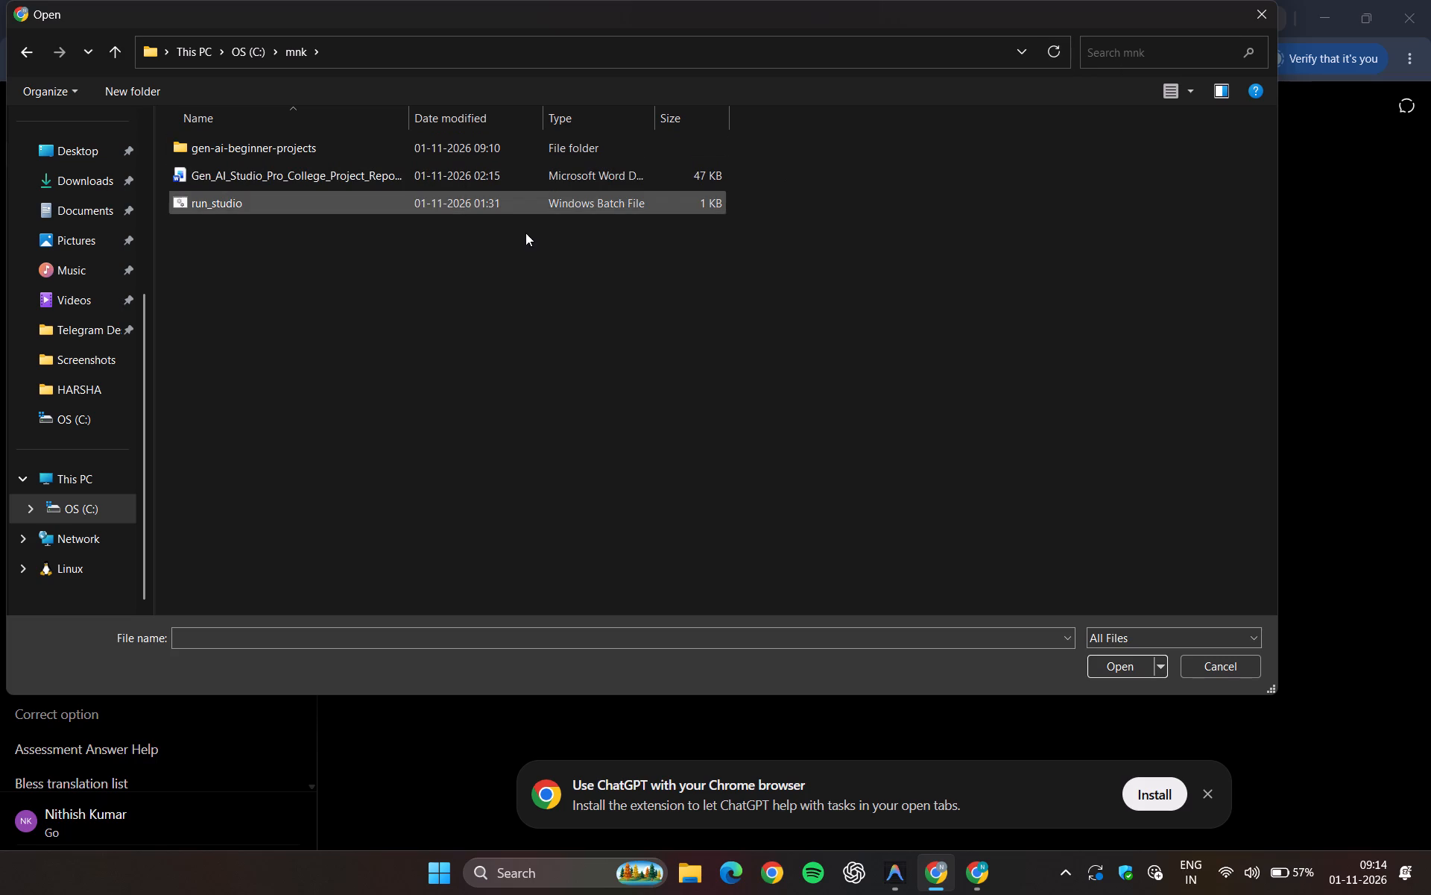
# Open the Gen_AI_Studio_Pro_College_Project_Report document in Word from the file dialog and maximize its window.
pyautogui.rightClick(500, 175)
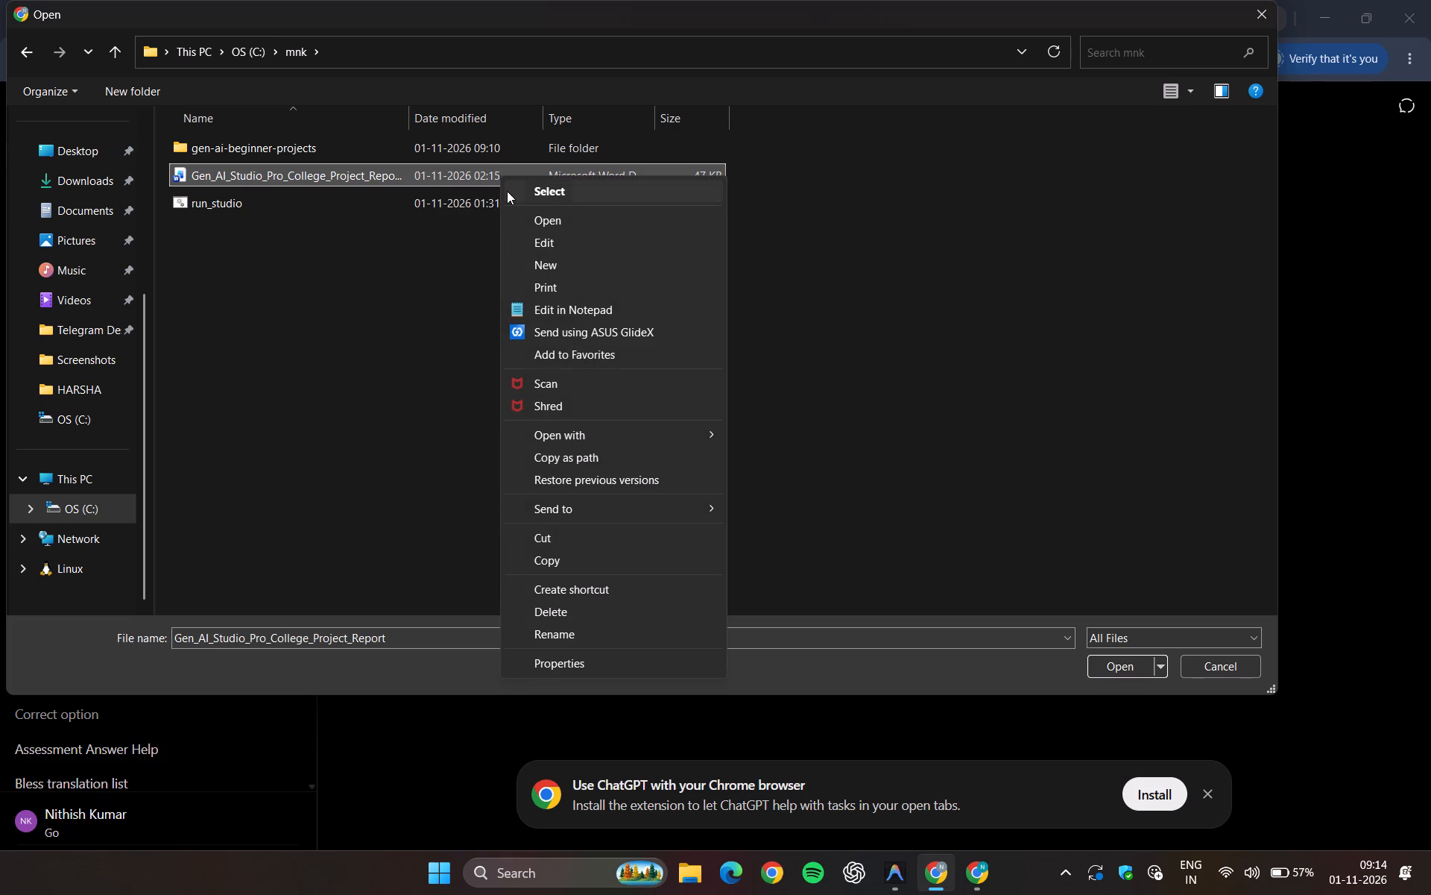
pyautogui.click(523, 214)
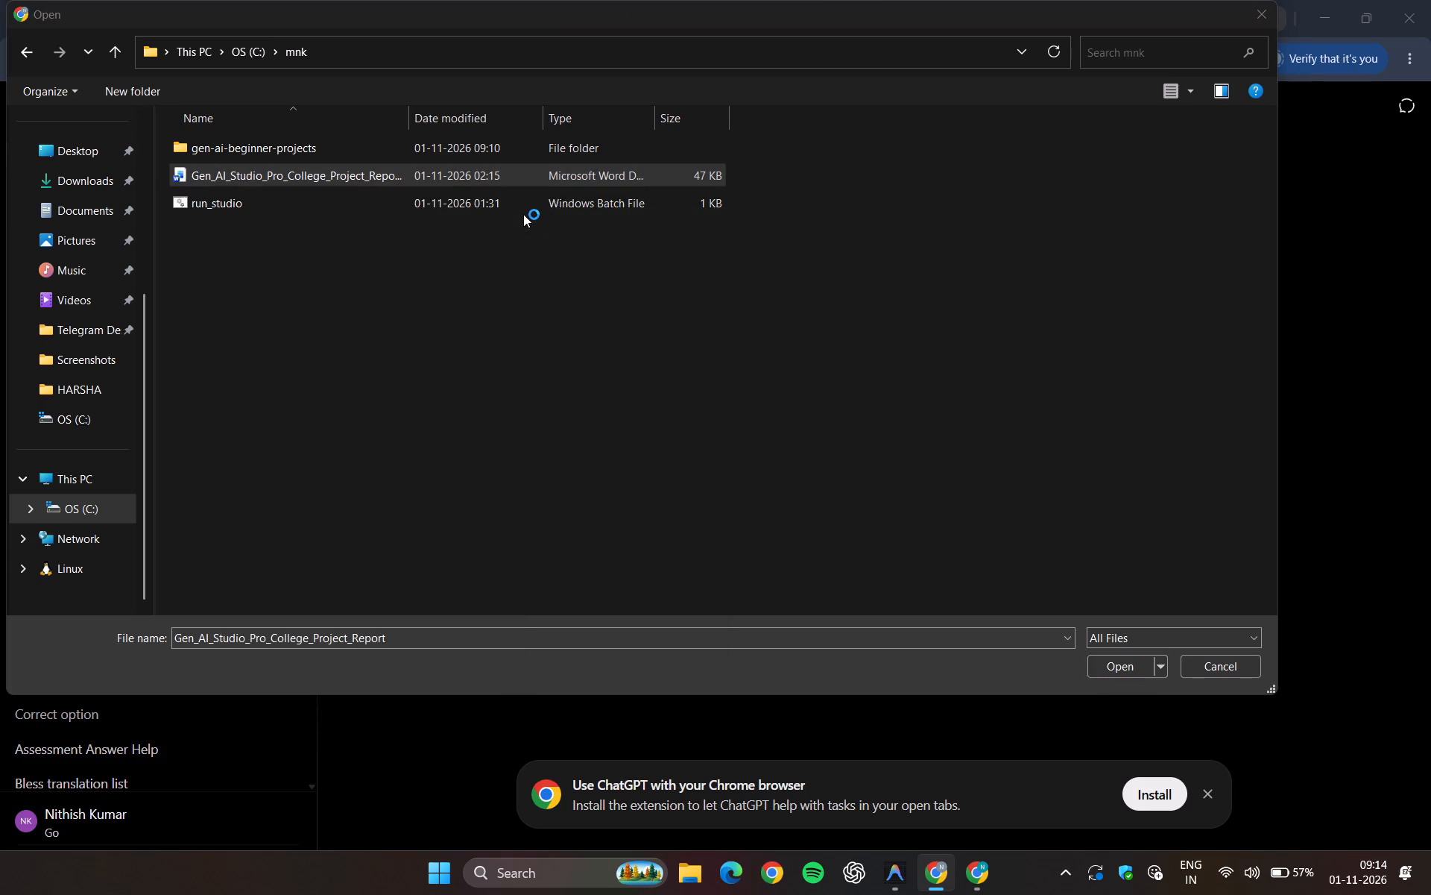
pyautogui.scroll(-1, 576, 380)
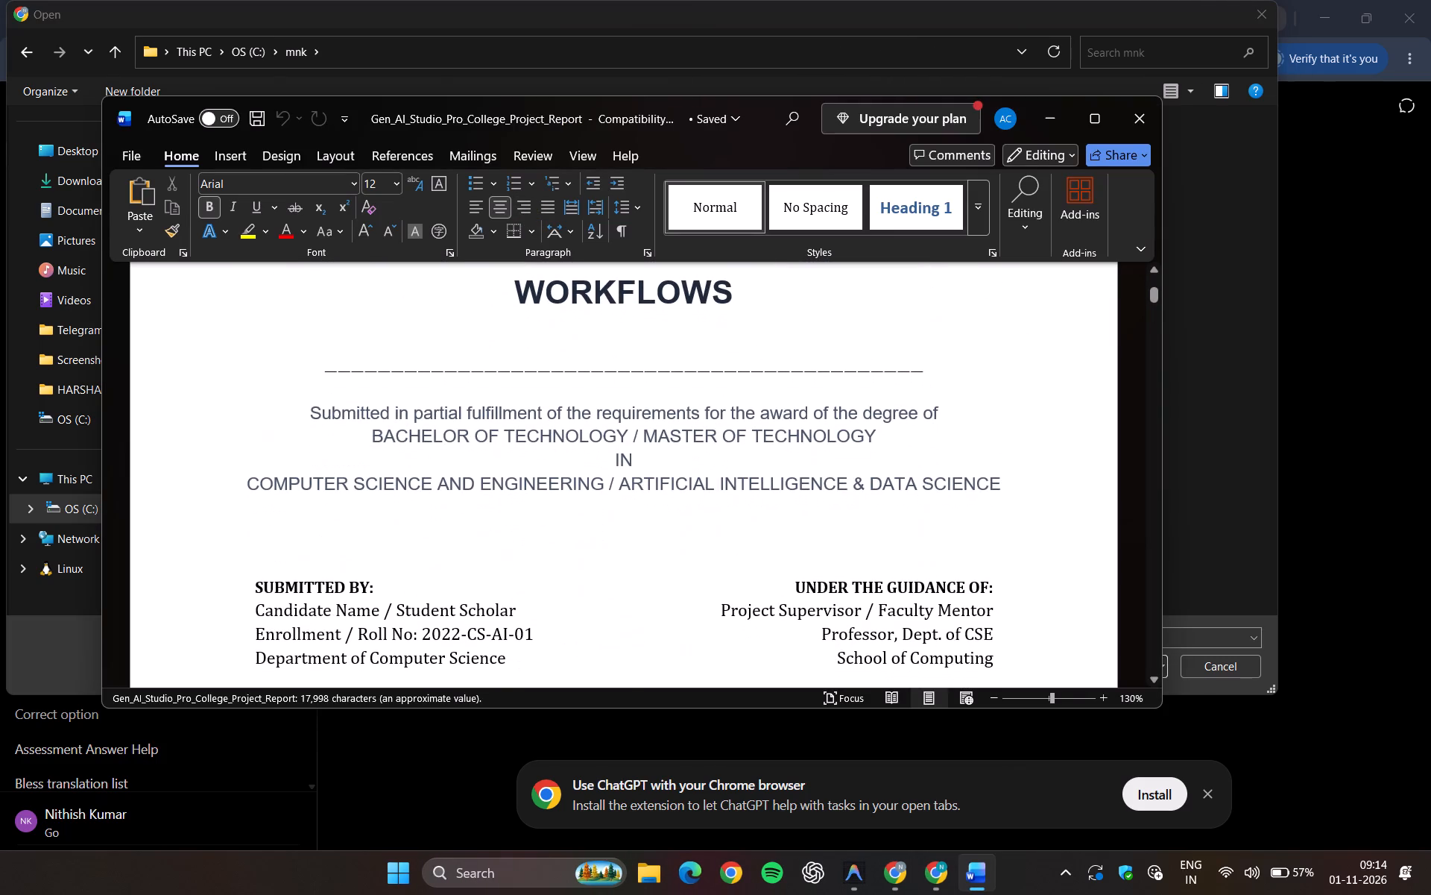
pyautogui.click(1081, 122)
# Read through the report's front matter, covering the cover page, certificate, abstract and table of contents.
pyautogui.scroll(-1, 715, 406)
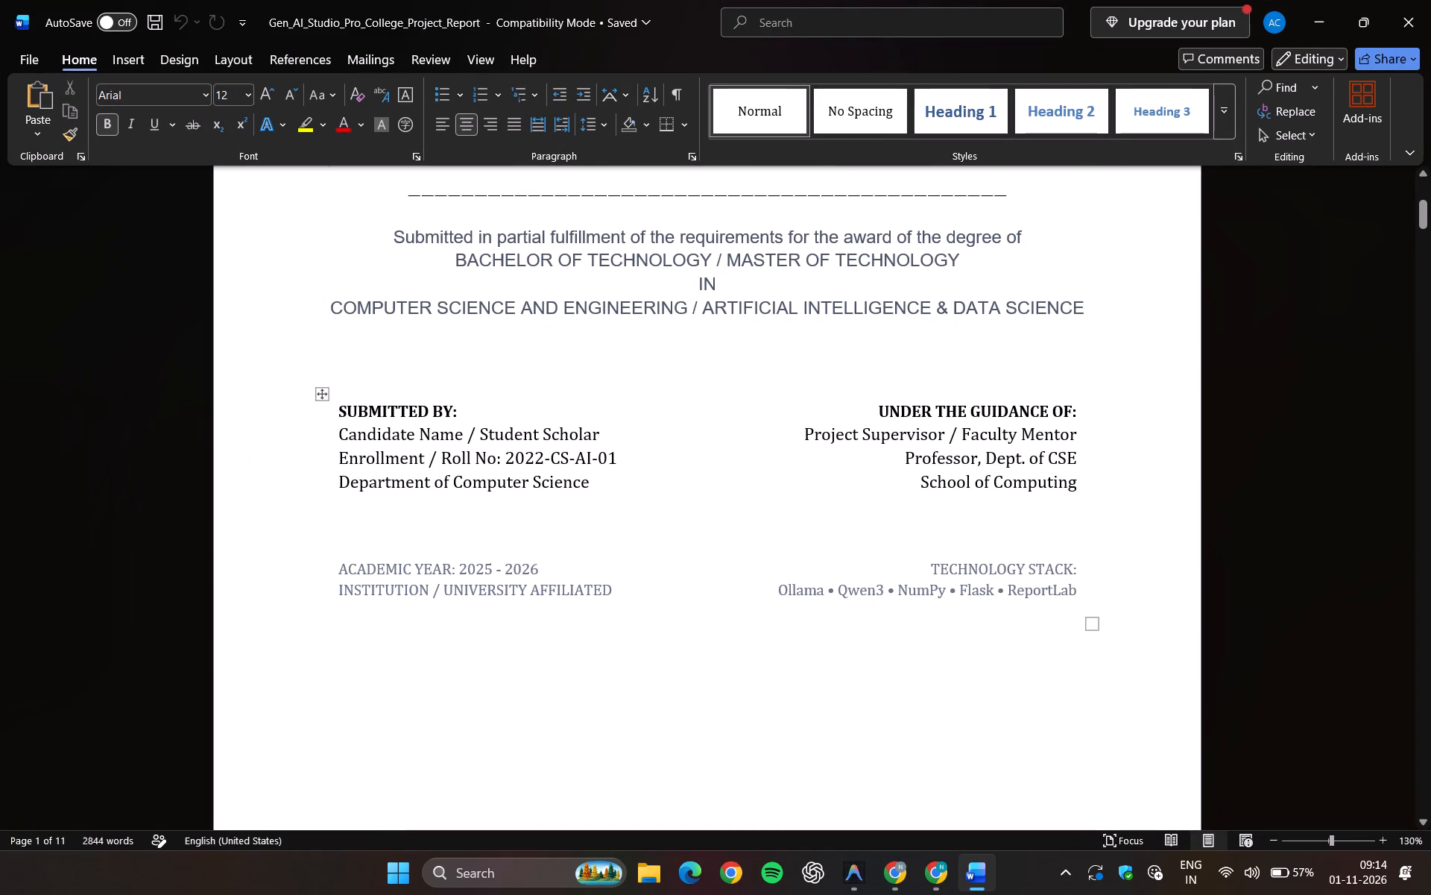
pyautogui.scroll(-3, 715, 406)
pyautogui.scroll(1, 715, 406)
pyautogui.scroll(-1, 715, 406)
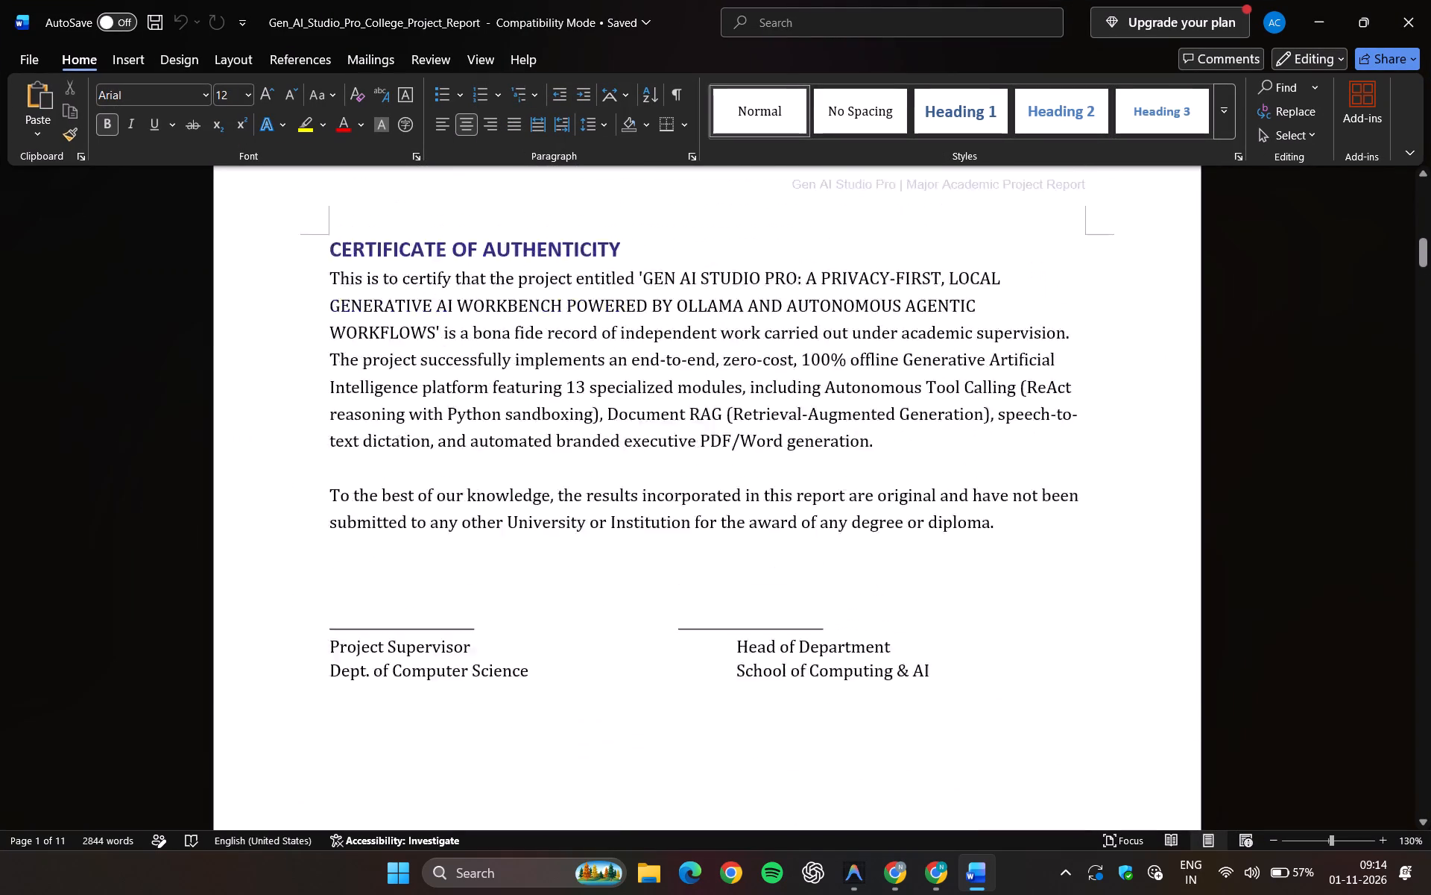
pyautogui.scroll(-4, 715, 406)
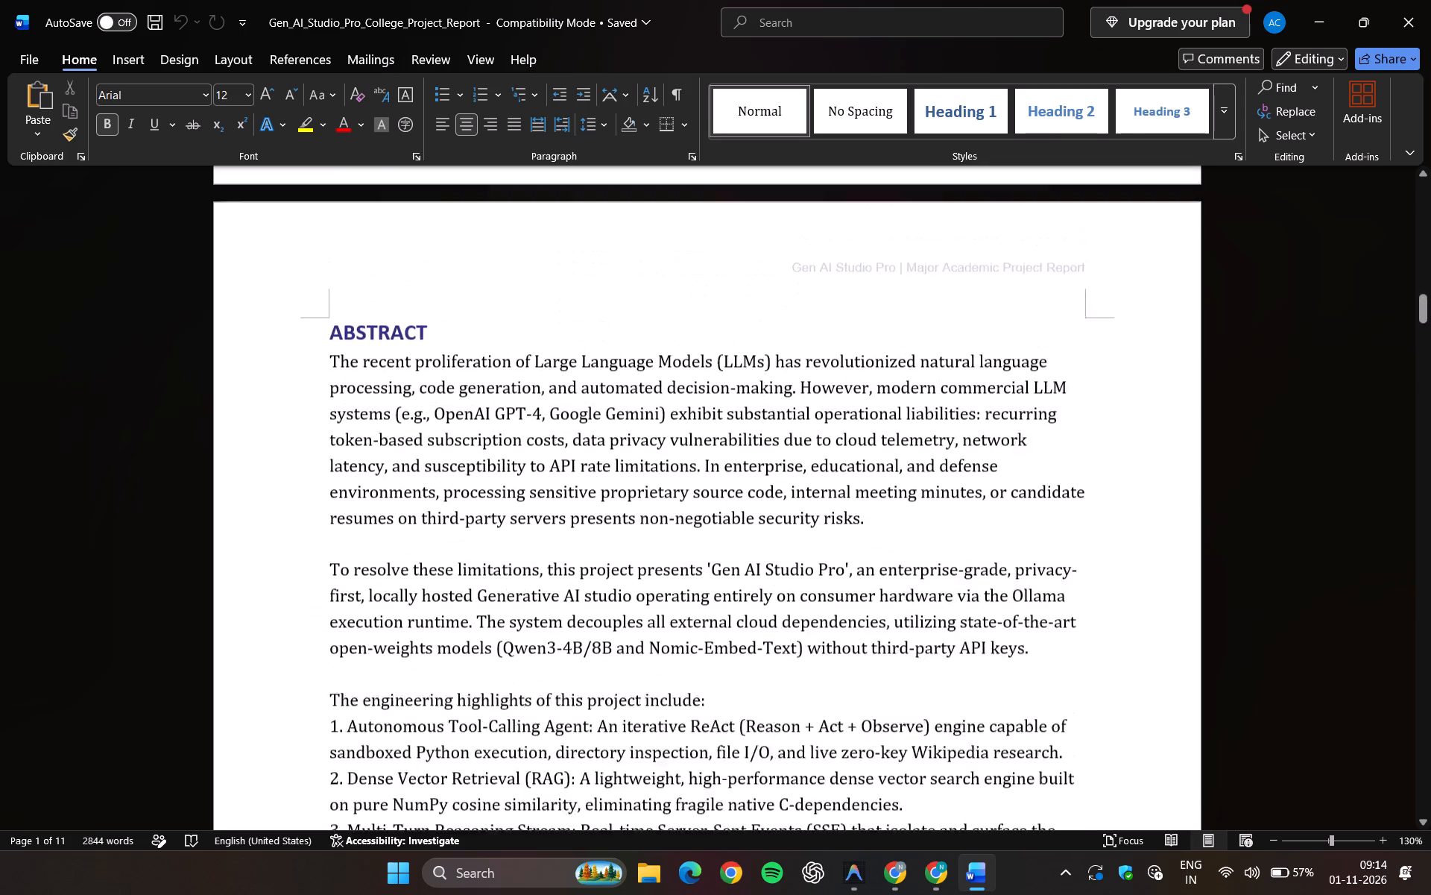
pyautogui.scroll(-1, 715, 406)
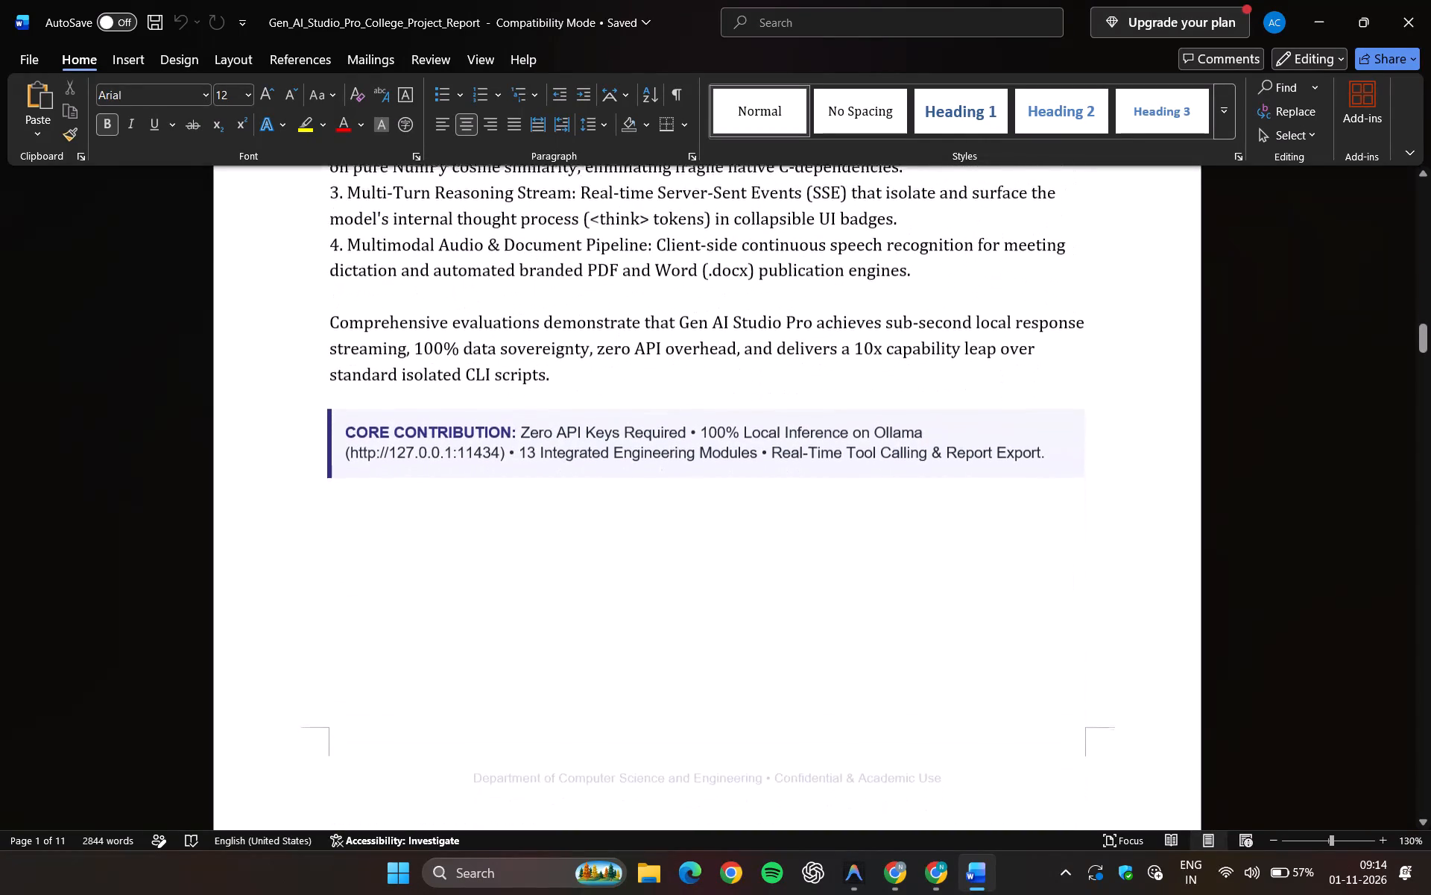
pyautogui.scroll(-5, 715, 406)
pyautogui.scroll(1, 715, 406)
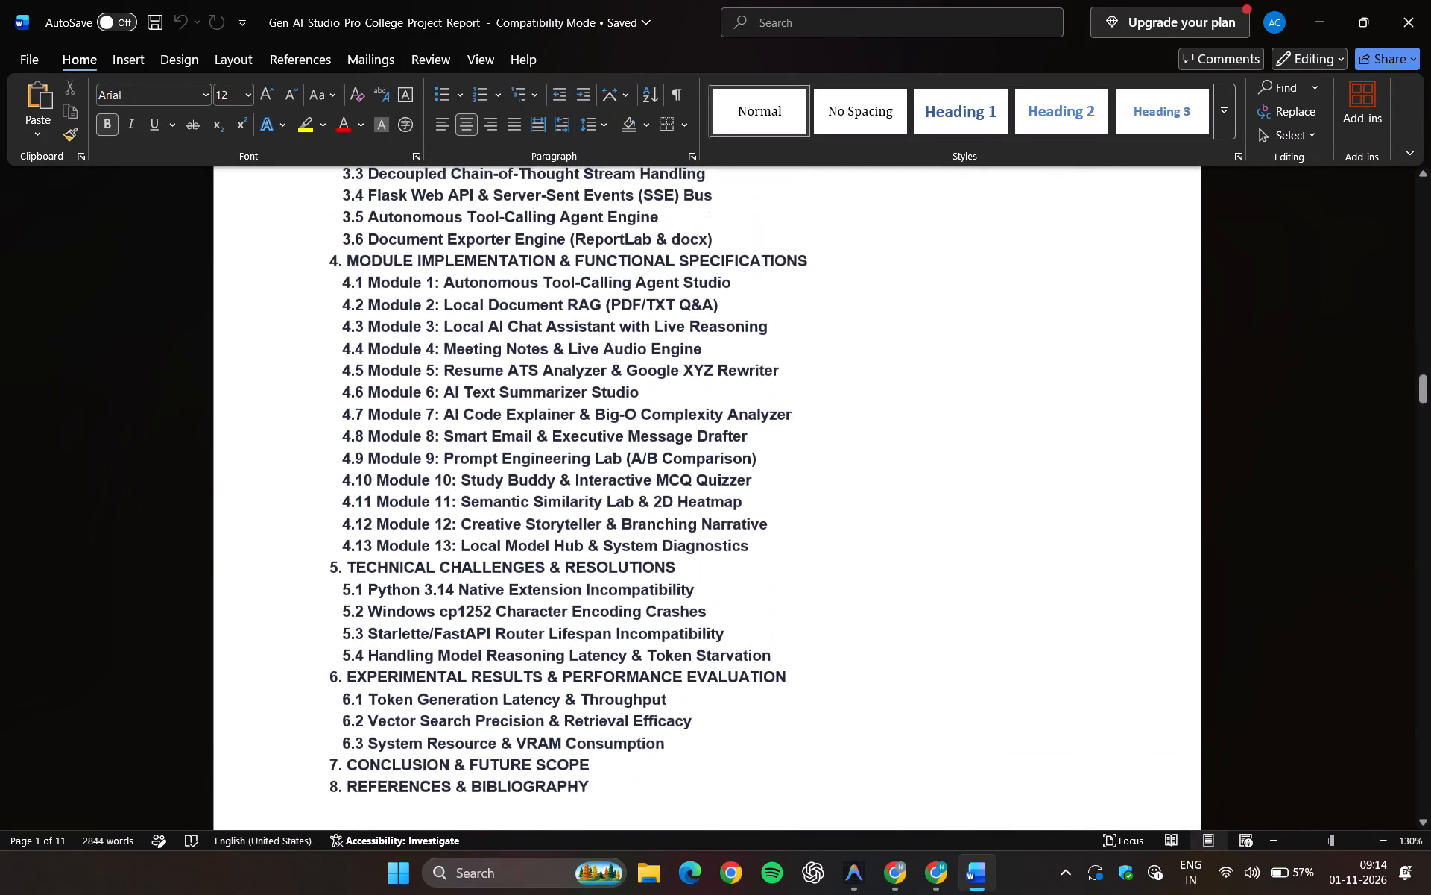
pyautogui.scroll(2, 715, 406)
pyautogui.scroll(-1, 715, 406)
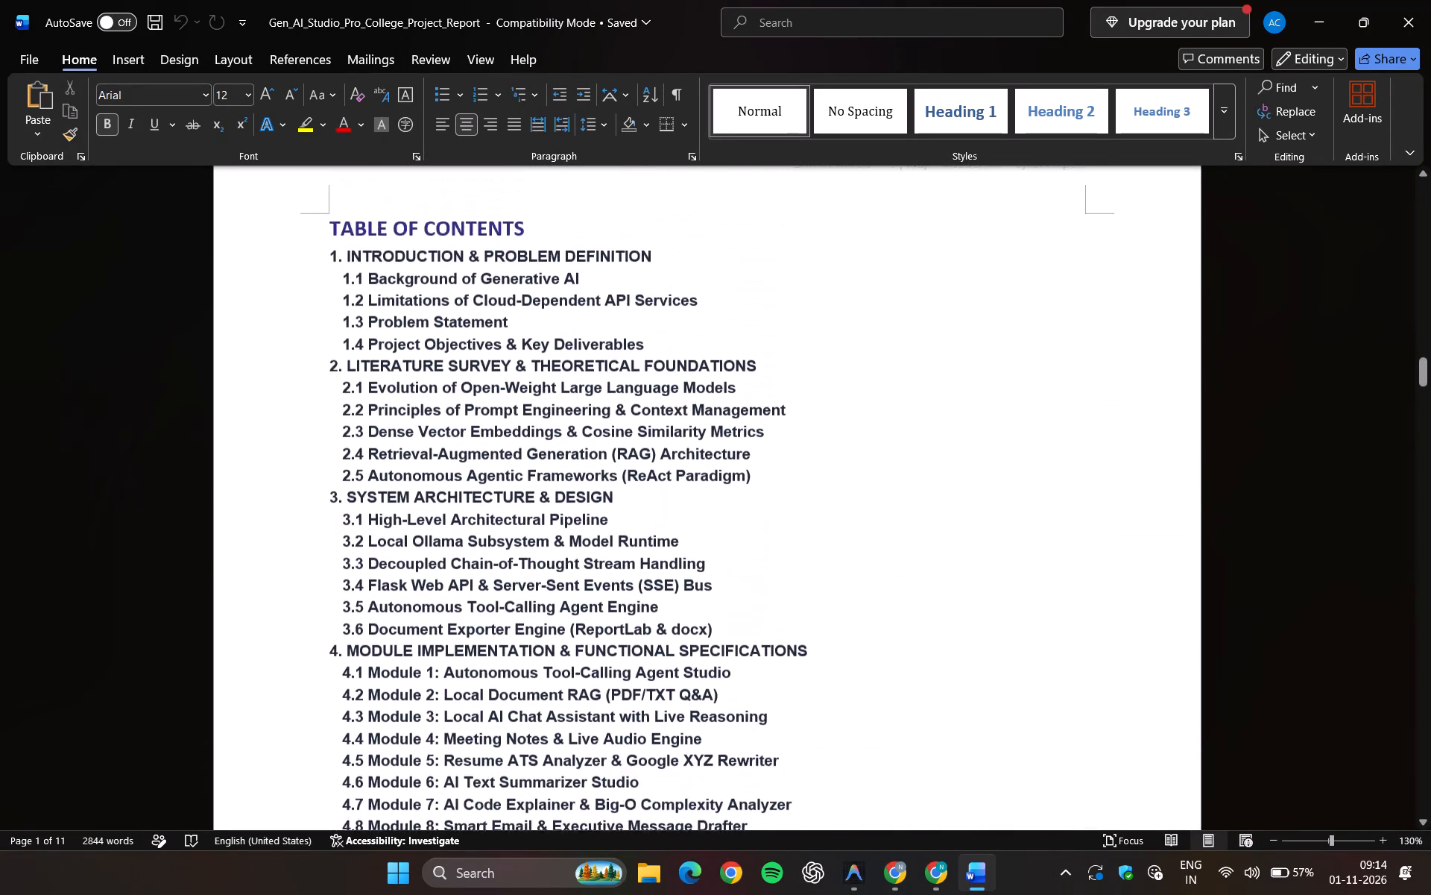
pyautogui.scroll(-2, 715, 406)
pyautogui.scroll(3, 715, 406)
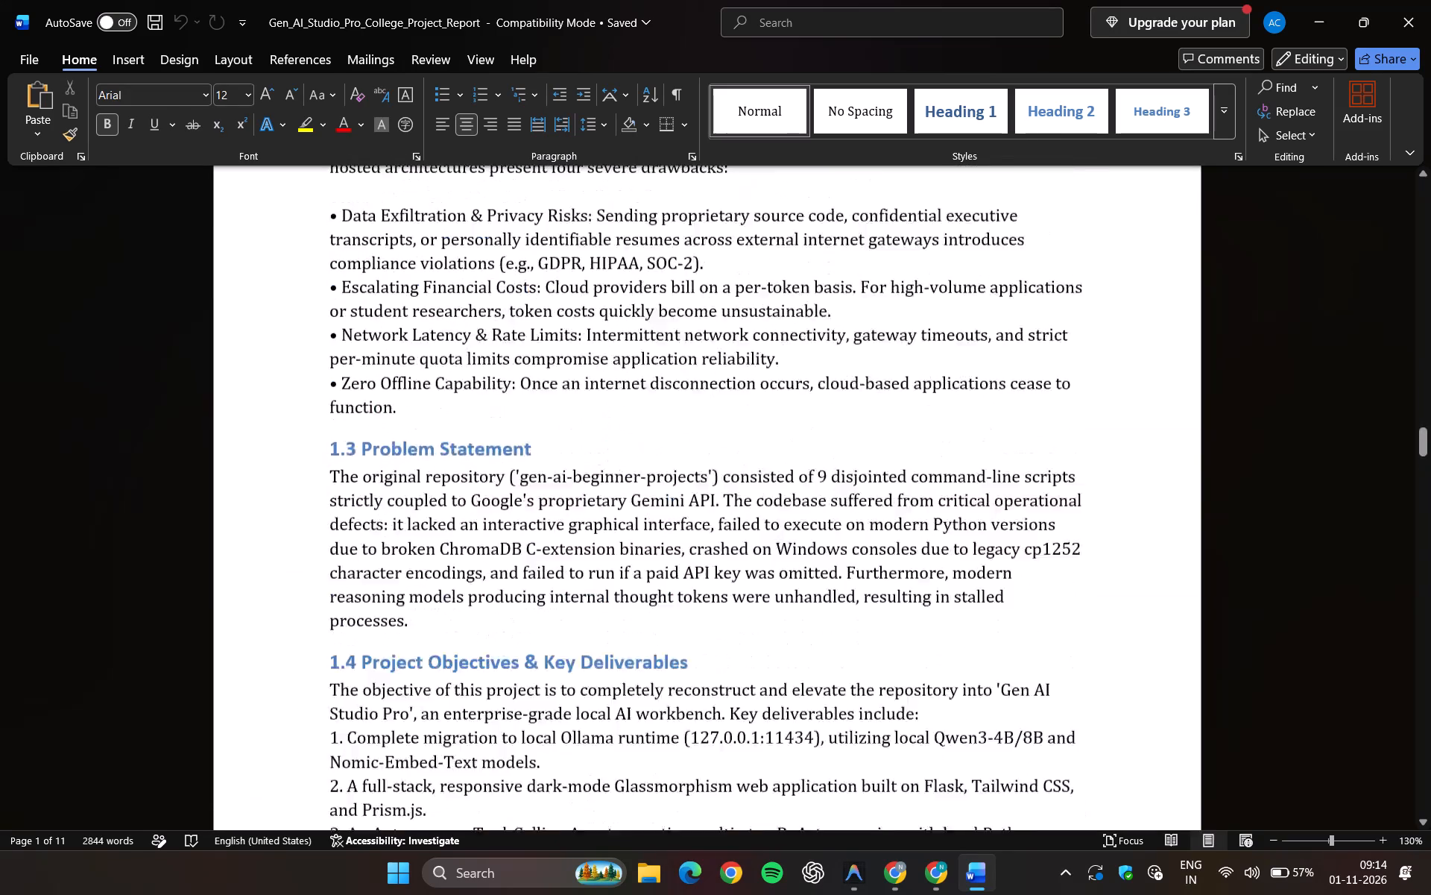
pyautogui.scroll(2, 715, 406)
pyautogui.scroll(-1, 715, 406)
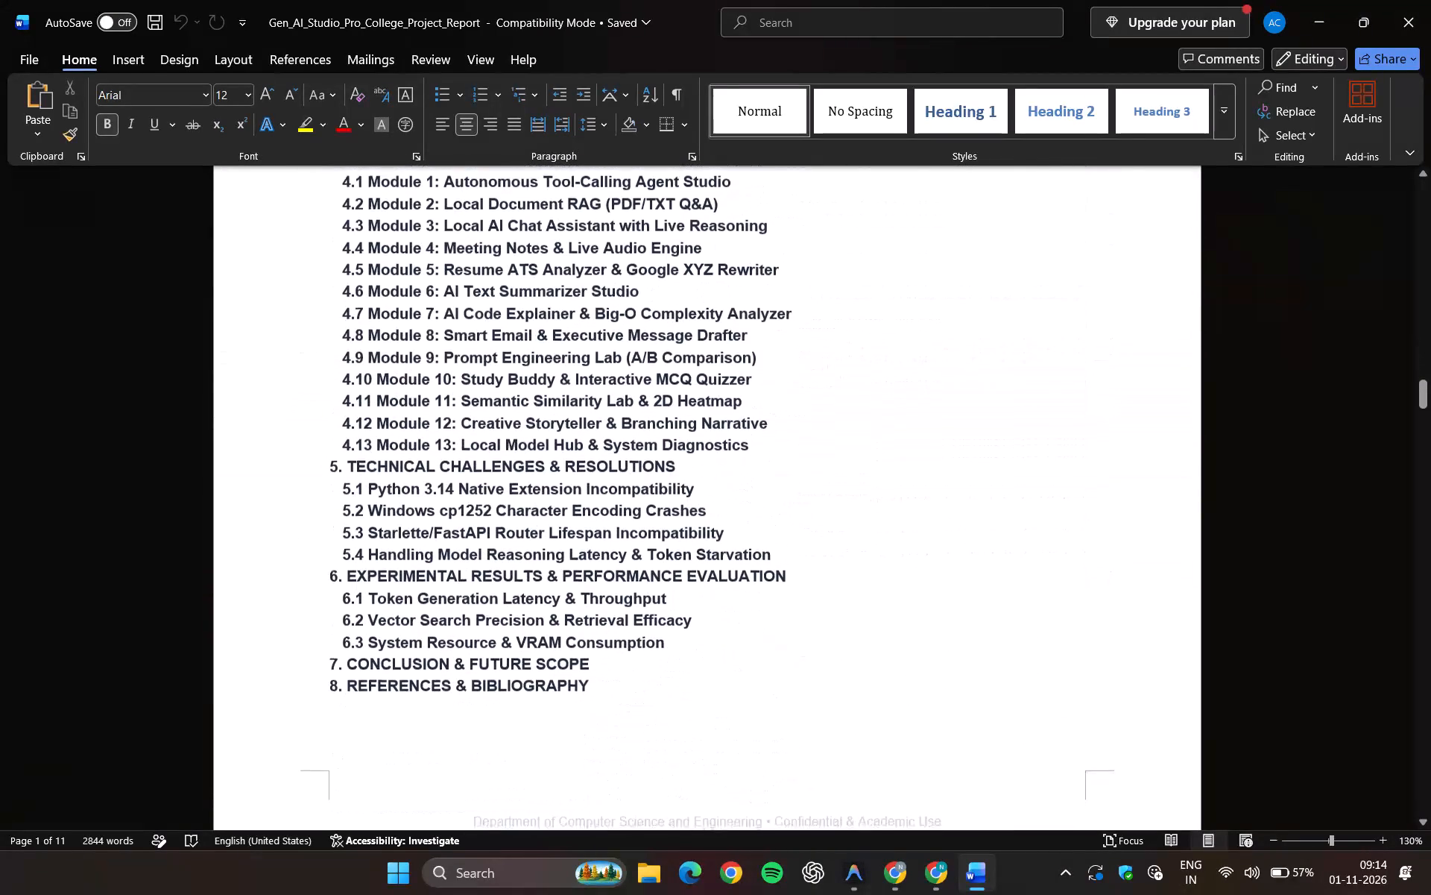
pyautogui.scroll(-1, 715, 406)
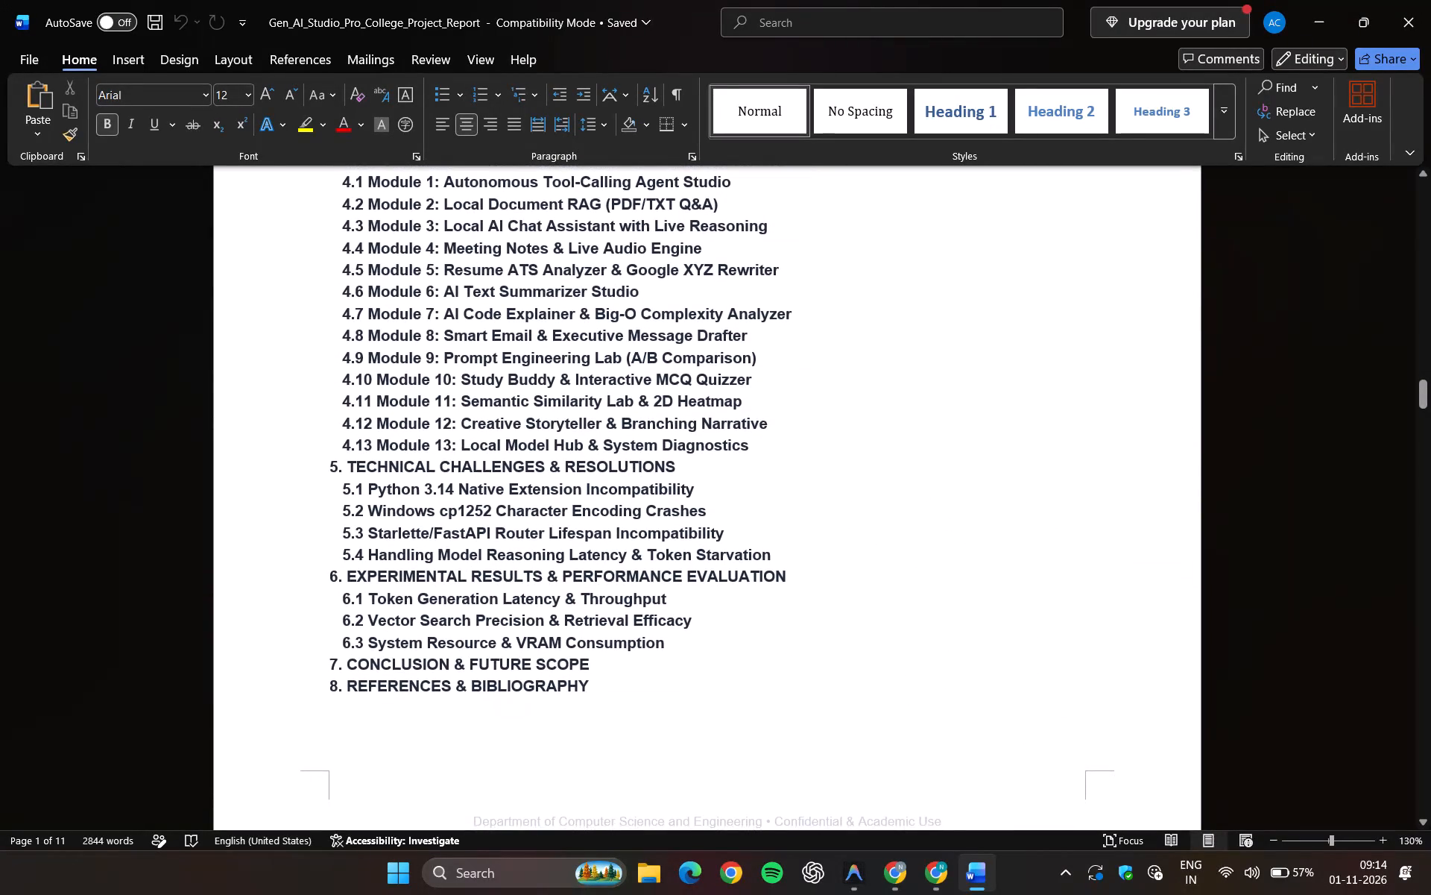
# Review the report's body from the project objectives in Chapter 1 through the module descriptions in Chapter 4.
pyautogui.scroll(-4, 715, 406)
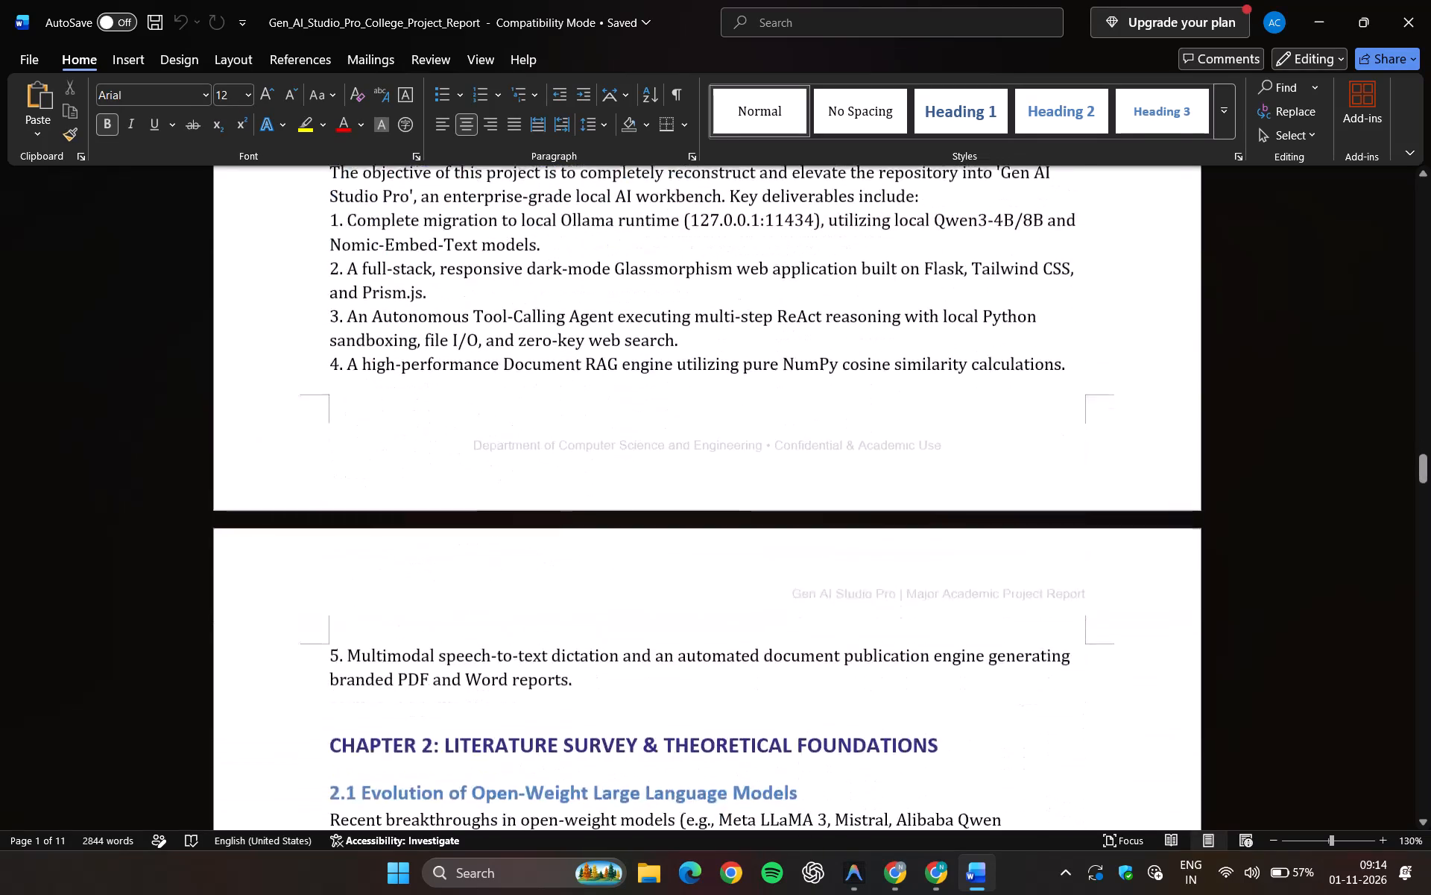
pyautogui.scroll(-4, 715, 406)
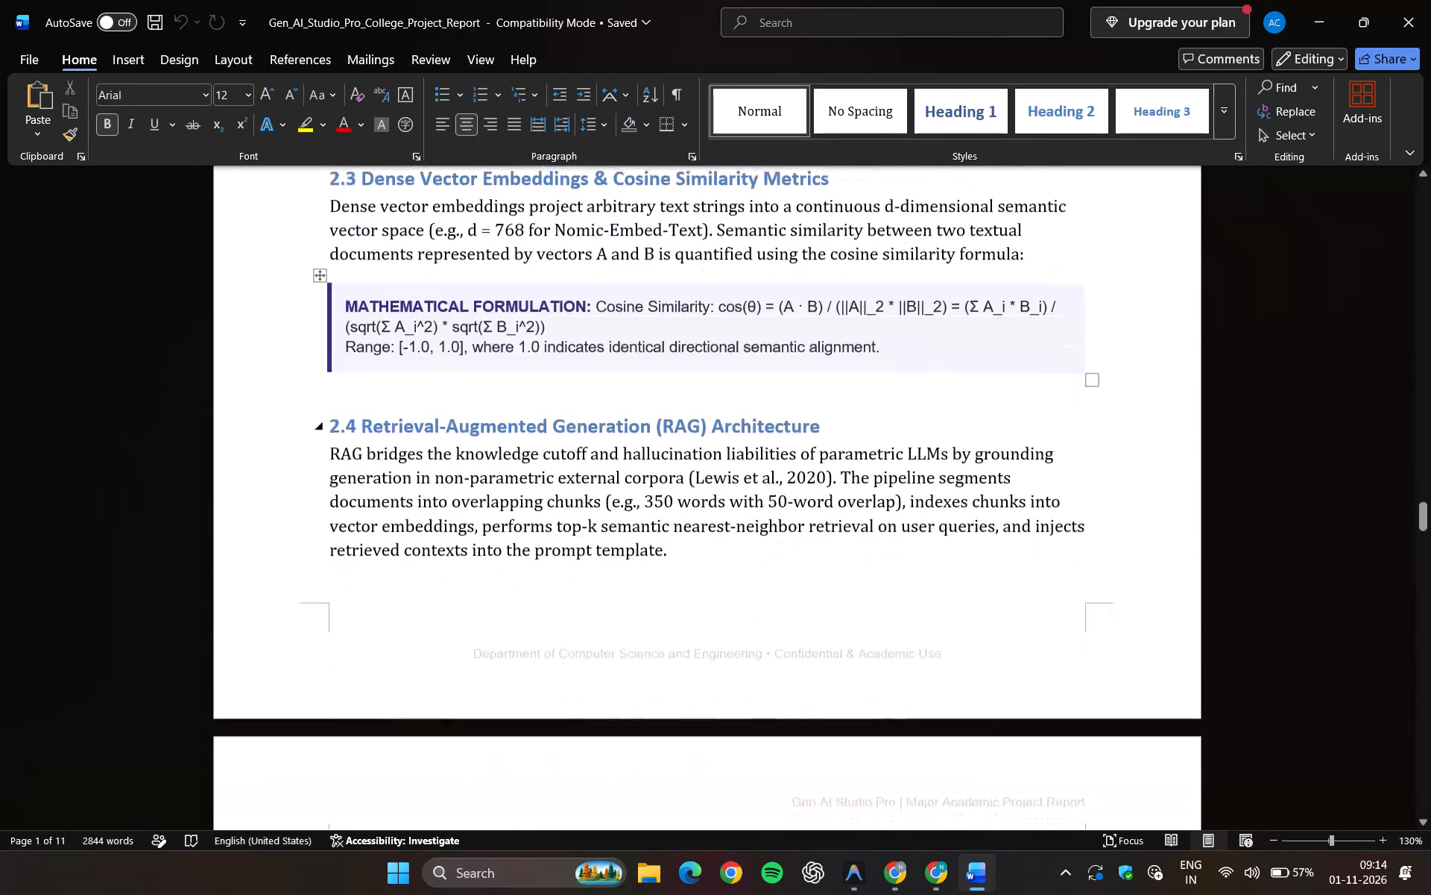
pyautogui.scroll(-3, 715, 406)
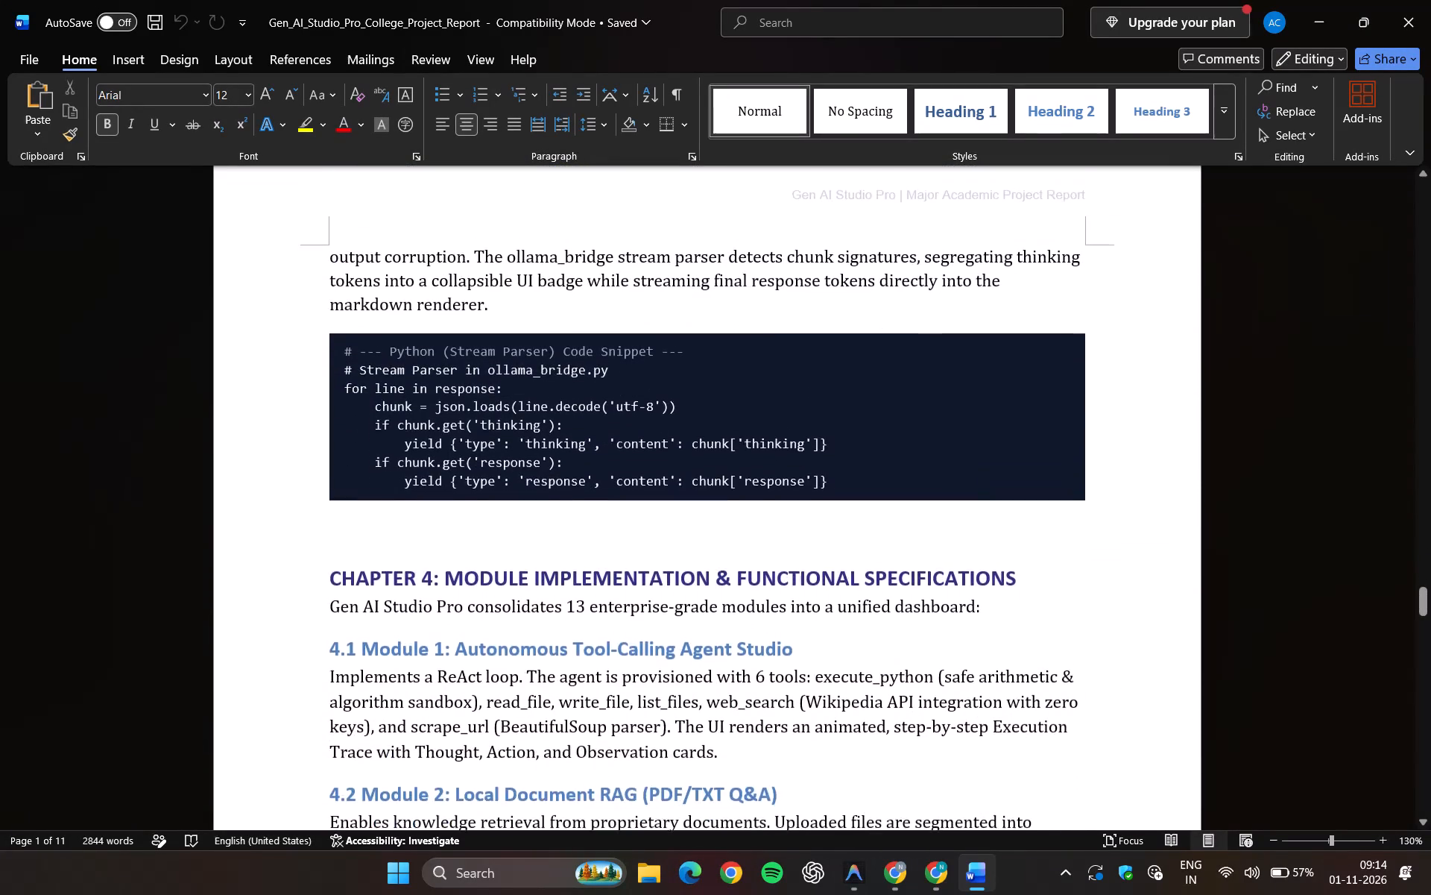
pyautogui.scroll(-1, 715, 406)
pyautogui.scroll(1, 715, 406)
pyautogui.scroll(-1, 715, 406)
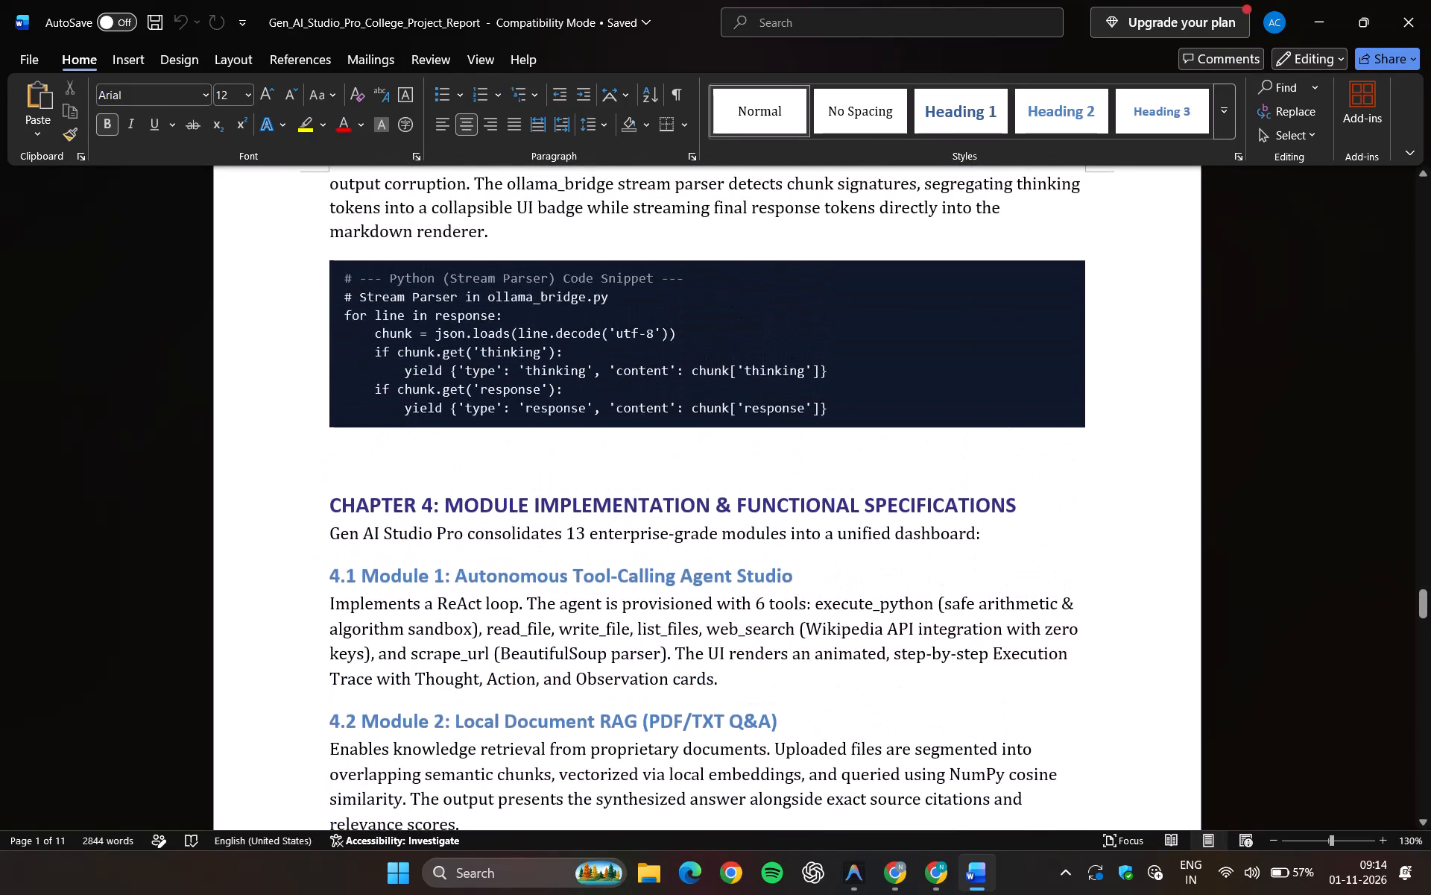
pyautogui.scroll(-1, 715, 406)
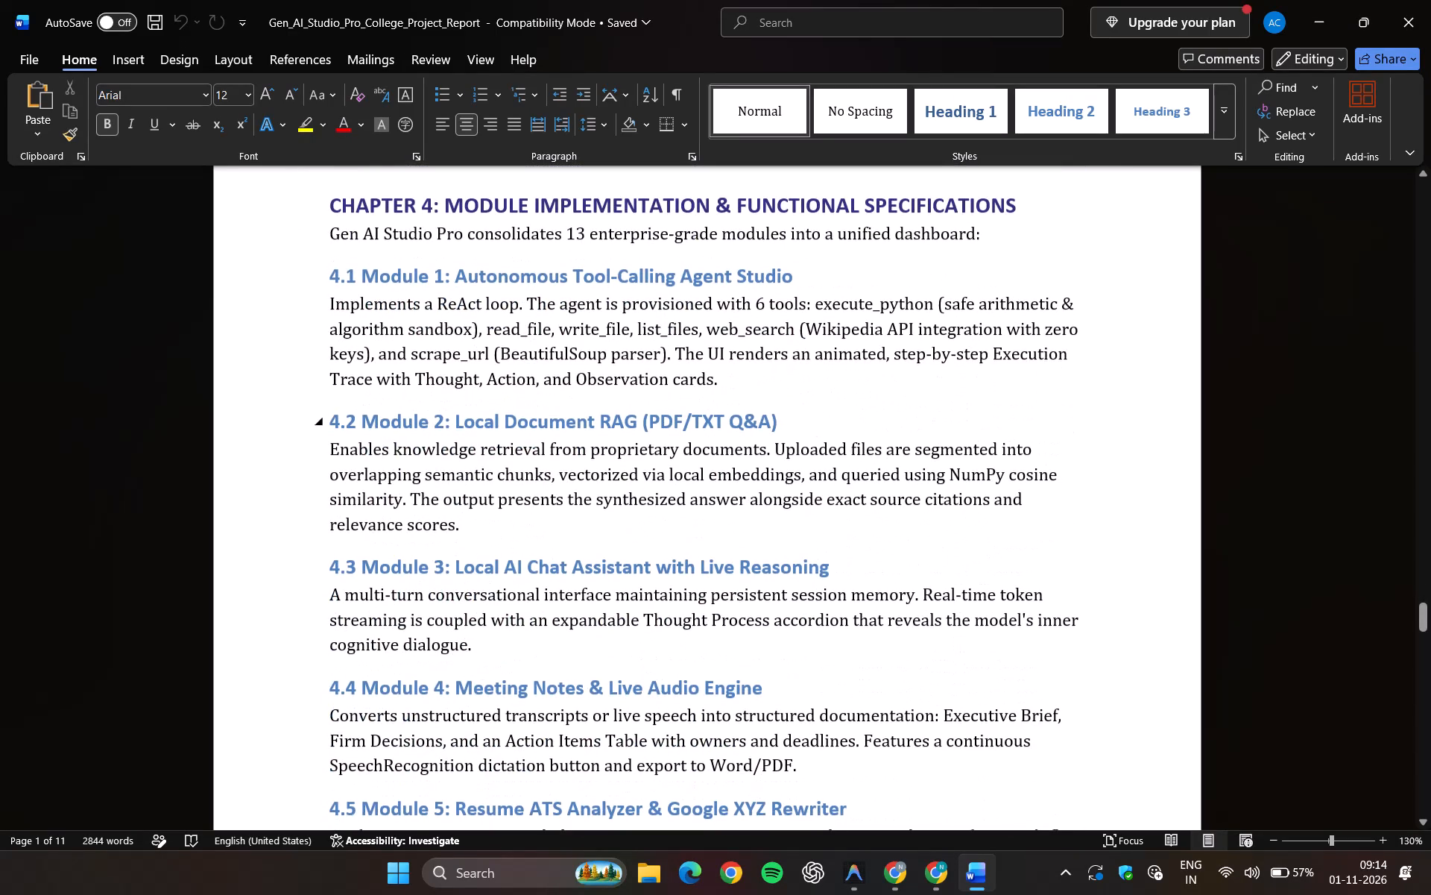
pyautogui.scroll(-4, 715, 406)
pyautogui.scroll(4, 715, 406)
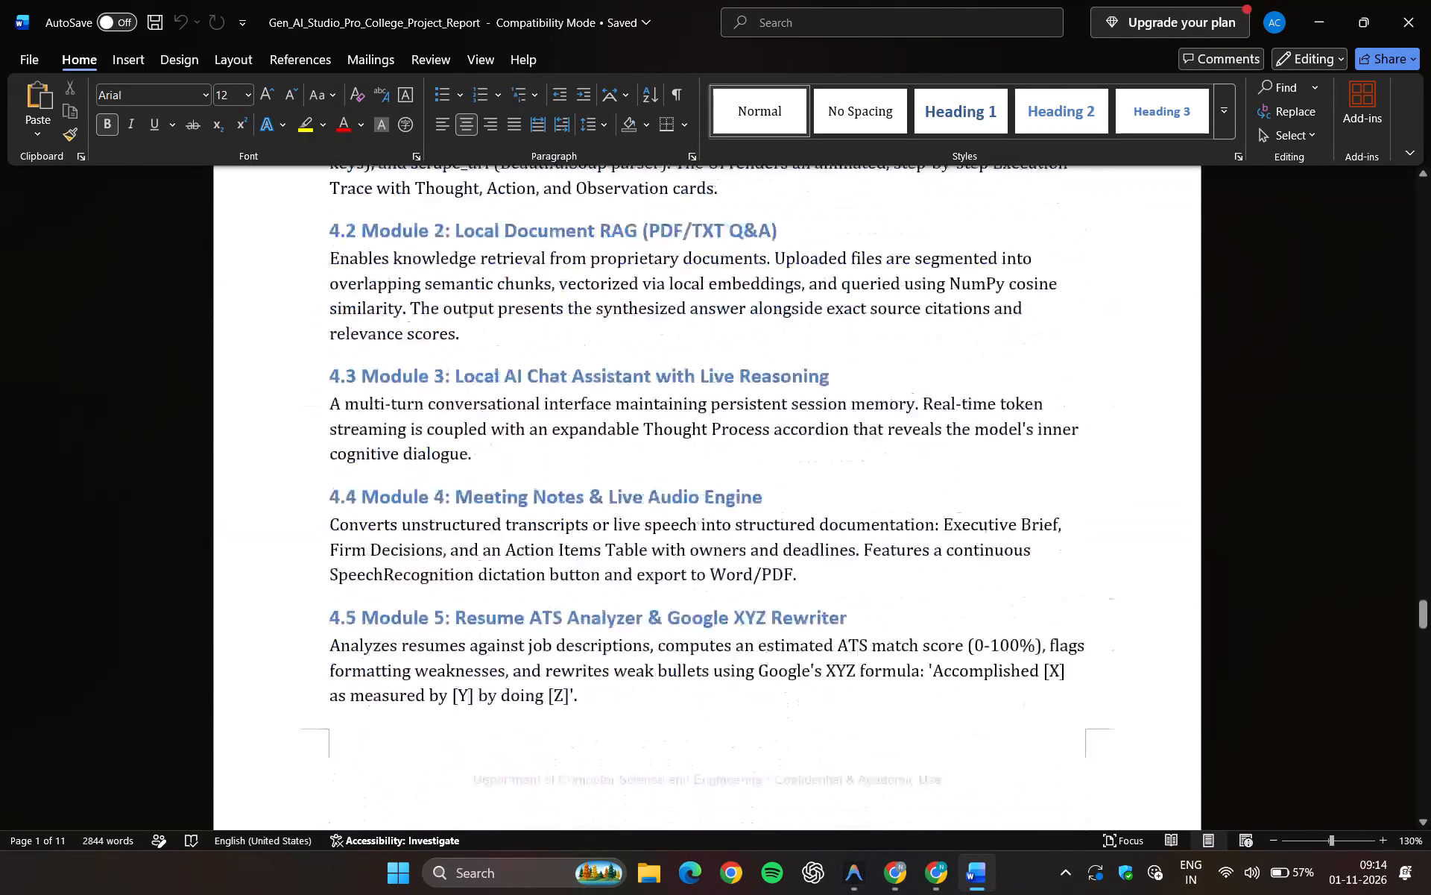
# Go back to the report's opening pages and recheck the abstract, core contribution and table of contents.
pyautogui.scroll(9, 715, 406)
pyautogui.scroll(-2, 715, 406)
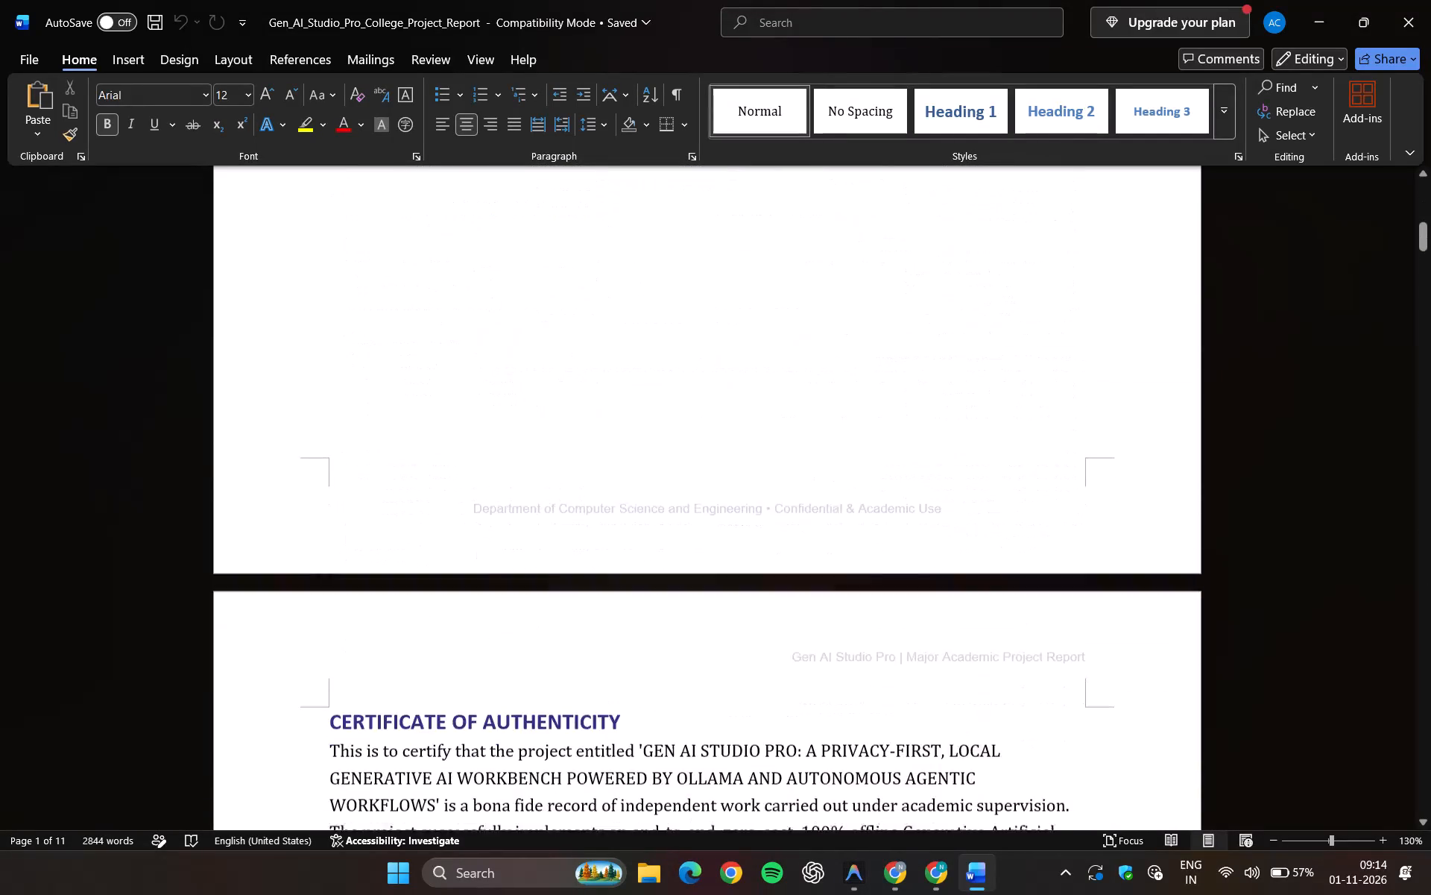
pyautogui.scroll(-1, 715, 406)
pyautogui.scroll(2, 715, 406)
pyautogui.scroll(-2, 715, 406)
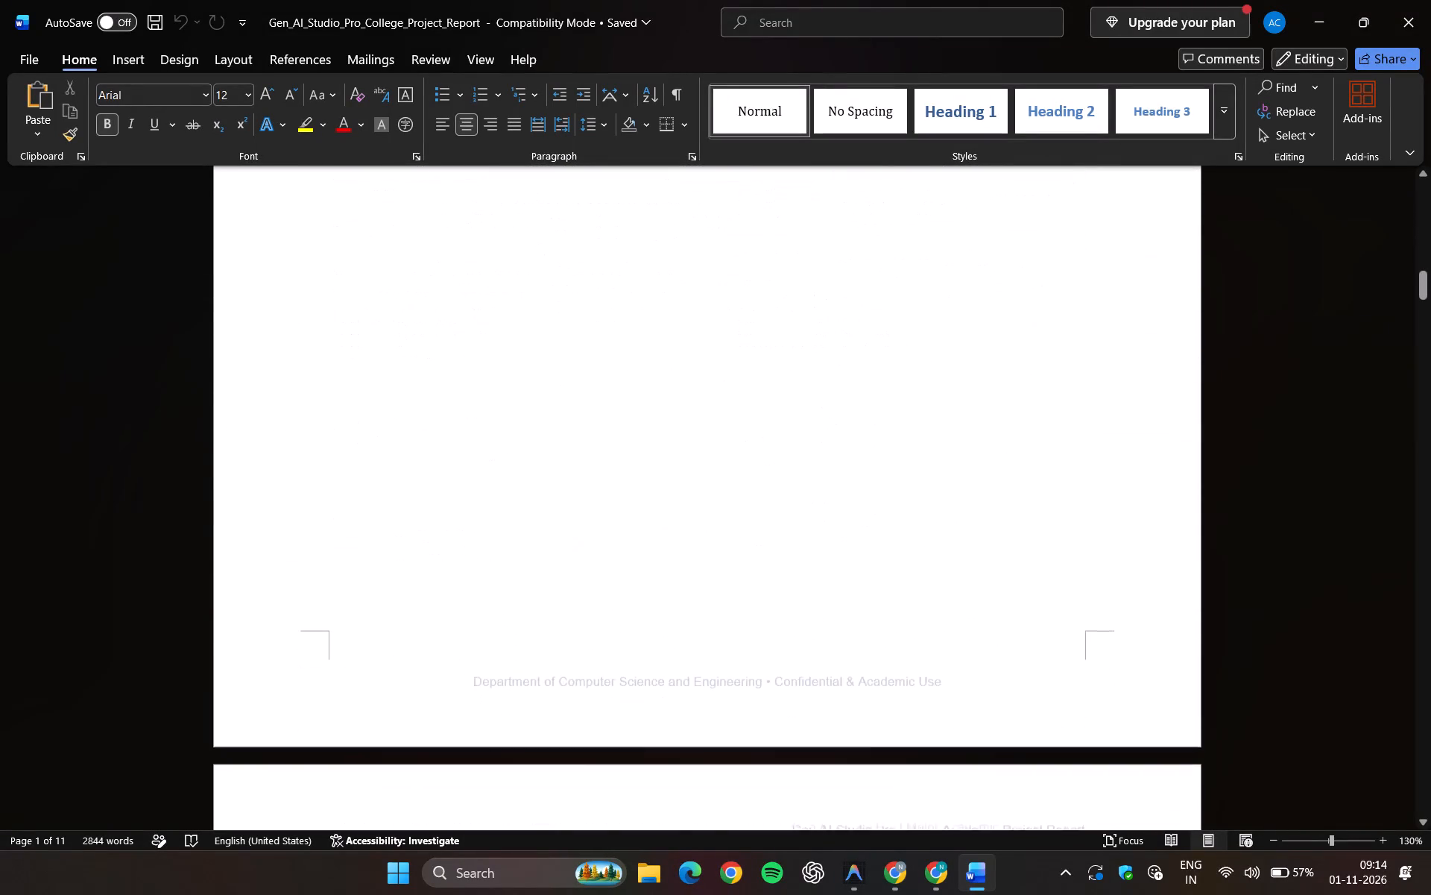
pyautogui.scroll(1, 715, 406)
pyautogui.scroll(-3, 715, 406)
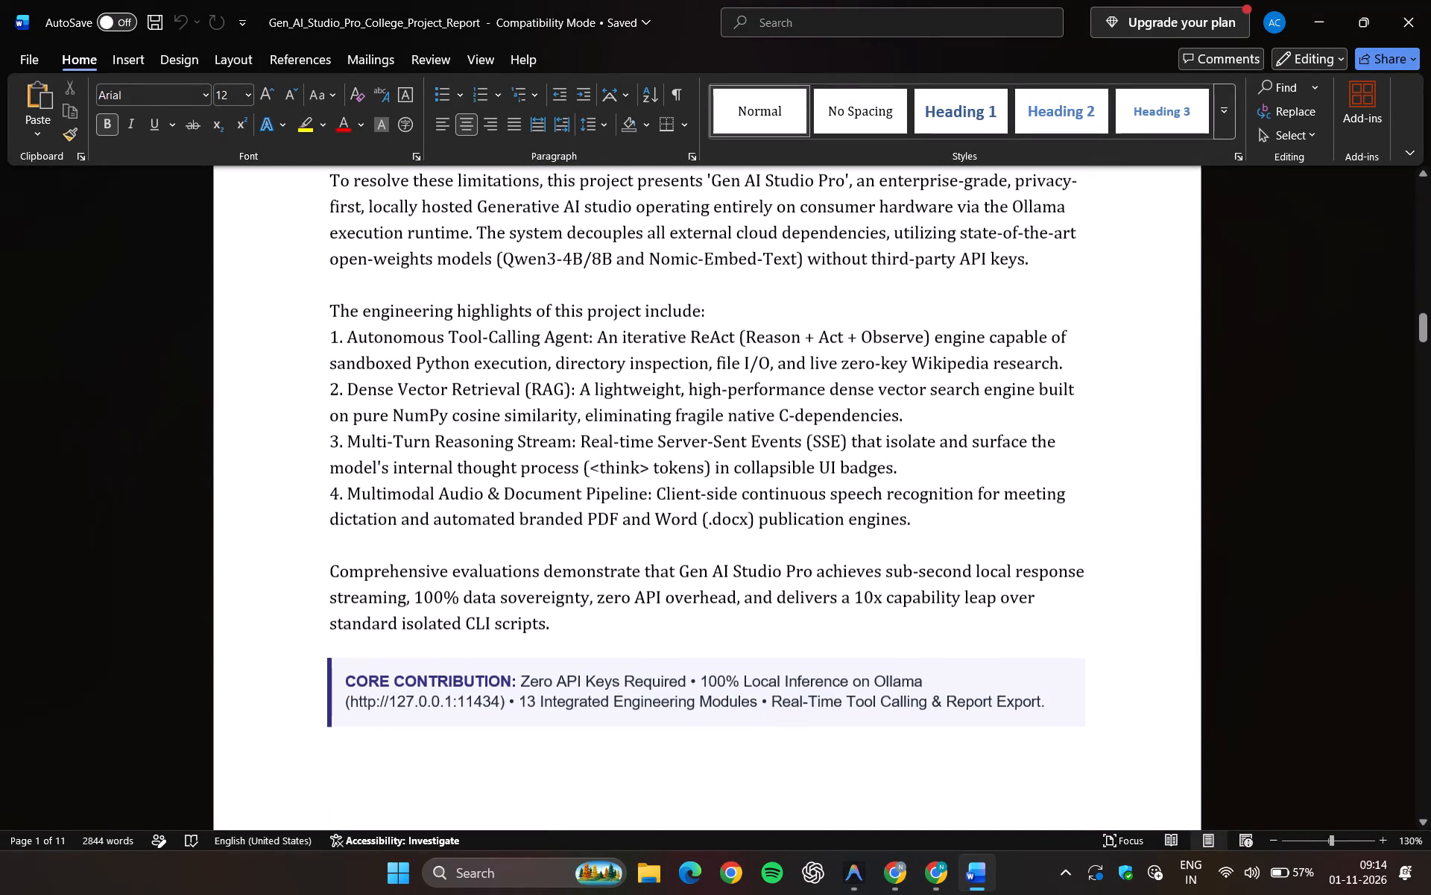
pyautogui.scroll(-3, 715, 406)
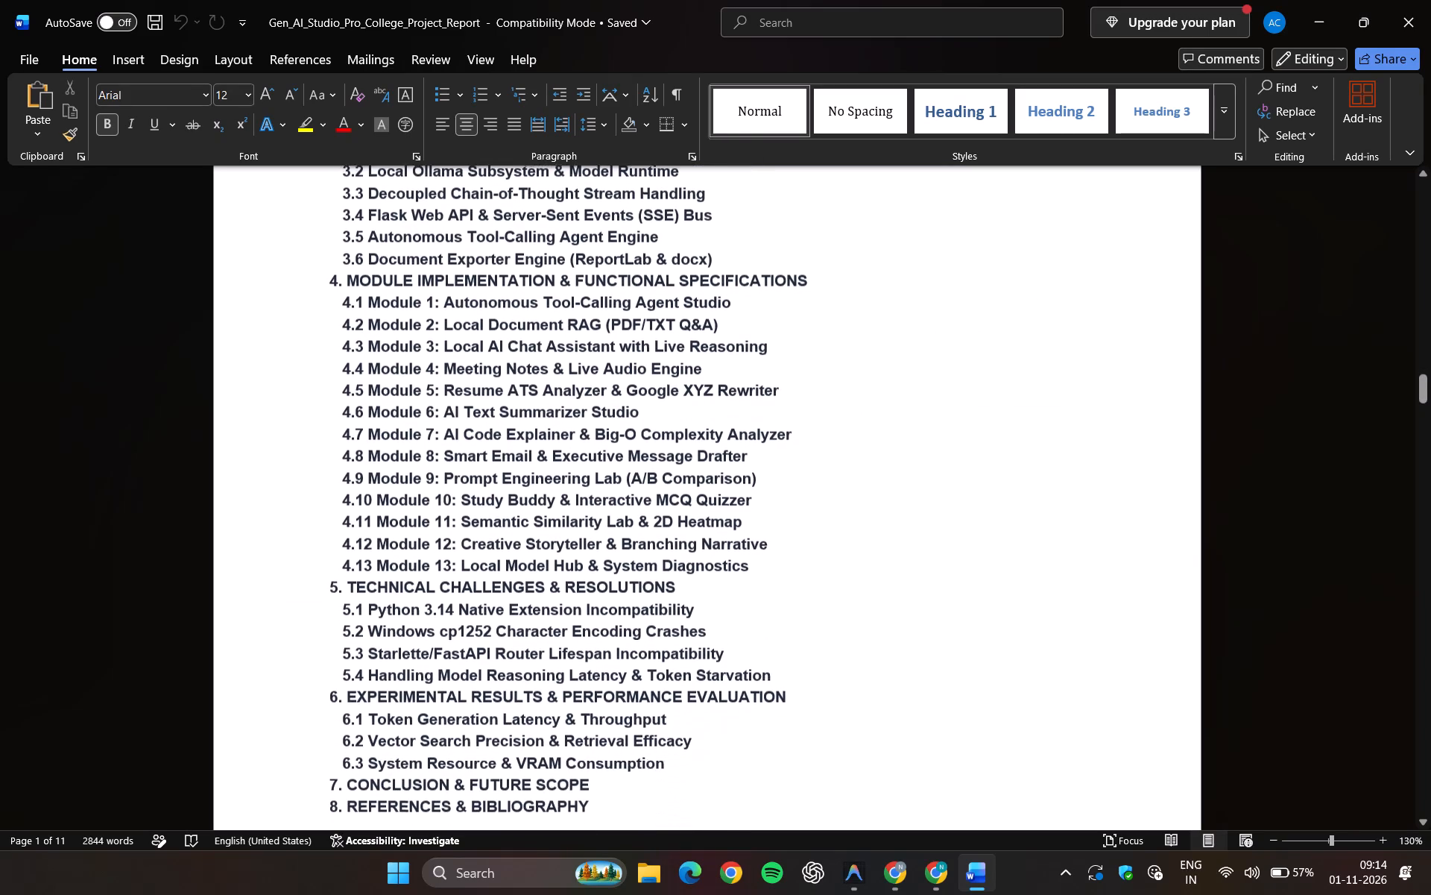
pyautogui.scroll(-1, 715, 406)
pyautogui.scroll(-1, 404, 617)
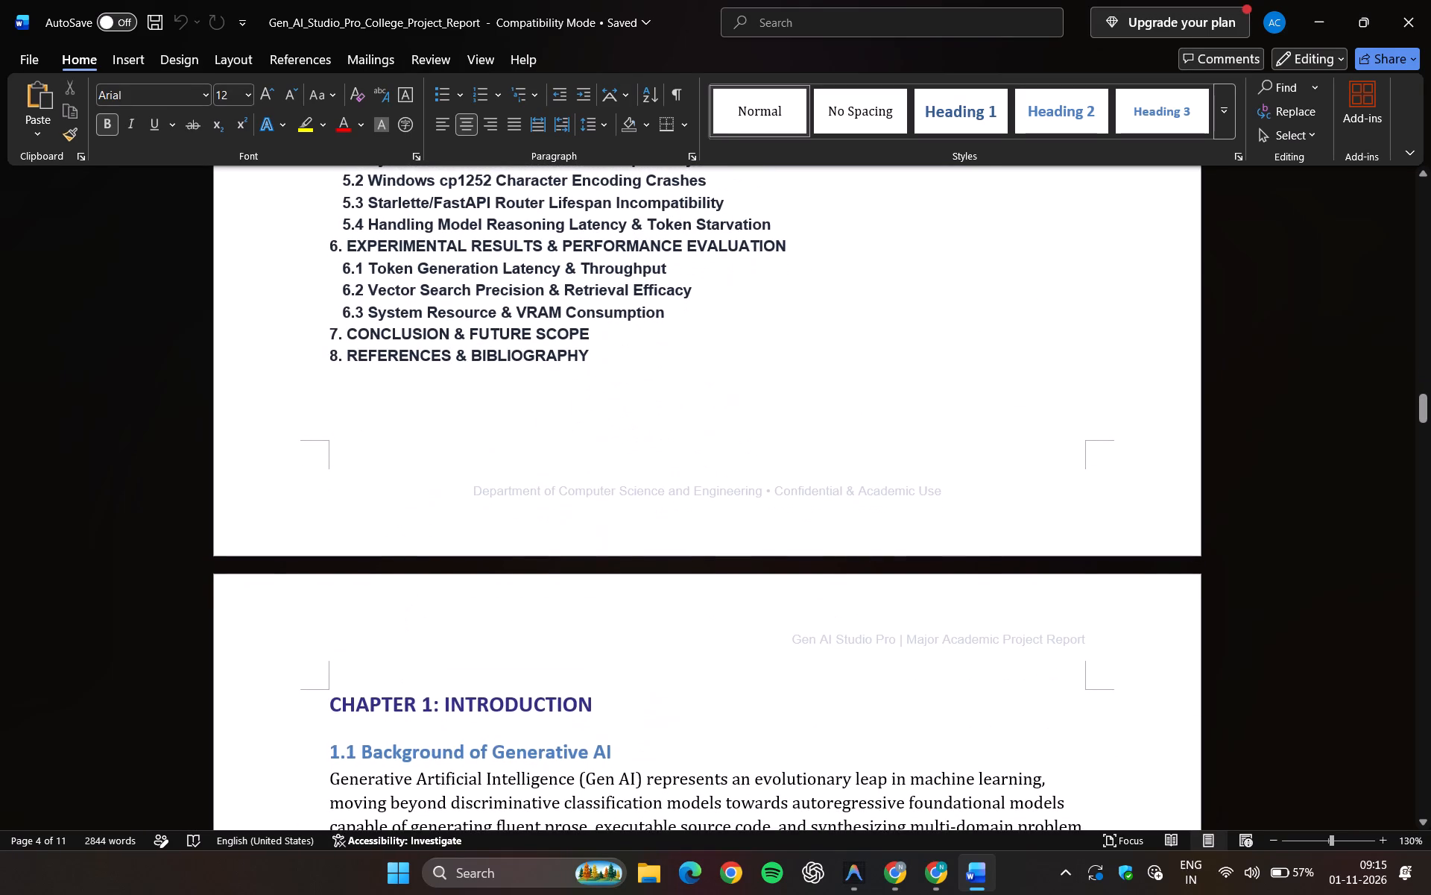
# Examine the report's closing chapters on experimental results, conclusion and future scope, and references.
pyautogui.scroll(-13, 465, 467)
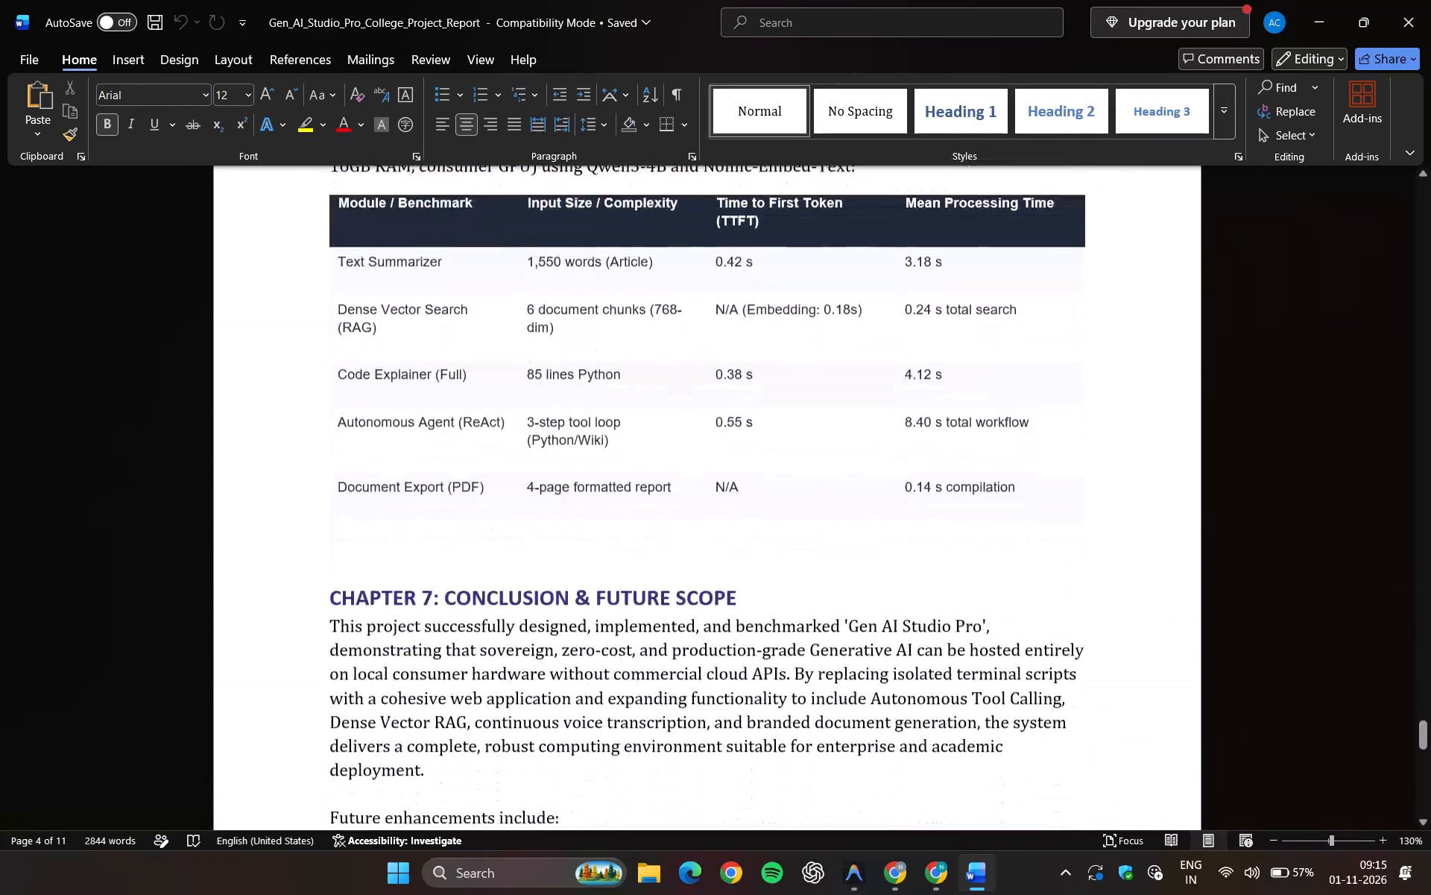
pyautogui.scroll(-8, 465, 467)
pyautogui.scroll(2, 465, 467)
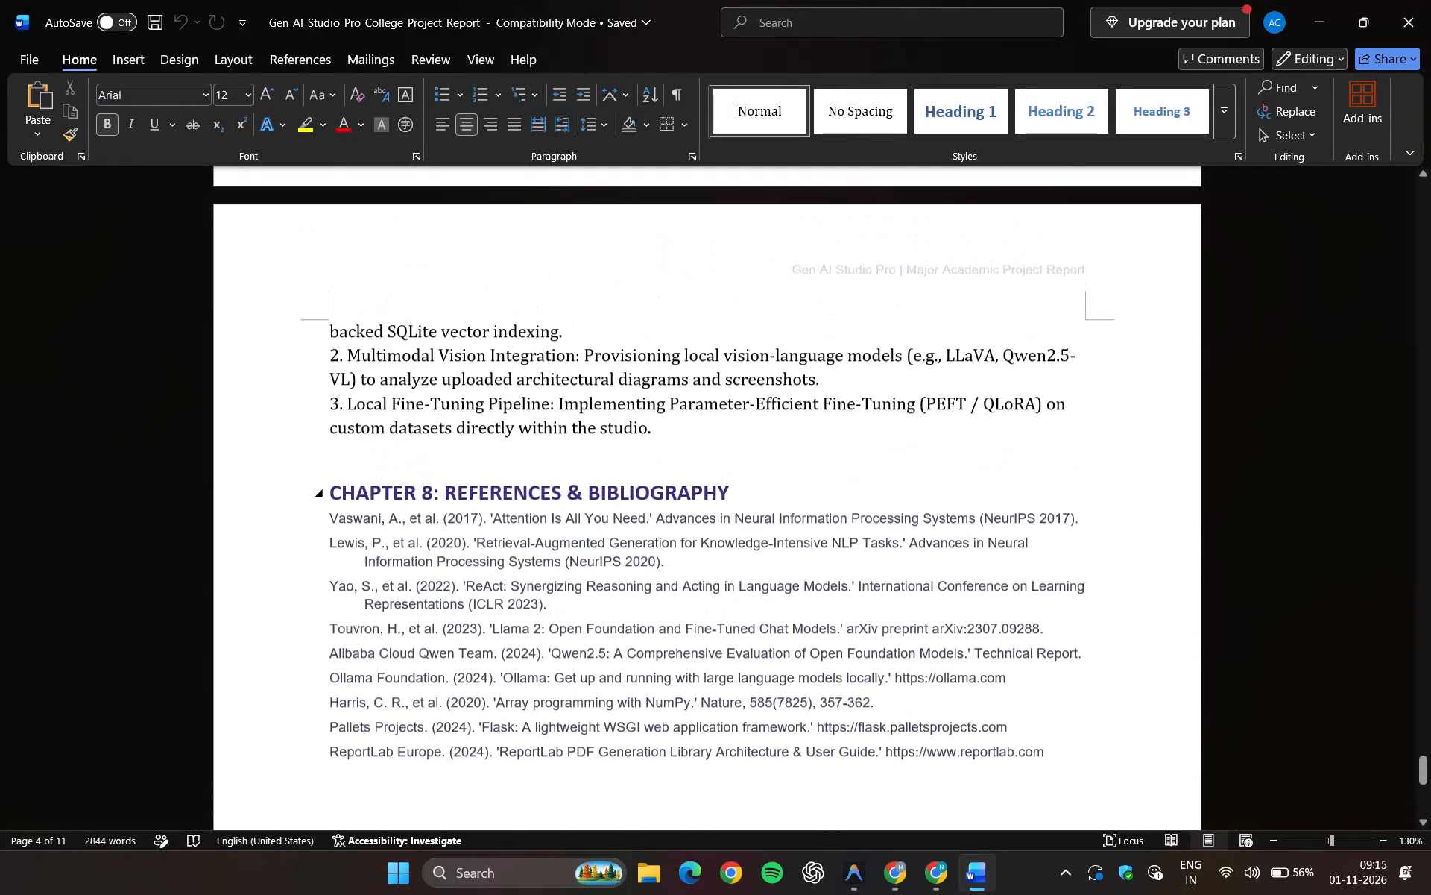
pyautogui.scroll(1, 465, 467)
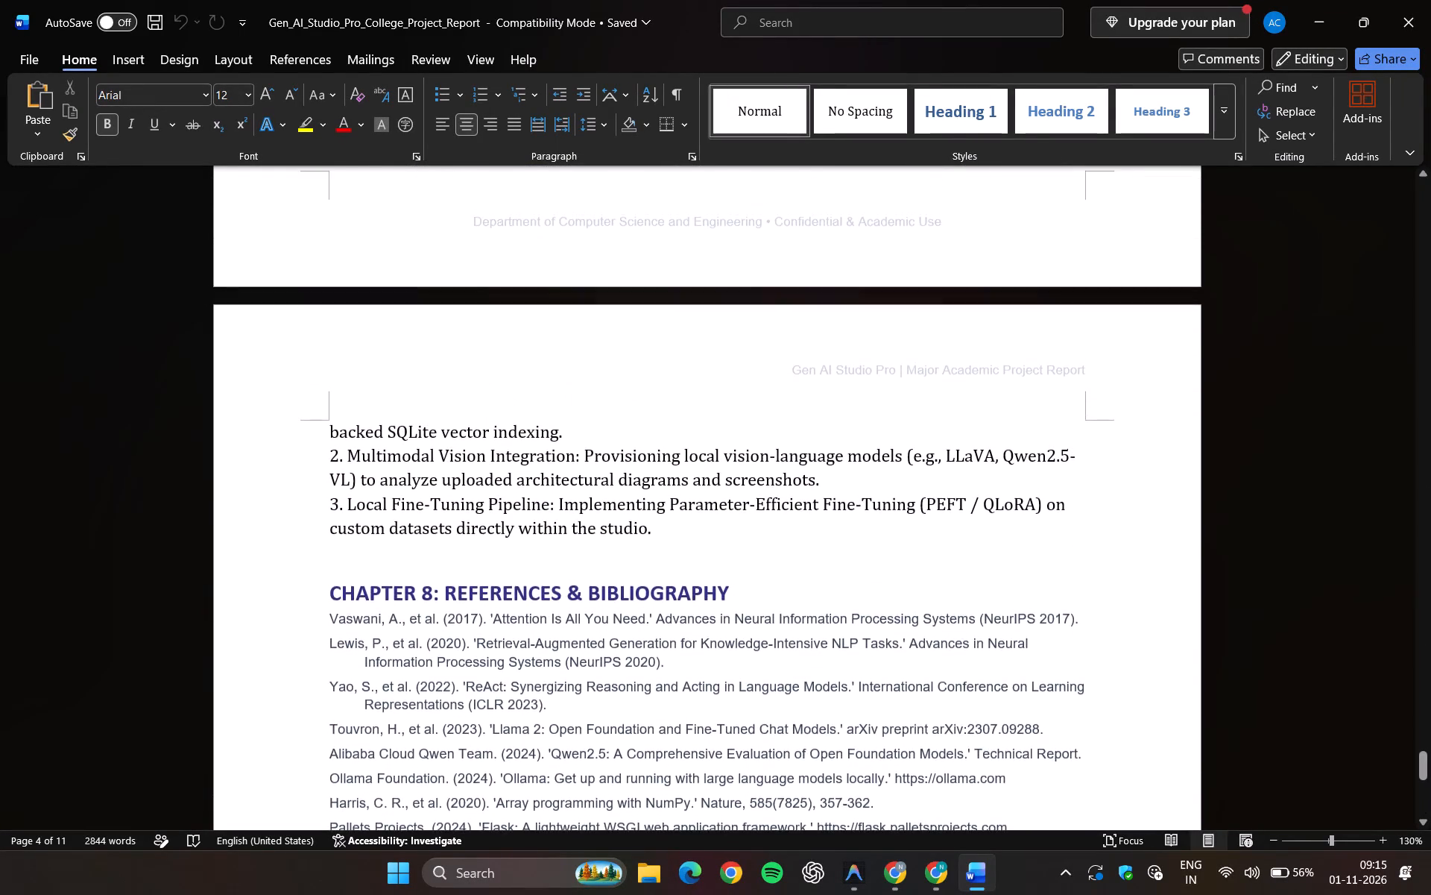
pyautogui.scroll(1, 465, 467)
pyautogui.scroll(-1, 465, 467)
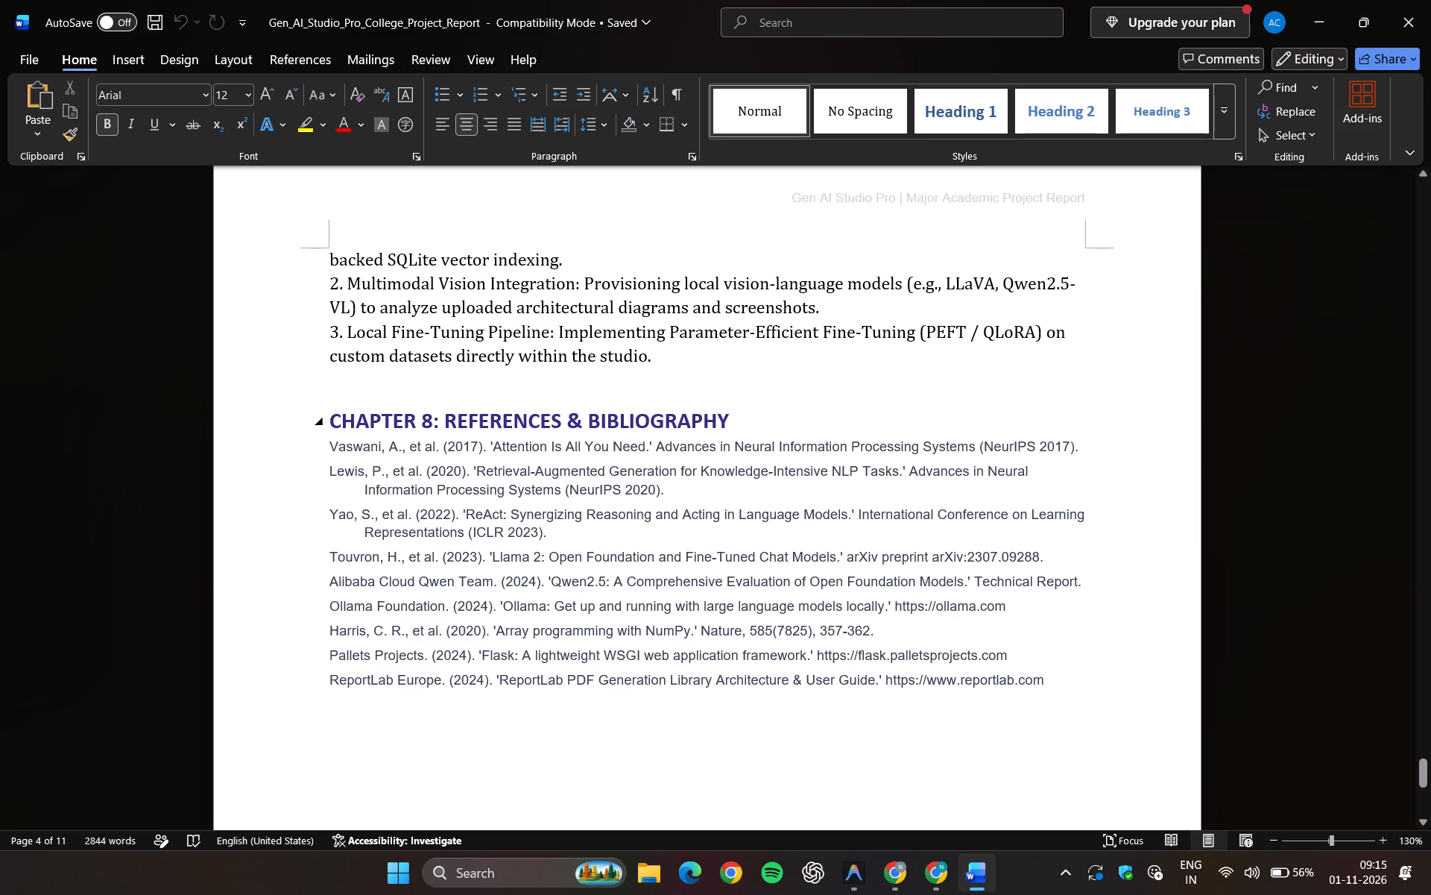
pyautogui.scroll(-1, 446, 429)
pyautogui.scroll(3, 446, 429)
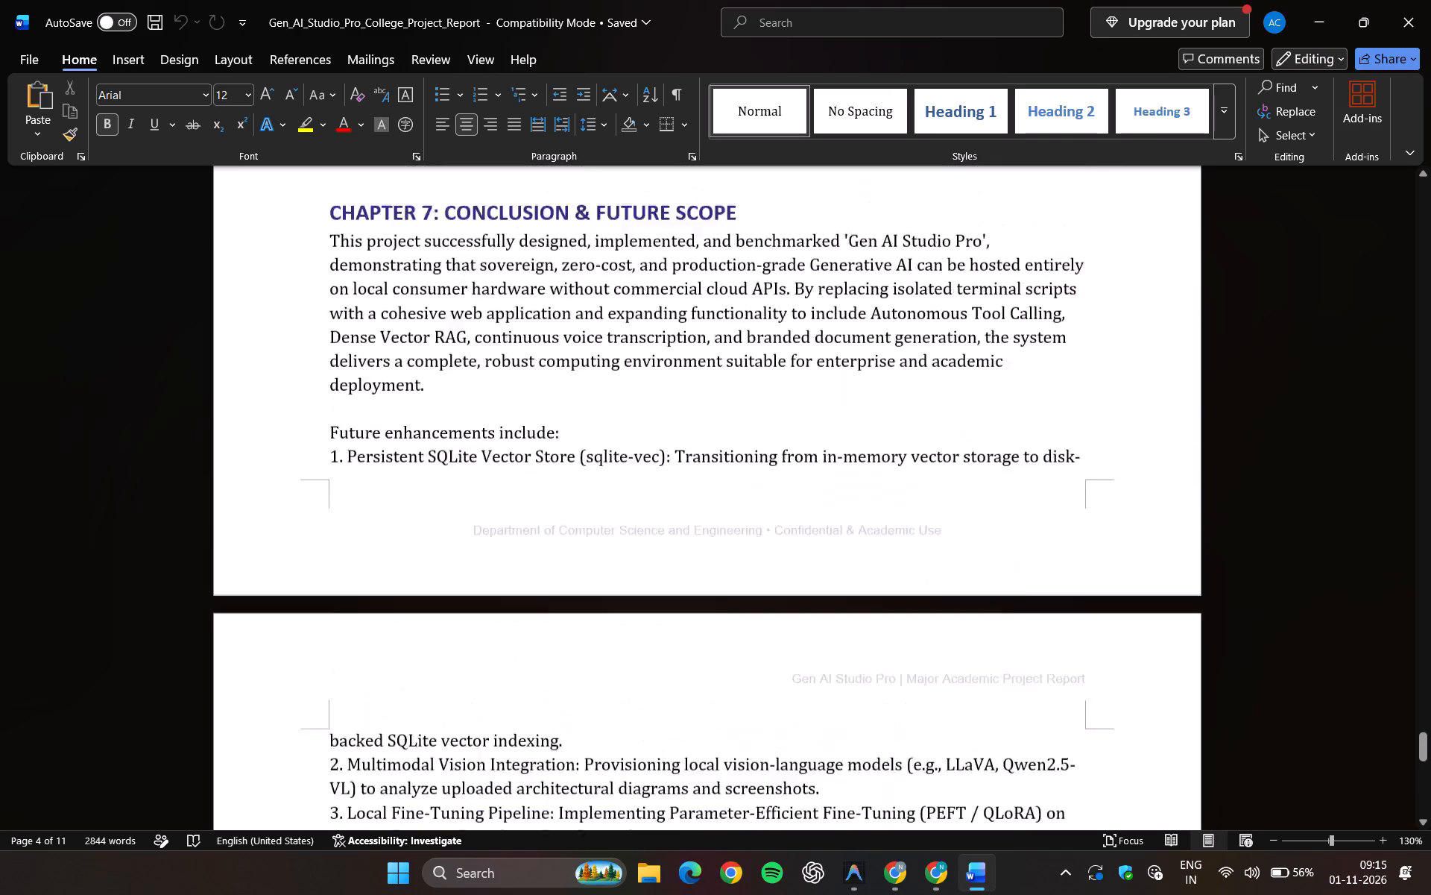
pyautogui.scroll(1, 446, 429)
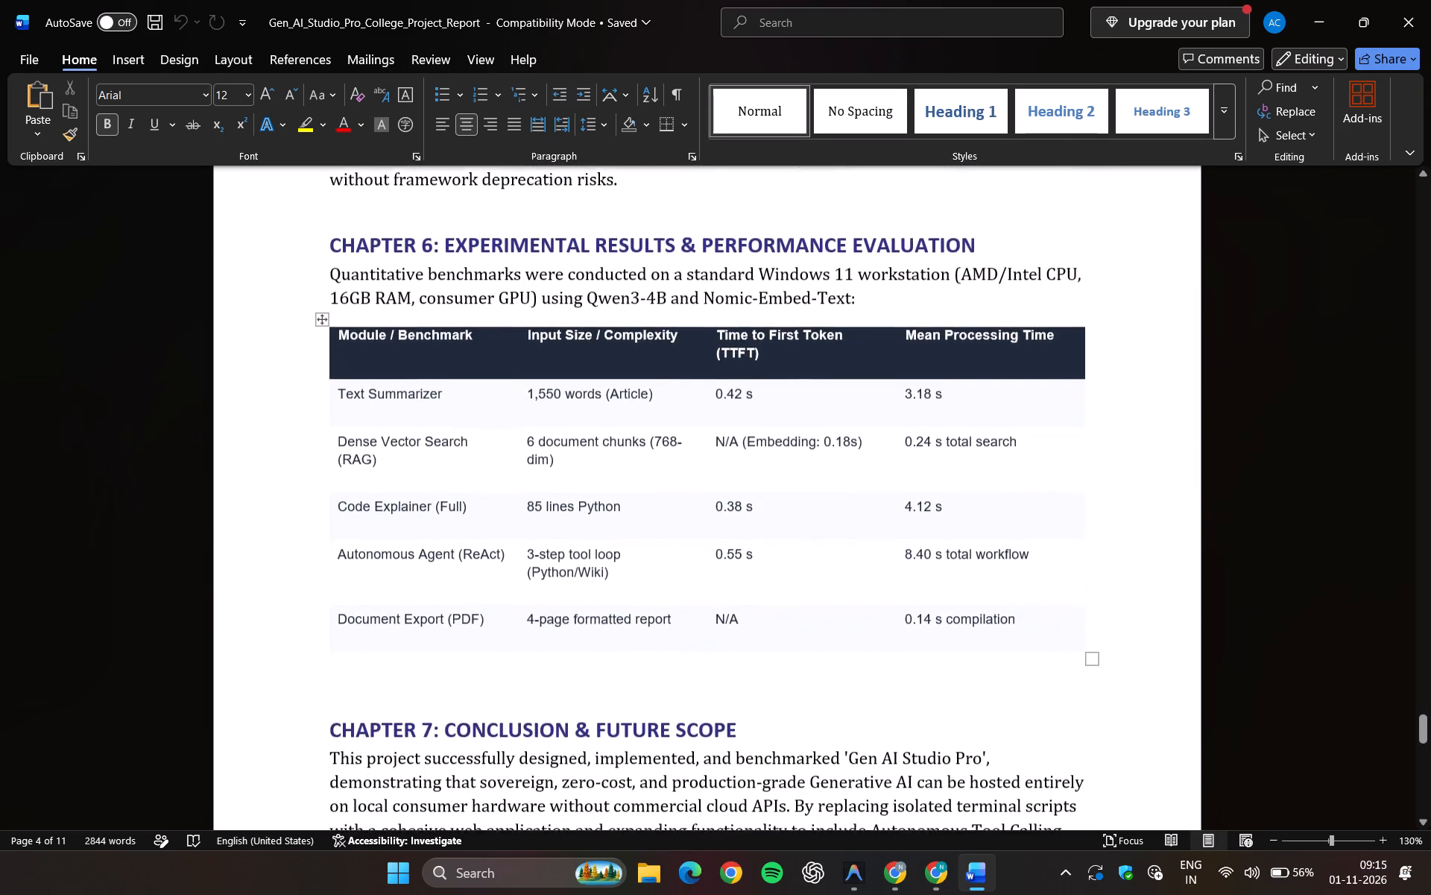
# Review the report backwards from the Chapter 6 benchmarks through the technical challenges and Chapter 4 modules to the stream parser code snippet.
pyautogui.scroll(2, 446, 429)
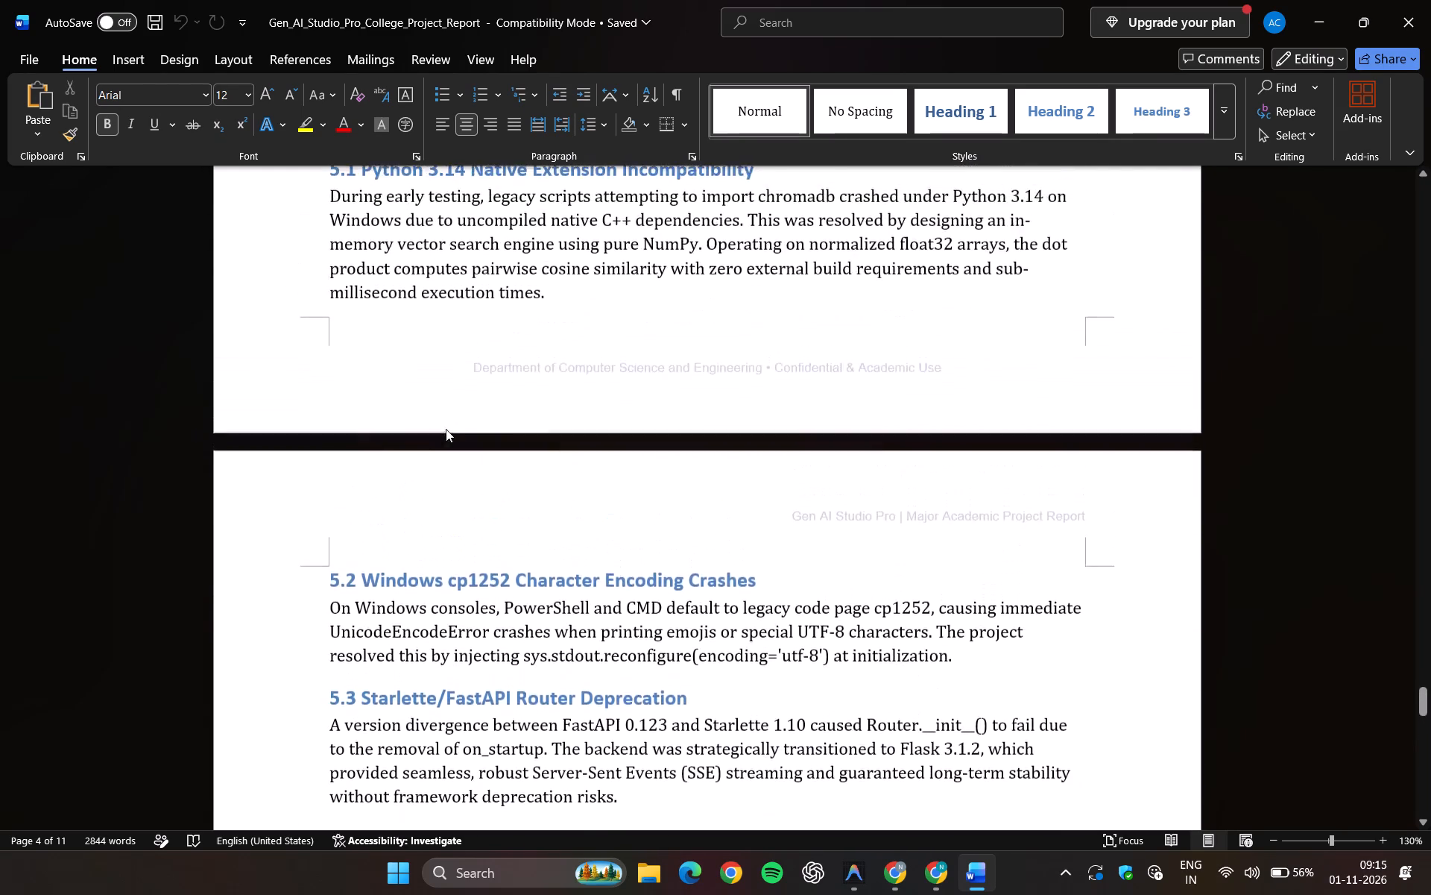
pyautogui.scroll(2, 446, 429)
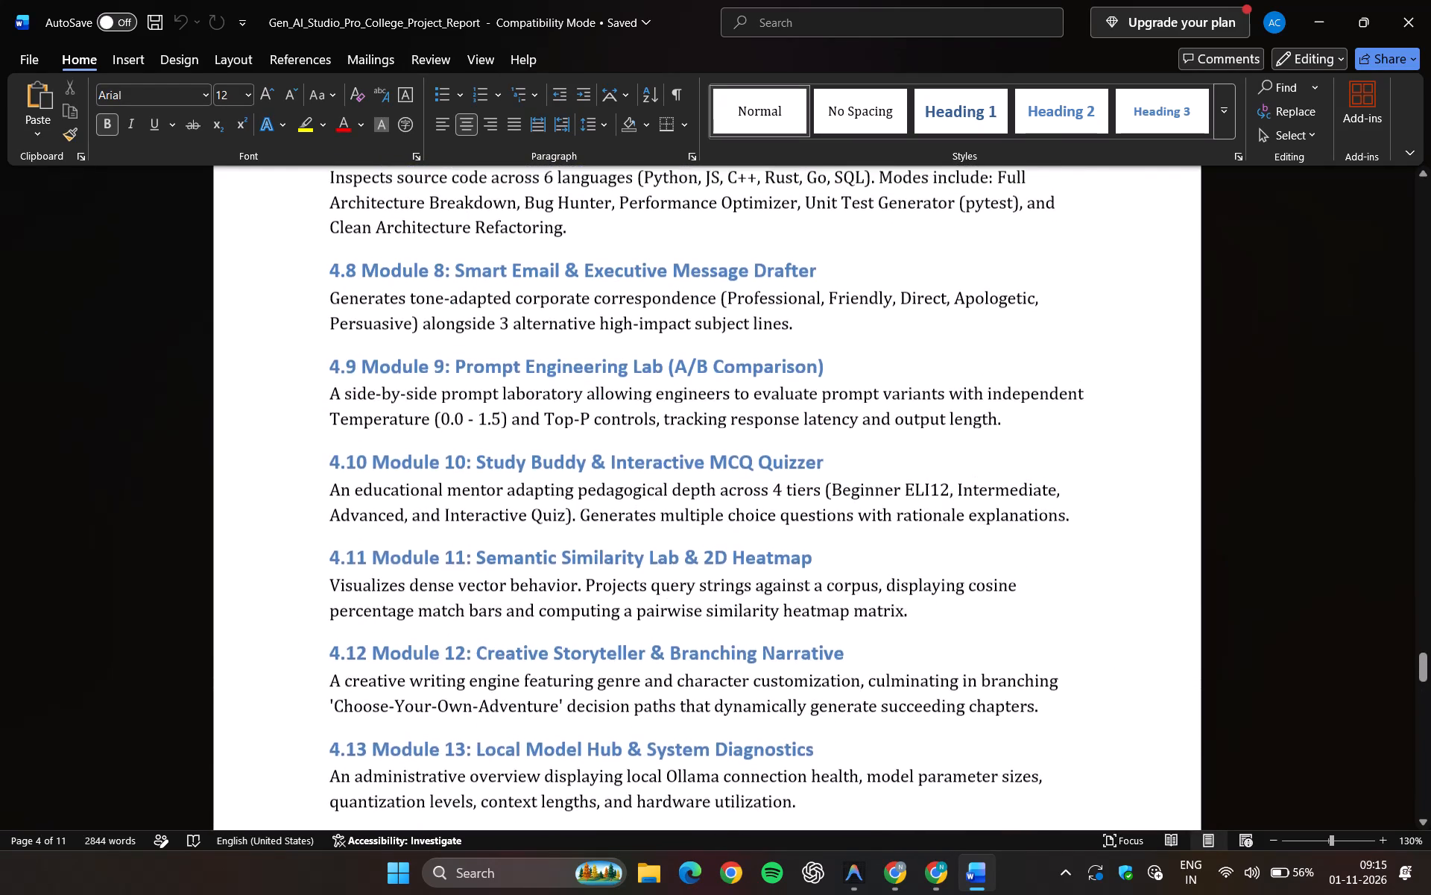
pyautogui.scroll(2, 446, 429)
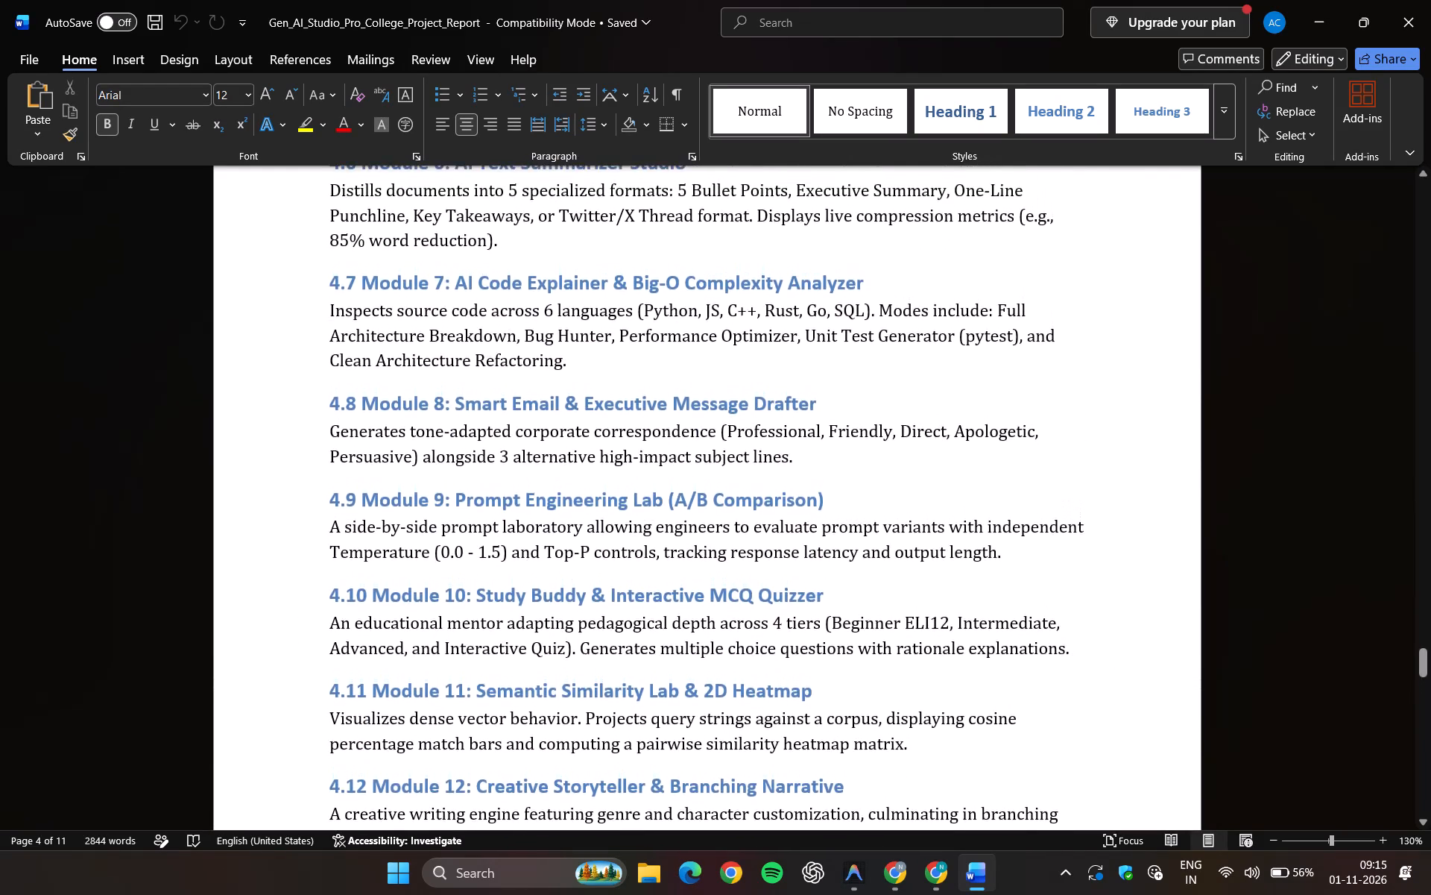
pyautogui.scroll(2, 446, 429)
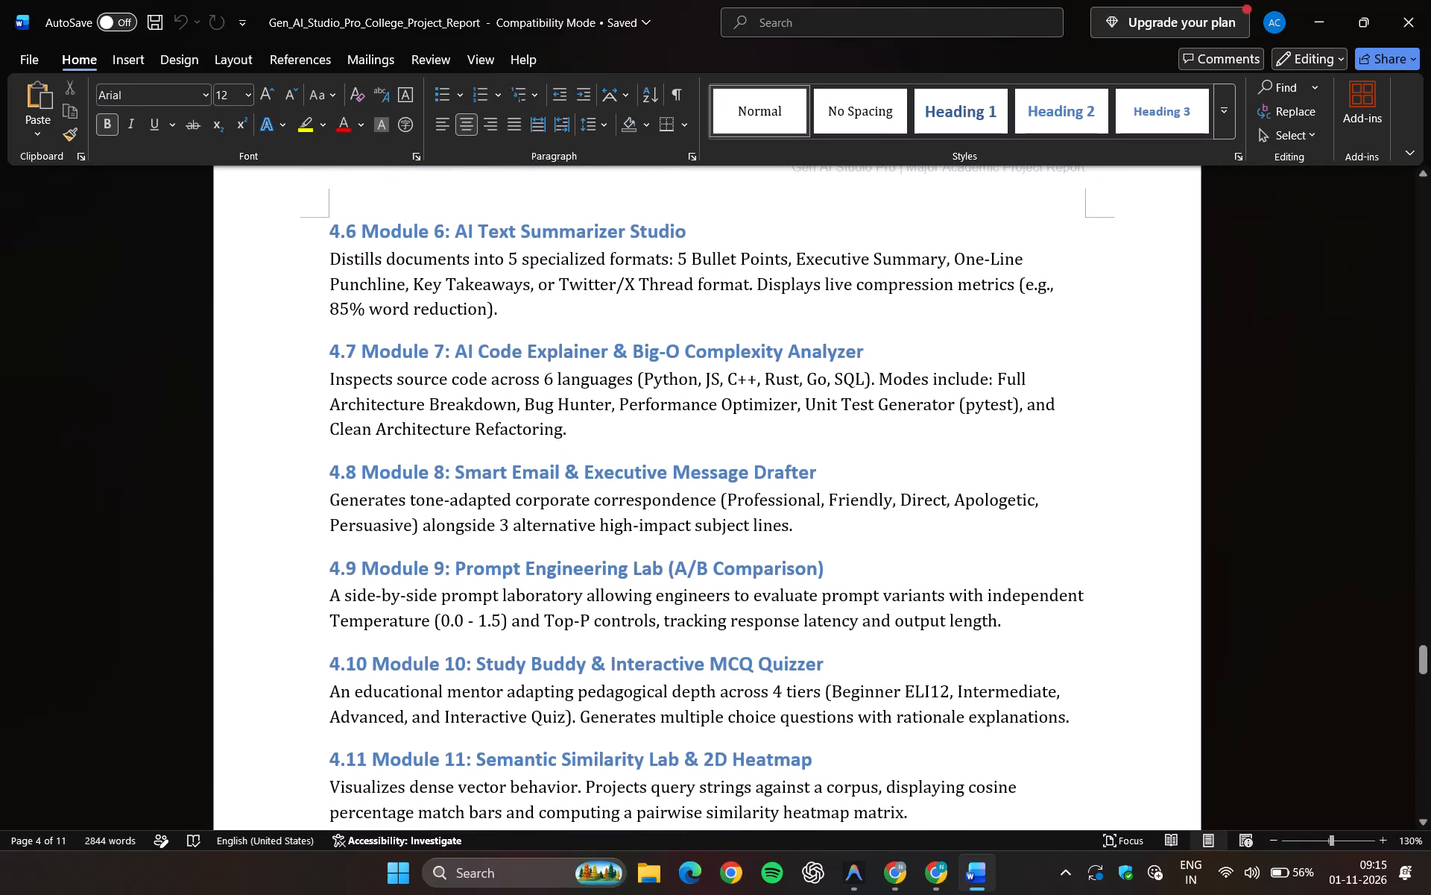
pyautogui.scroll(2, 446, 429)
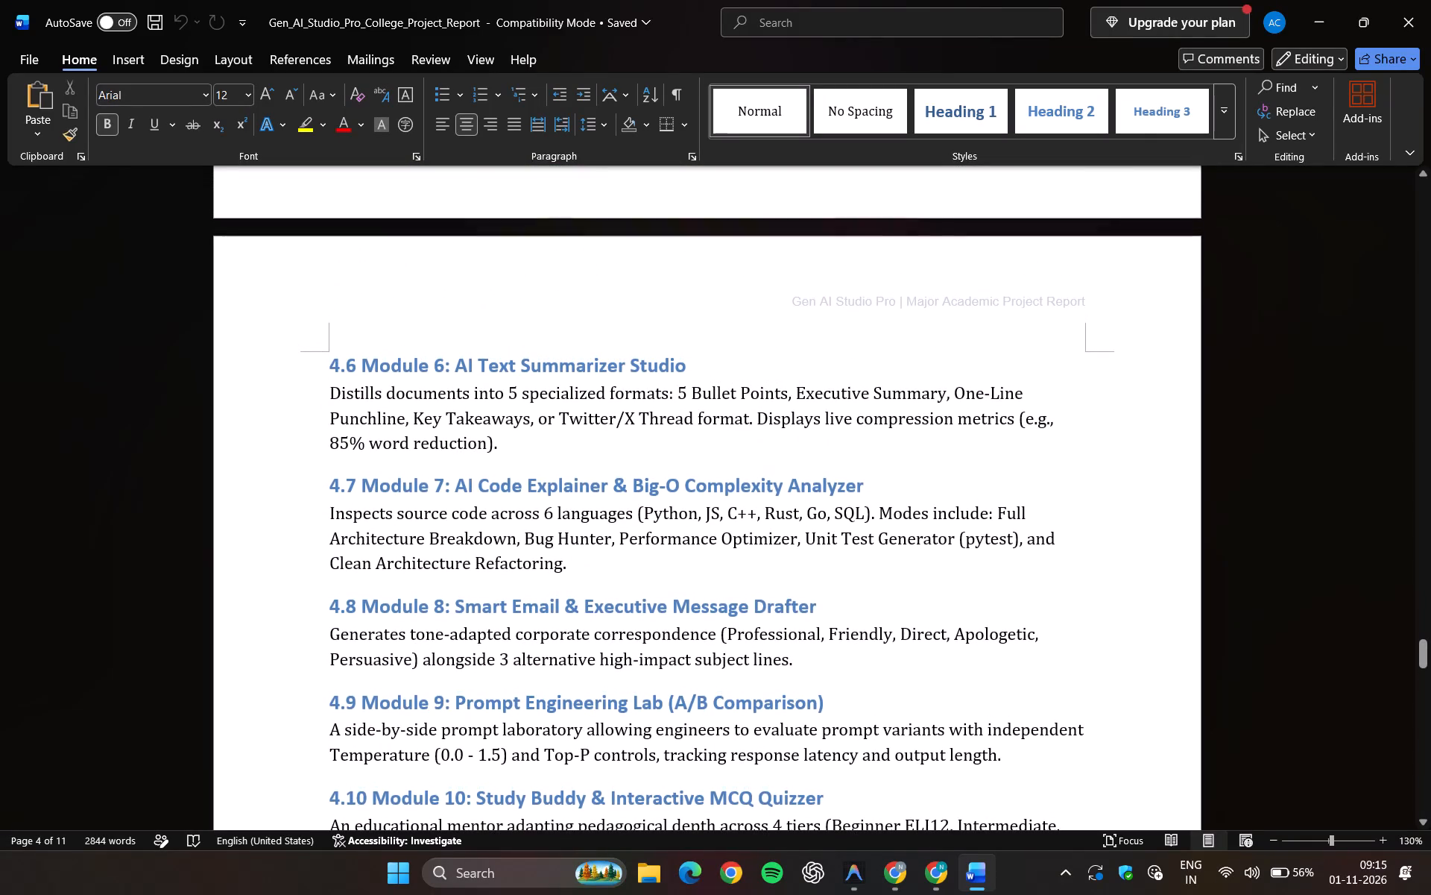
pyautogui.scroll(1, 511, 509)
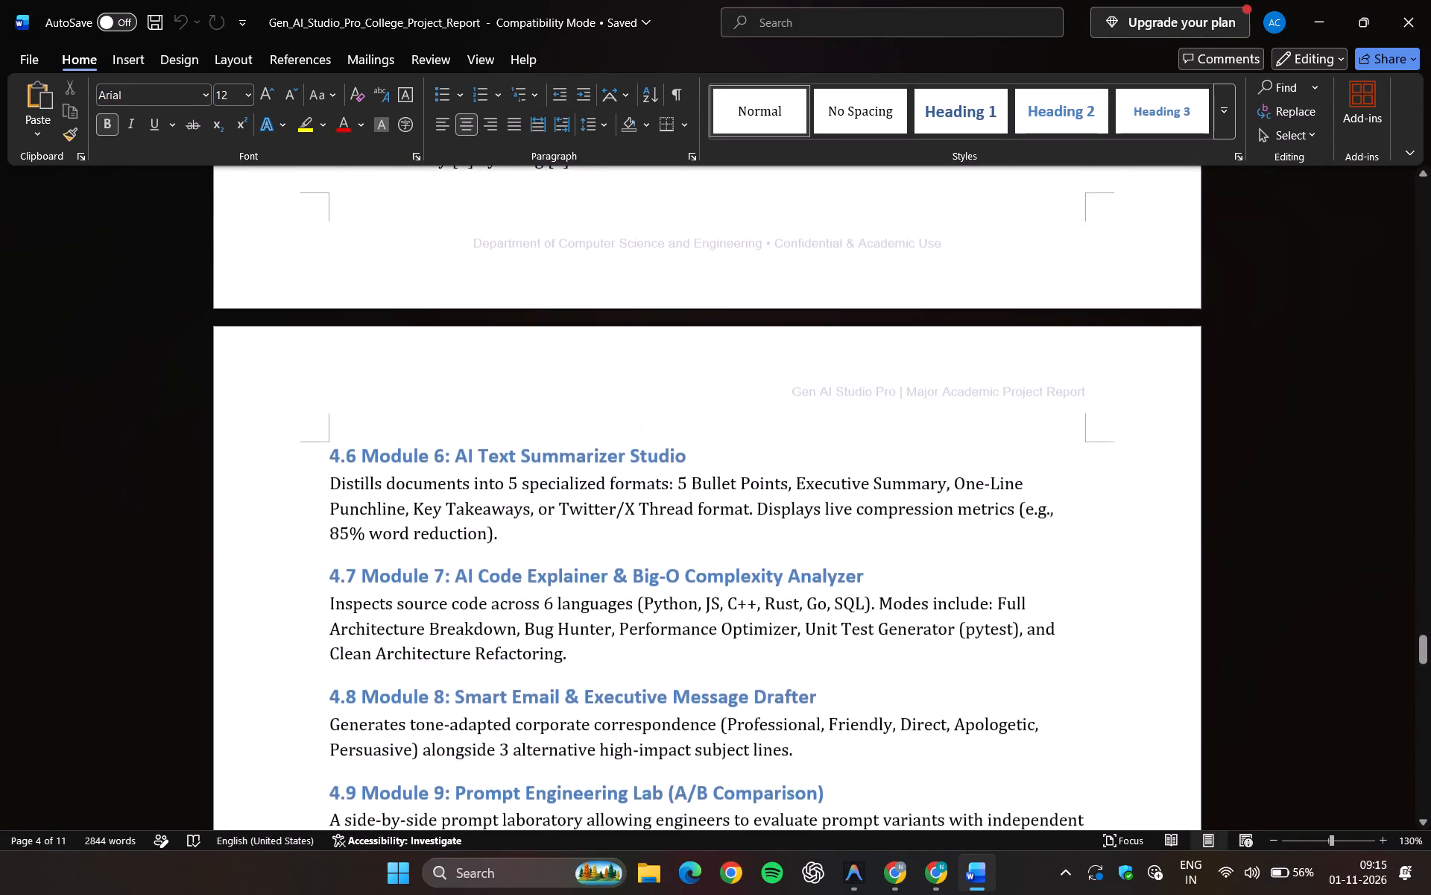
pyautogui.scroll(2, 511, 509)
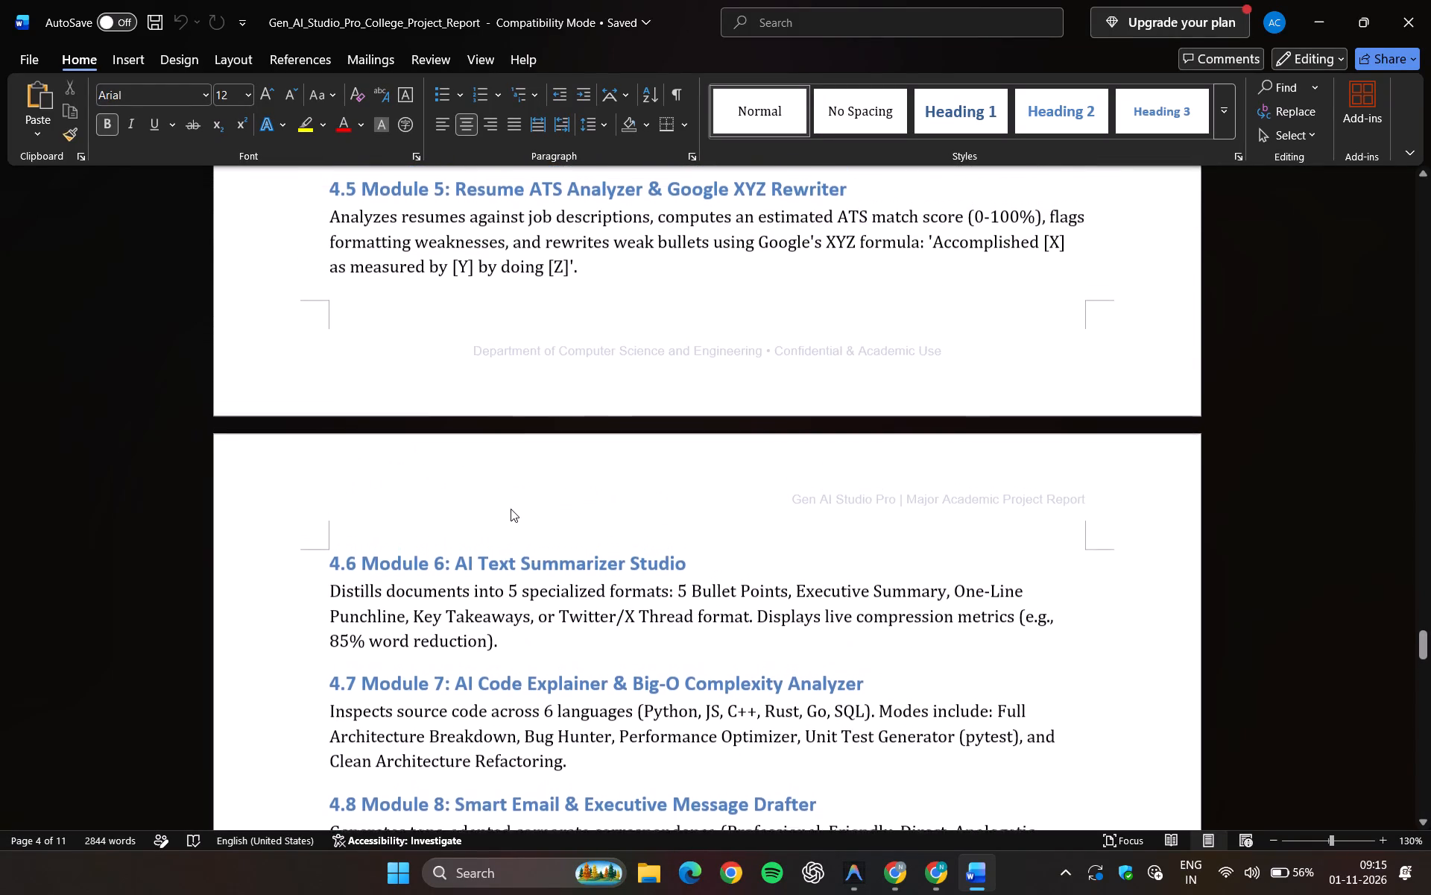
pyautogui.scroll(1, 511, 509)
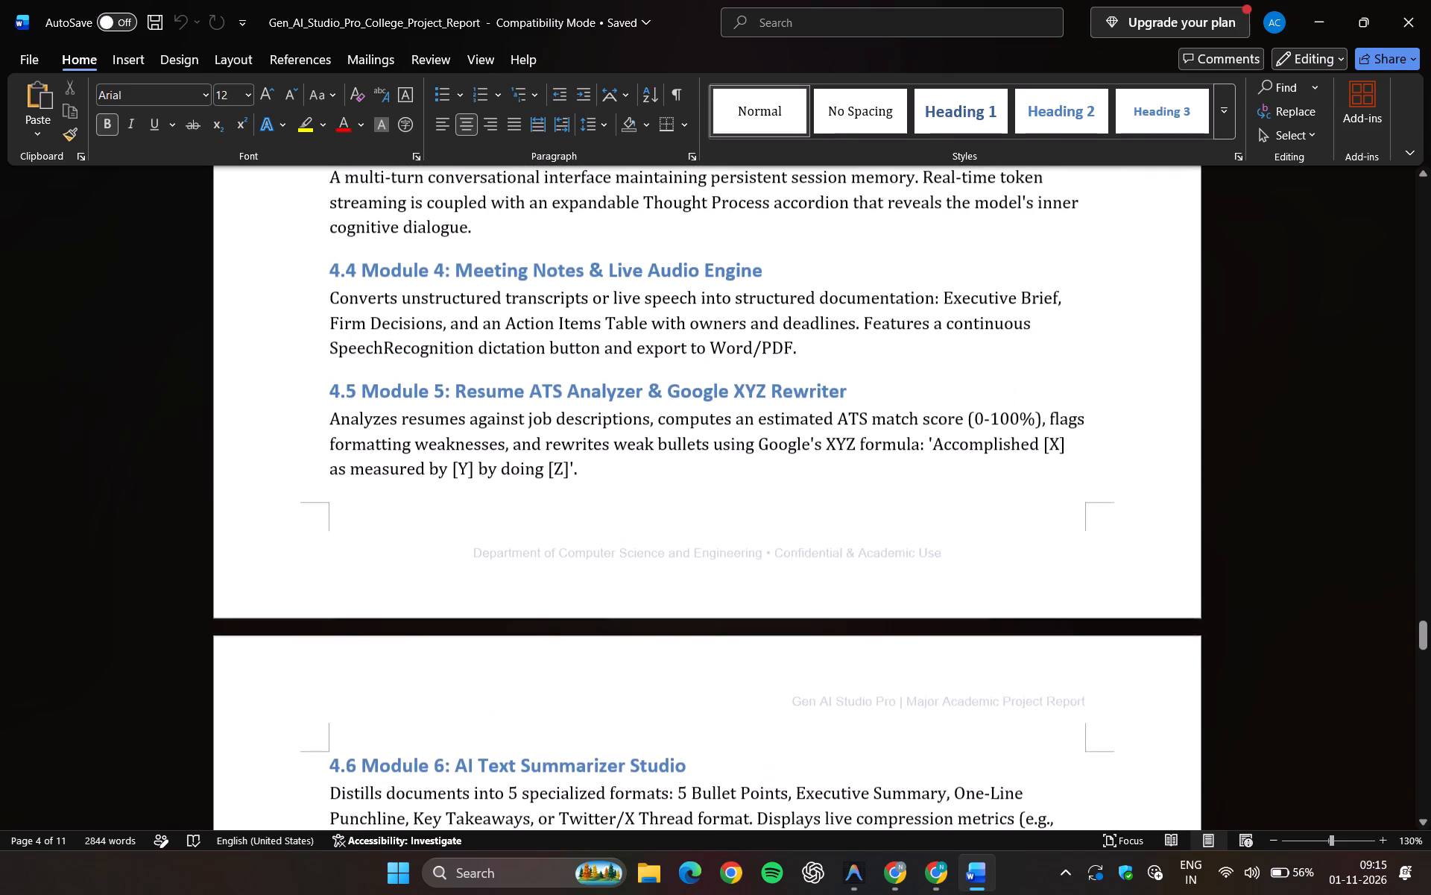
pyautogui.scroll(2, 511, 509)
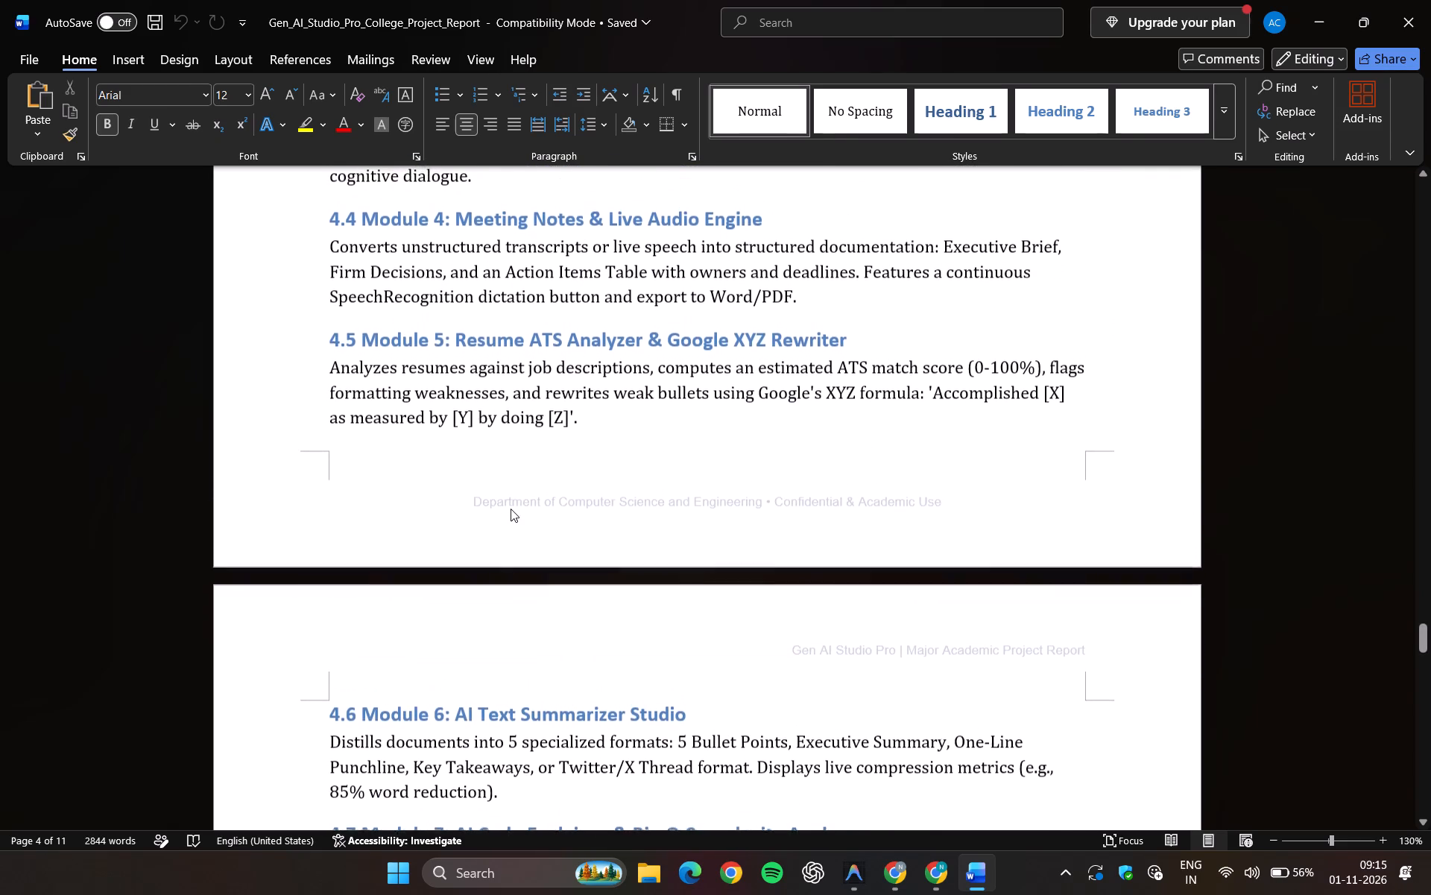
pyautogui.scroll(2, 511, 509)
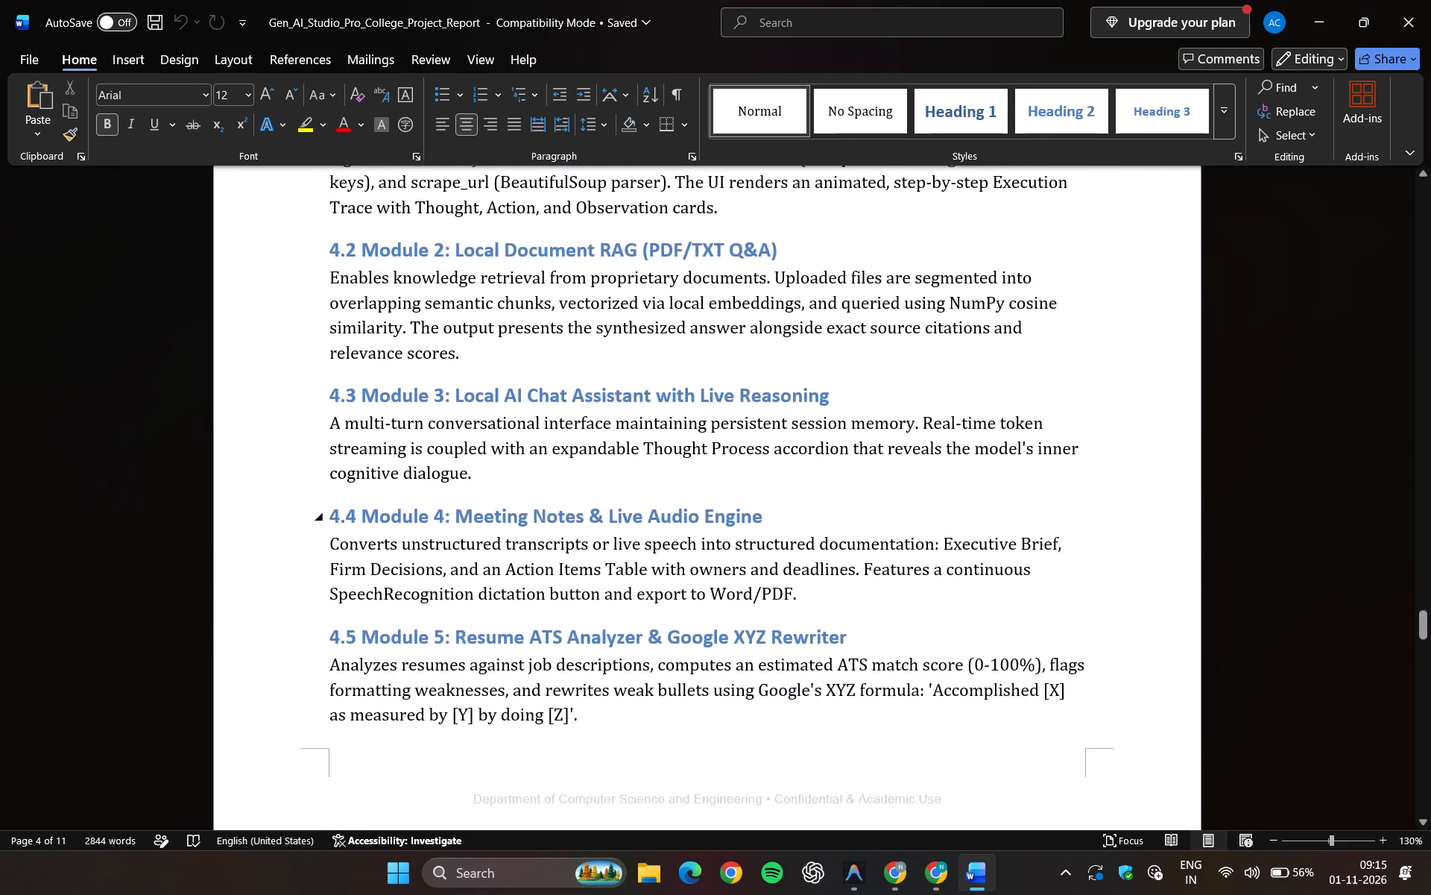
pyautogui.scroll(2, 511, 509)
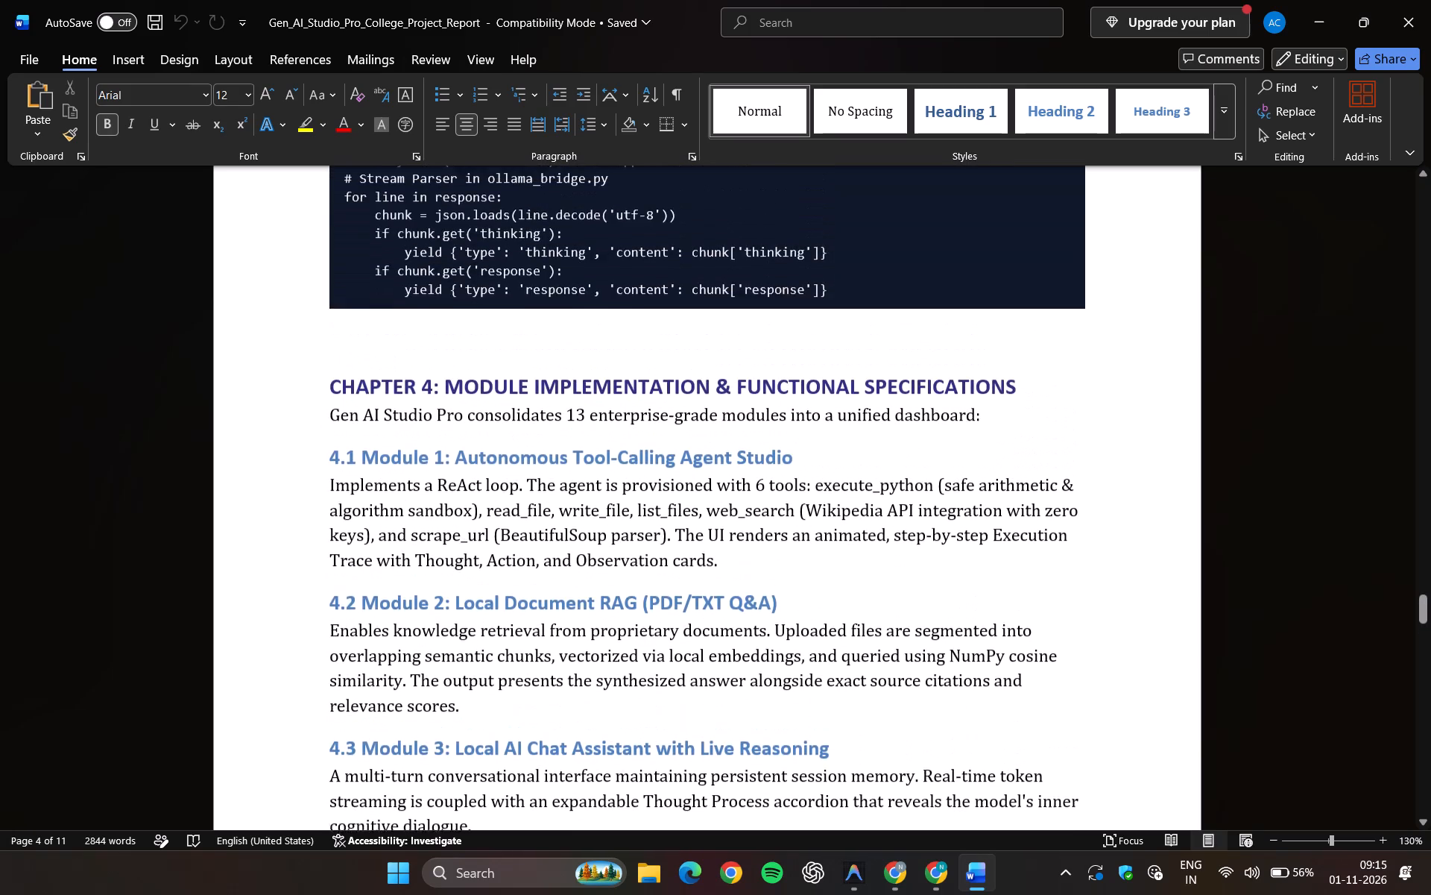
pyautogui.scroll(3, 511, 509)
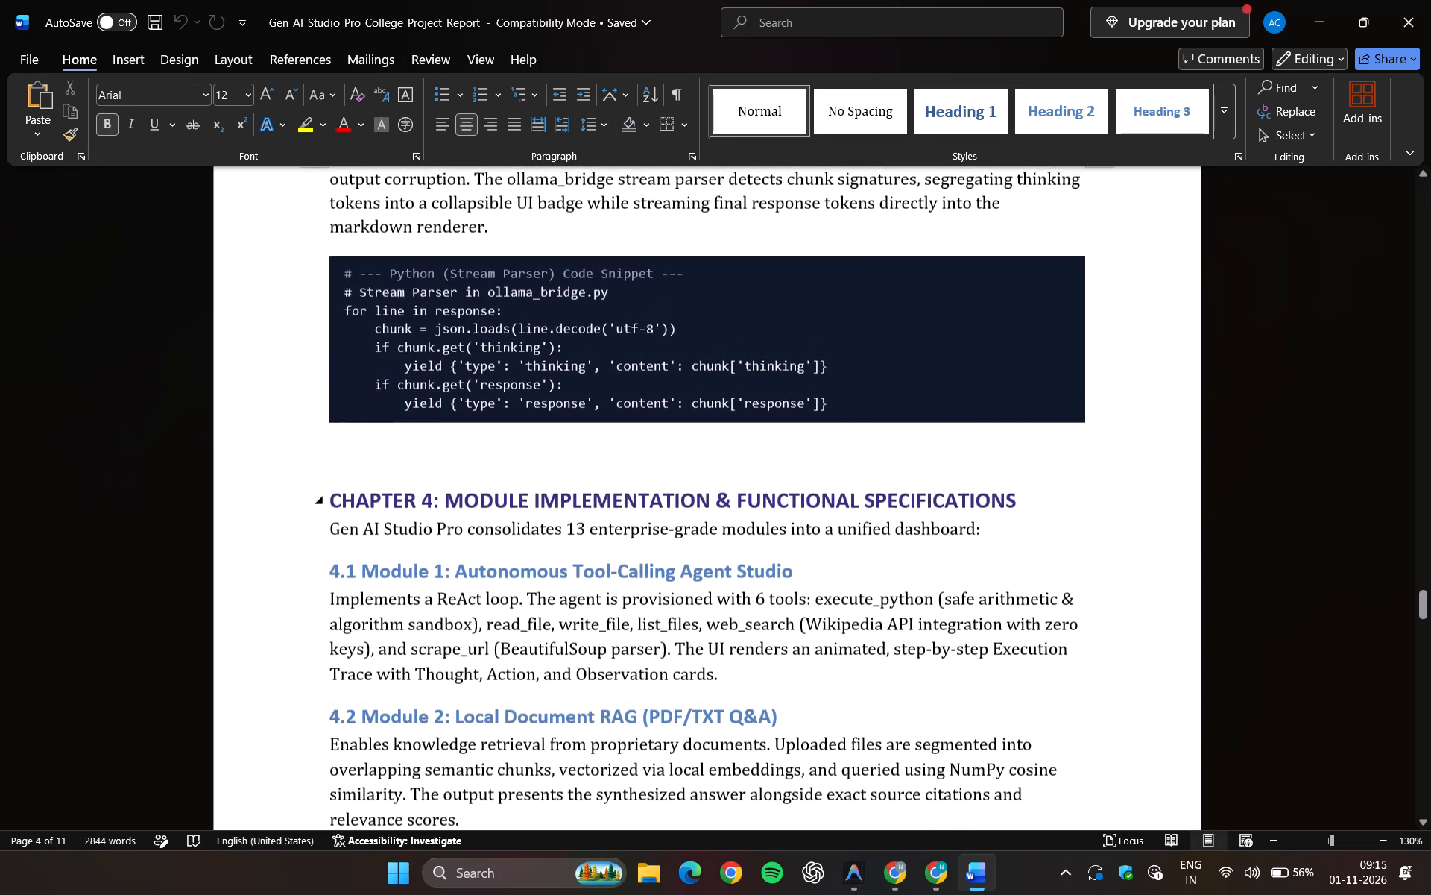
pyautogui.scroll(1, 511, 509)
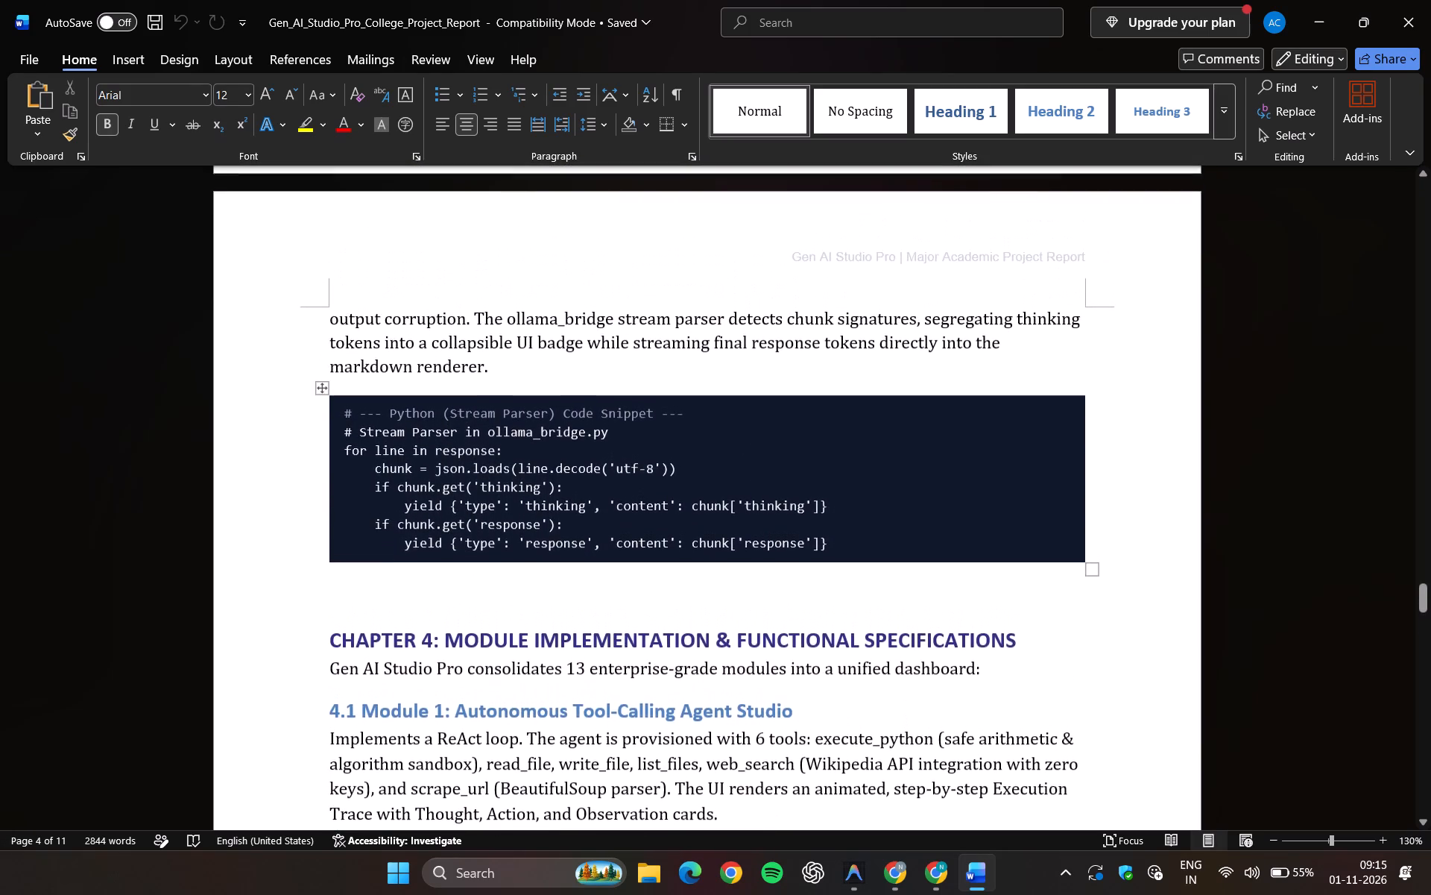
# Recheck the report from the Chapter 4 module descriptions through the benchmark table, conclusion and future scope to the references.
pyautogui.scroll(-1, 511, 509)
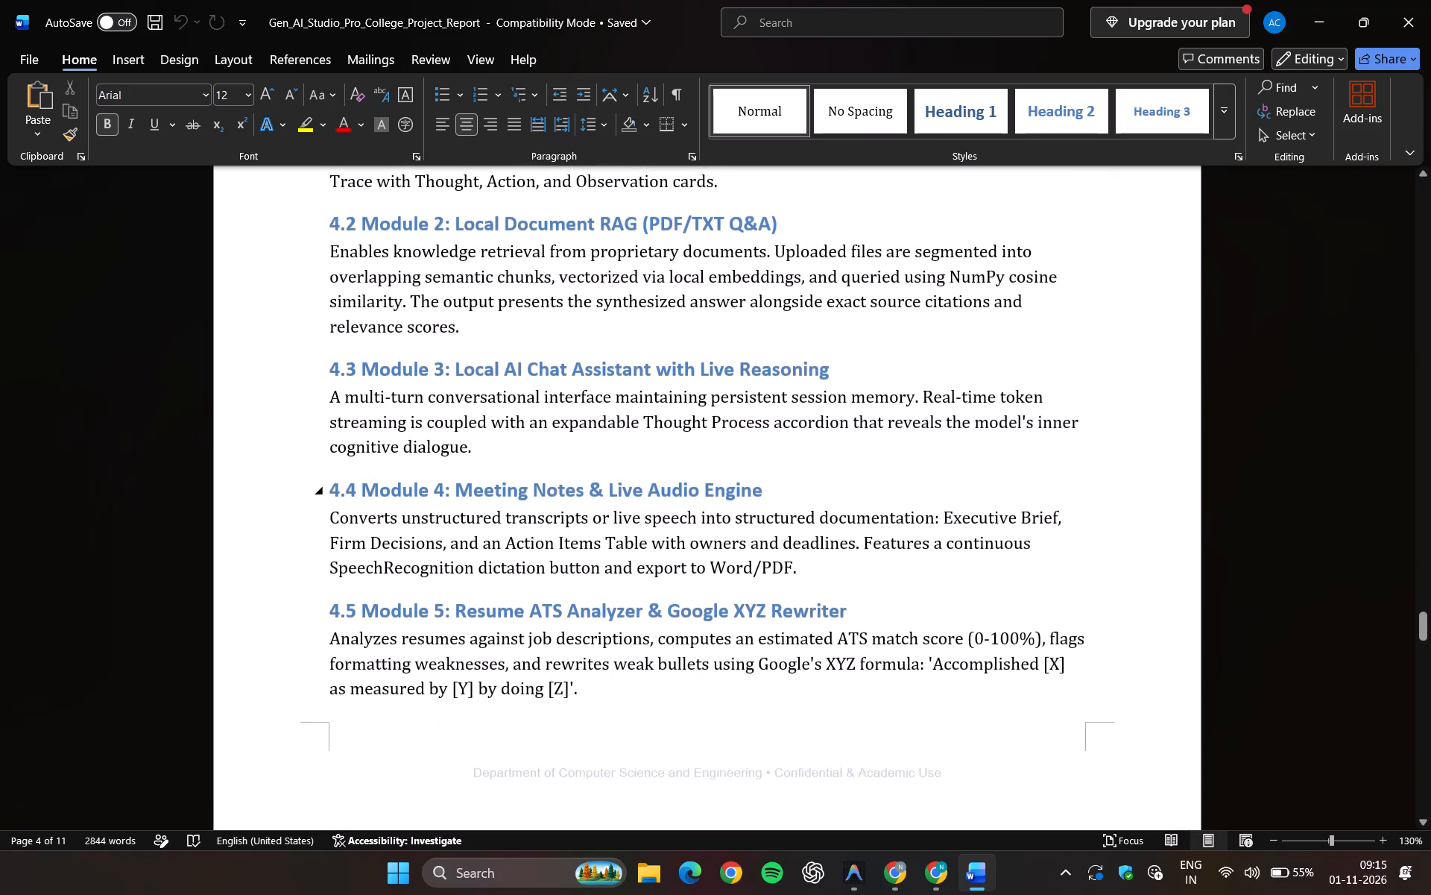
pyautogui.scroll(-1, 511, 509)
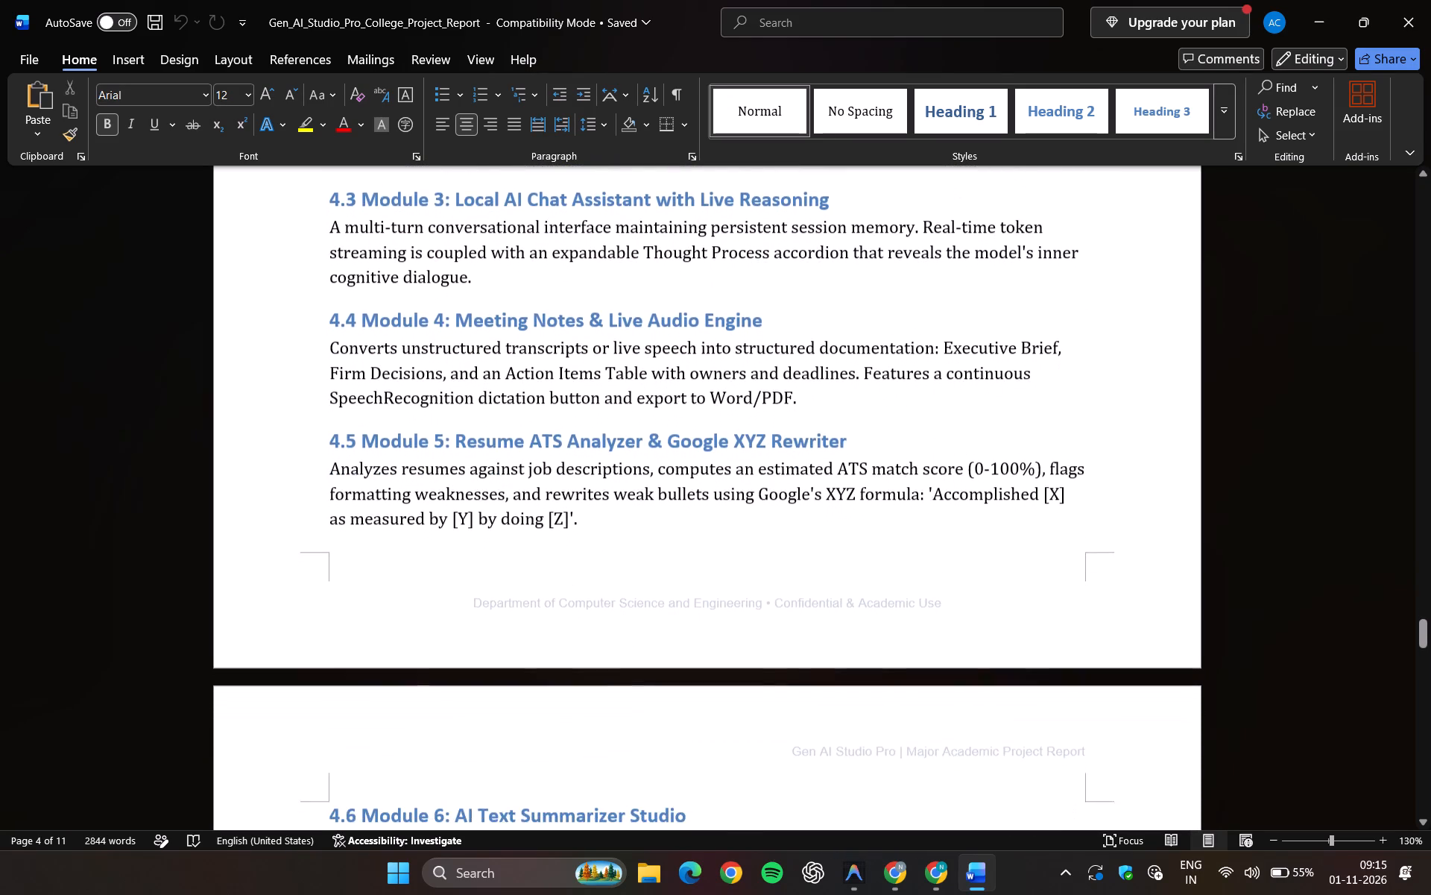
pyautogui.scroll(-2, 511, 509)
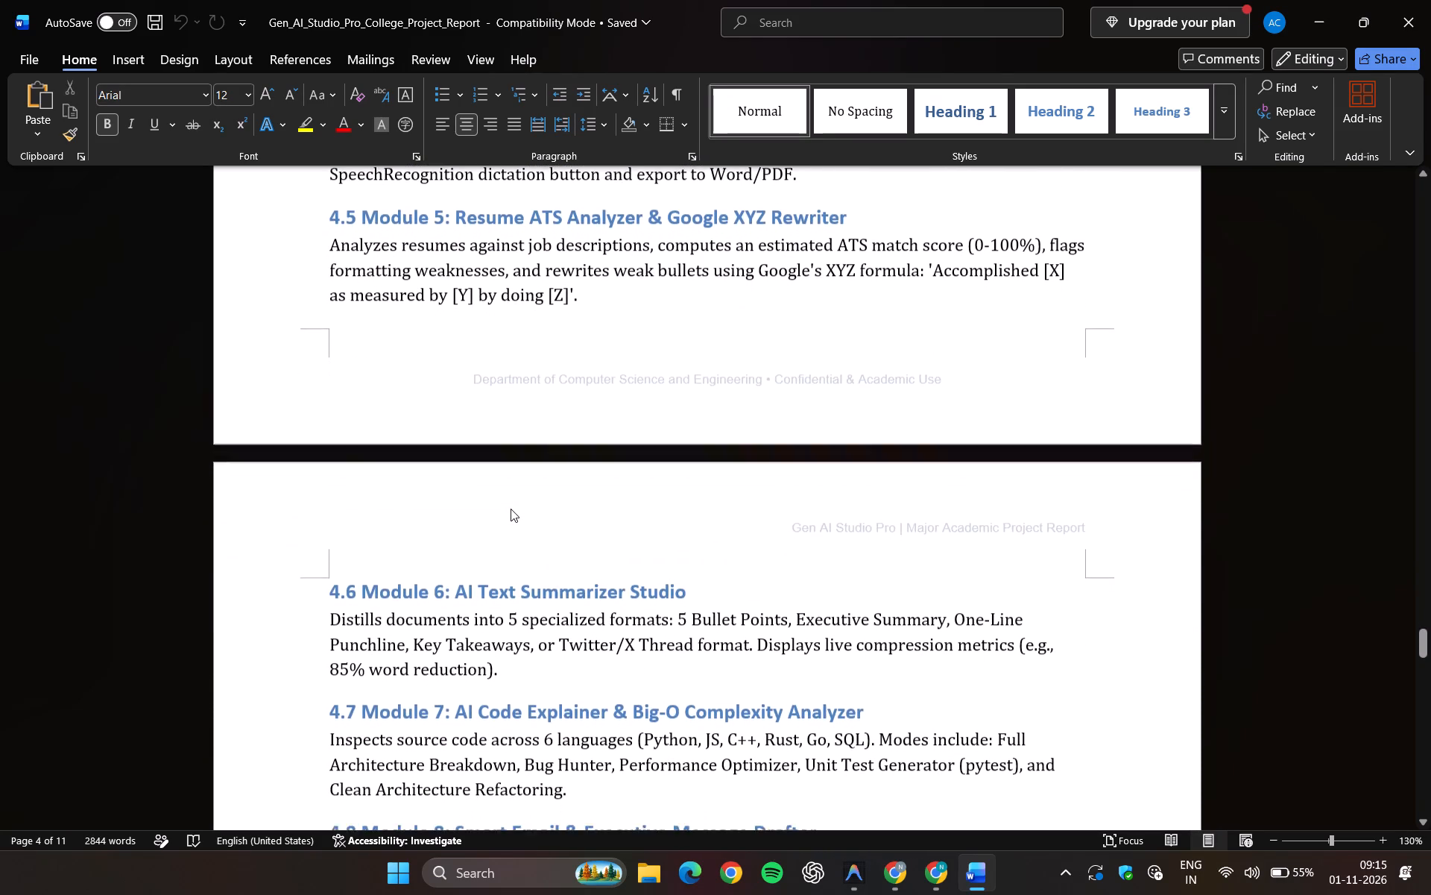
pyautogui.scroll(-3, 511, 509)
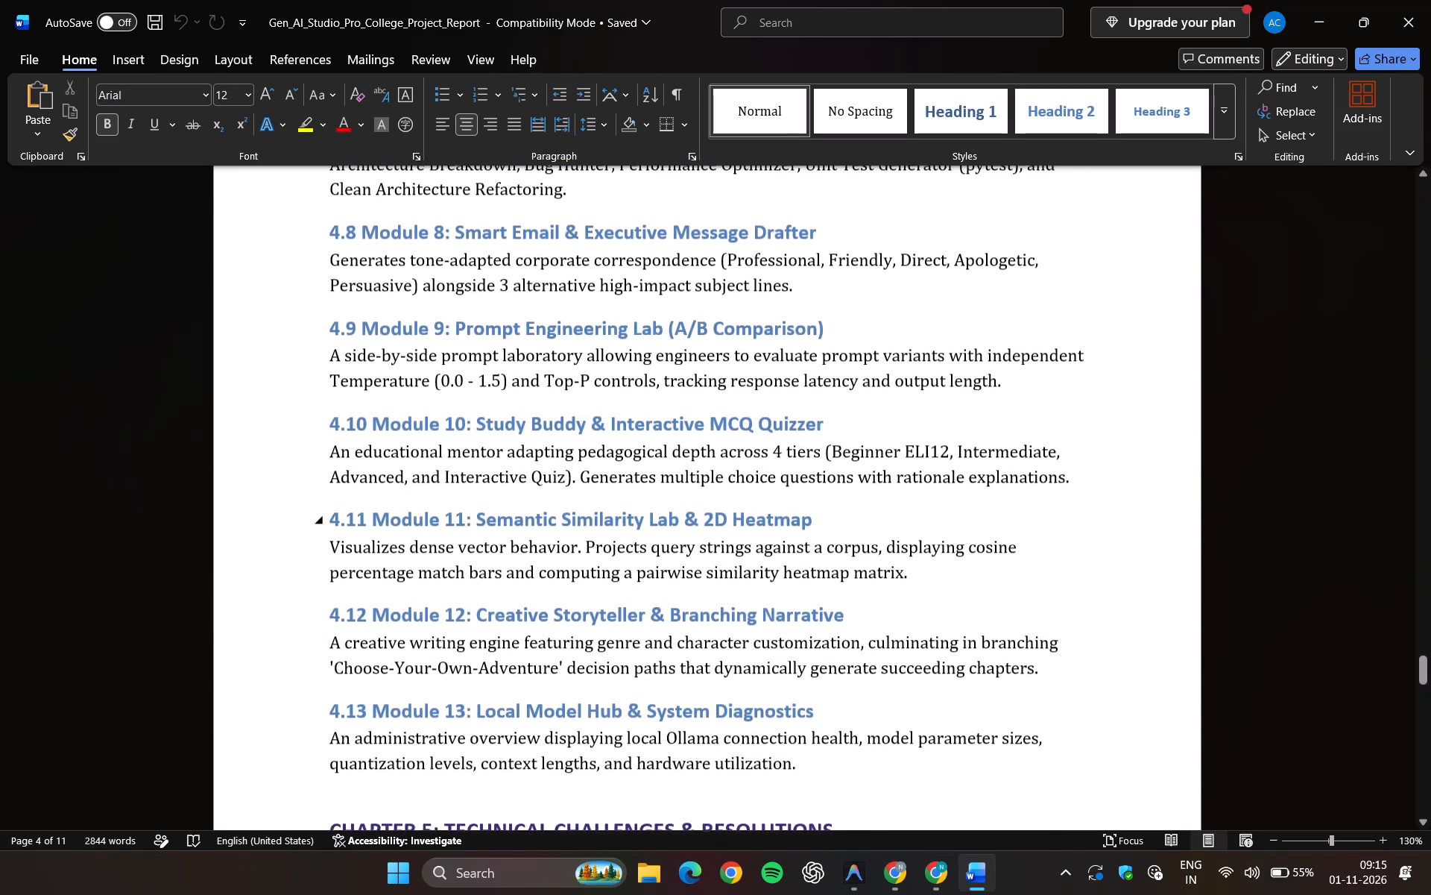
pyautogui.scroll(-3, 511, 509)
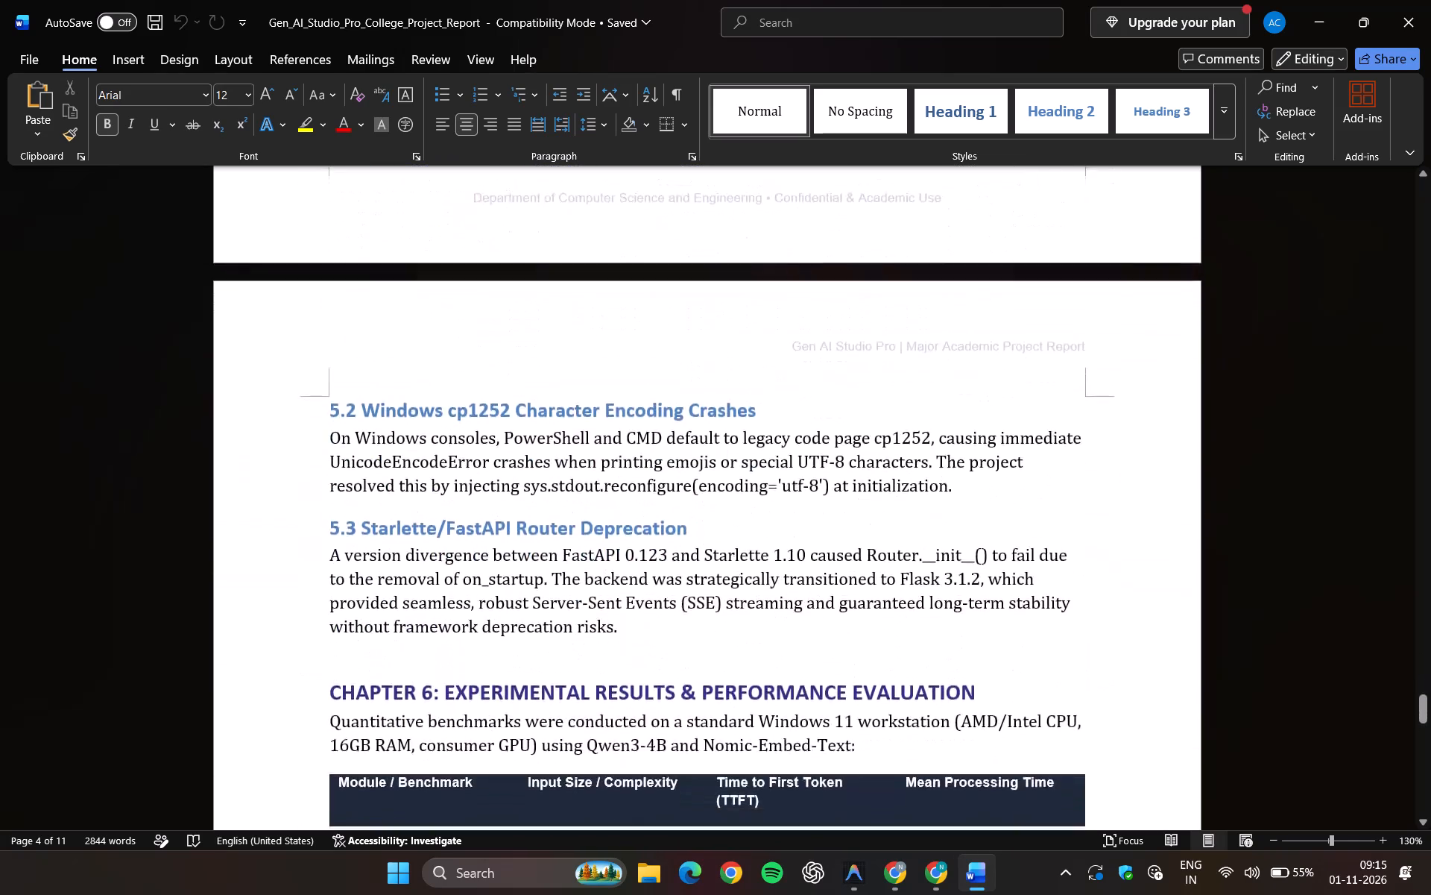
pyautogui.scroll(-2, 511, 509)
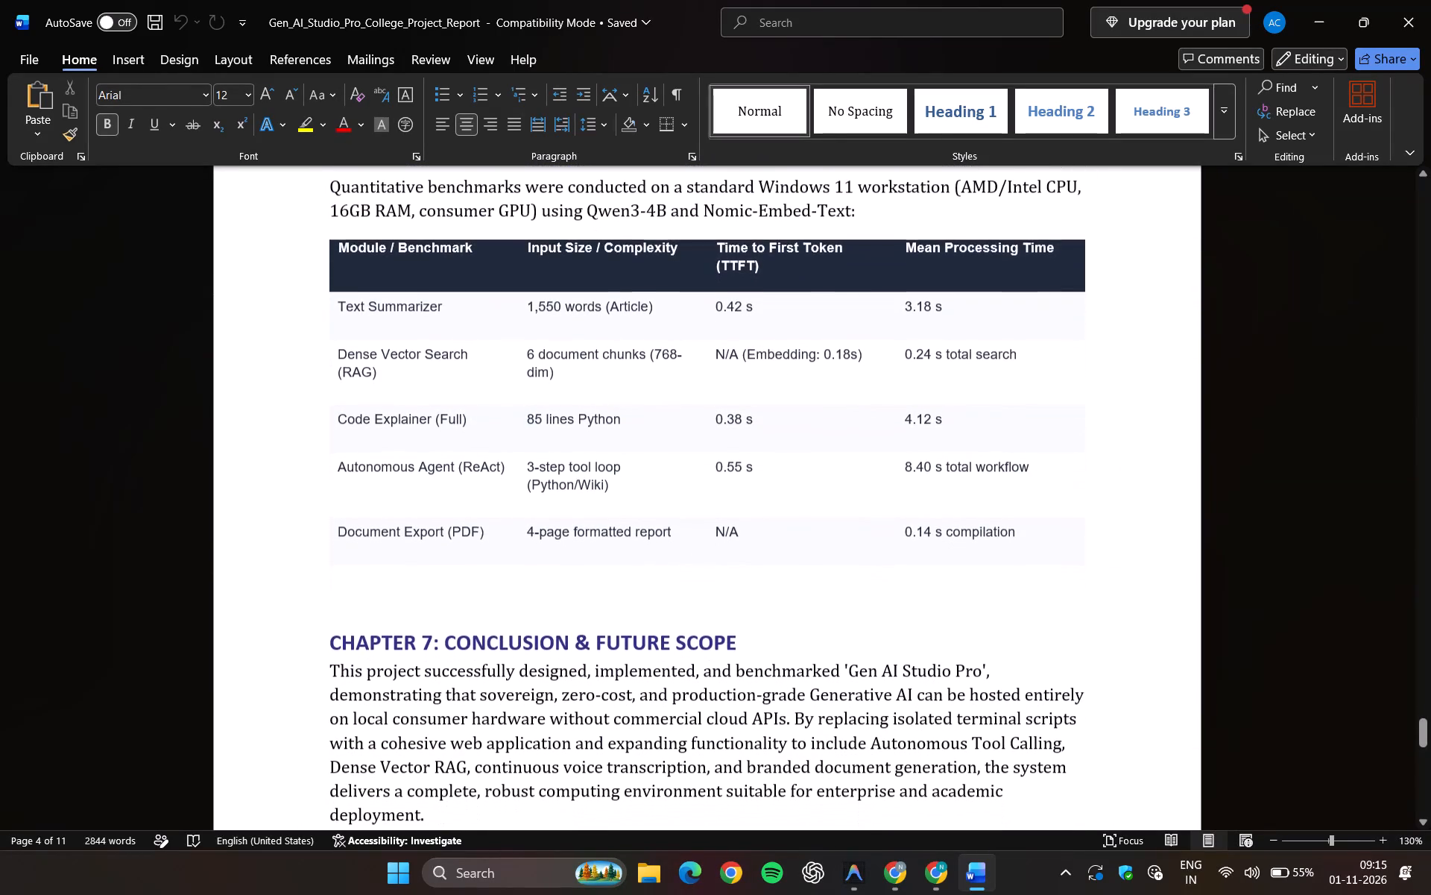
pyautogui.scroll(-1, 511, 509)
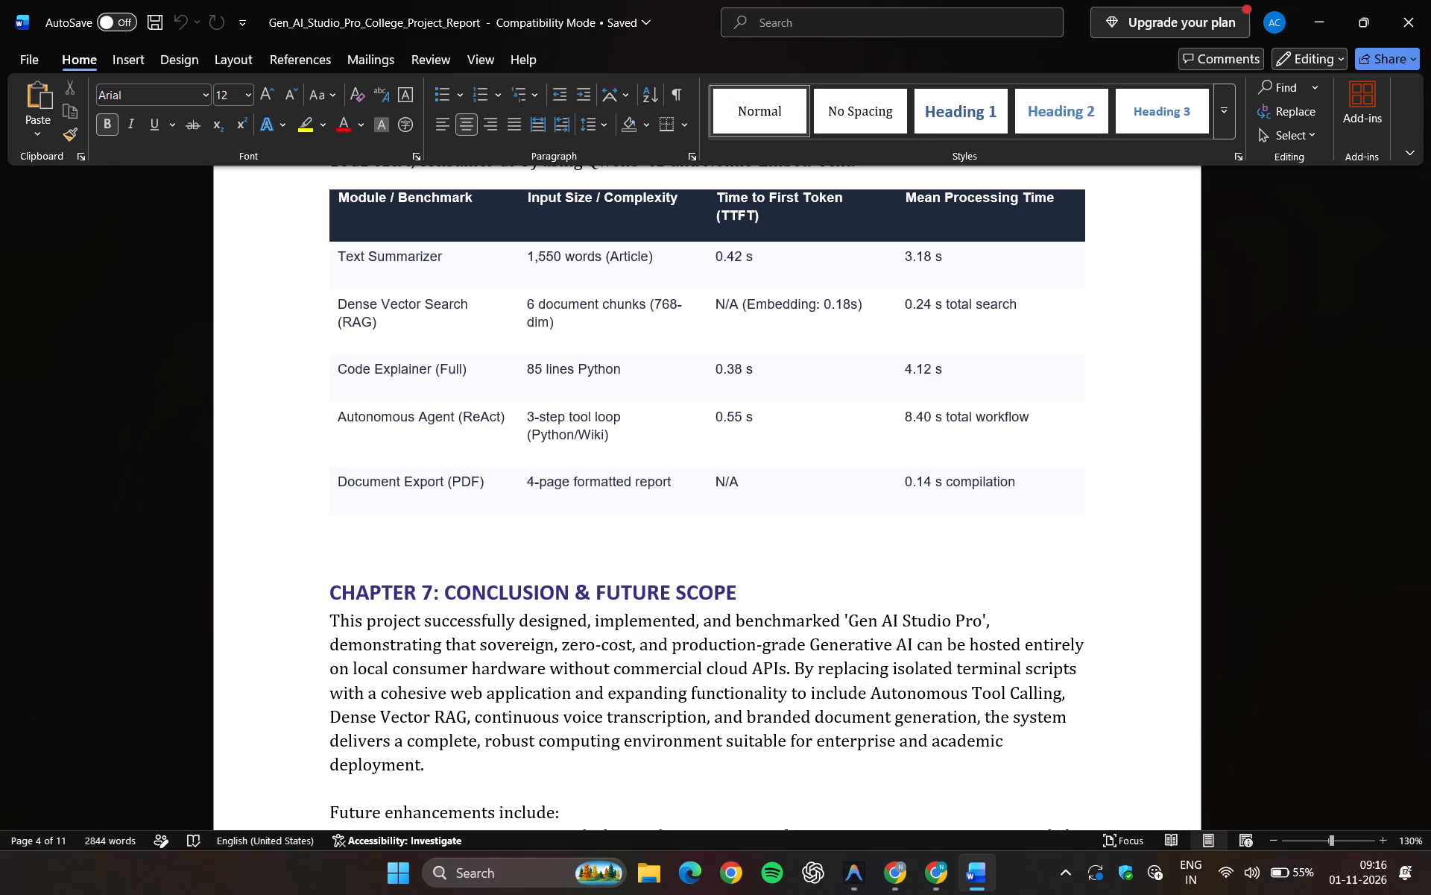
pyautogui.scroll(-3, 511, 509)
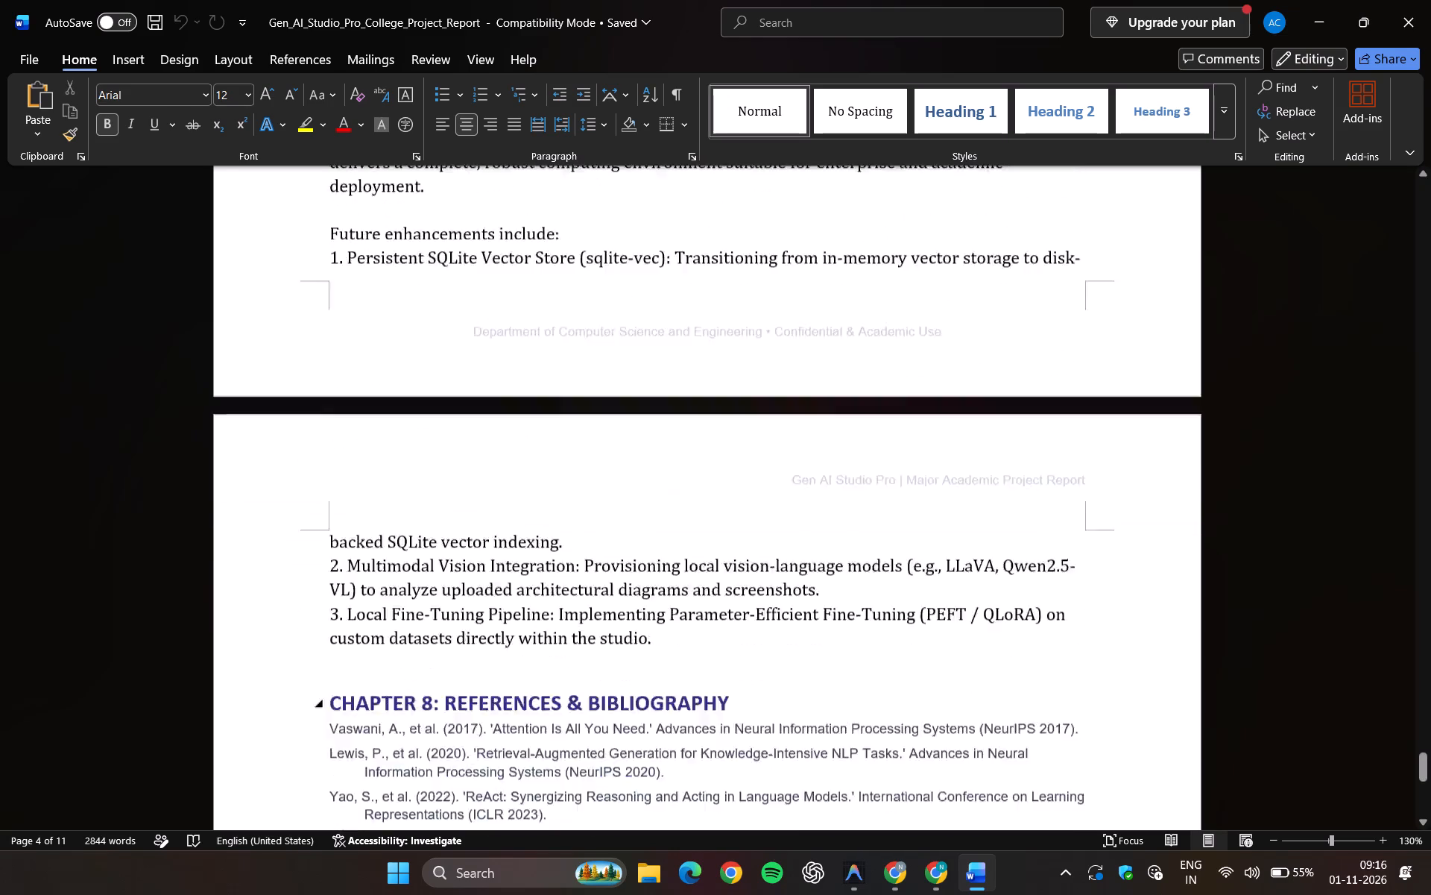
pyautogui.scroll(-3, 511, 509)
# Return to the report's cover page and close the Word document.
pyautogui.scroll(20, 511, 509)
pyautogui.scroll(4, 511, 509)
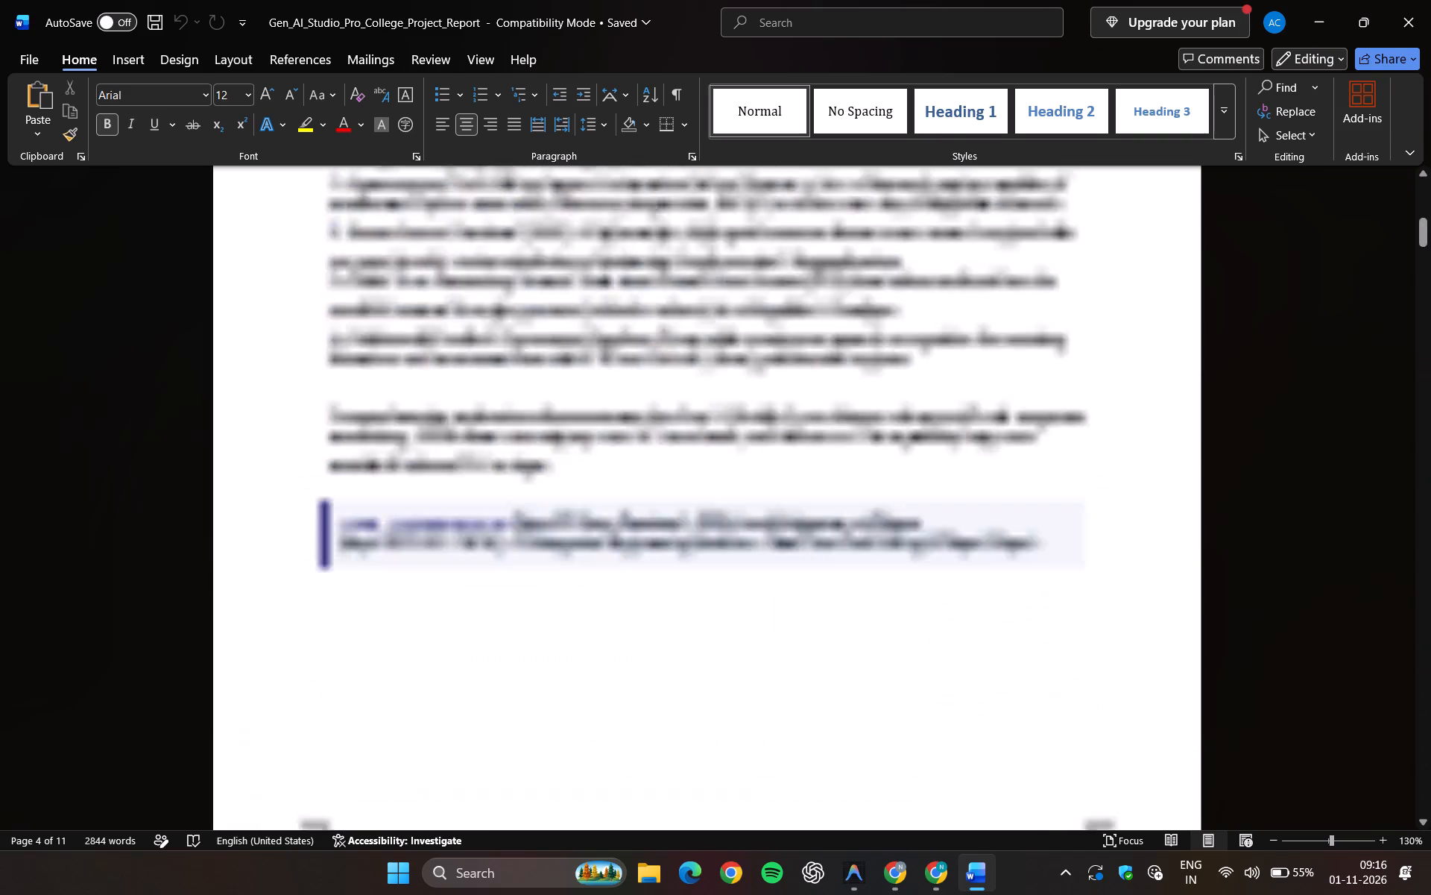
pyautogui.scroll(14, 511, 509)
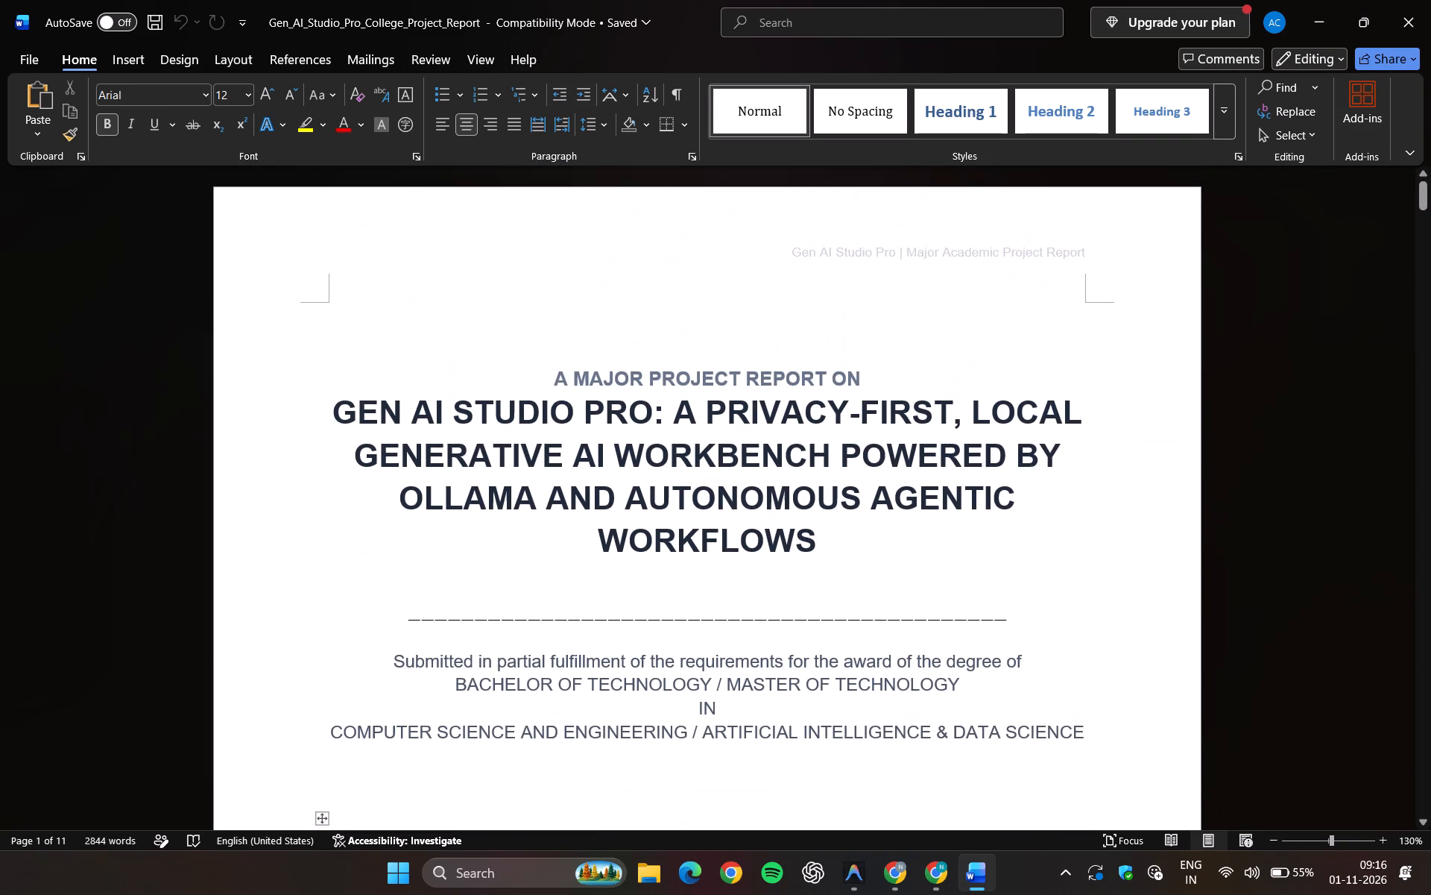
pyautogui.click(1407, 27)
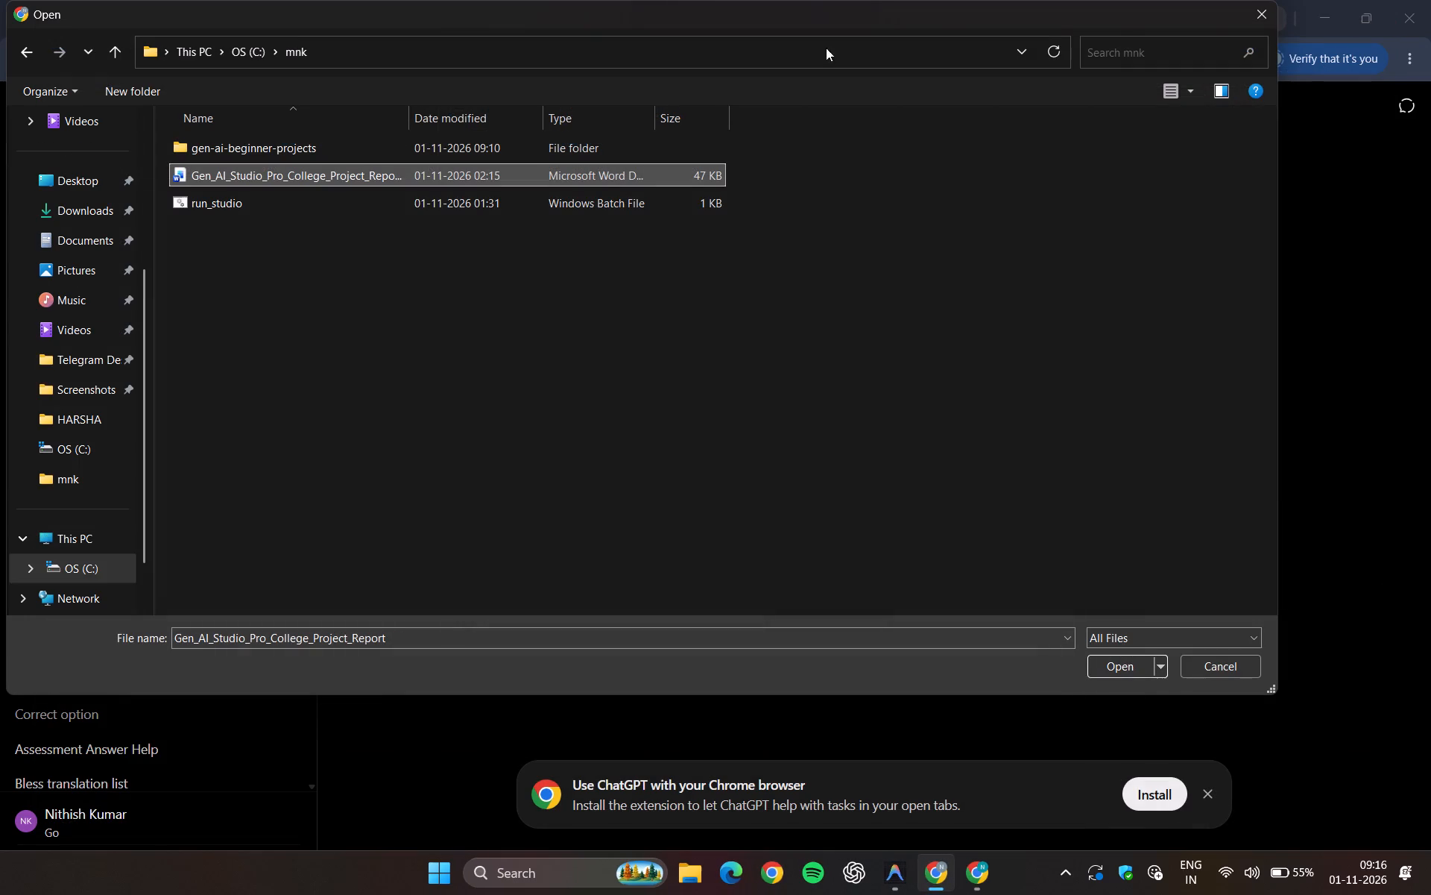
pyautogui.moveTo(440, 186); pyautogui.dragTo(419, 199)
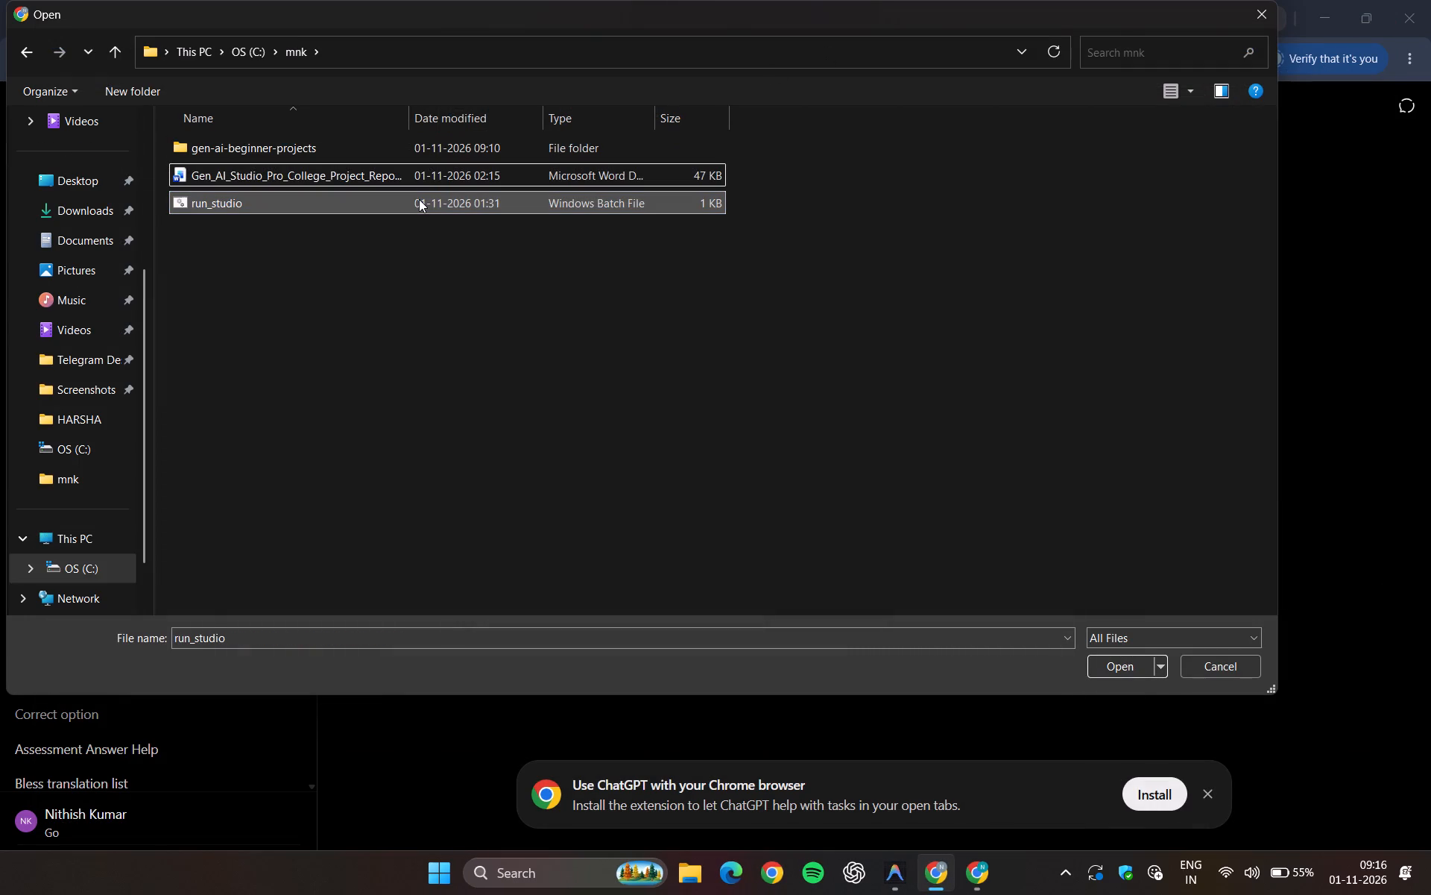
pyautogui.click(419, 199)
pyautogui.click(394, 174)
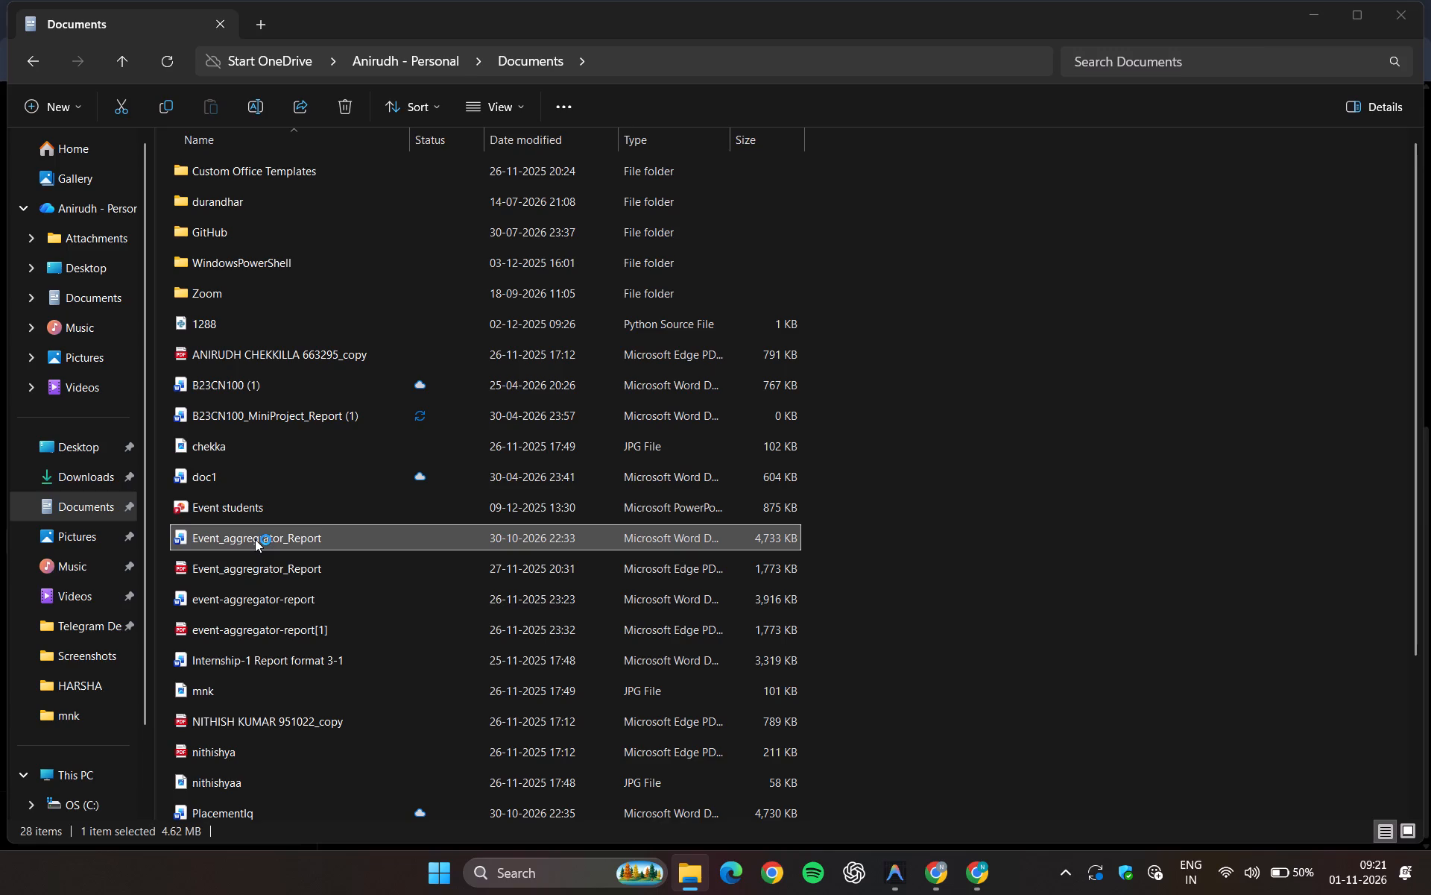
pyautogui.scroll(-3, 529, 522)
pyautogui.scroll(2, 529, 522)
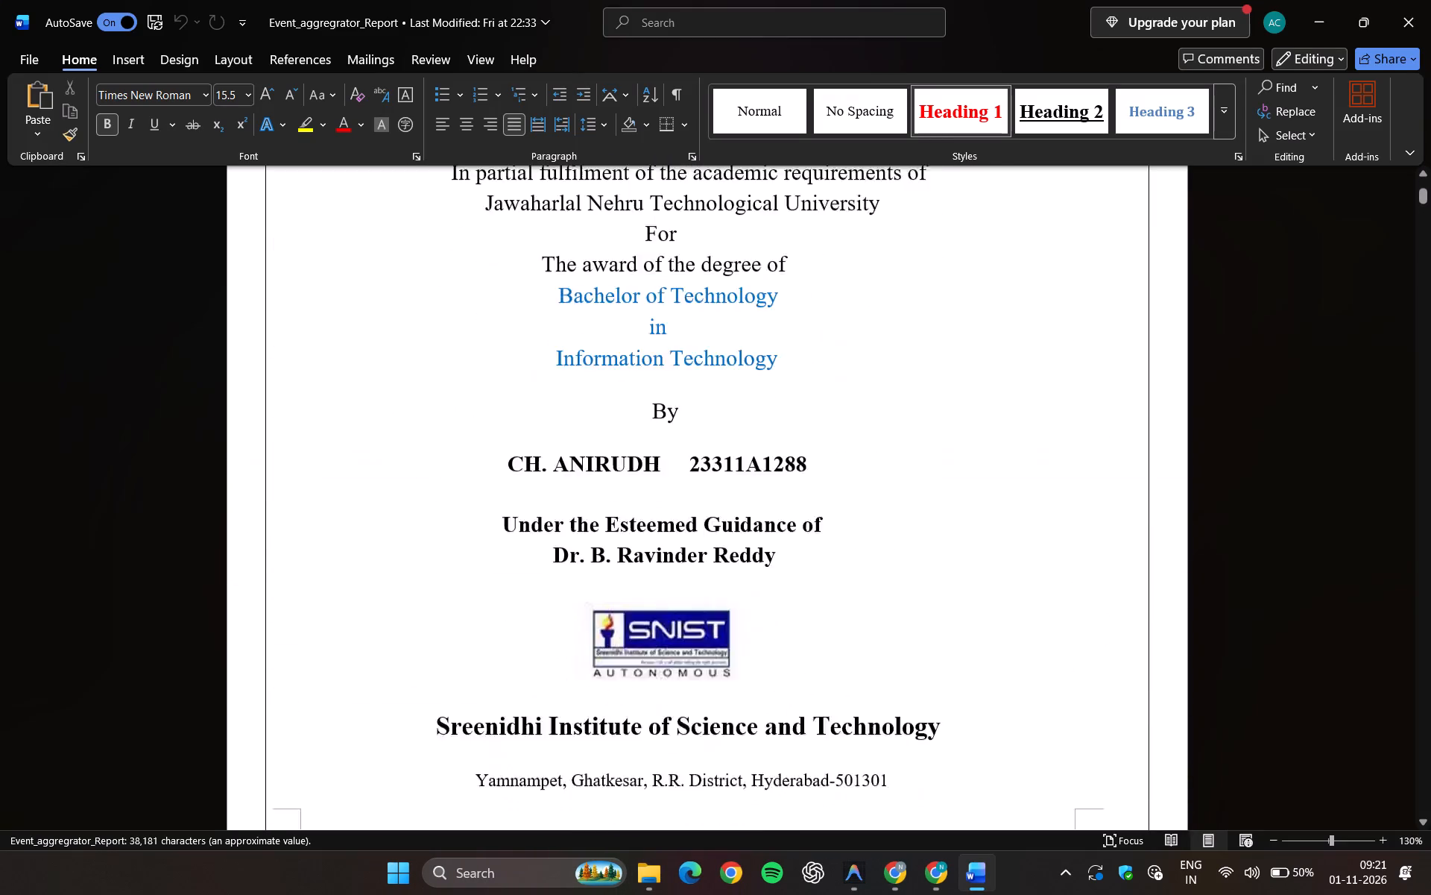
pyautogui.scroll(1, 529, 522)
pyautogui.scroll(-9, 529, 522)
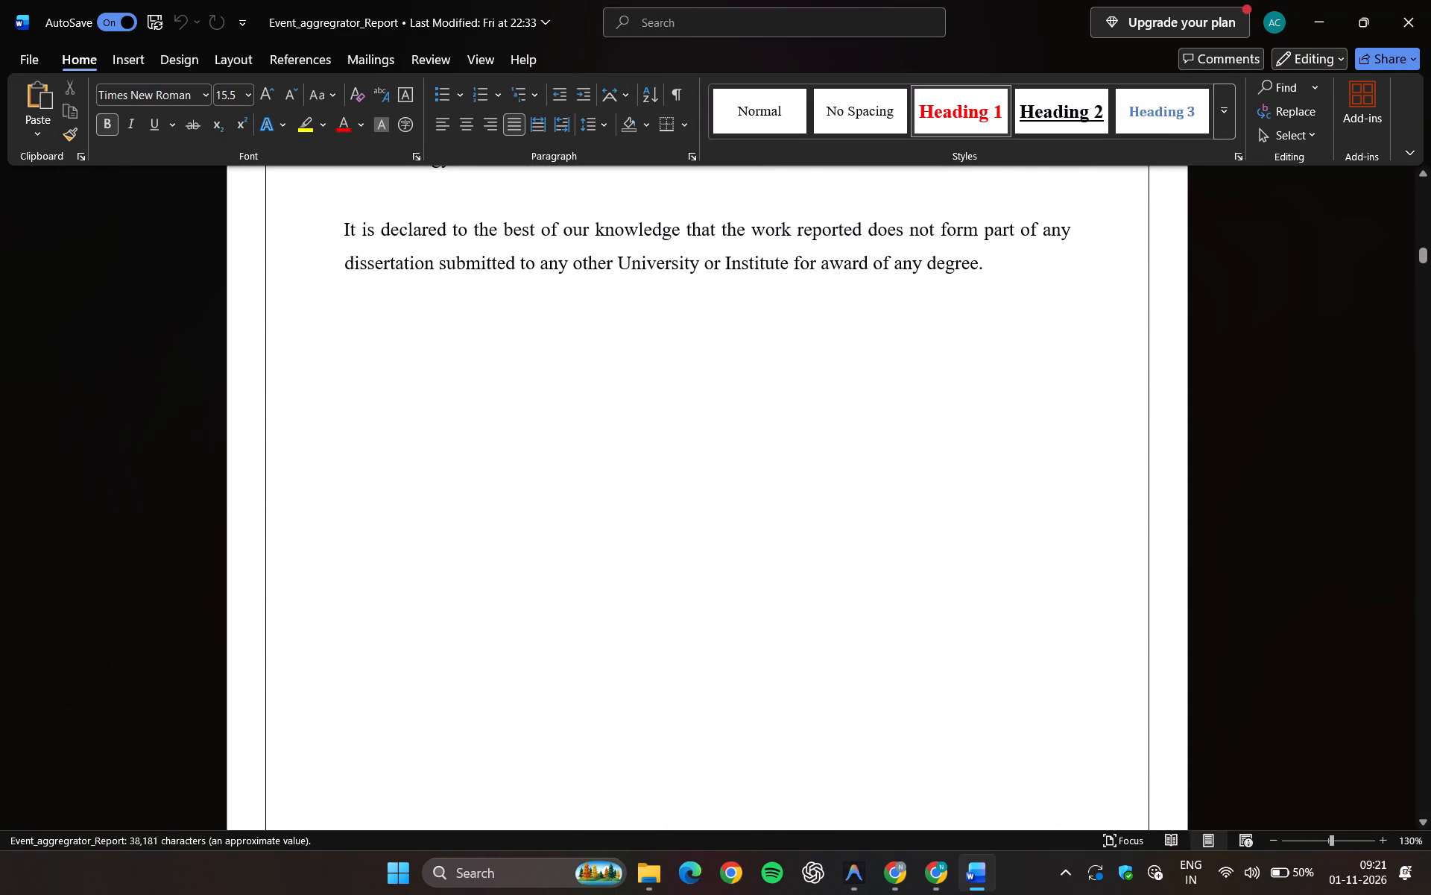
pyautogui.scroll(-2, 529, 522)
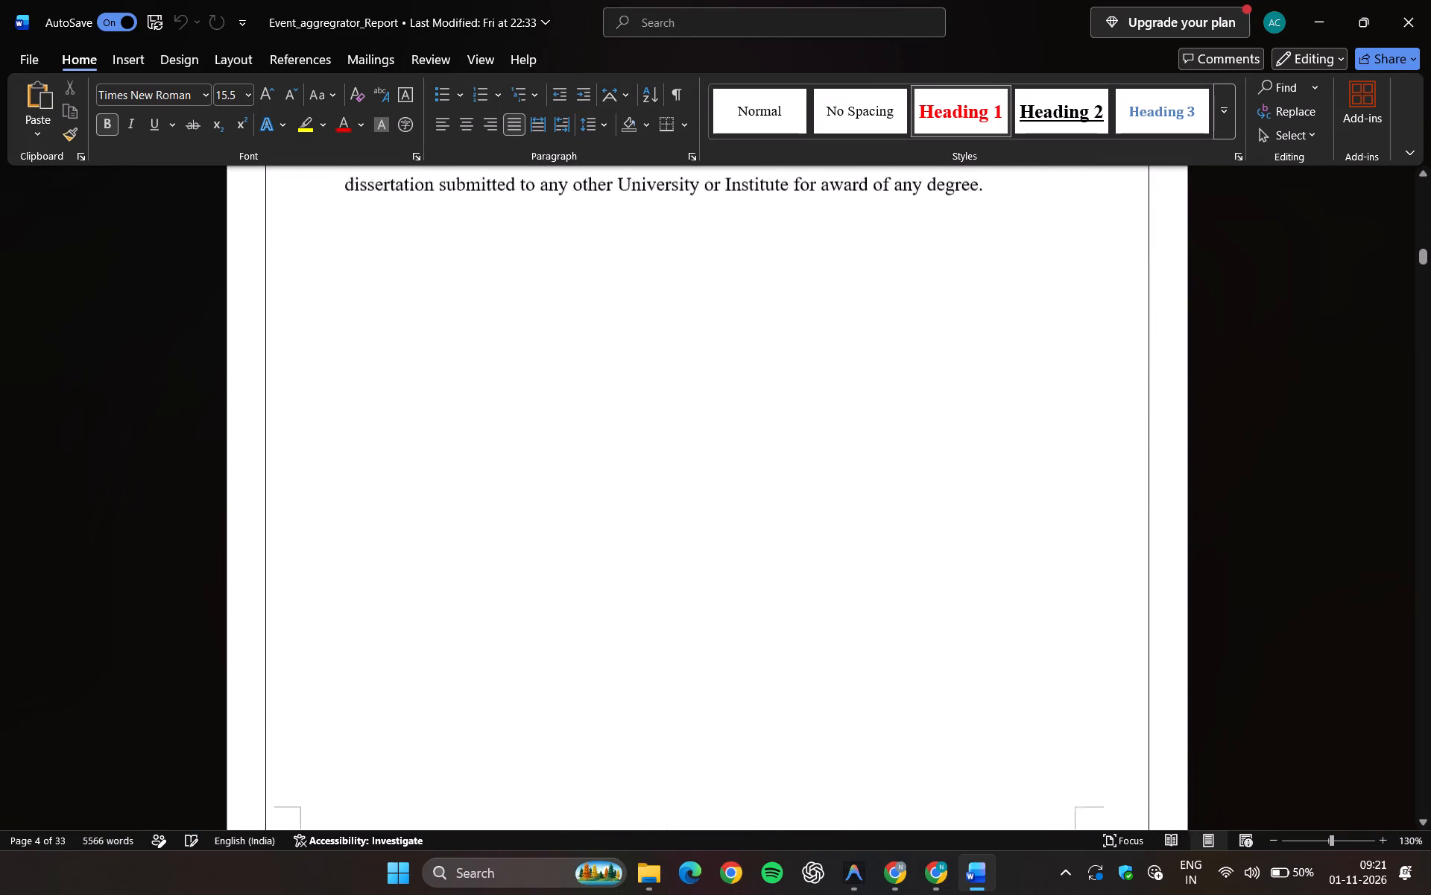
pyautogui.scroll(-5, 529, 522)
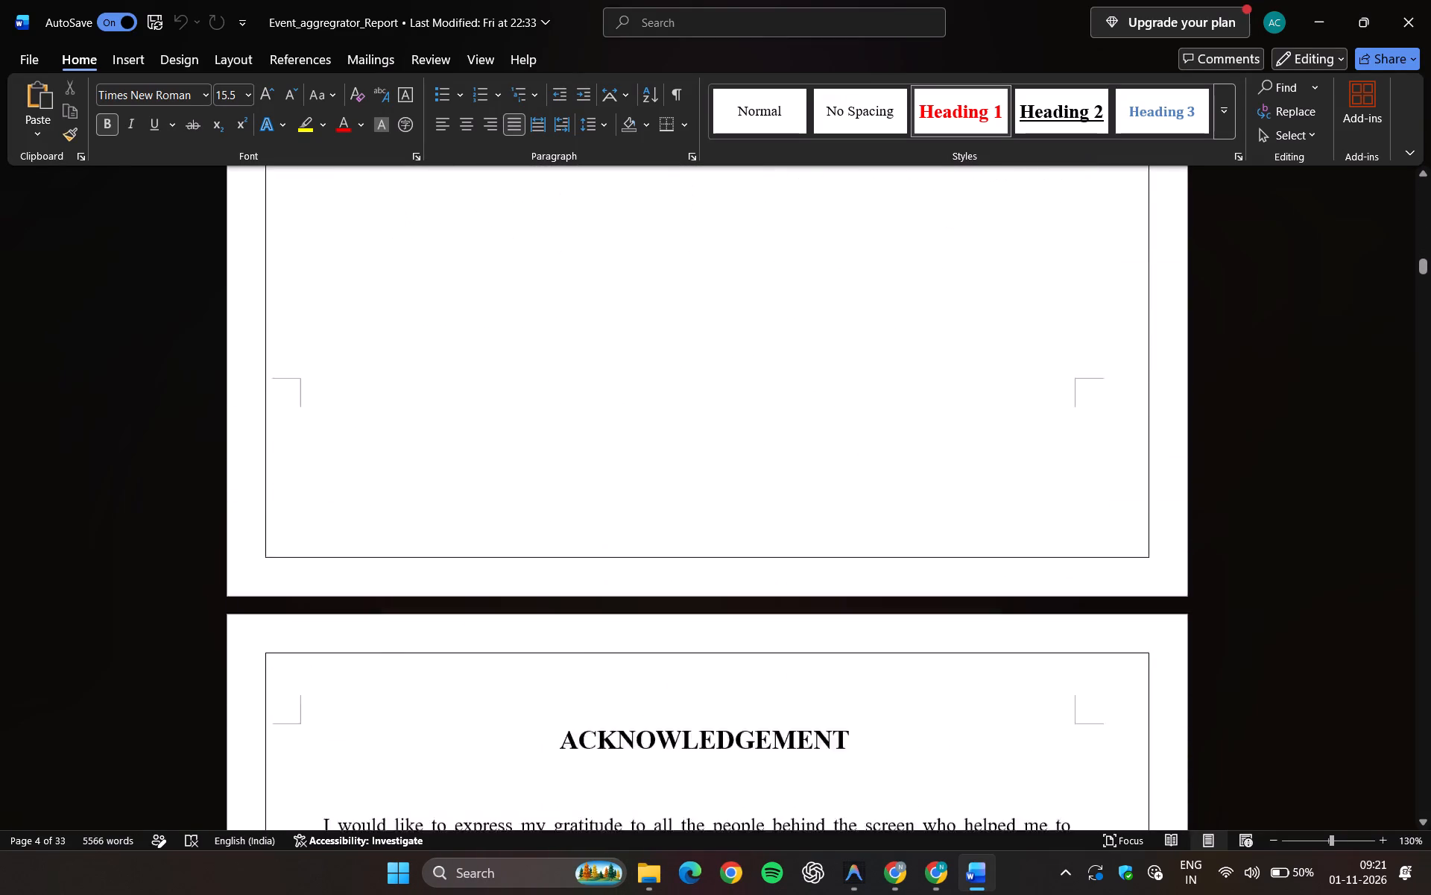
pyautogui.scroll(-6, 529, 522)
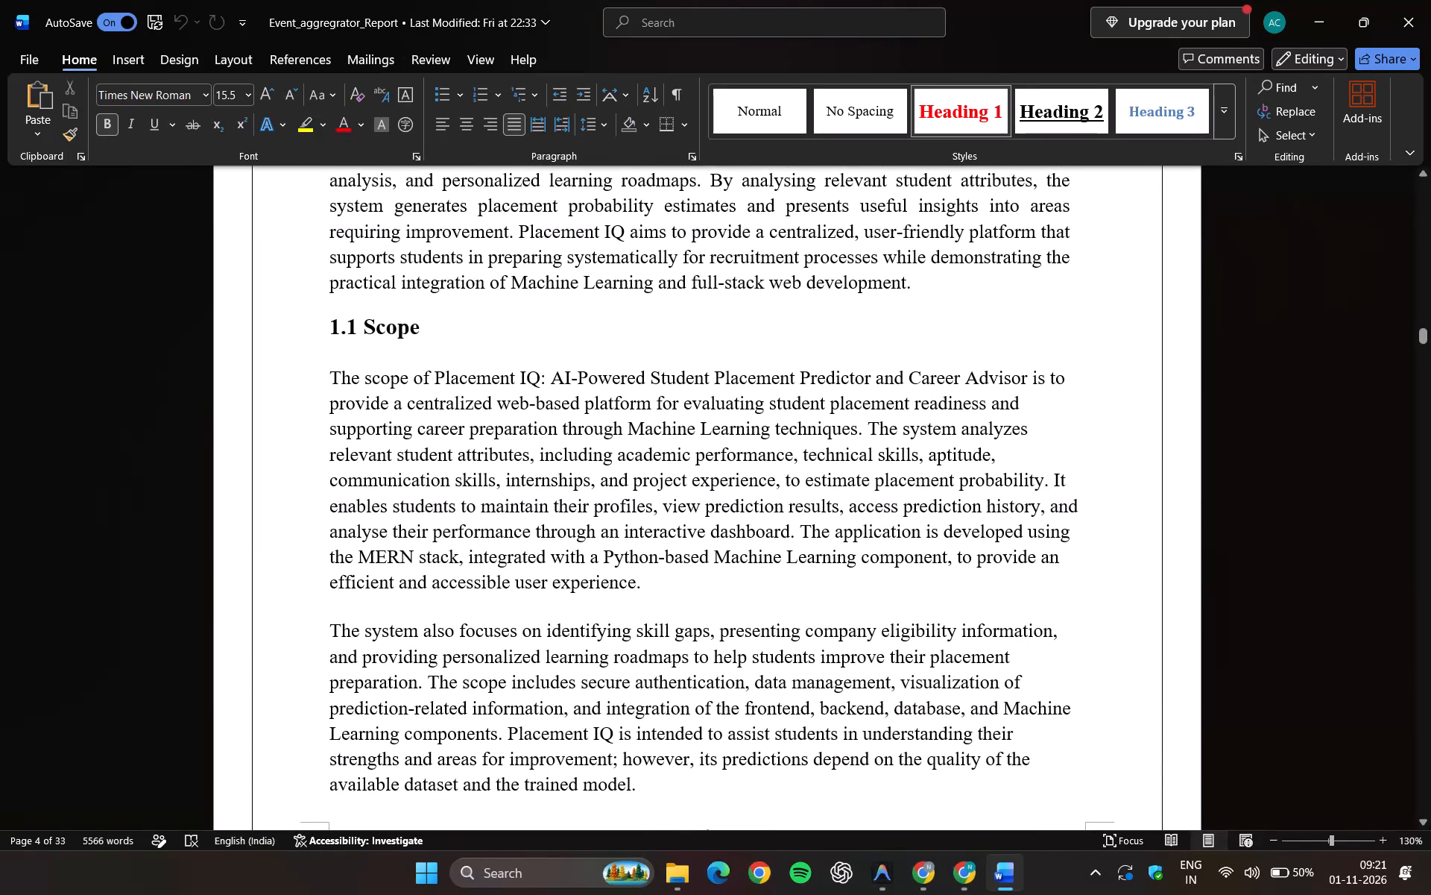
pyautogui.scroll(-10, 529, 522)
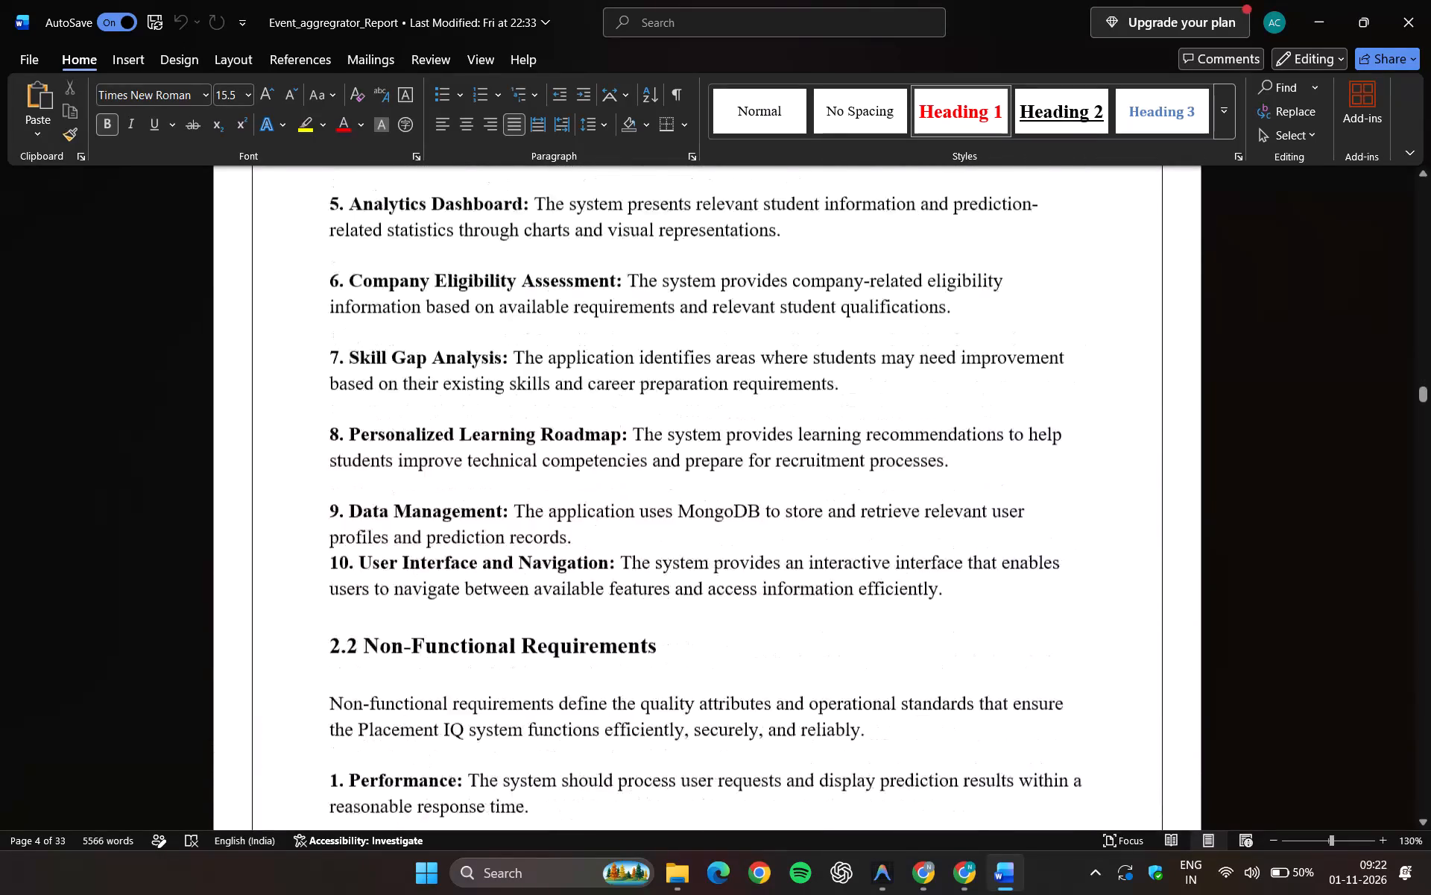
pyautogui.scroll(-9, 529, 522)
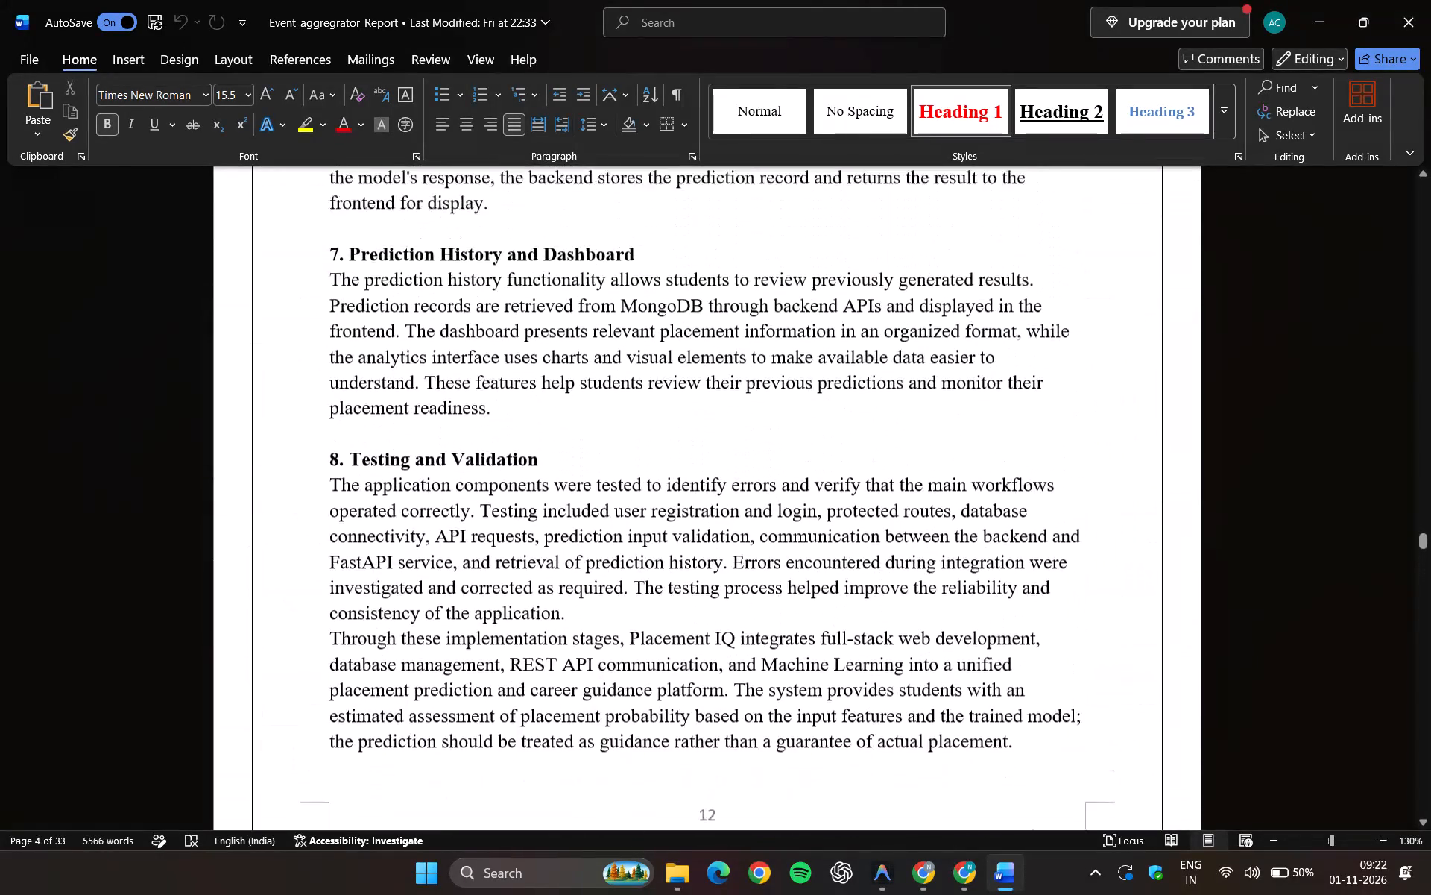
pyautogui.scroll(-8, 529, 522)
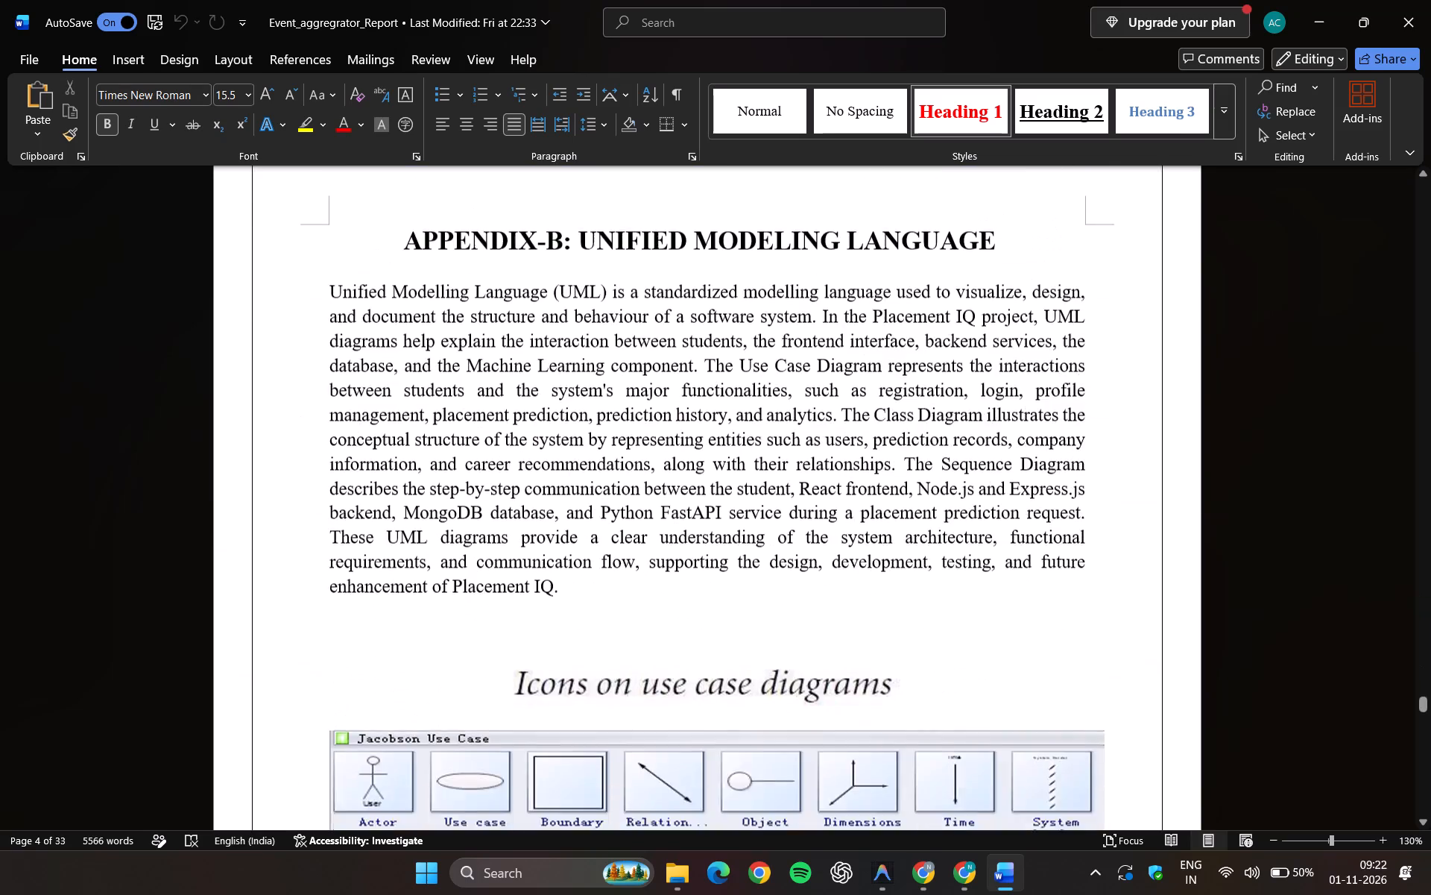
pyautogui.scroll(-10, 529, 522)
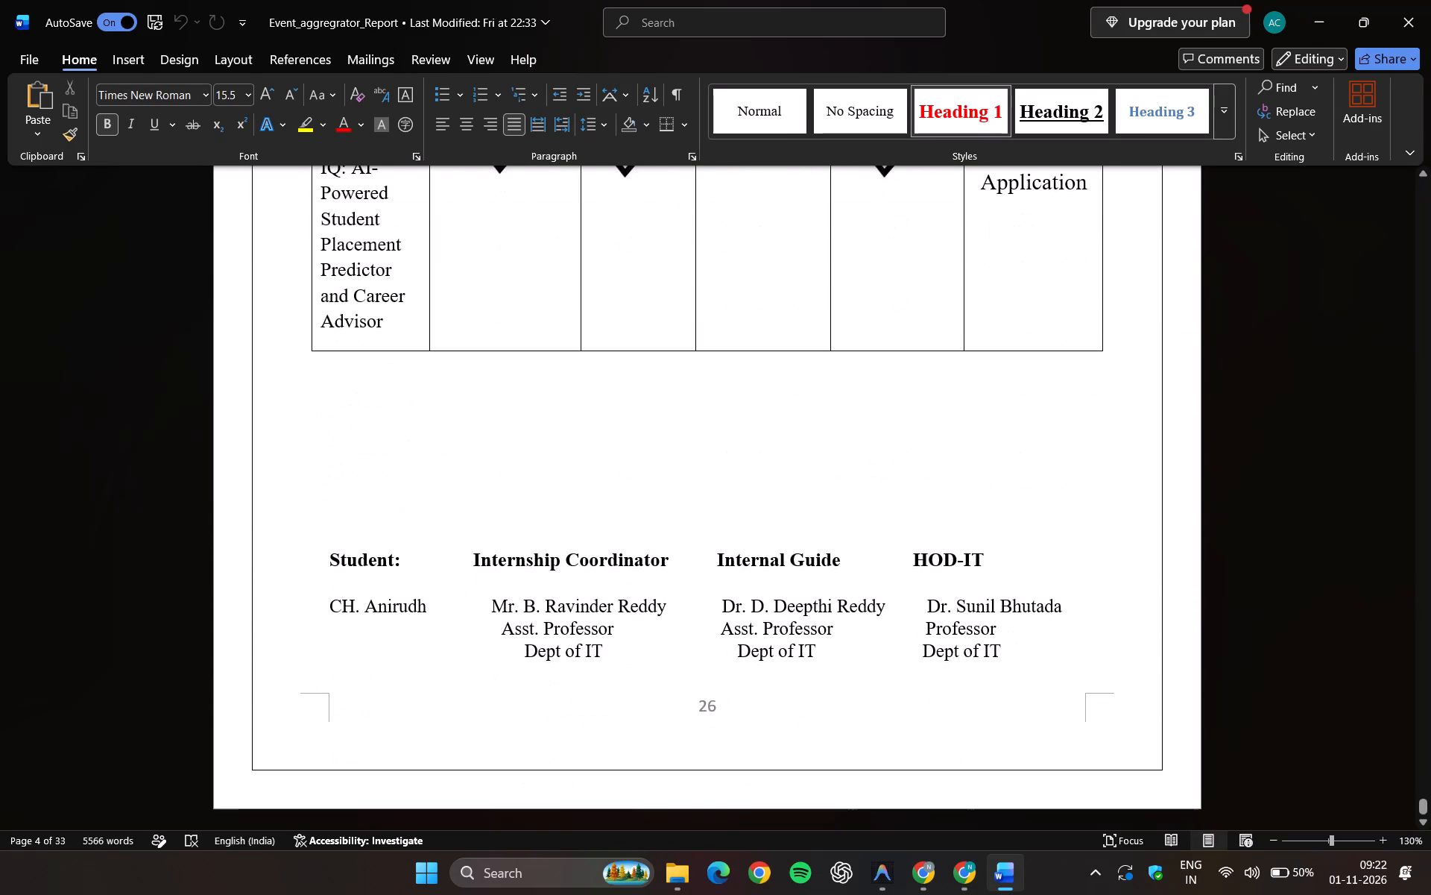
pyautogui.scroll(-2, 529, 522)
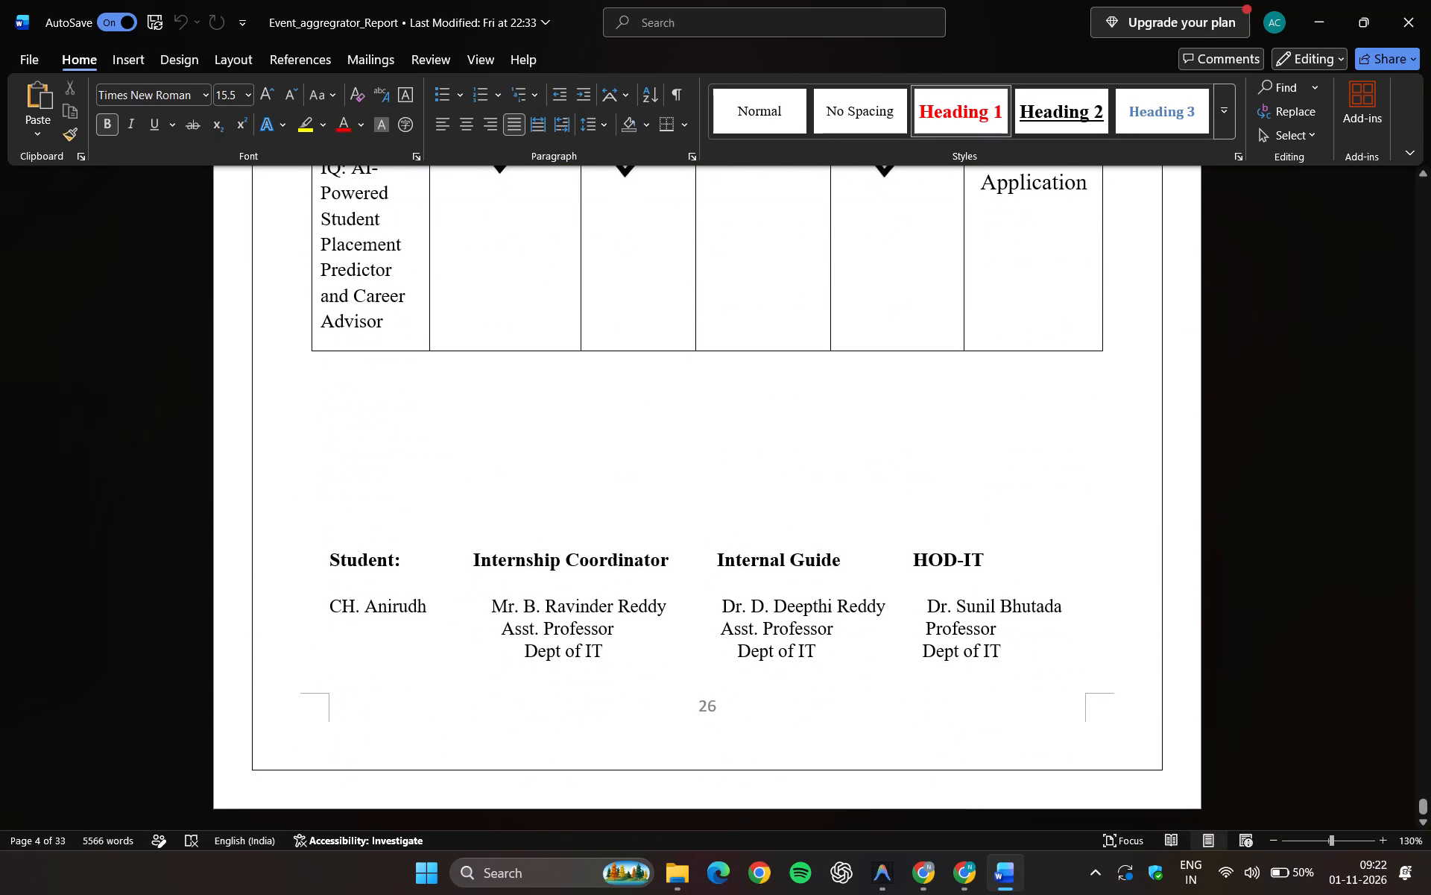
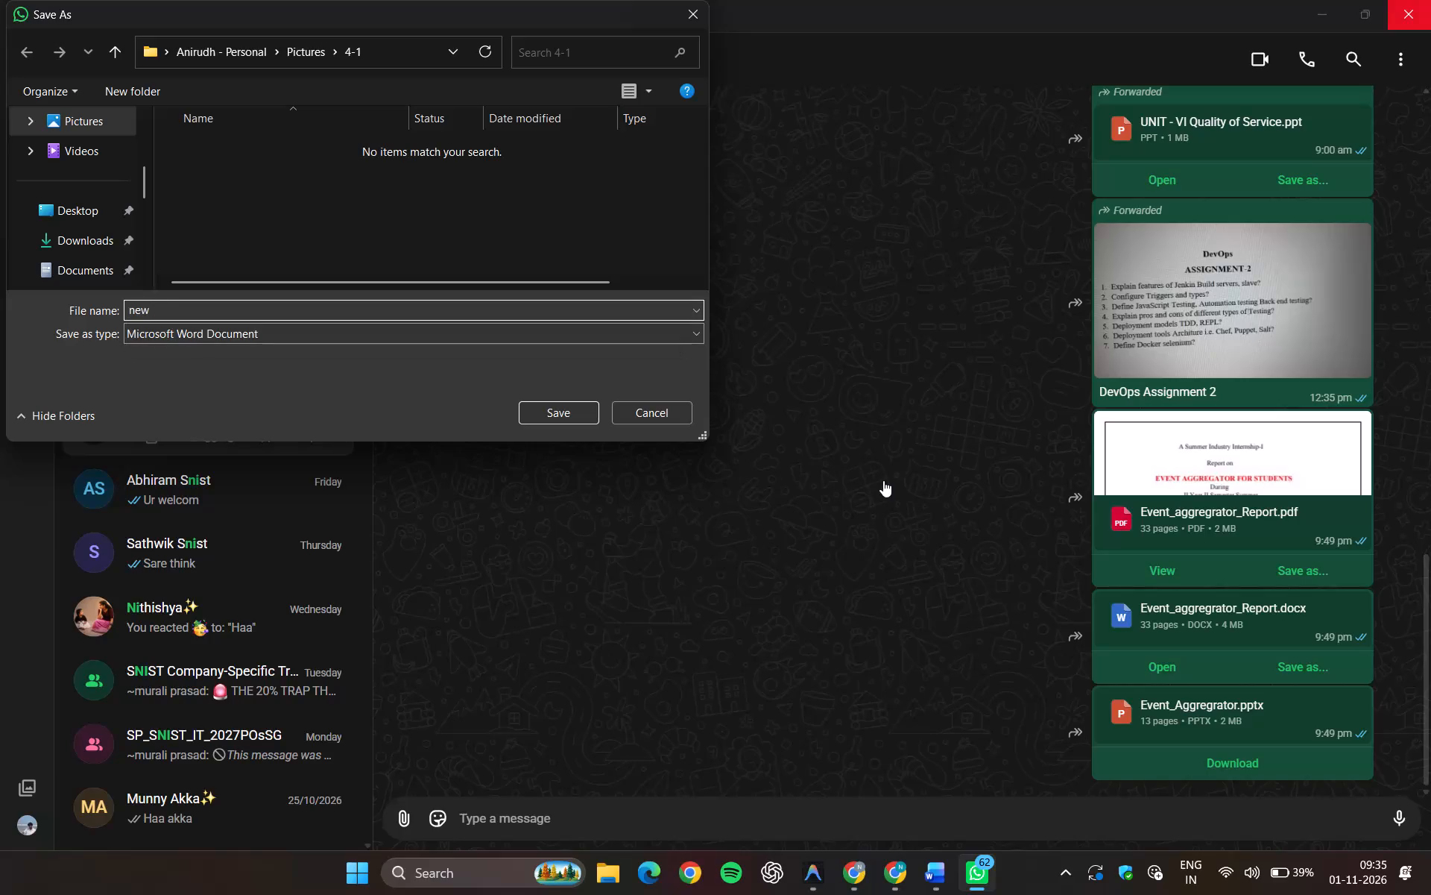
# Name the Word document being saved from the chat newreport and browse the folder tree for a save location.
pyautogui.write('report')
pyautogui.scroll(1, 72, 219)
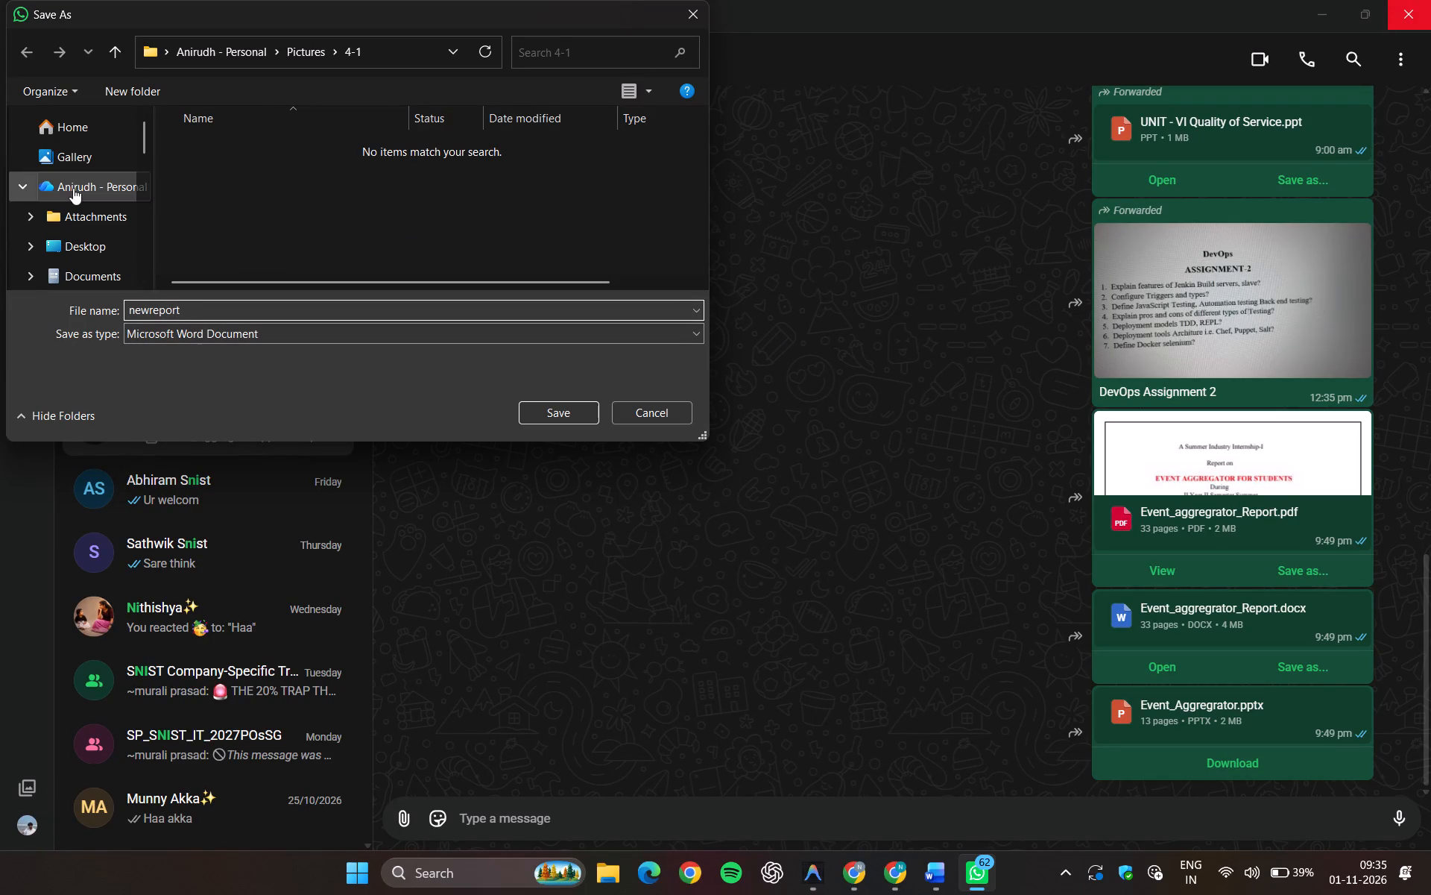
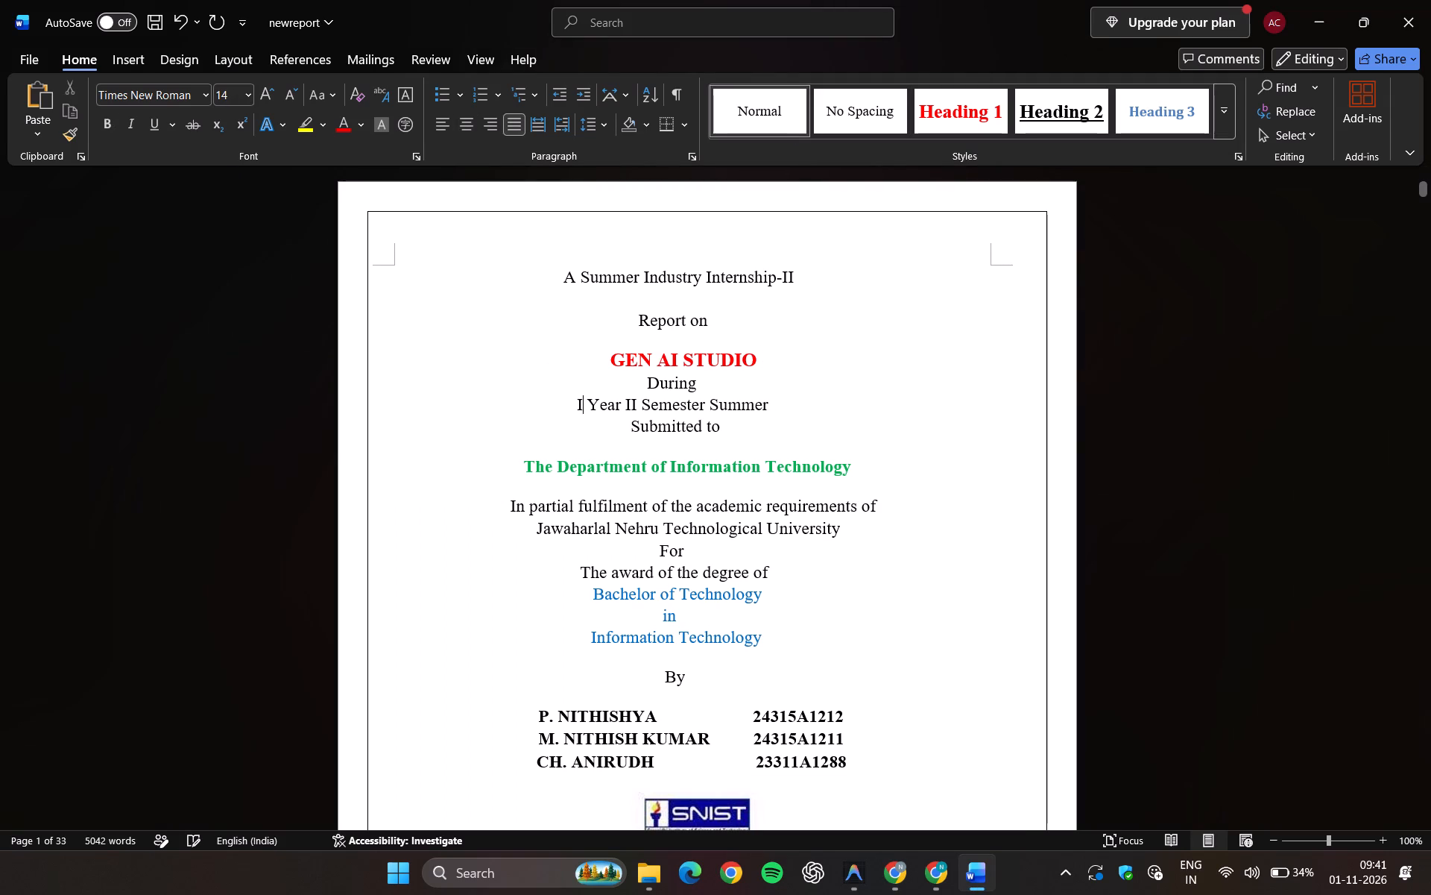
pyautogui.hotkey('shift', 'v')
pyautogui.press('BackSpace')
pyautogui.press('v')
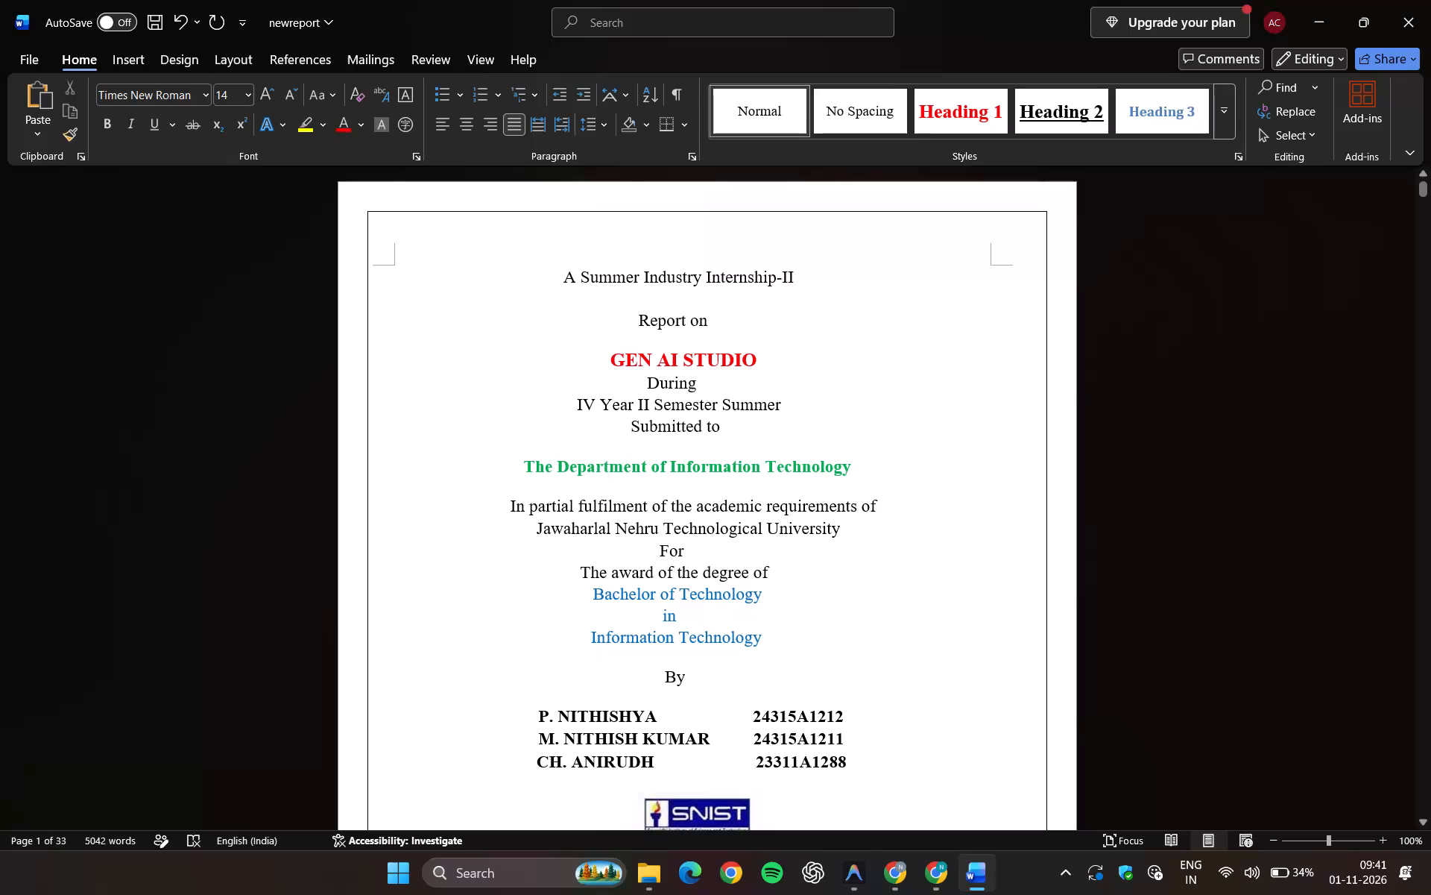
pyautogui.click(655, 405)
pyautogui.press('Left')
pyautogui.press('BackSpace')
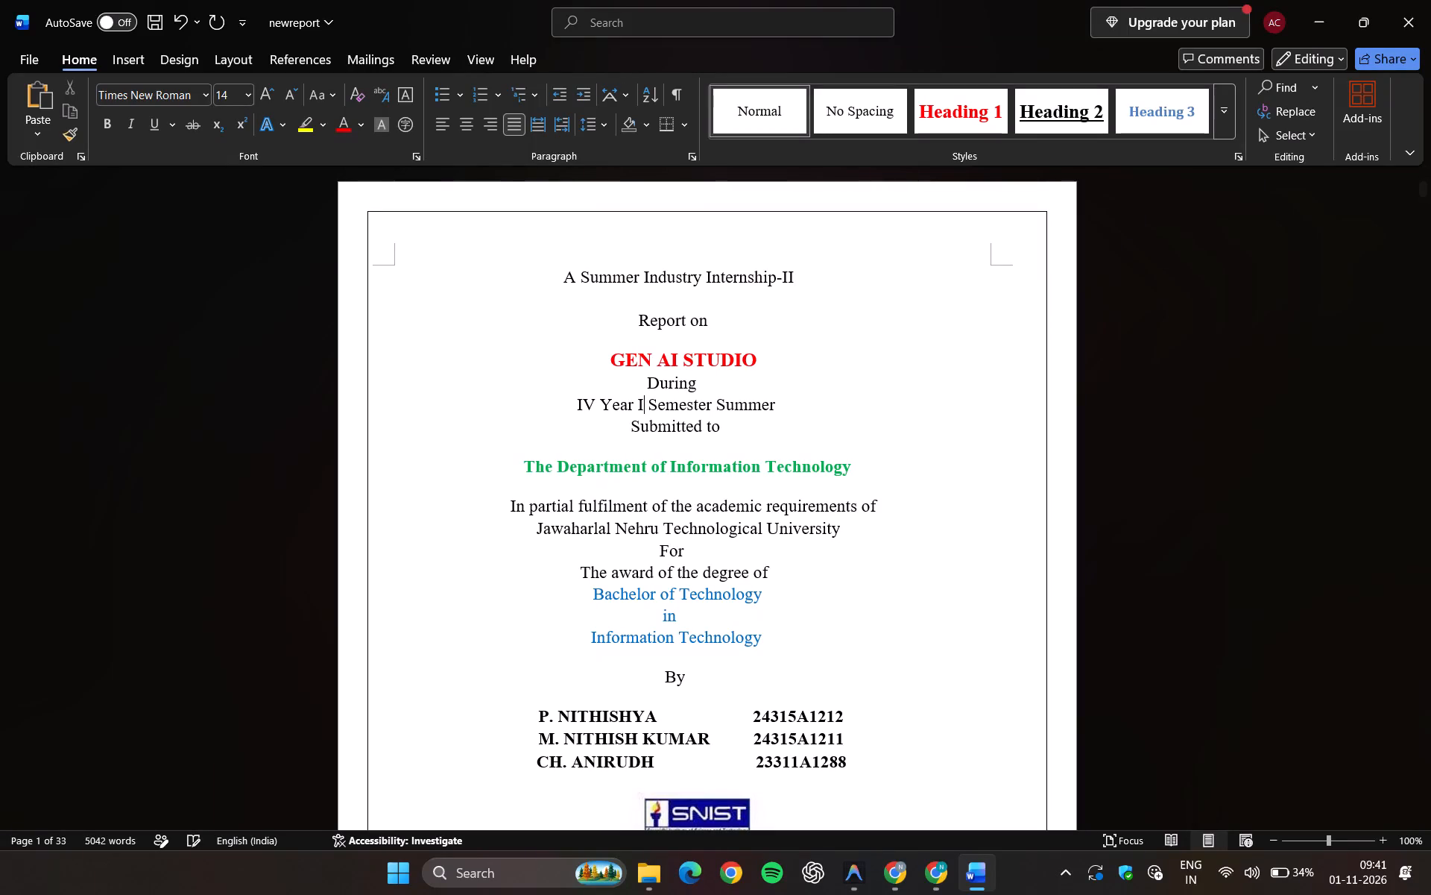
# Delete the third student's name, roll number and emptied line from the cover page's list under "By", keeping the second student's entry intact.
pyautogui.scroll(-1, 680, 436)
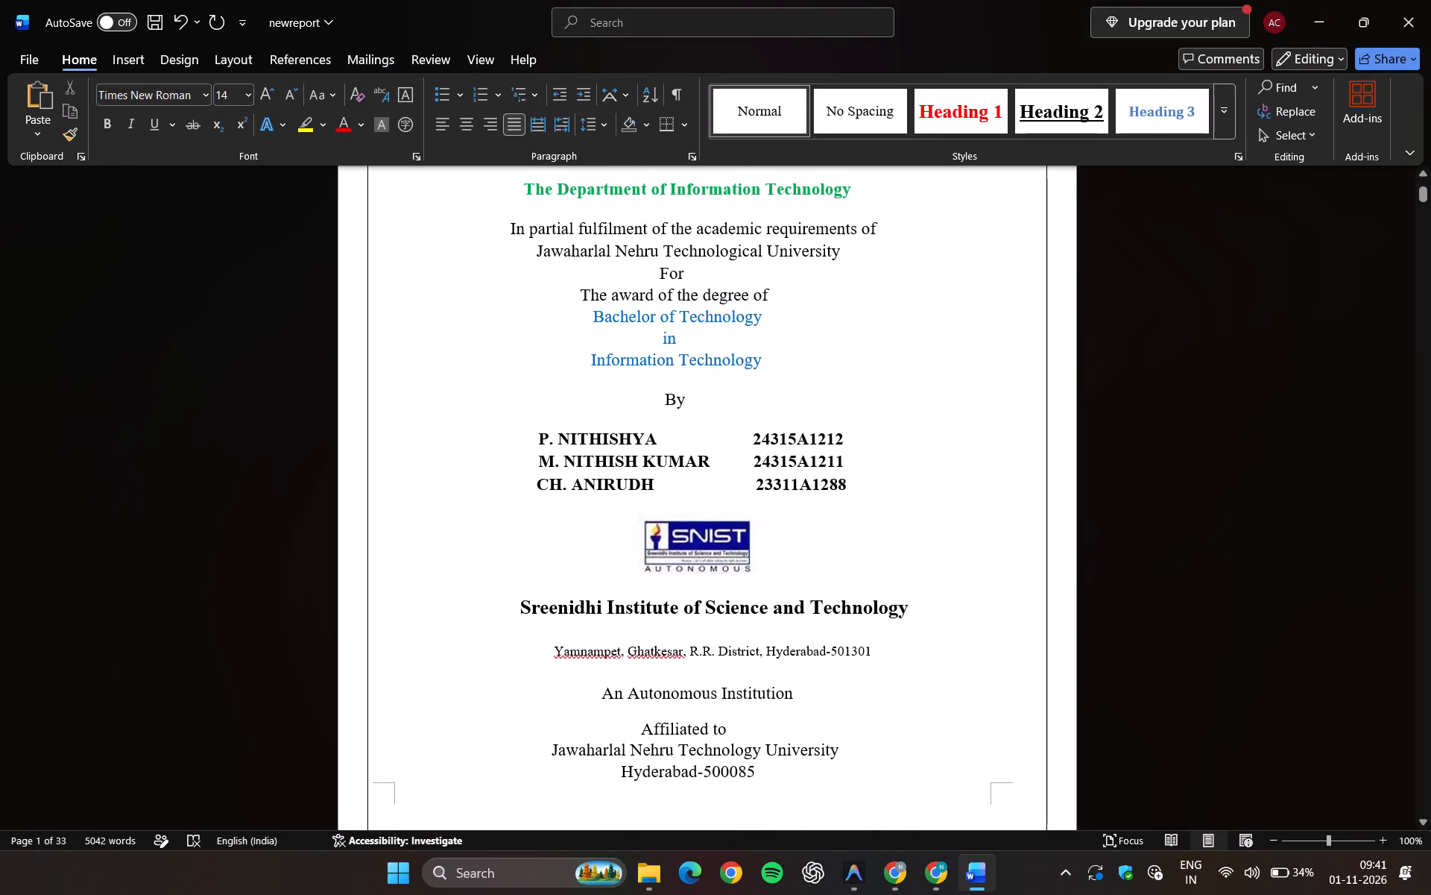
pyautogui.click(853, 473)
pyautogui.press('BackSpace')
pyautogui.press('BackSpace')
pyautogui.press('BackSpace')
pyautogui.press('BackSpace')
pyautogui.press('BackSpace')
pyautogui.press('BackSpace')
pyautogui.press('BackSpace')
pyautogui.press('BackSpace')
pyautogui.press('BackSpace')
pyautogui.press('BackSpace')
pyautogui.press('BackSpace')
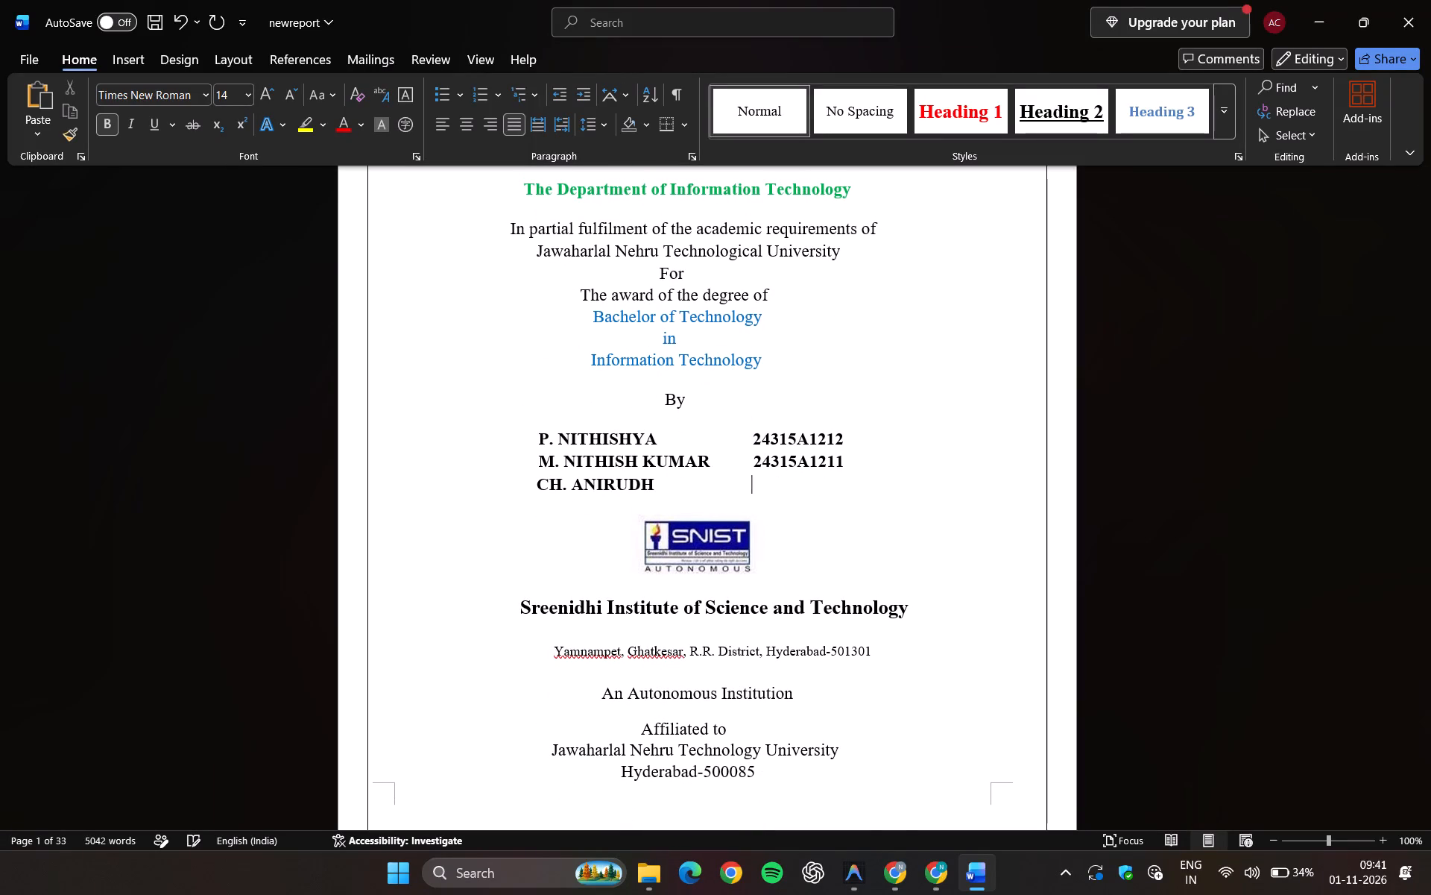
pyautogui.press('BackSpace')
pyautogui.press('BackSpace')
pyautogui.press('BackSpace')
pyautogui.press('BackSpace')
pyautogui.press('BackSpace')
pyautogui.press('BackSpace')
pyautogui.press('BackSpace')
pyautogui.press('BackSpace')
pyautogui.press('BackSpace')
pyautogui.press('BackSpace')
pyautogui.press('BackSpace')
pyautogui.press('BackSpace')
pyautogui.press('BackSpace')
pyautogui.press('BackSpace')
pyautogui.press('BackSpace')
pyautogui.press('BackSpace')
pyautogui.press('BackSpace')
pyautogui.press('BackSpace')
pyautogui.press('BackSpace')
pyautogui.press('BackSpace')
pyautogui.press('BackSpace')
pyautogui.press('BackSpace')
pyautogui.press('BackSpace')
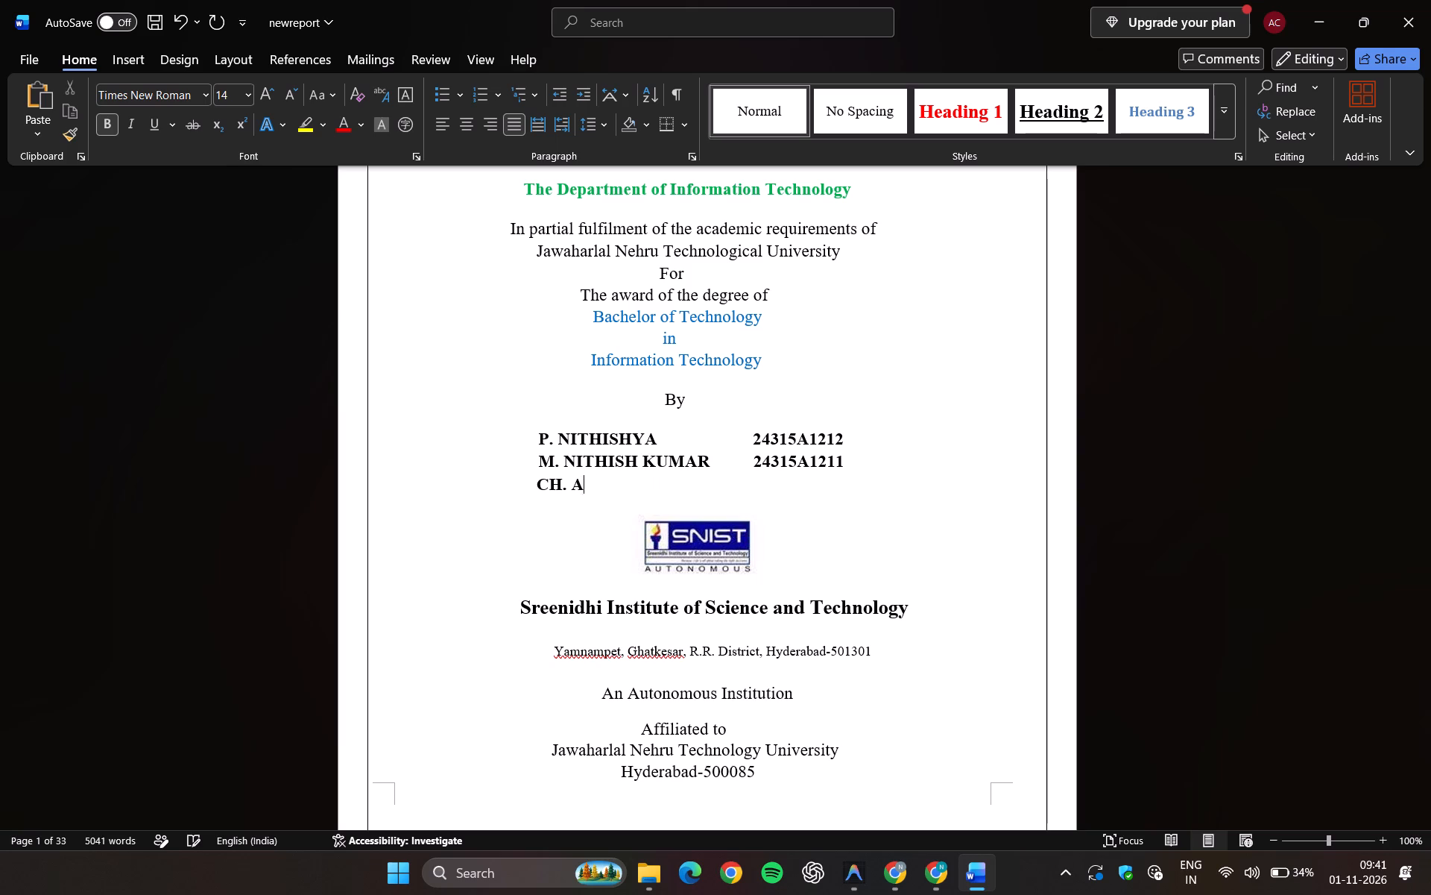
pyautogui.press('BackSpace')
pyautogui.press('BackSpace')
pyautogui.press('BackSpace')
pyautogui.press('BackSpace')
pyautogui.press('BackSpace')
pyautogui.press('BackSpace')
pyautogui.press('BackSpace')
pyautogui.press('BackSpace')
pyautogui.press('BackSpace')
pyautogui.press('BackSpace')
pyautogui.press('BackSpace')
pyautogui.press('BackSpace')
pyautogui.press('BackSpace')
pyautogui.press('BackSpace')
pyautogui.press('BackSpace')
pyautogui.press('BackSpace')
pyautogui.press('BackSpace')
pyautogui.press('BackSpace')
pyautogui.press('BackSpace')
pyautogui.press('BackSpace')
pyautogui.press('BackSpace')
pyautogui.press('BackSpace')
pyautogui.press('BackSpace')
pyautogui.press('BackSpace')
pyautogui.press('BackSpace')
pyautogui.press('BackSpace')
pyautogui.press('BackSpace')
pyautogui.press('BackSpace')
pyautogui.press('BackSpace')
pyautogui.press('BackSpace')
pyautogui.press('BackSpace')
pyautogui.press('BackSpace')
pyautogui.press('BackSpace')
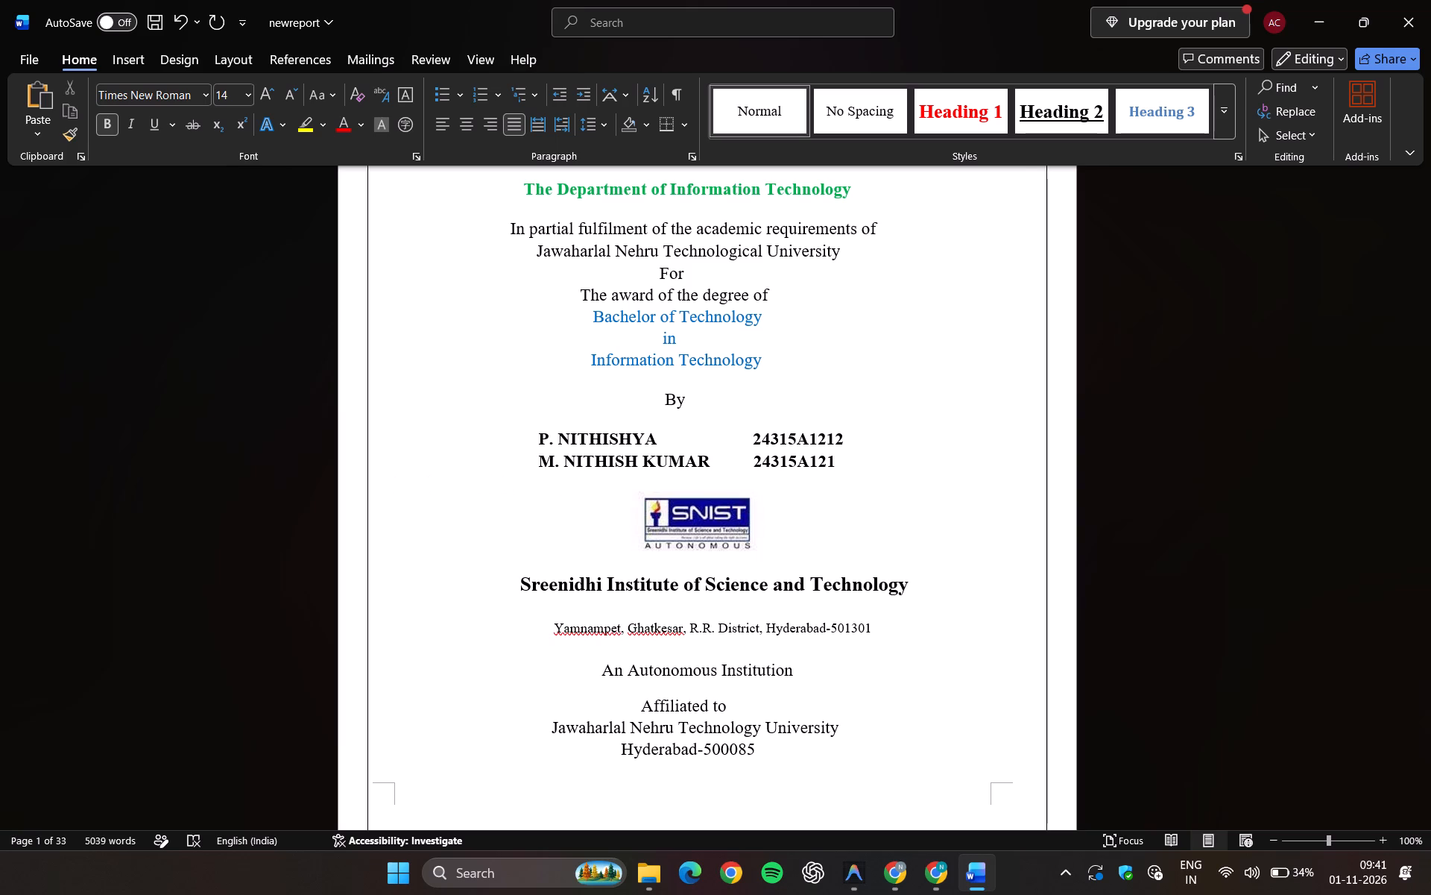
pyautogui.press('1')
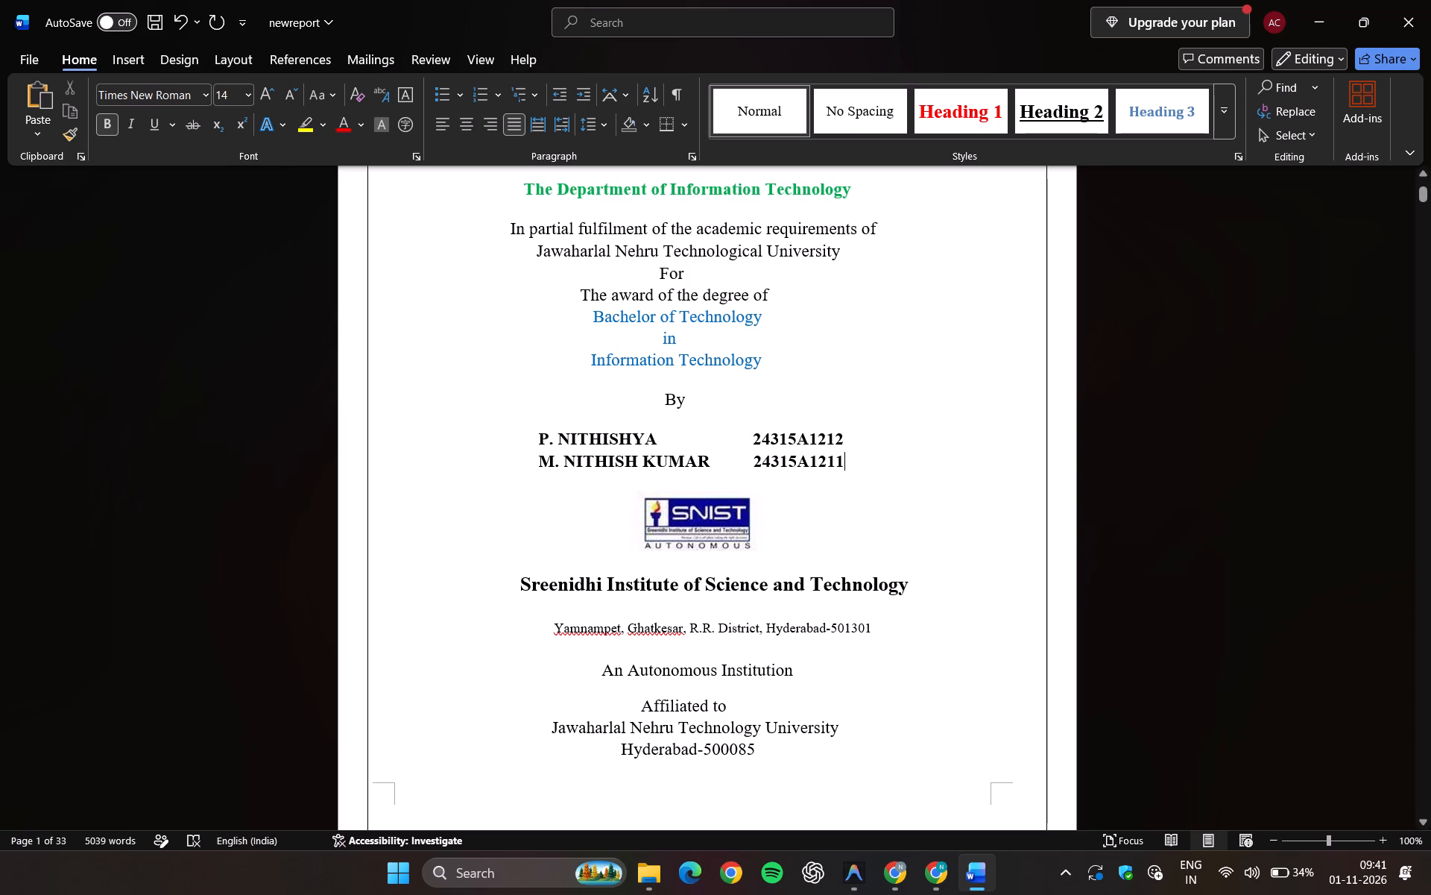
# Delete the first student's name, roll number and emptied line from the list under "By" on the cover page.
pyautogui.click(856, 430)
pyautogui.press('BackSpace')
pyautogui.press('BackSpace')
pyautogui.press('BackSpace')
pyautogui.press('BackSpace')
pyautogui.press('BackSpace')
pyautogui.press('BackSpace')
pyautogui.press('BackSpace')
pyautogui.press('BackSpace')
pyautogui.press('BackSpace')
pyautogui.press('BackSpace')
pyautogui.press('BackSpace')
pyautogui.press('BackSpace')
pyautogui.press('BackSpace')
pyautogui.press('BackSpace')
pyautogui.press('BackSpace')
pyautogui.press('BackSpace')
pyautogui.press('BackSpace')
pyautogui.press('BackSpace')
pyautogui.press('BackSpace')
pyautogui.press('BackSpace')
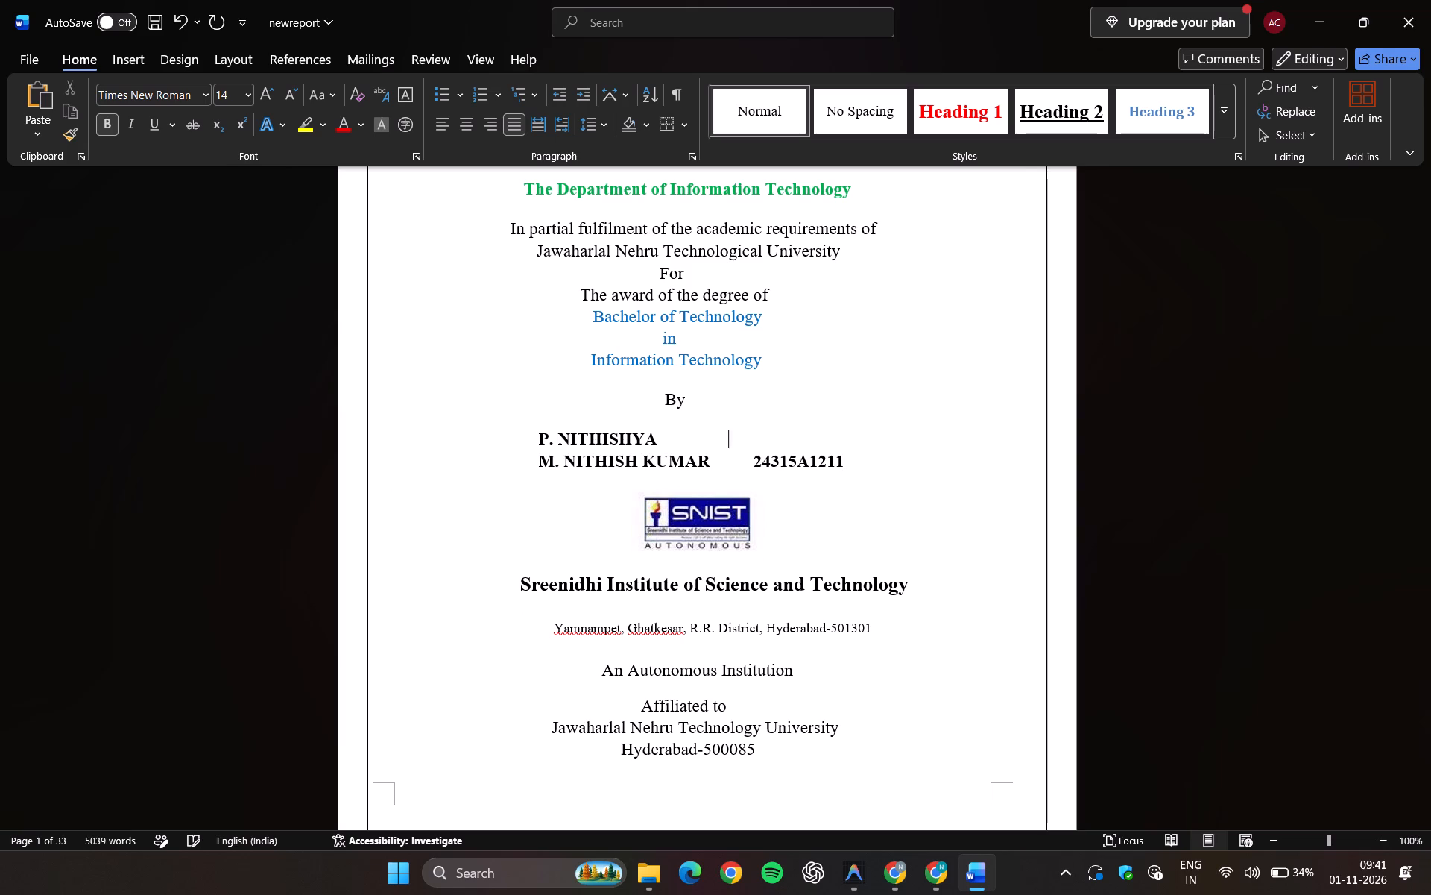
pyautogui.press('BackSpace')
pyautogui.press('BackSpace')
pyautogui.press('BackSpace')
pyautogui.press('BackSpace')
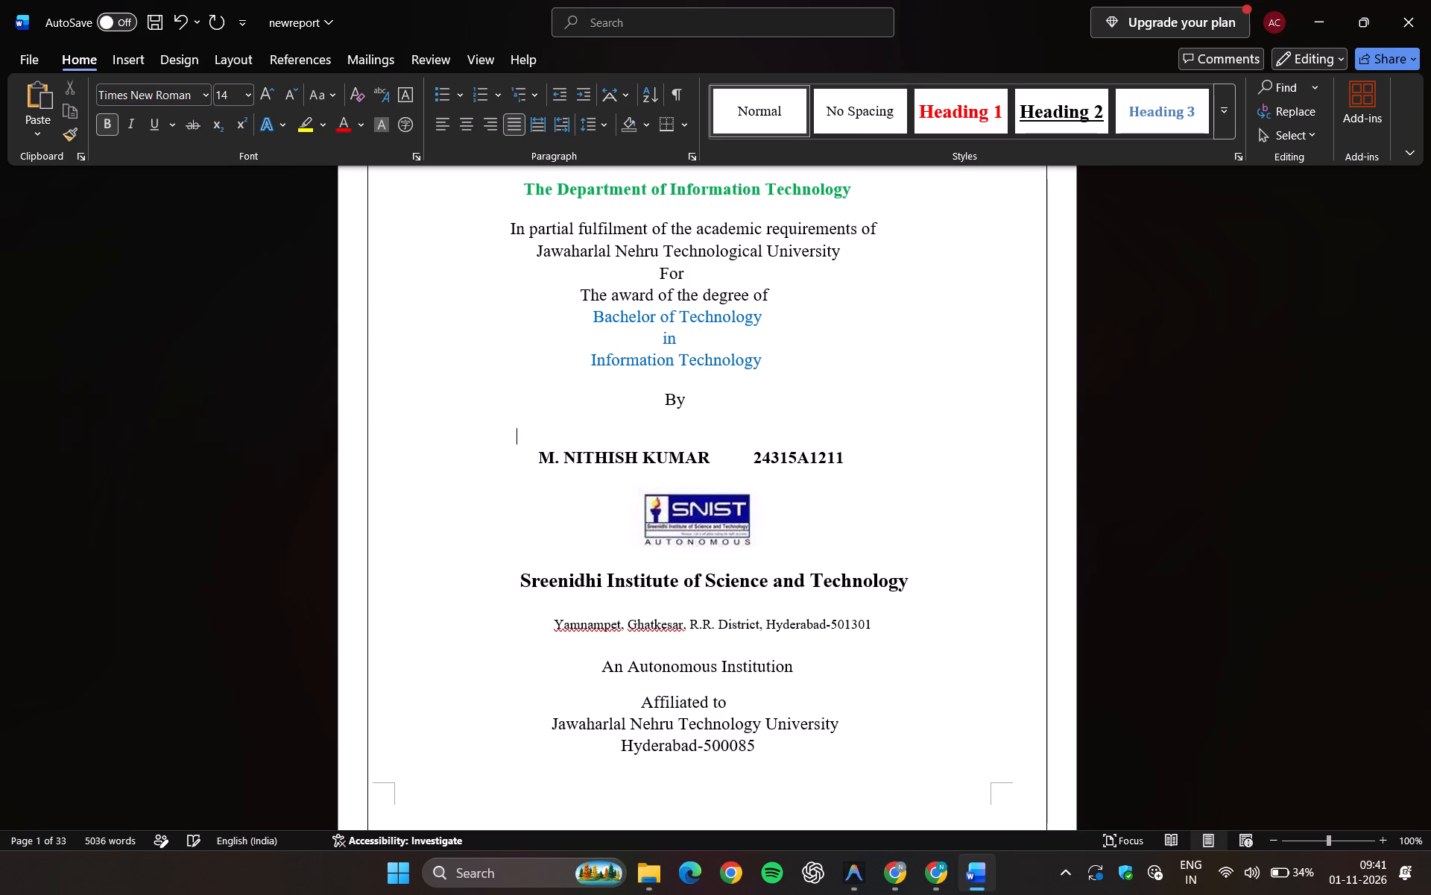
pyautogui.press('BackSpace')
pyautogui.press('BackSpace')
pyautogui.press('BackSpace')
pyautogui.press('BackSpace')
pyautogui.press('BackSpace')
pyautogui.press('BackSpace')
pyautogui.press('BackSpace')
pyautogui.press('BackSpace')
pyautogui.press('BackSpace')
pyautogui.press('BackSpace')
pyautogui.press('BackSpace')
pyautogui.press('BackSpace')
pyautogui.press('BackSpace')
pyautogui.press('BackSpace')
pyautogui.press('BackSpace')
pyautogui.press('BackSpace')
pyautogui.press('BackSpace')
pyautogui.press('BackSpace')
pyautogui.press('BackSpace')
pyautogui.press('BackSpace')
pyautogui.press('BackSpace')
pyautogui.press('BackSpace')
pyautogui.press('BackSpace')
pyautogui.press('BackSpace')
pyautogui.press('BackSpace')
pyautogui.press('BackSpace')
pyautogui.press('BackSpace')
pyautogui.press('BackSpace')
pyautogui.press('BackSpace')
pyautogui.press('BackSpace')
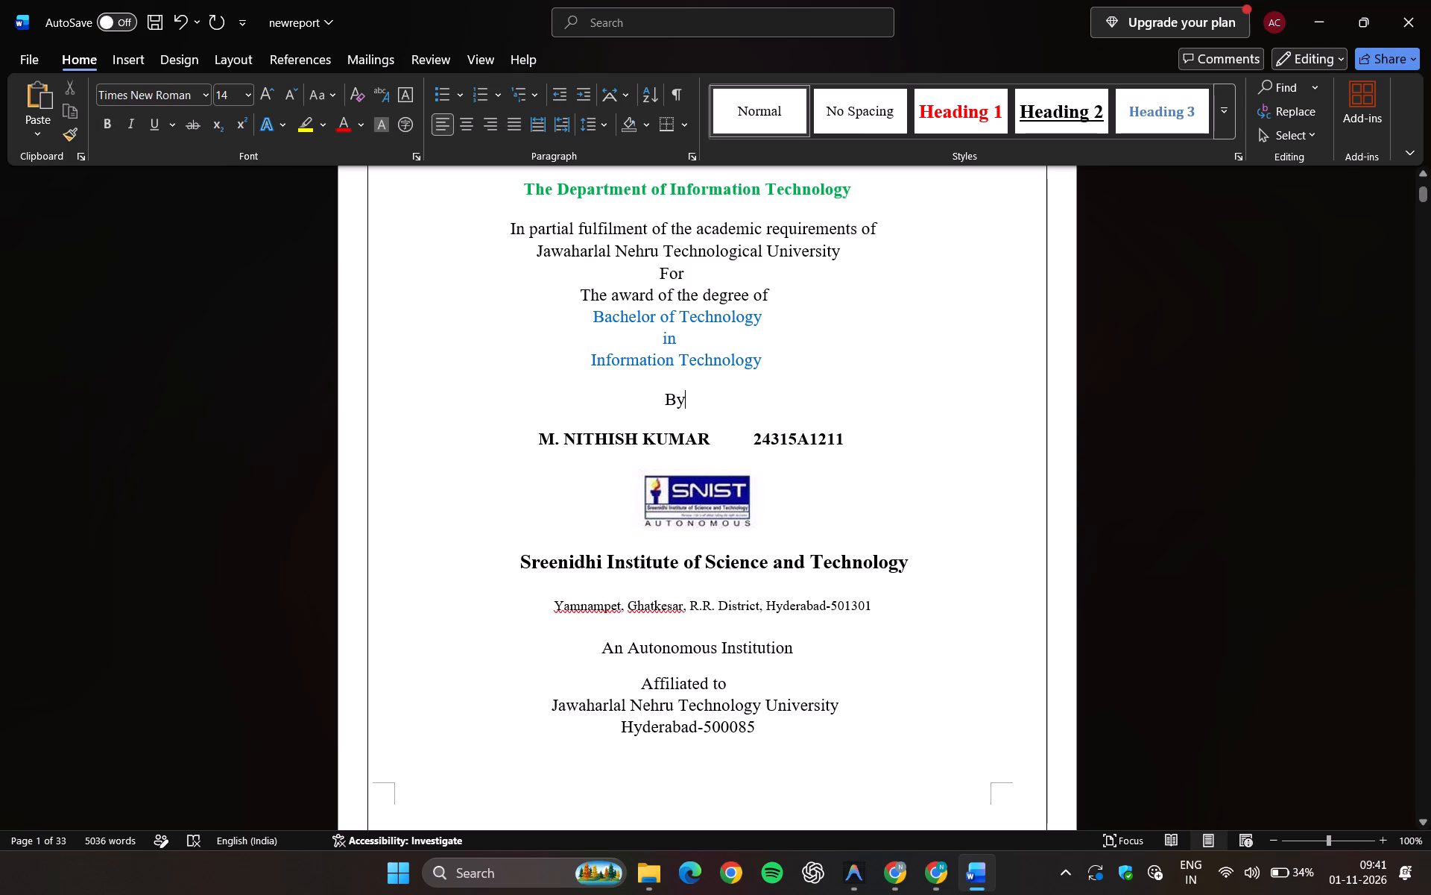
# Delete the first student's name and roll number after "Submitted by" in the certificate page's paragraph.
pyautogui.scroll(-1, 882, 479)
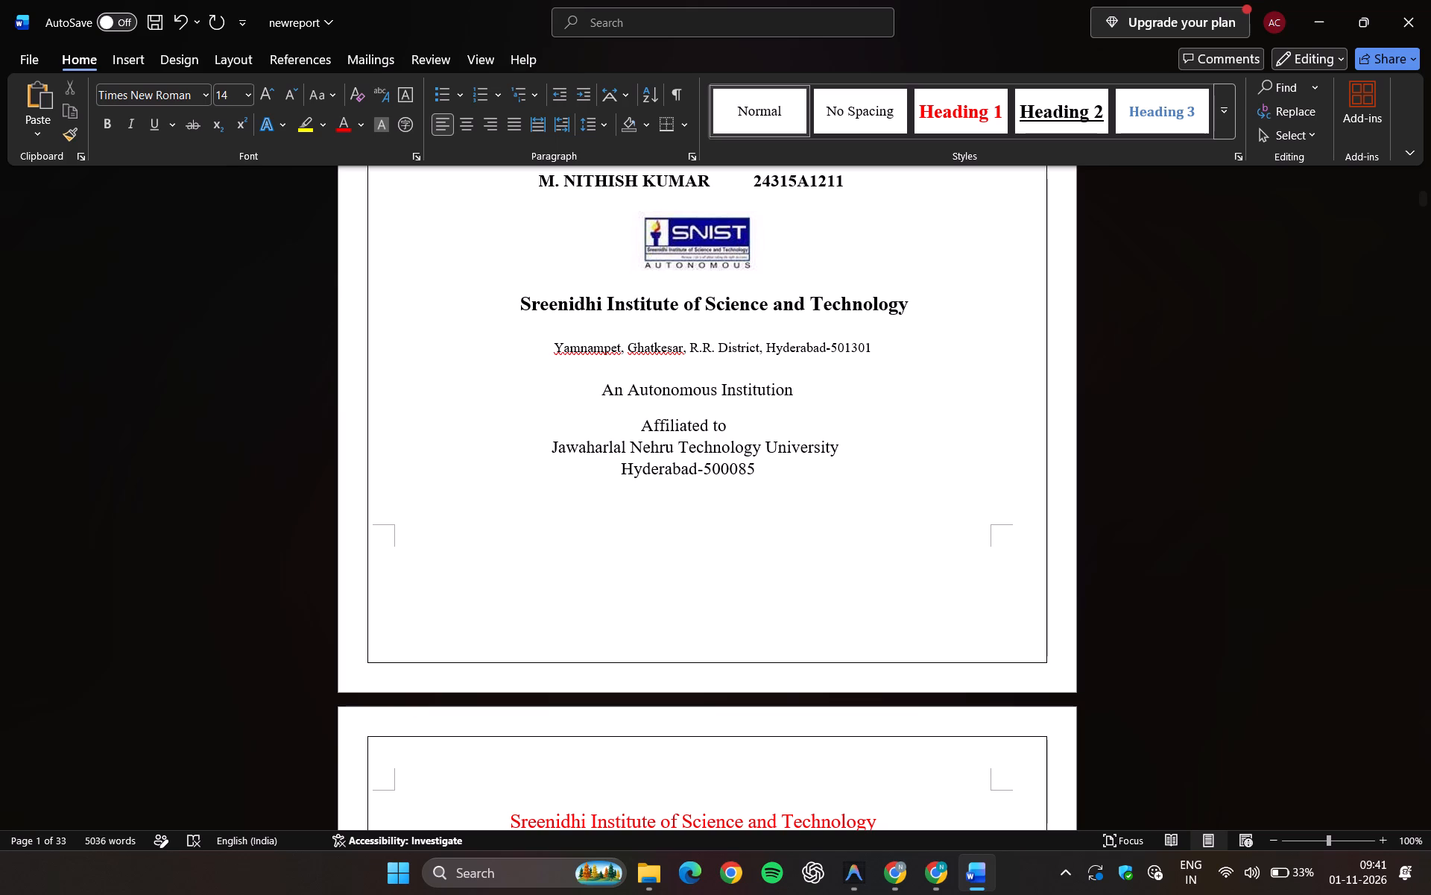
pyautogui.scroll(6, 882, 479)
pyautogui.scroll(-2, 882, 479)
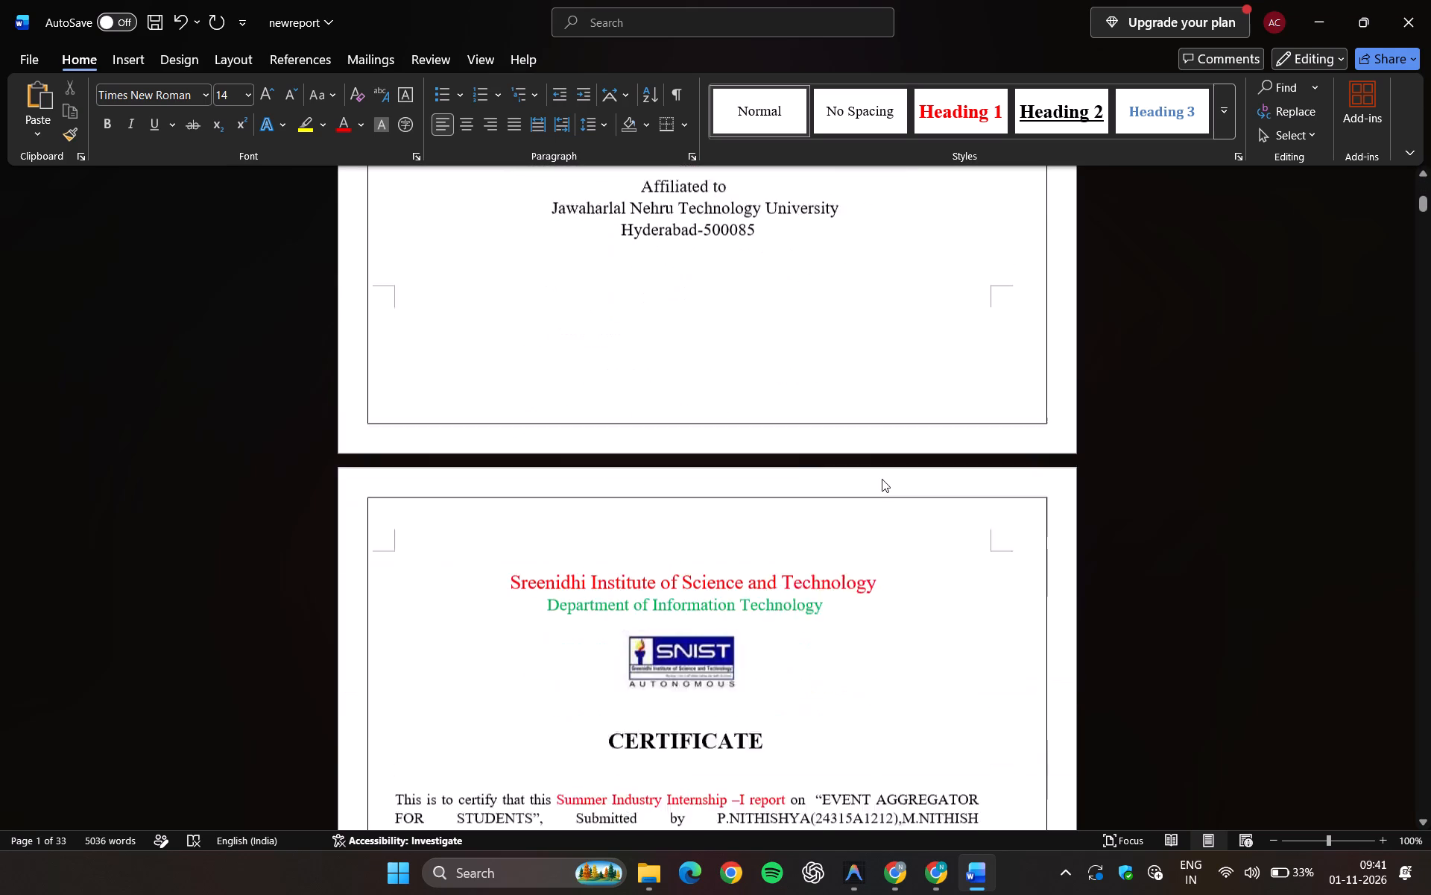
pyautogui.scroll(-2, 882, 479)
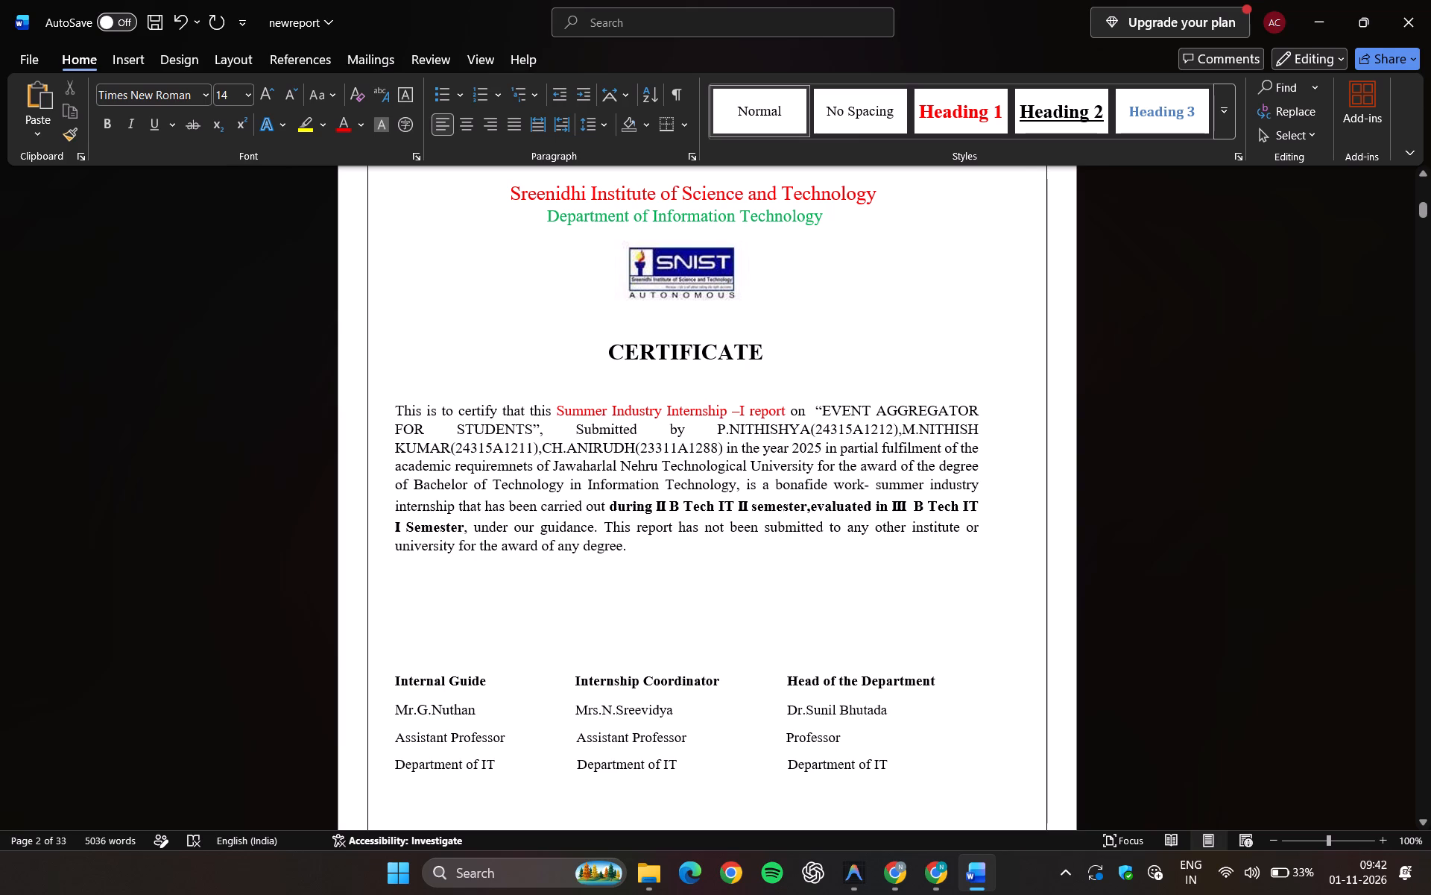
pyautogui.click(717, 428)
pyautogui.click(720, 428)
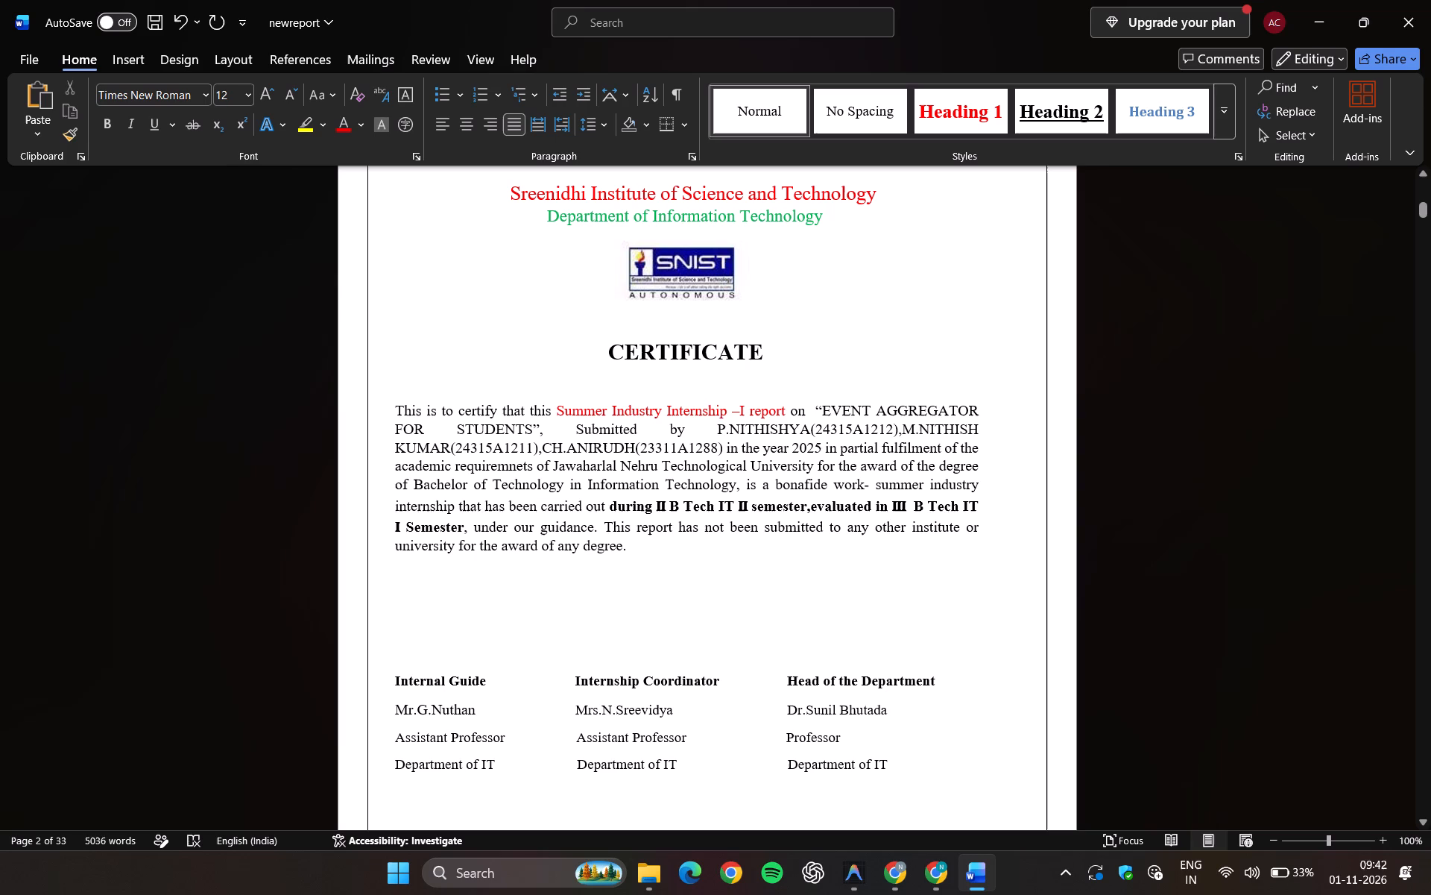
pyautogui.press('Delete')
pyautogui.press('Delete')
pyautogui.press('Delete')
pyautogui.press('Delete')
pyautogui.press('Delete')
pyautogui.press('Delete')
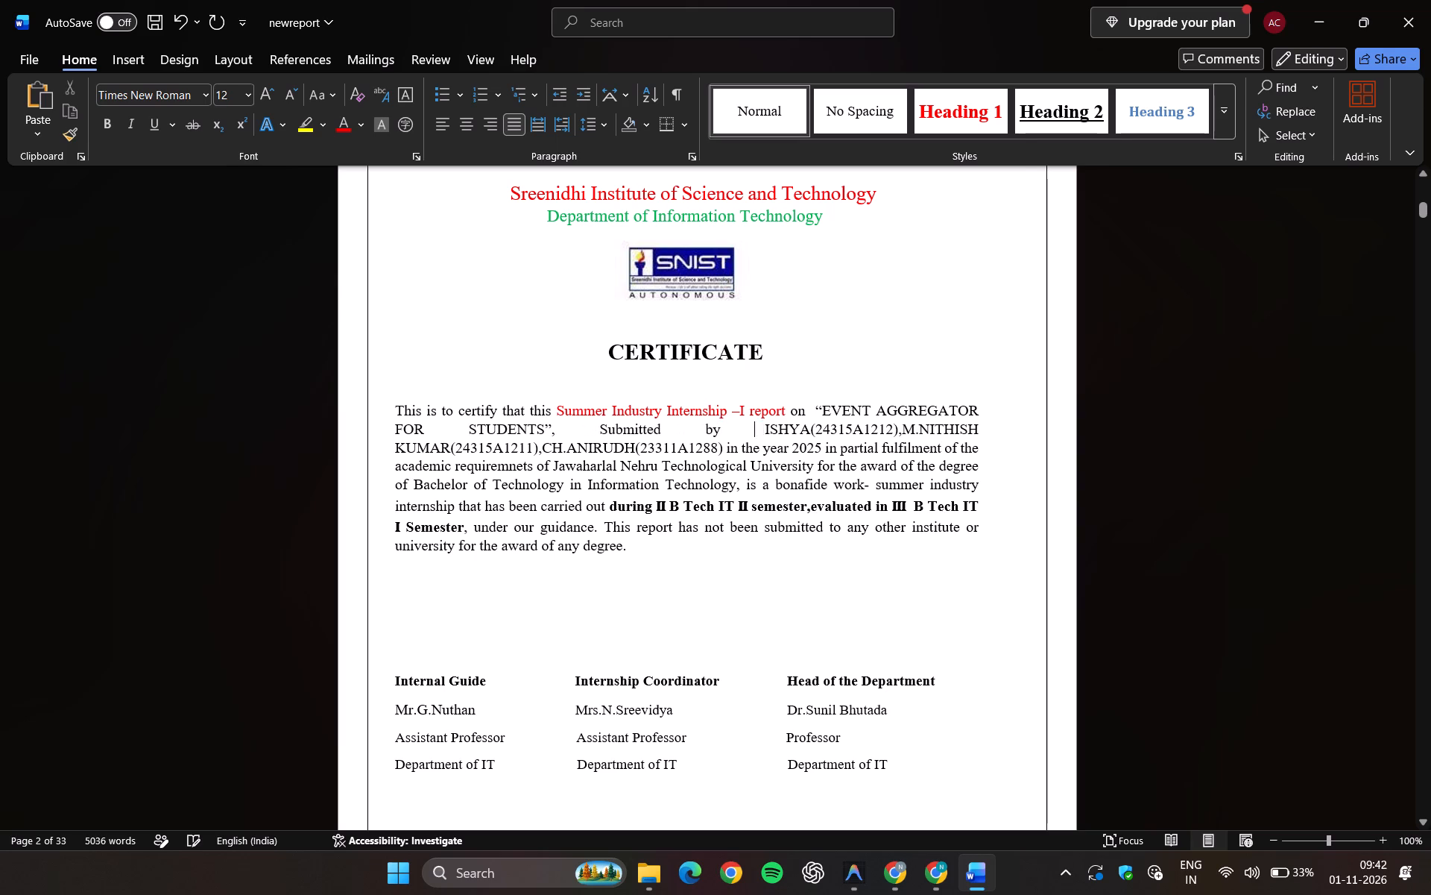
pyautogui.press('Delete')
pyautogui.press('Delete')
pyautogui.press('Delete')
pyautogui.press('Delete')
pyautogui.press('Delete')
pyautogui.press('Delete')
pyautogui.press('Delete')
pyautogui.press('Delete')
pyautogui.press('Delete')
pyautogui.press('Delete')
pyautogui.press('Delete')
pyautogui.press('Delete')
pyautogui.press('Delete')
pyautogui.press('Delete')
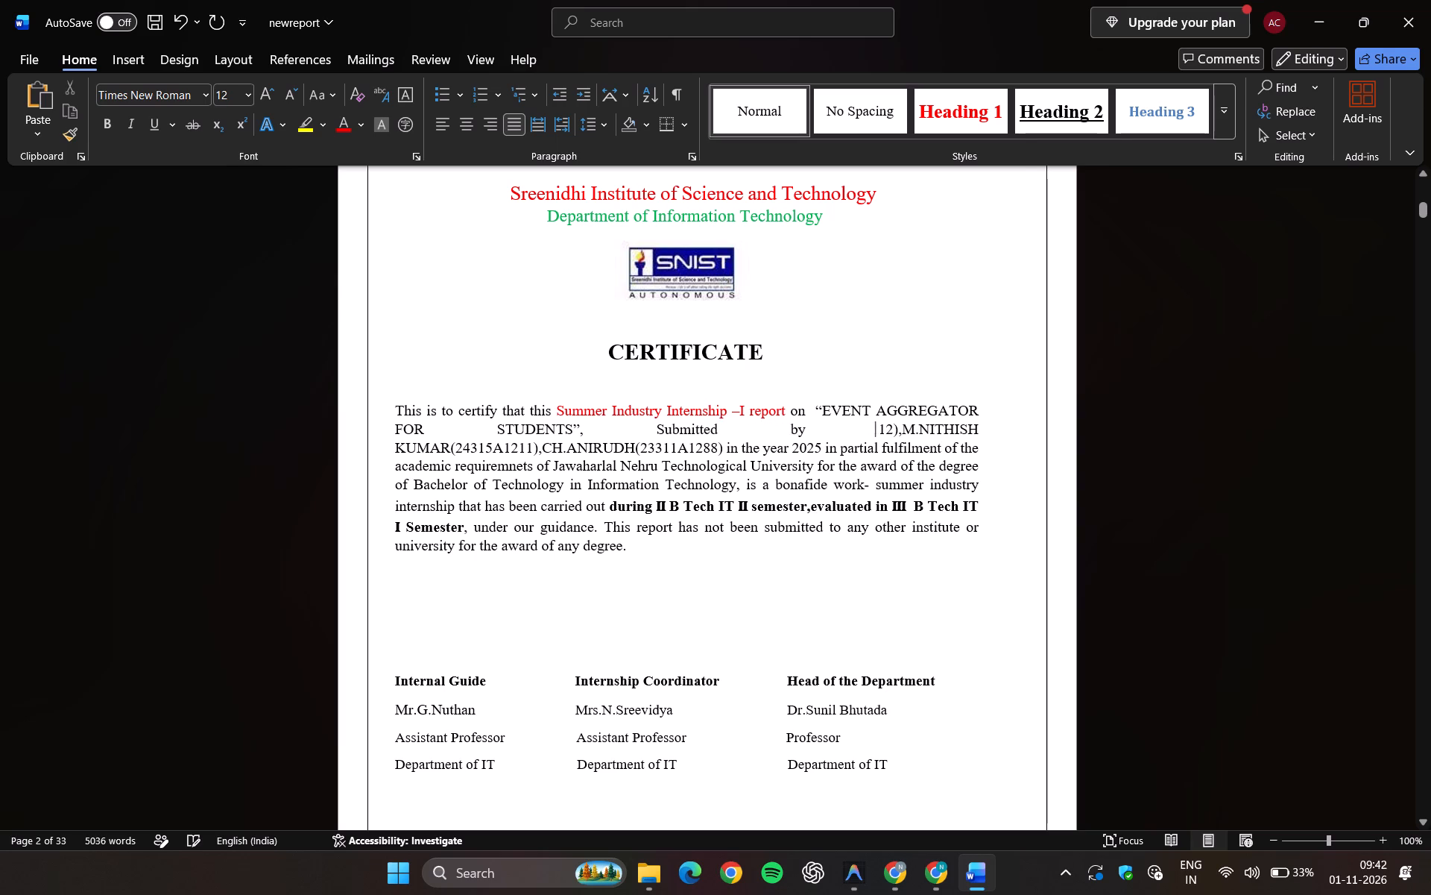
pyautogui.press('Delete')
pyautogui.press('Delete')
pyautogui.press('Delete')
pyautogui.press('Delete')
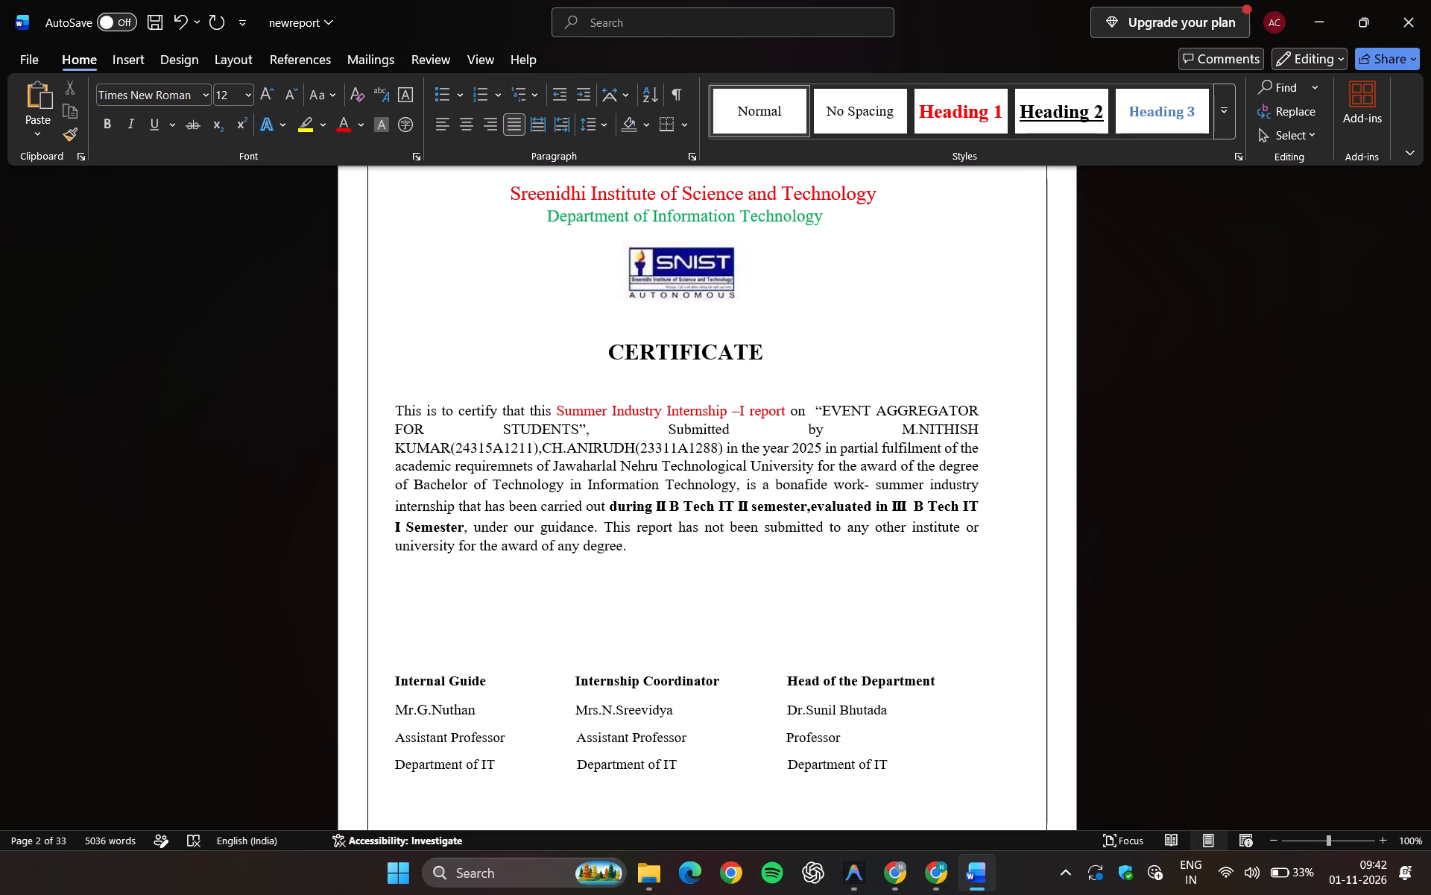
# Delete the third student's name and roll number from the certificate paragraph, keeping a spaced "in" before "the year".
pyautogui.press('Down')
pyautogui.press('Left')
pyautogui.press('Left')
pyautogui.press('Left')
pyautogui.press('Left')
pyautogui.press('Left')
pyautogui.press('Left')
pyautogui.press('Left')
pyautogui.press('Left')
pyautogui.press('Left')
pyautogui.press('Left')
pyautogui.press('Left')
pyautogui.press('Left')
pyautogui.press('Left')
pyautogui.press('Left')
pyautogui.press('Left')
pyautogui.press('Left')
pyautogui.press('Left')
pyautogui.press('Left')
pyautogui.press('Left')
pyautogui.press('Left')
pyautogui.press('Right')
pyautogui.press('Right')
pyautogui.press('Right')
pyautogui.press('Right')
pyautogui.press('Delete')
pyautogui.press('Delete')
pyautogui.press('Delete')
pyautogui.press('Delete')
pyautogui.press('Delete')
pyautogui.press('Delete')
pyautogui.press('Delete')
pyautogui.press('Delete')
pyautogui.press('Delete')
pyautogui.press('Delete')
pyautogui.press('Delete')
pyautogui.press('Delete')
pyautogui.press('Delete')
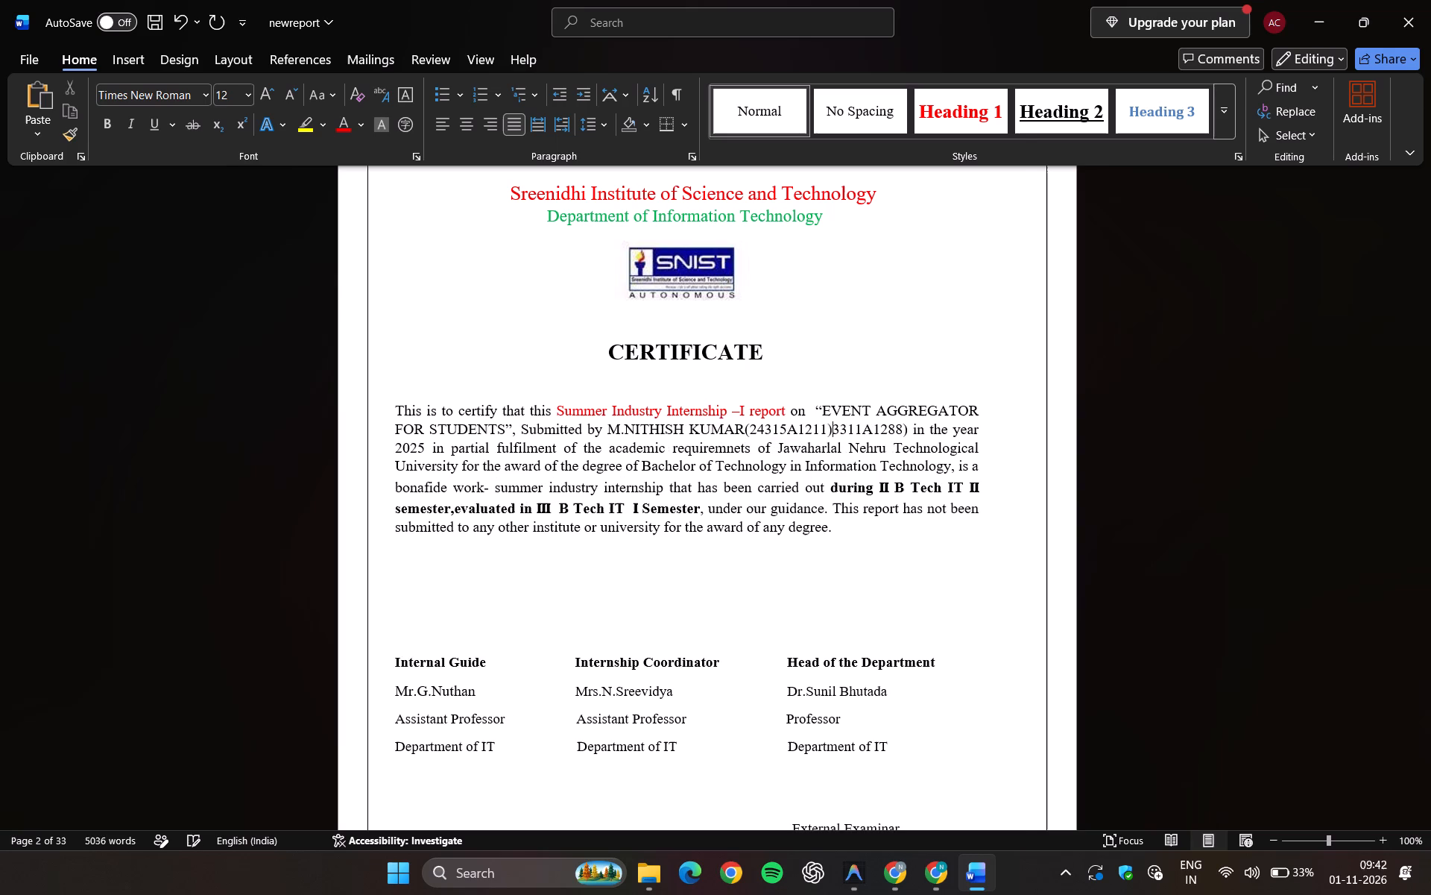
pyautogui.press('Delete')
pyautogui.press('Delete')
pyautogui.press('Delete')
pyautogui.press('Delete')
pyautogui.press('Delete')
pyautogui.press('Delete')
pyautogui.press('Delete')
pyautogui.press('Delete')
pyautogui.press('Delete')
pyautogui.press('Delete')
pyautogui.press('Delete')
pyautogui.press('Delete')
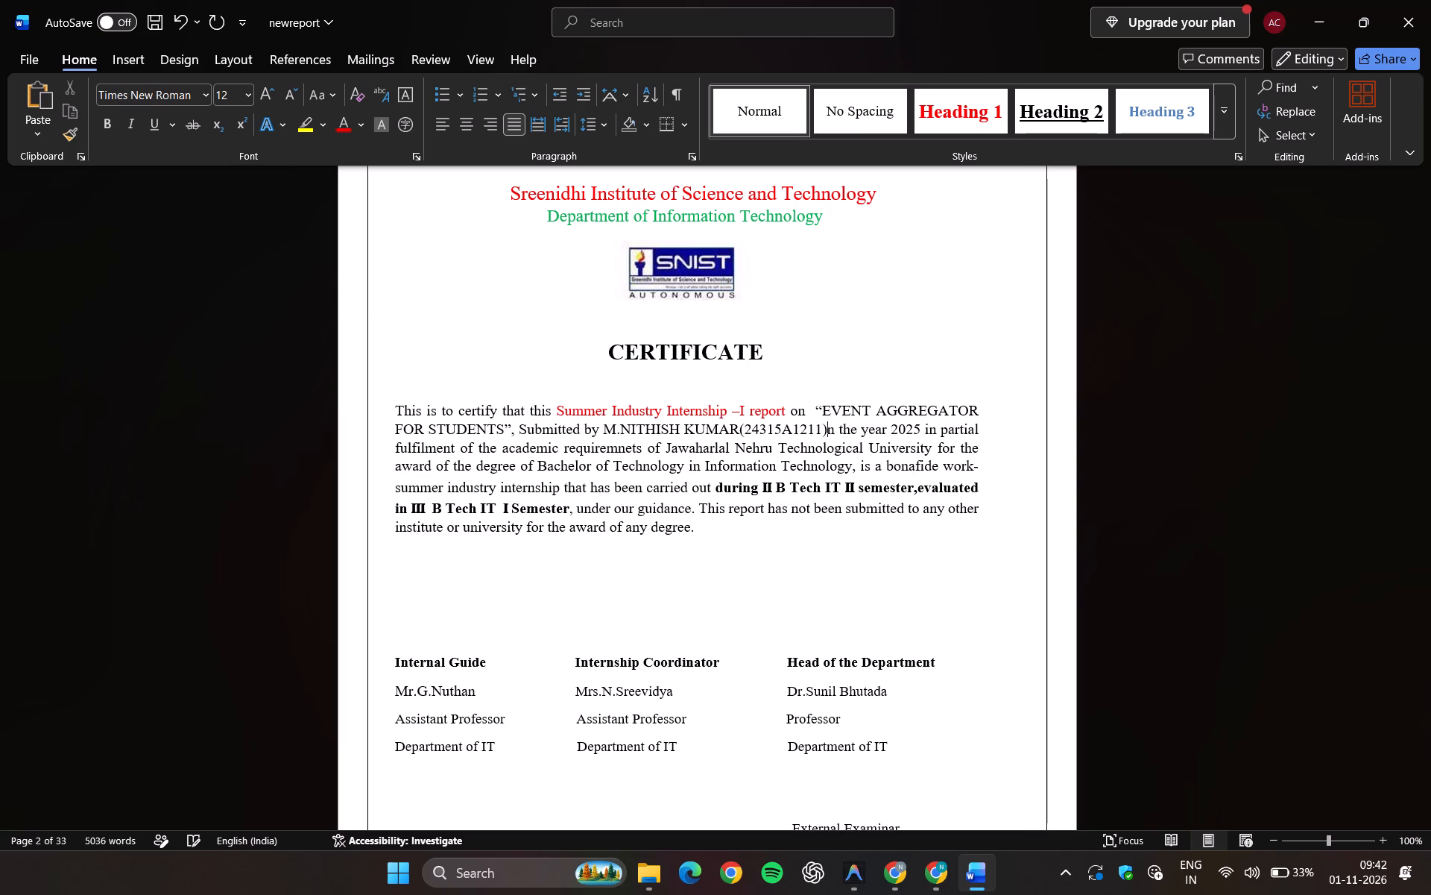
pyautogui.write('I')
pyautogui.press('space')
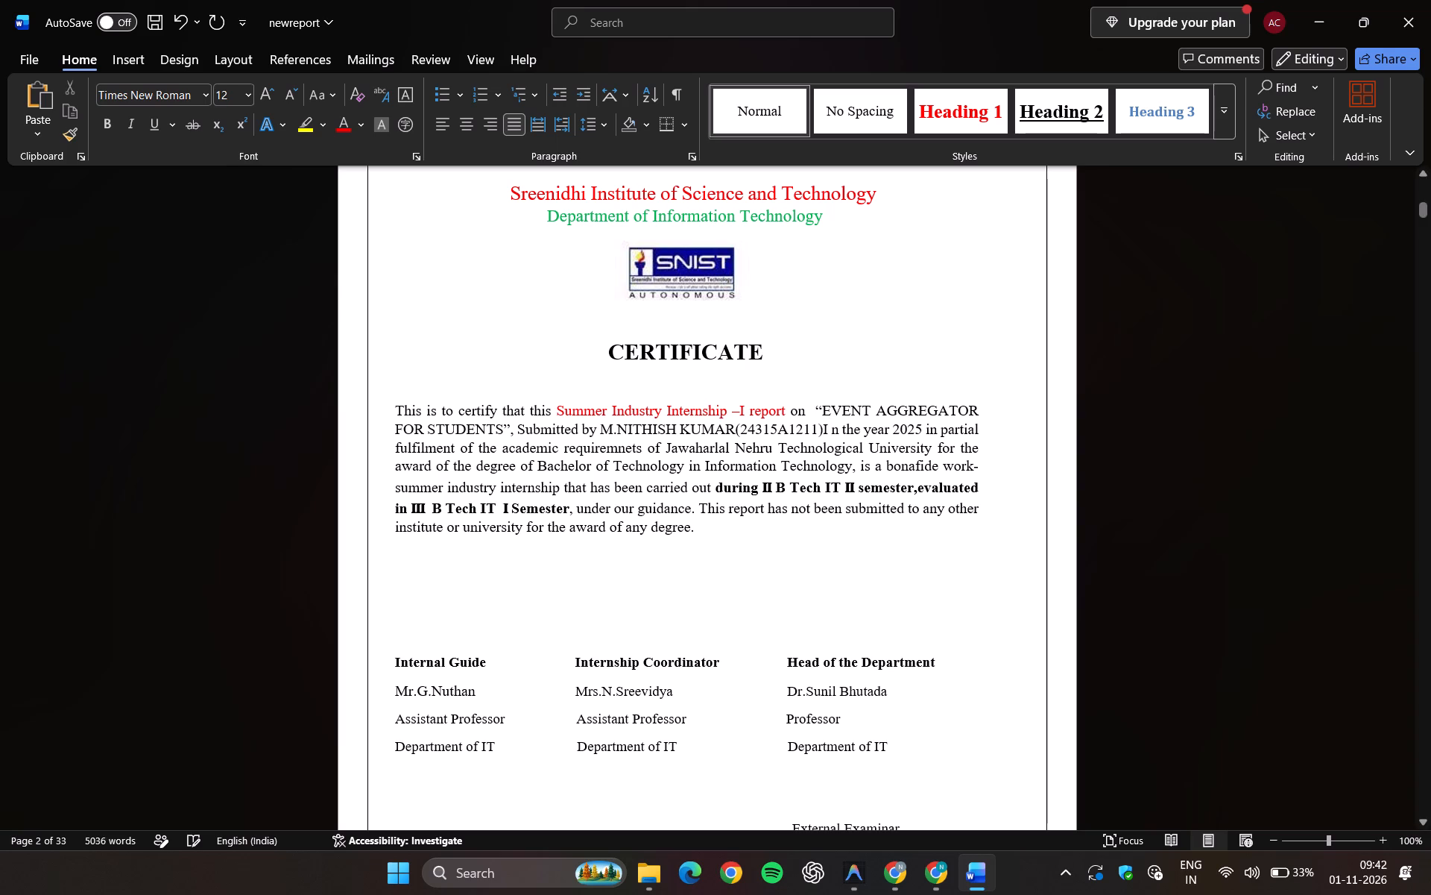
pyautogui.press('BackSpace')
pyautogui.press('BackSpace')
pyautogui.press('space')
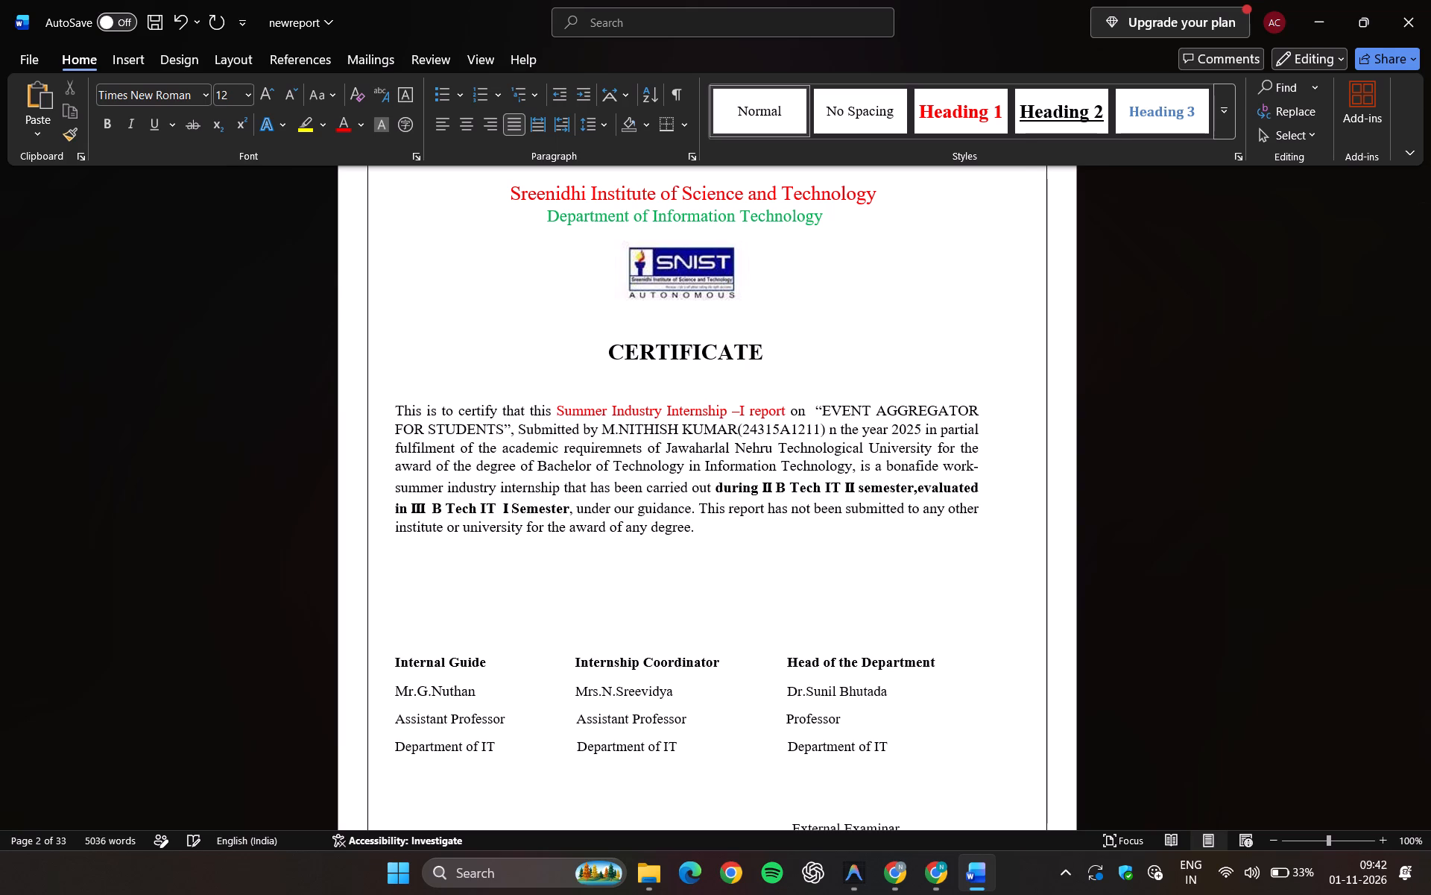
pyautogui.press('i')
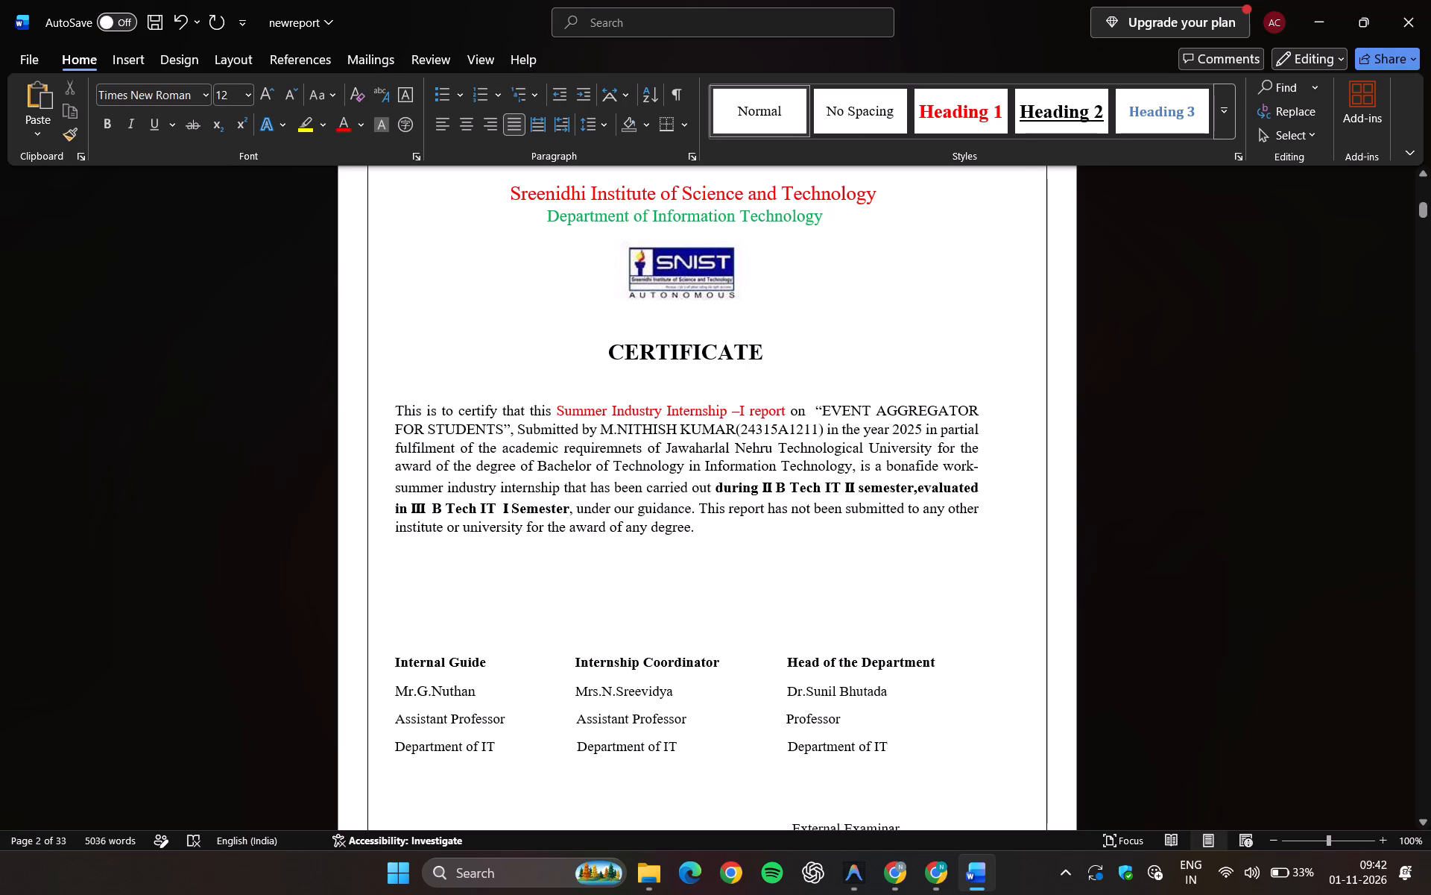
# Change the submission year in the certificate paragraph to 2026.
pyautogui.click(920, 429)
pyautogui.press('BackSpace')
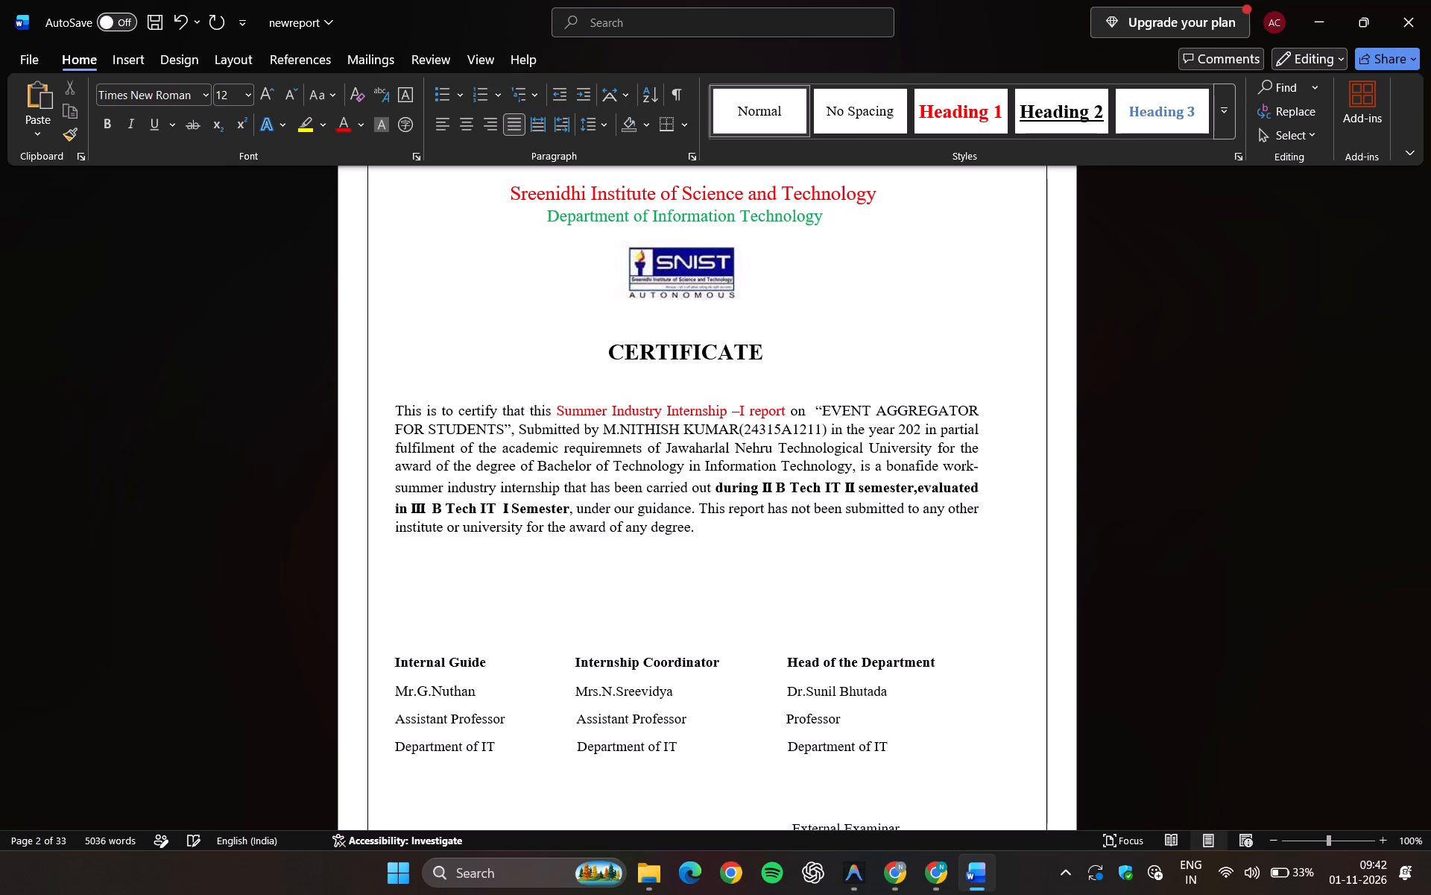
pyautogui.press('6')
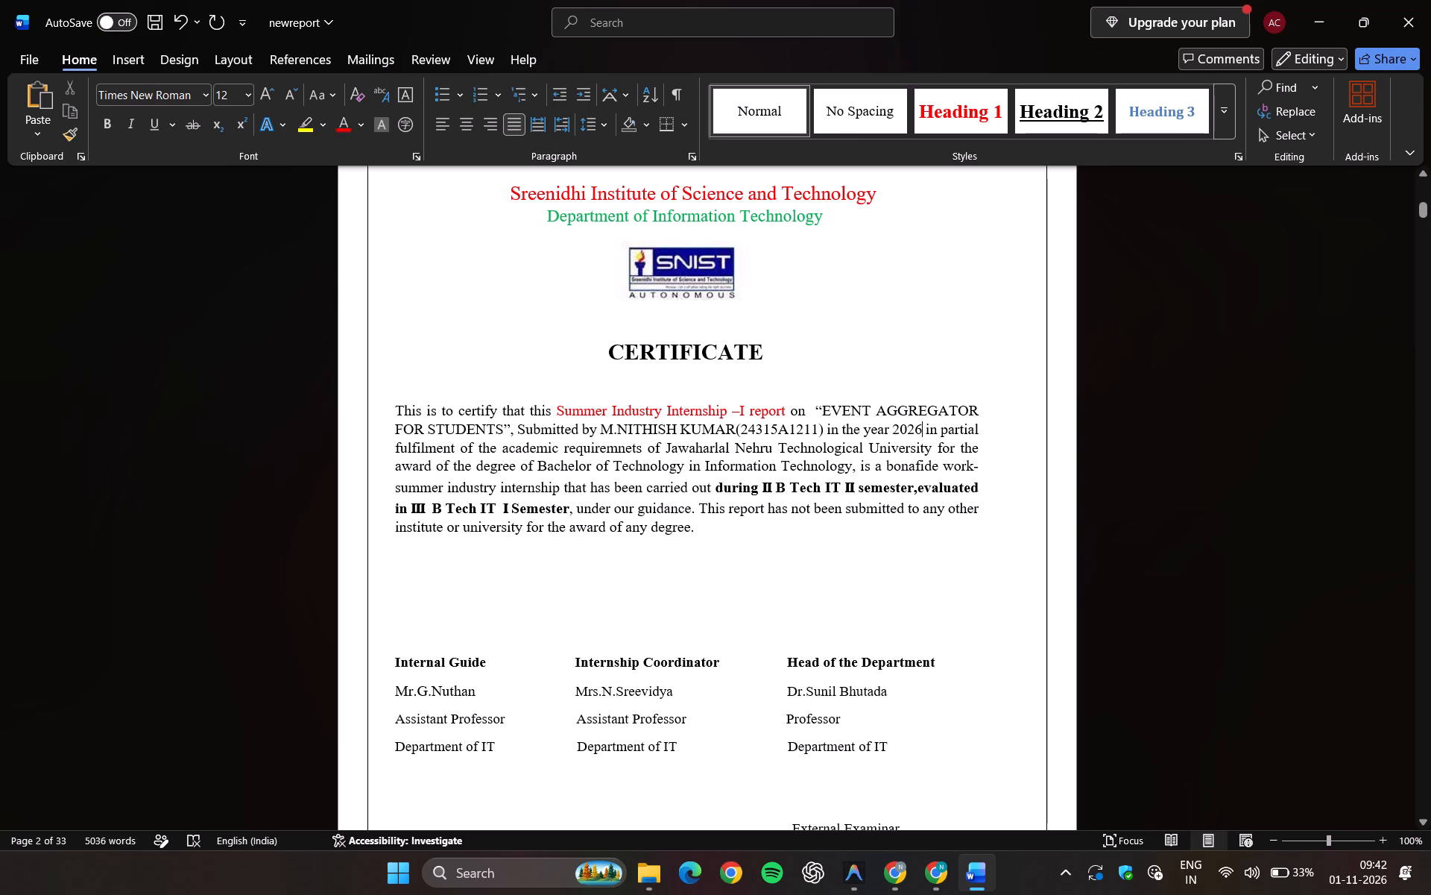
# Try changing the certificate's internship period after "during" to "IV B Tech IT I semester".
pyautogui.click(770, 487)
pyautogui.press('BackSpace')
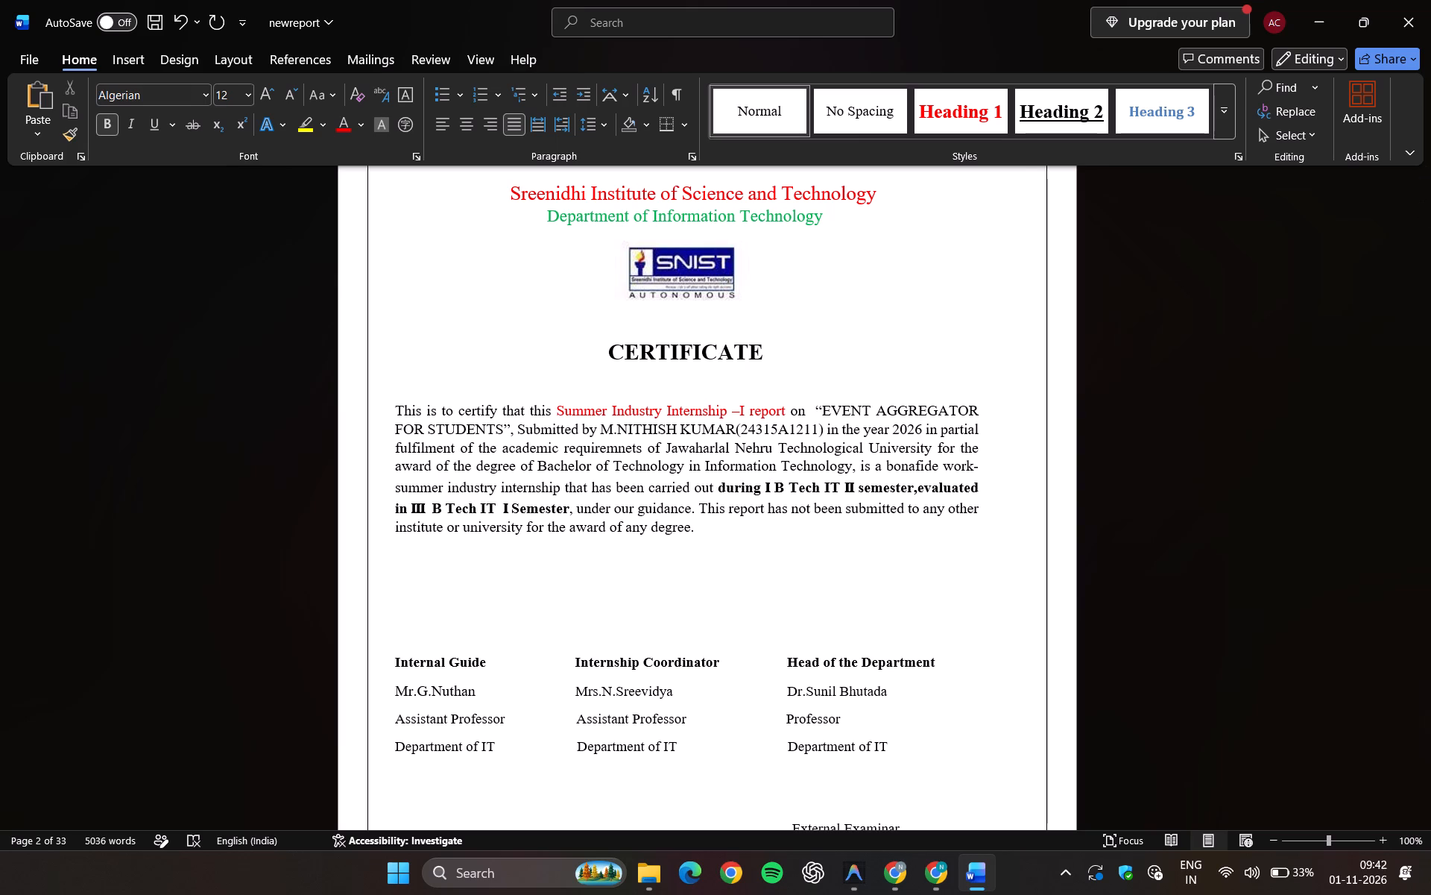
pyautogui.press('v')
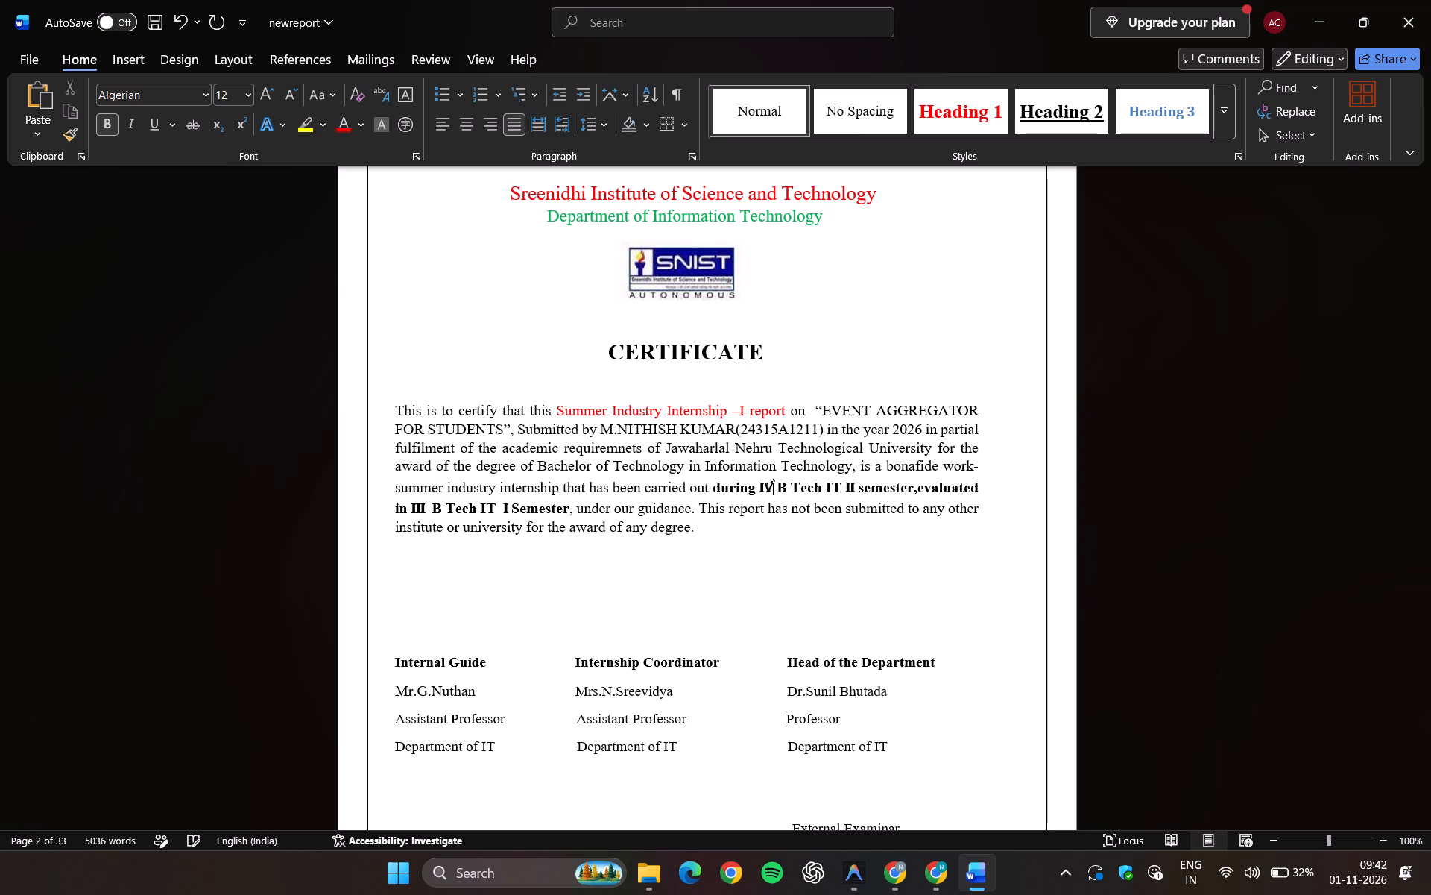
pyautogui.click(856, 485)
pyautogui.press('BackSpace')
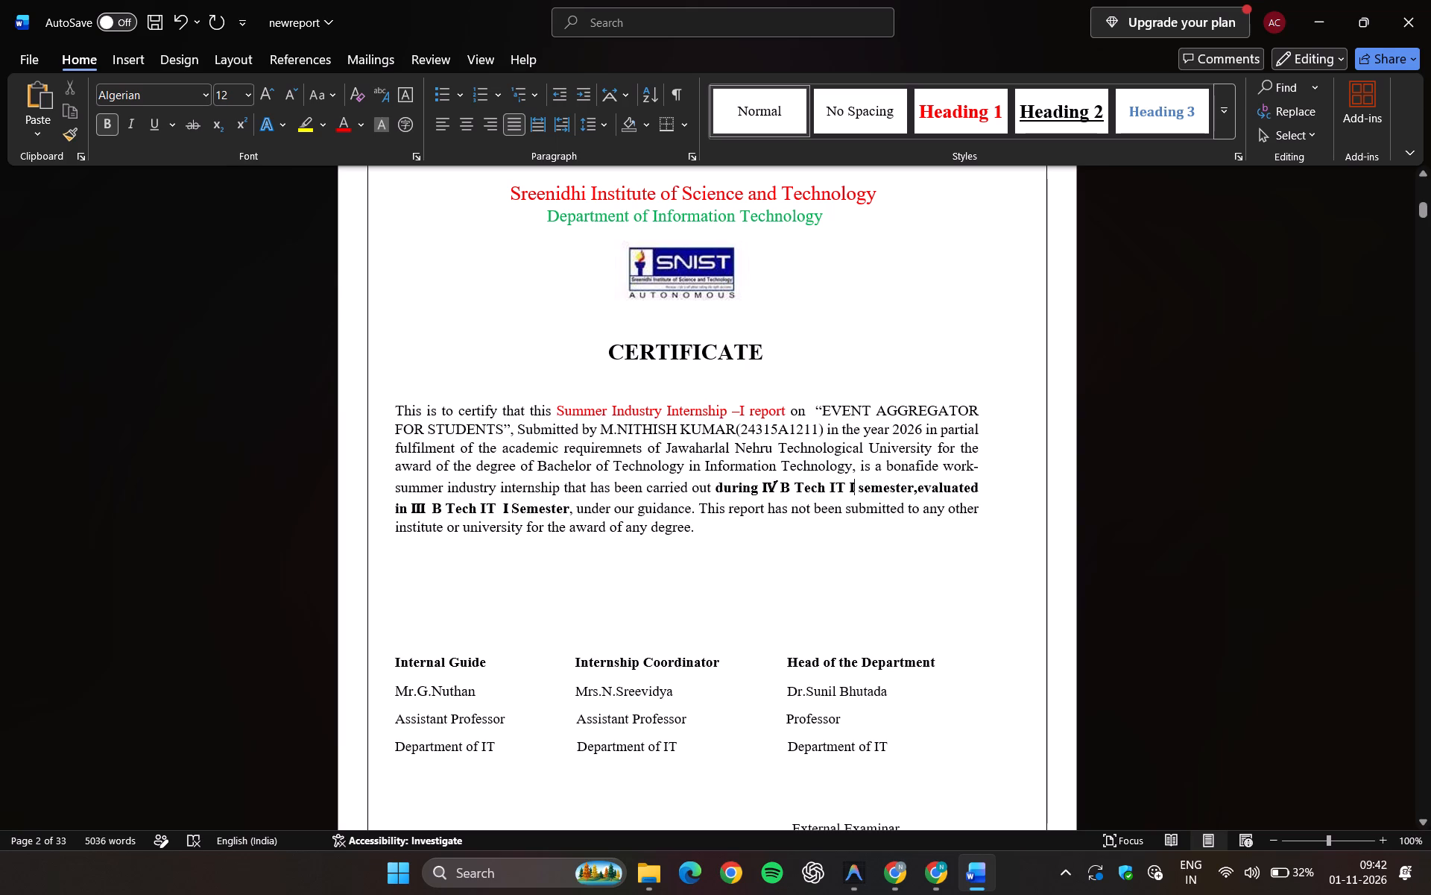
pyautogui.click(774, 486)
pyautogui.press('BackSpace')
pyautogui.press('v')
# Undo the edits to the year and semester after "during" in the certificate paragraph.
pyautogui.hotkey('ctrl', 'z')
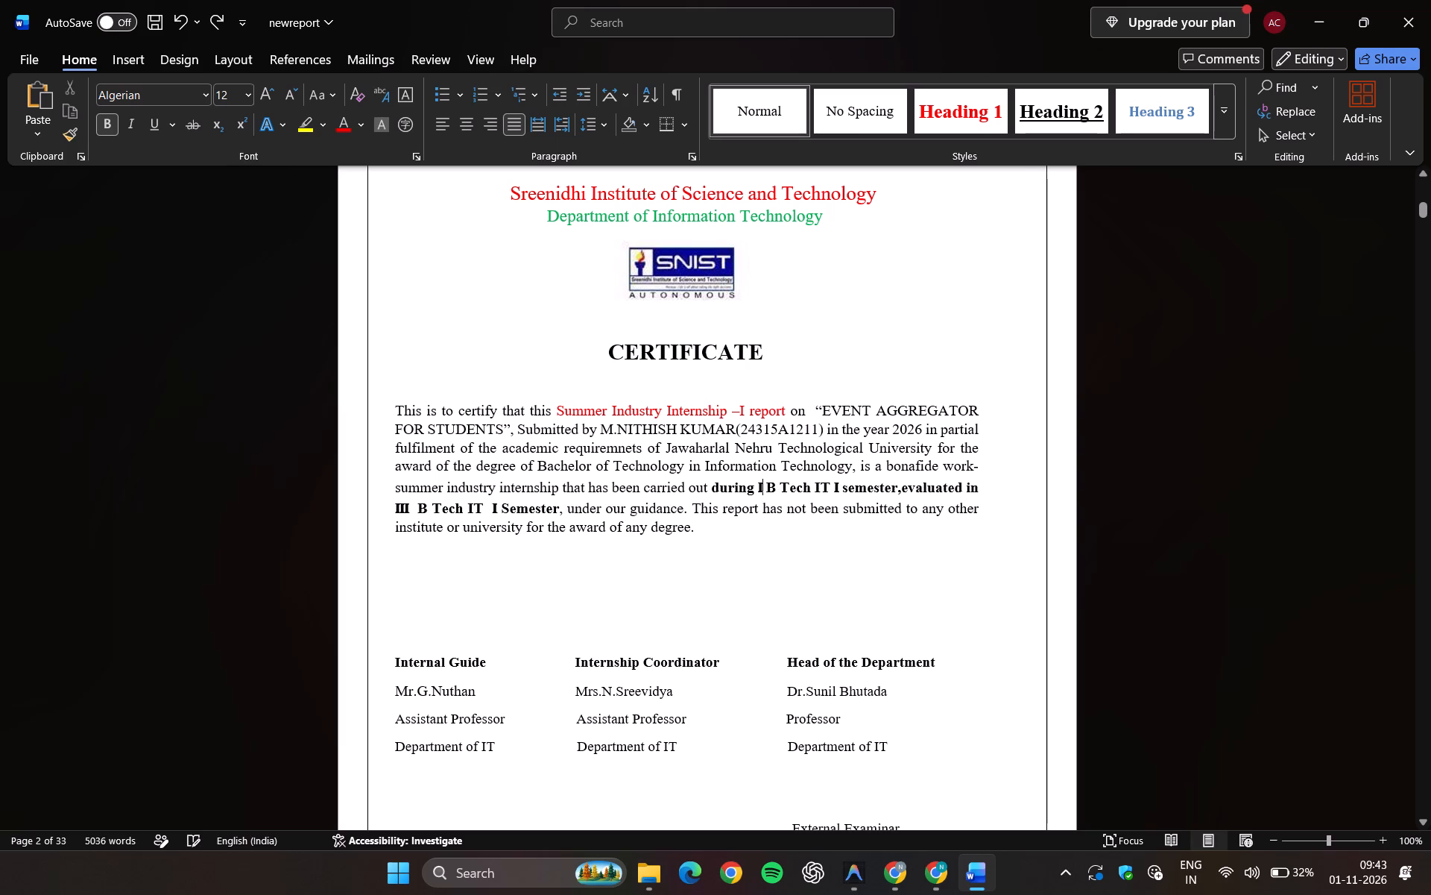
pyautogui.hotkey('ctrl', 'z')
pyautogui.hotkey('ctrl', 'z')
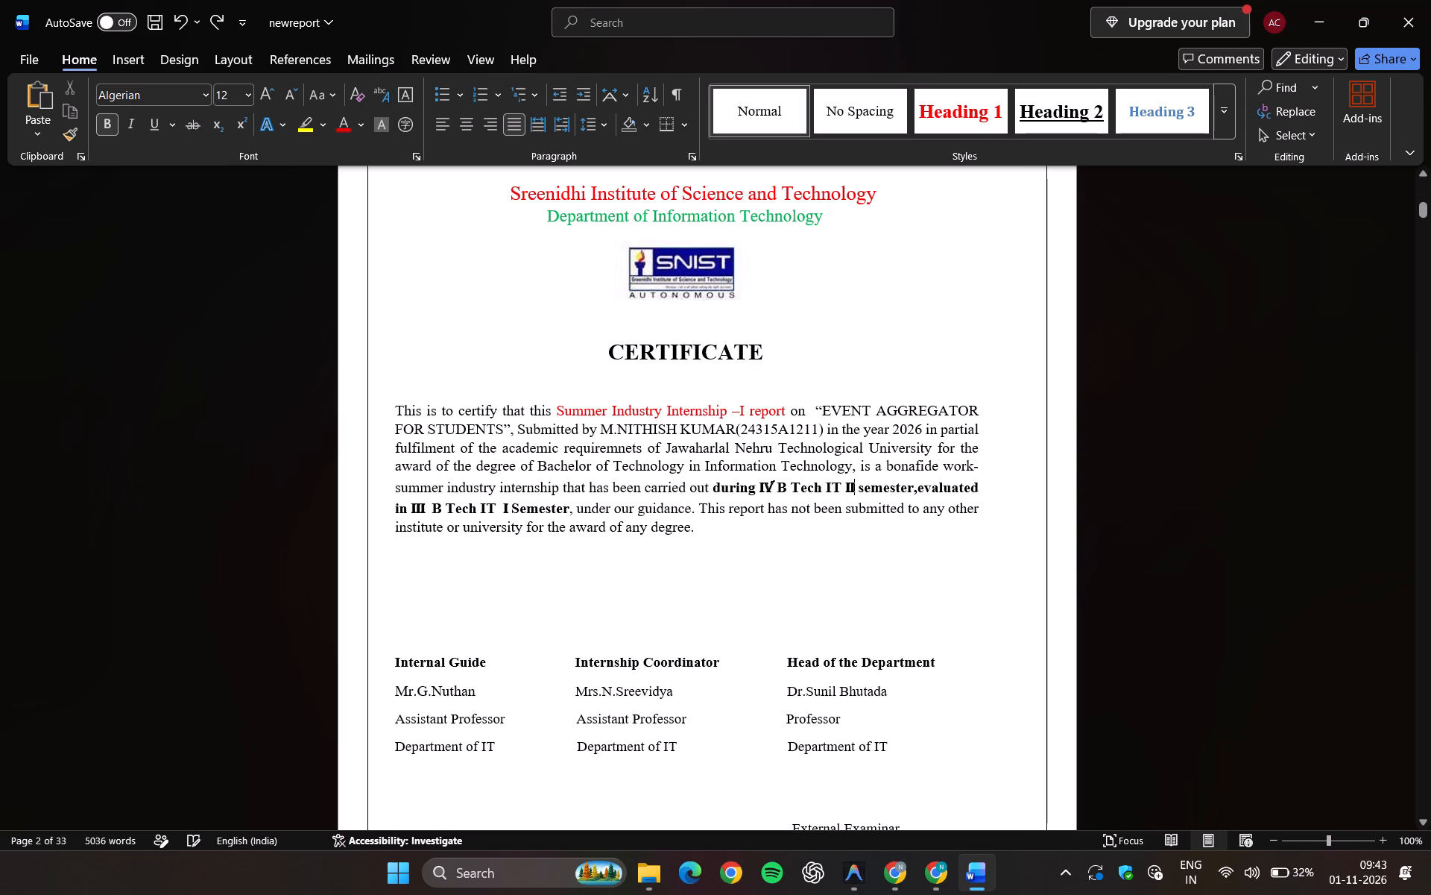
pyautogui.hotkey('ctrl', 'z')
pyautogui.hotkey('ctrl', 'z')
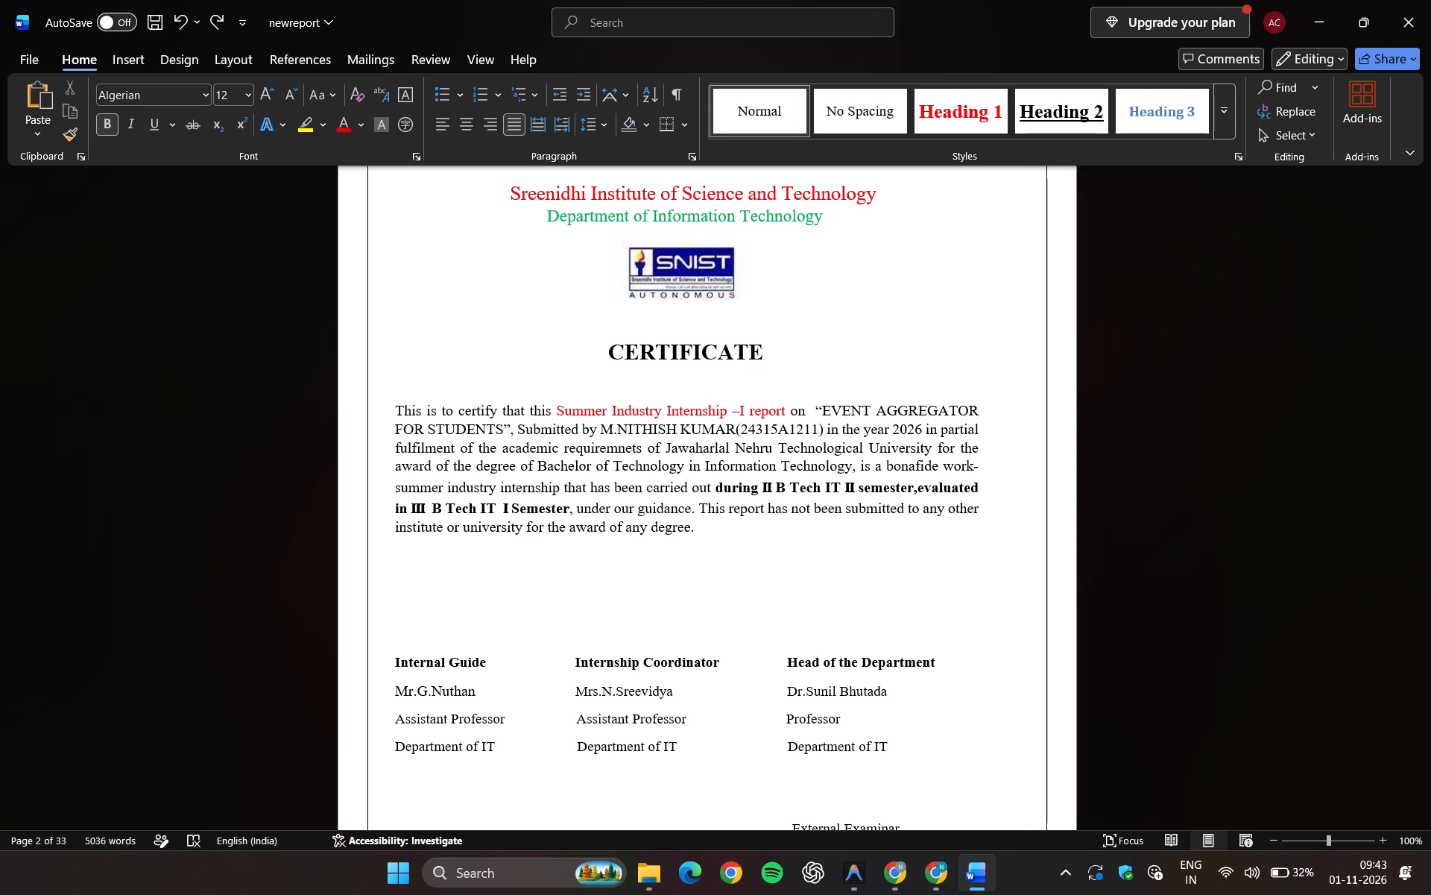
# Change the year after "evaluated in" in the certificate paragraph to IV.
pyautogui.click(424, 506)
pyautogui.press('BackSpace')
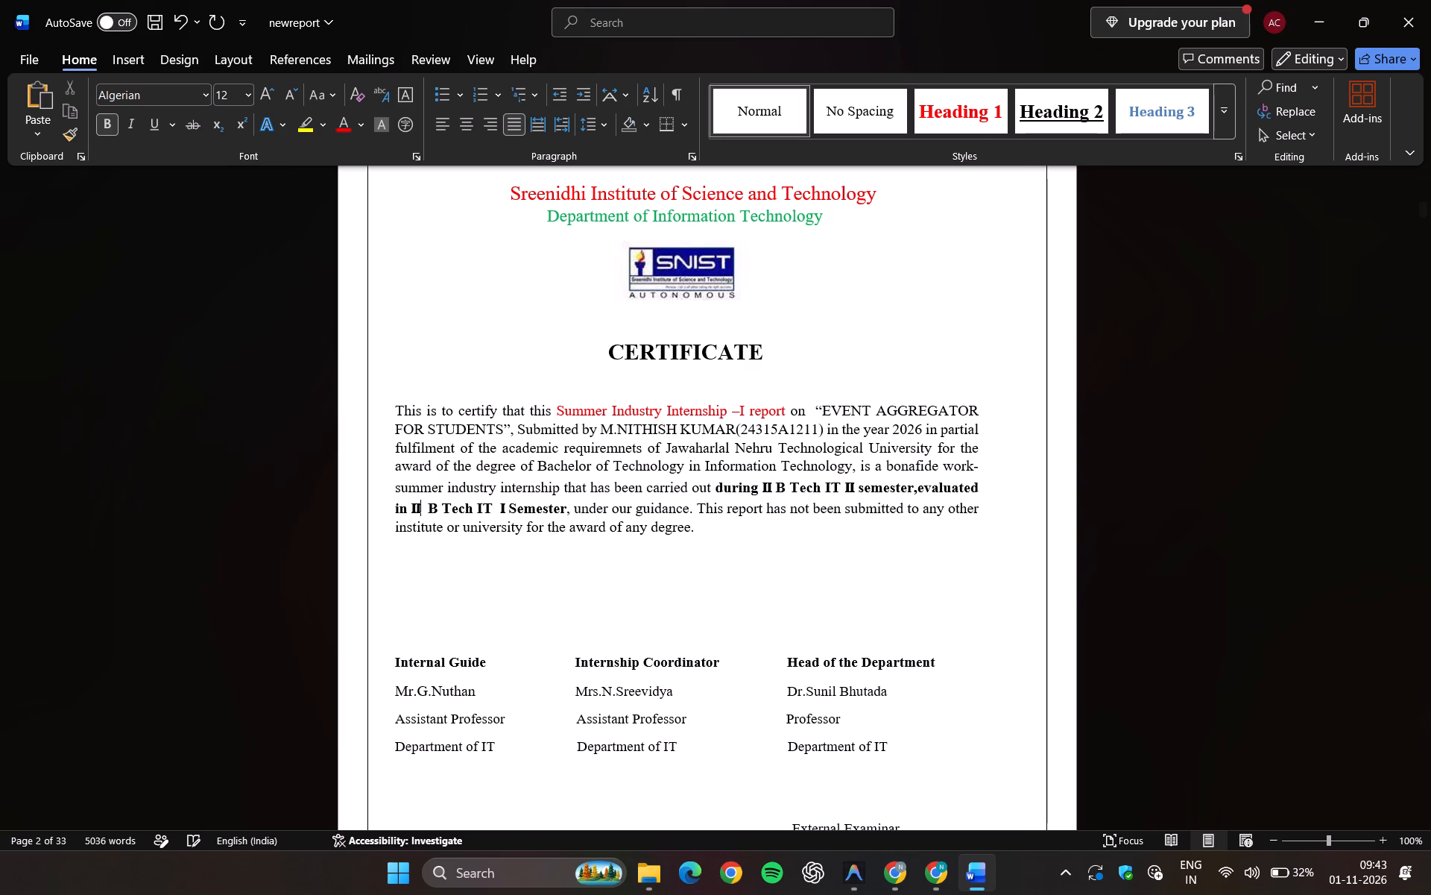
pyautogui.press('BackSpace')
pyautogui.press('v')
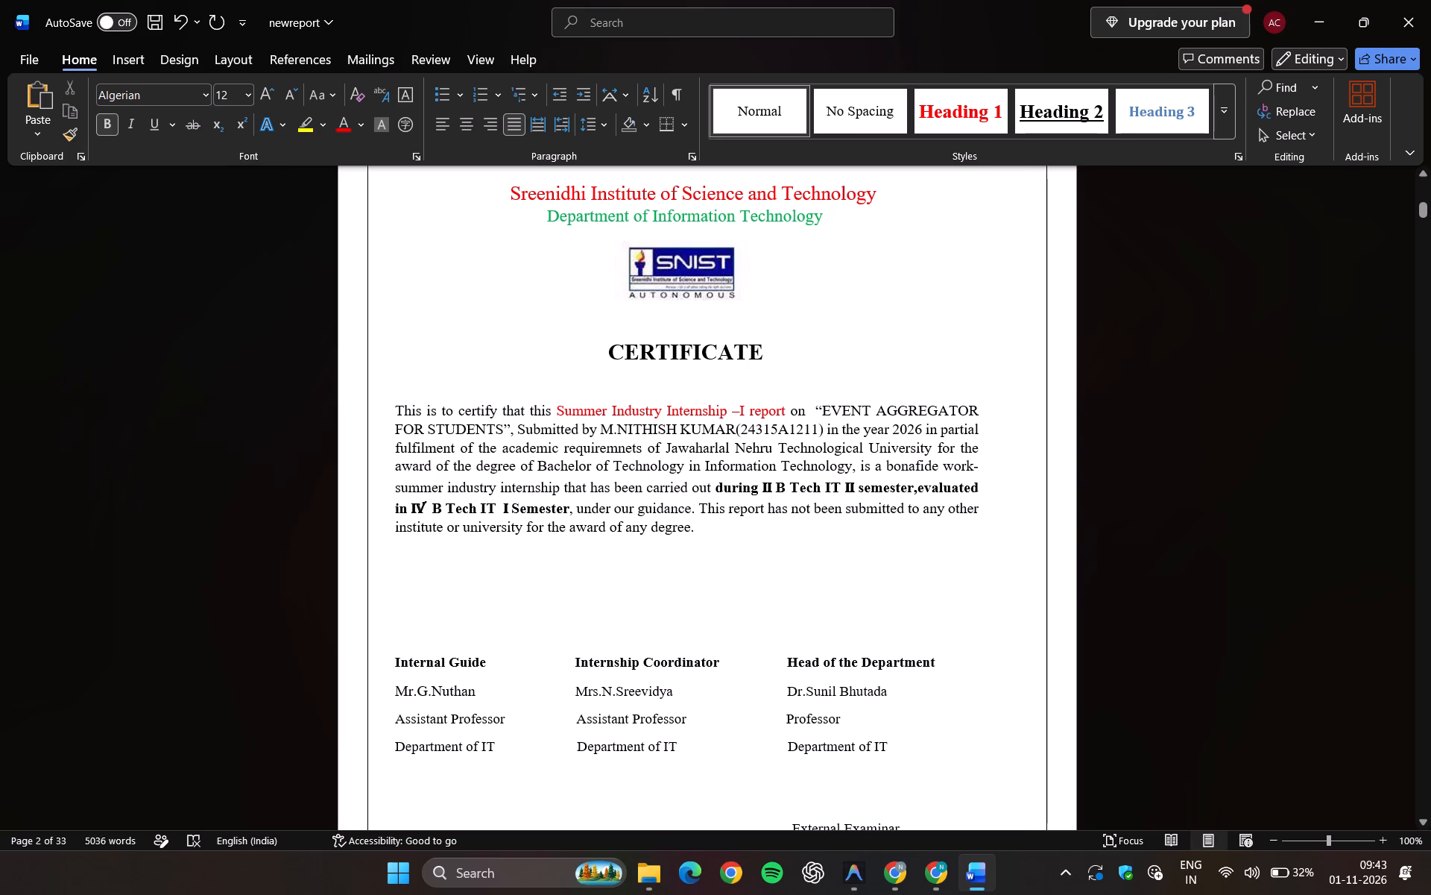
# Review the cover and certificate pages, and examine the inserted course and internship certificates up to the Declaration page.
pyautogui.scroll(-2, 724, 565)
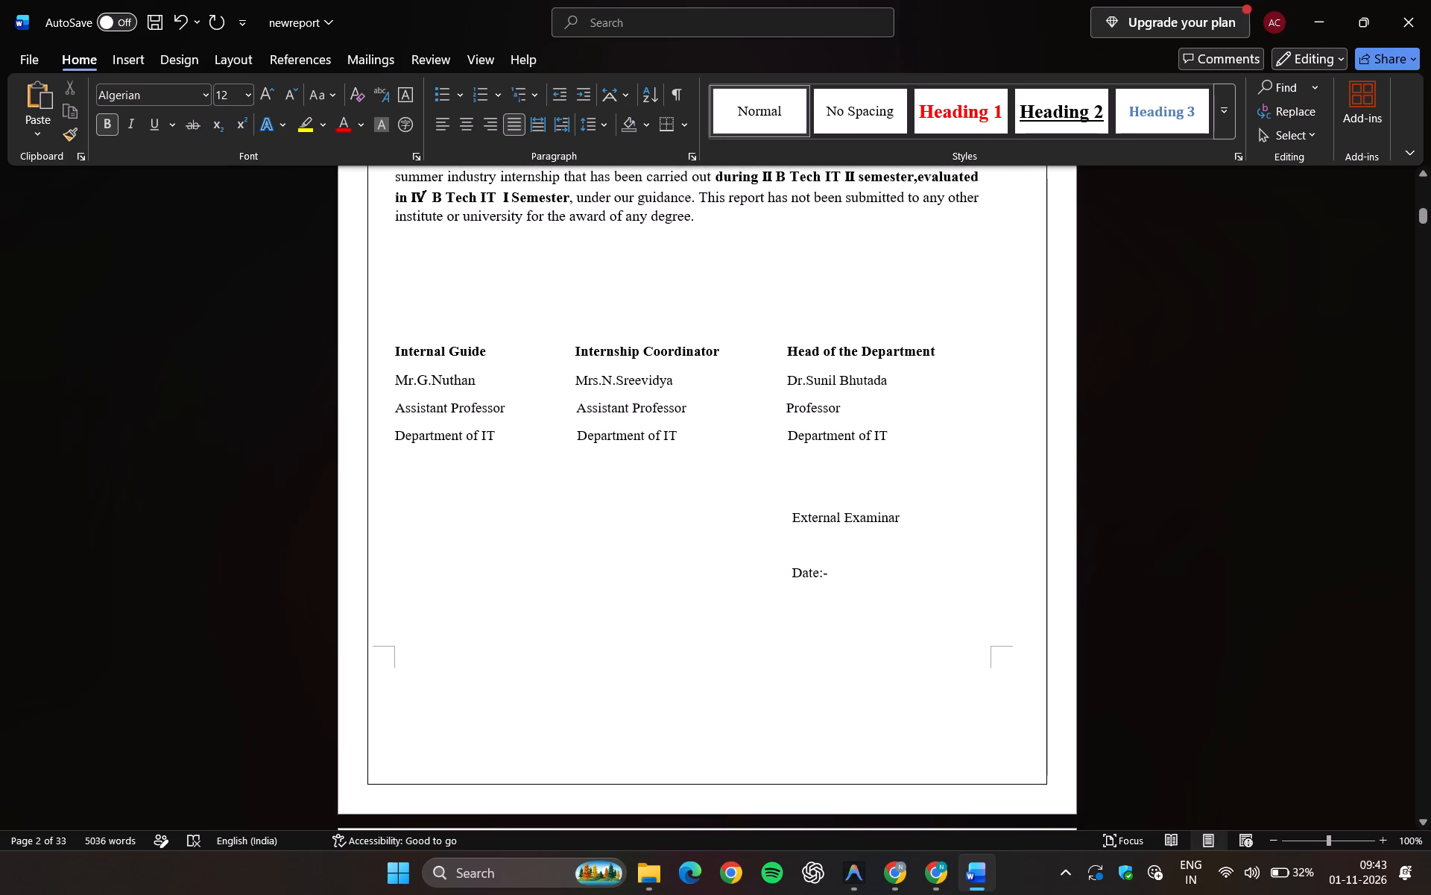
pyautogui.scroll(5, 613, 384)
pyautogui.scroll(-1, 613, 384)
pyautogui.scroll(1, 613, 384)
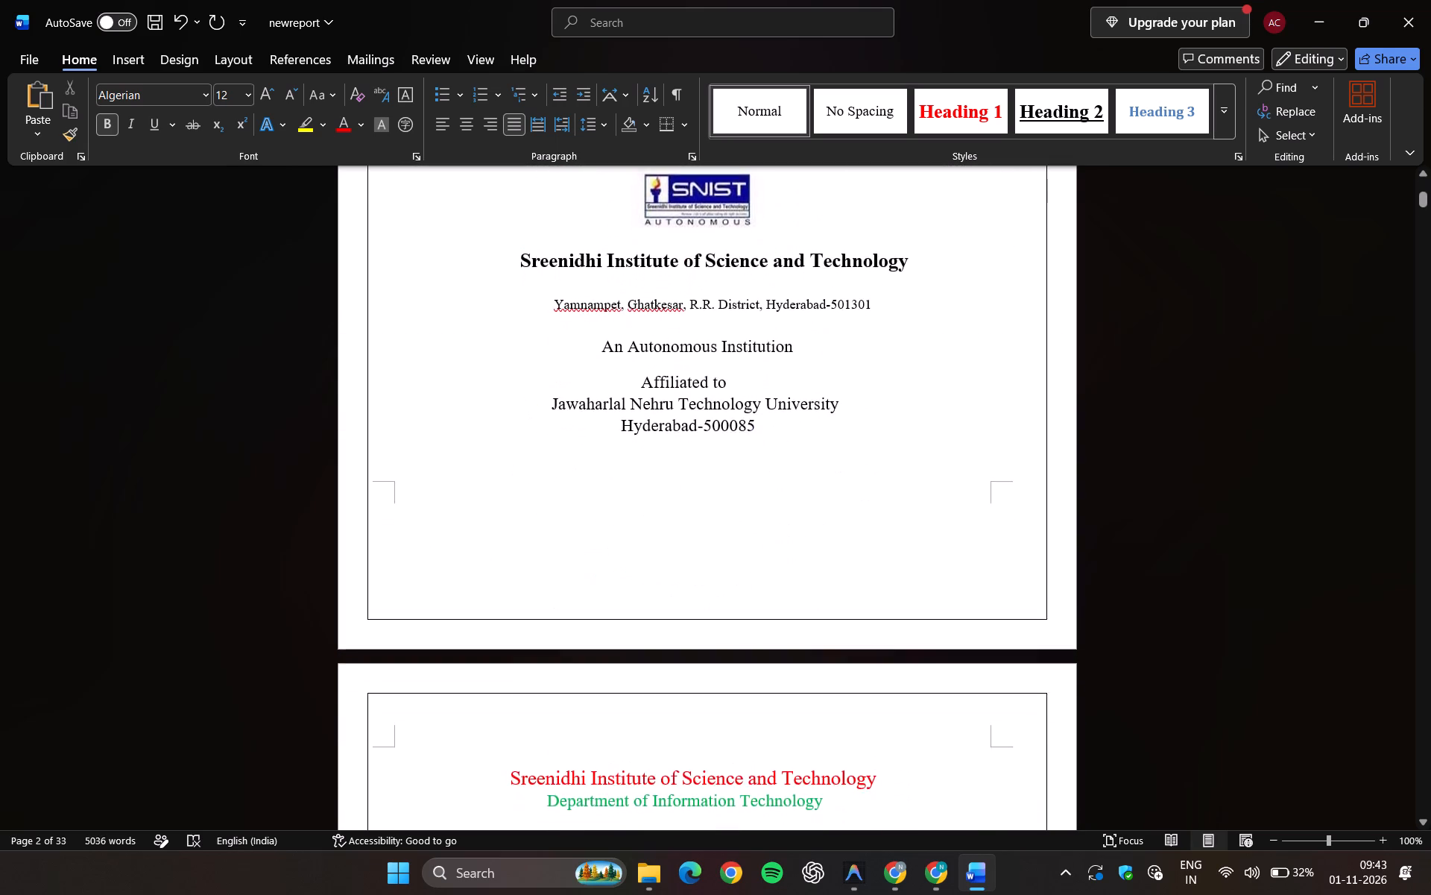
pyautogui.scroll(2, 613, 384)
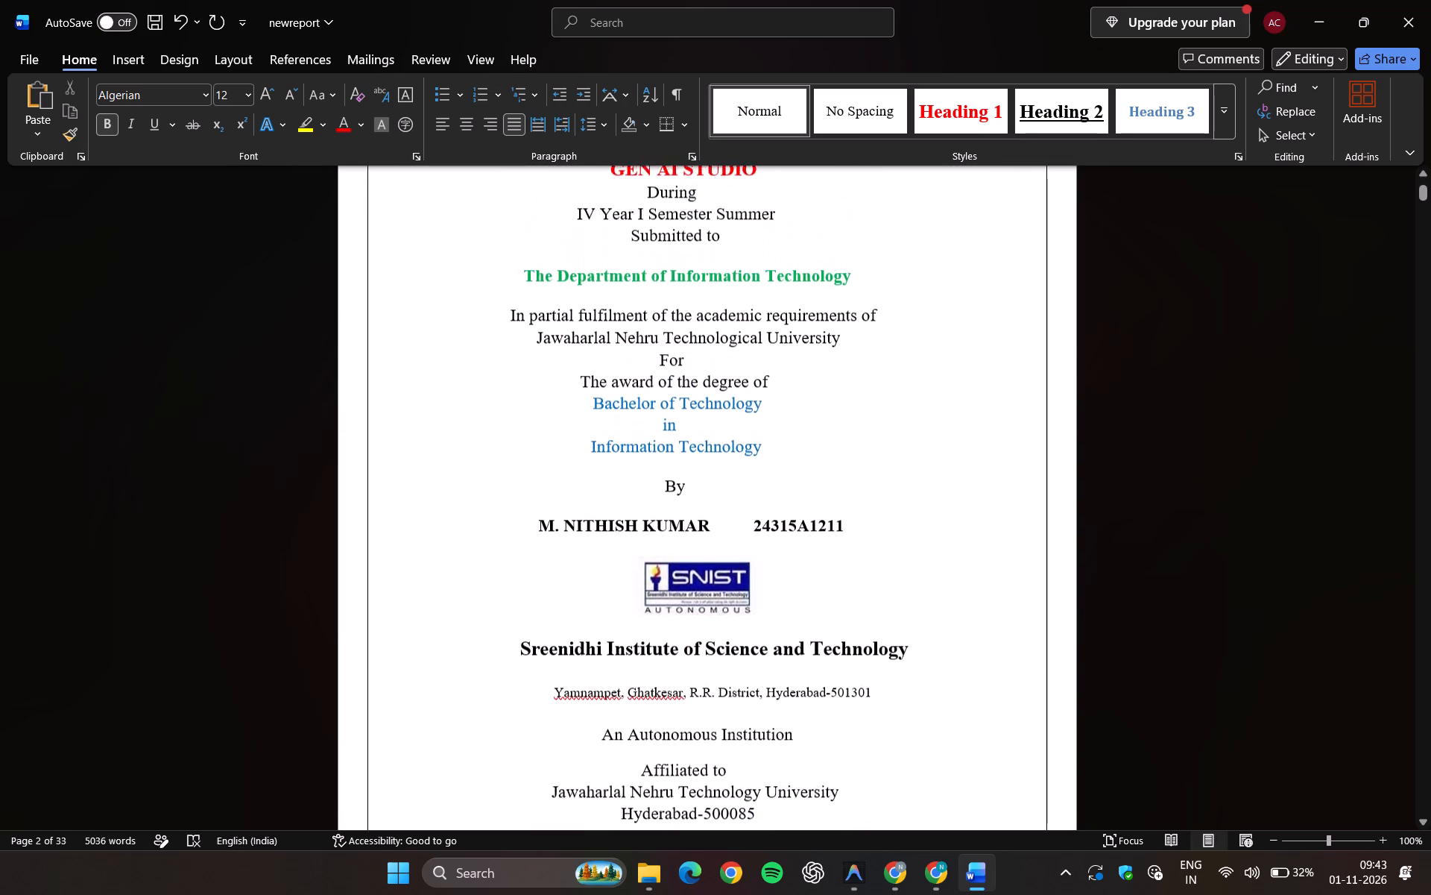
pyautogui.scroll(1, 613, 384)
pyautogui.scroll(-3, 613, 384)
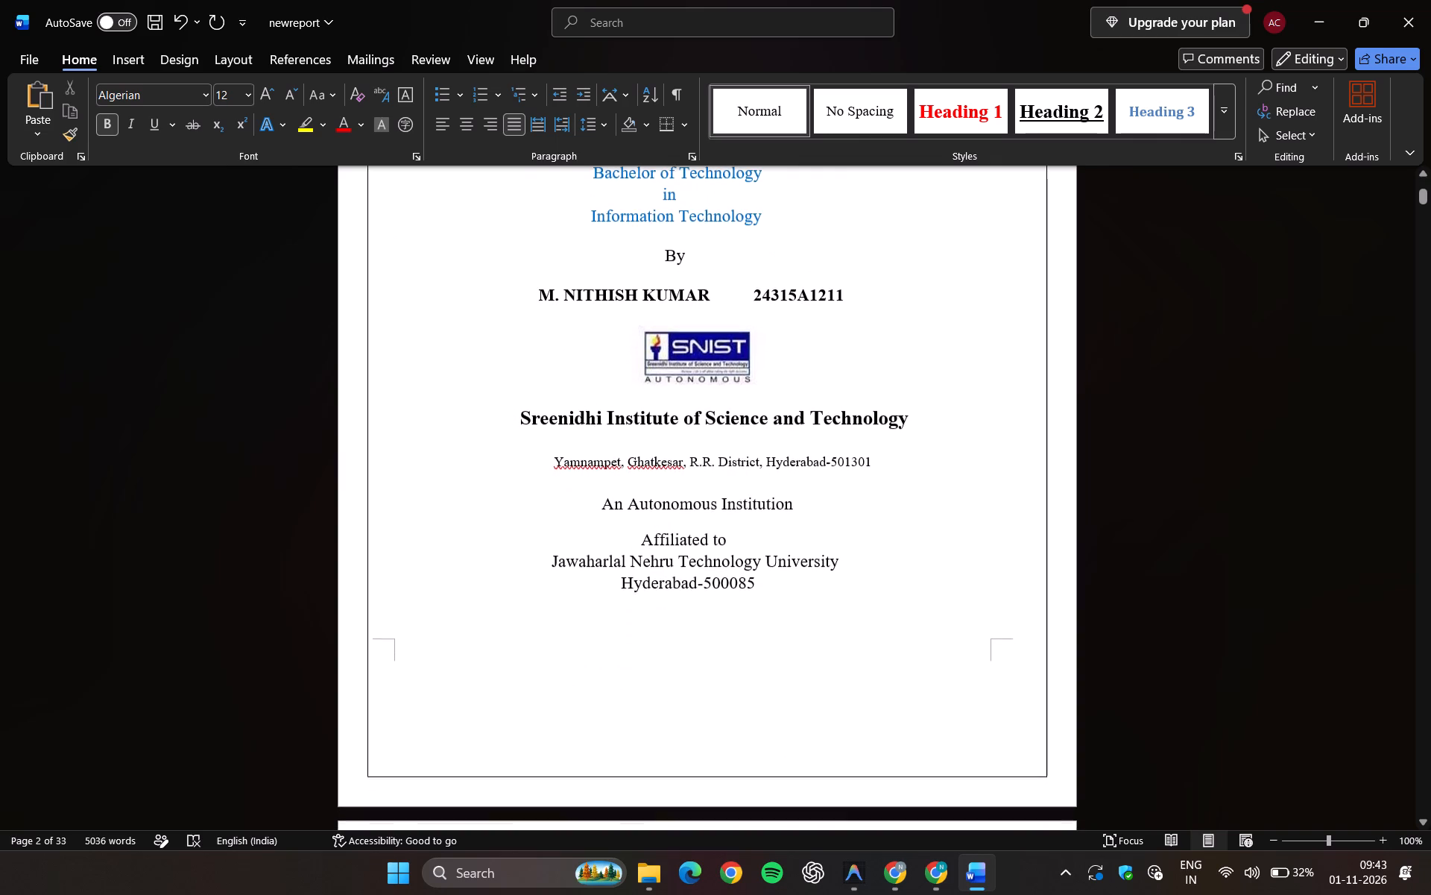
pyautogui.scroll(-3, 613, 384)
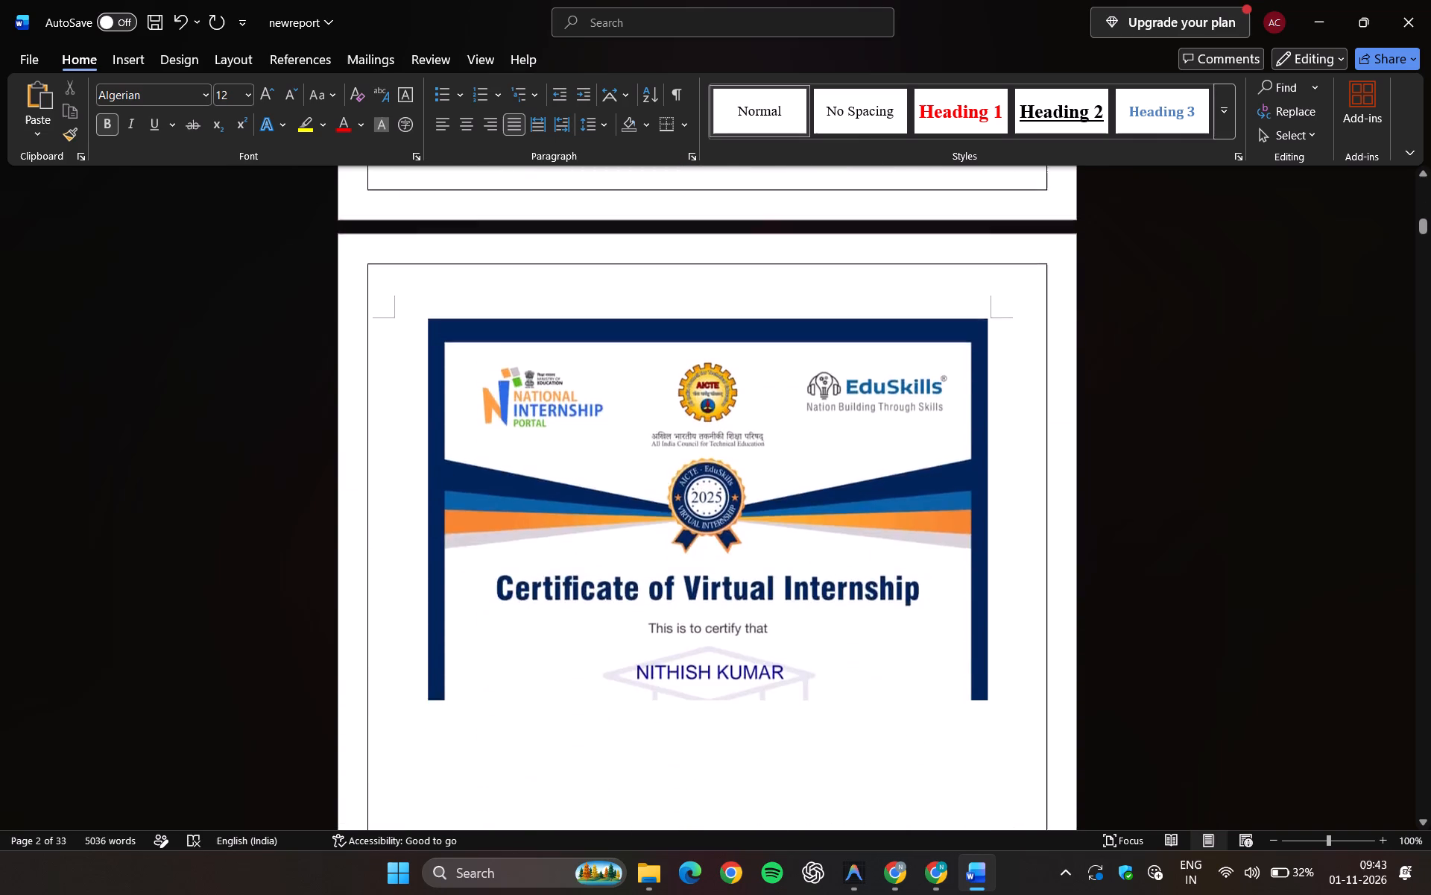
pyautogui.scroll(-4, 613, 384)
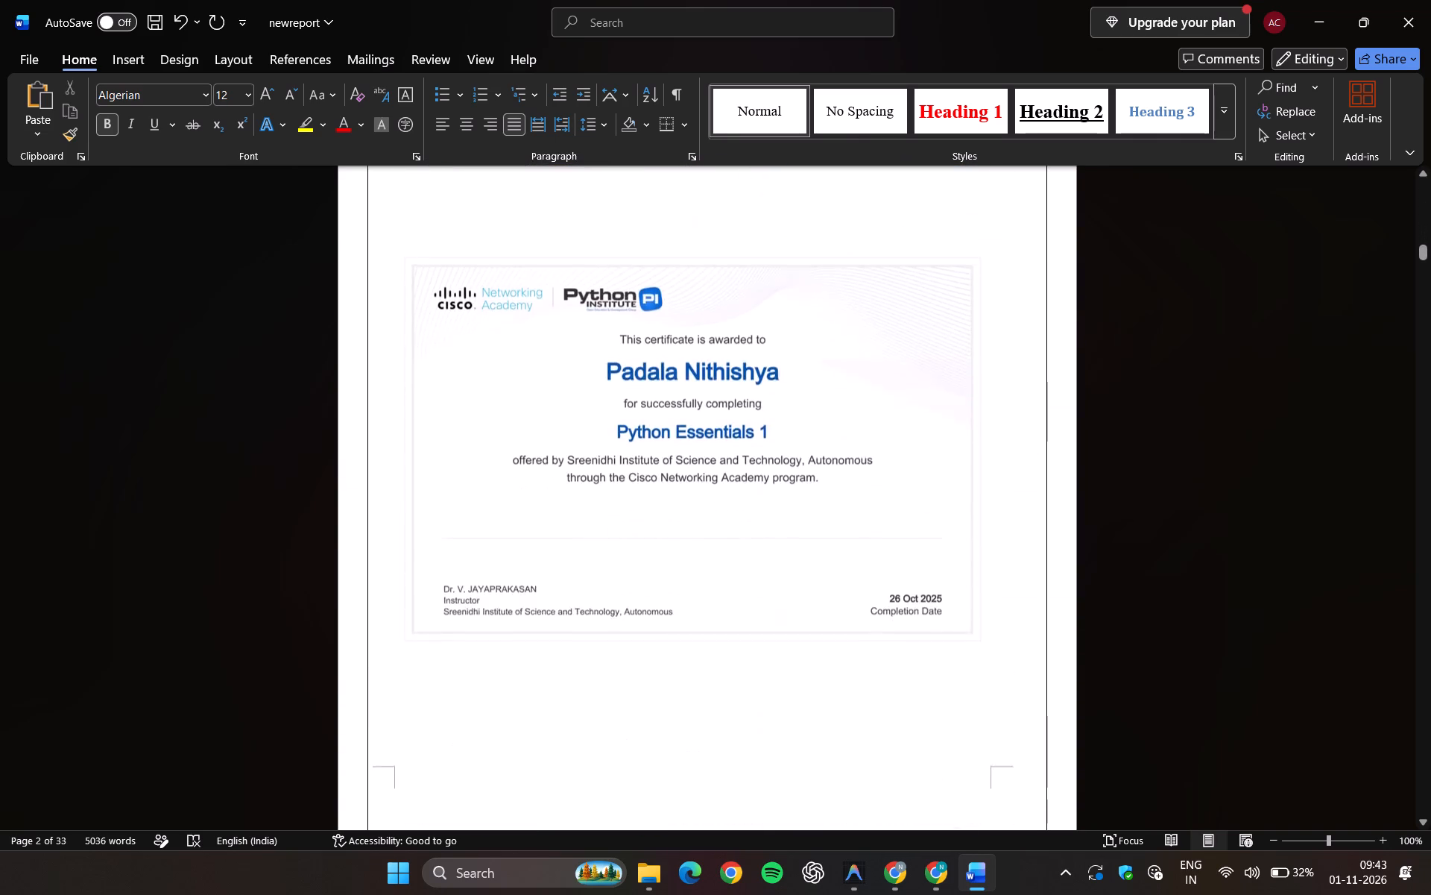
pyautogui.scroll(-5, 613, 384)
pyautogui.scroll(1, 613, 384)
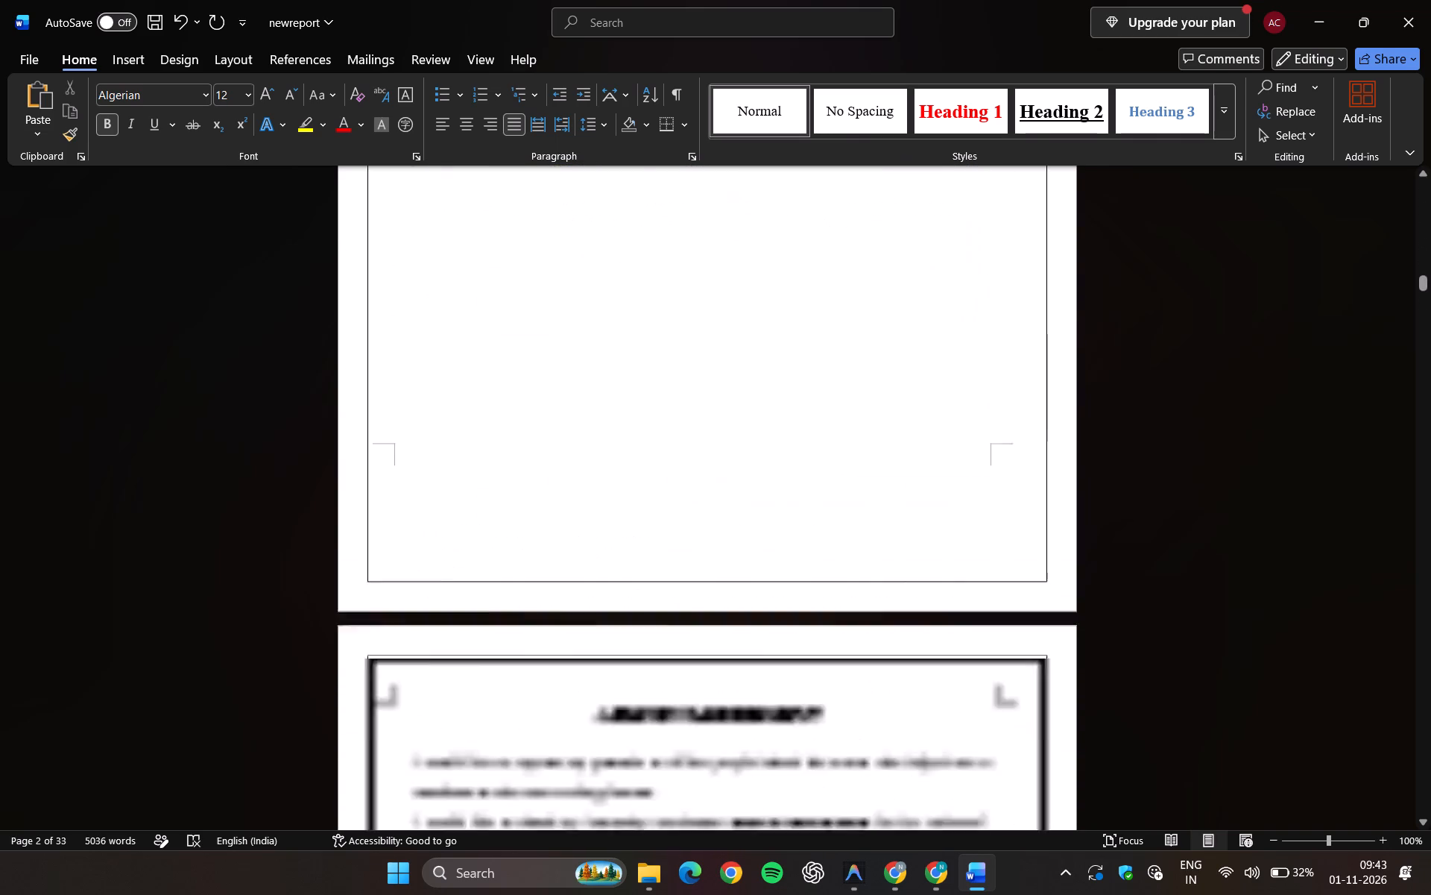
pyautogui.scroll(1, 613, 384)
pyautogui.scroll(-4, 613, 384)
pyautogui.scroll(1, 613, 384)
pyautogui.click(613, 384)
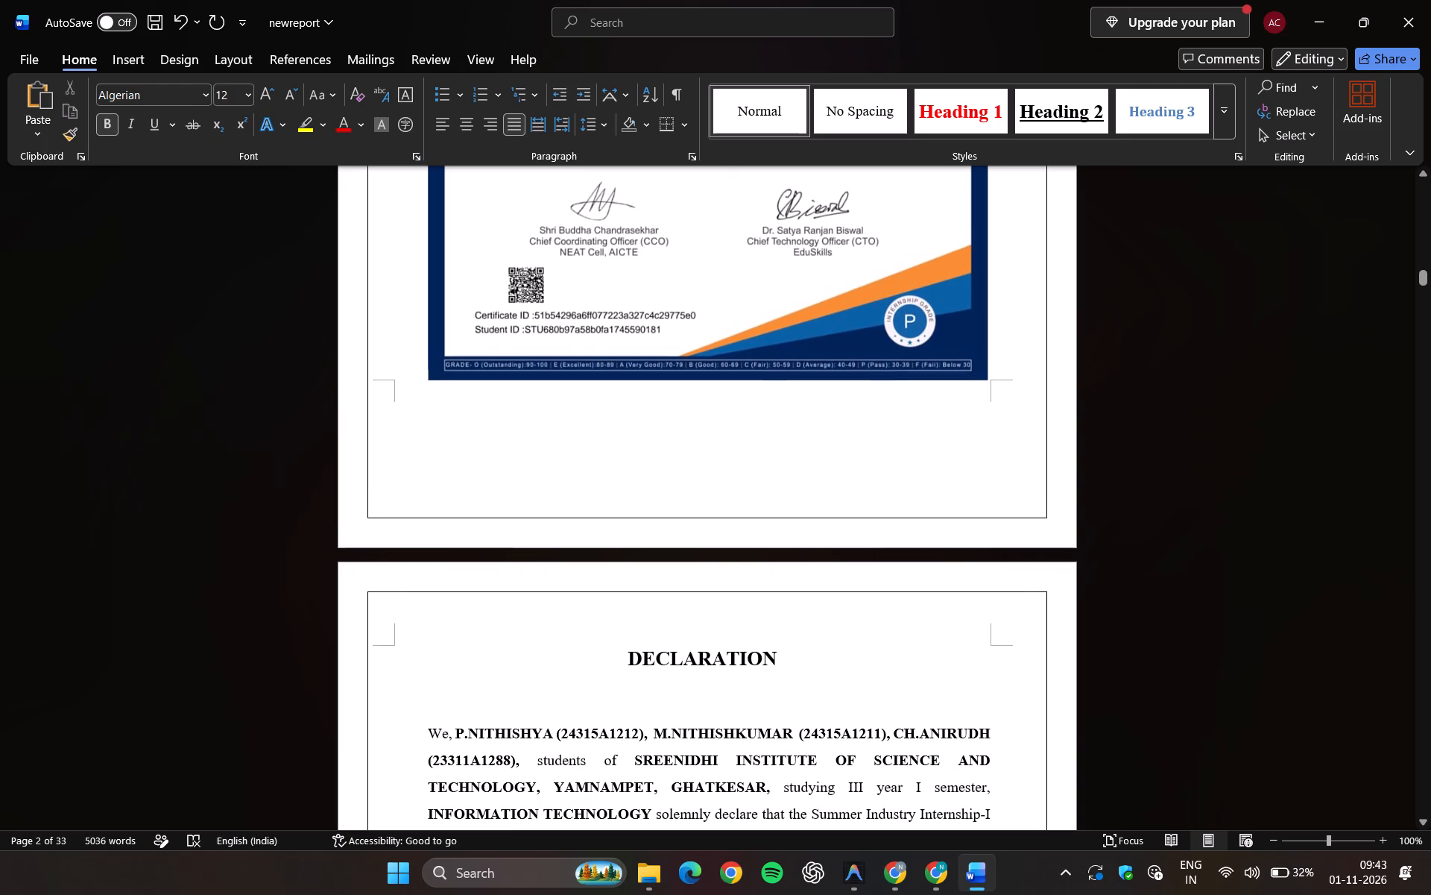
# Delete the virtual internship certificate just before the Declaration page and the Python Essentials 1 certificate preceding it.
pyautogui.scroll(2, 663, 277)
pyautogui.click(663, 277)
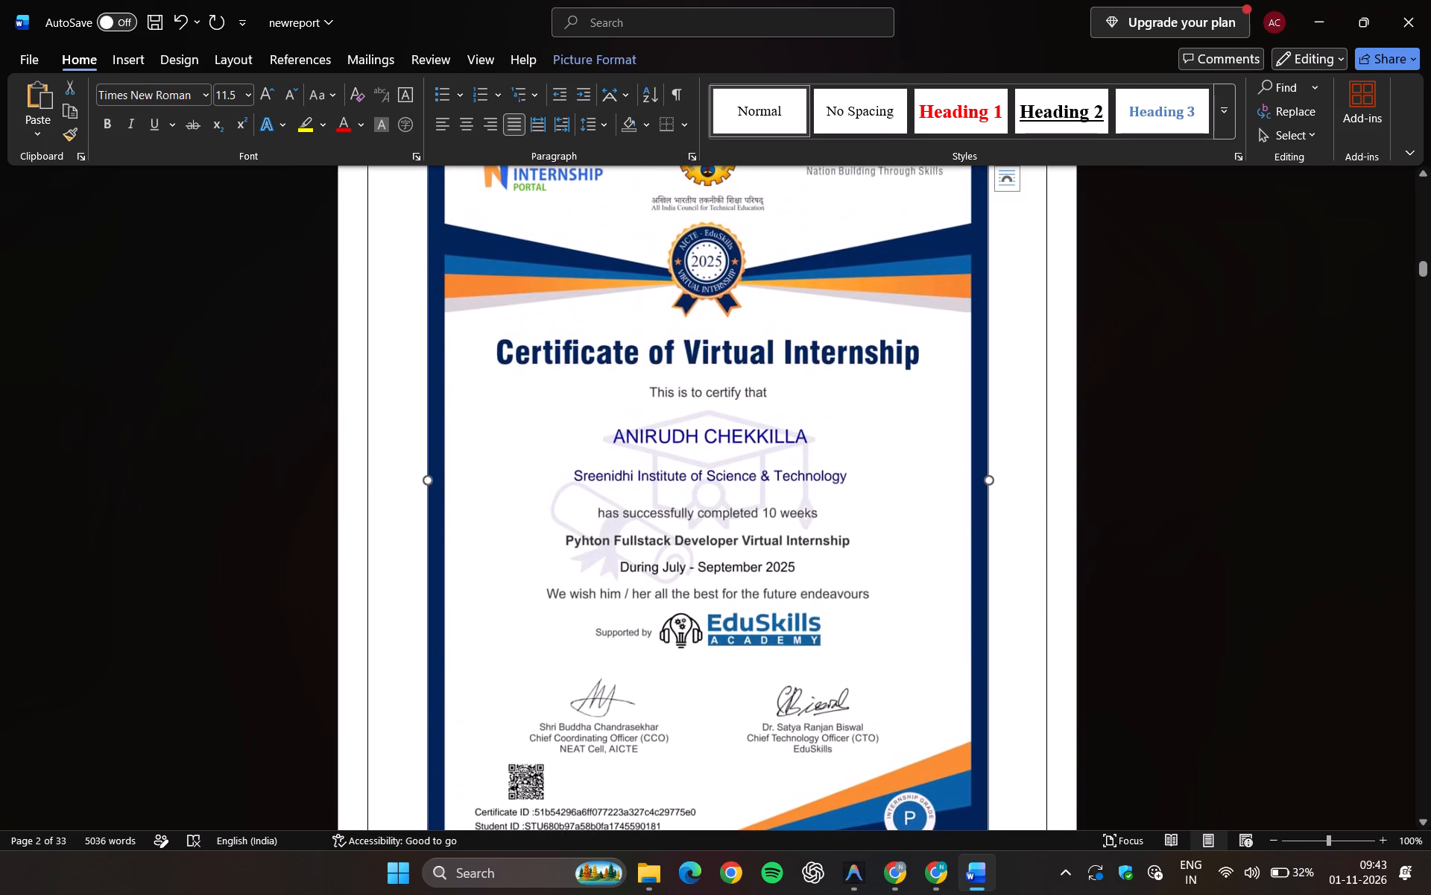
pyautogui.press('Delete')
pyautogui.scroll(4, 663, 277)
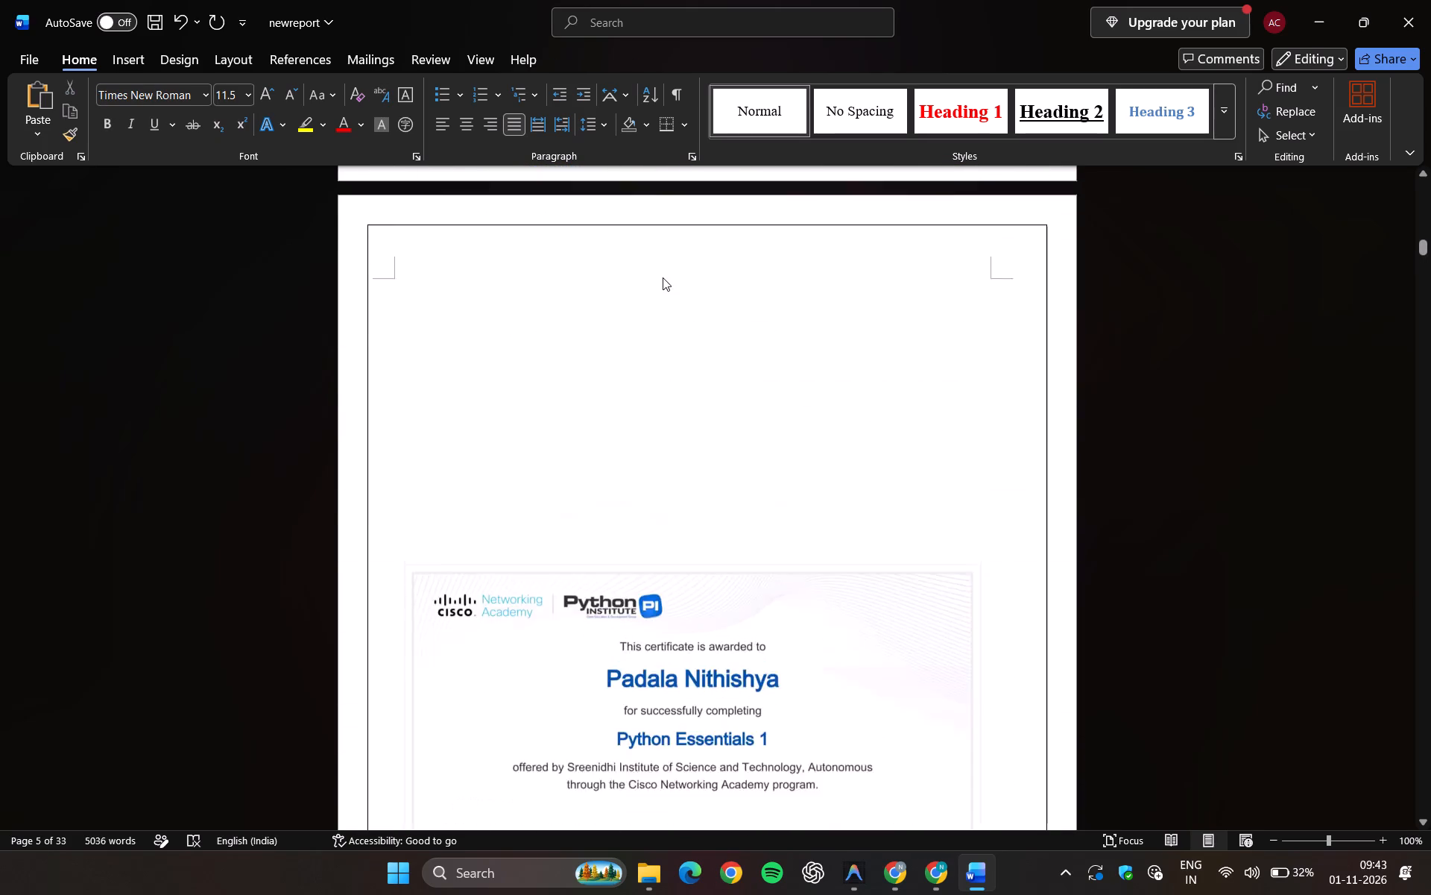
pyautogui.scroll(-1, 663, 277)
pyautogui.click(663, 309)
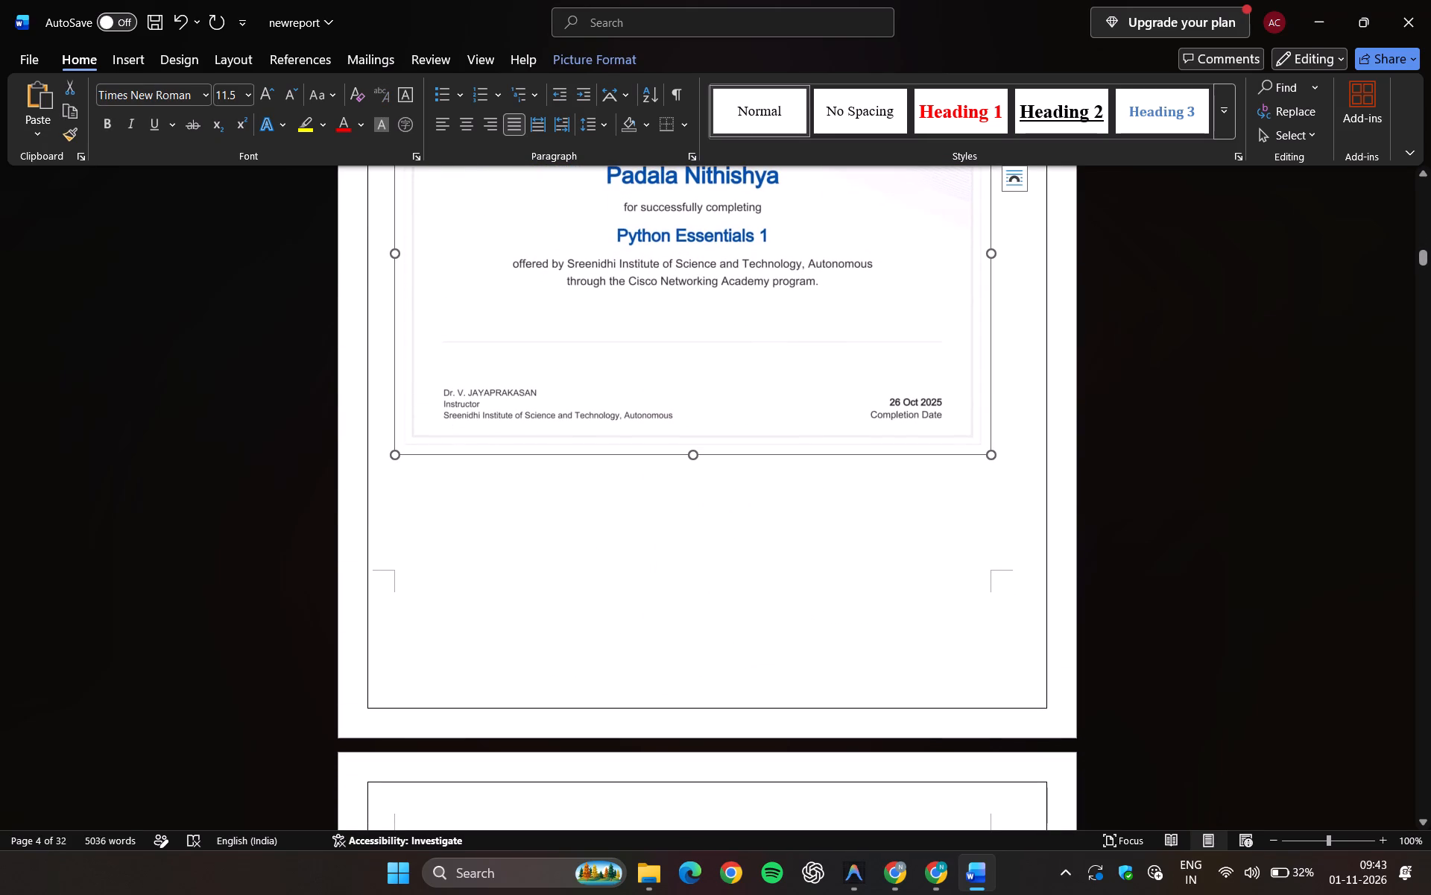
pyautogui.press('Delete')
# Remove the blank lines above the DECLARATION heading so it sits near the top of the page following the remaining internship certificate.
pyautogui.scroll(5, 663, 309)
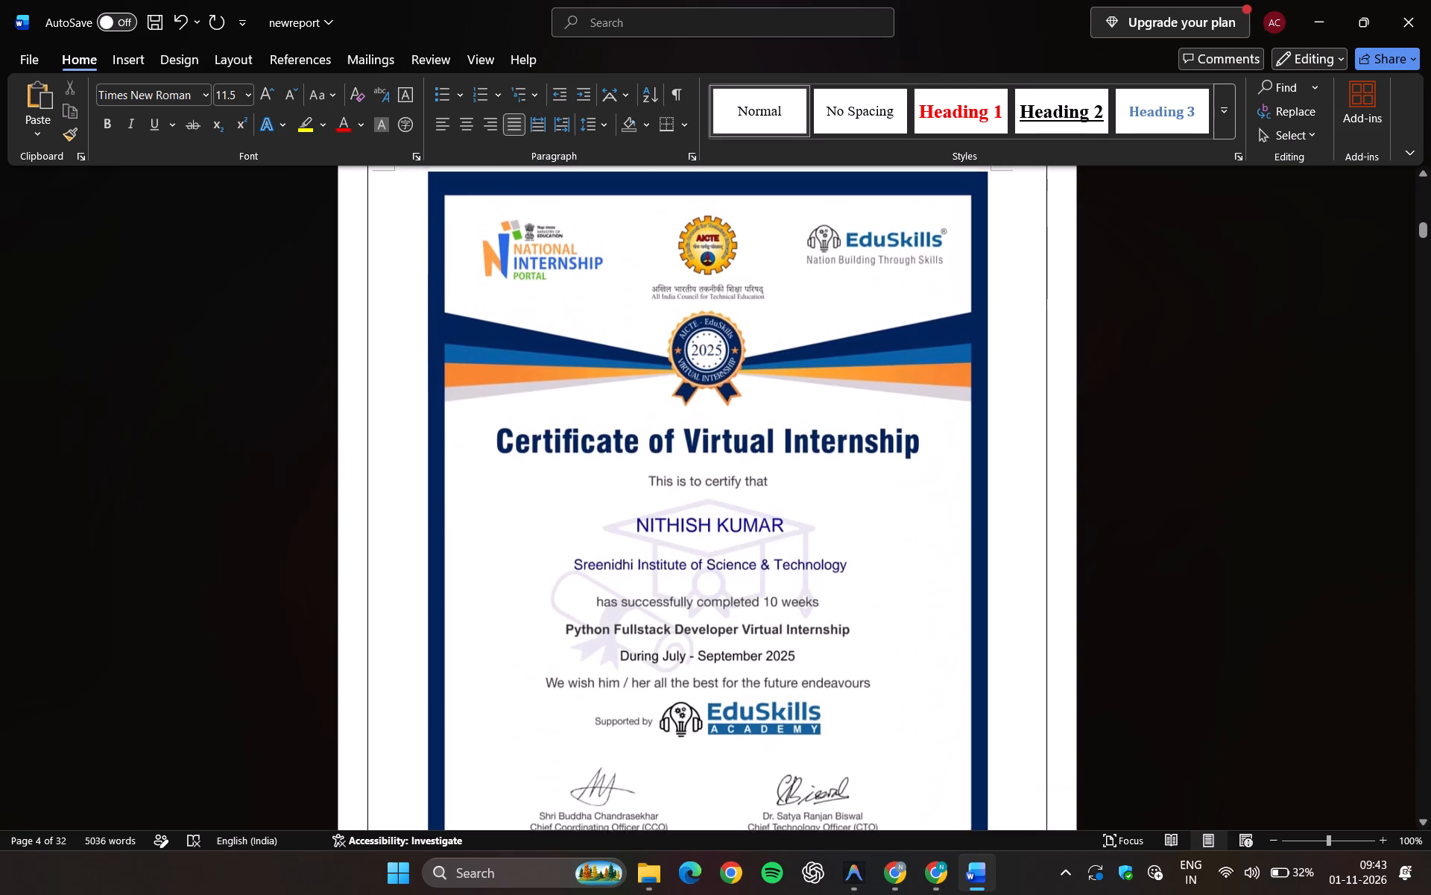
pyautogui.scroll(-5, 663, 309)
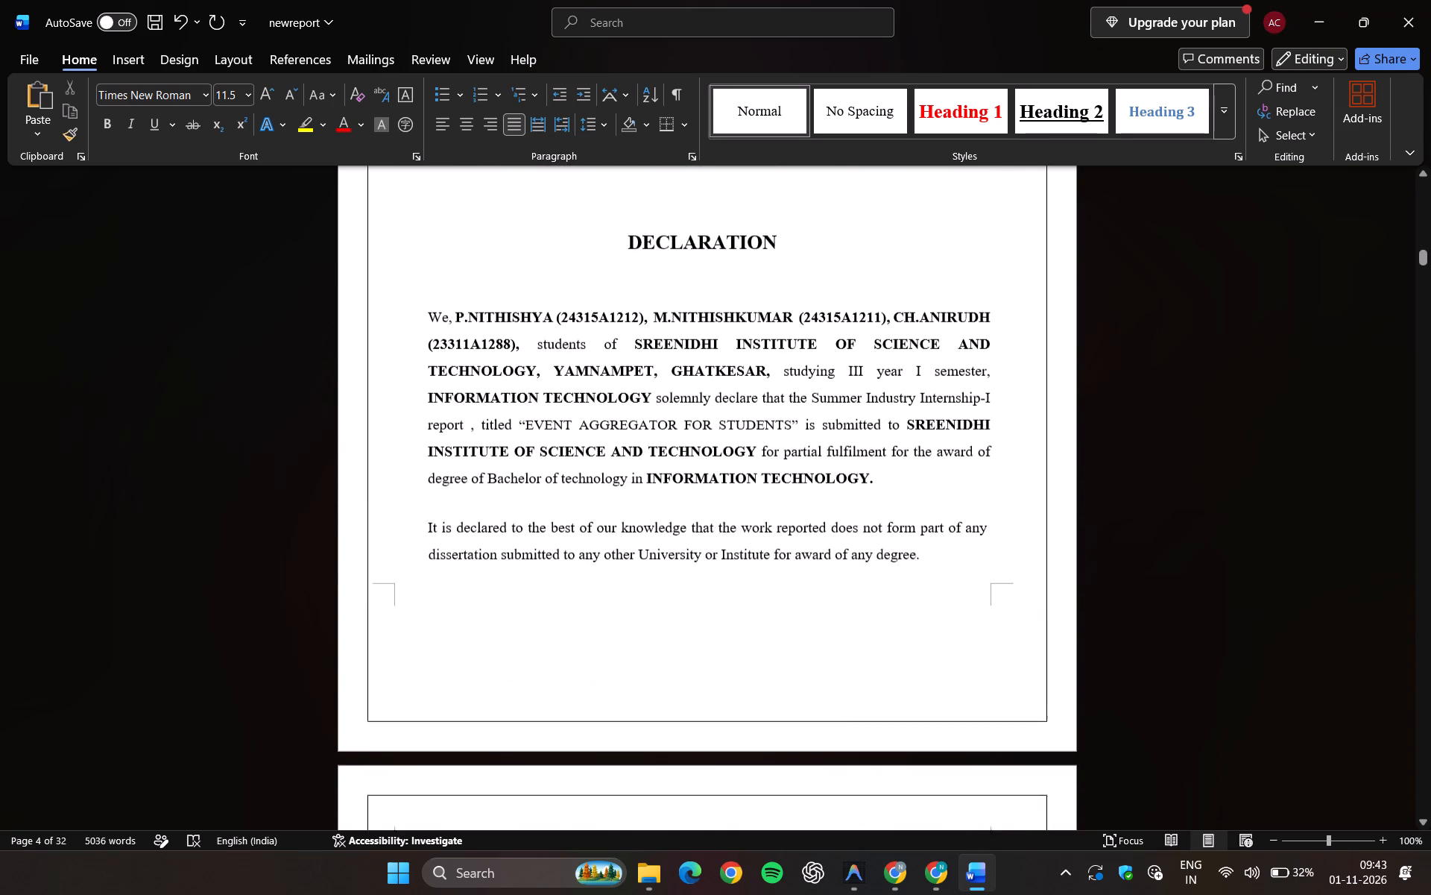
pyautogui.scroll(1, 663, 309)
pyautogui.click(610, 210)
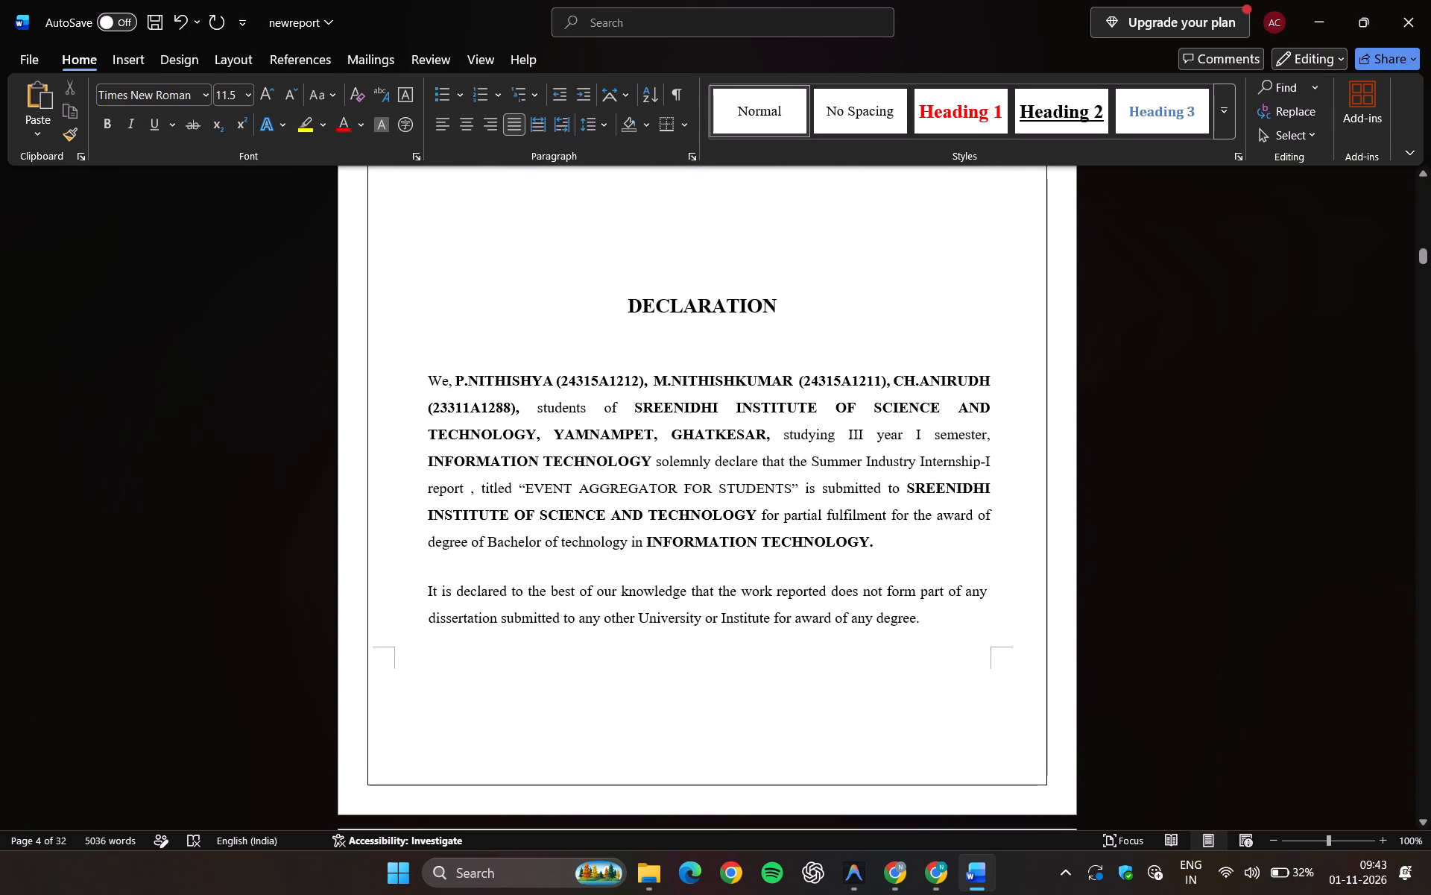
pyautogui.press('BackSpace')
pyautogui.press('BackSpace')
pyautogui.press('BackSpace')
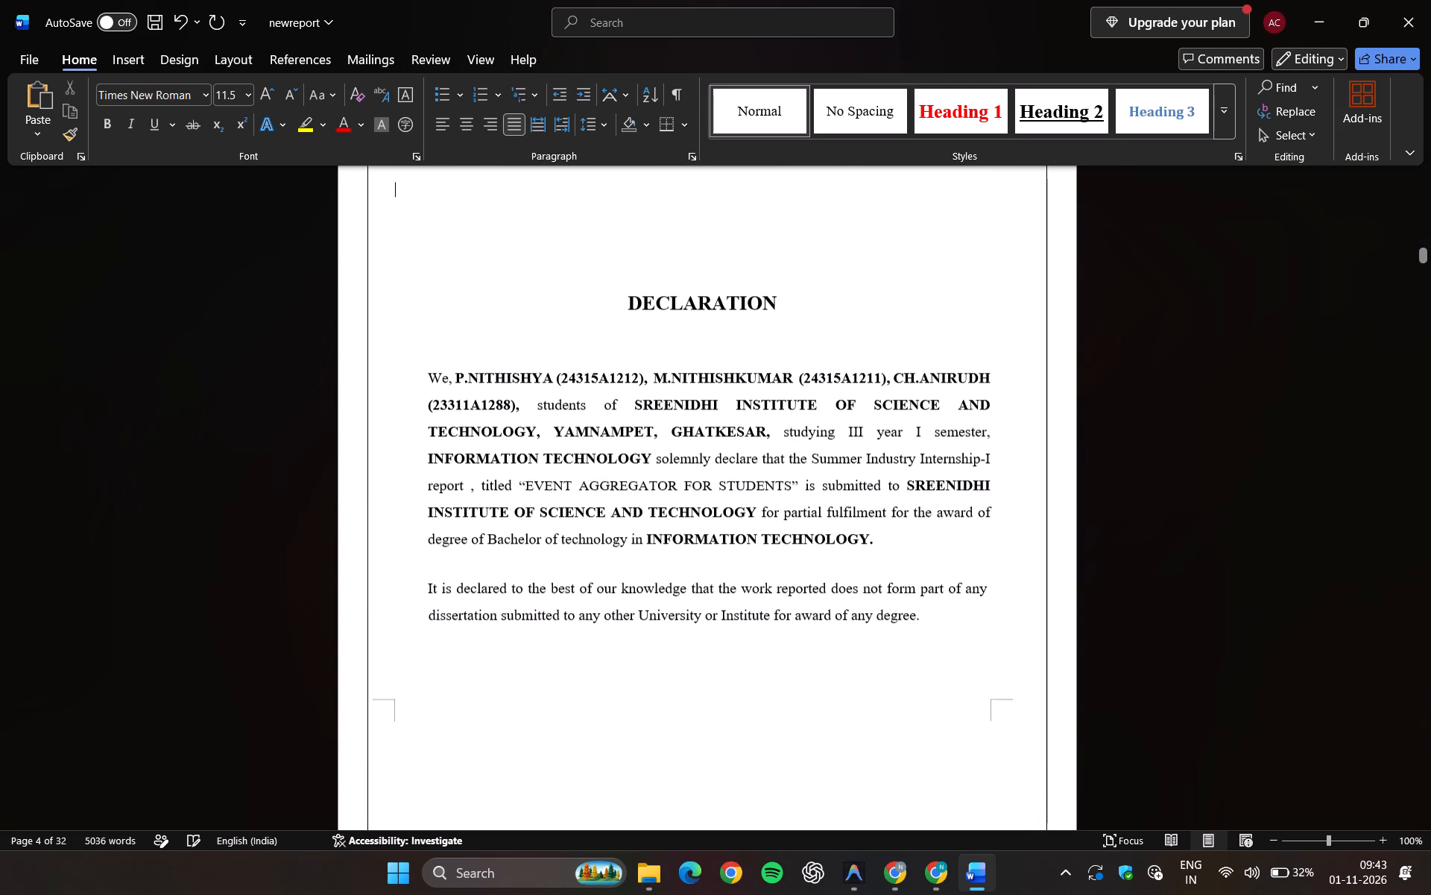
pyautogui.press('BackSpace')
pyautogui.press('BackSpace')
pyautogui.press('BackSpace')
pyautogui.press('BackSpace')
pyautogui.press('BackSpace')
pyautogui.press('BackSpace')
pyautogui.press('BackSpace')
pyautogui.scroll(1, 610, 210)
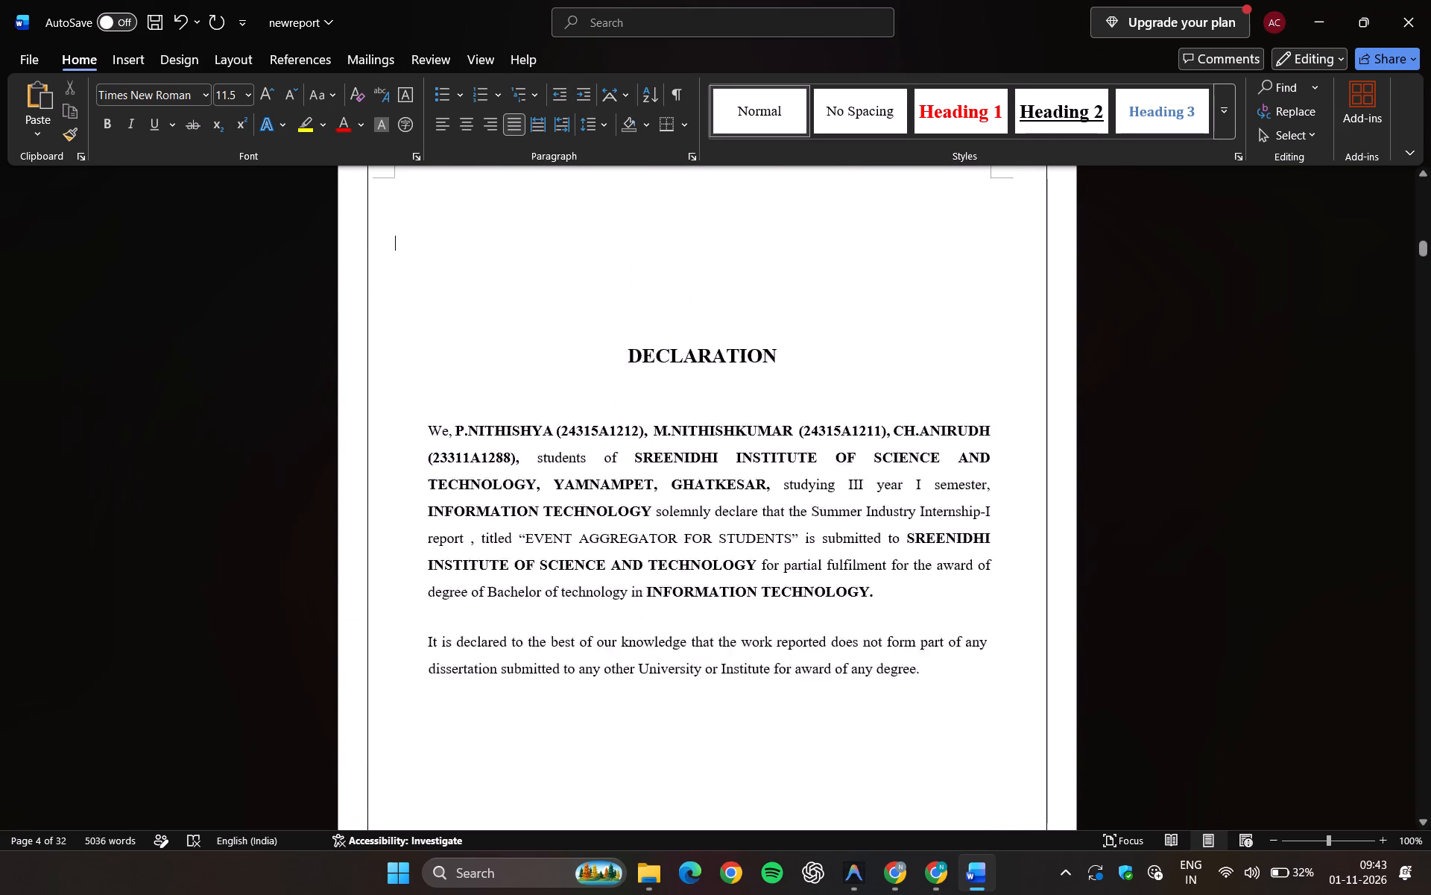
pyautogui.scroll(1, 610, 210)
pyautogui.press('Down')
pyautogui.press('Down')
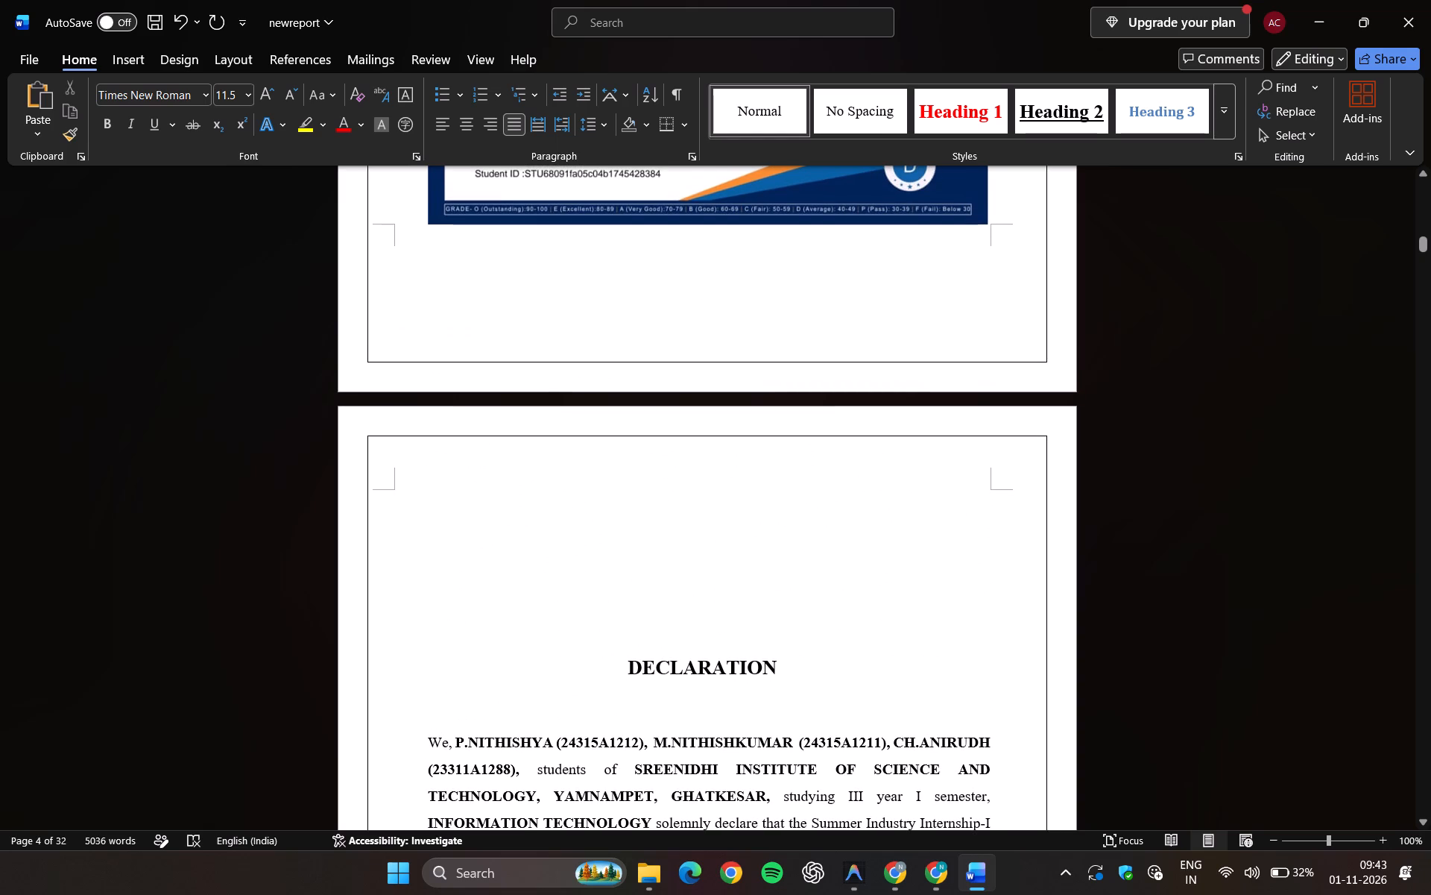
pyautogui.press('BackSpace')
pyautogui.press('BackSpace')
pyautogui.press('BackSpace')
pyautogui.press('BackSpace')
pyautogui.press('BackSpace')
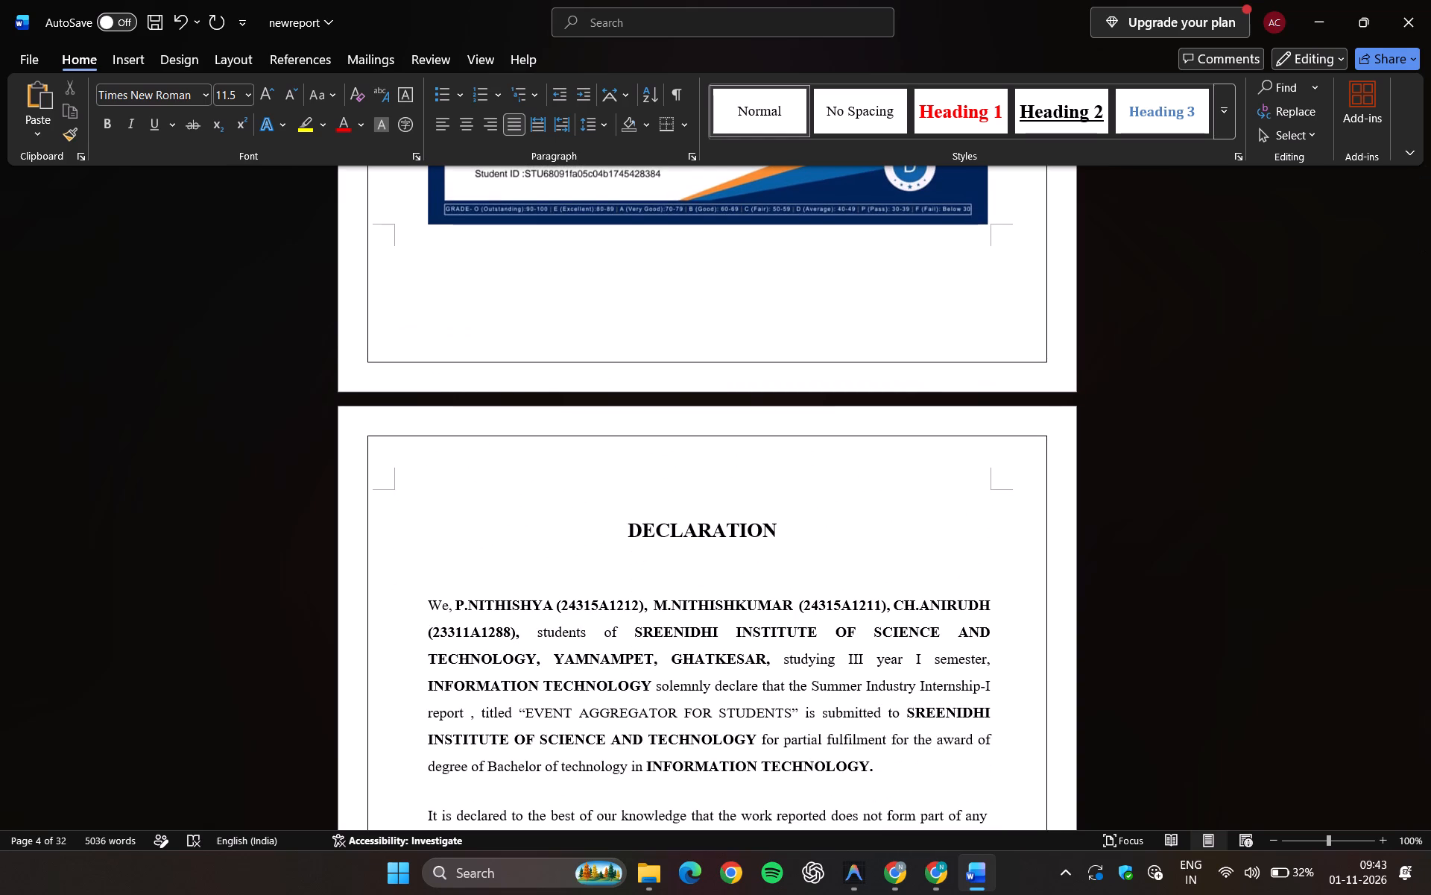
# Review the Declaration, Acknowledgement and Abstract pages for content belonging to the old Event Aggregator project.
pyautogui.scroll(-2, 610, 210)
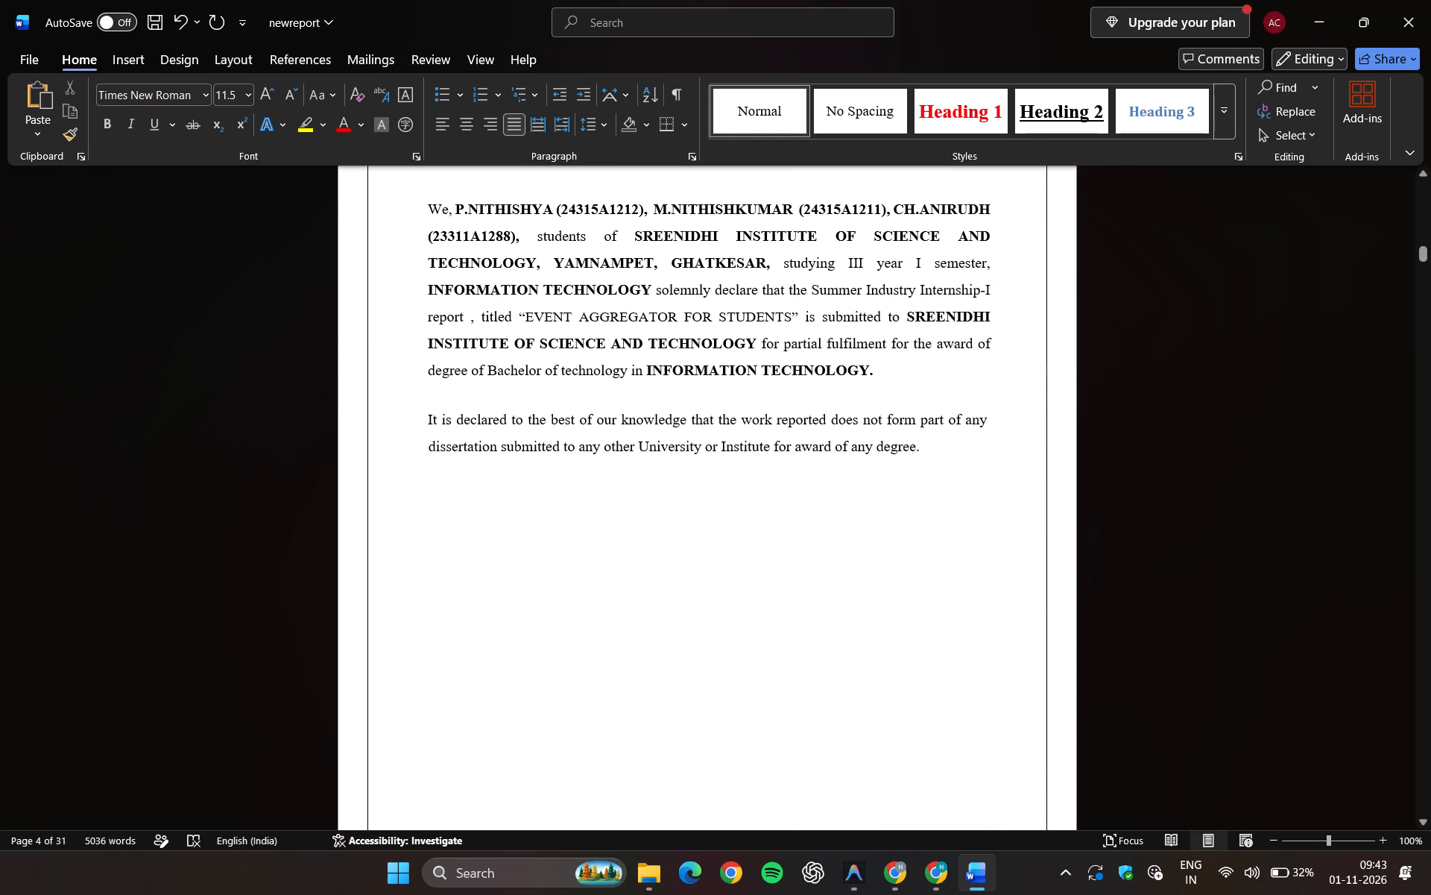
pyautogui.scroll(-5, 610, 210)
pyautogui.scroll(1, 610, 210)
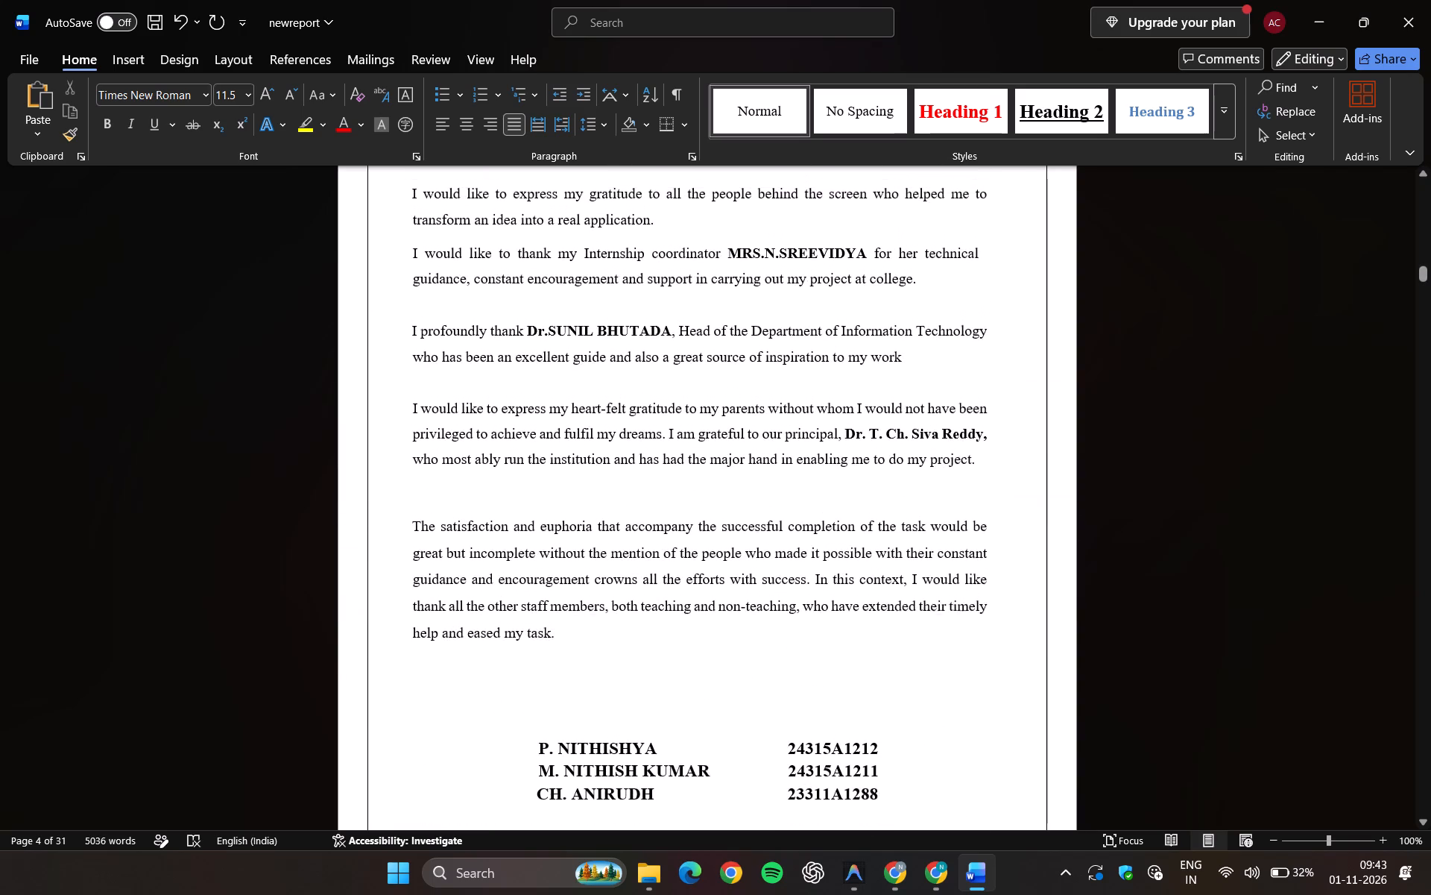
pyautogui.scroll(1, 610, 210)
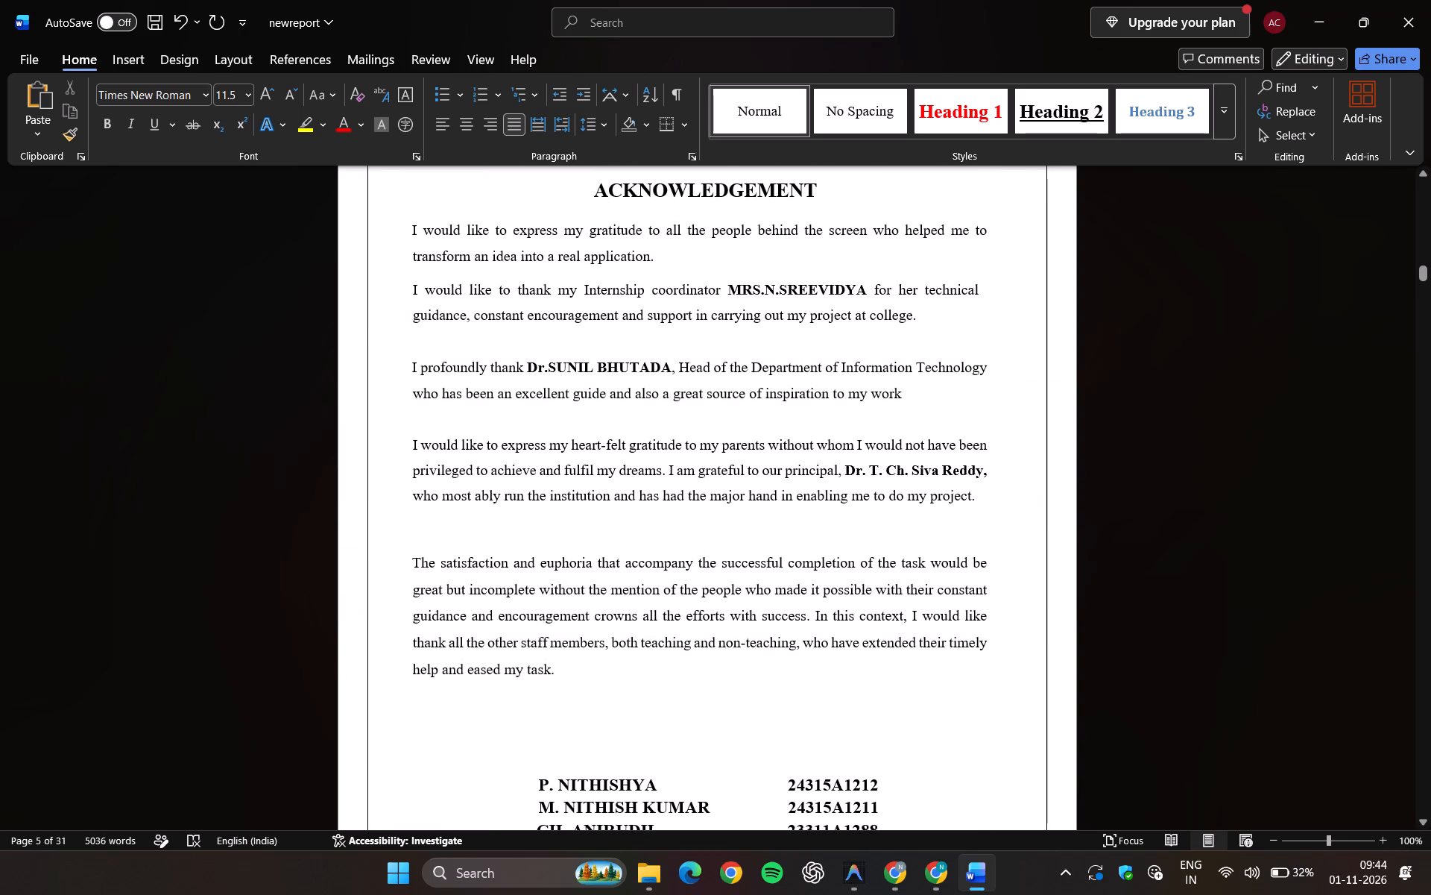
pyautogui.scroll(-5, 552, 521)
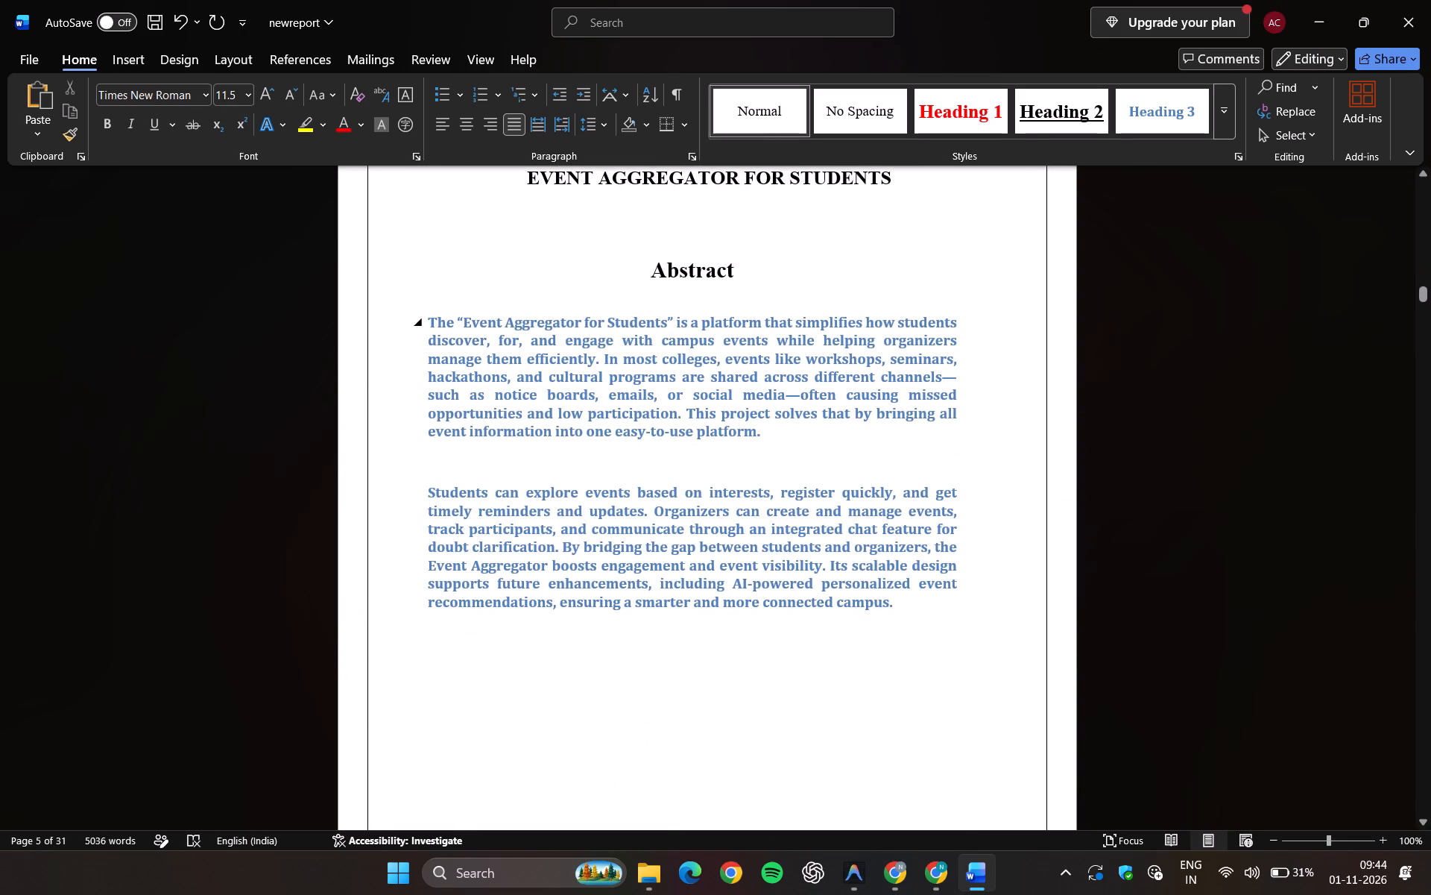
pyautogui.scroll(-1, 517, 344)
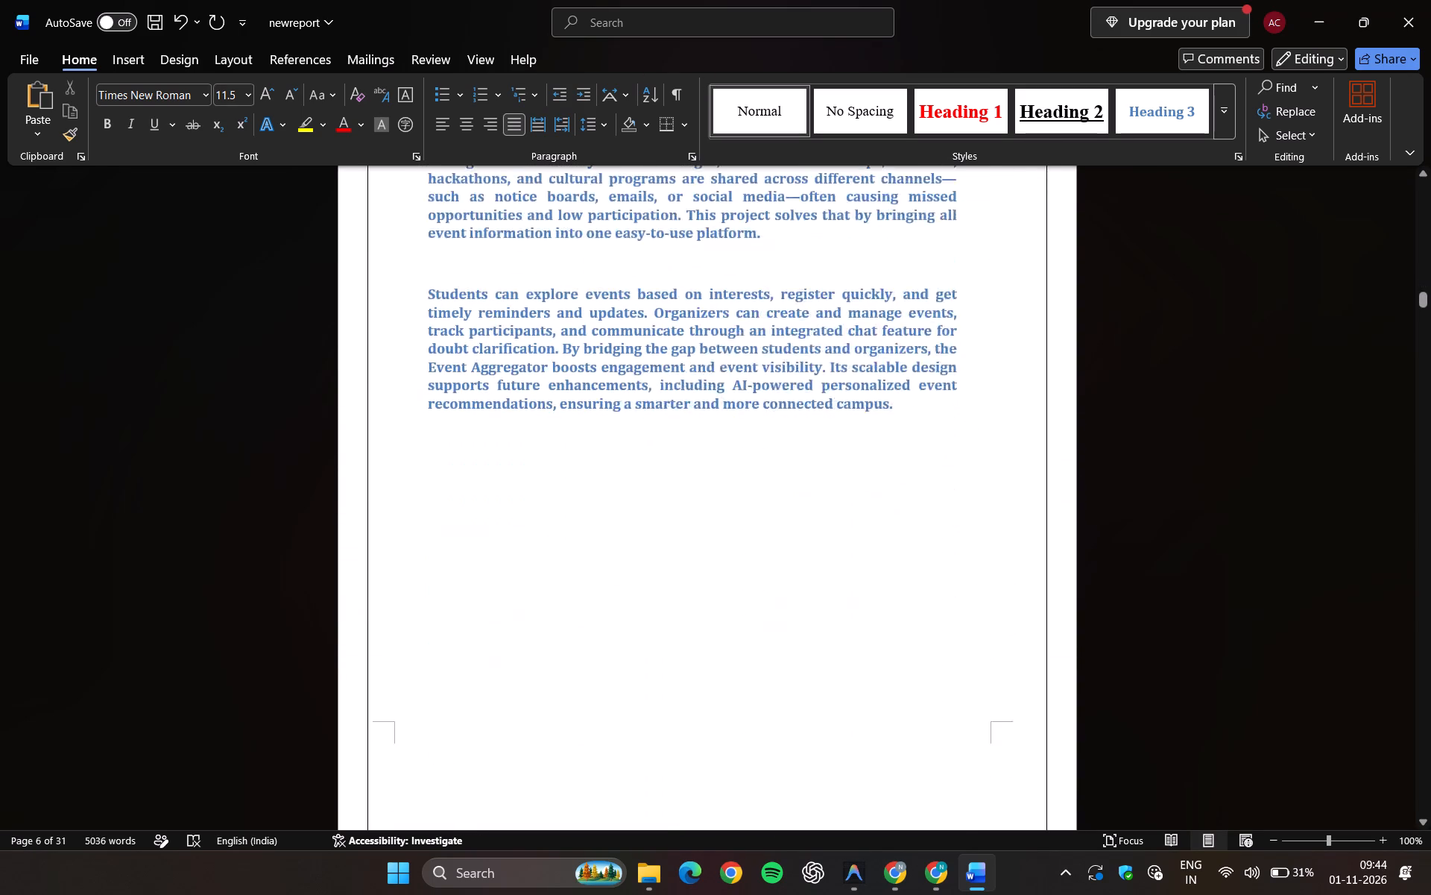
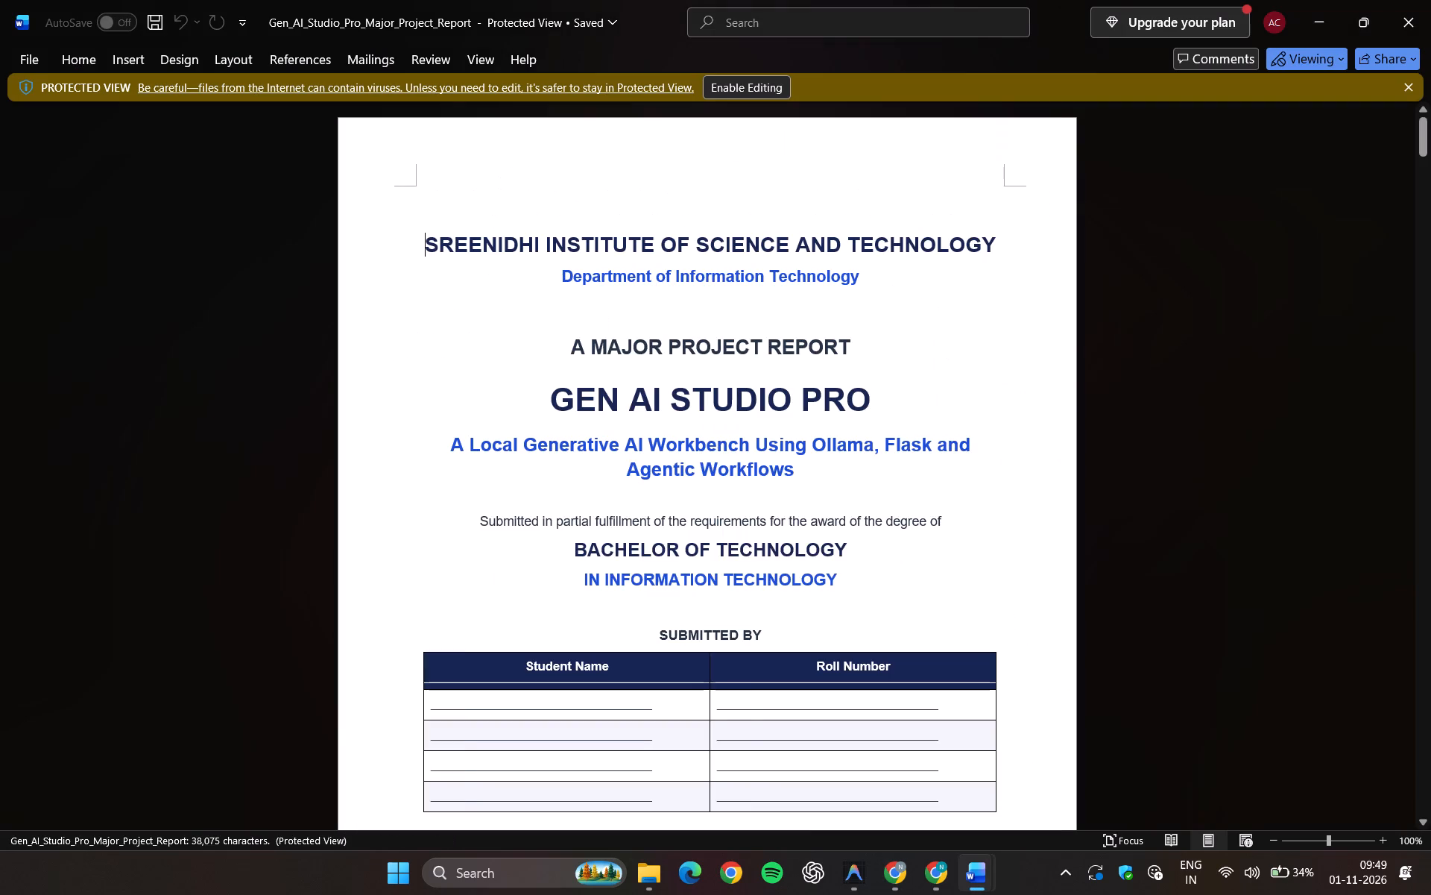
# Enable editing for Gen_AI_Studio_Pro_Major_Project_Report and look over its cover and opening pages.
pyautogui.scroll(-4, 745, 540)
pyautogui.scroll(1, 745, 540)
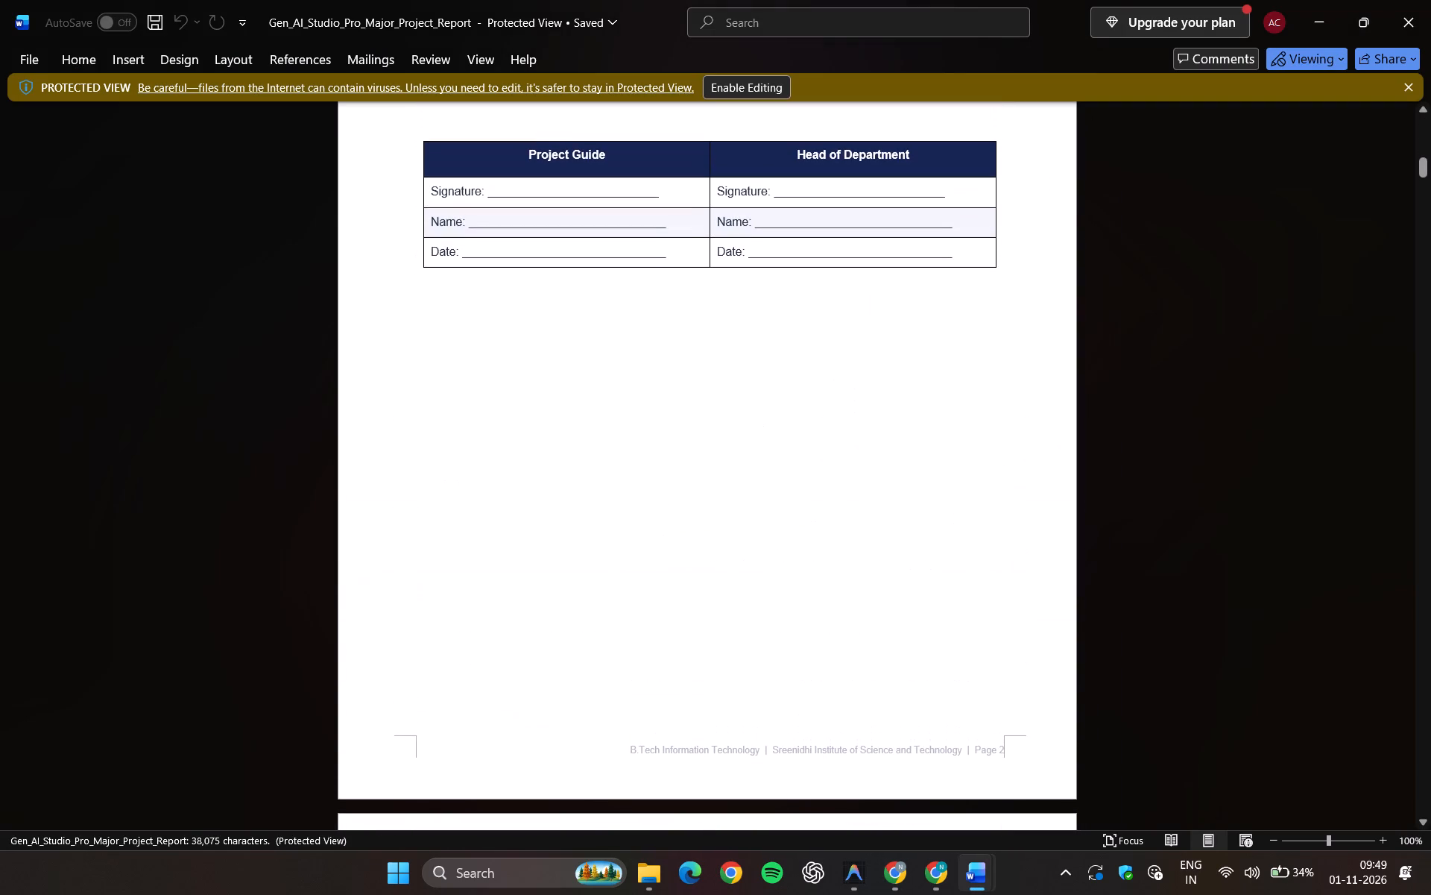
pyautogui.click(751, 83)
pyautogui.scroll(-1, 712, 299)
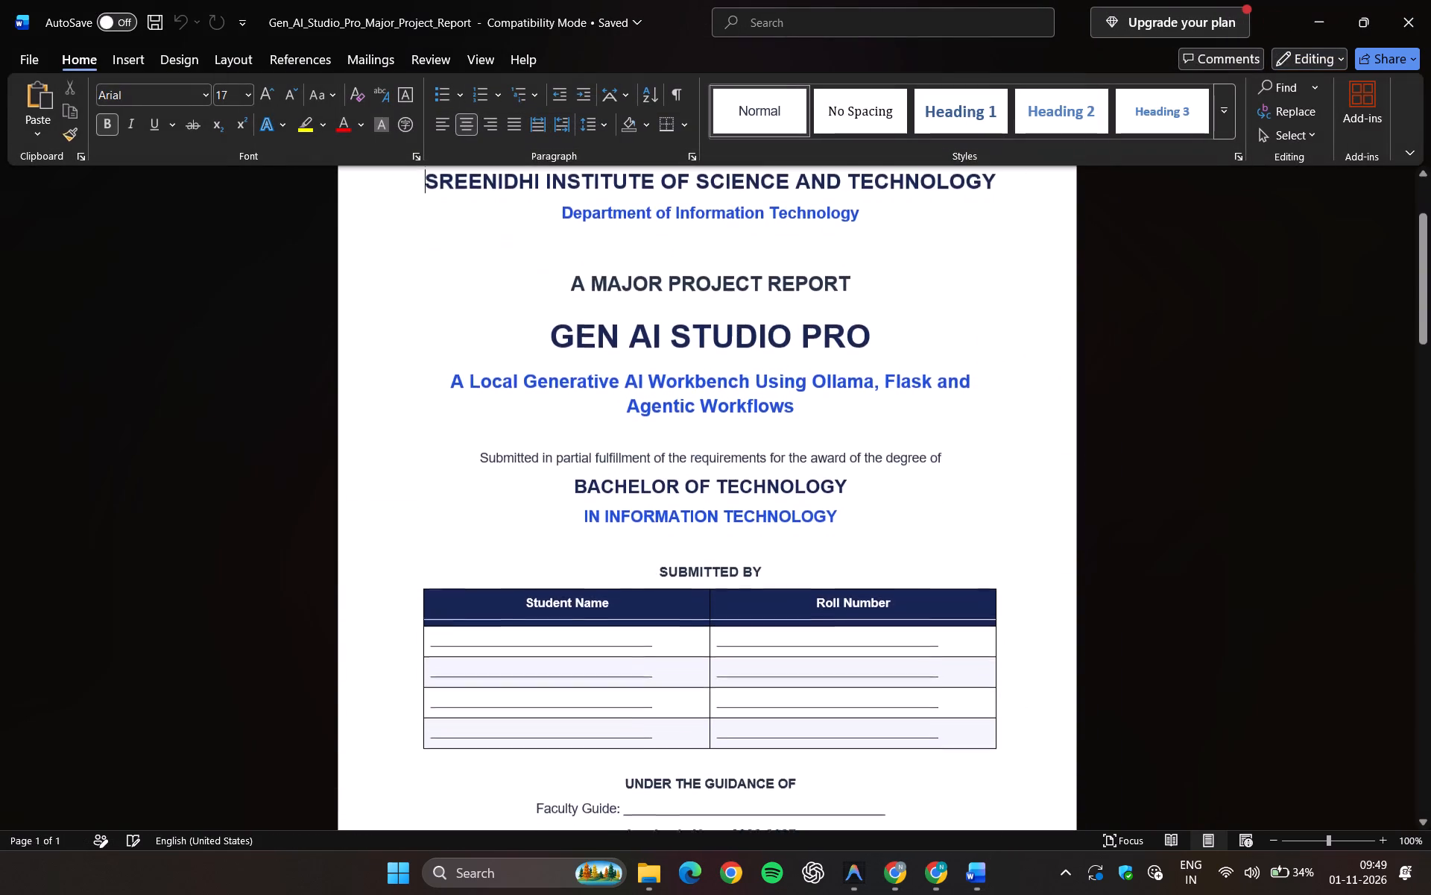
pyautogui.scroll(-1, 712, 299)
pyautogui.scroll(2, 712, 299)
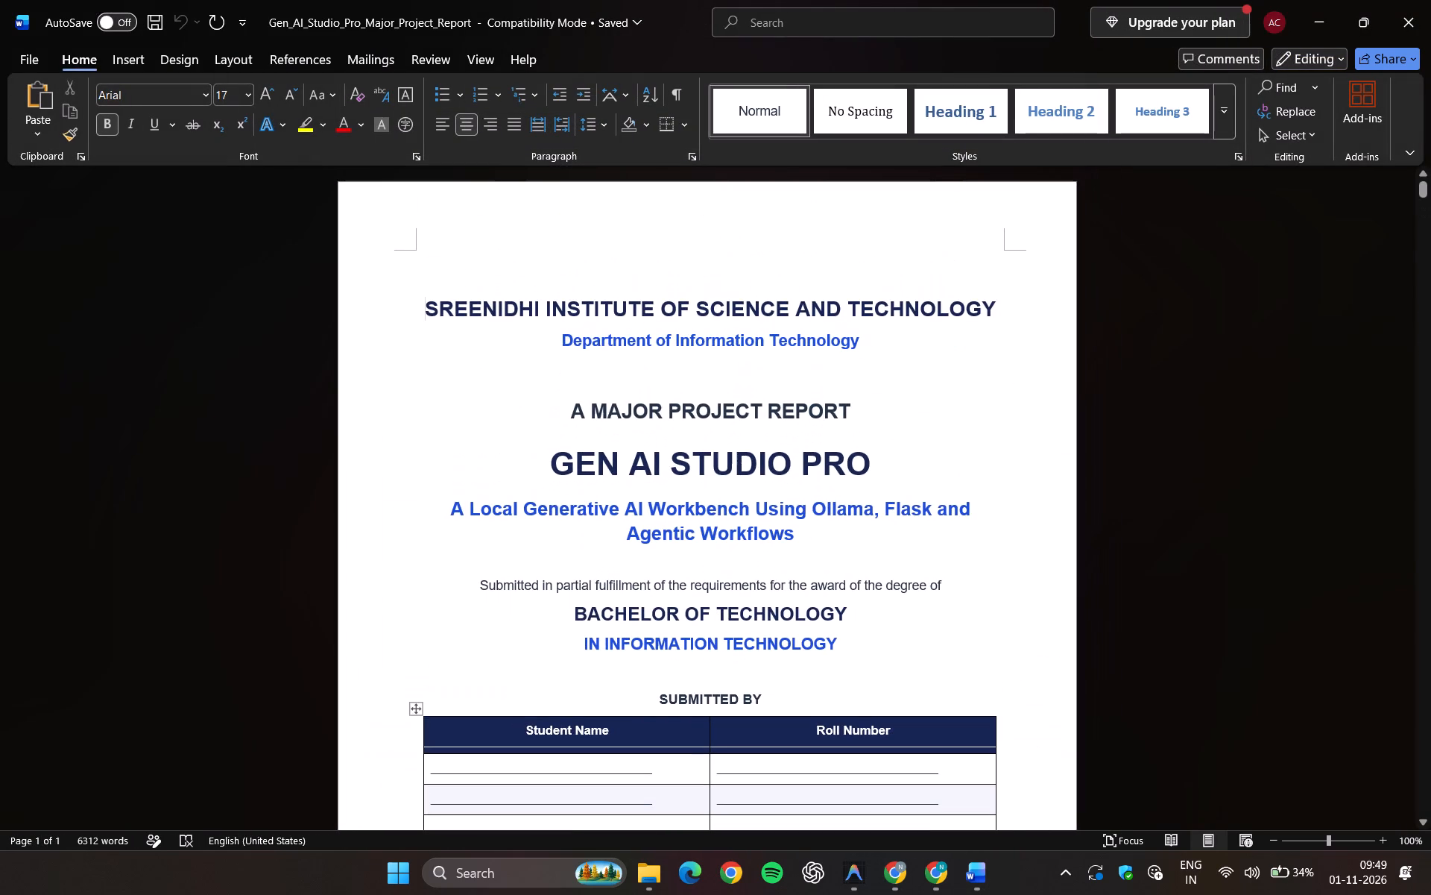
# Review the report's front pages from the cover through the Certificate, Declaration and Acknowledgement to the Abstract.
pyautogui.scroll(-3, 712, 299)
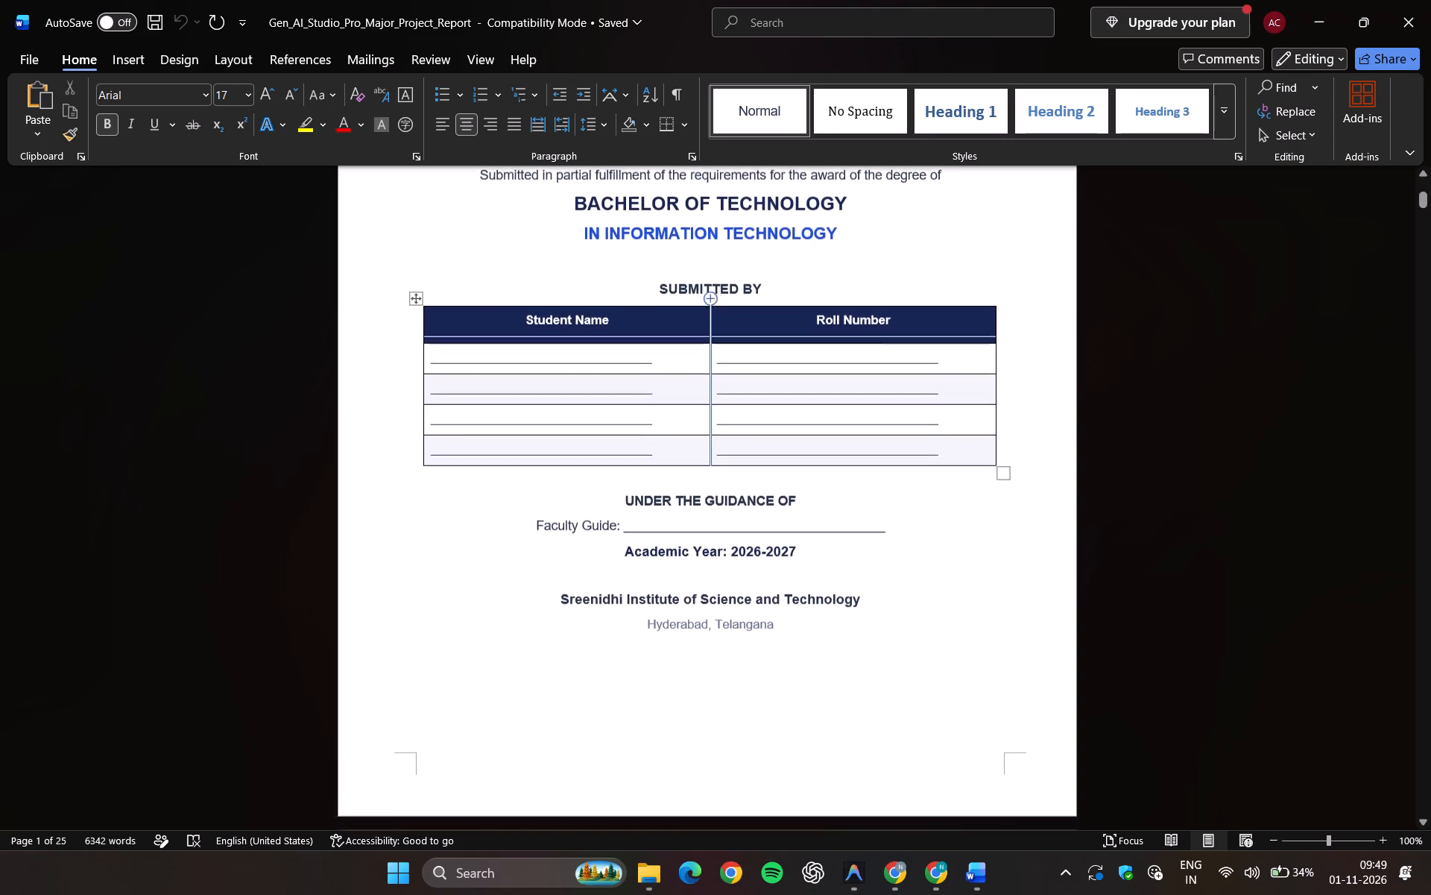
pyautogui.scroll(-2, 712, 299)
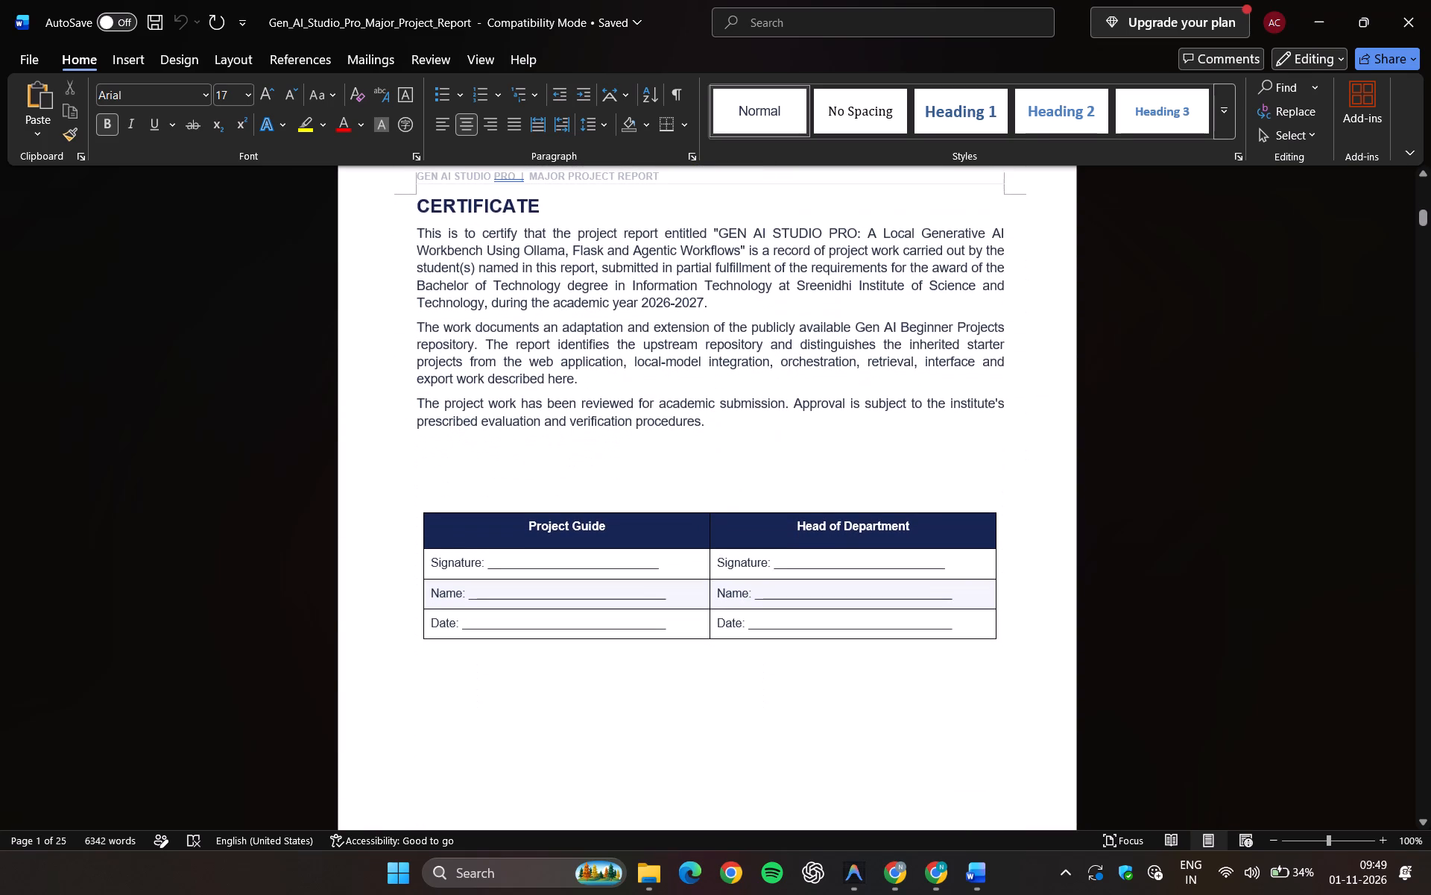
pyautogui.scroll(-2, 712, 299)
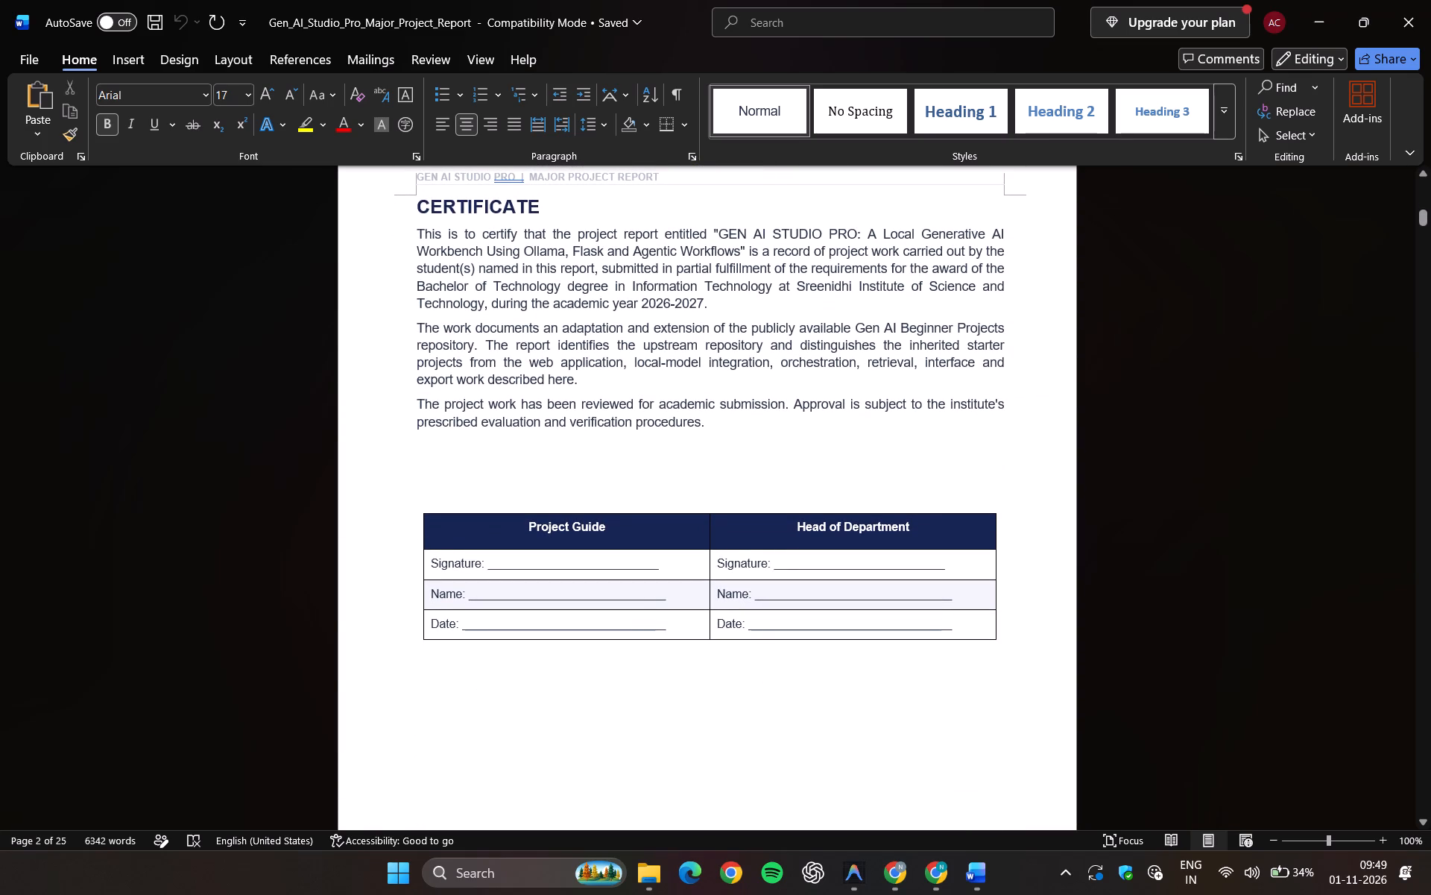
pyautogui.scroll(-4, 712, 299)
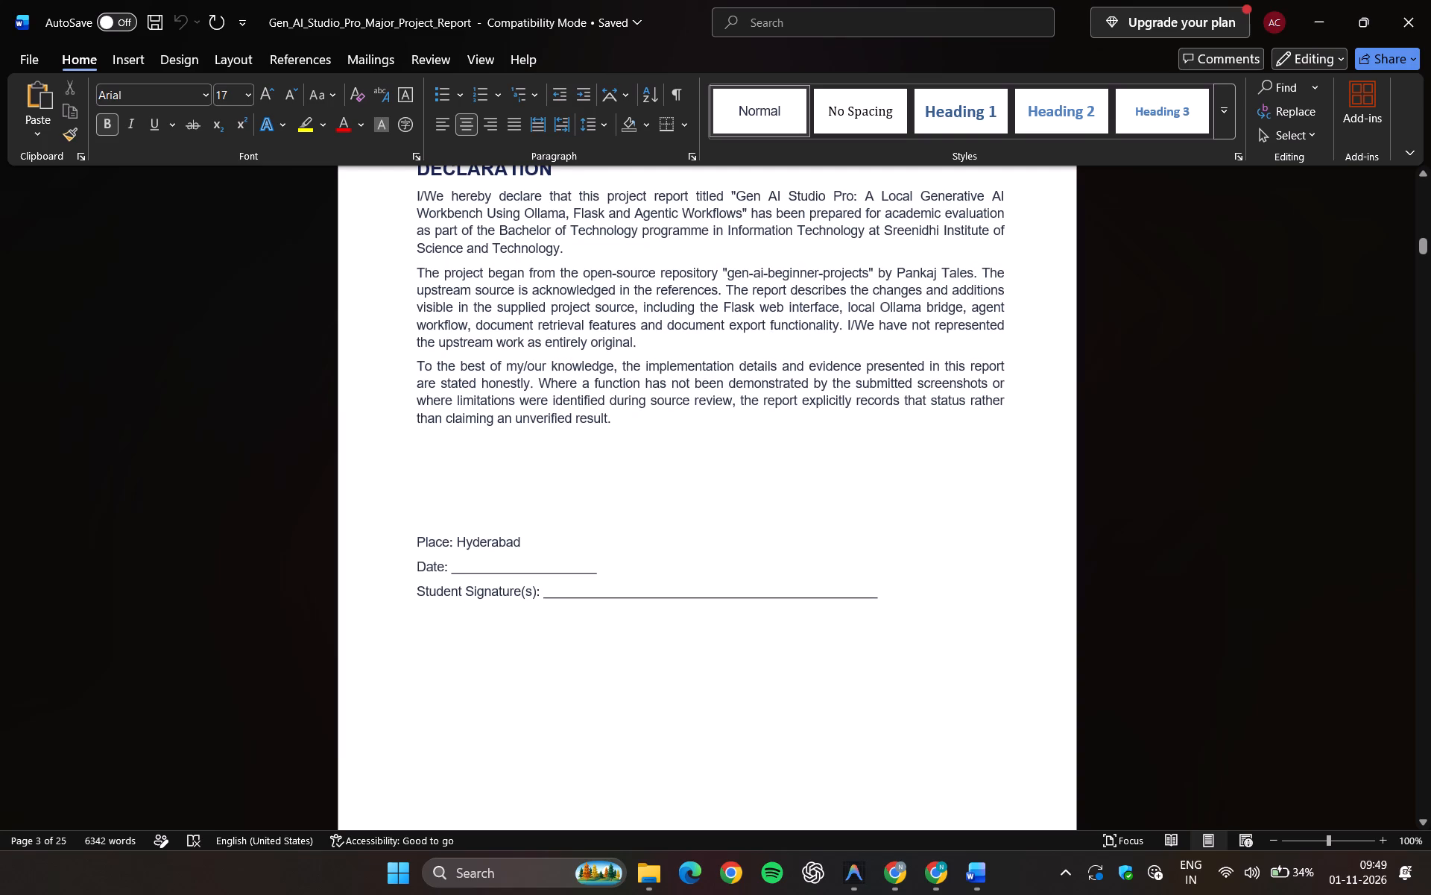
pyautogui.scroll(-4, 712, 299)
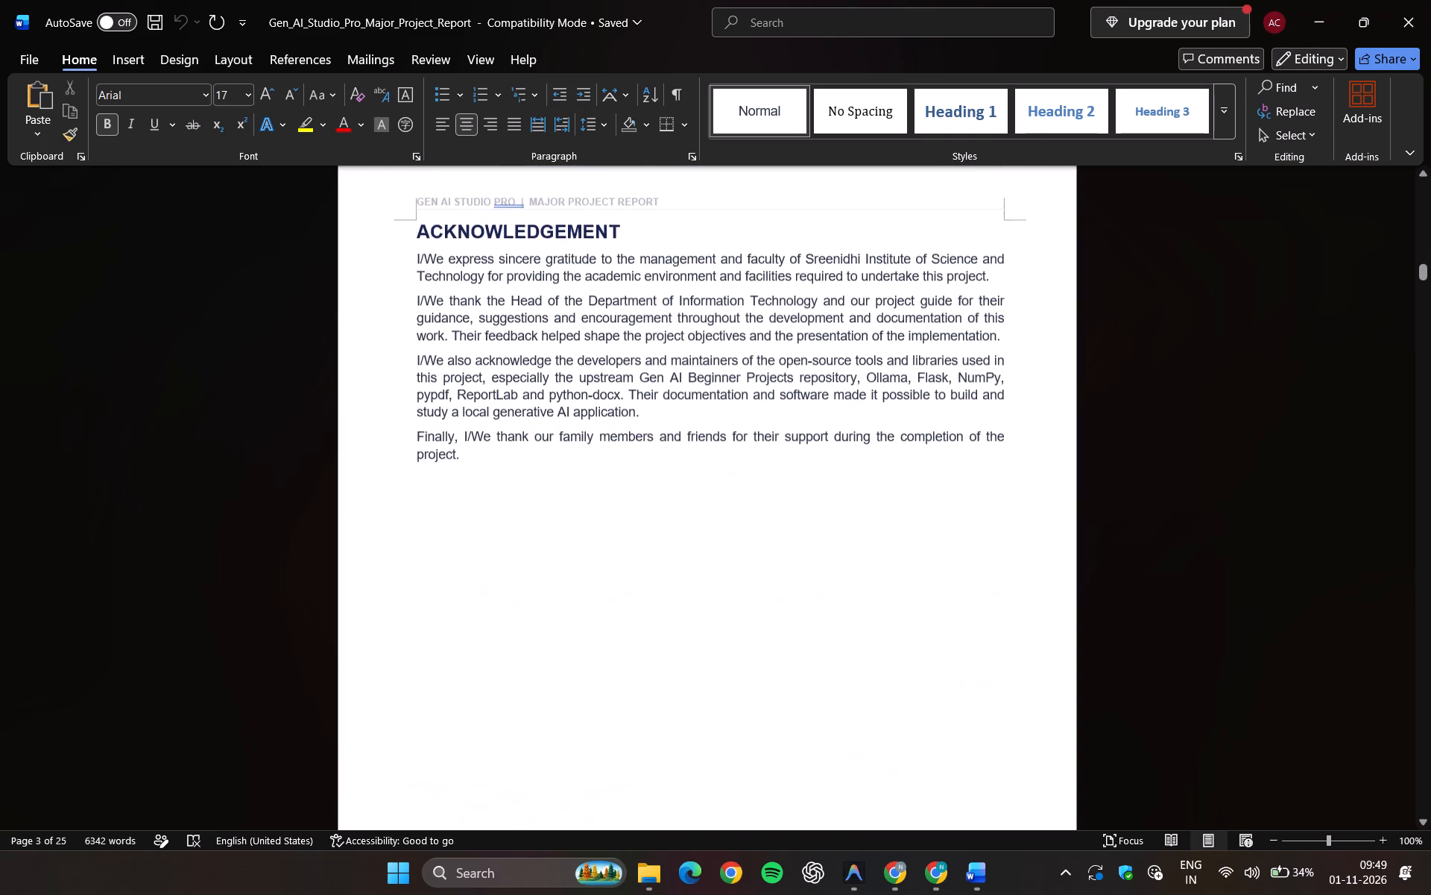
pyautogui.scroll(-3, 712, 299)
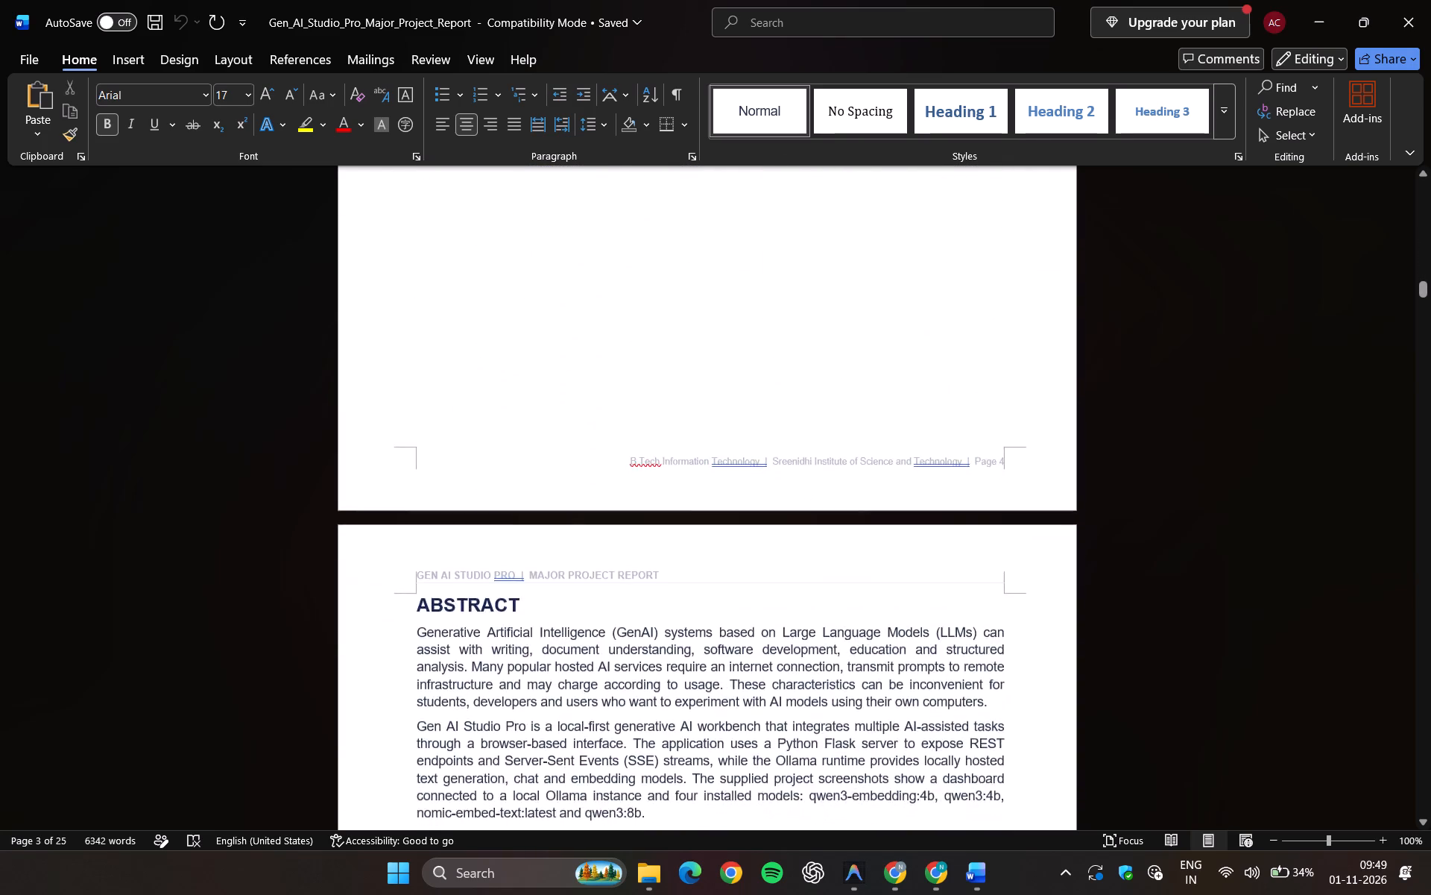
# Copy the four body paragraphs of the Abstract, leaving out the heading and the Keywords line.
pyautogui.scroll(-2, 712, 299)
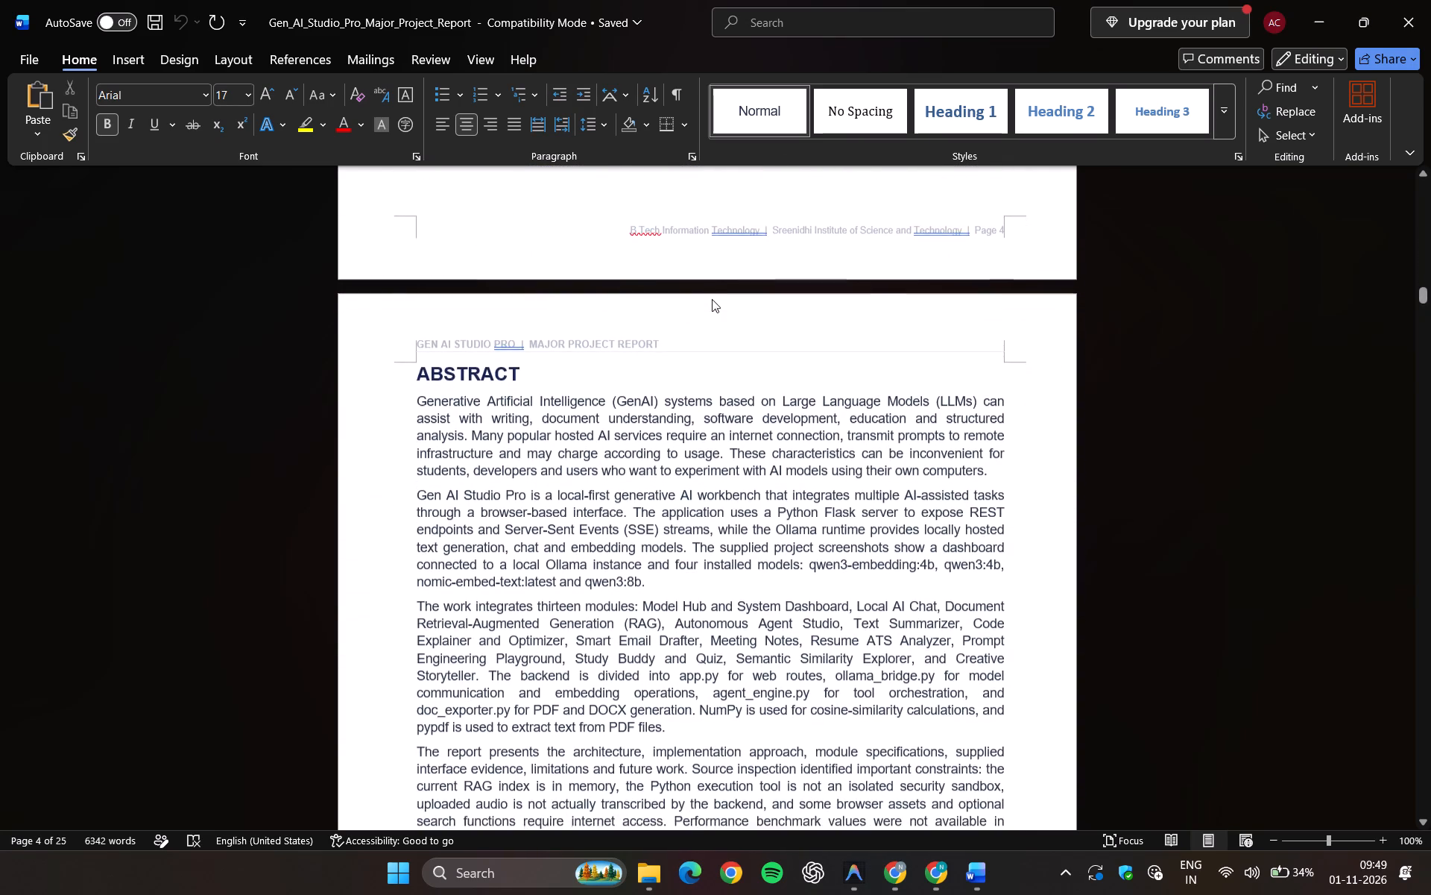
pyautogui.scroll(-1, 712, 299)
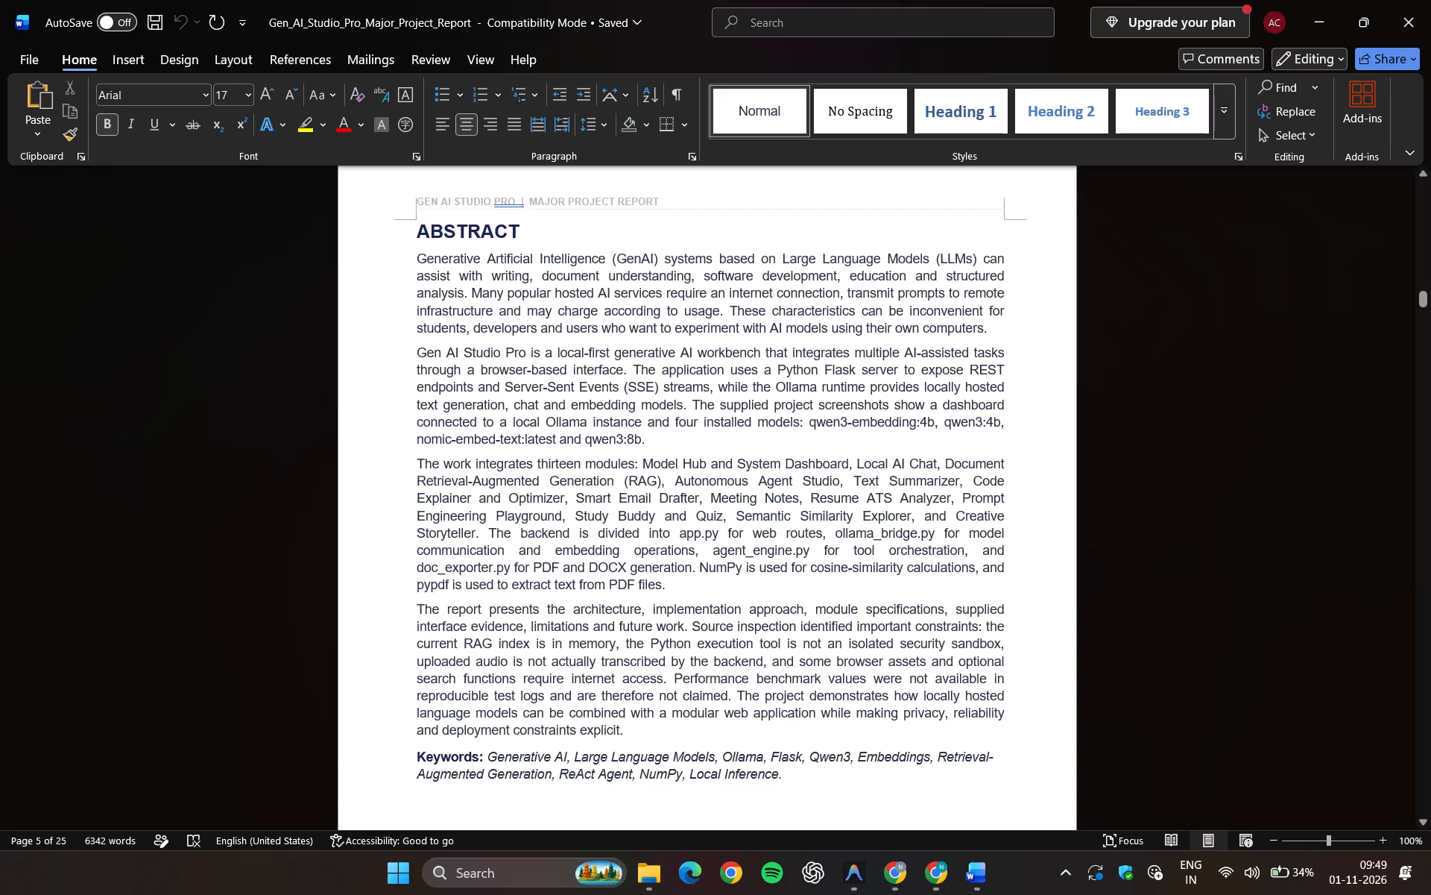
pyautogui.moveTo(416, 260); pyautogui.dragTo(639, 858)
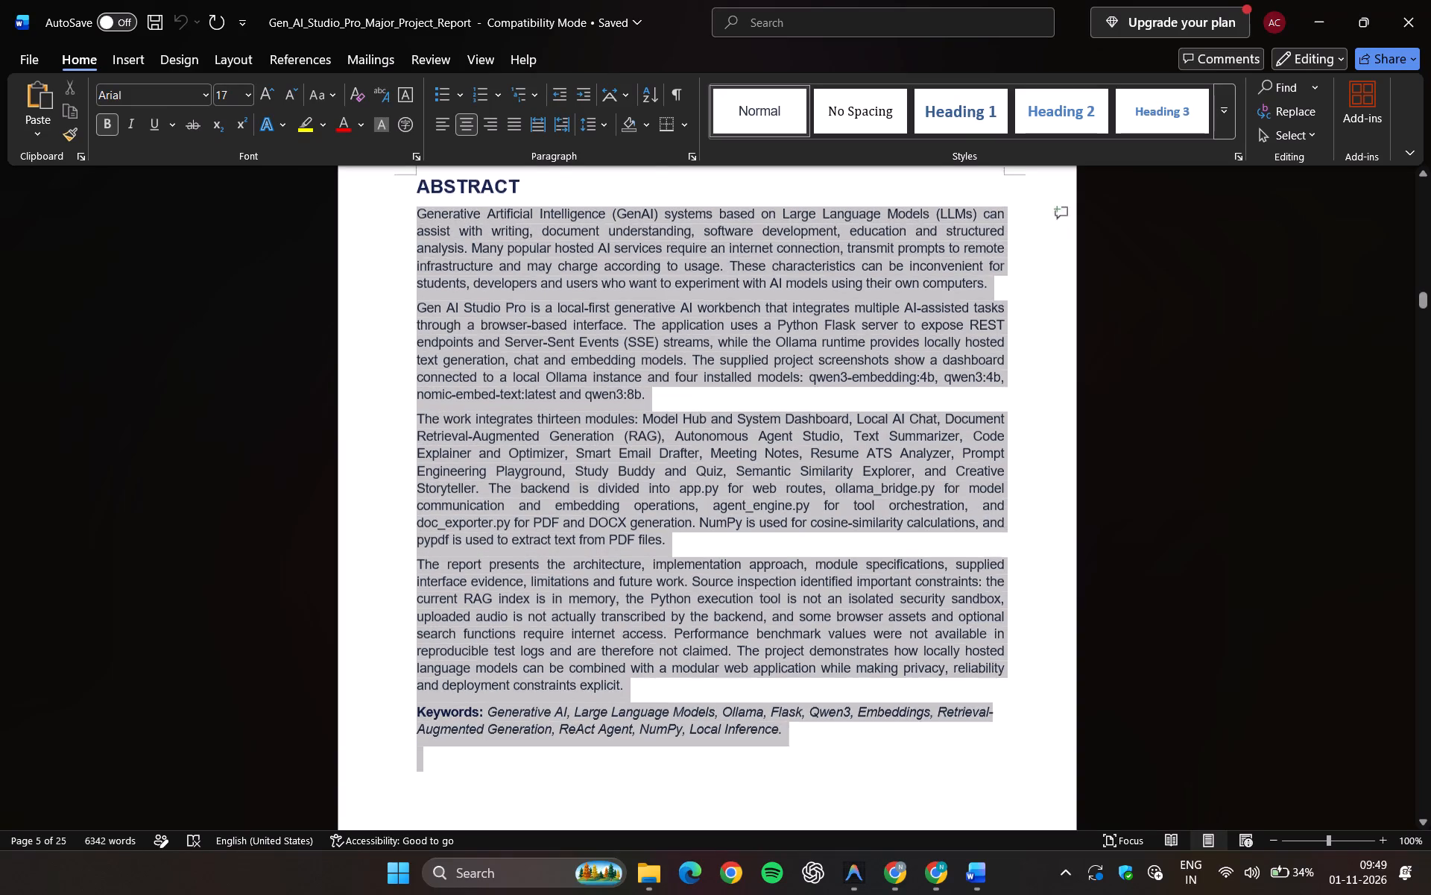
pyautogui.moveTo(639, 858); pyautogui.dragTo(652, 534)
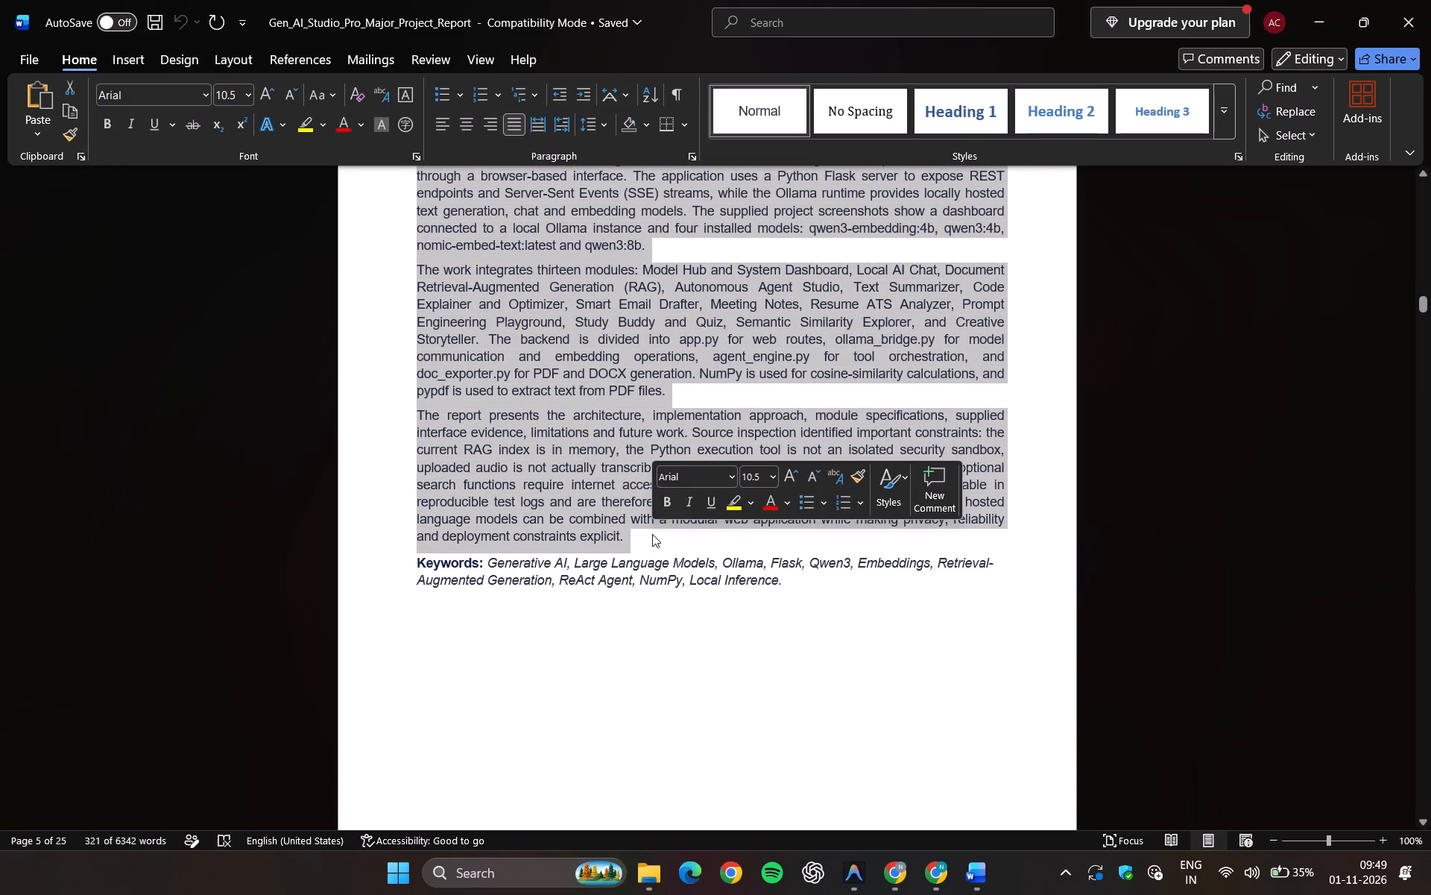
pyautogui.hotkey('ctrl', 'c')
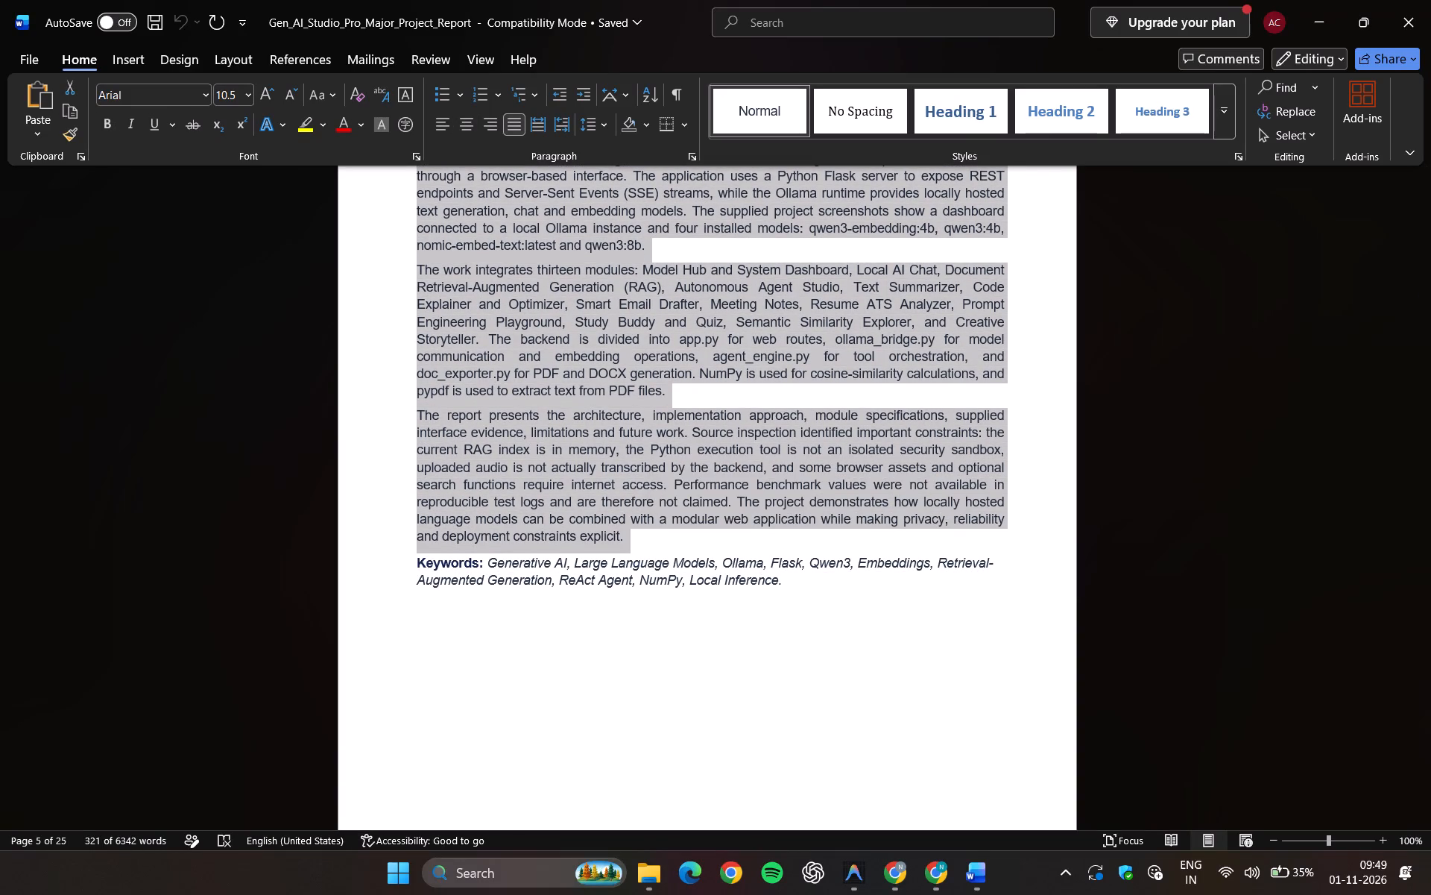
# Search the computer for kuro and open the Kuro app.
pyautogui.click(476, 870)
pyautogui.write('kuro')
pyautogui.press('Return')
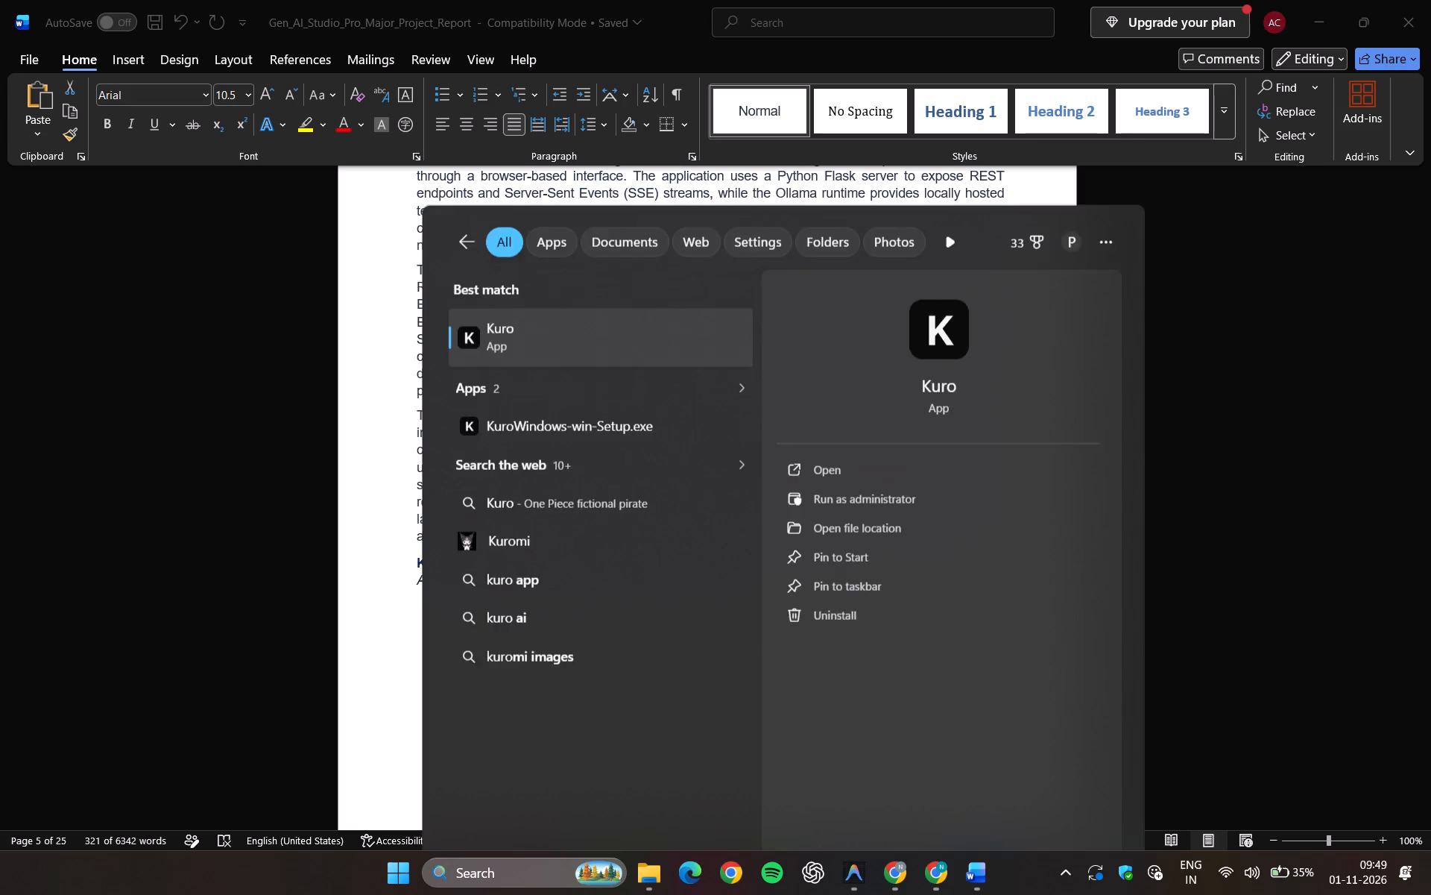
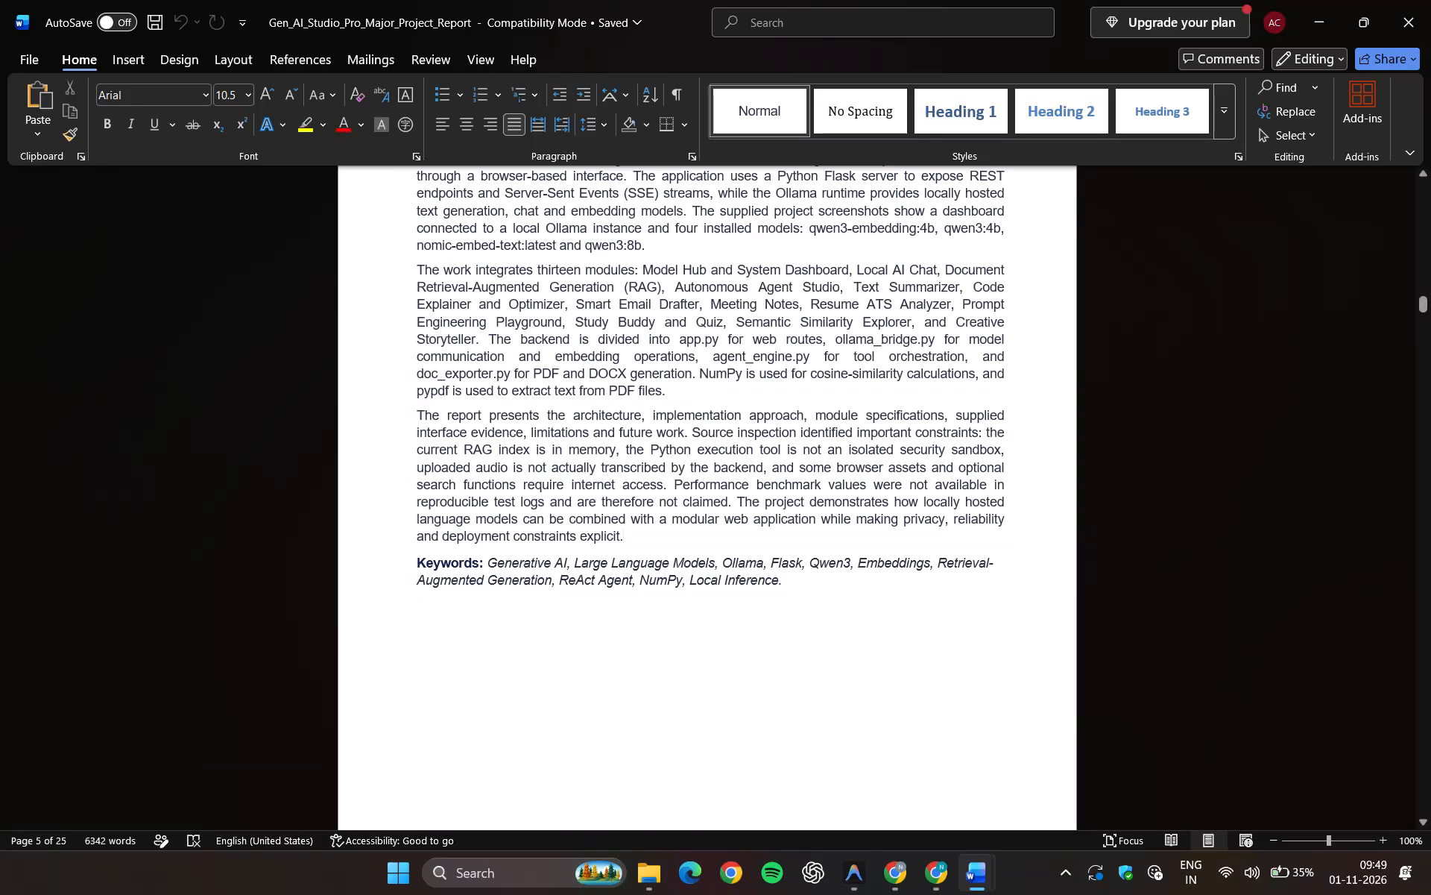
# Copy the Abstract's body text together with its Keywords line, leaving out the ABSTRACT heading.
pyautogui.moveTo(786, 584); pyautogui.dragTo(781, 584)
pyautogui.moveTo(781, 584); pyautogui.dragTo(459, 844)
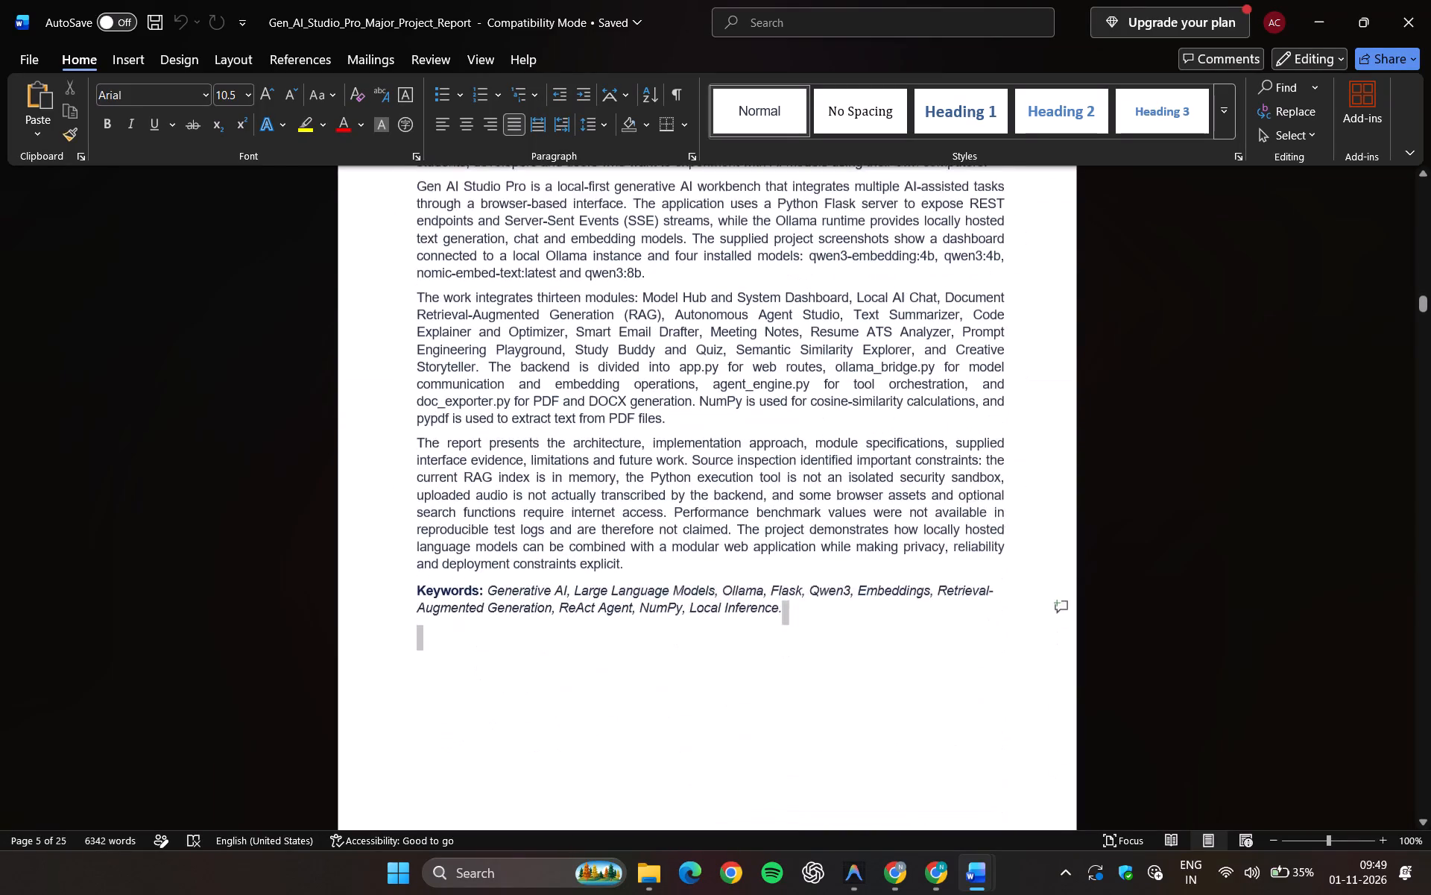
pyautogui.moveTo(459, 844); pyautogui.dragTo(437, 894)
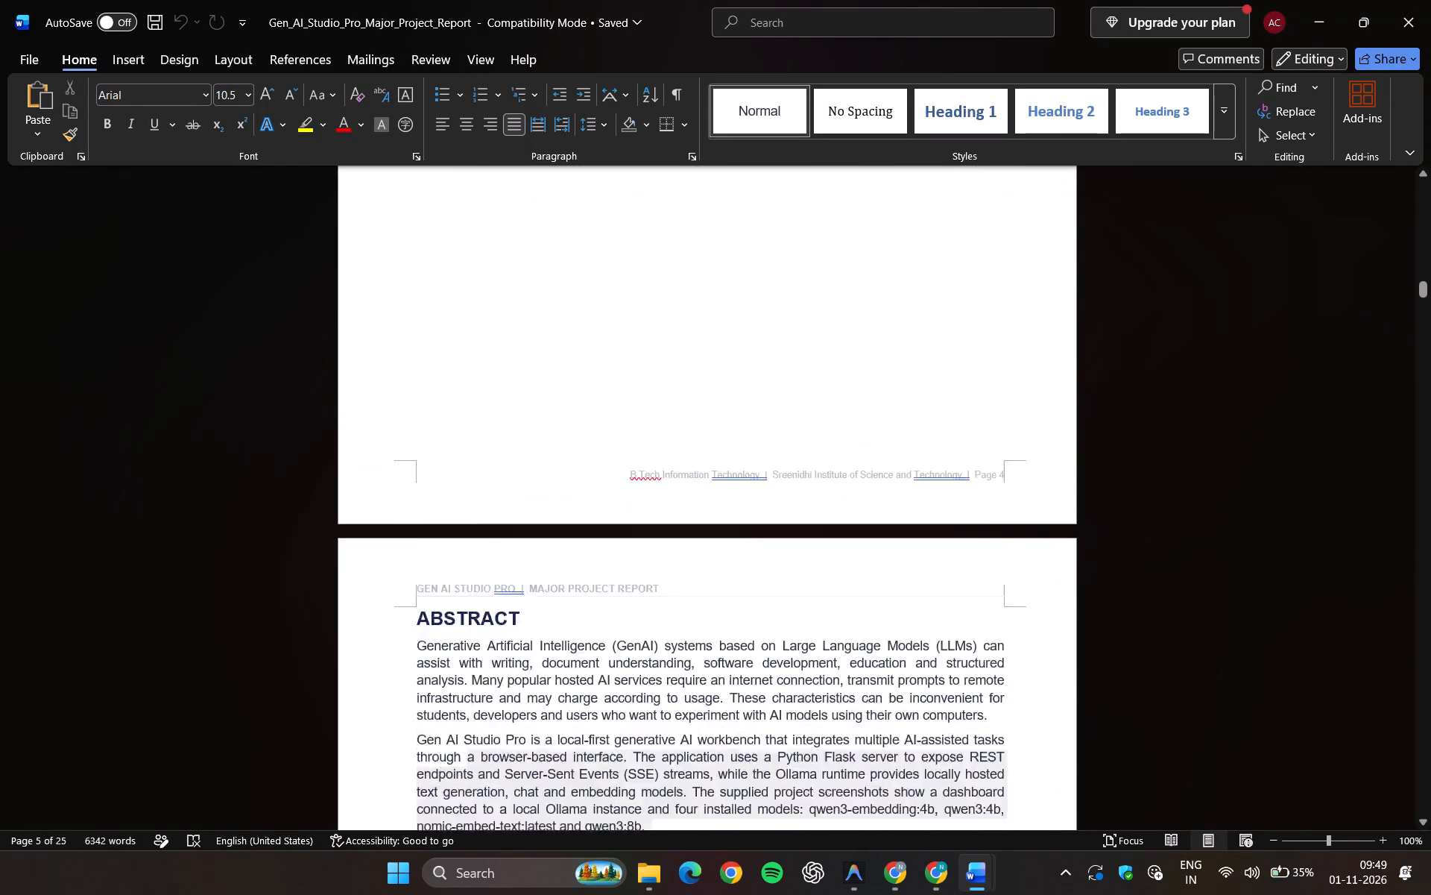
pyautogui.moveTo(437, 894); pyautogui.dragTo(417, 227)
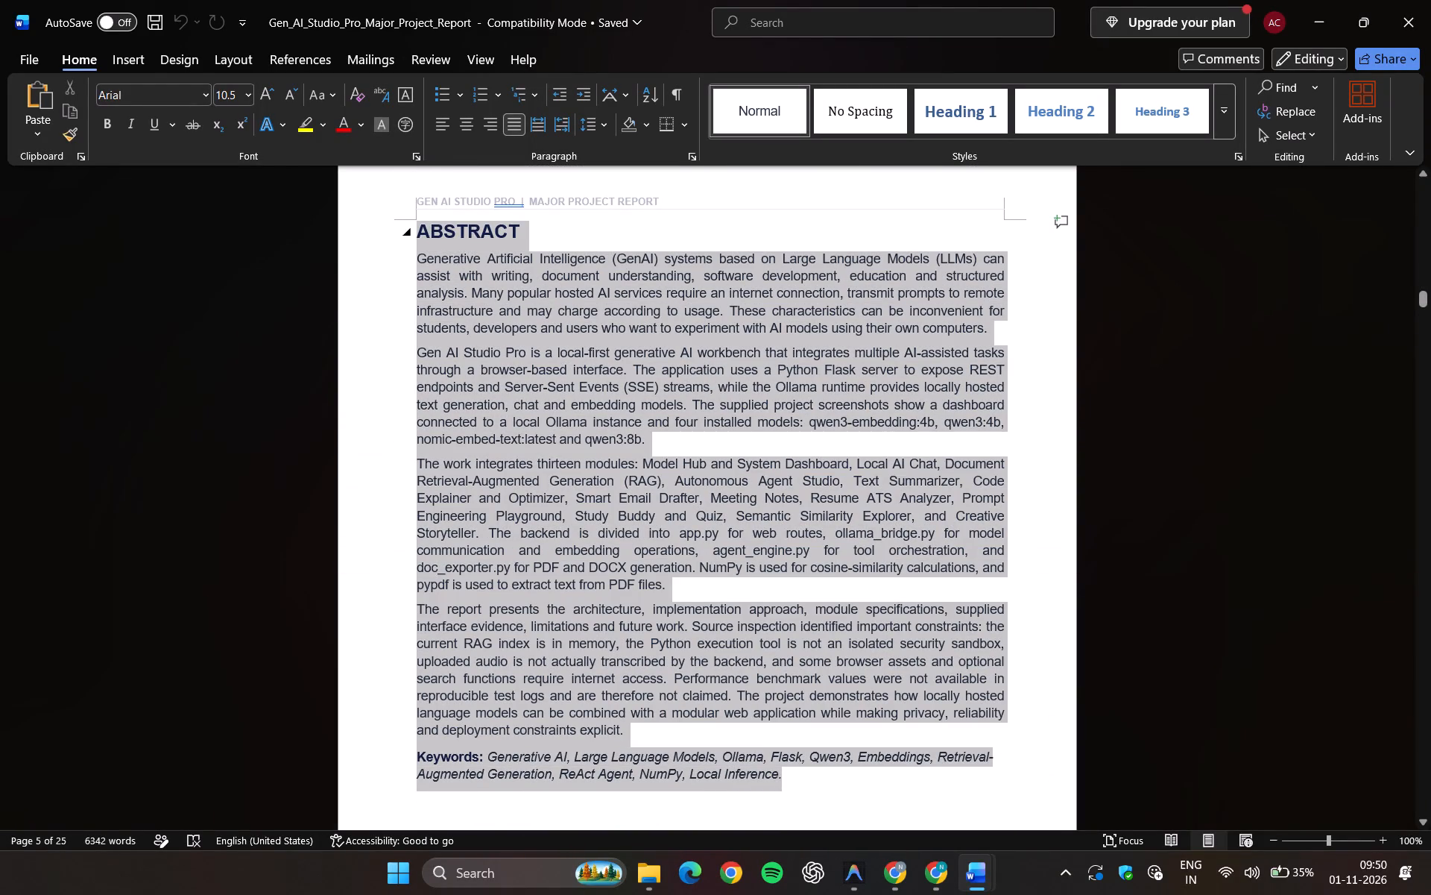
pyautogui.moveTo(417, 227); pyautogui.dragTo(419, 254)
pyautogui.hotkey('ctrl', 'c')
pyautogui.hotkey('ctrl', 'c')
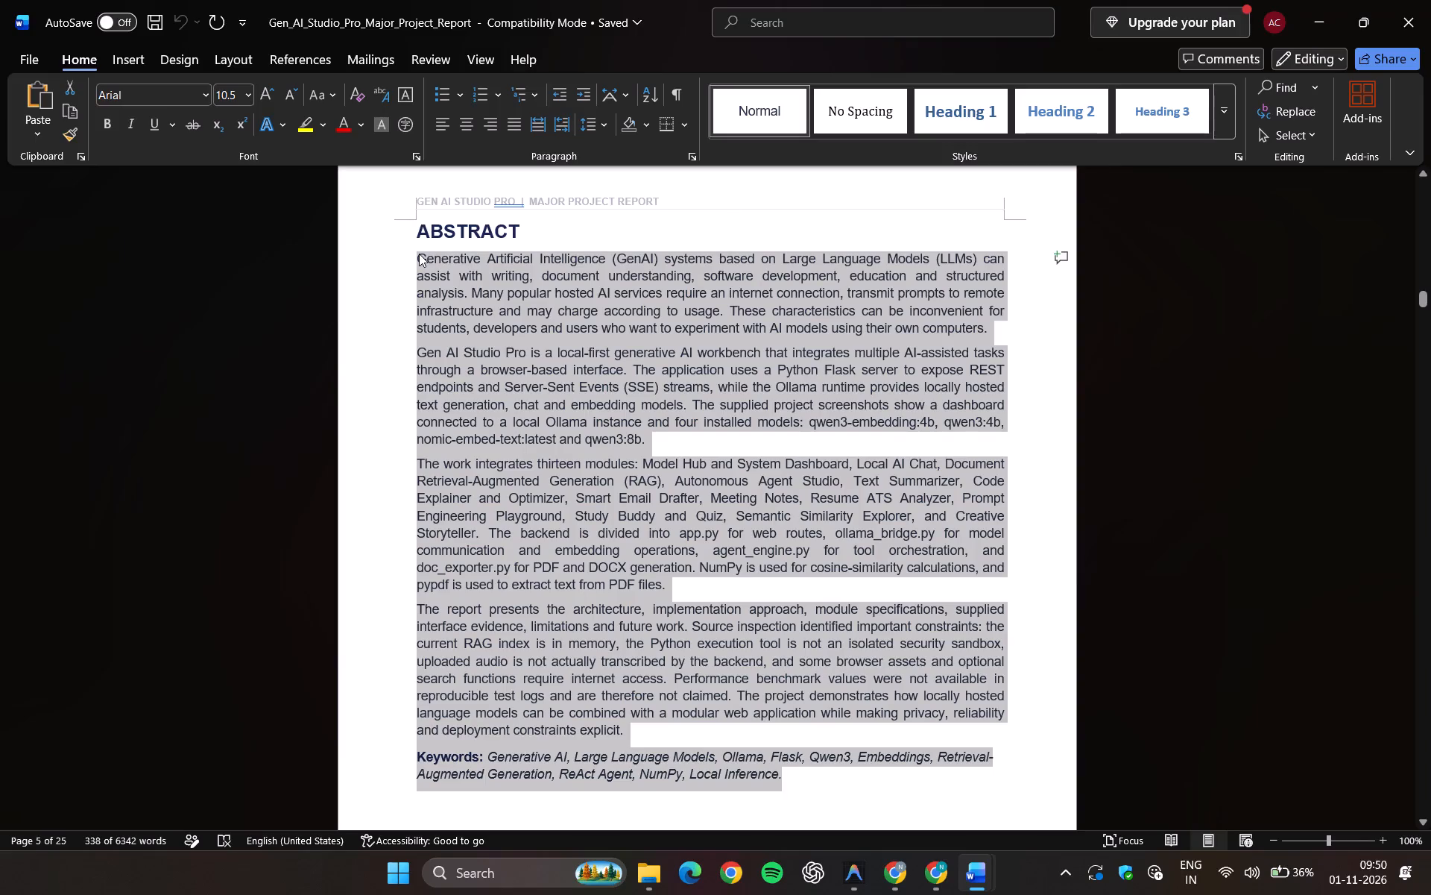
# In newreport, replace the two Event Aggregator paragraphs under the Abstract heading with the copied Gen AI Studio Pro abstract and keywords.
pyautogui.hotkey('alt', 'Tab')
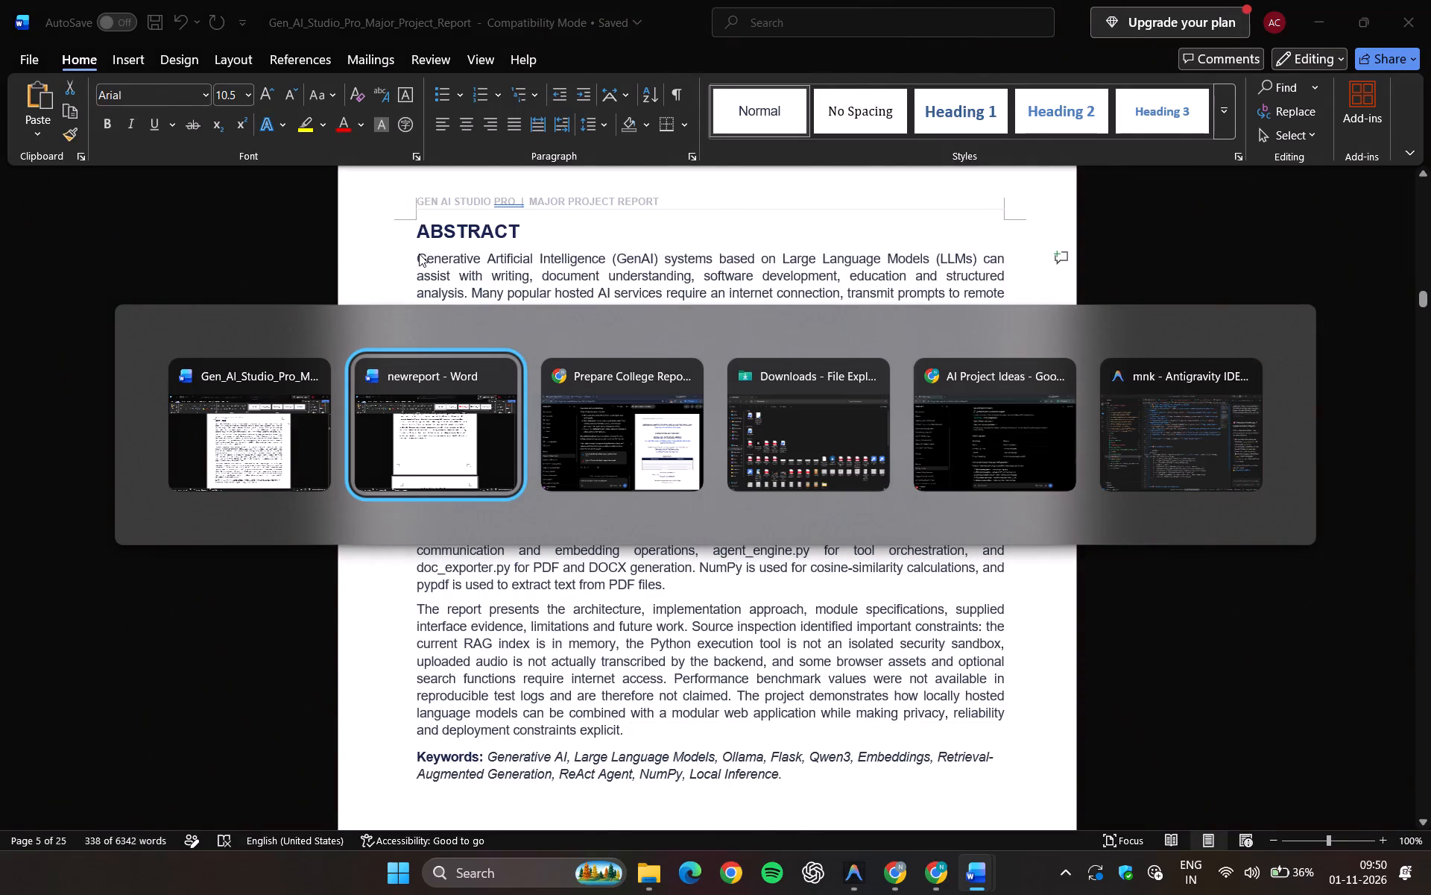
pyautogui.scroll(6, 646, 519)
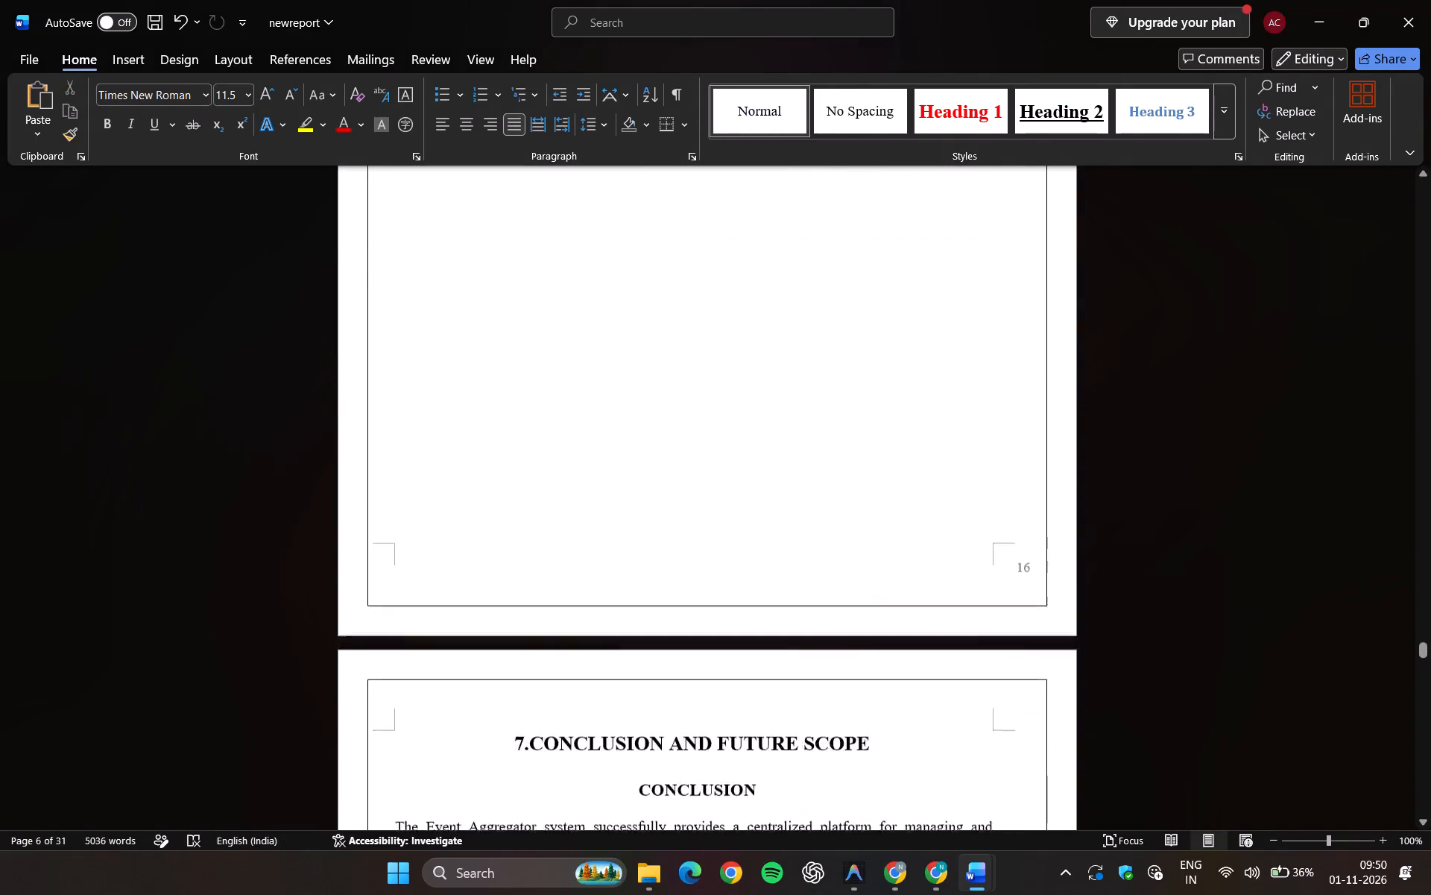
pyautogui.scroll(16, 646, 519)
pyautogui.scroll(-2, 646, 519)
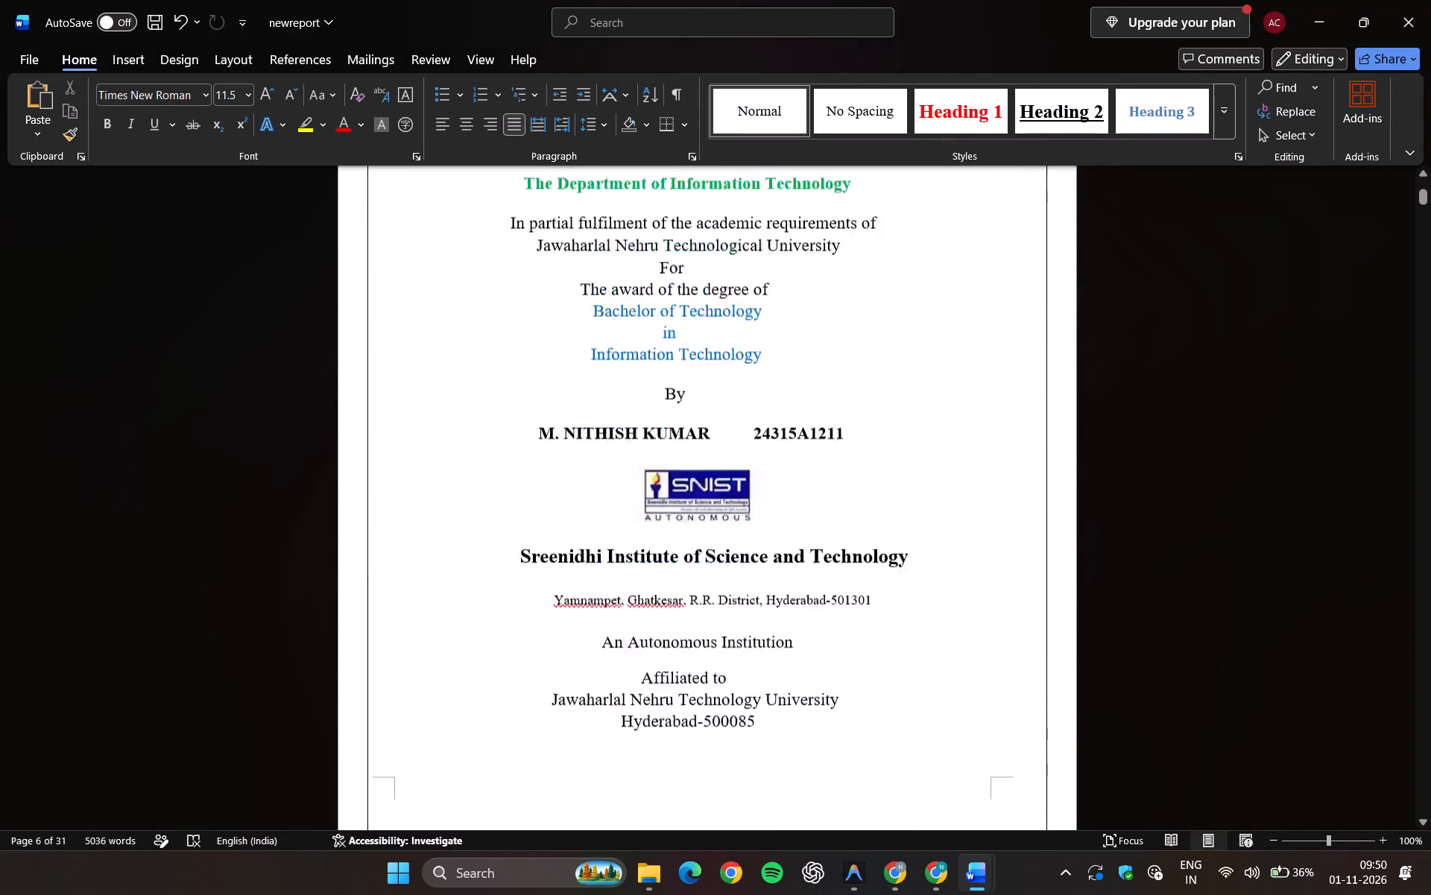
pyautogui.scroll(-2, 646, 519)
pyautogui.scroll(1, 646, 519)
pyautogui.scroll(-6, 646, 519)
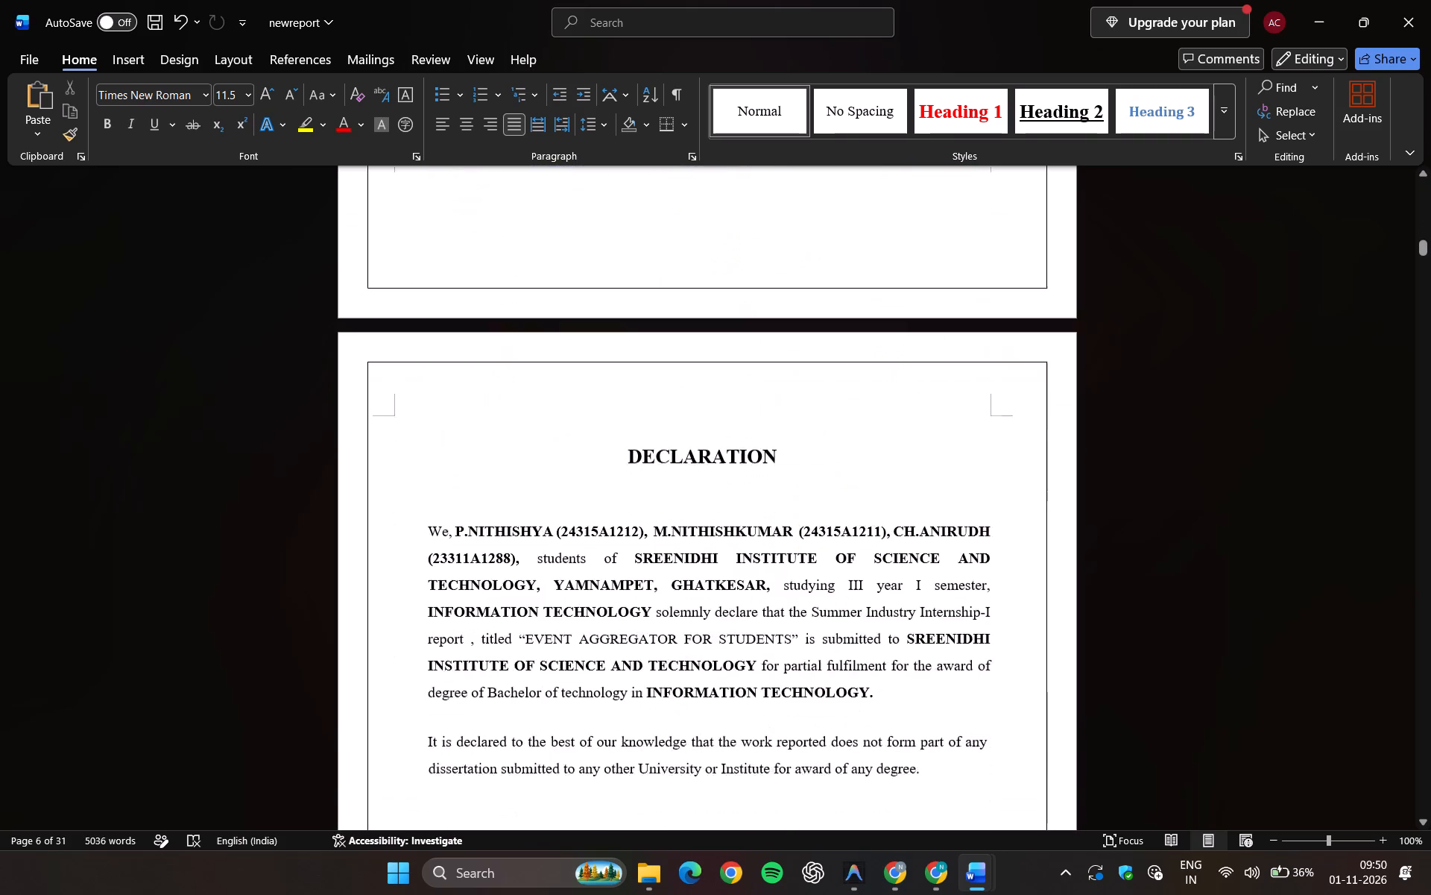
pyautogui.scroll(-11, 646, 519)
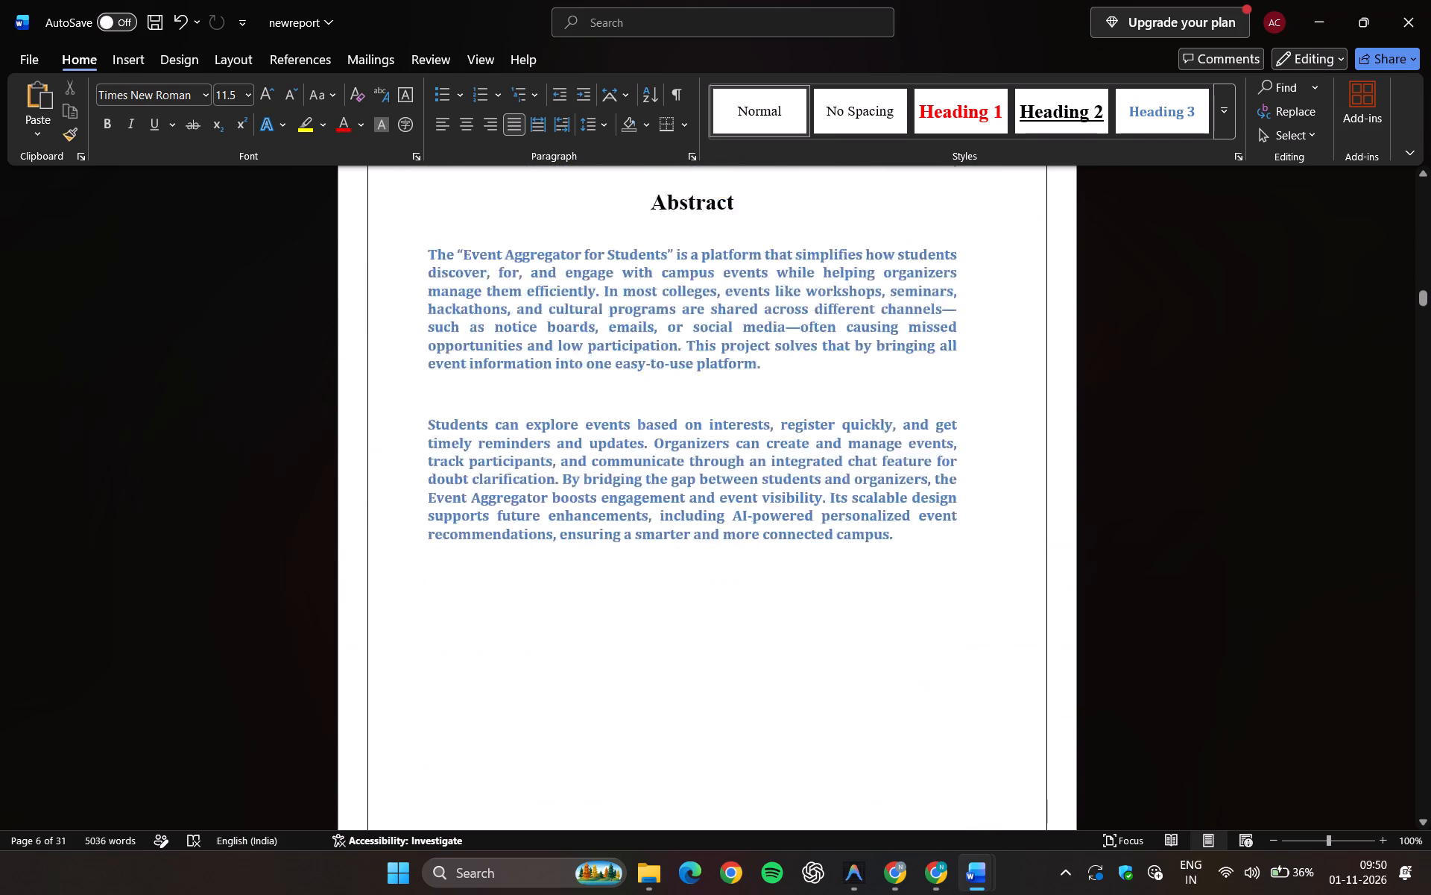
pyautogui.scroll(-1, 646, 519)
pyautogui.scroll(2, 646, 519)
pyautogui.moveTo(903, 531); pyautogui.dragTo(405, 233)
pyautogui.press('BackSpace')
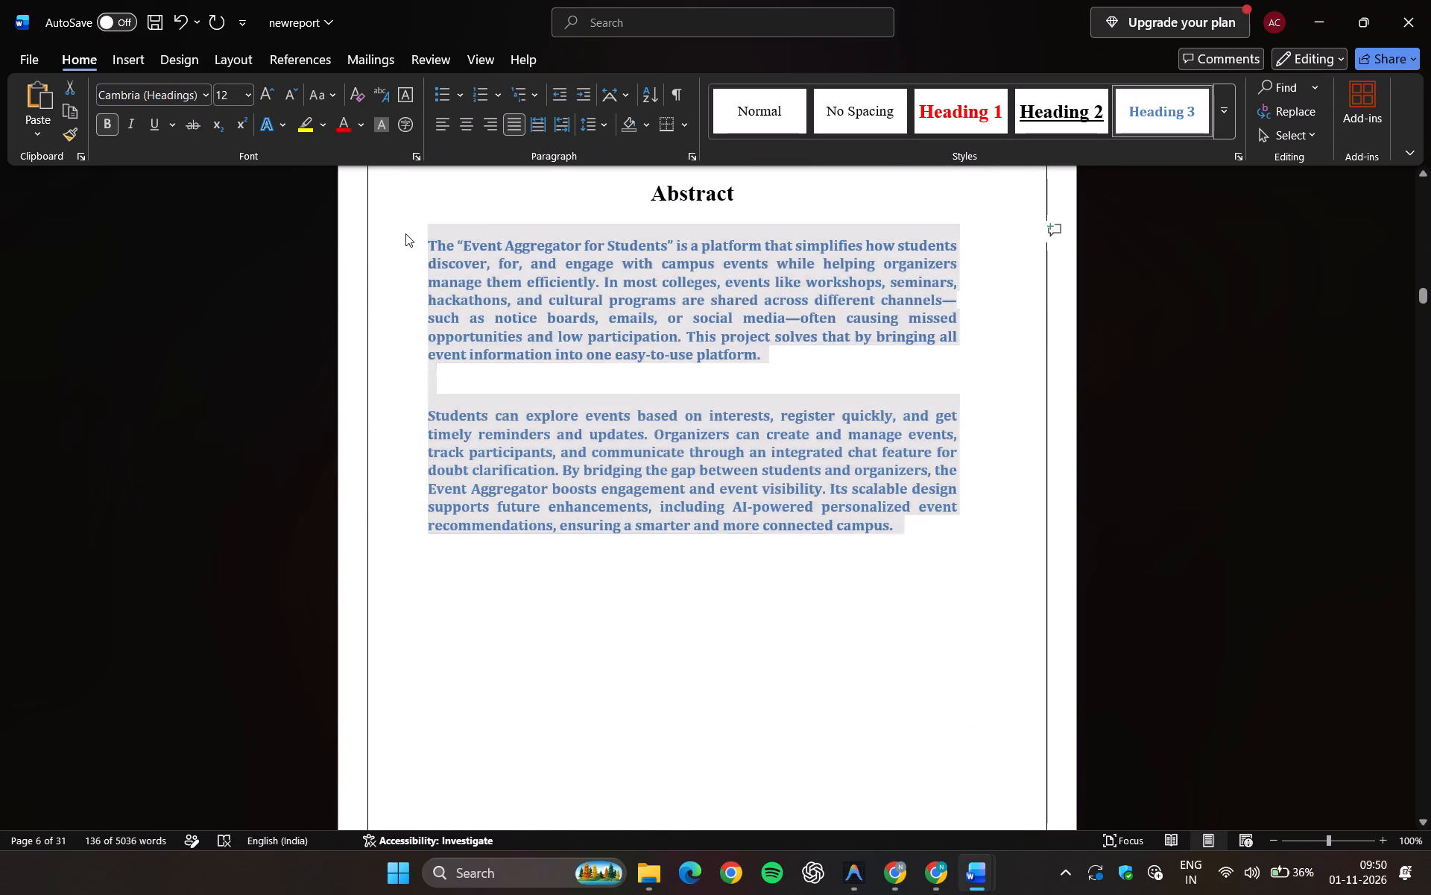
pyautogui.hotkey('ctrl', 'v')
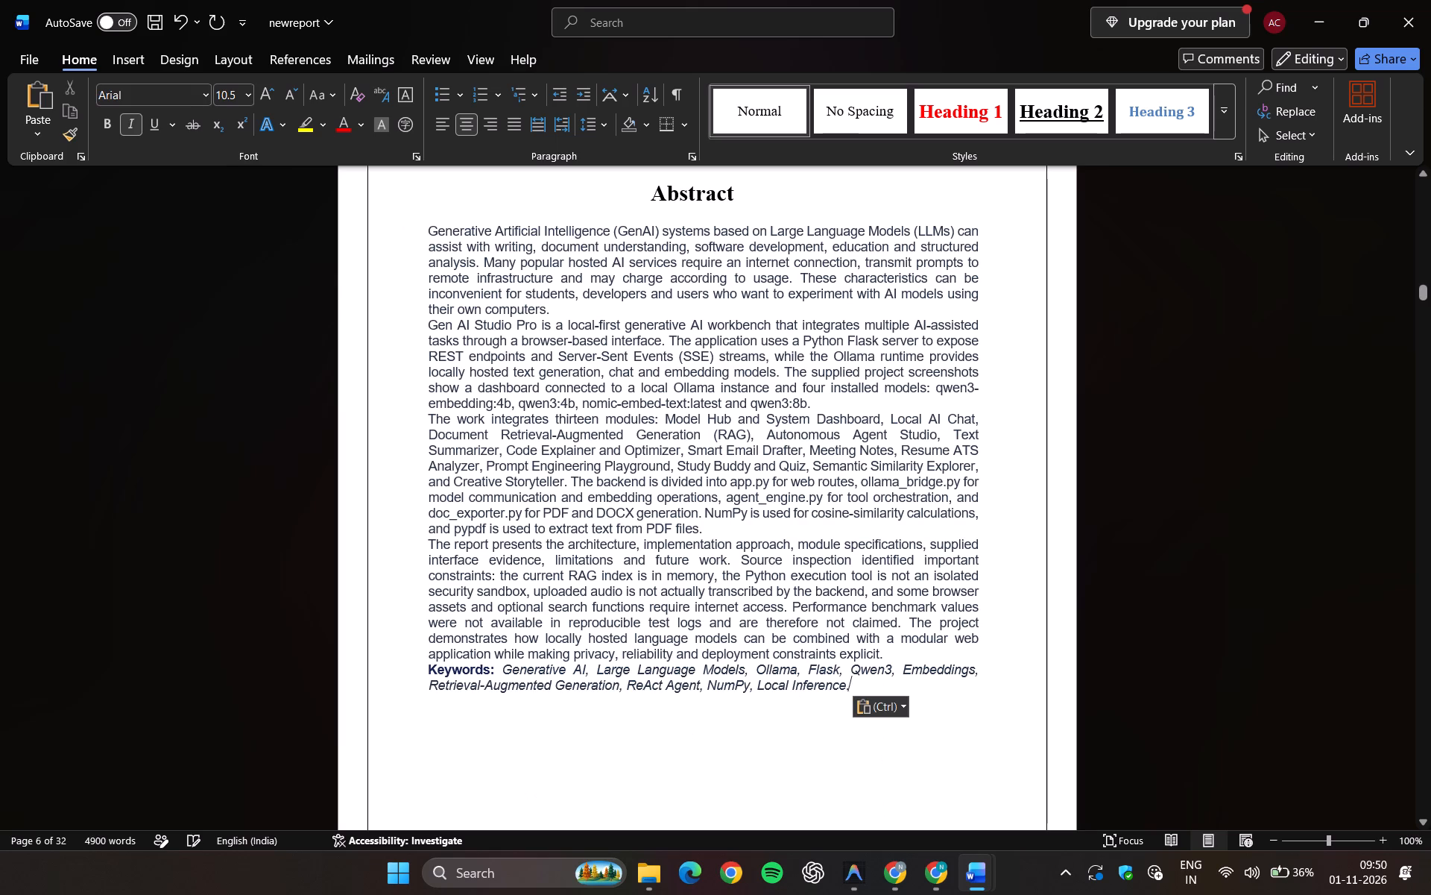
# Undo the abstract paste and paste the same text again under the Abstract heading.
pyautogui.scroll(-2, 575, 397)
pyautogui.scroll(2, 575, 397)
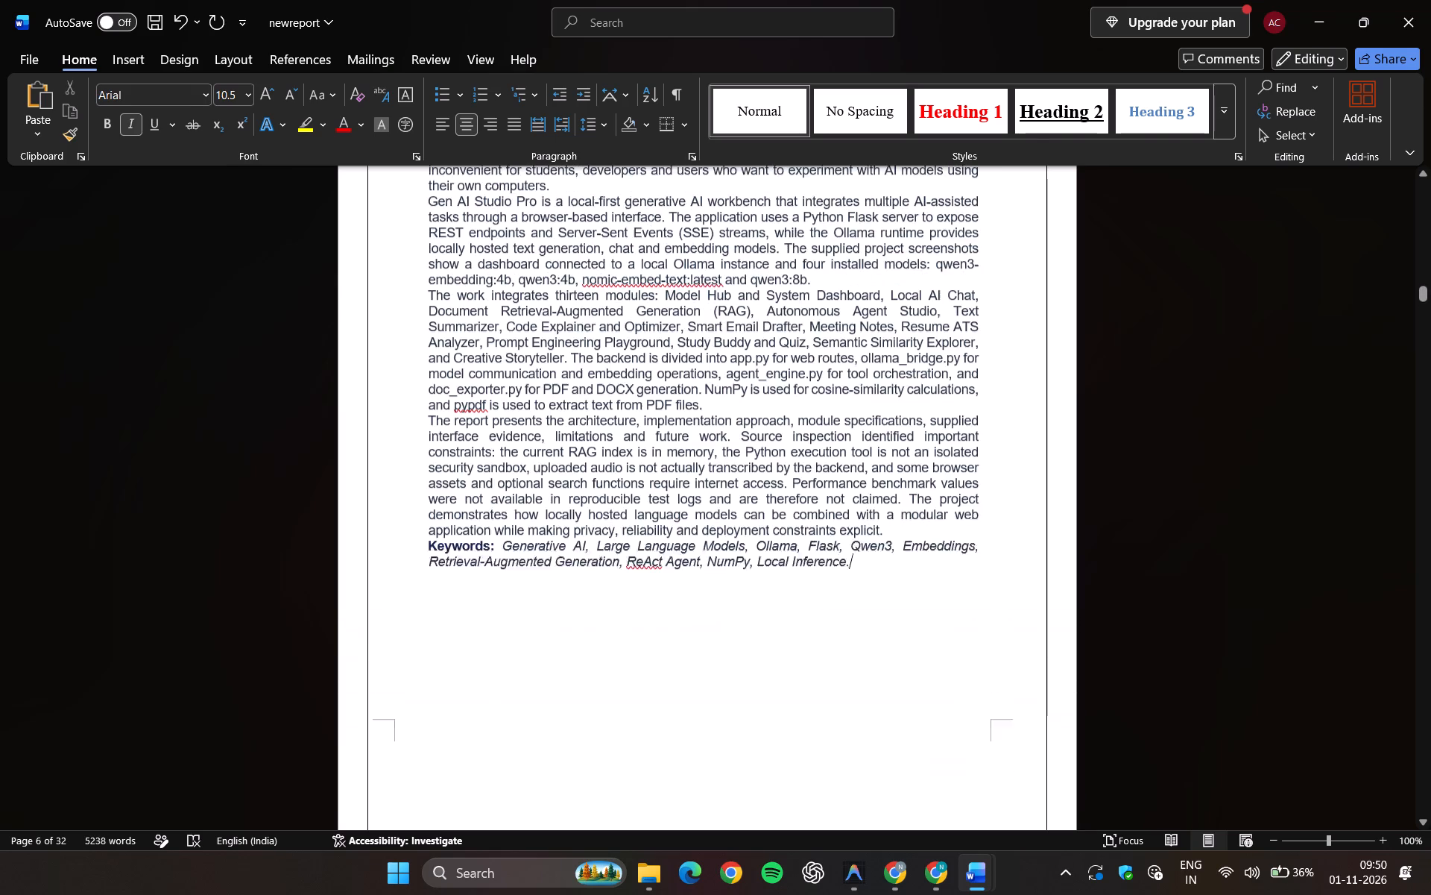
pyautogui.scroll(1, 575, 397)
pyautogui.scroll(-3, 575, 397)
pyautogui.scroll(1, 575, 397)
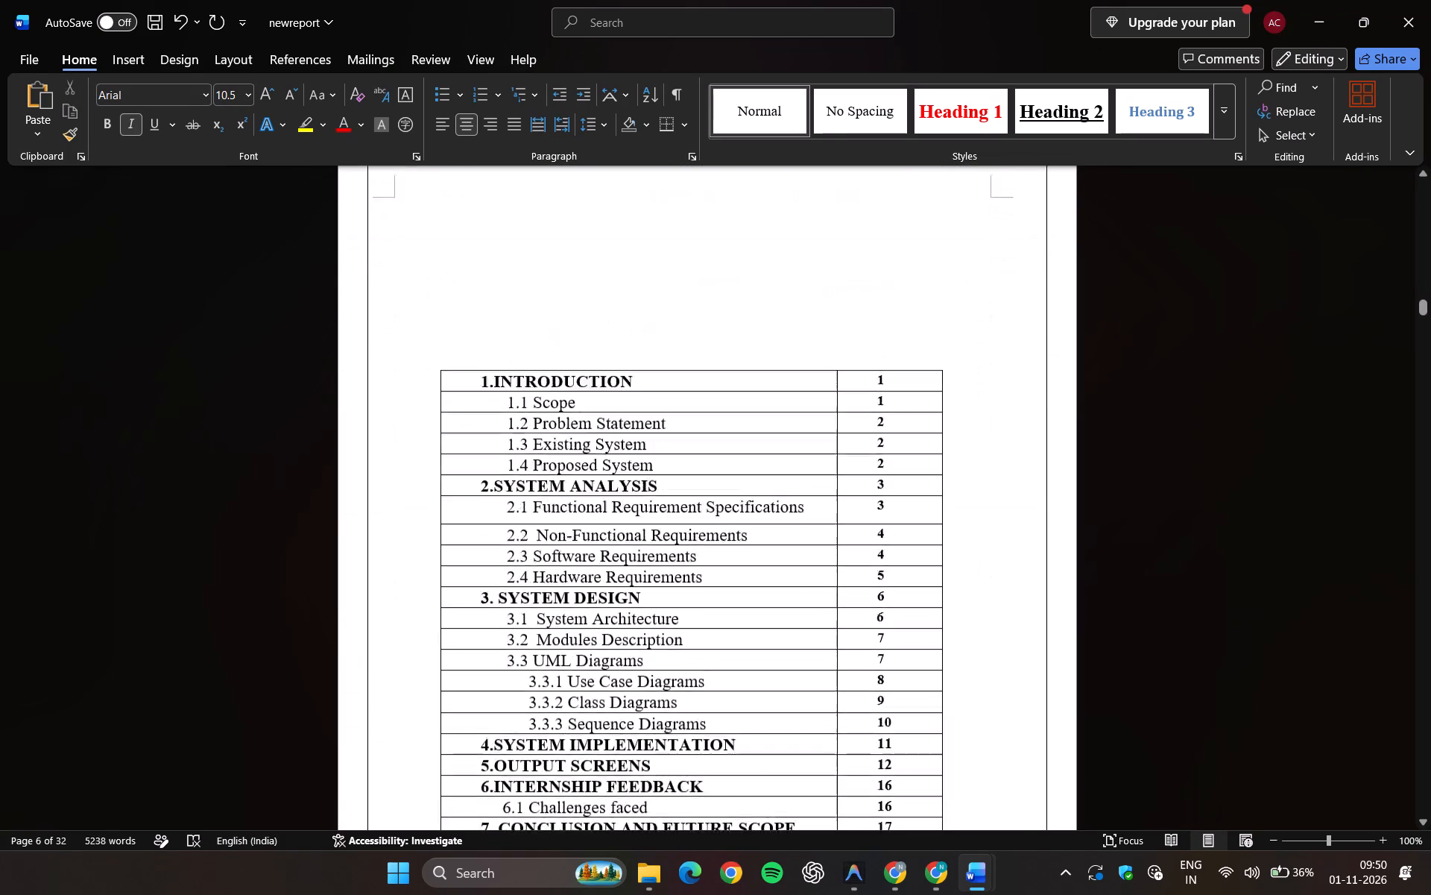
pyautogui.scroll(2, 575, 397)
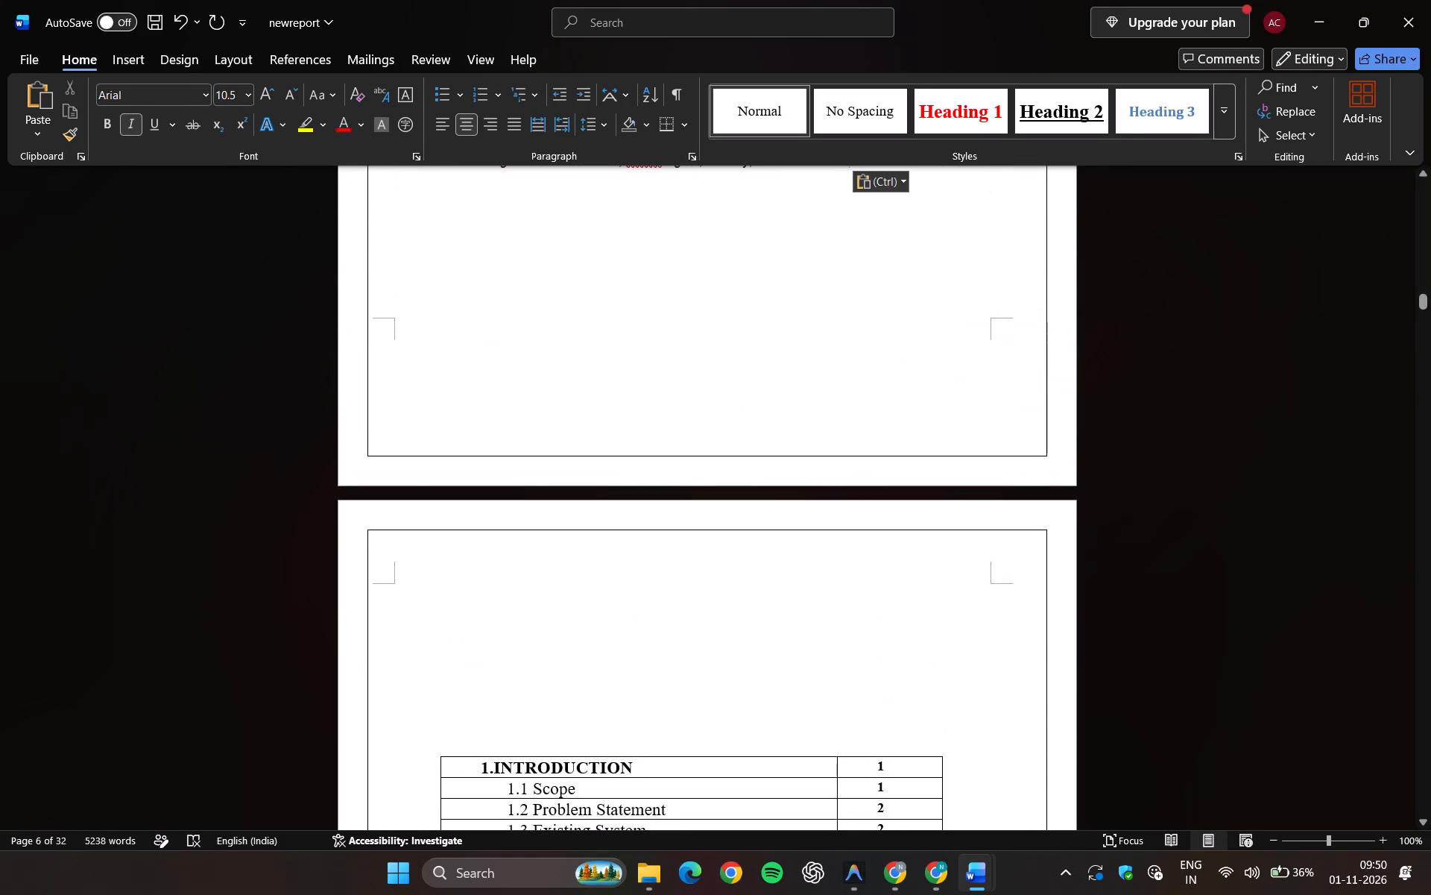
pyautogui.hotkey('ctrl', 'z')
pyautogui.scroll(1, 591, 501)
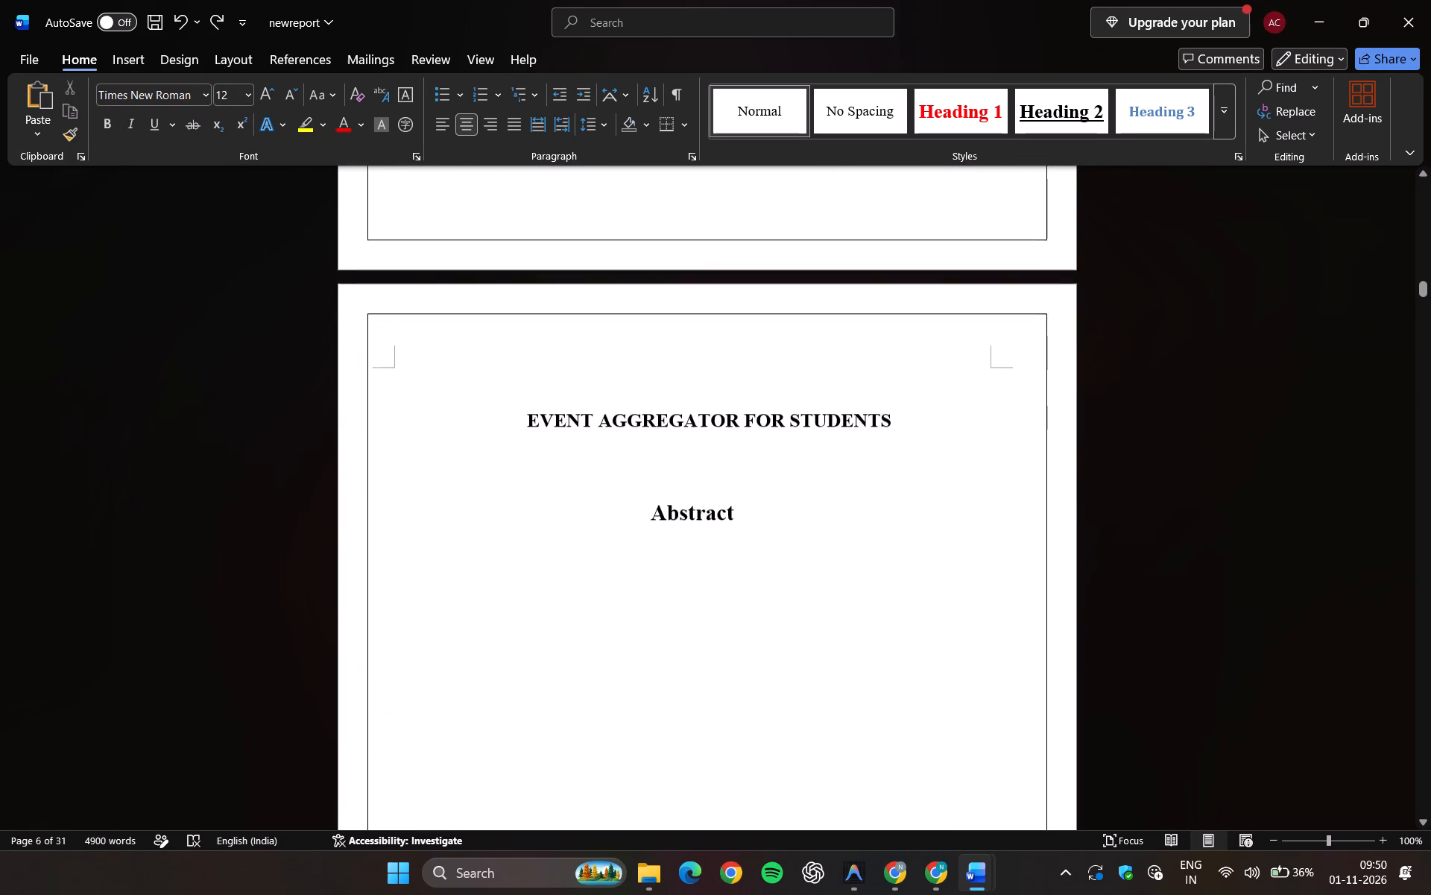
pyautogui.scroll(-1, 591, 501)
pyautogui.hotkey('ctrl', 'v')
# Insert two blank lines between the last abstract paragraph and the Keywords line.
pyautogui.scroll(-1, 591, 501)
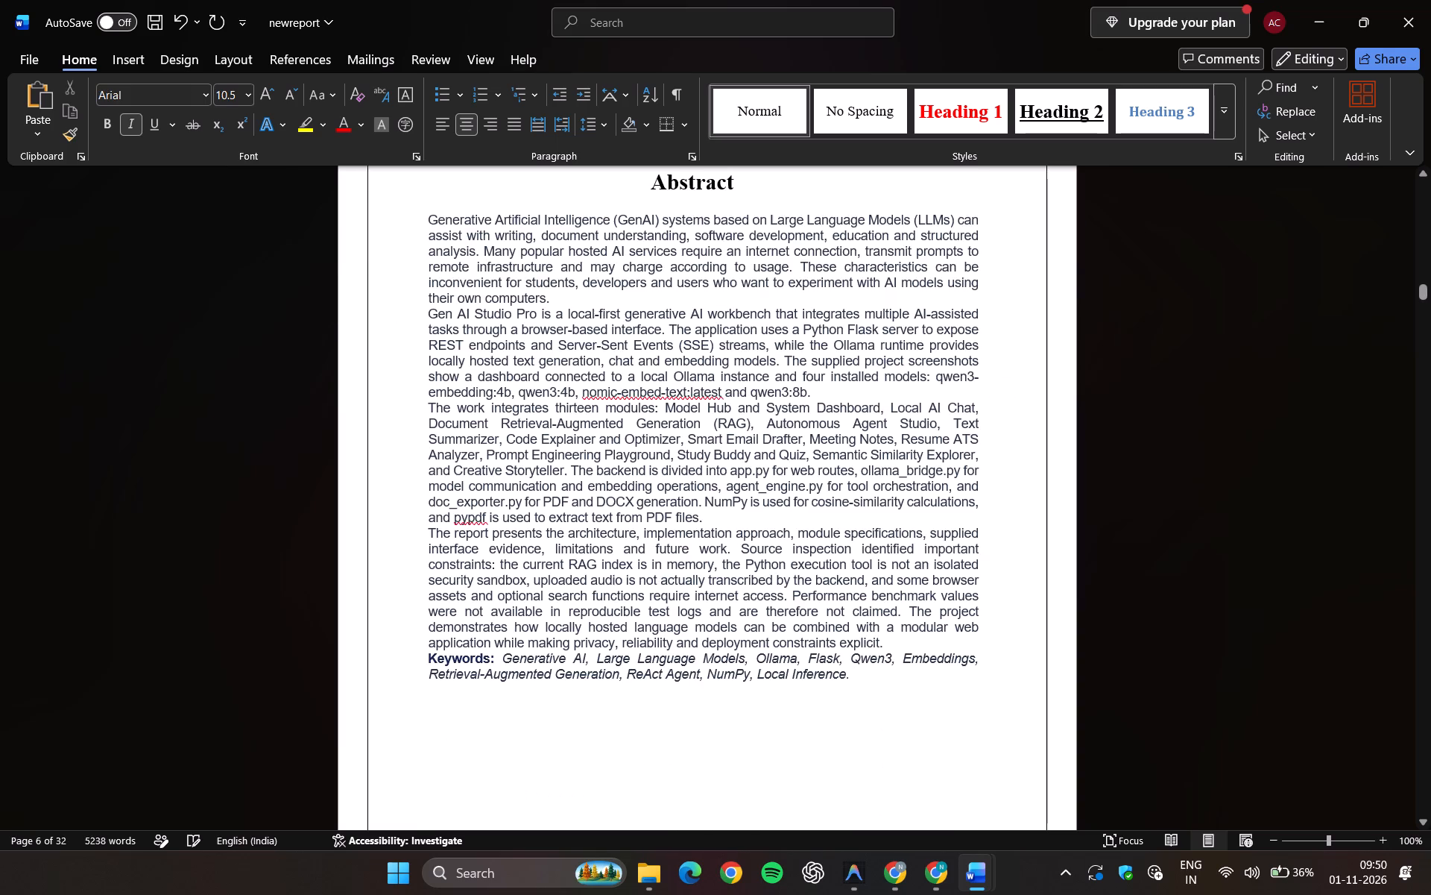
pyautogui.scroll(-2, 591, 501)
pyautogui.scroll(1, 625, 394)
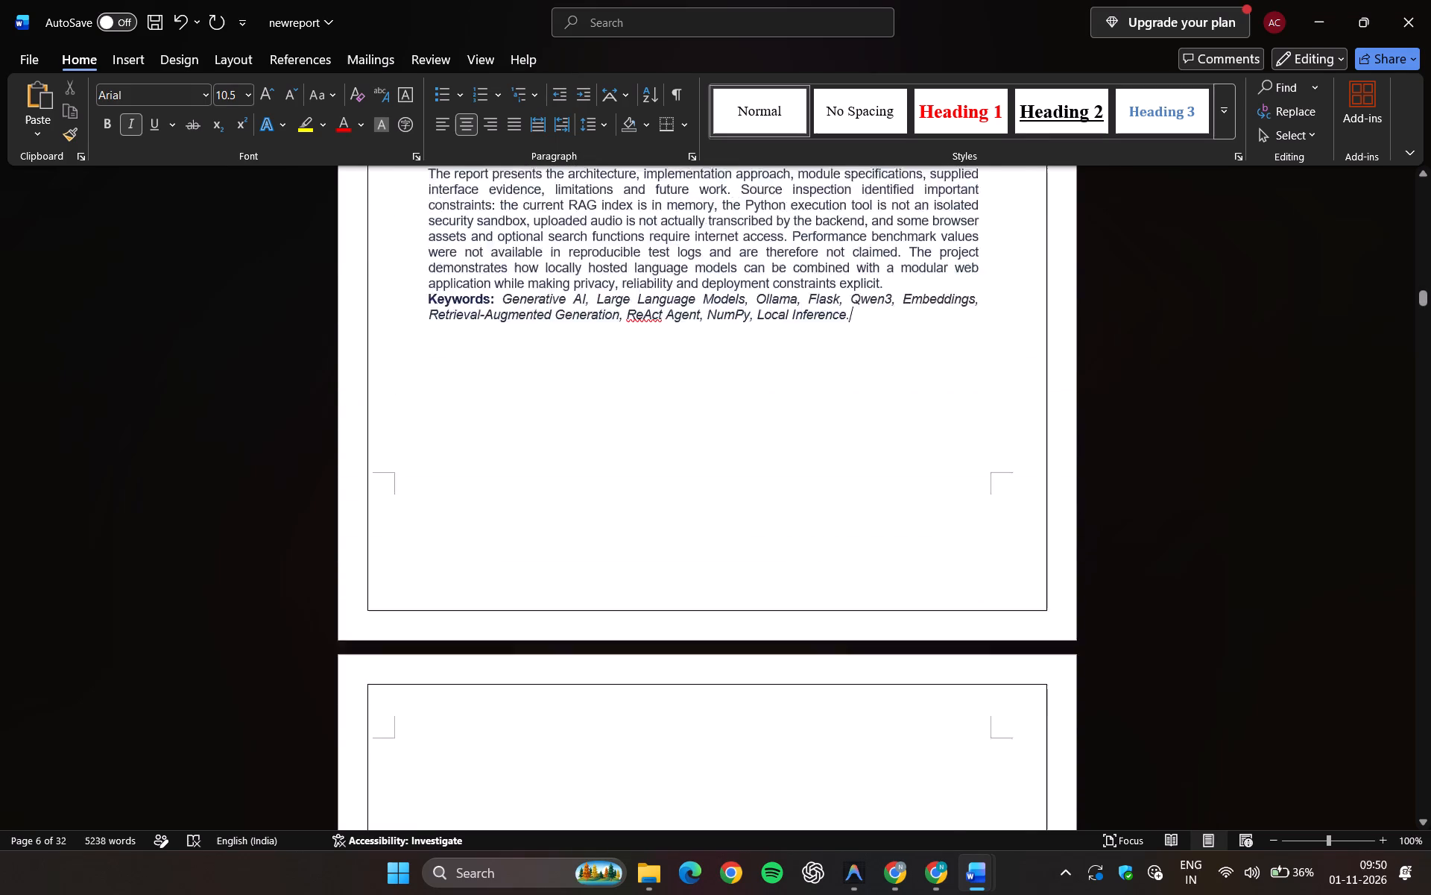
pyautogui.scroll(2, 625, 394)
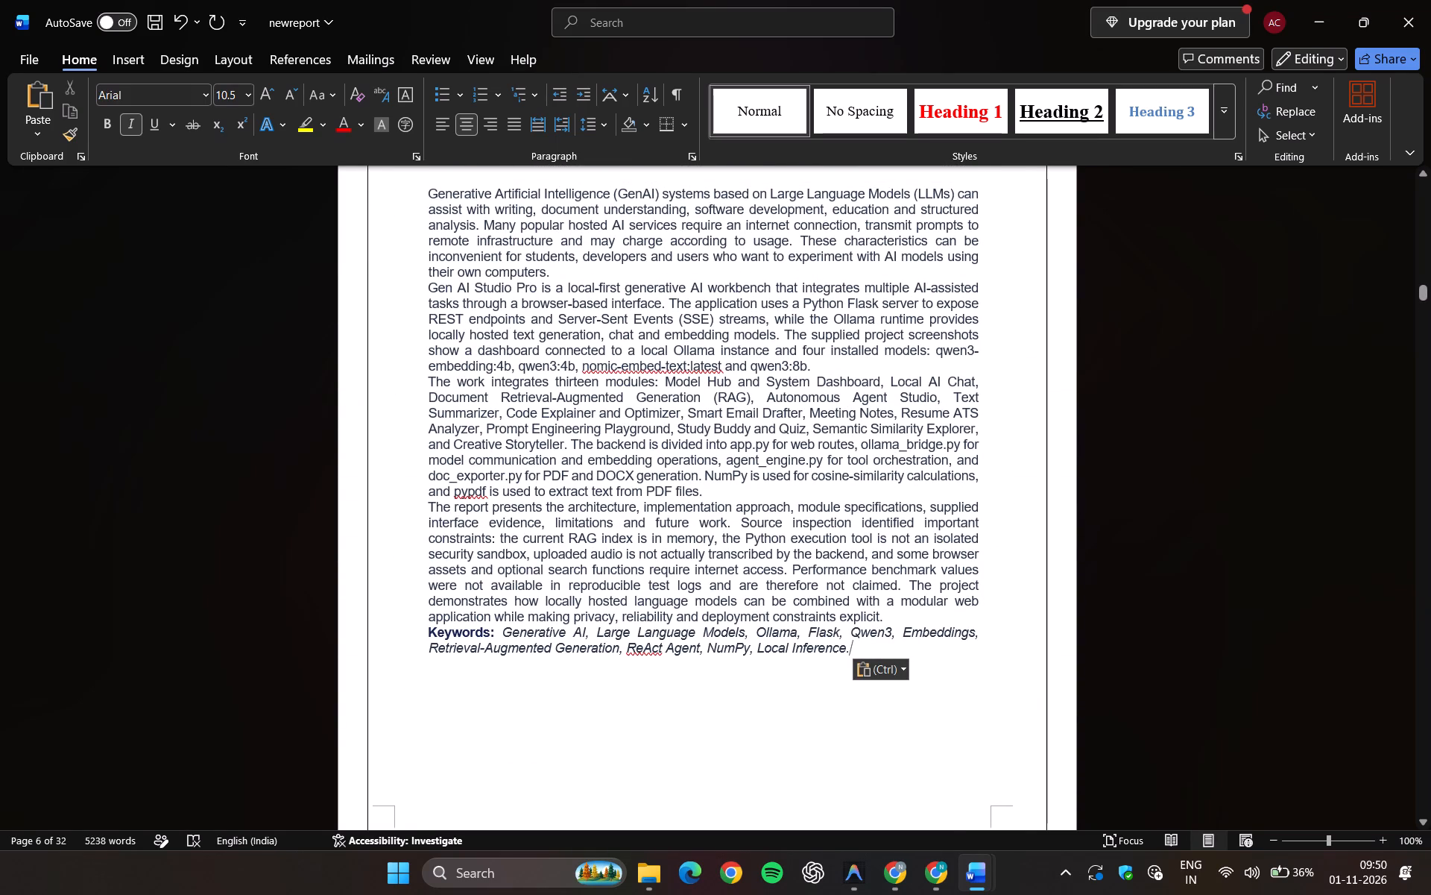
pyautogui.click(896, 611)
pyautogui.press('Return')
pyautogui.press('Return')
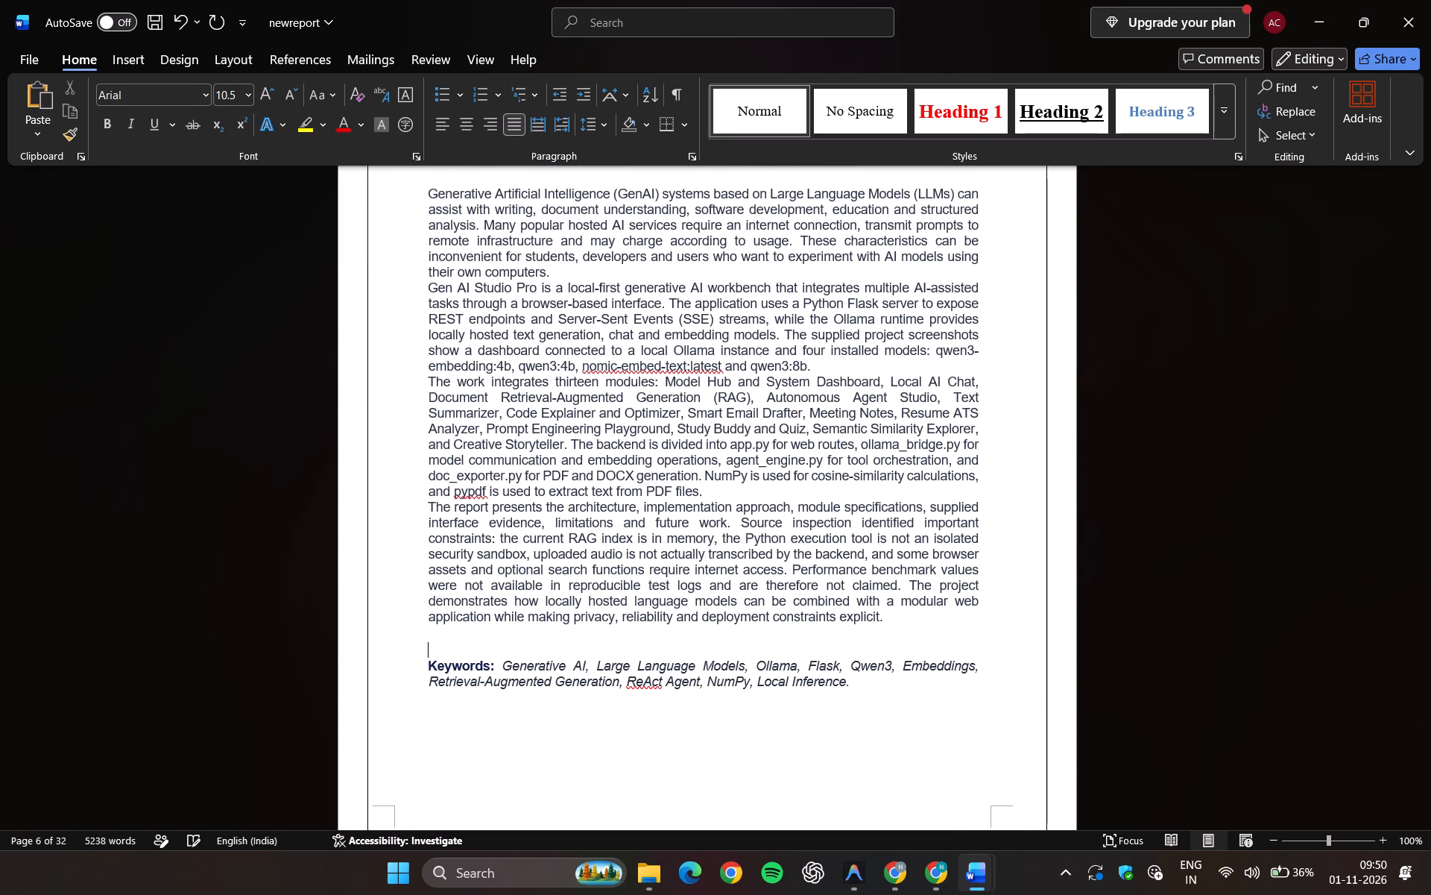
# Delete the surplus empty lines above the index table on the page following the Abstract.
pyautogui.scroll(1, 896, 611)
pyautogui.scroll(-1, 896, 611)
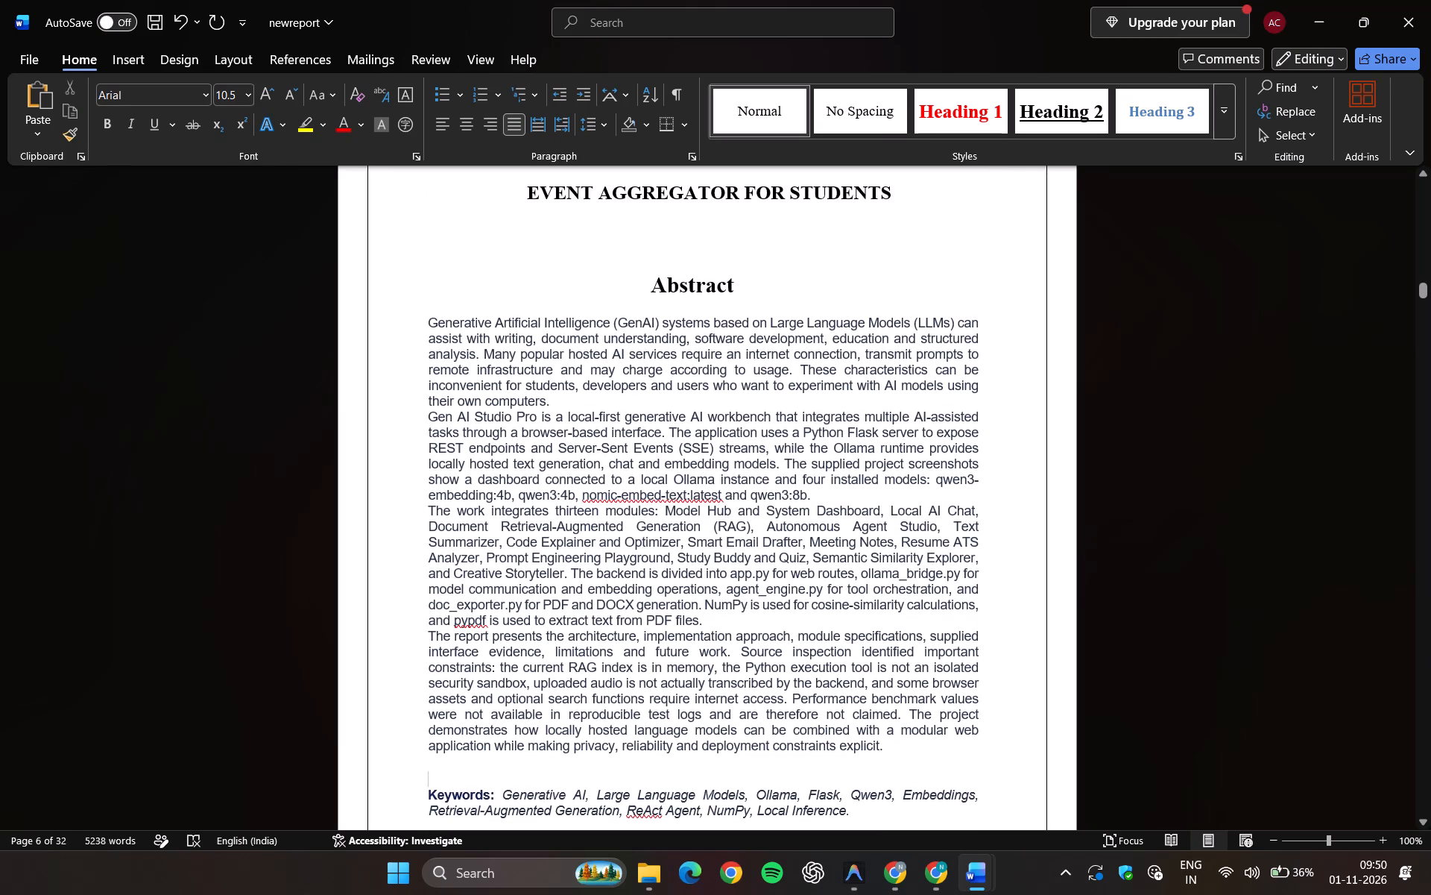
pyautogui.scroll(-2, 581, 405)
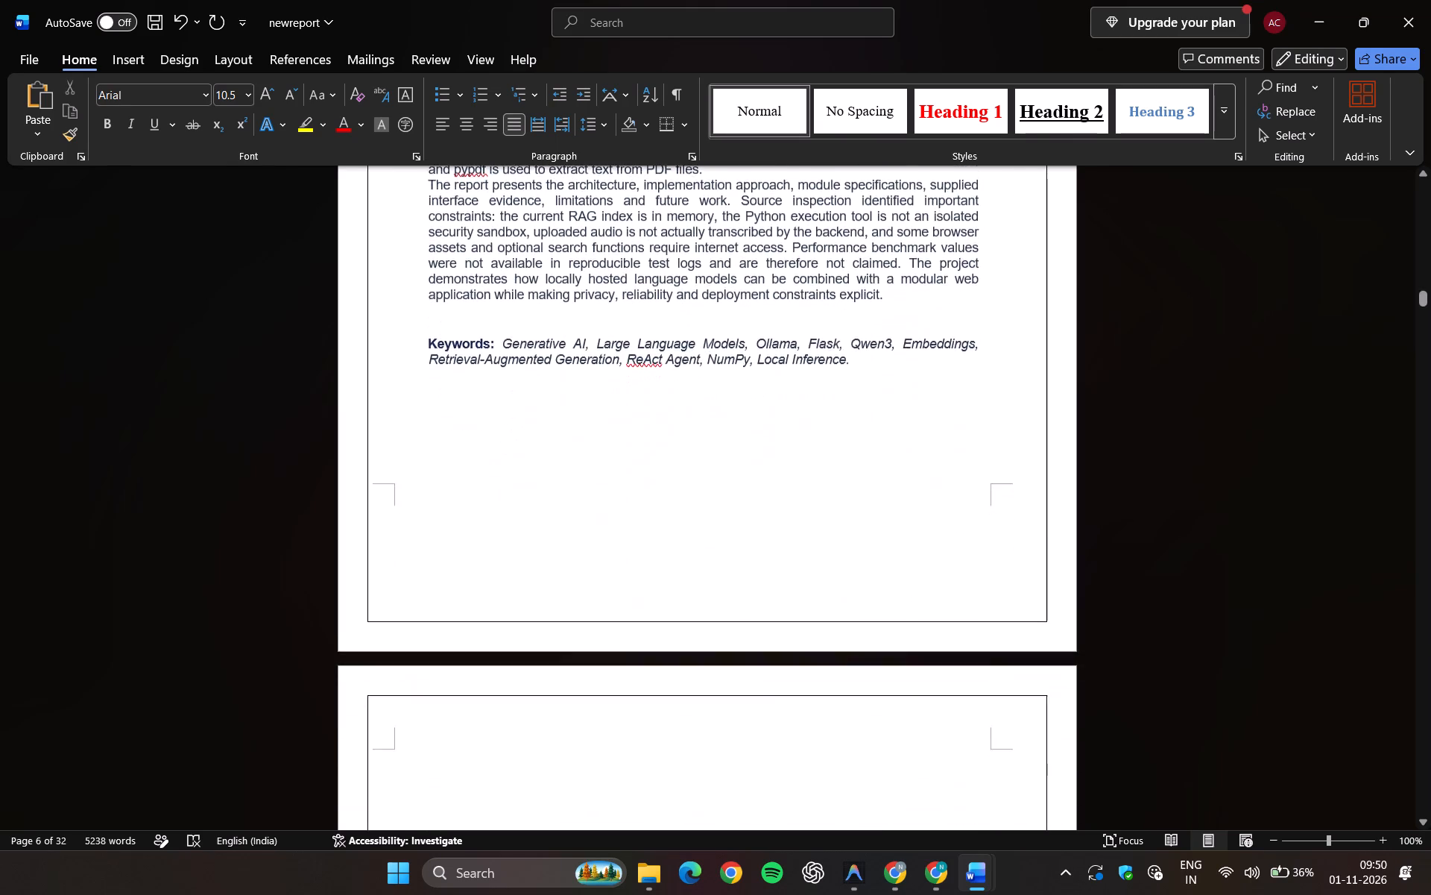
pyautogui.scroll(-2, 581, 405)
pyautogui.click(527, 421)
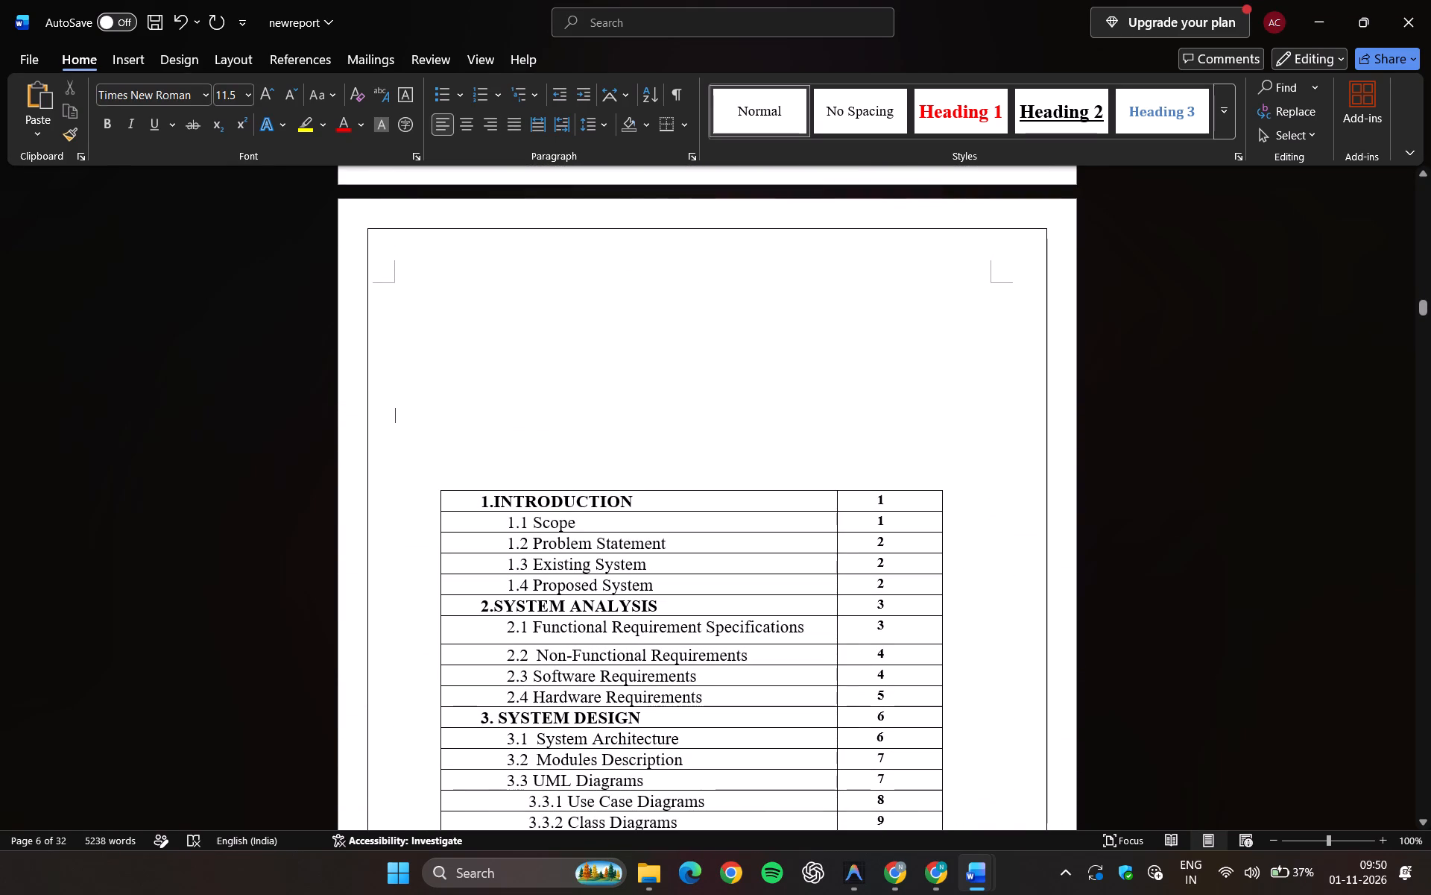
pyautogui.press('BackSpace')
pyautogui.press('BackSpace')
pyautogui.press('BackSpace')
pyautogui.press('BackSpace')
pyautogui.press('BackSpace')
pyautogui.press('BackSpace')
pyautogui.press('BackSpace')
pyautogui.press('BackSpace')
pyautogui.press('BackSpace')
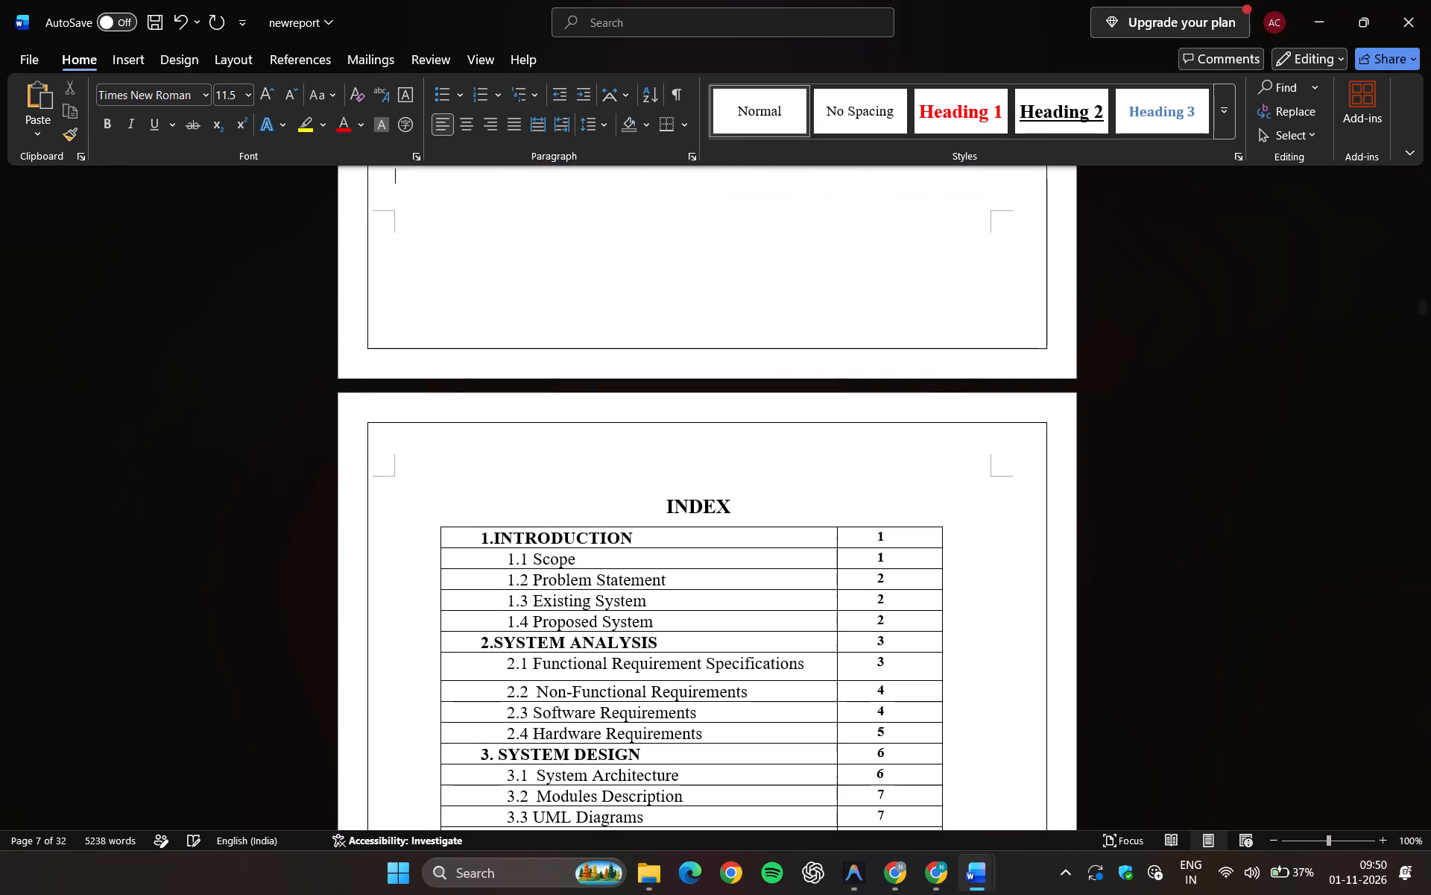
# Compare newreport's INDEX table with the Table of Contents in Gen_AI_Studio_Pro_Major_Project_Report.
pyautogui.scroll(-2, 670, 494)
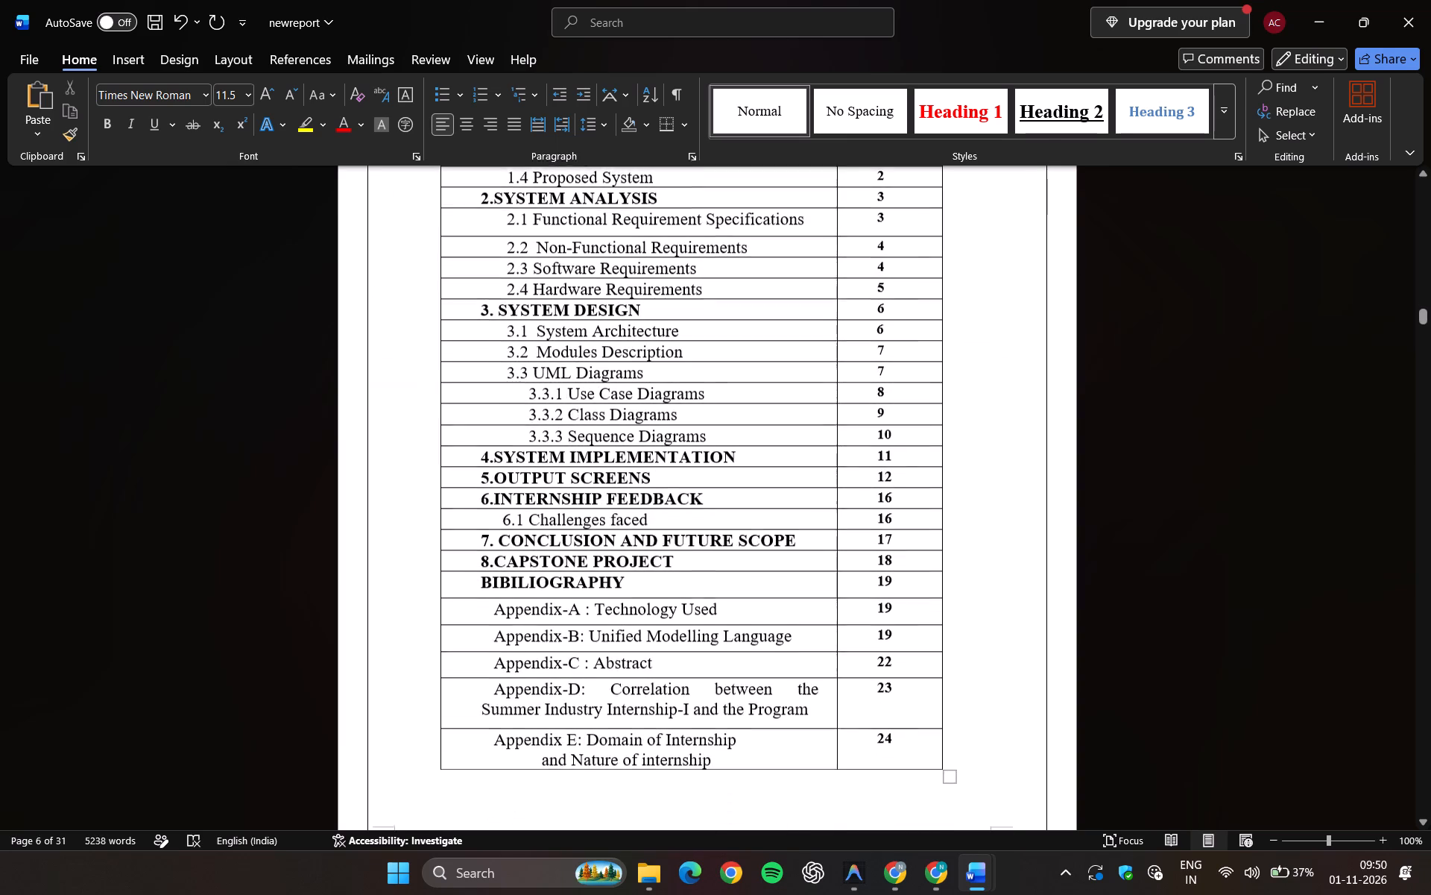
pyautogui.scroll(-1, 670, 494)
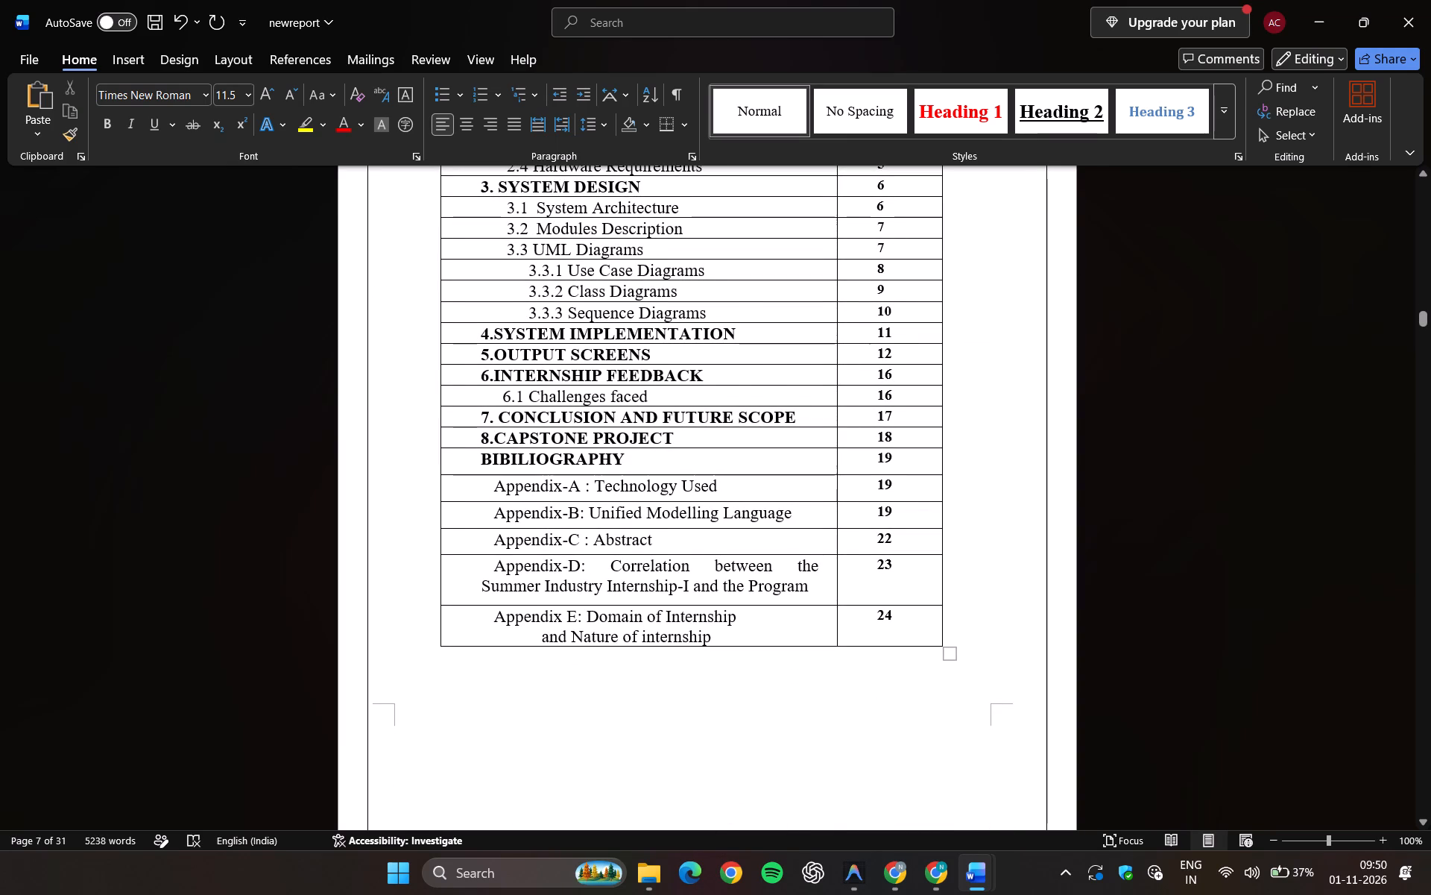
pyautogui.hotkey('alt', 'Tab')
pyautogui.click(616, 483)
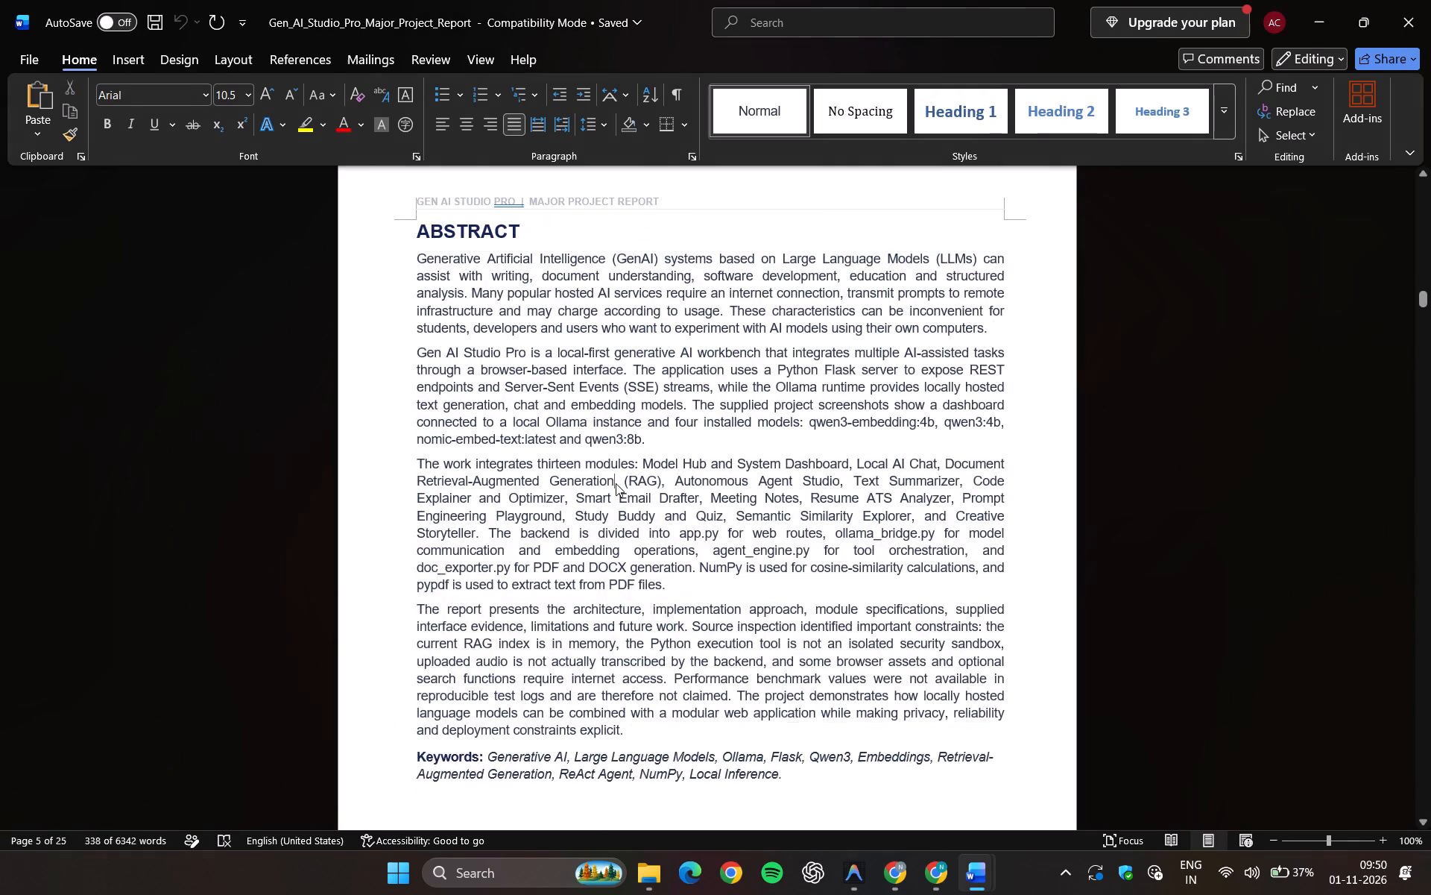
pyautogui.scroll(-3, 616, 483)
pyautogui.scroll(1, 616, 483)
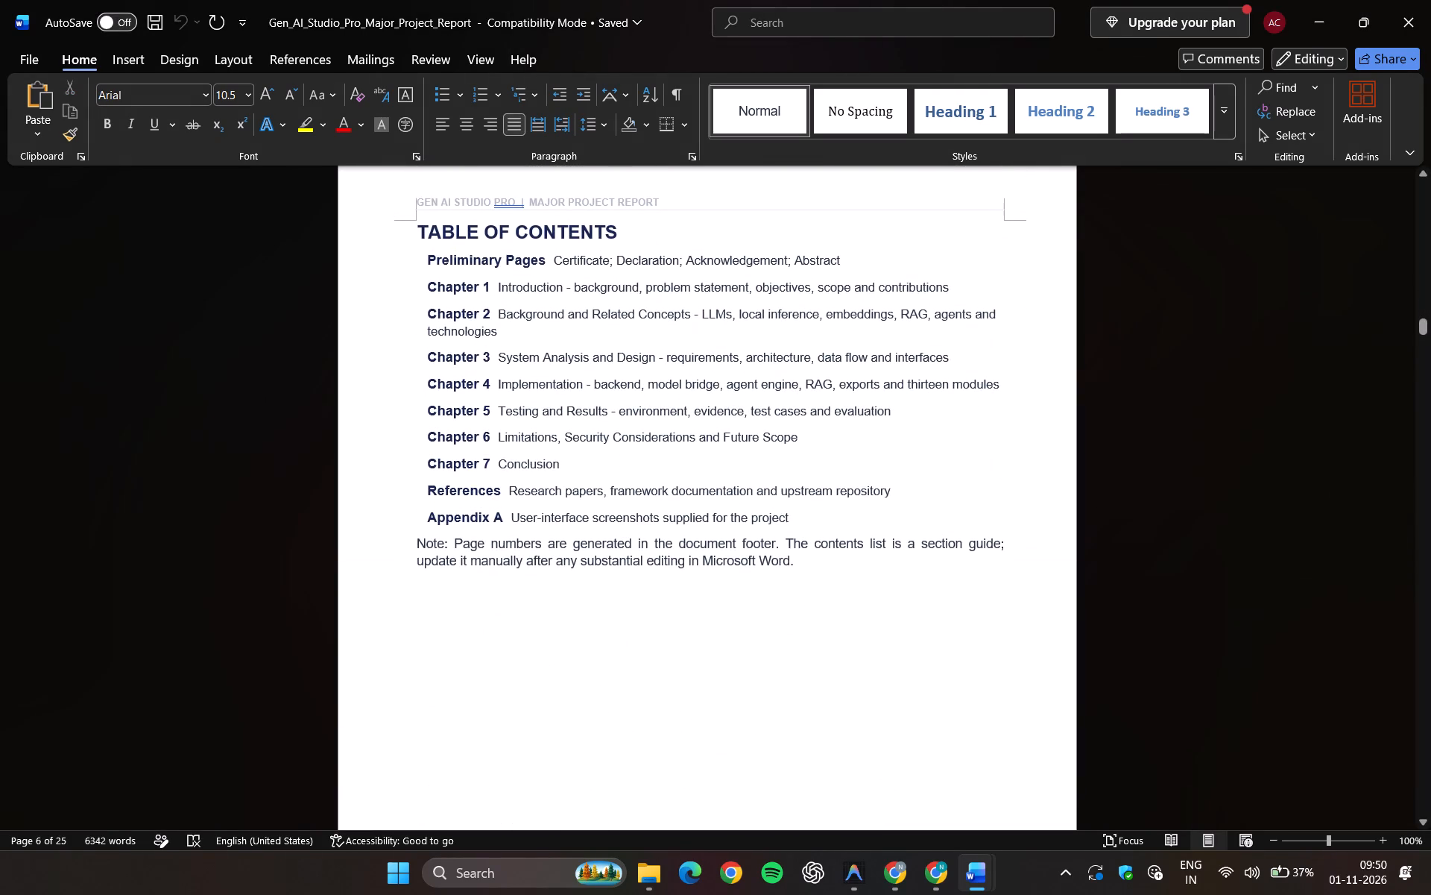
pyautogui.hotkey('alt', 'Tab')
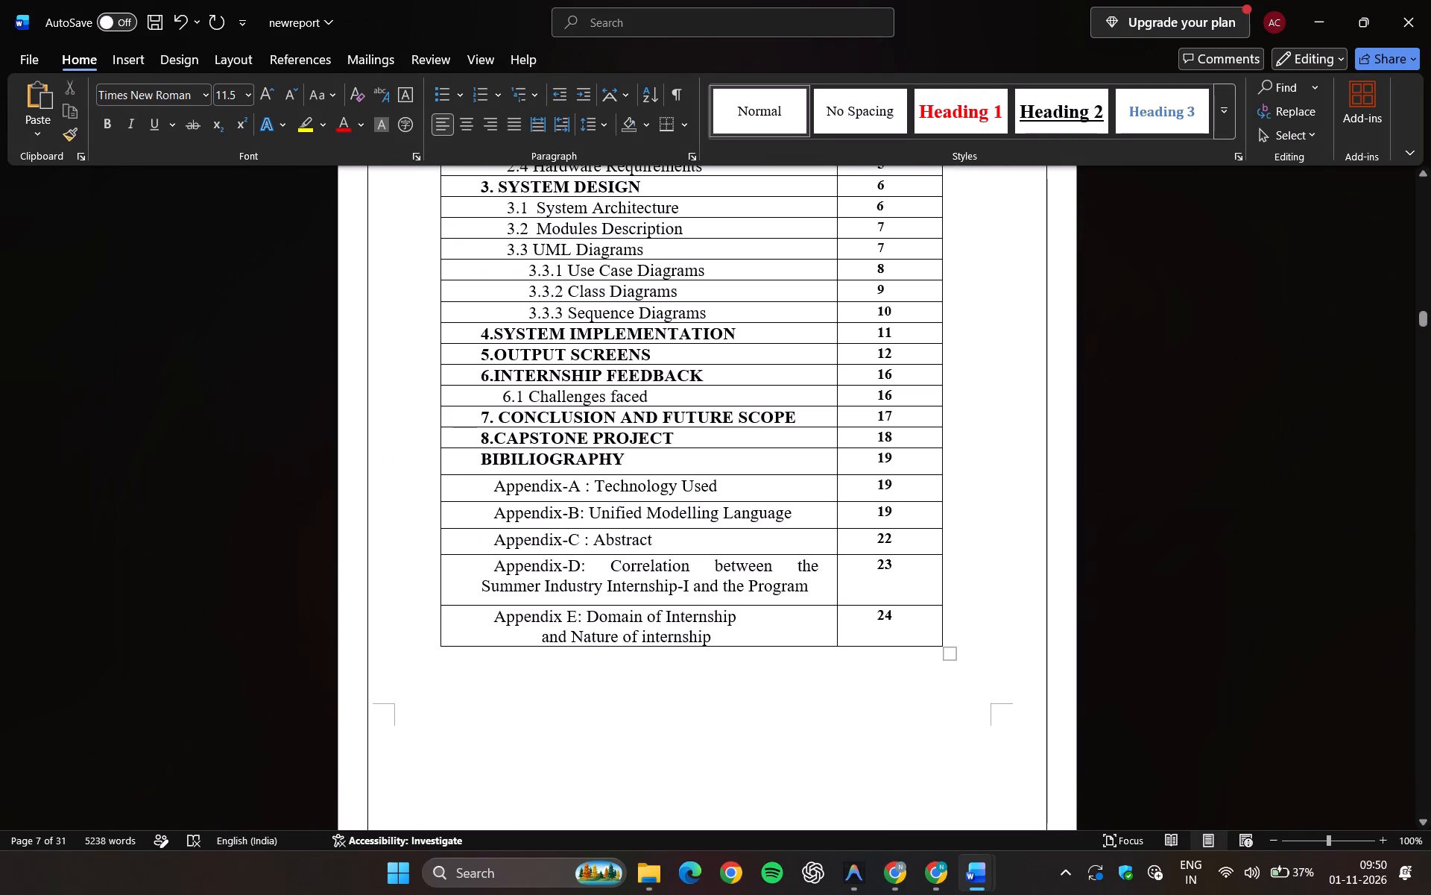
pyautogui.scroll(2, 631, 368)
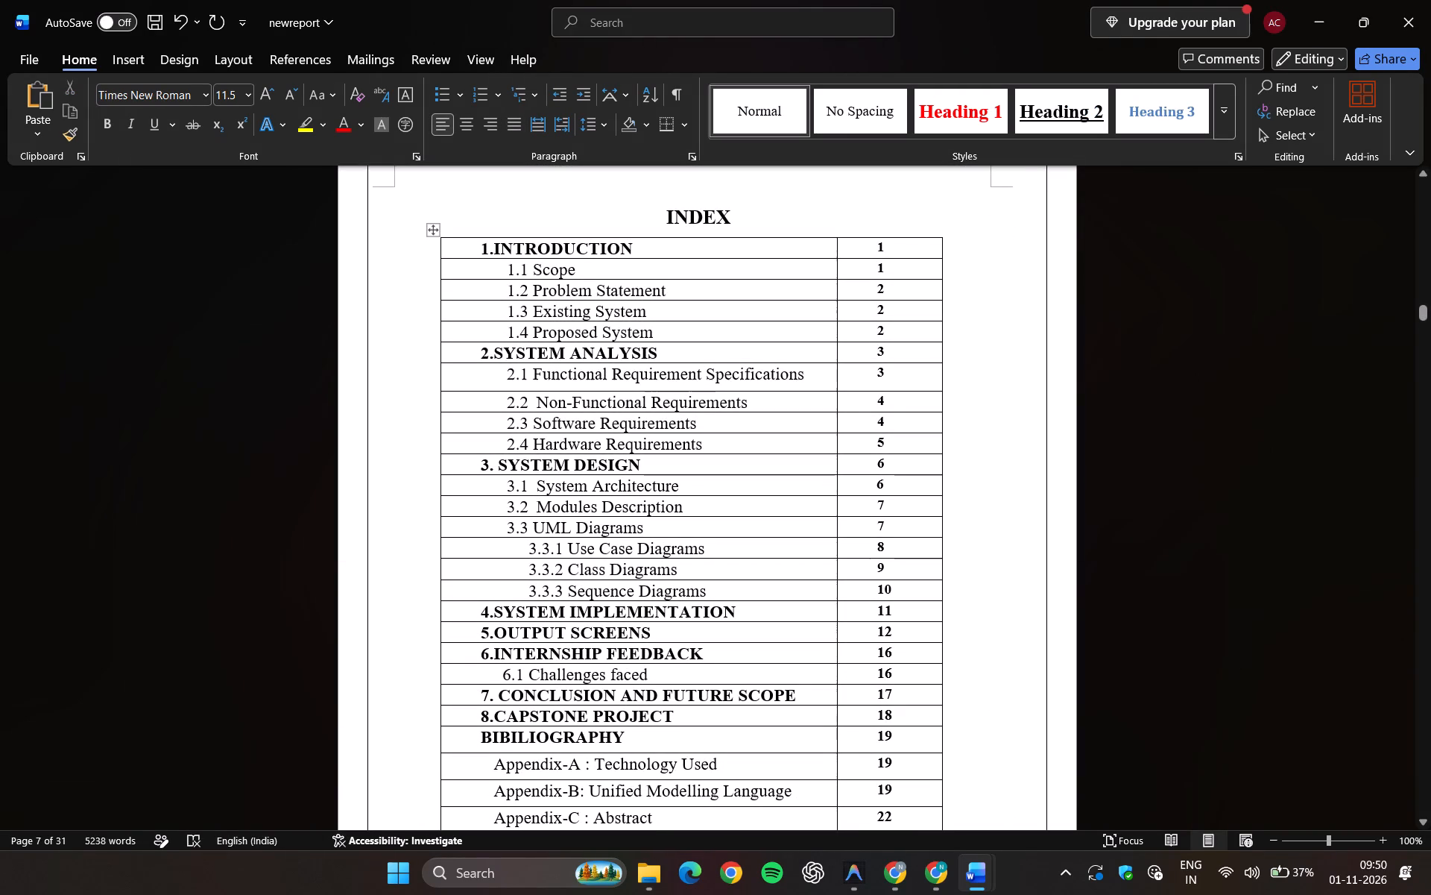
pyautogui.moveTo(669, 219); pyautogui.dragTo(636, 203)
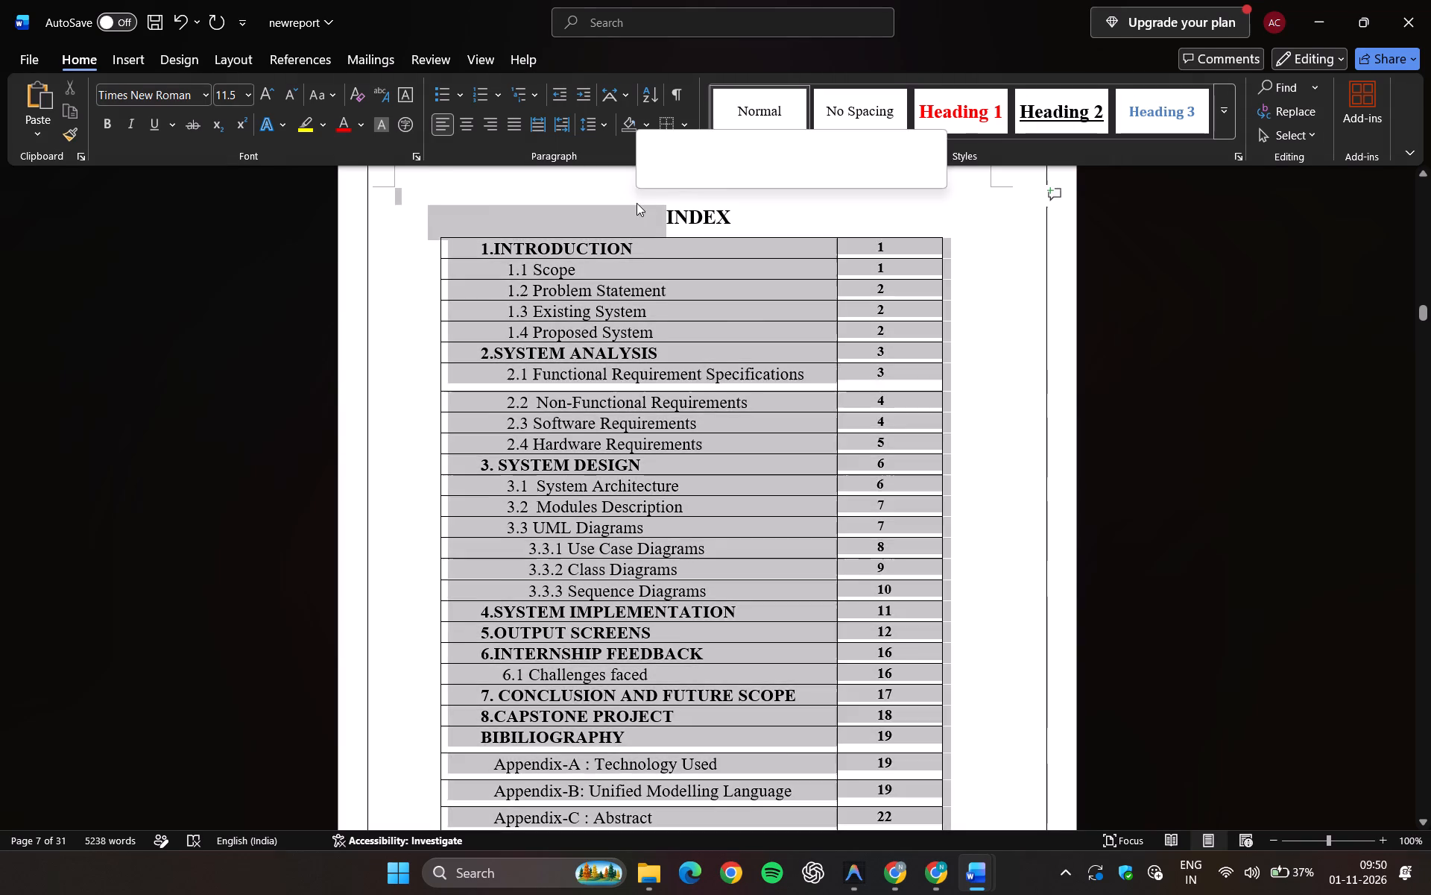
pyautogui.scroll(-4, 636, 203)
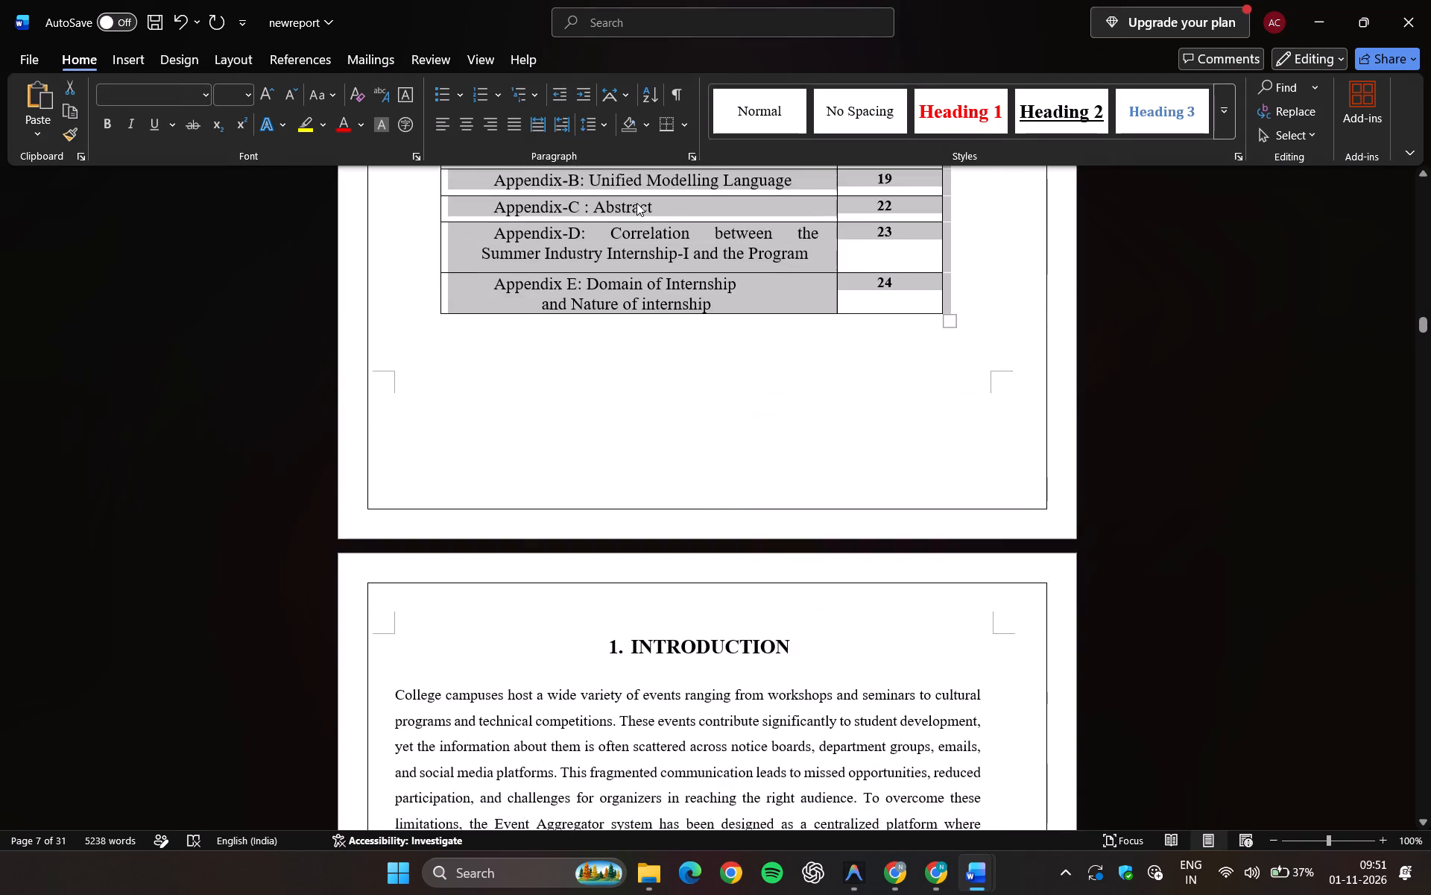
pyautogui.click(753, 311)
# Compare the opening of newreport's Introduction chapter with Chapters 1 and 2 of Gen_AI_Studio_Pro_Major_Project_Report.
pyautogui.scroll(-1, 690, 446)
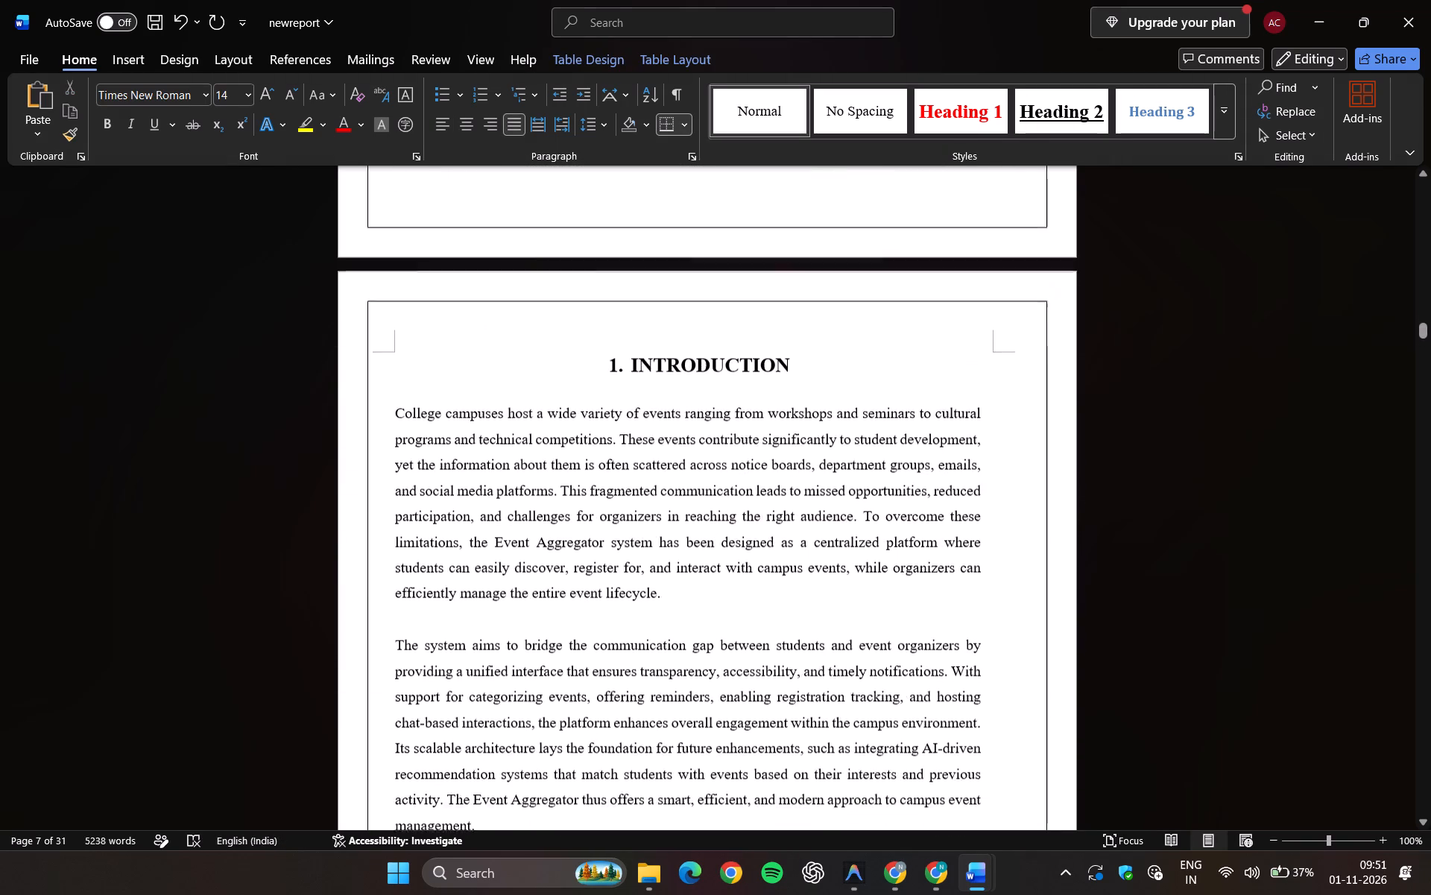
pyautogui.scroll(-2, 690, 446)
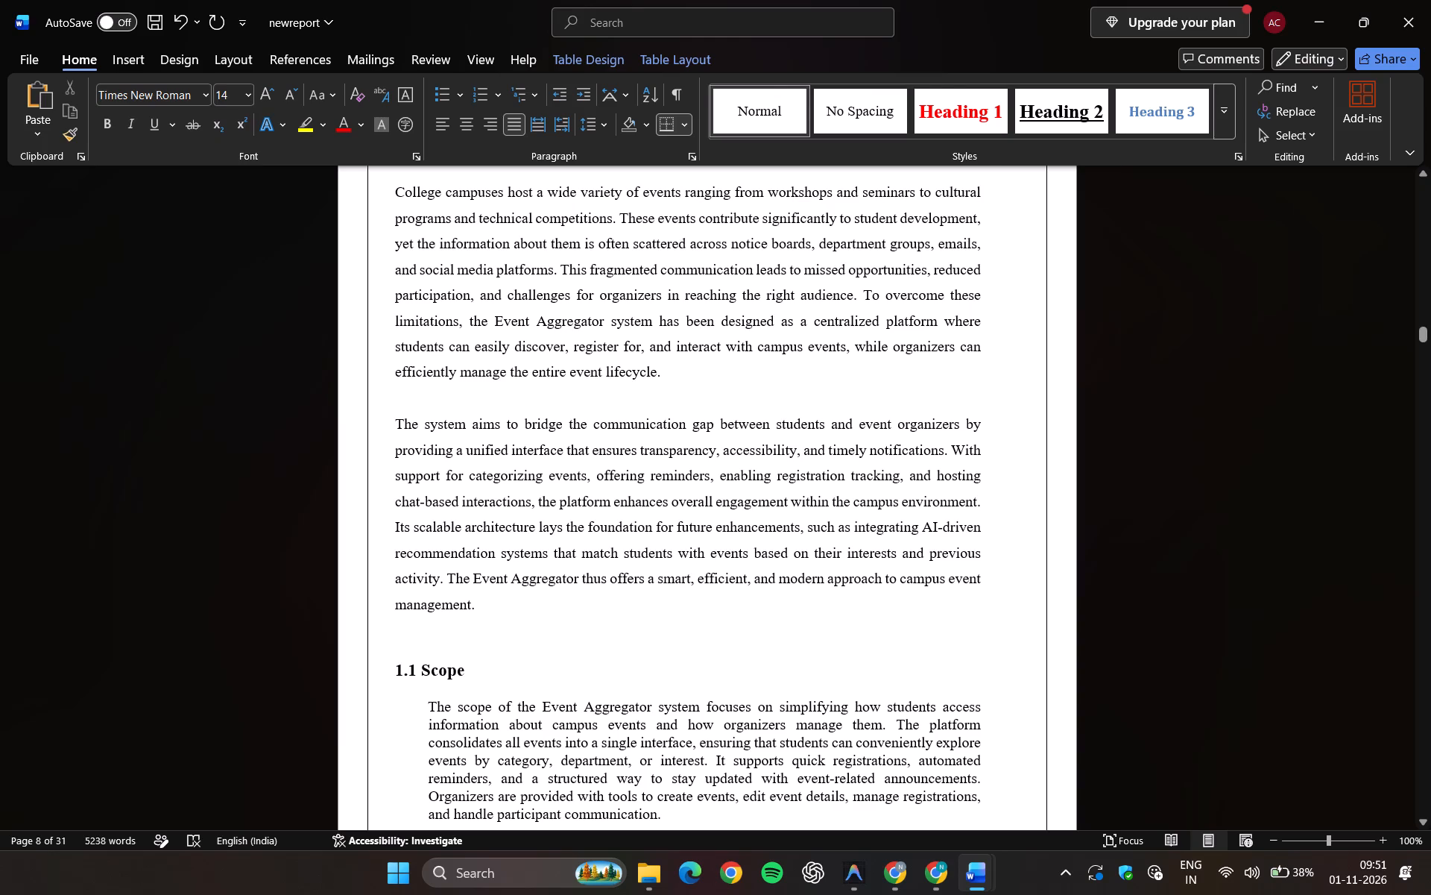
pyautogui.hotkey('alt', 'Tab')
pyautogui.scroll(-4, 634, 433)
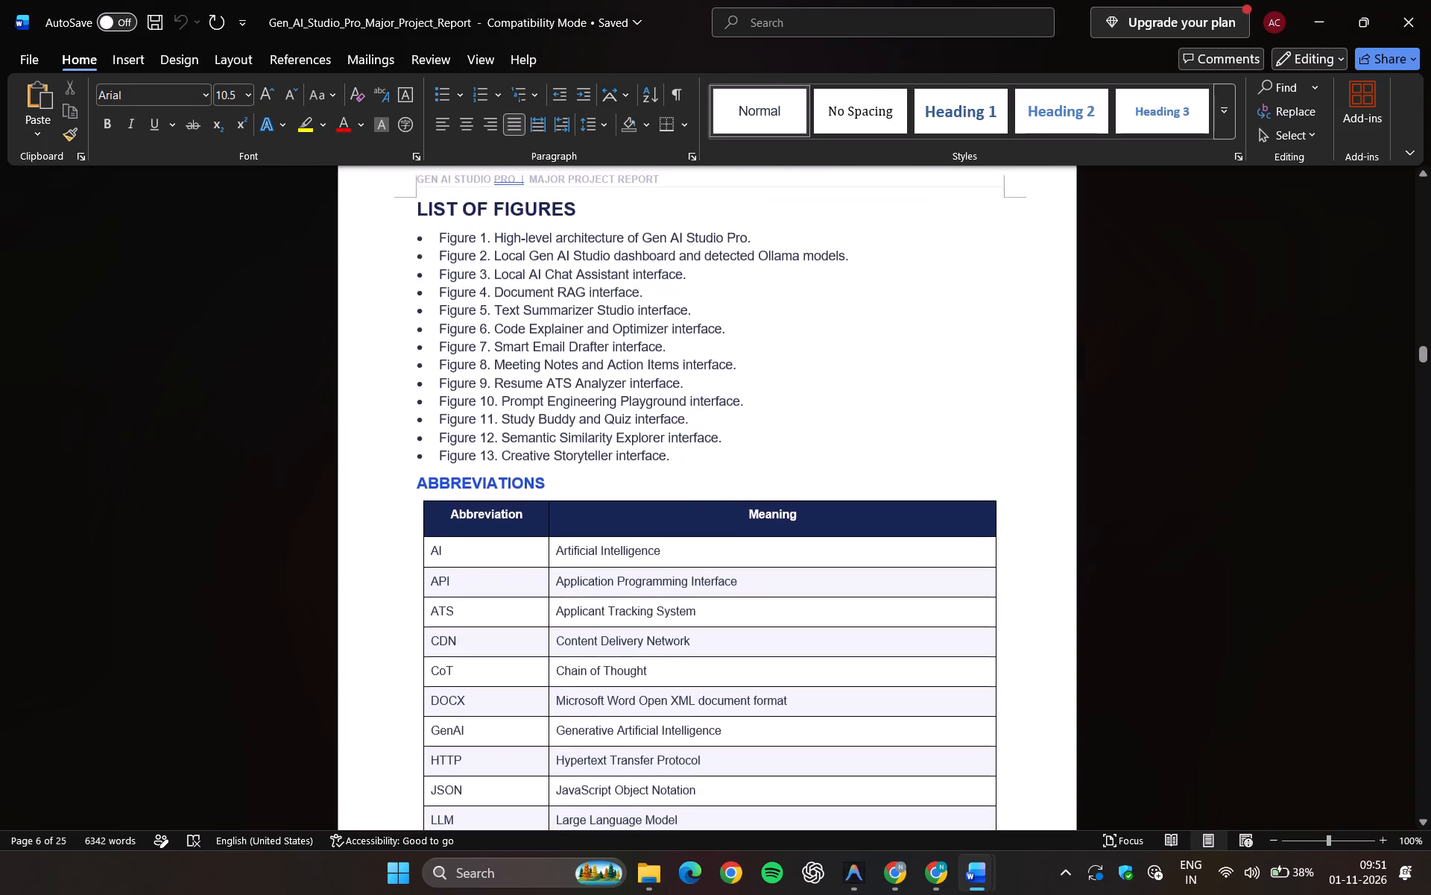
pyautogui.scroll(-3, 634, 433)
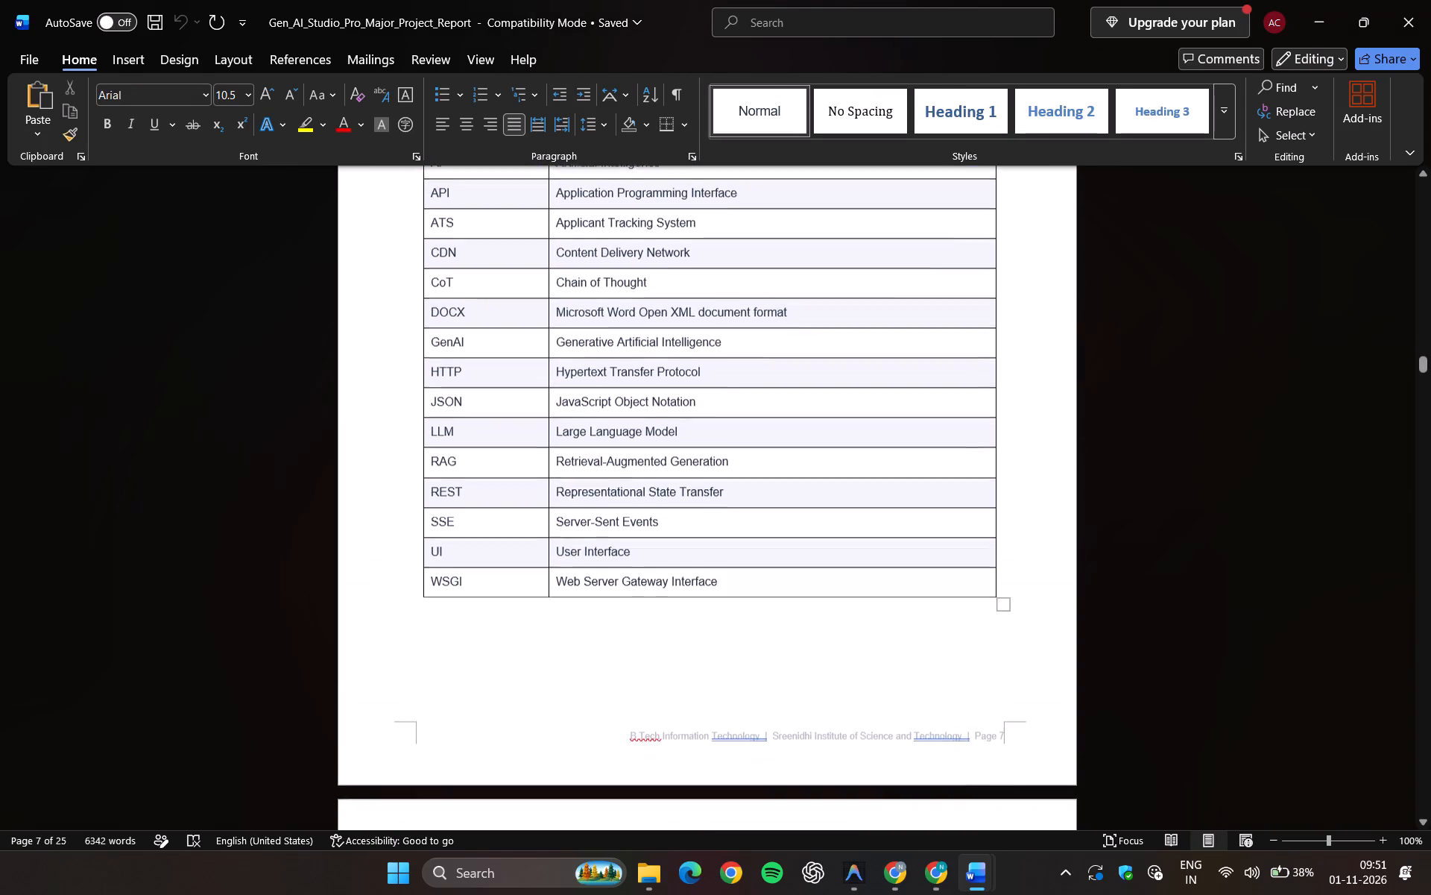
pyautogui.scroll(-2, 634, 433)
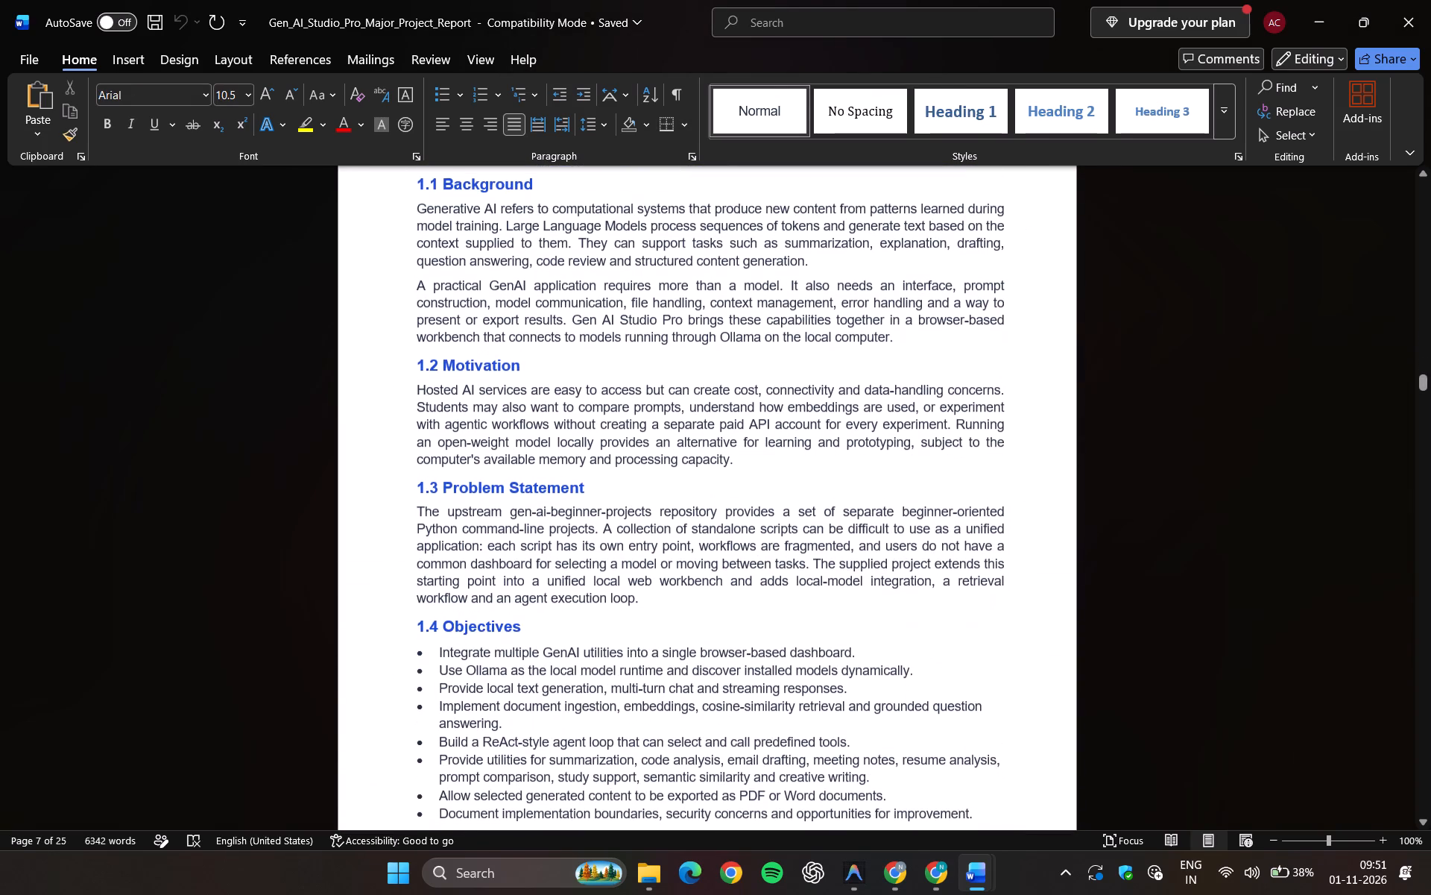
pyautogui.scroll(-1, 634, 433)
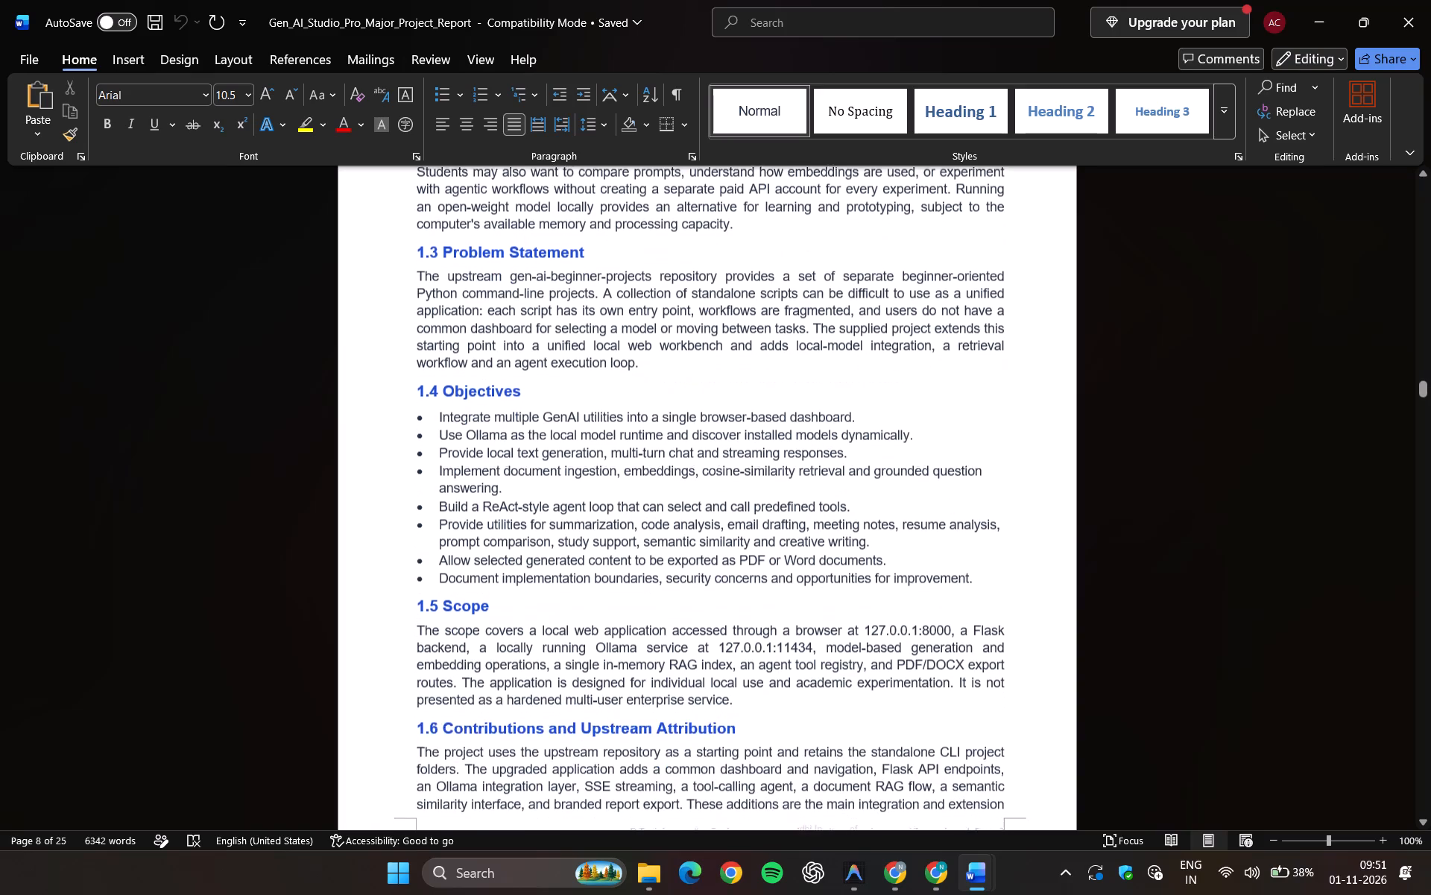
pyautogui.scroll(-2, 634, 433)
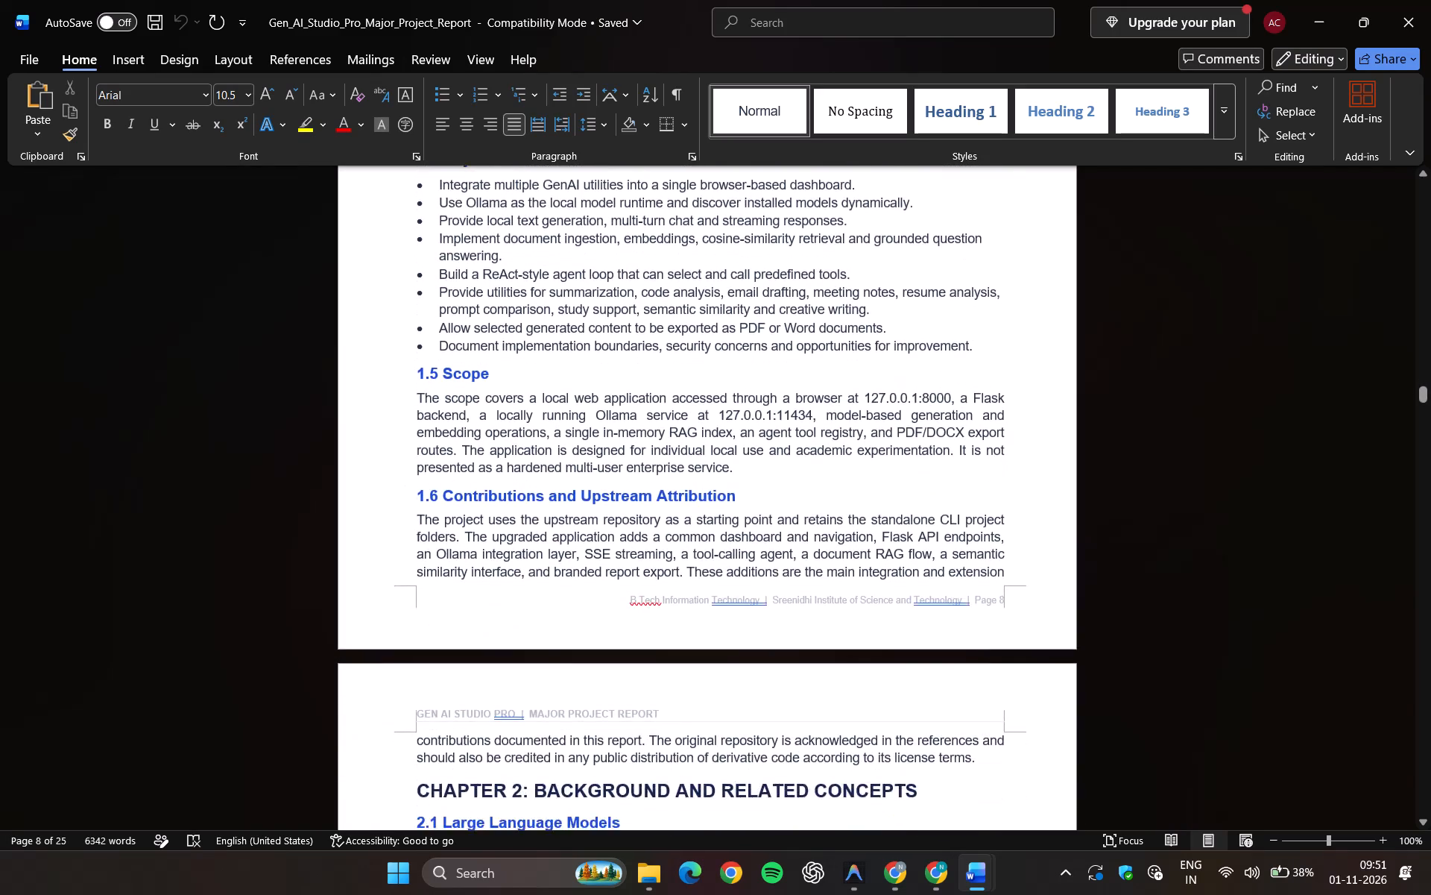
pyautogui.scroll(-2, 634, 433)
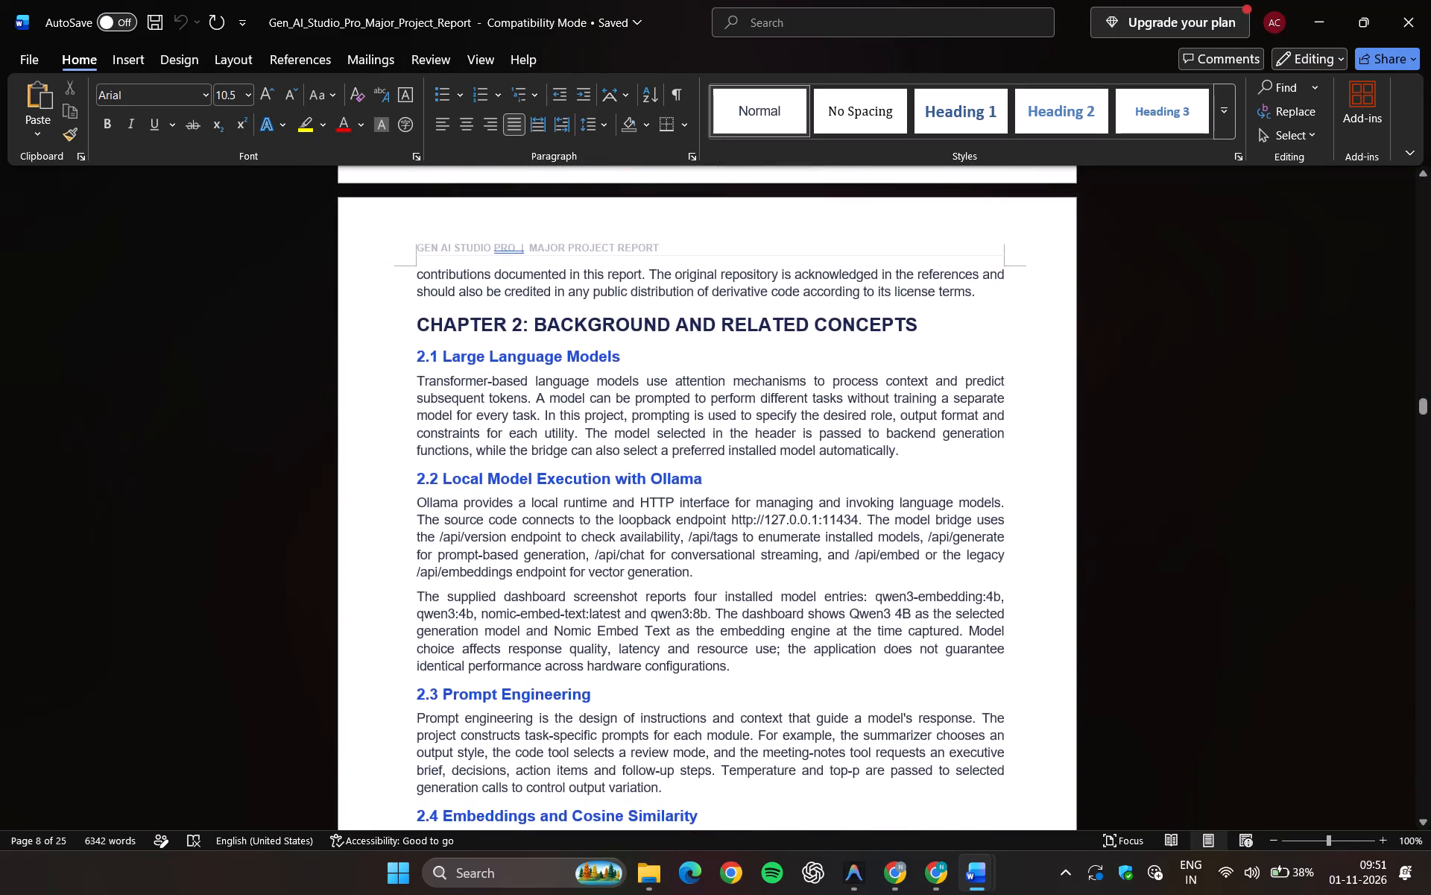
pyautogui.scroll(3, 634, 433)
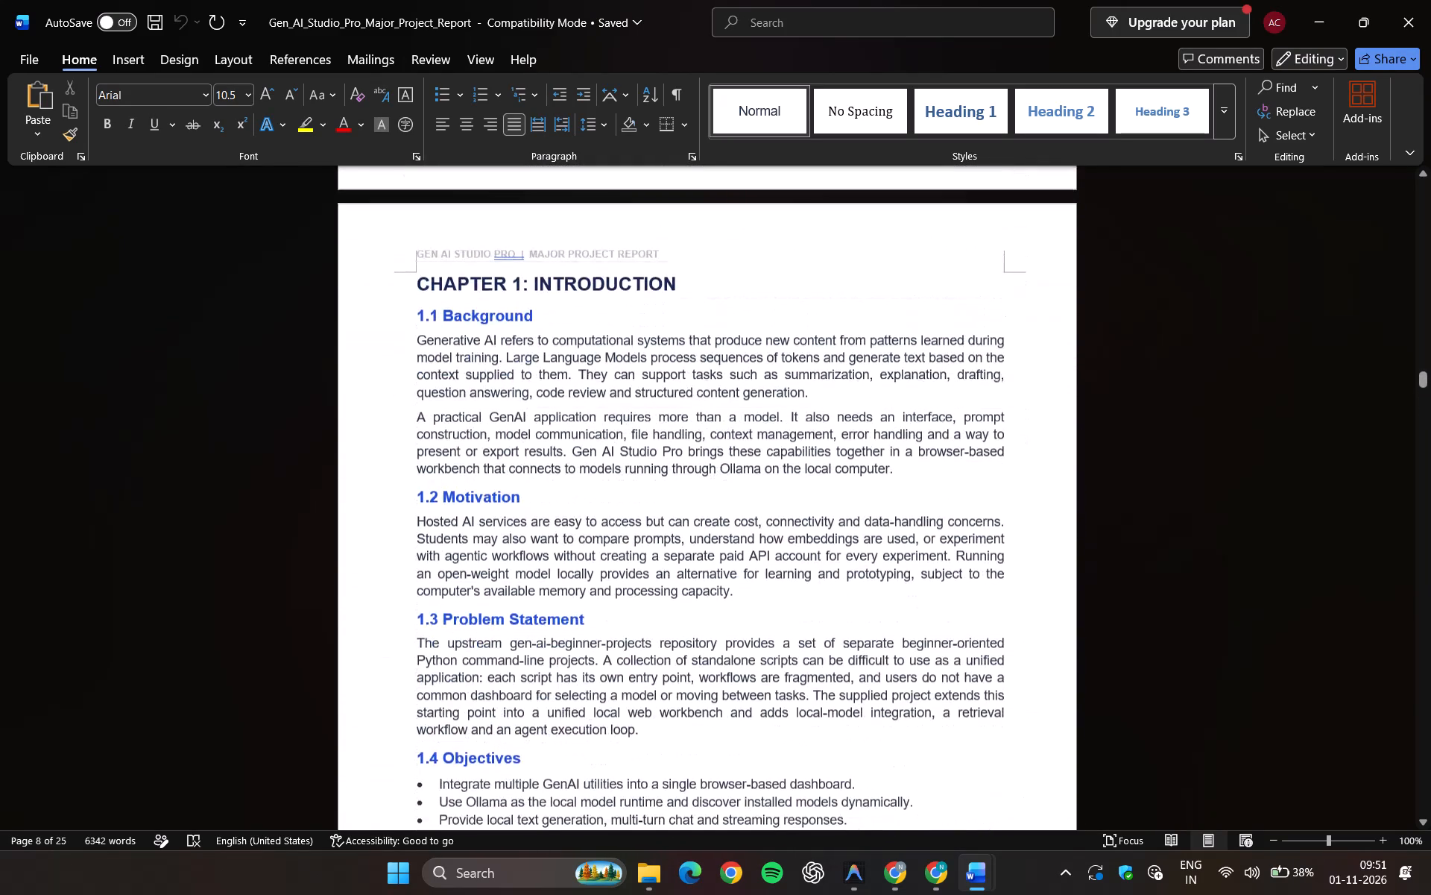
pyautogui.hotkey('alt', 'Tab')
pyautogui.scroll(1, 596, 527)
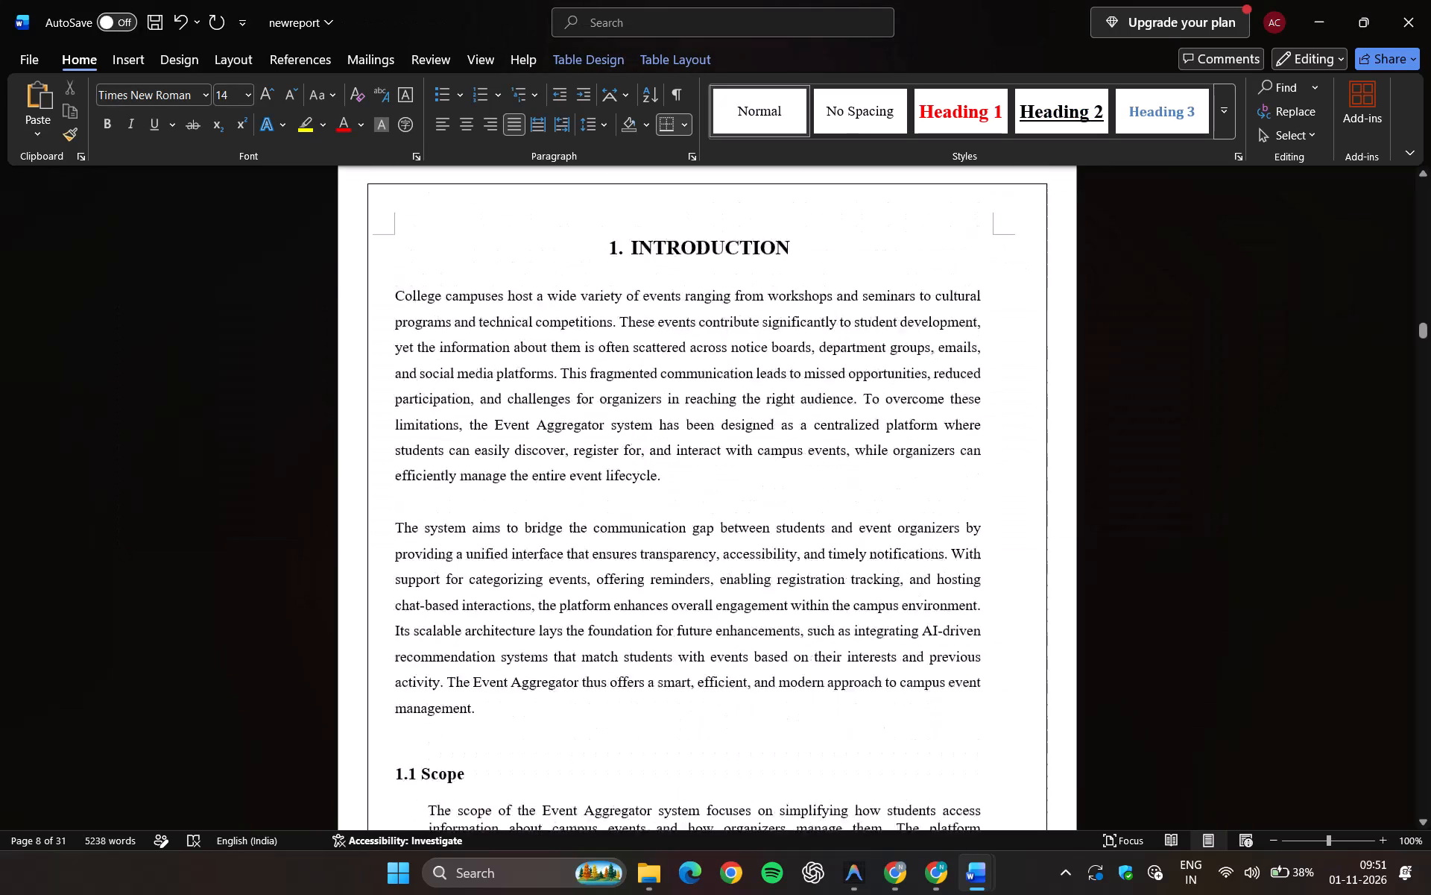
pyautogui.scroll(1, 596, 527)
pyautogui.scroll(-1, 596, 527)
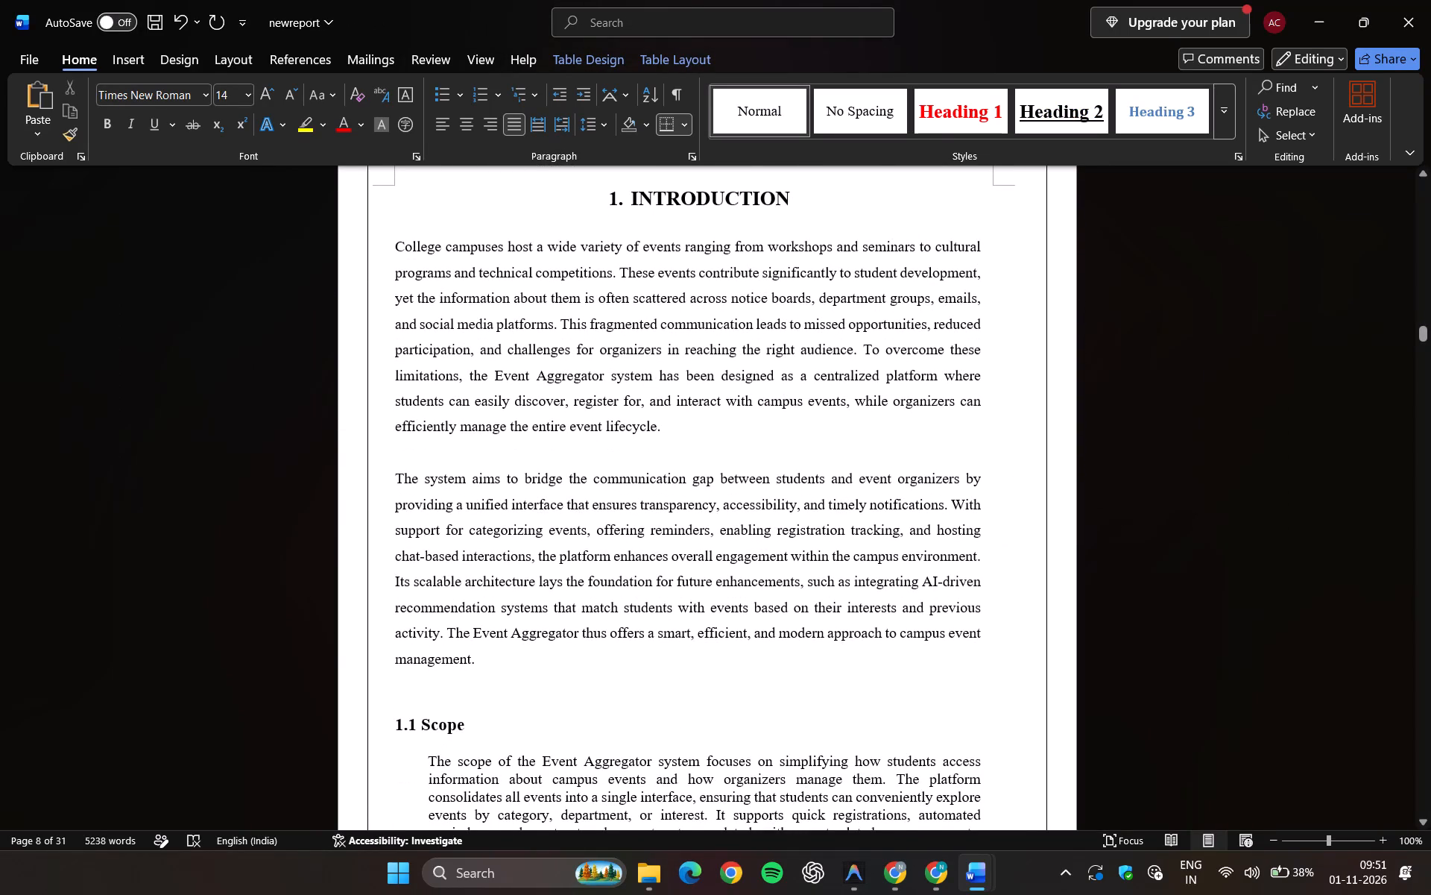
pyautogui.hotkey('alt', 'Tab')
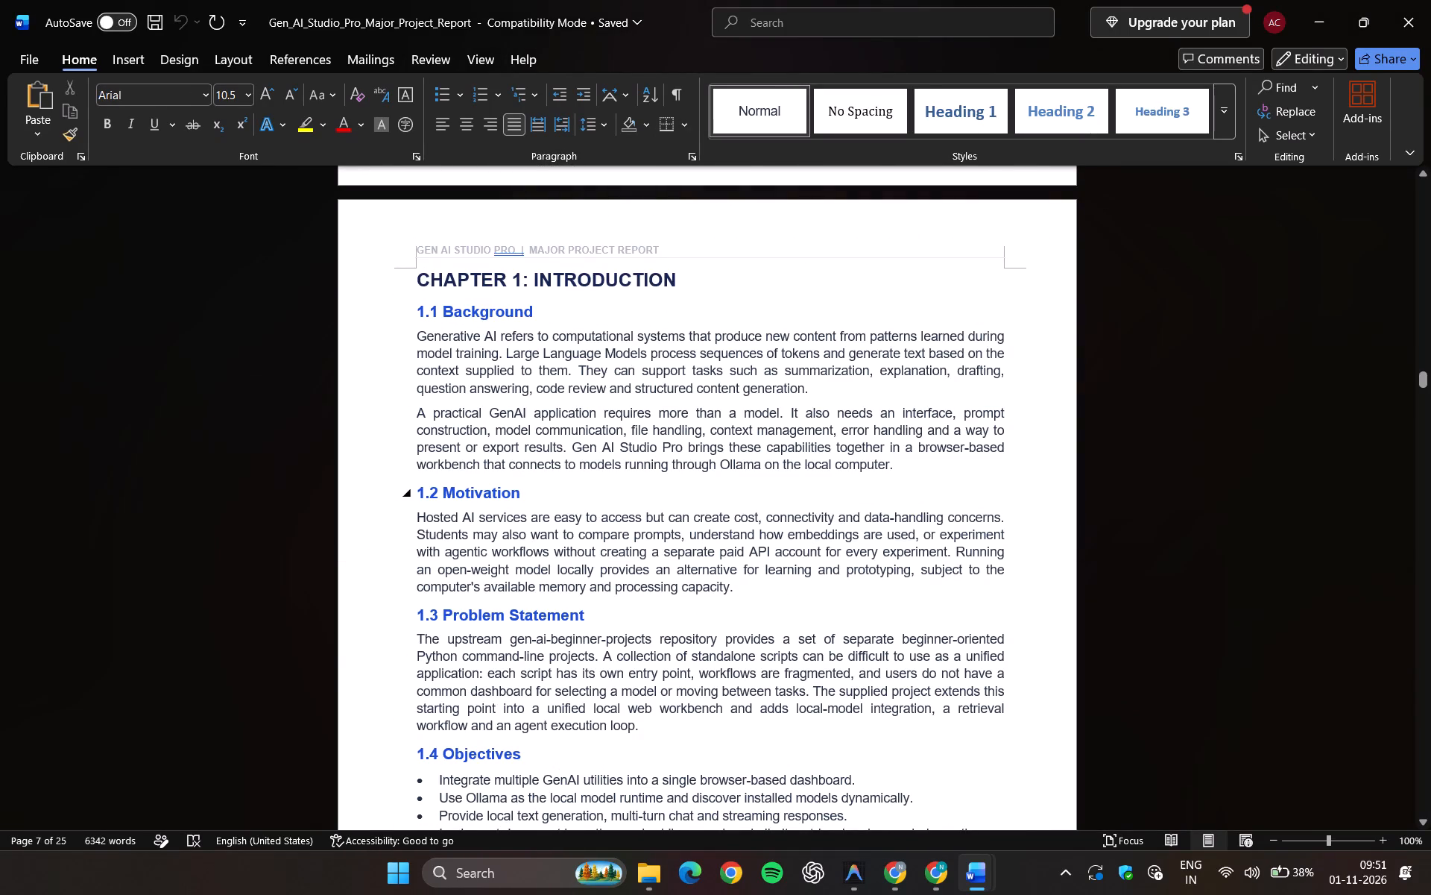
pyautogui.hotkey('alt', 'Tab')
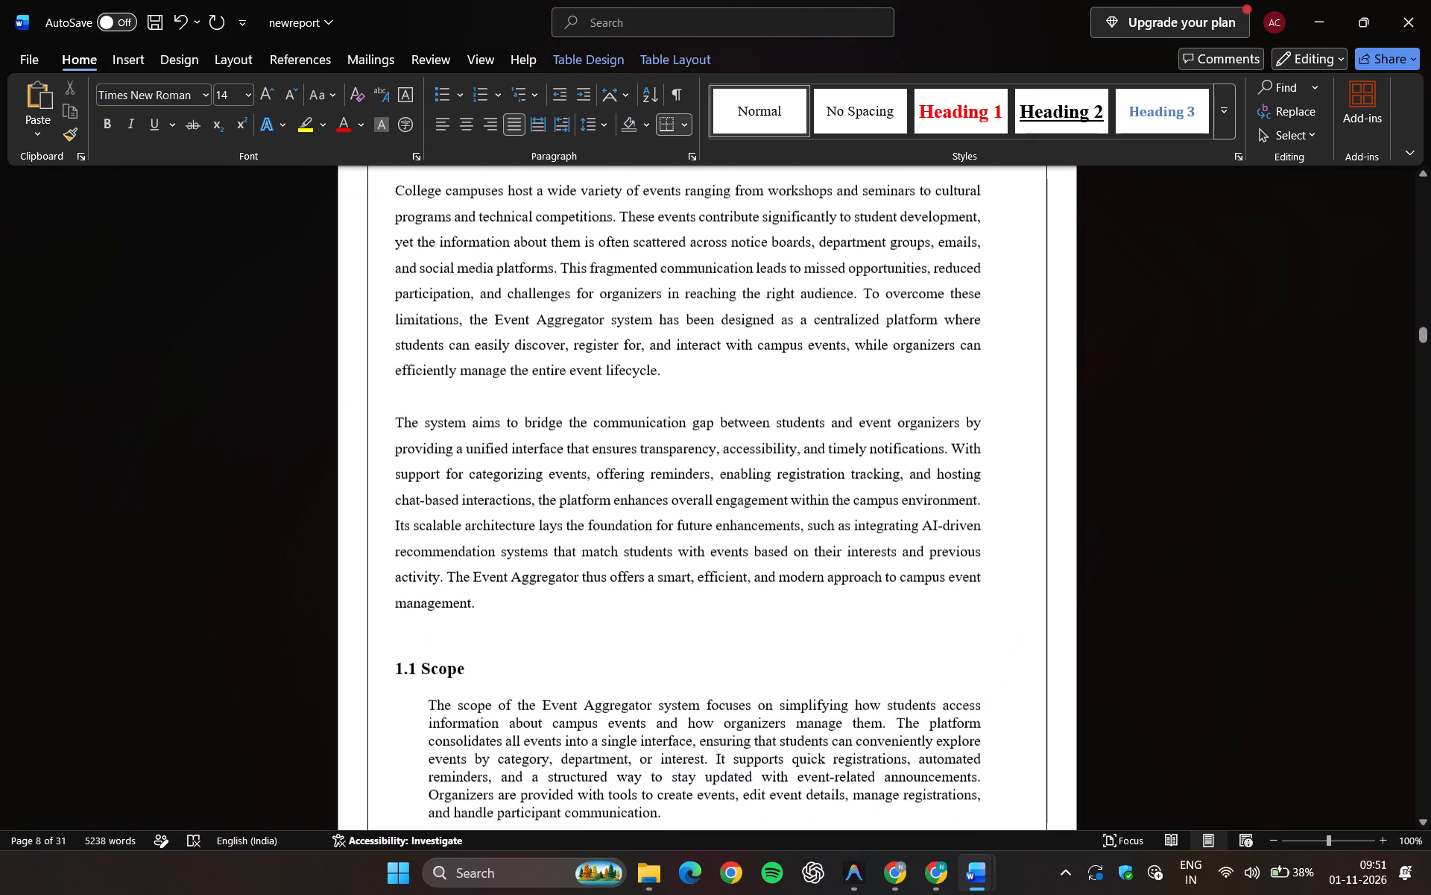
pyautogui.scroll(-2, 551, 469)
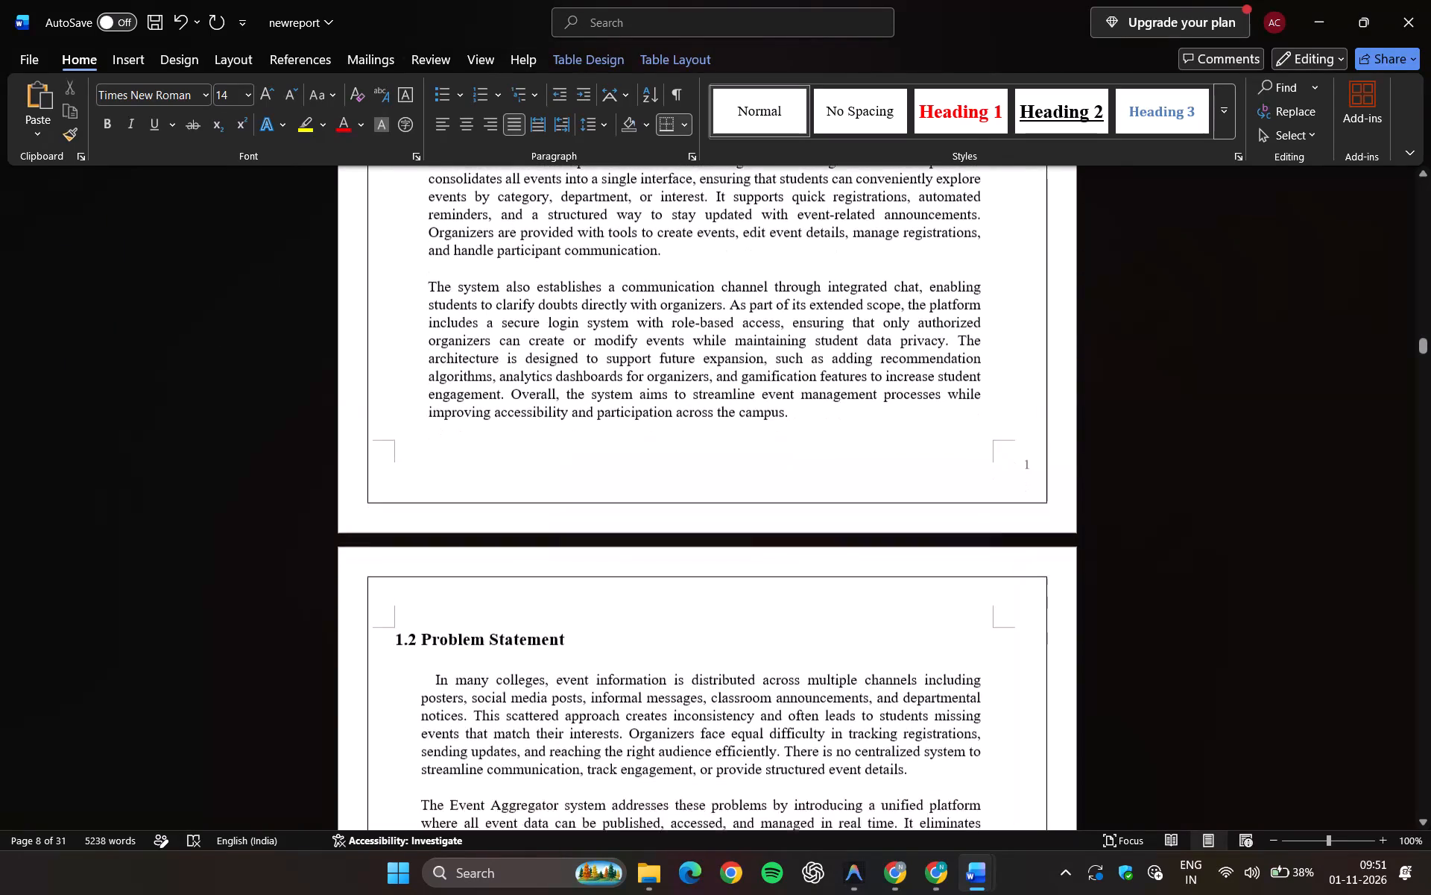
pyautogui.scroll(-3, 551, 469)
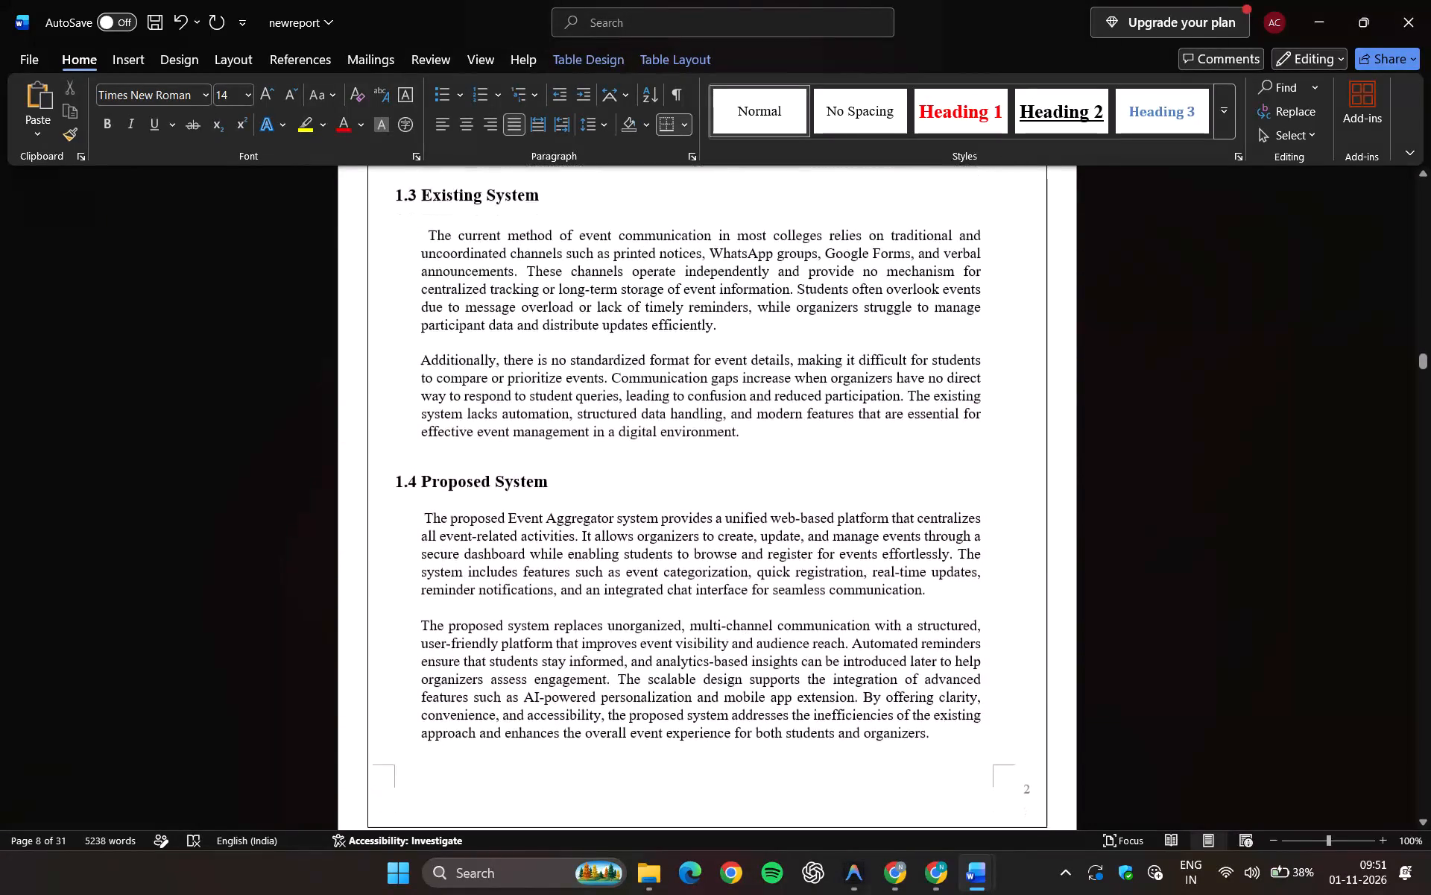
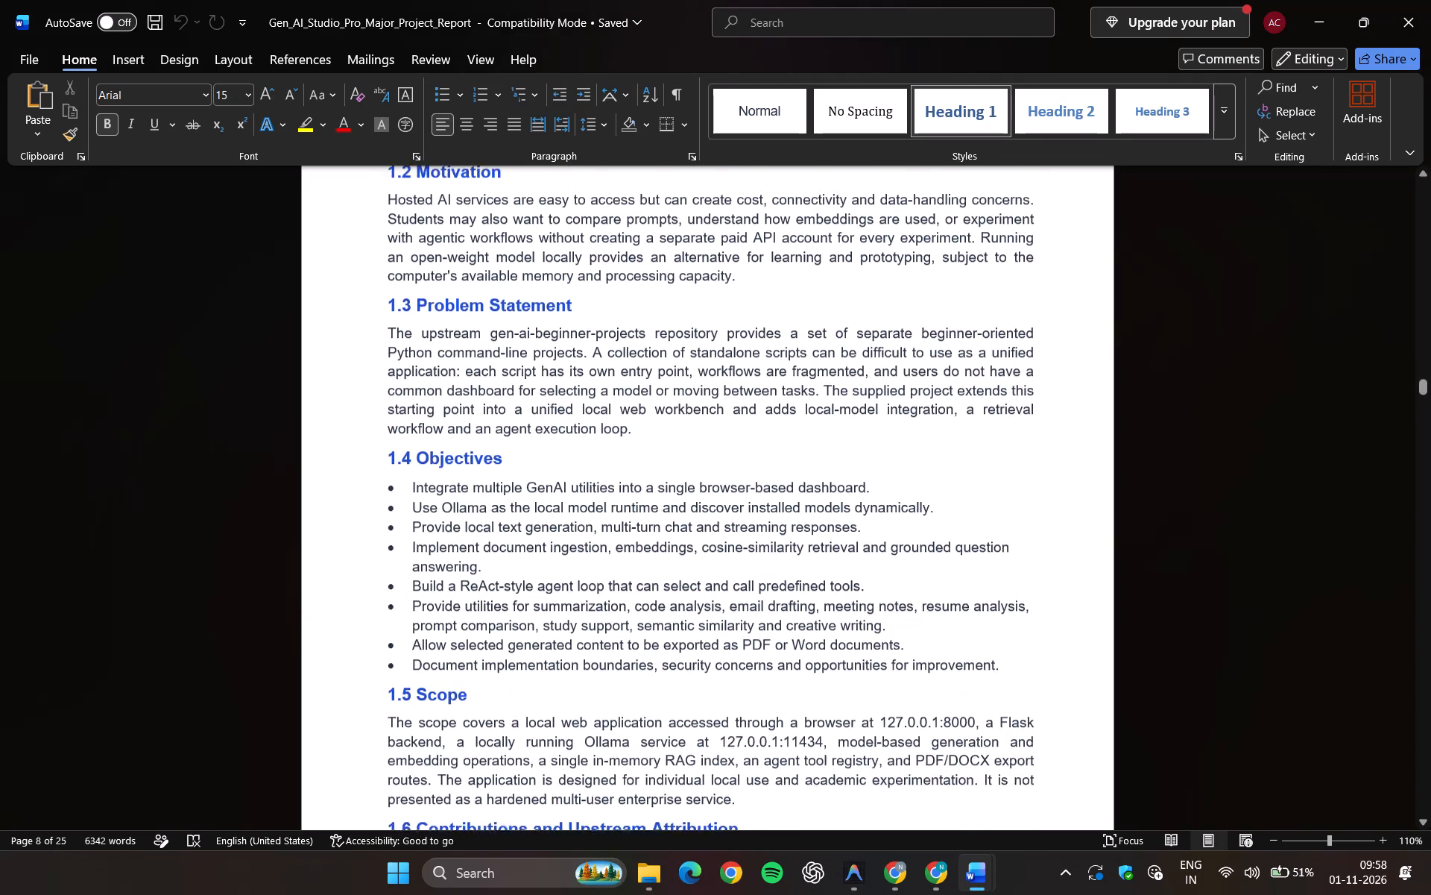
# Delete the title "Existing System" from entry 1.3 in newreport's INDEX table, keeping the number.
pyautogui.hotkey('alt', 'Tab')
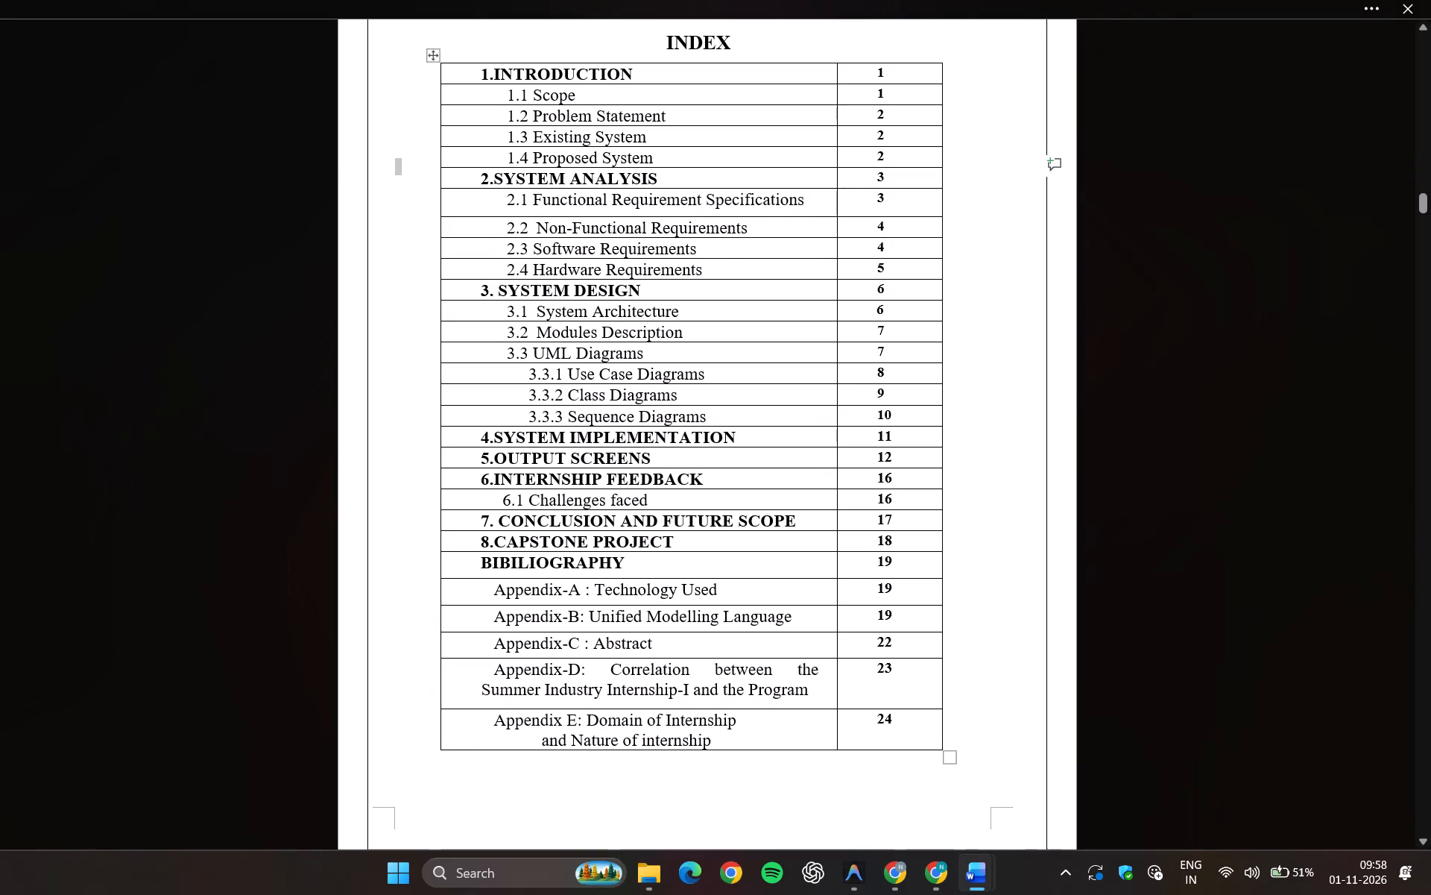
pyautogui.click(644, 142)
pyautogui.press('BackSpace')
pyautogui.press('BackSpace')
pyautogui.press('BackSpace')
pyautogui.press('BackSpace')
pyautogui.press('BackSpace')
pyautogui.press('BackSpace')
pyautogui.press('BackSpace')
pyautogui.press('BackSpace')
pyautogui.press('BackSpace')
pyautogui.press('BackSpace')
pyautogui.press('BackSpace')
pyautogui.press('BackSpace')
pyautogui.press('BackSpace')
pyautogui.press('BackSpace')
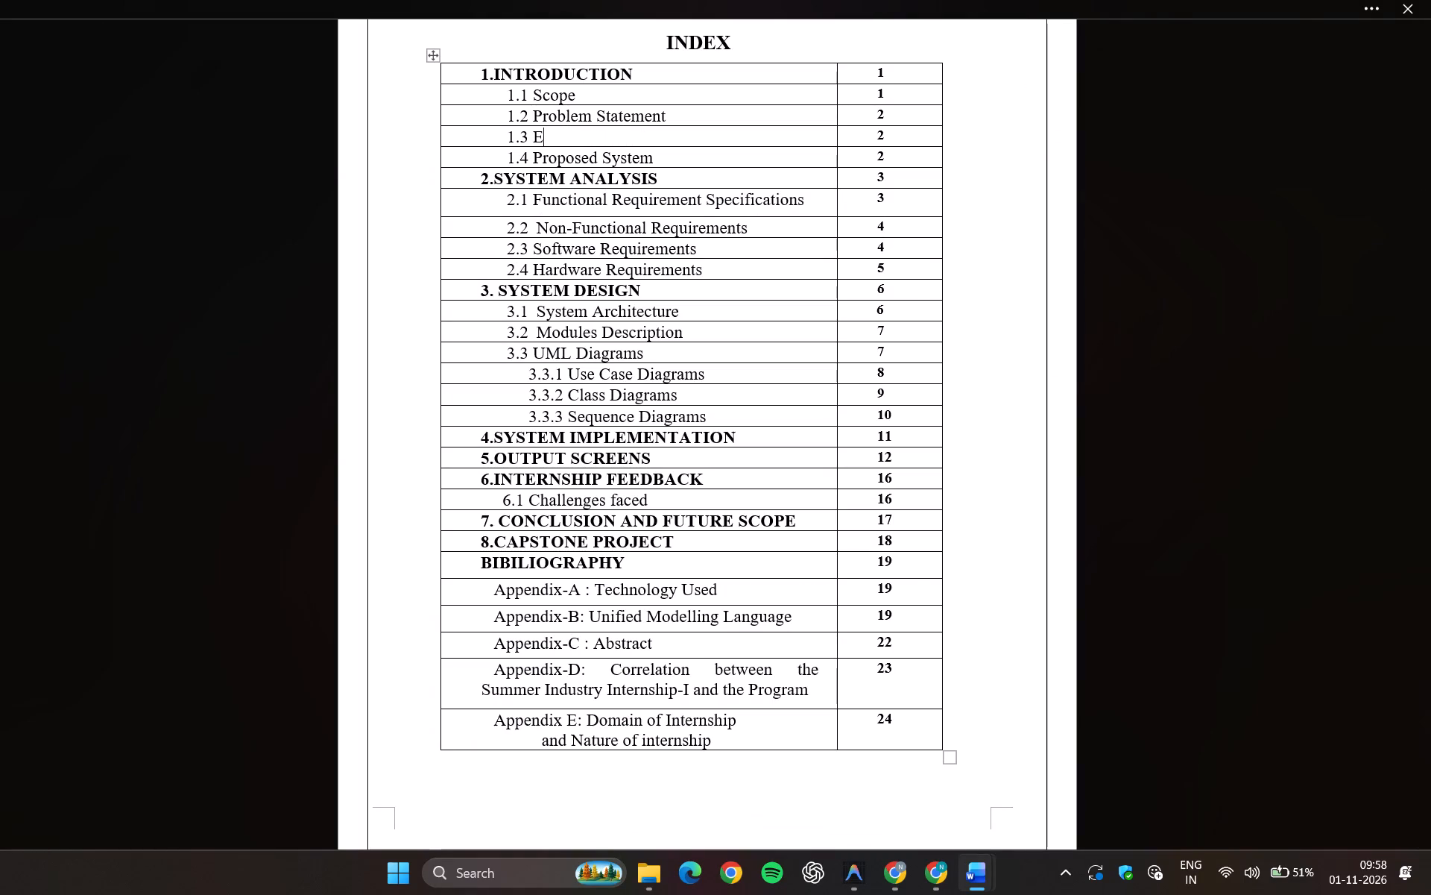
pyautogui.press('BackSpace')
# Check the Chapter 1 headings in the Gen AI Studio report and enter "Objectives" as the title of entry 1.3 in newreport's INDEX table.
pyautogui.hotkey('alt', 'Tab')
pyautogui.scroll(1, 581, 231)
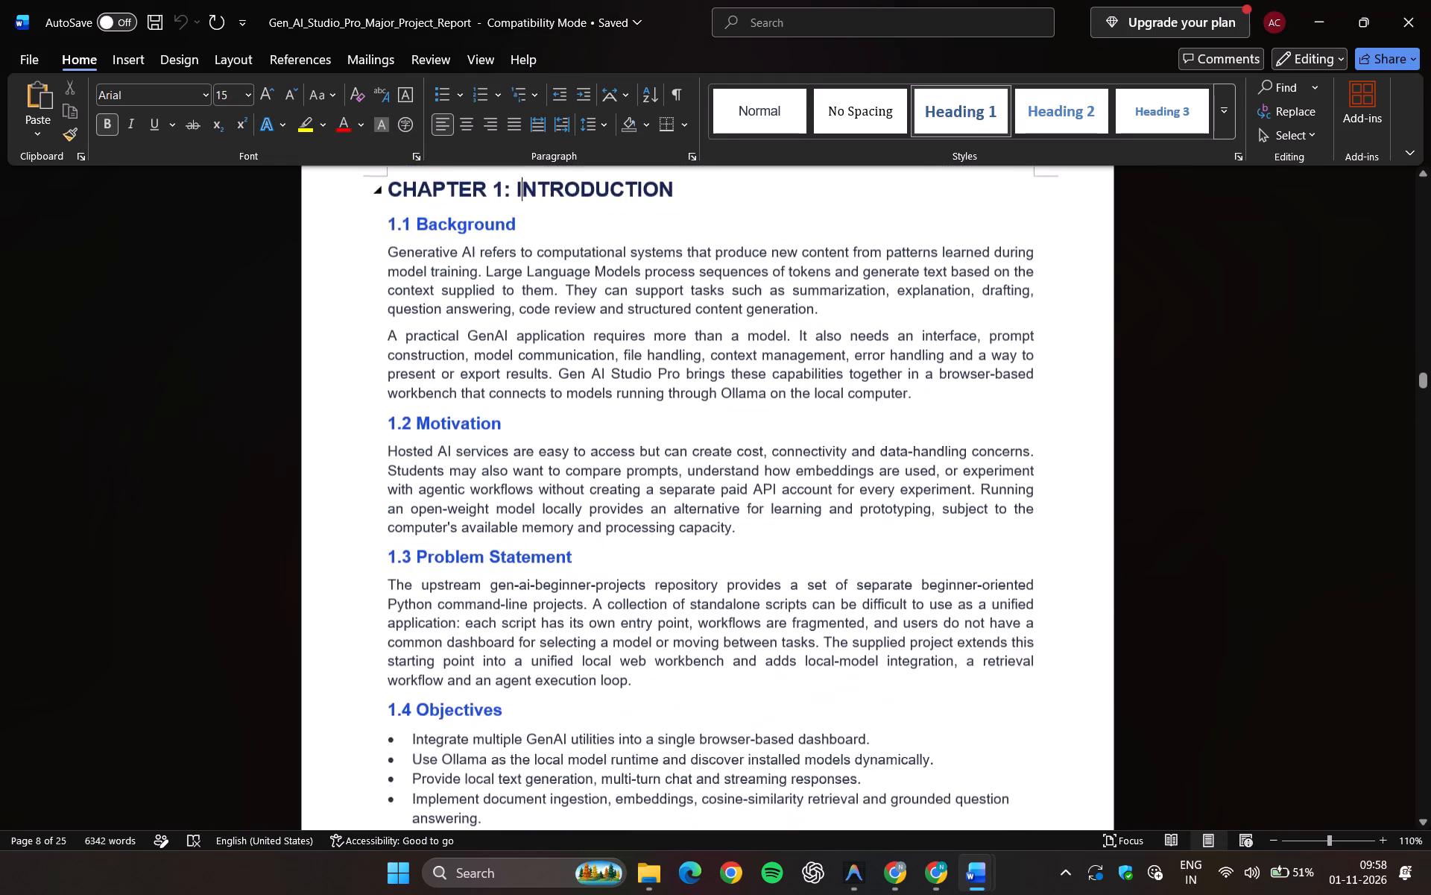
pyautogui.scroll(1, 581, 231)
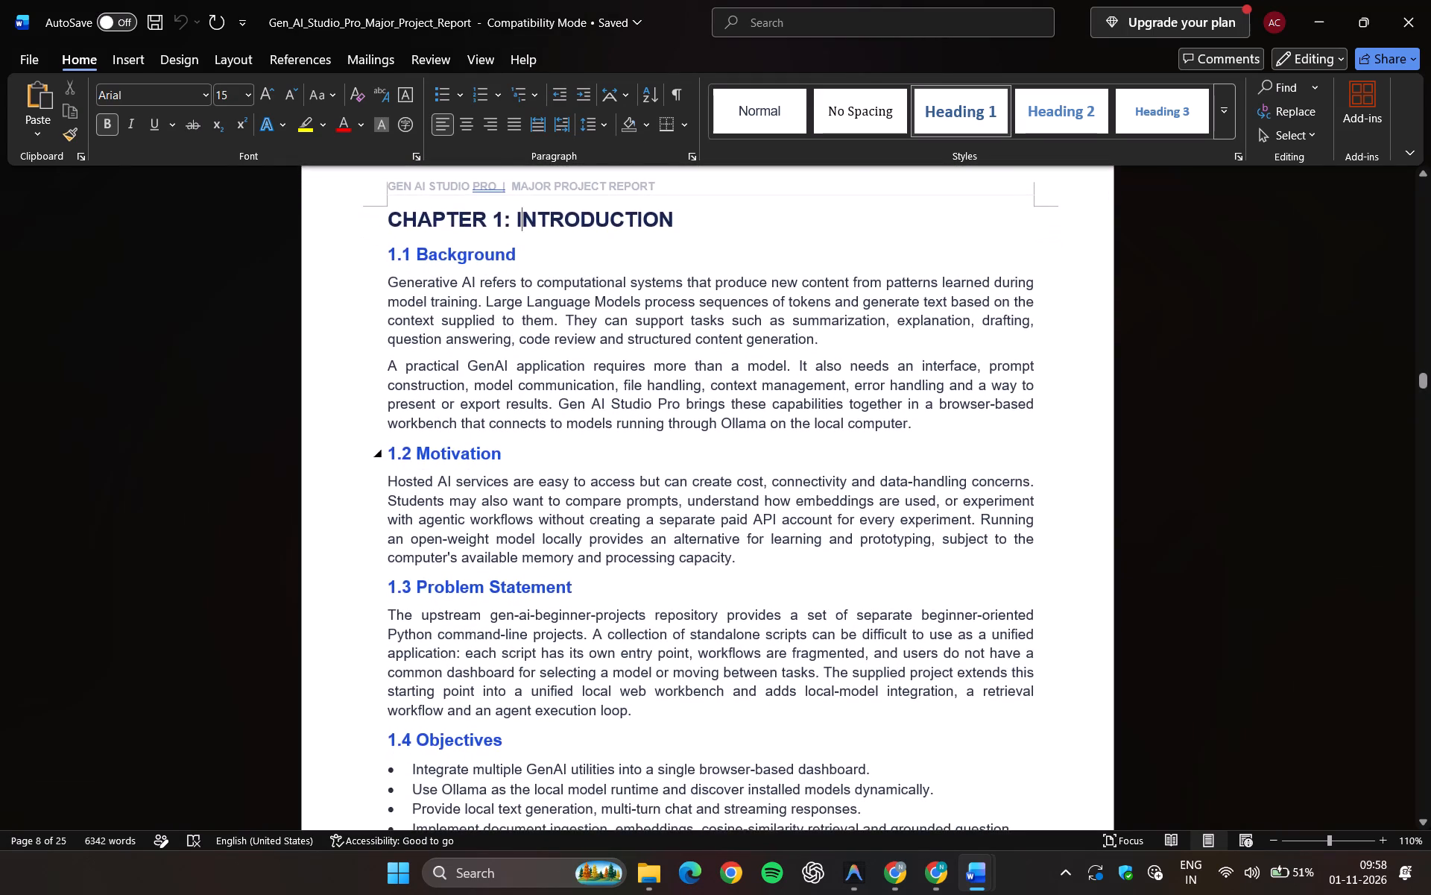
pyautogui.scroll(-2, 508, 453)
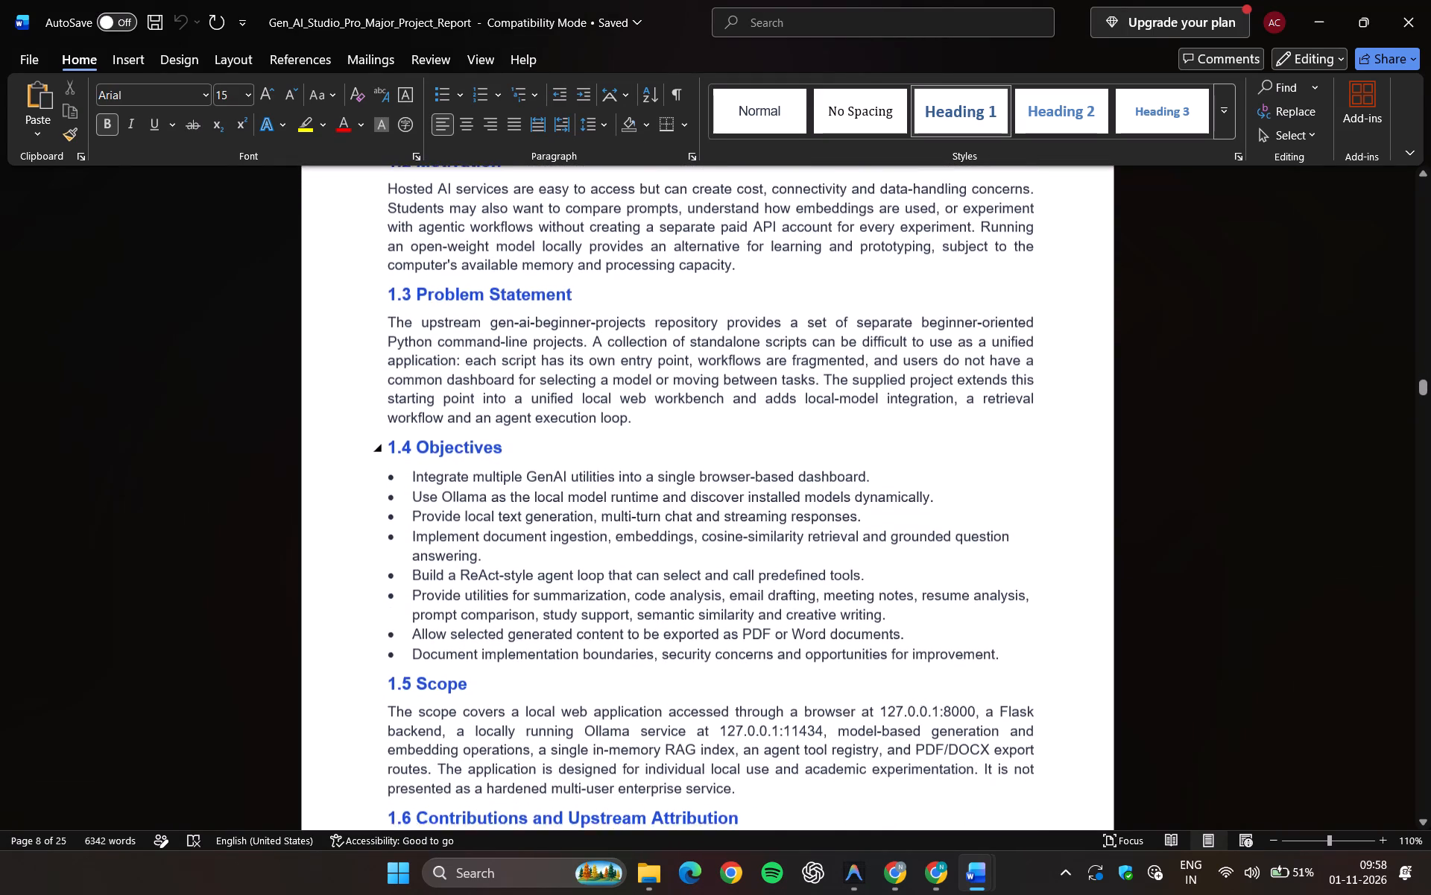
pyautogui.scroll(-1, 508, 453)
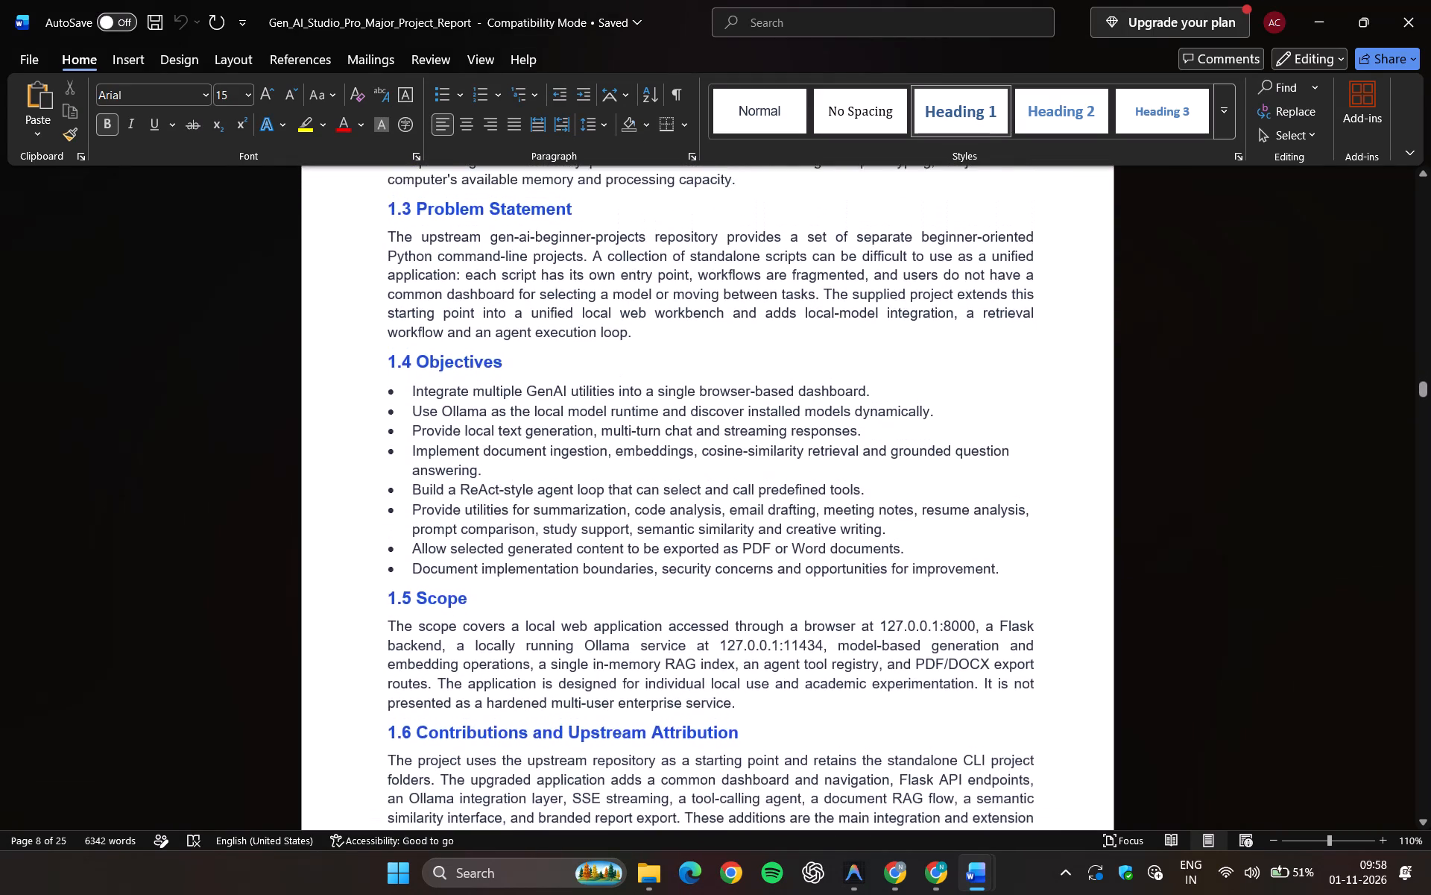
pyautogui.scroll(-1, 508, 453)
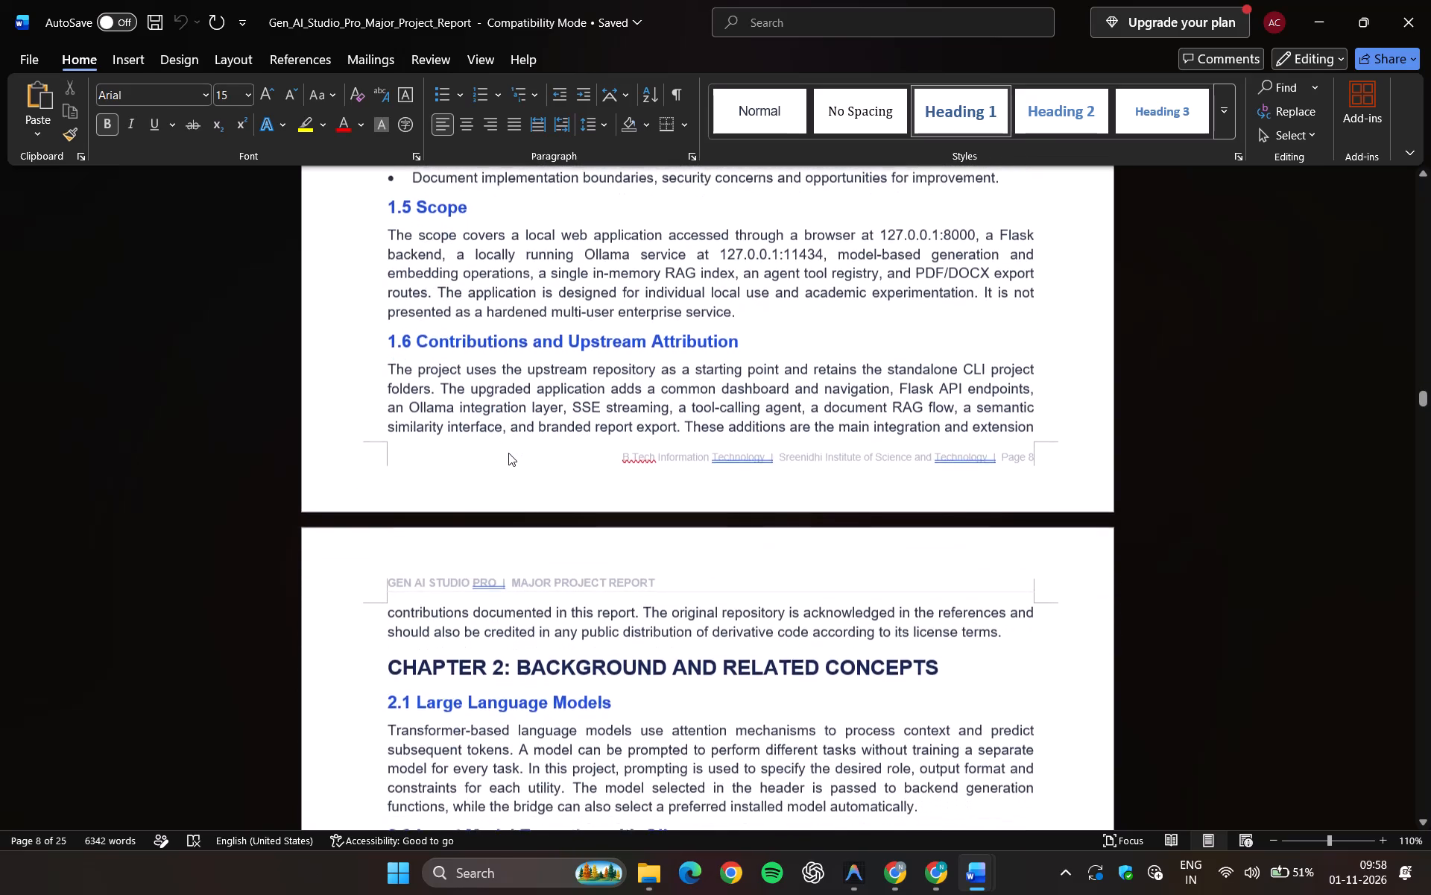
pyautogui.scroll(1, 508, 453)
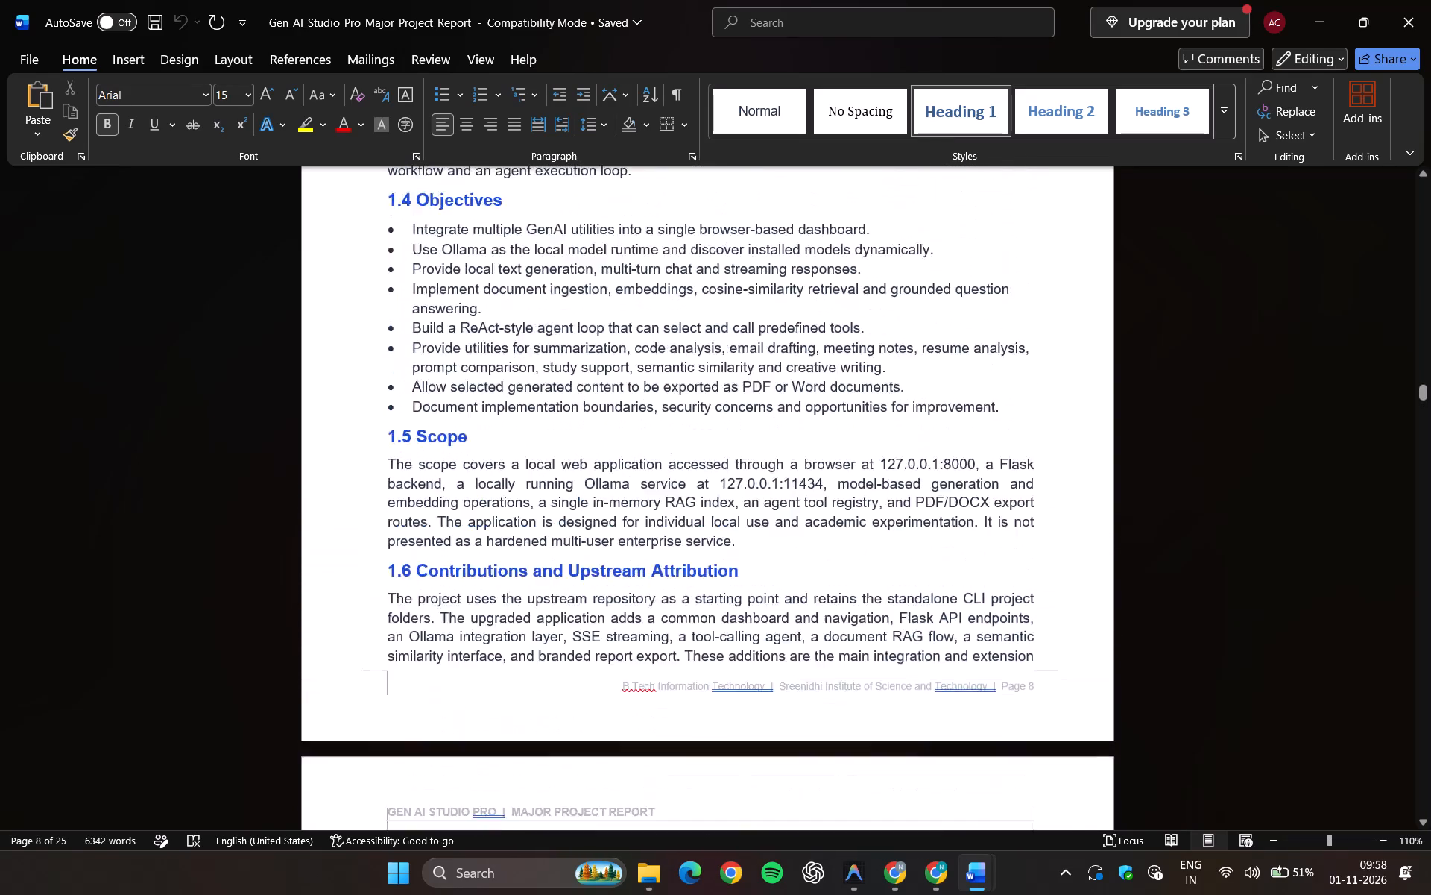
pyautogui.scroll(1, 508, 453)
pyautogui.hotkey('alt', 'Tab')
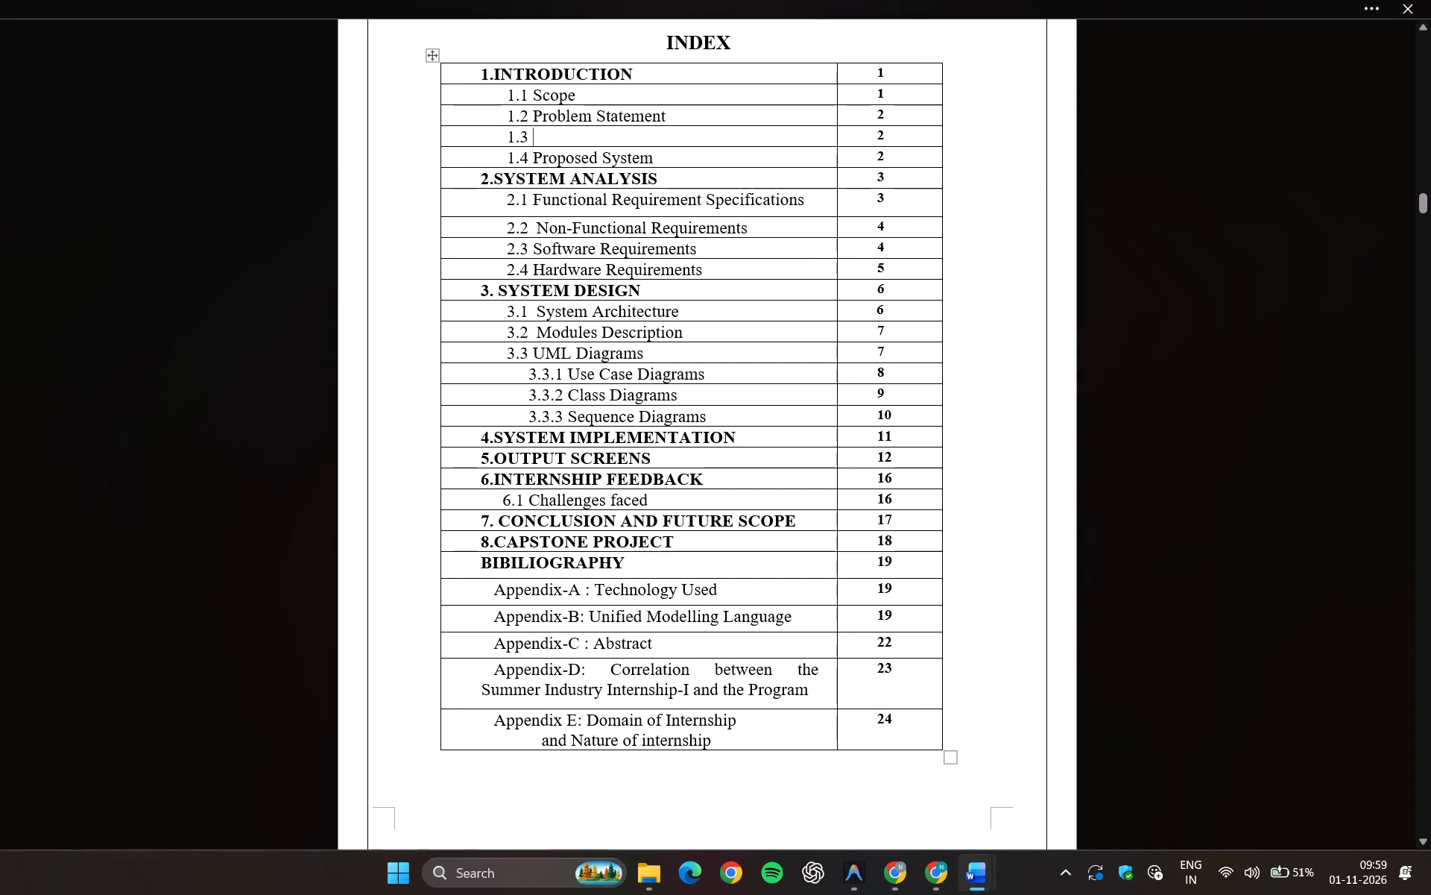
pyautogui.hotkey('shift', 'o')
pyautogui.press('b')
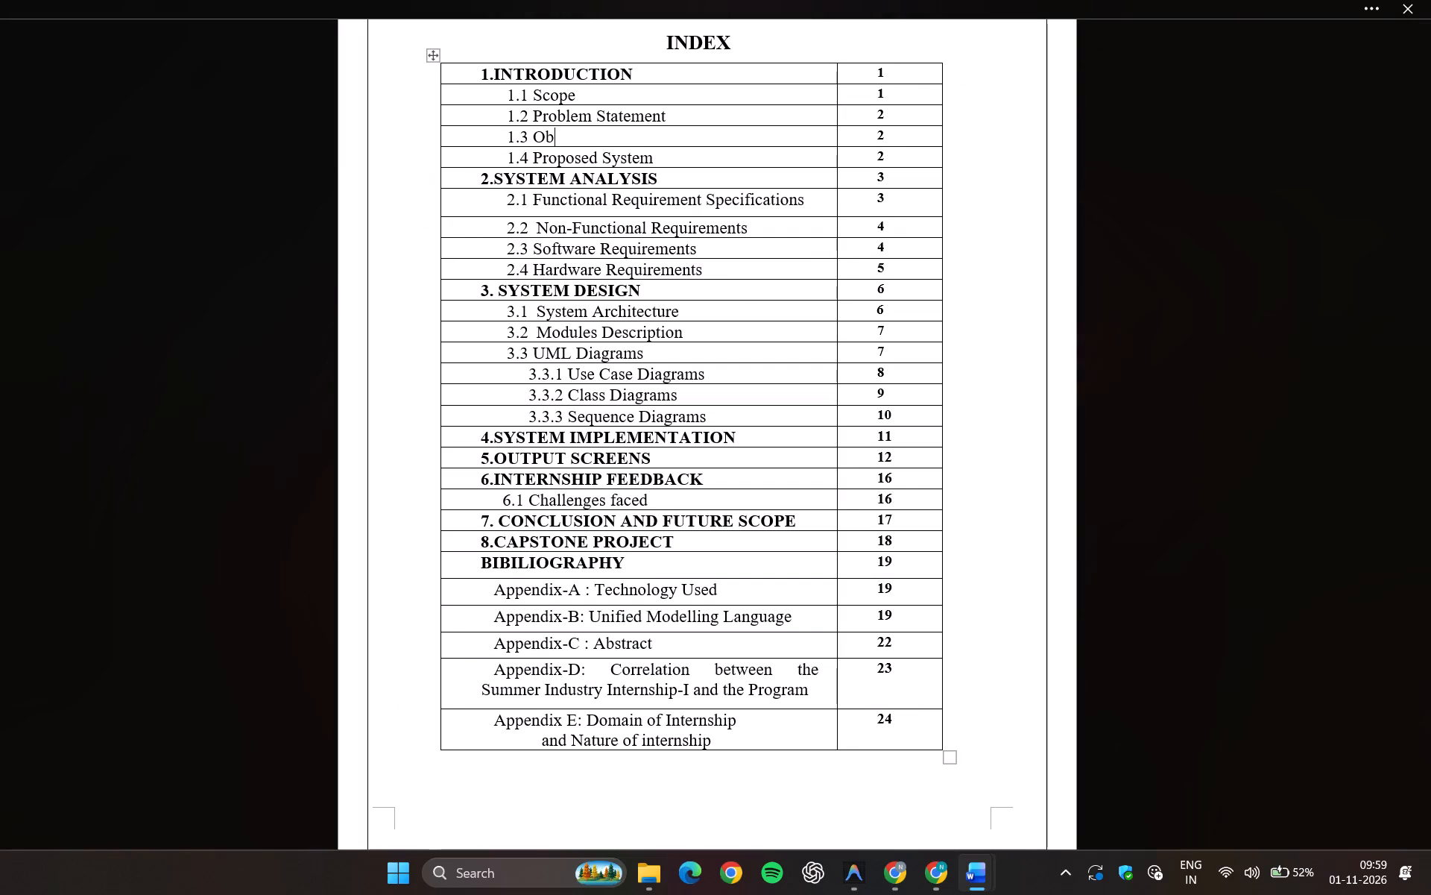
pyautogui.write('jectives')
# Copy the title text of heading 1.6, Contributions and Upstream Attribution, from the Gen AI Studio report.
pyautogui.hotkey('alt', 'Tab')
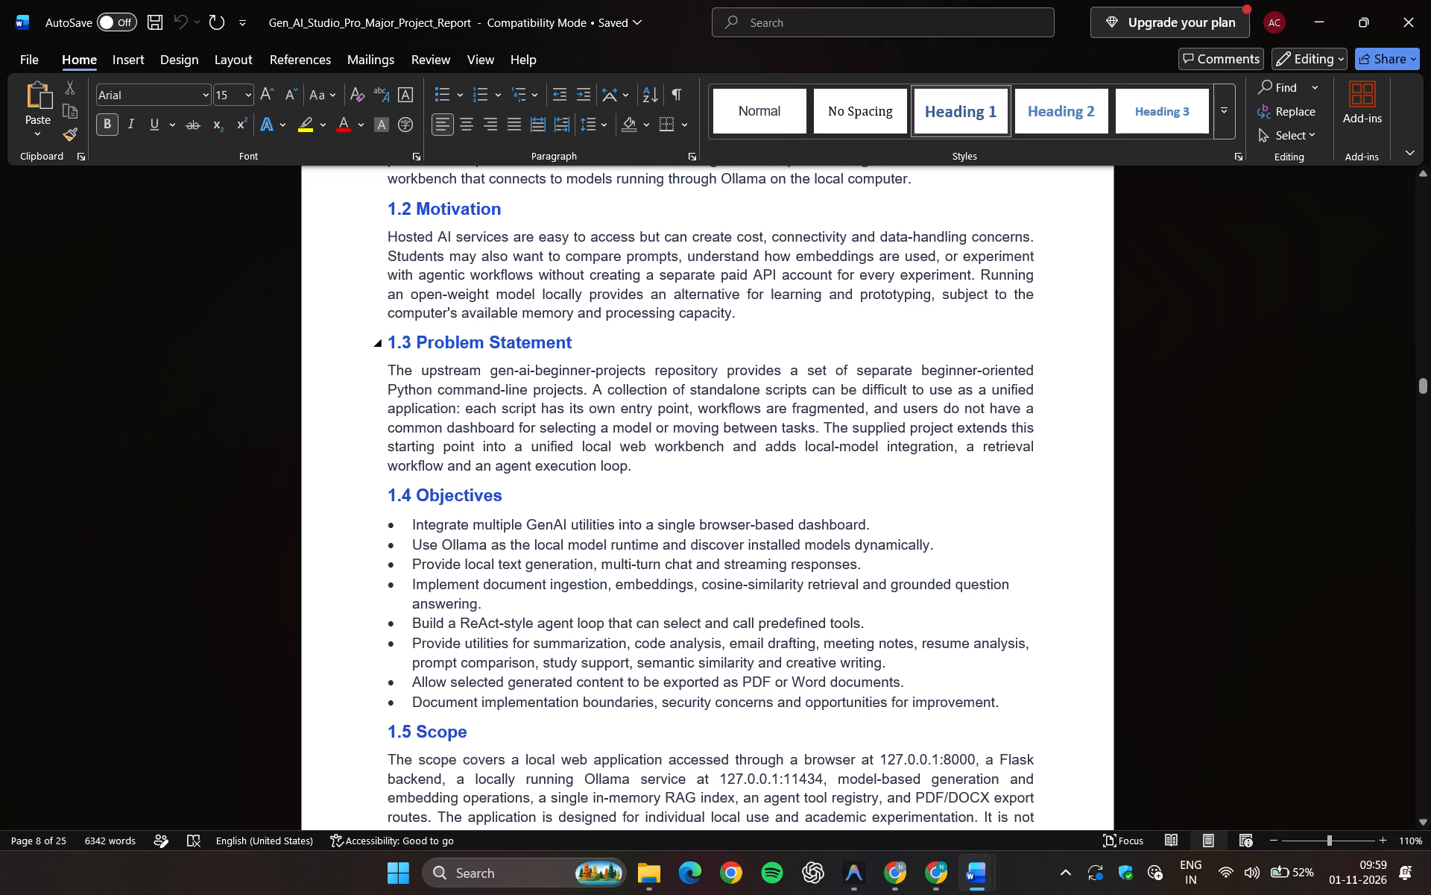
pyautogui.hotkey('alt', 'Tab')
pyautogui.hotkey('alt', 'Tab')
pyautogui.scroll(-1, 552, 406)
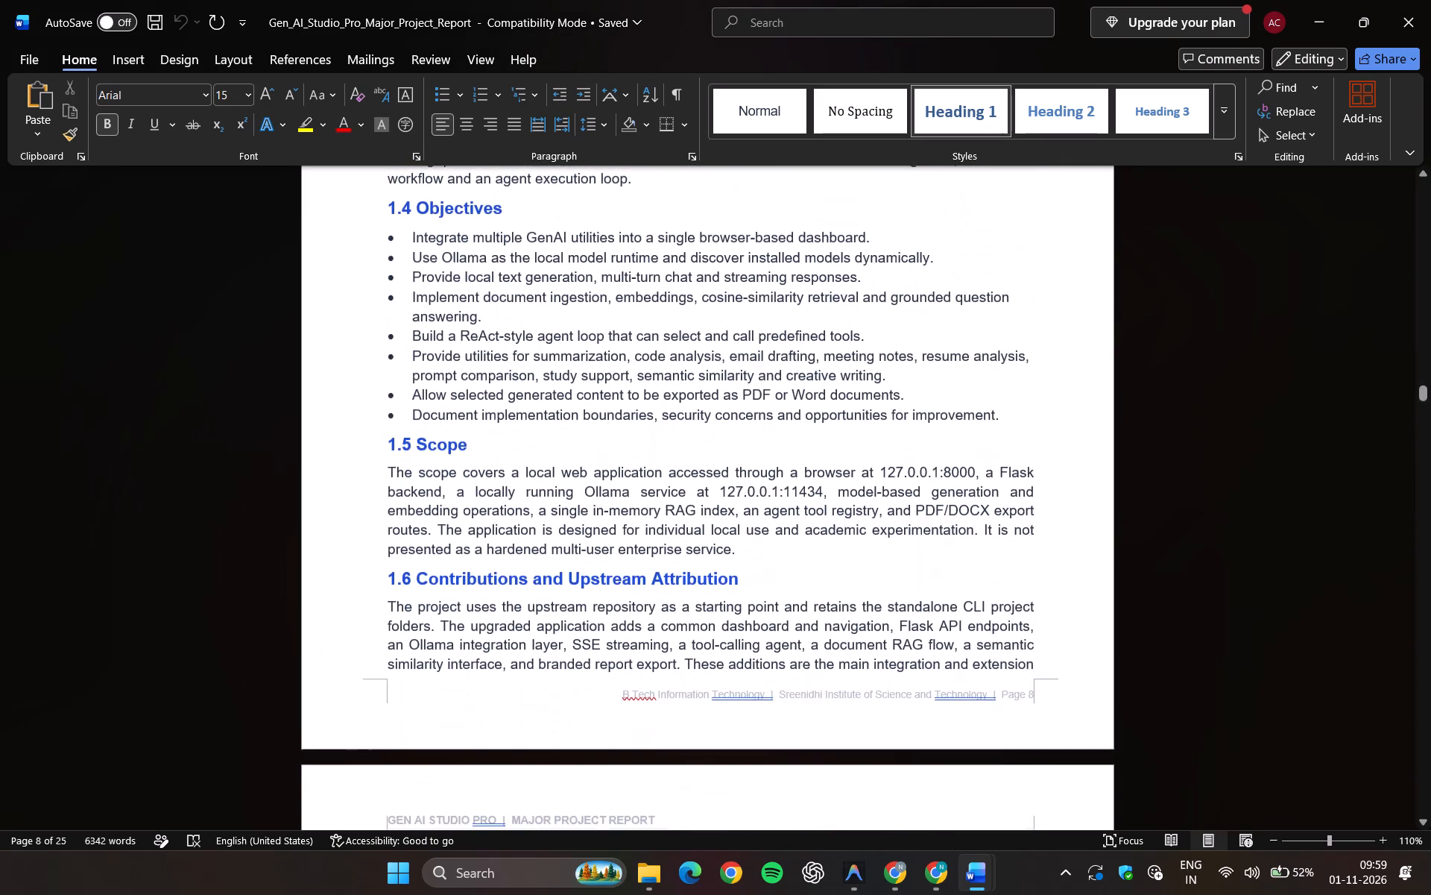
pyautogui.scroll(-1, 552, 406)
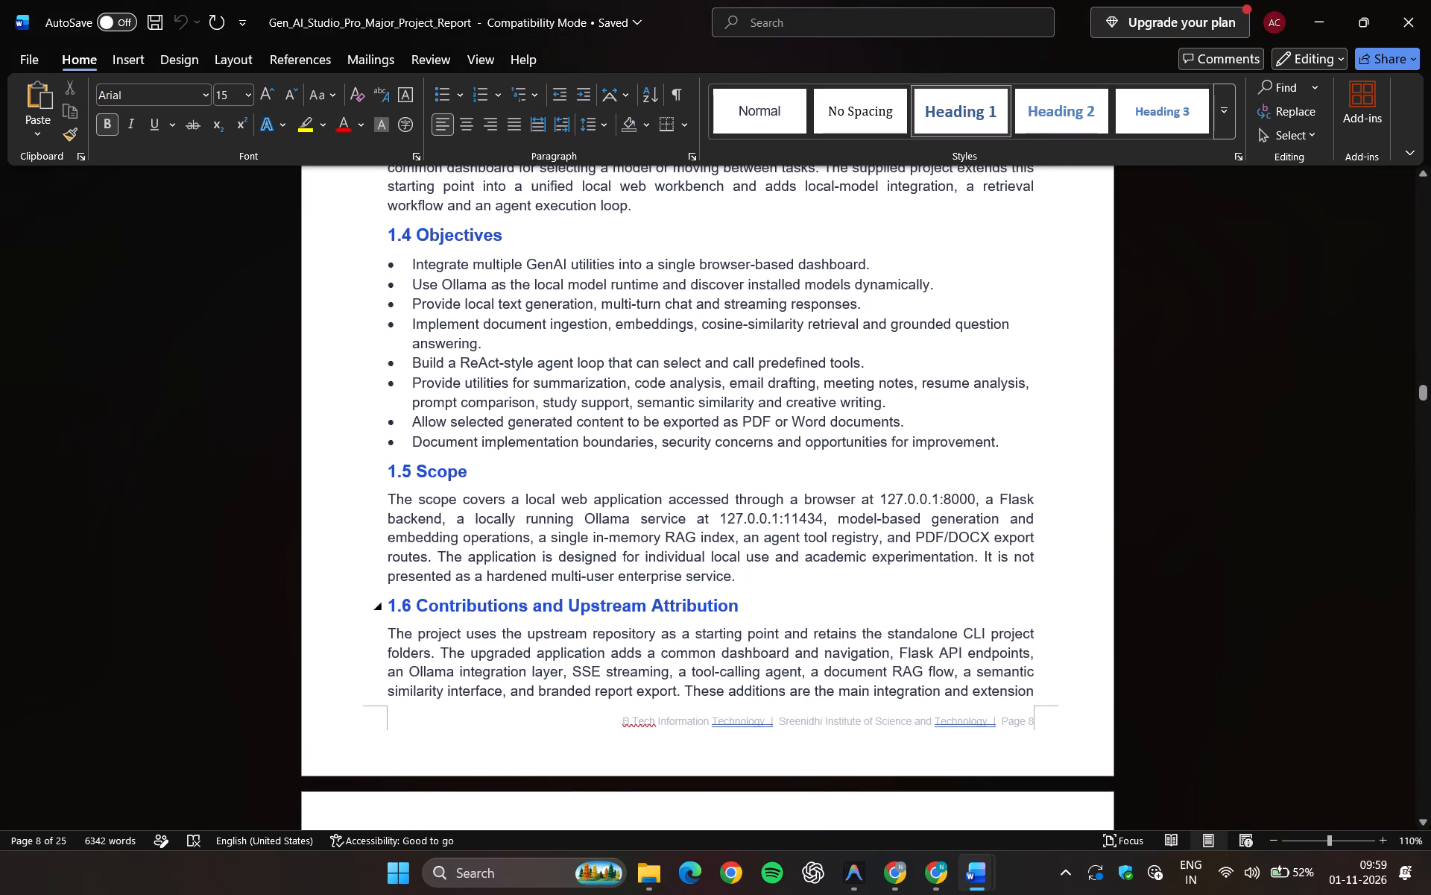
pyautogui.moveTo(737, 613); pyautogui.dragTo(449, 607)
pyautogui.hotkey('ctrl', 'c')
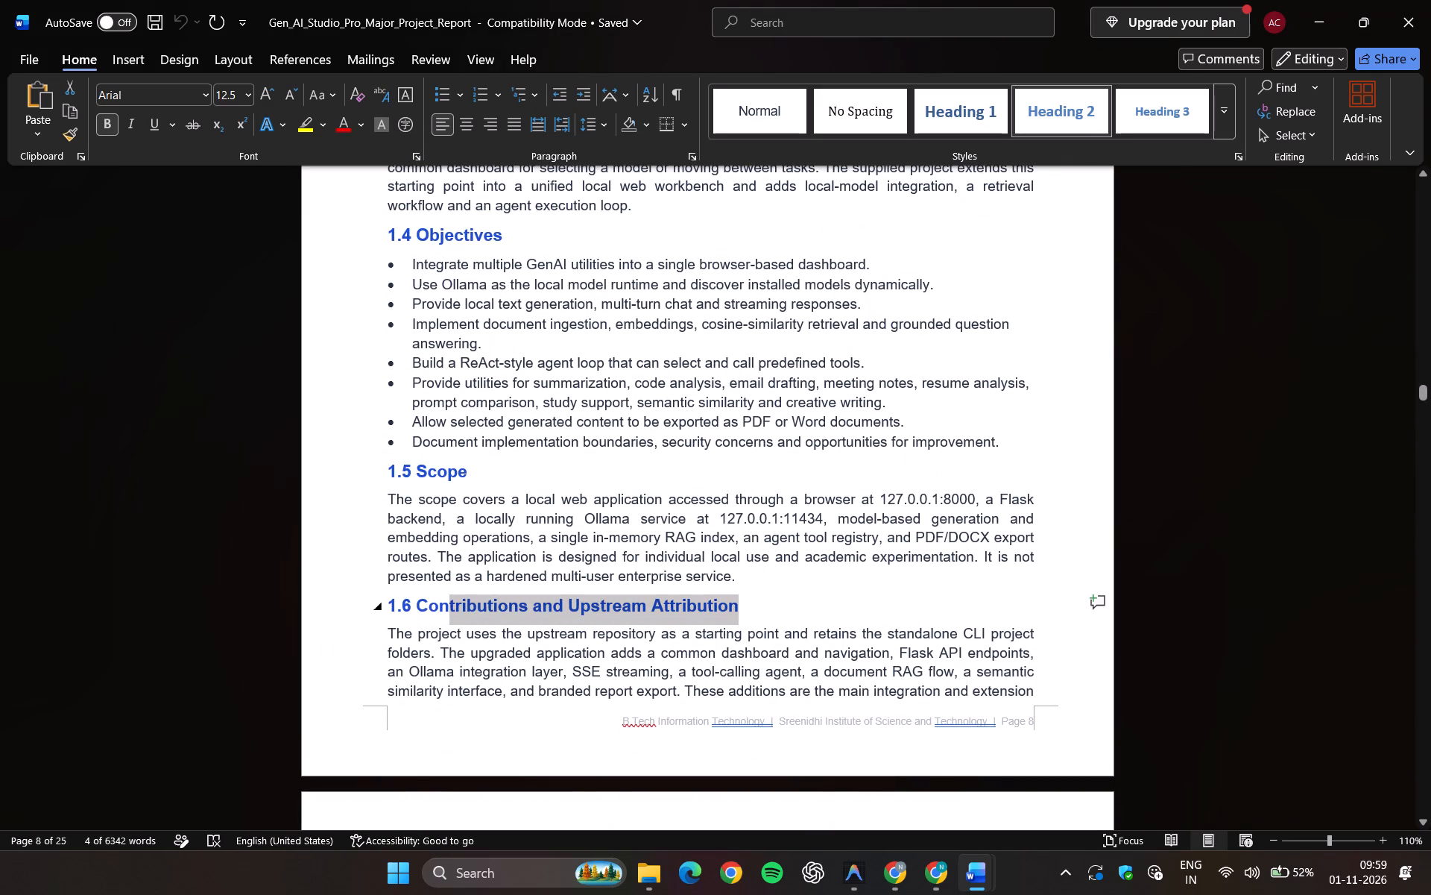
pyautogui.click(736, 588)
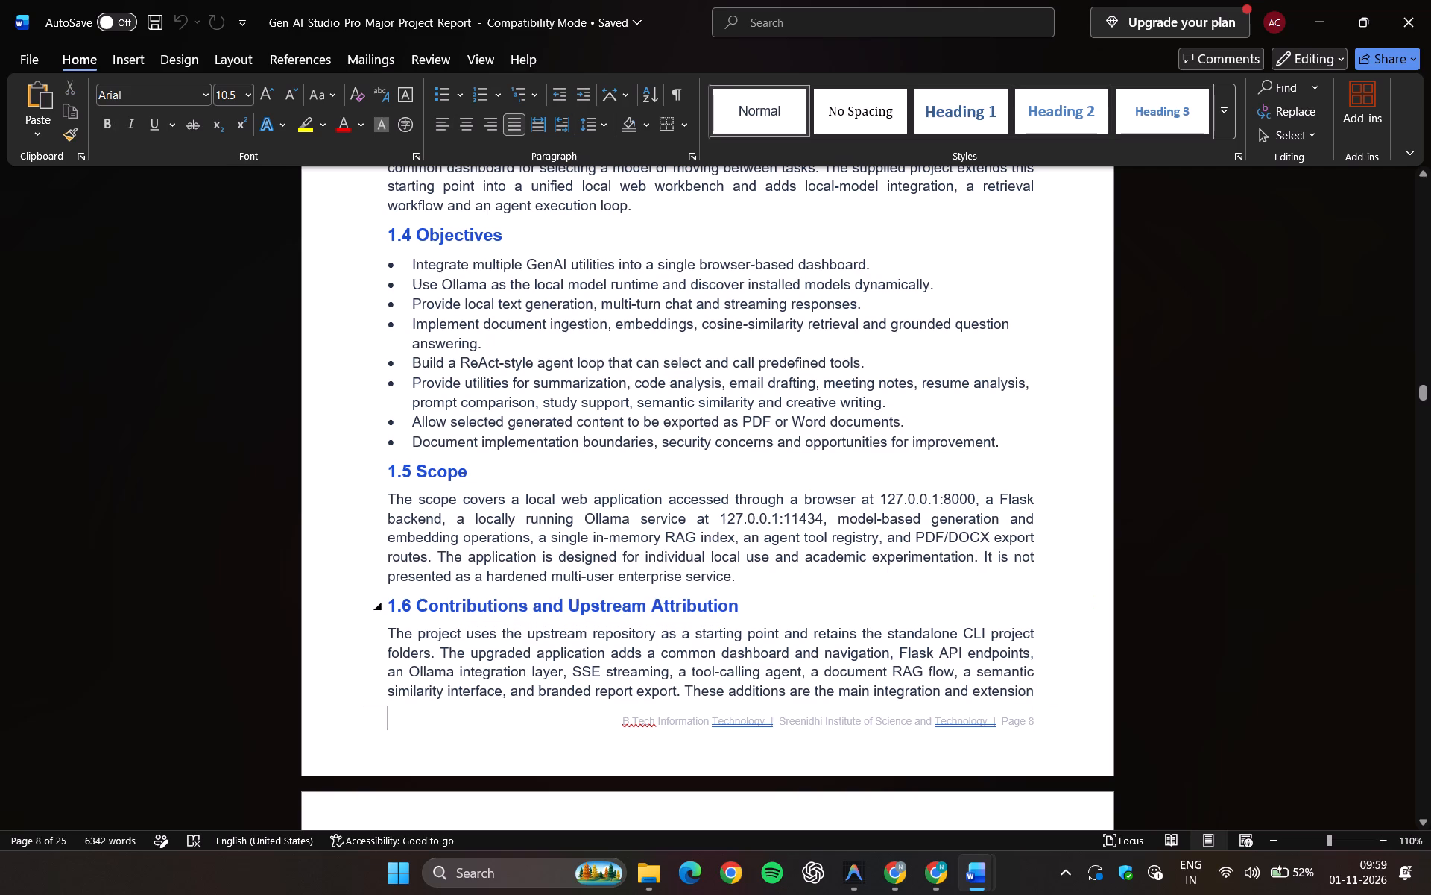
pyautogui.click(743, 600)
pyautogui.moveTo(743, 600); pyautogui.dragTo(450, 594)
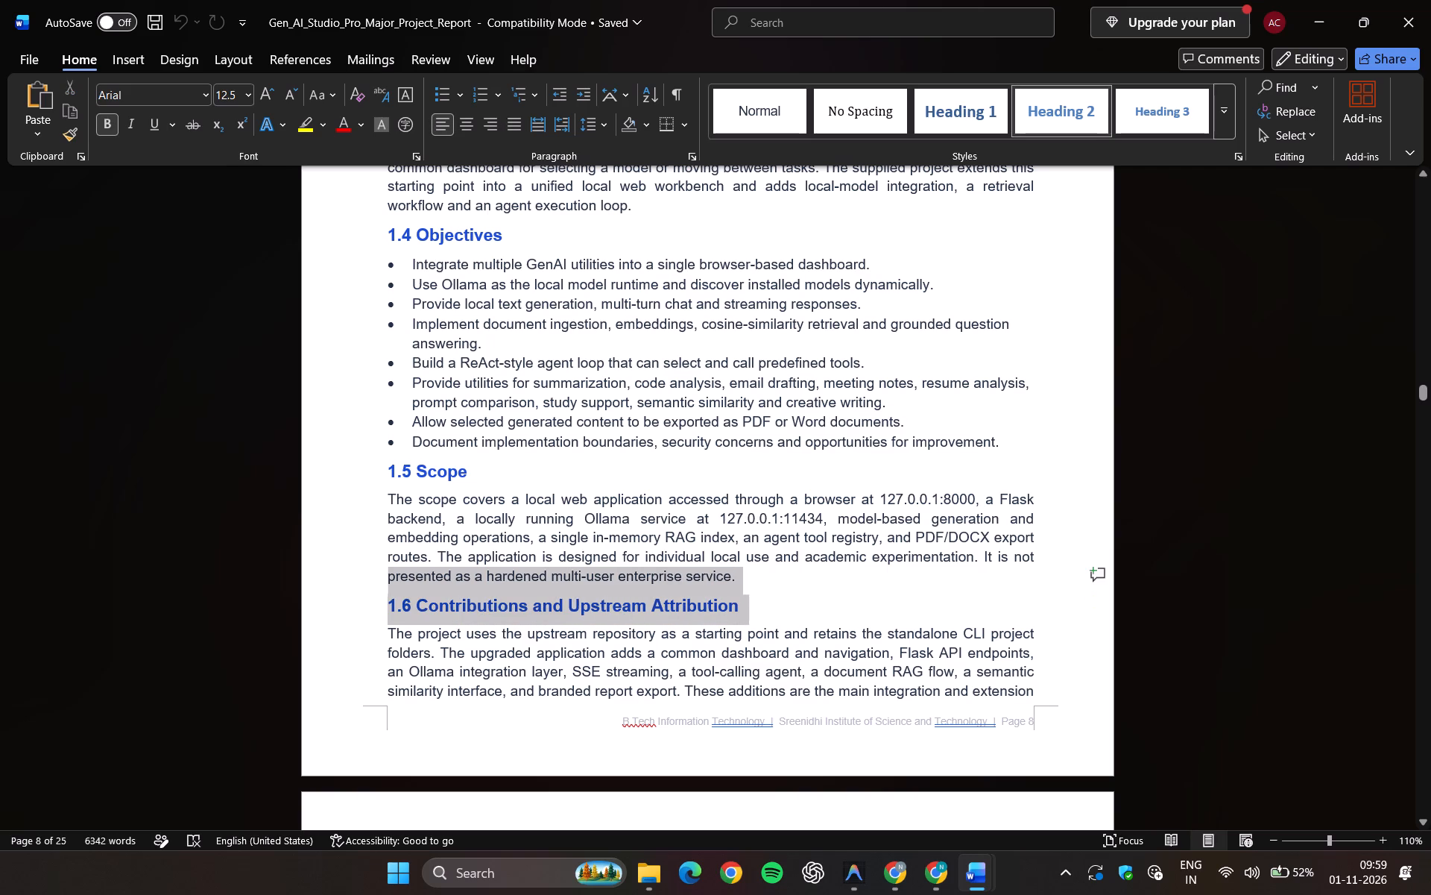
pyautogui.moveTo(450, 594); pyautogui.dragTo(423, 608)
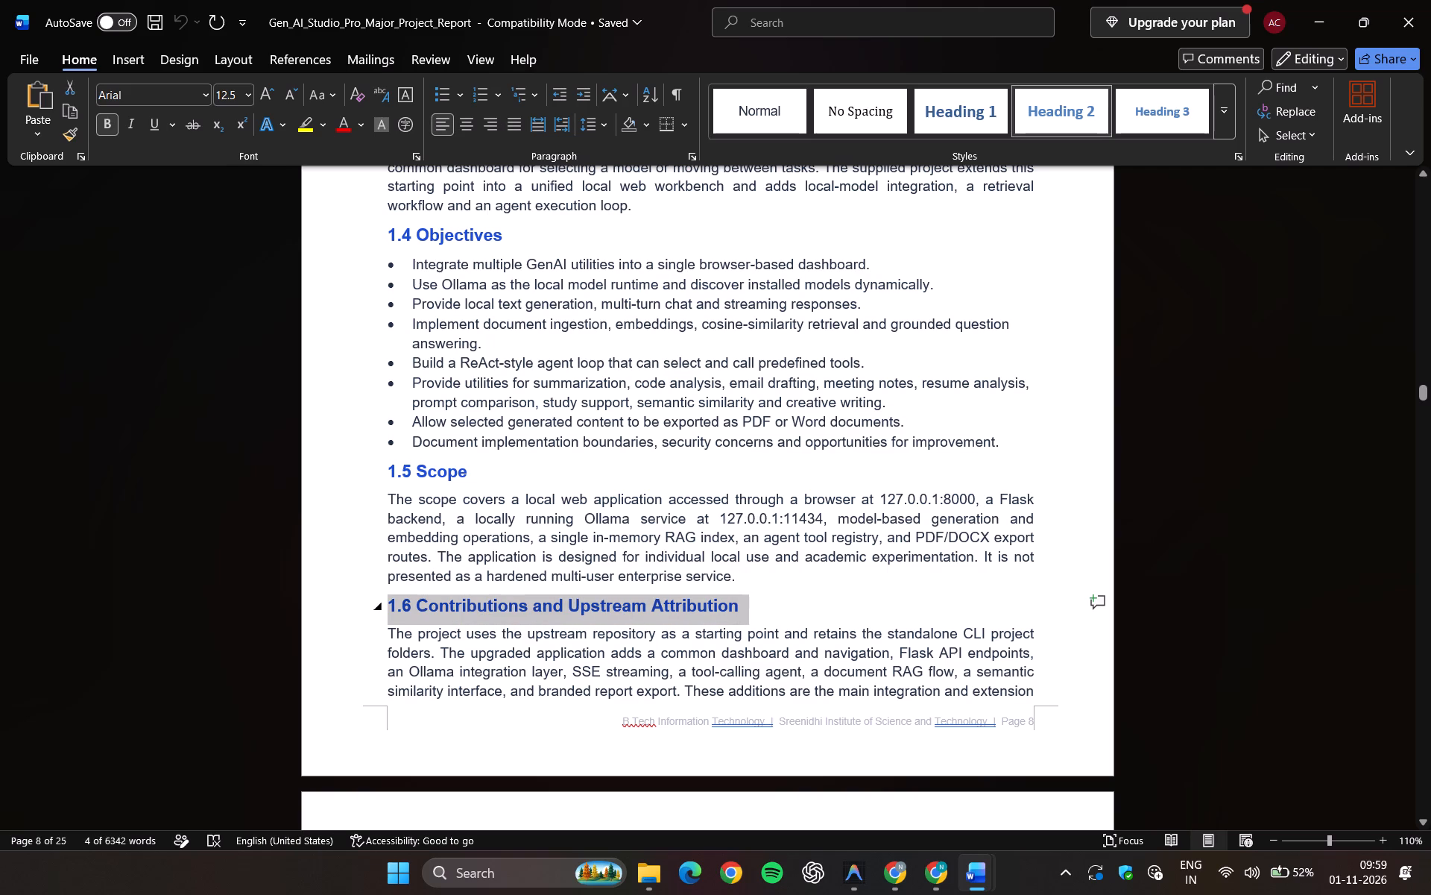
pyautogui.hotkey('ctrl', 'c')
# Delete the title "Proposed System" from entry 1.4 in newreport's INDEX table, keeping the number.
pyautogui.hotkey('alt', 'Tab')
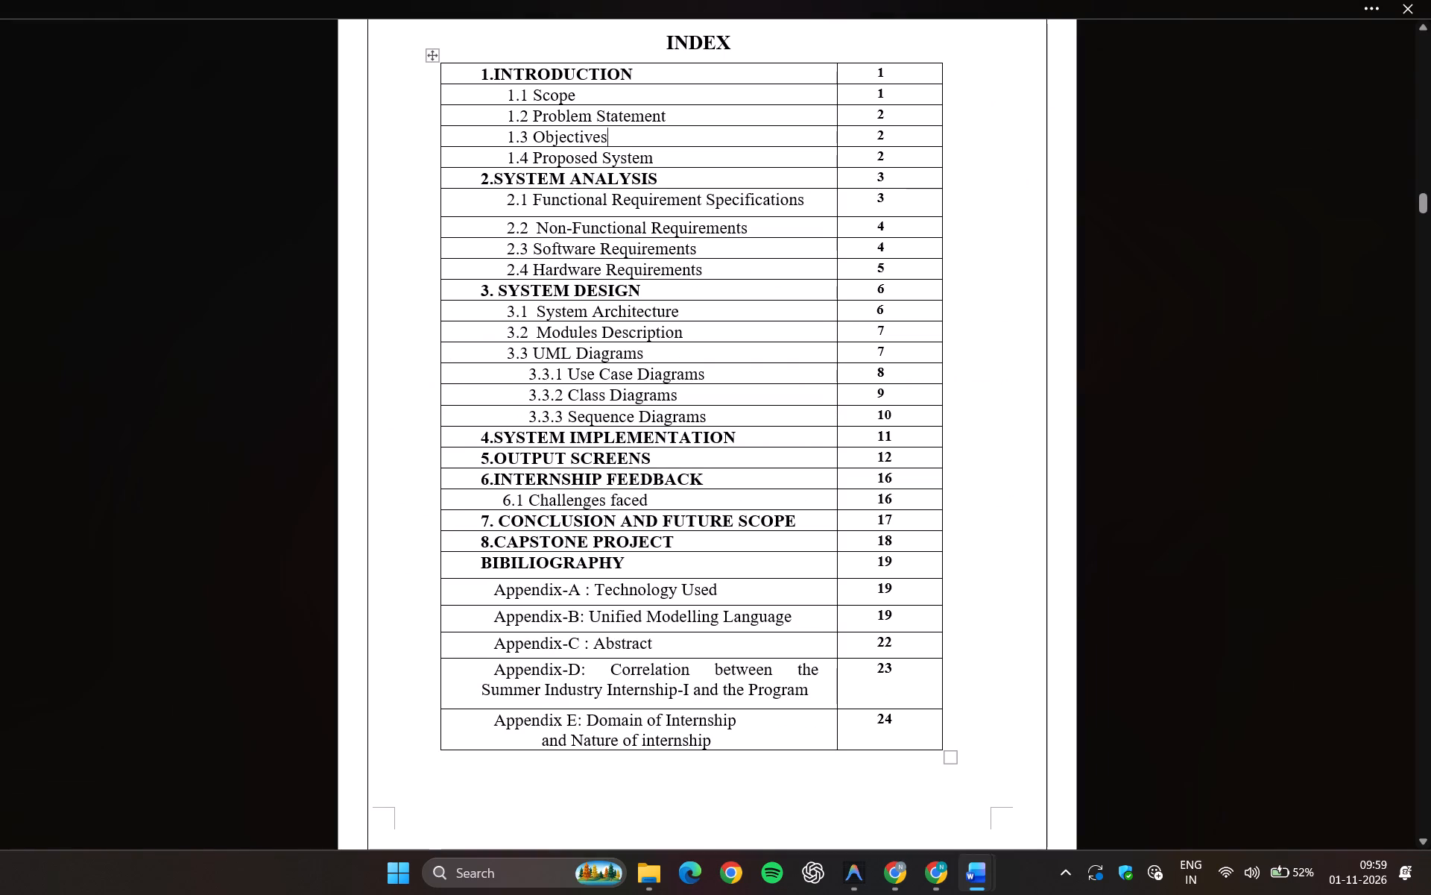
pyautogui.click(660, 160)
pyautogui.press('BackSpace')
pyautogui.press('BackSpace')
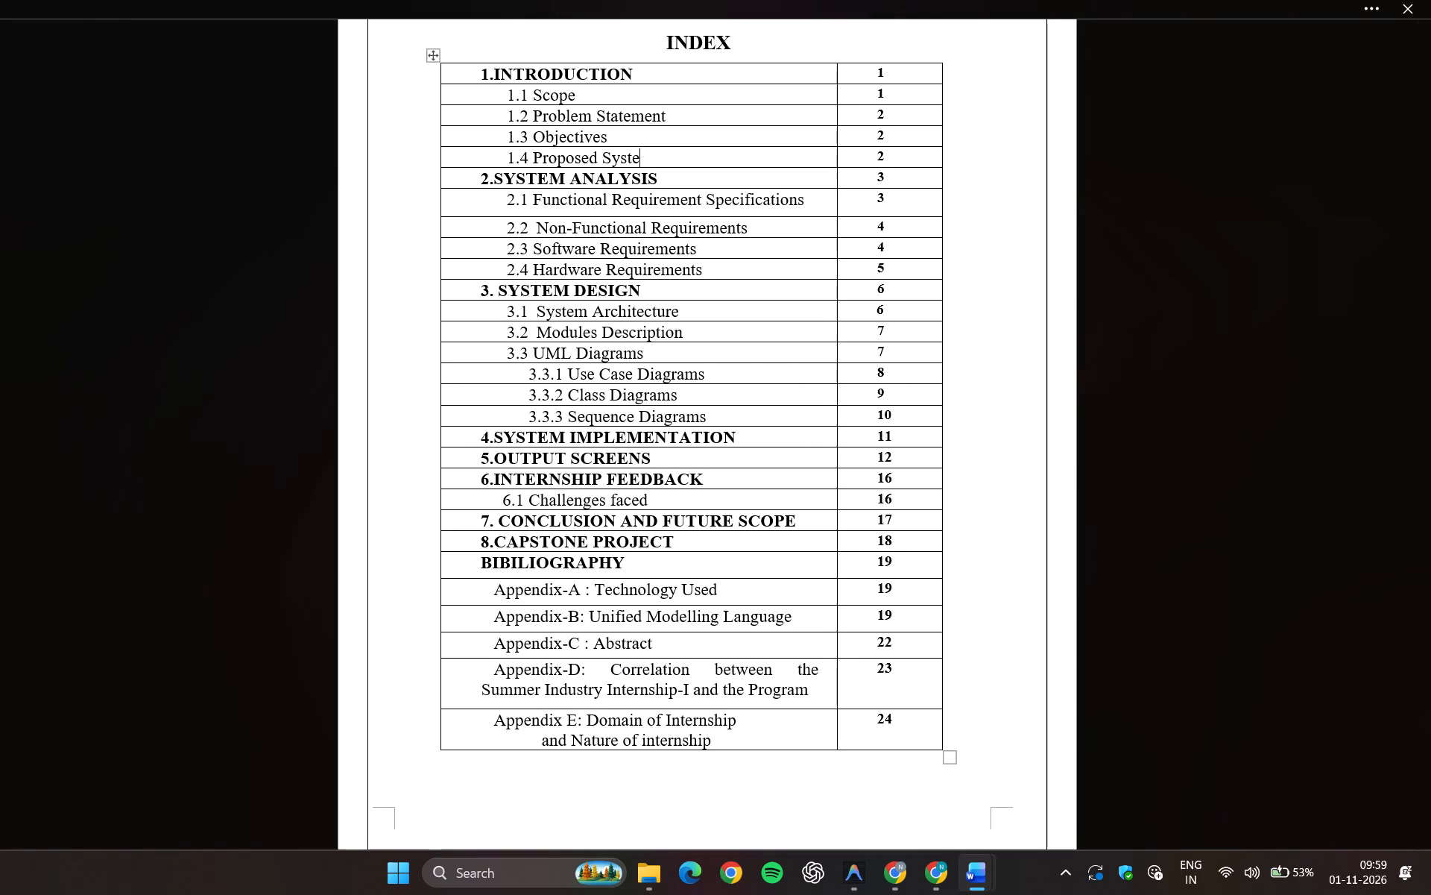
pyautogui.press('BackSpace')
pyautogui.press('BackSpace')
pyautogui.press('BackSpace')
pyautogui.press('BackSpace')
pyautogui.press('BackSpace')
pyautogui.press('BackSpace')
pyautogui.press('BackSpace')
pyautogui.press('BackSpace')
pyautogui.press('BackSpace')
pyautogui.press('BackSpace')
pyautogui.press('BackSpace')
pyautogui.press('BackSpace')
pyautogui.press('BackSpace')
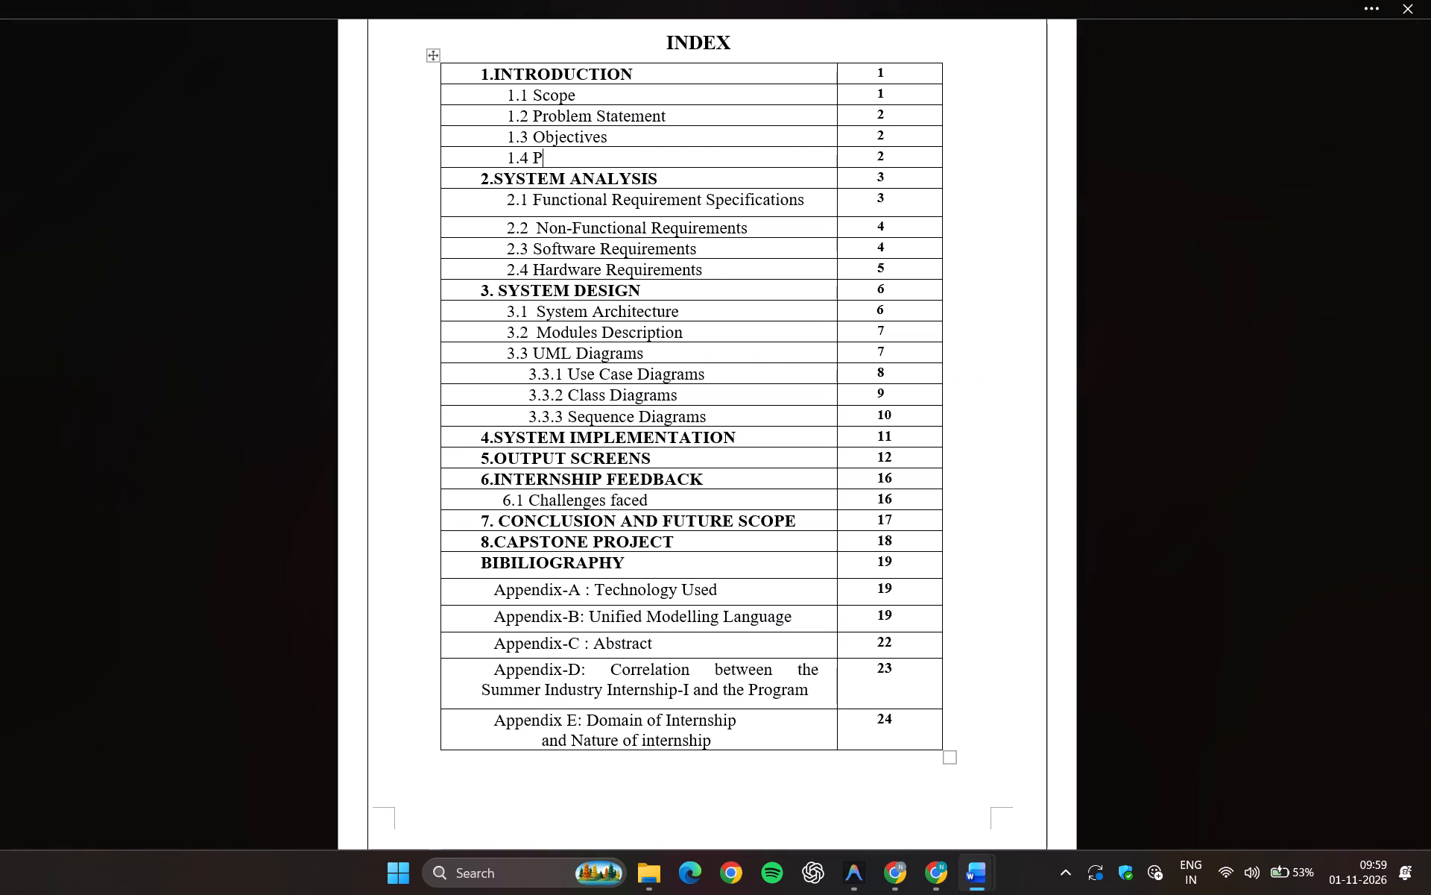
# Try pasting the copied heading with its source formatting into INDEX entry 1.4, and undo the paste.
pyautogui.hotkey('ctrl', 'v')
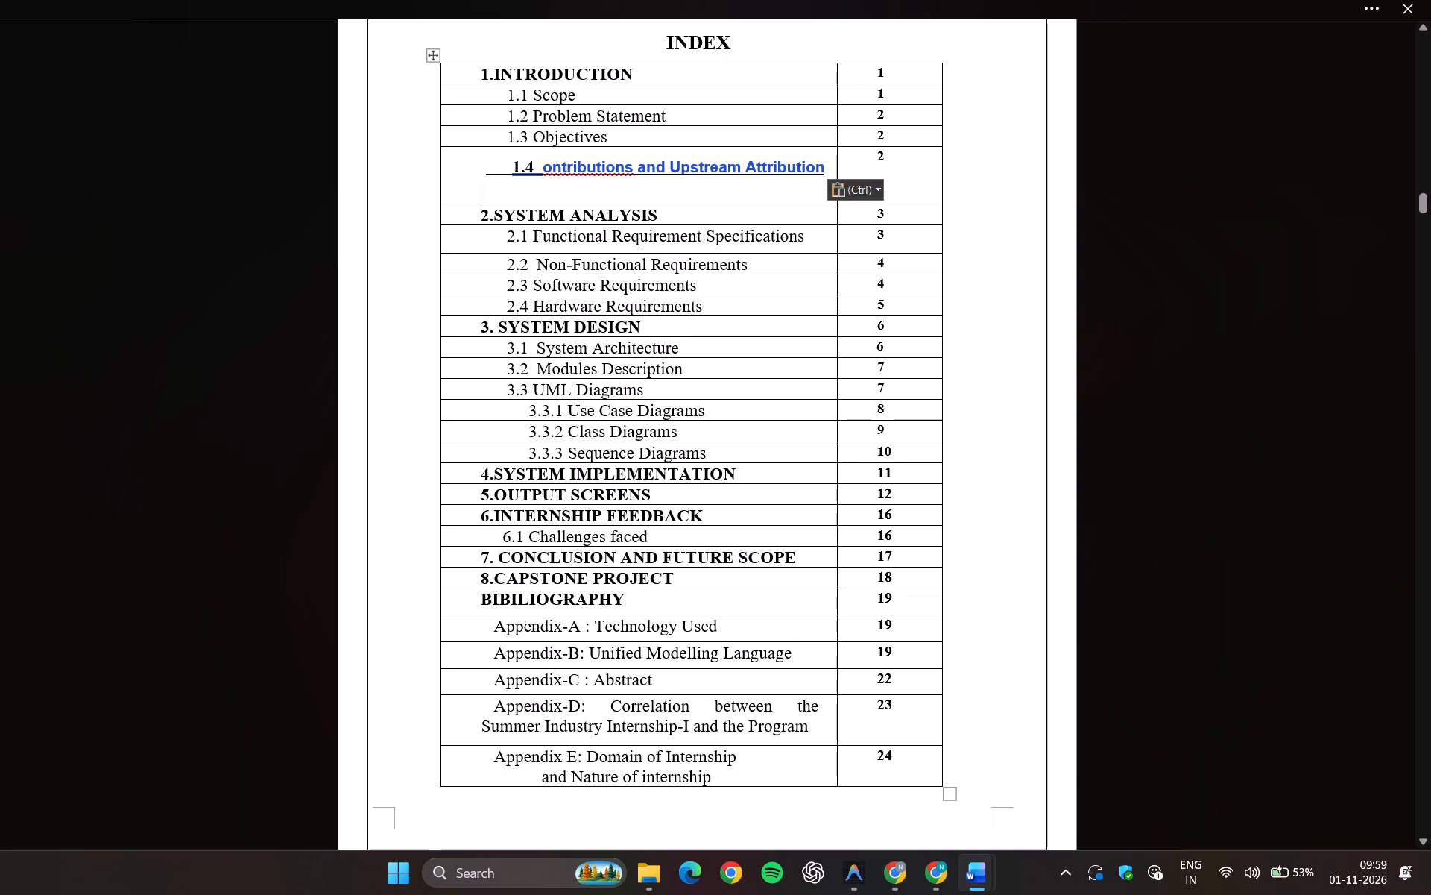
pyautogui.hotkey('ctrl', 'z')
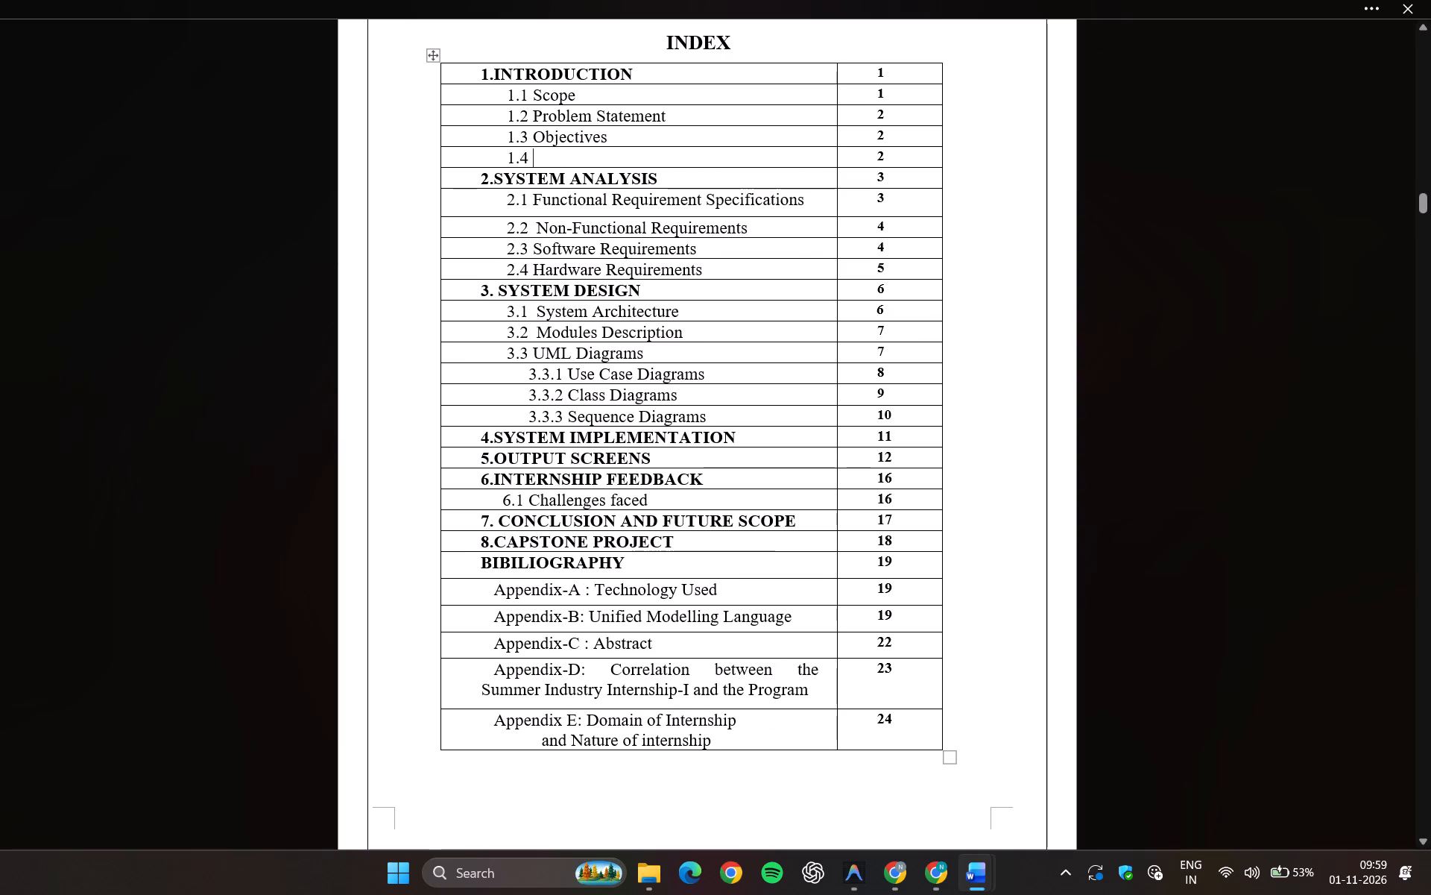
# Open Notepad, paste the copied heading into a new document, complete it as "Contributions and Upstream Attribution", and cut the whole plain text.
pyautogui.press('super+r')
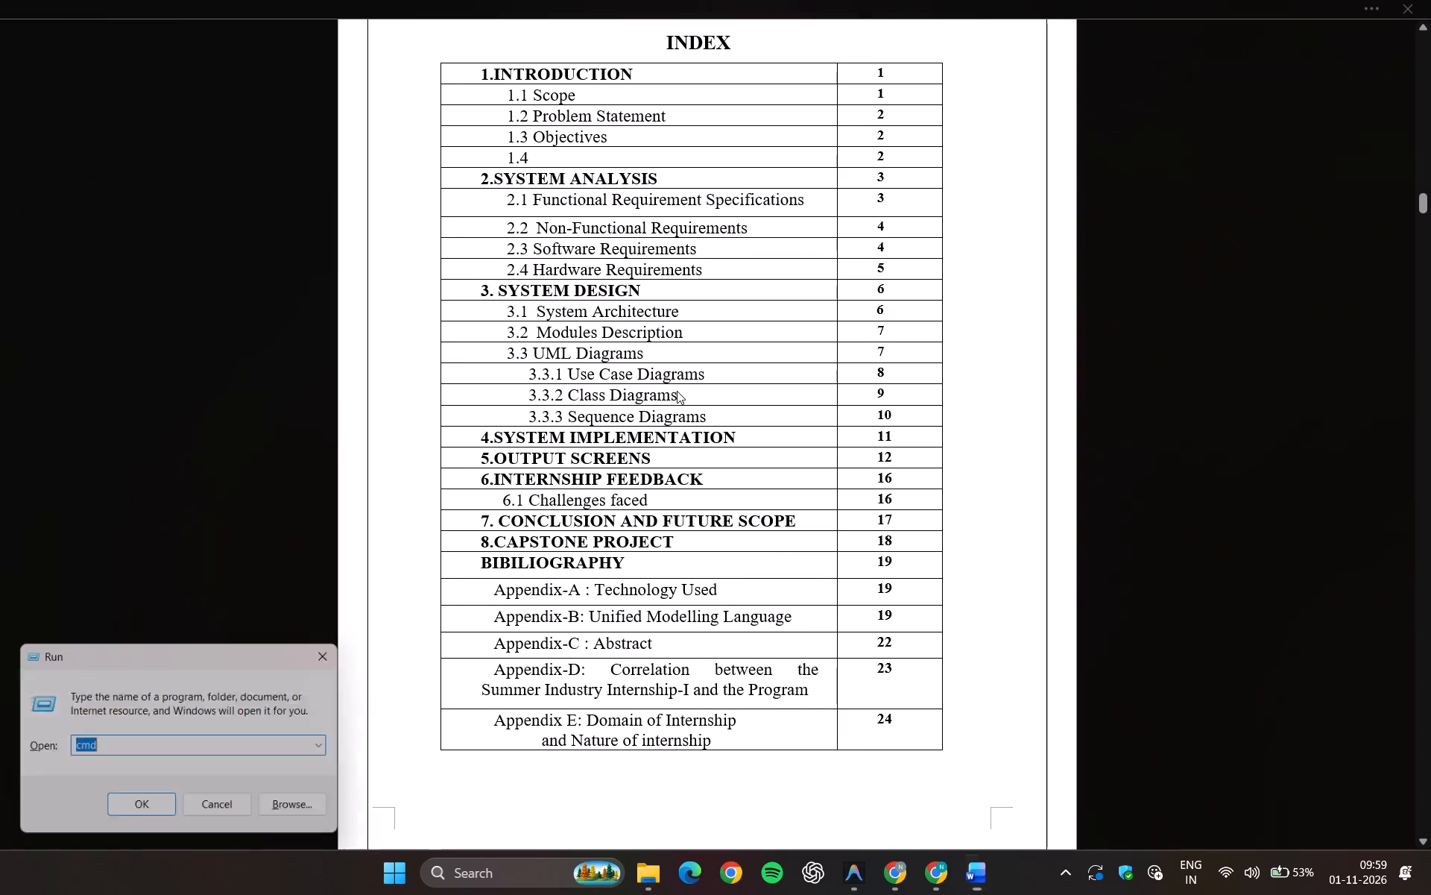
pyautogui.write('note')
pyautogui.press('Down')
pyautogui.press('Return')
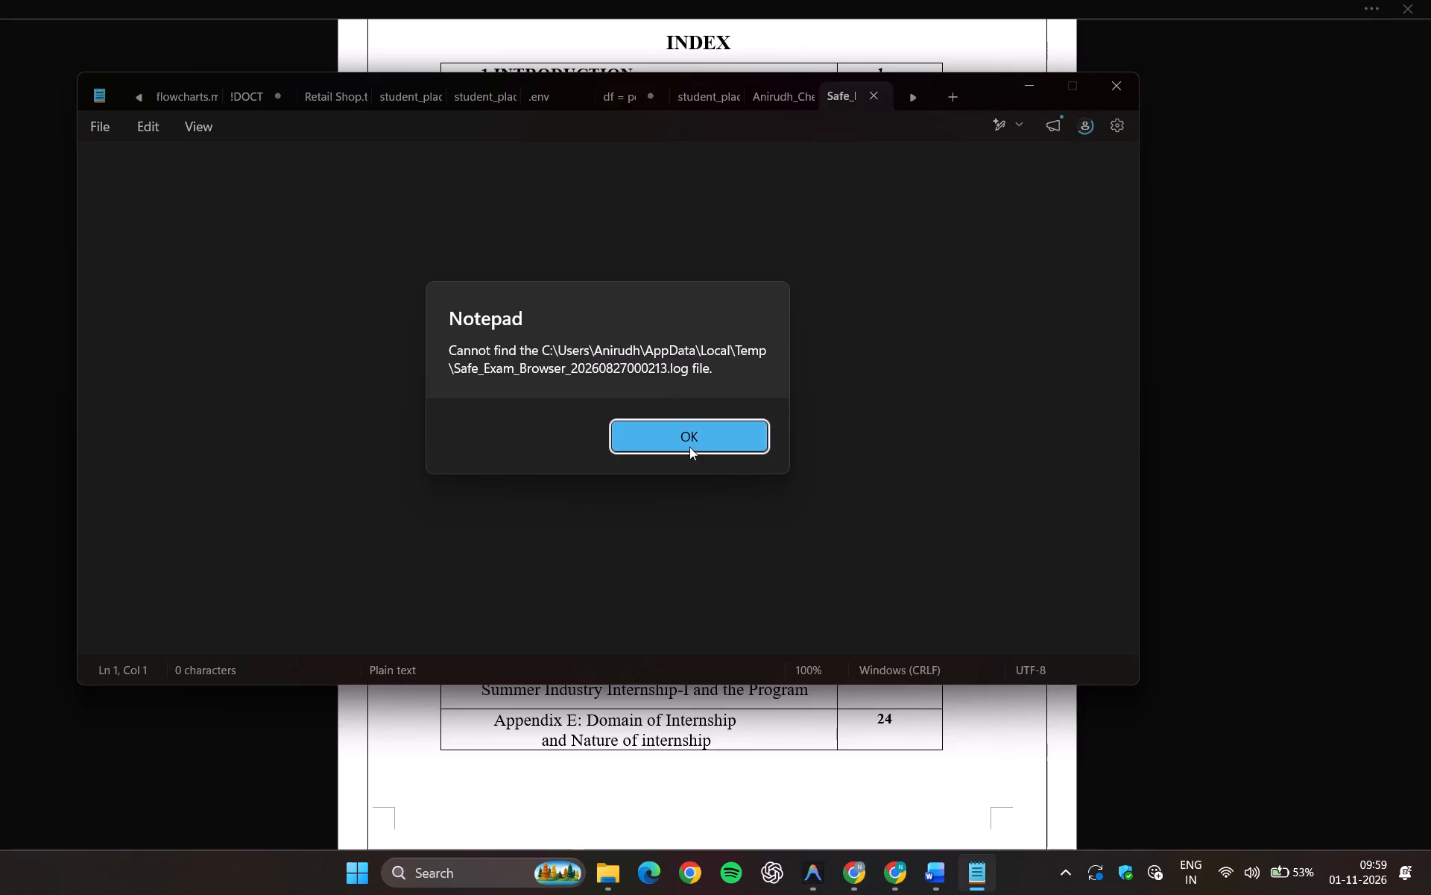
pyautogui.click(689, 447)
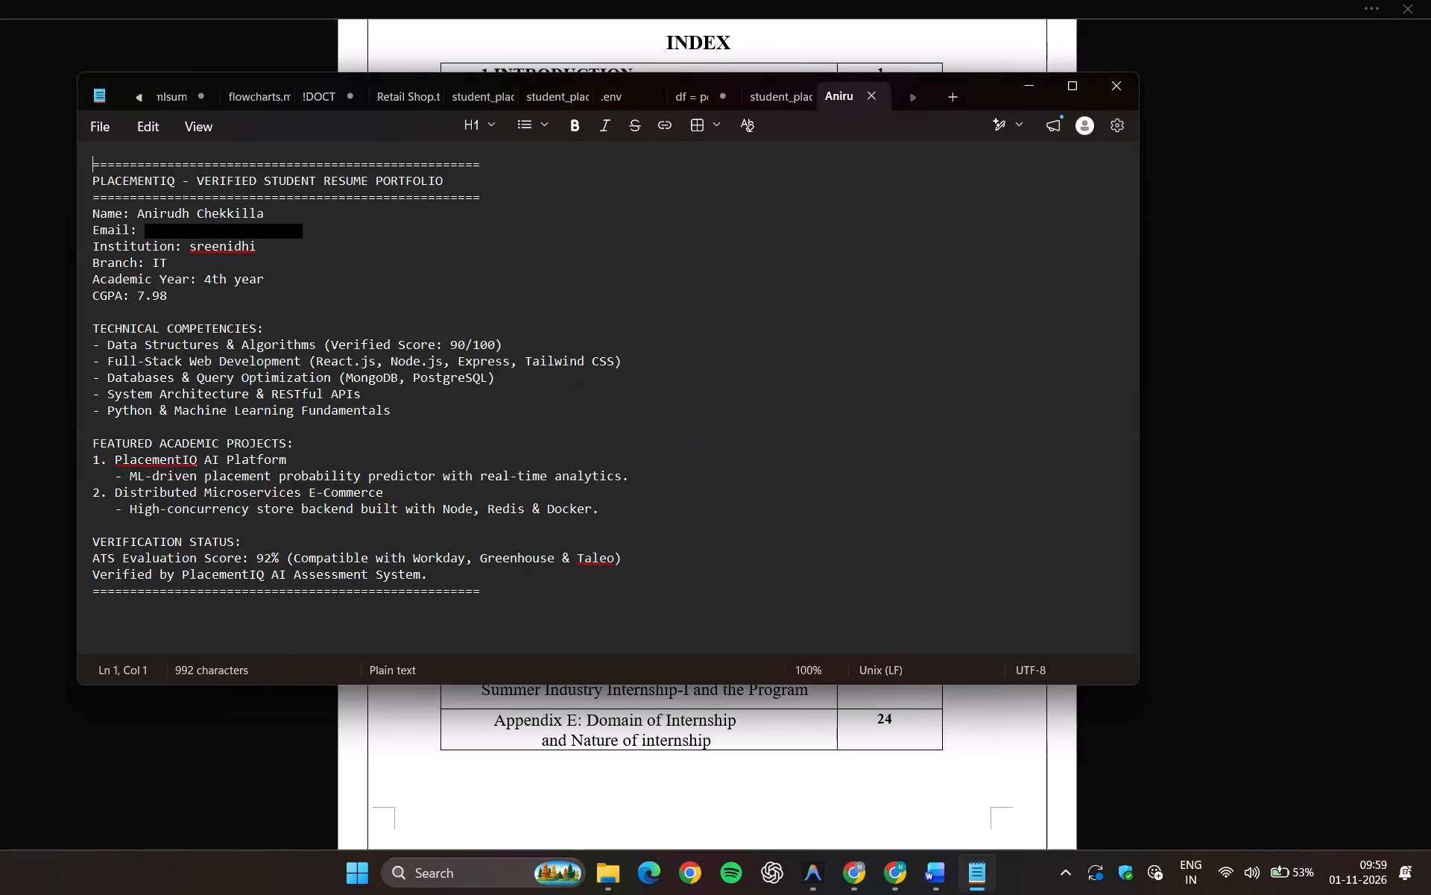
pyautogui.click(956, 99)
pyautogui.hotkey('ctrl', 'v')
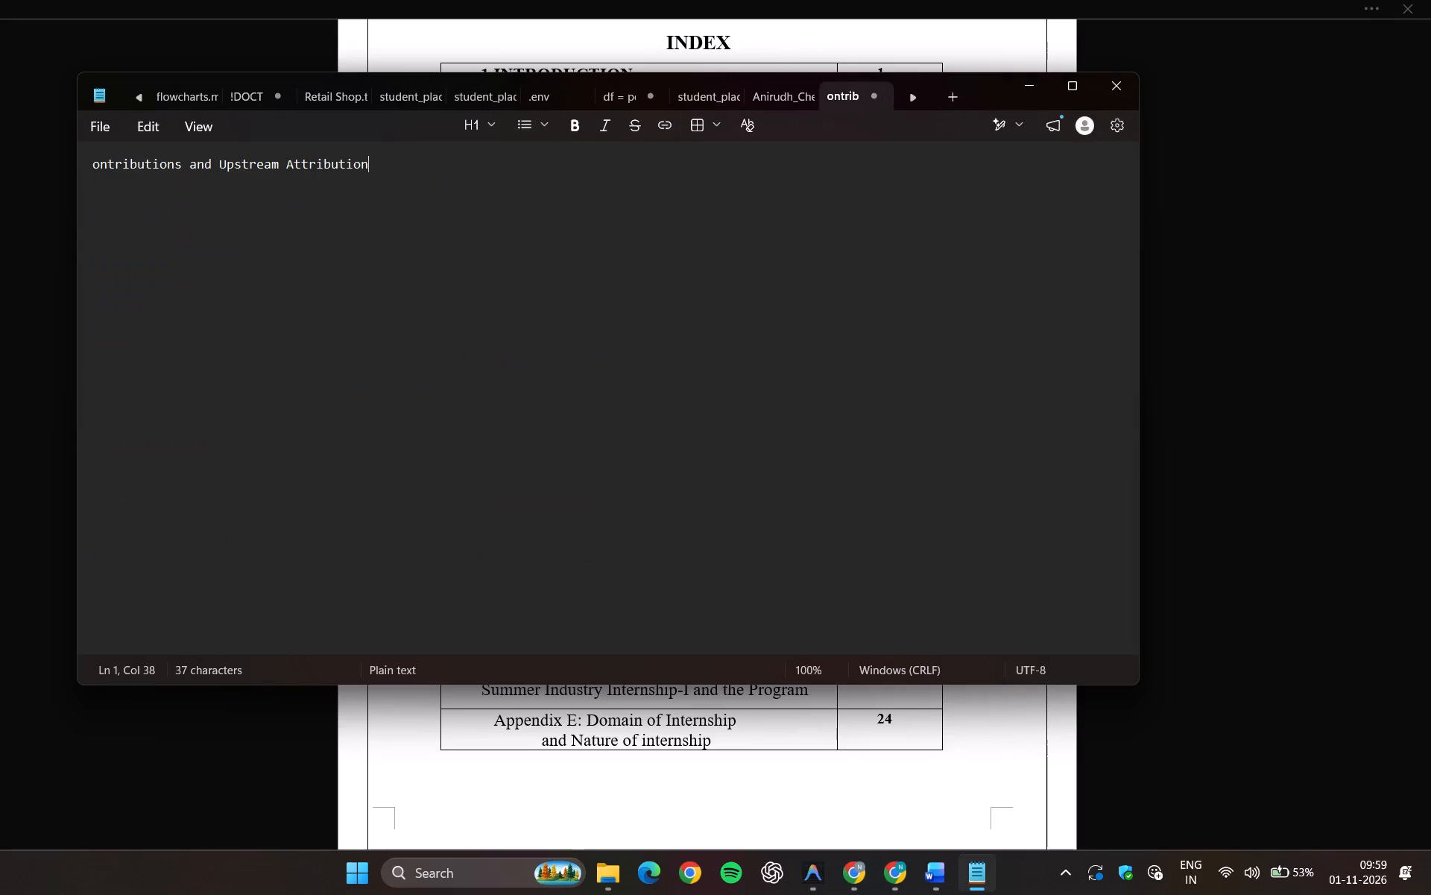
pyautogui.click(94, 164)
pyautogui.hotkey('shift', 'c')
pyautogui.hotkey('ctrl', 'a')
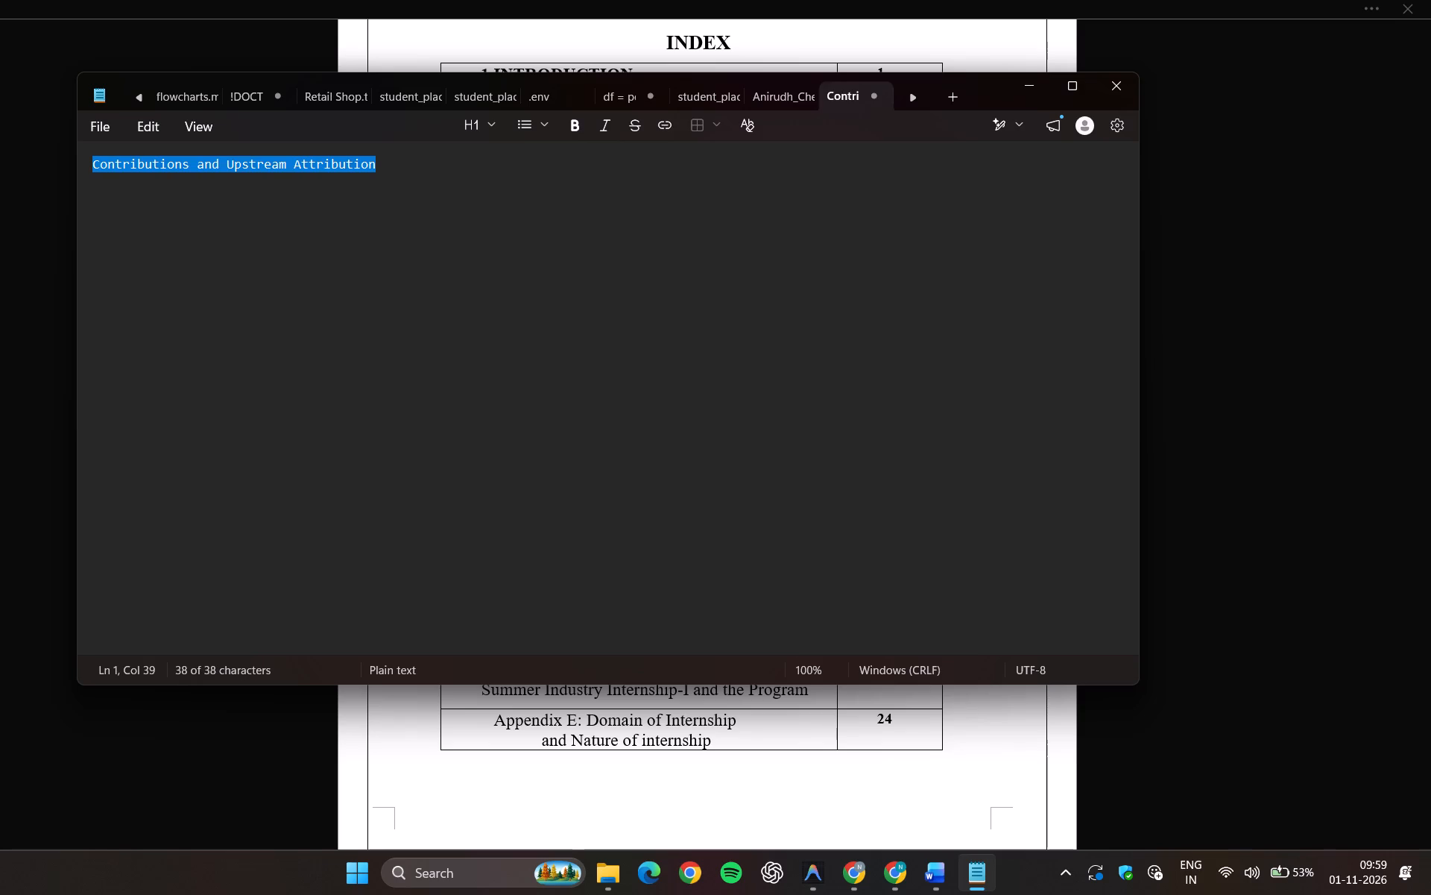
pyautogui.hotkey('ctrl', 'x')
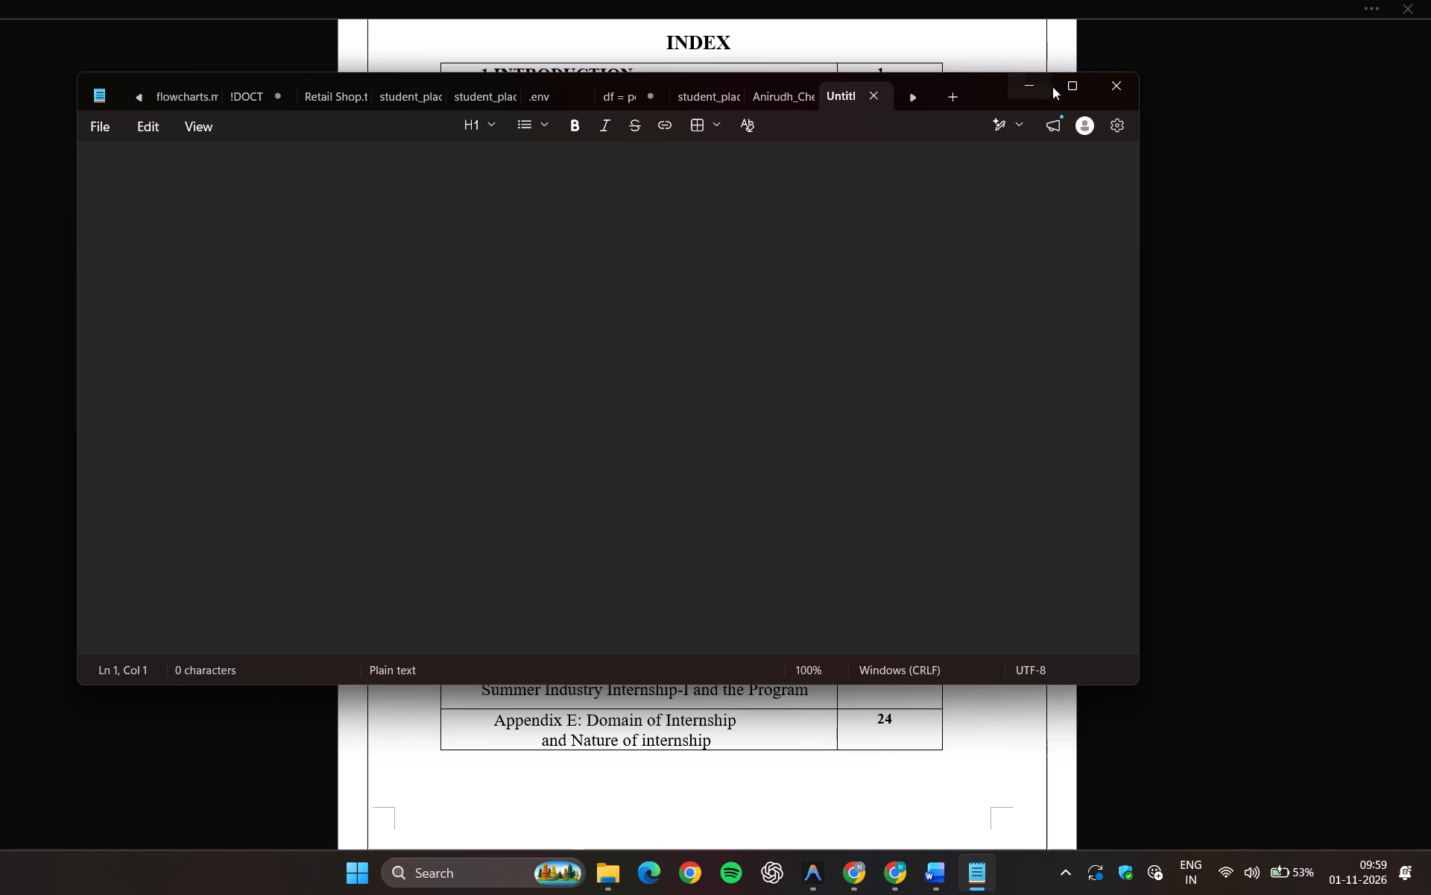
# Return to newreport in Word and paste "Contributions and Upstream Attribution" as the title of INDEX entry 1.4.
pyautogui.click(1031, 83)
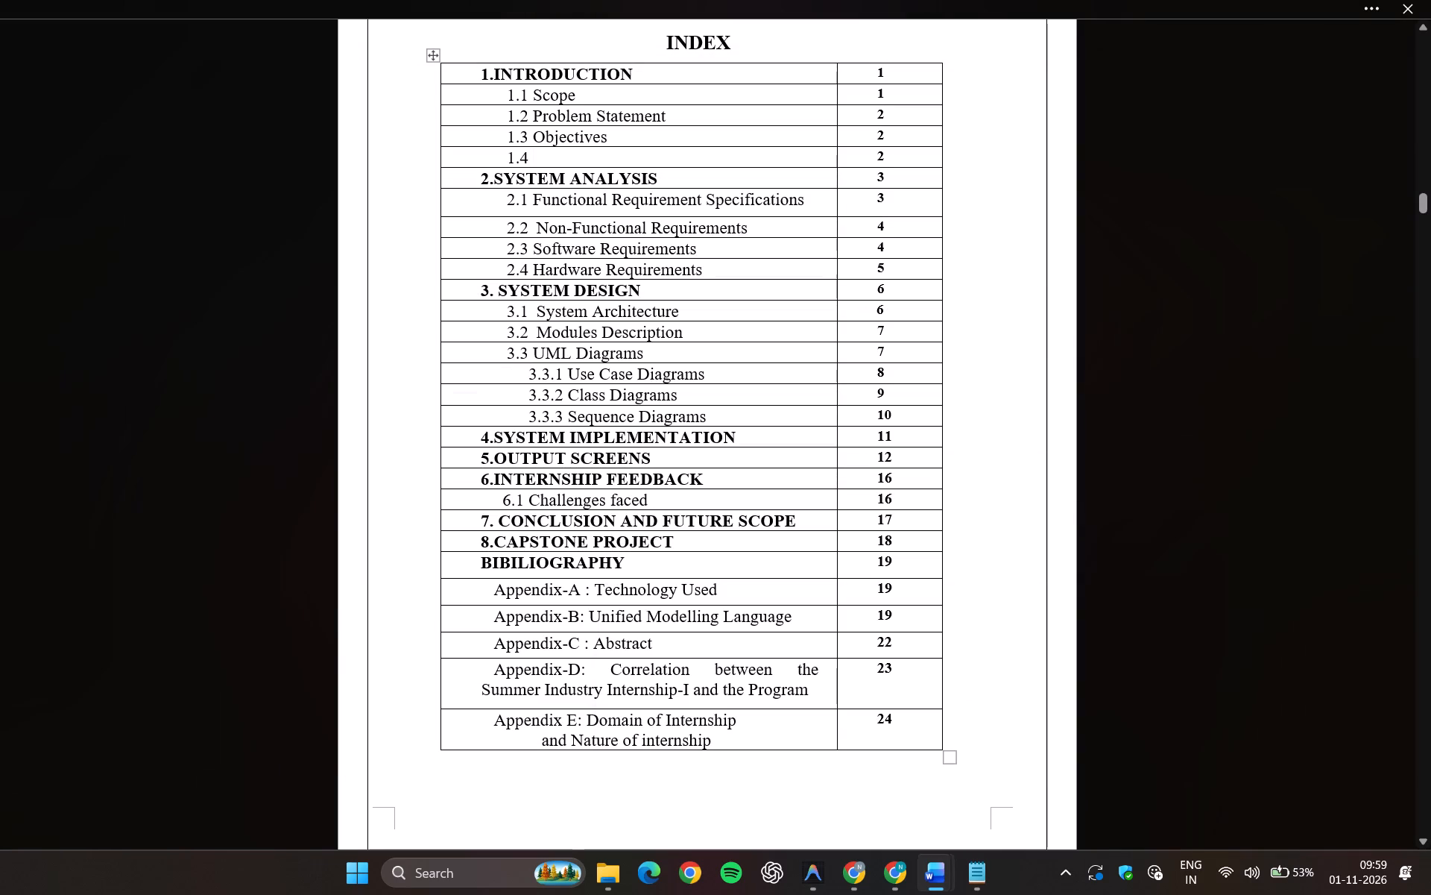
pyautogui.hotkey('ctrl', 'v')
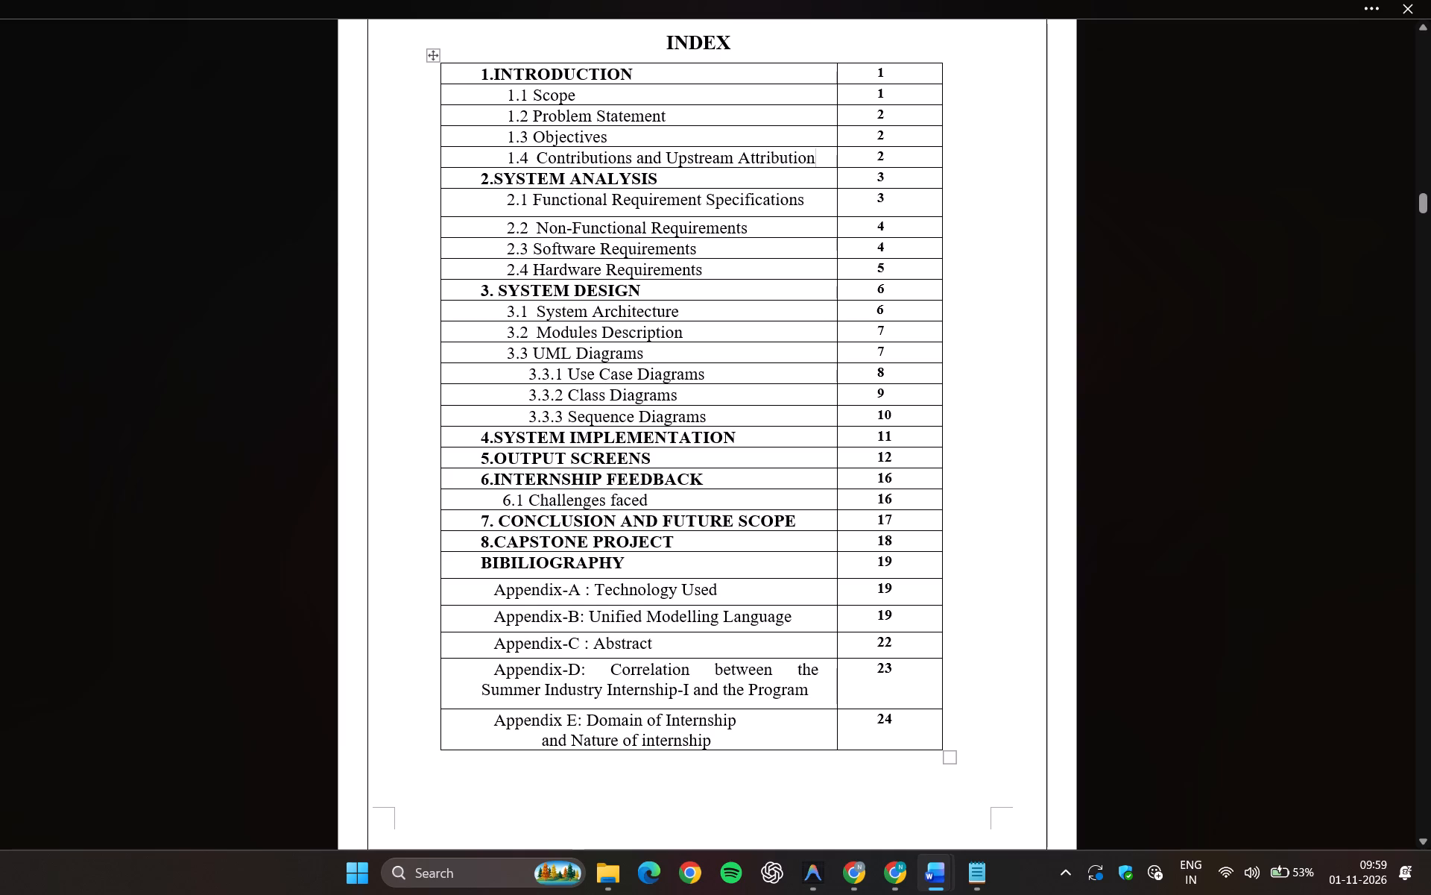
# Compare the Chapter 2 headings in Gen_AI_Studio_Pro_Major_Project_Report with section 2 of newreport's INDEX.
pyautogui.hotkey('alt', 'Tab')
pyautogui.hotkey('alt', 'Tab')
pyautogui.hotkey('alt', 'Tab')
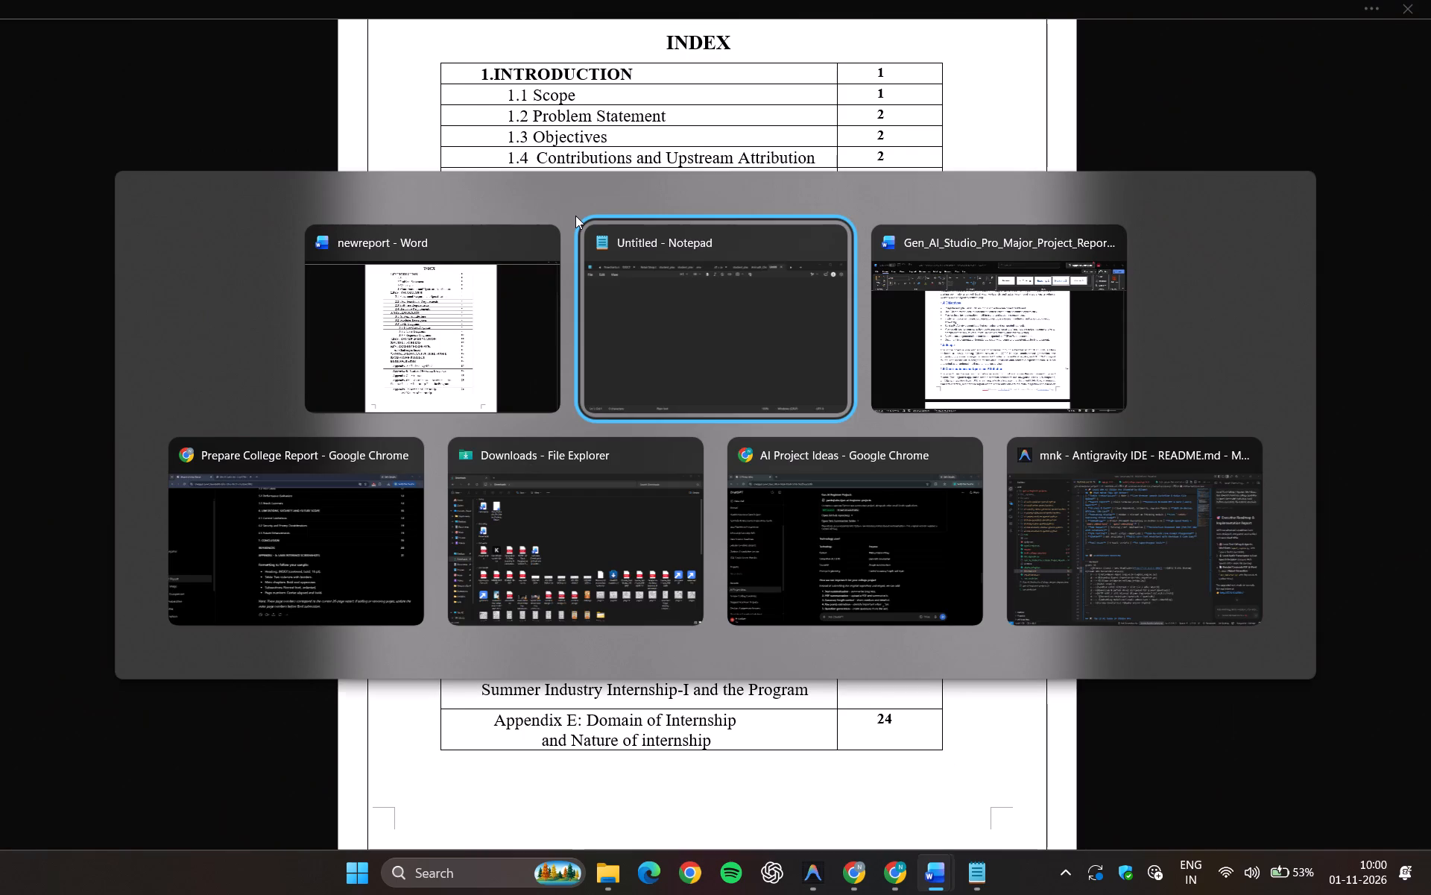
pyautogui.hotkey('alt', 'Tab')
pyautogui.hotkey('alt', 'Tab')
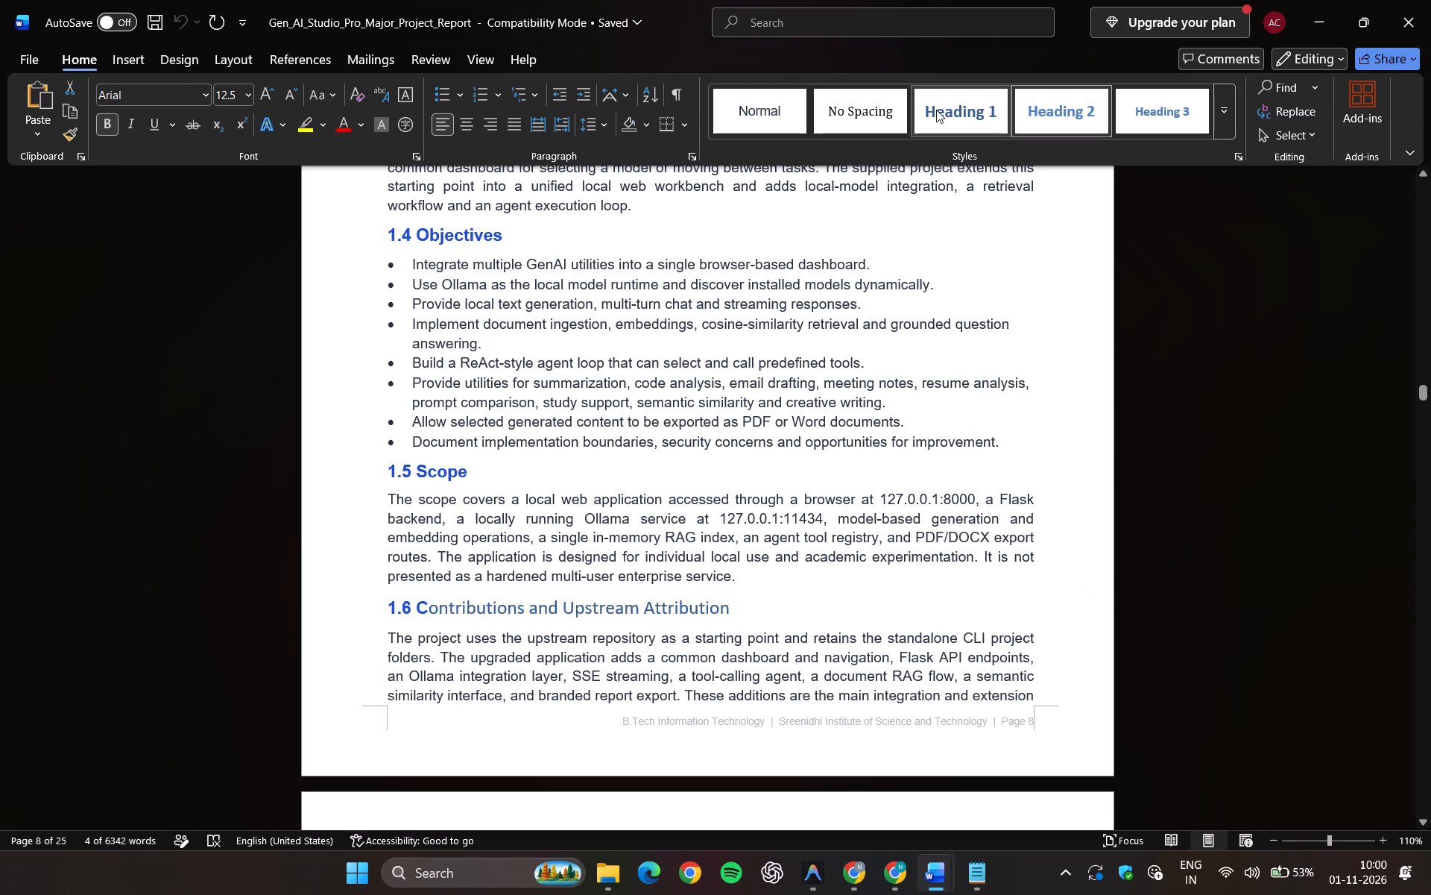
pyautogui.click(651, 321)
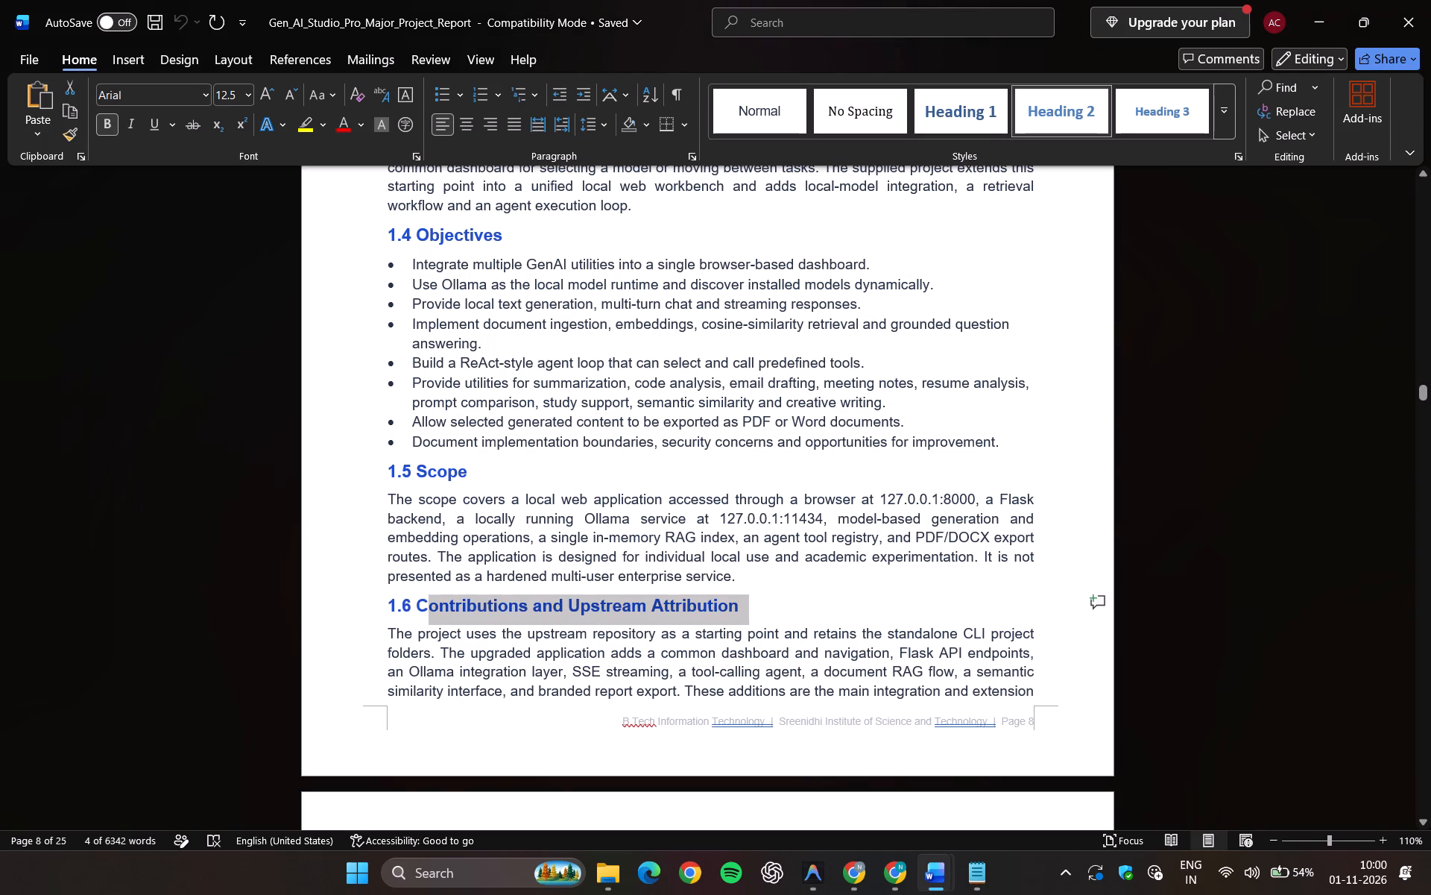
pyautogui.scroll(-3, 651, 321)
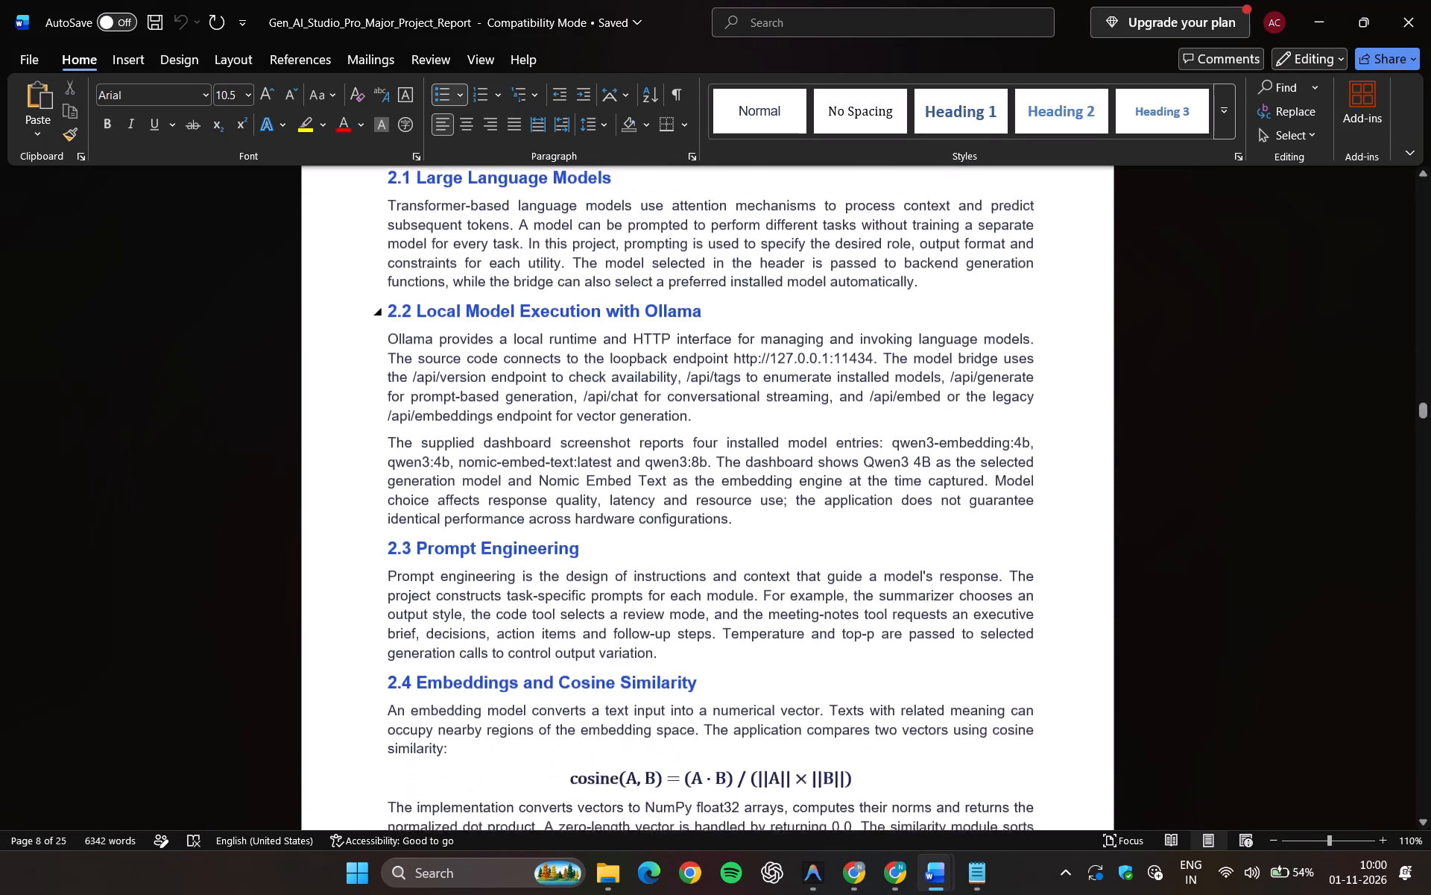
pyautogui.hotkey('alt', 'Tab')
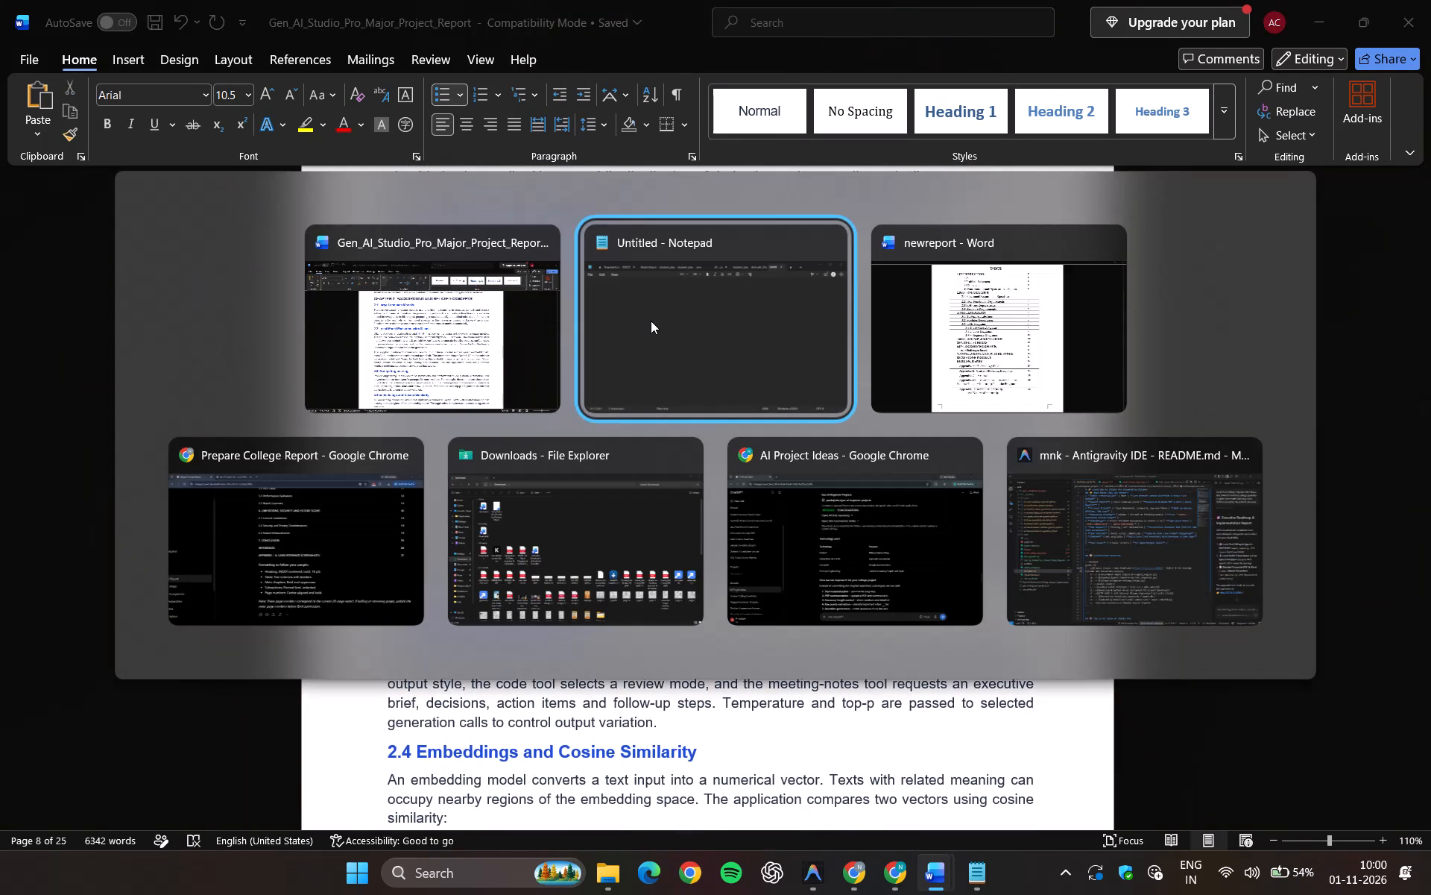
pyautogui.hotkey('alt', 'Tab')
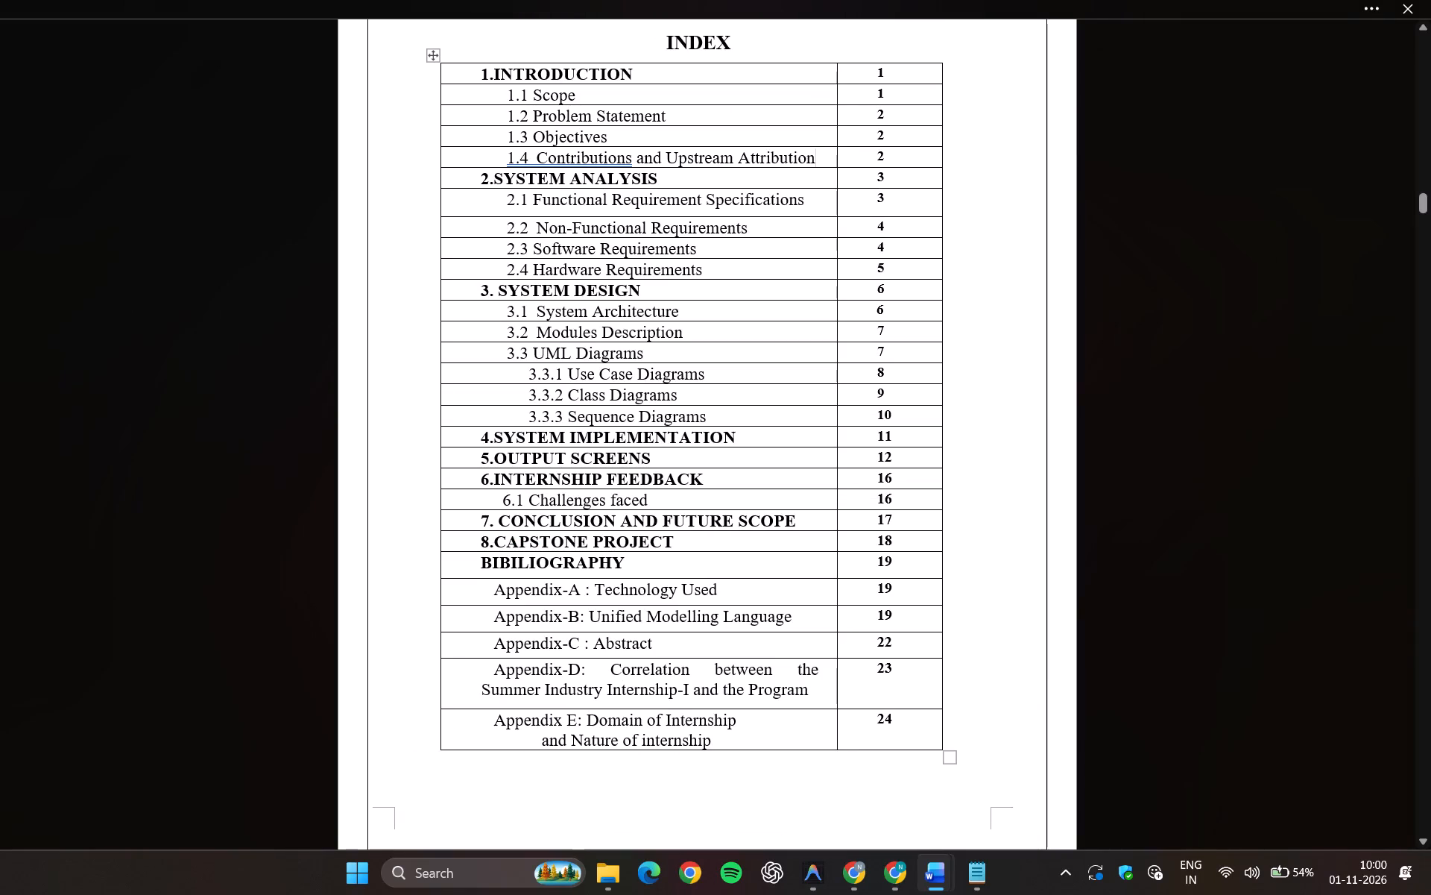
pyautogui.hotkey('alt', 'Tab')
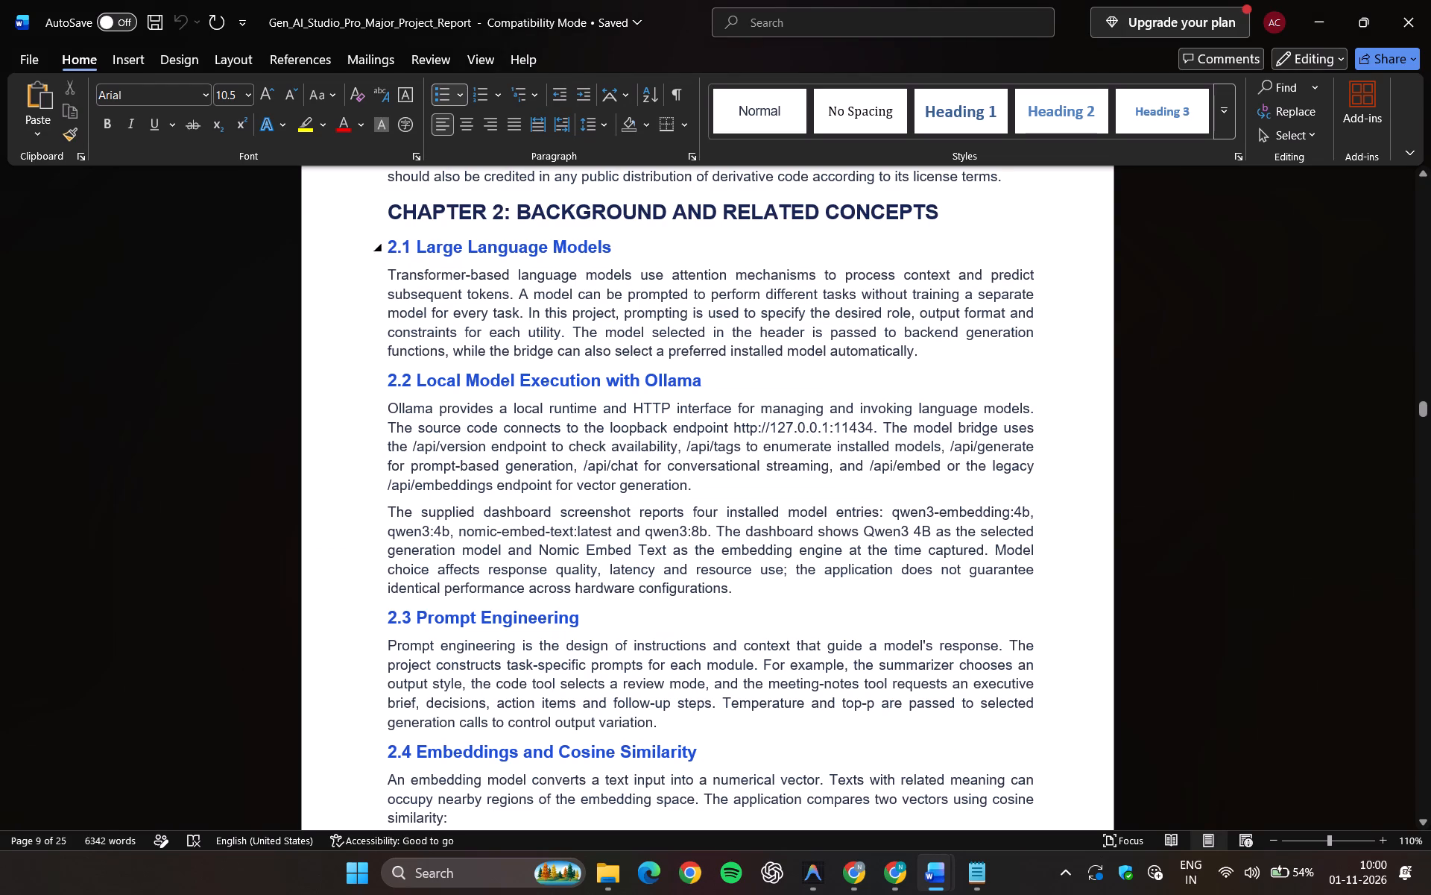
pyautogui.scroll(1, 589, 272)
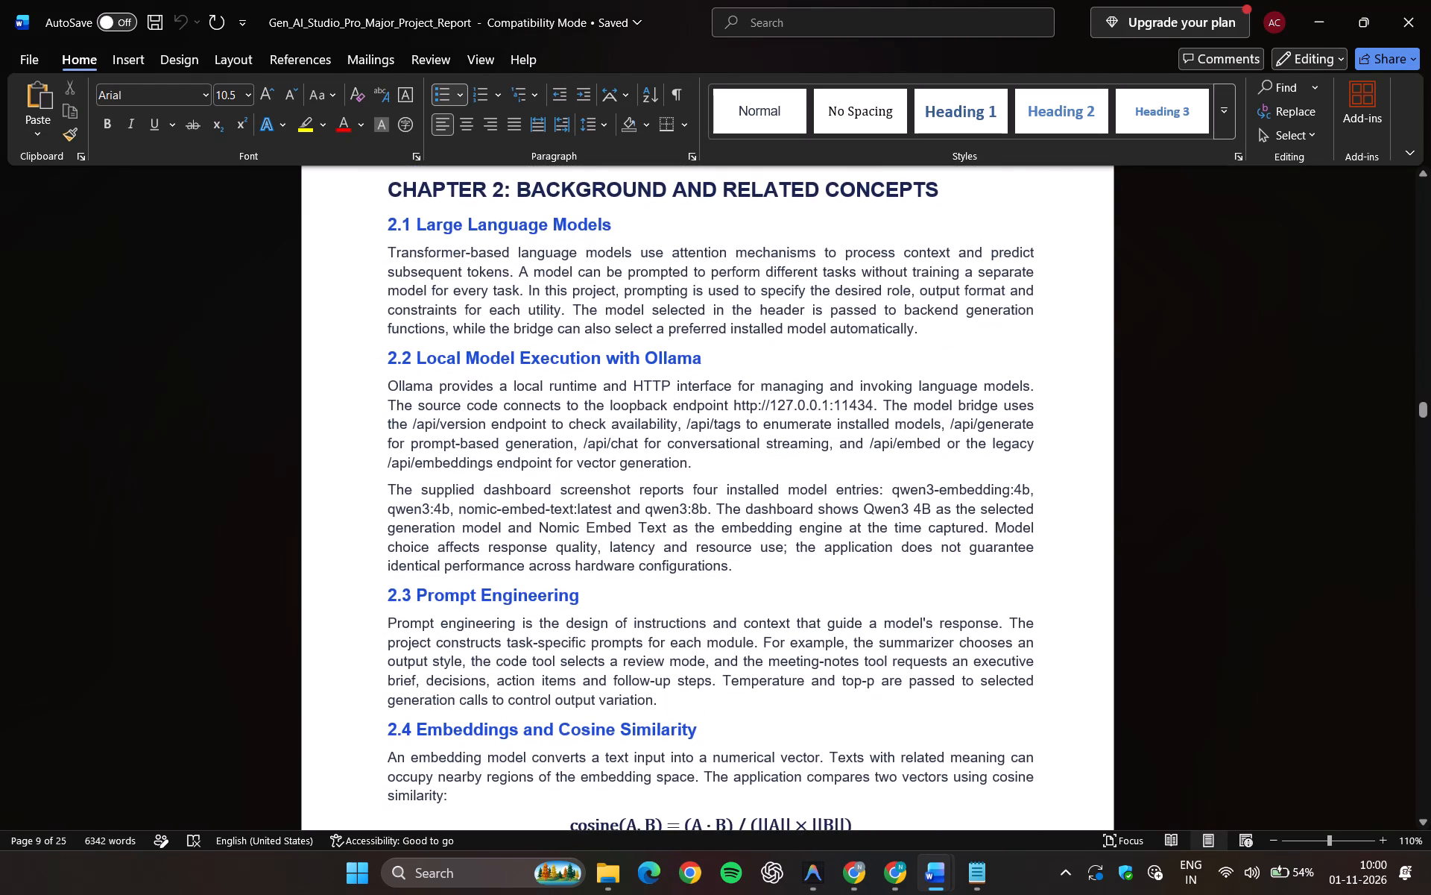
pyautogui.hotkey('alt', 'Tab')
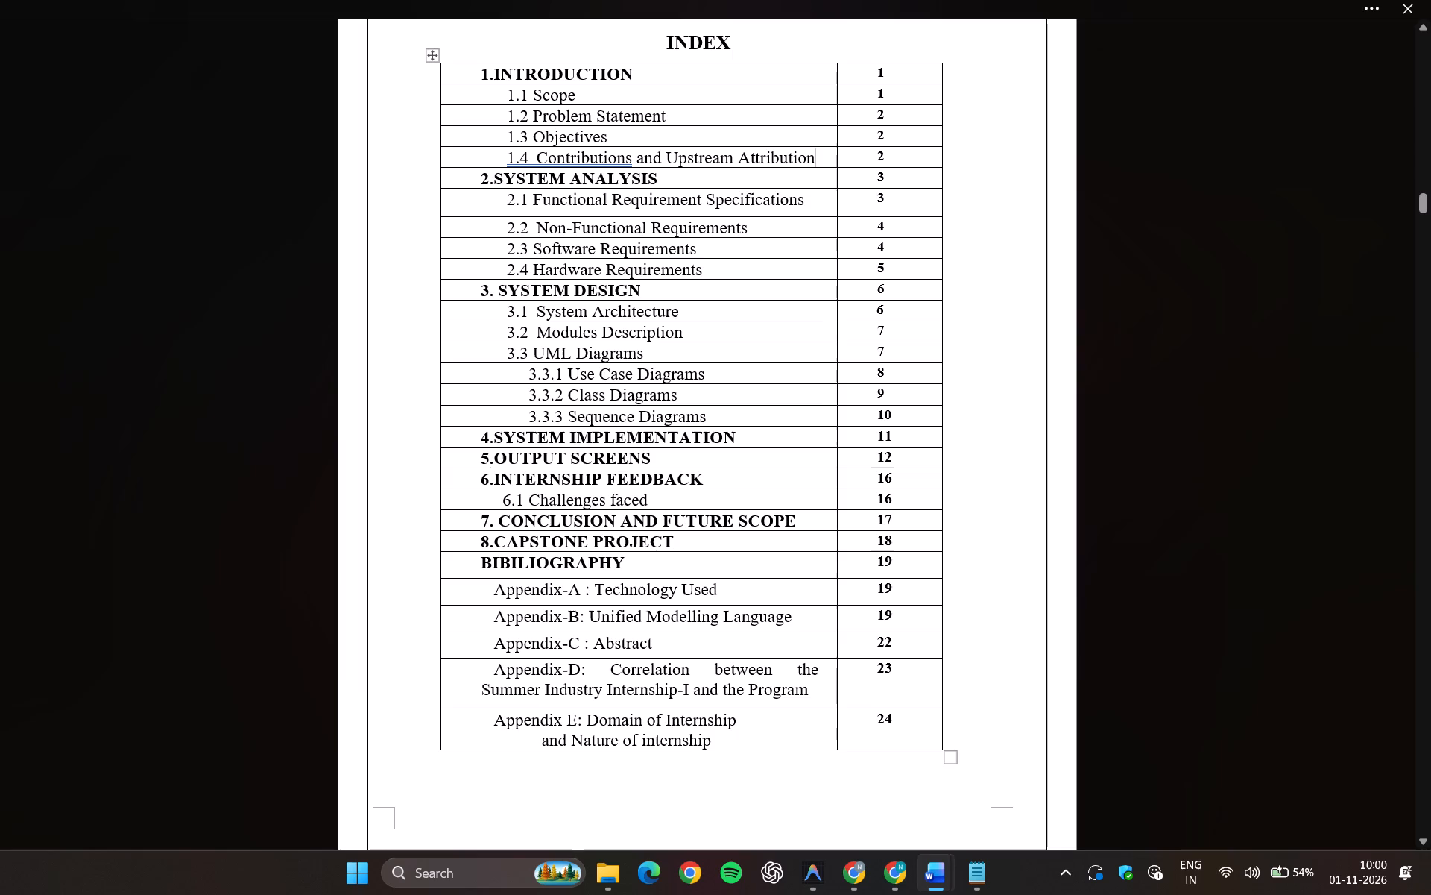
pyautogui.hotkey('alt', 'Tab')
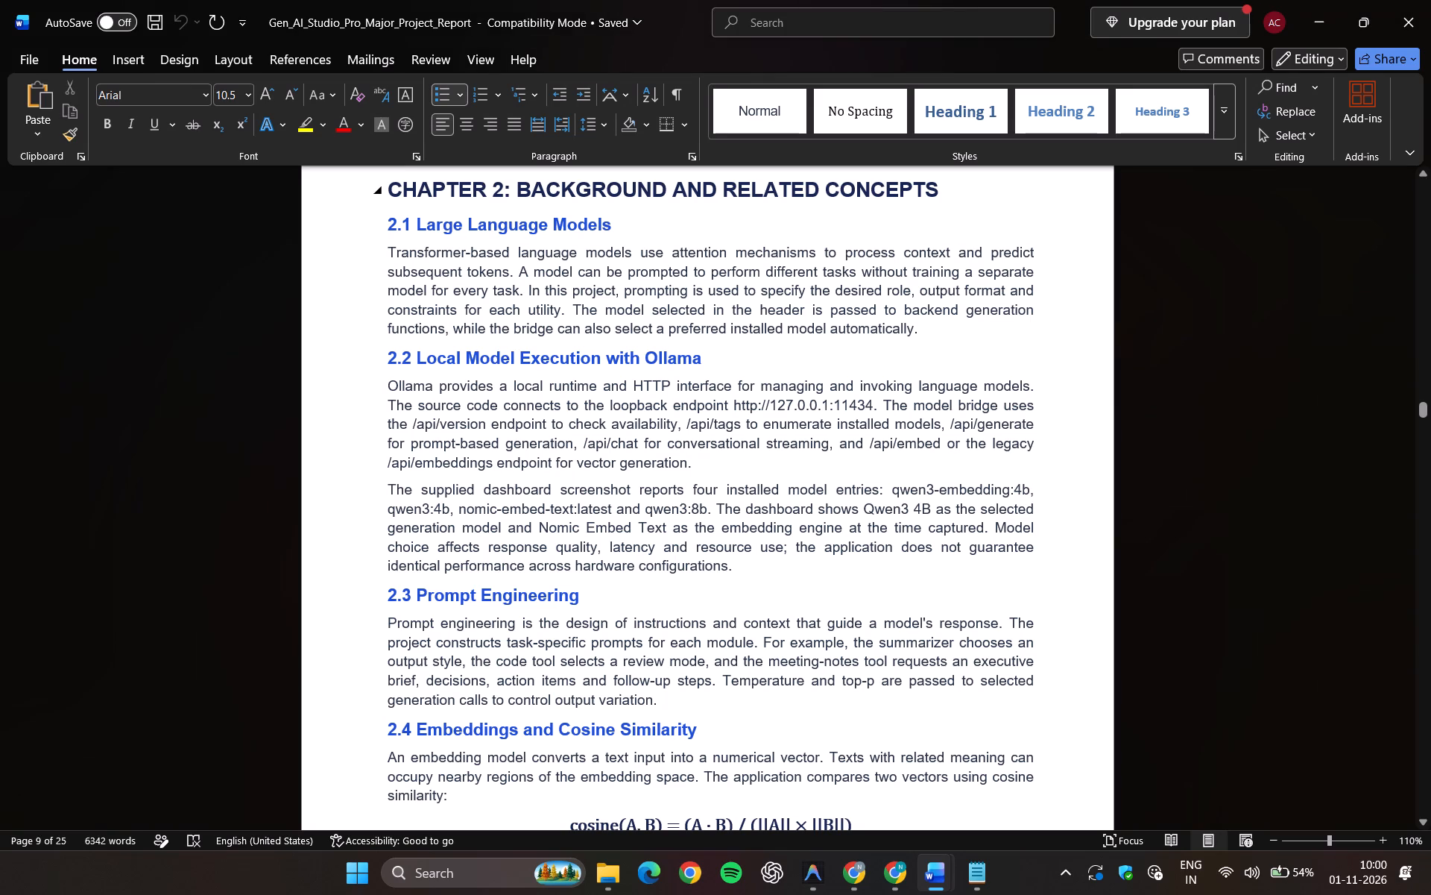
# Copy the Chapter 2 title "BACKGROUND AND RELATED CONCEPTS" from the generated report into the blank Notepad document, and copy it there as plain text.
pyautogui.moveTo(518, 186); pyautogui.dragTo(933, 187)
pyautogui.hotkey('ctrl', 'c')
pyautogui.hotkey('alt', 'Tab')
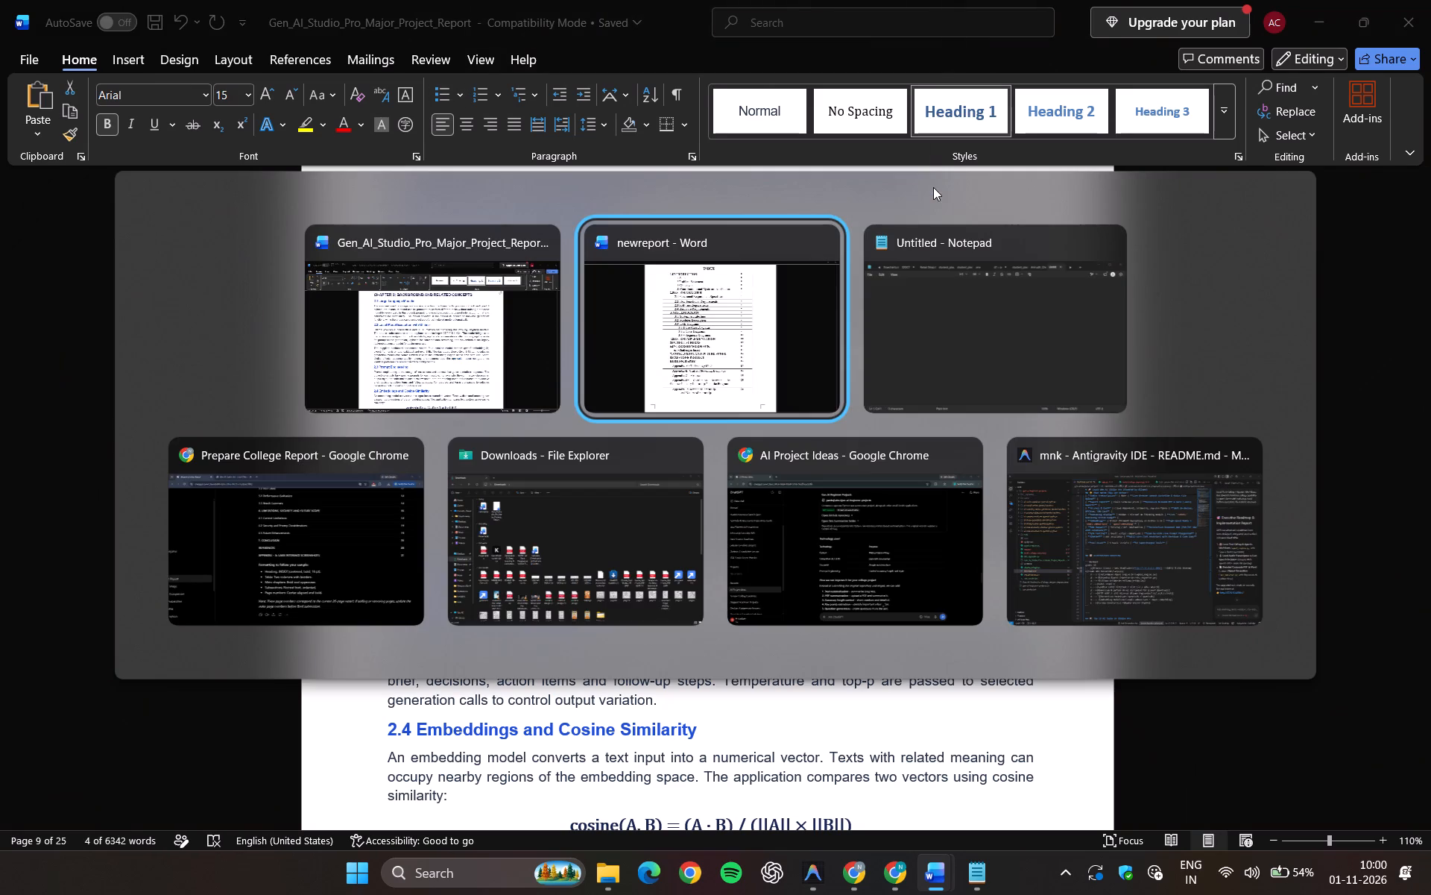
pyautogui.hotkey('alt', 'Tab')
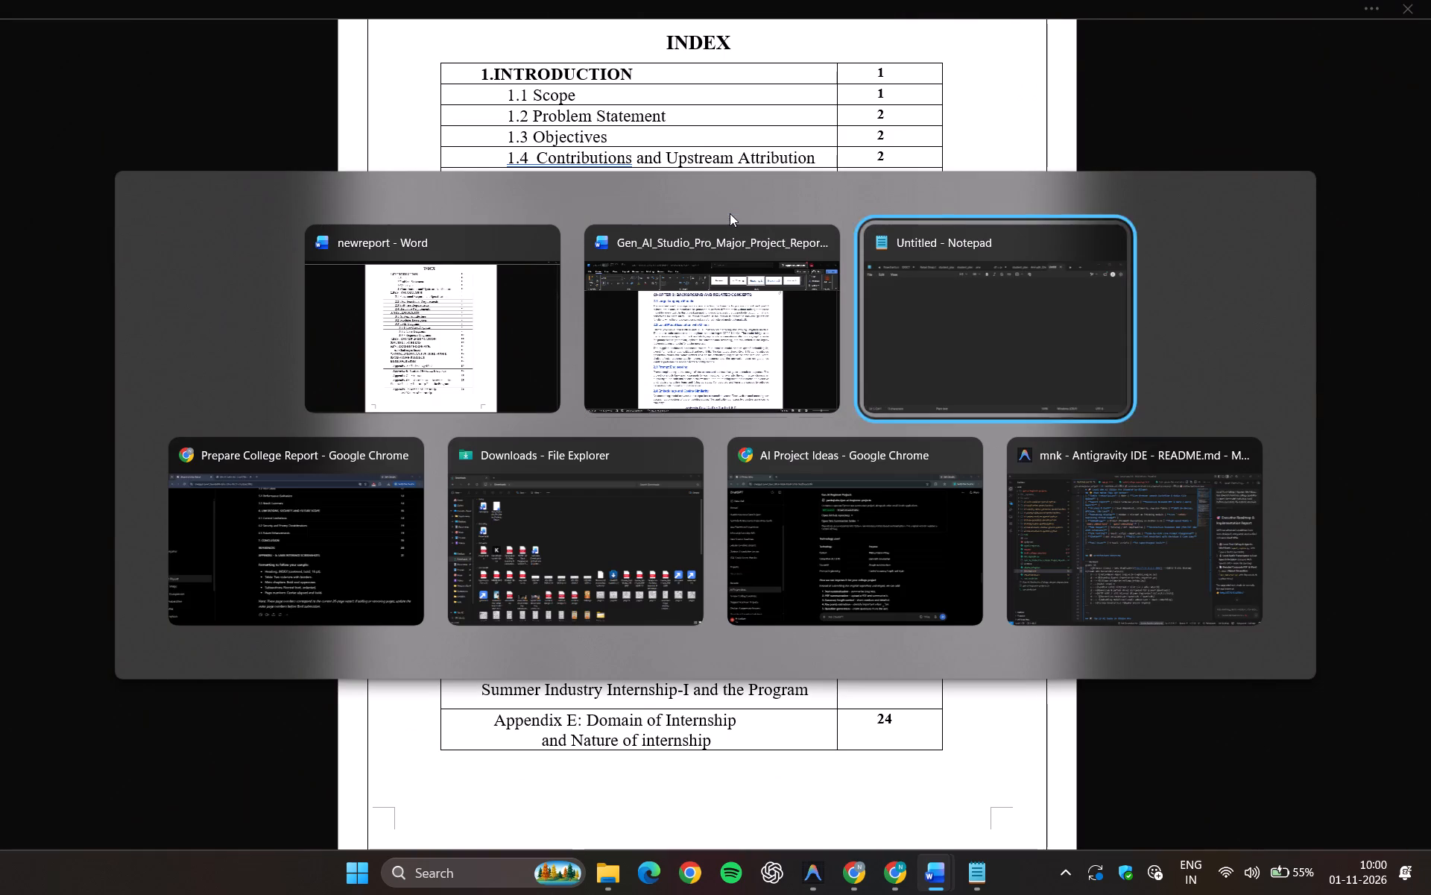
pyautogui.hotkey('alt', 'Tab')
pyautogui.hotkey('alt', 'Tab')
pyautogui.hotkey('alt', 'Tab')
pyautogui.hotkey('alt', 'Tab')
pyautogui.hotkey('alt', 'Tab')
pyautogui.hotkey('alt', 'Tab')
pyautogui.hotkey('alt', 'Tab')
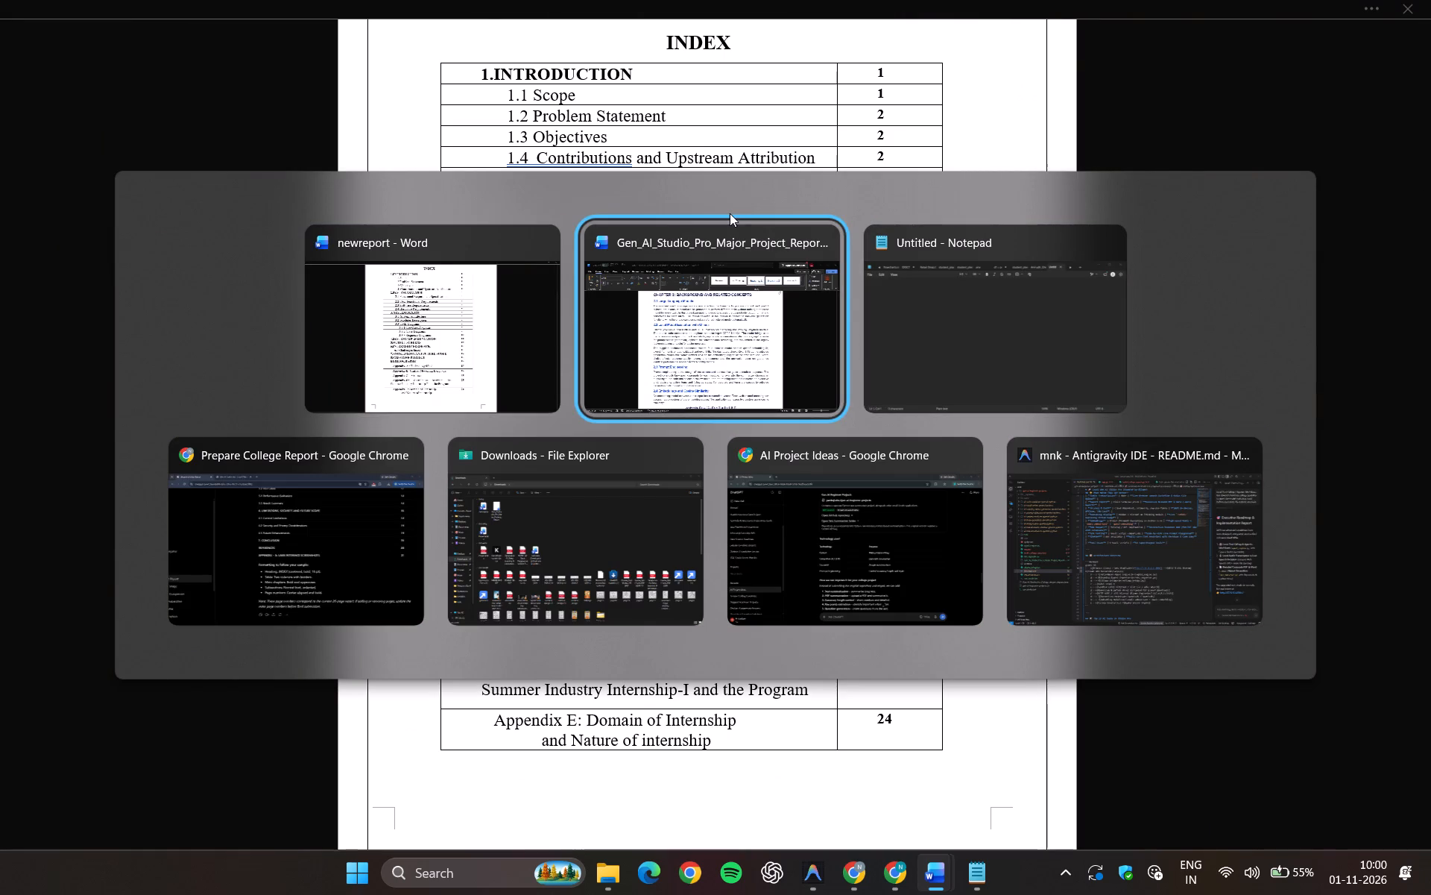
pyautogui.hotkey('alt', 'Tab')
pyautogui.hotkey('alt', 'Tab')
pyautogui.hotkey('alt', 'Tab')
pyautogui.hotkey('alt', 'Tab')
pyautogui.hotkey('alt', 'Tab')
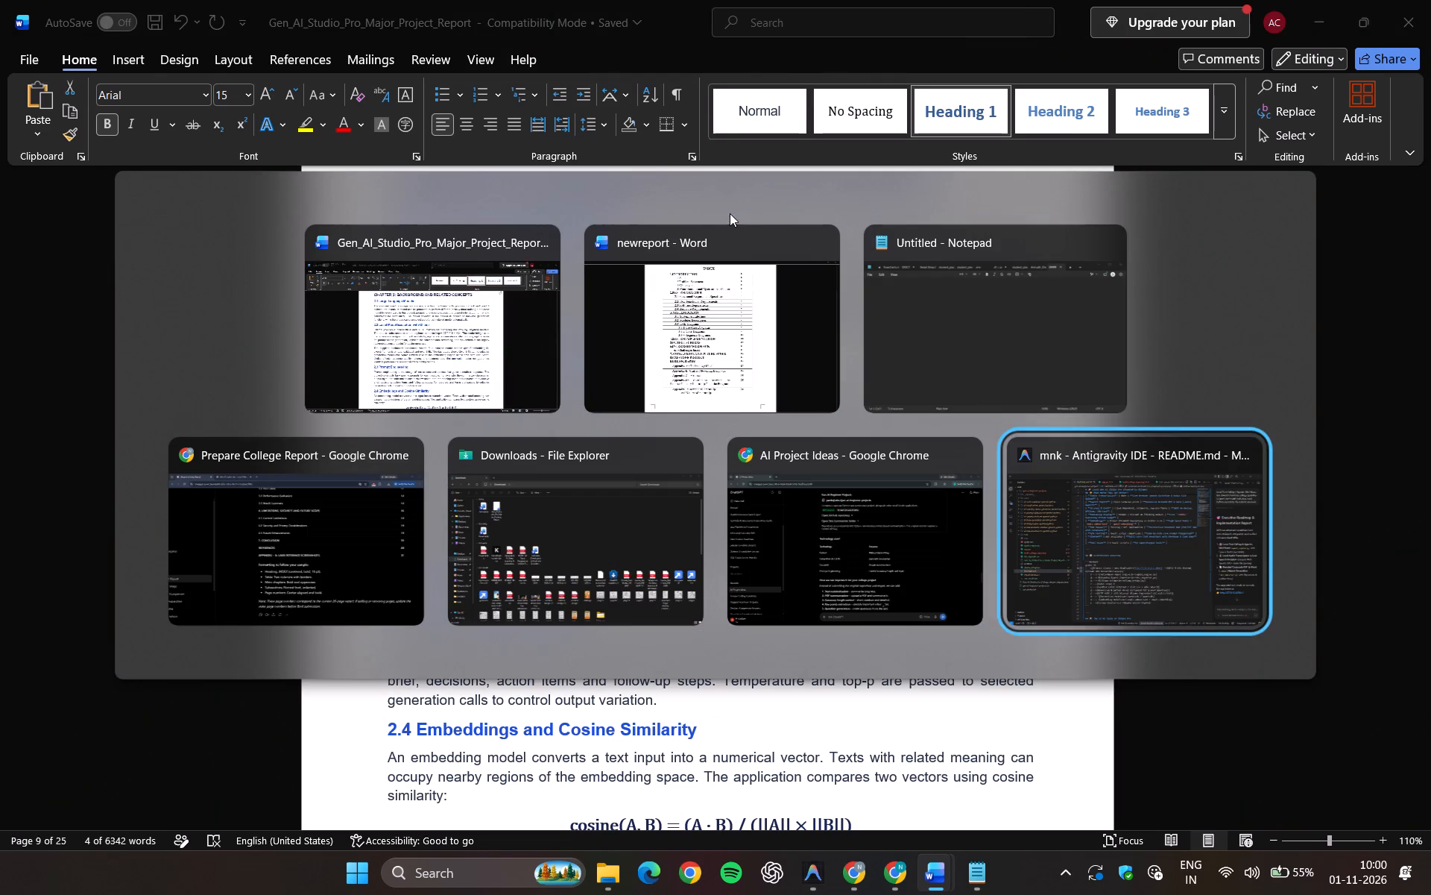
pyautogui.hotkey('alt', 'Tab')
pyautogui.hotkey('alt', 'Tab')
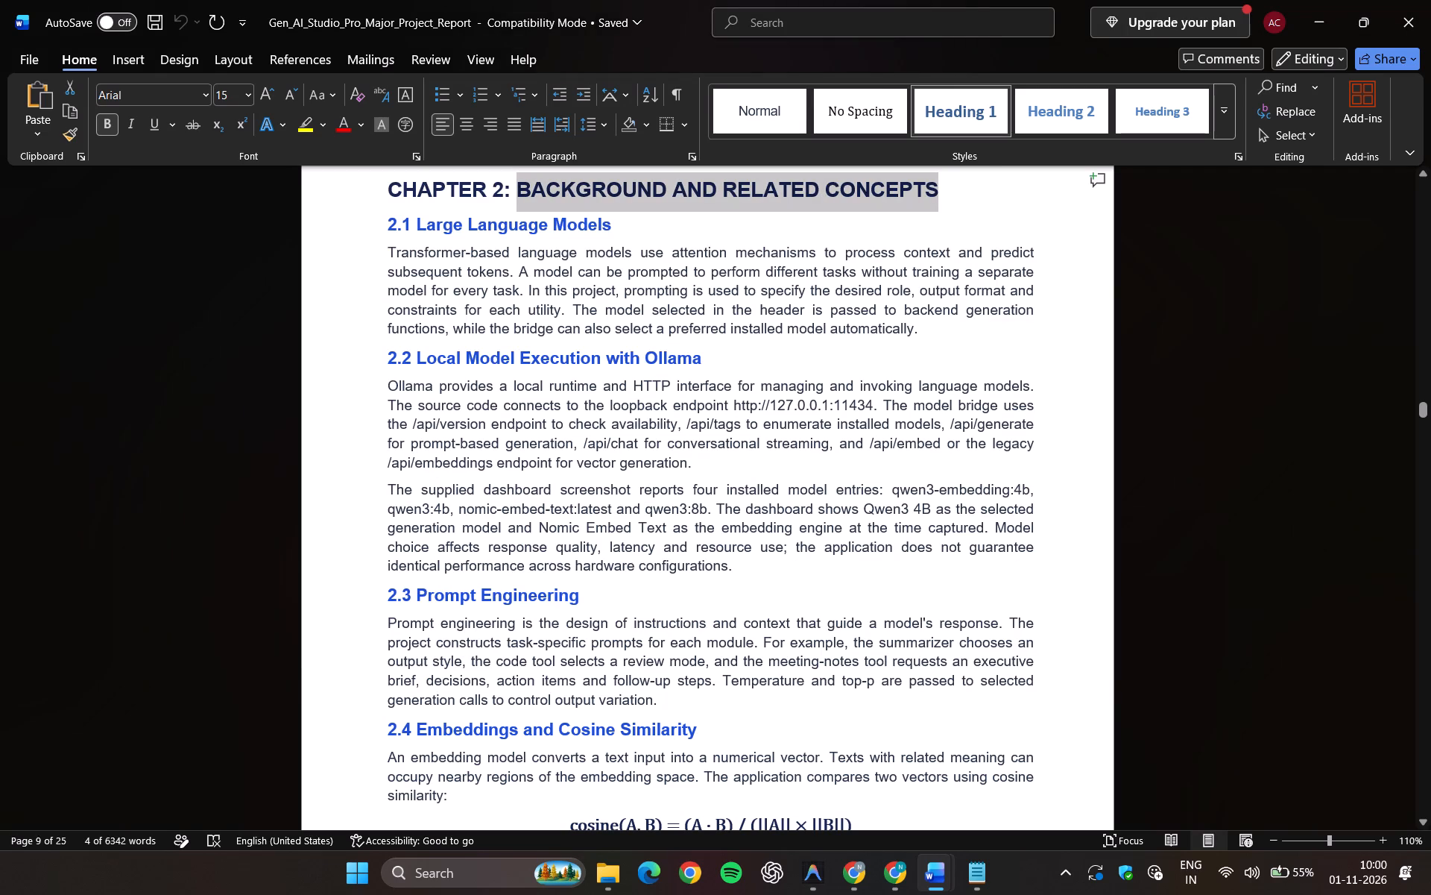
pyautogui.hotkey('alt', 'Tab')
pyautogui.hotkey('alt', 'Tab')
pyautogui.hotkey('alt', 'Tab')
pyautogui.hotkey('alt', 'Tab')
pyautogui.hotkey('alt', 'Tab')
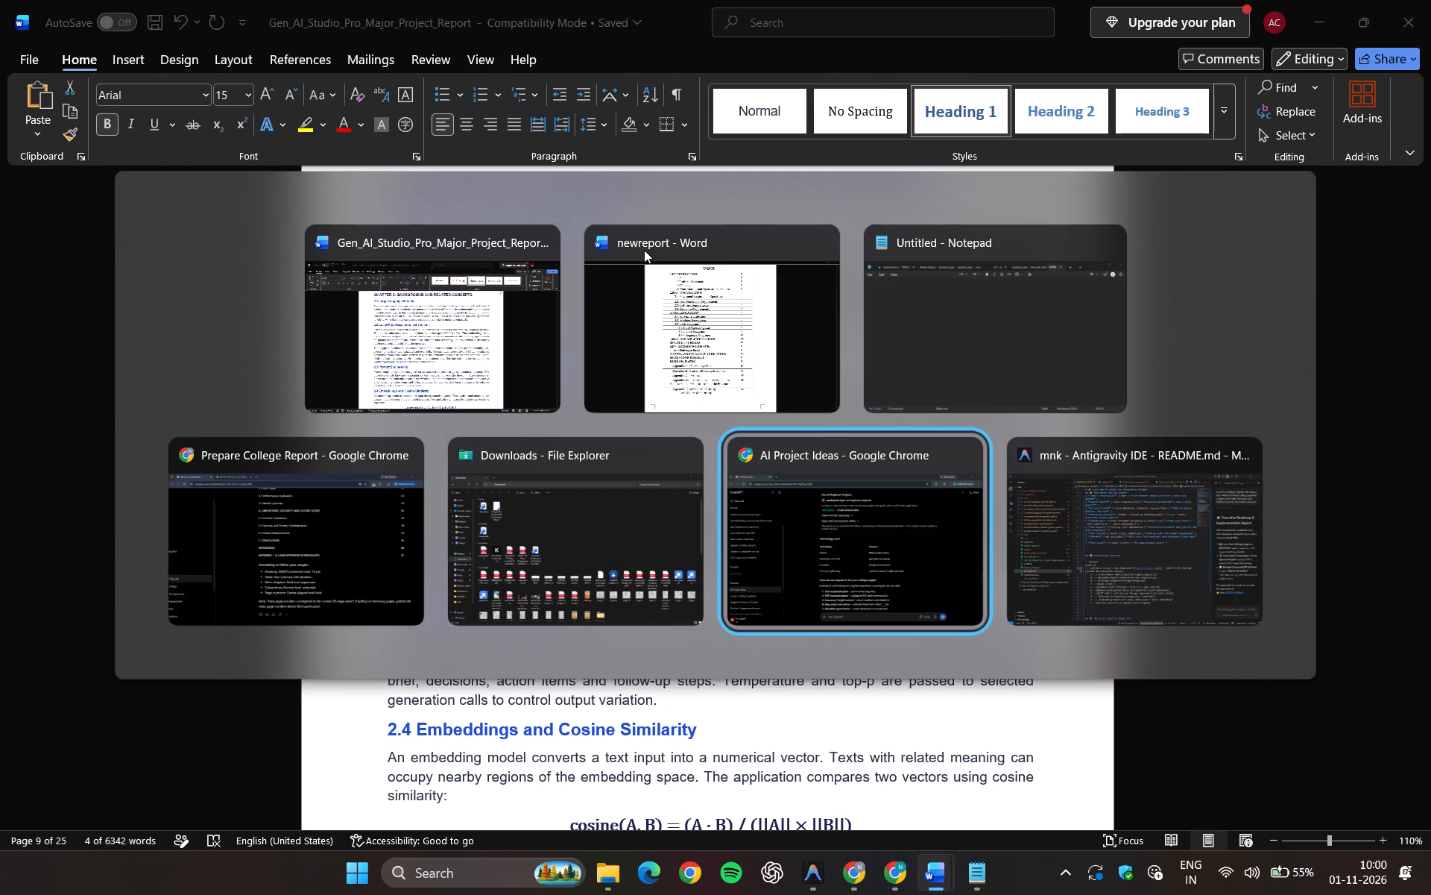
pyautogui.hotkey('alt', 'Tab')
pyautogui.hotkey('alt', 'Tab')
pyautogui.hotkey('alt', 'Tab')
pyautogui.hotkey('alt', 'Tab')
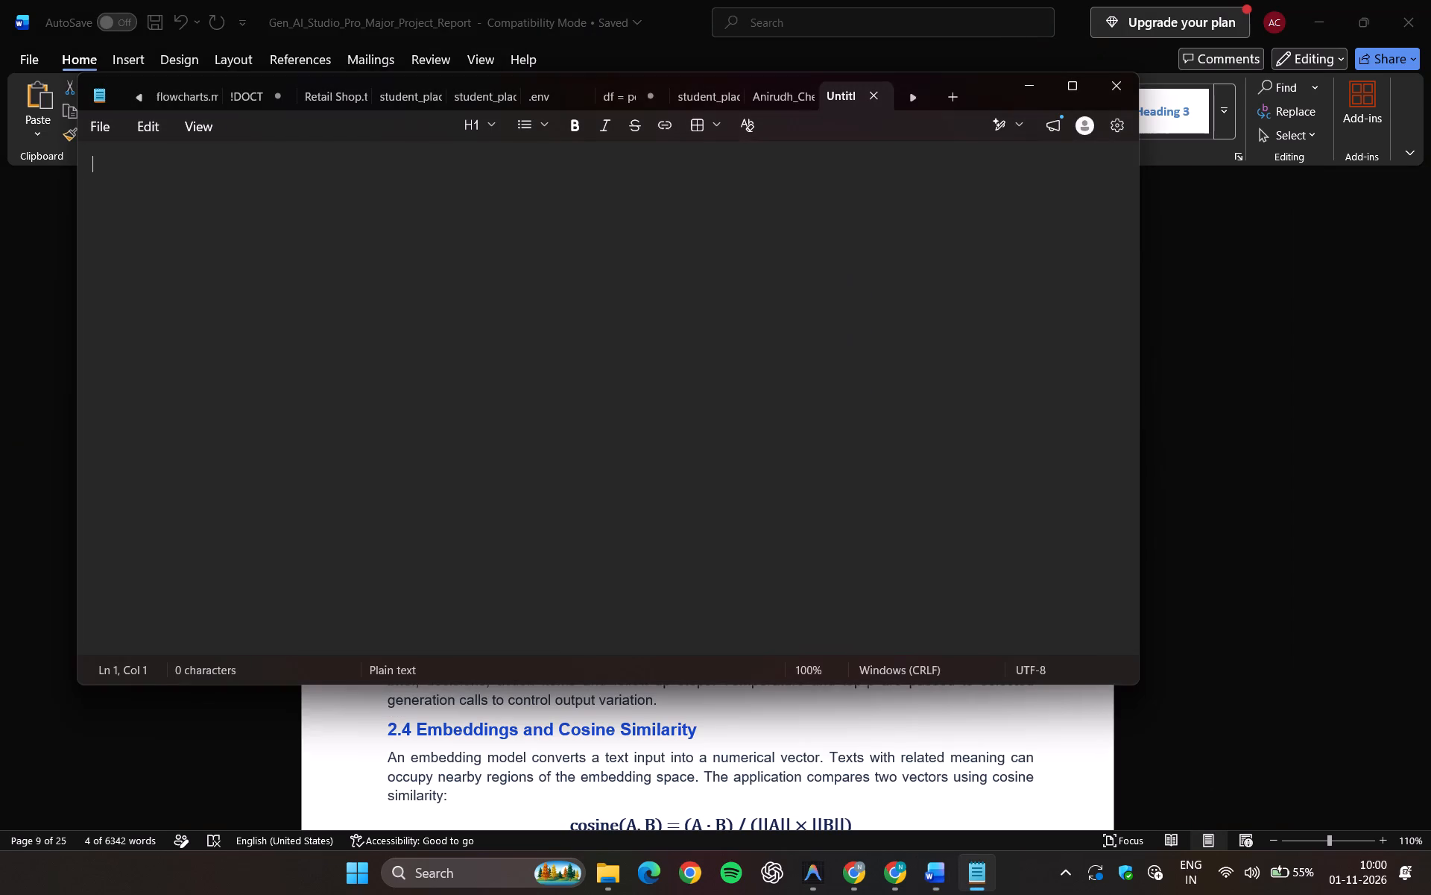
pyautogui.hotkey('ctrl', 'v')
pyautogui.hotkey('ctrl', 'a')
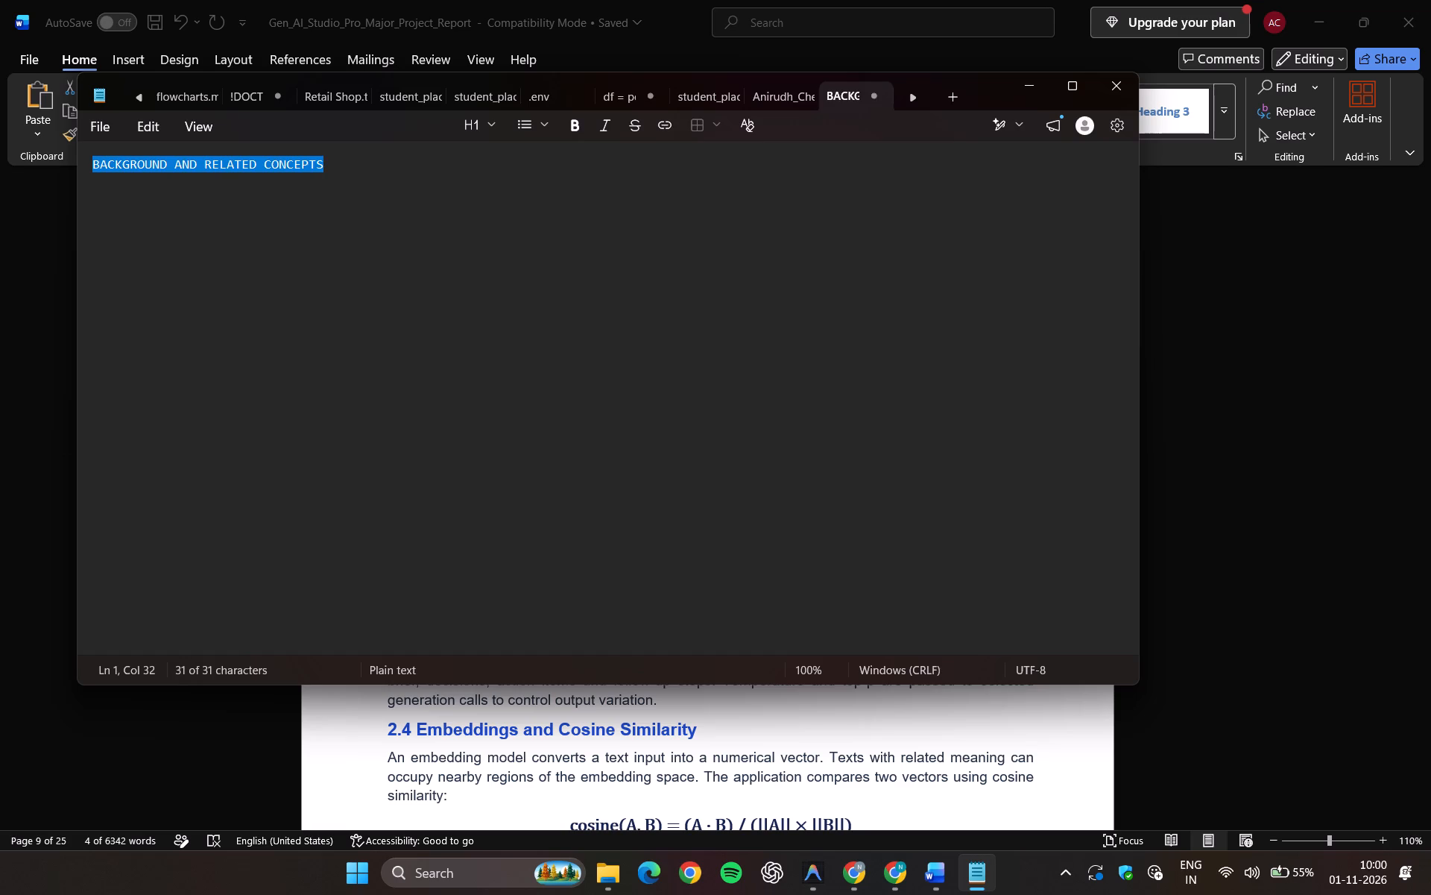
pyautogui.hotkey('ctrl', 'c')
# Return to newreport in Word and delete the title "SYSTEM ANALYSIS" from INDEX entry 2, keeping the number.
pyautogui.hotkey('alt', 'Tab')
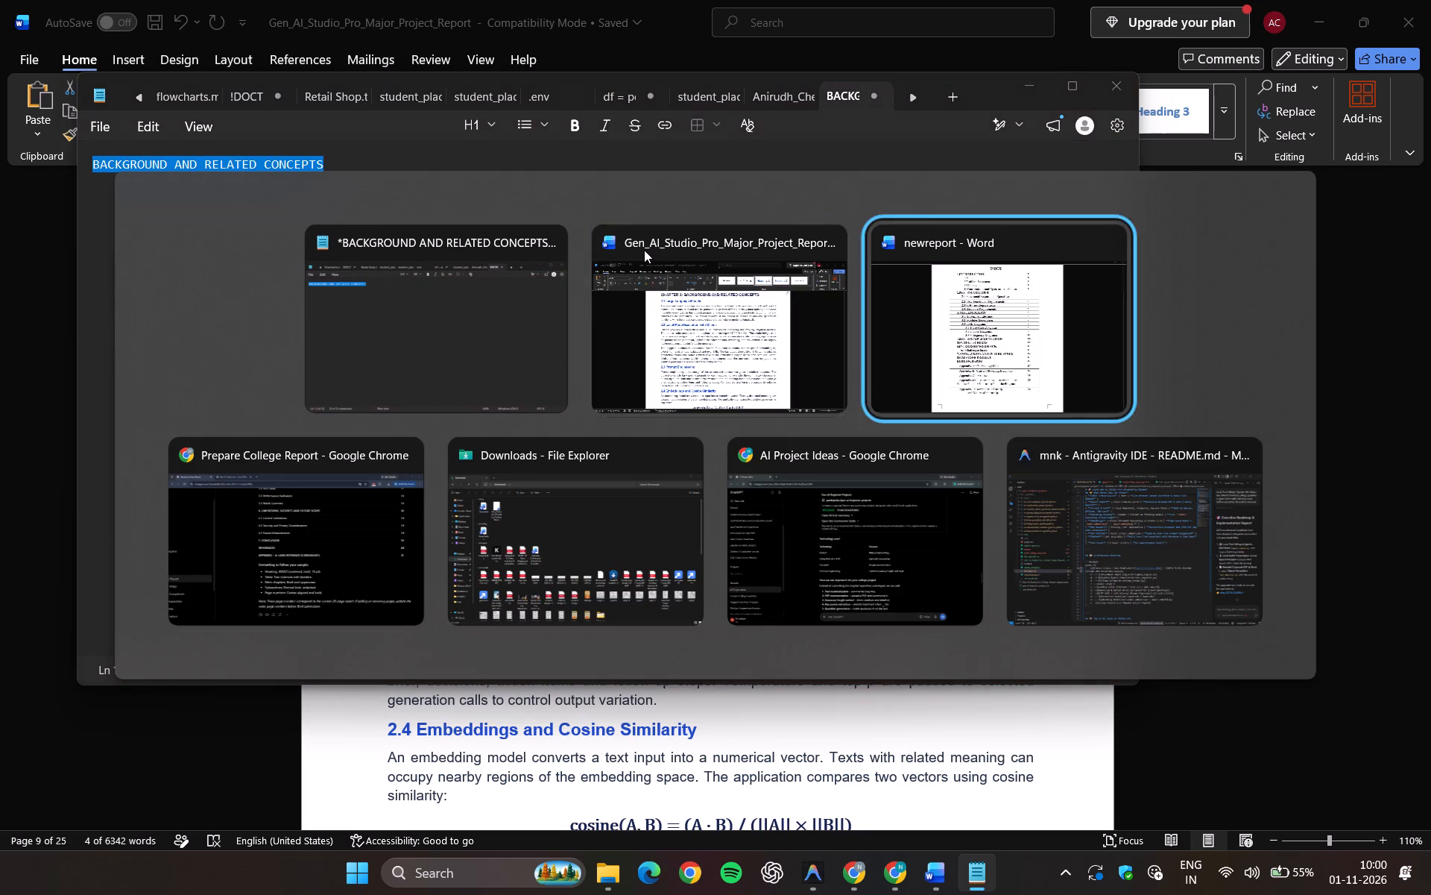
pyautogui.hotkey('alt', 'Tab')
pyautogui.click(673, 186)
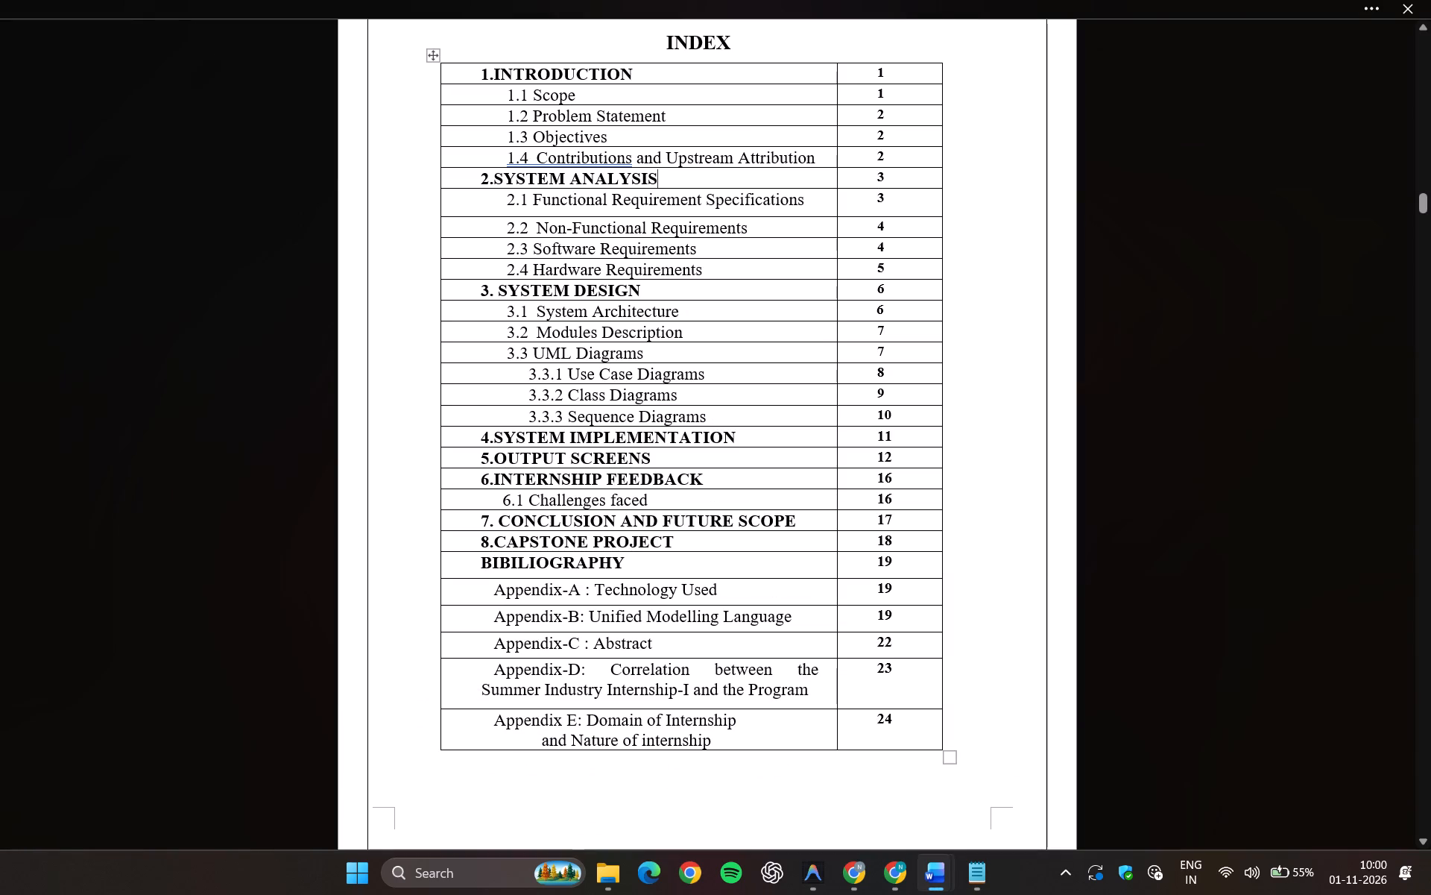
pyautogui.press('BackSpace')
pyautogui.press('BackSpace')
pyautogui.press('BackSpace')
pyautogui.press('BackSpace')
pyautogui.press('BackSpace')
pyautogui.press('BackSpace')
pyautogui.press('BackSpace')
pyautogui.press('BackSpace')
pyautogui.press('BackSpace')
pyautogui.press('BackSpace')
pyautogui.press('BackSpace')
pyautogui.press('BackSpace')
pyautogui.press('BackSpace')
pyautogui.press('BackSpace')
pyautogui.press('BackSpace')
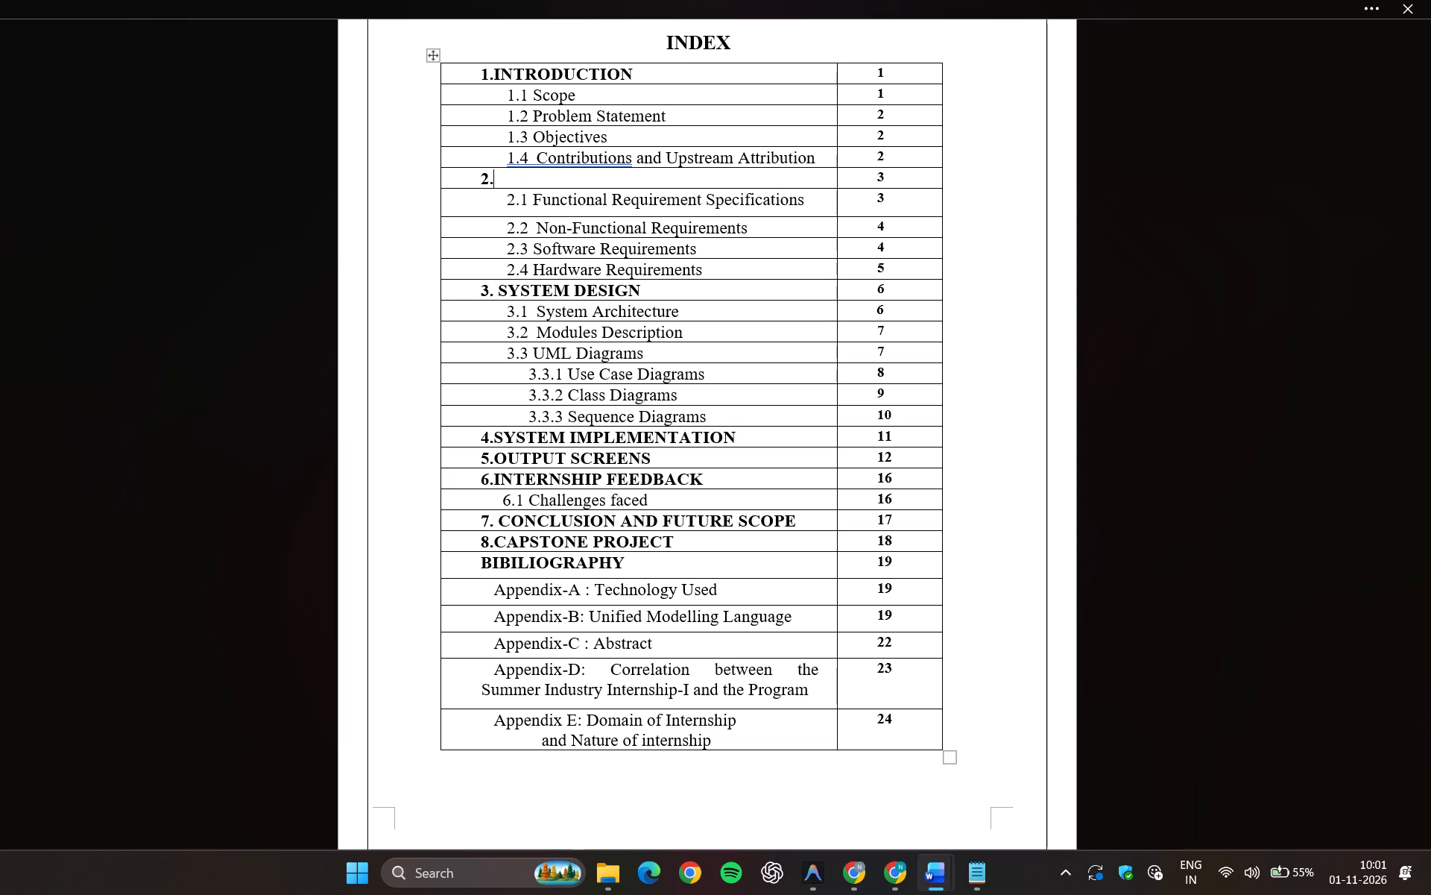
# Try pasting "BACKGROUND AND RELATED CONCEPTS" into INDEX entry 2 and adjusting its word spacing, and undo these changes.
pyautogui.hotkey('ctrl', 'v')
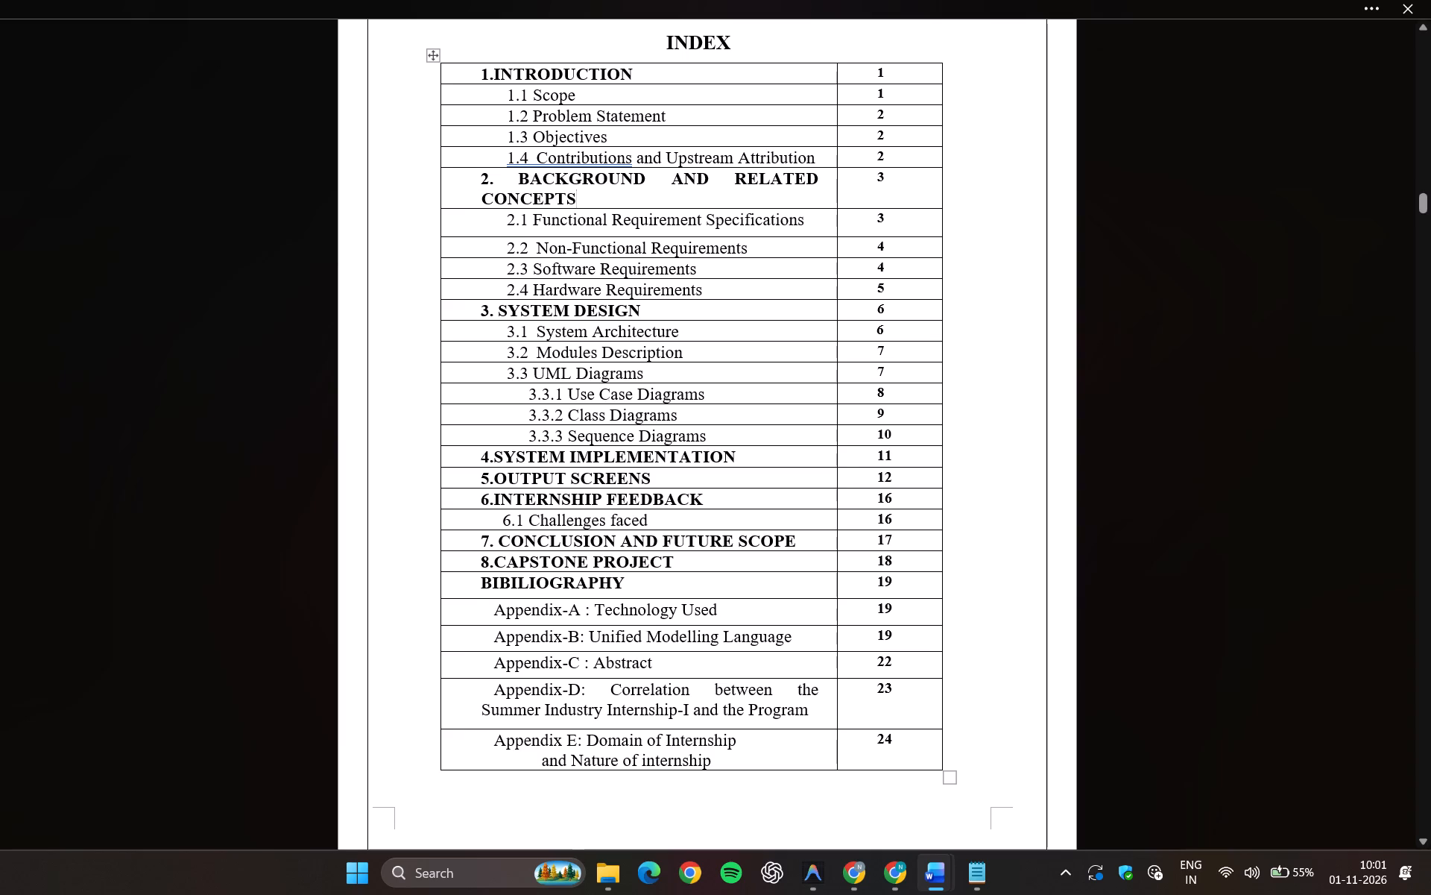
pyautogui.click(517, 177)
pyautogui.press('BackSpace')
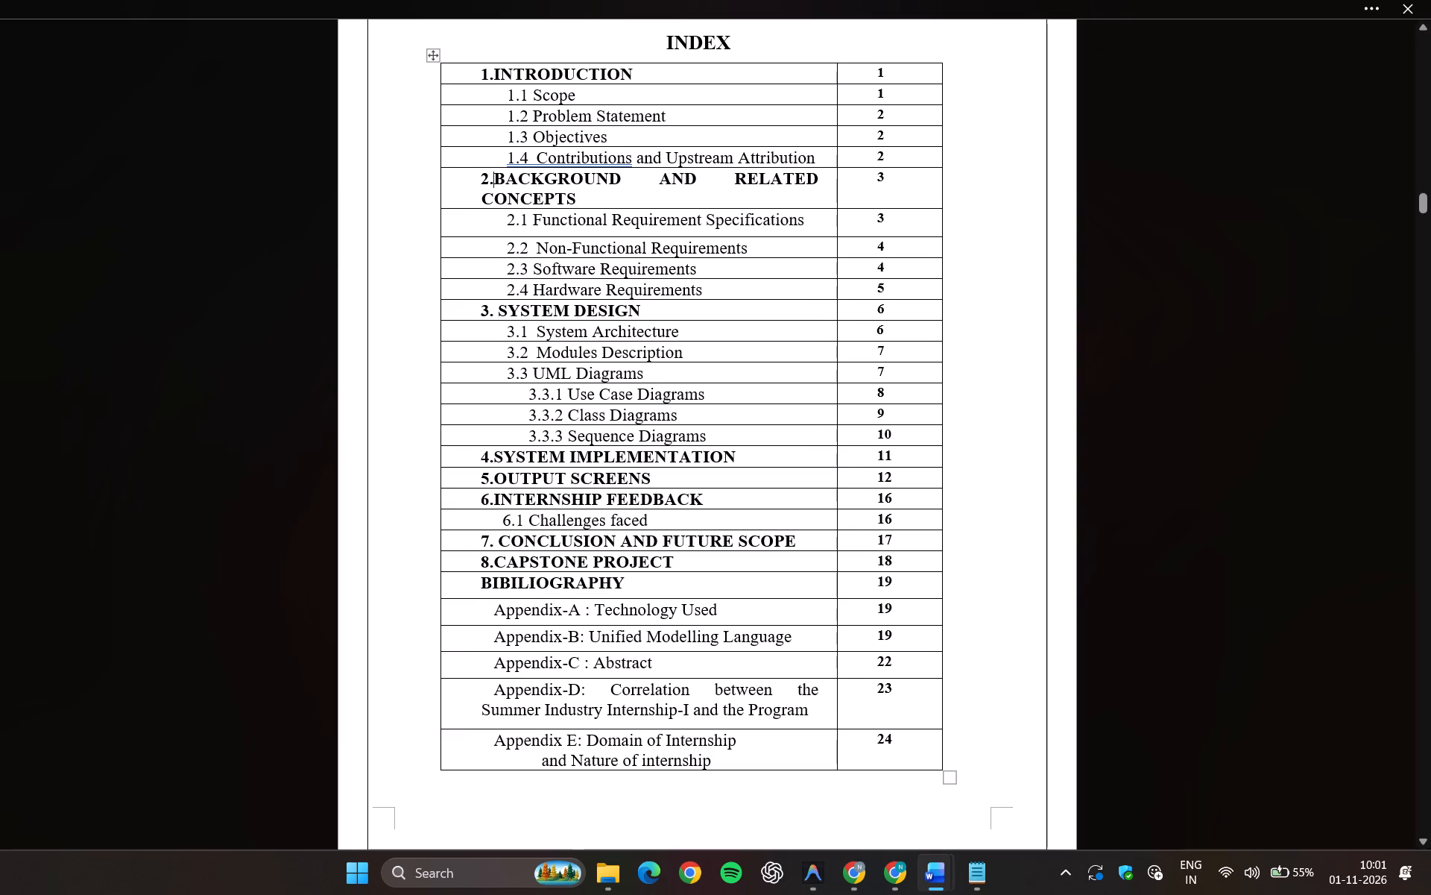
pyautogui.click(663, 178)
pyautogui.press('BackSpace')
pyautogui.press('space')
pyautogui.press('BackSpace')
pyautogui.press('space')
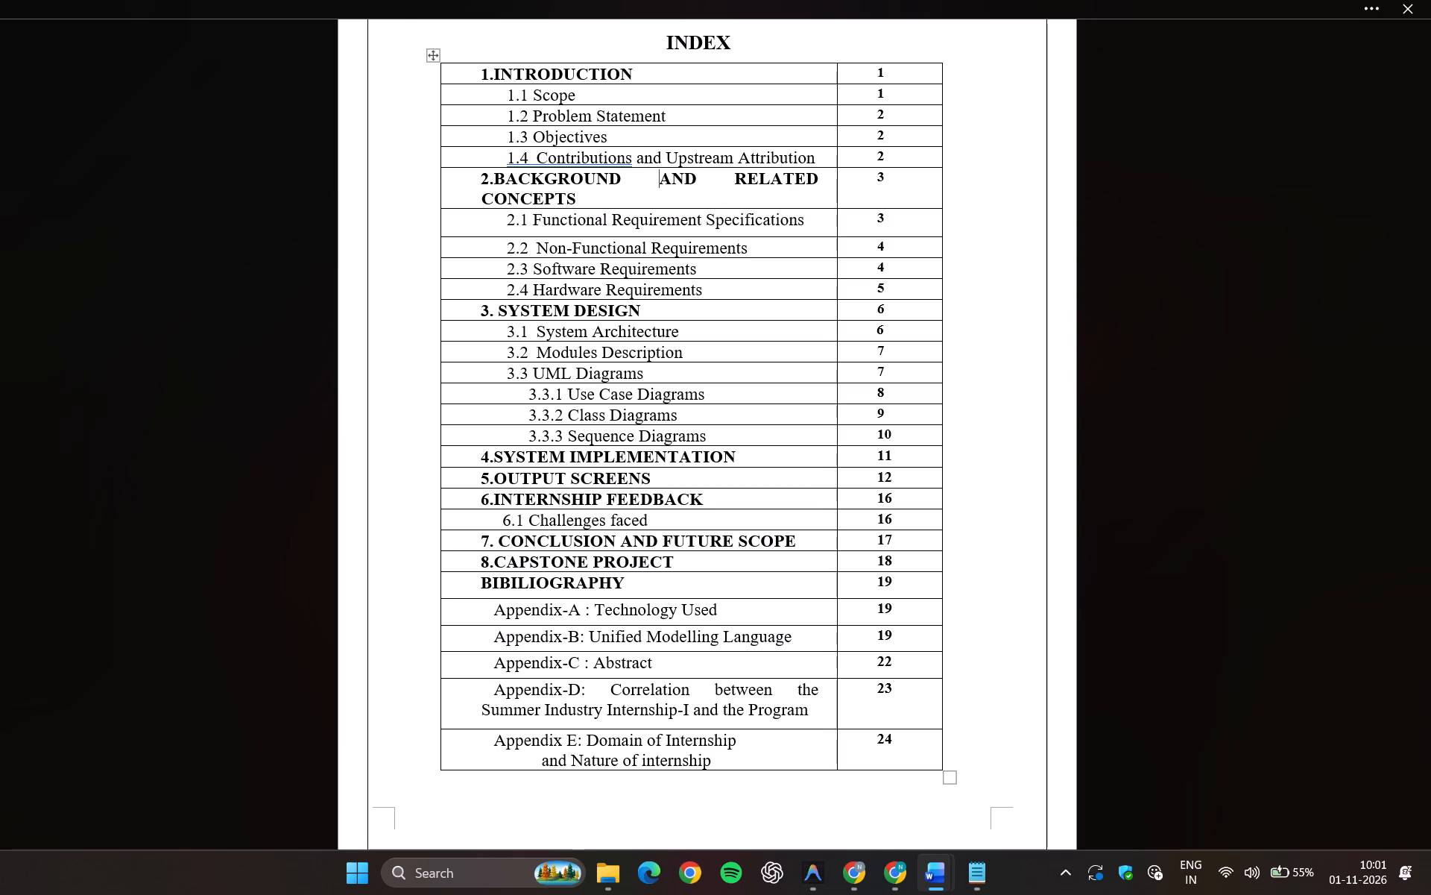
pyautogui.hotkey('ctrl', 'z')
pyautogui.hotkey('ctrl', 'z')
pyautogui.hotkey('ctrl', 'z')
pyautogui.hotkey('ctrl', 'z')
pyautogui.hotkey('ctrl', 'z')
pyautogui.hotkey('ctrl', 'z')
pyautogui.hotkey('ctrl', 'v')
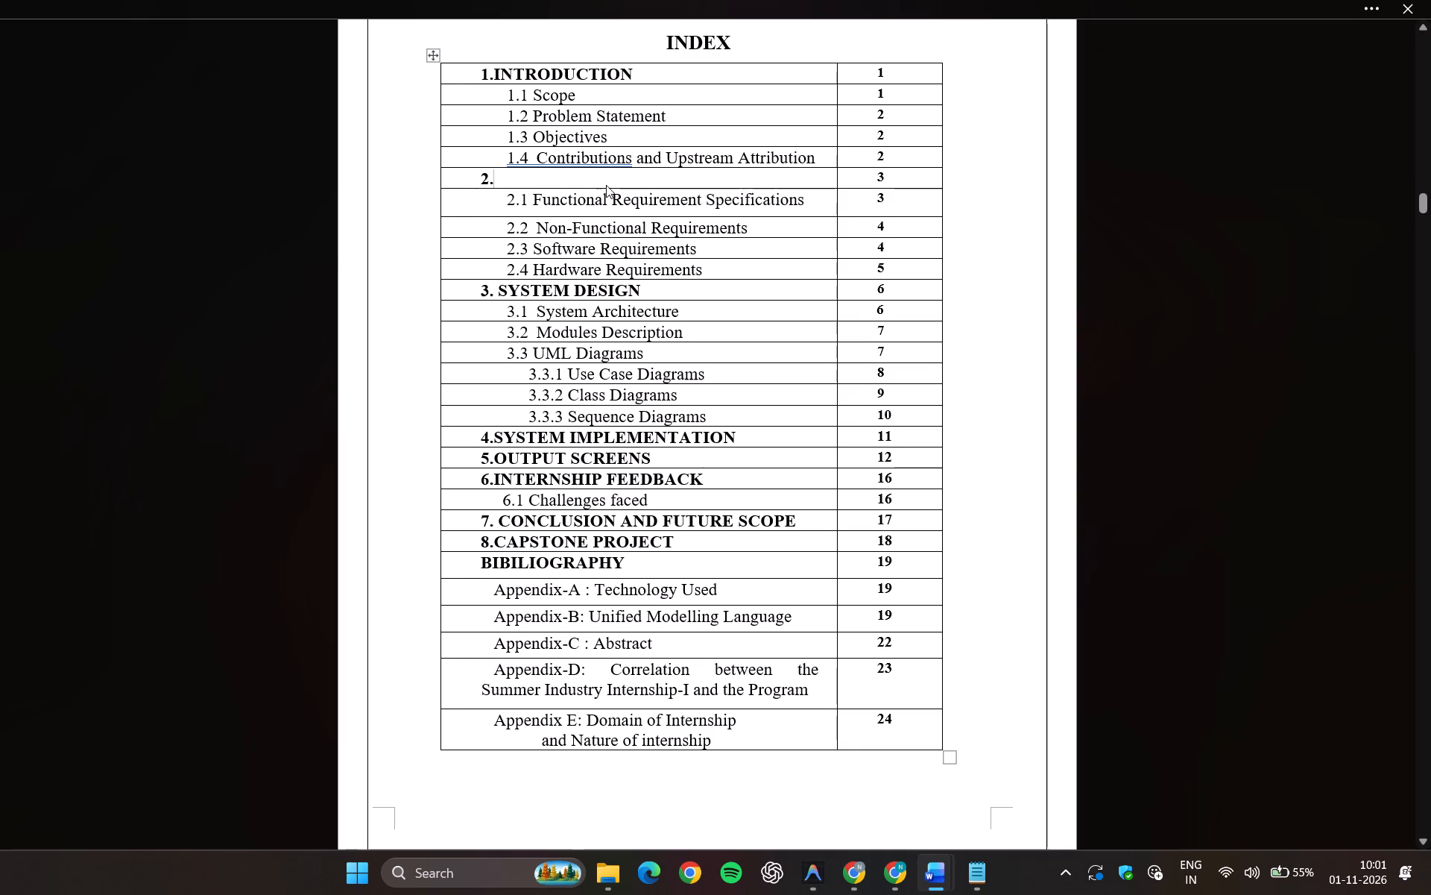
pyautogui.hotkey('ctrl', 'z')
# Add four spaces after the number of INDEX entry 2 and paste "BACKGROUND AND RELATED CONCEPTS" as its title.
pyautogui.press('space')
pyautogui.press('space')
pyautogui.press('space')
pyautogui.press('space')
pyautogui.hotkey('ctrl', 'v')
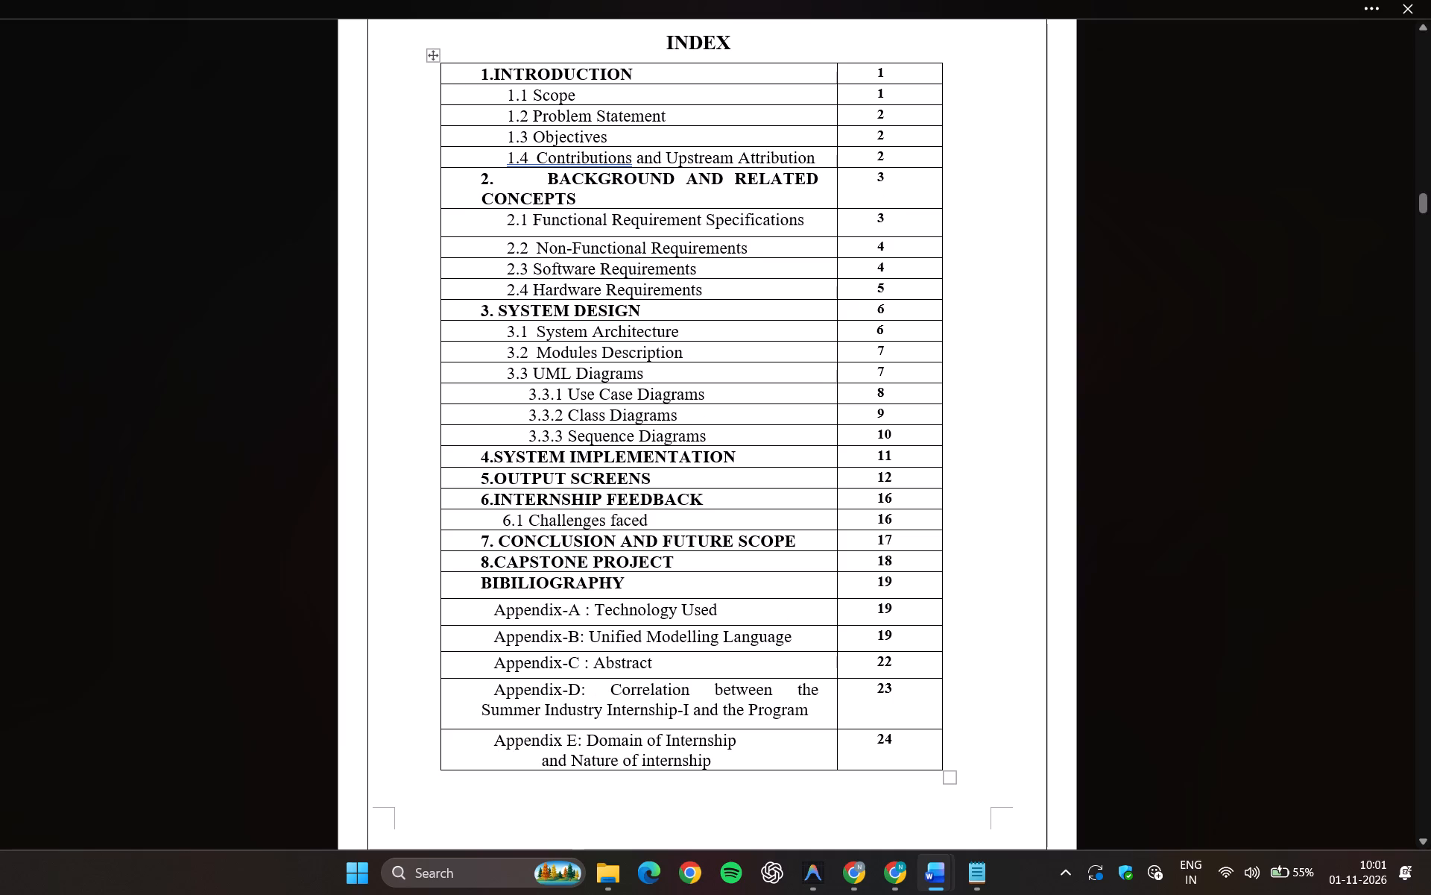
# Reduce the gap between the number and "BACKGROUND" in INDEX entry 2 to a single space.
pyautogui.click(547, 179)
pyautogui.press('BackSpace')
pyautogui.press('BackSpace')
pyautogui.press('BackSpace')
pyautogui.press('BackSpace')
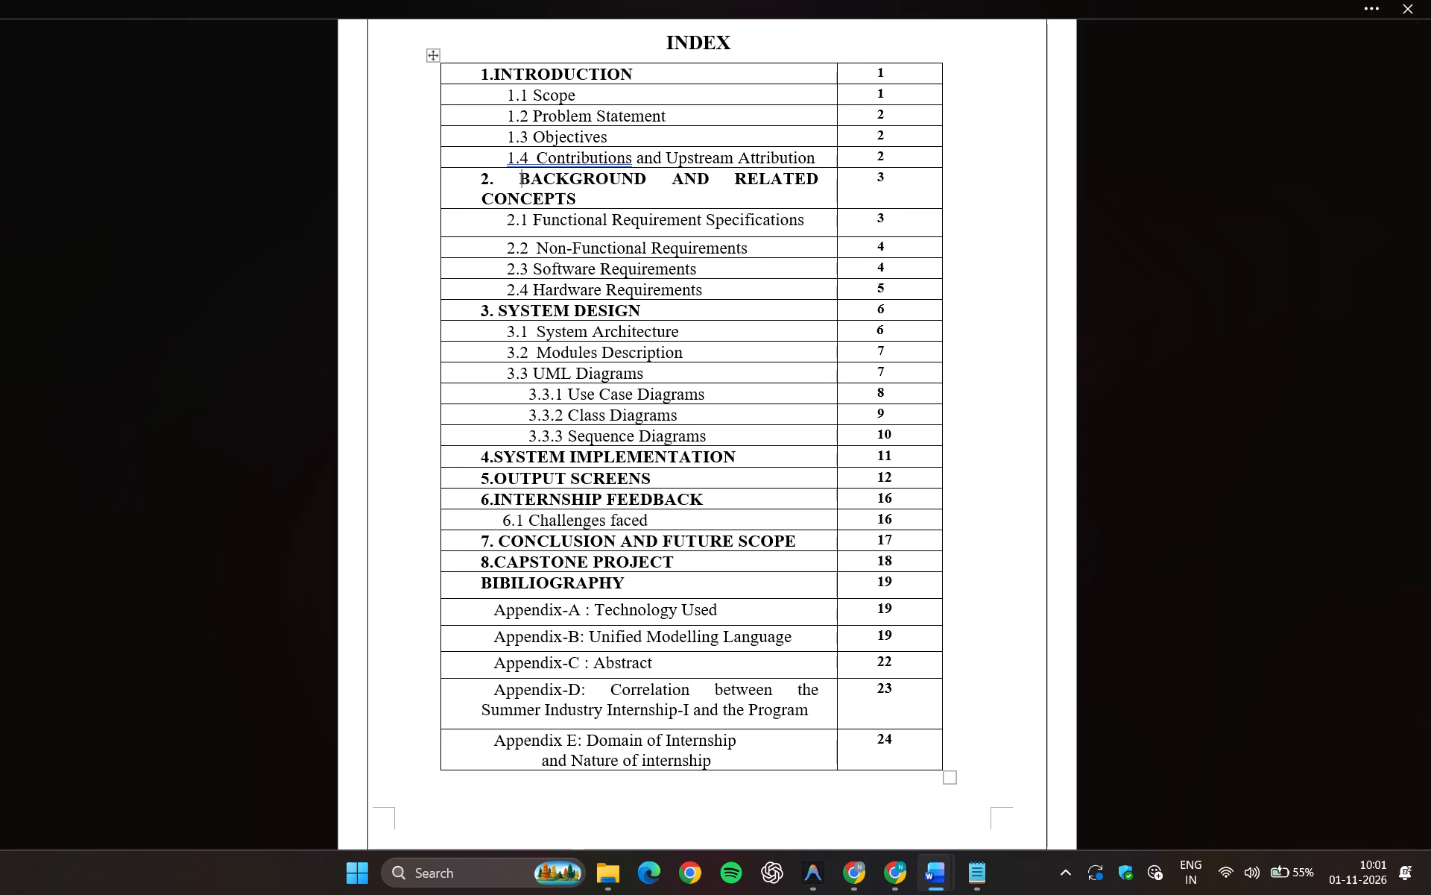
pyautogui.press('BackSpace')
pyautogui.press('space')
pyautogui.press('BackSpace')
pyautogui.press('space')
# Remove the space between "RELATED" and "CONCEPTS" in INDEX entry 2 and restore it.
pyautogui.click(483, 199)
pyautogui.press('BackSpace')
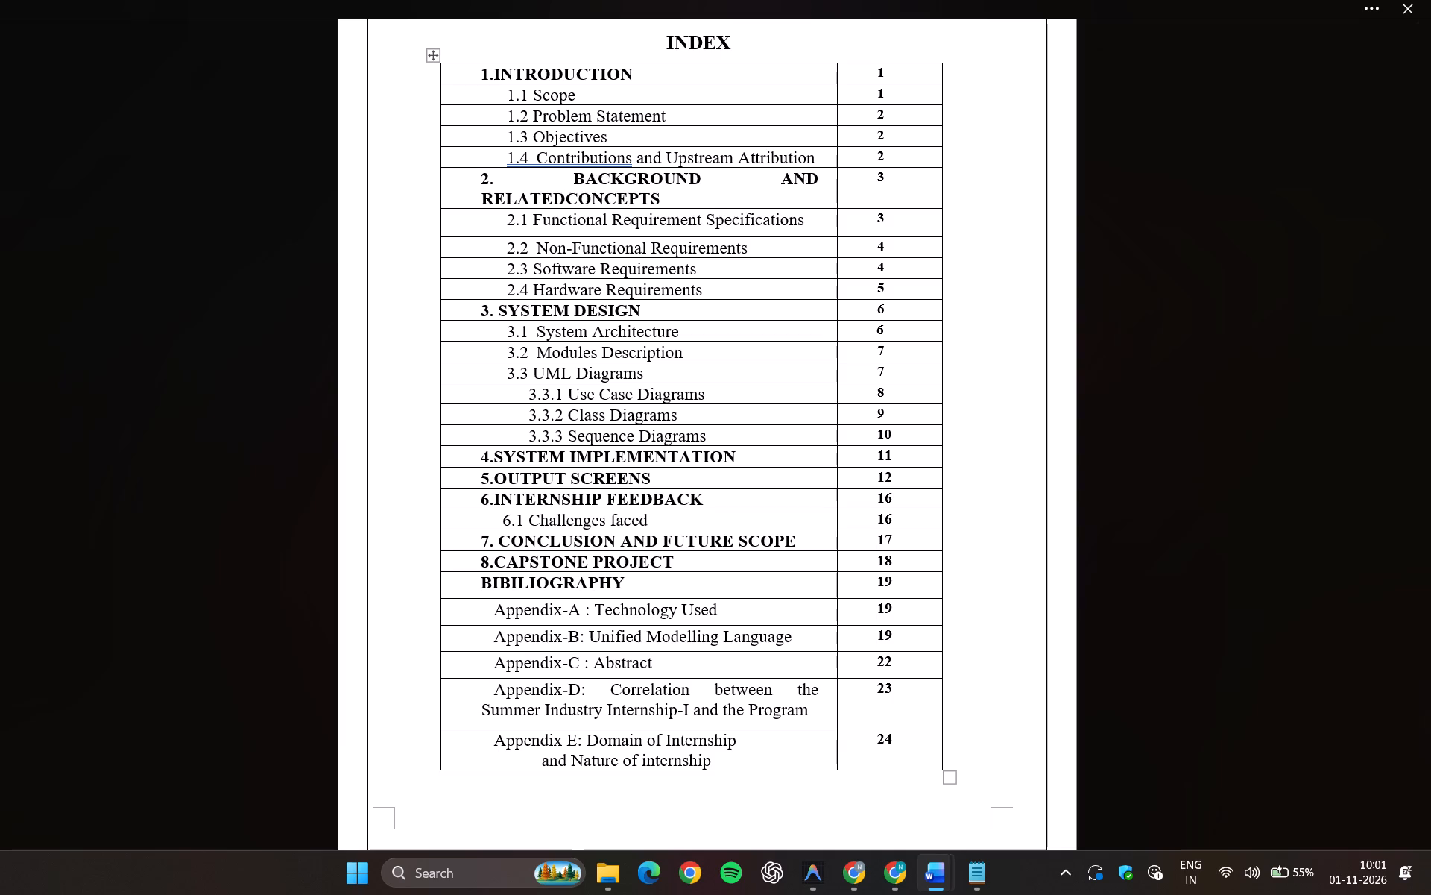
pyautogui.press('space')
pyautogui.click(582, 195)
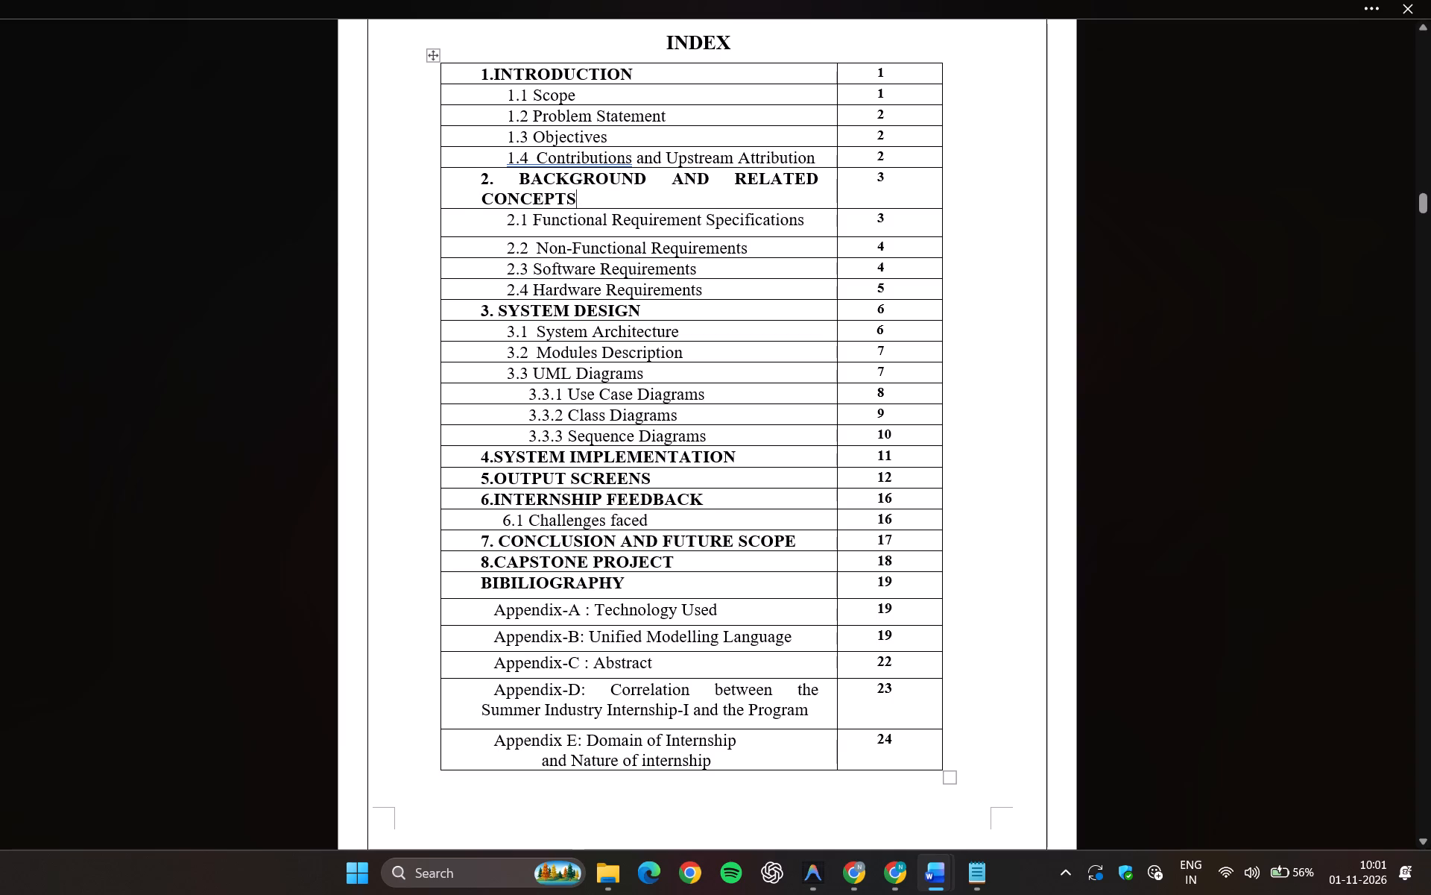
# Copy the 2.1 heading text "Large Language Models" from Gen_AI_Studio_Pro_Major_Project_Report and pass it through Notepad as plain text, leaving the note empty.
pyautogui.hotkey('alt', 'Tab')
pyautogui.hotkey('alt', 'Tab')
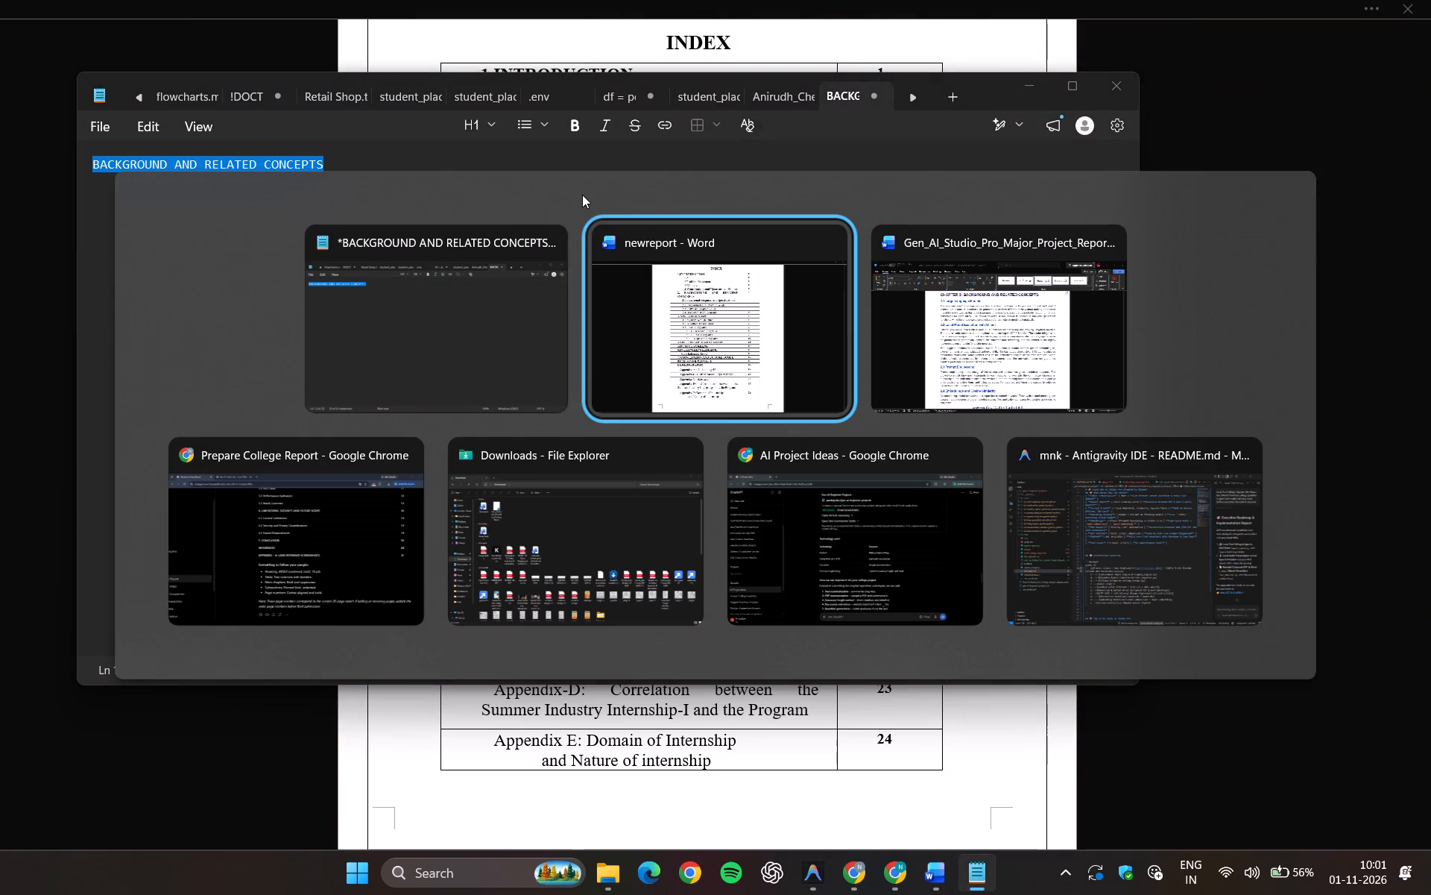
pyautogui.hotkey('alt', 'Tab')
pyautogui.click(541, 245)
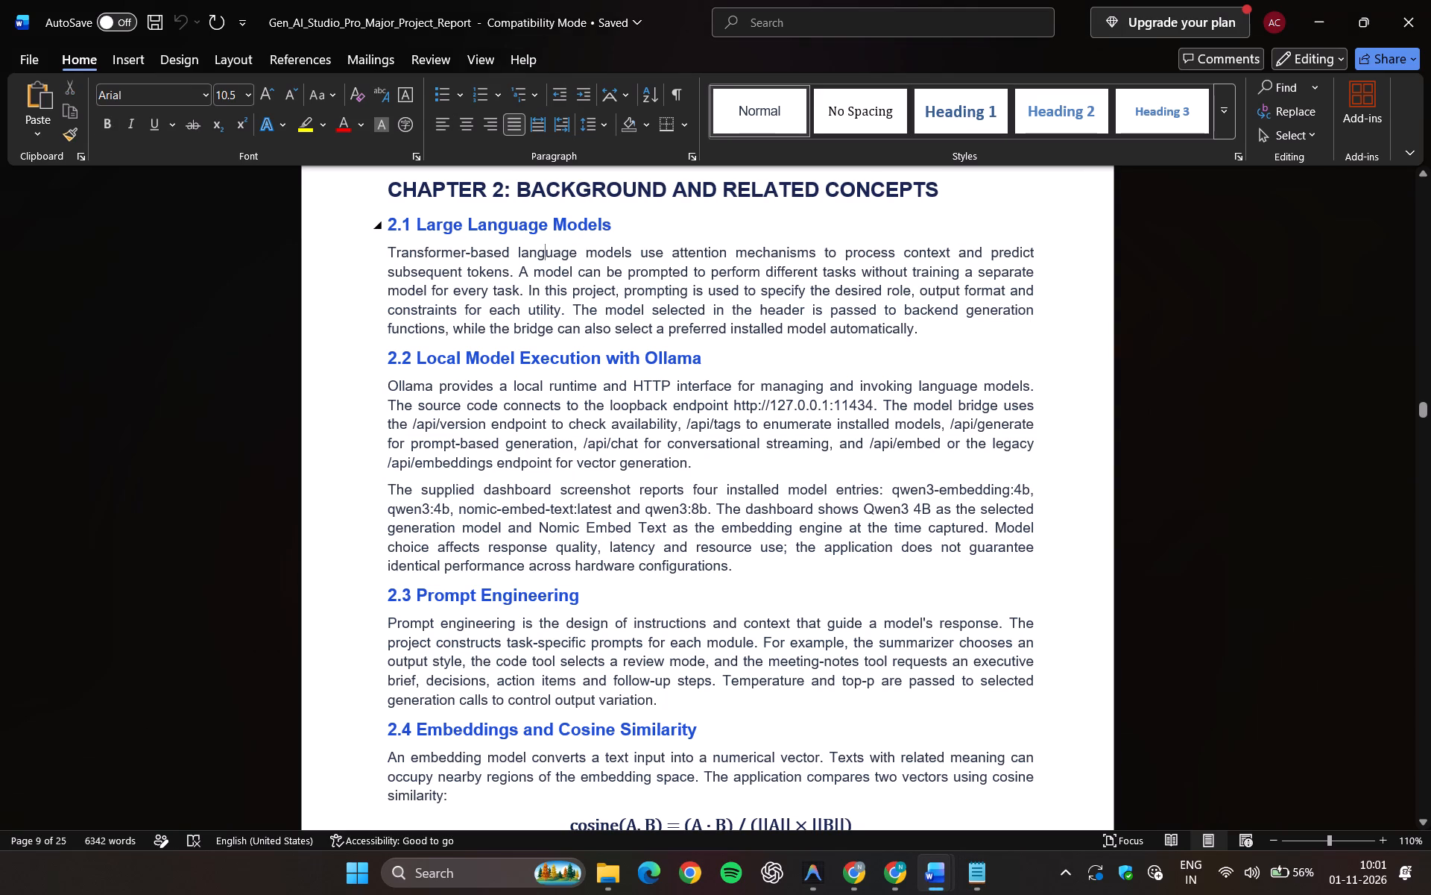
pyautogui.moveTo(620, 227); pyautogui.dragTo(425, 223)
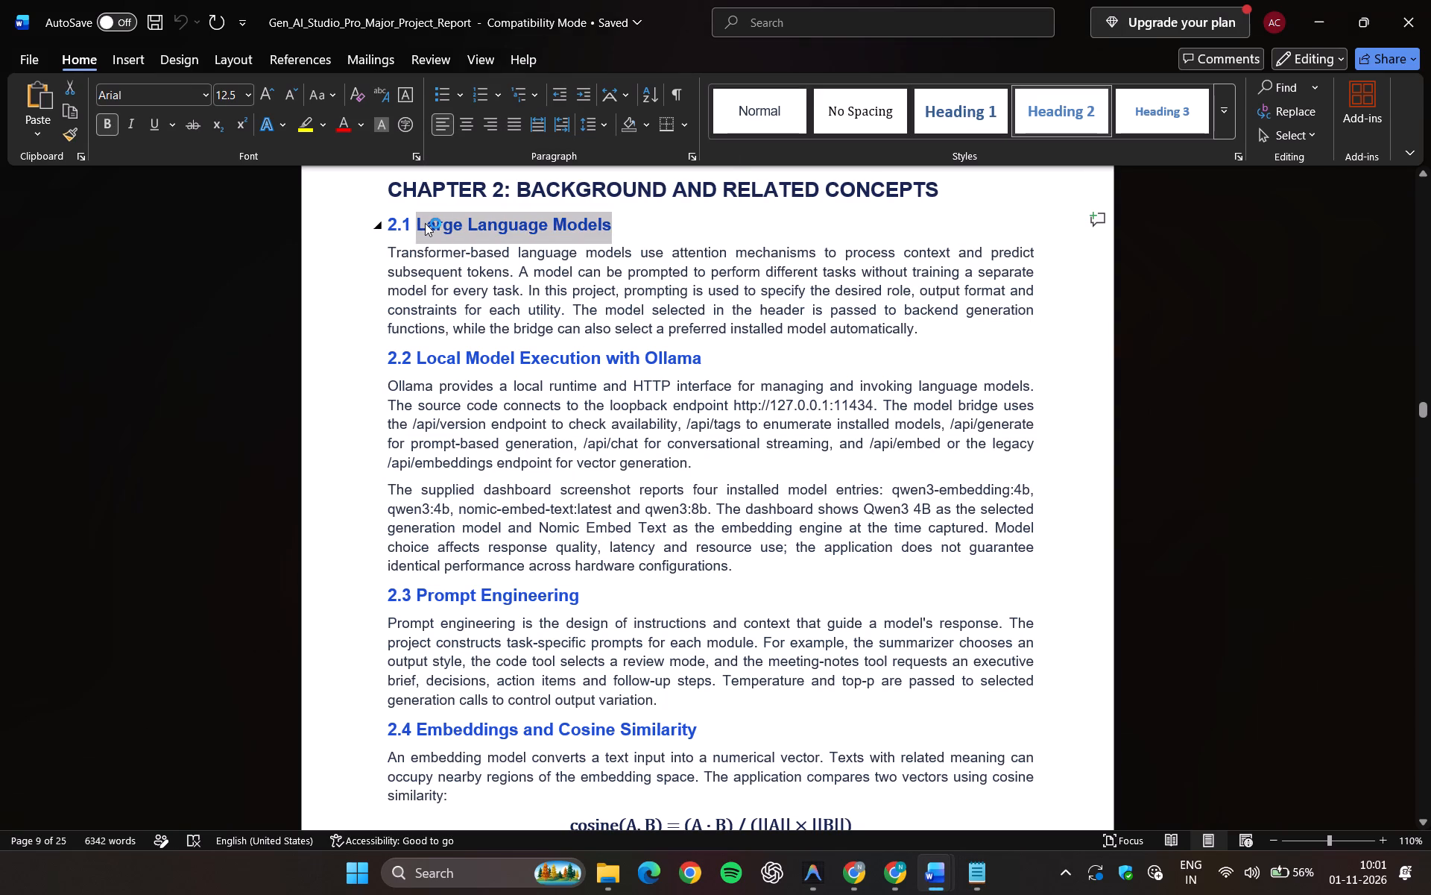
pyautogui.hotkey('ctrl', 'c')
pyautogui.hotkey('alt', 'Tab')
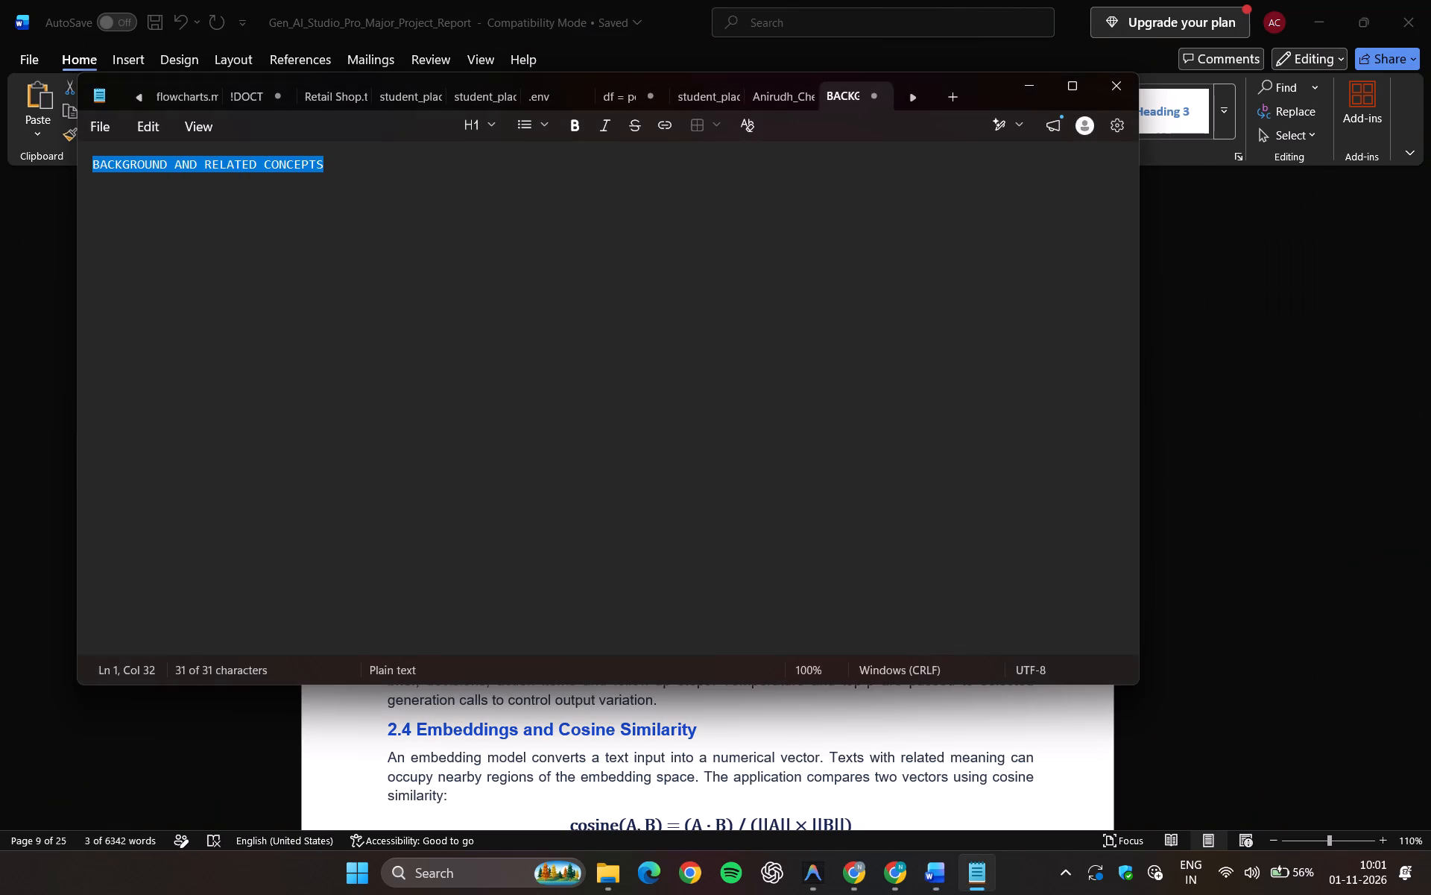
pyautogui.hotkey('ctrl', 'v')
pyautogui.hotkey('ctrl', 'a')
pyautogui.hotkey('ctrl', 'x')
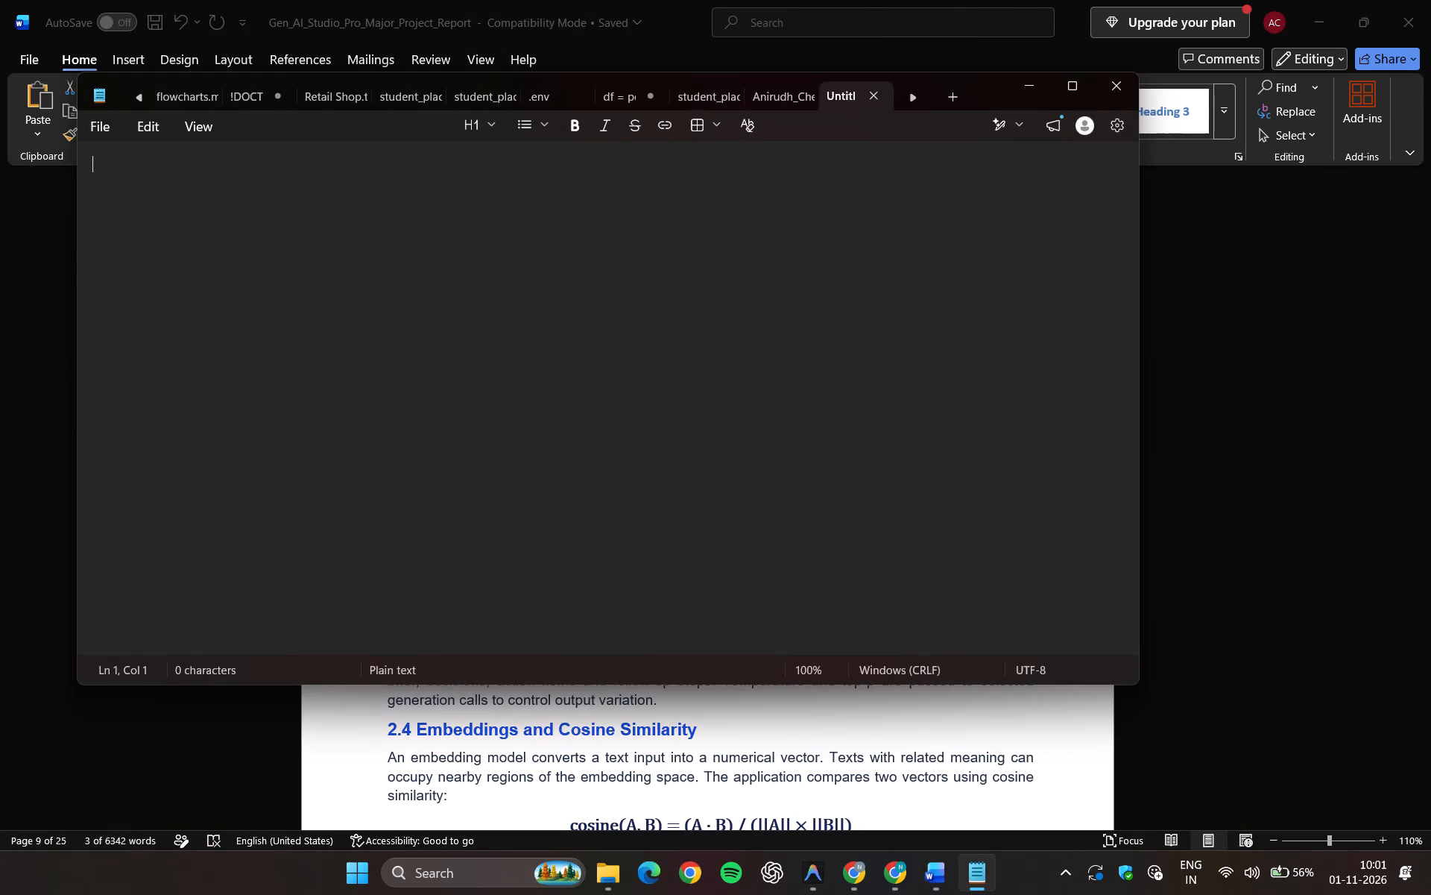
# Return to newreport and replace "Functional Requirement Specifications" in INDEX entry 2.1 with "Large Language Models", keeping the number.
pyautogui.hotkey('alt', 'Tab')
pyautogui.hotkey('alt', 'Tab')
pyautogui.hotkey('alt', 'Tab')
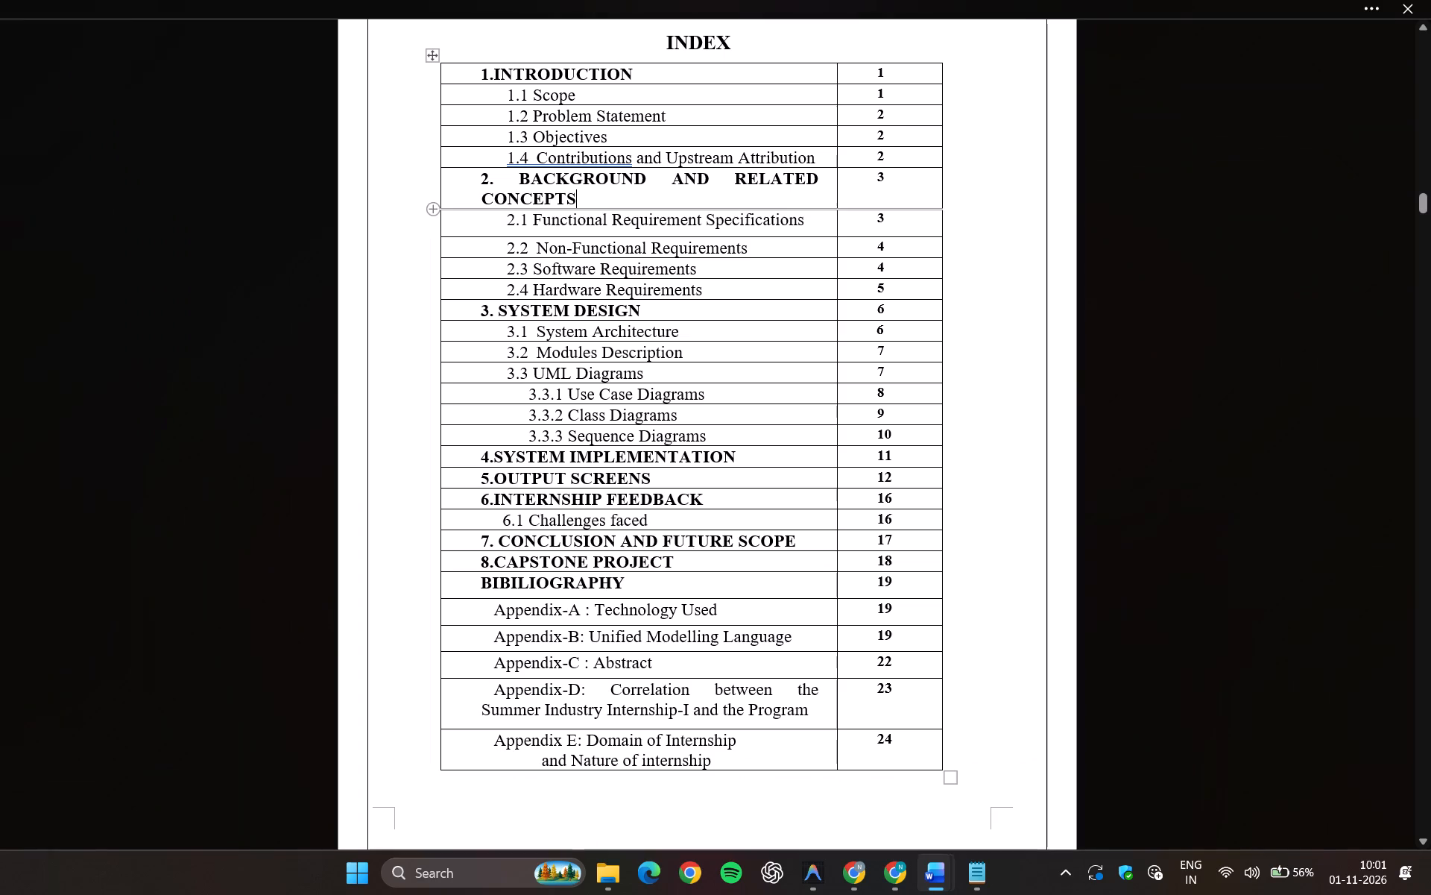
pyautogui.moveTo(806, 219); pyautogui.dragTo(747, 219)
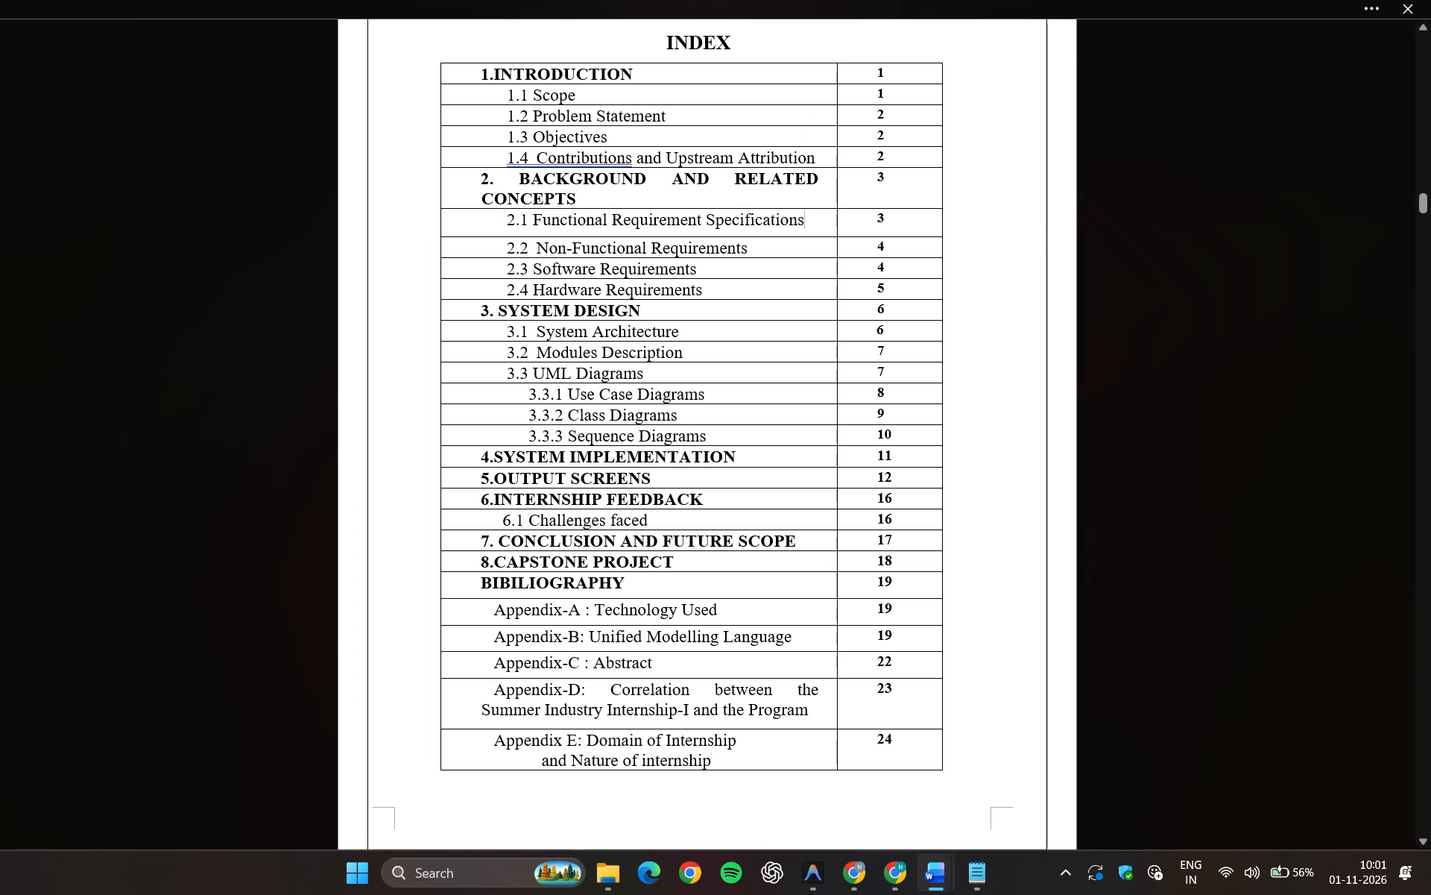
pyautogui.moveTo(747, 219); pyautogui.dragTo(534, 230)
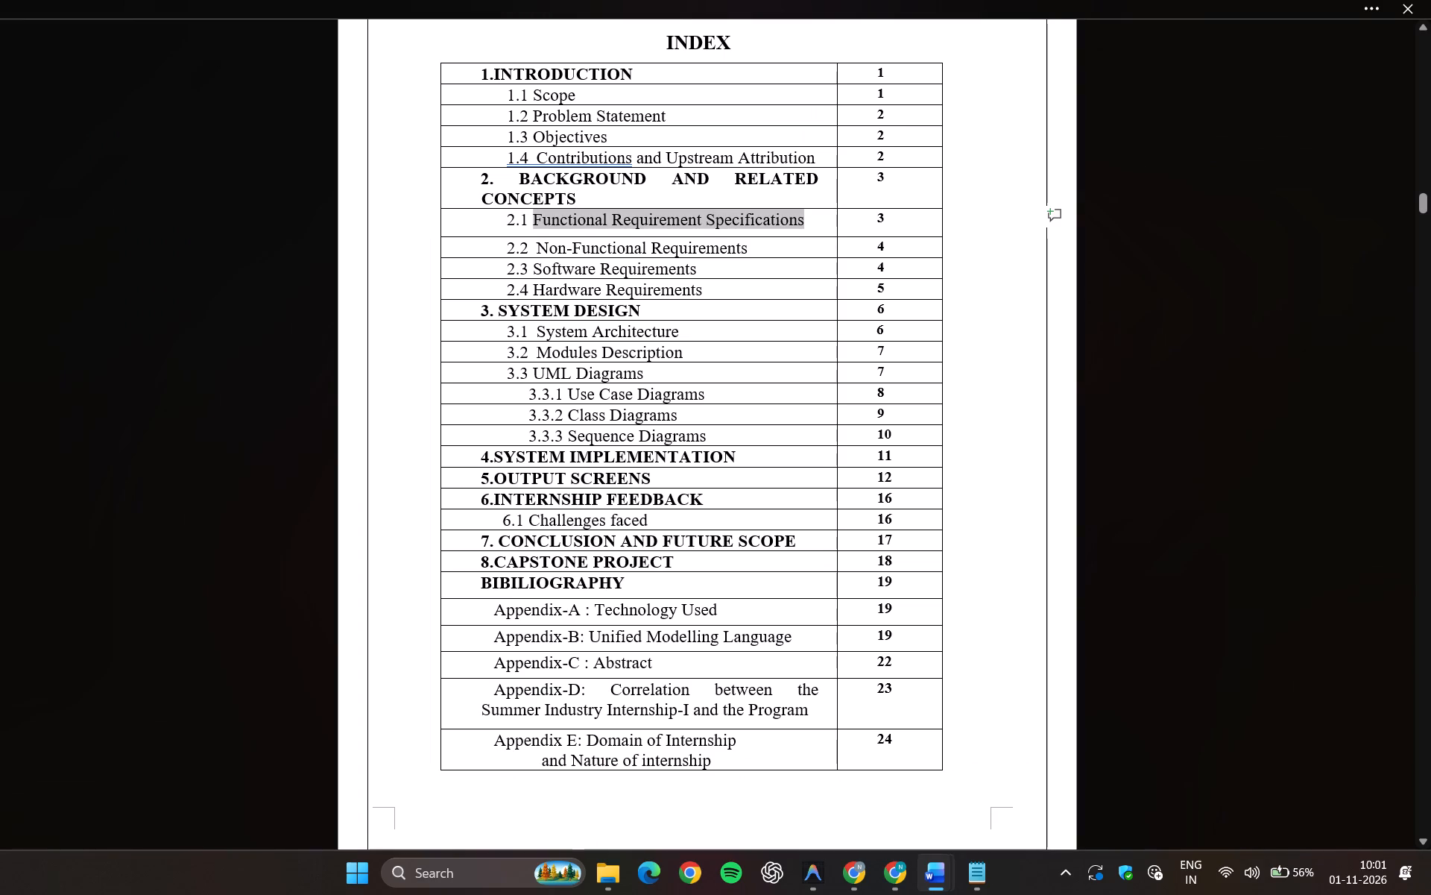
pyautogui.moveTo(534, 230); pyautogui.dragTo(535, 230)
pyautogui.hotkey('ctrl', 'v')
pyautogui.hotkey('alt', 'Tab')
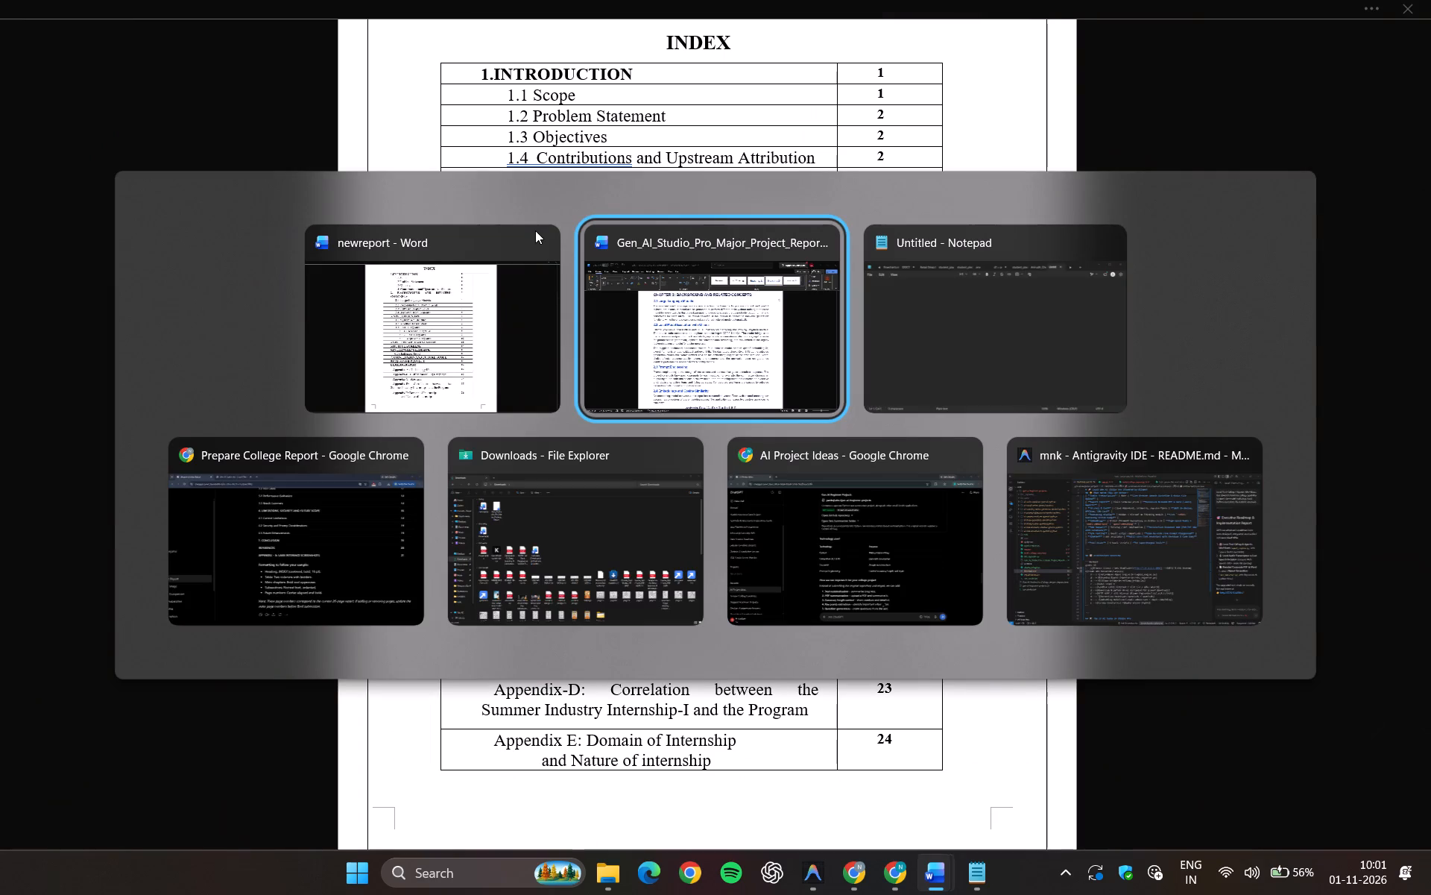
pyautogui.scroll(-1, 659, 388)
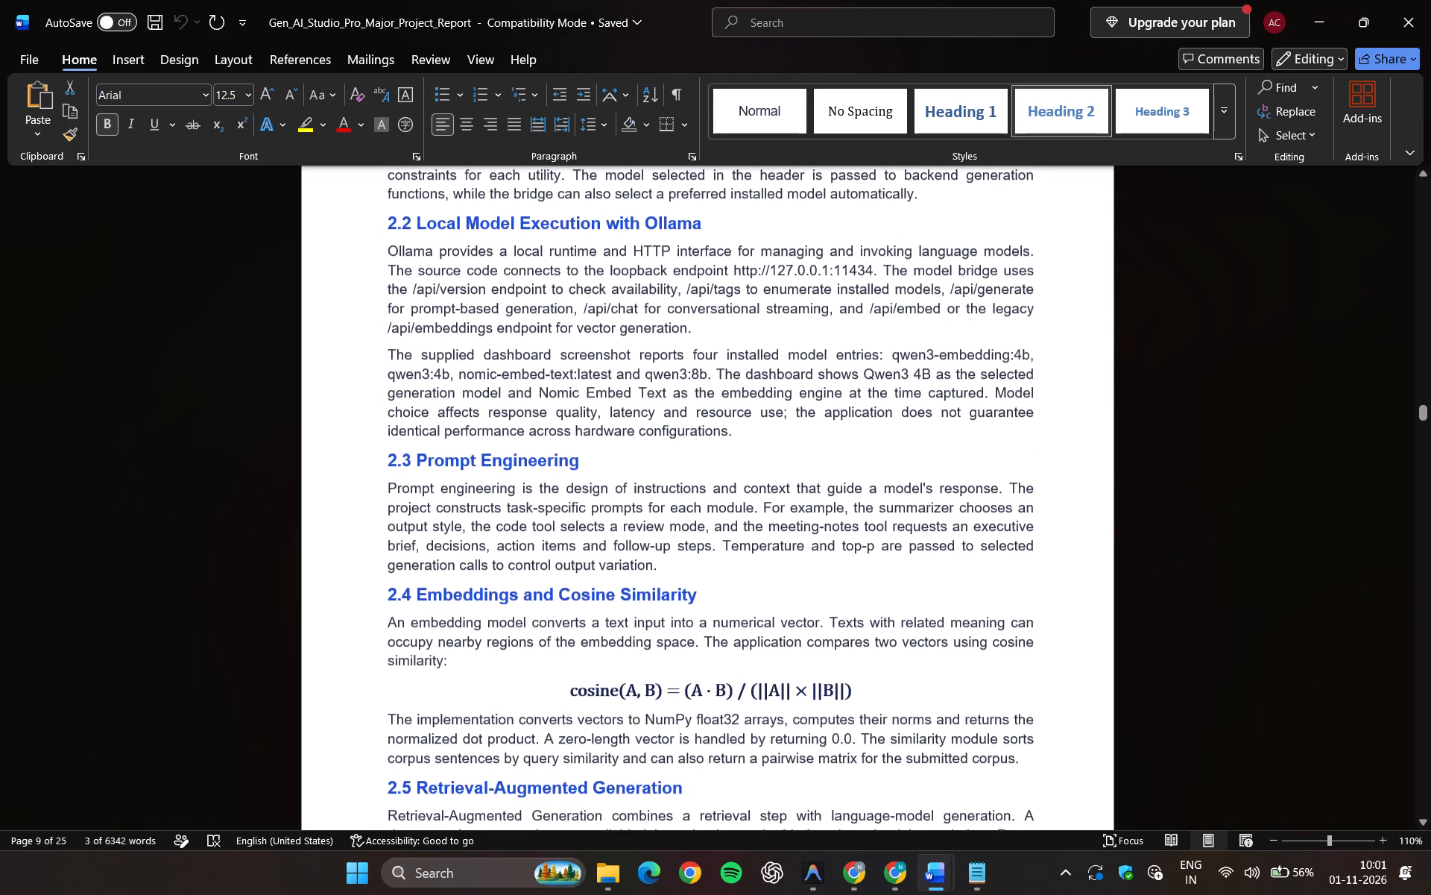
pyautogui.scroll(-2, 659, 388)
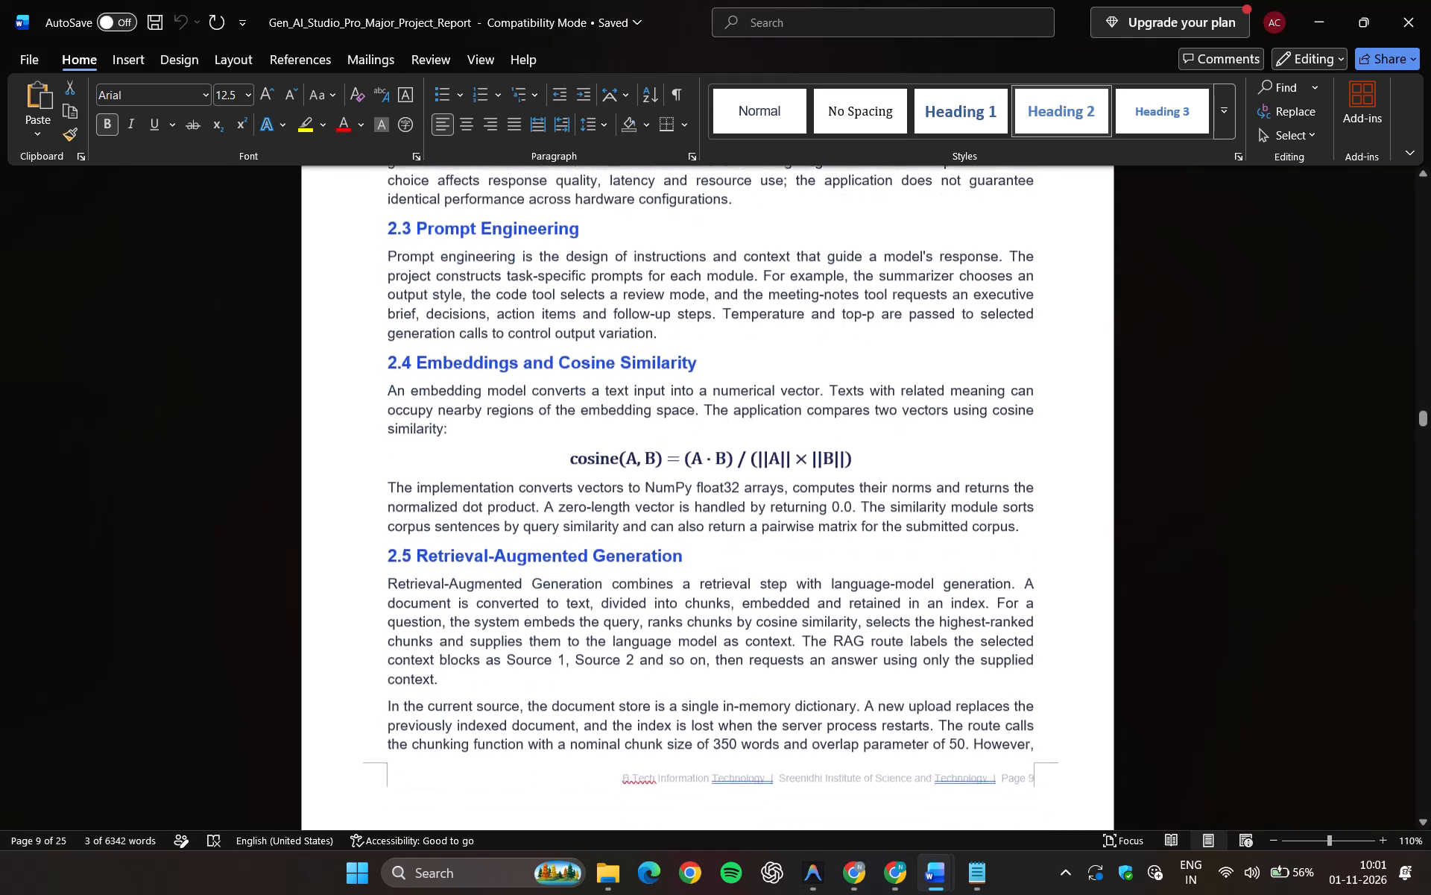
pyautogui.scroll(-1, 659, 388)
pyautogui.scroll(2, 659, 388)
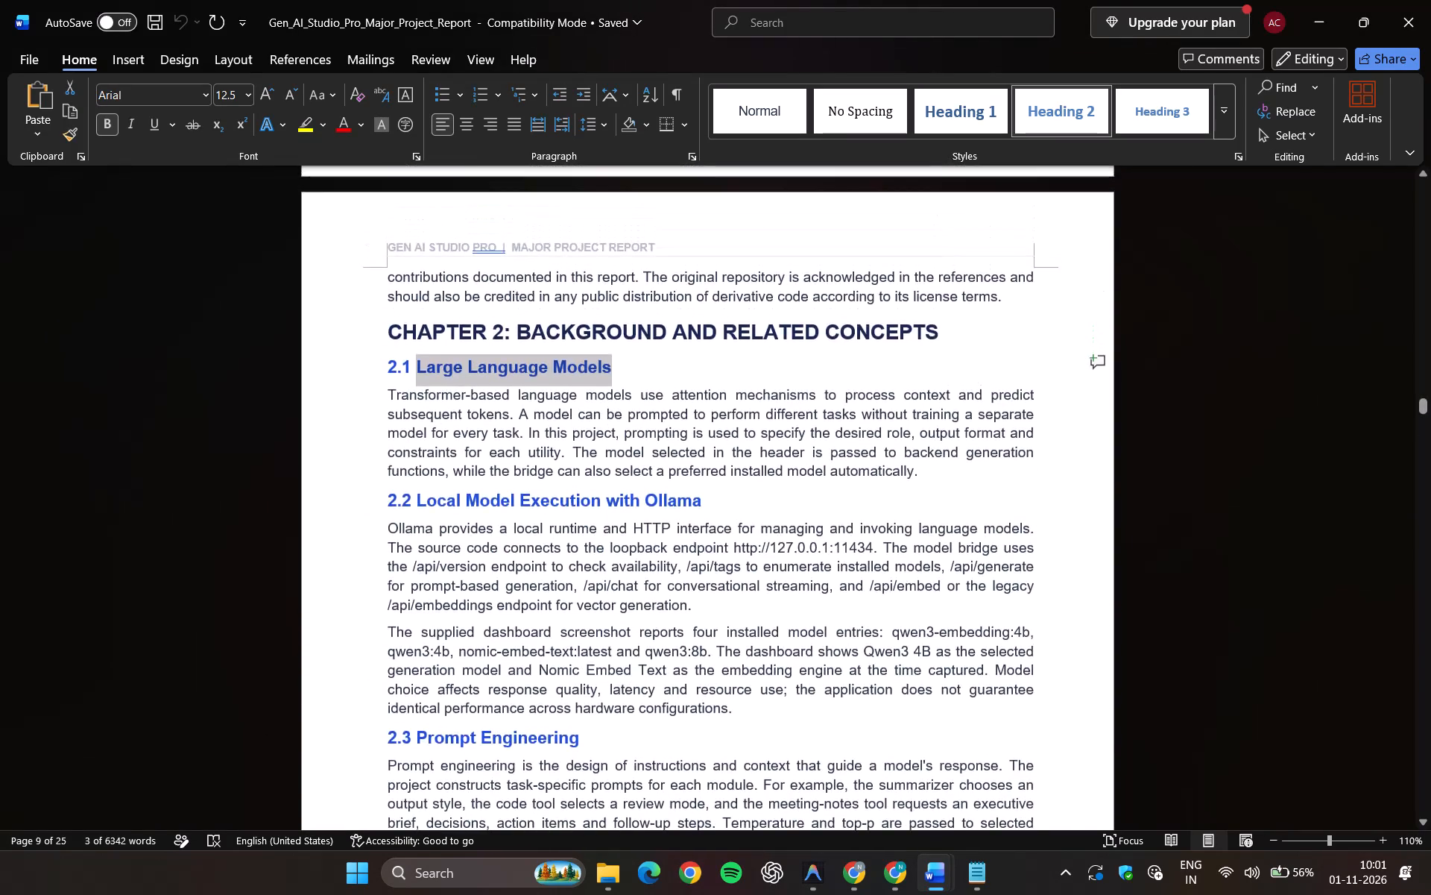
pyautogui.moveTo(701, 477); pyautogui.dragTo(500, 480)
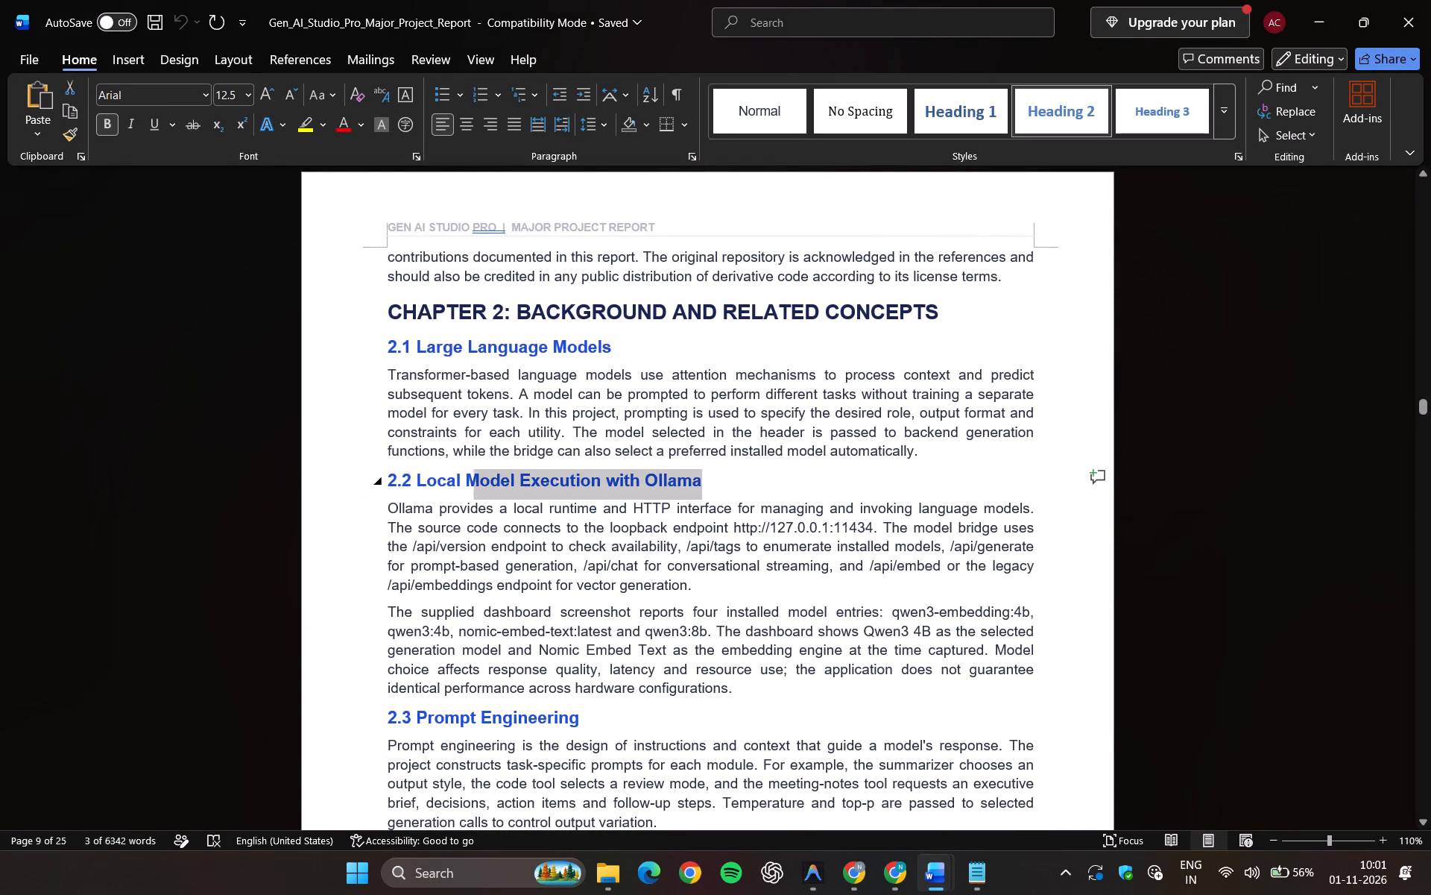
pyautogui.moveTo(500, 480); pyautogui.dragTo(439, 476)
pyautogui.hotkey('ctrl', 'c')
pyautogui.hotkey('ctrl', 'c')
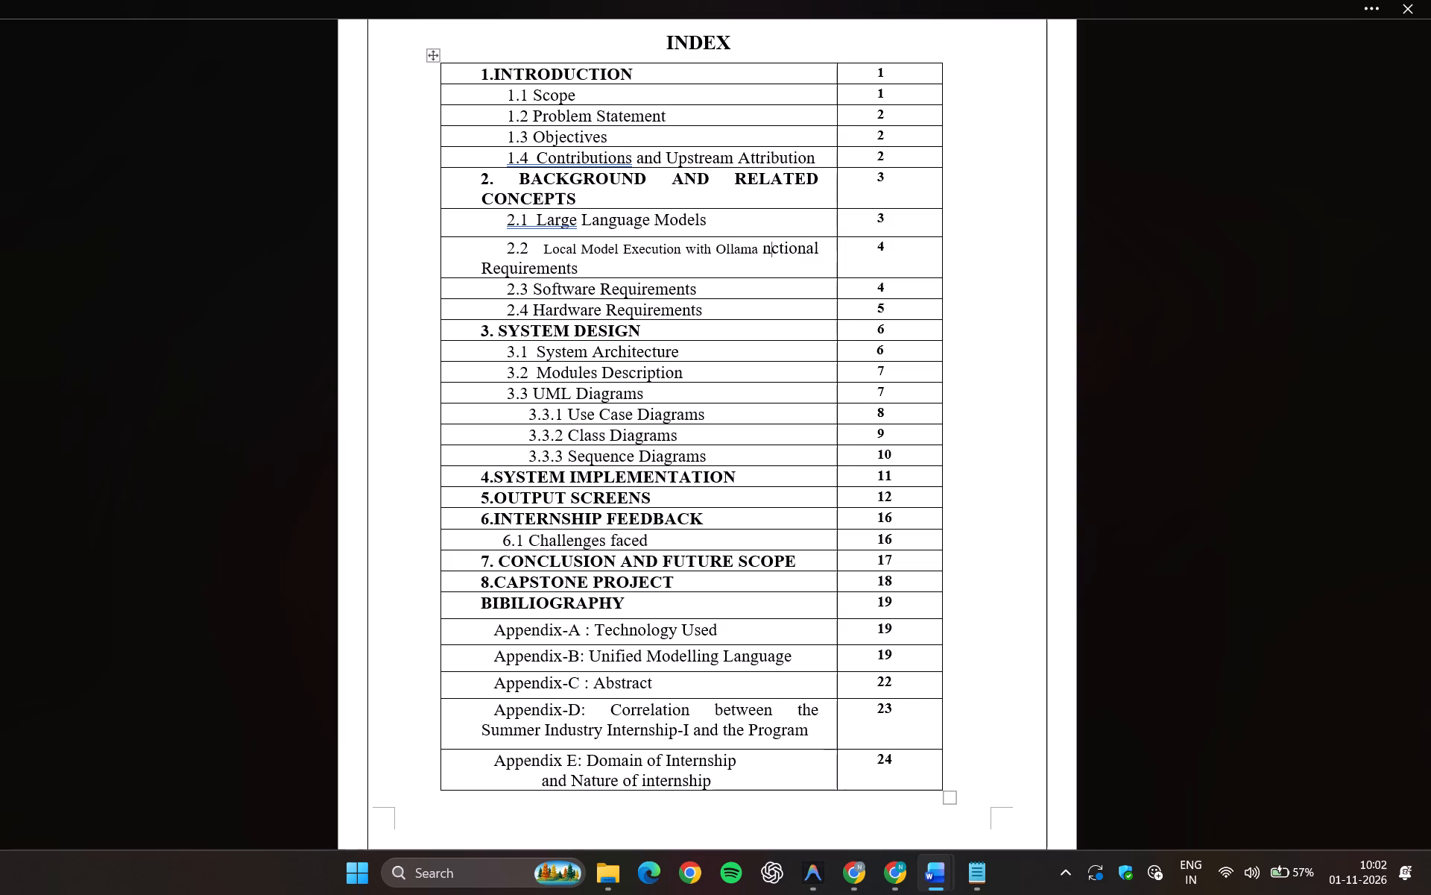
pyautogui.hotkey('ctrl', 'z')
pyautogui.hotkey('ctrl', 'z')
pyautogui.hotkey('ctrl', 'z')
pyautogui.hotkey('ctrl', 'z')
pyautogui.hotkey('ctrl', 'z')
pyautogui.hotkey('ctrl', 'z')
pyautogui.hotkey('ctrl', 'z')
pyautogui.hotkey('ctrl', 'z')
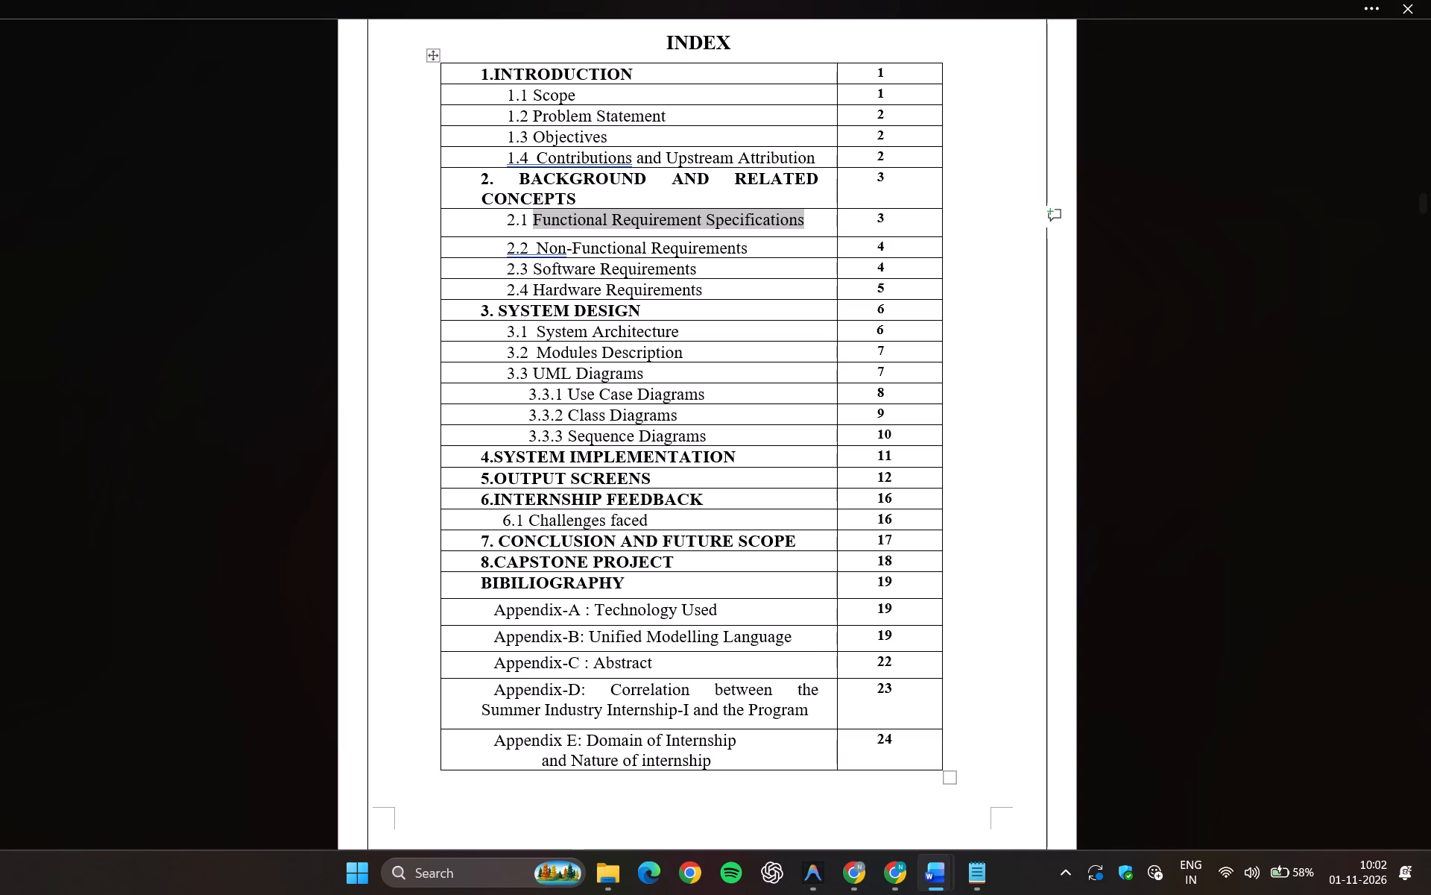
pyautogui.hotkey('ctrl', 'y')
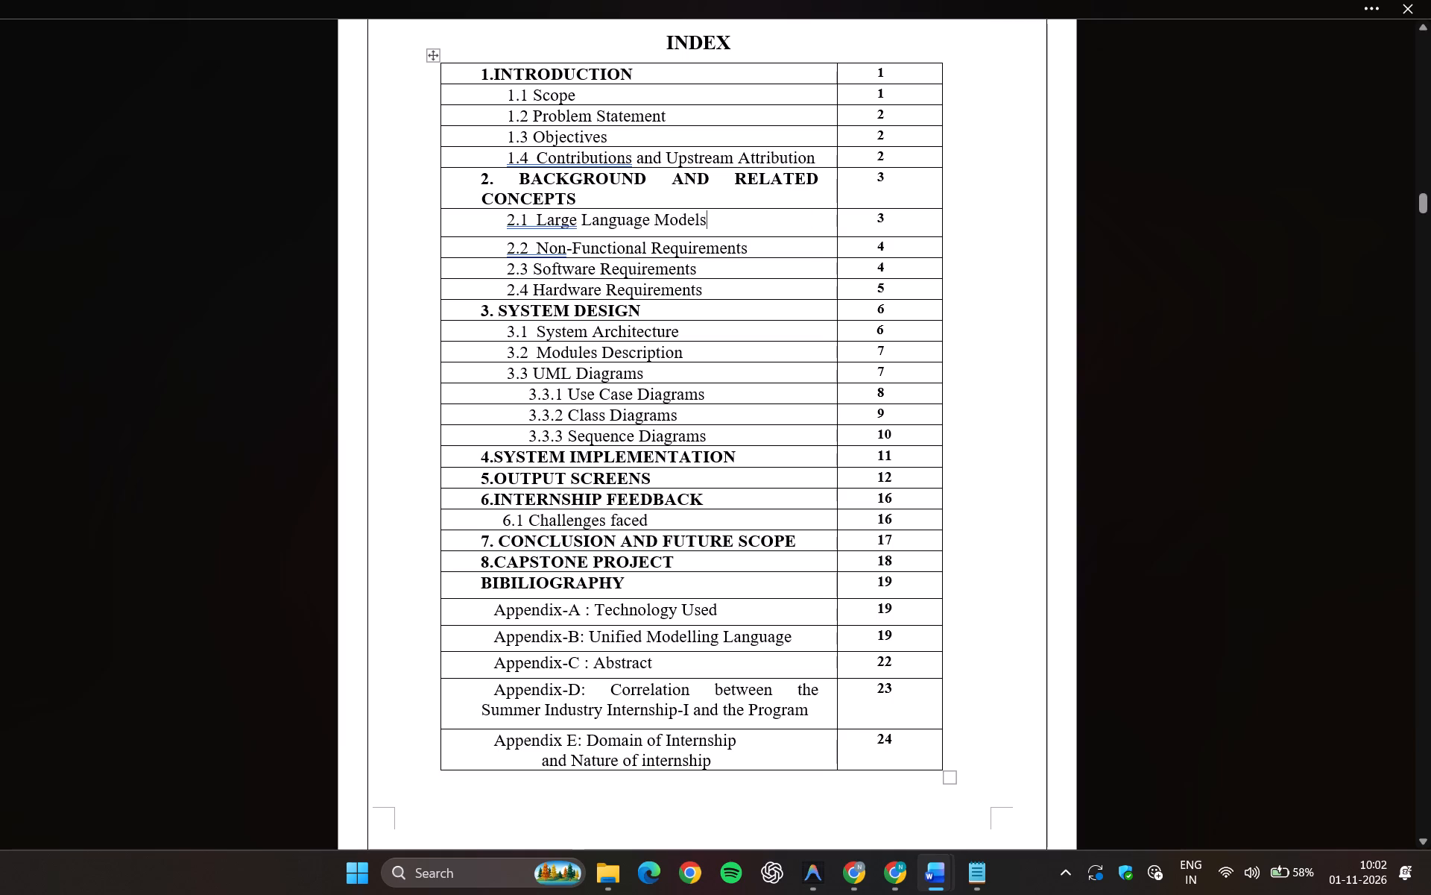
# Delete the title "Non-Functional Requirements" from INDEX entry 2.2, keeping the number.
pyautogui.click(761, 254)
pyautogui.press('BackSpace')
pyautogui.press('BackSpace')
pyautogui.press('BackSpace')
pyautogui.press('BackSpace')
pyautogui.press('BackSpace')
pyautogui.press('BackSpace')
pyautogui.press('BackSpace')
pyautogui.press('BackSpace')
pyautogui.press('BackSpace')
pyautogui.press('BackSpace')
pyautogui.press('BackSpace')
pyautogui.press('BackSpace')
pyautogui.press('BackSpace')
pyautogui.press('BackSpace')
pyautogui.press('BackSpace')
pyautogui.press('BackSpace')
pyautogui.press('BackSpace')
pyautogui.press('BackSpace')
pyautogui.press('BackSpace')
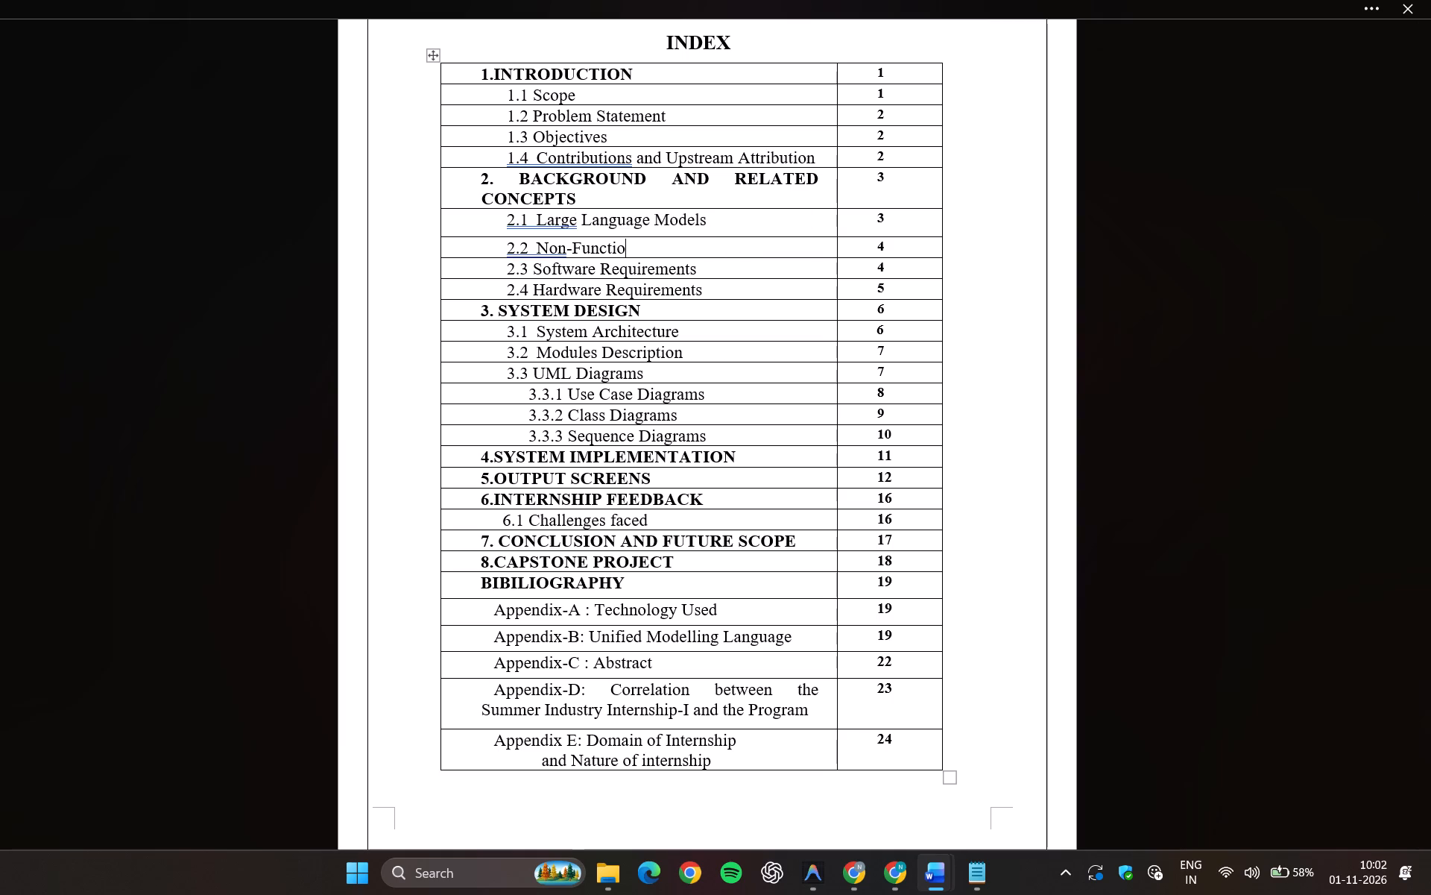
pyautogui.press('BackSpace')
pyautogui.press('BackSpace')
pyautogui.press('BackSpace')
pyautogui.press('BackSpace')
pyautogui.press('BackSpace')
pyautogui.press('BackSpace')
pyautogui.press('BackSpace')
pyautogui.press('BackSpace')
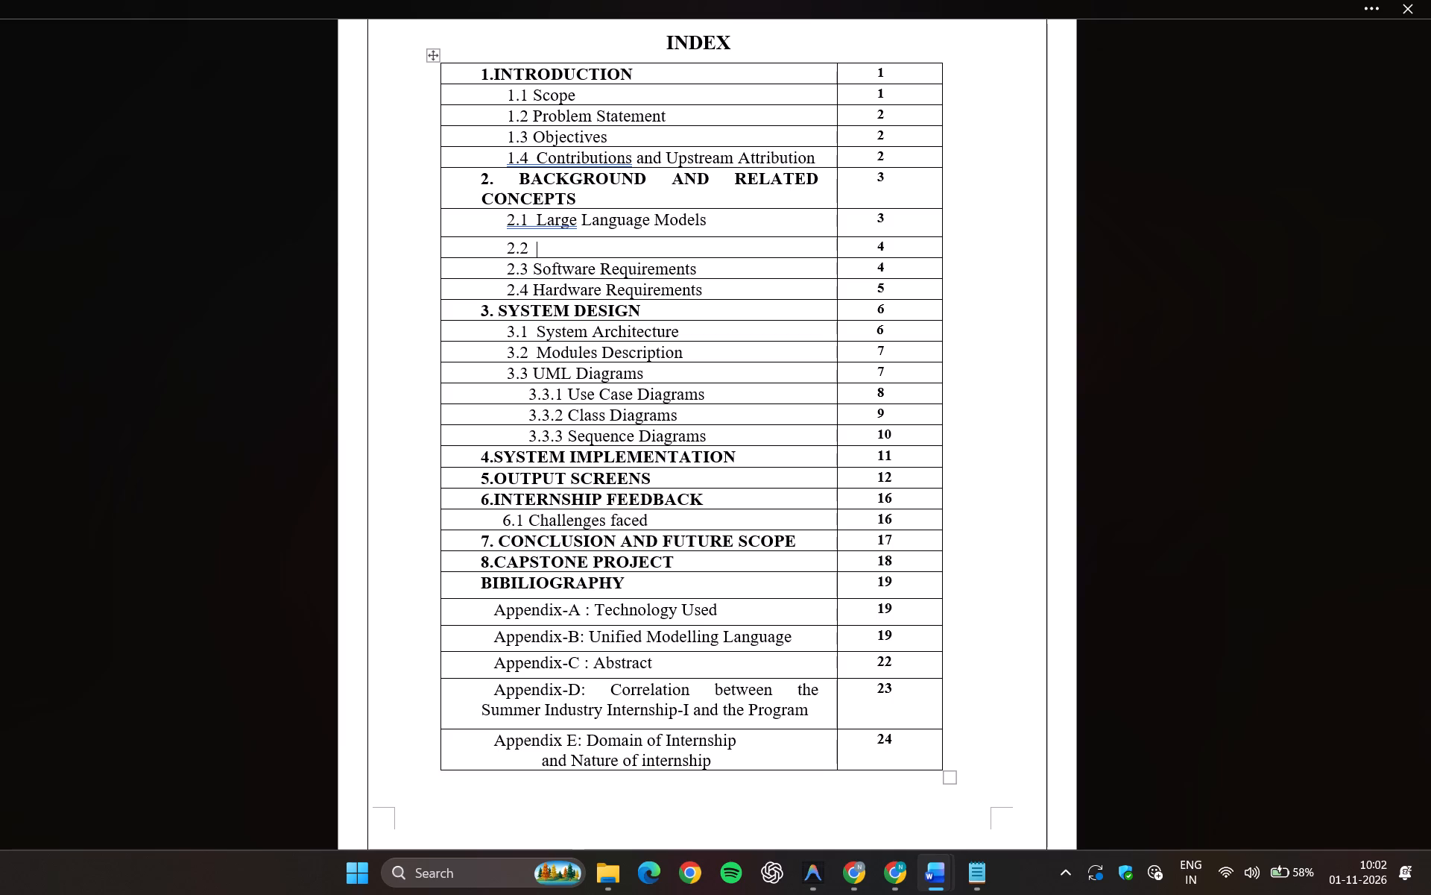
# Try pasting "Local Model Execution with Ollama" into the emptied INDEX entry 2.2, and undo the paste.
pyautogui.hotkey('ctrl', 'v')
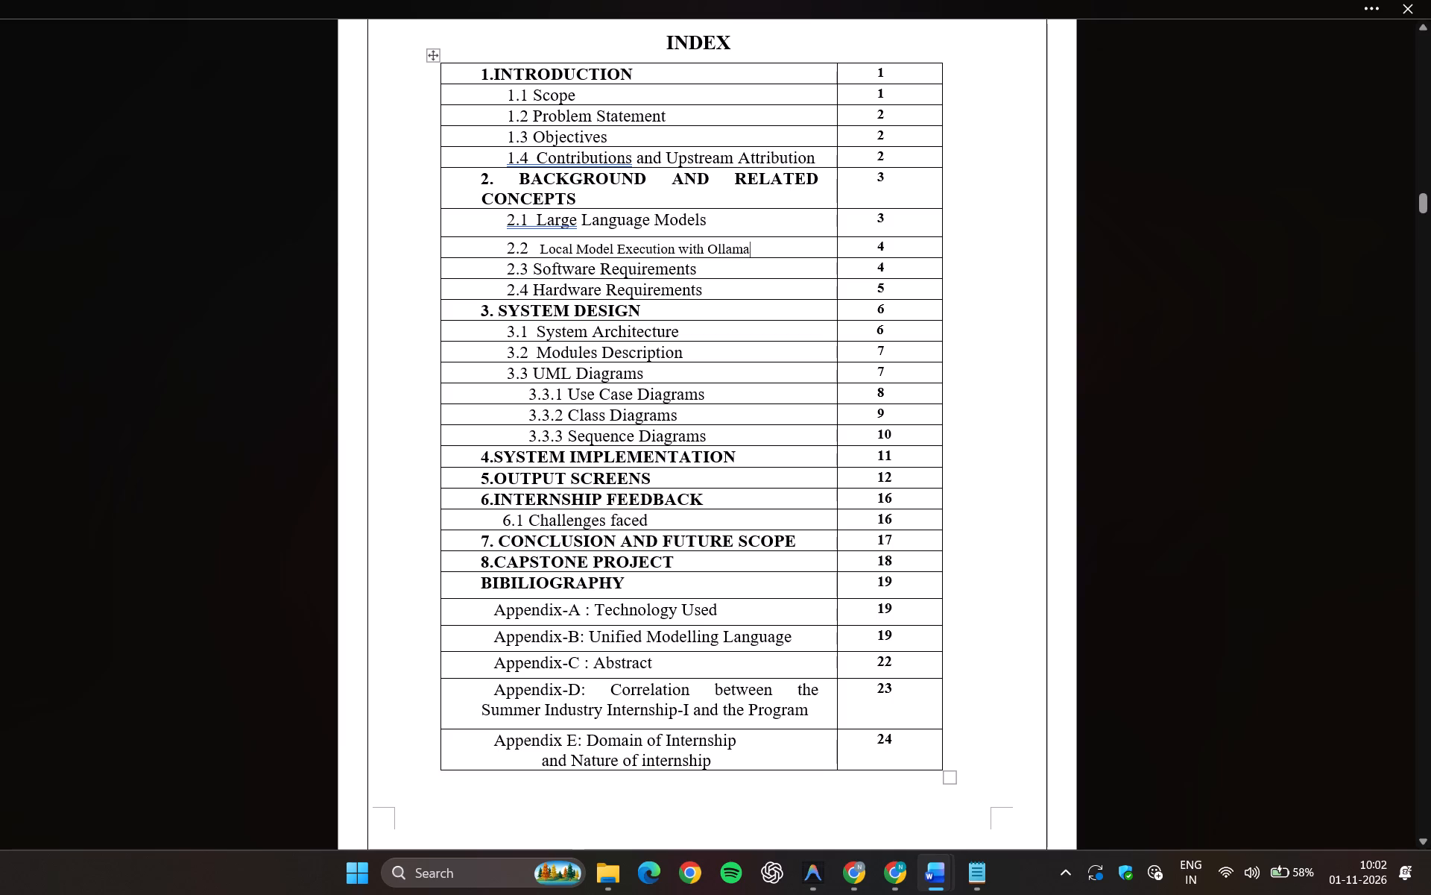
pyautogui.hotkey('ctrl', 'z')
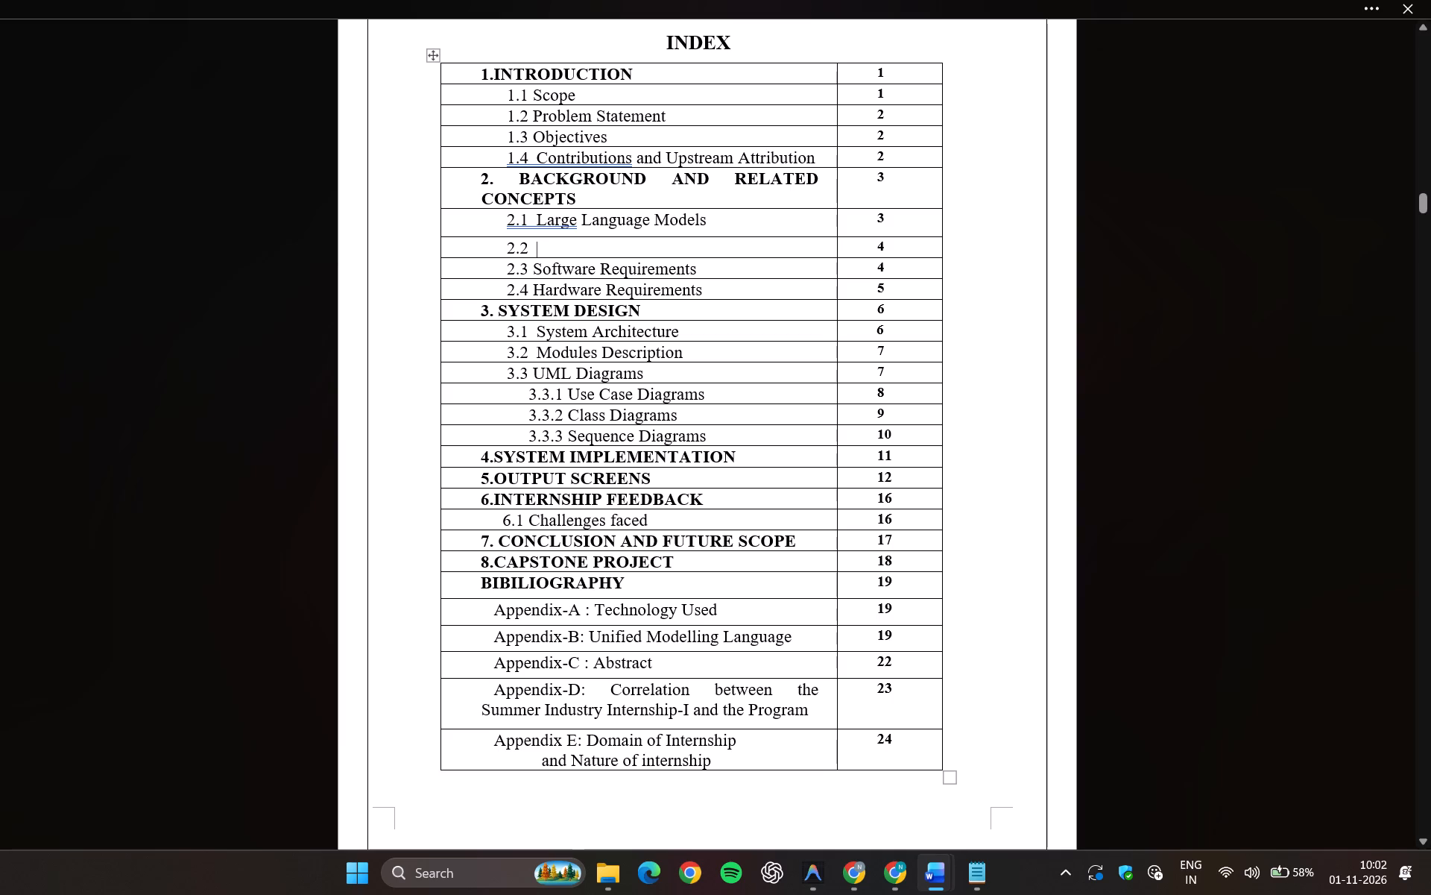
# Paste "Local Model Execution with Ollama" into INDEX entry 2.2 after restoring the old title's first letters, and delete those leftover letters.
pyautogui.hotkey('ctrl', 'z')
pyautogui.hotkey('ctrl', 'z')
pyautogui.hotkey('ctrl', 'v')
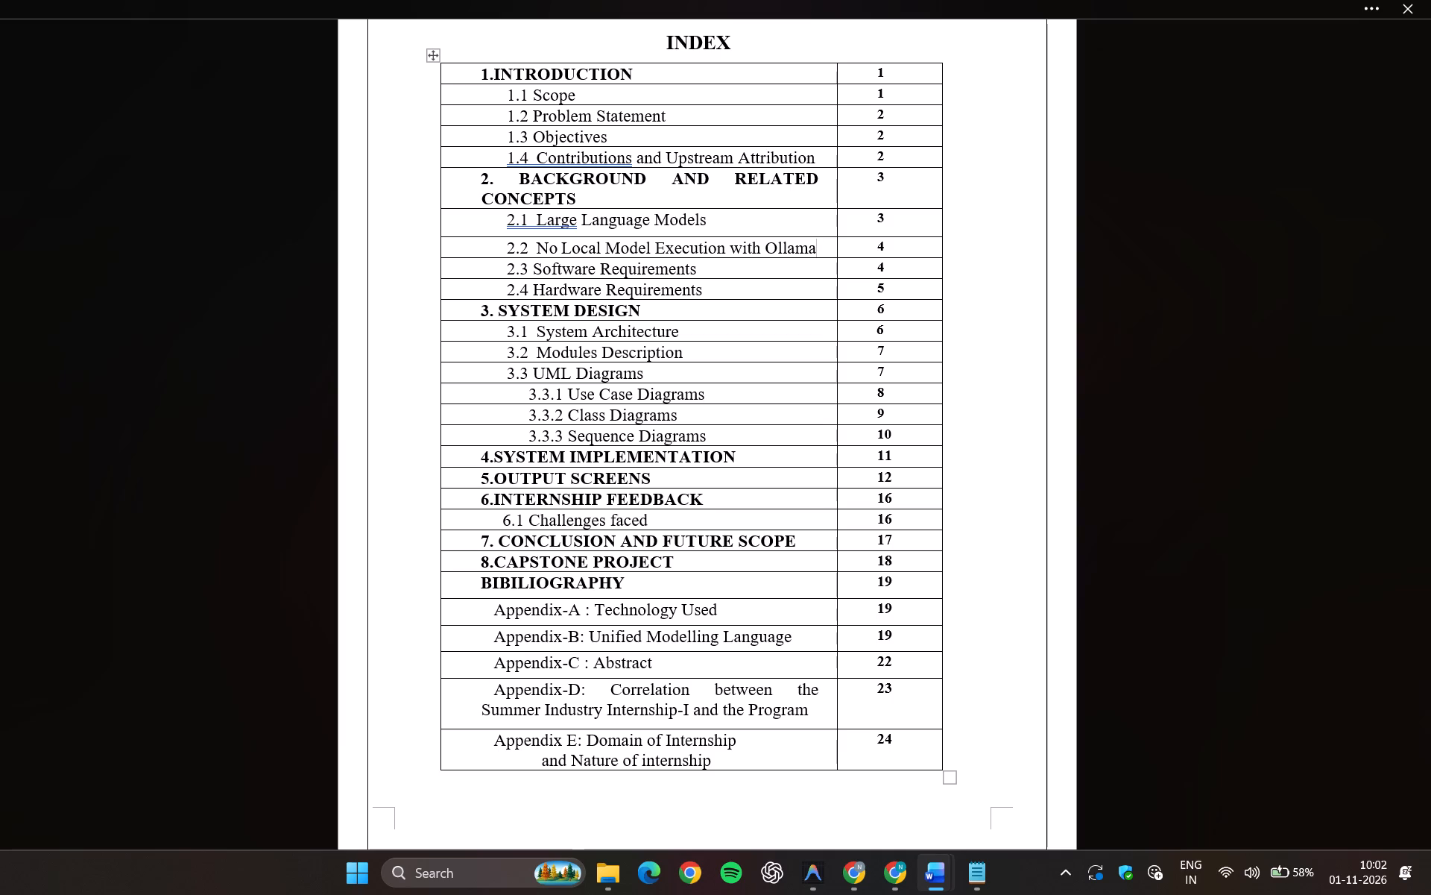
pyautogui.click(562, 245)
pyautogui.press('BackSpace')
pyautogui.press('BackSpace')
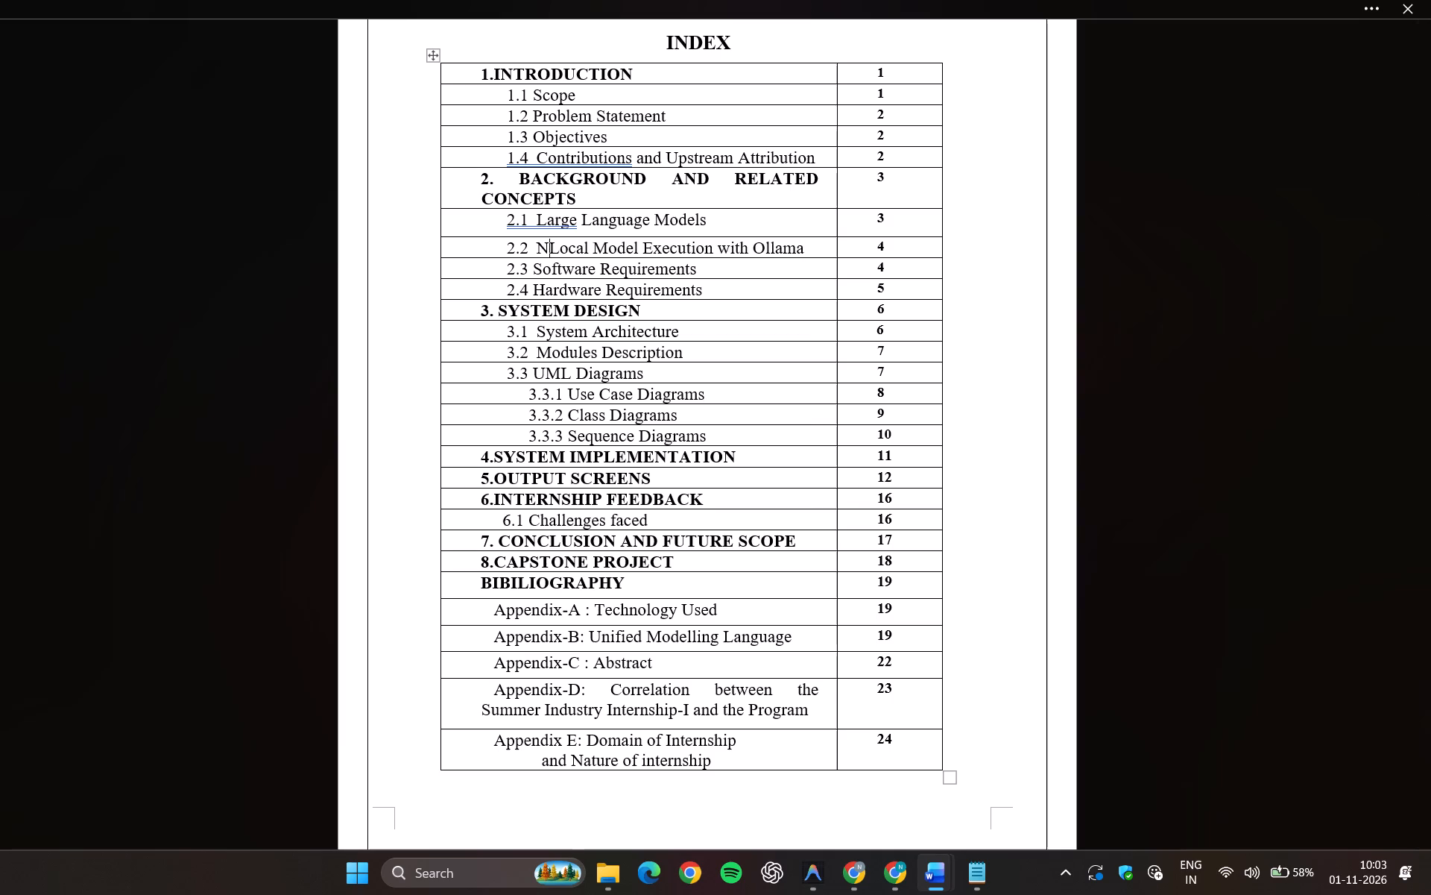
pyautogui.press('BackSpace')
# Copy the 2.3 heading text "Prompt Engineering" from the generated report and pass it through Notepad as plain text.
pyautogui.hotkey('alt', 'Tab')
pyautogui.hotkey('alt', 'Tab')
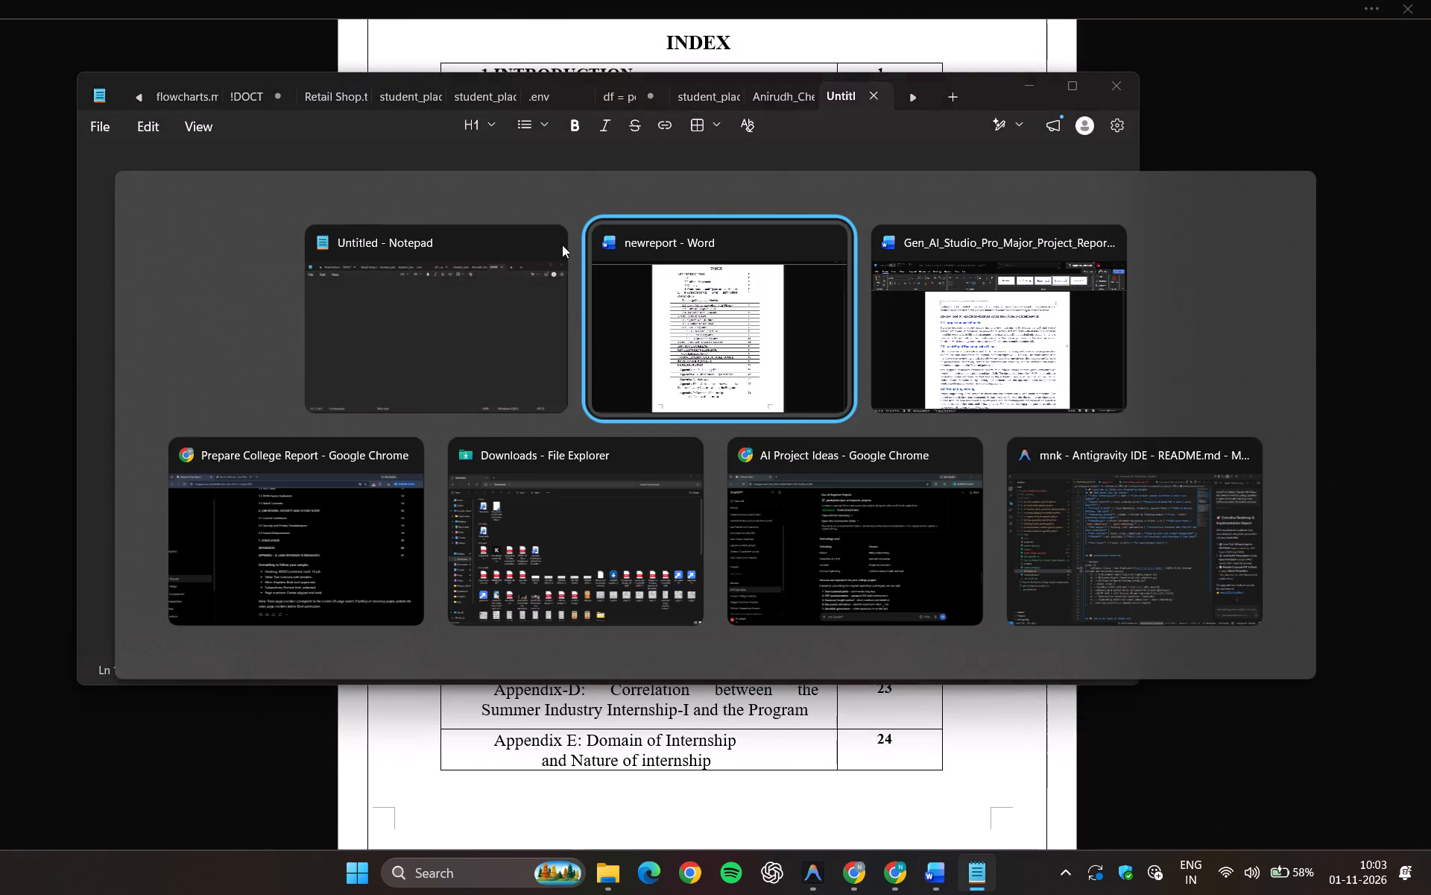
pyautogui.hotkey('alt', 'Tab')
pyautogui.scroll(-1, 532, 444)
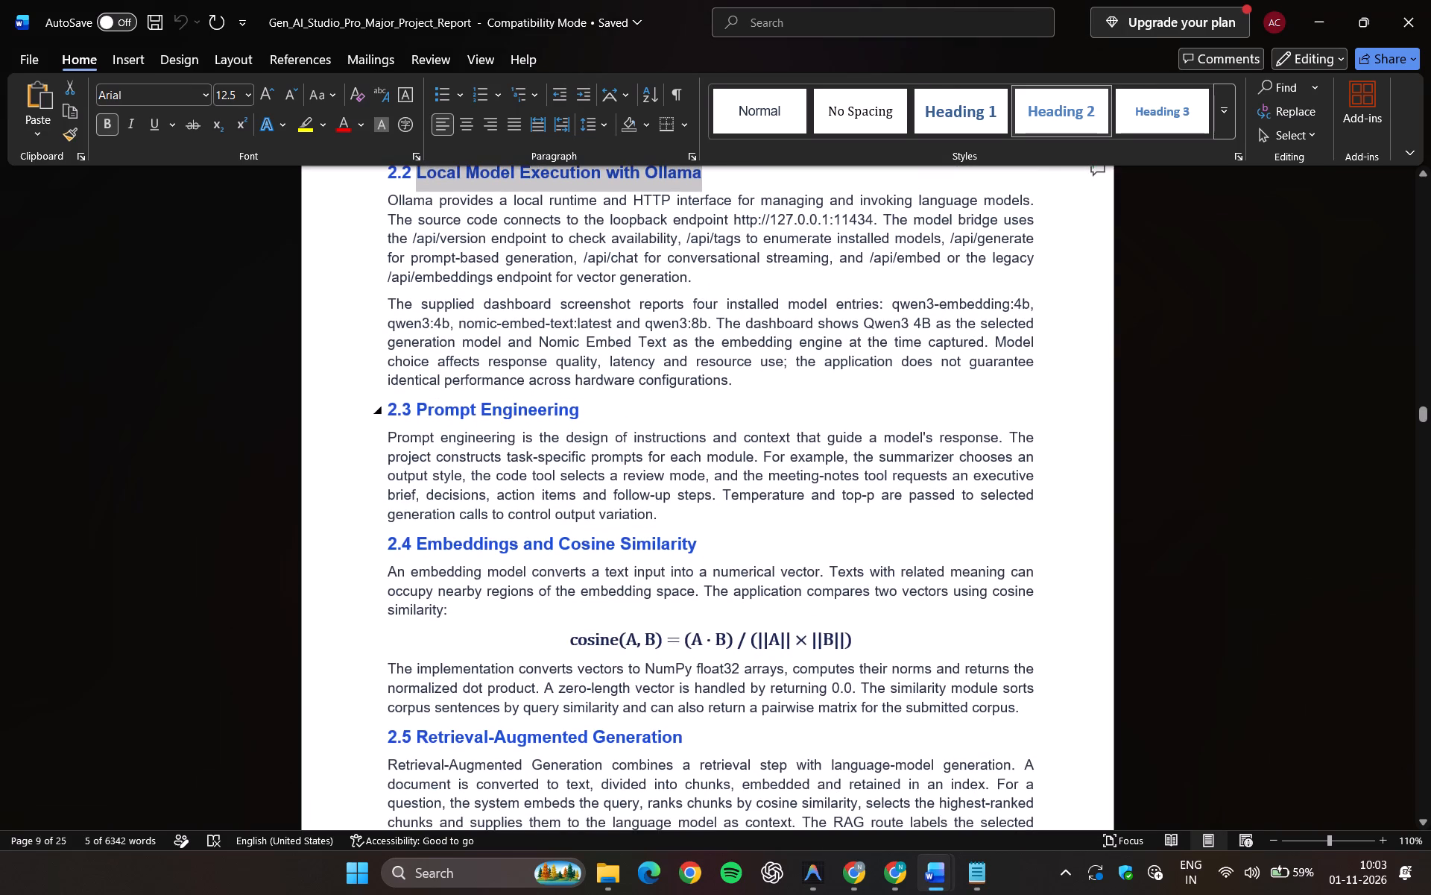
pyautogui.moveTo(578, 408); pyautogui.dragTo(420, 415)
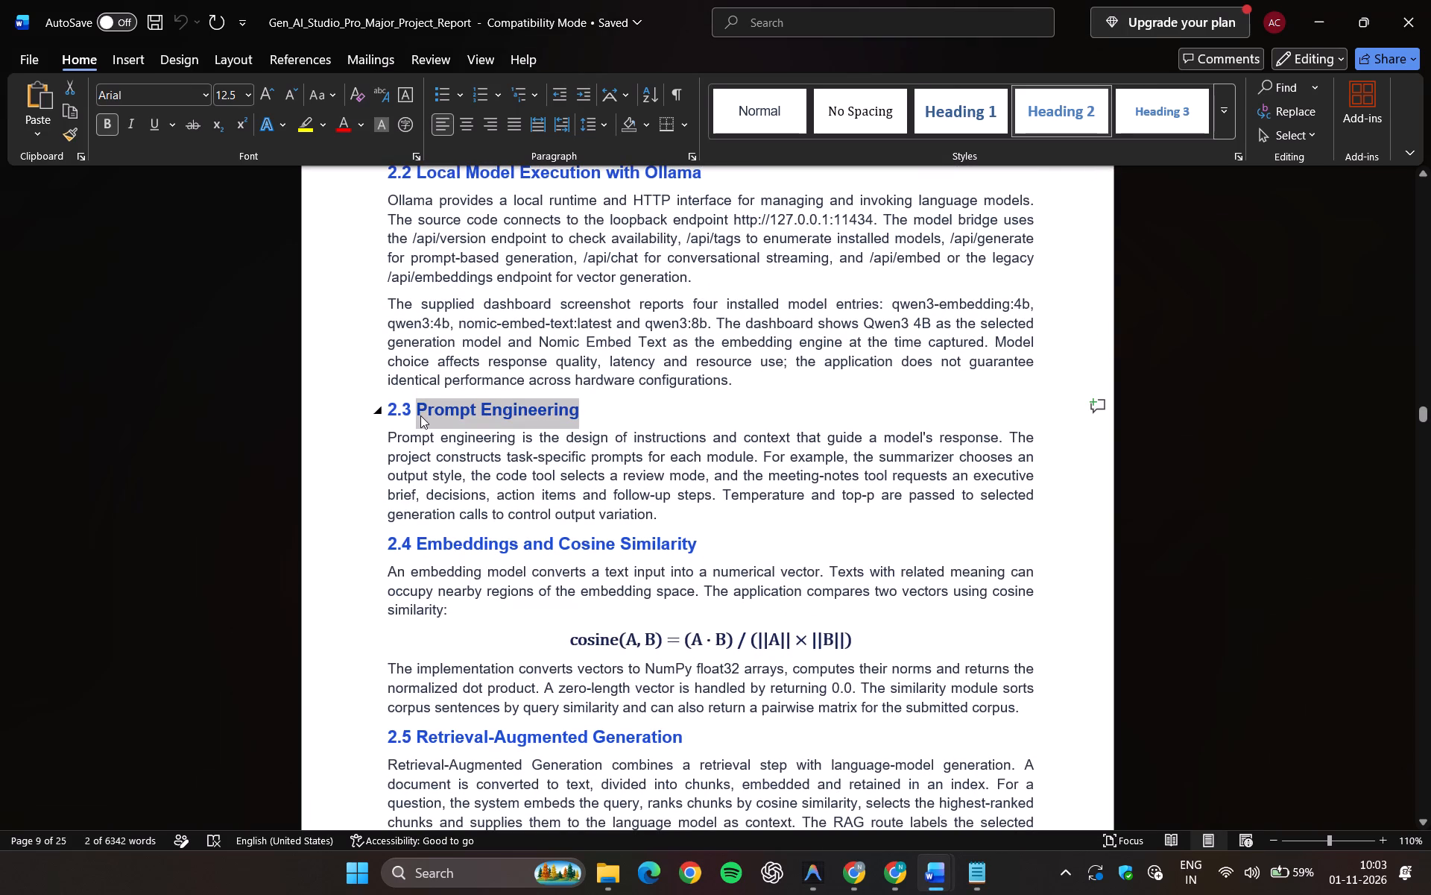
pyautogui.hotkey('ctrl', 'c')
pyautogui.hotkey('alt', 'Tab')
pyautogui.hotkey('ctrl', 'v')
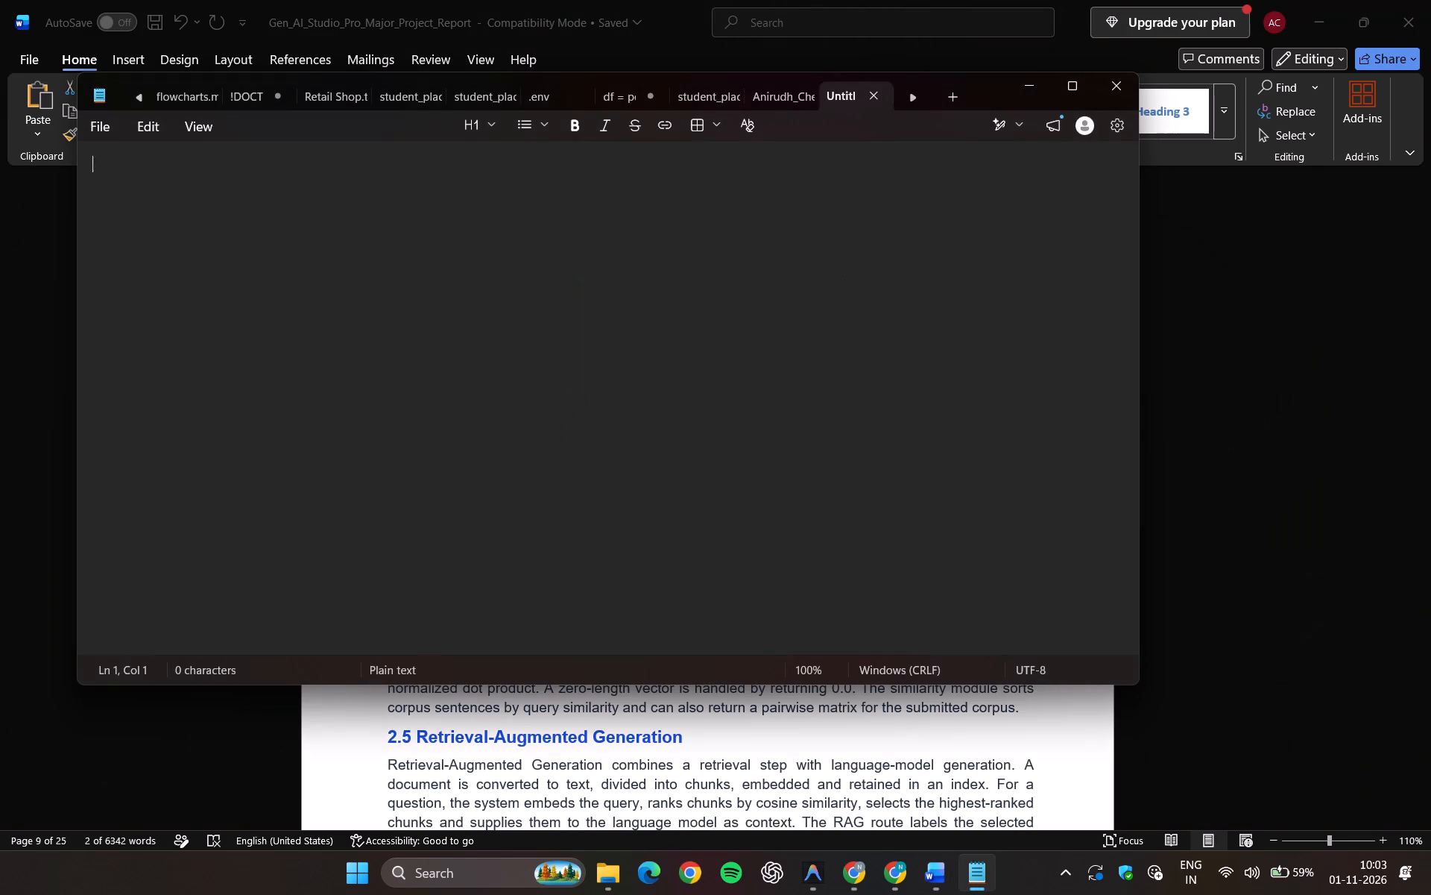
pyautogui.hotkey('ctrl', 'a')
pyautogui.hotkey('ctrl', 'x')
# In newreport, paste "Prompt Engineering" after the old title of INDEX entry 2.3.
pyautogui.hotkey('alt', 'Tab')
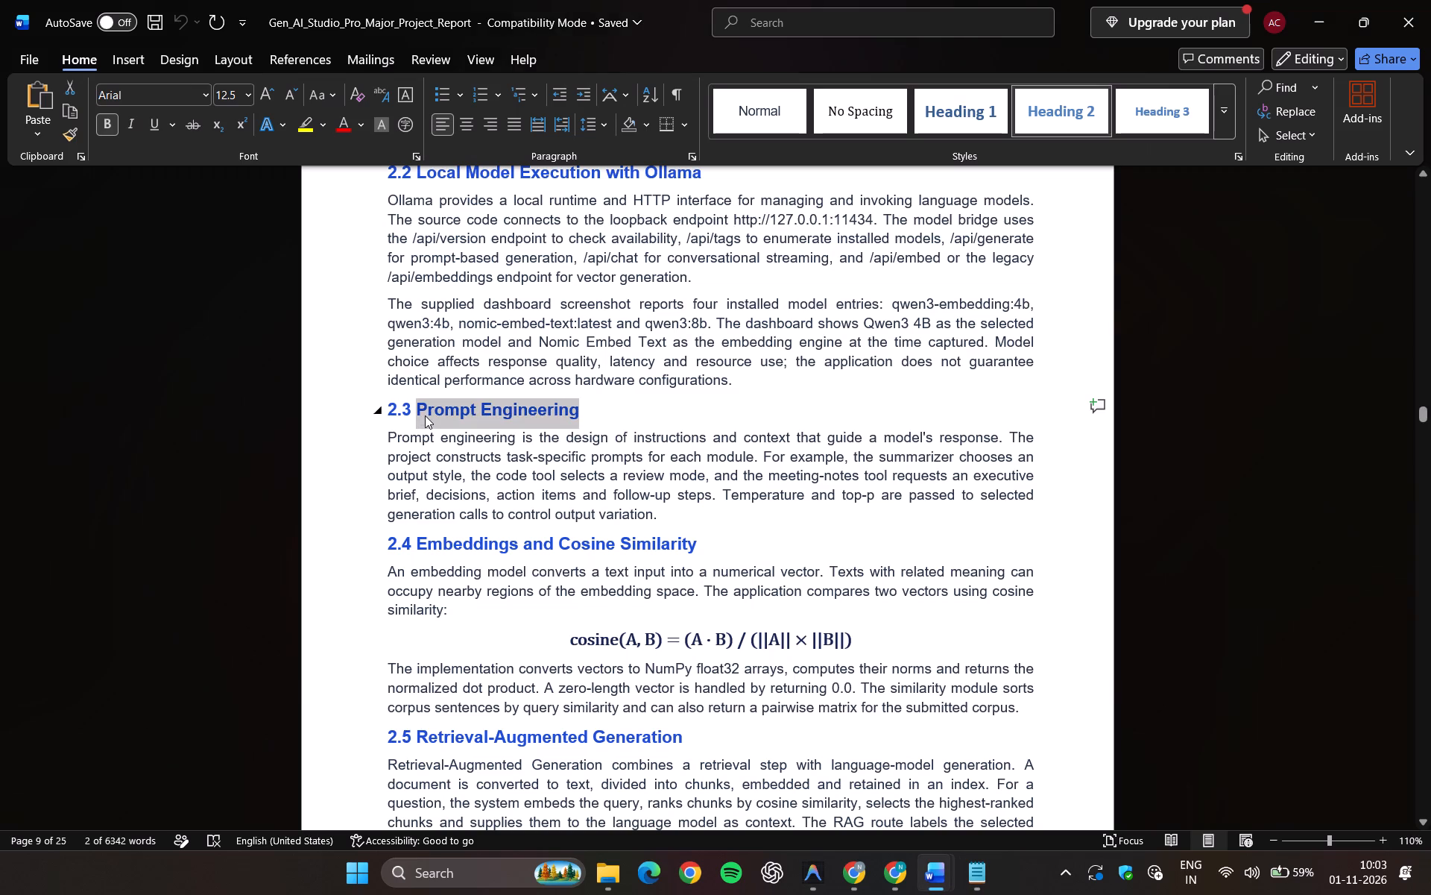
pyautogui.hotkey('alt', 'Tab')
pyautogui.hotkey('alt', 'Tab')
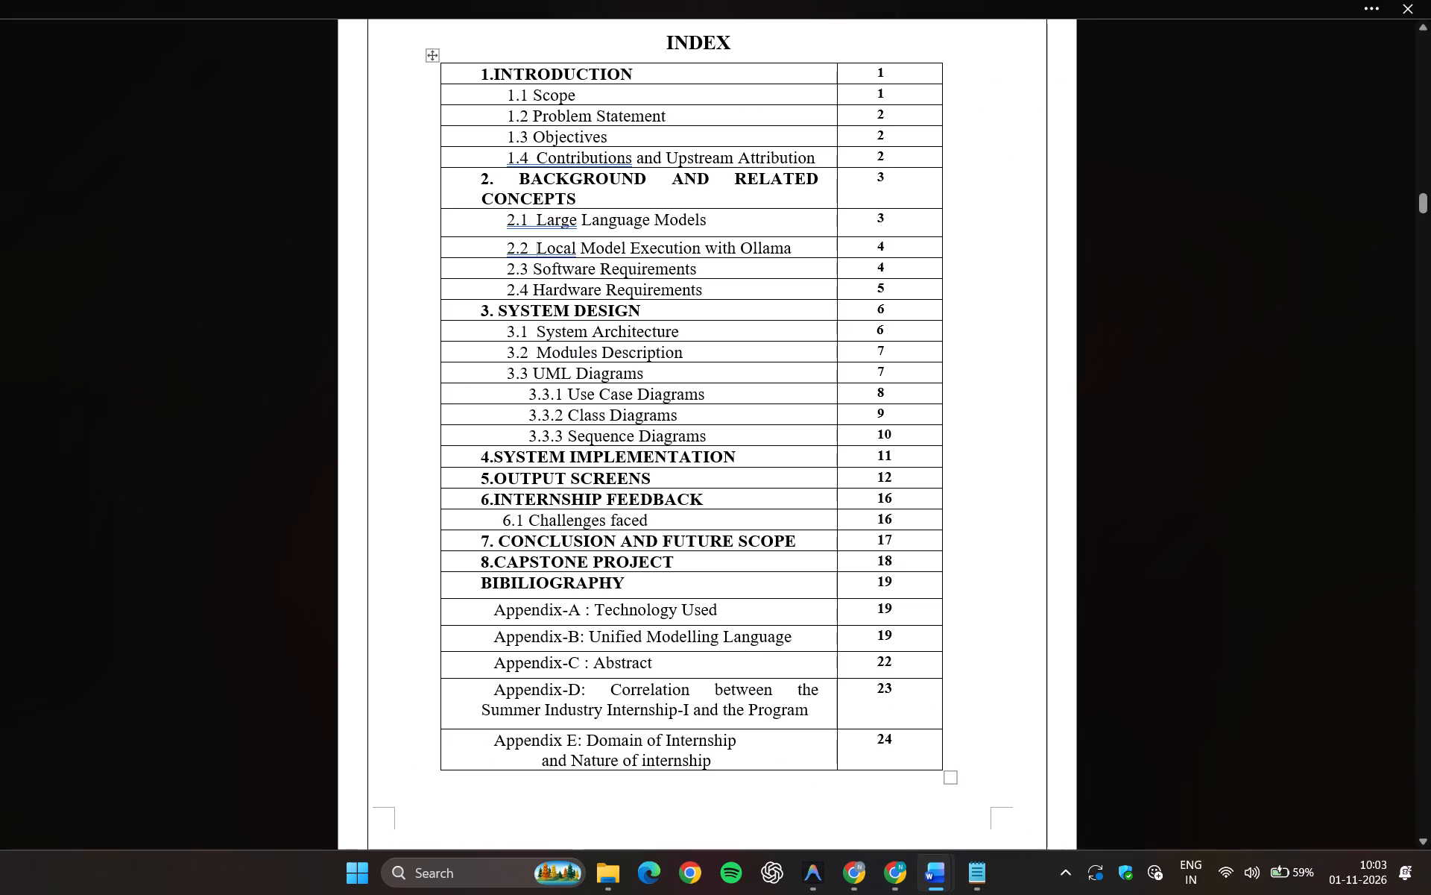
pyautogui.click(700, 269)
pyautogui.hotkey('ctrl', 'v')
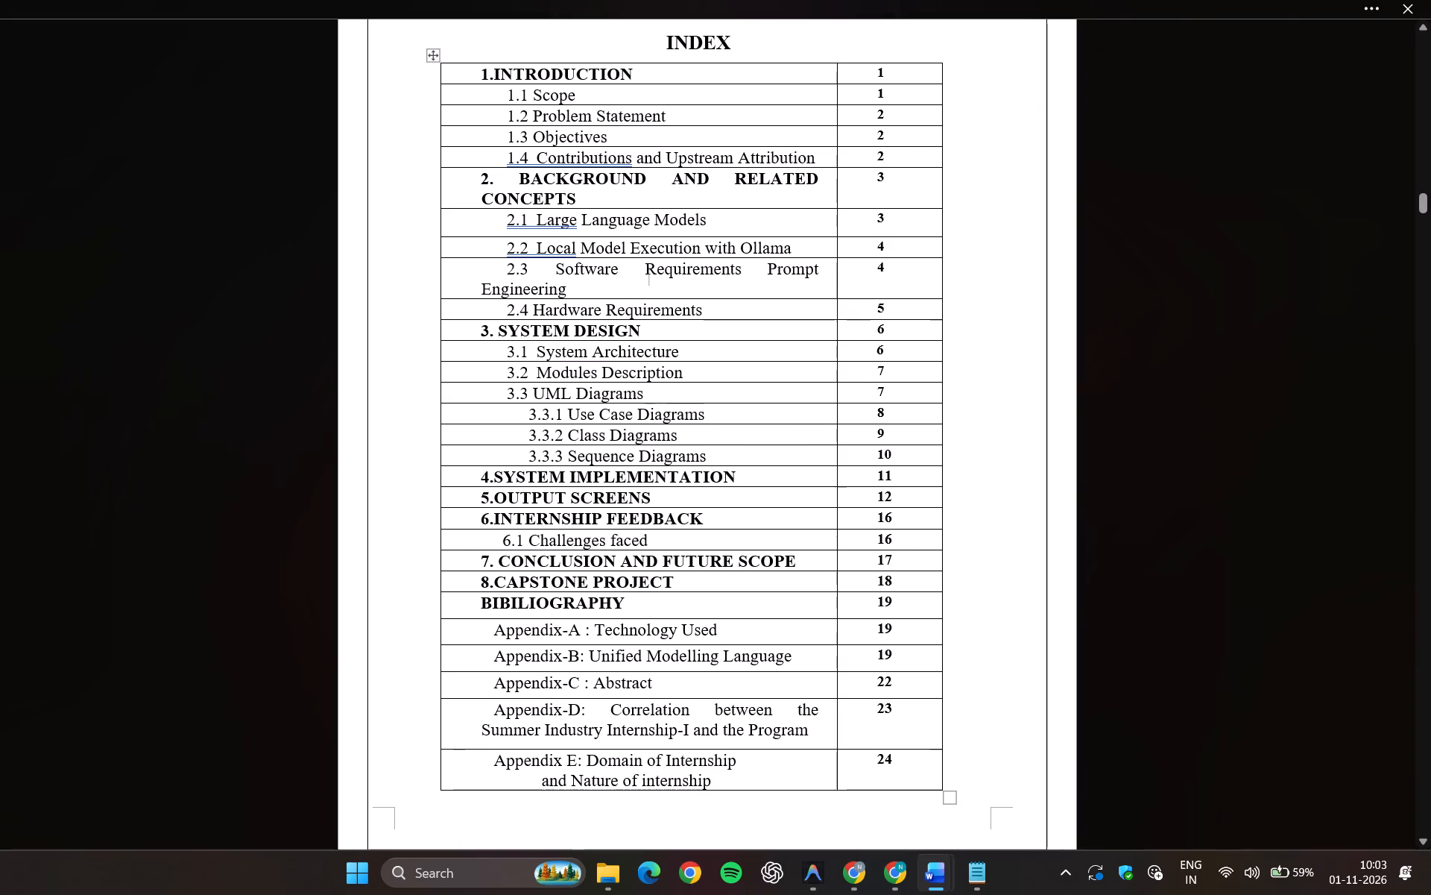
# Delete the old title "Software Requirements" from INDEX entry 2.3, keeping the number and "Prompt Engineering".
pyautogui.press('Left')
pyautogui.press('Left')
pyautogui.press('Left')
pyautogui.press('Left')
pyautogui.press('Left')
pyautogui.press('Left')
pyautogui.press('Left')
pyautogui.press('Left')
pyautogui.press('Left')
pyautogui.press('Left')
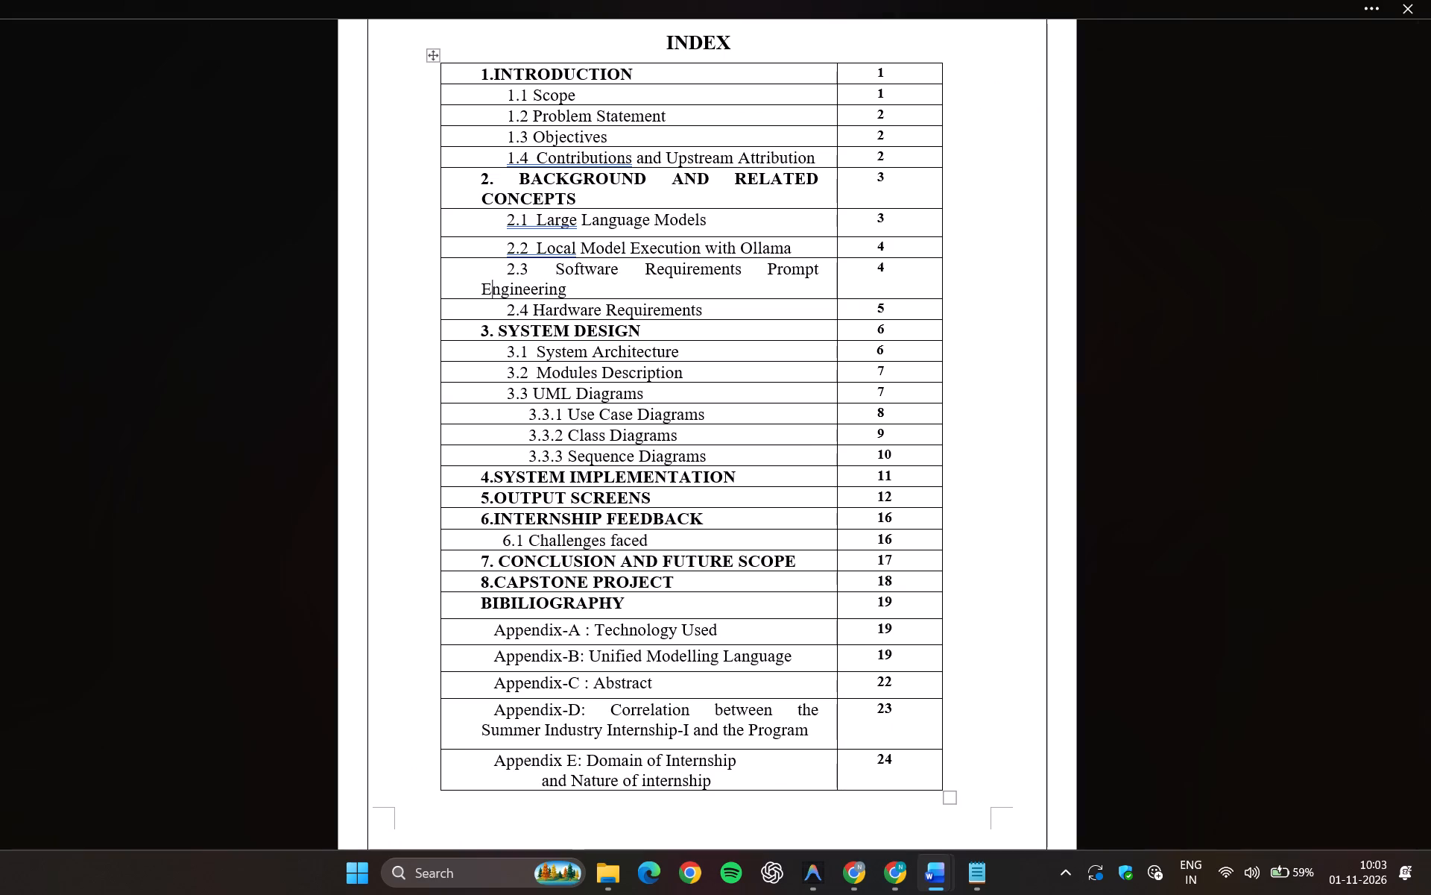
pyautogui.press('Left')
pyautogui.press('Left')
pyautogui.press('Left')
pyautogui.press('Left')
pyautogui.press('Left')
pyautogui.press('Left')
pyautogui.press('Left')
pyautogui.press('Left')
pyautogui.press('BackSpace')
pyautogui.press('BackSpace')
pyautogui.press('BackSpace')
pyautogui.press('BackSpace')
pyautogui.press('BackSpace')
pyautogui.press('BackSpace')
pyautogui.press('BackSpace')
pyautogui.press('BackSpace')
pyautogui.press('BackSpace')
pyautogui.press('BackSpace')
pyautogui.press('BackSpace')
pyautogui.press('BackSpace')
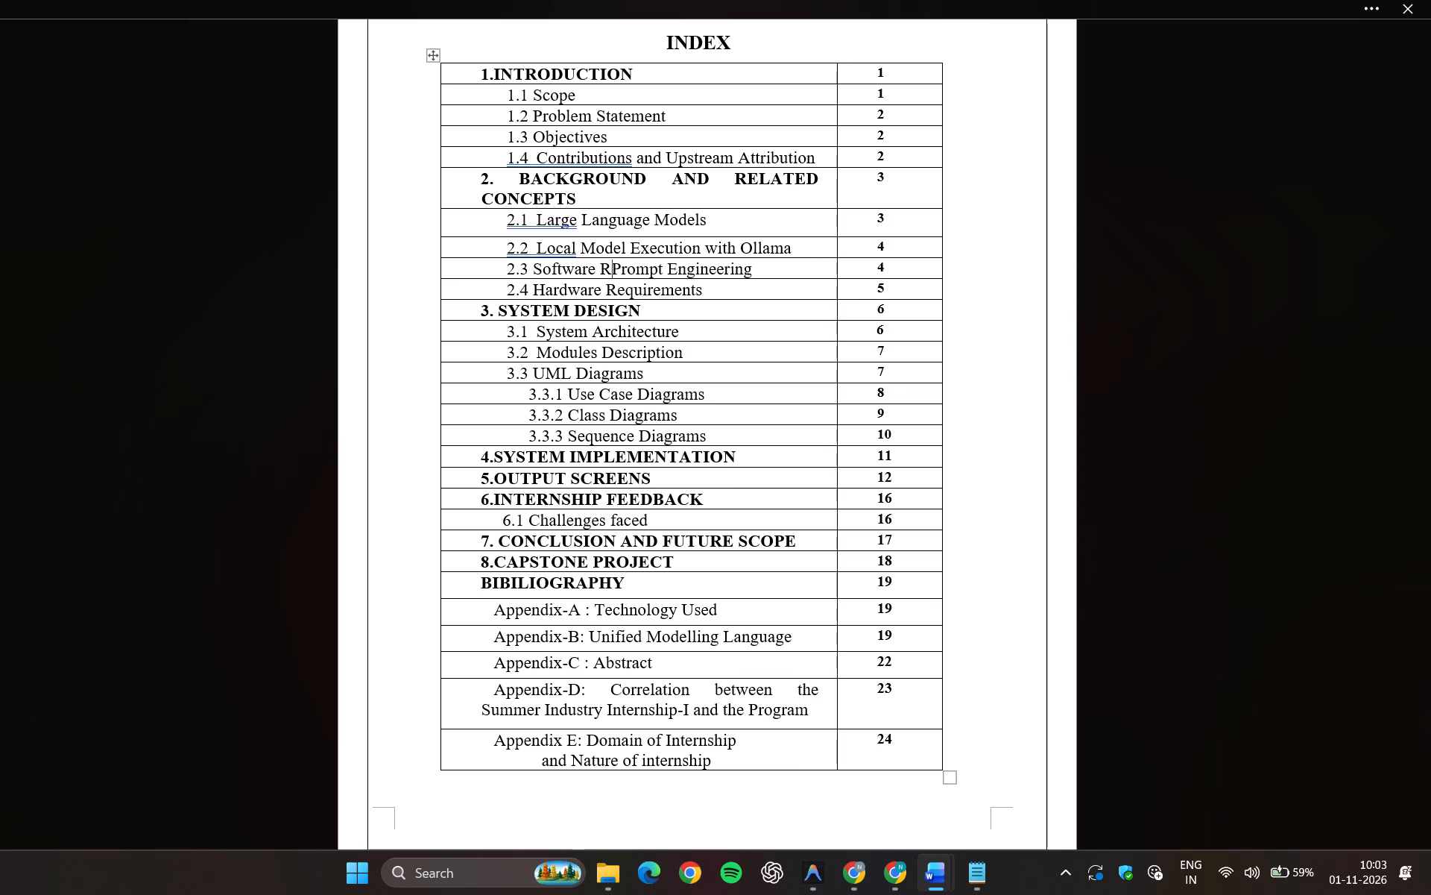
pyautogui.press('BackSpace')
pyautogui.press('BackSpace')
pyautogui.press('BackSpace')
pyautogui.press('BackSpace')
pyautogui.press('BackSpace')
pyautogui.press('BackSpace')
pyautogui.press('BackSpace')
pyautogui.press('BackSpace')
pyautogui.press('BackSpace')
pyautogui.press('BackSpace')
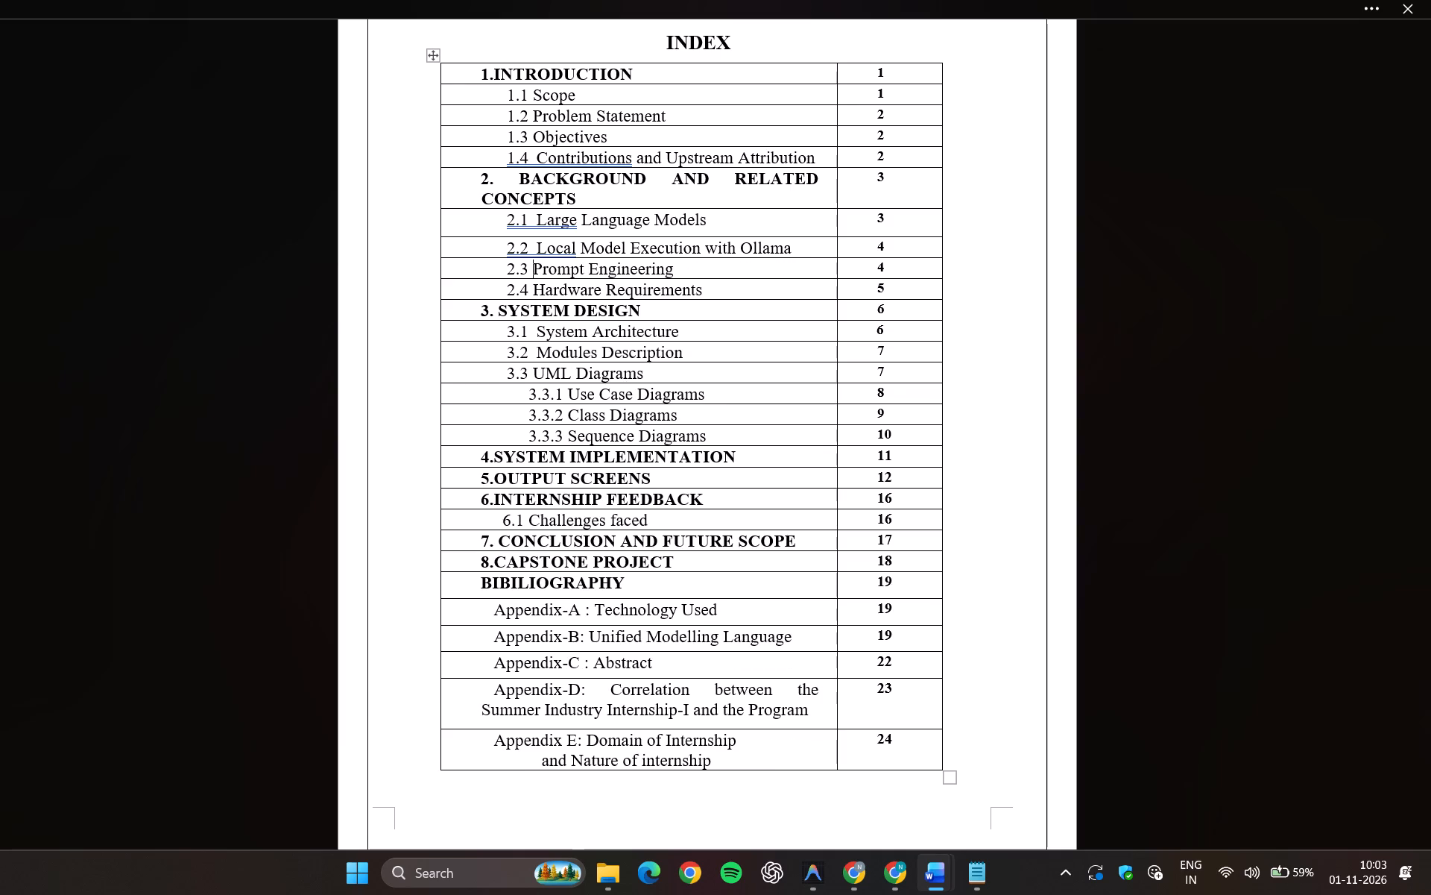
# Look through the generated report's remaining Chapter 2 section headings up to the start of Chapter 3.
pyautogui.hotkey('alt', 'Tab')
pyautogui.scroll(-1, 656, 512)
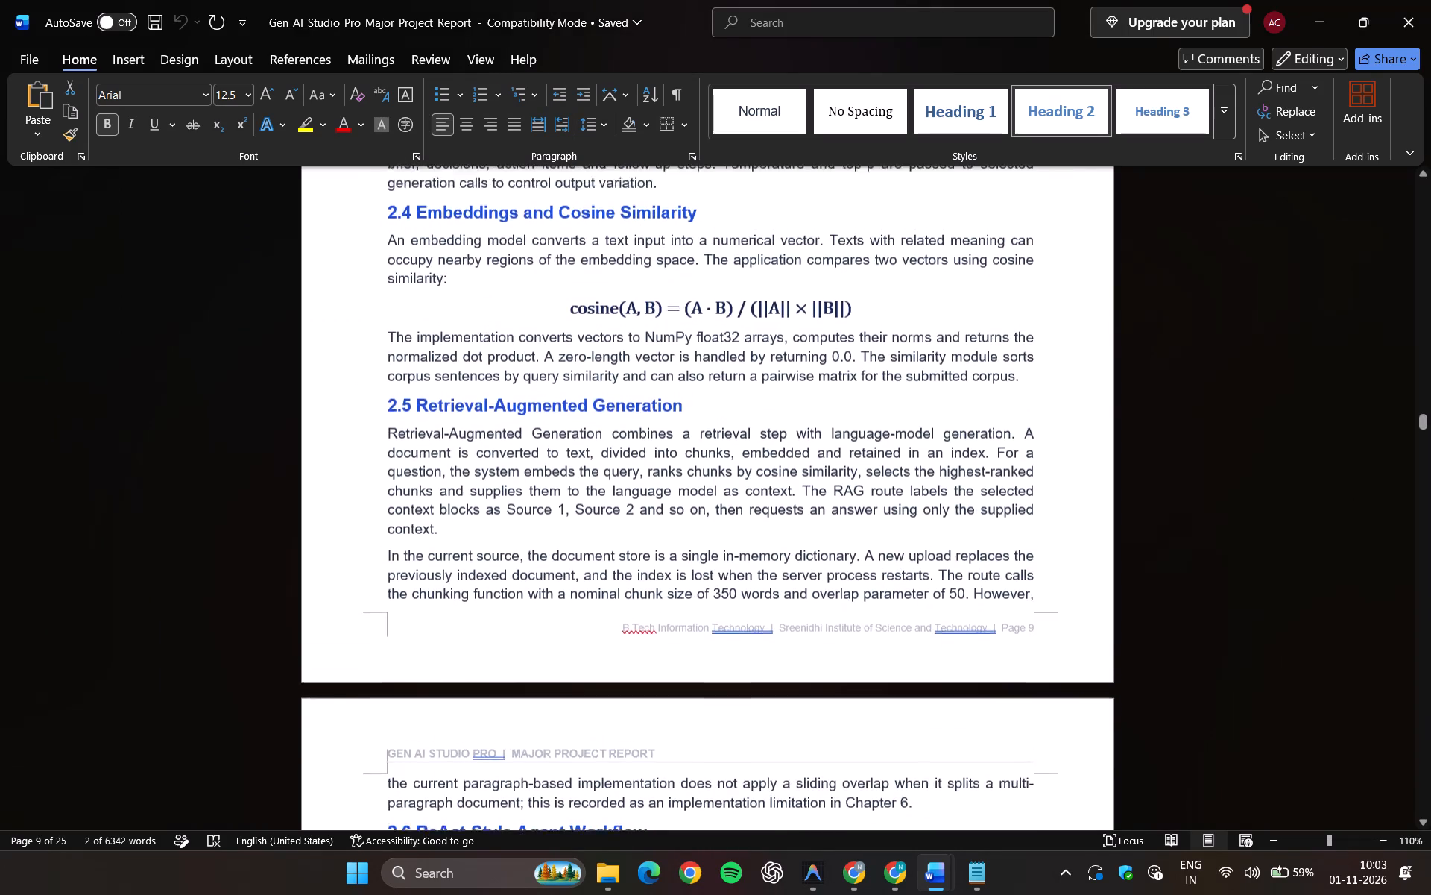
pyautogui.scroll(-3, 656, 512)
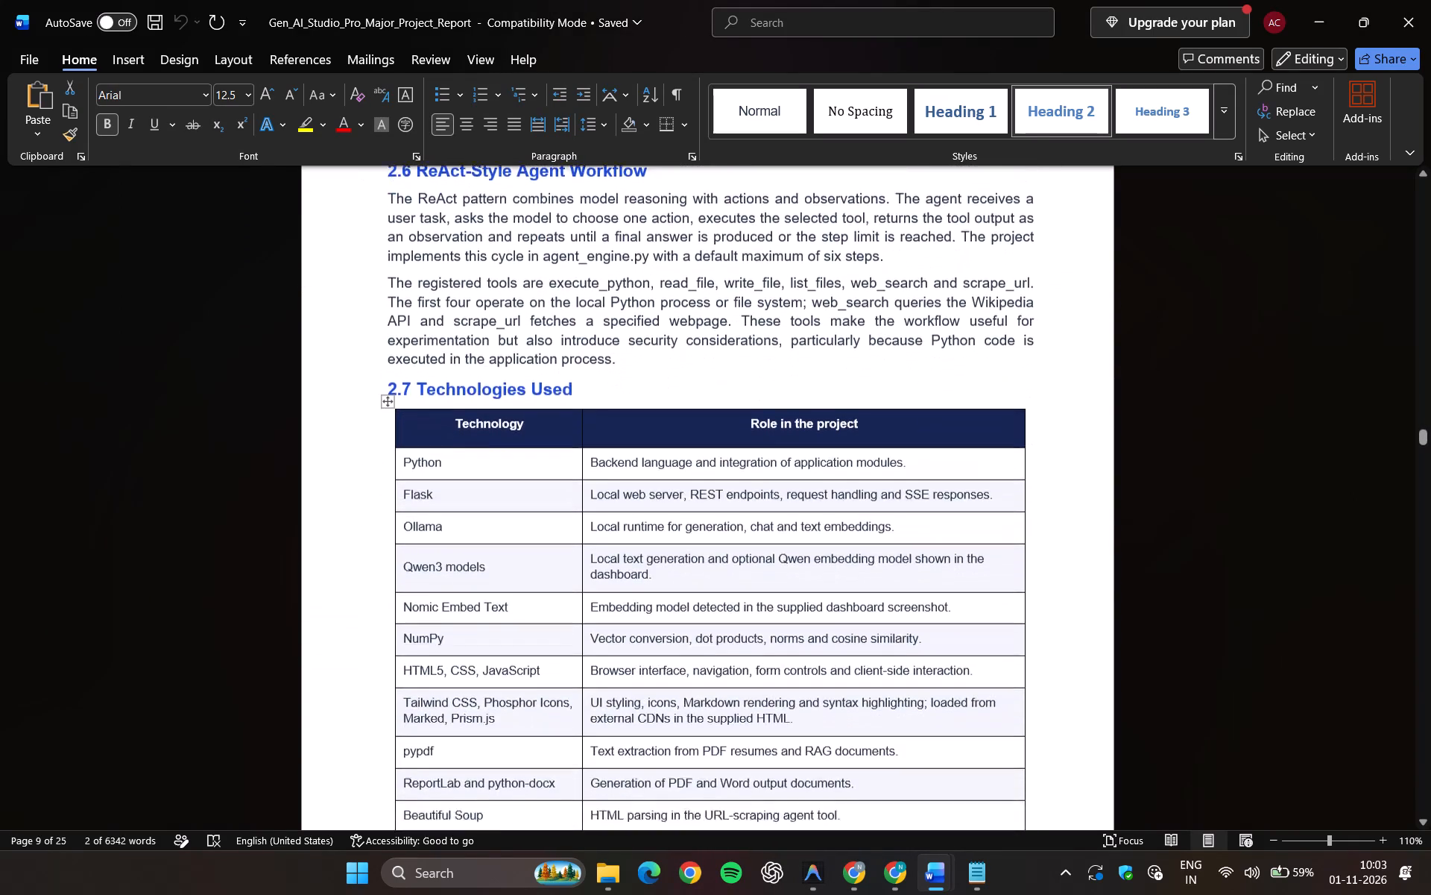
pyautogui.scroll(-3, 656, 512)
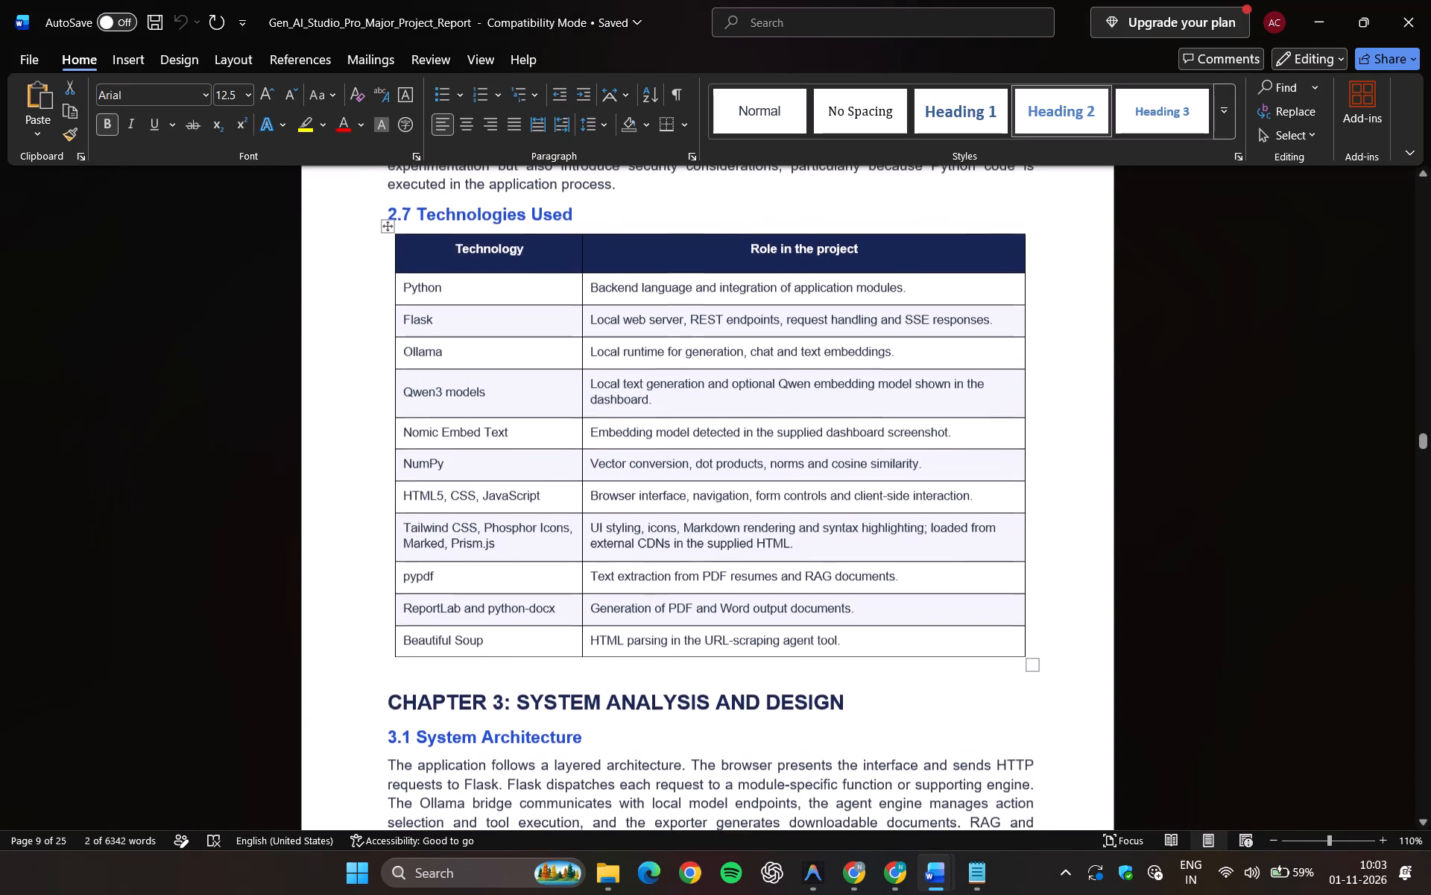
pyautogui.scroll(-2, 656, 512)
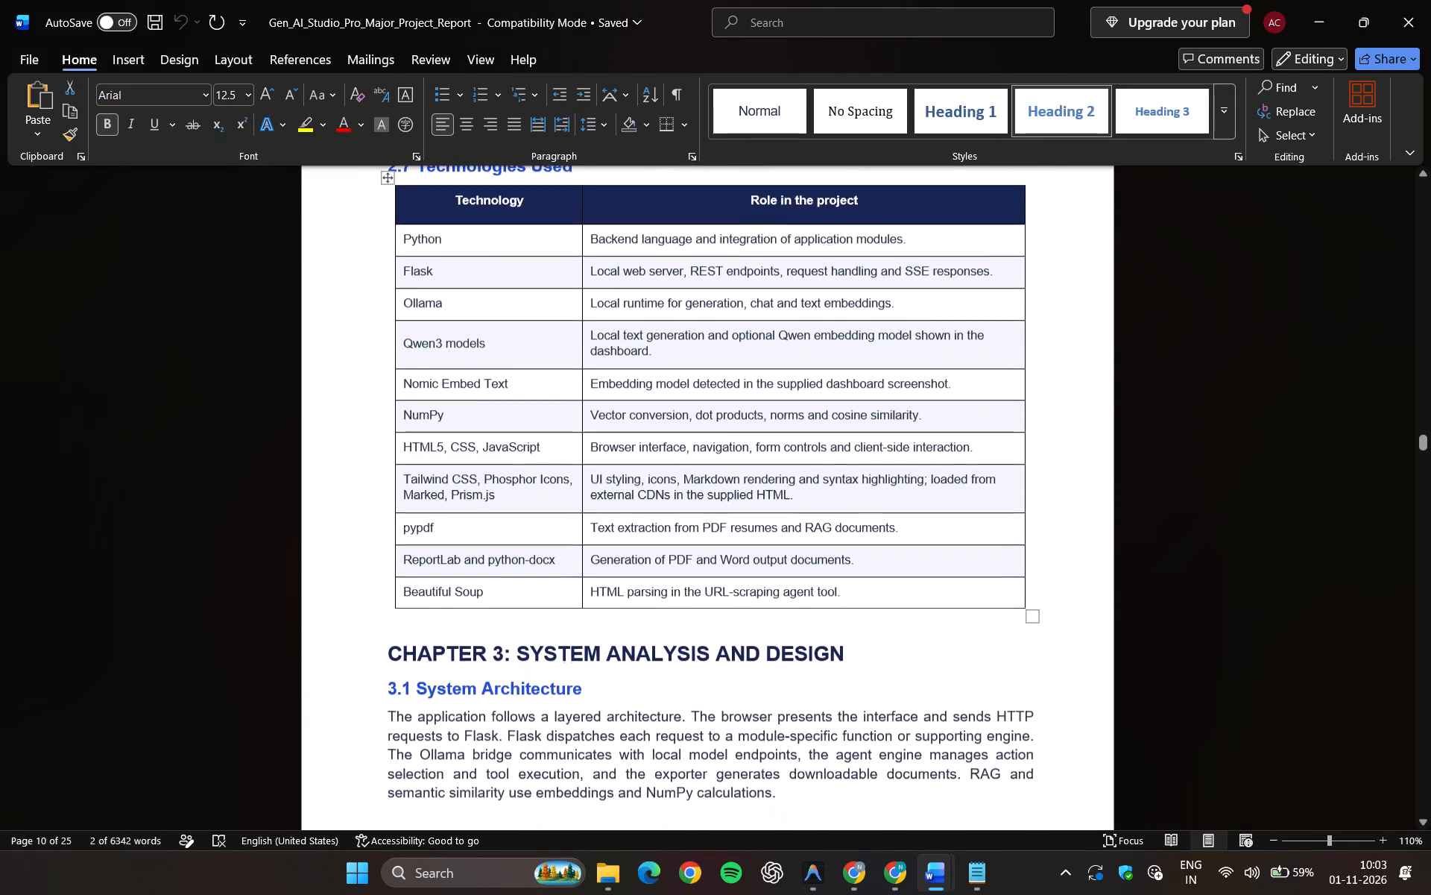
pyautogui.scroll(-1, 656, 512)
pyautogui.scroll(1, 656, 512)
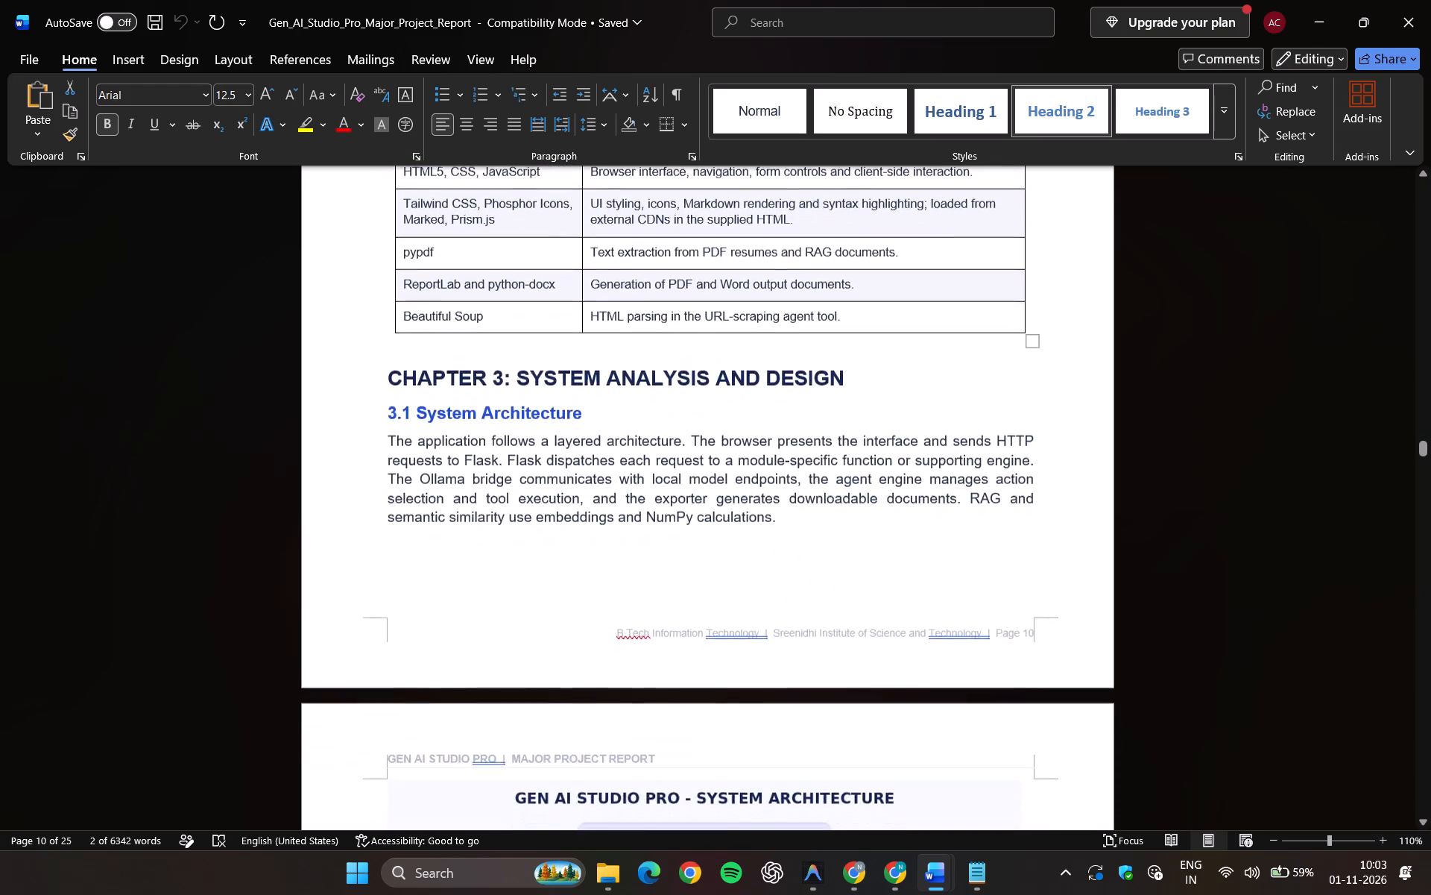
pyautogui.scroll(1, 656, 512)
# In newreport, delete the title "Hardware Requirements" from INDEX entry 2.4, keeping the number.
pyautogui.hotkey('alt', 'Tab')
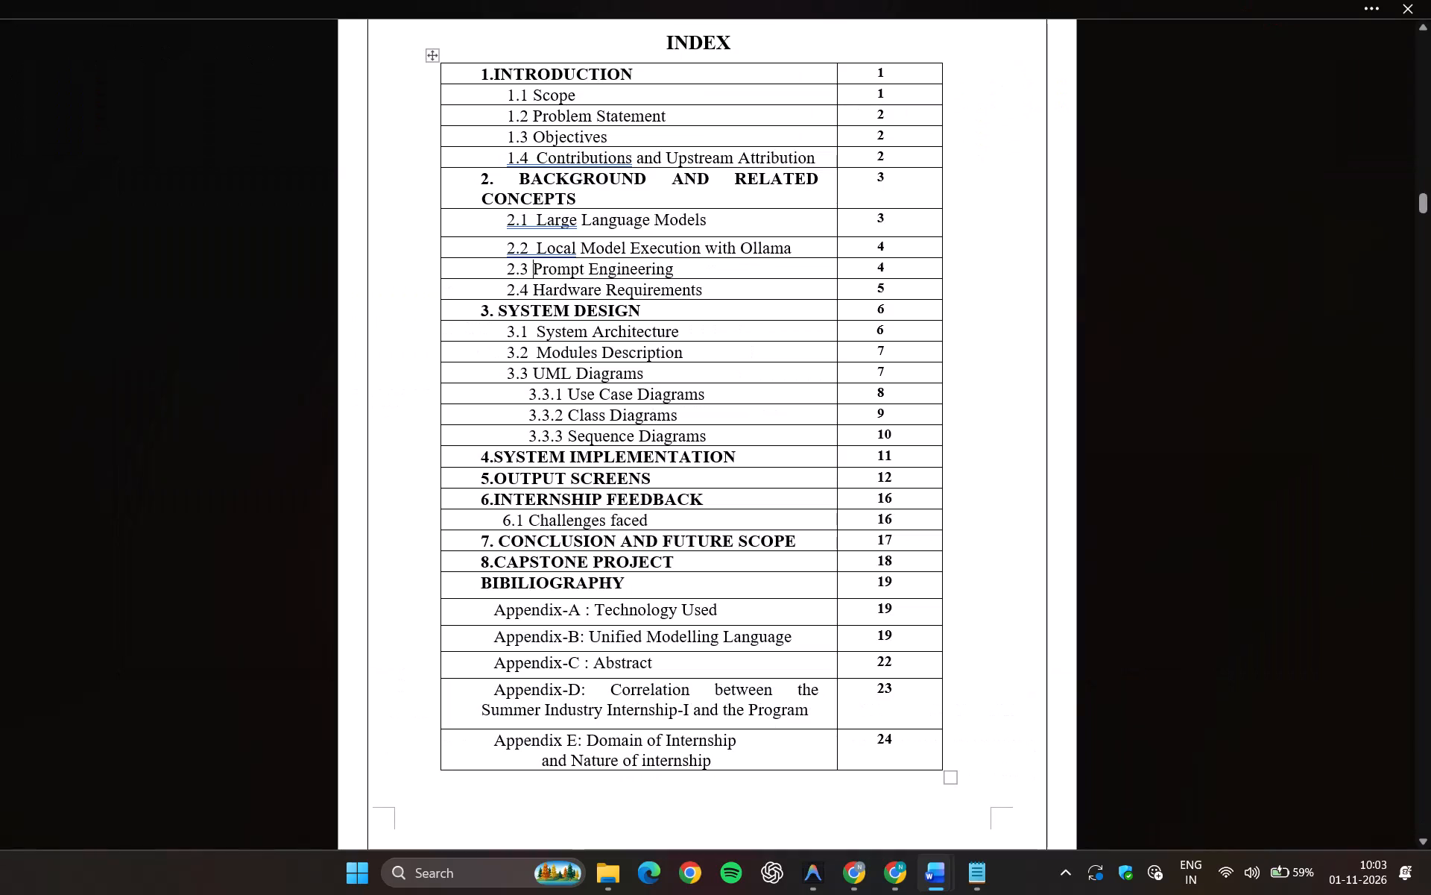
pyautogui.click(709, 292)
pyautogui.press('BackSpace')
pyautogui.press('BackSpace')
pyautogui.press('BackSpace')
pyautogui.press('BackSpace')
pyautogui.press('BackSpace')
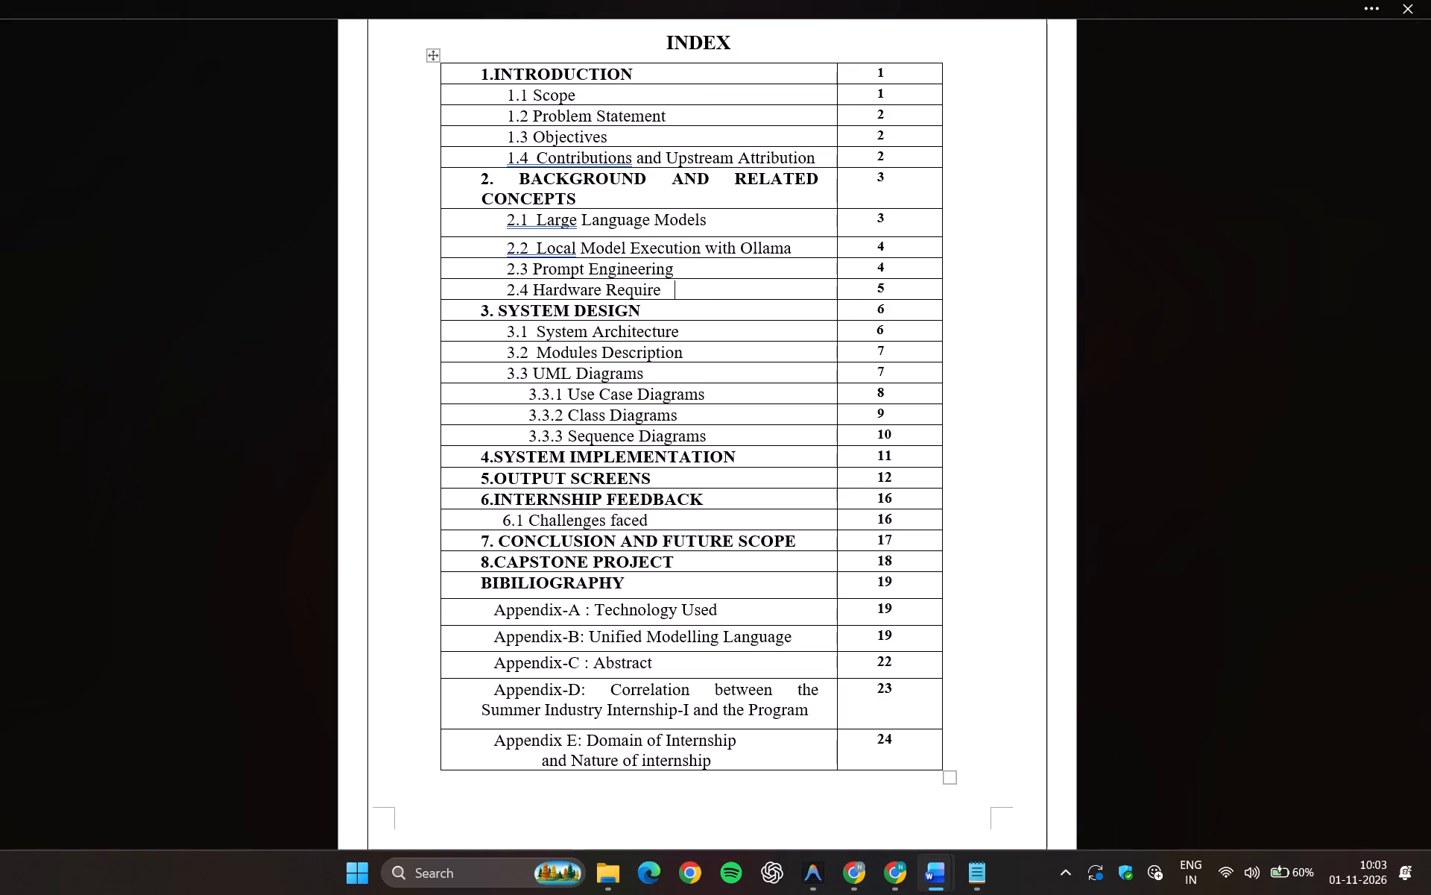
pyautogui.press('BackSpace')
pyautogui.press('BackSpace')
pyautogui.press('BackSpace')
pyautogui.press('BackSpace')
pyautogui.press('BackSpace')
pyautogui.press('BackSpace')
pyautogui.press('BackSpace')
pyautogui.press('BackSpace')
pyautogui.press('BackSpace')
pyautogui.press('BackSpace')
pyautogui.press('BackSpace')
pyautogui.press('BackSpace')
pyautogui.press('BackSpace')
pyautogui.press('BackSpace')
pyautogui.press('BackSpace')
pyautogui.press('BackSpace')
# Copy the 2.4 heading text "Embeddings and Cosine Similarity" from the generated report and pass it through Notepad as plain text.
pyautogui.hotkey('alt', 'Tab')
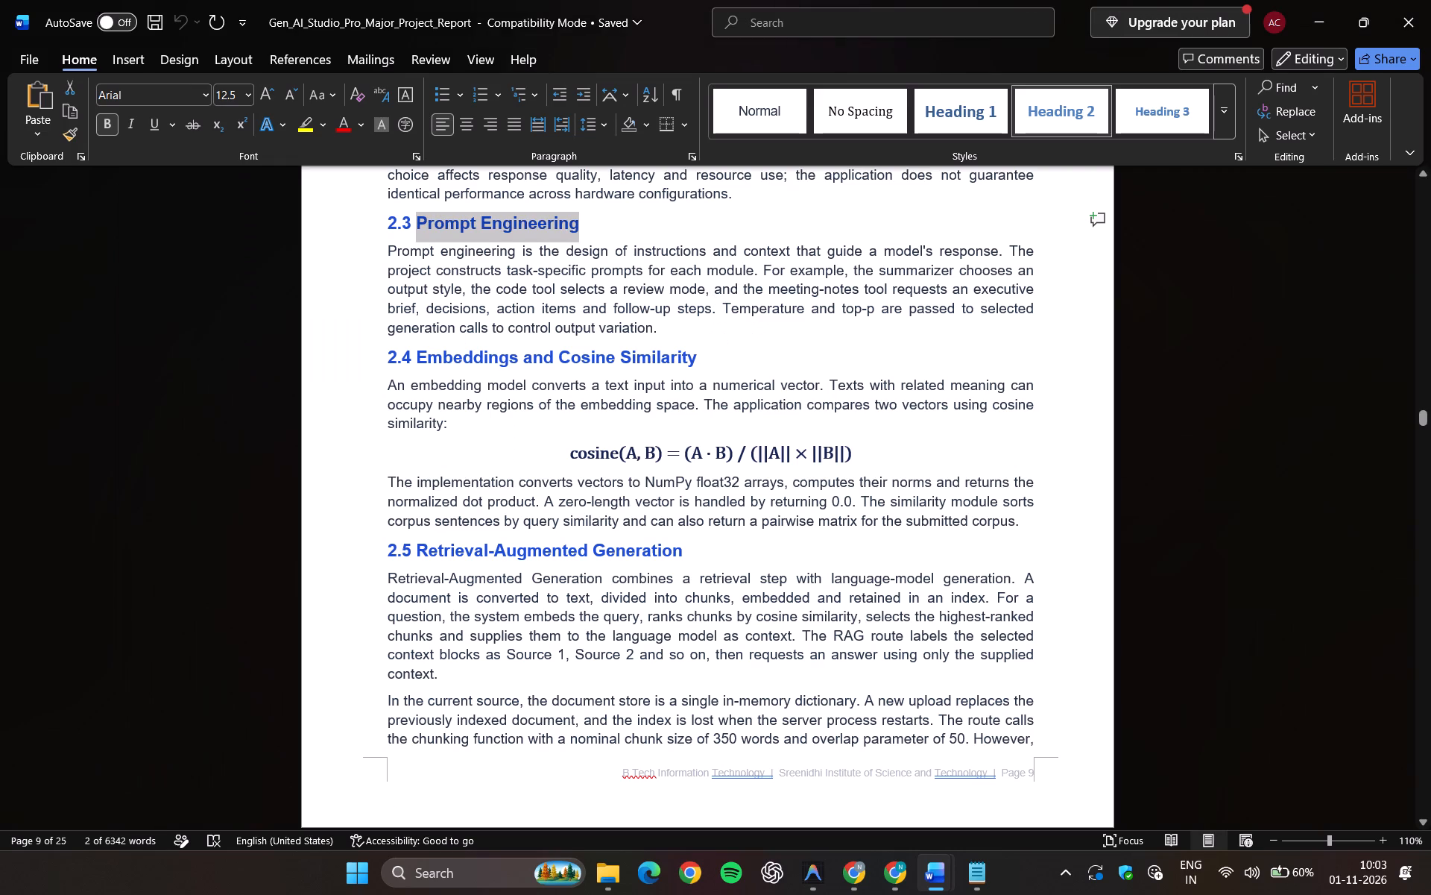
pyautogui.moveTo(417, 355); pyautogui.dragTo(700, 365)
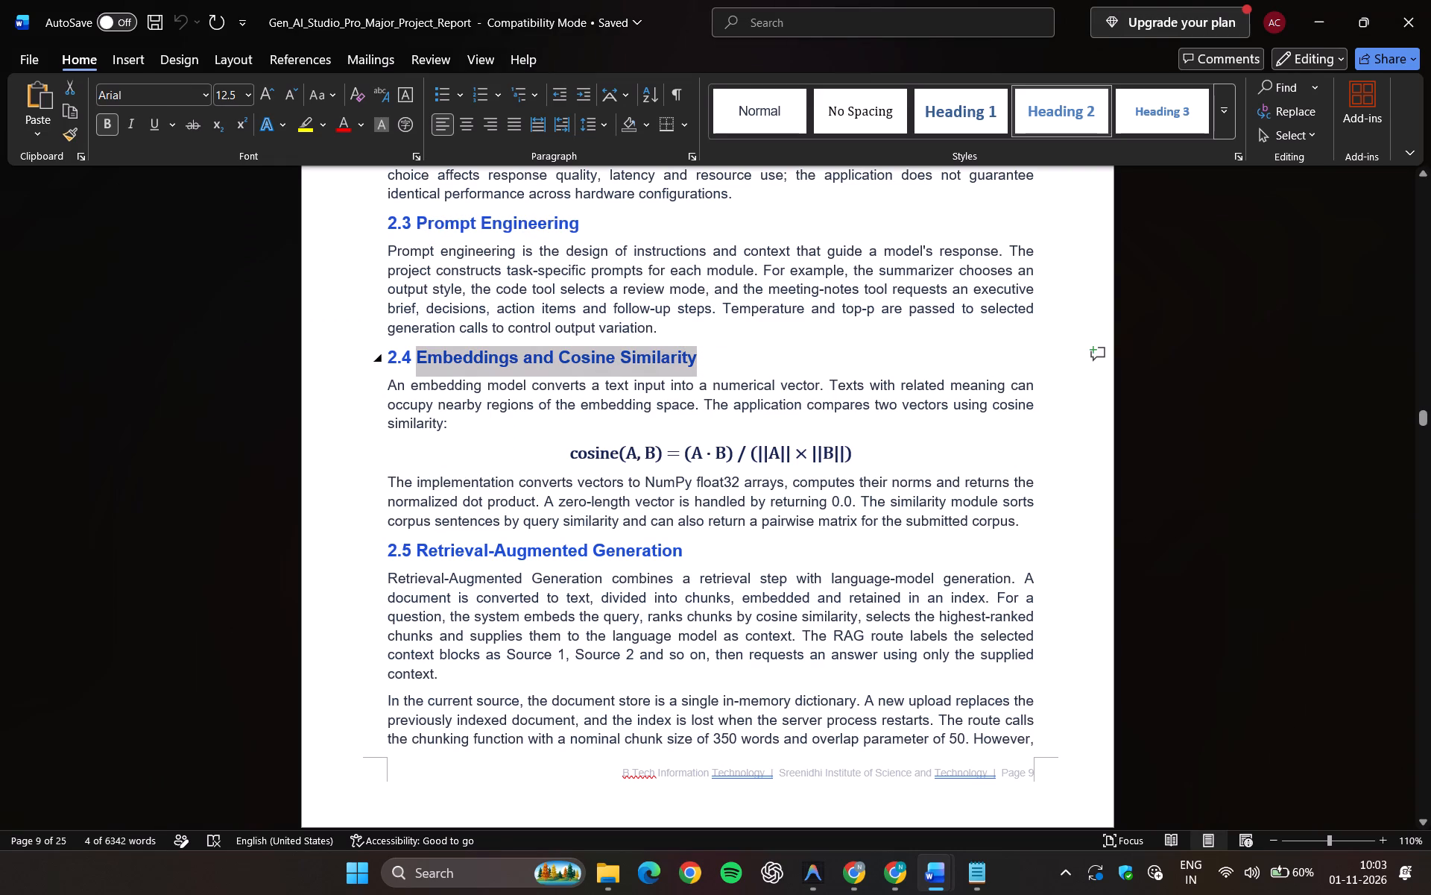
pyautogui.hotkey('ctrl', 'c')
pyautogui.hotkey('ctrl', 'c')
pyautogui.hotkey('alt', 'Tab')
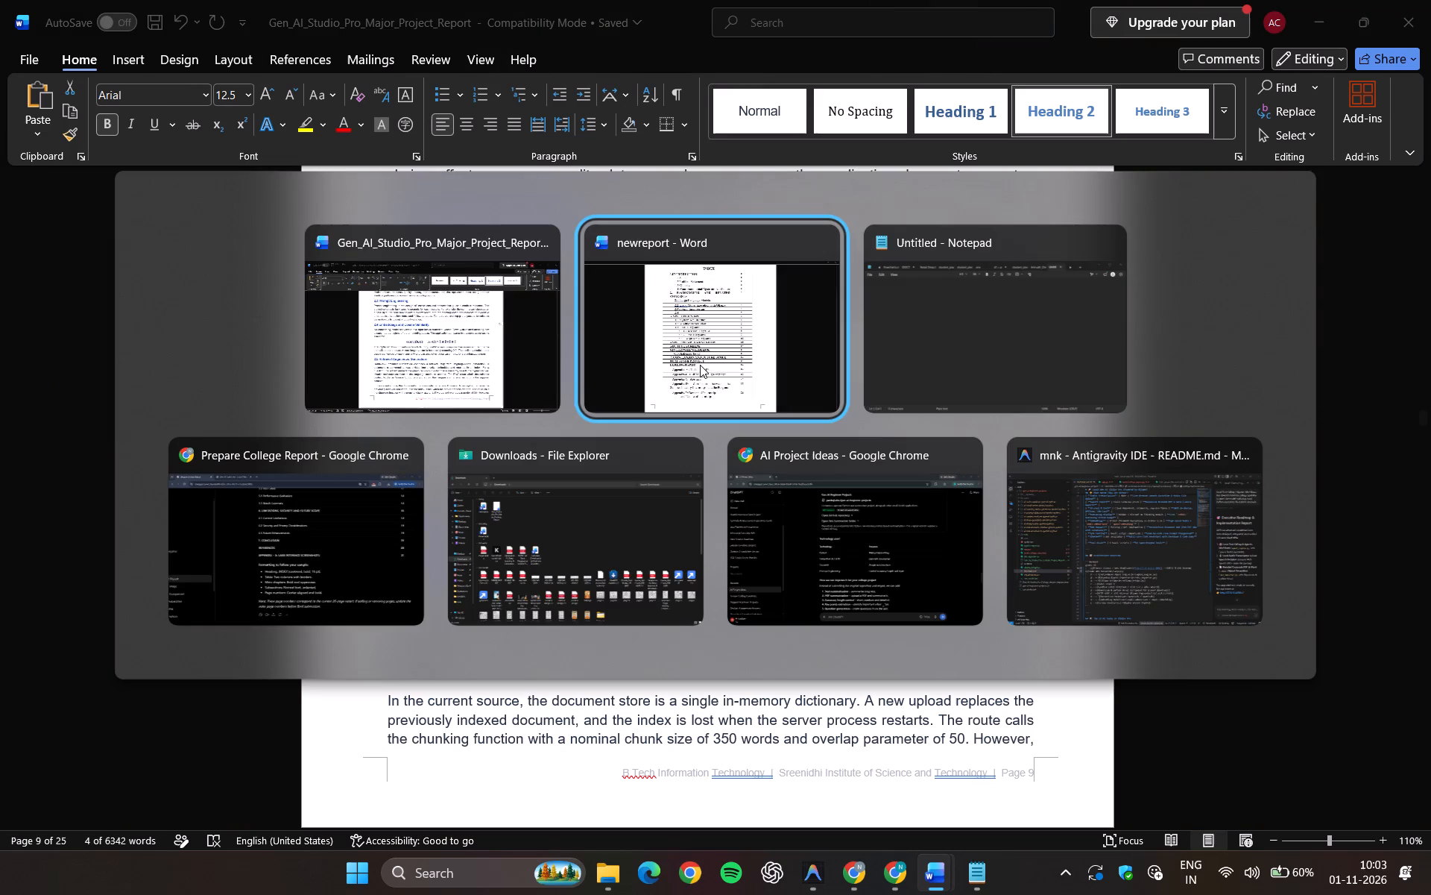
pyautogui.hotkey('alt', 'Tab')
pyautogui.hotkey('ctrl', 'a')
pyautogui.hotkey('ctrl', 'v')
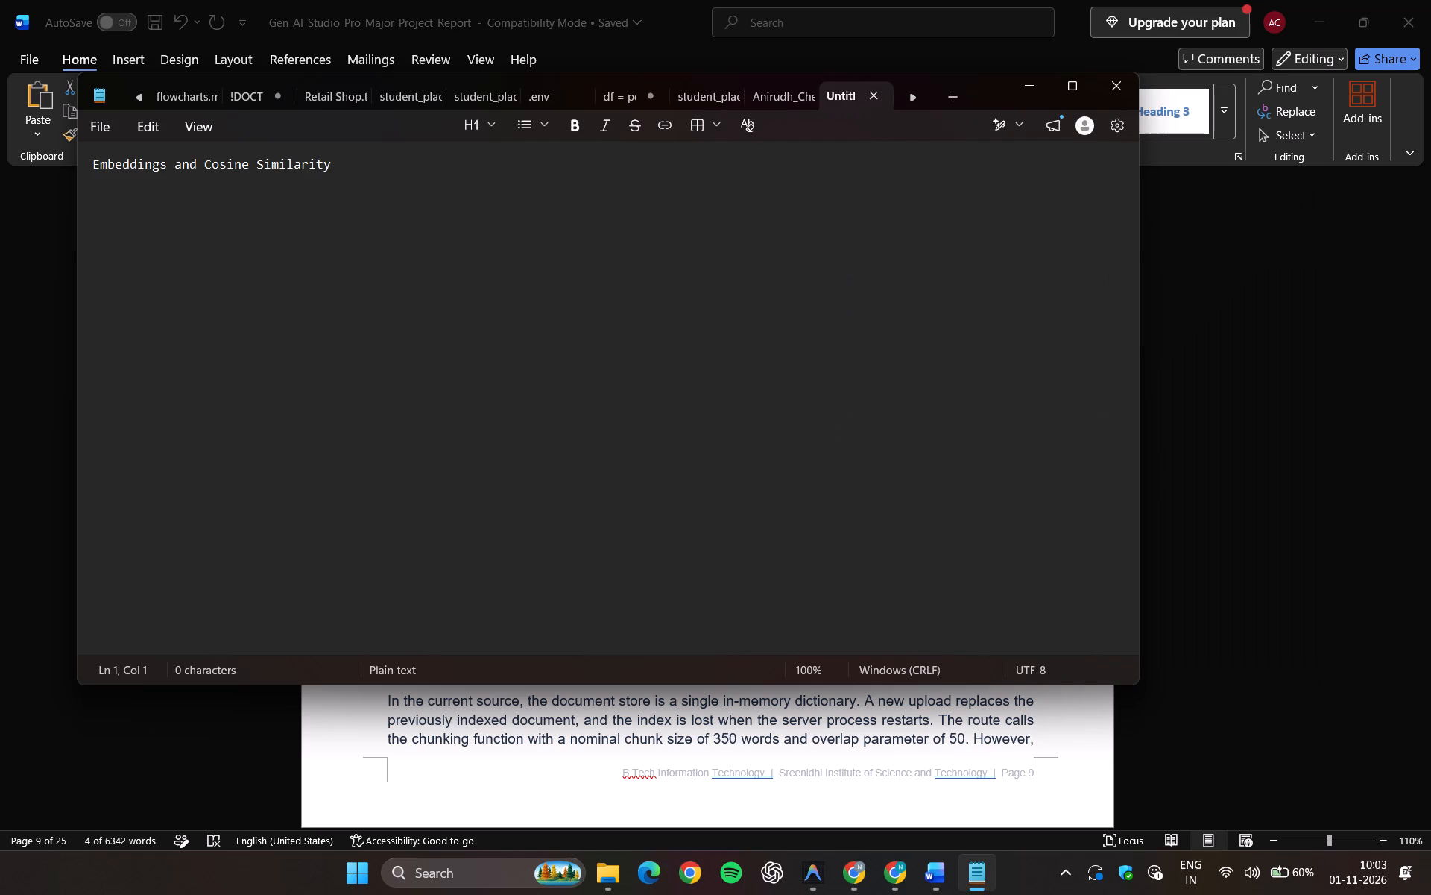
pyautogui.hotkey('ctrl', 'a')
pyautogui.hotkey('ctrl', 'x')
# Paste "Embeddings and Cosine Similarity" as the title of INDEX entry 2.4 in newreport.
pyautogui.hotkey('alt', 'Tab')
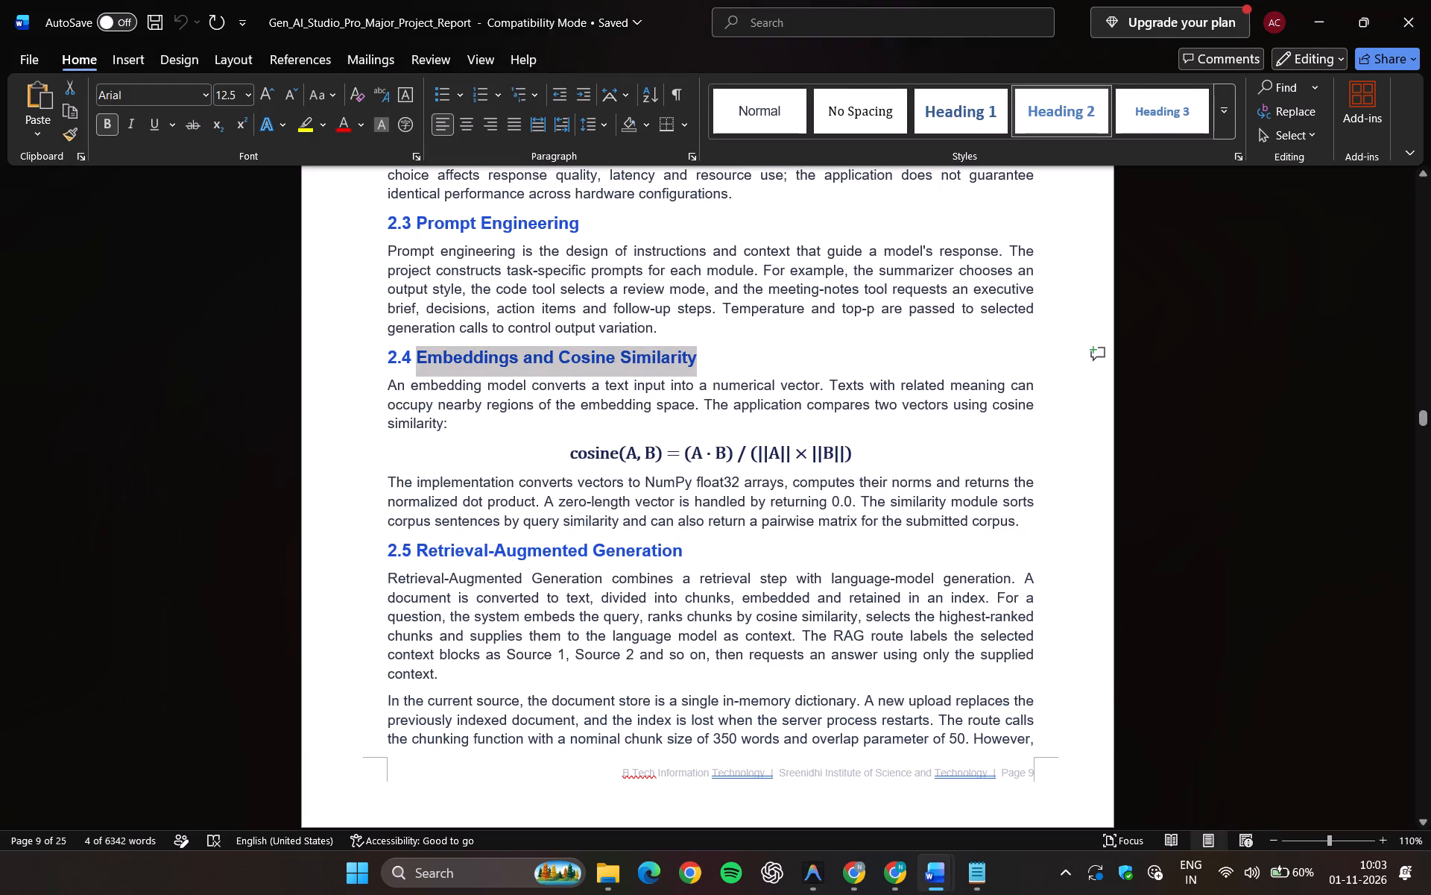
pyautogui.hotkey('alt', 'Tab')
pyautogui.hotkey('alt', 'Tab')
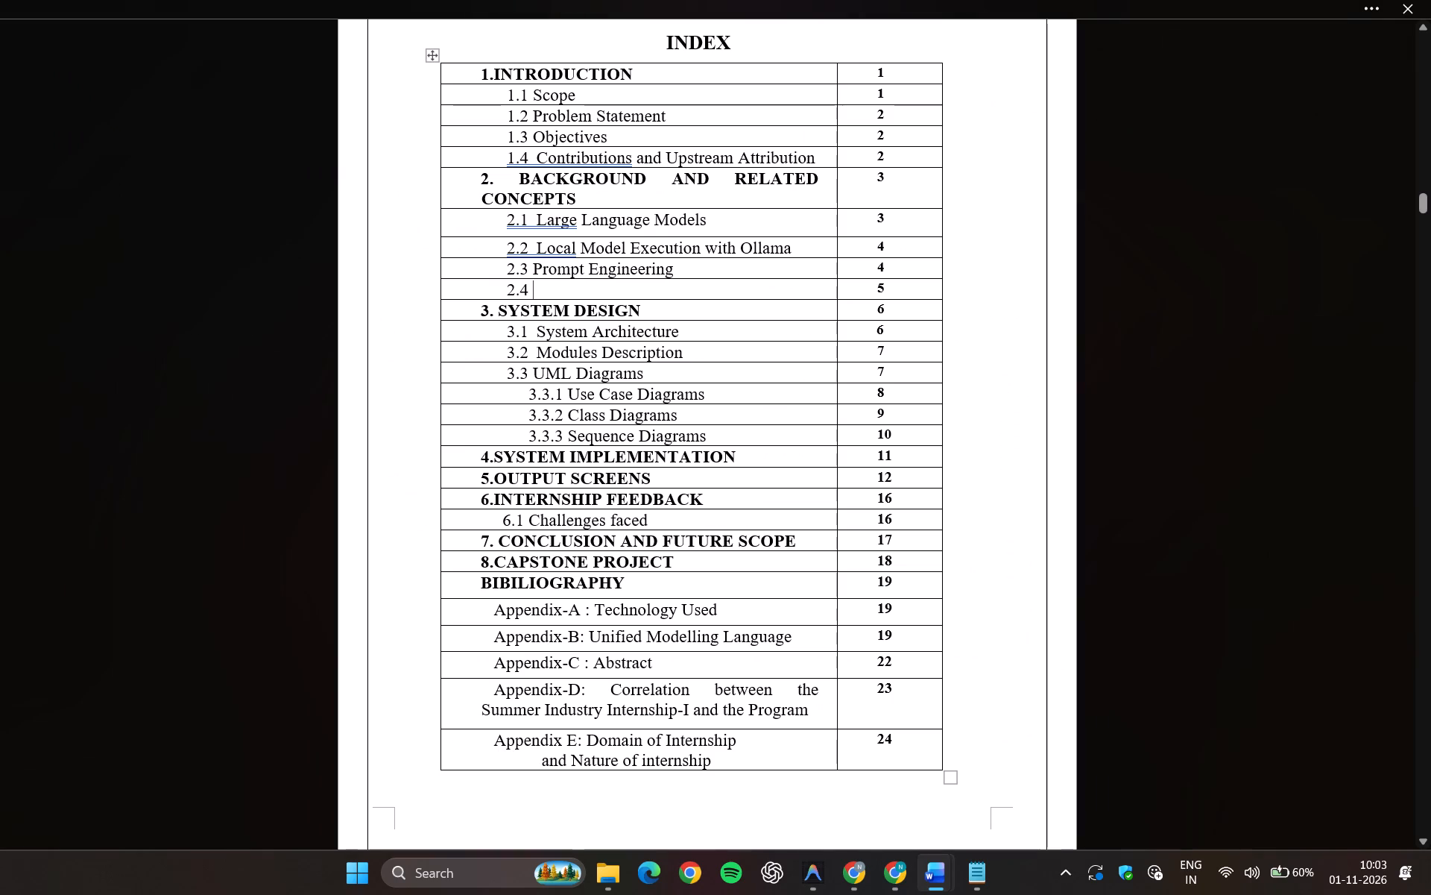
pyautogui.hotkey('ctrl', 'v')
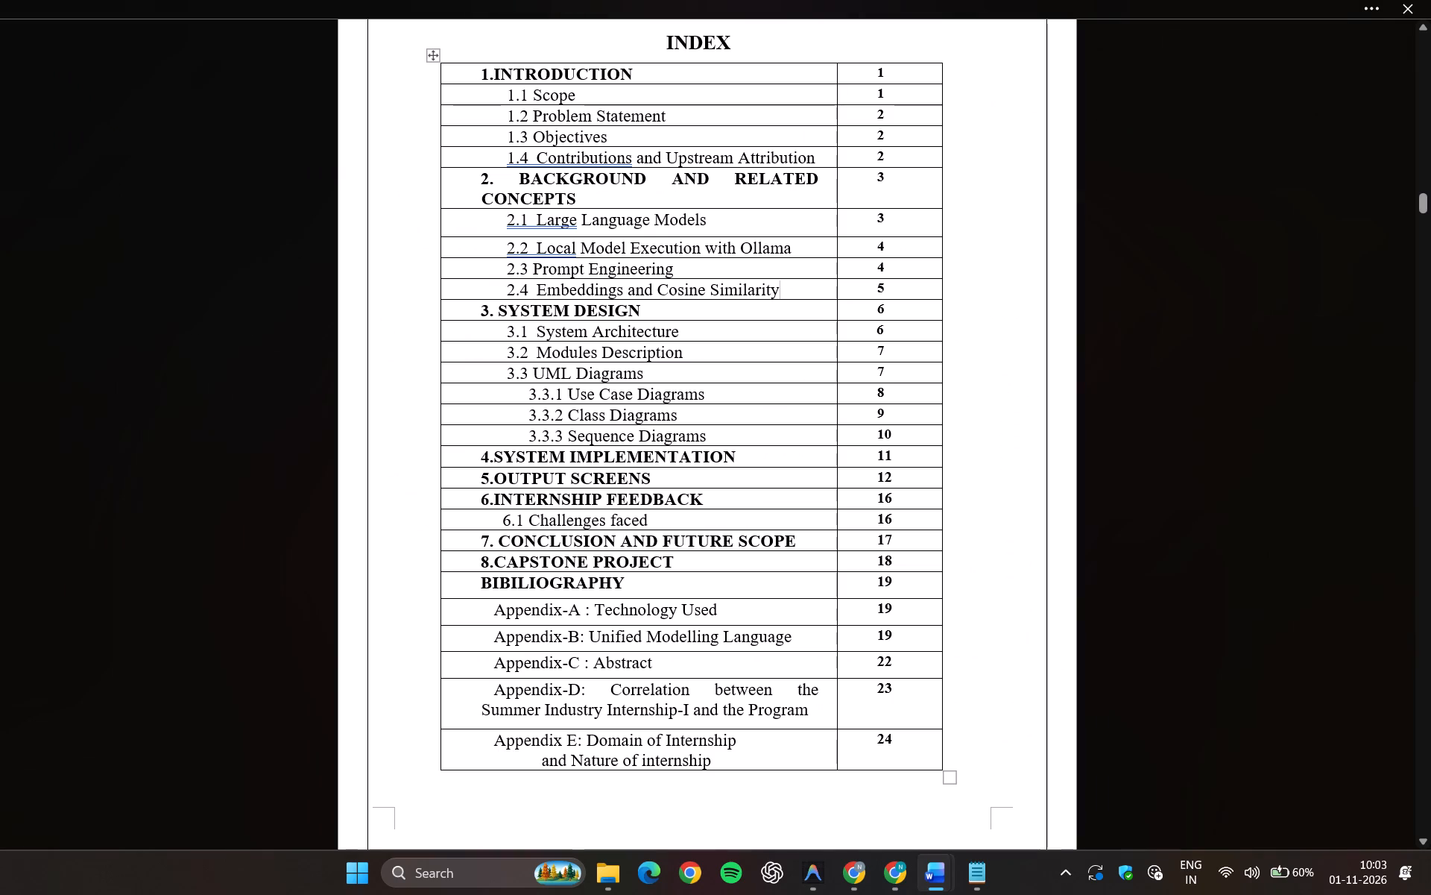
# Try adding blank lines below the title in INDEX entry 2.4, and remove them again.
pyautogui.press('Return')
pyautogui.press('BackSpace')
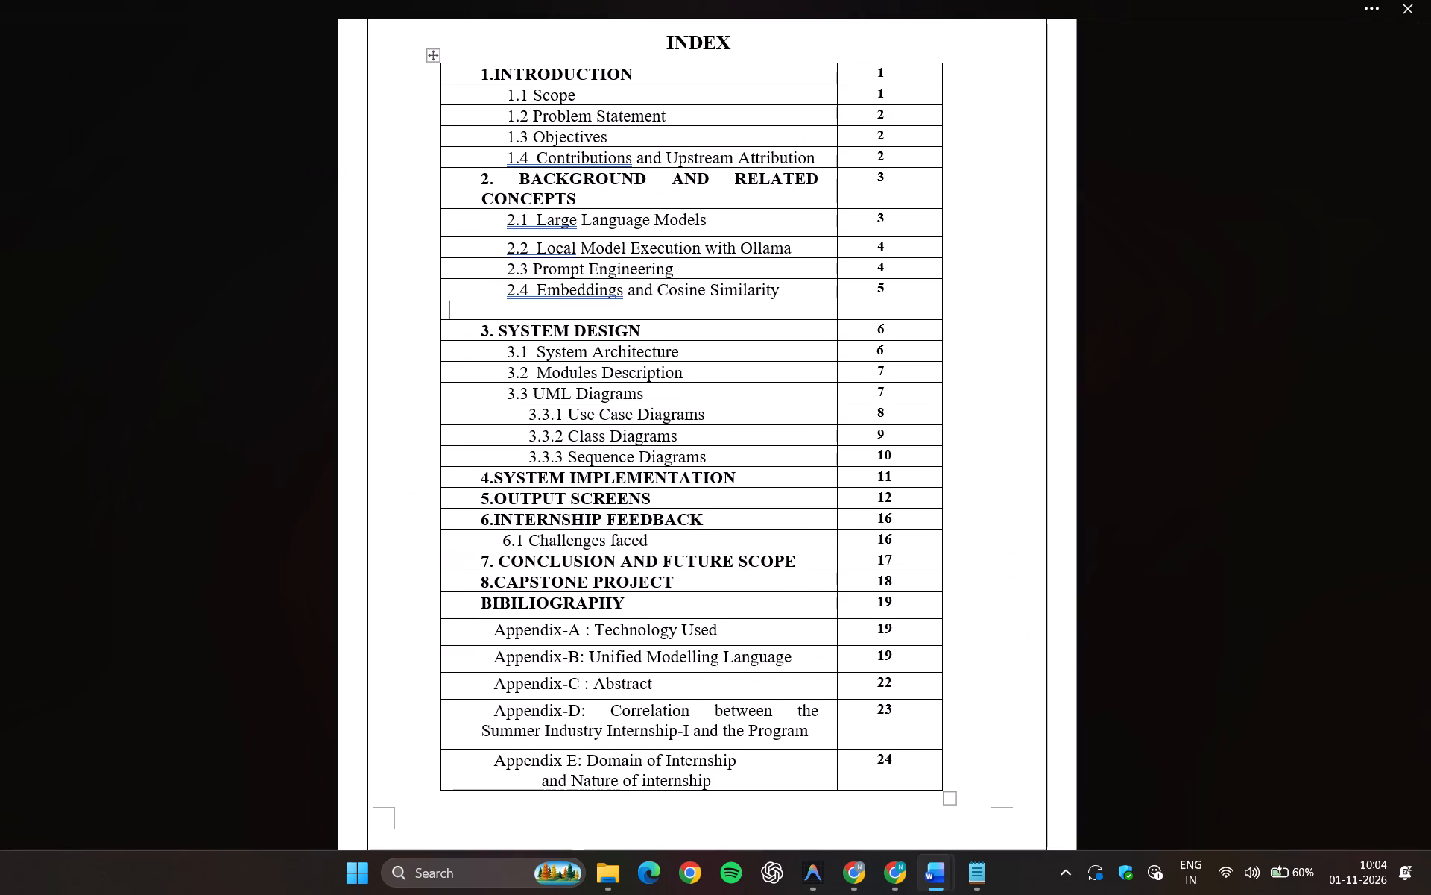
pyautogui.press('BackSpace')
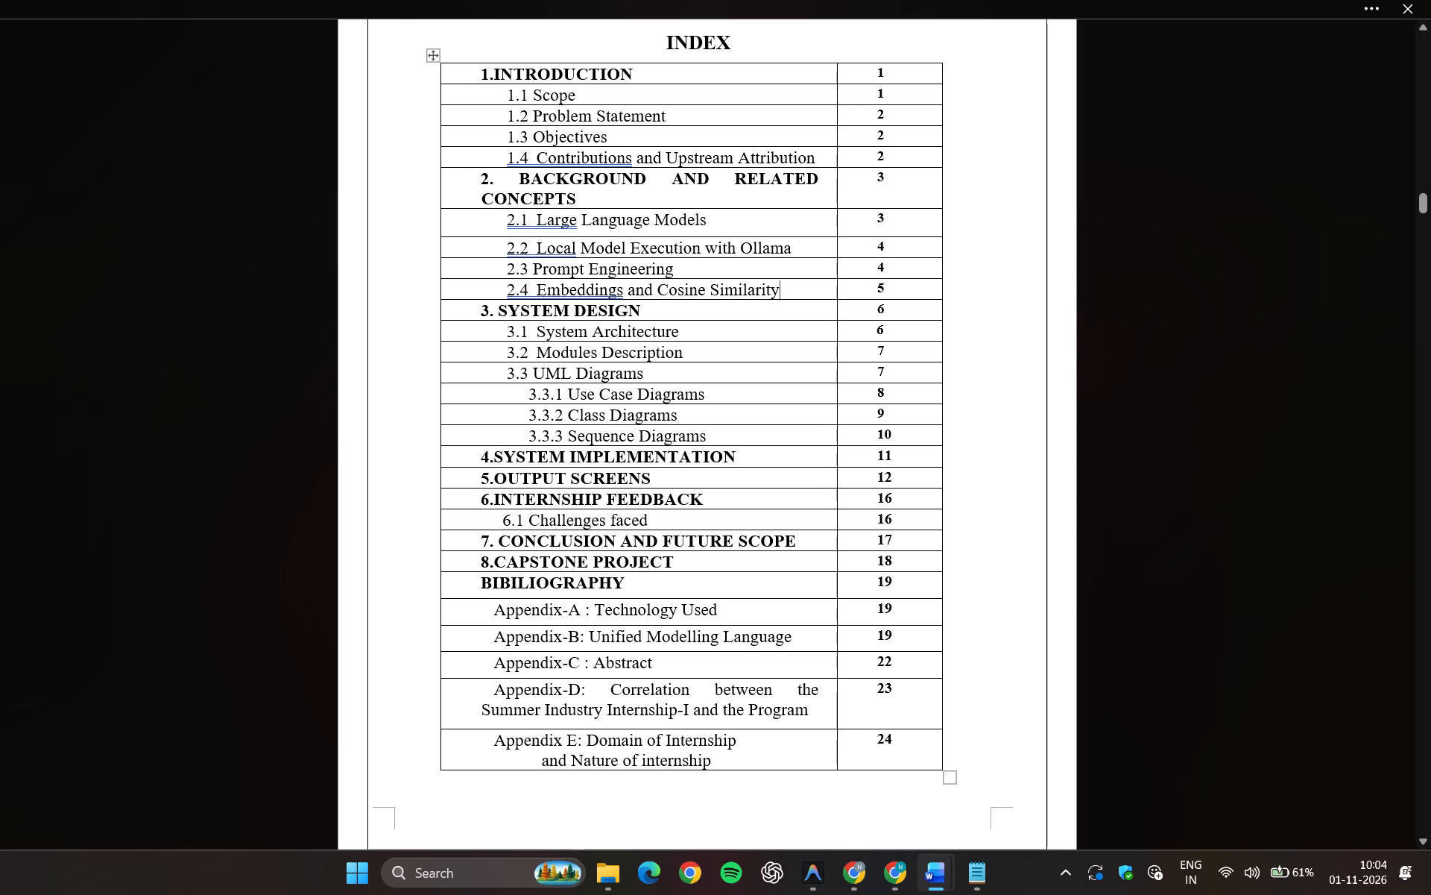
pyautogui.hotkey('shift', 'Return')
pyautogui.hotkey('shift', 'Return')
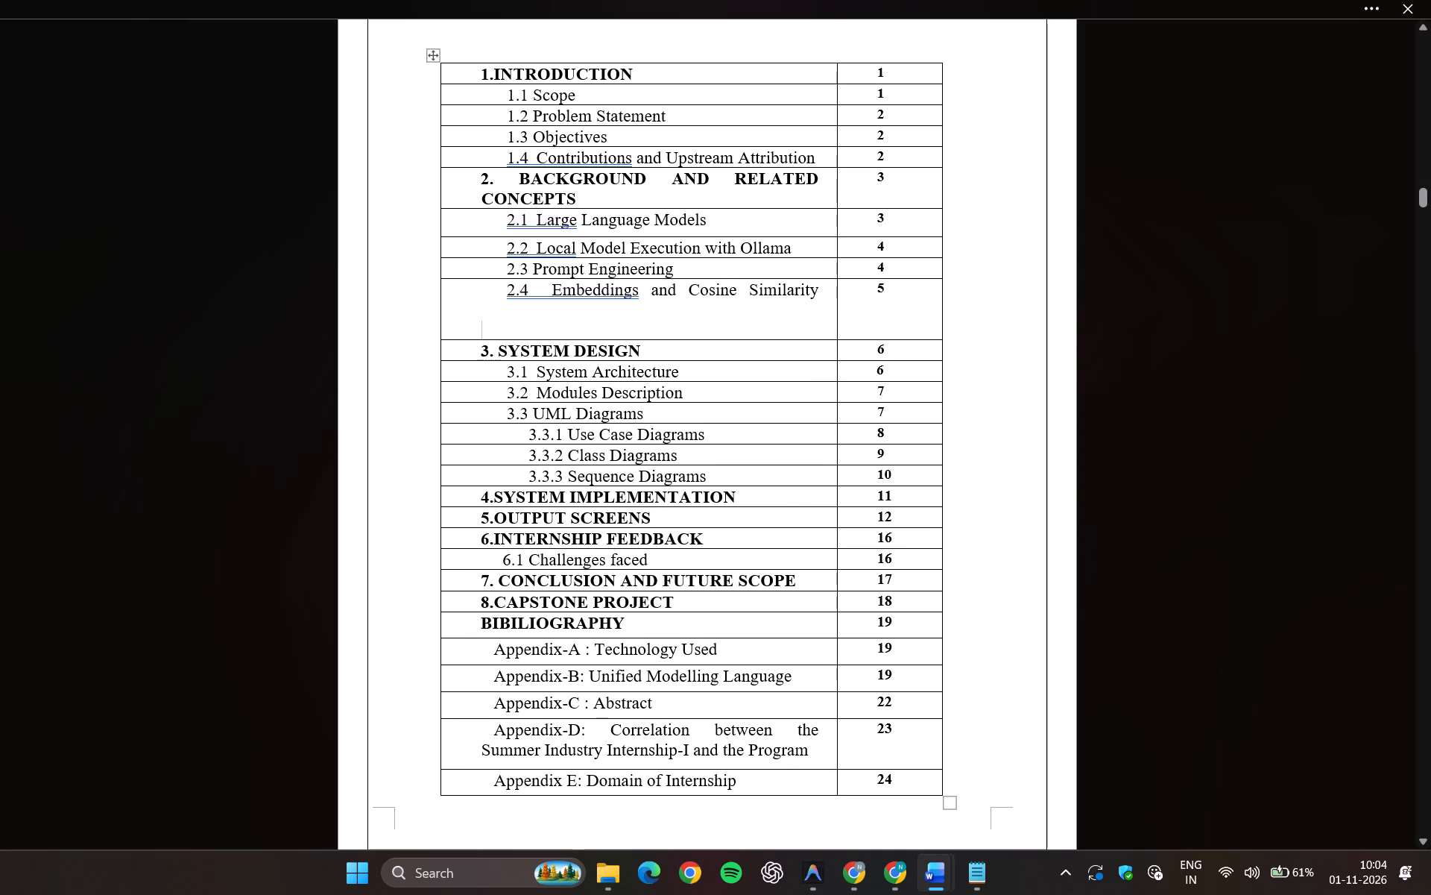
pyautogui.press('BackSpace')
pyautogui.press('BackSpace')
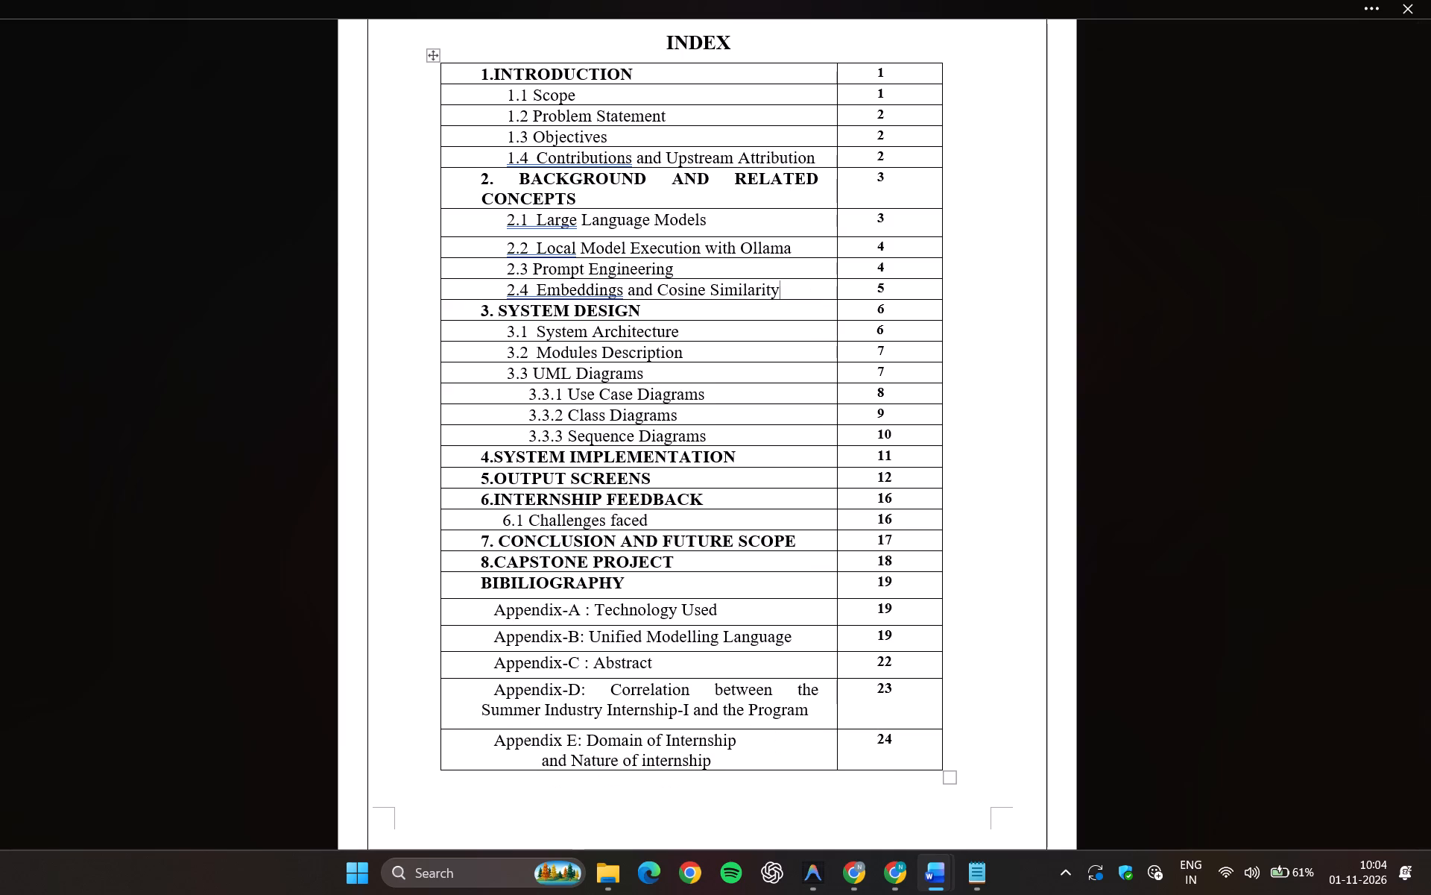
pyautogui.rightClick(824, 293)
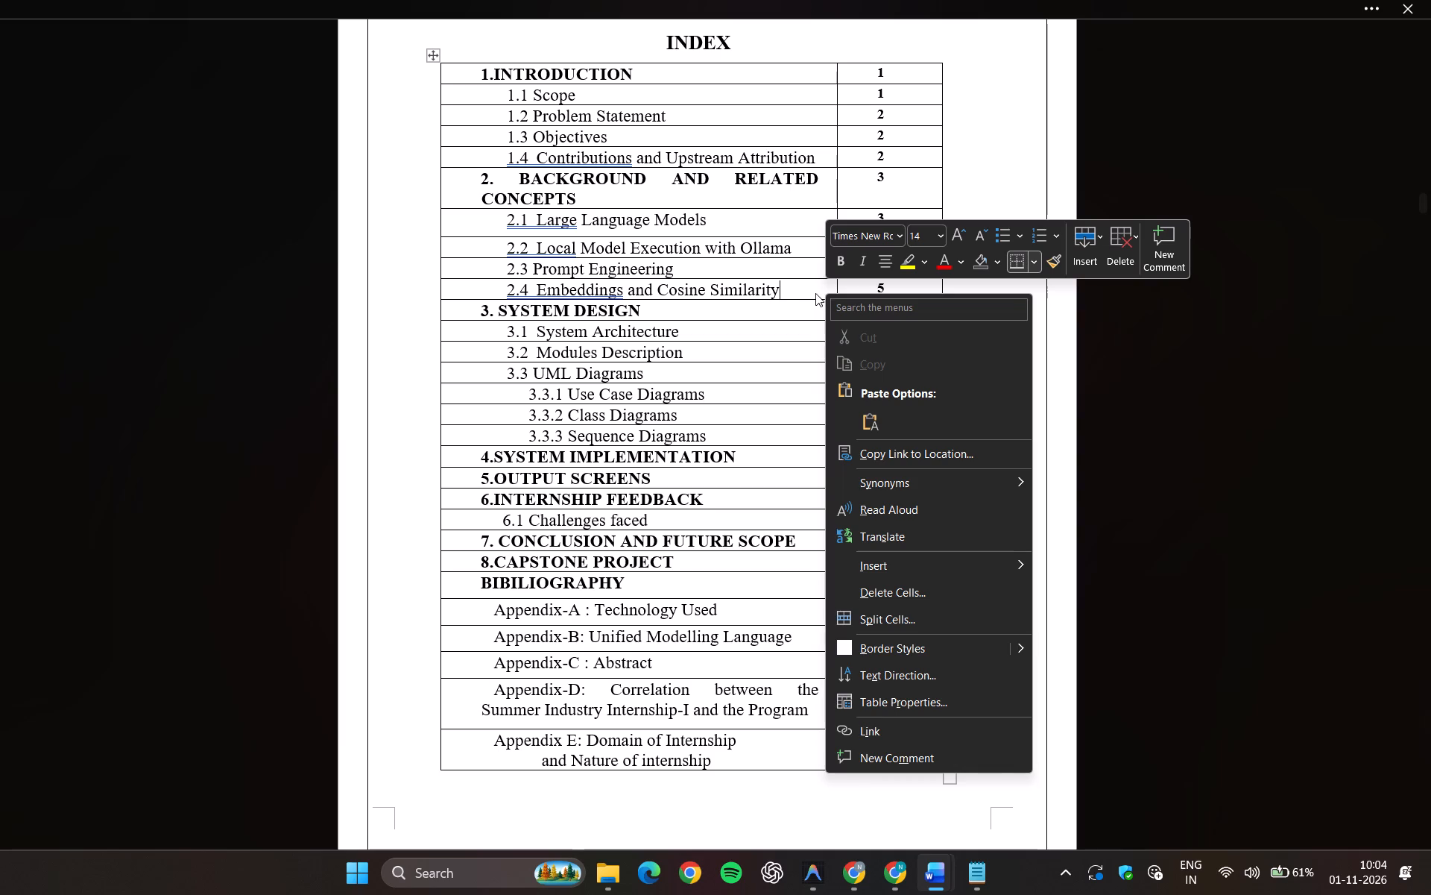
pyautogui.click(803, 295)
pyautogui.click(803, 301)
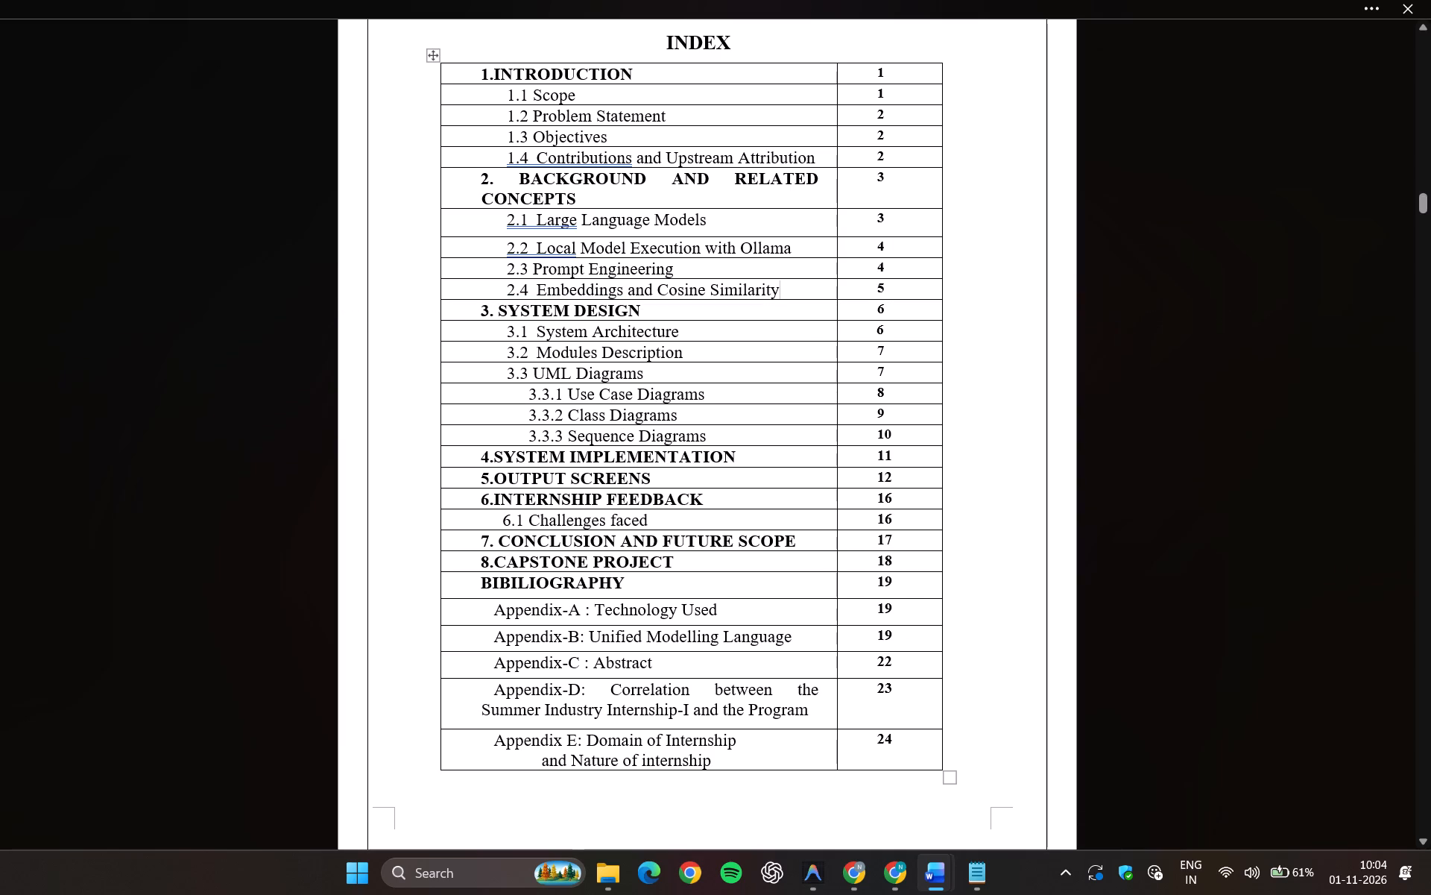
# Check the generated report's Chapter 2 headings after section 2.4 and its Chapter 3 headings against newreport's INDEX.
pyautogui.hotkey('alt', 'Tab')
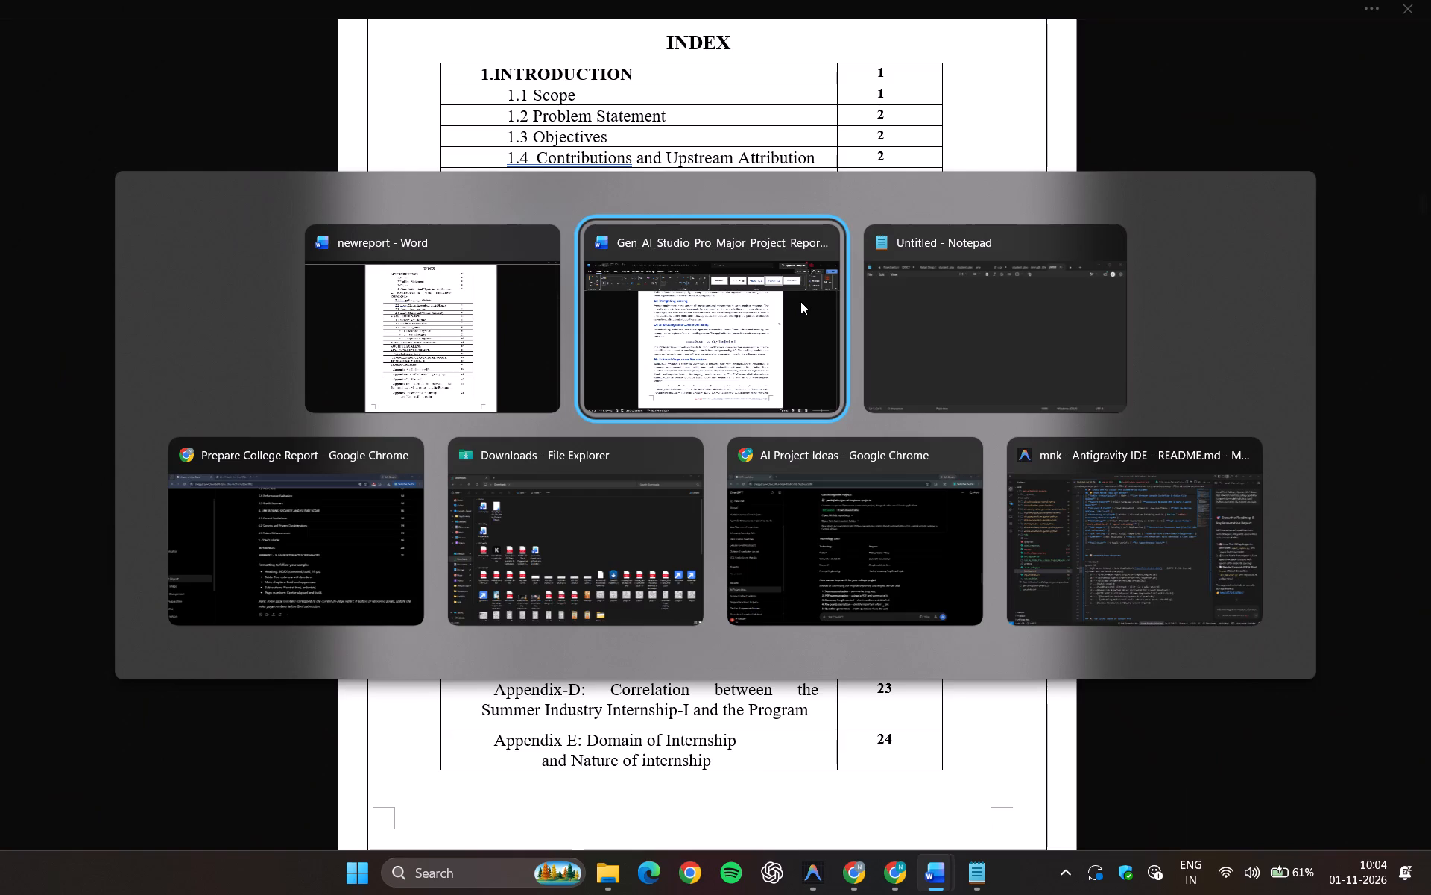
pyautogui.scroll(-3, 654, 502)
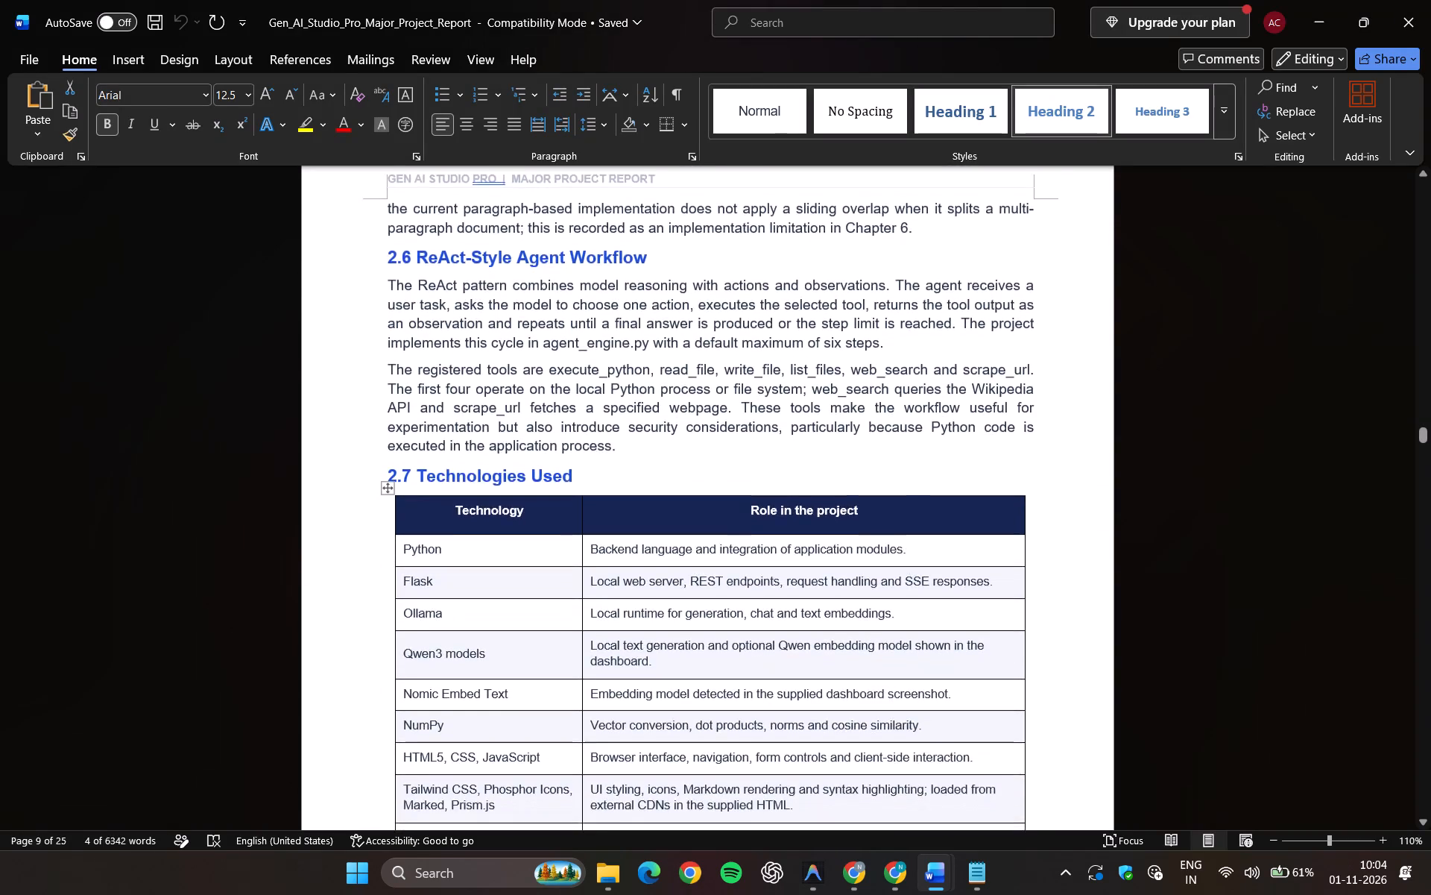
pyautogui.scroll(-1, 654, 502)
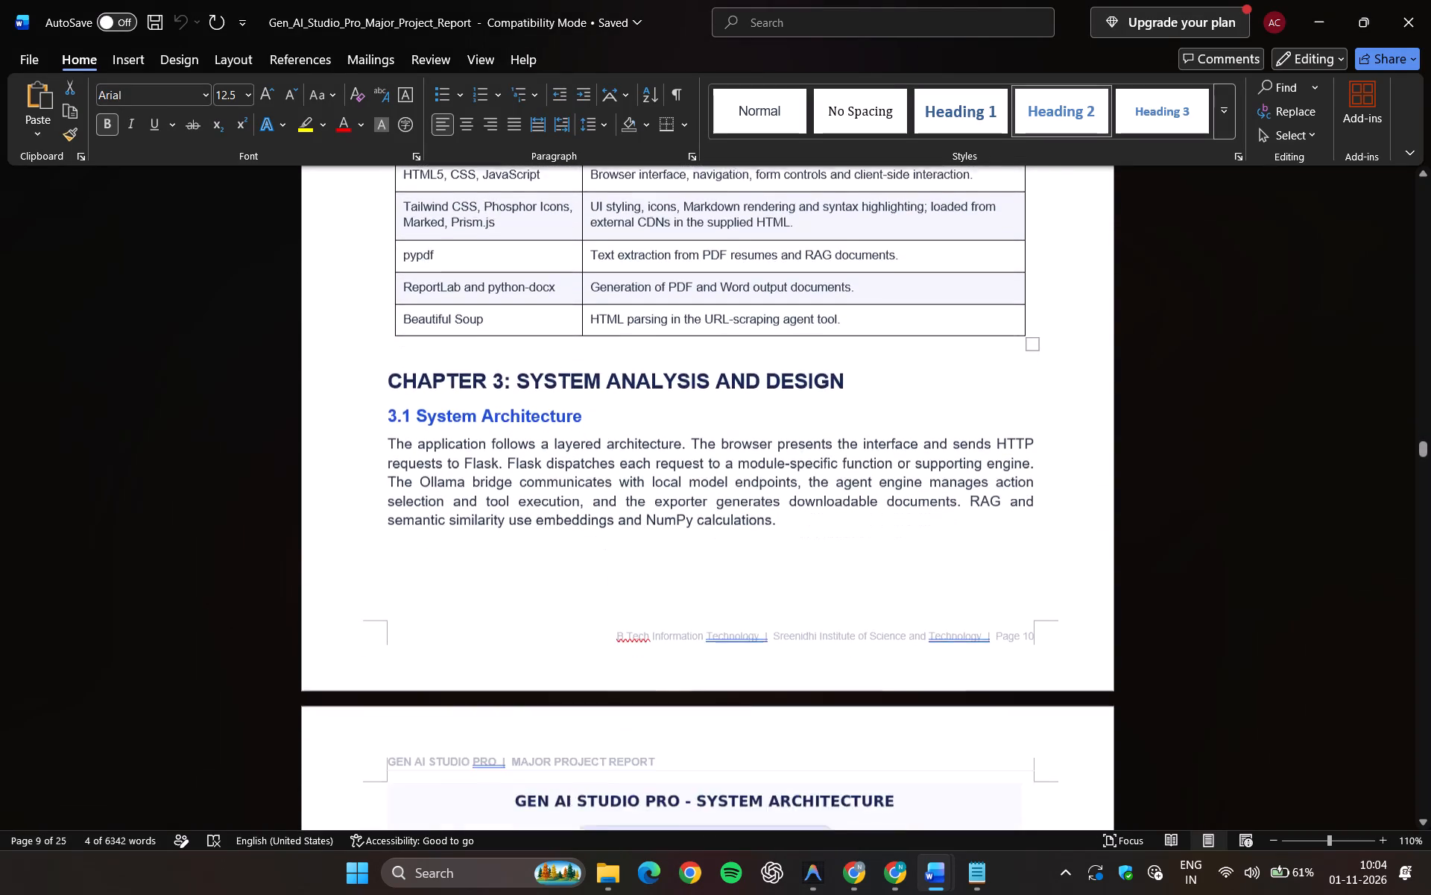
pyautogui.scroll(-1, 654, 502)
pyautogui.hotkey('alt', 'Tab')
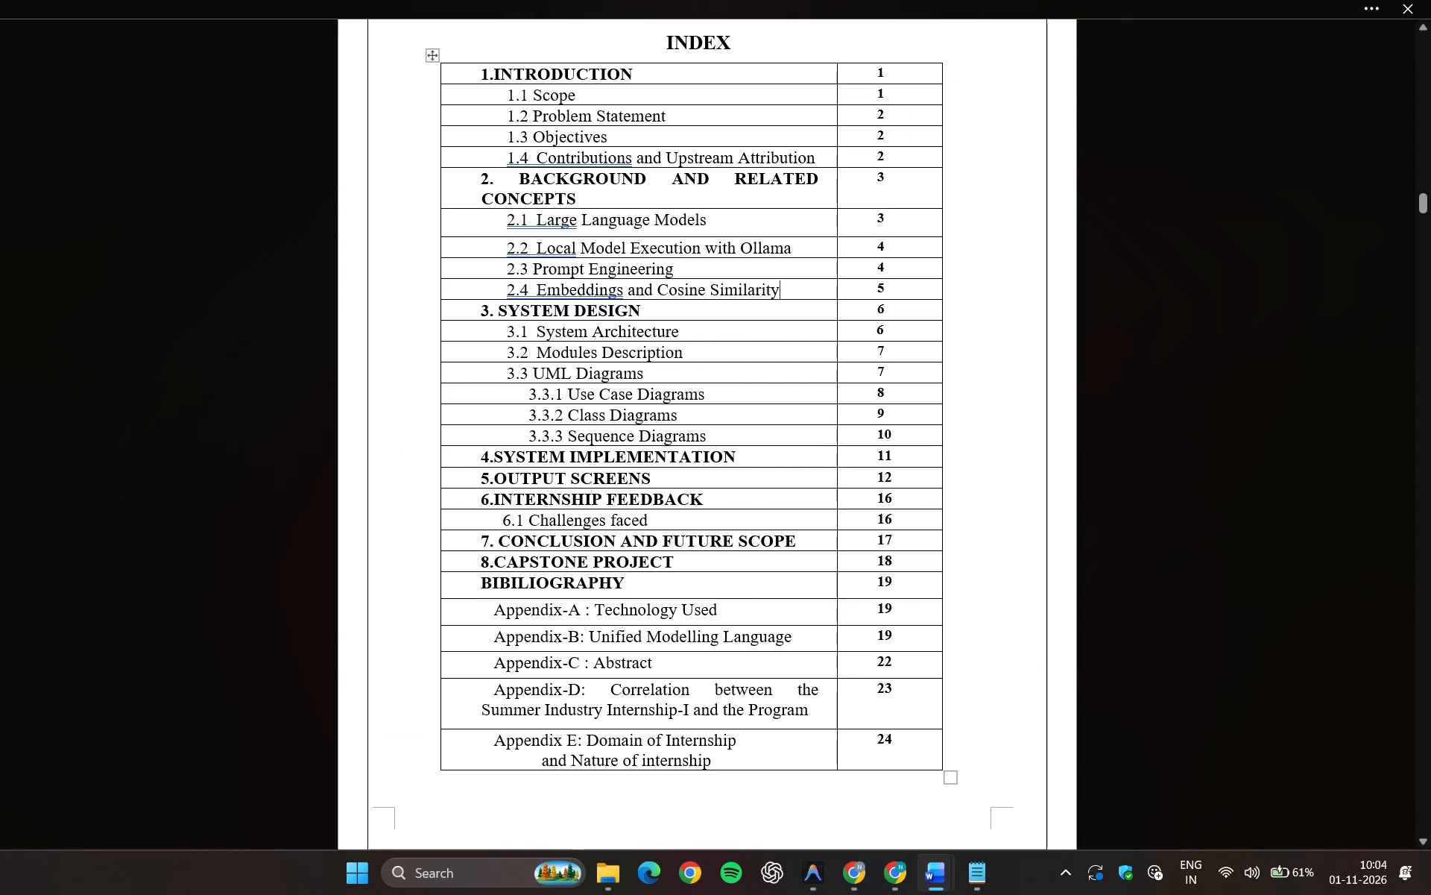
pyautogui.hotkey('alt', 'Tab')
pyautogui.scroll(-2, 585, 495)
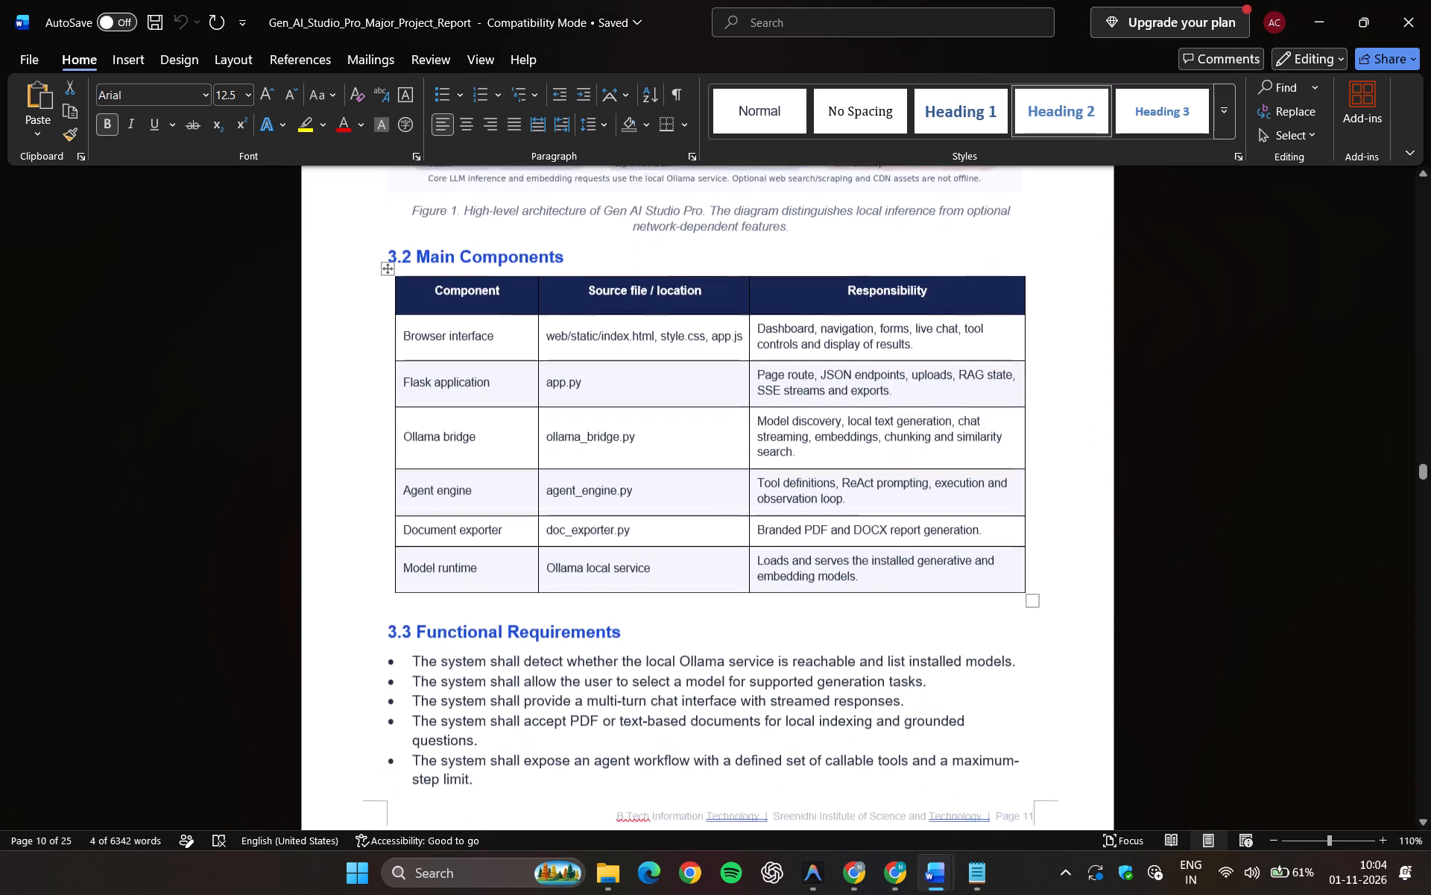
pyautogui.scroll(-1, 585, 495)
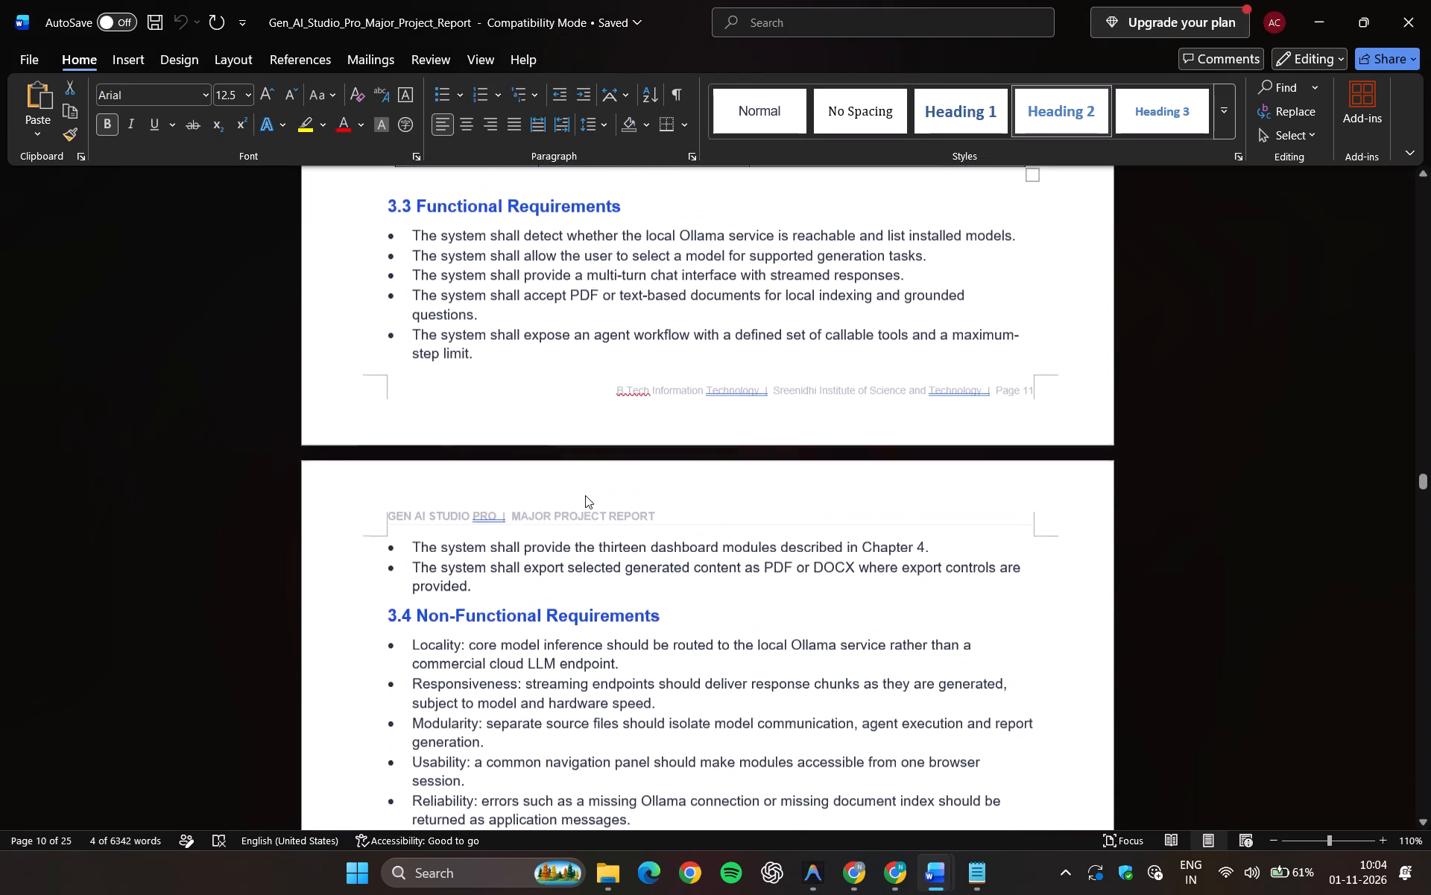
pyautogui.scroll(-2, 585, 495)
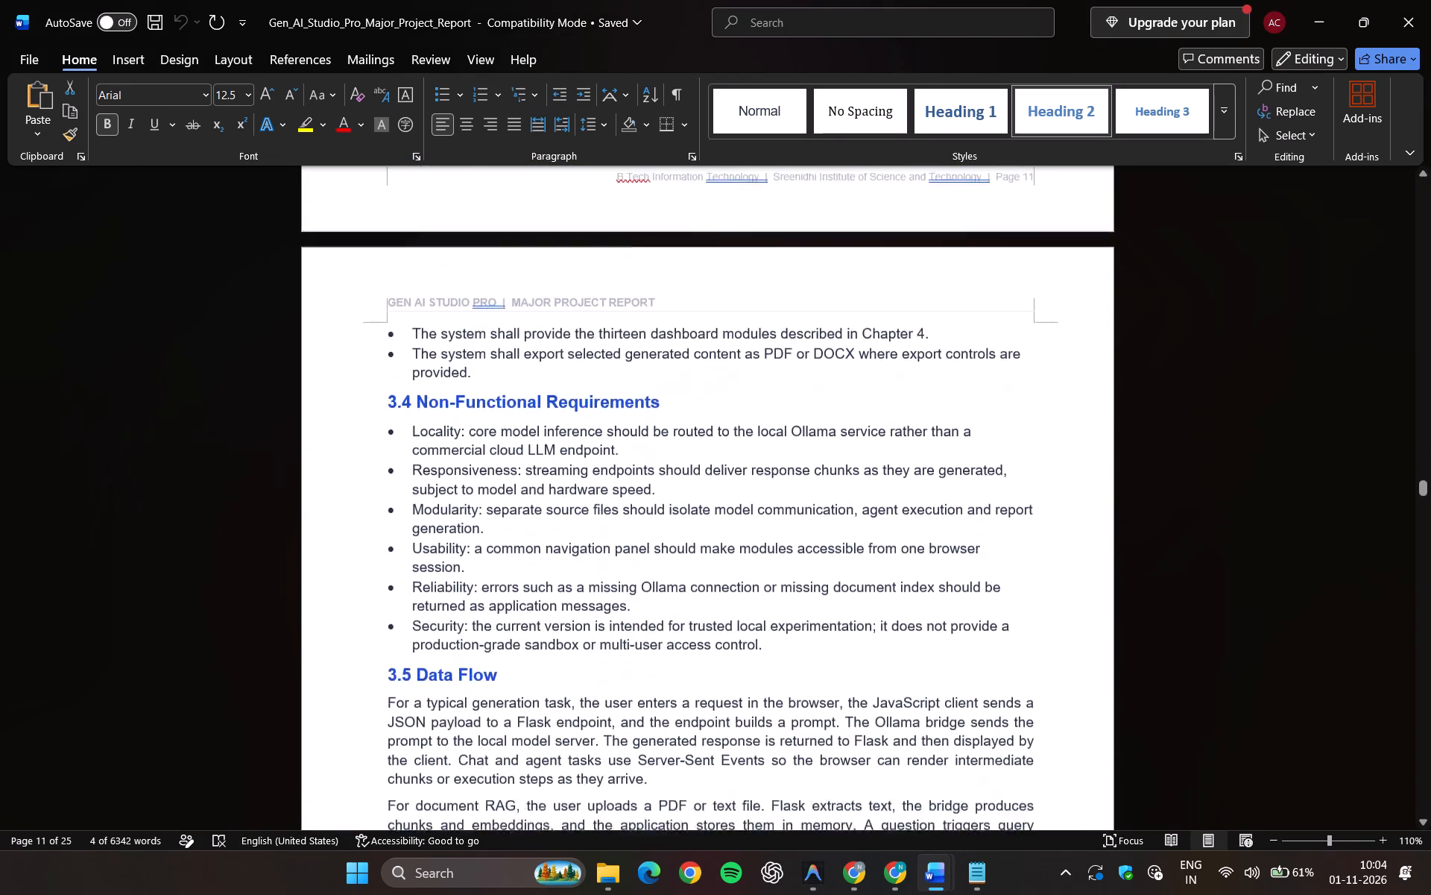
pyautogui.scroll(-1, 585, 495)
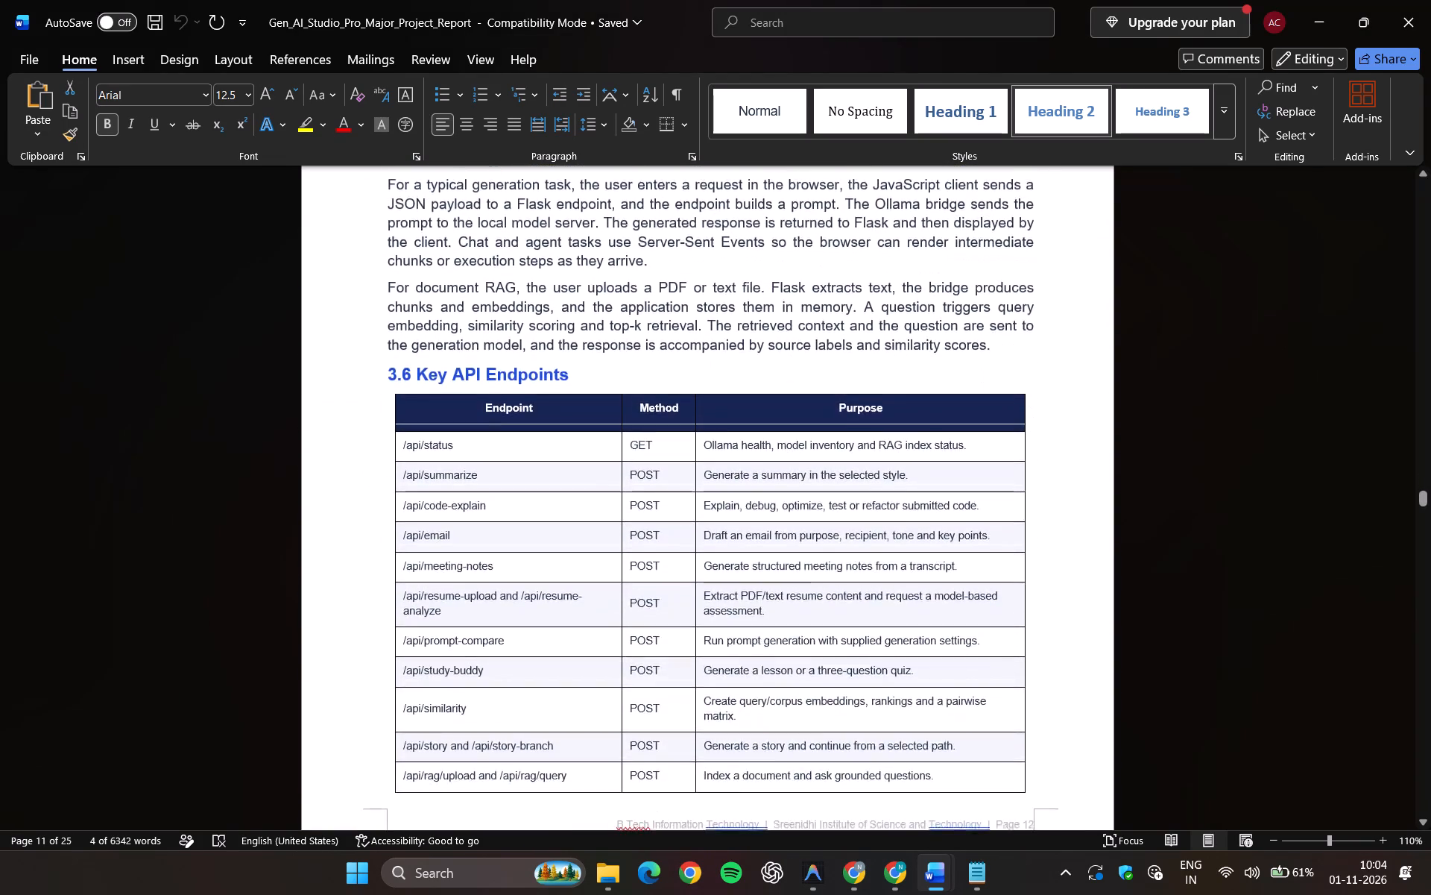
pyautogui.scroll(-1, 585, 495)
pyautogui.hotkey('alt', 'Tab')
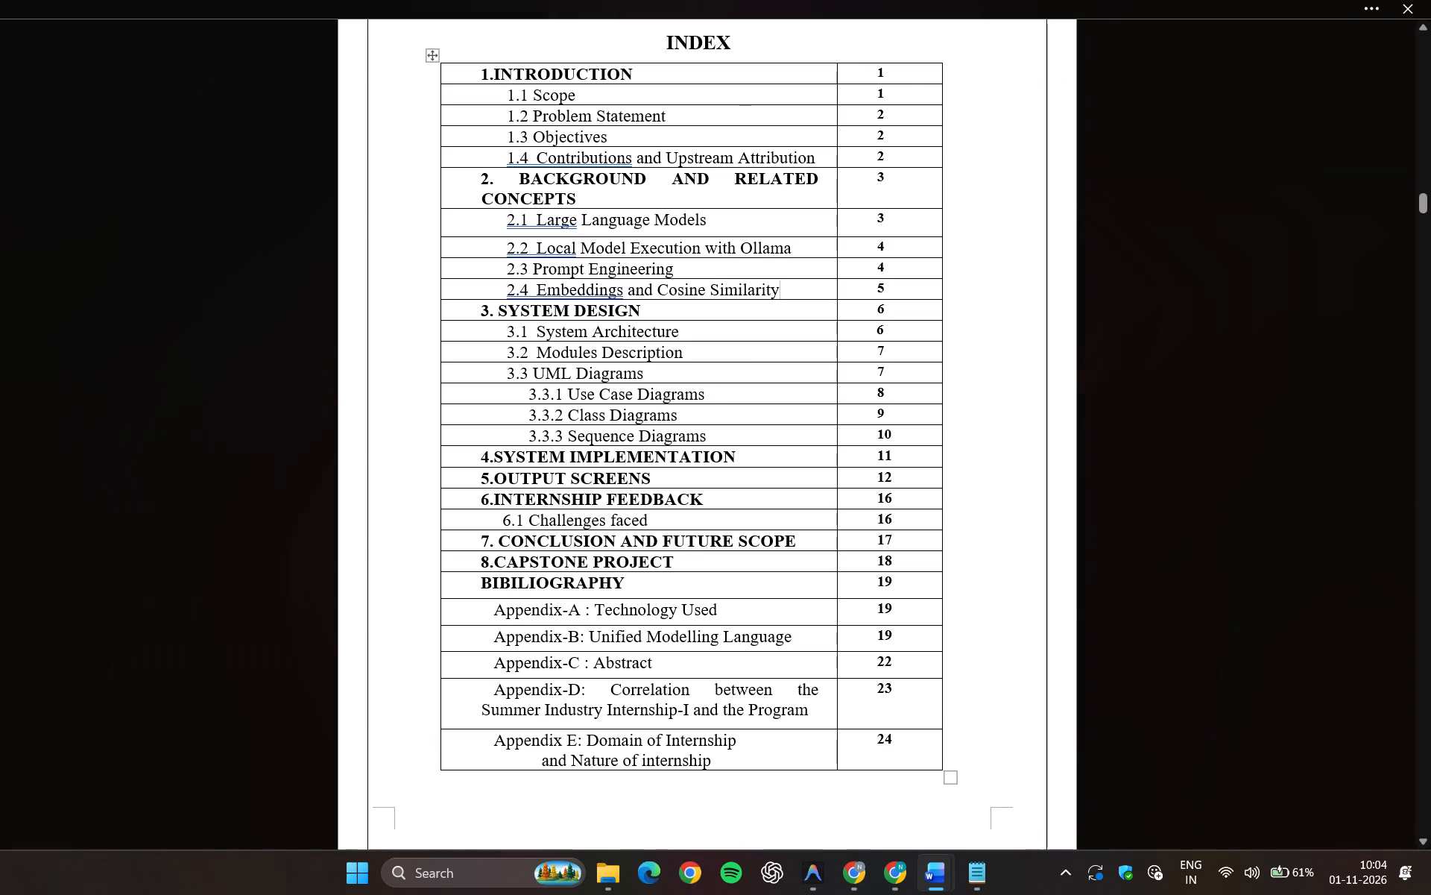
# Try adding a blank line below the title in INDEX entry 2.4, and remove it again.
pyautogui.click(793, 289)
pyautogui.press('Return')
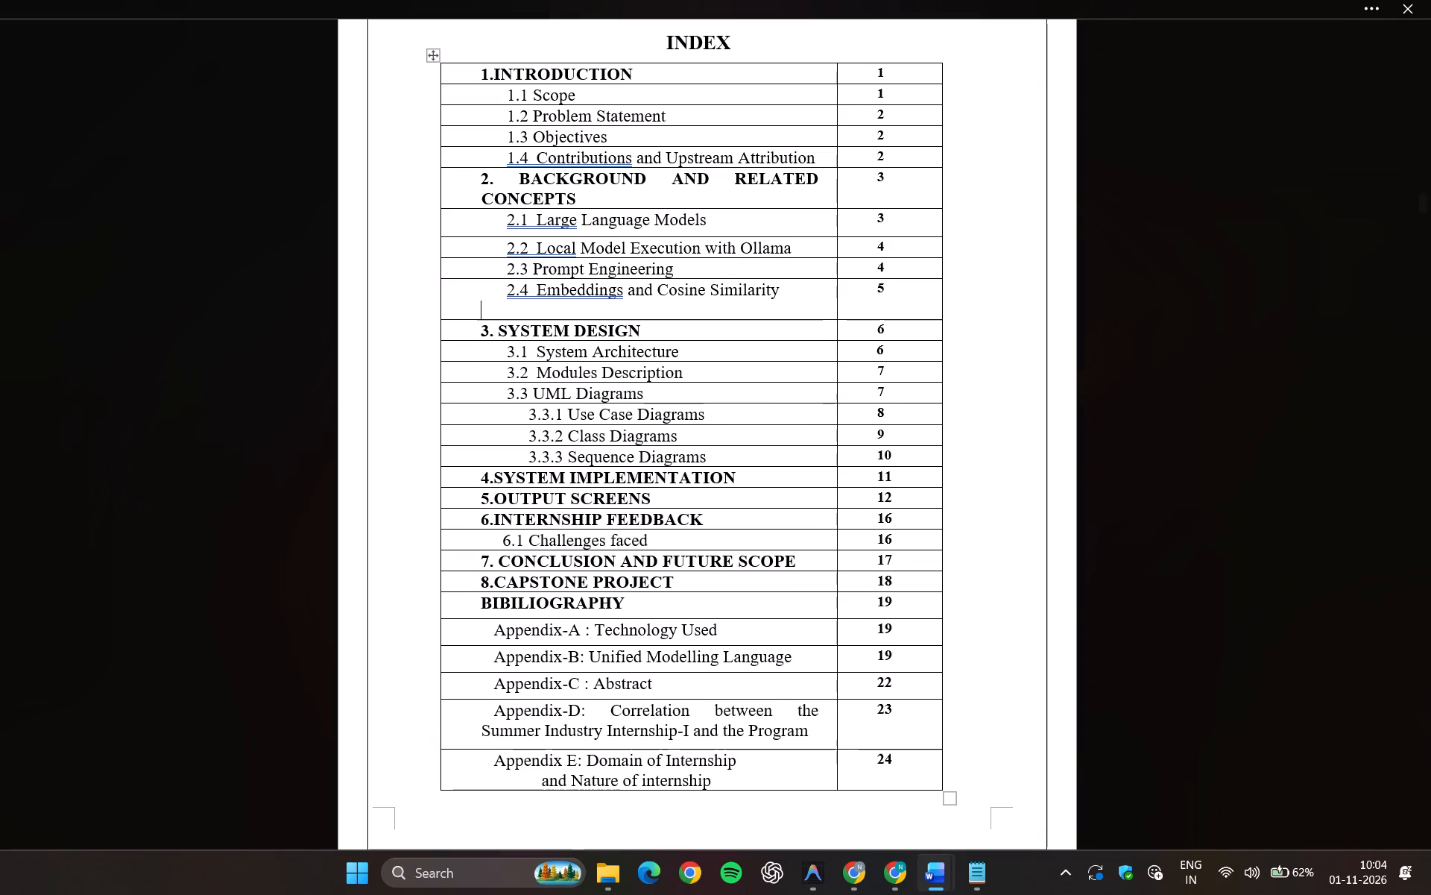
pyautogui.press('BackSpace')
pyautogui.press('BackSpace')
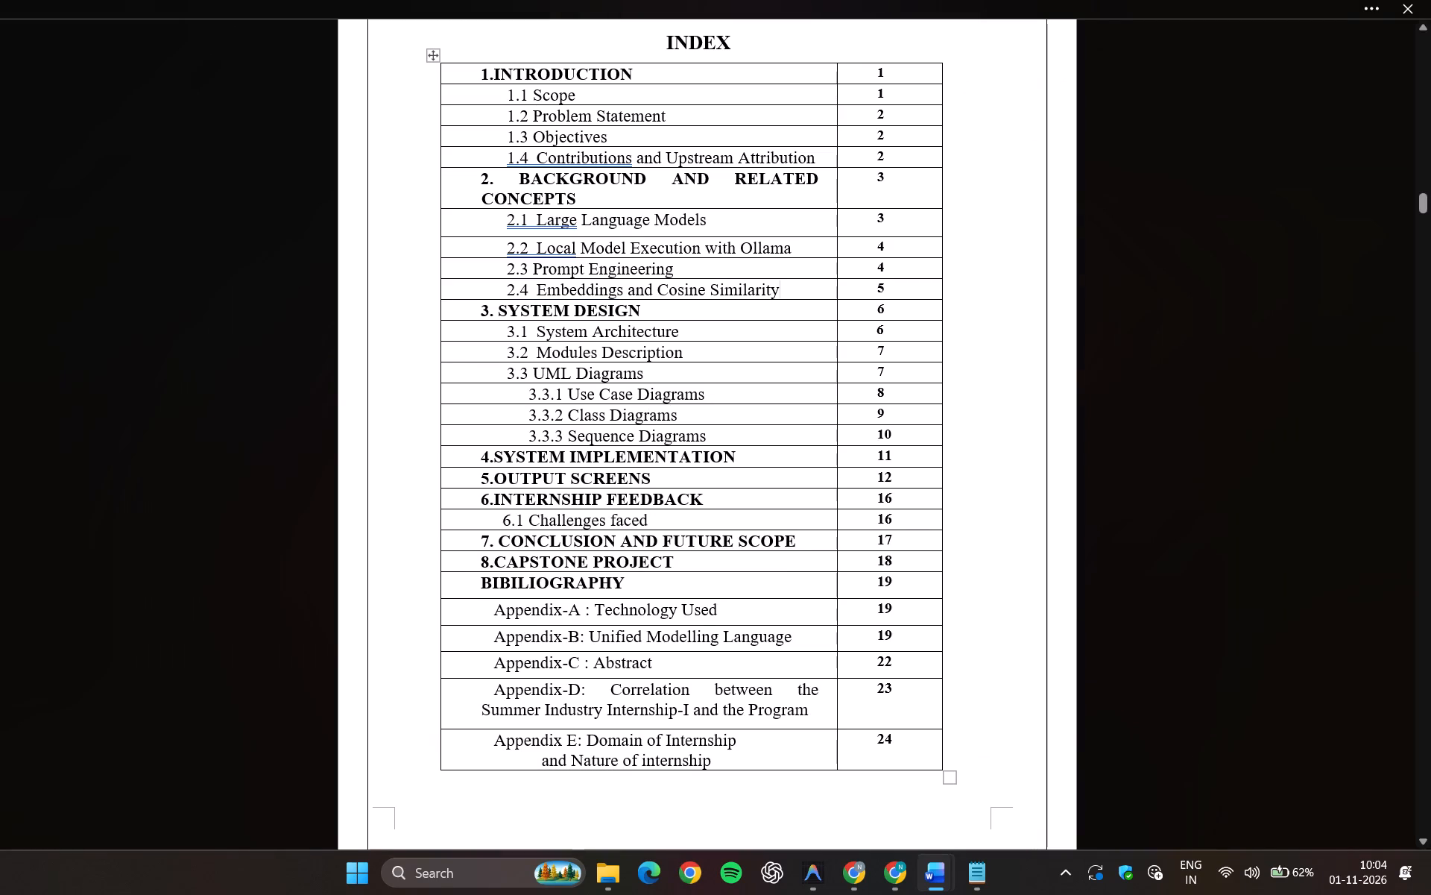
# Insert three empty rows below entry 2.4 "Embeddings and Cosine Similarity" in newreport's INDEX table.
pyautogui.rightClick(827, 292)
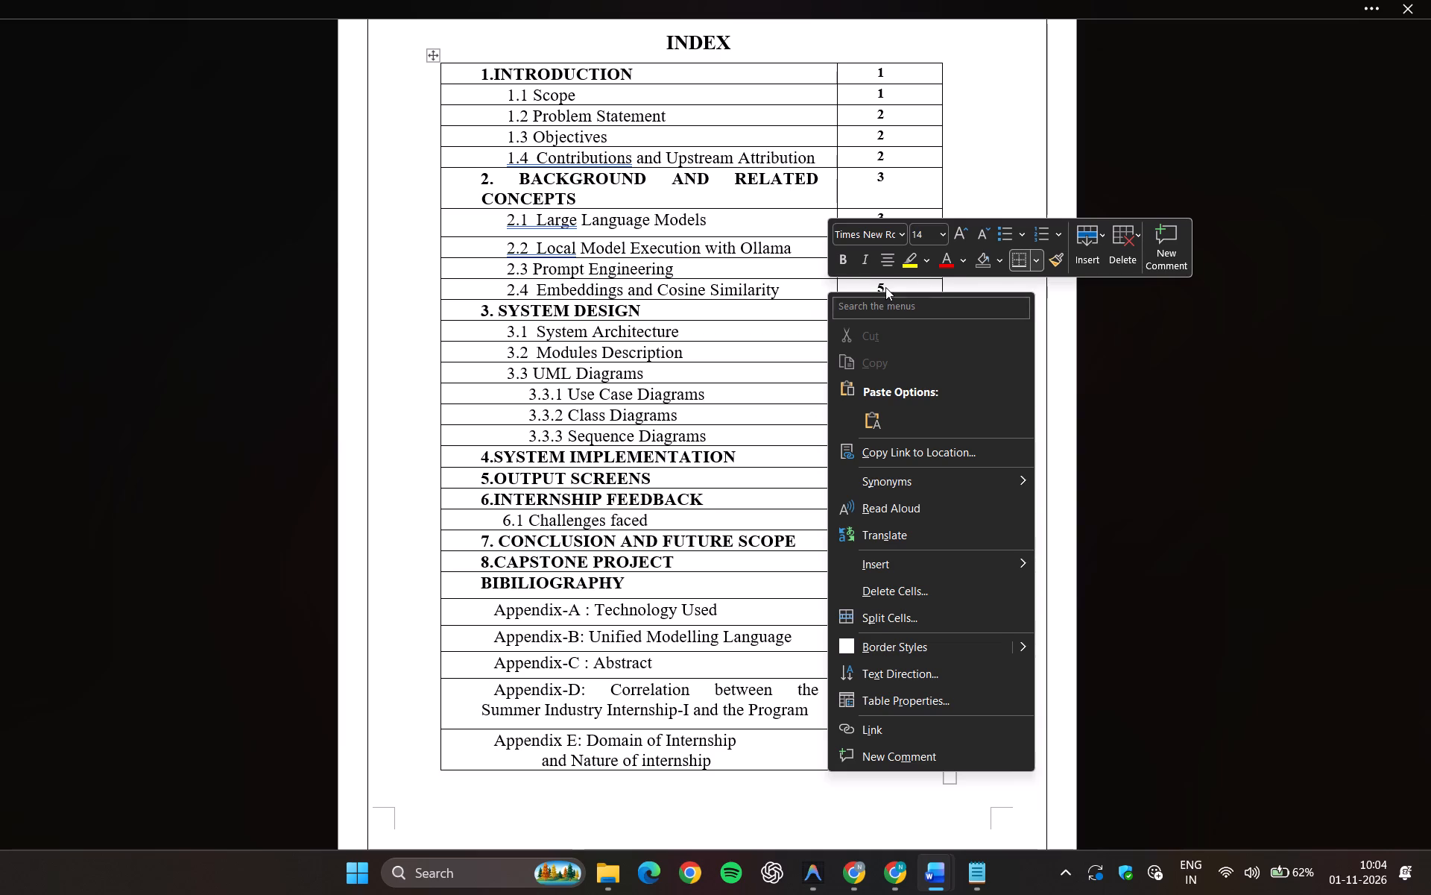
pyautogui.click(1087, 236)
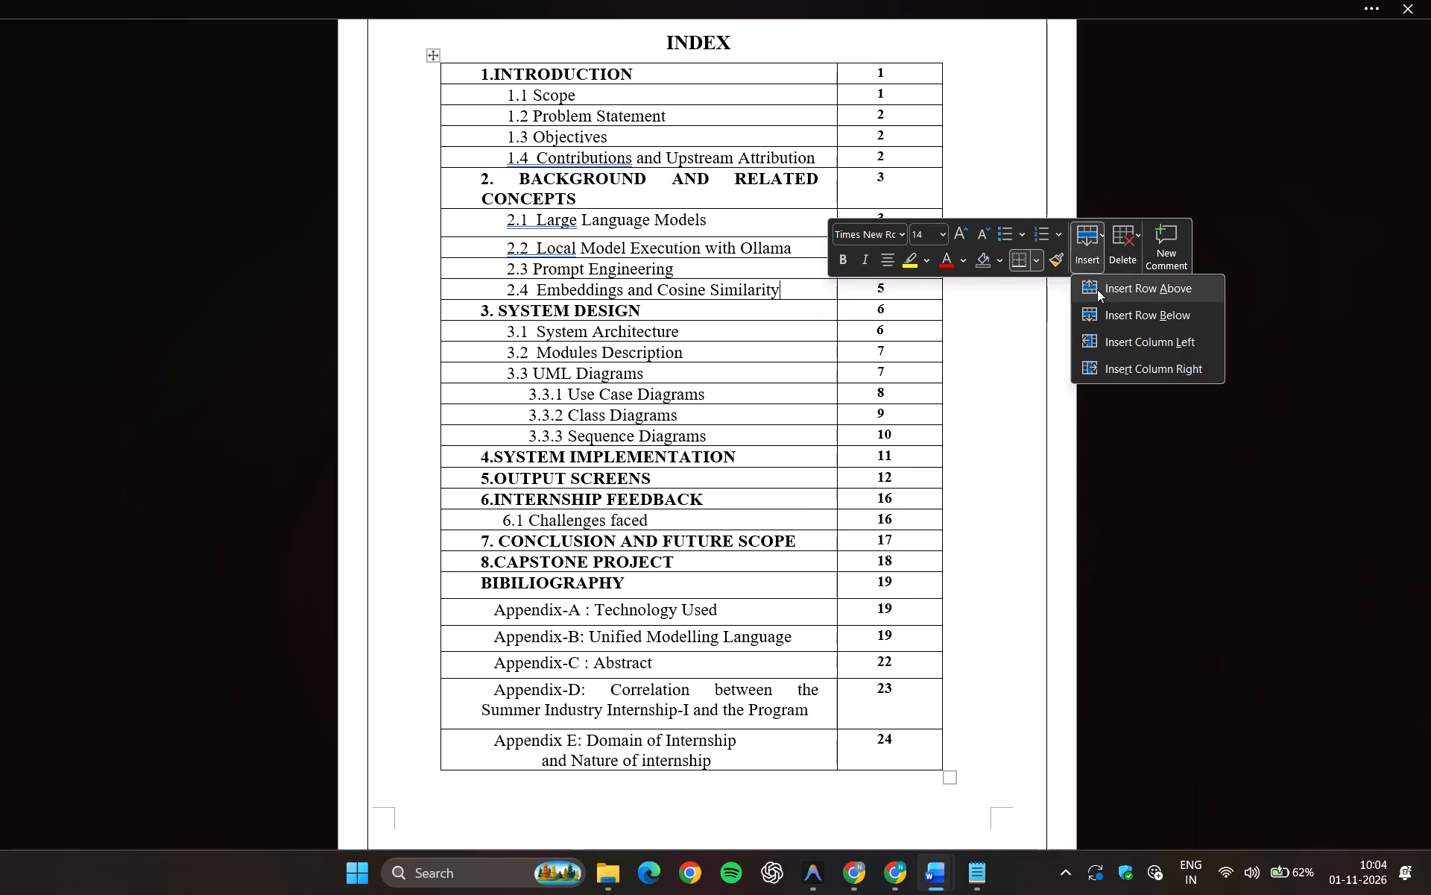
pyautogui.click(1100, 307)
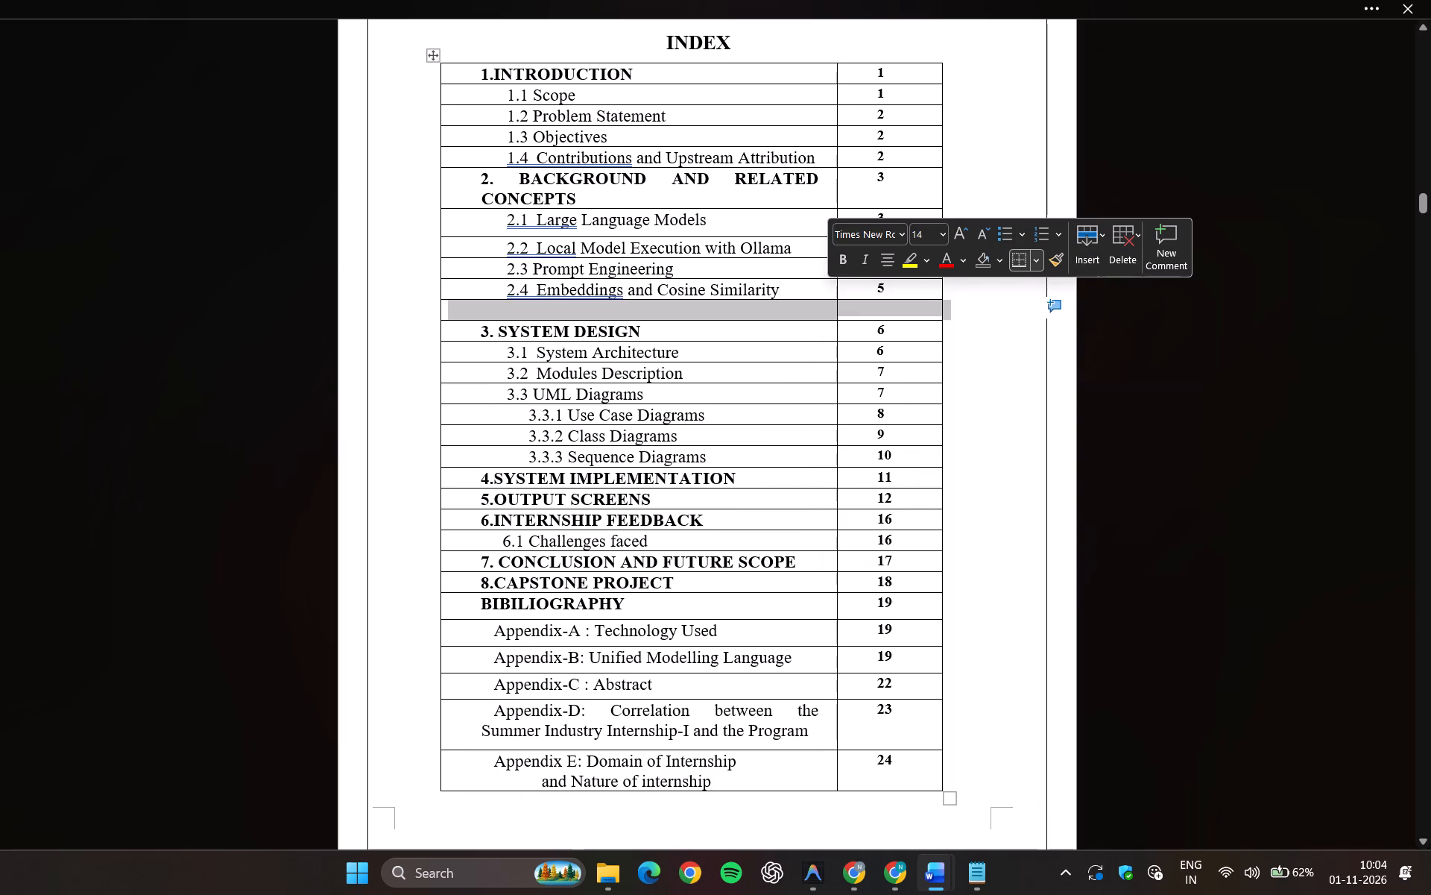
pyautogui.click(1081, 245)
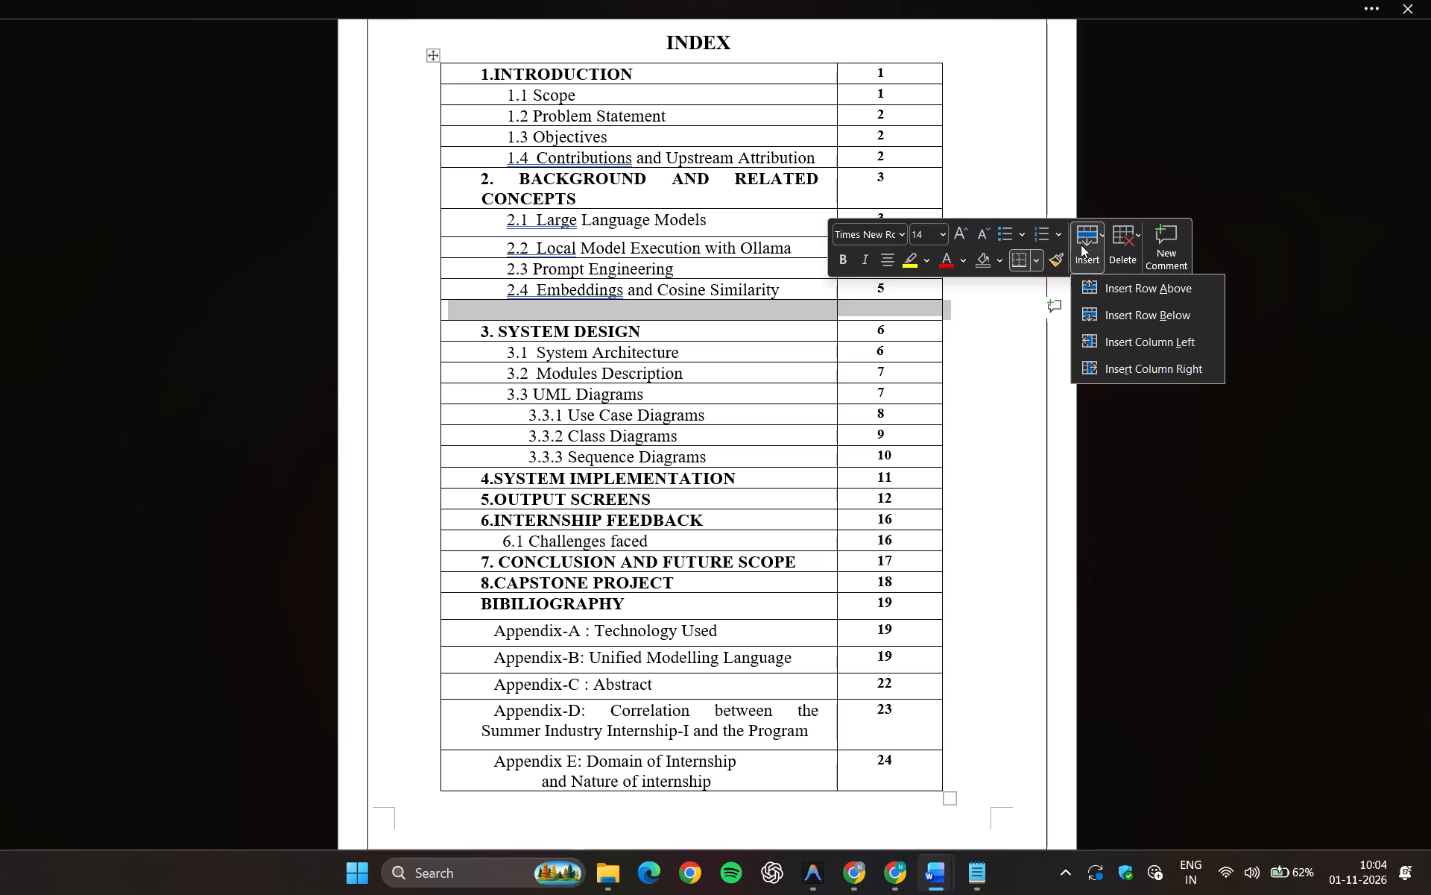
pyautogui.click(1090, 307)
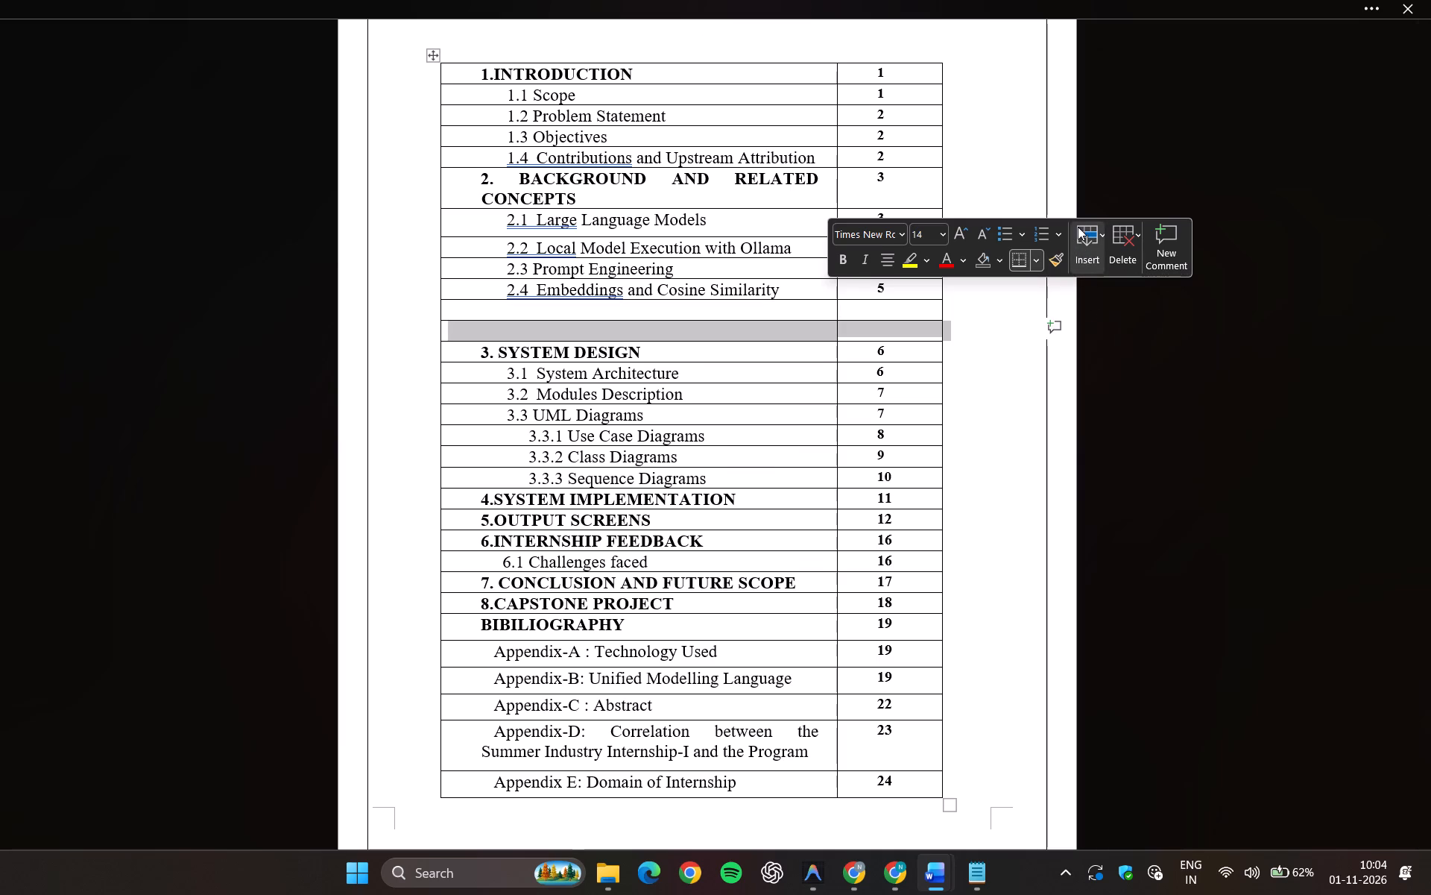
pyautogui.click(1087, 230)
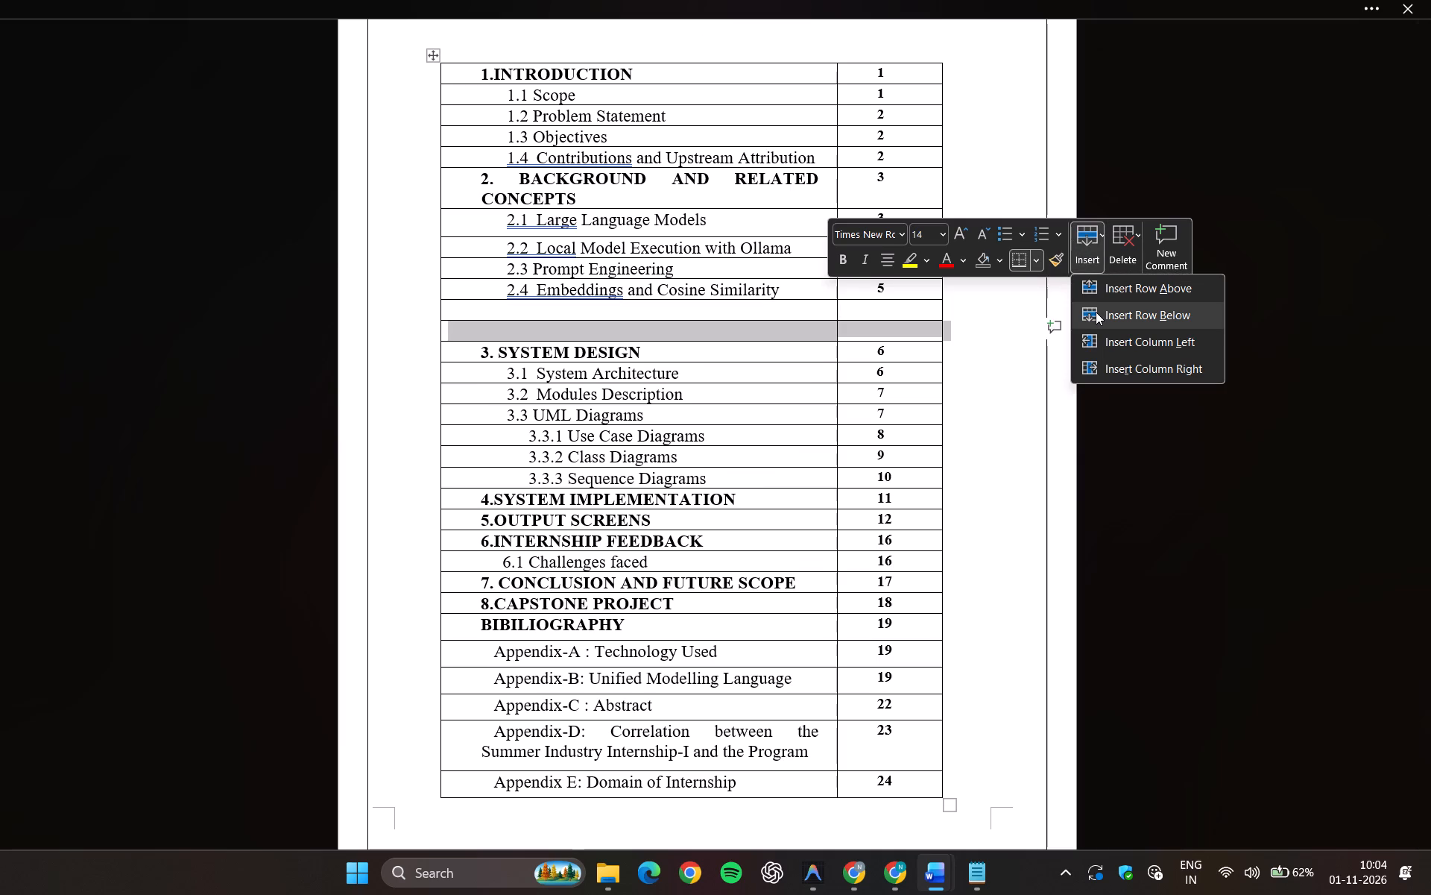
pyautogui.click(1096, 312)
pyautogui.hotkey('alt', 'Tab')
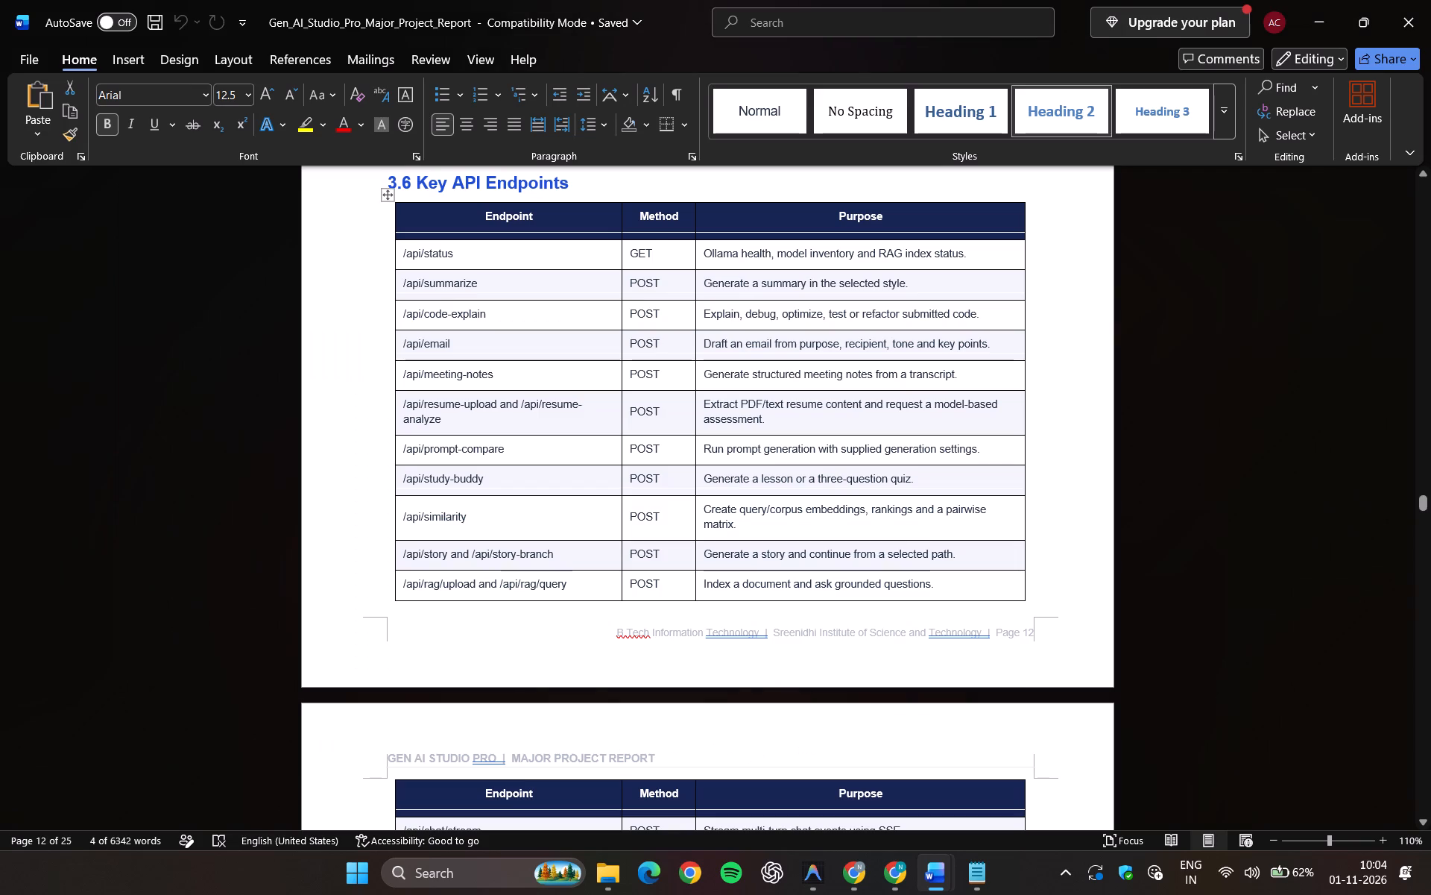
pyautogui.click(1072, 301)
pyautogui.scroll(1, 1072, 301)
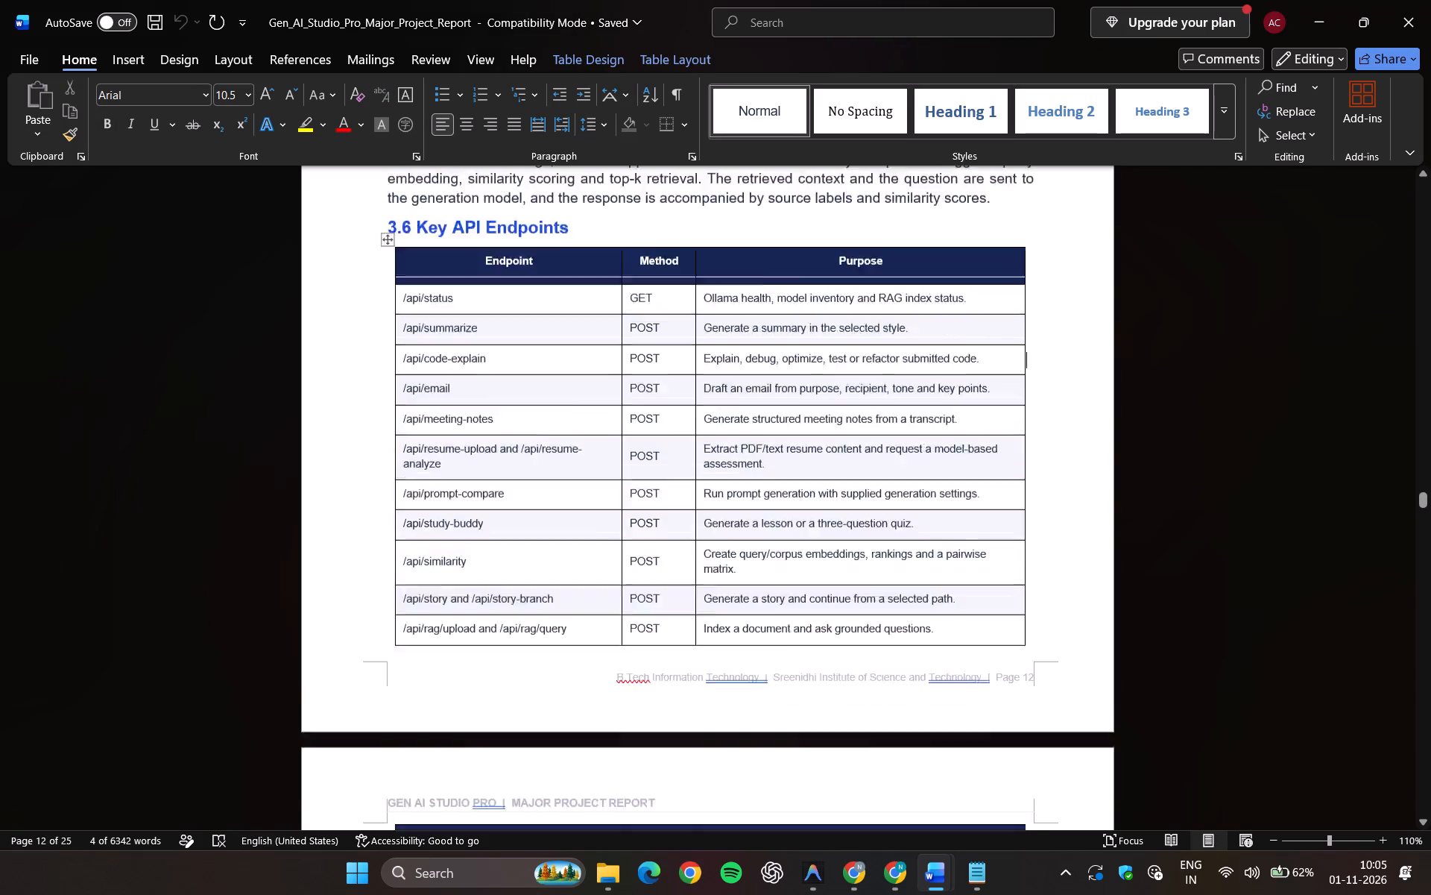
pyautogui.scroll(3, 1072, 301)
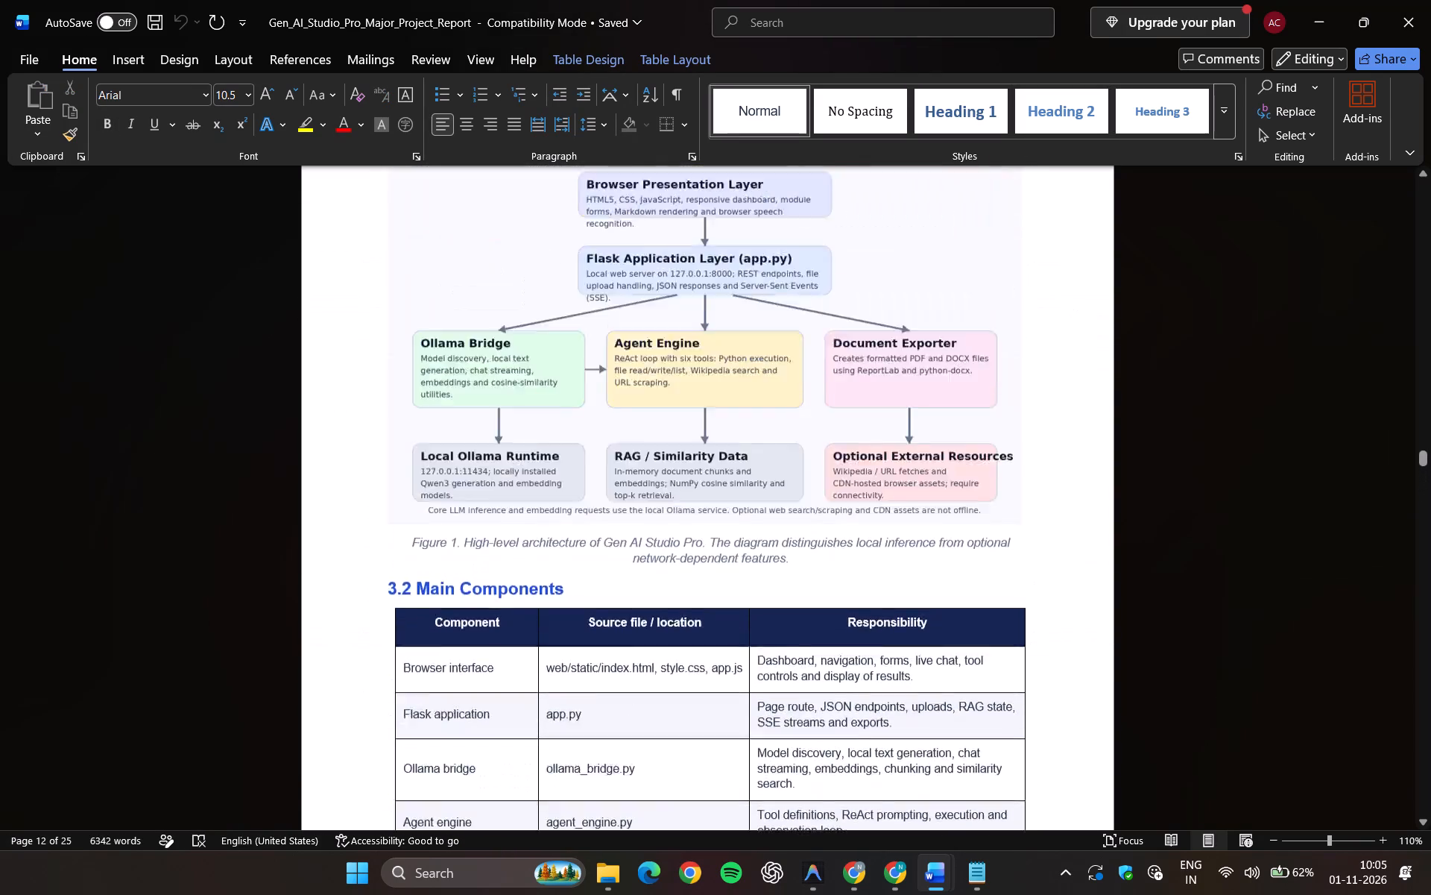
pyautogui.scroll(3, 1072, 301)
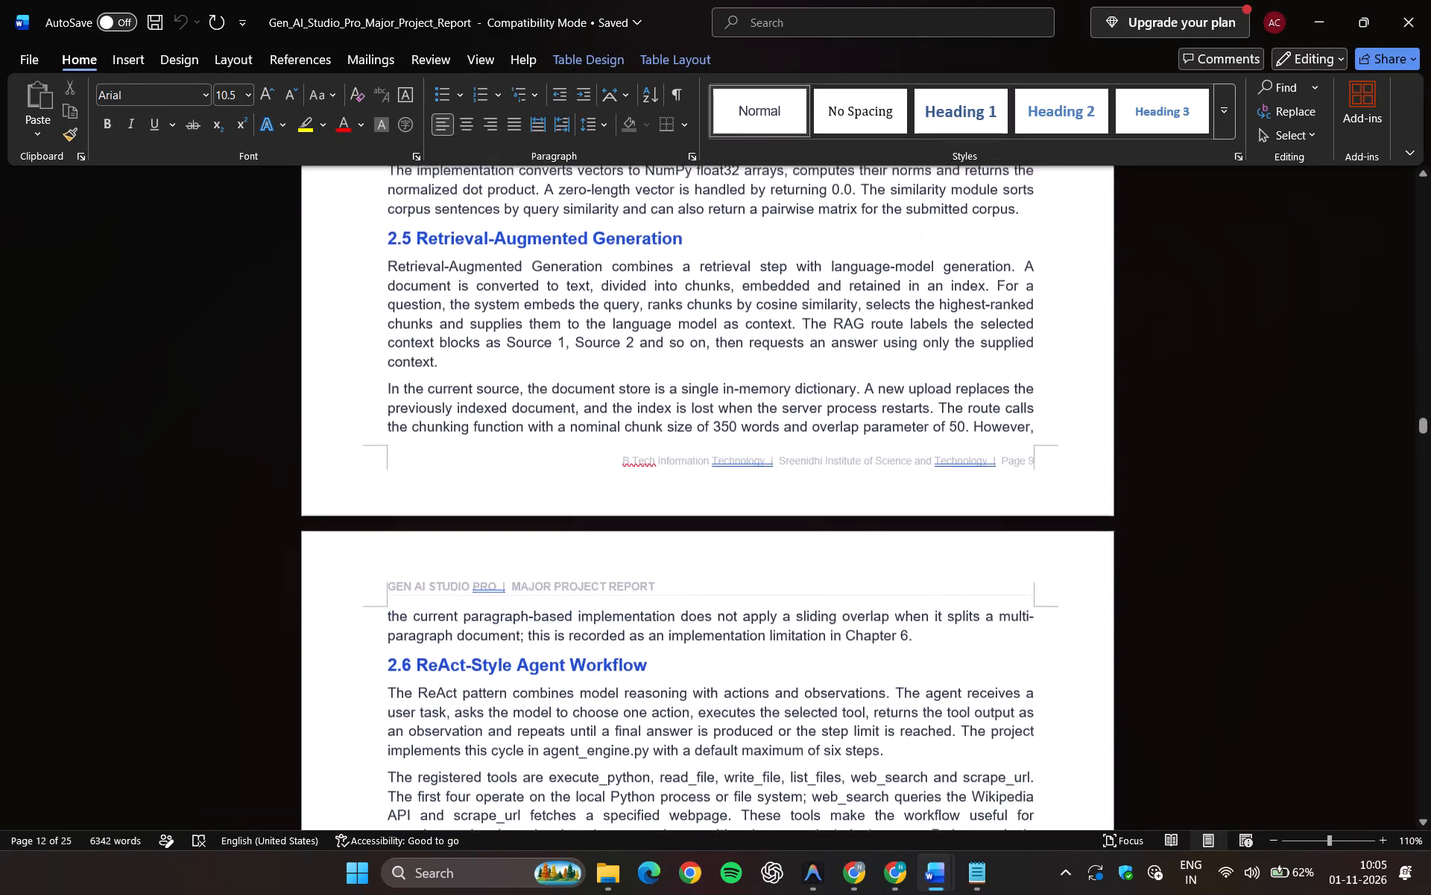
pyautogui.scroll(3, 1072, 301)
pyautogui.scroll(-1, 1072, 301)
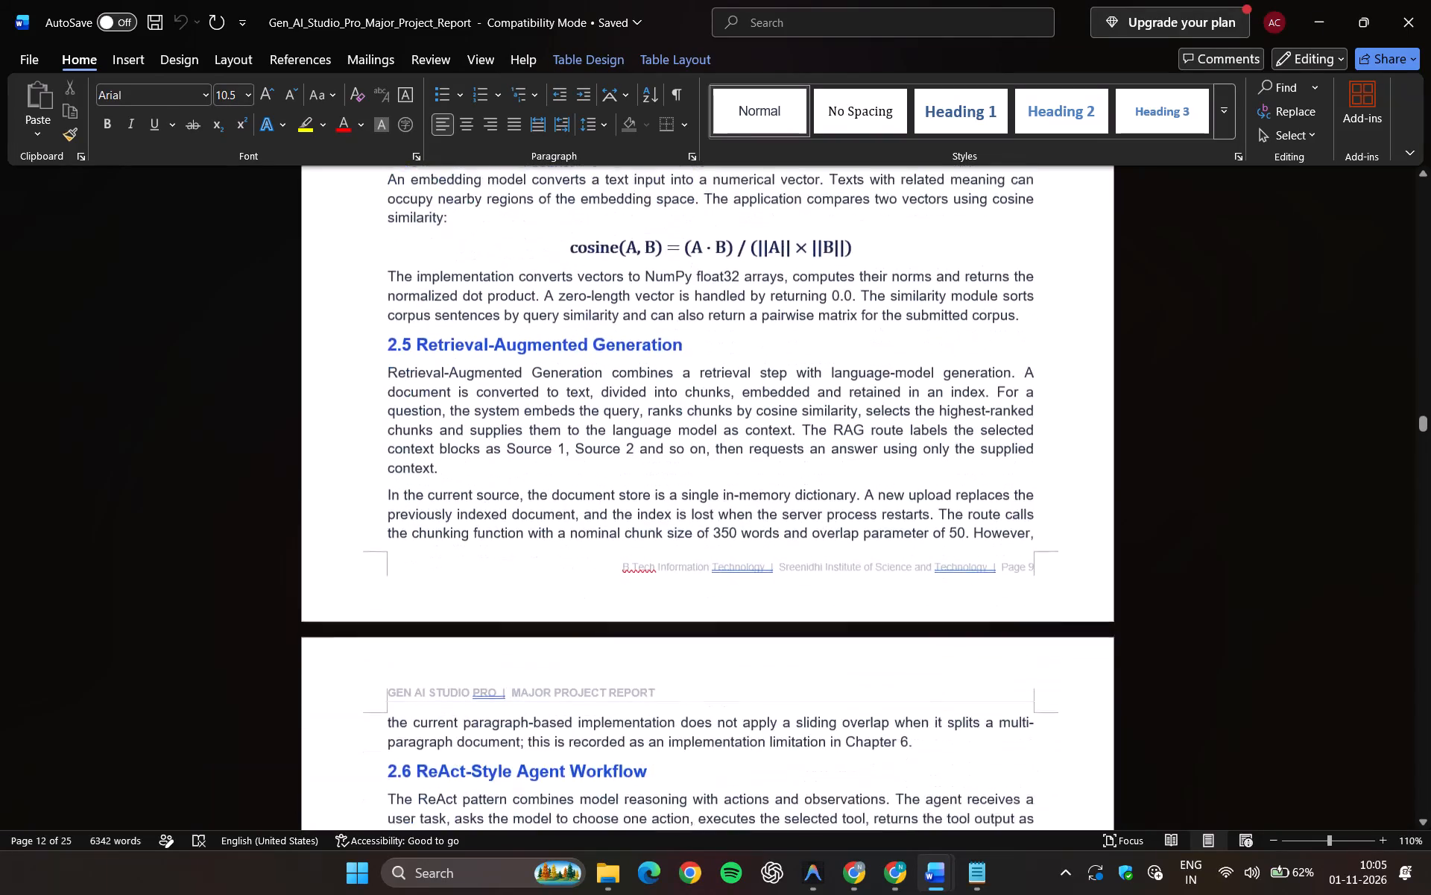
pyautogui.scroll(-2, 1072, 301)
pyautogui.scroll(5, 1072, 301)
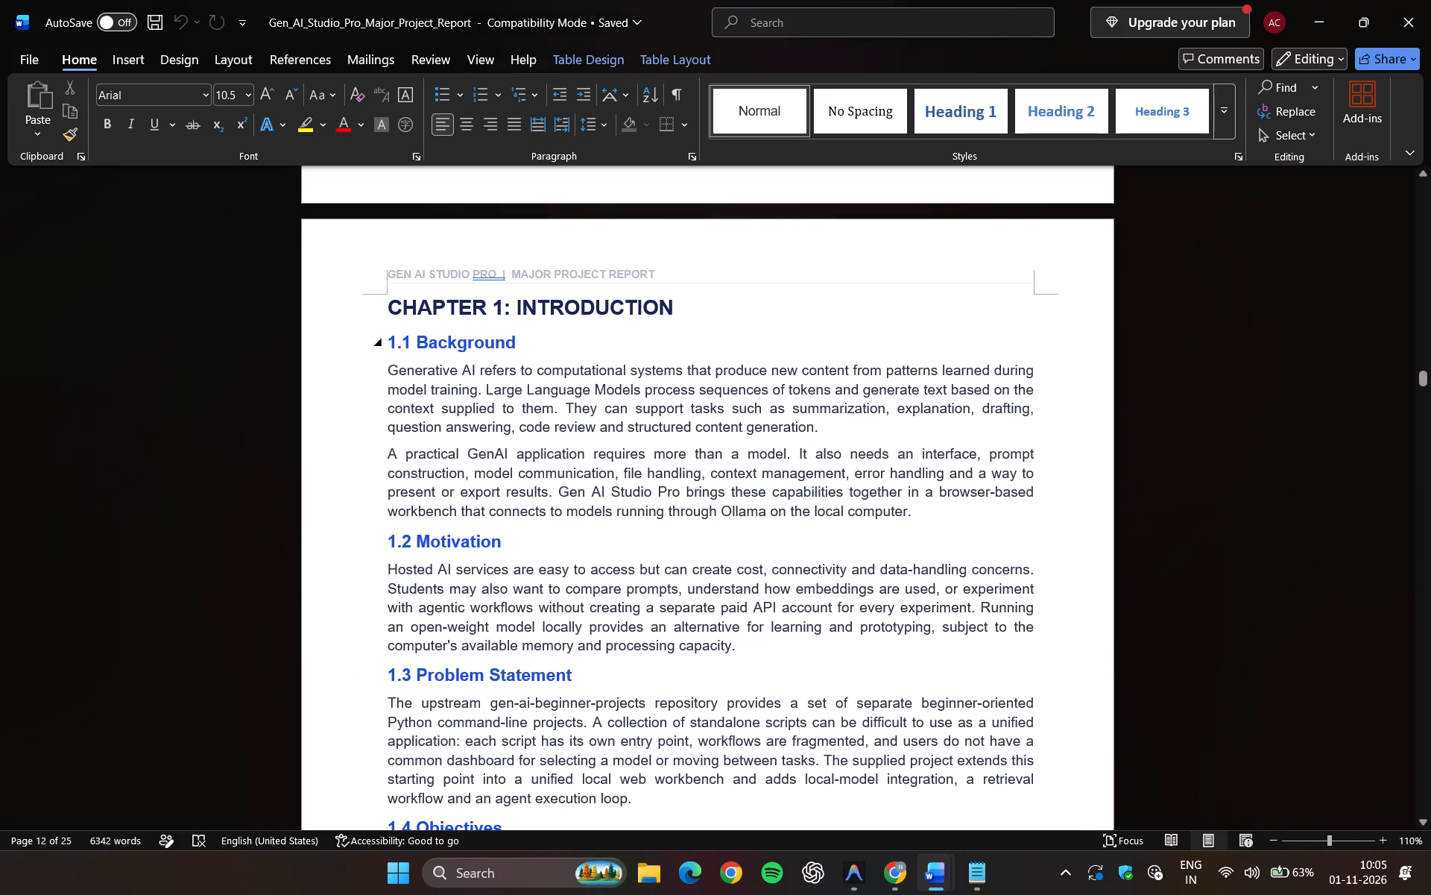
pyautogui.hotkey('alt', 'Tab')
pyautogui.hotkey('alt', 'Tab')
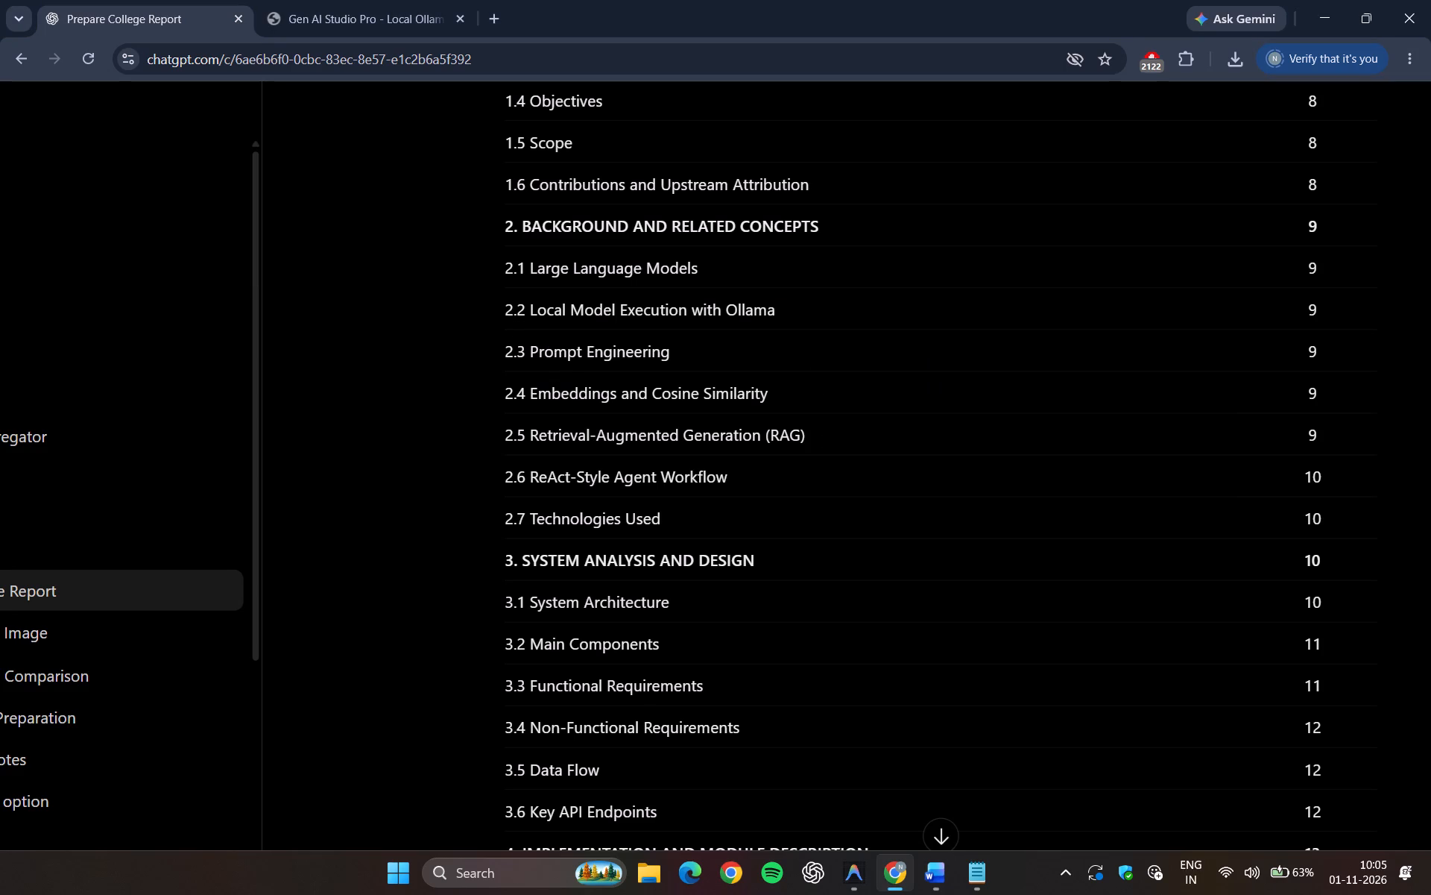
pyautogui.hotkey('alt', 'Tab')
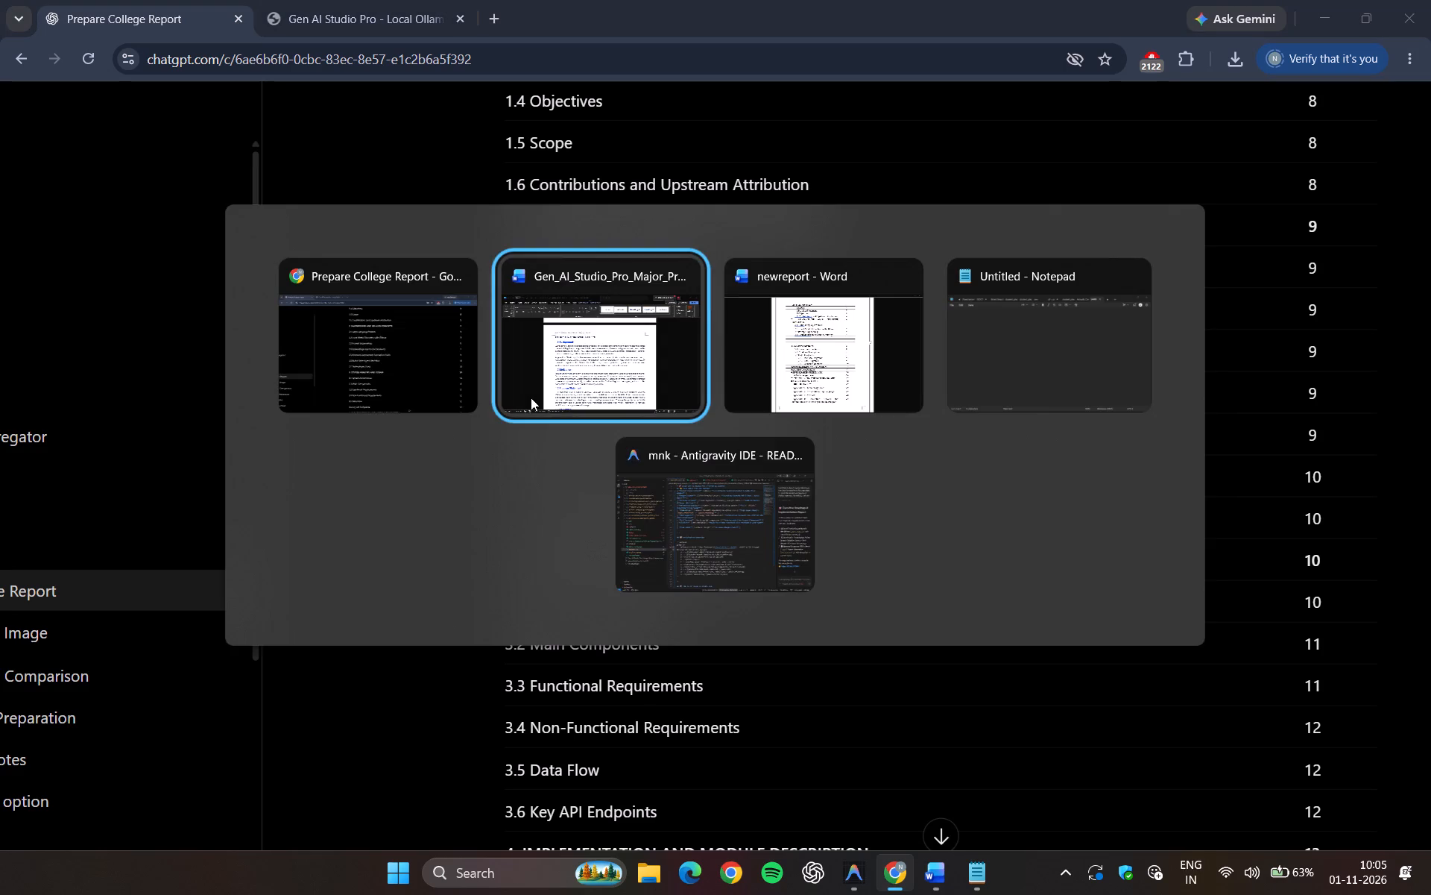
pyautogui.hotkey('alt', 'Tab')
pyautogui.hotkey('alt', 'Tab')
pyautogui.hotkey('alt', 'Tab')
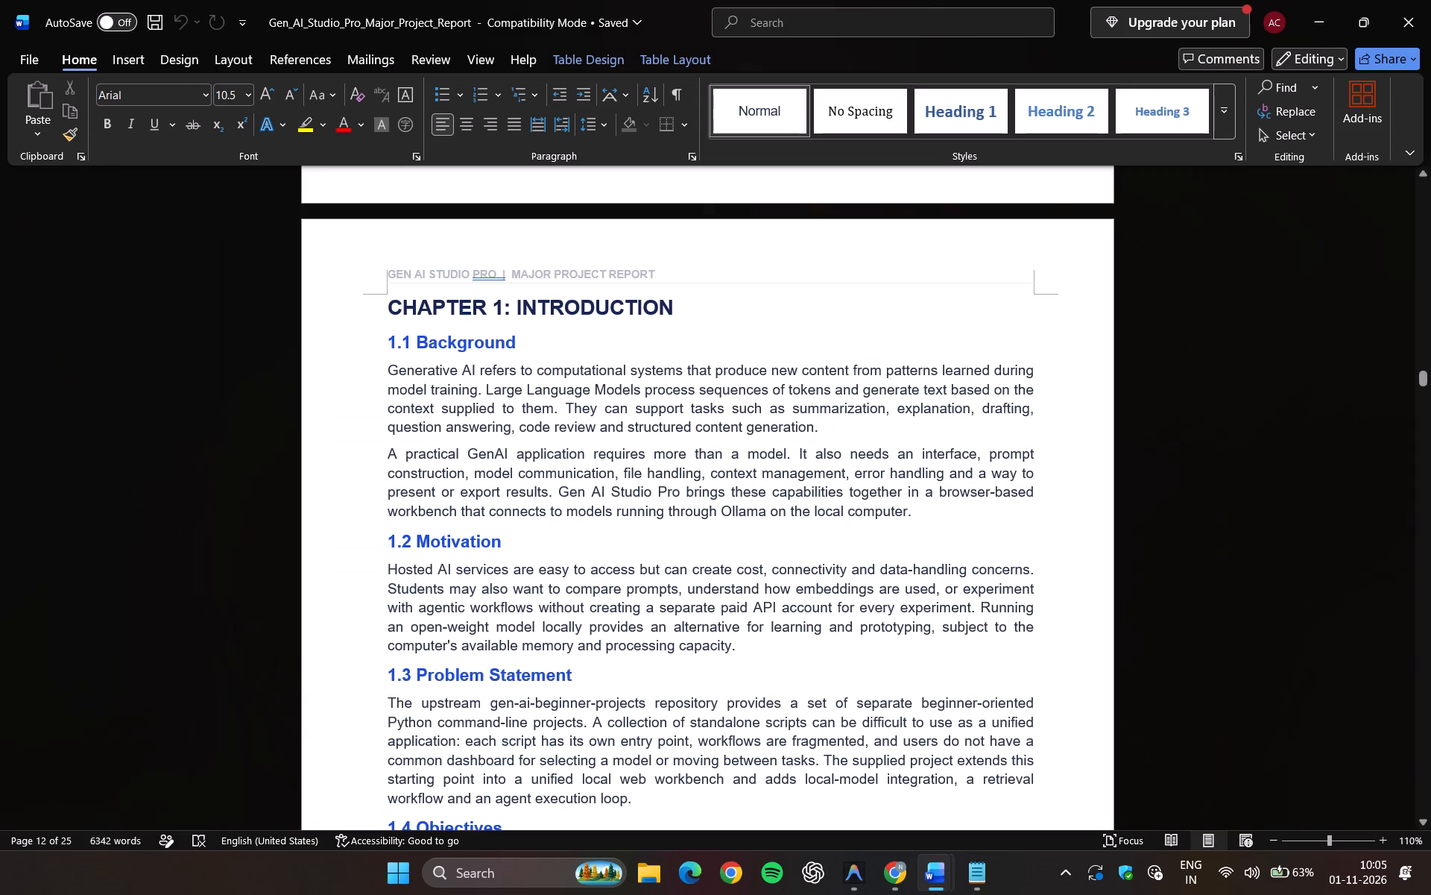
pyautogui.hotkey('alt', 'Tab')
pyautogui.hotkey('alt', 'Tab')
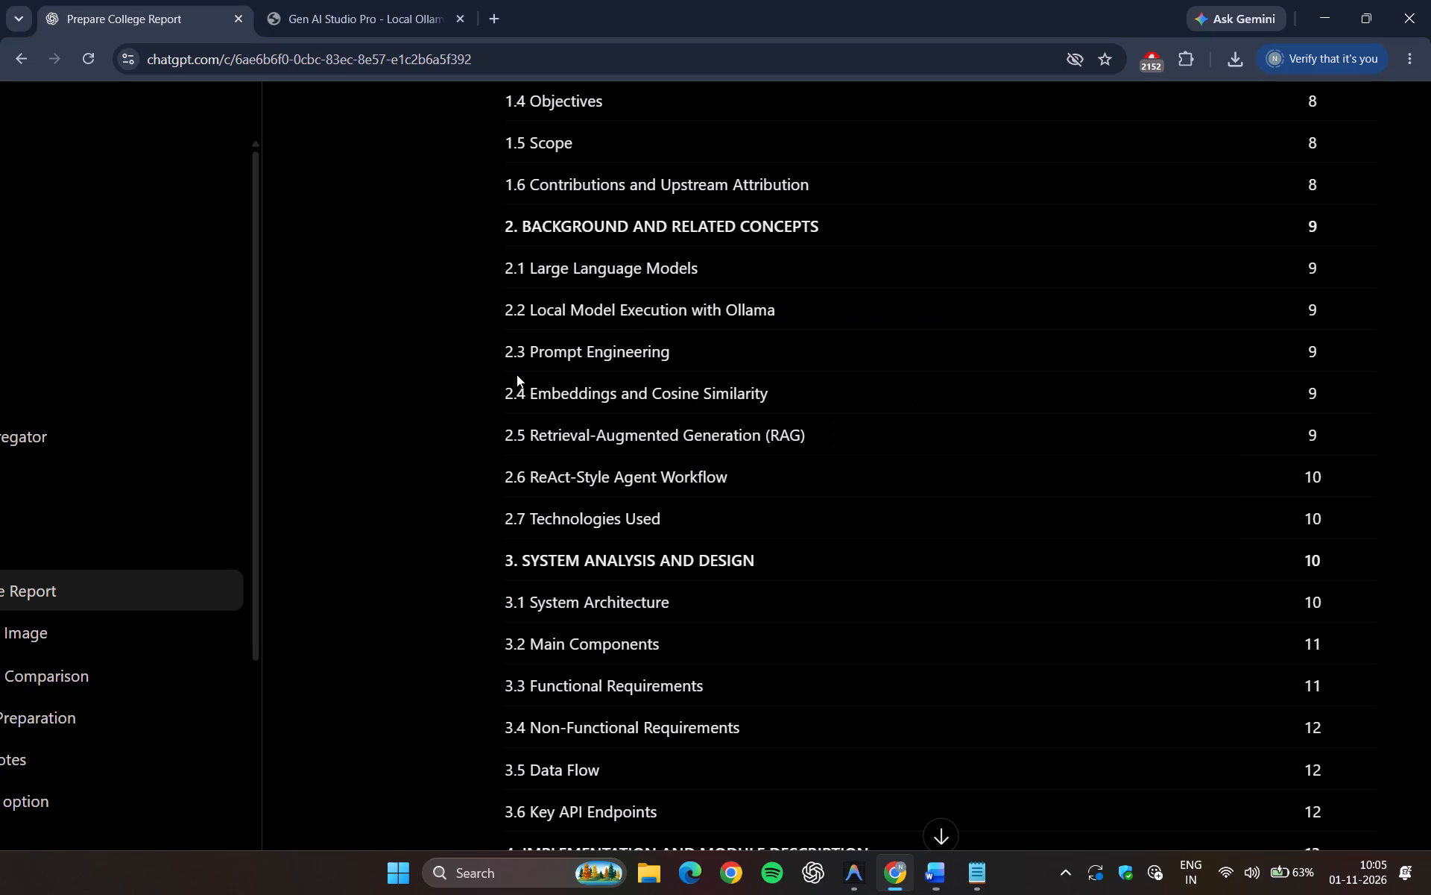
pyautogui.hotkey('alt', 'Tab')
pyautogui.hotkey('alt', 'Tab')
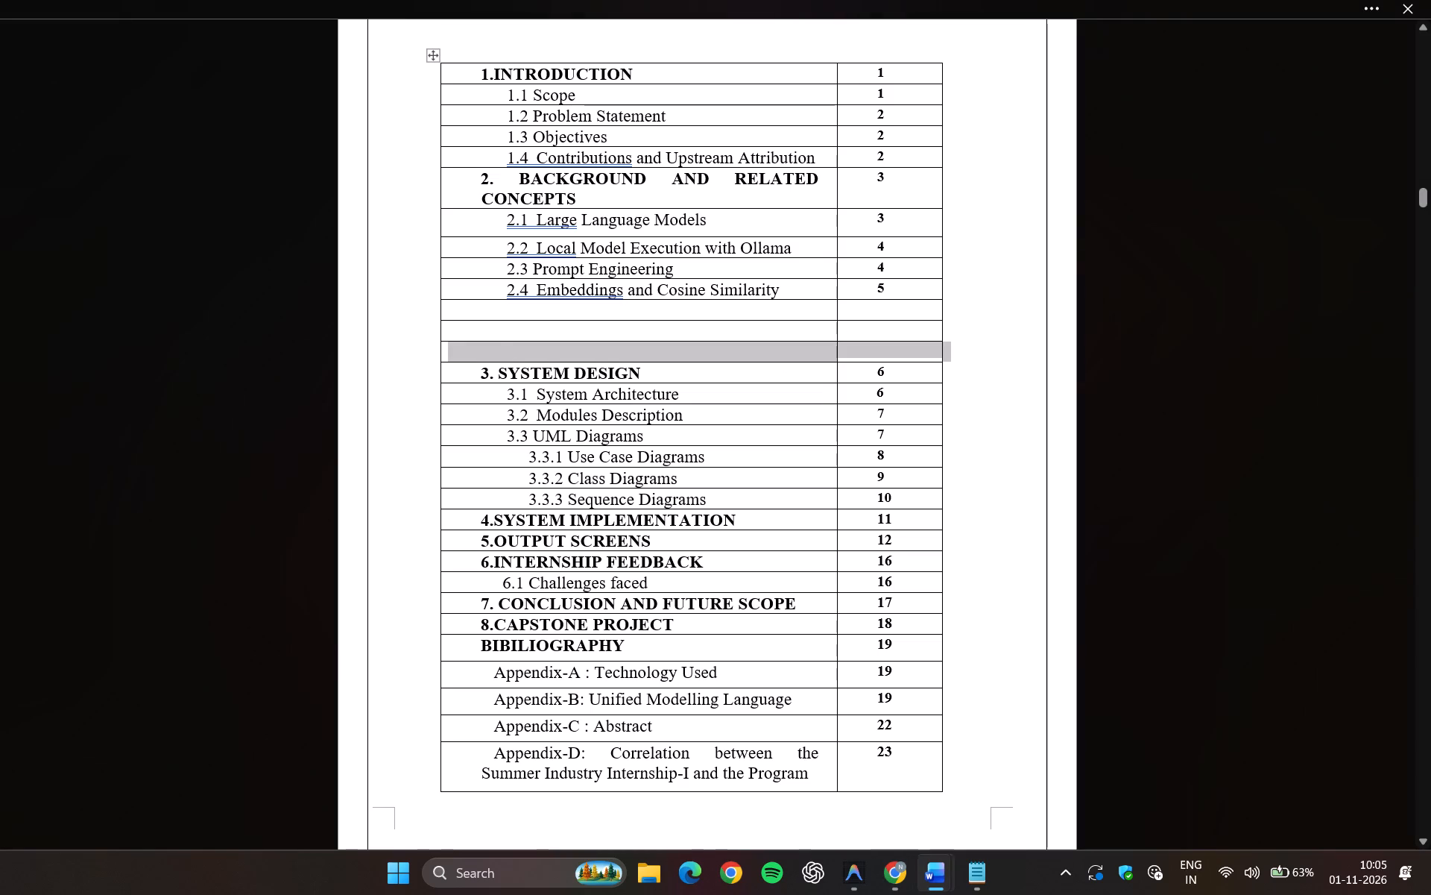
pyautogui.hotkey('alt', 'Tab')
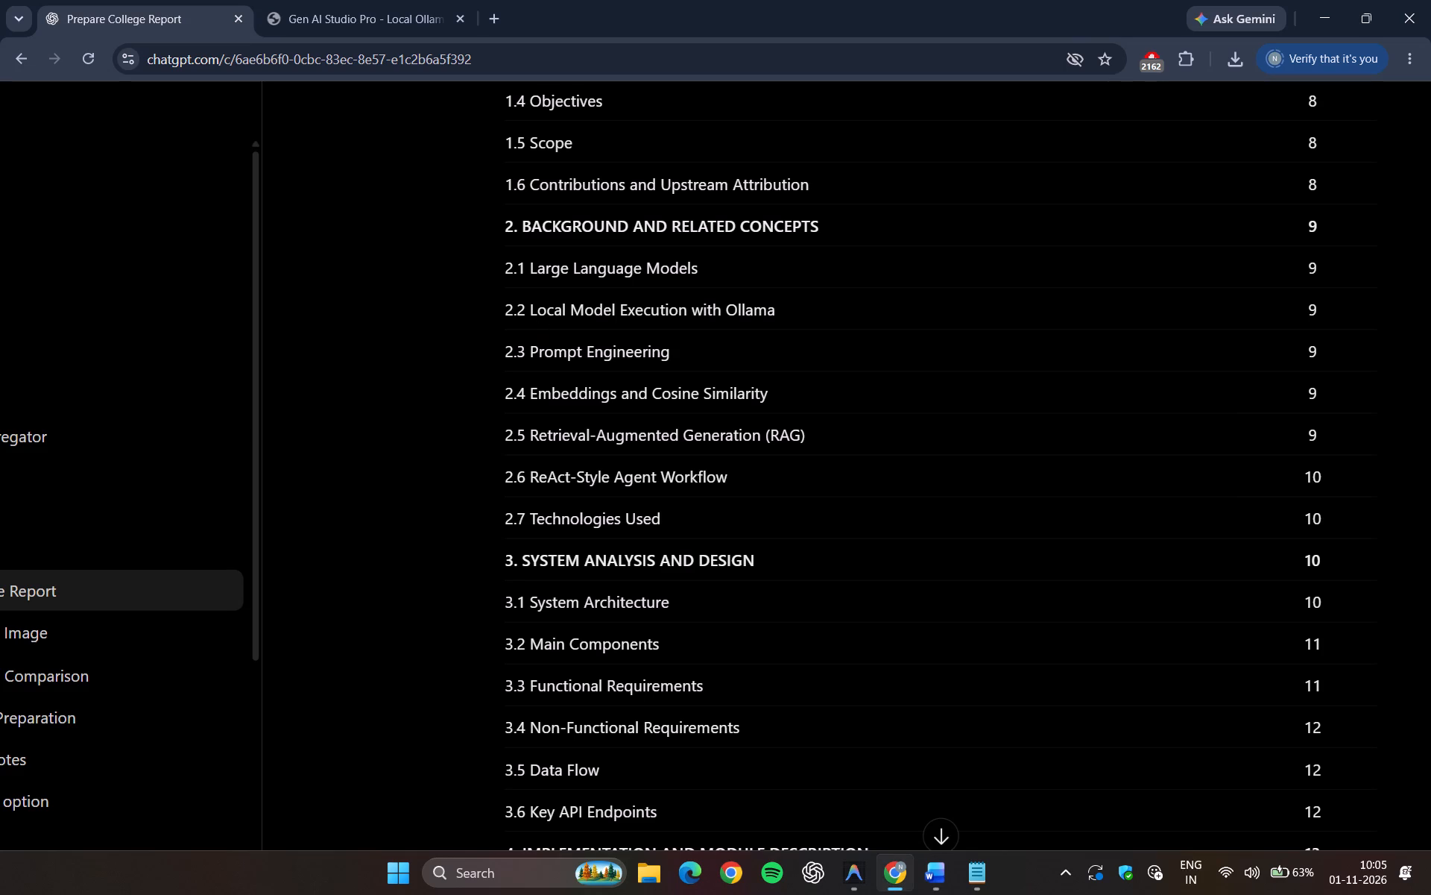
# Copy "2.5 Retrieval-Augmented Generation (RAG)" from the ChatGPT contents list into the first blank INDEX row below entry 2.4 in newreport.
pyautogui.moveTo(505, 430); pyautogui.dragTo(841, 421)
pyautogui.moveTo(841, 421); pyautogui.dragTo(800, 442)
pyautogui.moveTo(801, 433); pyautogui.dragTo(768, 435)
pyautogui.moveTo(768, 435); pyautogui.dragTo(510, 439)
pyautogui.click(510, 439)
pyautogui.moveTo(506, 439); pyautogui.dragTo(810, 445)
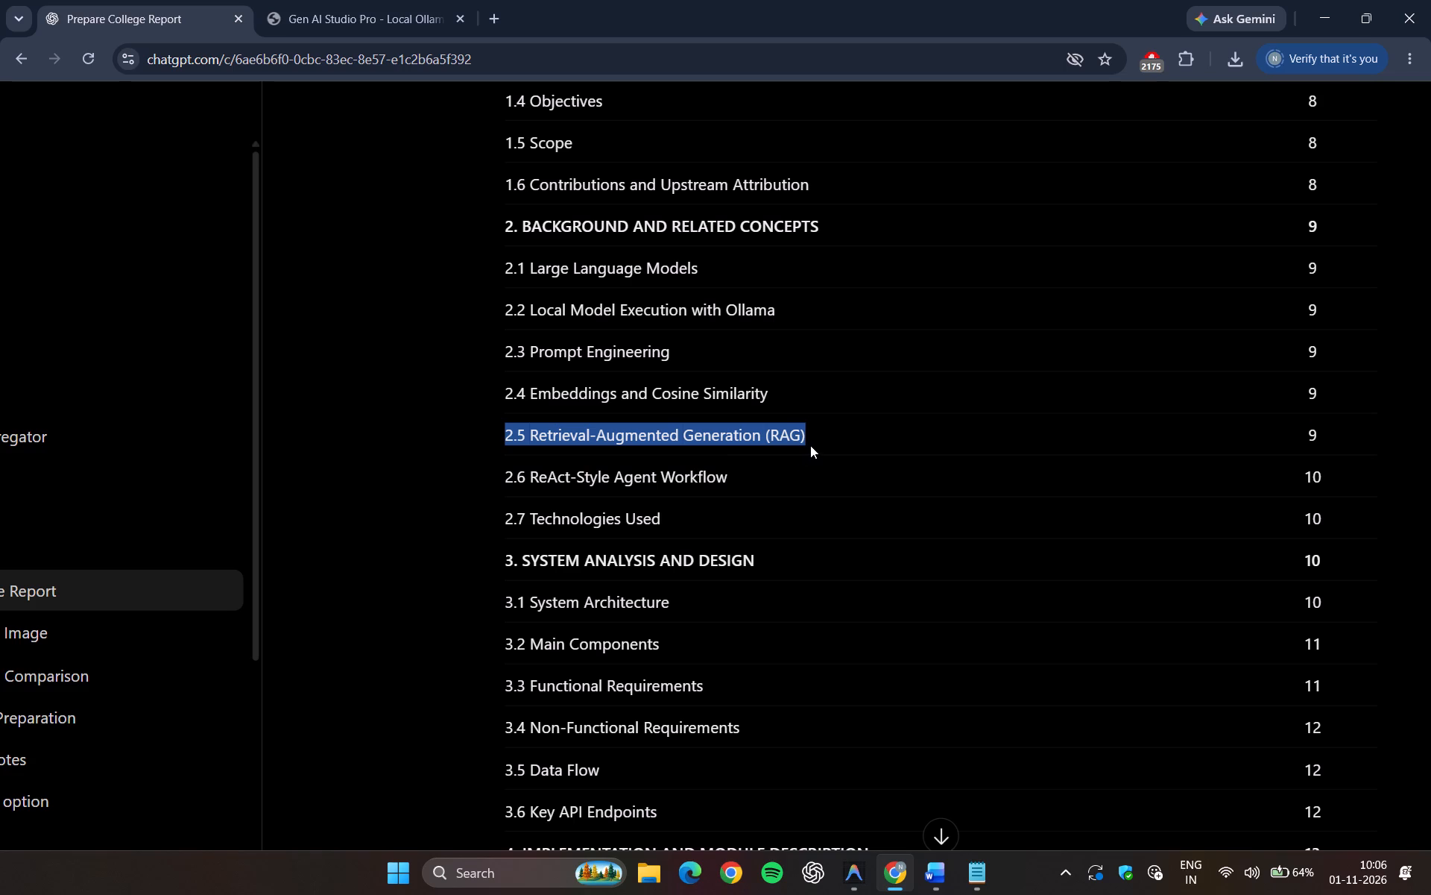
pyautogui.moveTo(810, 445); pyautogui.dragTo(809, 445)
pyautogui.hotkey('ctrl', 'c')
pyautogui.hotkey('alt', 'Tab')
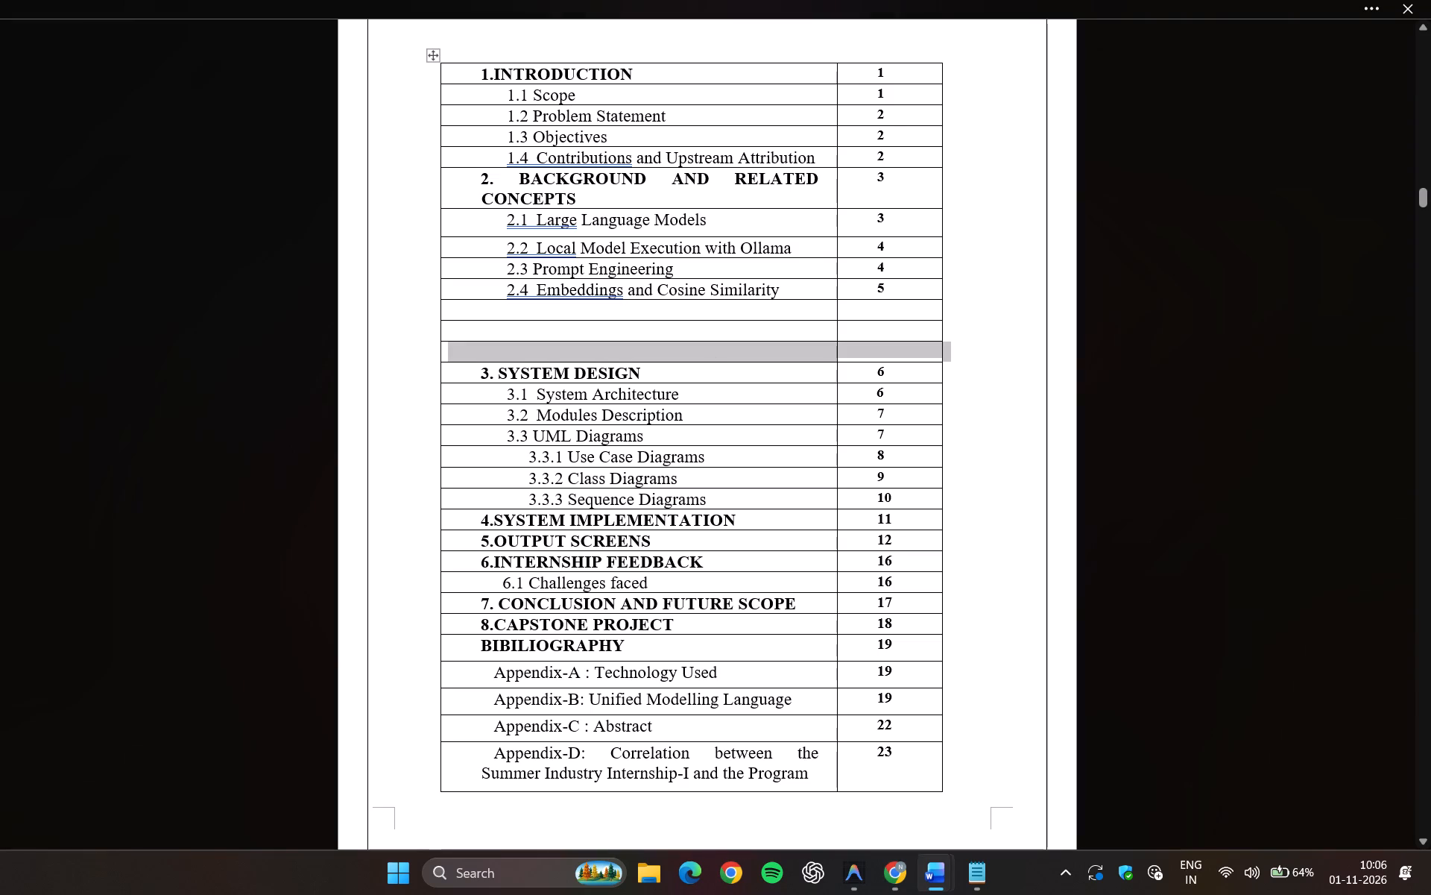
pyautogui.click(527, 308)
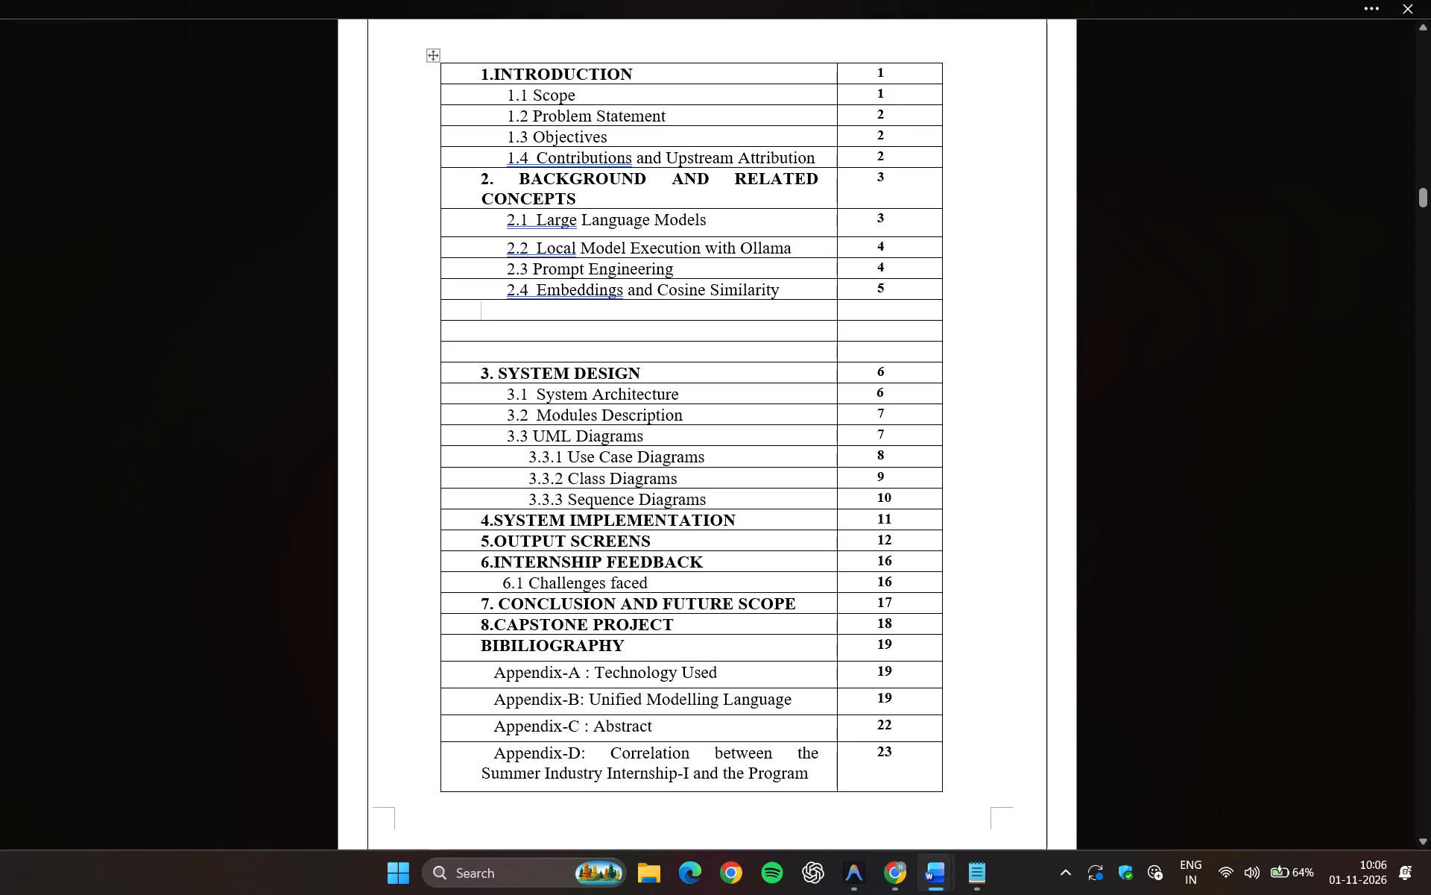
pyautogui.hotkey('ctrl', 'v')
# Copy "2.6 ReAct-Style Agent Workflow" from the ChatGPT contents list into the blank INDEX row below entry 2.5 in newreport.
pyautogui.hotkey('alt', 'Tab')
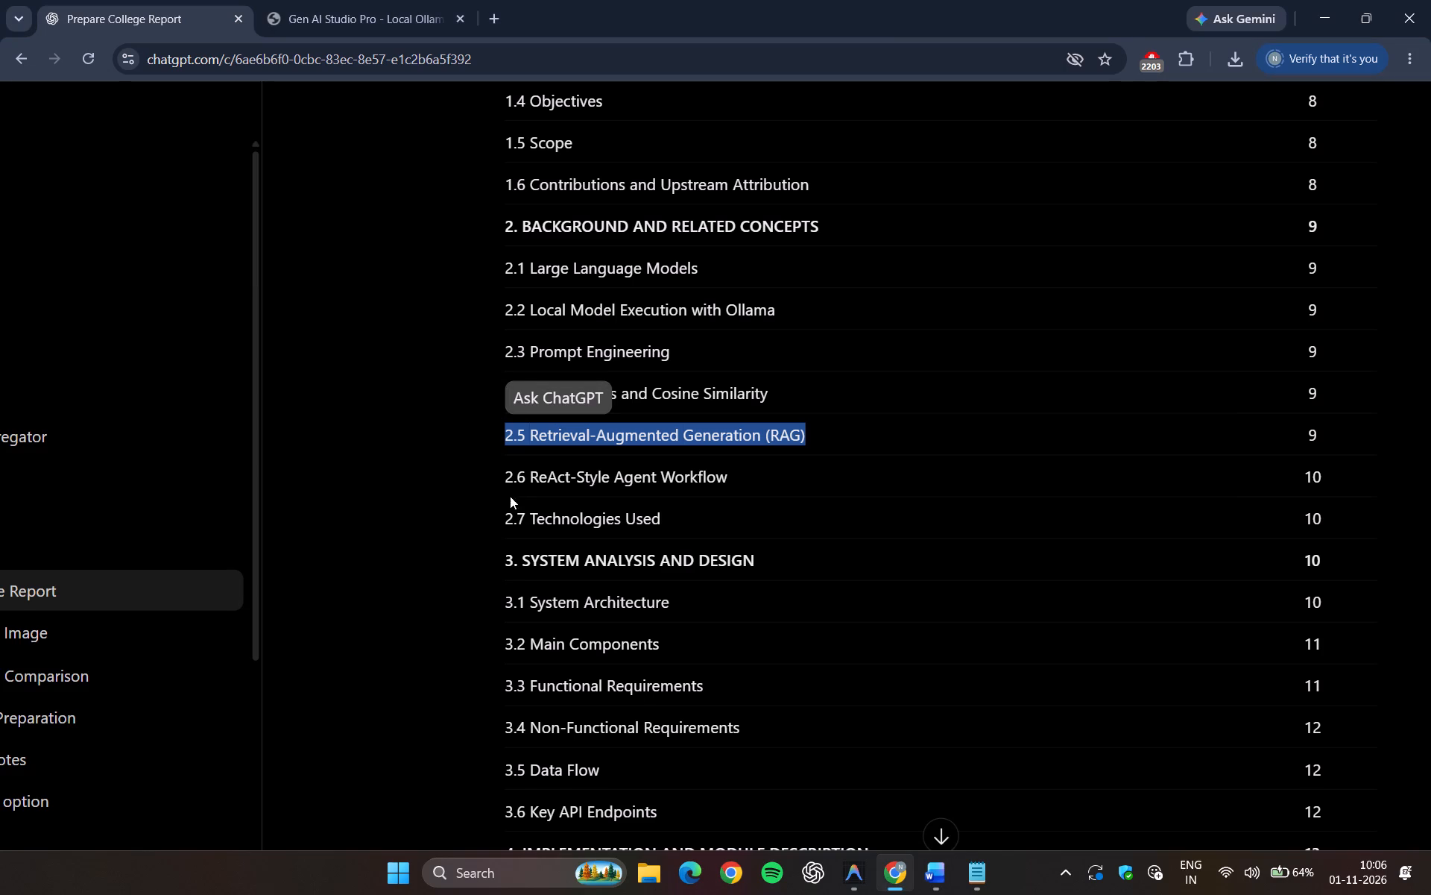
pyautogui.moveTo(506, 480); pyautogui.dragTo(723, 485)
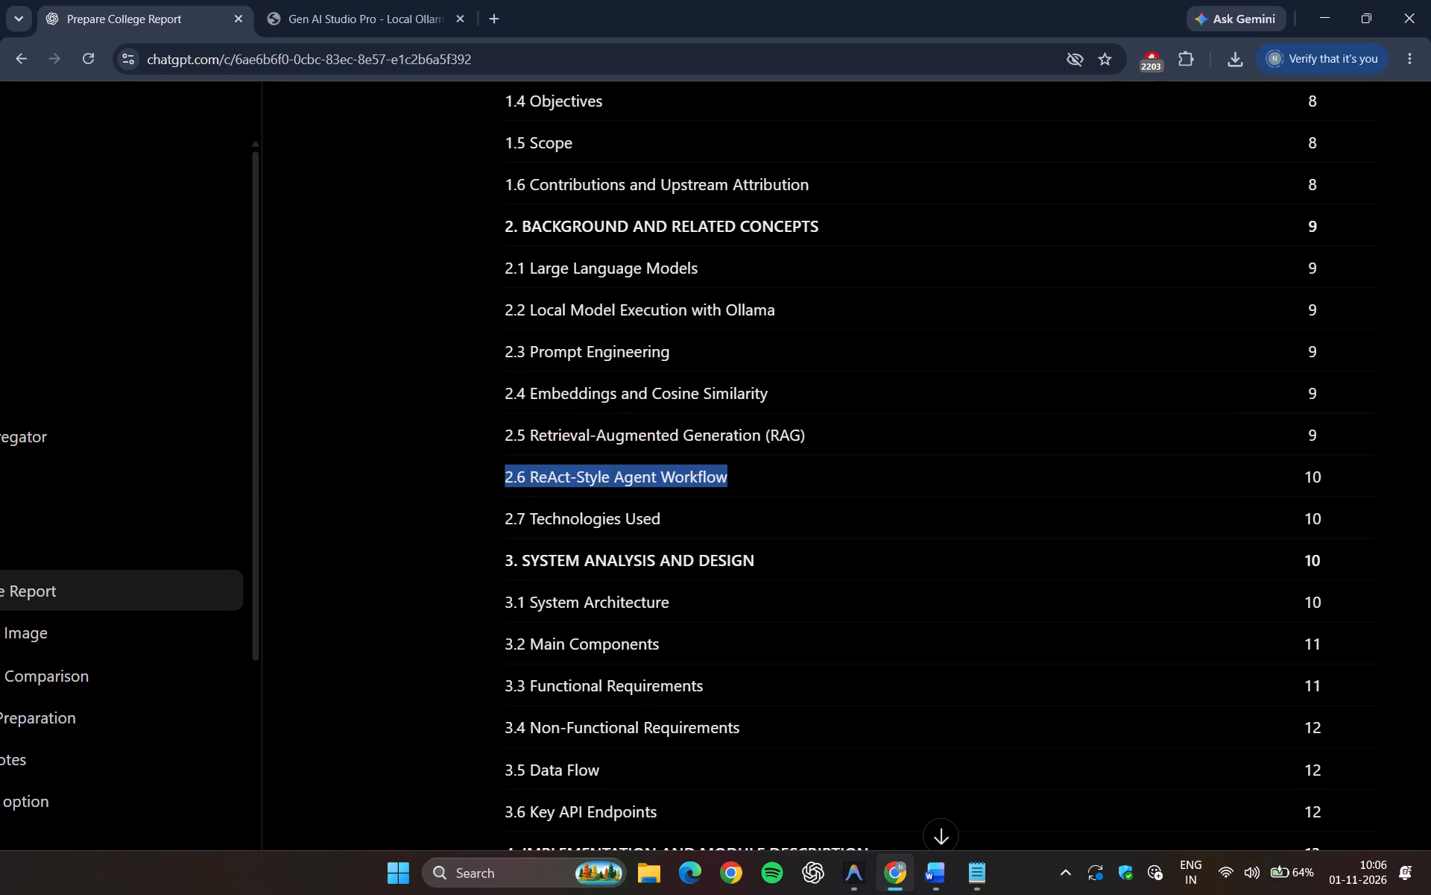
pyautogui.moveTo(723, 485); pyautogui.dragTo(729, 484)
pyautogui.hotkey('ctrl', 'c')
pyautogui.hotkey('alt', 'Tab')
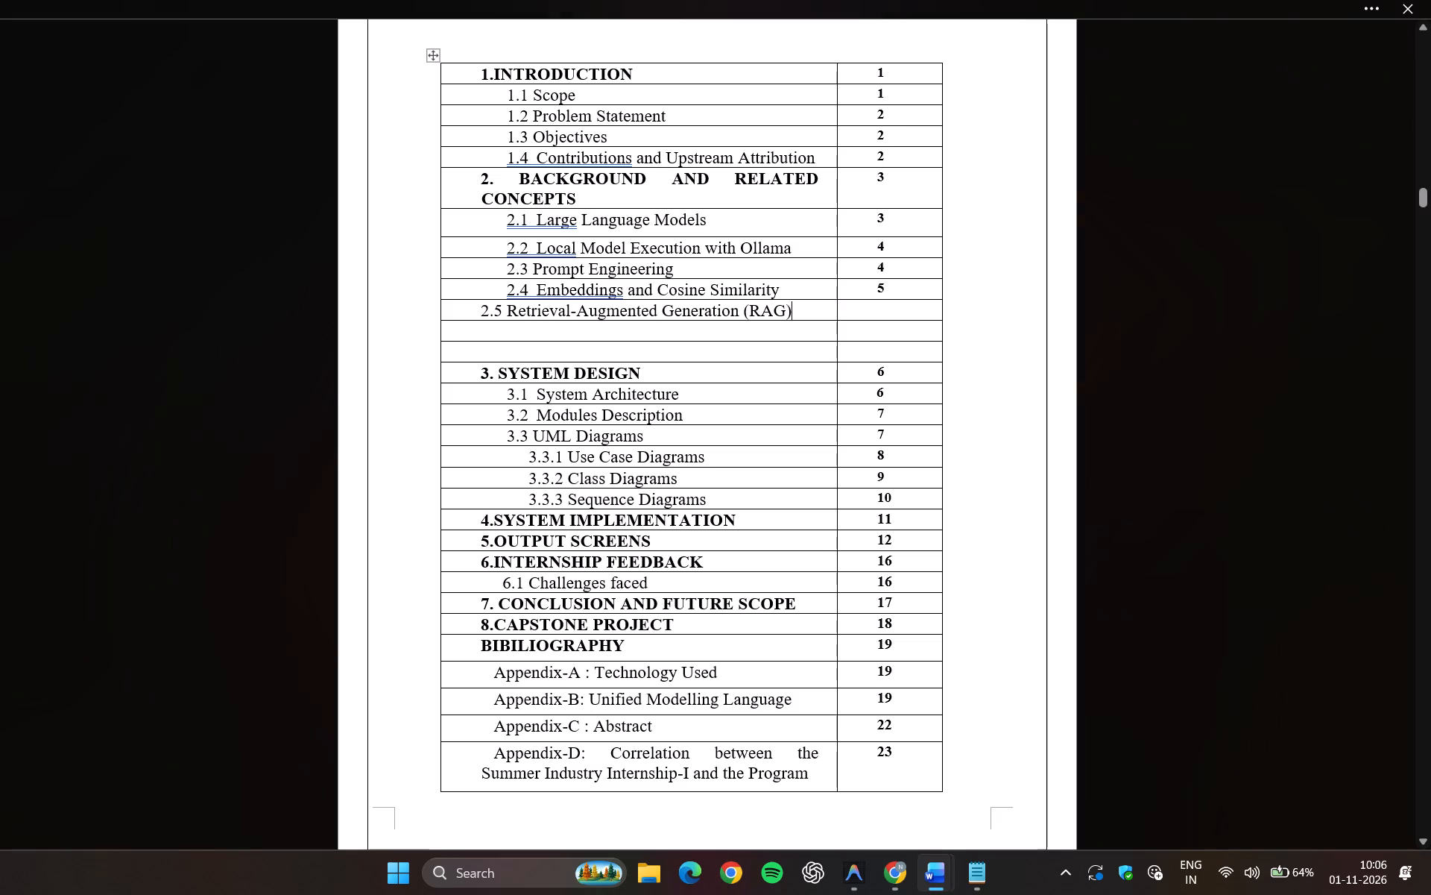
pyautogui.click(640, 336)
pyautogui.hotkey('ctrl', 'v')
# Copy "2.7 Technologies Used" from the ChatGPT contents list into the last blank INDEX row above "3. SYSTEM DESIGN" in newreport.
pyautogui.hotkey('alt', 'Tab')
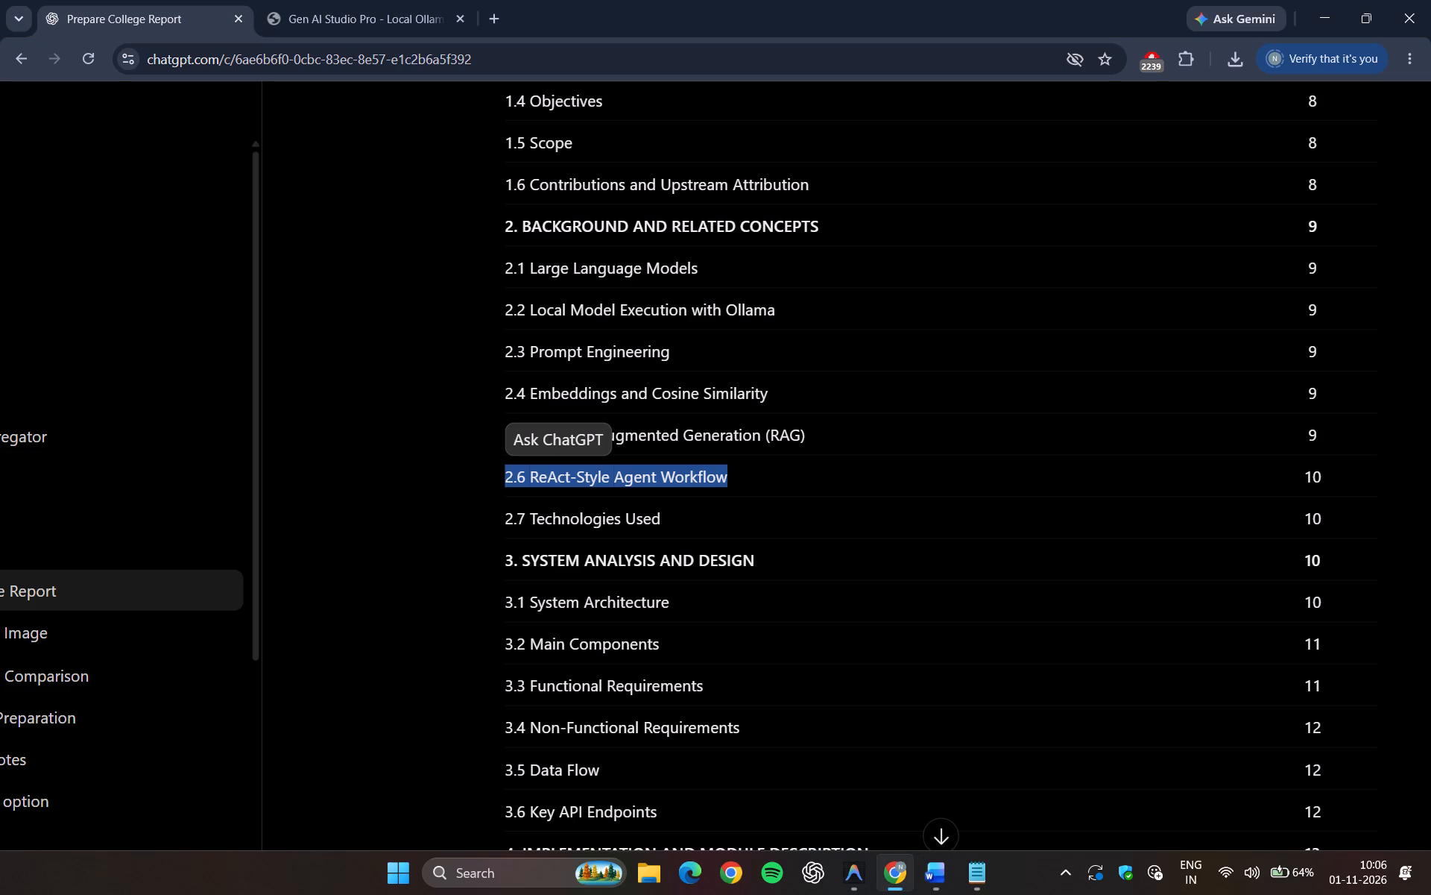
pyautogui.moveTo(505, 517); pyautogui.dragTo(664, 511)
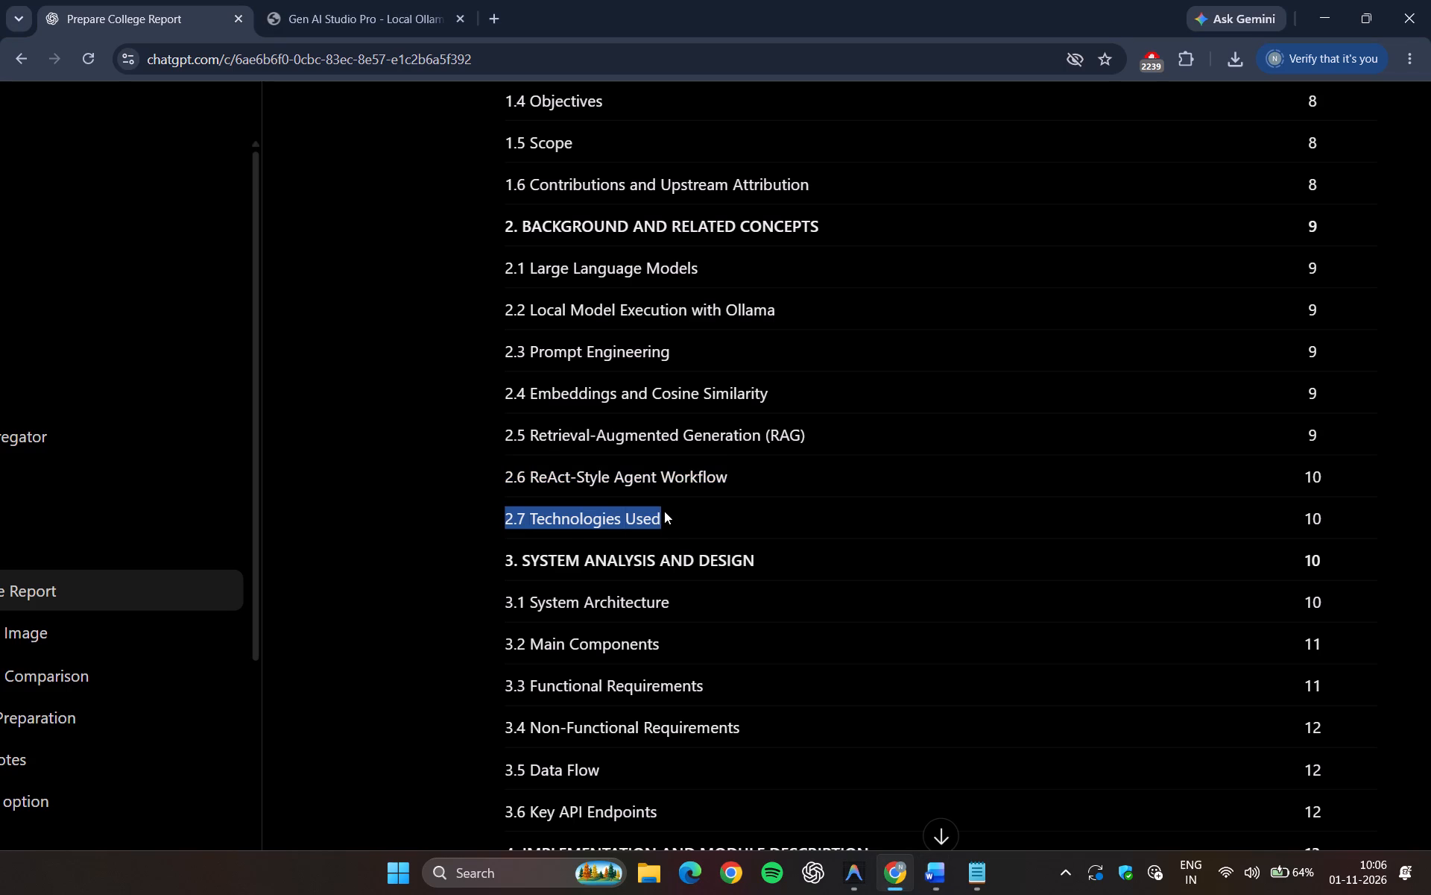
pyautogui.moveTo(664, 511); pyautogui.dragTo(665, 512)
pyautogui.hotkey('ctrl', 'c')
pyautogui.hotkey('alt', 'Tab')
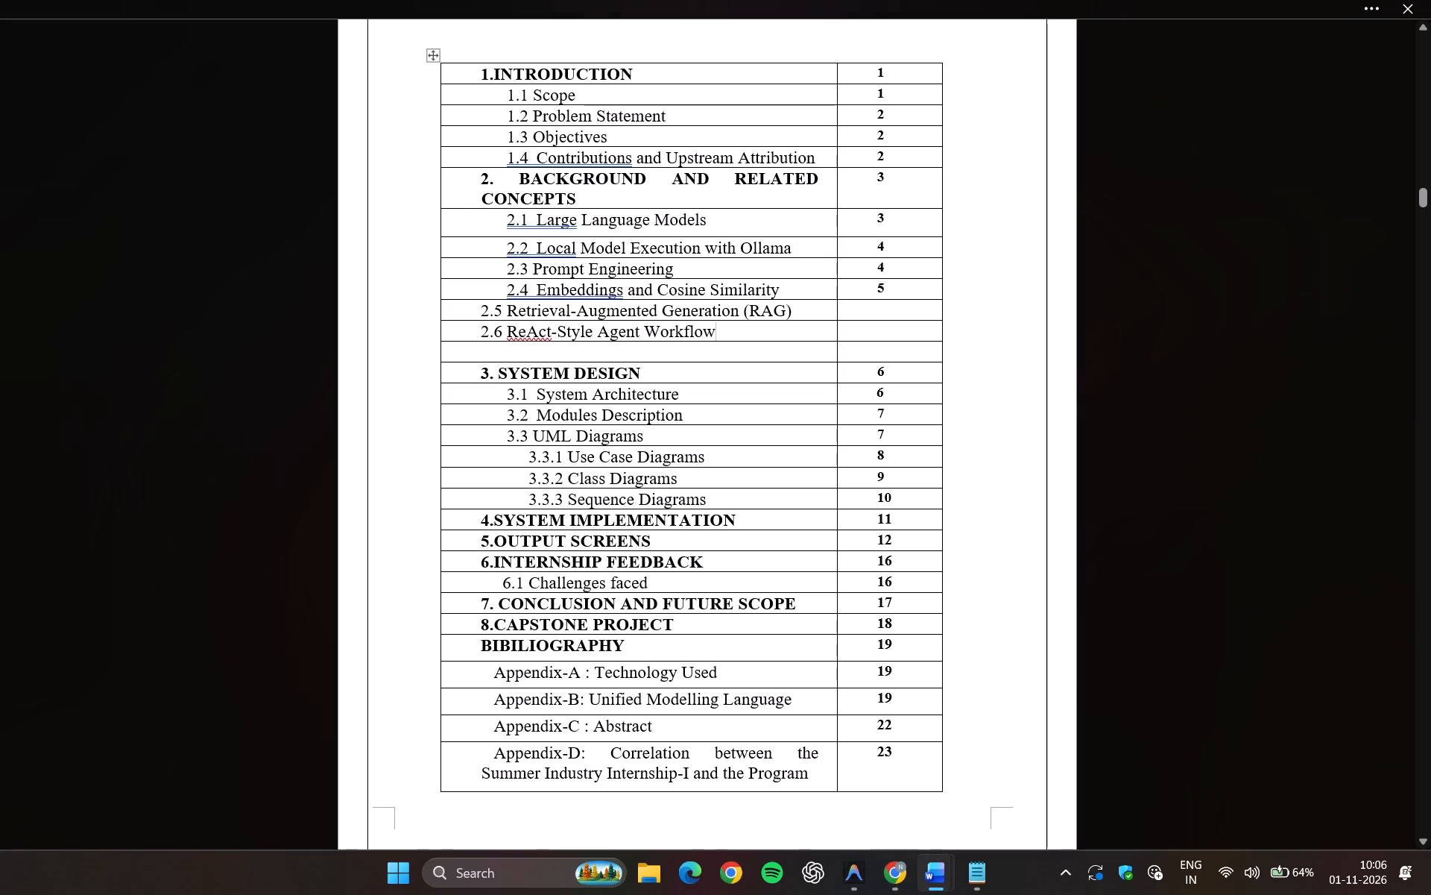
pyautogui.click(552, 357)
pyautogui.hotkey('ctrl', 'v')
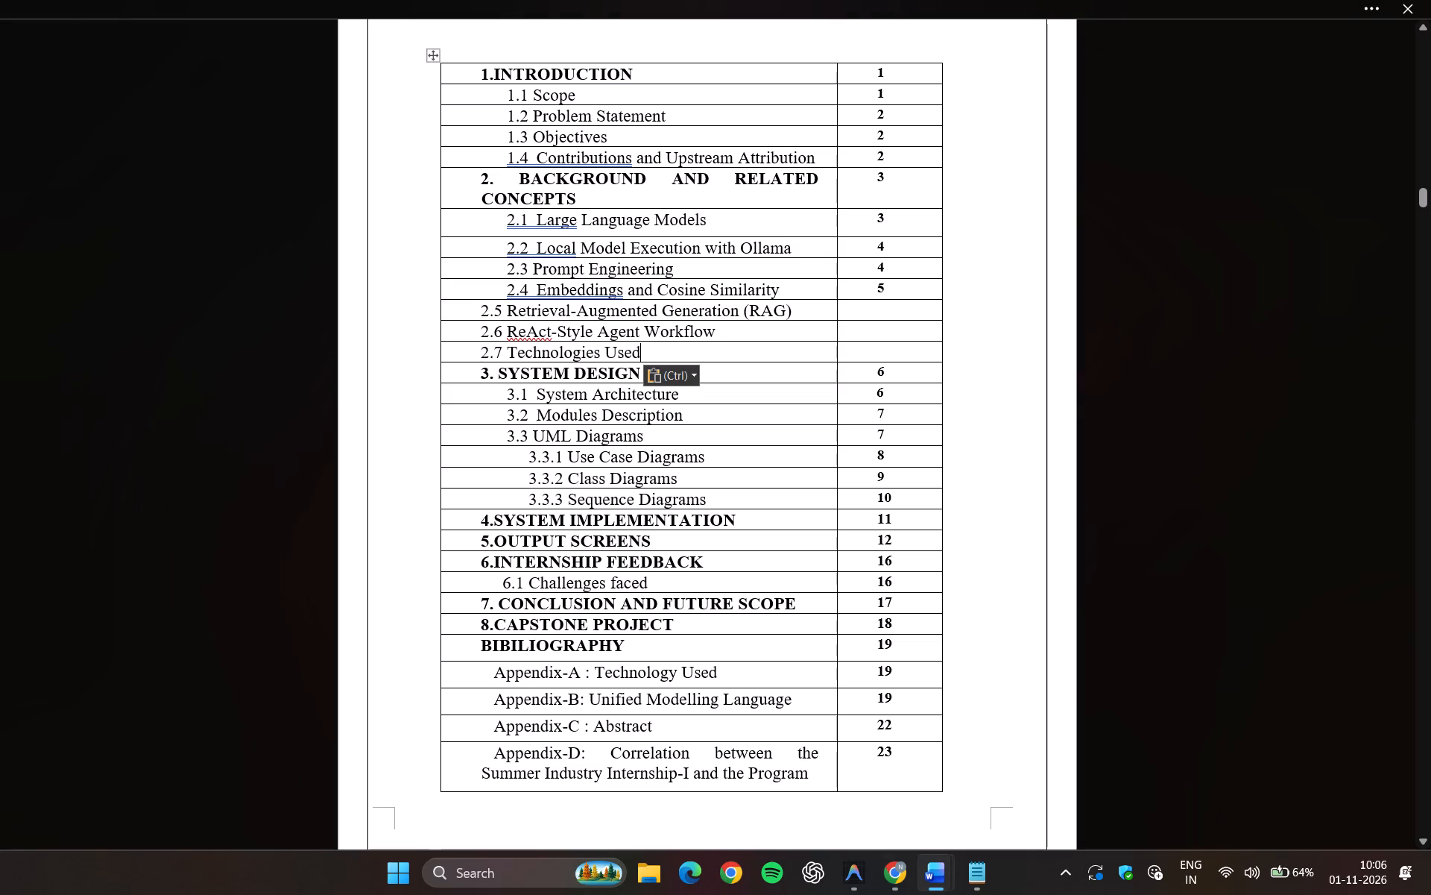
# Indent the INDEX entry "2.5 Retrieval-Augmented Generation (RAG)" with six leading spaces to align it with the other Chapter 2 subentries.
pyautogui.click(473, 317)
pyautogui.press('space')
pyautogui.press('space')
pyautogui.press('space')
pyautogui.press('space')
pyautogui.press('space')
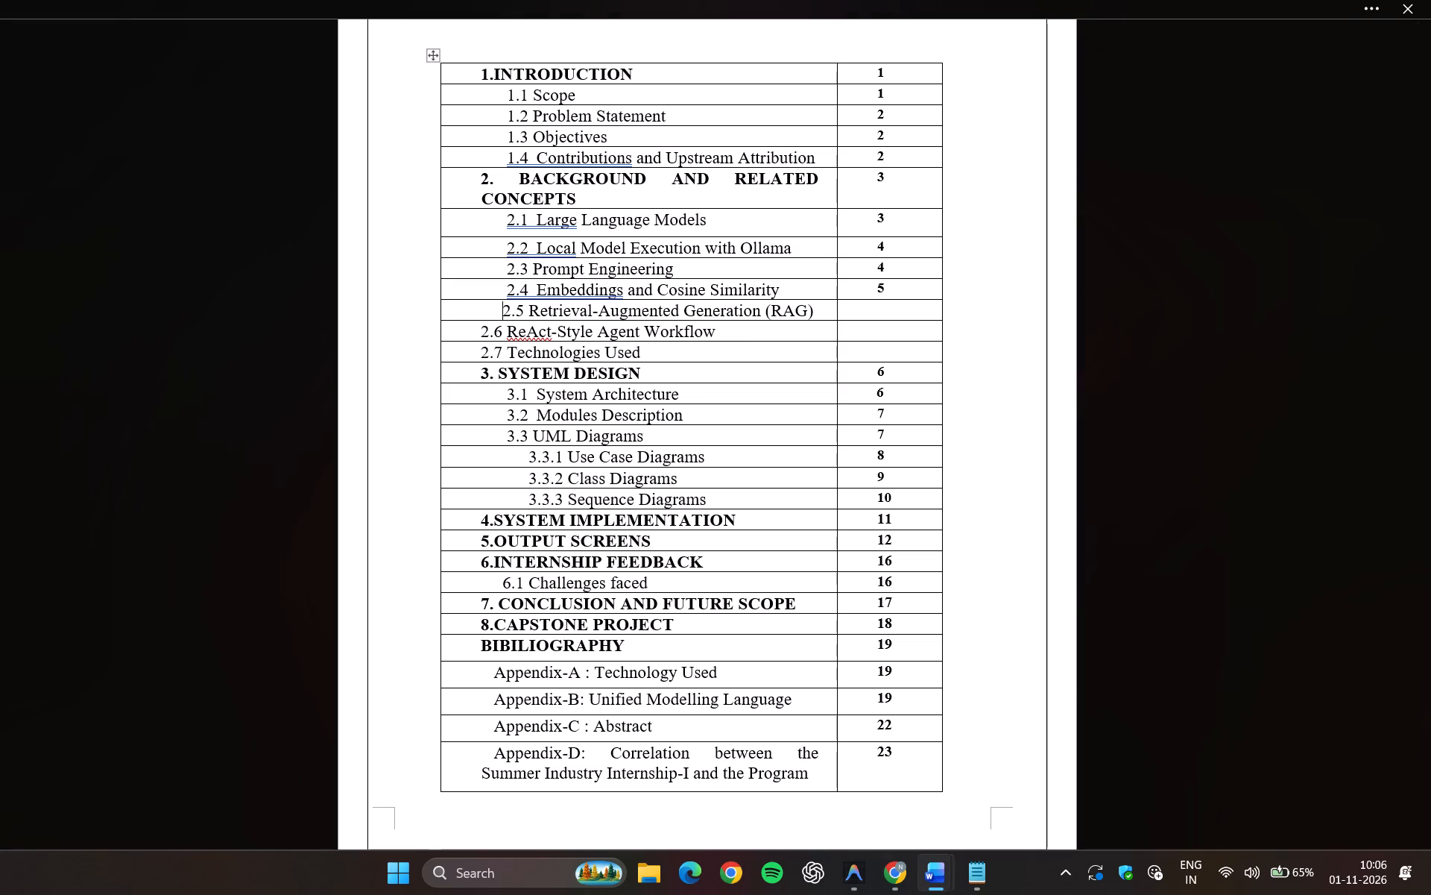
pyautogui.press('space')
# Indent the INDEX entry "2.6 ReAct-Style Agent Workflow" with six leading spaces to align it with entry 2.5.
pyautogui.click(477, 332)
pyautogui.press('space')
pyautogui.press('space')
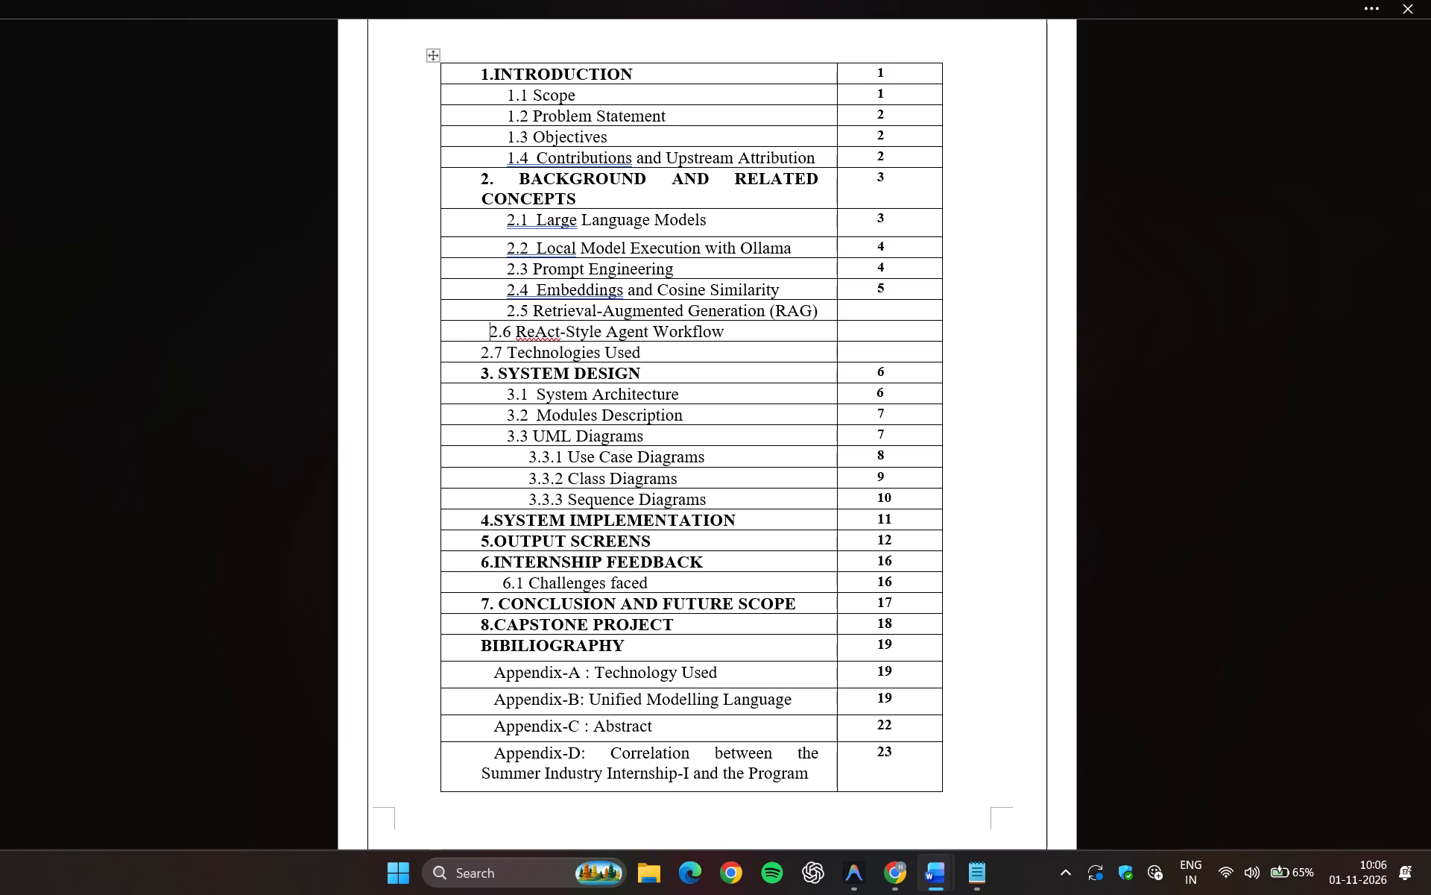
pyautogui.press('space')
pyautogui.press('space')
pyautogui.press('space')
pyautogui.press('space')
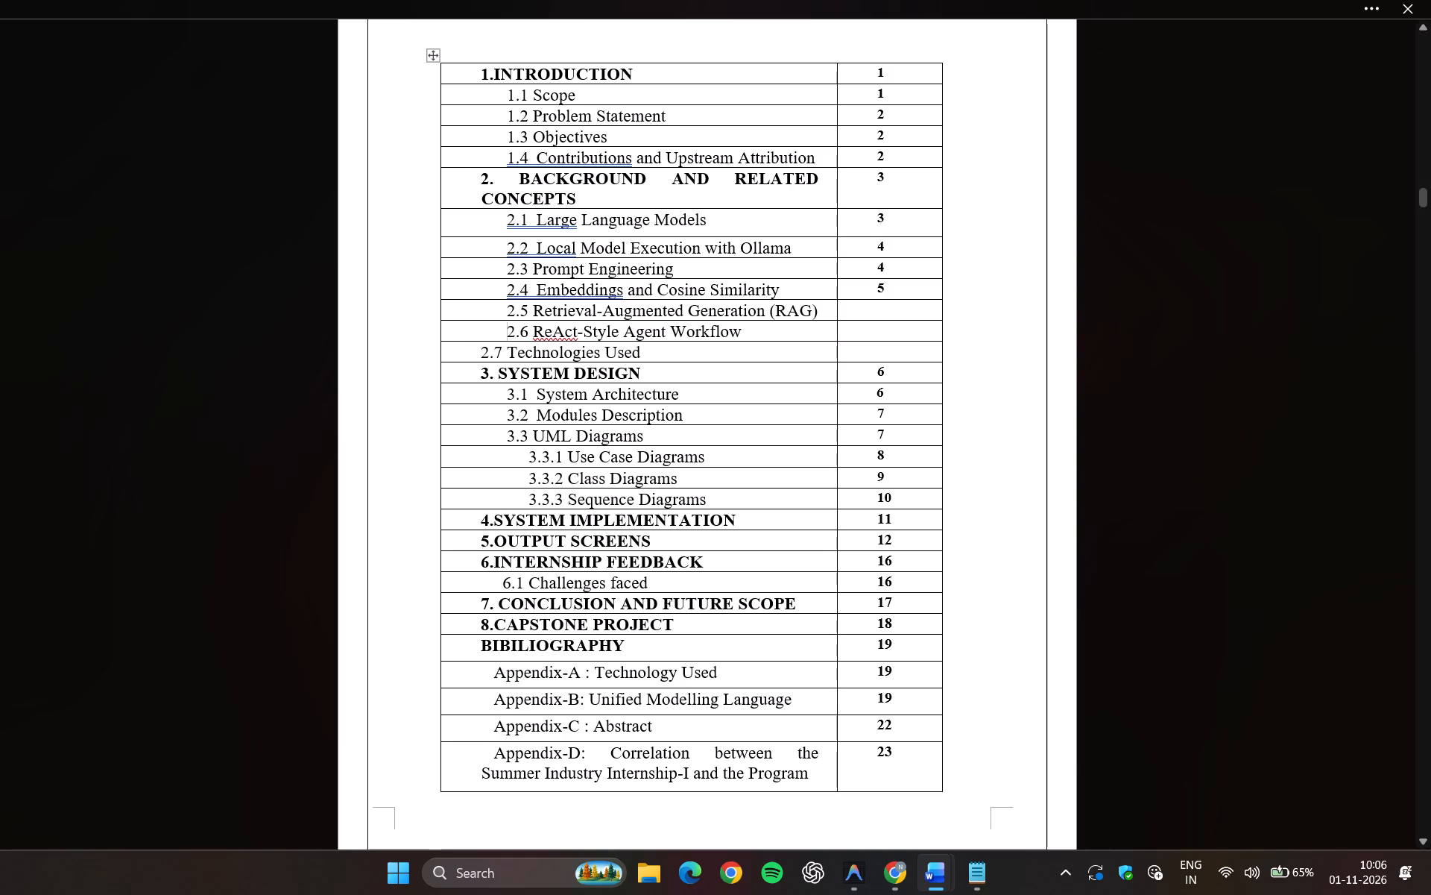
# Indent the INDEX entry "2.7 Technologies Used" with six leading spaces to align it with entry 2.6.
pyautogui.click(478, 347)
pyautogui.press('space')
pyautogui.press('space')
pyautogui.press('space')
pyautogui.press('space')
pyautogui.press('space')
pyautogui.press('space')
pyautogui.press('space')
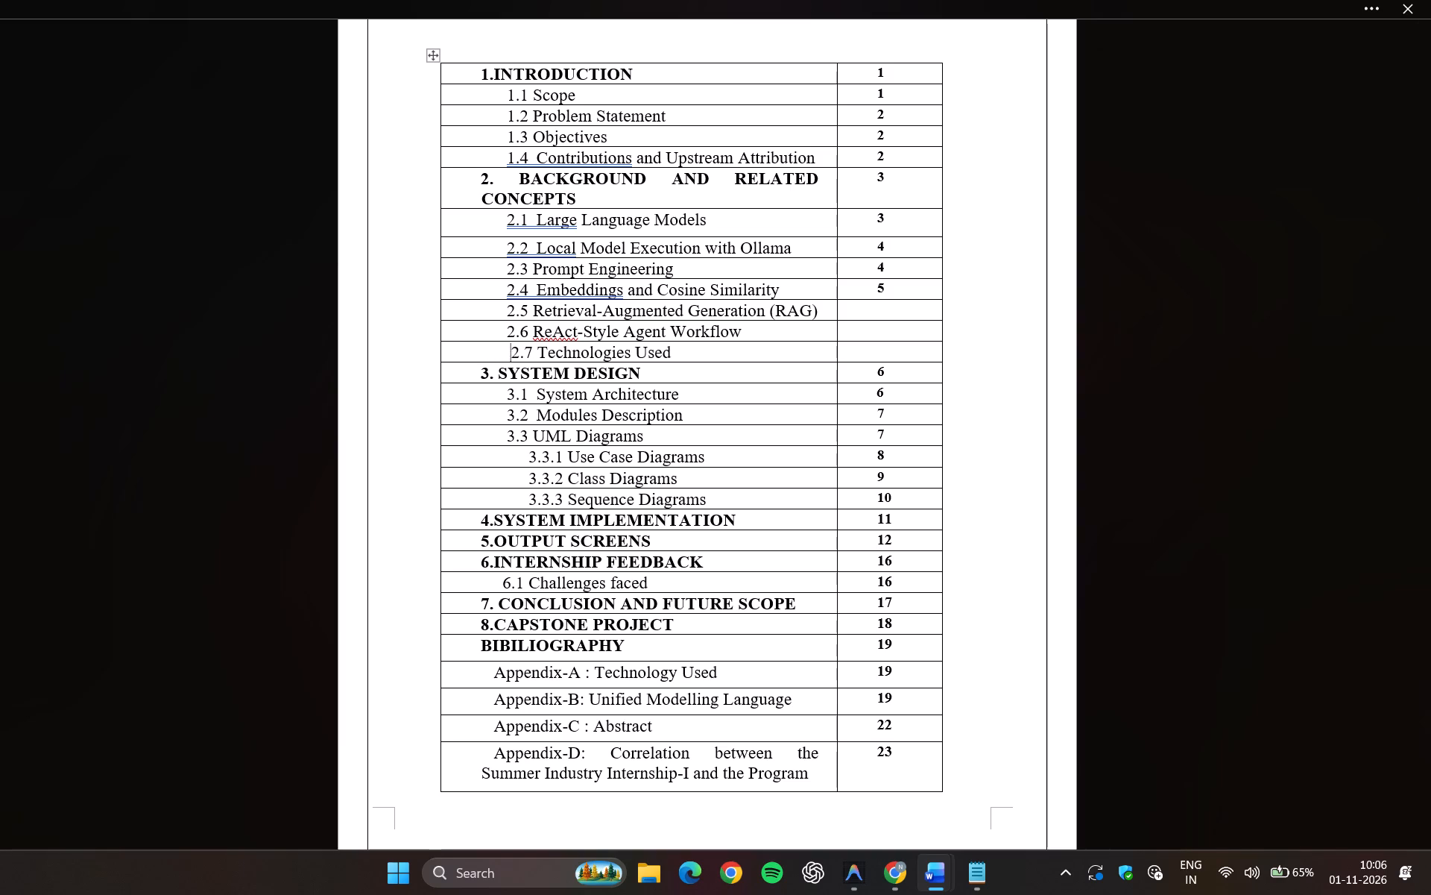
pyautogui.press('BackSpace')
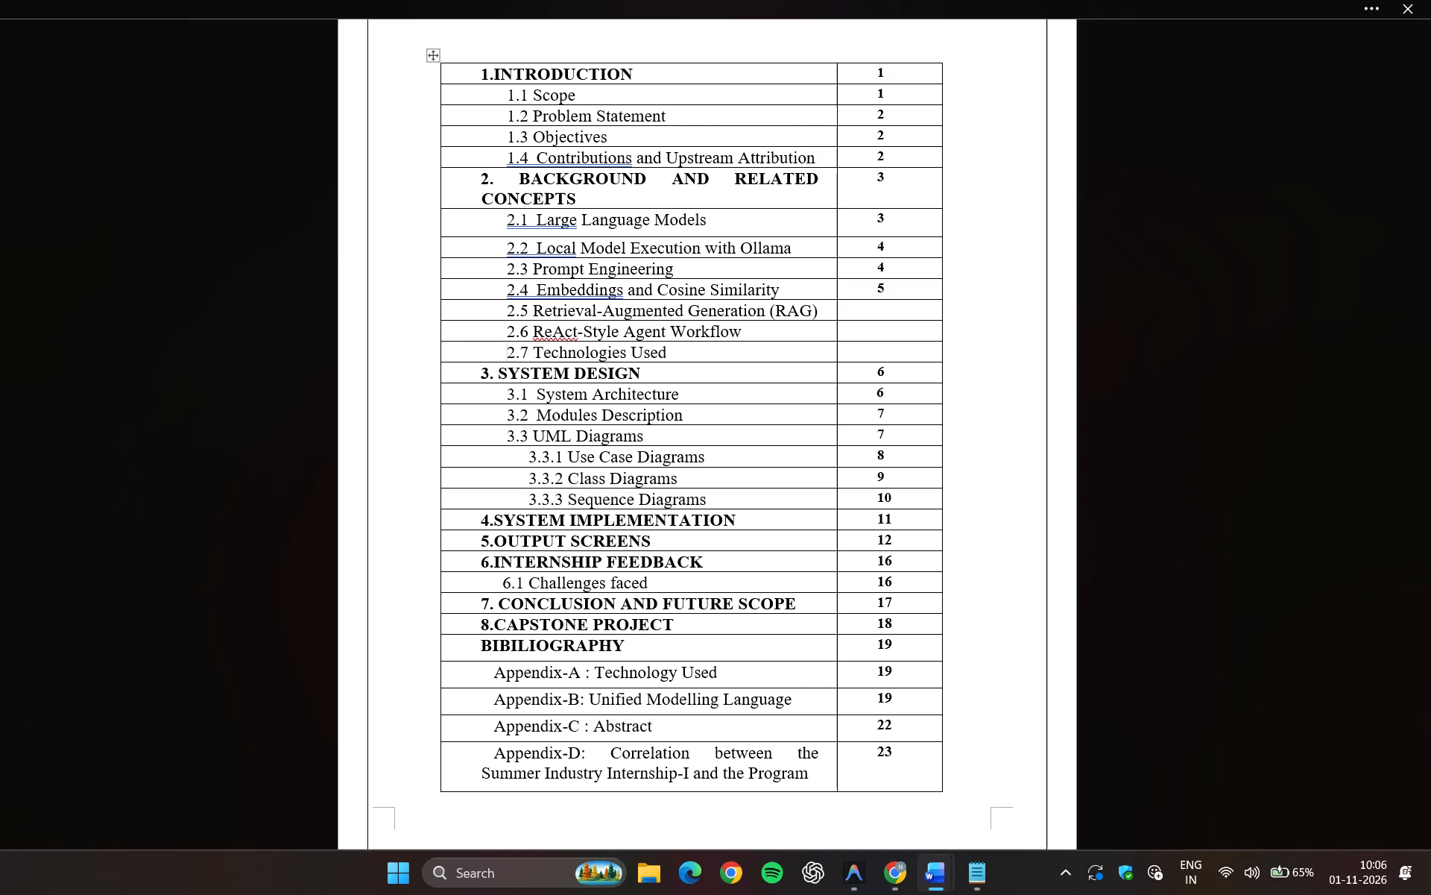
# Copy "SYSTEM ANALYSIS AND DESIGN" from the ChatGPT contents list over the title of INDEX heading 3 in newreport.
pyautogui.hotkey('alt', 'Tab')
pyautogui.click(452, 534)
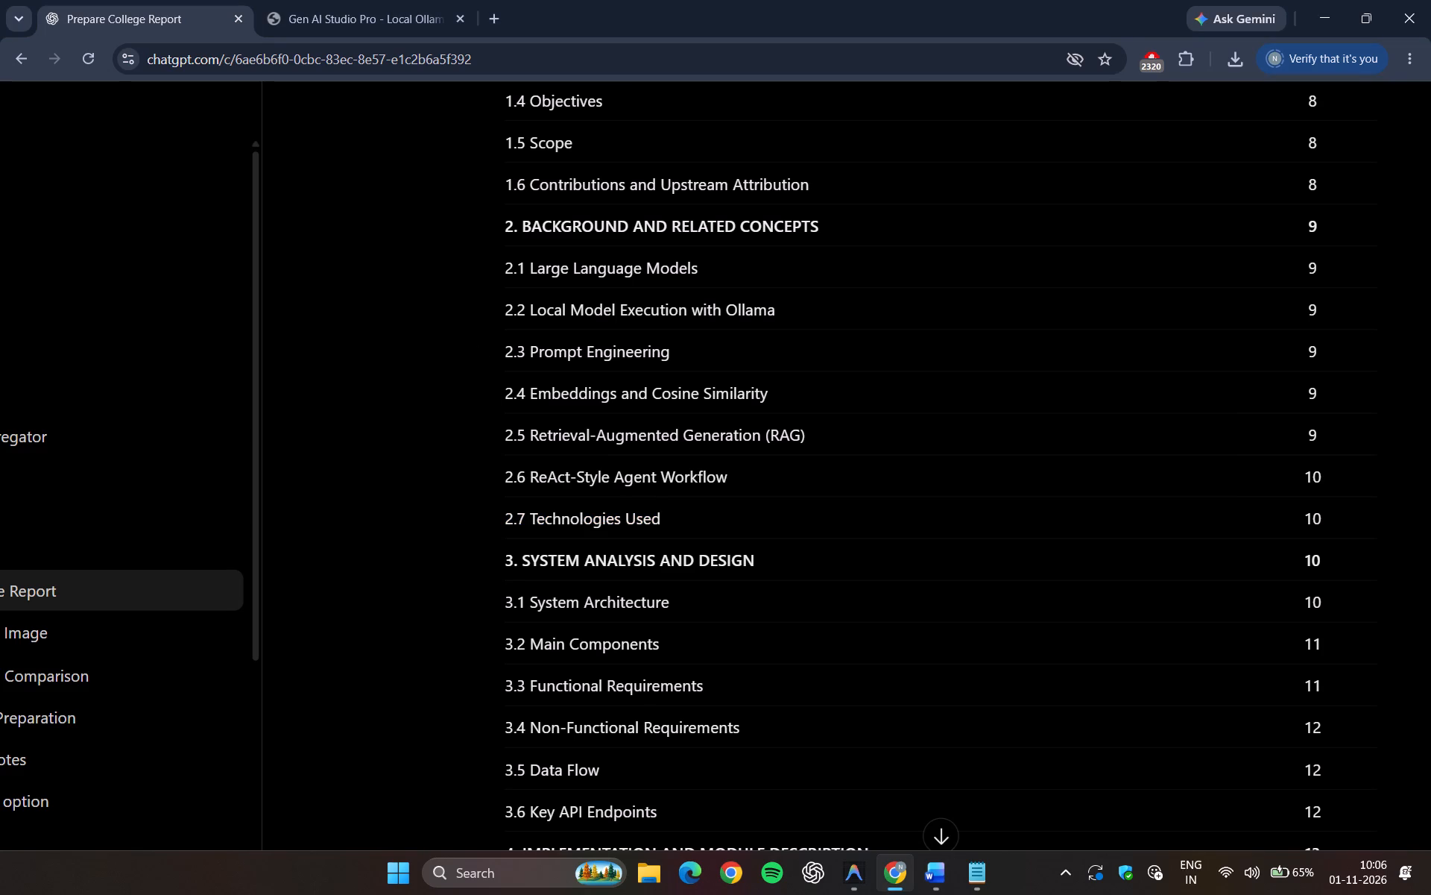
pyautogui.moveTo(528, 562); pyautogui.dragTo(737, 558)
pyautogui.moveTo(737, 558); pyautogui.dragTo(759, 562)
pyautogui.click(752, 556)
pyautogui.moveTo(752, 559); pyautogui.dragTo(526, 559)
pyautogui.hotkey('ctrl', 'c')
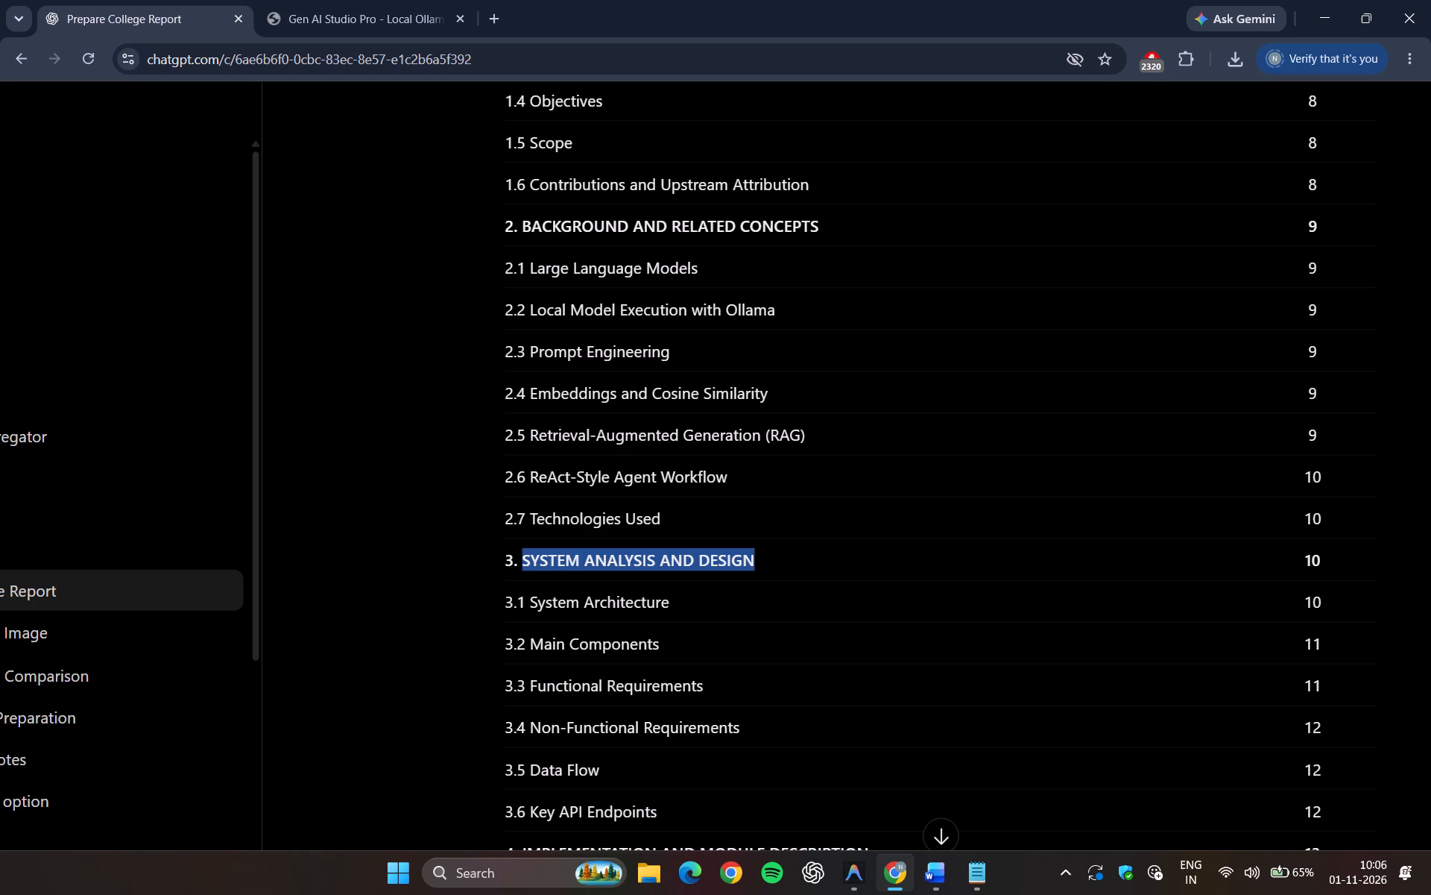
pyautogui.hotkey('alt', 'Tab')
pyautogui.click(647, 373)
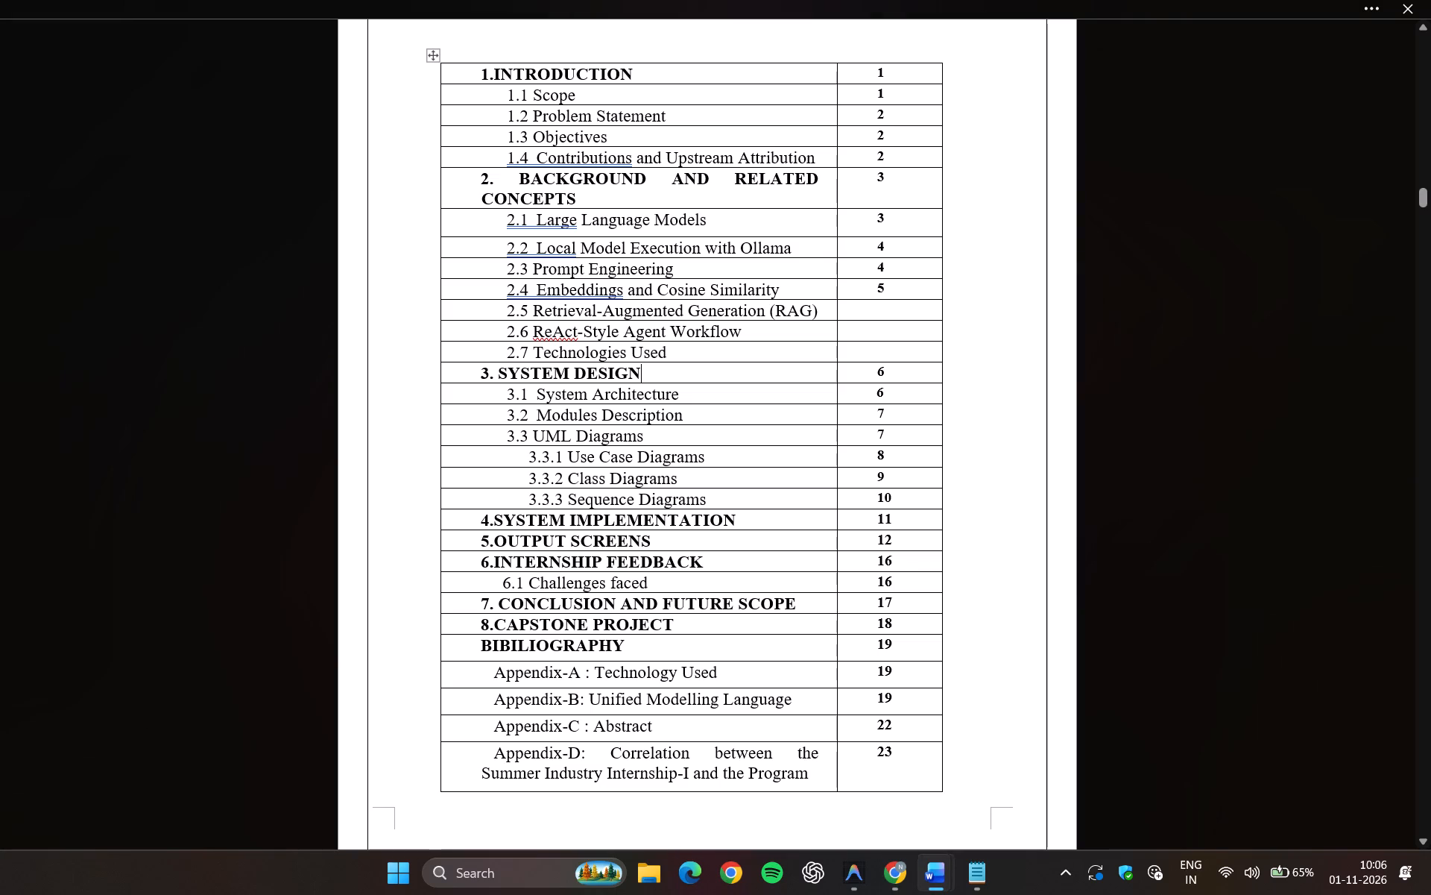
pyautogui.press('BackSpace')
pyautogui.press('BackSpace')
pyautogui.press('BackSpace')
pyautogui.press('BackSpace')
pyautogui.press('BackSpace')
pyautogui.press('BackSpace')
pyautogui.press('BackSpace')
pyautogui.press('BackSpace')
pyautogui.press('BackSpace')
pyautogui.press('BackSpace')
pyautogui.press('BackSpace')
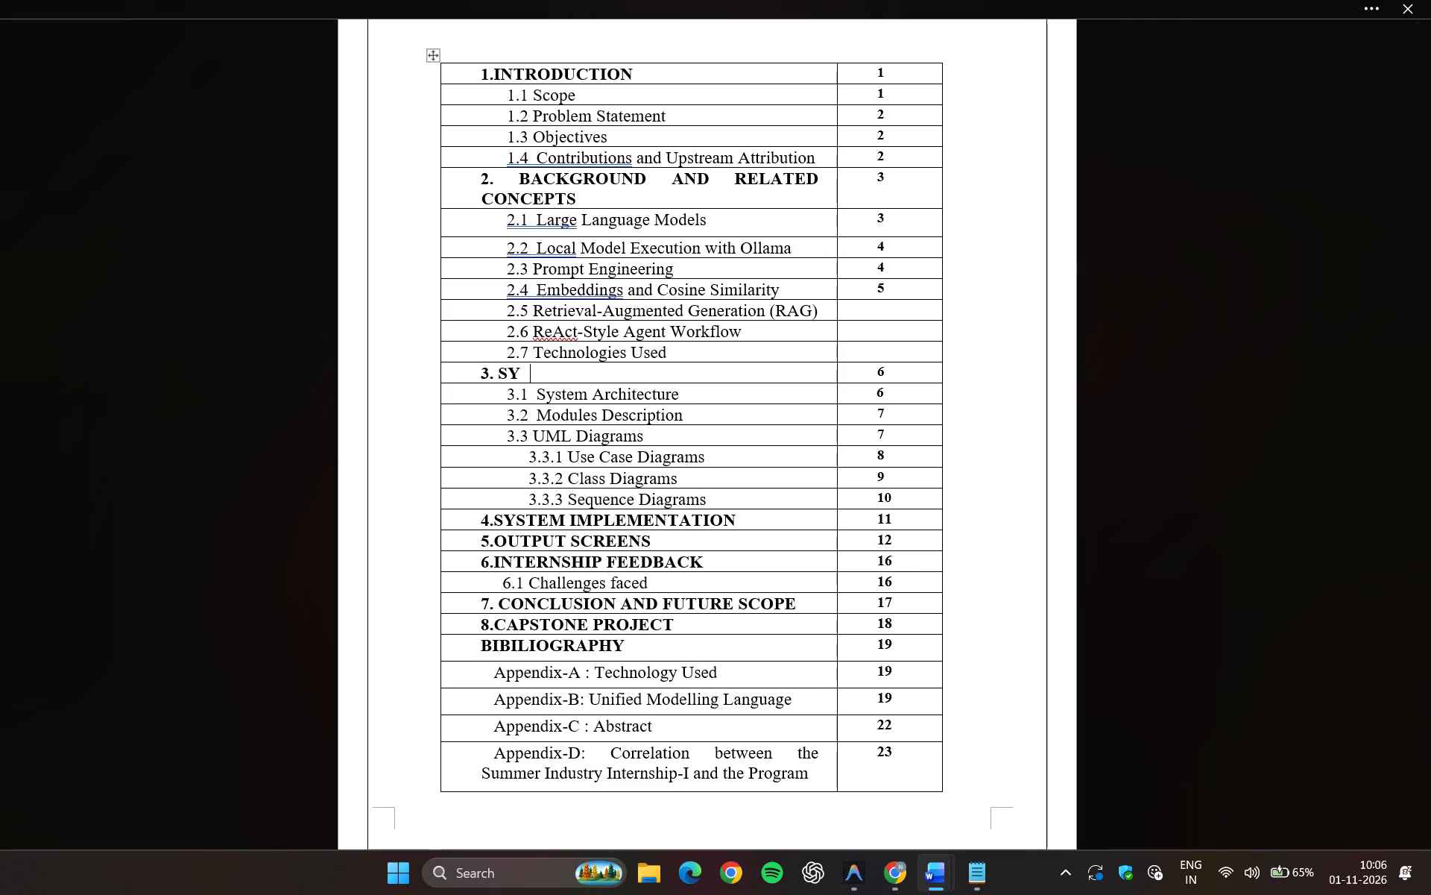
pyautogui.press('BackSpace')
pyautogui.hotkey('ctrl', 'v')
# Delete the duplicate letter S near the start of the Chapter 3 heading in the INDEX.
pyautogui.press('Left')
pyautogui.press('Left')
pyautogui.press('Left')
pyautogui.press('Left')
pyautogui.press('Left')
pyautogui.press('Left')
pyautogui.press('Left')
pyautogui.press('Left')
pyautogui.press('Left')
pyautogui.press('Left')
pyautogui.press('Left')
pyautogui.press('Left')
pyautogui.press('Left')
pyautogui.press('Left')
pyautogui.press('Left')
pyautogui.press('Left')
pyautogui.press('Left')
pyautogui.press('Left')
pyautogui.press('Left')
pyautogui.press('Left')
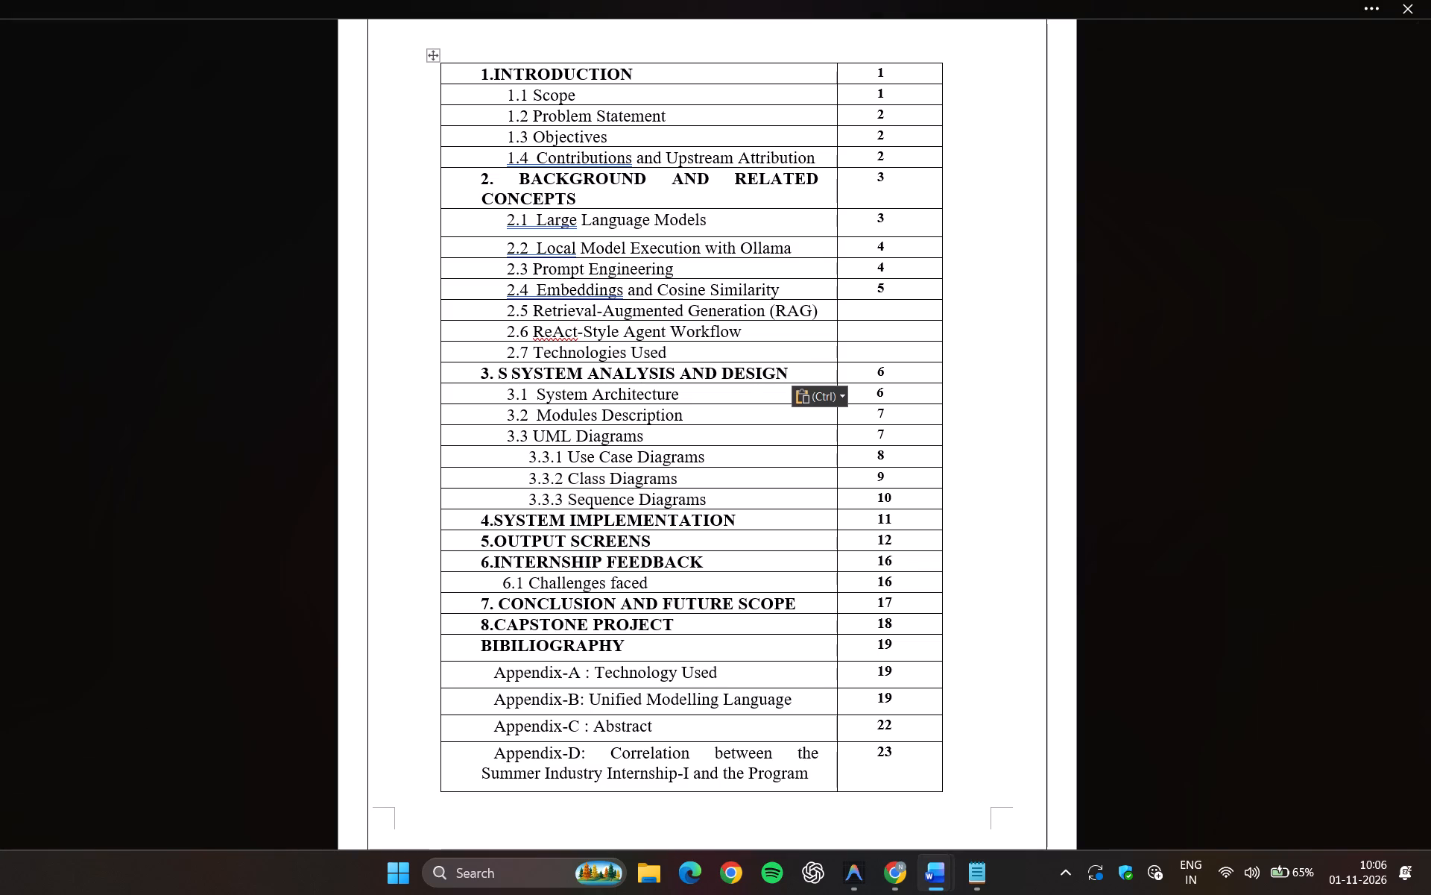
pyautogui.press('Left')
pyautogui.press('Left')
pyautogui.press('Left')
pyautogui.press('BackSpace')
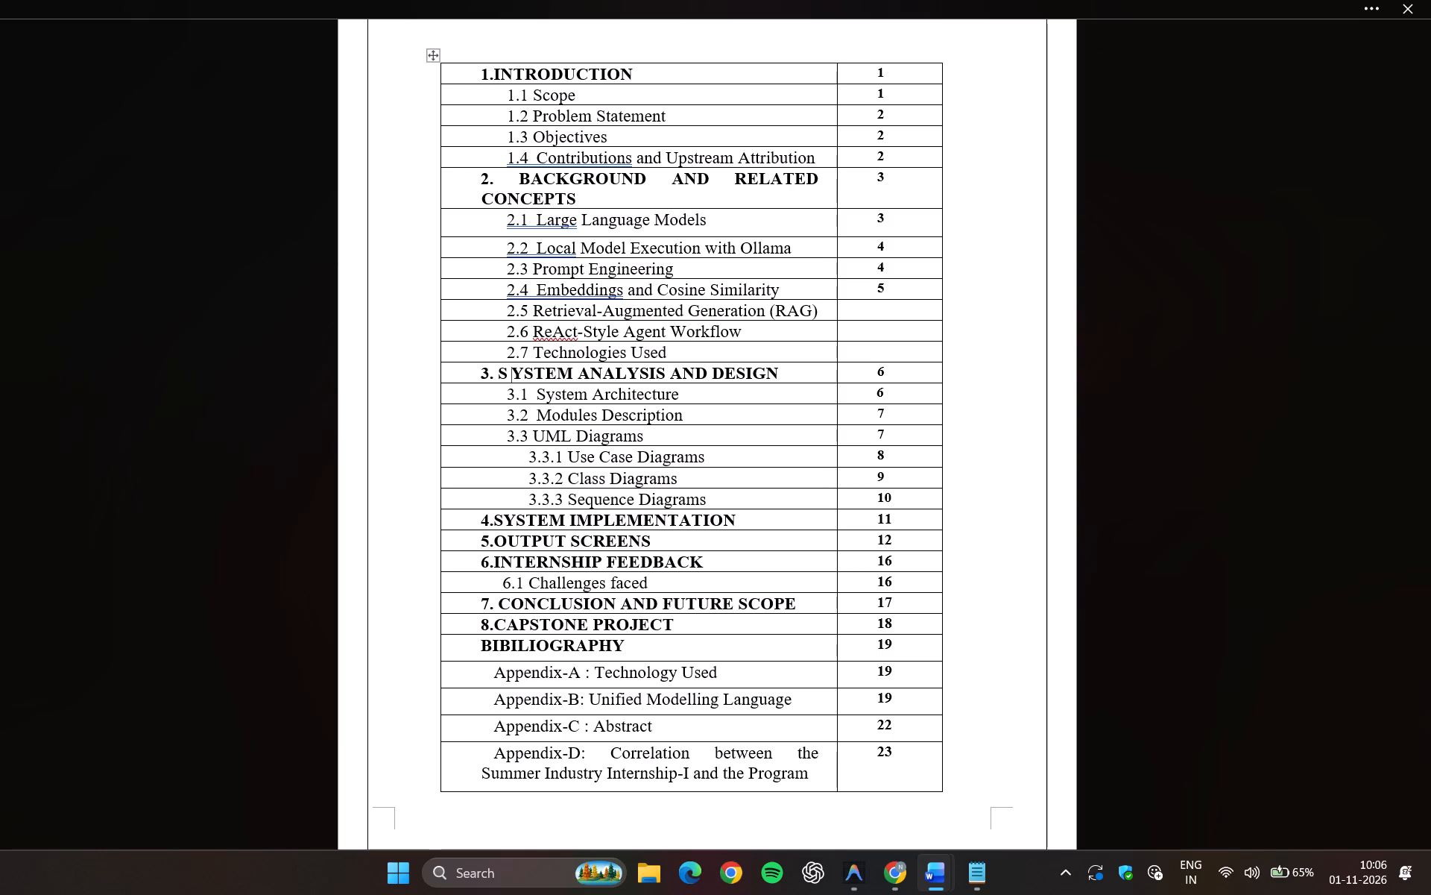
# Check INDEX entry 3.1 in newreport against "System Architecture" in the ChatGPT contents list.
pyautogui.hotkey('alt', 'Tab')
pyautogui.scroll(-1, 635, 494)
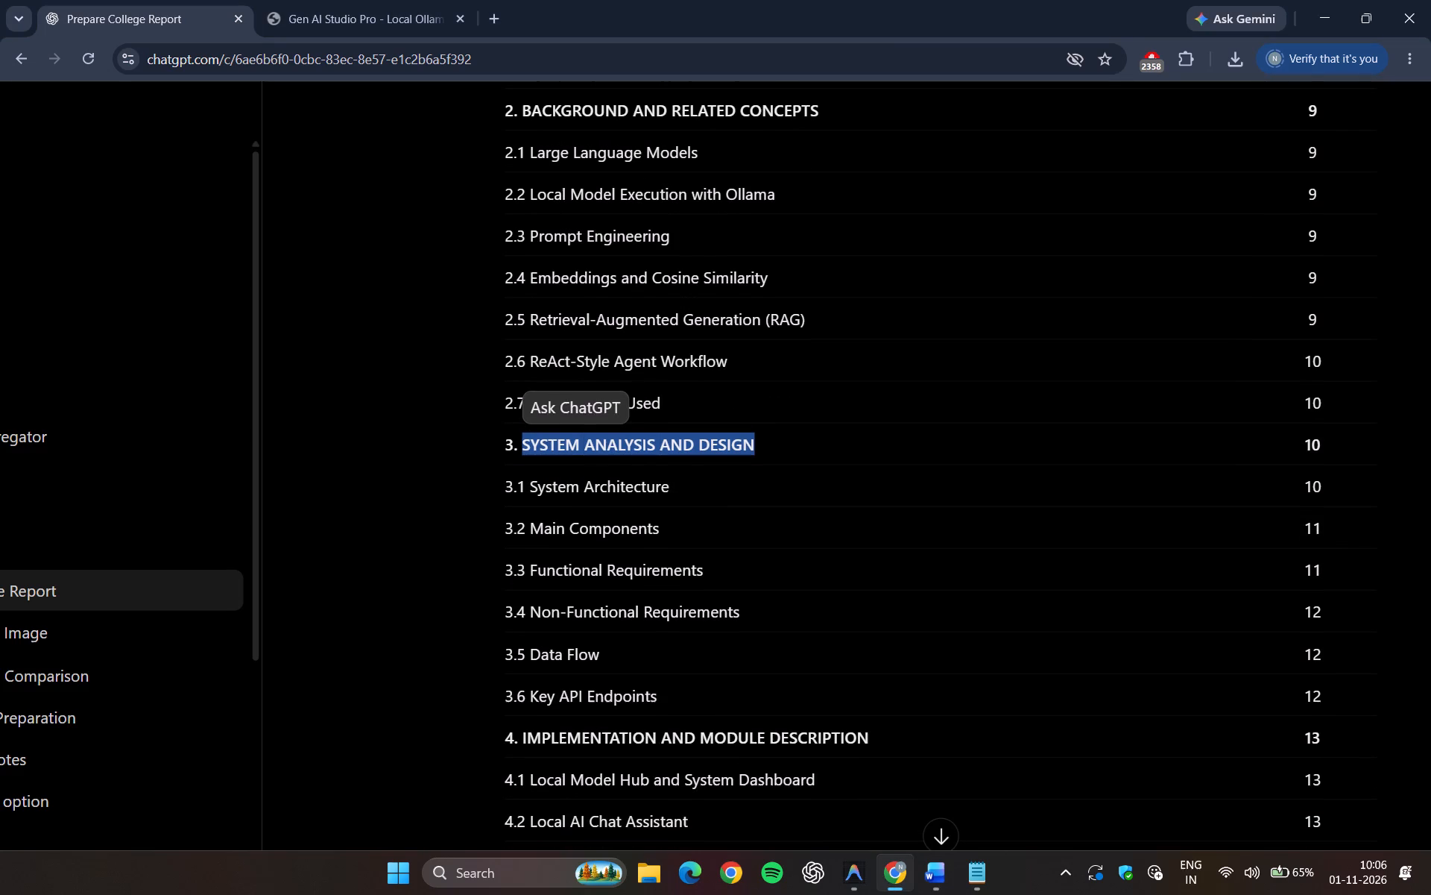
pyautogui.moveTo(675, 486); pyautogui.dragTo(531, 487)
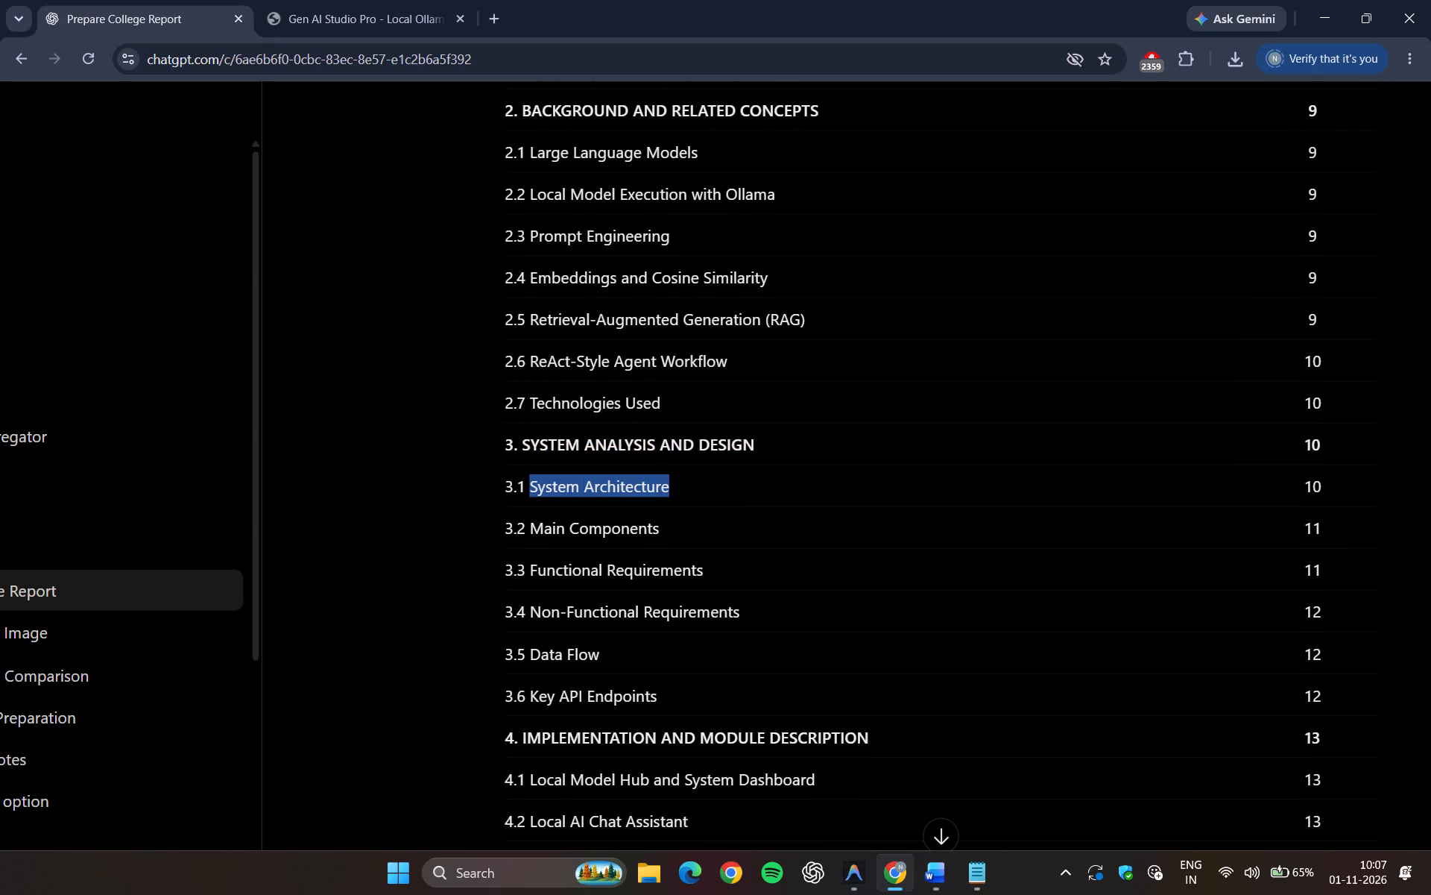
pyautogui.moveTo(531, 487); pyautogui.dragTo(531, 487)
pyautogui.hotkey('ctrl', 'c')
pyautogui.hotkey('alt', 'Tab')
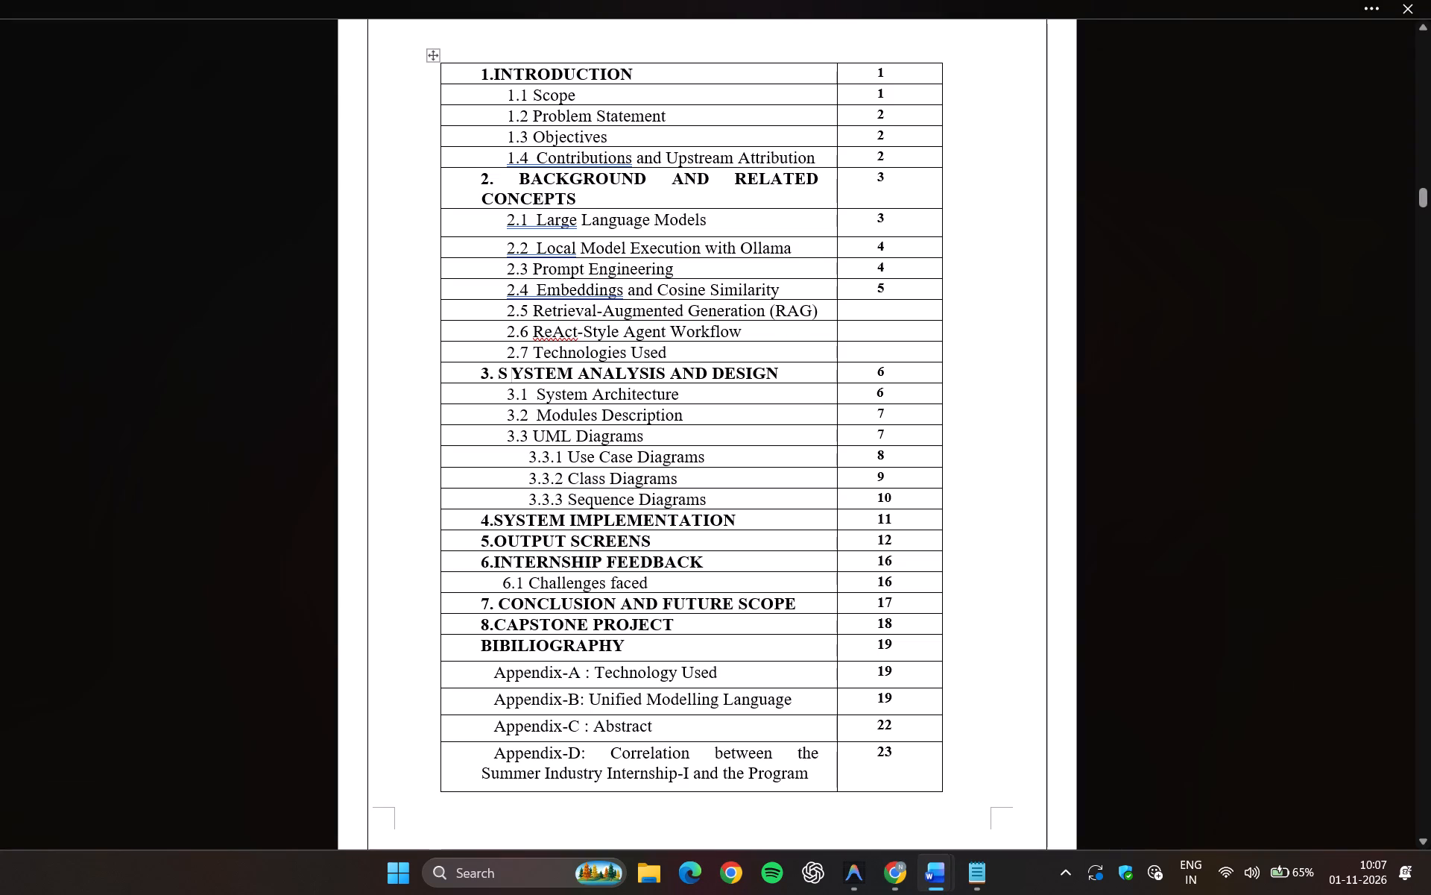
pyautogui.hotkey('alt', 'Tab')
pyautogui.click(648, 509)
pyautogui.hotkey('alt', 'Tab')
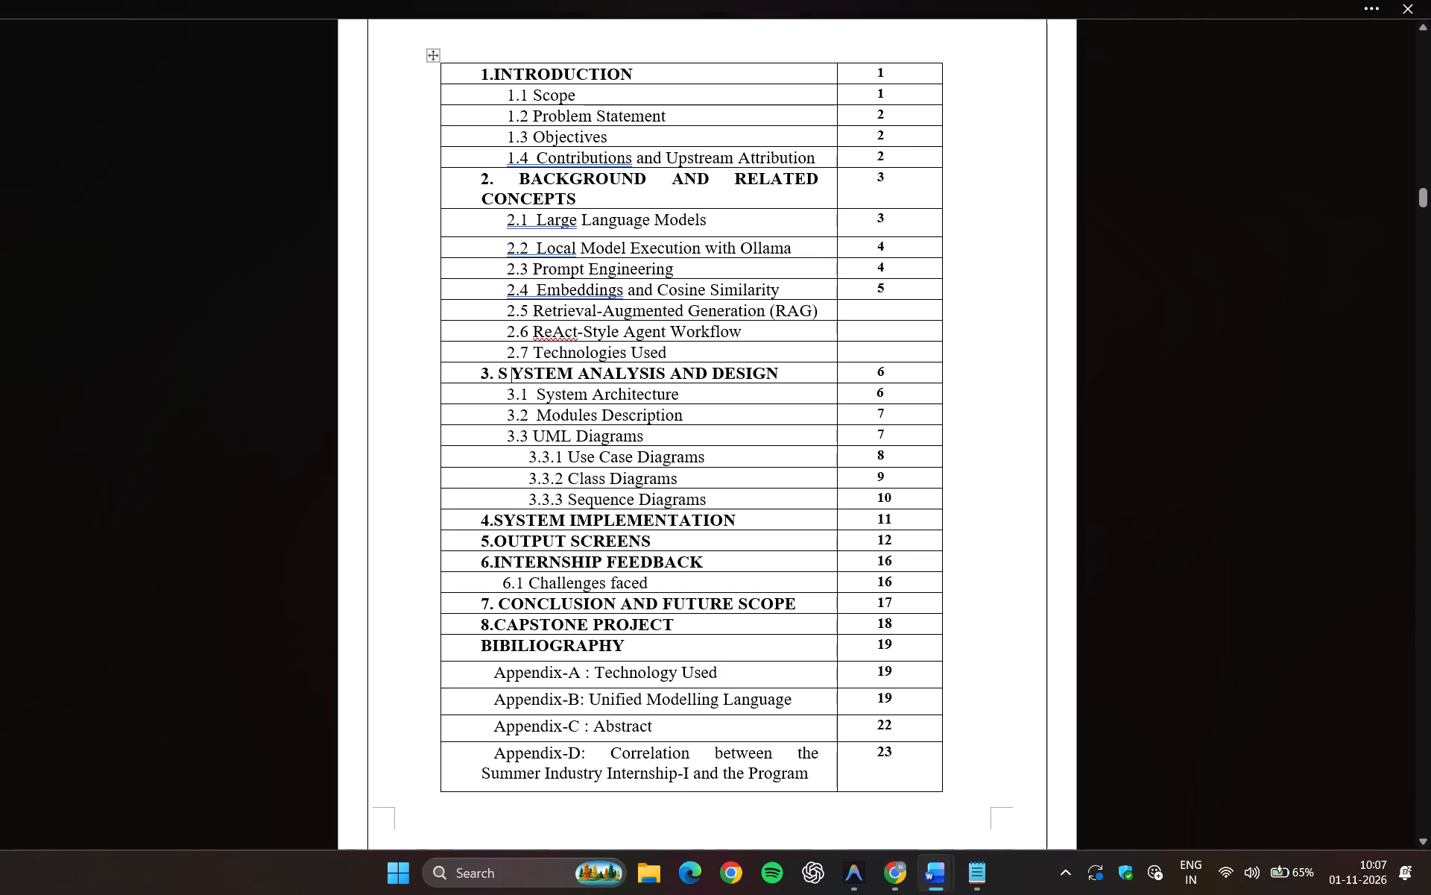
# Replace the title of INDEX entry 3.2 in newreport with "Main Components" copied from the ChatGPT contents list, leaving no leftover letter.
pyautogui.hotkey('alt', 'Tab')
pyautogui.moveTo(660, 527); pyautogui.dragTo(543, 533)
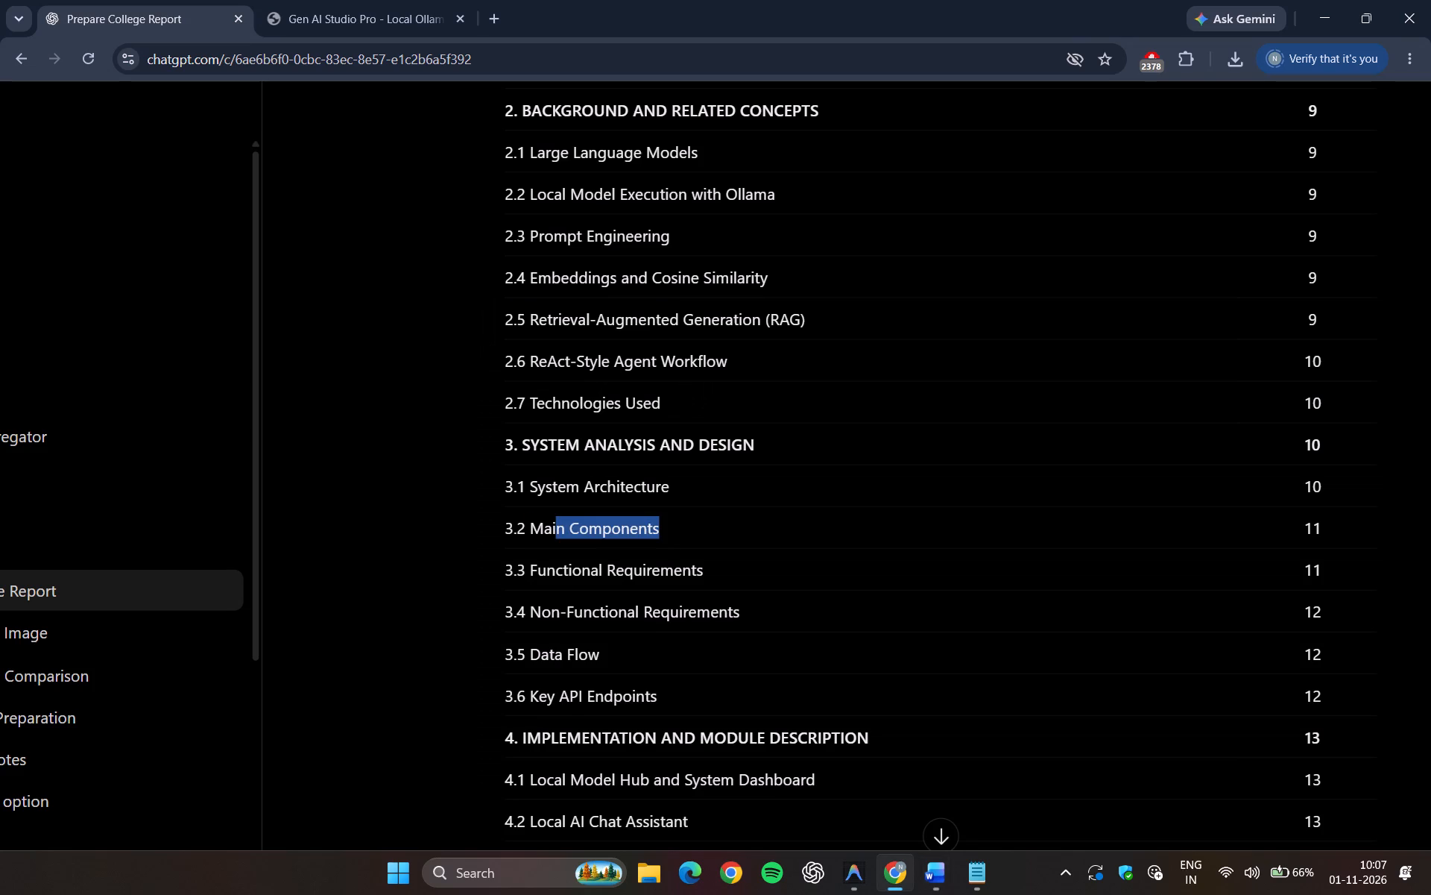
pyautogui.moveTo(543, 533); pyautogui.dragTo(530, 533)
pyautogui.hotkey('ctrl', 'c')
pyautogui.hotkey('alt', 'Tab')
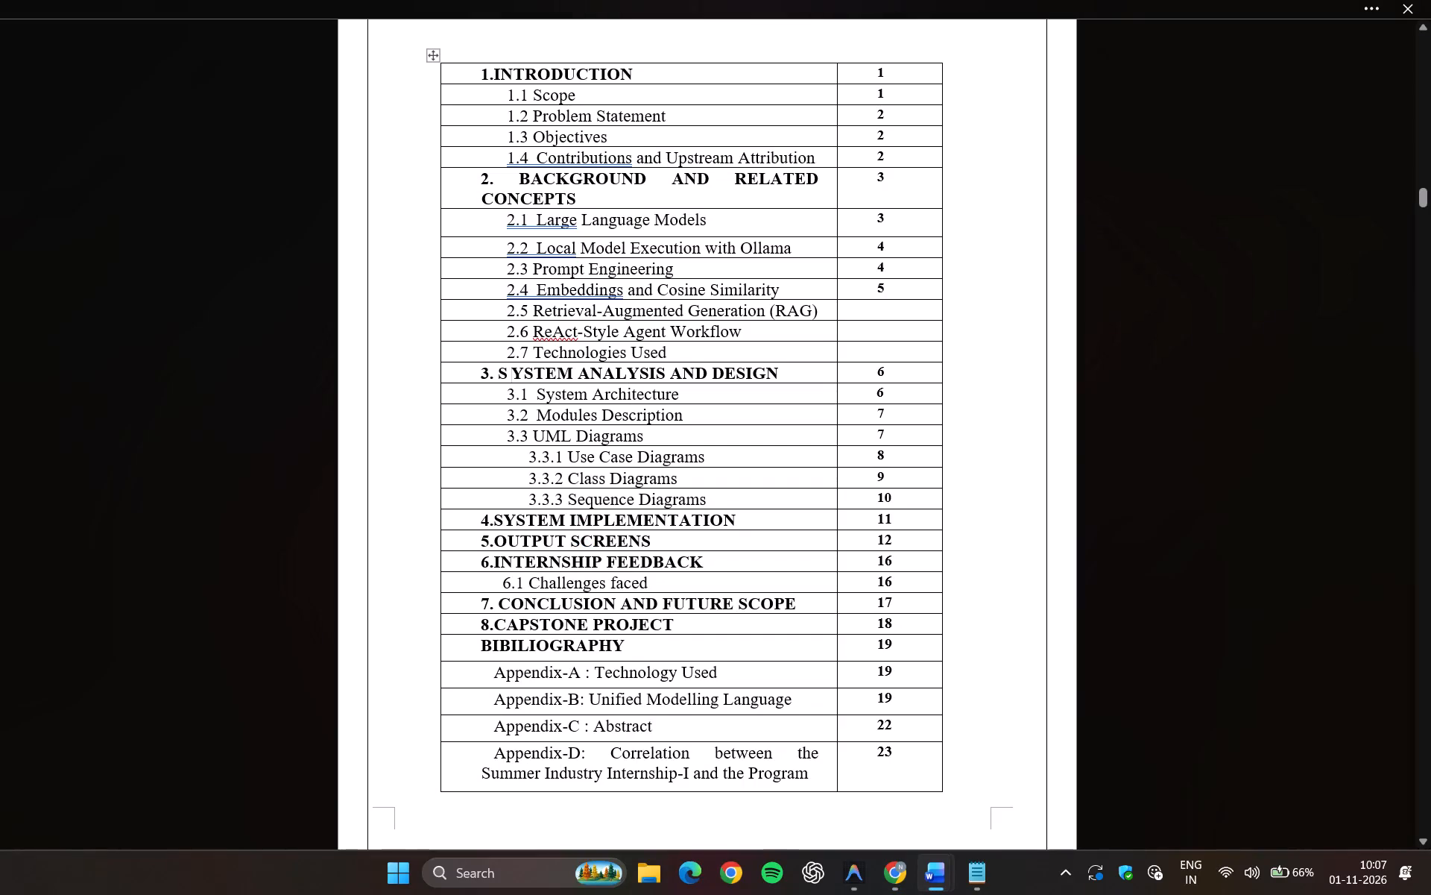
pyautogui.click(686, 416)
pyautogui.press('BackSpace')
pyautogui.press('BackSpace')
pyautogui.press('BackSpace')
pyautogui.press('BackSpace')
pyautogui.press('BackSpace')
pyautogui.press('BackSpace')
pyautogui.press('BackSpace')
pyautogui.press('BackSpace')
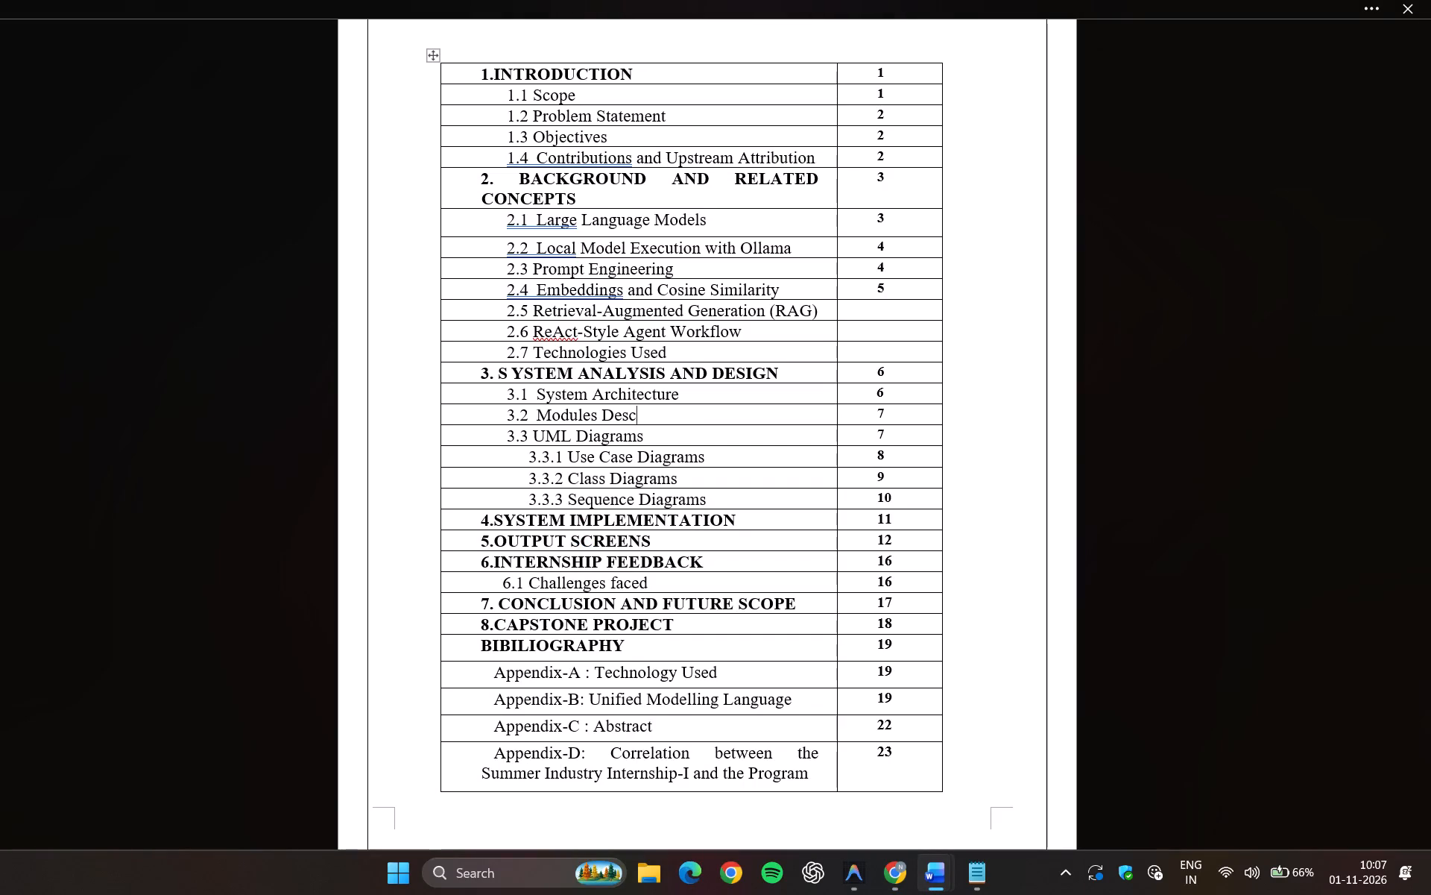
pyautogui.press('BackSpace')
pyautogui.press('BackSpace')
pyautogui.press('BackSpace')
pyautogui.press('BackSpace')
pyautogui.press('BackSpace')
pyautogui.press('BackSpace')
pyautogui.press('BackSpace')
pyautogui.press('BackSpace')
pyautogui.press('BackSpace')
pyautogui.press('BackSpace')
pyautogui.press('BackSpace')
pyautogui.hotkey('ctrl', 'v')
pyautogui.hotkey('ctrl', 'z')
pyautogui.hotkey('ctrl', 'z')
pyautogui.hotkey('ctrl', 'v')
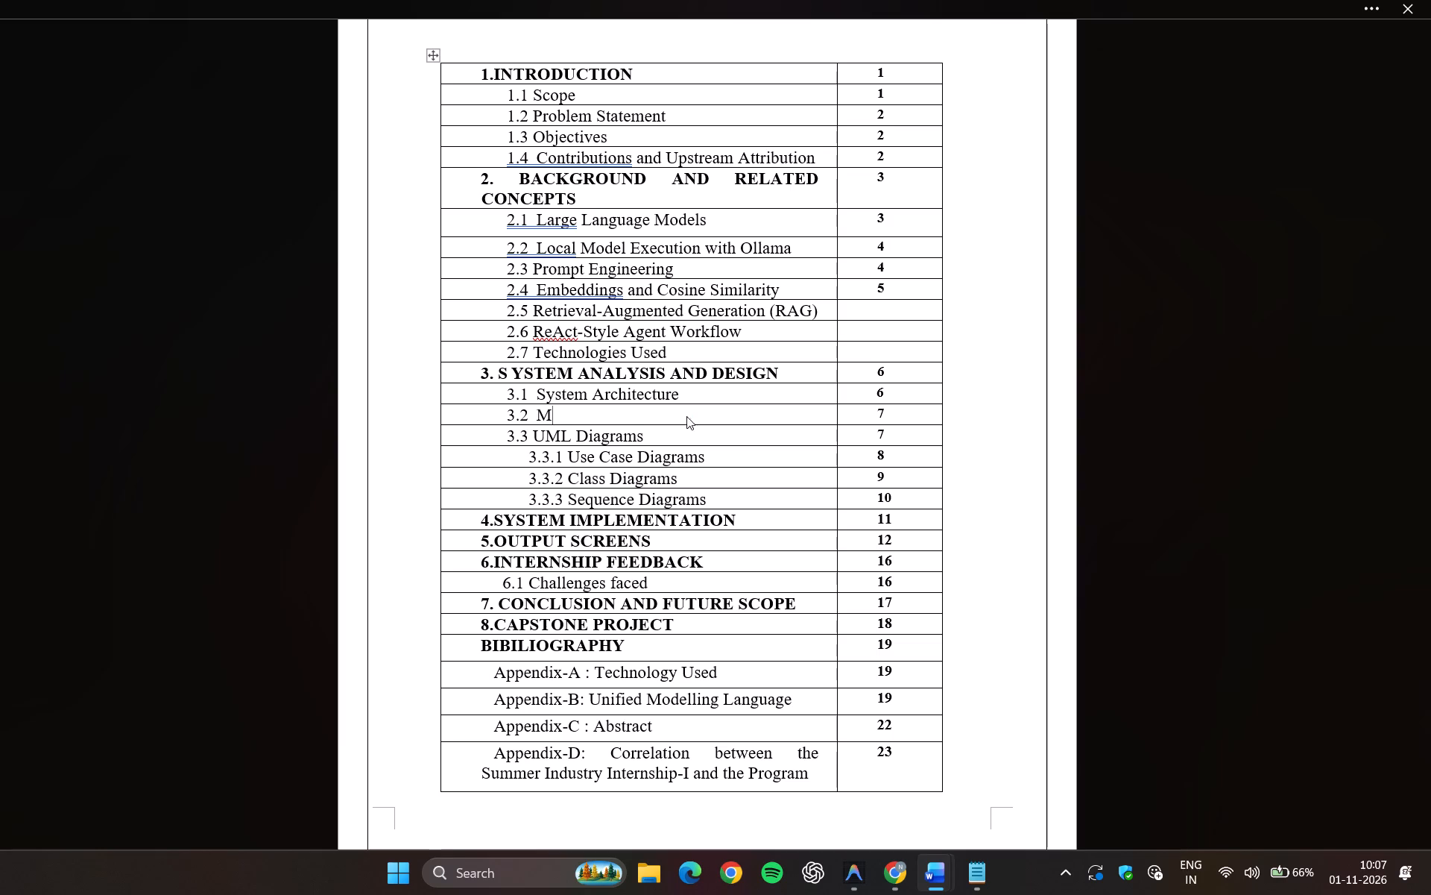
pyautogui.click(555, 413)
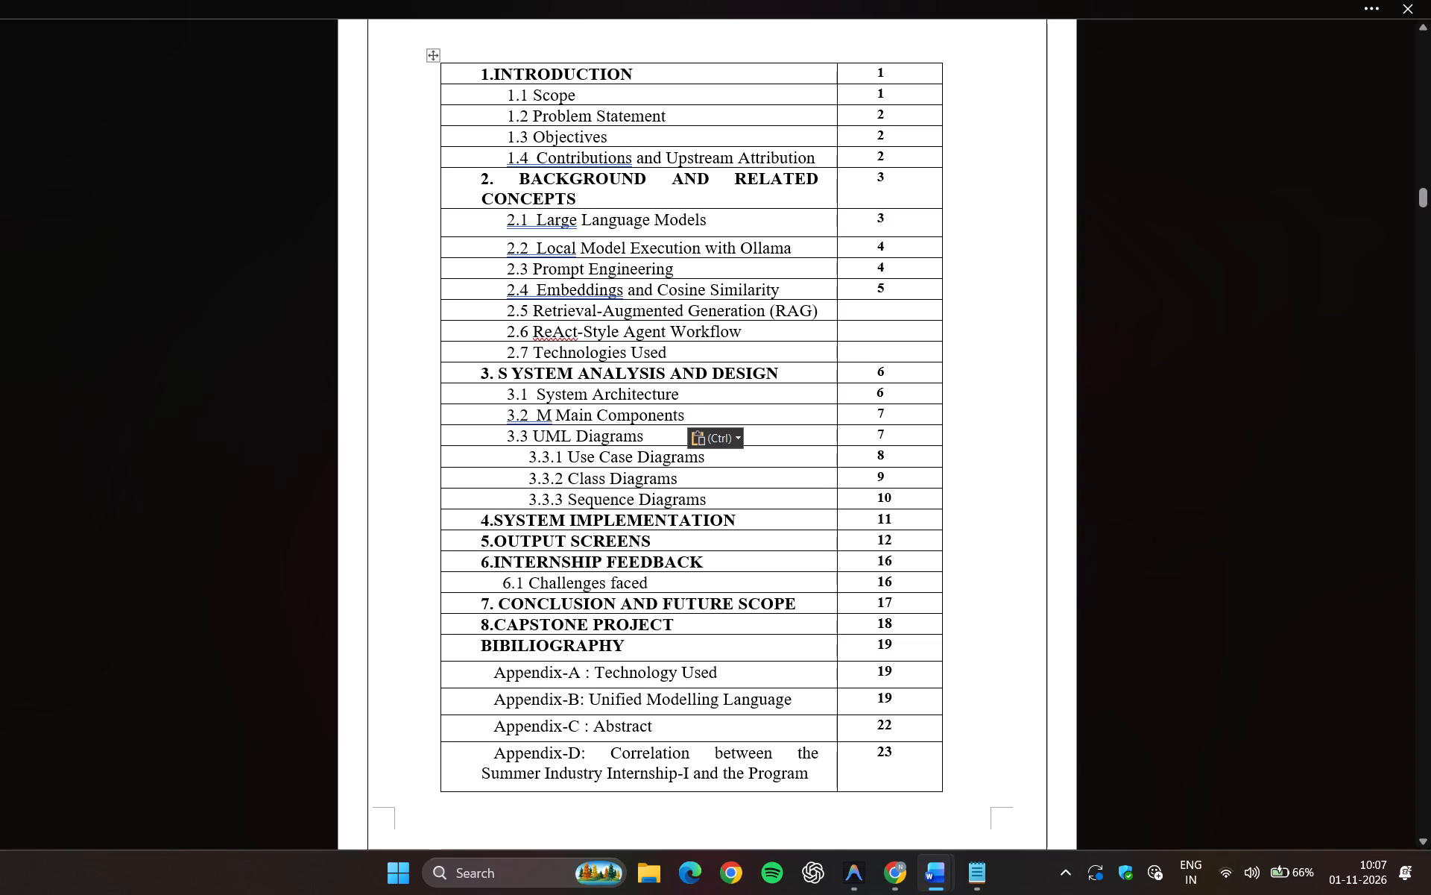
pyautogui.press('BackSpace')
pyautogui.press('BackSpace')
# Review the remaining chapters and subentries of the ChatGPT contents list against newreport's INDEX.
pyautogui.hotkey('alt', 'Tab')
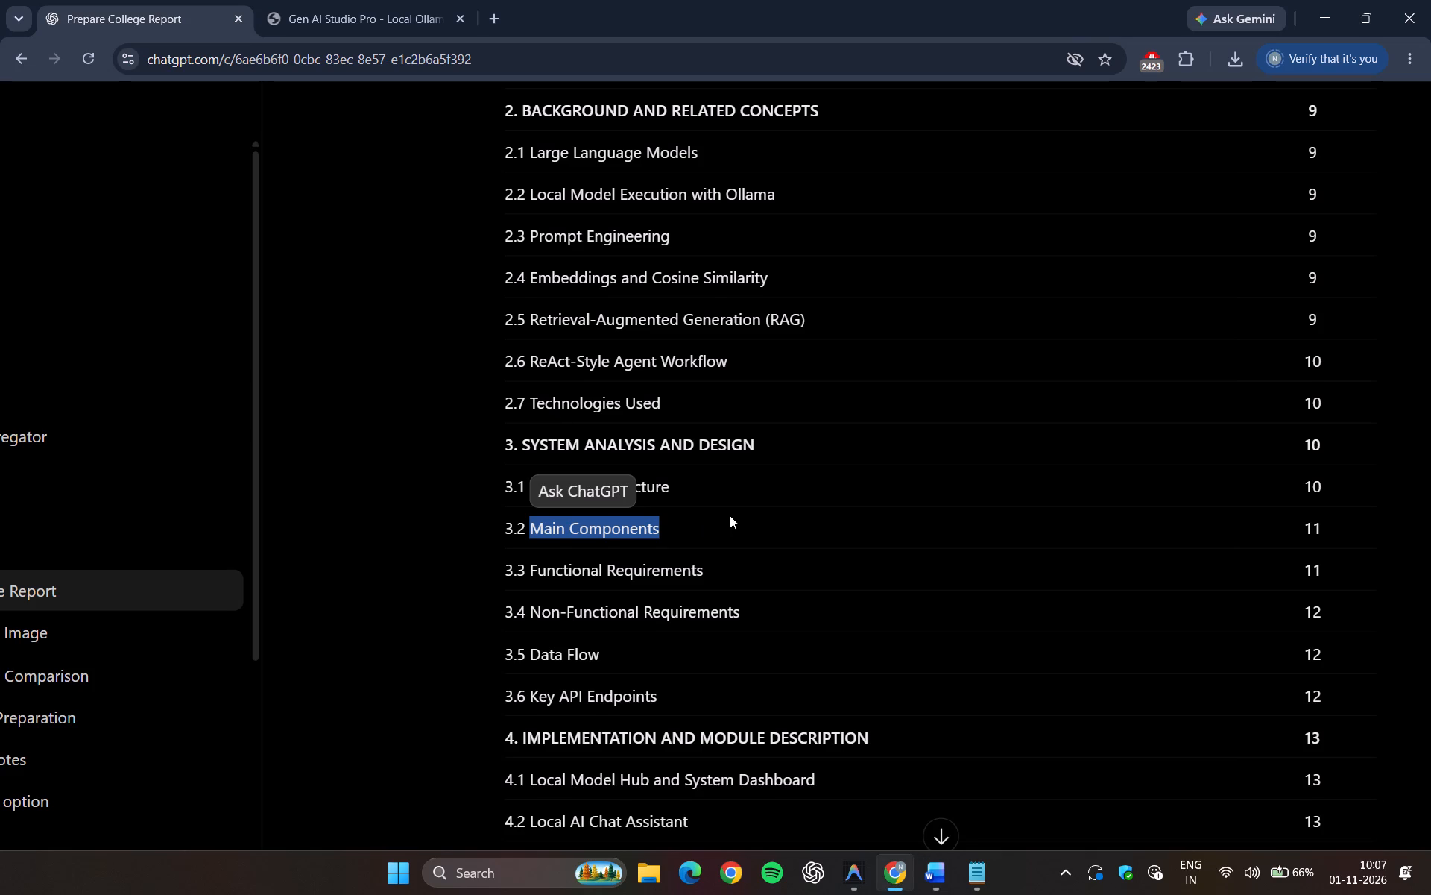
pyautogui.scroll(-2, 730, 515)
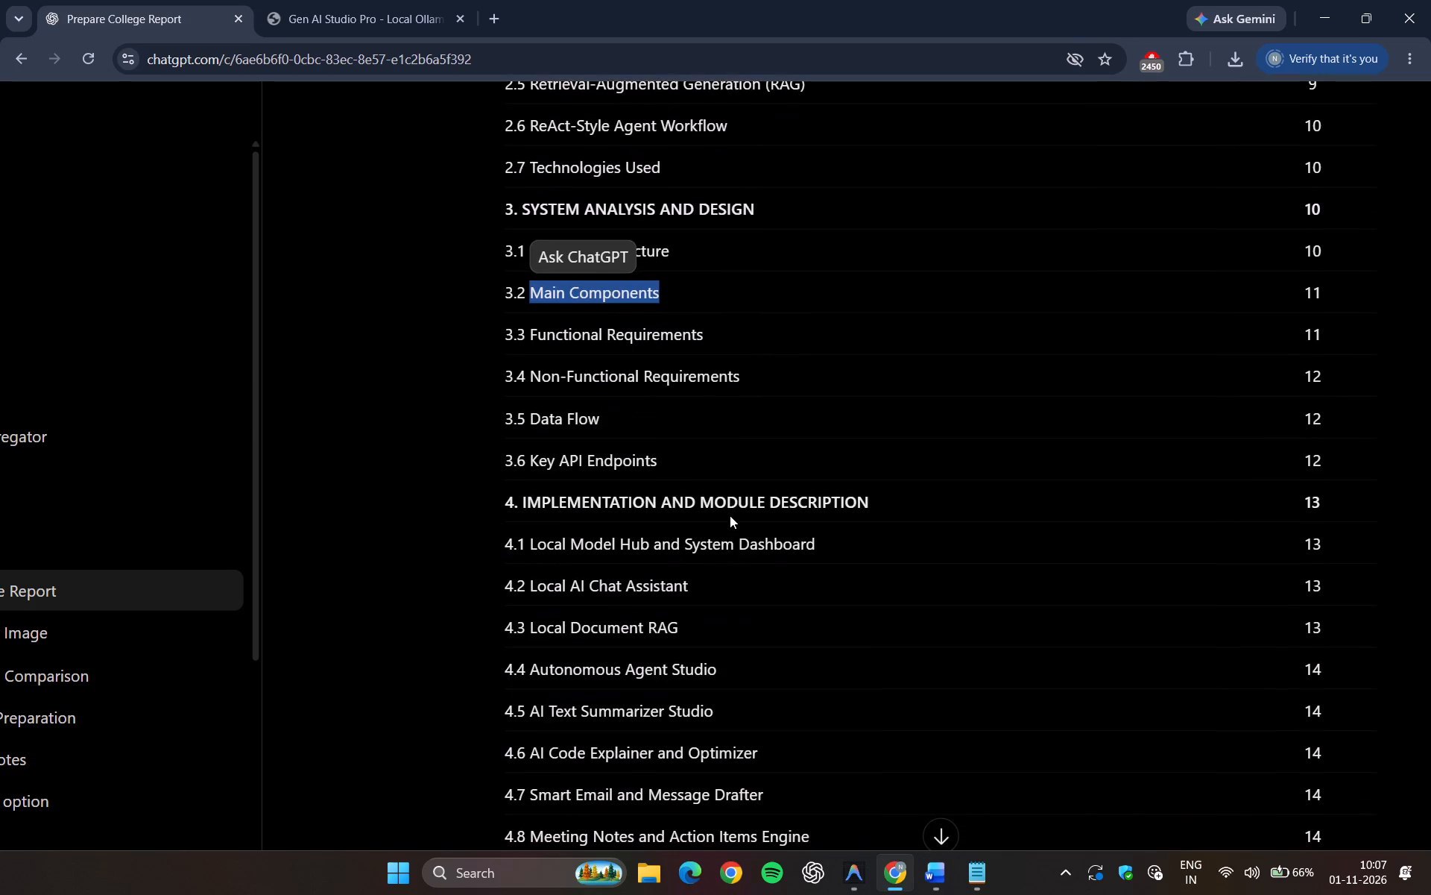
pyautogui.scroll(-4, 730, 515)
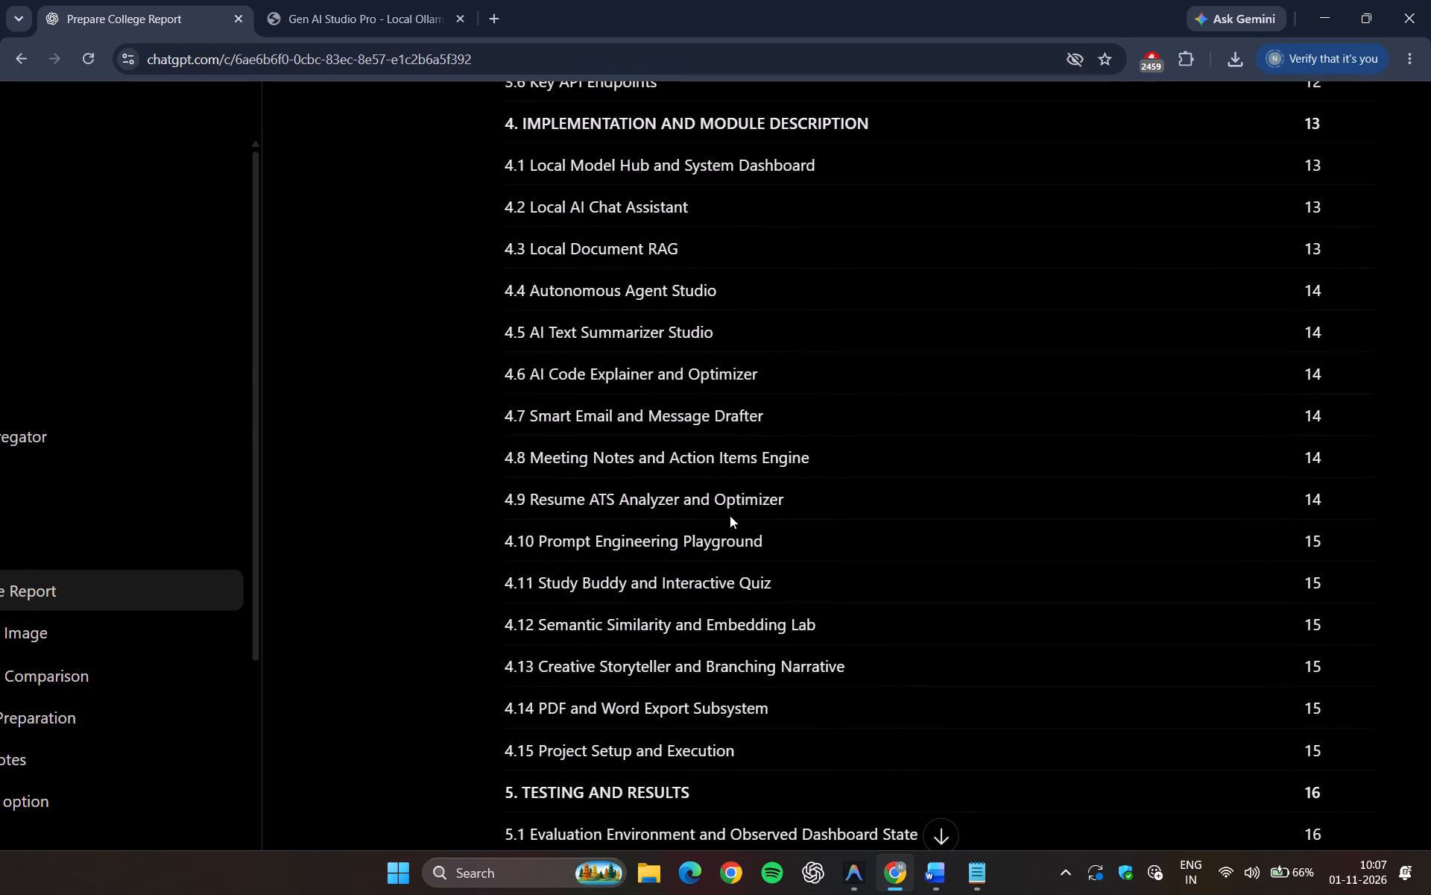
pyautogui.scroll(1, 730, 515)
pyautogui.hotkey('alt', 'Tab')
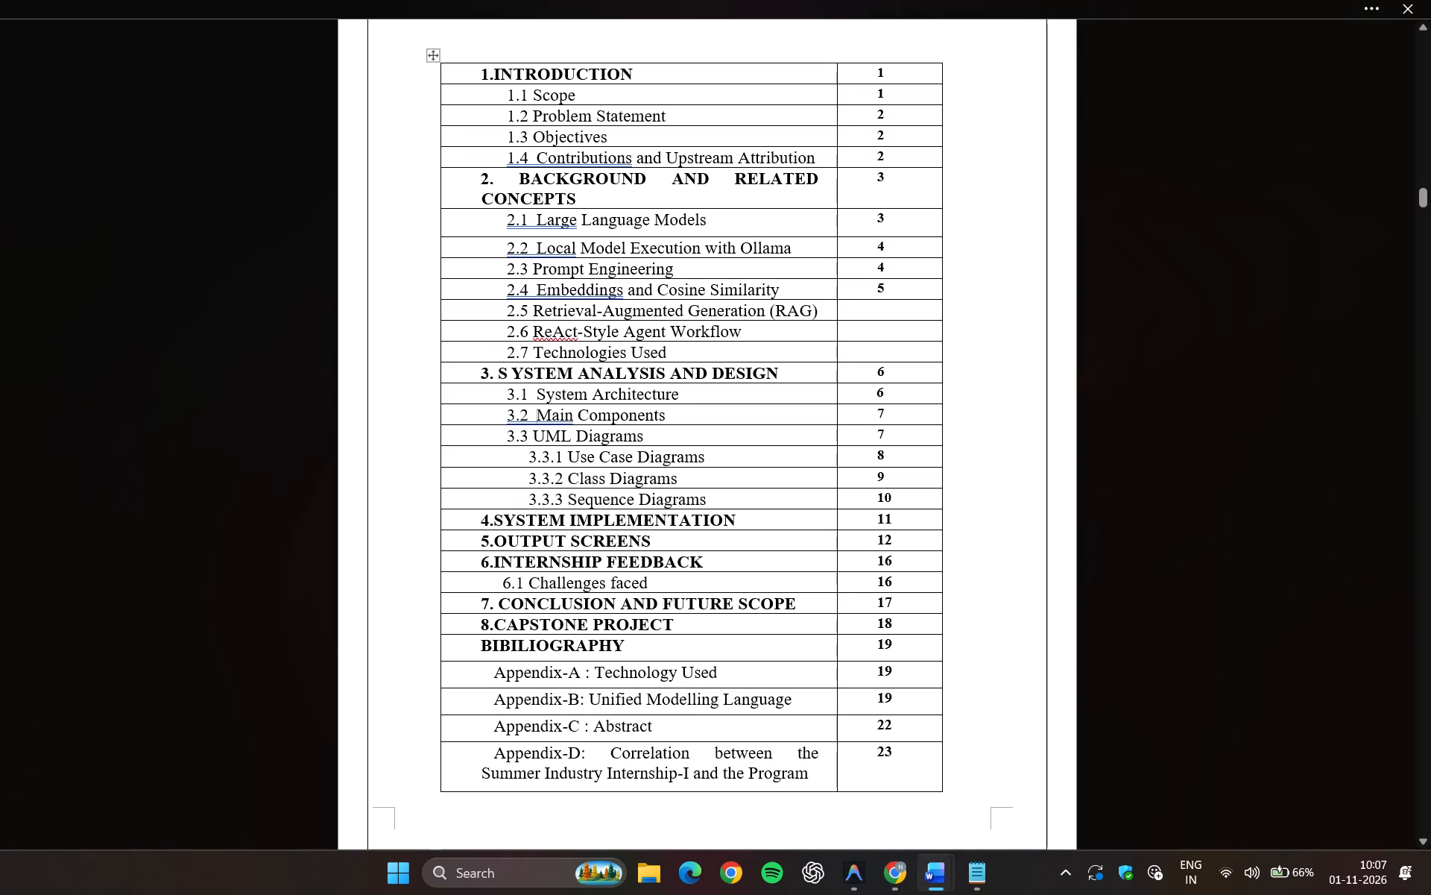
pyautogui.hotkey('alt', 'Tab')
pyautogui.scroll(1, 616, 480)
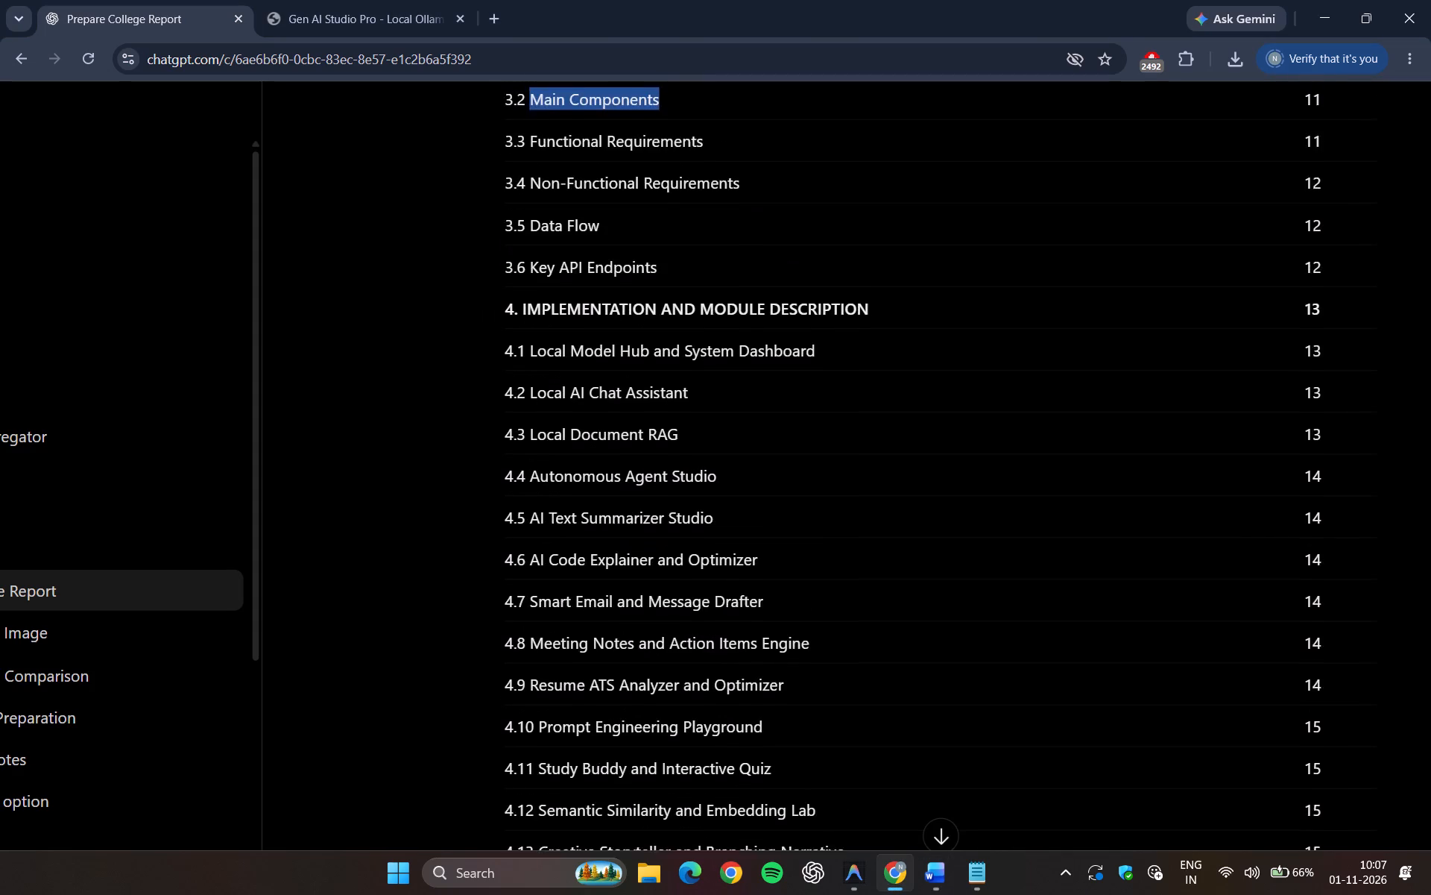
pyautogui.scroll(2, 616, 480)
pyautogui.scroll(-5, 616, 480)
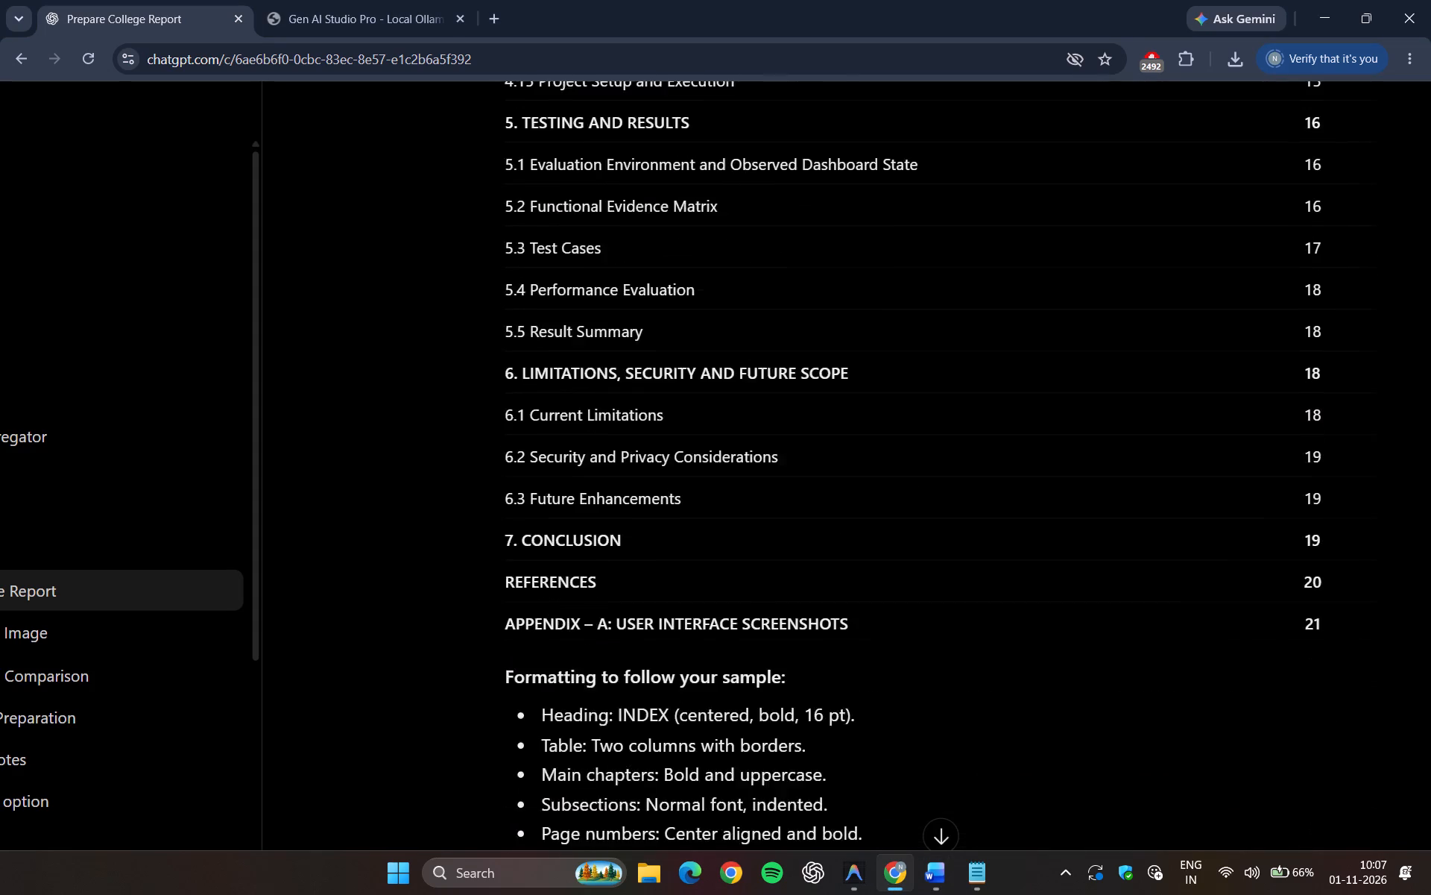
pyautogui.scroll(-2, 616, 480)
pyautogui.scroll(3, 616, 480)
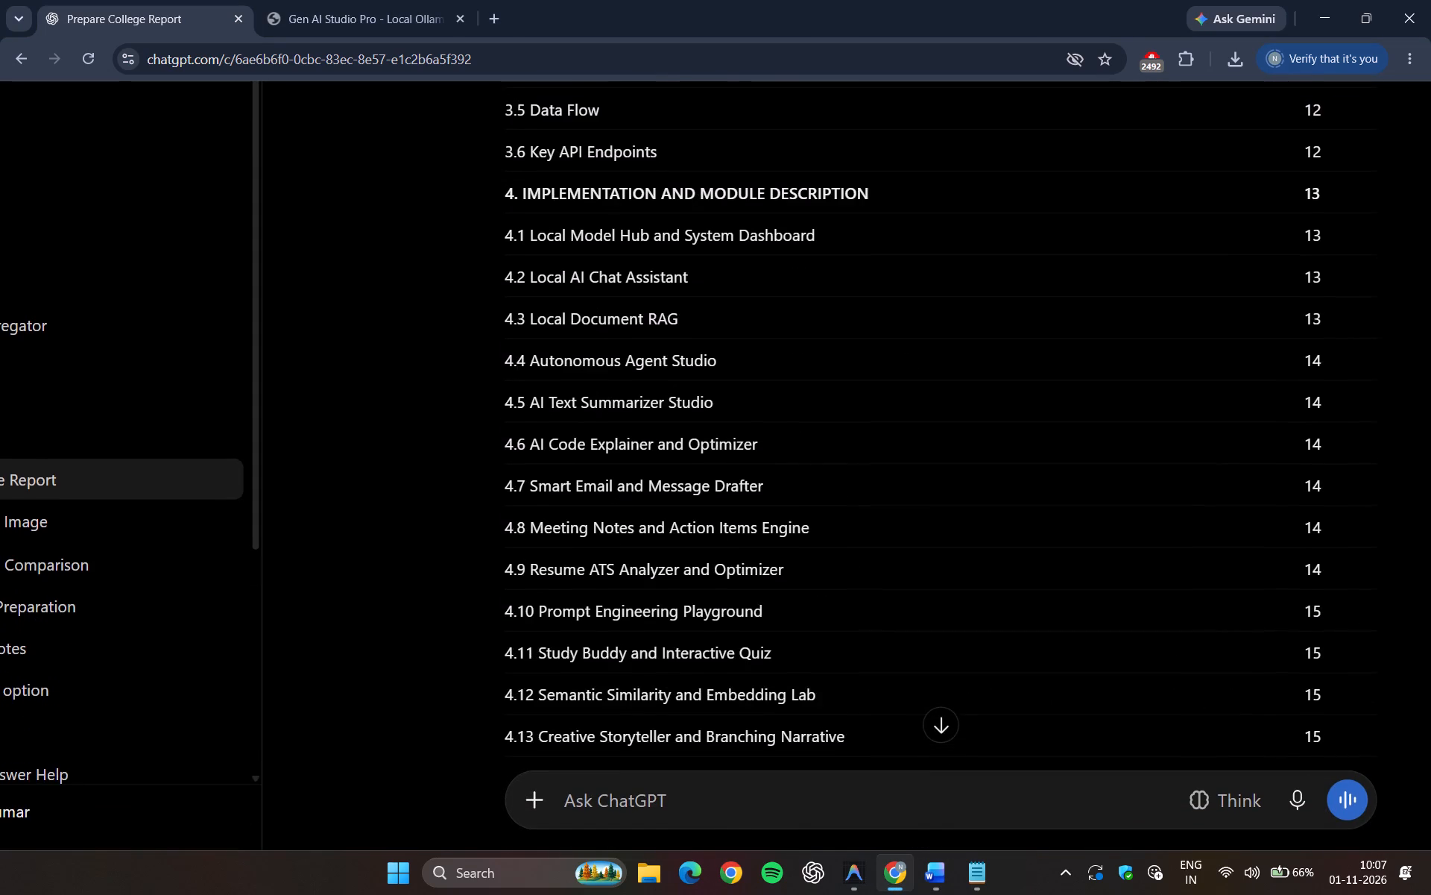
pyautogui.scroll(4, 616, 480)
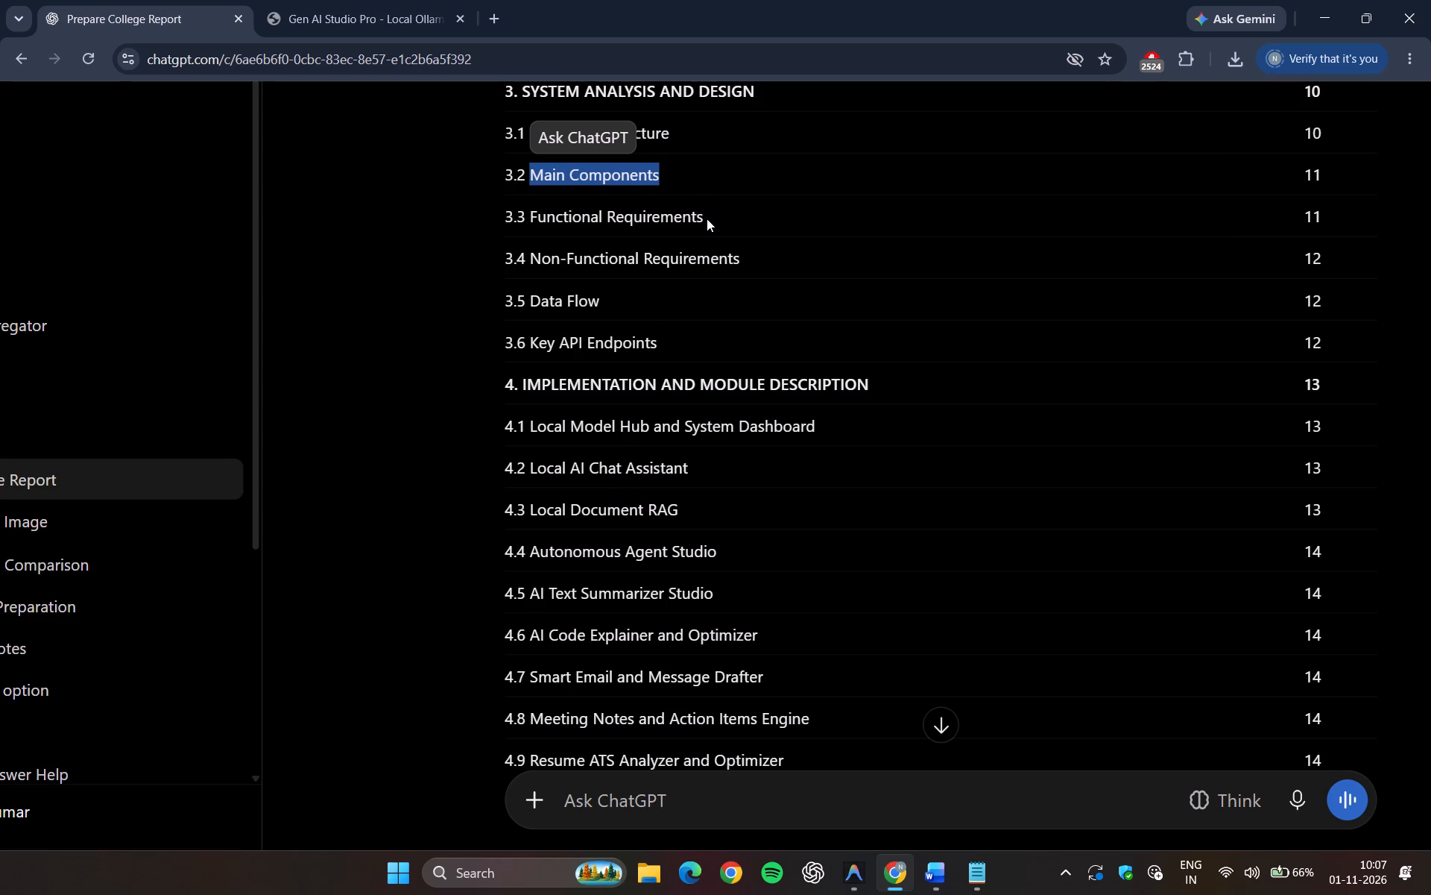
# Copy "Functional Requirements" from entry 3.3 of the ChatGPT contents list and return to the end of INDEX entry 3.2 in newreport.
pyautogui.moveTo(707, 219); pyautogui.dragTo(531, 222)
pyautogui.hotkey('ctrl', 'c')
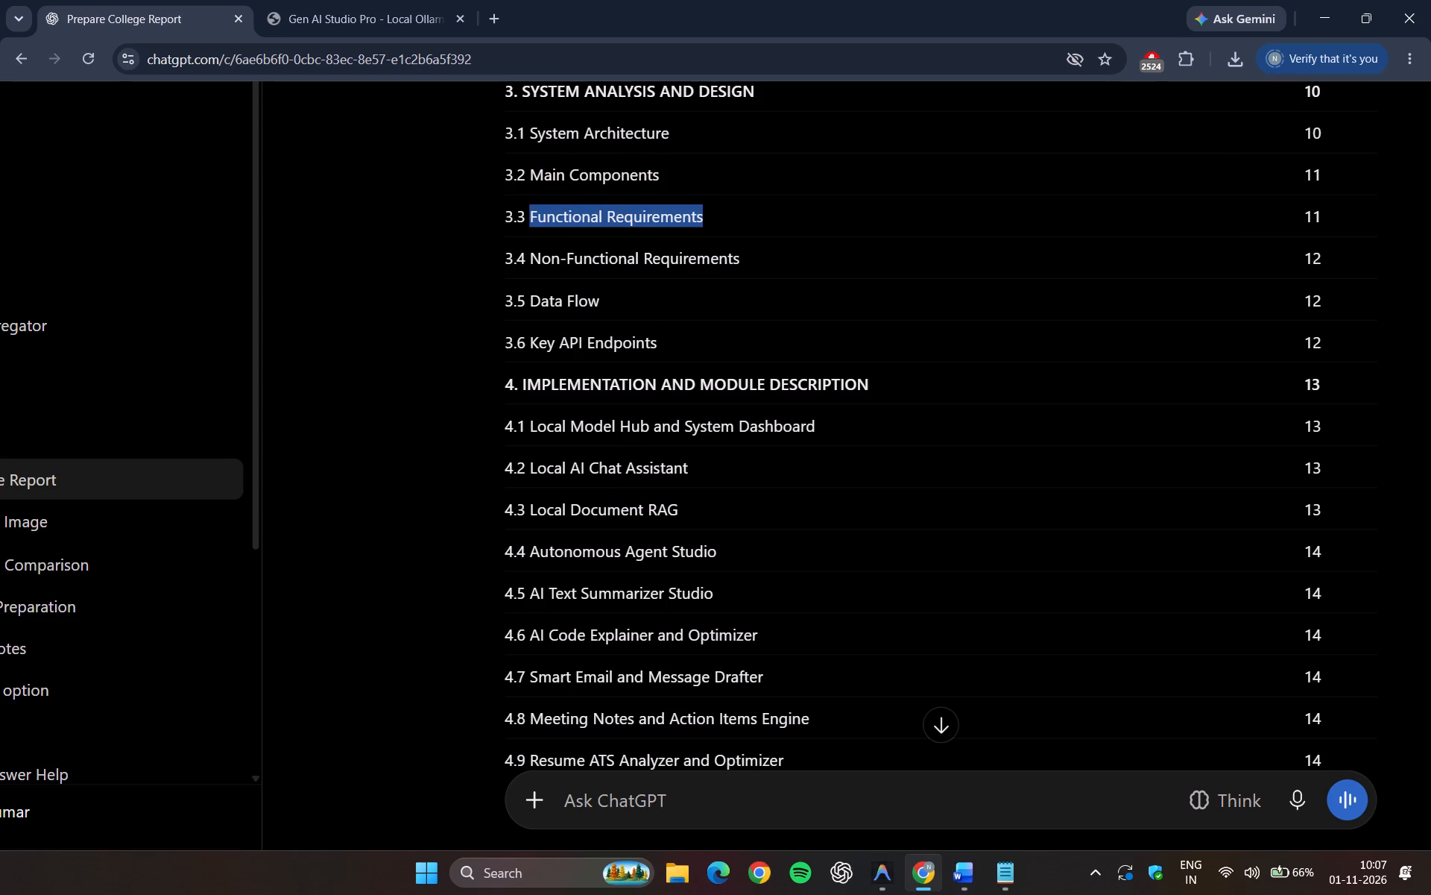
pyautogui.hotkey('alt', 'Tab')
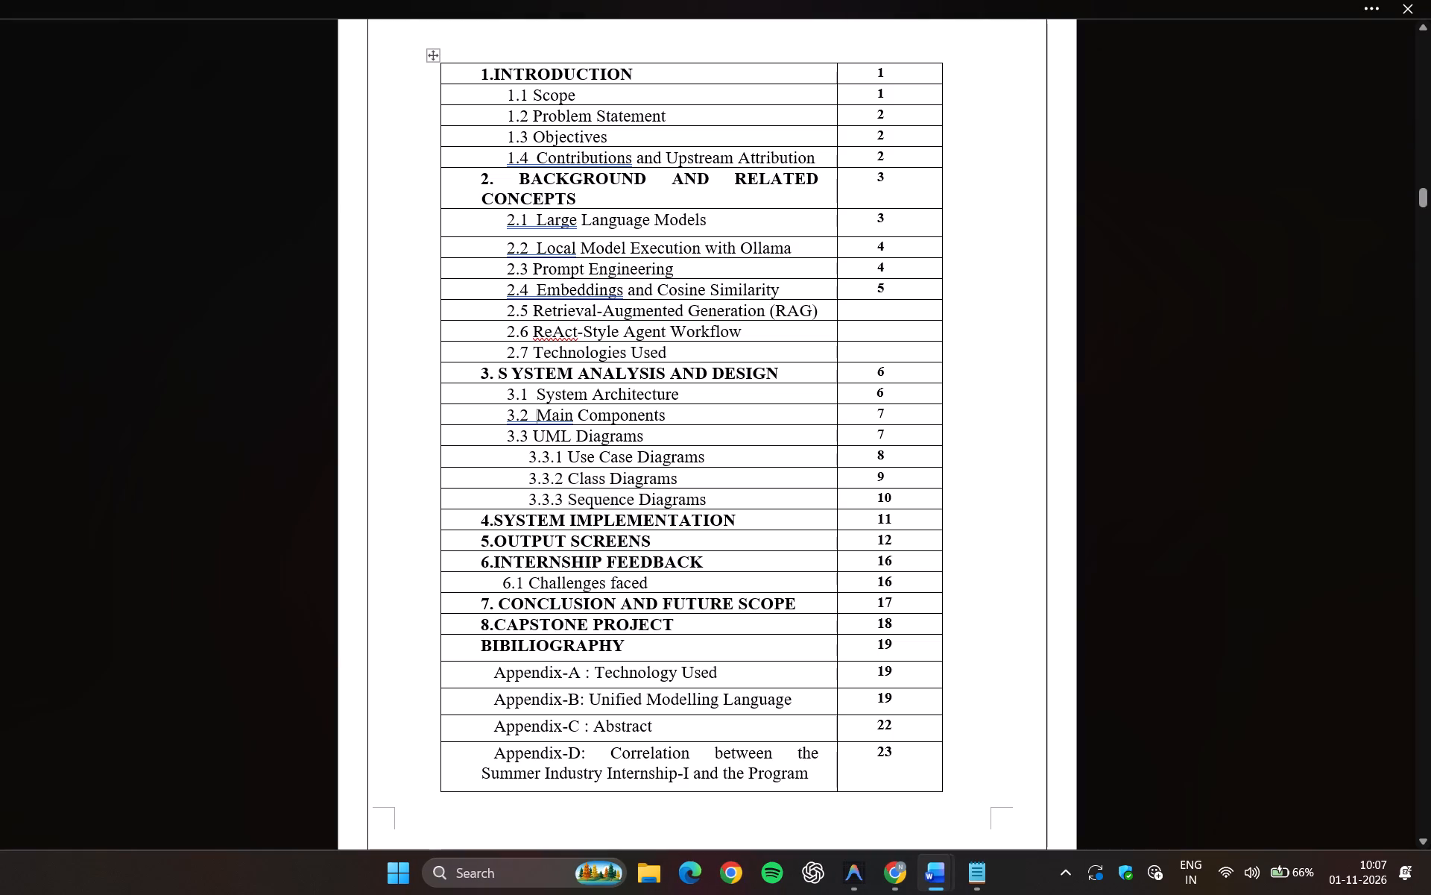
pyautogui.click(672, 416)
pyautogui.hotkey('alt', 'Tab')
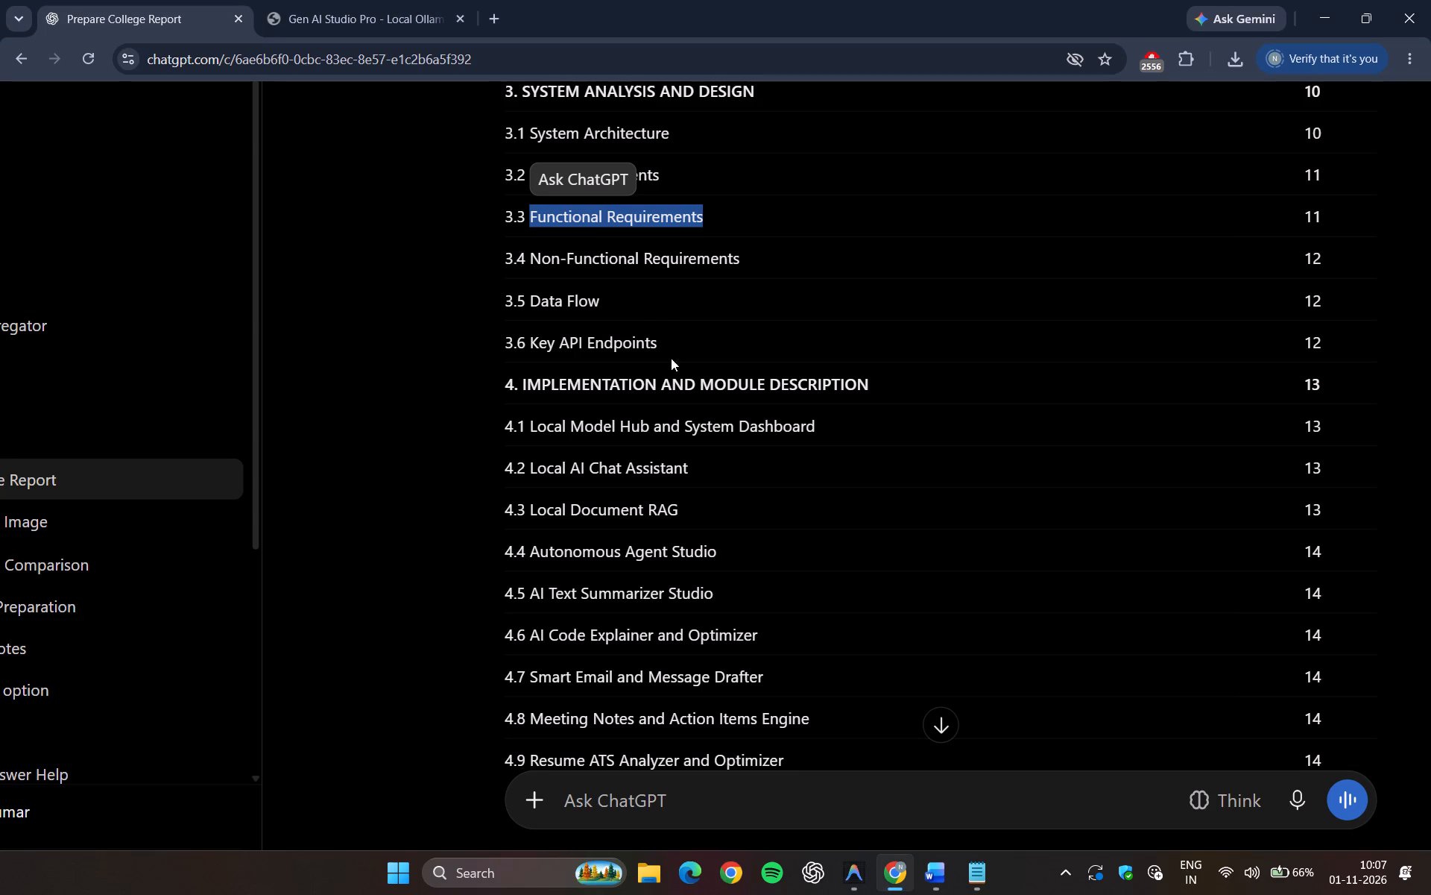
pyautogui.hotkey('alt', 'Tab')
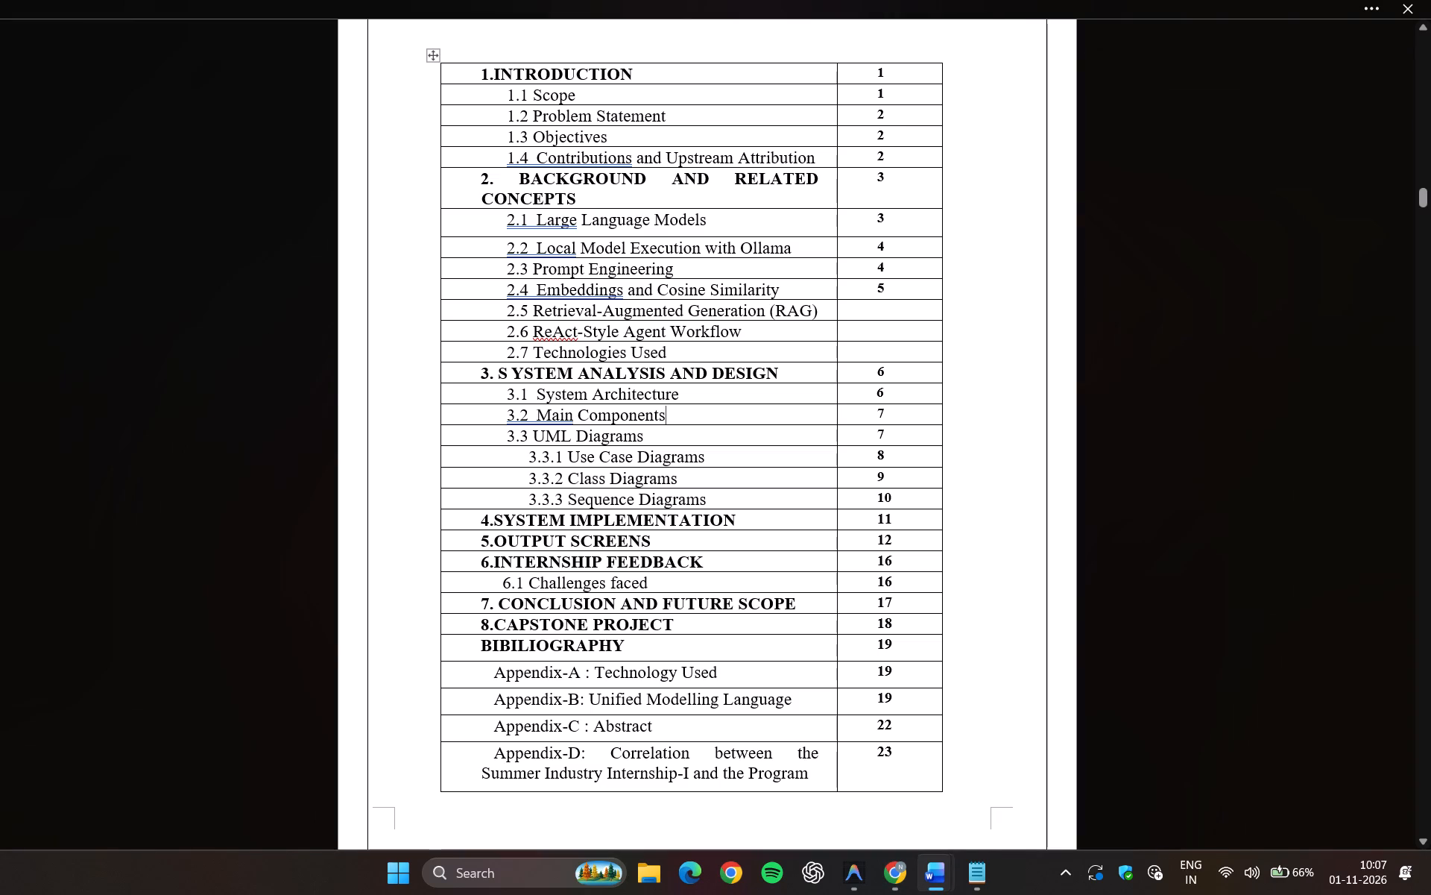
pyautogui.hotkey('alt', 'Tab')
pyautogui.scroll(-1, 598, 462)
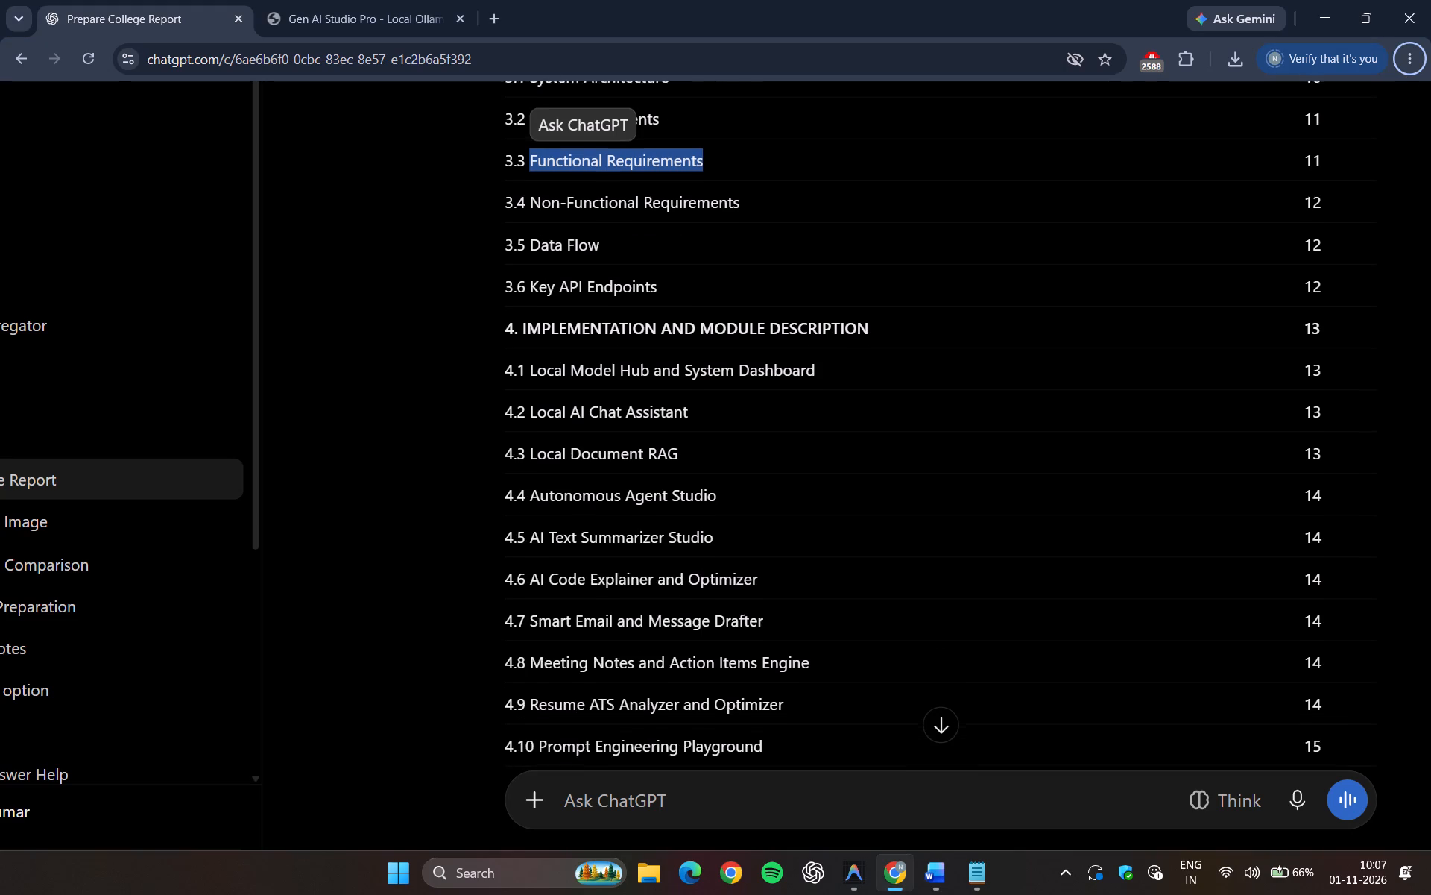
pyautogui.scroll(-2, 598, 462)
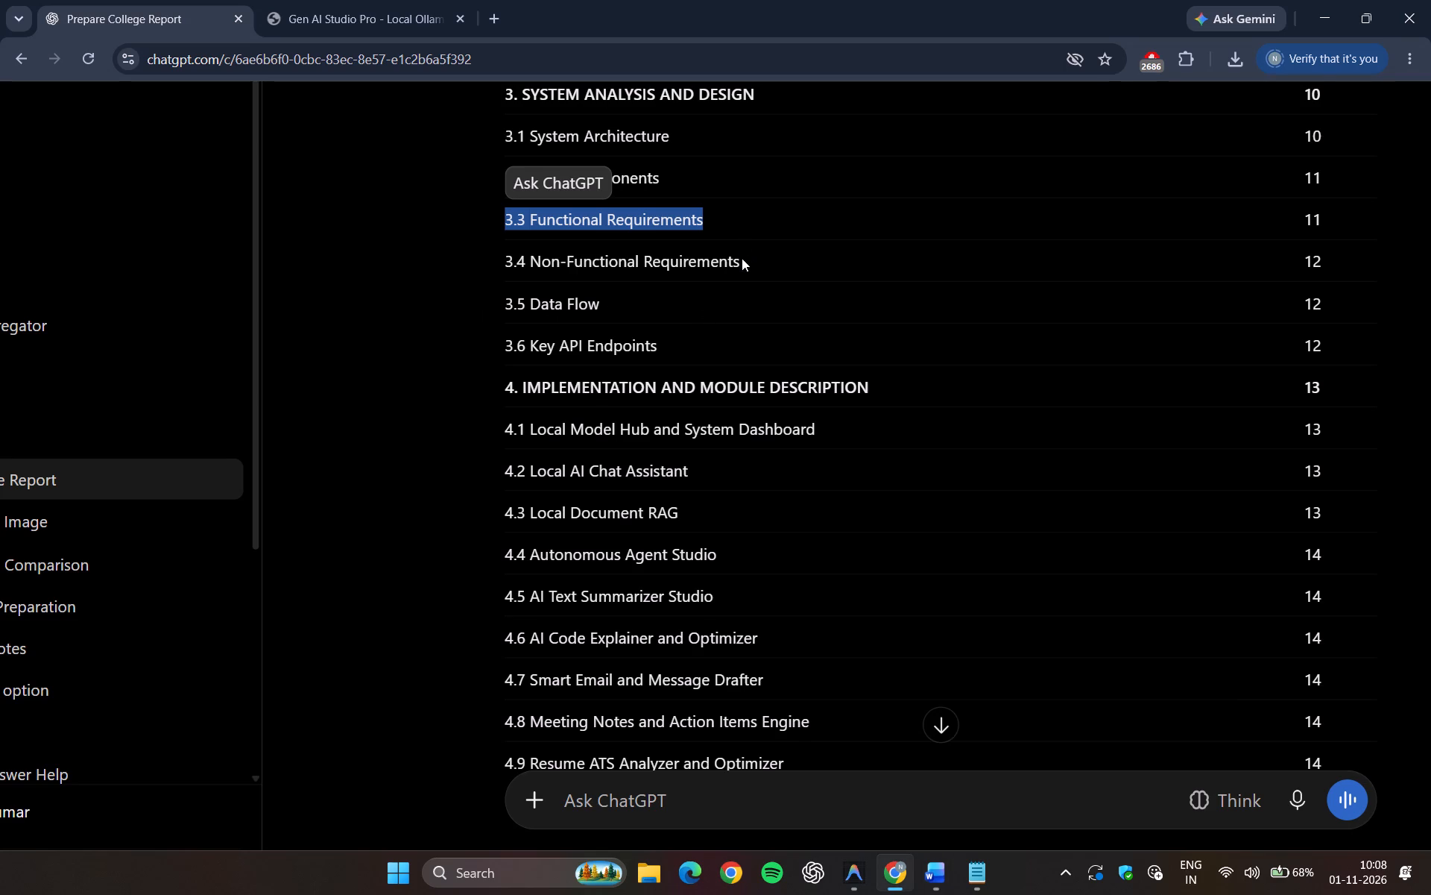
pyautogui.moveTo(742, 258); pyautogui.dragTo(508, 268)
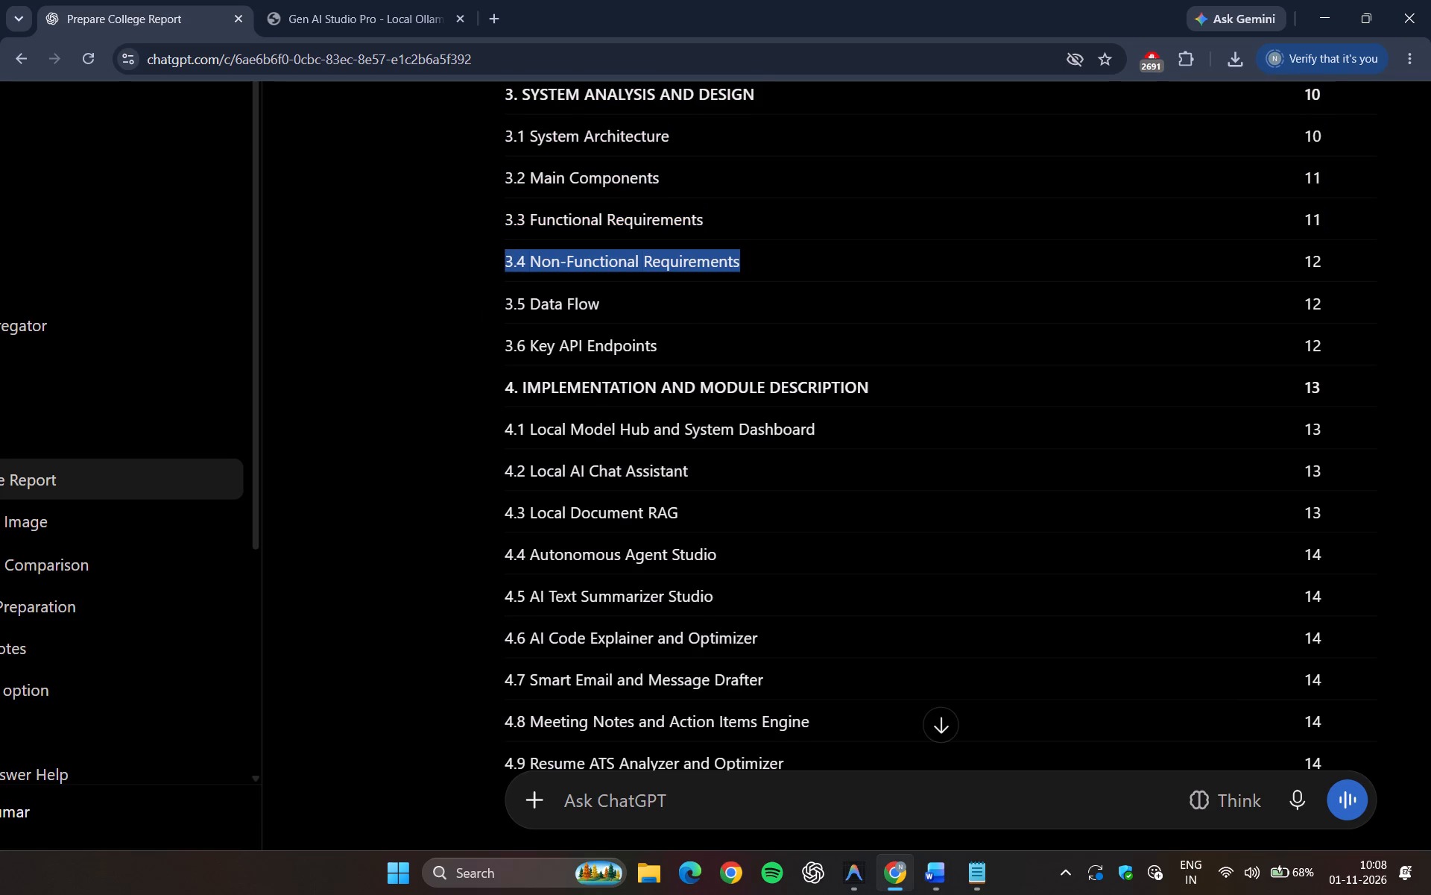
pyautogui.moveTo(508, 268); pyautogui.dragTo(508, 268)
pyautogui.hotkey('ctrl', 'c')
pyautogui.hotkey('alt', 'Tab')
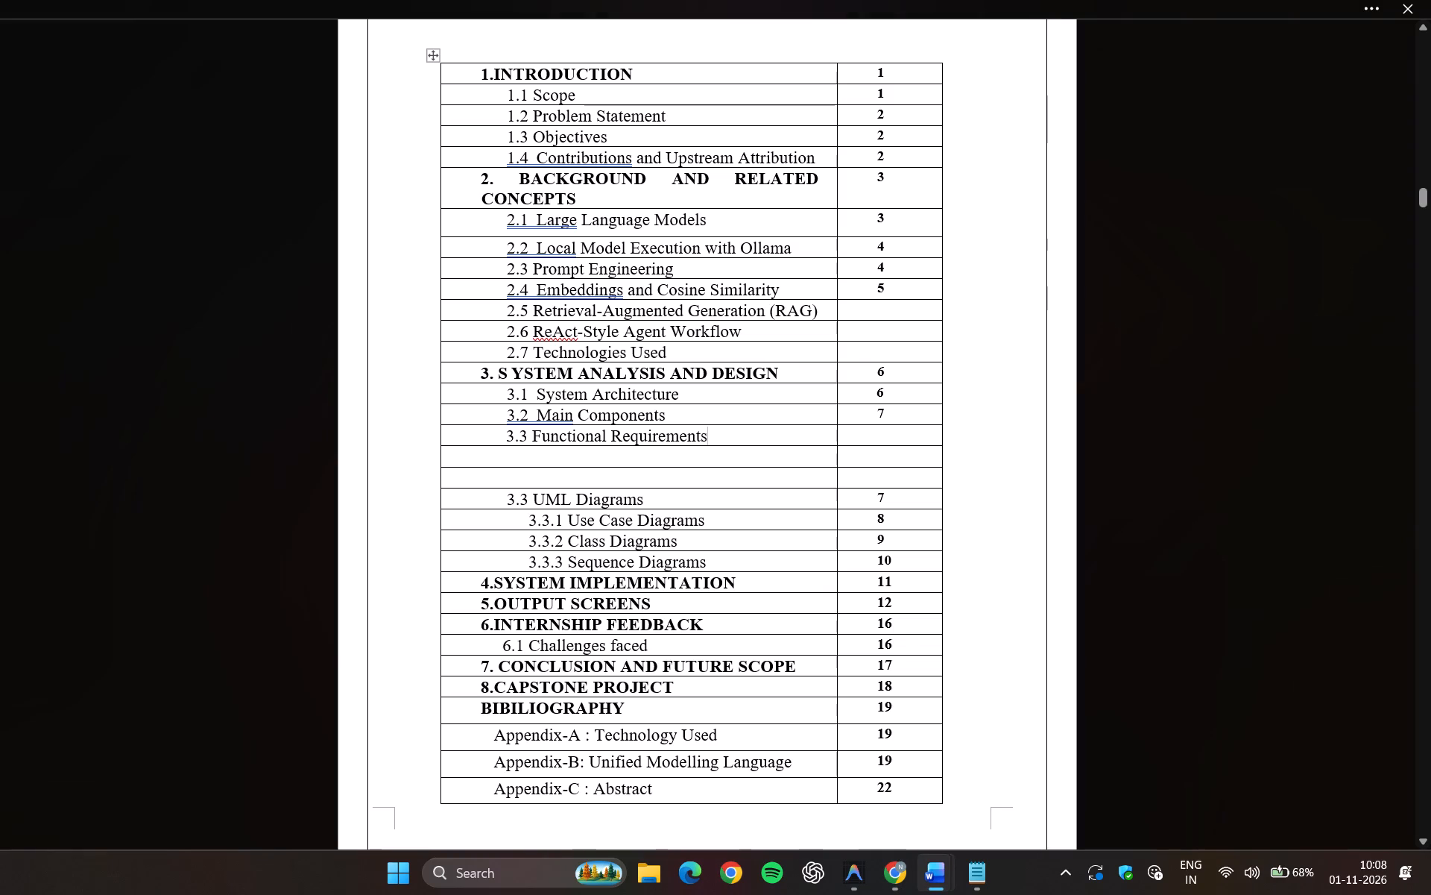
pyautogui.click(516, 456)
pyautogui.press('space')
pyautogui.press('space')
pyautogui.hotkey('ctrl', 'v')
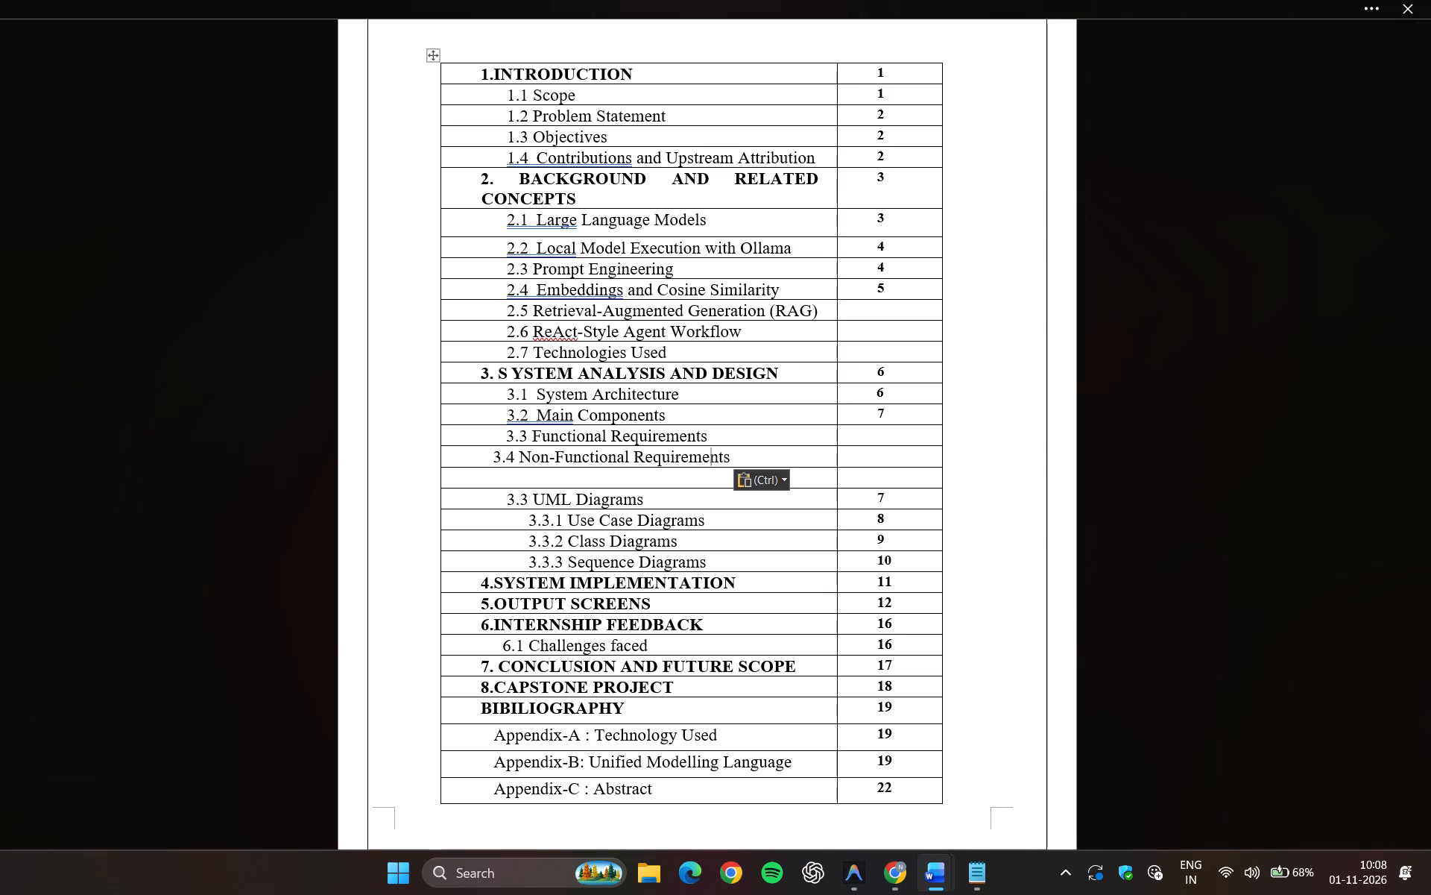
# Copy "3.5 Data Flow" from the ChatGPT contents list into the blank INDEX row below entry 3.4.
pyautogui.hotkey('alt', 'Tab')
pyautogui.moveTo(613, 312); pyautogui.dragTo(604, 310)
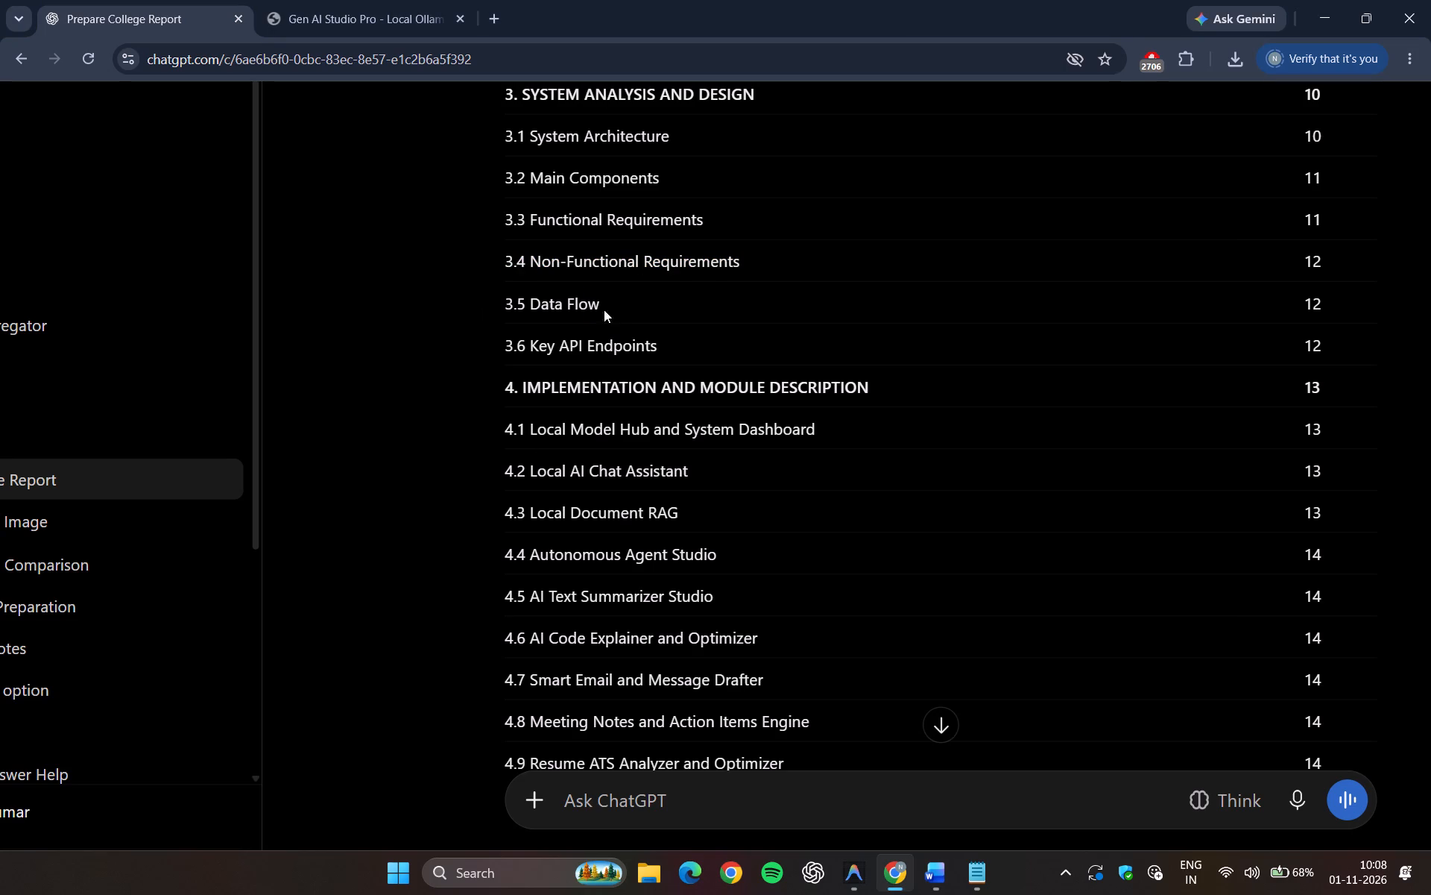
pyautogui.moveTo(604, 310); pyautogui.dragTo(506, 311)
pyautogui.hotkey('ctrl', 'c')
pyautogui.hotkey('alt', 'Tab')
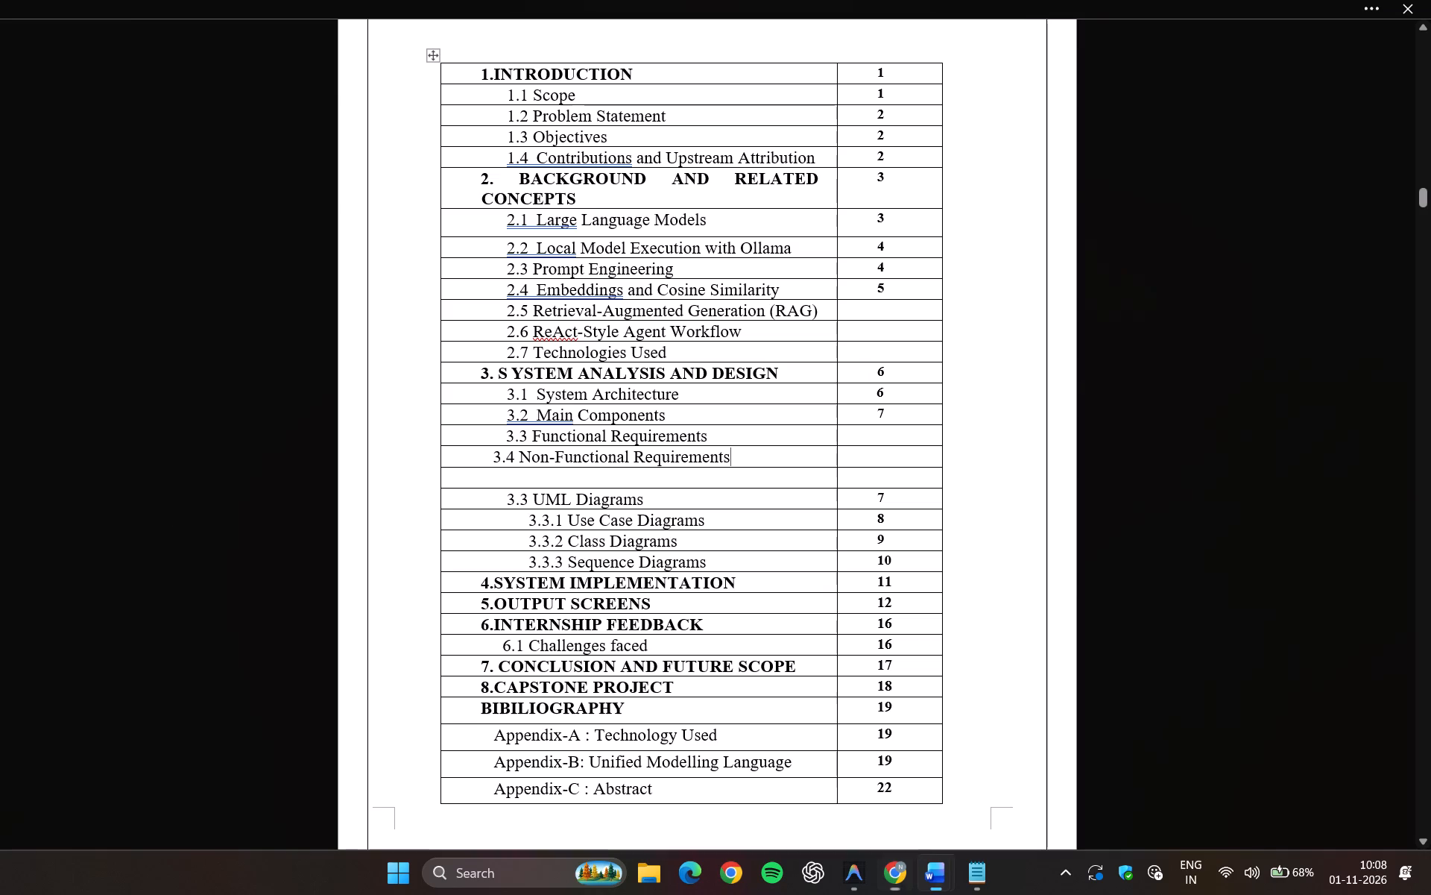
pyautogui.click(524, 473)
pyautogui.hotkey('ctrl', 'v')
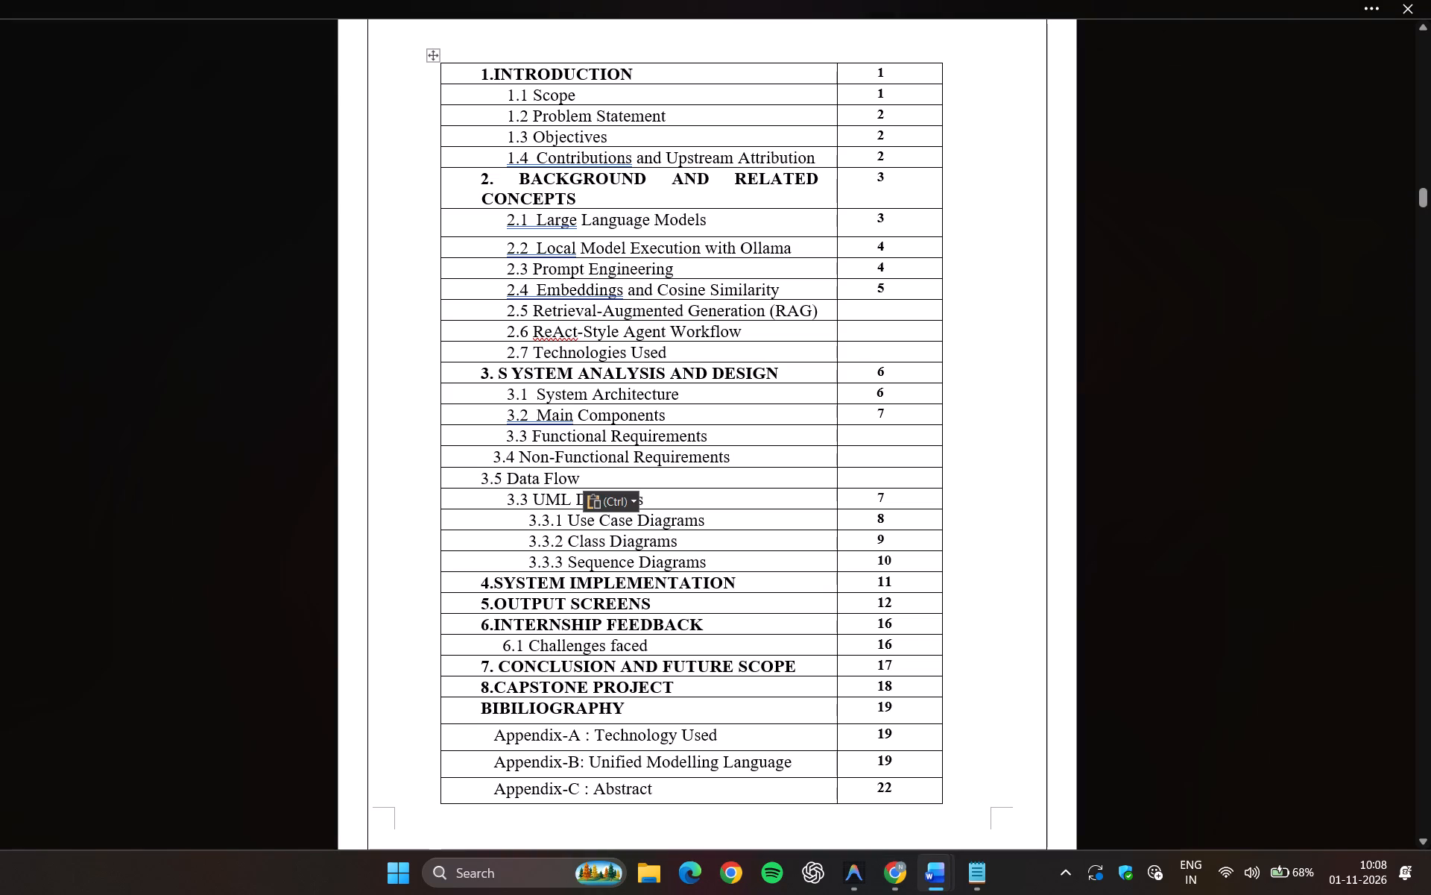
# Insert a row below 3.5 Data Flow and put "3.6 Key API Endpoints" from the ChatGPT contents list in its title cell only.
pyautogui.hotkey('alt', 'Tab')
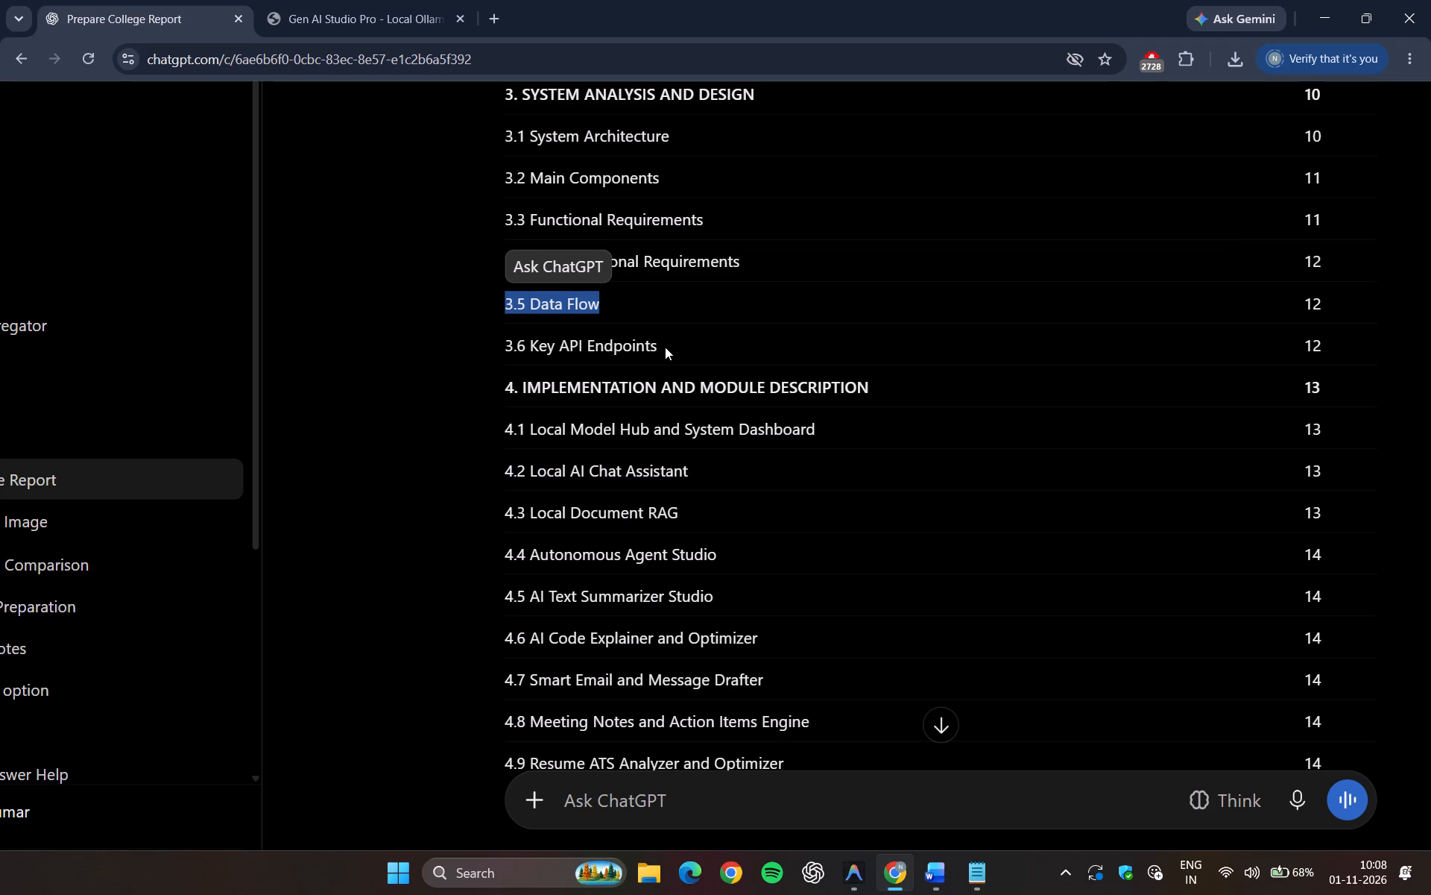
pyautogui.moveTo(665, 347); pyautogui.dragTo(509, 351)
pyautogui.hotkey('ctrl', 'c')
pyautogui.hotkey('alt', 'Tab')
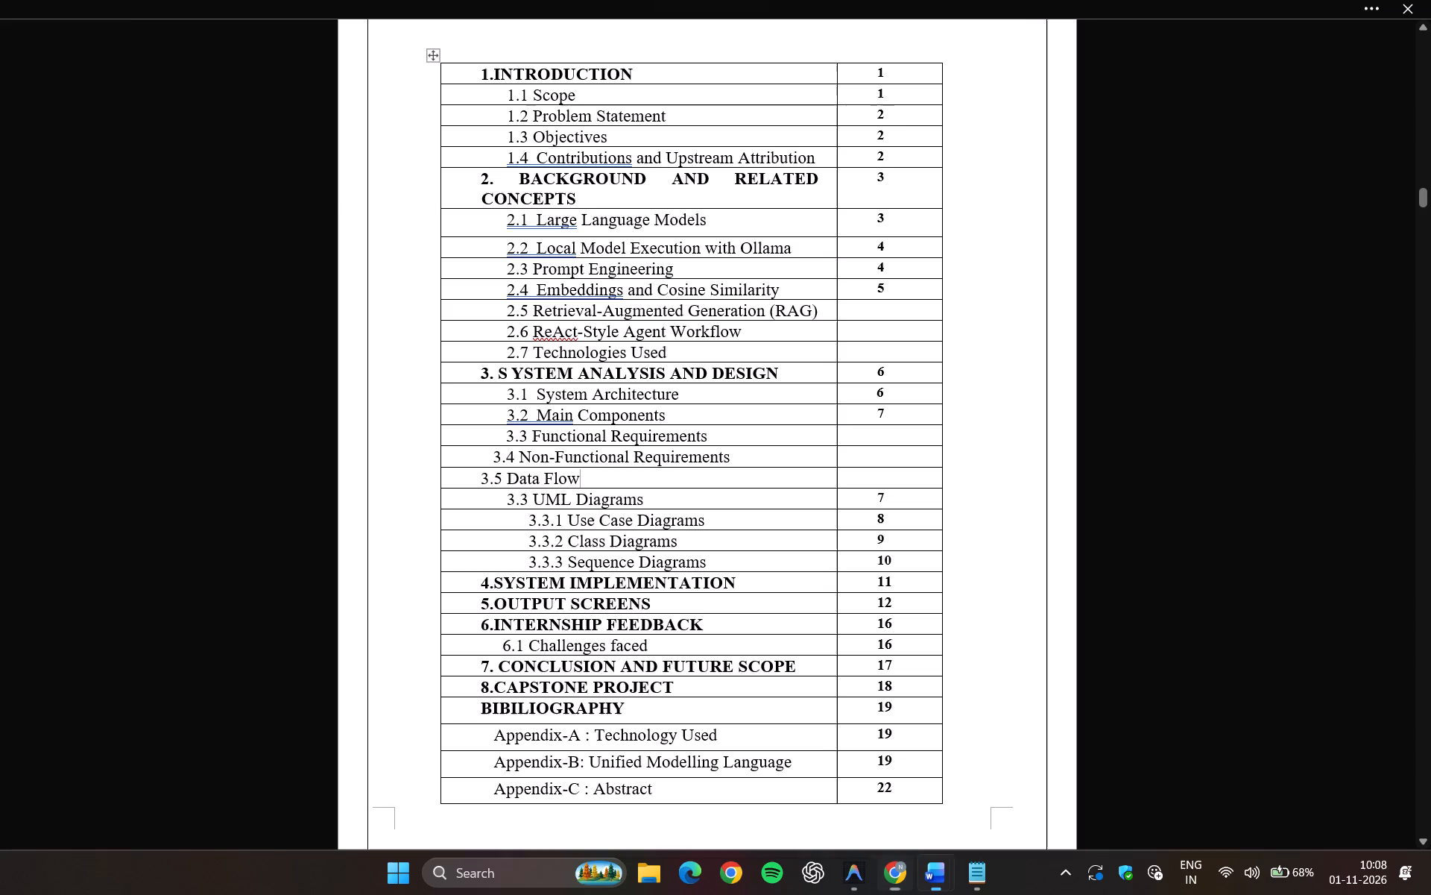
pyautogui.rightClick(629, 477)
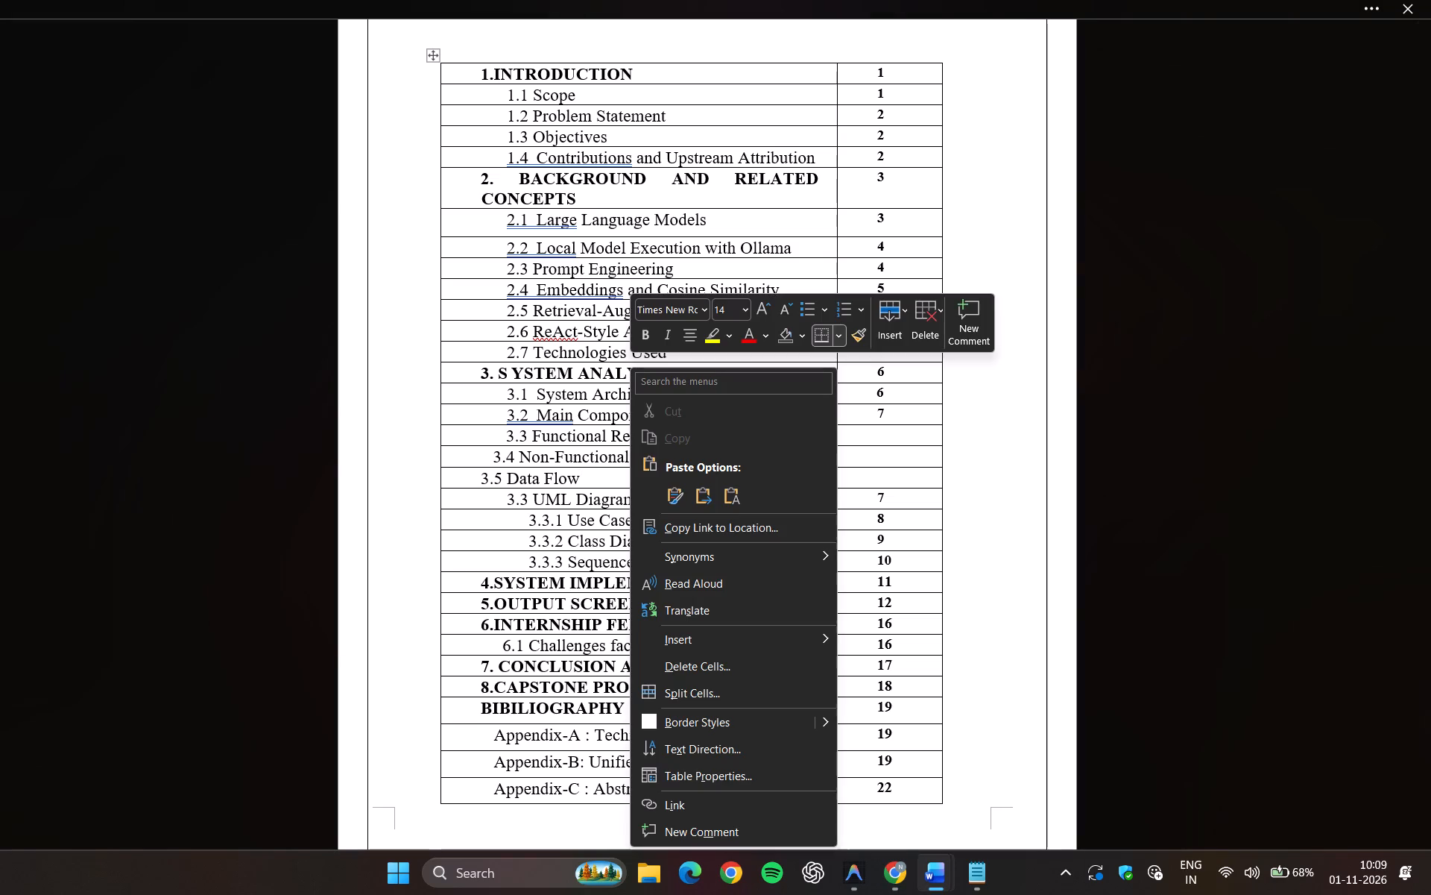
pyautogui.click(890, 309)
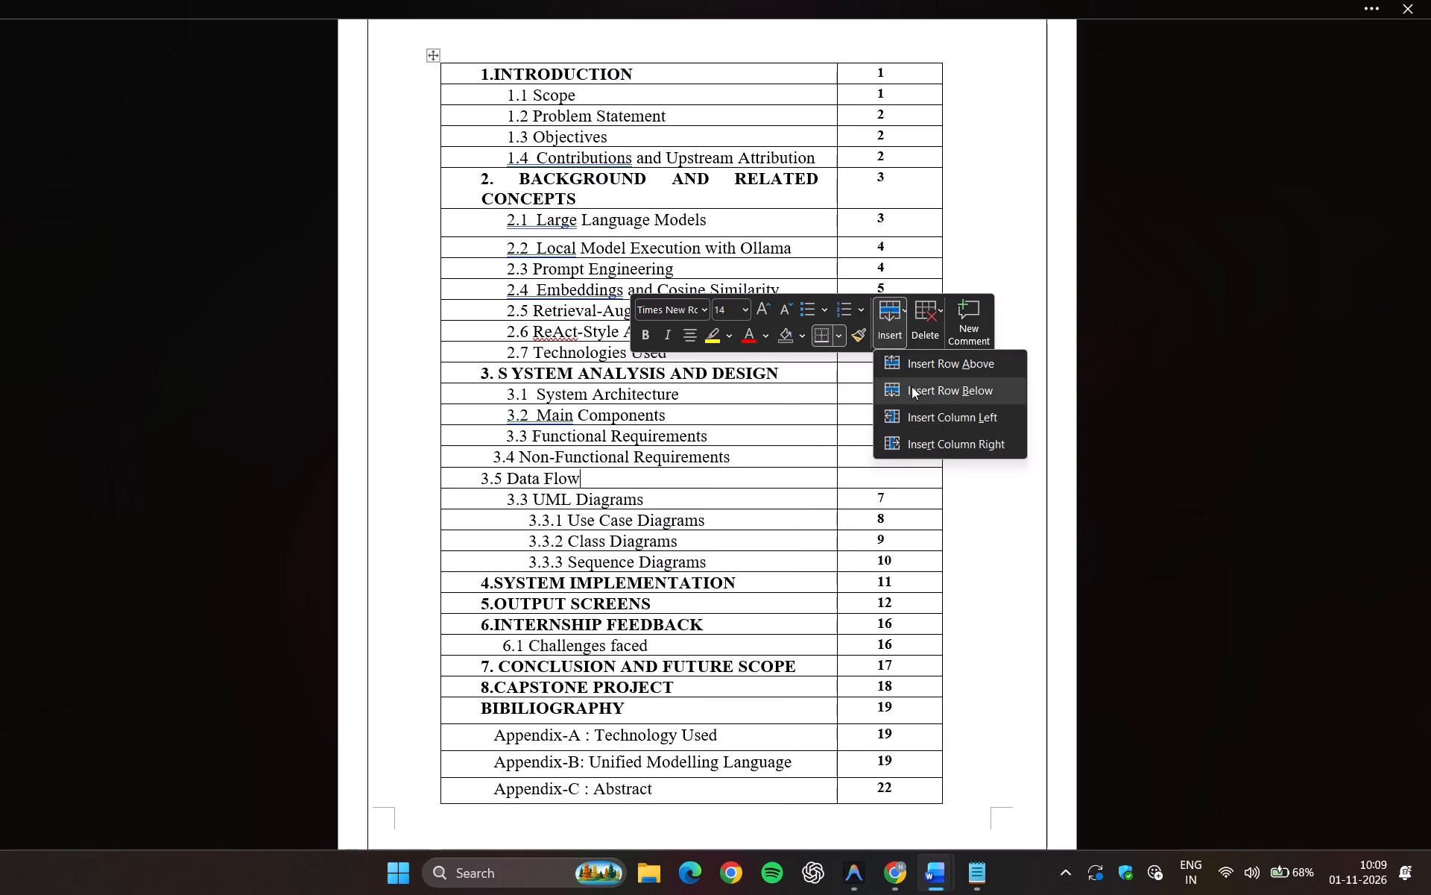
pyautogui.click(913, 387)
pyautogui.hotkey('ctrl', 'v')
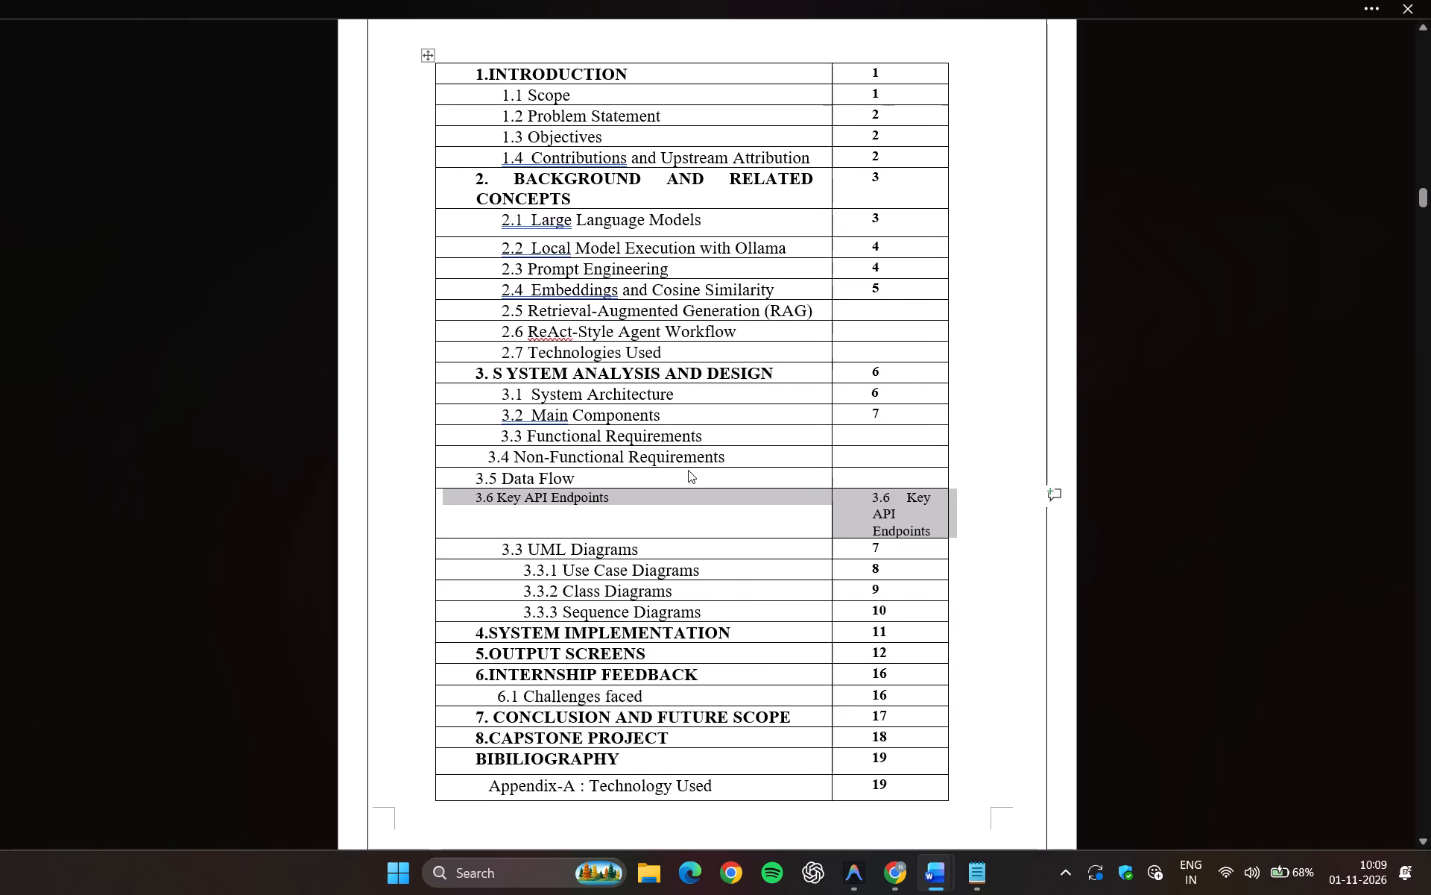
pyautogui.hotkey('ctrl', 'z')
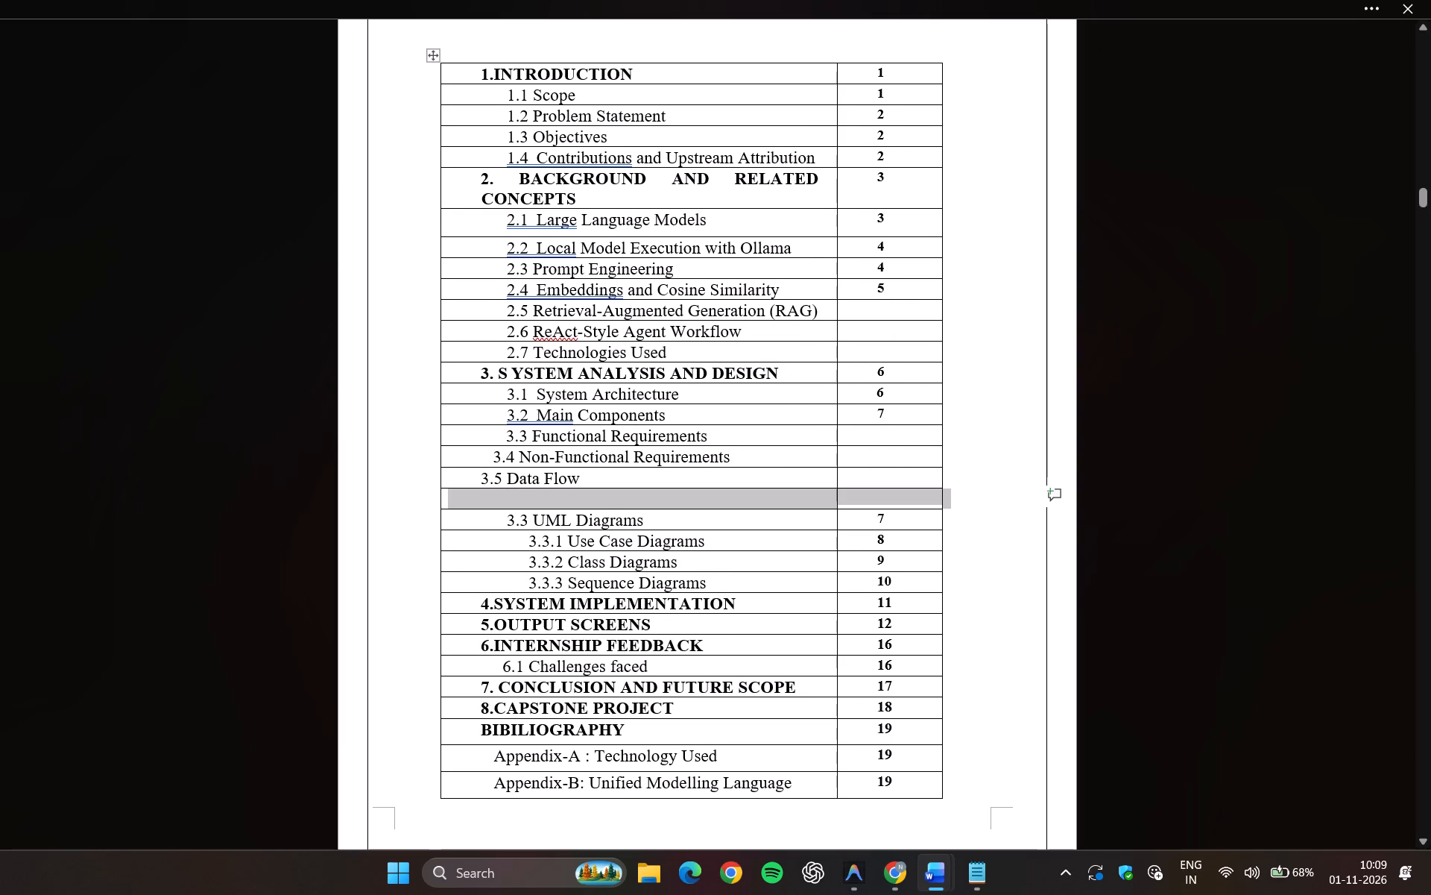
pyautogui.click(596, 499)
pyautogui.hotkey('ctrl', 'v')
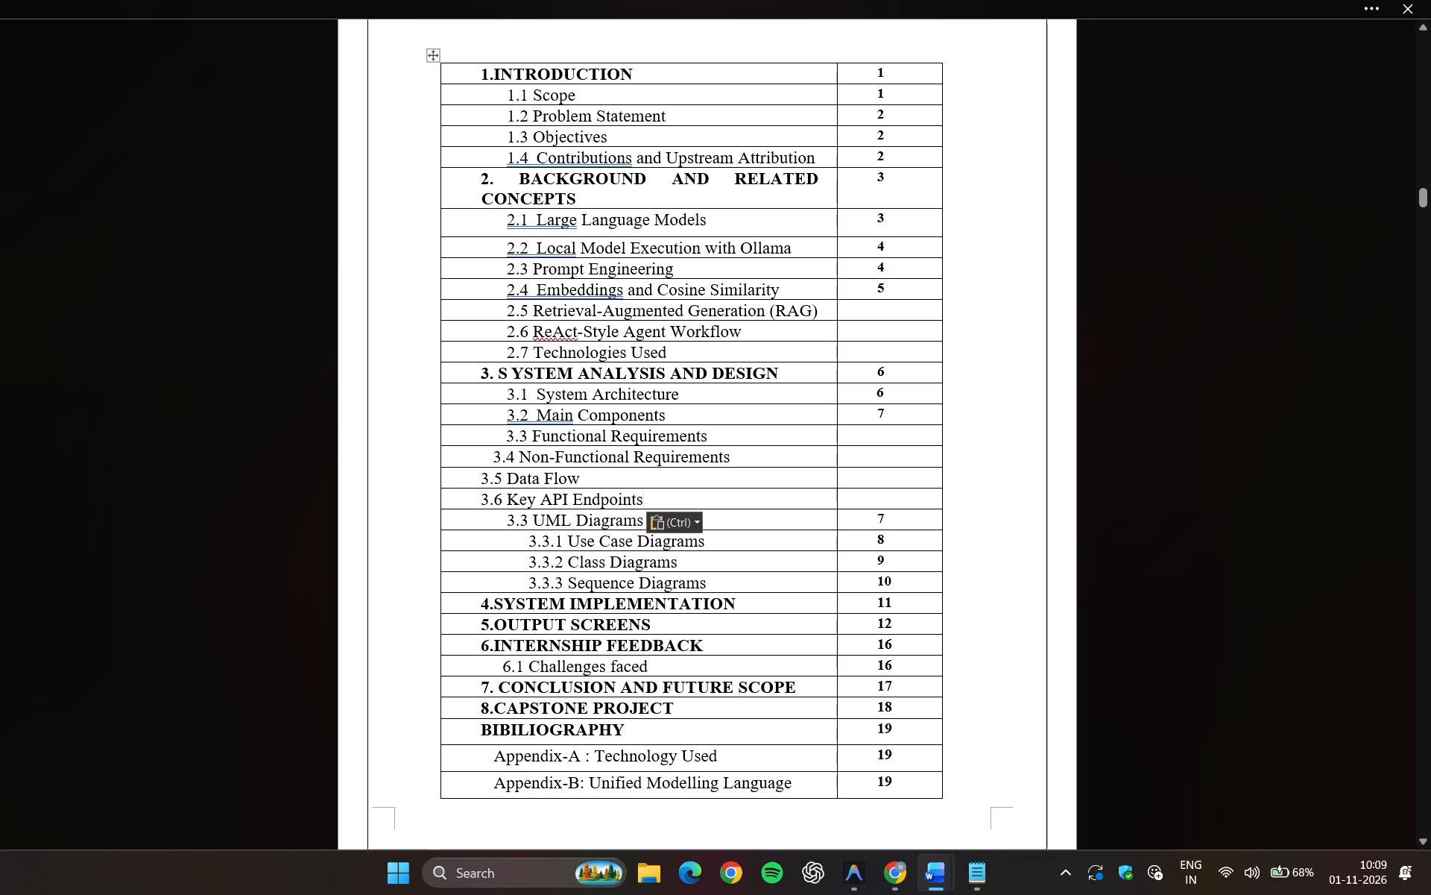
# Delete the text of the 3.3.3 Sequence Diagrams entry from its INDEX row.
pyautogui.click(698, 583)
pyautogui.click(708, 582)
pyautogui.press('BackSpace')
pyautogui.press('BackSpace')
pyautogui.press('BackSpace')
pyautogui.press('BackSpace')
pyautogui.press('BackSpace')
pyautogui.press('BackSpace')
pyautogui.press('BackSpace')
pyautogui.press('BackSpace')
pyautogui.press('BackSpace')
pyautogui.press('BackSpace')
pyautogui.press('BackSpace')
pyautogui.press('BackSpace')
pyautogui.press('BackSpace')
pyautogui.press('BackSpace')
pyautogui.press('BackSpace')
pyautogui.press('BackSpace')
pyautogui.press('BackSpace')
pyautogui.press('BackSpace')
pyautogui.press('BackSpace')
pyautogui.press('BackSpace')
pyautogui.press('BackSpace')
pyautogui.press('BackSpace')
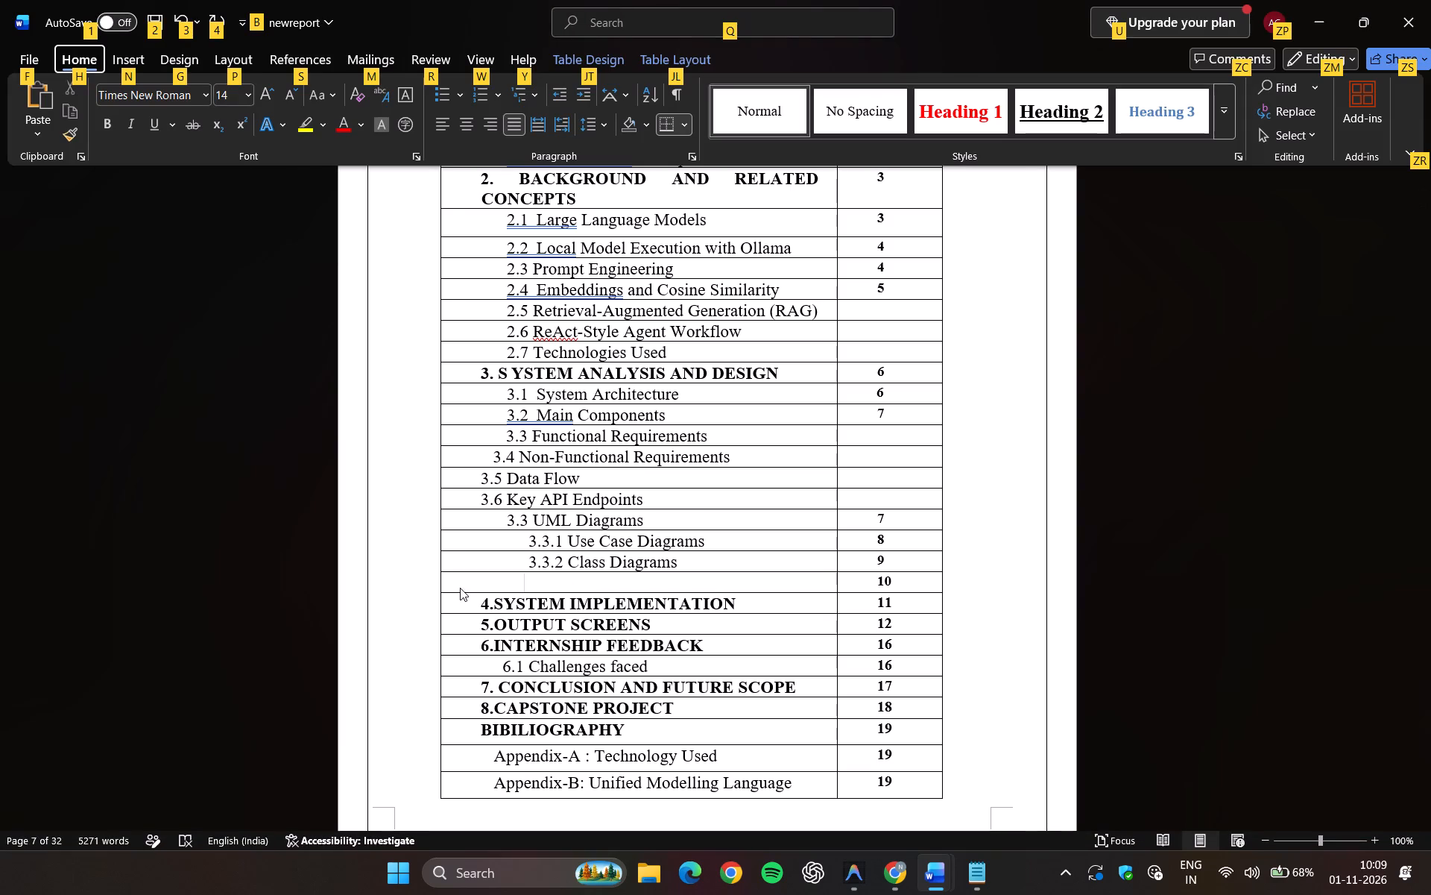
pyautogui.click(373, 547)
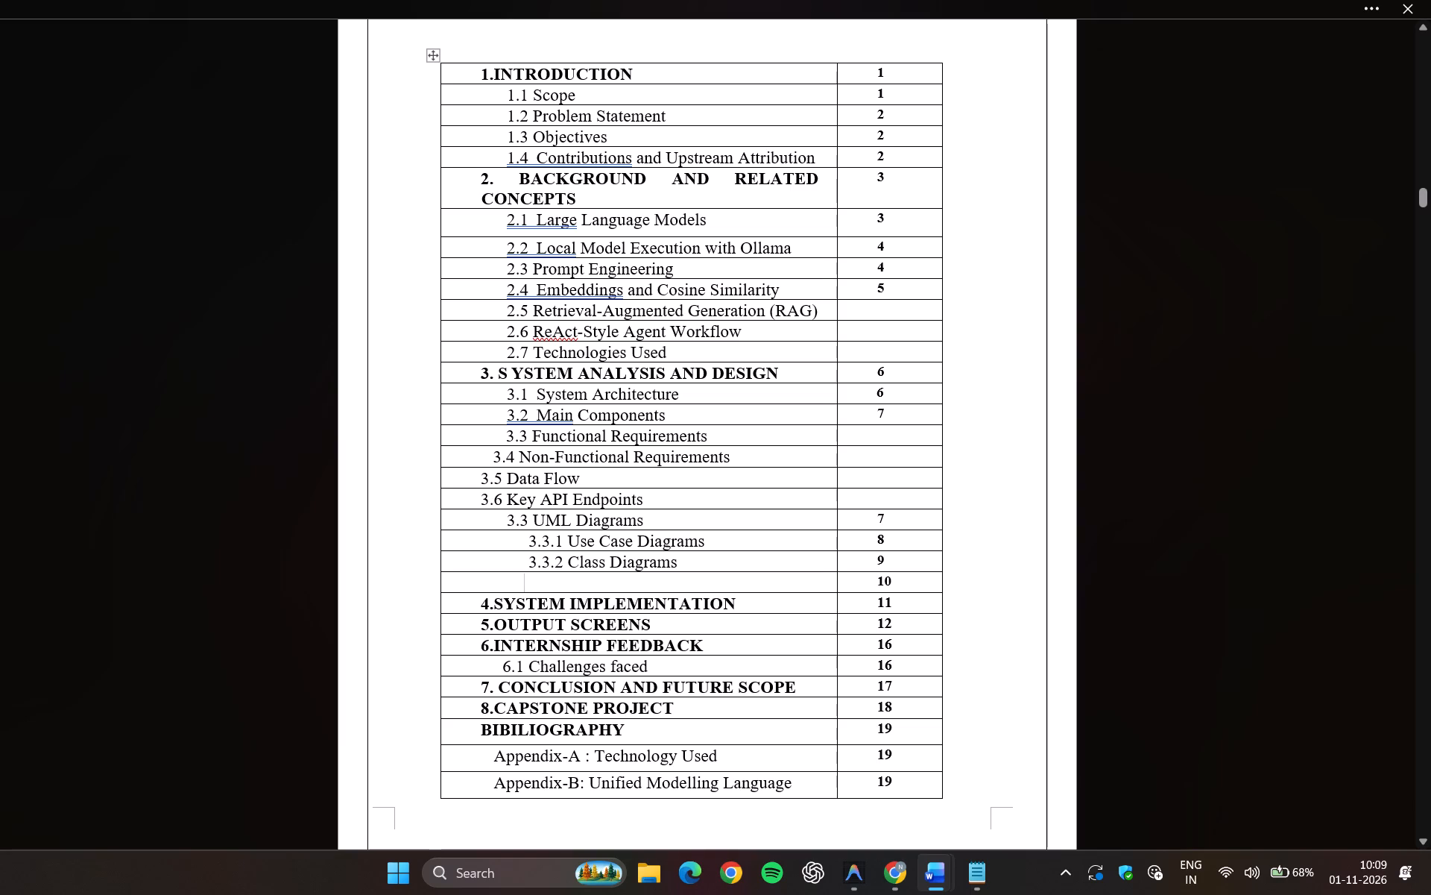
# Undo the deletion of the 3.3.3 Sequence Diagrams entry text in the INDEX.
pyautogui.hotkey('ctrl', 'z')
pyautogui.hotkey('ctrl', 'z')
pyautogui.hotkey('ctrl', 'z')
pyautogui.hotkey('ctrl', 'z')
pyautogui.hotkey('ctrl', 'z')
pyautogui.hotkey('ctrl', 'z')
pyautogui.hotkey('ctrl', 'z')
pyautogui.hotkey('ctrl', 'z')
pyautogui.hotkey('ctrl', 'z')
pyautogui.hotkey('ctrl', 'z')
pyautogui.hotkey('ctrl', 'z')
pyautogui.hotkey('ctrl', 'z')
pyautogui.hotkey('ctrl', 'z')
pyautogui.hotkey('ctrl', 'z')
pyautogui.hotkey('ctrl', 'z')
pyautogui.hotkey('ctrl', 'z')
pyautogui.hotkey('ctrl', 'z')
pyautogui.hotkey('ctrl', 'z')
pyautogui.hotkey('ctrl', 'z')
pyautogui.hotkey('ctrl', 'z')
pyautogui.hotkey('ctrl', 'z')
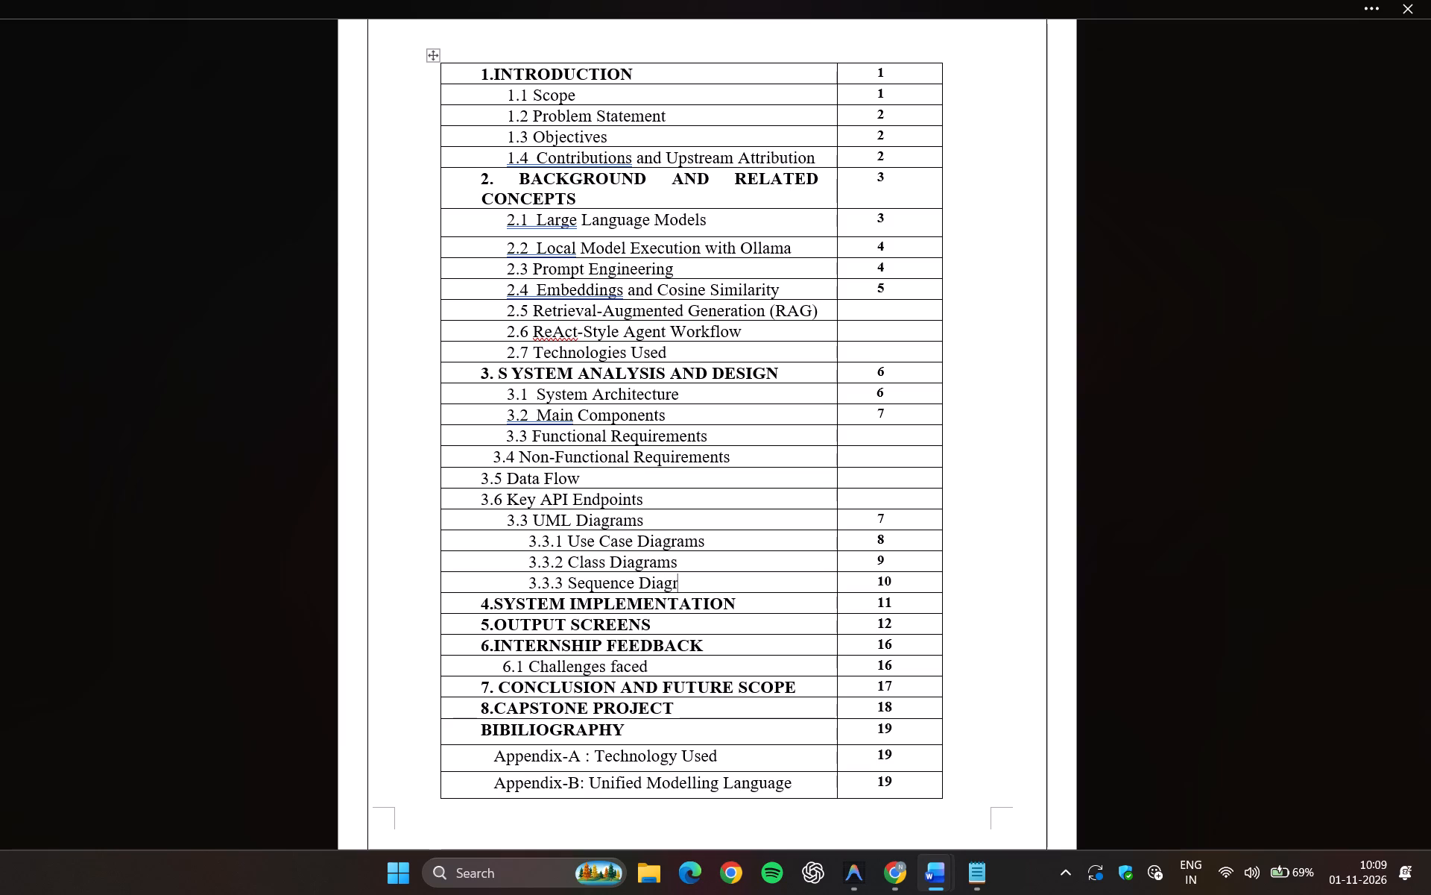
pyautogui.hotkey('ctrl', 'z')
pyautogui.hotkey('ctrl', 'z')
pyautogui.hotkey('ctrl', 'z')
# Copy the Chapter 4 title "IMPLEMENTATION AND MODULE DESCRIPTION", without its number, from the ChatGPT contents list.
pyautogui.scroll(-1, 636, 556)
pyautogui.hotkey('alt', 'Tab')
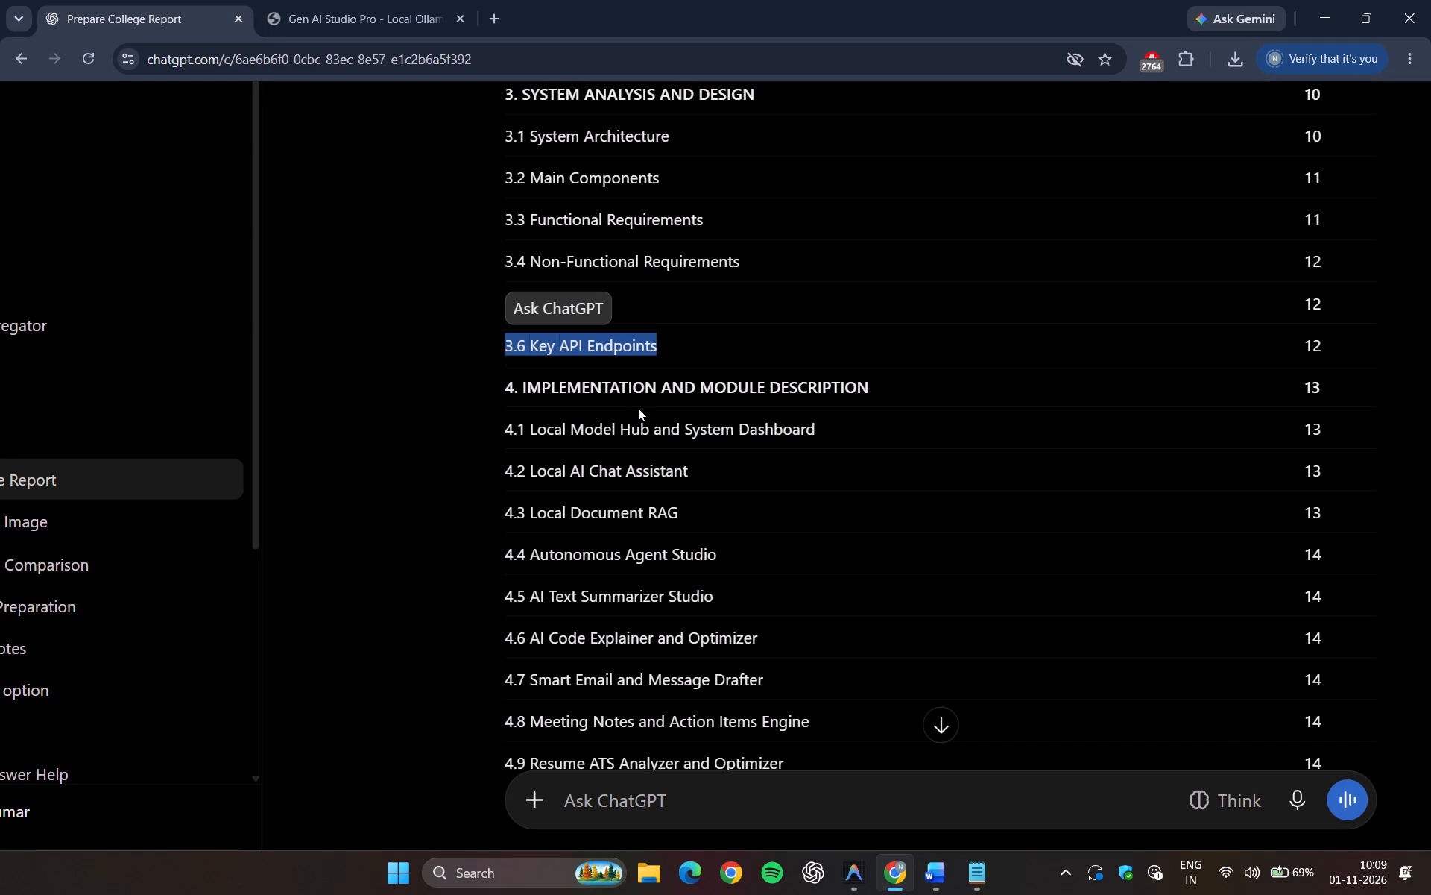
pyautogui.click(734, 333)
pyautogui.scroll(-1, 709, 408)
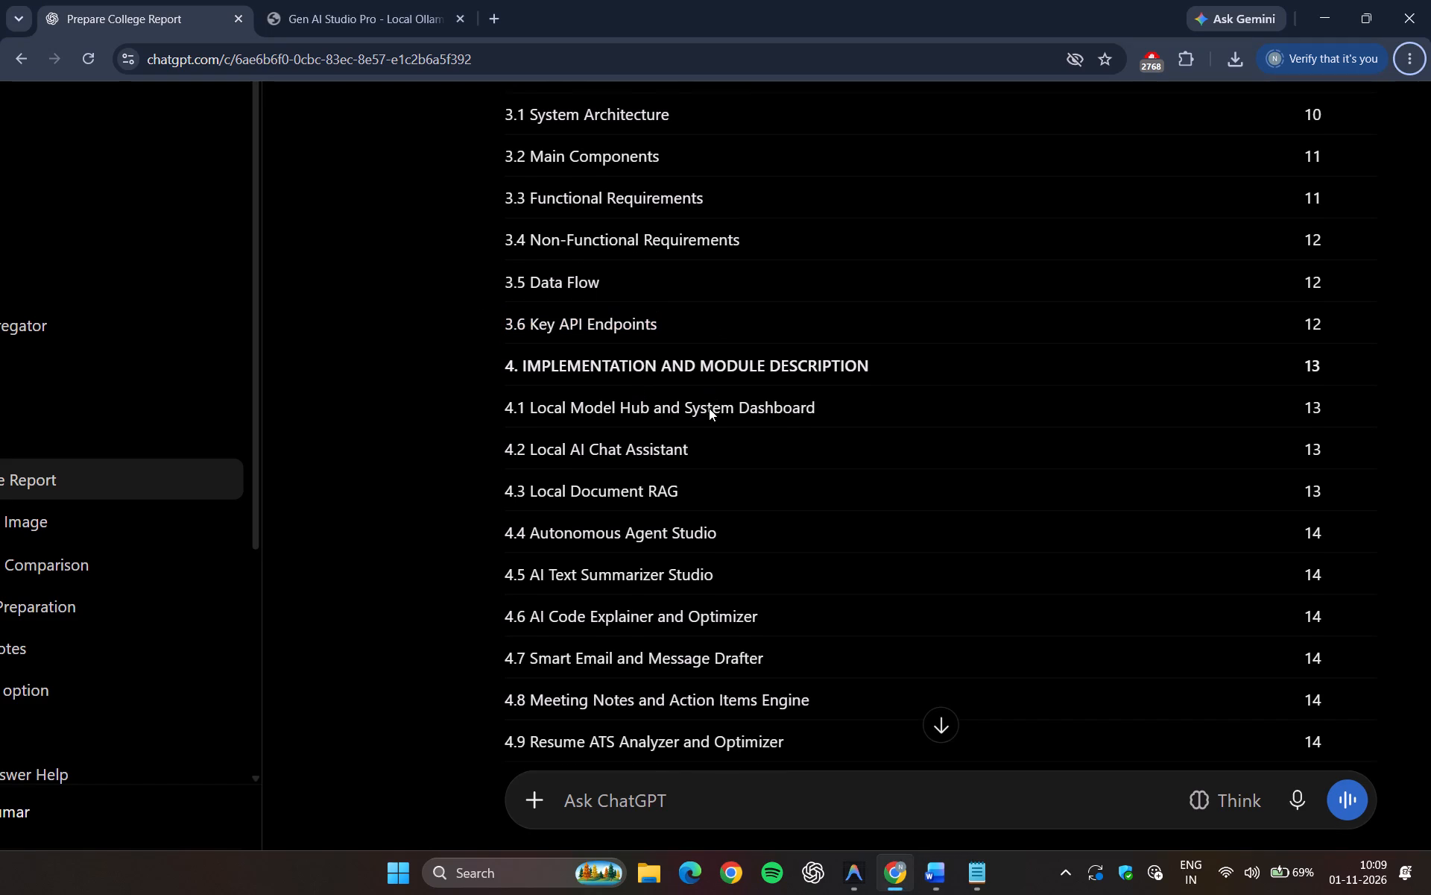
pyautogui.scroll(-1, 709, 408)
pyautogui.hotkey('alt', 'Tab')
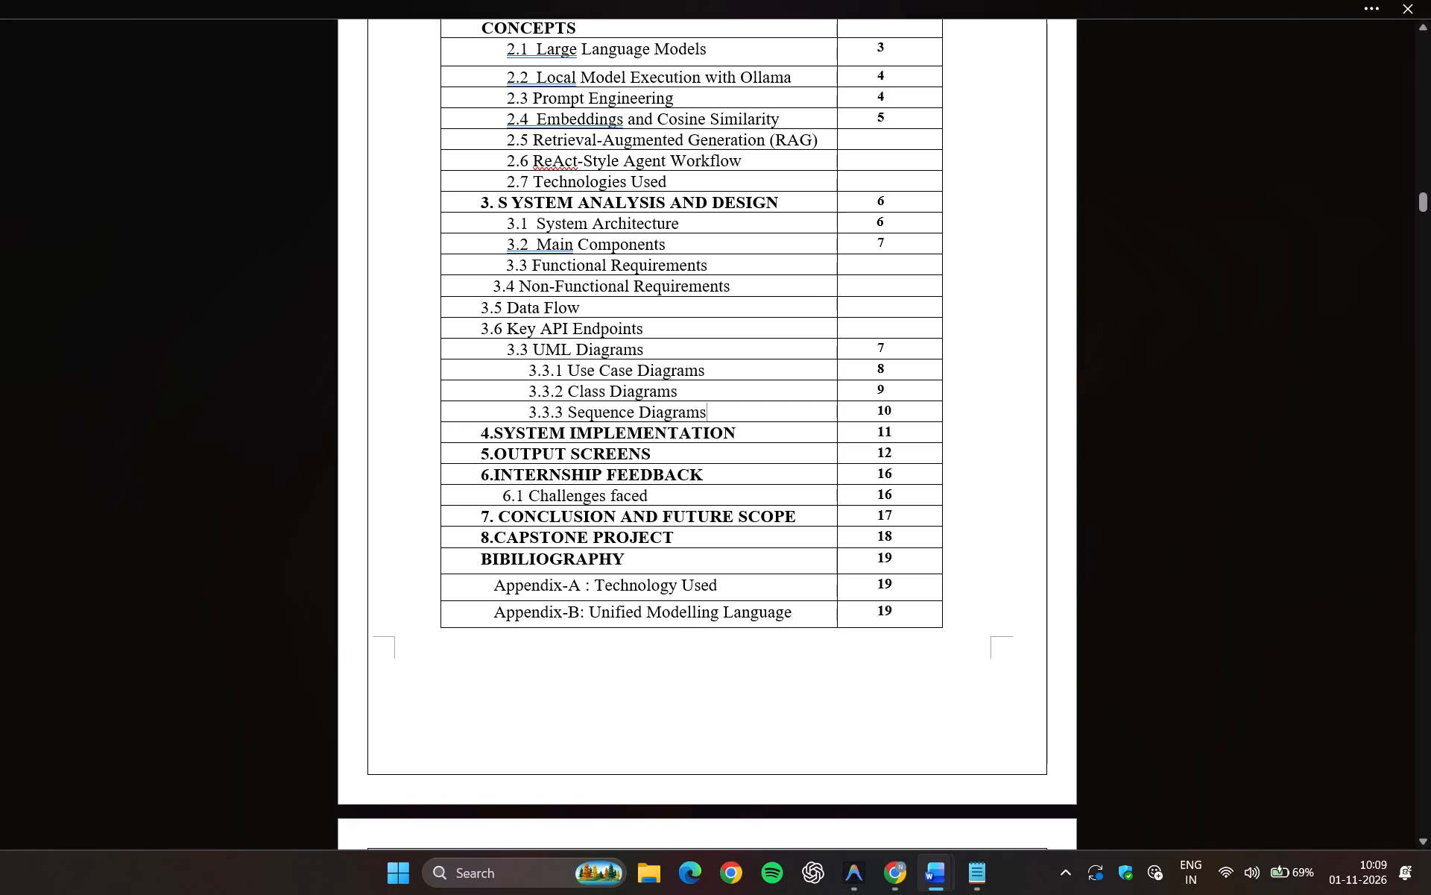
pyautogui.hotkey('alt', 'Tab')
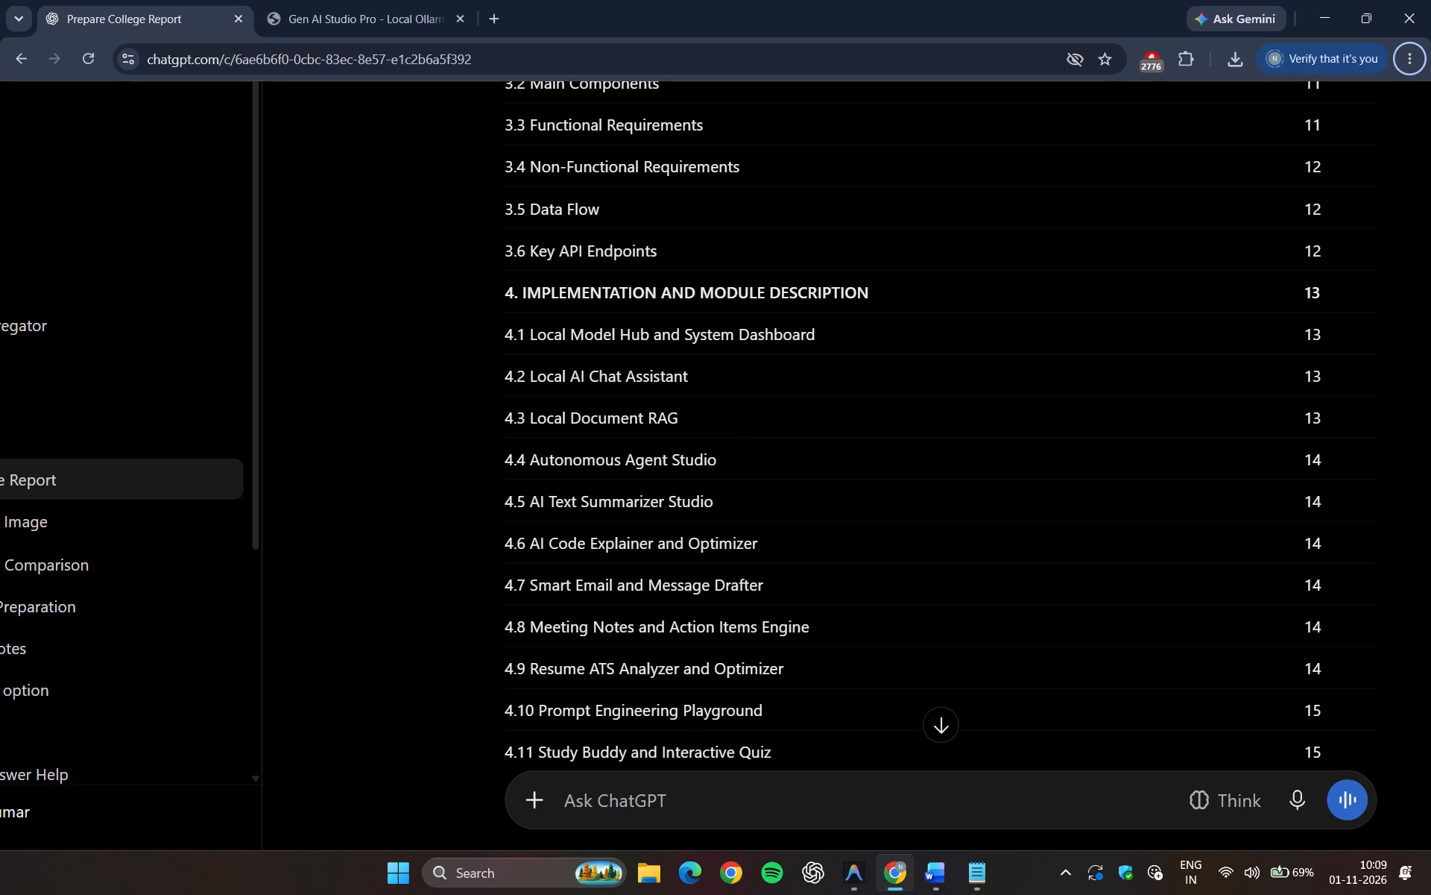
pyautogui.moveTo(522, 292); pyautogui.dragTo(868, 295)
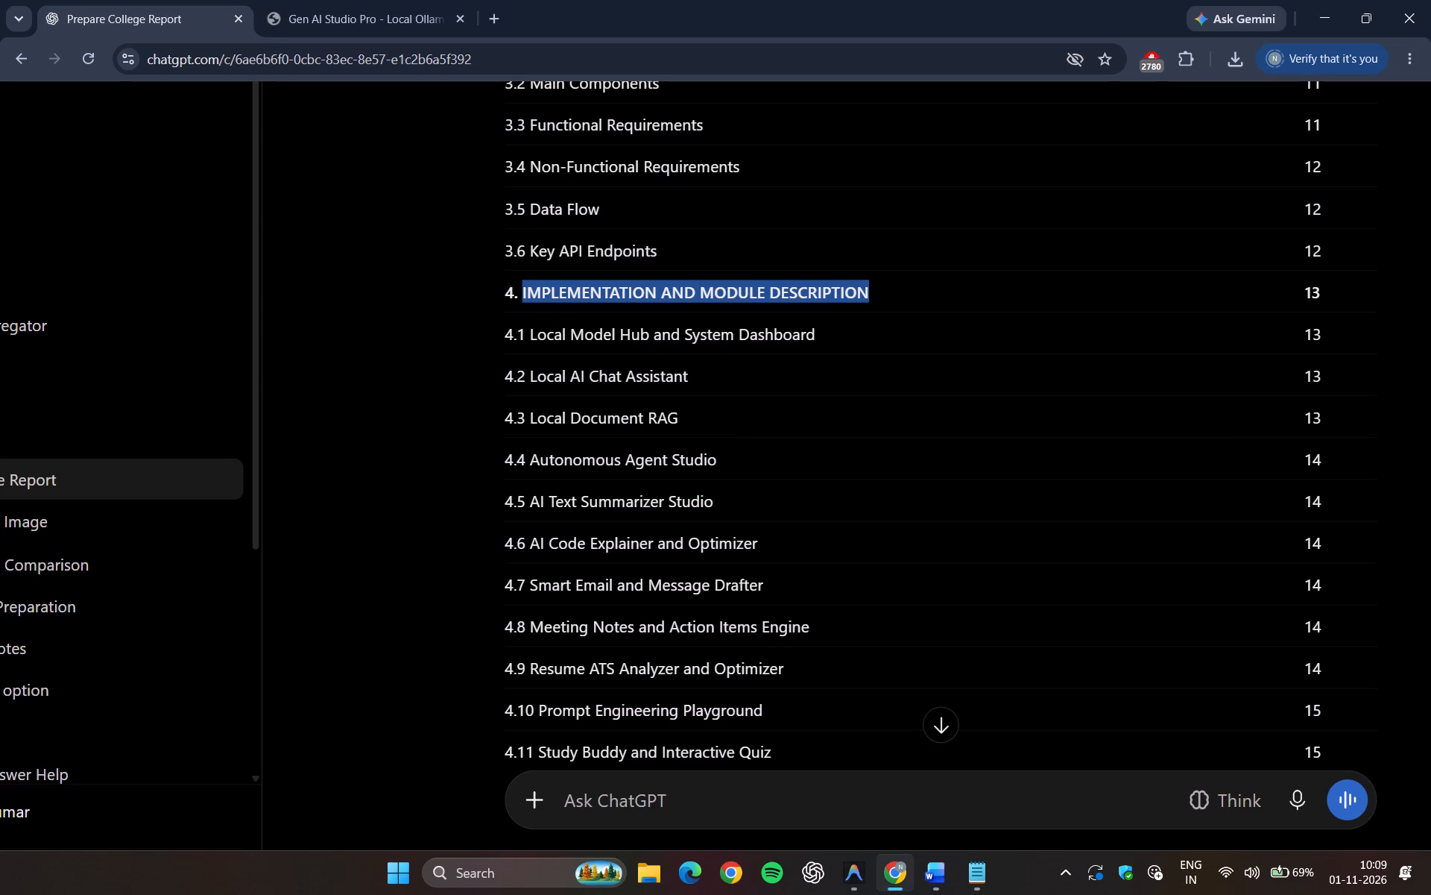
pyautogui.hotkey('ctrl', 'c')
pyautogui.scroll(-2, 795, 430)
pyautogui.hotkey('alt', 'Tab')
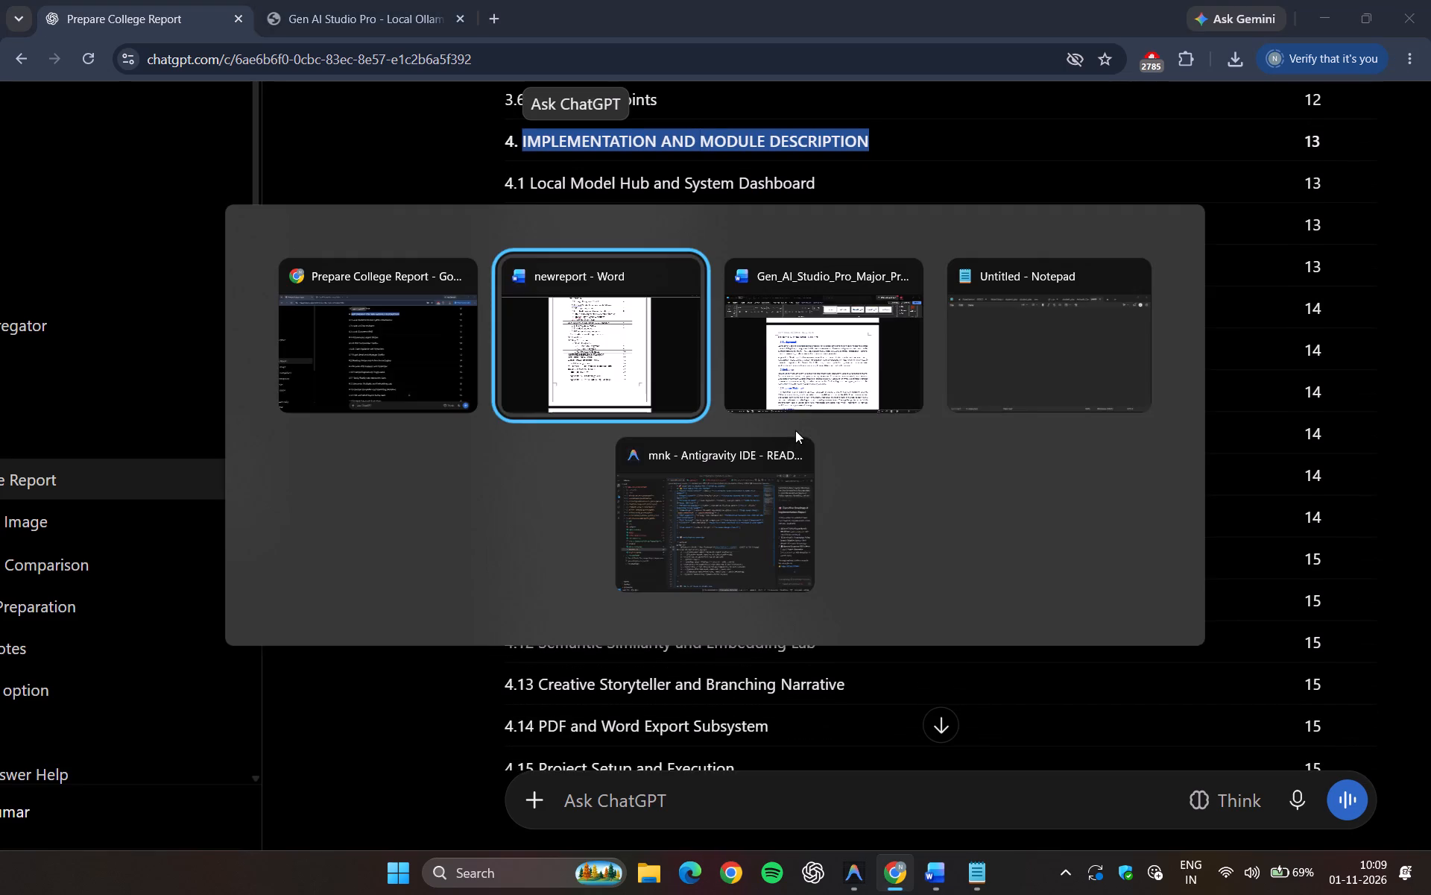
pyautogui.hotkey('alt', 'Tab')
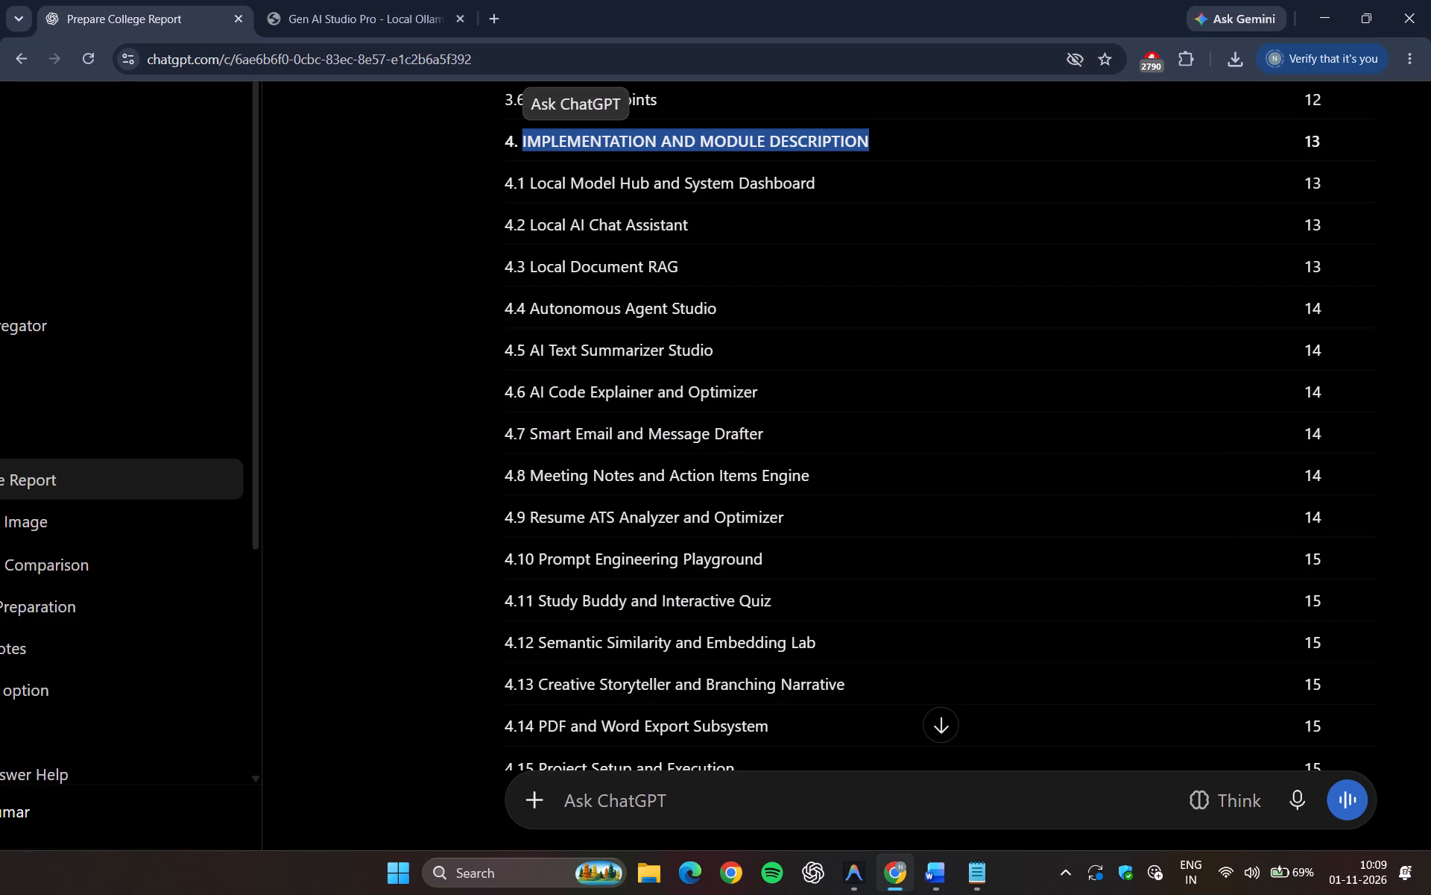
# Examine the rest of the ChatGPT contents list and Gen_AI_Studio_Pro_Major_Project_Report from Chapter 3 through the Appendix A screenshots.
pyautogui.scroll(-3, 681, 509)
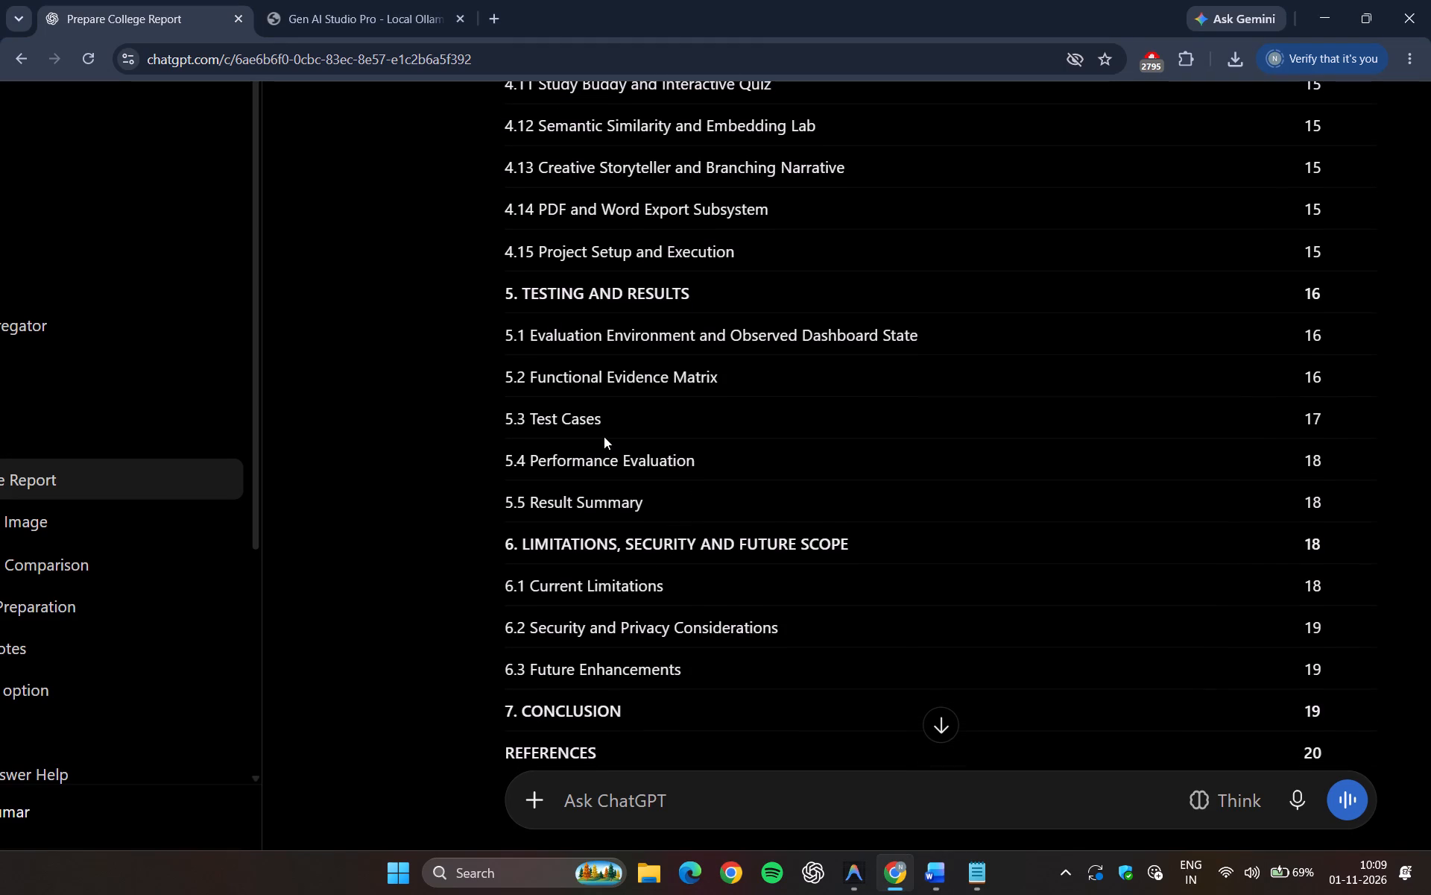
pyautogui.scroll(3, 604, 436)
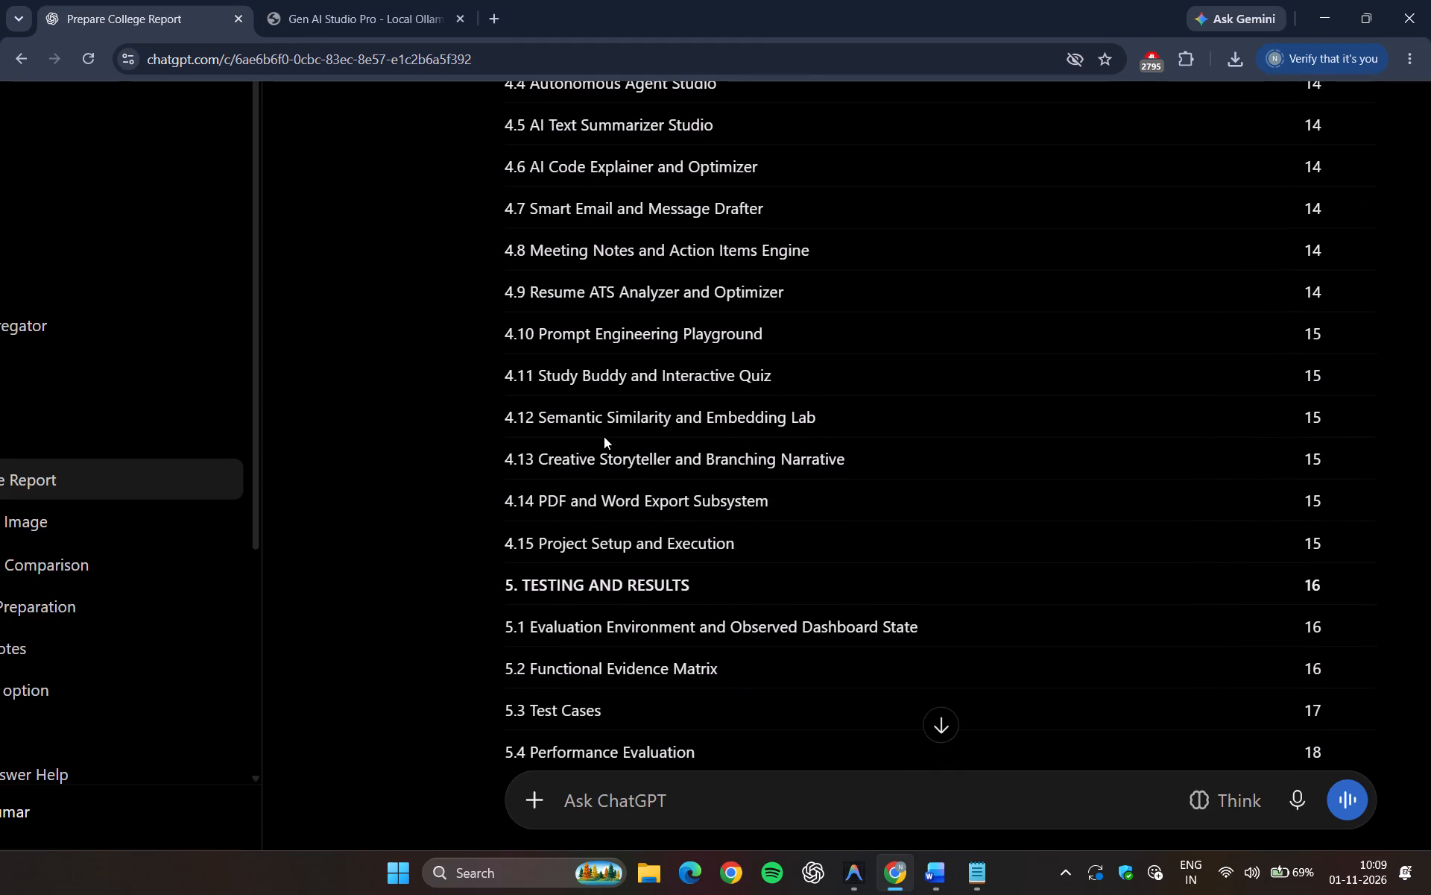
pyautogui.hotkey('alt', 'Tab')
pyautogui.hotkey('alt', 'Tab')
pyautogui.scroll(-8, 604, 436)
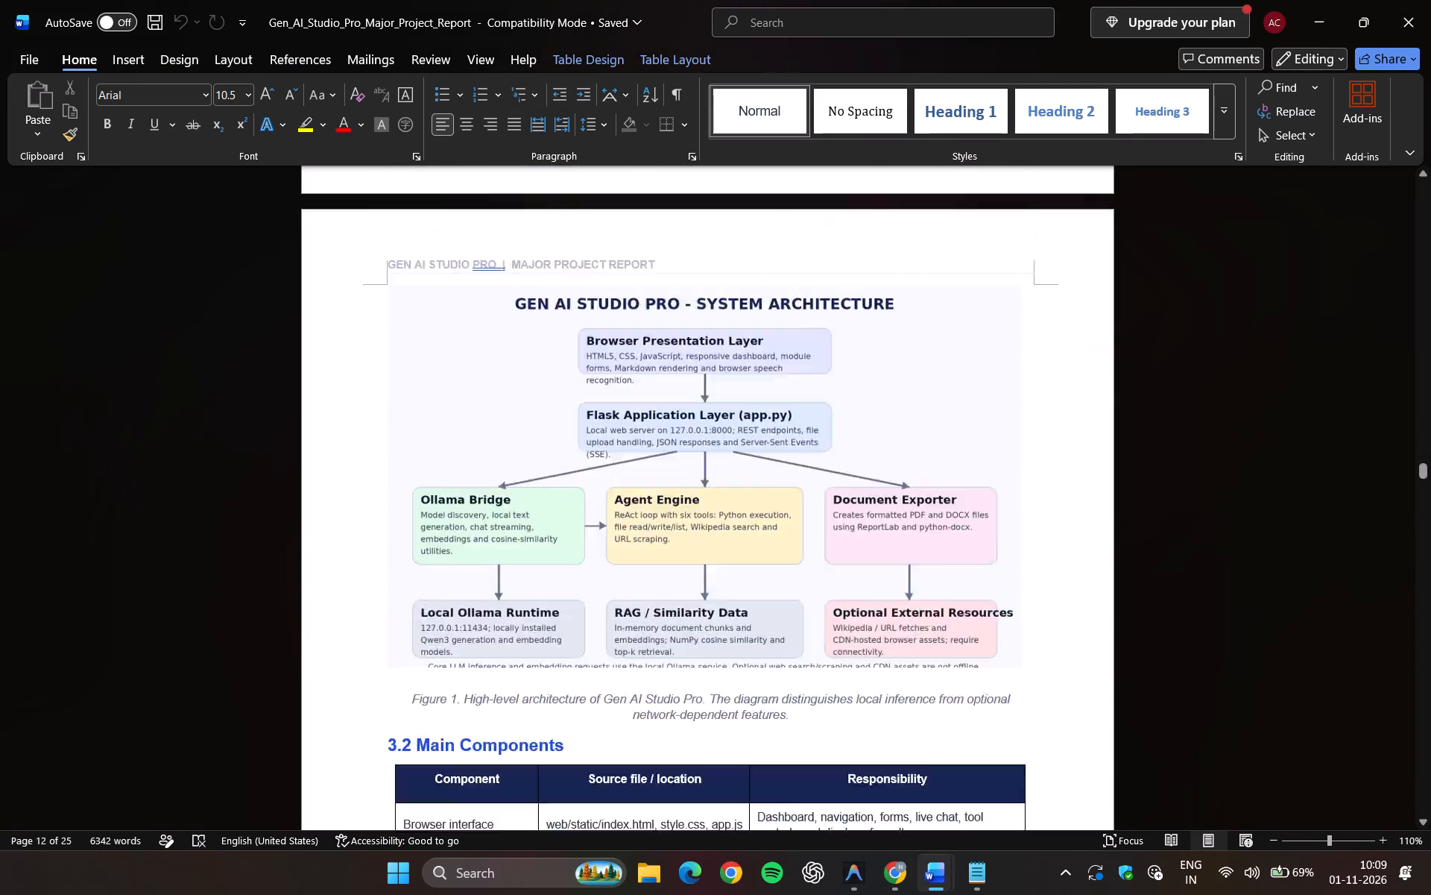
pyautogui.scroll(-1, 604, 436)
pyautogui.scroll(4, 604, 436)
pyautogui.scroll(-1, 604, 436)
pyautogui.scroll(1, 604, 436)
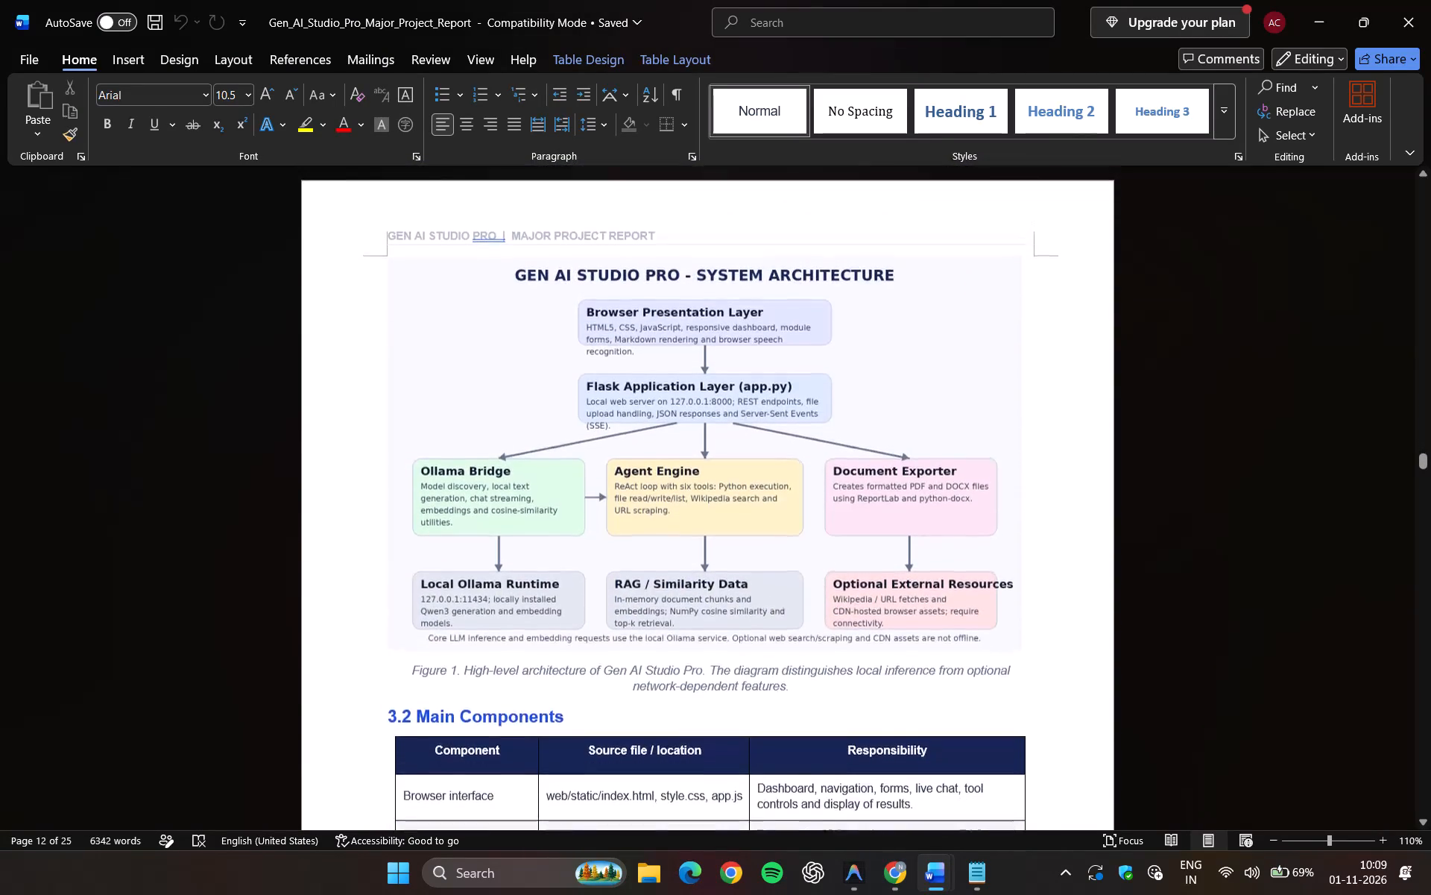
pyautogui.scroll(1, 604, 436)
pyautogui.scroll(-2, 604, 436)
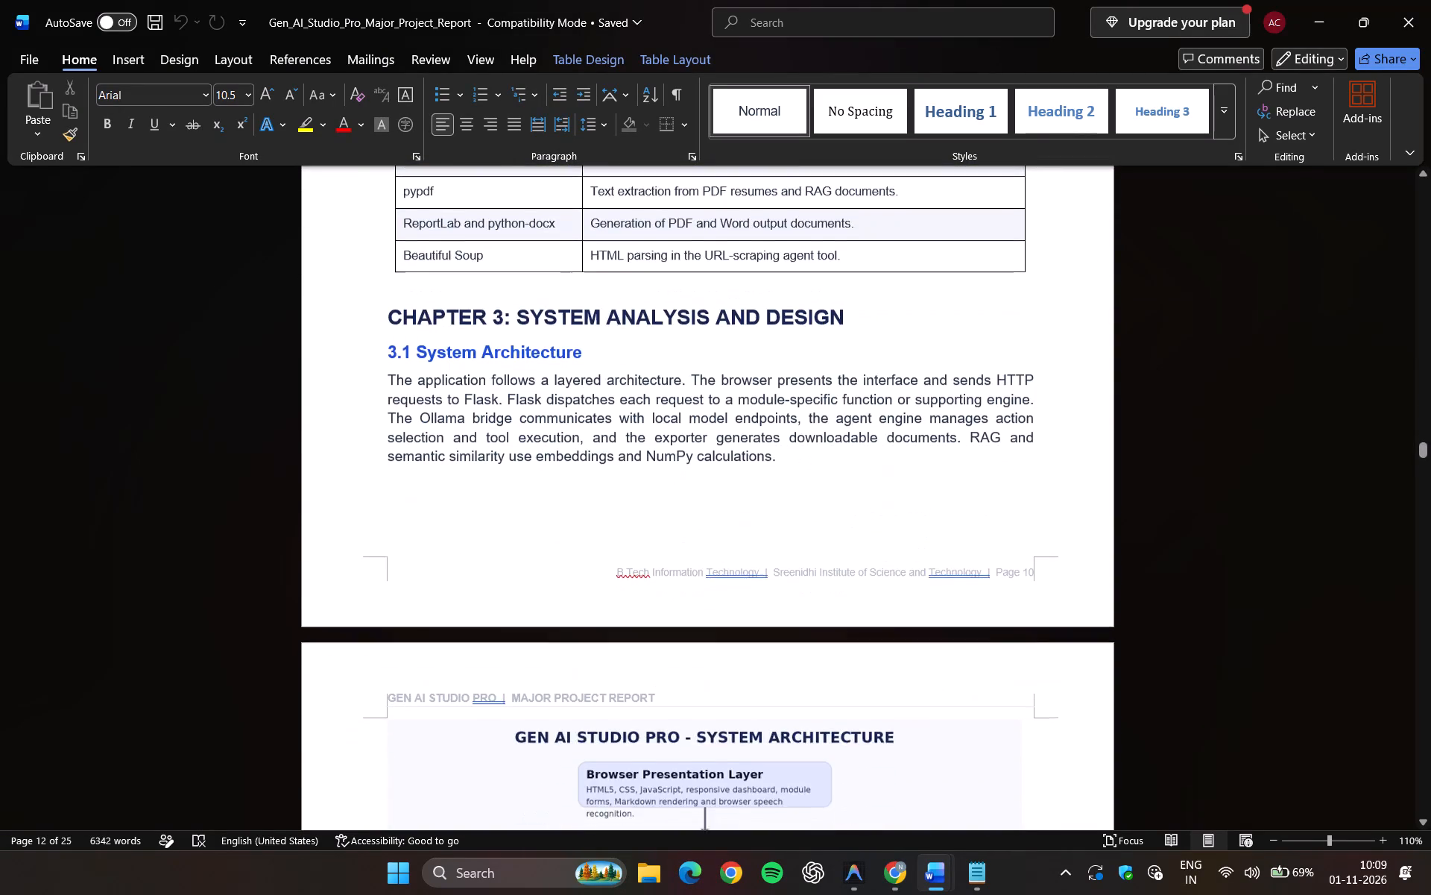
pyautogui.scroll(-3, 604, 436)
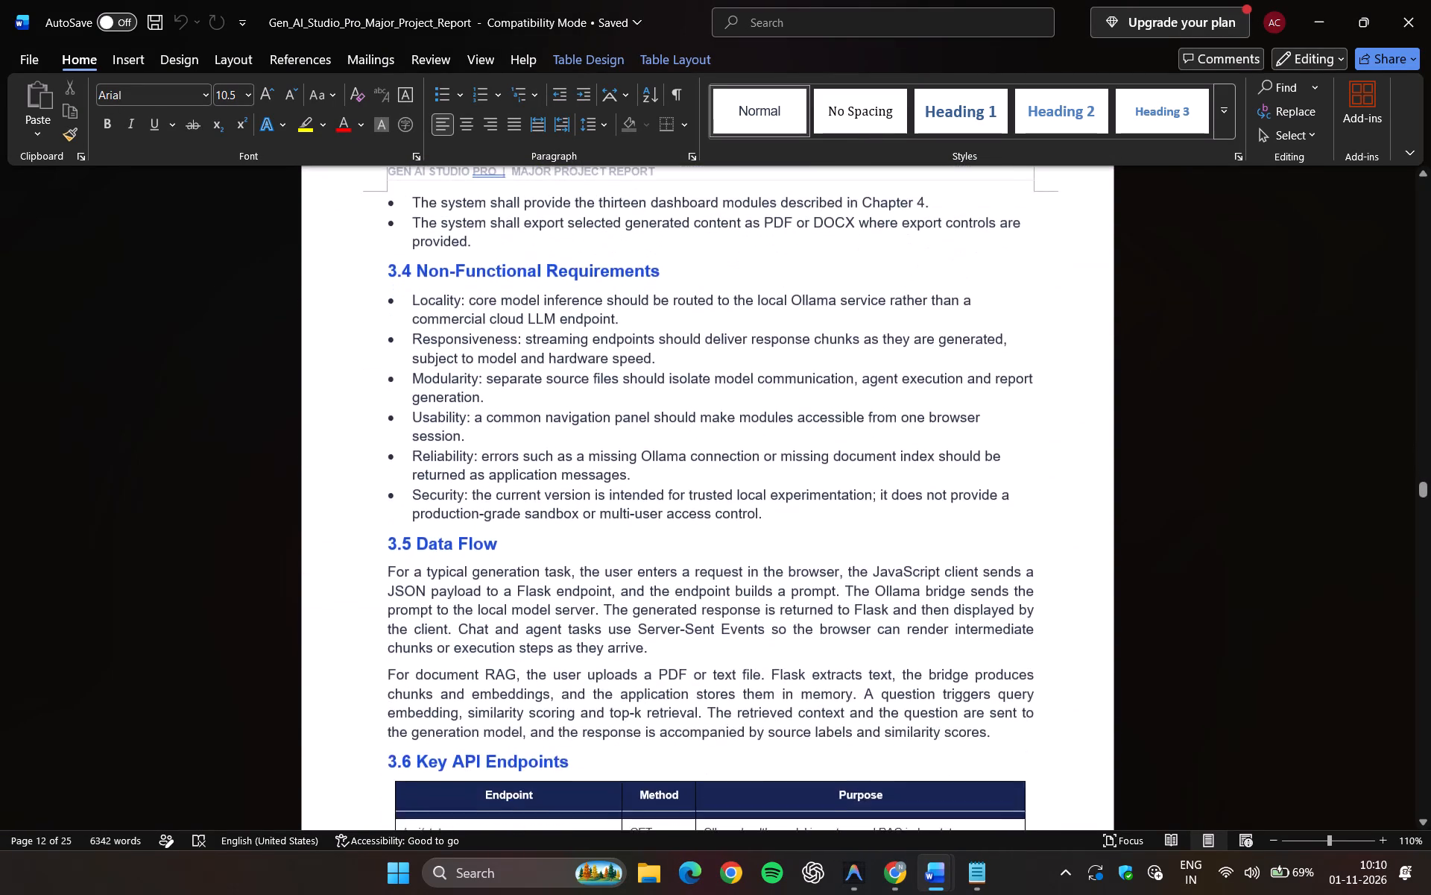
pyautogui.scroll(-7, 604, 436)
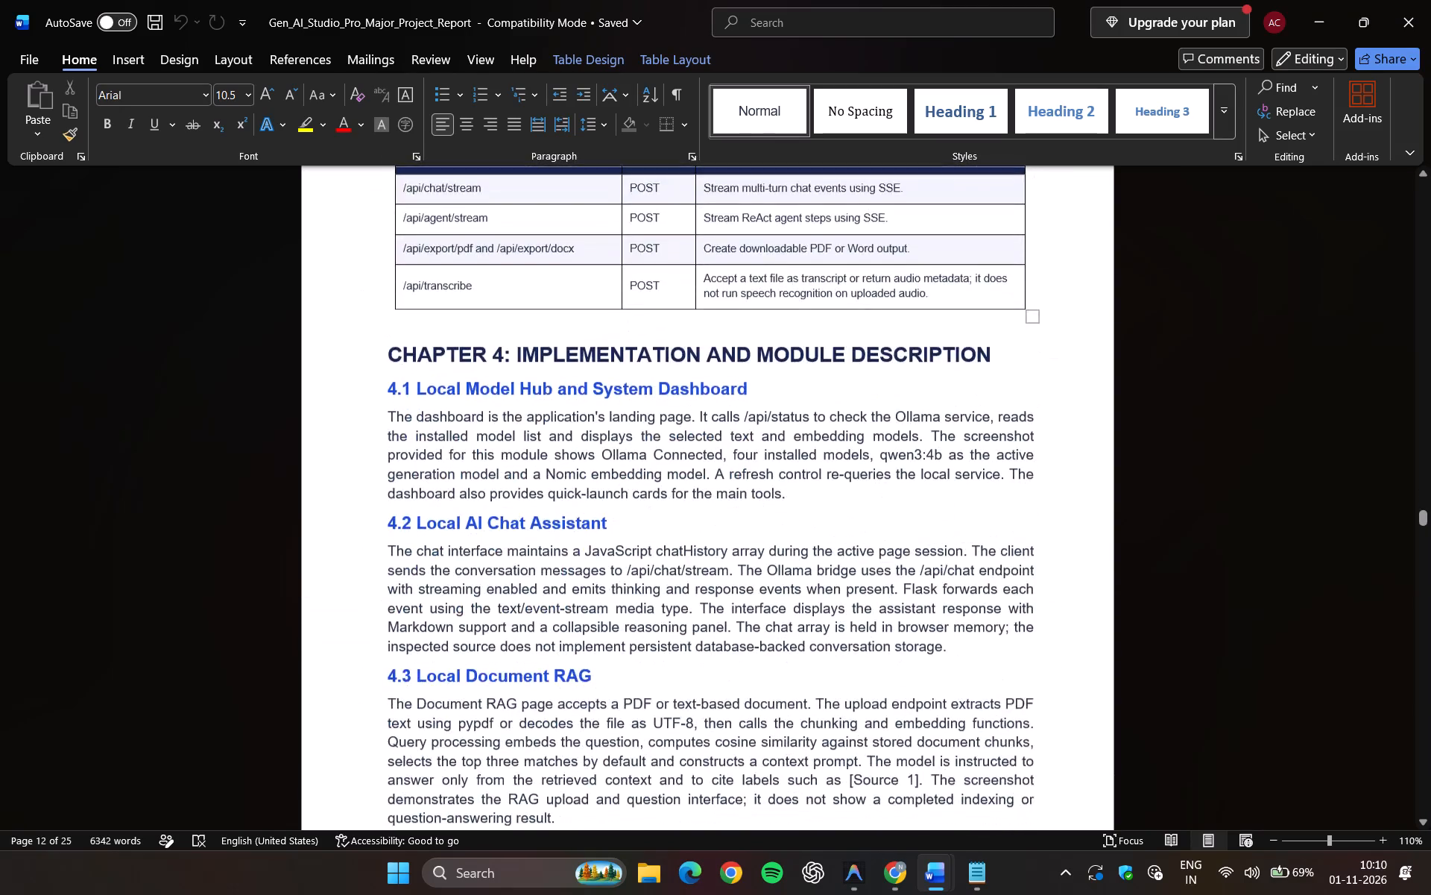
pyautogui.scroll(-1, 604, 436)
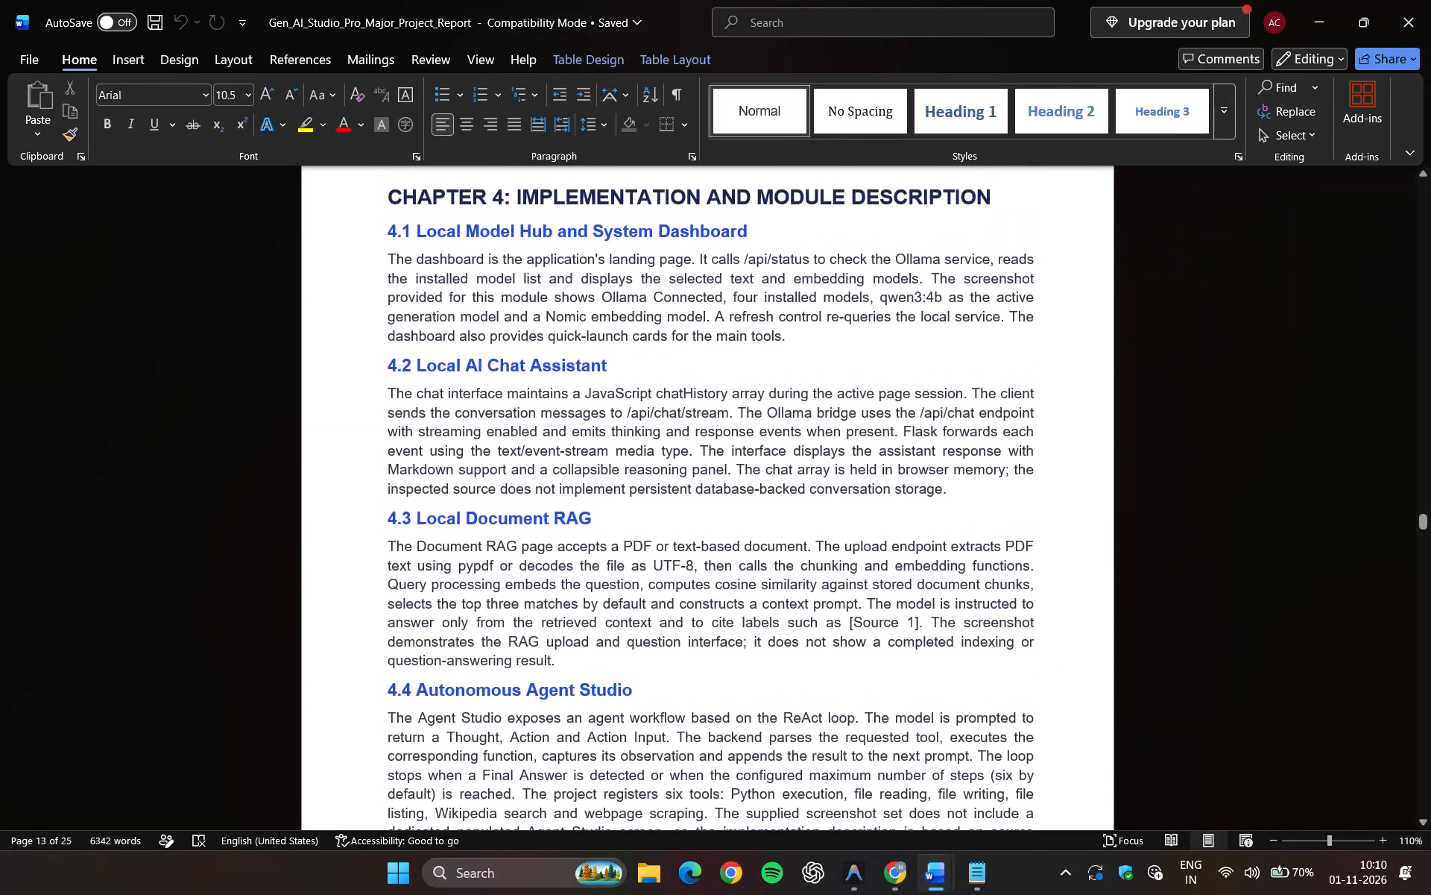
pyautogui.scroll(-1, 604, 436)
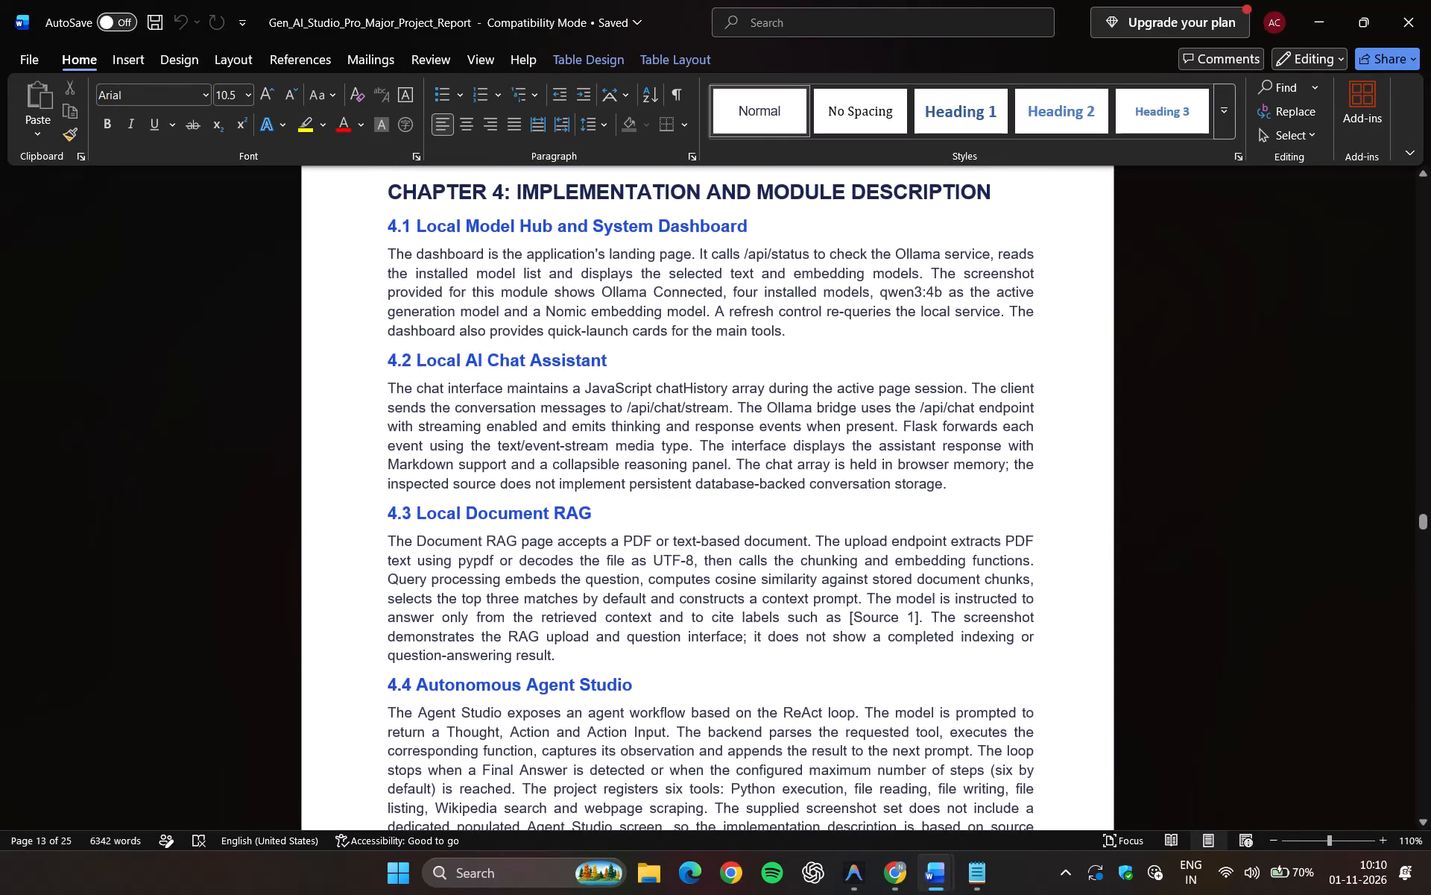
pyautogui.scroll(-1, 604, 436)
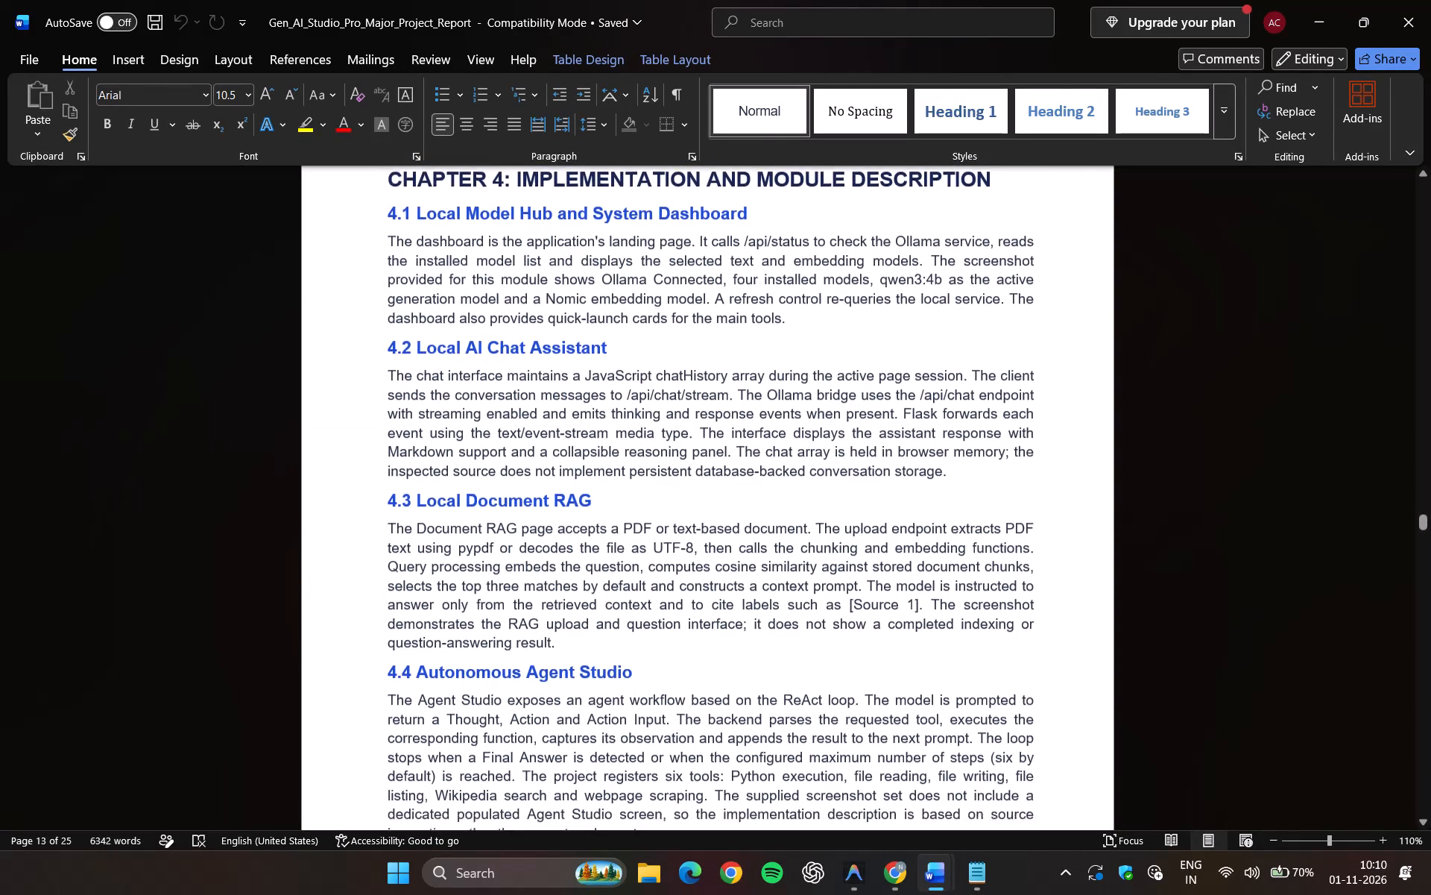
pyautogui.scroll(-3, 604, 436)
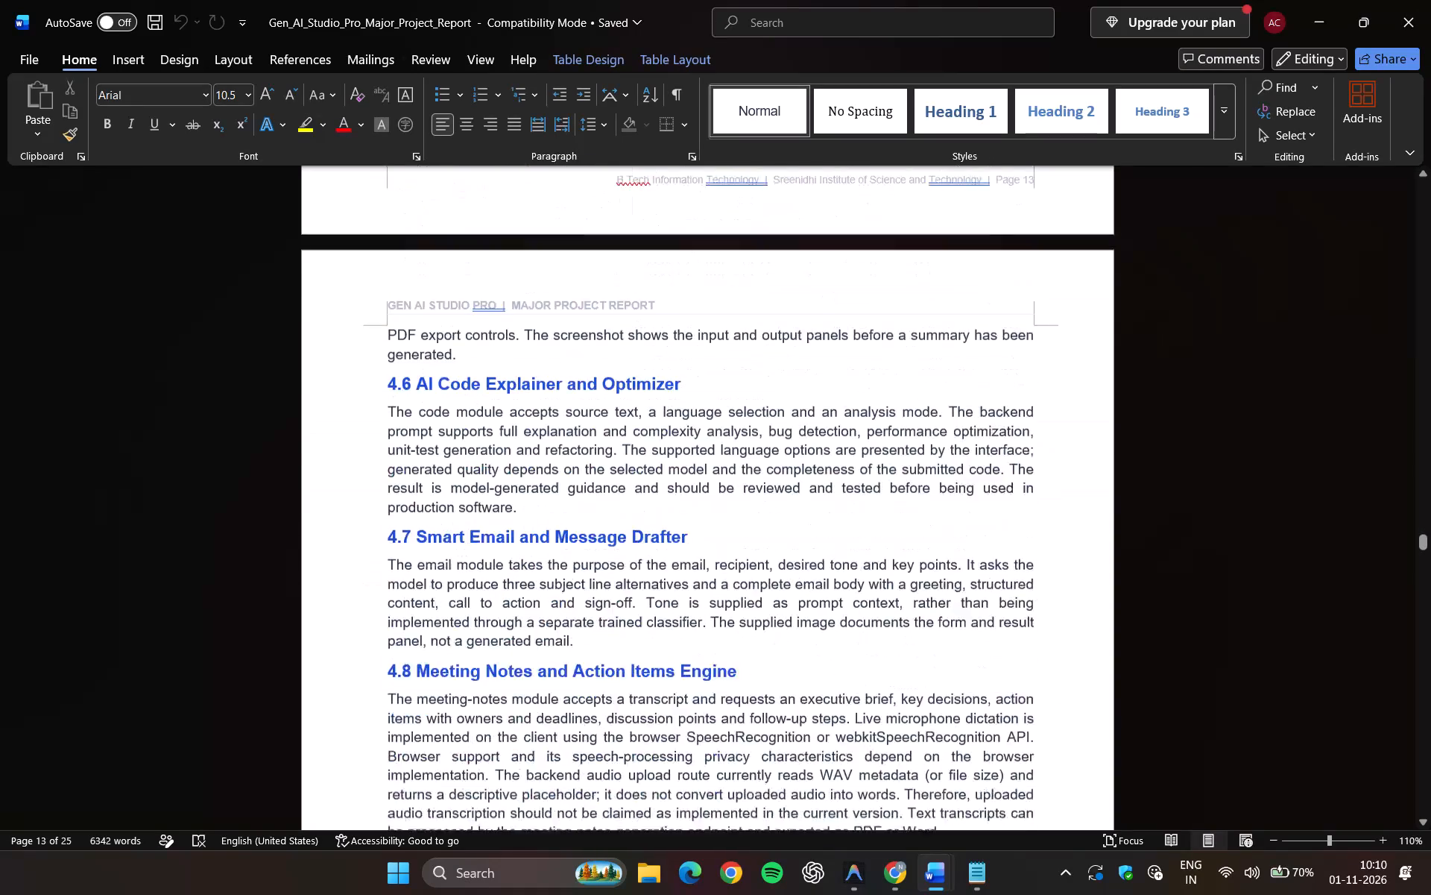
pyautogui.scroll(-4, 604, 436)
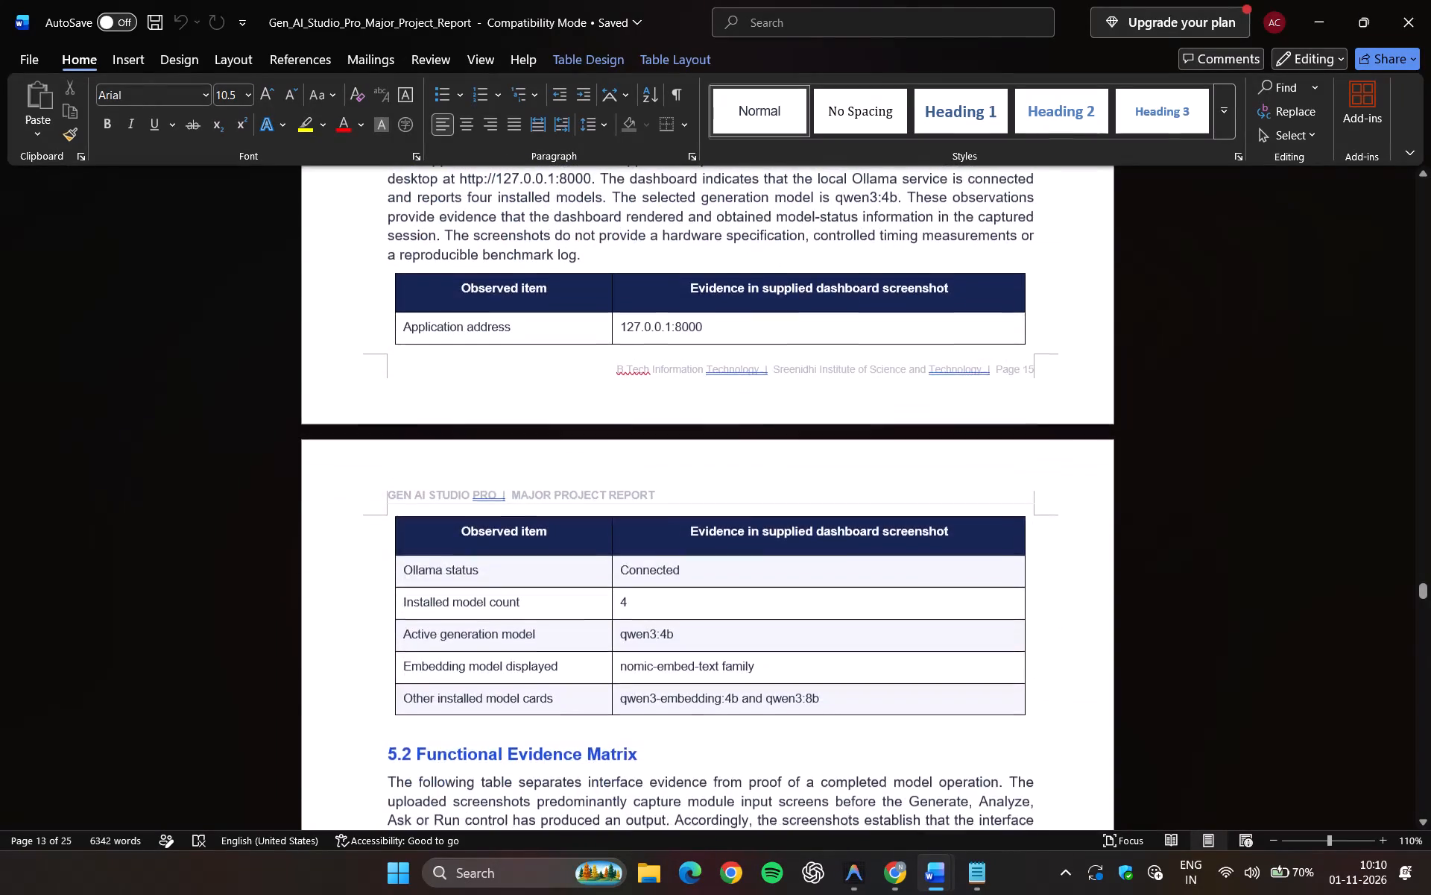
pyautogui.scroll(-5, 604, 436)
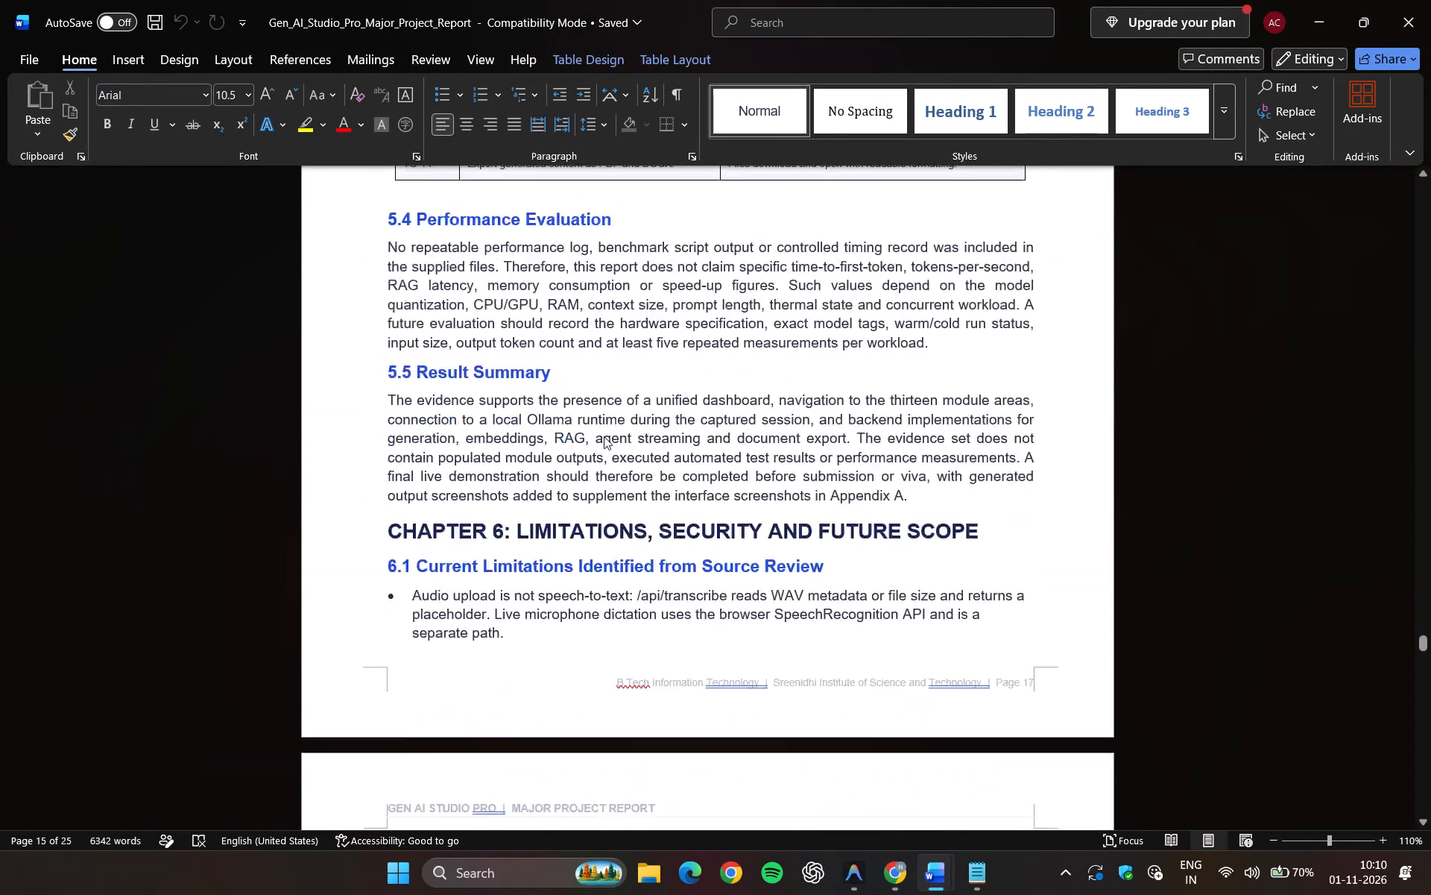
pyautogui.scroll(-4, 604, 436)
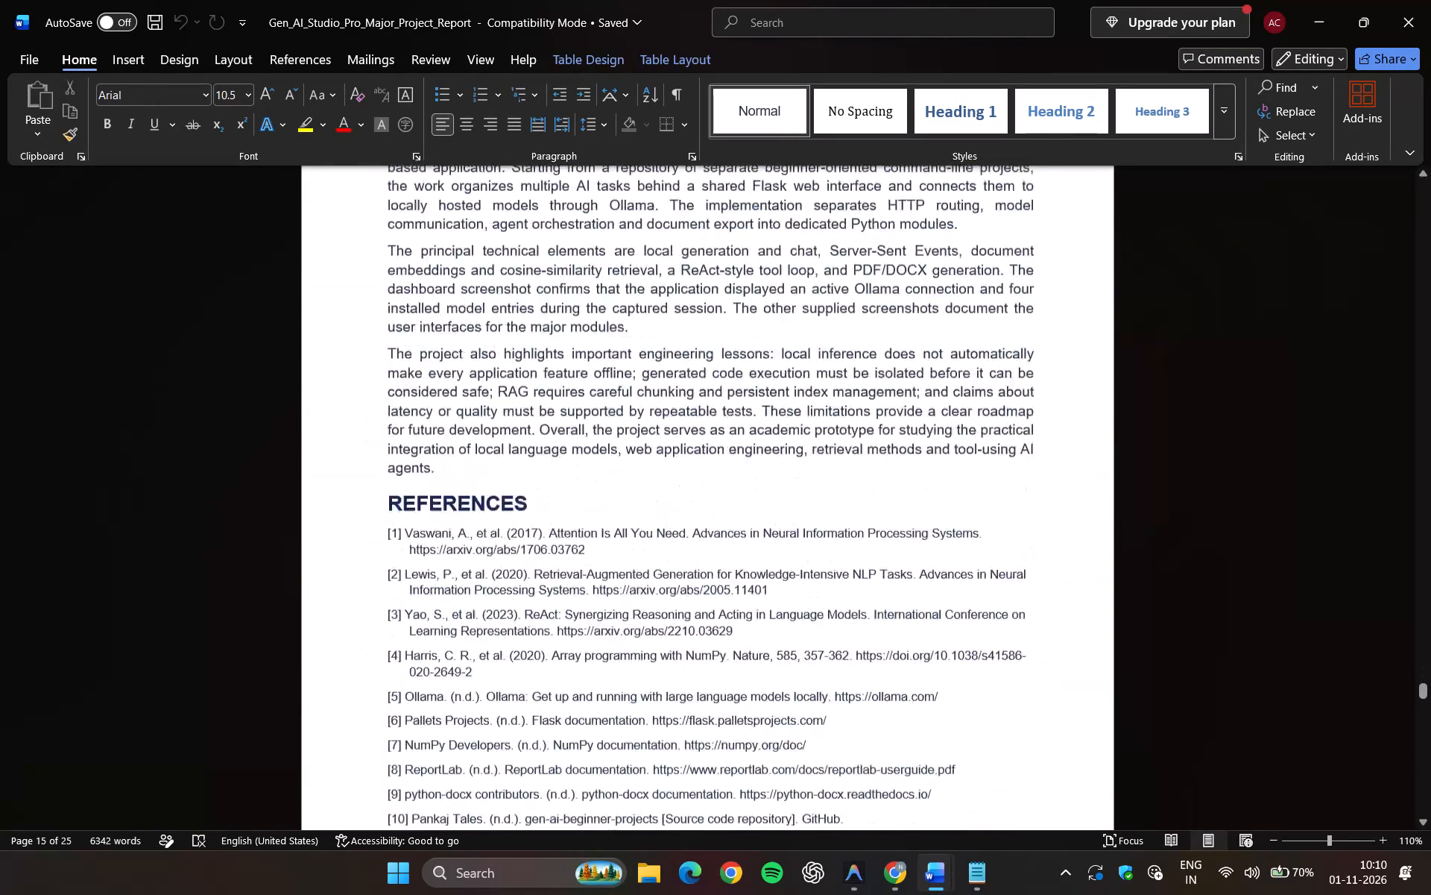
pyautogui.scroll(-2, 604, 436)
pyautogui.scroll(4, 604, 436)
pyautogui.scroll(-3, 604, 436)
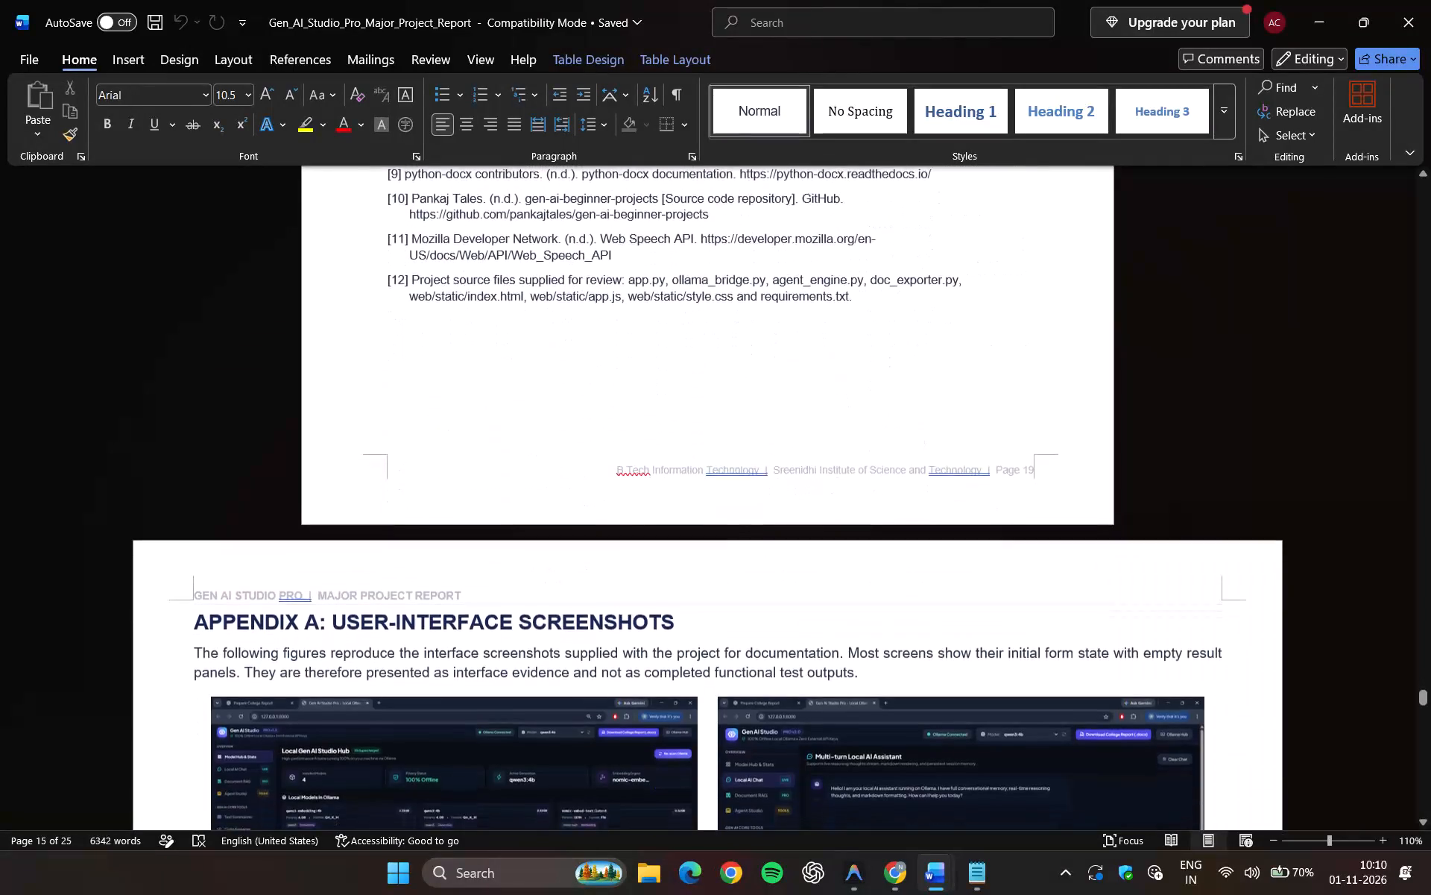
pyautogui.scroll(-1, 604, 436)
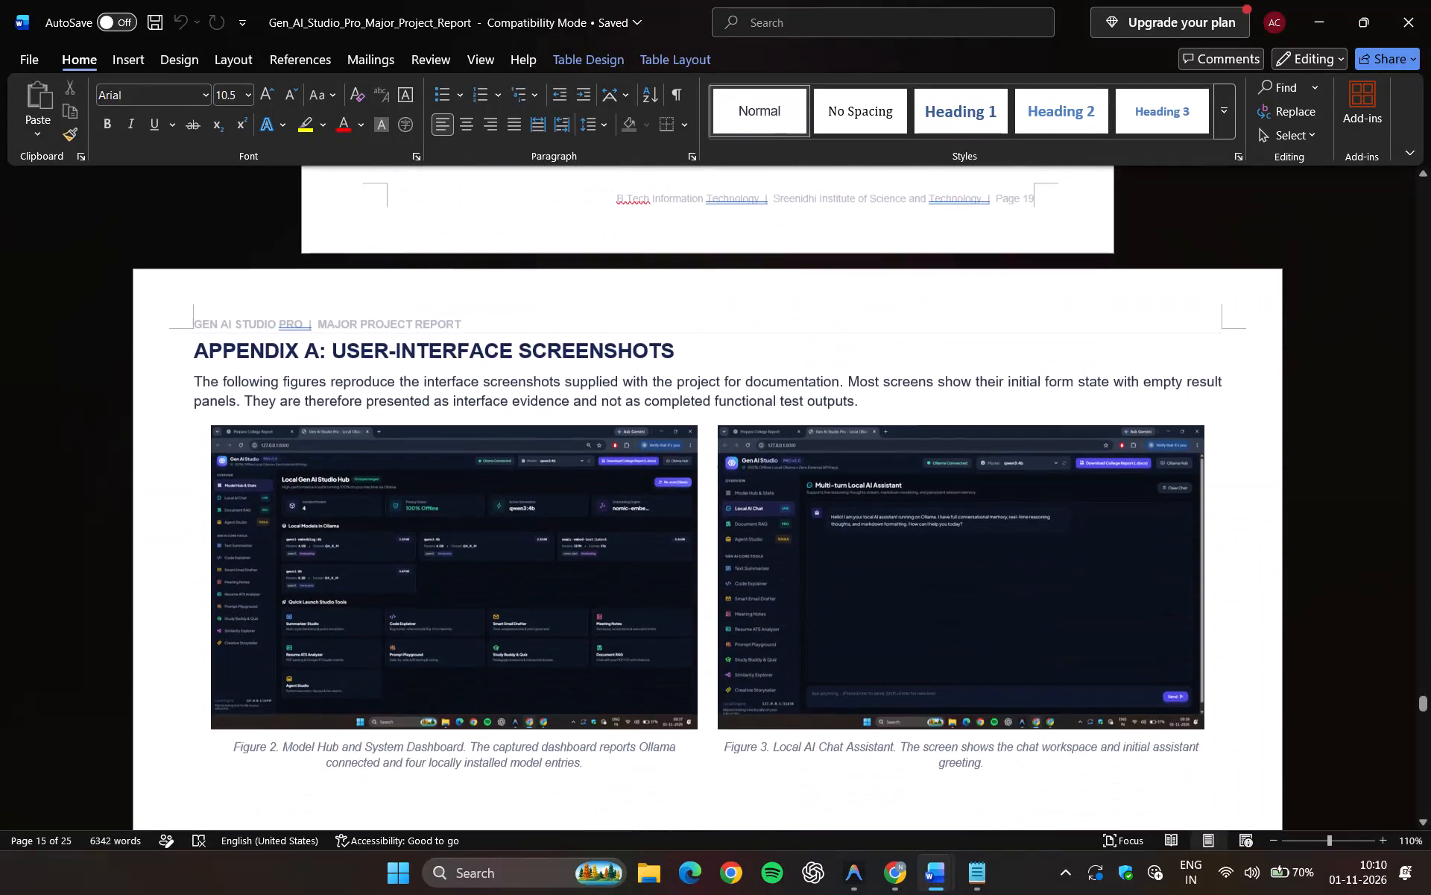
pyautogui.scroll(-3, 604, 436)
pyautogui.hotkey('alt', 'Tab')
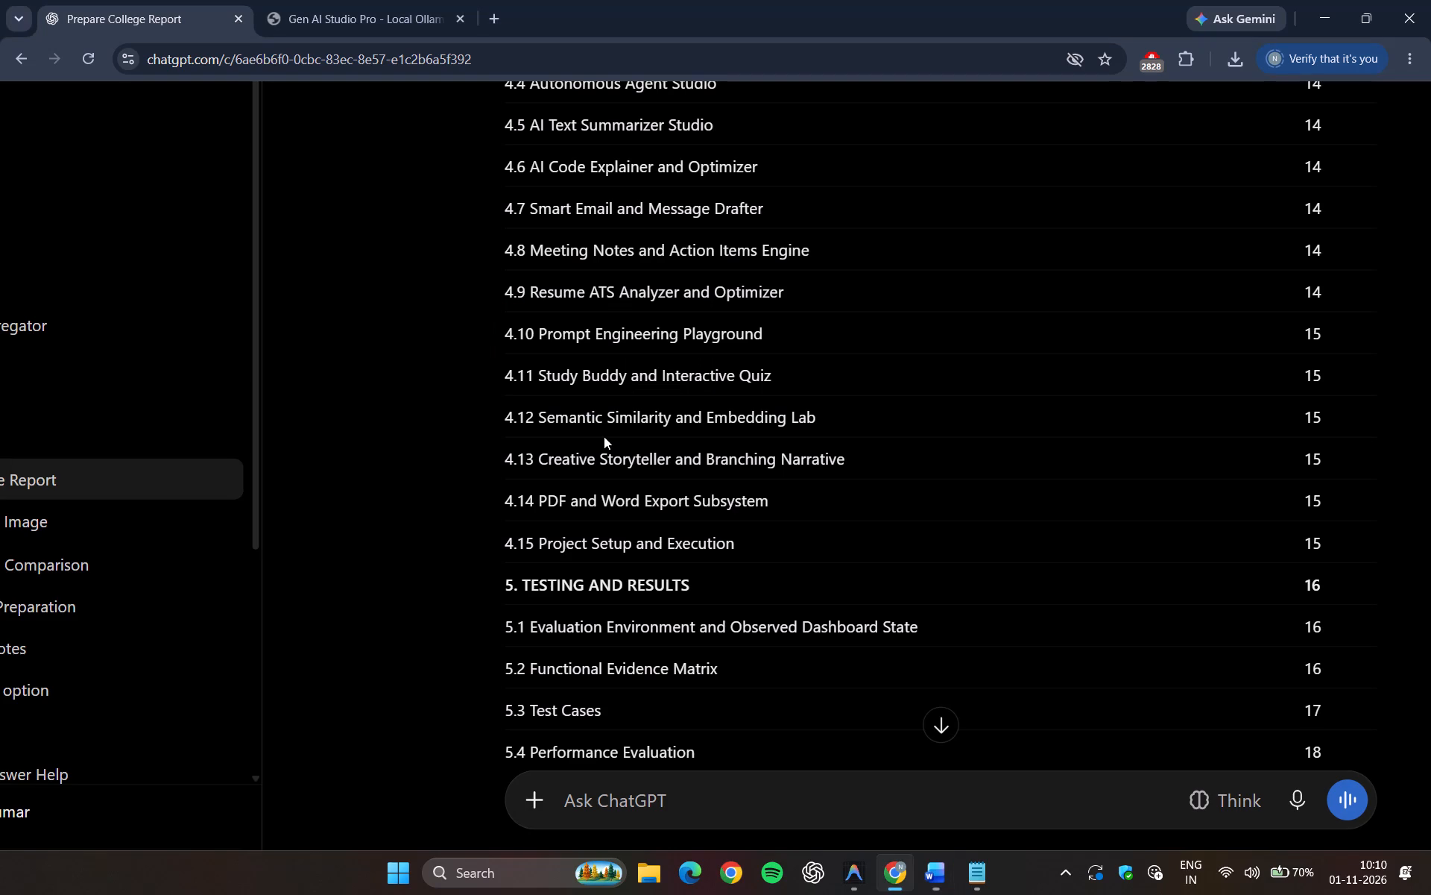
pyautogui.scroll(-1, 583, 444)
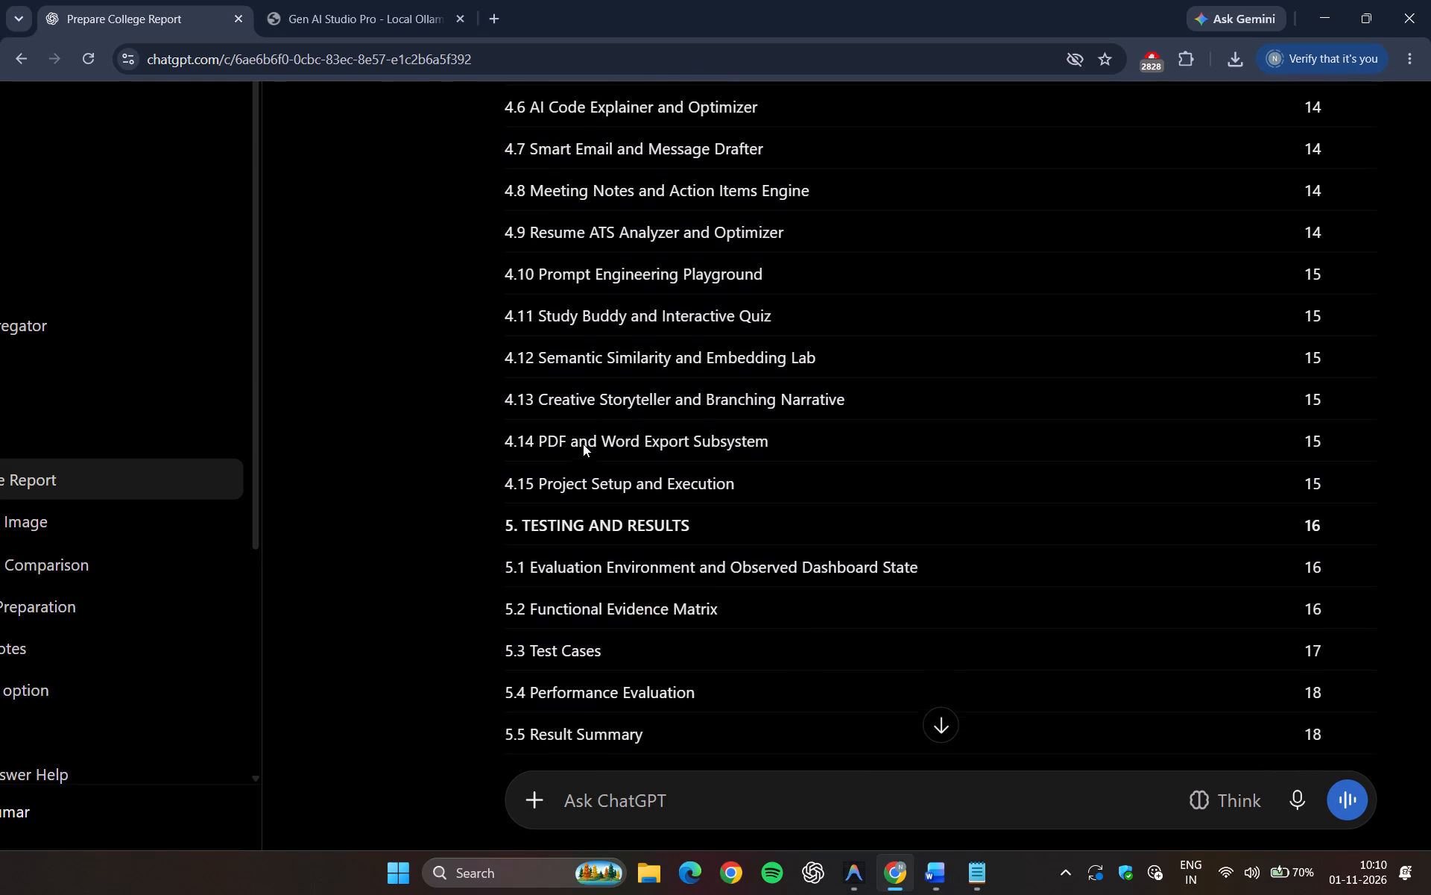
# Copy the Chapter 5 title "TESTING AND RESULTS", without its number, from the ChatGPT contents list.
pyautogui.hotkey('alt', 'Tab')
pyautogui.hotkey('alt', 'Tab')
pyautogui.hotkey('alt', 'Tab')
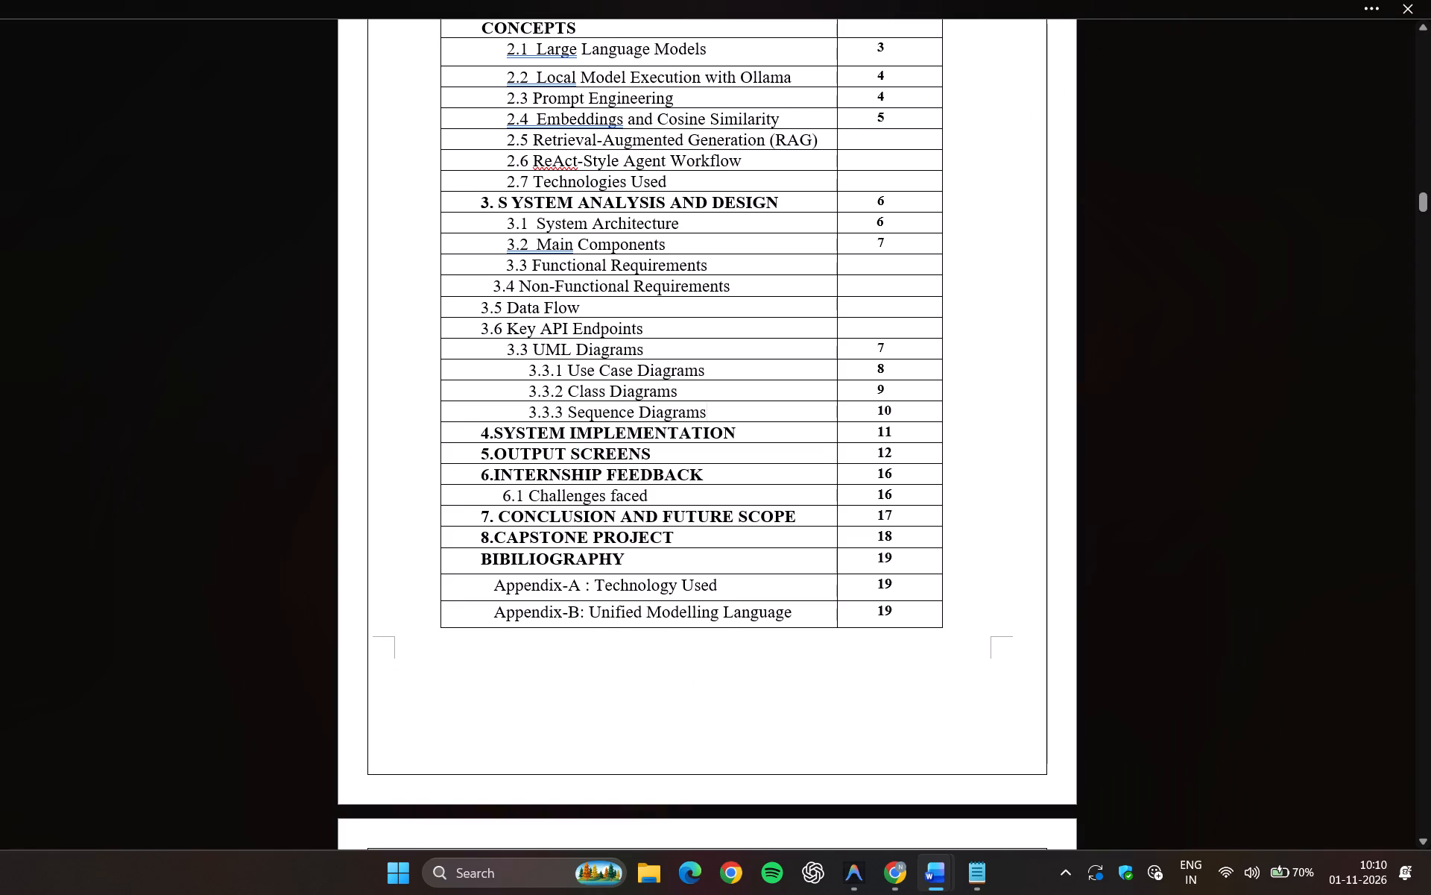
pyautogui.click(713, 474)
pyautogui.hotkey('alt', 'Tab')
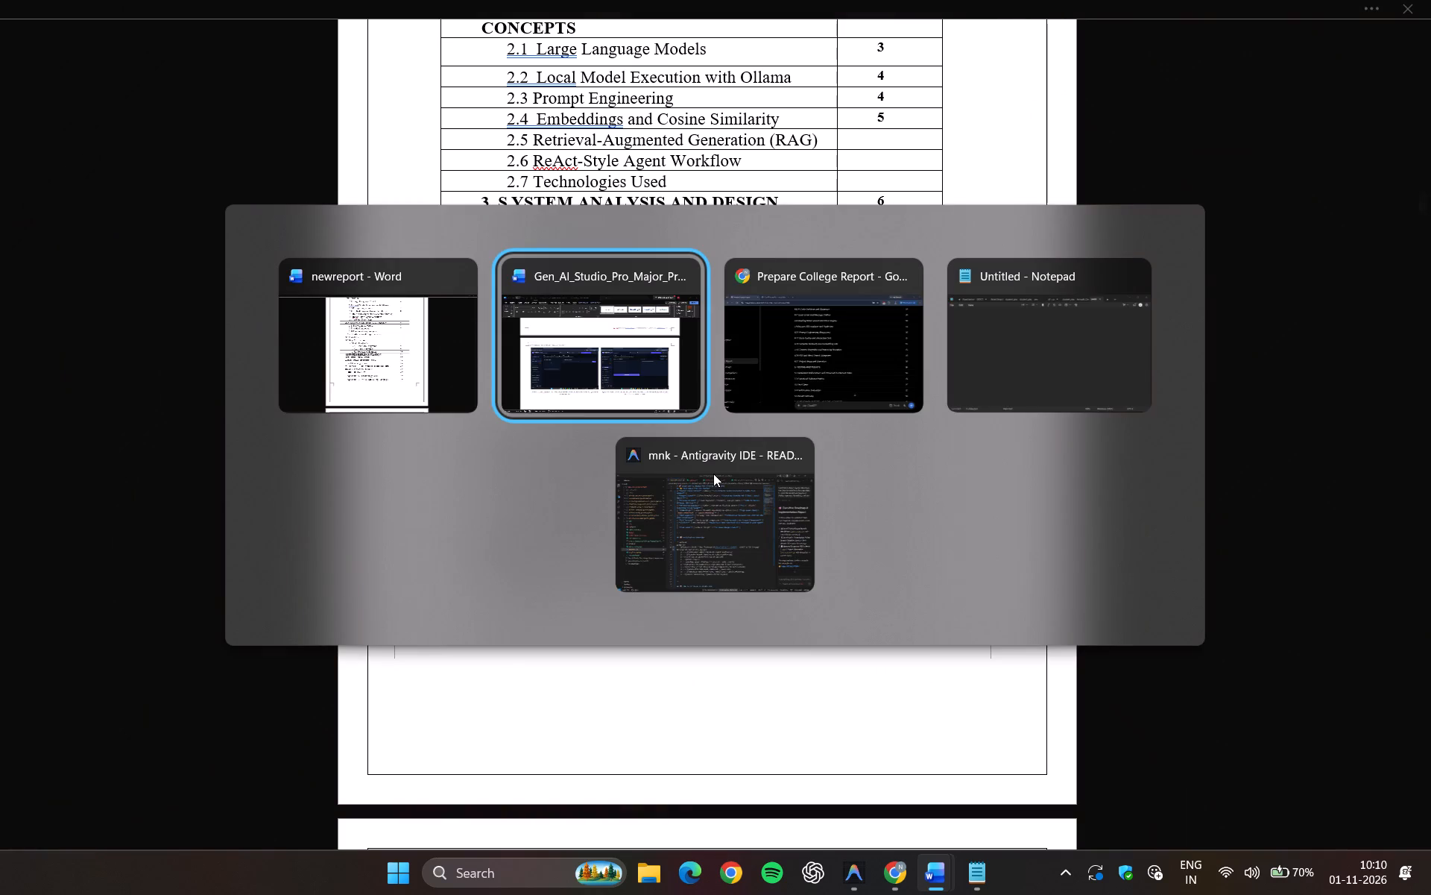
pyautogui.hotkey('alt', 'Tab')
pyautogui.hotkey('alt', 'Tab')
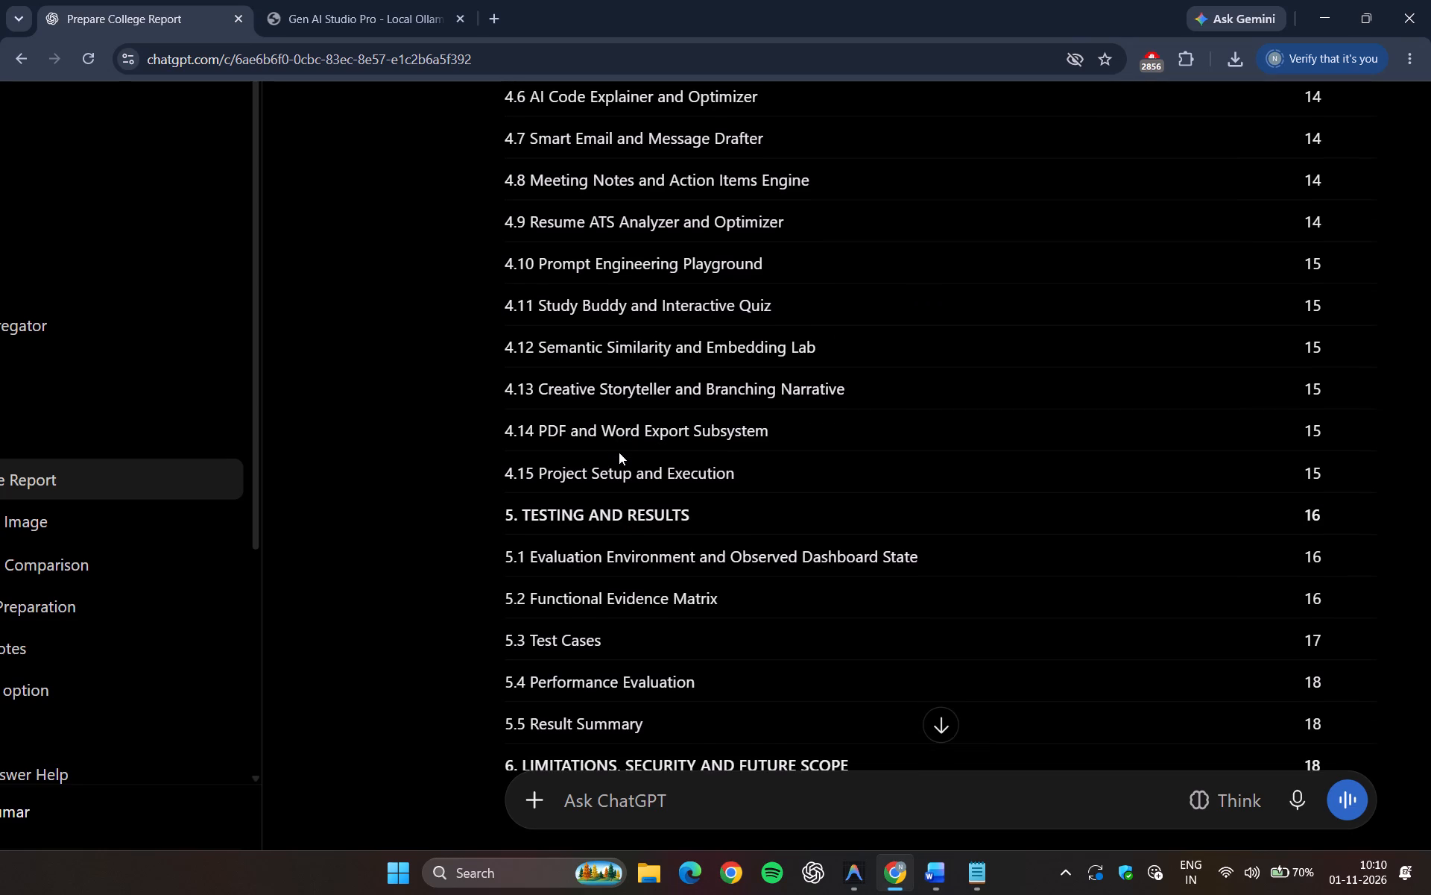
pyautogui.moveTo(693, 507); pyautogui.dragTo(515, 512)
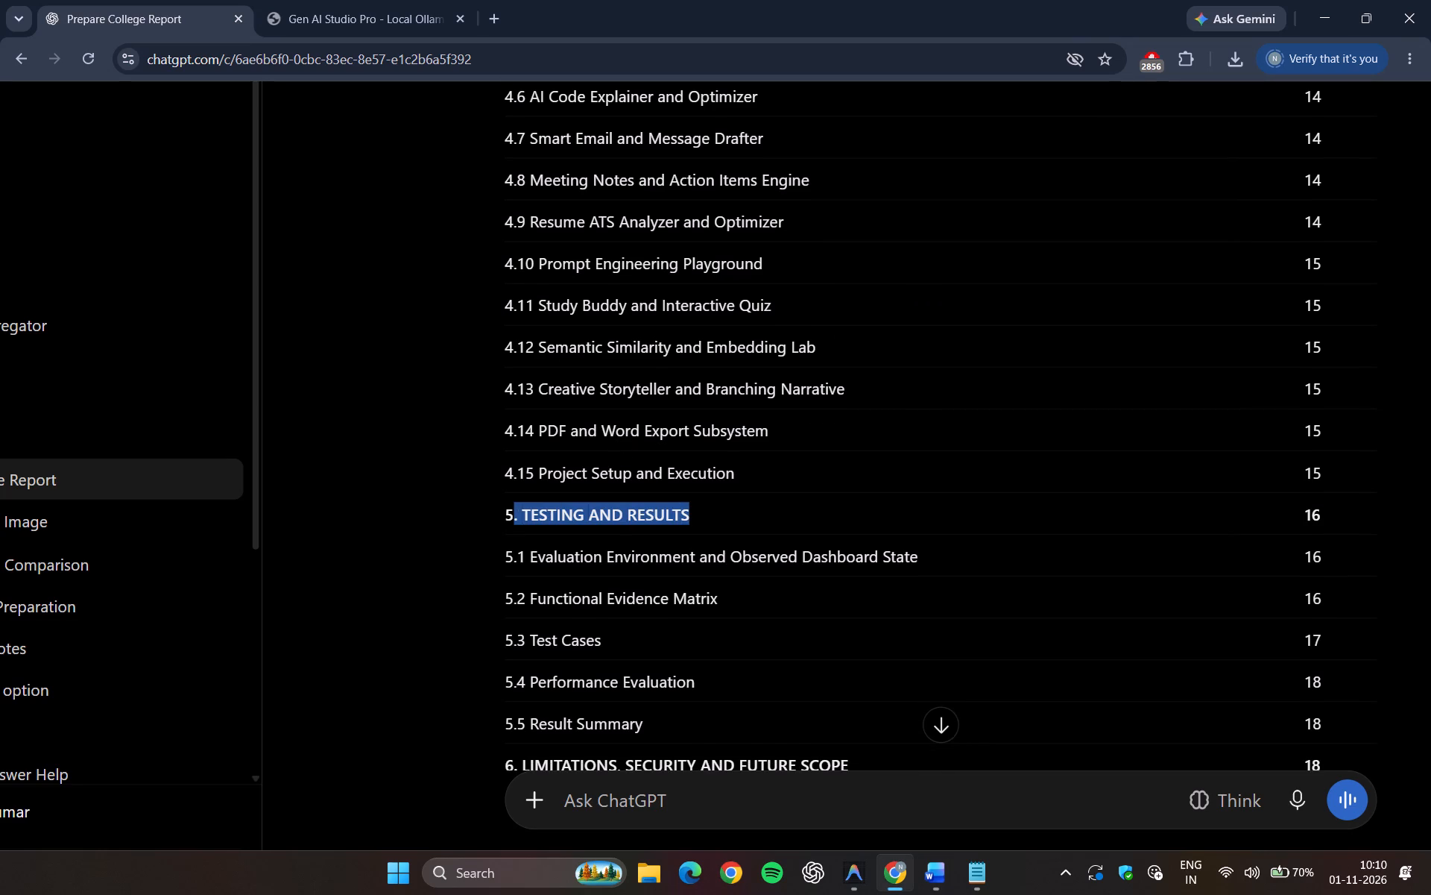
pyautogui.moveTo(515, 512); pyautogui.dragTo(521, 515)
pyautogui.hotkey('ctrl', 'c')
# Replace "INTERNSHIP FEEDBACK" in newreport's INDEX Chapter 6 row with "TESTING AND RESULTS", keeping the number 6.
pyautogui.hotkey('alt', 'Tab')
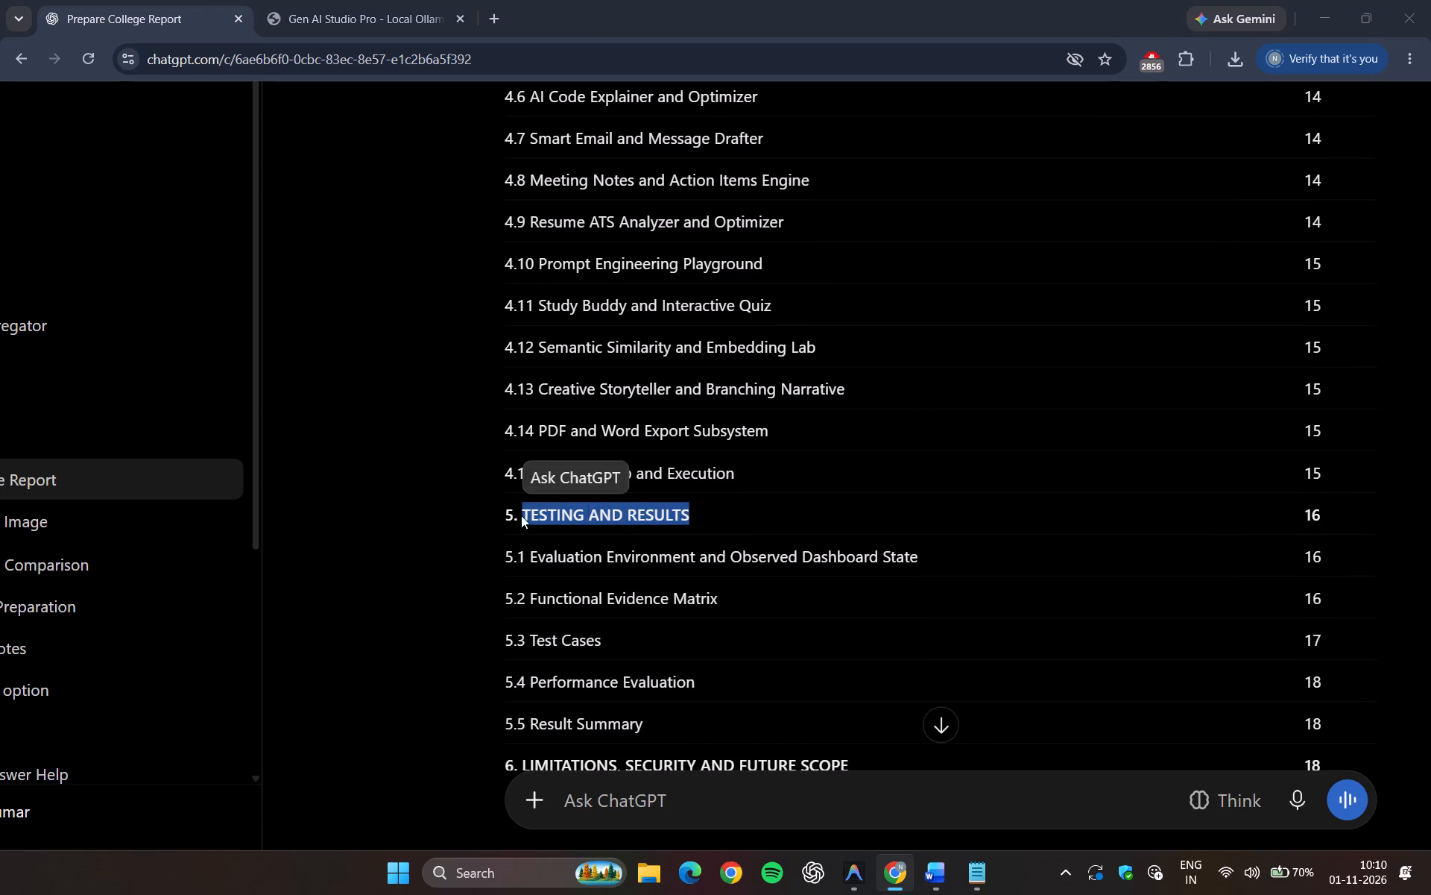
pyautogui.scroll(1, 521, 515)
pyautogui.hotkey('alt', 'Tab')
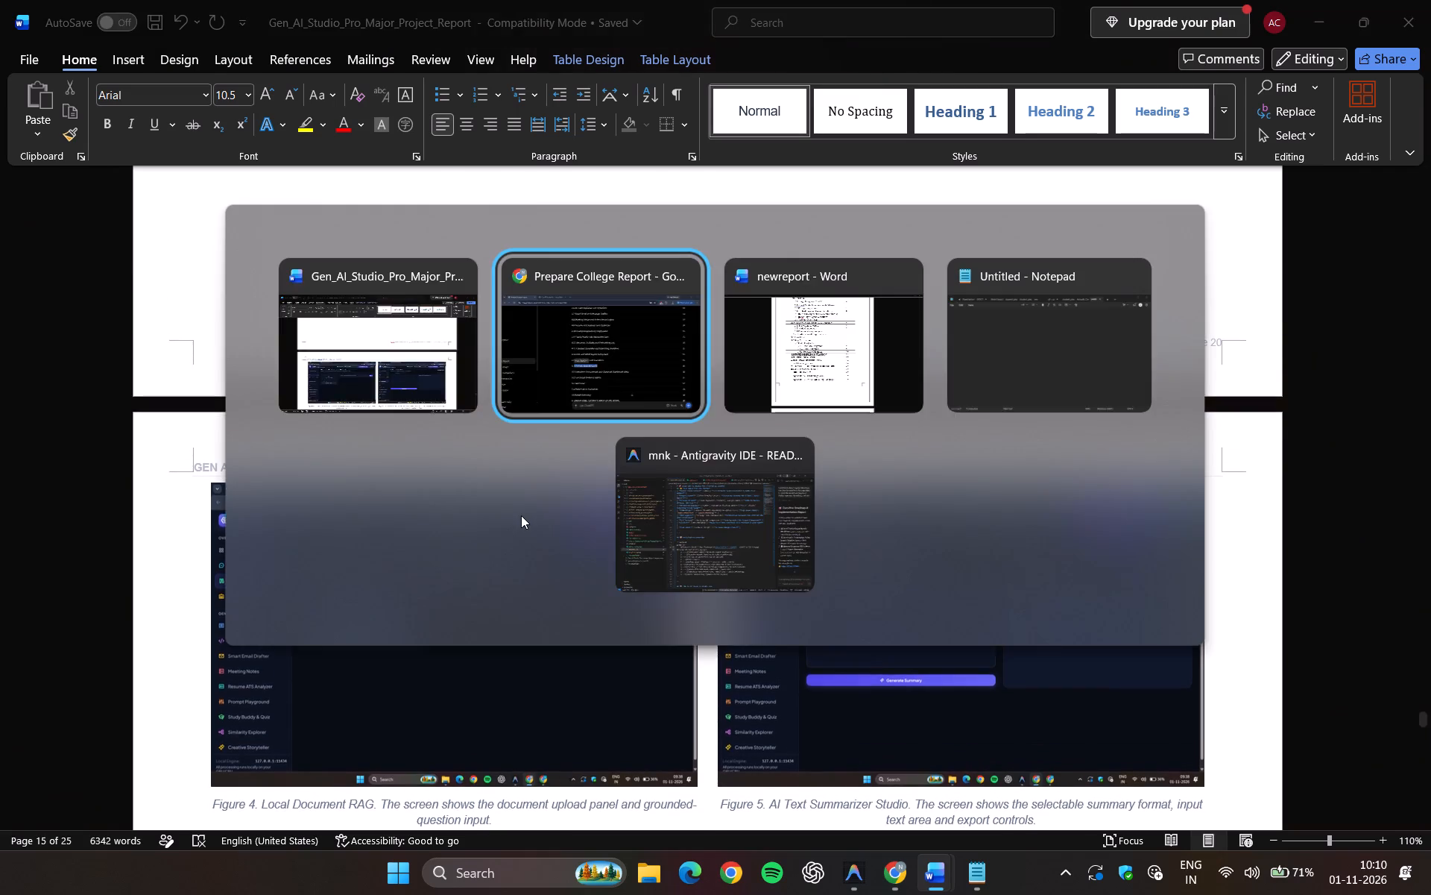
pyautogui.hotkey('alt', 'Tab')
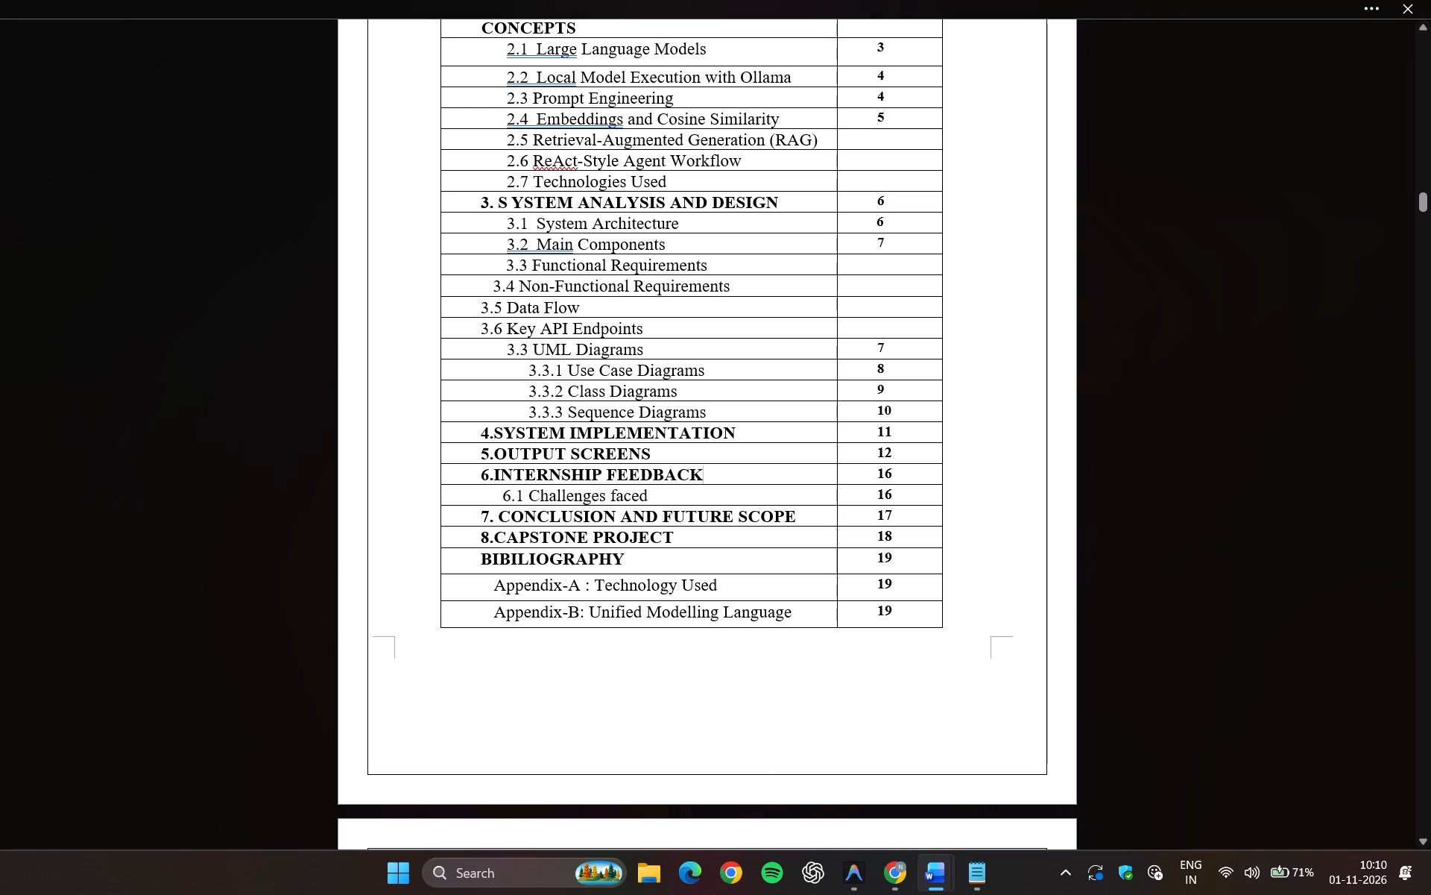
pyautogui.press('BackSpace')
pyautogui.press('BackSpace')
pyautogui.press('BackSpace')
pyautogui.press('BackSpace')
pyautogui.press('BackSpace')
pyautogui.press('BackSpace')
pyautogui.press('BackSpace')
pyautogui.press('BackSpace')
pyautogui.press('BackSpace')
pyautogui.press('BackSpace')
pyautogui.press('BackSpace')
pyautogui.press('BackSpace')
pyautogui.press('BackSpace')
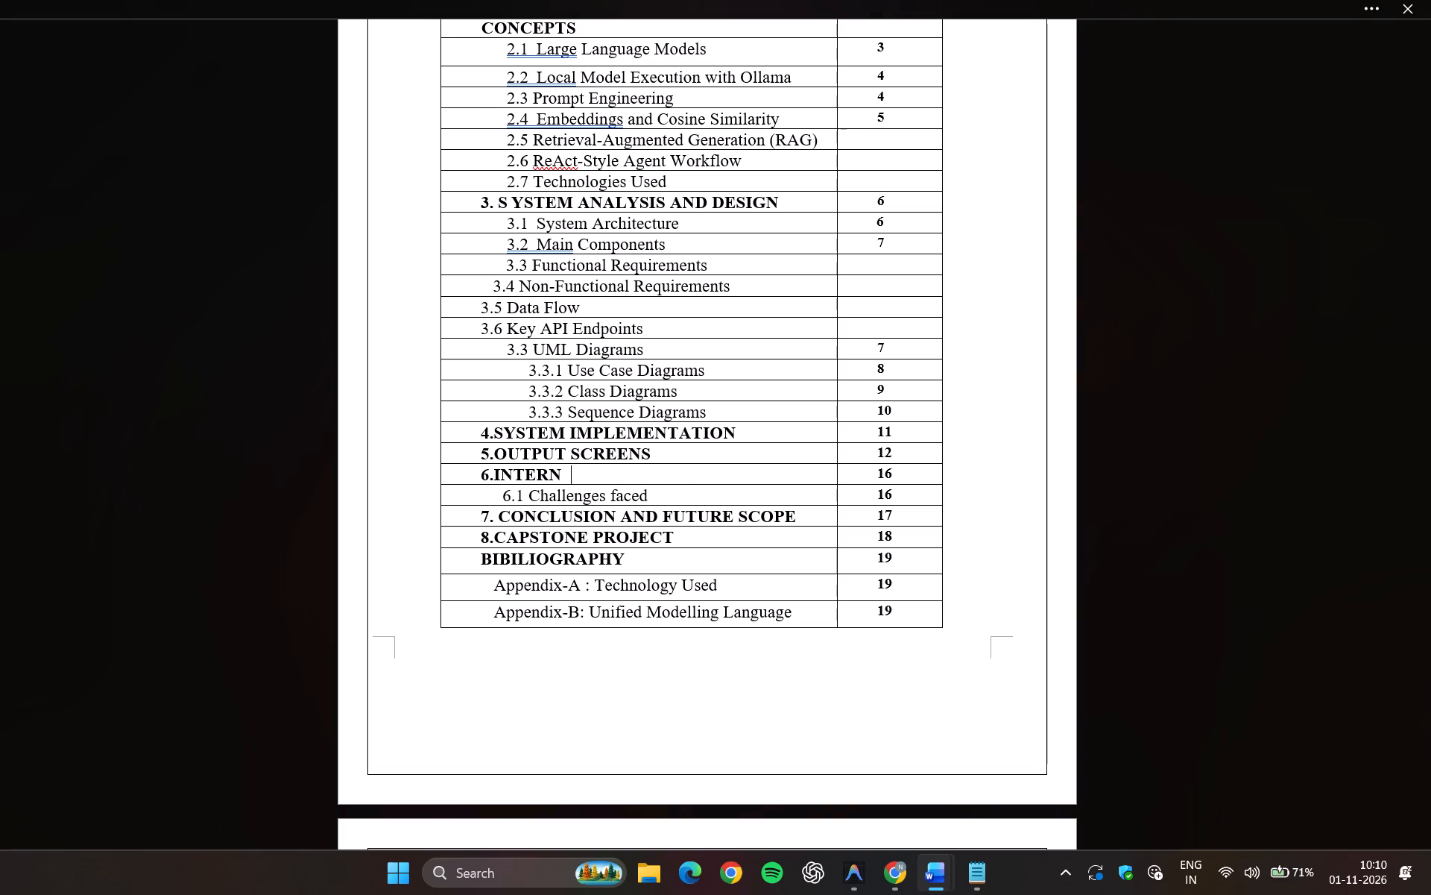
pyautogui.press('BackSpace')
pyautogui.press('BackSpace')
pyautogui.press('BackSpace')
pyautogui.press('BackSpace')
pyautogui.press('BackSpace')
pyautogui.press('BackSpace')
pyautogui.hotkey('ctrl', 'v')
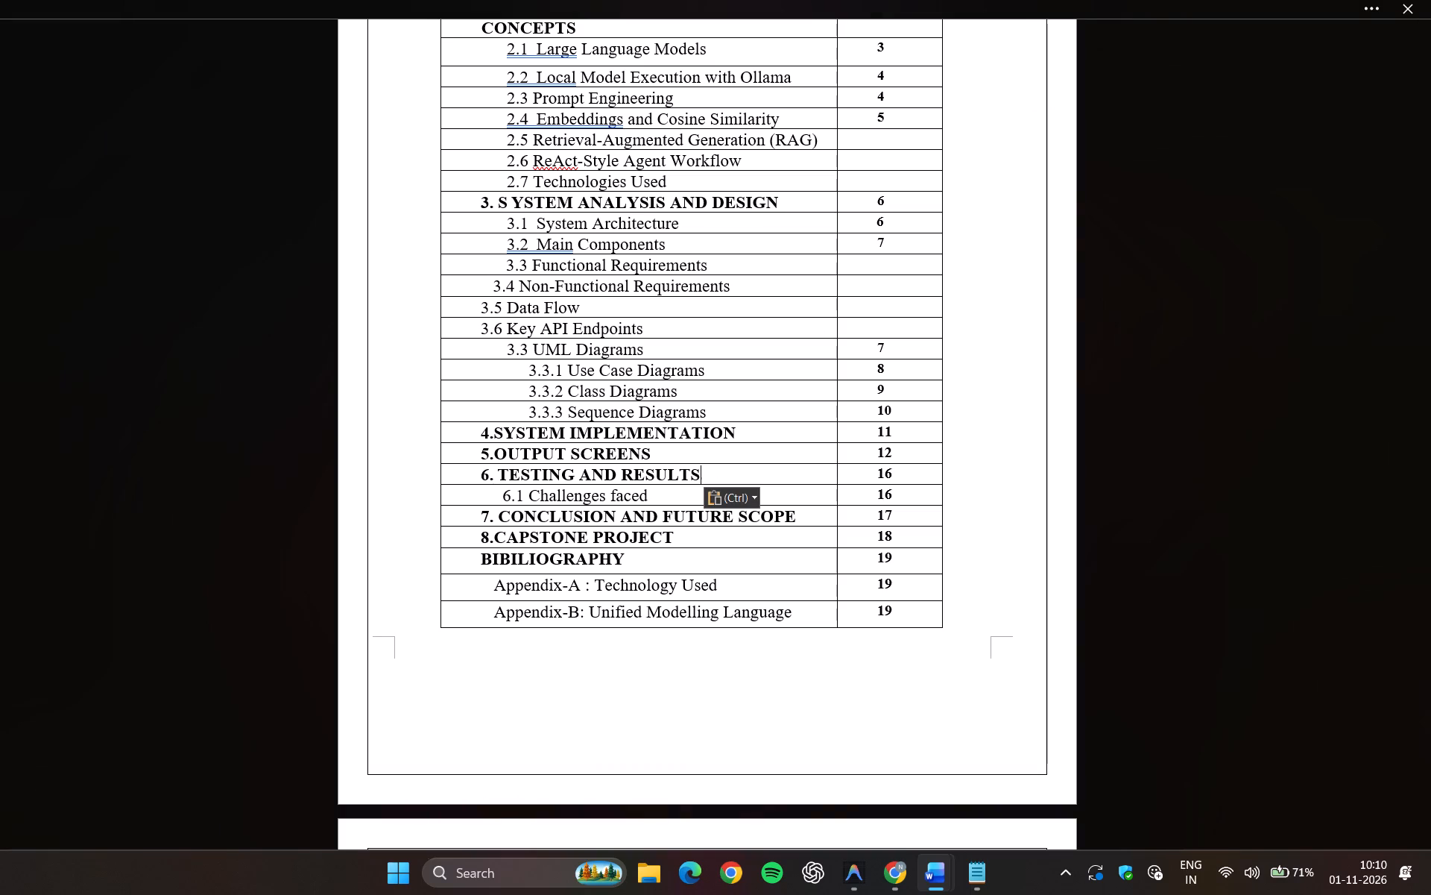
# Copy the title "LIMITATIONS, SECURITY AND FUTURE SCOPE", without its number, from the ChatGPT contents list.
pyautogui.hotkey('alt', 'Tab')
pyautogui.hotkey('alt', 'Tab')
pyautogui.hotkey('alt', 'Tab')
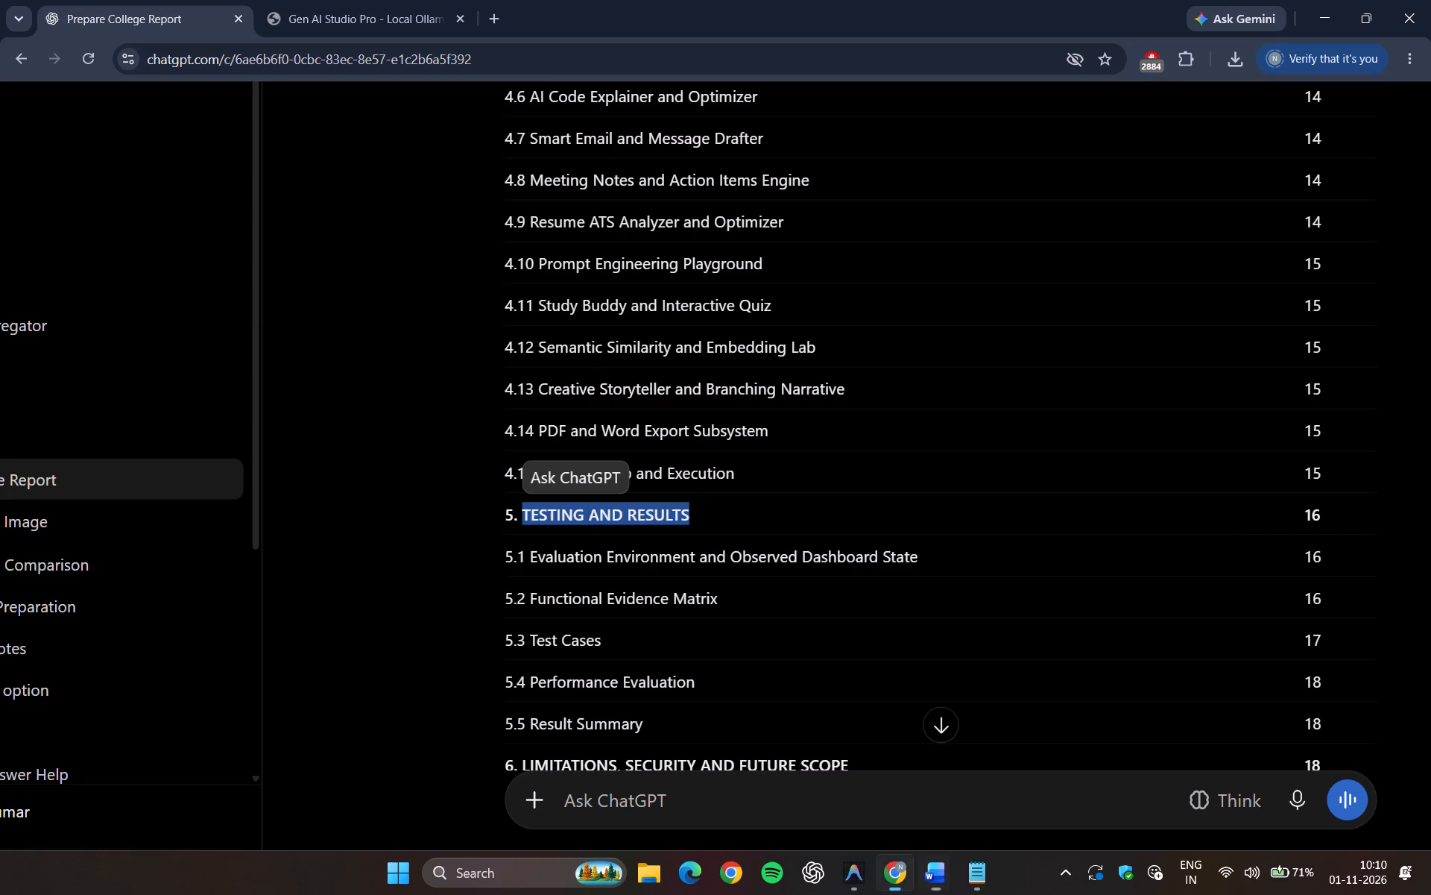
pyautogui.click(724, 502)
pyautogui.scroll(-1, 724, 502)
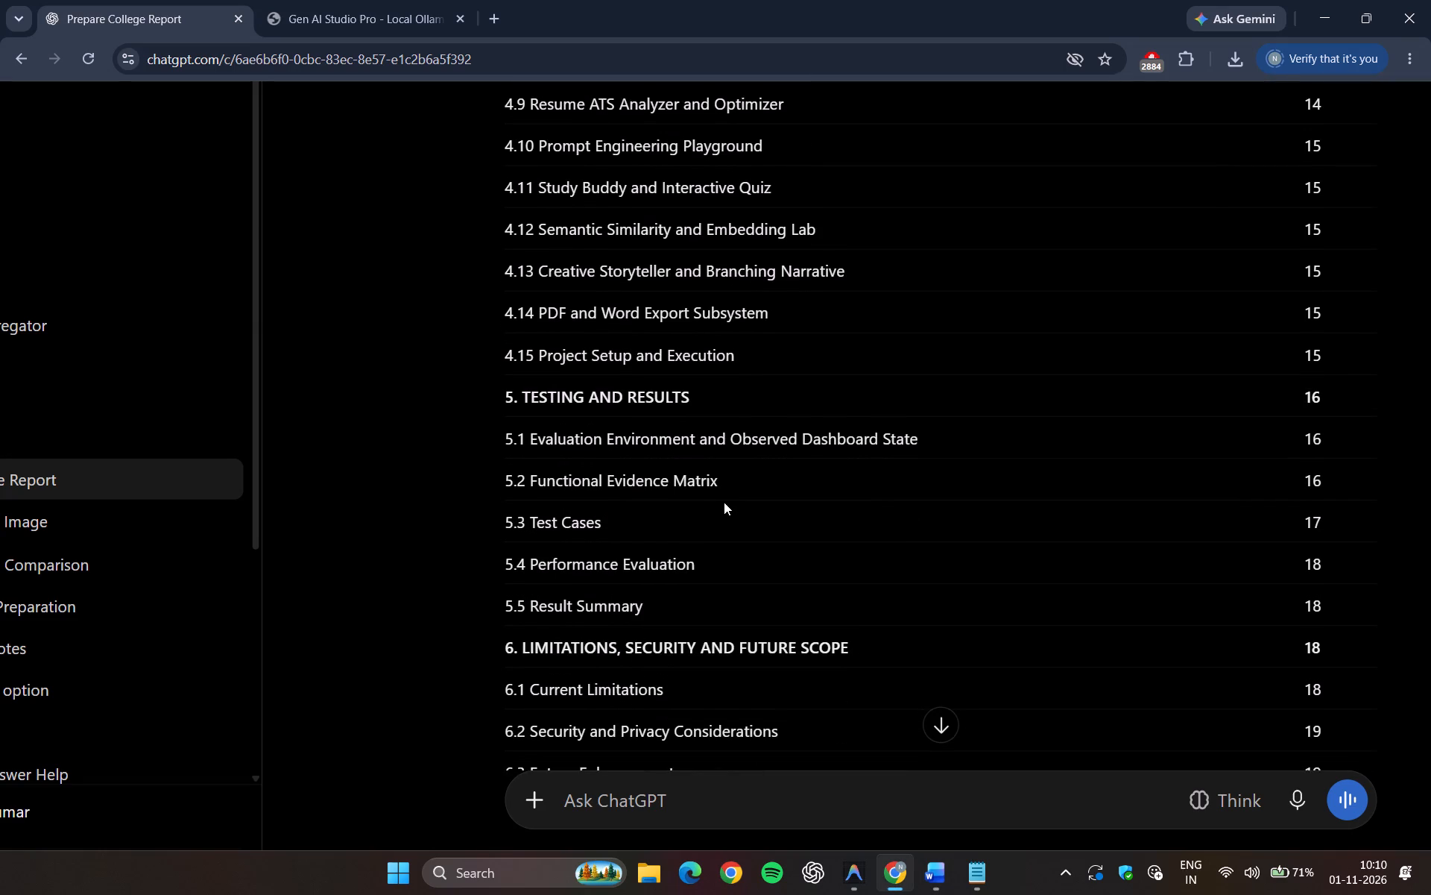
pyautogui.scroll(-1, 724, 502)
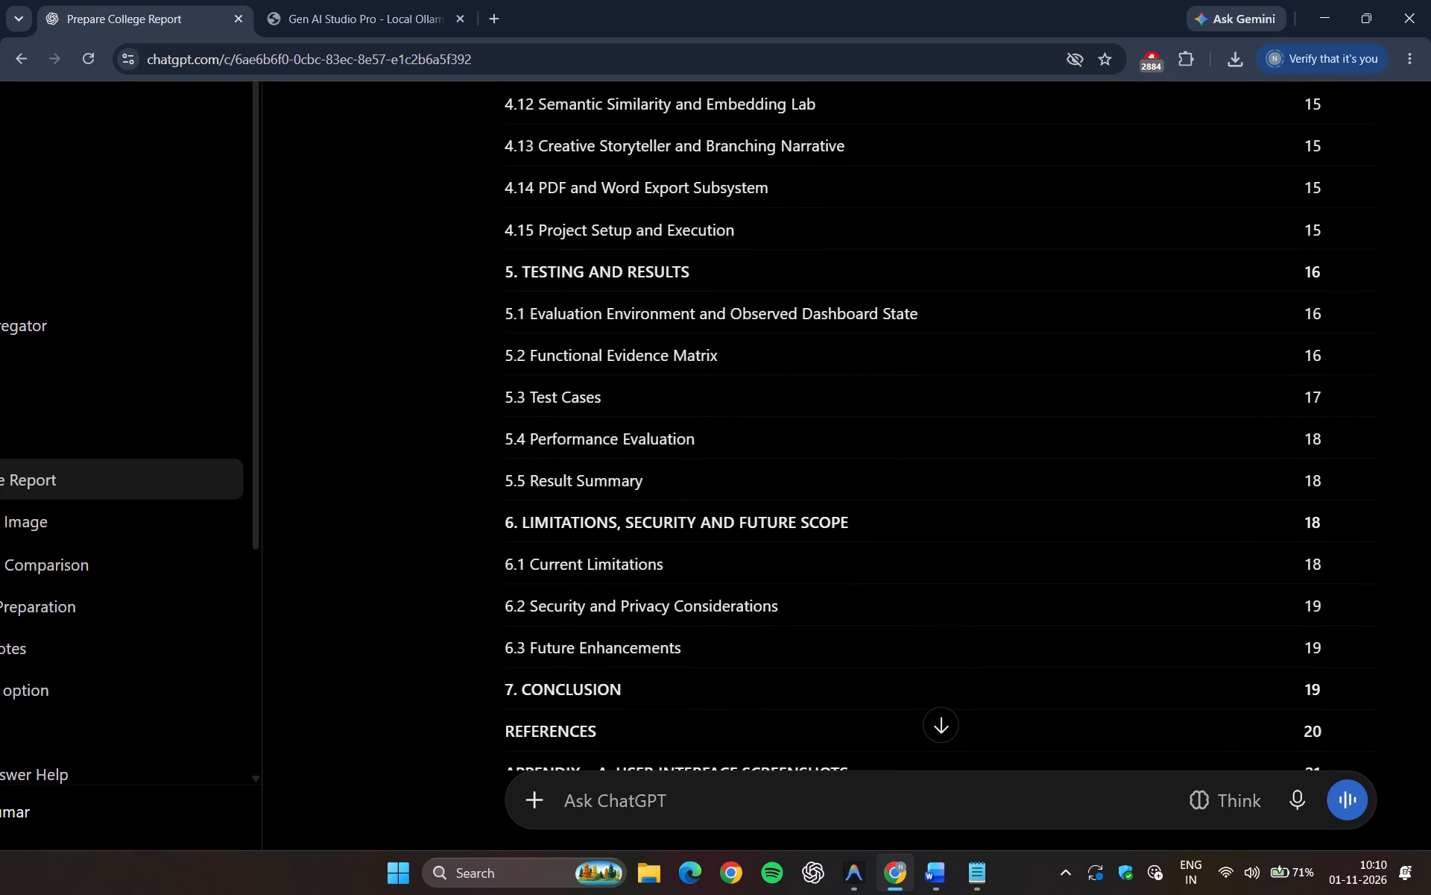
pyautogui.scroll(-1, 586, 399)
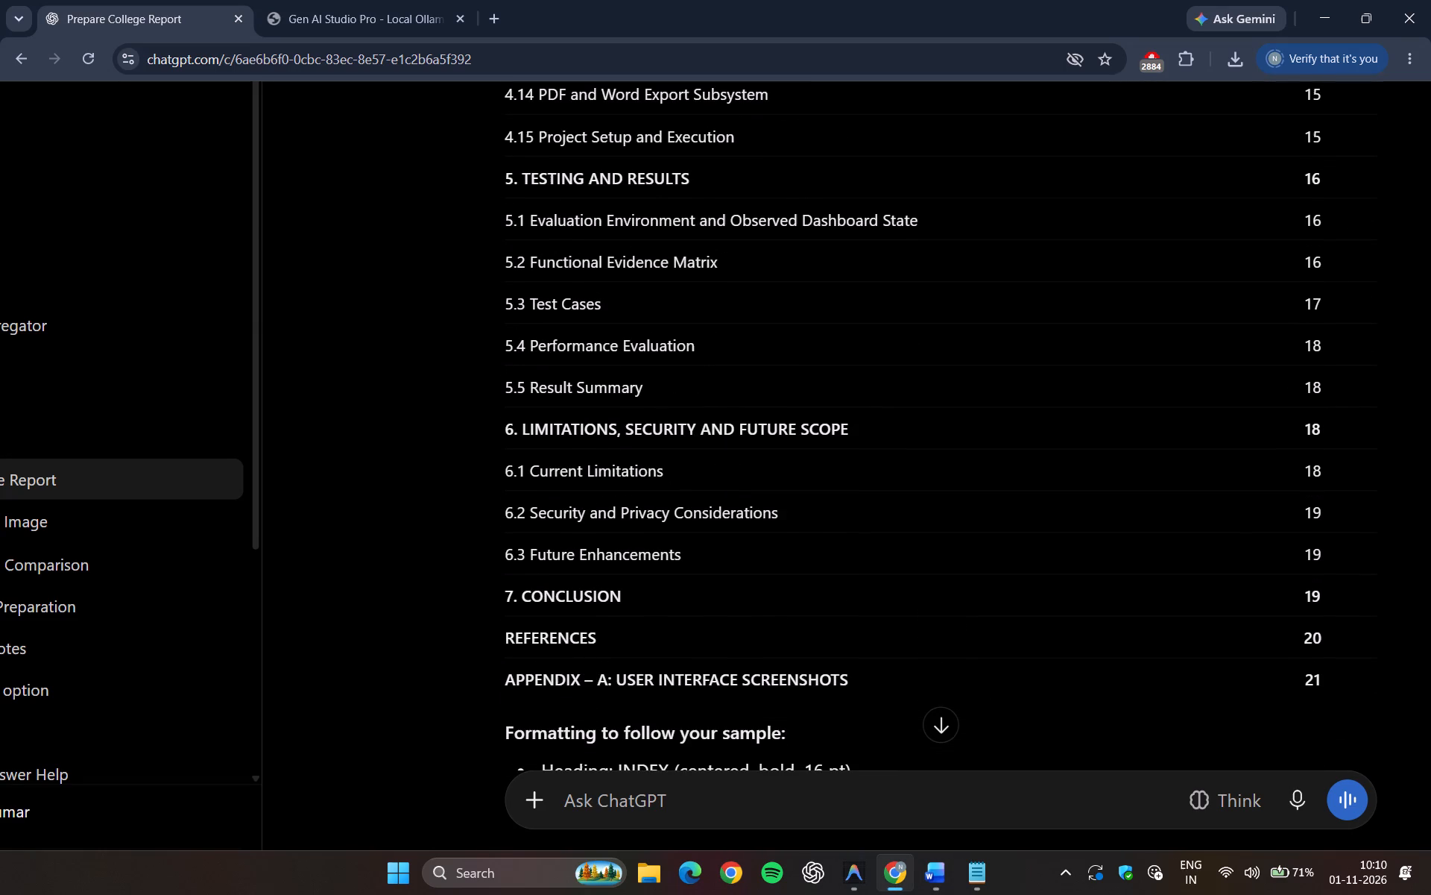
pyautogui.scroll(-1, 586, 399)
pyautogui.moveTo(522, 427); pyautogui.dragTo(857, 410)
pyautogui.hotkey('ctrl', 'c')
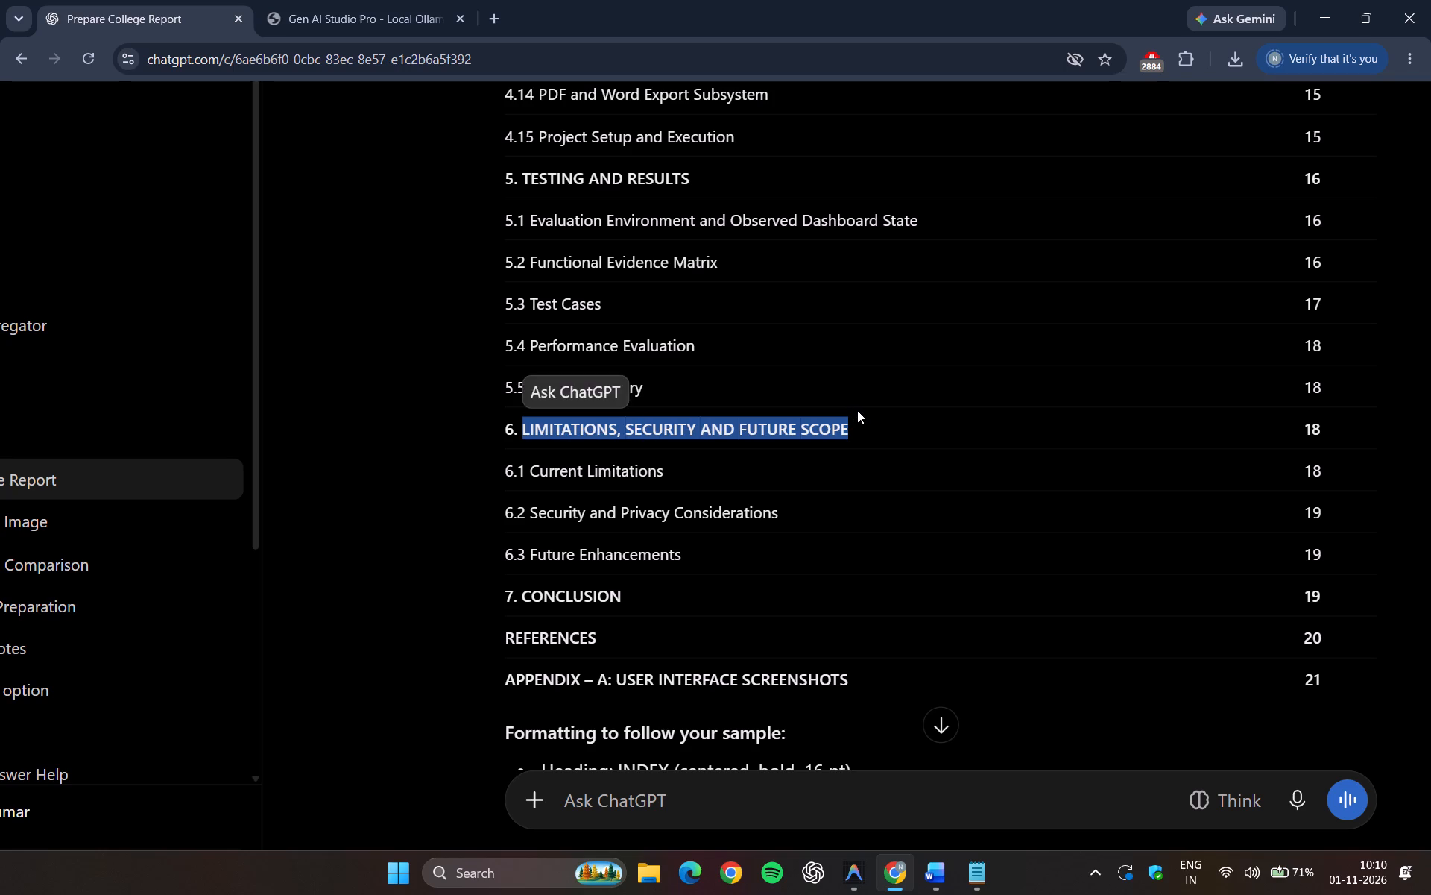
# Delete the 6.1 Challenges faced entry text from its row in newreport's INDEX.
pyautogui.hotkey('alt', 'Tab')
pyautogui.hotkey('alt', 'Tab')
pyautogui.hotkey('alt', 'Tab')
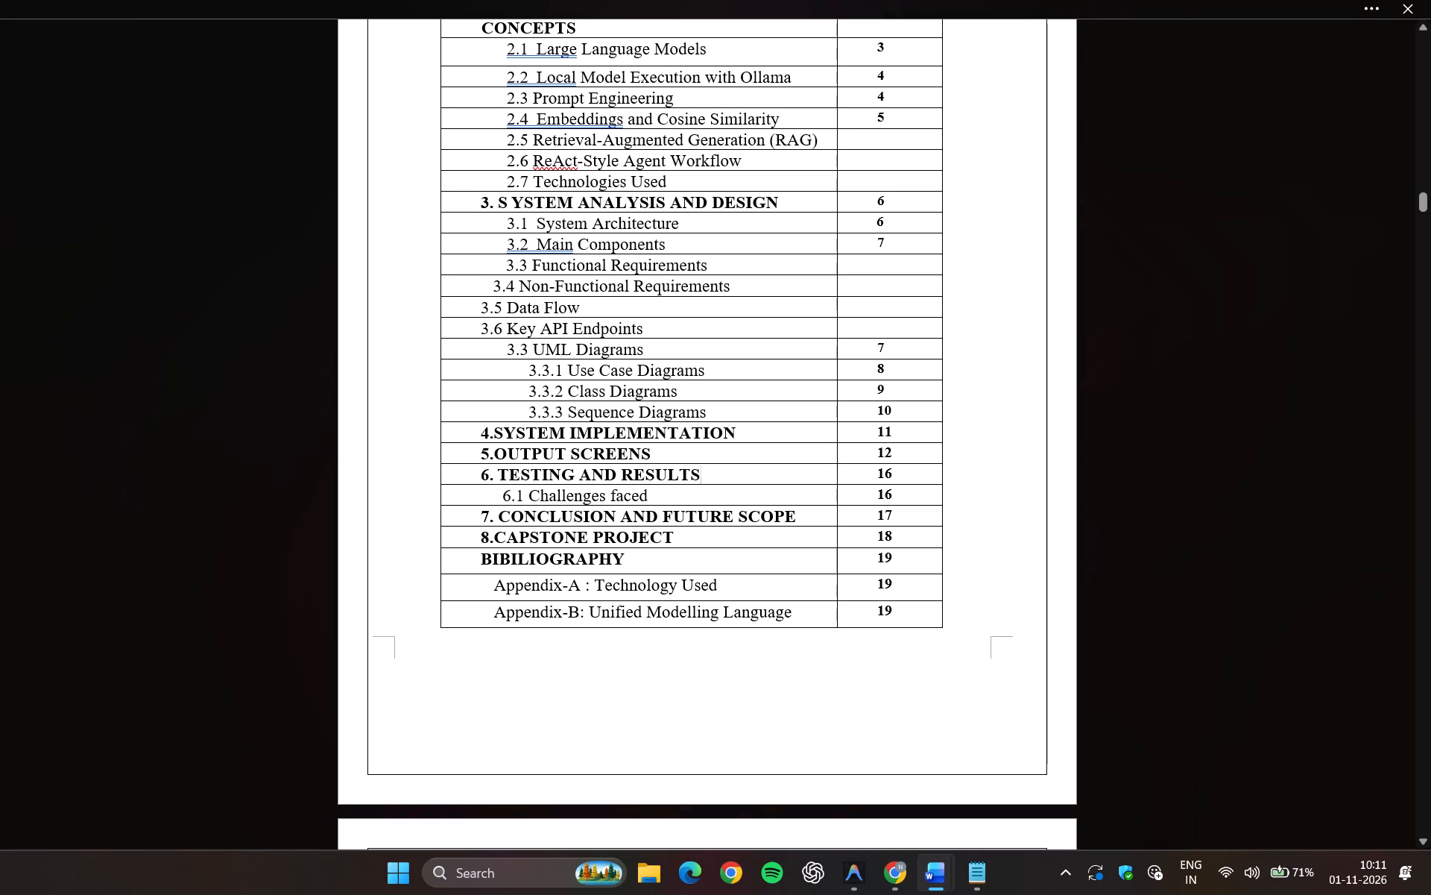
pyautogui.hotkey('alt', 'Tab')
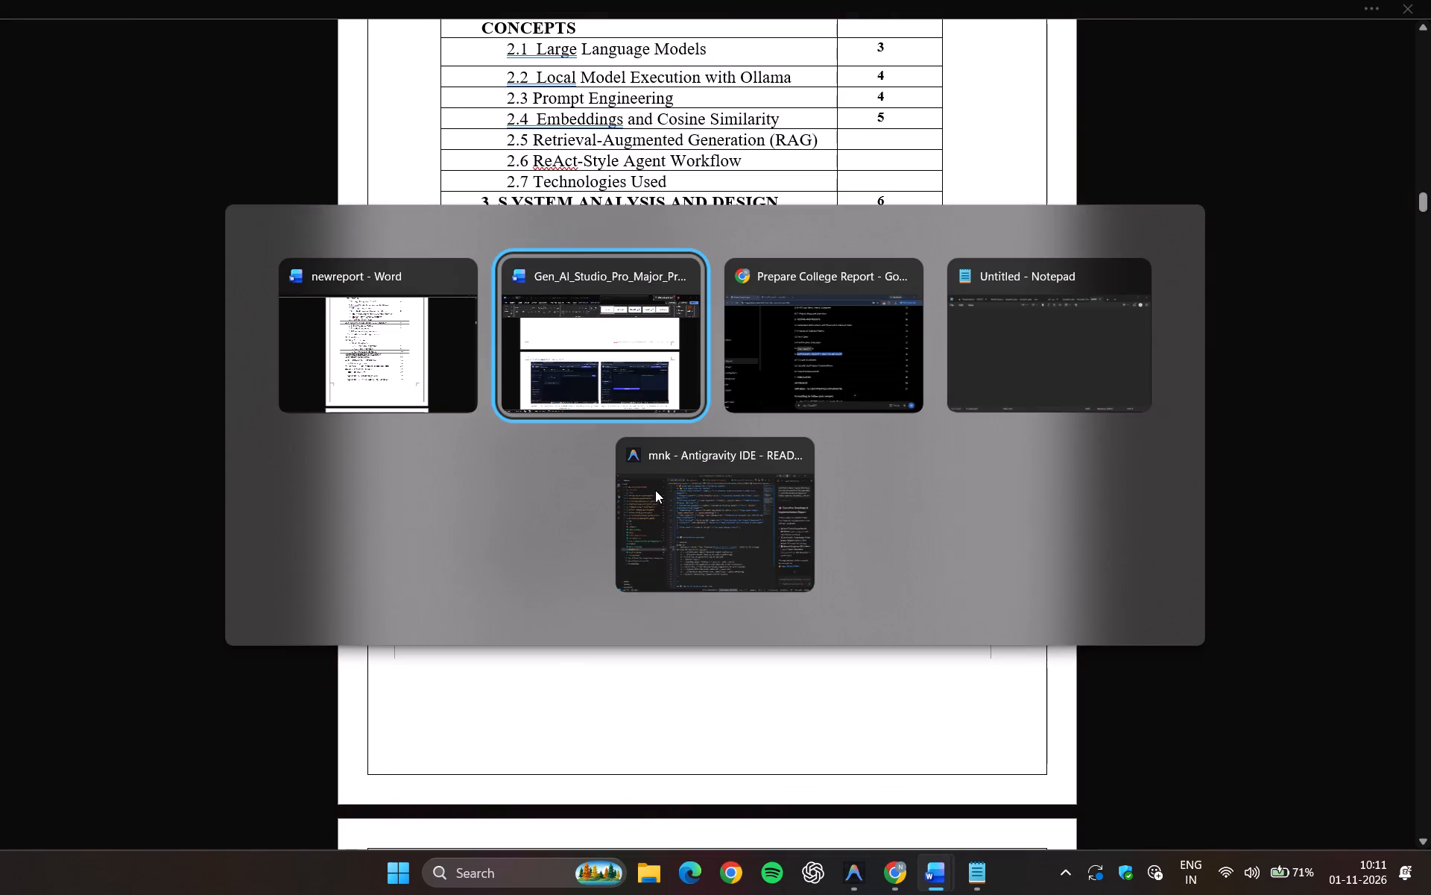
pyautogui.hotkey('alt', 'Tab')
pyautogui.hotkey('alt', 'Tab')
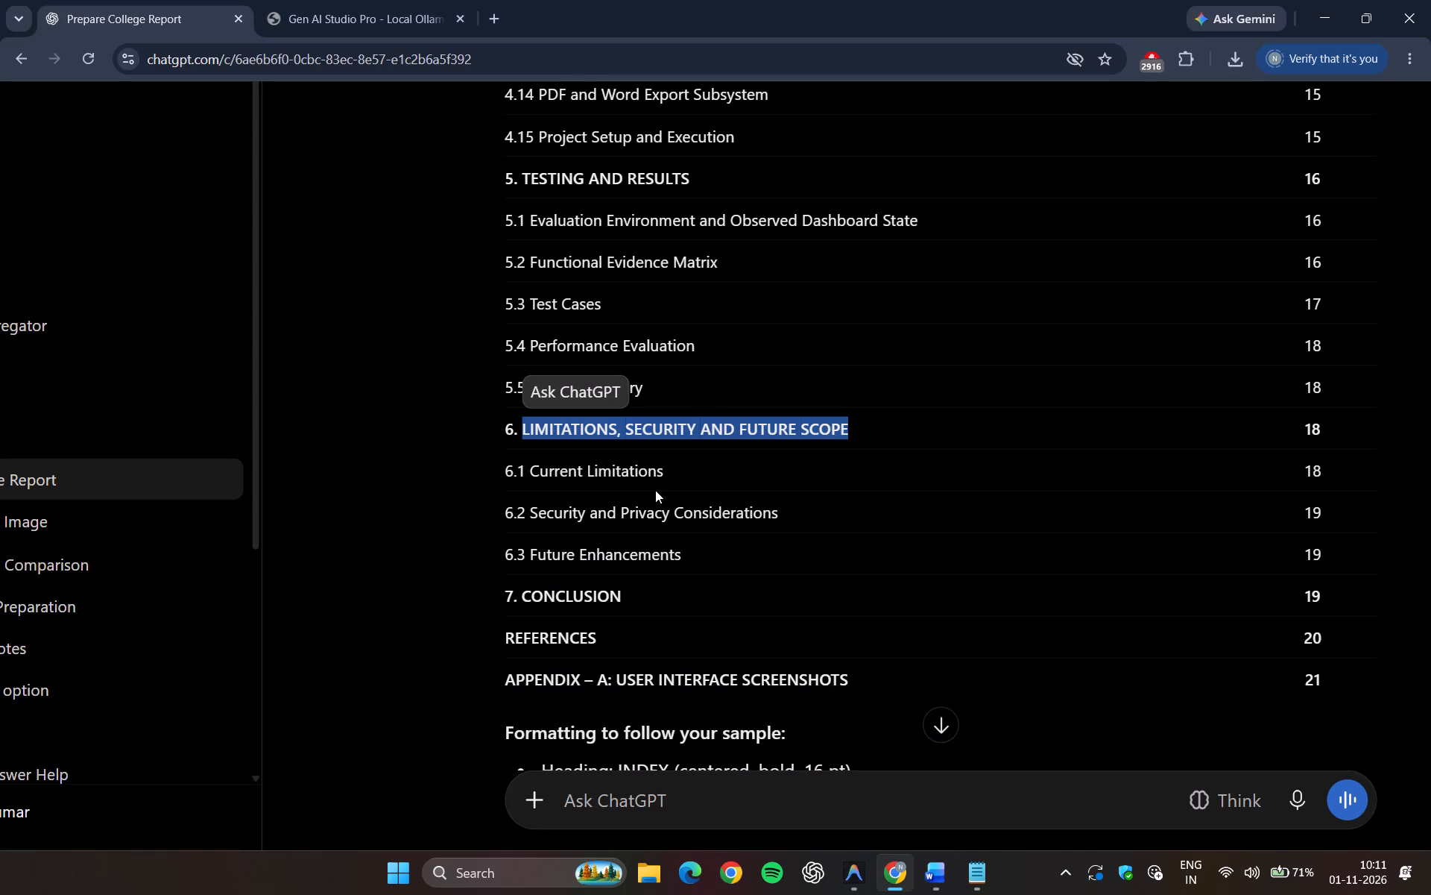
pyautogui.hotkey('alt', 'Tab')
pyautogui.hotkey('alt', 'Tab')
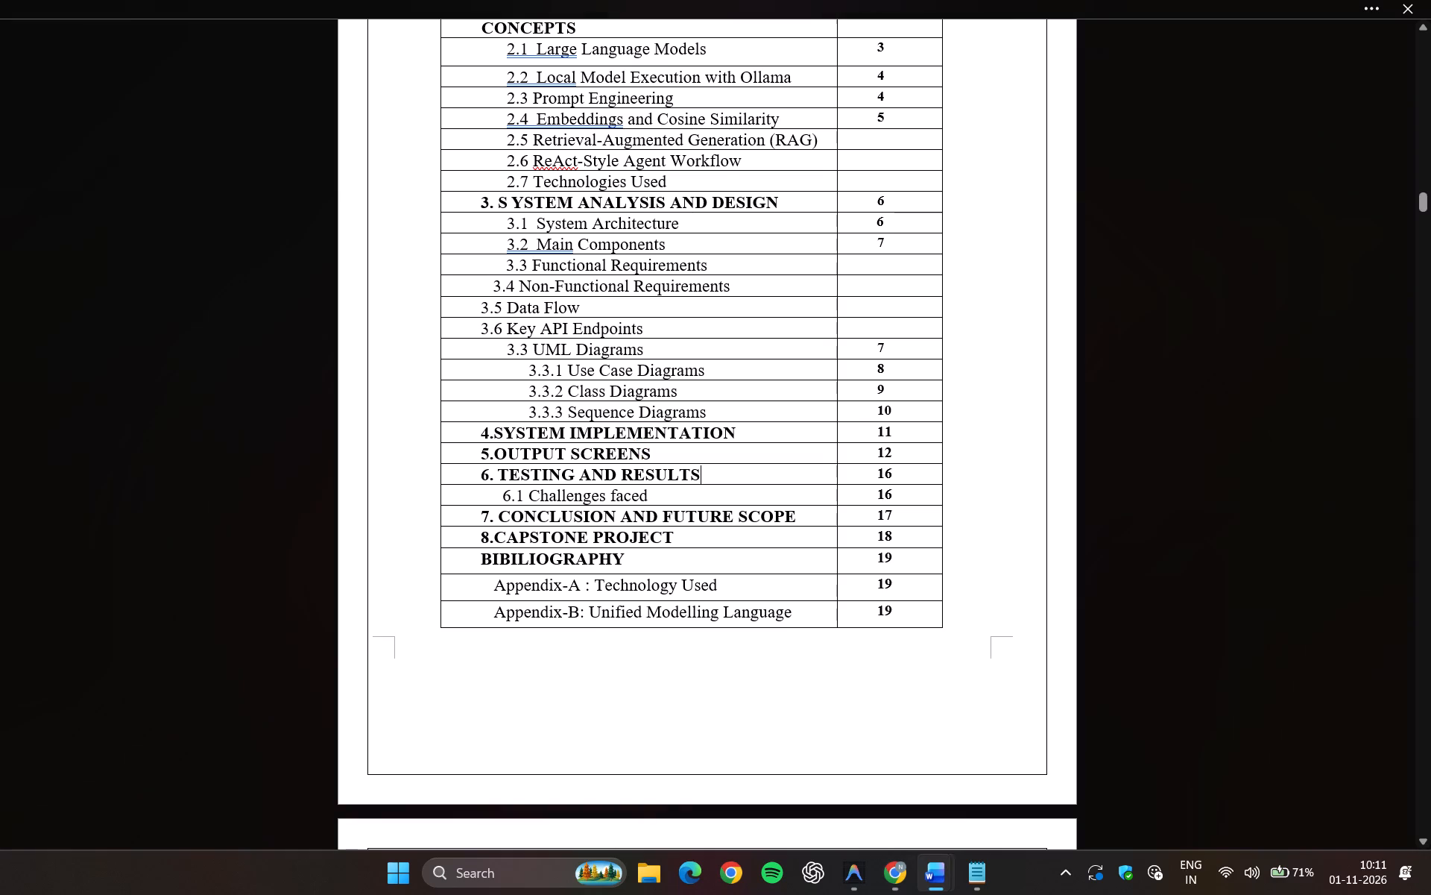
pyautogui.click(653, 497)
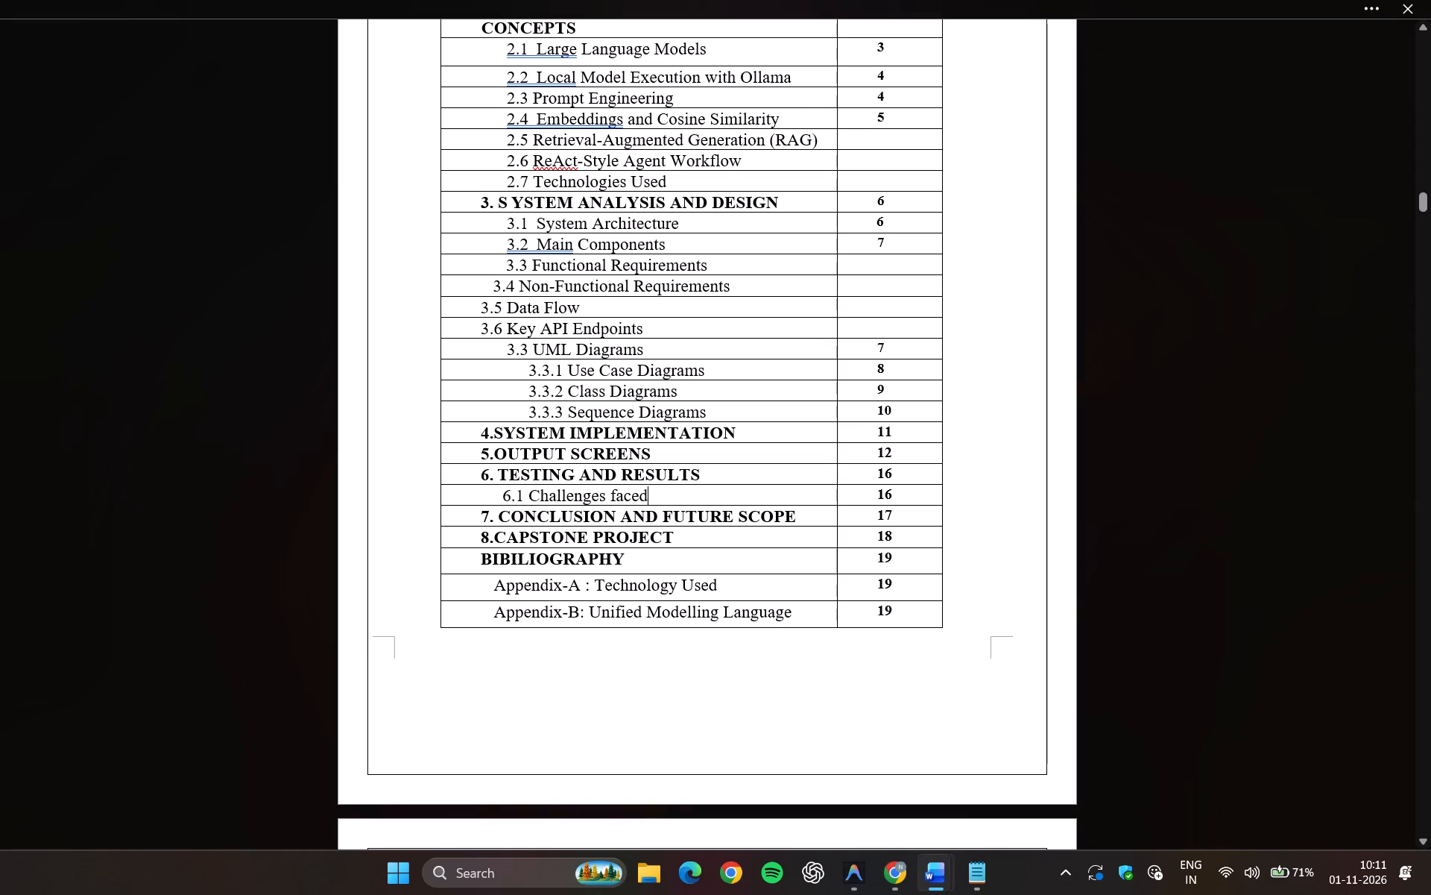
pyautogui.press('BackSpace')
pyautogui.press('BackSpace')
pyautogui.press('BackSpace')
pyautogui.press('BackSpace')
pyautogui.press('BackSpace')
pyautogui.press('BackSpace')
pyautogui.press('BackSpace')
pyautogui.press('BackSpace')
pyautogui.press('BackSpace')
pyautogui.press('BackSpace')
pyautogui.press('BackSpace')
pyautogui.press('BackSpace')
pyautogui.press('BackSpace')
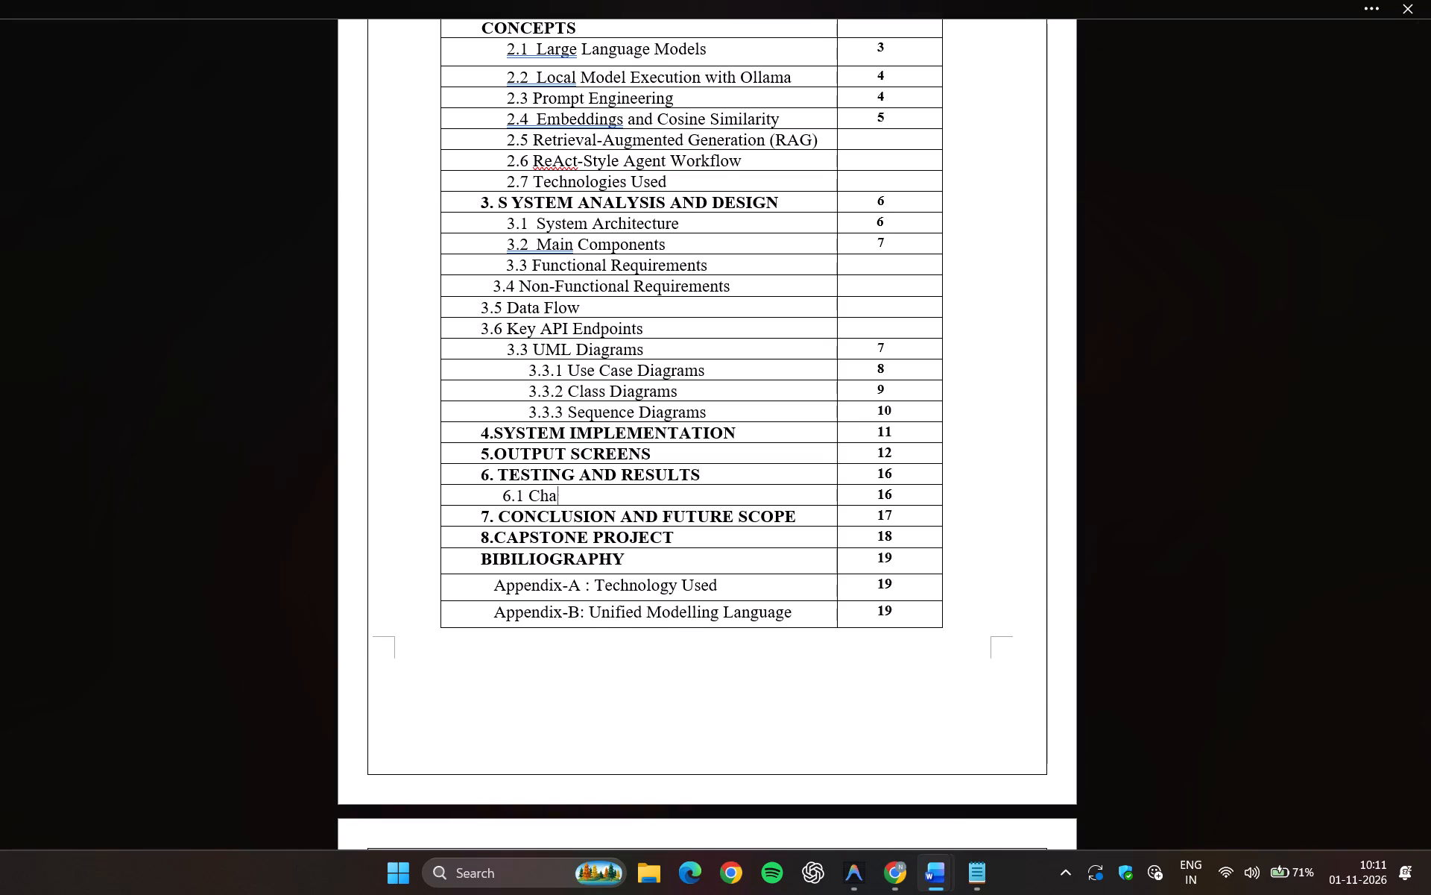
pyautogui.press('BackSpace')
pyautogui.press('BackSpace')
pyautogui.press('BackSpace')
pyautogui.press('BackSpace')
pyautogui.press('BackSpace')
pyautogui.press('BackSpace')
pyautogui.press('BackSpace')
pyautogui.press('BackSpace')
pyautogui.press('BackSpace')
pyautogui.press('BackSpace')
pyautogui.press('BackSpace')
pyautogui.press('BackSpace')
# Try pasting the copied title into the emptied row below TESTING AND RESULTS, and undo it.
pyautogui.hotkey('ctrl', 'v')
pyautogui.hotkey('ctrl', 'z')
# Paste "LIMITATIONS, SECURITY AND FUTURE SCOPE" after the CONCLUSION AND FUTURE SCOPE entry and move it into the emptied row above.
pyautogui.click(800, 512)
pyautogui.hotkey('ctrl', 'v')
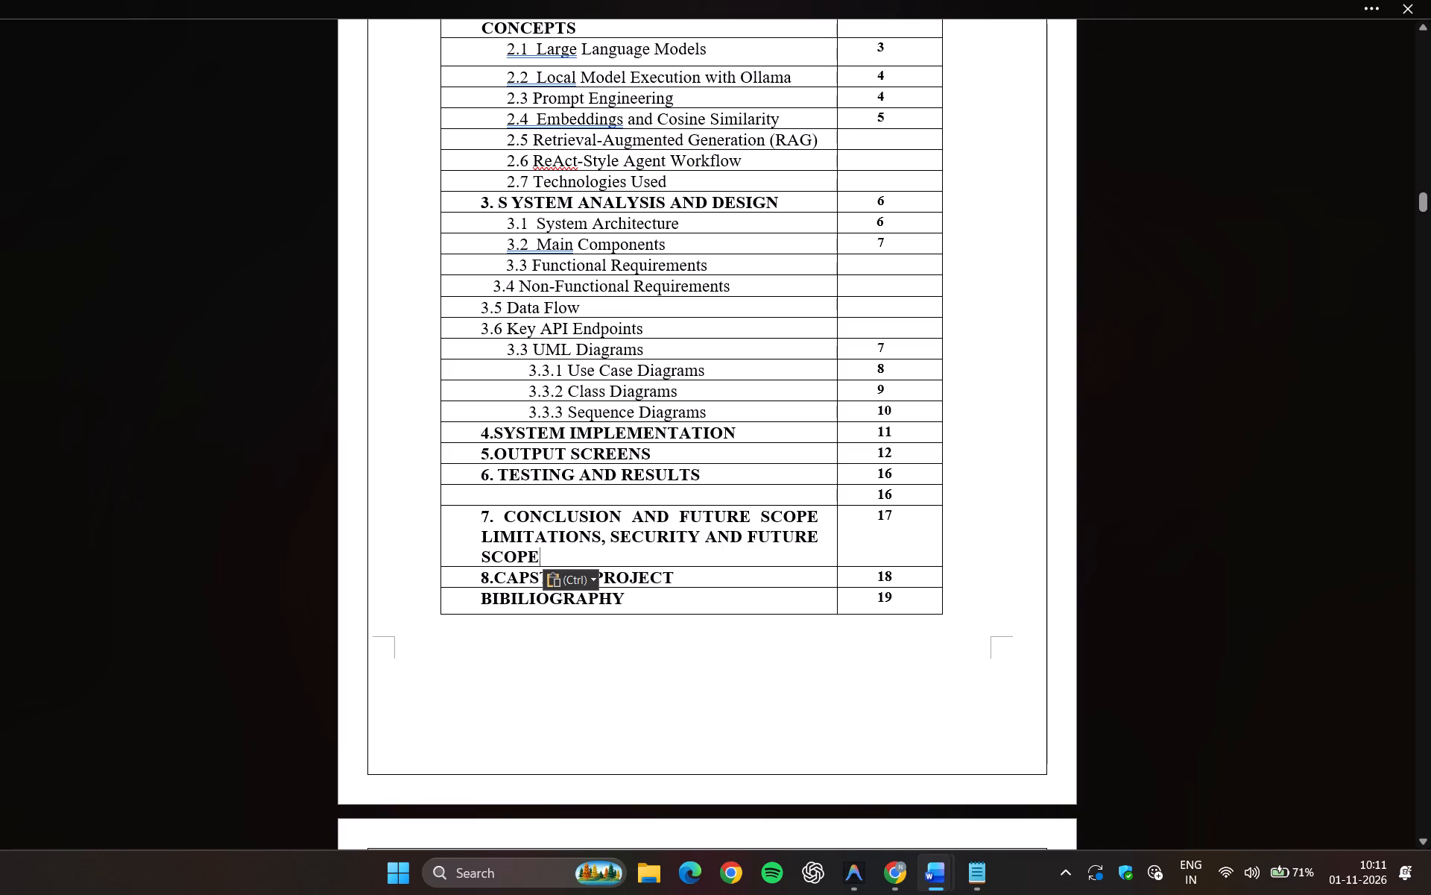
pyautogui.moveTo(481, 530); pyautogui.dragTo(535, 550)
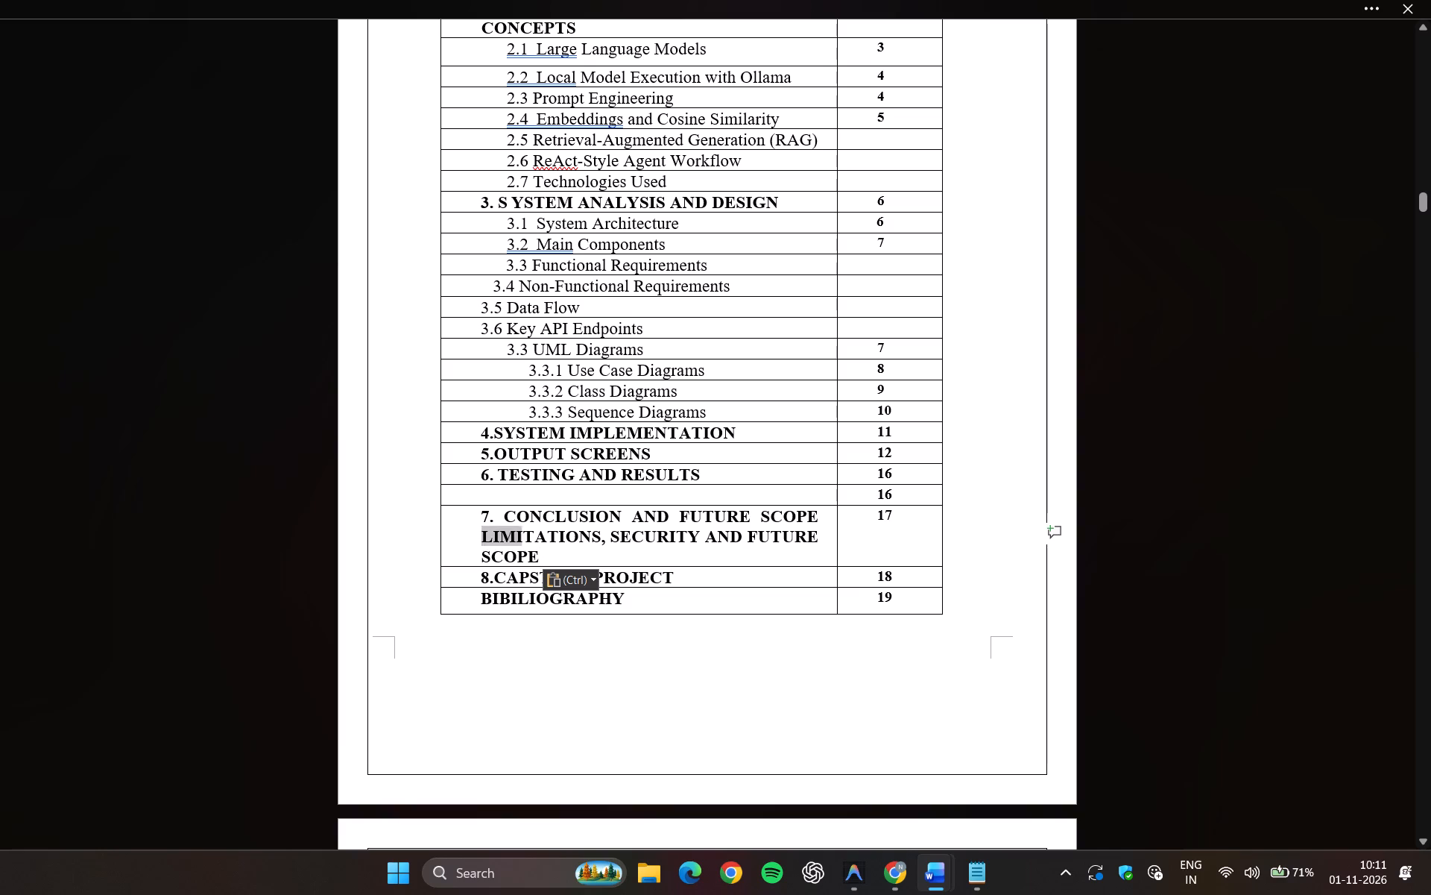
pyautogui.moveTo(535, 550); pyautogui.dragTo(546, 560)
pyautogui.hotkey('ctrl', 'x')
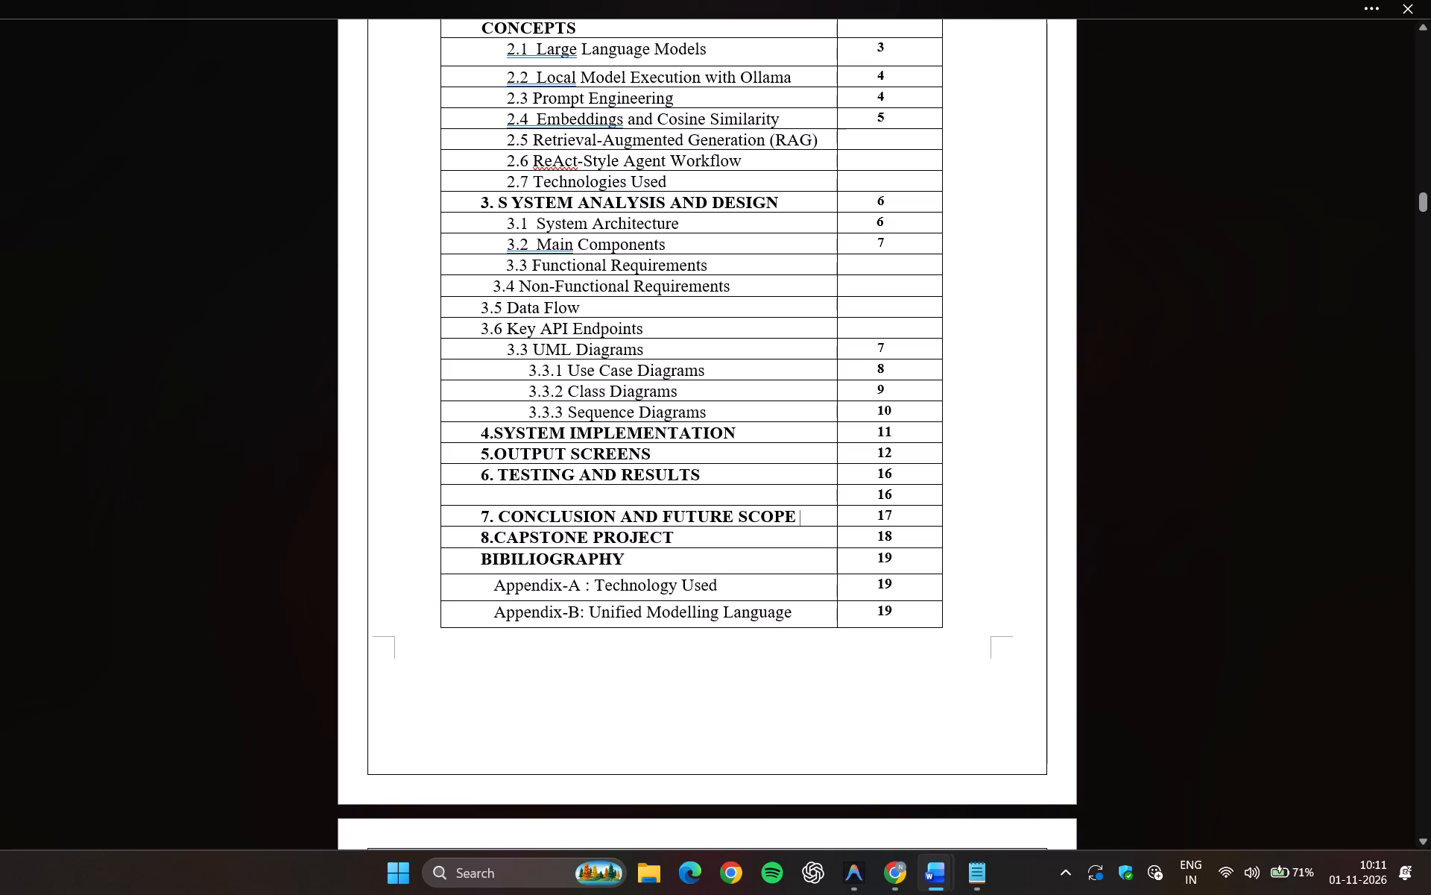
pyautogui.click(502, 500)
pyautogui.hotkey('ctrl', 'v')
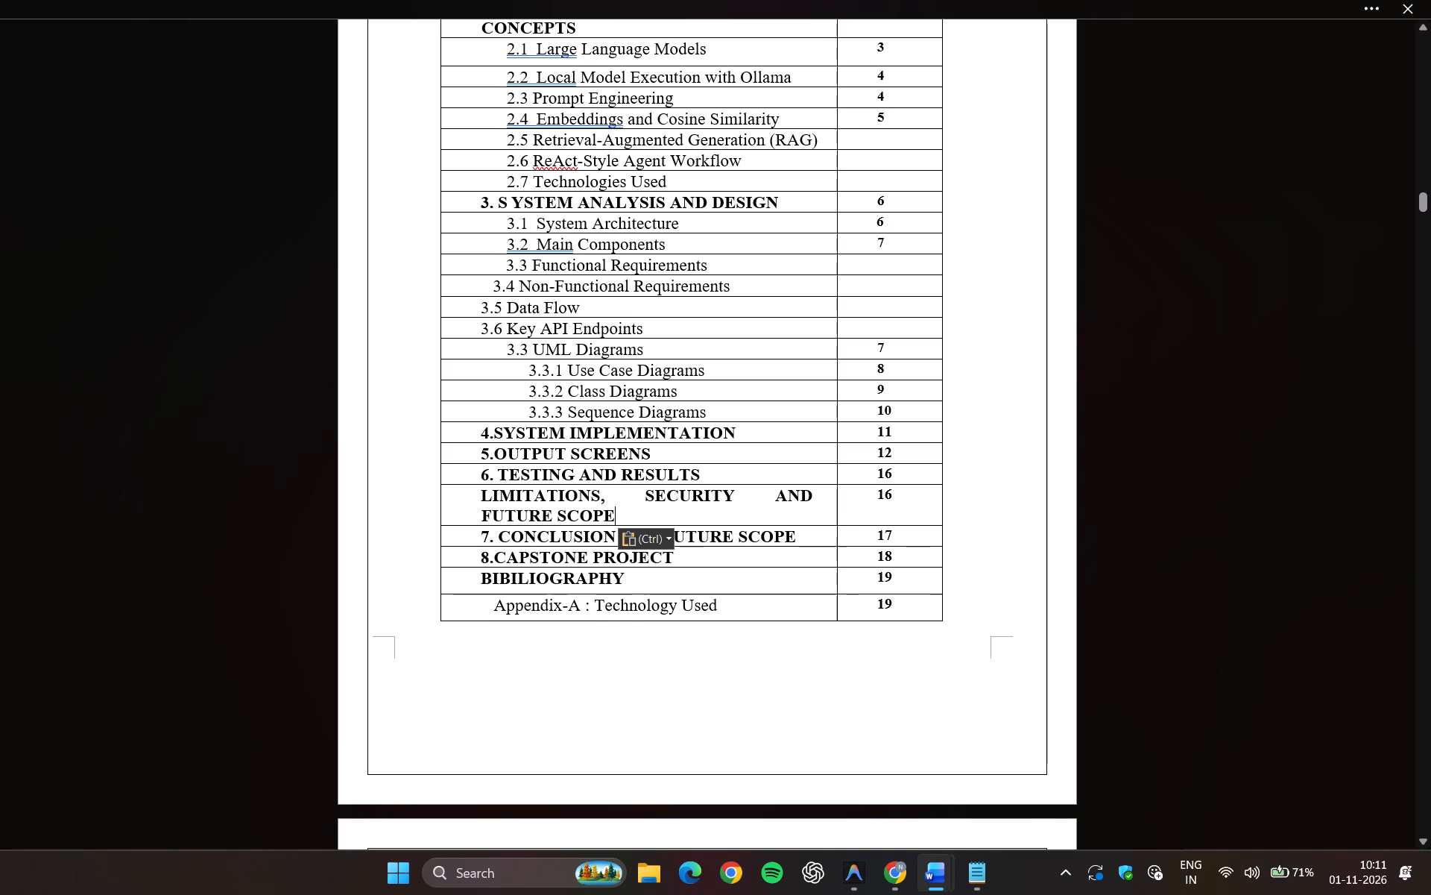
# Number the LIMITATIONS, SECURITY AND FUTURE SCOPE entry "7." with no space before the title.
pyautogui.click(480, 493)
pyautogui.write('7.')
pyautogui.press('space')
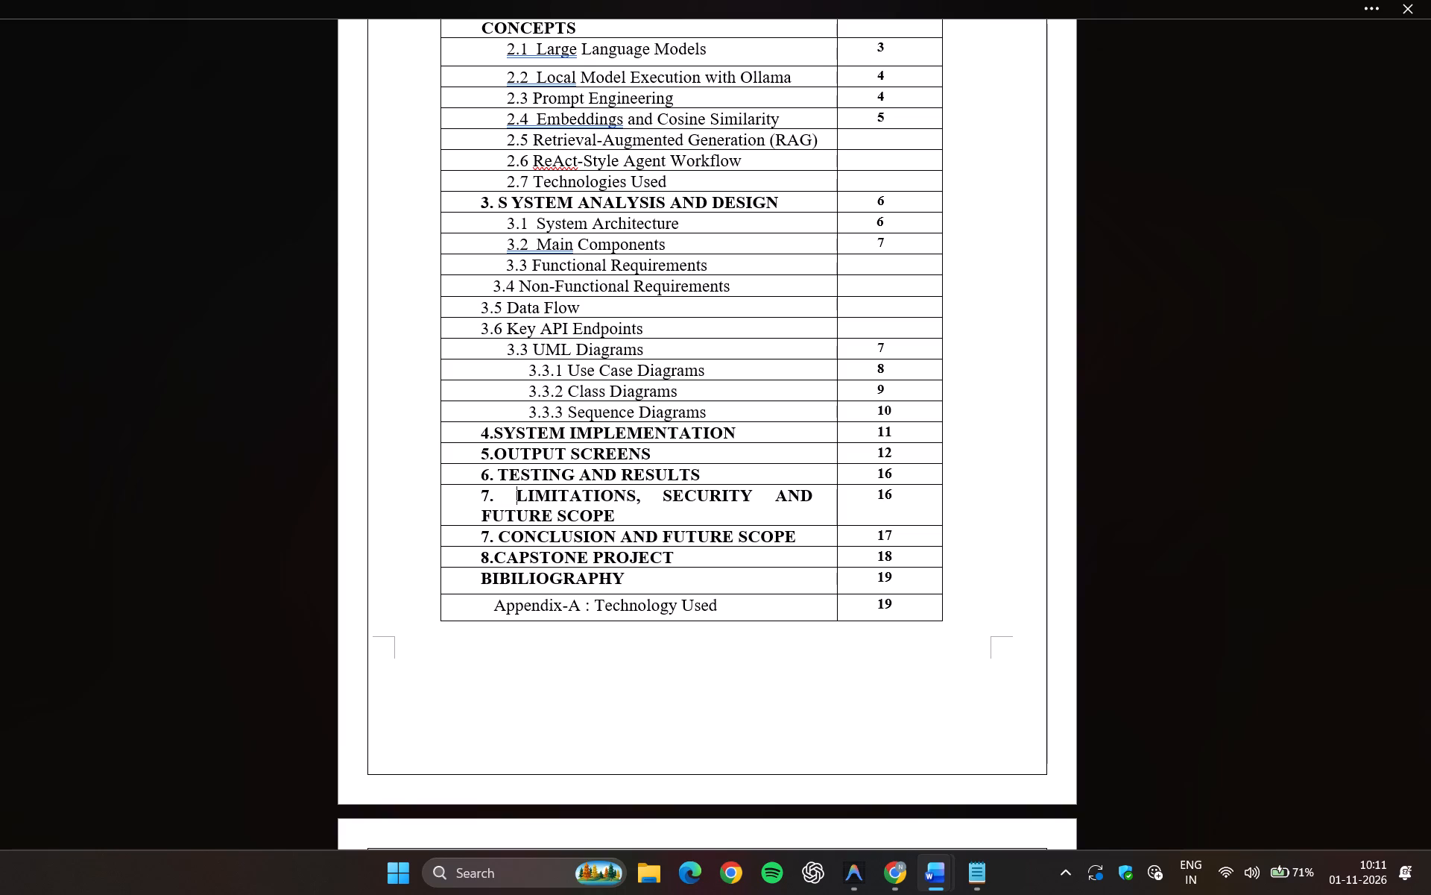
pyautogui.press('BackSpace')
pyautogui.press('space')
pyautogui.press('BackSpace')
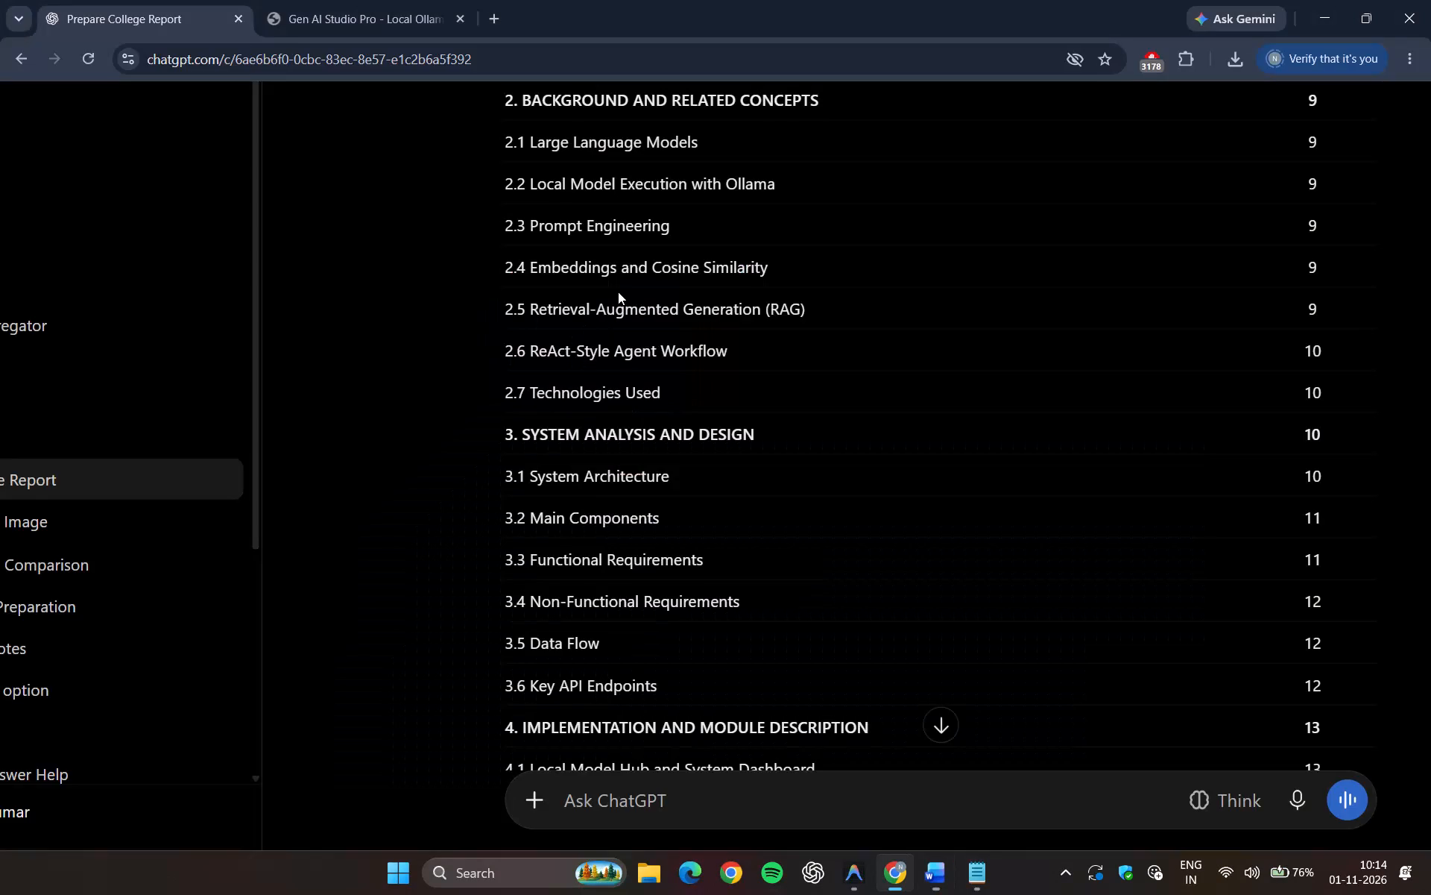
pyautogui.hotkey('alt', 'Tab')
pyautogui.scroll(-1, 632, 494)
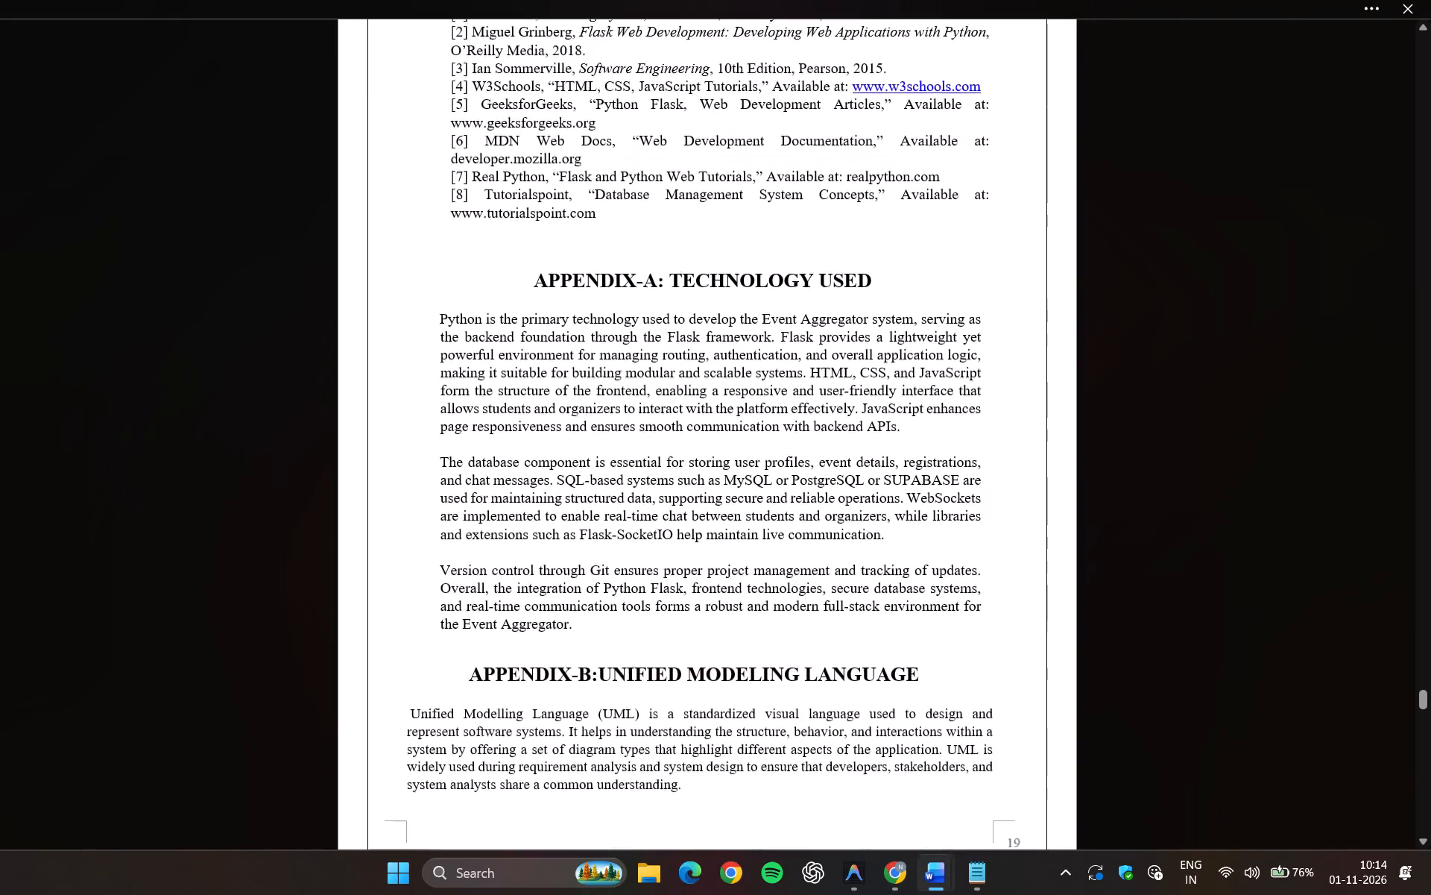
pyautogui.scroll(-3, 632, 494)
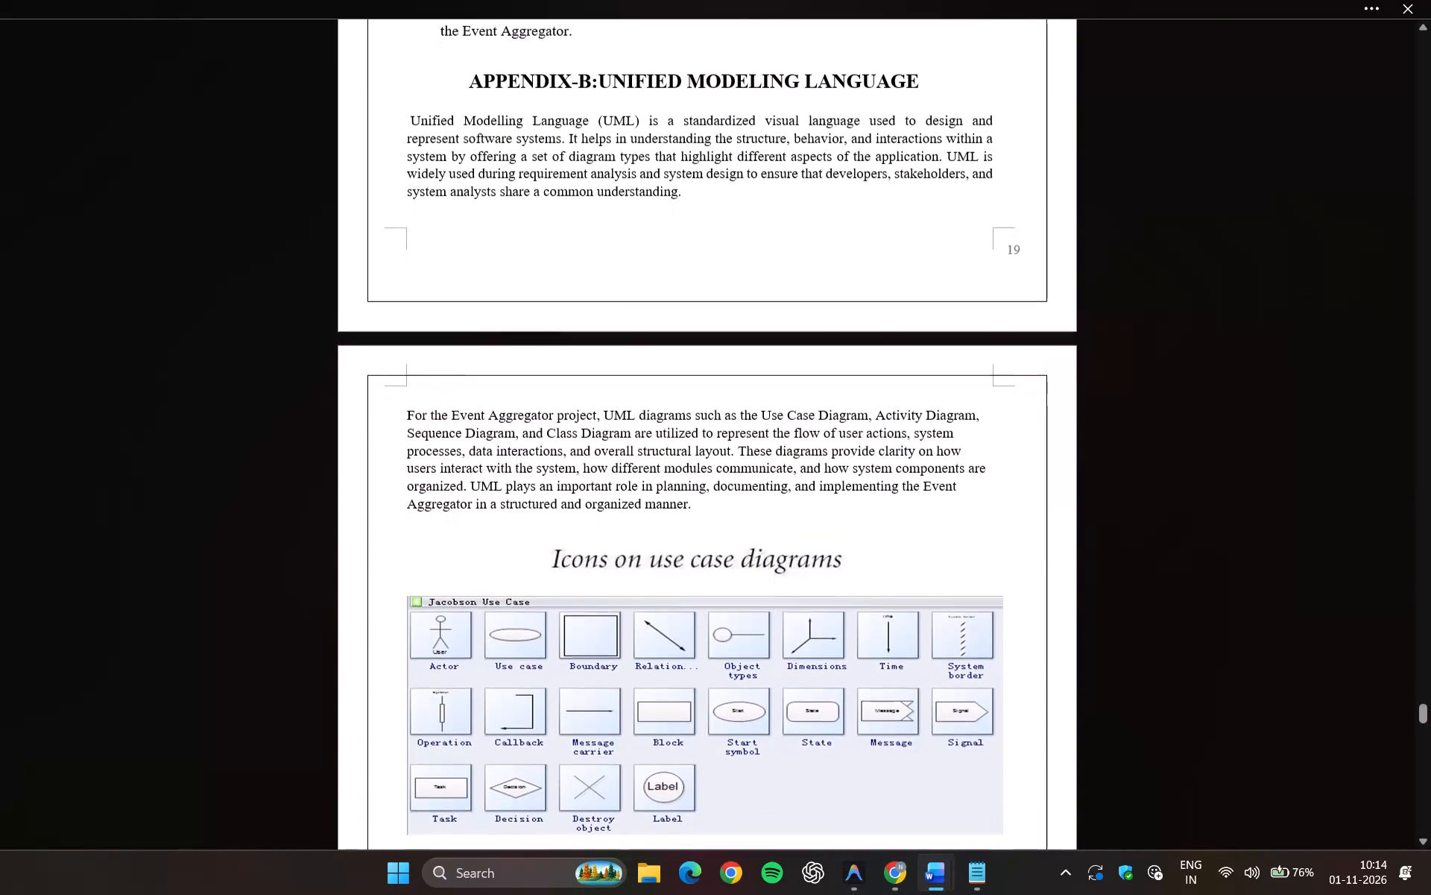
# Read ChatGPT's contents list in Chrome from BACKGROUND AND RELATED CONCEPTS through APPENDIX – A: USER INTERFACE SCREENSHOTS, and return to newreport in Word.
pyautogui.scroll(-1, 632, 494)
pyautogui.hotkey('alt', 'Tab')
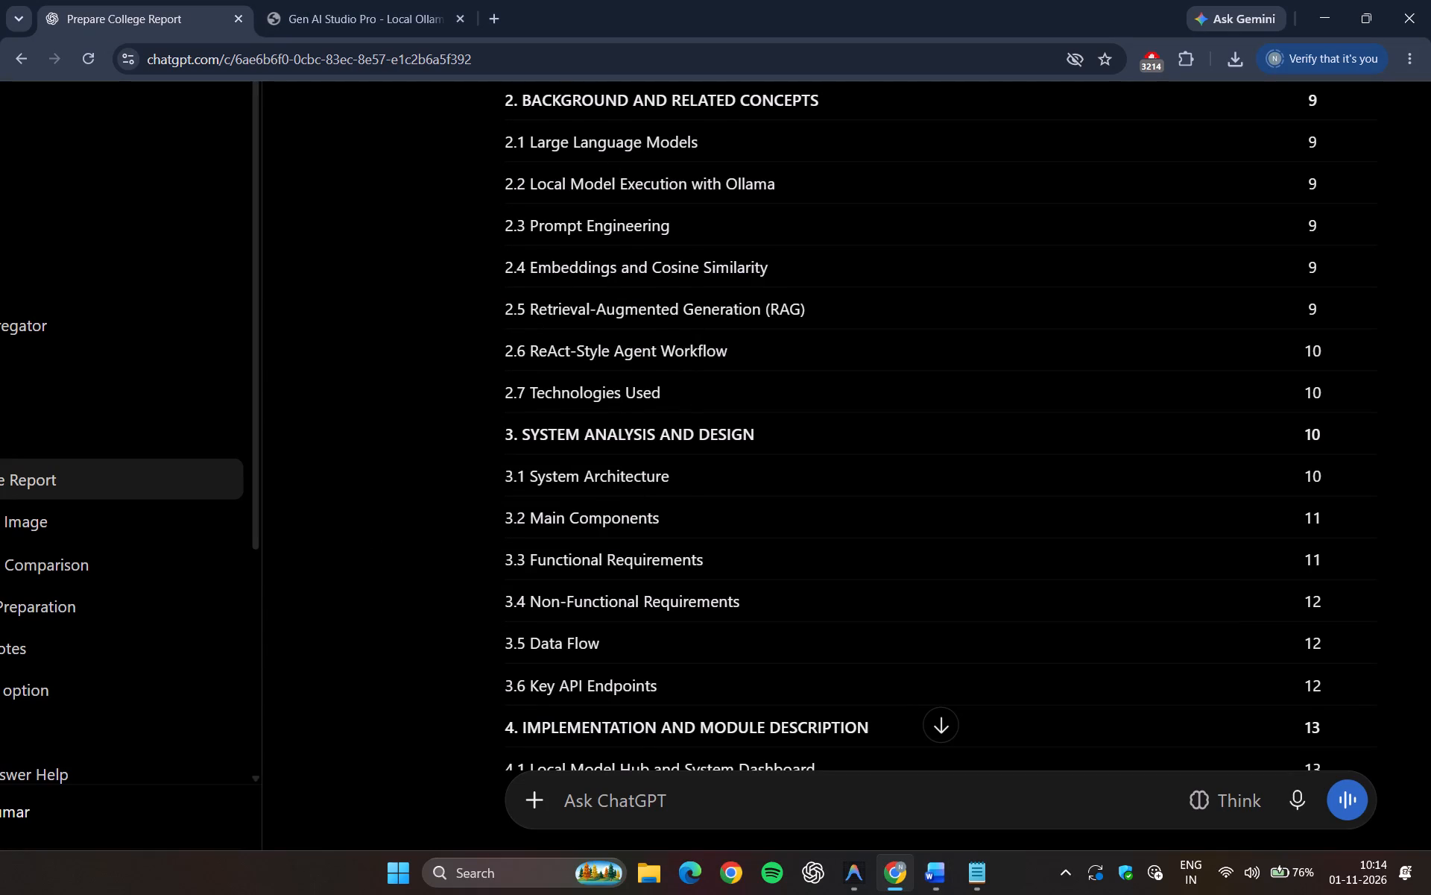
pyautogui.scroll(1, 619, 233)
pyautogui.scroll(-1, 619, 233)
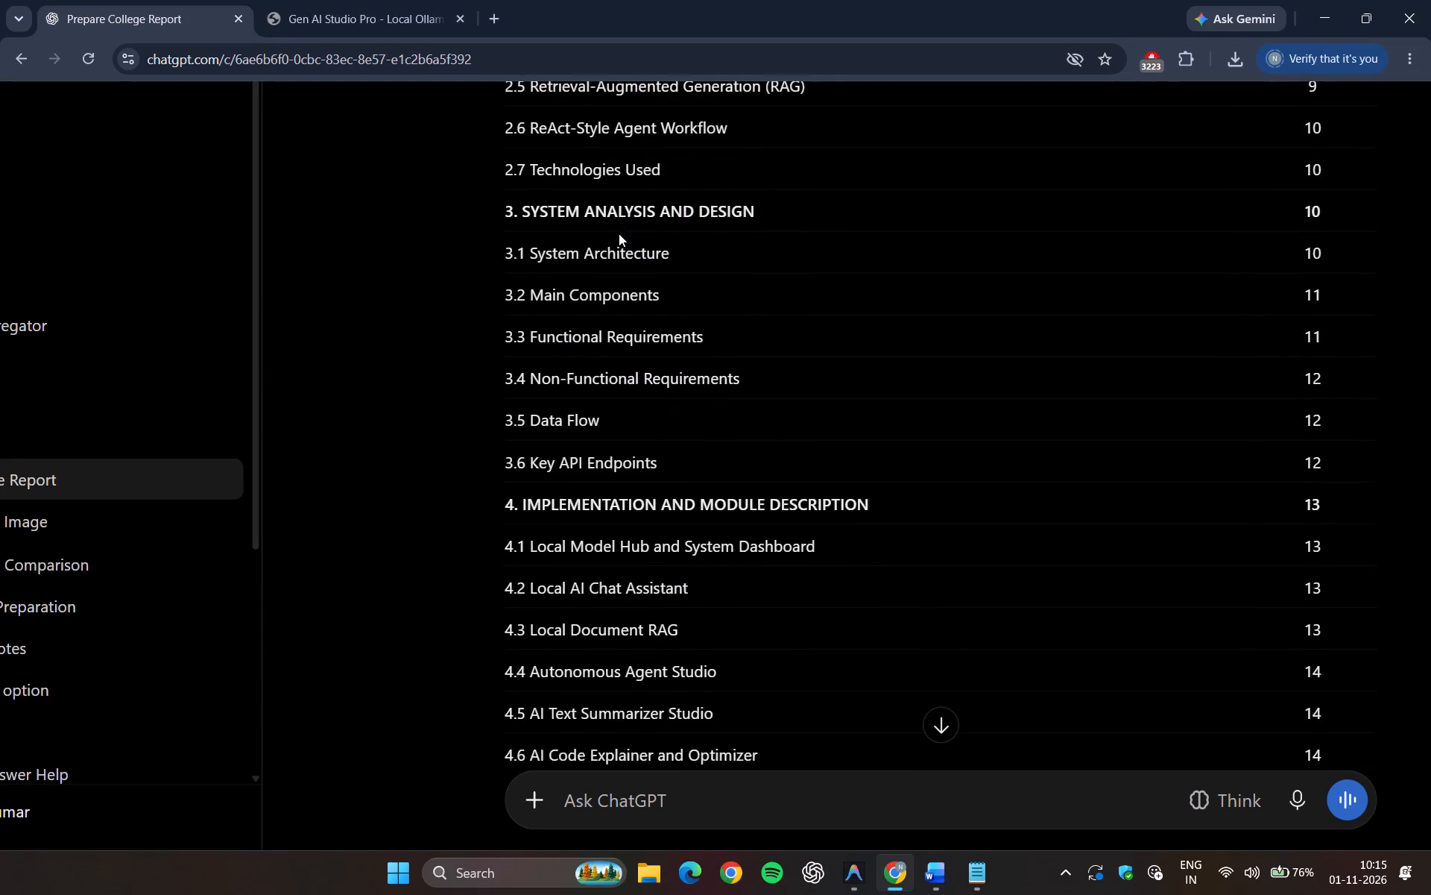
pyautogui.scroll(-5, 619, 233)
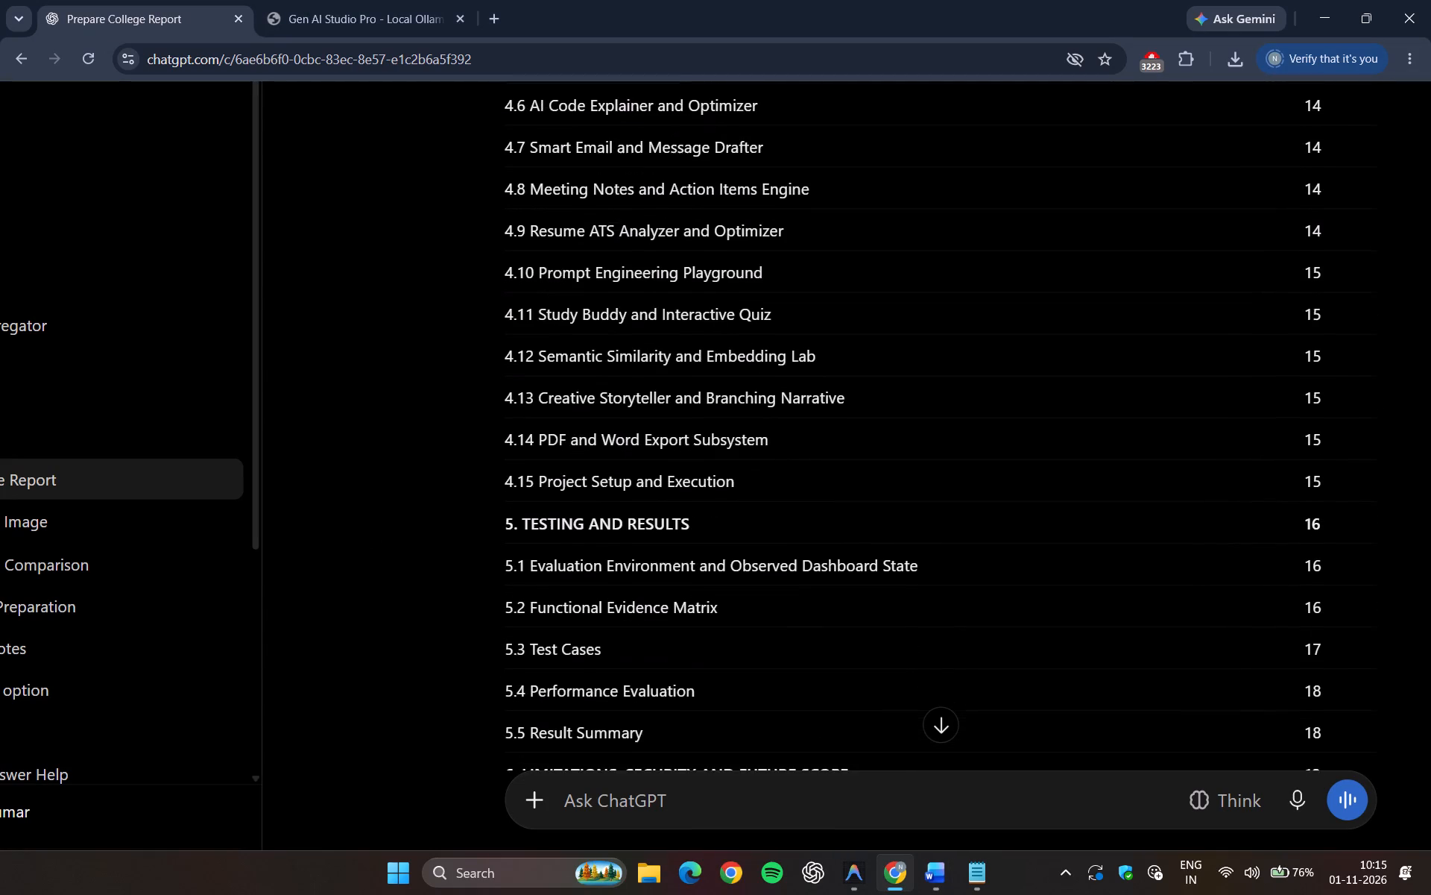
pyautogui.scroll(-5, 619, 233)
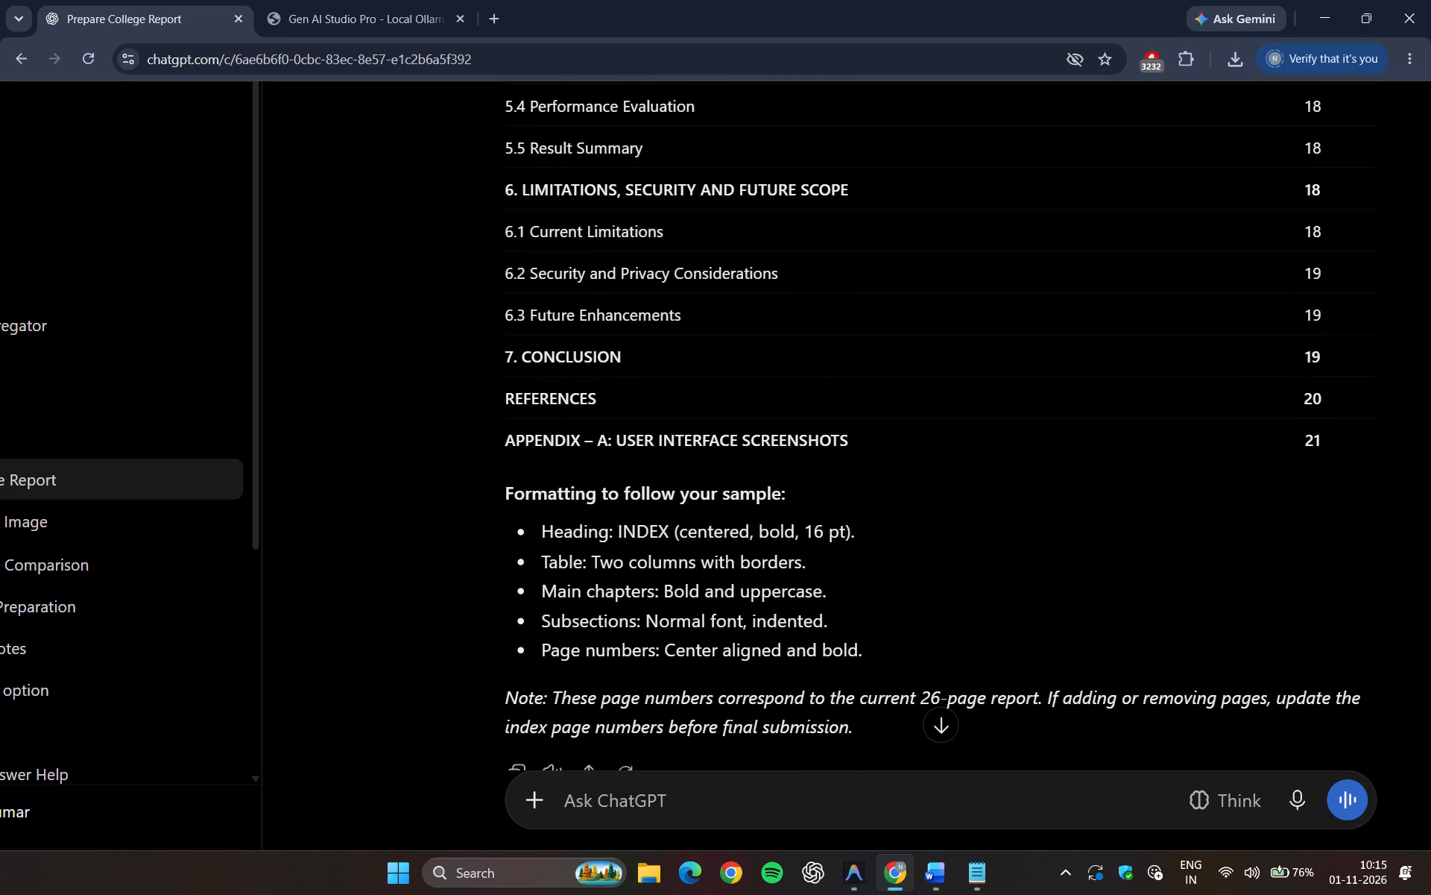
pyautogui.hotkey('alt', 'Tab')
# Examine the use case, class and statechart icon figures in newreport's APPENDIX-B: UNIFIED MODELING LANGUAGE.
pyautogui.scroll(-2, 594, 432)
pyautogui.scroll(1, 594, 432)
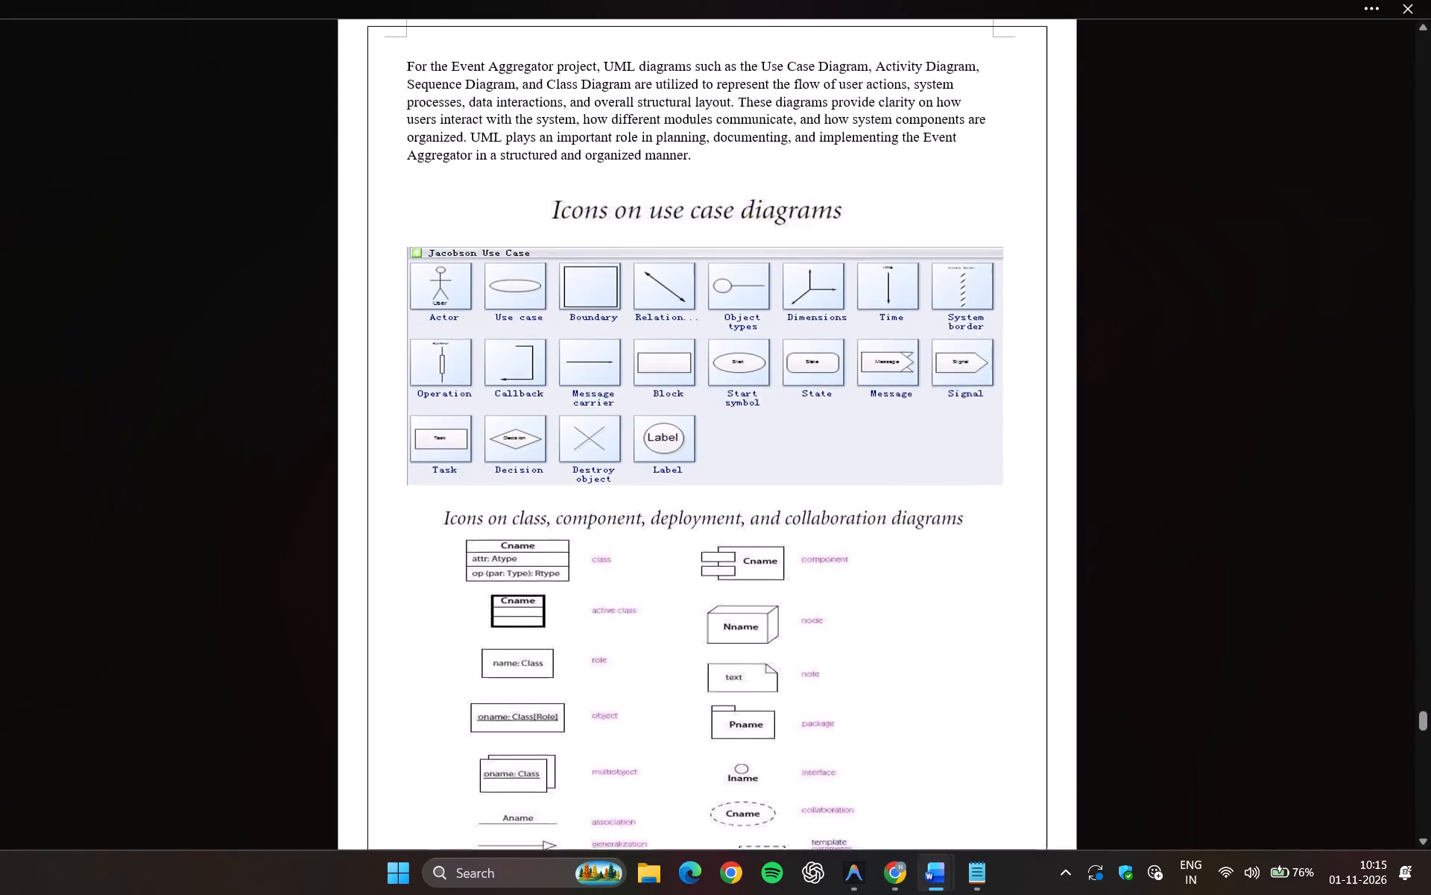
pyautogui.scroll(1, 594, 432)
pyautogui.scroll(-4, 594, 432)
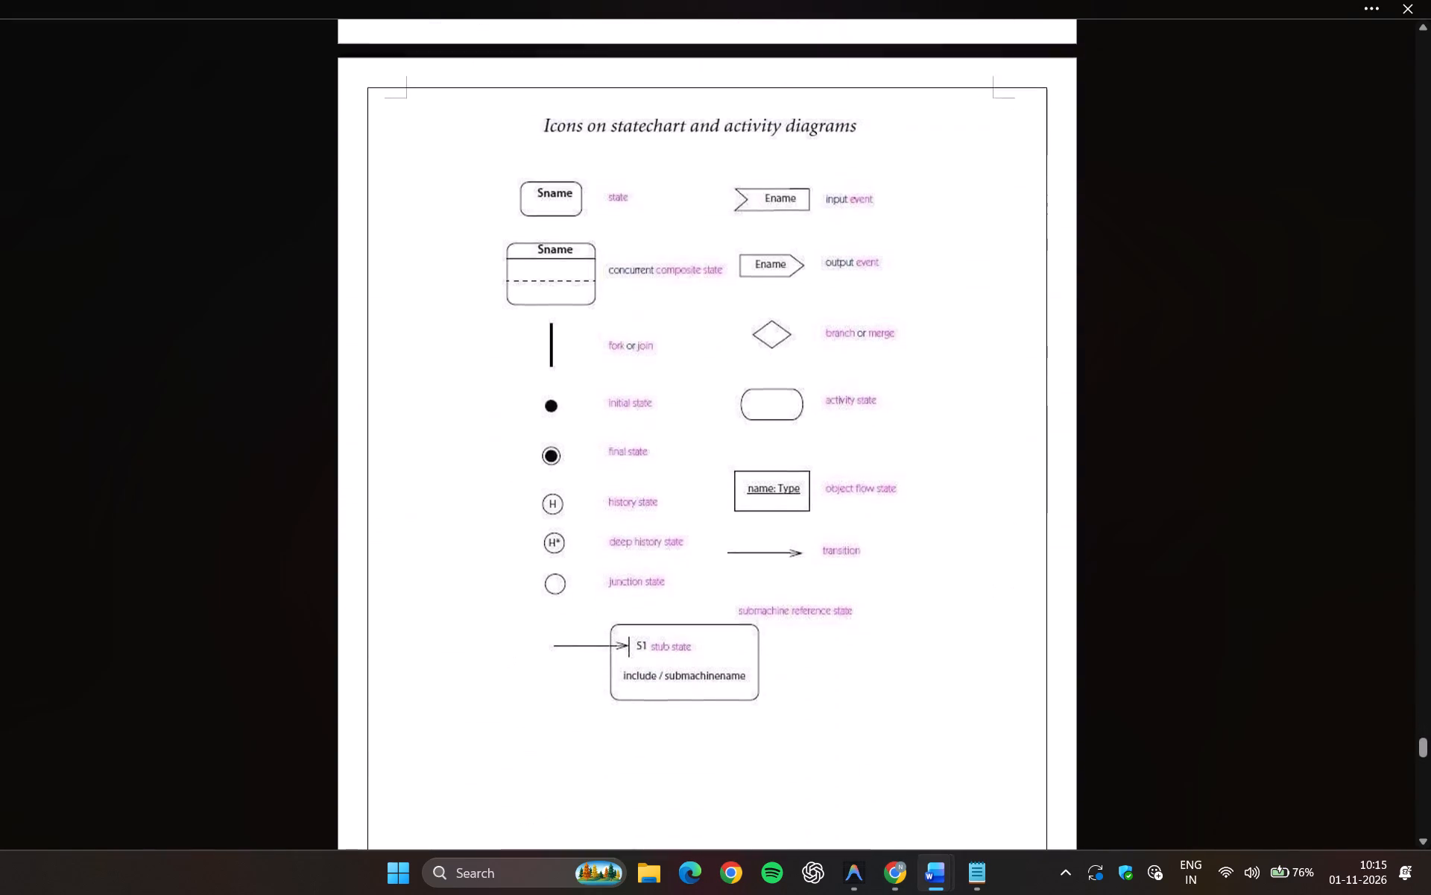
pyautogui.scroll(-6, 594, 432)
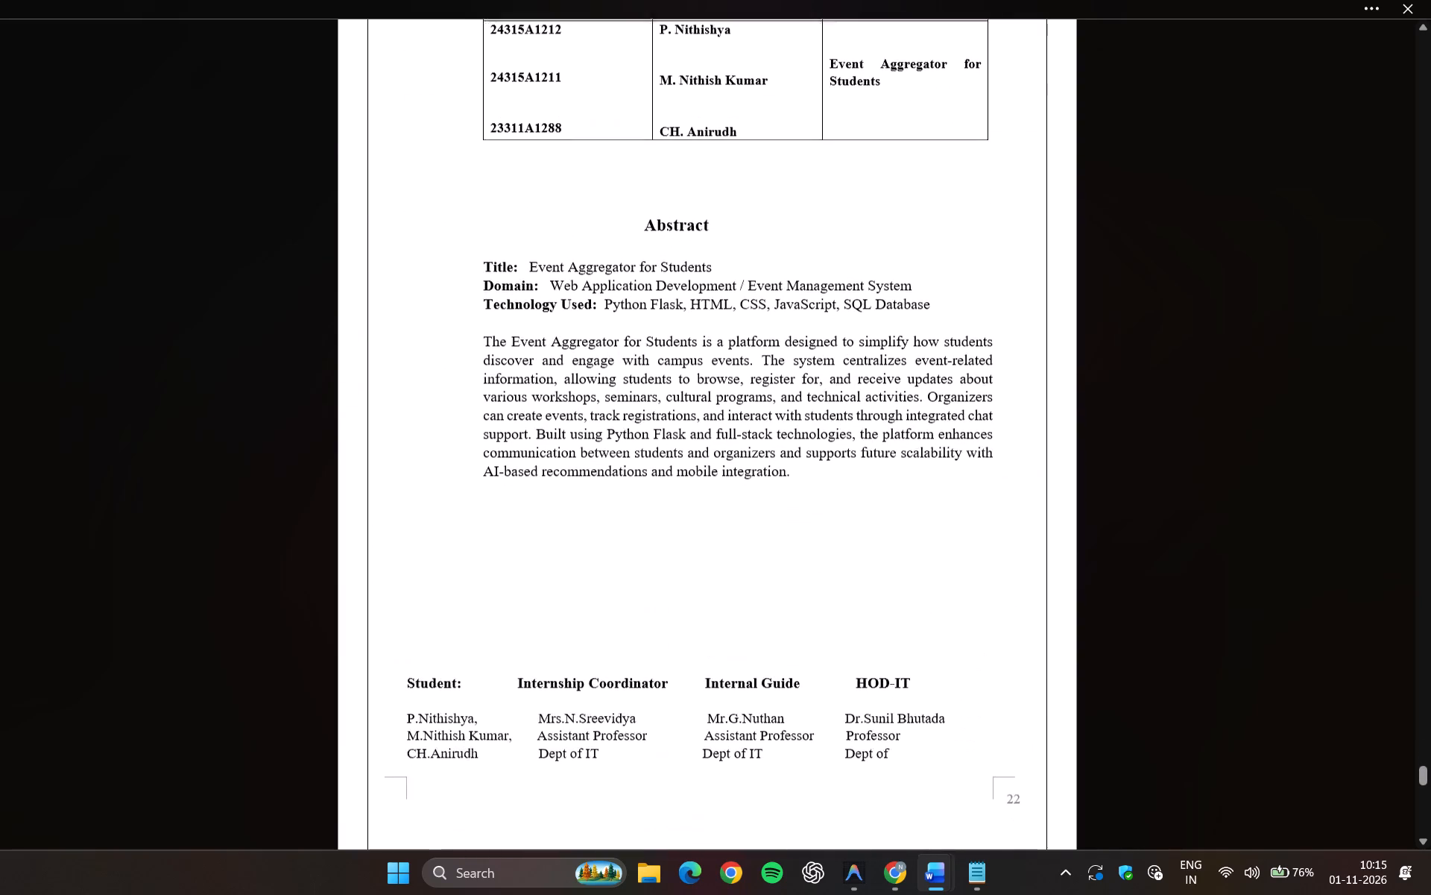
pyautogui.scroll(-4, 594, 432)
pyautogui.scroll(5, 594, 432)
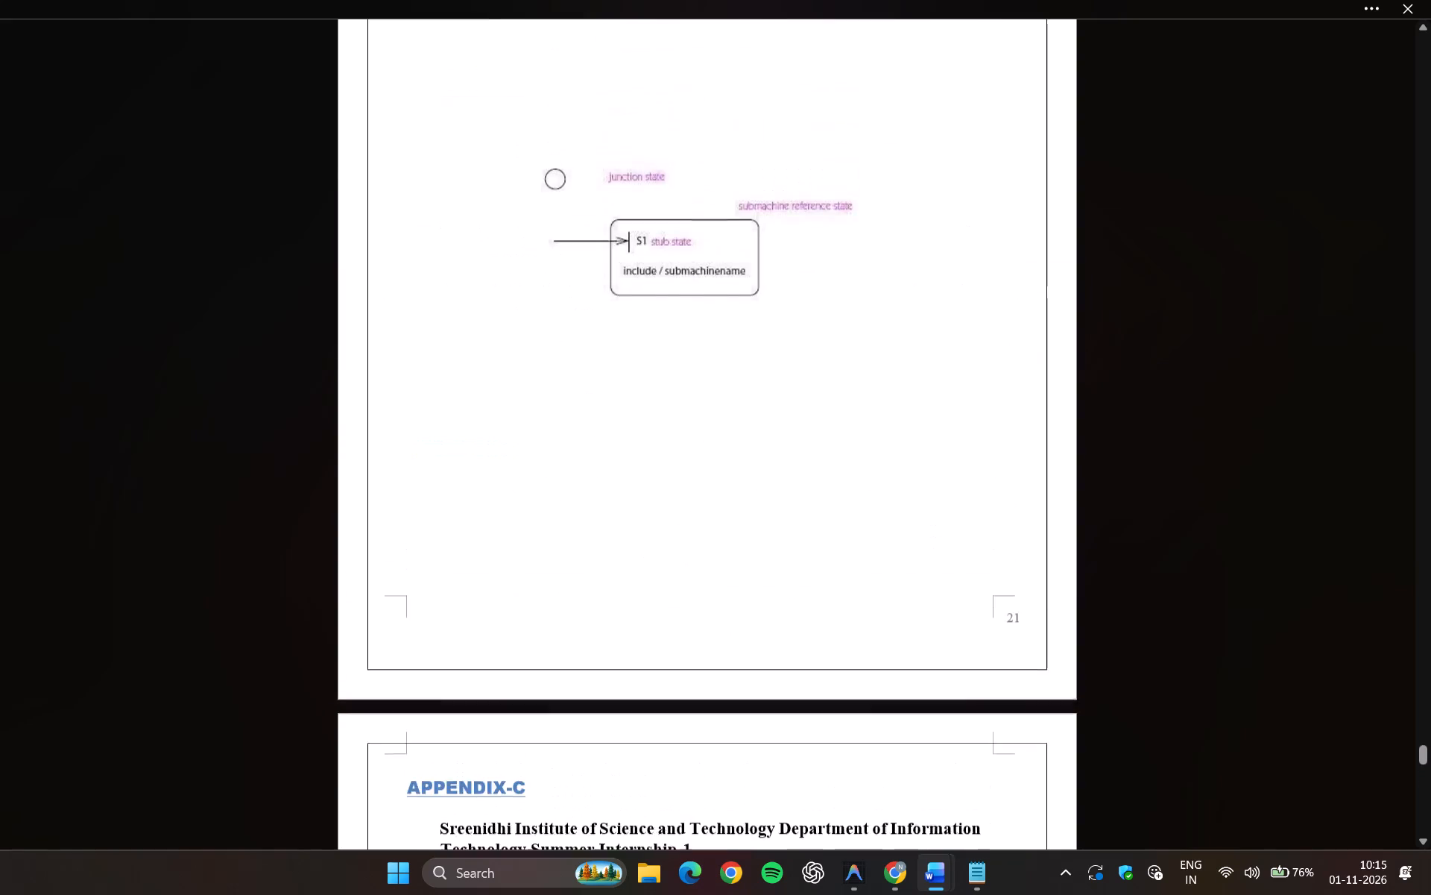
pyautogui.scroll(3, 594, 432)
pyautogui.click(622, 540)
pyautogui.click(642, 632)
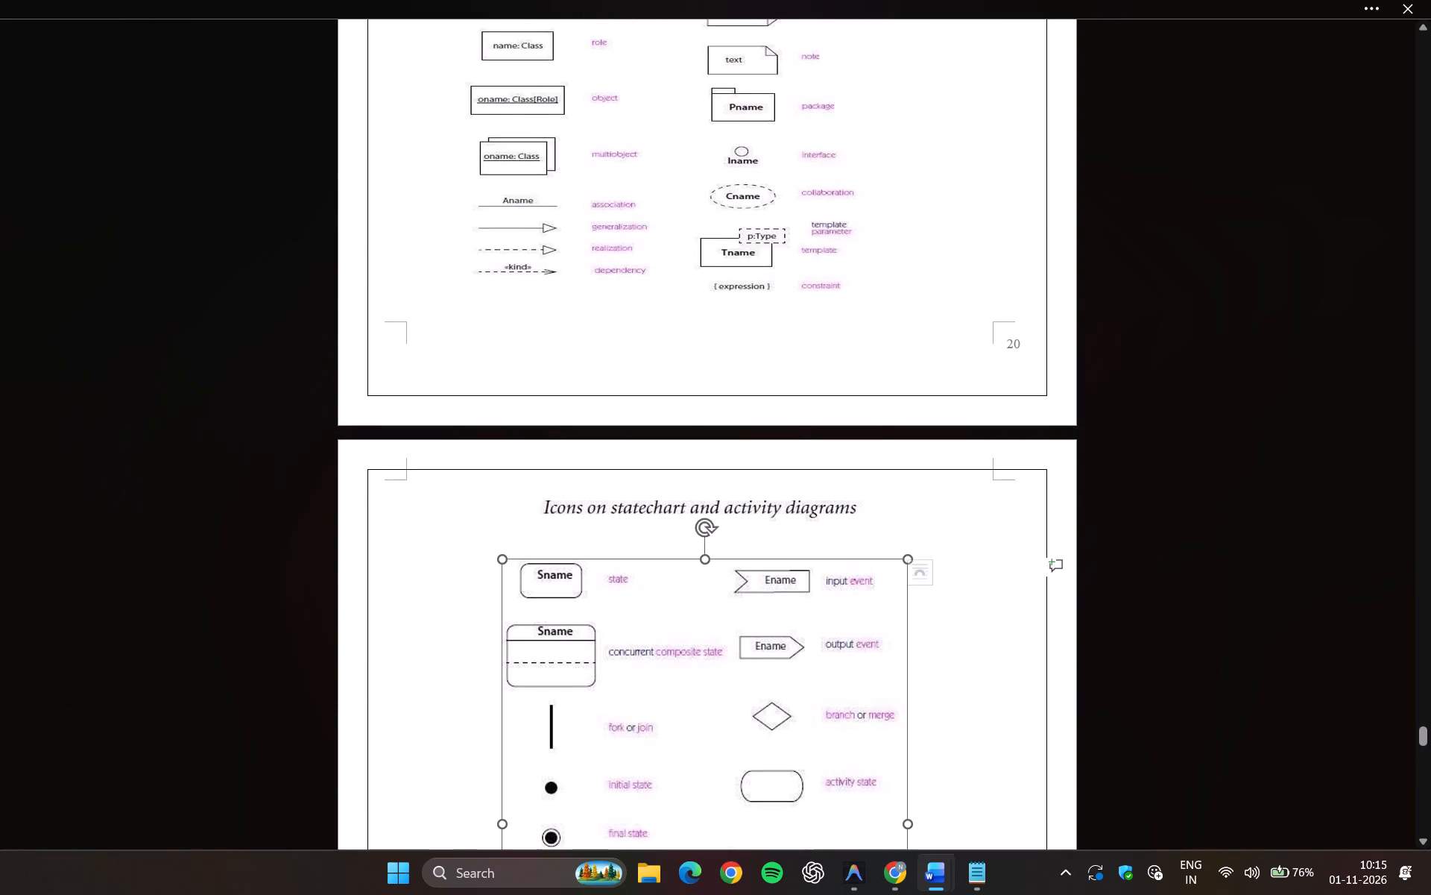
pyautogui.click(694, 160)
pyautogui.scroll(1, 694, 160)
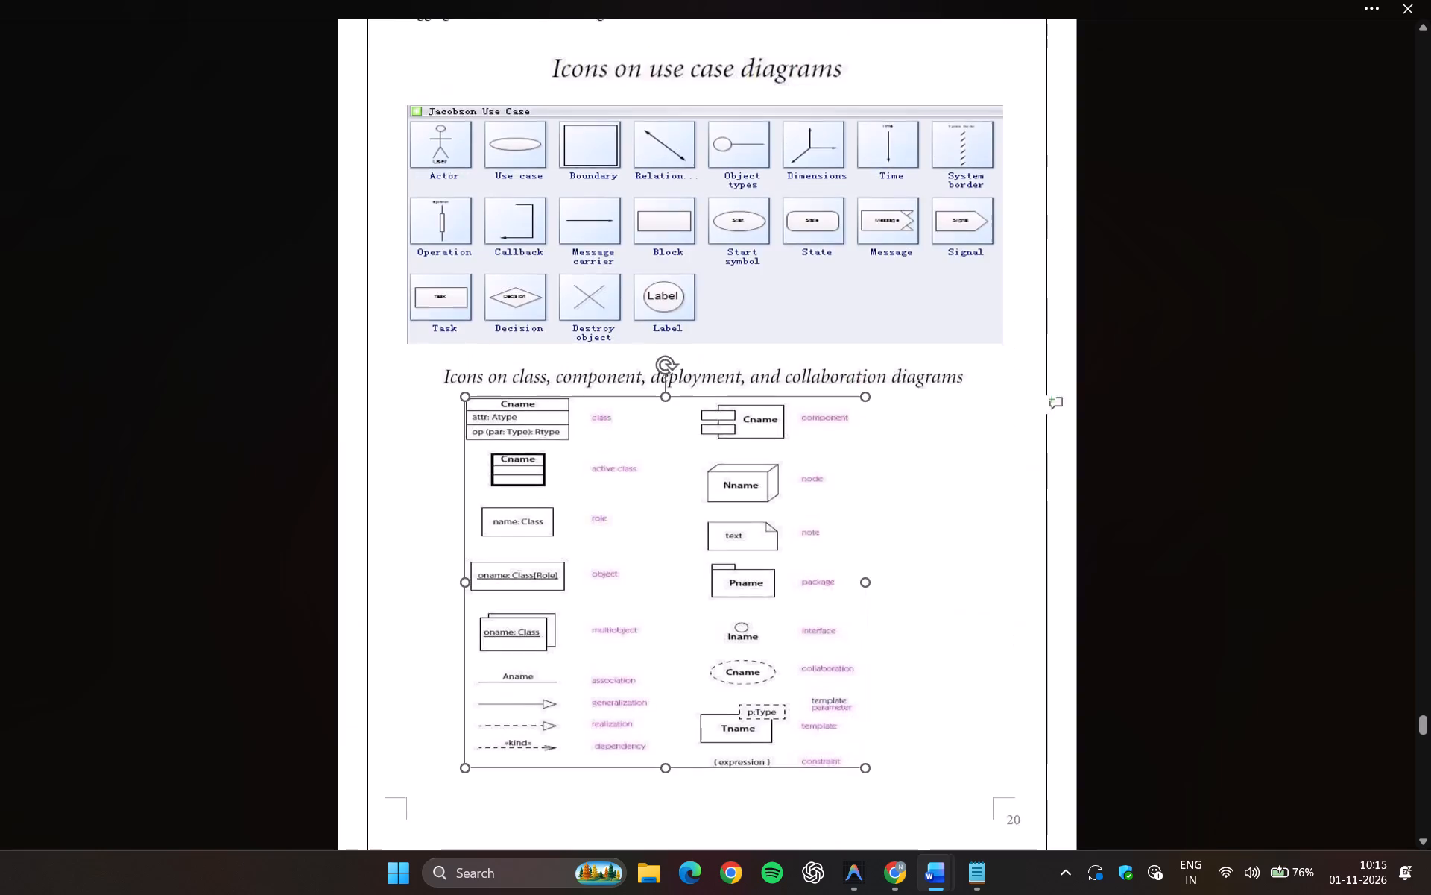
pyautogui.scroll(2, 694, 160)
pyautogui.click(678, 351)
pyautogui.scroll(2, 678, 351)
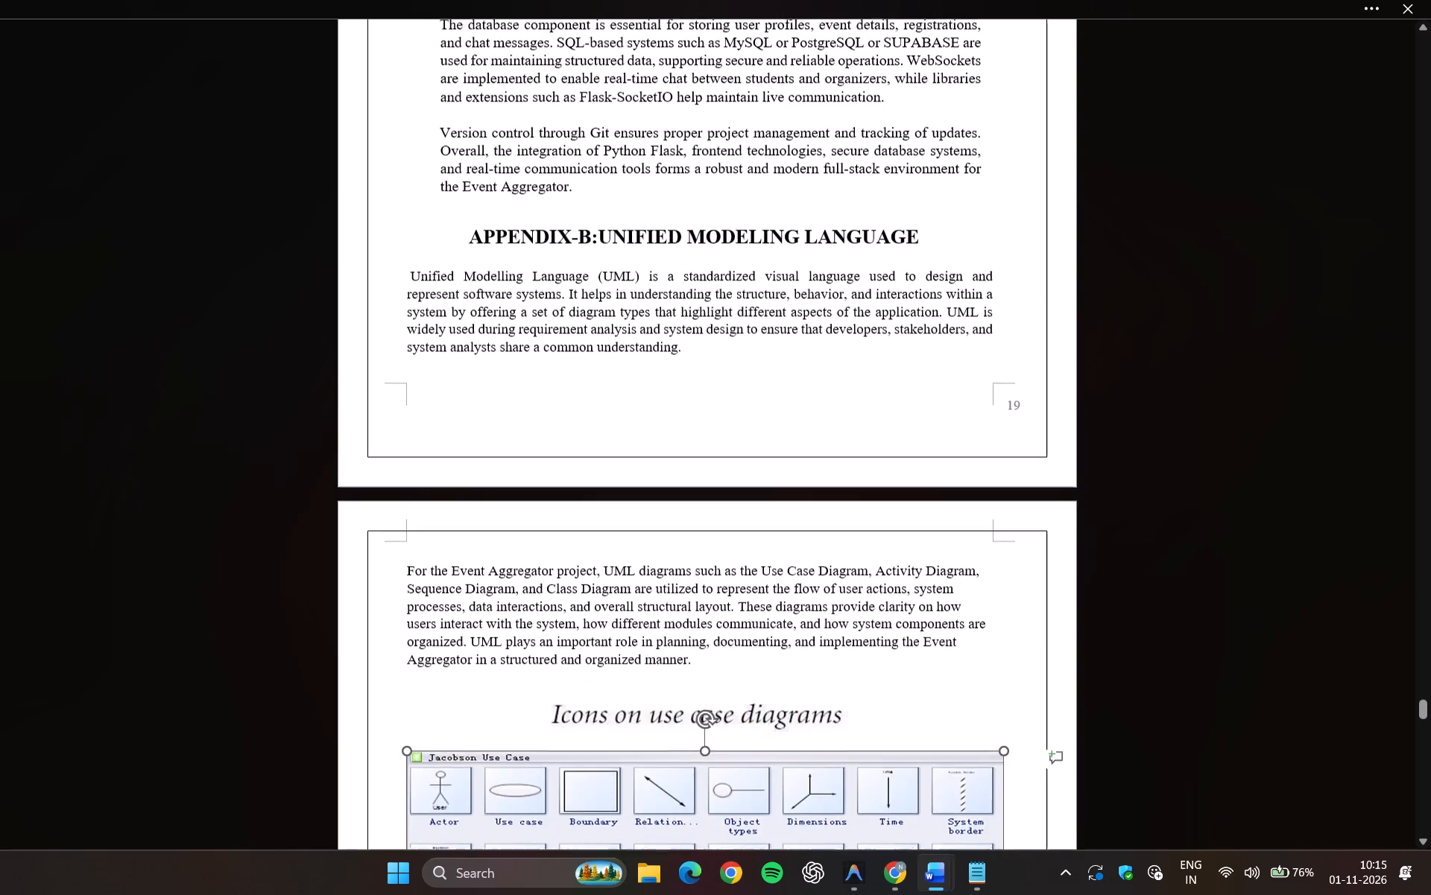
# Review newreport's APPENDIX-C abstract page and the internship domain and project nature tables in APPENDIX-D.
pyautogui.scroll(-6, 678, 351)
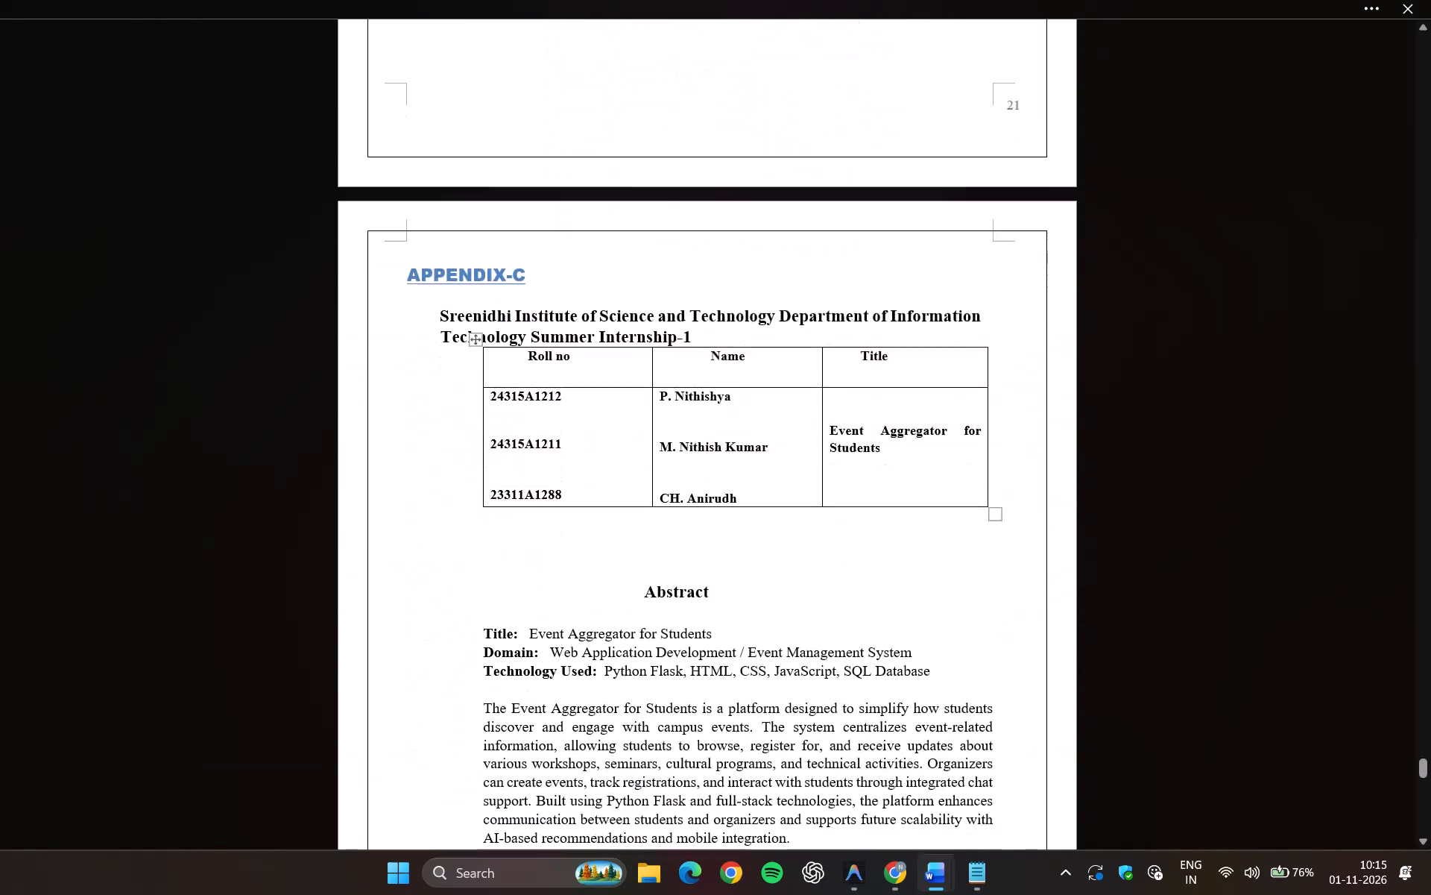
pyautogui.scroll(-5, 678, 351)
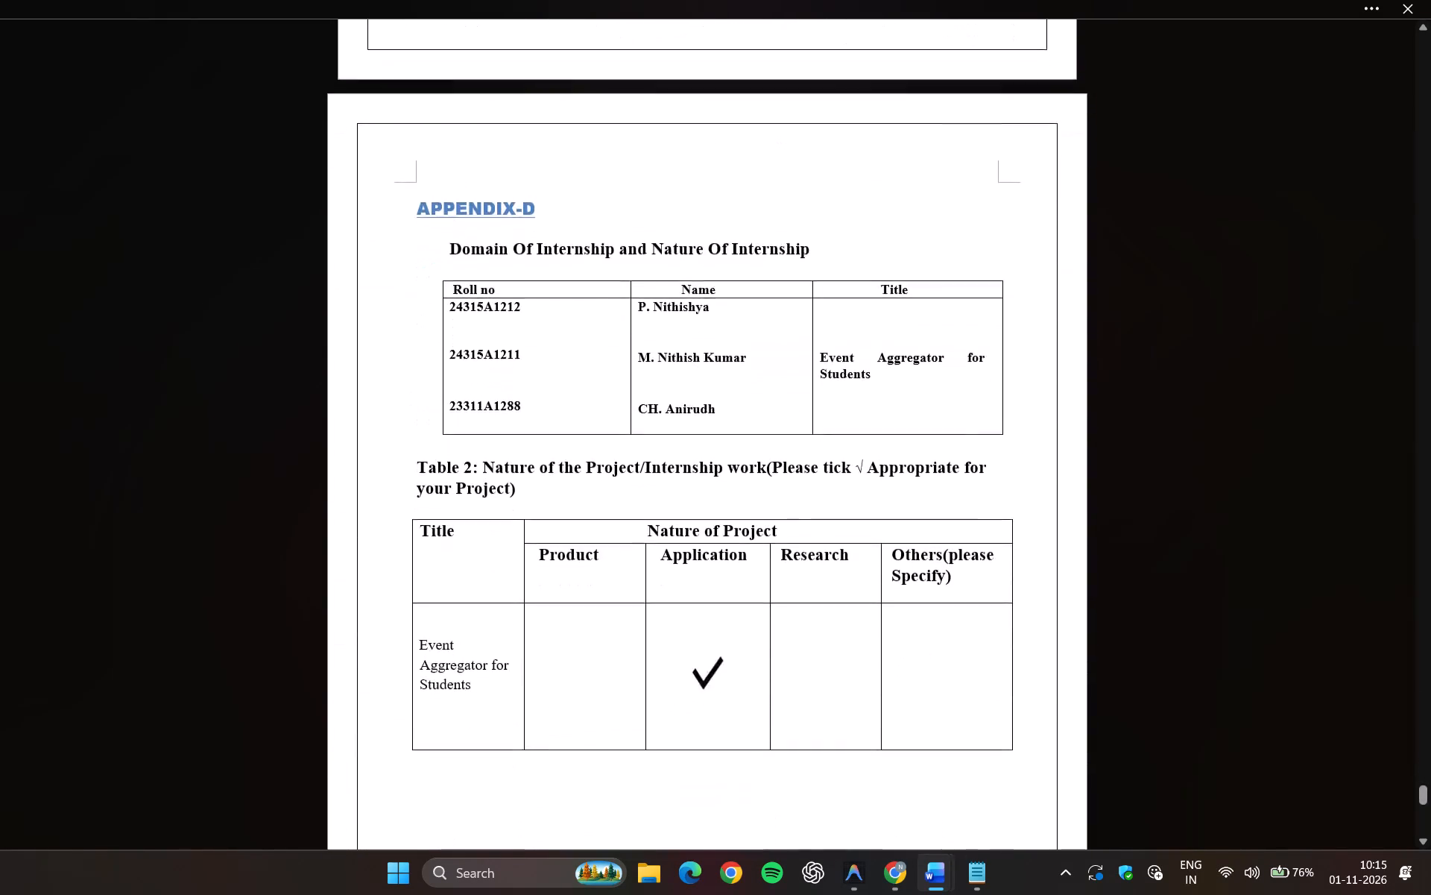
pyautogui.scroll(-6, 678, 351)
pyautogui.scroll(3, 678, 351)
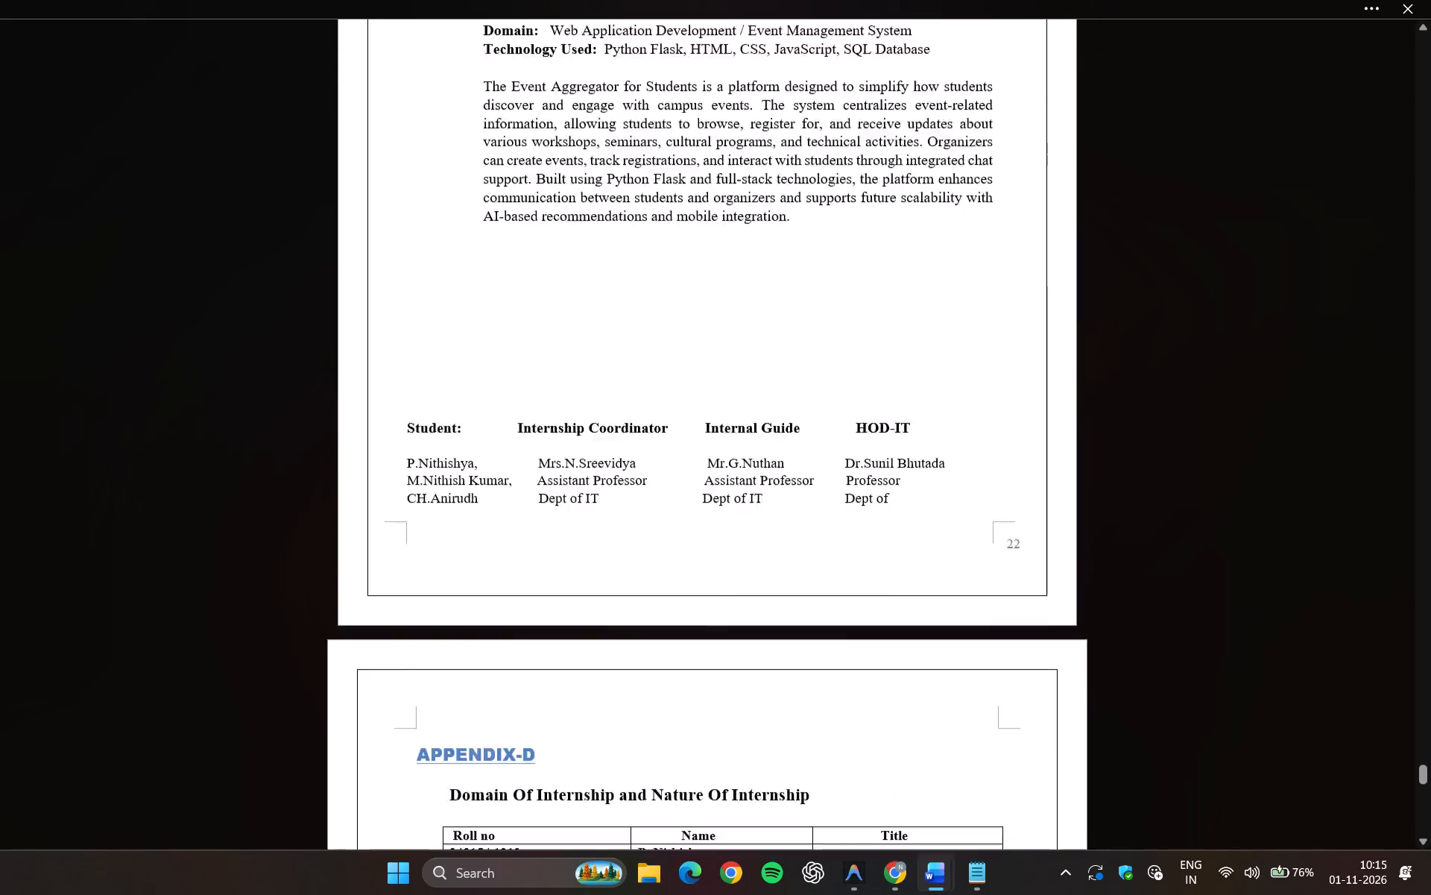
# Review newreport's body pages backwards from 8.CAPSTONE PROJECT through 5.OUTPUT SCREENS to the 4.SYSTEM IMPLEMENTATION procedure.
pyautogui.scroll(10, 678, 351)
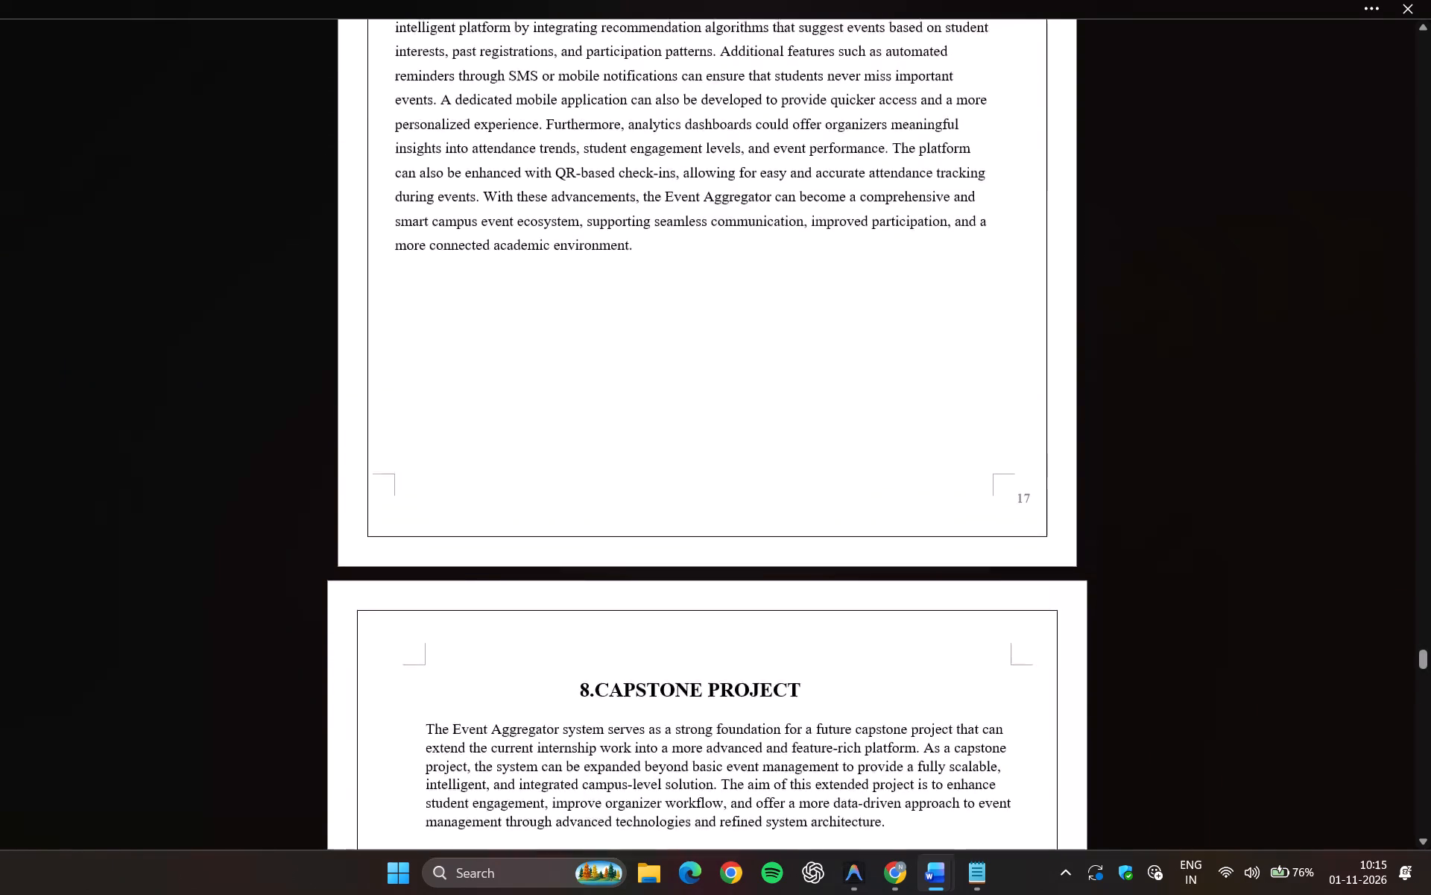
pyautogui.scroll(10, 678, 351)
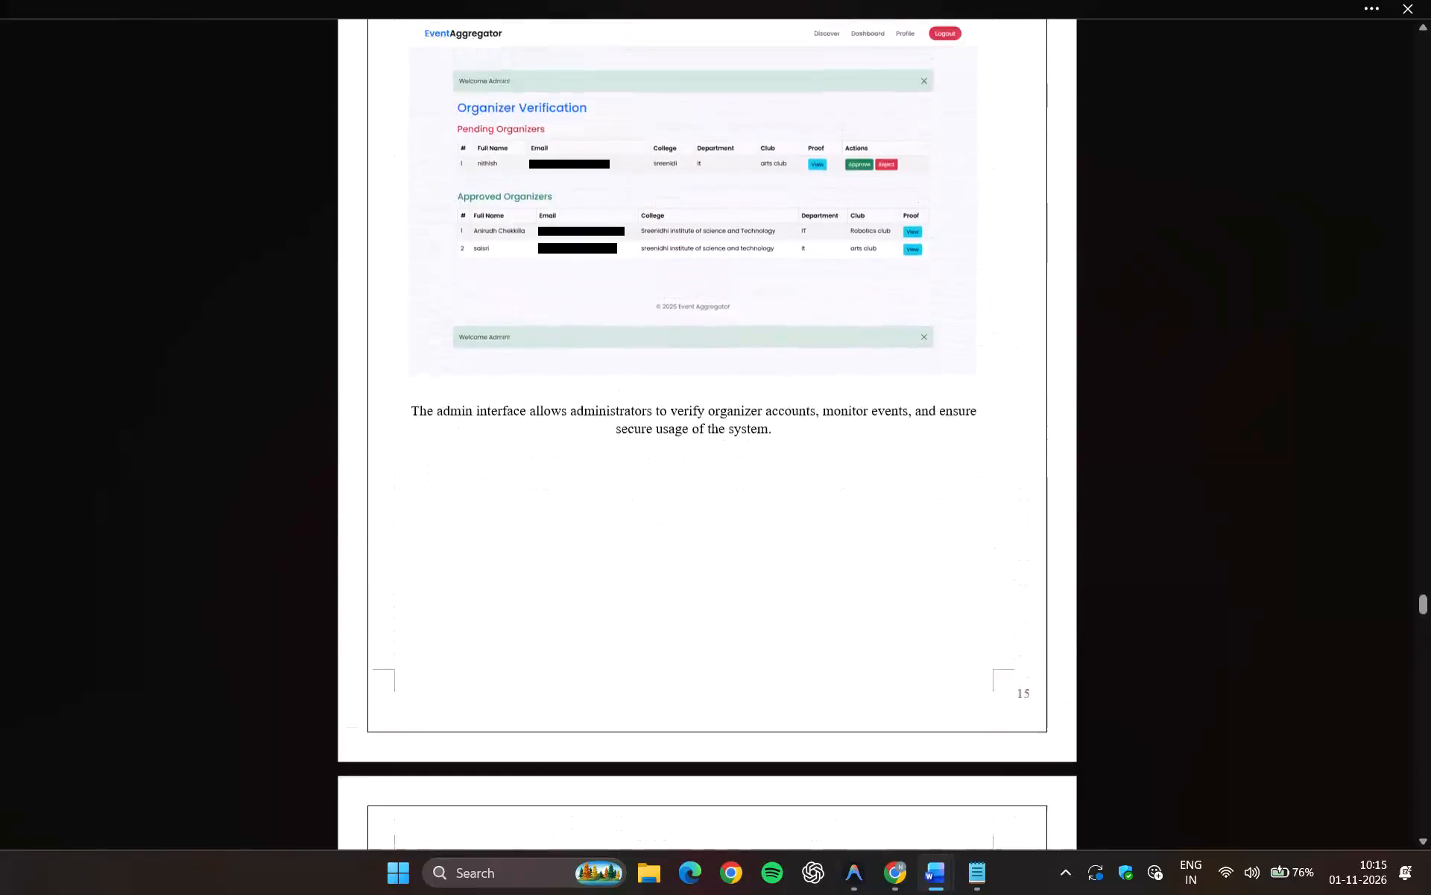
pyautogui.scroll(10, 678, 351)
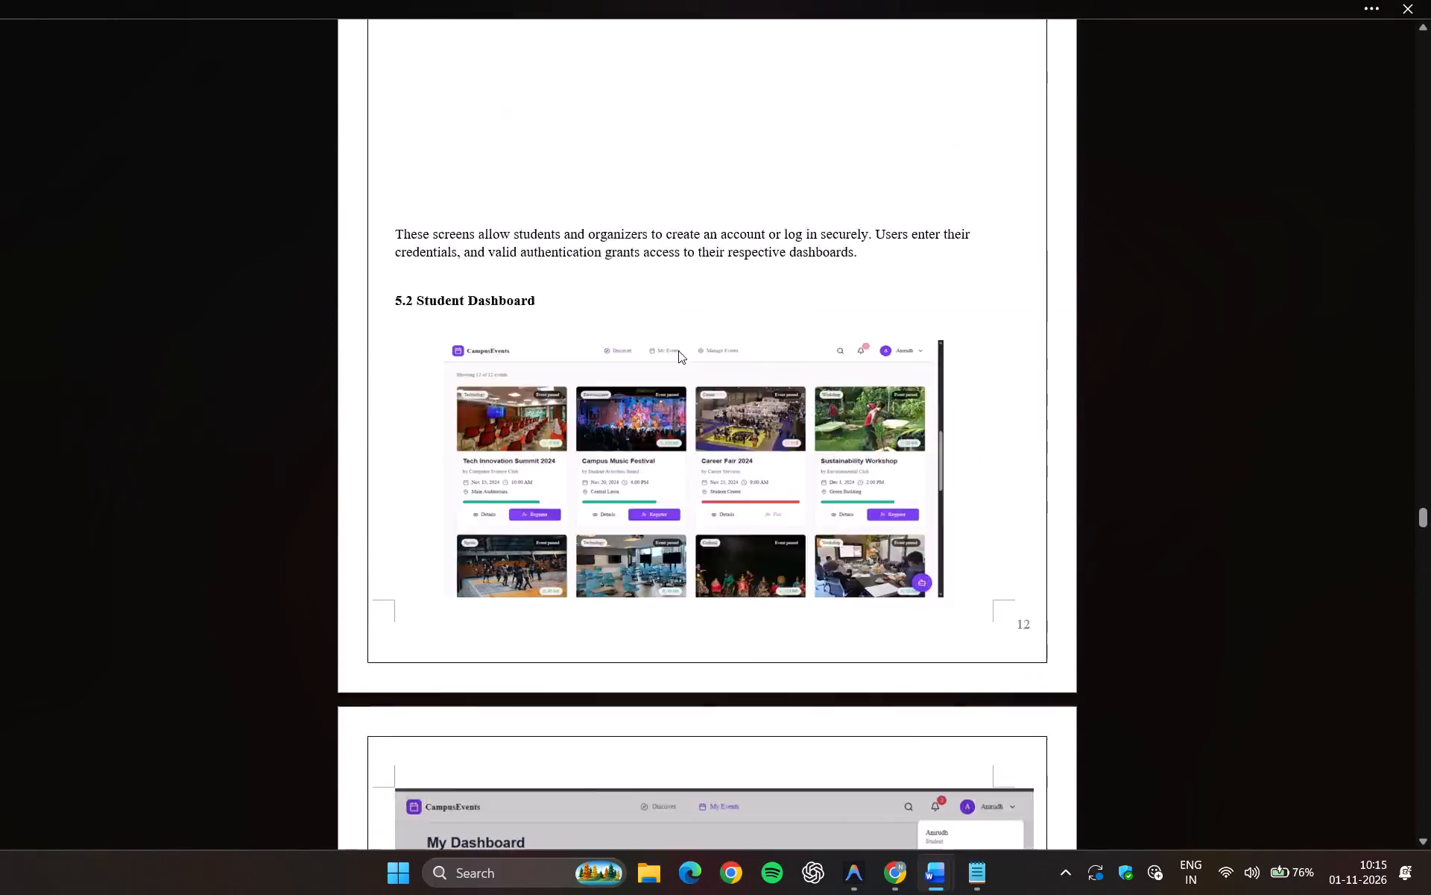
pyautogui.scroll(5, 678, 351)
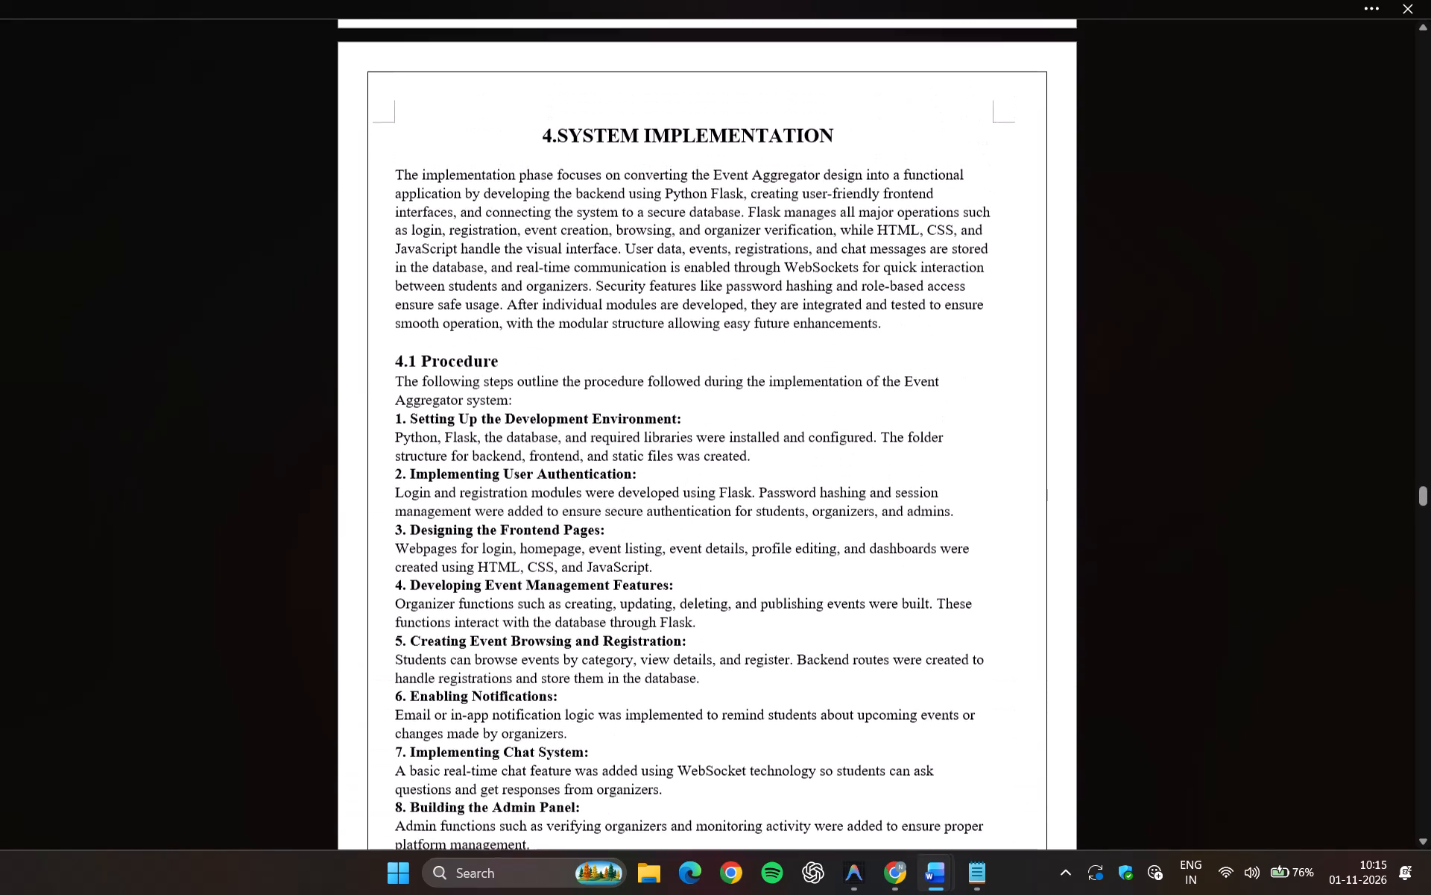
pyautogui.scroll(-3, 678, 351)
pyautogui.scroll(1, 678, 351)
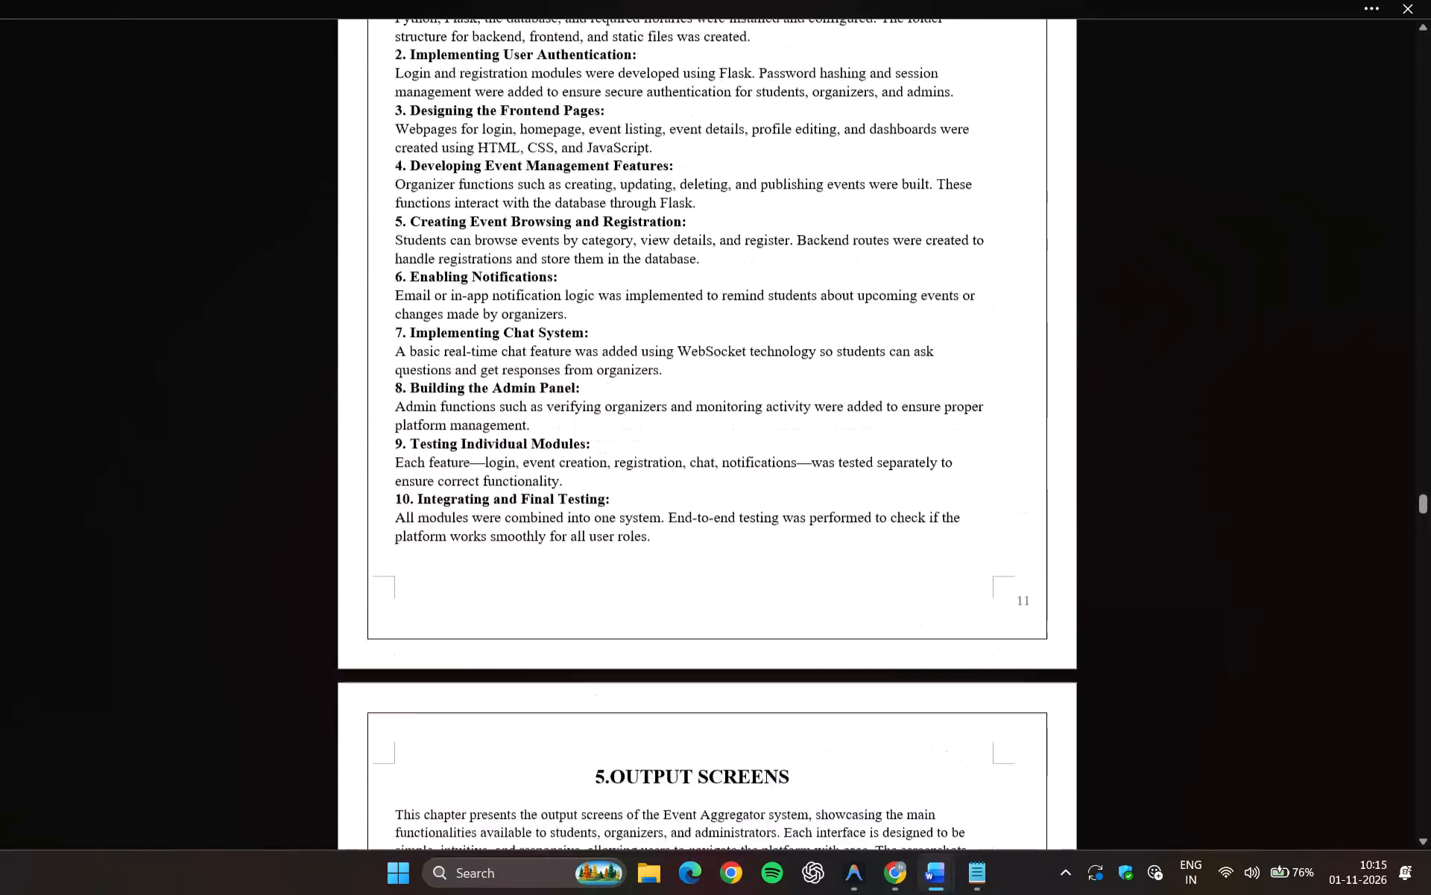
pyautogui.scroll(2, 678, 351)
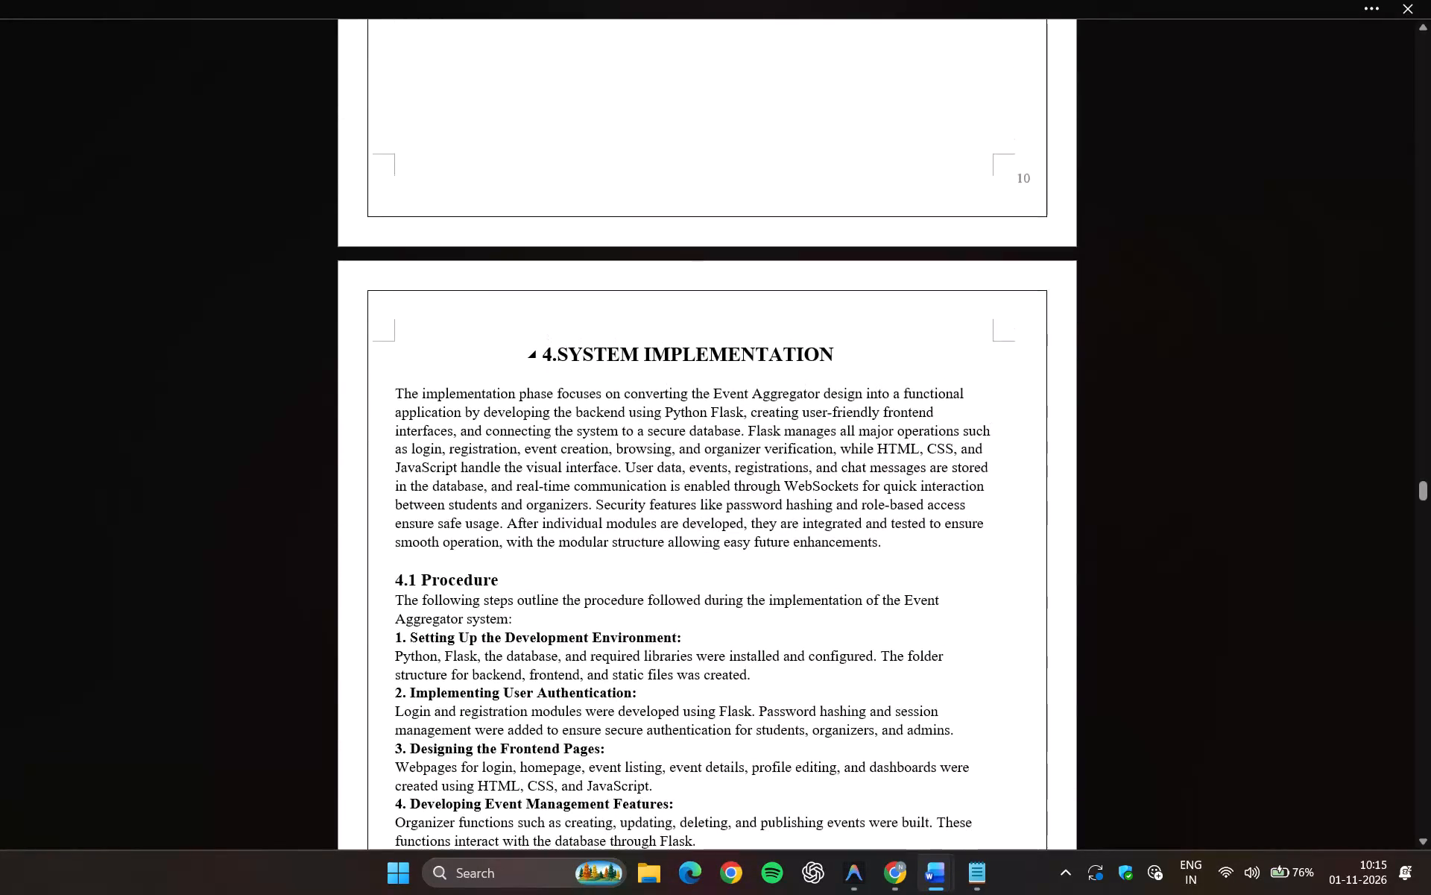
# Examine newreport's 3.SYSTEM DESIGN chapter backwards from the sequence diagram to 3.1 Architectural Design.
pyautogui.scroll(3, 678, 351)
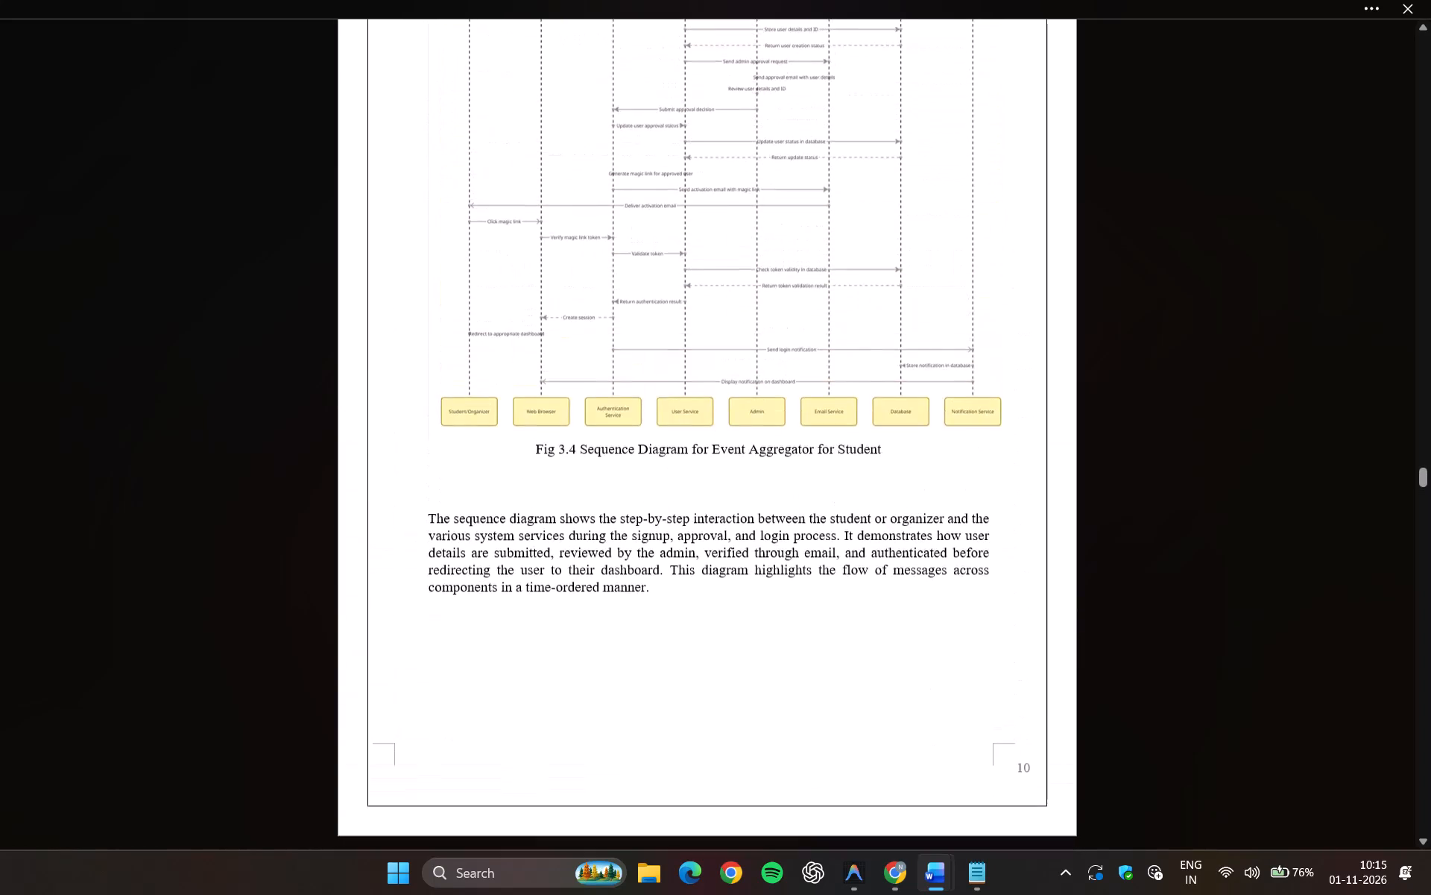
pyautogui.scroll(5, 678, 351)
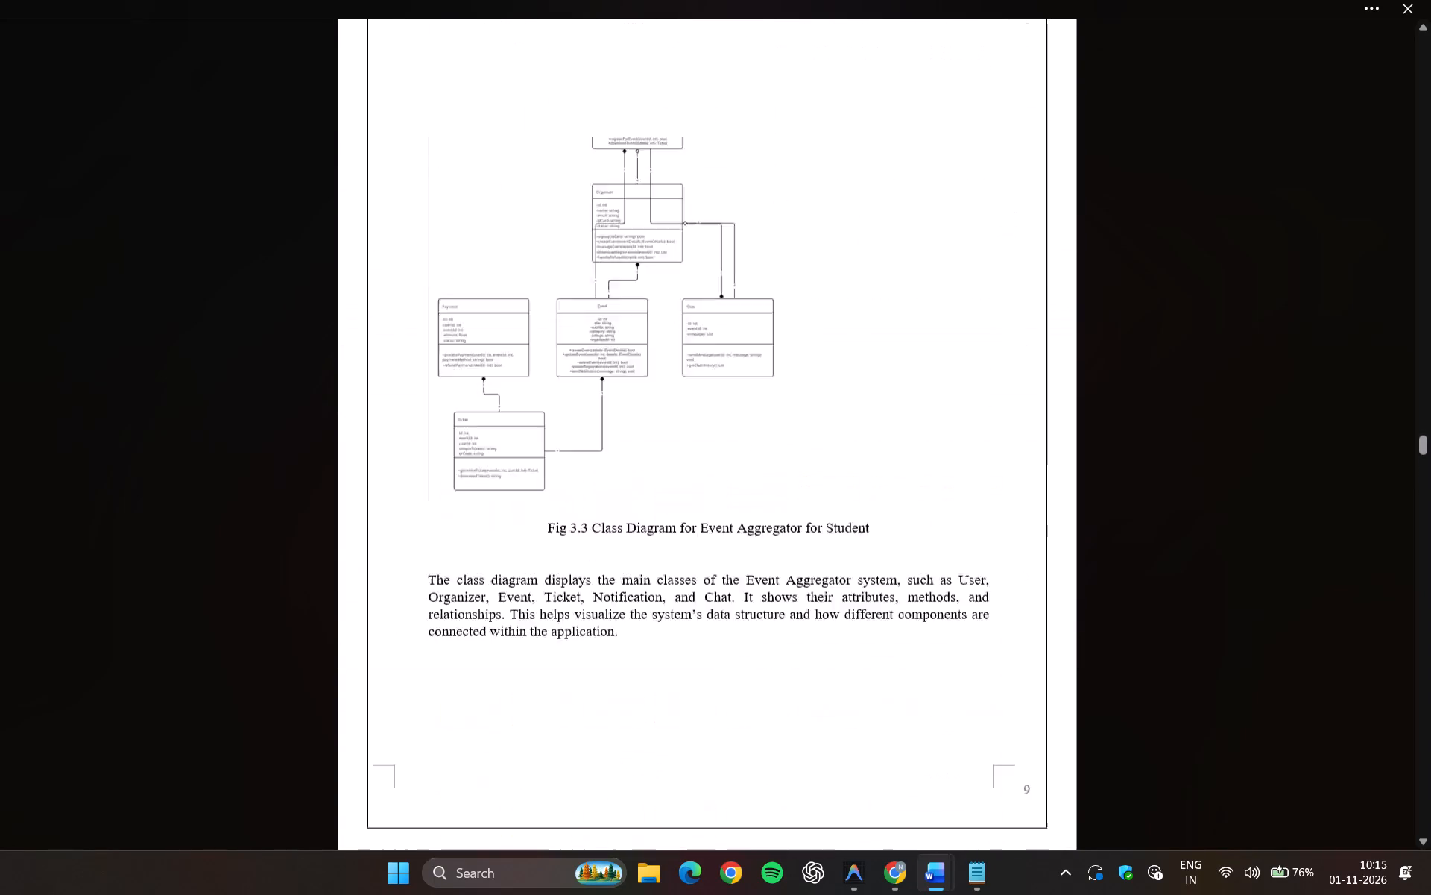
pyautogui.scroll(5, 678, 351)
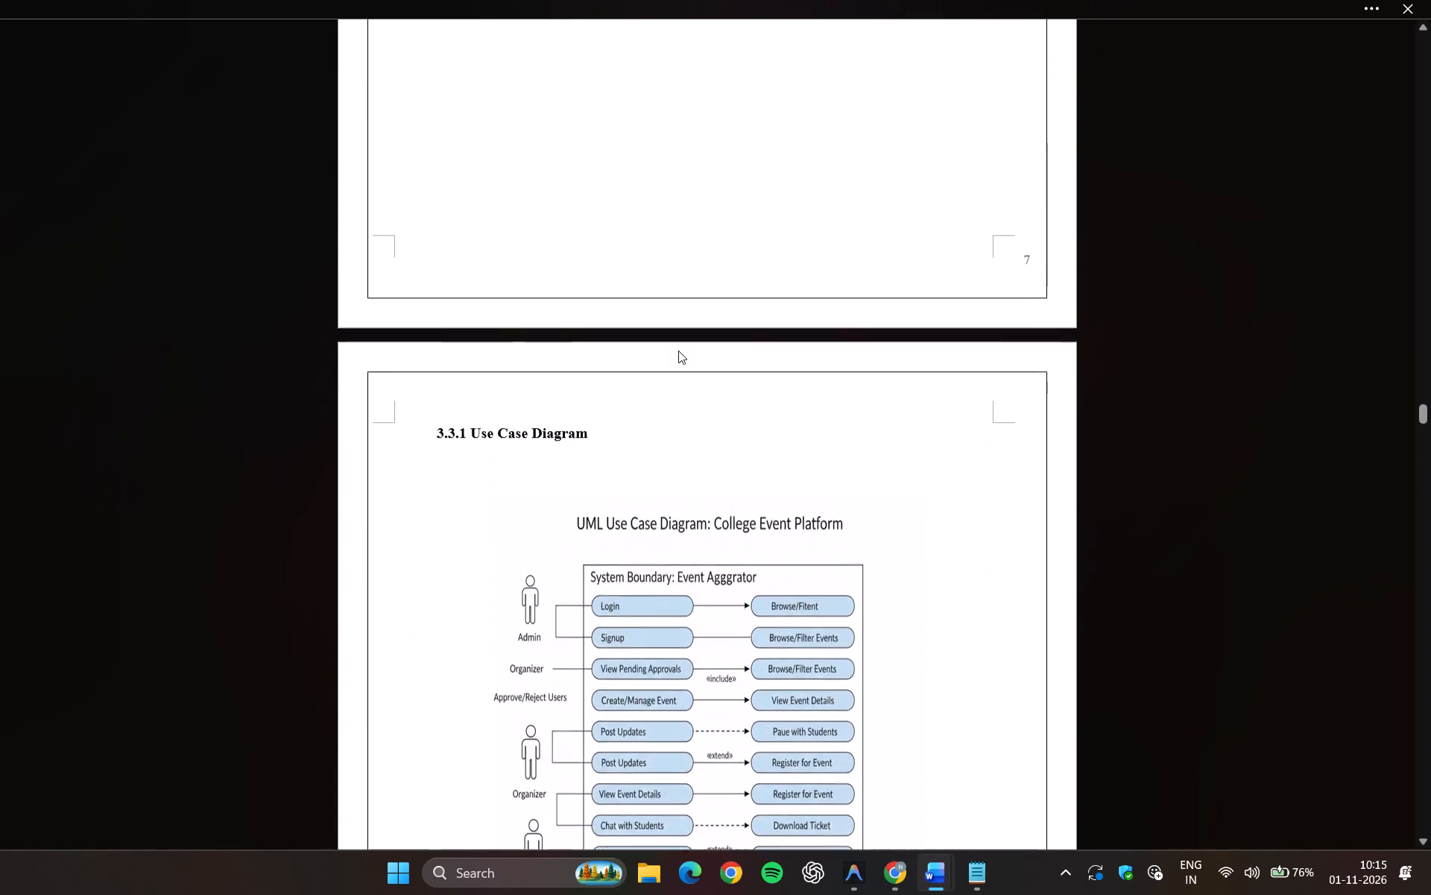
pyautogui.scroll(5, 678, 351)
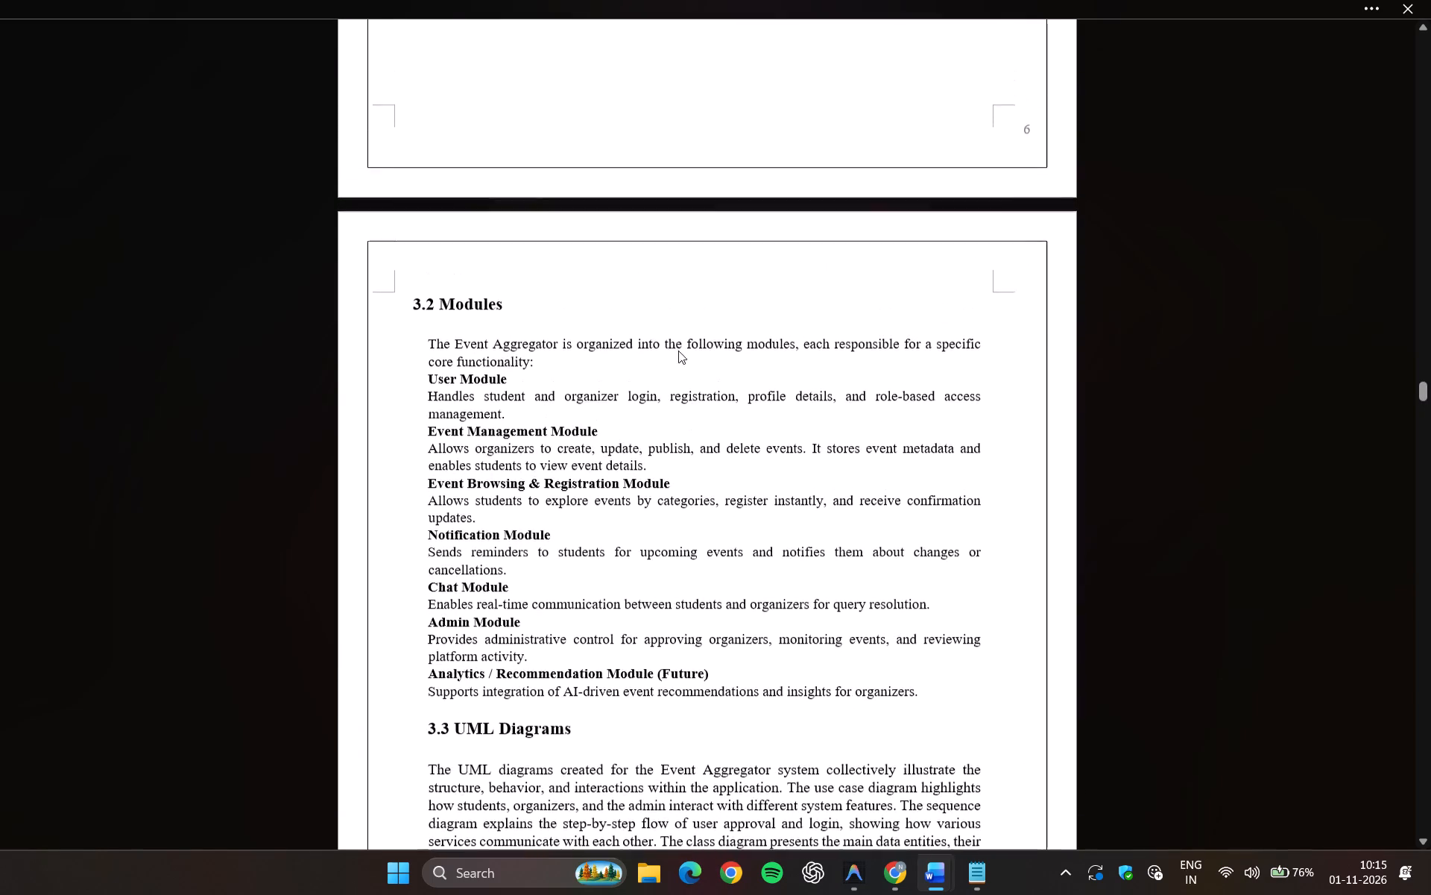
pyautogui.scroll(4, 678, 351)
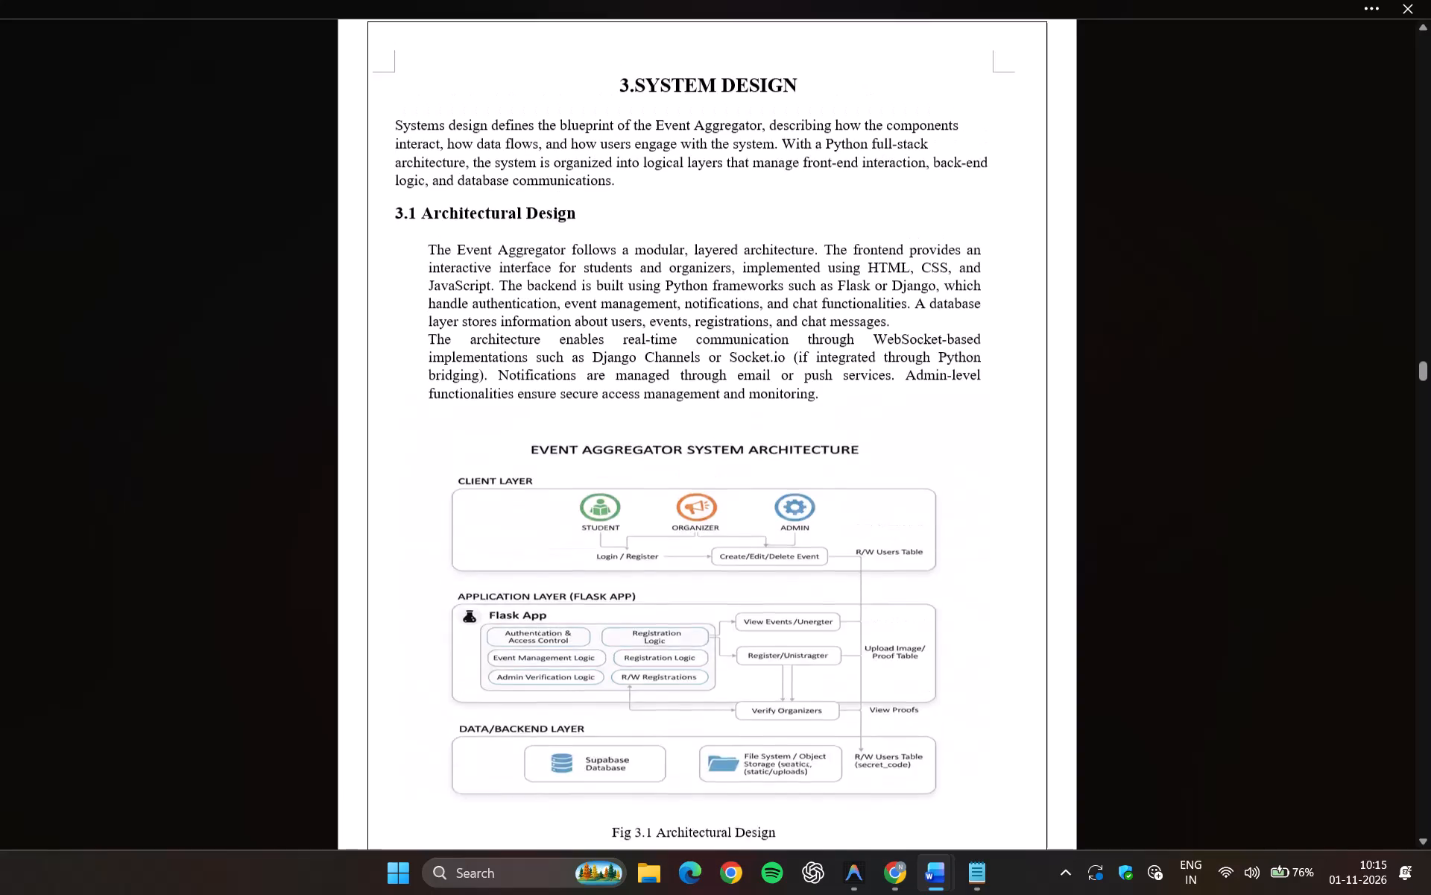
pyautogui.scroll(2, 678, 351)
# Go over newreport's 3.SYSTEM DESIGN chapter again, covering its architecture, modules, use case diagram and class diagram.
pyautogui.scroll(-3, 678, 351)
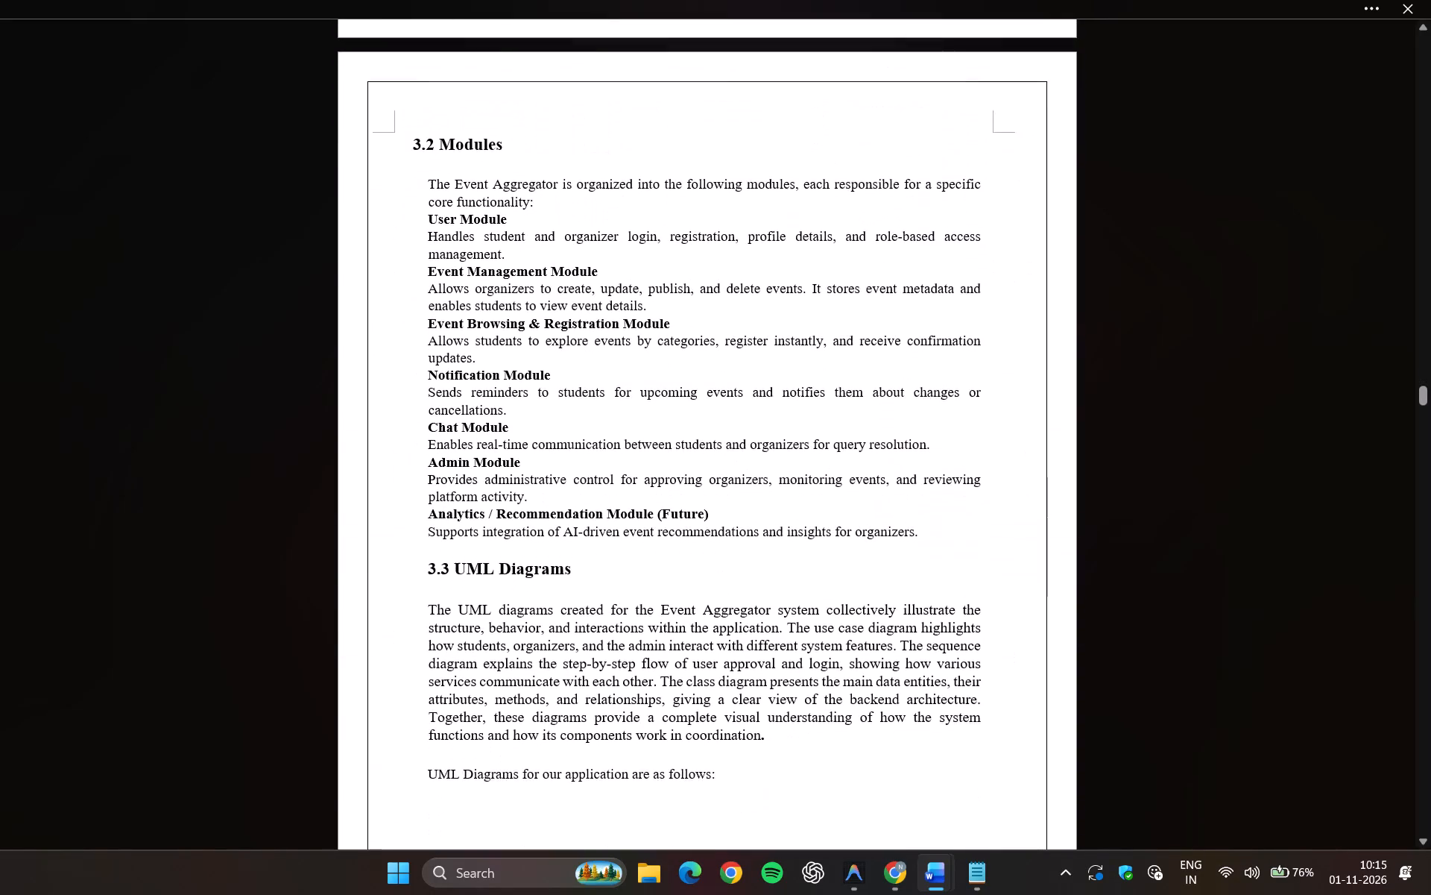
pyautogui.scroll(-2, 678, 351)
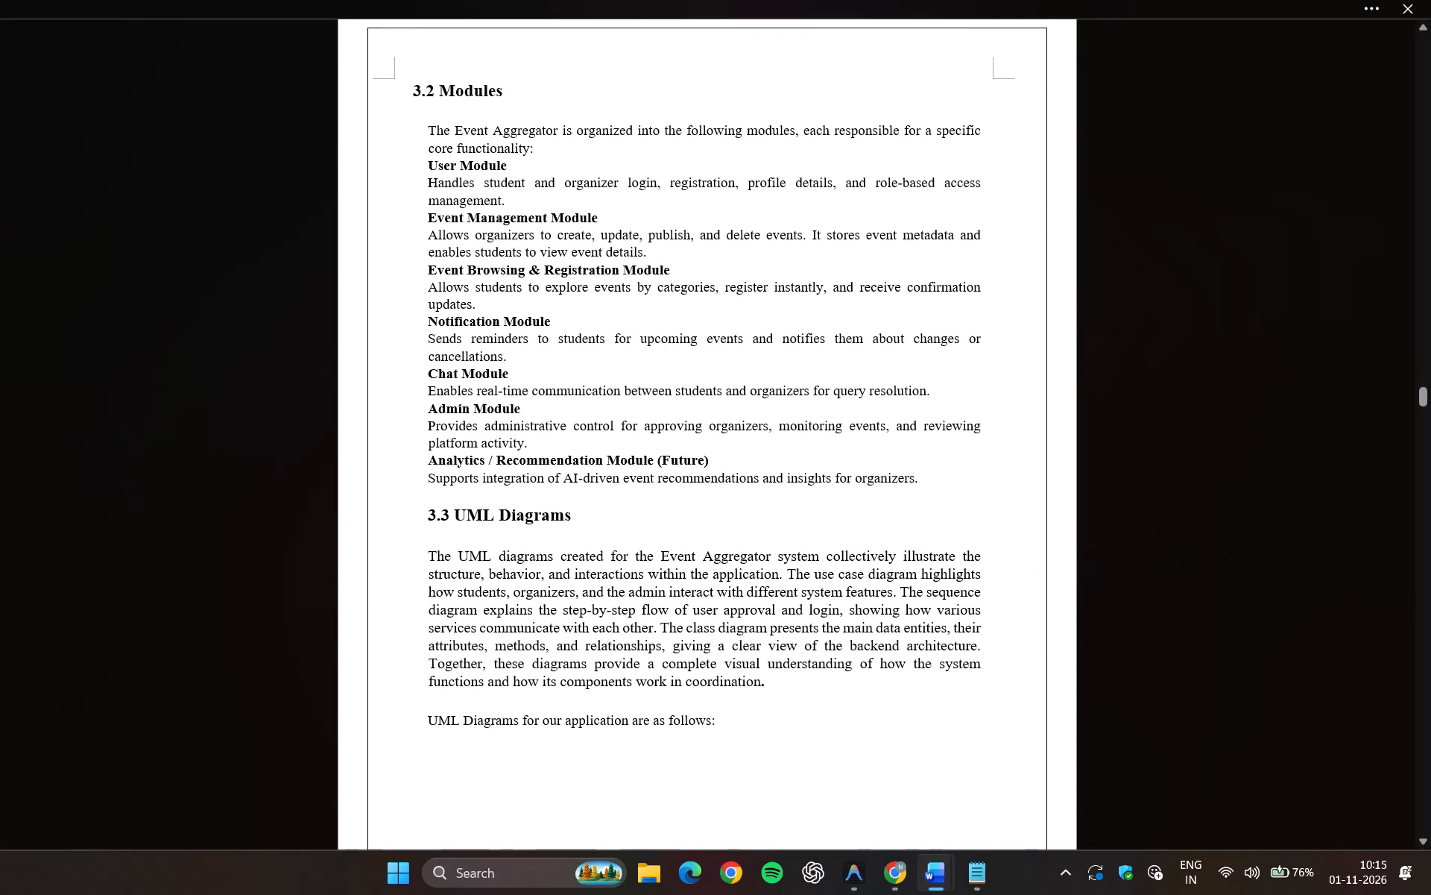
pyautogui.scroll(-3, 678, 351)
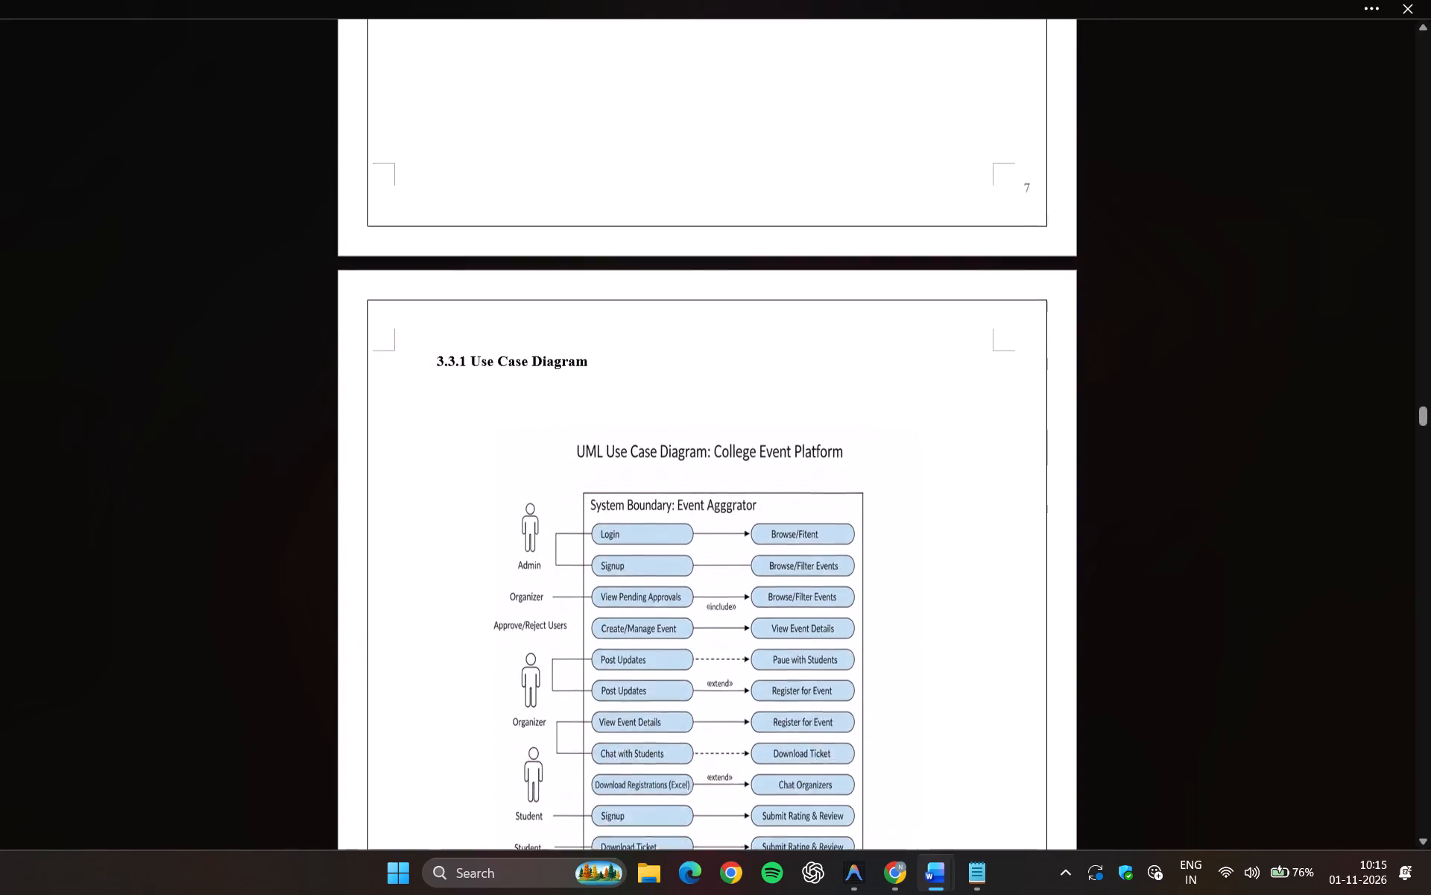
pyautogui.scroll(-4, 678, 351)
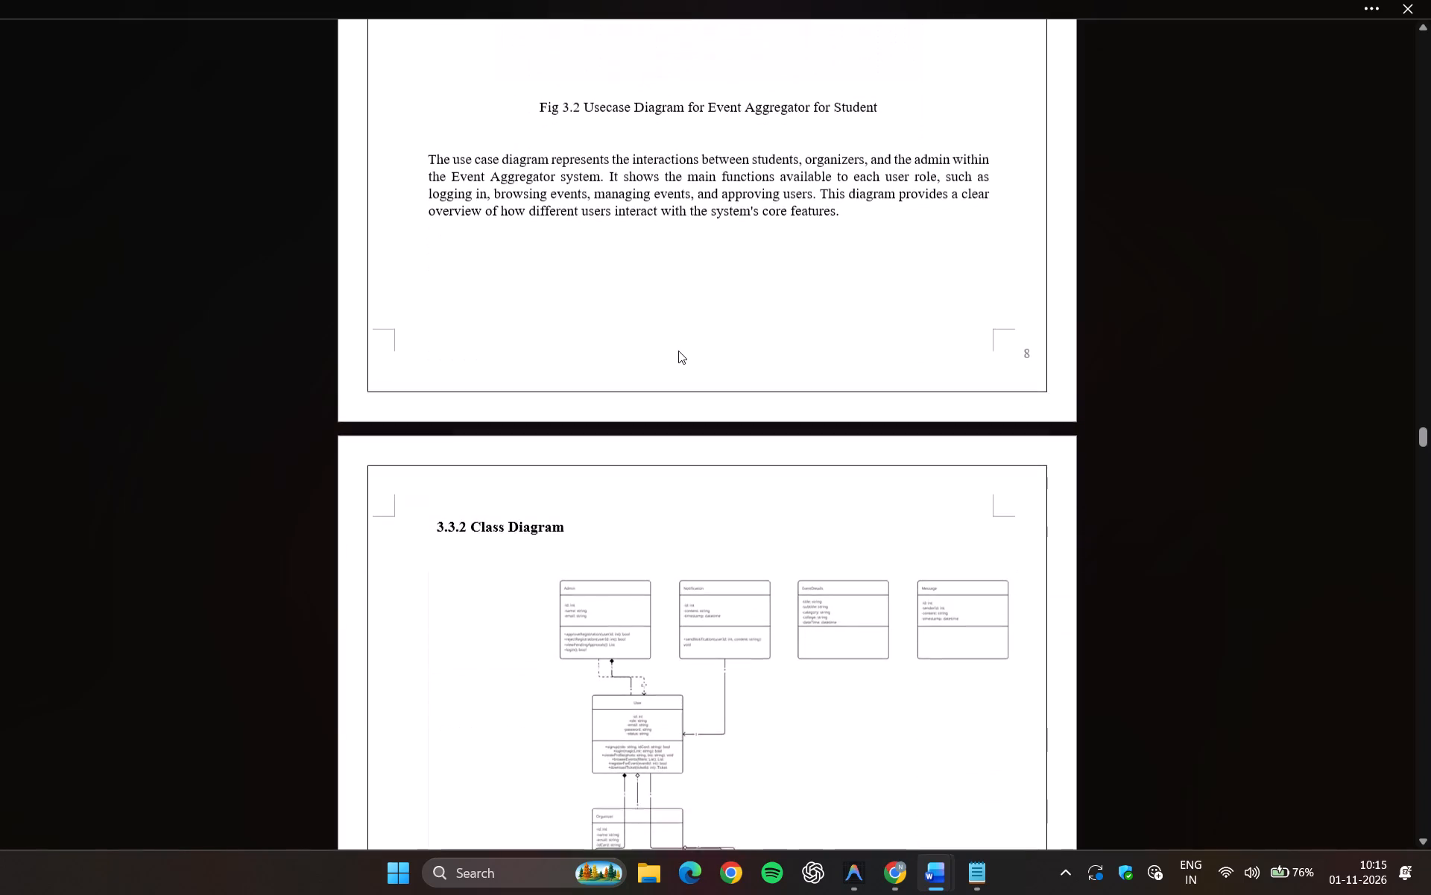
pyautogui.scroll(-5, 678, 351)
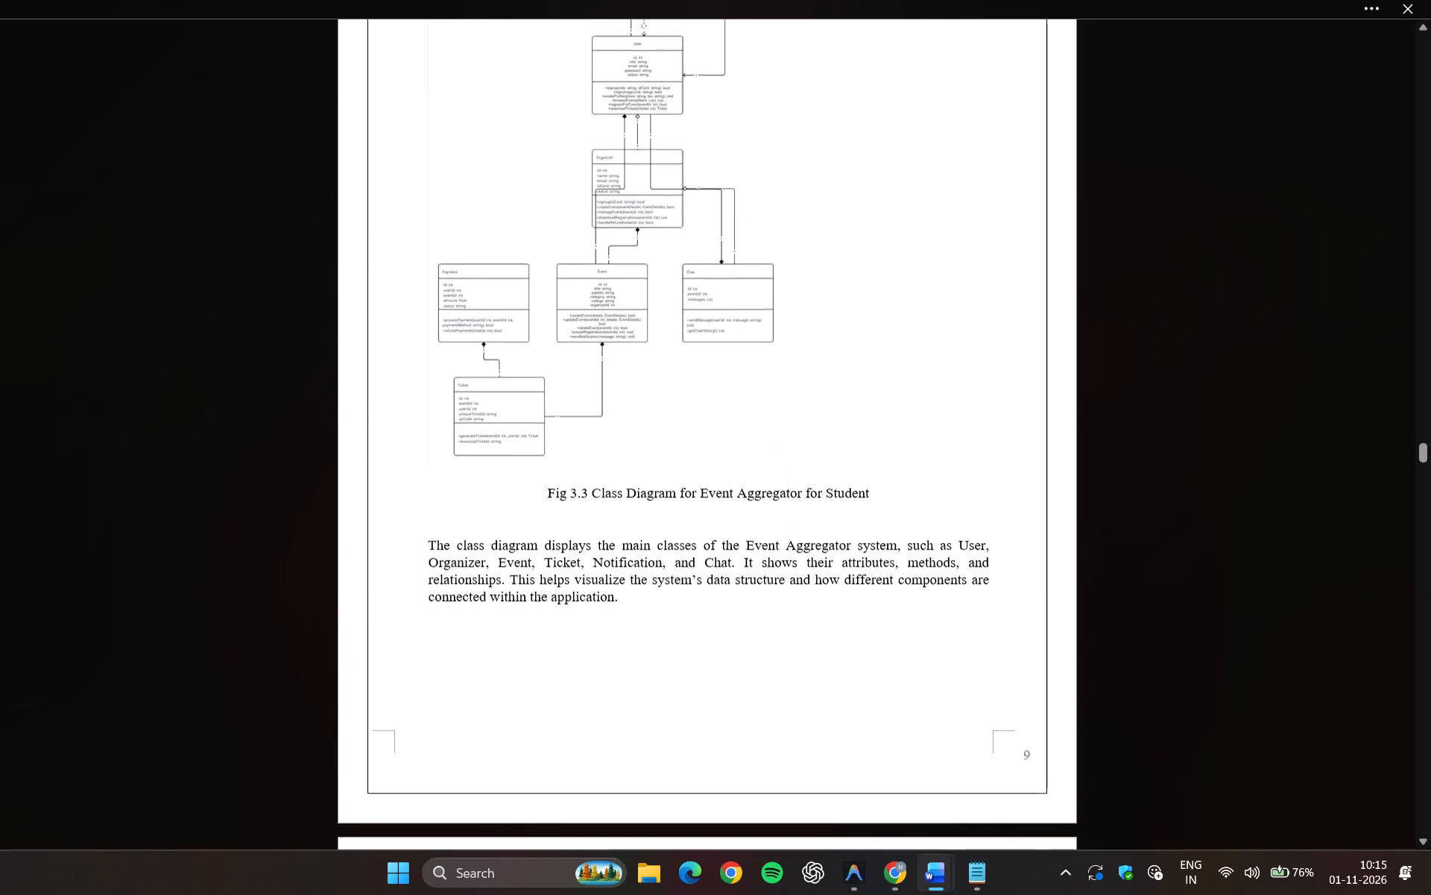
pyautogui.scroll(-4, 678, 351)
pyautogui.scroll(10, 678, 351)
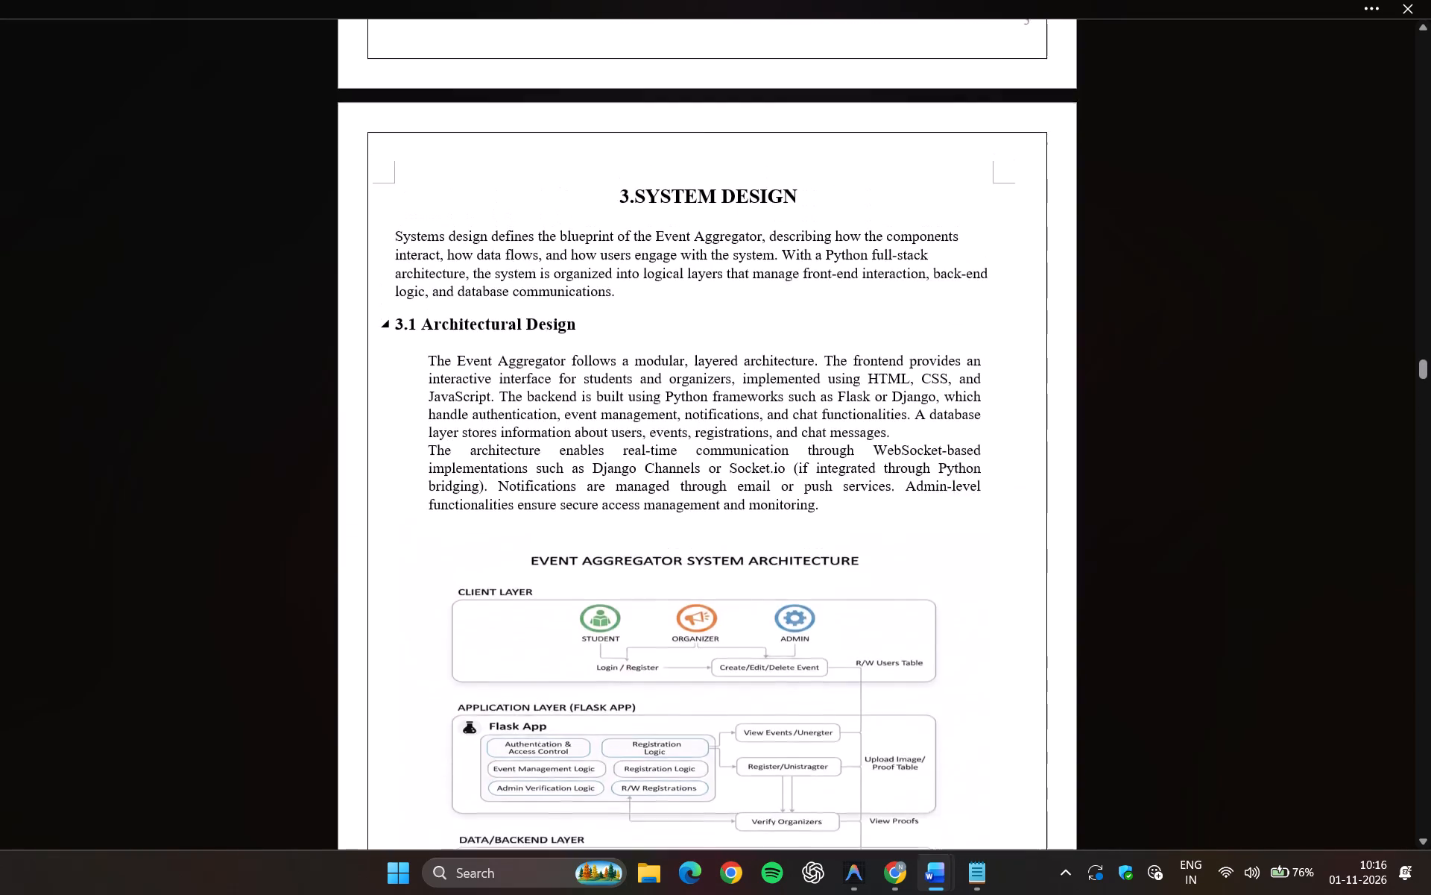
pyautogui.scroll(4, 678, 351)
pyautogui.scroll(-3, 678, 351)
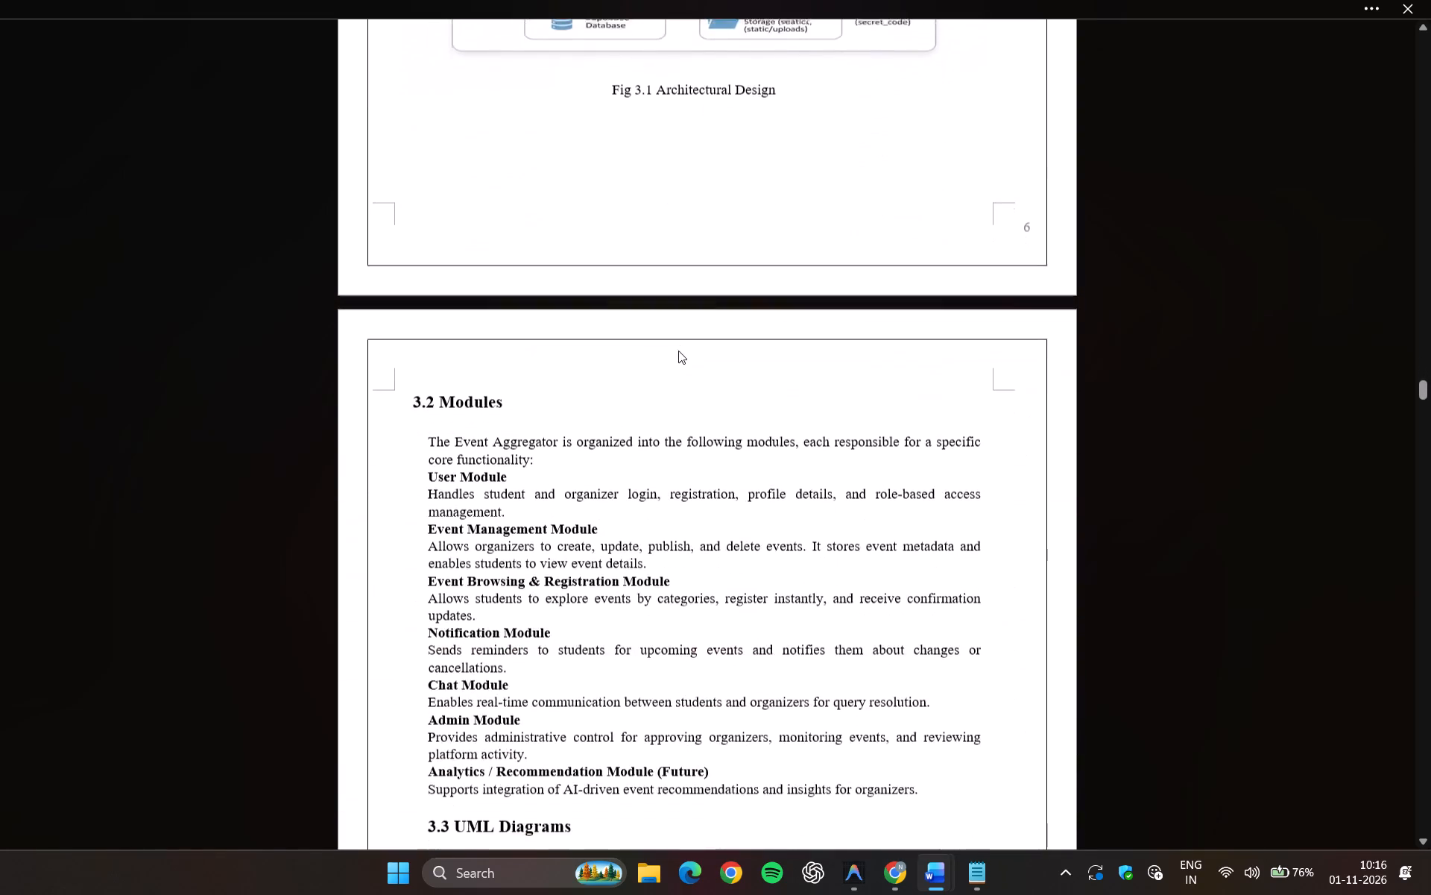
pyautogui.scroll(-1, 678, 351)
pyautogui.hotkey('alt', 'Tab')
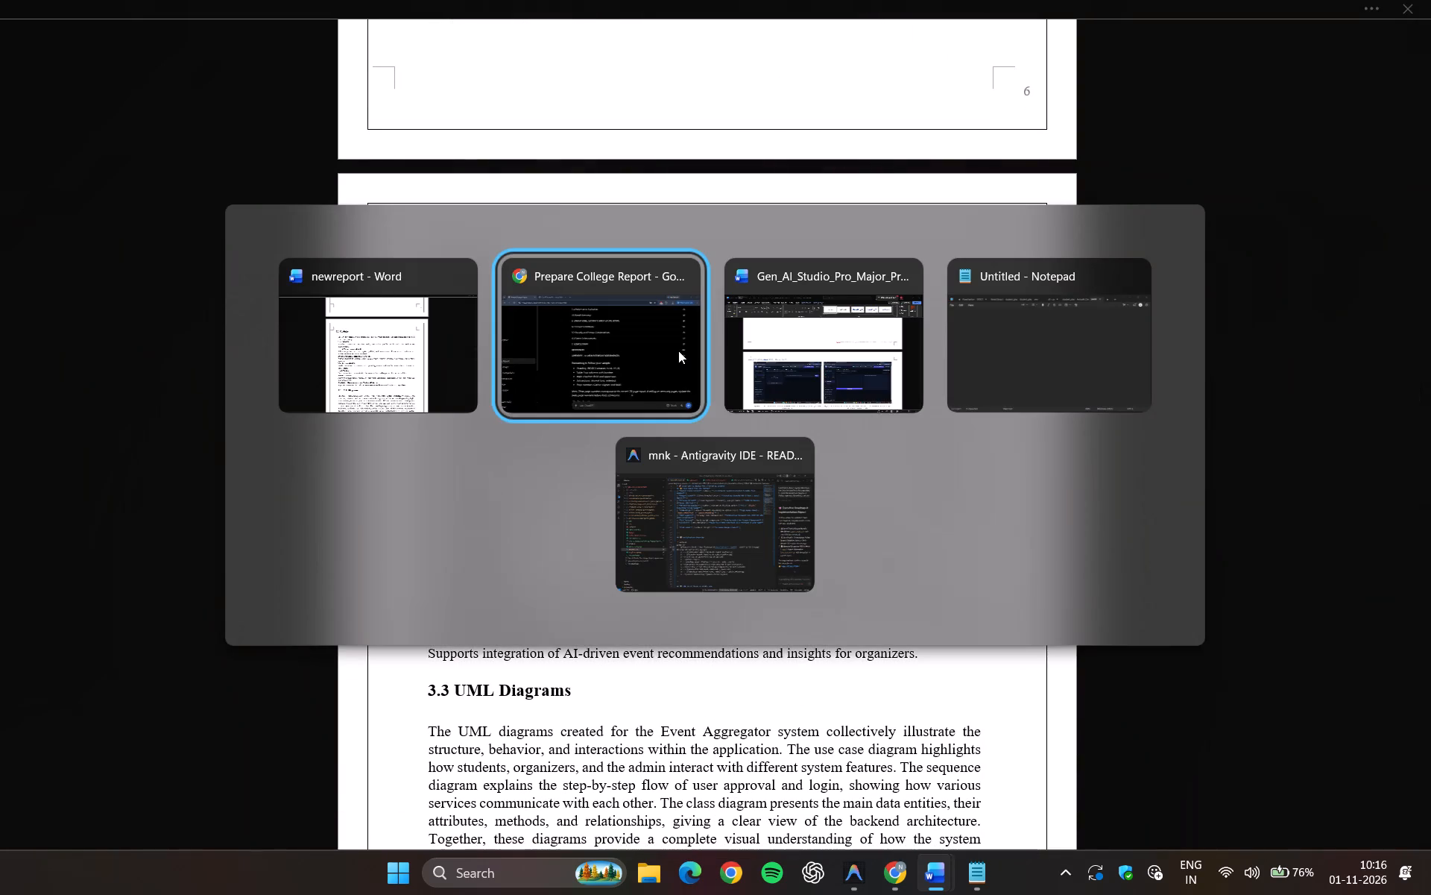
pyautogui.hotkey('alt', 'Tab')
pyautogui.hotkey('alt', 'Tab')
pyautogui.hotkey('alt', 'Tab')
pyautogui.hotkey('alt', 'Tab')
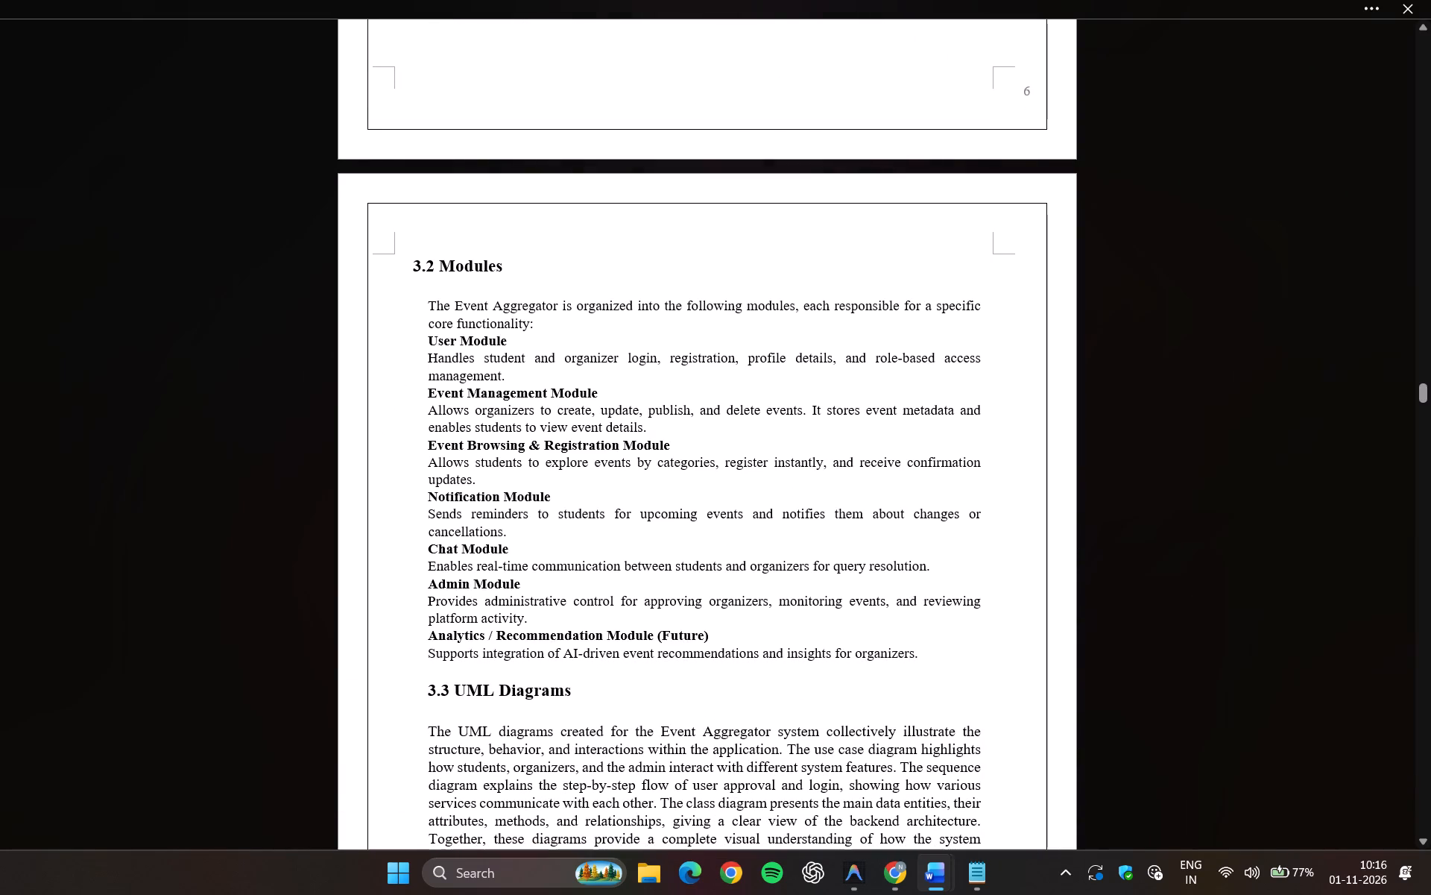
# Clear the BIBILIOGRAPHY entry from newreport's contents table, leaving its row and page number in place.
pyautogui.moveTo(1426, 398); pyautogui.dragTo(1430, 4)
pyautogui.scroll(-7, 914, 486)
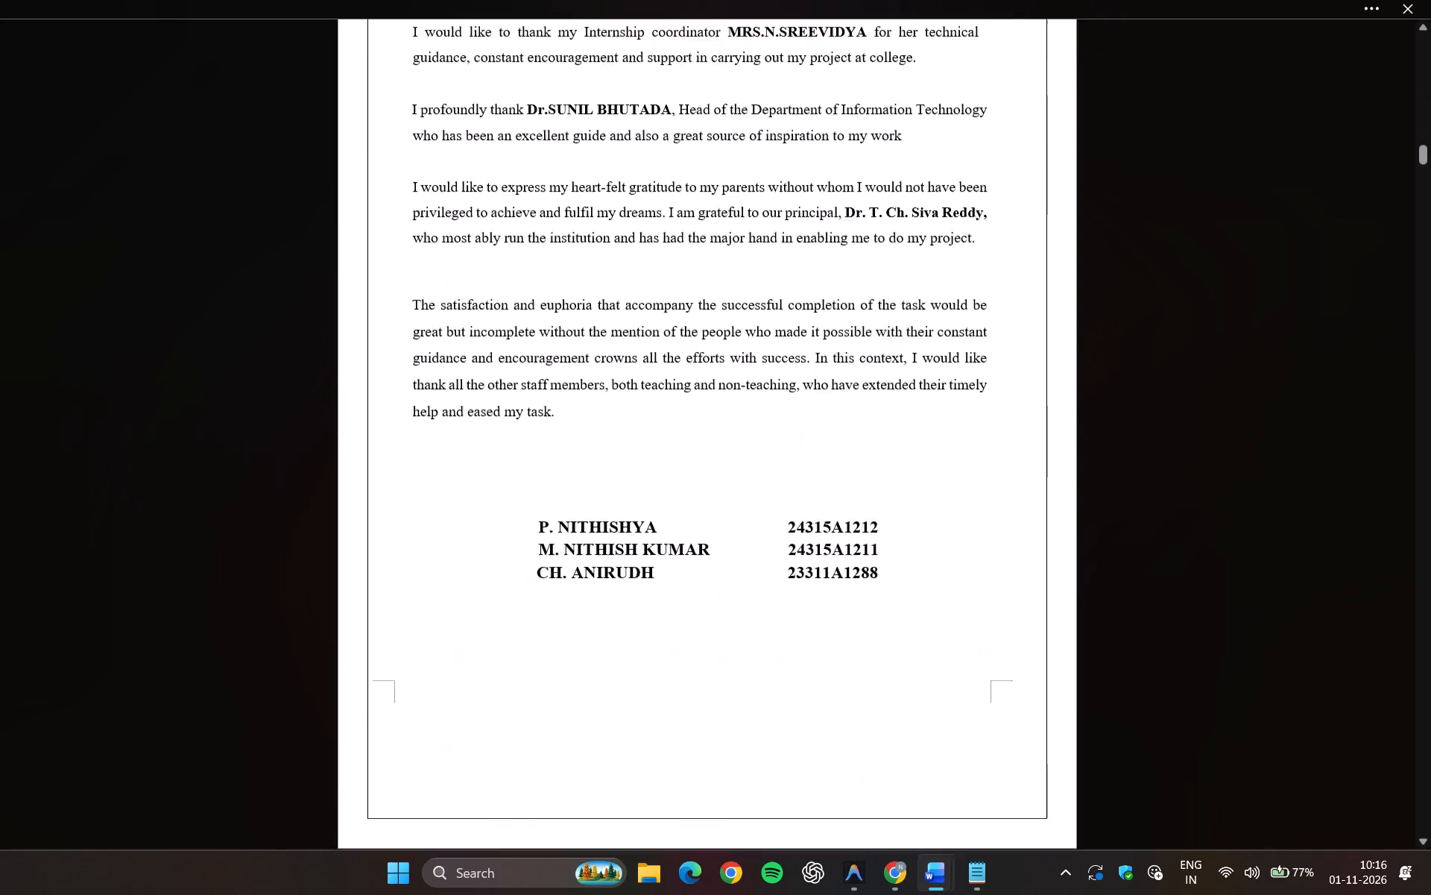
pyautogui.scroll(-10, 914, 486)
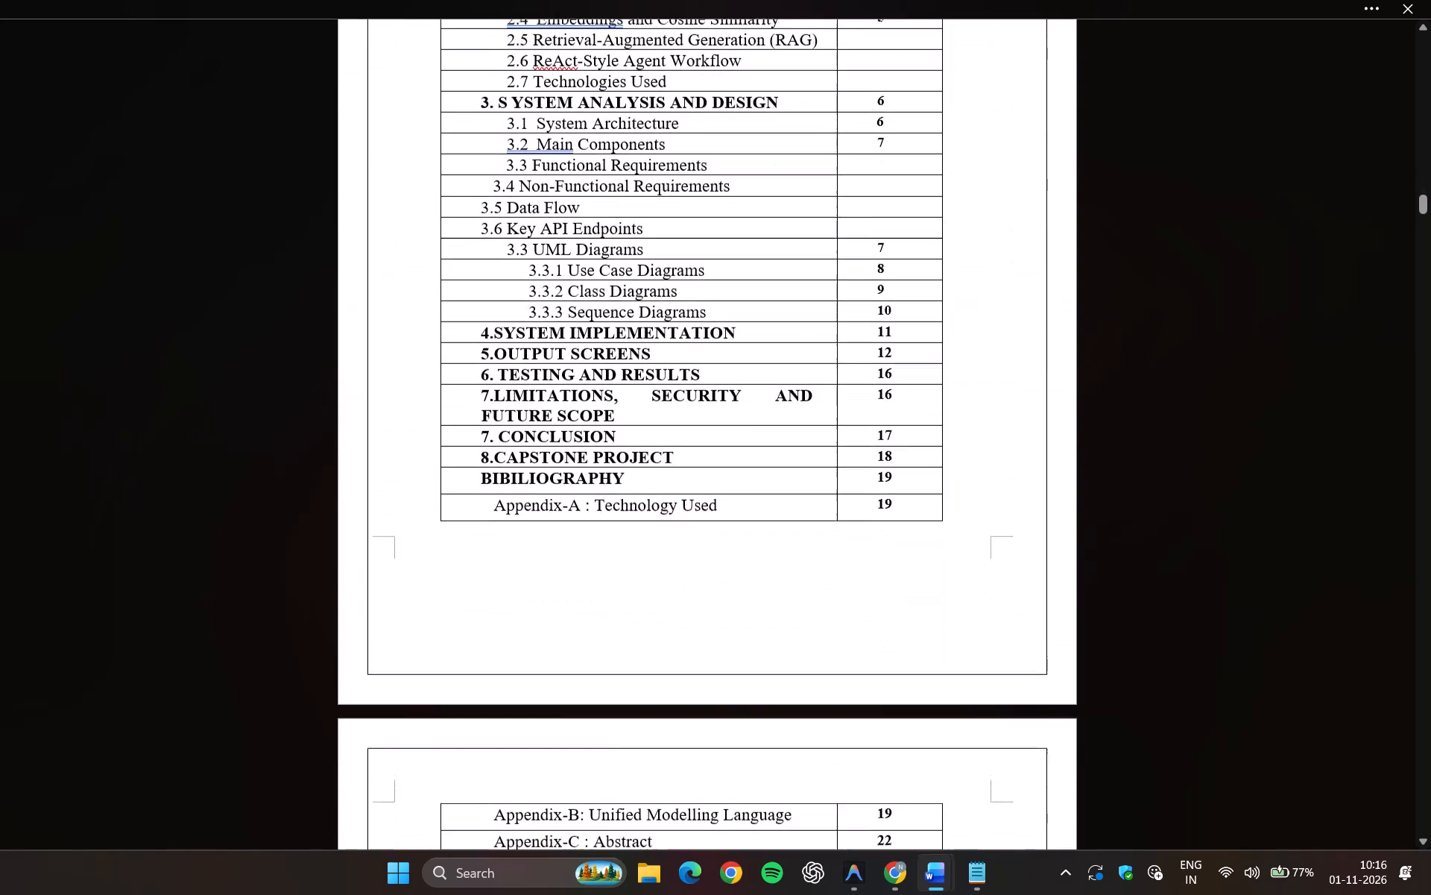
pyautogui.scroll(-1, 914, 486)
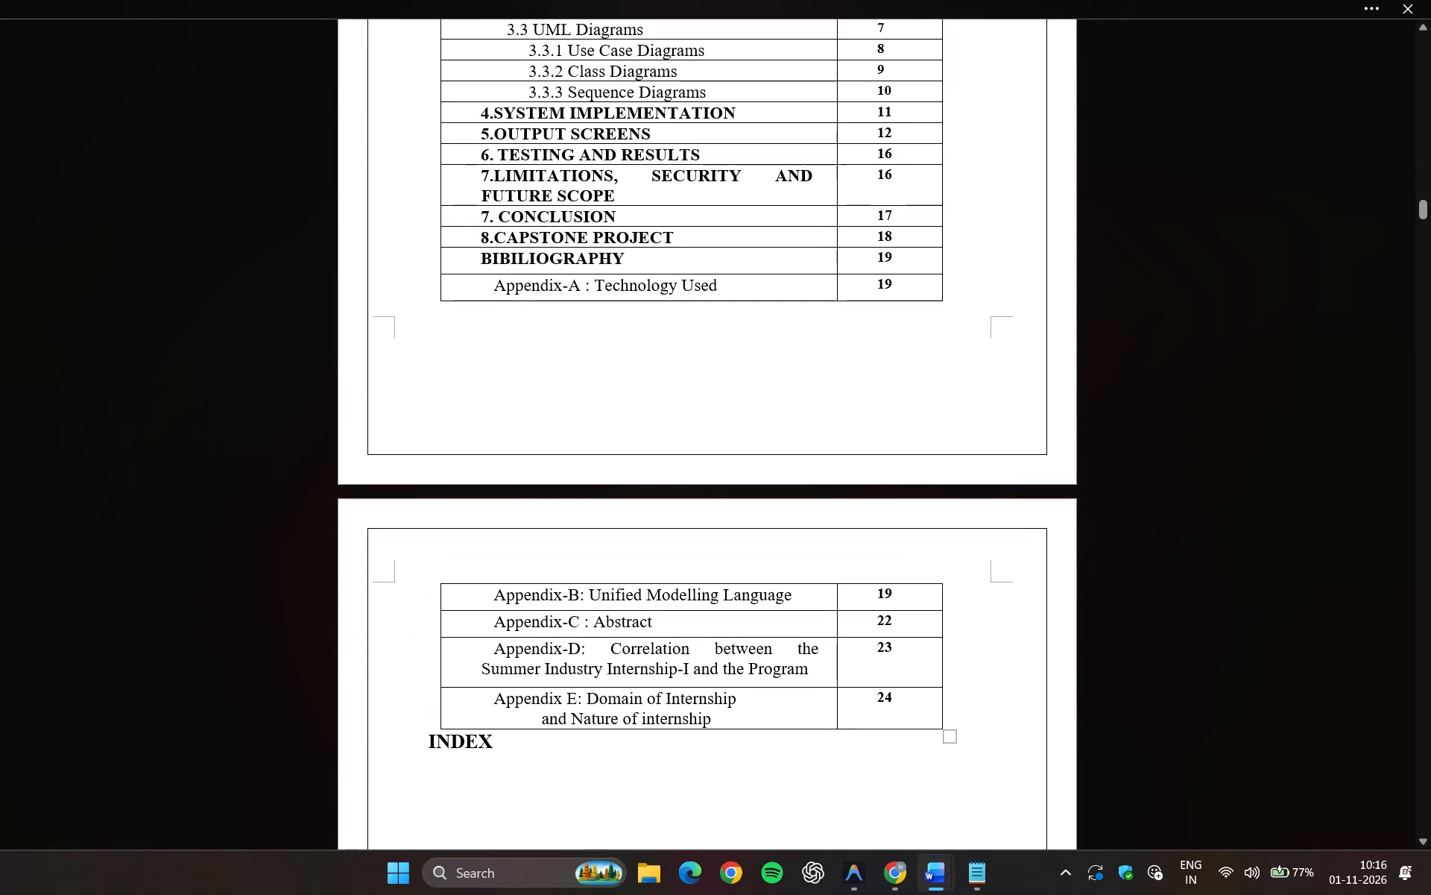
pyautogui.click(771, 283)
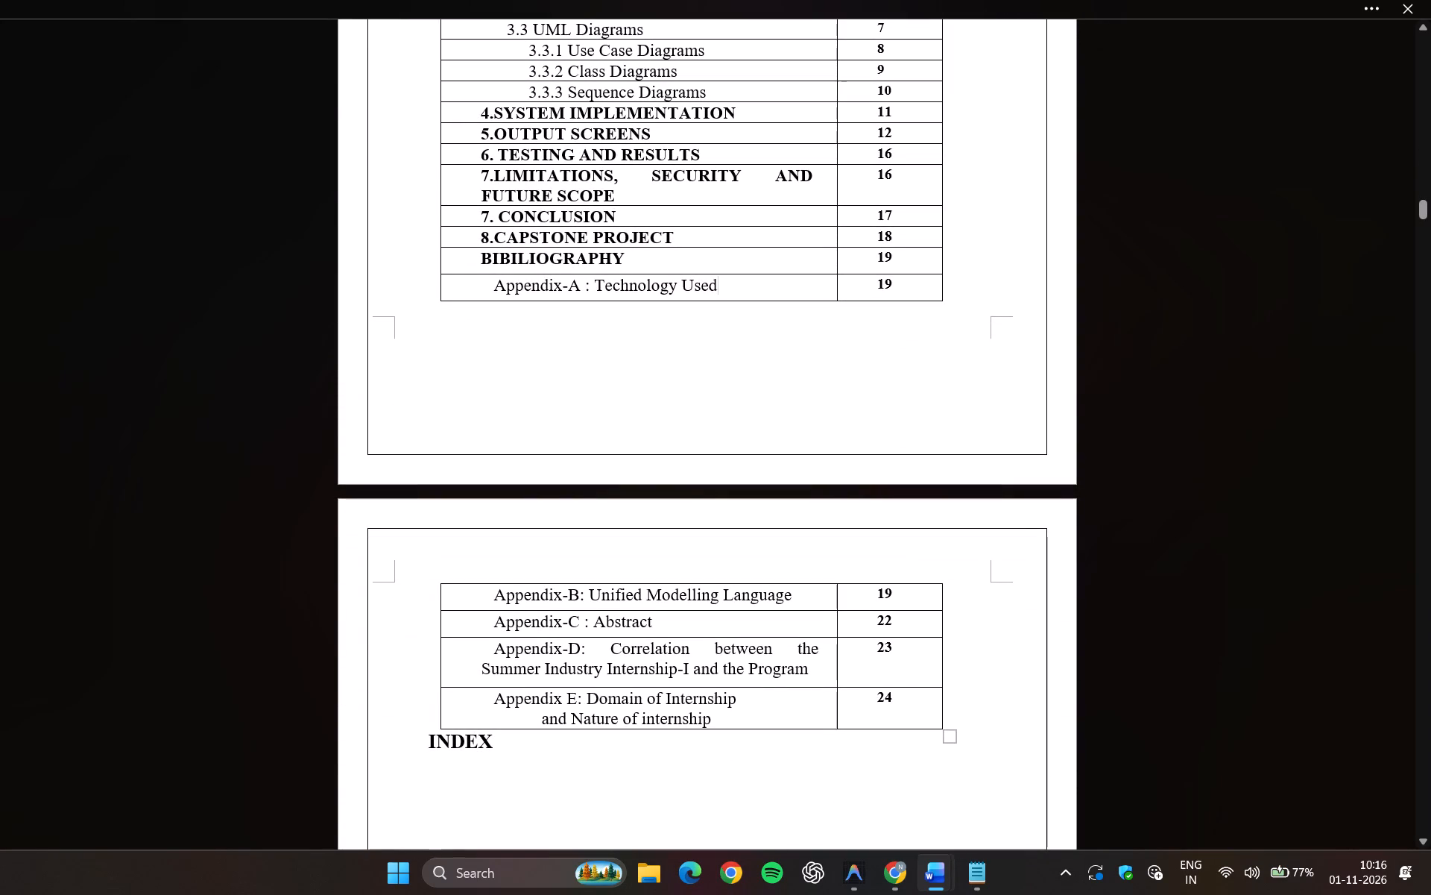
pyautogui.click(664, 264)
pyautogui.click(654, 264)
pyautogui.press('BackSpace')
pyautogui.press('BackSpace')
pyautogui.press('BackSpace')
pyautogui.press('BackSpace')
pyautogui.press('BackSpace')
pyautogui.press('BackSpace')
pyautogui.press('BackSpace')
pyautogui.press('BackSpace')
pyautogui.press('BackSpace')
pyautogui.press('BackSpace')
pyautogui.press('BackSpace')
pyautogui.press('BackSpace')
pyautogui.press('BackSpace')
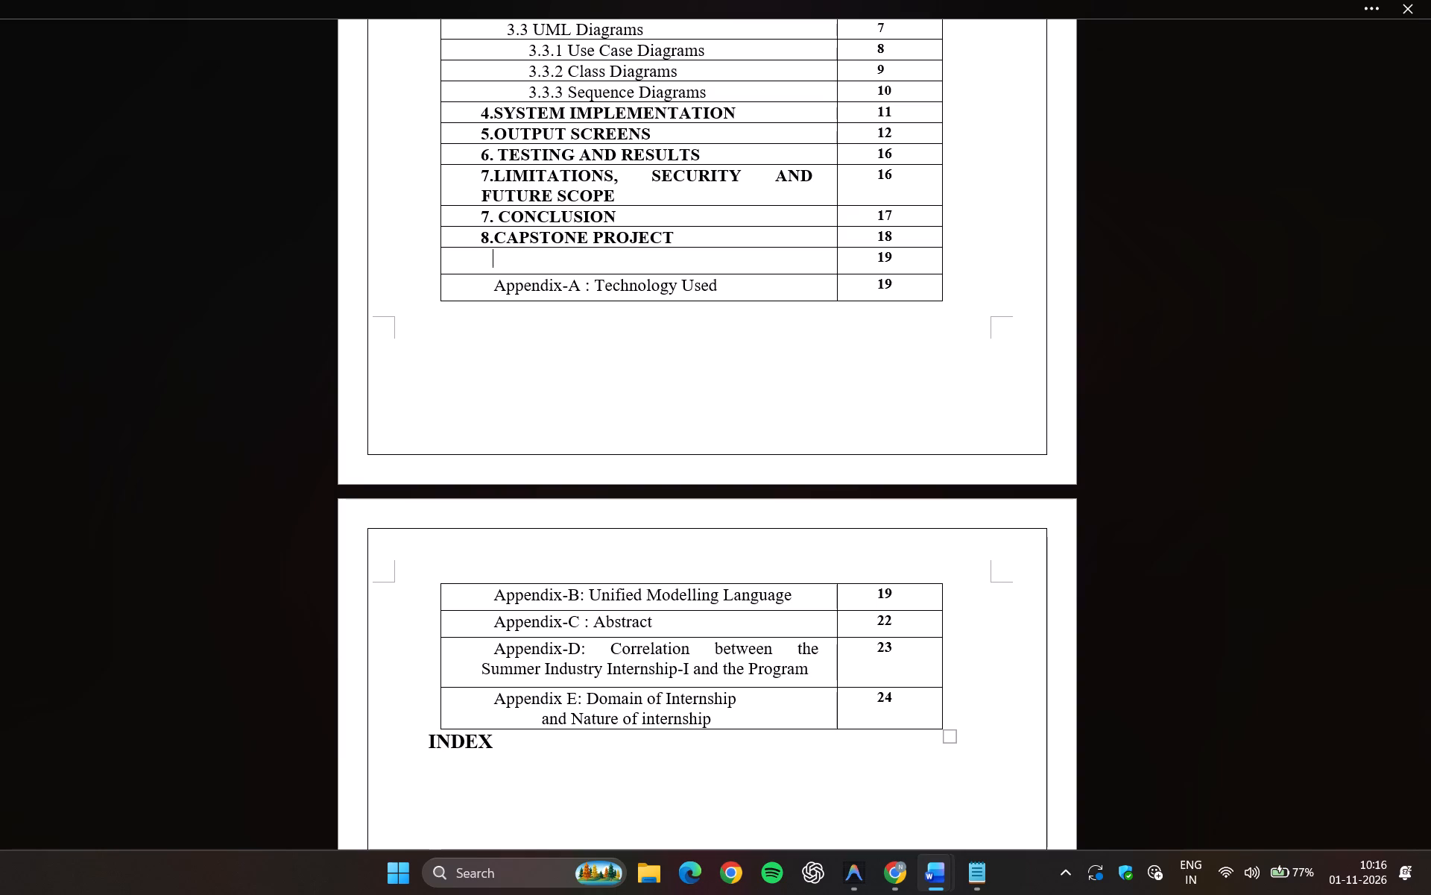
pyautogui.press('BackSpace')
pyautogui.press('BackSpace')
# Clear the "Appendix-A : Technology Used" entry text from the contents table.
pyautogui.click(729, 283)
pyautogui.press('BackSpace')
pyautogui.press('BackSpace')
pyautogui.press('BackSpace')
pyautogui.press('BackSpace')
pyautogui.press('BackSpace')
pyautogui.press('BackSpace')
pyautogui.press('BackSpace')
pyautogui.press('BackSpace')
pyautogui.press('BackSpace')
pyautogui.press('BackSpace')
pyautogui.press('BackSpace')
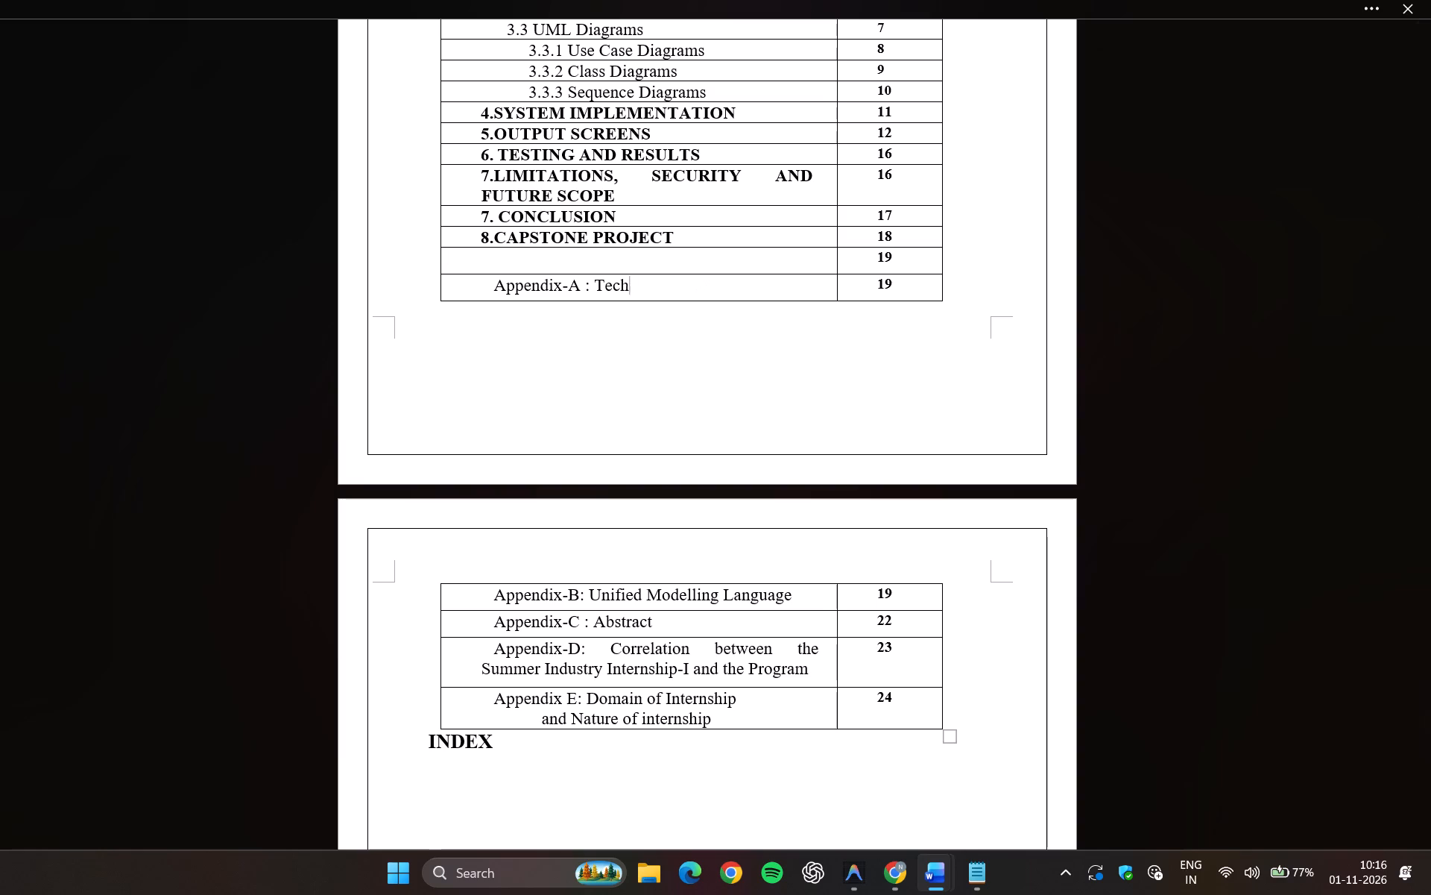
pyautogui.press('BackSpace')
pyautogui.press('BackSpace')
pyautogui.press('BackSpace')
pyautogui.press('BackSpace')
pyautogui.press('BackSpace')
pyautogui.press('BackSpace')
pyautogui.press('BackSpace')
pyautogui.press('BackSpace')
pyautogui.press('BackSpace')
pyautogui.press('BackSpace')
pyautogui.press('BackSpace')
pyautogui.press('BackSpace')
pyautogui.press('BackSpace')
pyautogui.press('BackSpace')
pyautogui.press('BackSpace')
pyautogui.press('BackSpace')
pyautogui.press('BackSpace')
pyautogui.press('BackSpace')
pyautogui.press('BackSpace')
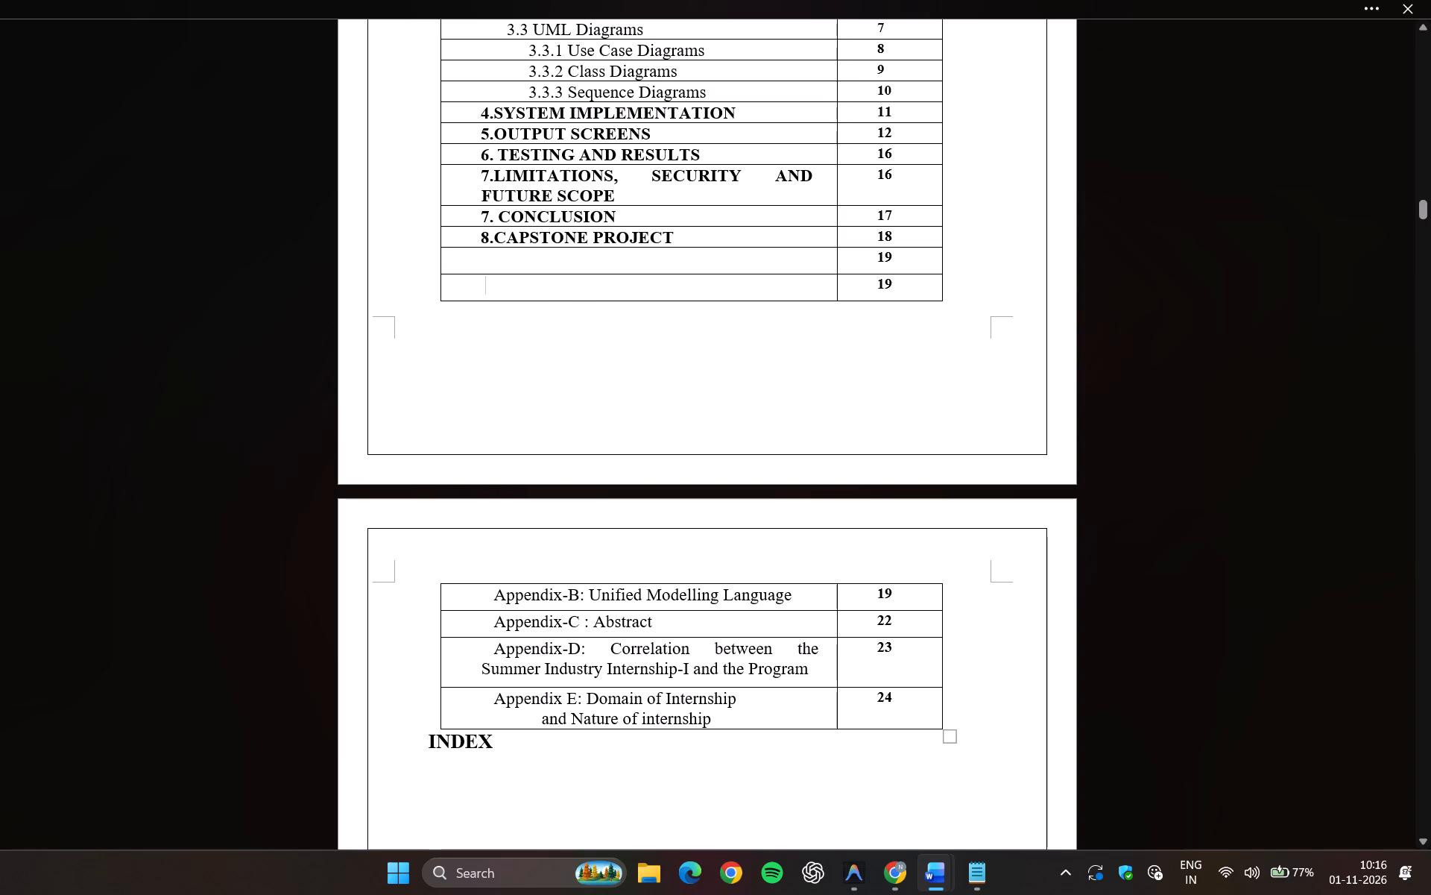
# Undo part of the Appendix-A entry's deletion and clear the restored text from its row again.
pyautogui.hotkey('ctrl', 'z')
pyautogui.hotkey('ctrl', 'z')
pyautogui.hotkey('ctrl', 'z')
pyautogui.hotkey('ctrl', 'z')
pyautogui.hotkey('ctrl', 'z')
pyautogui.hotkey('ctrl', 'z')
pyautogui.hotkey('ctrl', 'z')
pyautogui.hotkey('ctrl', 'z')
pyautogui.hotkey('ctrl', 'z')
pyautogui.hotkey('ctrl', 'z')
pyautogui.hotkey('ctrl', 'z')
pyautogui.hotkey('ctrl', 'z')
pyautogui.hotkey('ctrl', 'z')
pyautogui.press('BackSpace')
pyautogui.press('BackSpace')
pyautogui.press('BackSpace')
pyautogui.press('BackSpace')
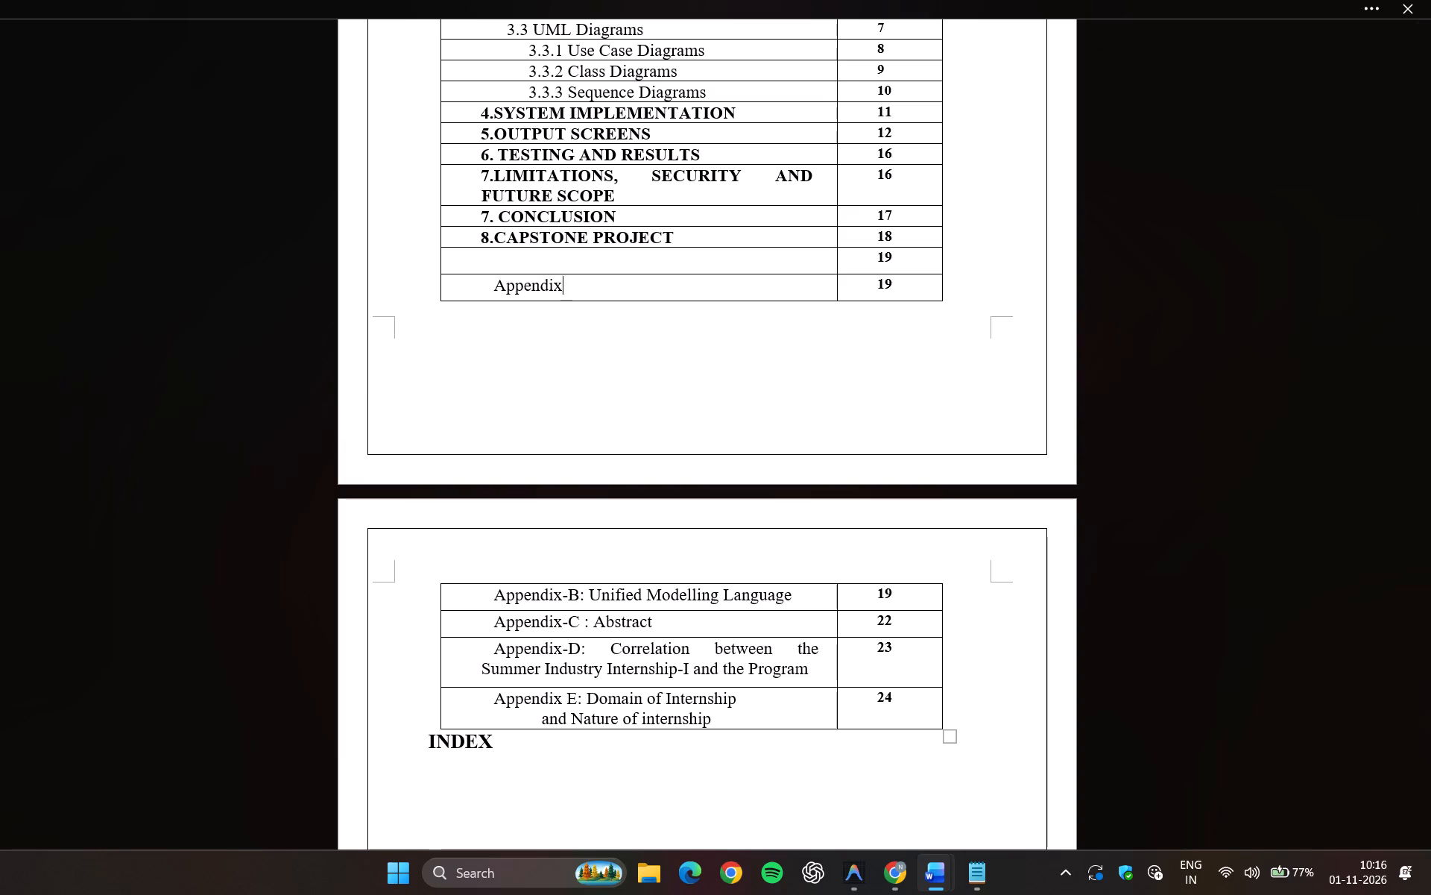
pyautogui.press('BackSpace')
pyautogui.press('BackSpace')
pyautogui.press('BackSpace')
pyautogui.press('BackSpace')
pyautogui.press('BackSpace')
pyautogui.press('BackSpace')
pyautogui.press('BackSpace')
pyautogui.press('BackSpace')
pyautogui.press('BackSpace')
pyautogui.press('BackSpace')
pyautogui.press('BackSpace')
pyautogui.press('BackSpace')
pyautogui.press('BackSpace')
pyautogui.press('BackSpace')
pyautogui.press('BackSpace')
# Renumber the contents entries UML Diagrams as 3.5, Use Case Diagrams as 3.5.1, Class Diagrams as 3.5.2 and Sequence Diagrams as 3.5.3.
pyautogui.scroll(1, 695, 635)
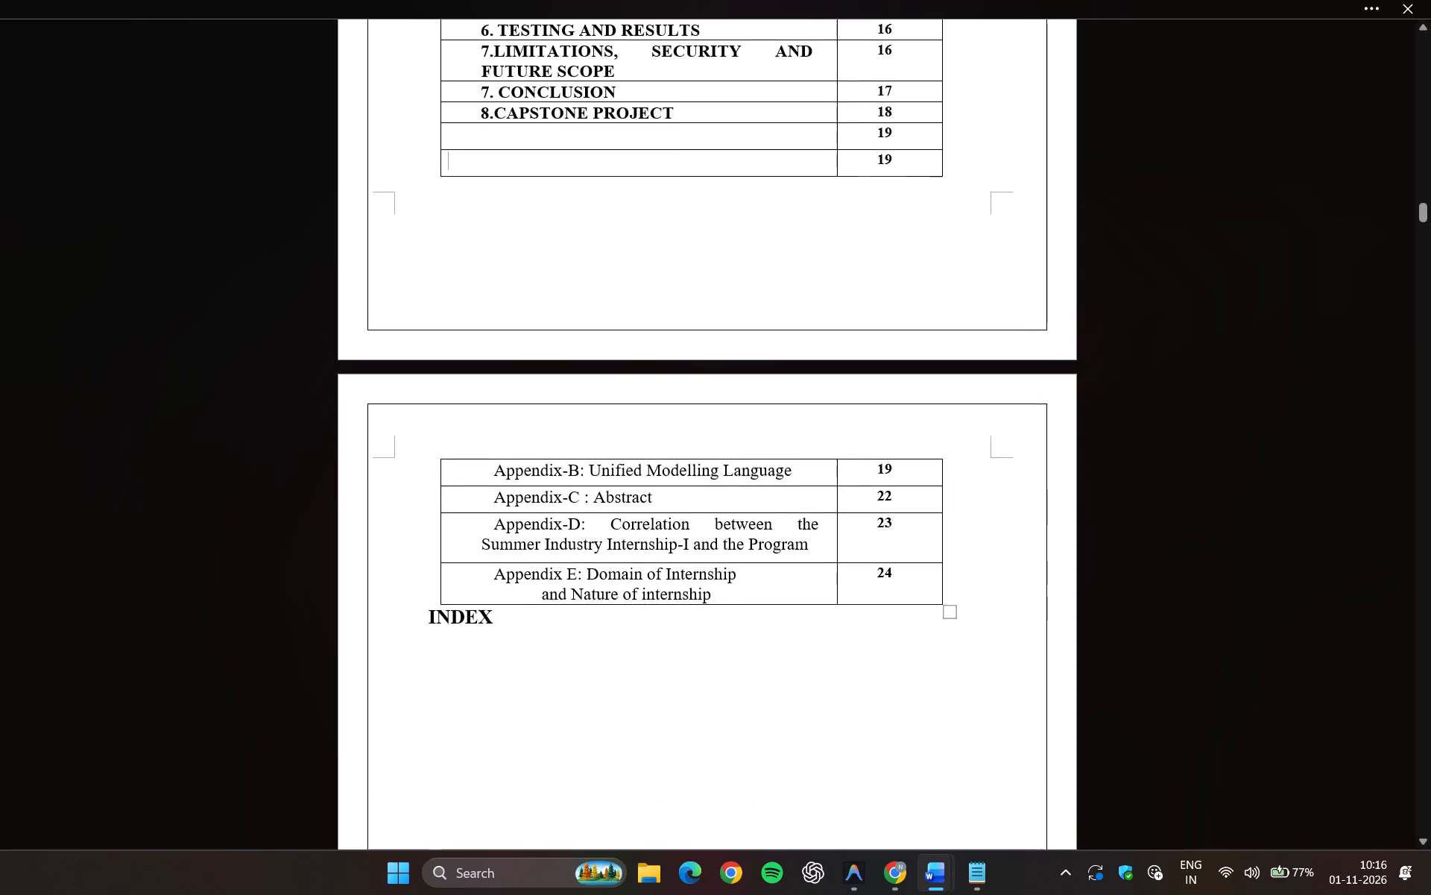
pyautogui.scroll(1, 695, 635)
pyautogui.hscroll(1, 695, 635)
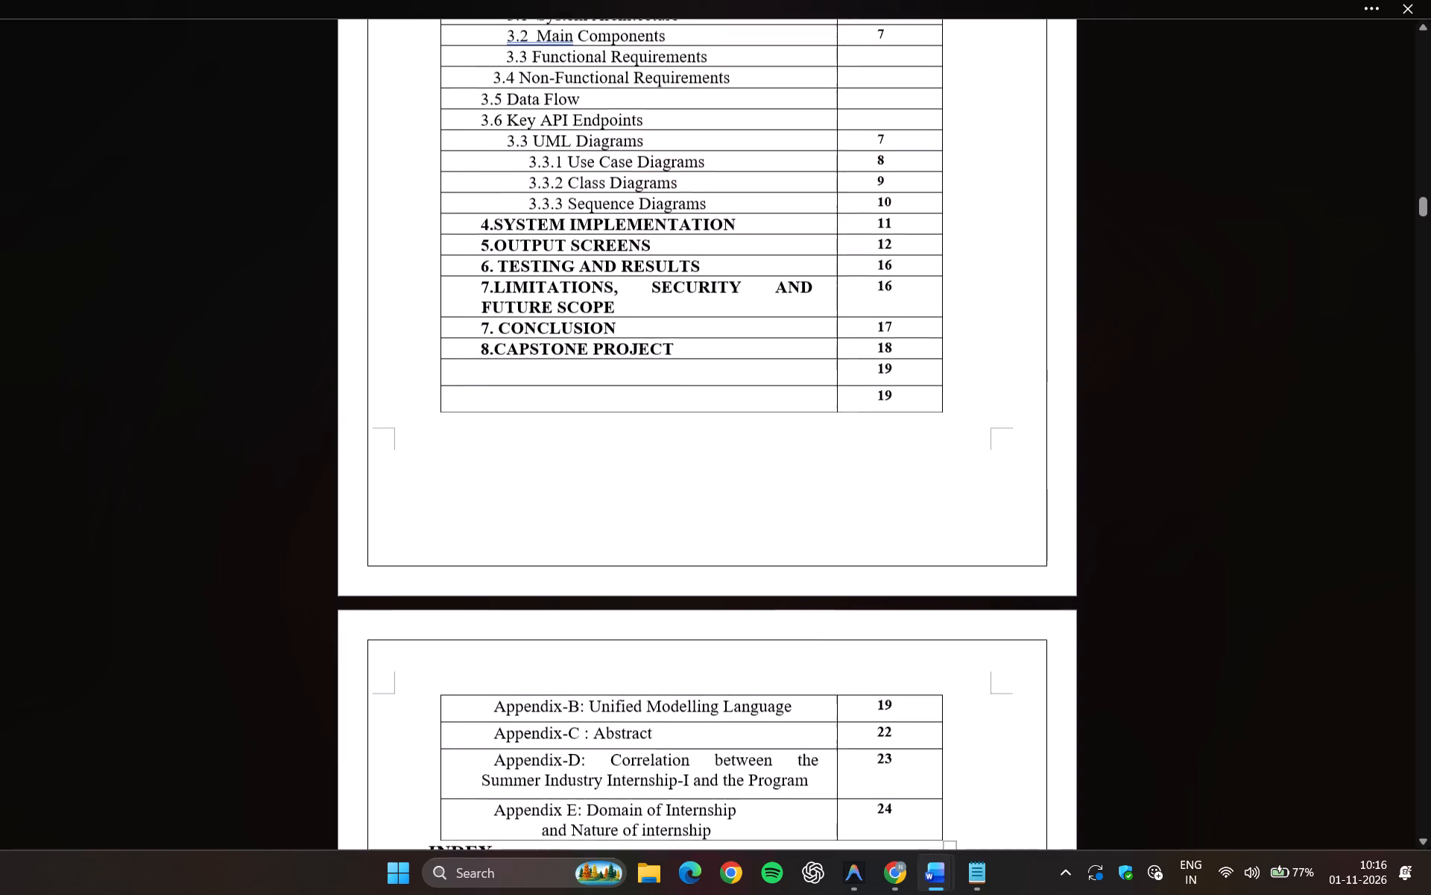
pyautogui.hscroll(1, 695, 635)
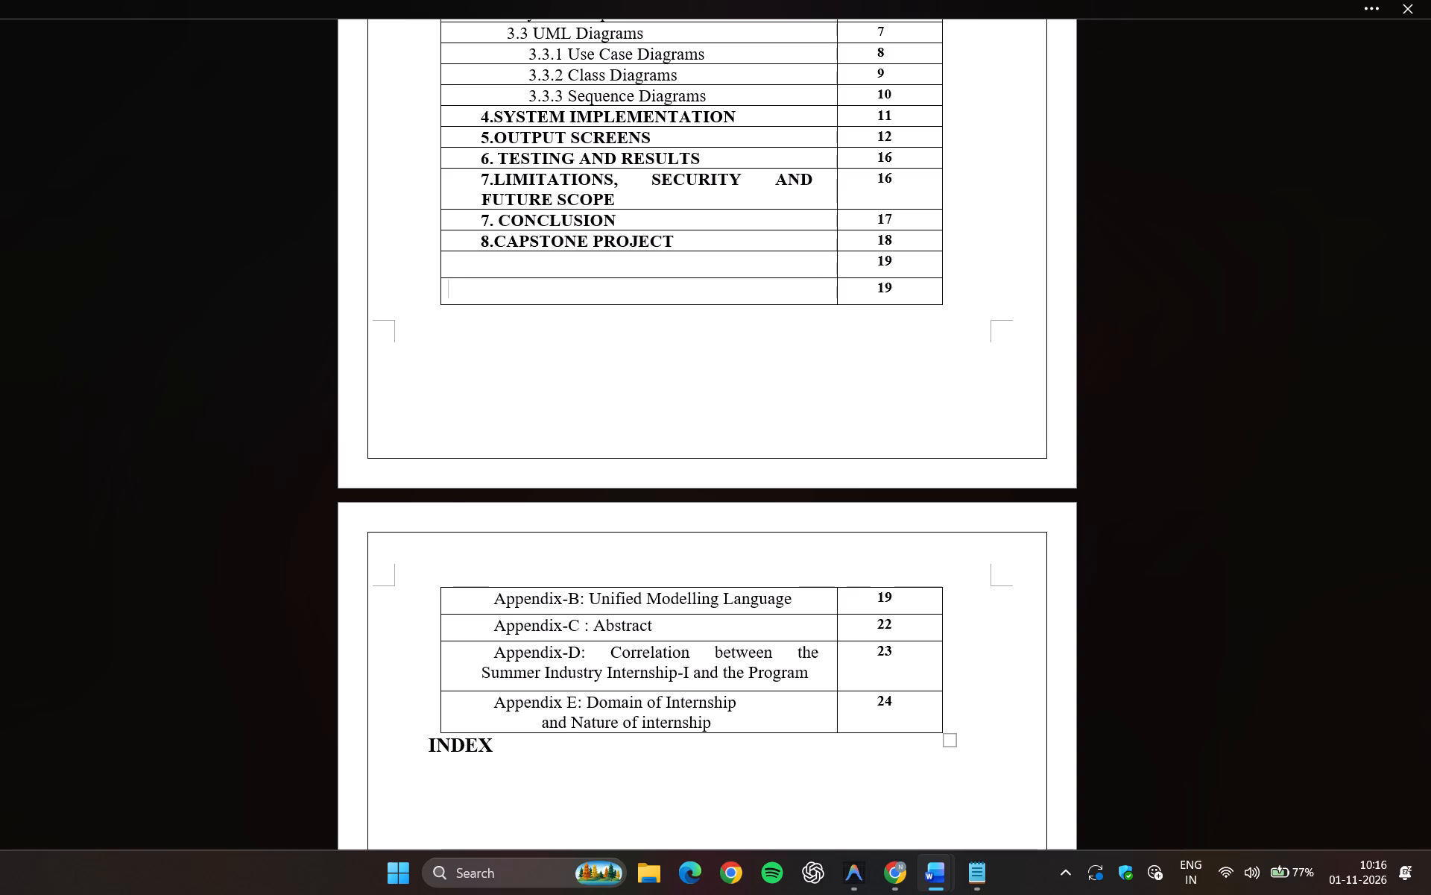
pyautogui.scroll(3, 695, 635)
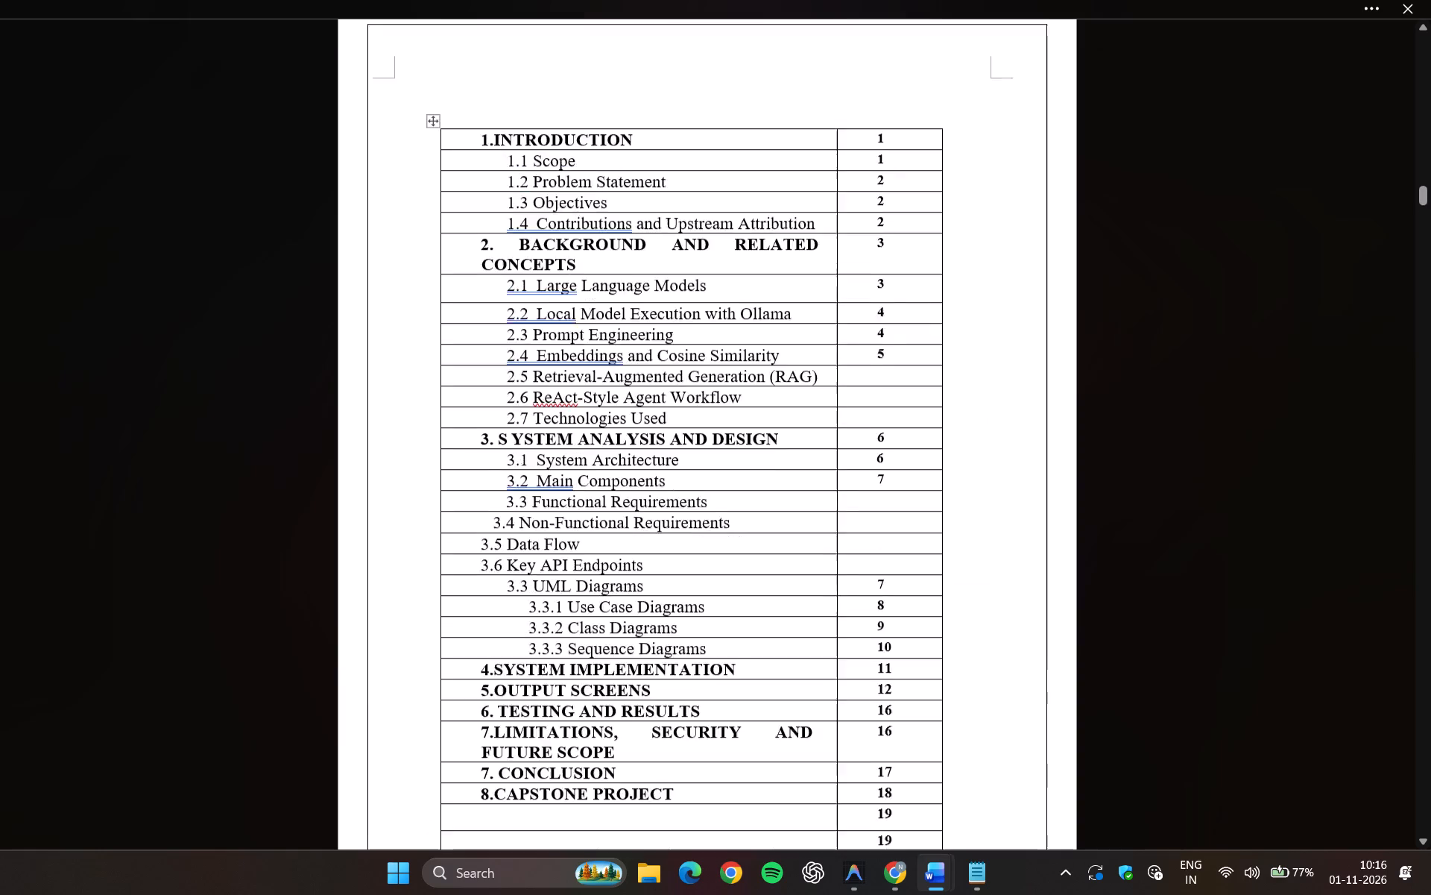
pyautogui.scroll(-1, 695, 635)
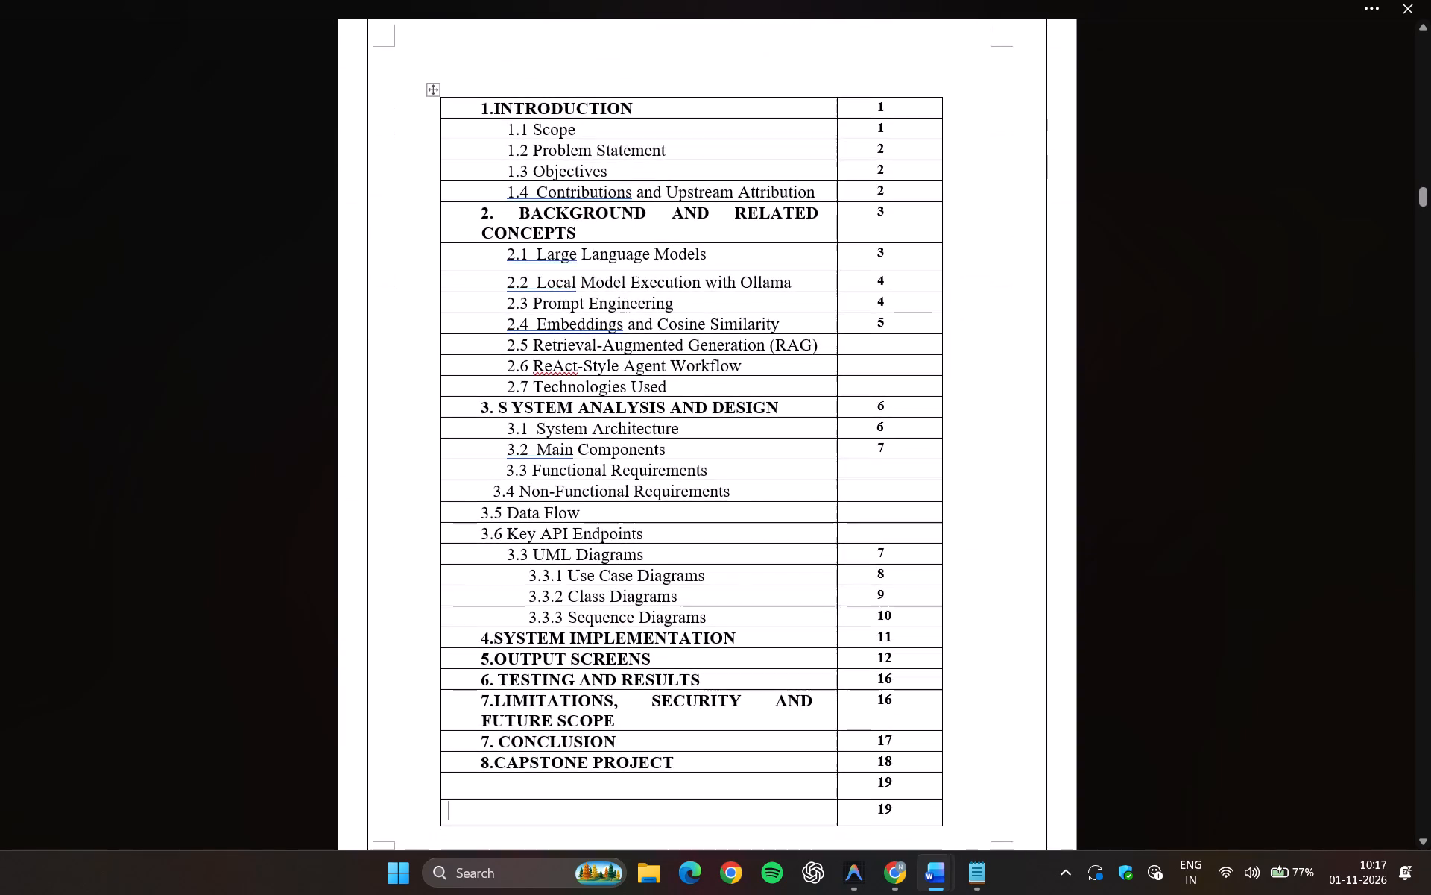
pyautogui.scroll(-2, 695, 635)
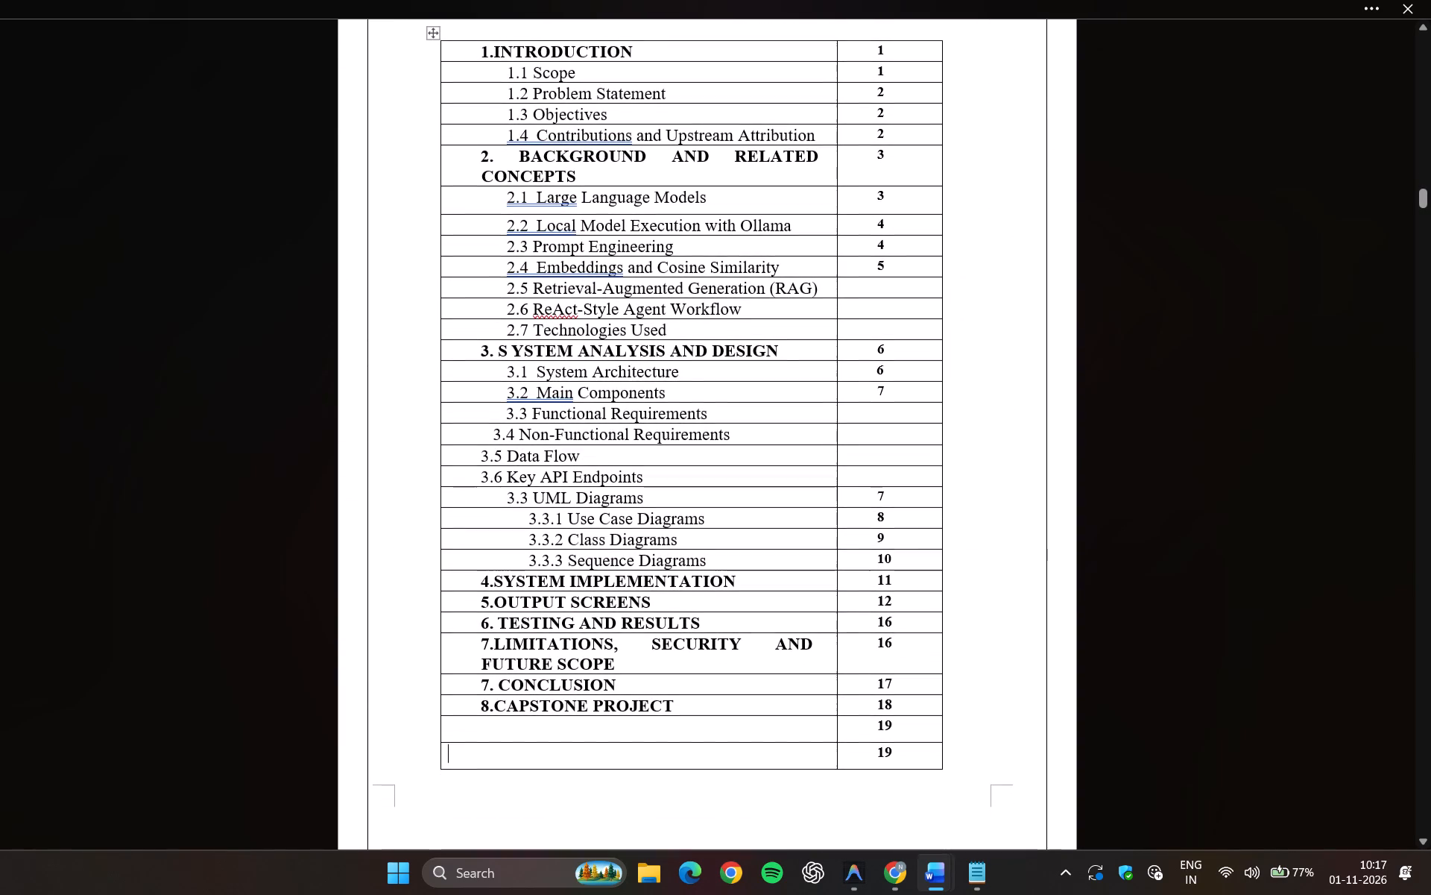
pyautogui.scroll(-1, 569, 492)
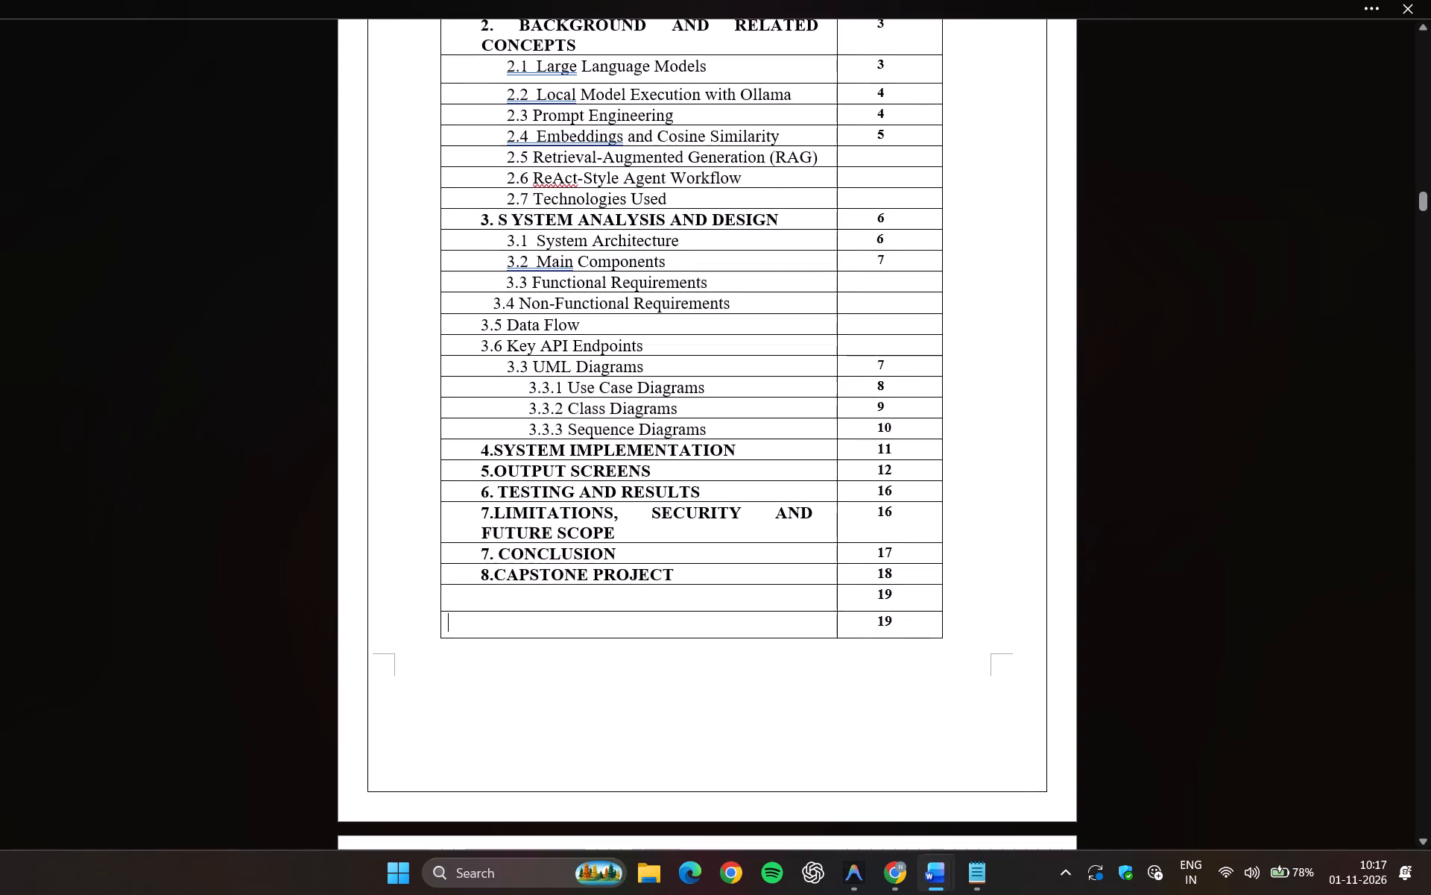
pyautogui.scroll(-1, 569, 492)
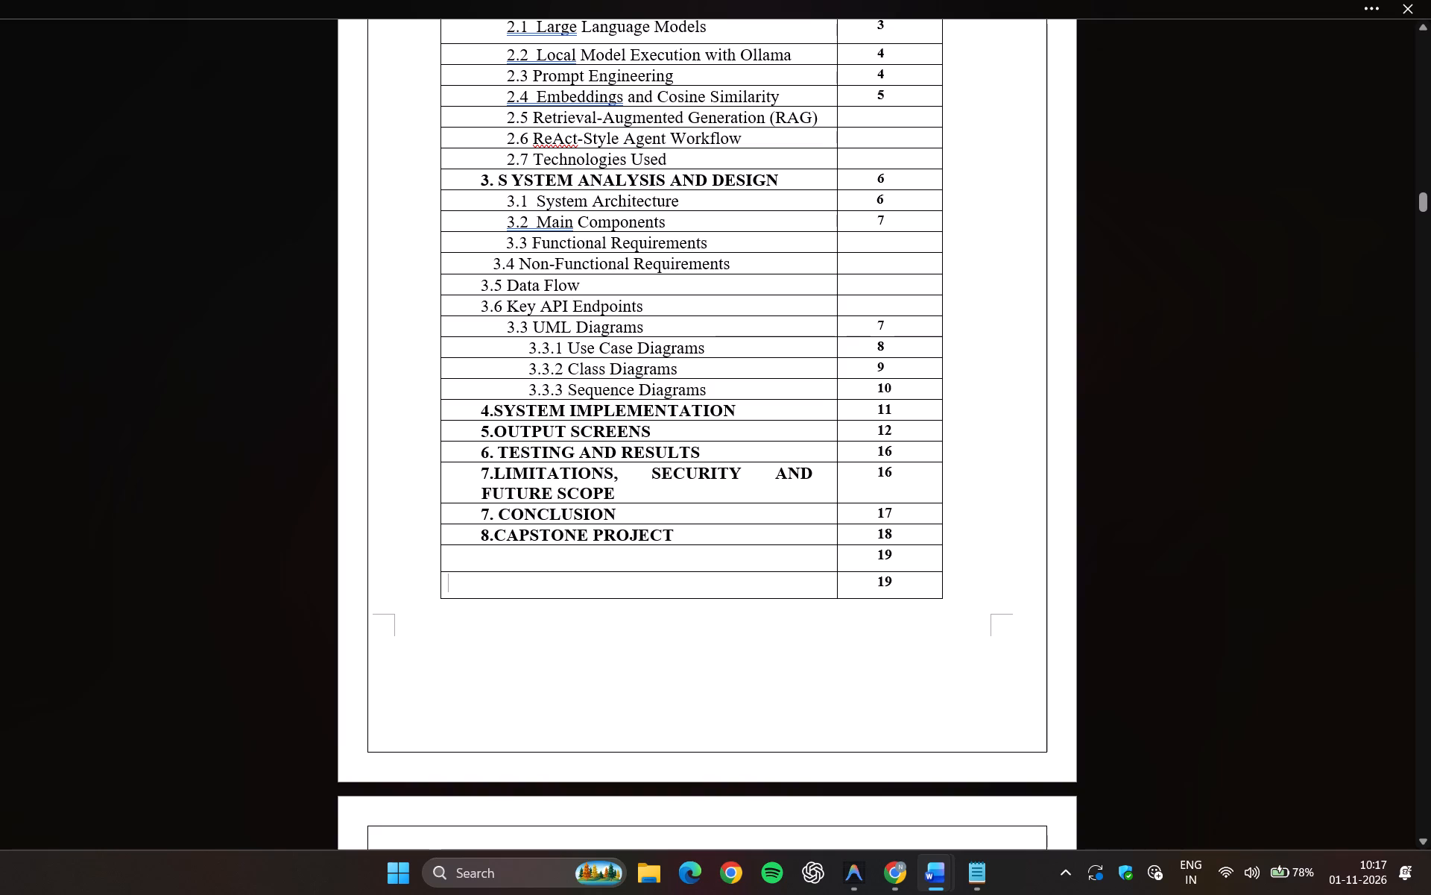
pyautogui.click(528, 332)
pyautogui.press('BackSpace')
pyautogui.press('5')
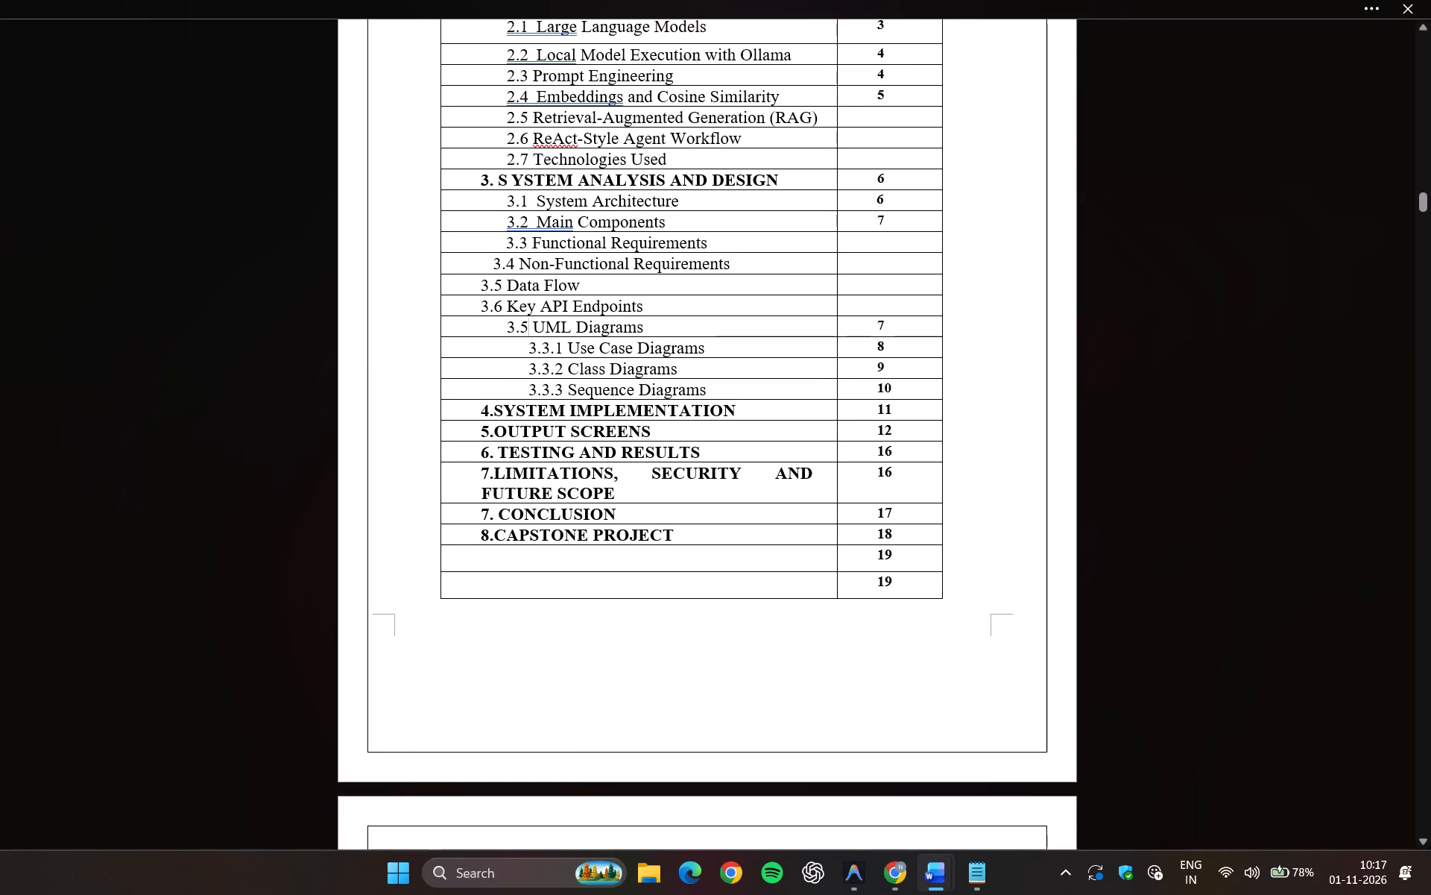
pyautogui.click(549, 348)
pyautogui.press('BackSpace')
pyautogui.press('5')
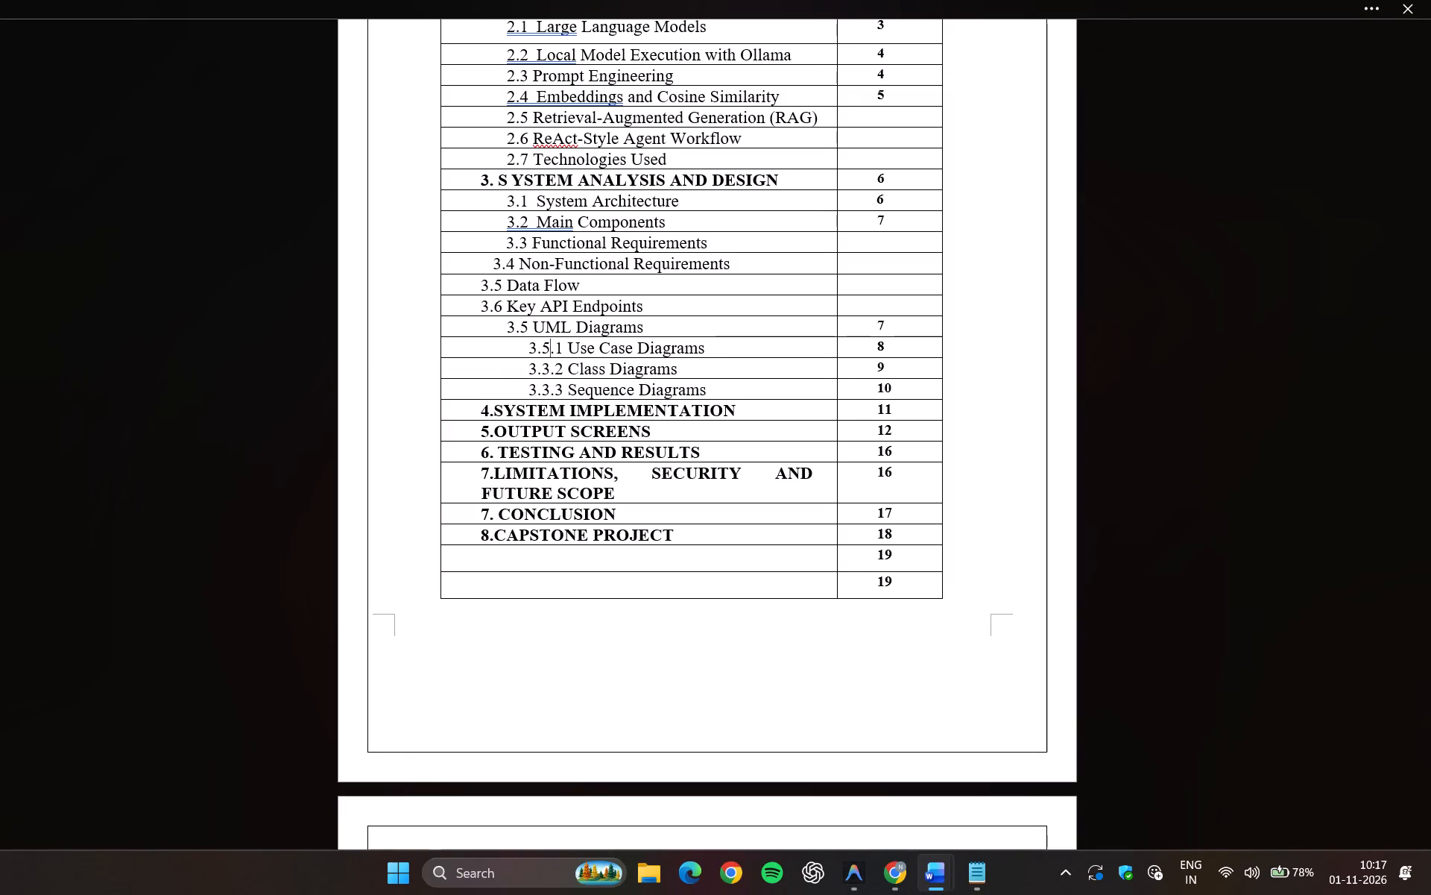
pyautogui.click(549, 364)
pyautogui.press('BackSpace')
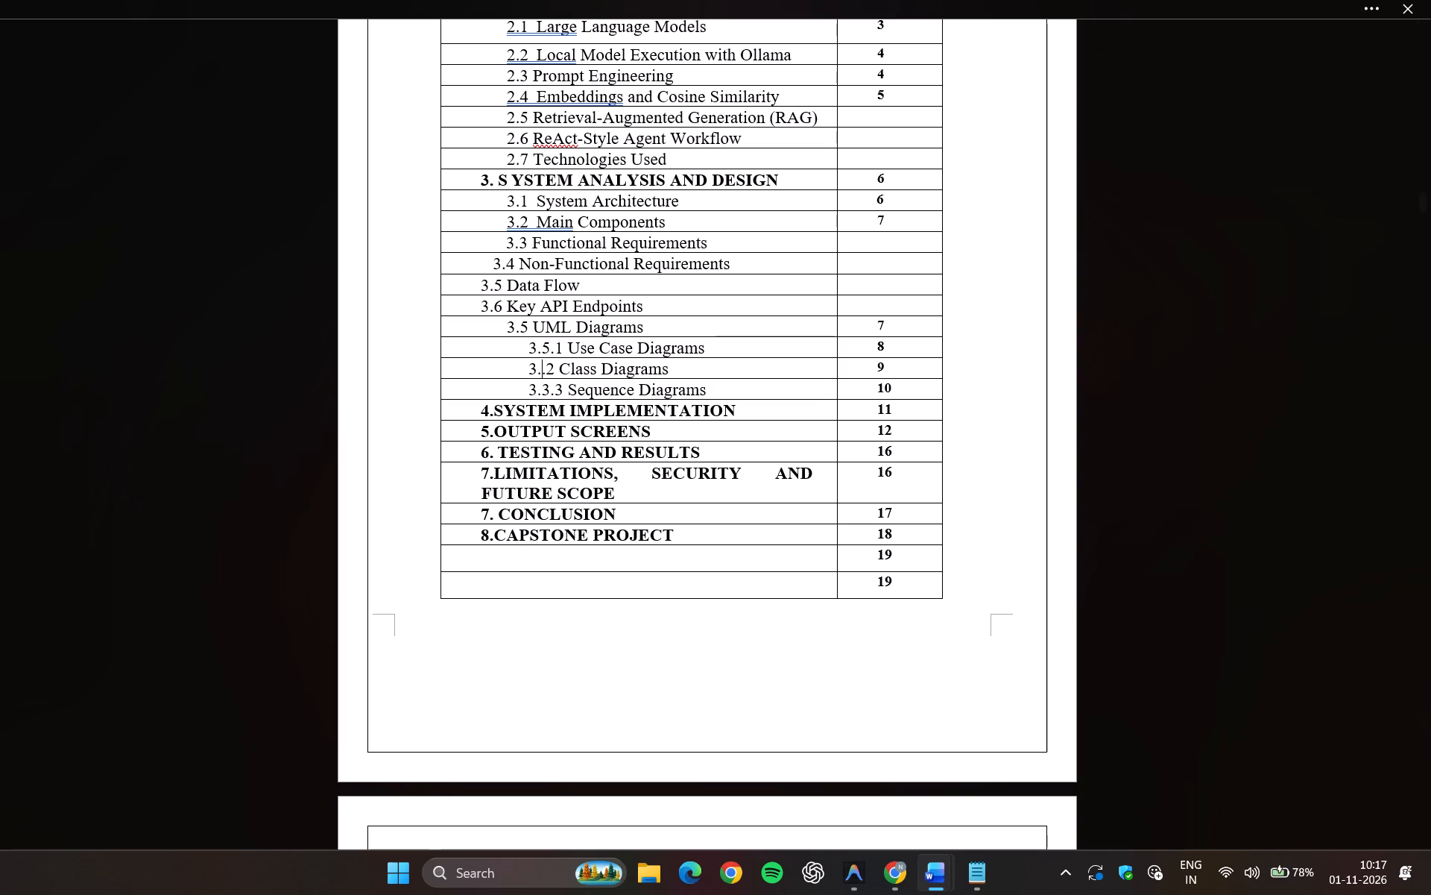
pyautogui.press('5')
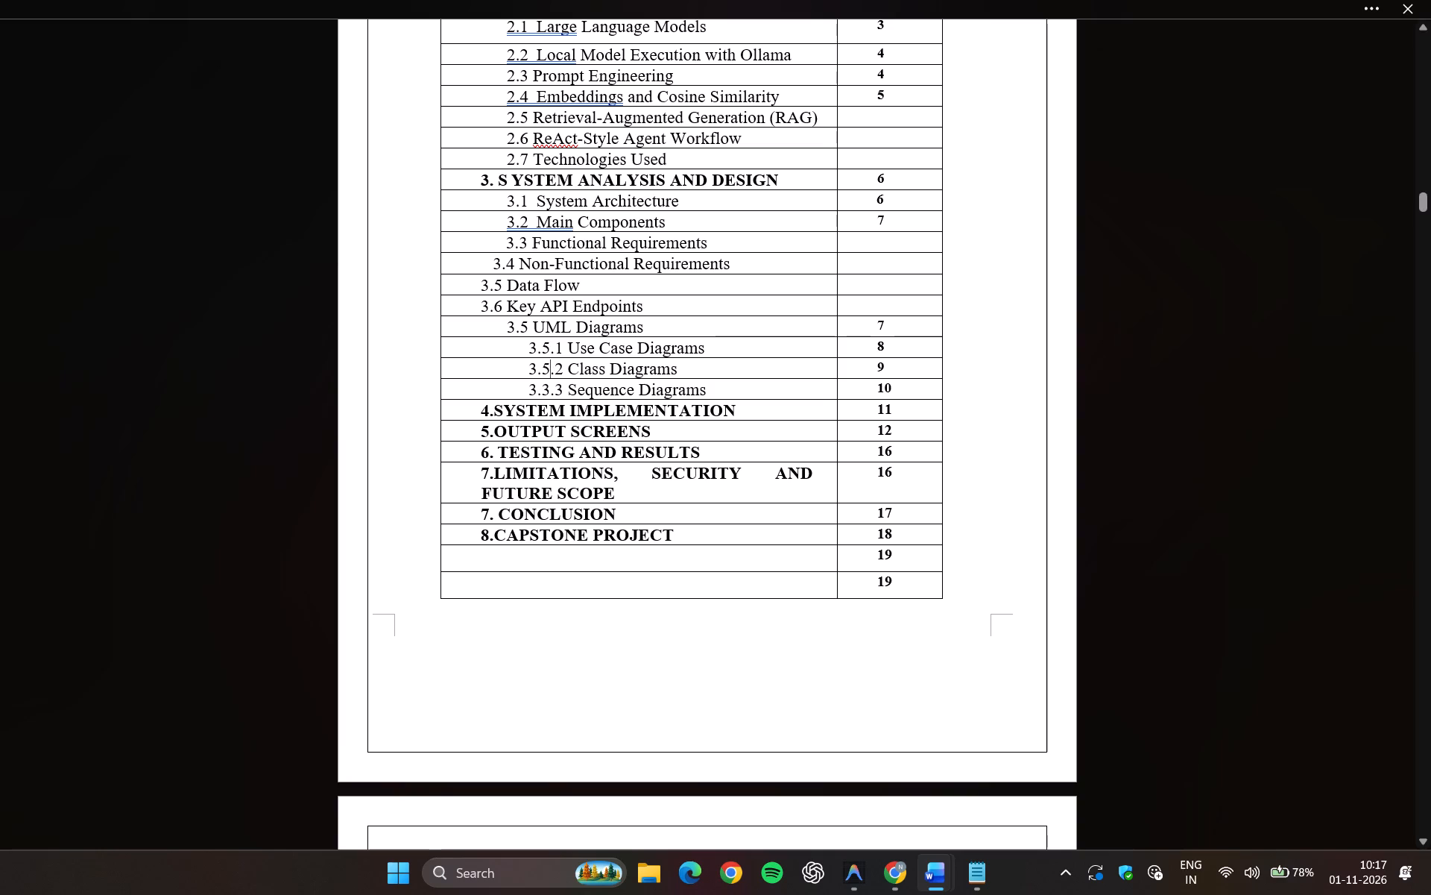
pyautogui.click(548, 391)
pyautogui.press('BackSpace')
pyautogui.press('5')
# Reletter the Unified Modelling Language entry in the contents table as Appendix-A.
pyautogui.scroll(-2, 548, 391)
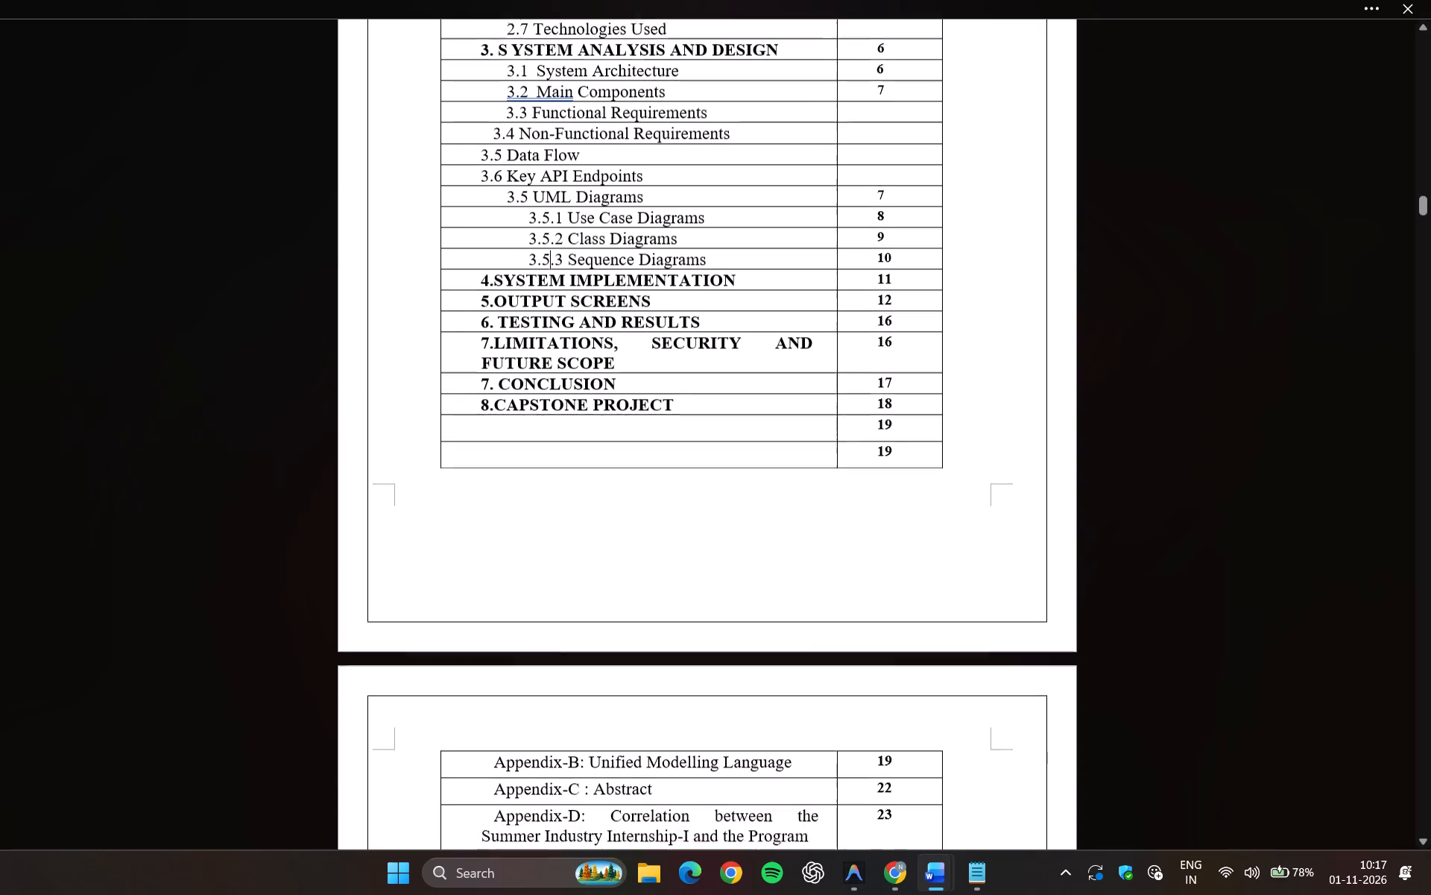
pyautogui.scroll(-2, 566, 442)
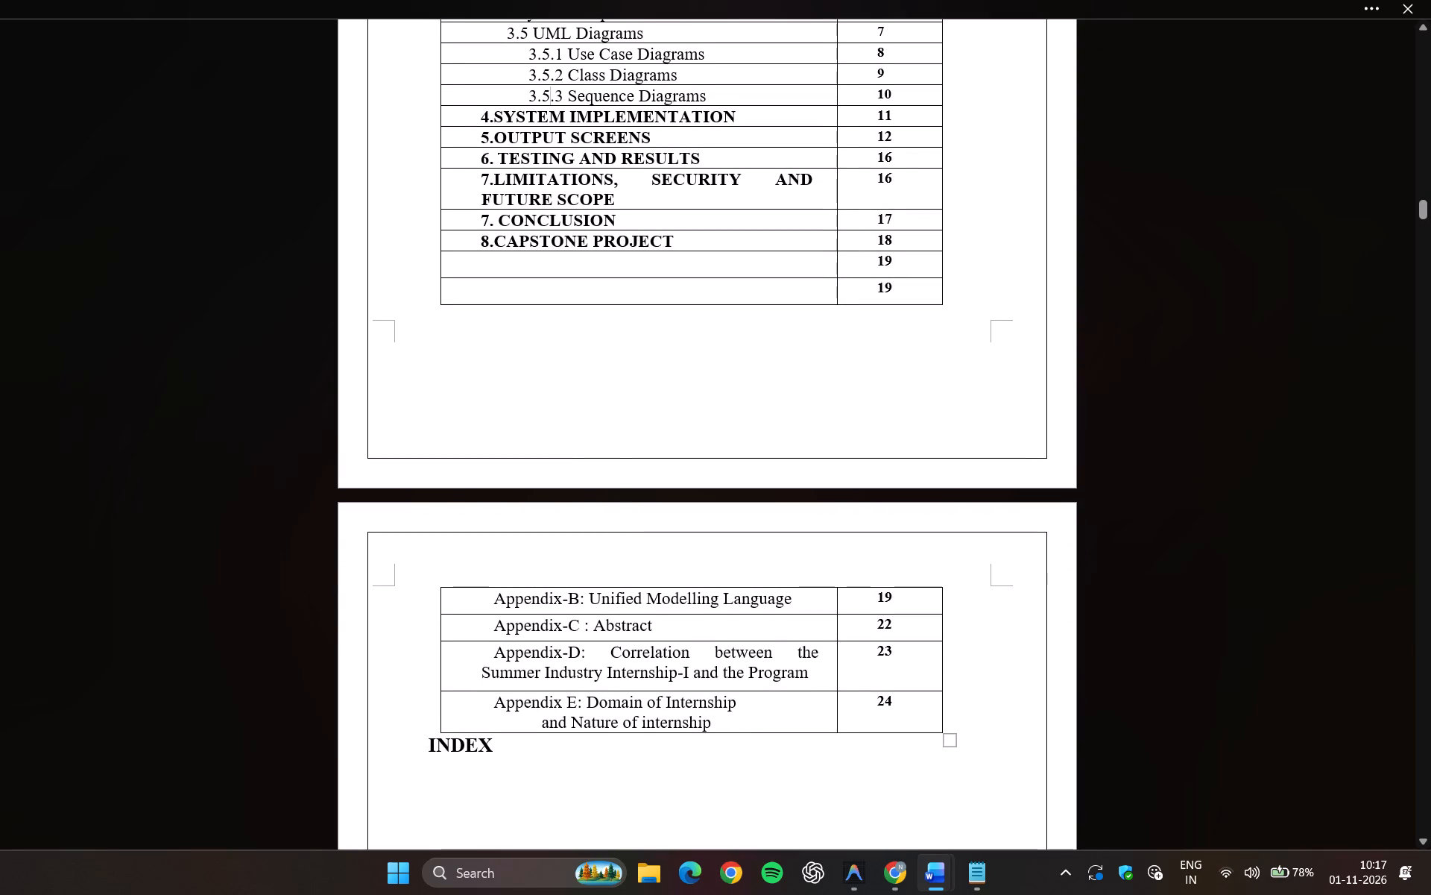
pyautogui.scroll(1, 593, 304)
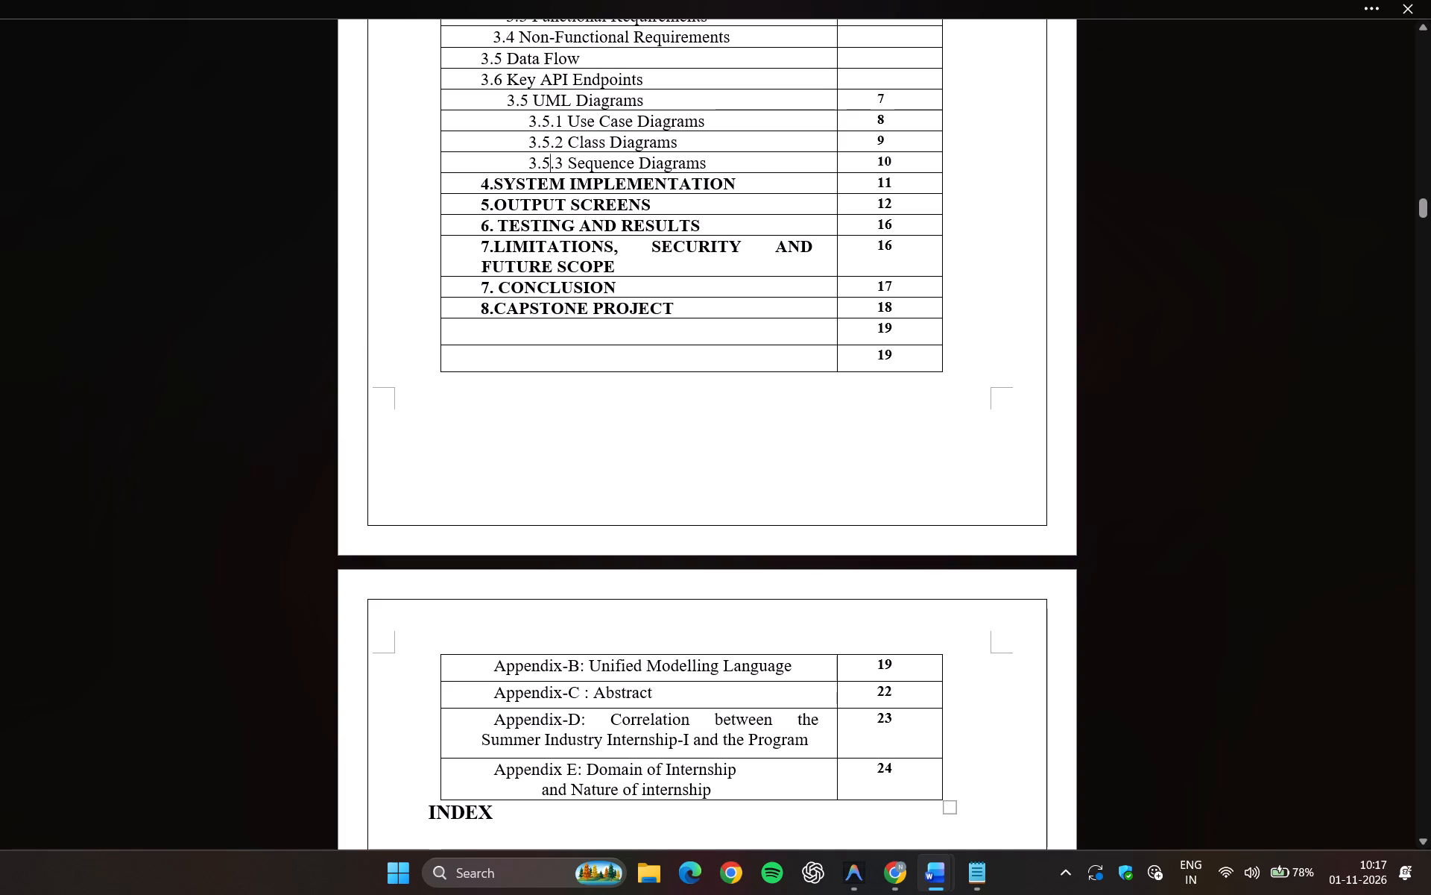
pyautogui.click(680, 304)
pyautogui.click(579, 668)
pyautogui.press('Left')
pyautogui.press('Right')
pyautogui.press('BackSpace')
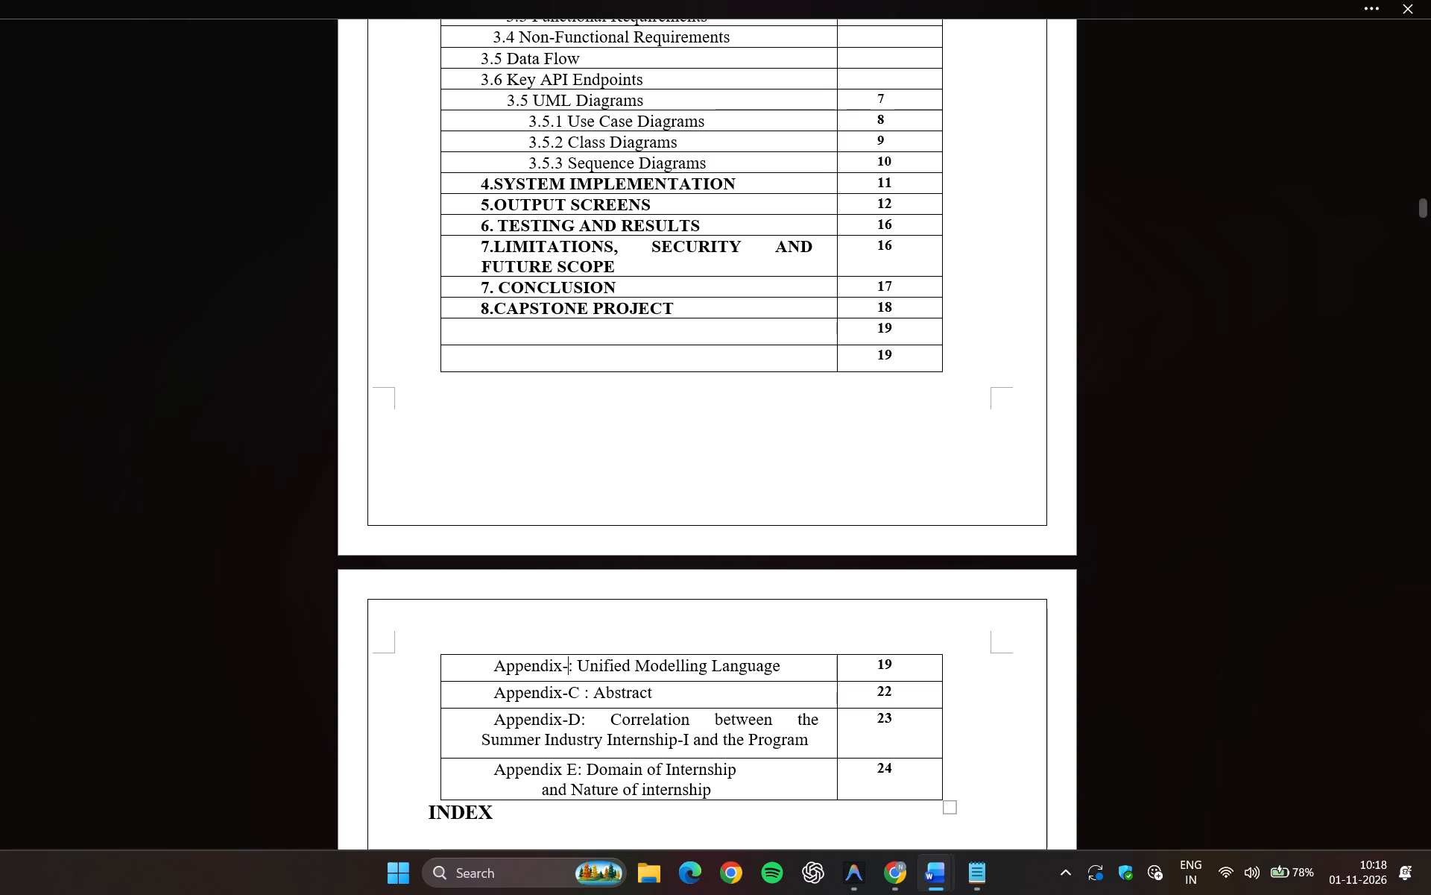
pyautogui.write('QA')
pyautogui.press('BackSpace')
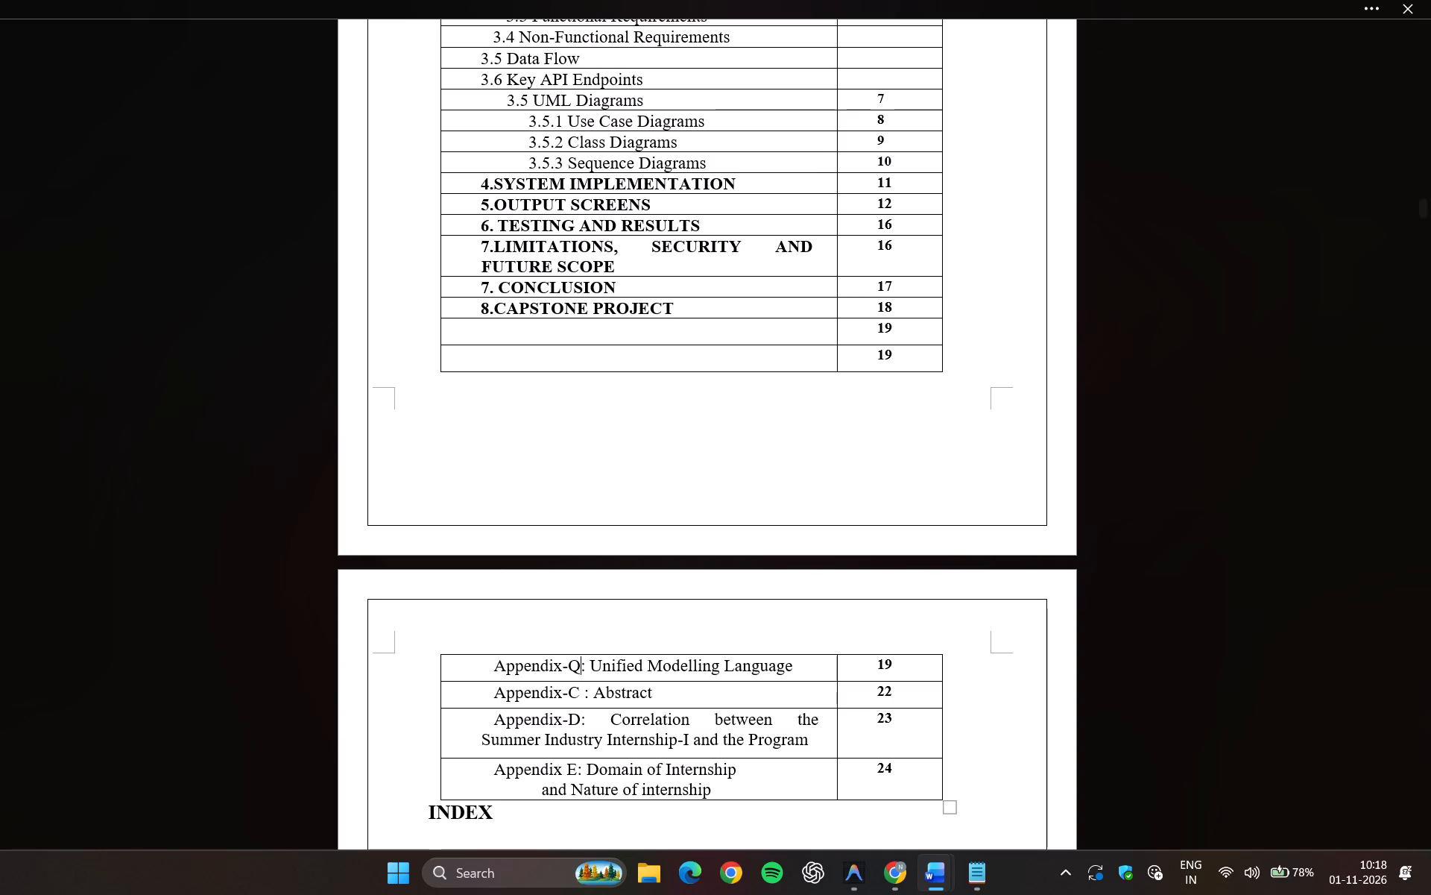
pyautogui.press('BackSpace')
pyautogui.hotkey('shift', 'a')
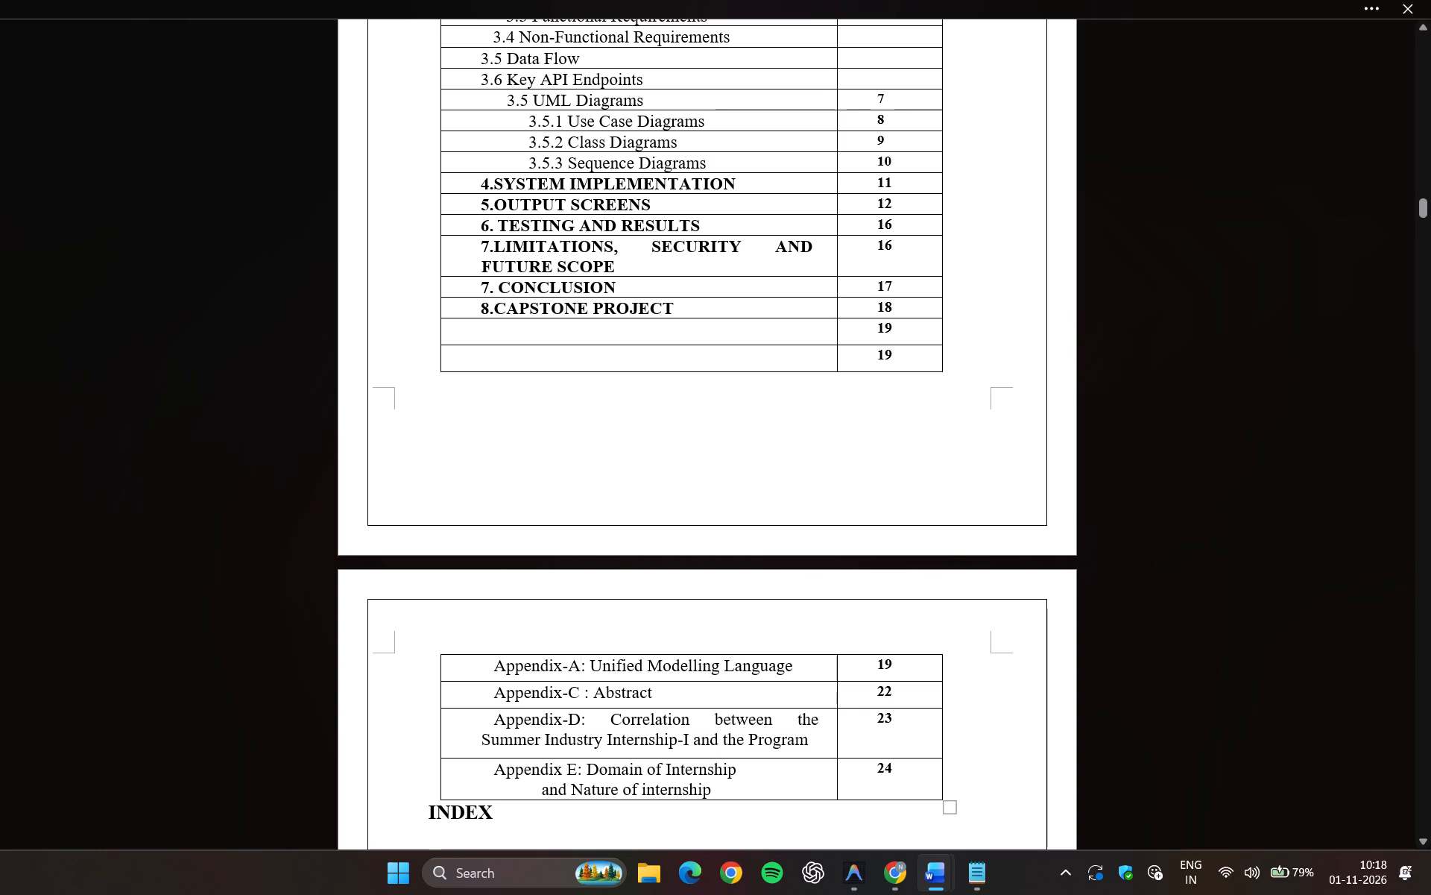
# Reletter the contents table's Abstract entry as Appendix-B and the Correlation between the Summer Industry Internship-I and the Program entry as Appendix-C.
pyautogui.click(580, 691)
pyautogui.press('BackSpace')
pyautogui.hotkey('shift', 'b')
pyautogui.click(578, 722)
pyautogui.press('BackSpace')
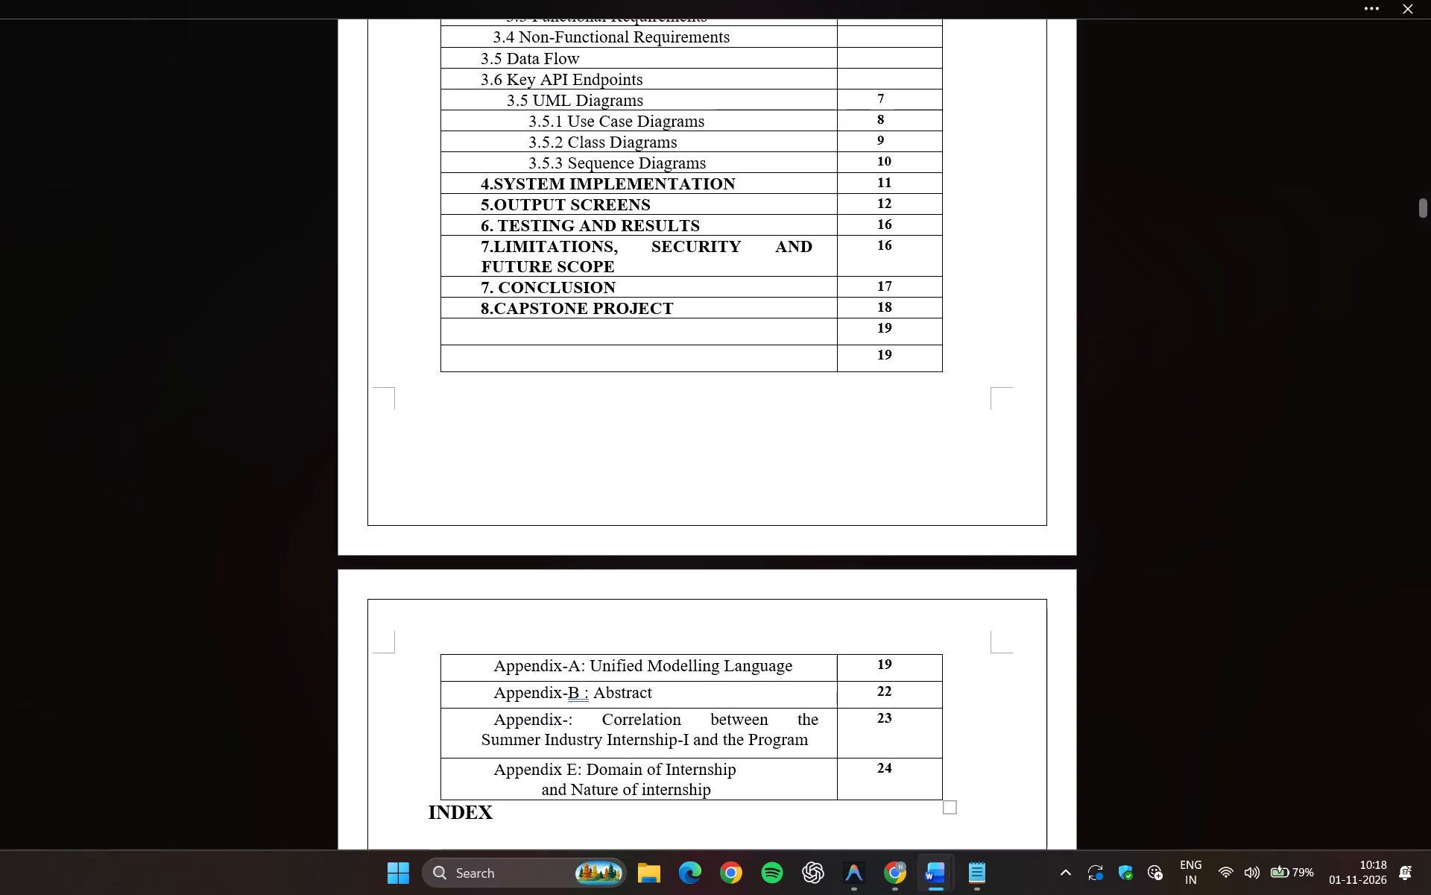
pyautogui.hotkey('shift', 'c')
# Delete the surplus blank lines directly above the contents table, leaving a line break before it.
pyautogui.scroll(-1, 578, 722)
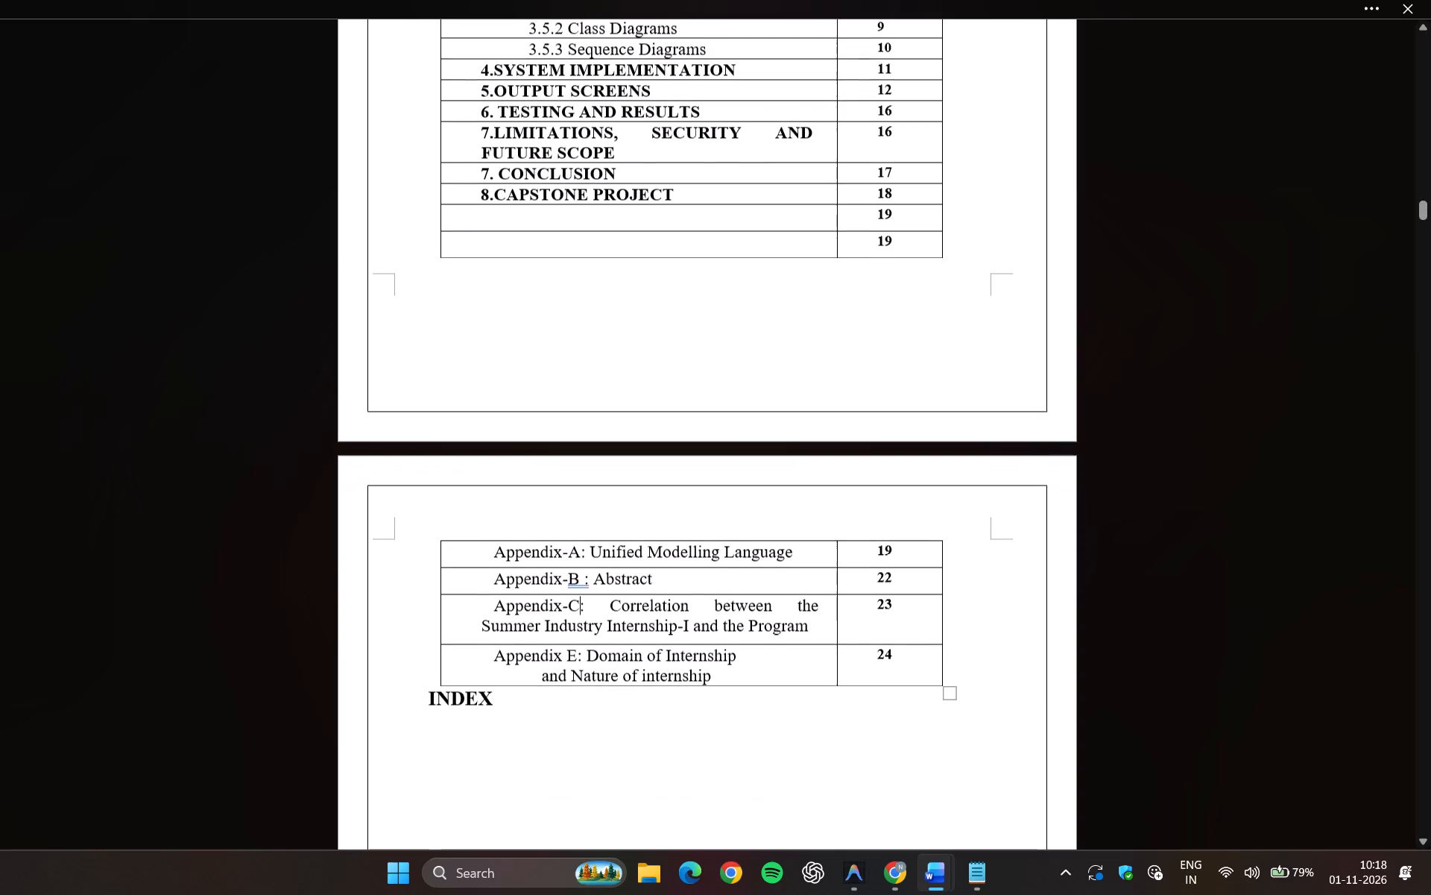
pyautogui.scroll(-1, 578, 722)
pyautogui.scroll(3, 578, 722)
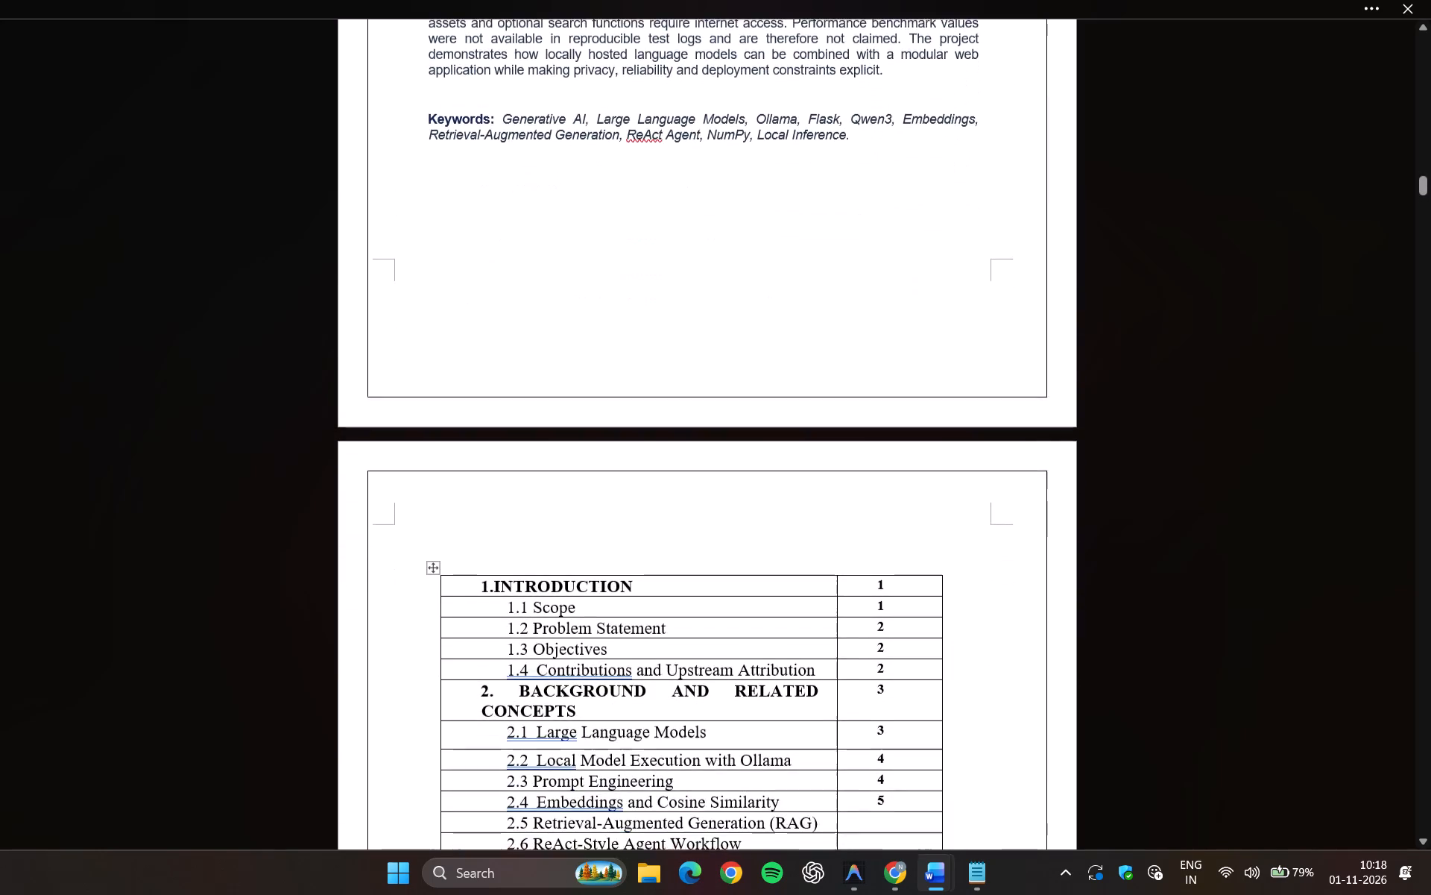
pyautogui.click(522, 358)
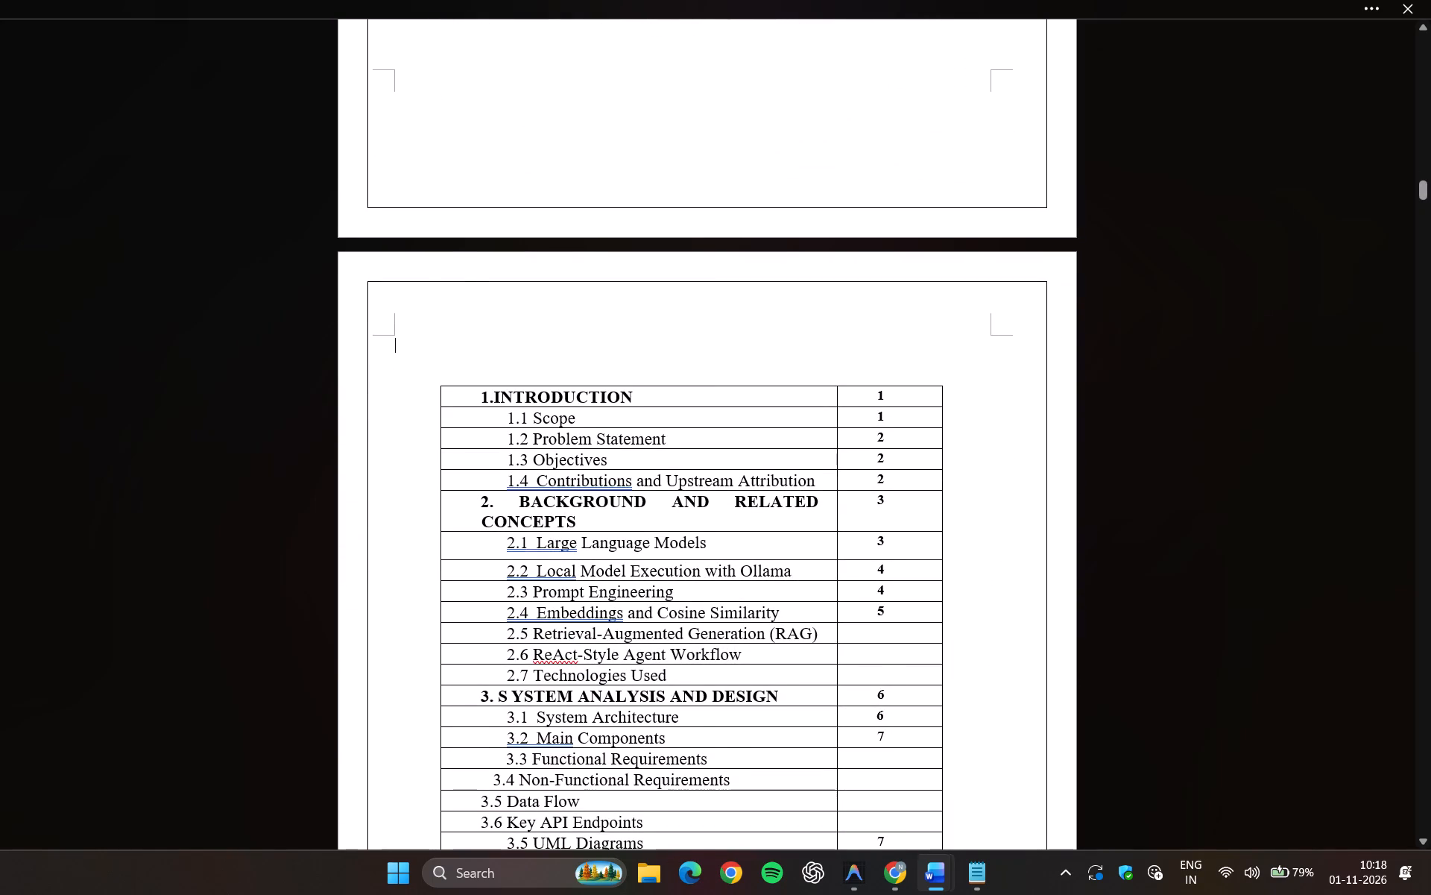
pyautogui.press('BackSpace')
pyautogui.press('BackSpace')
pyautogui.press('BackSpace')
pyautogui.press('BackSpace')
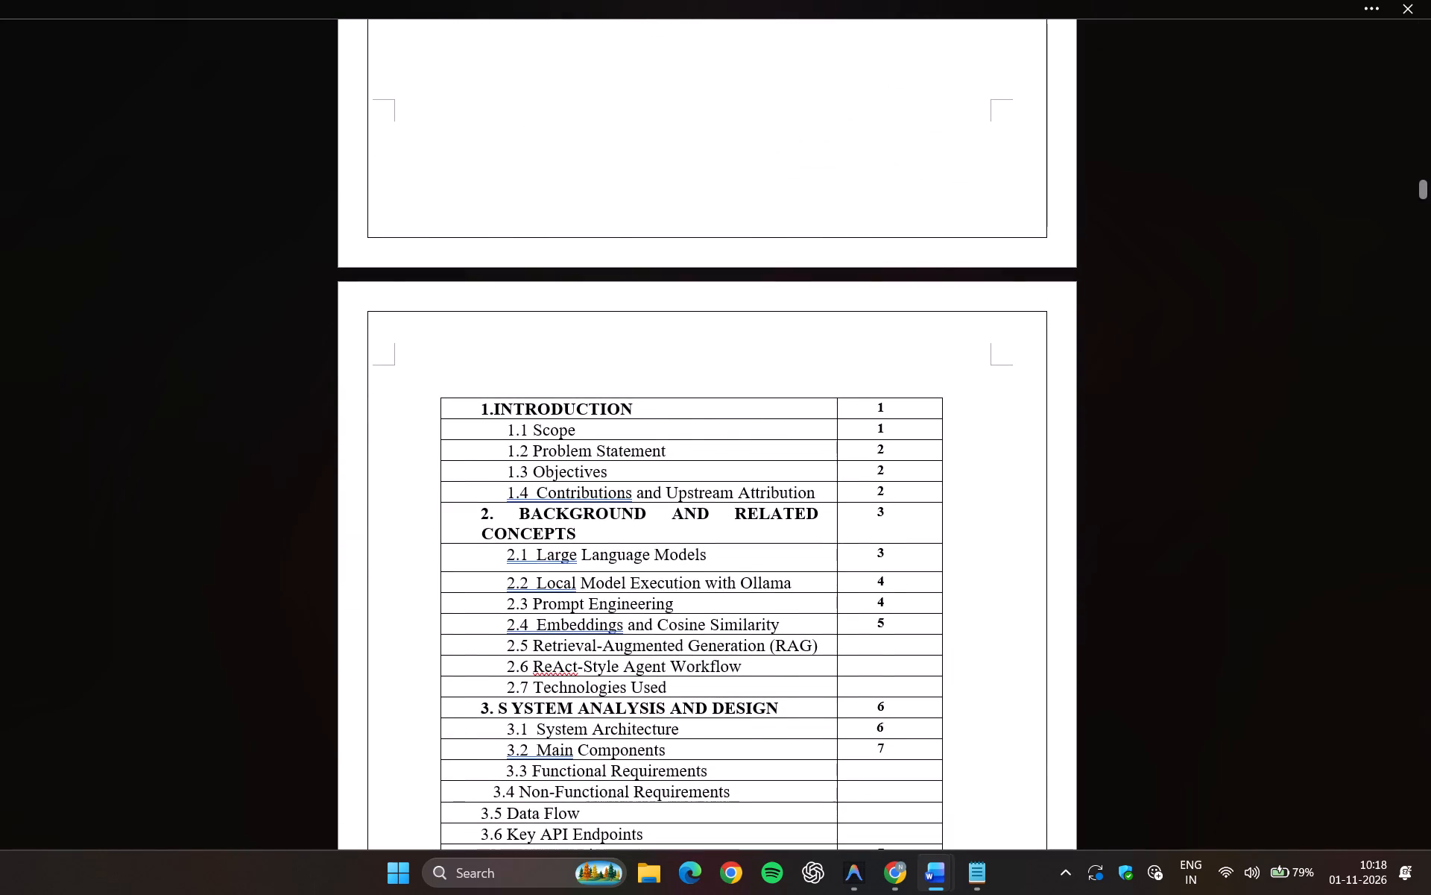
pyautogui.press('Return')
# Cut the INDEX heading from beneath the contents table.
pyautogui.scroll(-1, 522, 358)
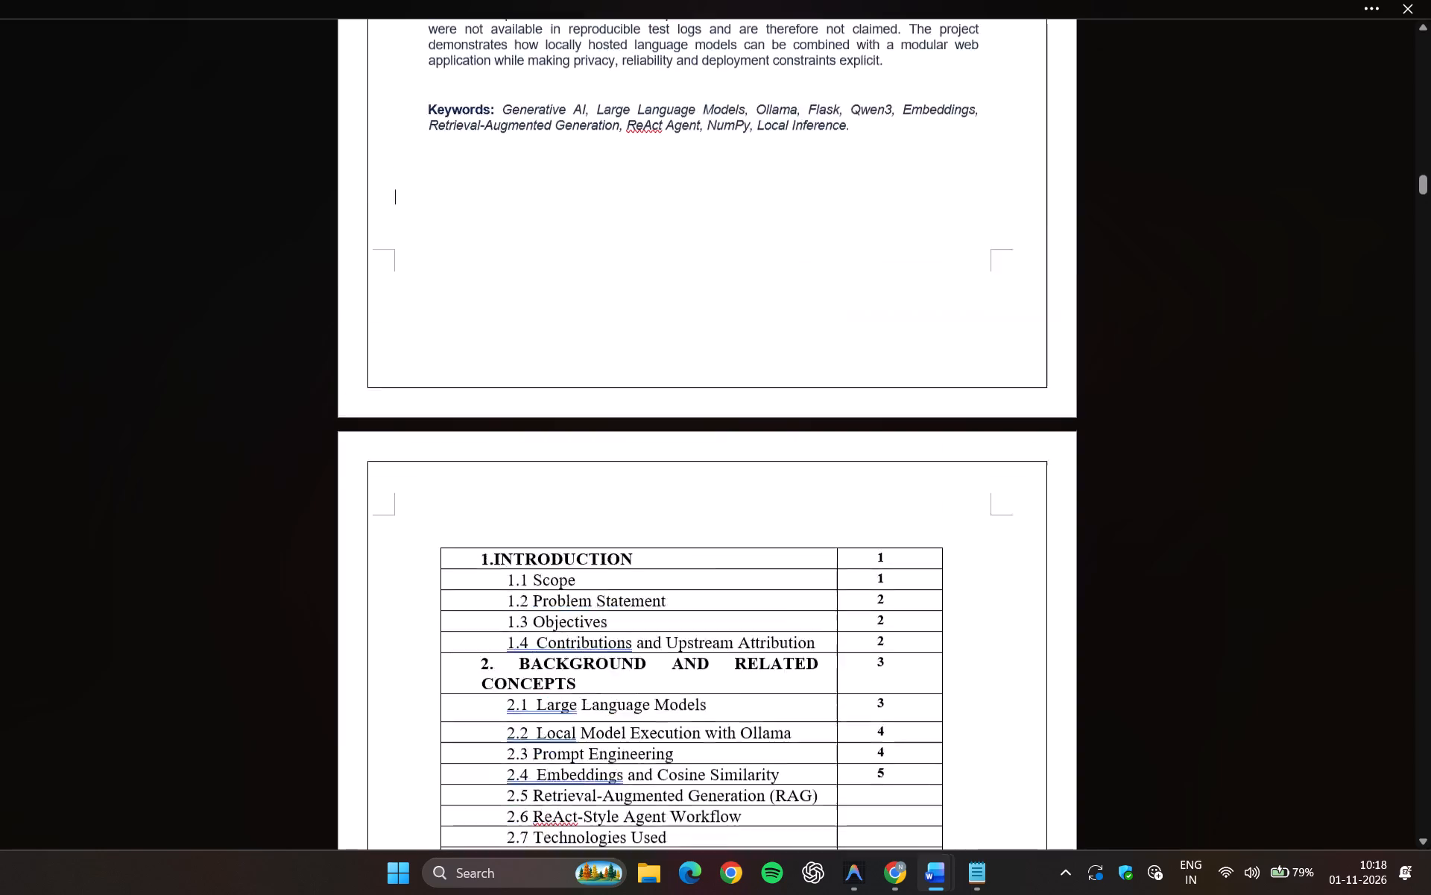
pyautogui.scroll(-4, 522, 358)
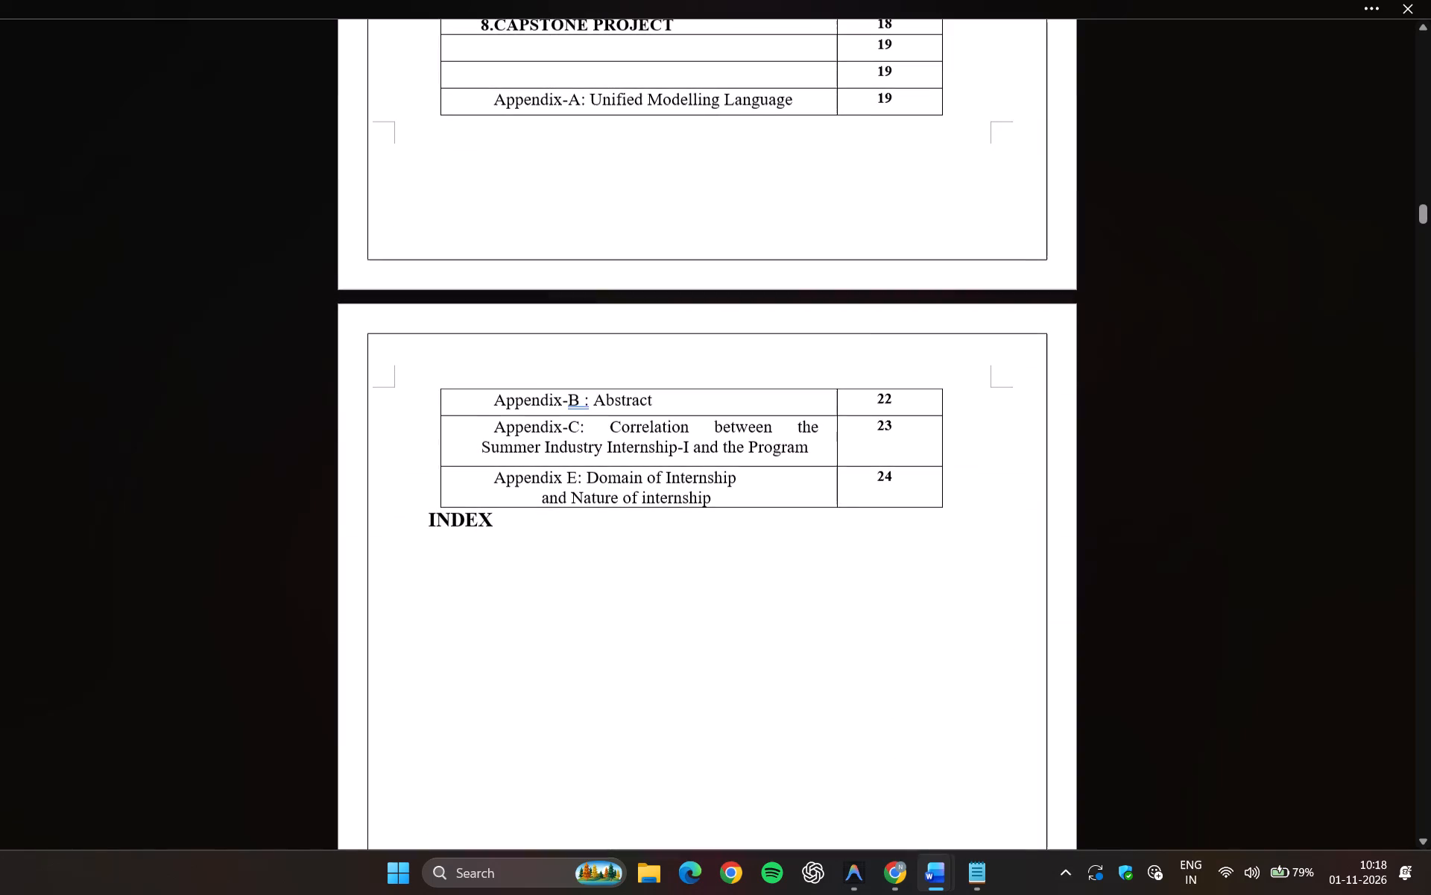
pyautogui.moveTo(498, 521); pyautogui.dragTo(443, 518)
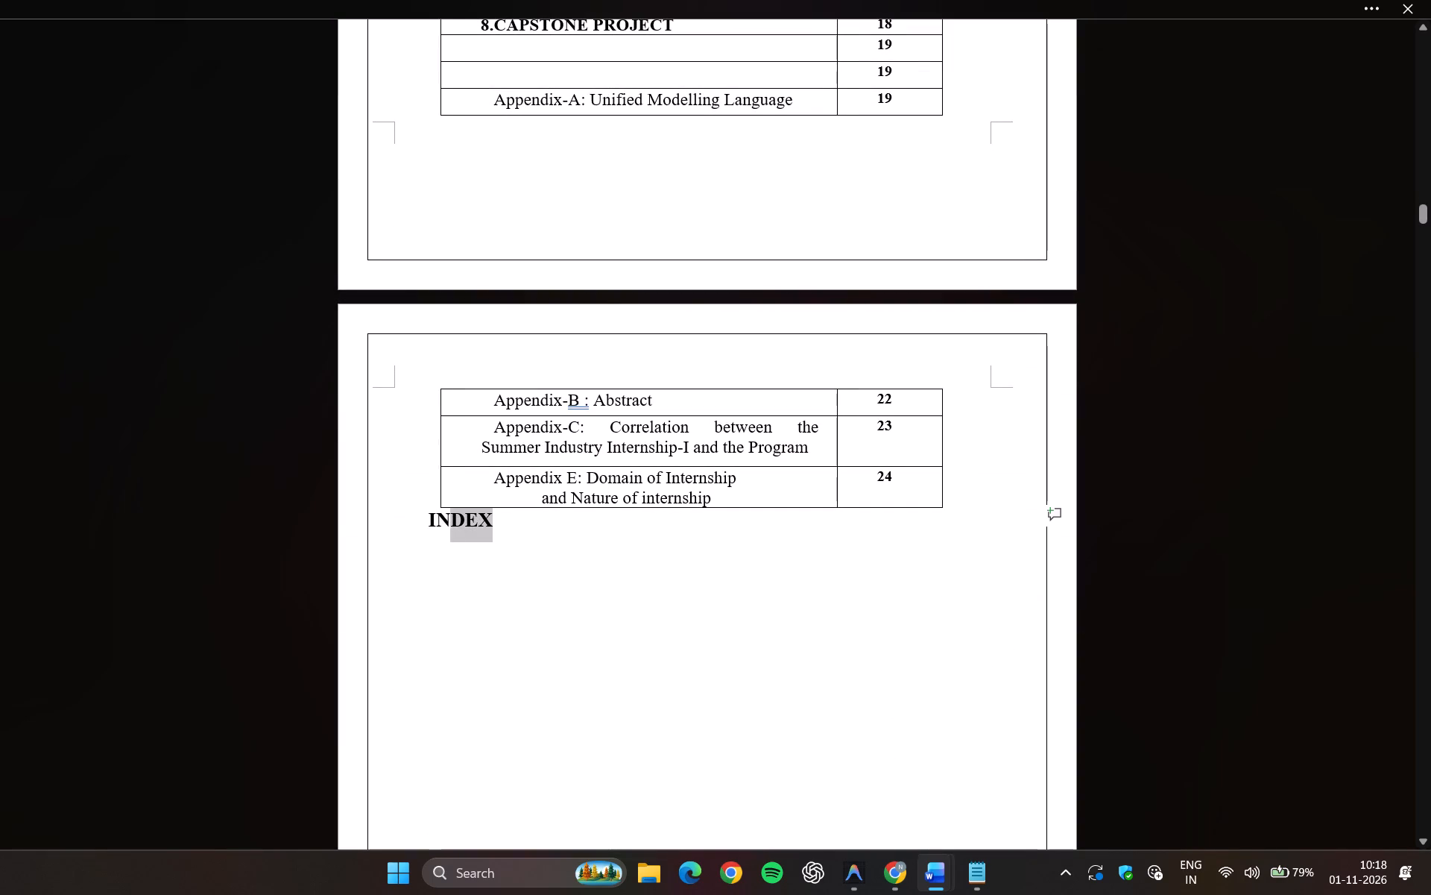
pyautogui.moveTo(443, 518); pyautogui.dragTo(428, 518)
pyautogui.hotkey('ctrl', 'x')
# Add blank lines after the abstract's keywords and paste the INDEX heading at the top of the contents page, above the table.
pyautogui.scroll(2, 428, 518)
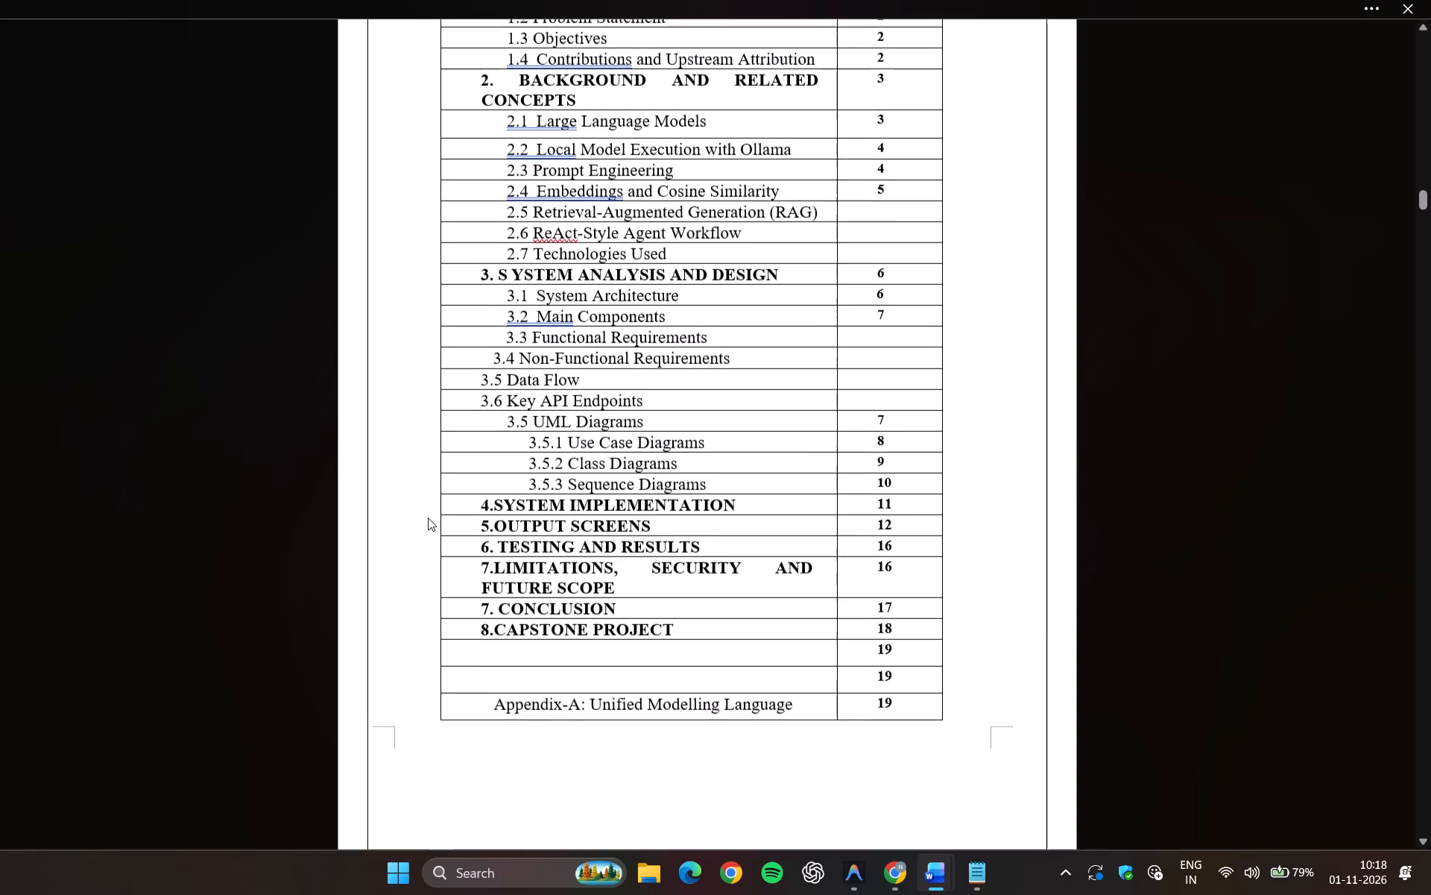
pyautogui.scroll(2, 428, 518)
pyautogui.click(453, 675)
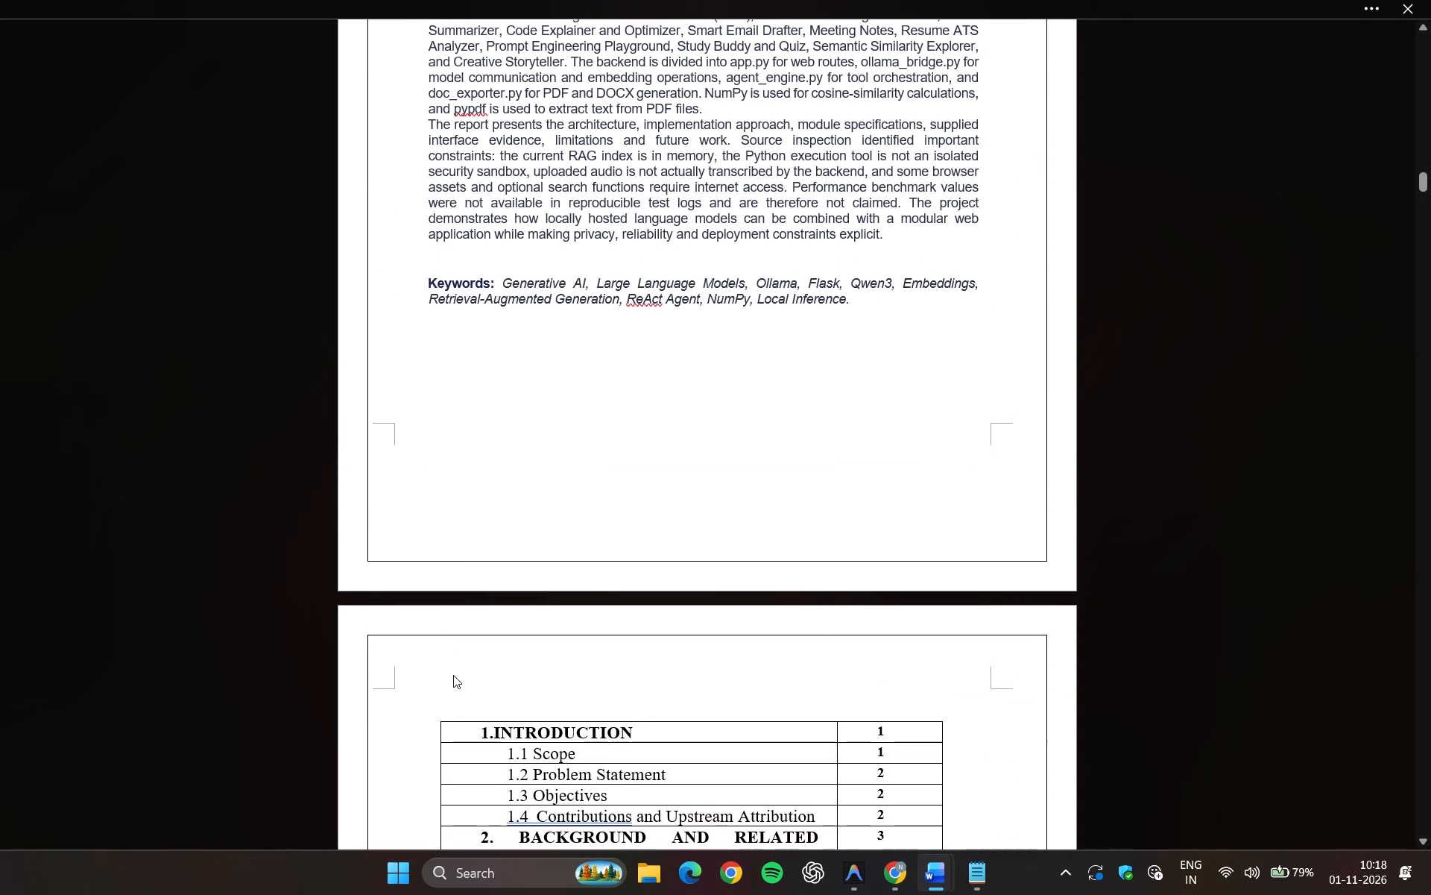
pyautogui.click(408, 666)
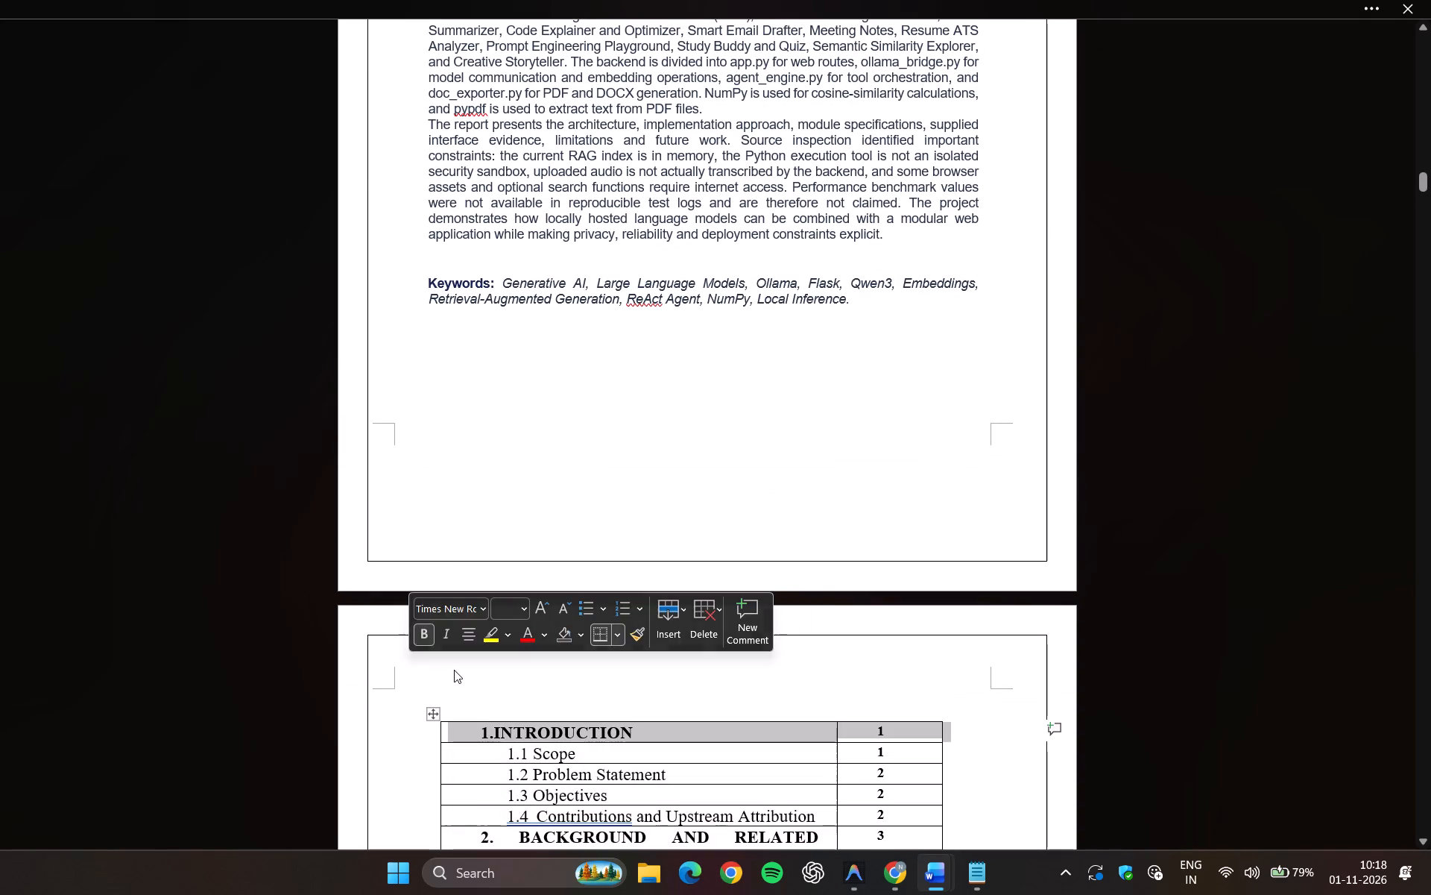
pyautogui.click(471, 685)
pyautogui.click(455, 673)
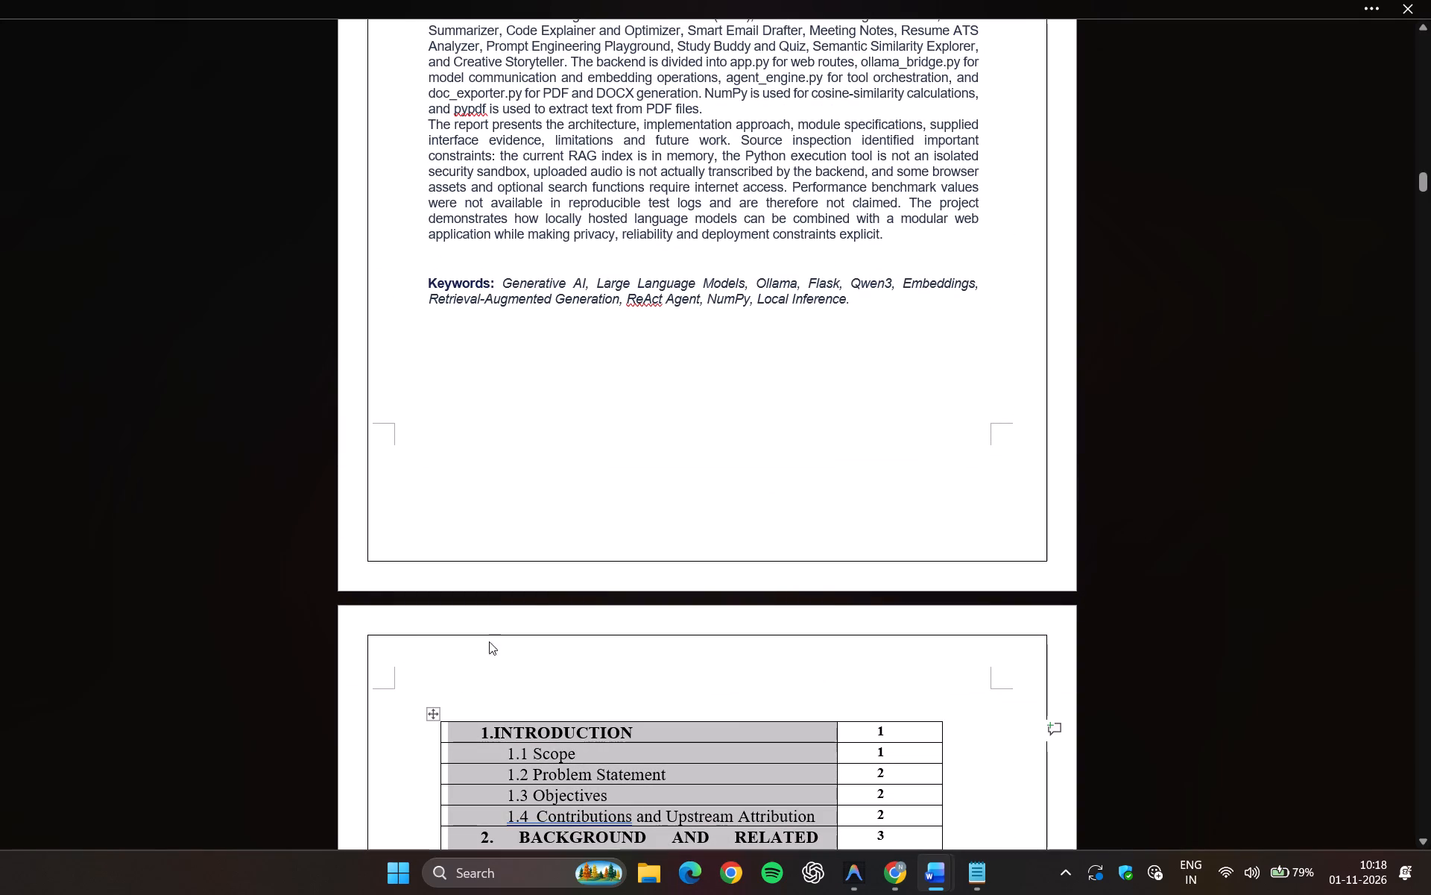
pyautogui.click(468, 541)
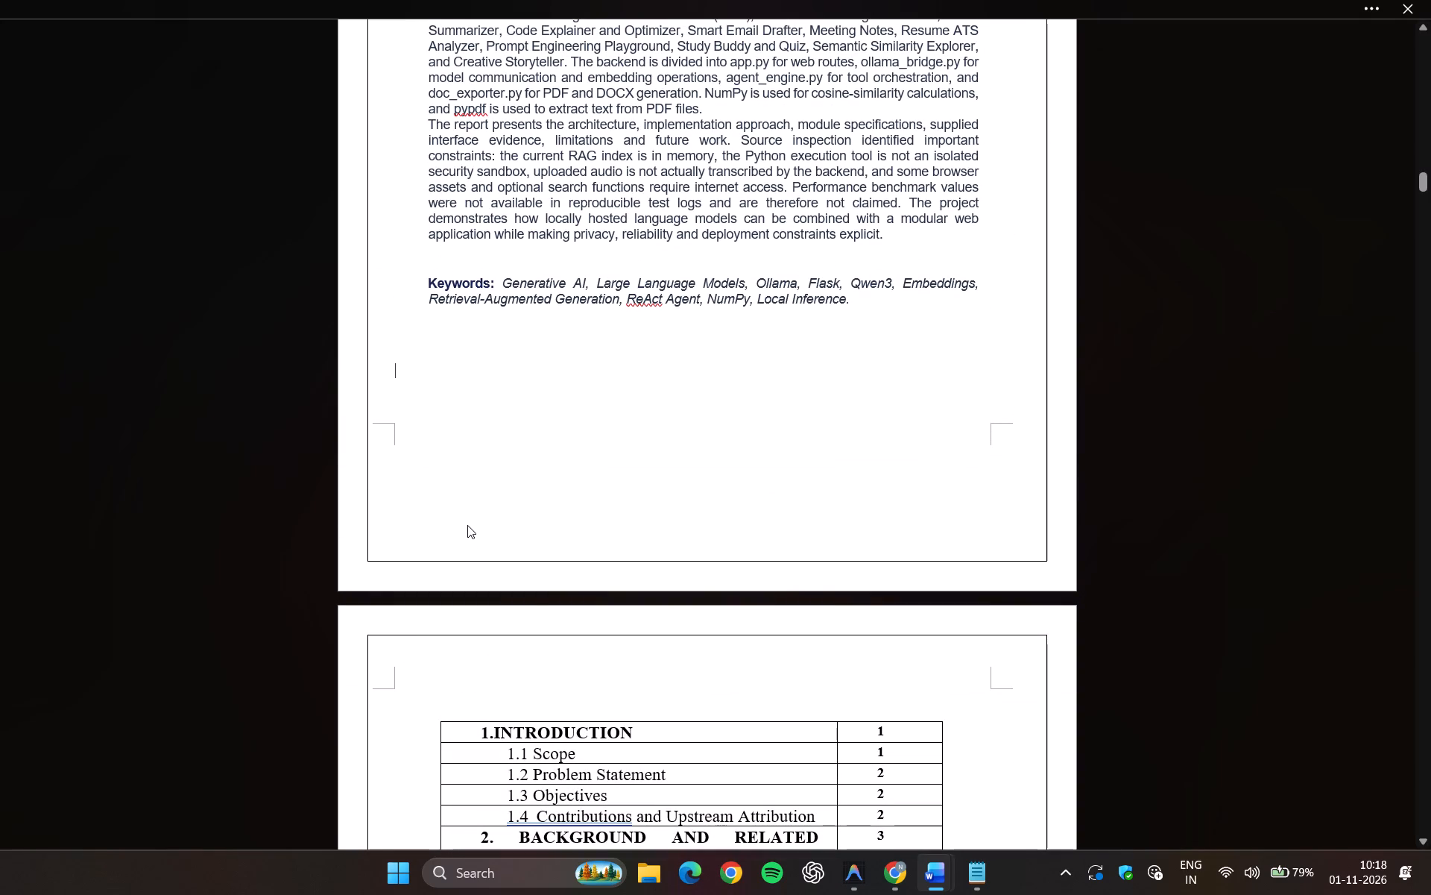
pyautogui.click(481, 648)
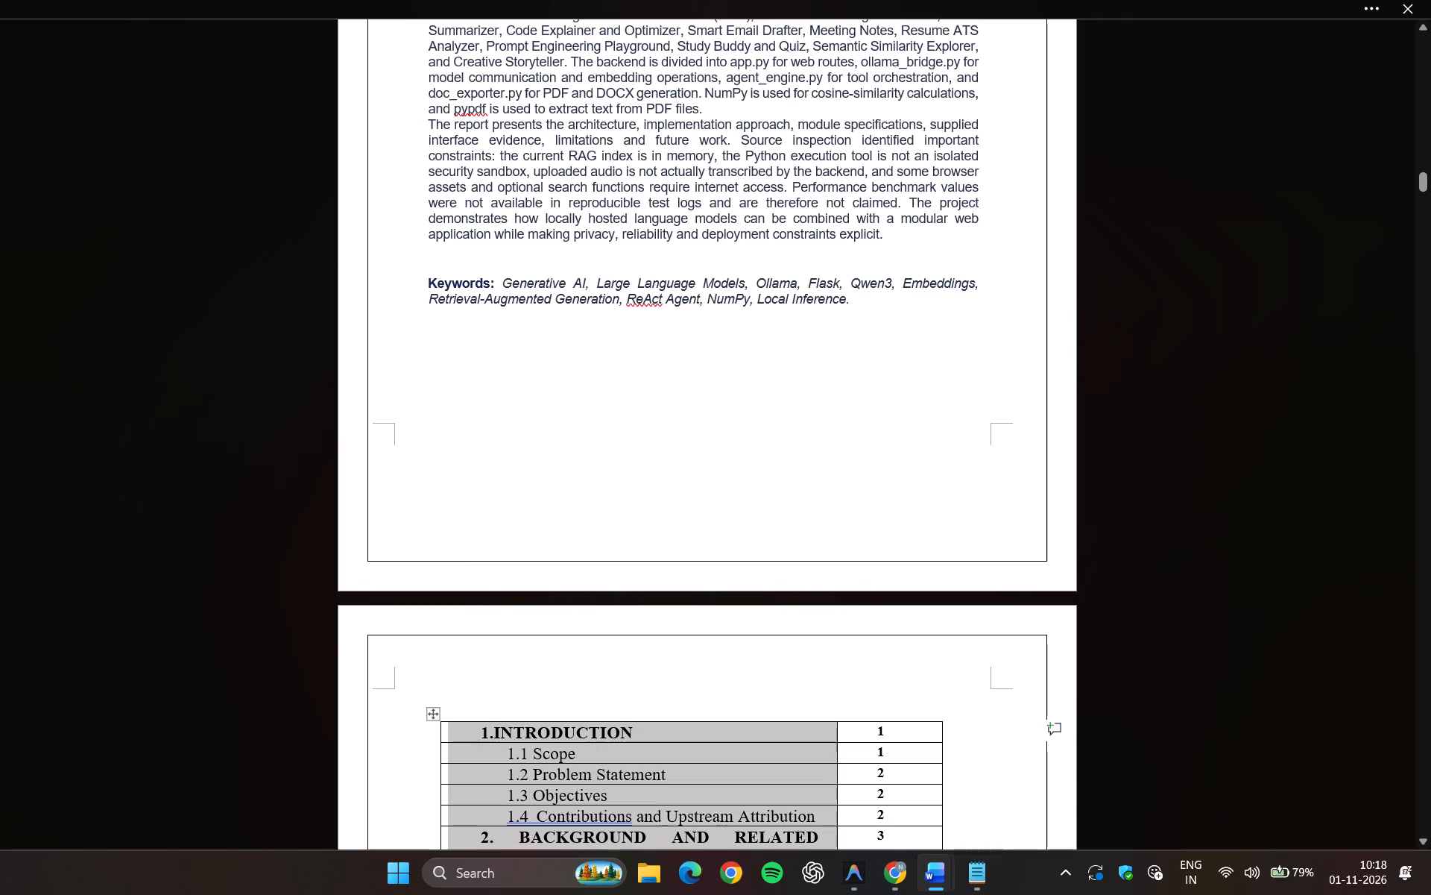
pyautogui.click(448, 442)
pyautogui.press('Return')
pyautogui.press('Return')
pyautogui.press('Return')
pyautogui.press('Return')
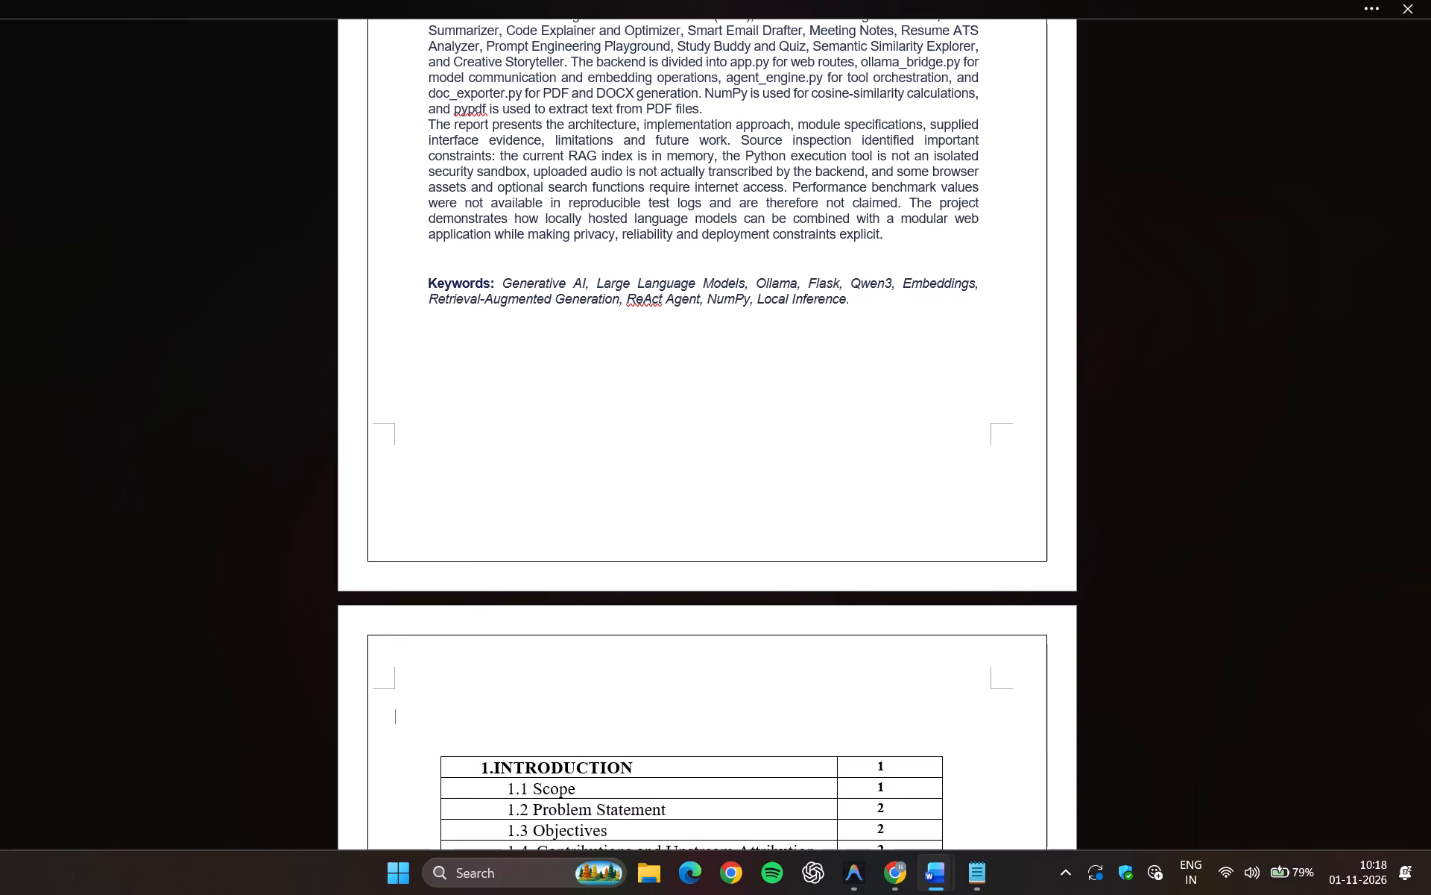
pyautogui.press('BackSpace')
pyautogui.press('Down')
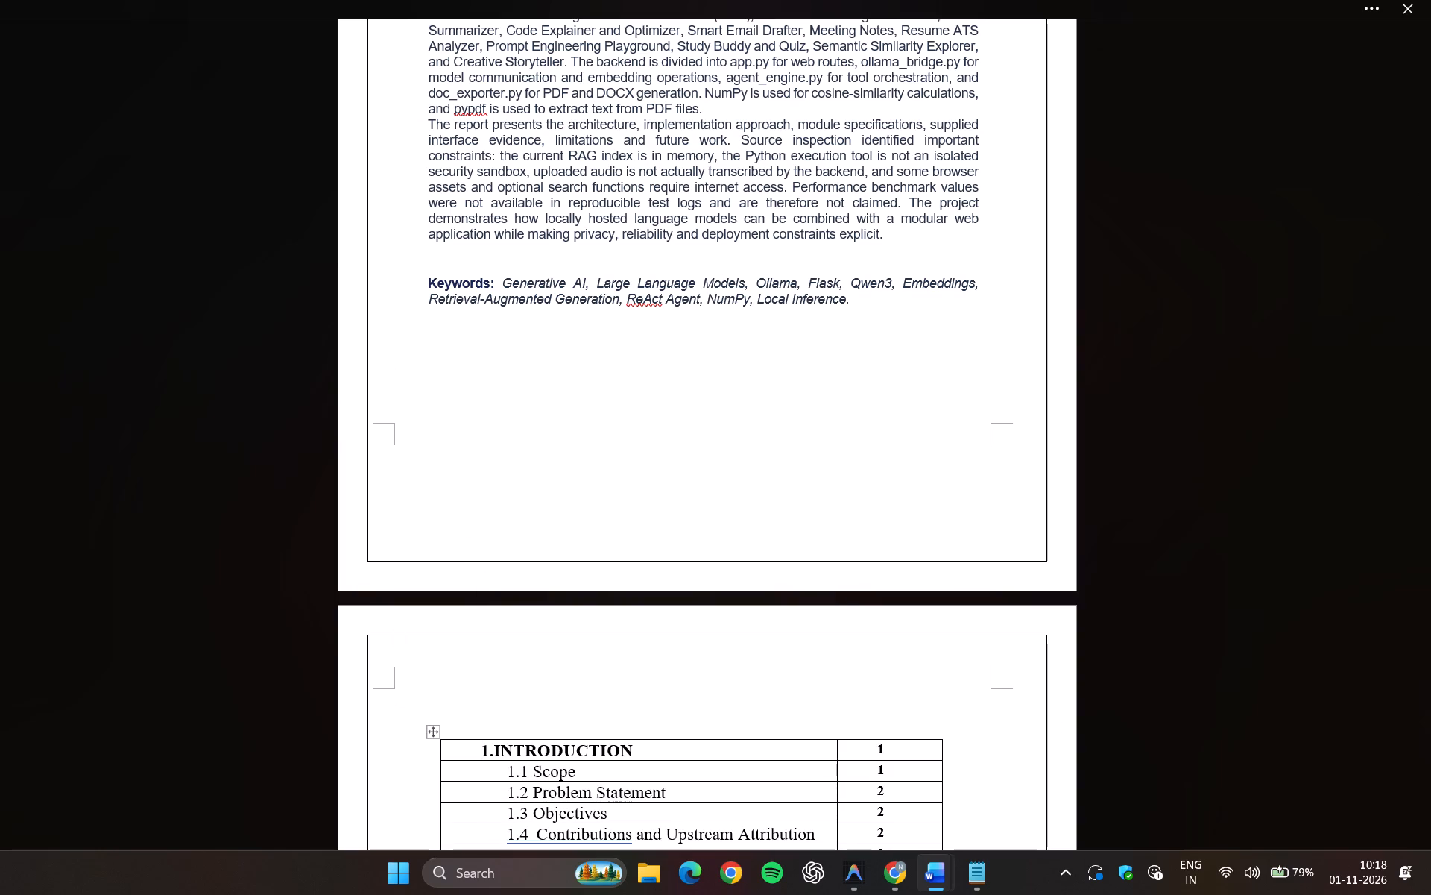
pyautogui.press('Up')
pyautogui.hotkey('ctrl', 'v')
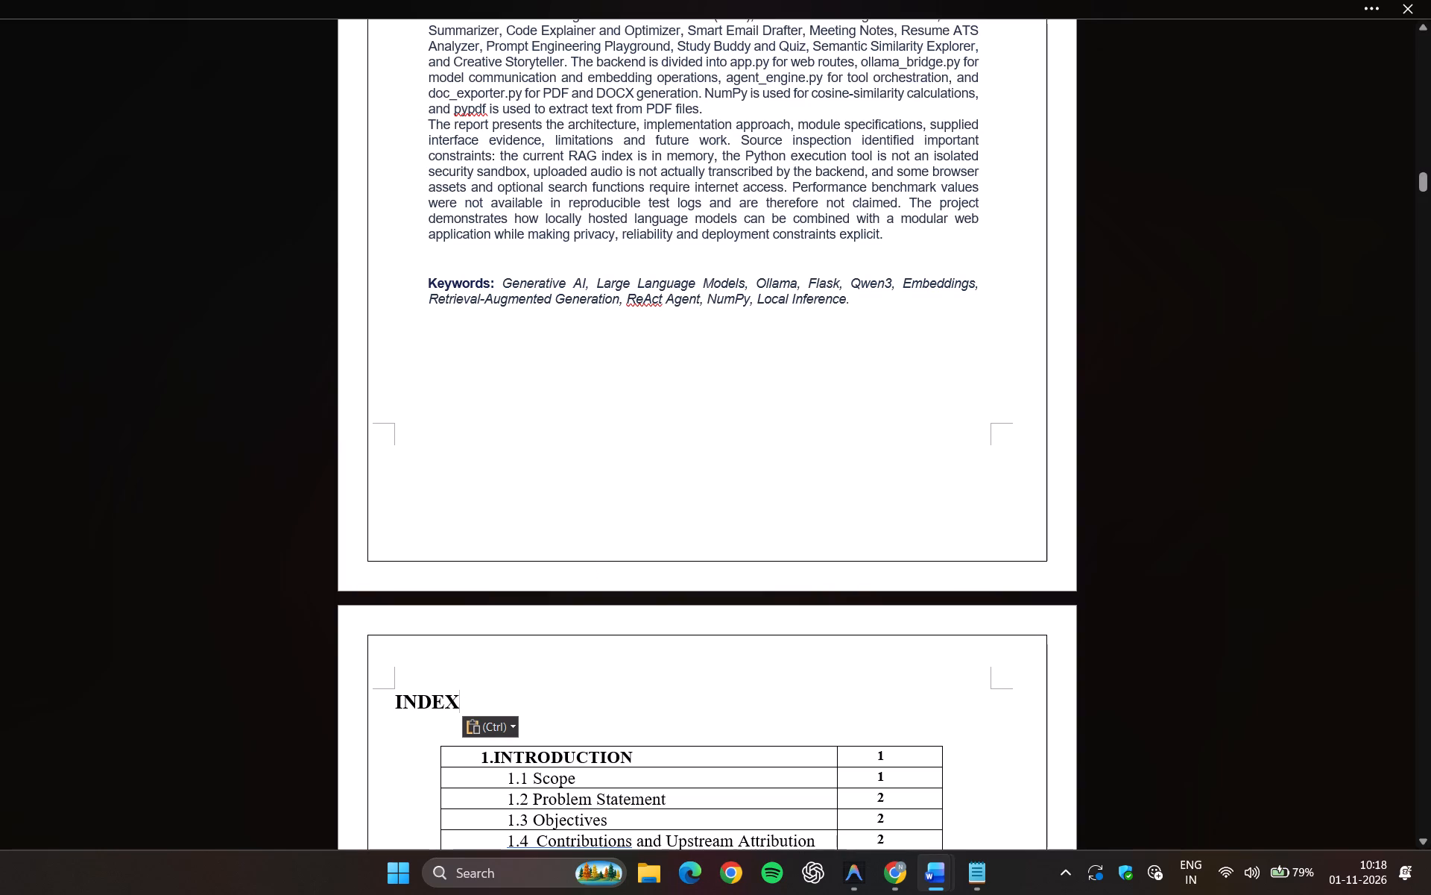
# Centre the INDEX heading above the contents table.
pyautogui.moveTo(473, 696); pyautogui.dragTo(379, 697)
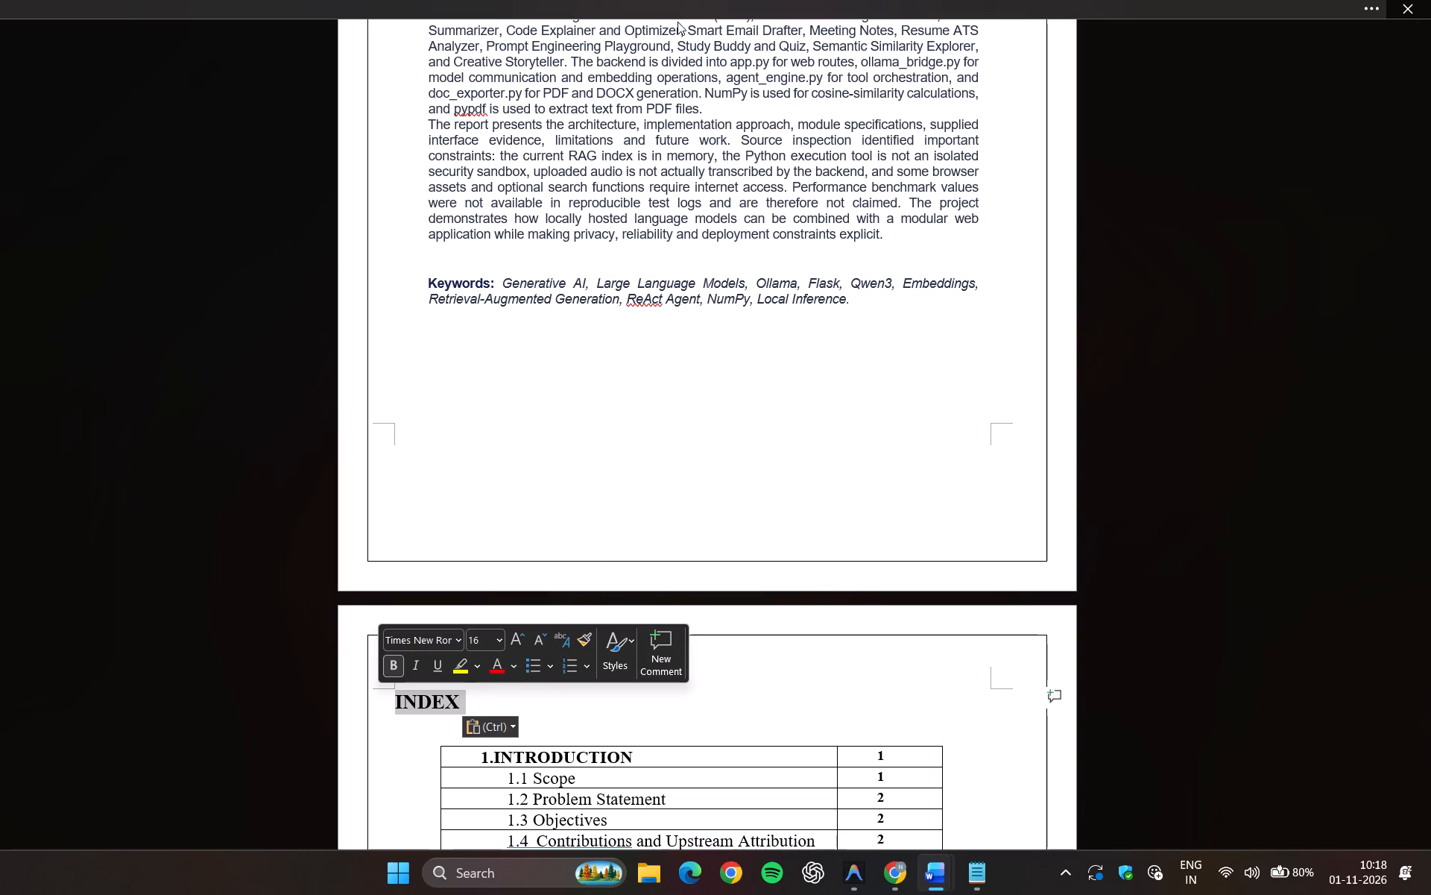
pyautogui.click(1430, 1)
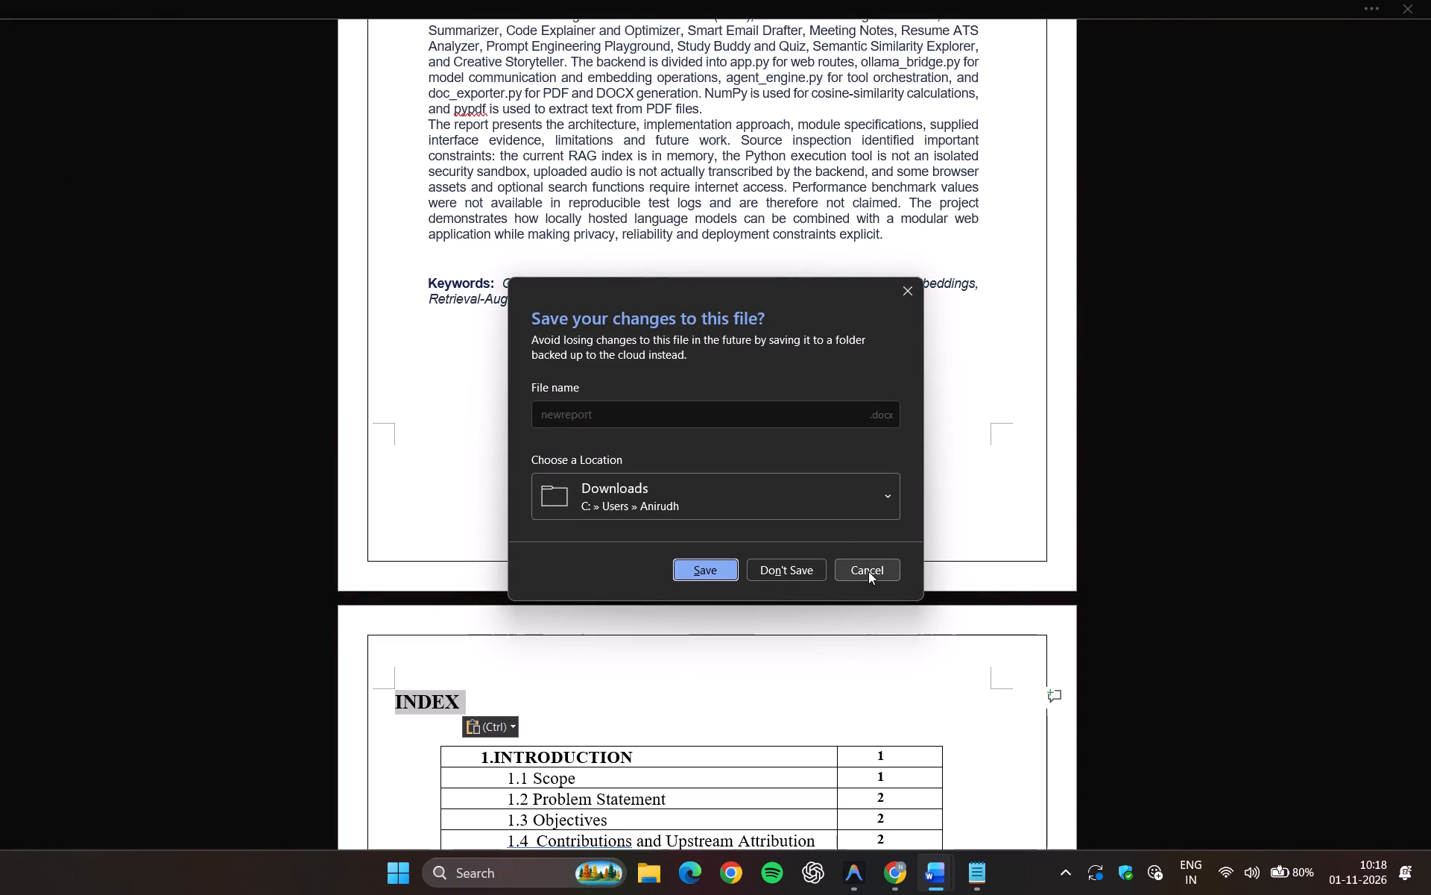
pyautogui.click(905, 296)
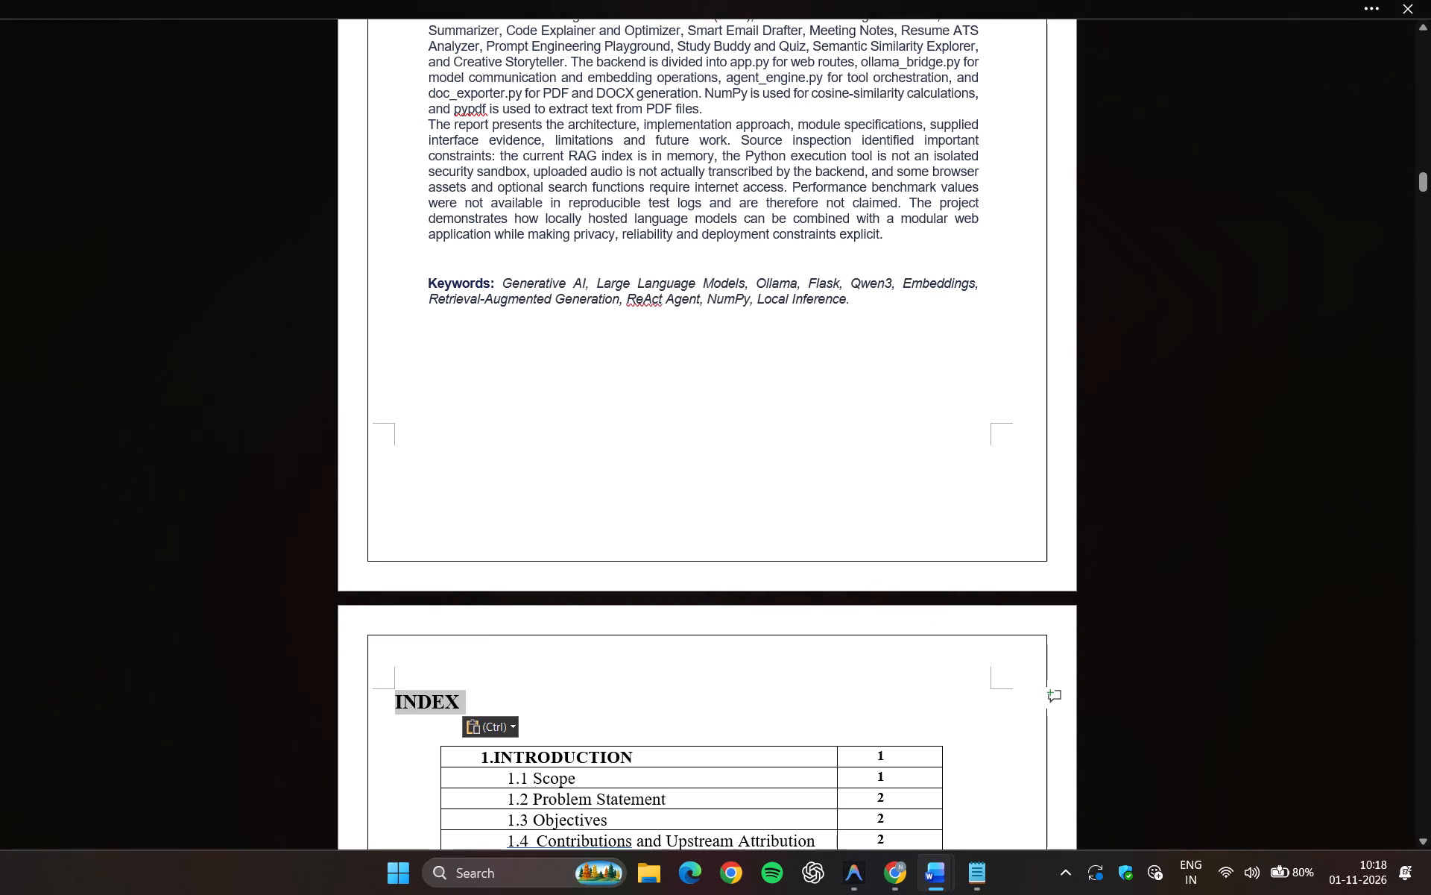
pyautogui.click(1371, 0)
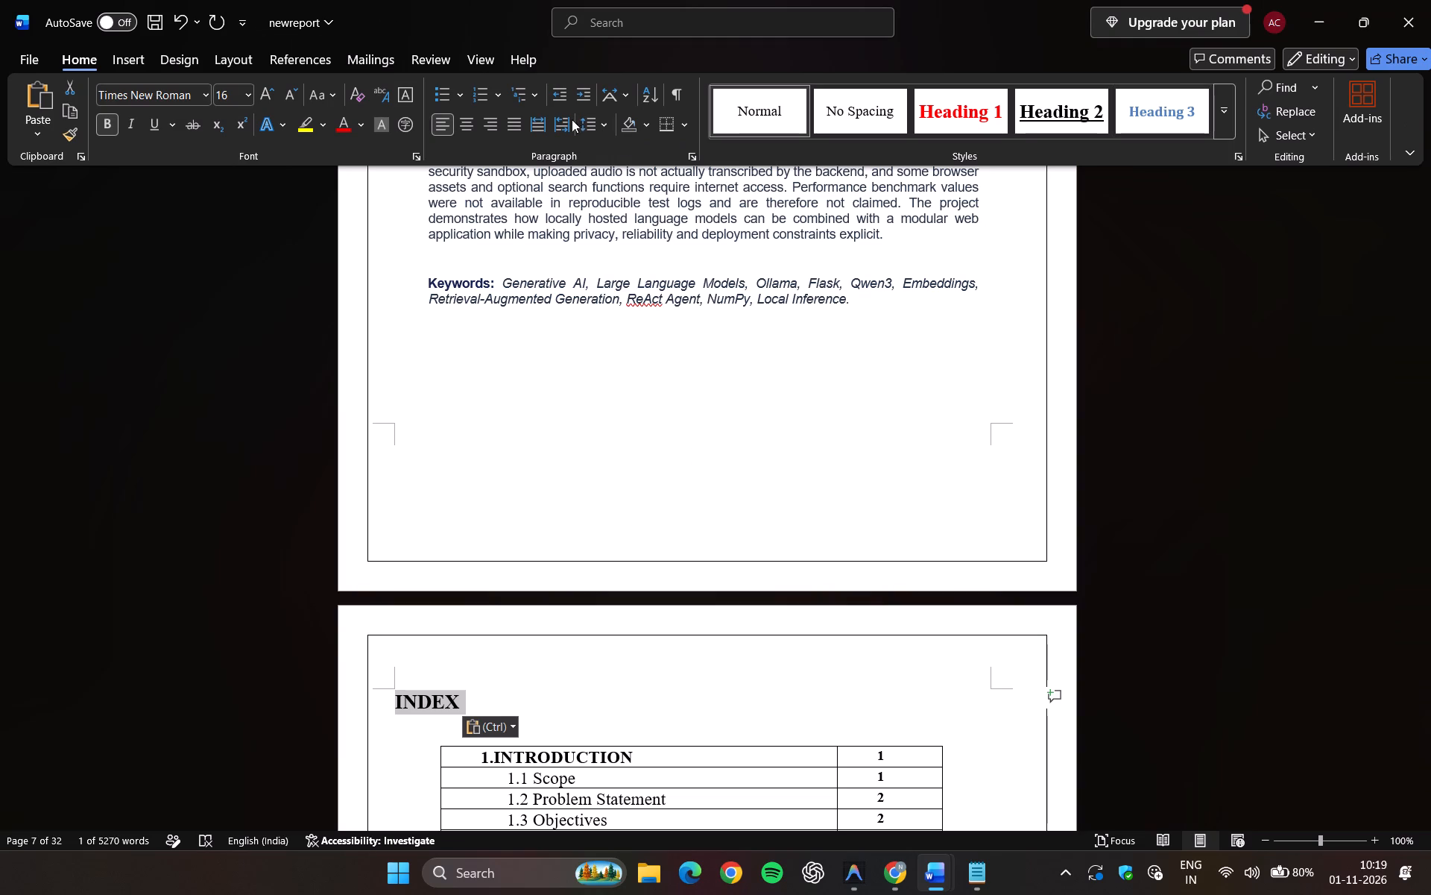
pyautogui.click(467, 125)
pyautogui.click(525, 482)
# Examine the contents table's layout and entries under the INDEX heading, from the Introduction through the appendices.
pyautogui.scroll(-2, 525, 482)
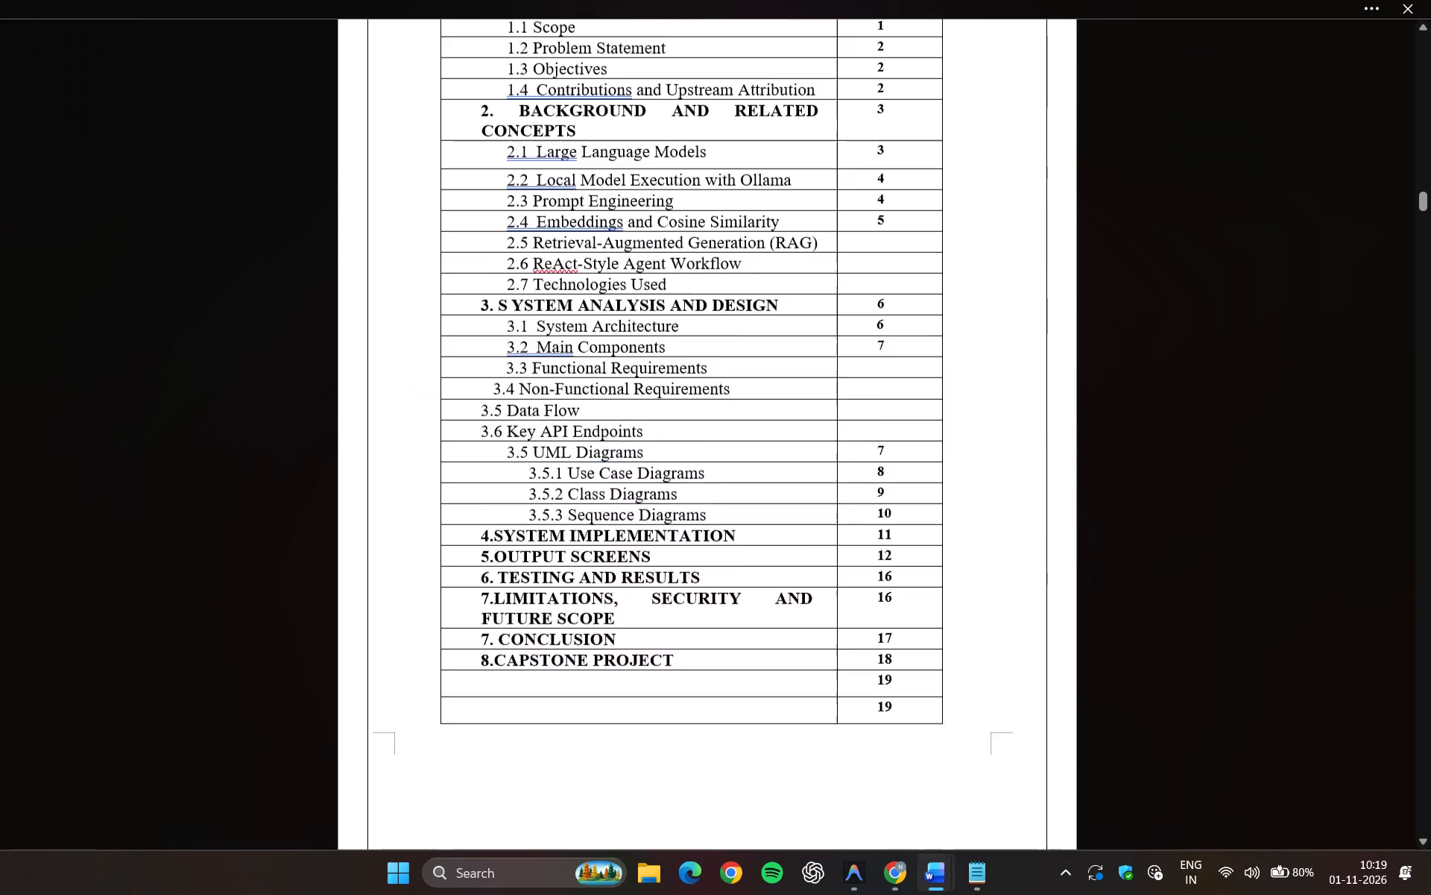
pyautogui.scroll(-4, 525, 482)
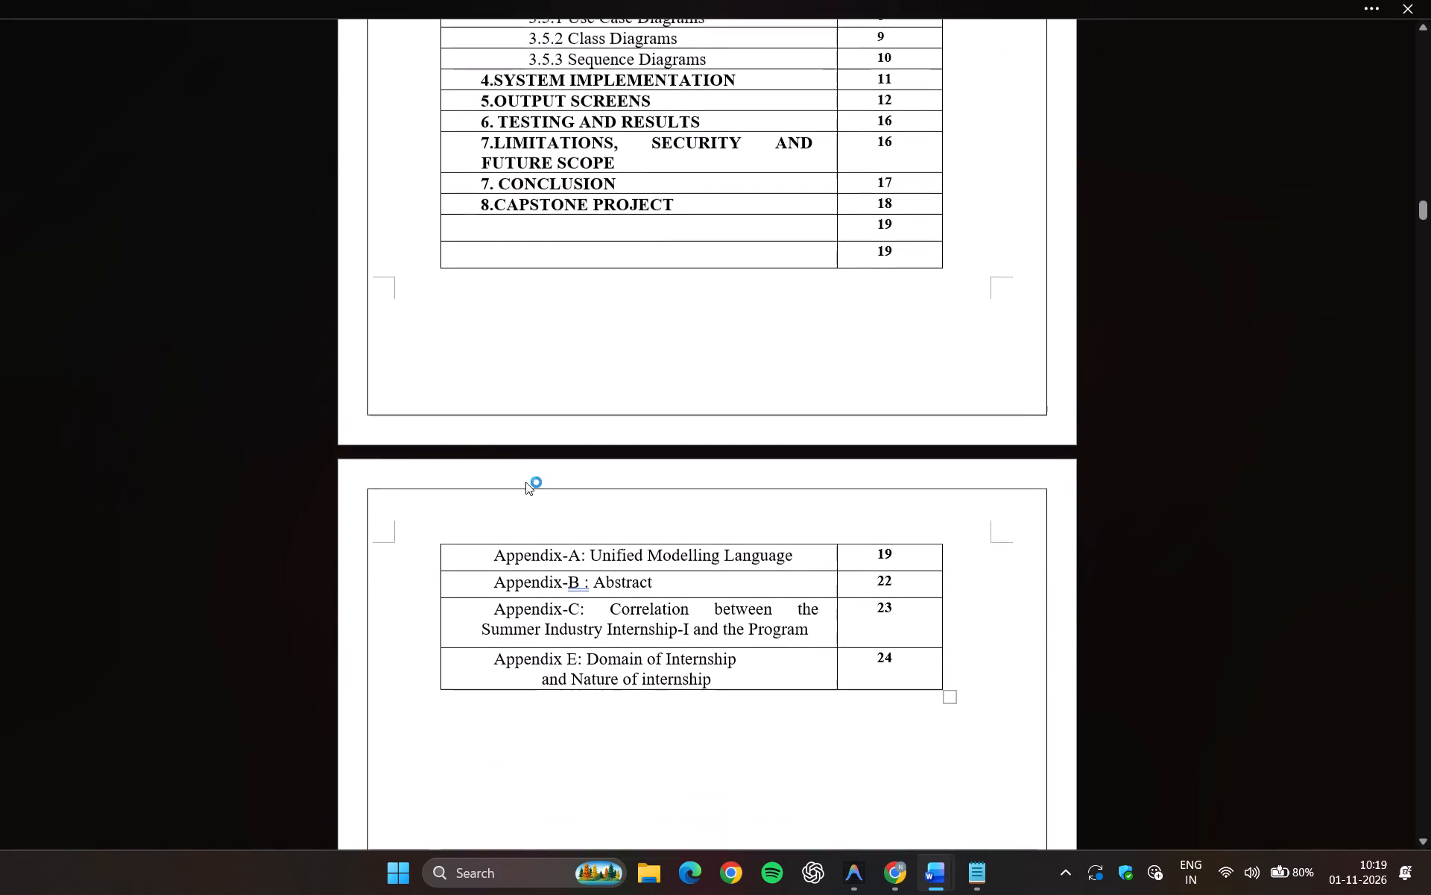
pyautogui.scroll(-1, 525, 482)
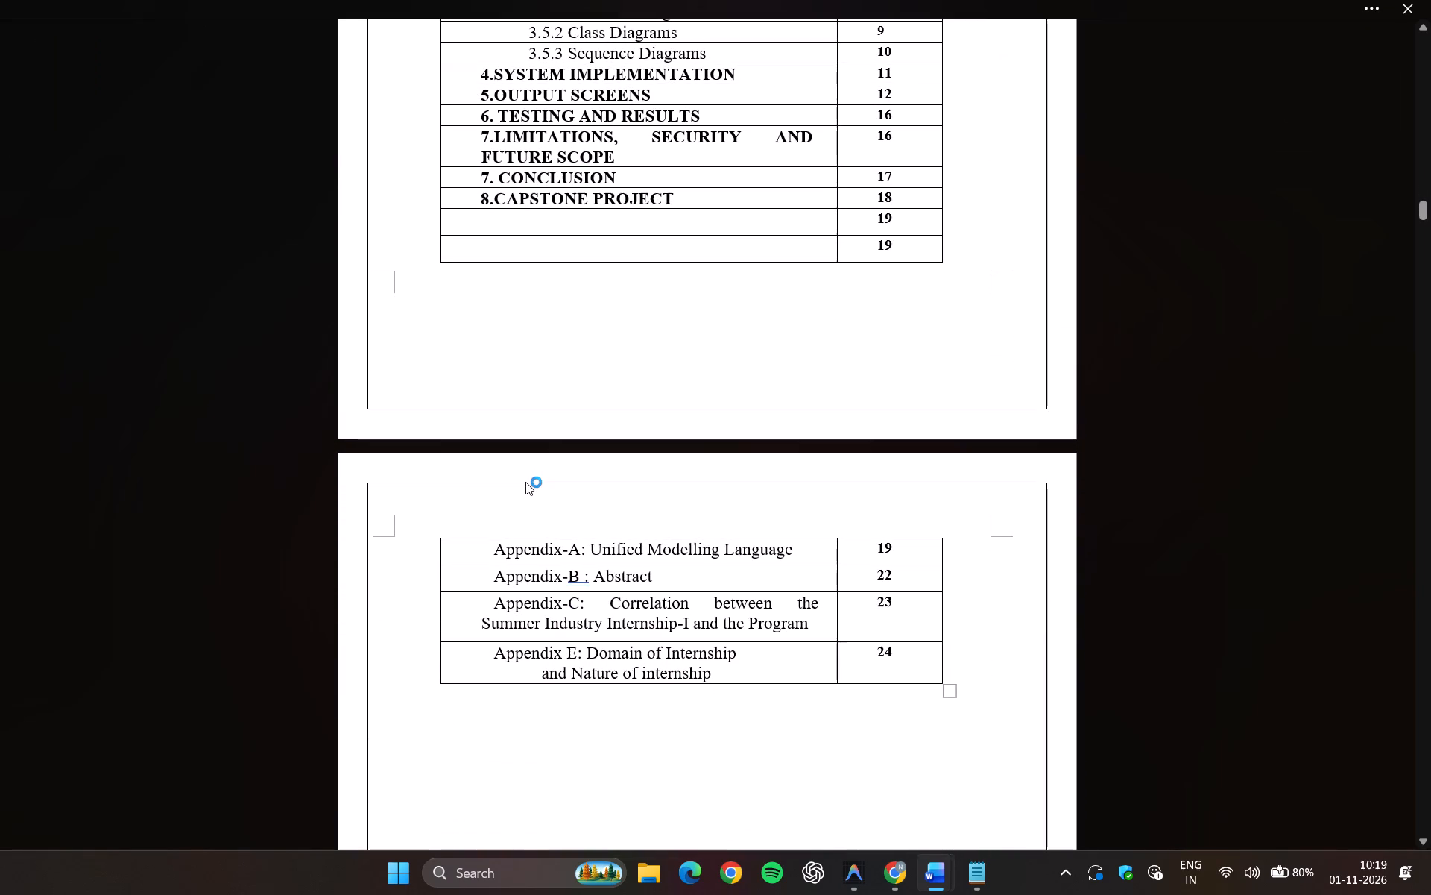
pyautogui.scroll(3, 525, 482)
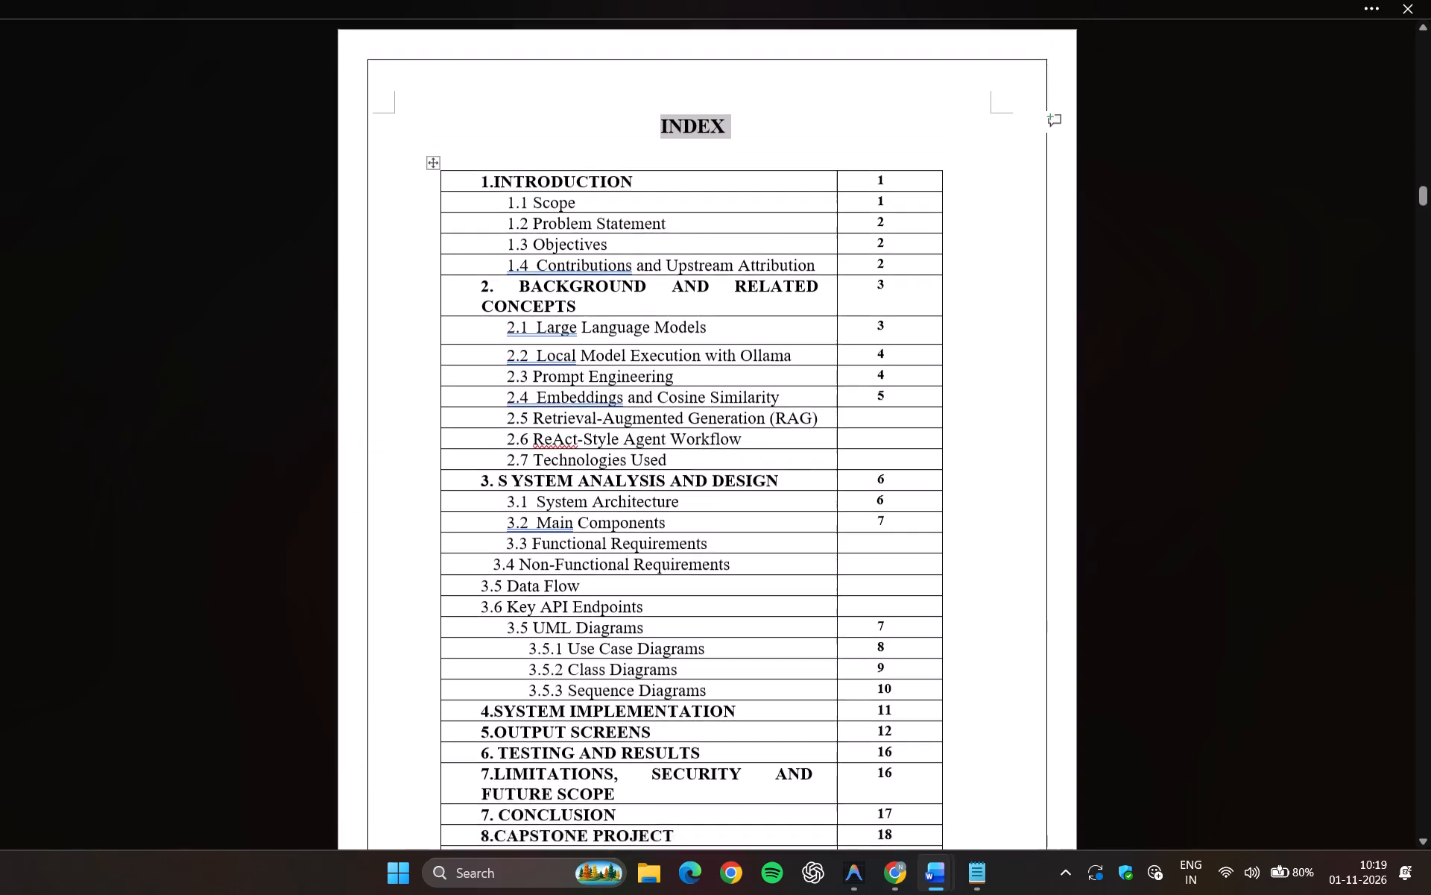
pyautogui.click(641, 122)
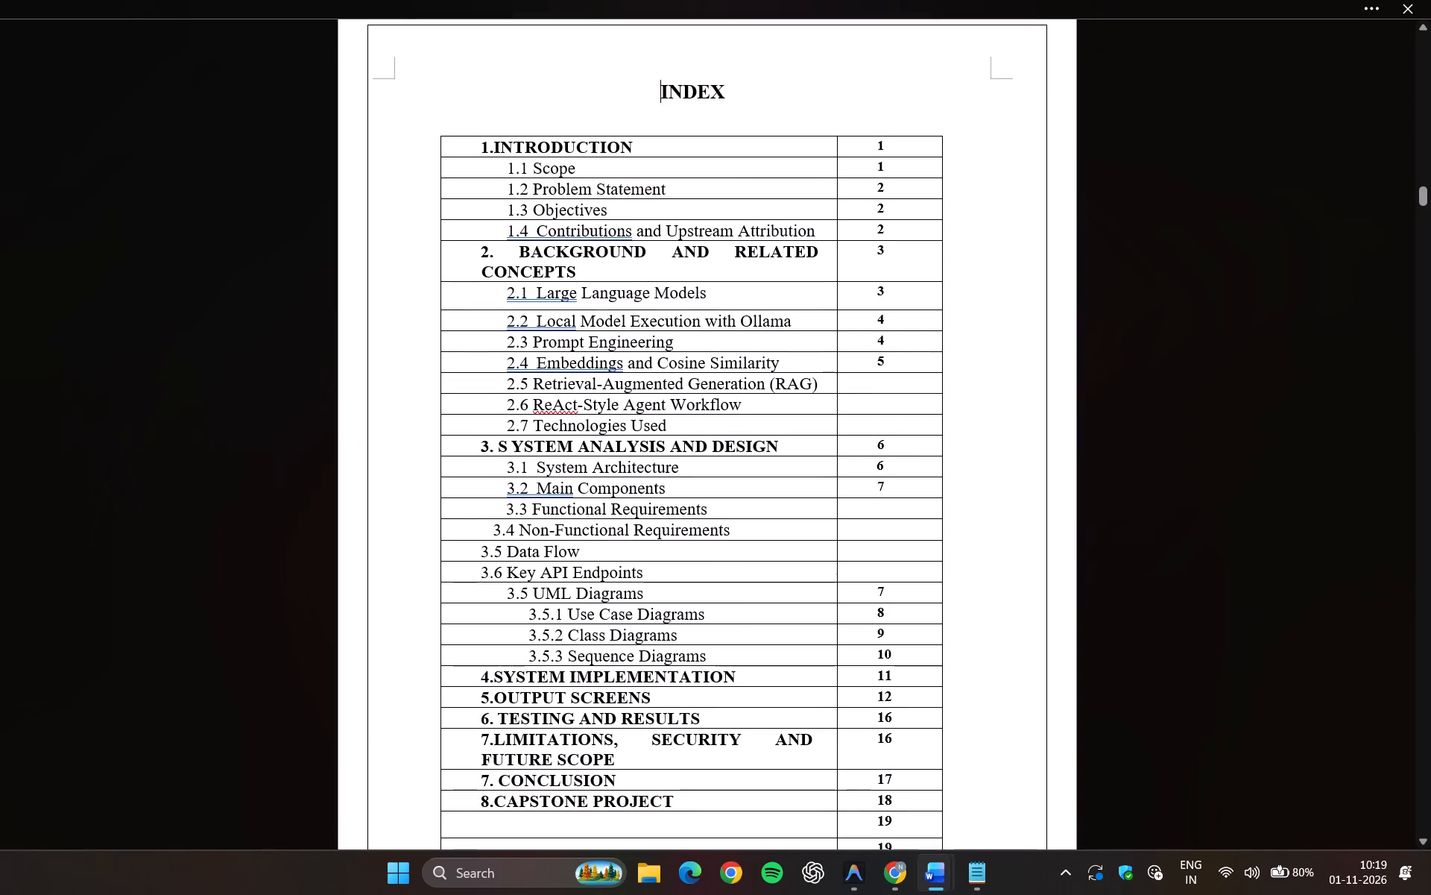
pyautogui.scroll(1, 607, 205)
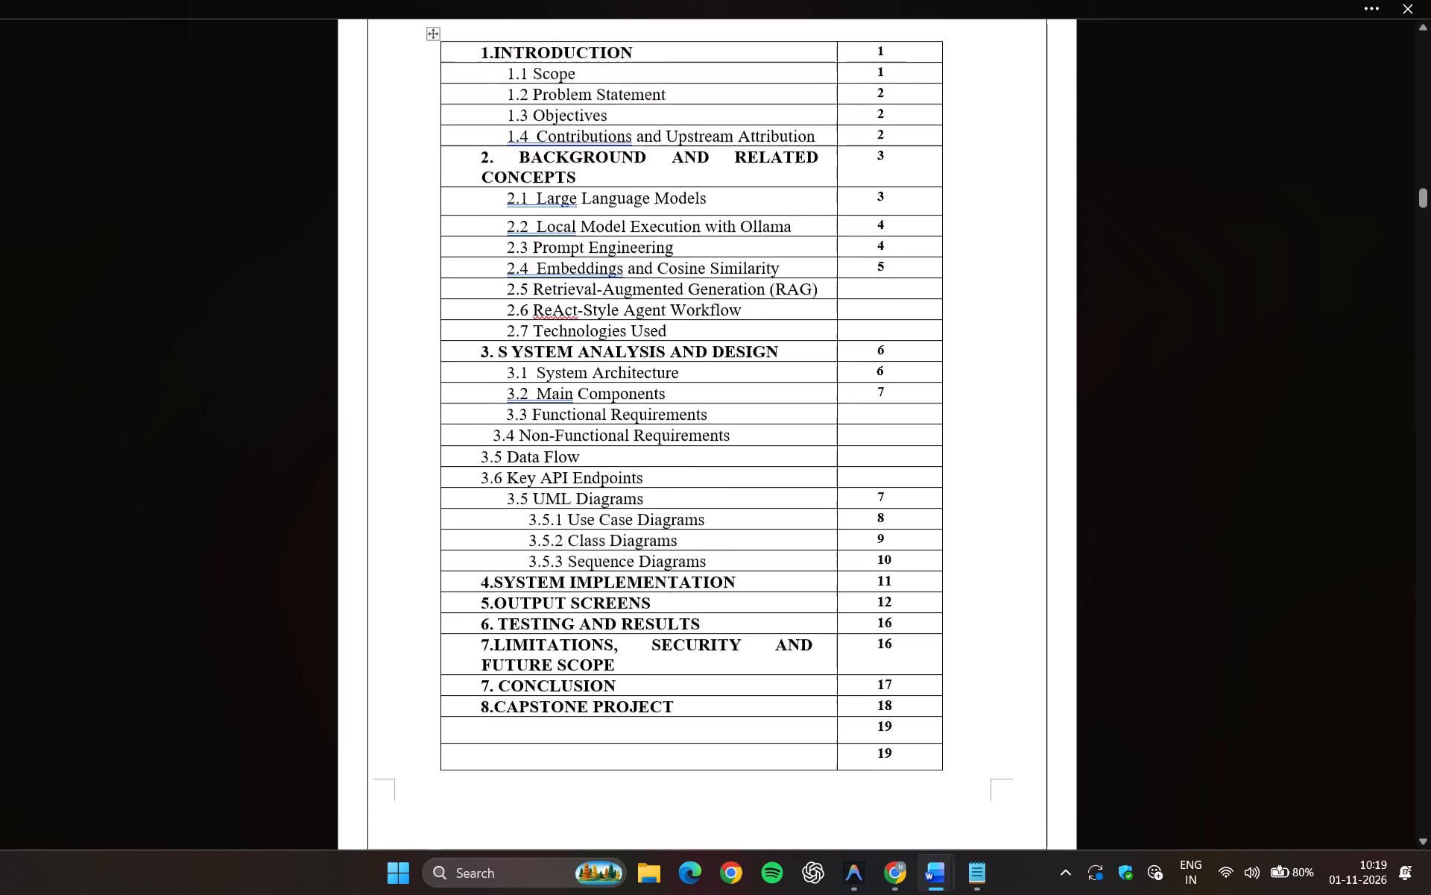
pyautogui.scroll(1, 607, 205)
pyautogui.moveTo(476, 125); pyautogui.dragTo(616, 414)
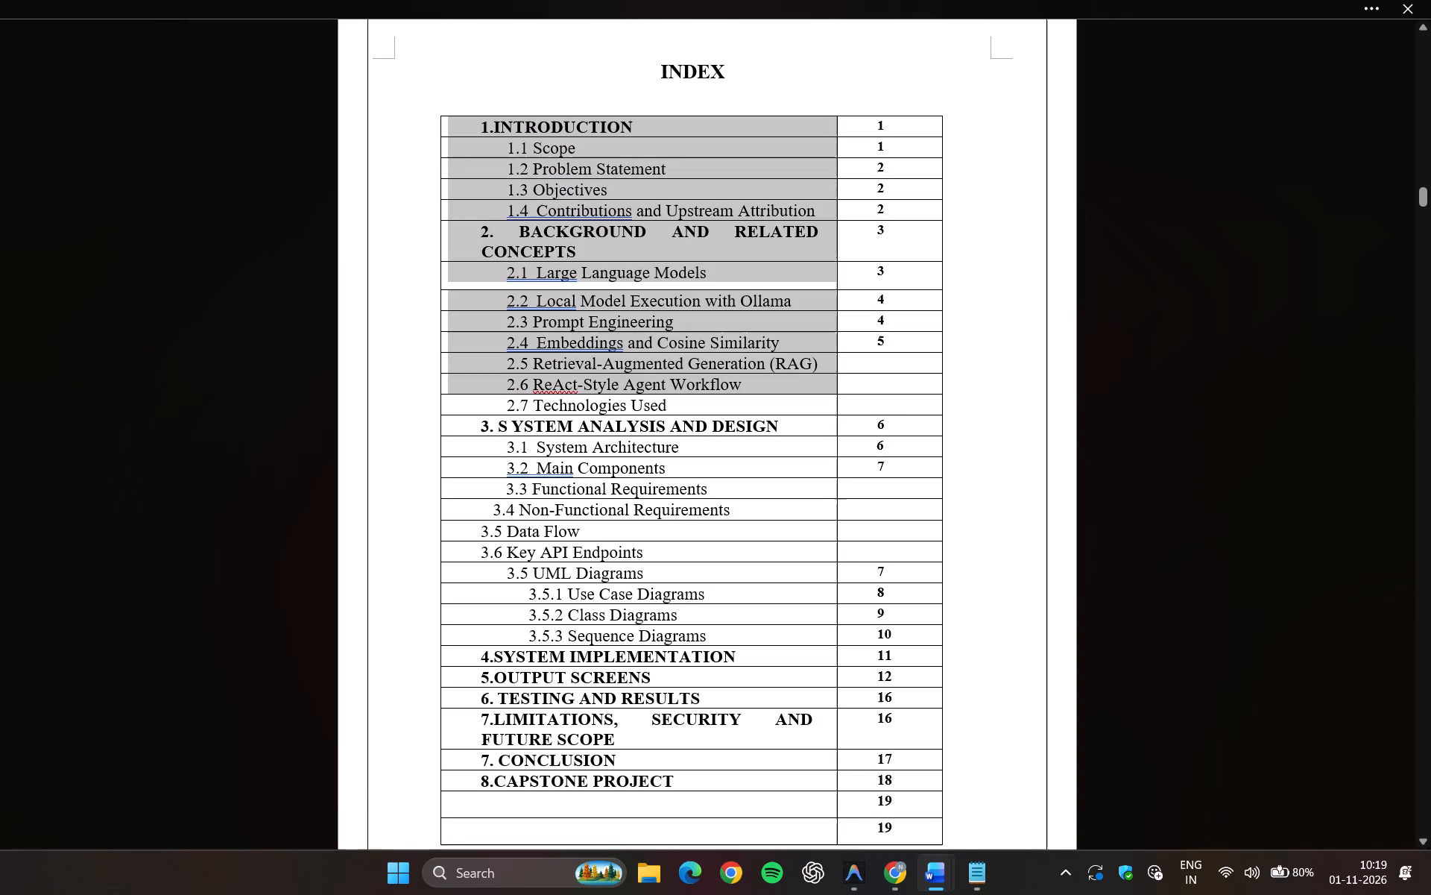
pyautogui.moveTo(616, 414); pyautogui.dragTo(648, 450)
pyautogui.click(705, 566)
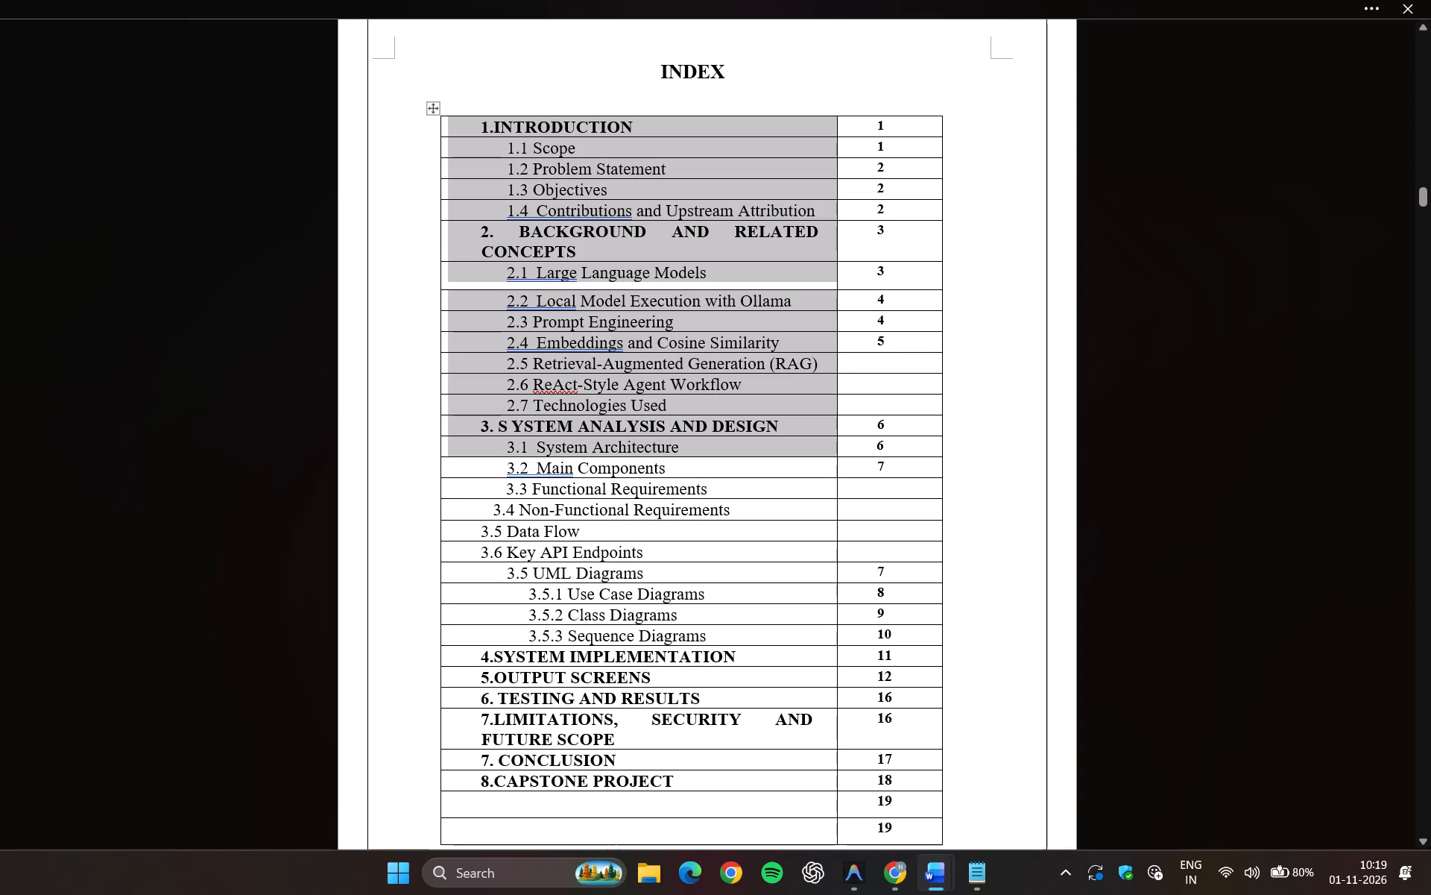
# Delete the two empty rows between 8.CAPSTONE PROJECT and Appendix-A in the contents table.
pyautogui.scroll(-2, 705, 566)
pyautogui.doubleClick(666, 362)
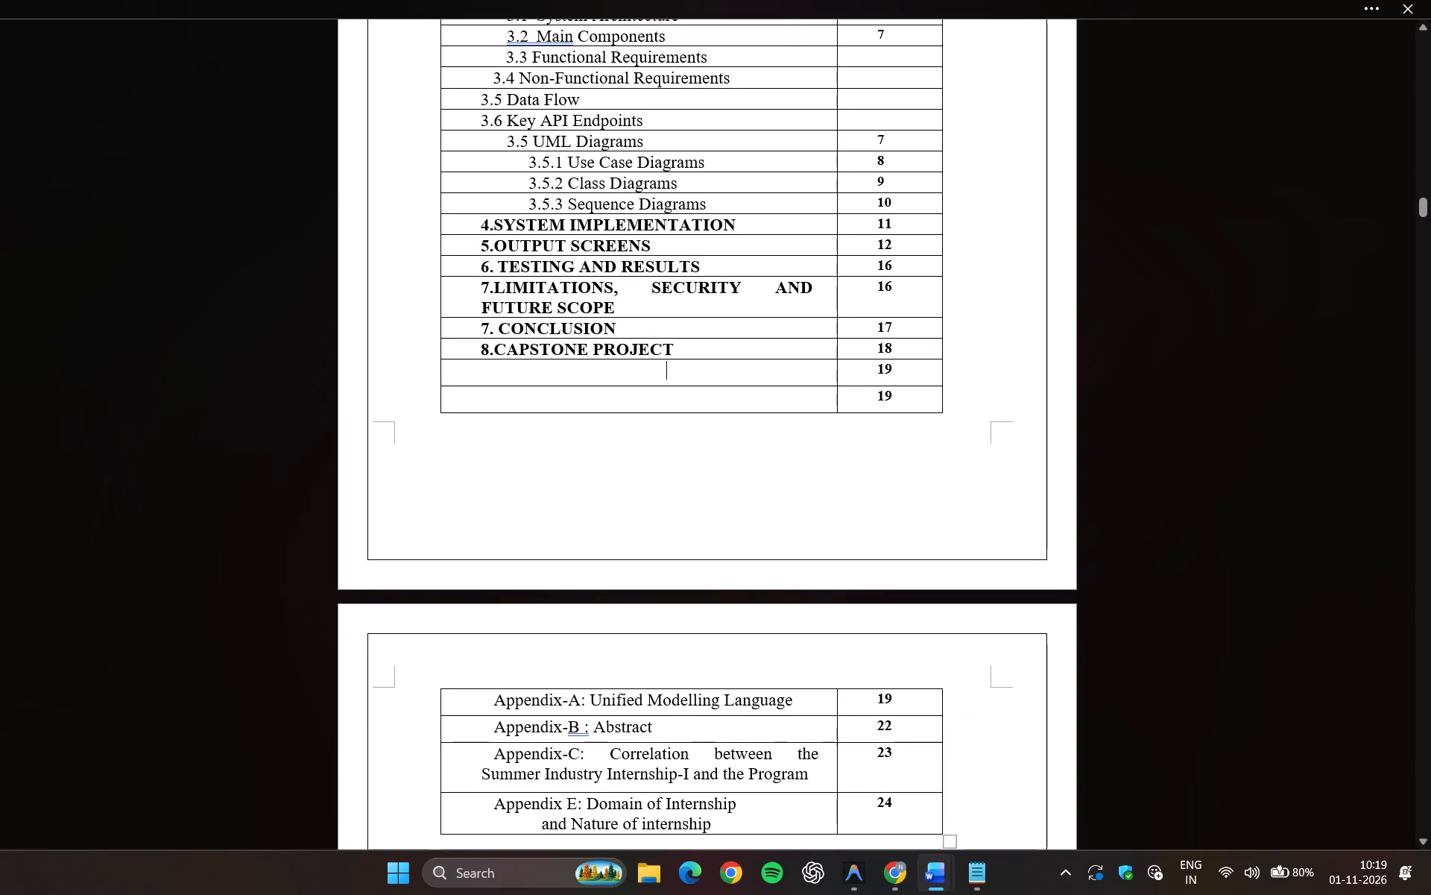
pyautogui.click(663, 375)
pyautogui.rightClick(643, 374)
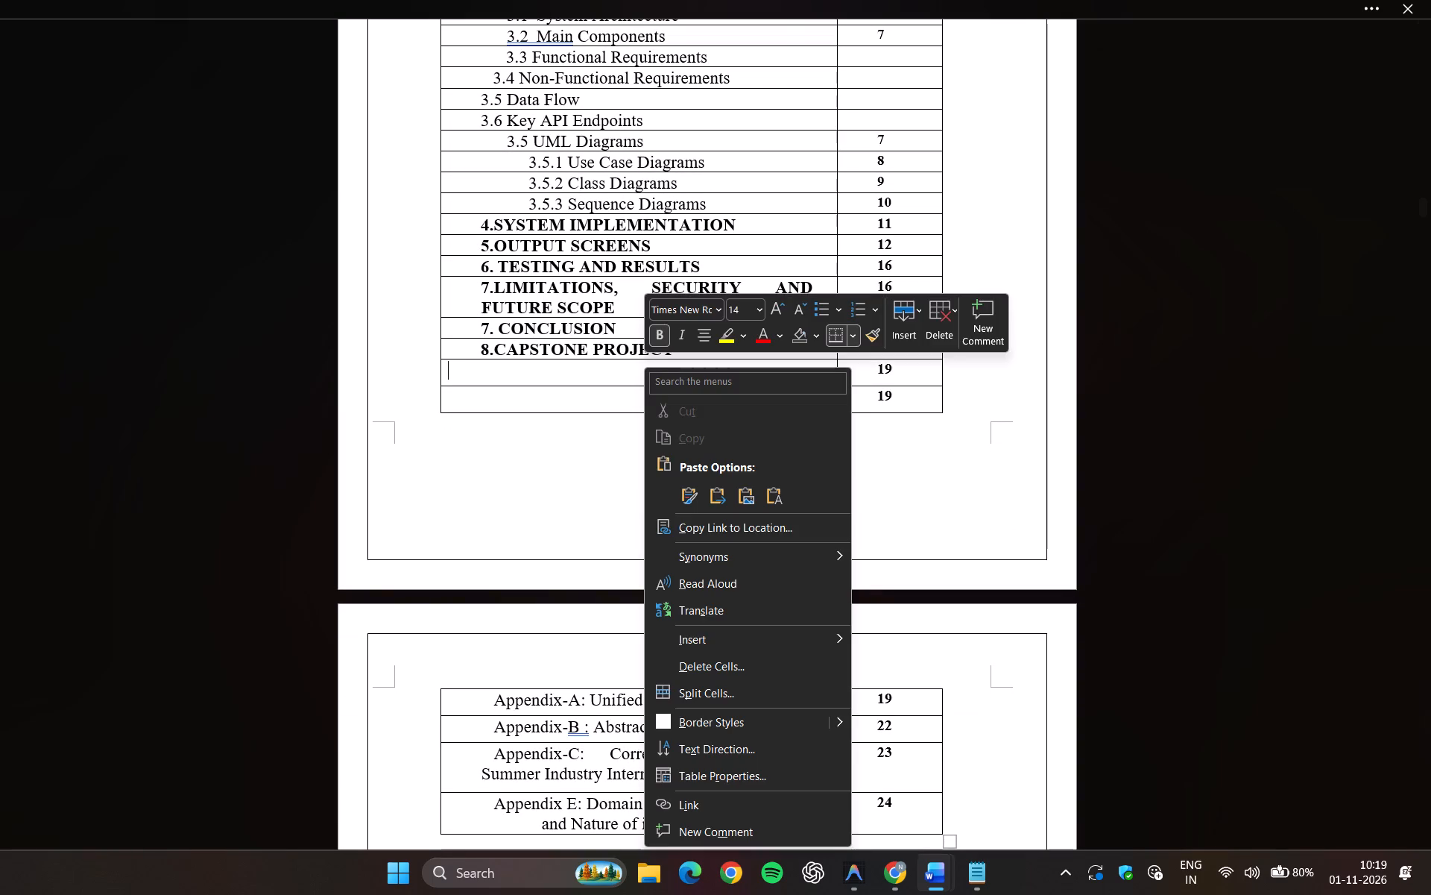
pyautogui.click(611, 365)
pyautogui.press('BackSpace')
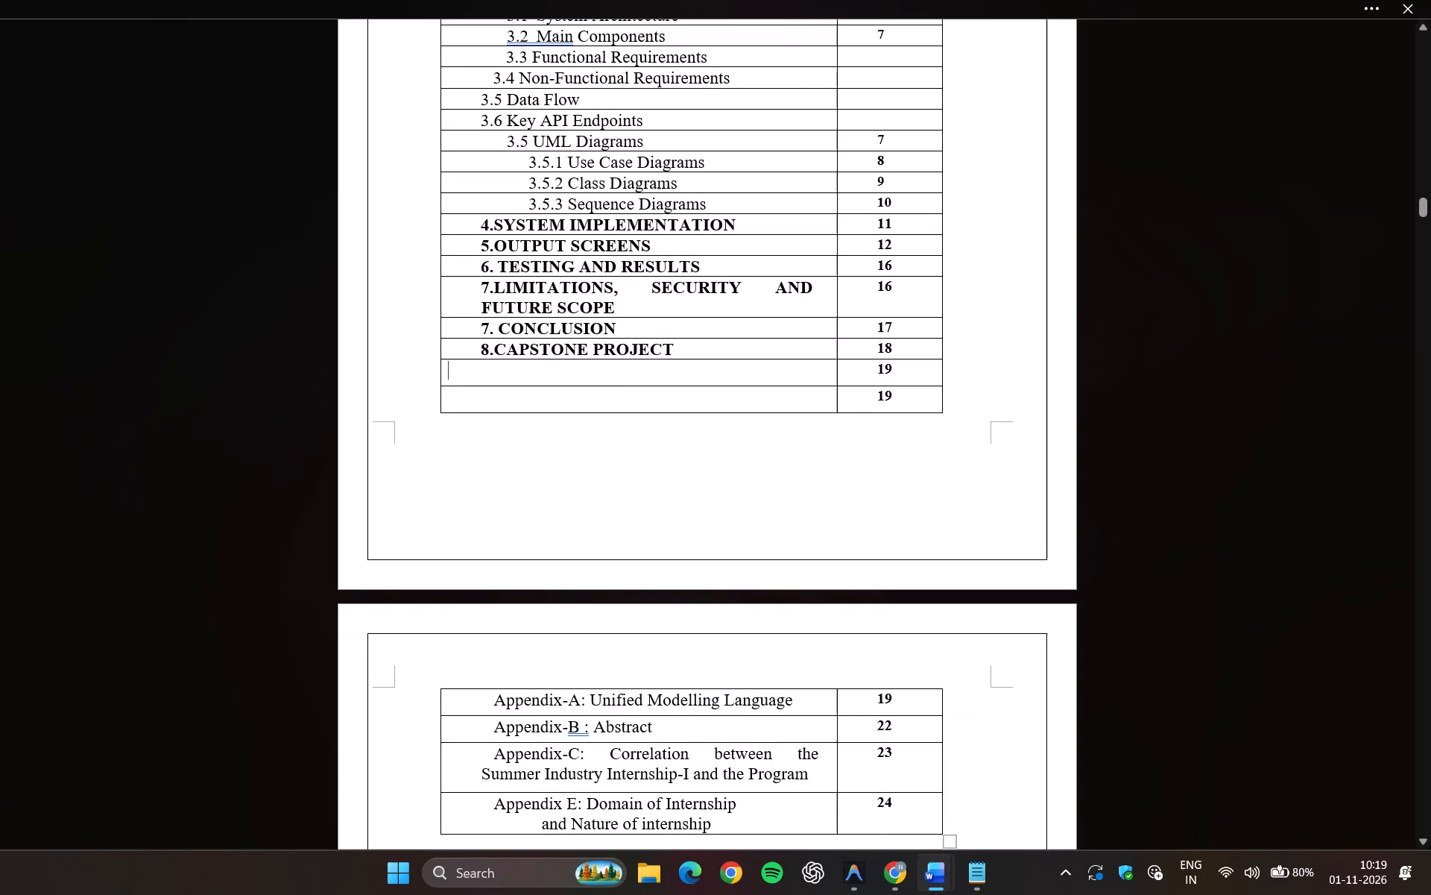
pyautogui.press('BackSpace')
pyautogui.click(897, 365)
pyautogui.click(903, 406)
pyautogui.click(789, 412)
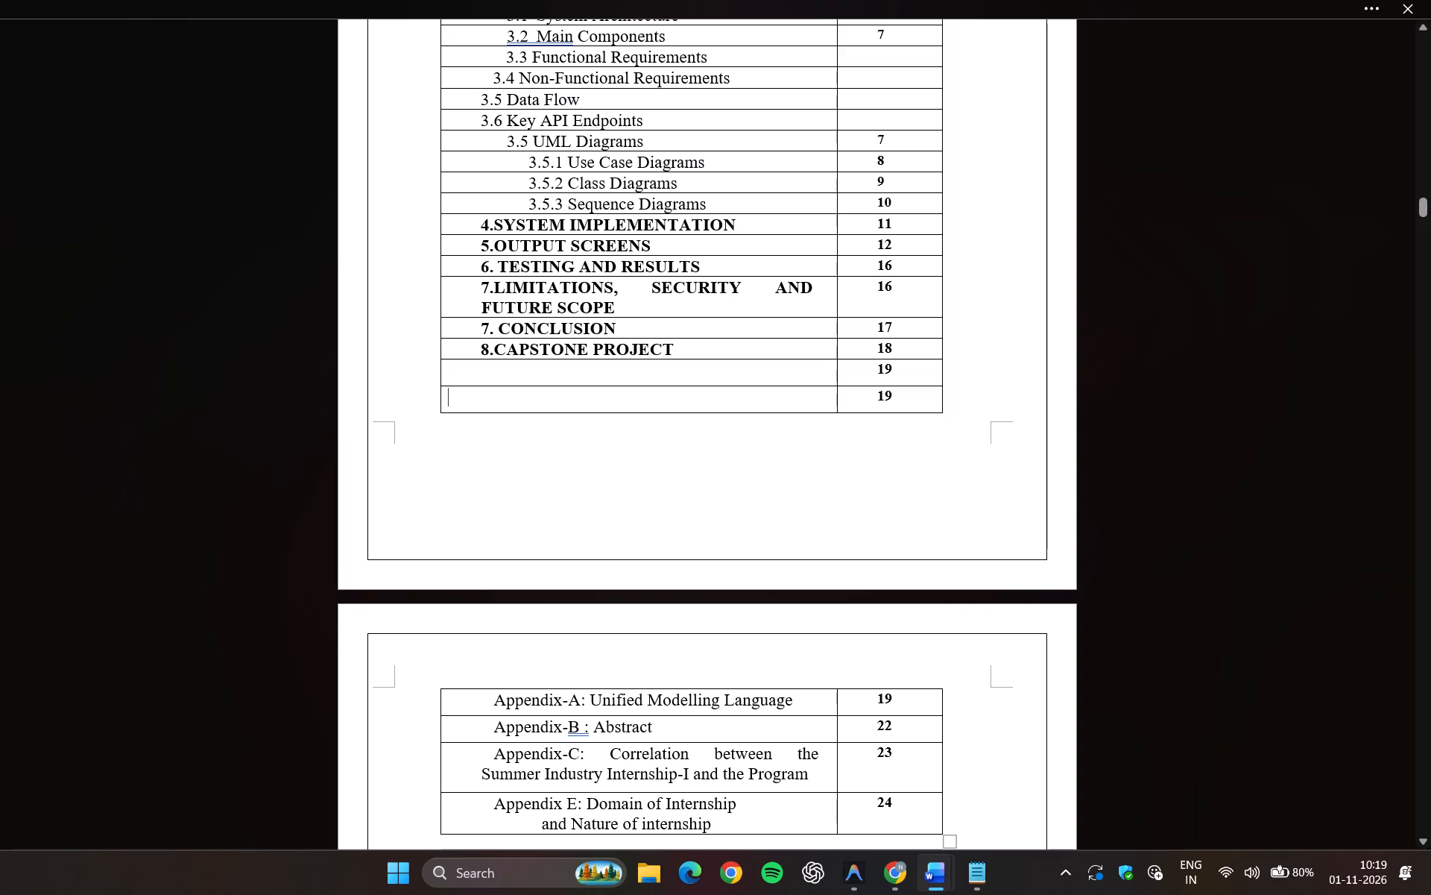
pyautogui.click(780, 400)
pyautogui.rightClick(780, 400)
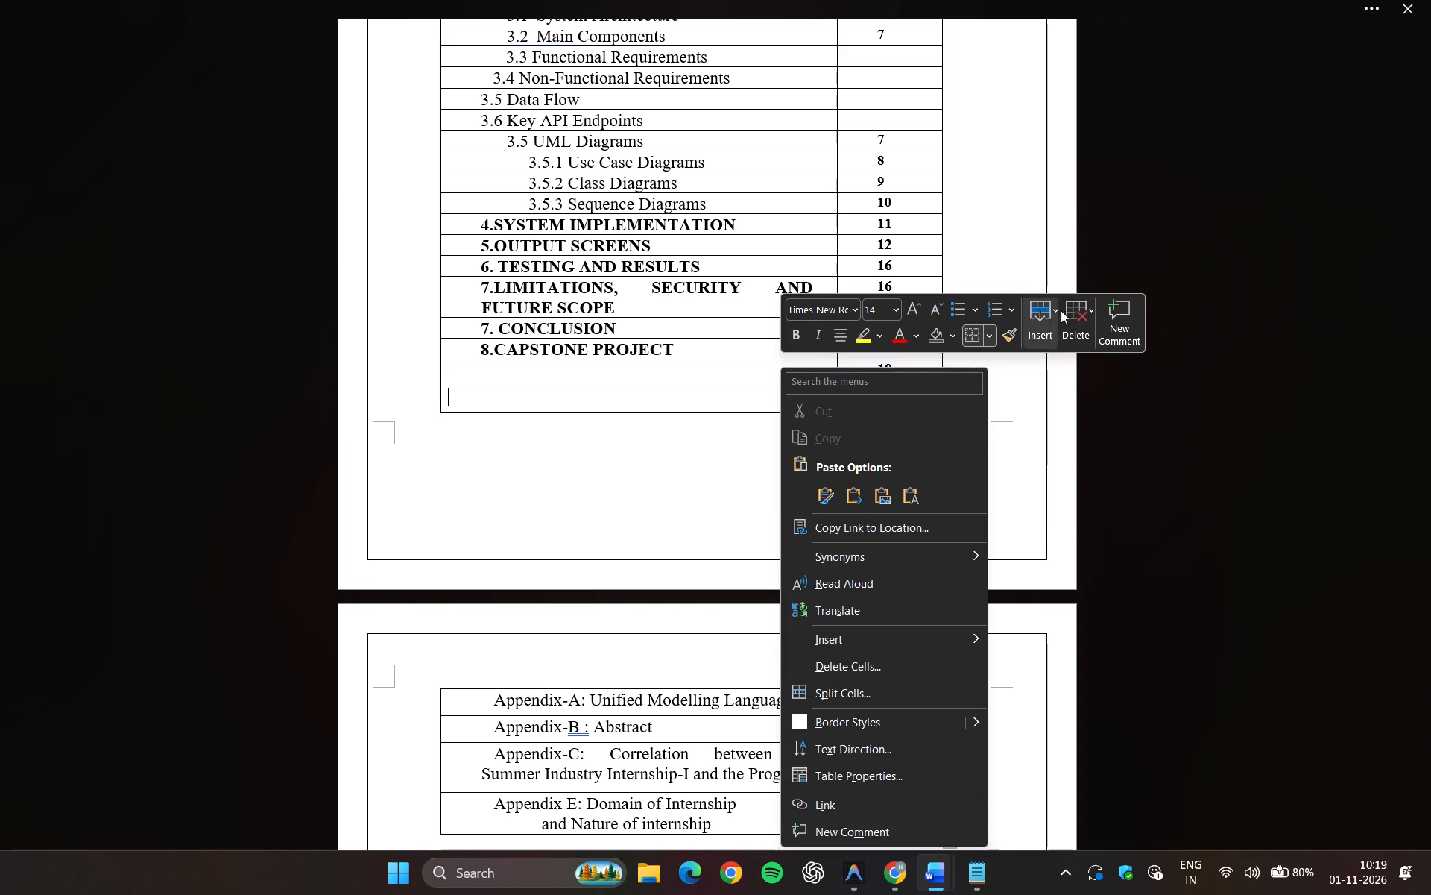
pyautogui.click(1074, 310)
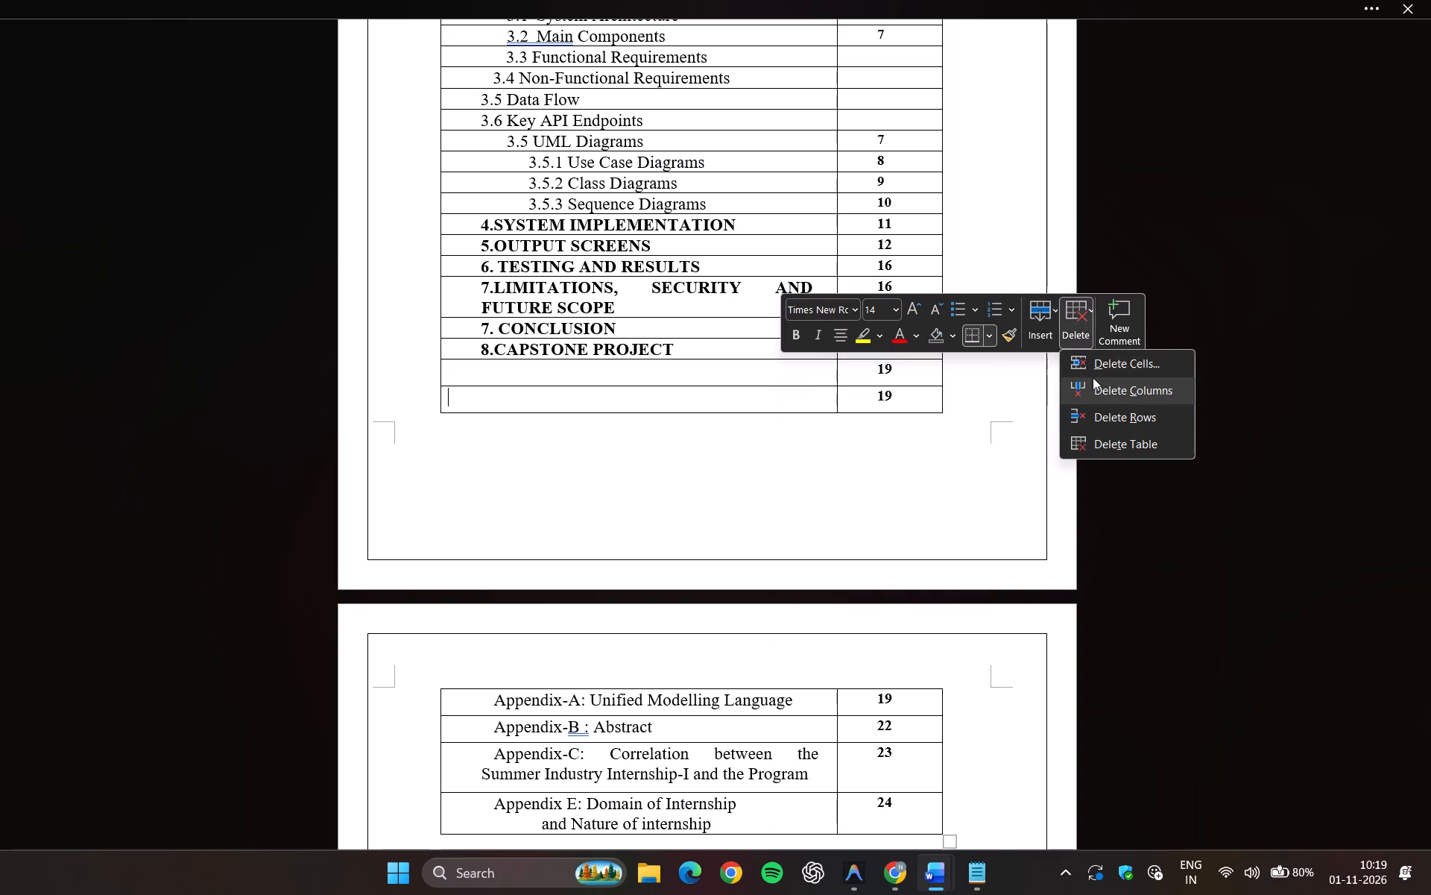
pyautogui.click(1103, 417)
pyautogui.click(827, 371)
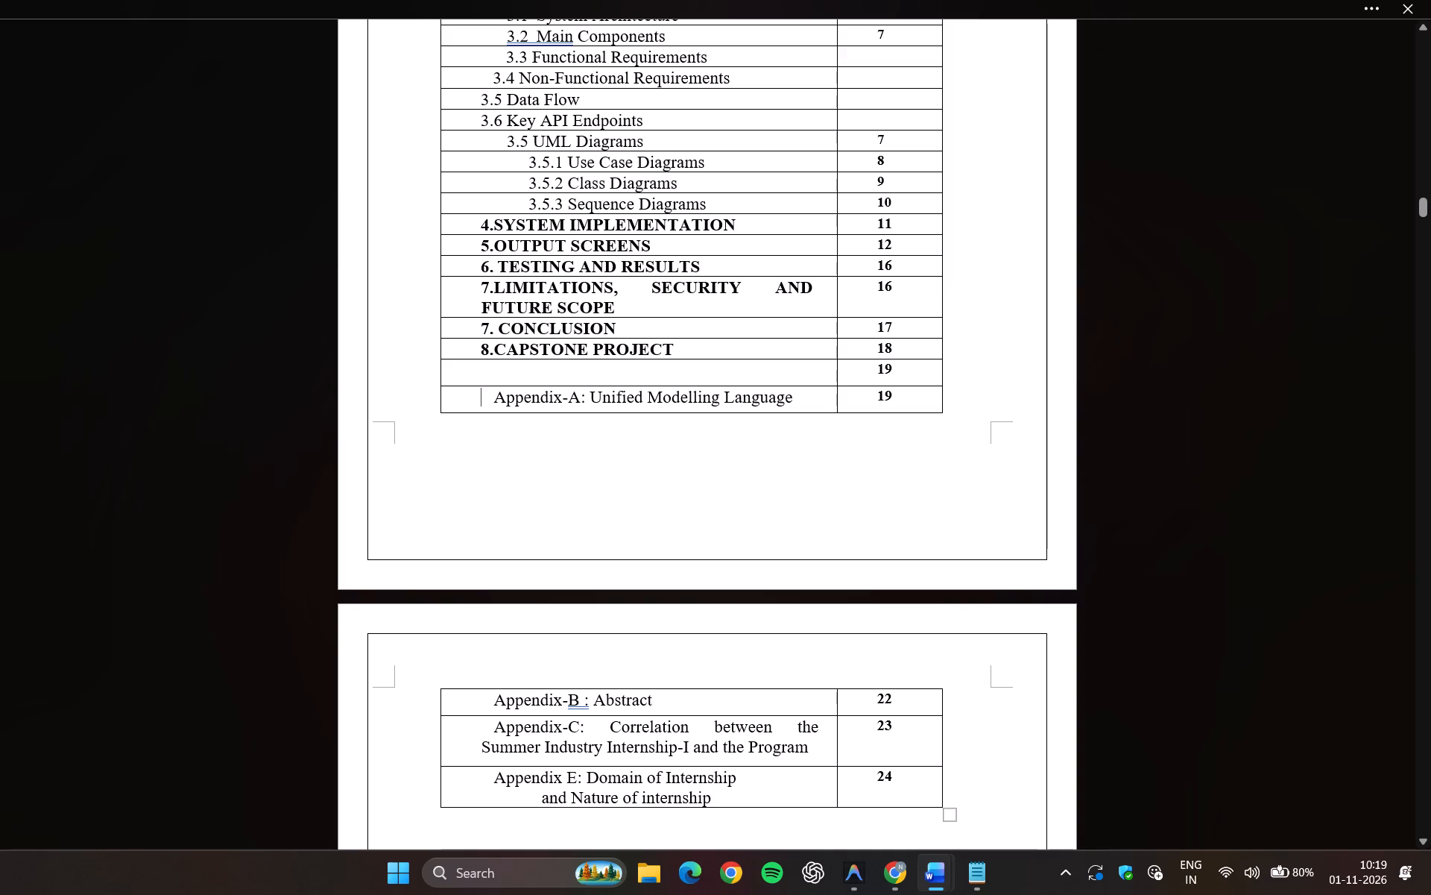
pyautogui.rightClick(827, 371)
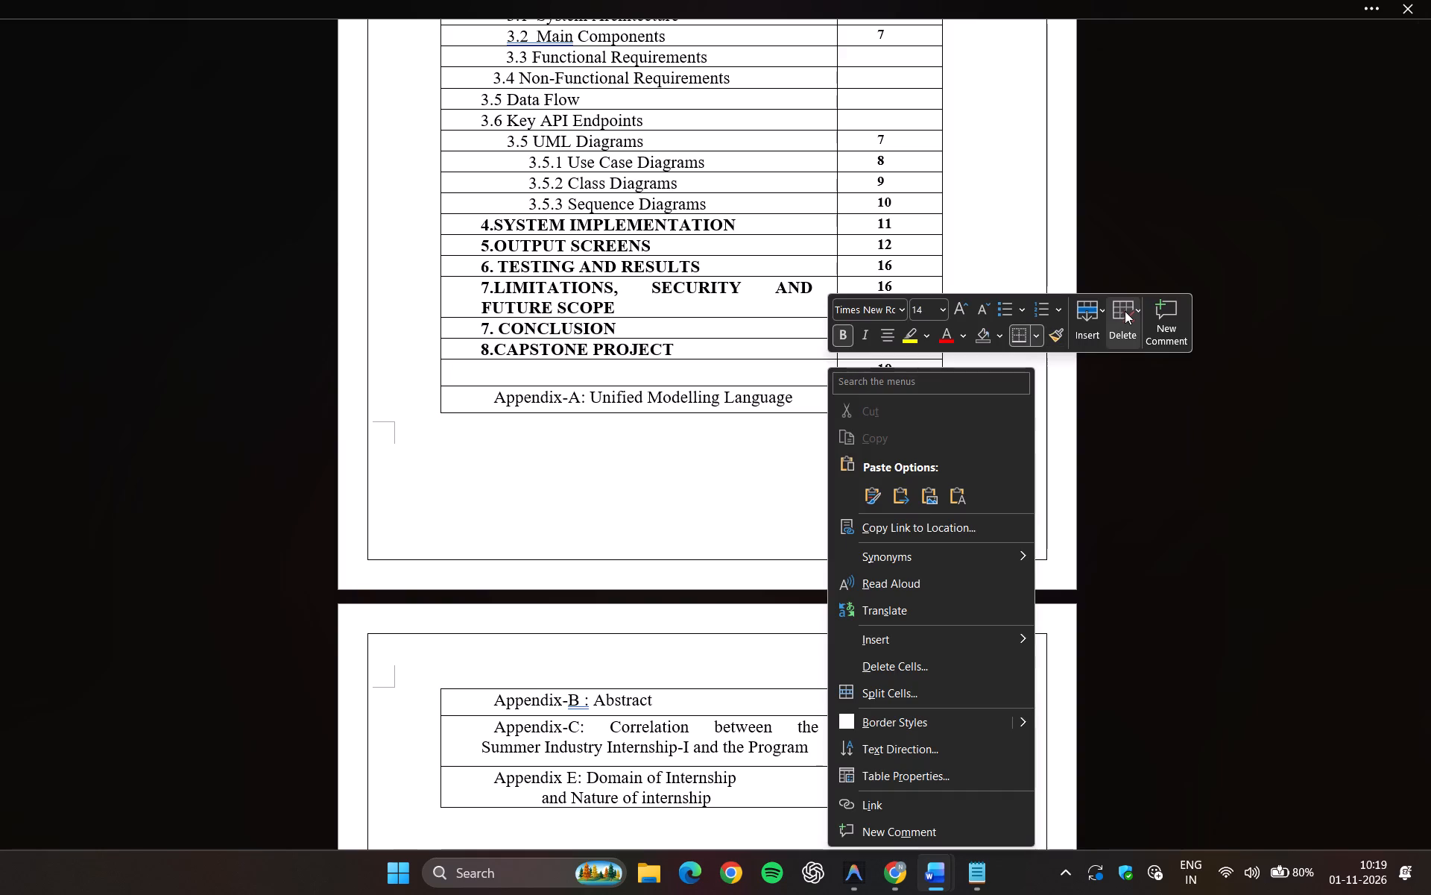
pyautogui.click(1125, 310)
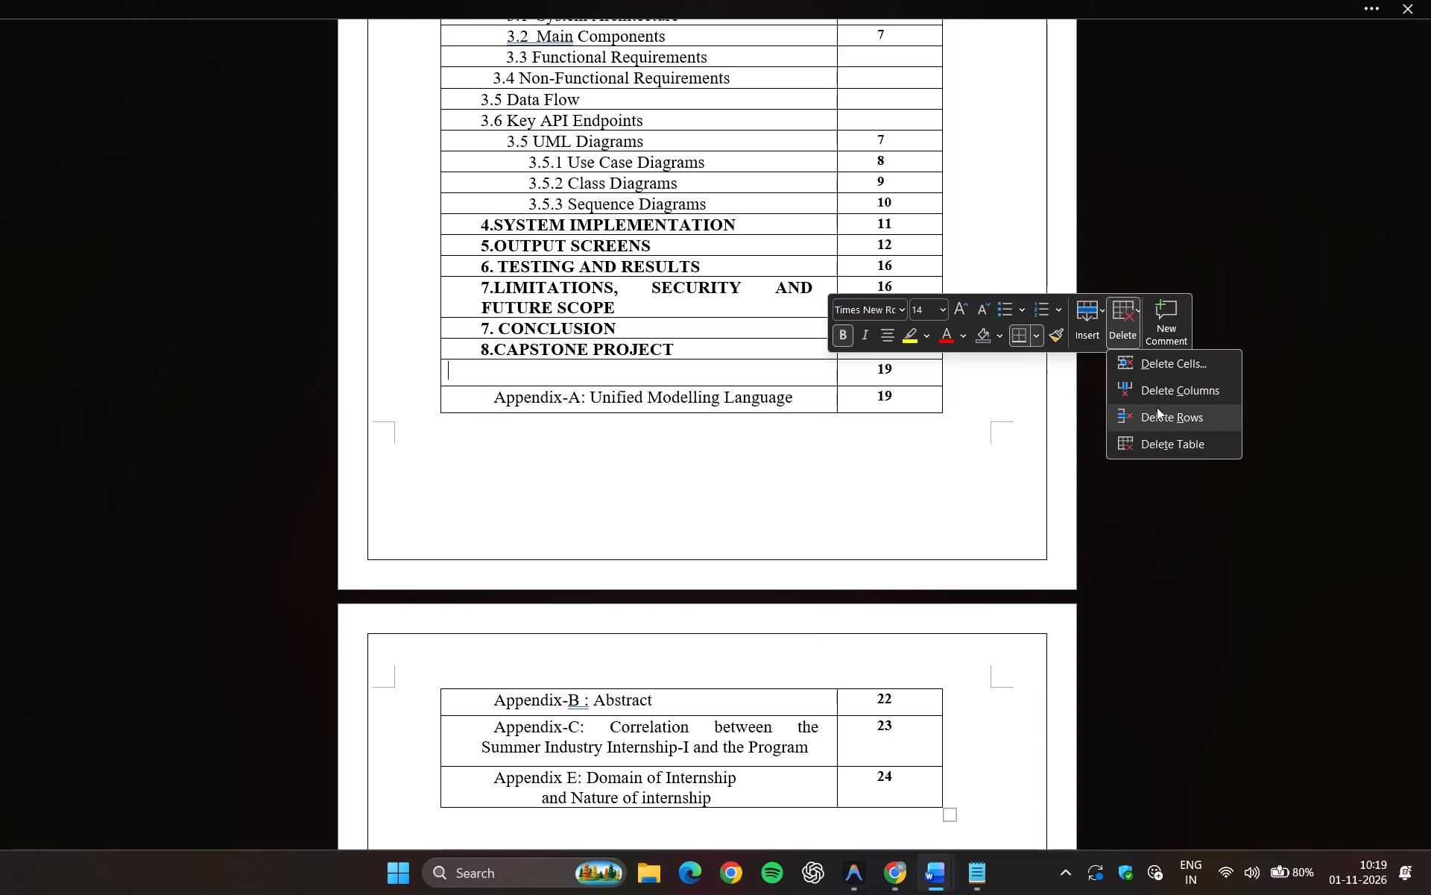
pyautogui.click(1156, 410)
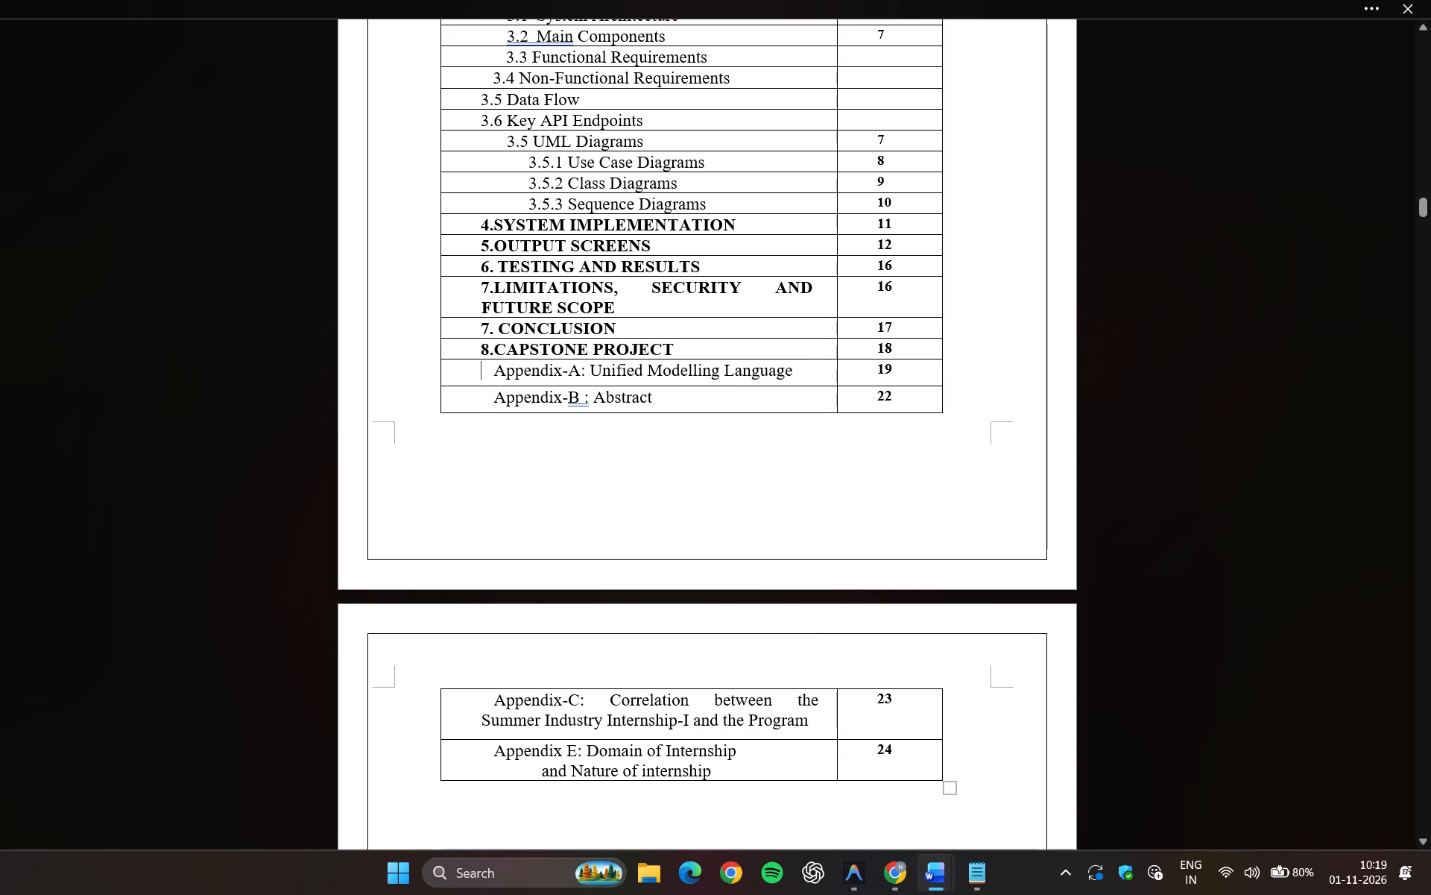
# Set the font size of all entries in the contents table's title column, from 1.INTRODUCTION through Appendix E, to 12.
pyautogui.scroll(2, 703, 493)
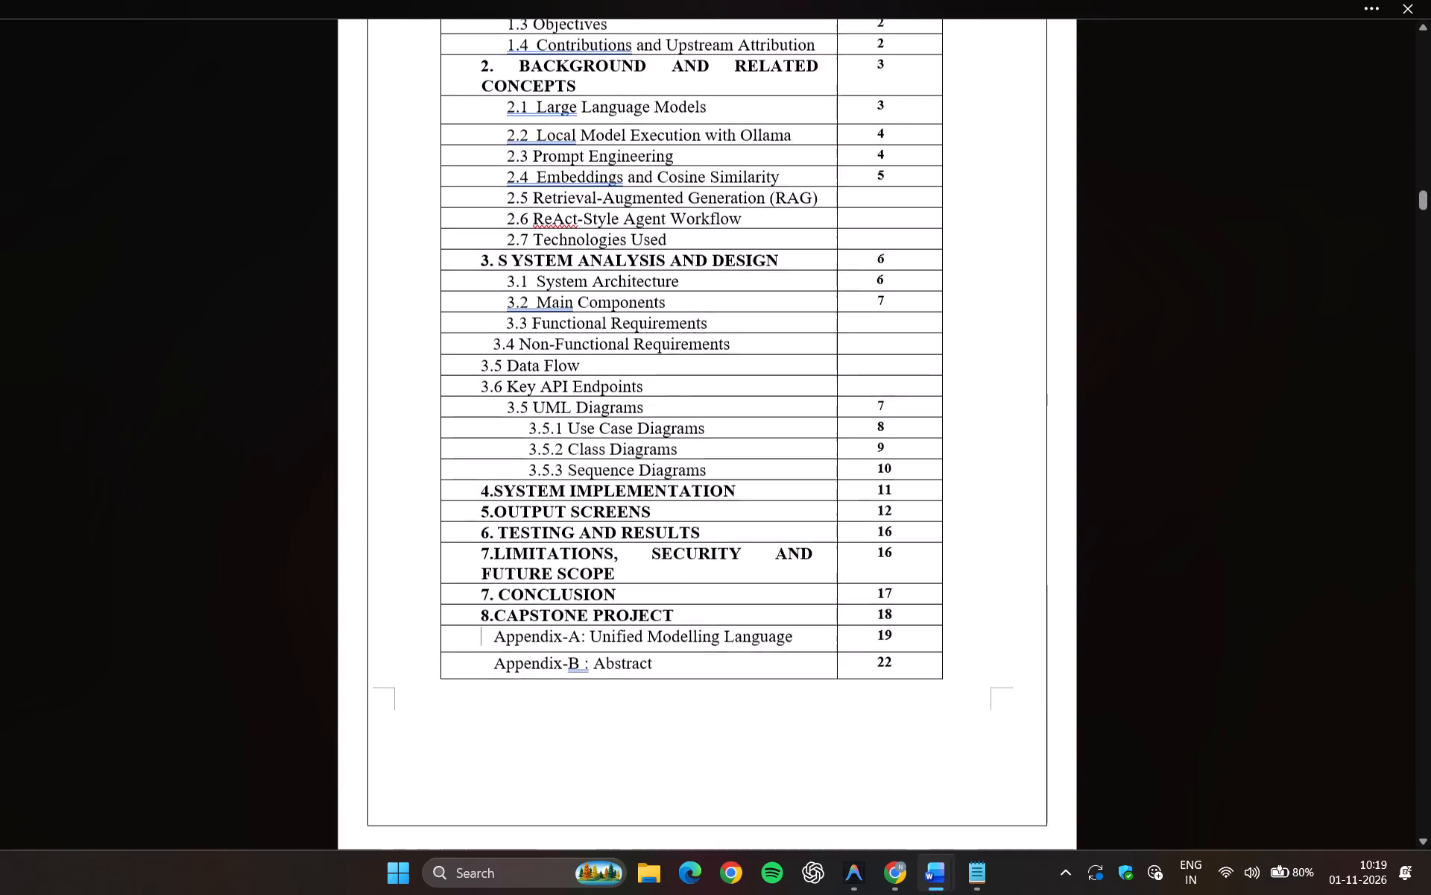
pyautogui.scroll(1, 703, 493)
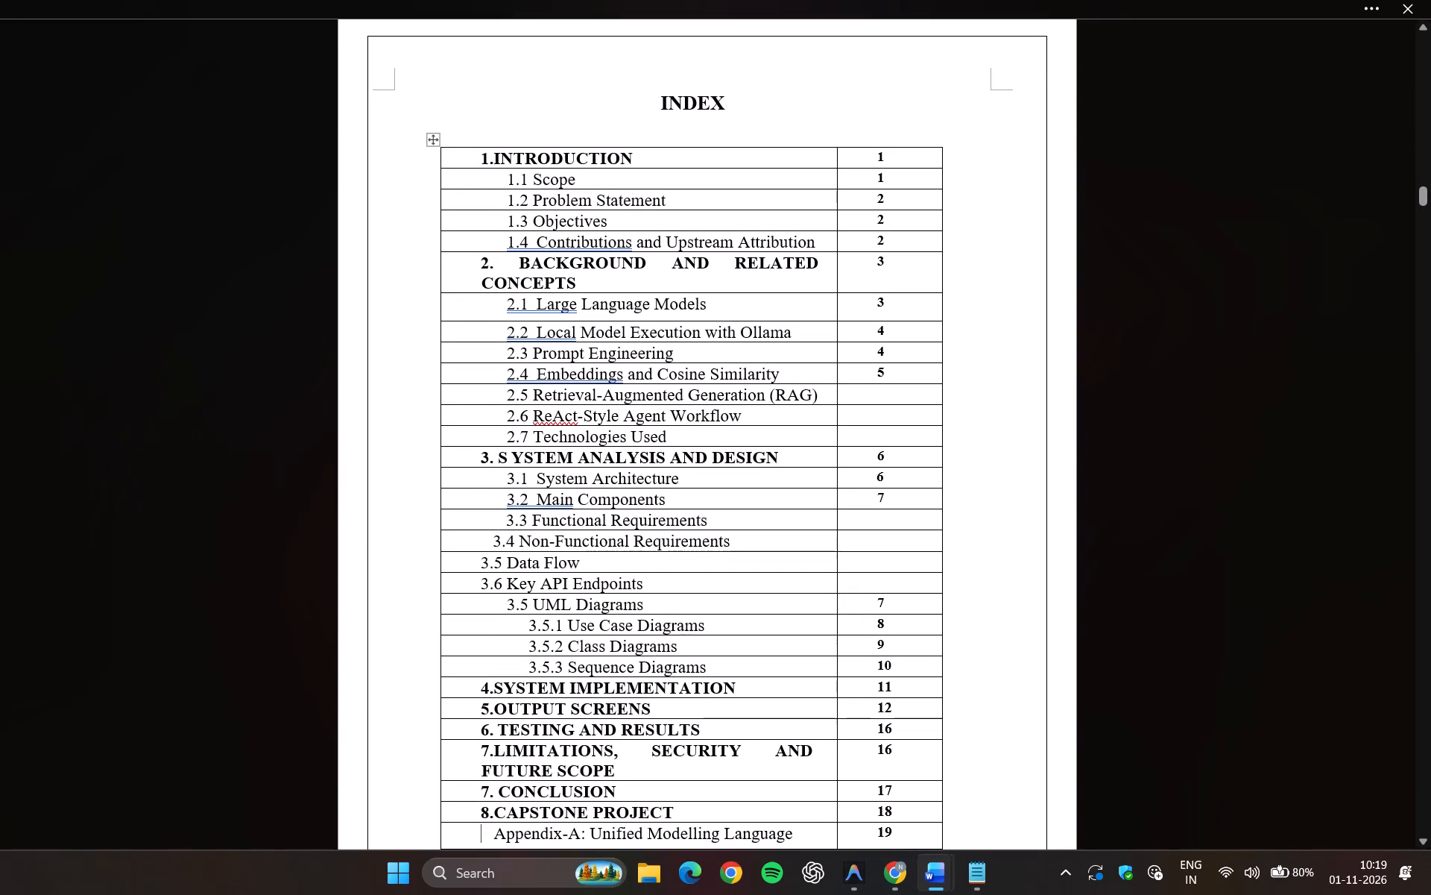
pyautogui.moveTo(474, 160); pyautogui.dragTo(631, 886)
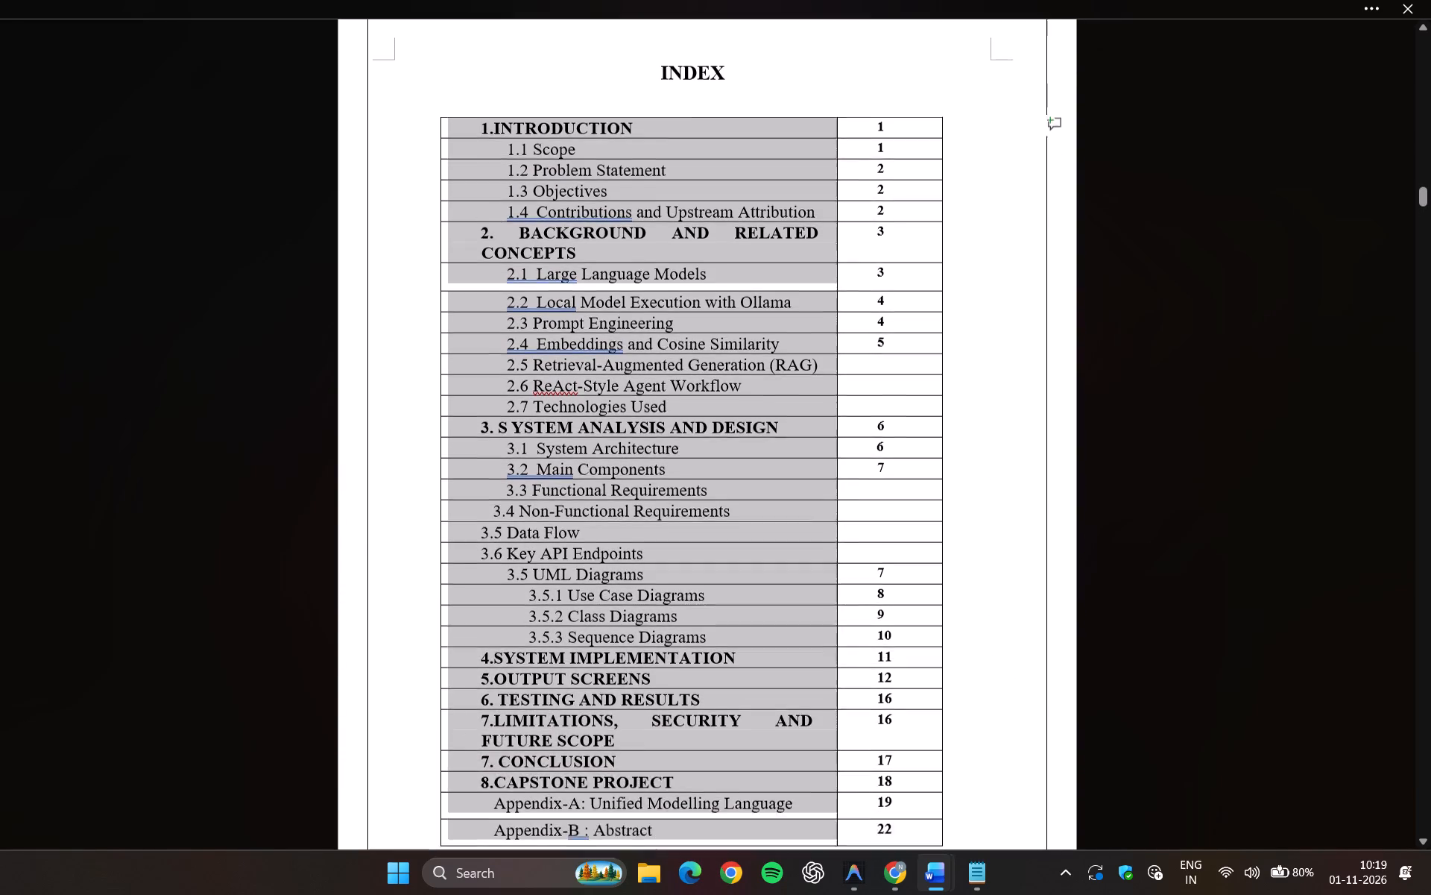
pyautogui.moveTo(631, 886); pyautogui.dragTo(730, 703)
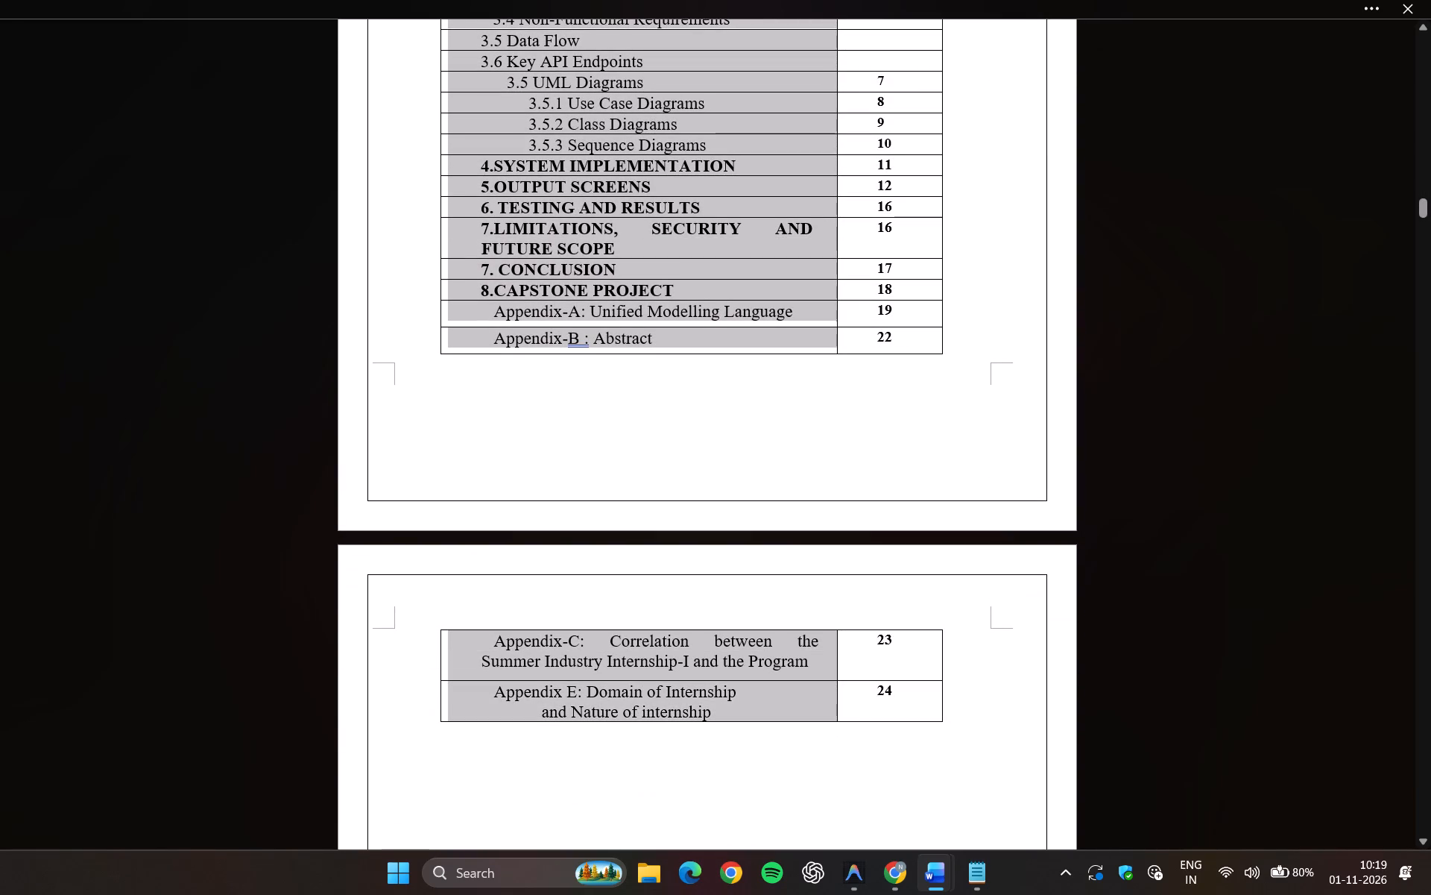
pyautogui.moveTo(730, 703); pyautogui.dragTo(753, 699)
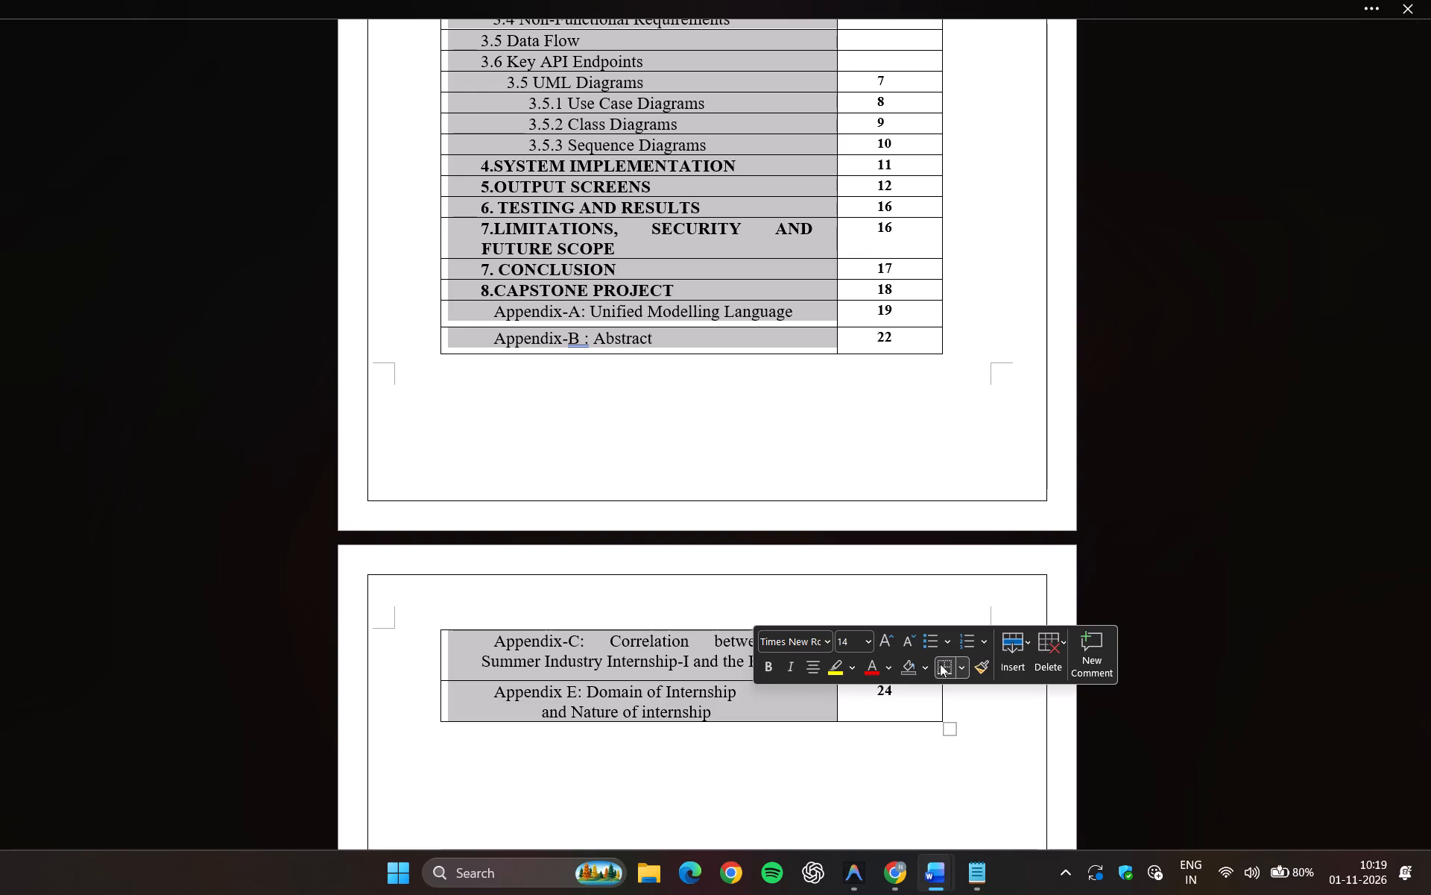
pyautogui.click(868, 638)
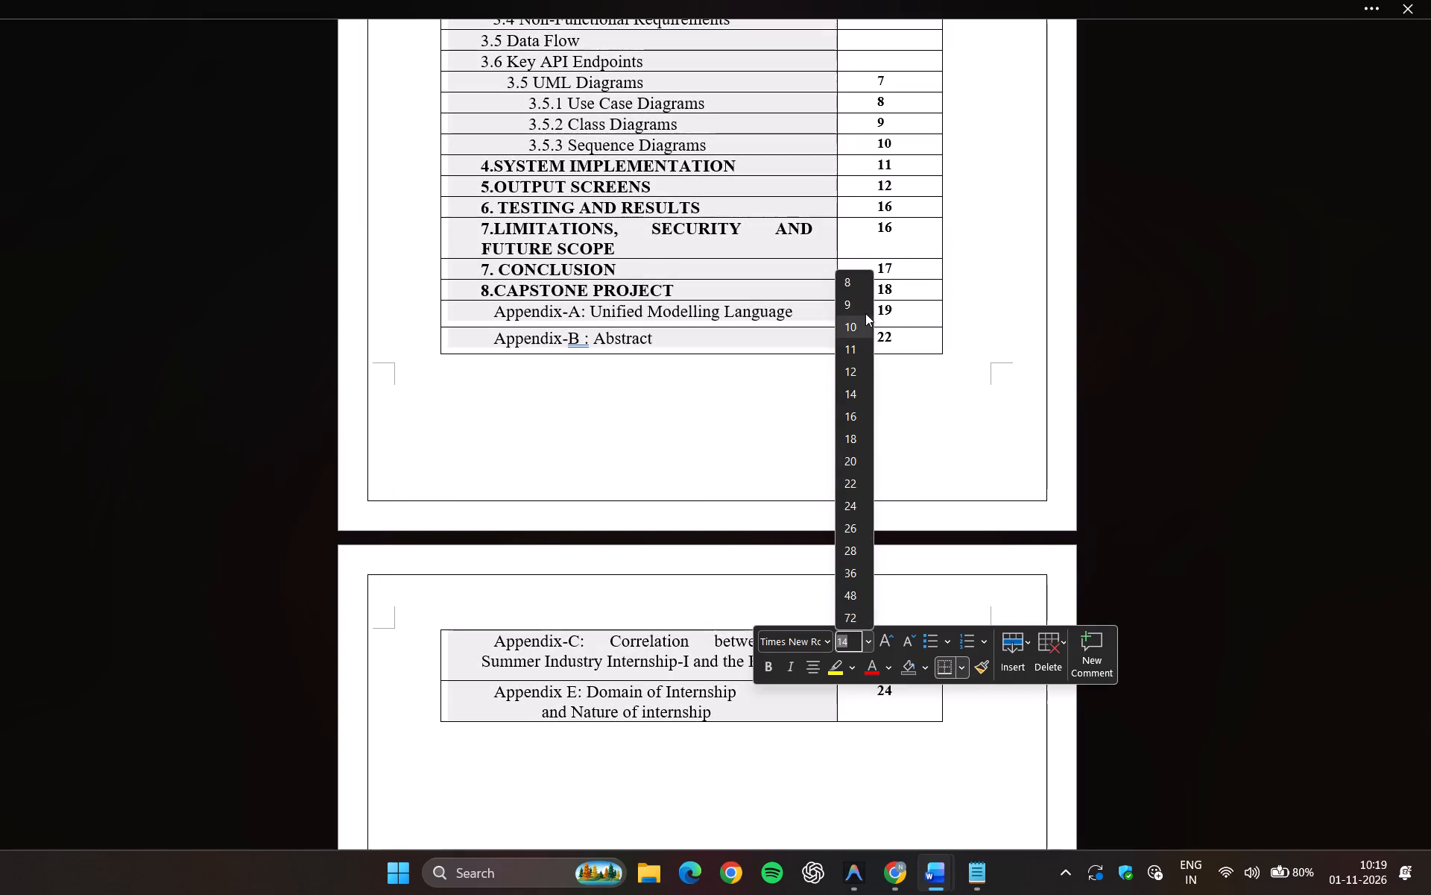
pyautogui.click(850, 374)
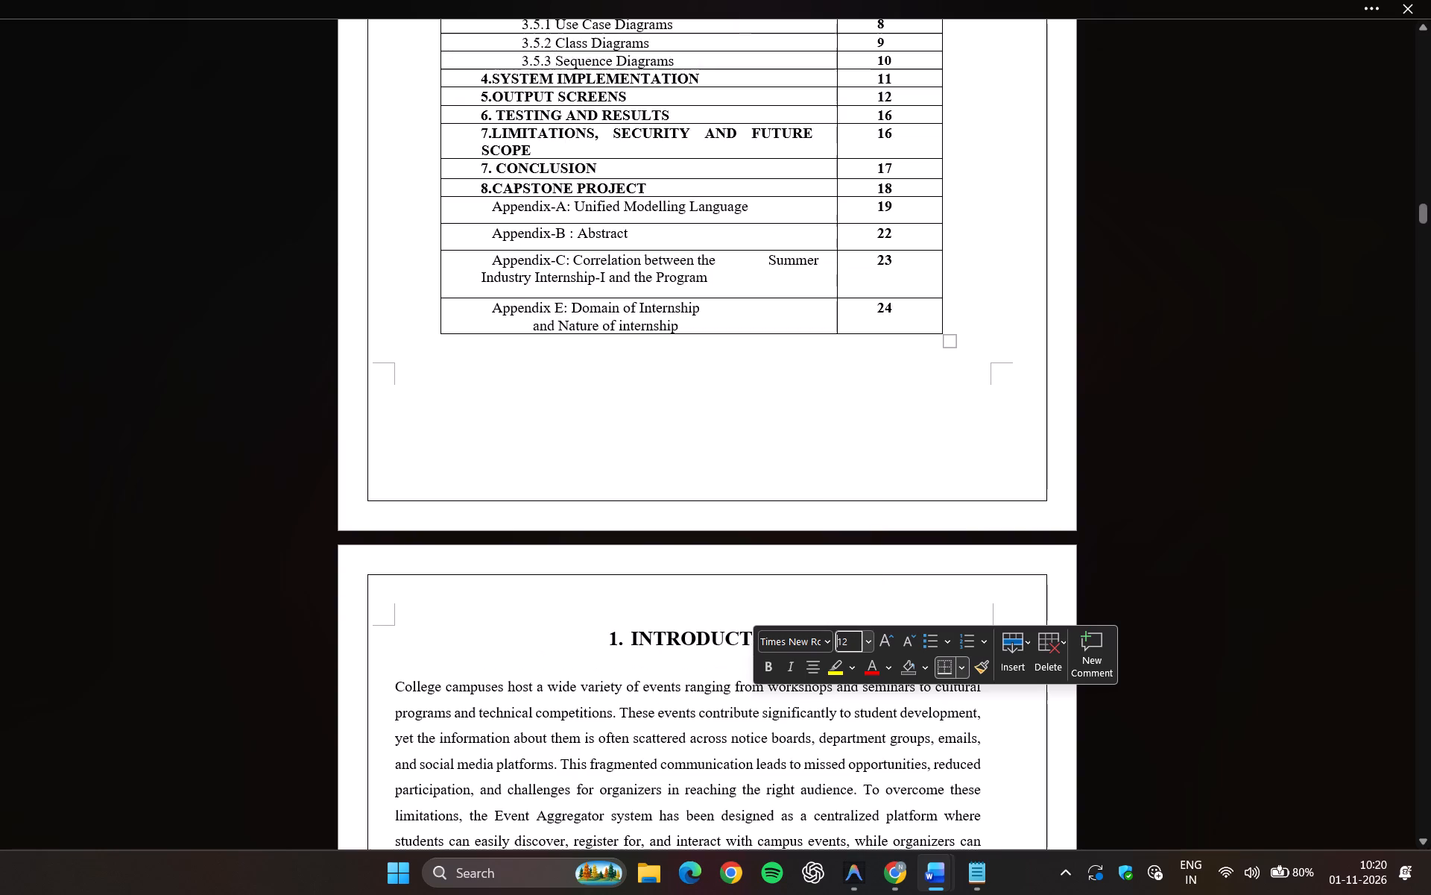
pyautogui.click(767, 389)
pyautogui.scroll(2, 767, 389)
pyautogui.scroll(-1, 767, 389)
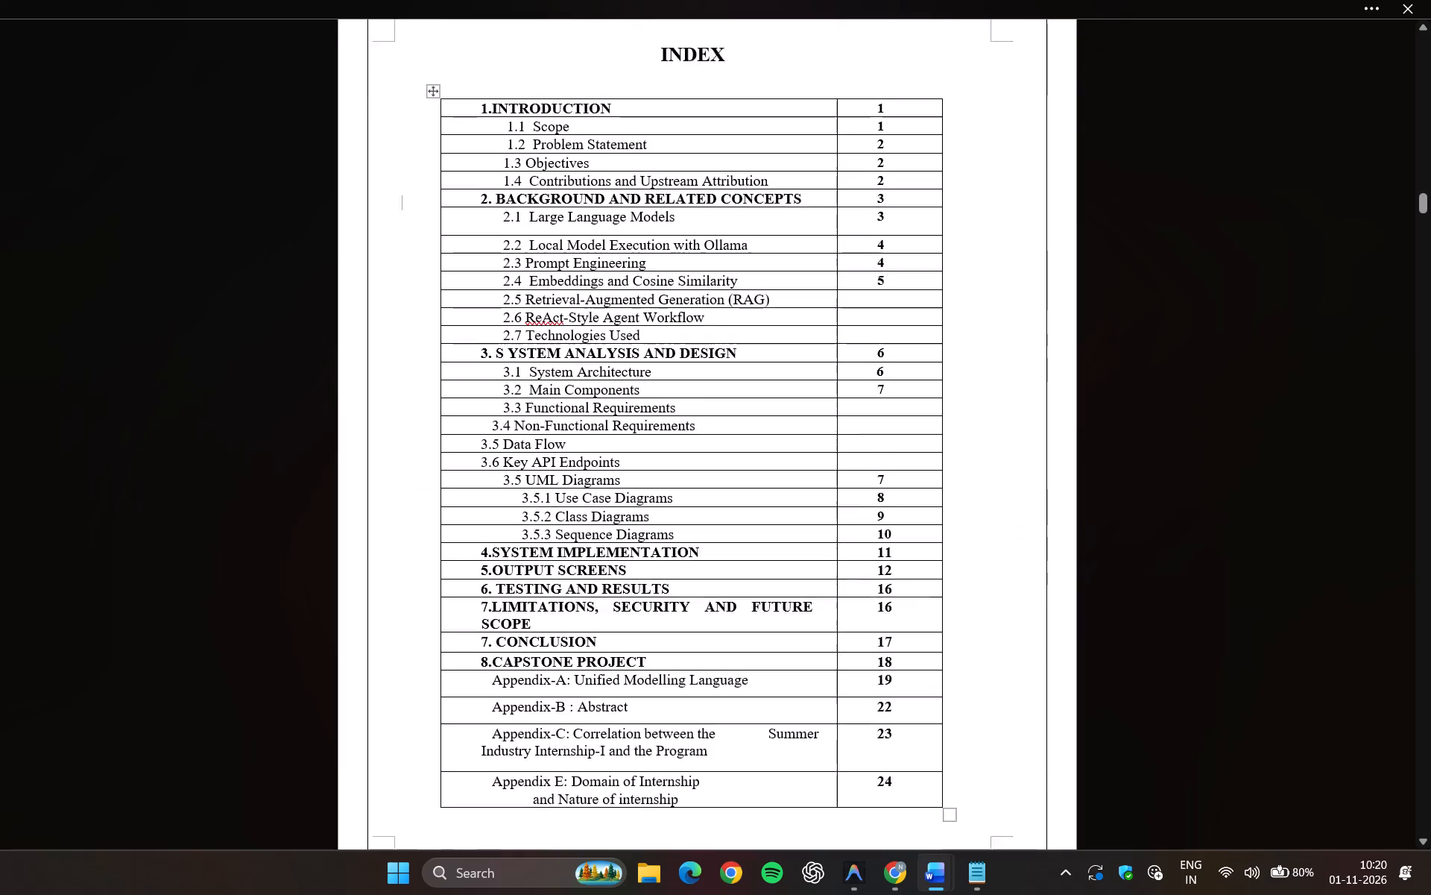
pyautogui.scroll(-1, 767, 389)
pyautogui.scroll(1, 767, 389)
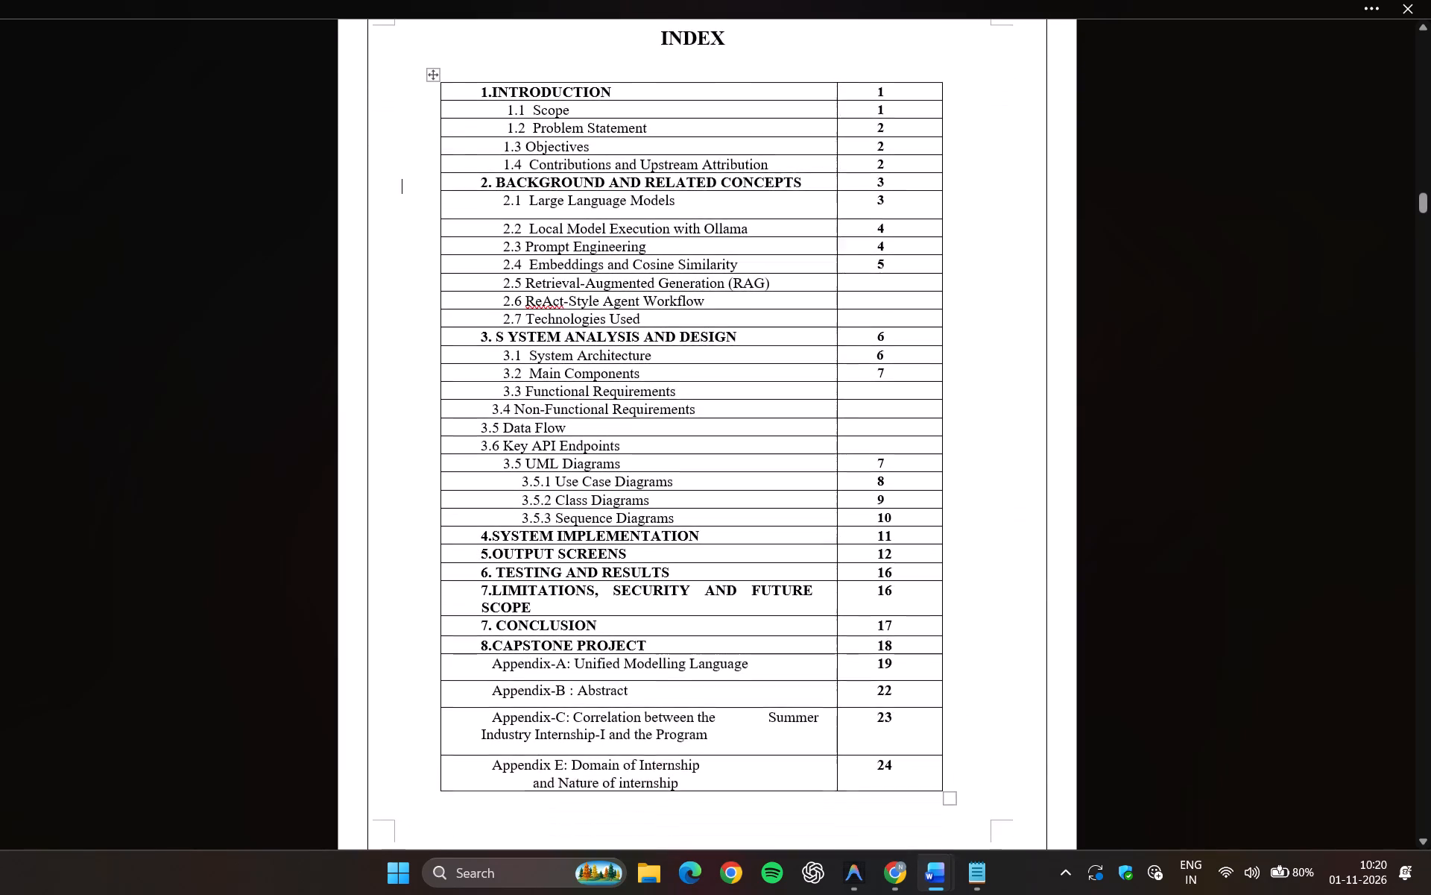
# Remove the leftover spaces from the blank line between the INDEX heading and the contents table.
pyautogui.click(575, 136)
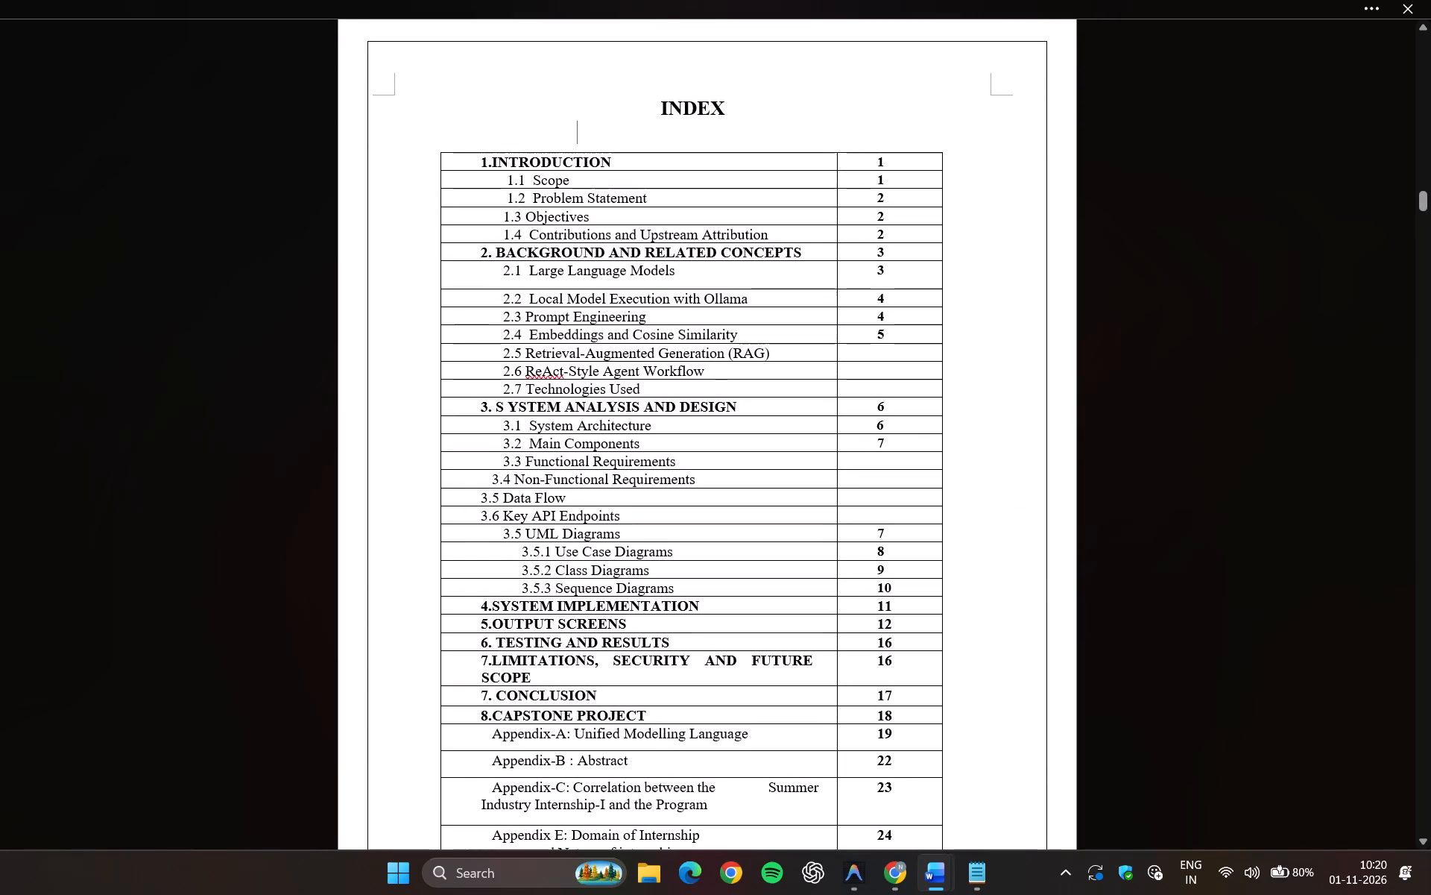
pyautogui.press('BackSpace')
pyautogui.press('BackSpace')
pyautogui.press('BackSpace')
pyautogui.press('BackSpace')
pyautogui.press('BackSpace')
pyautogui.press('BackSpace')
pyautogui.press('BackSpace')
pyautogui.press('BackSpace')
pyautogui.press('BackSpace')
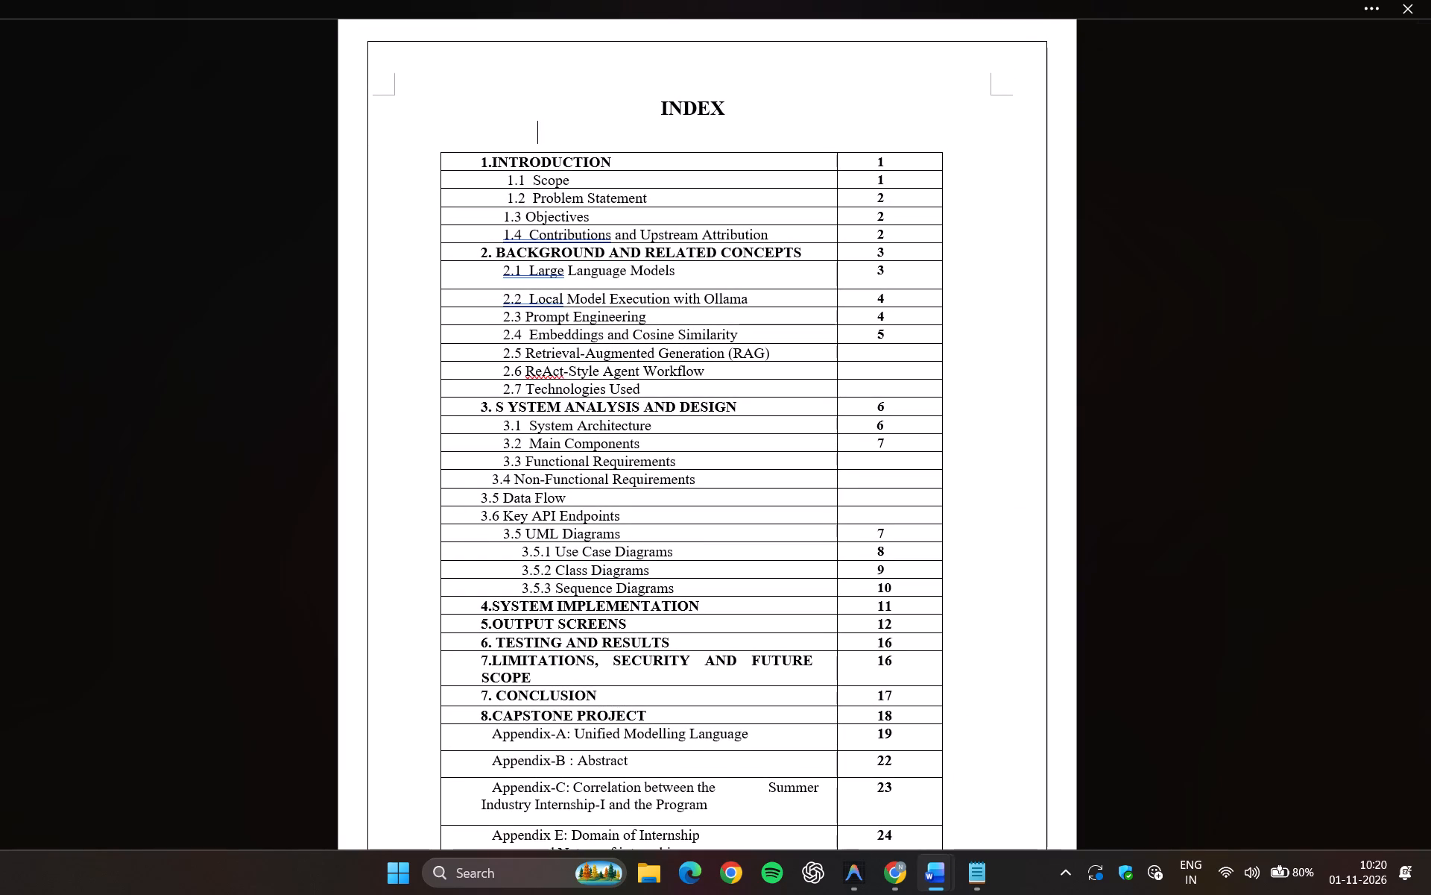
pyautogui.press('BackSpace')
pyautogui.press('BackSpace')
pyautogui.press('BackSpace')
pyautogui.press('BackSpace')
pyautogui.press('BackSpace')
pyautogui.press('BackSpace')
pyautogui.press('BackSpace')
pyautogui.press('BackSpace')
pyautogui.press('BackSpace')
pyautogui.press('BackSpace')
pyautogui.press('BackSpace')
pyautogui.press('BackSpace')
pyautogui.press('BackSpace')
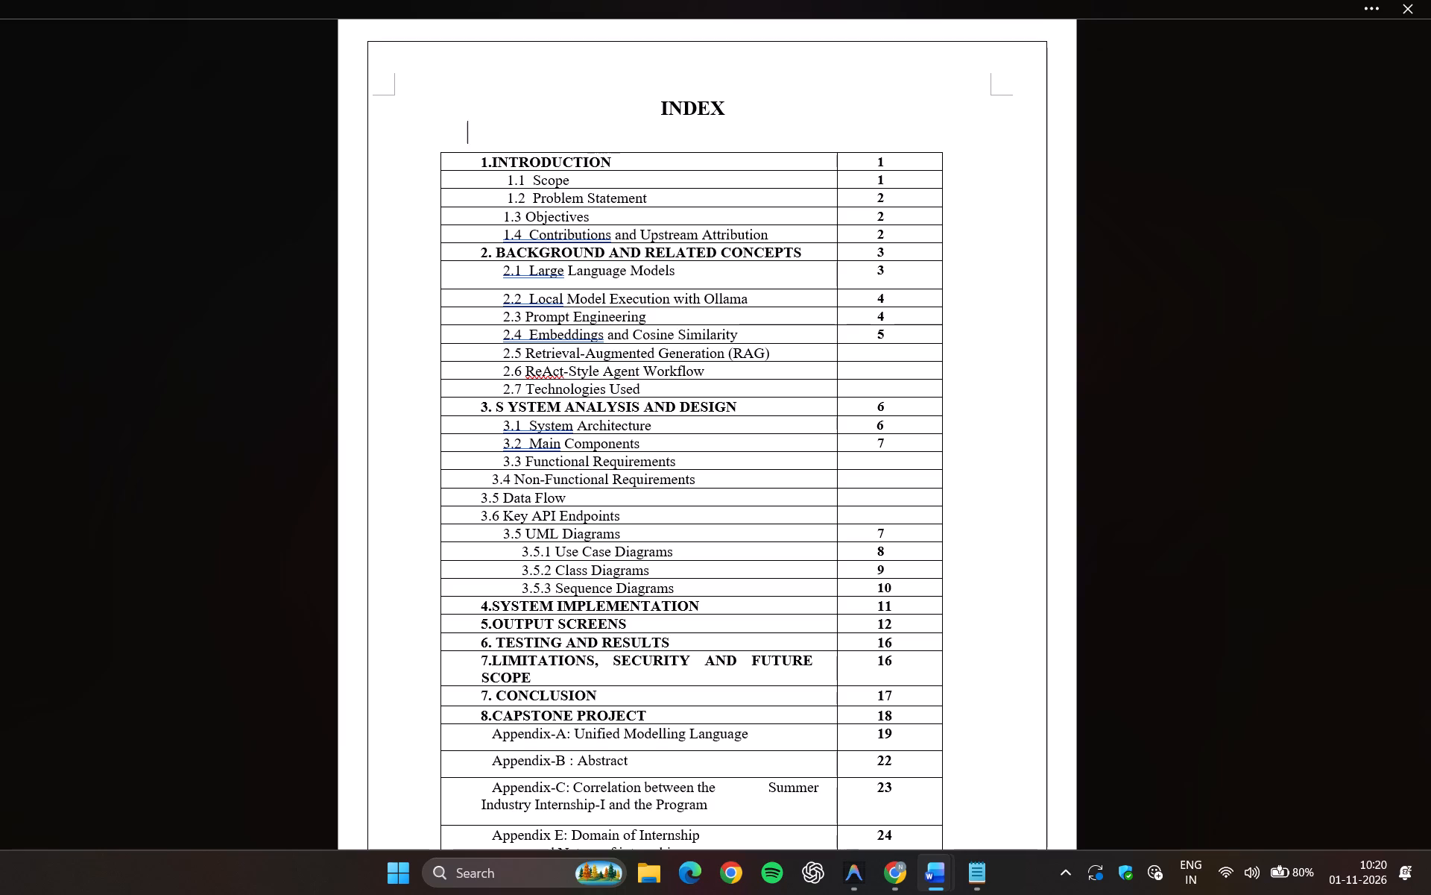
pyautogui.press('BackSpace')
pyautogui.press('BackSpace')
pyautogui.press('BackSpace')
pyautogui.press('BackSpace')
pyautogui.press('BackSpace')
pyautogui.press('BackSpace')
pyautogui.press('BackSpace')
pyautogui.press('BackSpace')
pyautogui.press('BackSpace')
pyautogui.press('BackSpace')
pyautogui.press('BackSpace')
pyautogui.press('BackSpace')
pyautogui.press('BackSpace')
pyautogui.press('BackSpace')
pyautogui.press('BackSpace')
pyautogui.press('BackSpace')
# Enlarge the whole contents table in width and height so it fills more of the index page.
pyautogui.scroll(-1, 575, 136)
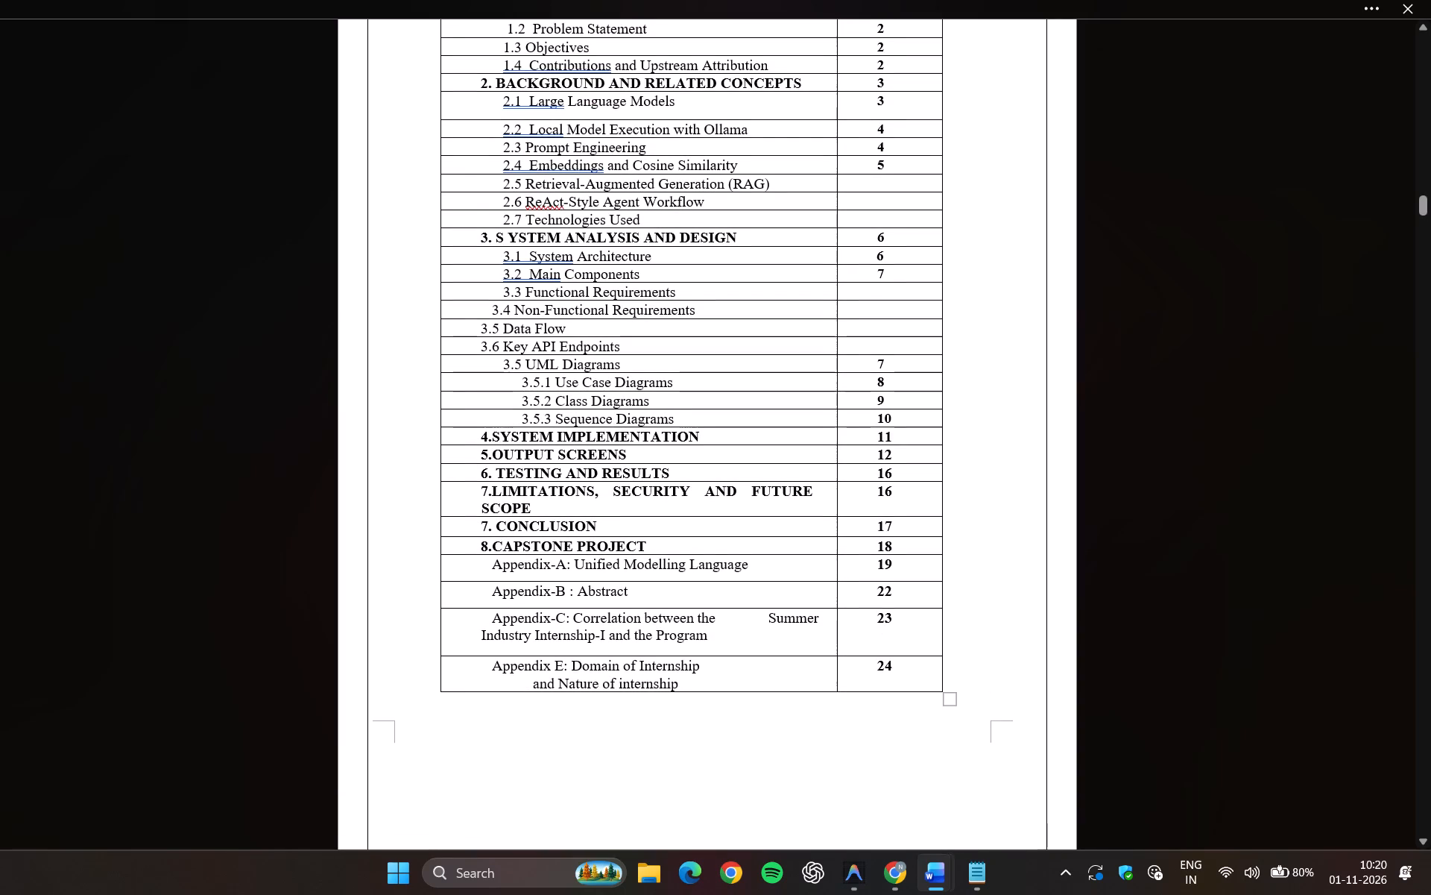
pyautogui.moveTo(948, 701); pyautogui.dragTo(948, 702)
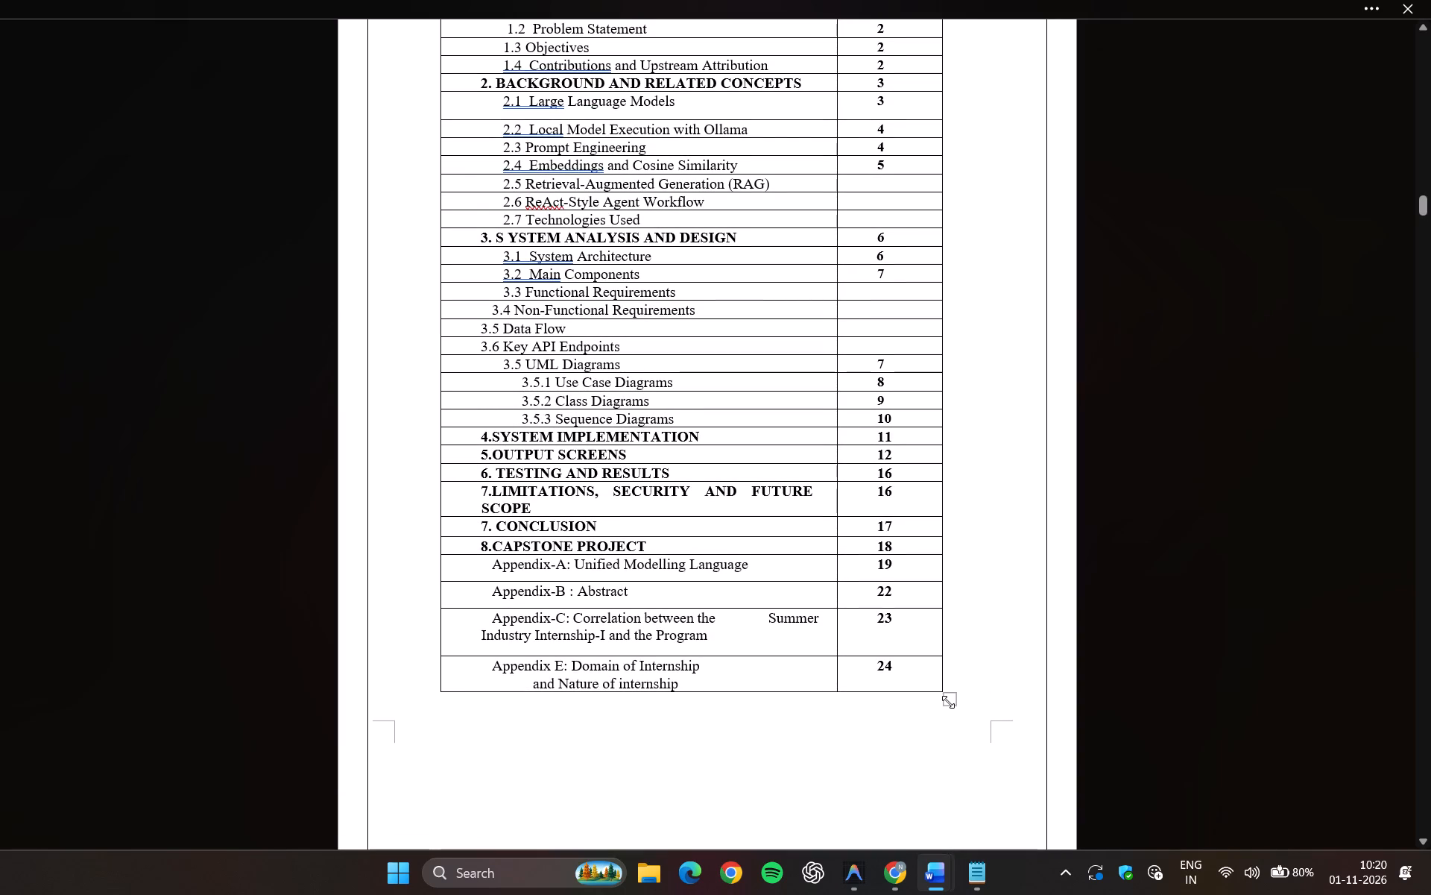
pyautogui.moveTo(948, 702); pyautogui.dragTo(967, 746)
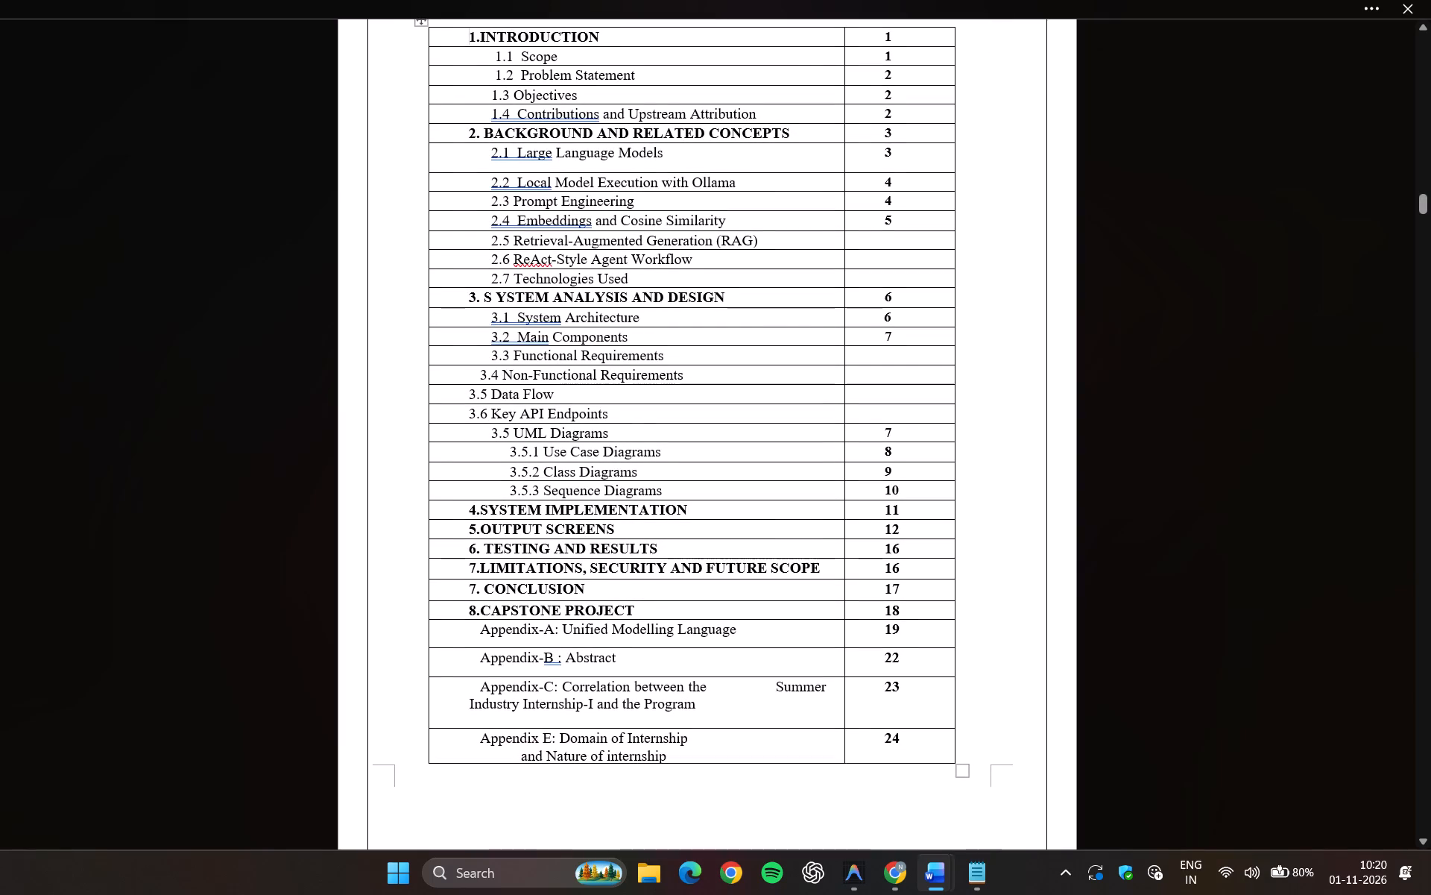
pyautogui.moveTo(964, 774); pyautogui.dragTo(990, 788)
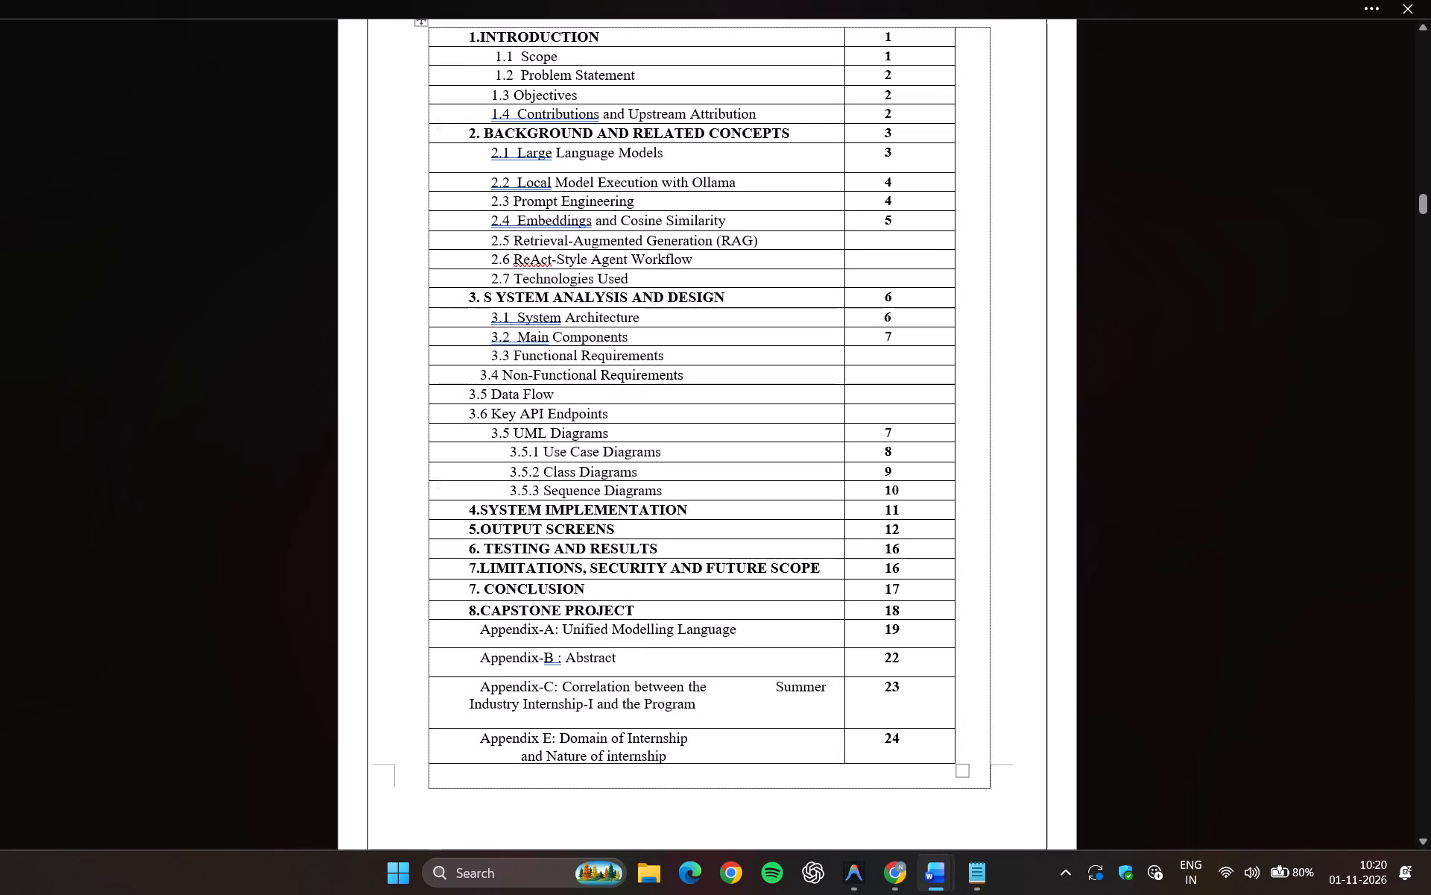
pyautogui.moveTo(990, 788); pyautogui.dragTo(990, 791)
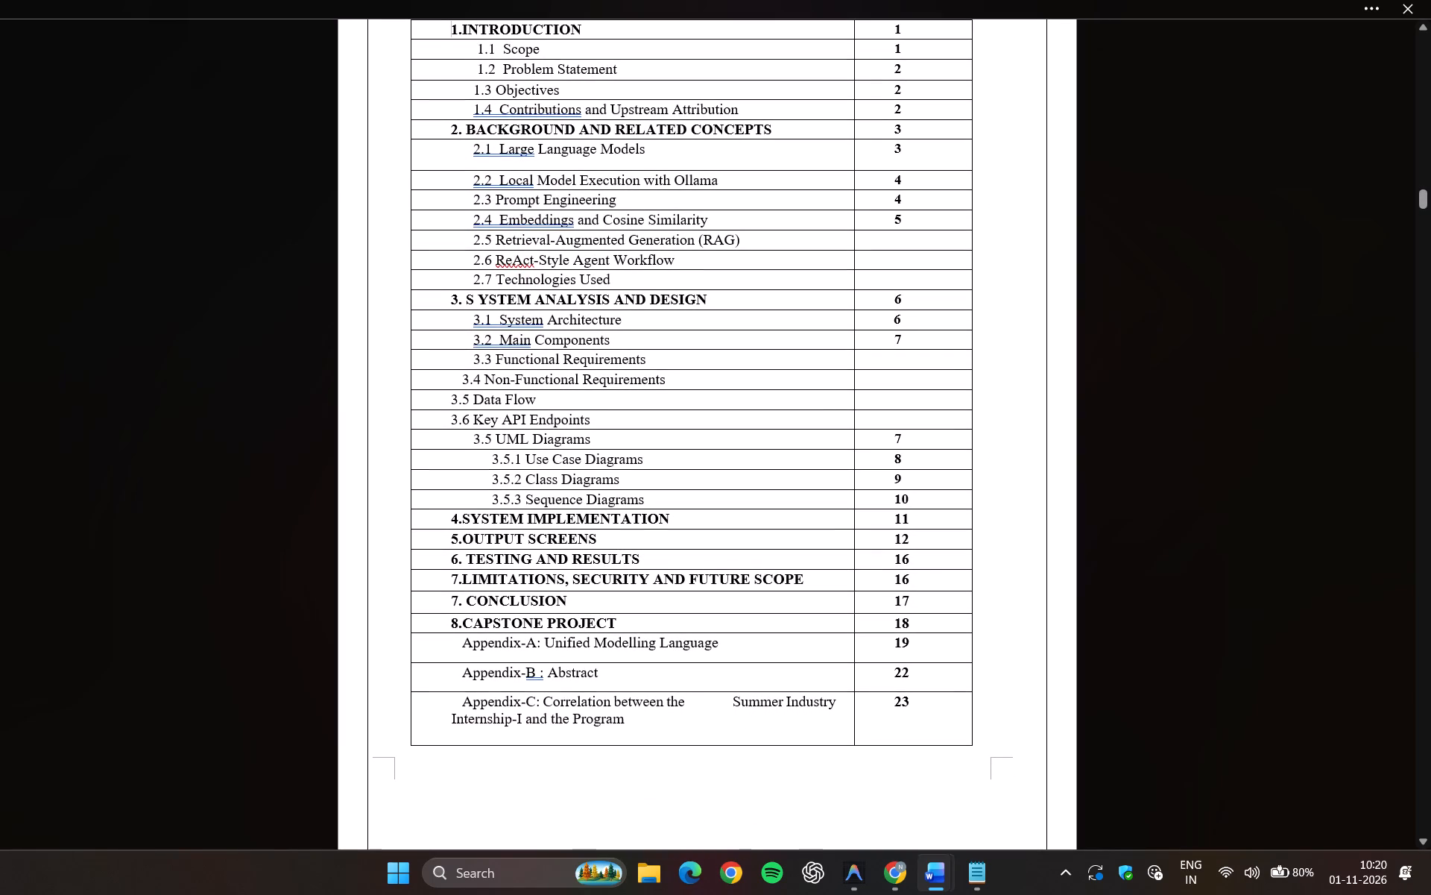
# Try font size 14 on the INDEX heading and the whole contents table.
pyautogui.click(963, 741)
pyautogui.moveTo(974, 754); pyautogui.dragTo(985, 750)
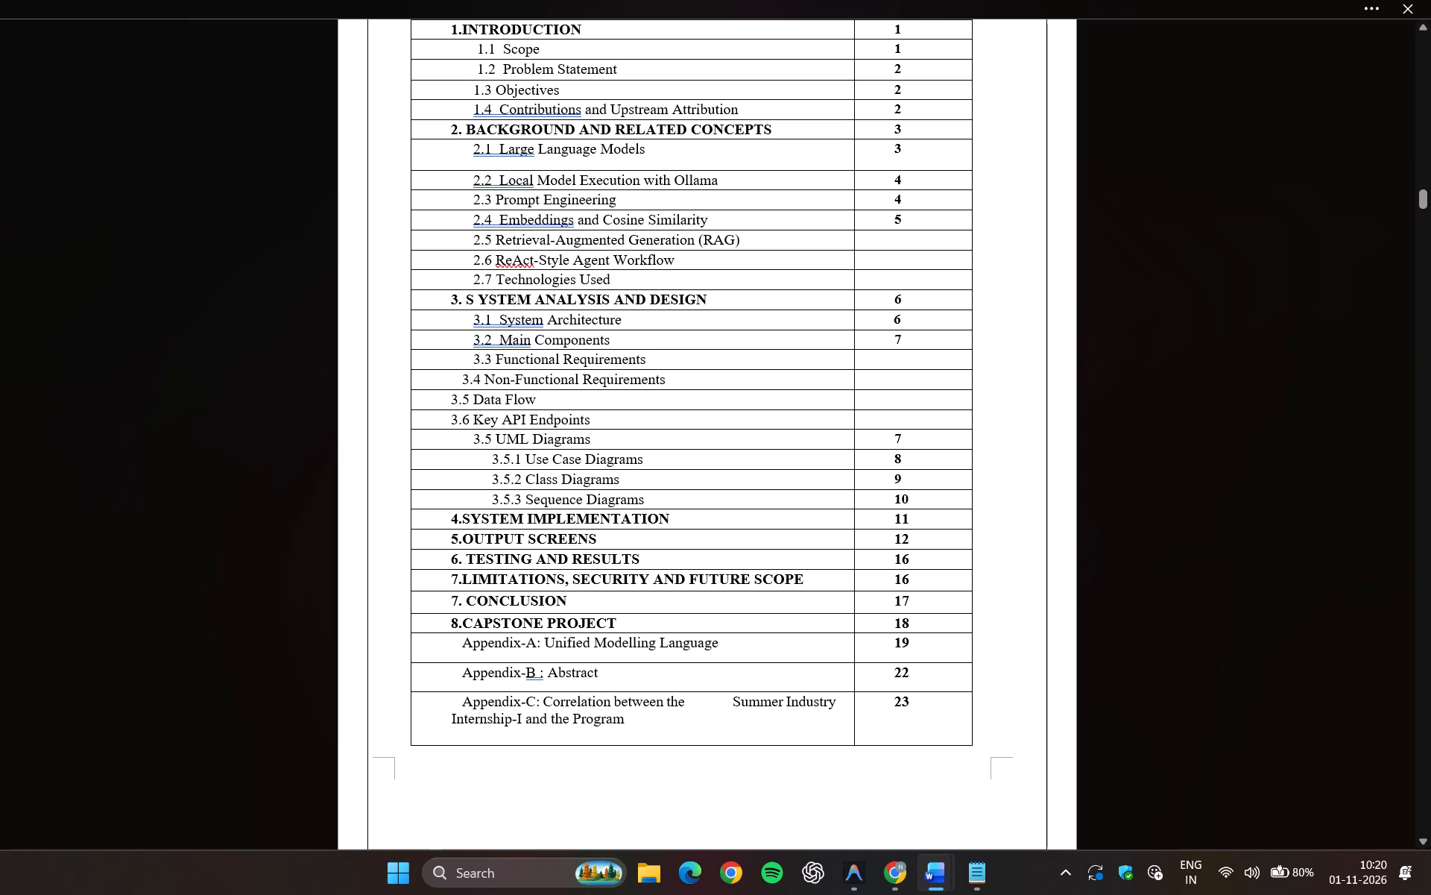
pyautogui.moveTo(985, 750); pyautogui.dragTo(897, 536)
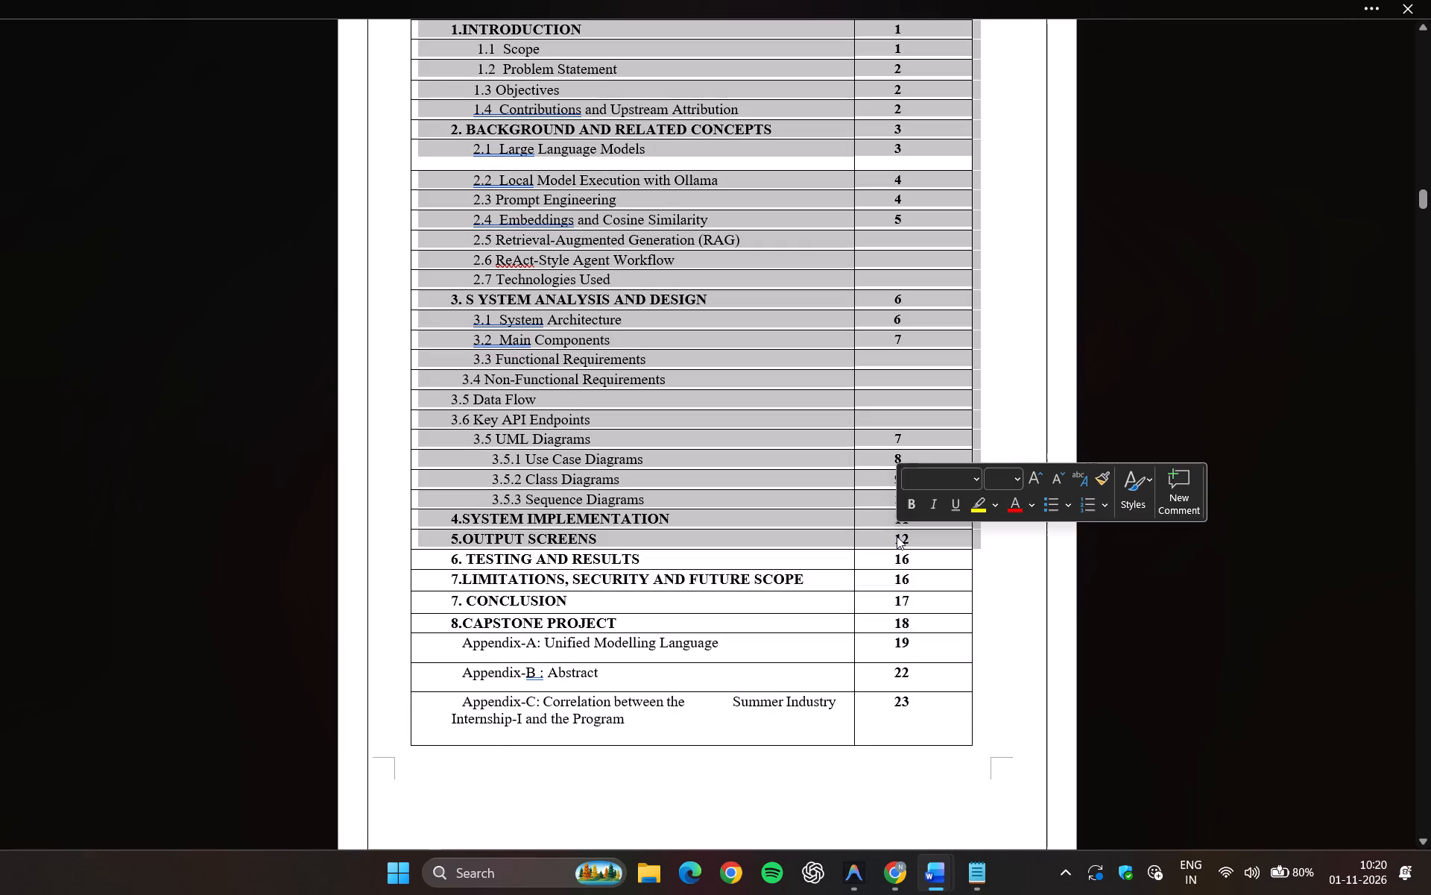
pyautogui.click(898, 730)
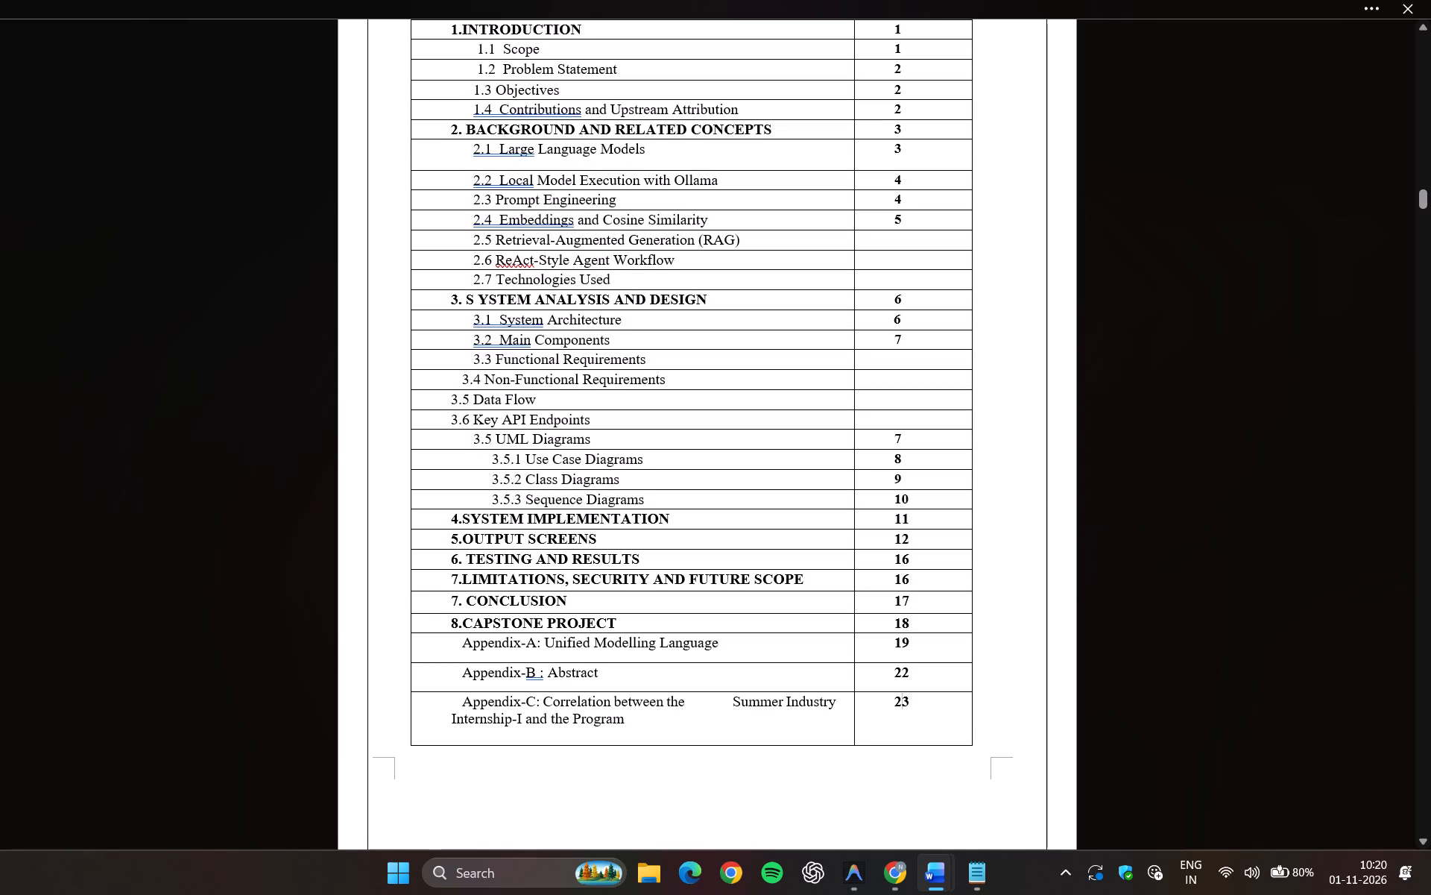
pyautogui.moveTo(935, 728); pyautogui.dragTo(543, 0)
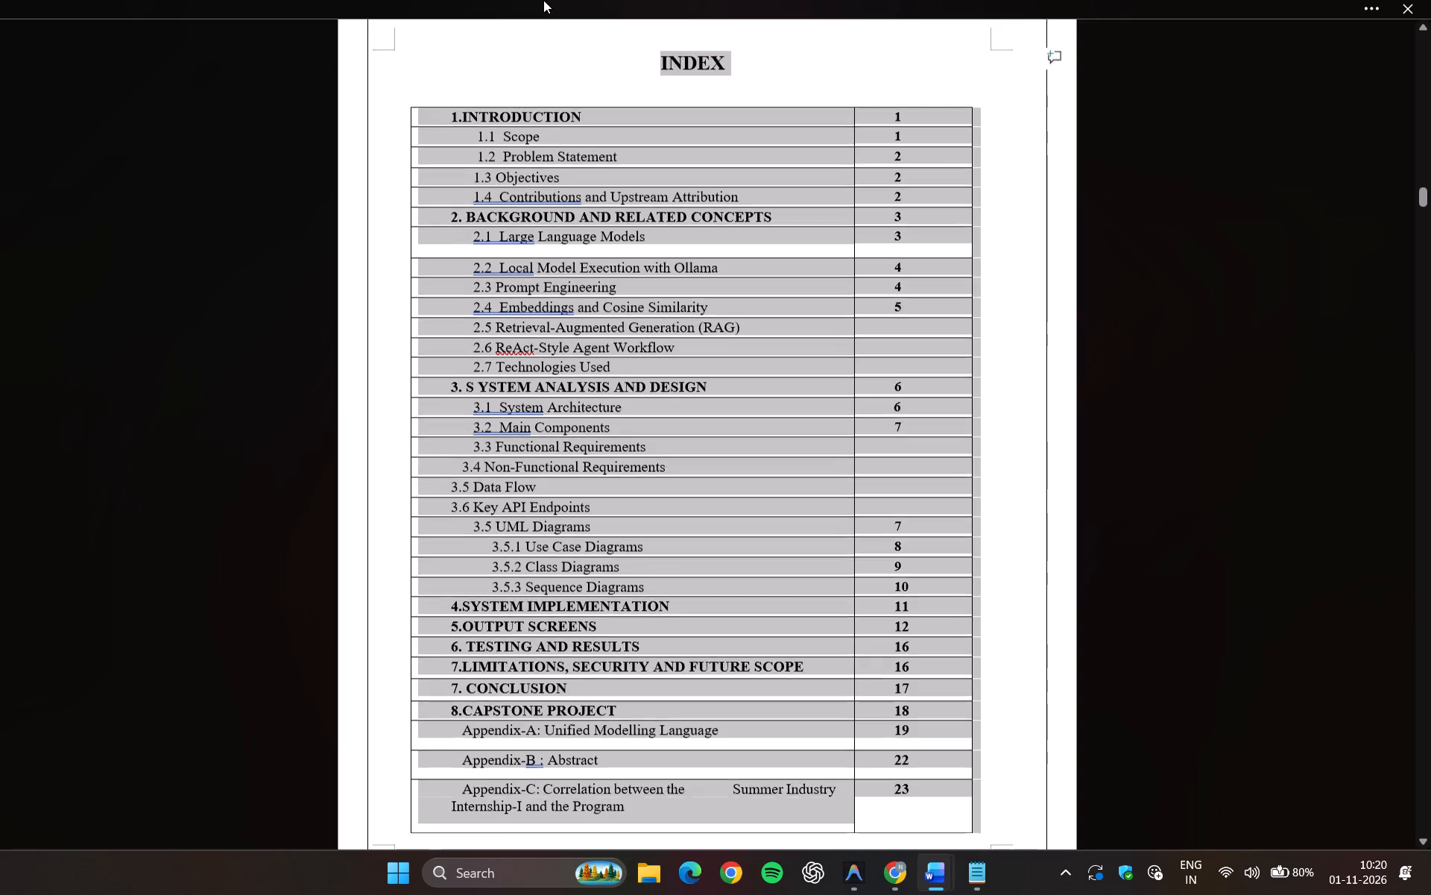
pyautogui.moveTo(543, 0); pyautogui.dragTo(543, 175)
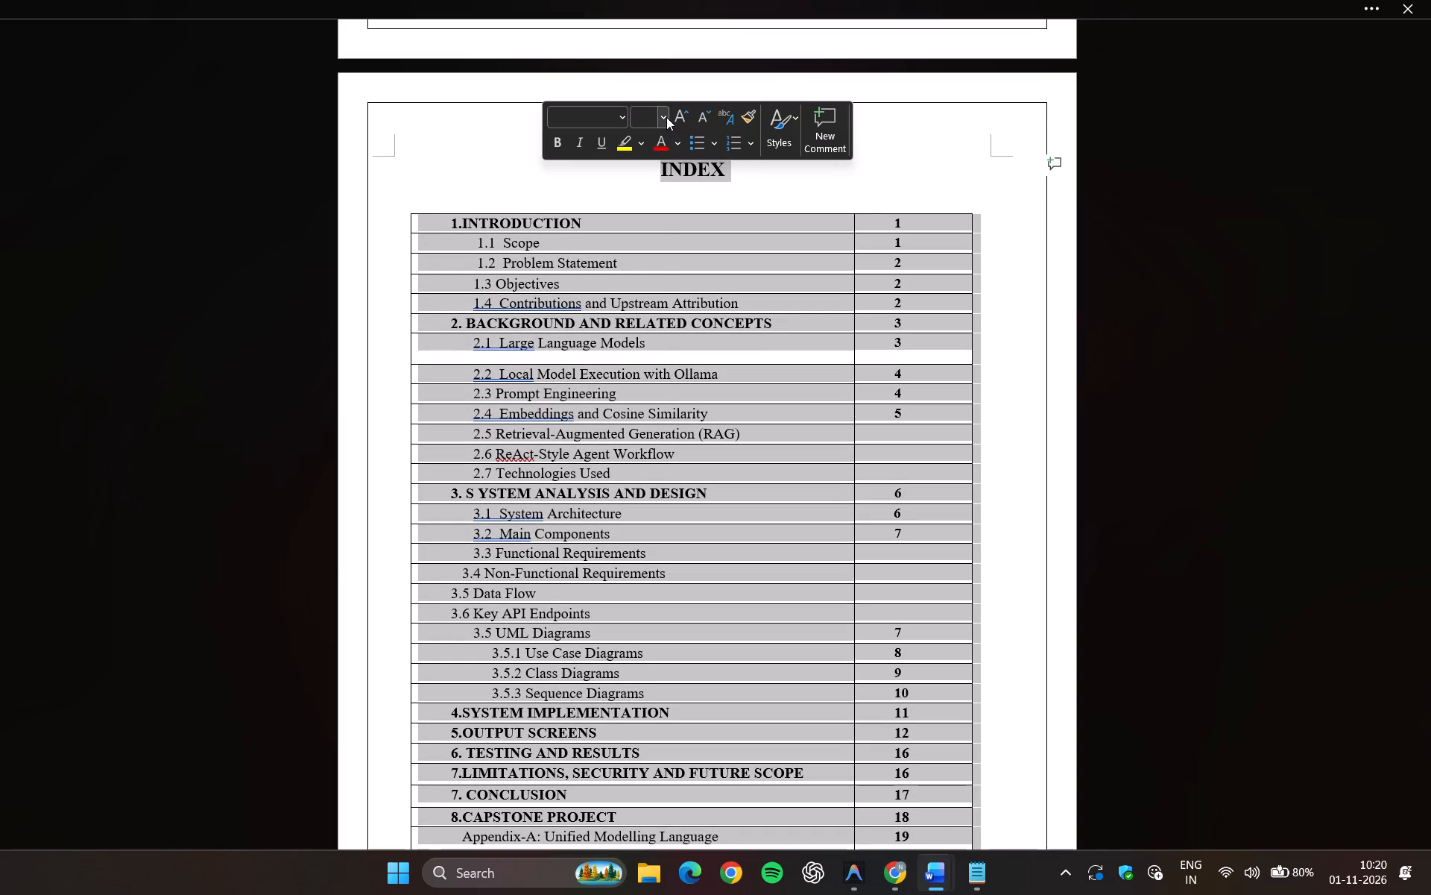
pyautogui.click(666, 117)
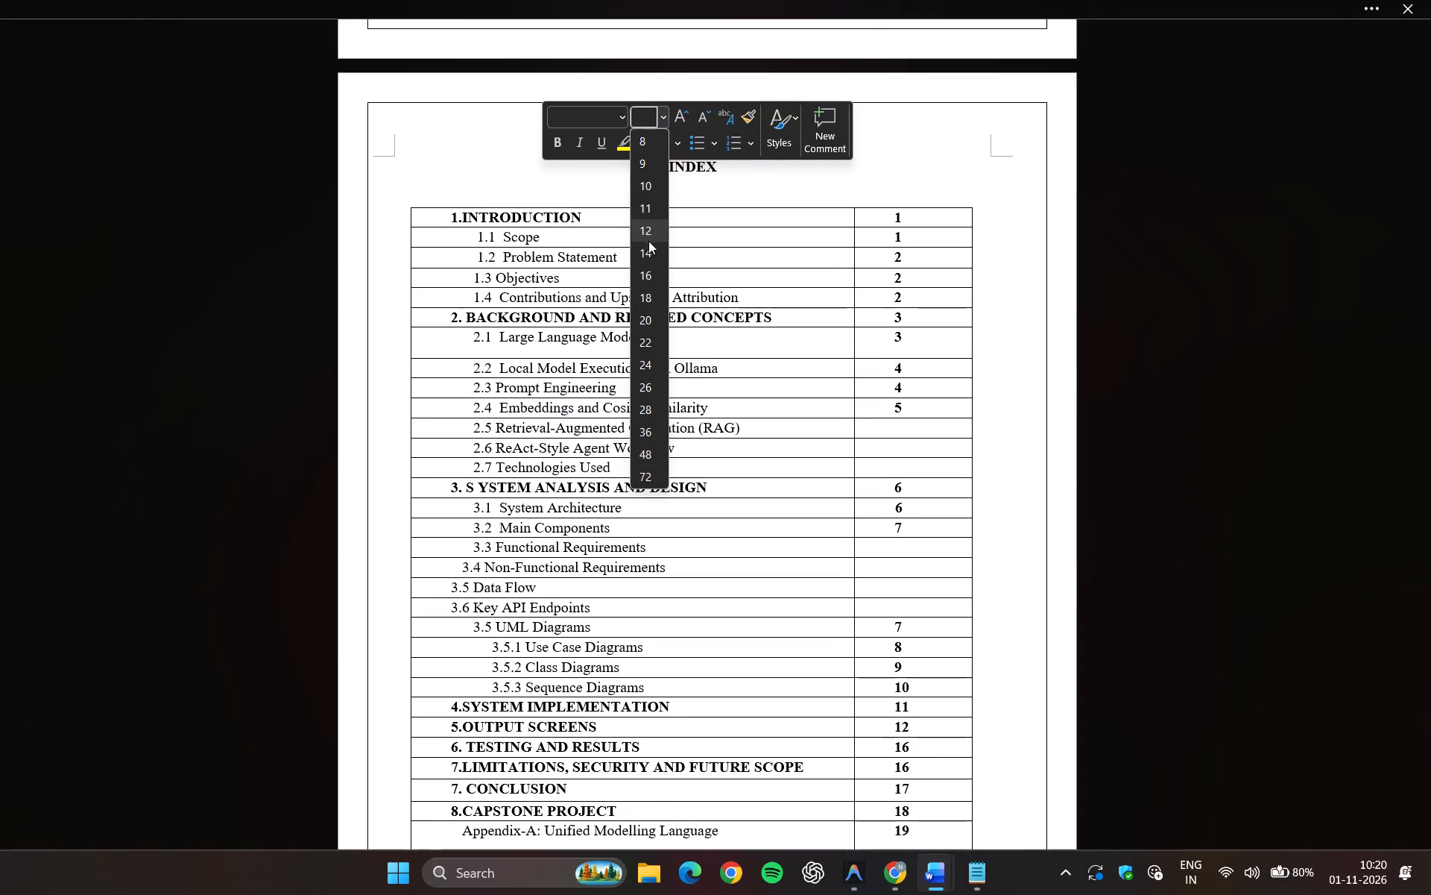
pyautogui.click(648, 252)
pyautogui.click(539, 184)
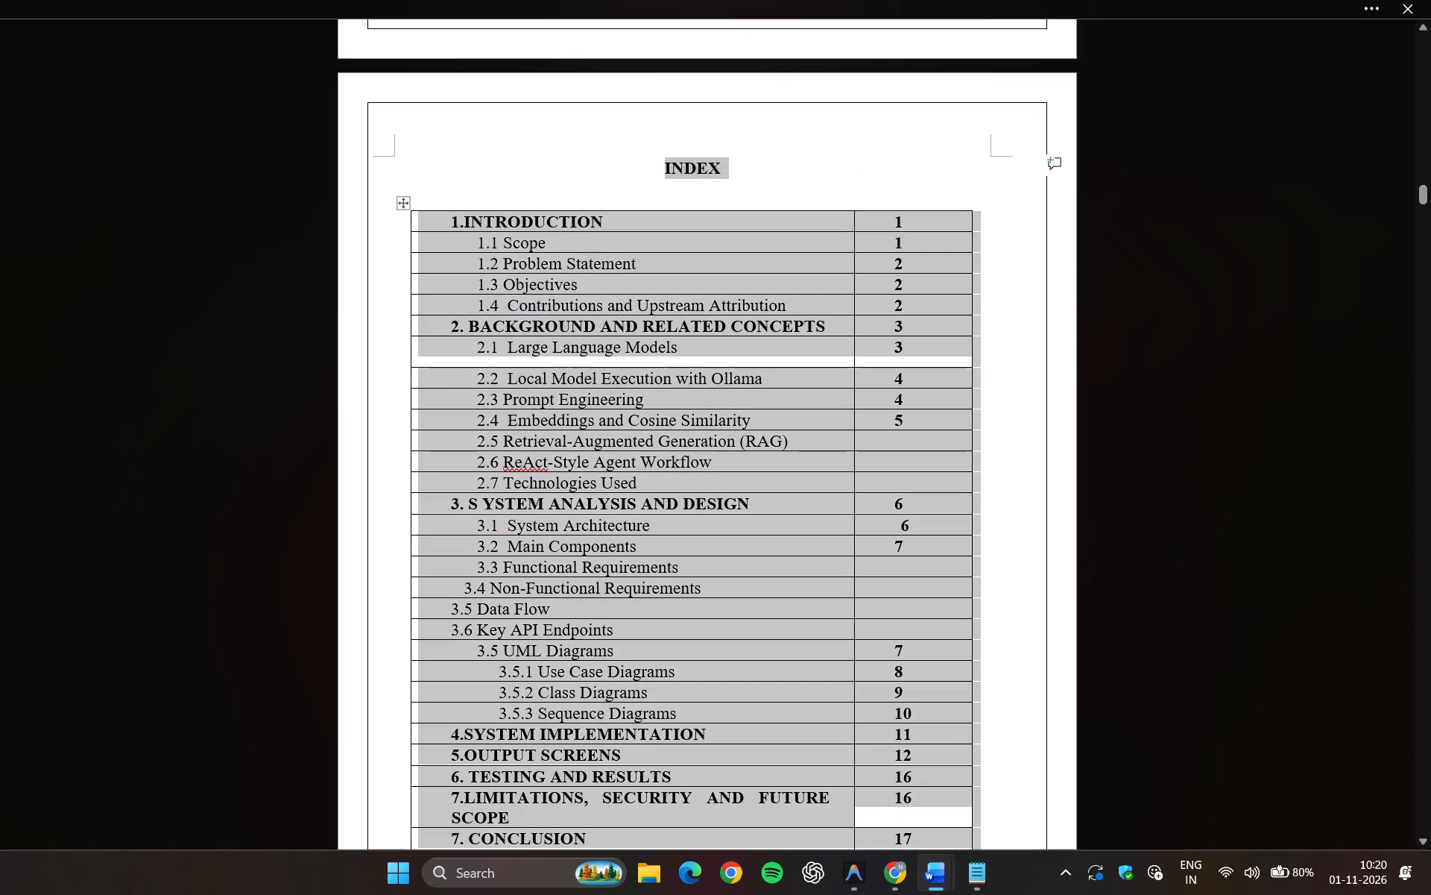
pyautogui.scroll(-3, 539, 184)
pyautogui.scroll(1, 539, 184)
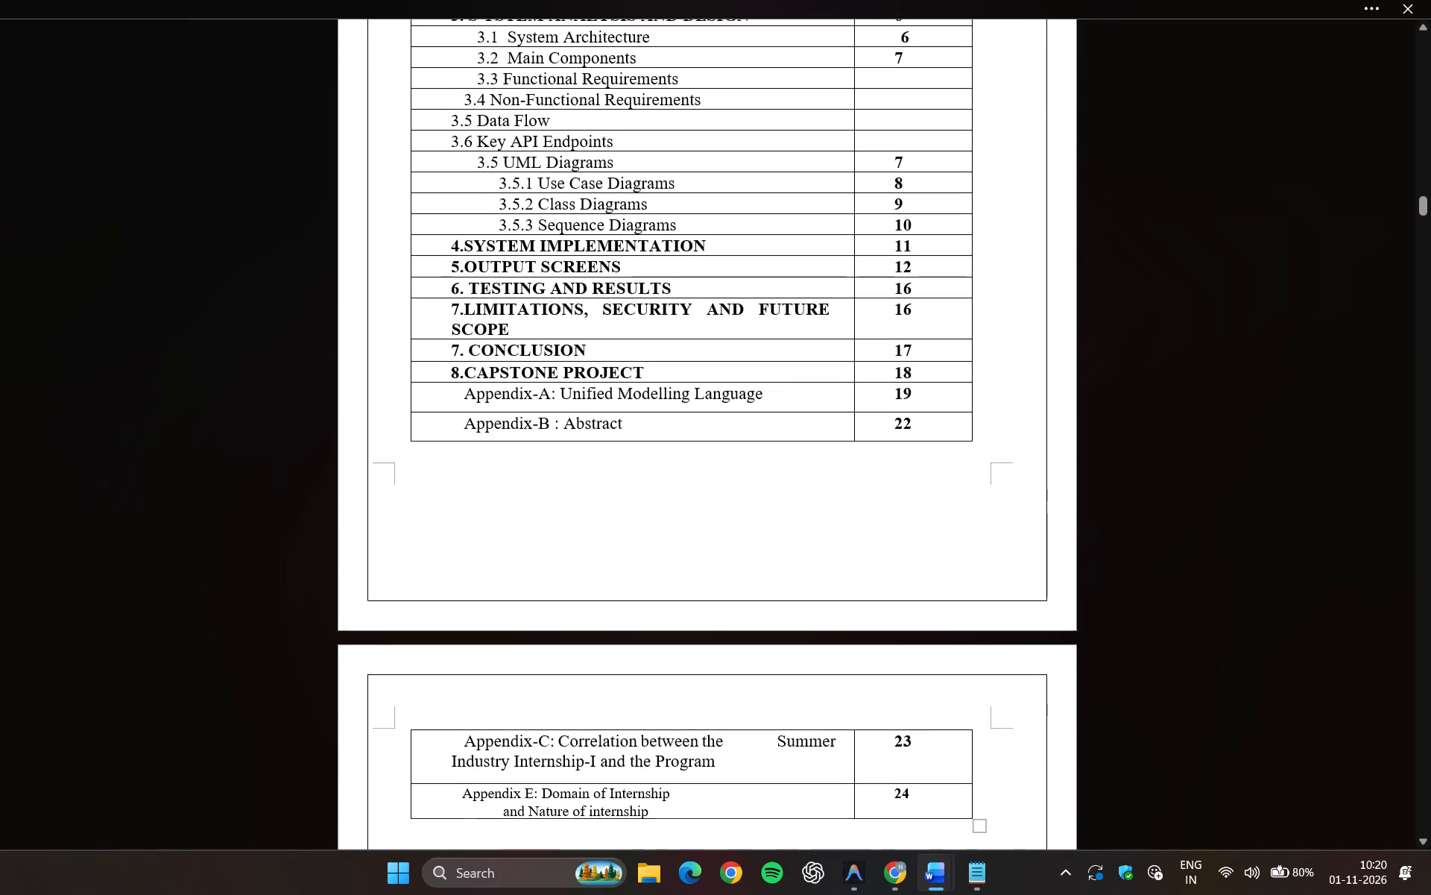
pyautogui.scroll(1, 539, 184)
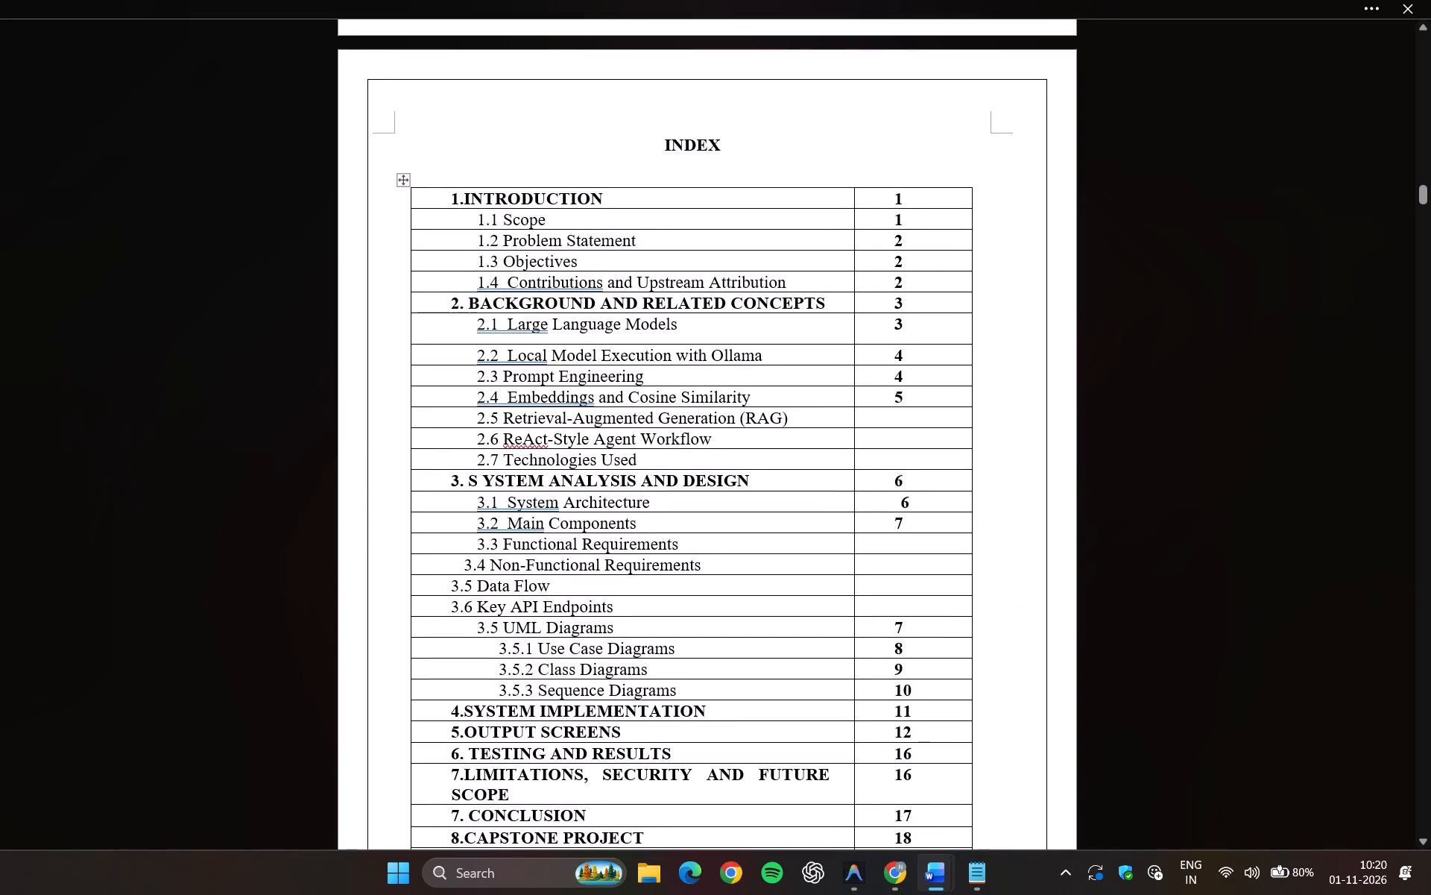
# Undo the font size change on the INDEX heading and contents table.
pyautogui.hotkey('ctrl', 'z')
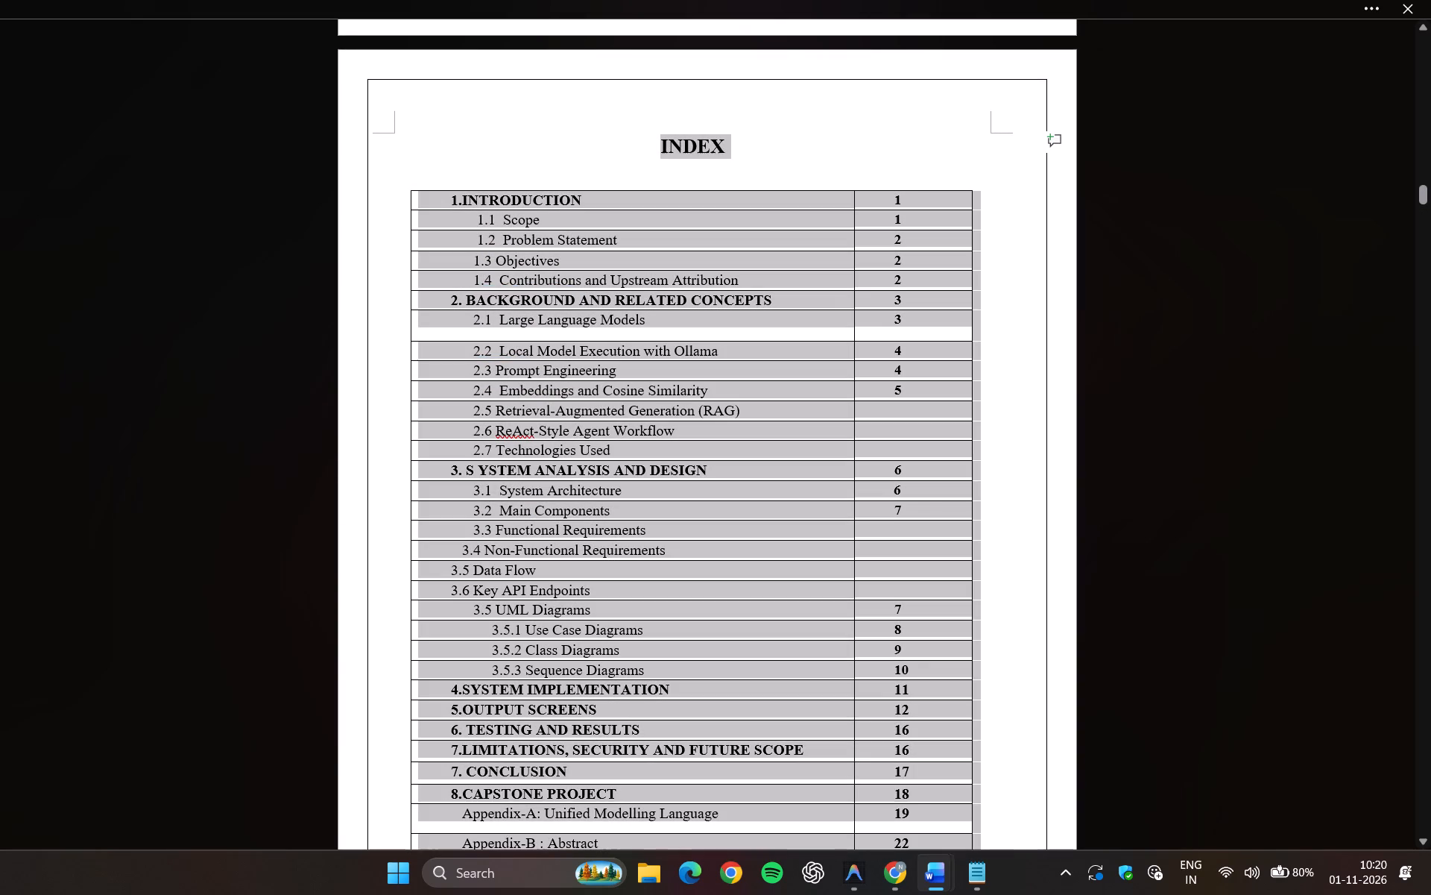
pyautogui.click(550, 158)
# Widen the contents table on the index page so it reaches roughly to both page margins.
pyautogui.scroll(-2, 550, 158)
pyautogui.scroll(1, 550, 158)
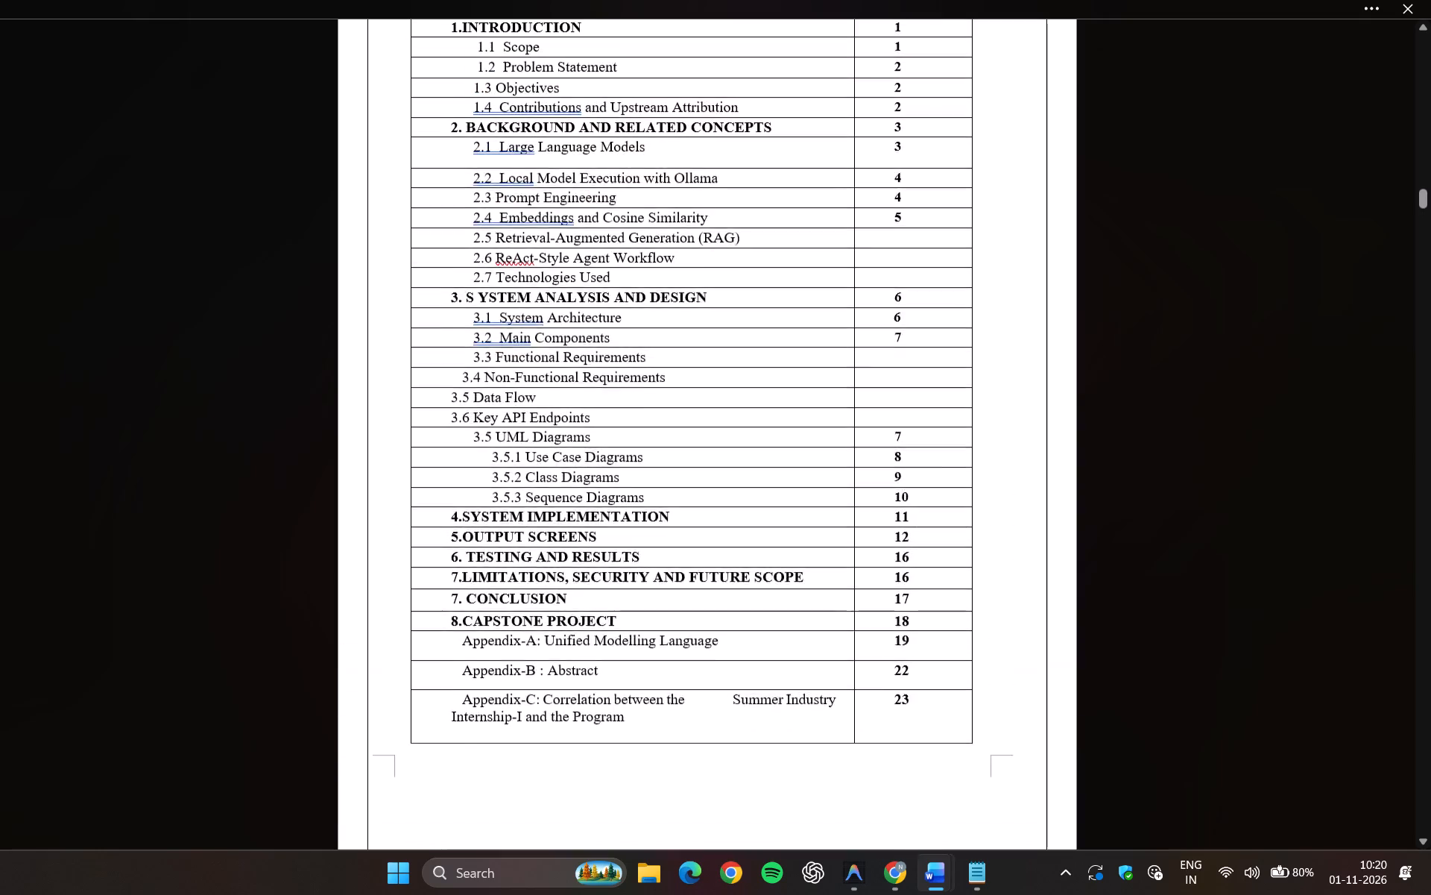
pyautogui.scroll(2, 550, 158)
pyautogui.scroll(-3, 550, 158)
pyautogui.scroll(1, 550, 158)
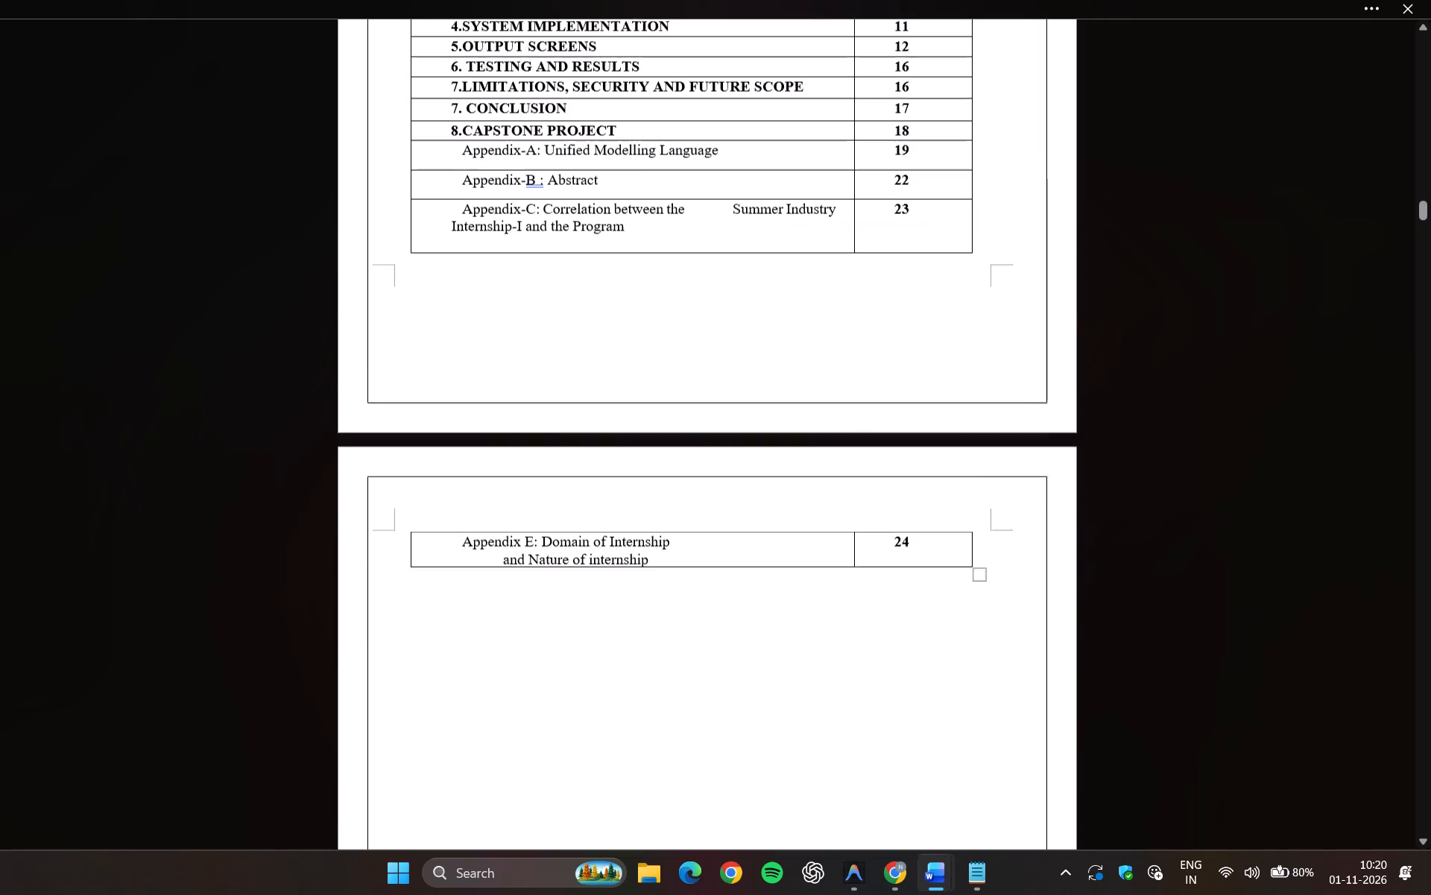
pyautogui.scroll(1, 550, 158)
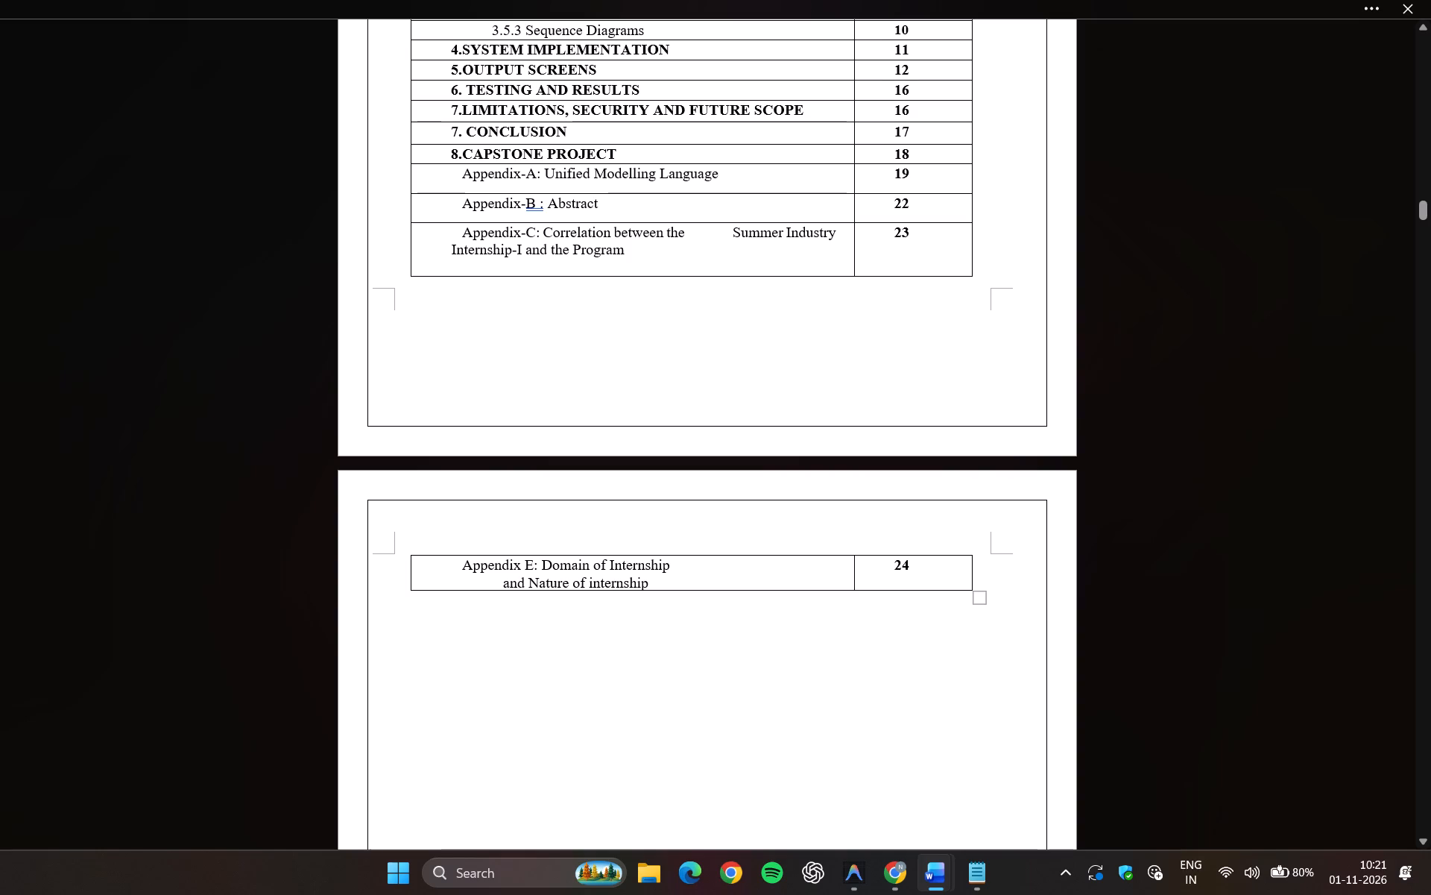
pyautogui.moveTo(971, 218); pyautogui.dragTo(999, 214)
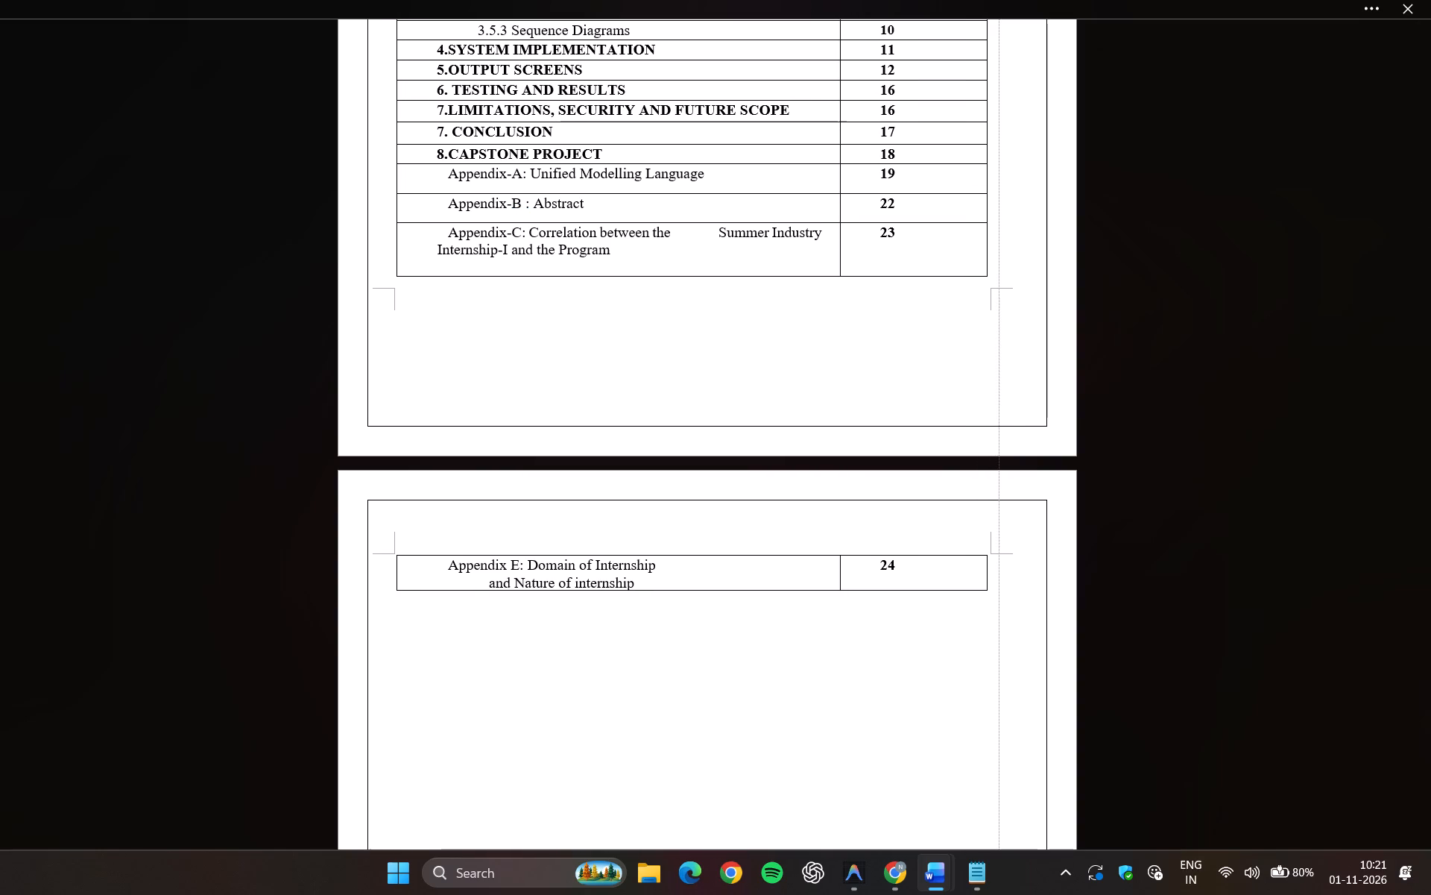
pyautogui.moveTo(999, 214); pyautogui.dragTo(1022, 210)
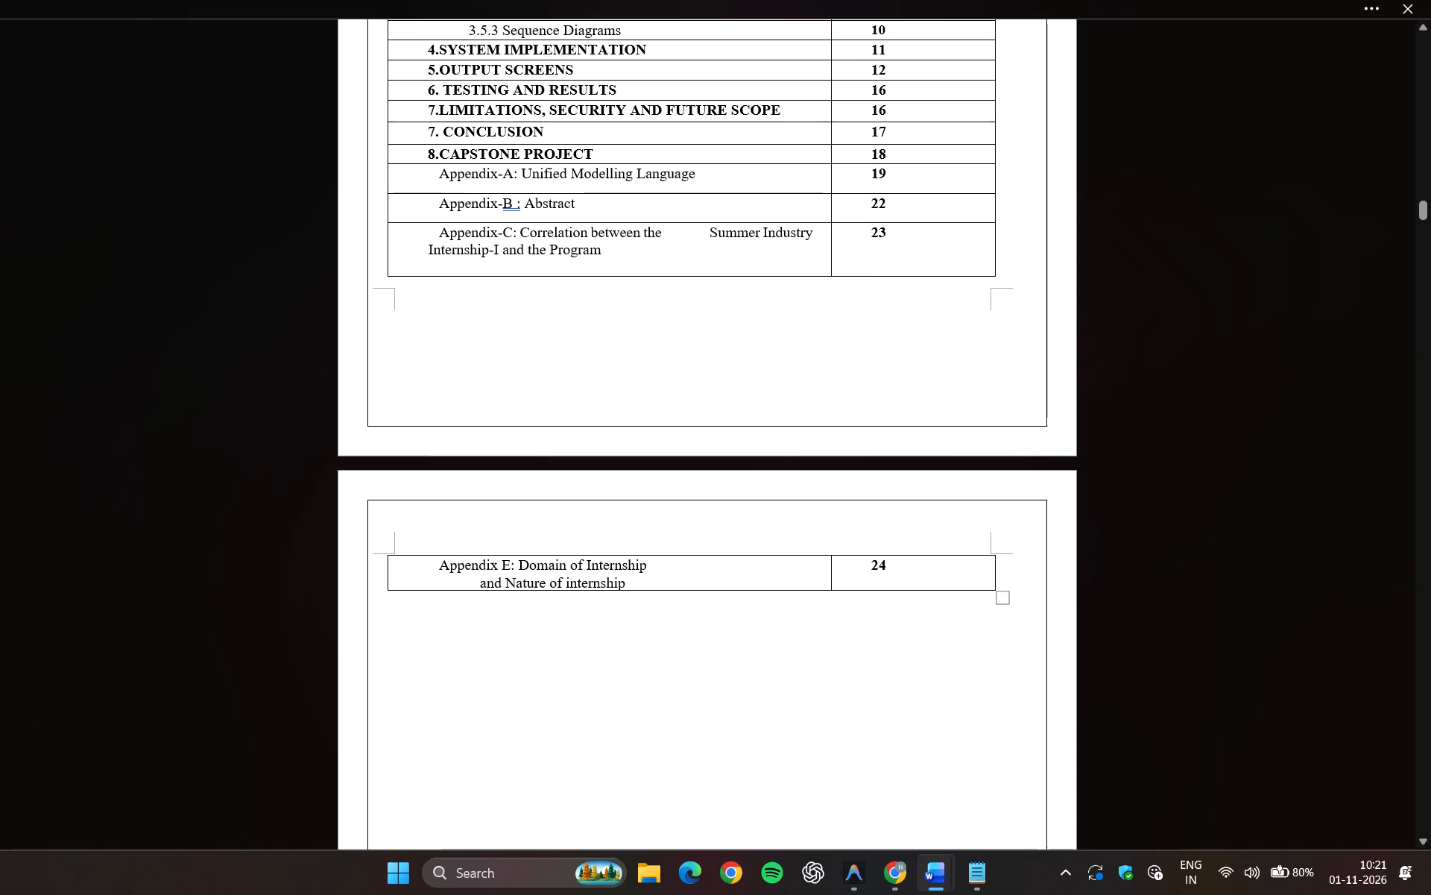
# Shift the divider between the contents table's columns to widen the title column and narrow the page-number column.
pyautogui.moveTo(830, 186); pyautogui.dragTo(915, 185)
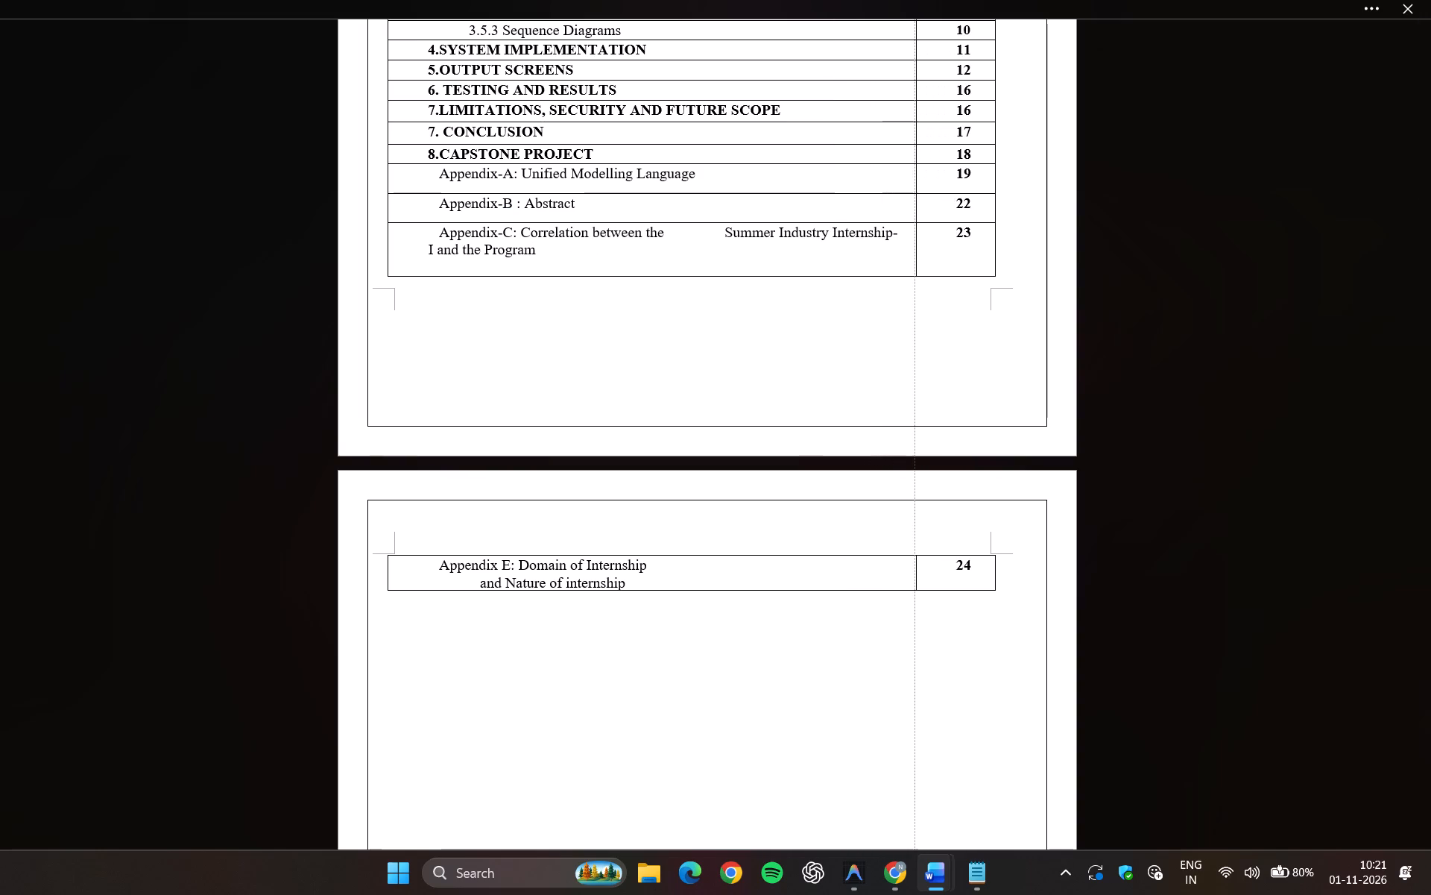
pyautogui.moveTo(915, 185); pyautogui.dragTo(958, 185)
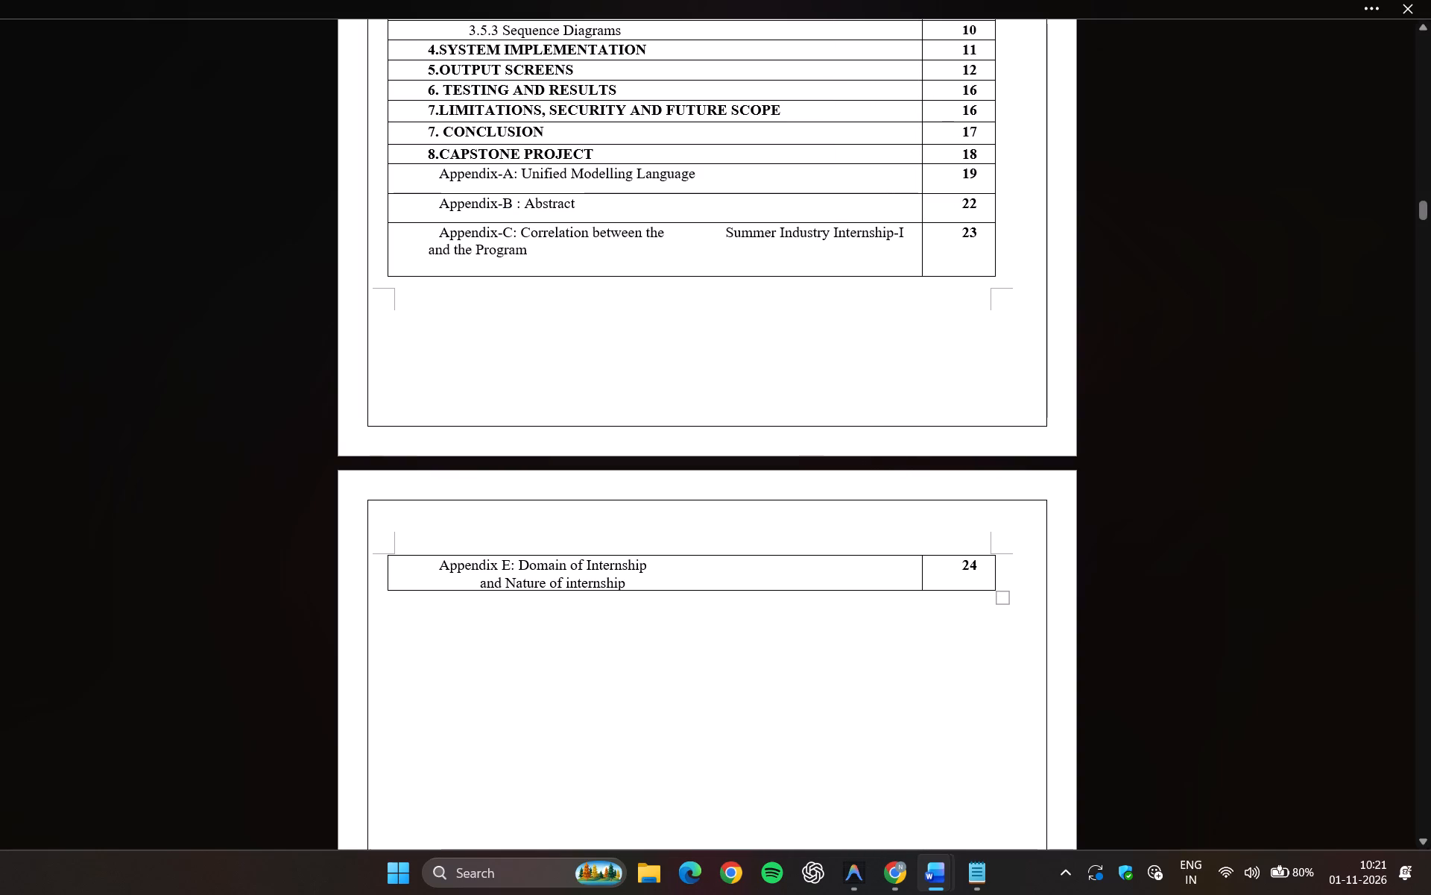
pyautogui.scroll(1, 765, 362)
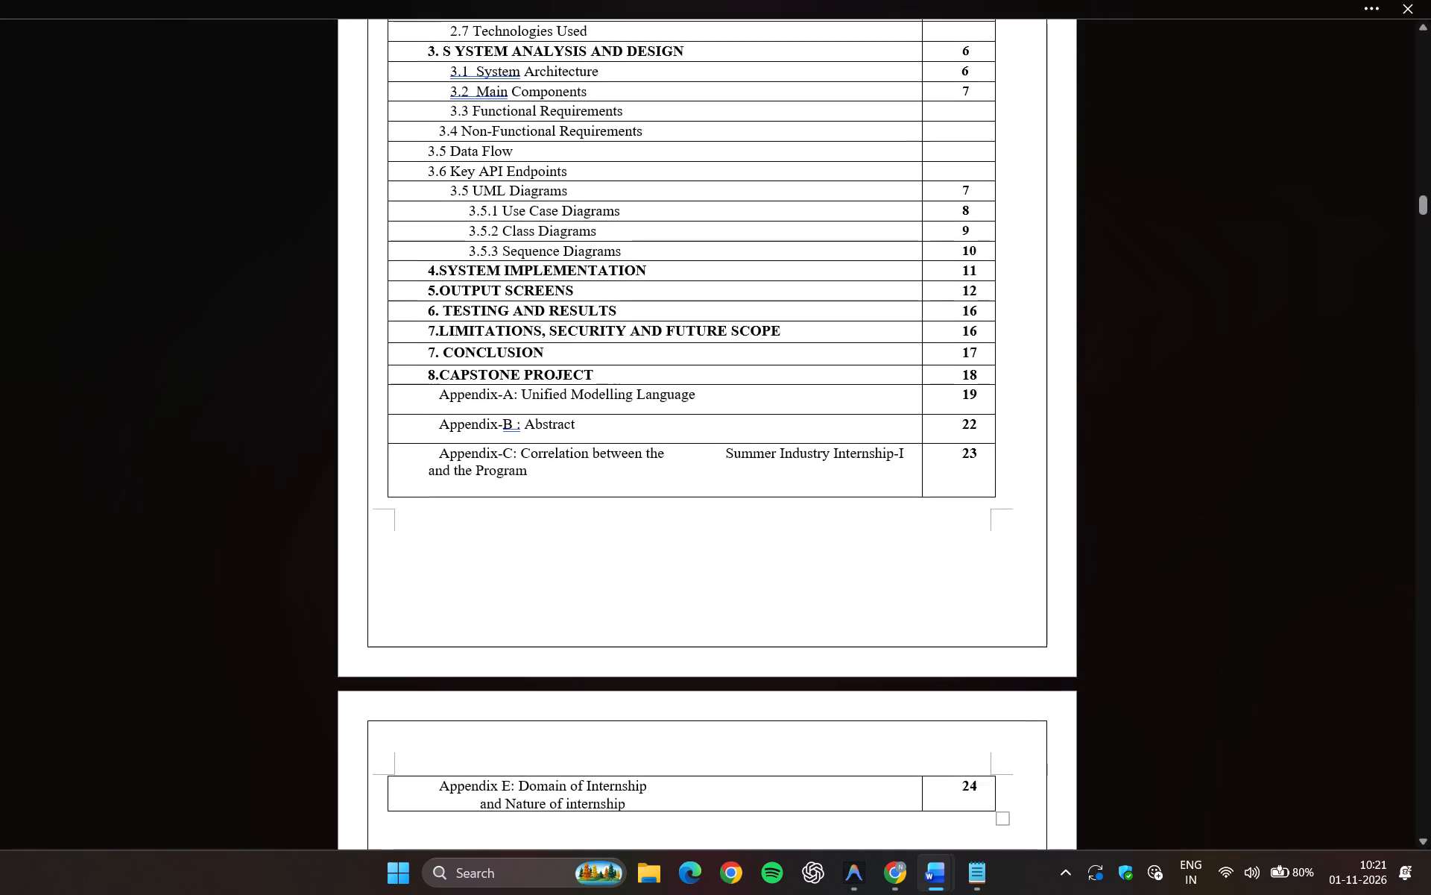
pyautogui.scroll(2, 765, 362)
pyautogui.scroll(-1, 765, 362)
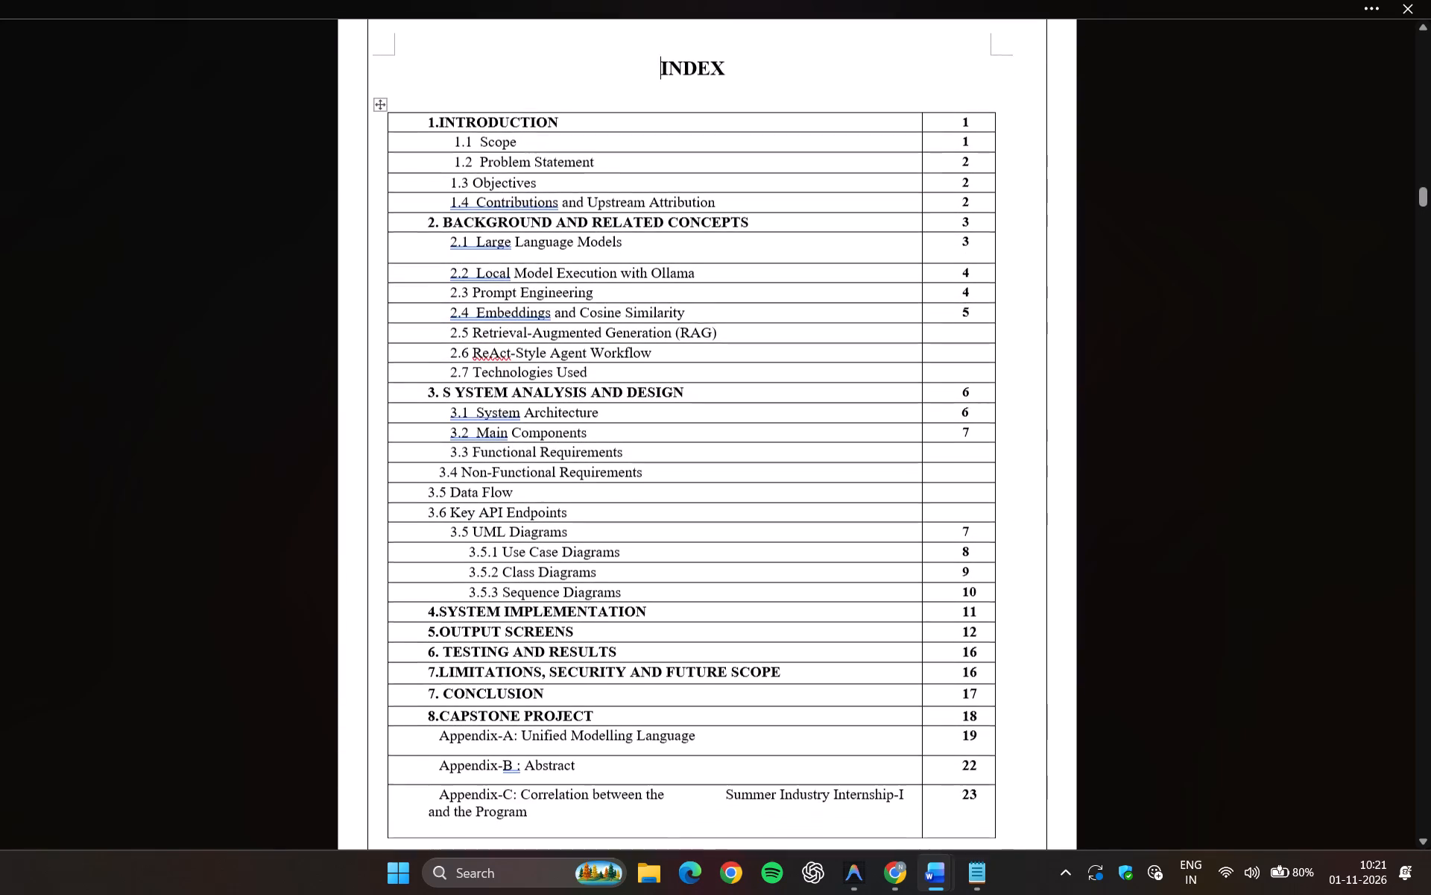
pyautogui.scroll(-1, 765, 362)
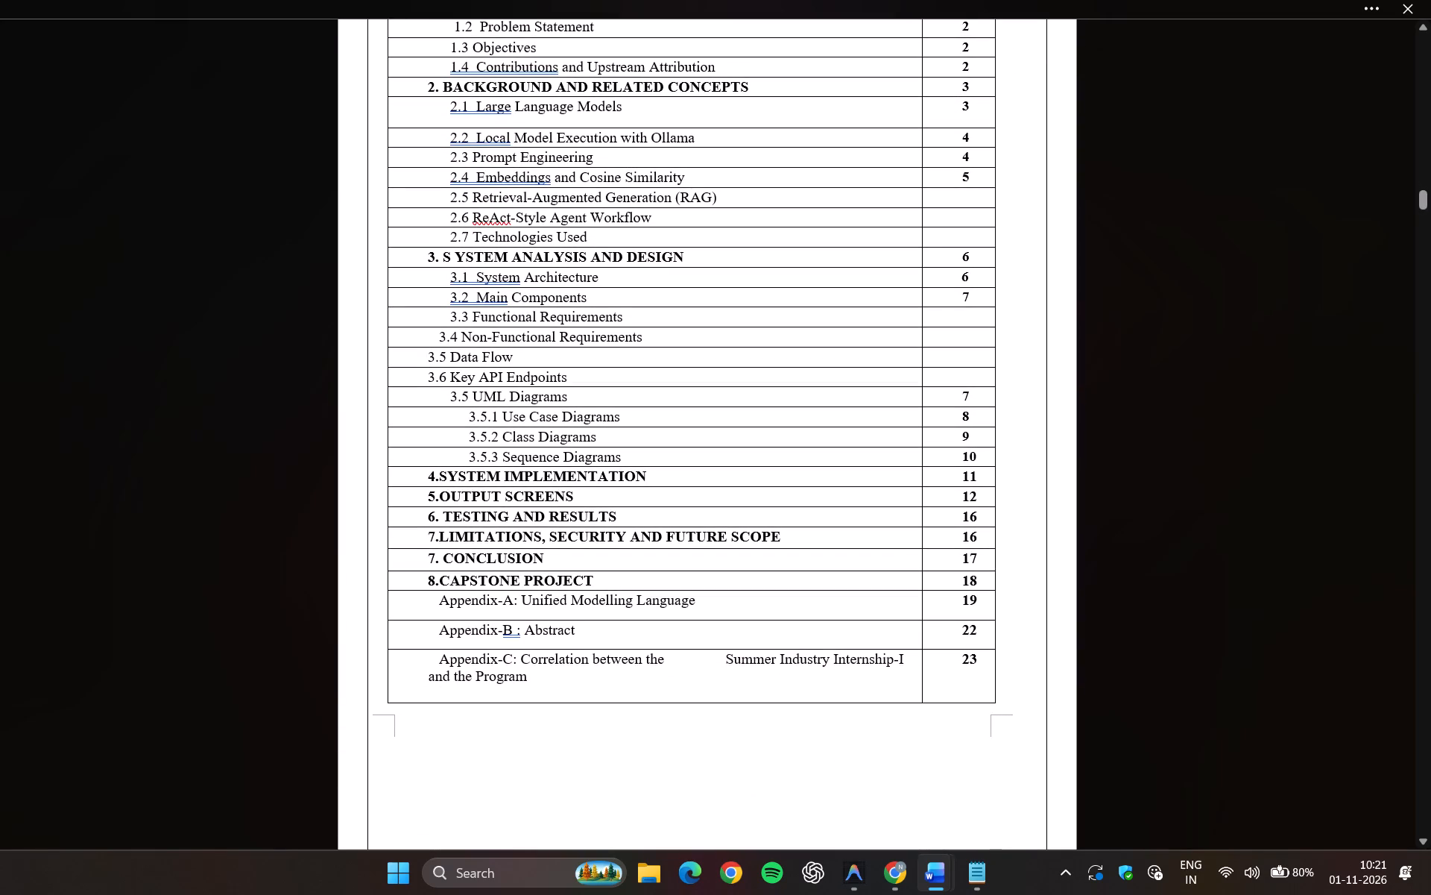
pyautogui.moveTo(922, 301); pyautogui.dragTo(906, 304)
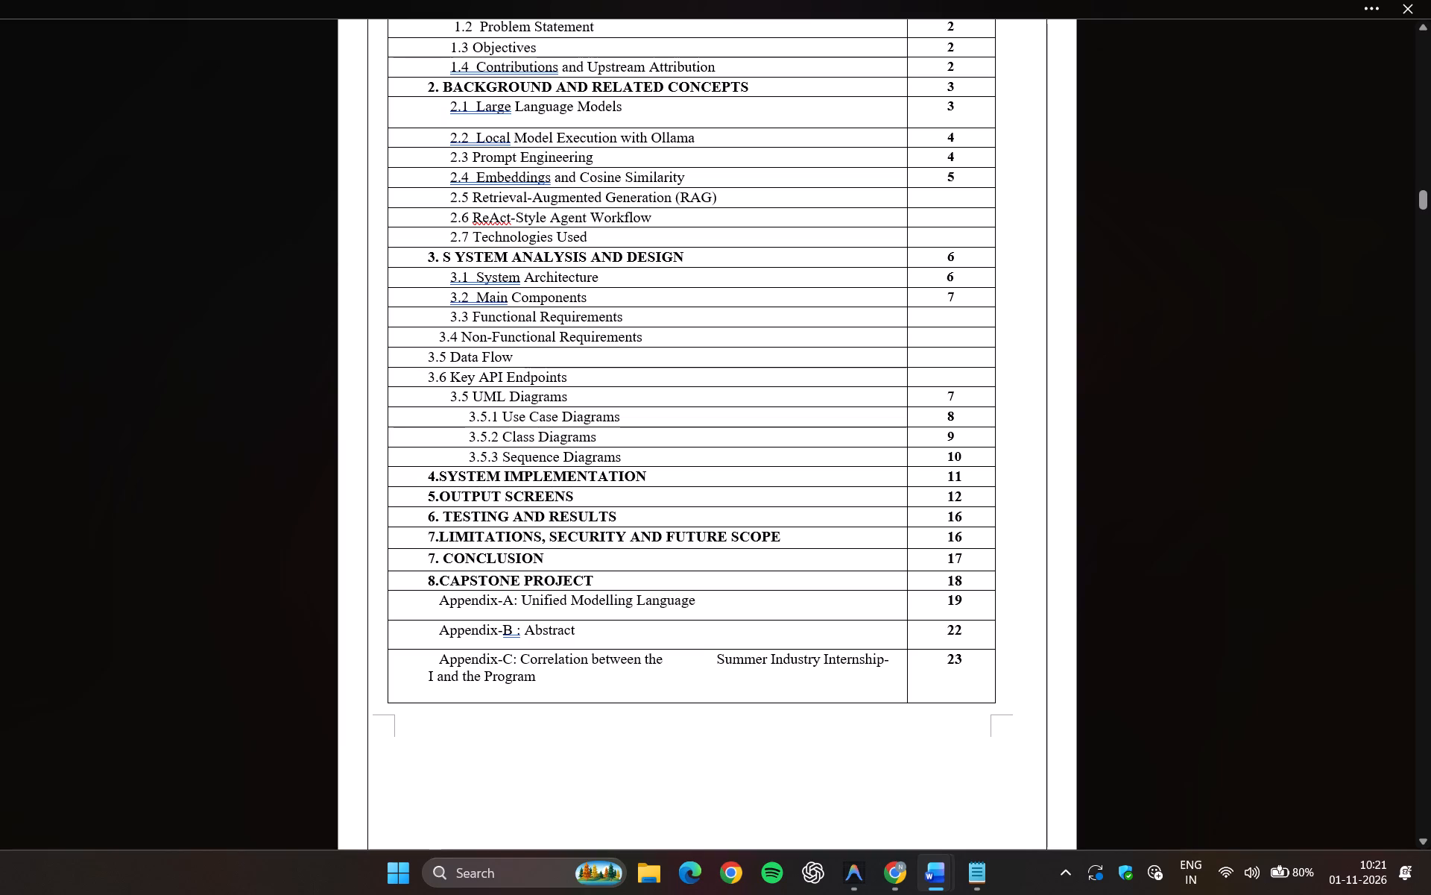
# Narrow the contents table slightly so both outer edges sit just inside the page margins.
pyautogui.moveTo(388, 280); pyautogui.dragTo(408, 280)
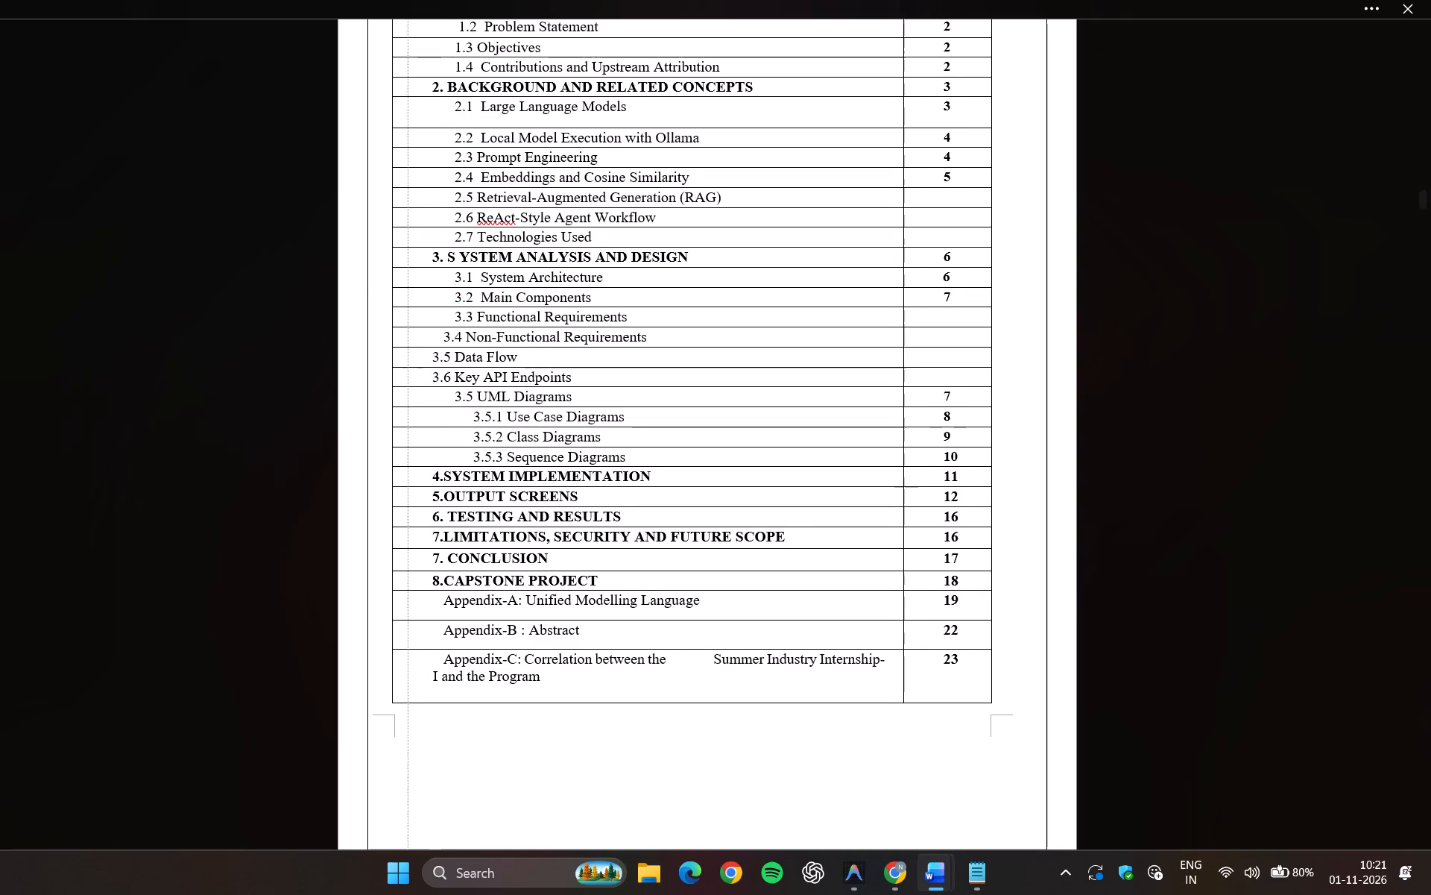
pyautogui.moveTo(408, 280); pyautogui.dragTo(425, 278)
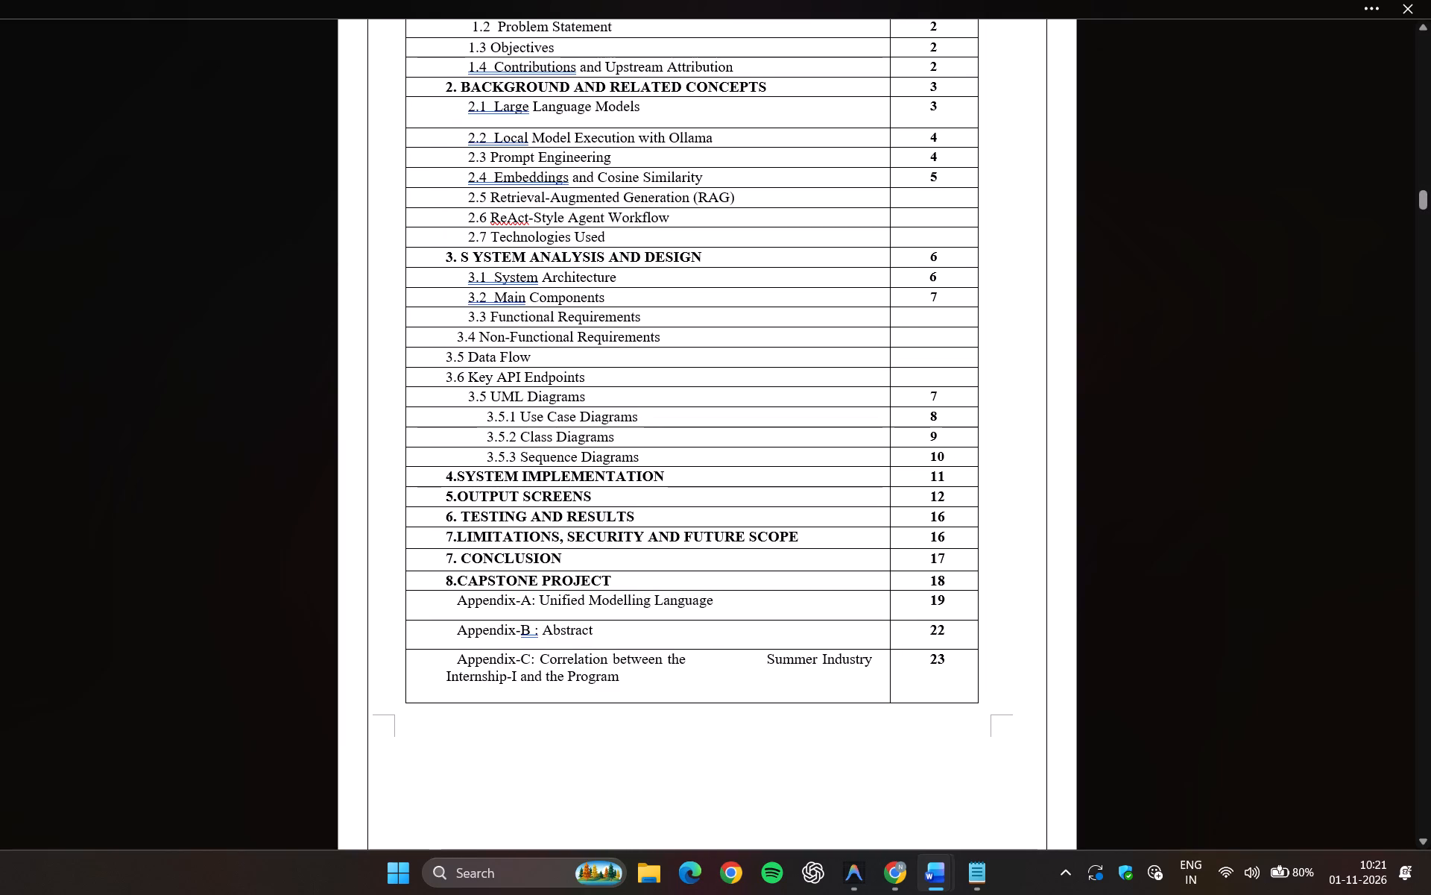
# Remove the extra spaces between "the" and "Summer Industry Internship-I" in the Appendix-C entry, leaving a single space.
pyautogui.click(754, 664)
pyautogui.press('BackSpace')
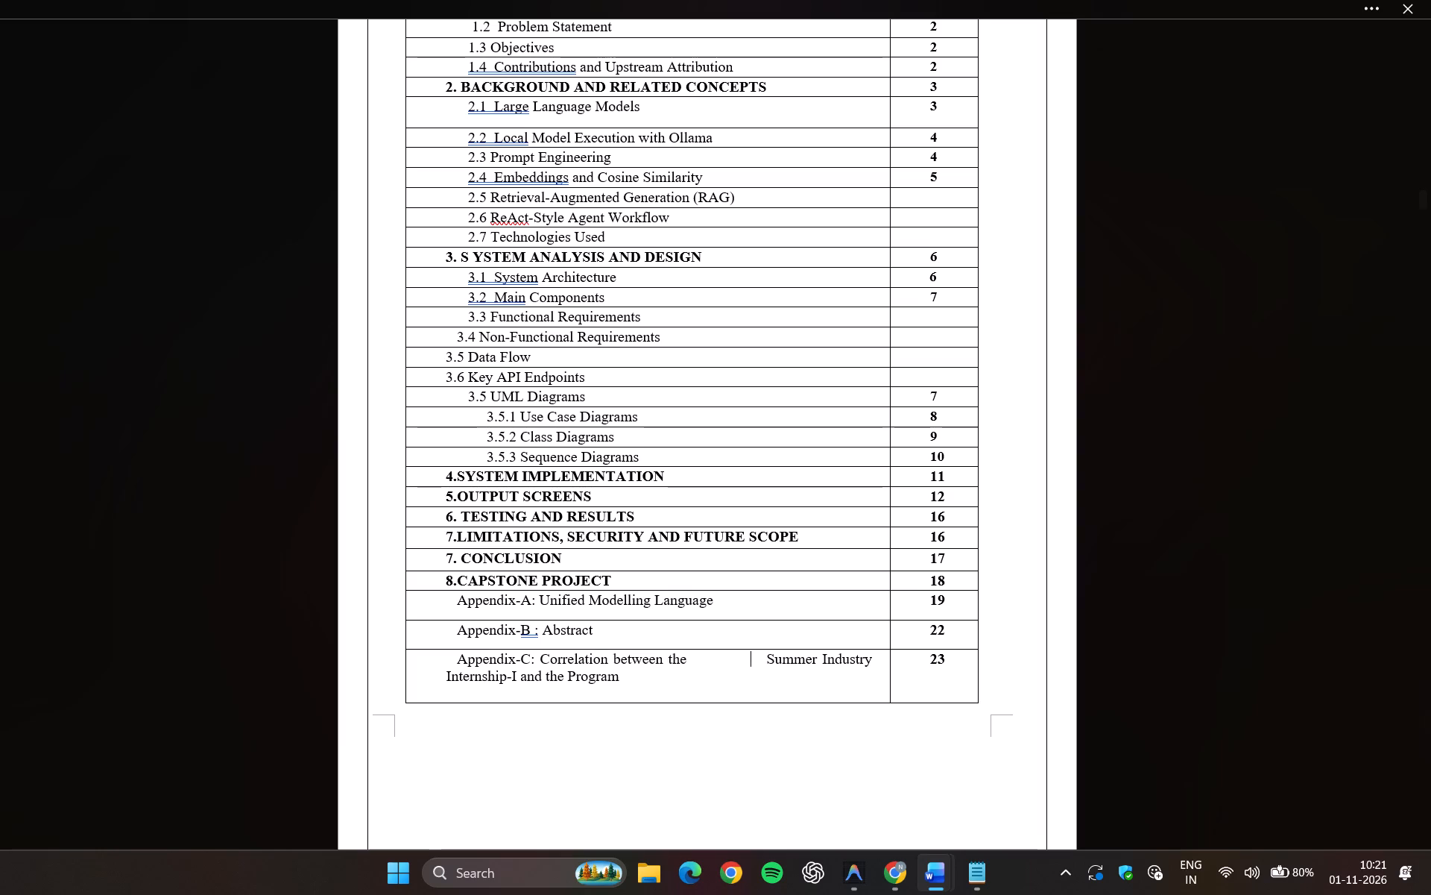
pyautogui.press('BackSpace')
pyautogui.press('BackSpace')
pyautogui.press('BackSpace')
pyautogui.press('BackSpace')
pyautogui.press('BackSpace')
pyautogui.press('BackSpace')
pyautogui.press('BackSpace')
pyautogui.press('BackSpace')
pyautogui.press('BackSpace')
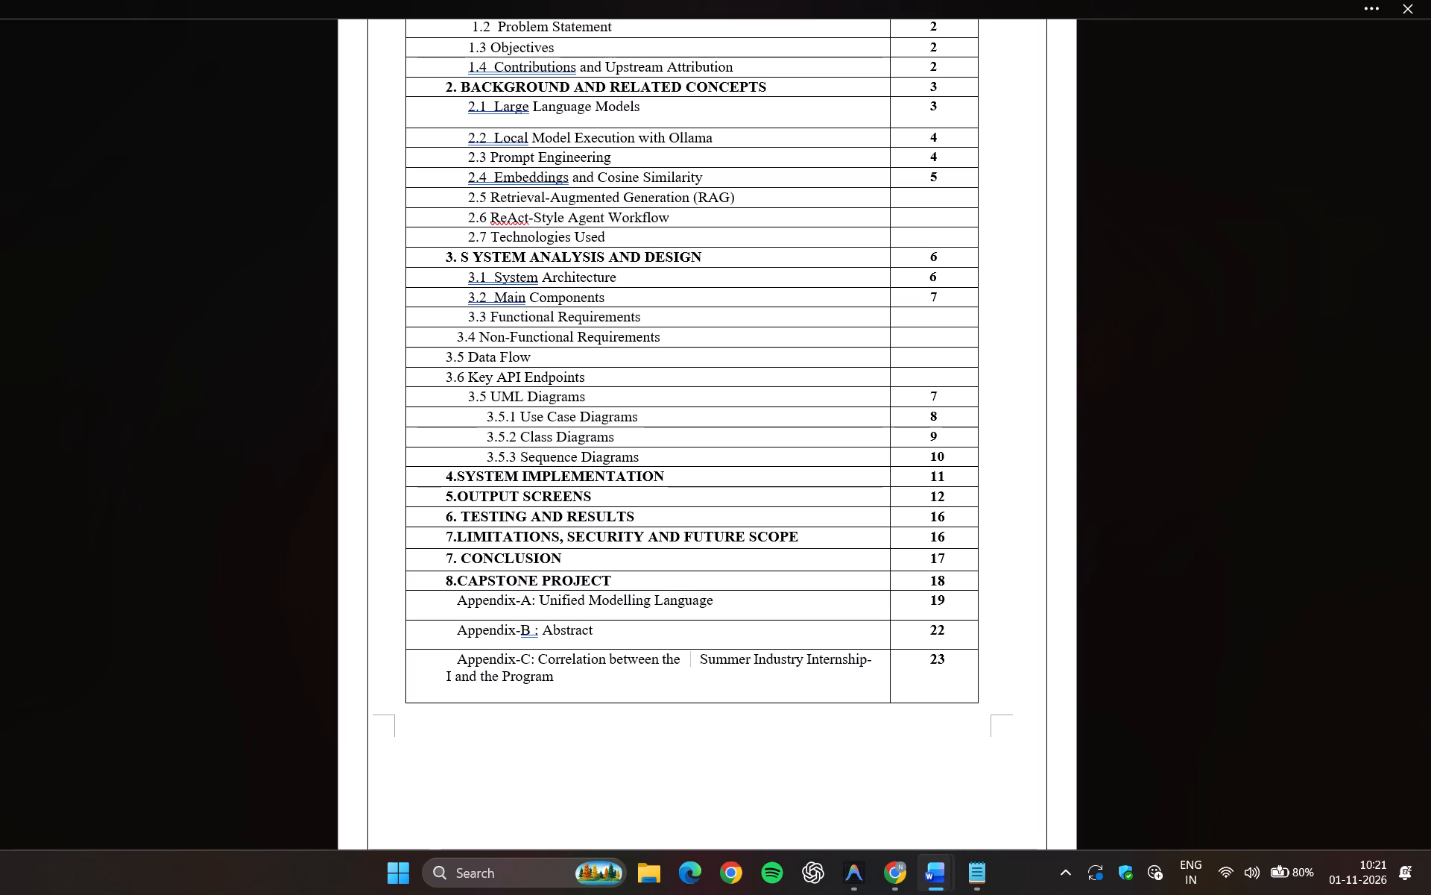
pyautogui.press('BackSpace')
pyautogui.press('BackSpace')
pyautogui.press('BackSpace')
pyautogui.press('Right')
pyautogui.press('BackSpace')
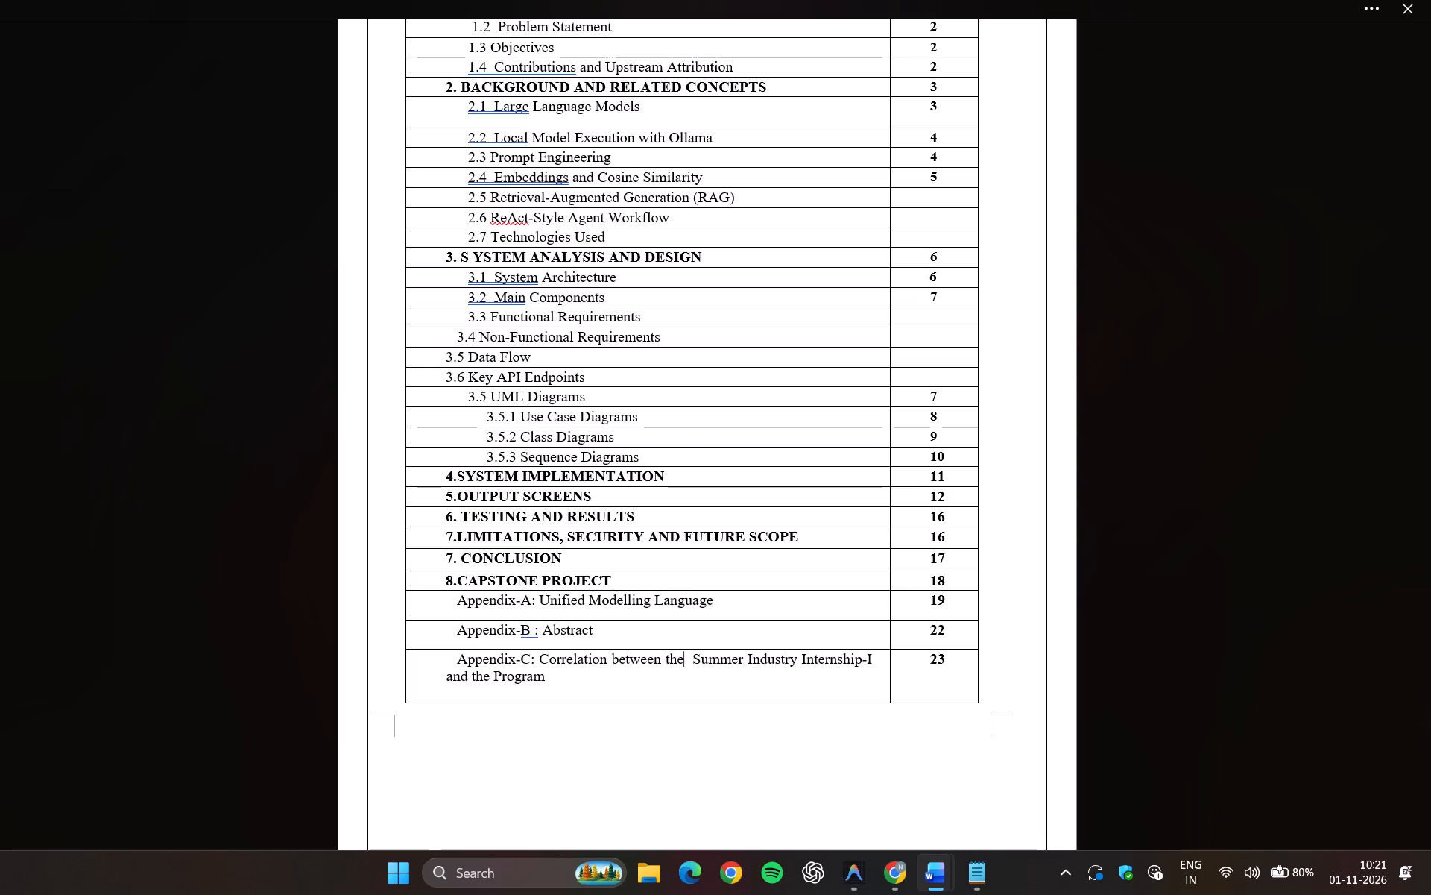
pyautogui.press('Right')
pyautogui.press('Right')
pyautogui.press('BackSpace')
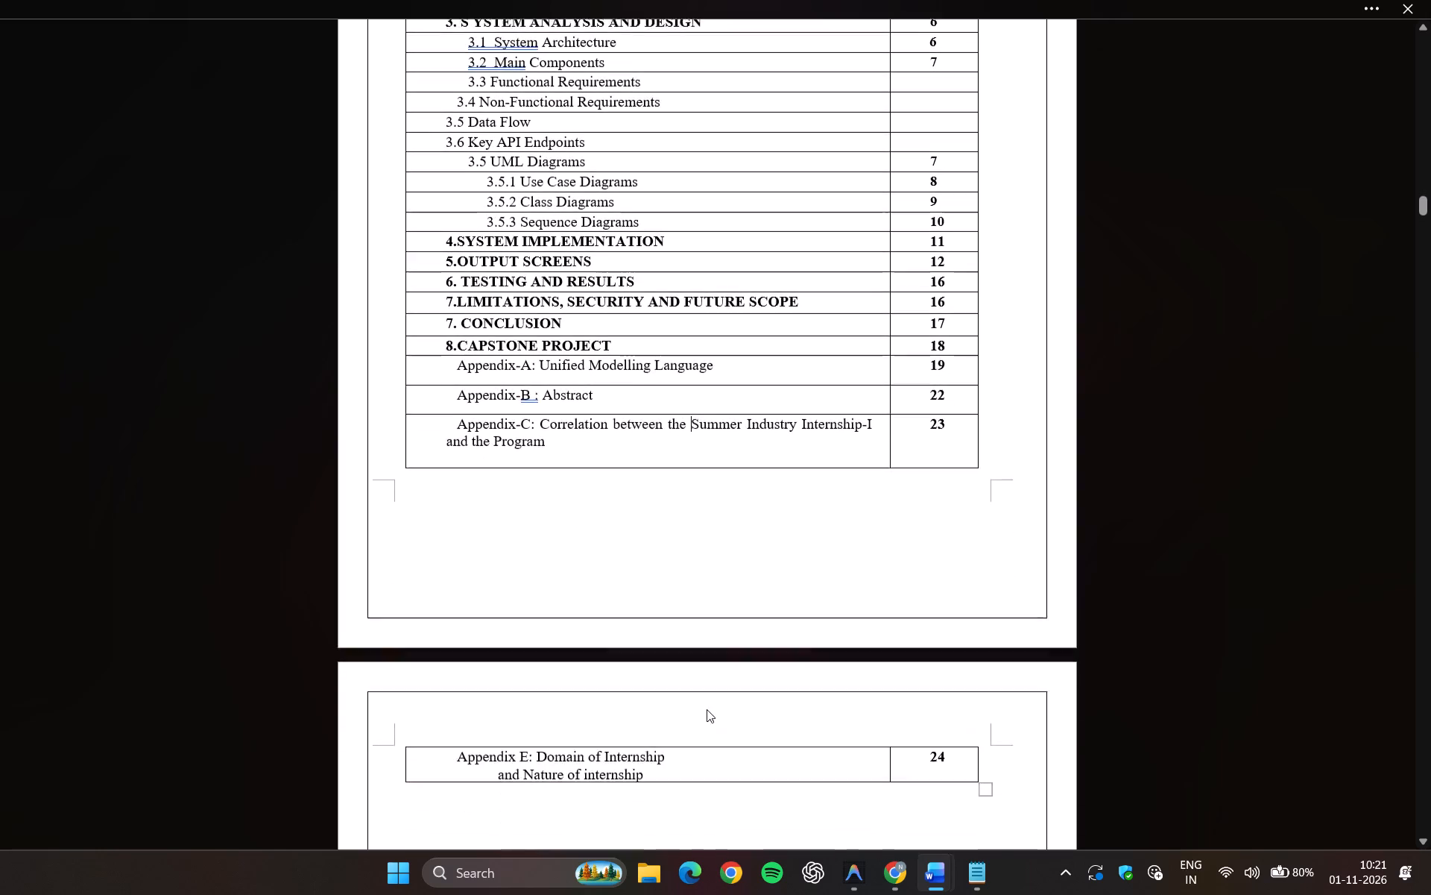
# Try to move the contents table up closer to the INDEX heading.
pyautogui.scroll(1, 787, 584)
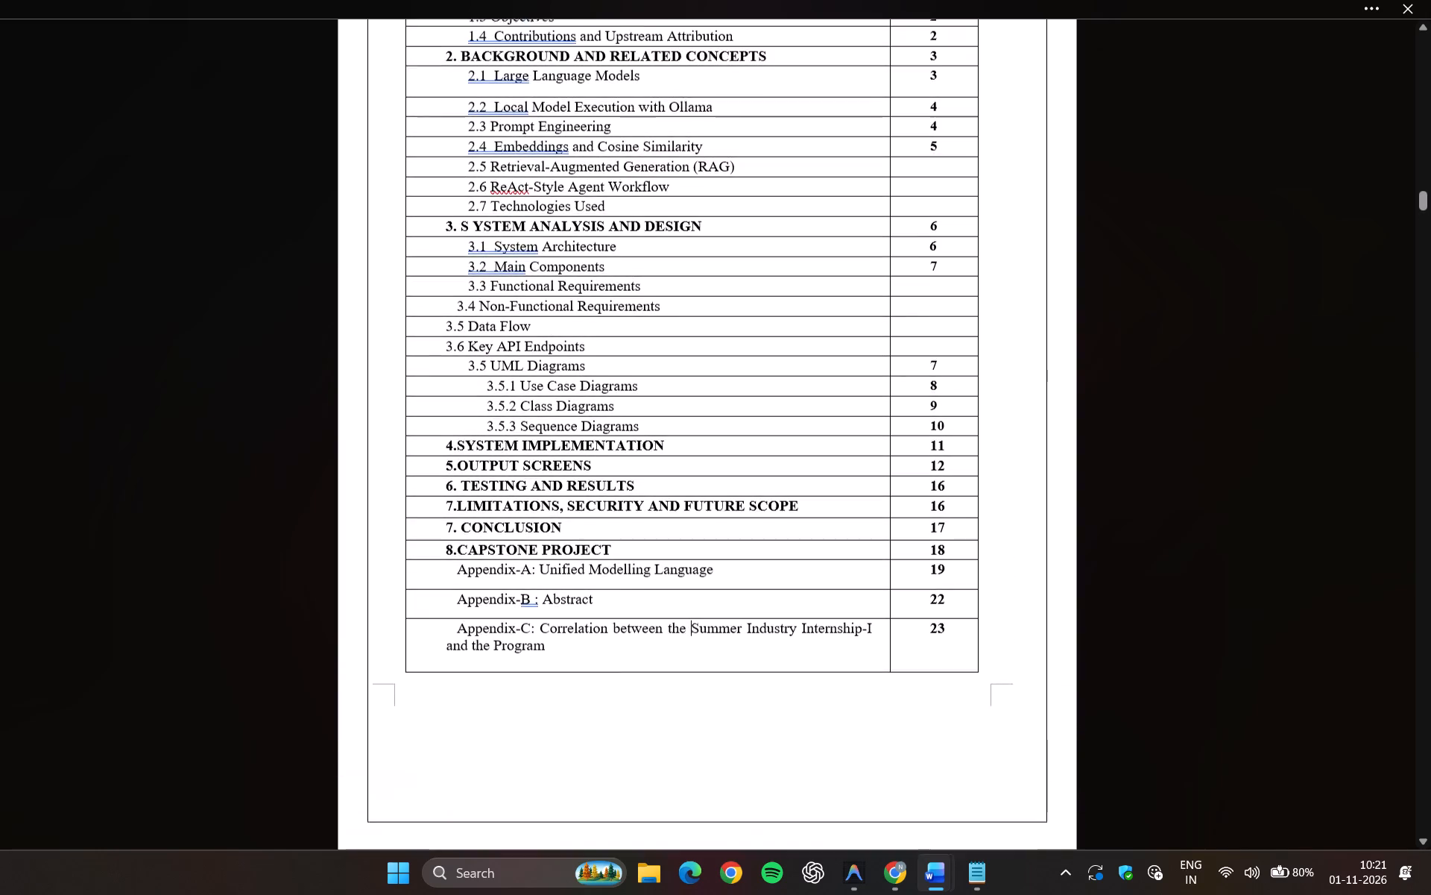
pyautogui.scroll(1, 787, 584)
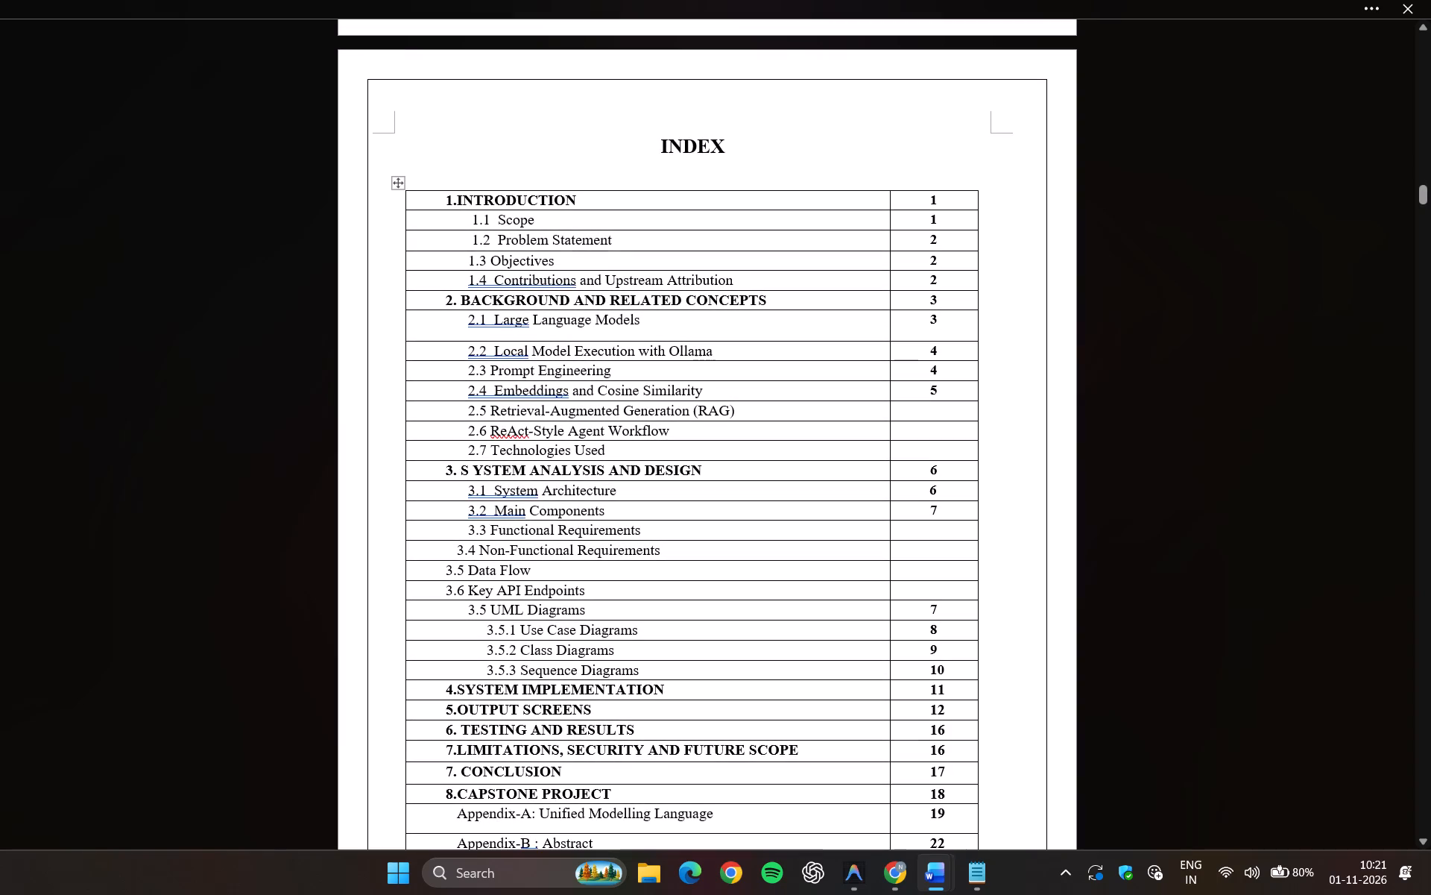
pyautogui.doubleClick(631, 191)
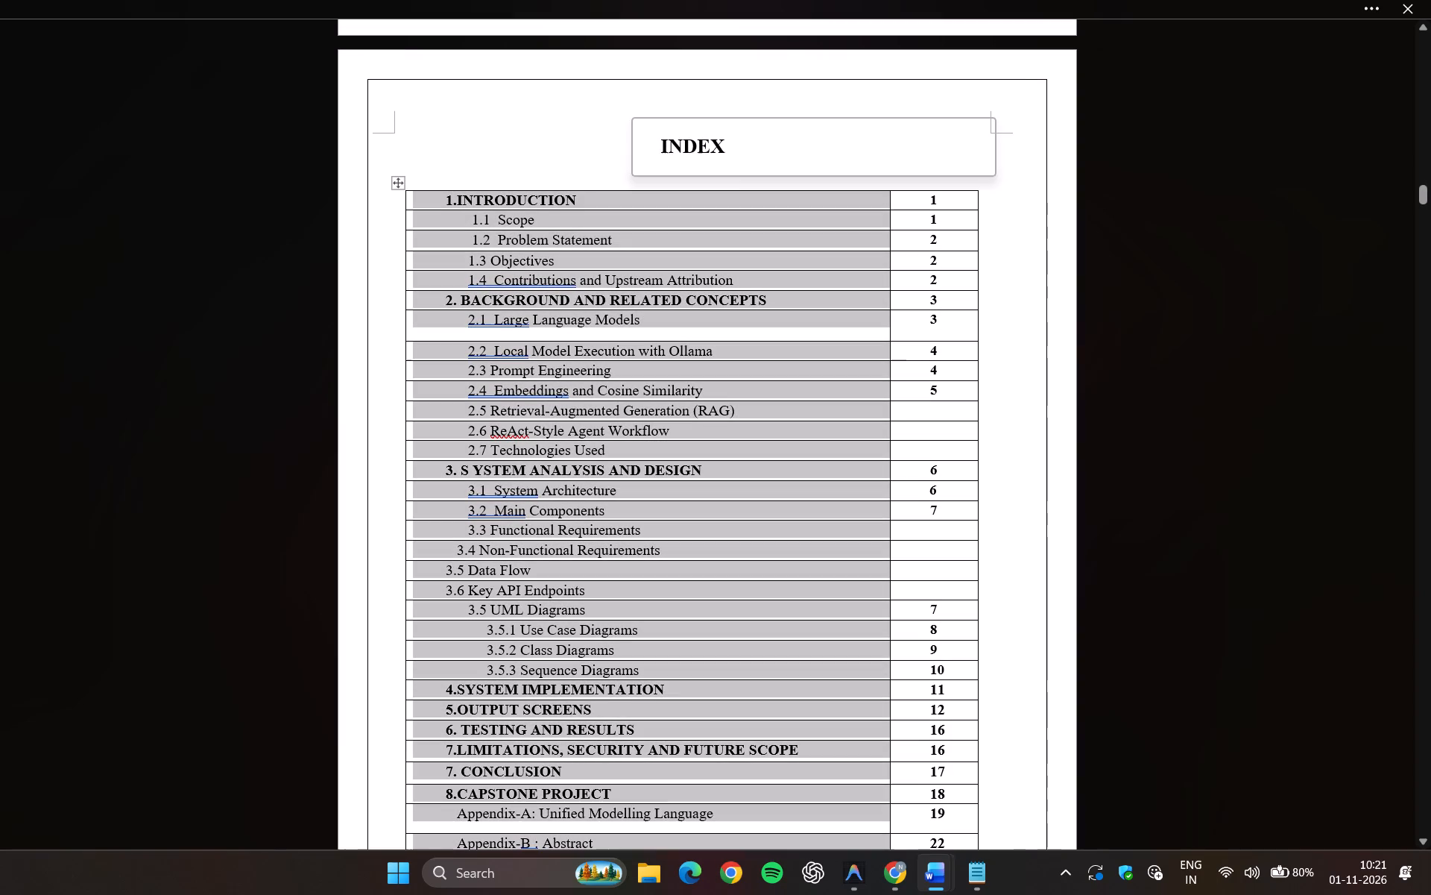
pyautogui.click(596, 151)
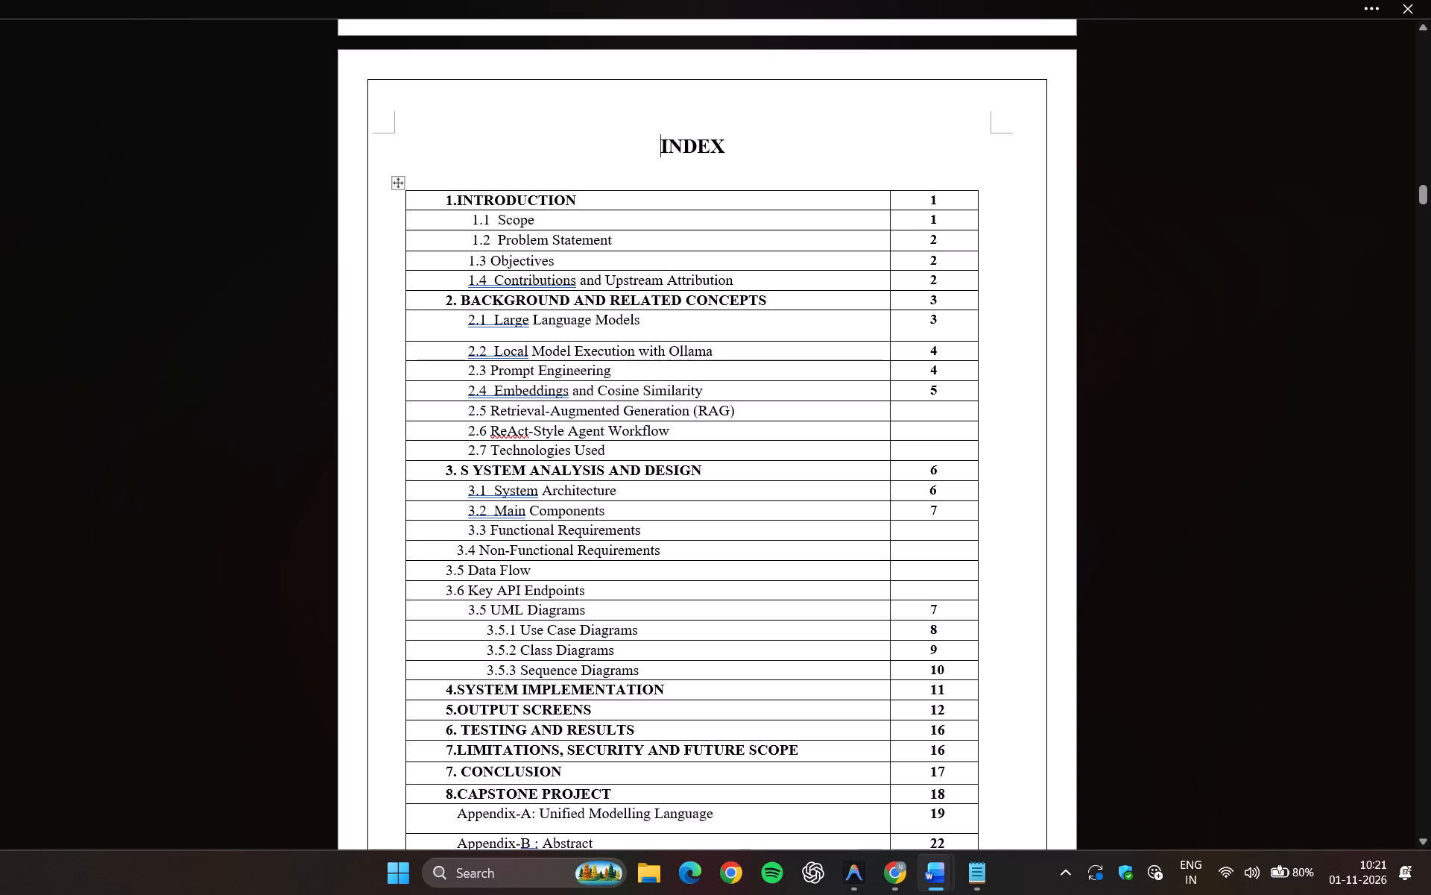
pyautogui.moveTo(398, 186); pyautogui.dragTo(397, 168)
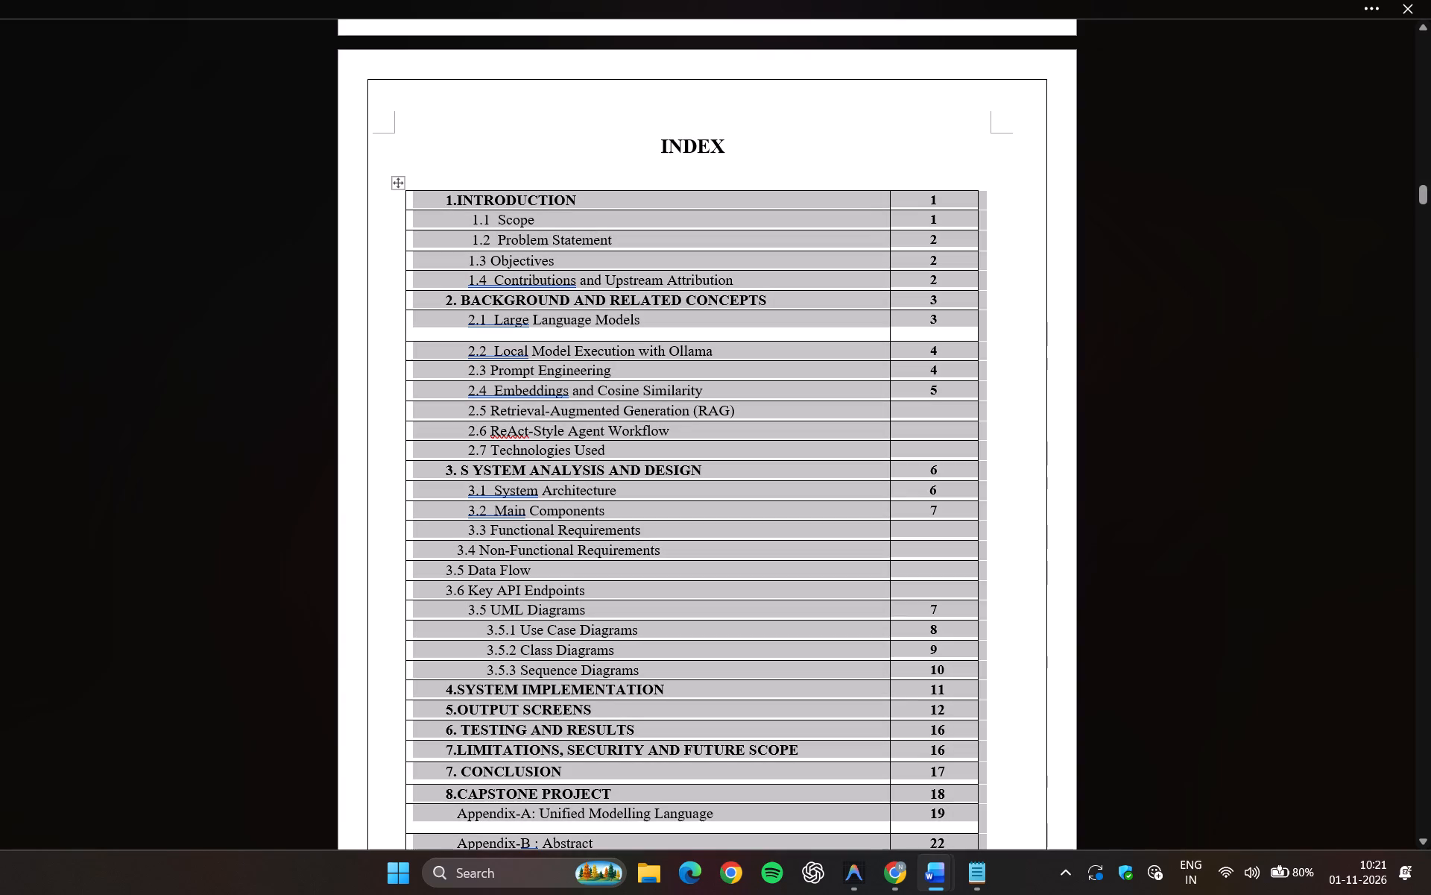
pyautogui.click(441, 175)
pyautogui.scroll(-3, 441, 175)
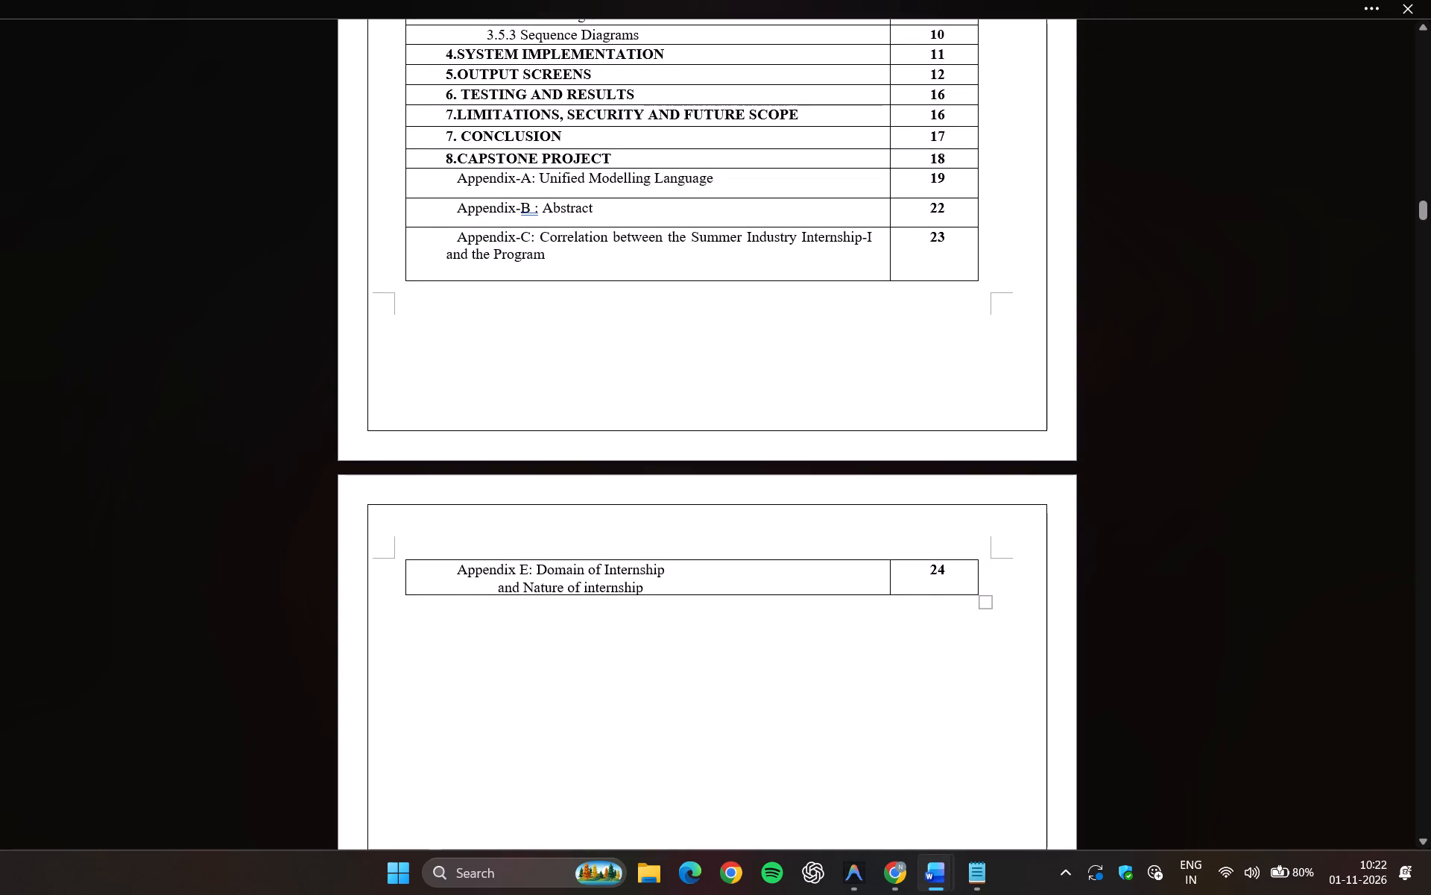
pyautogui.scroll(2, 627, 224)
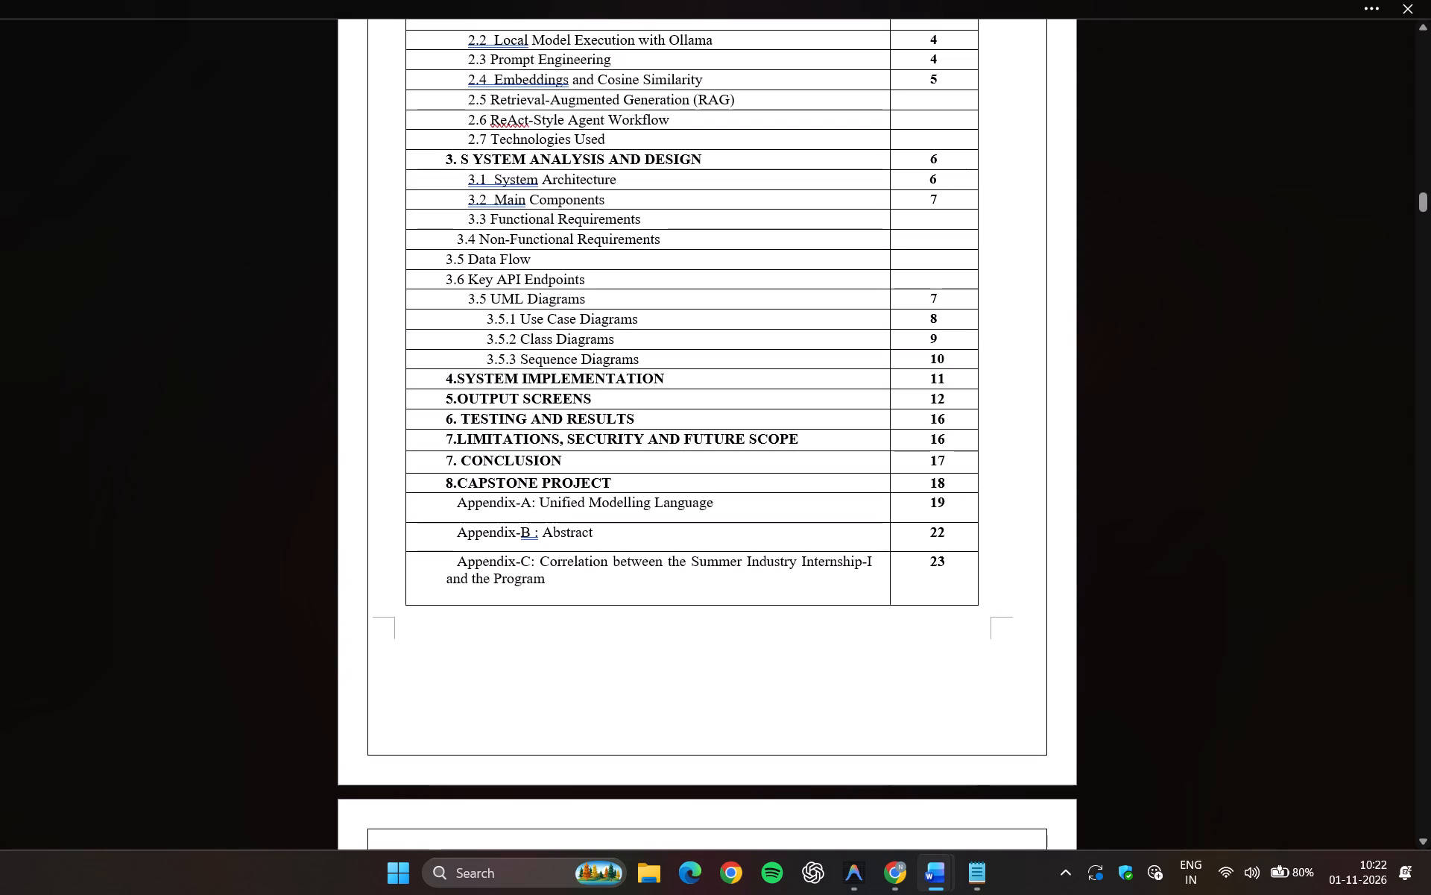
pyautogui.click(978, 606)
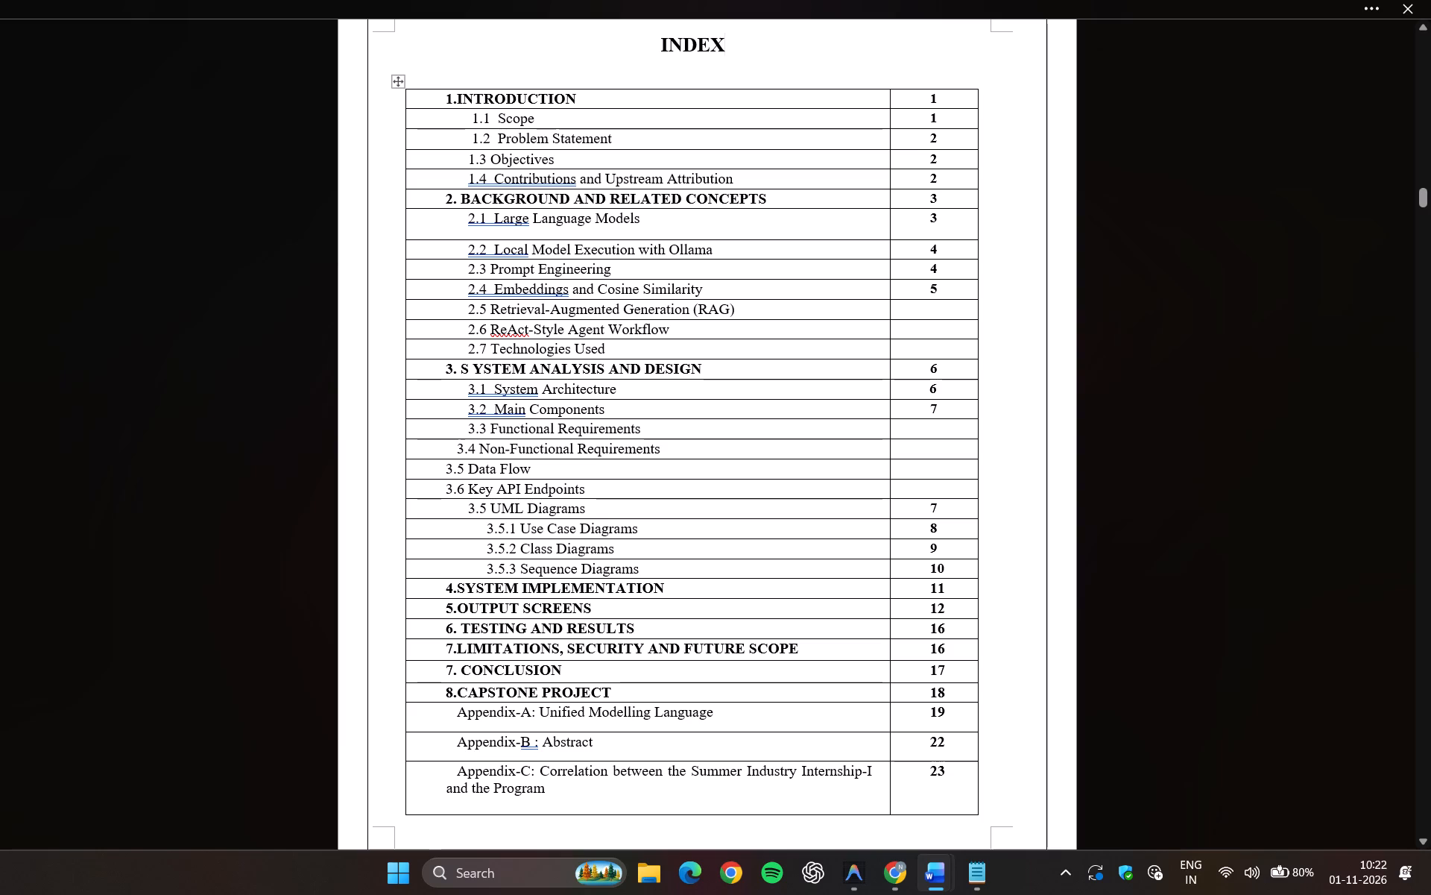
# Examine how the contents table's closing appendix rows are laid out across the index page and the page after it.
pyautogui.scroll(-1, 606, 647)
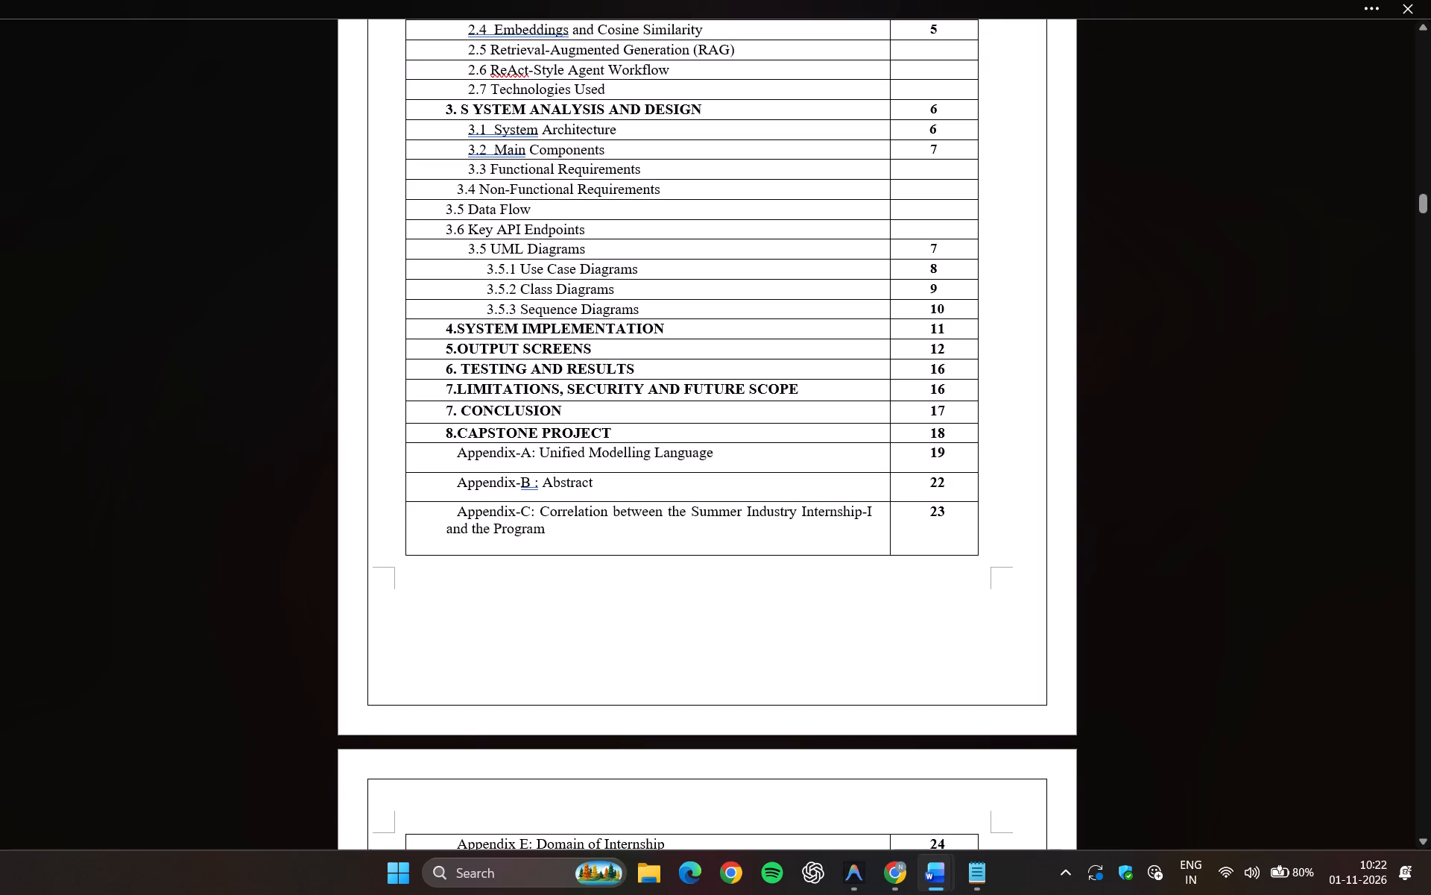
pyautogui.scroll(-2, 581, 556)
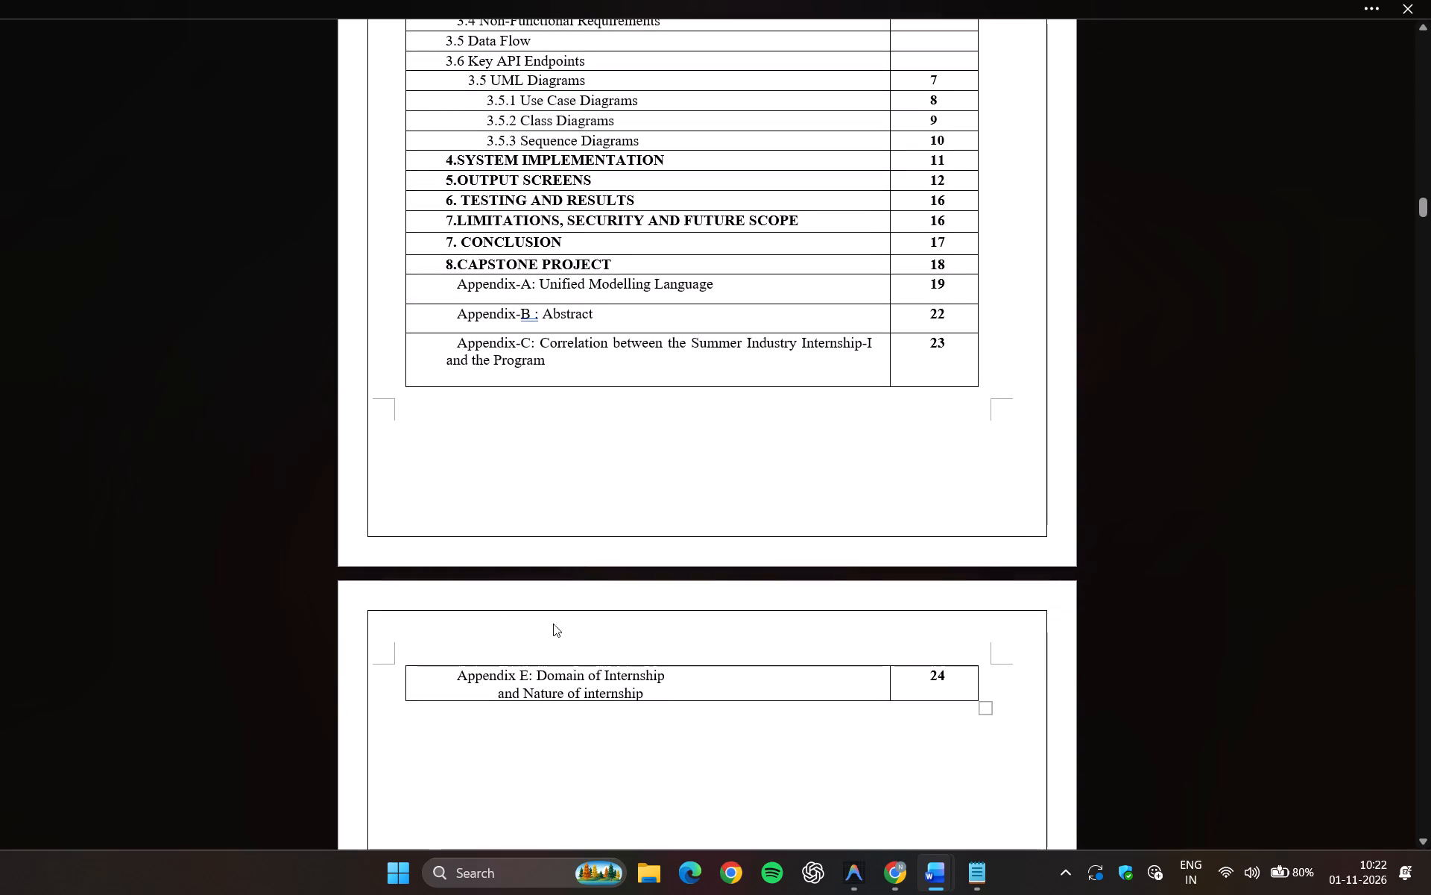
pyautogui.click(498, 693)
pyautogui.scroll(-2, 827, 521)
pyautogui.scroll(1, 827, 521)
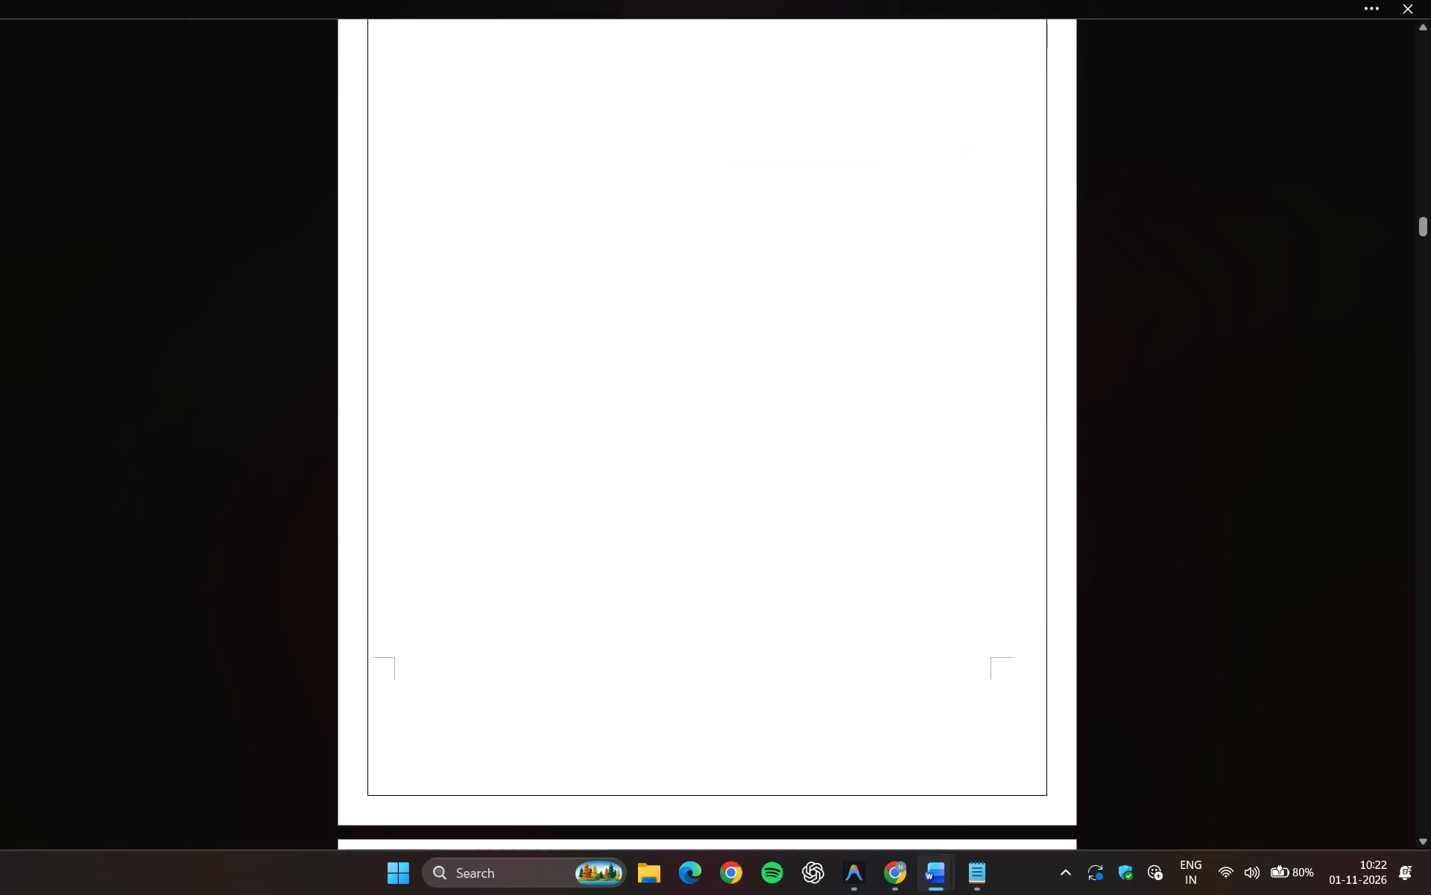
pyautogui.scroll(1, 827, 521)
pyautogui.scroll(-1, 827, 521)
pyautogui.scroll(1, 827, 521)
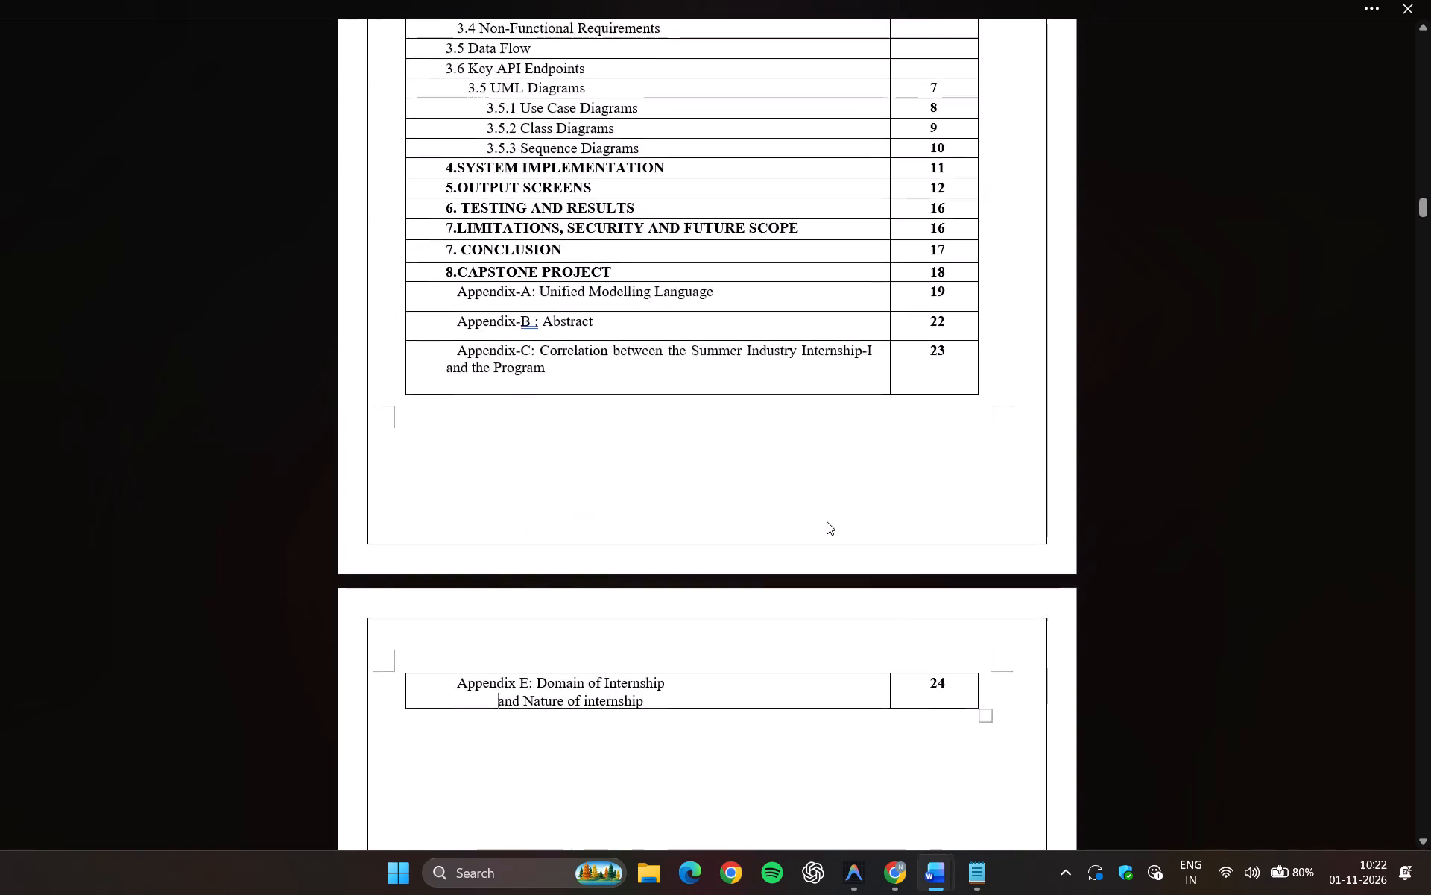
pyautogui.scroll(2, 827, 521)
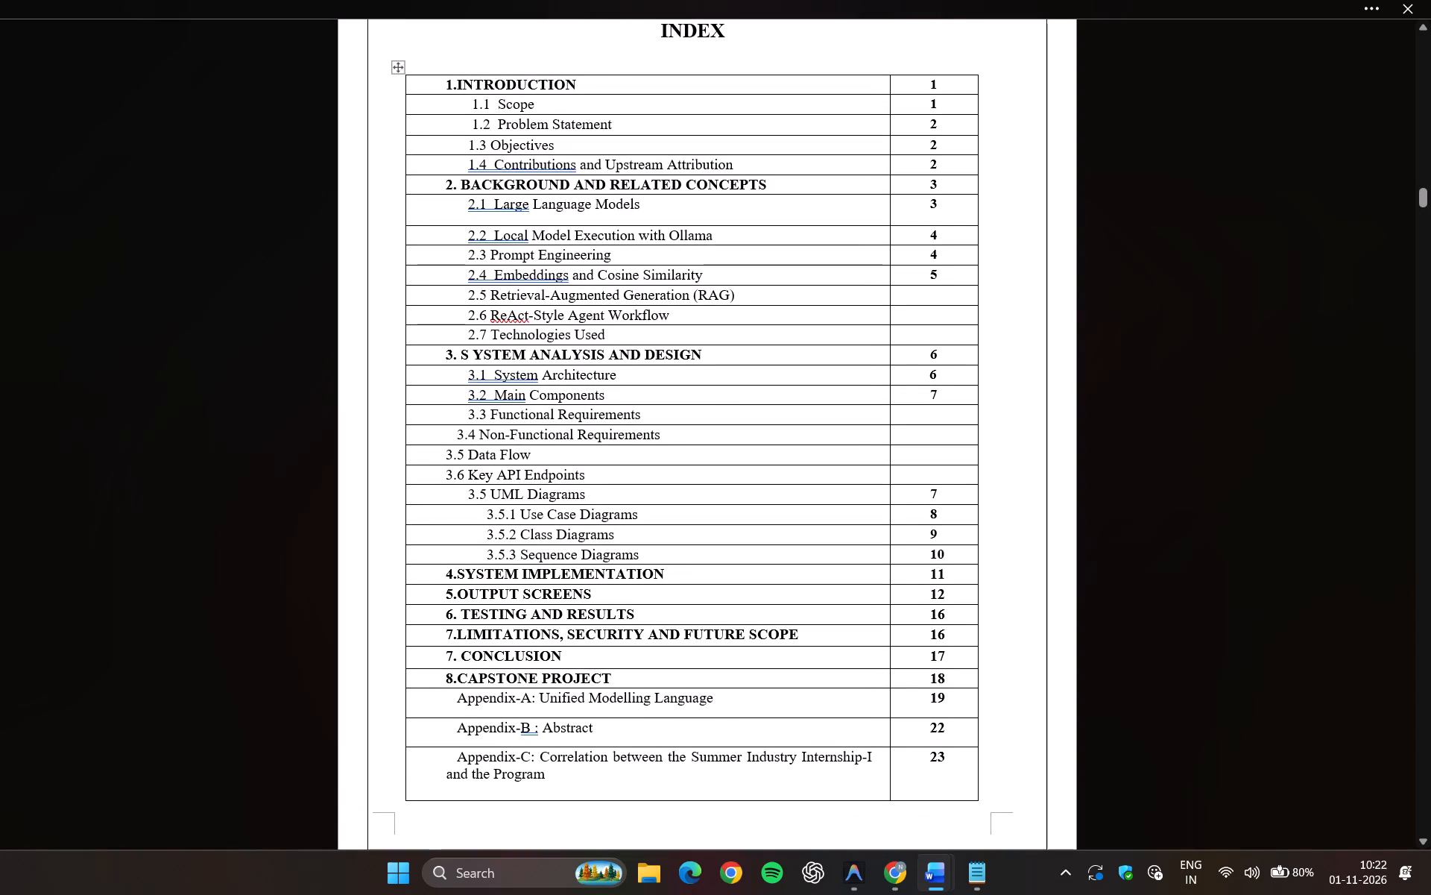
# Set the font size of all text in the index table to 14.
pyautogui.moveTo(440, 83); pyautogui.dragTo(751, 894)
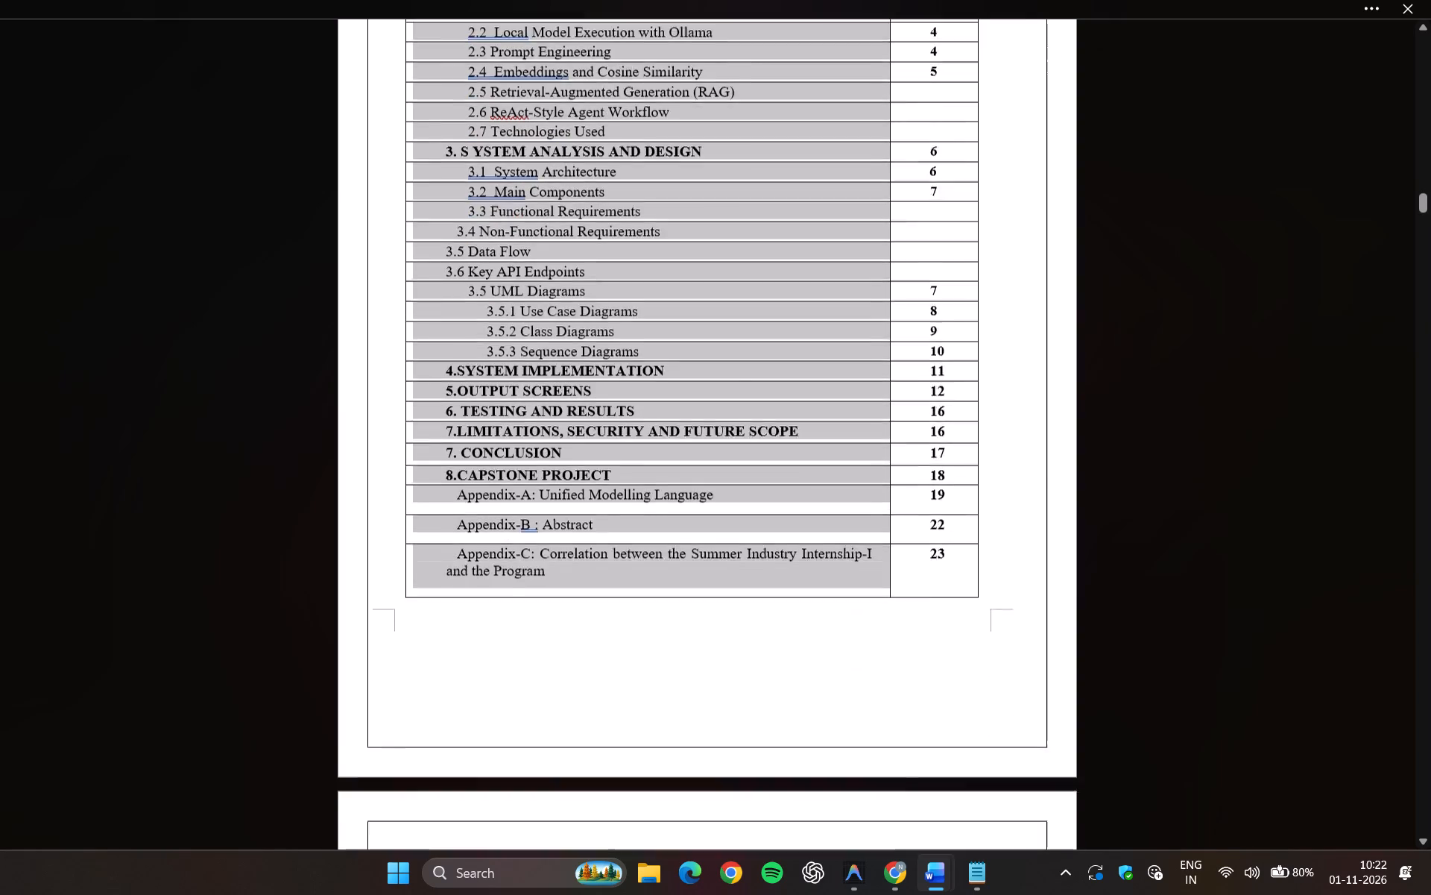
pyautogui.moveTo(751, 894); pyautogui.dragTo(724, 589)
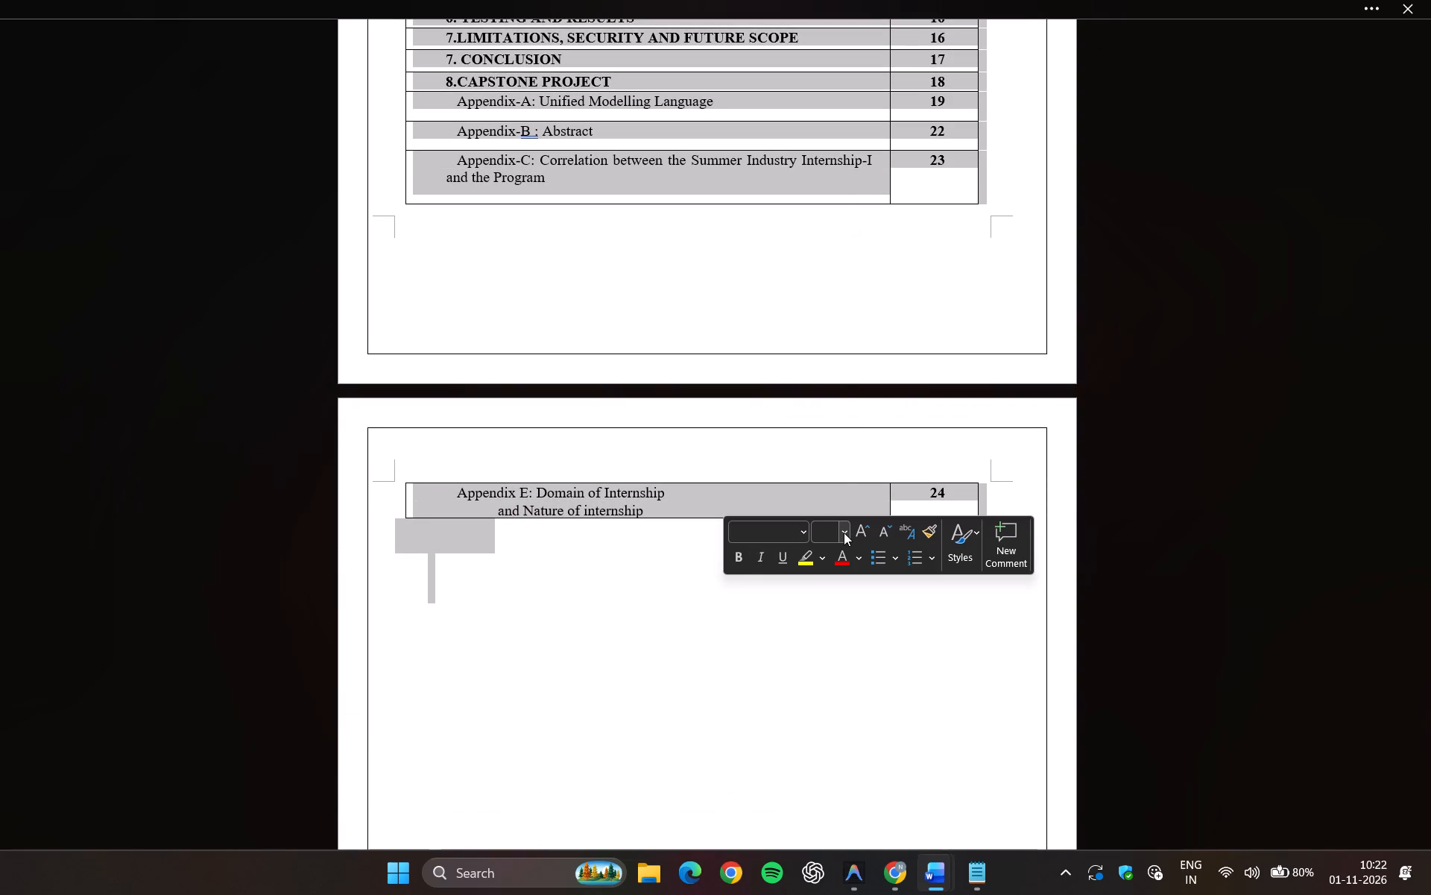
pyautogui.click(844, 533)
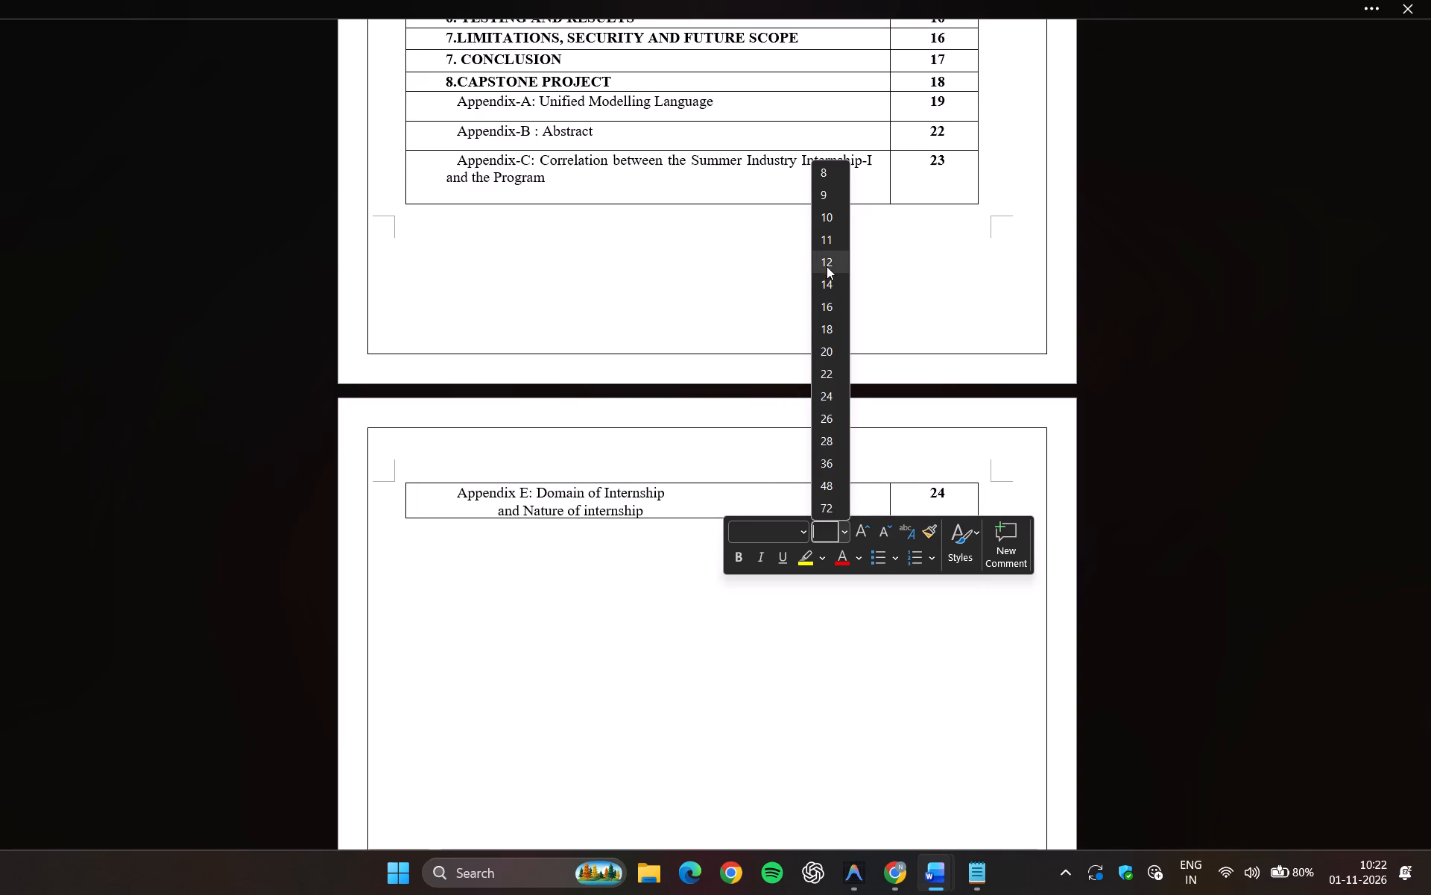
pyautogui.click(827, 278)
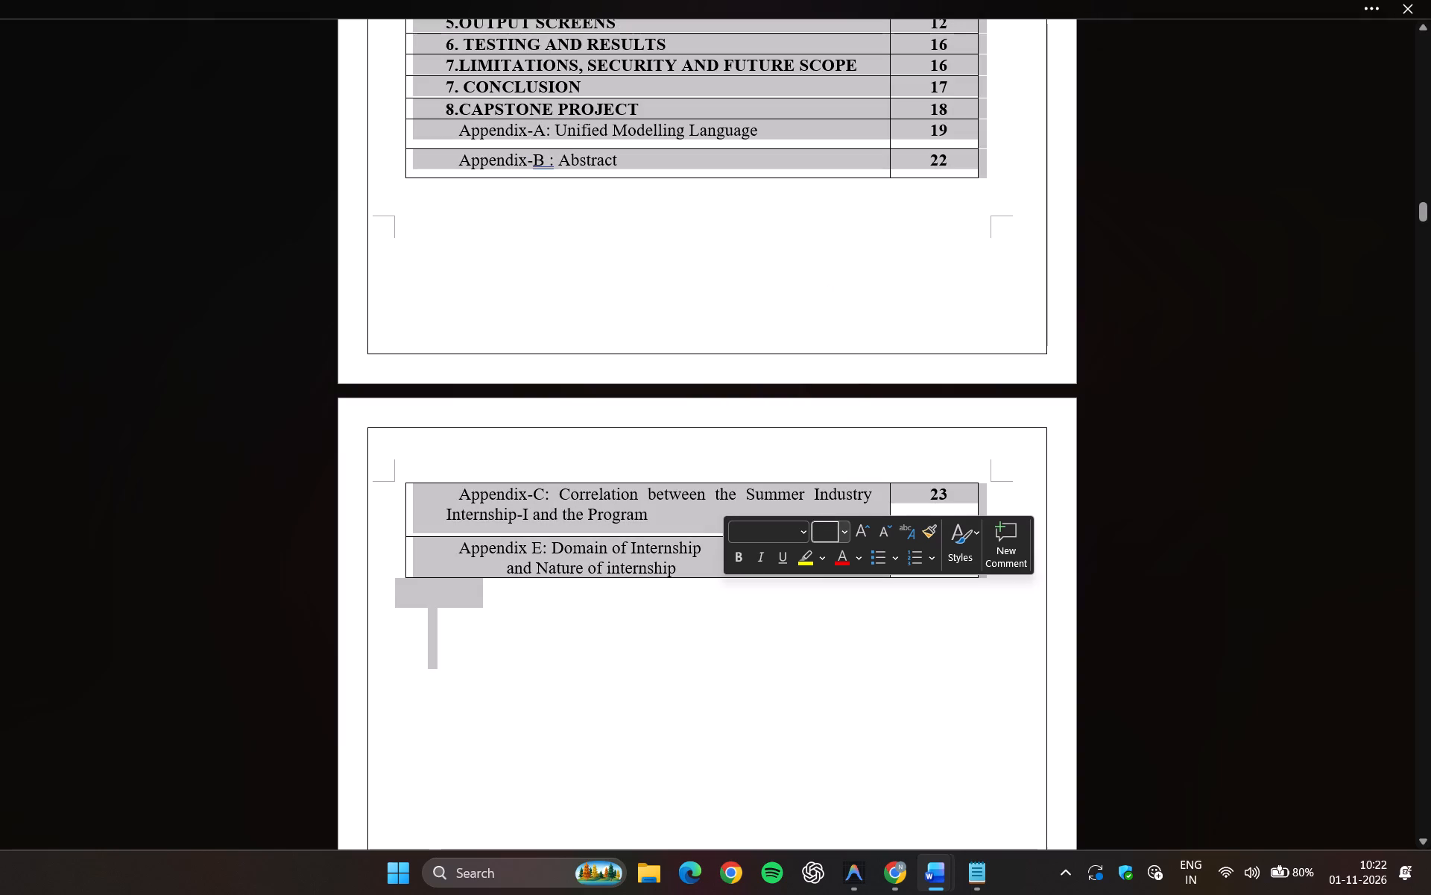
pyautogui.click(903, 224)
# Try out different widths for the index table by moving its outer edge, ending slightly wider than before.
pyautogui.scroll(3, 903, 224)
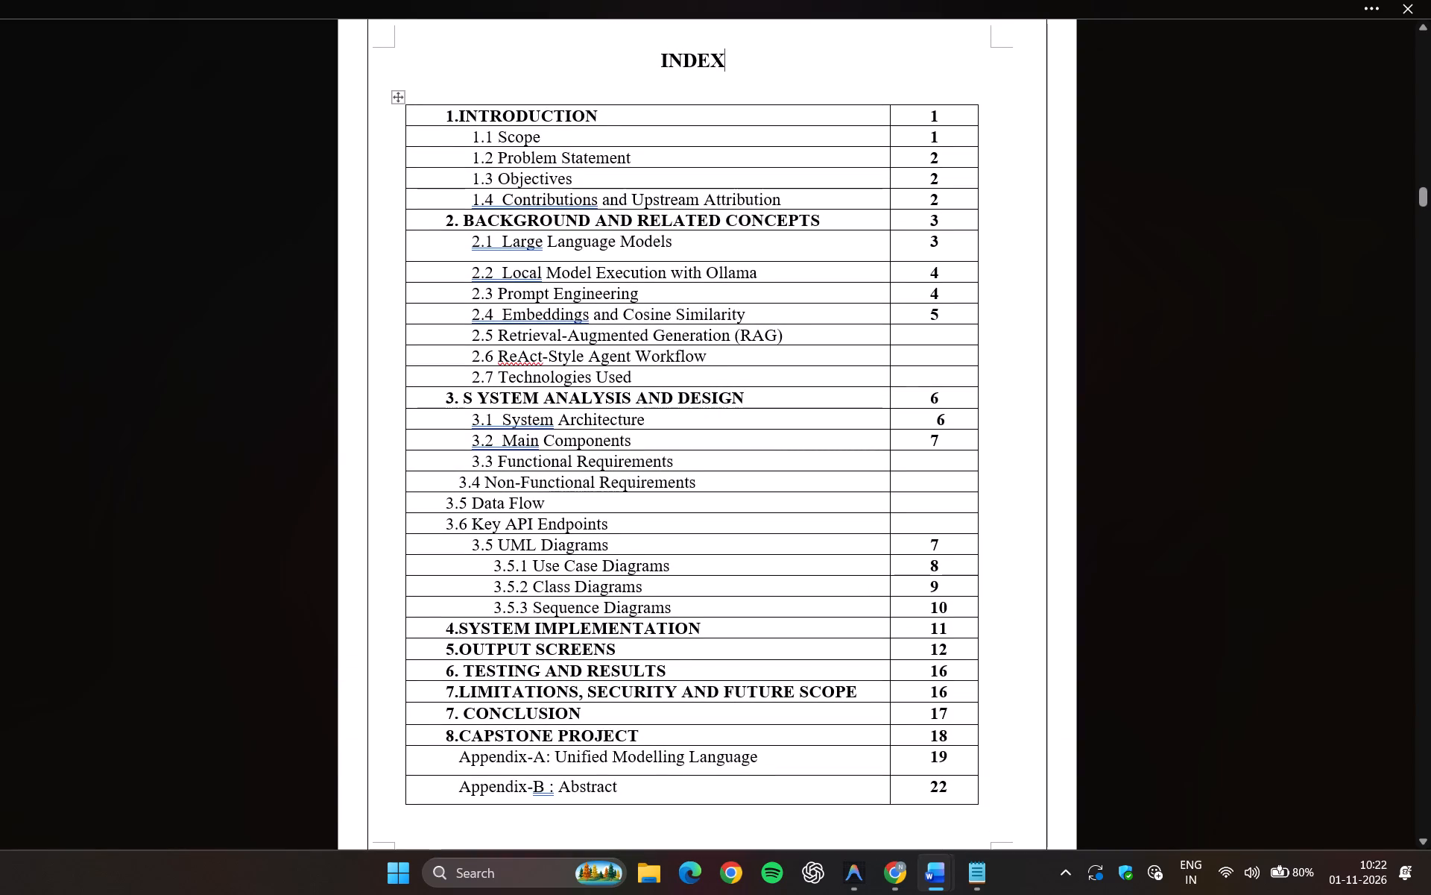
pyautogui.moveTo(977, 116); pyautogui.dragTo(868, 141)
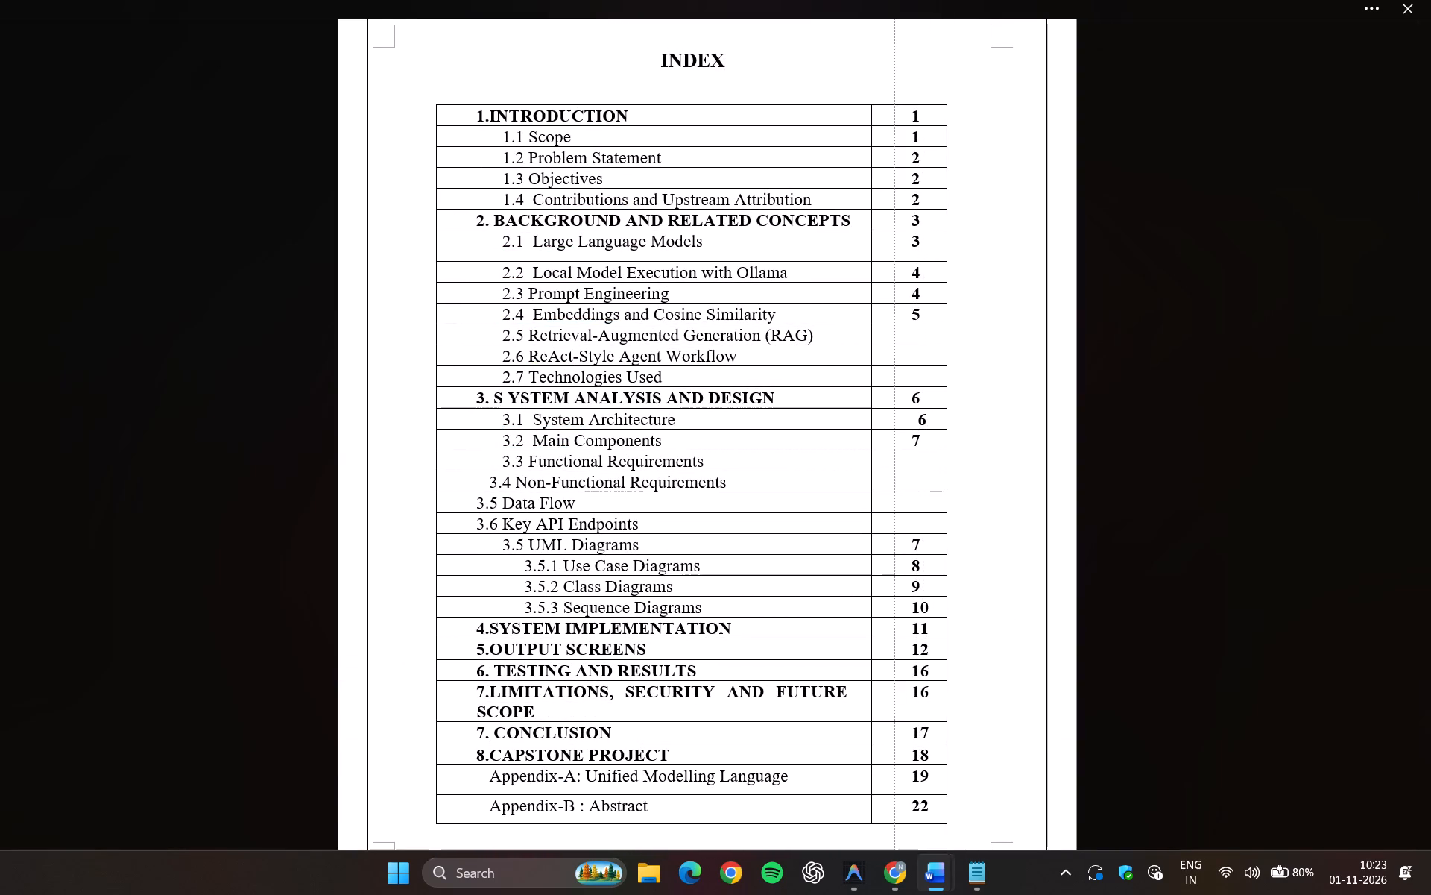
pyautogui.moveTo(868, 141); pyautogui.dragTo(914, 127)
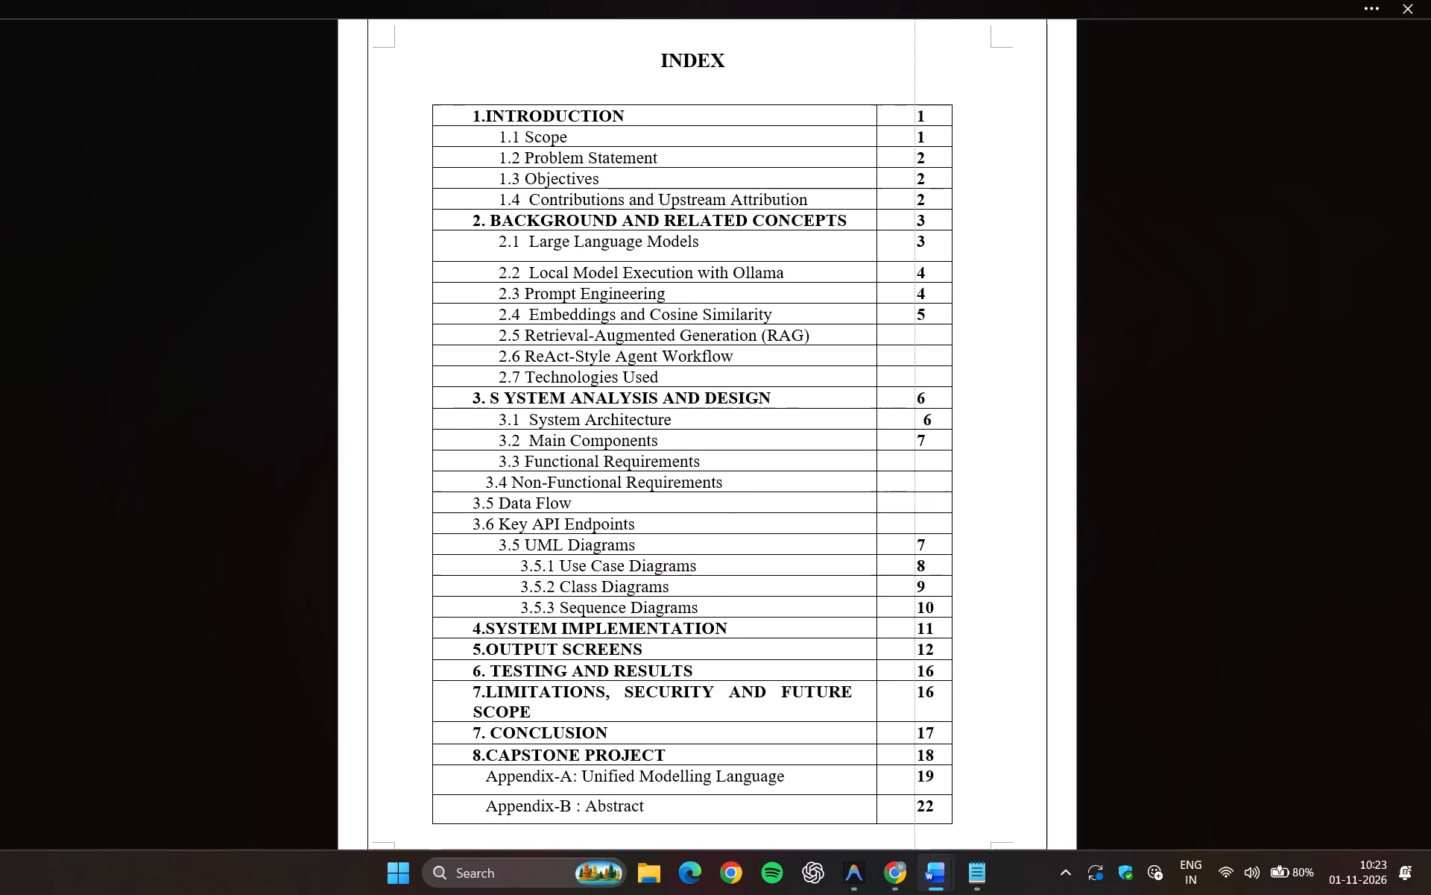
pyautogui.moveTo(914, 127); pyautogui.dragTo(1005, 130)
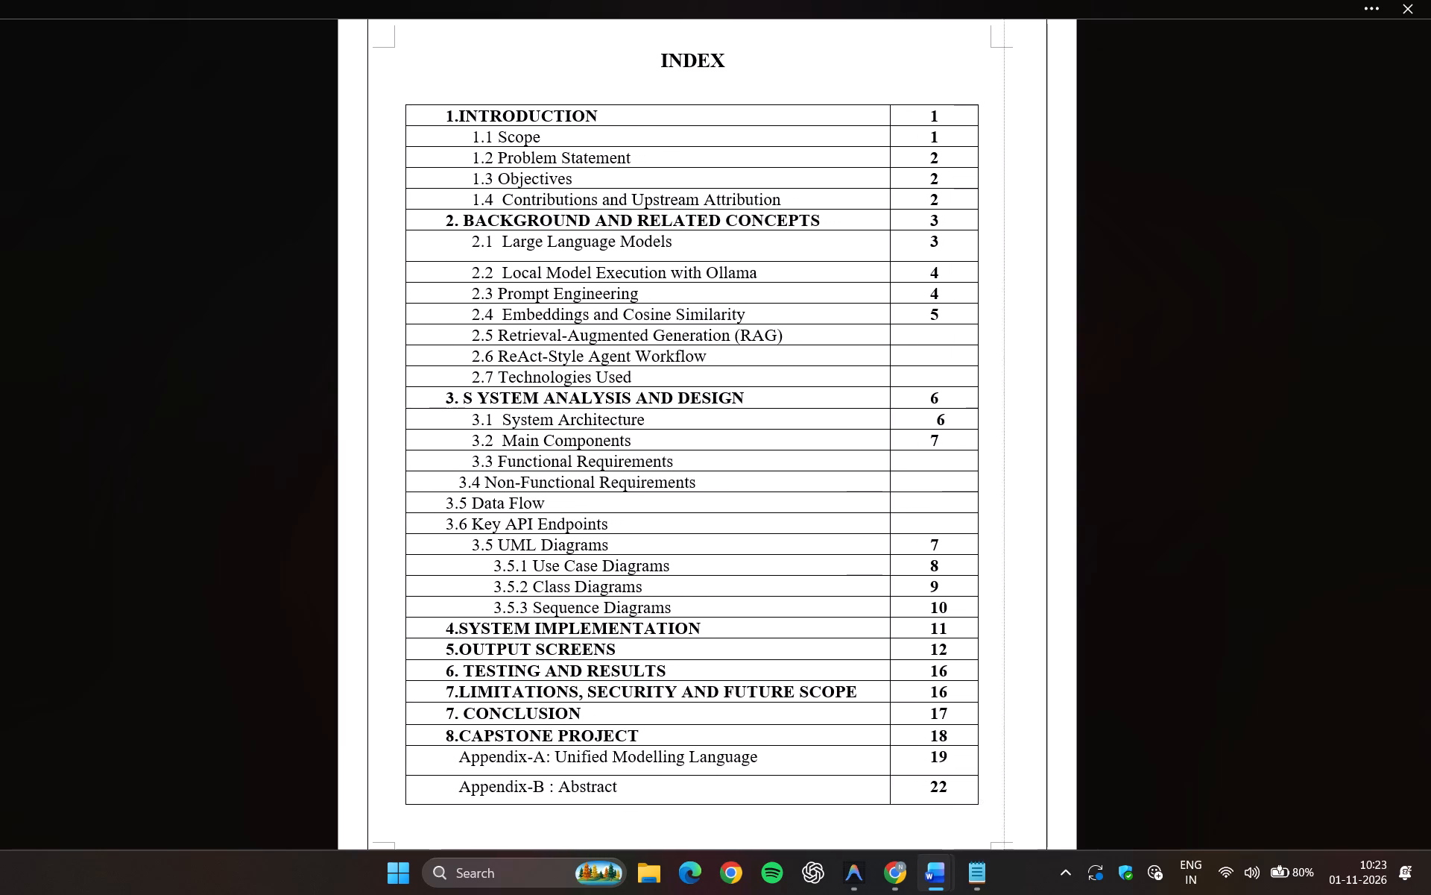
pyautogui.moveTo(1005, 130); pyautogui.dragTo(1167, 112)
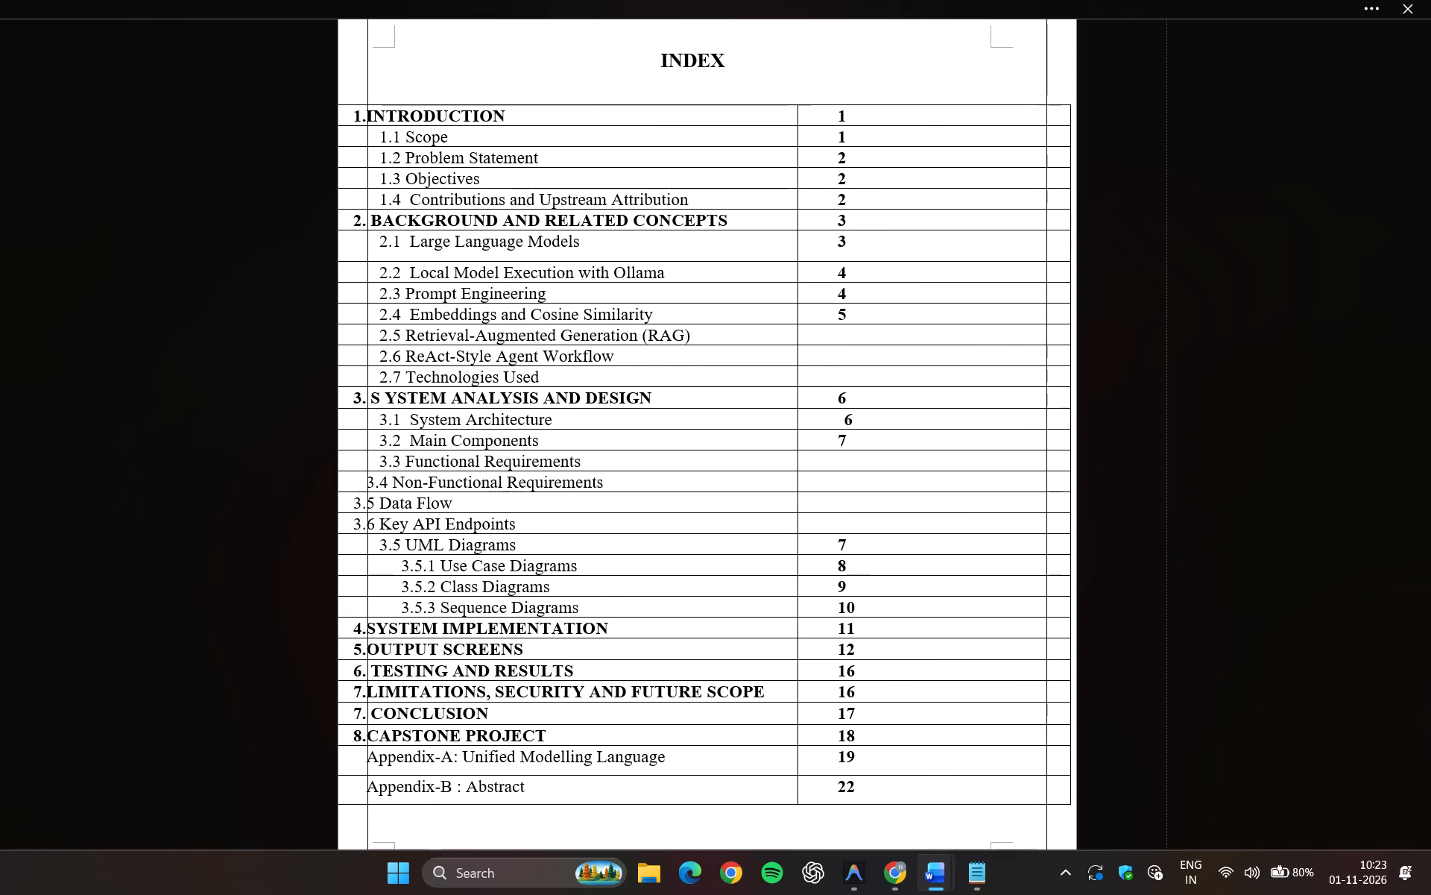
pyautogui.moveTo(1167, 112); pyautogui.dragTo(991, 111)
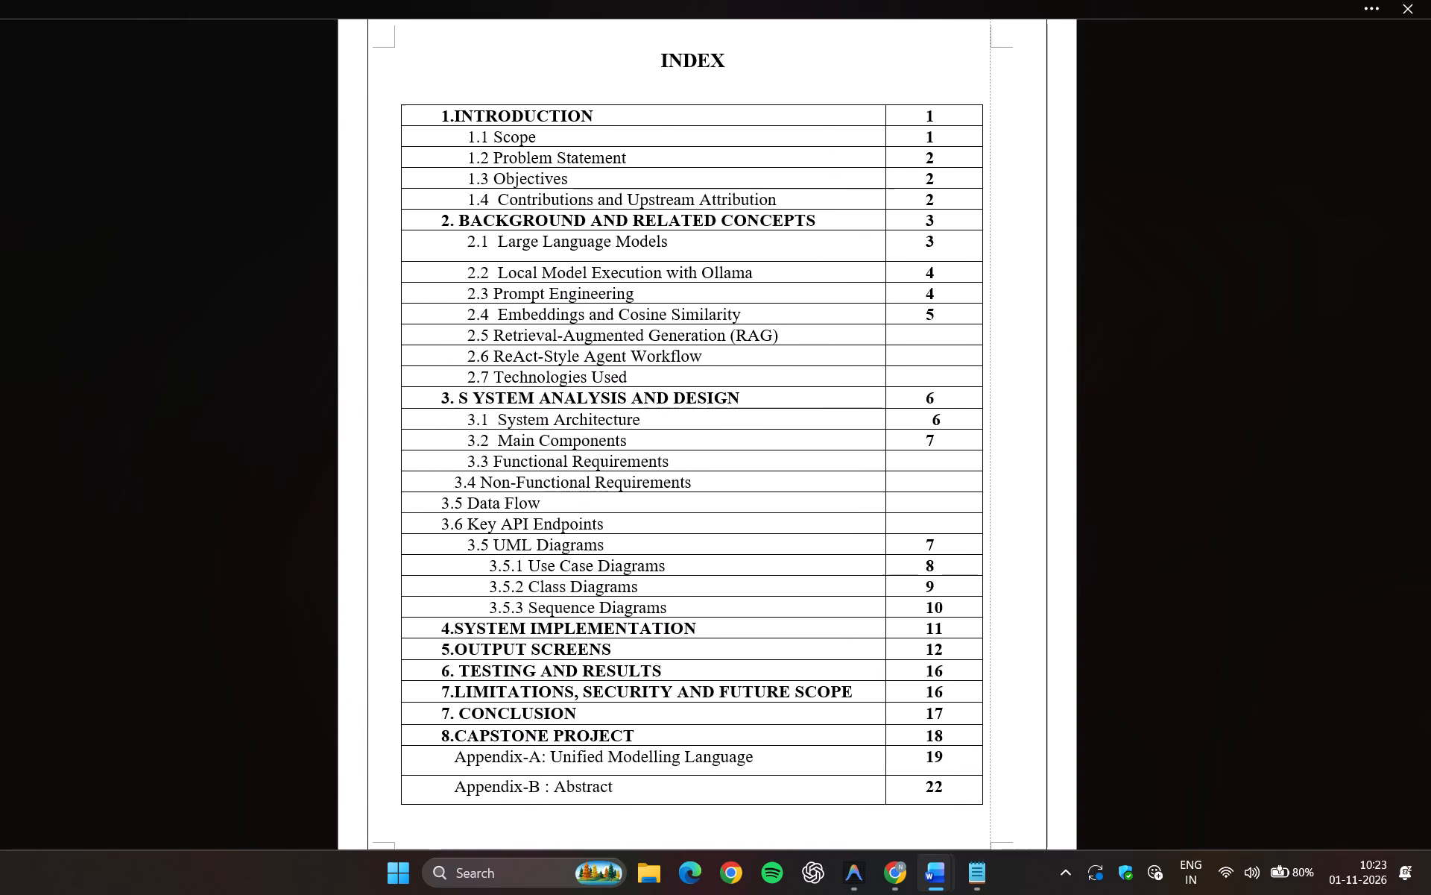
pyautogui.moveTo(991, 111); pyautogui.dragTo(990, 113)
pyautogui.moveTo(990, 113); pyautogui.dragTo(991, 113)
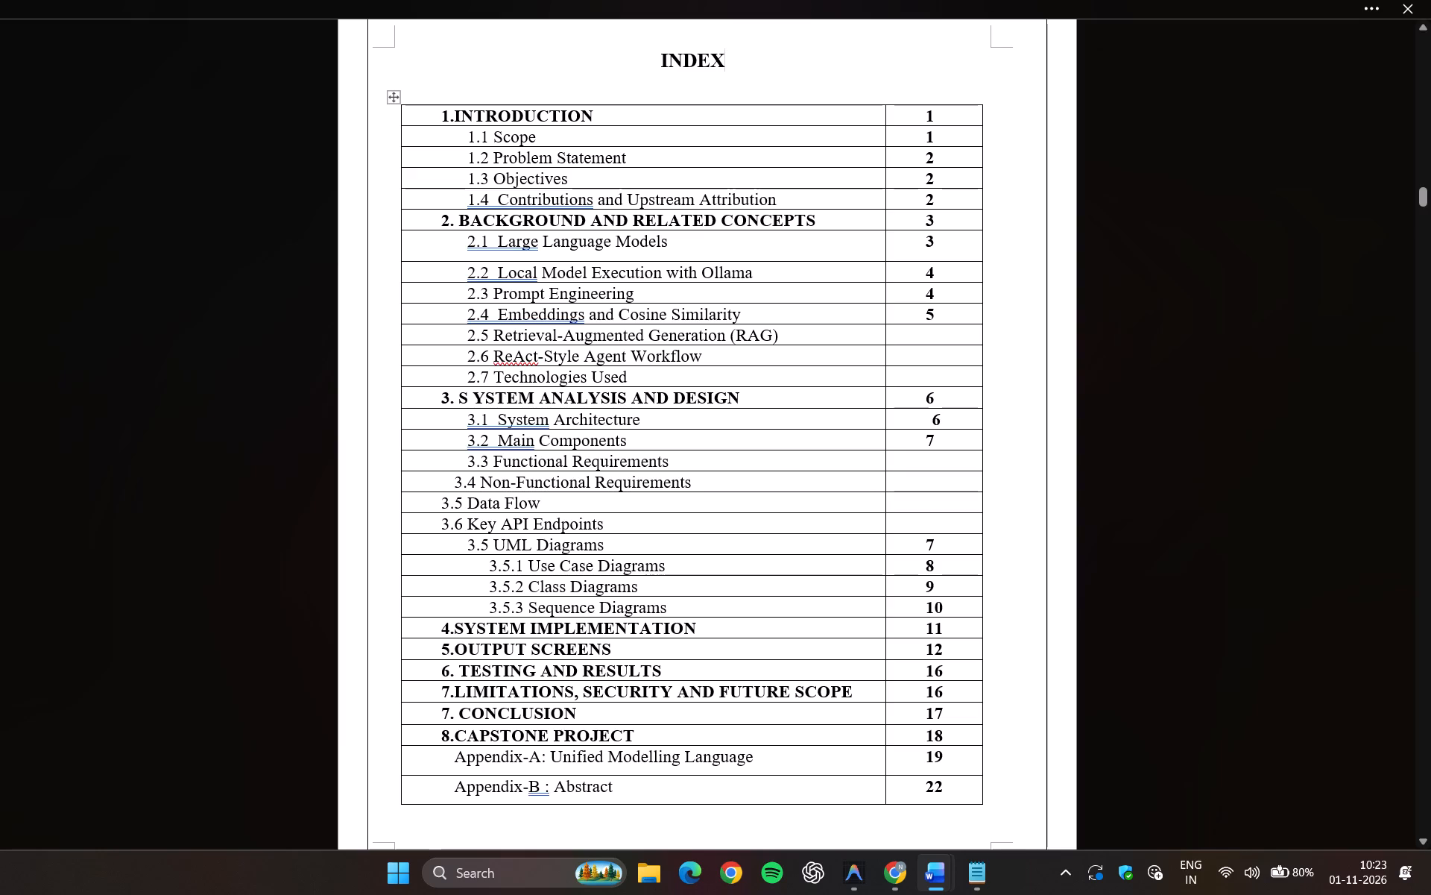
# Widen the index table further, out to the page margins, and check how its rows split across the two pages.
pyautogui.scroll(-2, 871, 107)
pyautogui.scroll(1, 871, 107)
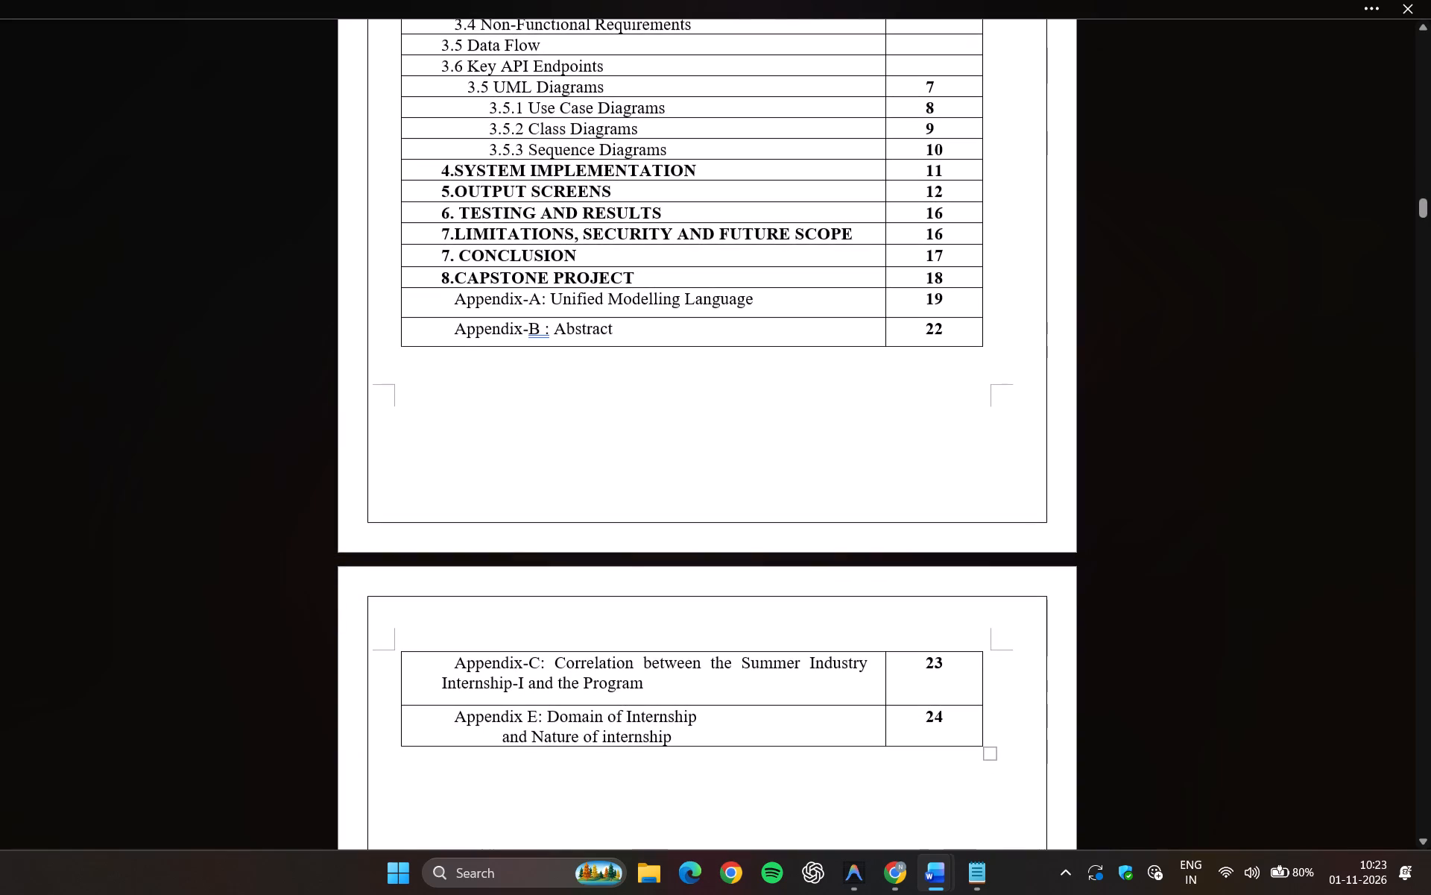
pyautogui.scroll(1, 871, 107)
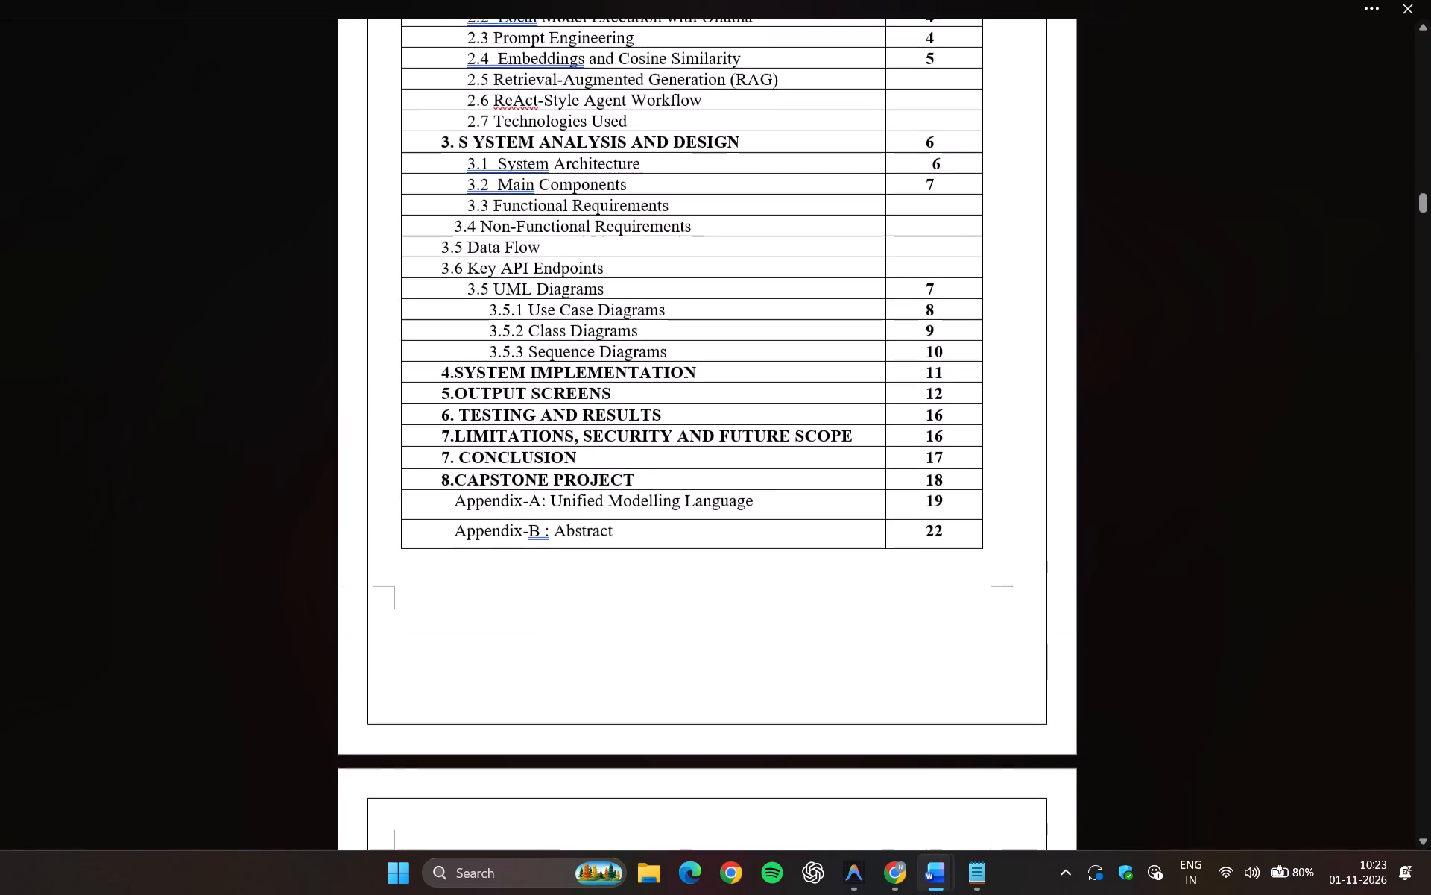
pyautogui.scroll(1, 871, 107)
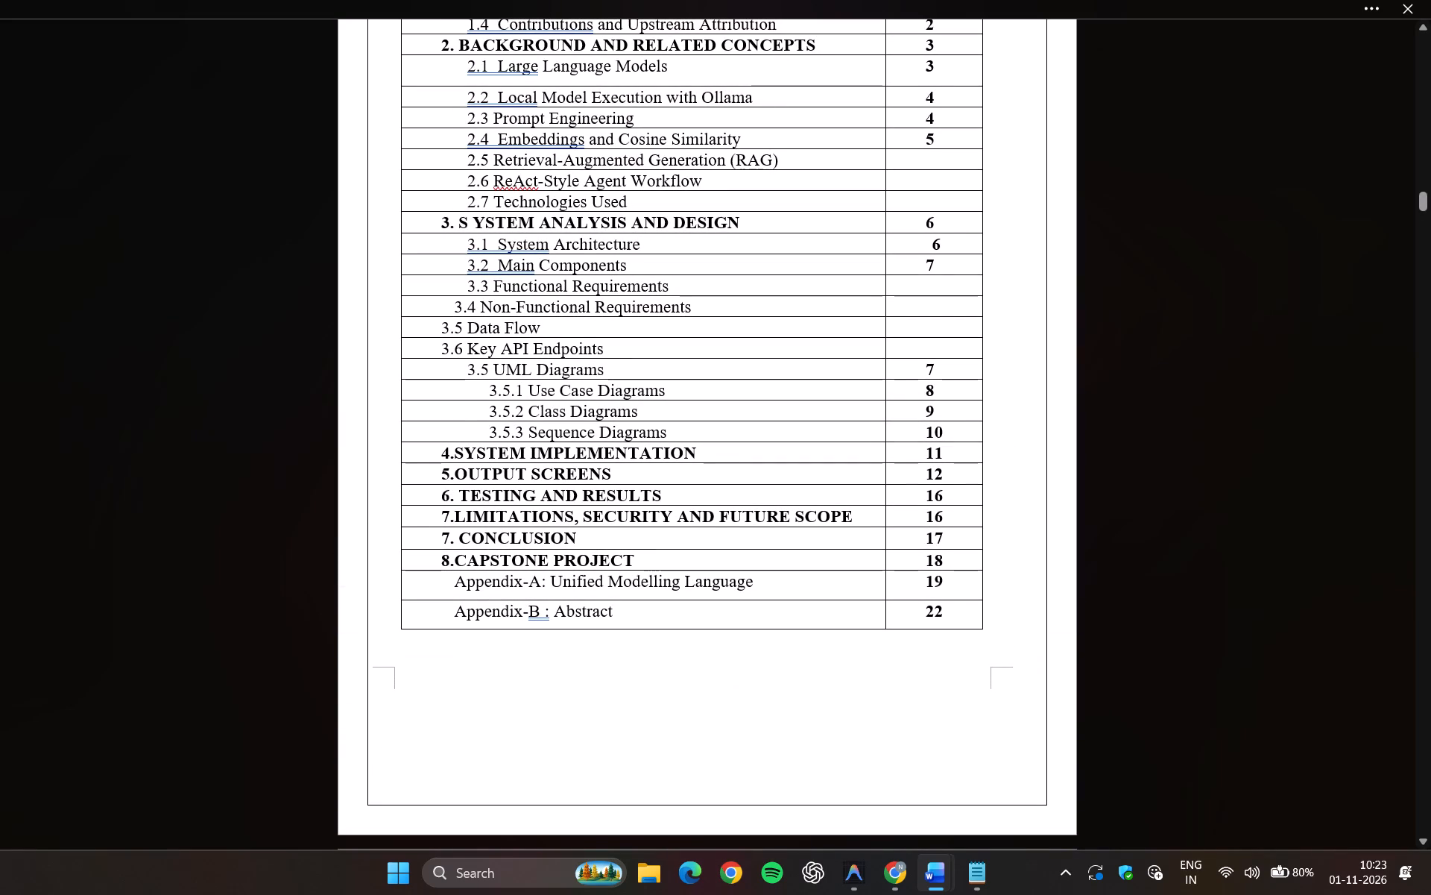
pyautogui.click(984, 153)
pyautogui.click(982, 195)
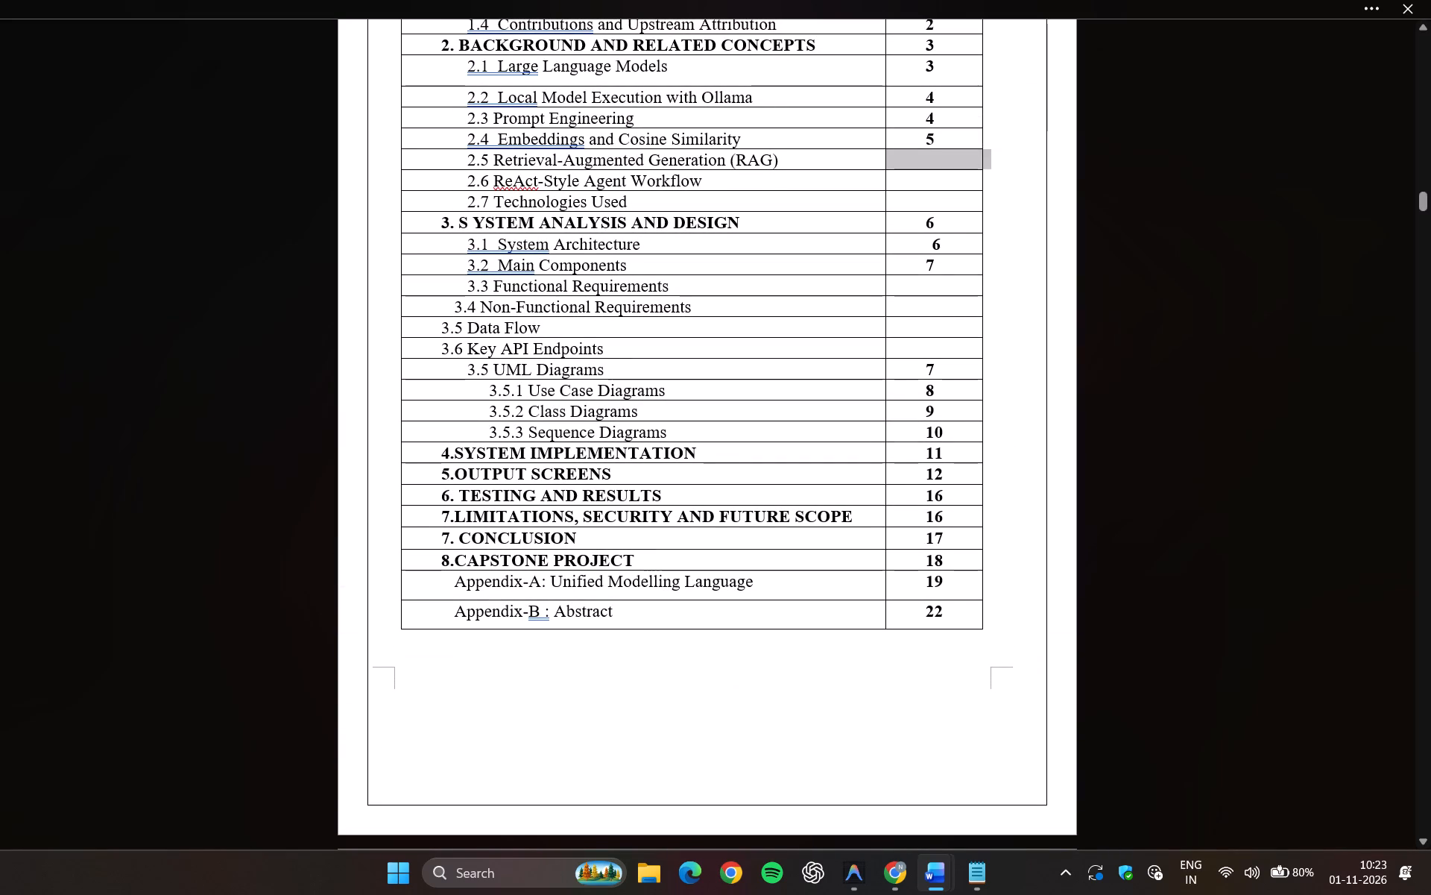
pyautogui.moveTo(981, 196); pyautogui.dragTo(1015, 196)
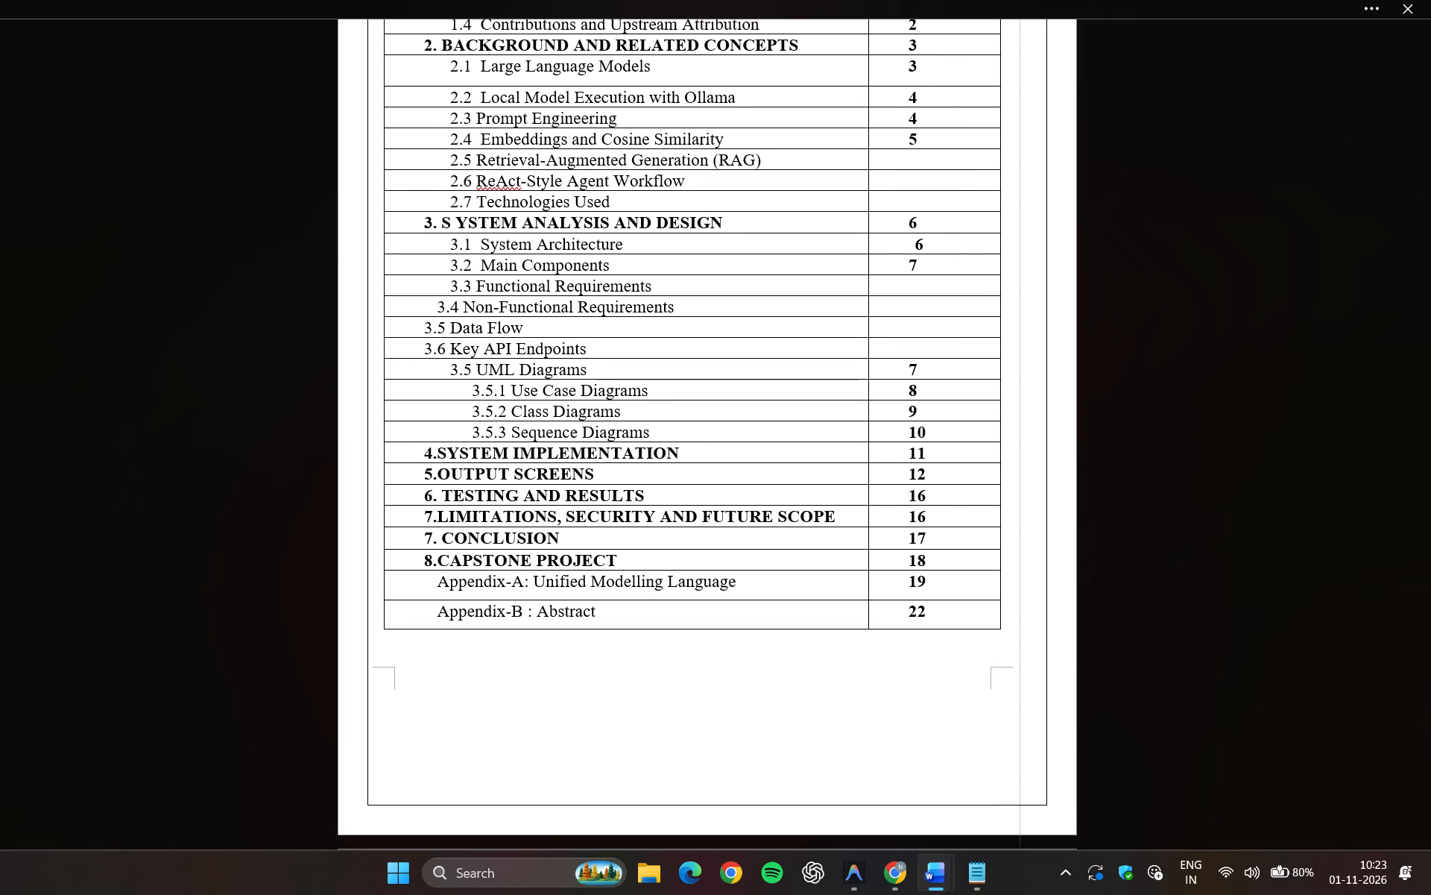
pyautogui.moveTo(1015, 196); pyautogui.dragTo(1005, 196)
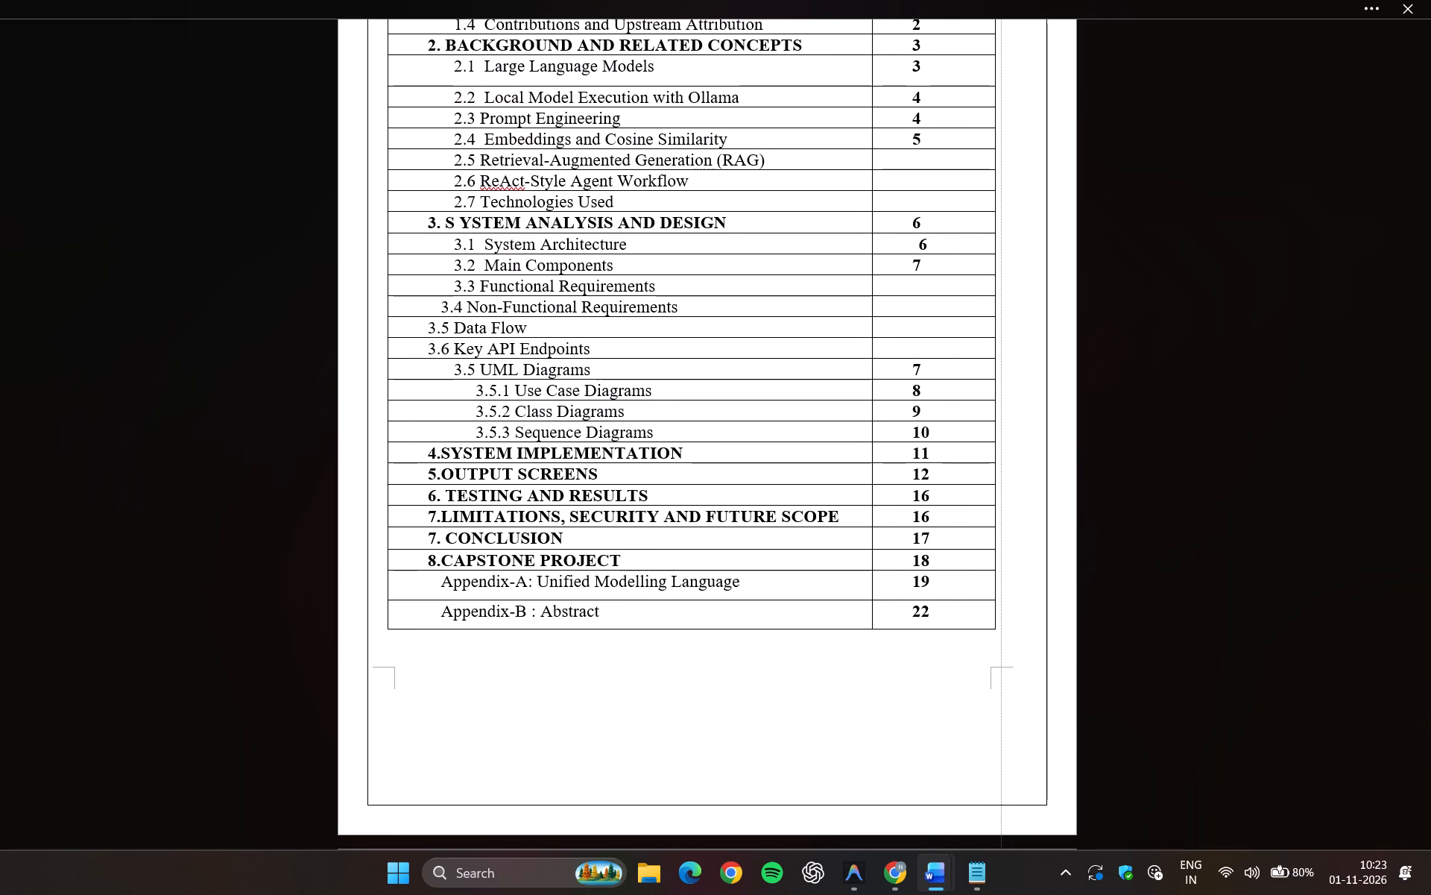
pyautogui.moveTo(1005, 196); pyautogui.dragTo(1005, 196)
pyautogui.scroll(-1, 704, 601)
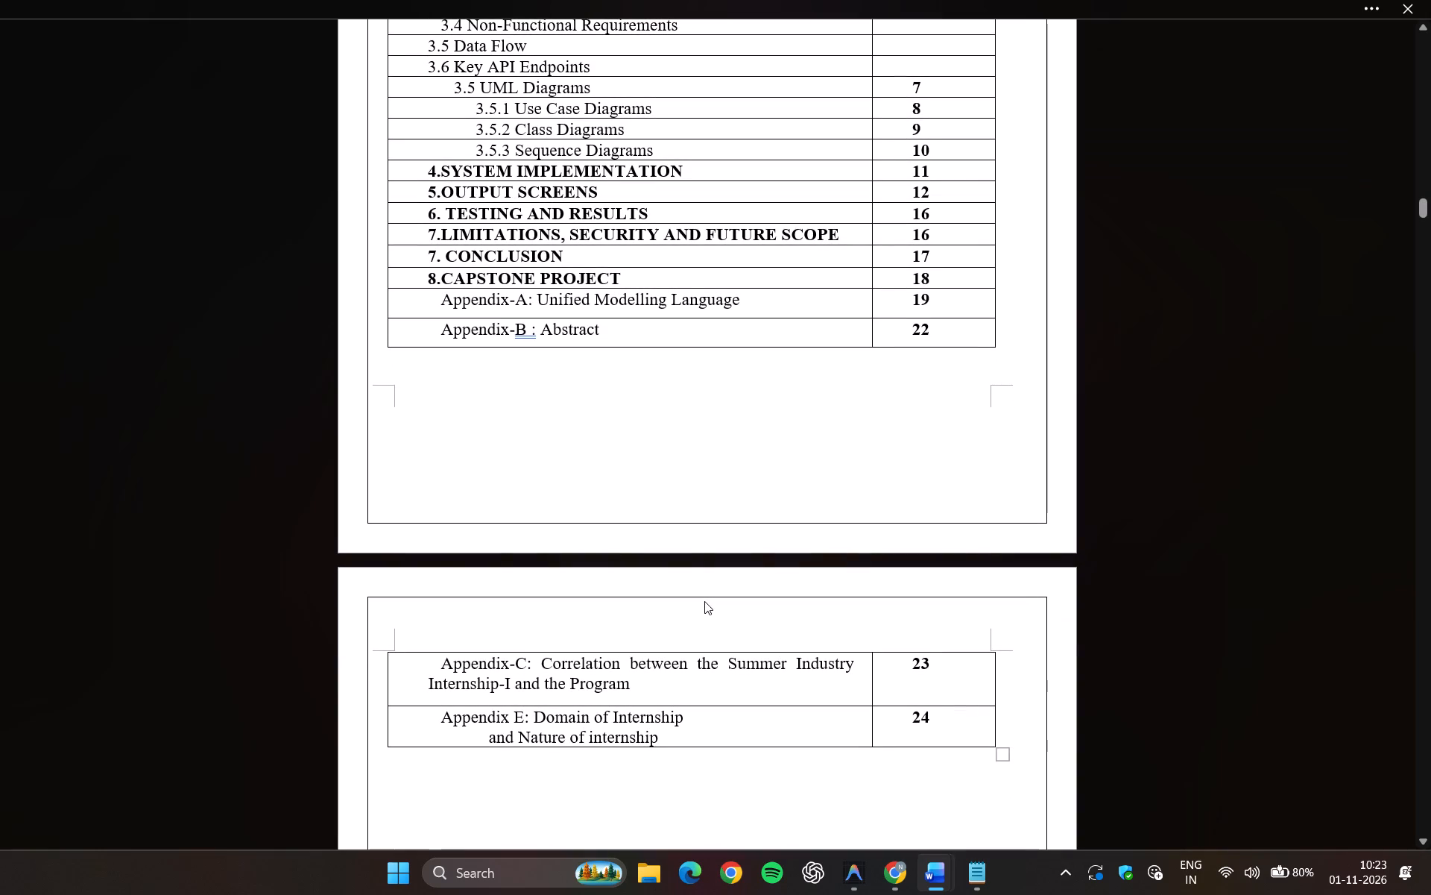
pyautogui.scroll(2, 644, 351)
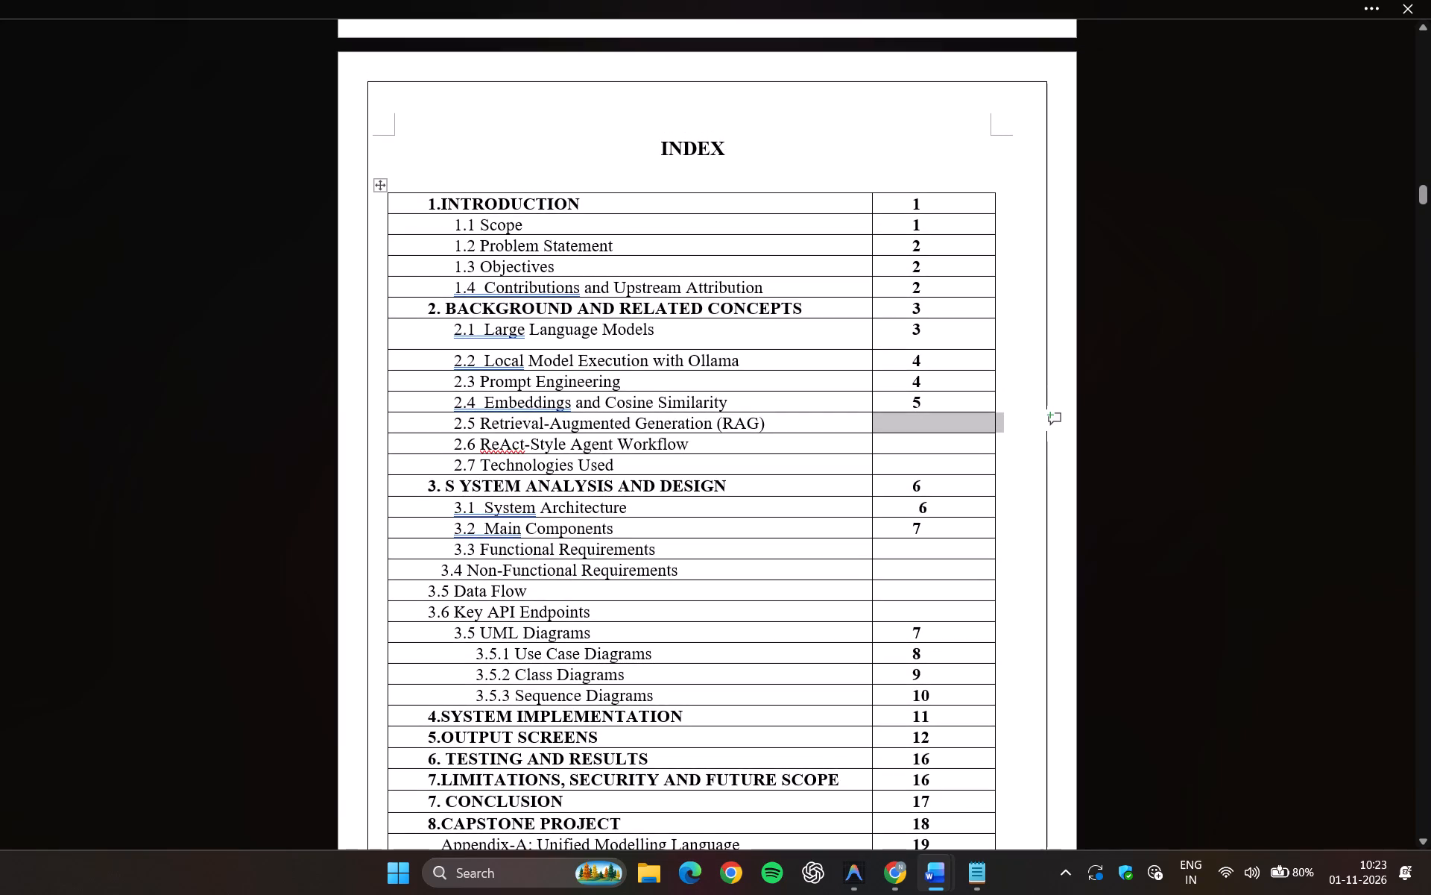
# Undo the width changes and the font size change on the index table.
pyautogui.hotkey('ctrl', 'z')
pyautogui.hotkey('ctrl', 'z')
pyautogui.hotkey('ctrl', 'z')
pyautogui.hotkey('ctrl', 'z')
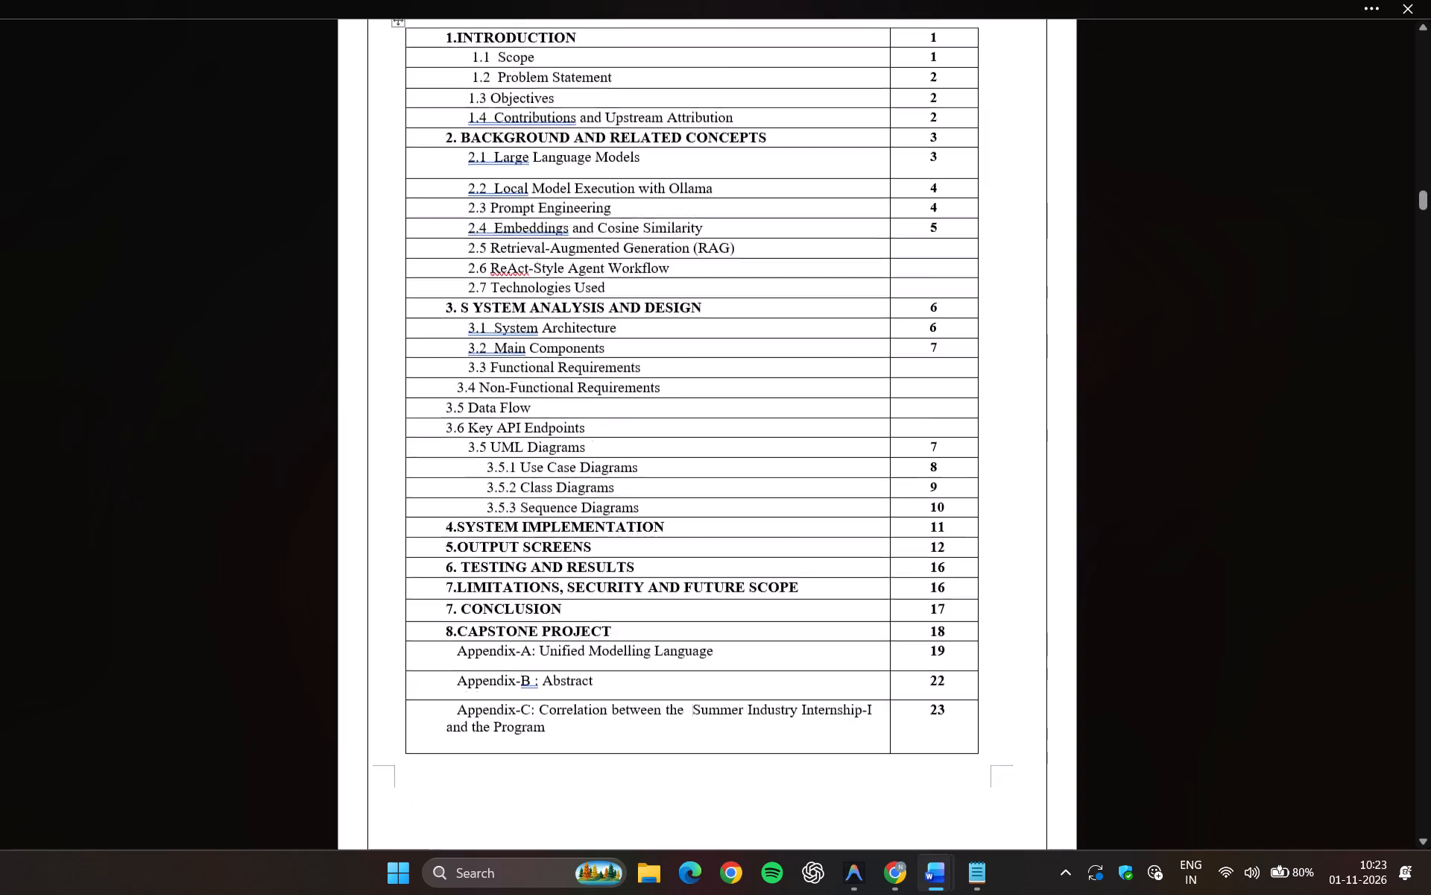
# Undo the earlier removal of spaces before "Summer Industry" in the Appendix-C entry of the index.
pyautogui.scroll(-2, 650, 194)
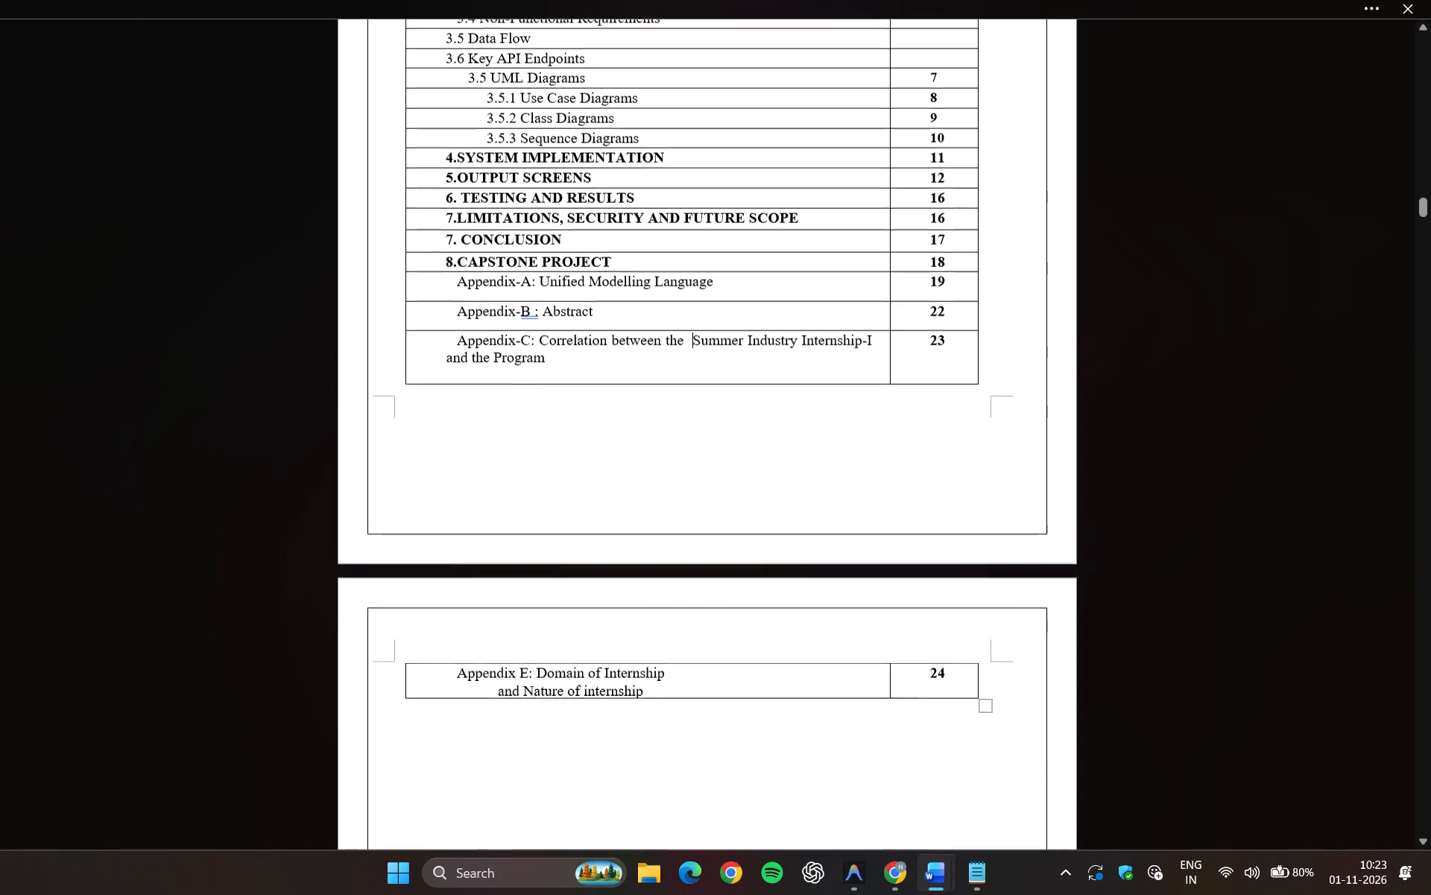
pyautogui.hotkey('ctrl', 'z')
pyautogui.hotkey('ctrl', 'z')
pyautogui.hotkey('ctrl', 'z')
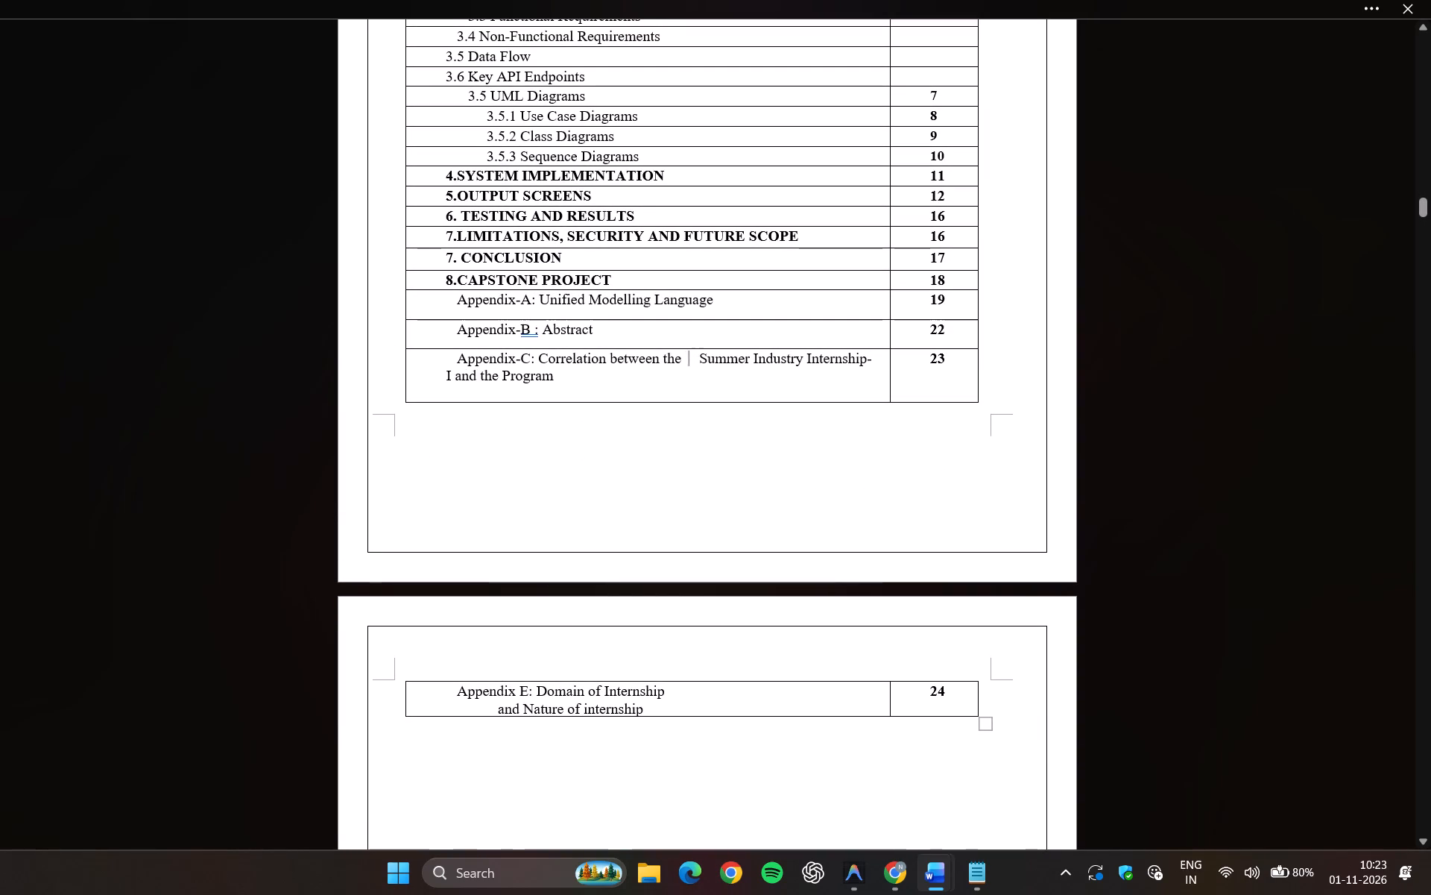
pyautogui.hotkey('ctrl', 'z')
pyautogui.hotkey('ctrl', 'z')
pyautogui.hotkey('ctrl', 'z')
pyautogui.hotkey('ctrl', 'z')
pyautogui.hotkey('ctrl', 'z')
pyautogui.hotkey('ctrl', 'z')
pyautogui.hotkey('ctrl', 'z')
pyautogui.hotkey('ctrl', 'z')
pyautogui.hotkey('ctrl', 'z')
pyautogui.hotkey('ctrl', 'z')
pyautogui.hotkey('ctrl', 'z')
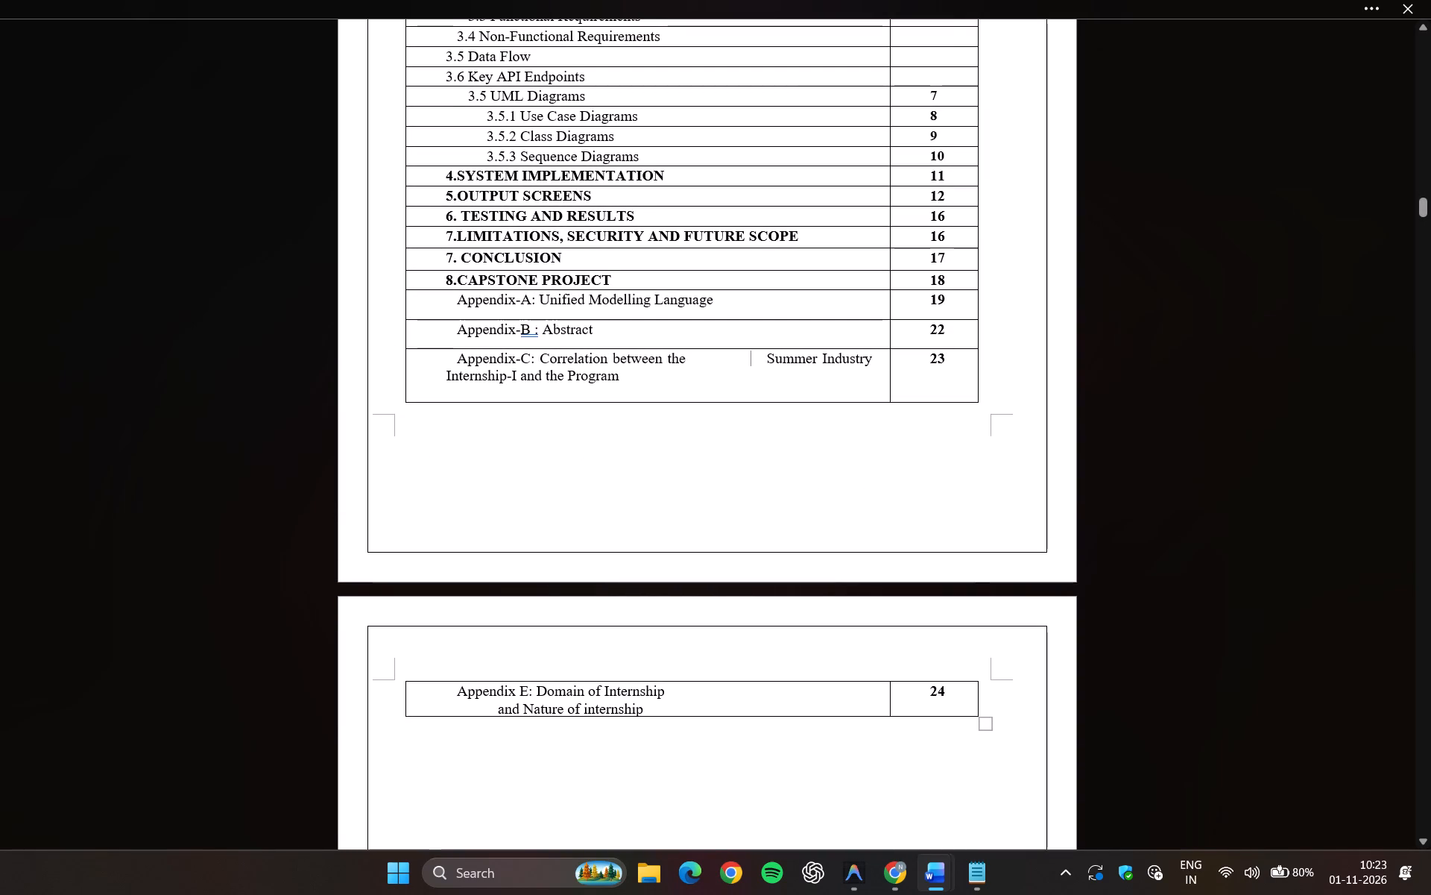
# Undo the earlier column and table width changes until the whole index table is back on one page, and clear the selection.
pyautogui.hotkey('ctrl', 'z')
pyautogui.hotkey('ctrl', 'z')
pyautogui.scroll(-2, 650, 194)
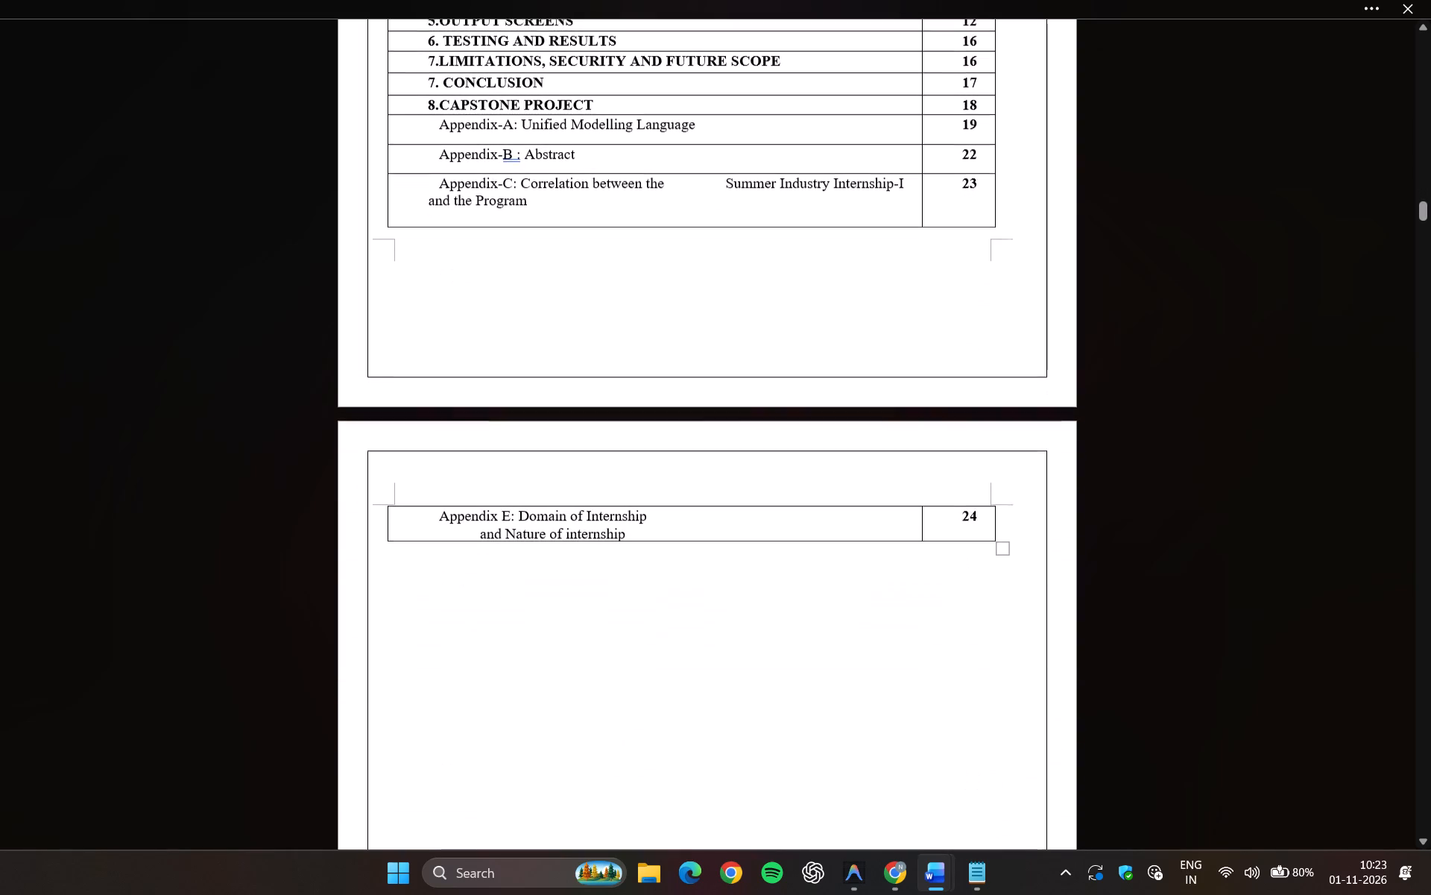
pyautogui.hotkey('ctrl', 'z')
pyautogui.scroll(-2, 650, 194)
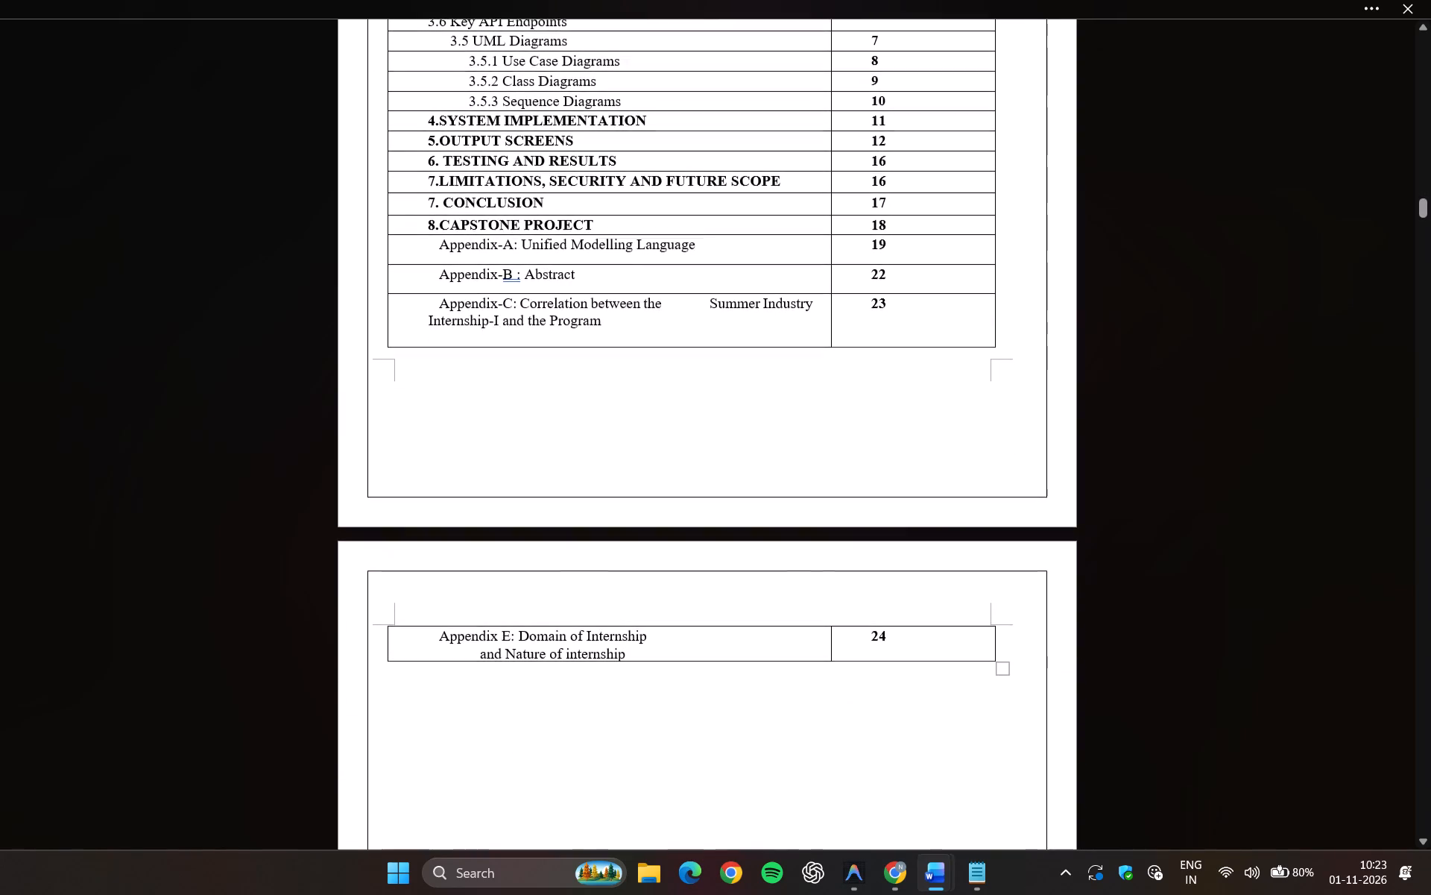
pyautogui.hotkey('ctrl', 'z')
pyautogui.scroll(-1, 650, 194)
pyautogui.hotkey('ctrl', 'z')
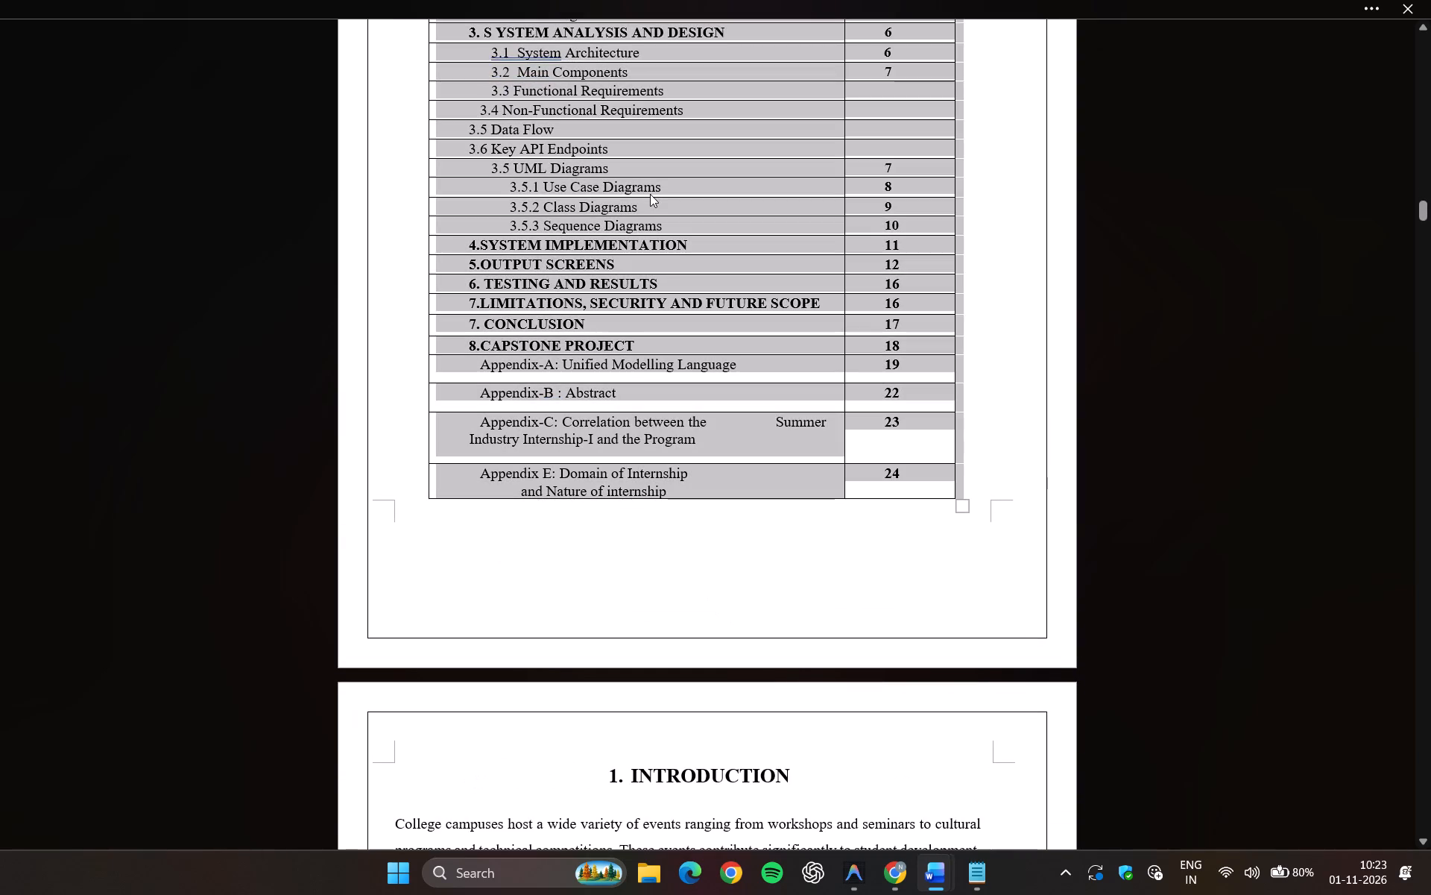
pyautogui.scroll(-1, 650, 194)
pyautogui.click(632, 427)
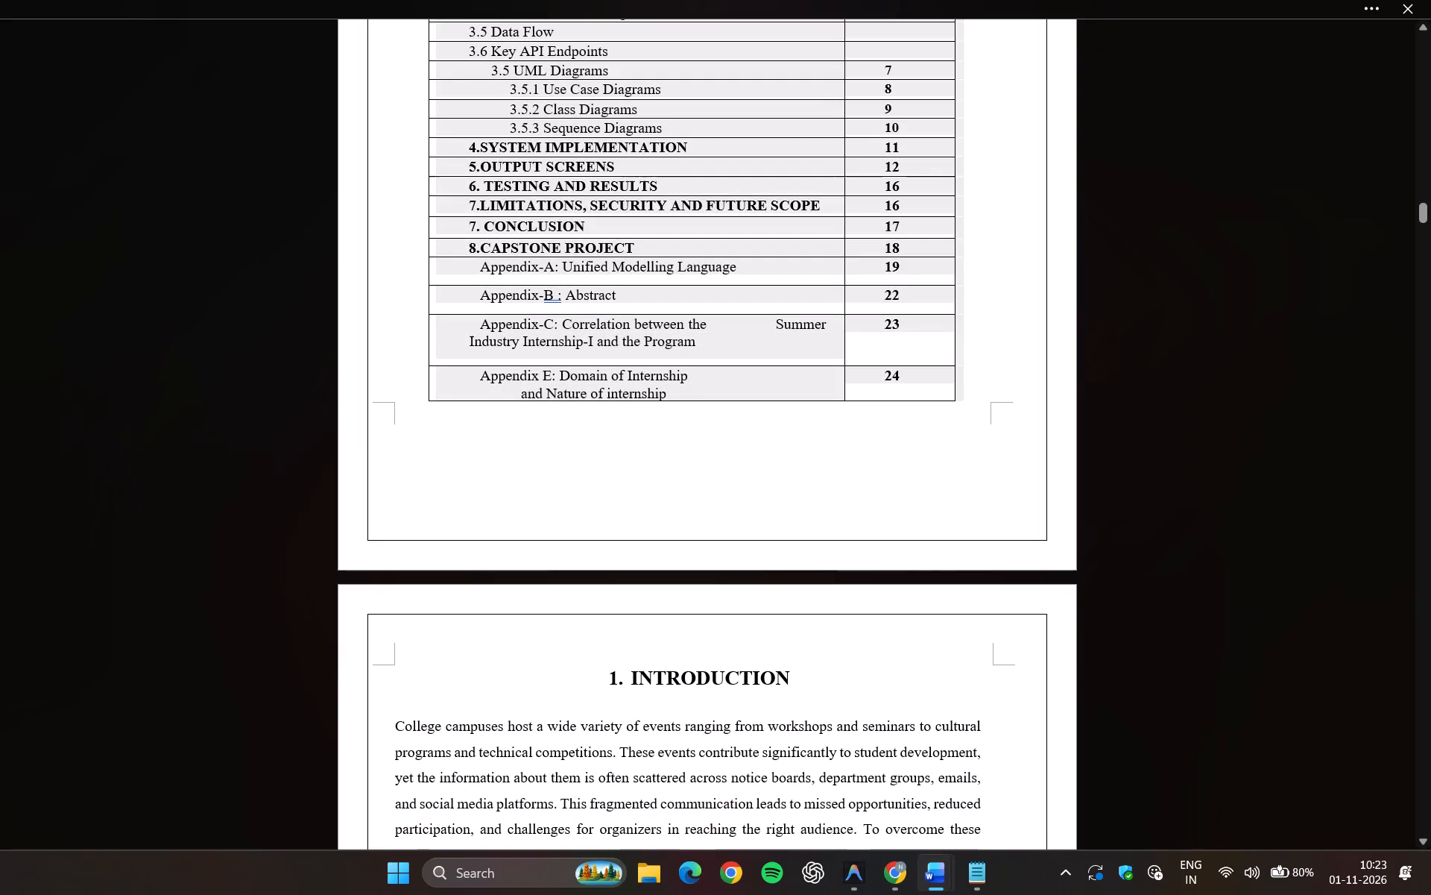
# Review the index table and the Introduction and Scope pages that follow it.
pyautogui.scroll(2, 632, 427)
pyautogui.scroll(-1, 632, 427)
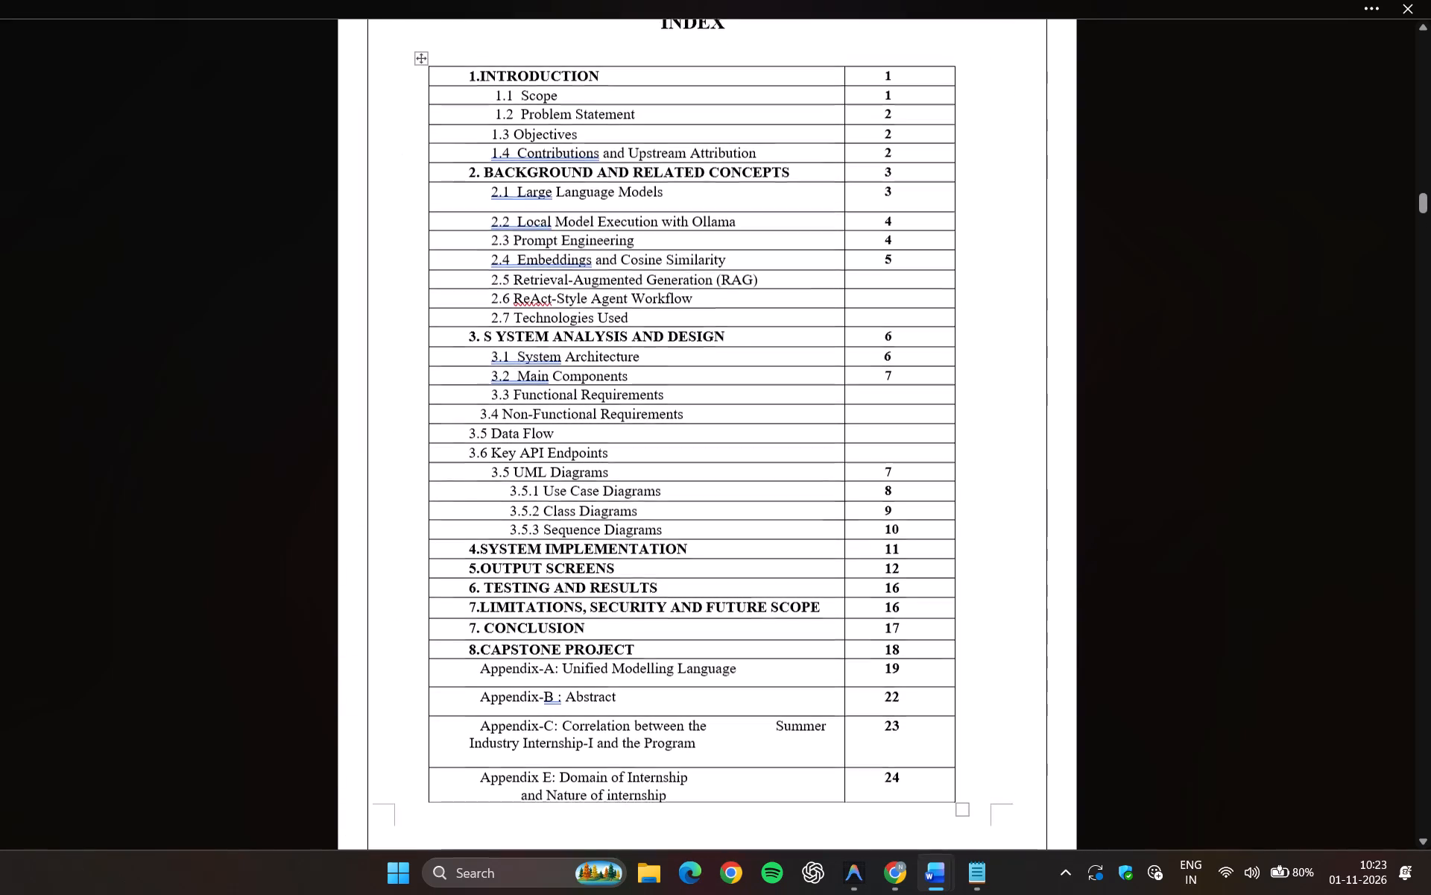
pyautogui.scroll(-4, 632, 427)
pyautogui.scroll(1, 632, 427)
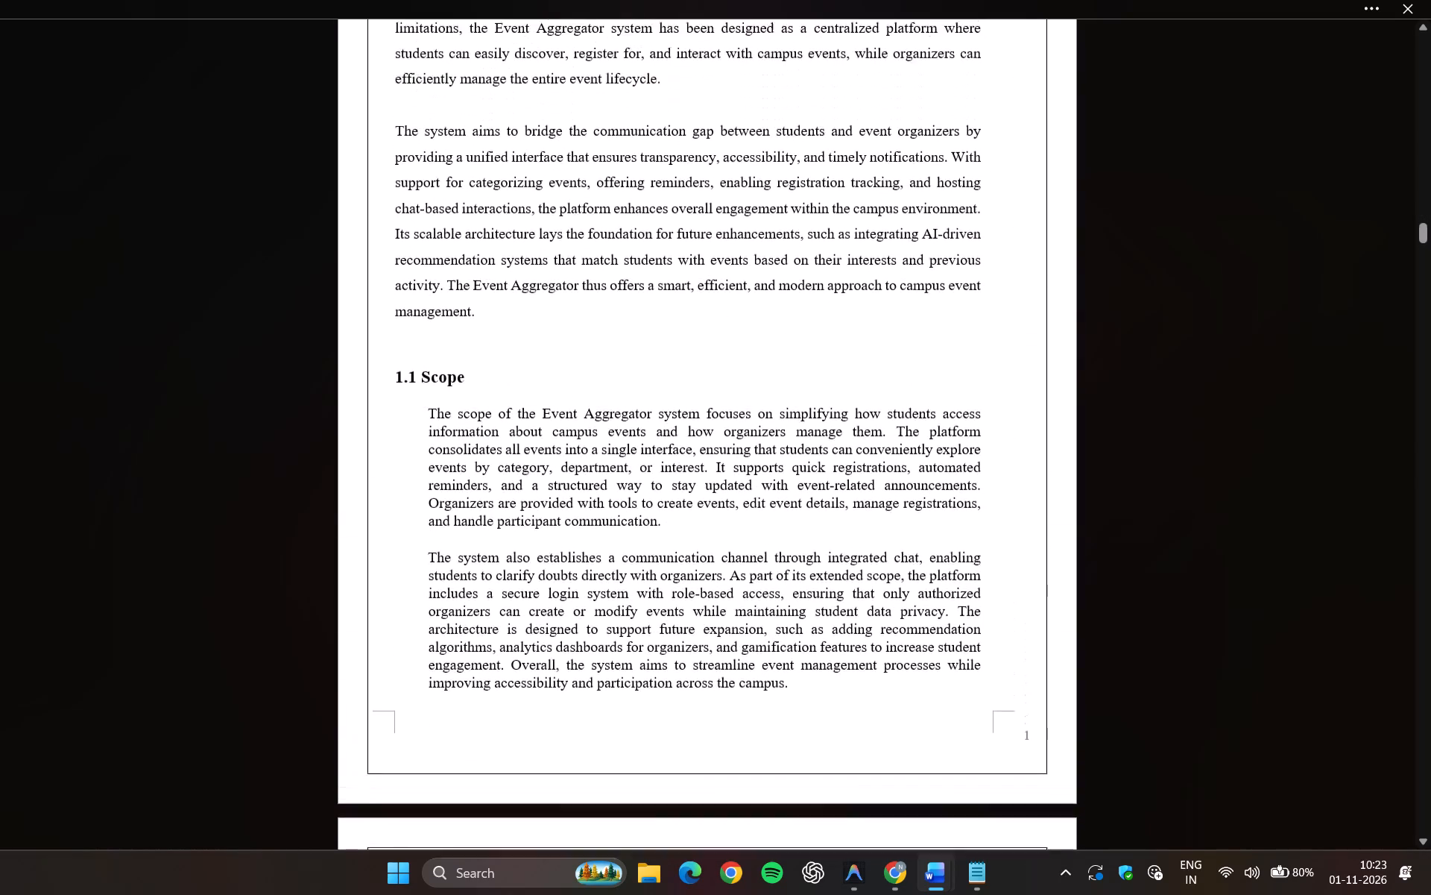
pyautogui.scroll(1, 632, 427)
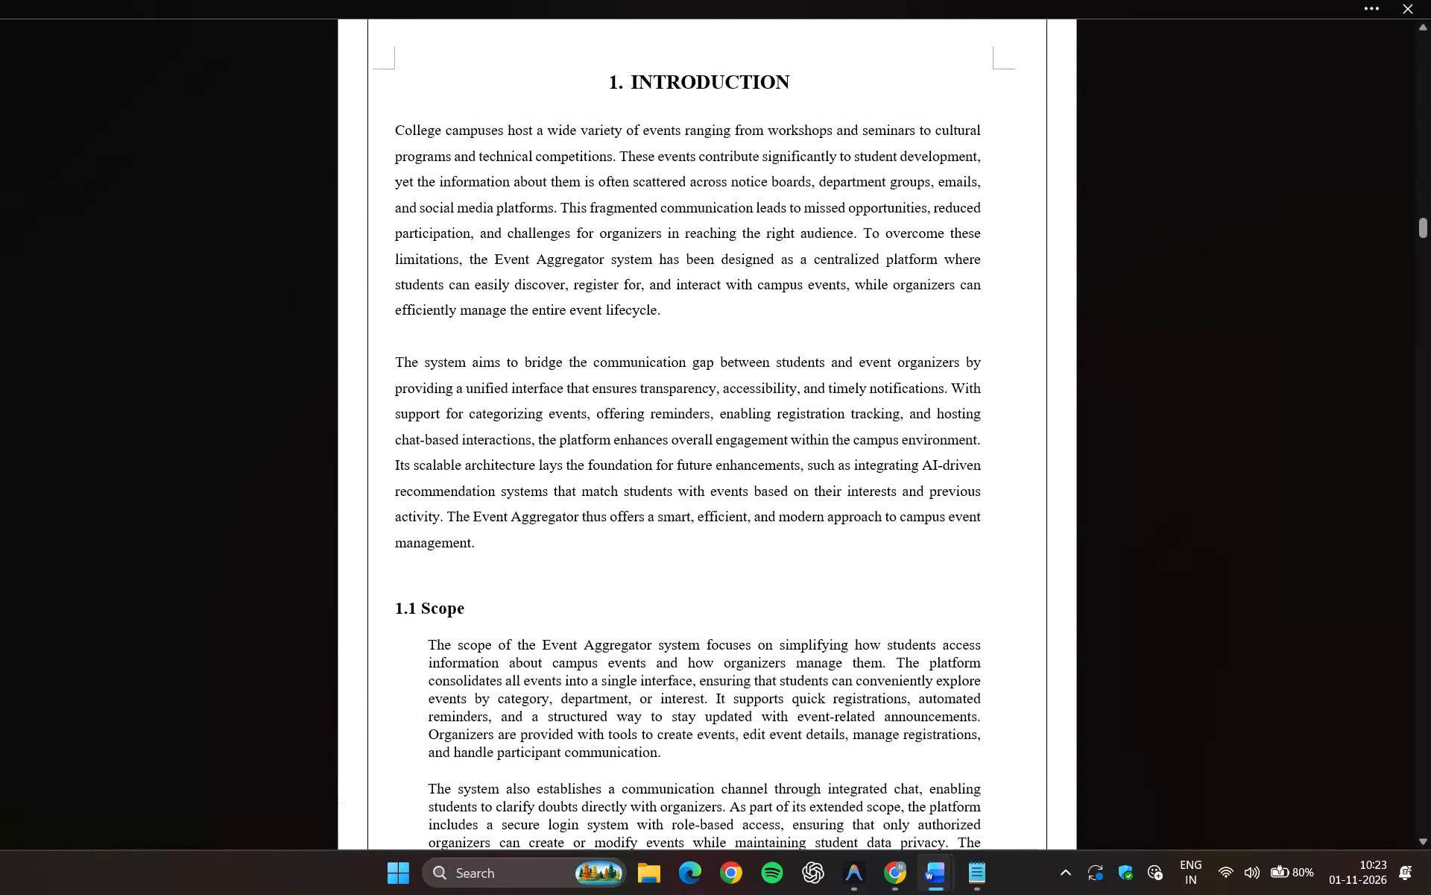
# In the Gen AI Studio Pro major project report, copy the two paragraphs under 1.1 Background in Chapter 1.
pyautogui.hotkey('alt', 'Tab')
pyautogui.hotkey('alt', 'Tab')
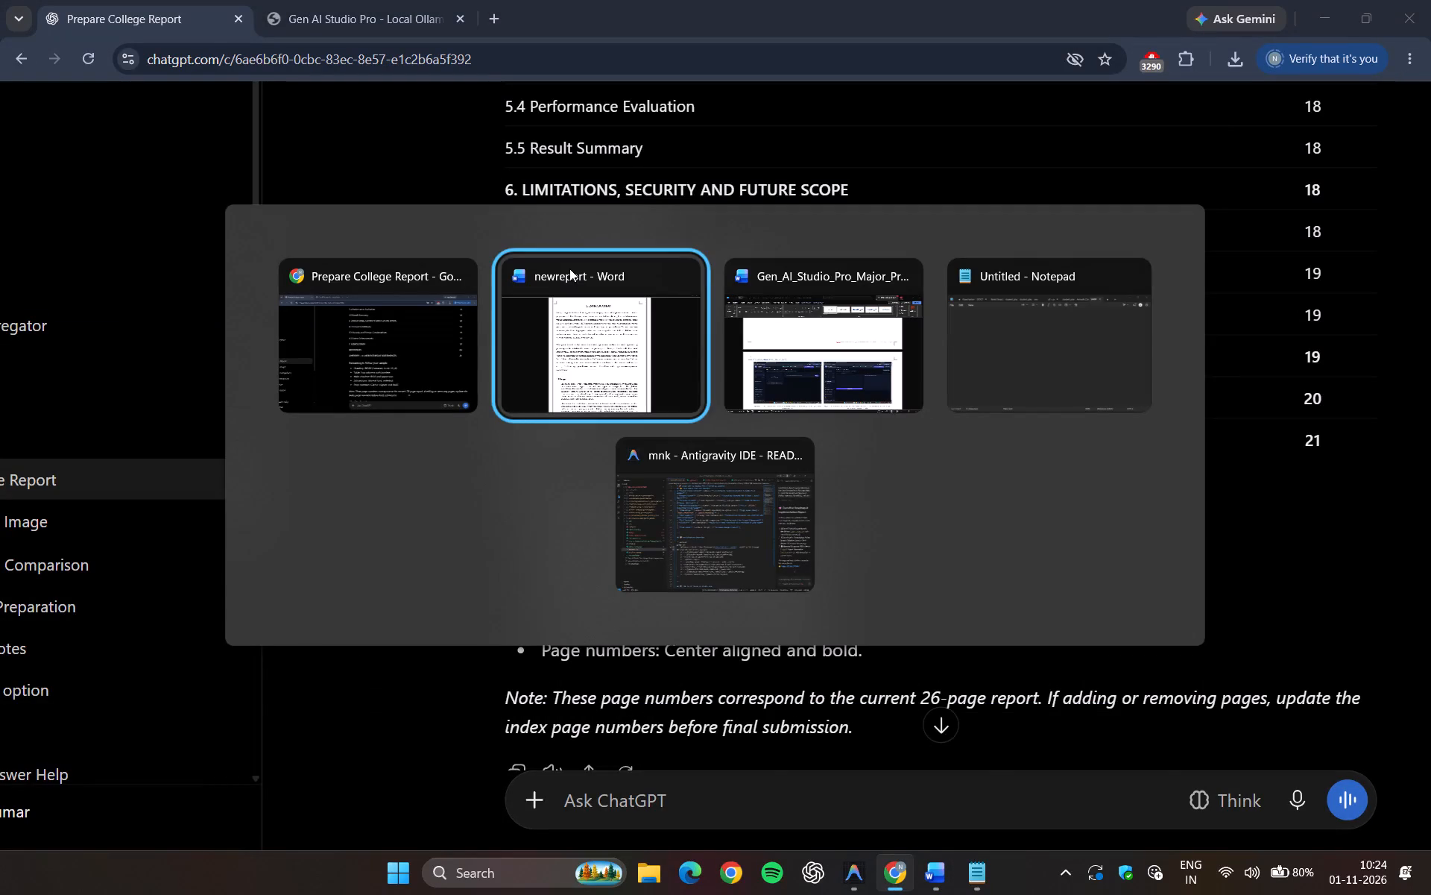
pyautogui.hotkey('alt', 'Tab')
pyautogui.scroll(16, 643, 331)
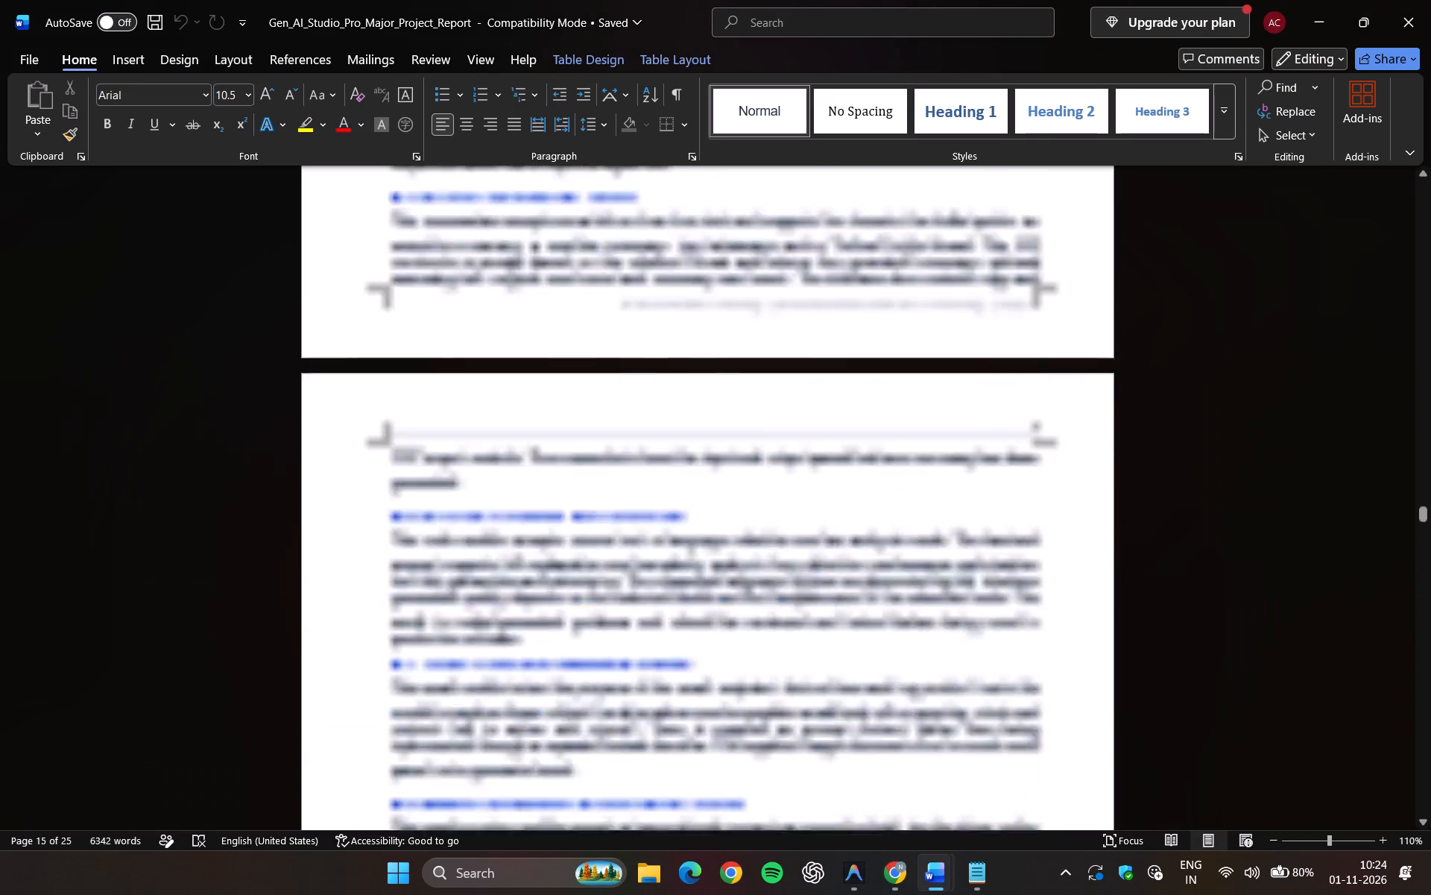
pyautogui.scroll(13, 643, 331)
pyautogui.scroll(-4, 643, 331)
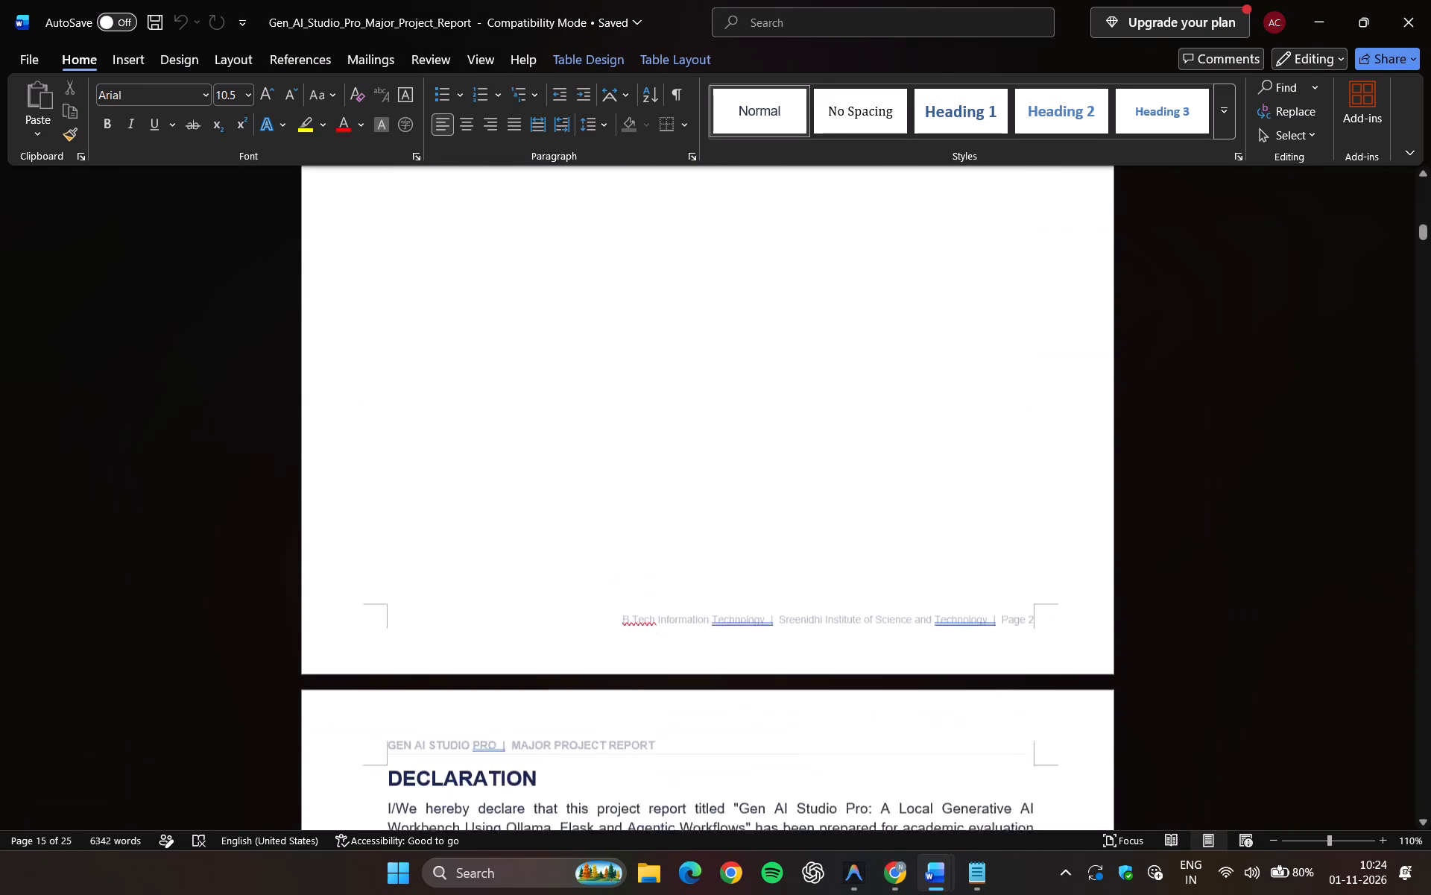
pyautogui.scroll(-5, 643, 331)
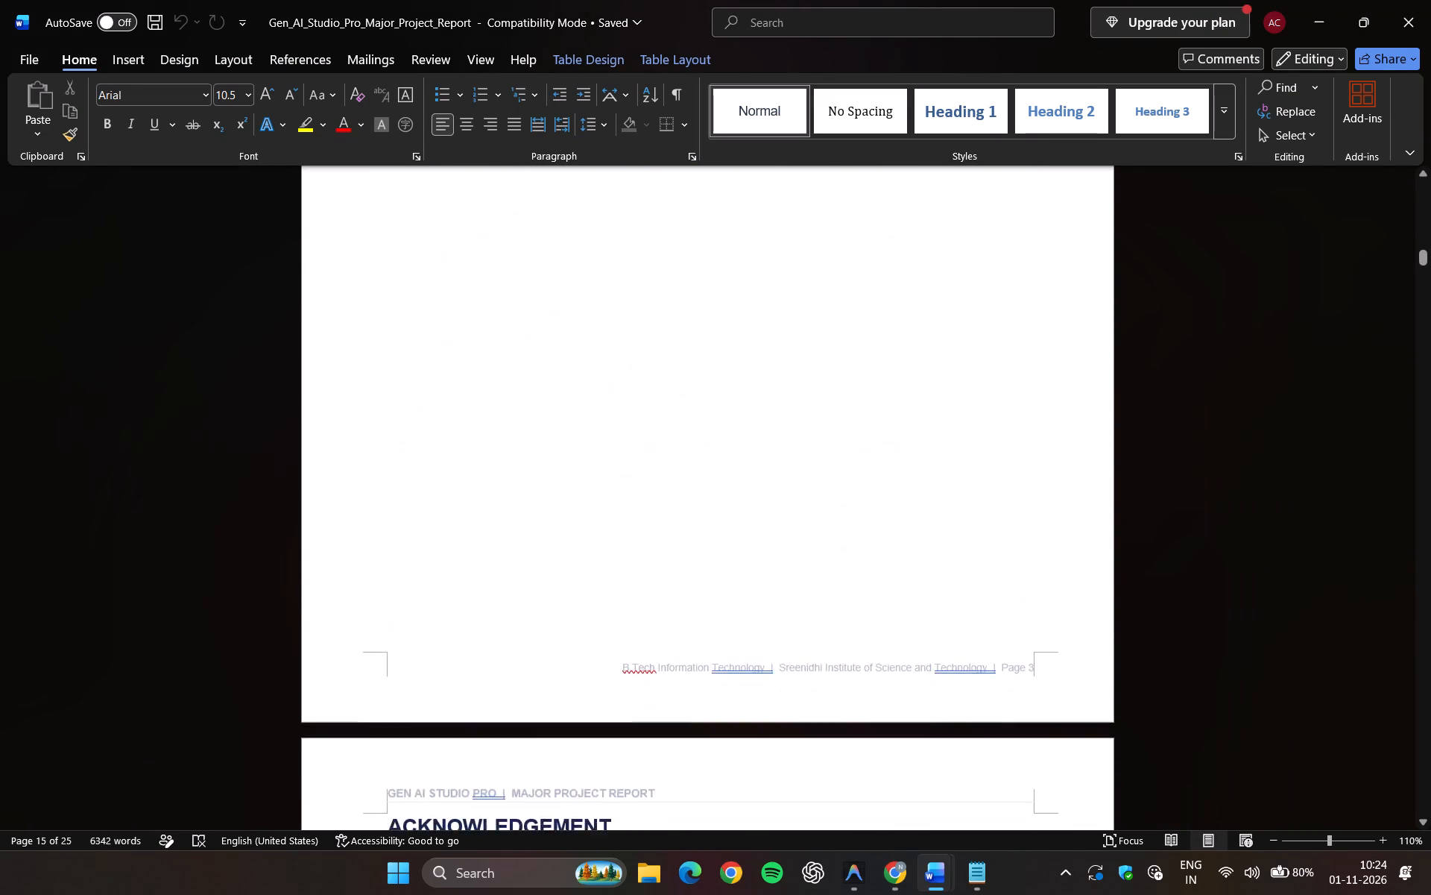
pyautogui.scroll(-4, 643, 331)
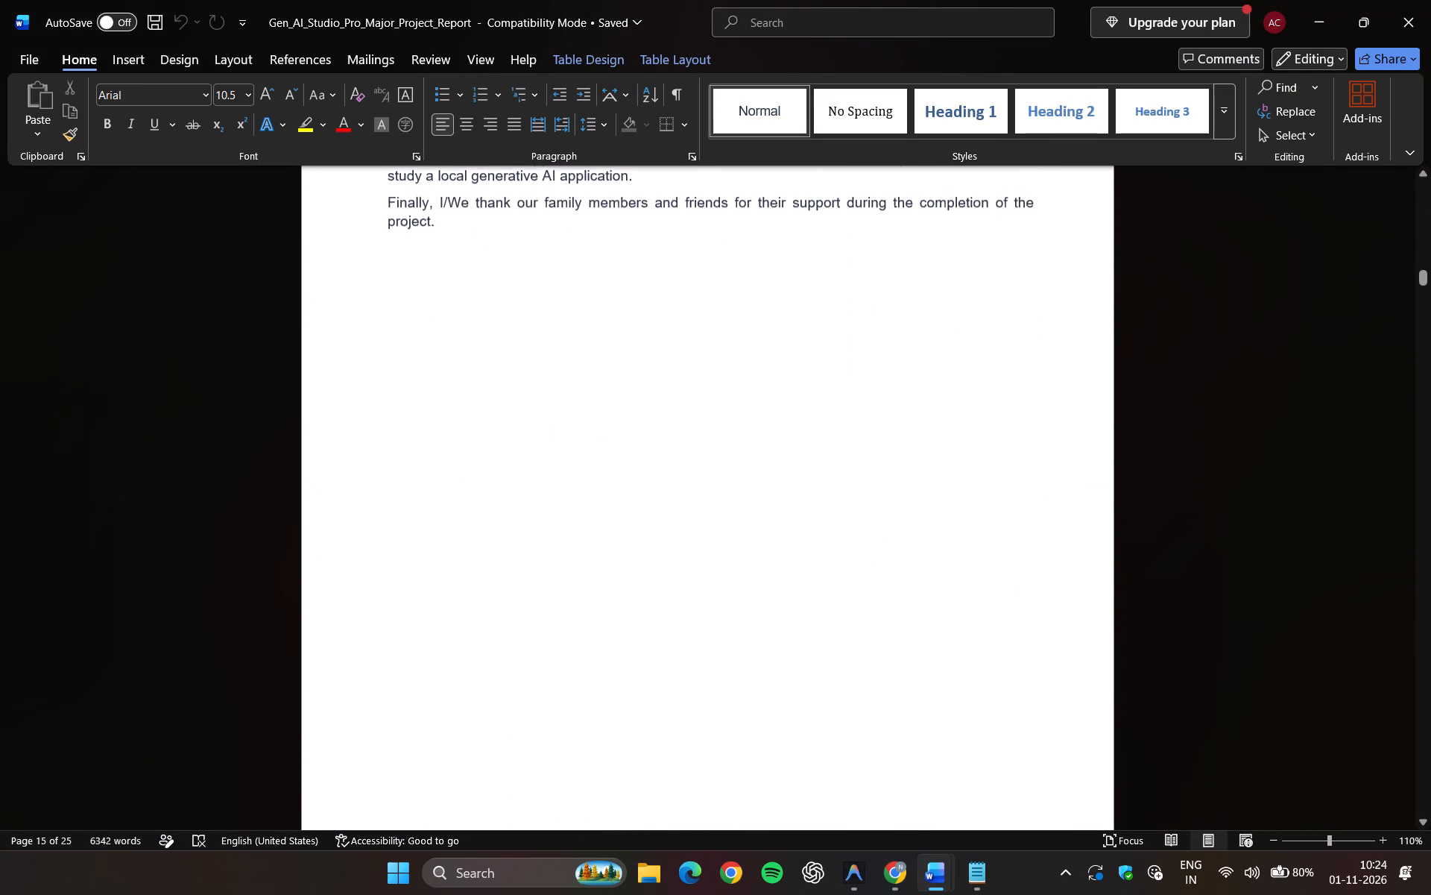
pyautogui.scroll(-3, 643, 331)
pyautogui.scroll(-2, 464, 319)
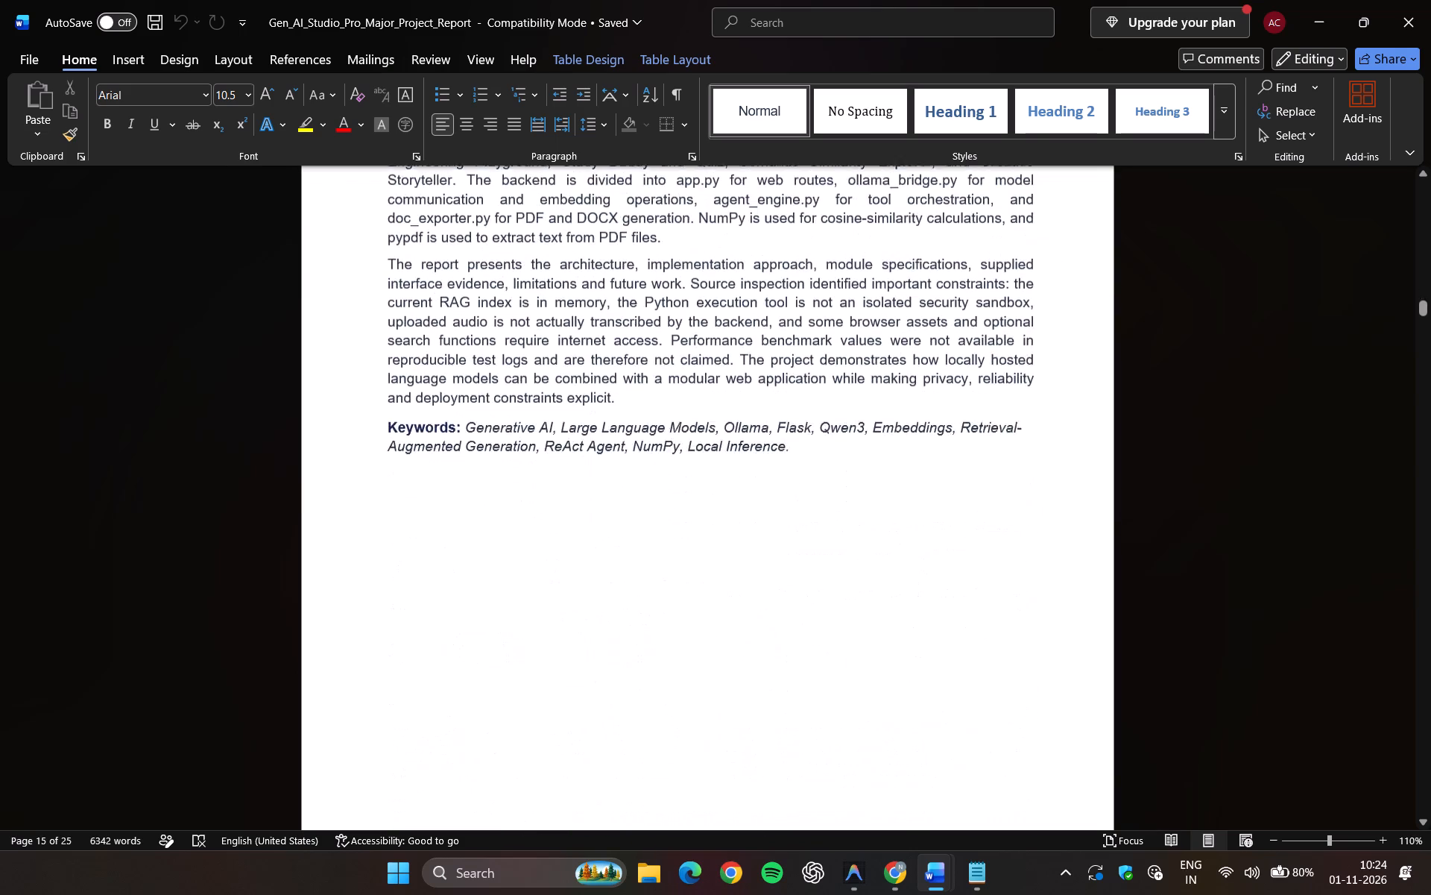
pyautogui.scroll(-6, 464, 319)
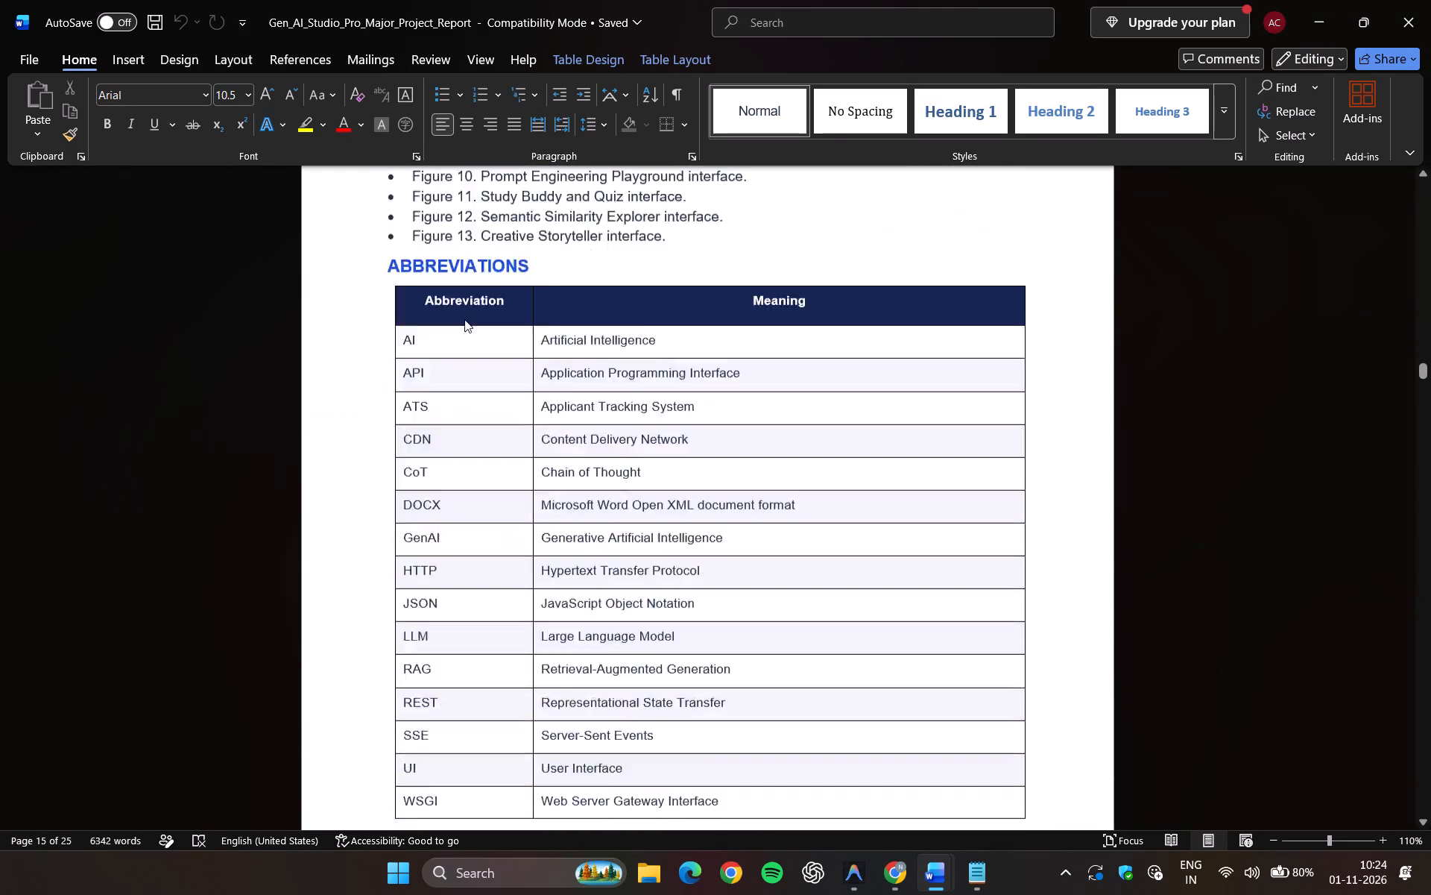
pyautogui.scroll(-1, 464, 319)
pyautogui.scroll(1, 464, 319)
pyautogui.scroll(-1, 435, 477)
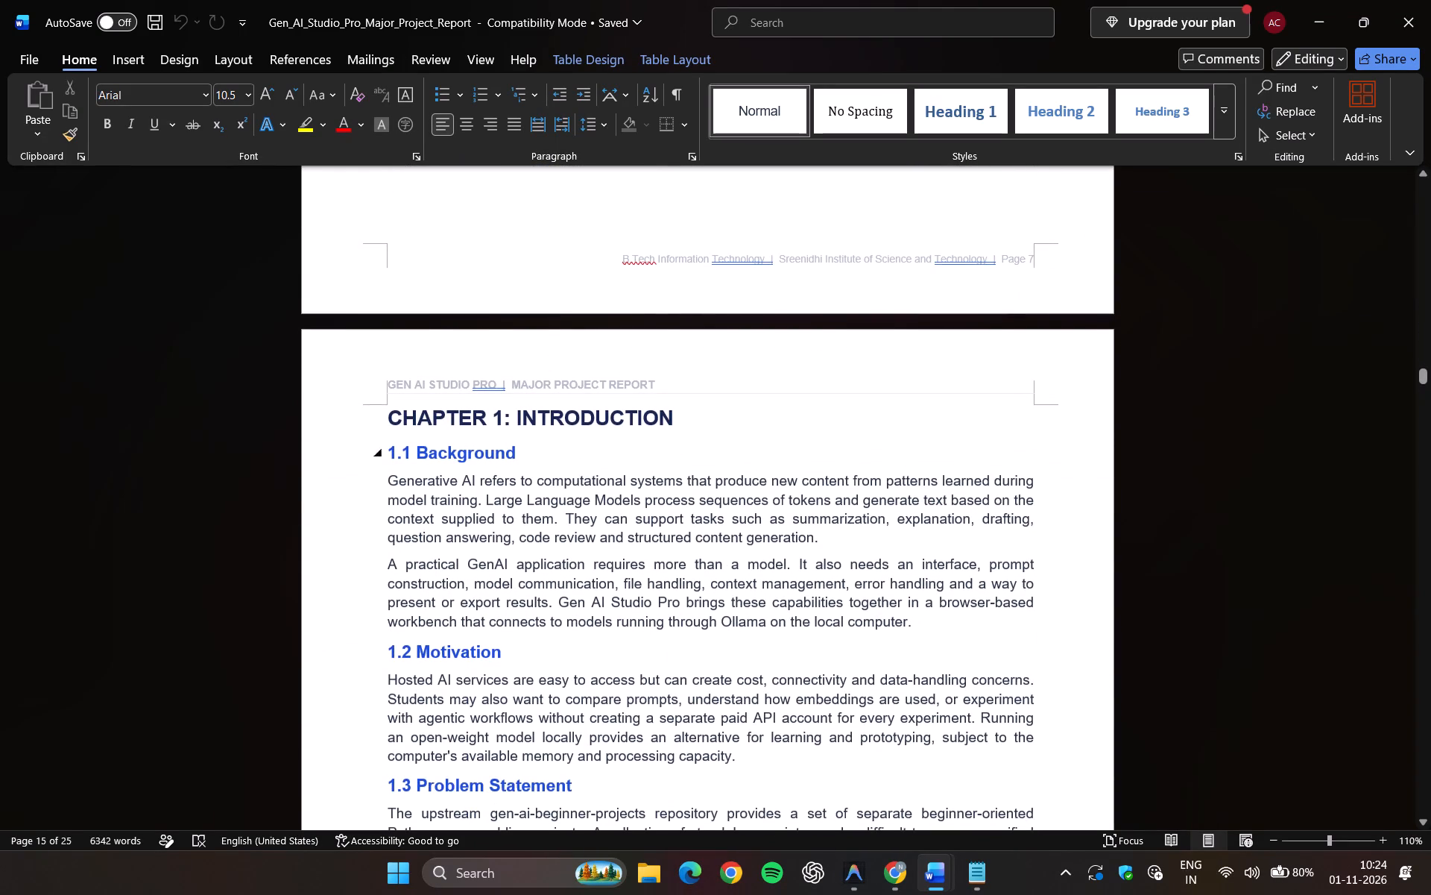
pyautogui.moveTo(389, 479); pyautogui.dragTo(1009, 626)
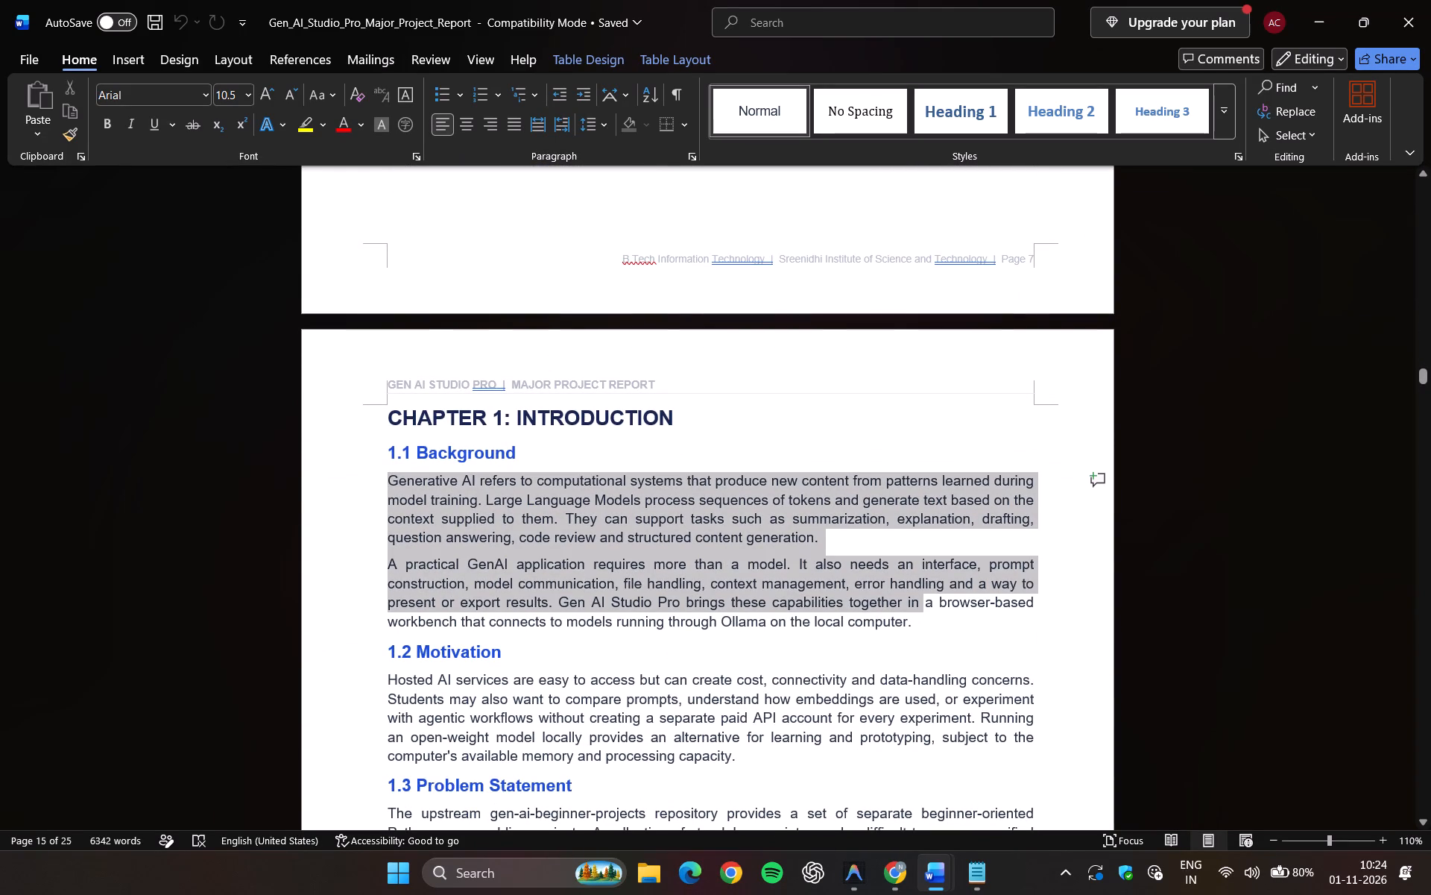
pyautogui.moveTo(1009, 626); pyautogui.dragTo(1005, 618)
pyautogui.hotkey('ctrl', 'c')
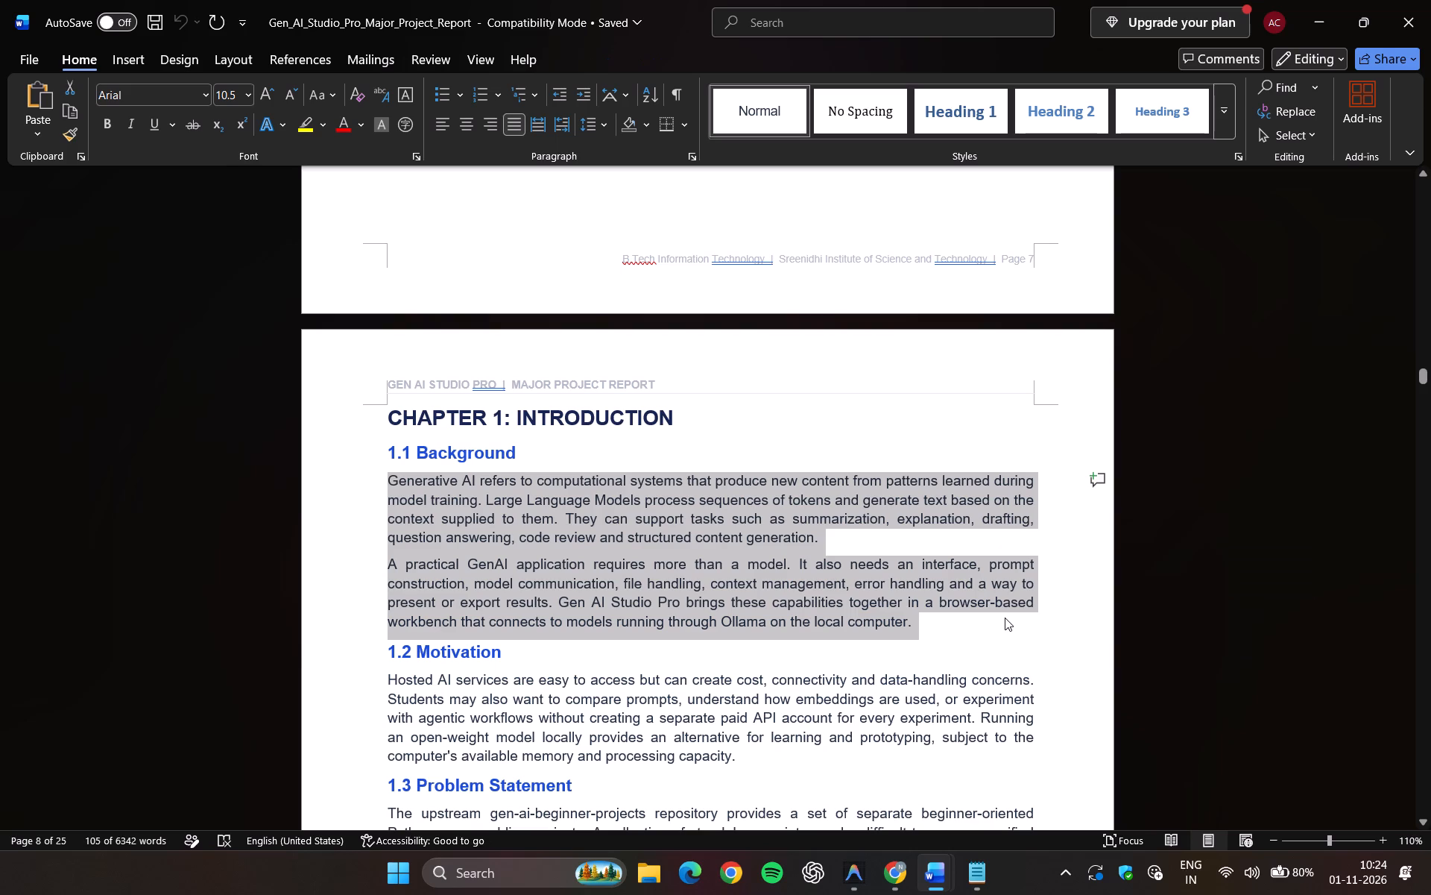
# Replace the two Event Aggregator paragraphs under 1. INTRODUCTION in newreport with the copied Background text.
pyautogui.hotkey('alt', 'Tab')
pyautogui.hotkey('alt', 'Tab')
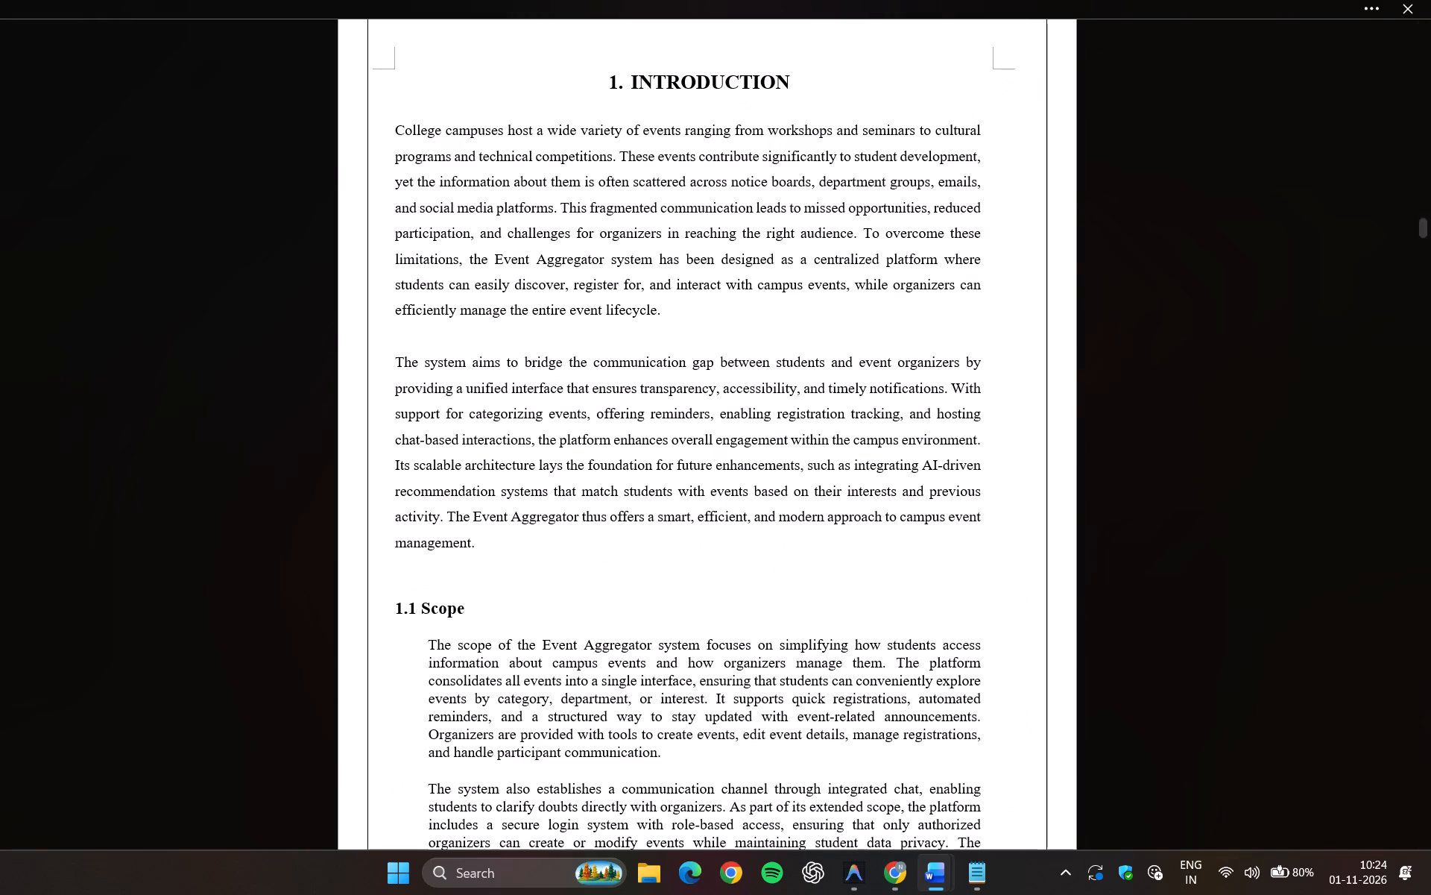
pyautogui.moveTo(397, 131); pyautogui.dragTo(504, 558)
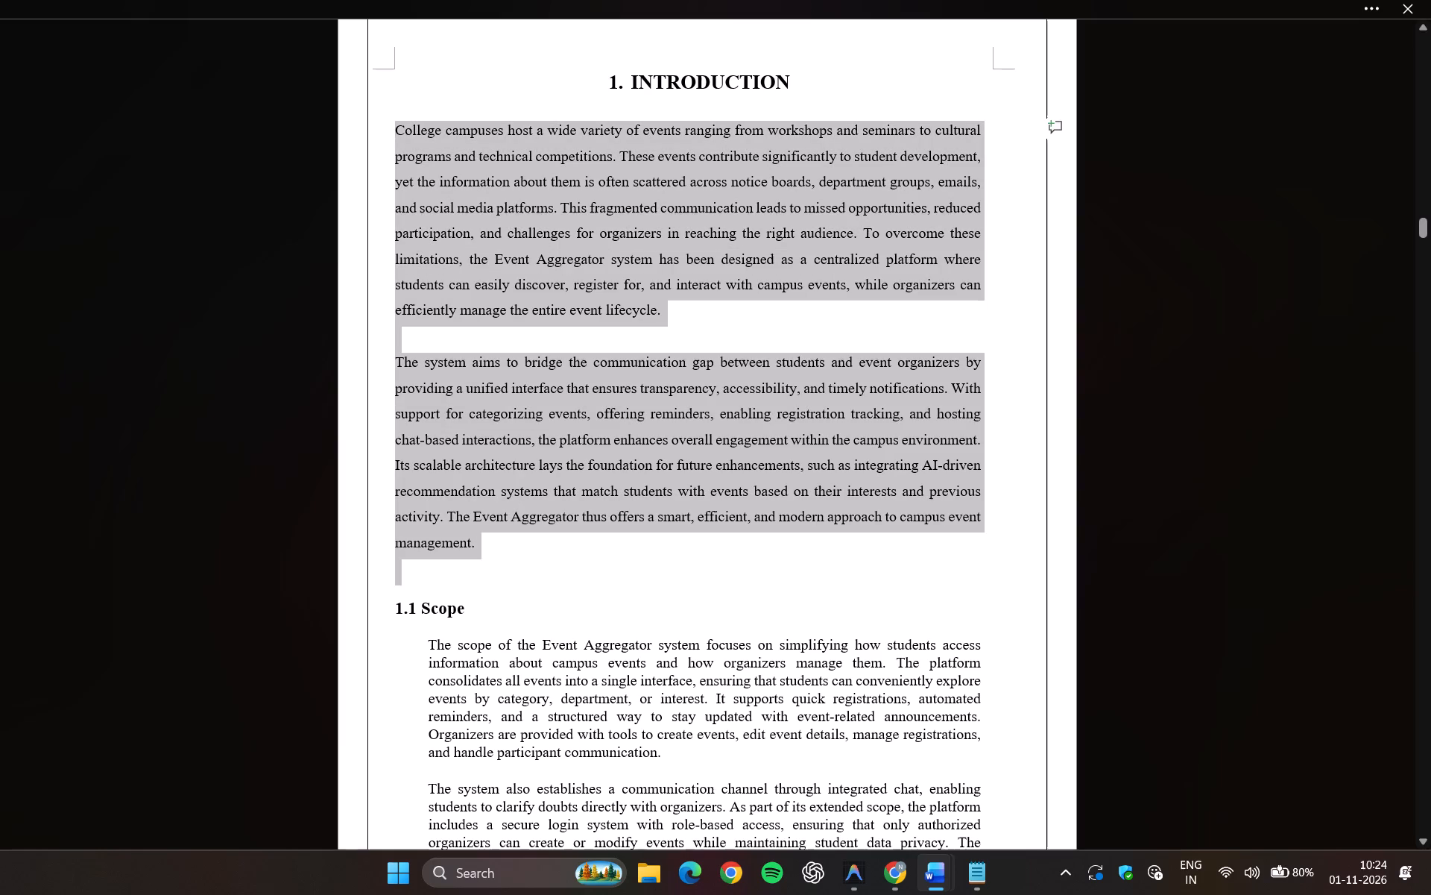
pyautogui.moveTo(504, 558); pyautogui.dragTo(504, 549)
pyautogui.hotkey('ctrl', 'v')
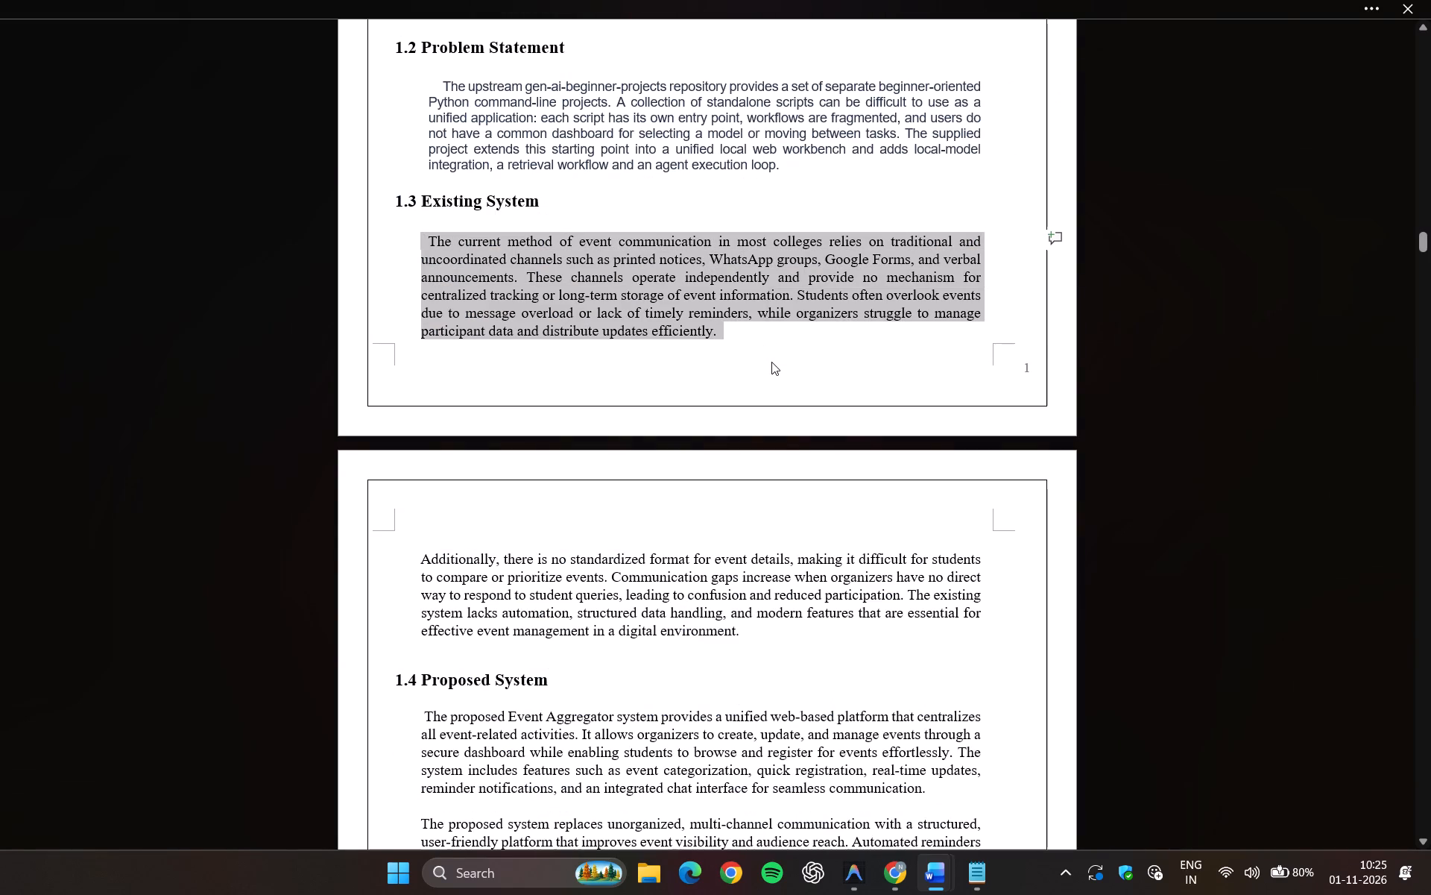
pyautogui.hotkey('ctrl', 'v')
# Rename the 1.3 Existing System heading in newreport as 1.3 Objectives.
pyautogui.click(538, 203)
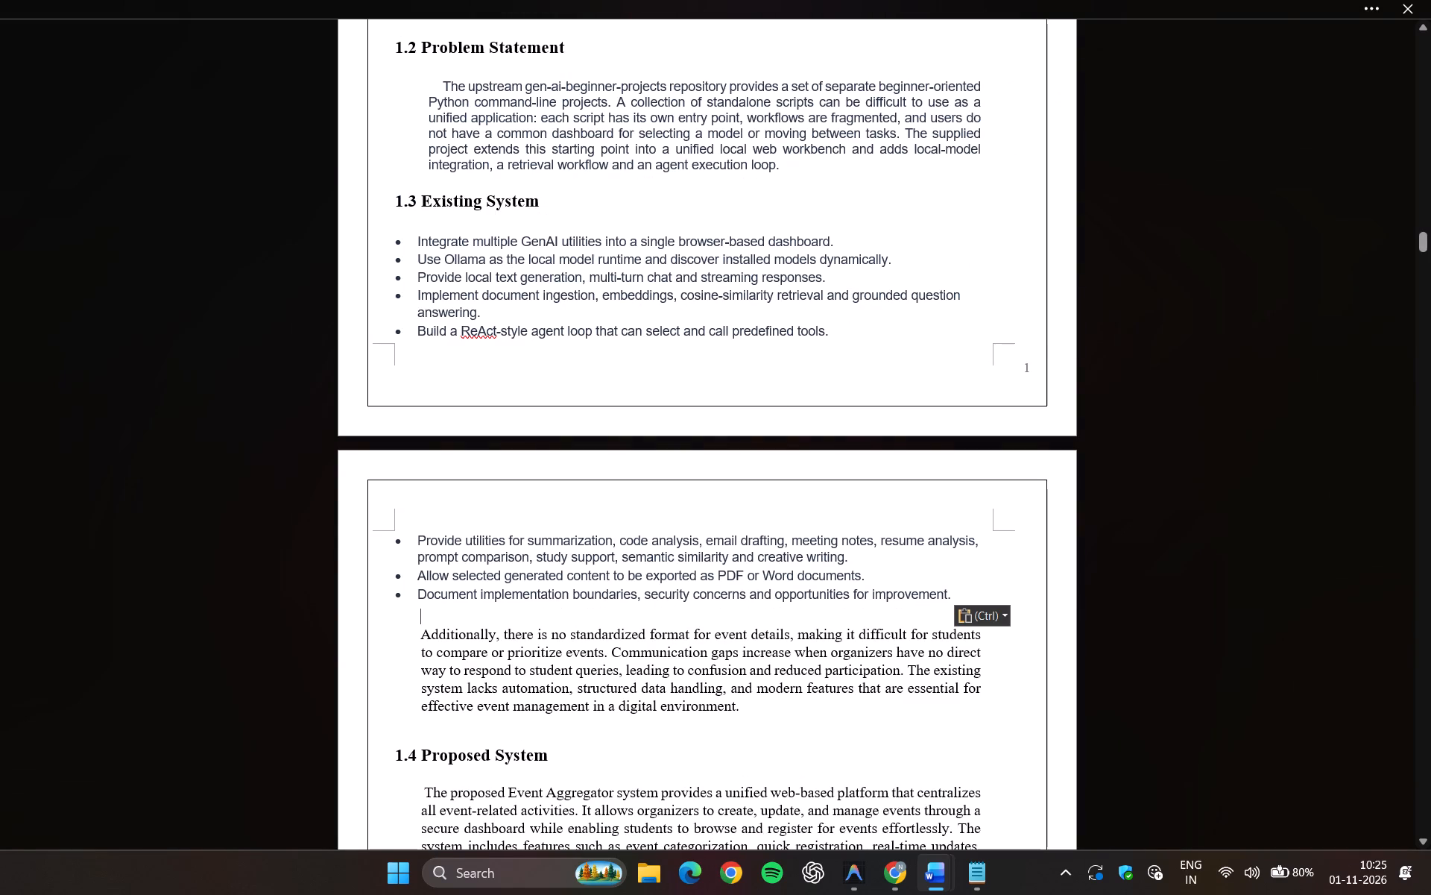
pyautogui.press('BackSpace')
pyautogui.press('BackSpace')
pyautogui.press('BackSpace')
pyautogui.press('BackSpace')
pyautogui.press('BackSpace')
pyautogui.press('BackSpace')
pyautogui.press('BackSpace')
pyautogui.press('BackSpace')
pyautogui.press('BackSpace')
pyautogui.press('BackSpace')
pyautogui.press('BackSpace')
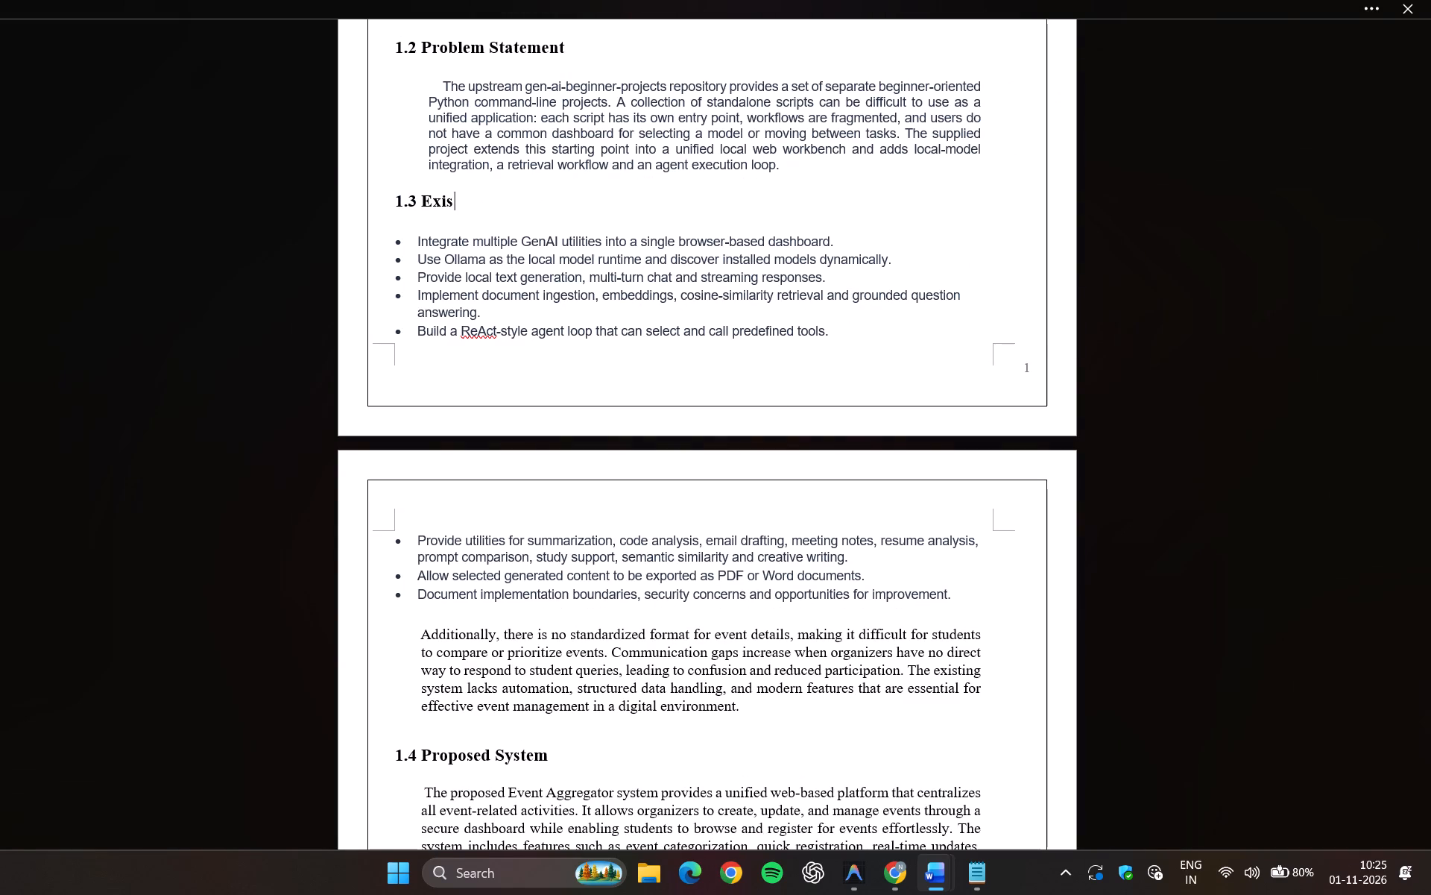
pyautogui.press('BackSpace')
pyautogui.press('BackSpace')
pyautogui.press('BackSpace')
pyautogui.press('BackSpace')
pyautogui.hotkey('shift', 'o')
pyautogui.write('bjectives')
# Check the sections following 1.4 Objectives in the Gen AI Studio Pro report and compare newreport's index entries with its chapter 1 headings.
pyautogui.hotkey('alt', 'Tab')
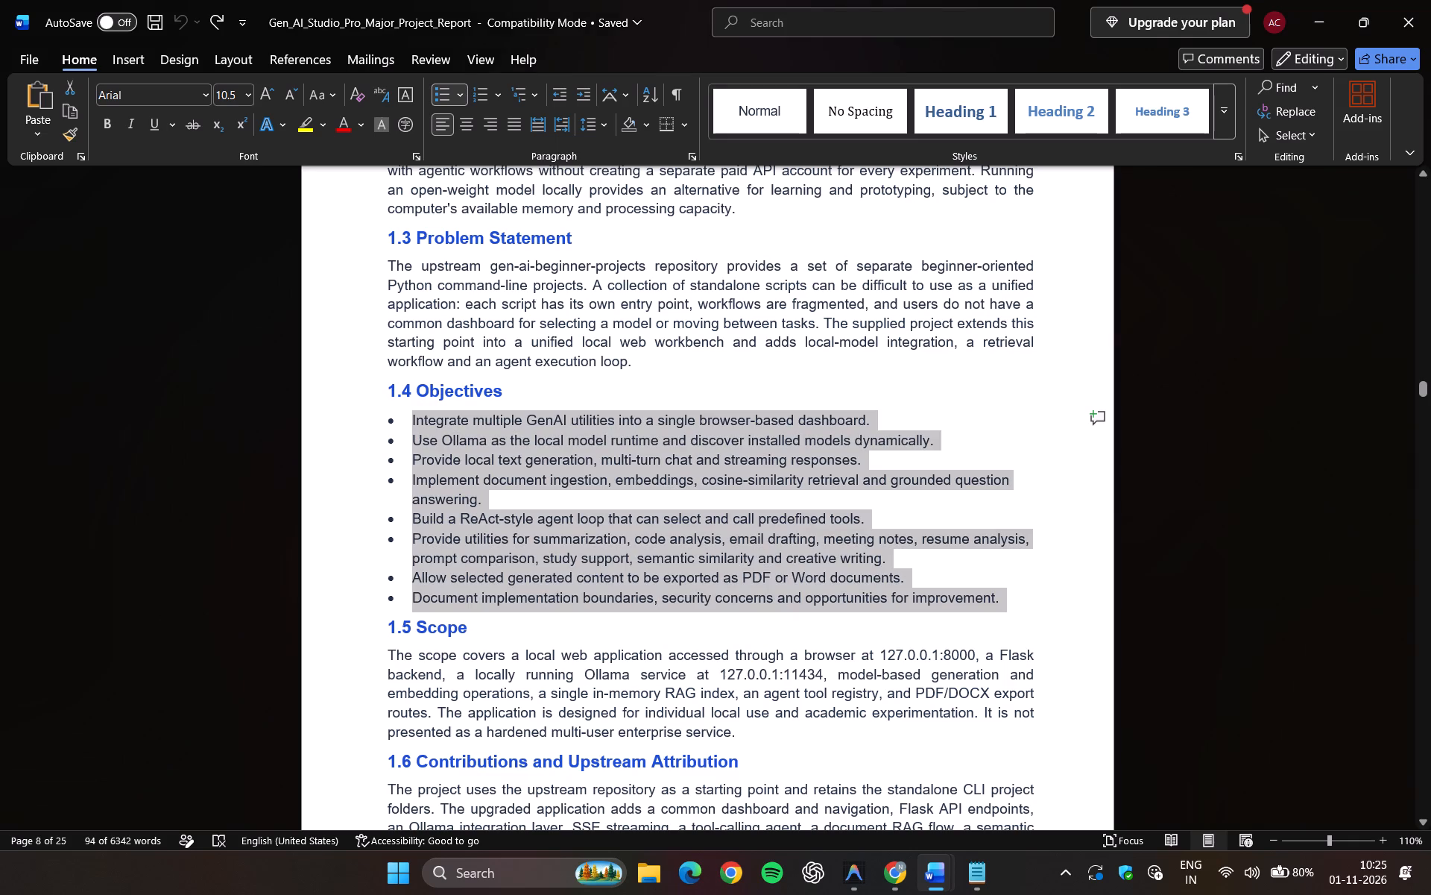
pyautogui.scroll(-1, 539, 403)
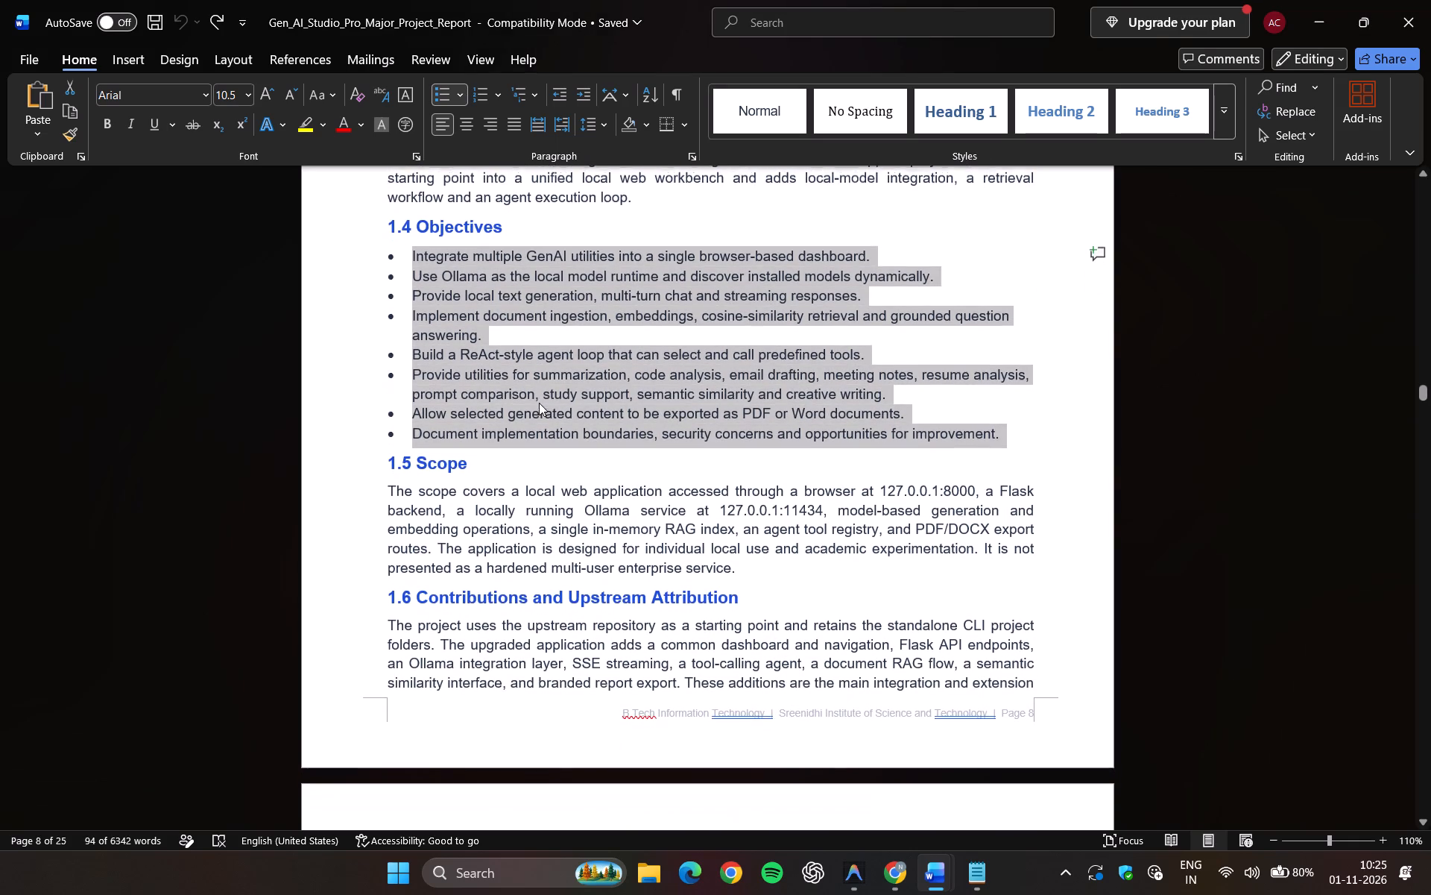
pyautogui.scroll(-1, 539, 403)
pyautogui.scroll(-1, 469, 453)
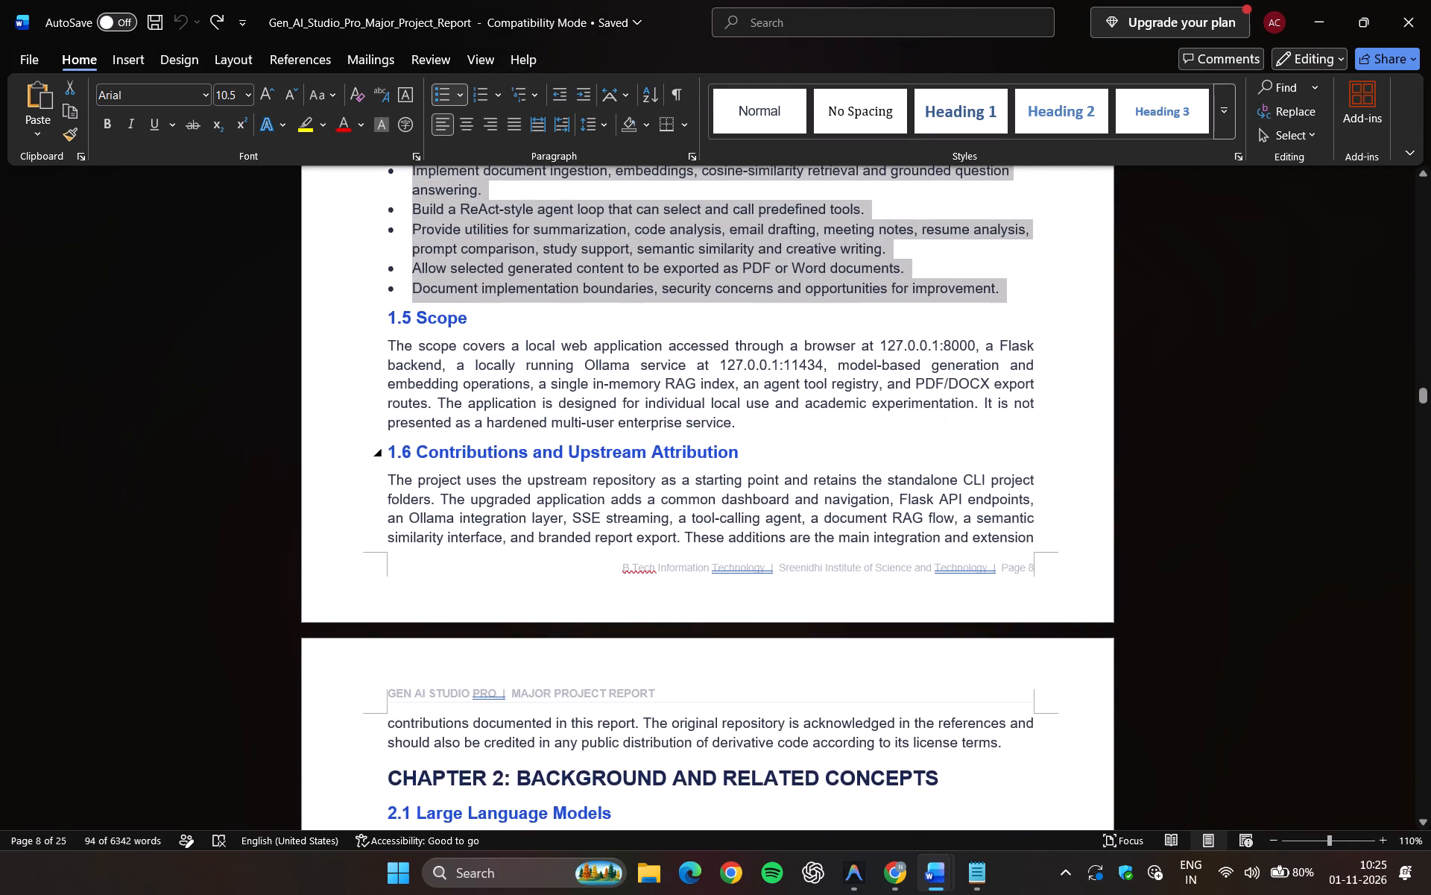
pyautogui.hotkey('alt', 'Tab')
pyautogui.scroll(-2, 444, 457)
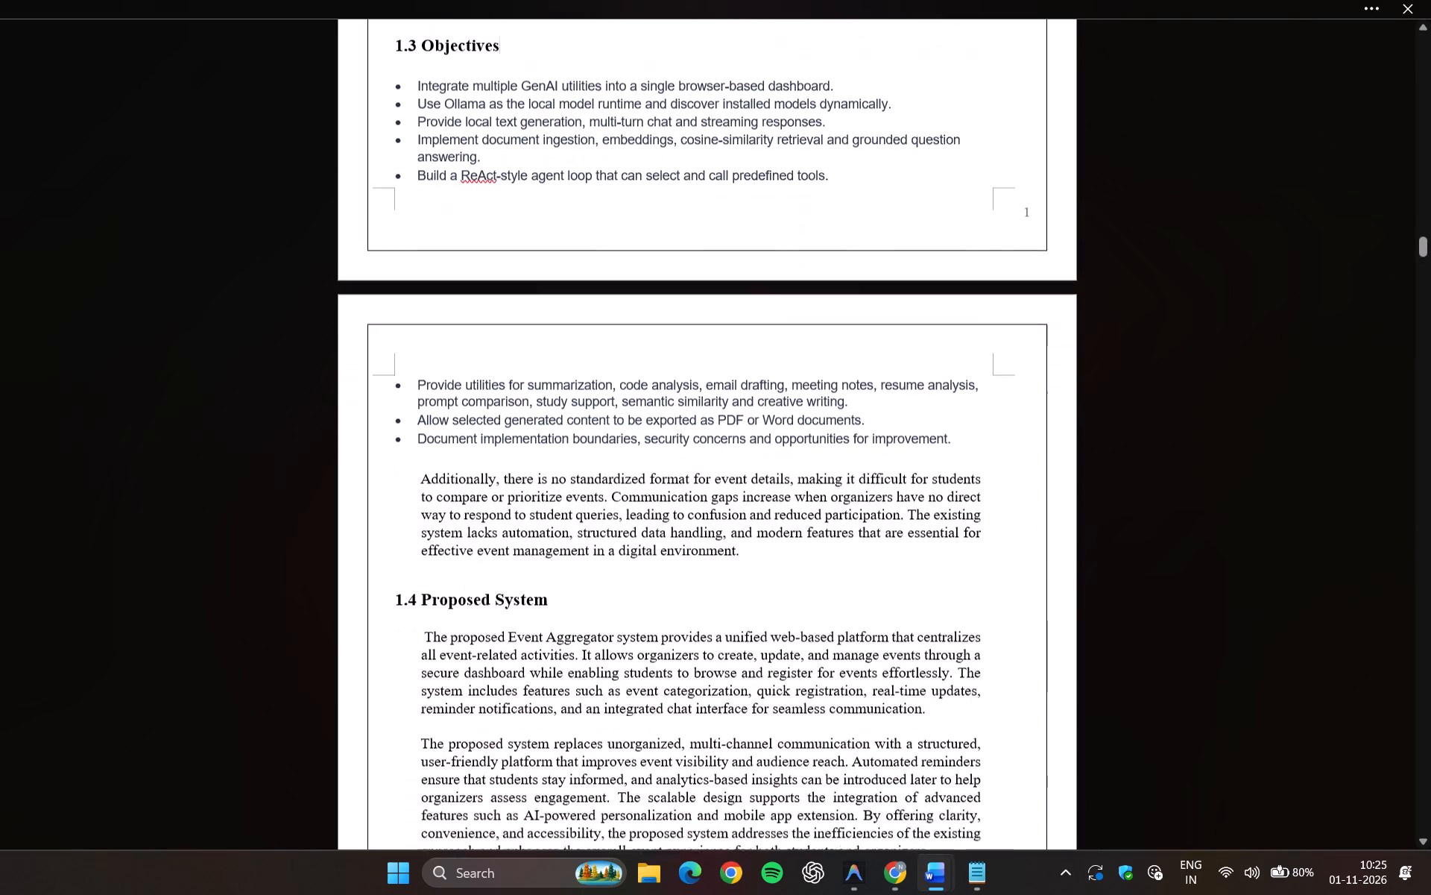
pyautogui.scroll(-1, 444, 457)
pyautogui.scroll(5, 444, 457)
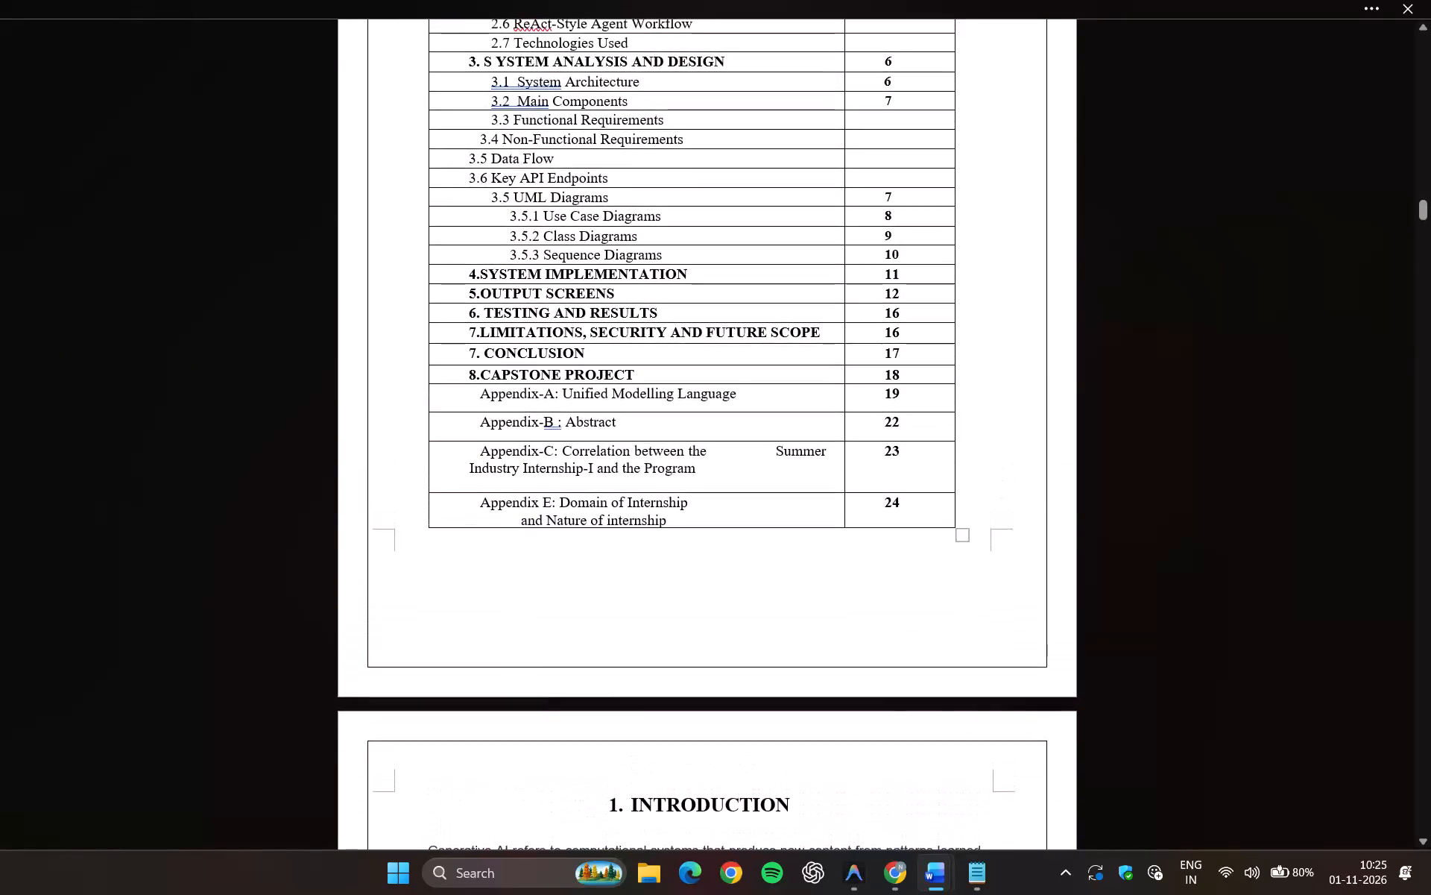
pyautogui.scroll(2, 504, 134)
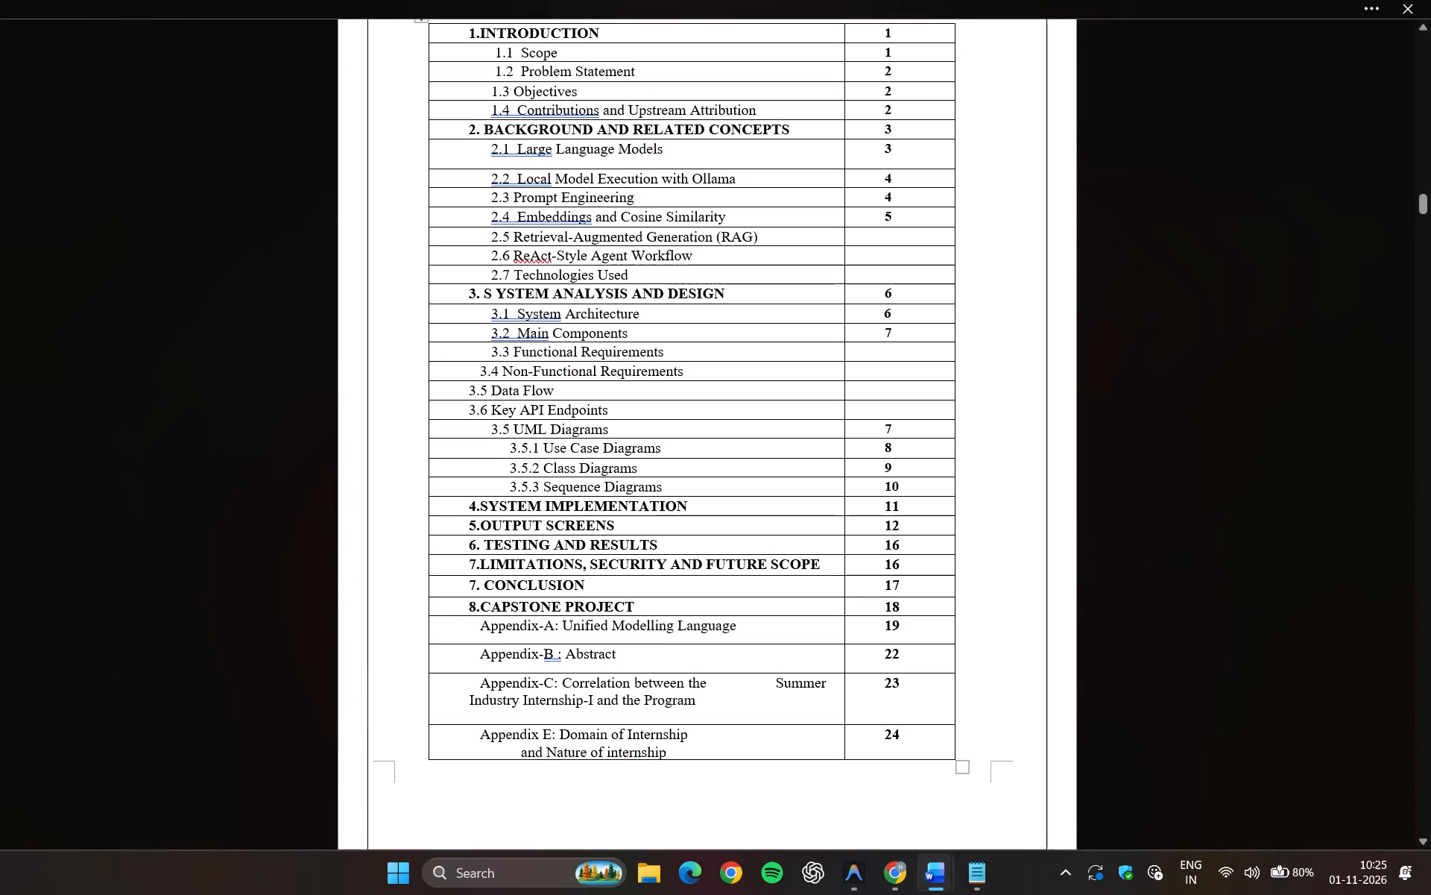
pyautogui.scroll(-2, 539, 119)
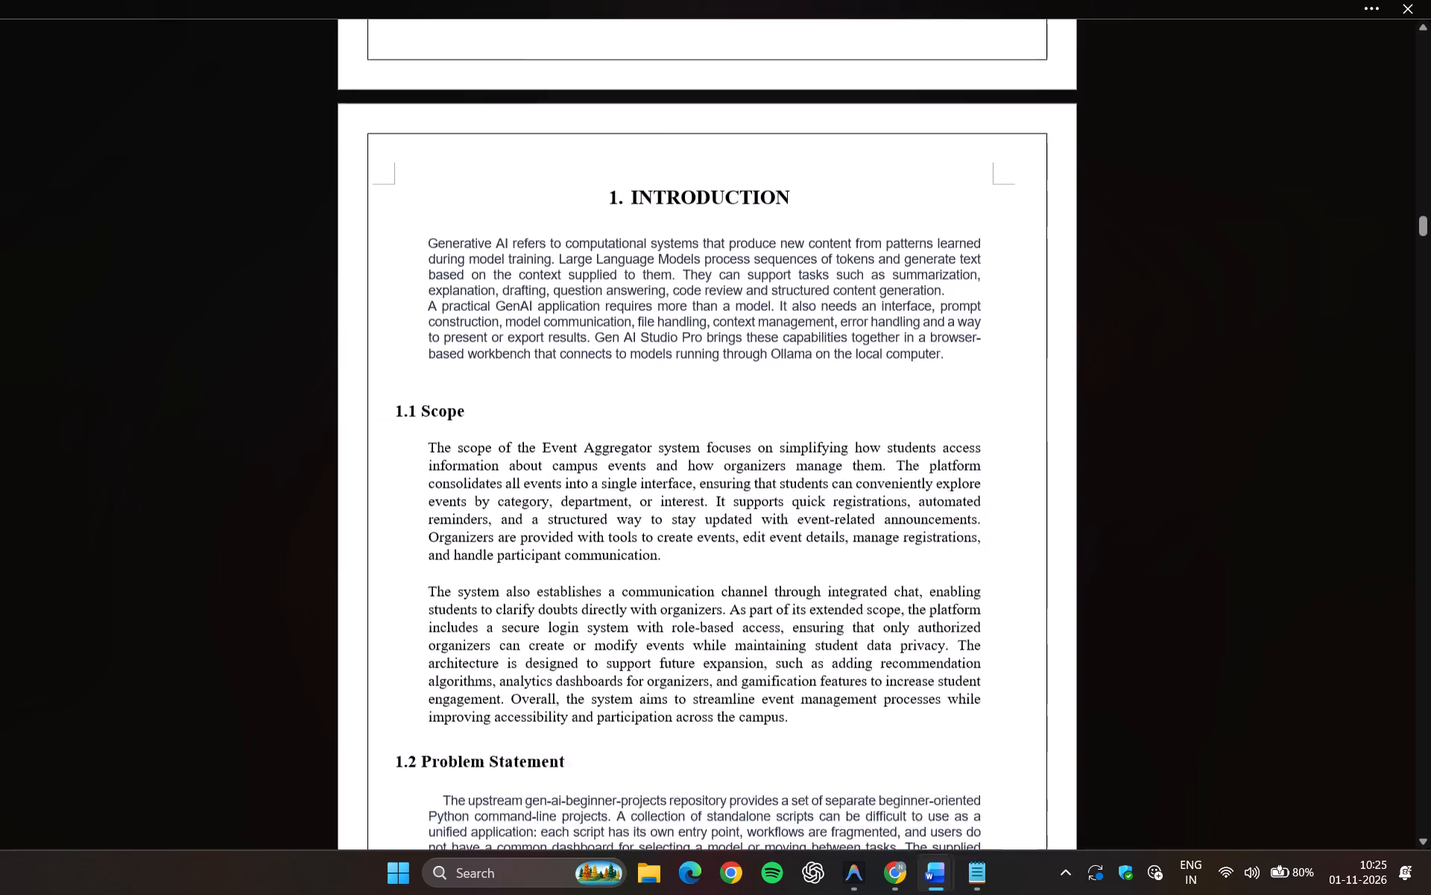
pyautogui.scroll(-5, 539, 119)
pyautogui.scroll(1, 539, 119)
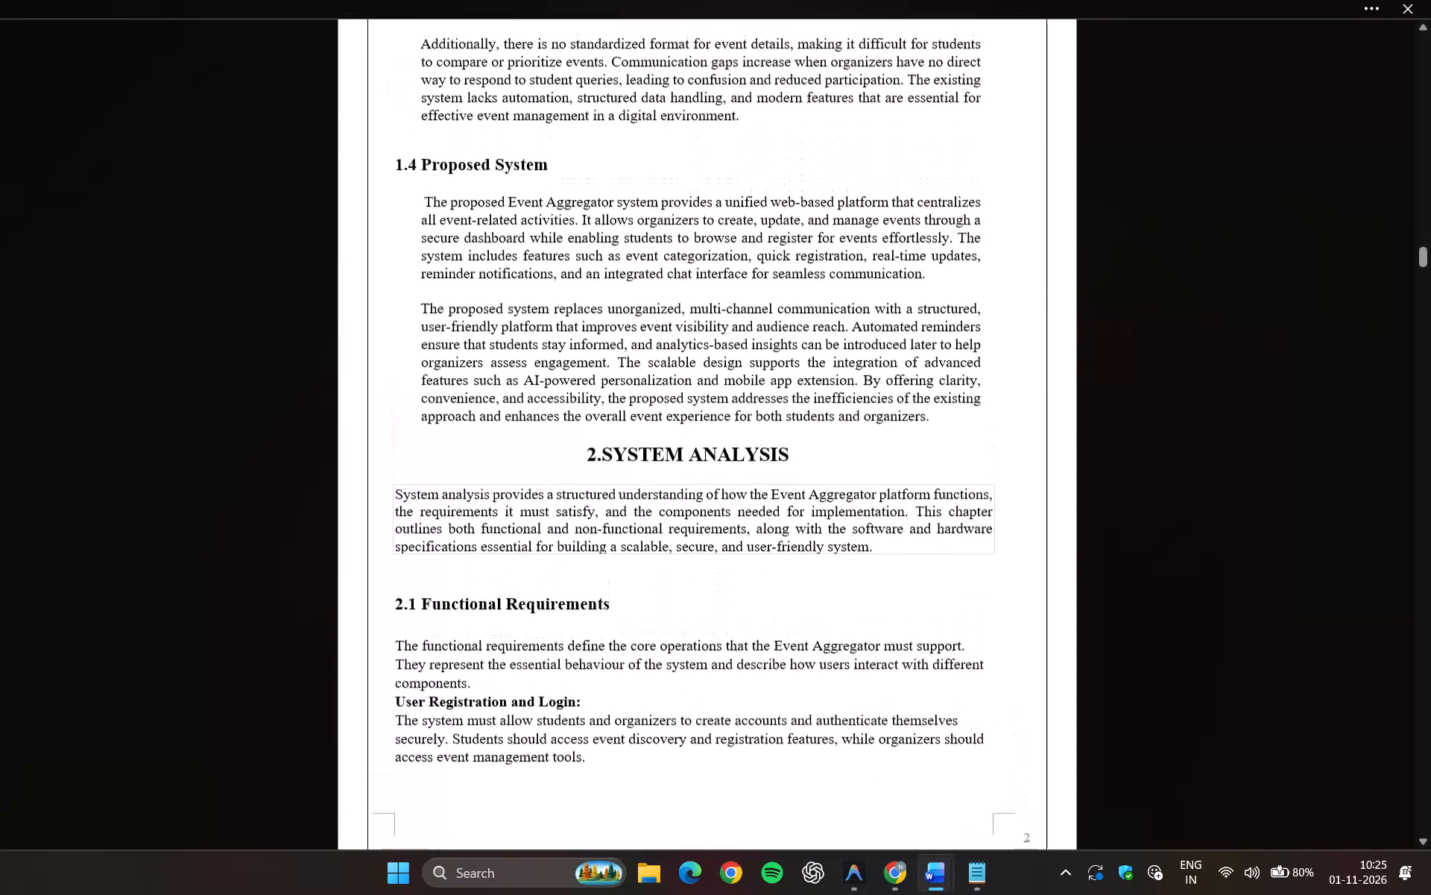
# Rename the 1.4 Proposed System heading in newreport as 1.4 Contributions and Upstream Attribution.
pyautogui.click(554, 166)
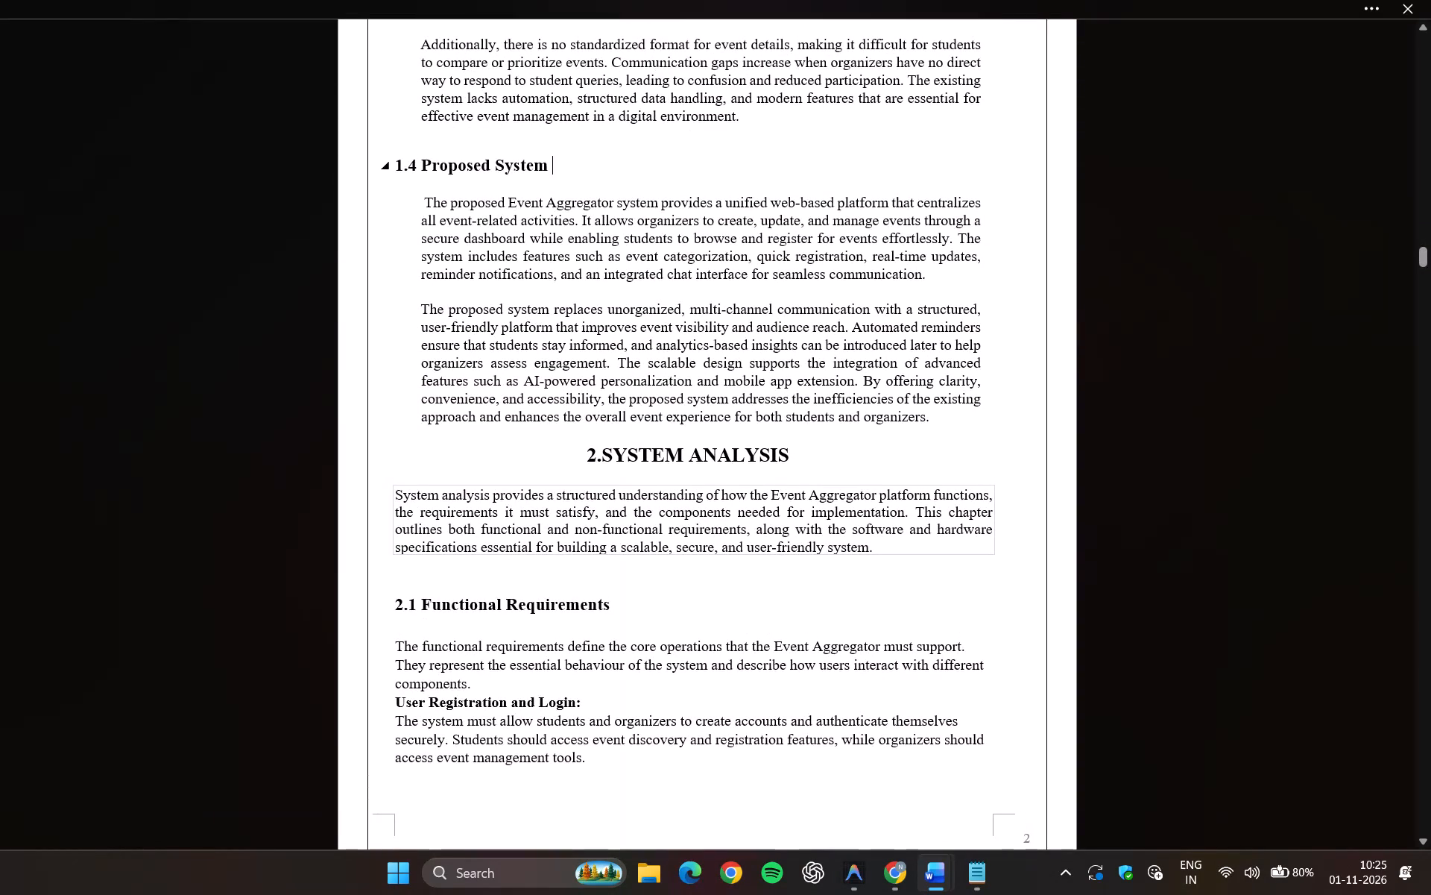
pyautogui.press('BackSpace')
pyautogui.press('BackSpace')
pyautogui.press('BackSpace')
pyautogui.press('BackSpace')
pyautogui.press('BackSpace')
pyautogui.press('BackSpace')
pyautogui.press('BackSpace')
pyautogui.press('BackSpace')
pyautogui.press('BackSpace')
pyautogui.press('BackSpace')
pyautogui.press('BackSpace')
pyautogui.press('BackSpace')
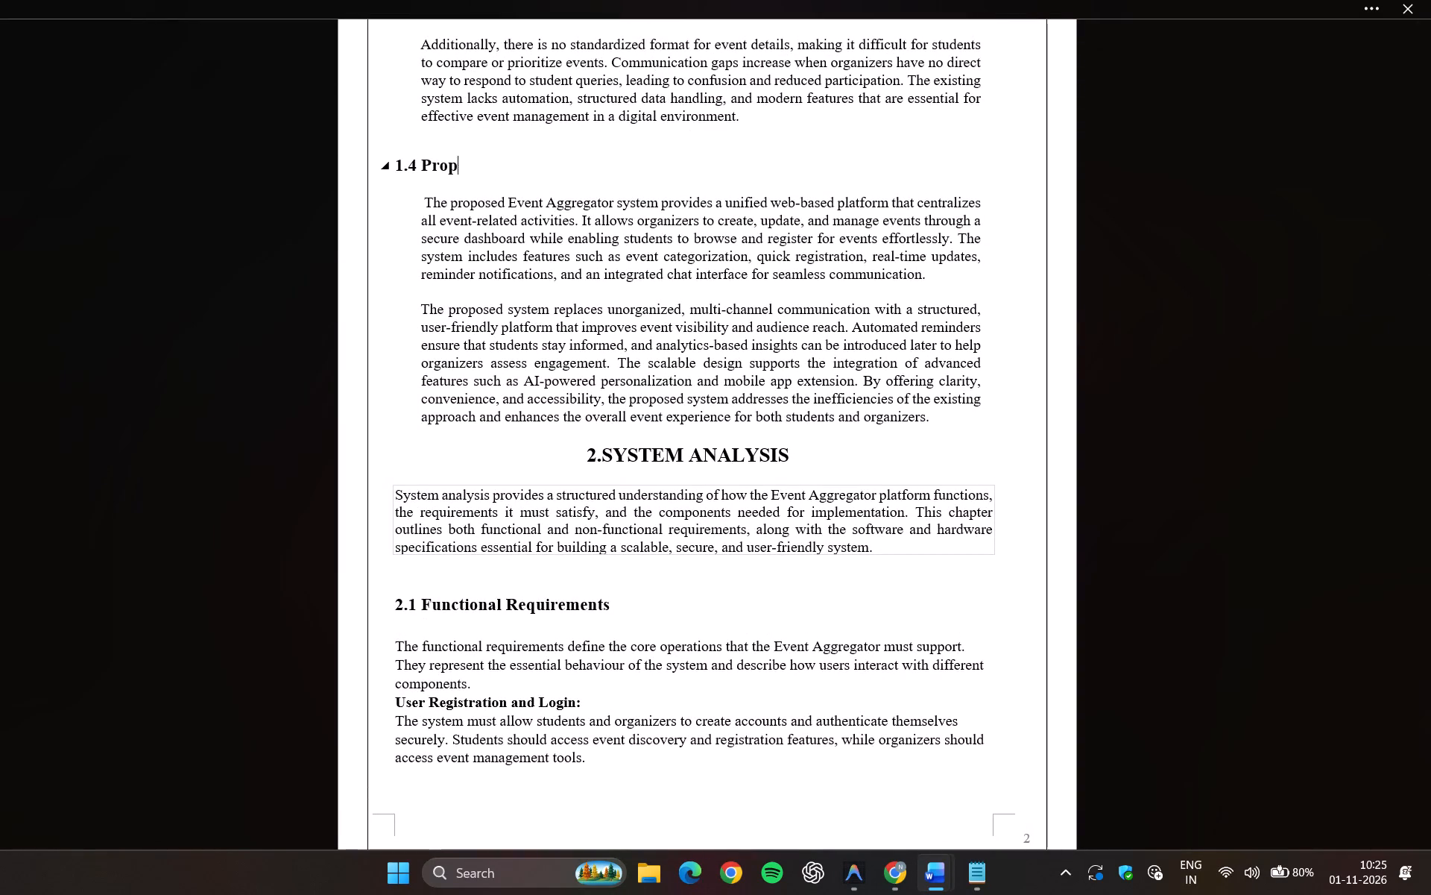
pyautogui.press('BackSpace')
pyautogui.press('BackSpace')
pyautogui.press('BackSpace')
pyautogui.press('BackSpace')
pyautogui.hotkey('shift', 'c')
pyautogui.write('ontribution')
pyautogui.press('space')
pyautogui.hotkey('alt', 'Tab')
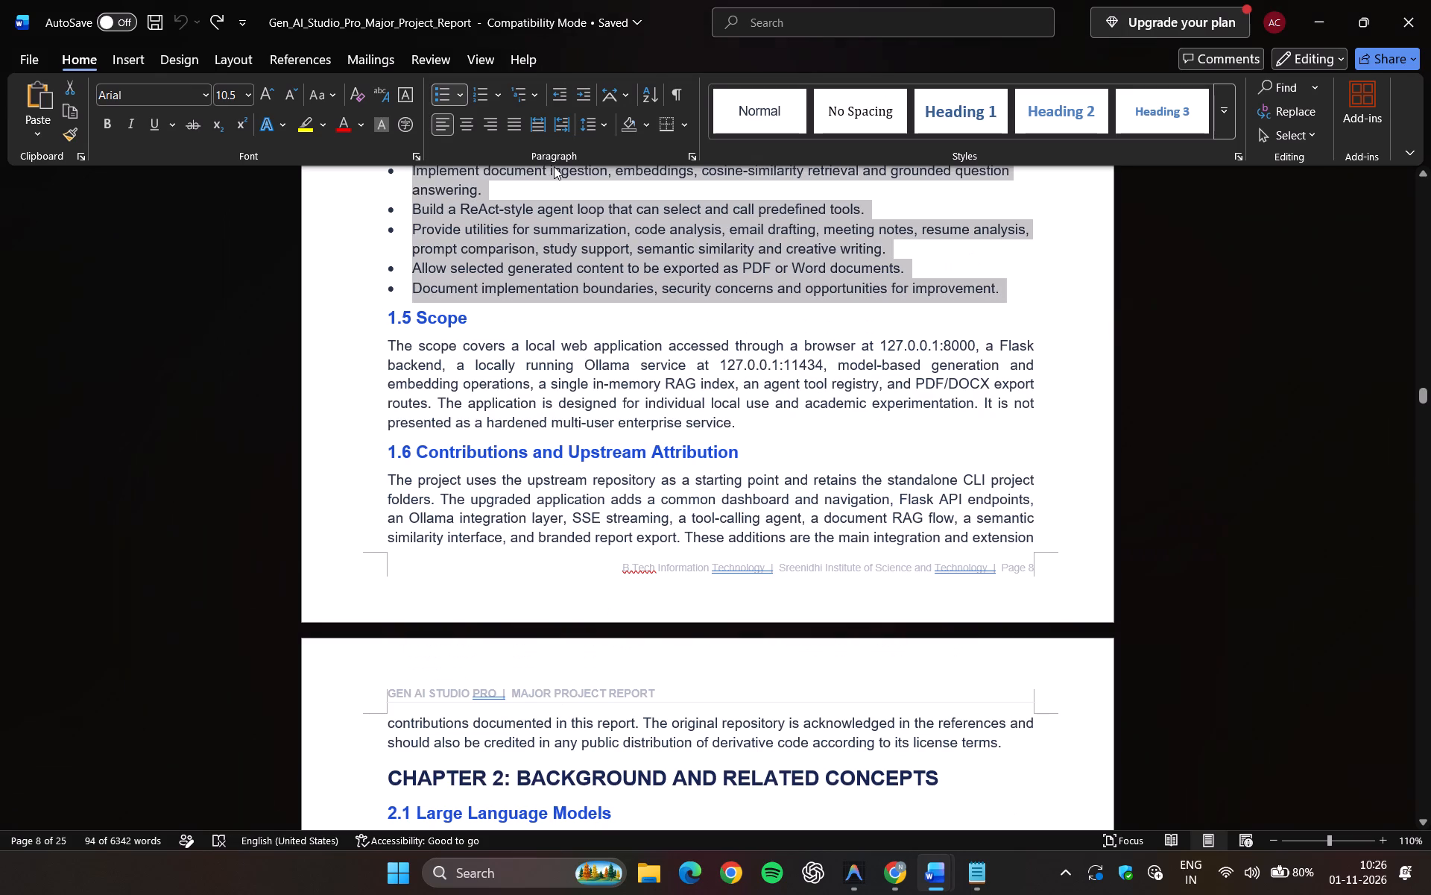
pyautogui.hotkey('alt', 'Tab')
pyautogui.press('BackSpace')
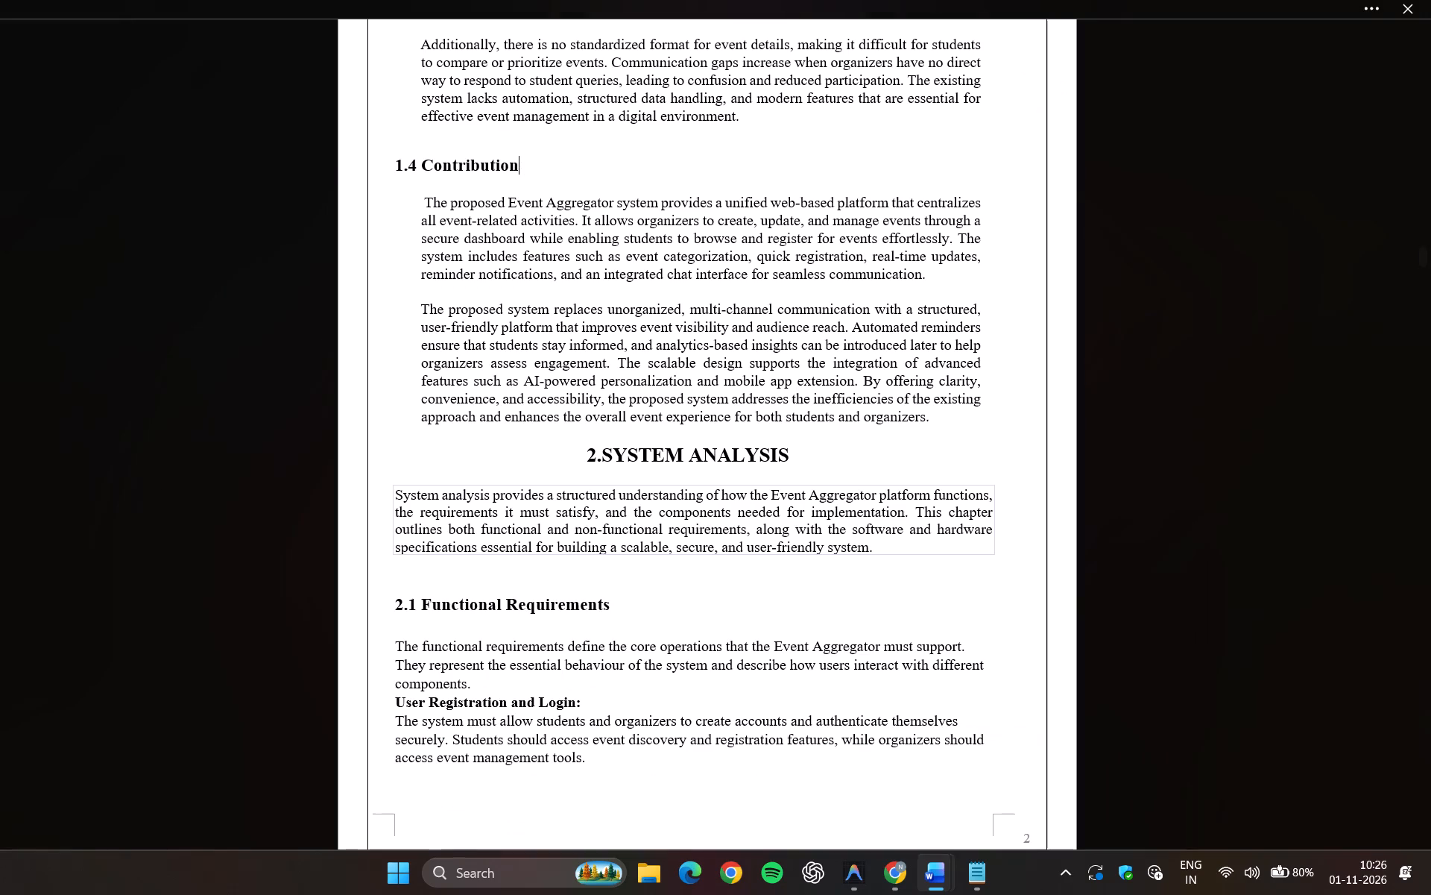
pyautogui.write('sa')
pyautogui.press('BackSpace')
pyautogui.press('space')
pyautogui.write('and')
pyautogui.press('space')
pyautogui.hotkey('alt', 'Tab')
pyautogui.hotkey('alt', 'Tab')
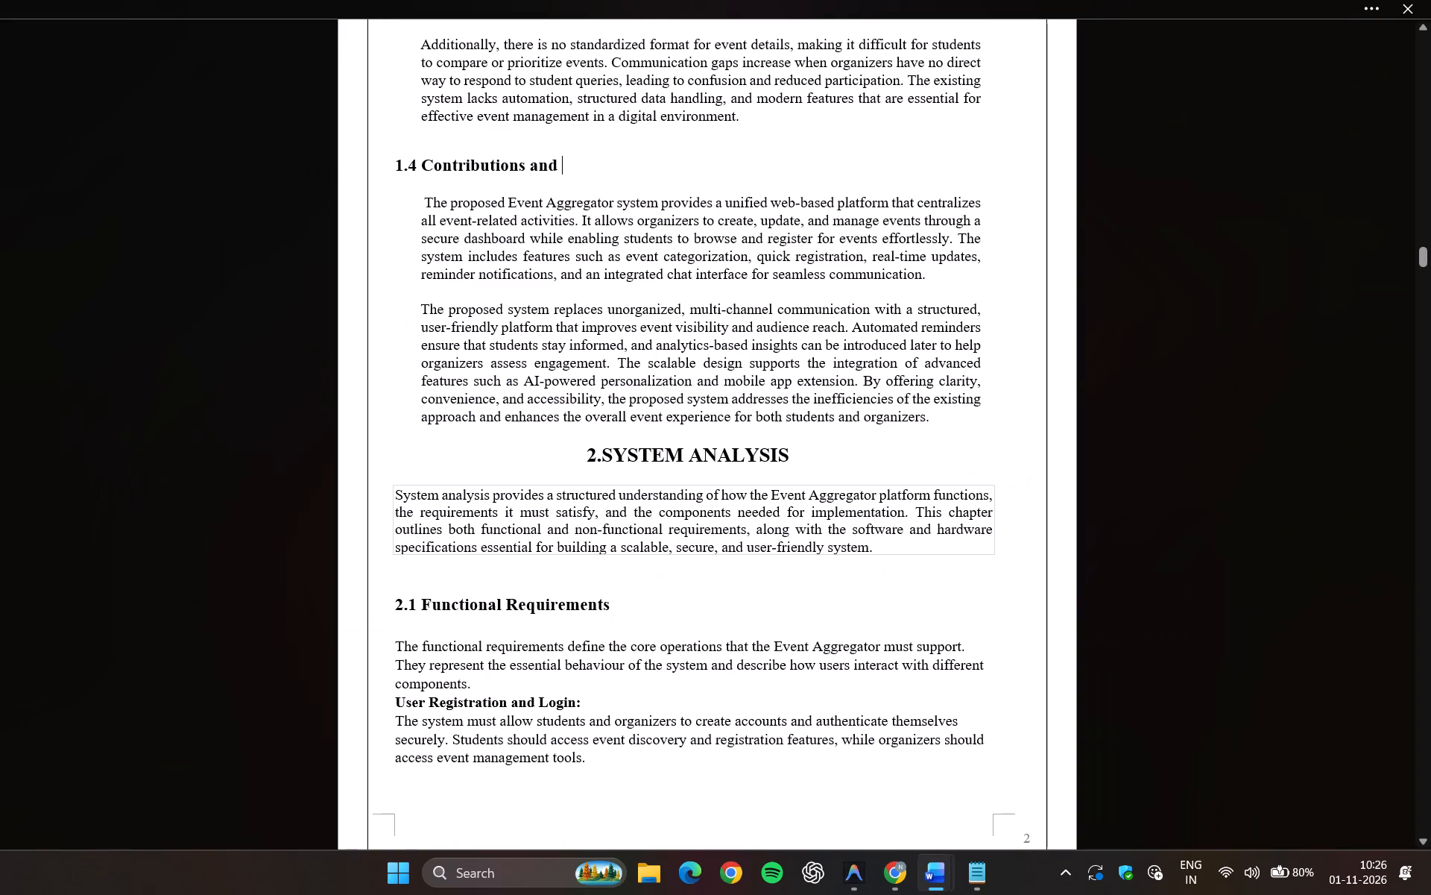
pyautogui.hotkey('shift', 'u')
pyautogui.write('pstream')
pyautogui.press('space')
pyautogui.hotkey('alt', 'Tab')
pyautogui.hotkey('alt', 'Tab')
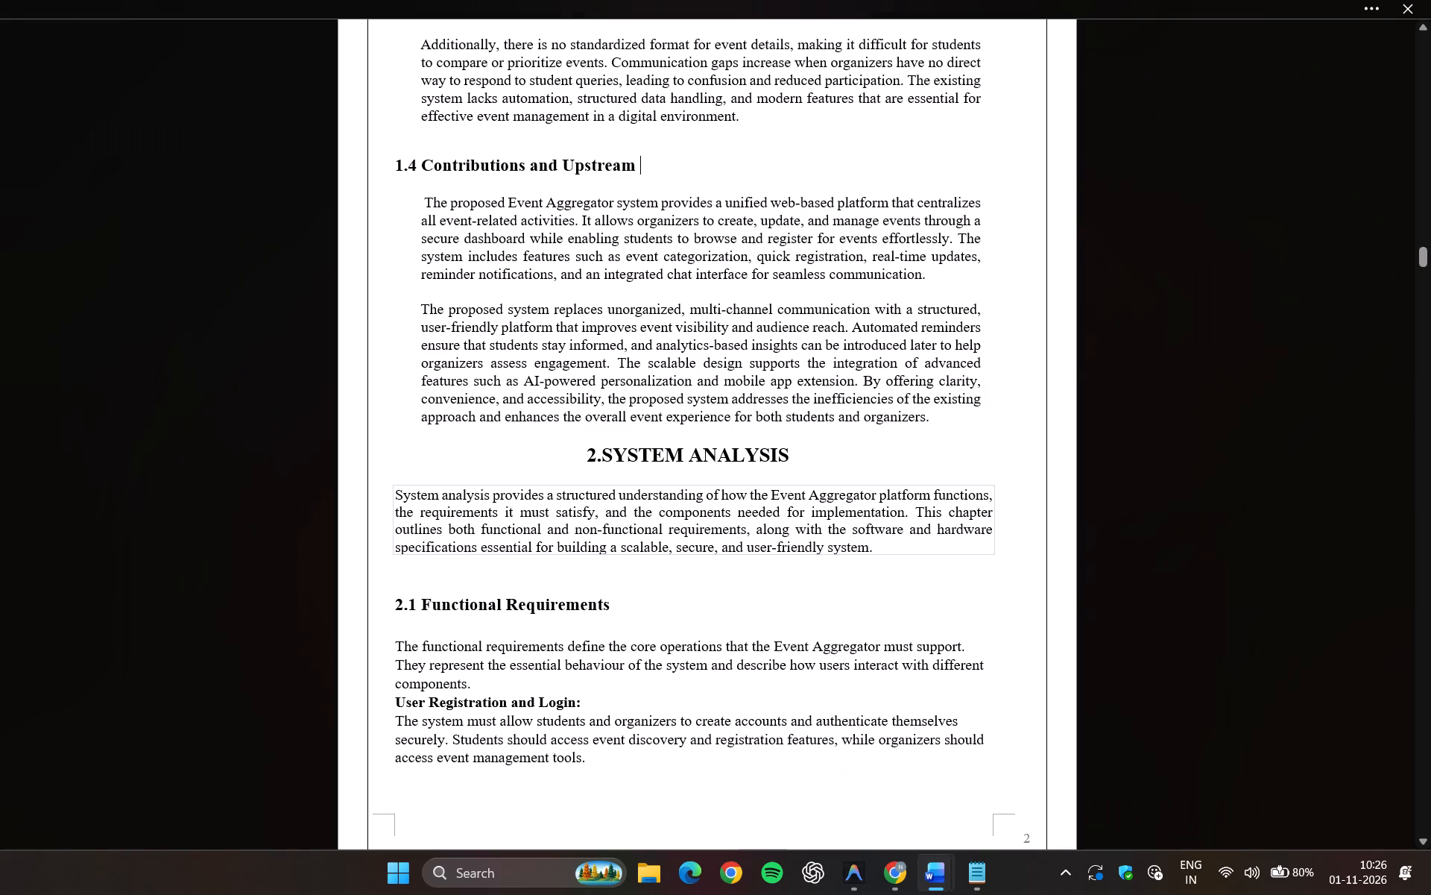
pyautogui.write('Attribution')
pyautogui.press('space')
# Replace the two paragraphs under 1.4 Contributions and Upstream Attribution in newreport with the 1.6 paragraph from the Gen AI Studio Pro report.
pyautogui.hotkey('alt', 'Tab')
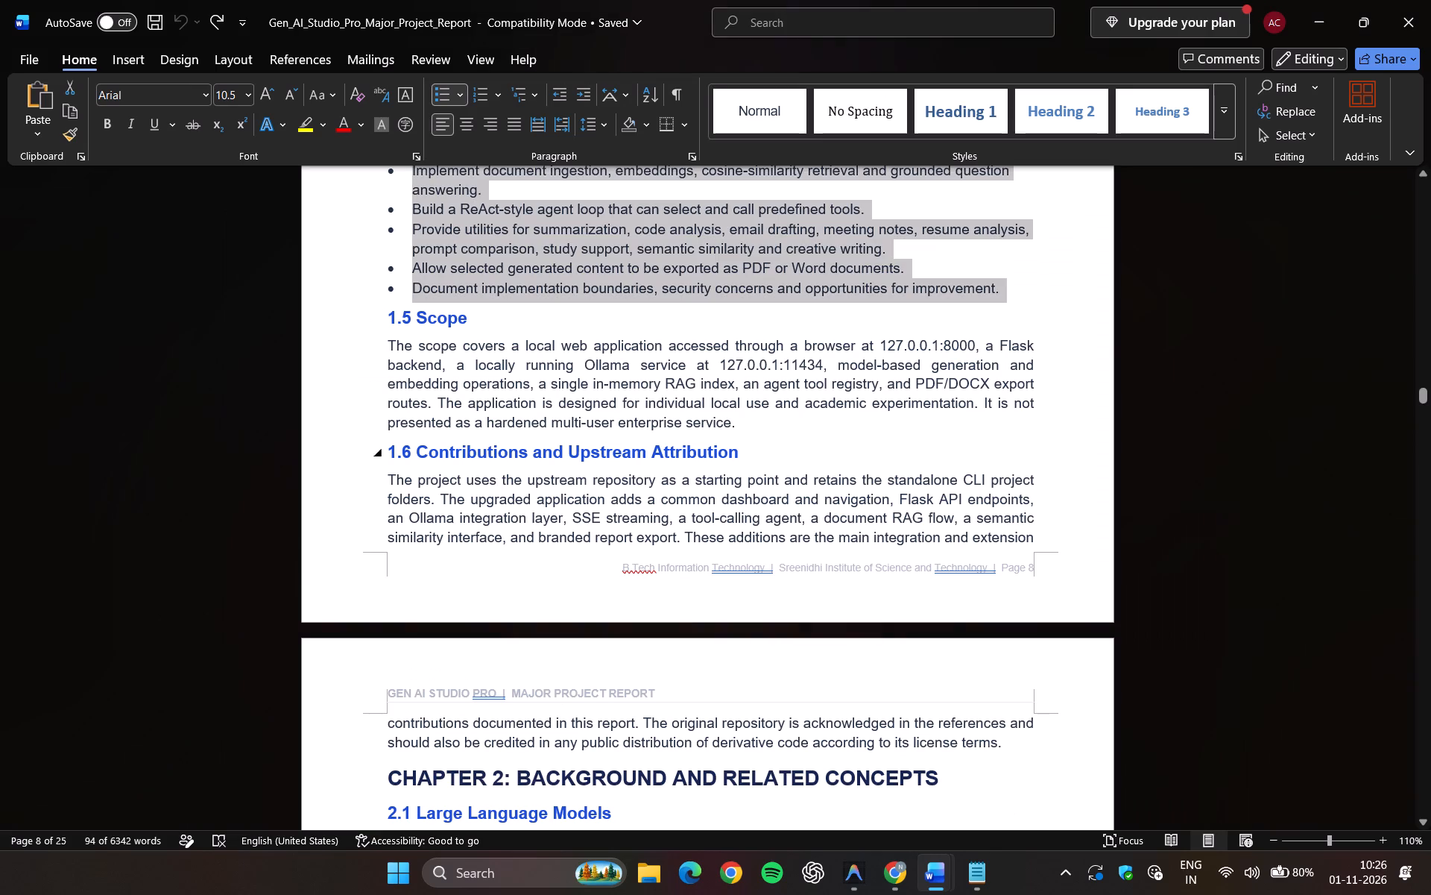
pyautogui.scroll(-1, 593, 490)
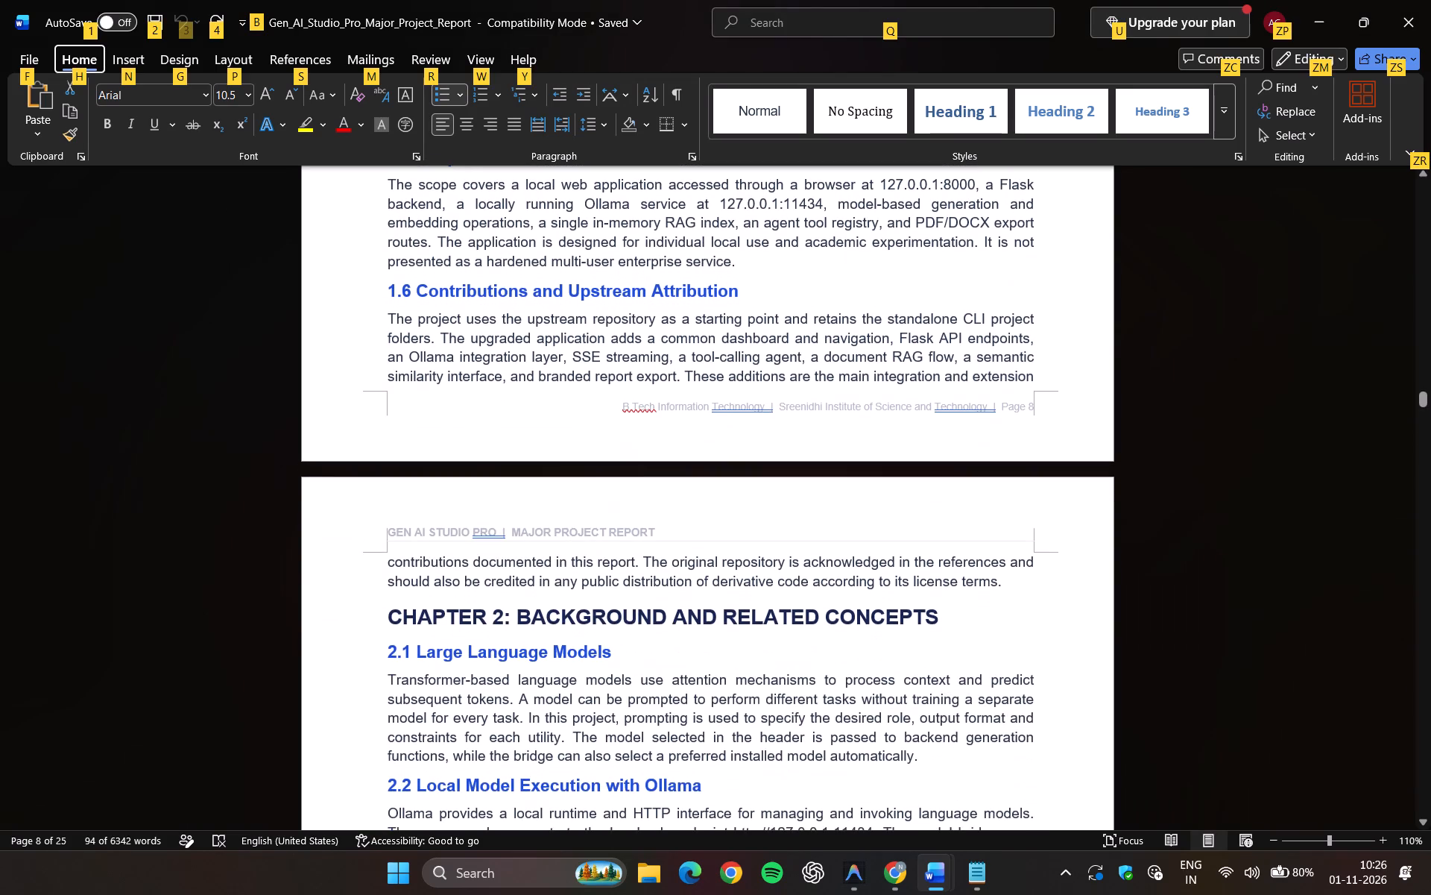
pyautogui.moveTo(385, 315); pyautogui.dragTo(1023, 631)
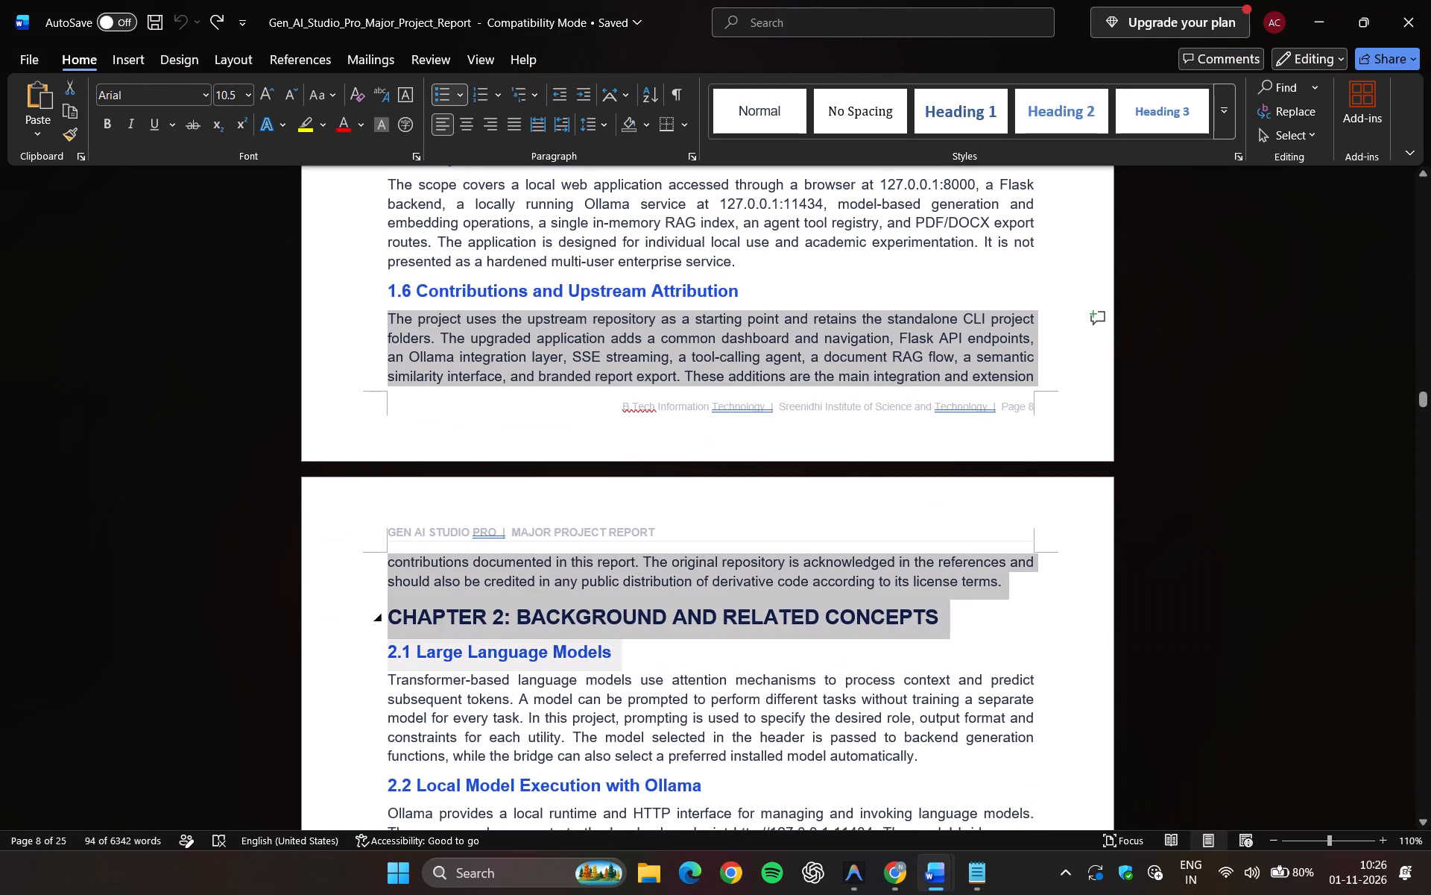
pyautogui.moveTo(1023, 631); pyautogui.dragTo(1027, 588)
pyautogui.hotkey('ctrl', 'c')
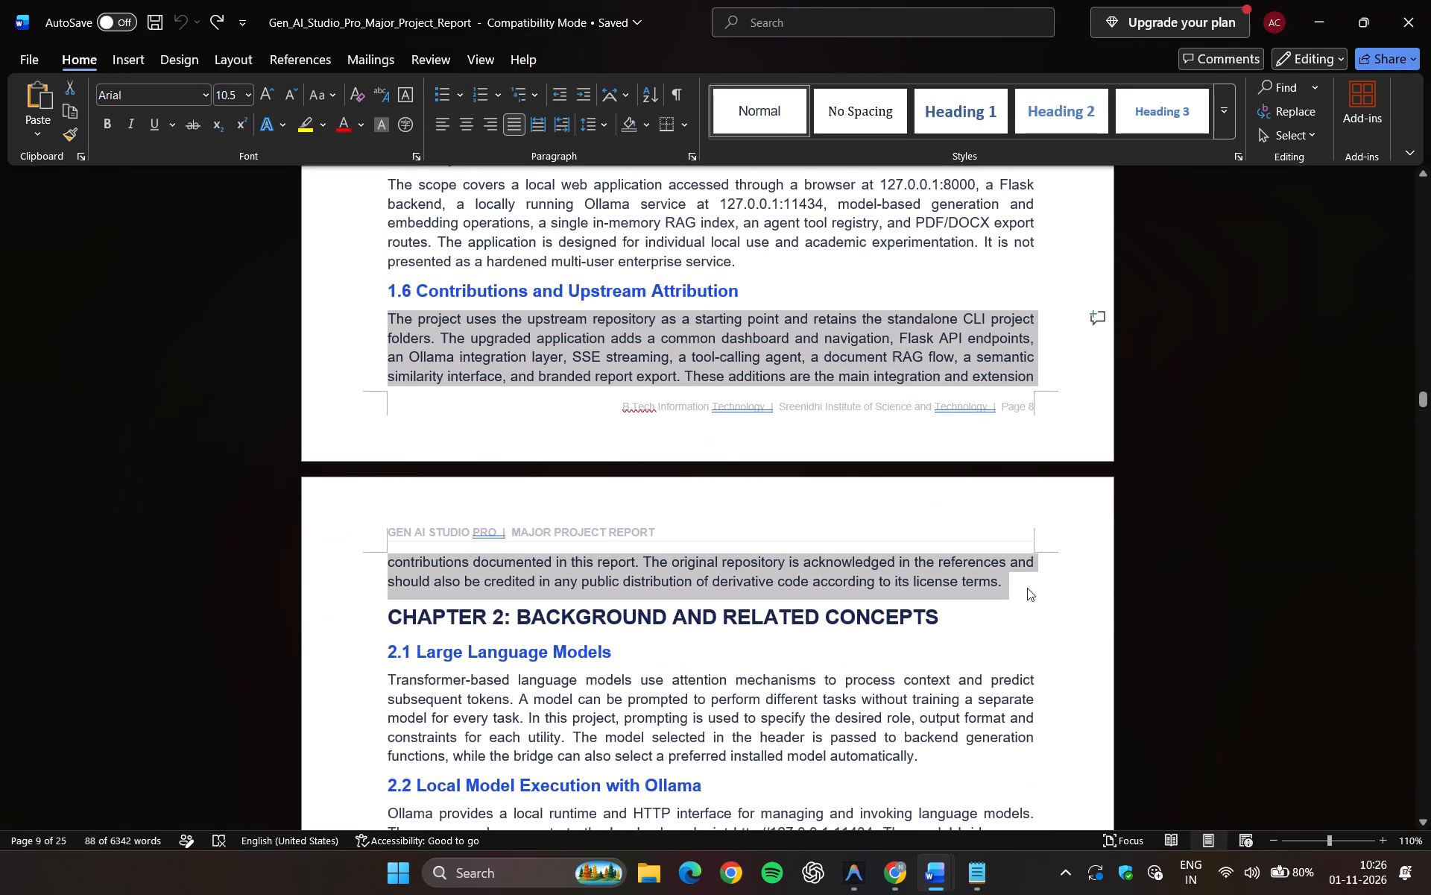
pyautogui.hotkey('alt', 'Tab')
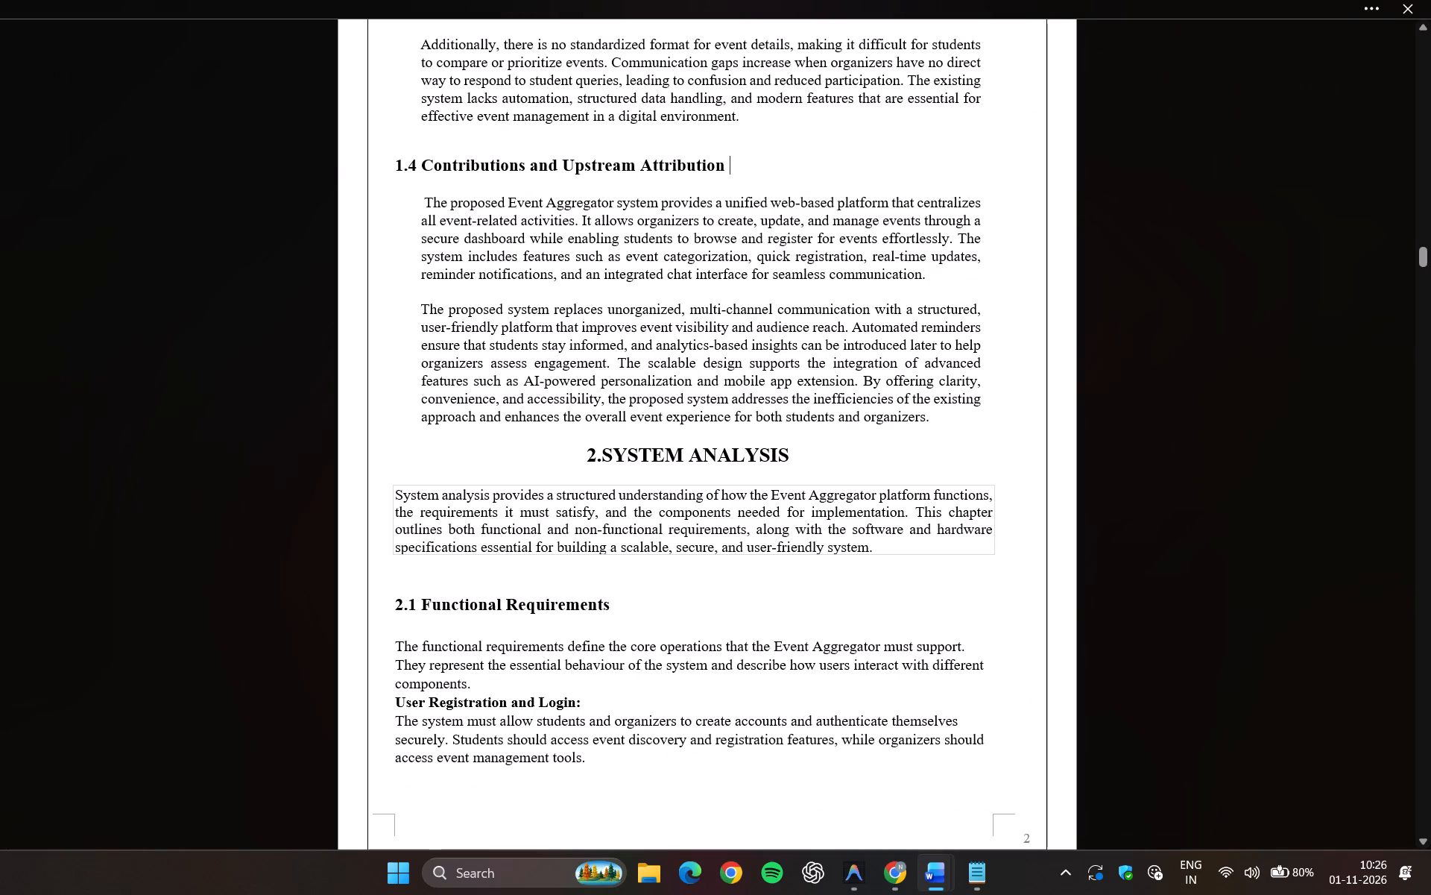
pyautogui.moveTo(422, 203); pyautogui.dragTo(947, 428)
pyautogui.hotkey('ctrl', 'v')
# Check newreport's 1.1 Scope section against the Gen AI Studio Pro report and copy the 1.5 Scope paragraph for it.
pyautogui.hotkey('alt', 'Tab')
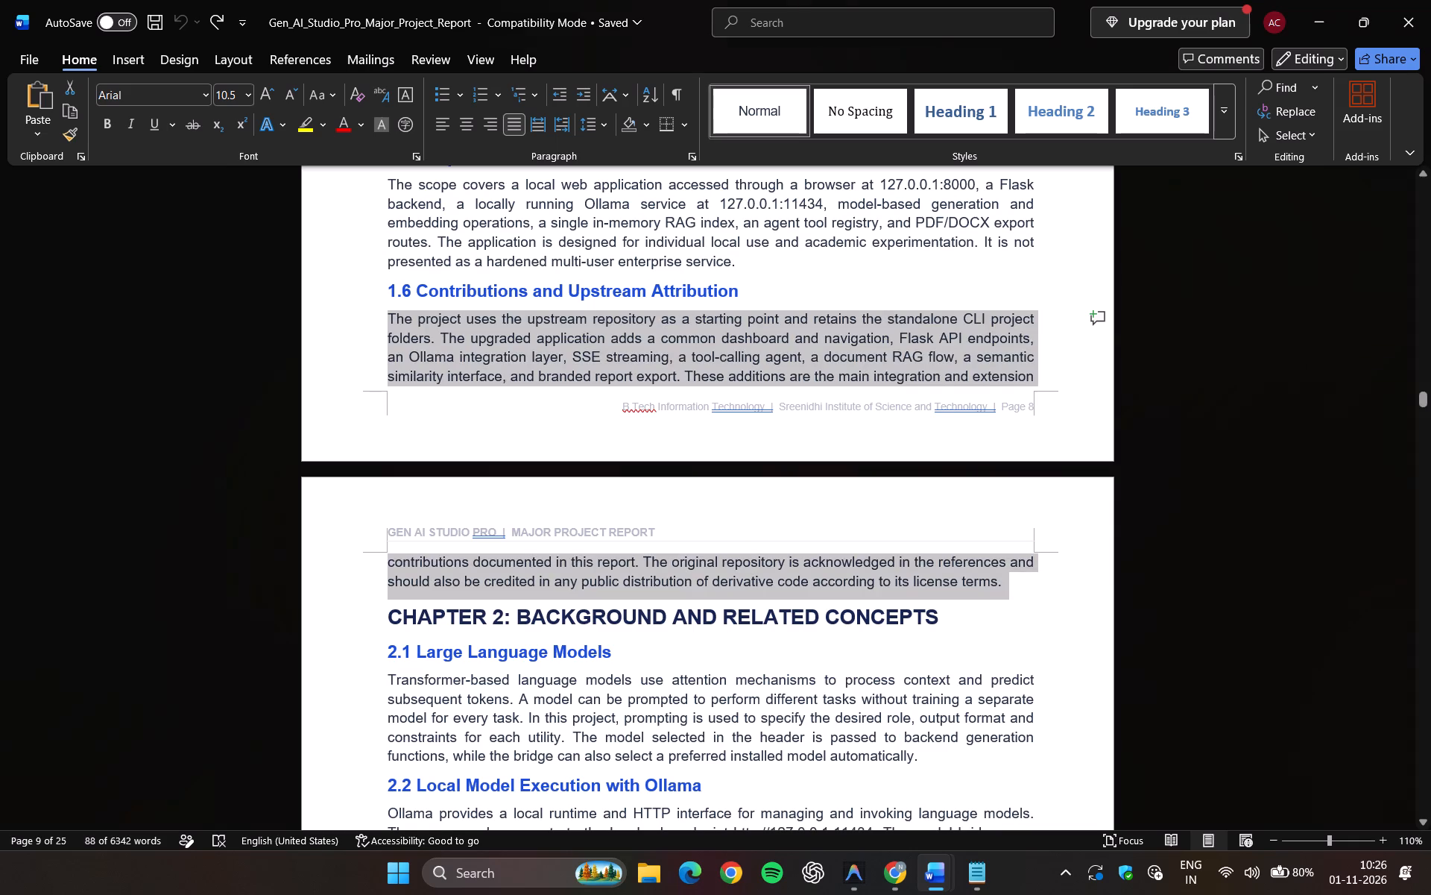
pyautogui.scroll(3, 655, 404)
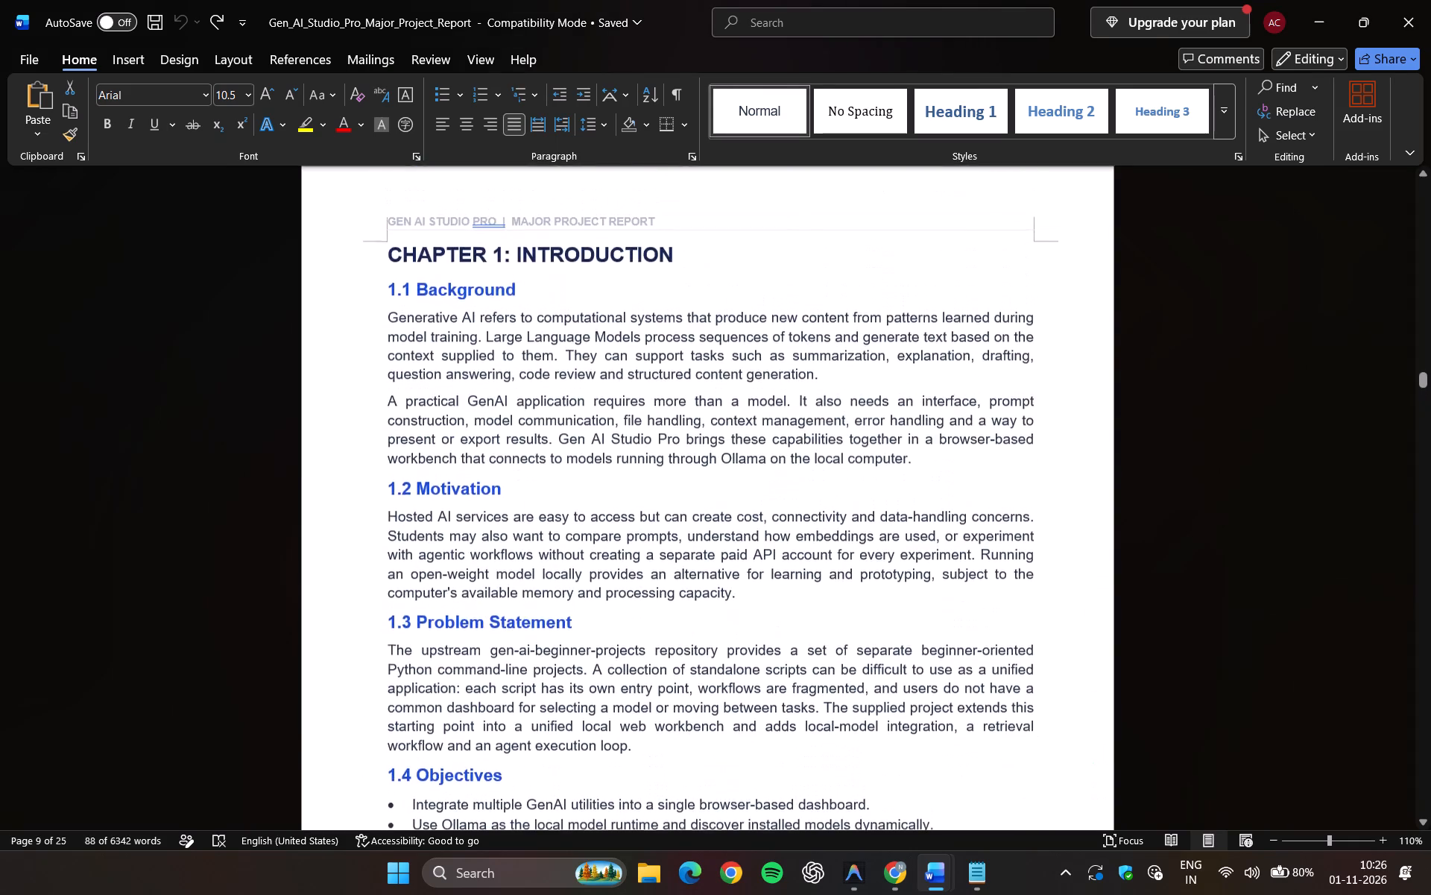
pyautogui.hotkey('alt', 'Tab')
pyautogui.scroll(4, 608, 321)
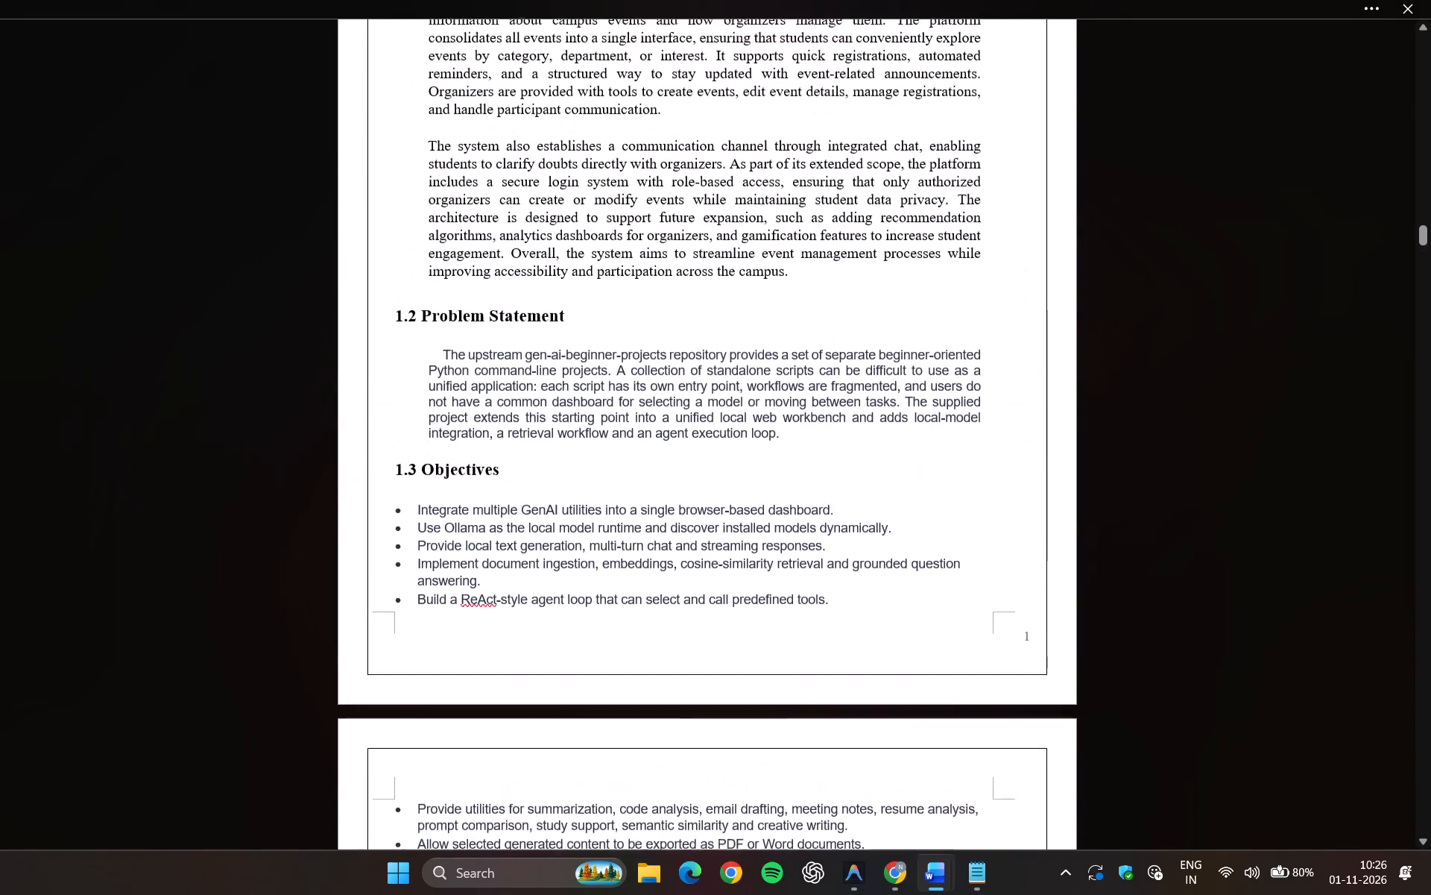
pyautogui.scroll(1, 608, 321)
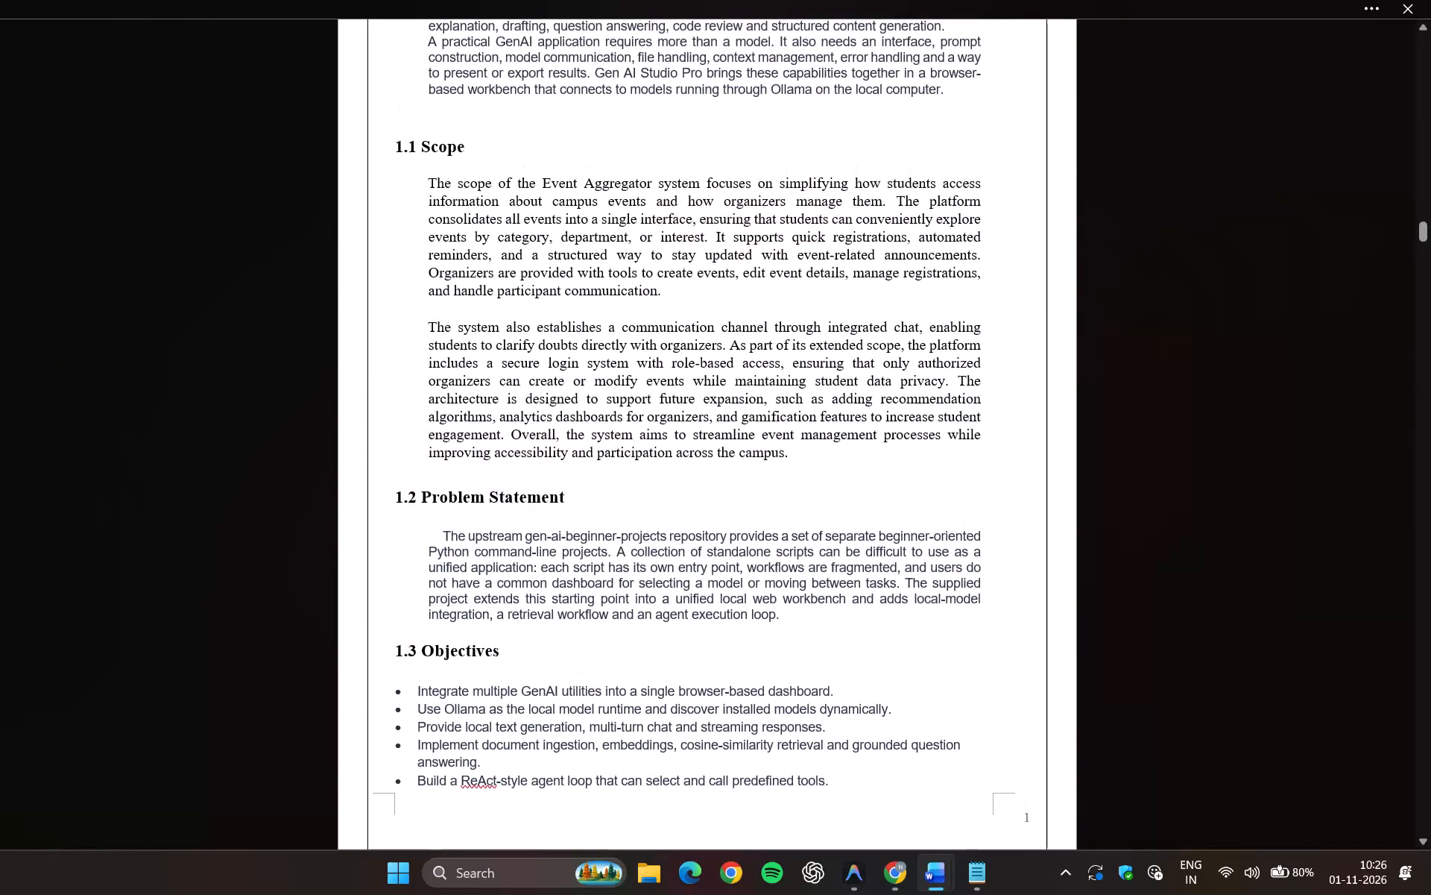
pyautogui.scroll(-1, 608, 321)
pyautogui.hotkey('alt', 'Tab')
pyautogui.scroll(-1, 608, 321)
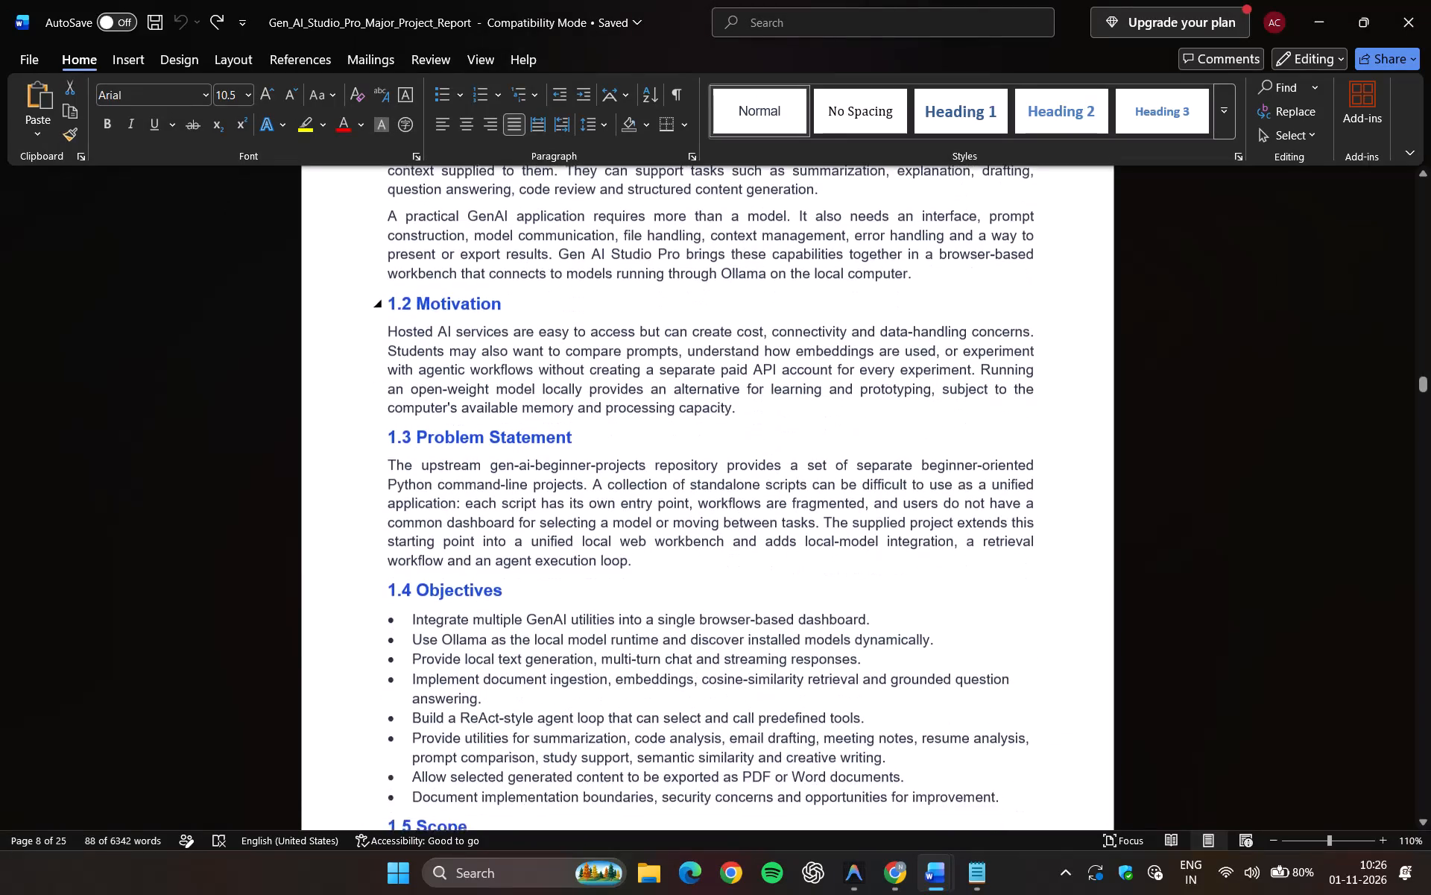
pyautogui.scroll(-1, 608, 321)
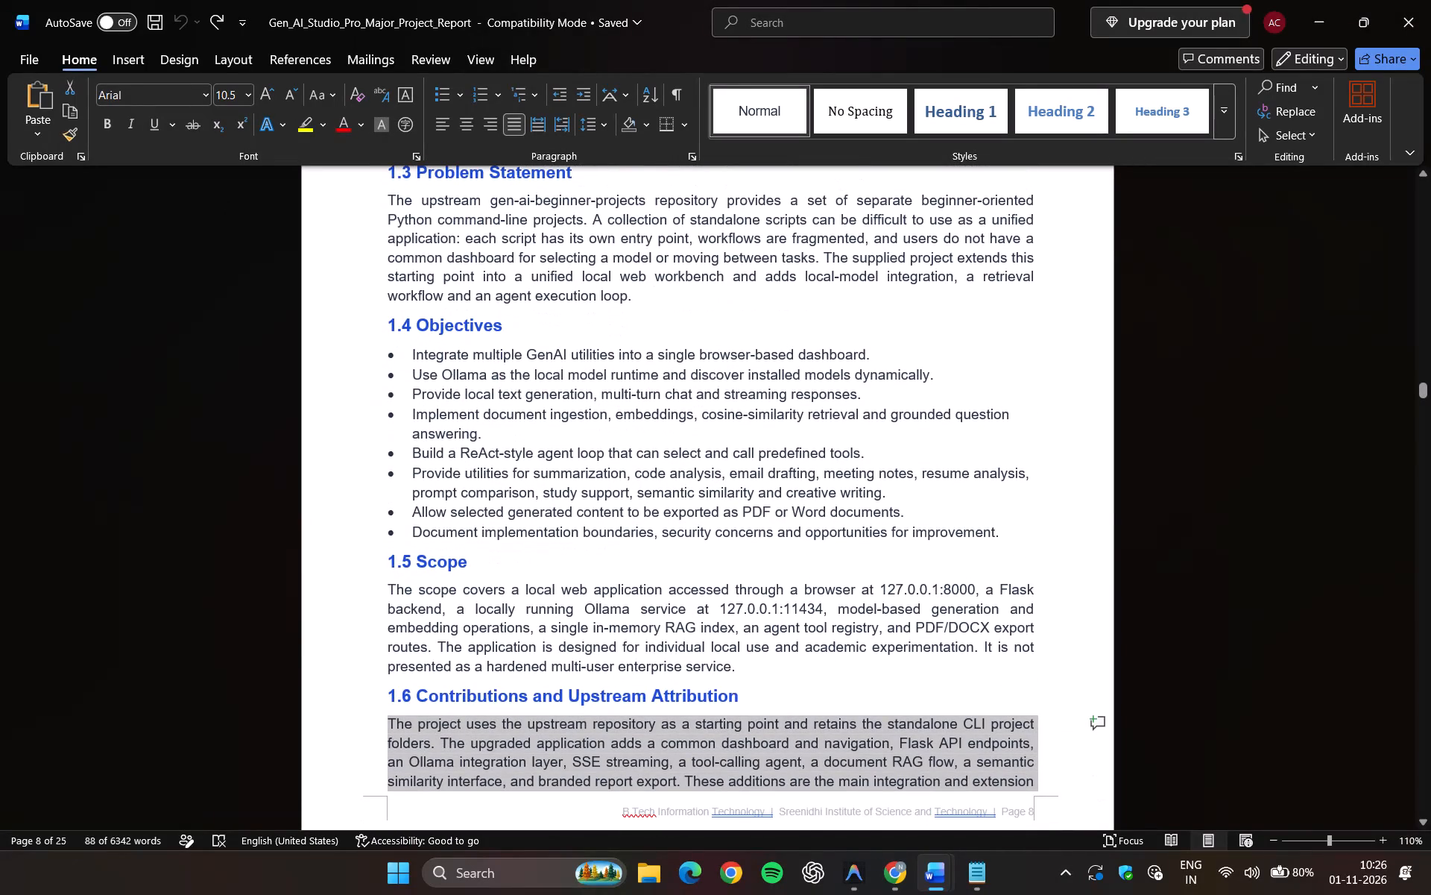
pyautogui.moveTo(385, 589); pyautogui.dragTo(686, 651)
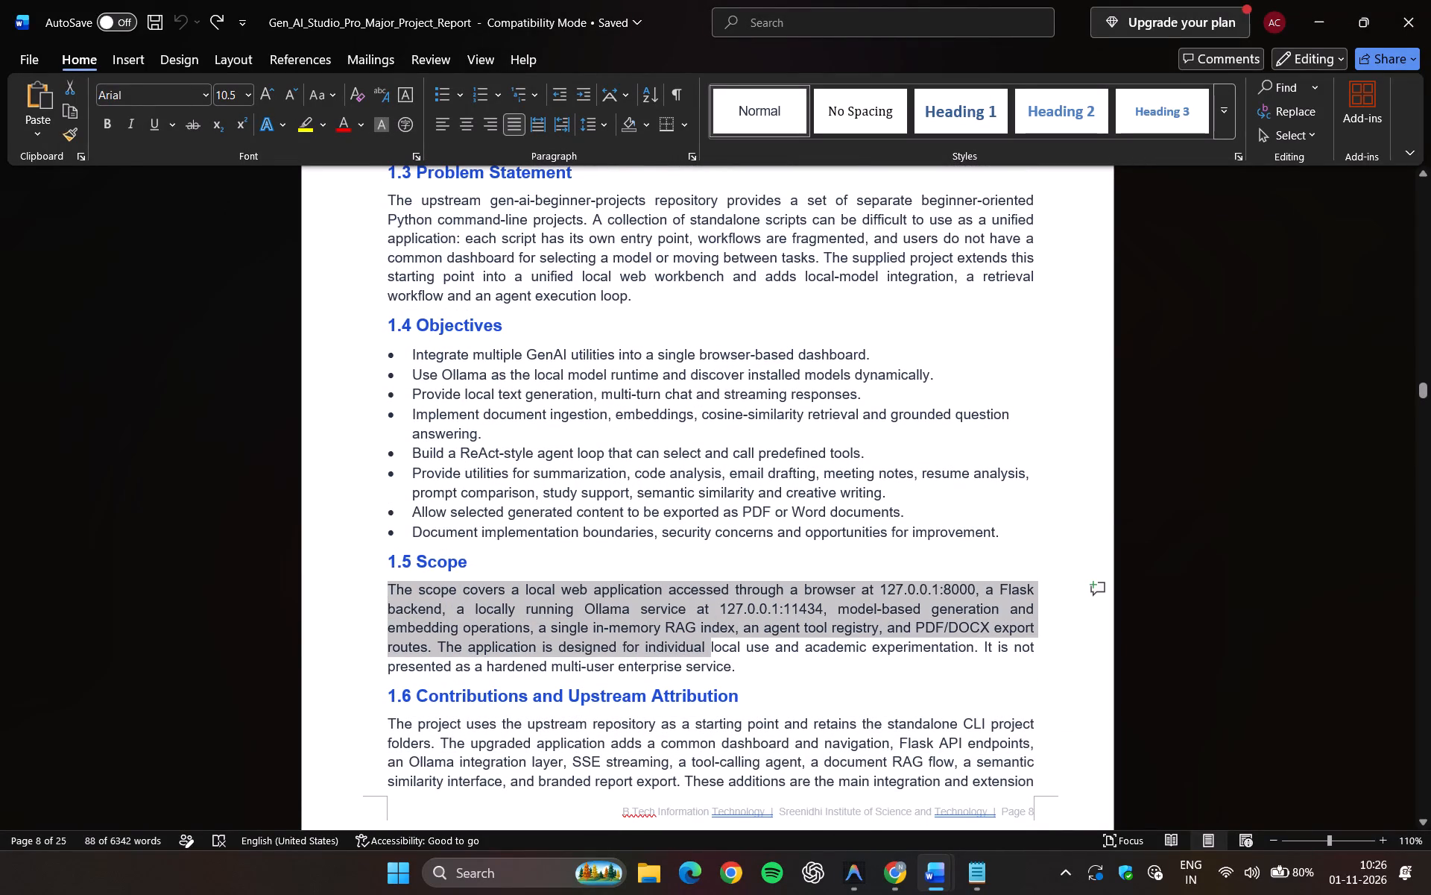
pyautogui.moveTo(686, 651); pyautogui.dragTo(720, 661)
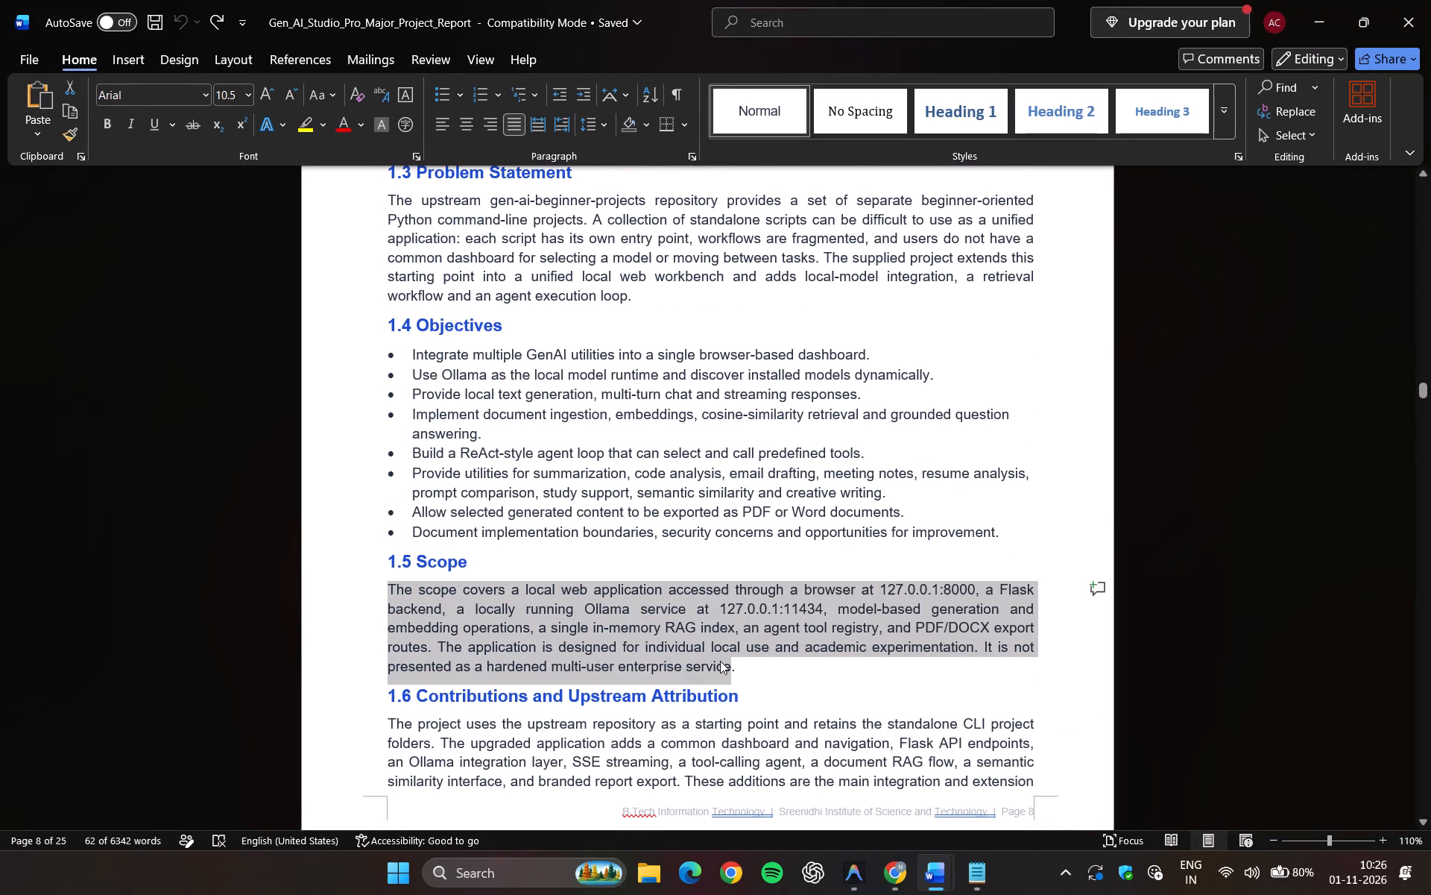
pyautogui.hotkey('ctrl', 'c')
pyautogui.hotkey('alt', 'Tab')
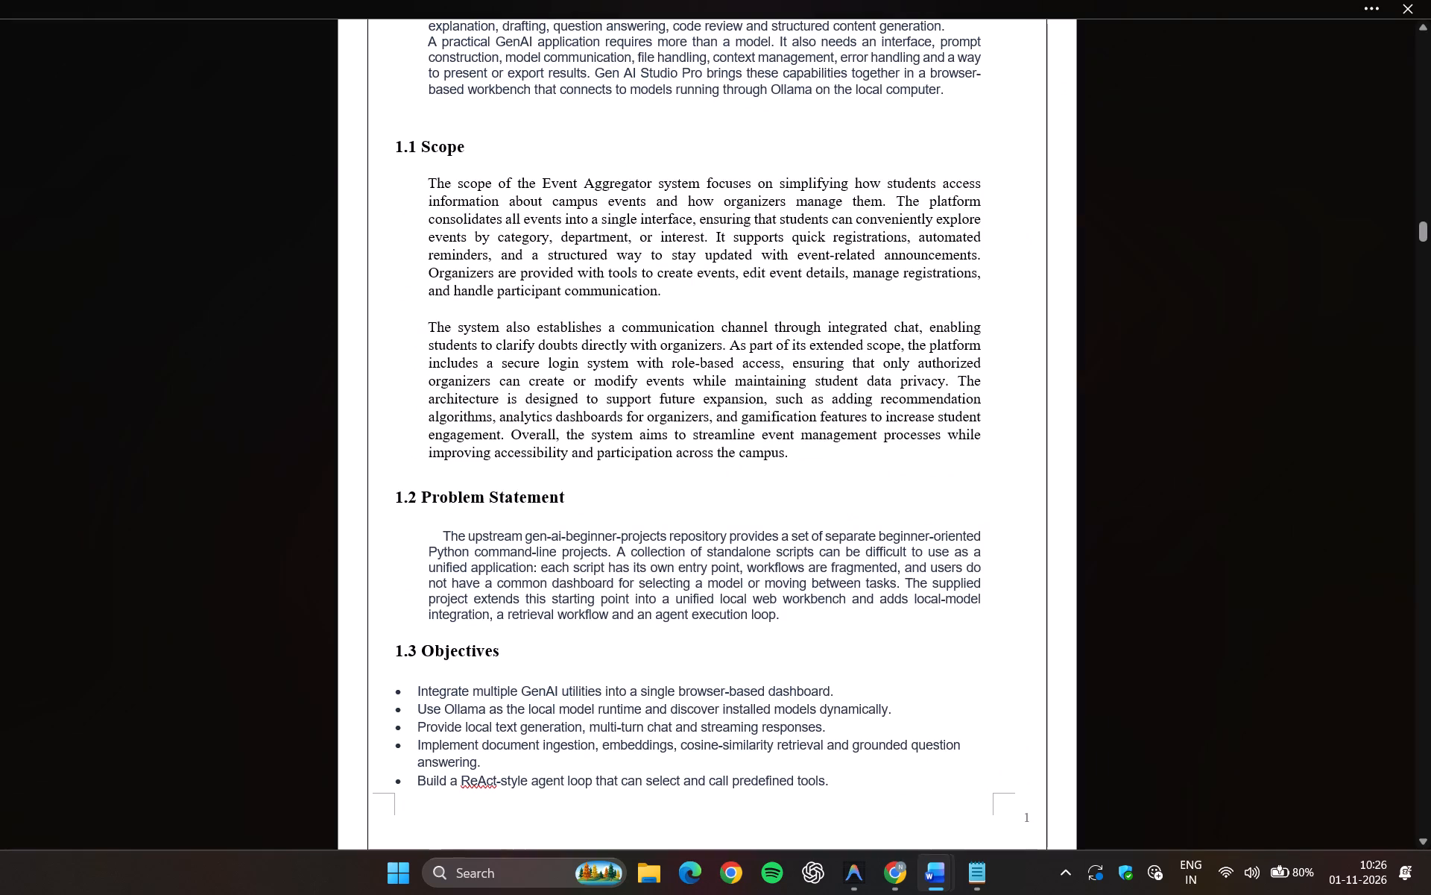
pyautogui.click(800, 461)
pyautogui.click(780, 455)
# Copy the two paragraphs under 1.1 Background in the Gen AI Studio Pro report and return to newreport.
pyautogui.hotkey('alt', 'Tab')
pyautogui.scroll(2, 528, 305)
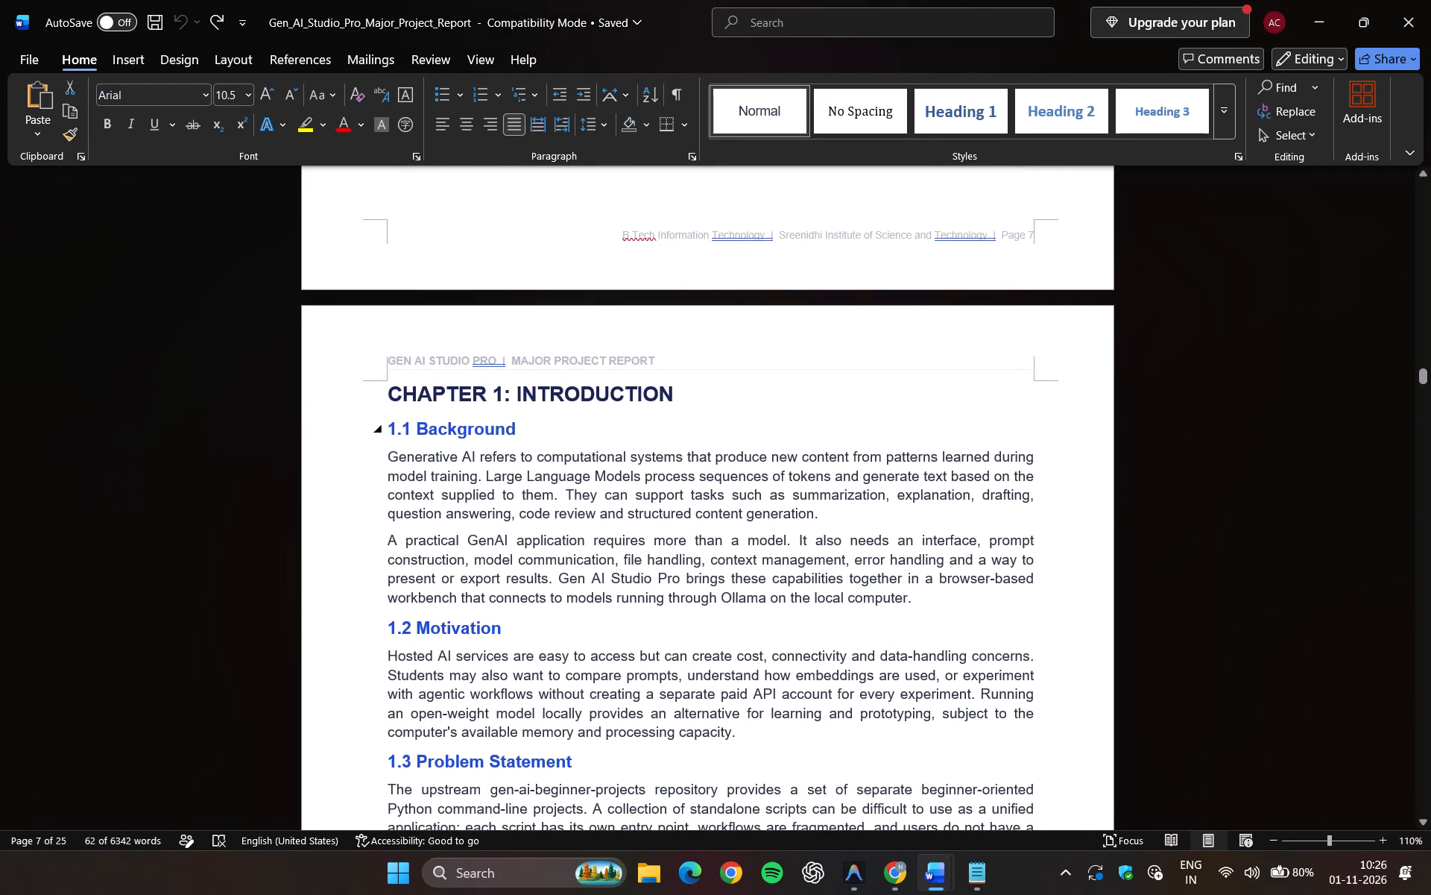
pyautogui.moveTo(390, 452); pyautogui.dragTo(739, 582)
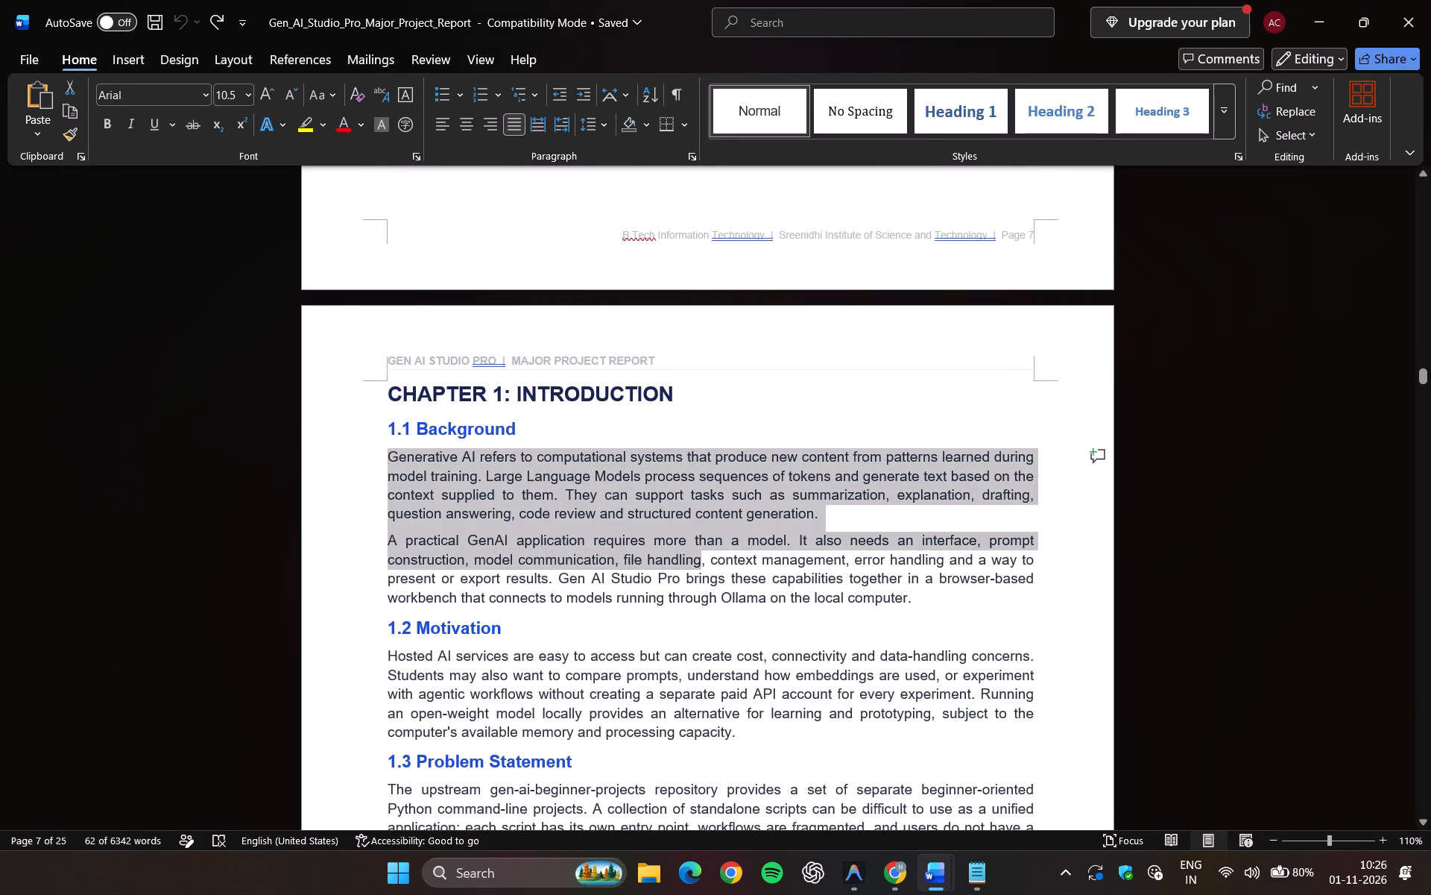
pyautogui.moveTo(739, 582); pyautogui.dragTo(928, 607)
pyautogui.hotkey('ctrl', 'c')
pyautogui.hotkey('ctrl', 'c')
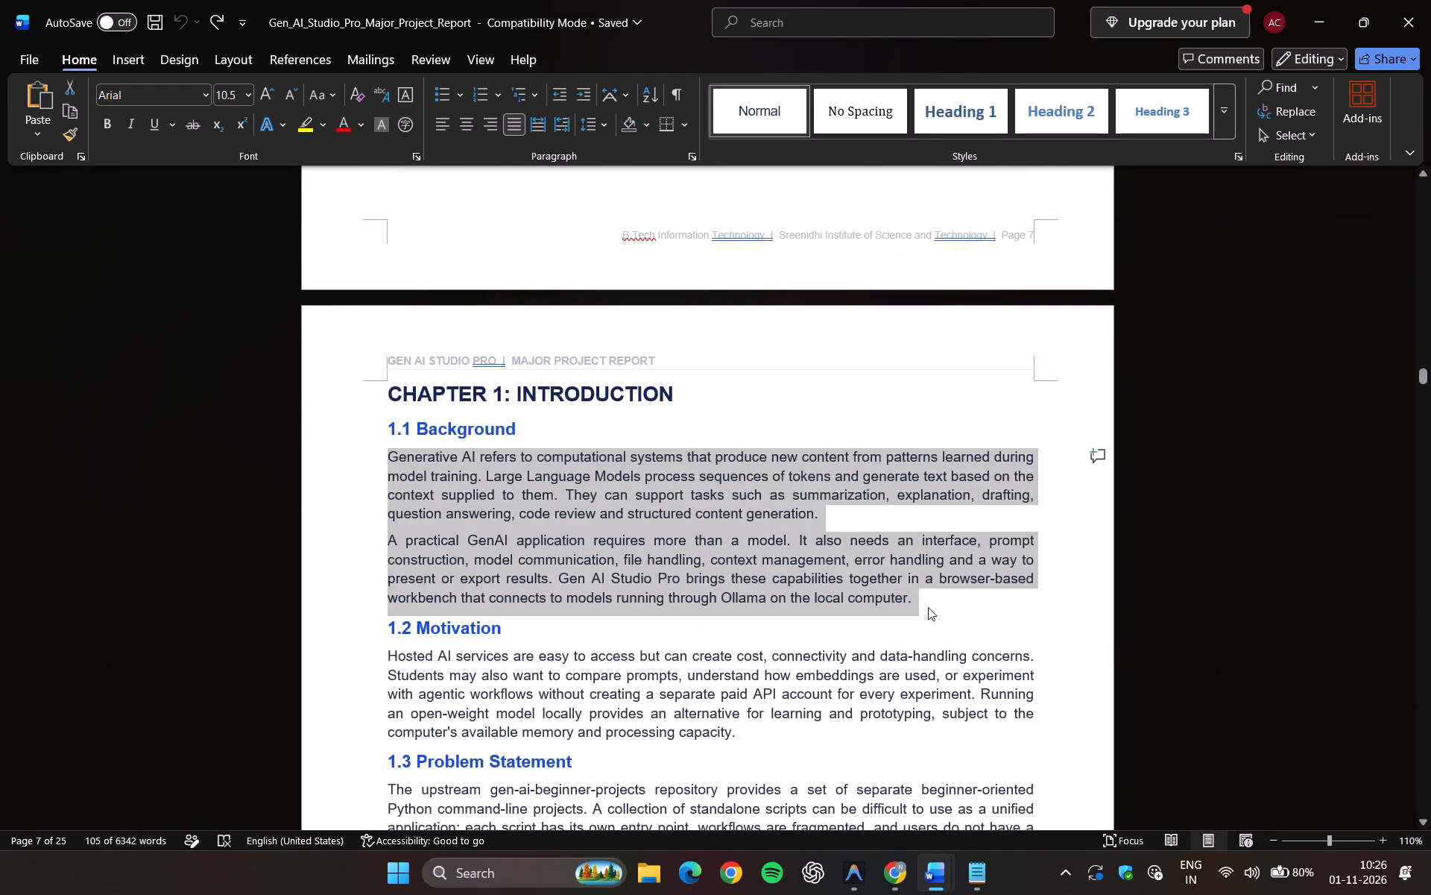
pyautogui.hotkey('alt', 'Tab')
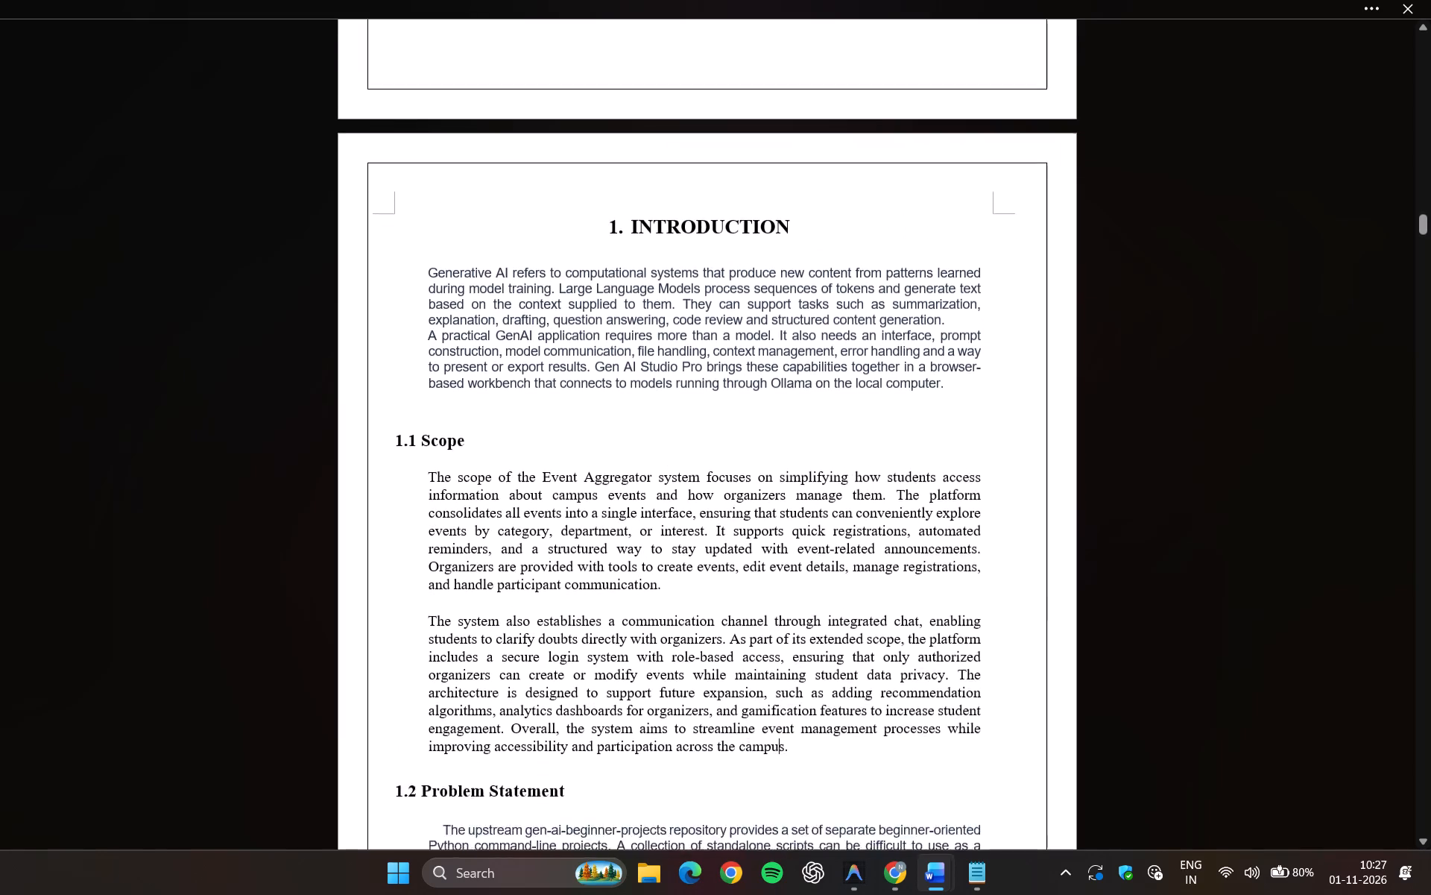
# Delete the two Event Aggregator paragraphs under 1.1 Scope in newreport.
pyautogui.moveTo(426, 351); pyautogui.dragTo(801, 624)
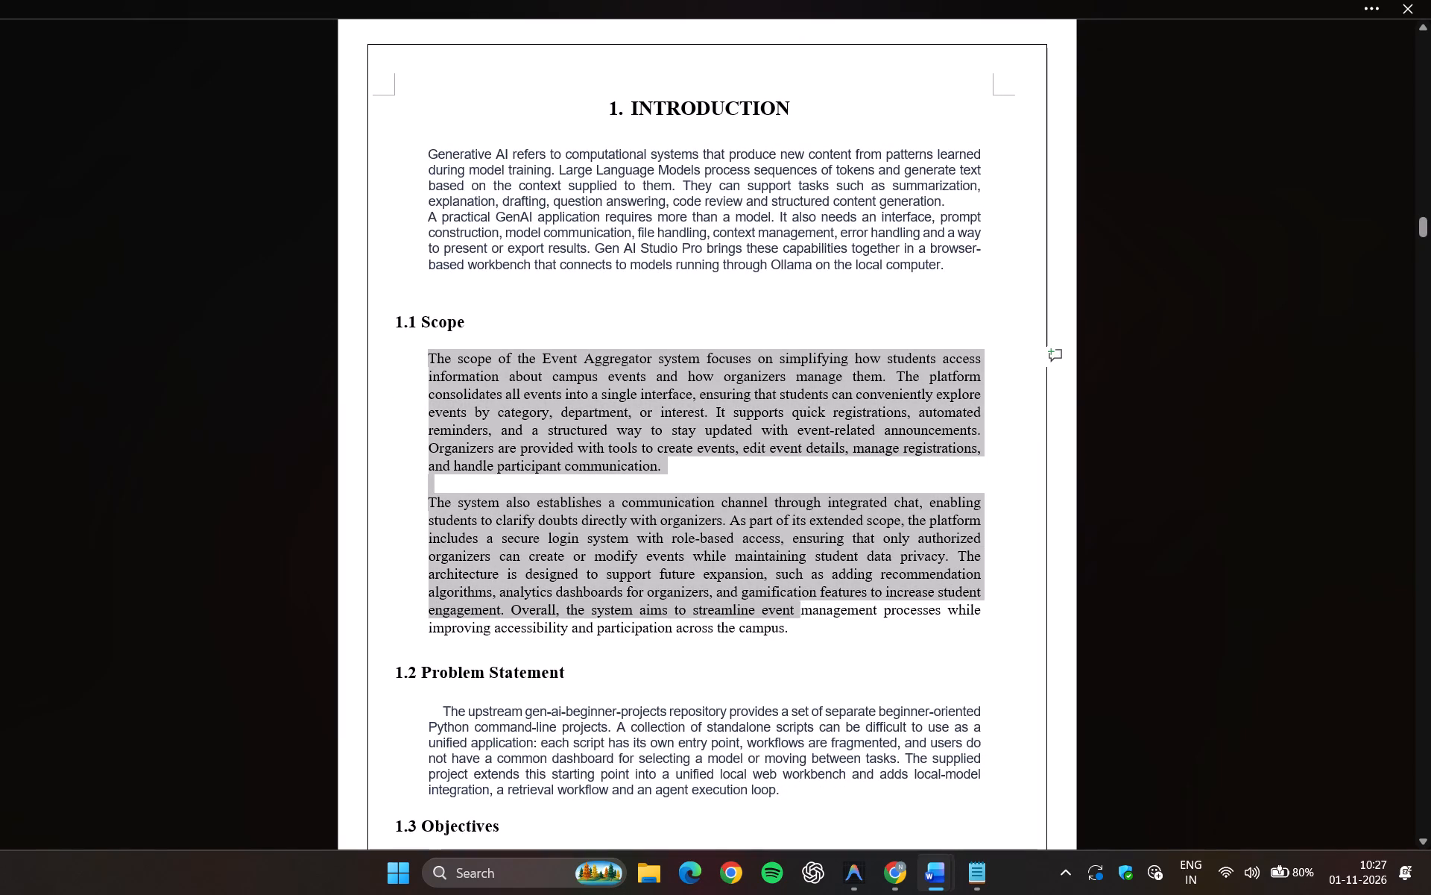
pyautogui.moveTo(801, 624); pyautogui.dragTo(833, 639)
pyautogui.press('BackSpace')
# Copy the paragraph under 1.5 Scope in the Gen AI Studio Pro report and return to newreport.
pyautogui.hotkey('alt', 'Tab')
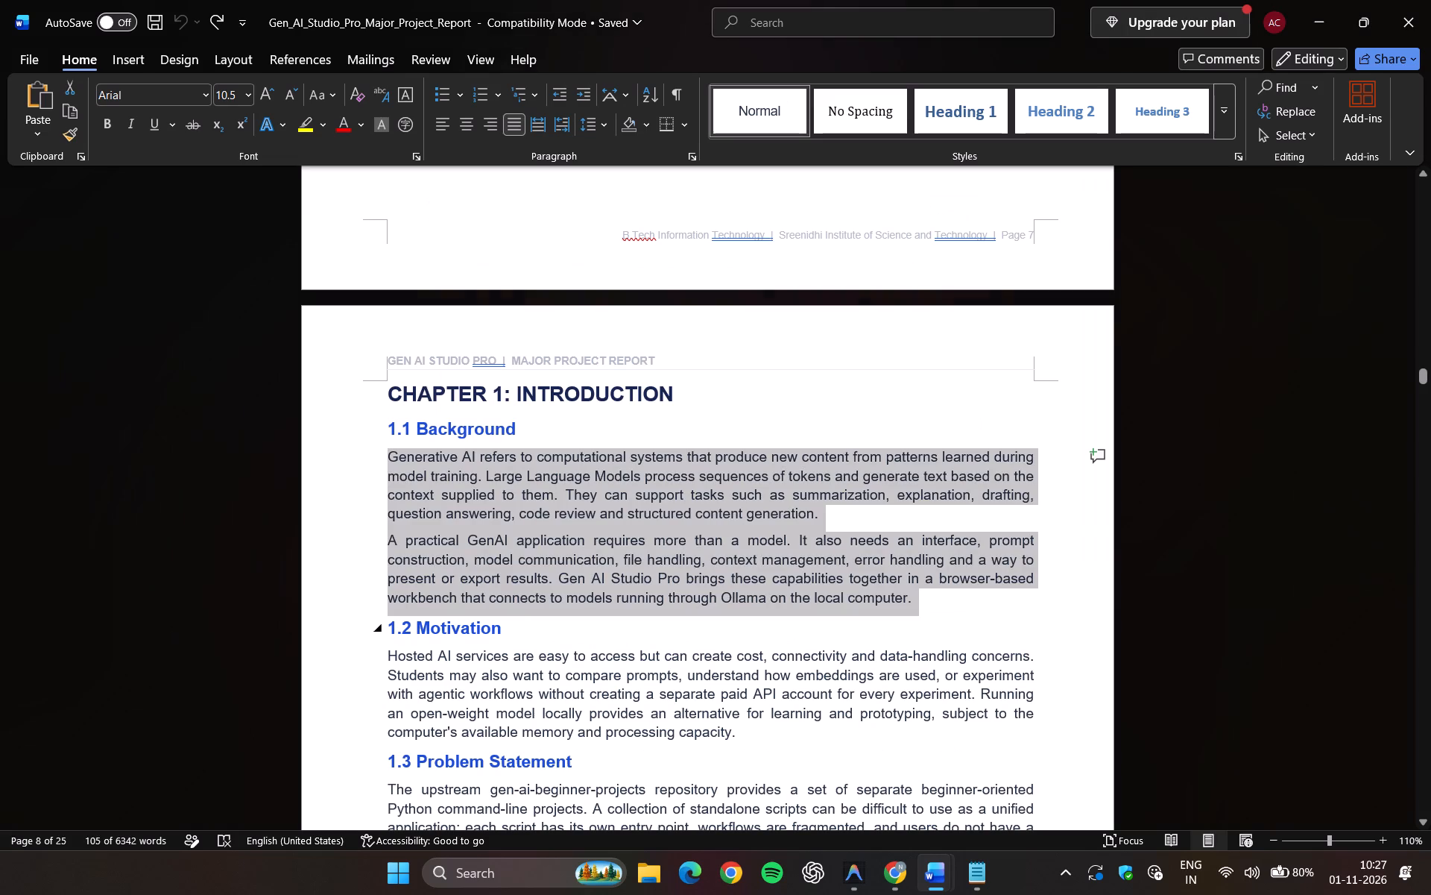
pyautogui.scroll(-2, 738, 675)
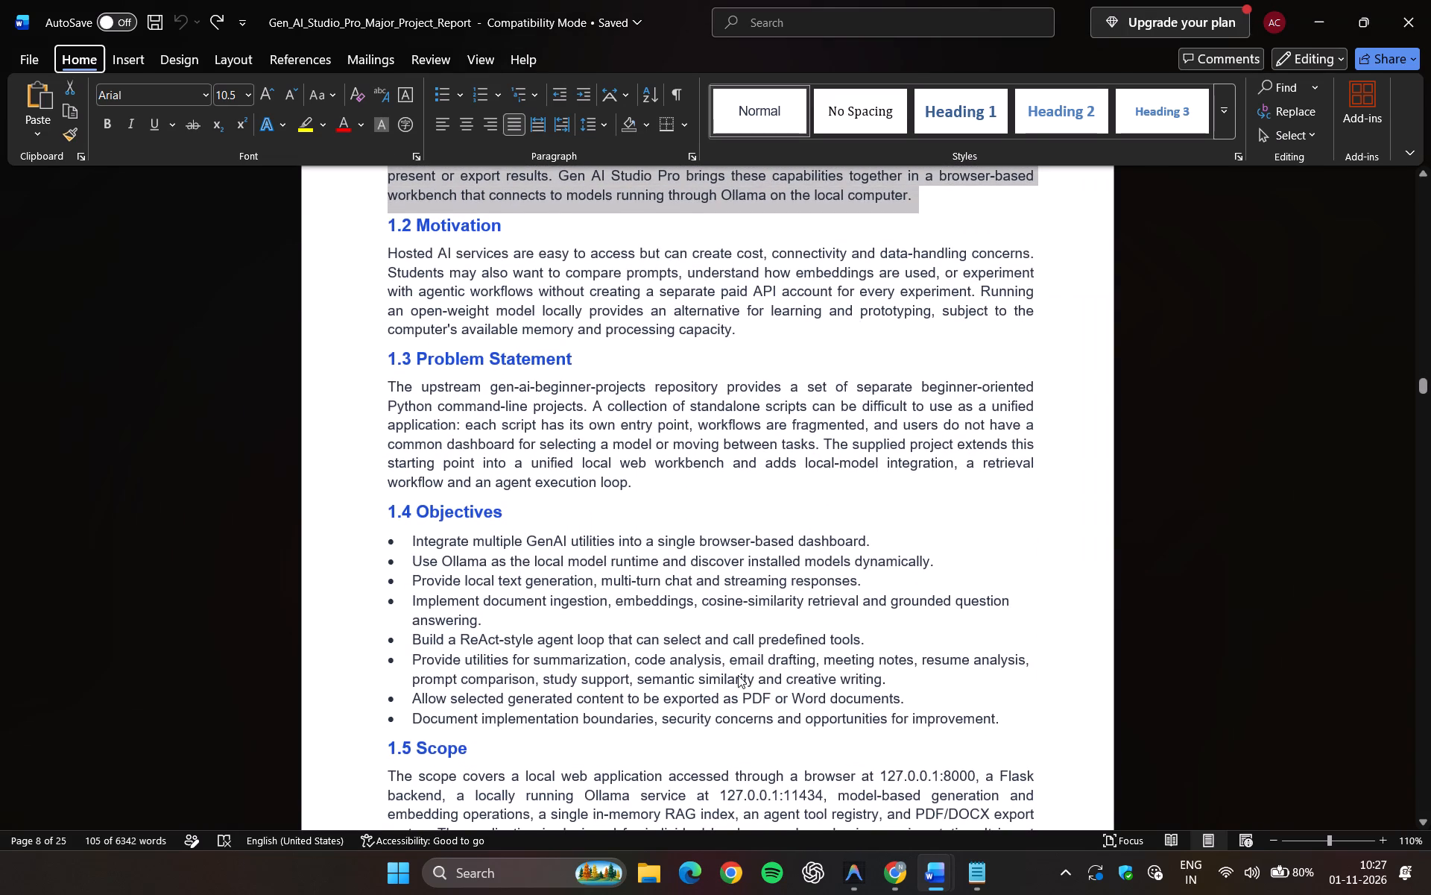
pyautogui.scroll(-1, 738, 675)
pyautogui.moveTo(389, 439); pyautogui.dragTo(742, 513)
pyautogui.hotkey('ctrl', 'c')
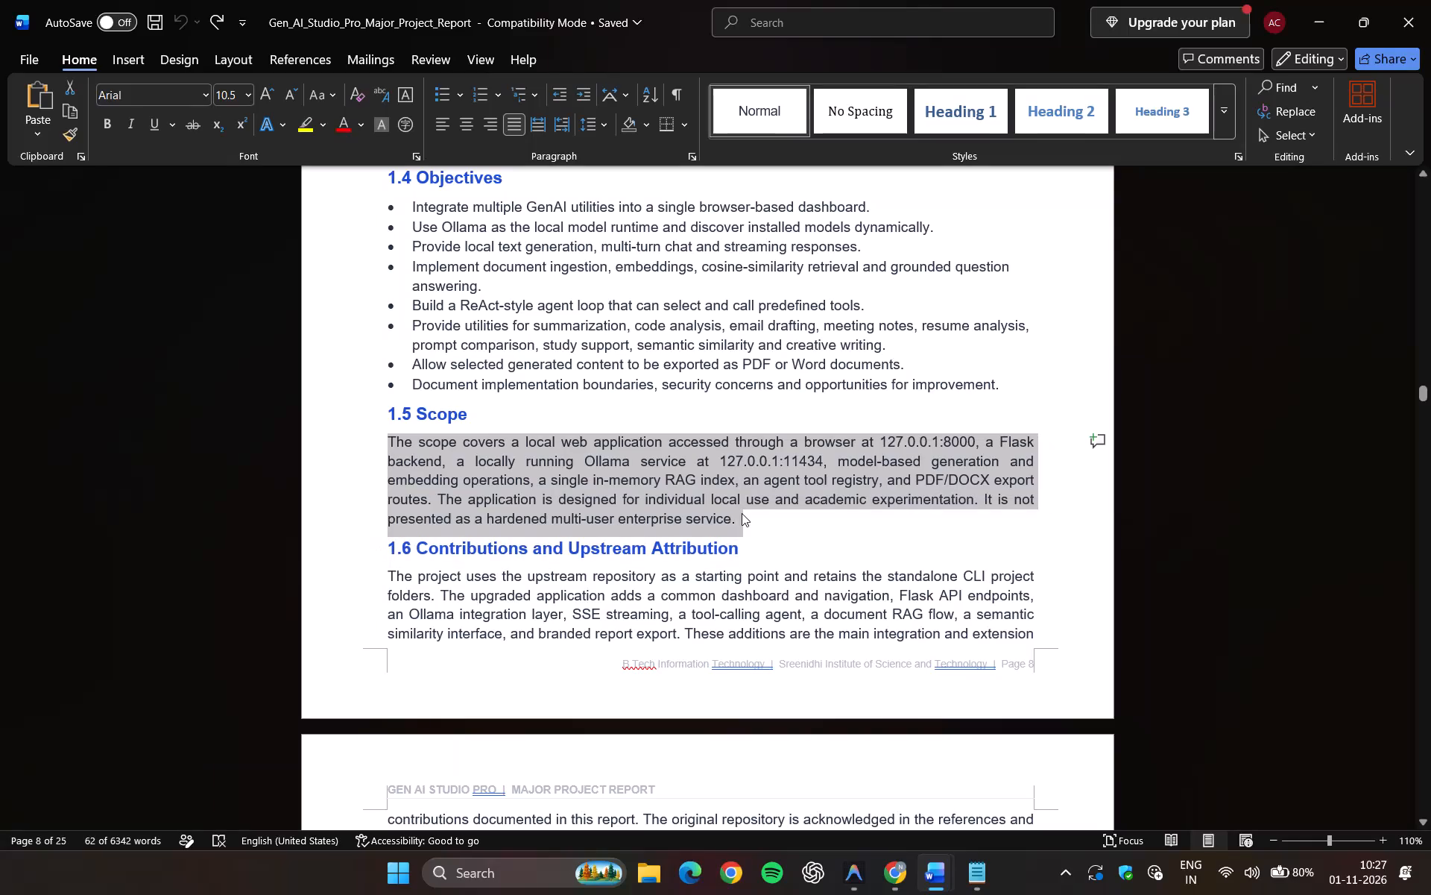
pyautogui.hotkey('ctrl', 'c')
pyautogui.hotkey('alt', 'Tab')
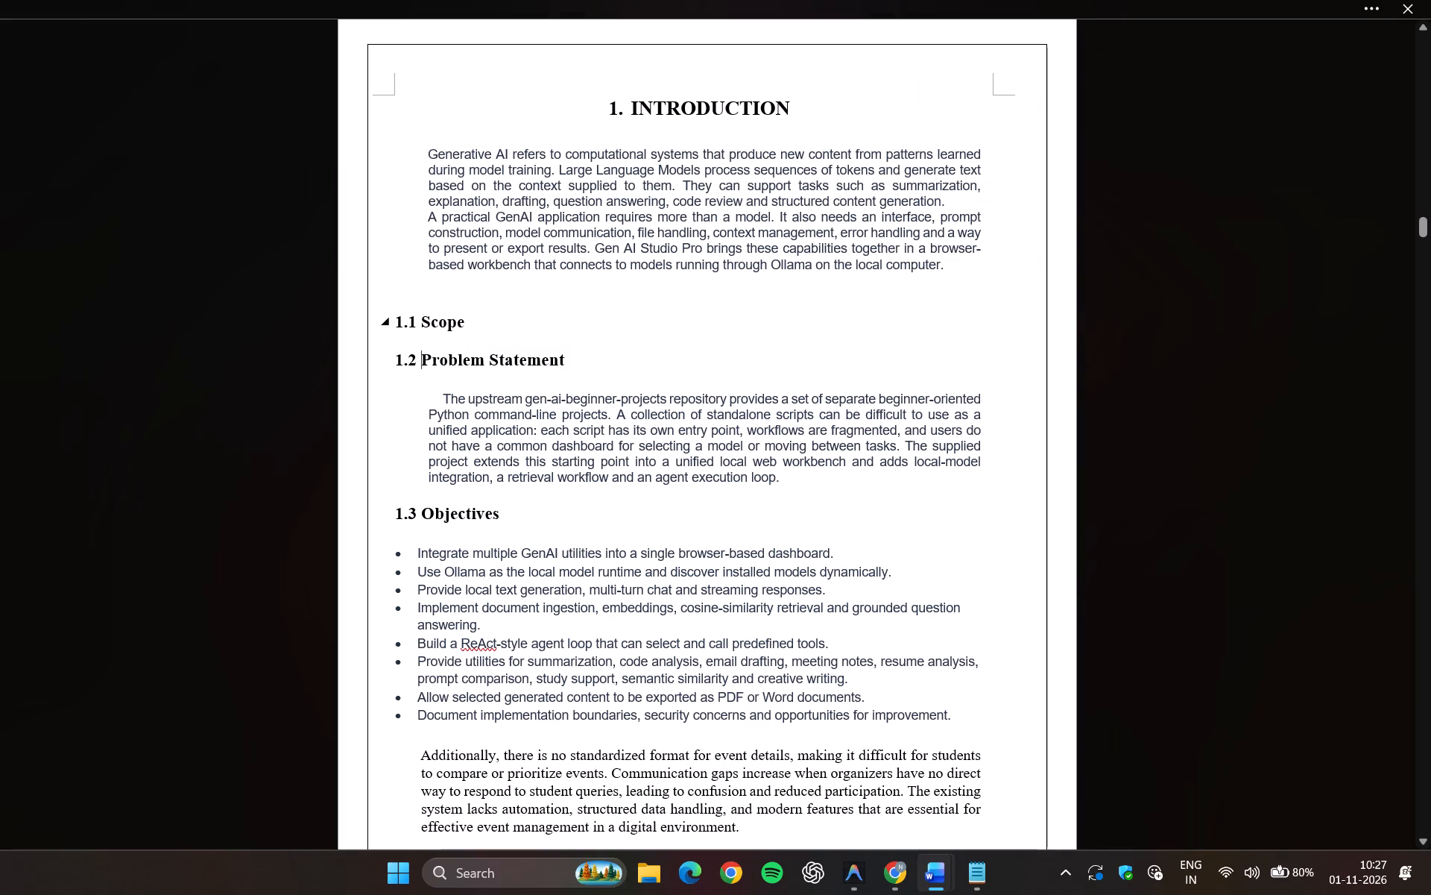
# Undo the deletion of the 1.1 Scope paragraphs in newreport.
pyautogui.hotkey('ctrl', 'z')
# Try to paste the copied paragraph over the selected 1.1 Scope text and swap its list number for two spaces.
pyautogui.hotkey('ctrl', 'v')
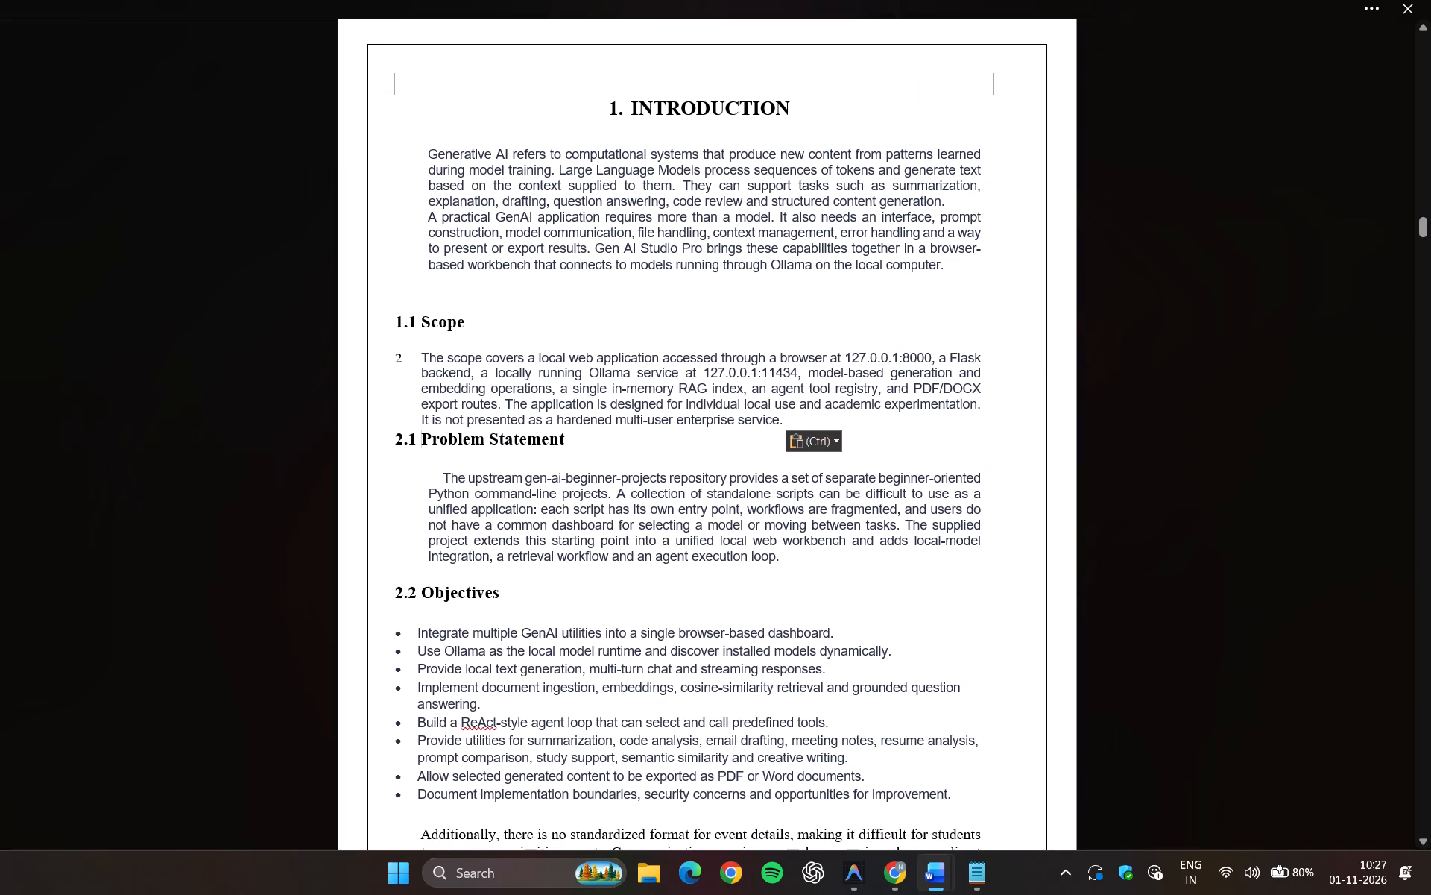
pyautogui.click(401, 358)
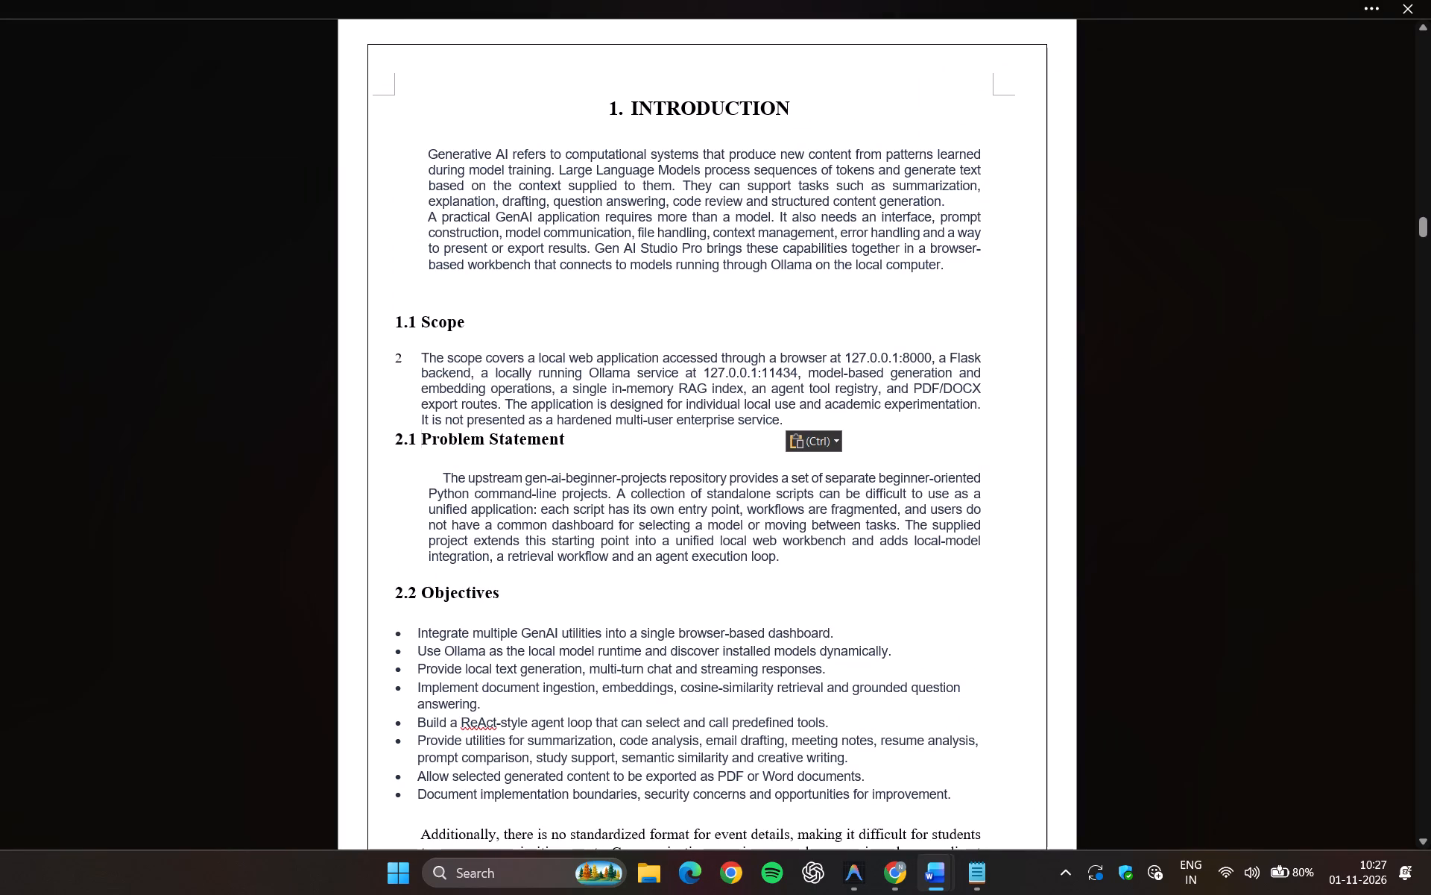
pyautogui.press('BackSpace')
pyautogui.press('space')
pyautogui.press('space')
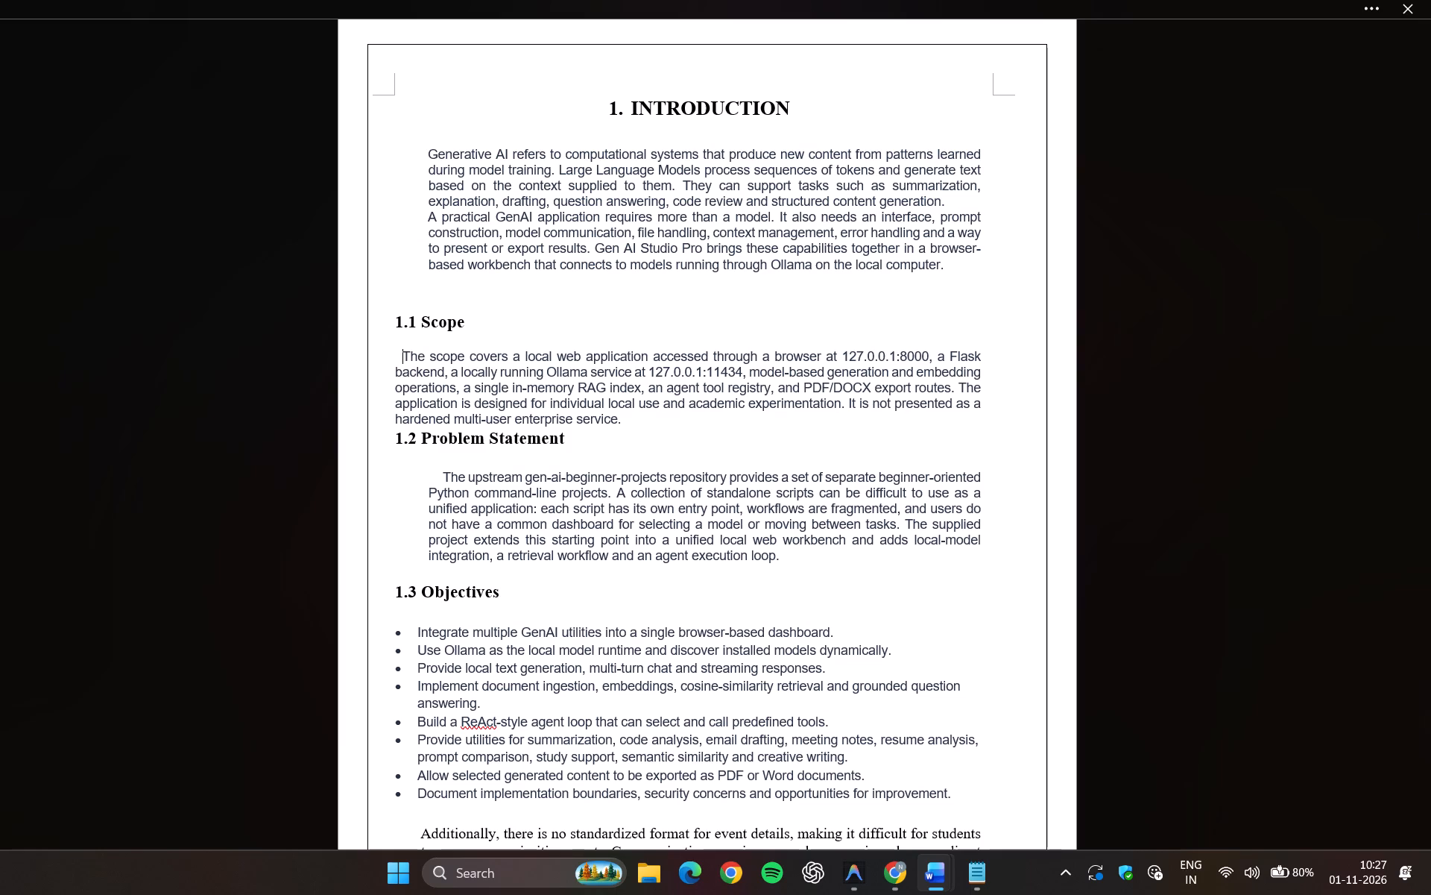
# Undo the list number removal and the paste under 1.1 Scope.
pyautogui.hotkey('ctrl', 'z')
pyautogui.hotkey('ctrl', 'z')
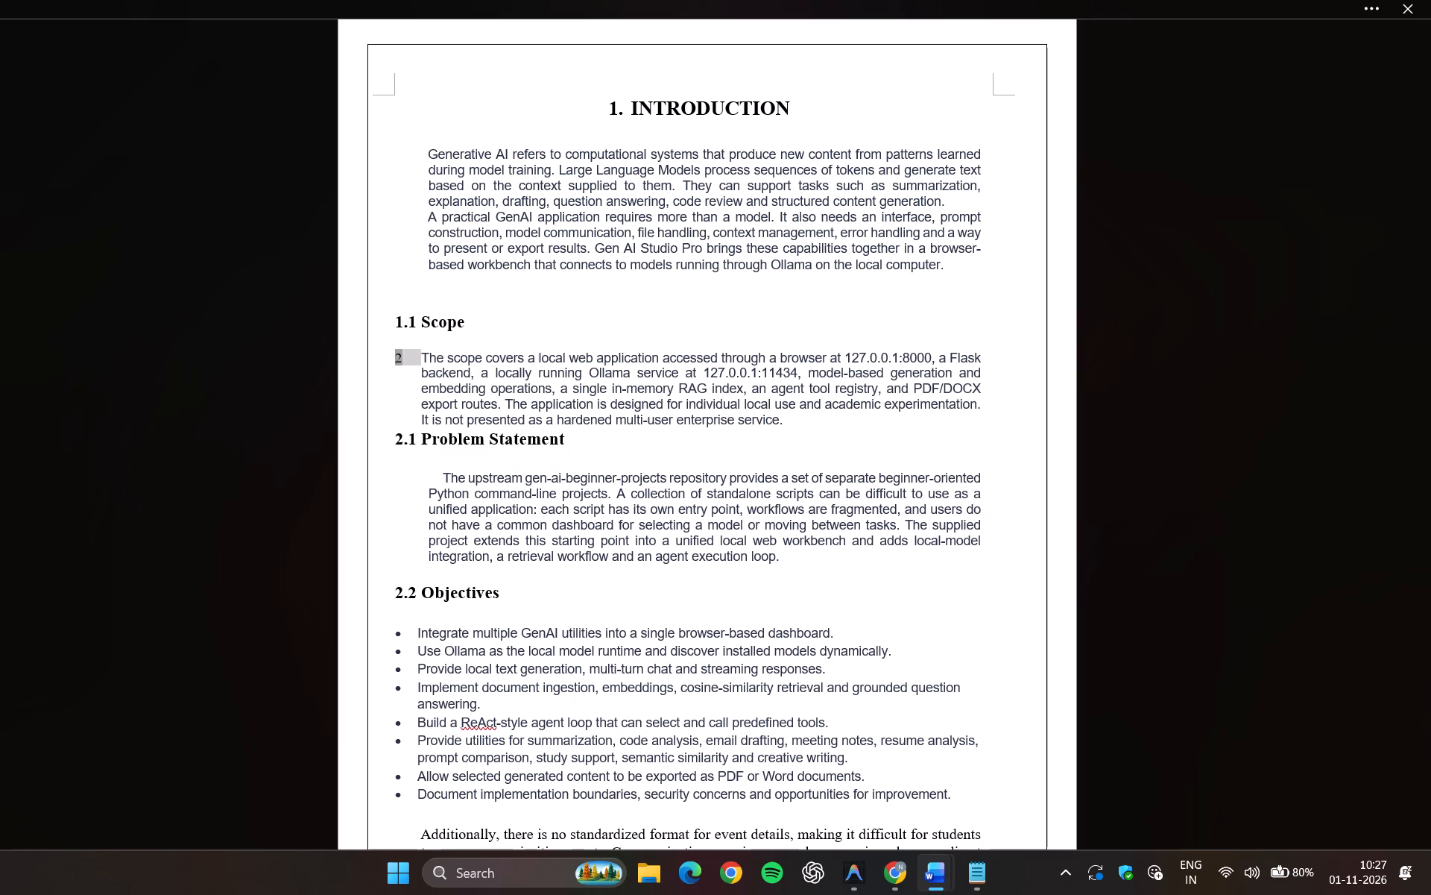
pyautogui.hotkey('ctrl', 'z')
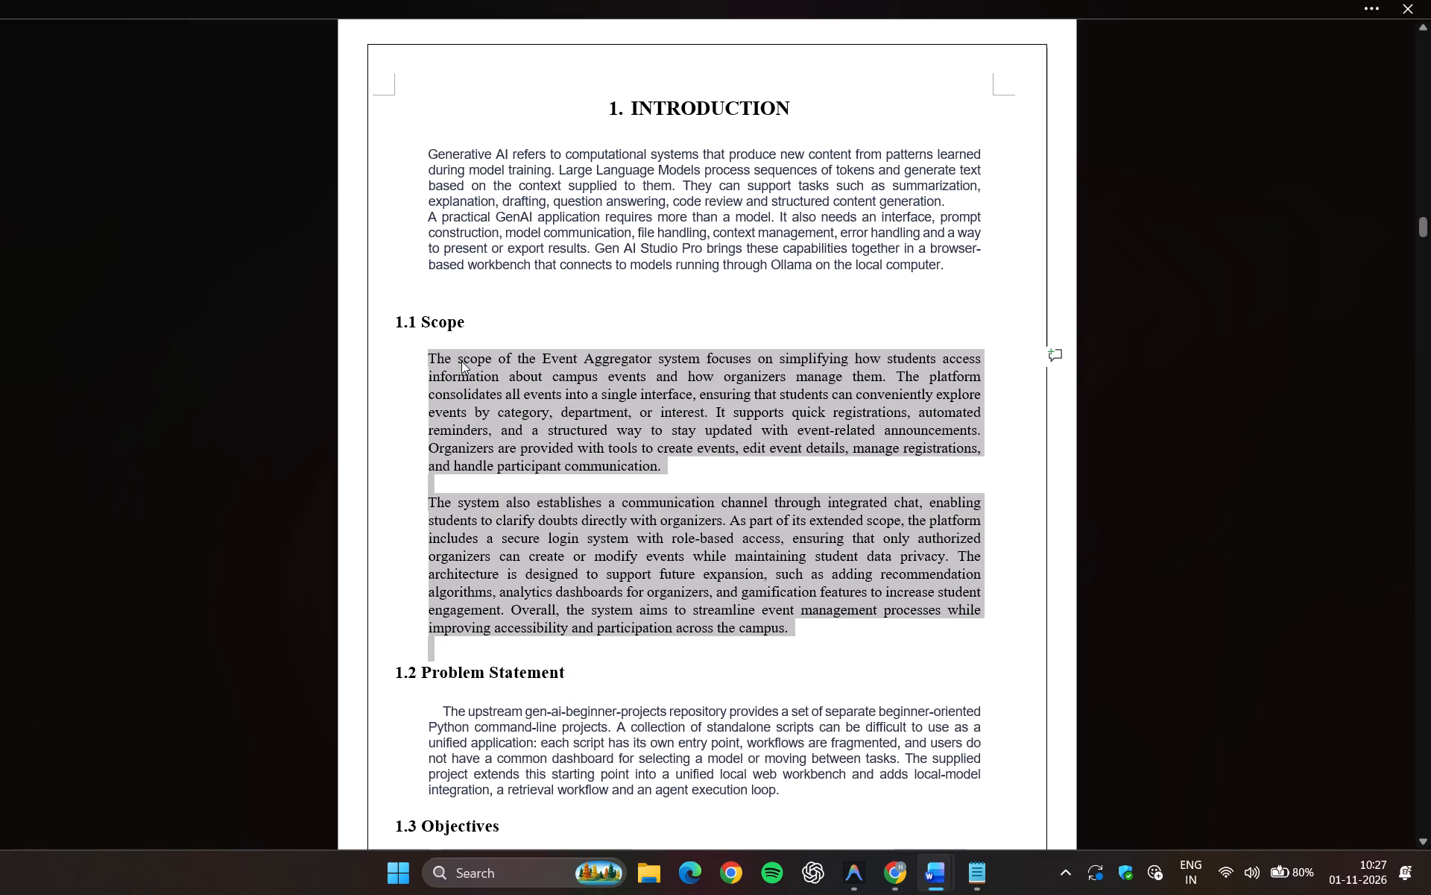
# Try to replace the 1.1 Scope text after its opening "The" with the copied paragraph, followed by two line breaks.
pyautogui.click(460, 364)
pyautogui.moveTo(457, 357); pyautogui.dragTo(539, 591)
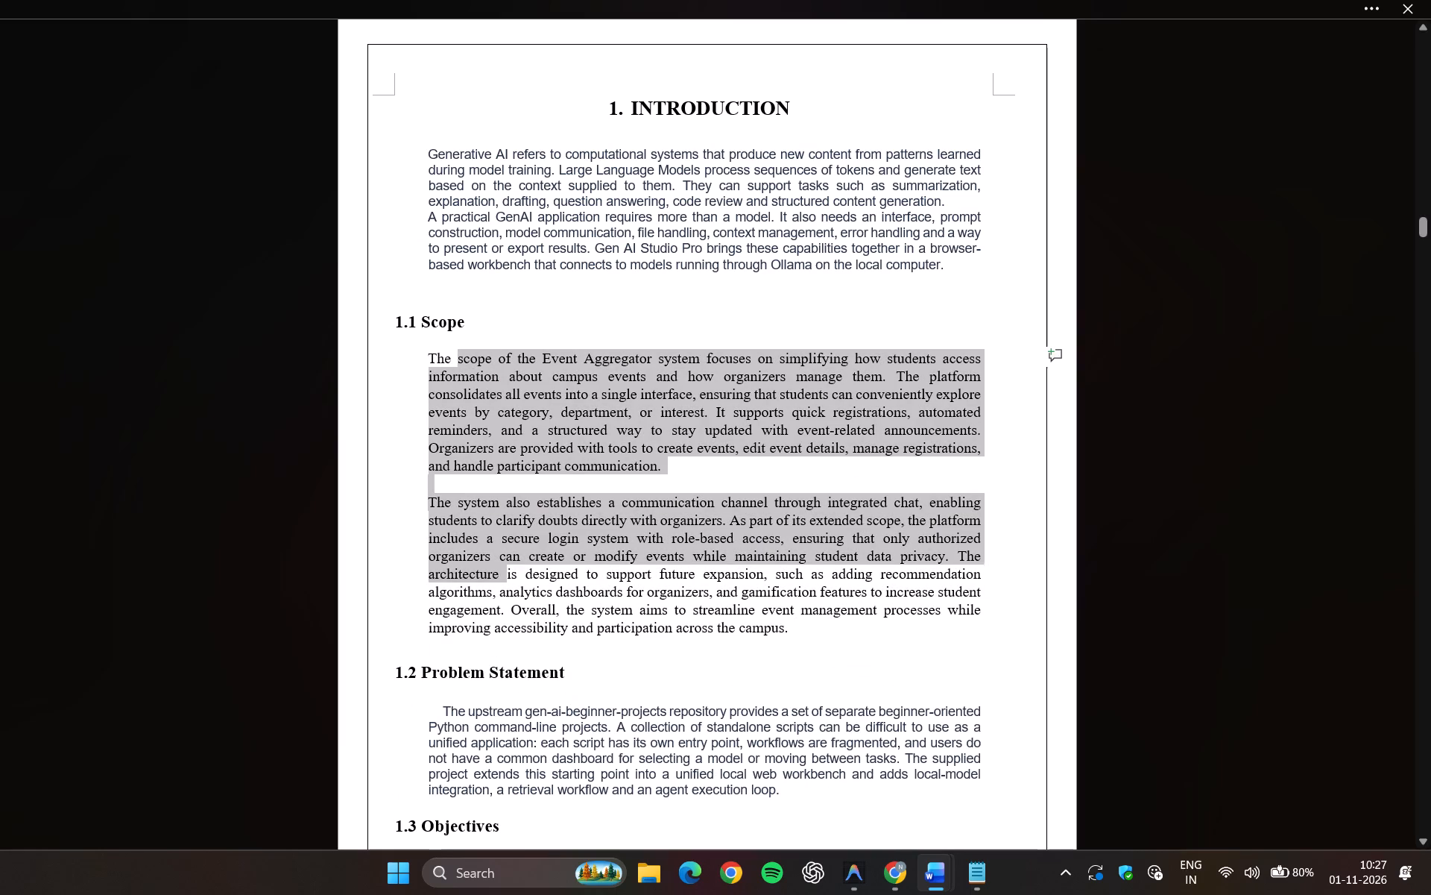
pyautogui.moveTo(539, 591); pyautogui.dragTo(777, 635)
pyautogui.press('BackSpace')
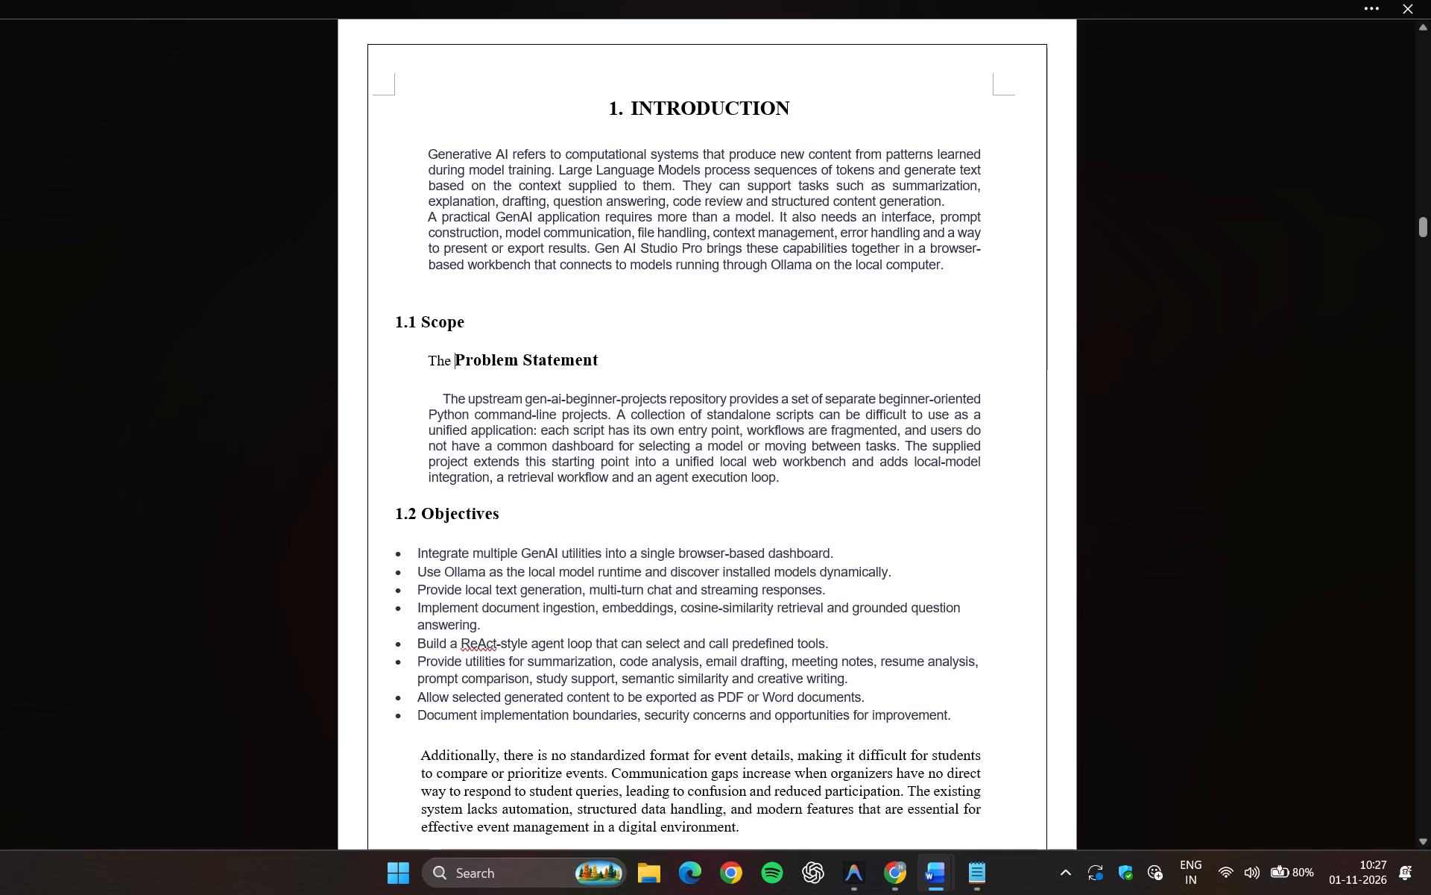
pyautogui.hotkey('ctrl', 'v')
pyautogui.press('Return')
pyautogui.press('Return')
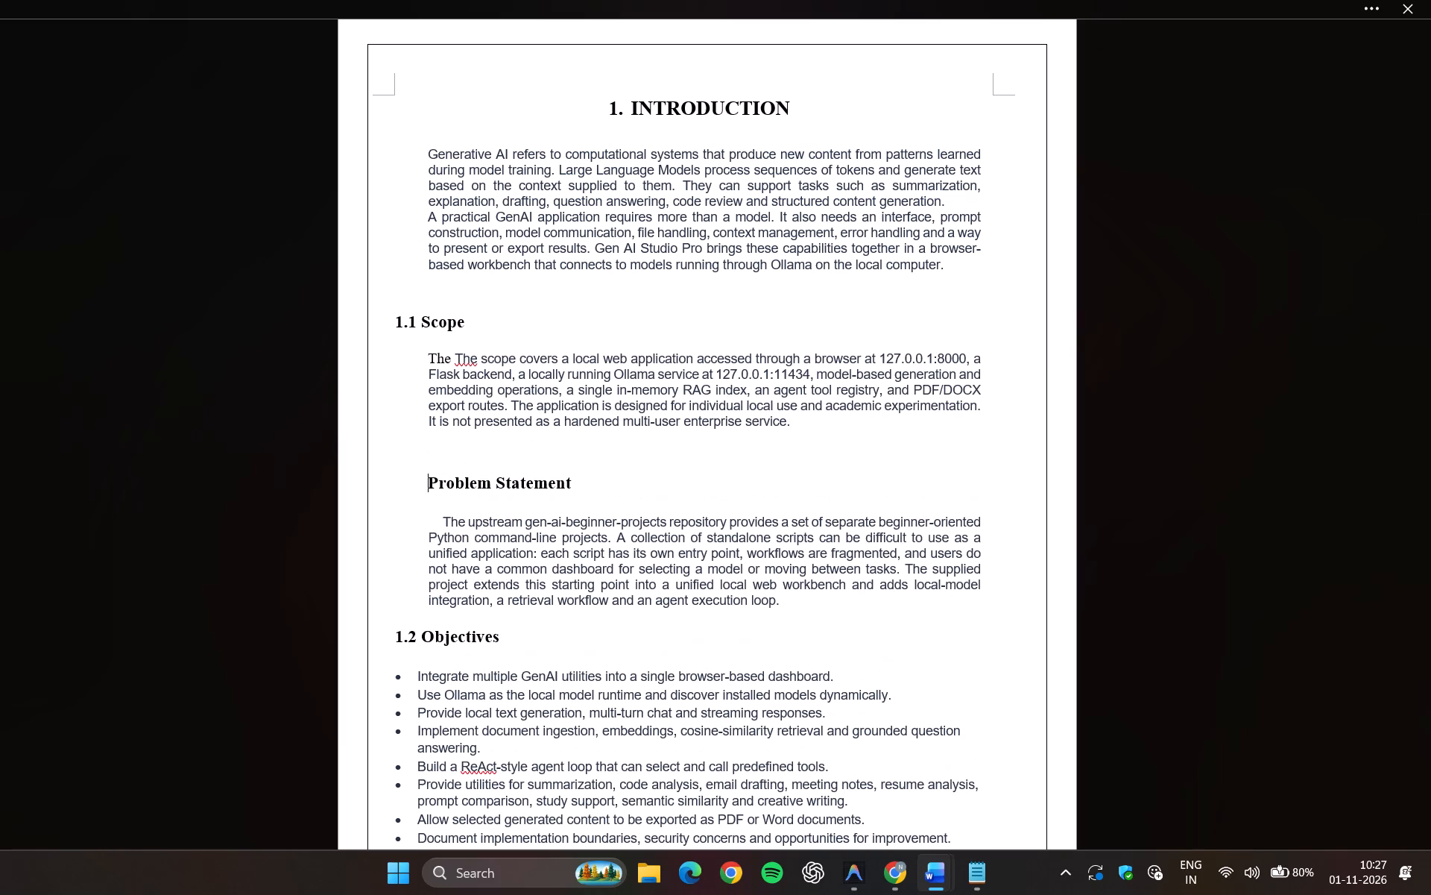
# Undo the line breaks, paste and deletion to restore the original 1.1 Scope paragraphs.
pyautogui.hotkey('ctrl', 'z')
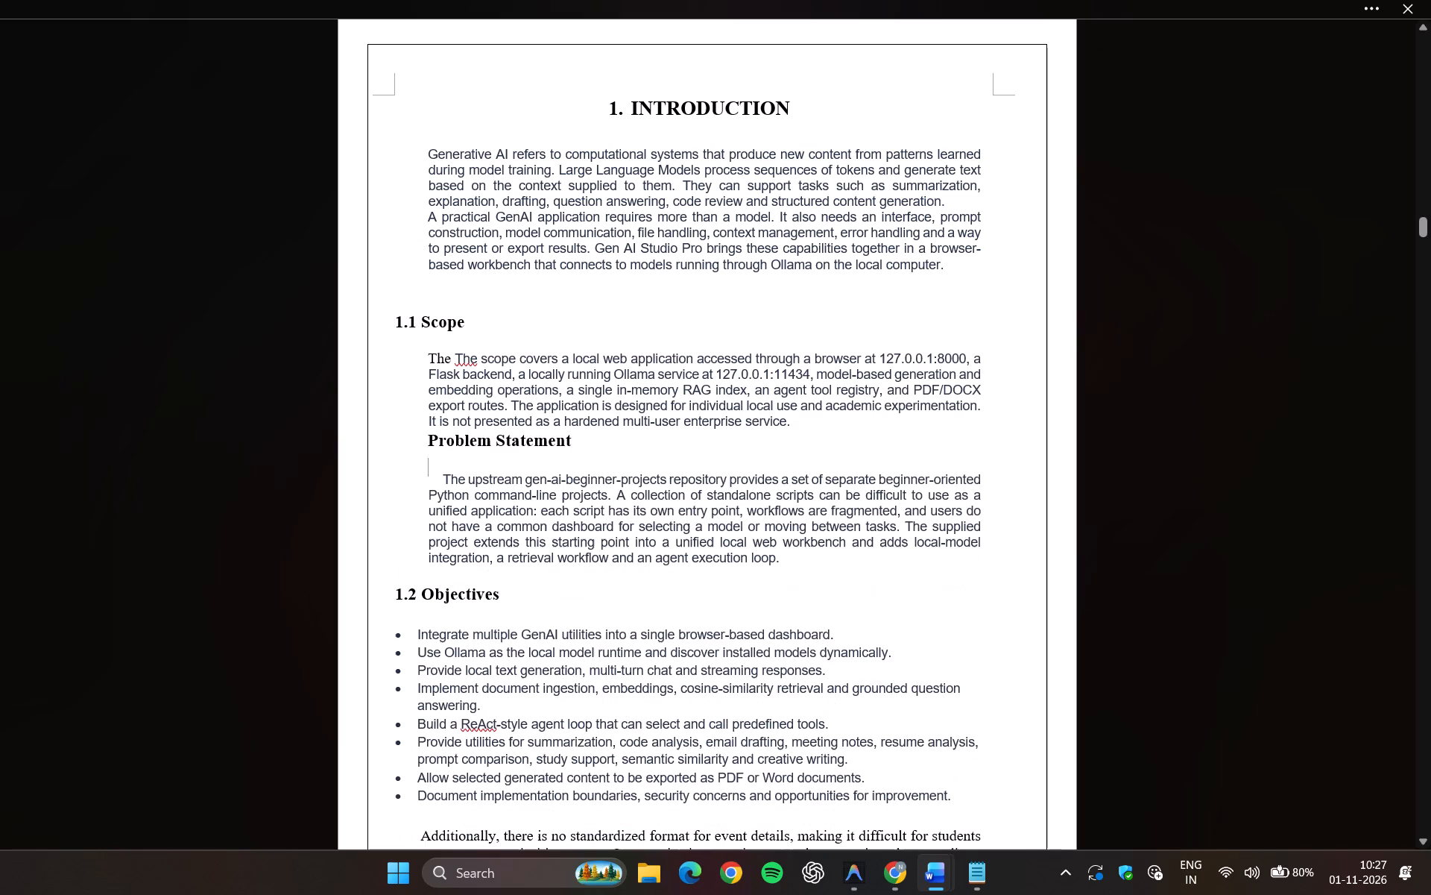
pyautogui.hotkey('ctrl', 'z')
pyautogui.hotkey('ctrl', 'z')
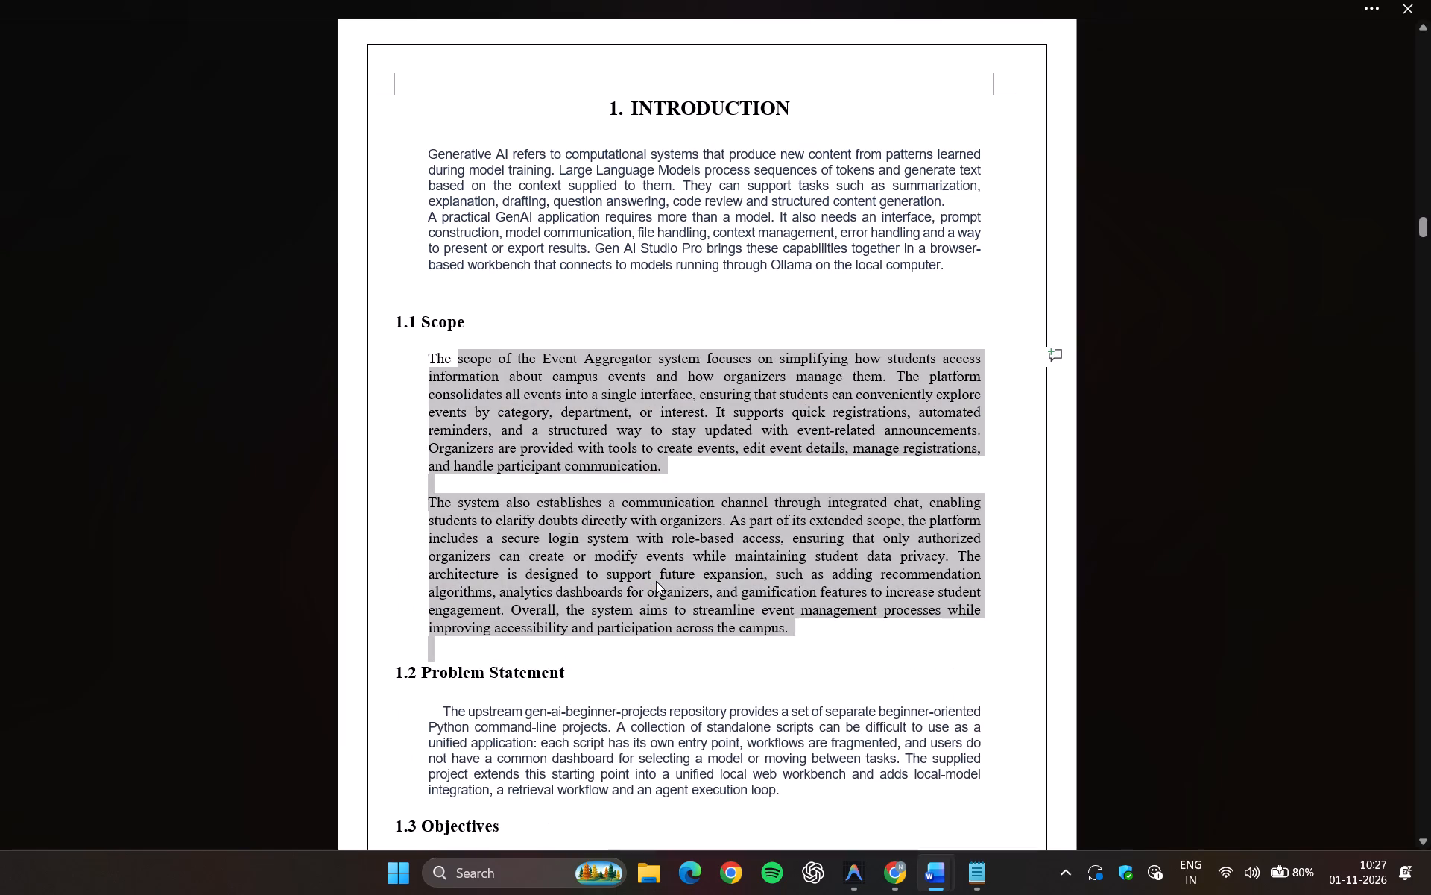
# Replace the 1.1 Scope text between its opening "The" and its final period with the copied 1.5 Scope paragraph.
pyautogui.click(574, 575)
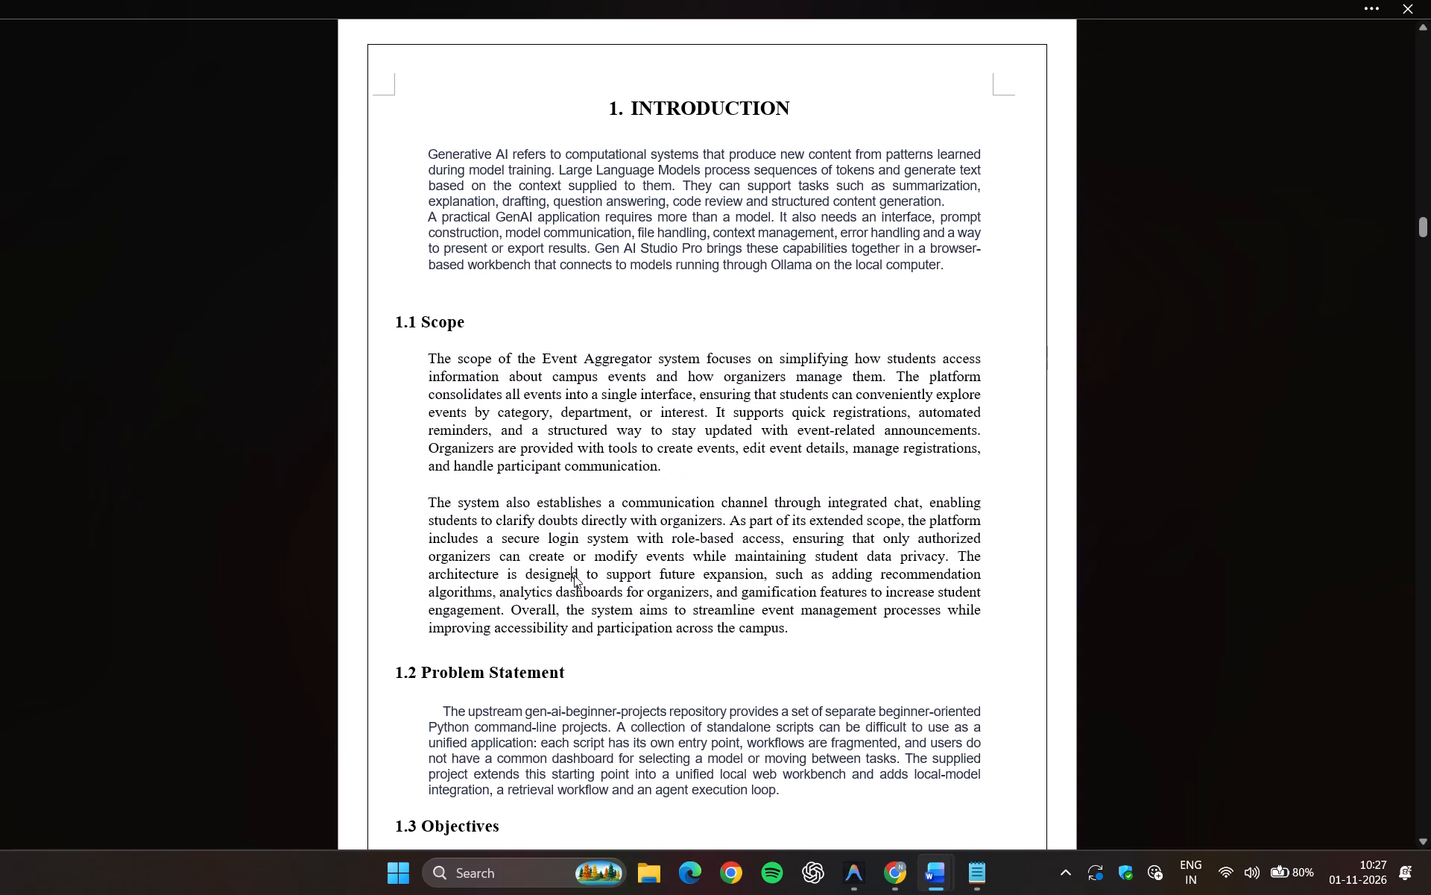
pyautogui.moveTo(785, 630); pyautogui.dragTo(517, 380)
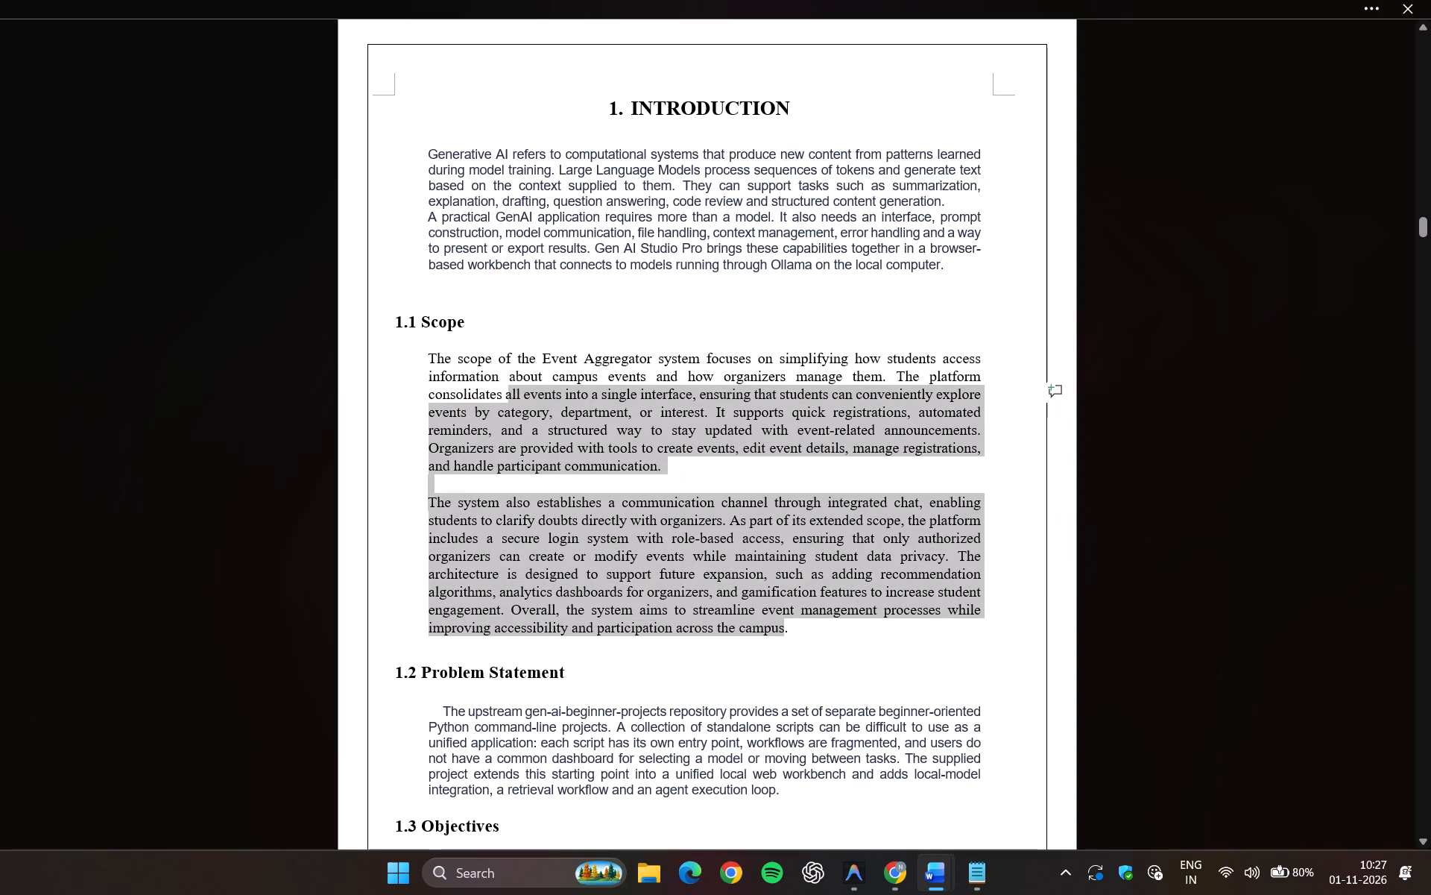
pyautogui.moveTo(517, 380); pyautogui.dragTo(513, 375)
pyautogui.press('BackSpace')
pyautogui.press('BackSpace')
pyautogui.press('BackSpace')
pyautogui.press('BackSpace')
pyautogui.press('BackSpace')
pyautogui.press('BackSpace')
pyautogui.press('BackSpace')
pyautogui.press('BackSpace')
pyautogui.press('BackSpace')
pyautogui.press('BackSpace')
pyautogui.press('BackSpace')
pyautogui.press('BackSpace')
pyautogui.press('BackSpace')
pyautogui.press('BackSpace')
pyautogui.press('BackSpace')
pyautogui.press('BackSpace')
pyautogui.press('BackSpace')
pyautogui.press('BackSpace')
pyautogui.press('BackSpace')
pyautogui.press('BackSpace')
pyautogui.press('BackSpace')
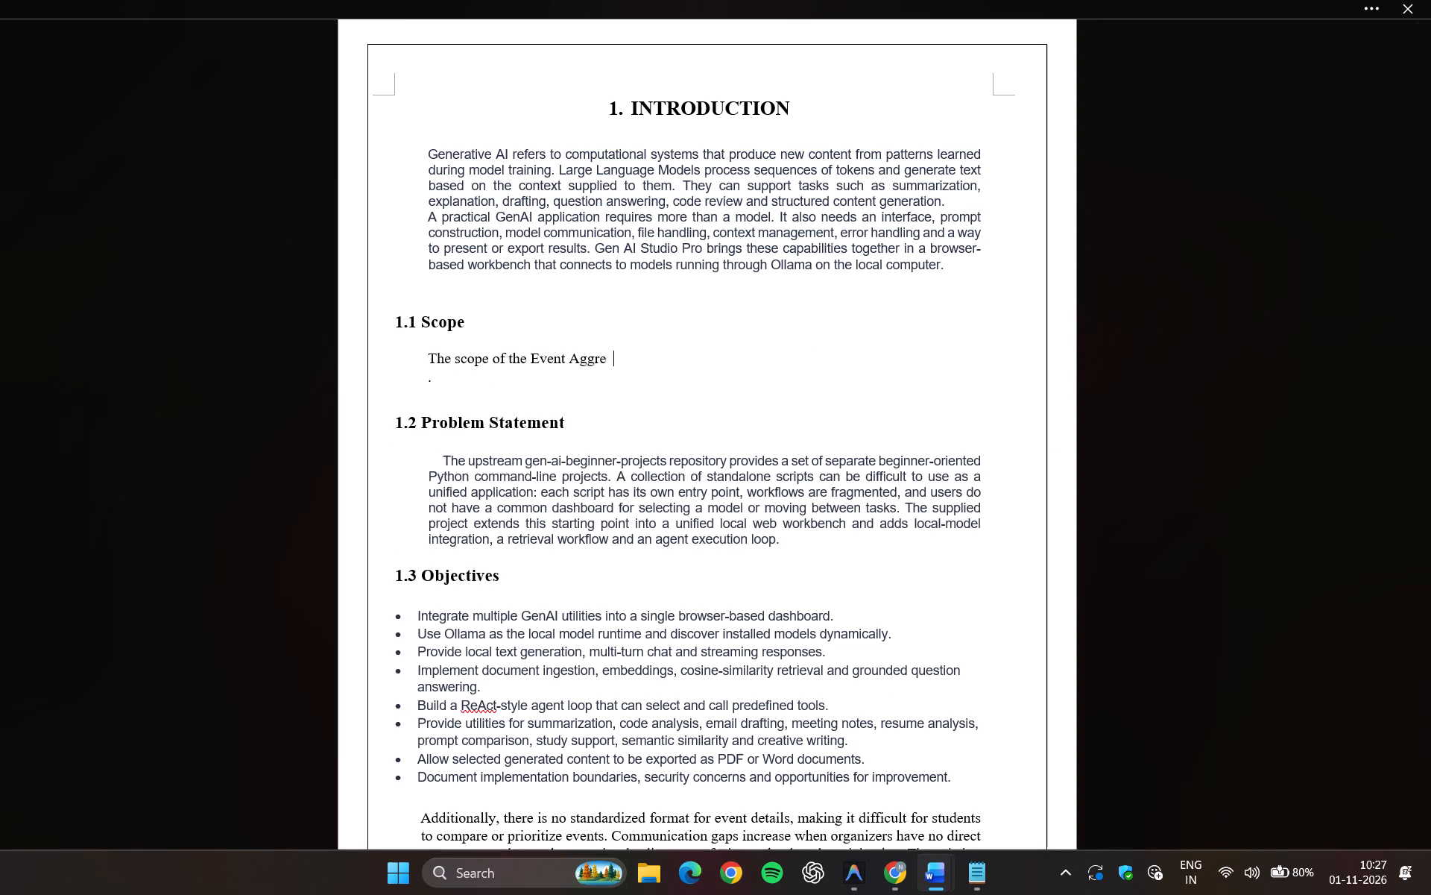
pyautogui.press('BackSpace')
pyautogui.press('BackSpace')
pyautogui.press('BackSpace')
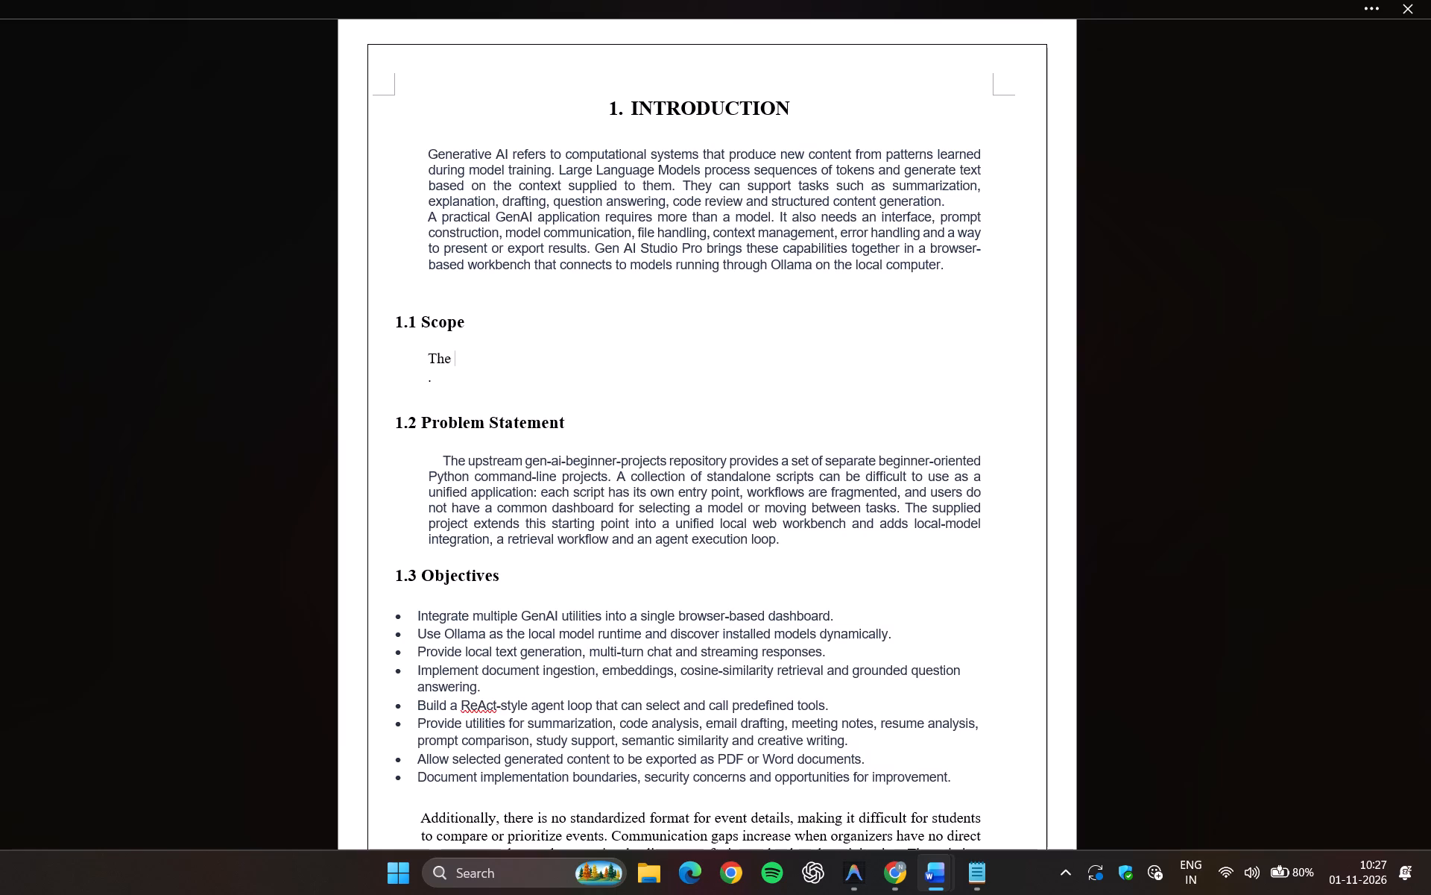
pyautogui.hotkey('ctrl', 'v')
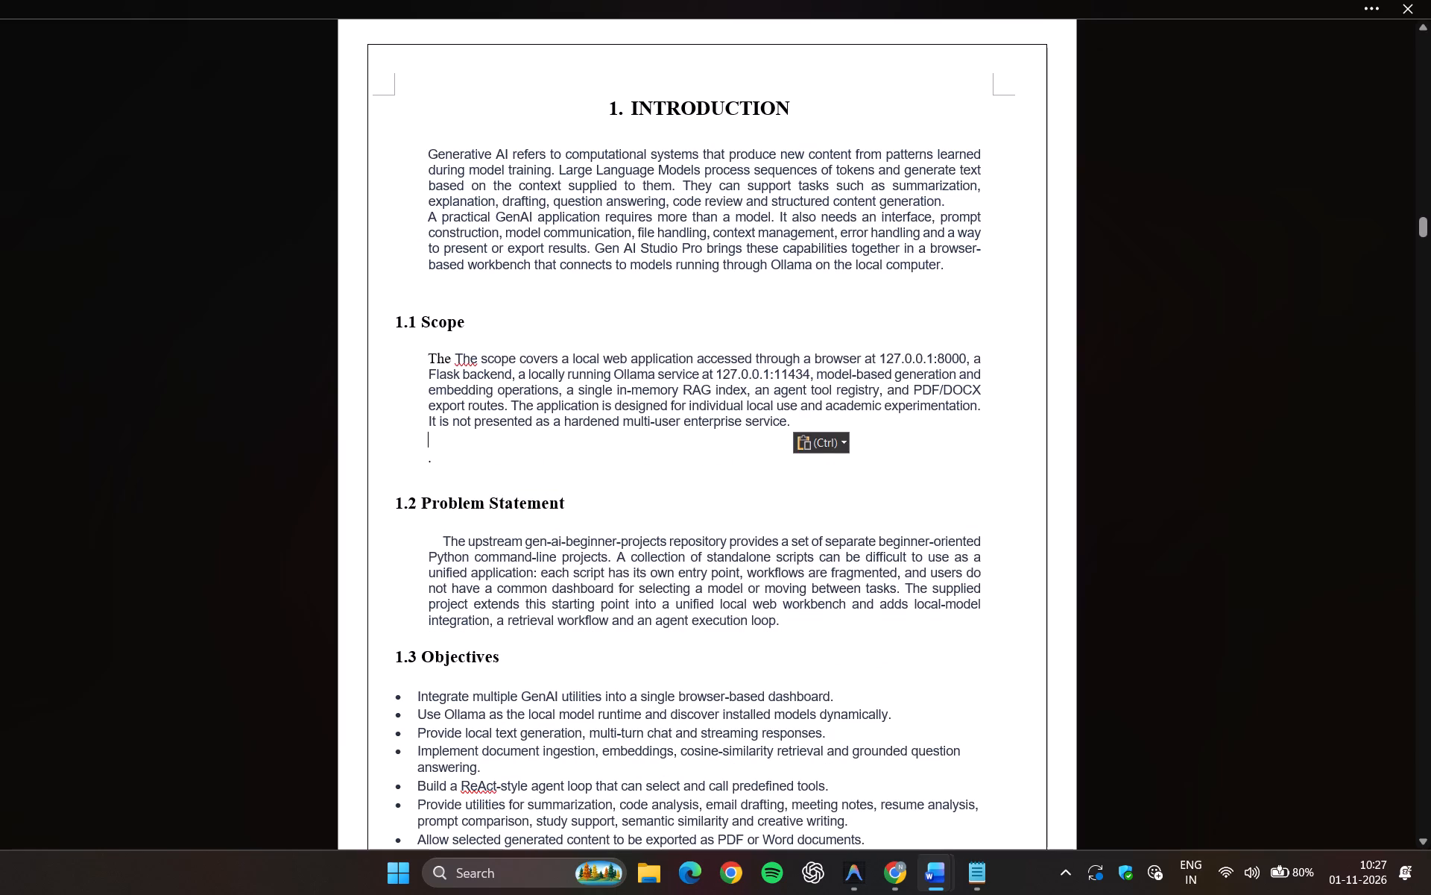
# Remove the duplicate opening "The", the stray final period and the surplus blank lines from the 1.1 Scope section.
pyautogui.click(457, 354)
pyautogui.press('BackSpace')
pyautogui.press('BackSpace')
pyautogui.press('BackSpace')
pyautogui.press('BackSpace')
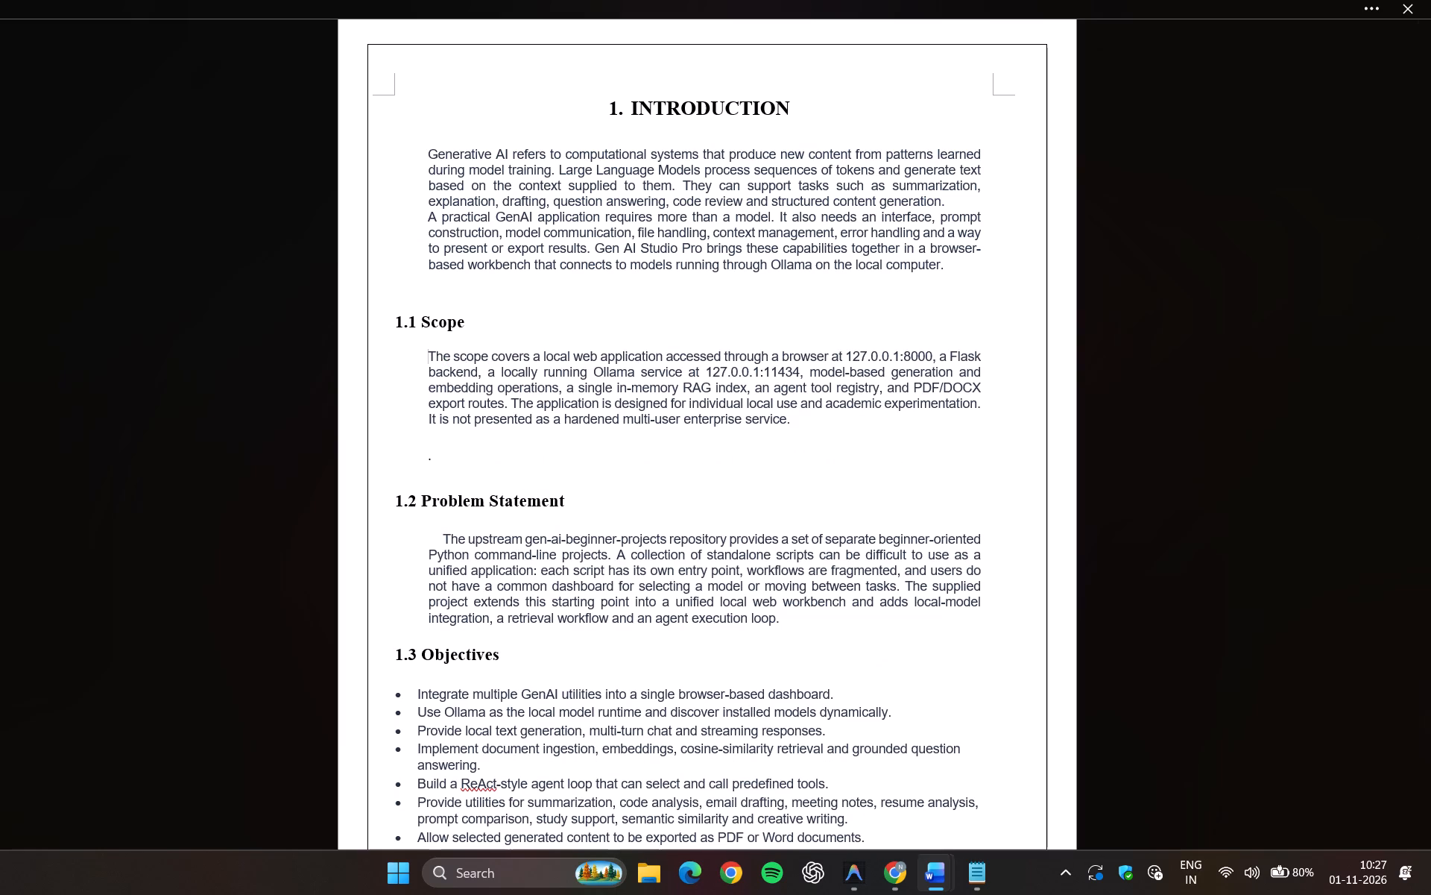
pyautogui.click(429, 460)
pyautogui.press('BackSpace')
pyautogui.press('BackSpace')
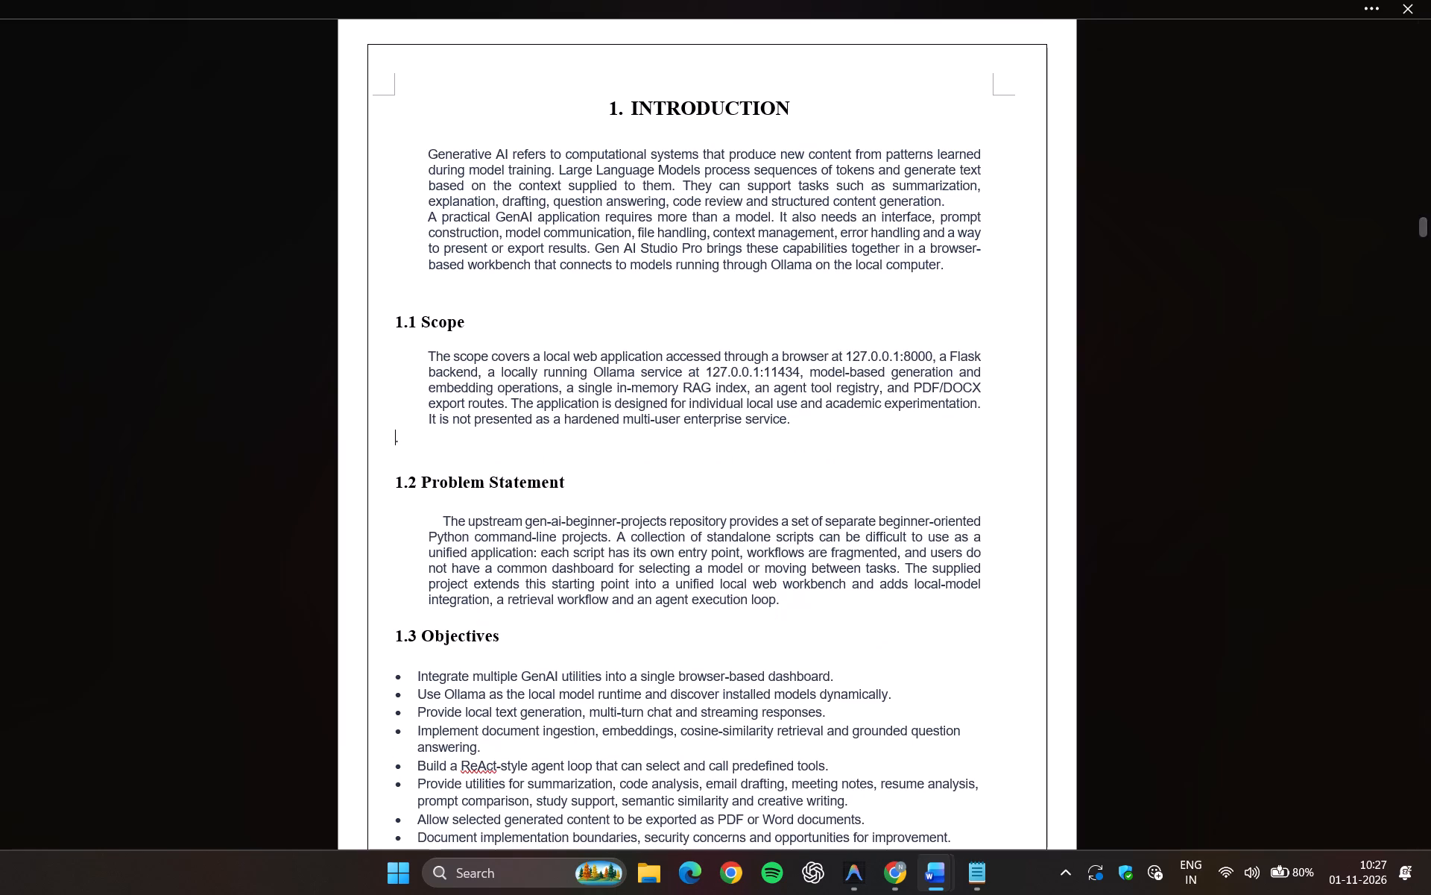
pyautogui.press('Down')
pyautogui.press('BackSpace')
pyautogui.press('BackSpace')
pyautogui.press('BackSpace')
# Delete the leftover "Additionally, there is no standardized format" paragraph and its blank lines below the 1.3 Objectives list.
pyautogui.scroll(-1, 429, 460)
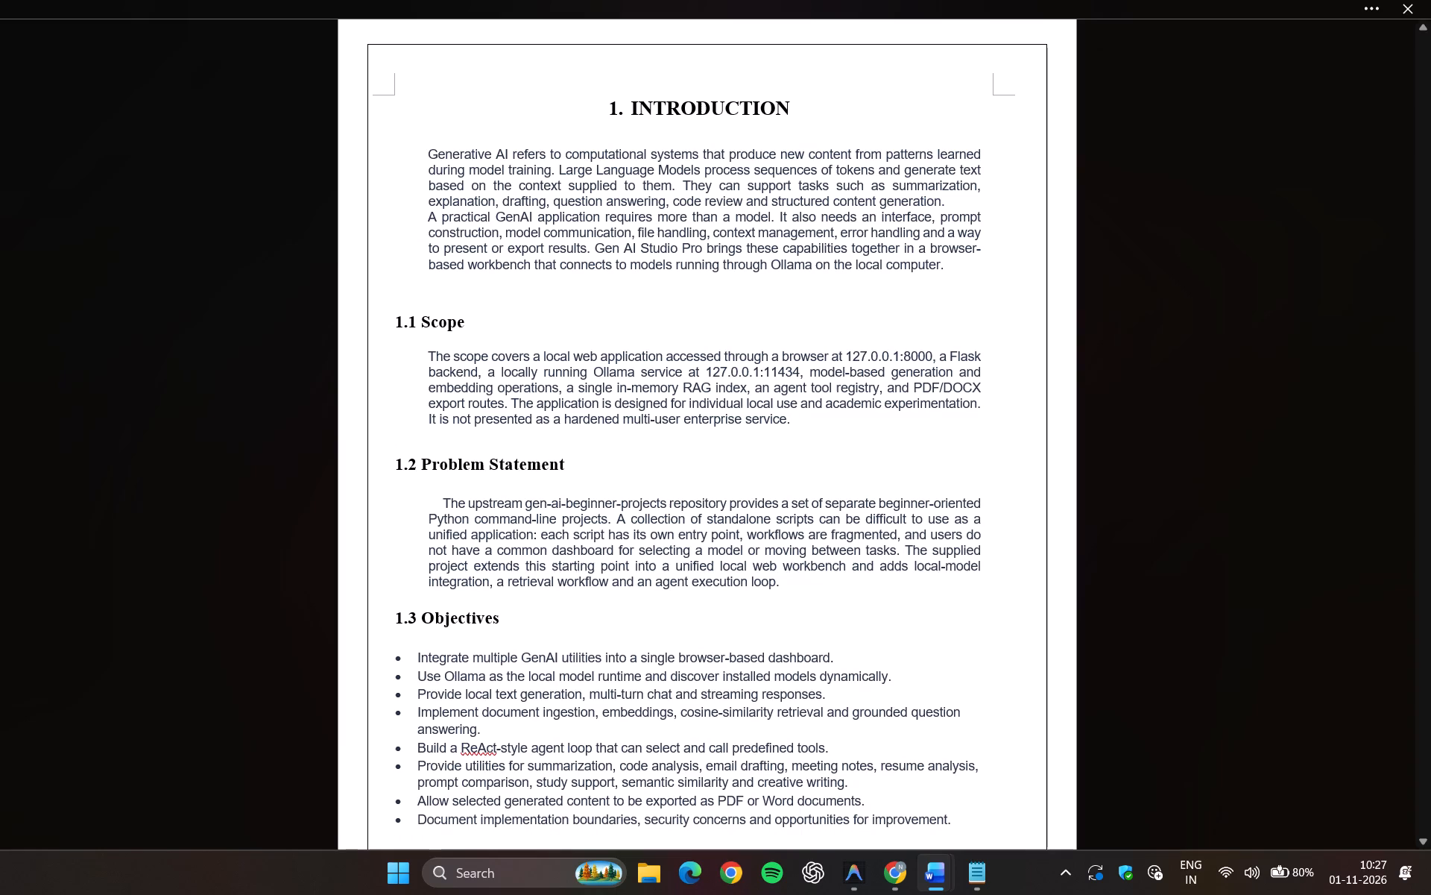
pyautogui.scroll(-1, 429, 460)
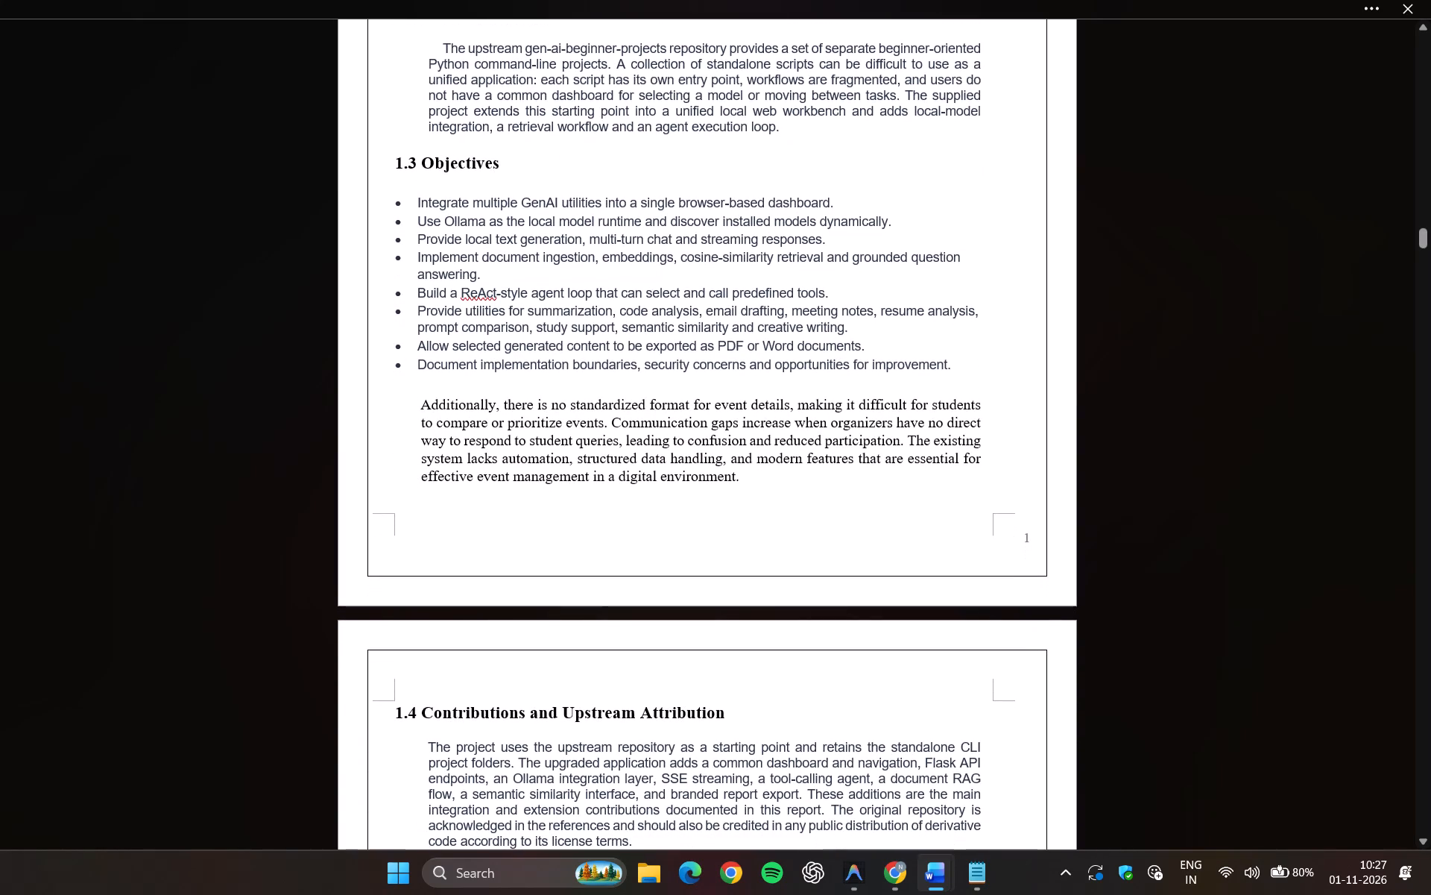
pyautogui.scroll(-1, 453, 392)
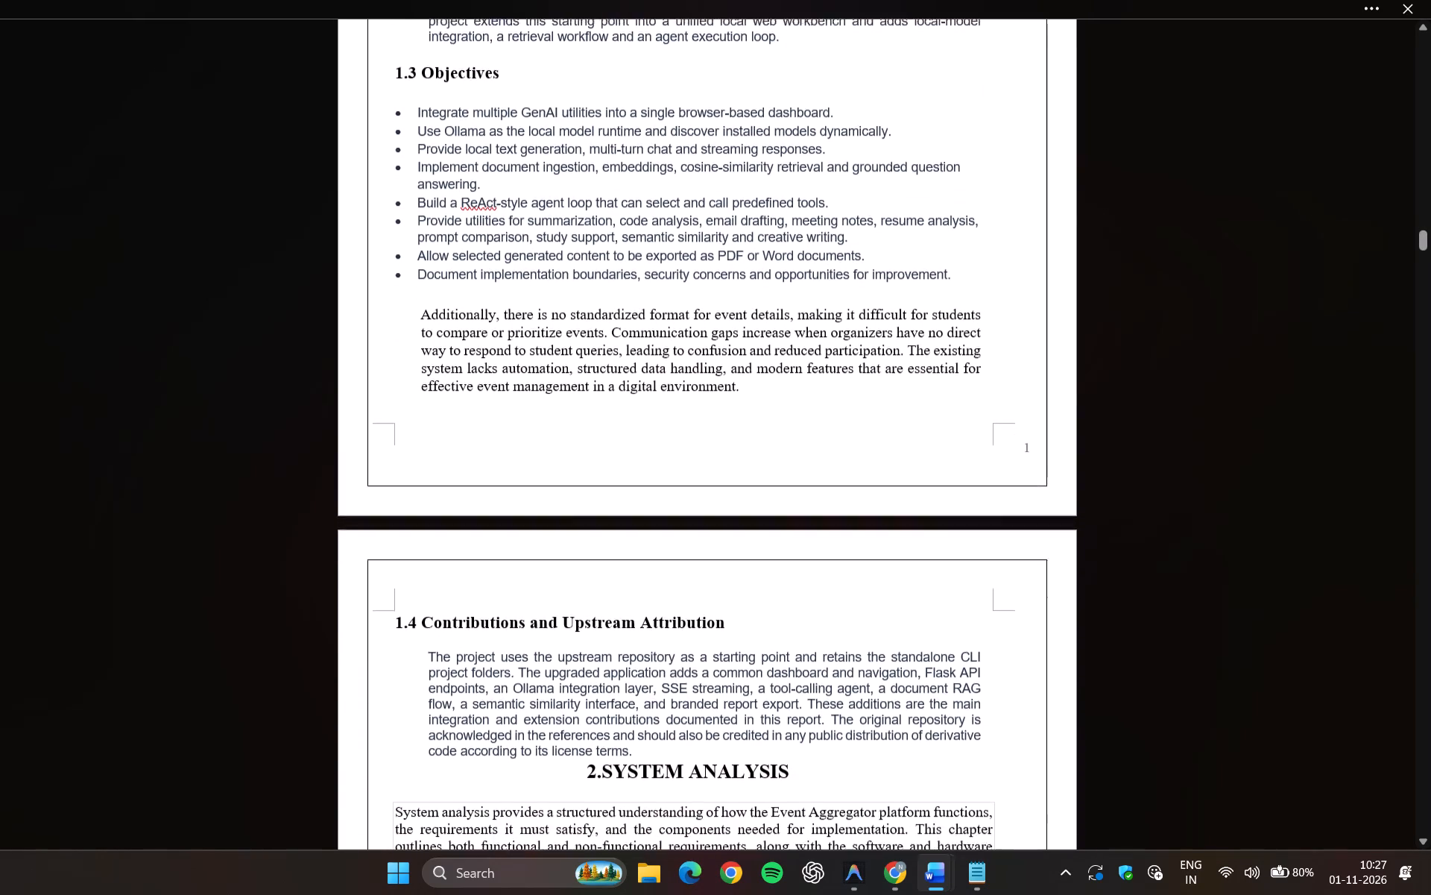
pyautogui.scroll(-1, 453, 392)
pyautogui.moveTo(421, 295); pyautogui.dragTo(745, 359)
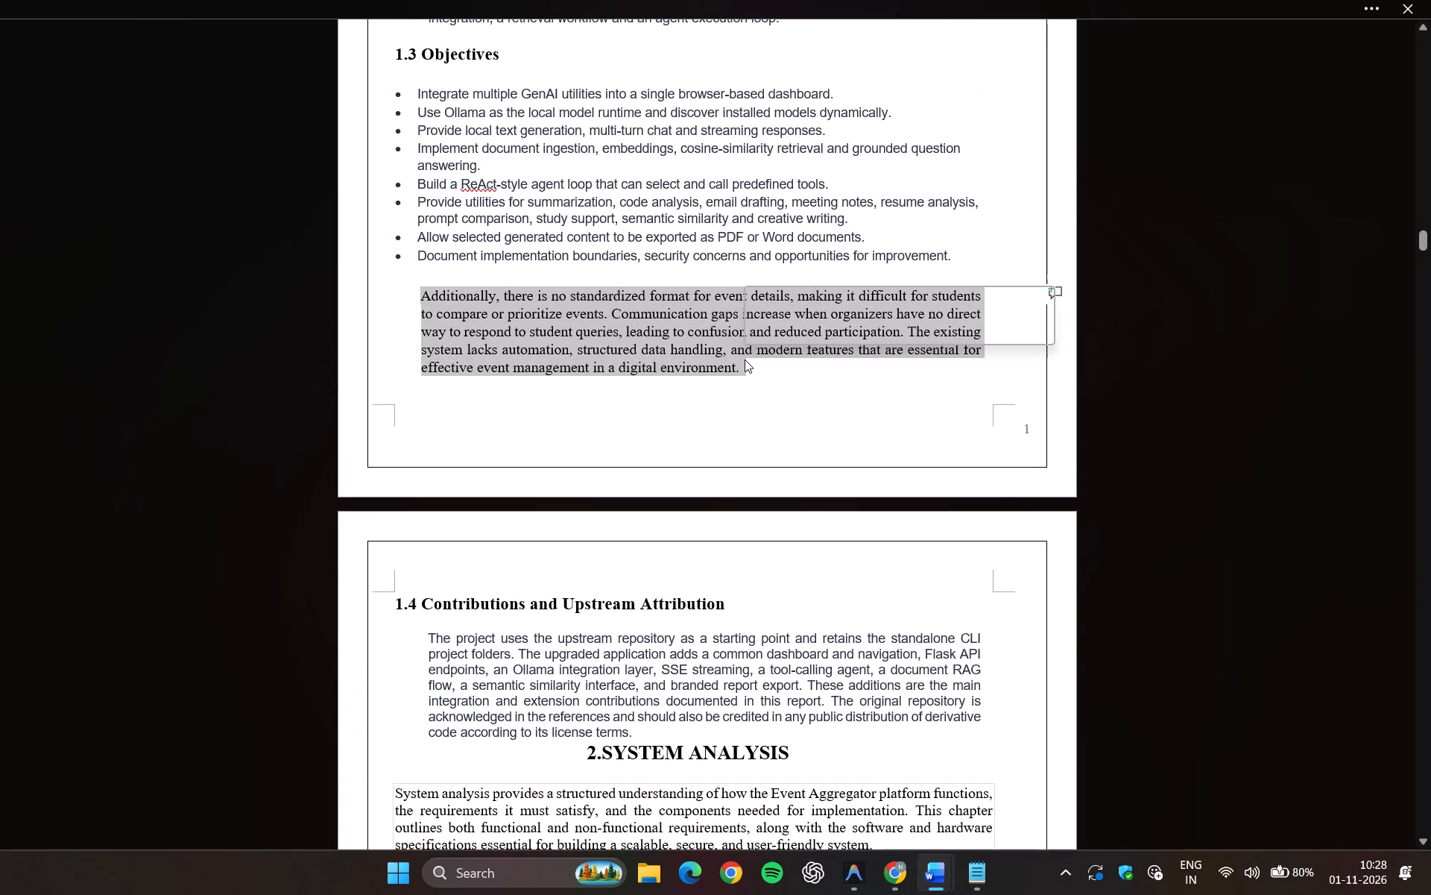
pyautogui.press('BackSpace')
pyautogui.hotkey('alt', 'Tab')
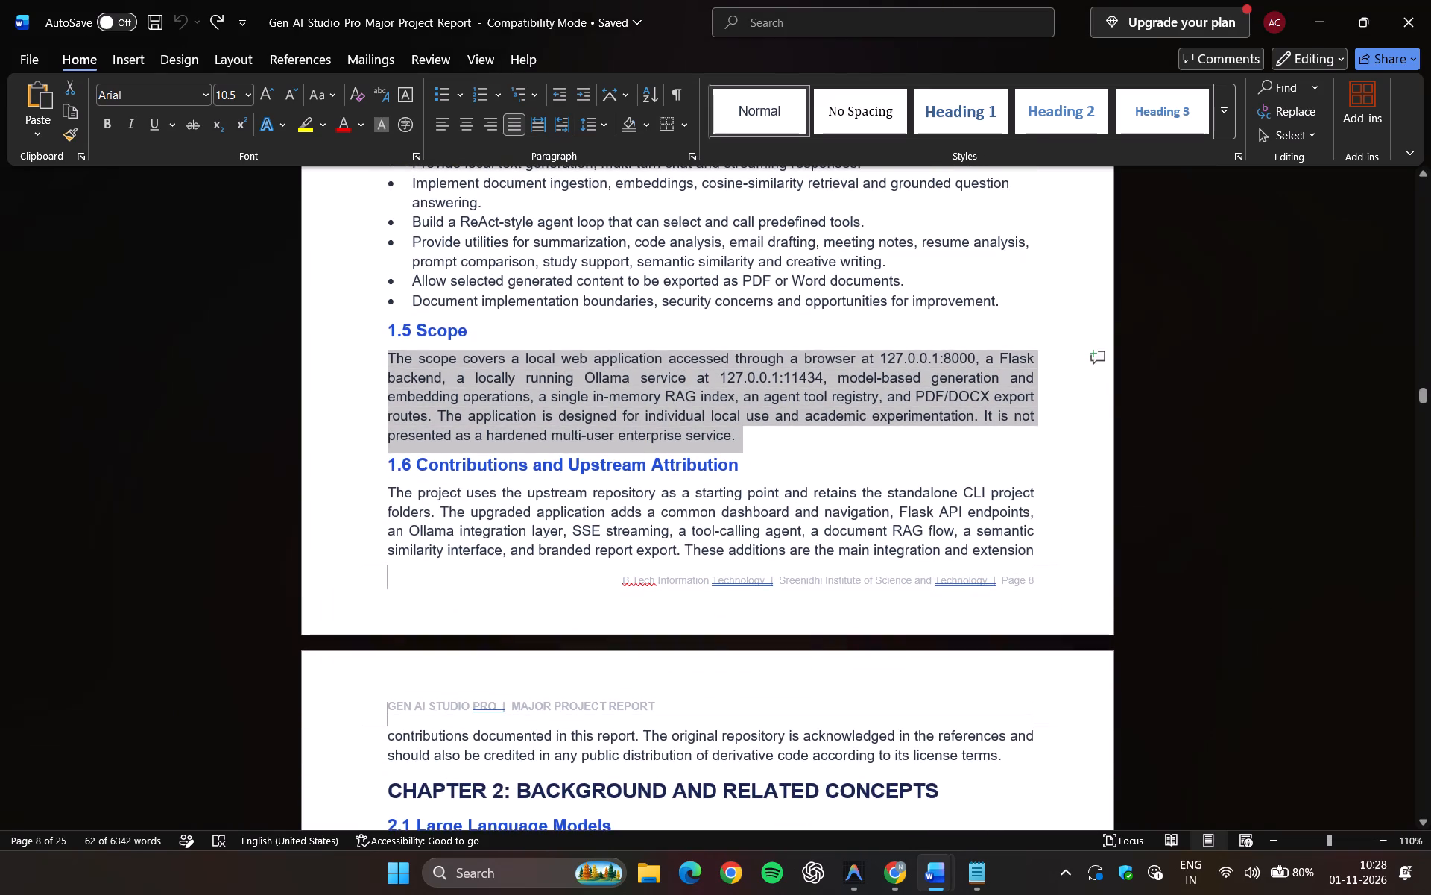
pyautogui.click(511, 529)
pyautogui.scroll(-1, 511, 529)
pyautogui.hotkey('alt', 'Tab')
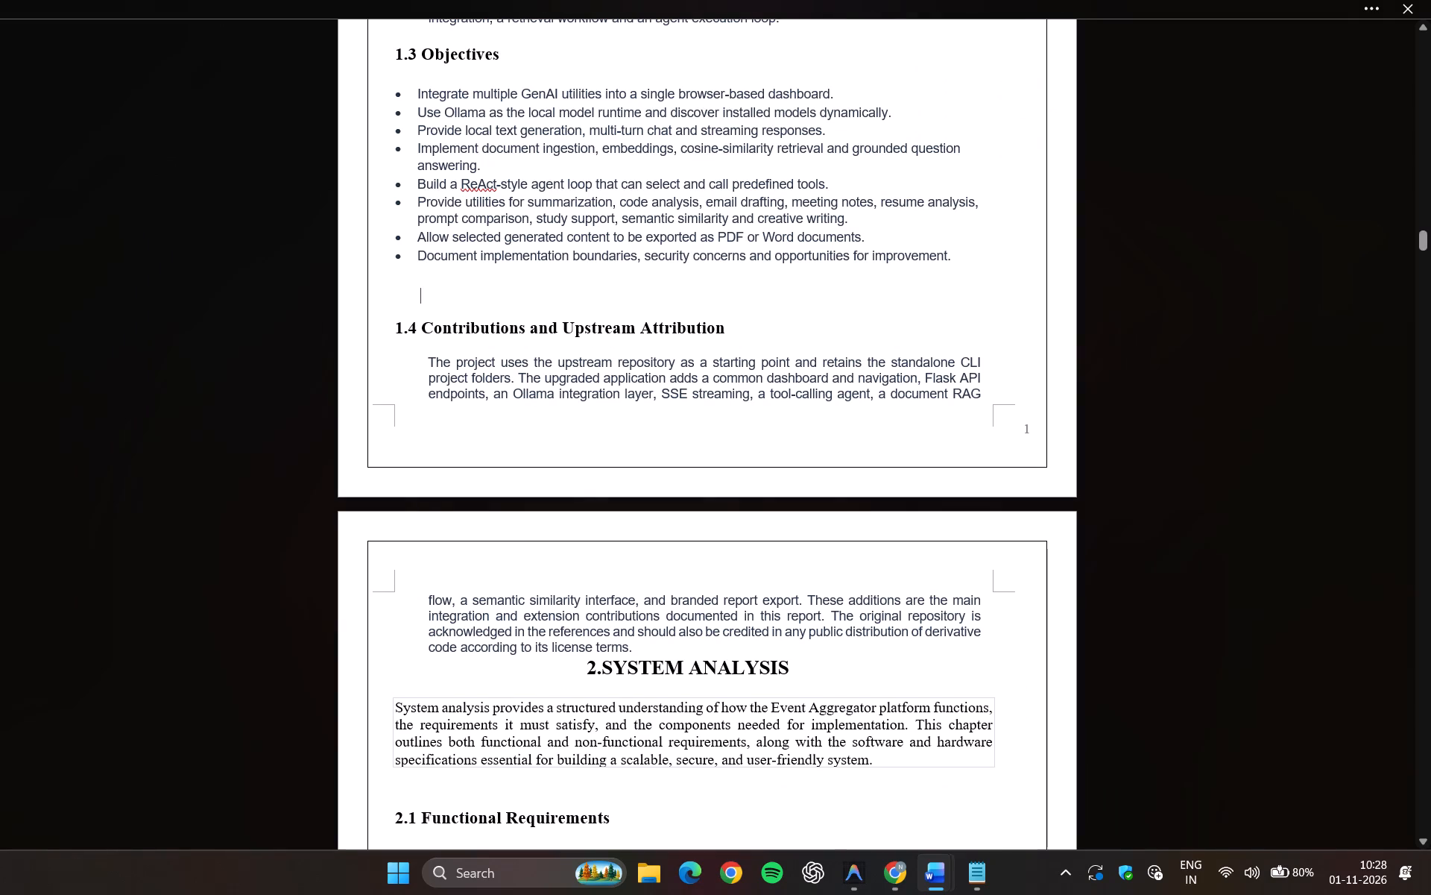
pyautogui.press('BackSpace')
pyautogui.press('BackSpace')
pyautogui.scroll(-1, 471, 413)
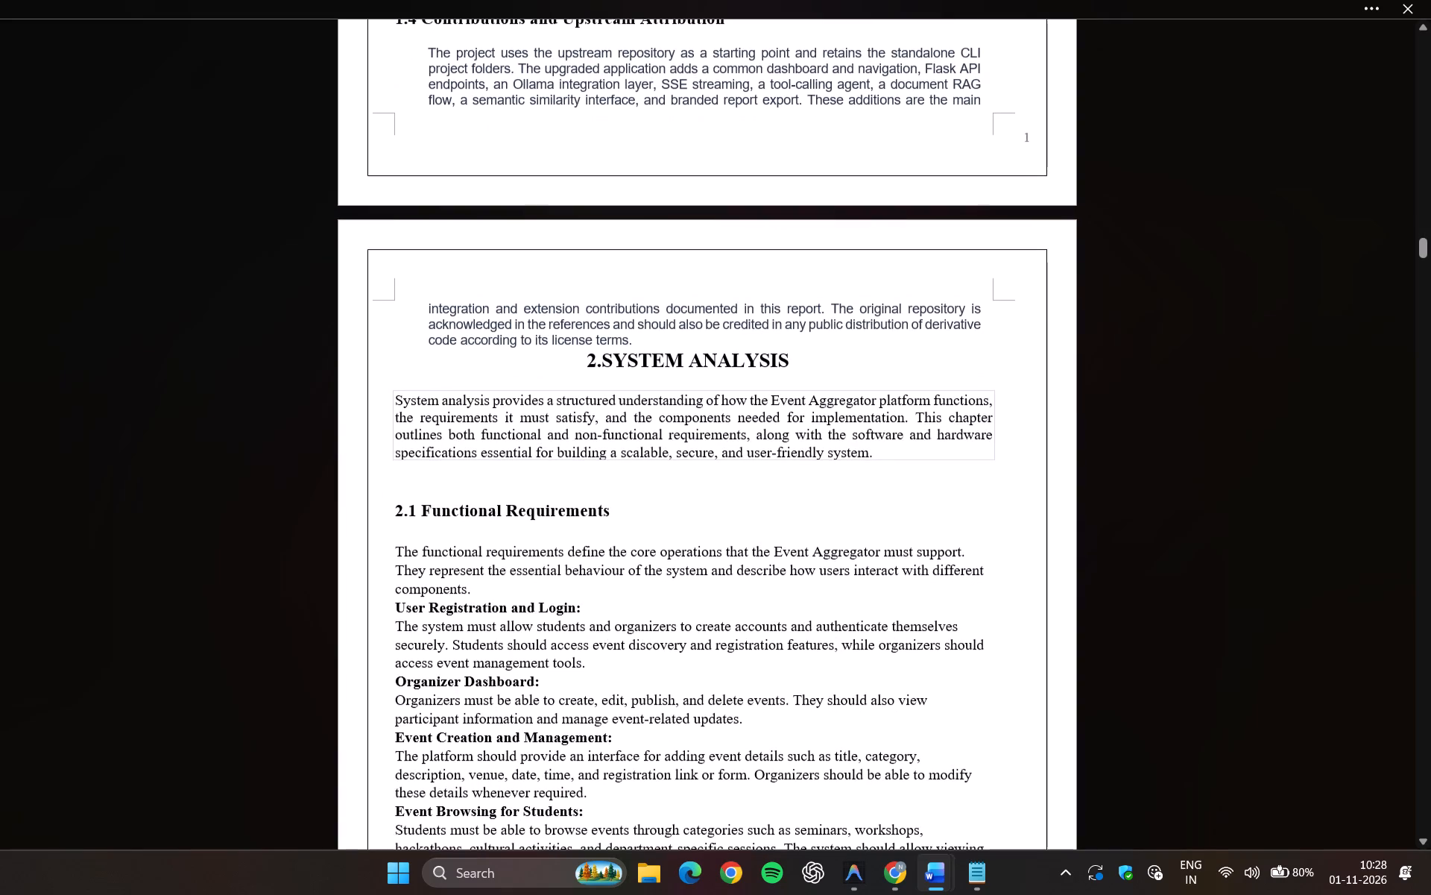
pyautogui.hotkey('alt', 'Tab')
pyautogui.scroll(-1, 524, 527)
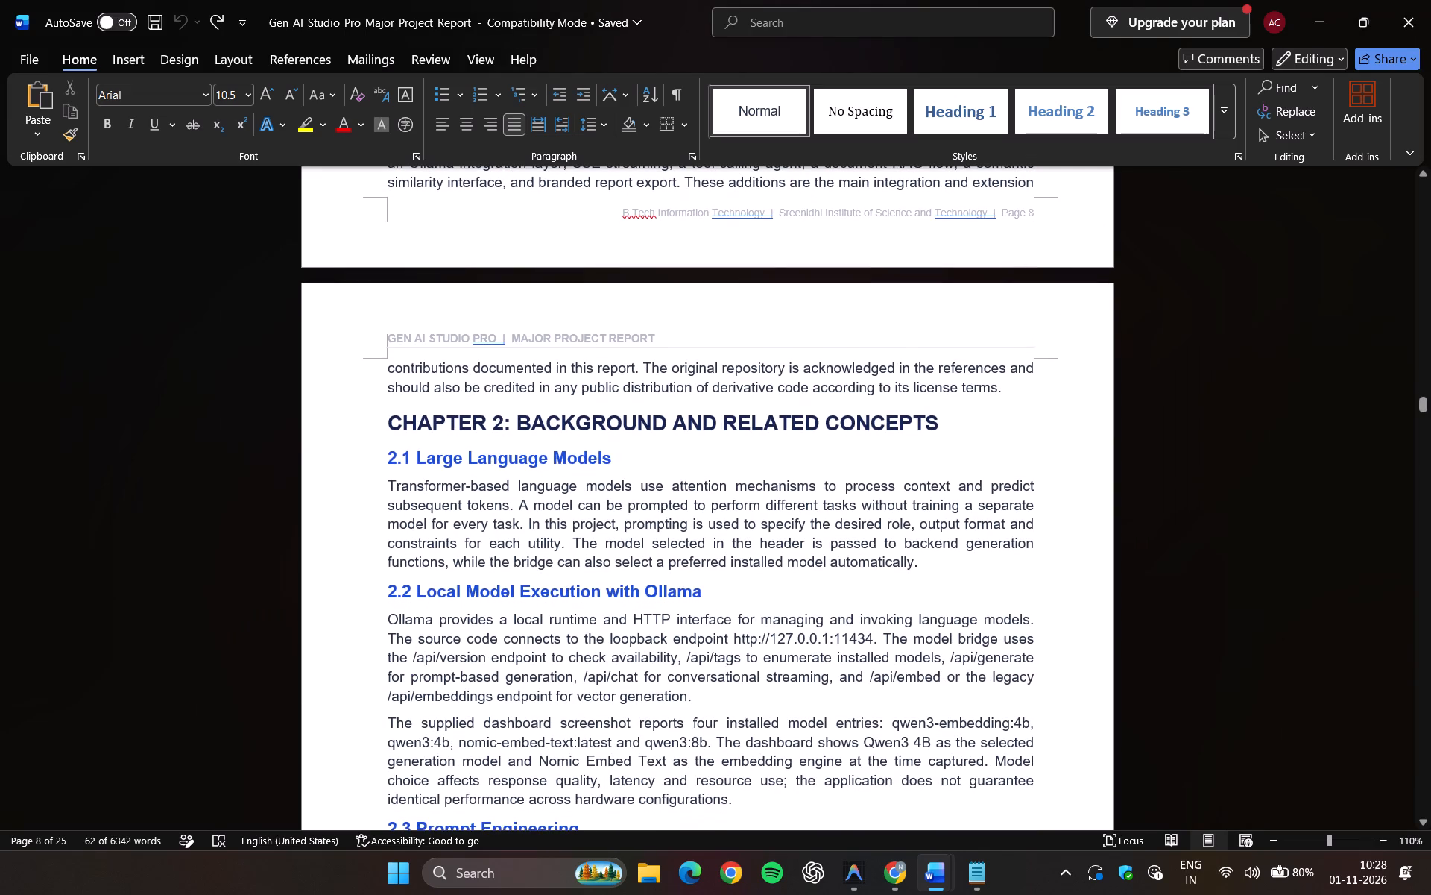
pyautogui.hotkey('alt', 'Tab')
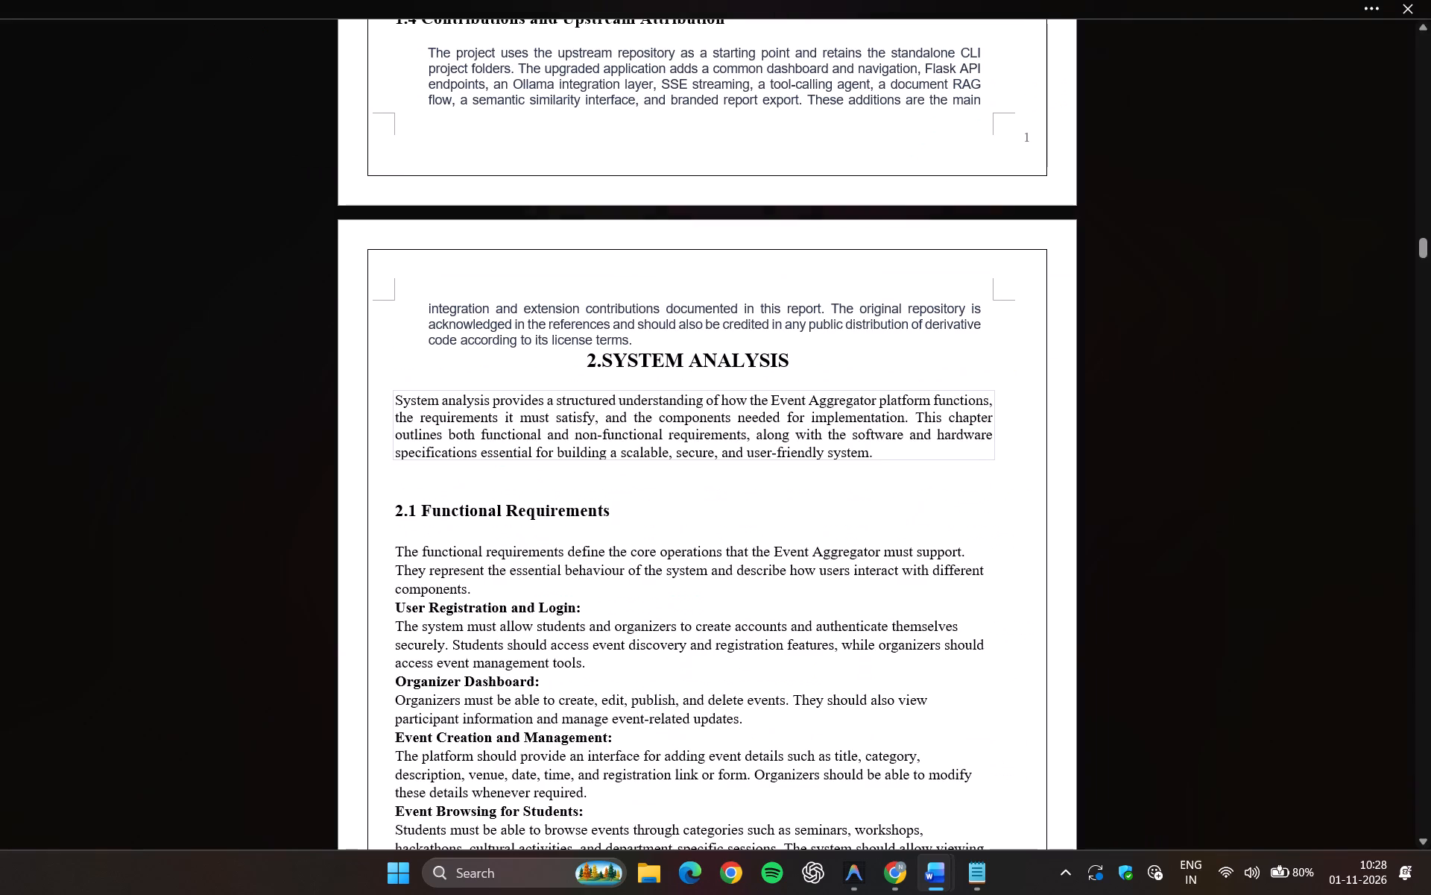
pyautogui.hotkey('alt', 'Tab')
pyautogui.hotkey('alt', 'Tab')
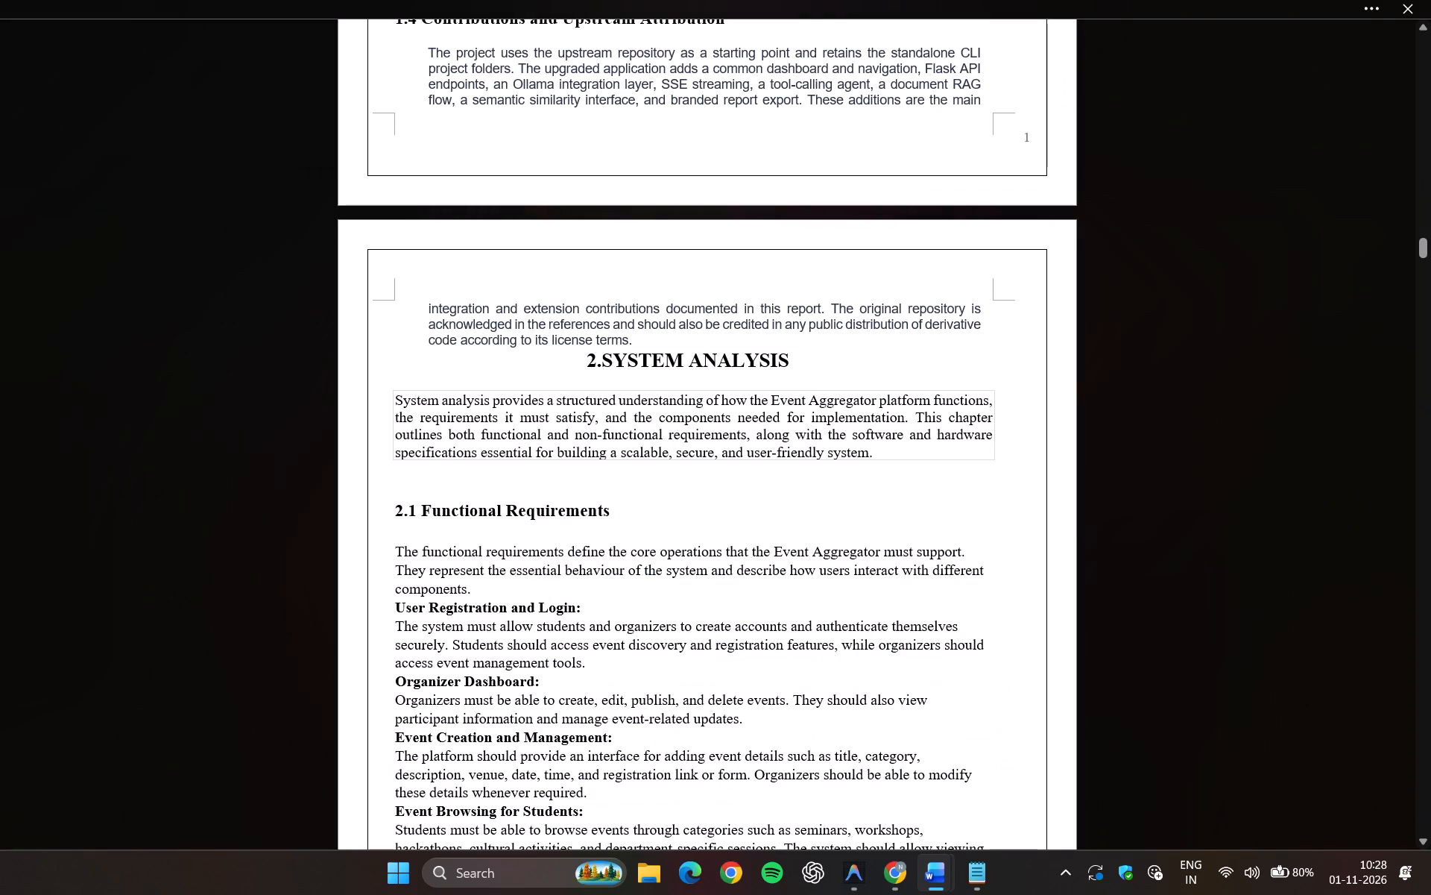
pyautogui.click(601, 362)
pyautogui.hotkey('alt', 'Tab')
pyautogui.hotkey('alt', 'Tab')
pyautogui.scroll(4, 695, 314)
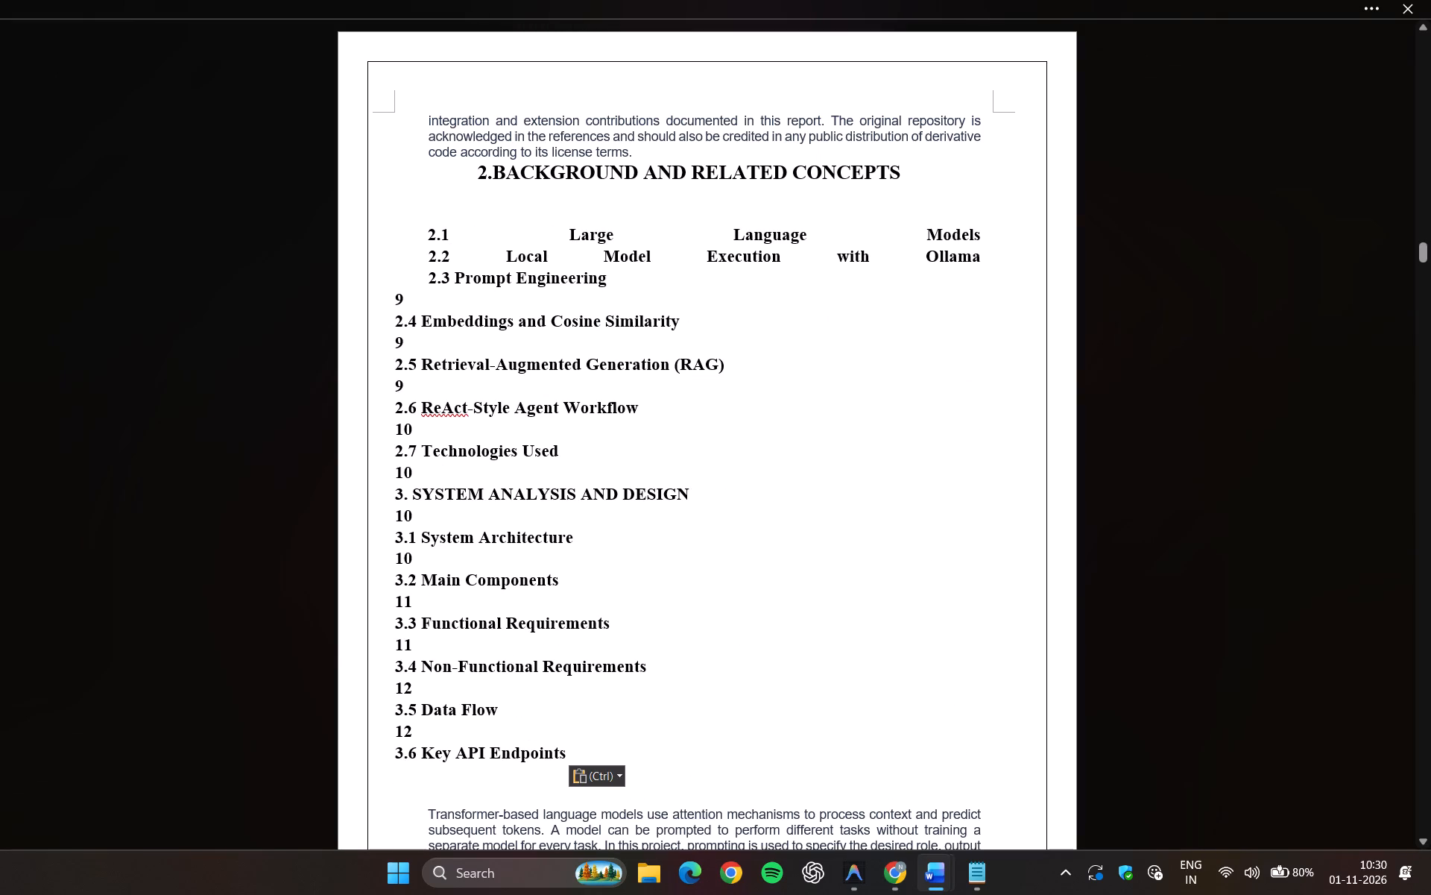
# Delete the pasted page numbers below the headings 2.4, 2.5, 2.6 and 2.7.
pyautogui.click(414, 342)
pyautogui.press('BackSpace')
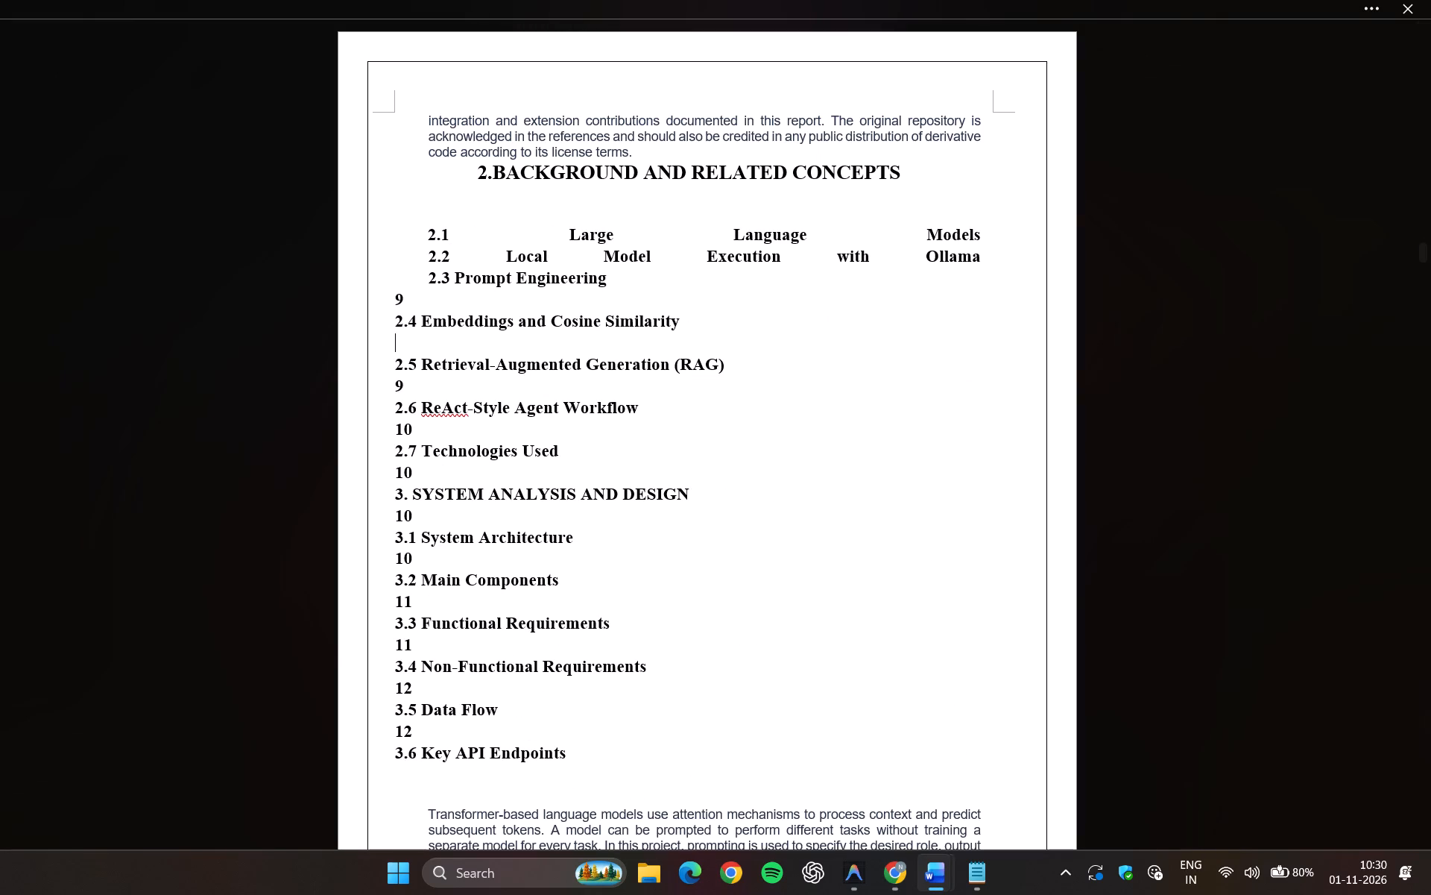
pyautogui.click(409, 385)
pyautogui.press('BackSpace')
pyautogui.click(417, 427)
pyautogui.press('BackSpace')
pyautogui.press('BackSpace')
pyautogui.click(416, 469)
pyautogui.press('BackSpace')
pyautogui.press('BackSpace')
# Delete the pasted page numbers below the chapter 3 heading and headings 3.1 to 3.5, and remove the blank line before 3.6.
pyautogui.click(411, 517)
pyautogui.press('BackSpace')
pyautogui.press('BackSpace')
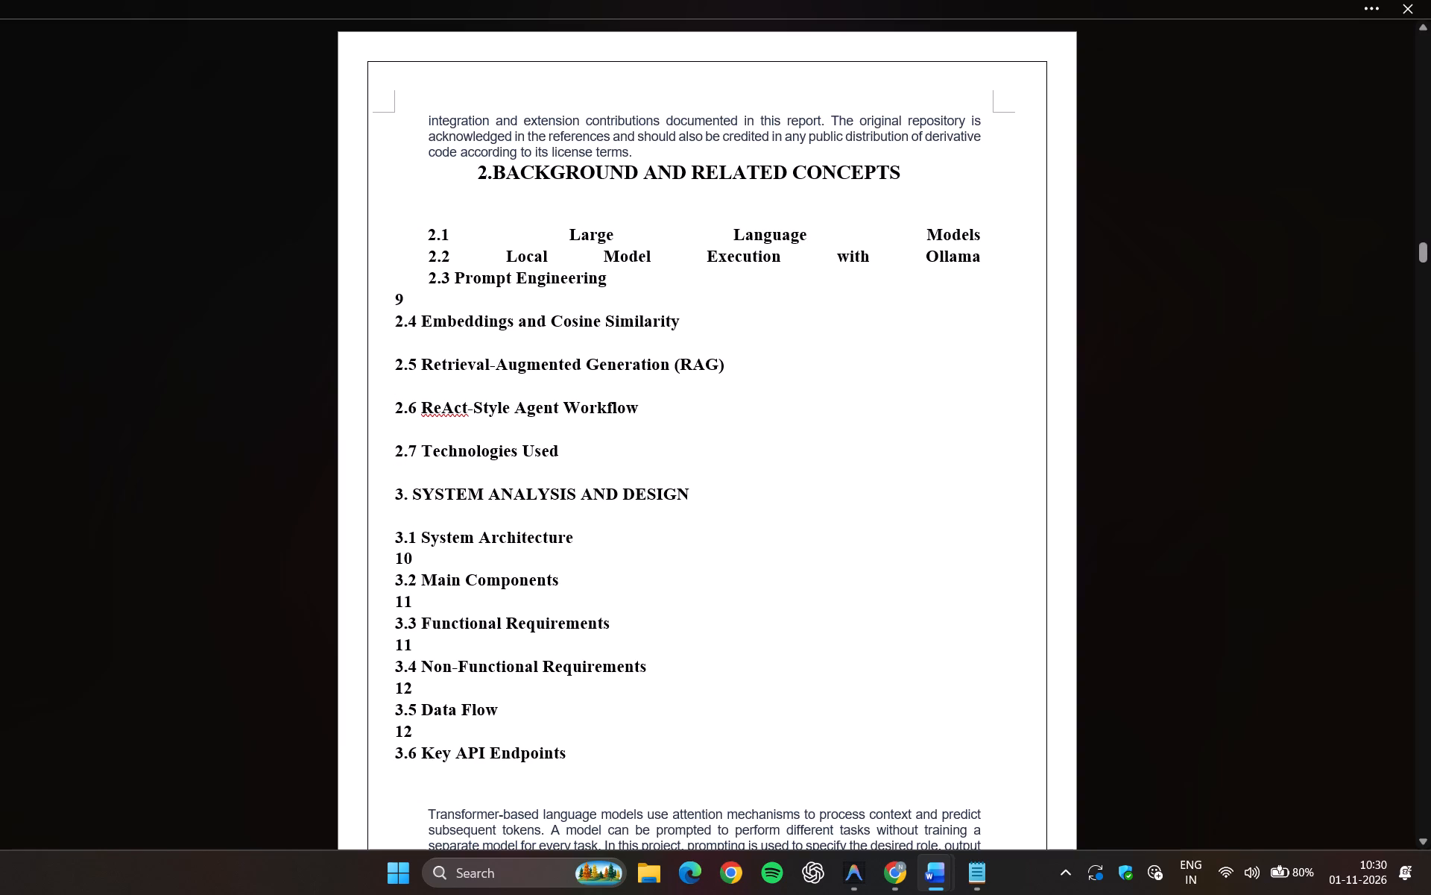
pyautogui.click(417, 563)
pyautogui.press('BackSpace')
pyautogui.press('BackSpace')
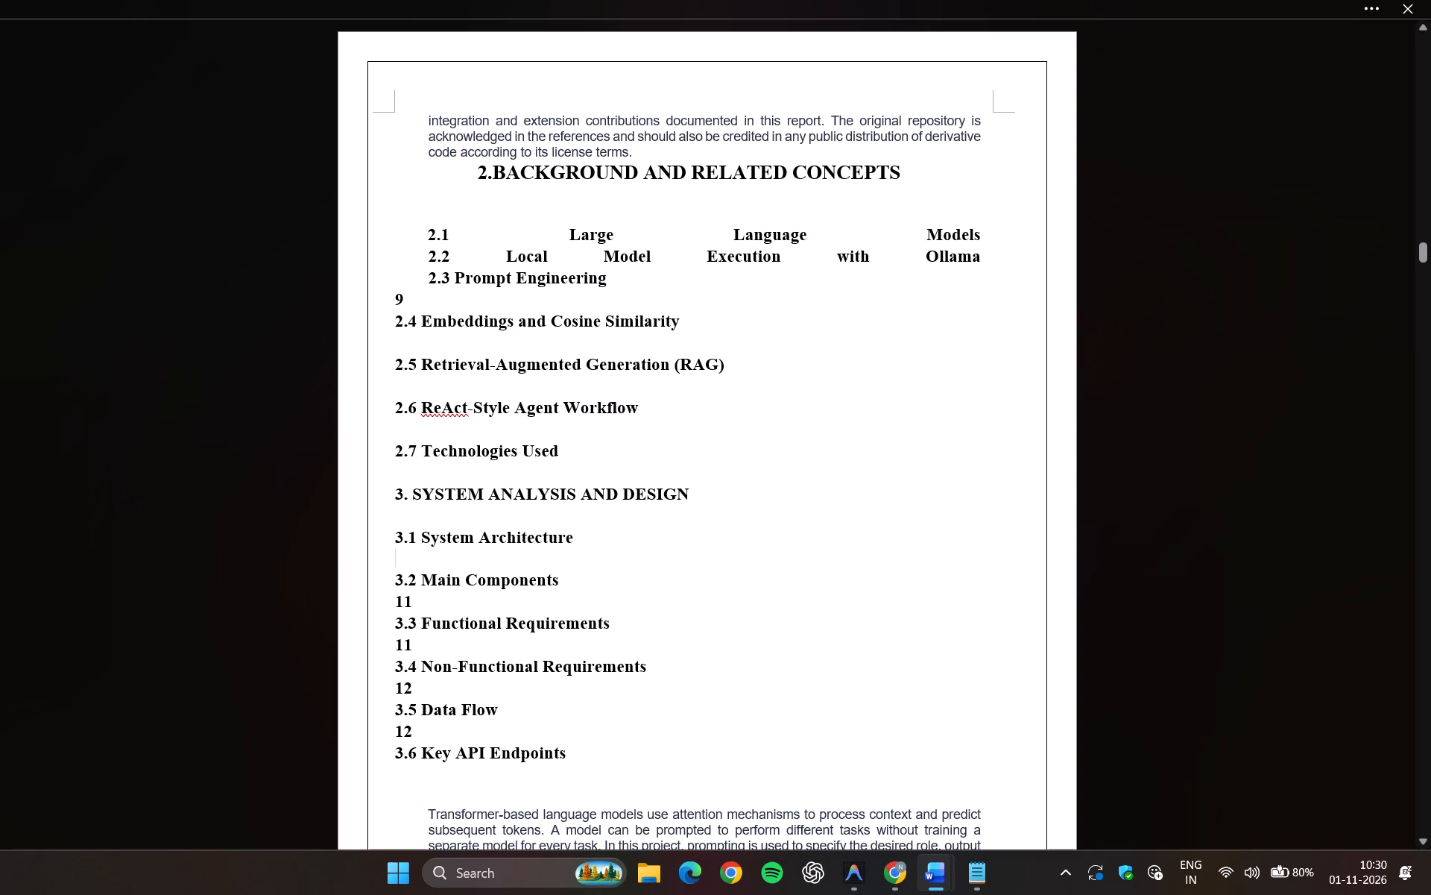
pyautogui.click(412, 597)
pyautogui.press('BackSpace')
pyautogui.press('BackSpace')
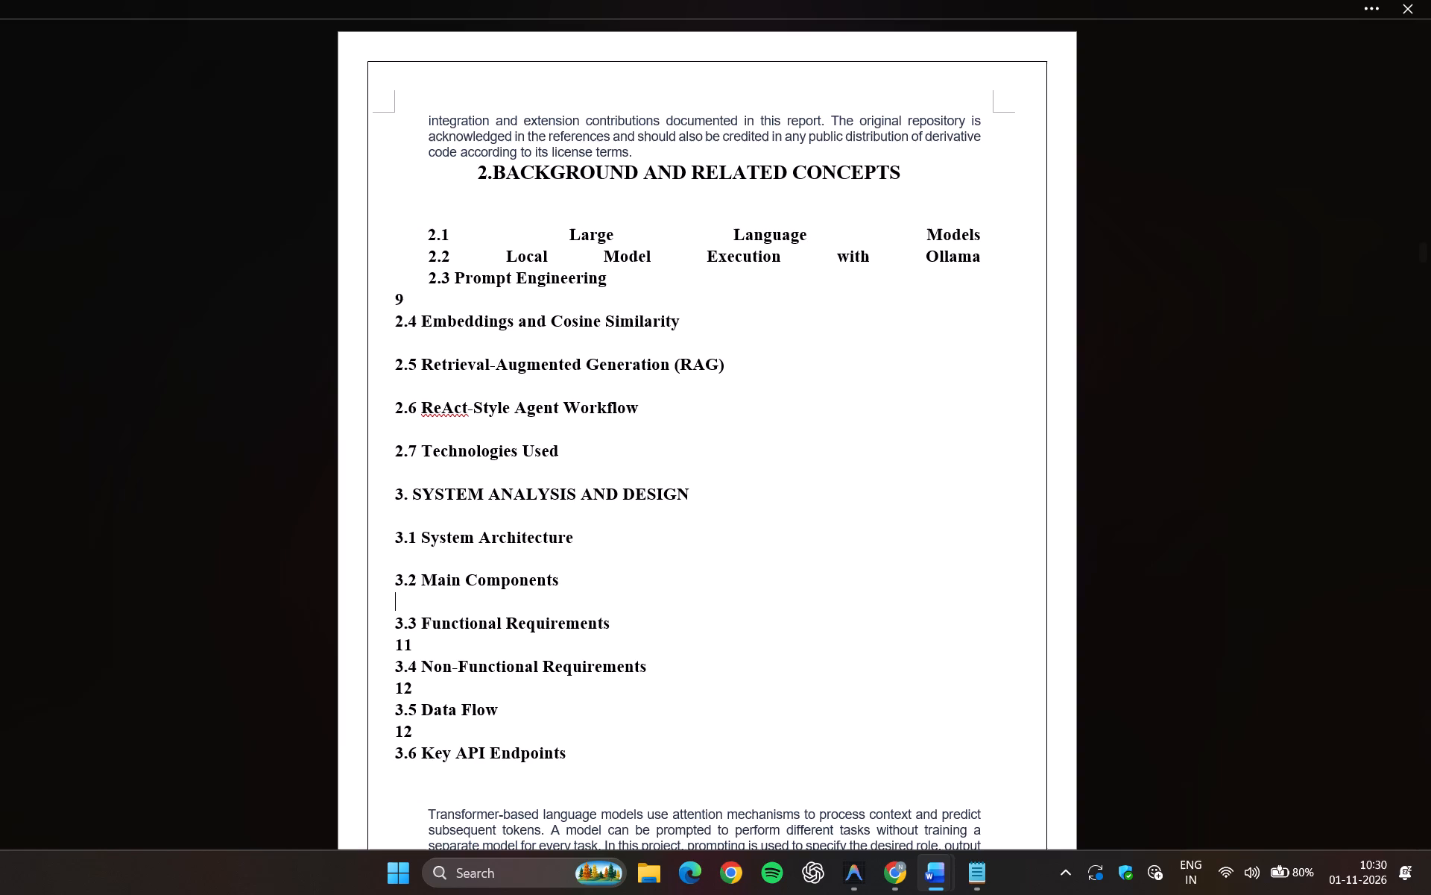
pyautogui.click(418, 644)
pyautogui.press('BackSpace')
pyautogui.press('BackSpace')
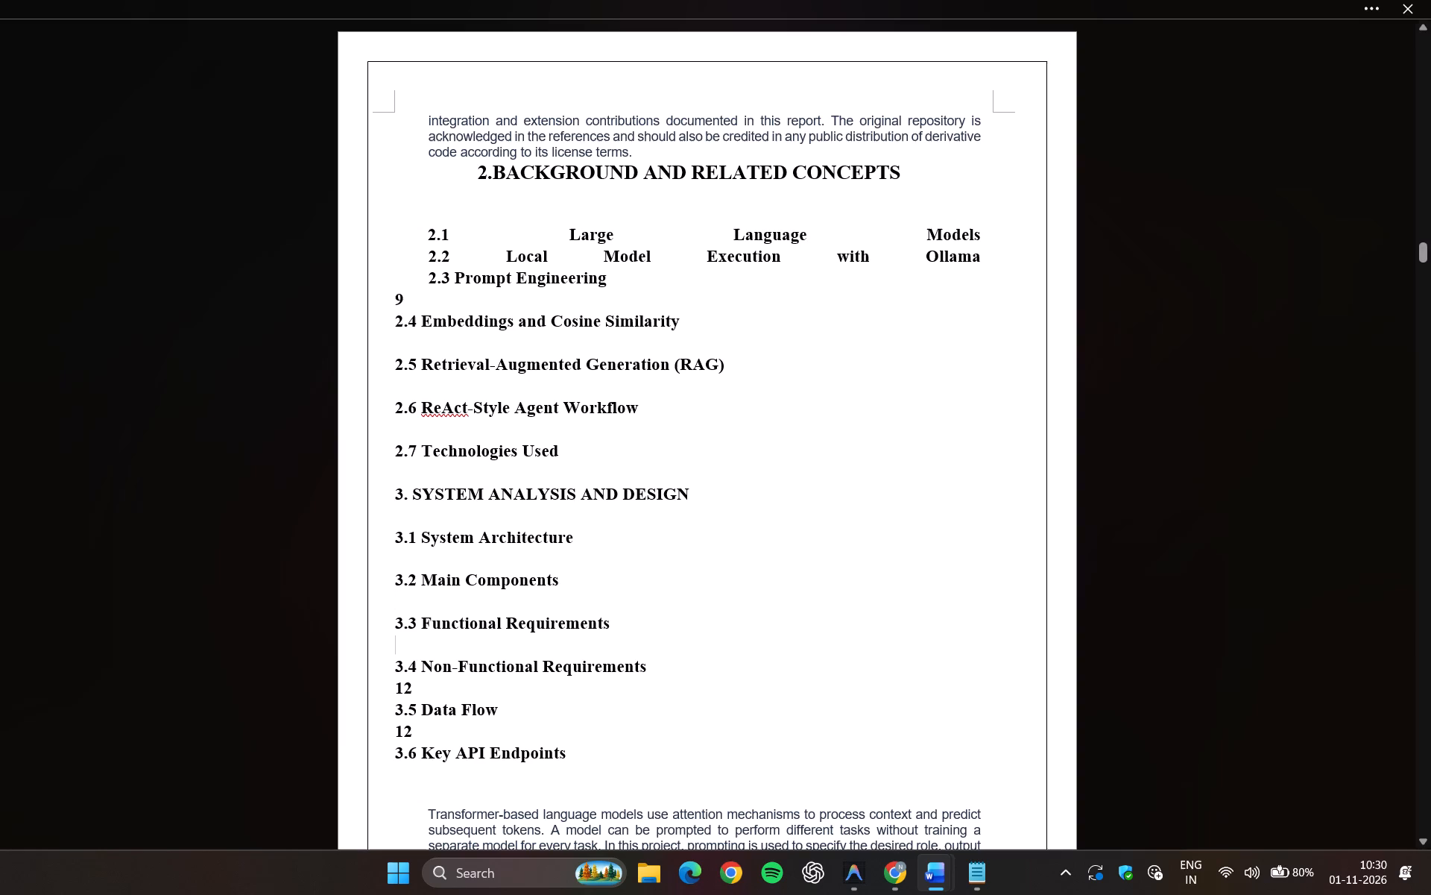
pyautogui.click(418, 679)
pyautogui.press('BackSpace')
pyautogui.press('BackSpace')
pyautogui.click(414, 736)
pyautogui.press('BackSpace')
pyautogui.press('BackSpace')
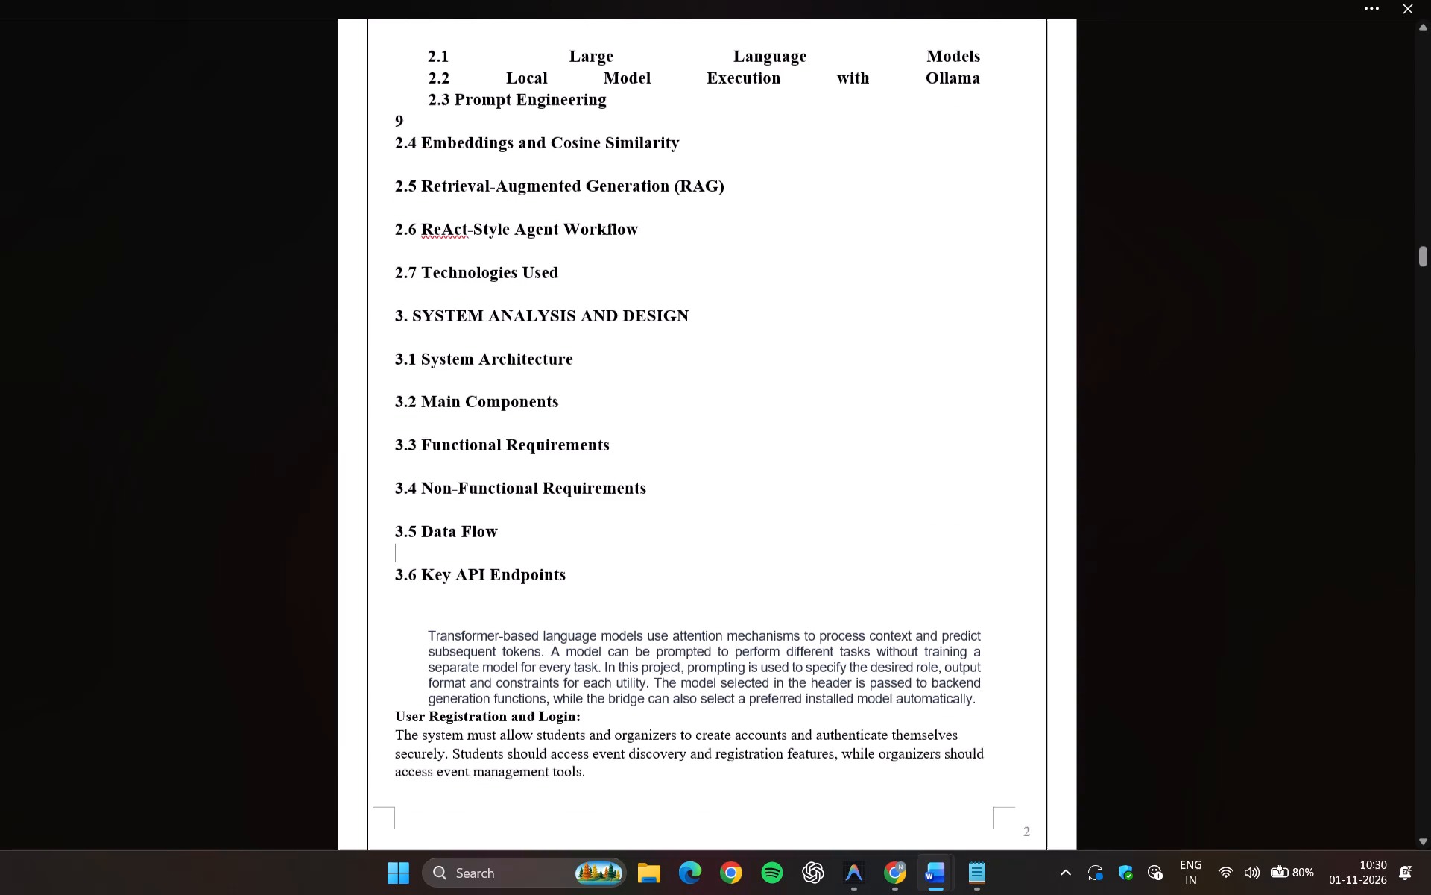
pyautogui.press('BackSpace')
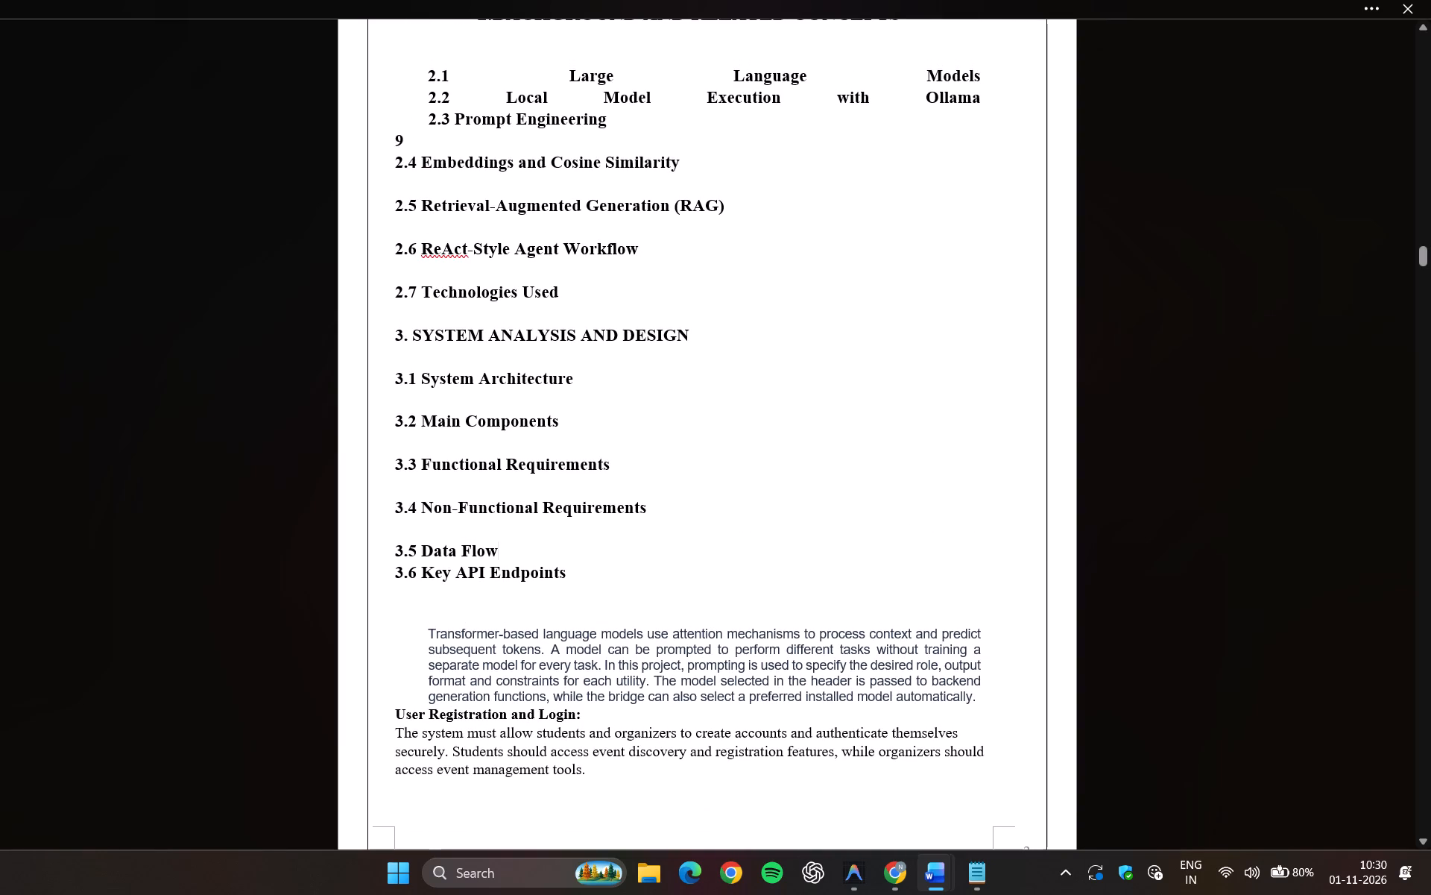
# Remove the blank lines between the headings from 3. SYSTEM ANALYSIS AND DESIGN through 3.5 Data Flow.
pyautogui.click(402, 527)
pyautogui.press('BackSpace')
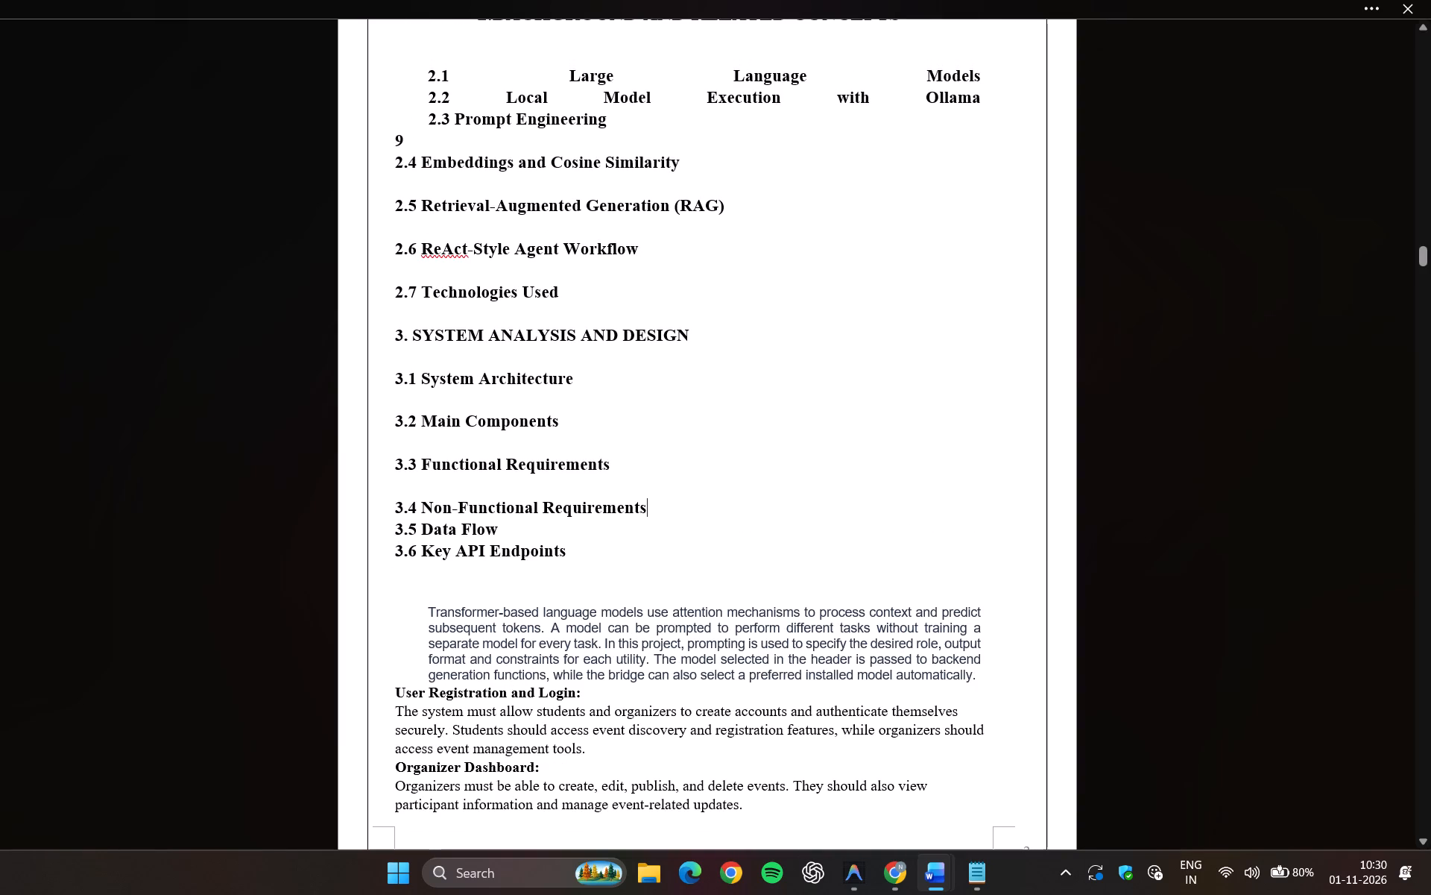
pyautogui.click(397, 483)
pyautogui.press('BackSpace')
pyautogui.press('Up')
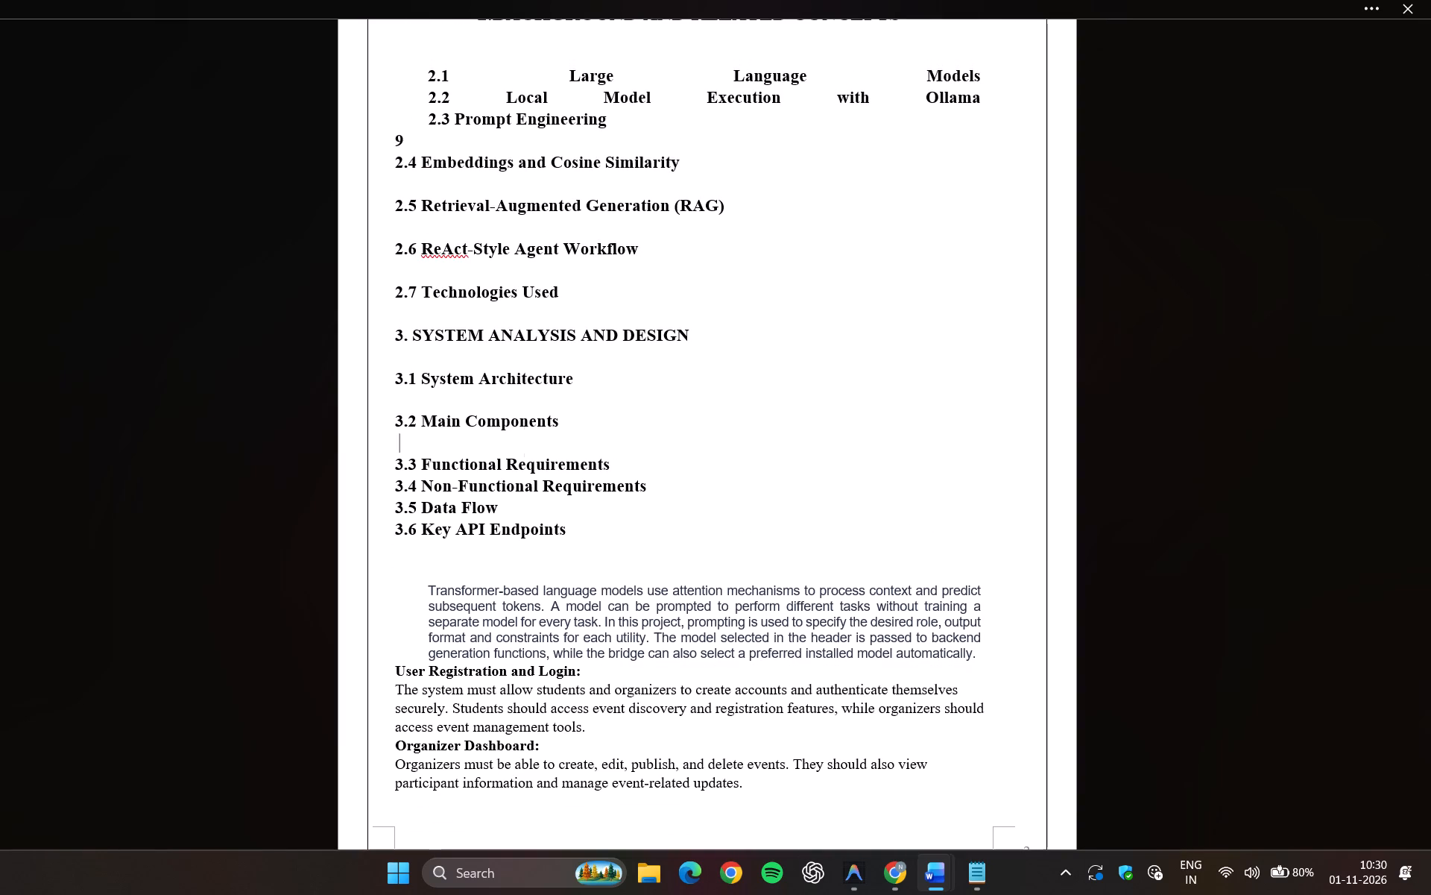
pyautogui.press('BackSpace')
pyautogui.press('Up')
pyautogui.press('BackSpace')
pyautogui.press('Up')
pyautogui.press('BackSpace')
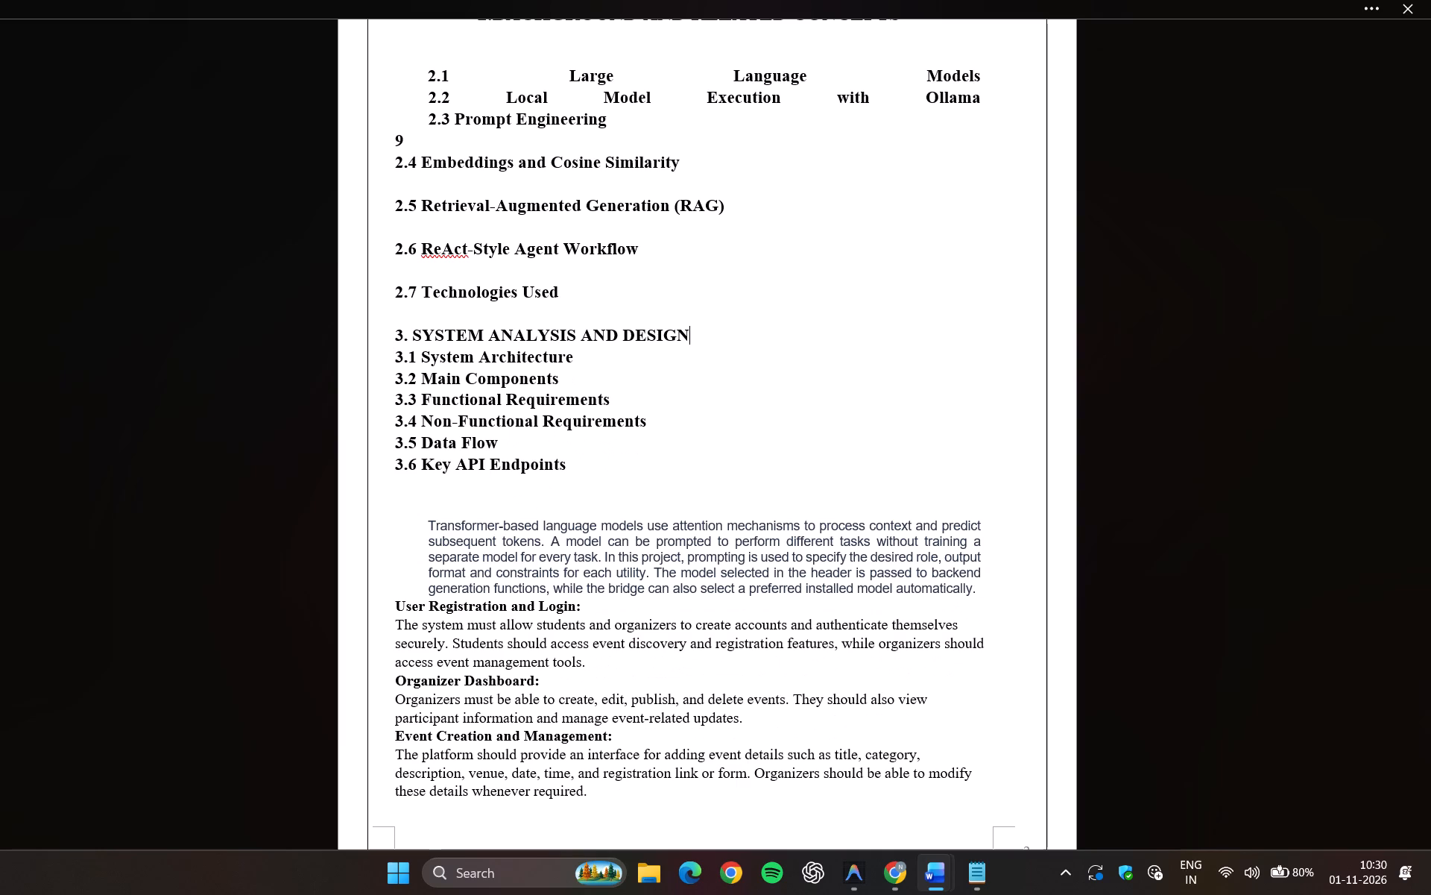
pyautogui.press('Down')
pyautogui.press('Up')
# Remove the blank lines between the headings from 2.4 Embeddings and Cosine Similarity through 3. SYSTEM ANALYSIS AND DESIGN.
pyautogui.press('Up')
pyautogui.press('BackSpace')
pyautogui.press('Up')
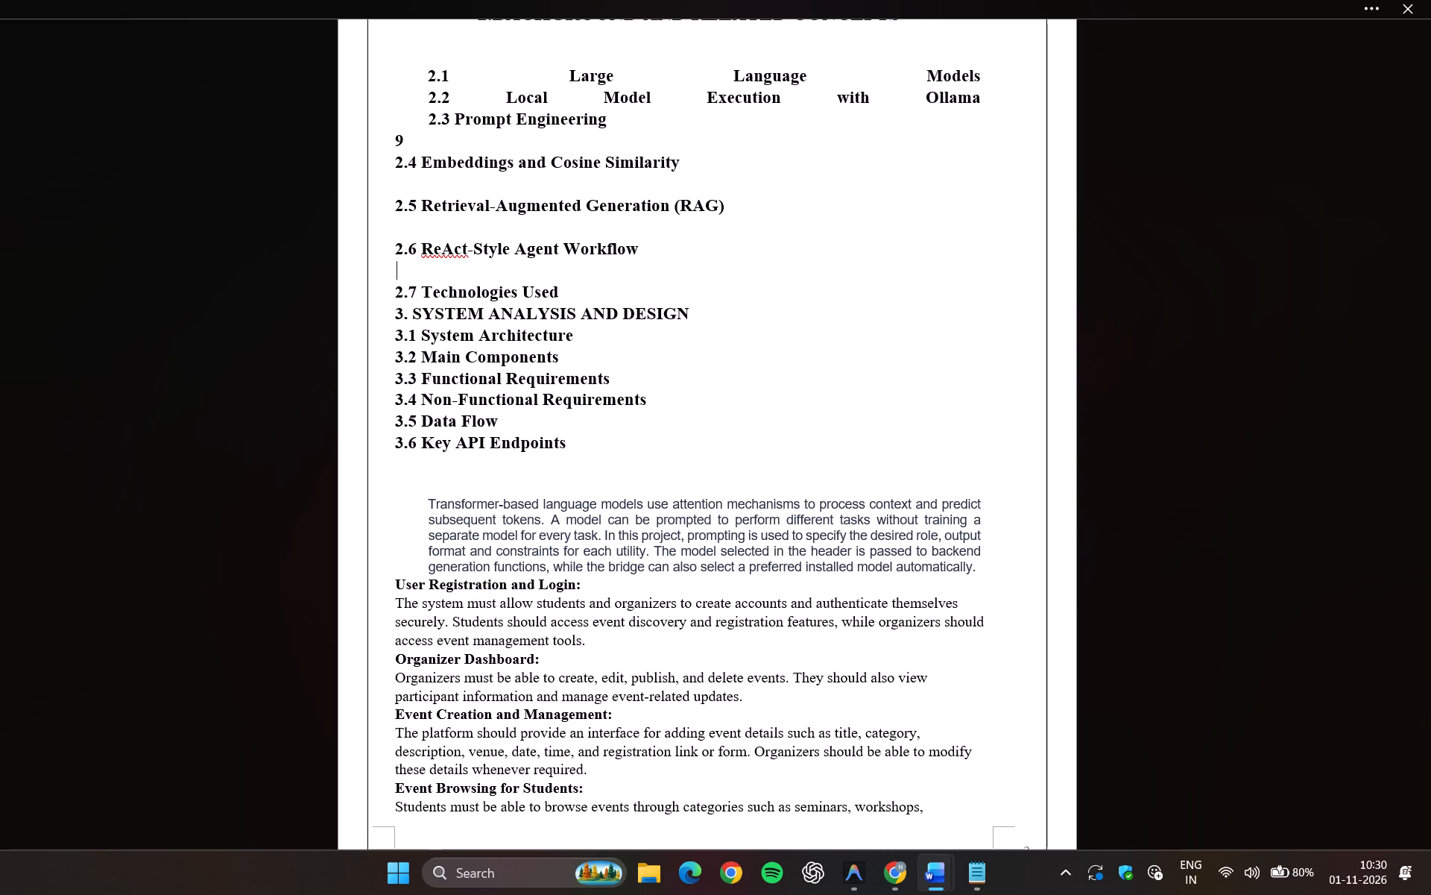
pyautogui.press('BackSpace')
pyautogui.press('Up')
pyautogui.press('BackSpace')
pyautogui.press('Up')
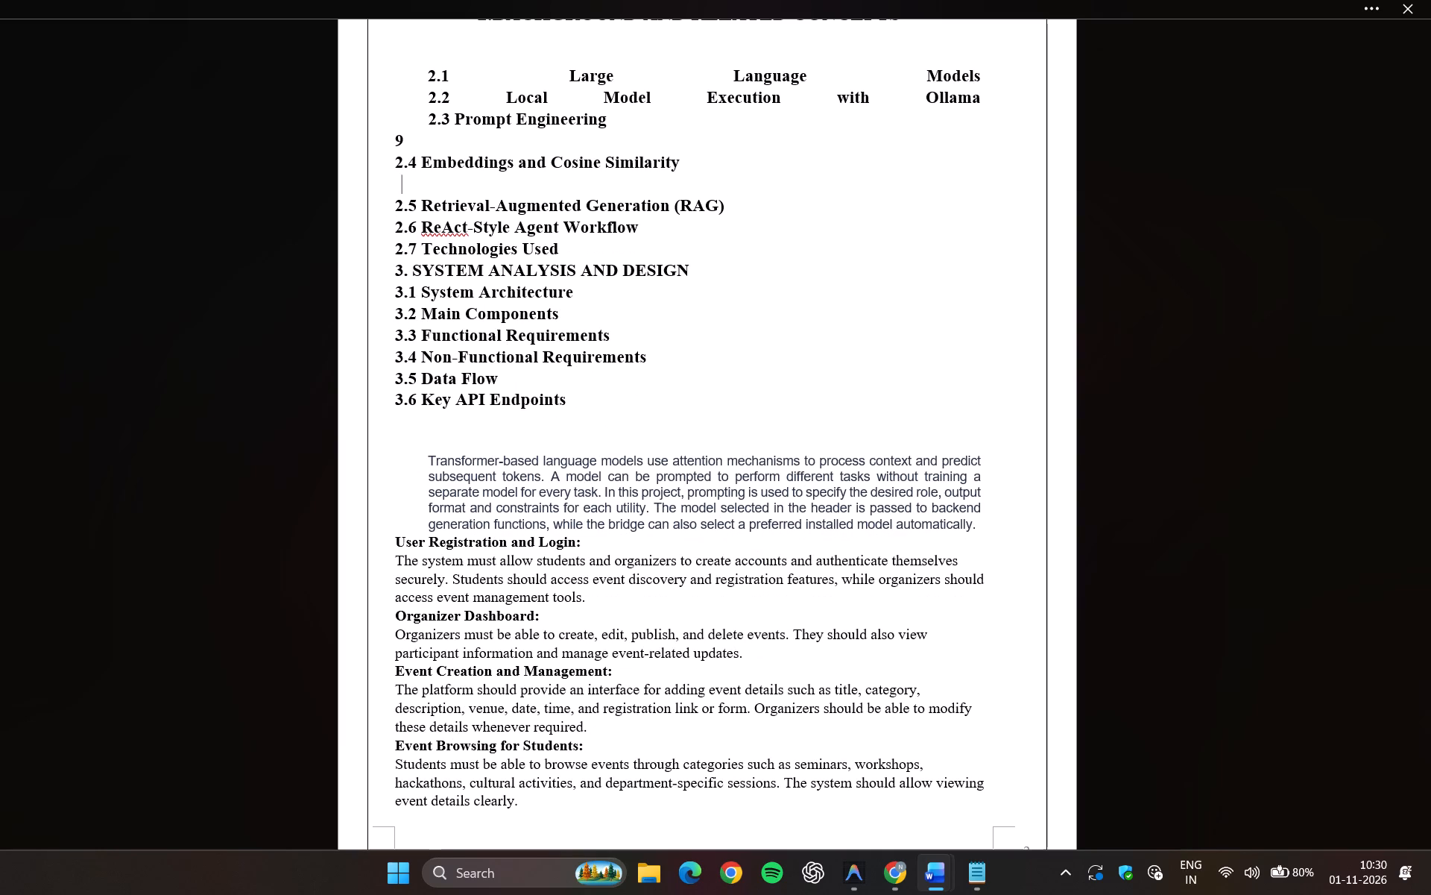
pyautogui.press('BackSpace')
# Delete the pasted page number 9 and its line below the 2.3 Prompt Engineering heading.
pyautogui.press('Up')
pyautogui.press('\\')
pyautogui.press('BackSpace')
pyautogui.press('BackSpace')
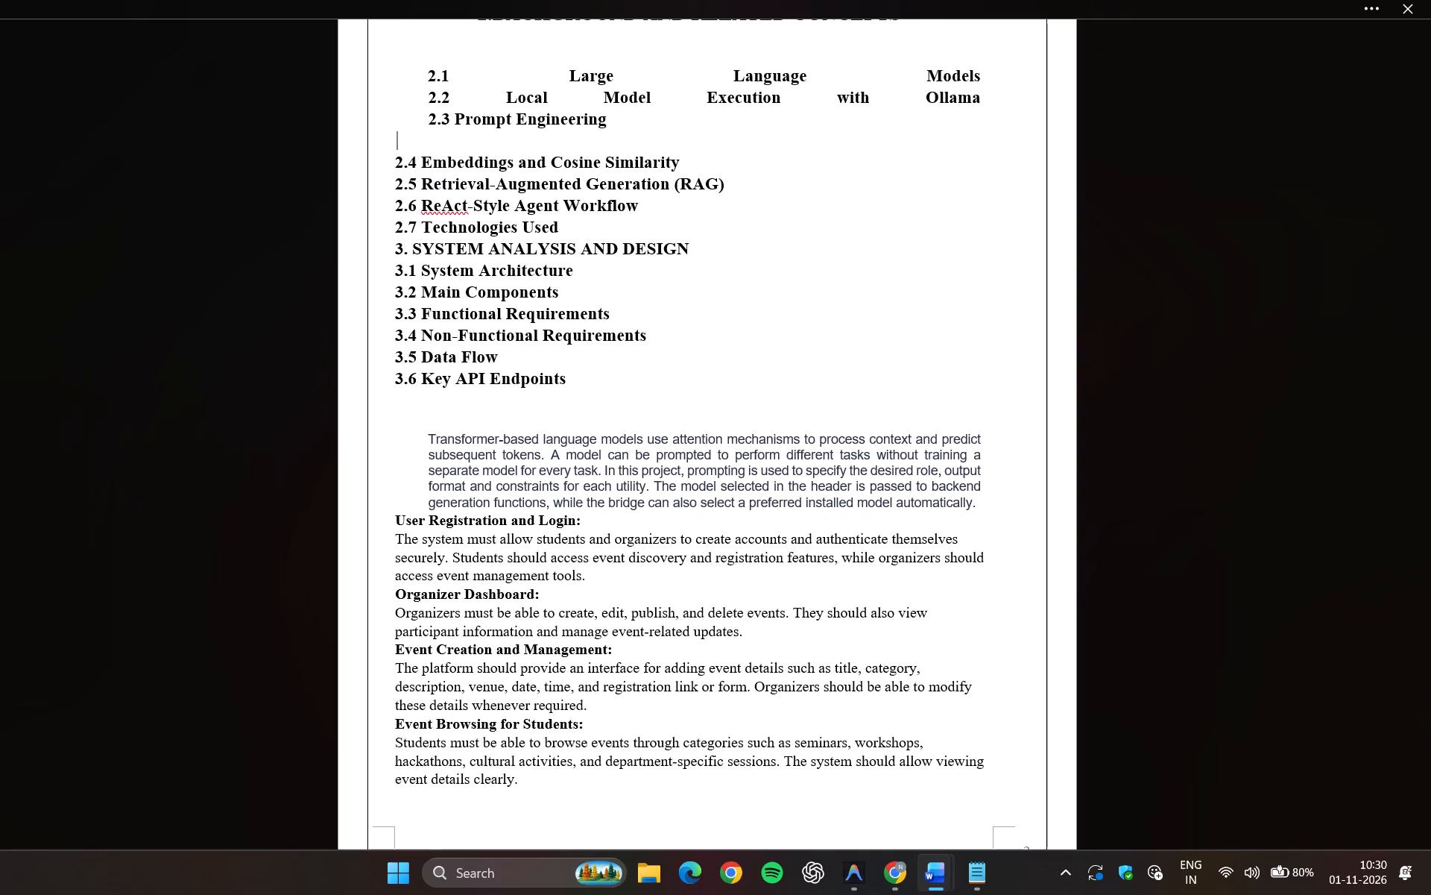
pyautogui.press('BackSpace')
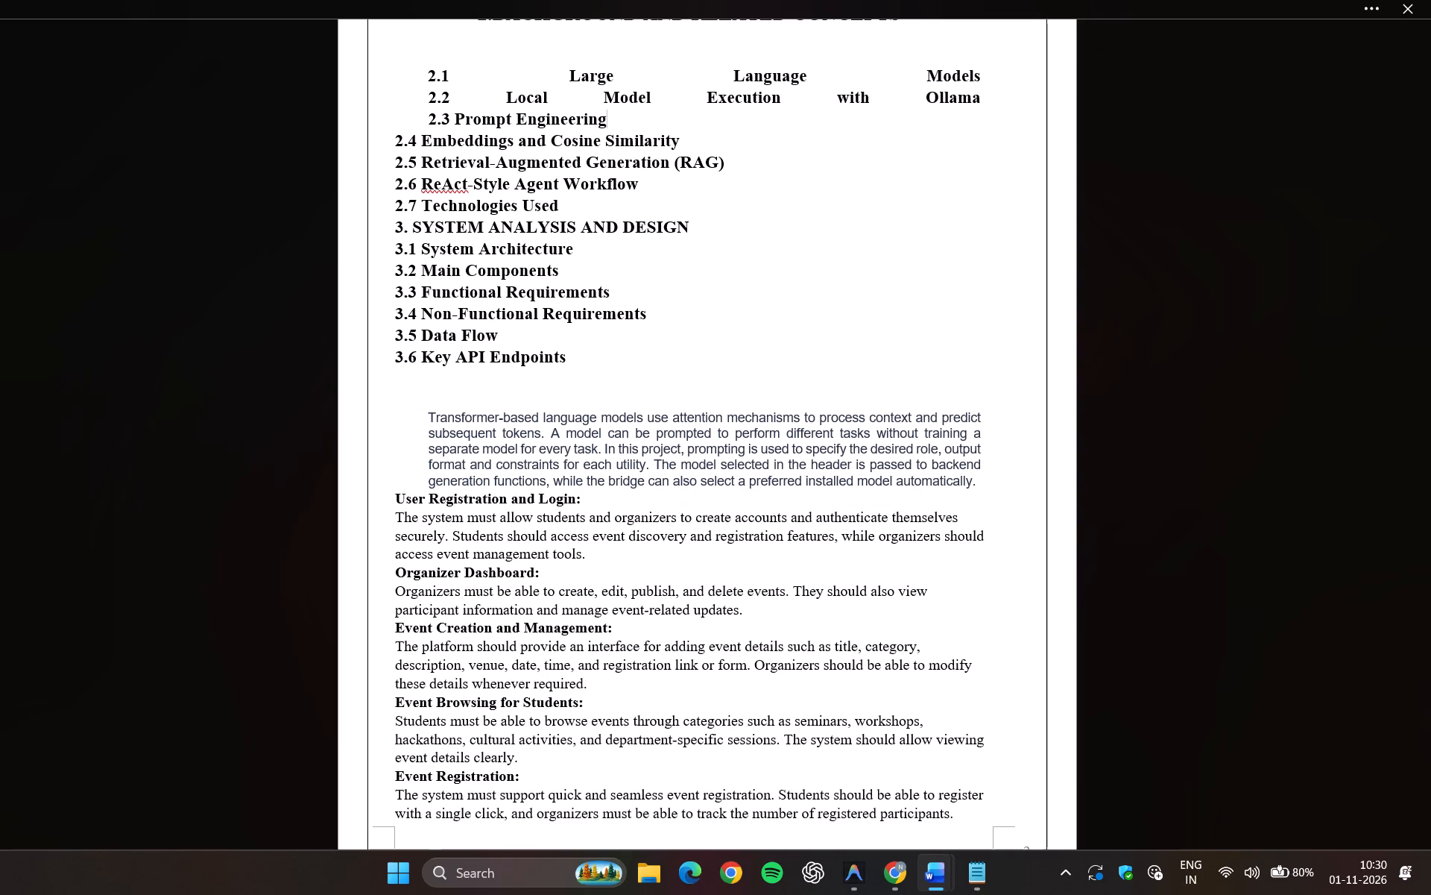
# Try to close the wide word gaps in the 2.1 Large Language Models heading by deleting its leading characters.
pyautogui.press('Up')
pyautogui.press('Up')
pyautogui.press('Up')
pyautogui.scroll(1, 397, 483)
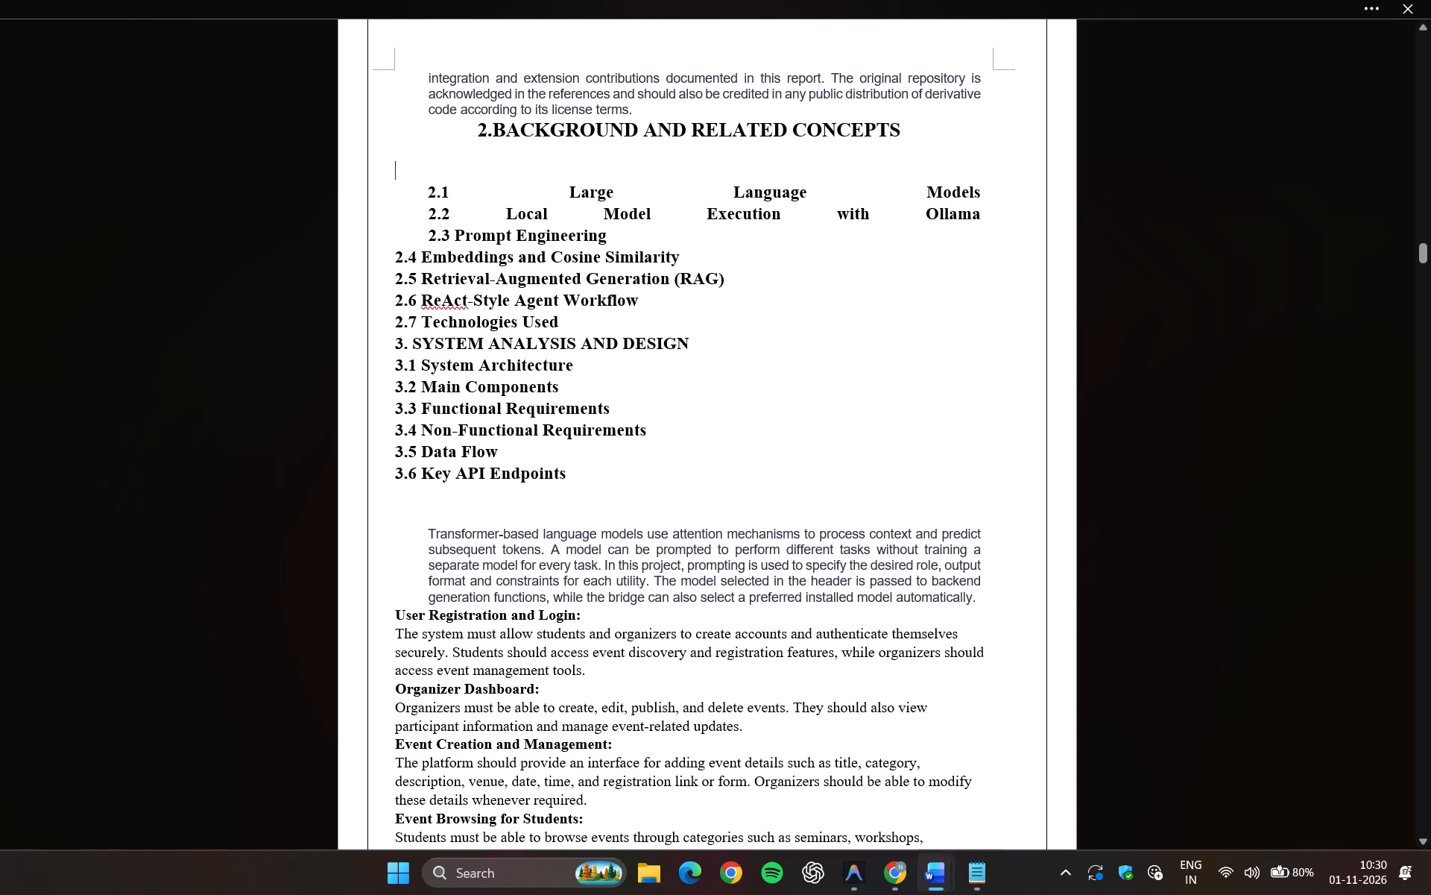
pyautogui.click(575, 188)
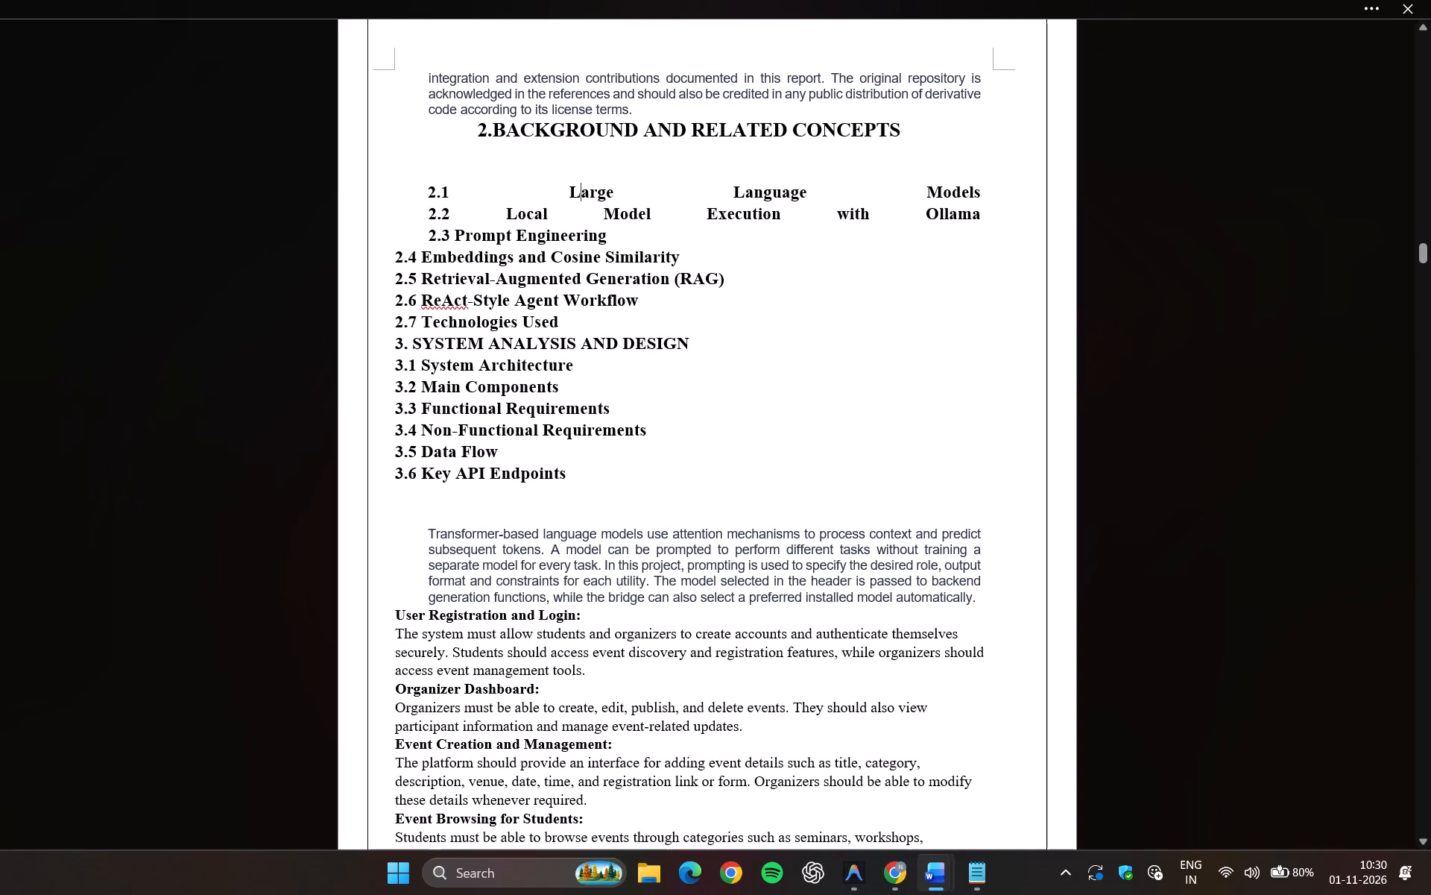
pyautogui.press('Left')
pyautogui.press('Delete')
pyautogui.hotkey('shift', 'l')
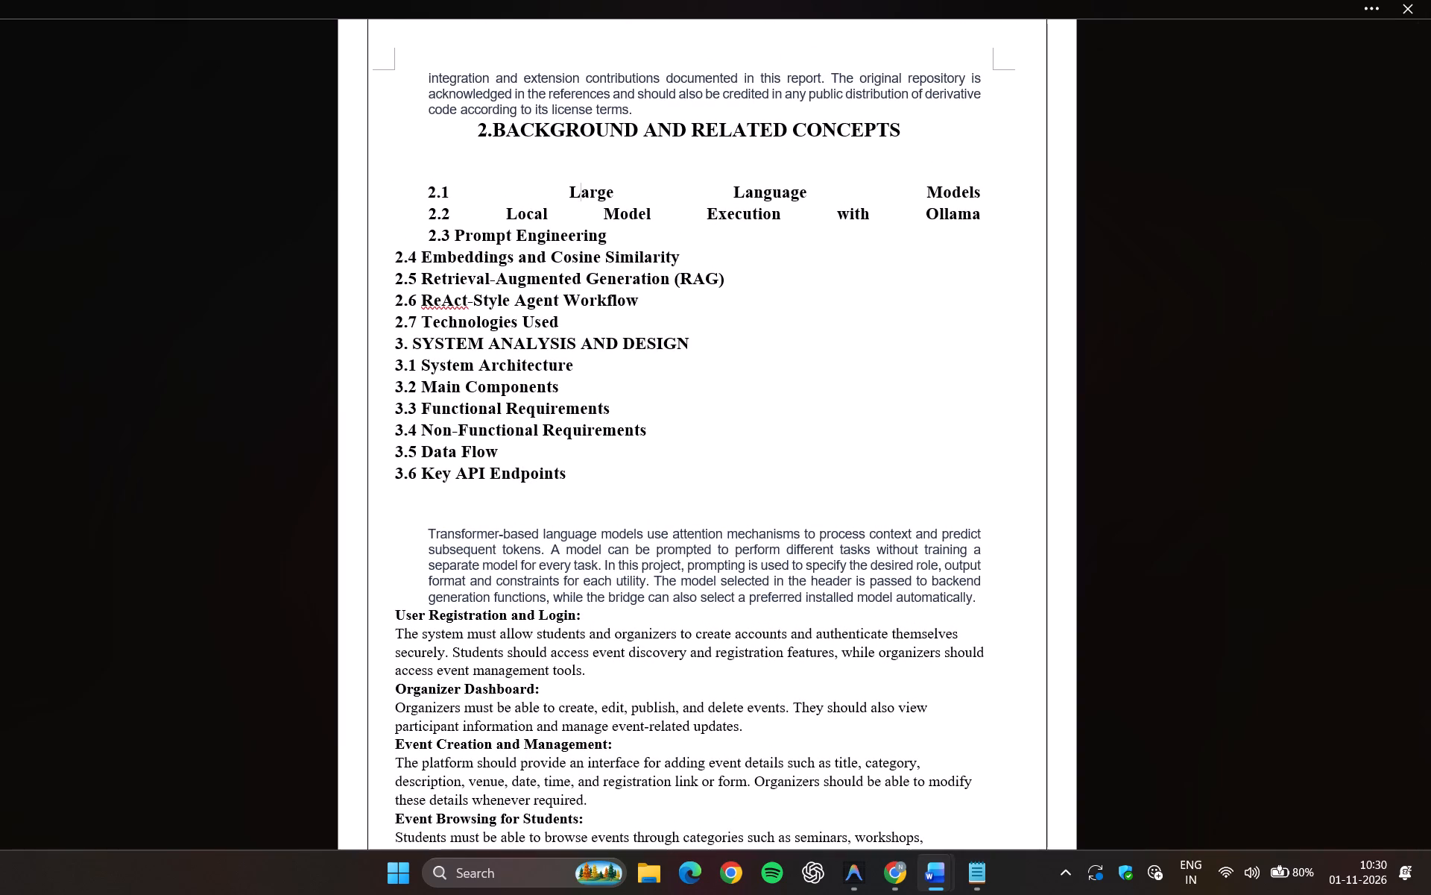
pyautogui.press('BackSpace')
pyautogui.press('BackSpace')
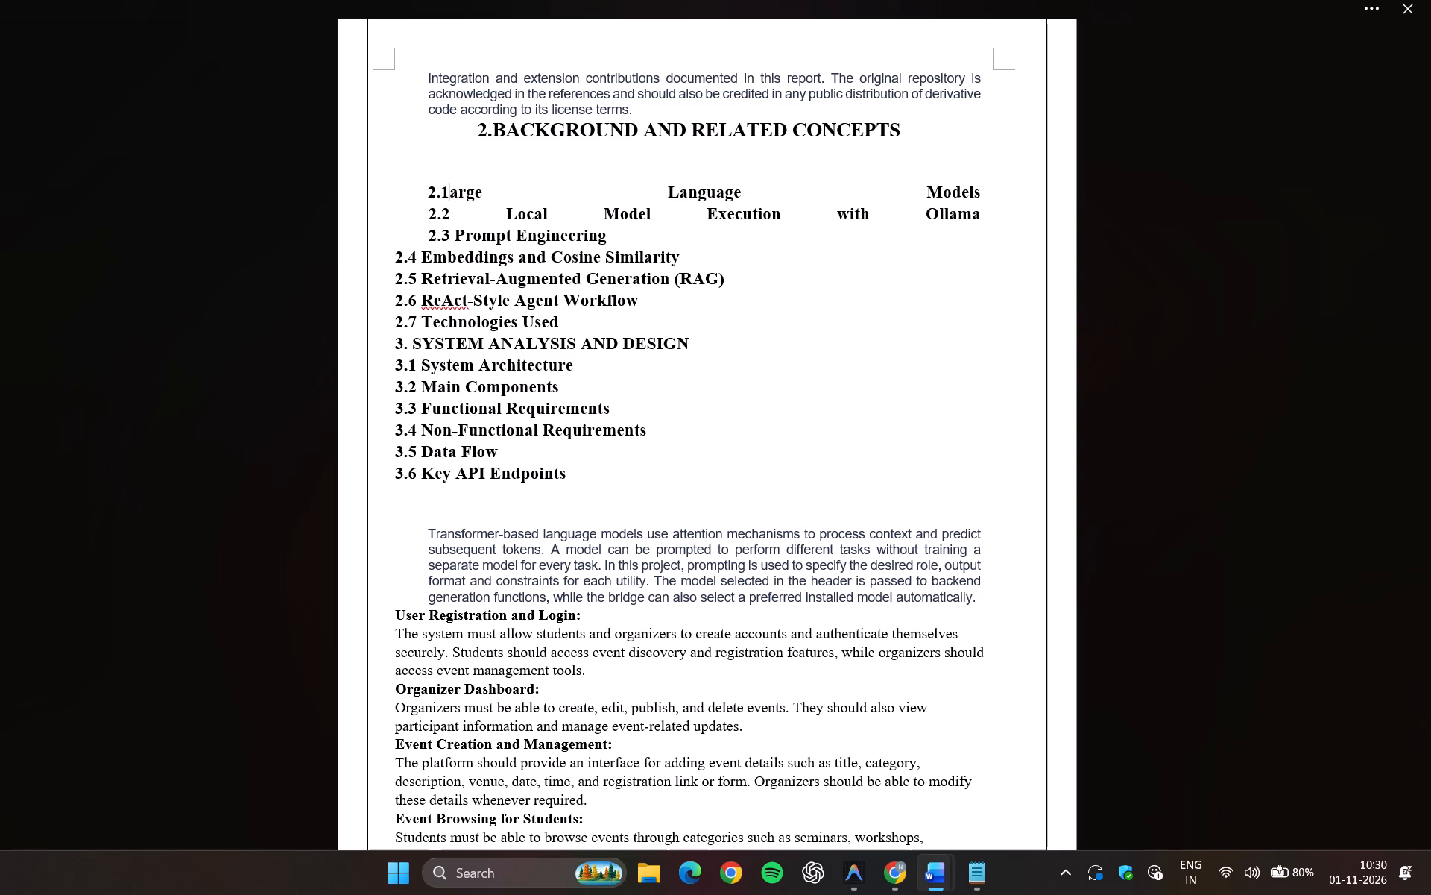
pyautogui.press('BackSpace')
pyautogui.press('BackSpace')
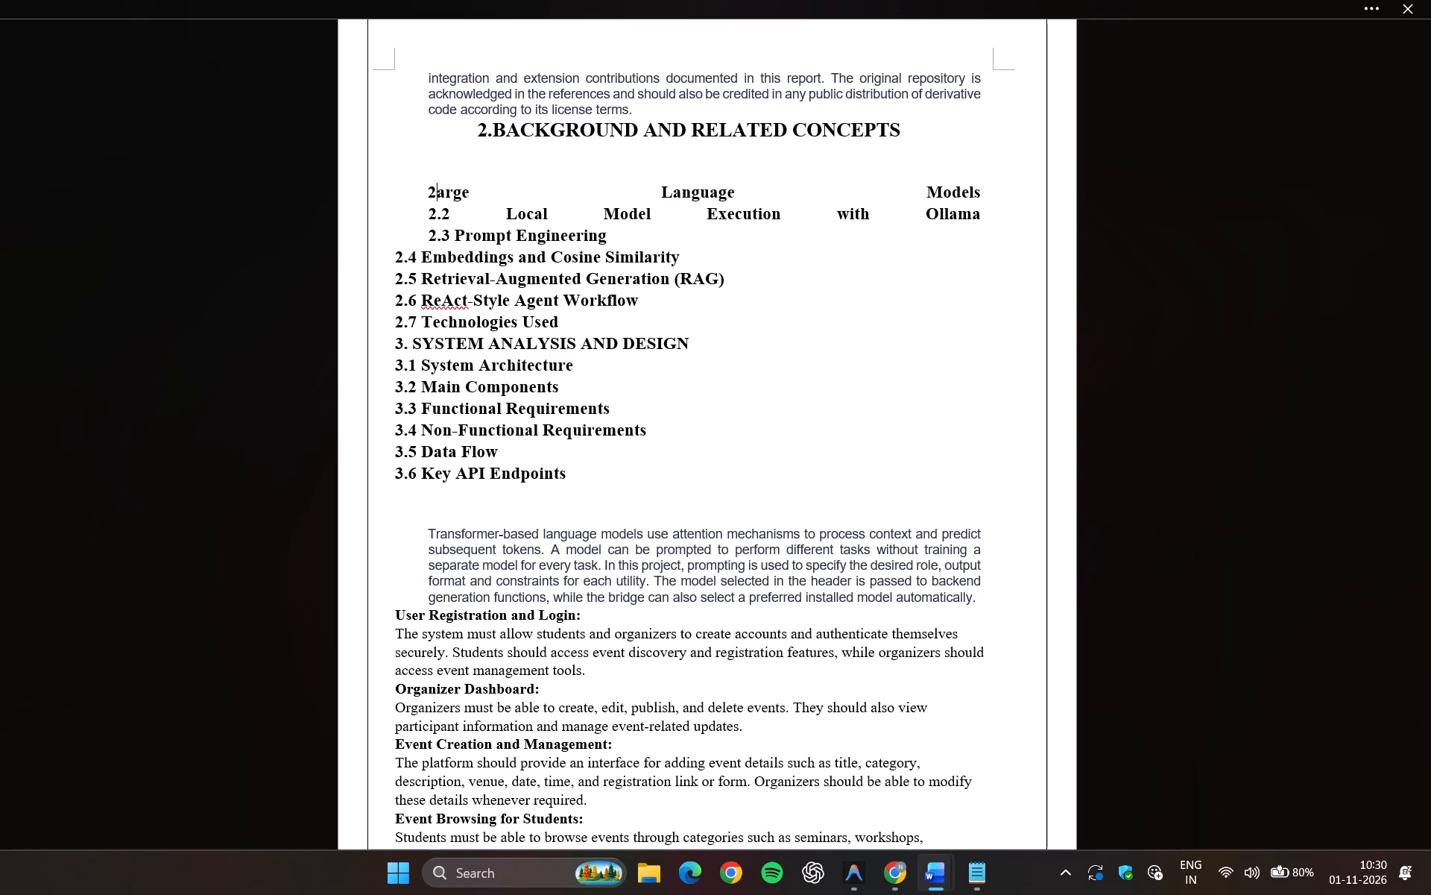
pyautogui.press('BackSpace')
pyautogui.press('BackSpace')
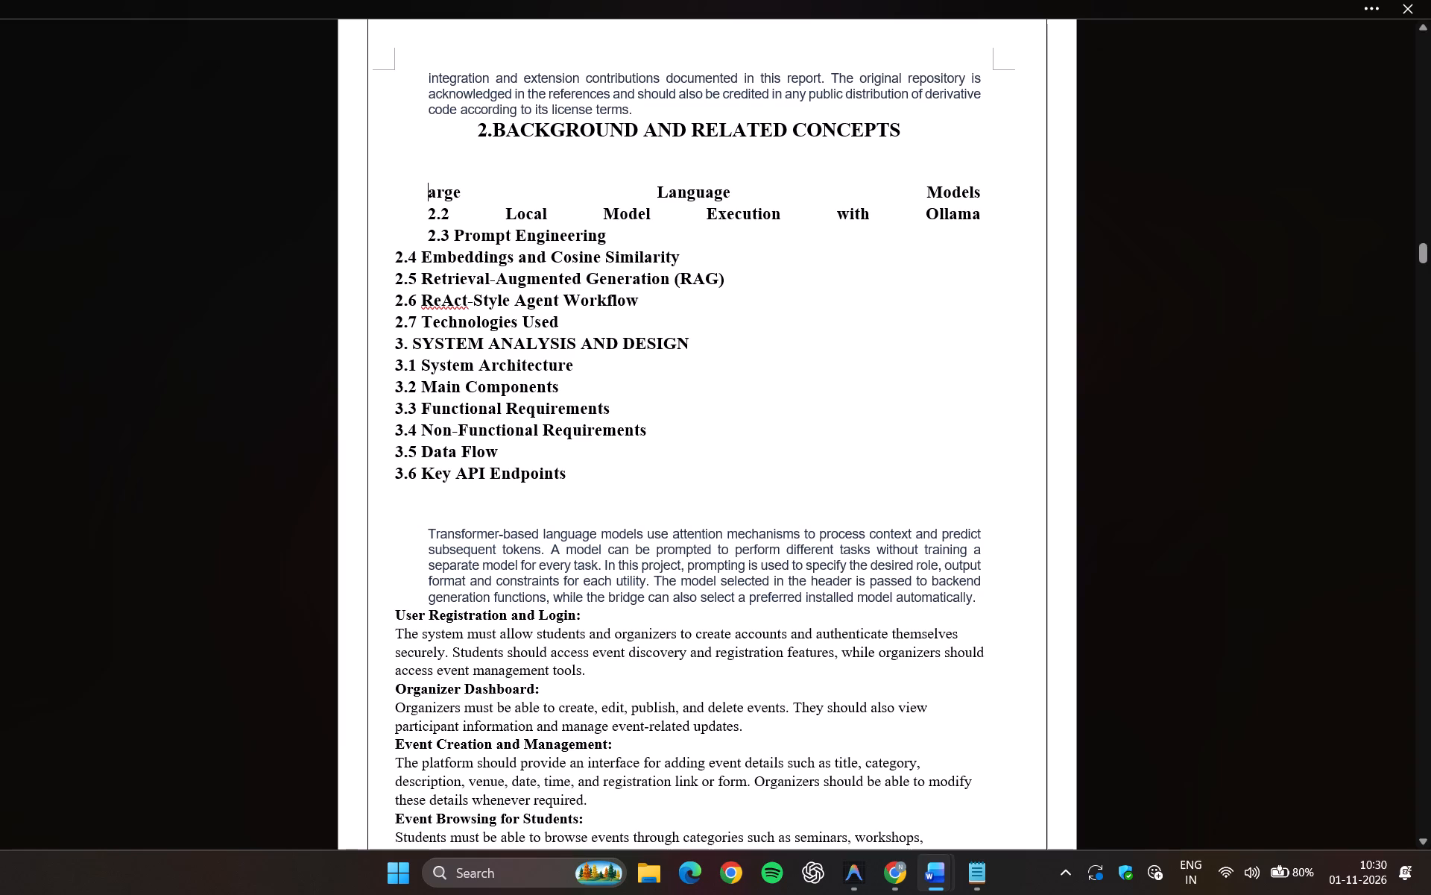
# Replace heading lines 2.1 to 2.3 in newreport with the index entries 2.1 Large Language Models and 2.2 Local Model Execution with Ollama copied from ChatGPT.
pyautogui.moveTo(614, 240); pyautogui.dragTo(429, 189)
pyautogui.press('BackSpace')
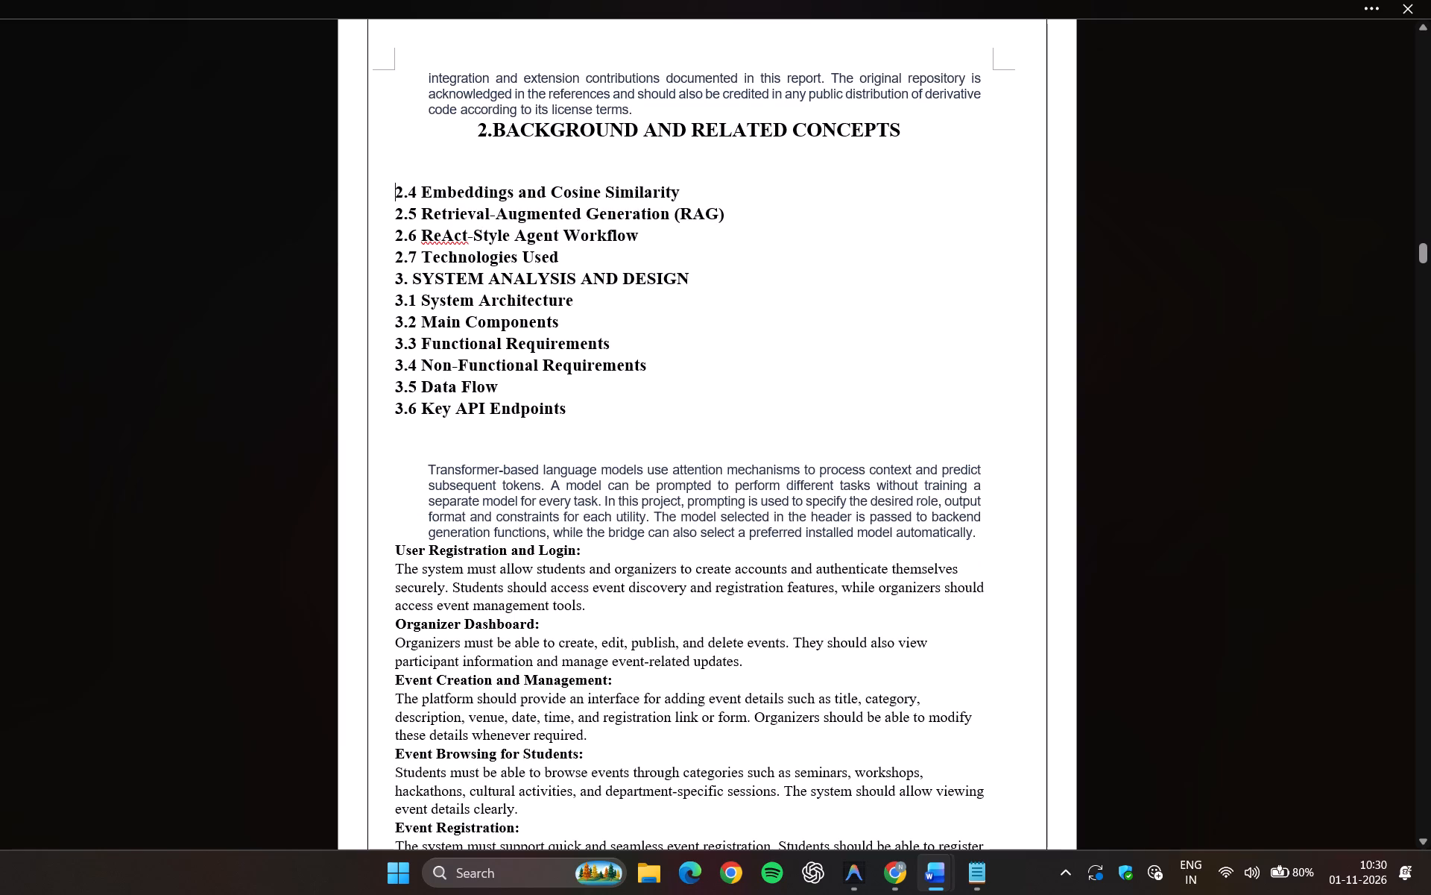
pyautogui.hotkey('alt', 'Tab')
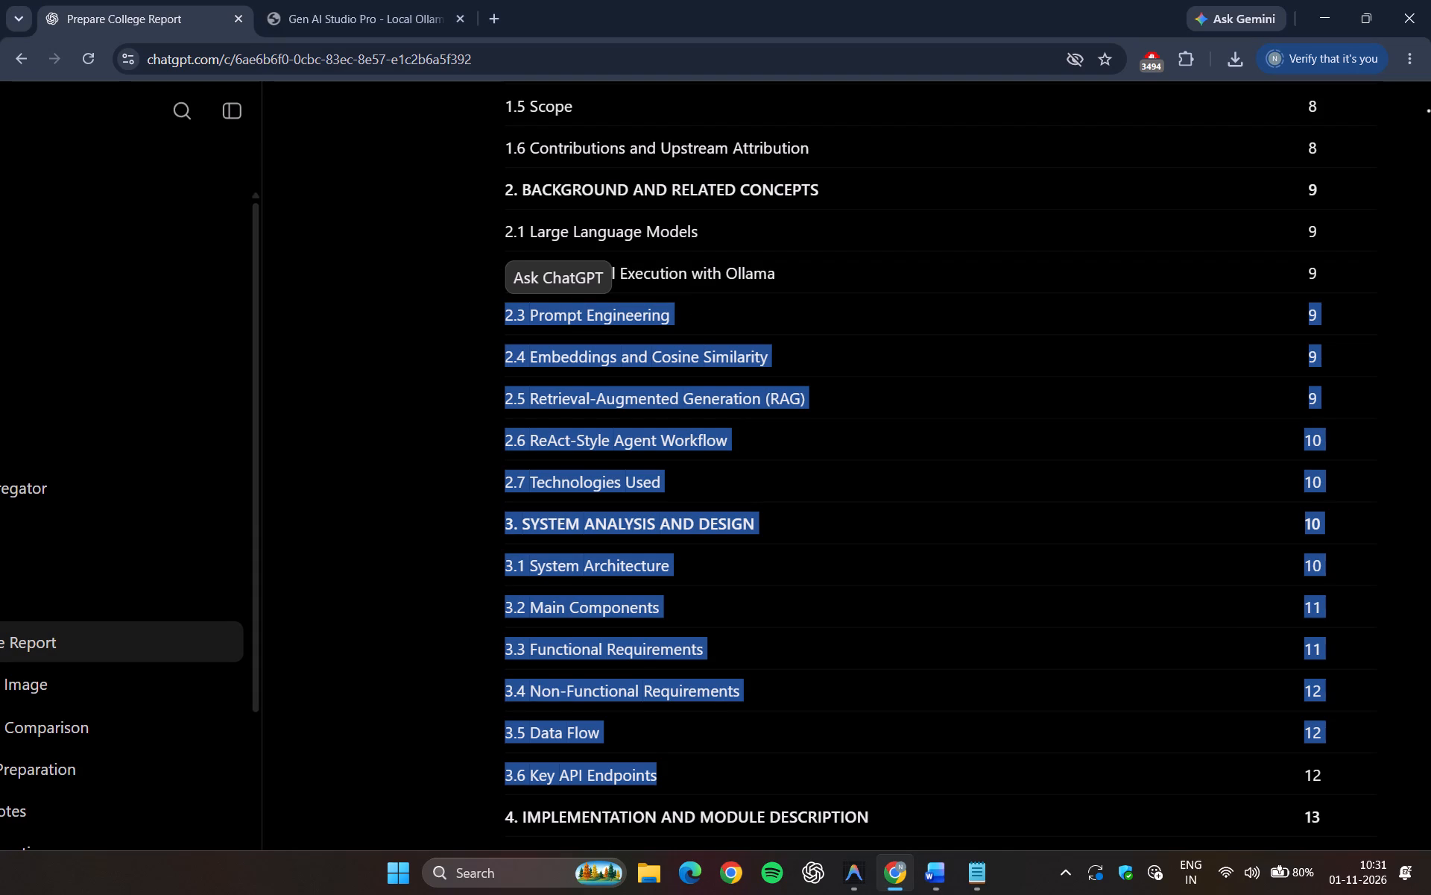
pyautogui.click(645, 257)
pyautogui.moveTo(786, 275); pyautogui.dragTo(497, 238)
pyautogui.click(497, 238)
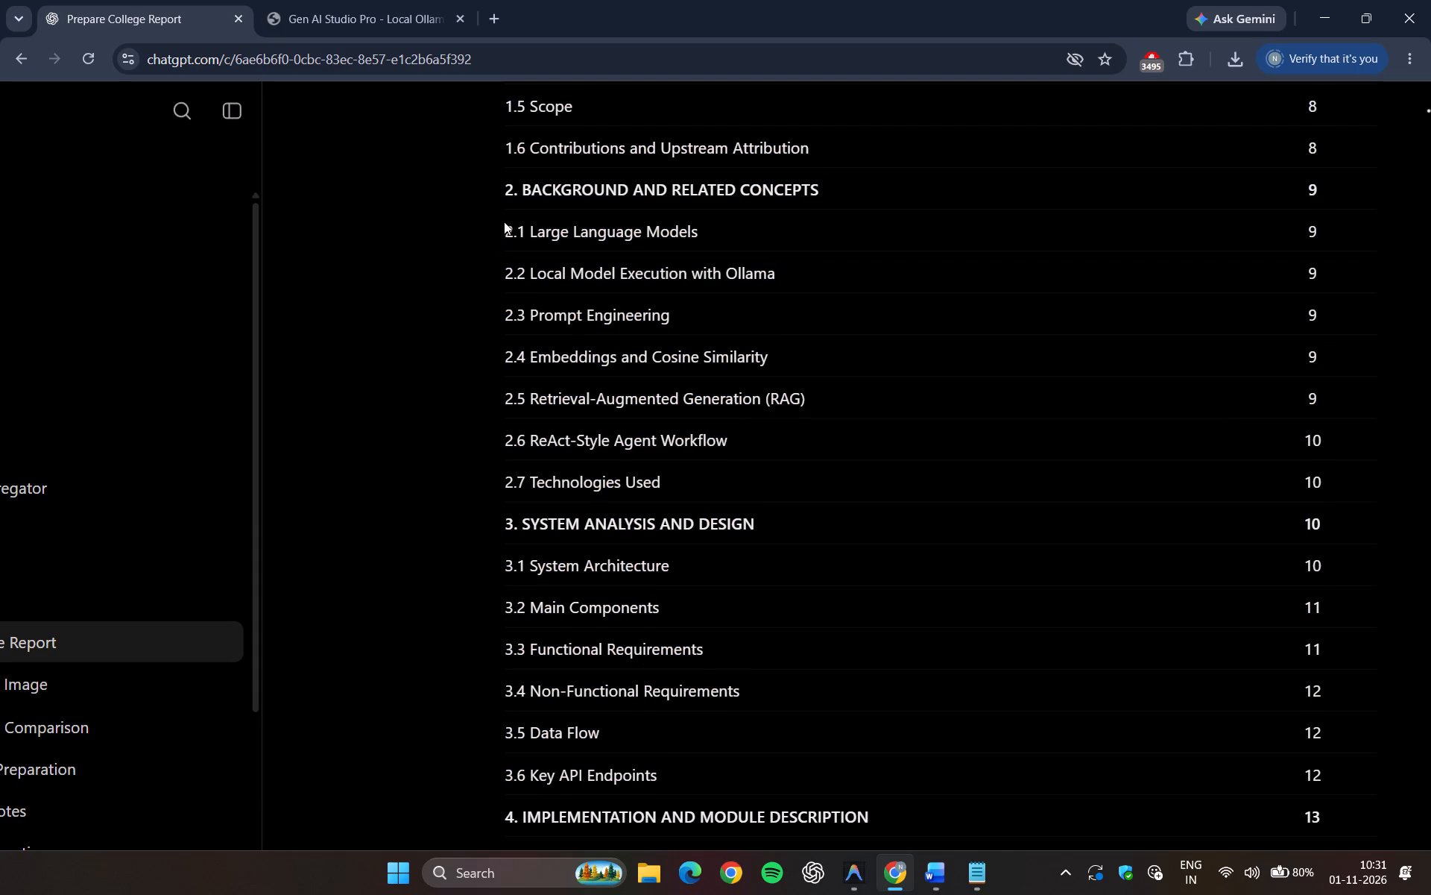
pyautogui.moveTo(506, 224); pyautogui.dragTo(812, 271)
pyautogui.hotkey('ctrl', 'c')
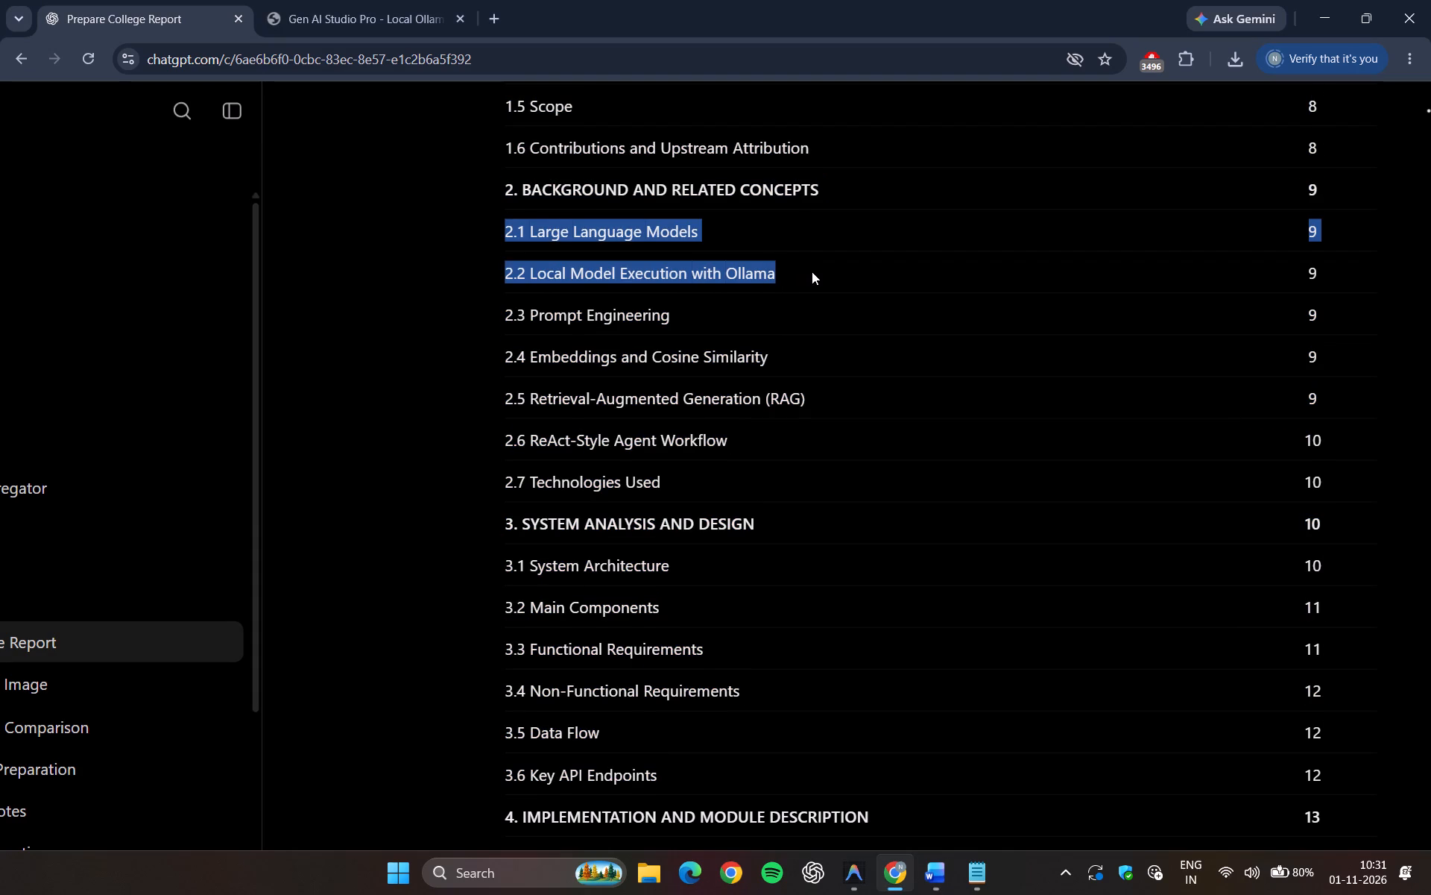
pyautogui.hotkey('alt', 'Tab')
pyautogui.hotkey('ctrl', 'v')
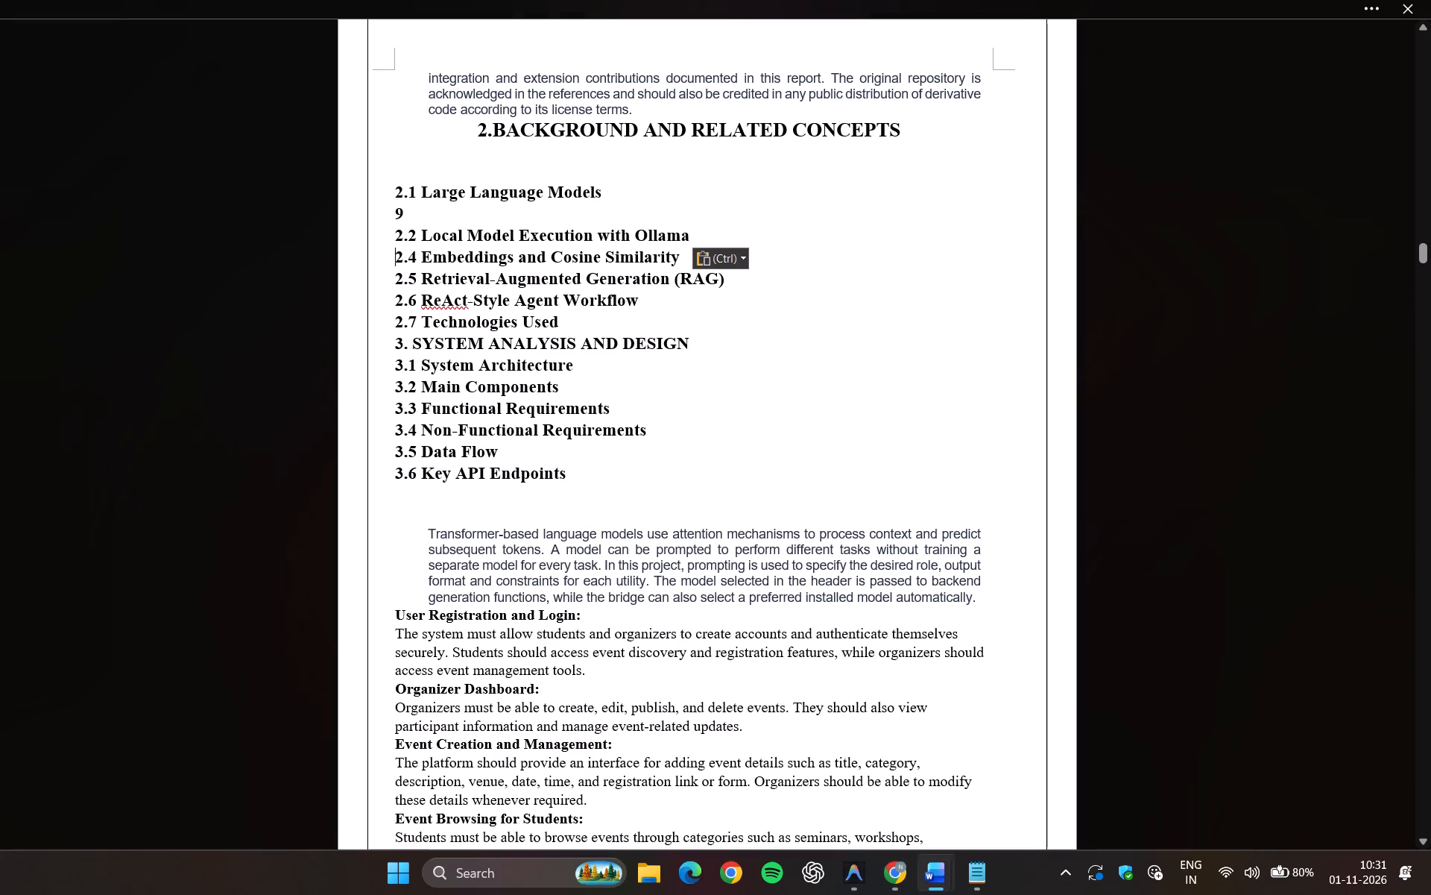
# Delete the pasted page number 9 and its line between the 2.1 and 2.2 headings.
pyautogui.click(424, 199)
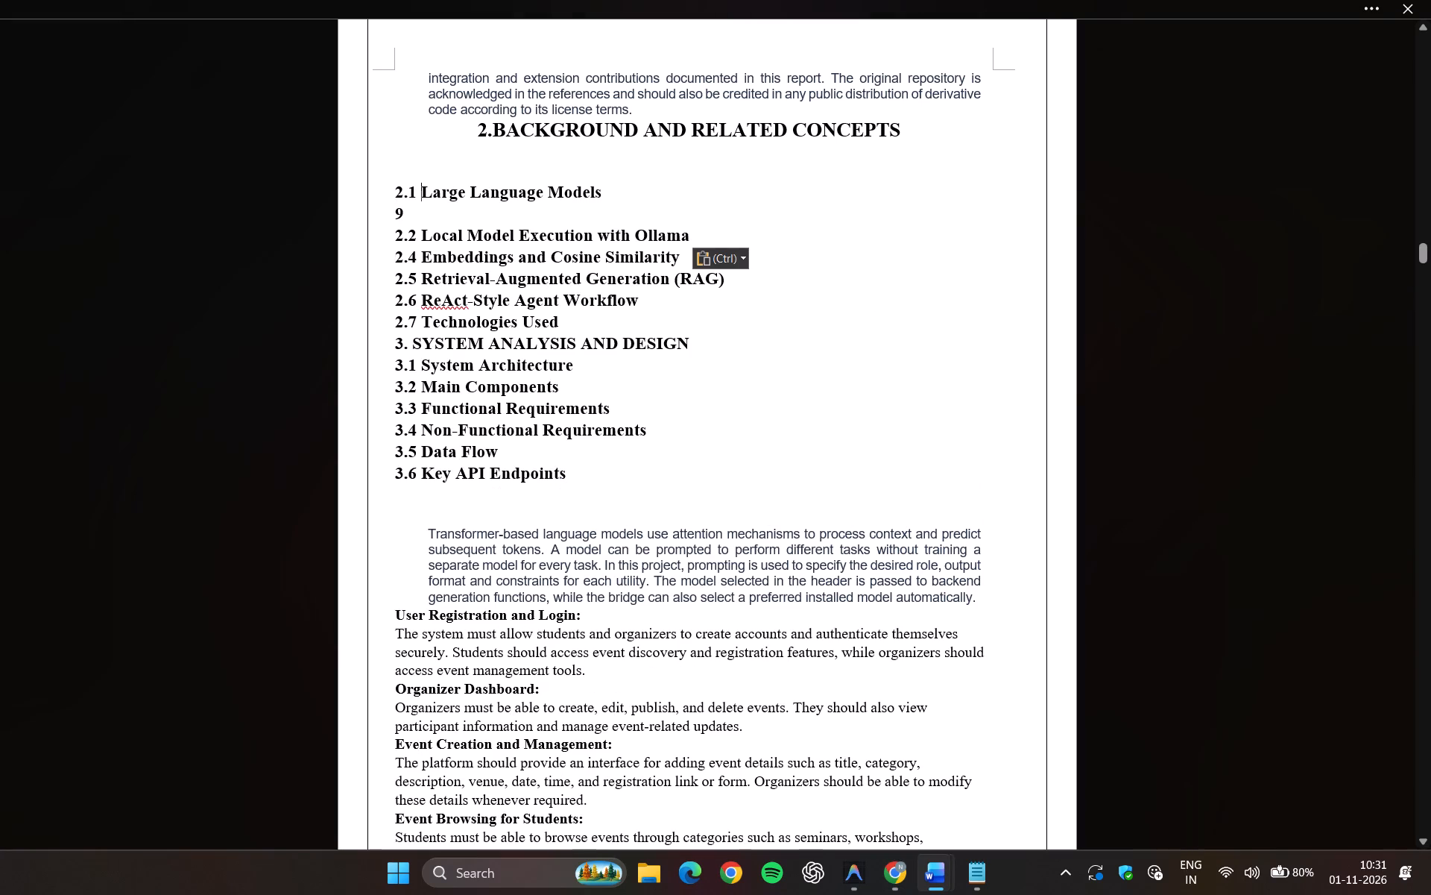
pyautogui.click(420, 208)
pyautogui.press('BackSpace')
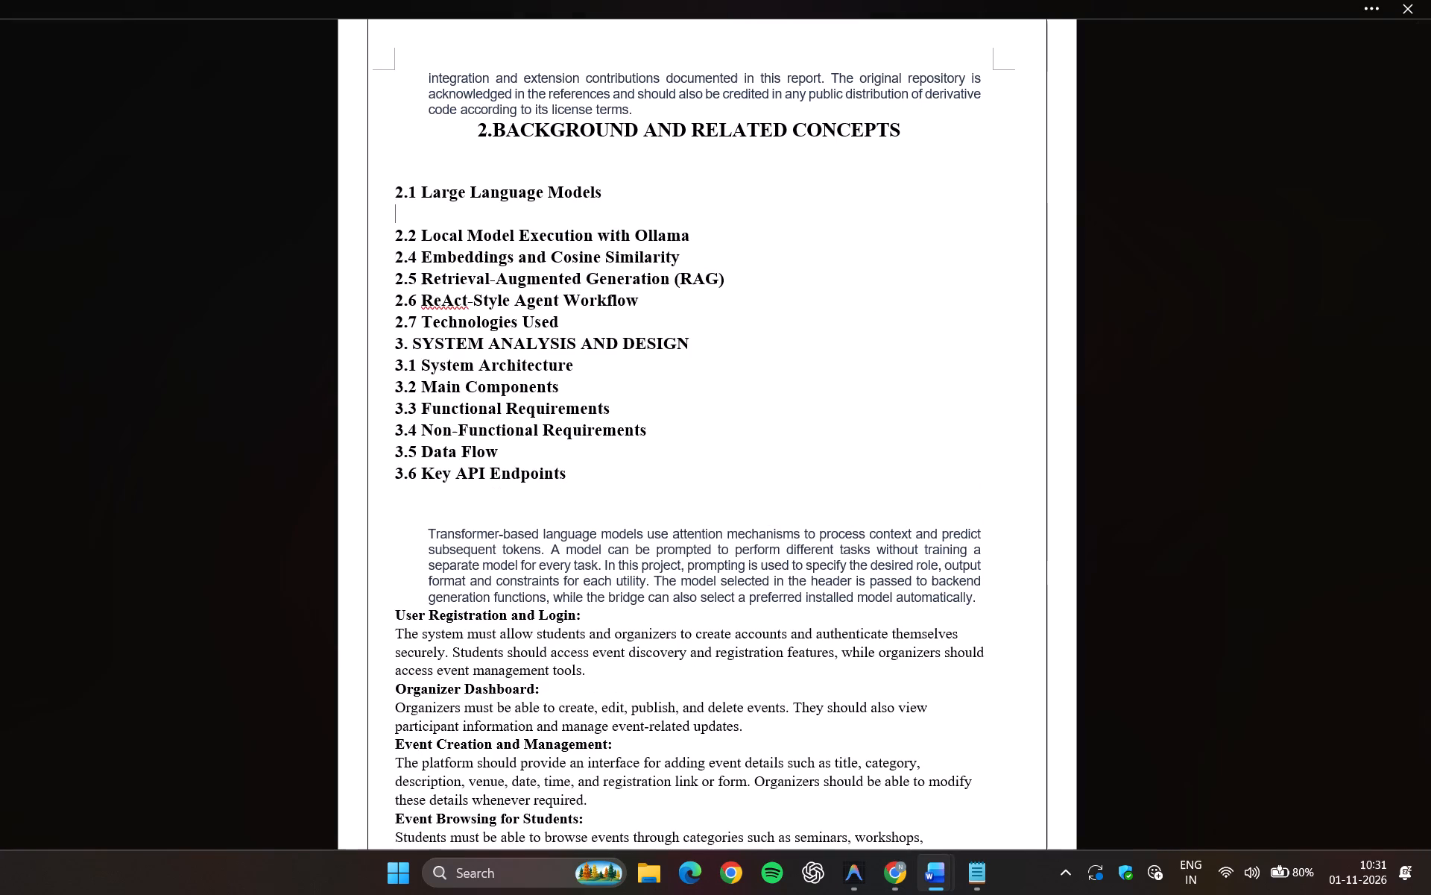
pyautogui.press('BackSpace')
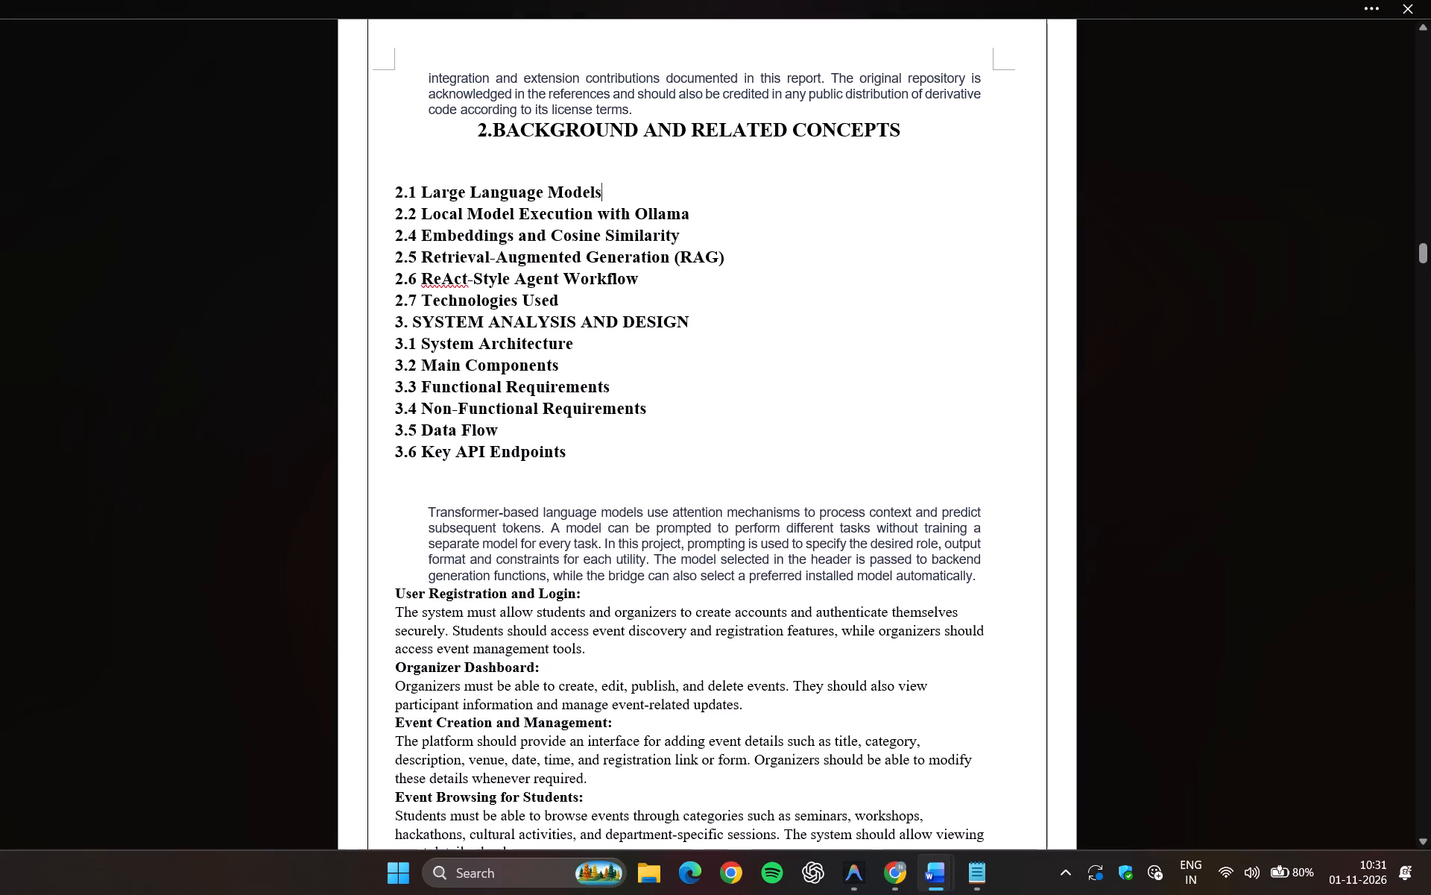
# Move the paragraph starting "Transformer-based language models" from below heading 3.6 to a new line under heading 2.1 Large Language Models.
pyautogui.moveTo(428, 511); pyautogui.dragTo(987, 578)
pyautogui.hotkey('ctrl', 'c')
pyautogui.hotkey('ctrl', 'x')
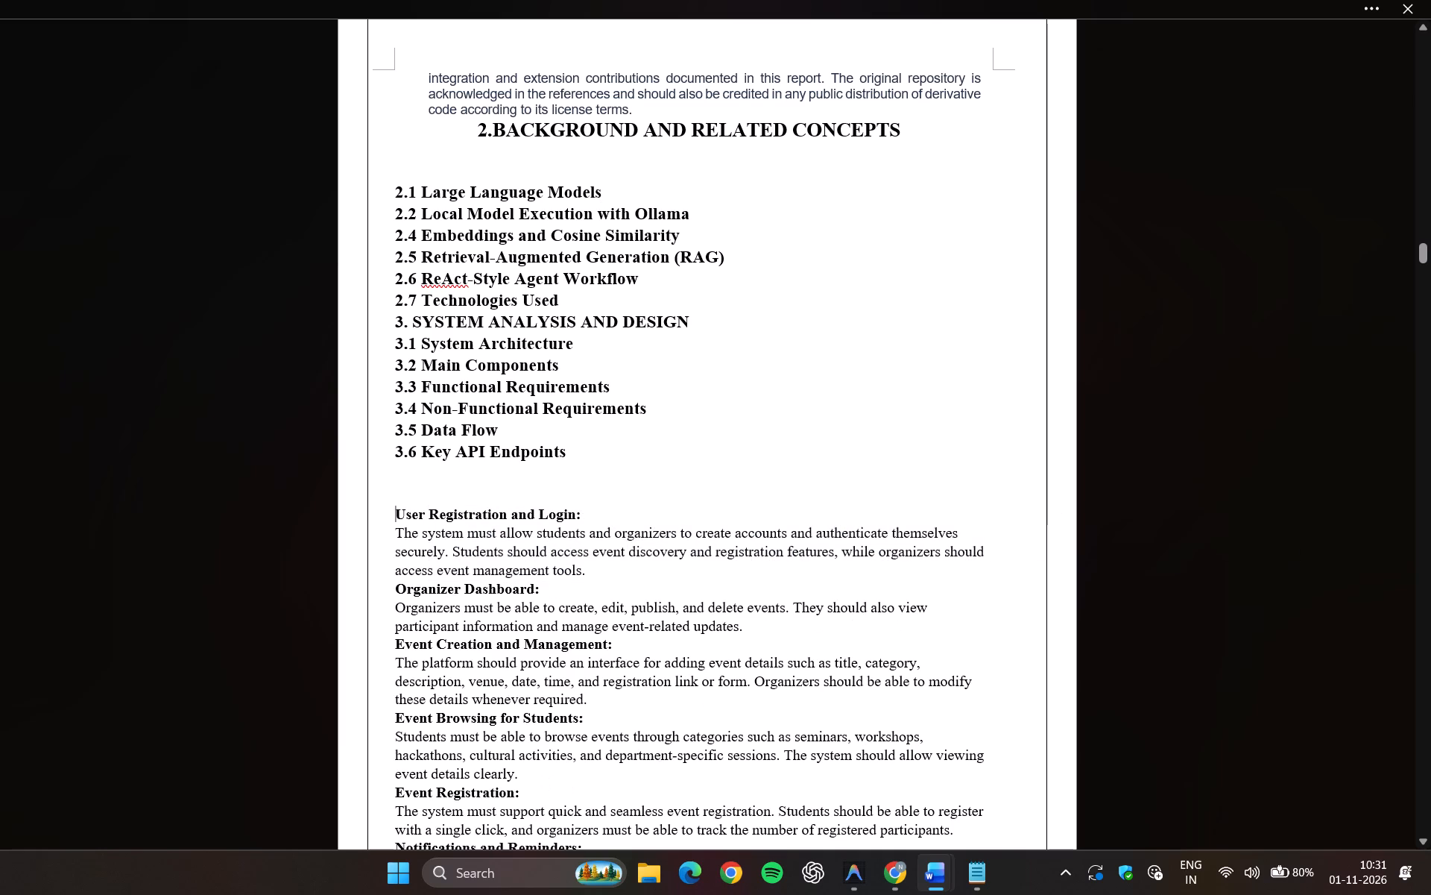
pyautogui.click(612, 198)
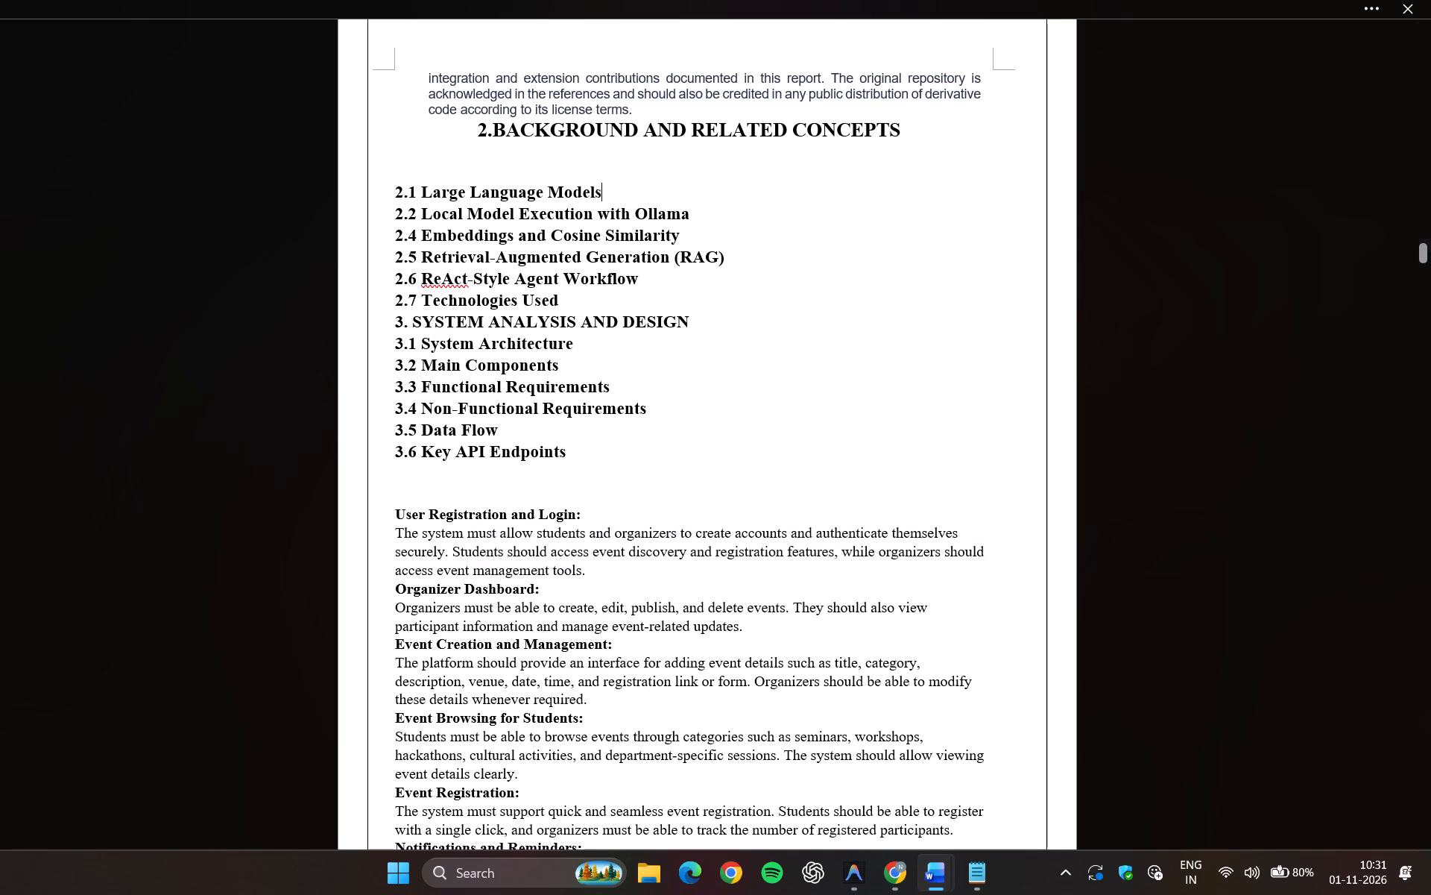
pyautogui.hotkey('shift', 'Return')
pyautogui.press('BackSpace')
pyautogui.press('Return')
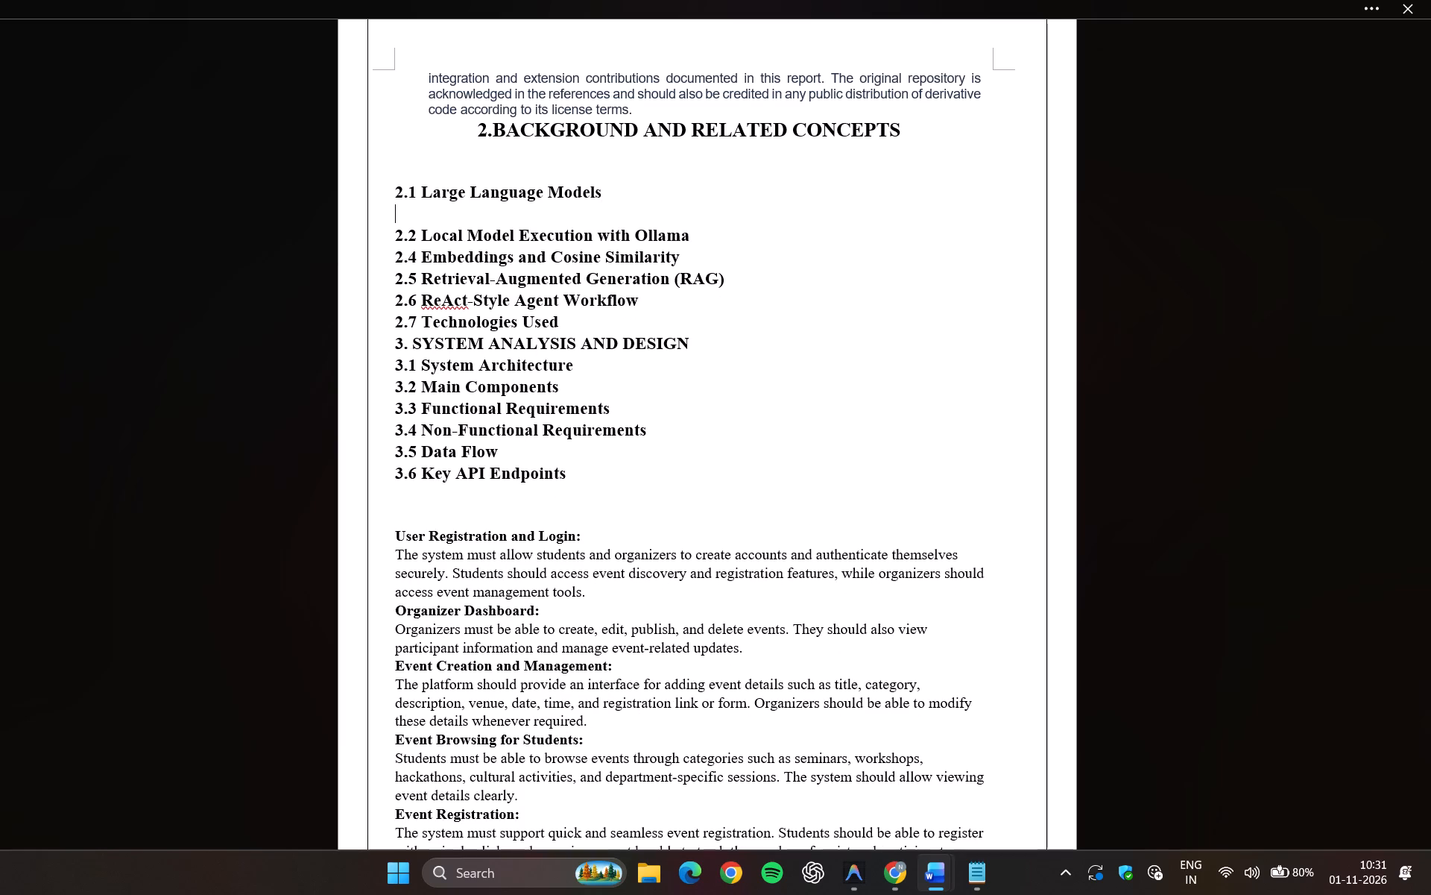
pyautogui.hotkey('ctrl', 'v')
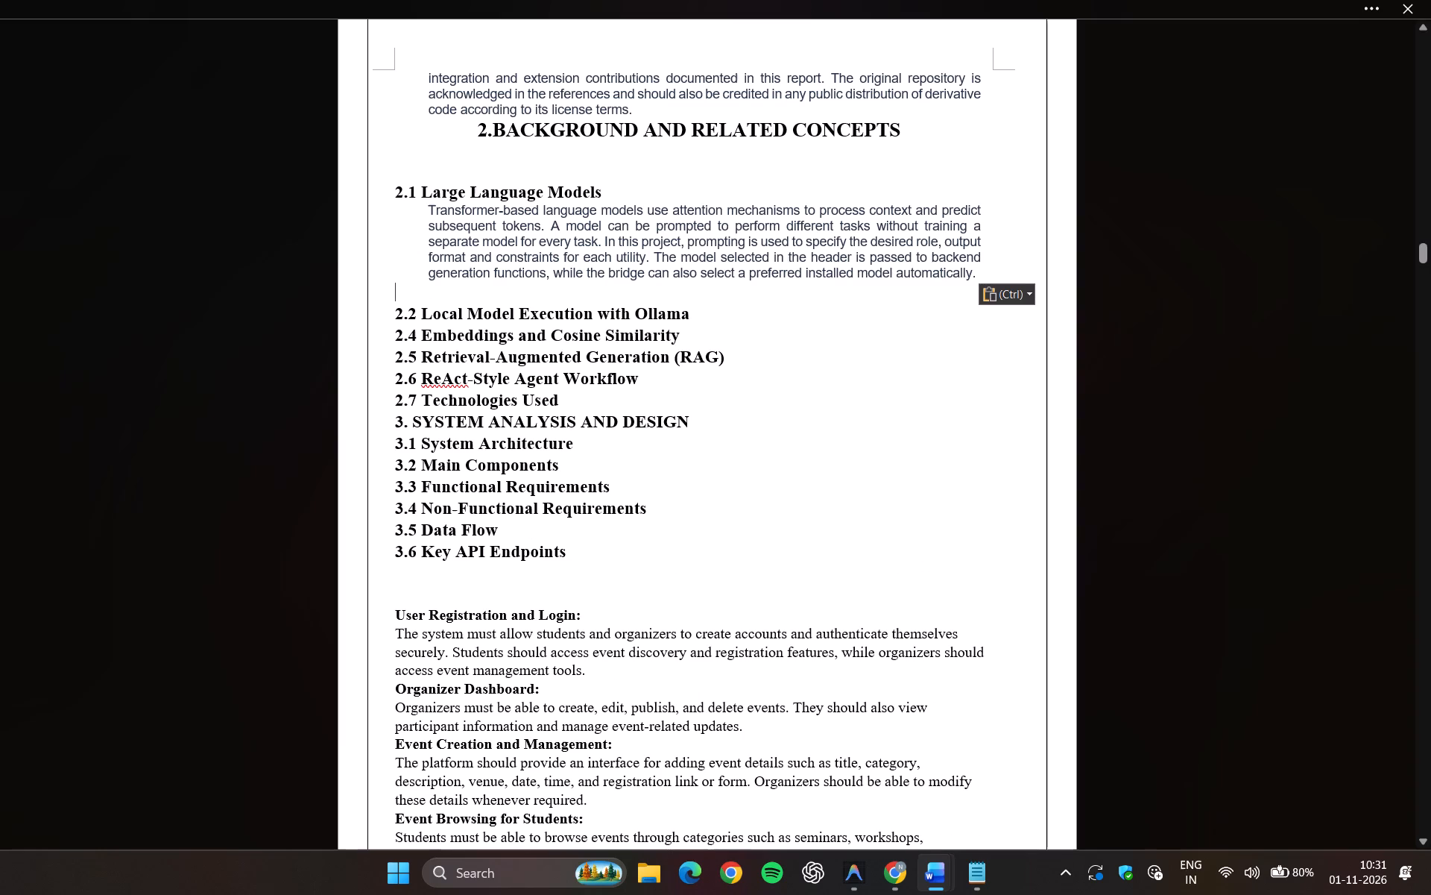
# Insert two blank lines between the 2.1 Large Language Models heading and its paragraph.
pyautogui.click(609, 190)
pyautogui.press('Return')
pyautogui.press('Return')
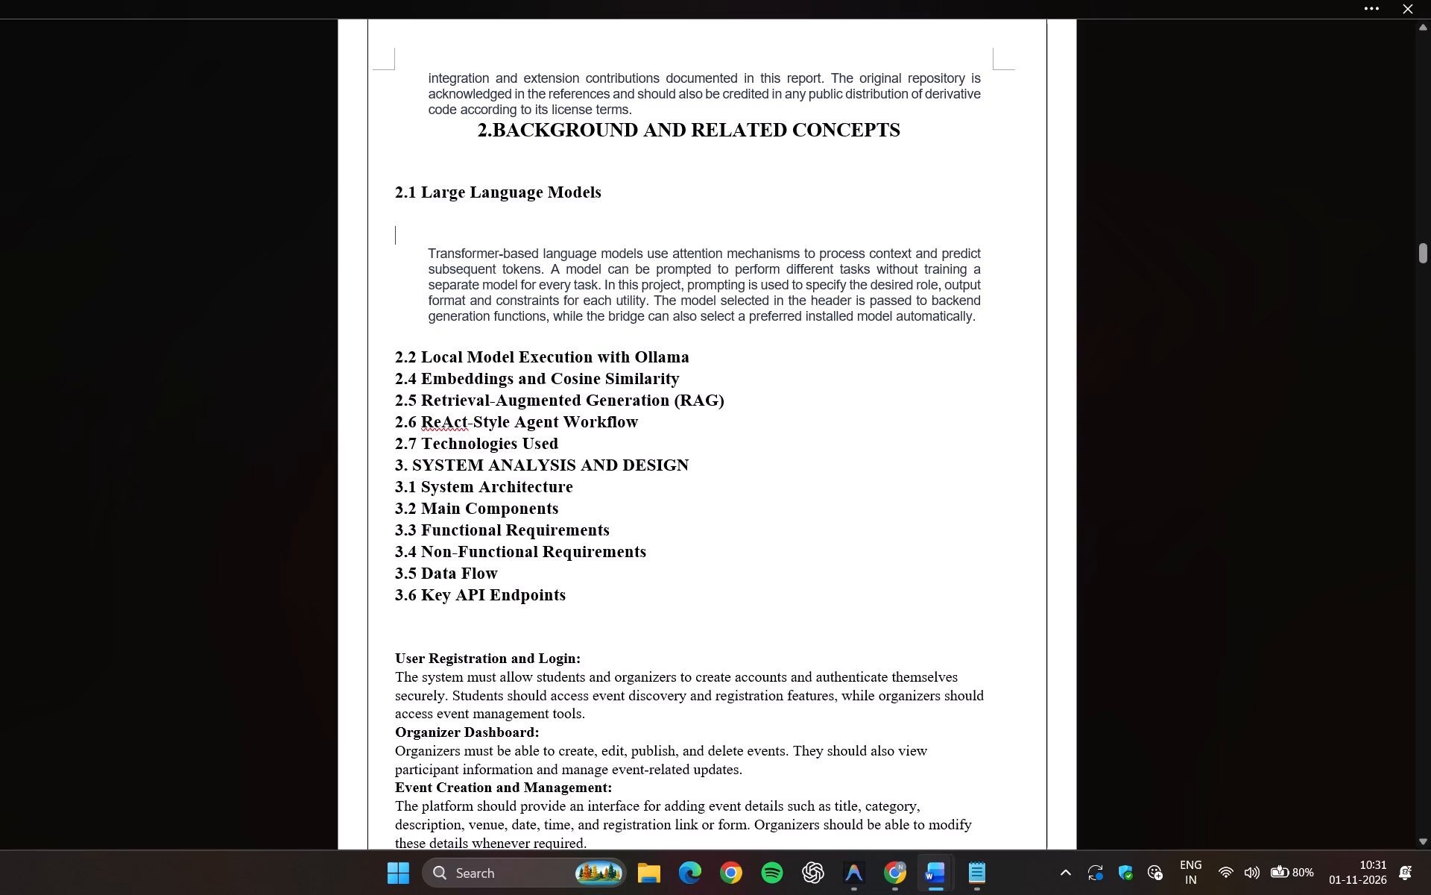
# Copy the two paragraphs of section 2.2 from the Gen AI Studio Pro report onto a new line under newreport's heading 2.2 Local Model Execution with Ollama.
pyautogui.click(702, 362)
pyautogui.press('Return')
pyautogui.hotkey('alt', 'Tab')
pyautogui.hotkey('alt', 'Tab')
pyautogui.hotkey('alt', 'Tab')
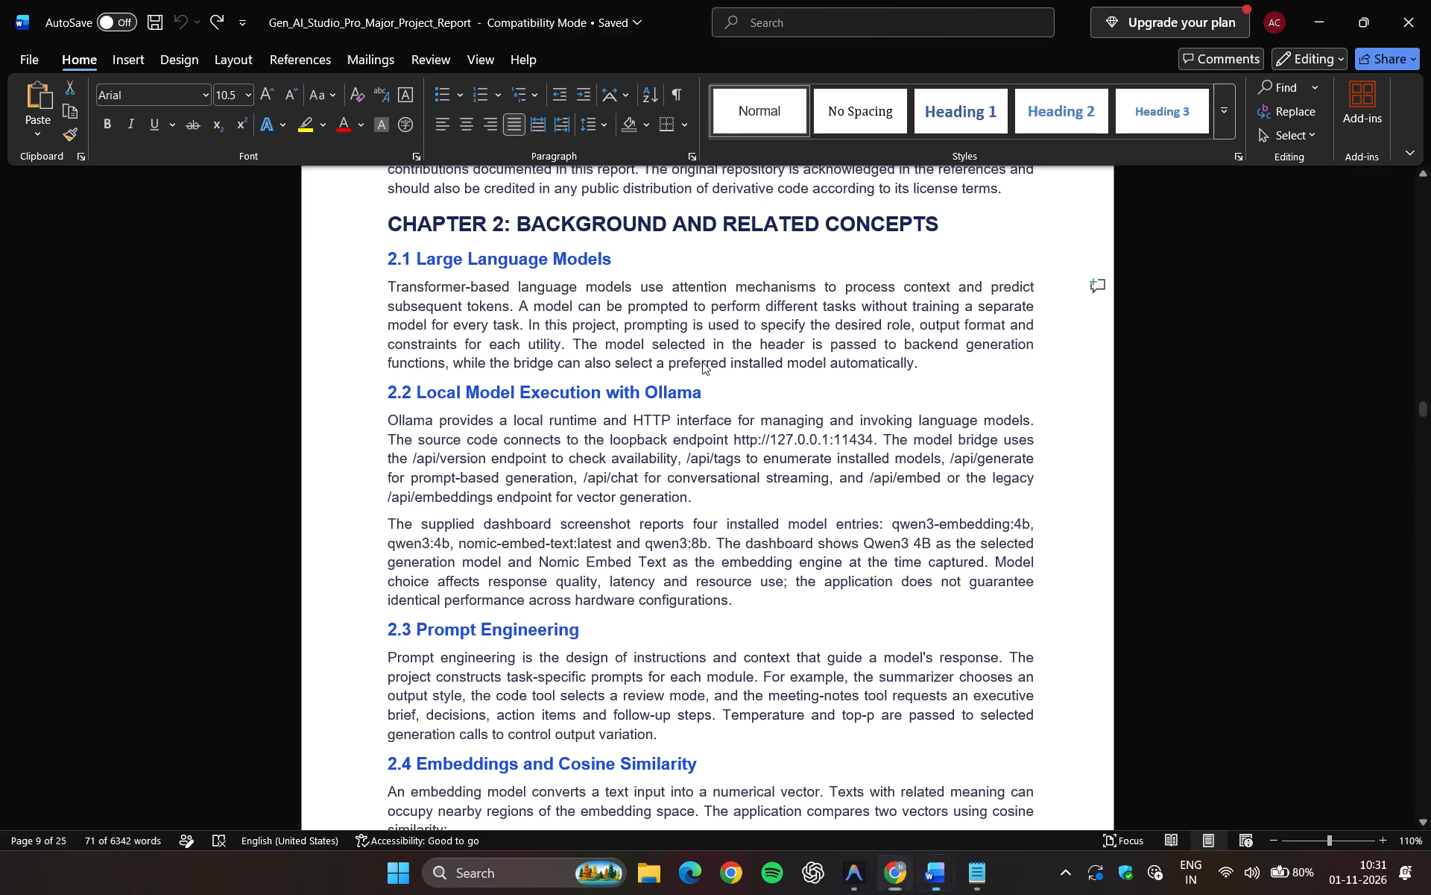
pyautogui.moveTo(388, 424); pyautogui.dragTo(571, 461)
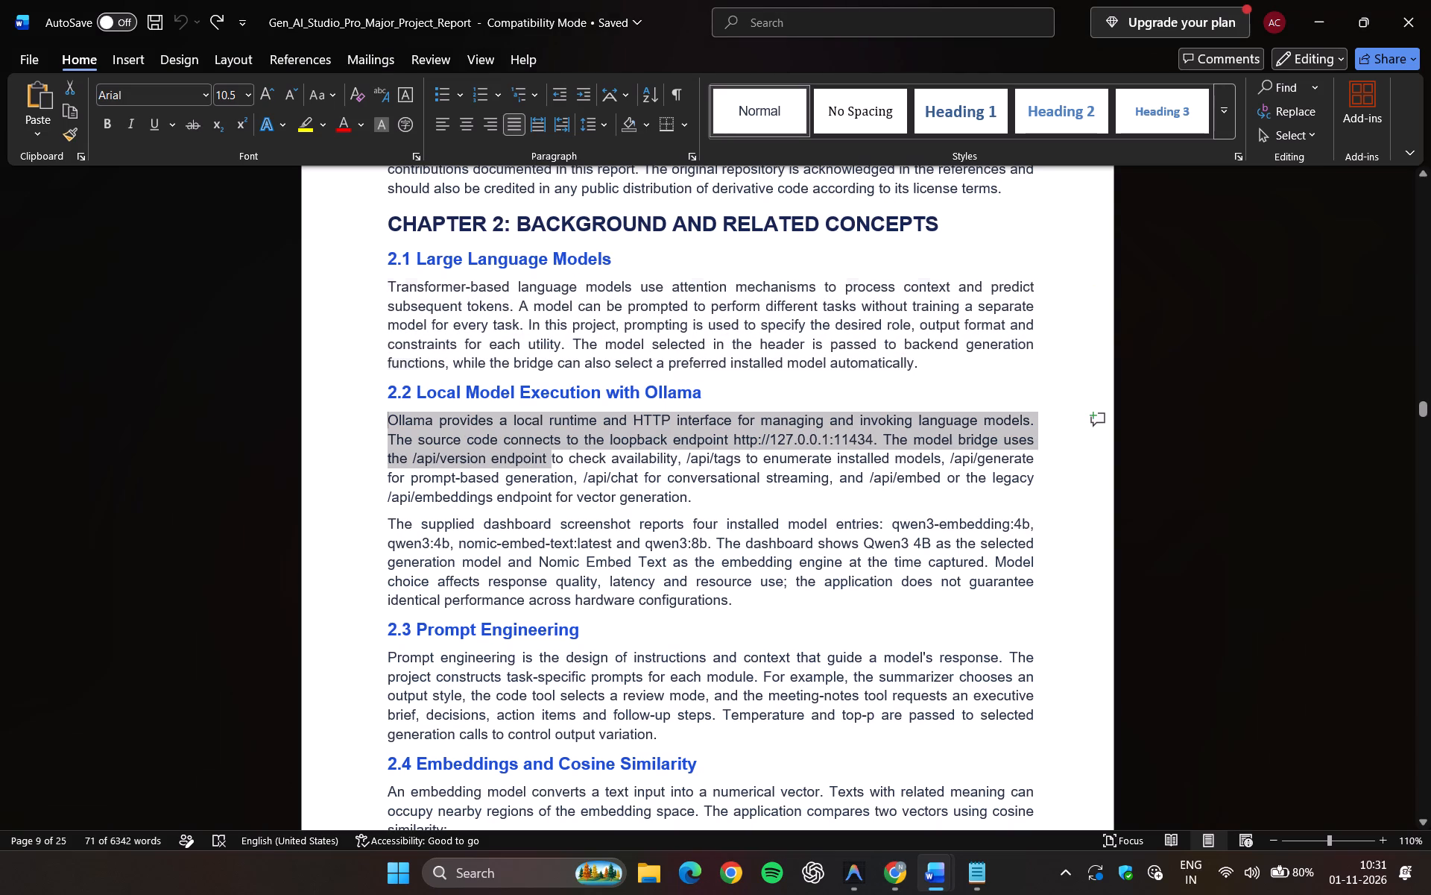
pyautogui.moveTo(571, 461); pyautogui.dragTo(758, 600)
pyautogui.hotkey('ctrl', 'c')
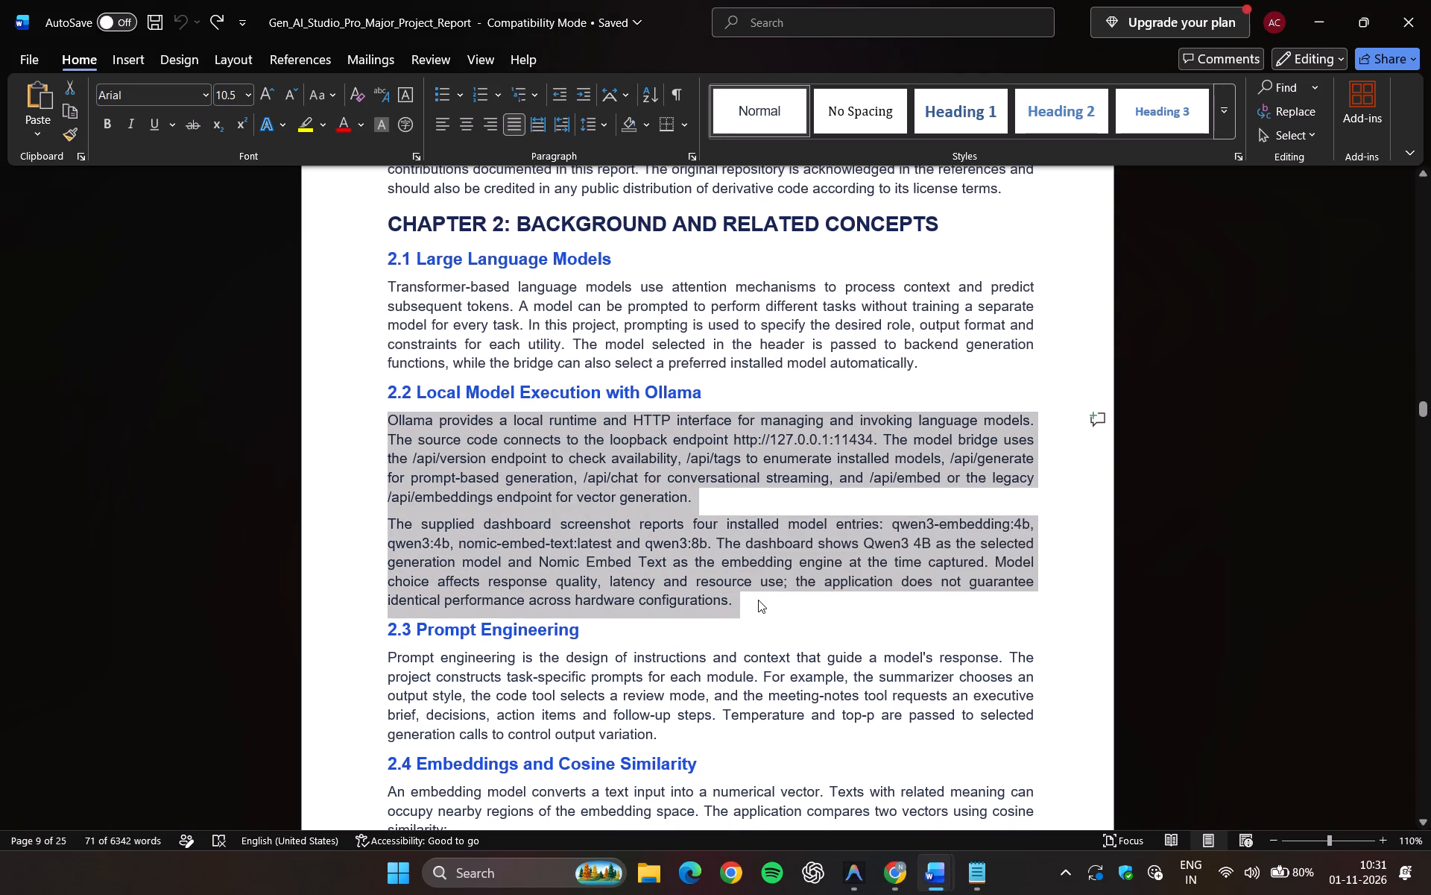
pyautogui.hotkey('alt', 'Tab')
pyautogui.hotkey('alt', 'Tab')
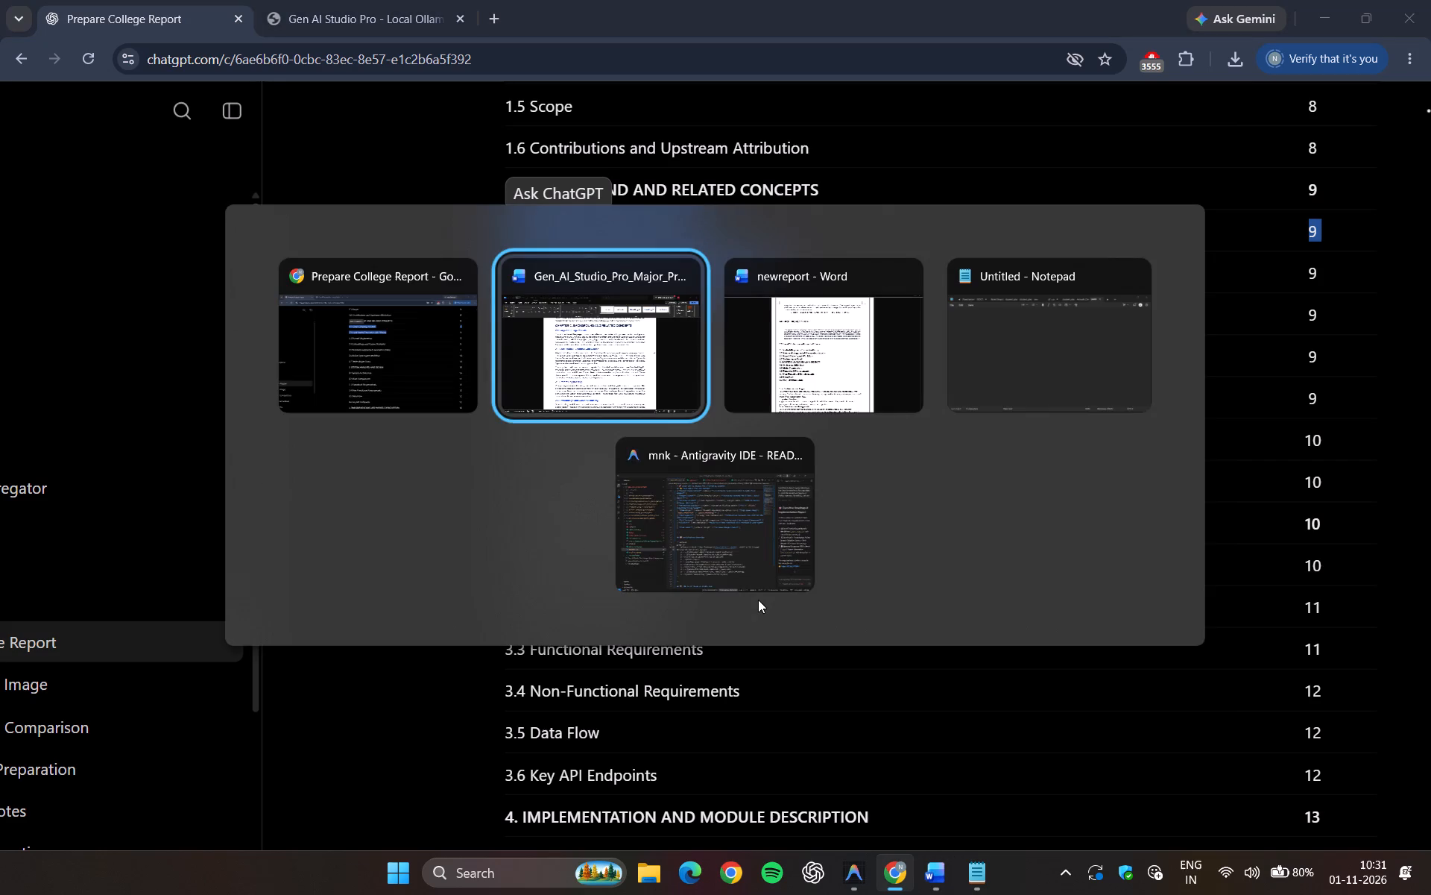
pyautogui.hotkey('alt', 'Tab')
pyautogui.hotkey('ctrl', 'v')
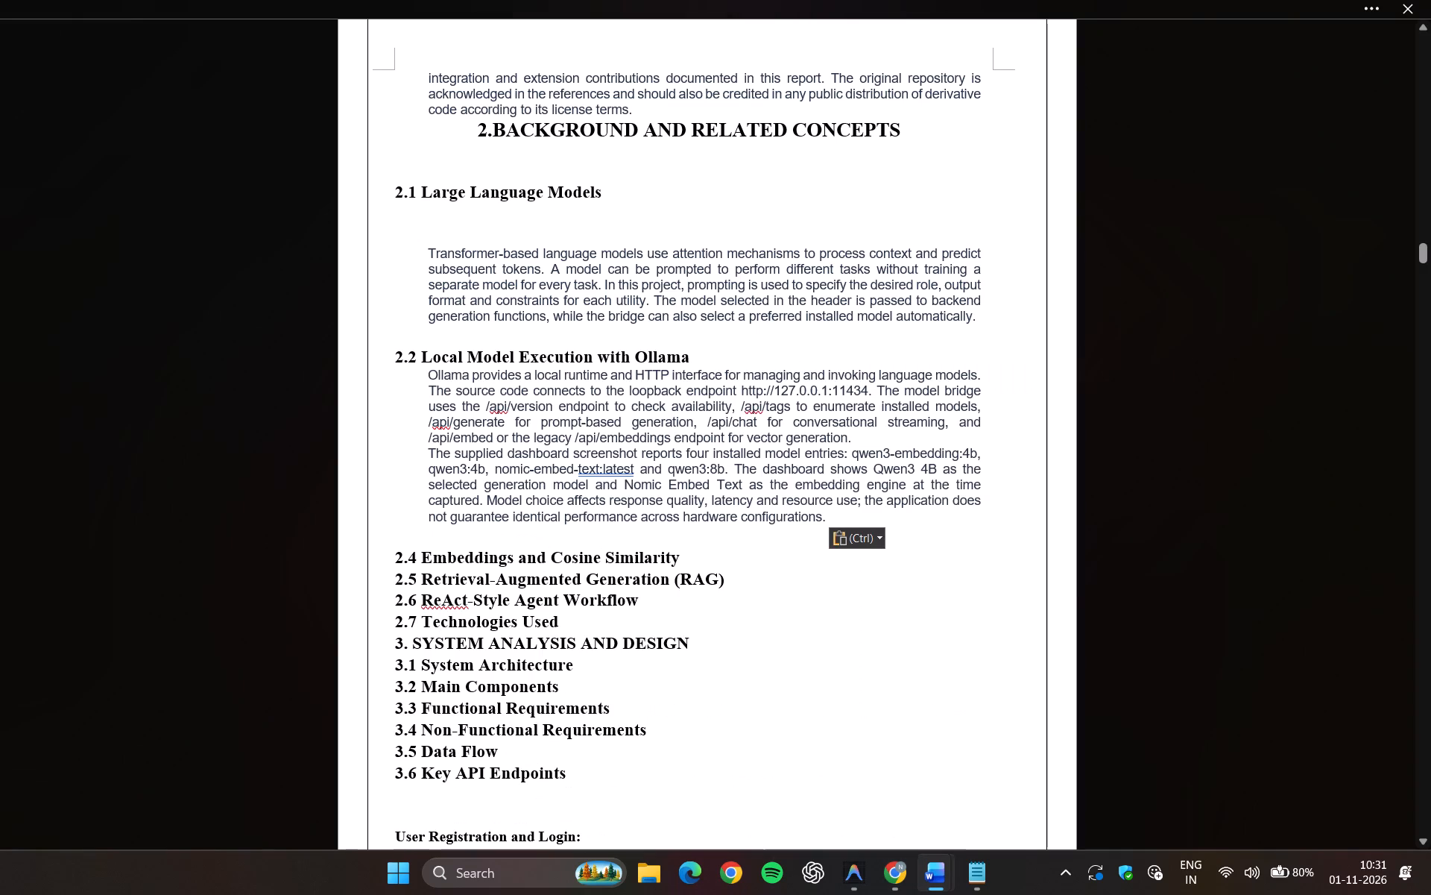
# Insert a blank line below the 2.4 Embeddings and Cosine Similarity heading.
pyautogui.click(683, 555)
pyautogui.hotkey('shift', 'Return')
pyautogui.press('BackSpace')
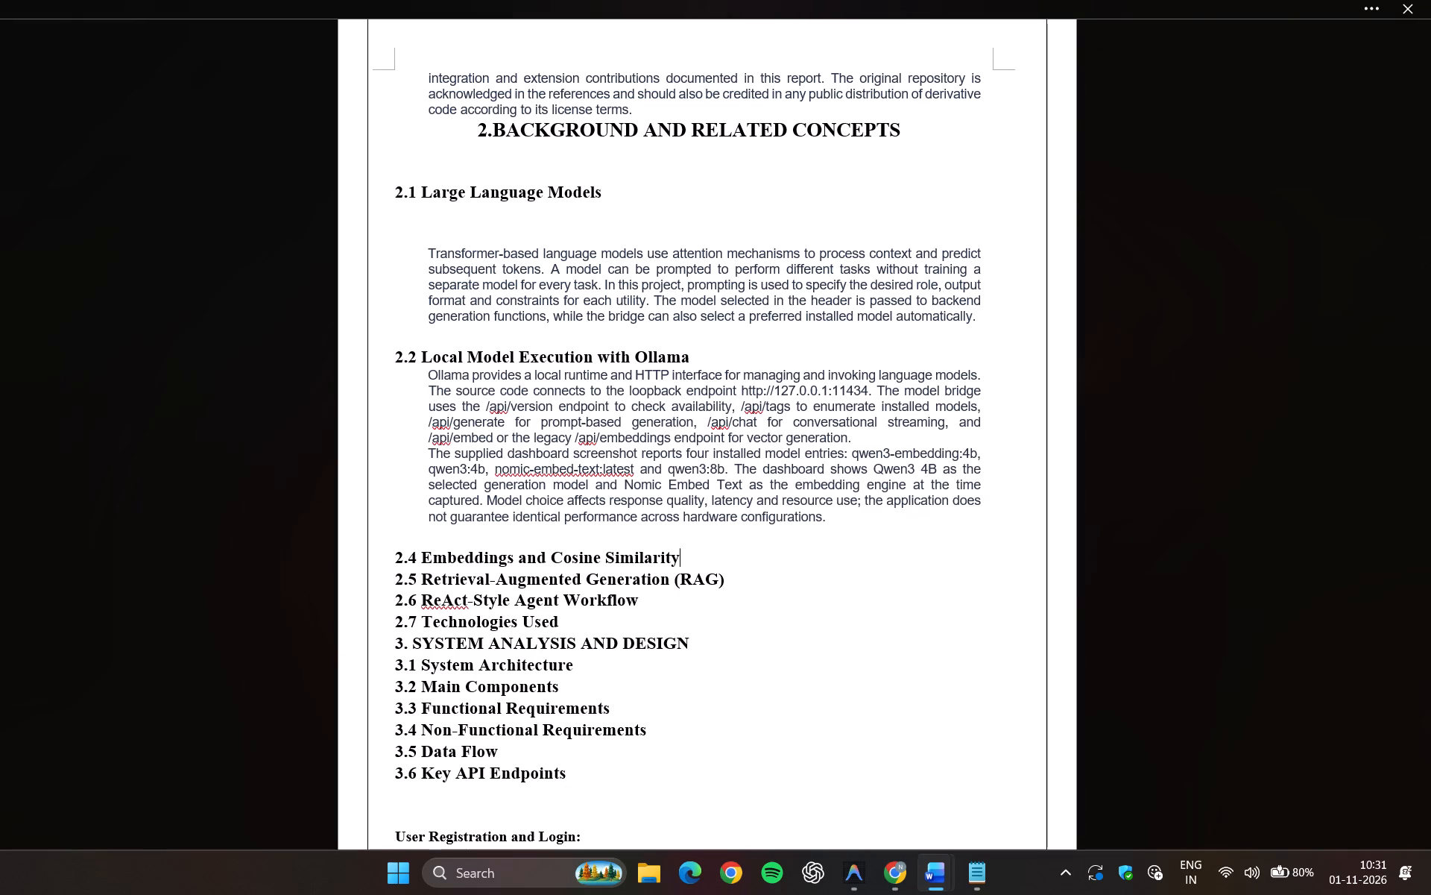
pyautogui.press('Return')
# Copy the paragraph under 2.3 Prompt Engineering in the Gen AI Studio Pro report and return to newreport.
pyautogui.hotkey('alt', 'Tab')
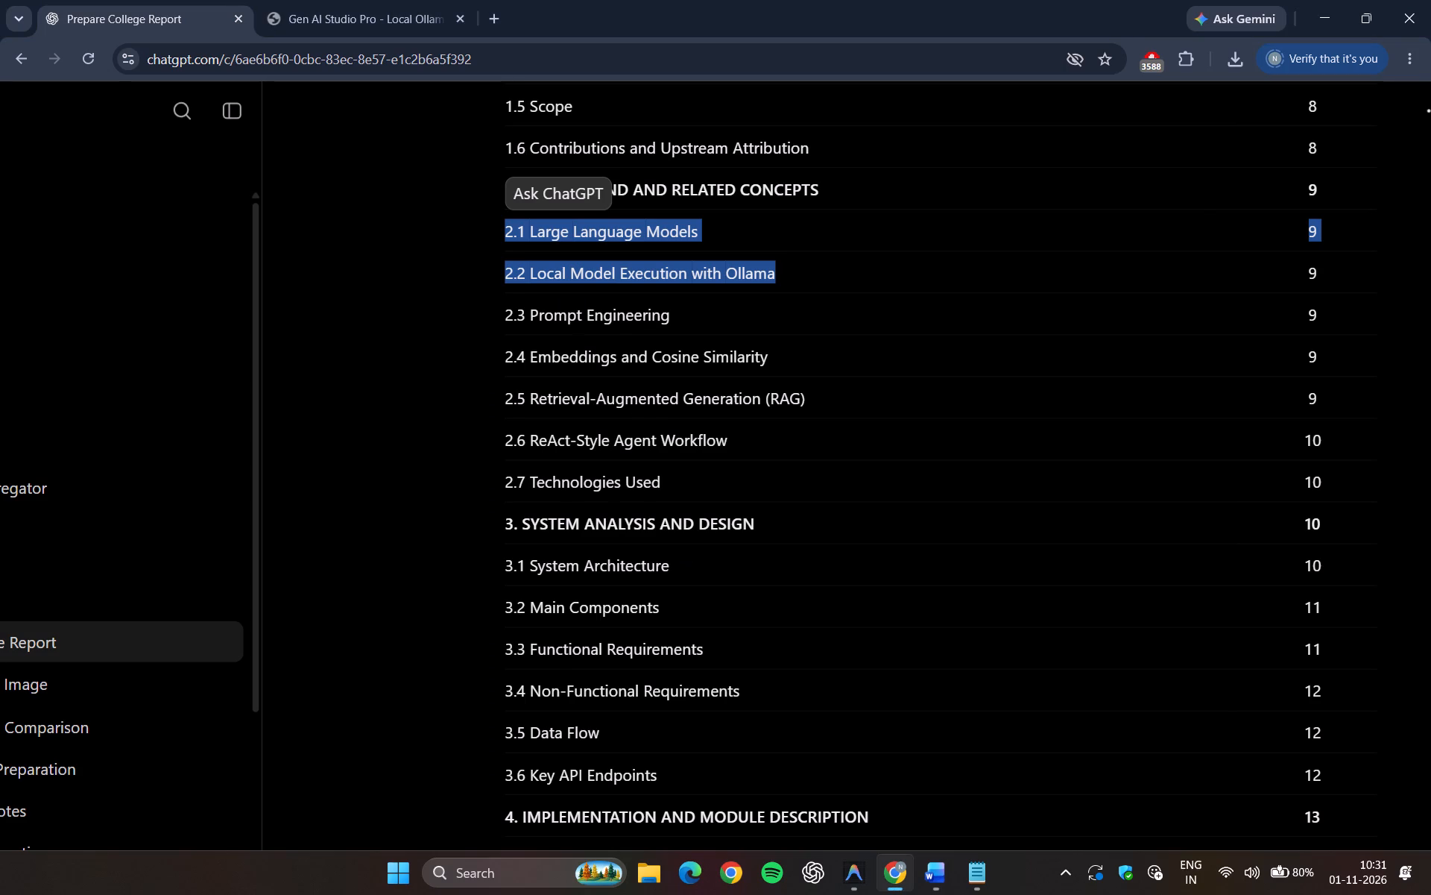
pyautogui.hotkey('alt', 'Tab')
pyautogui.hotkey('alt', 'Tab')
pyautogui.hotkey('alt', 'Tab')
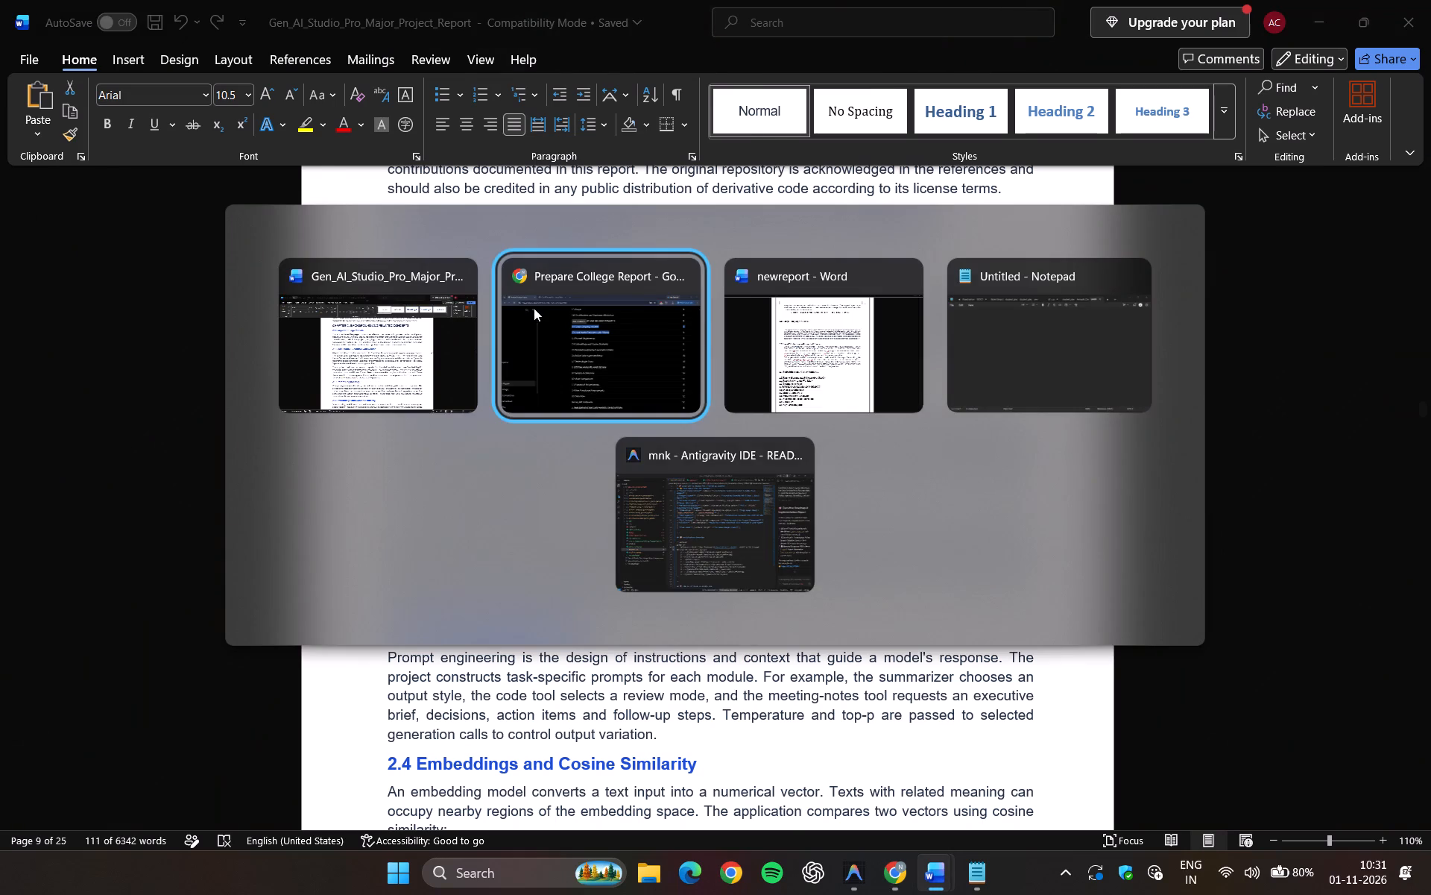
pyautogui.hotkey('alt', 'Tab')
pyautogui.hotkey('alt', 'Tab')
pyautogui.hotkey('alt', 'Tab')
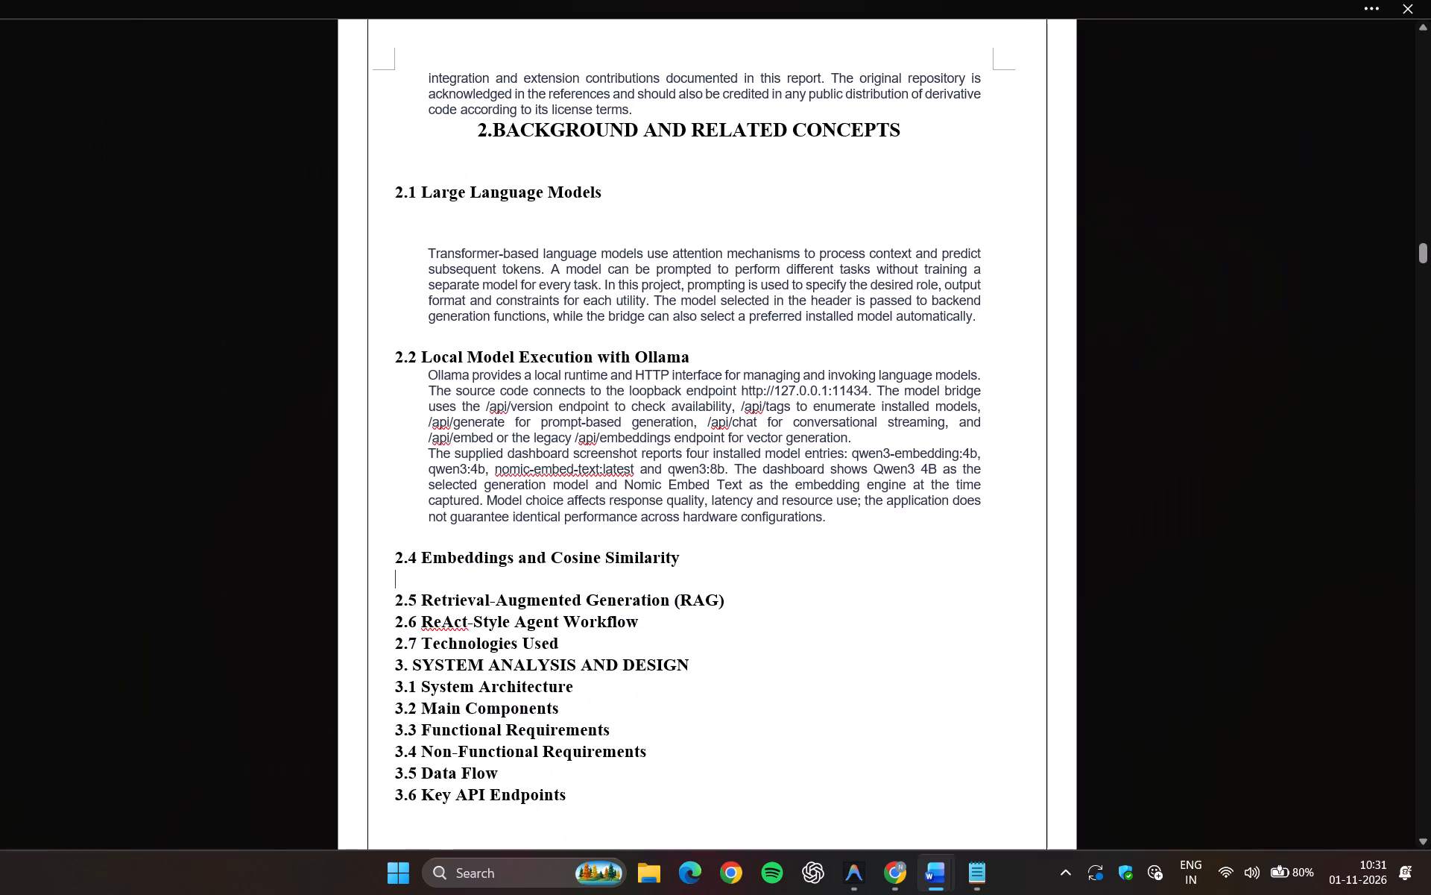
pyautogui.hotkey('alt', 'Tab')
pyautogui.scroll(-1, 399, 574)
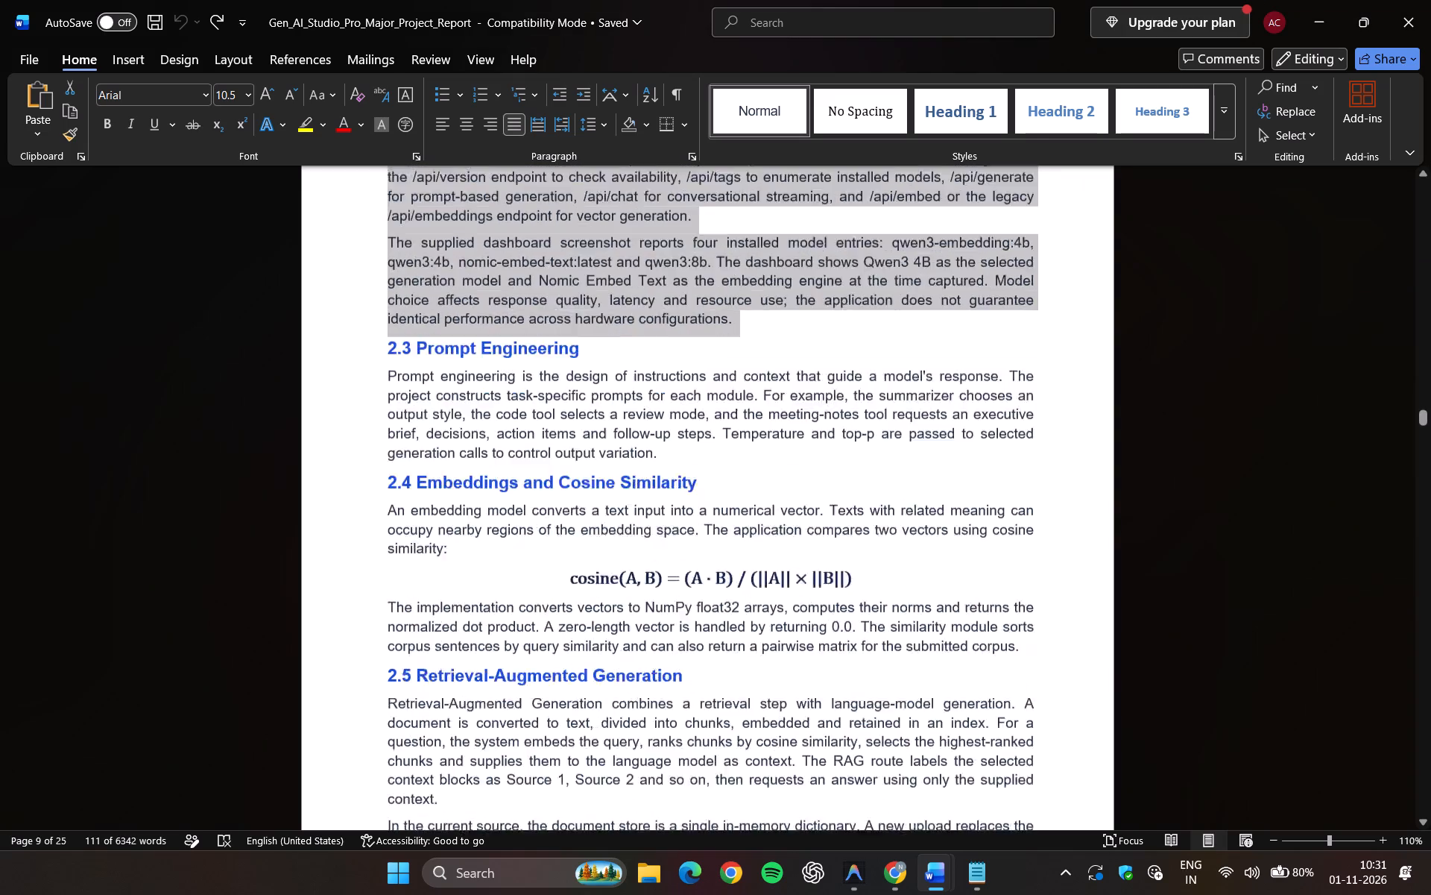
pyautogui.scroll(-1, 399, 574)
pyautogui.moveTo(385, 246); pyautogui.dragTo(612, 321)
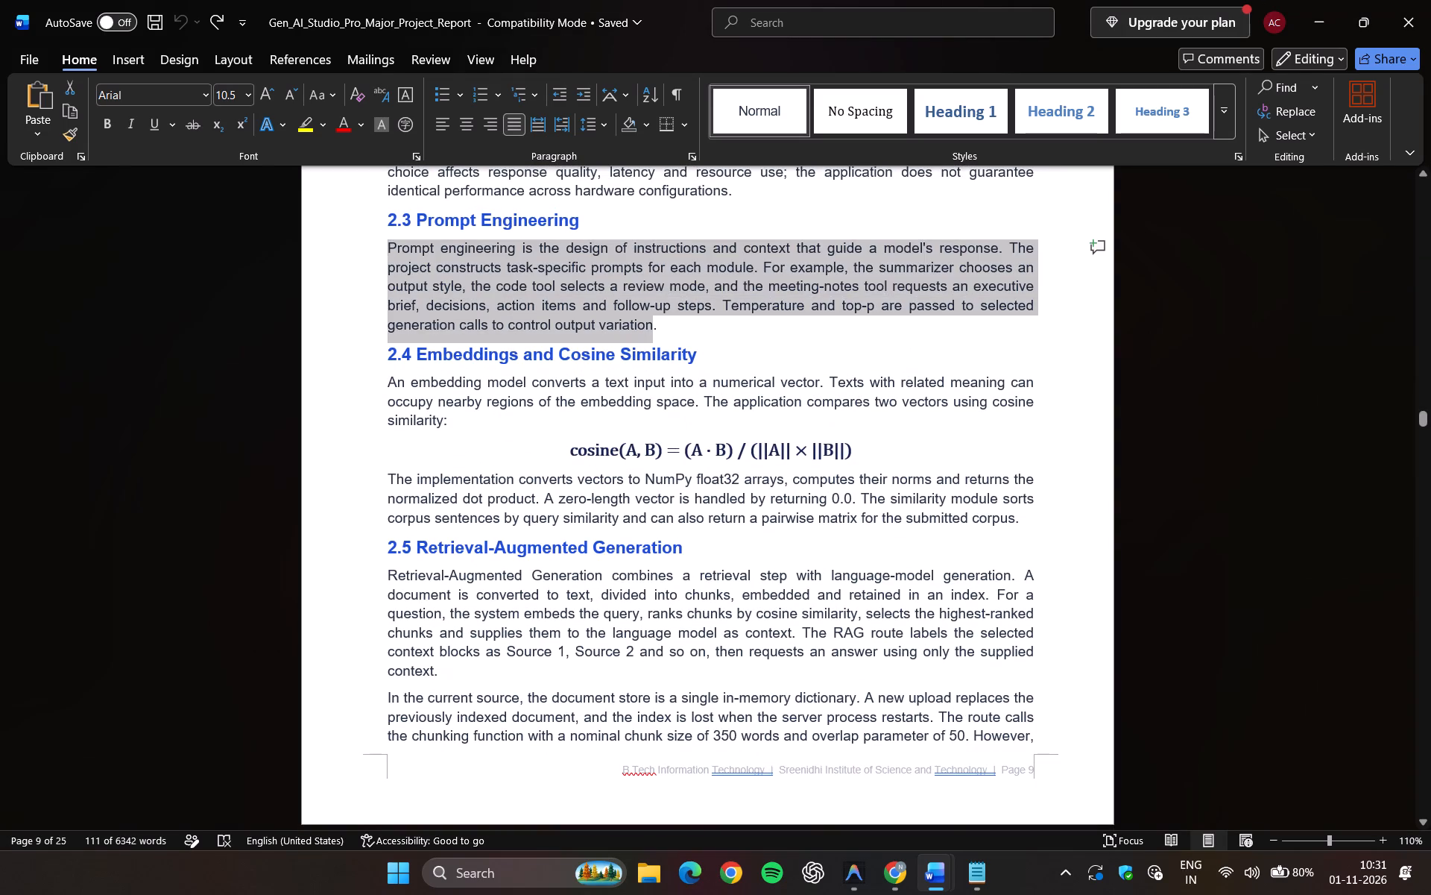
pyautogui.moveTo(612, 321); pyautogui.dragTo(632, 331)
pyautogui.hotkey('ctrl', 'c')
pyautogui.hotkey('alt', 'Tab')
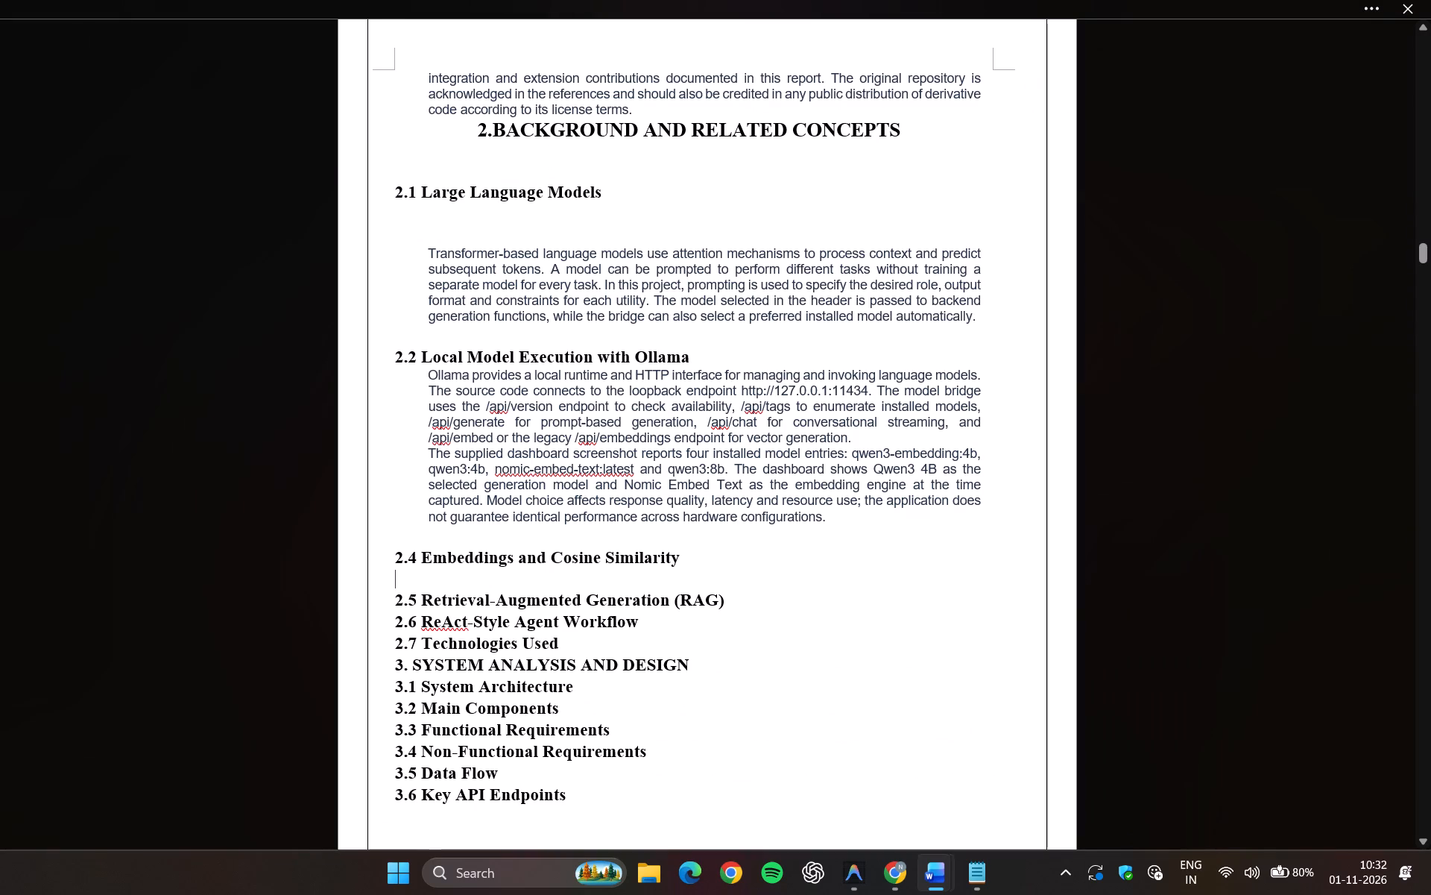
# Add an unindented blank line after the paragraph ending "hardware configurations." in section 2.2.
pyautogui.click(831, 521)
pyautogui.hotkey('shift', 'Return')
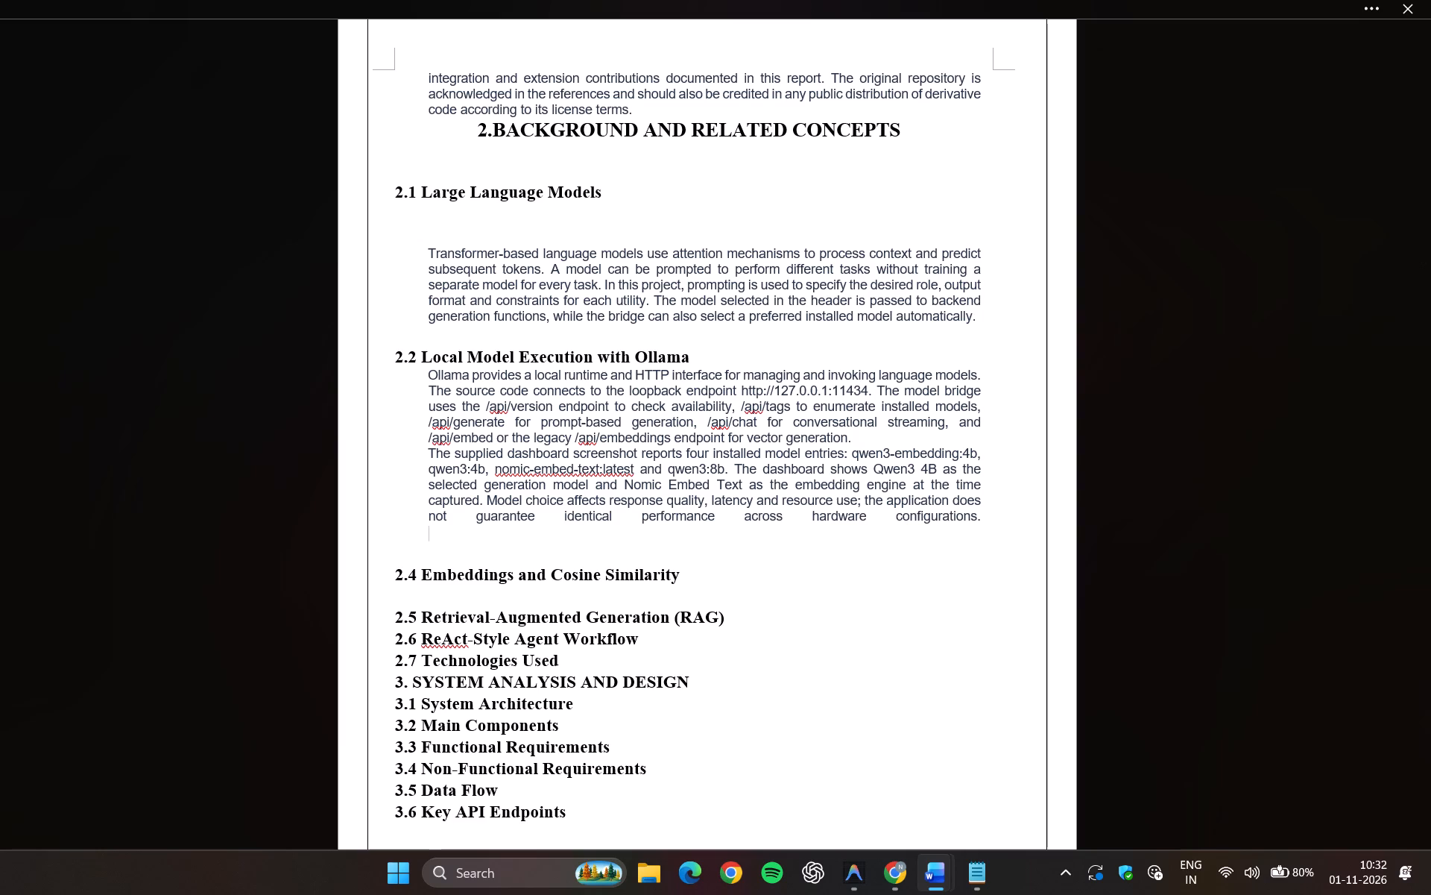
pyautogui.press('BackSpace')
pyautogui.press('Return')
pyautogui.press('Return')
pyautogui.press('BackSpace')
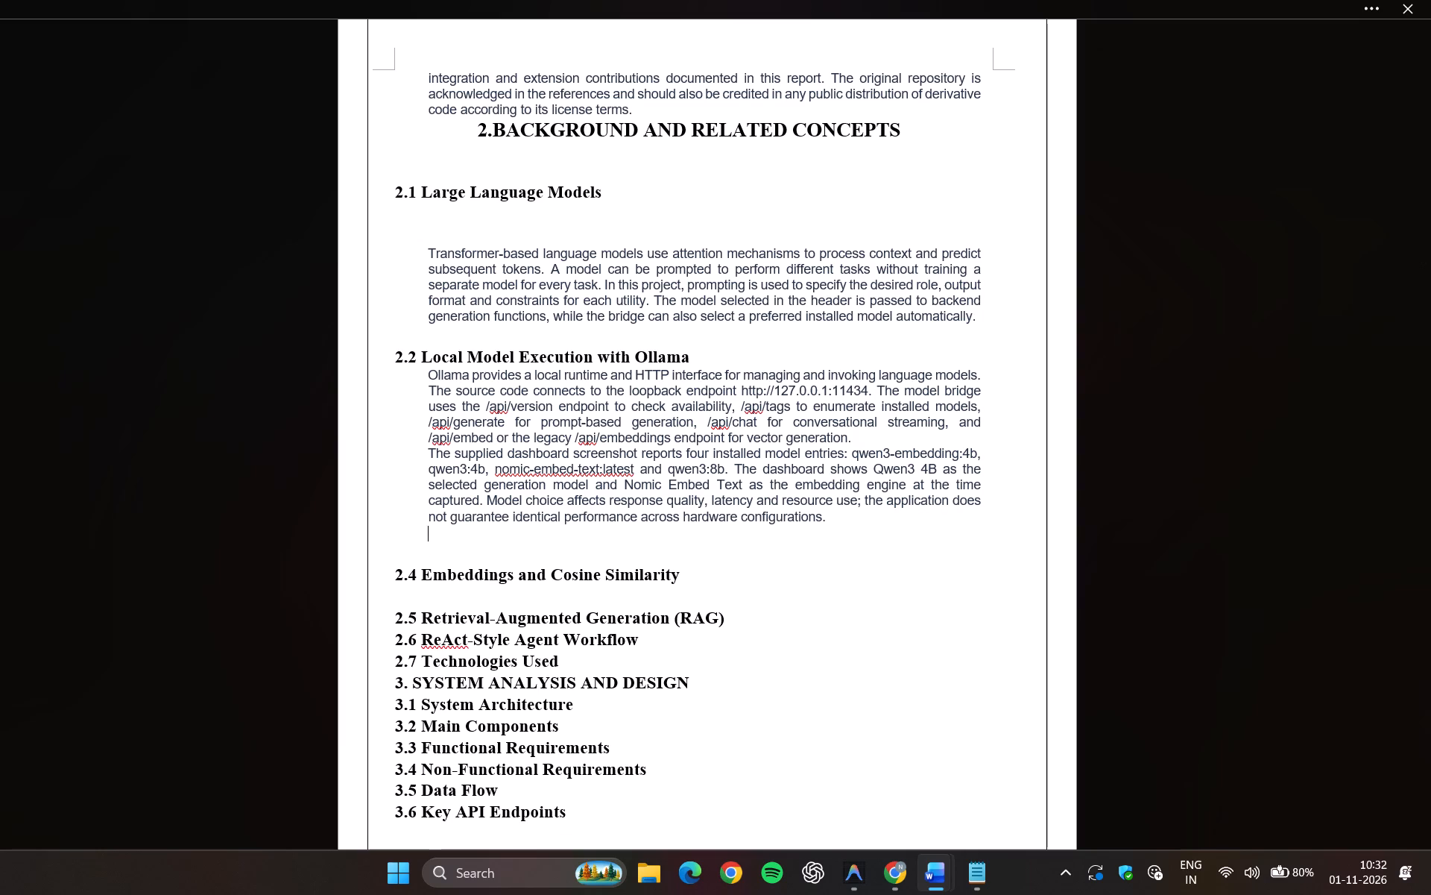
pyautogui.press('BackSpace')
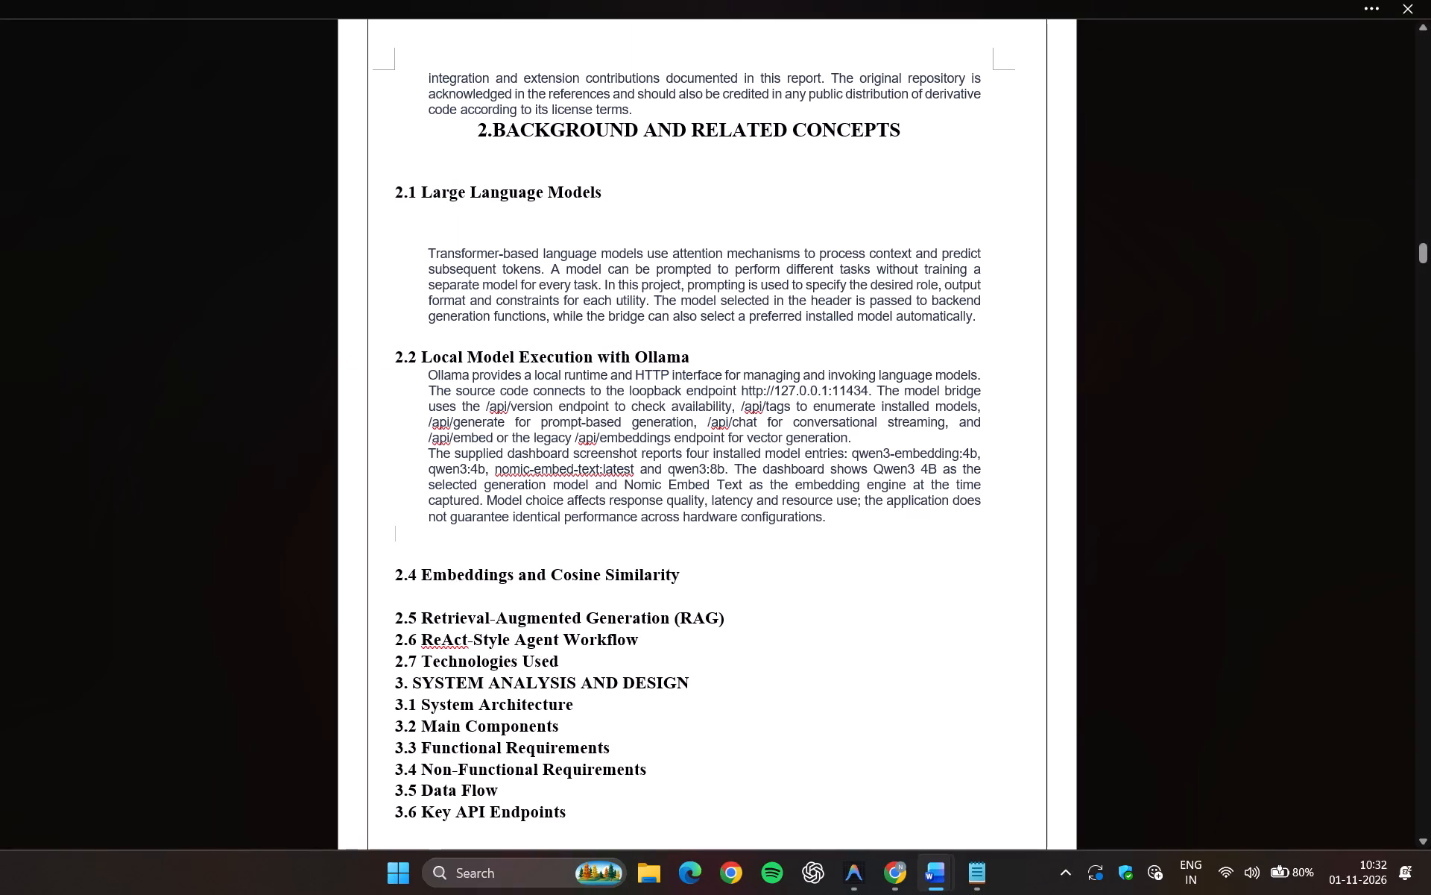
pyautogui.hotkey('alt', 'Tab')
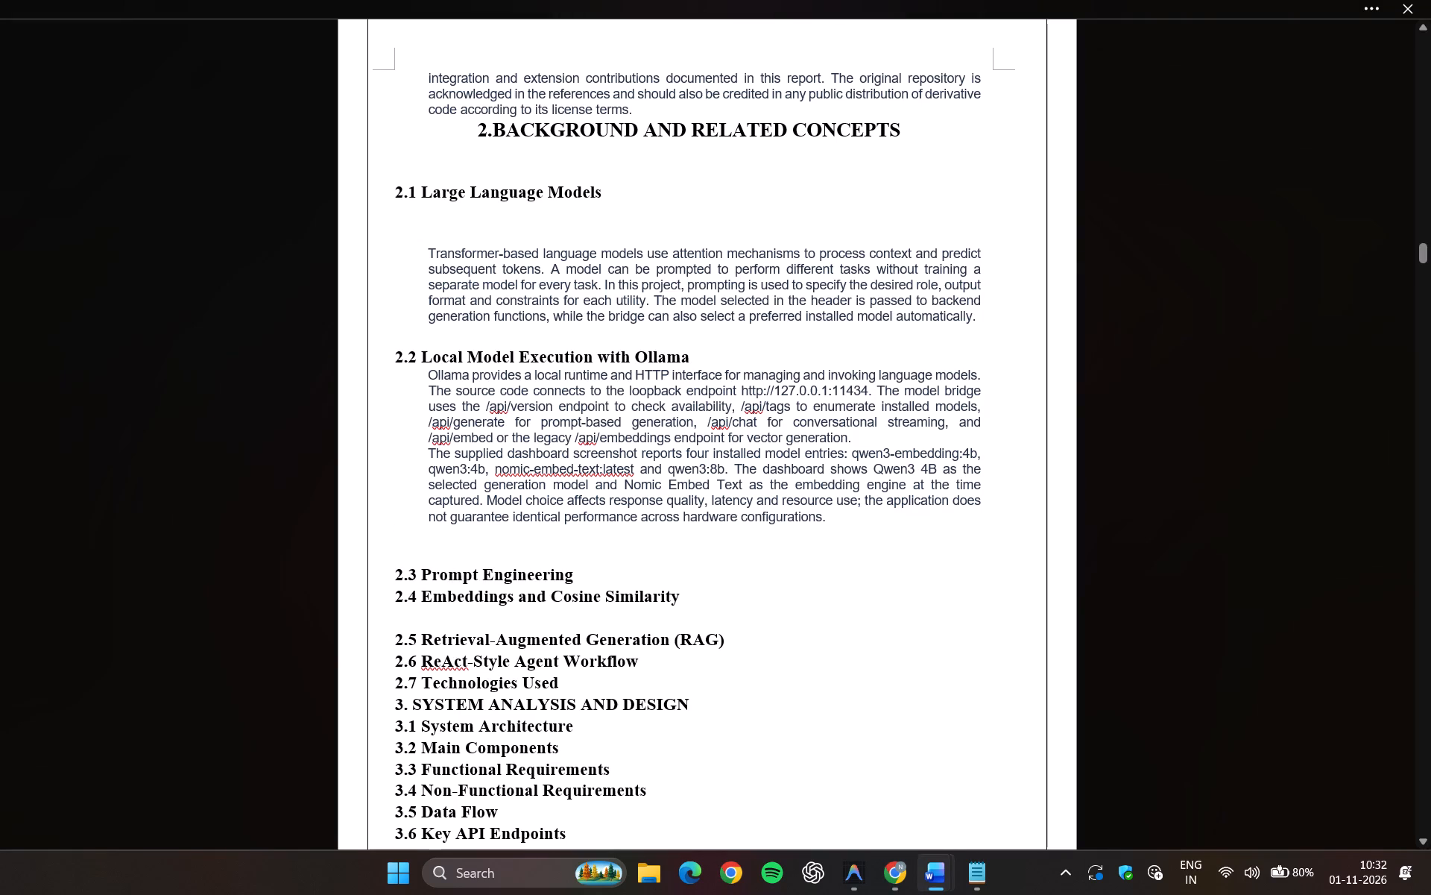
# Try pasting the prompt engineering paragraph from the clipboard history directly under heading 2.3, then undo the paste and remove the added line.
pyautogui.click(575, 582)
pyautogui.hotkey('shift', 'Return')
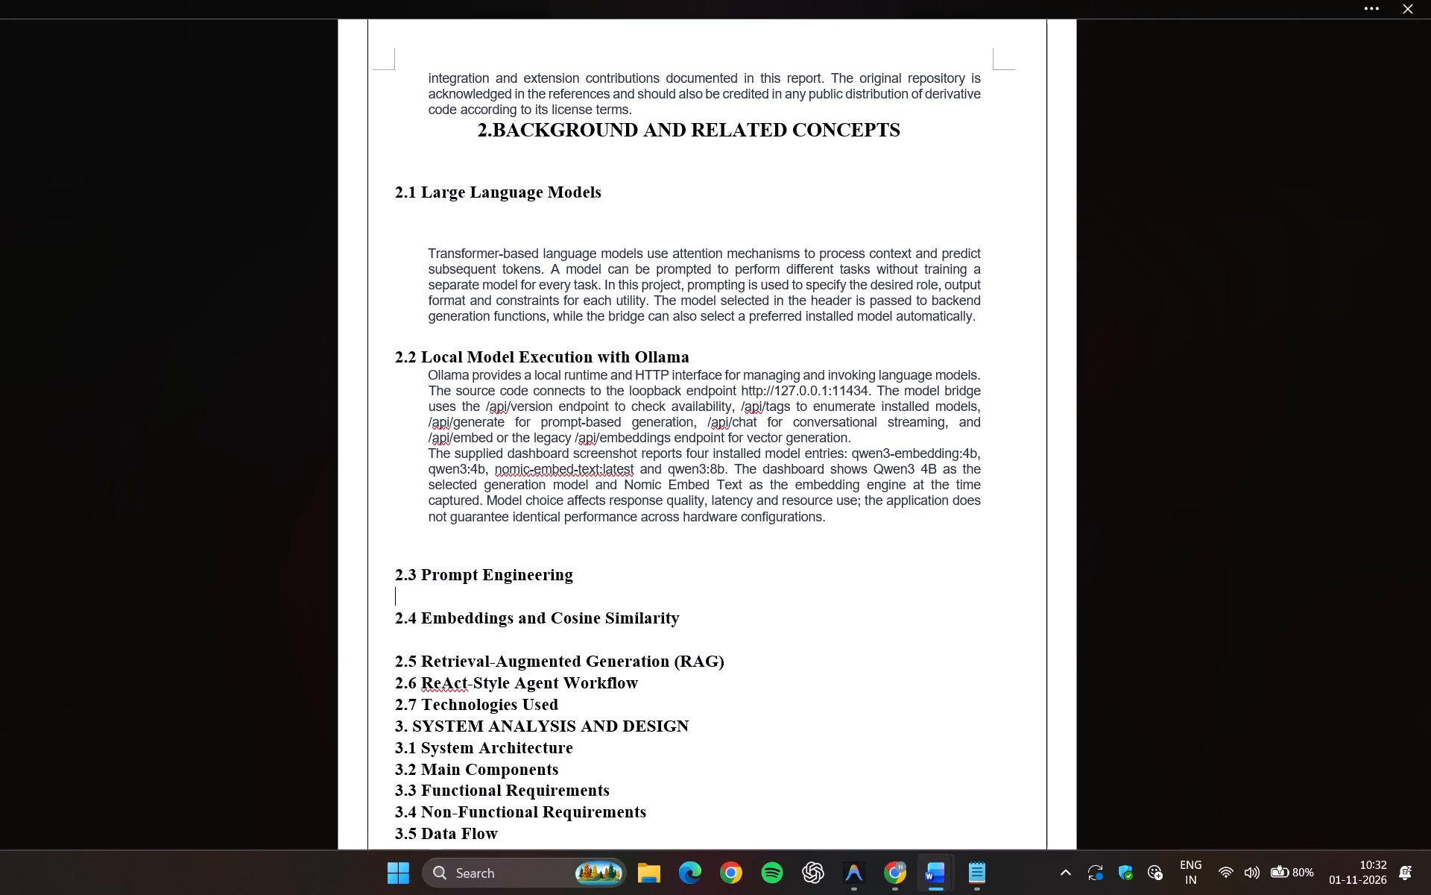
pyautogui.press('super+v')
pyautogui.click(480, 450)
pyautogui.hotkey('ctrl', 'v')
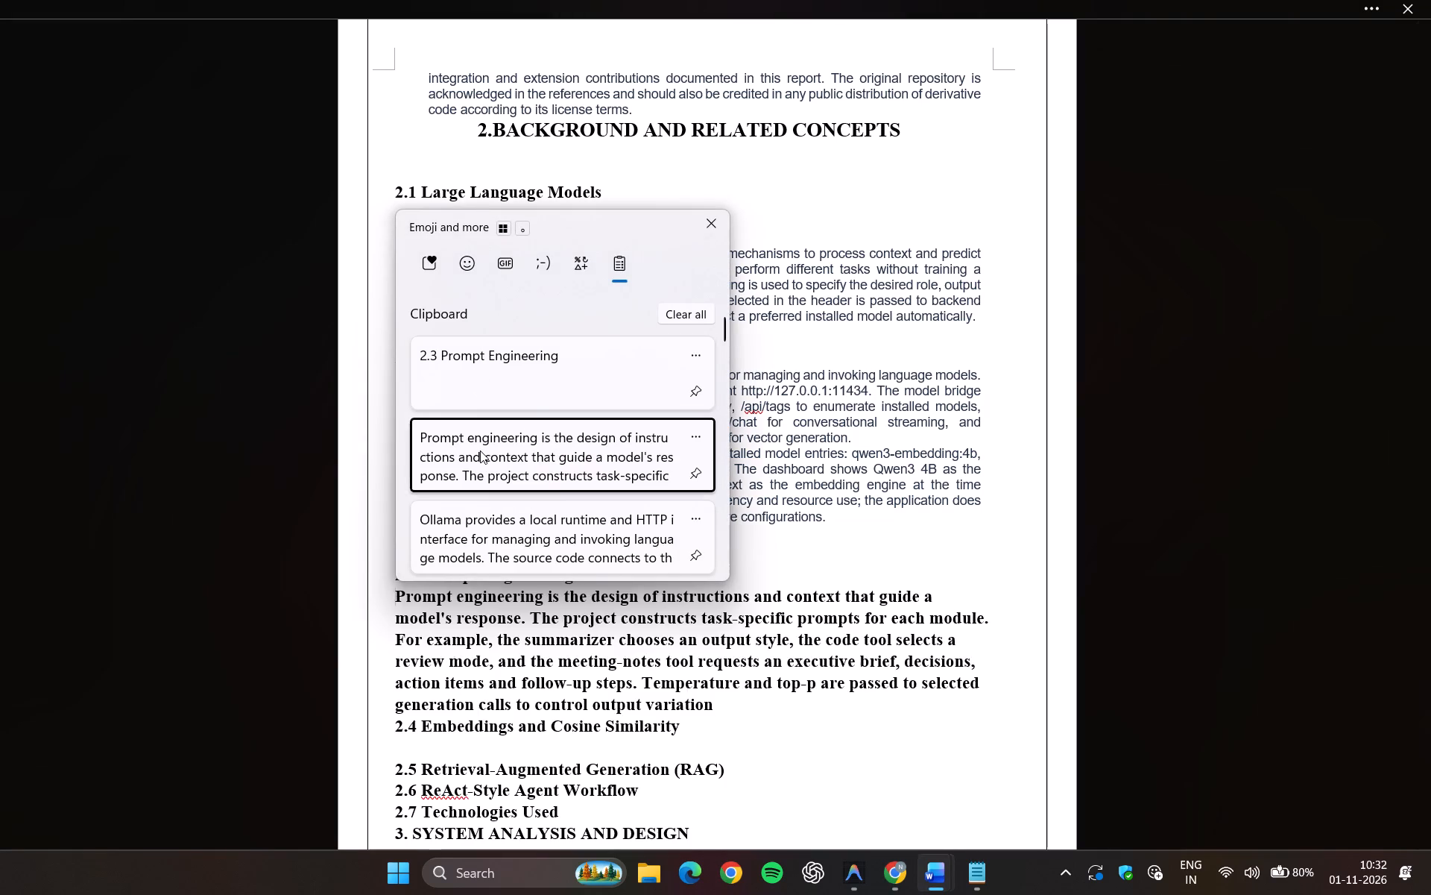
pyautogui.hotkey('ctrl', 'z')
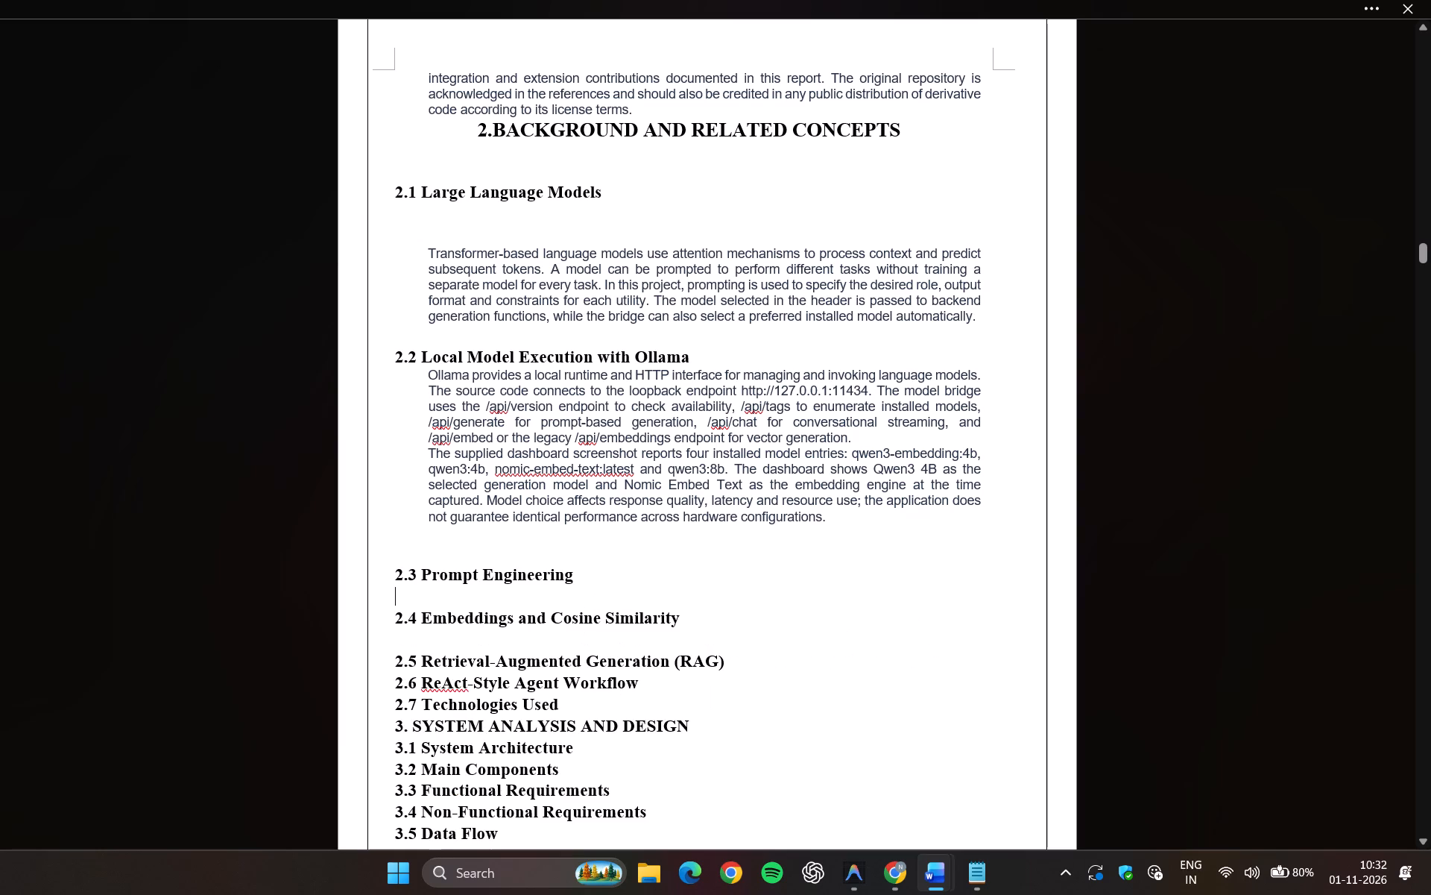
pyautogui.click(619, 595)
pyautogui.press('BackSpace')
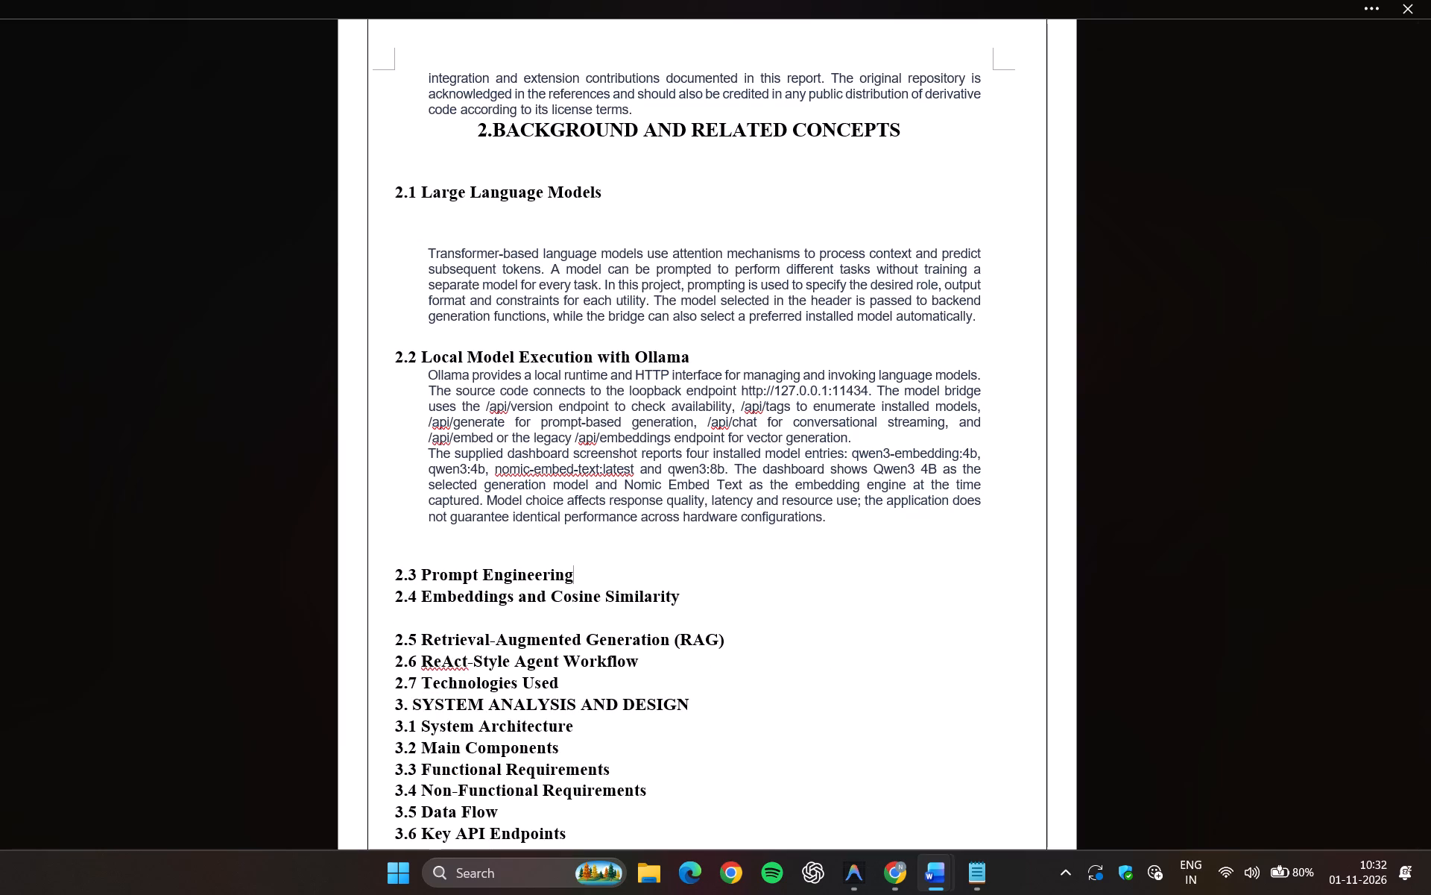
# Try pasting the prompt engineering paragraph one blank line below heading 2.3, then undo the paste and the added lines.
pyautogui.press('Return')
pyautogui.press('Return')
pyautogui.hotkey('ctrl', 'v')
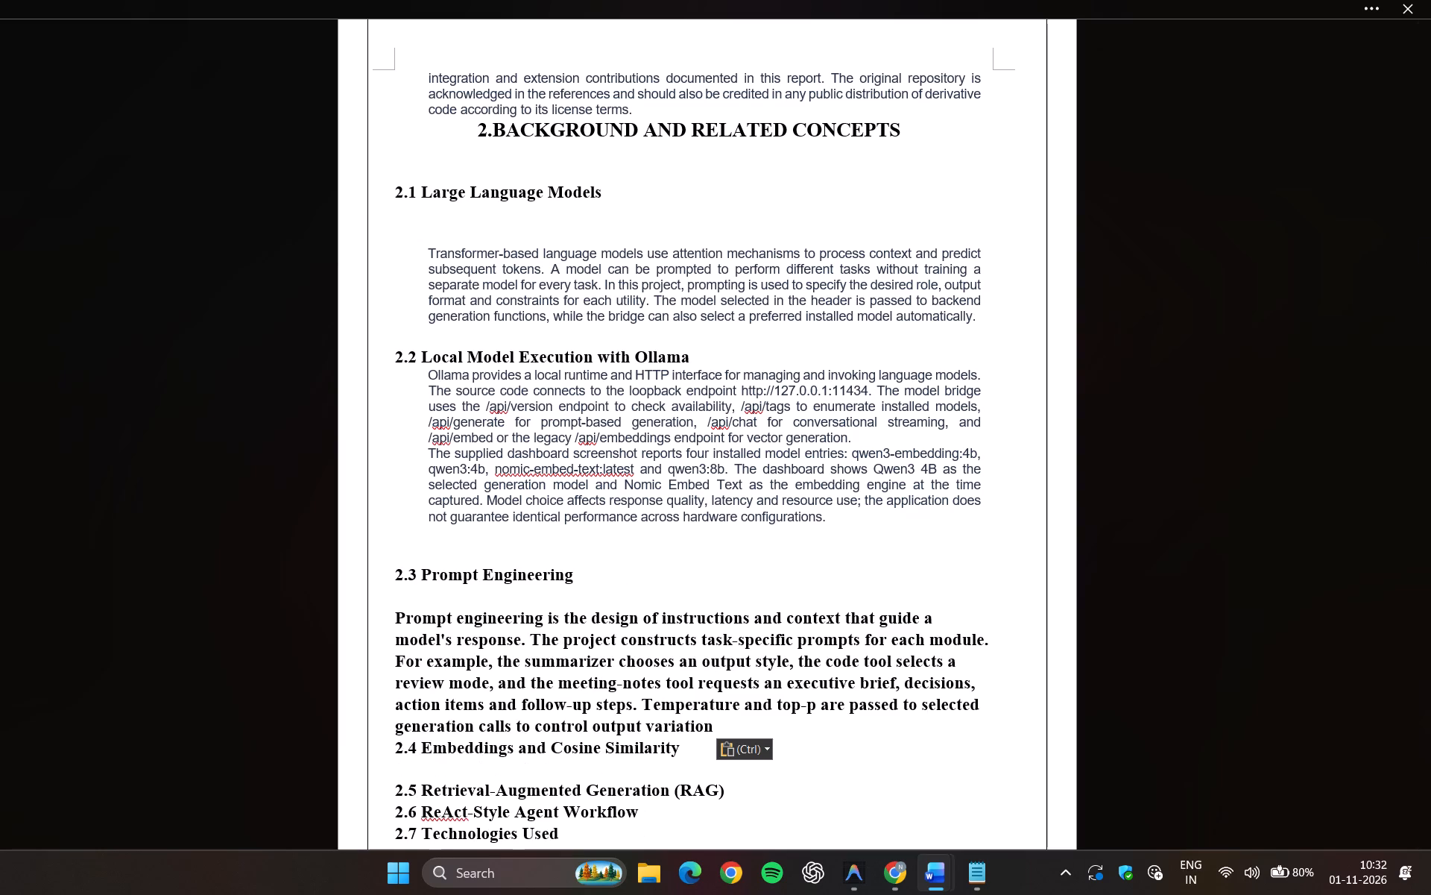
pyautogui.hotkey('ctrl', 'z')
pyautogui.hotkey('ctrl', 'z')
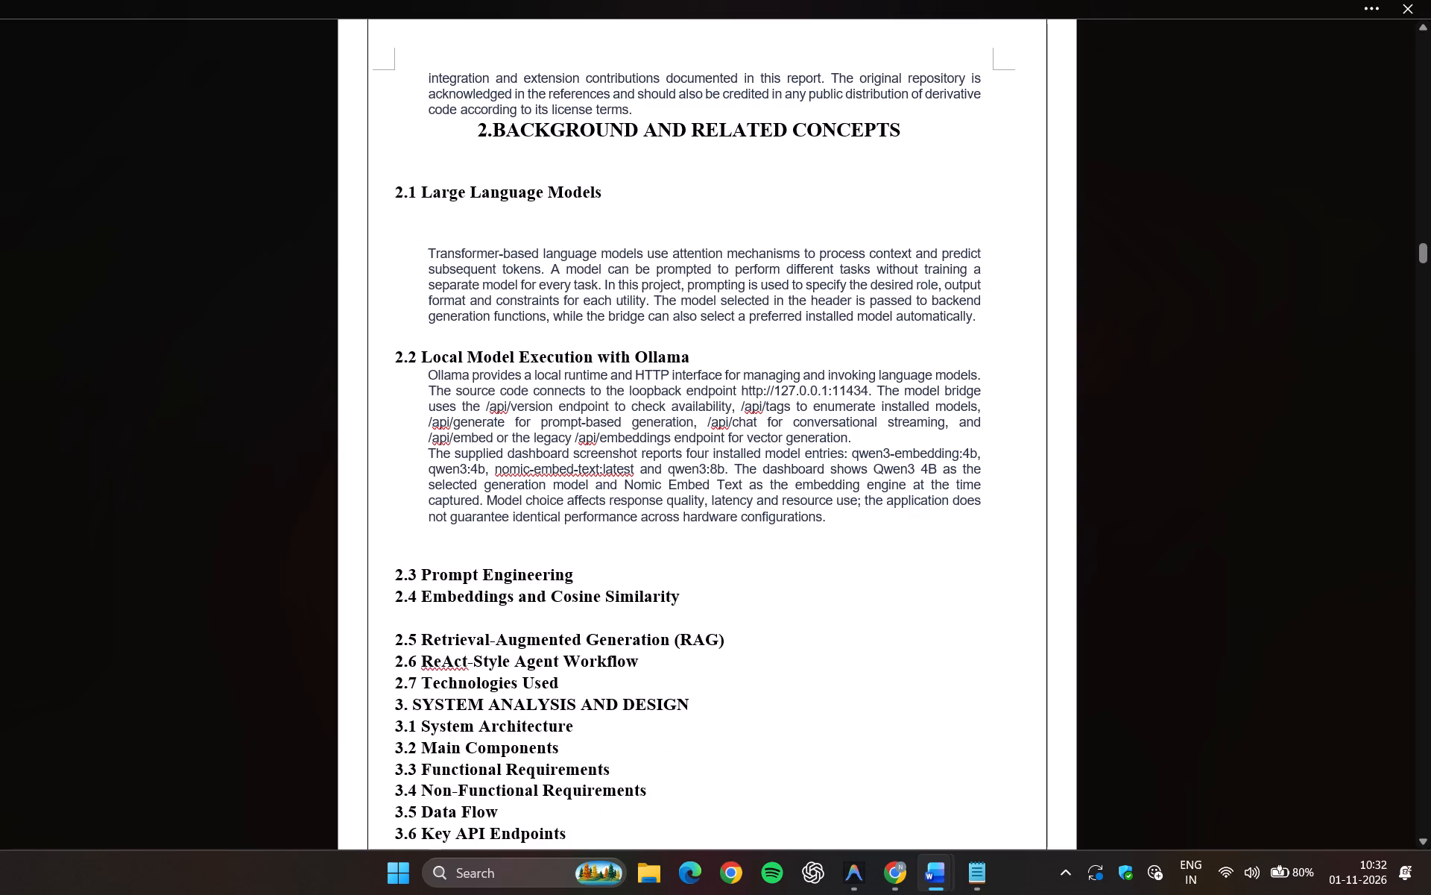
# Copy the words "hardware configurations" from the end of the section 2.2 text.
pyautogui.click(678, 512)
pyautogui.click(733, 512)
pyautogui.moveTo(733, 512); pyautogui.dragTo(795, 515)
pyautogui.hotkey('ctrl', 'c')
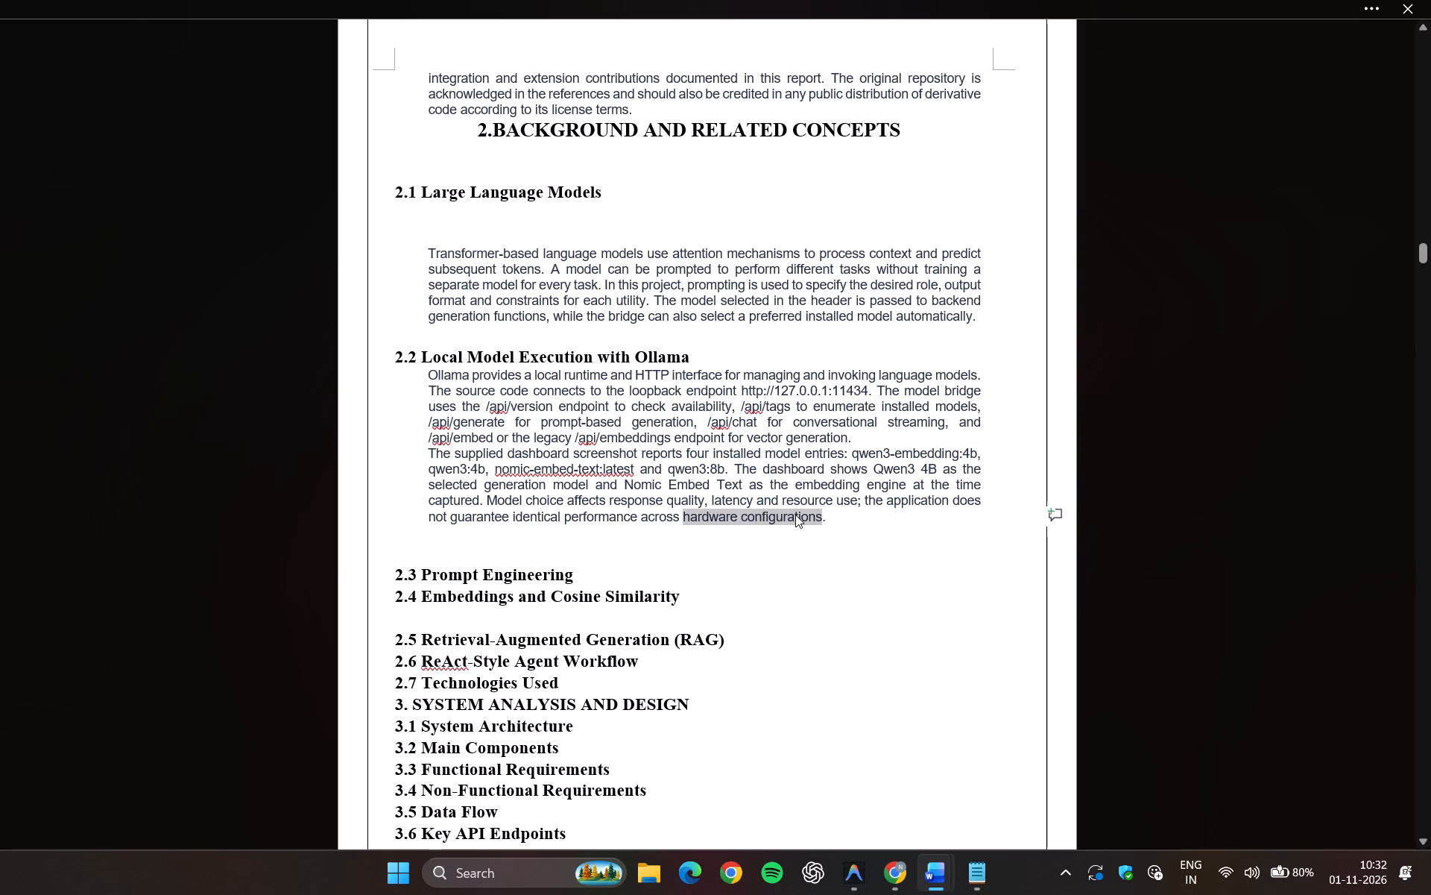
# Insert two blank lines between the 2.3 Prompt Engineering and 2.4 Embeddings and Cosine Similarity headings.
pyautogui.click(587, 587)
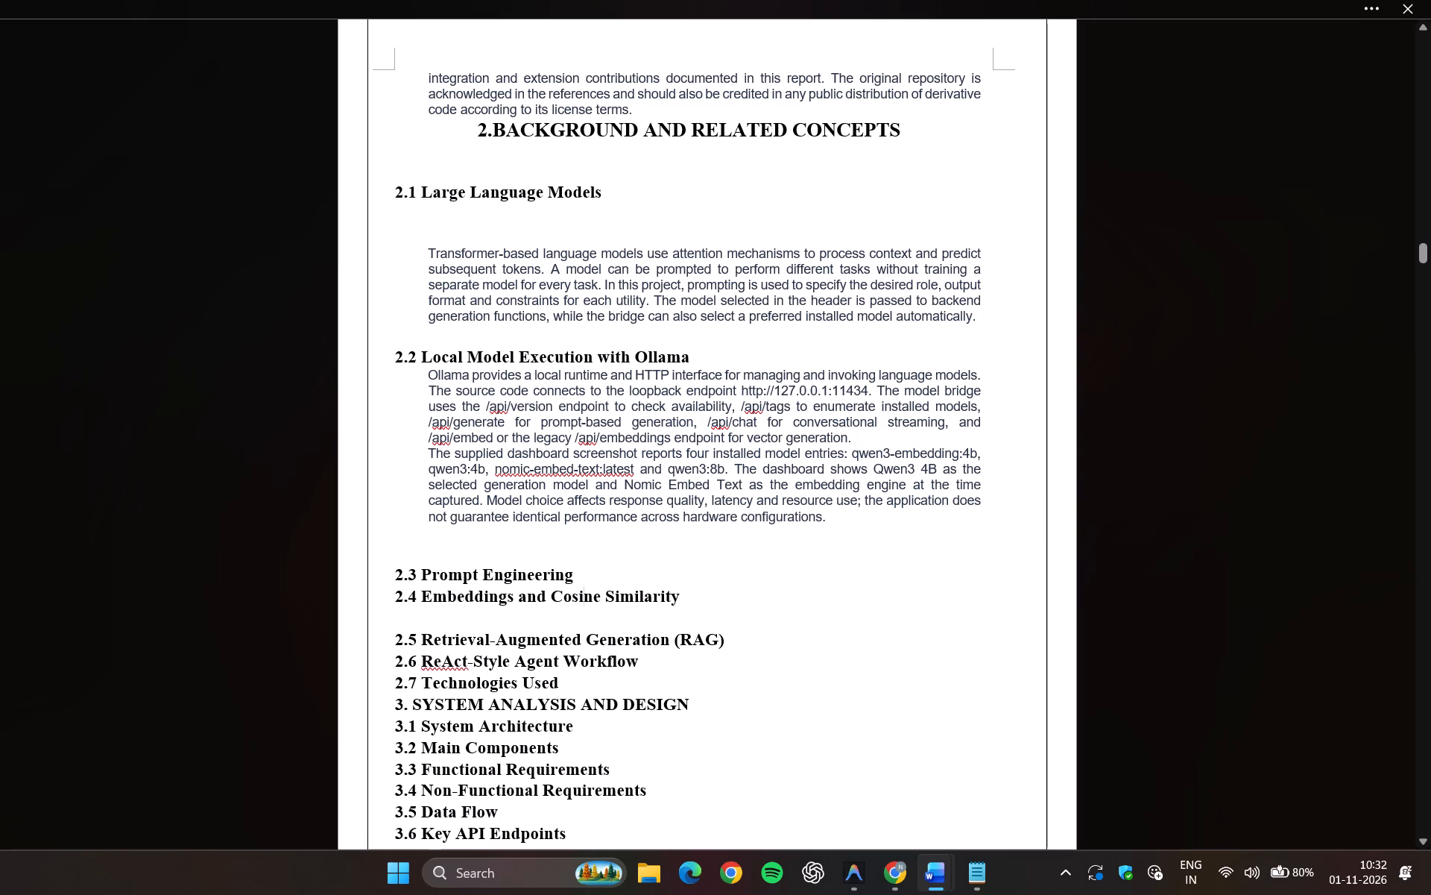
pyautogui.click(583, 575)
pyautogui.press('Return')
pyautogui.press('Return')
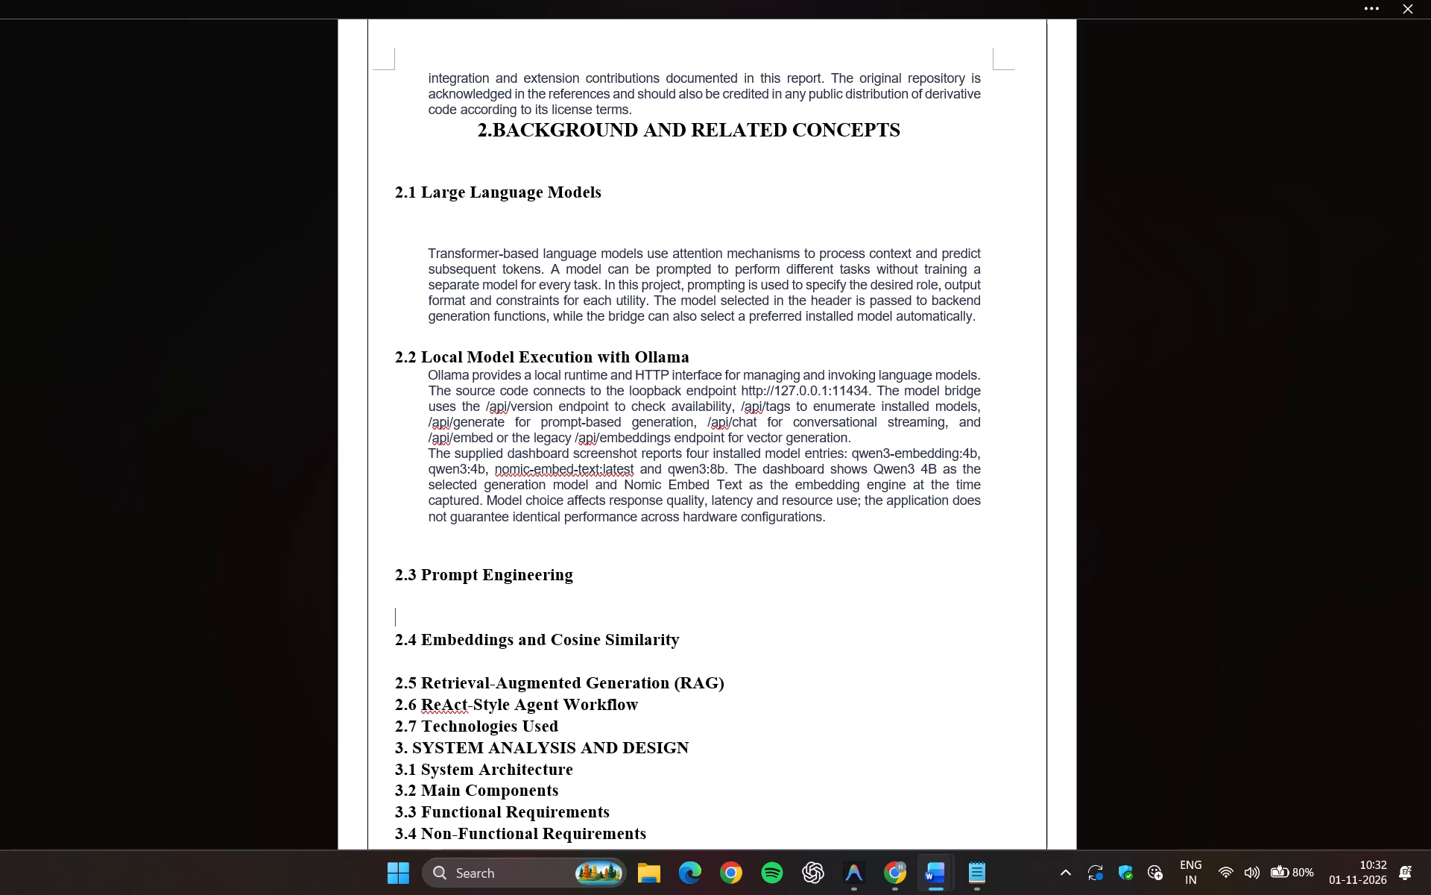
# Paste "hardware configurations" on the blank line below heading 2.3 and append the prompt engineering paragraph from the clipboard history.
pyautogui.hotkey('ctrl', 'v')
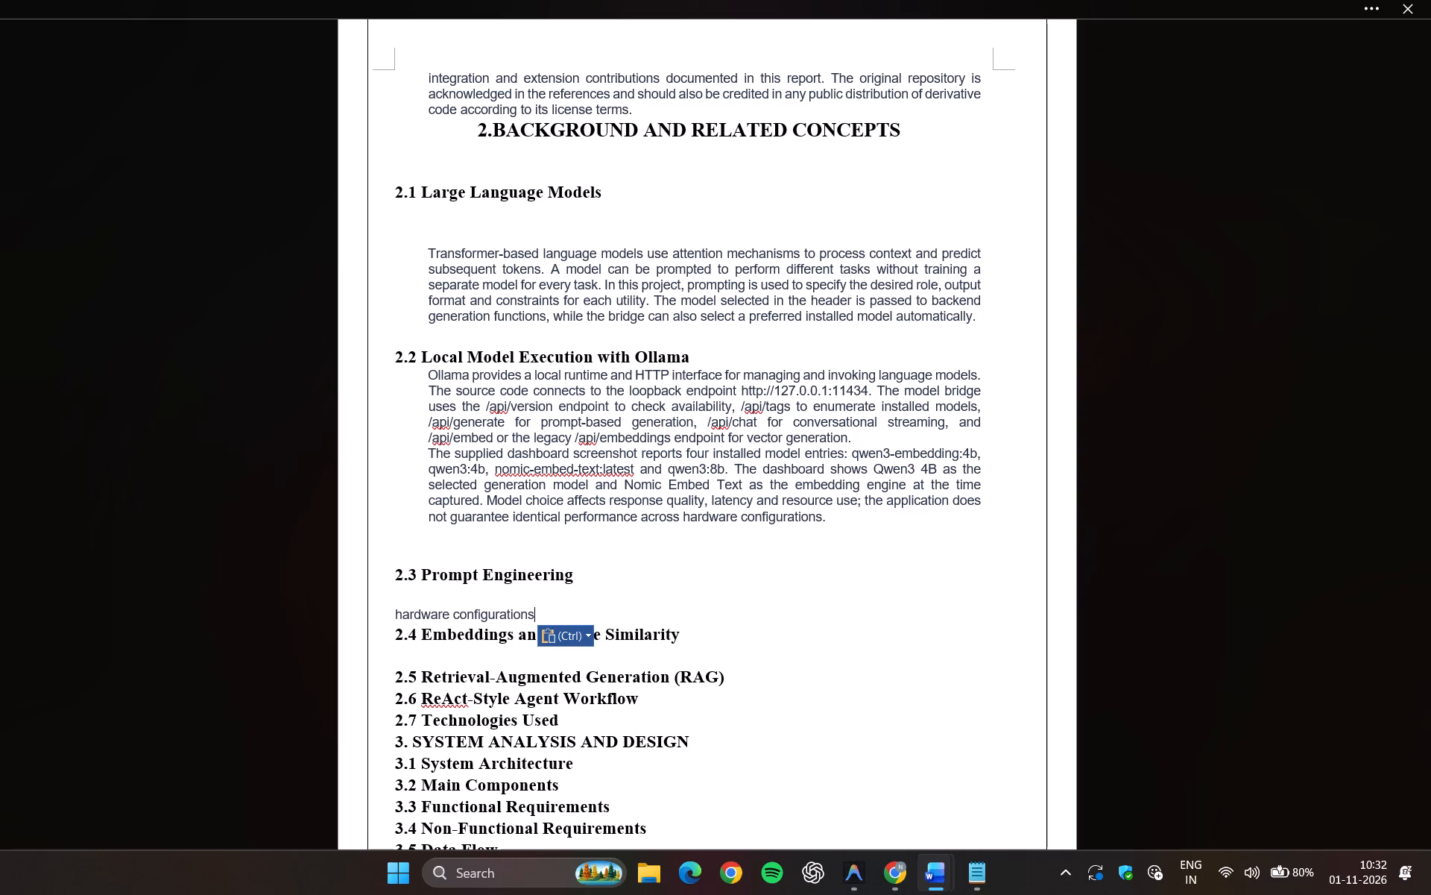
pyautogui.press('super+v')
pyautogui.click(635, 550)
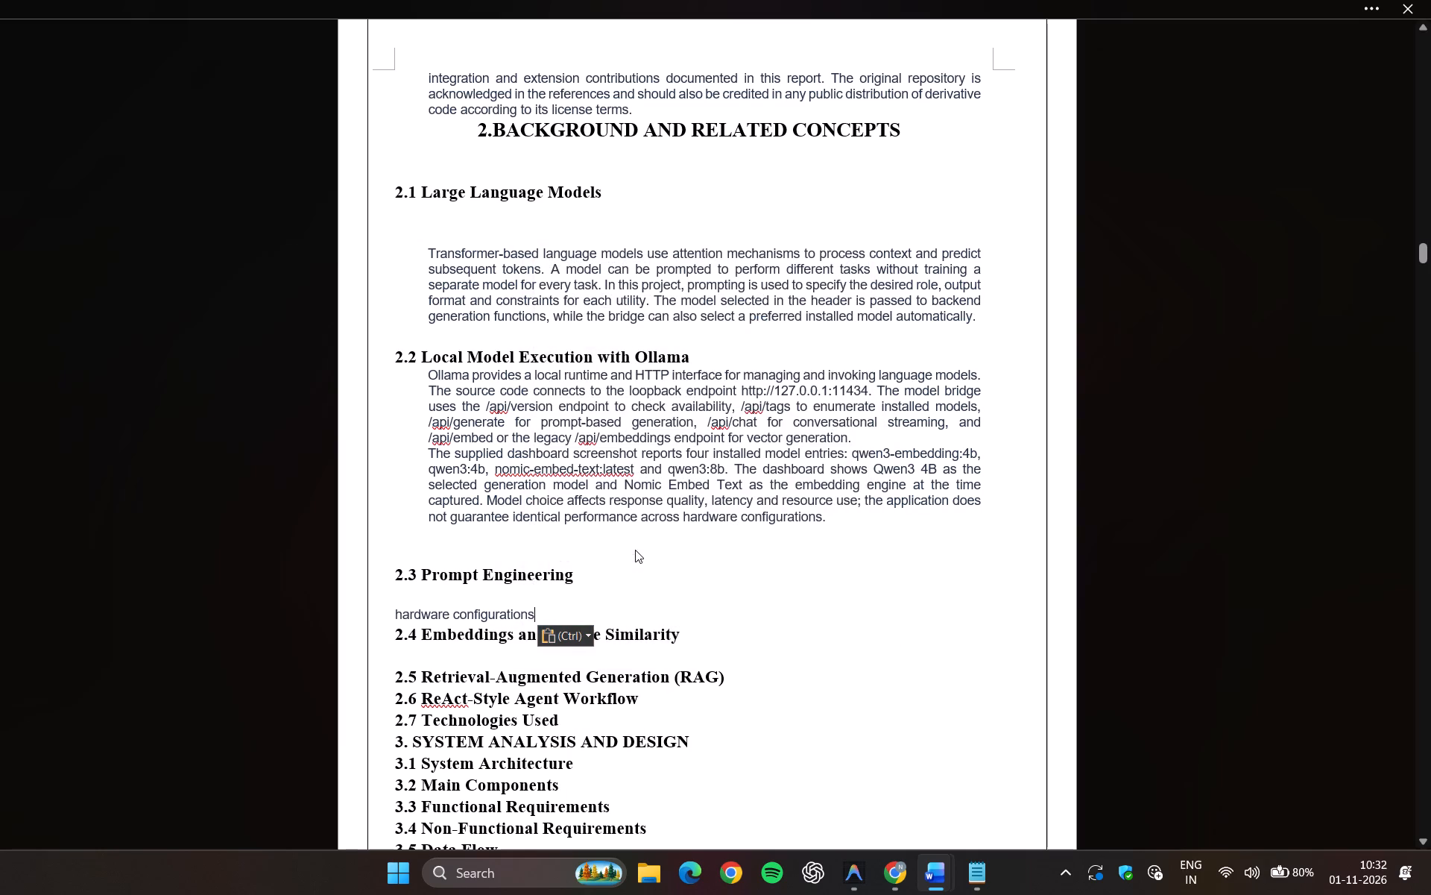
pyautogui.press('super+v')
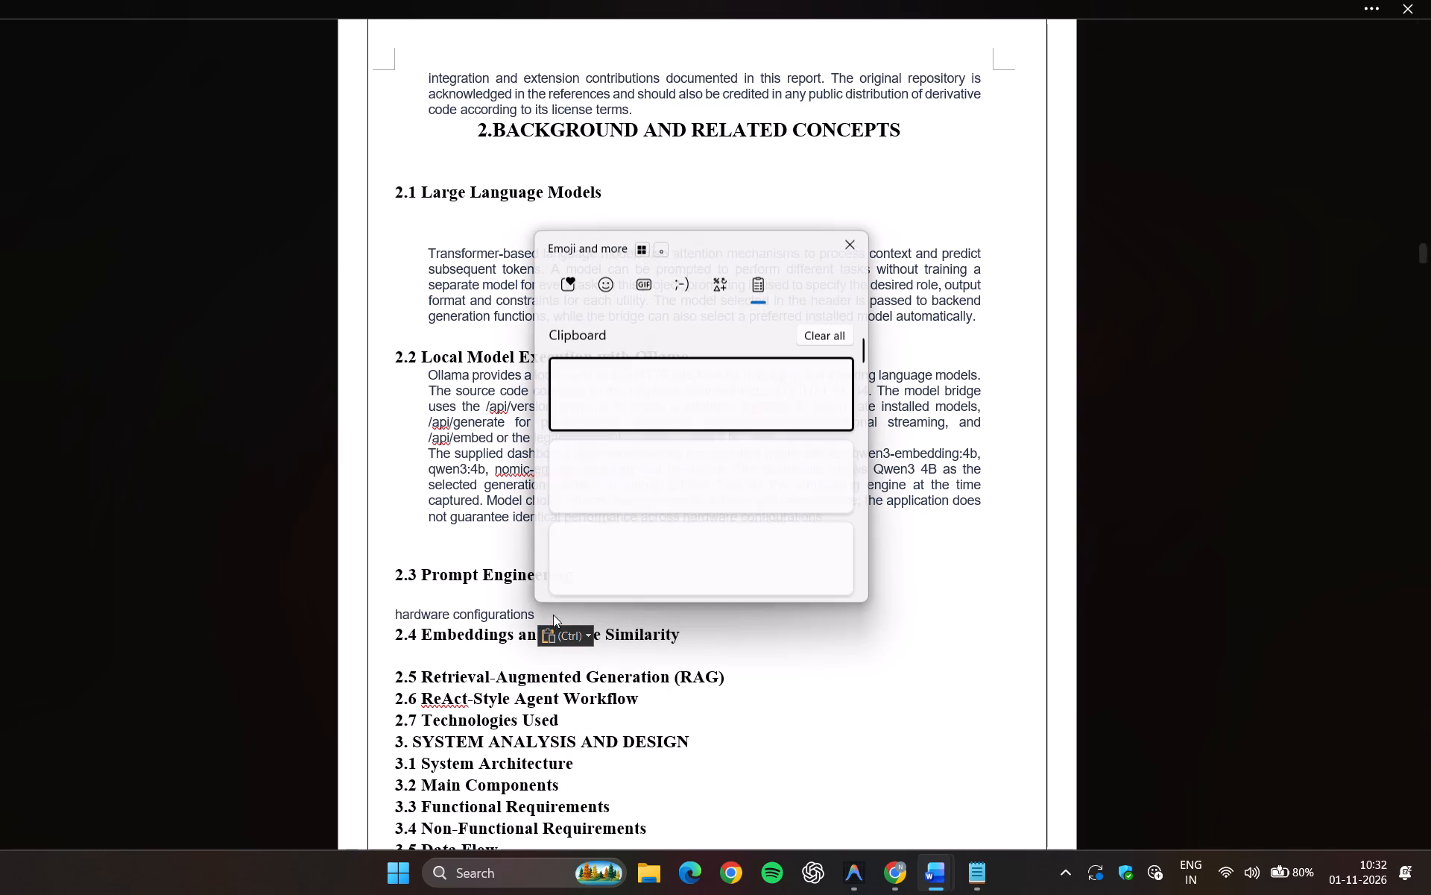
pyautogui.click(626, 547)
pyautogui.hotkey('ctrl', 'v')
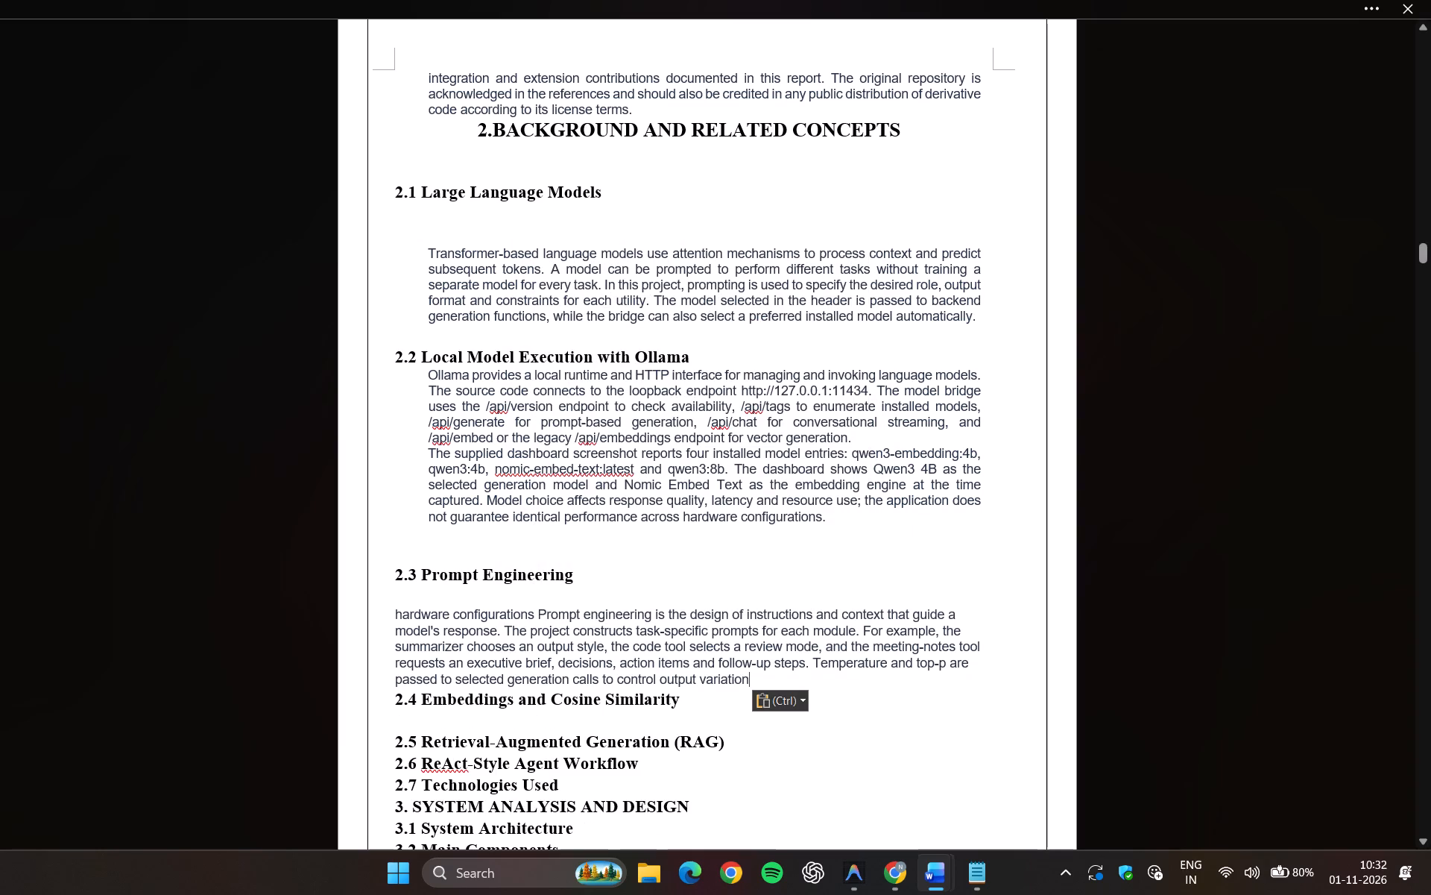
# Delete the words "hardware configurations" before the prompt engineering paragraph and the blank line under heading 2.3.
pyautogui.click(534, 617)
pyautogui.press('BackSpace')
pyautogui.press('BackSpace')
pyautogui.press('BackSpace')
pyautogui.press('BackSpace')
pyautogui.press('BackSpace')
pyautogui.press('BackSpace')
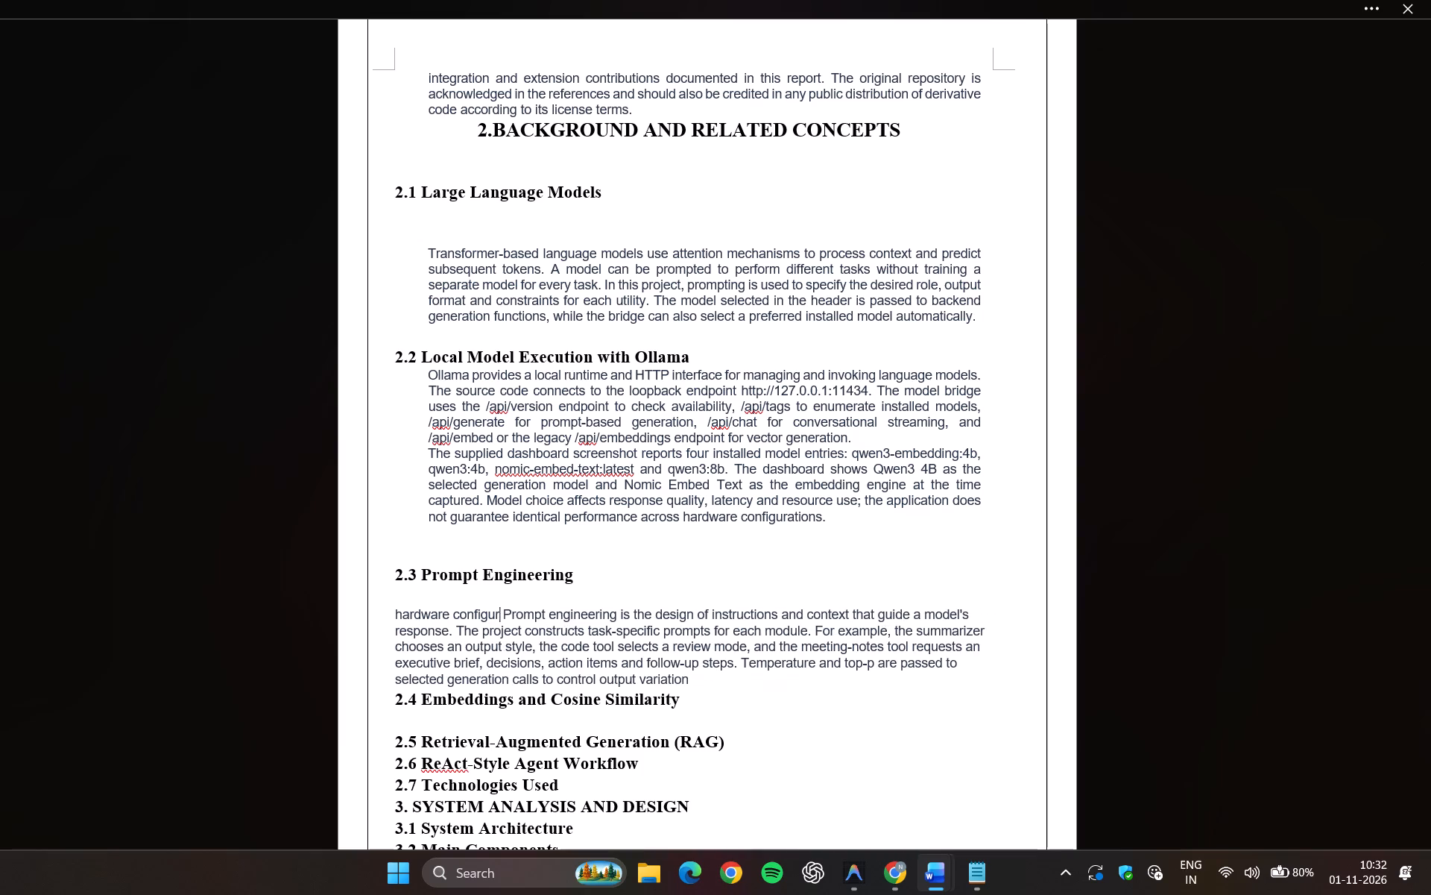
pyautogui.press('BackSpace')
pyautogui.press('BackSpace')
pyautogui.press('BackSpace')
pyautogui.press('BackSpace')
pyautogui.press('BackSpace')
pyautogui.press('BackSpace')
pyautogui.press('BackSpace')
pyautogui.press('BackSpace')
pyautogui.press('BackSpace')
pyautogui.press('BackSpace')
pyautogui.press('BackSpace')
pyautogui.press('BackSpace')
pyautogui.press('BackSpace')
pyautogui.press('BackSpace')
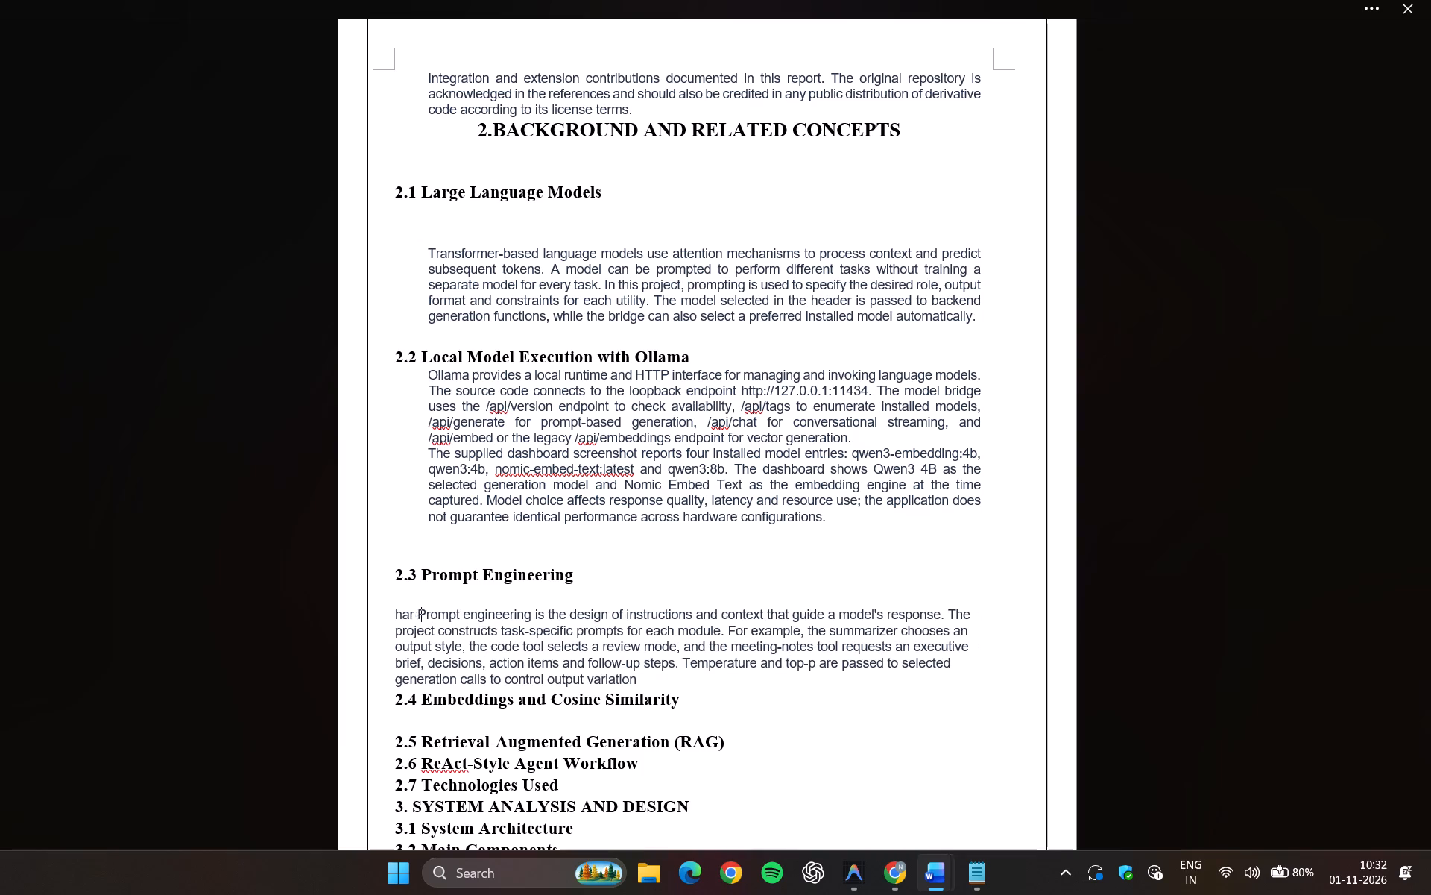
pyautogui.press('BackSpace')
pyautogui.press('BackSpace')
pyautogui.press('BackSpace')
pyautogui.press('BackSpace')
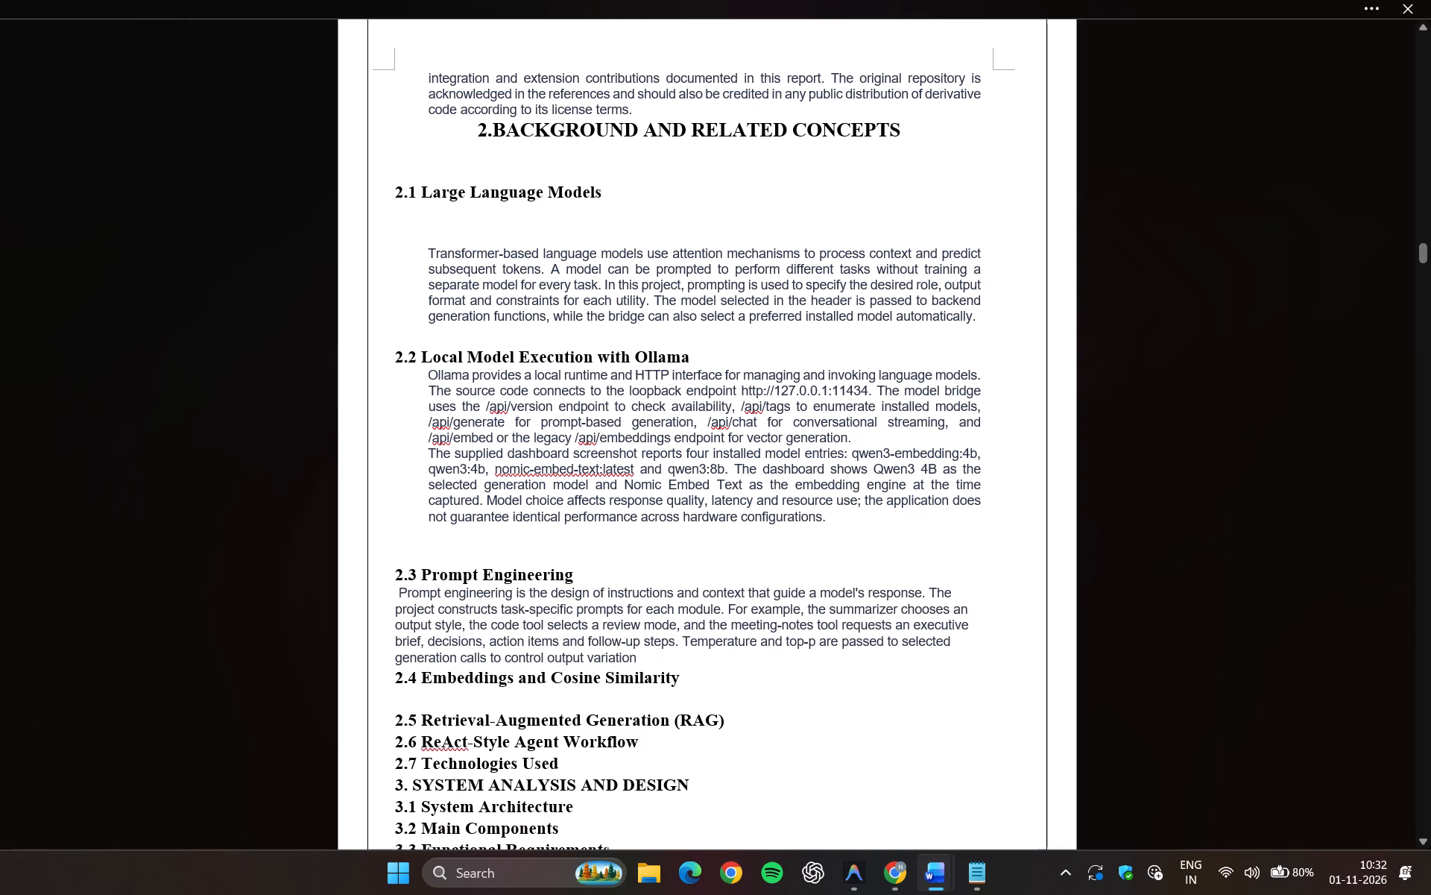
# Copy the section 2.4 text with the cosine formula from the Gen AI Studio Pro report and paste it below newreport's heading 2.4.
pyautogui.scroll(-1, 597, 460)
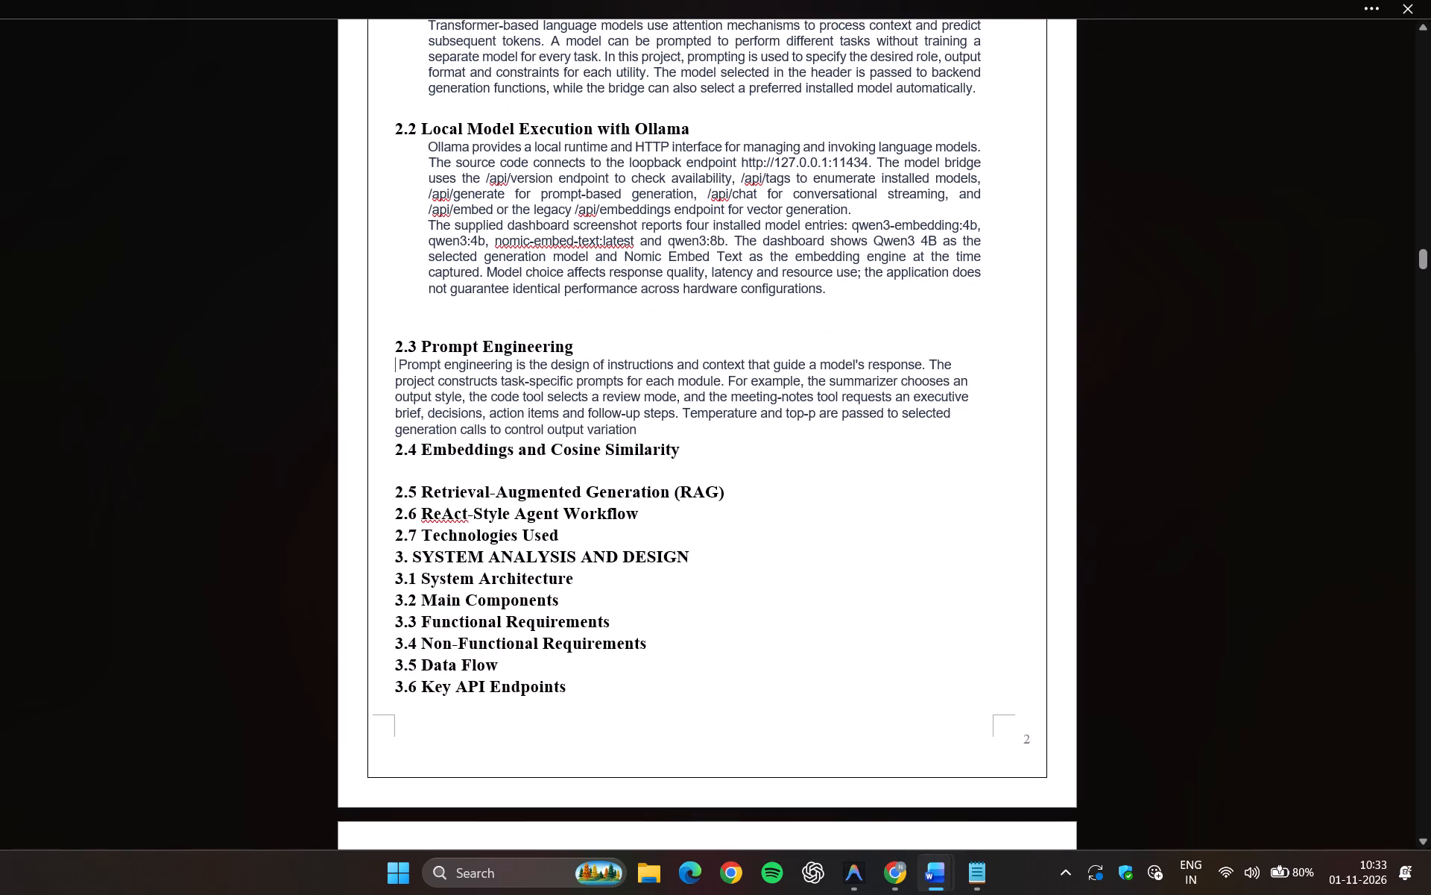
pyautogui.hotkey('alt', 'Tab')
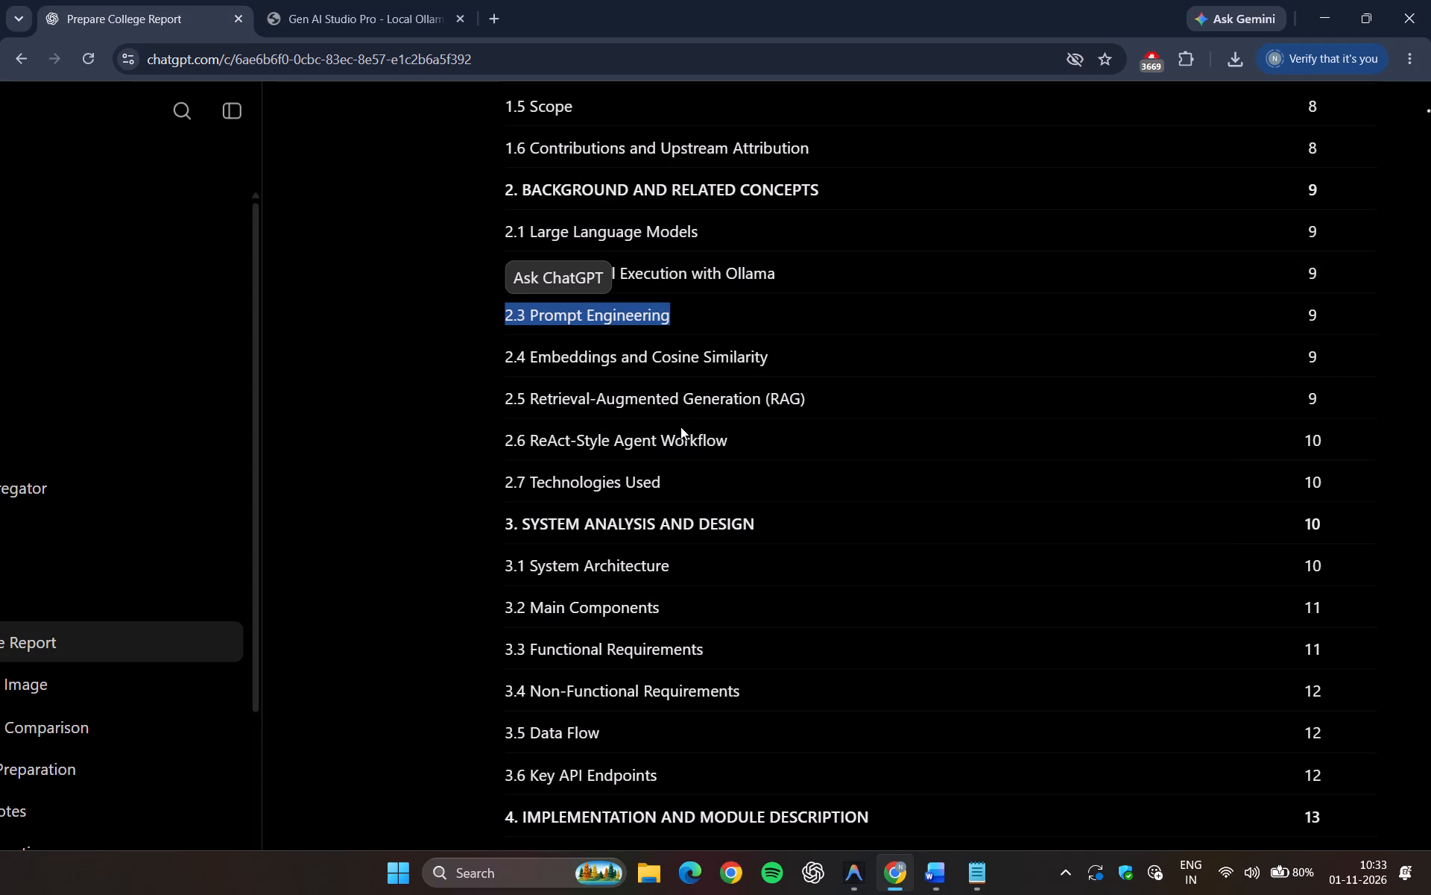
pyautogui.hotkey('alt', 'Tab')
pyautogui.hotkey('alt', 'Tab')
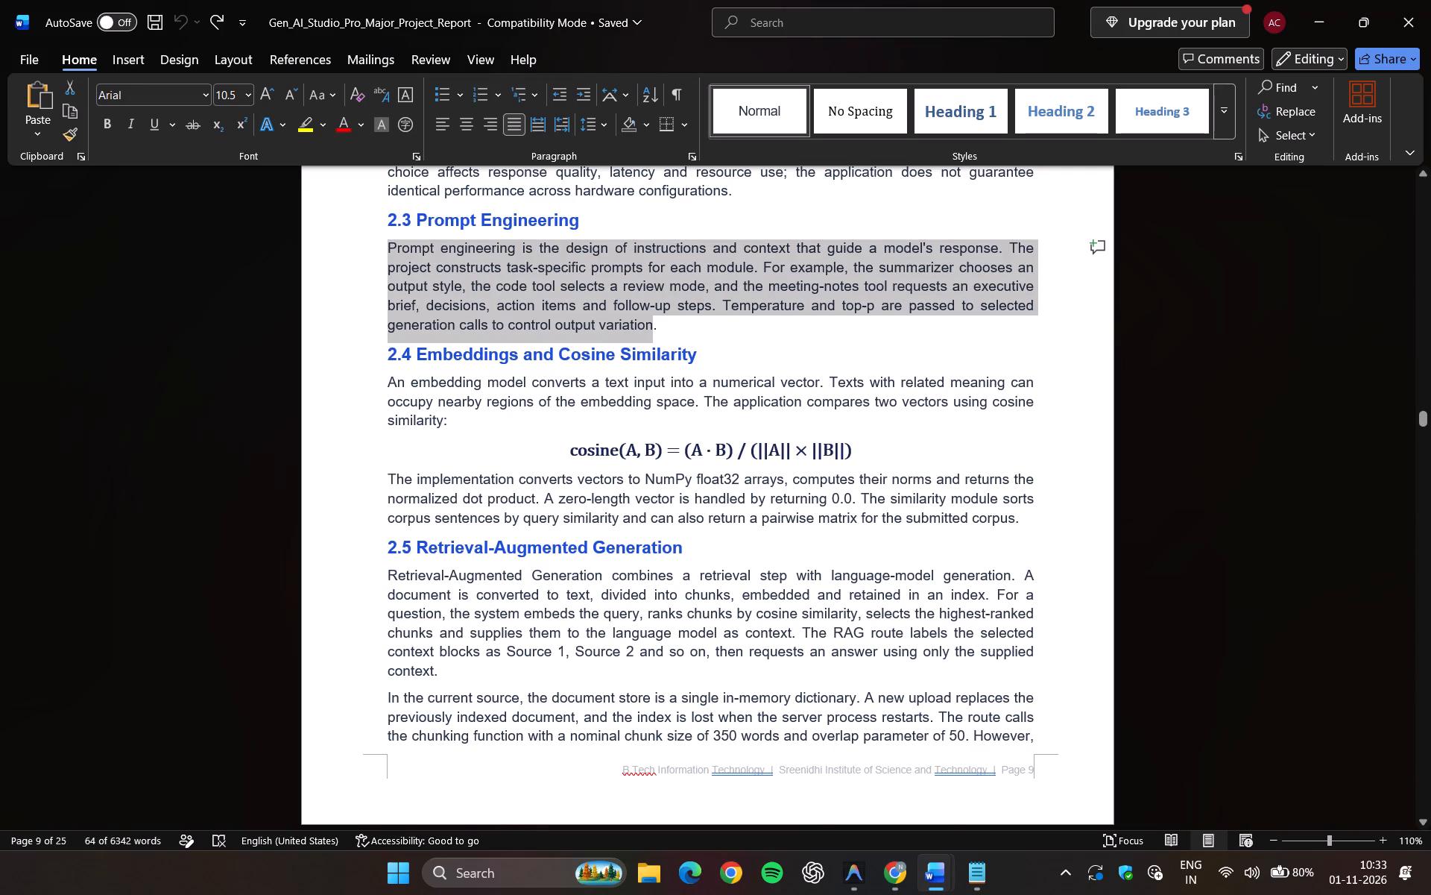
pyautogui.moveTo(382, 378); pyautogui.dragTo(1028, 511)
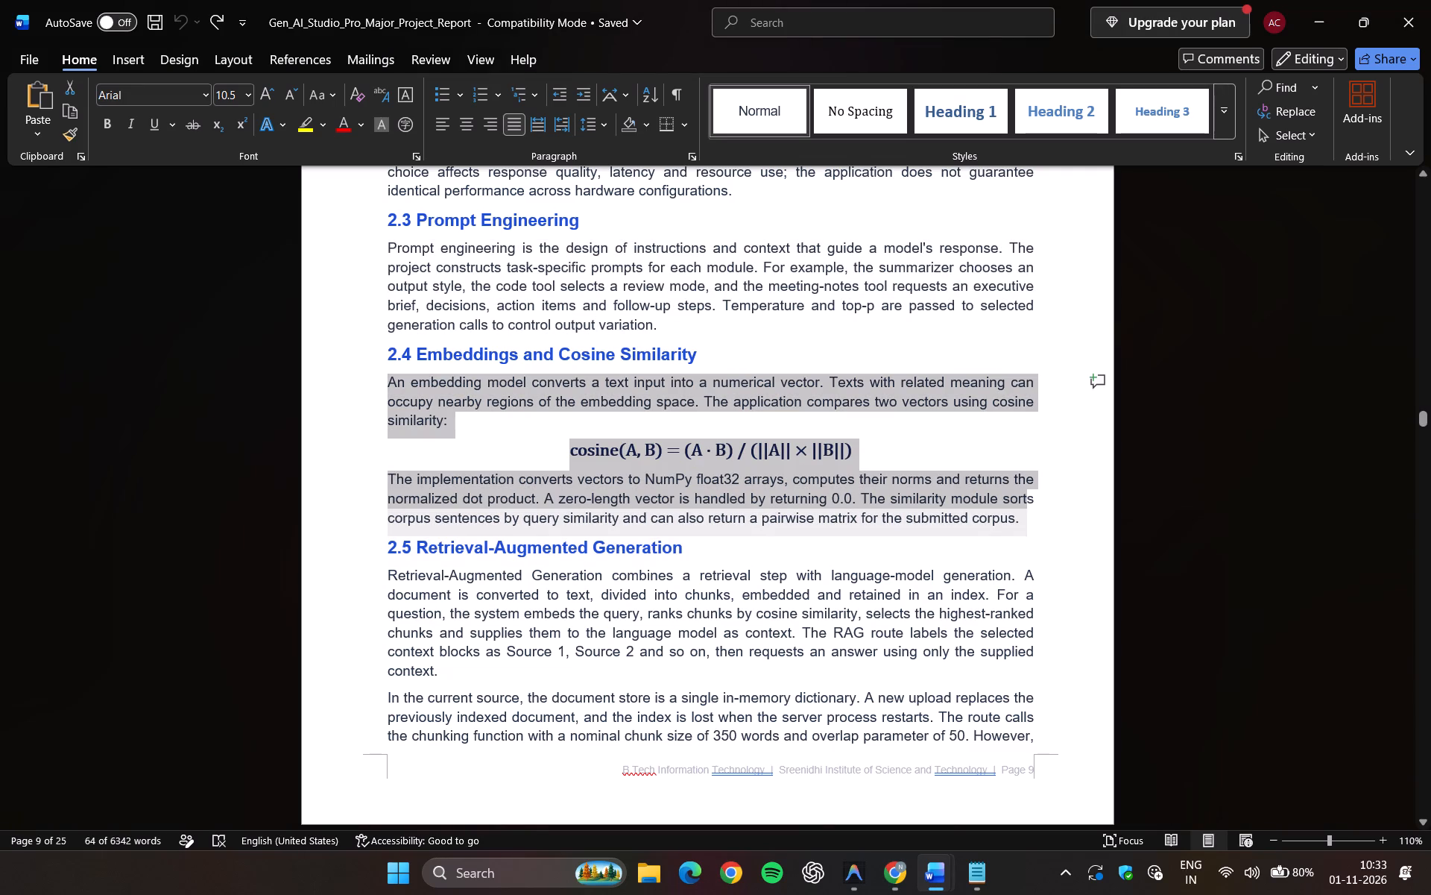
pyautogui.moveTo(1028, 511); pyautogui.dragTo(1028, 508)
pyautogui.hotkey('ctrl', 'c')
pyautogui.hotkey('alt', 'Tab')
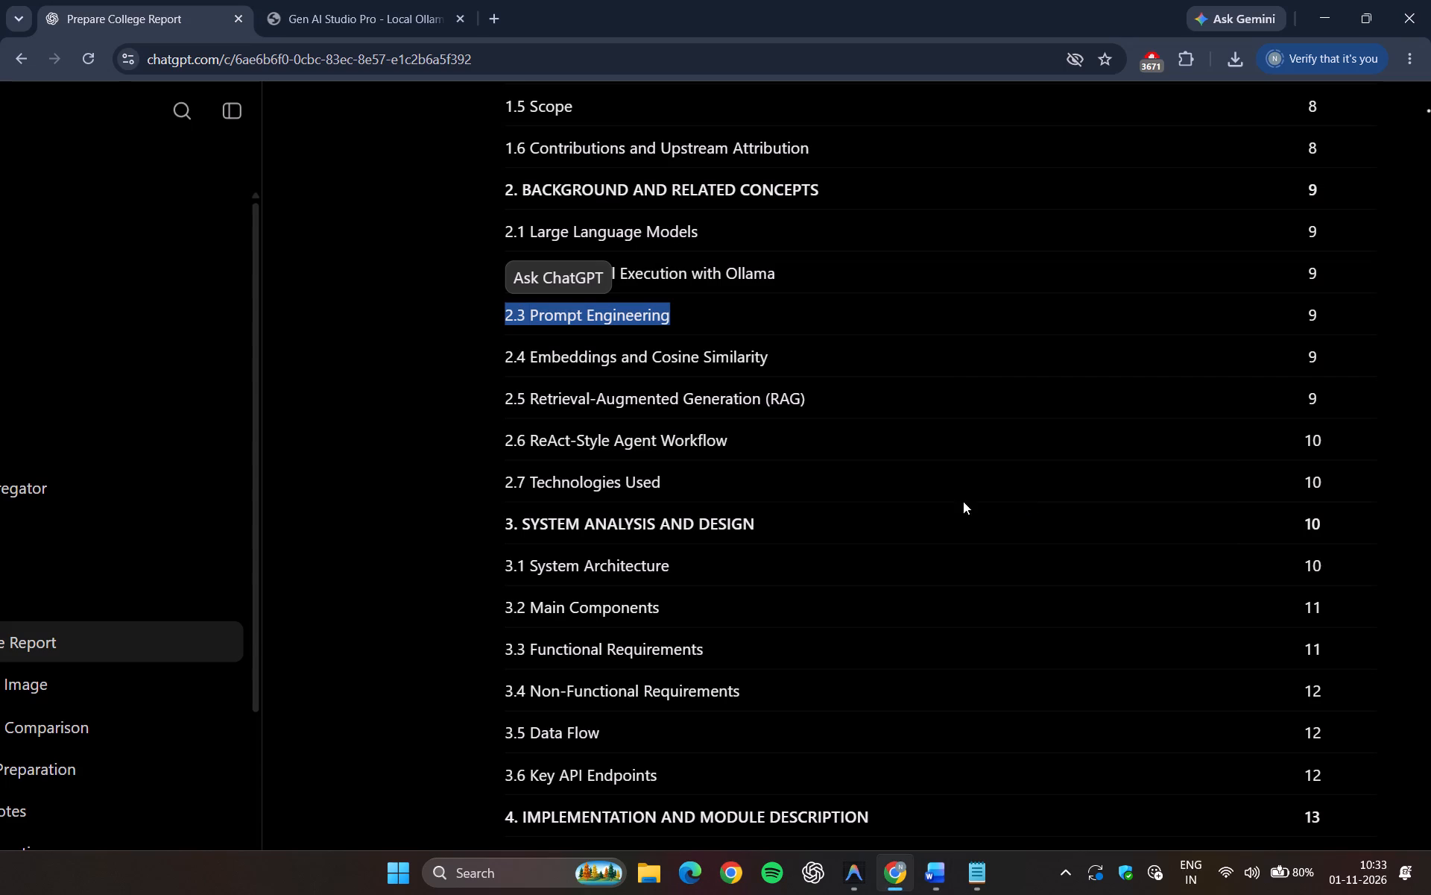
pyautogui.hotkey('alt', 'Tab')
pyautogui.hotkey('alt', 'Tab')
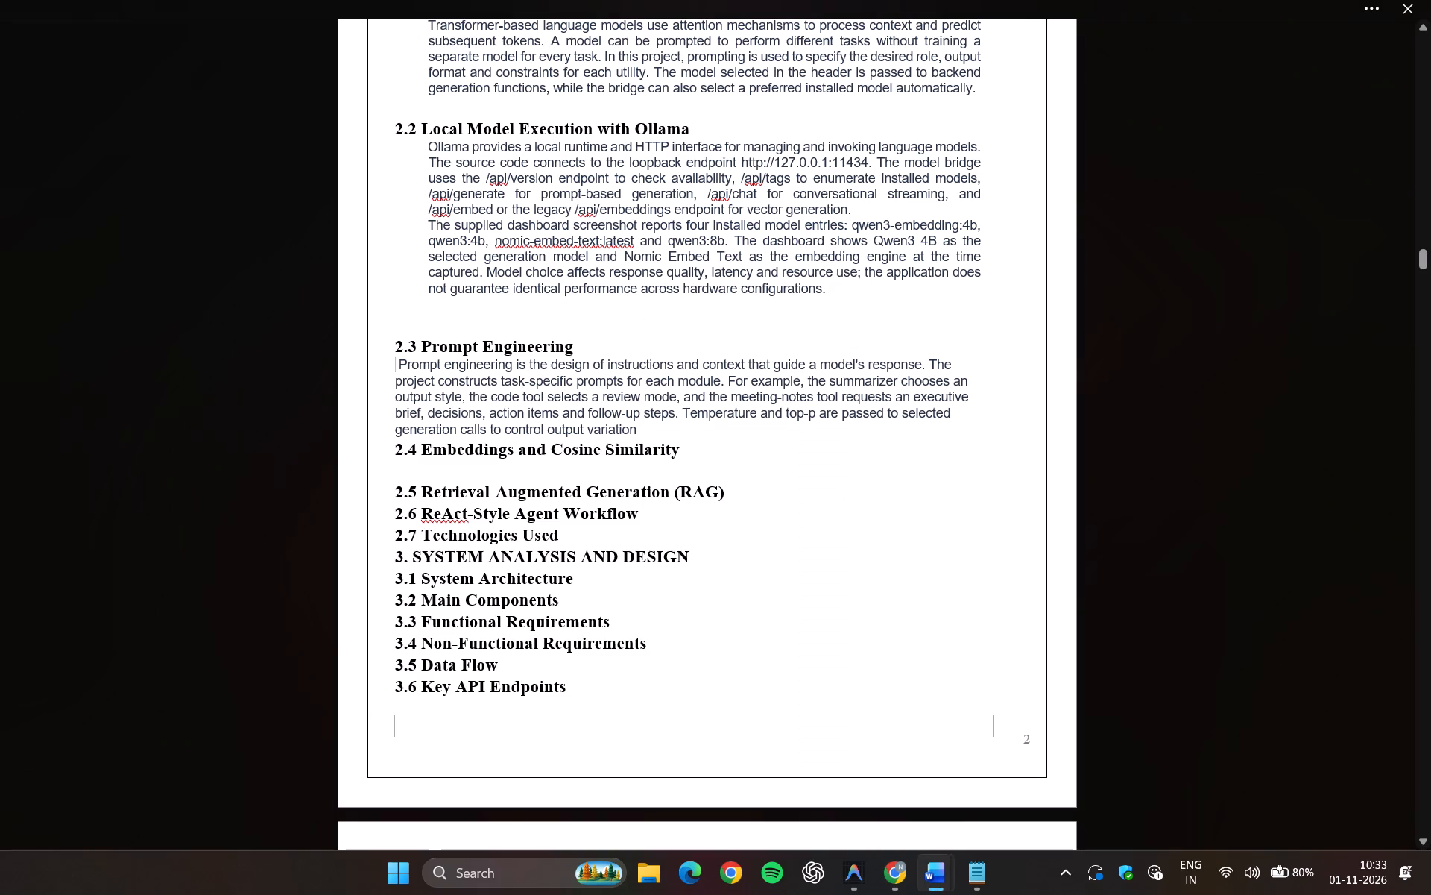
pyautogui.click(584, 473)
pyautogui.hotkey('ctrl', 'v')
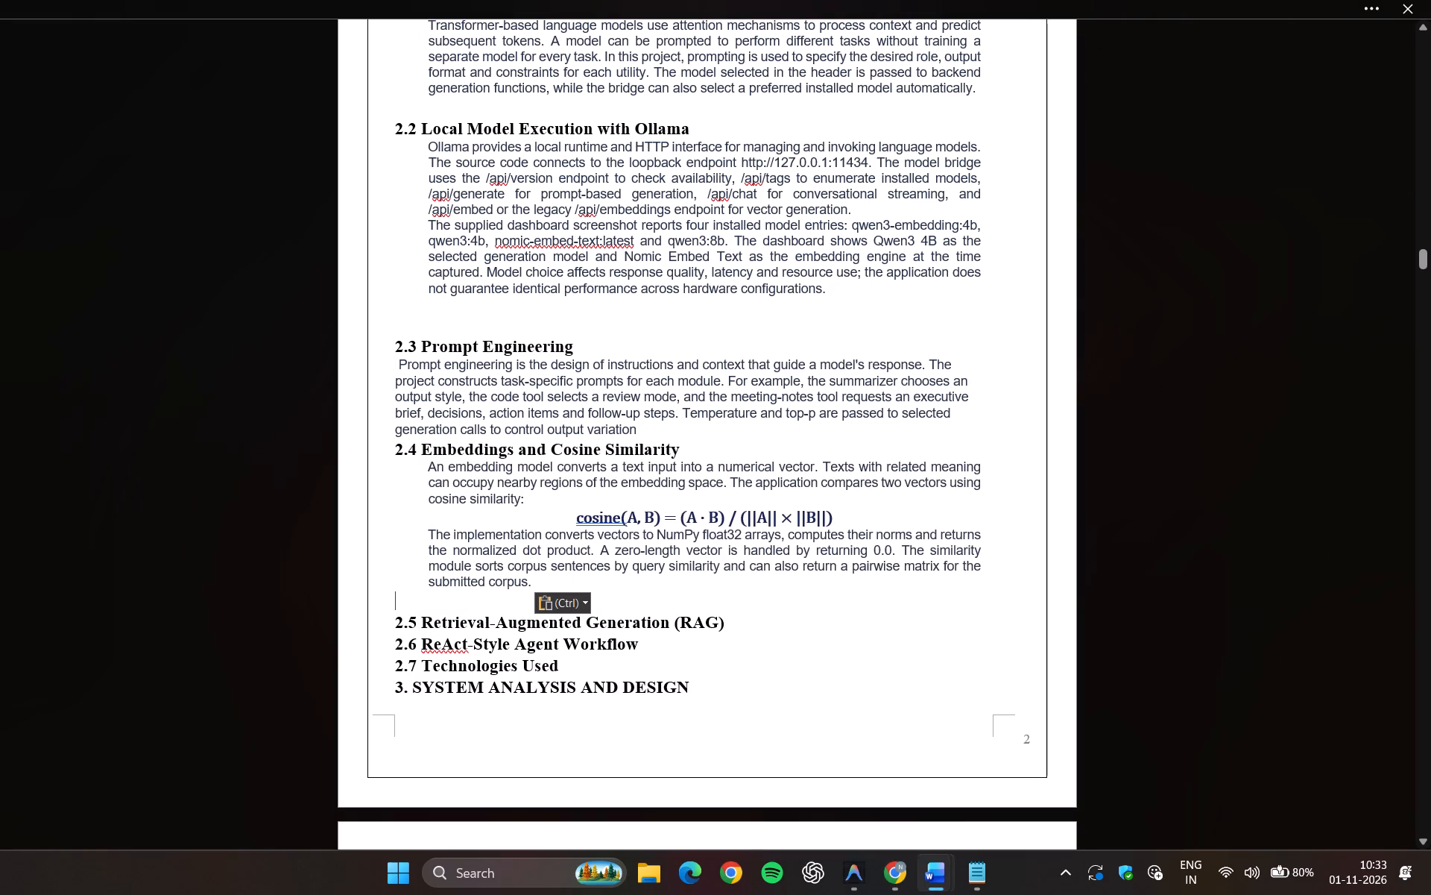
# Copy both section 2.5 paragraphs from the Gen AI Studio Pro report and paste them below newreport's heading 2.5, after two new line breaks.
pyautogui.hotkey('alt', 'Tab')
pyautogui.hotkey('alt', 'Tab')
pyautogui.hotkey('alt', 'Tab')
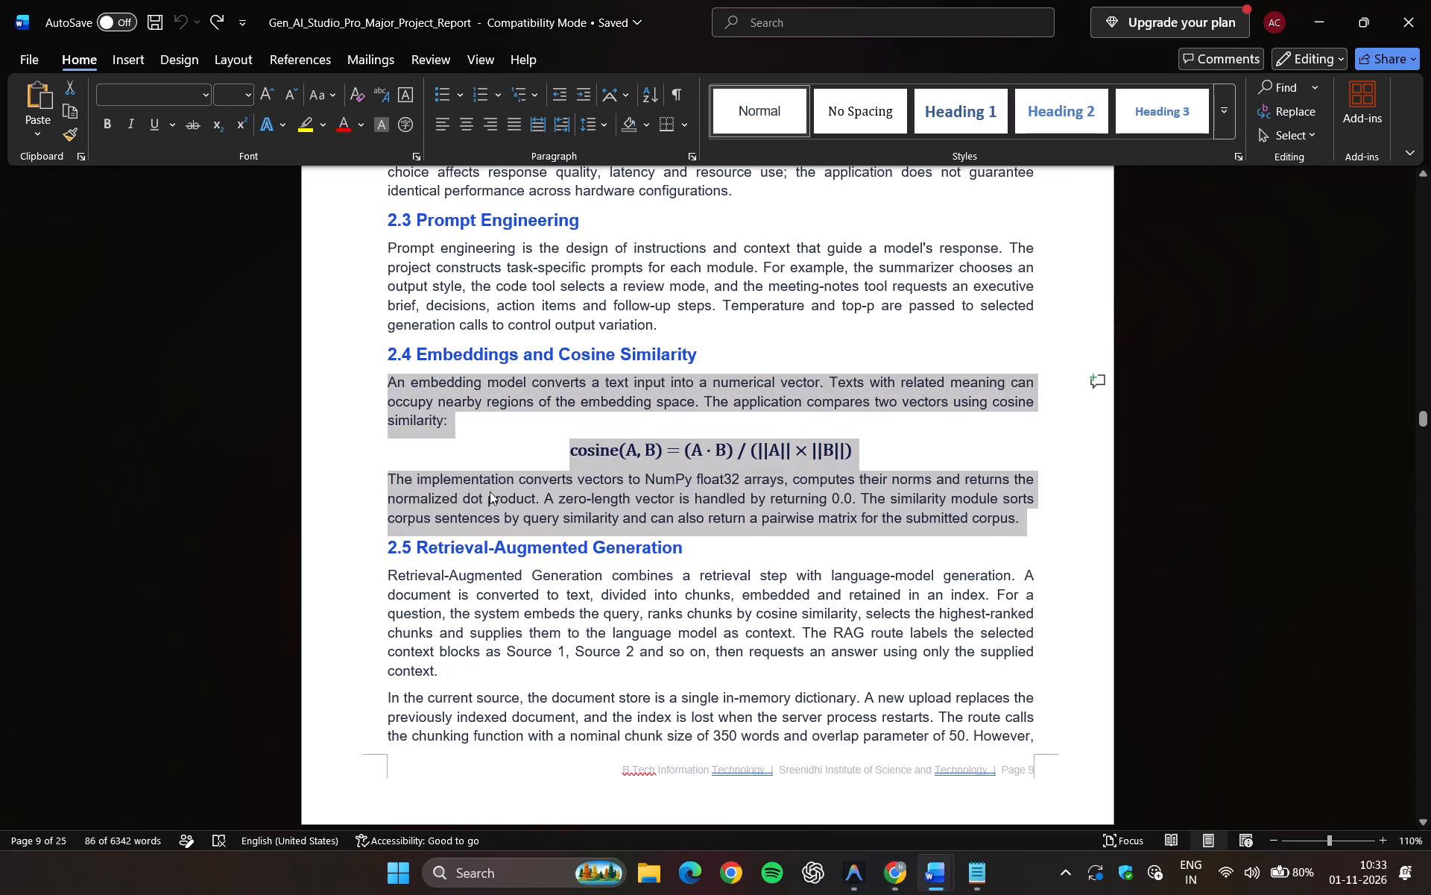
pyautogui.scroll(-1, 490, 492)
pyautogui.moveTo(388, 357); pyautogui.dragTo(591, 541)
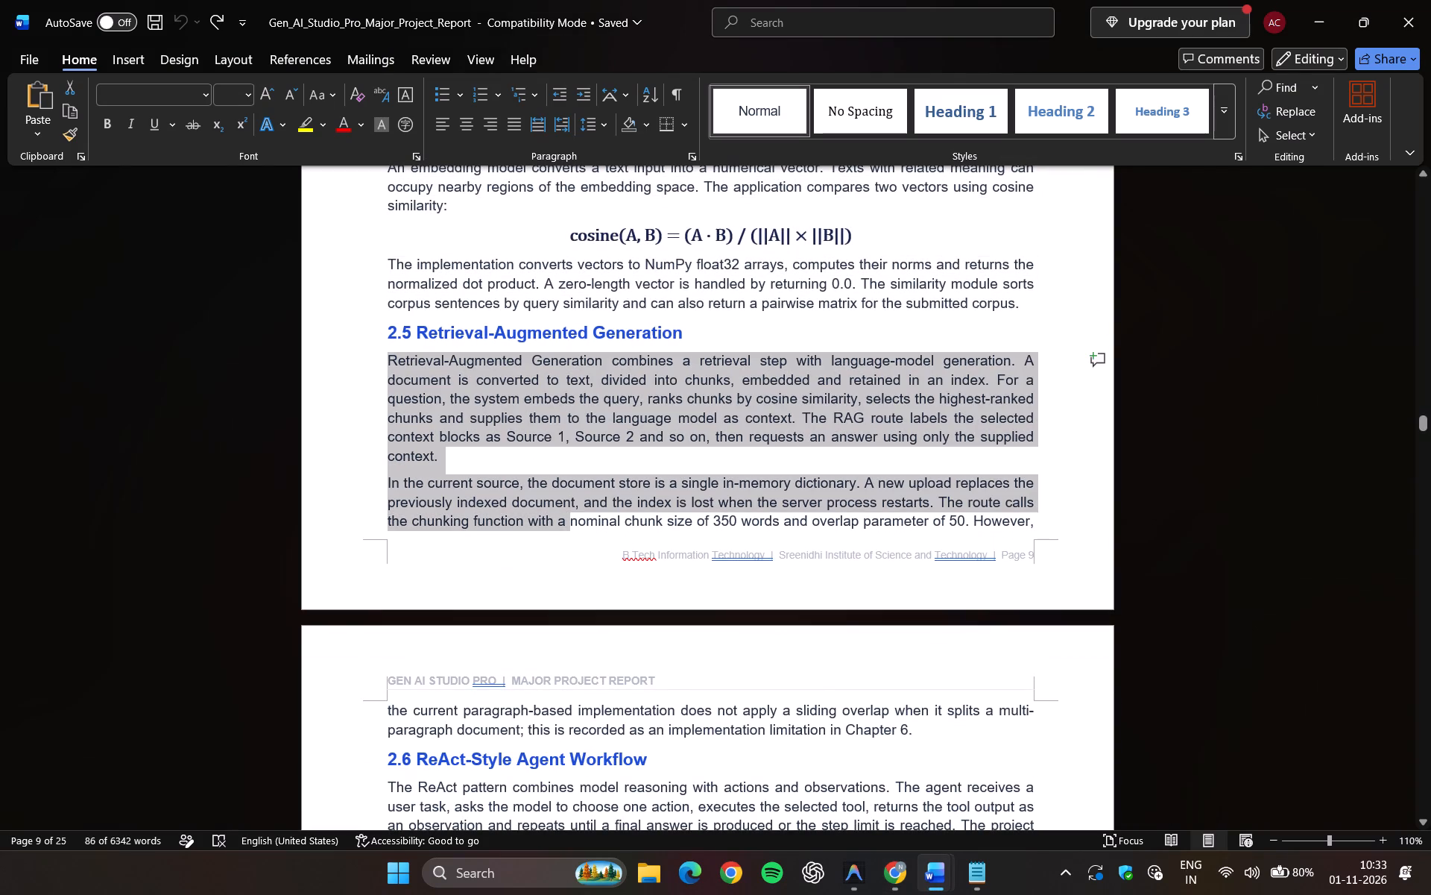
pyautogui.moveTo(591, 541); pyautogui.dragTo(914, 729)
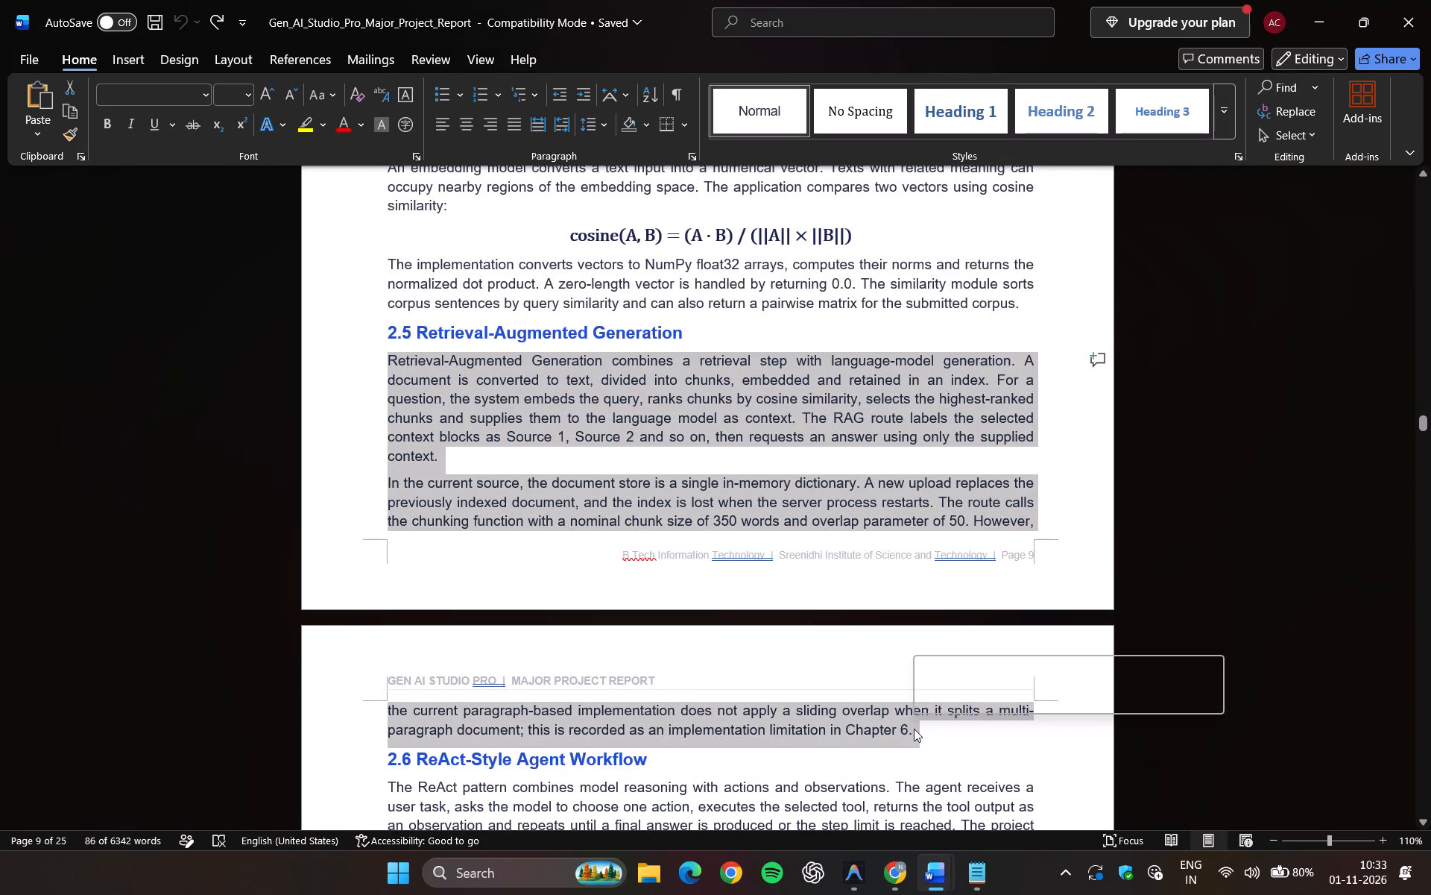
pyautogui.hotkey('ctrl', 'c')
pyautogui.hotkey('alt', 'Tab')
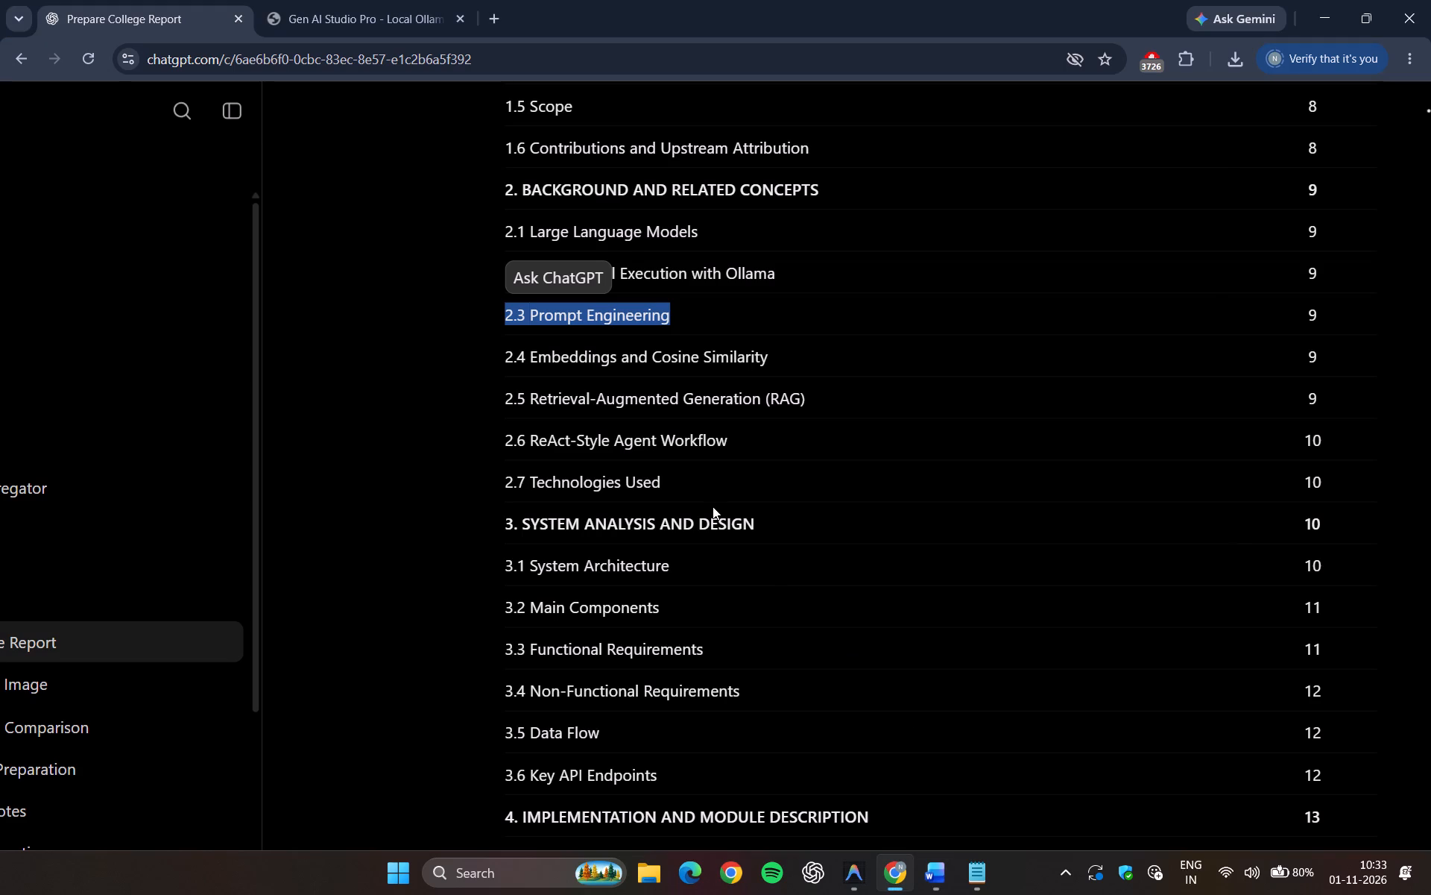
pyautogui.hotkey('alt', 'Tab')
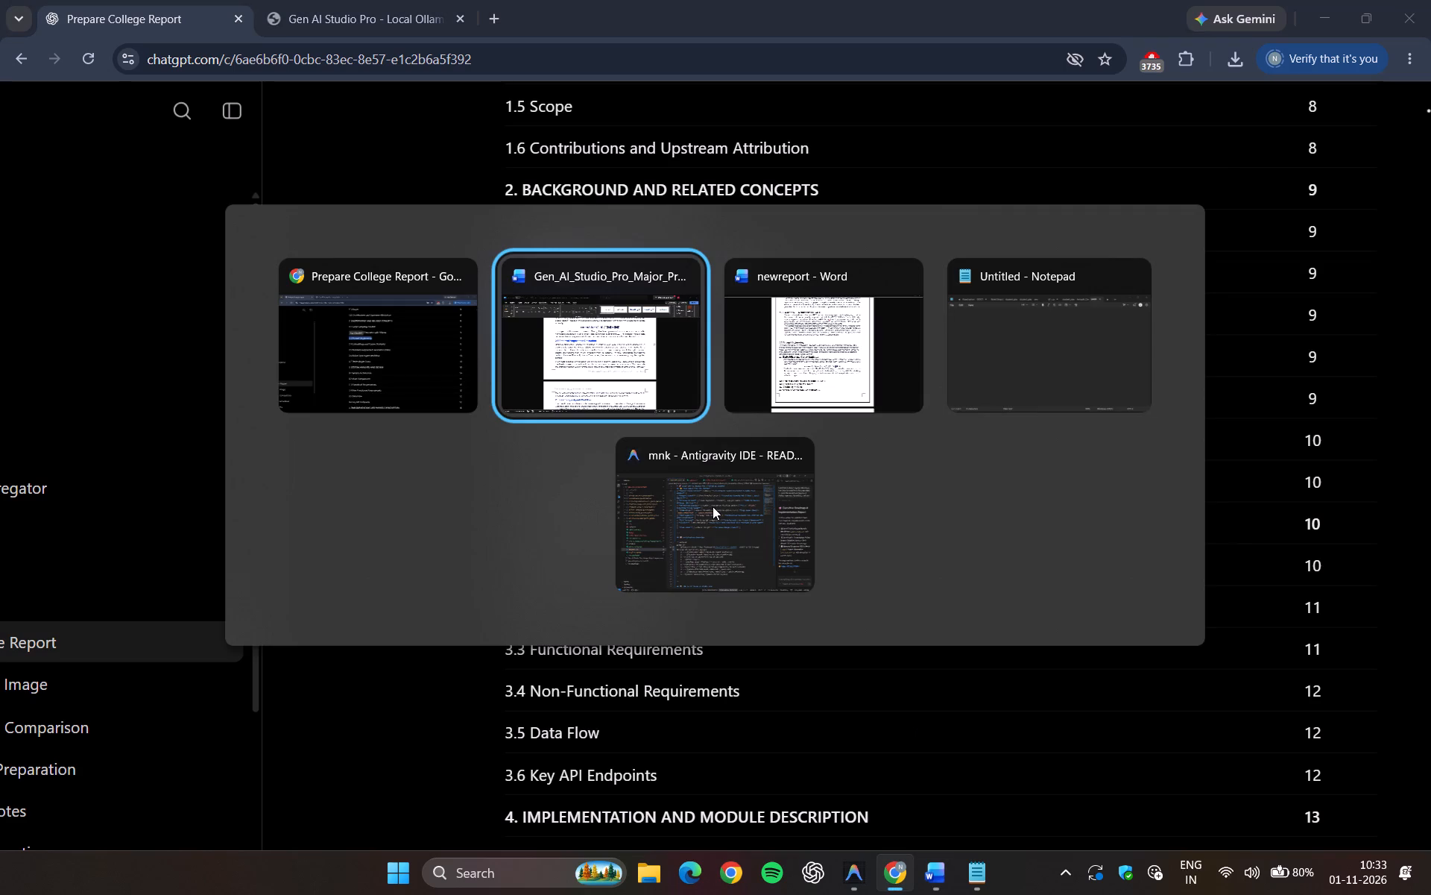
pyautogui.hotkey('alt', 'Tab')
pyautogui.click(765, 623)
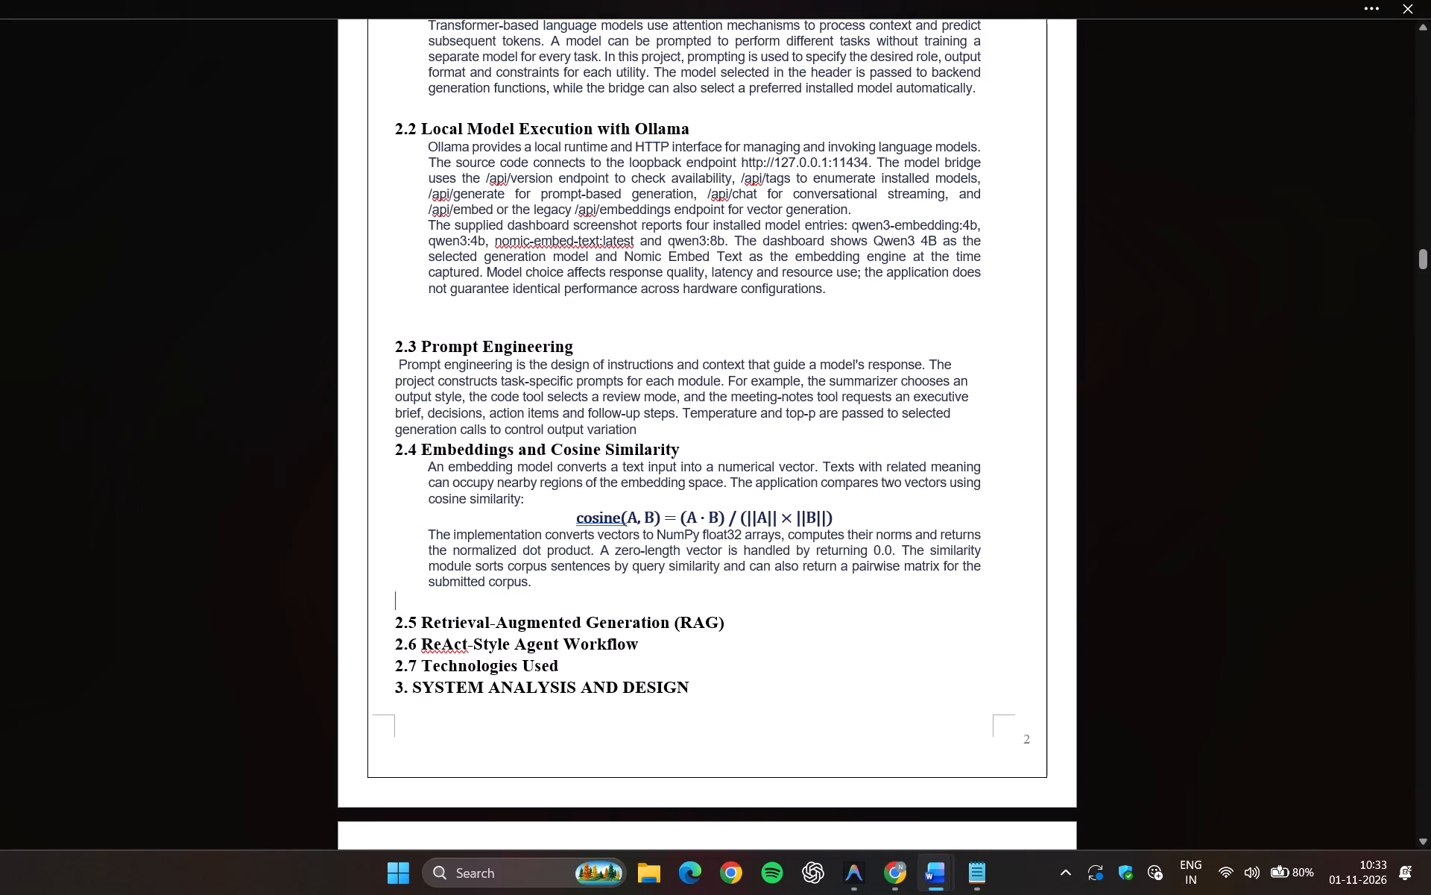
pyautogui.press('Return')
pyautogui.press('Return')
pyautogui.hotkey('ctrl', 'v')
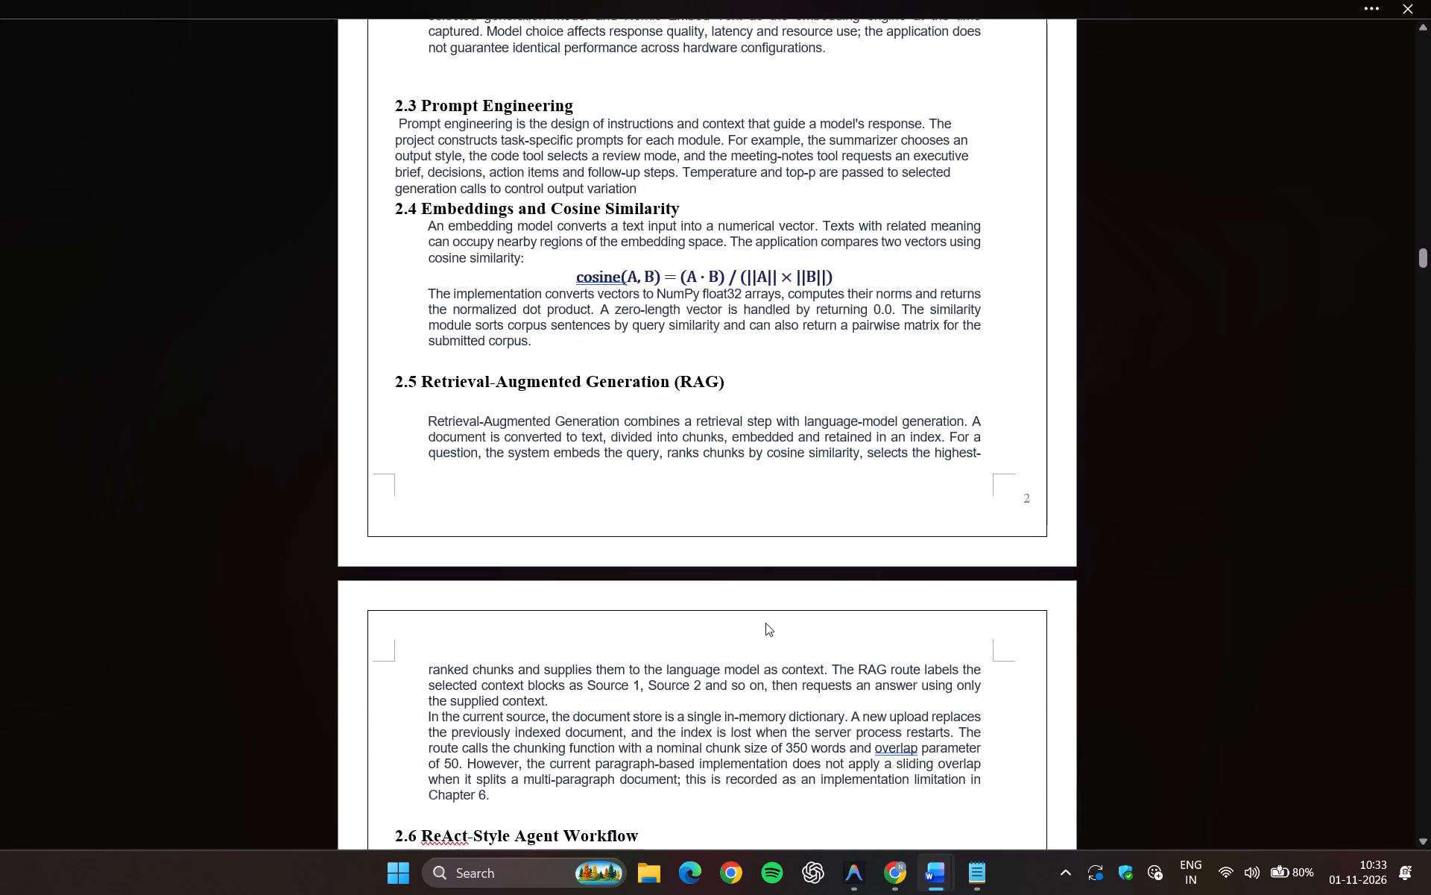
# Review the pasted section 2.5 text and the index table of newreport, from the introduction down to the appendices.
pyautogui.scroll(-1, 765, 623)
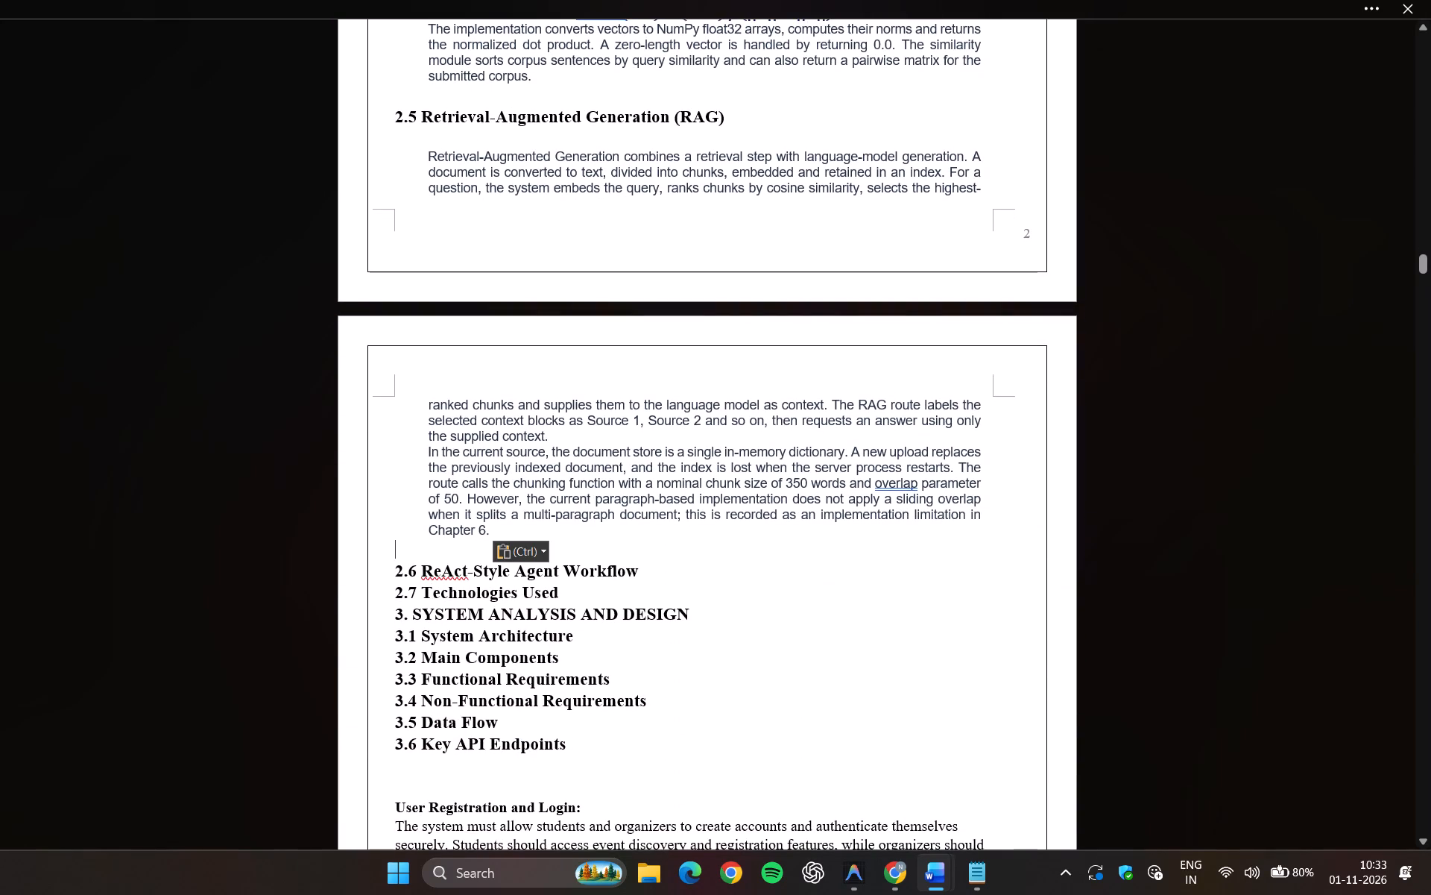
pyautogui.scroll(1, 628, 532)
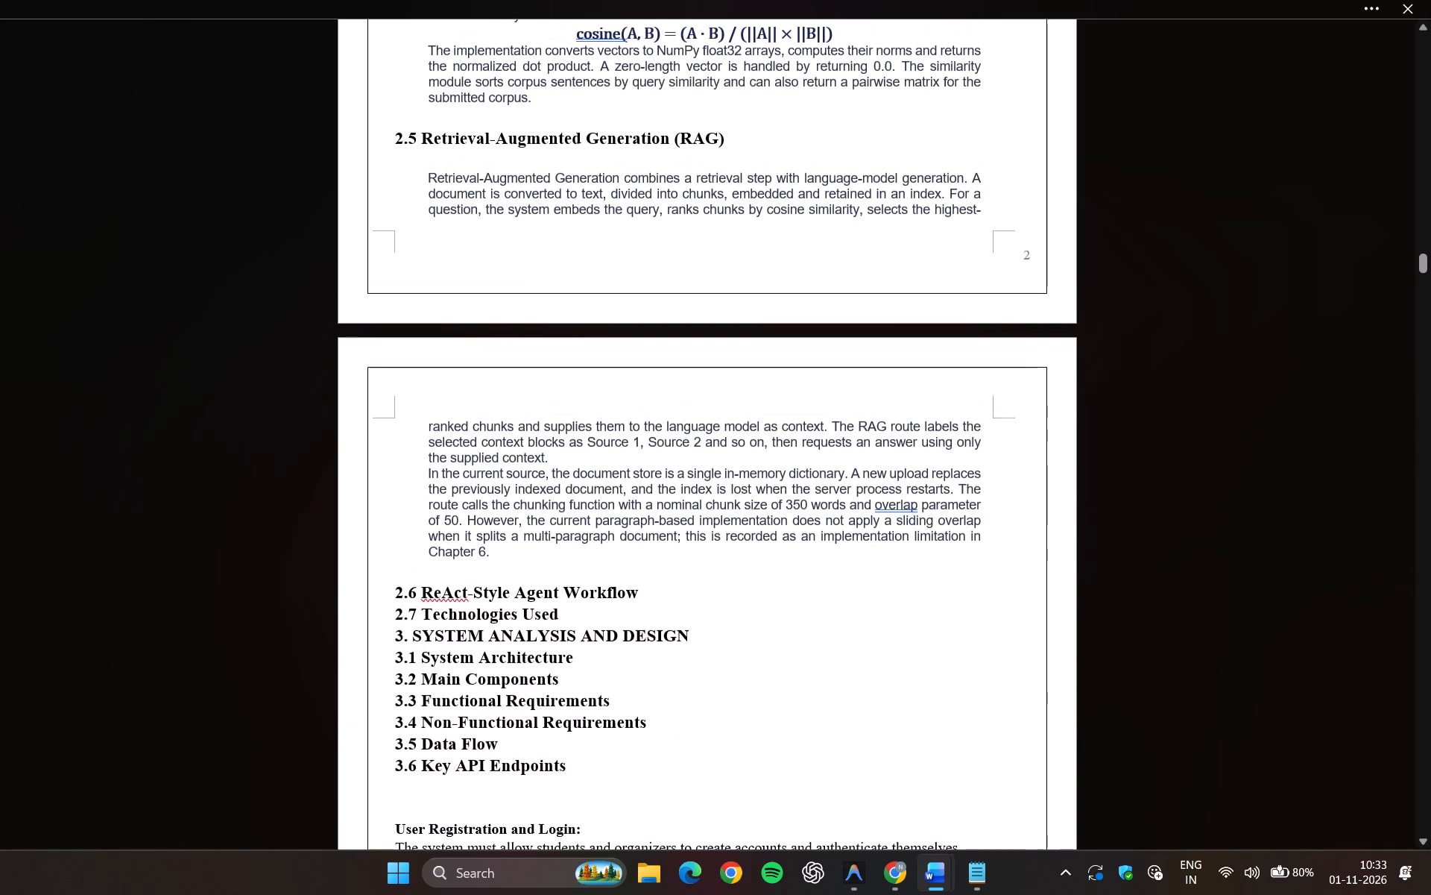
pyautogui.scroll(10, 628, 532)
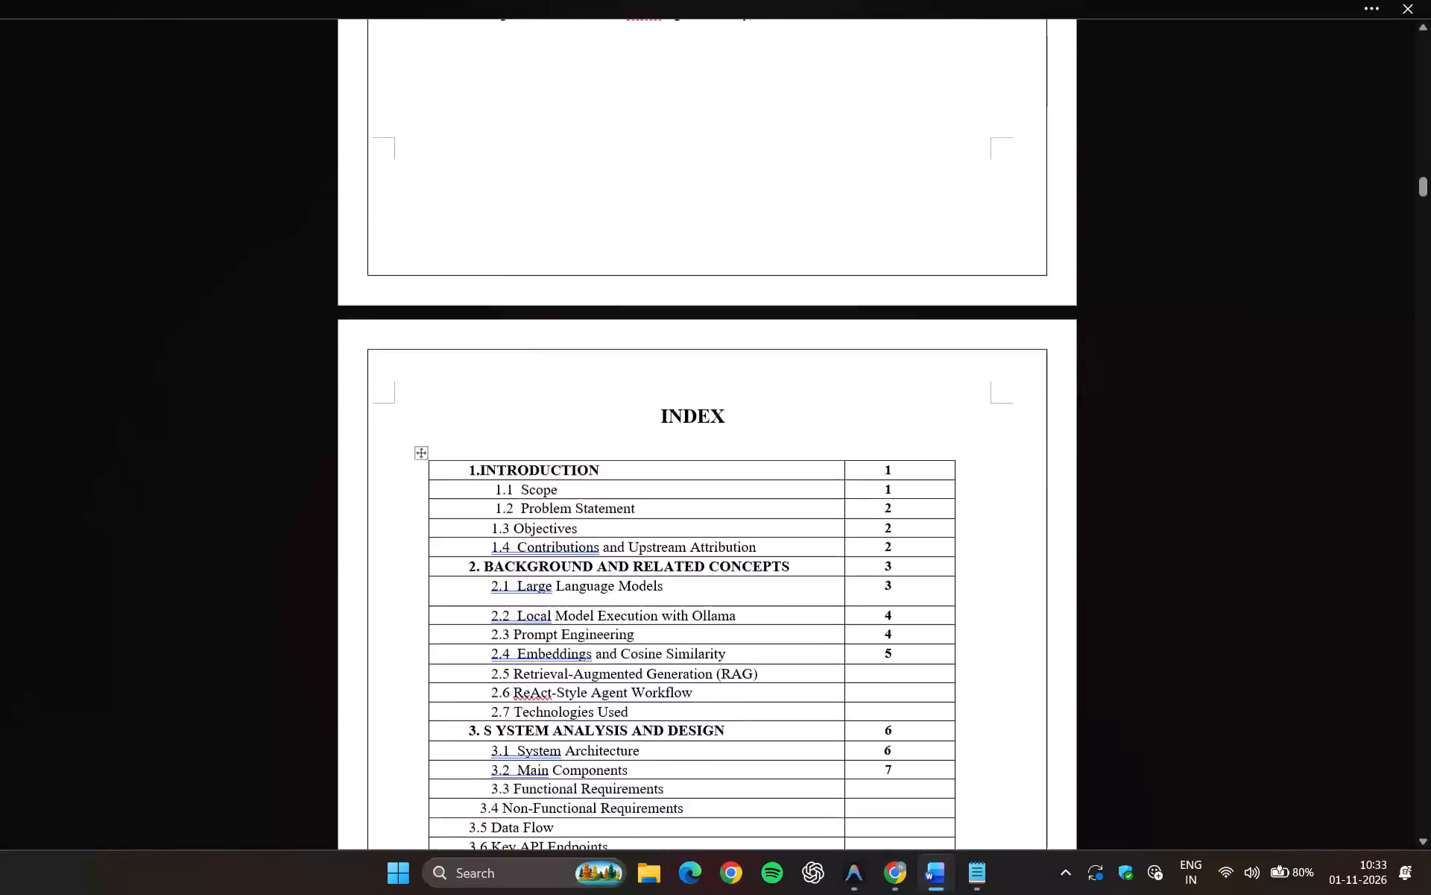
pyautogui.scroll(-4, 628, 532)
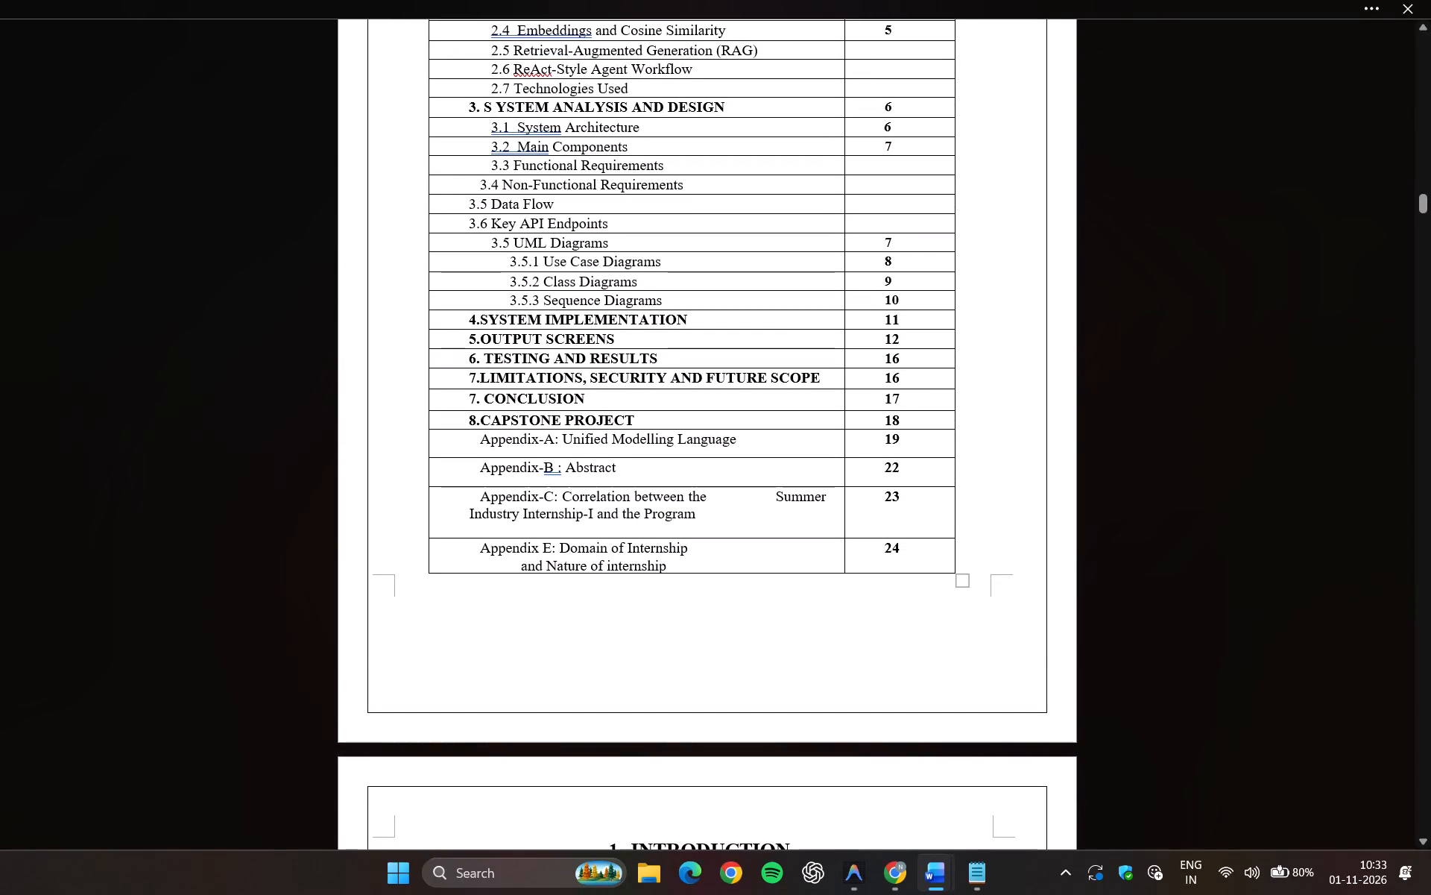
# Look through the chapters of the Gen AI Studio Pro report, and return to heading 2.6 ReAct-Style Agent Workflow in newreport.
pyautogui.hotkey('alt', 'Tab')
pyautogui.hotkey('alt', 'Tab')
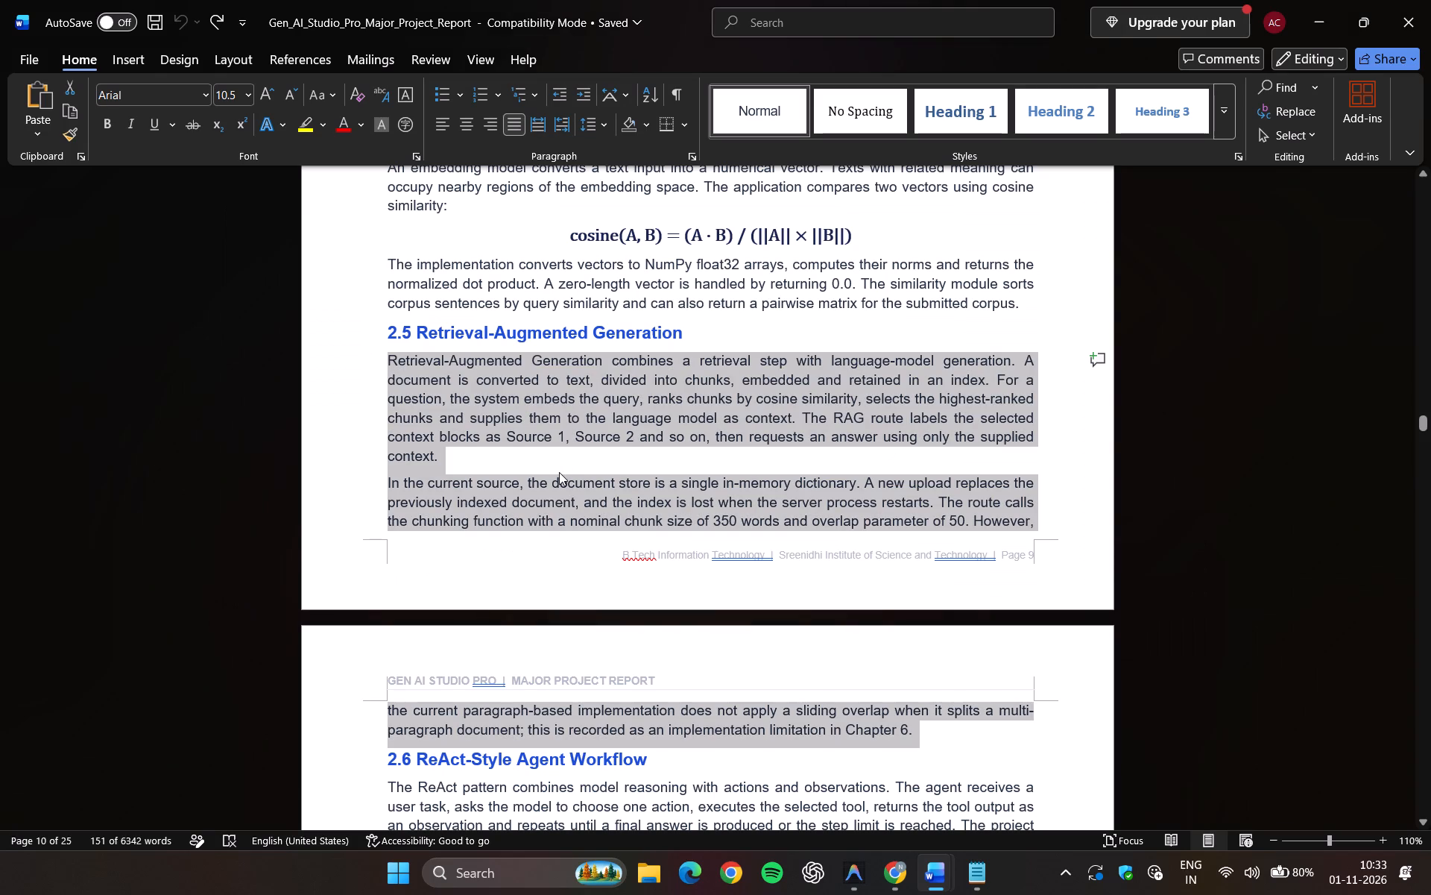
pyautogui.scroll(9, 559, 472)
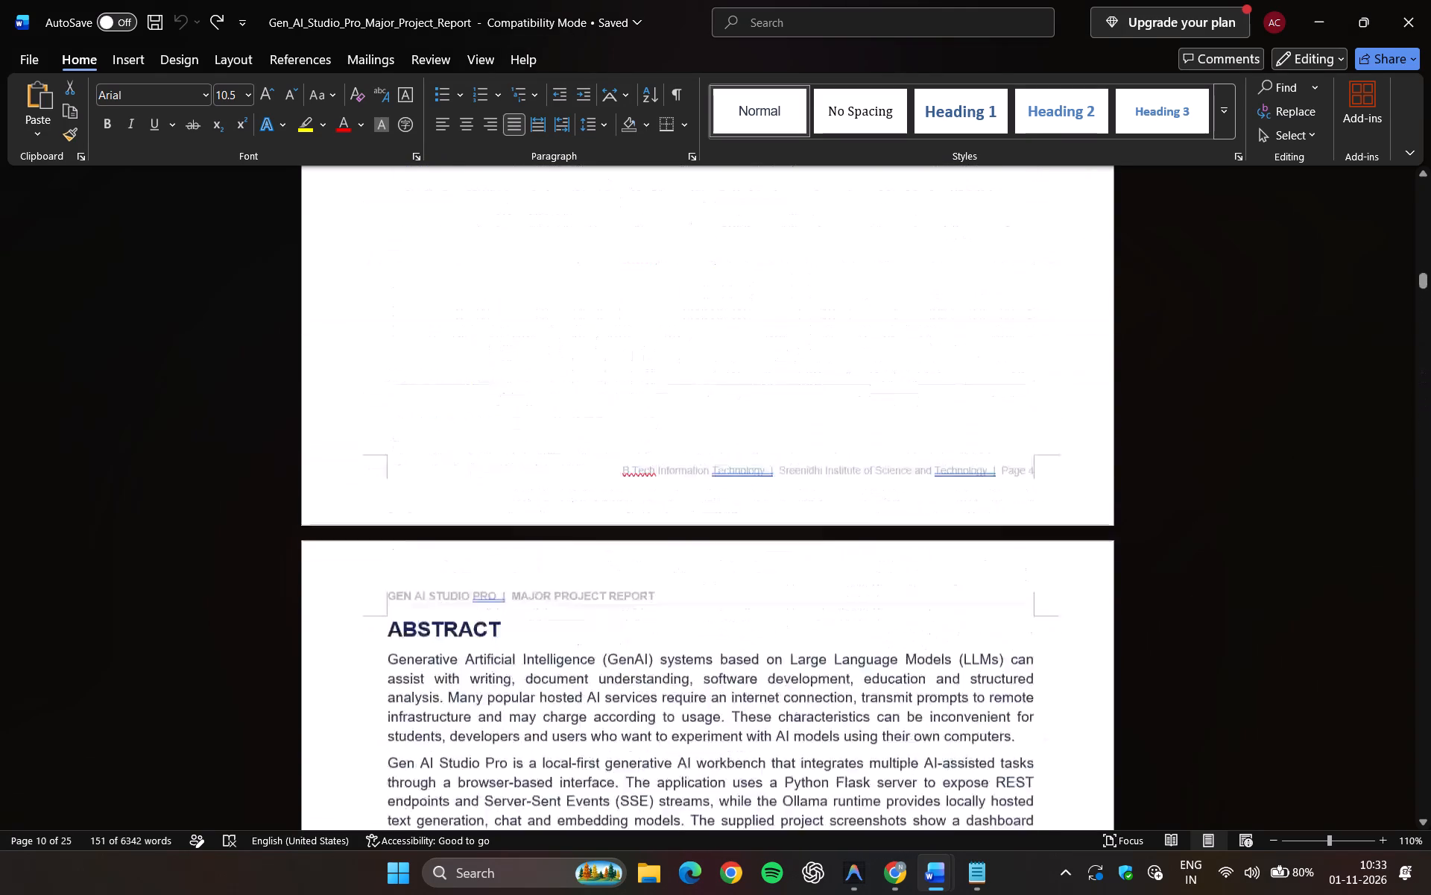
pyautogui.scroll(5, 559, 472)
pyautogui.scroll(-12, 559, 472)
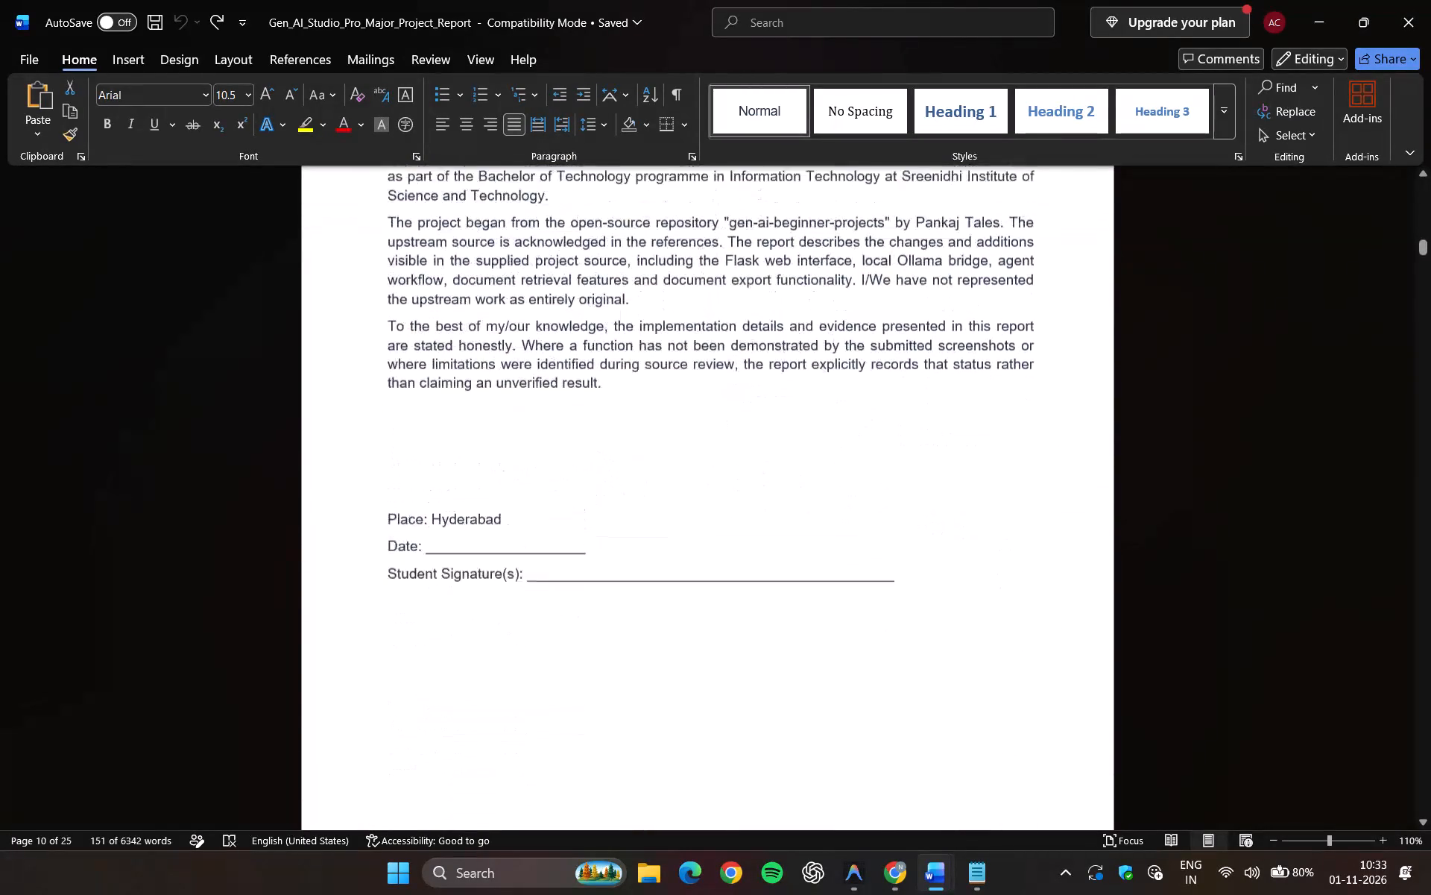
pyautogui.scroll(-20, 559, 472)
pyautogui.scroll(-5, 559, 472)
pyautogui.scroll(4, 559, 472)
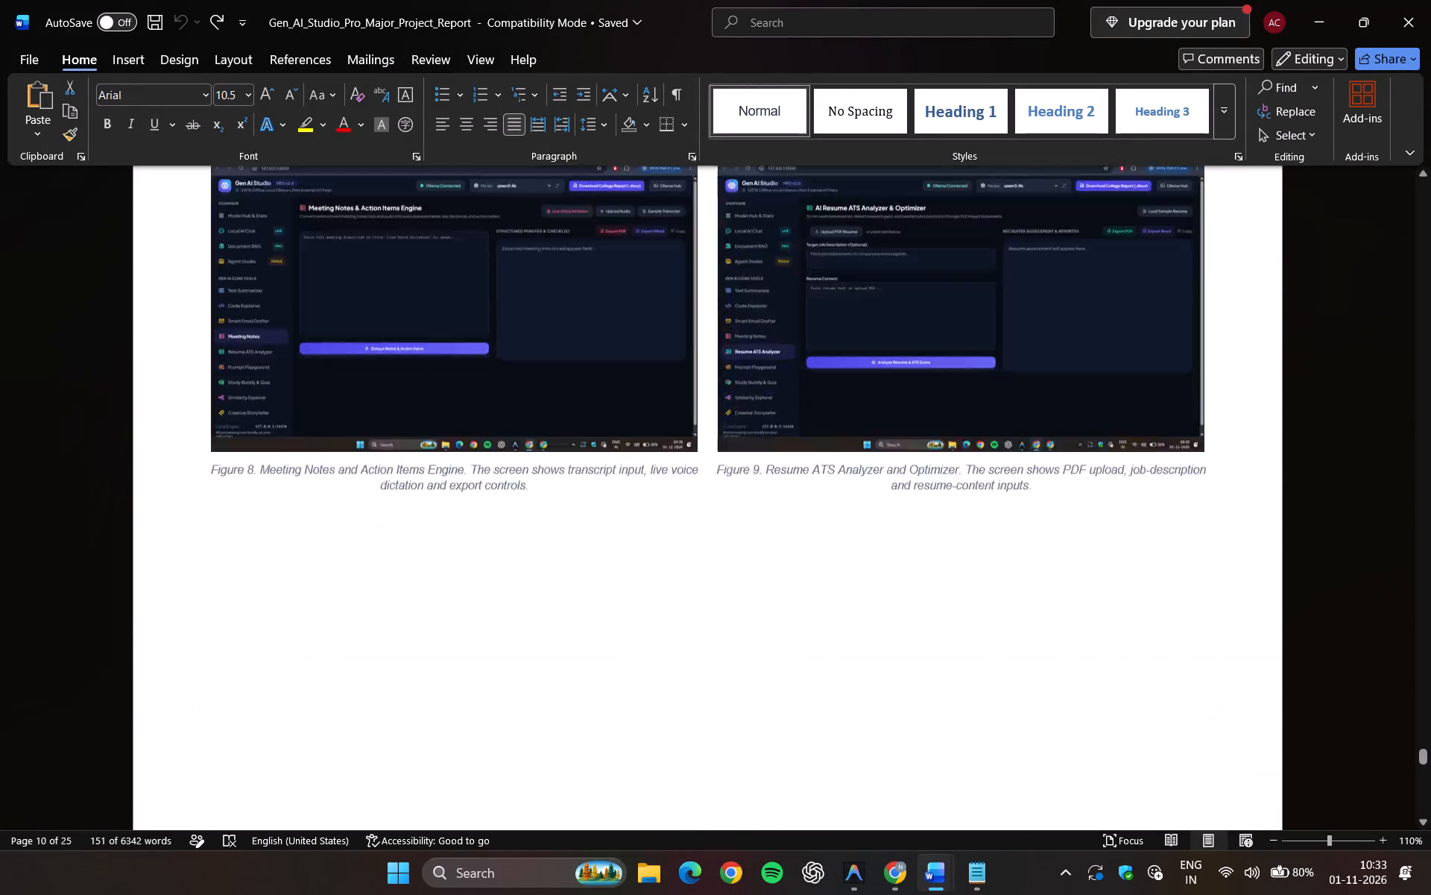
pyautogui.scroll(14, 559, 472)
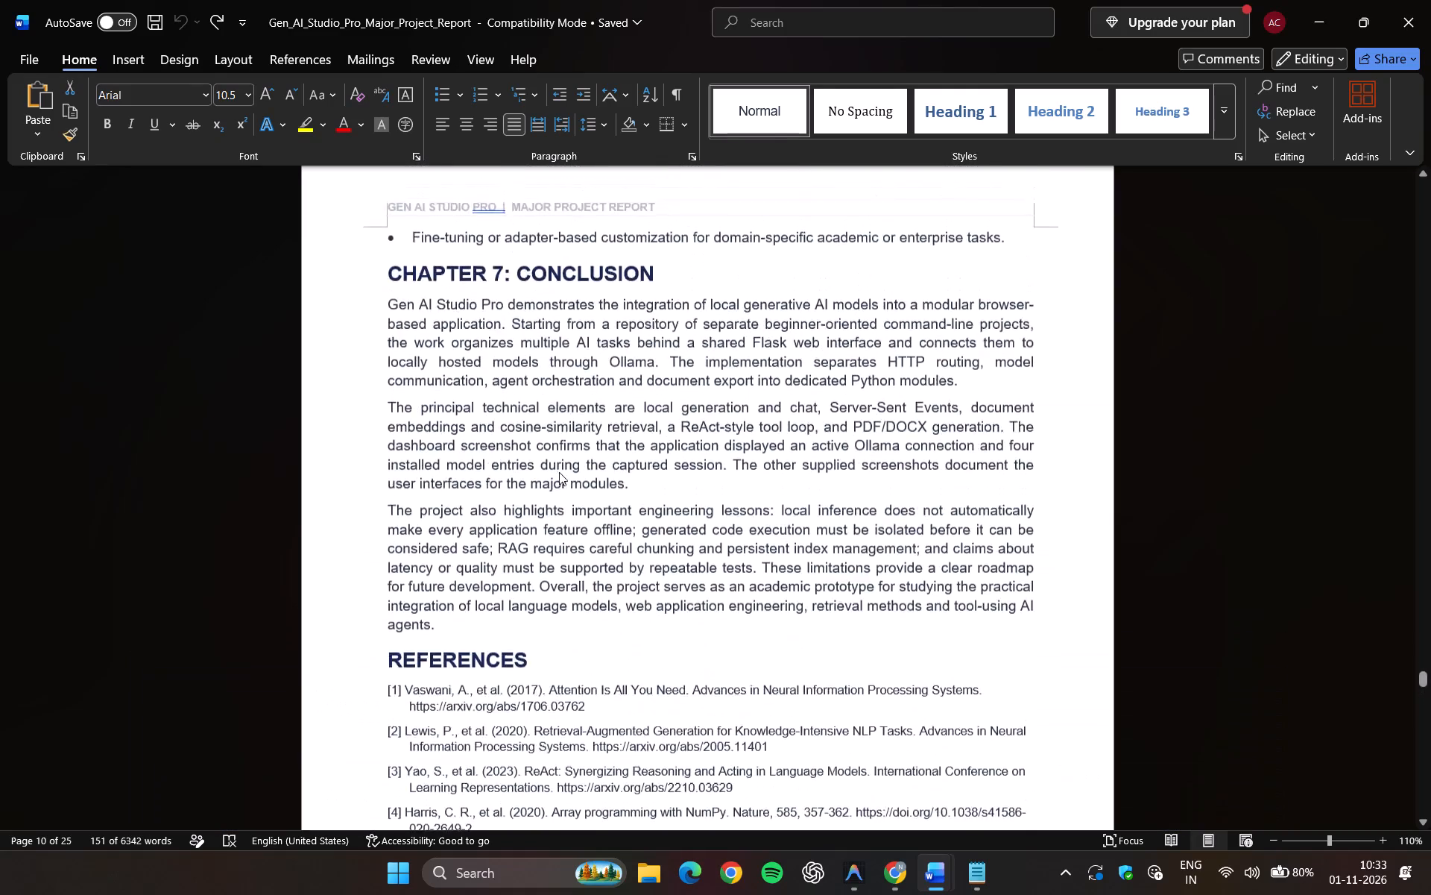
pyautogui.scroll(5, 559, 472)
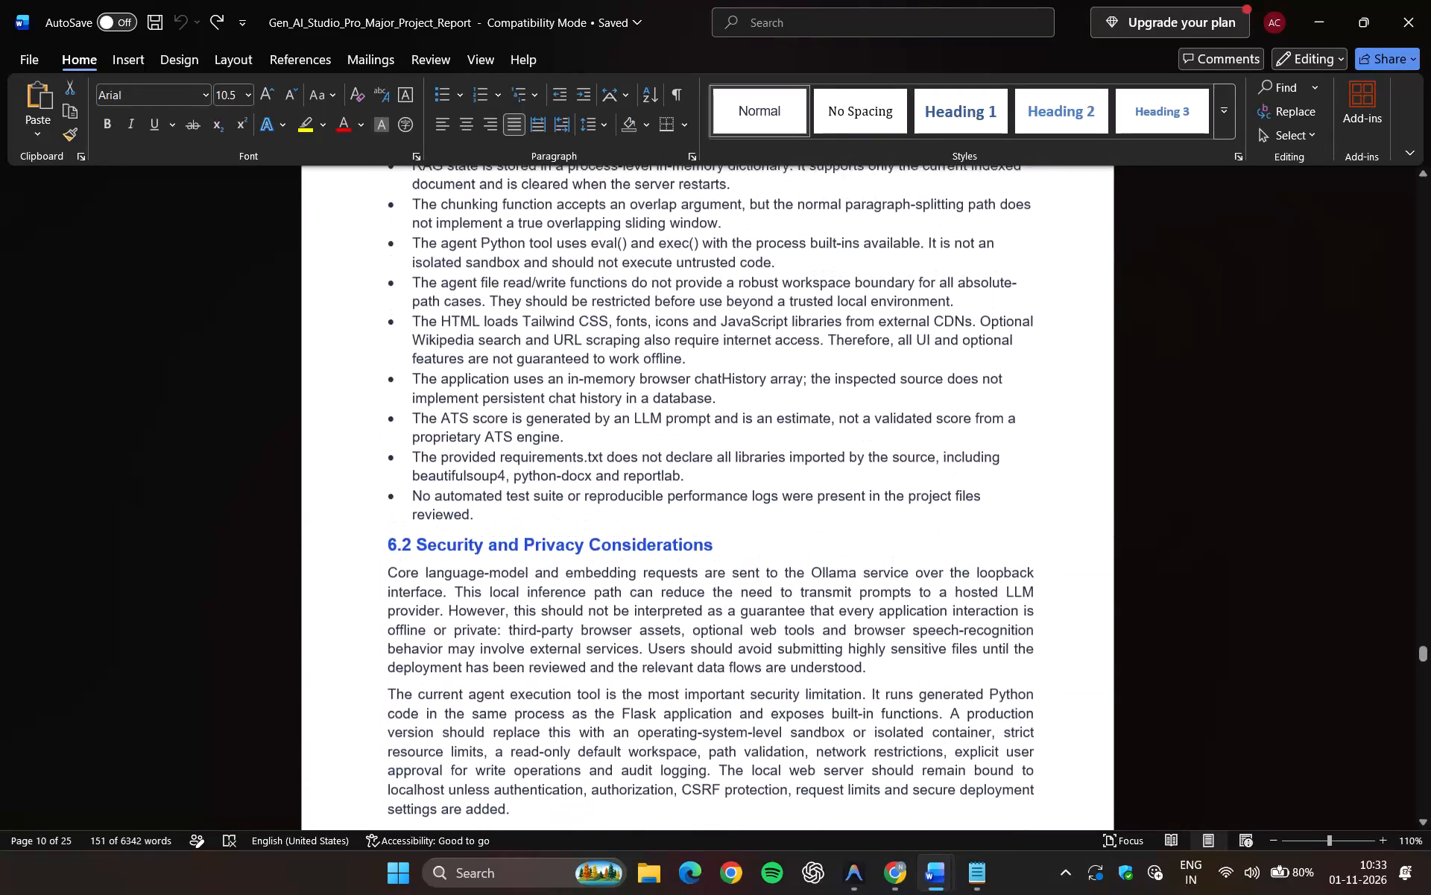
pyautogui.scroll(2, 559, 472)
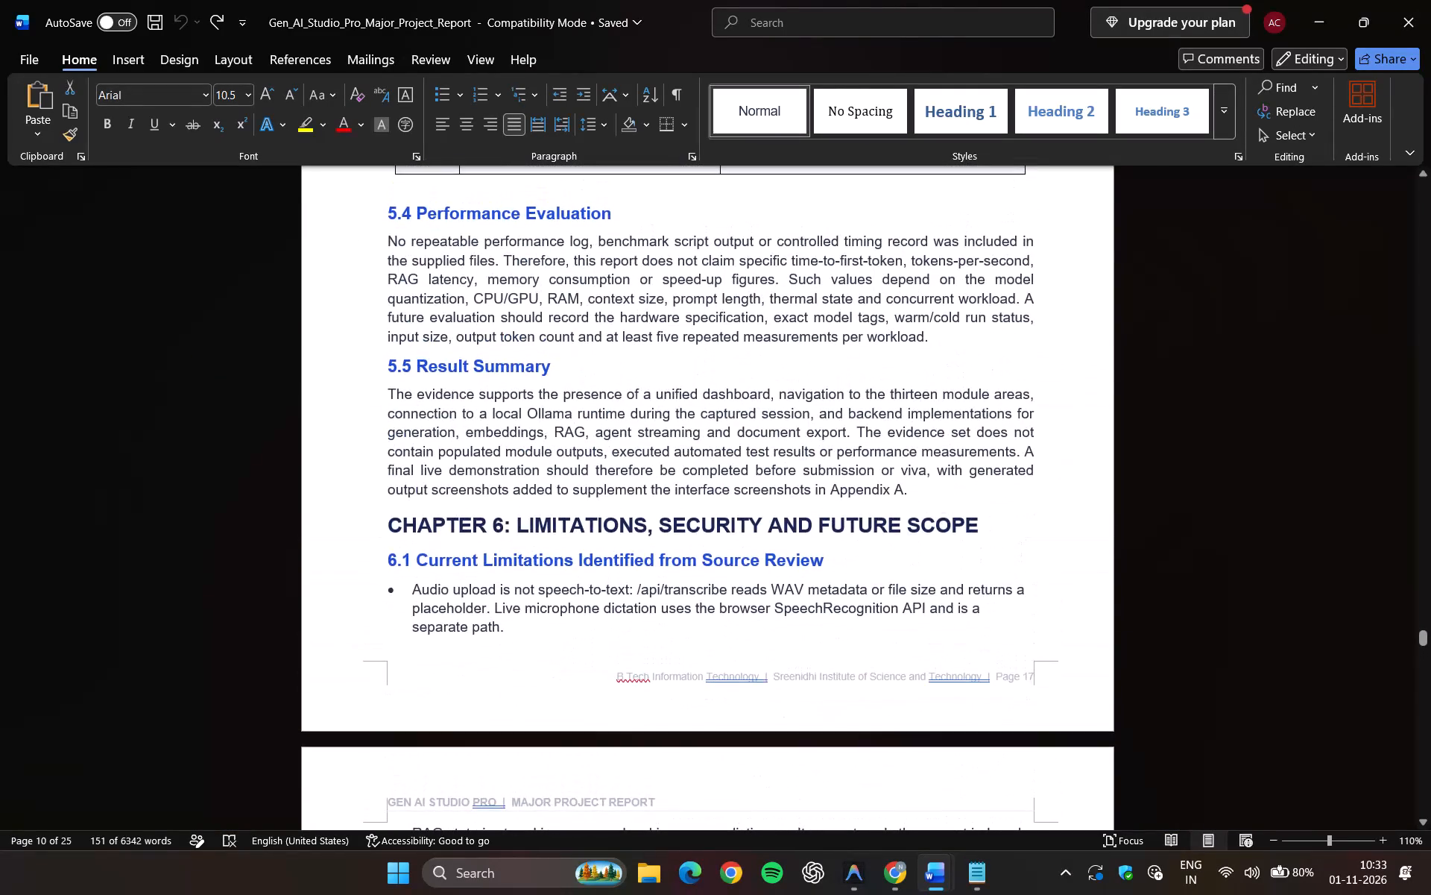
pyautogui.hotkey('alt', 'Tab')
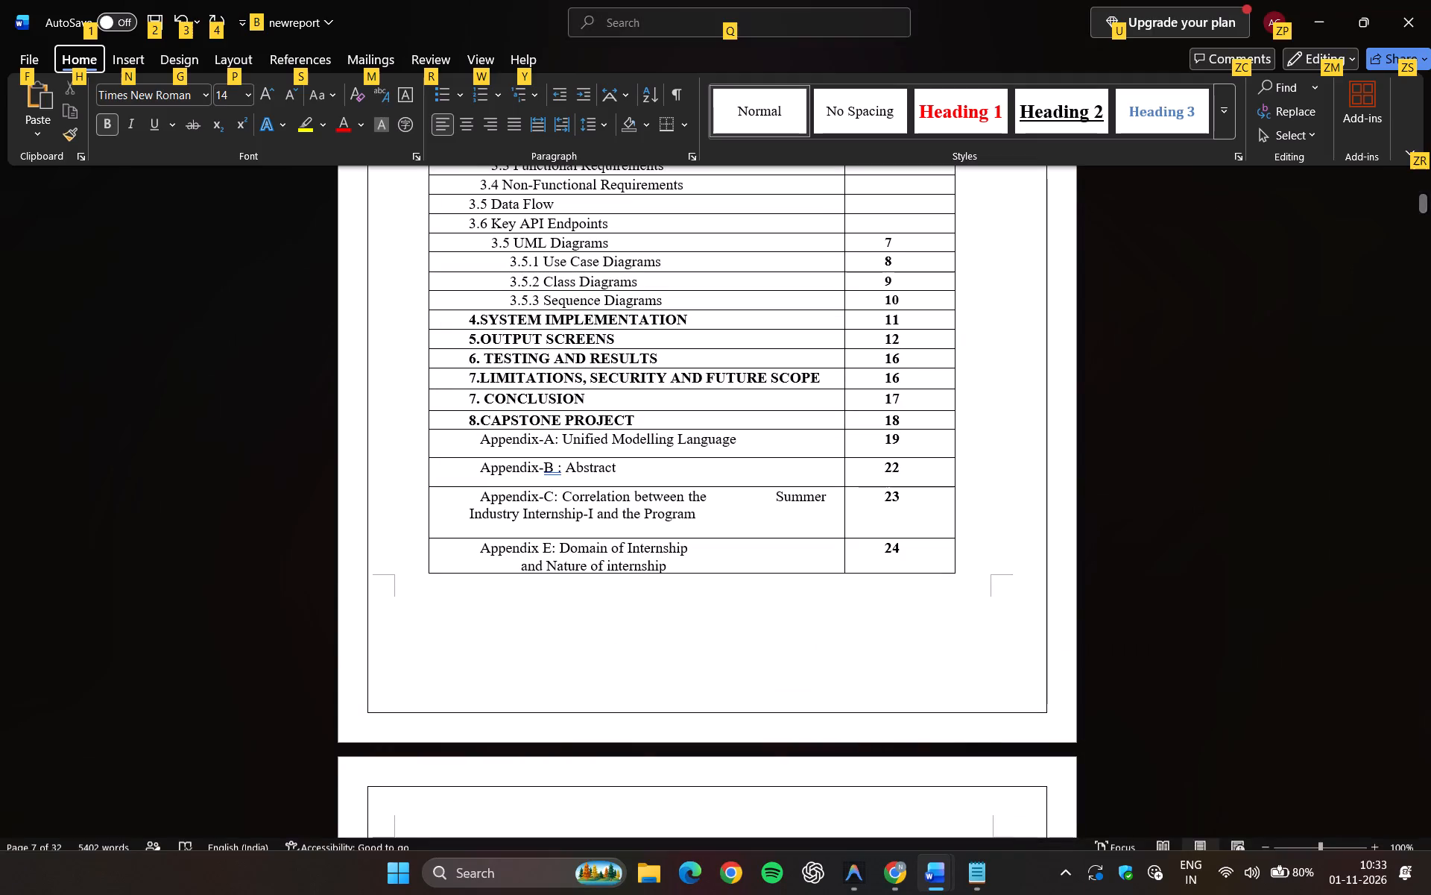
pyautogui.scroll(-9, 544, 391)
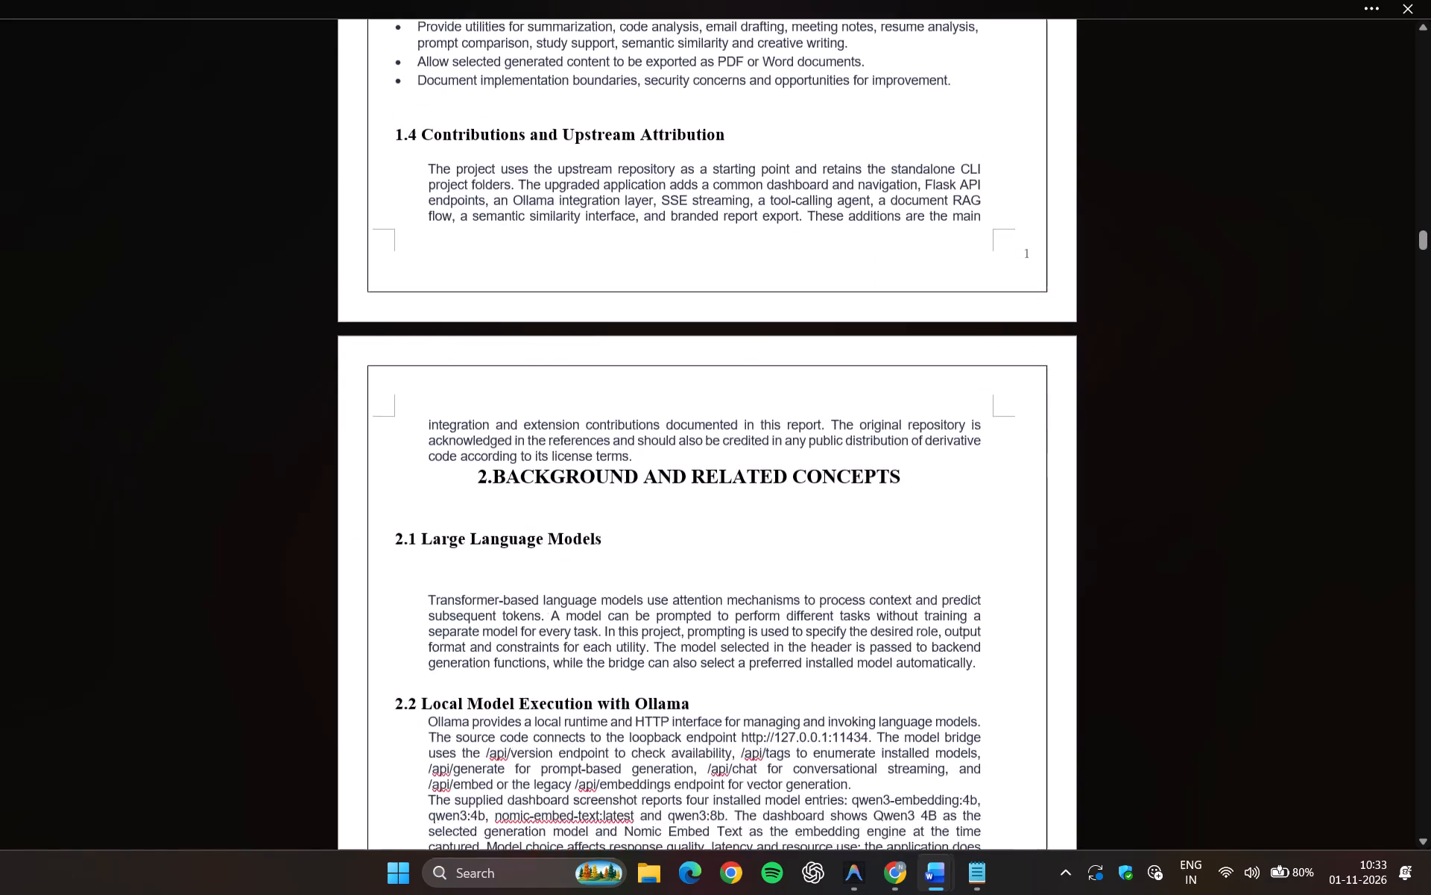
pyautogui.scroll(-1, 544, 391)
pyautogui.scroll(-3, 616, 325)
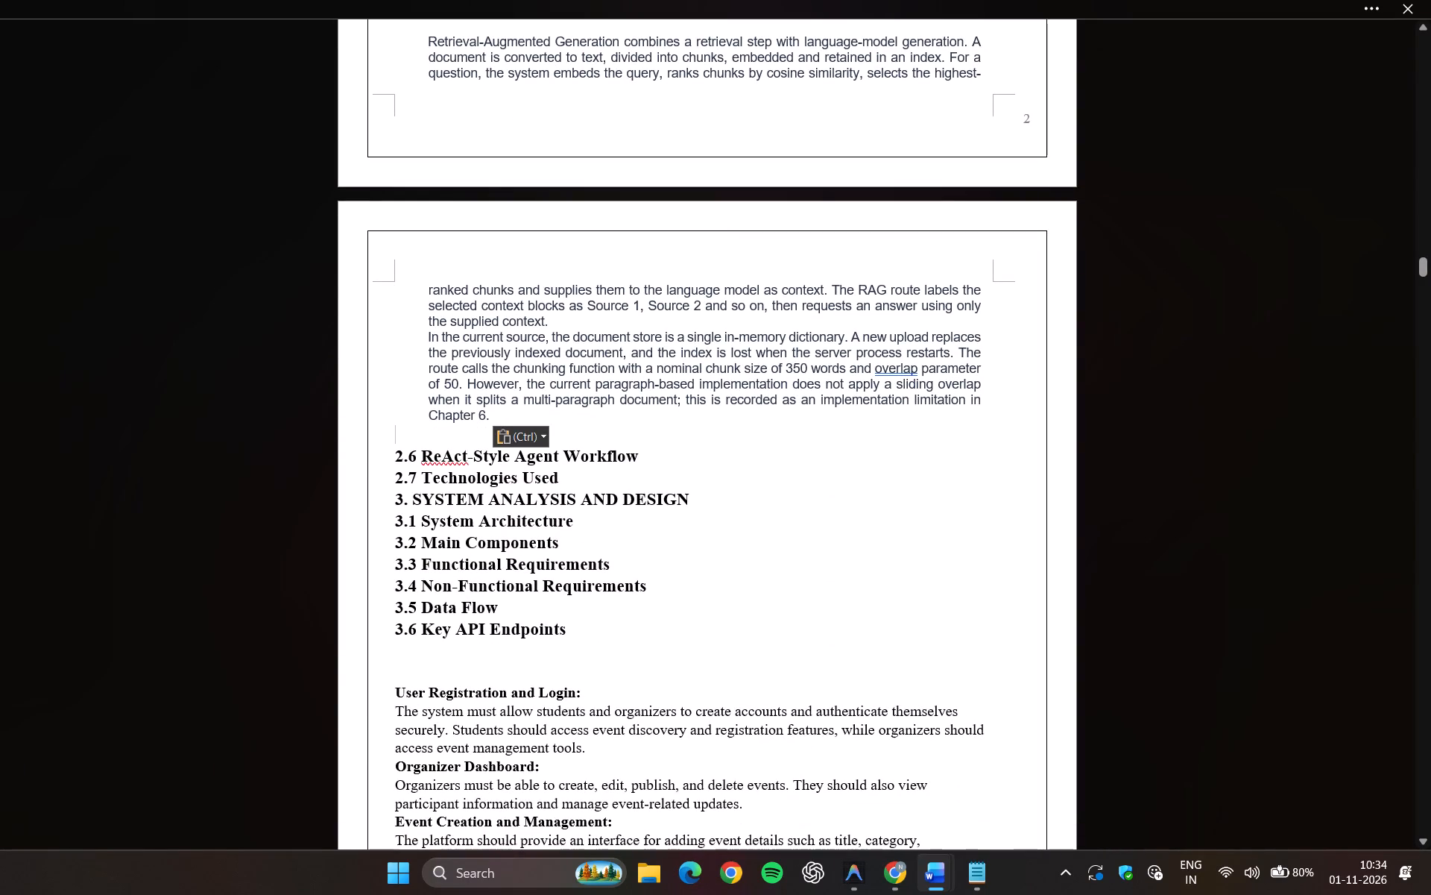
# Change the chapter reference at the end of newreport's section 2.5 text to Chapter 7.
pyautogui.click(487, 416)
pyautogui.press('BackSpace')
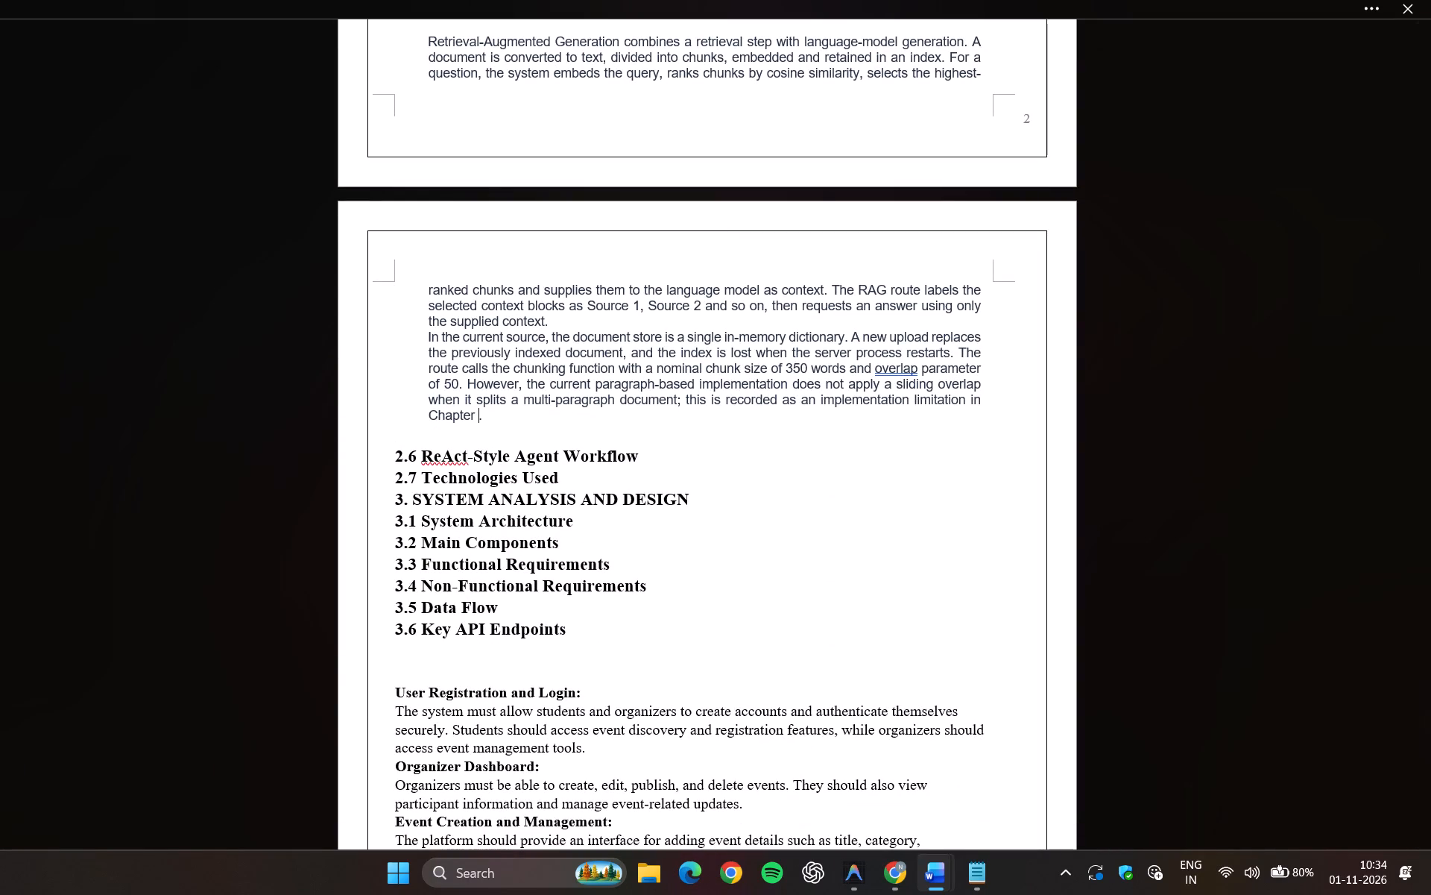
pyautogui.press('7')
# Insert an empty line below the heading 2.6 ReAct-Style Agent Workflow in newreport.
pyautogui.scroll(-1, 487, 416)
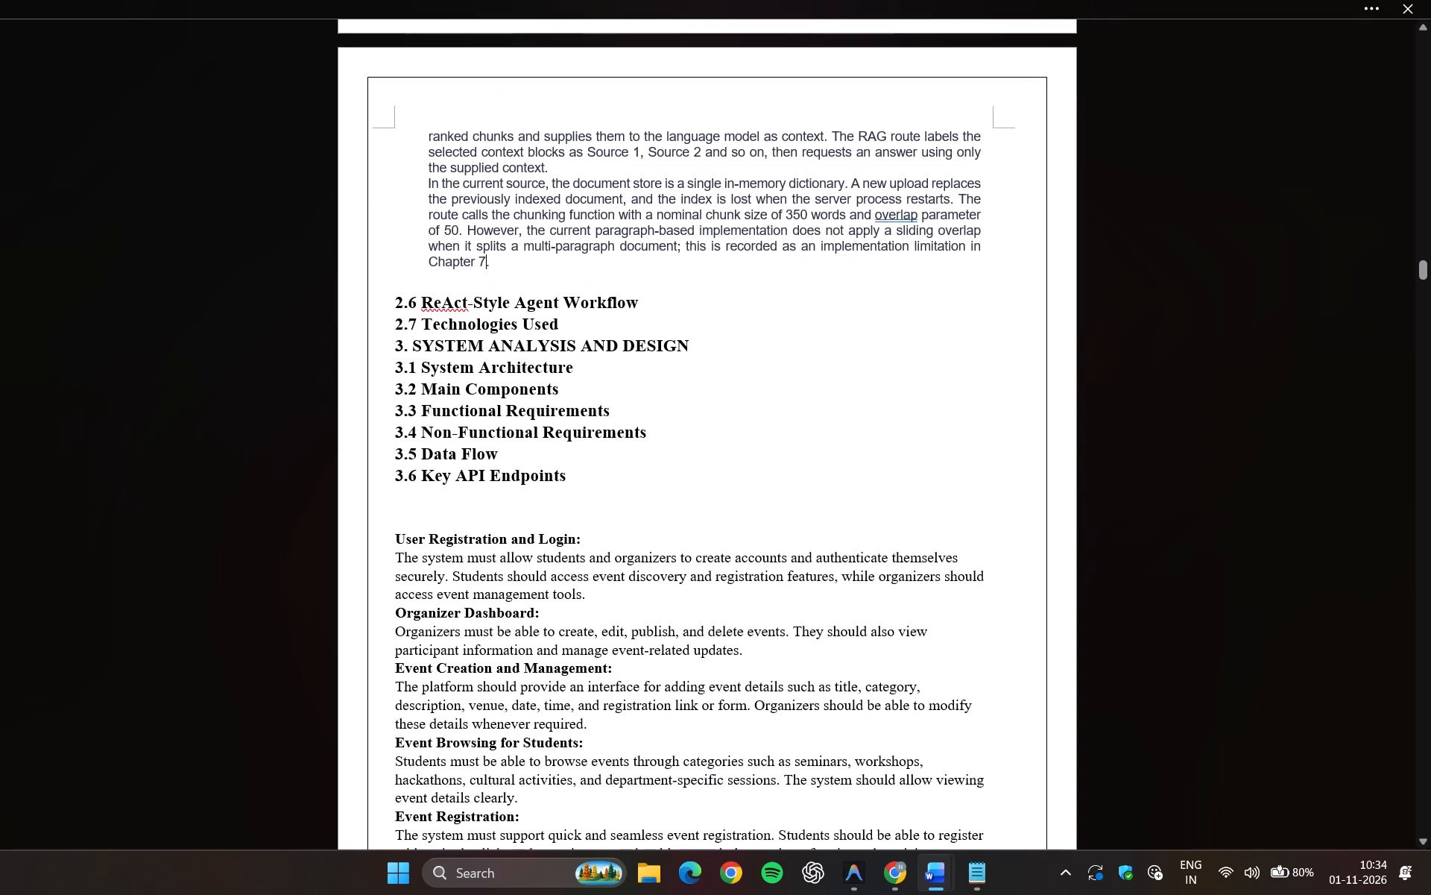
pyautogui.click(651, 295)
pyautogui.press('Return')
# Look back through chapters 6 to 3 of the Gen AI Studio Pro report, and check sections 2.4 to 2.6 in newreport.
pyautogui.hotkey('alt', 'Tab')
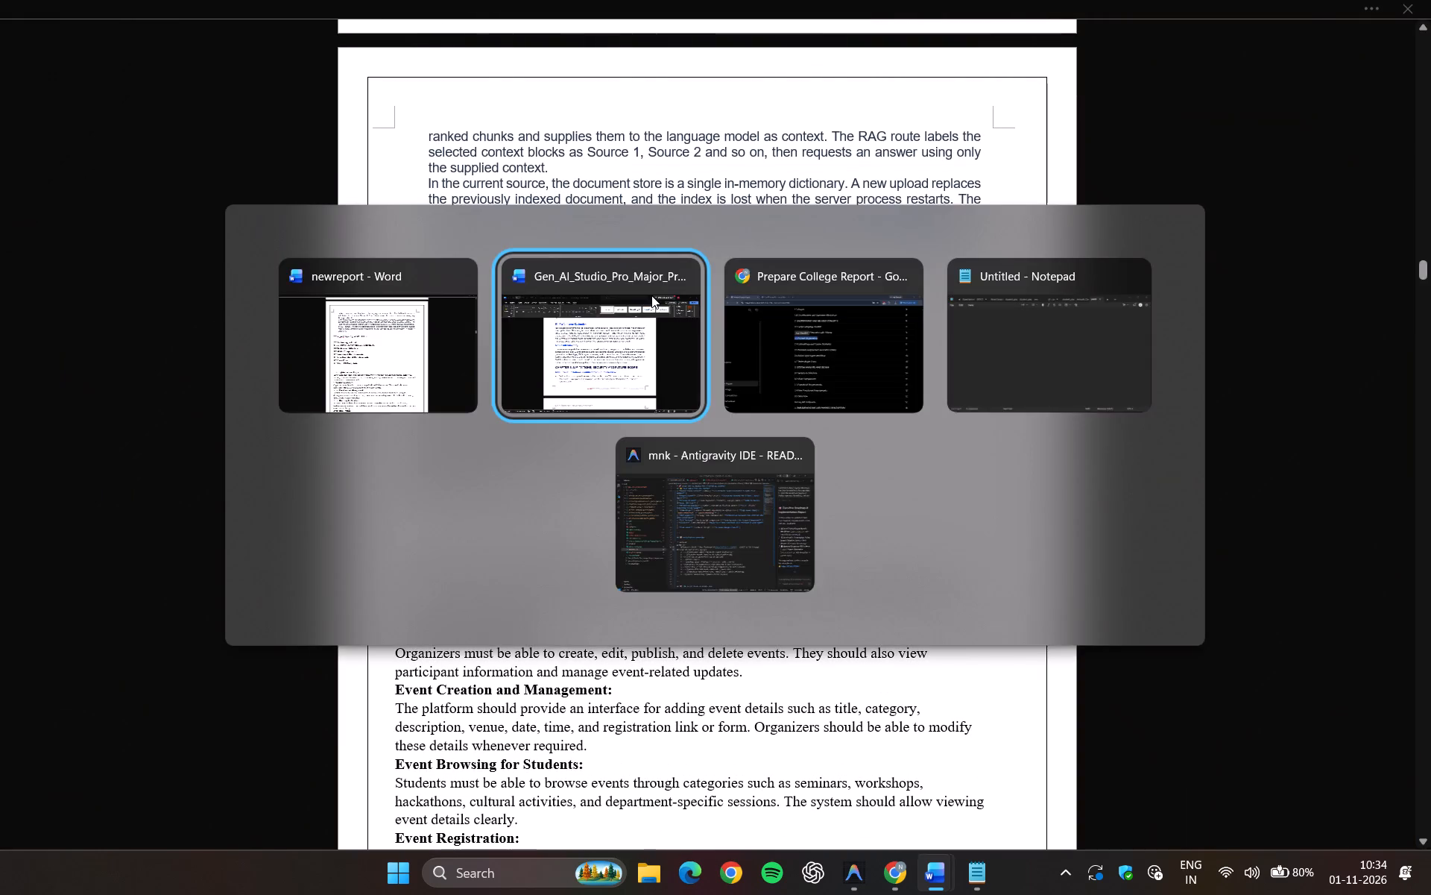
pyautogui.scroll(-1, 522, 362)
pyautogui.scroll(2, 522, 362)
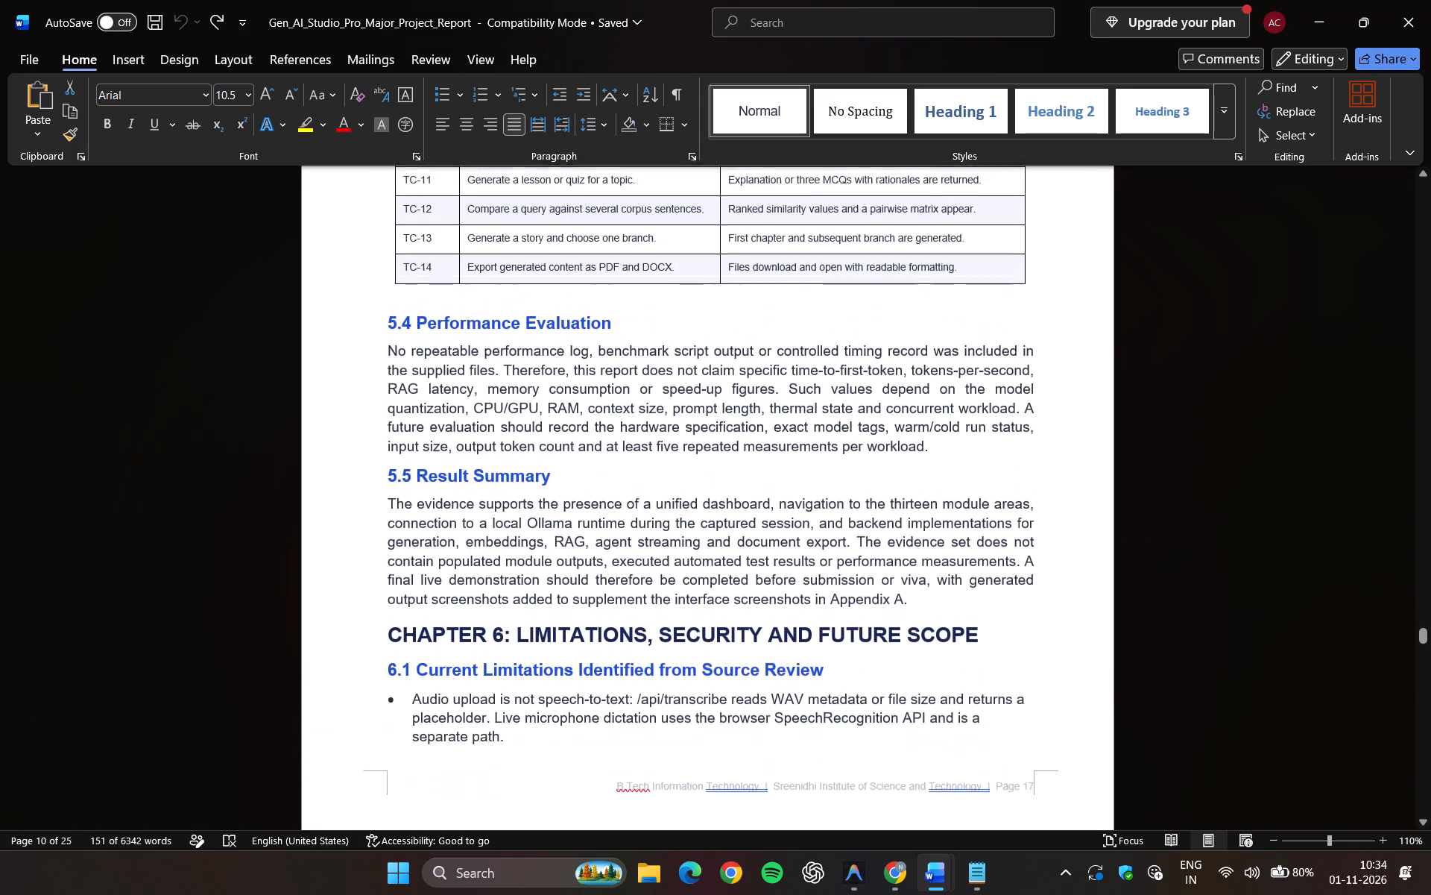
pyautogui.scroll(5, 522, 362)
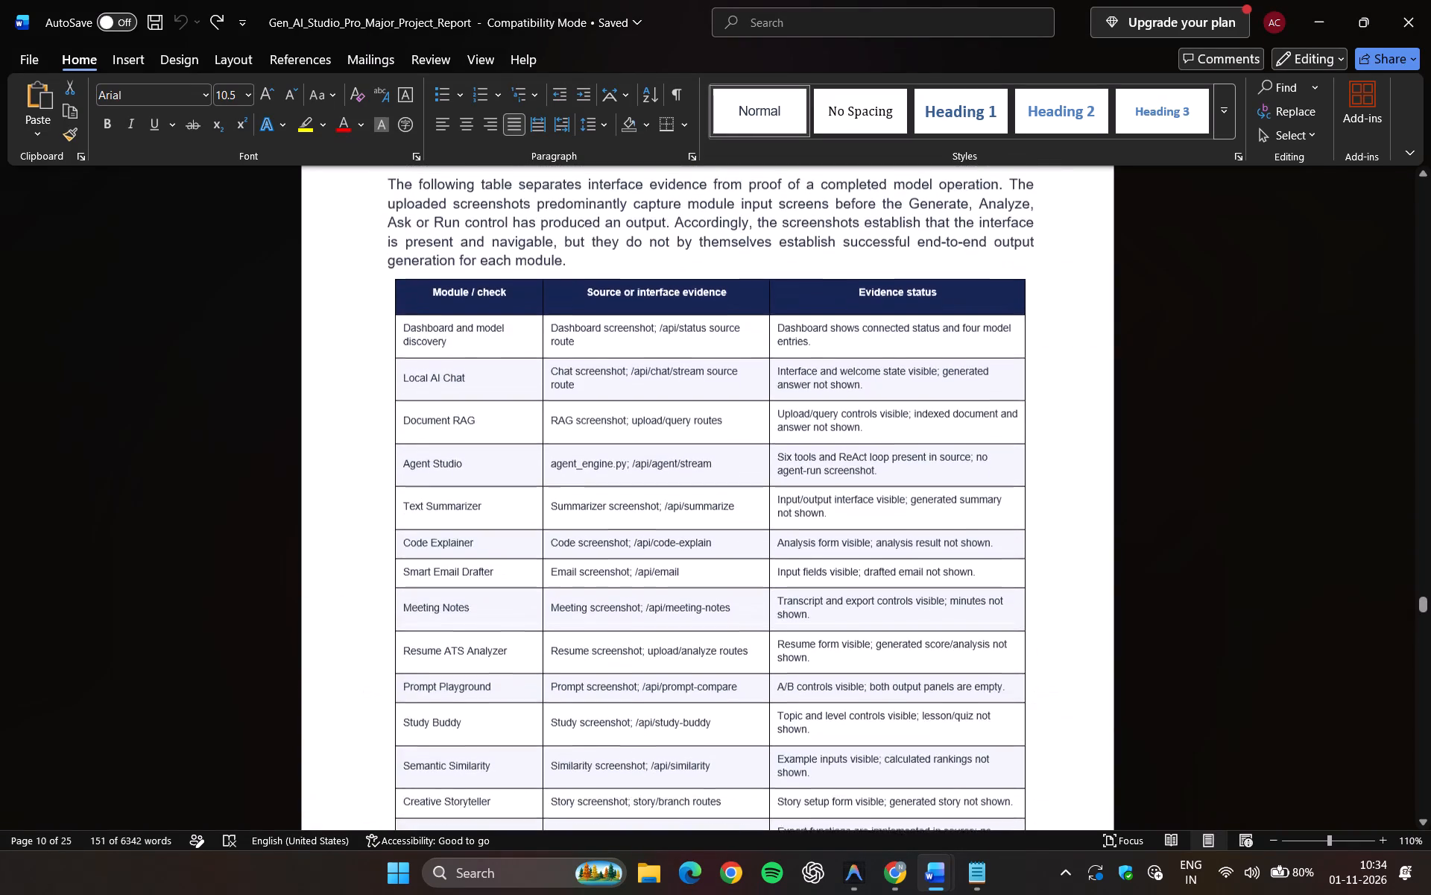
pyautogui.scroll(5, 522, 362)
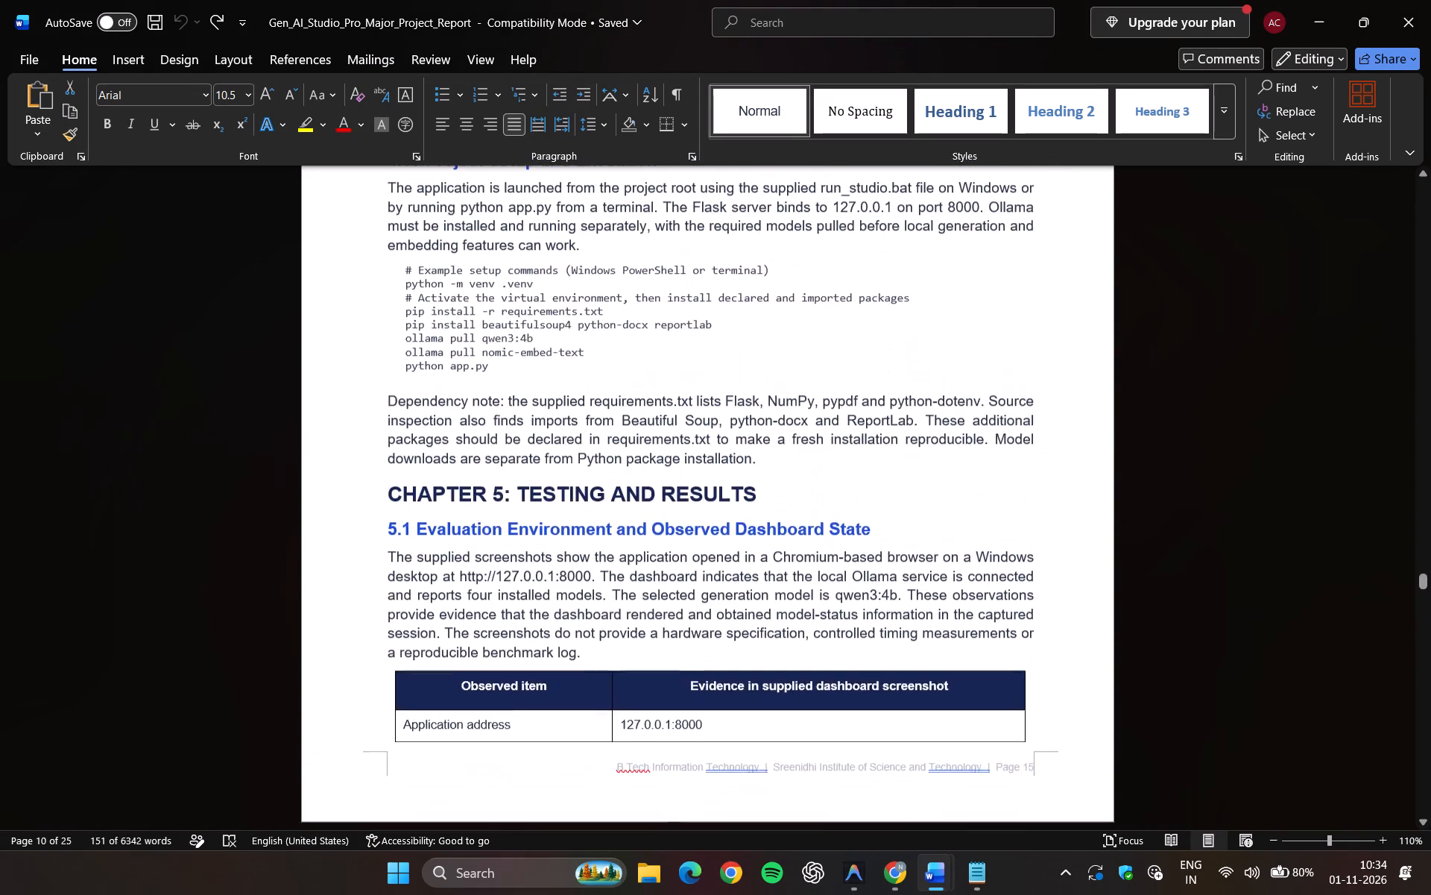
pyautogui.scroll(3, 522, 362)
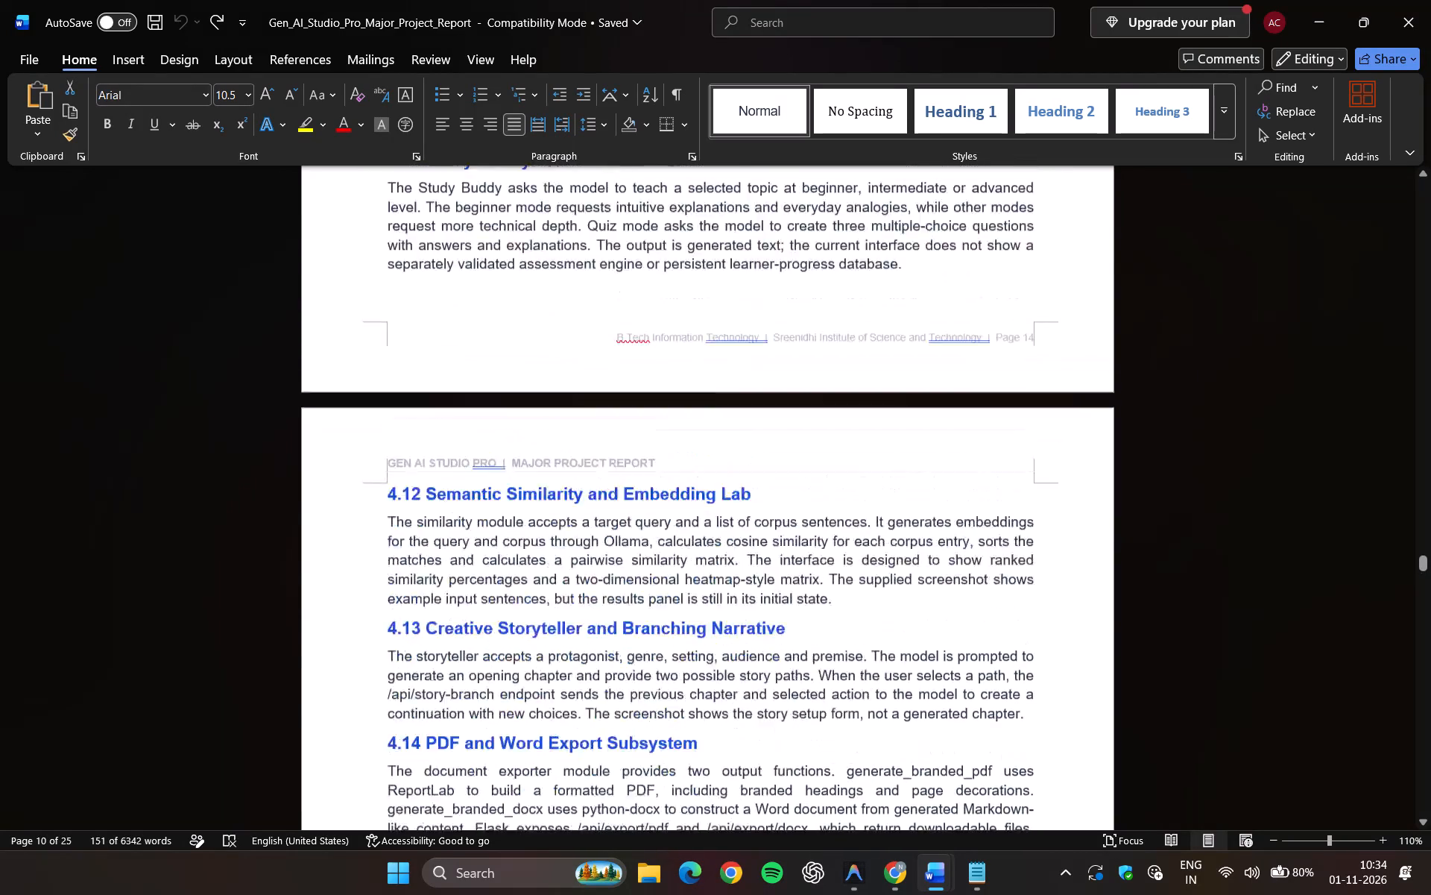
pyautogui.scroll(4, 522, 362)
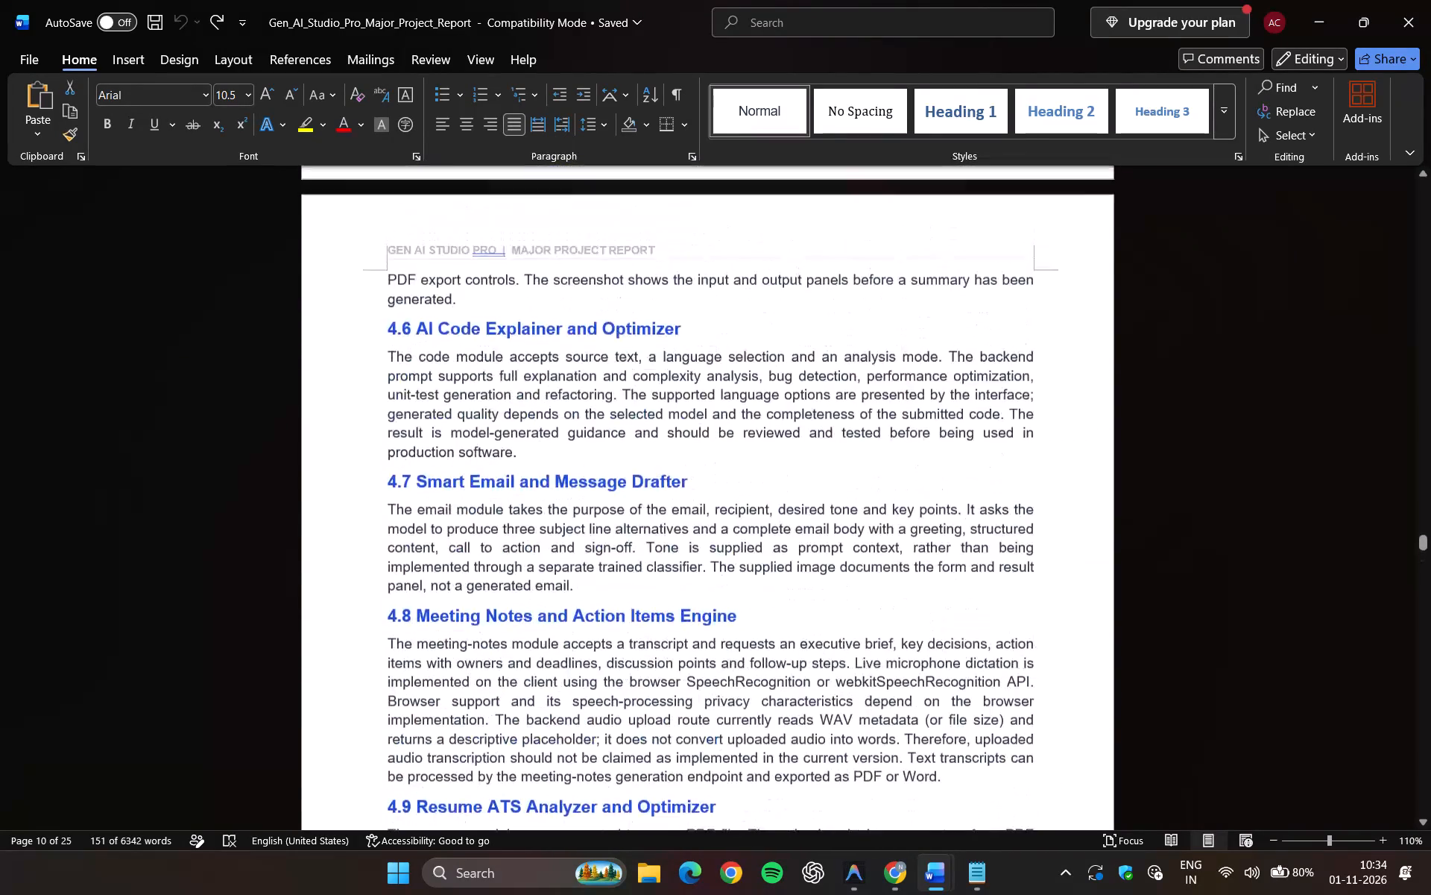
pyautogui.scroll(4, 522, 362)
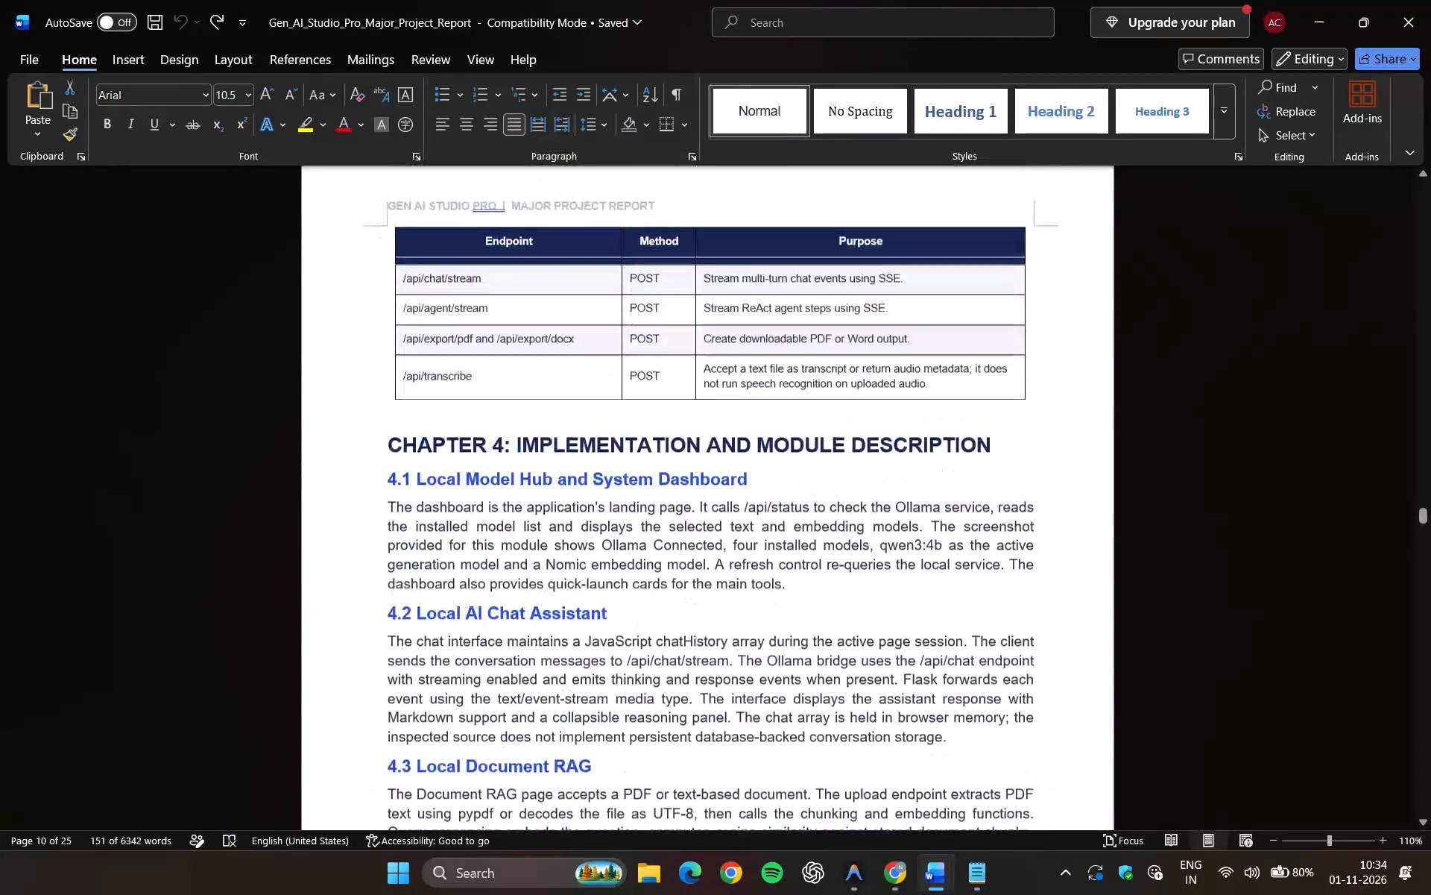
pyautogui.scroll(3, 522, 362)
pyautogui.hotkey('alt', 'Tab')
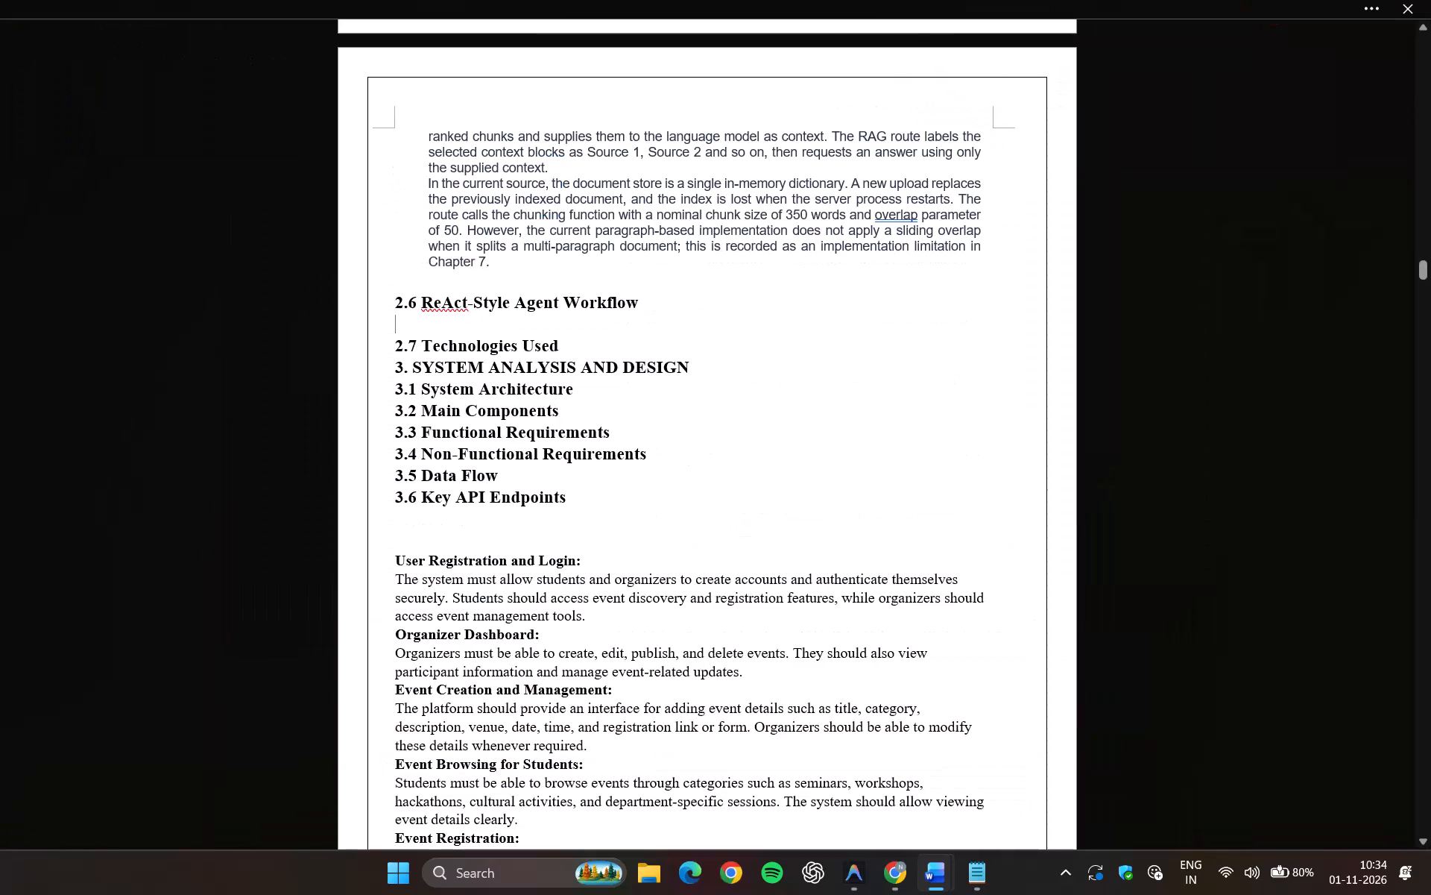
pyautogui.scroll(1, 522, 362)
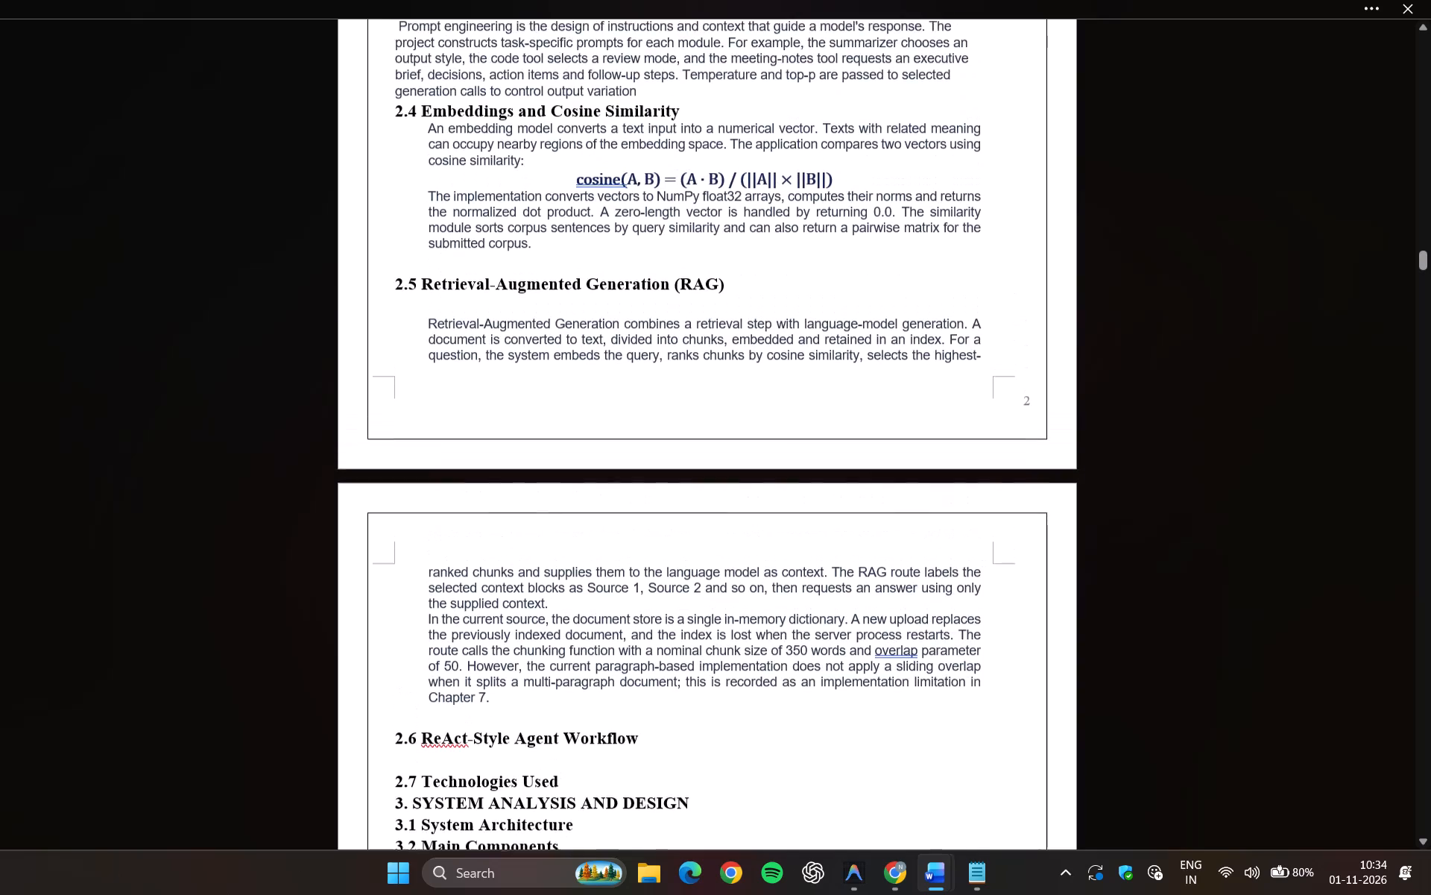
pyautogui.hotkey('alt', 'Tab')
pyautogui.scroll(5, 522, 362)
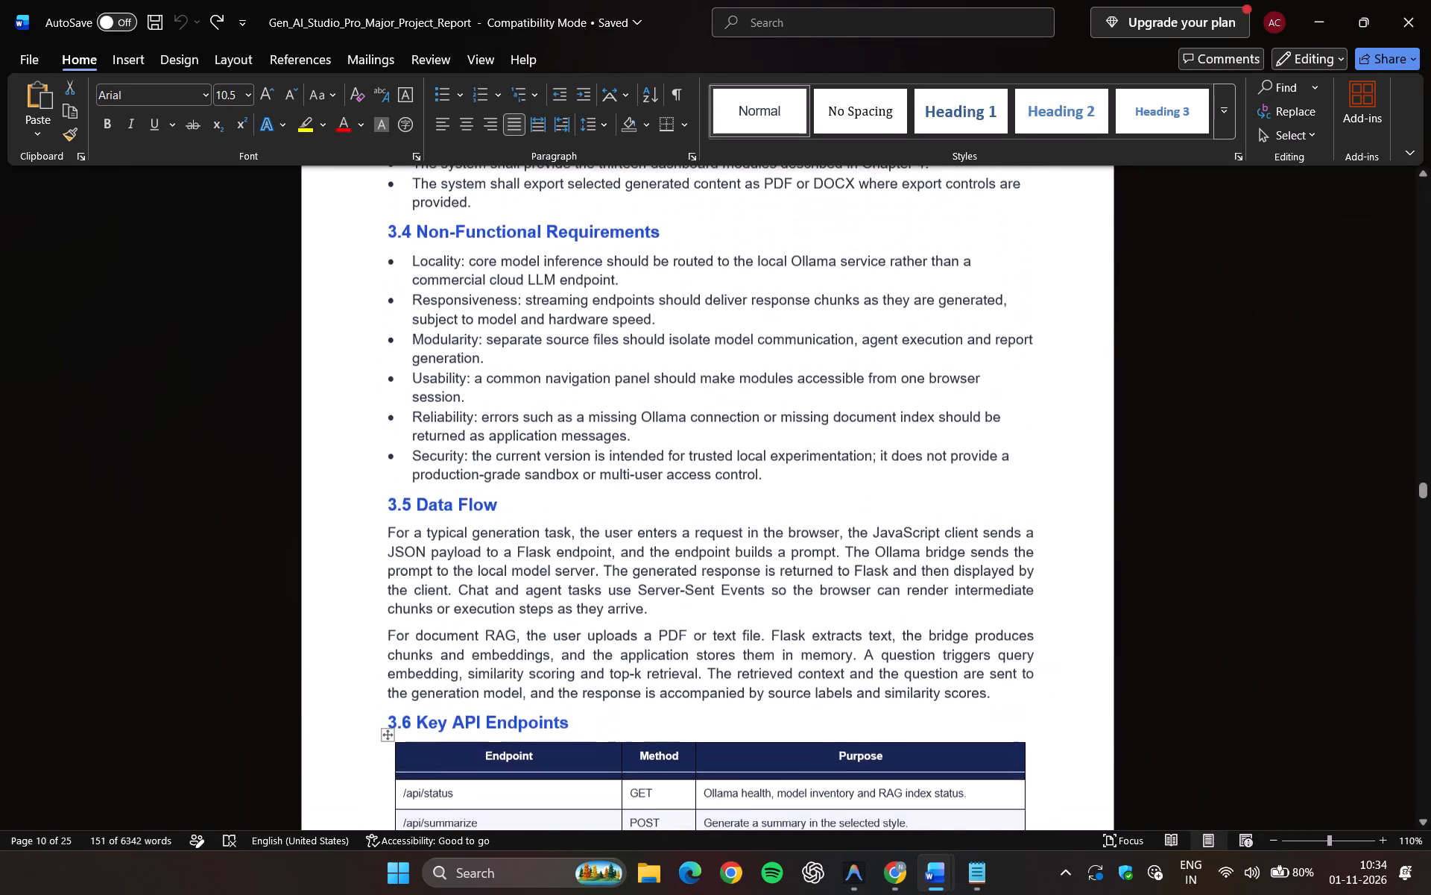
pyautogui.scroll(8, 522, 362)
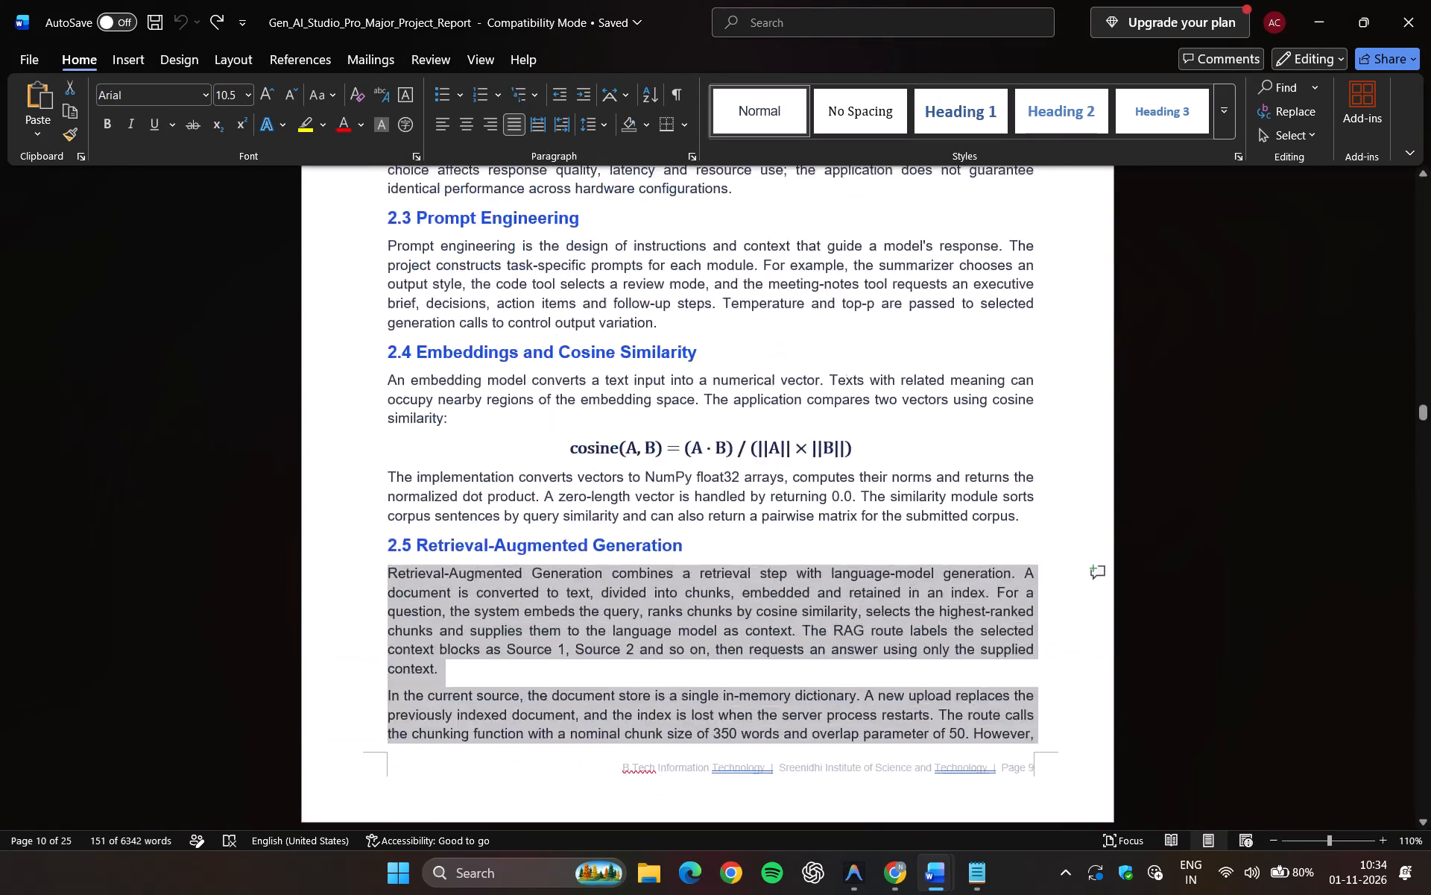
pyautogui.scroll(1, 522, 362)
pyautogui.scroll(-2, 522, 362)
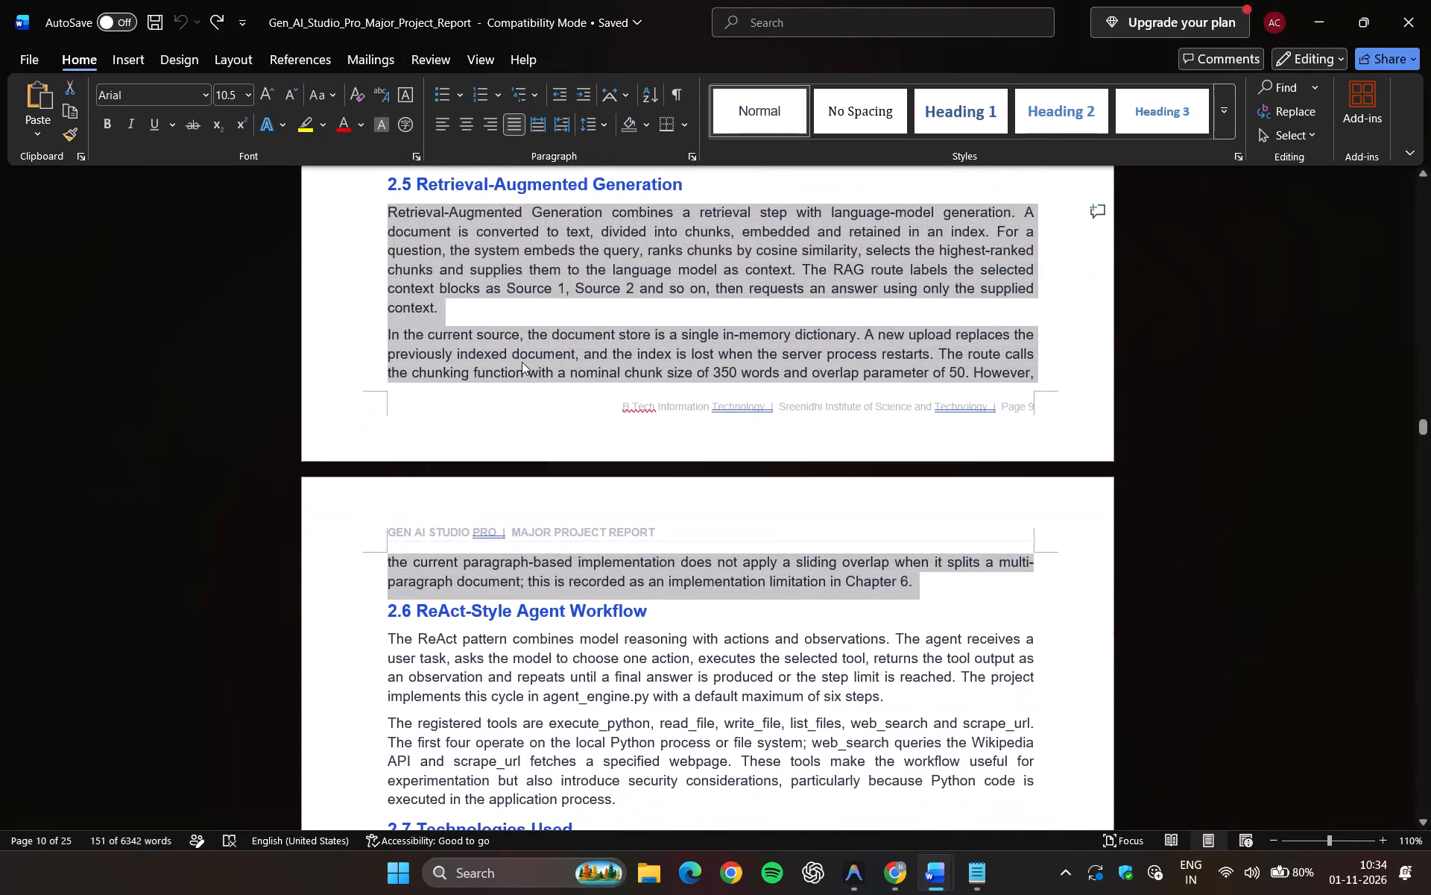
pyautogui.scroll(-2, 522, 362)
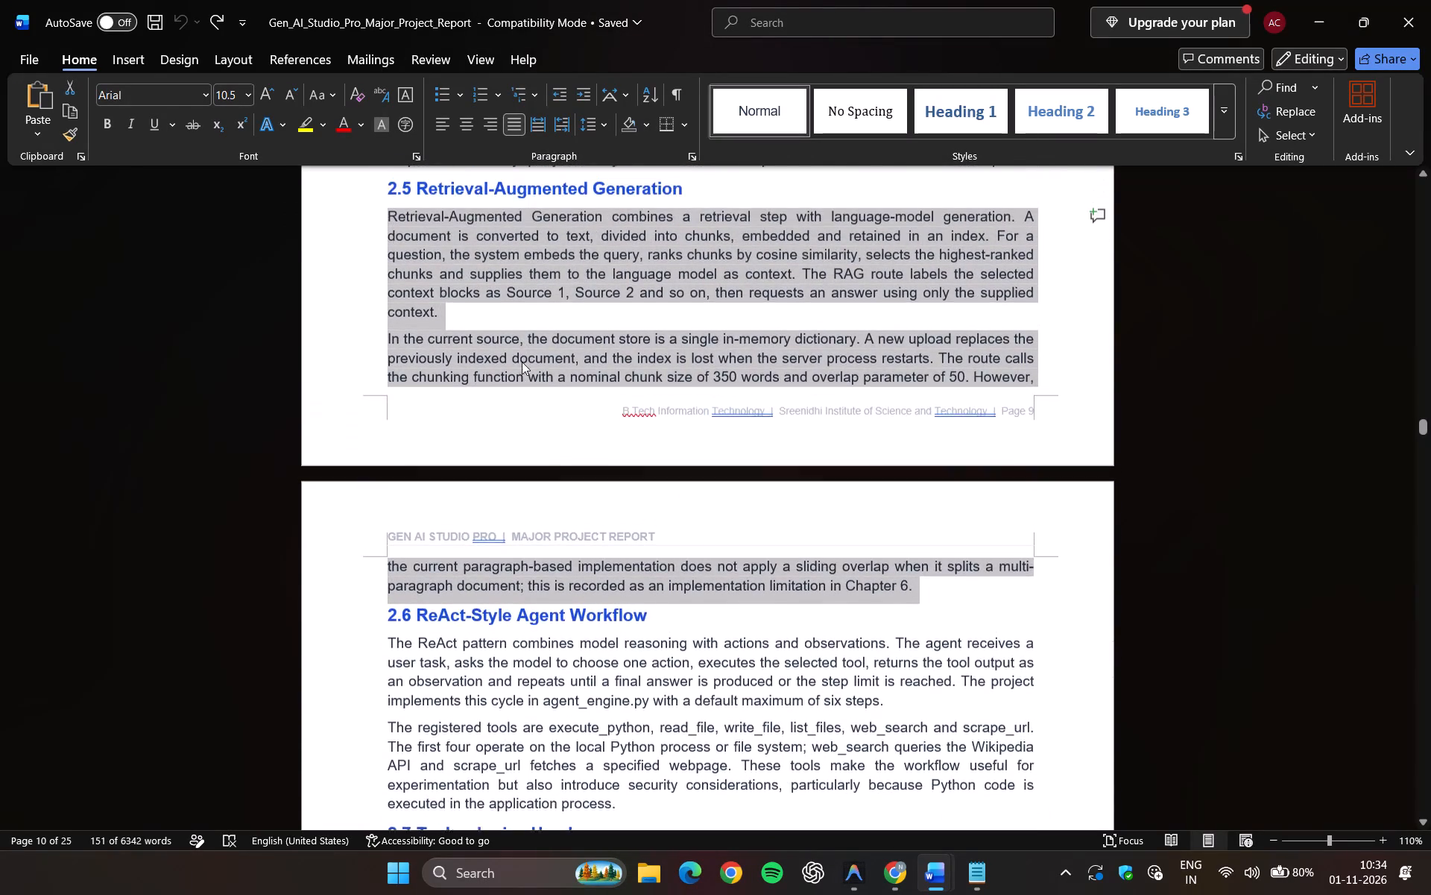
pyautogui.scroll(-1, 522, 362)
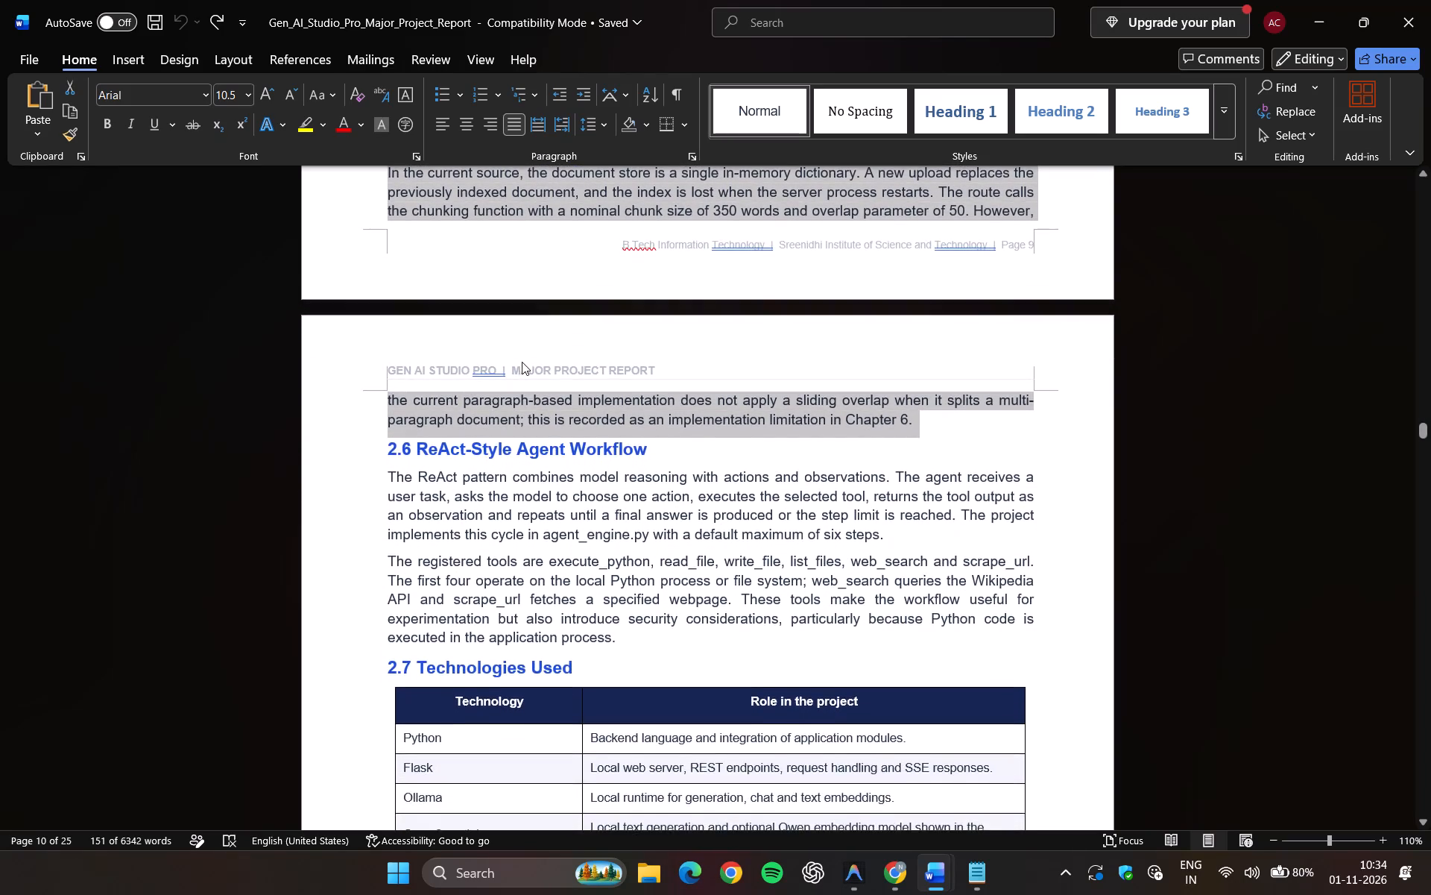
pyautogui.scroll(-1, 522, 362)
pyautogui.scroll(1, 522, 362)
pyautogui.scroll(-1, 522, 362)
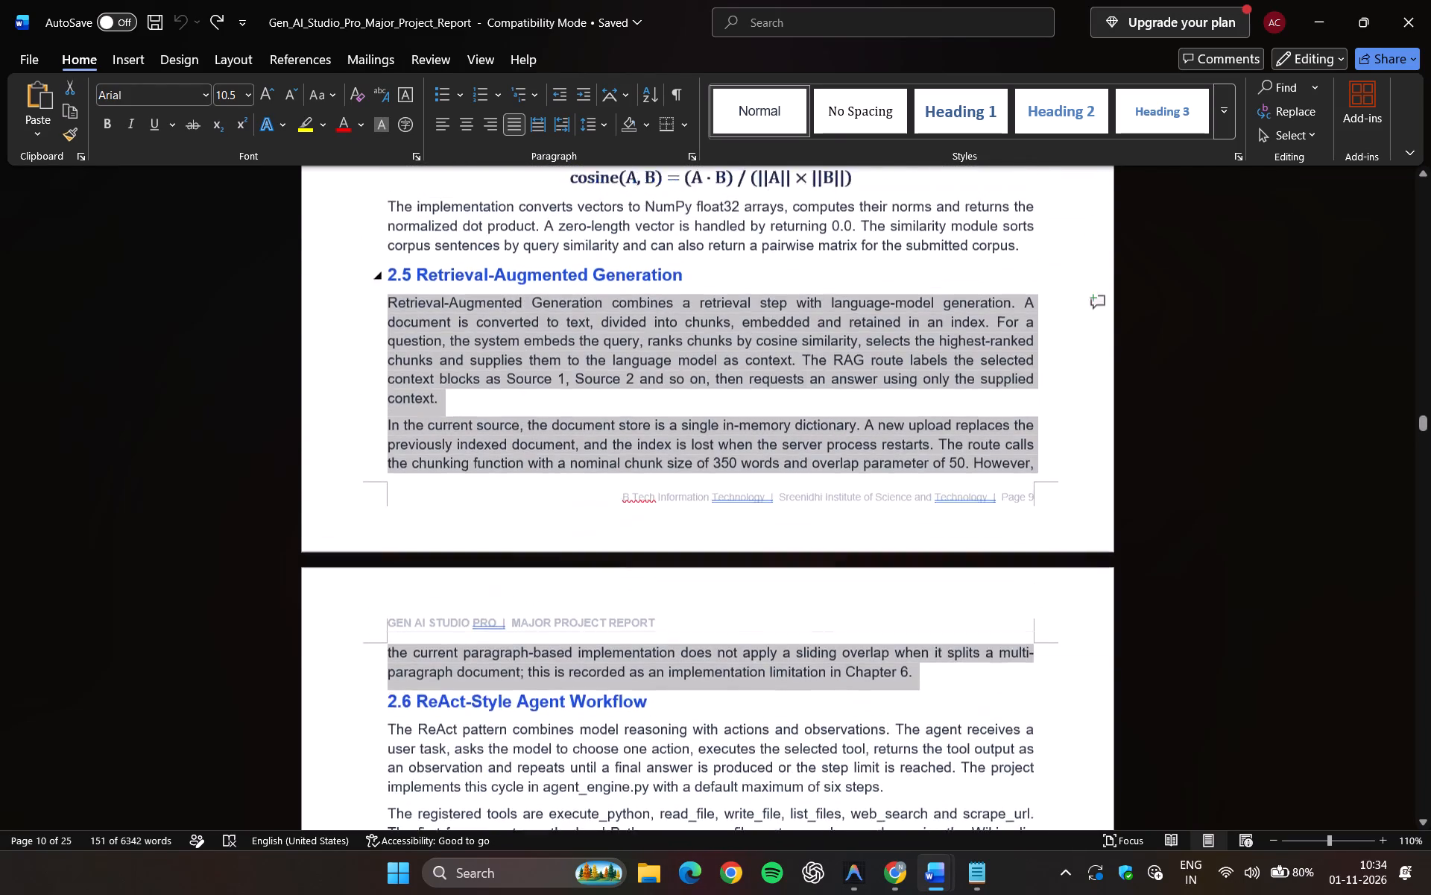
pyautogui.scroll(-1, 522, 362)
pyautogui.moveTo(386, 399); pyautogui.dragTo(543, 476)
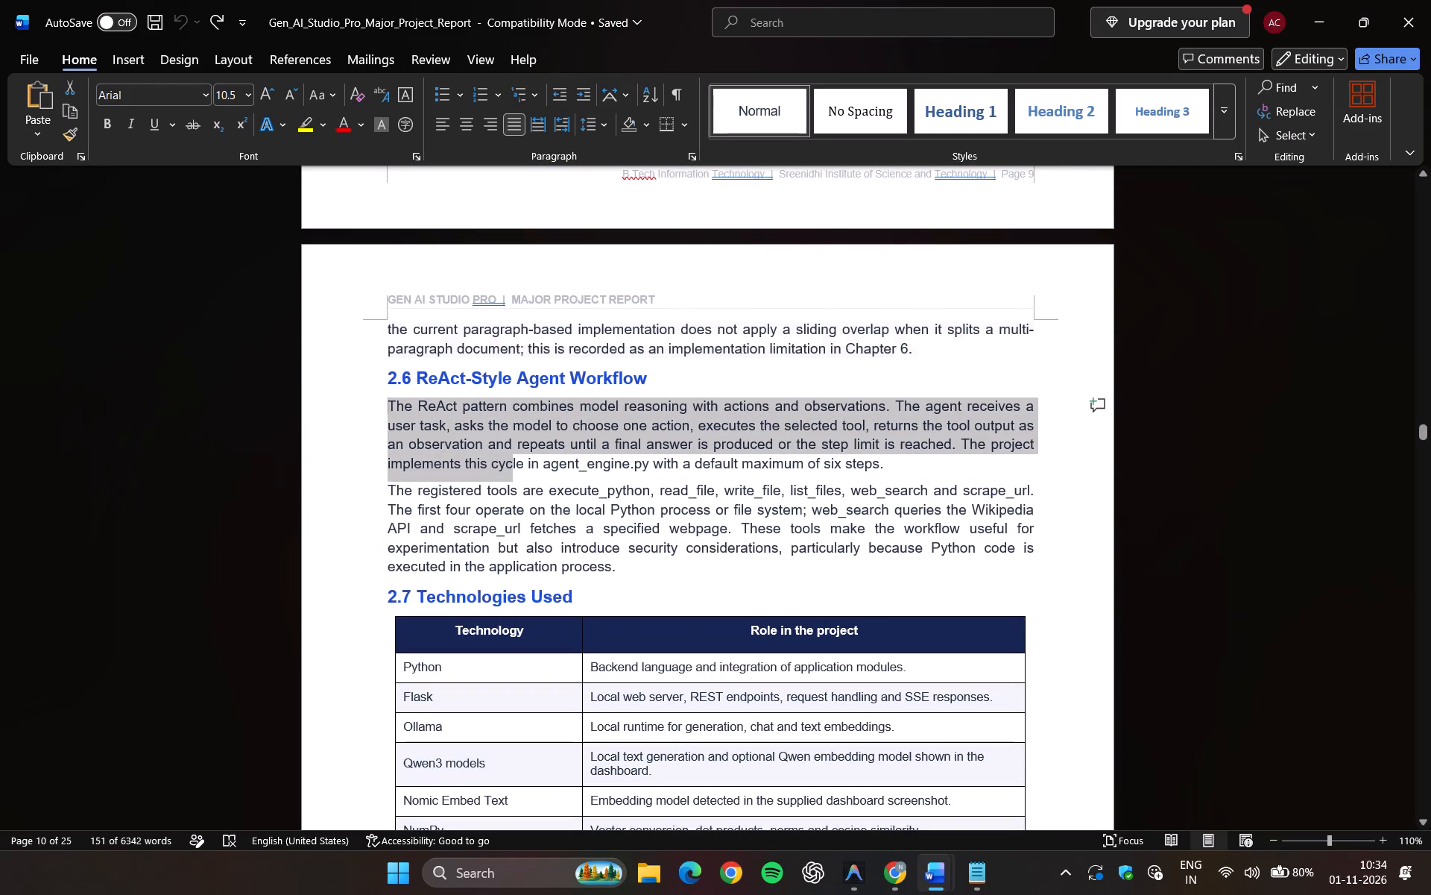
pyautogui.moveTo(543, 476); pyautogui.dragTo(636, 574)
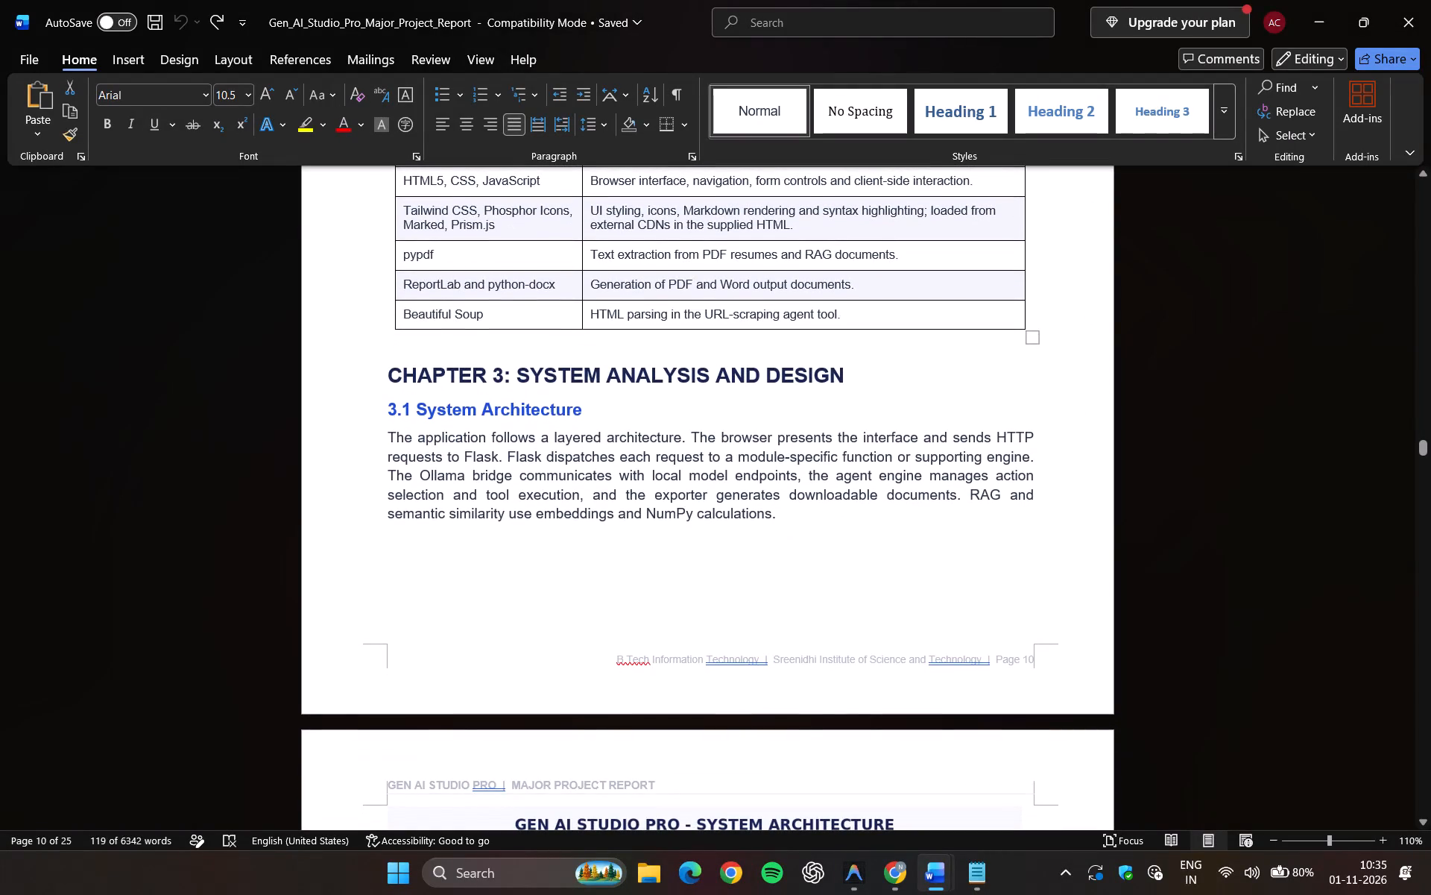
pyautogui.scroll(-1, 590, 245)
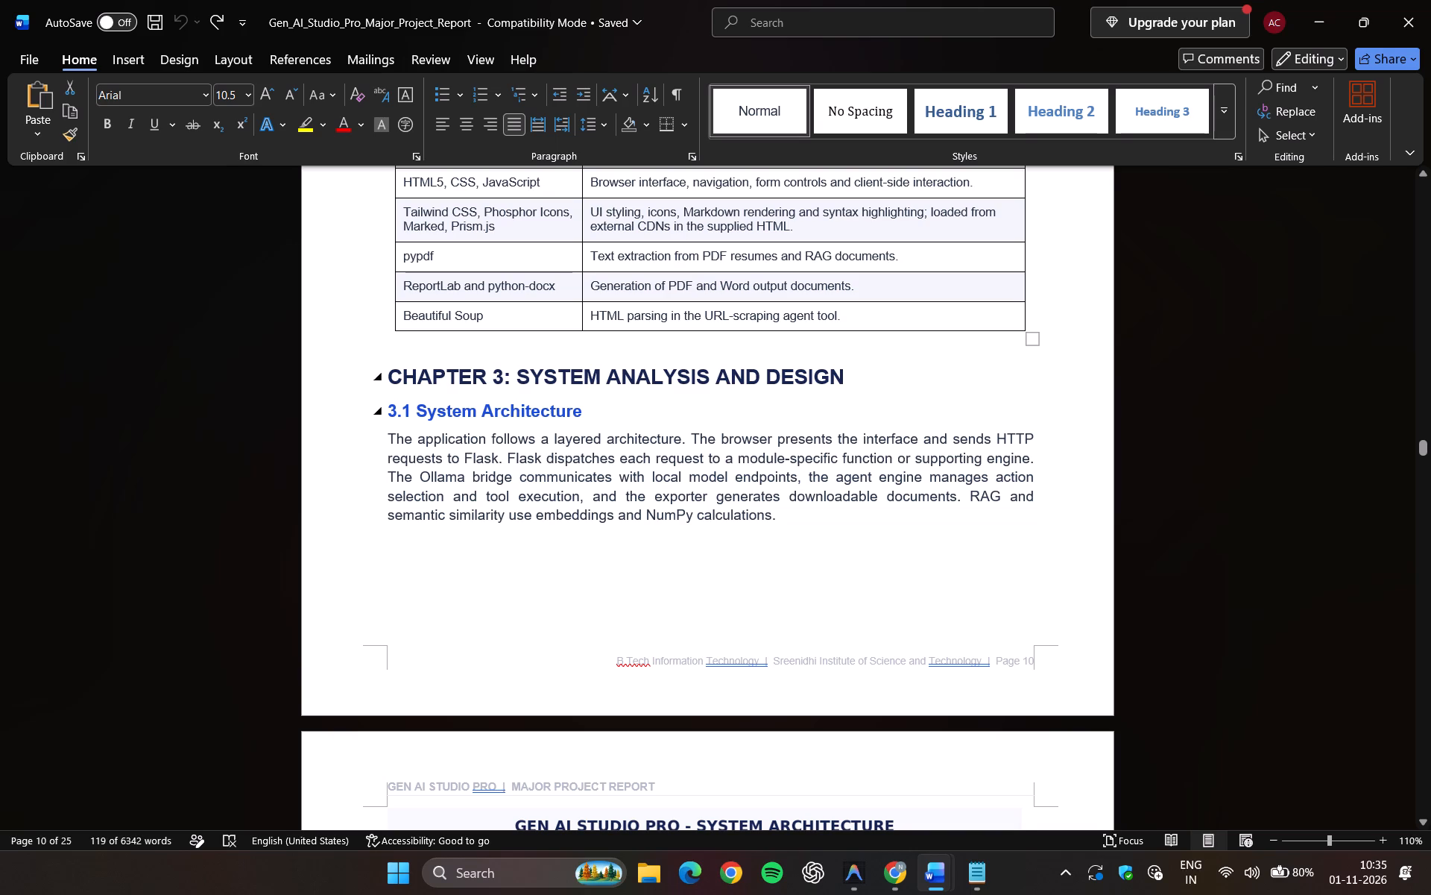
pyautogui.scroll(-8, 796, 407)
pyautogui.scroll(2, 796, 407)
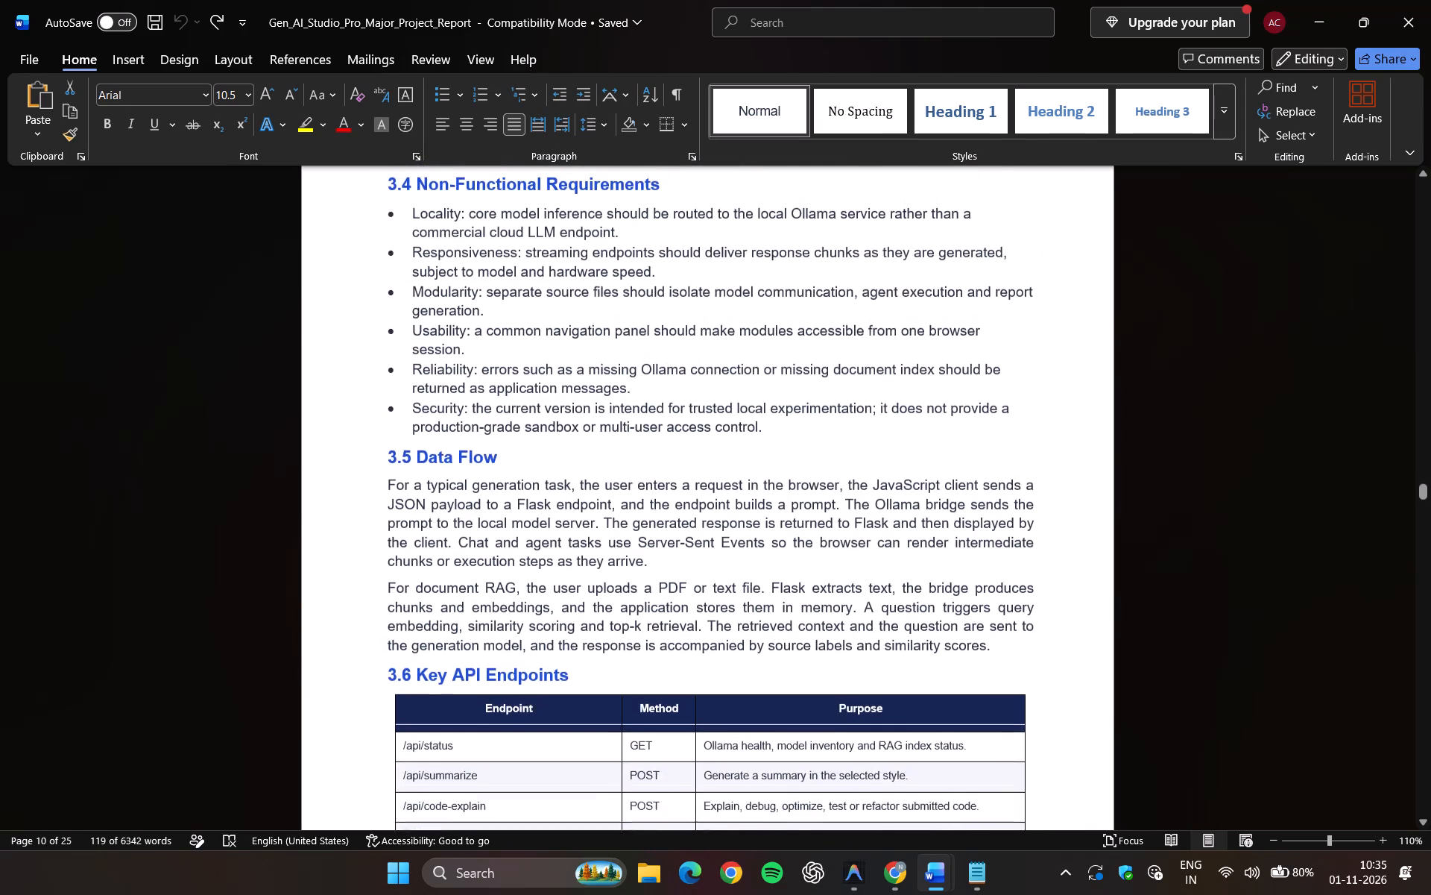
# Delete the entire cover page content of the Gen AI Studio Pro report, from the institute name down to Hyderabad, Telangana.
pyautogui.scroll(15, 796, 407)
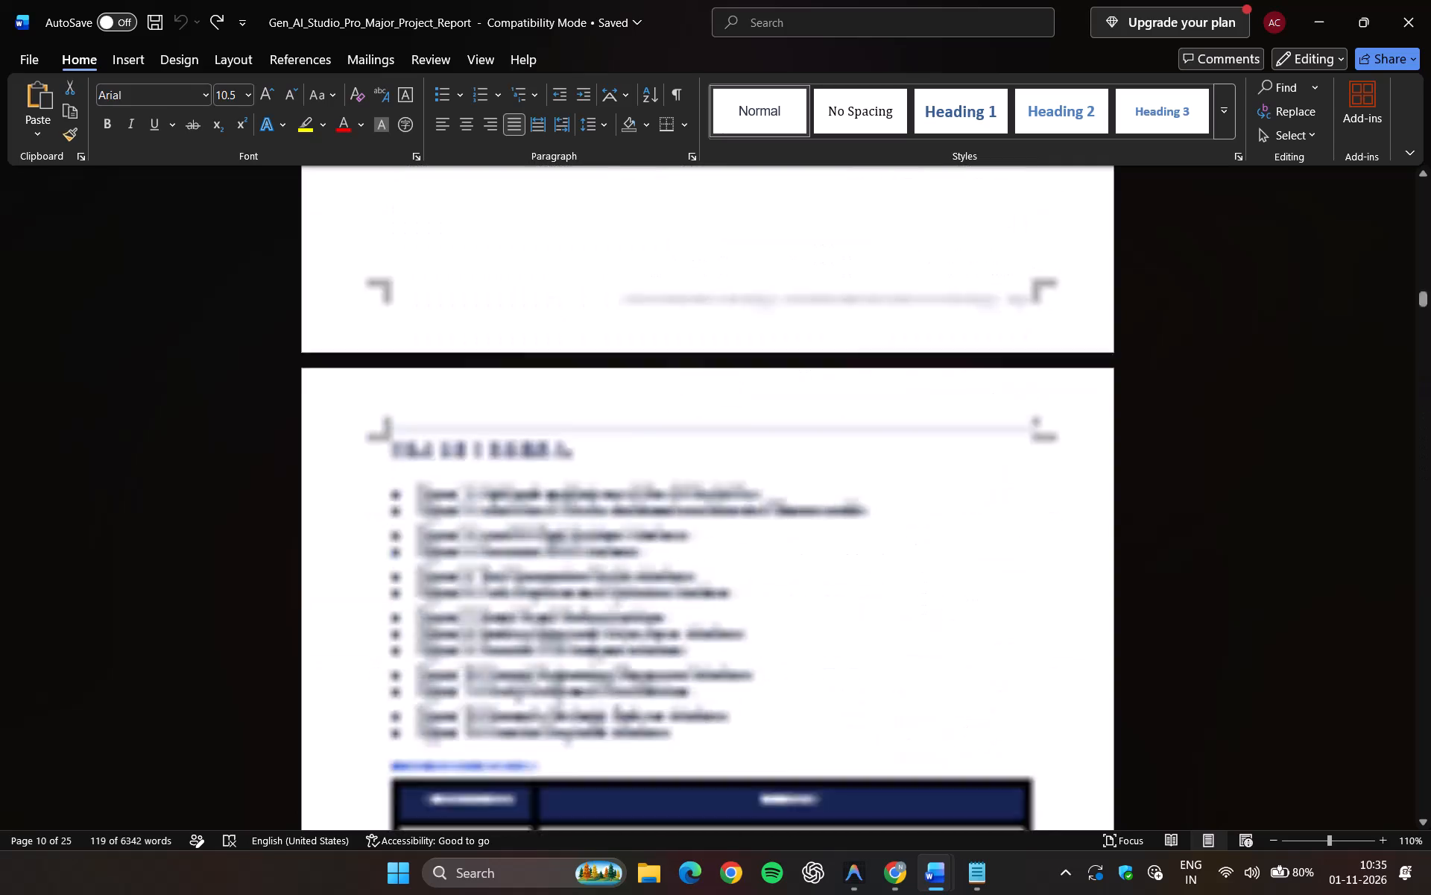
pyautogui.scroll(7, 796, 407)
pyautogui.scroll(-2, 796, 407)
pyautogui.scroll(2, 796, 407)
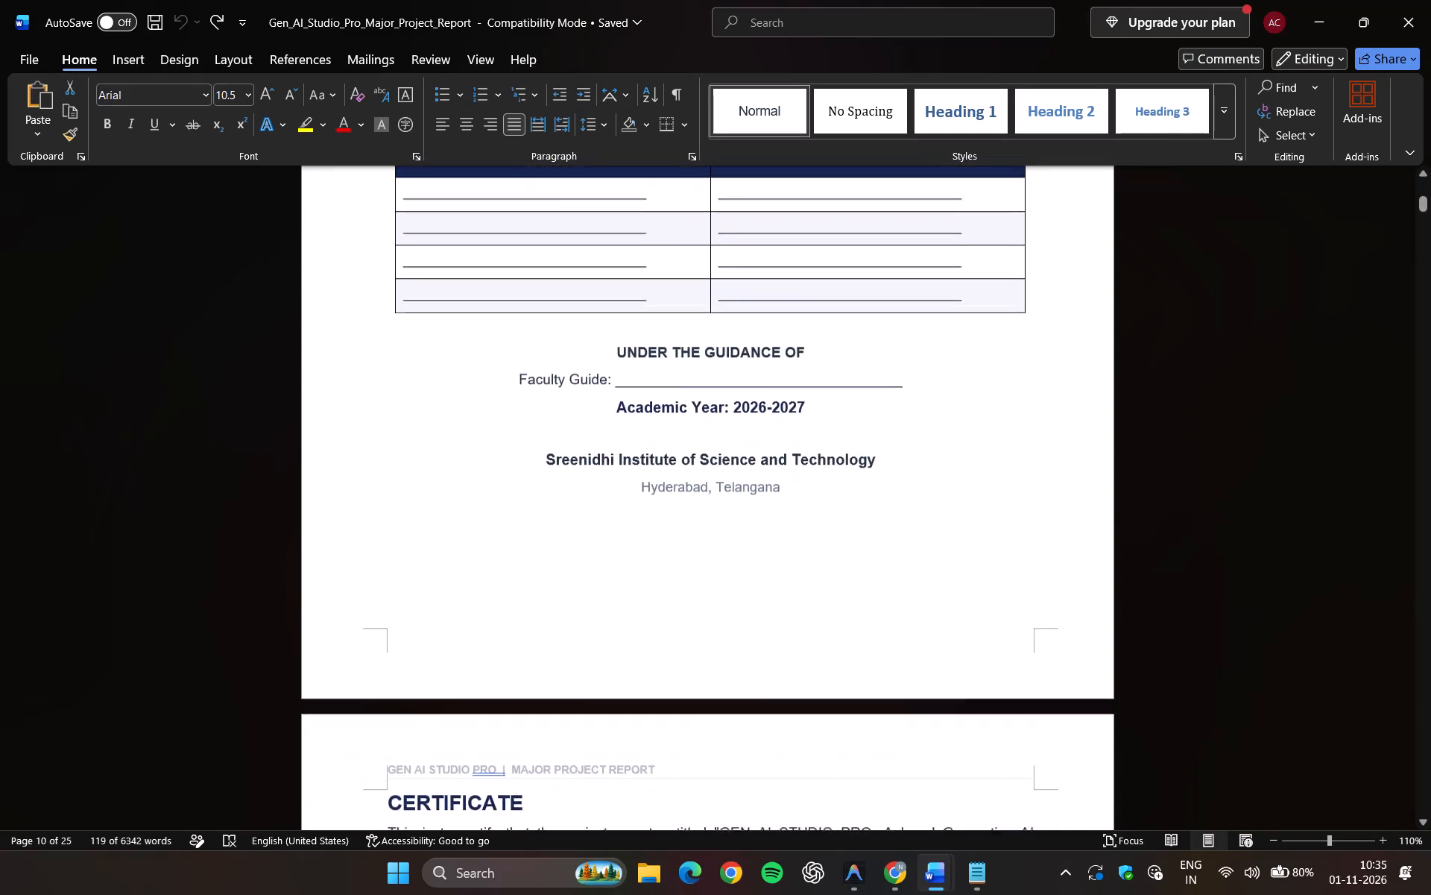
pyautogui.scroll(5, 796, 407)
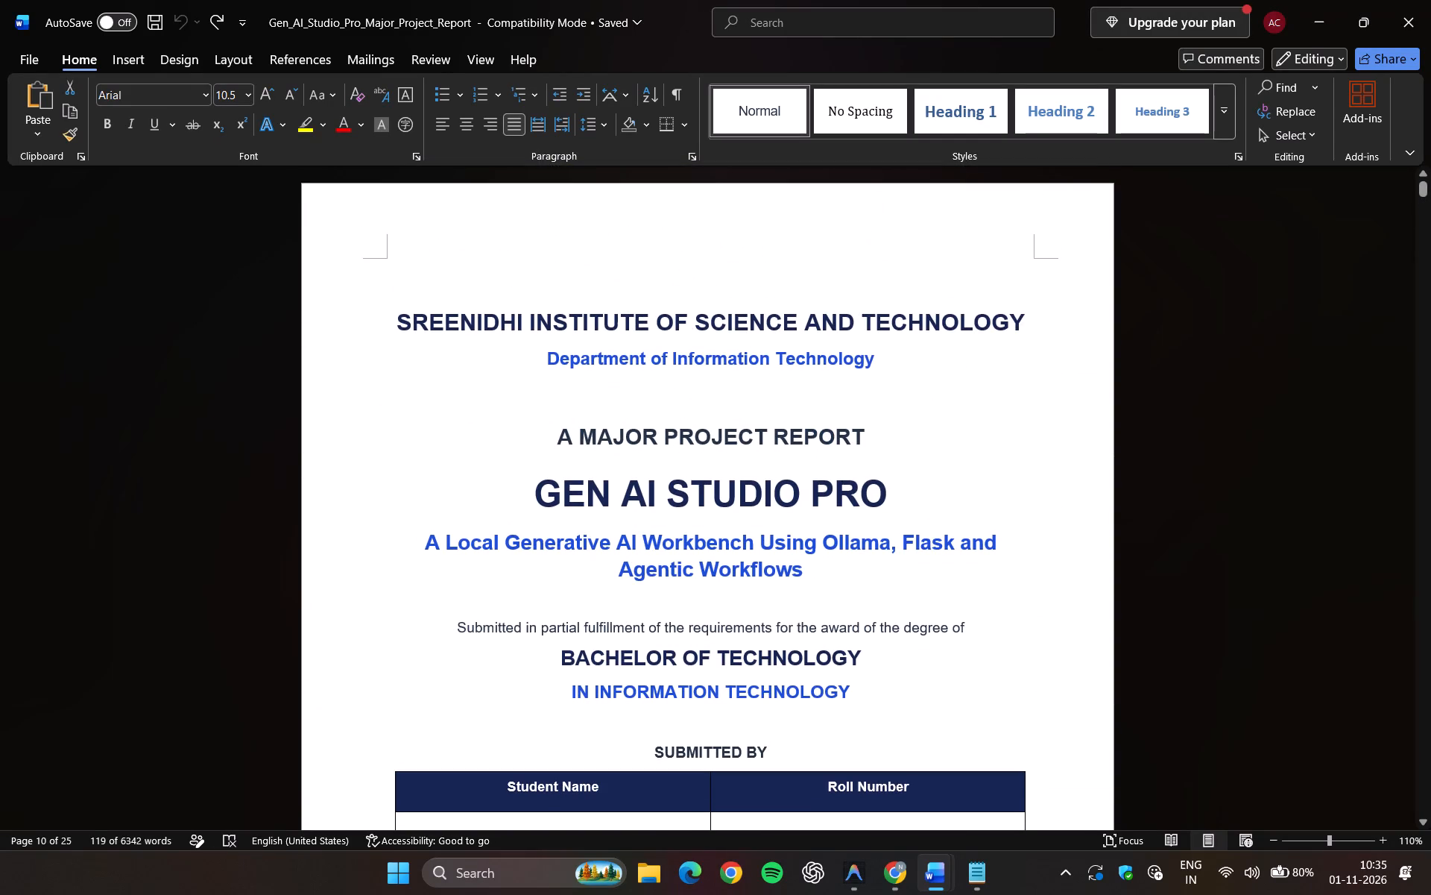
pyautogui.click(853, 408)
pyautogui.scroll(-1, 887, 499)
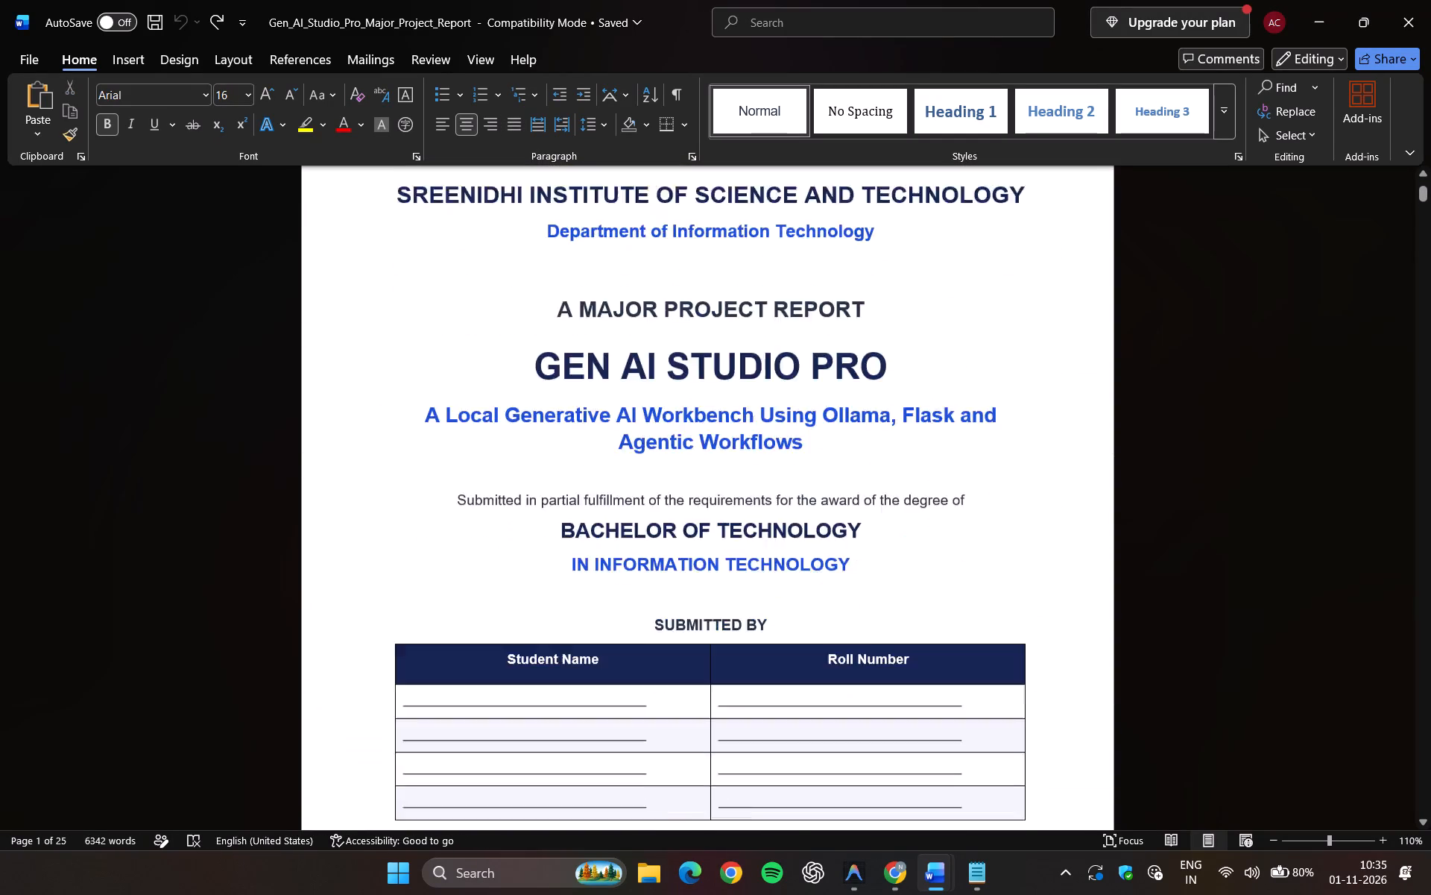
pyautogui.scroll(-2, 887, 499)
pyautogui.moveTo(865, 442); pyautogui.dragTo(555, 37)
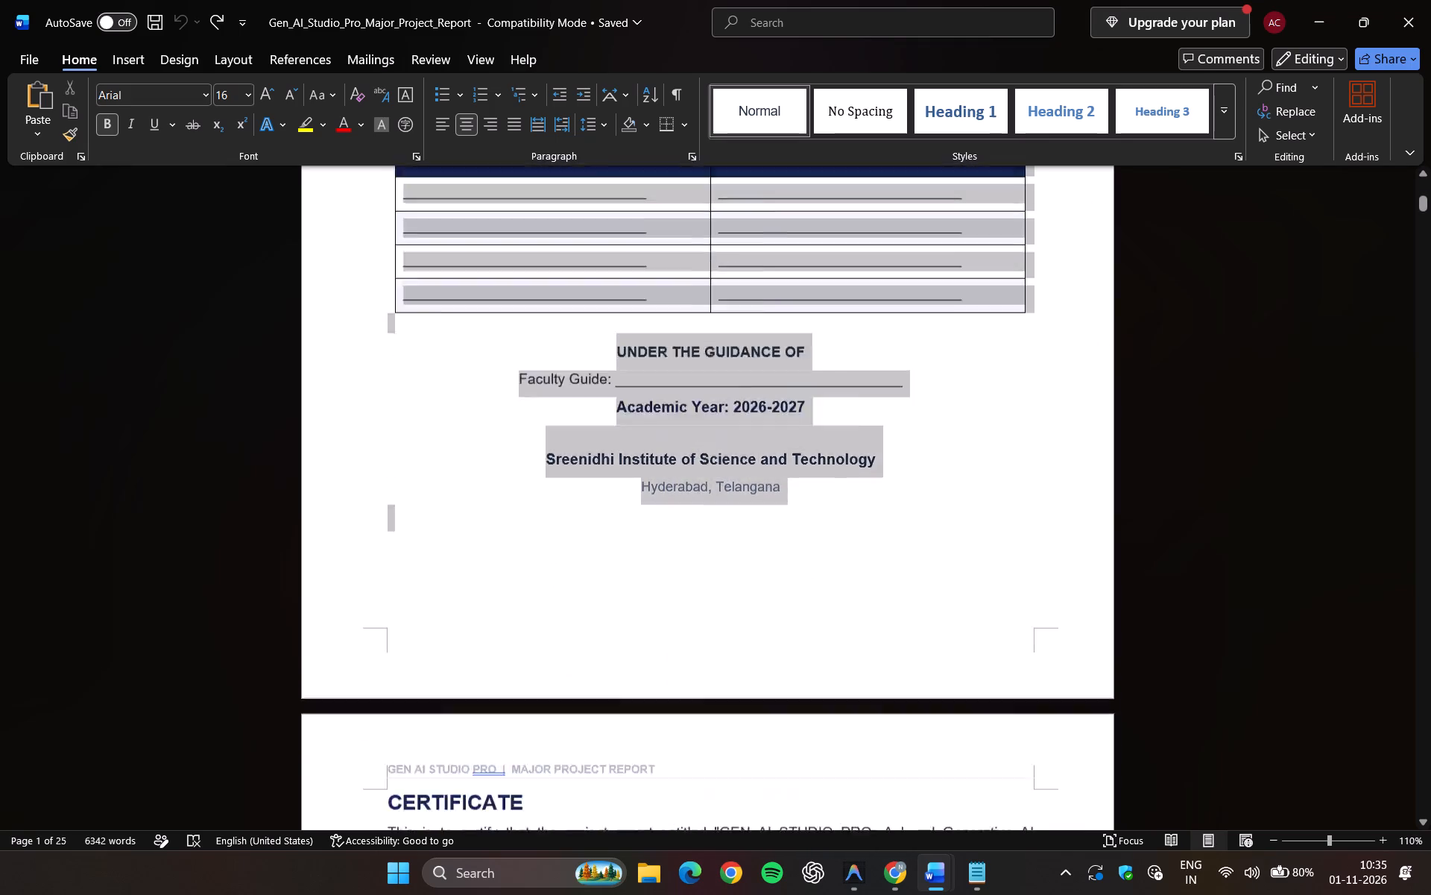
pyautogui.moveTo(555, 37); pyautogui.dragTo(321, 254)
pyautogui.press('BackSpace')
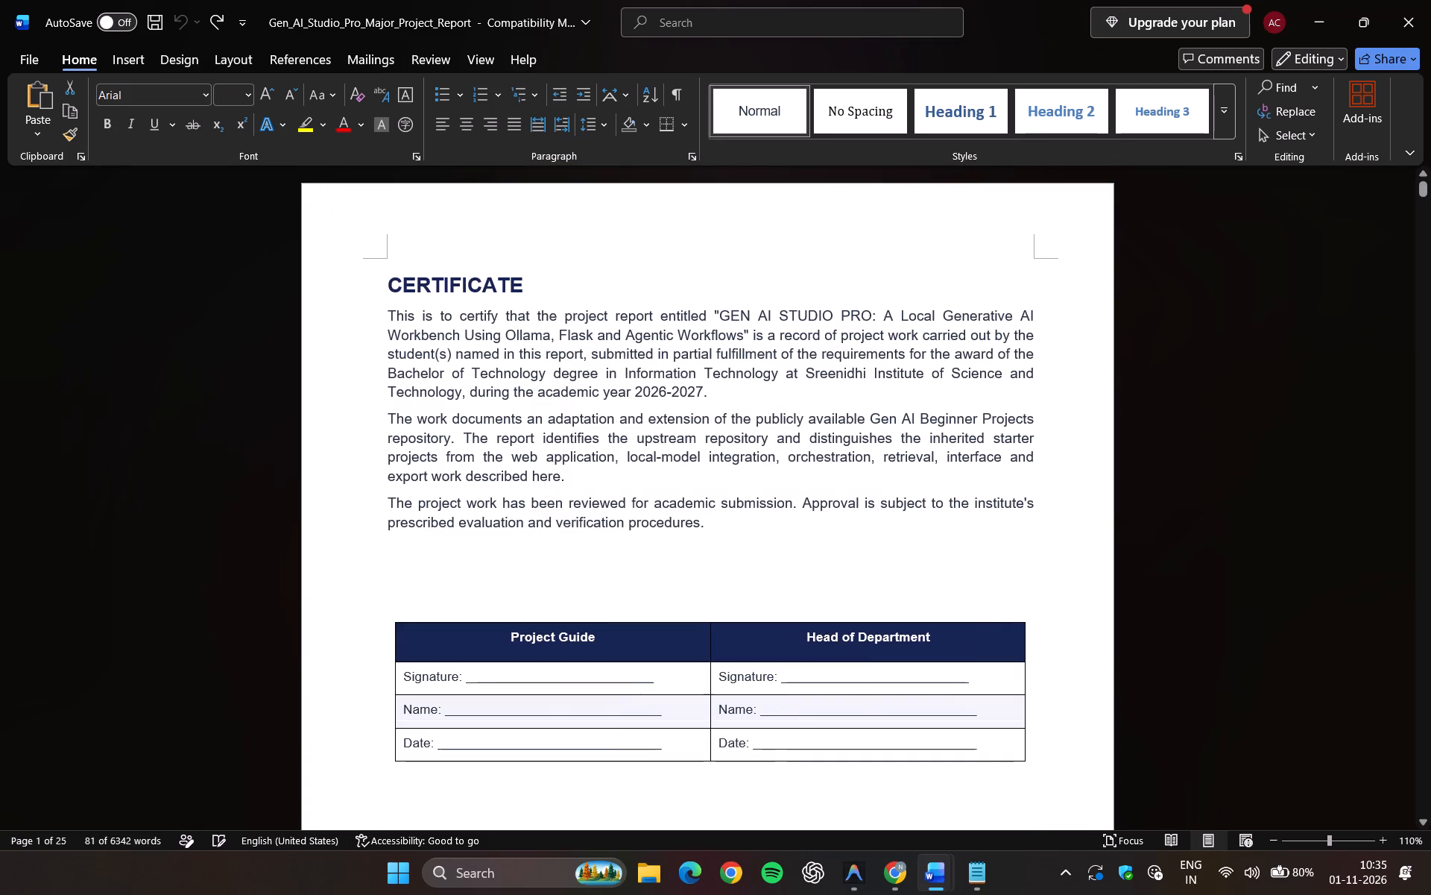
# Delete the Certificate page of the Gen AI Studio Pro report, including its signature table.
pyautogui.scroll(-2, 481, 283)
pyautogui.moveTo(845, 552); pyautogui.dragTo(393, 0)
pyautogui.press('BackSpace')
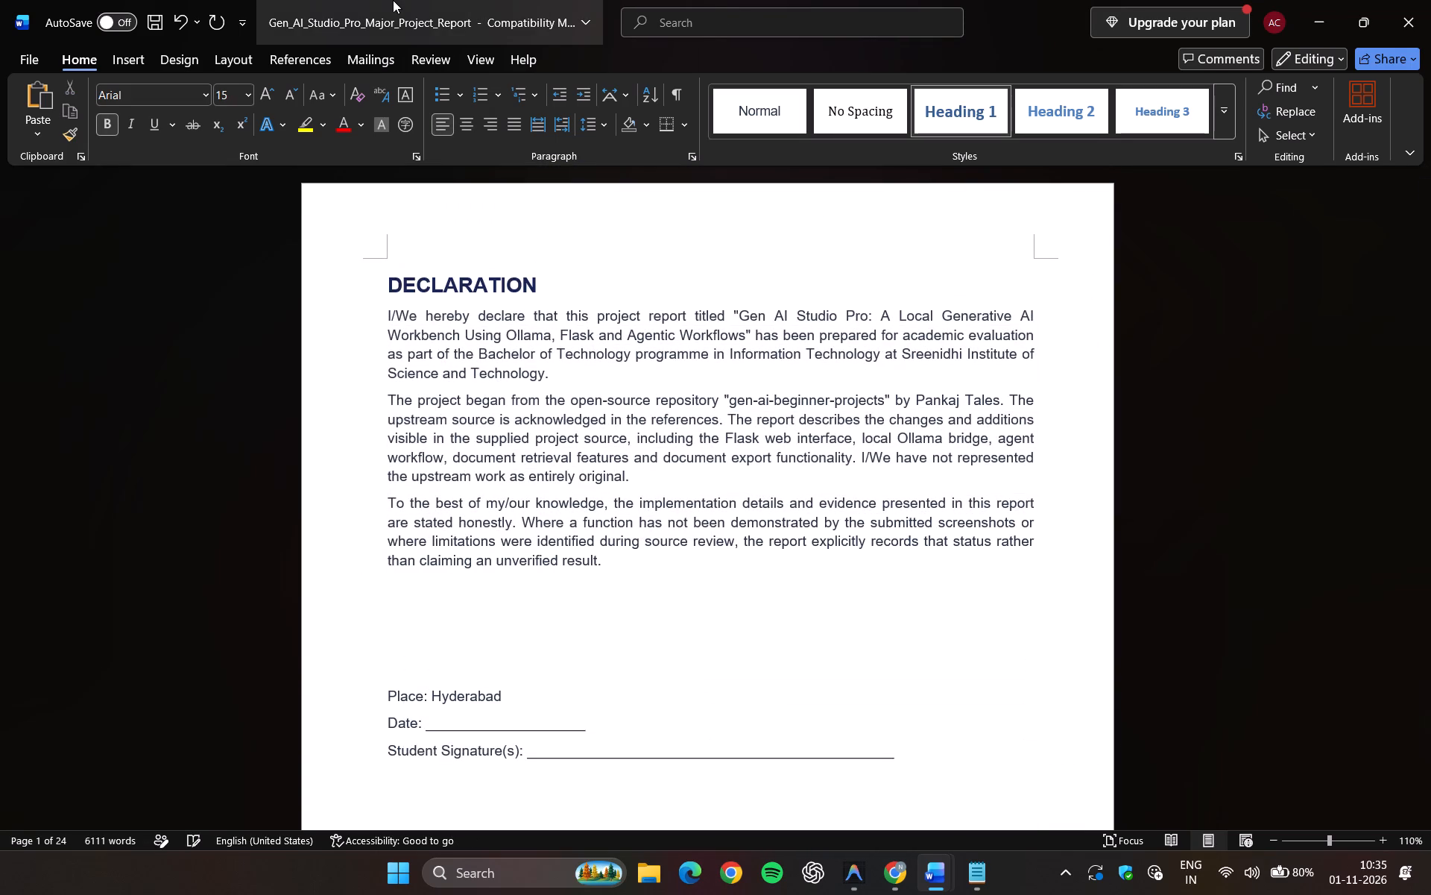
# Delete the Declaration page of the Gen AI Studio Pro report, from its heading down to the student signature line.
pyautogui.scroll(-1, 633, 330)
pyautogui.moveTo(810, 597); pyautogui.dragTo(370, 1)
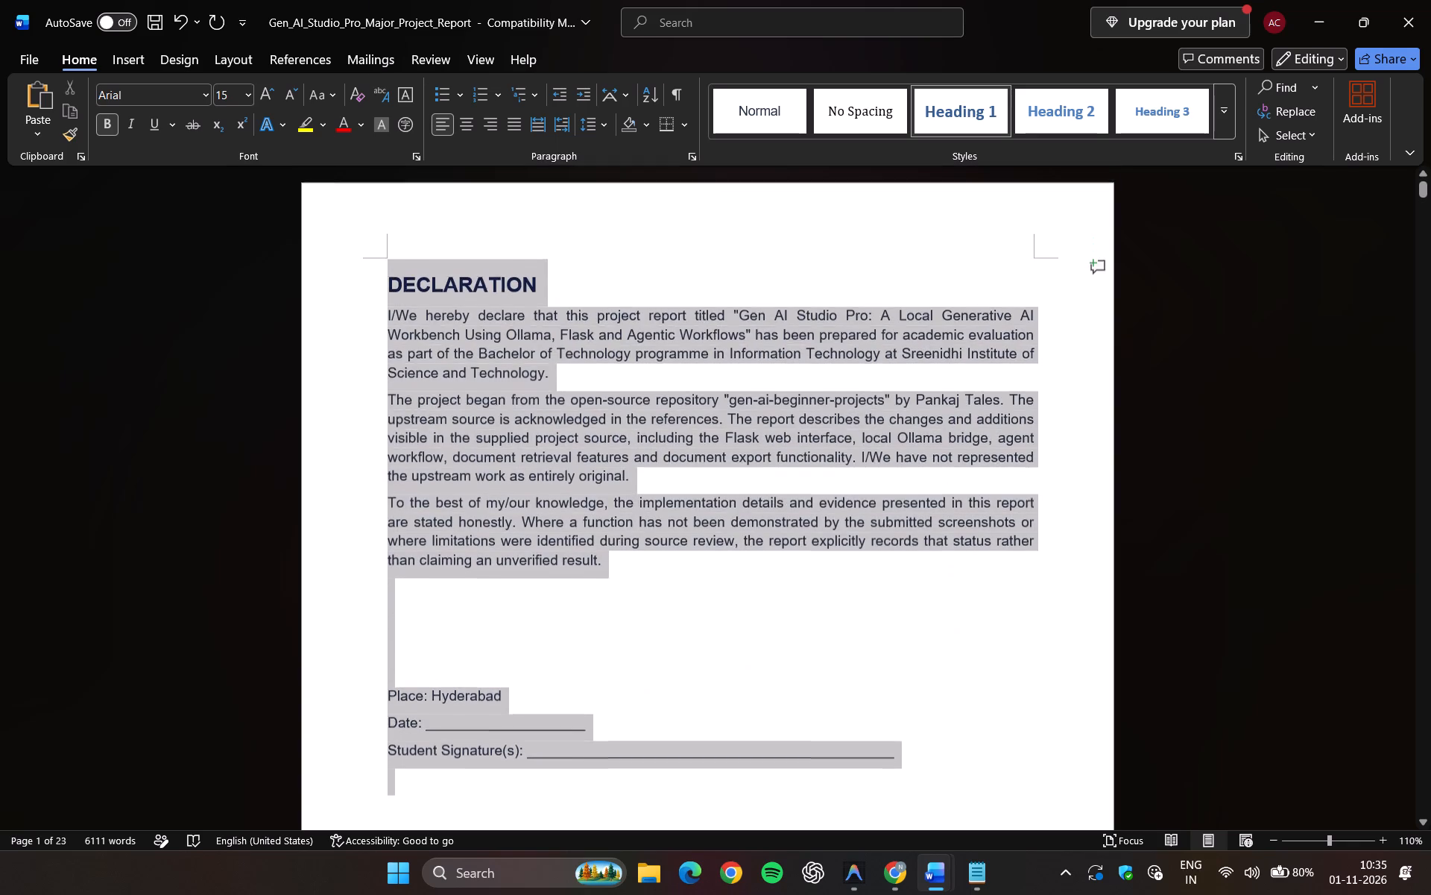
pyautogui.moveTo(370, 1); pyautogui.dragTo(371, 1)
pyautogui.press('BackSpace')
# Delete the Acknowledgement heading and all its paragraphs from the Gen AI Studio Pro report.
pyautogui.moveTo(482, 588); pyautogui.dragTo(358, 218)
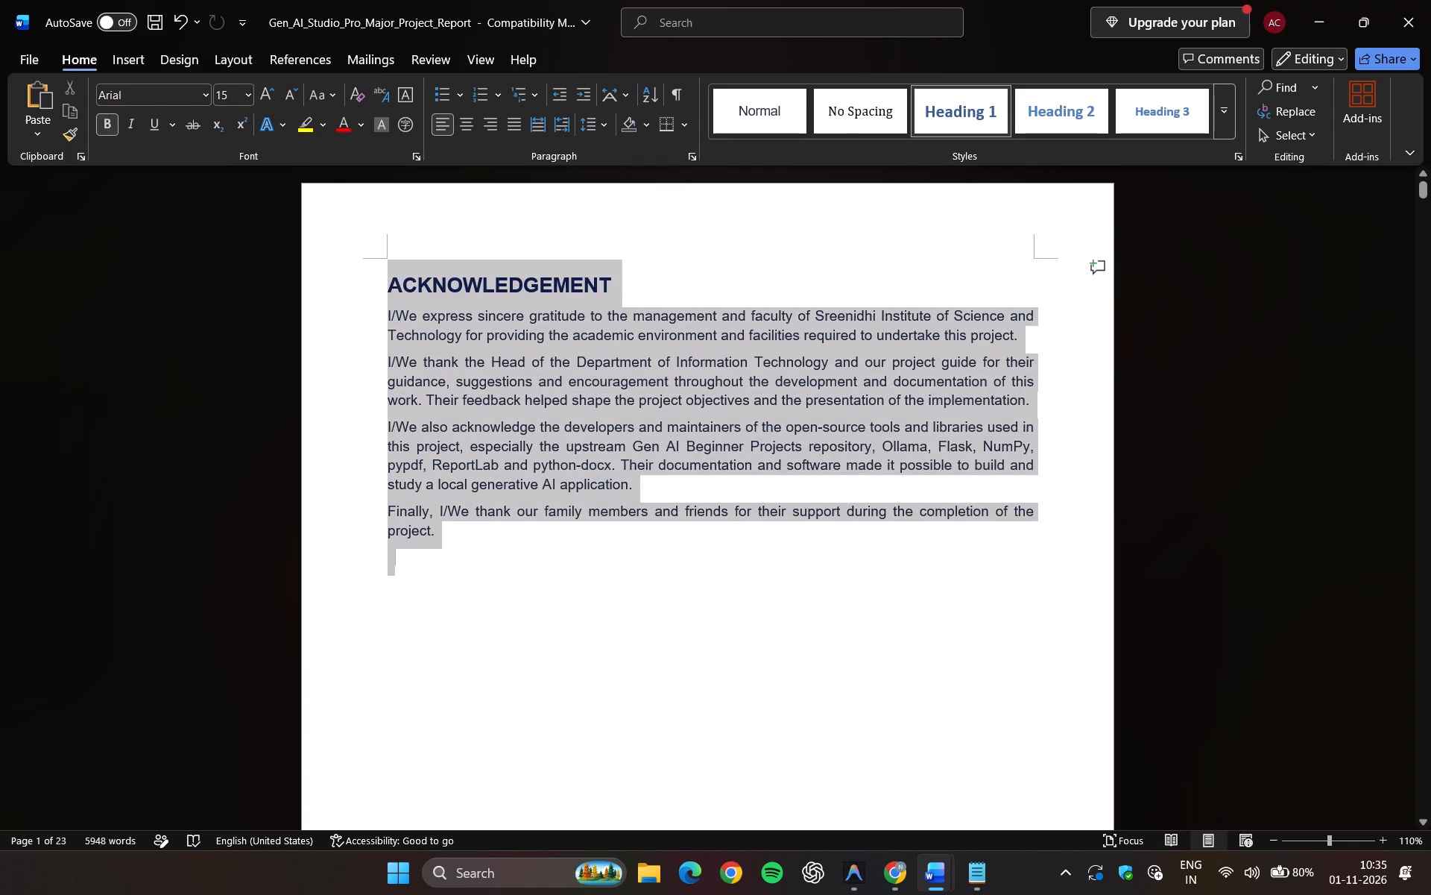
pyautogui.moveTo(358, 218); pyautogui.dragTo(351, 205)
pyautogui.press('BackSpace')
# Copy all of newreport's front matter, from the cover page line A Summer Industry Internship-II through the end of the INDEX table.
pyautogui.scroll(-2, 493, 284)
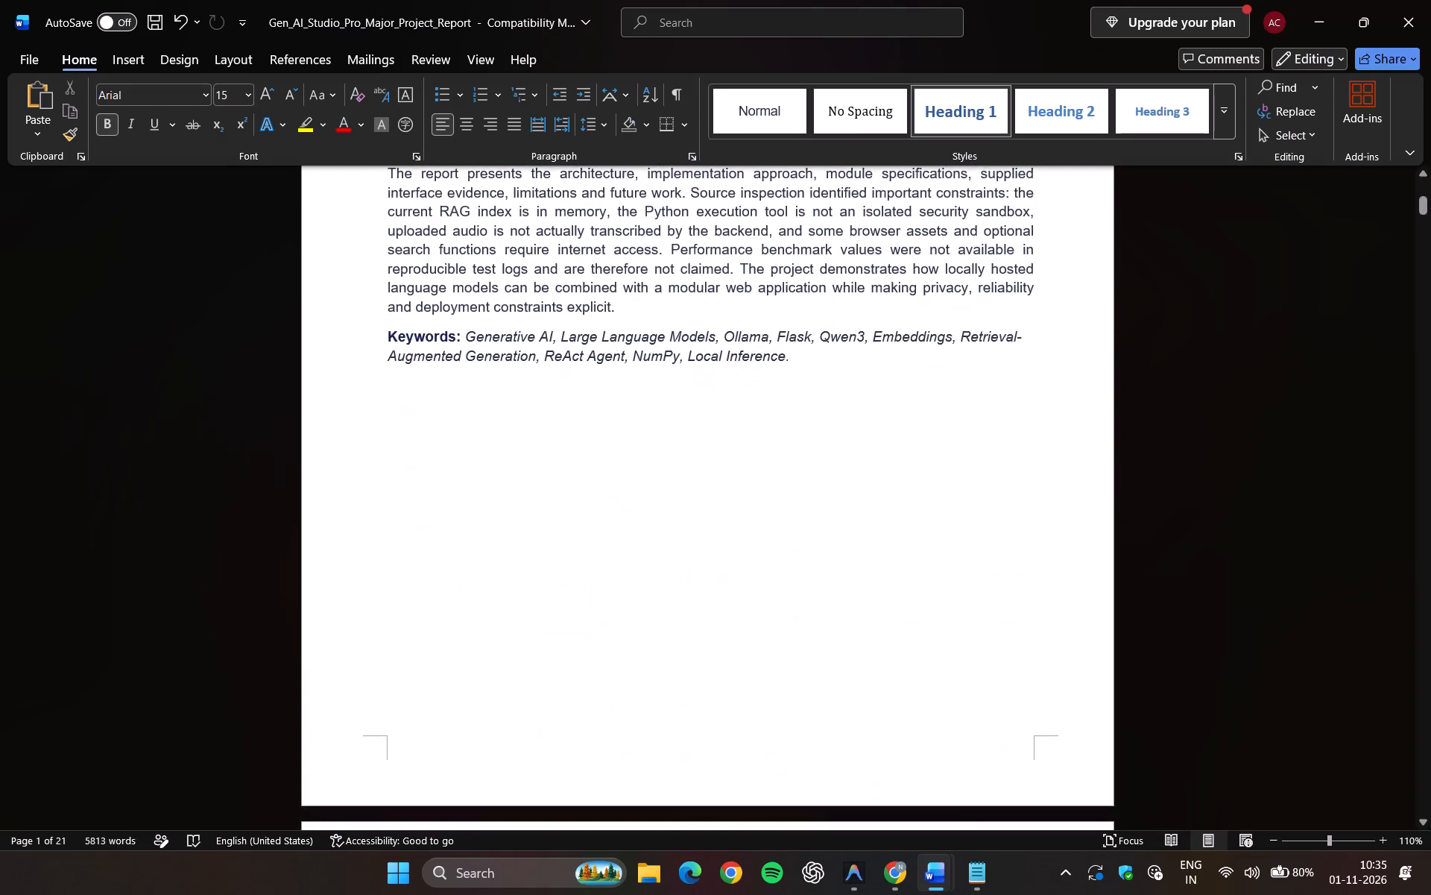
pyautogui.scroll(3, 493, 284)
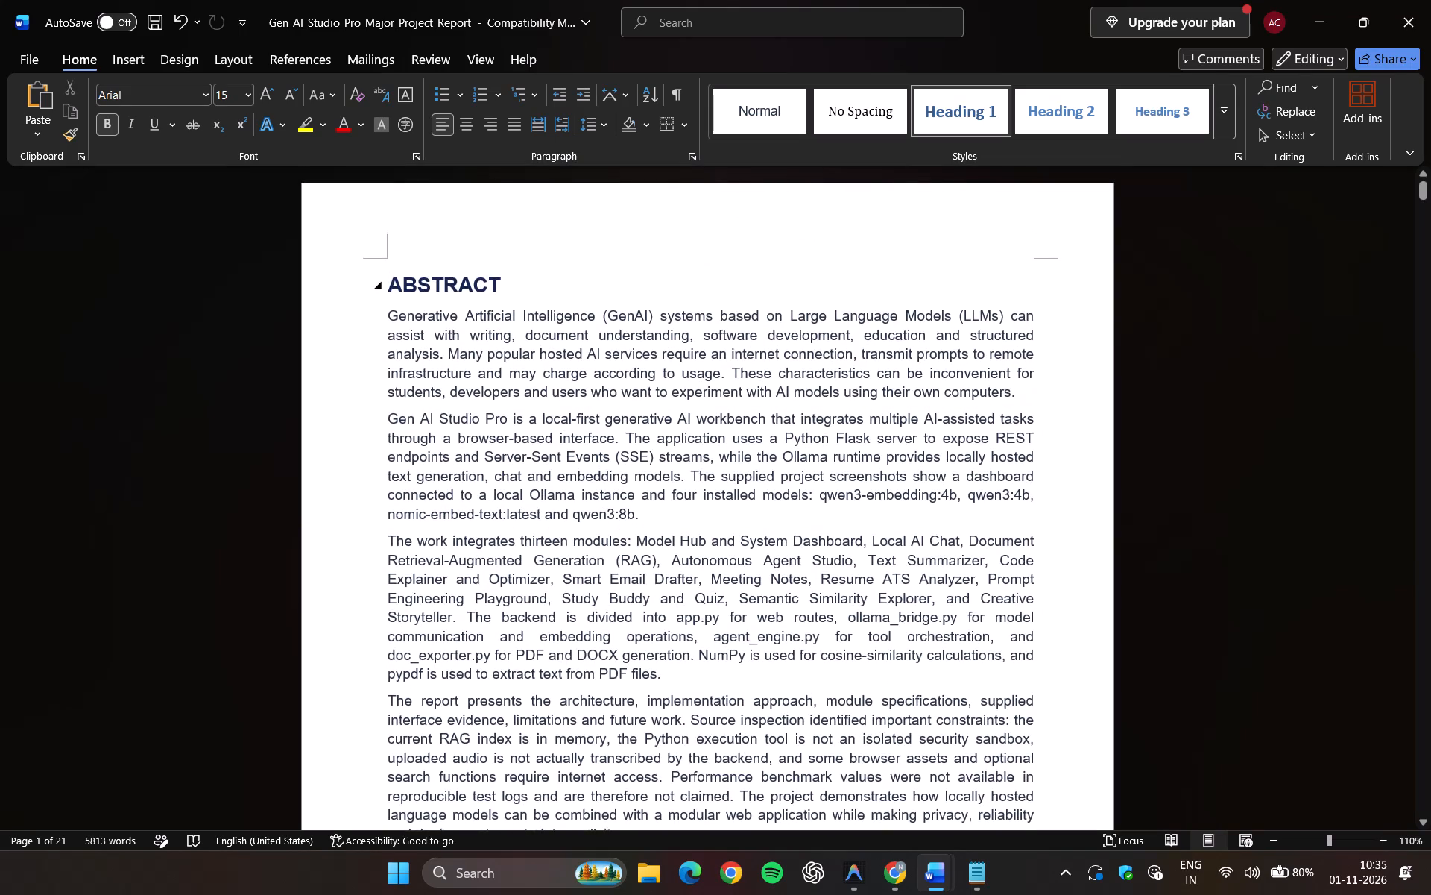
pyautogui.scroll(-7, 517, 280)
pyautogui.scroll(1, 517, 280)
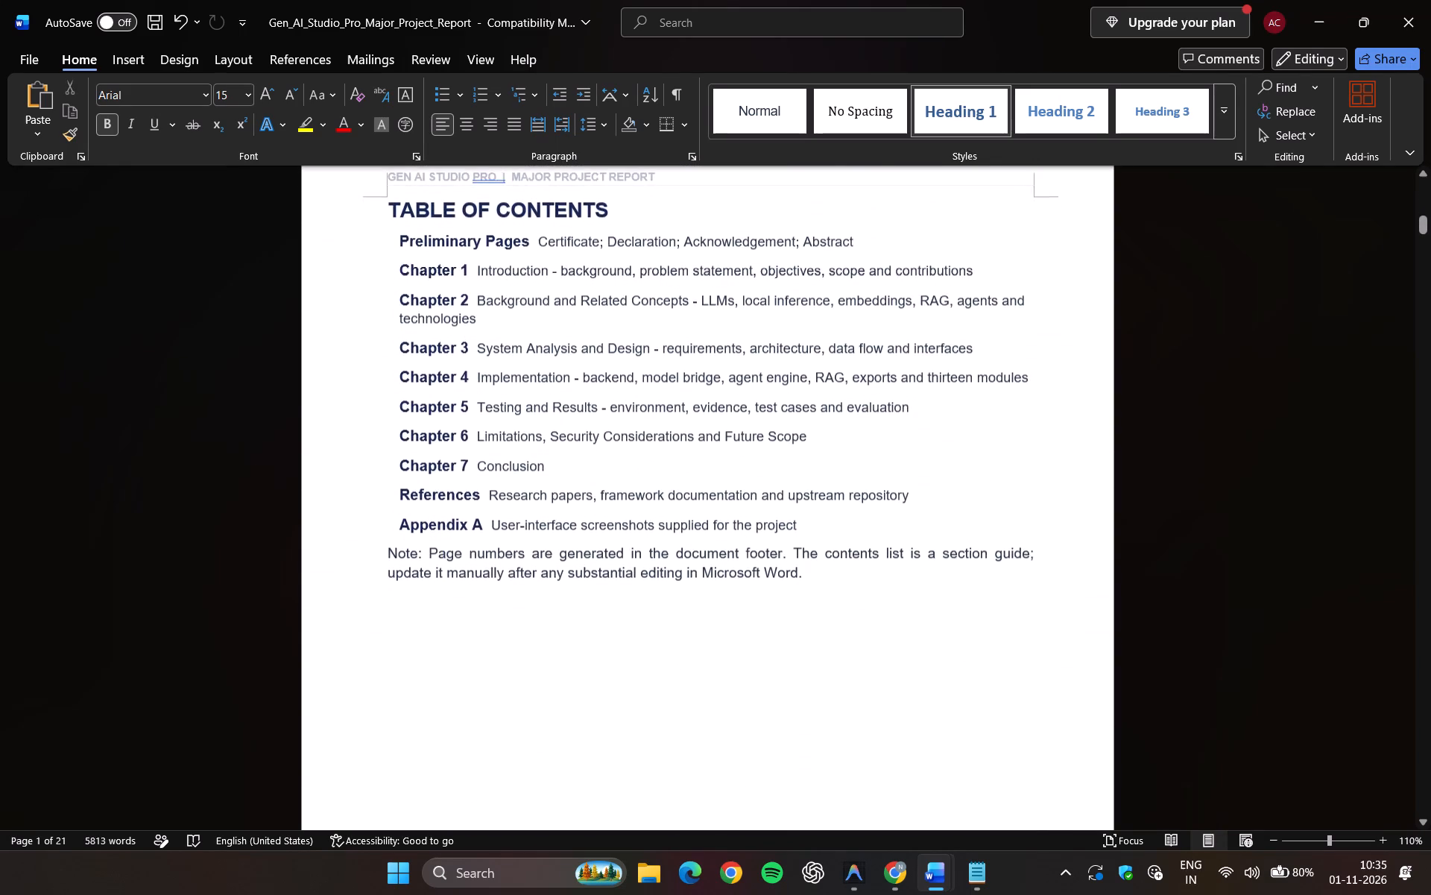
pyautogui.scroll(2, 517, 280)
pyautogui.hotkey('alt', 'Tab')
pyautogui.scroll(2, 517, 280)
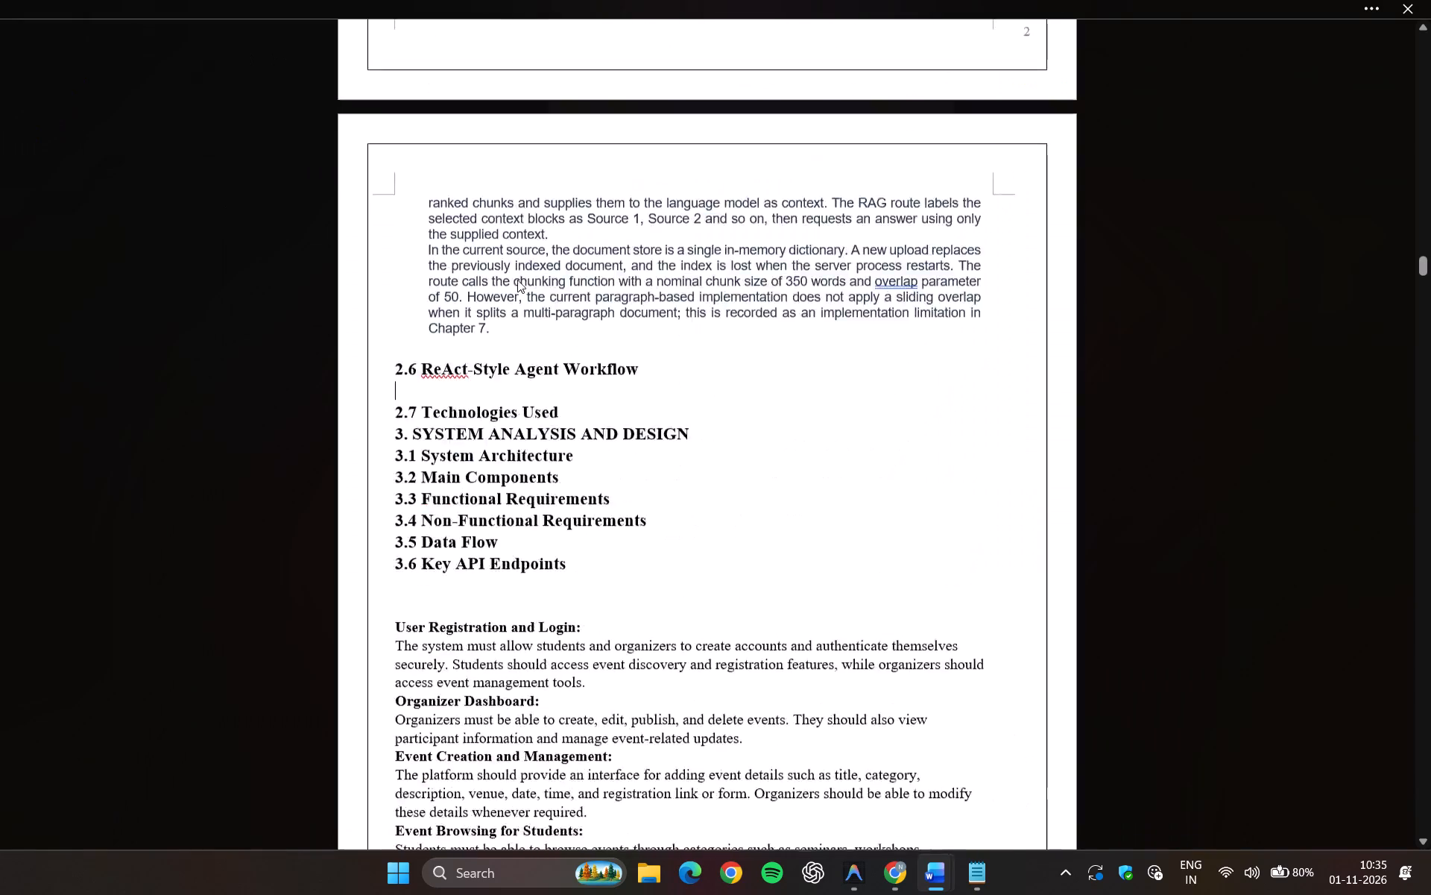
pyautogui.scroll(20, 517, 280)
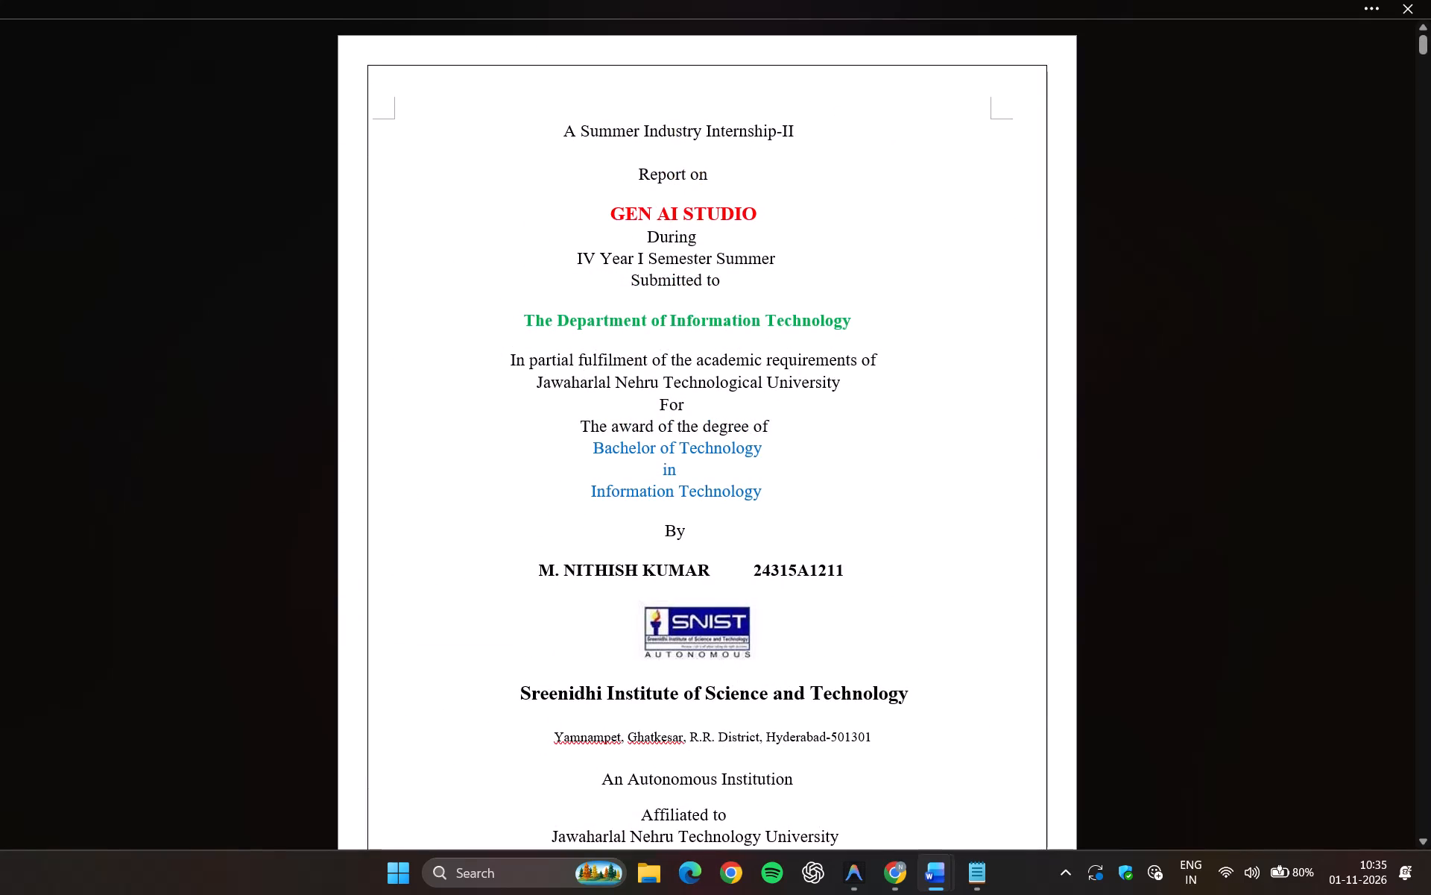
pyautogui.click(517, 257)
pyautogui.moveTo(540, 127); pyautogui.dragTo(697, 313)
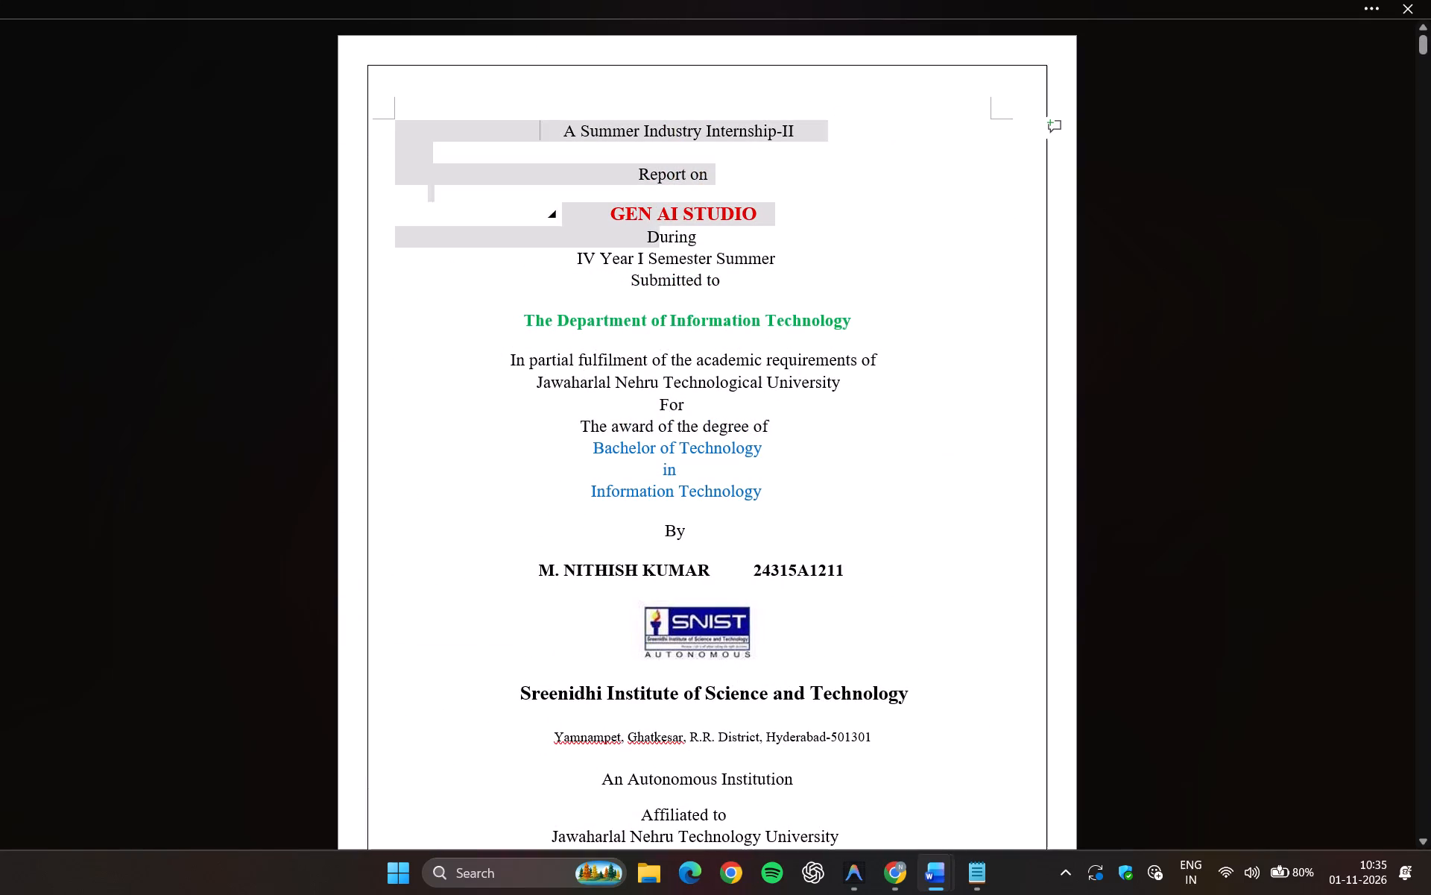
pyautogui.moveTo(697, 313); pyautogui.dragTo(736, 449)
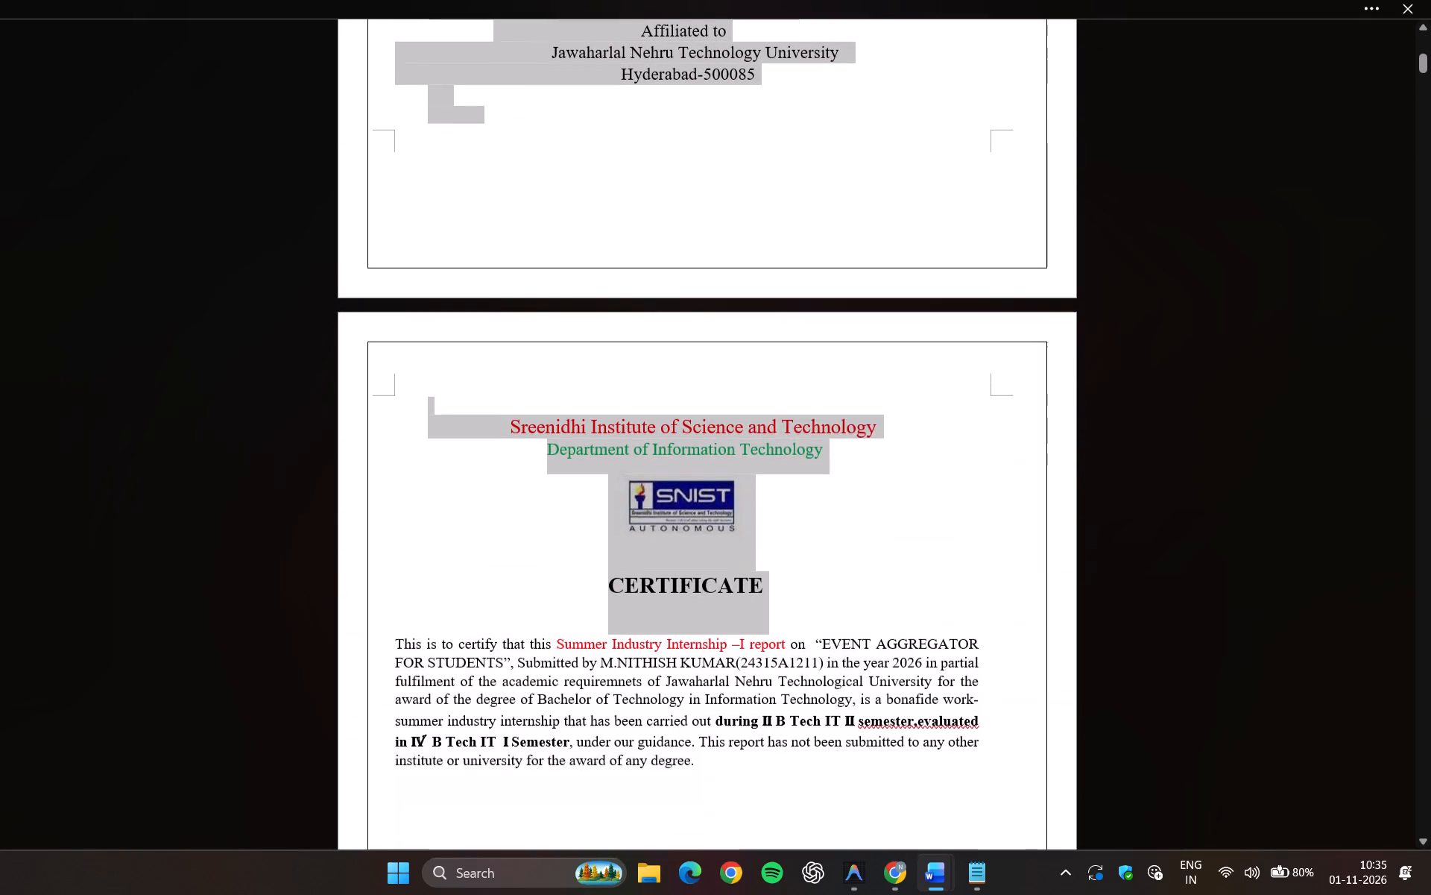
pyautogui.moveTo(736, 449); pyautogui.dragTo(791, 894)
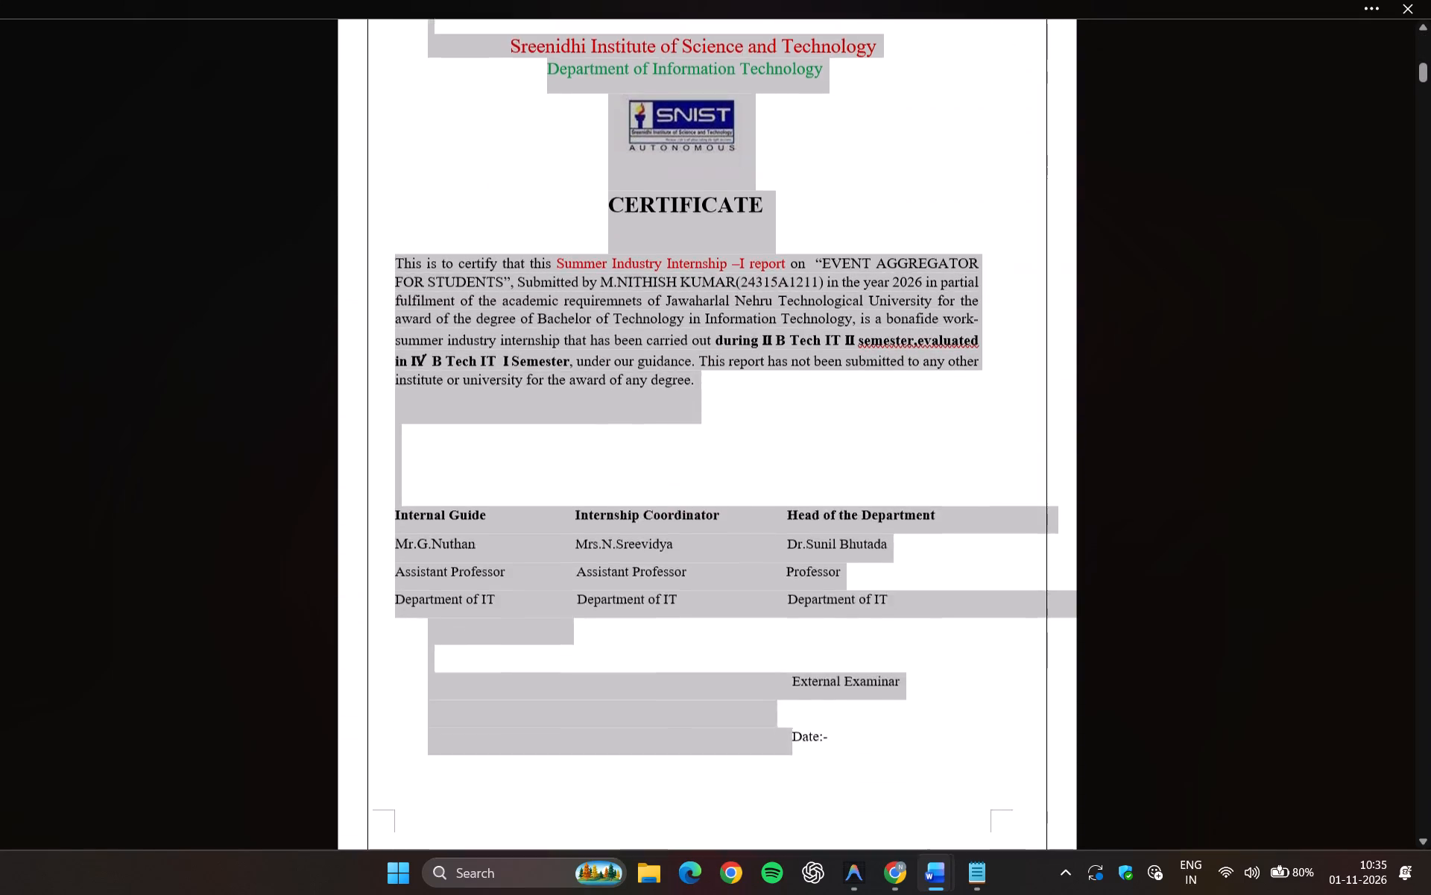
pyautogui.moveTo(791, 894); pyautogui.dragTo(790, 894)
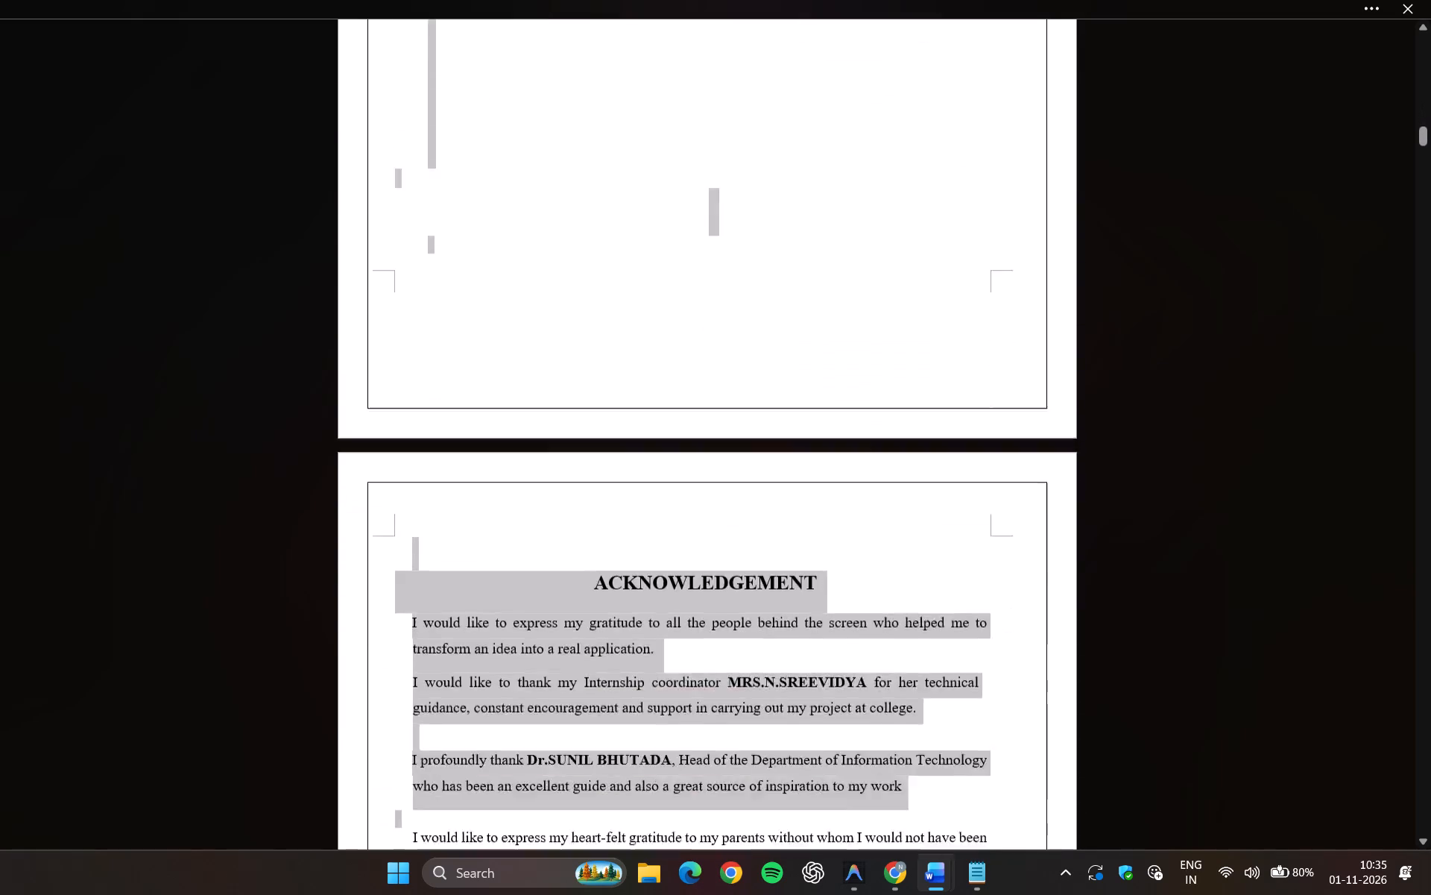
pyautogui.moveTo(790, 894); pyautogui.dragTo(731, 480)
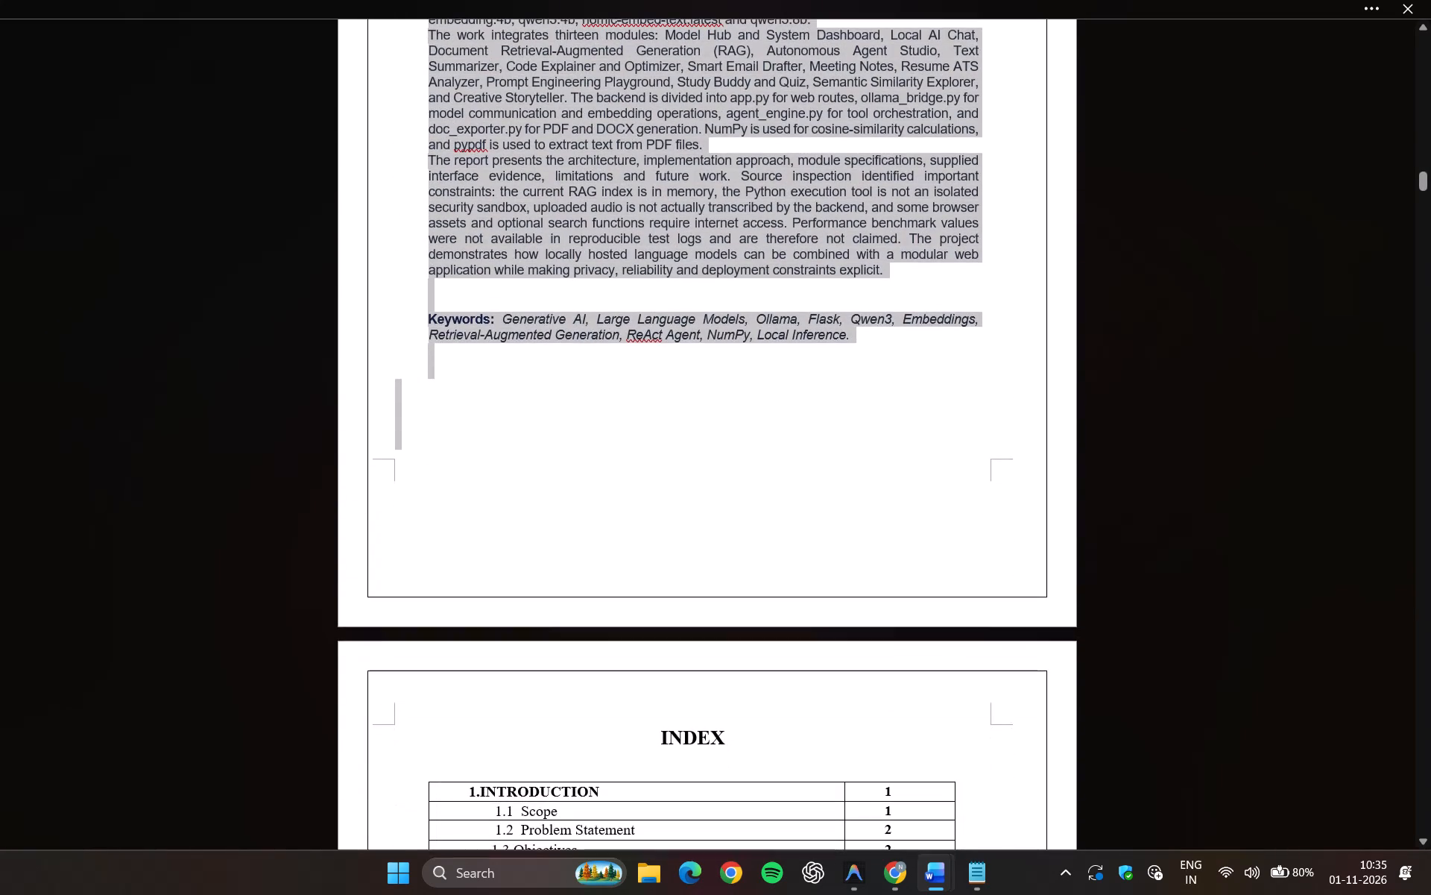
pyautogui.moveTo(731, 480); pyautogui.dragTo(798, 894)
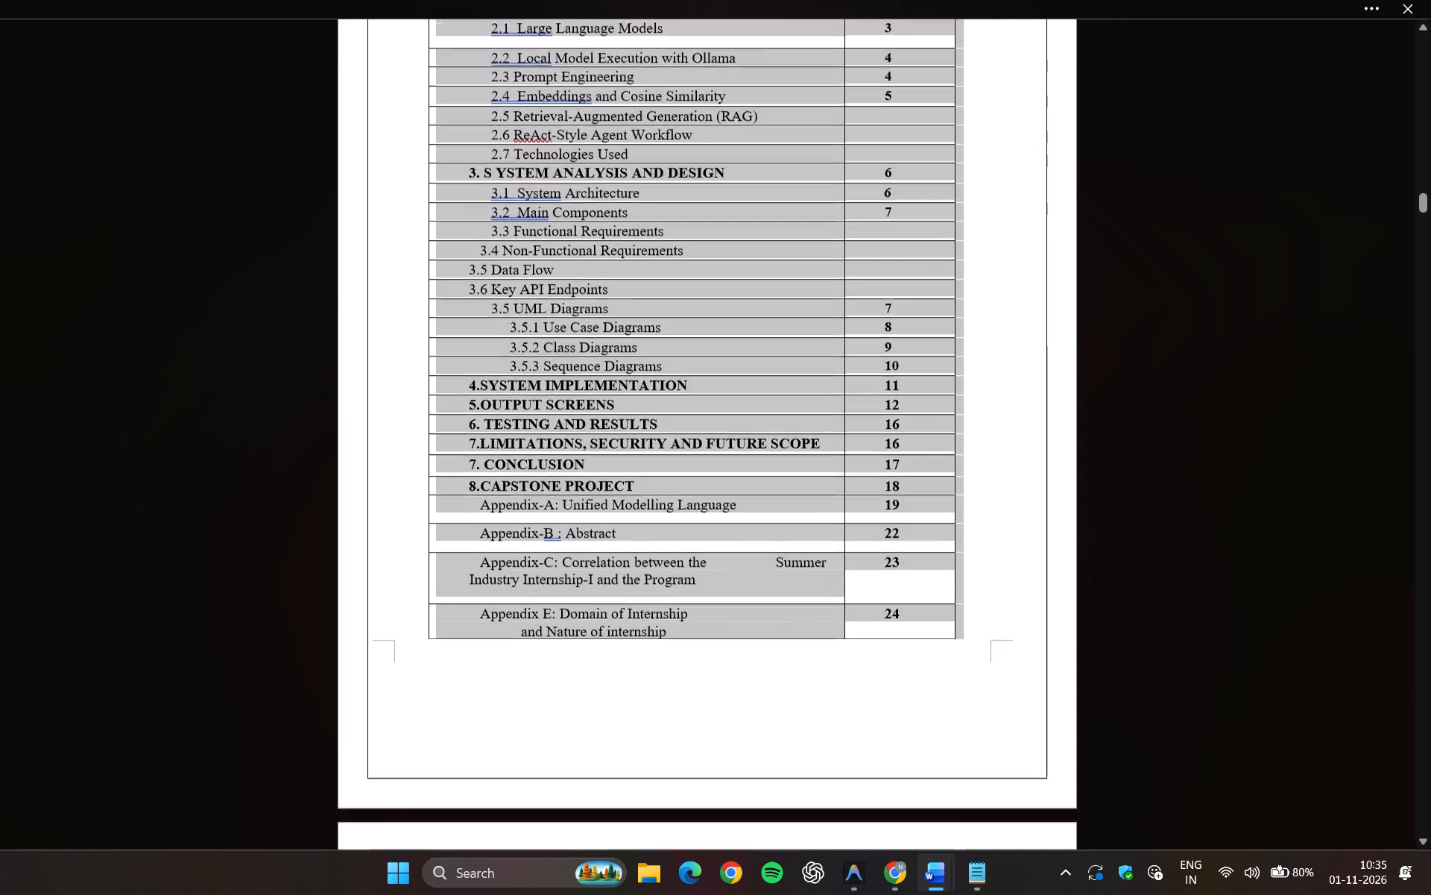
pyautogui.moveTo(798, 894); pyautogui.dragTo(960, 85)
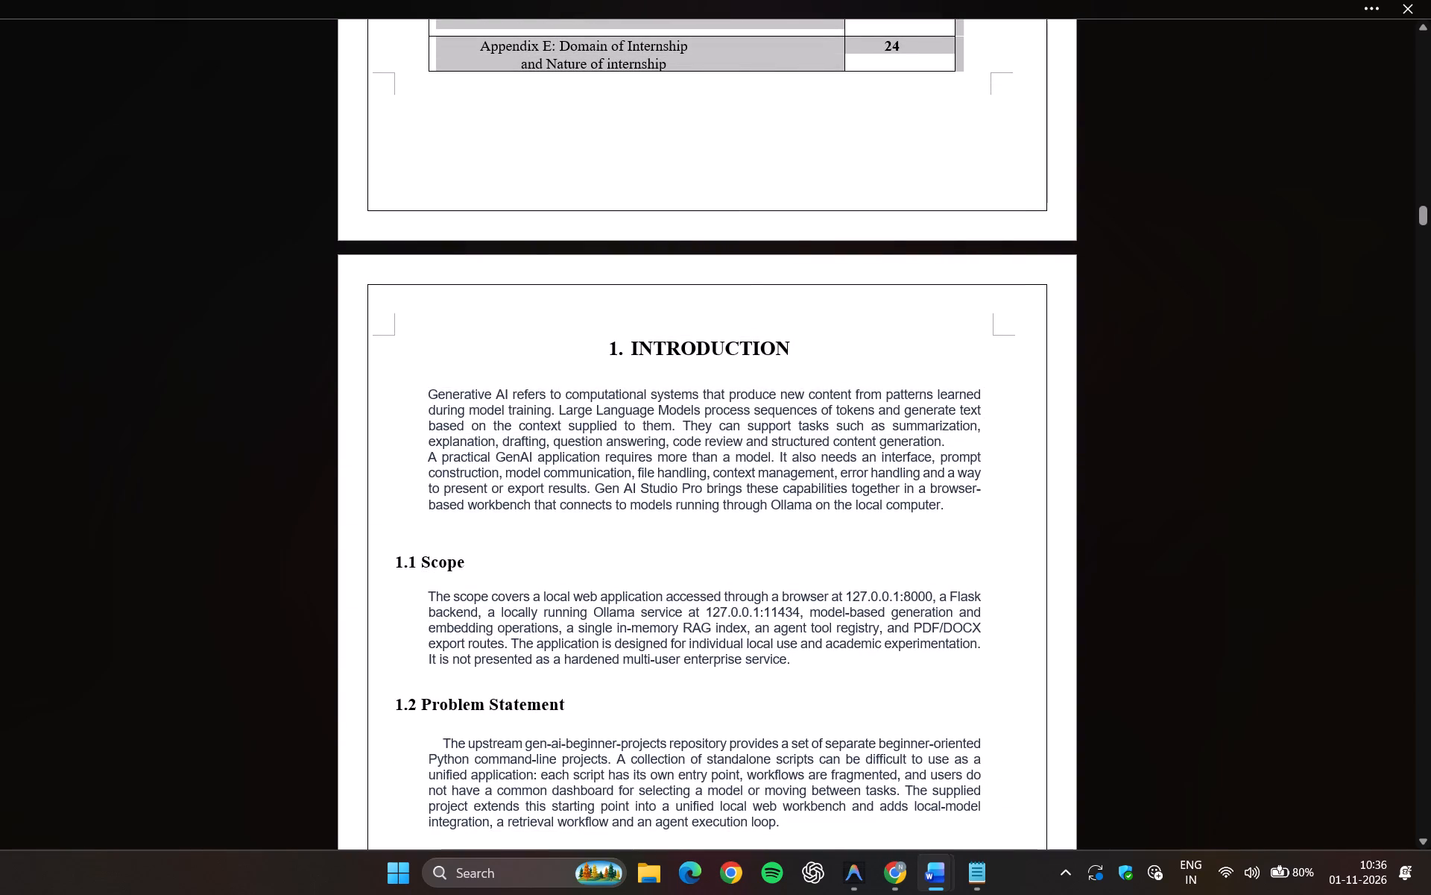
pyautogui.hotkey('ctrl', 'c')
# Undo the Acknowledgement deletion in the Gen AI Studio Pro report and paste the copied front matter over the restored Acknowledgement text.
pyautogui.hotkey('alt', 'Tab')
pyautogui.scroll(9, 677, 295)
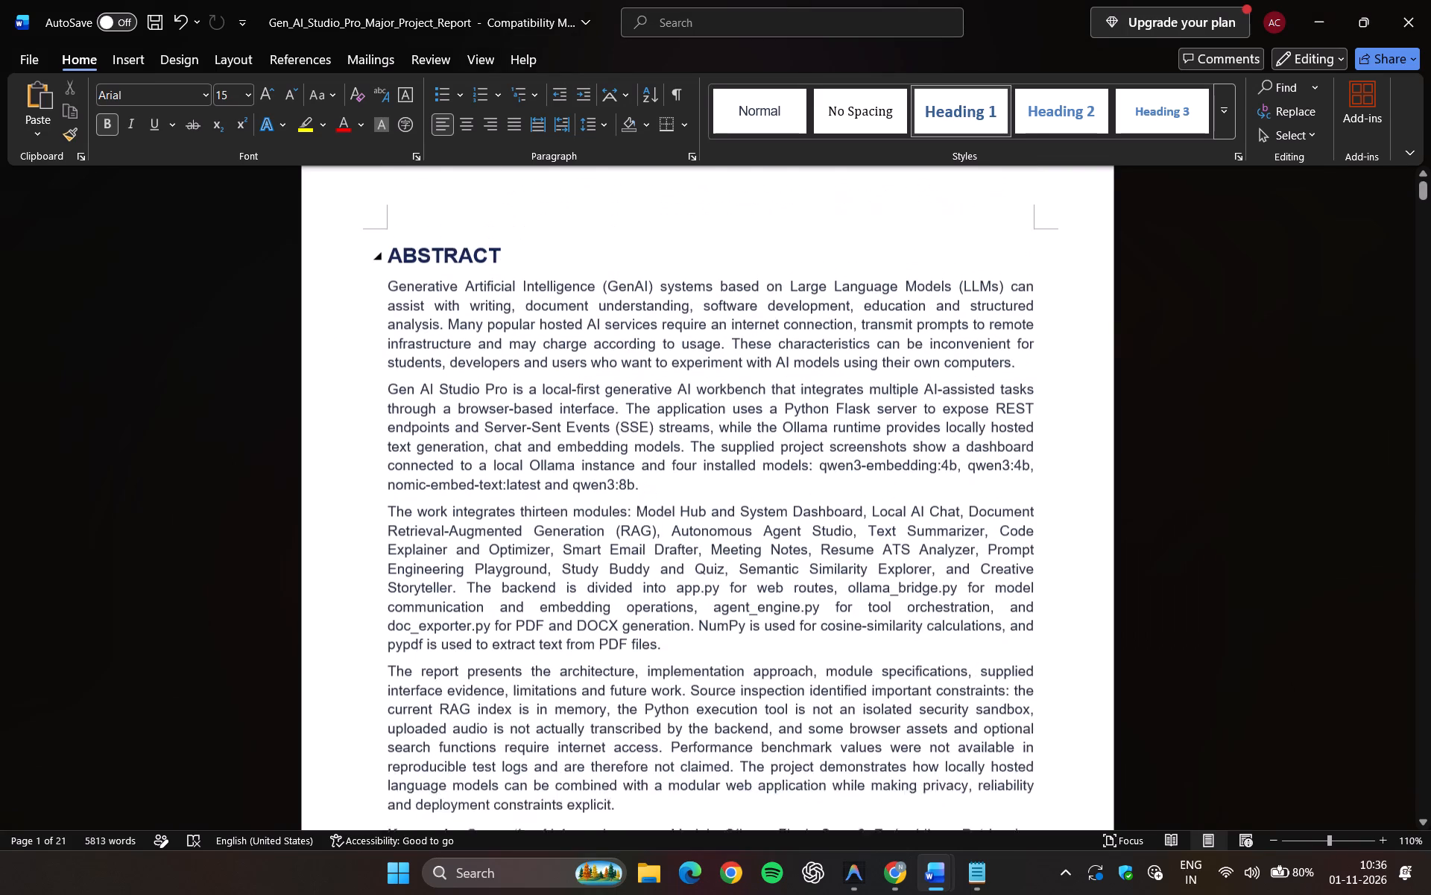
pyautogui.scroll(7, 677, 295)
pyautogui.click(402, 252)
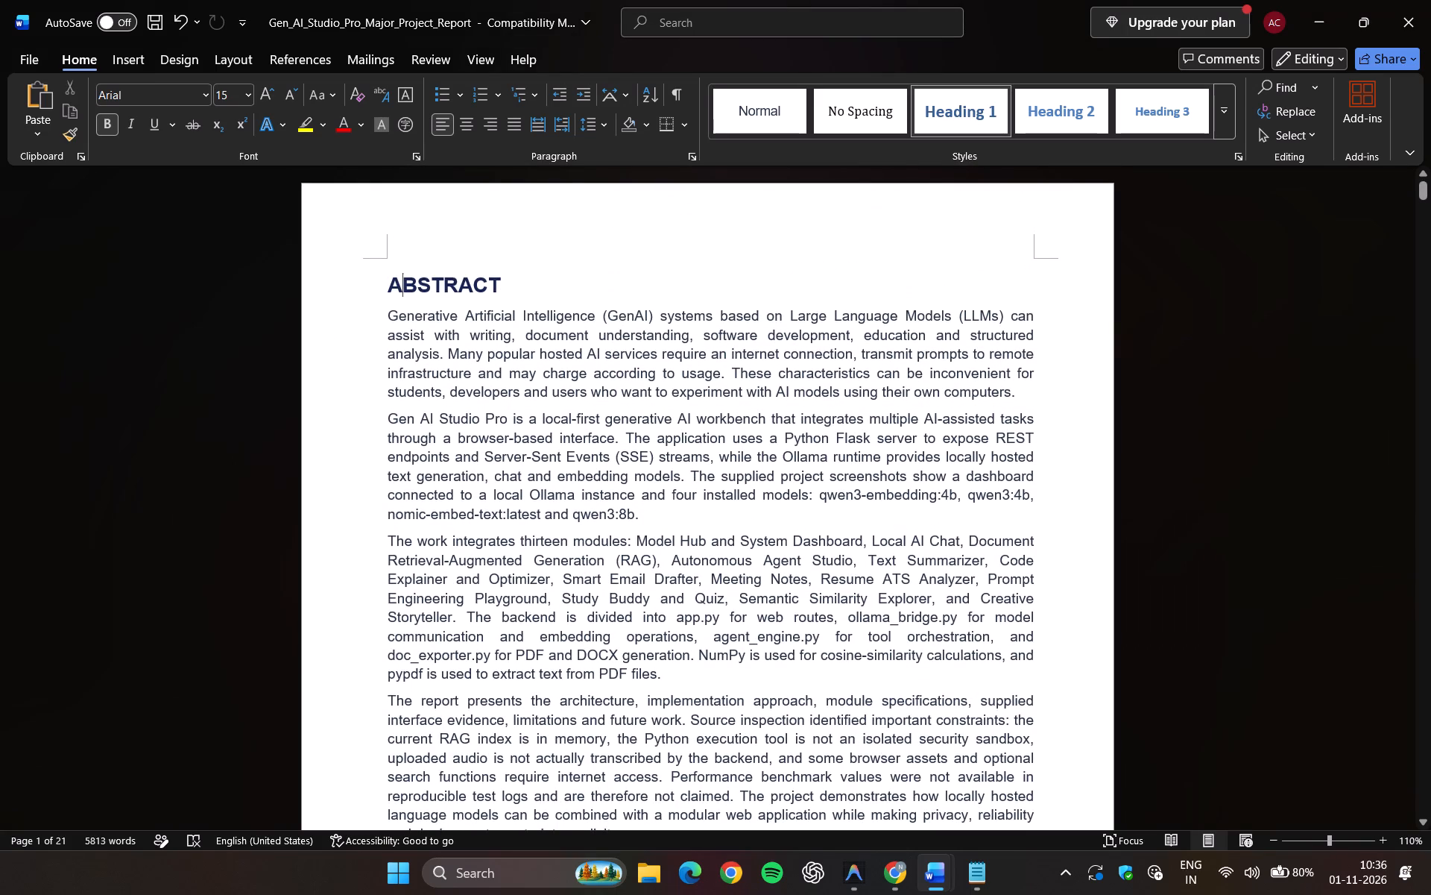
pyautogui.press('Up')
pyautogui.press('Up')
pyautogui.press('Up')
pyautogui.hotkey('ctrl', 'z')
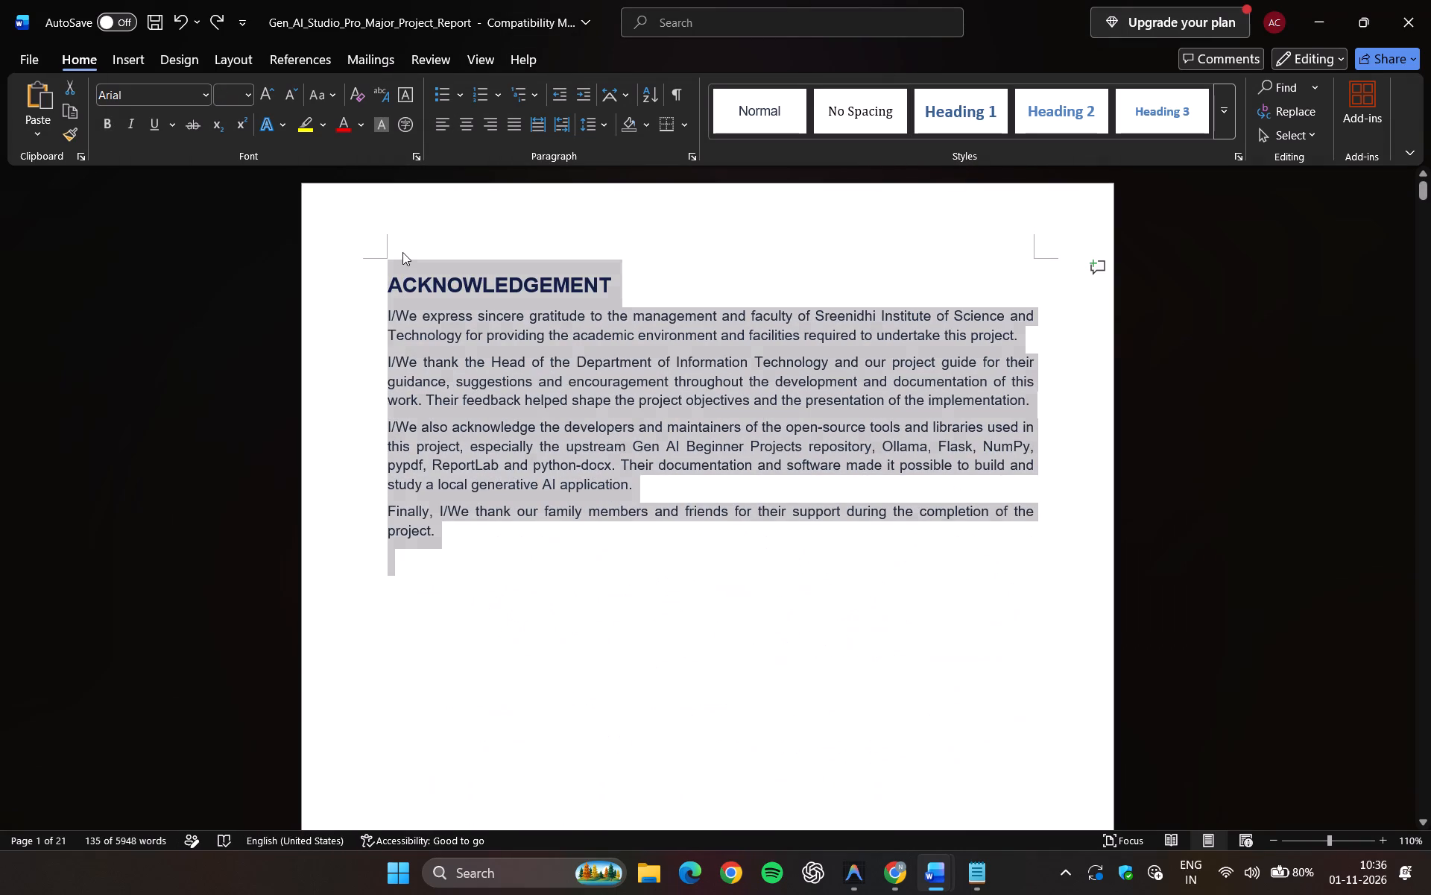
pyautogui.hotkey('ctrl', 'v')
# Review the layout and formatting of the pasted front matter, from the index table back up to the cover page.
pyautogui.scroll(-1, 475, 308)
pyautogui.scroll(3, 475, 308)
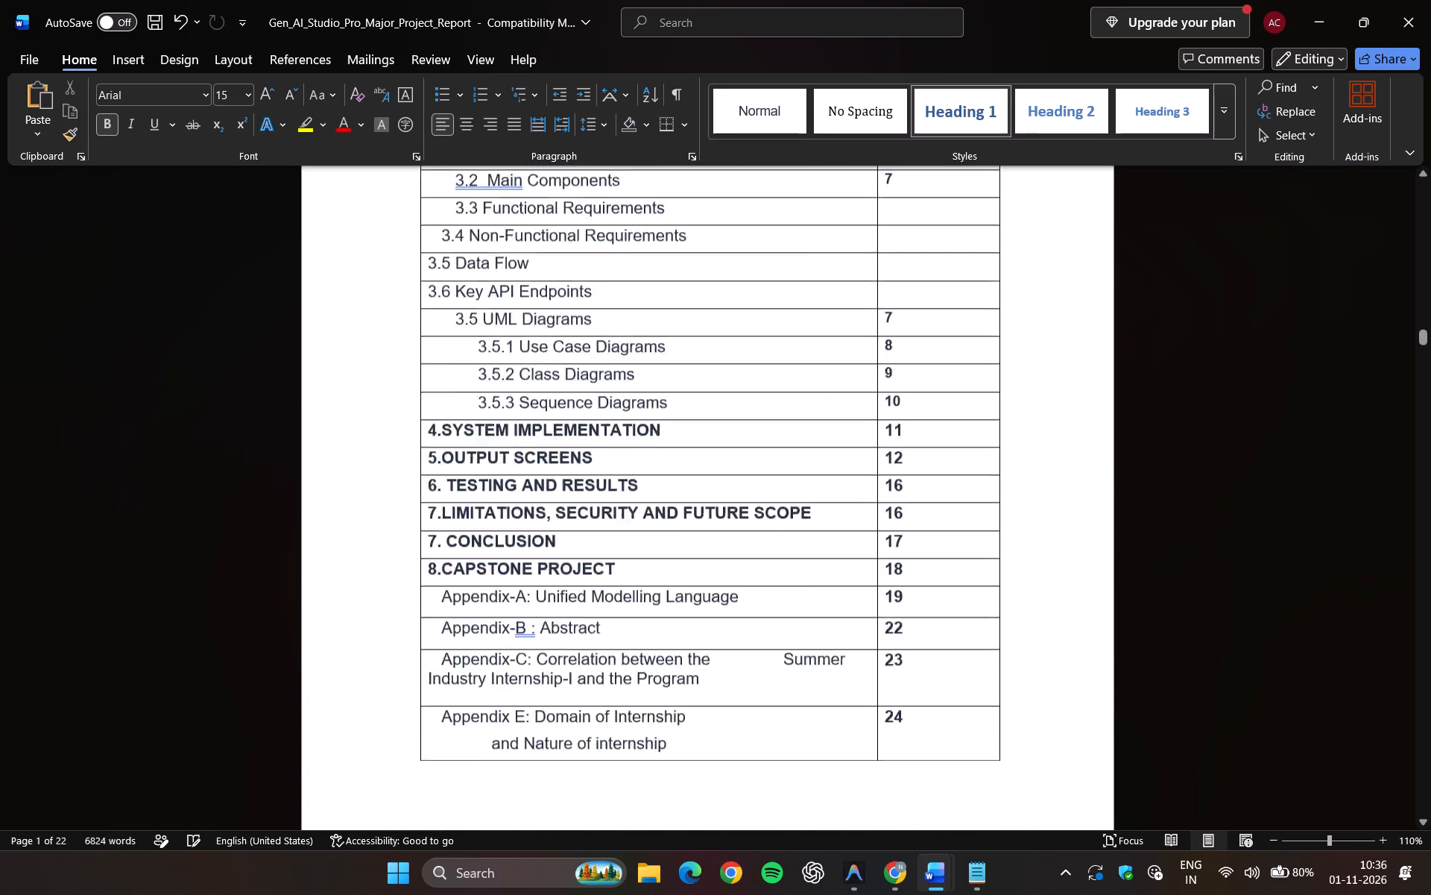
pyautogui.scroll(2, 475, 308)
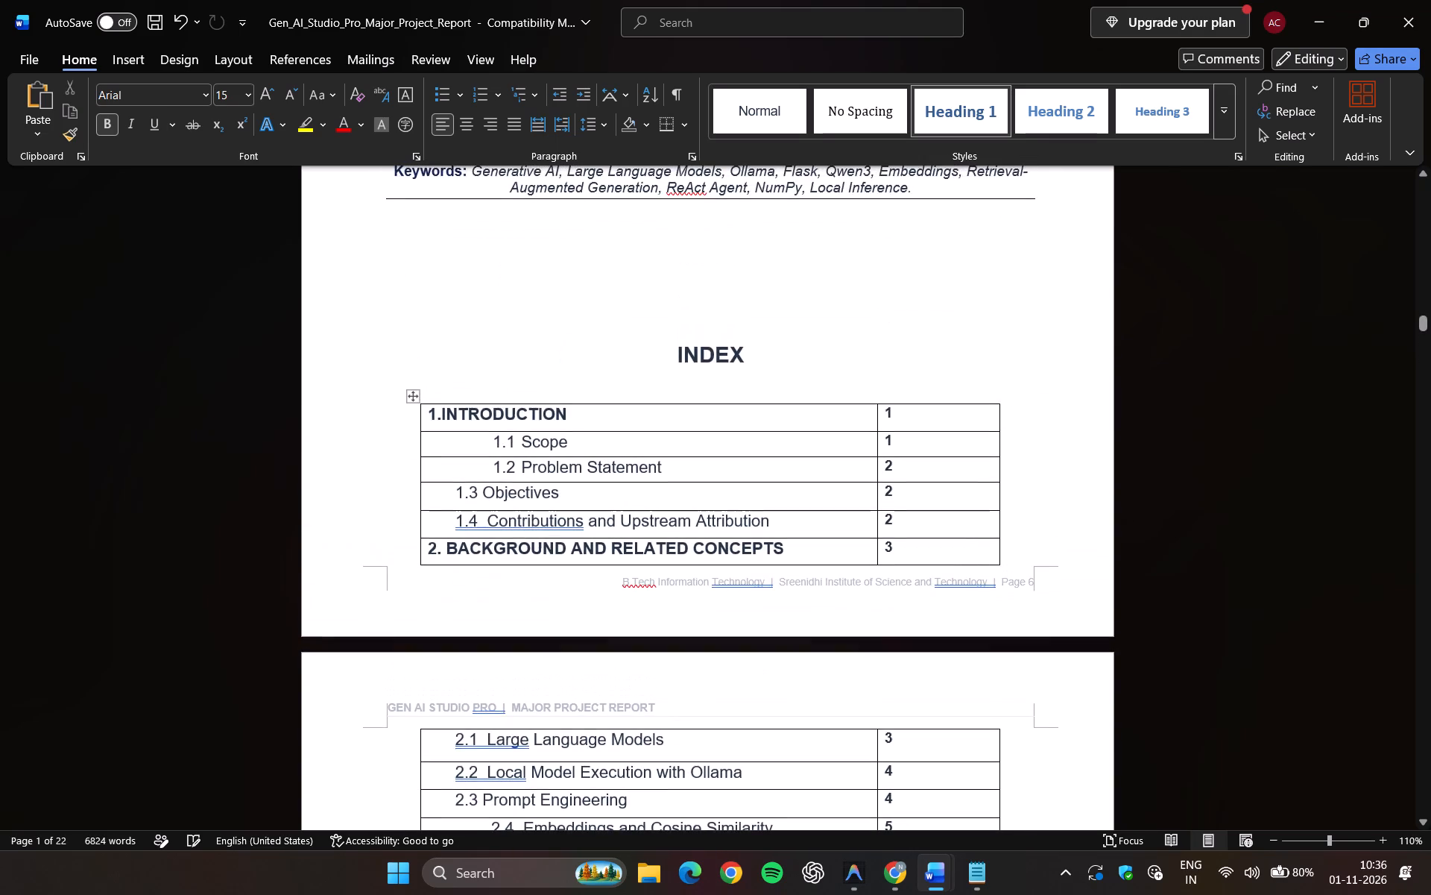
pyautogui.scroll(6, 475, 308)
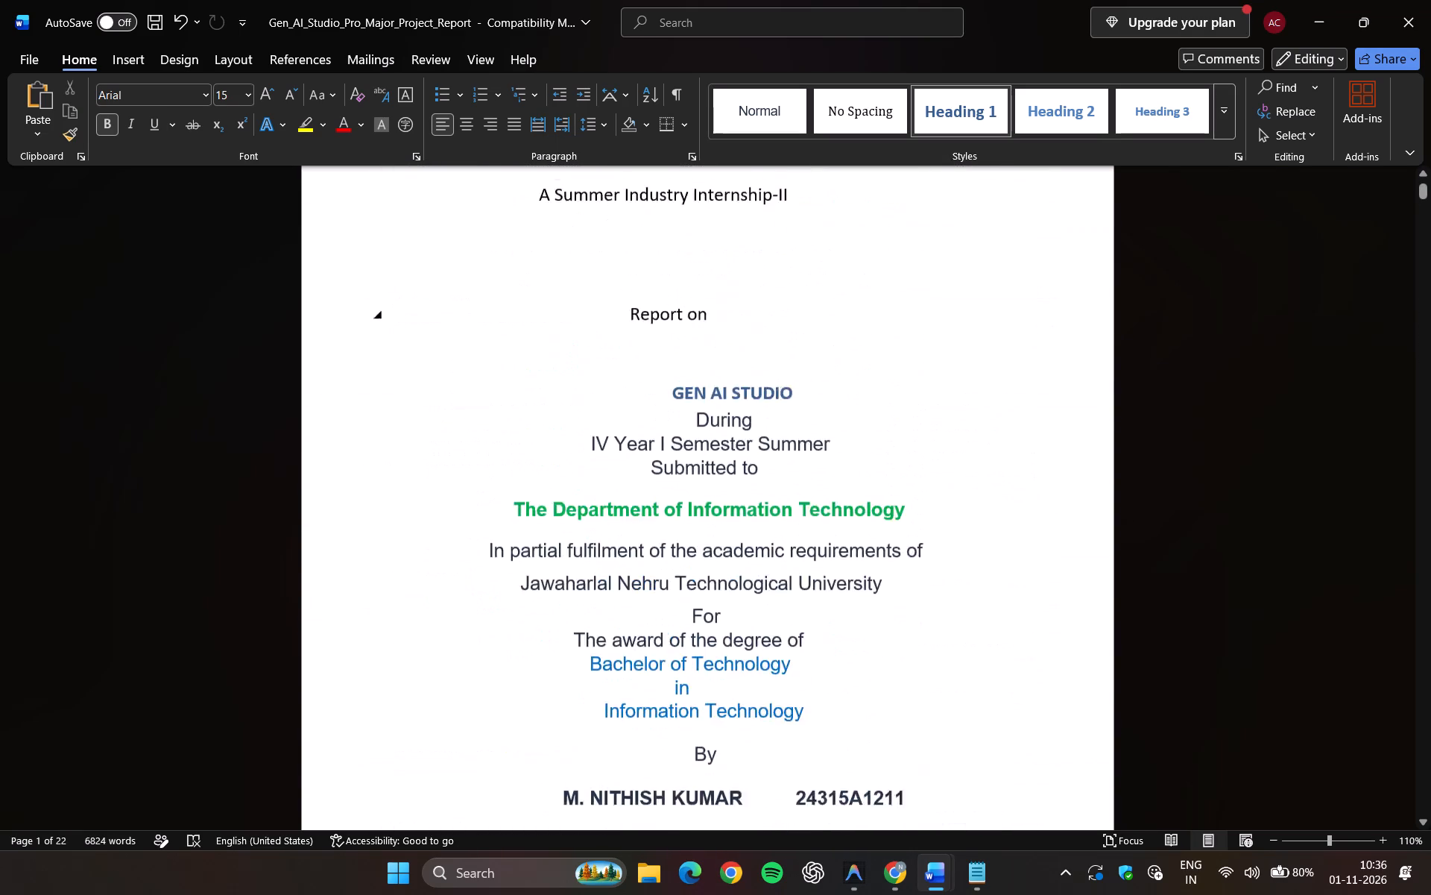
pyautogui.scroll(3, 475, 308)
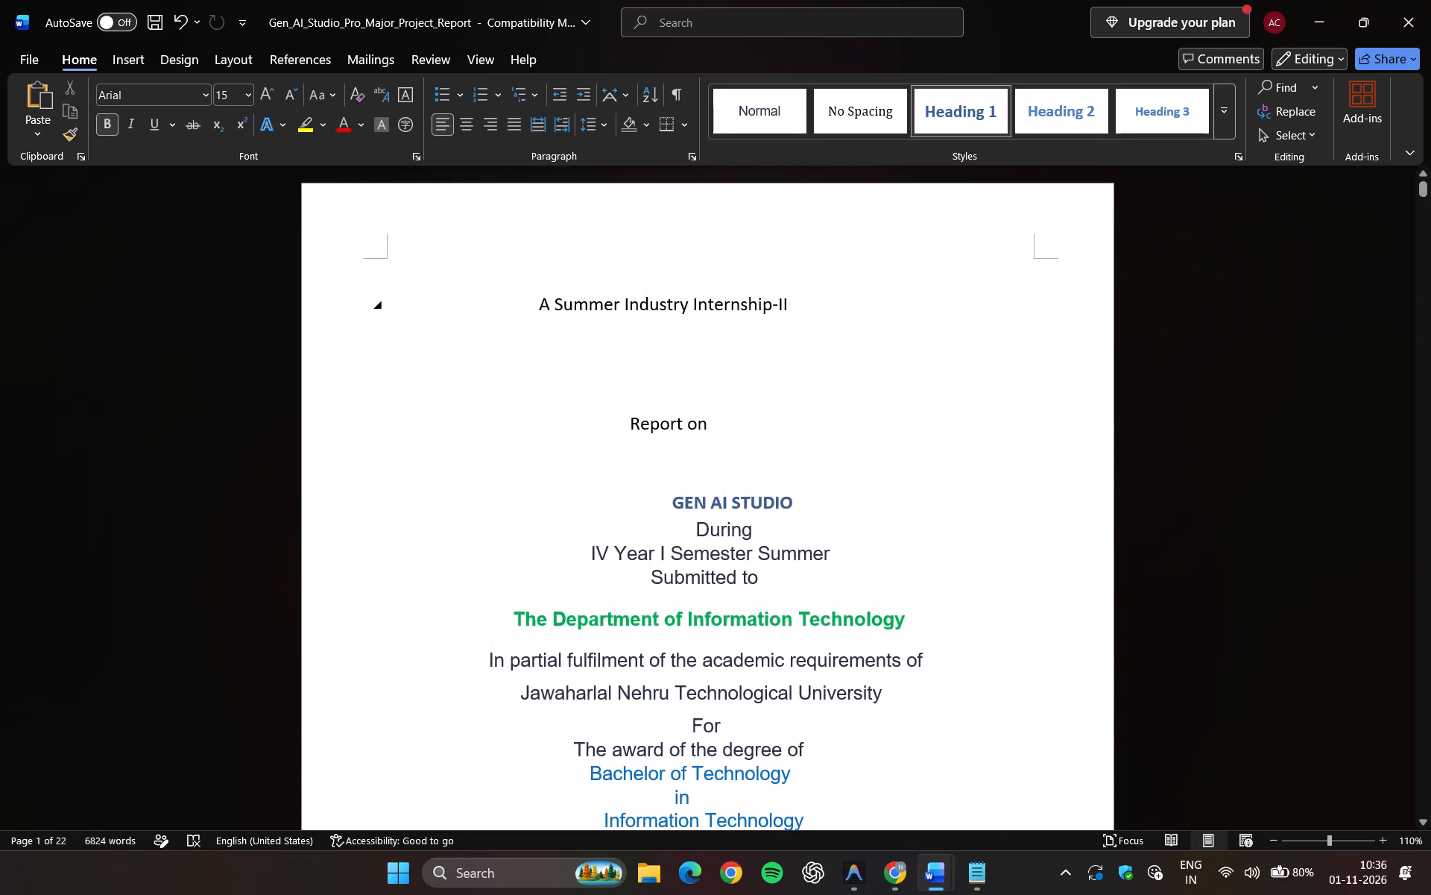
pyautogui.scroll(-1, 475, 308)
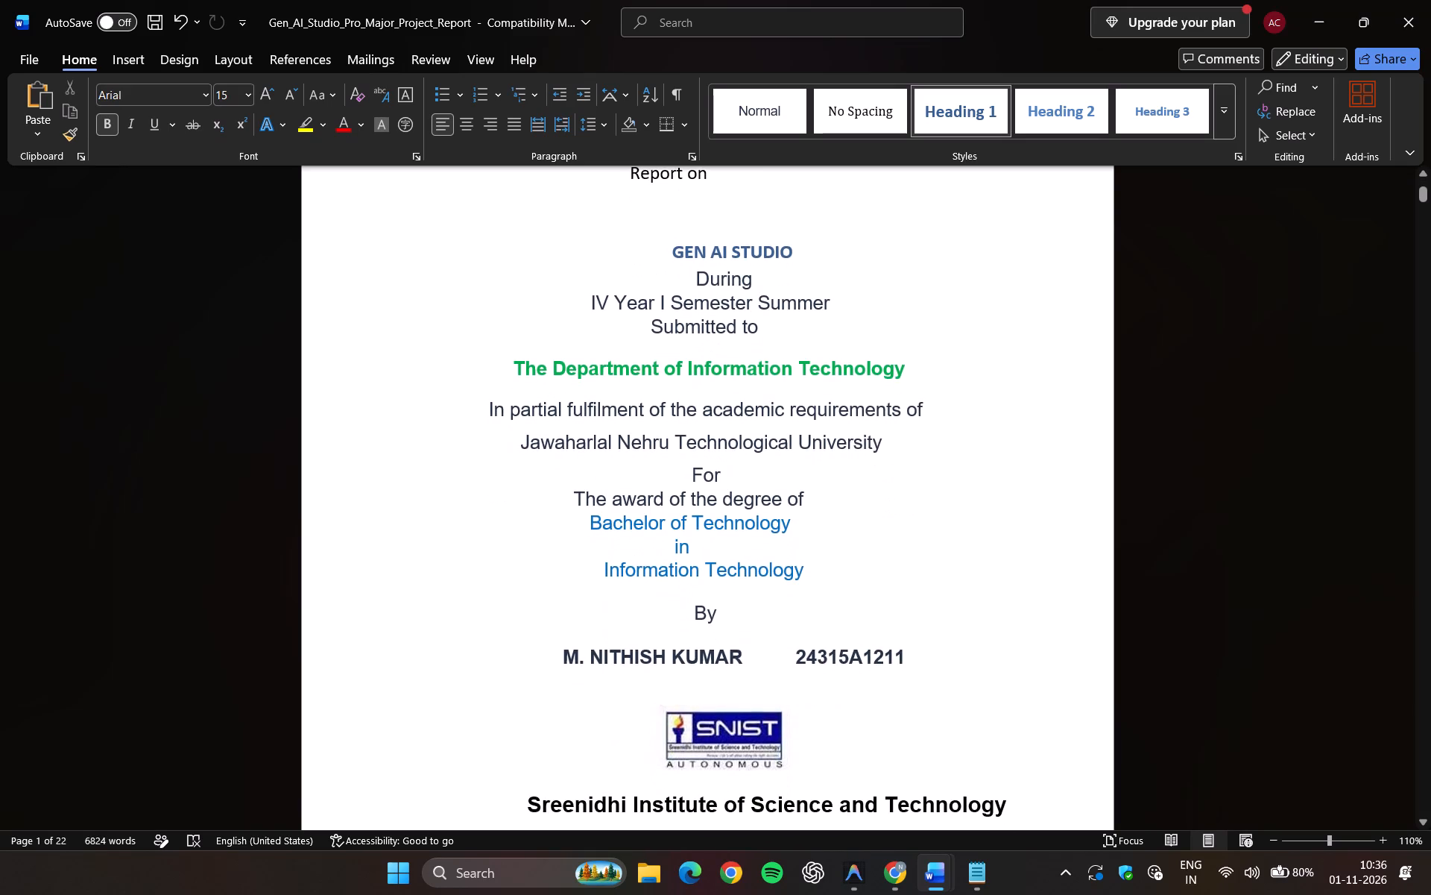
pyautogui.scroll(-1, 475, 308)
pyautogui.scroll(2, 475, 308)
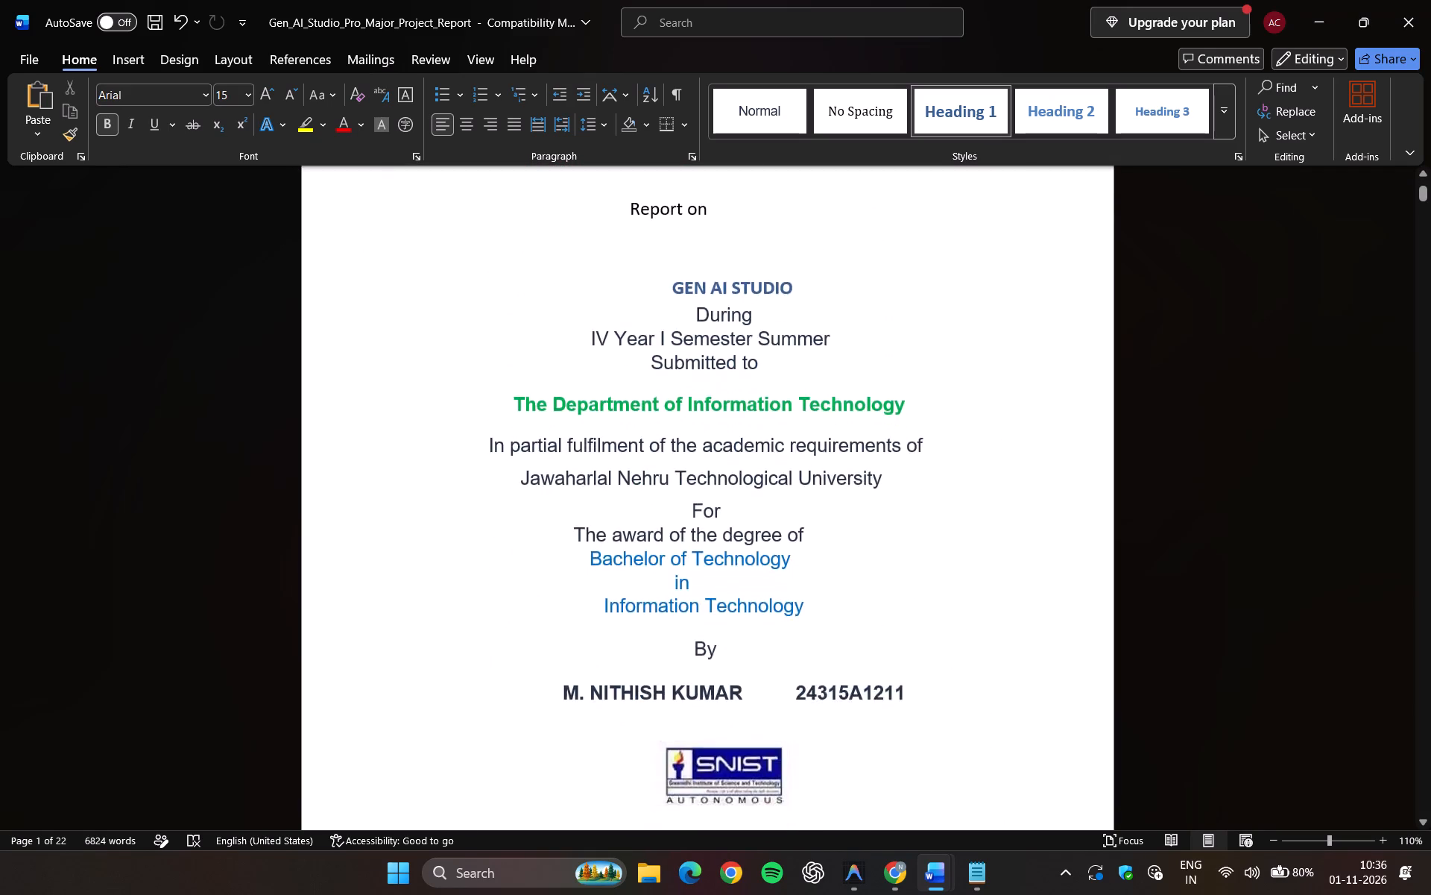
# Switch to newreport and examine the original cover and certificate pages for comparison with the pasted version.
pyautogui.hotkey('alt', 'Tab')
pyautogui.scroll(18, 475, 308)
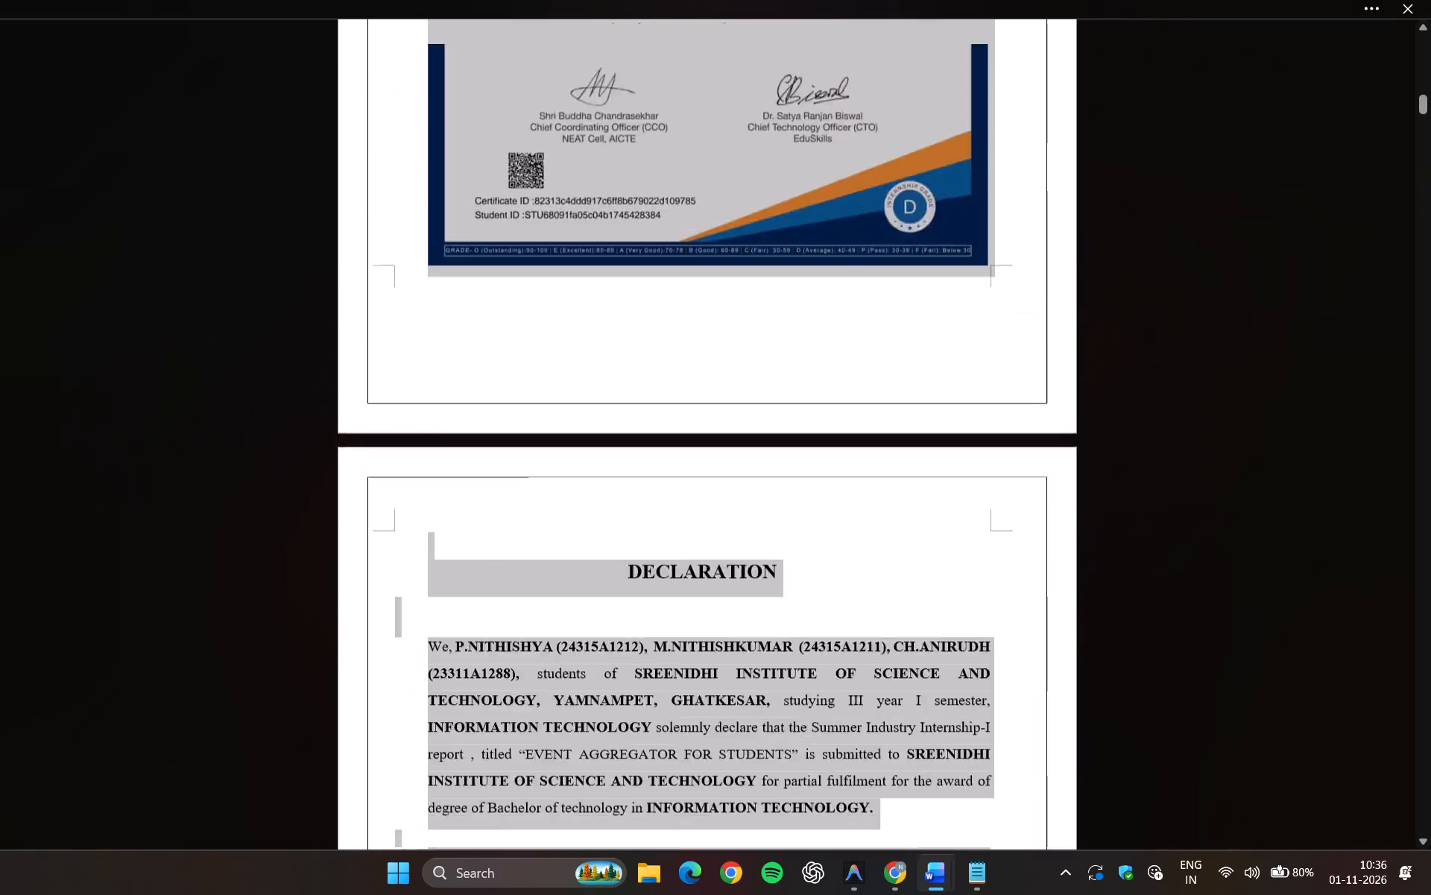
pyautogui.scroll(6, 475, 308)
pyautogui.click(514, 201)
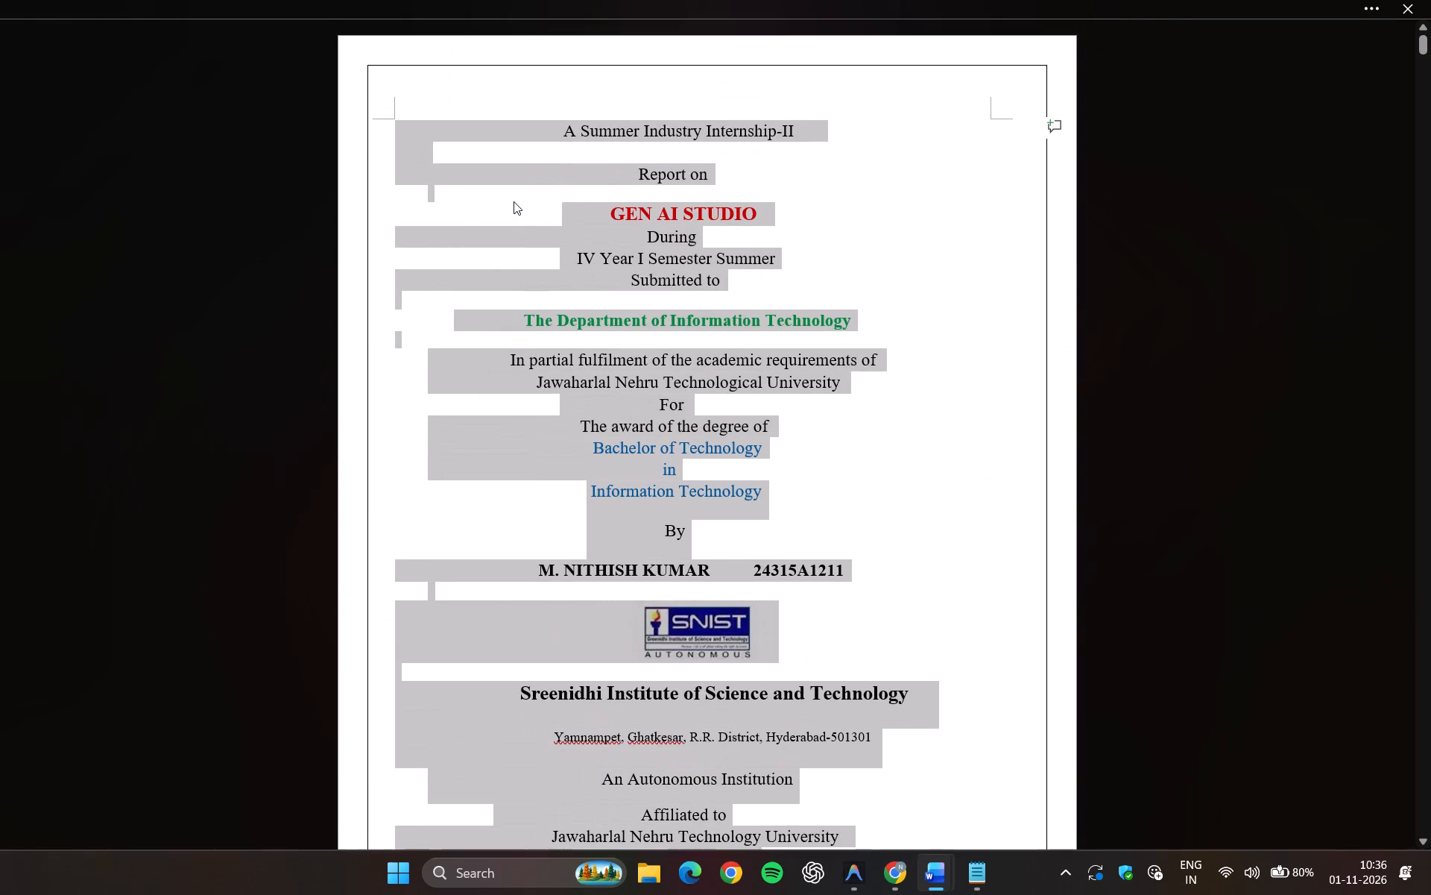
pyautogui.scroll(-1, 514, 201)
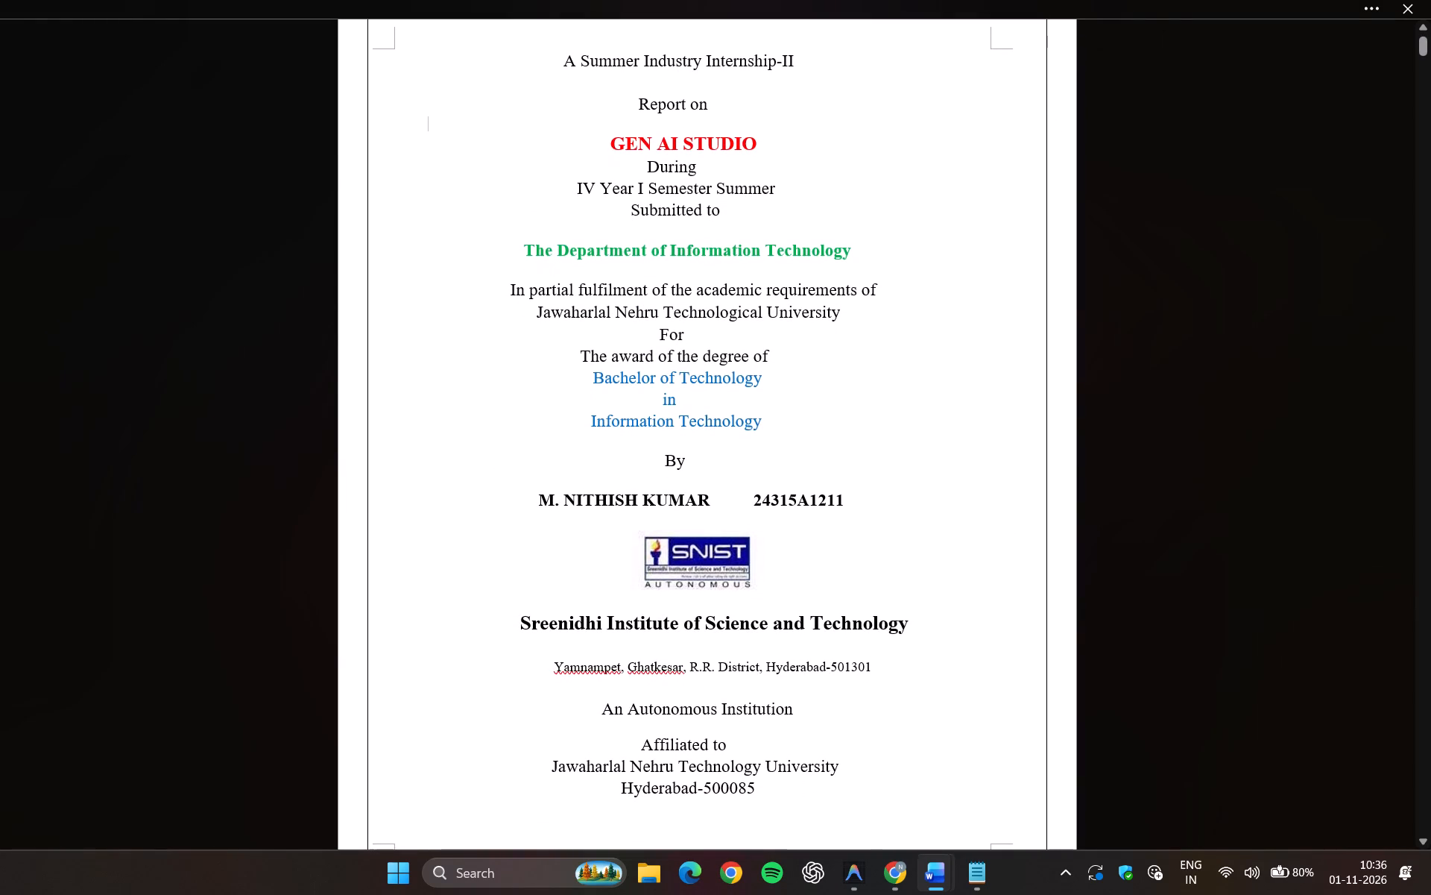
pyautogui.keyDown('ctrl'); pyautogui.scroll(-1, 514, 201); pyautogui.keyUp('ctrl')
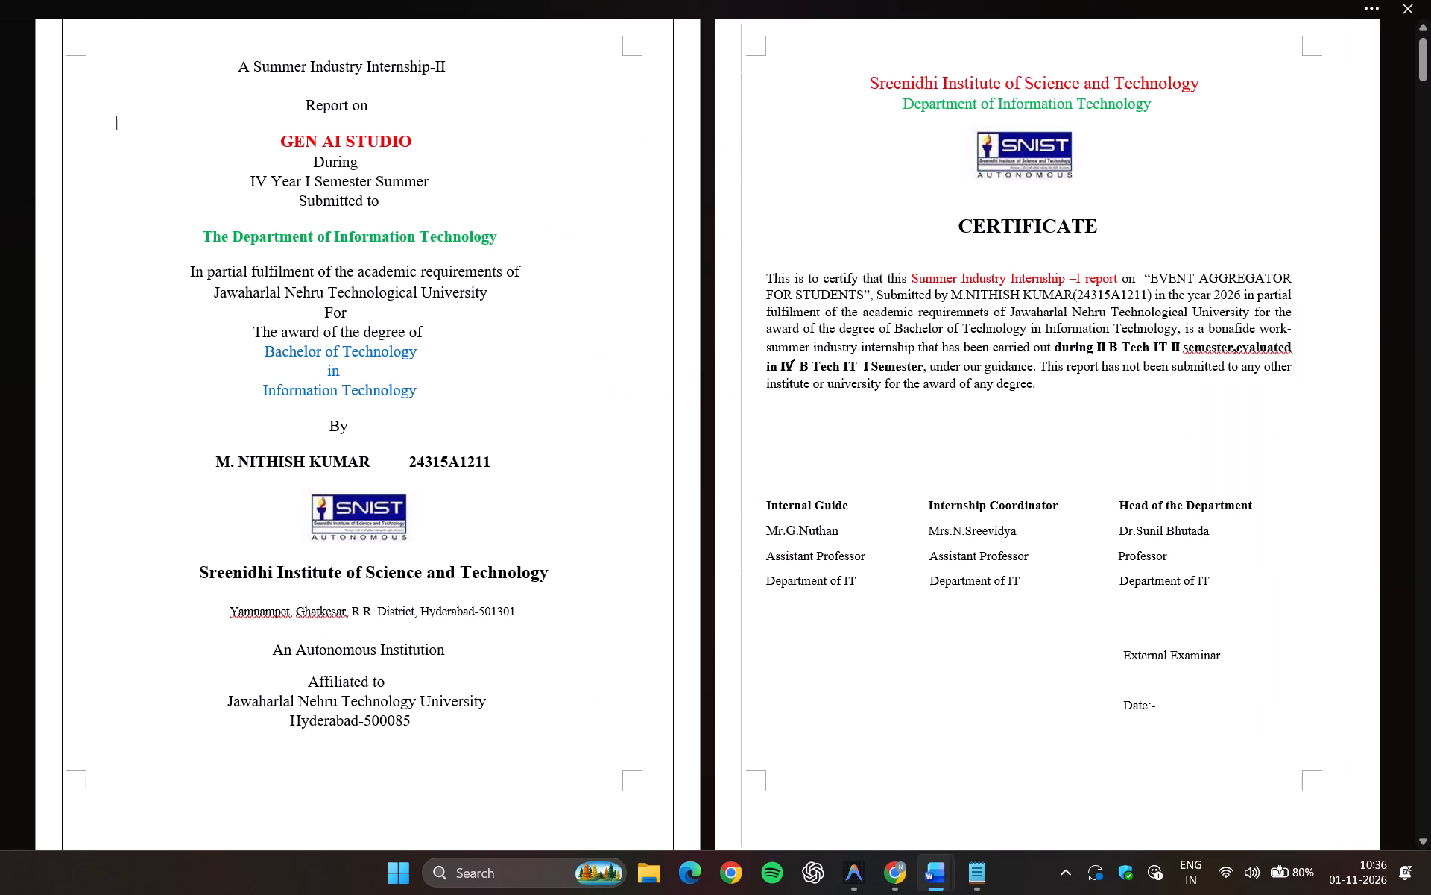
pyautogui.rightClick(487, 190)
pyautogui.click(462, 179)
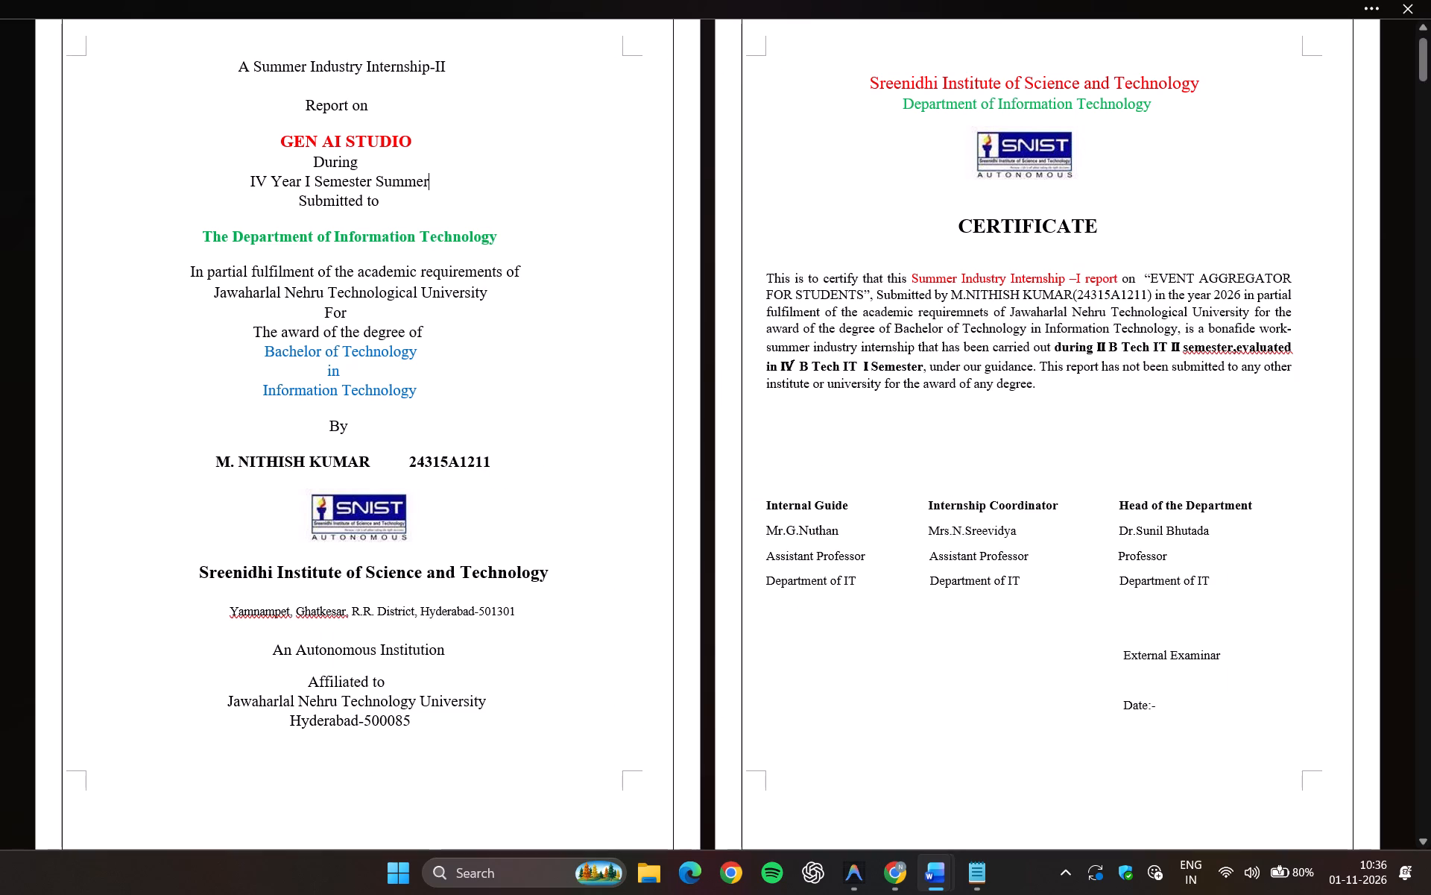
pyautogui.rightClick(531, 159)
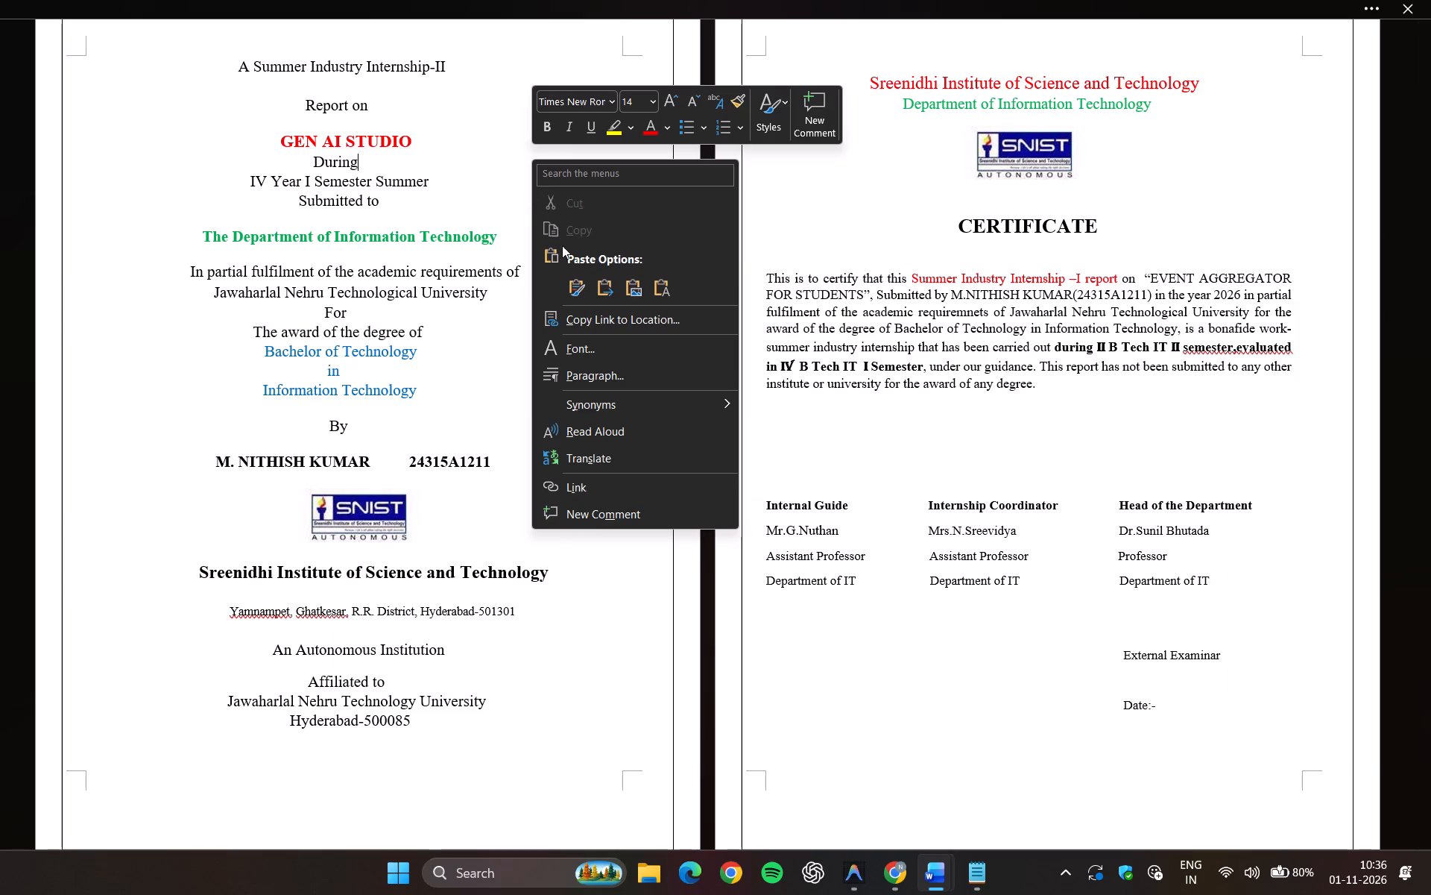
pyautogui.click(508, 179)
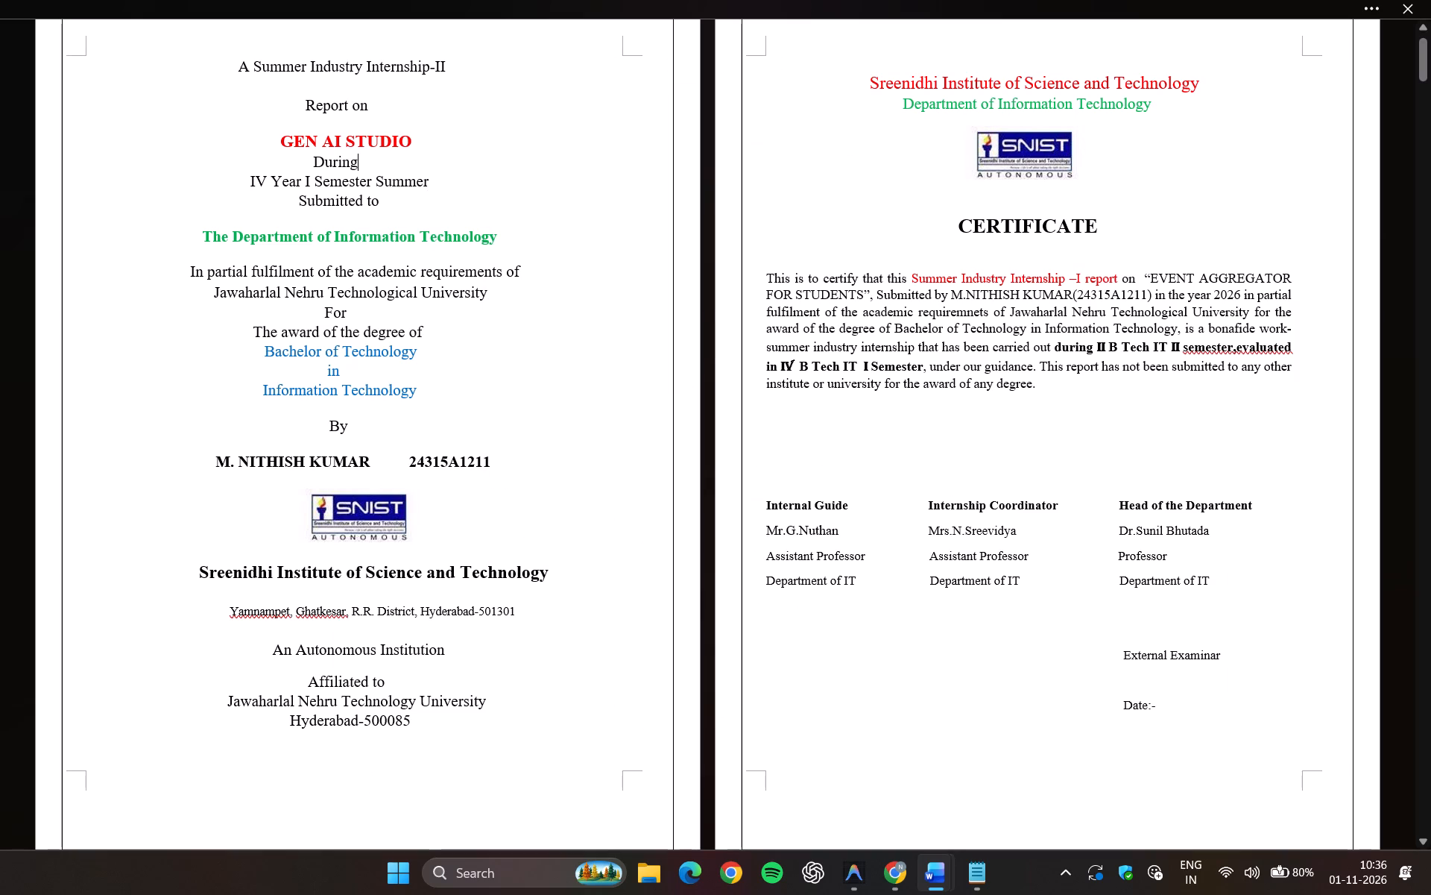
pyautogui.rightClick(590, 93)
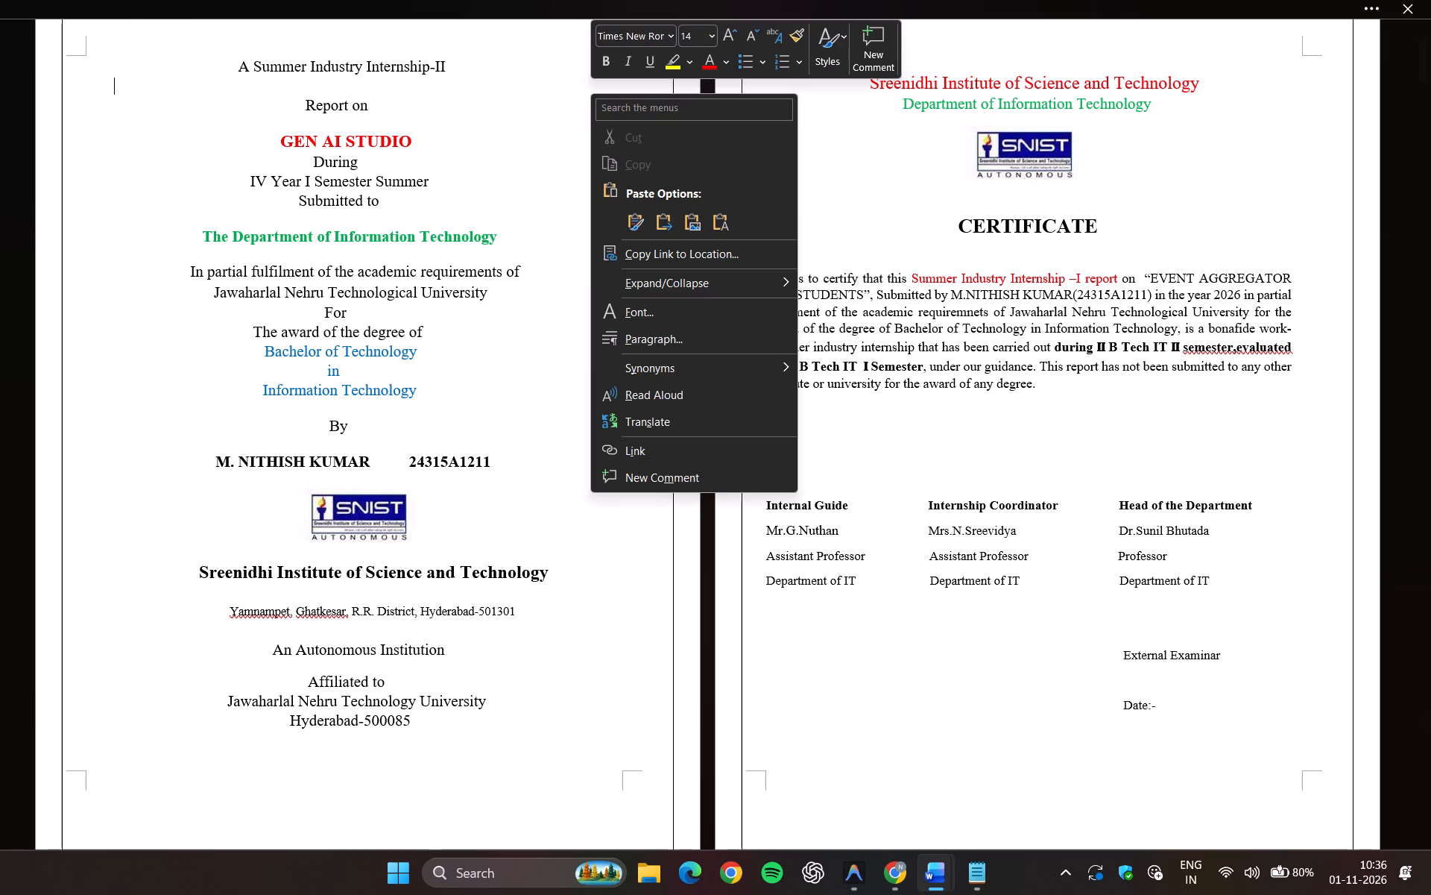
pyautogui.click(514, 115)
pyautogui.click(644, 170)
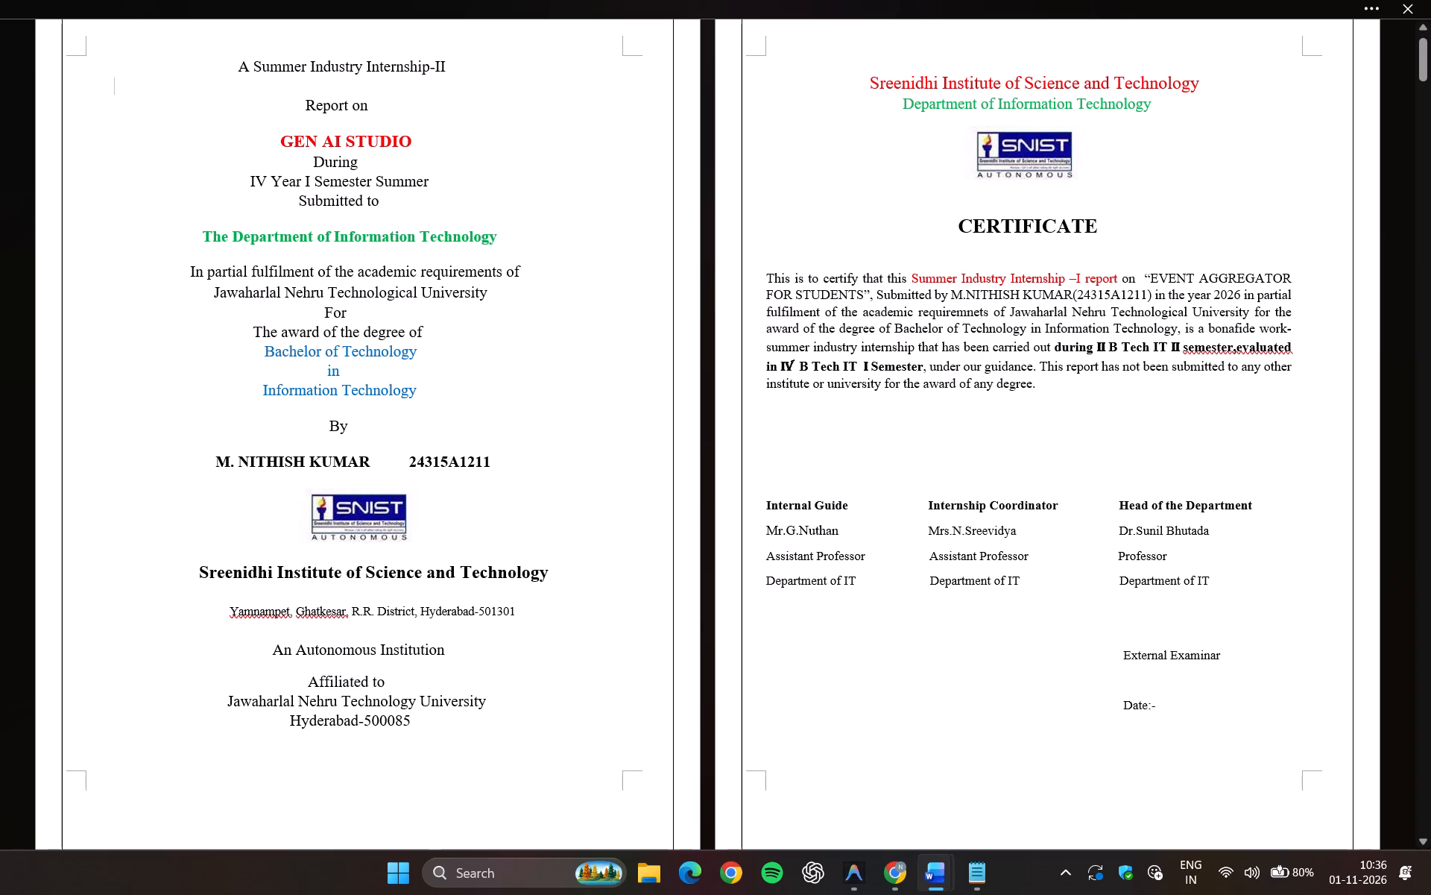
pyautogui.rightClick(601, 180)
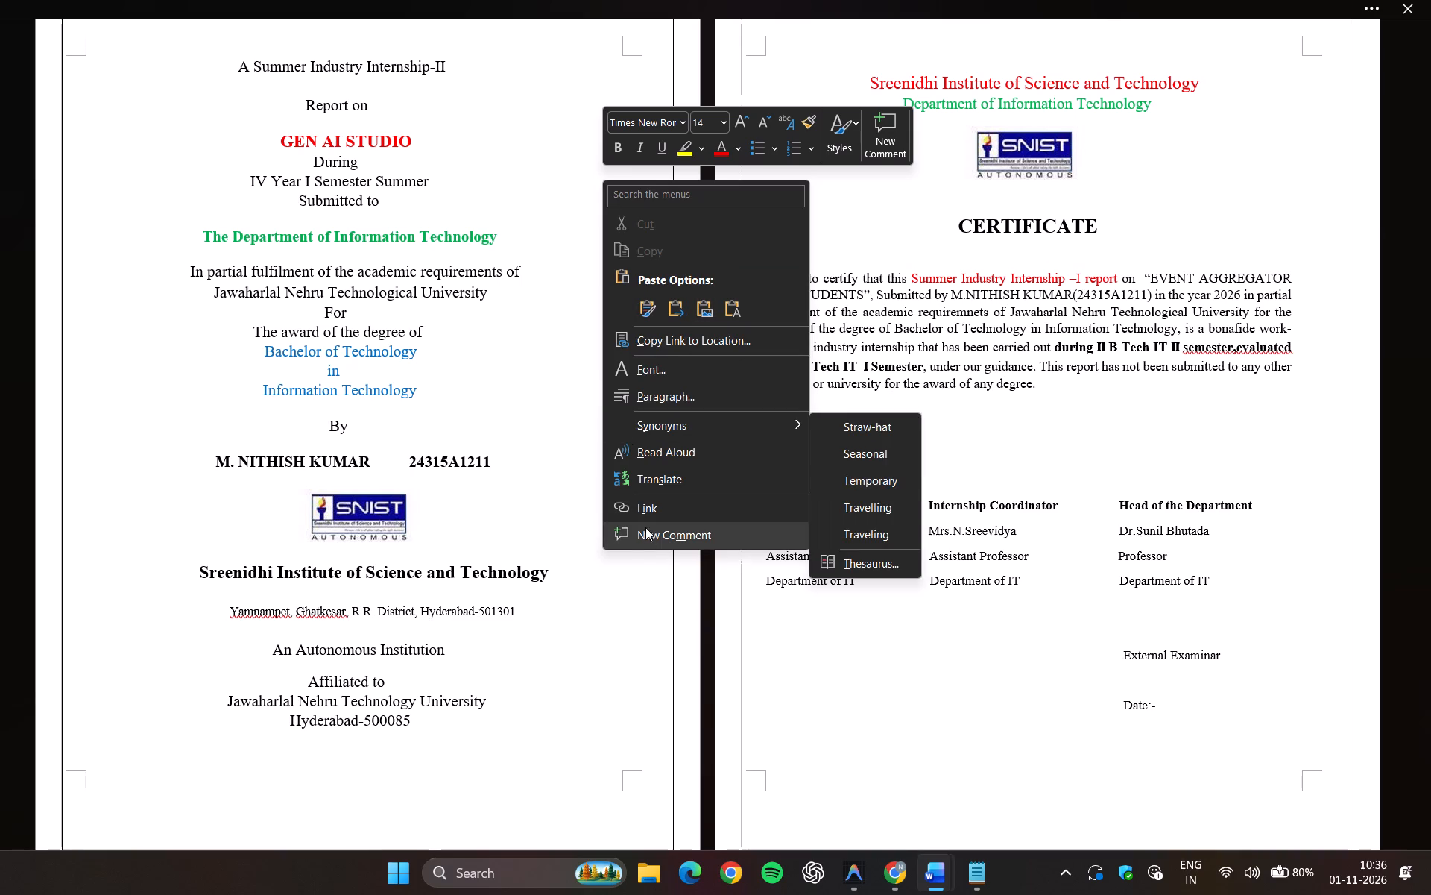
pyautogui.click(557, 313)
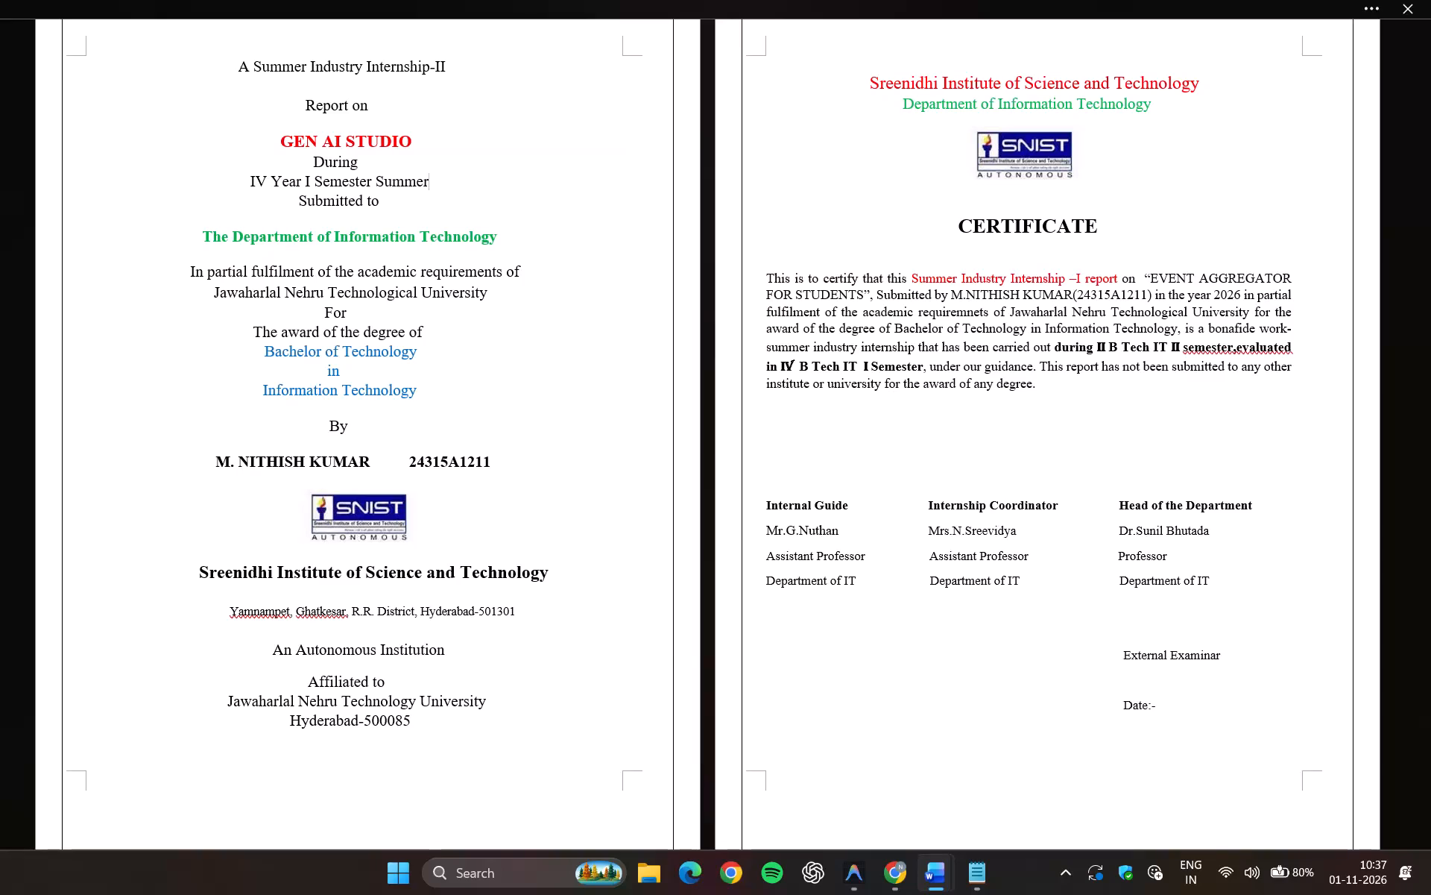
# Open the PlacementIq Word document from the Downloads folder and check its cover and certificate pages.
pyautogui.hotkey('alt', 'Tab')
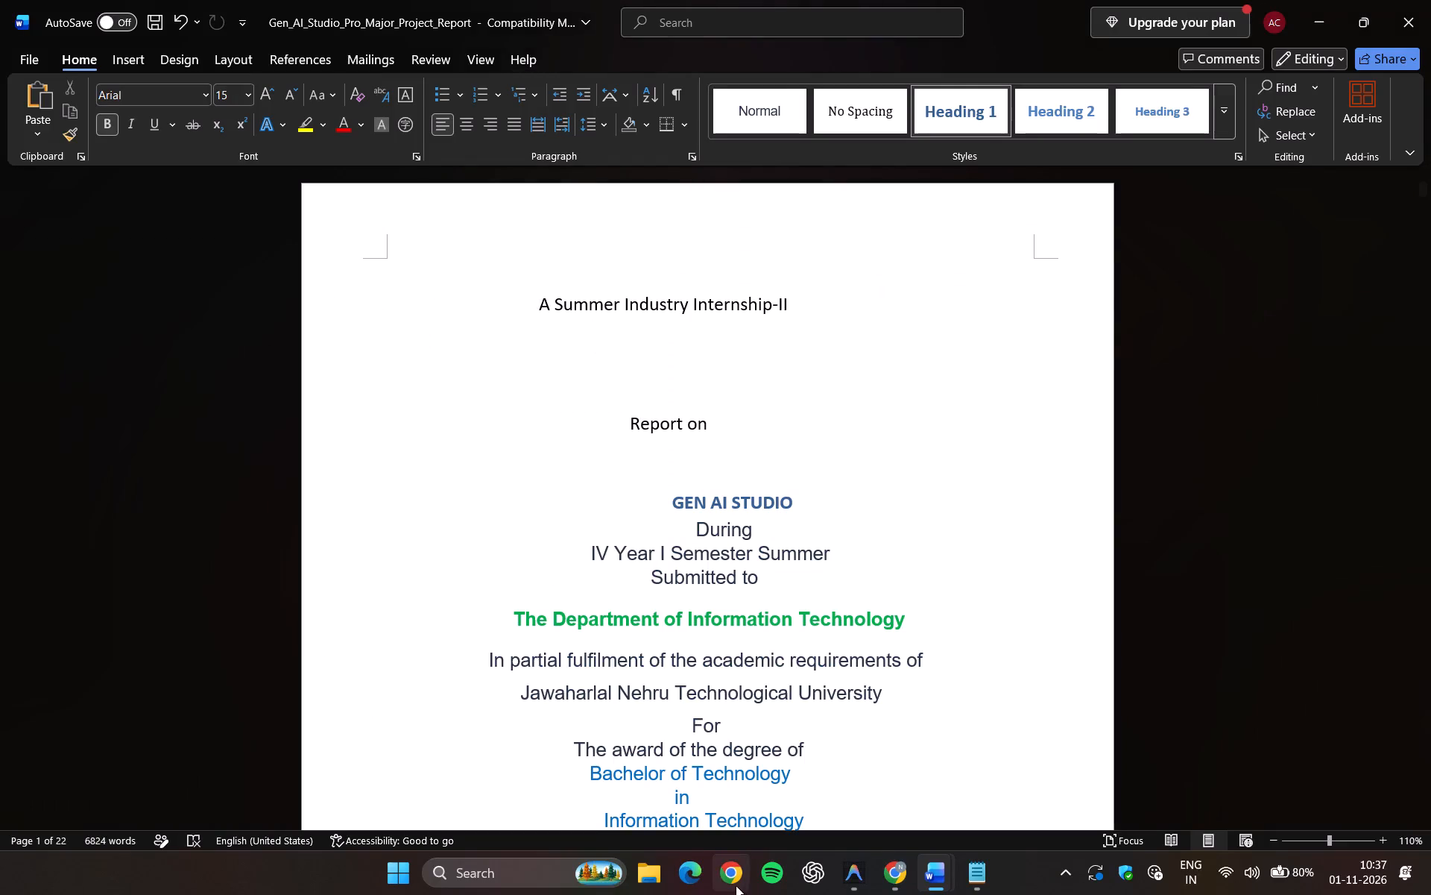
pyautogui.click(657, 874)
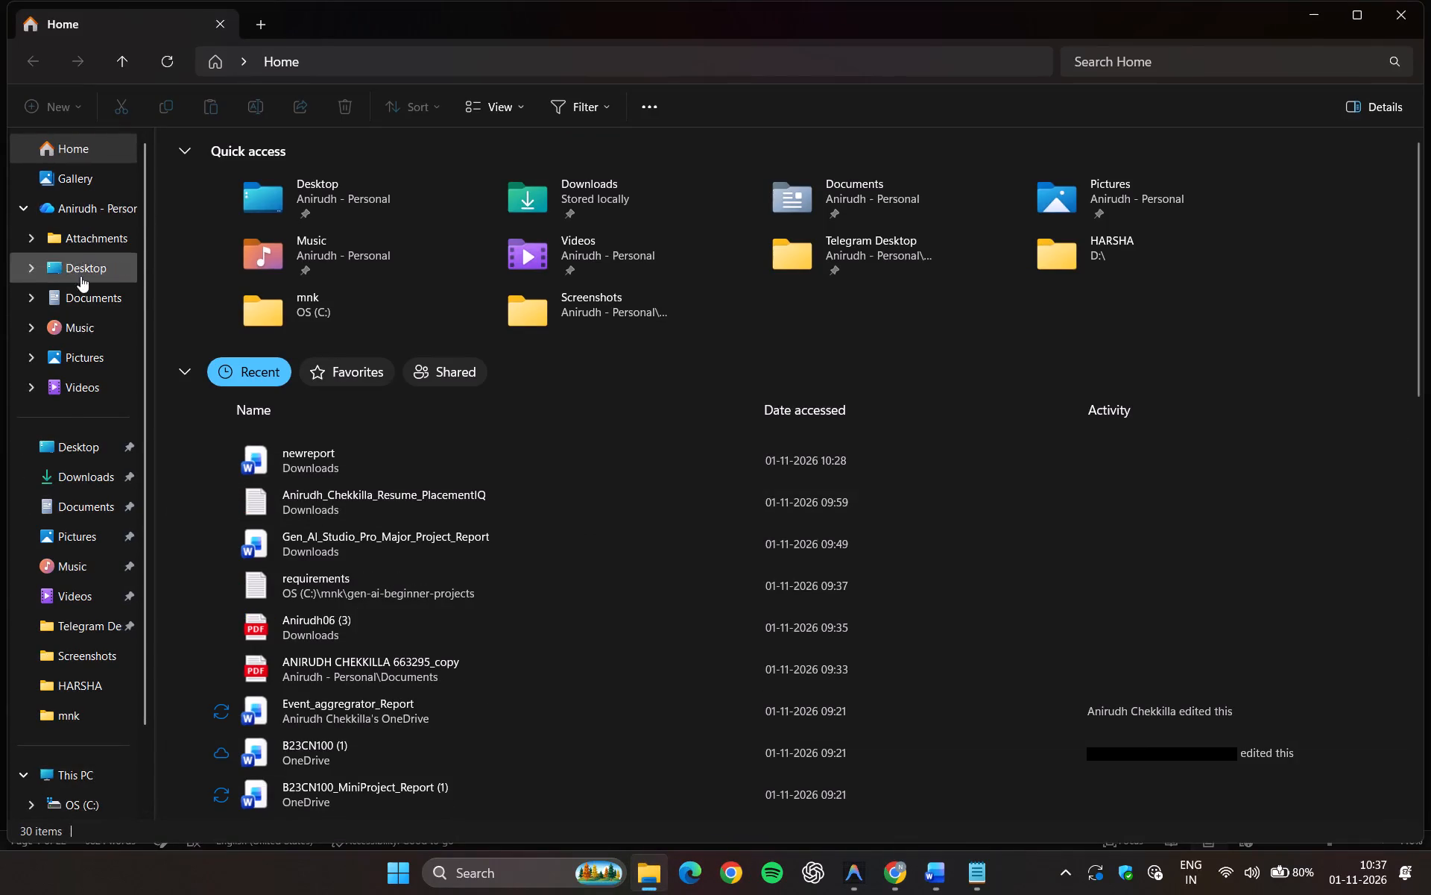
pyautogui.click(61, 473)
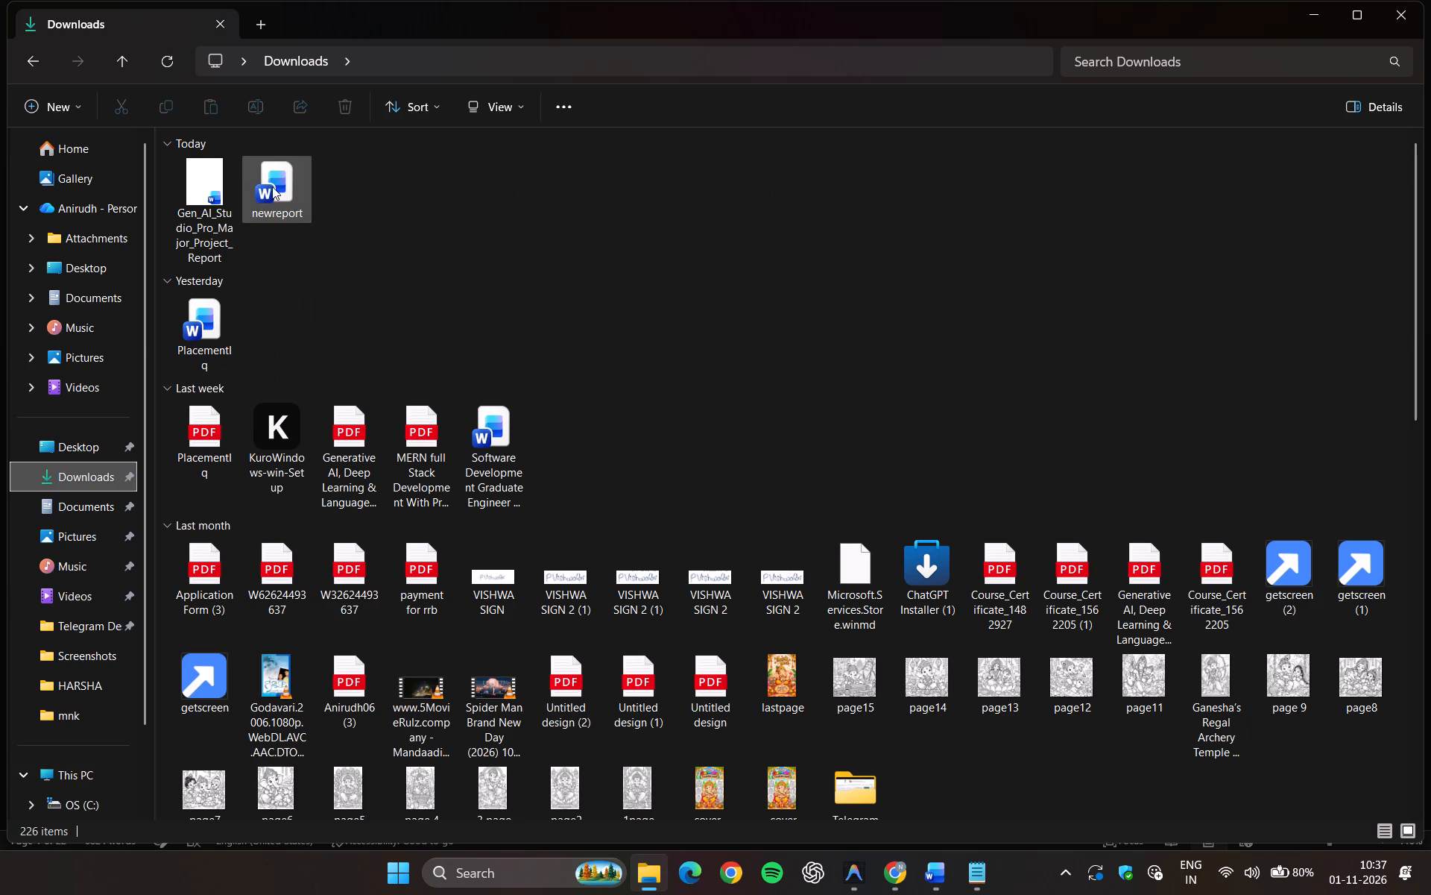
pyautogui.doubleClick(189, 337)
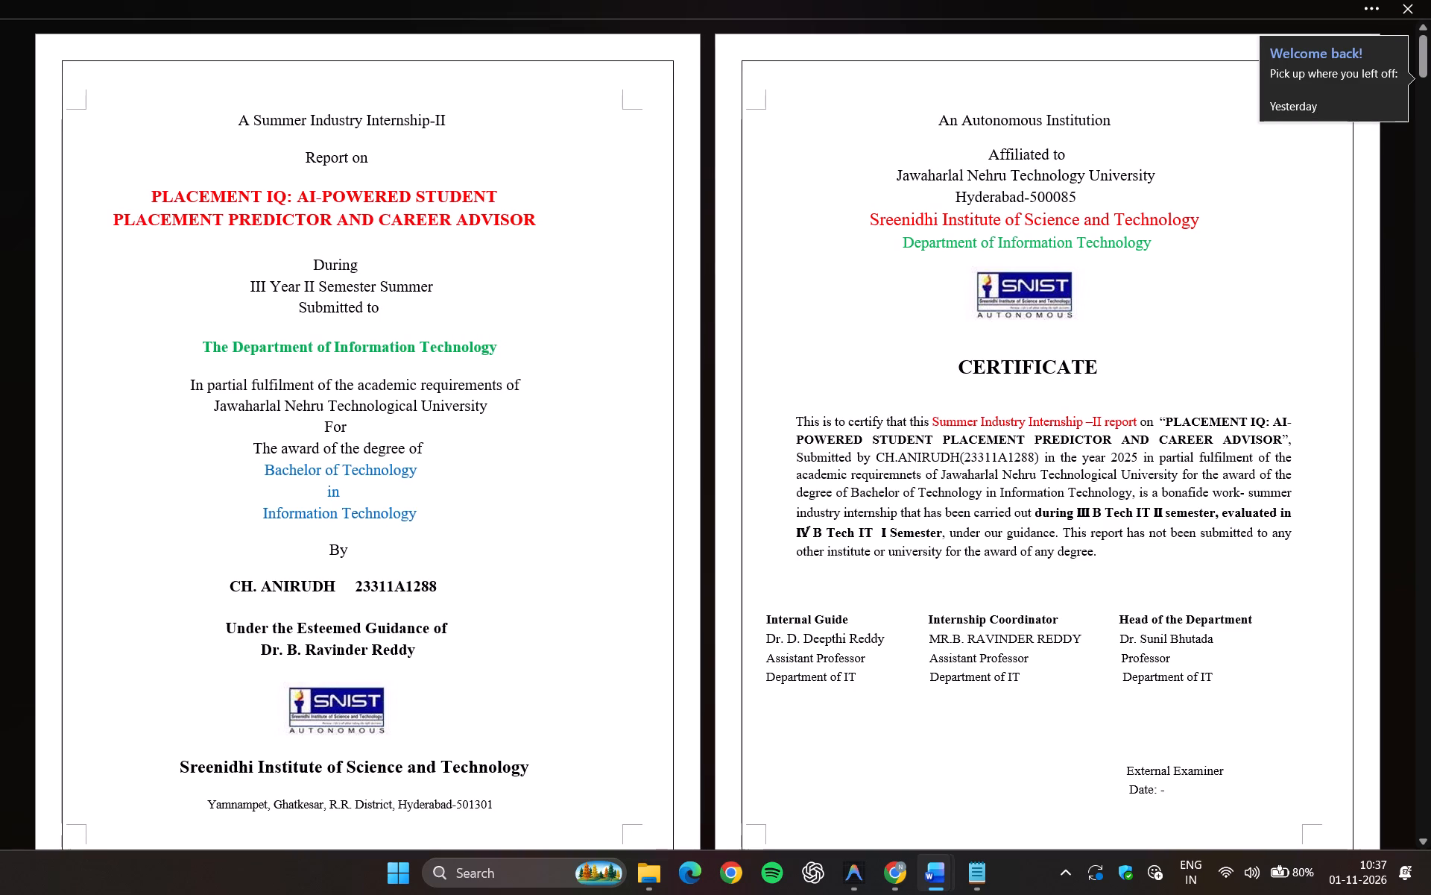
pyautogui.scroll(1, 189, 337)
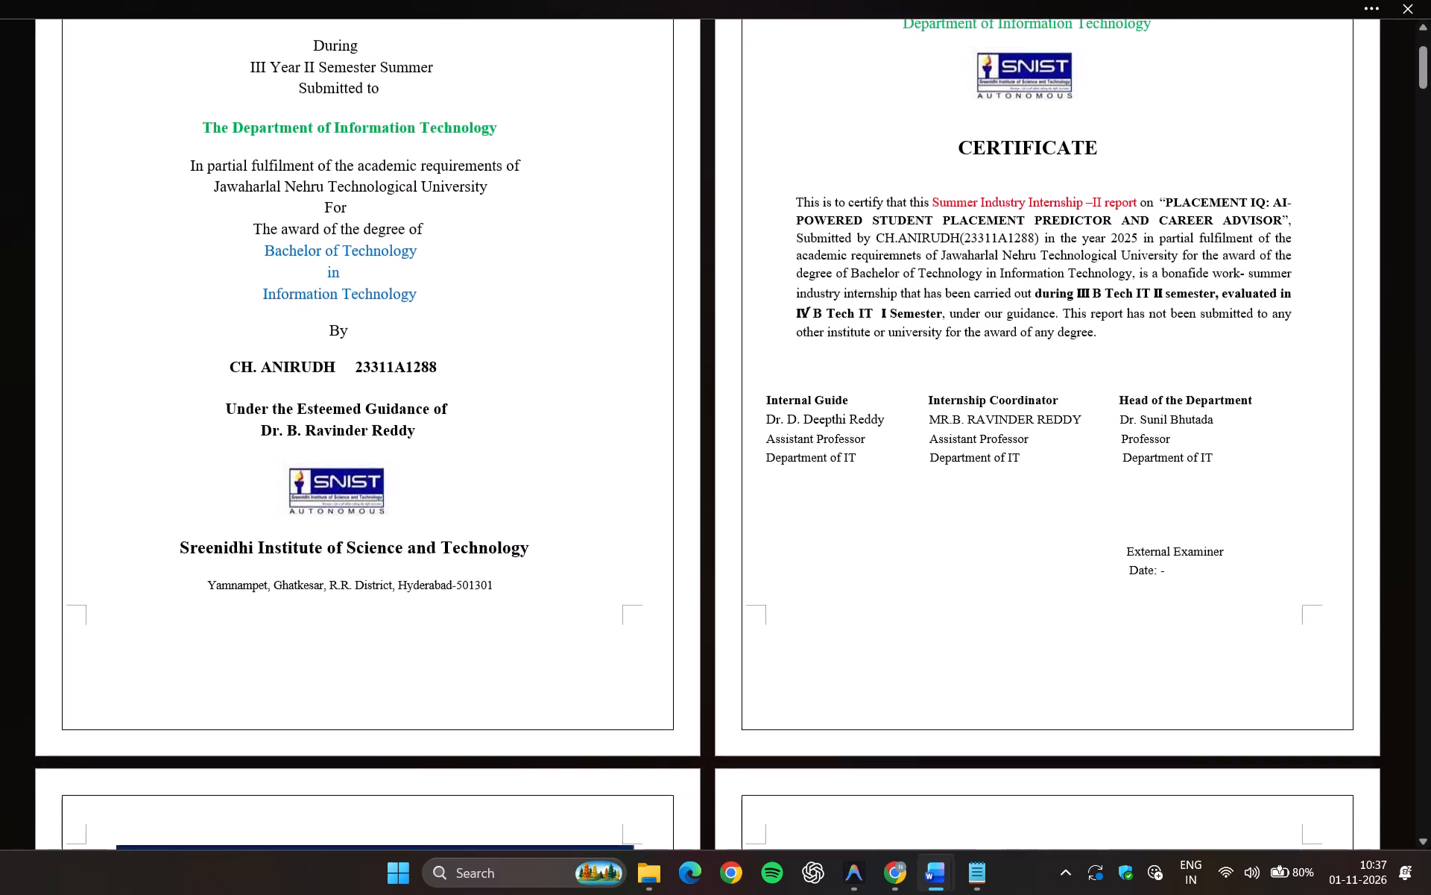
pyautogui.scroll(1, 189, 337)
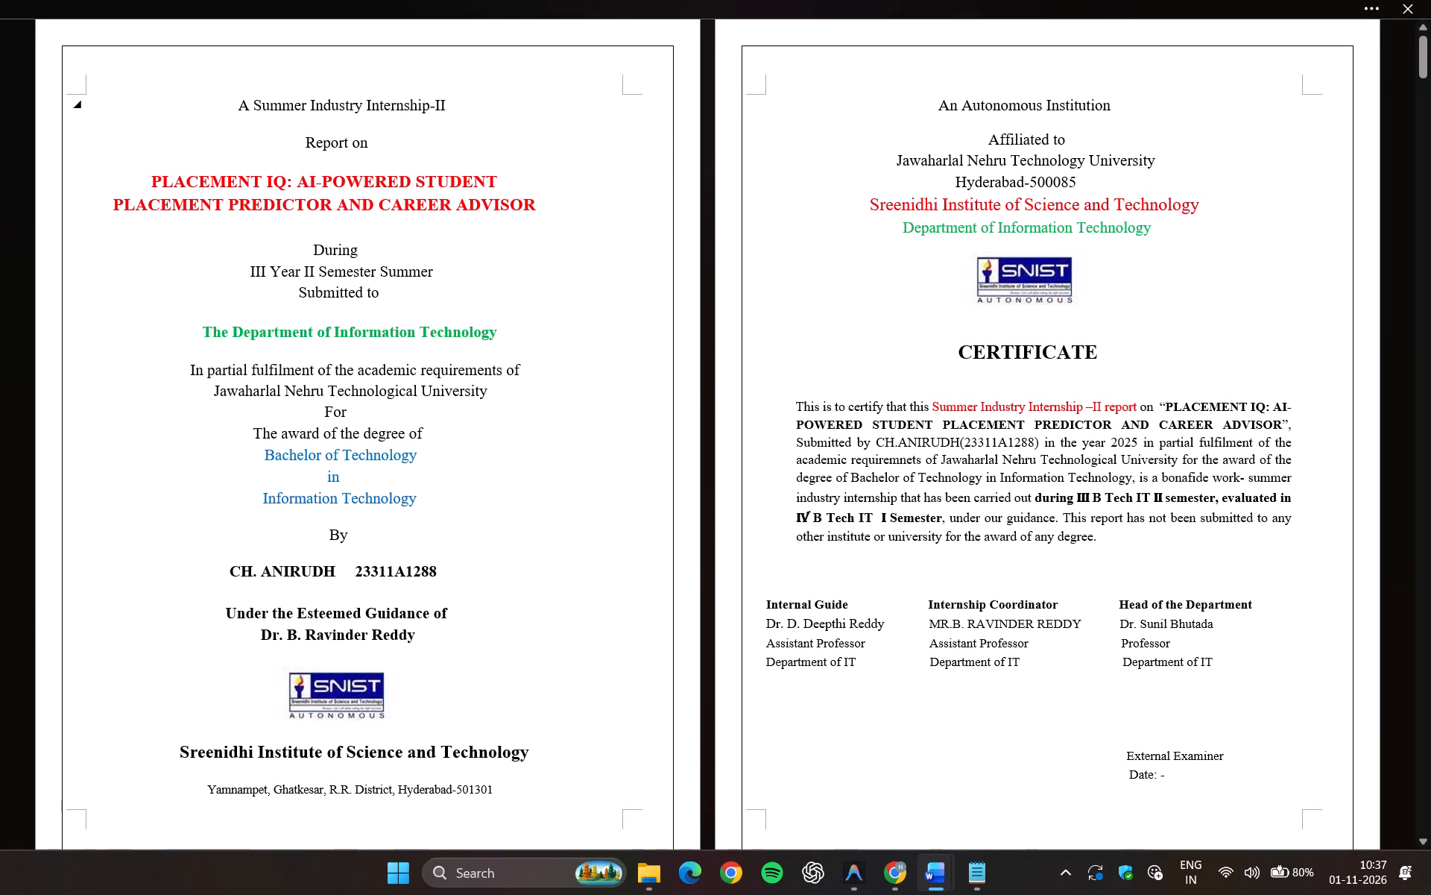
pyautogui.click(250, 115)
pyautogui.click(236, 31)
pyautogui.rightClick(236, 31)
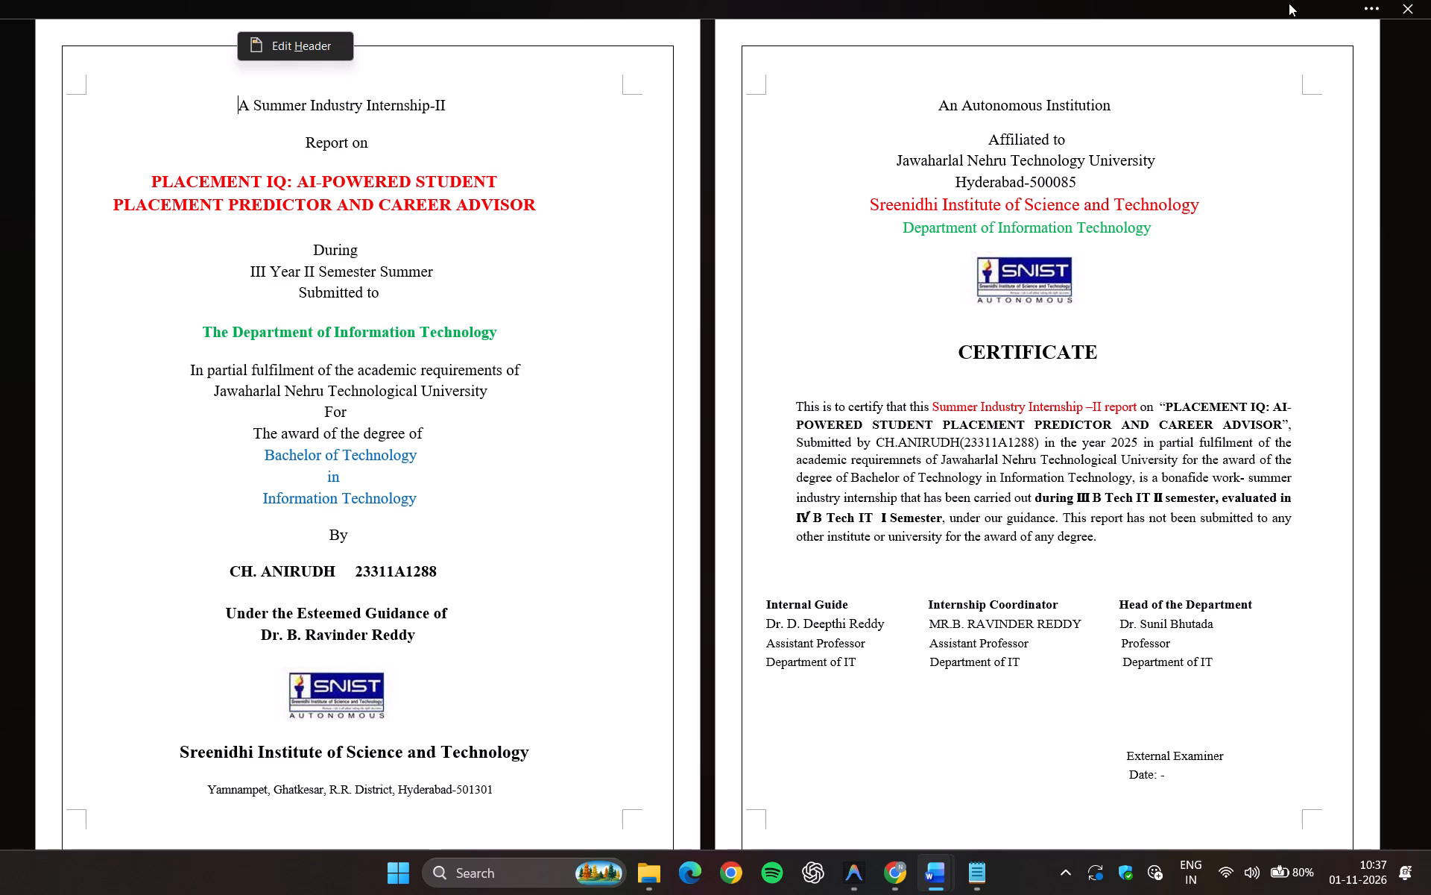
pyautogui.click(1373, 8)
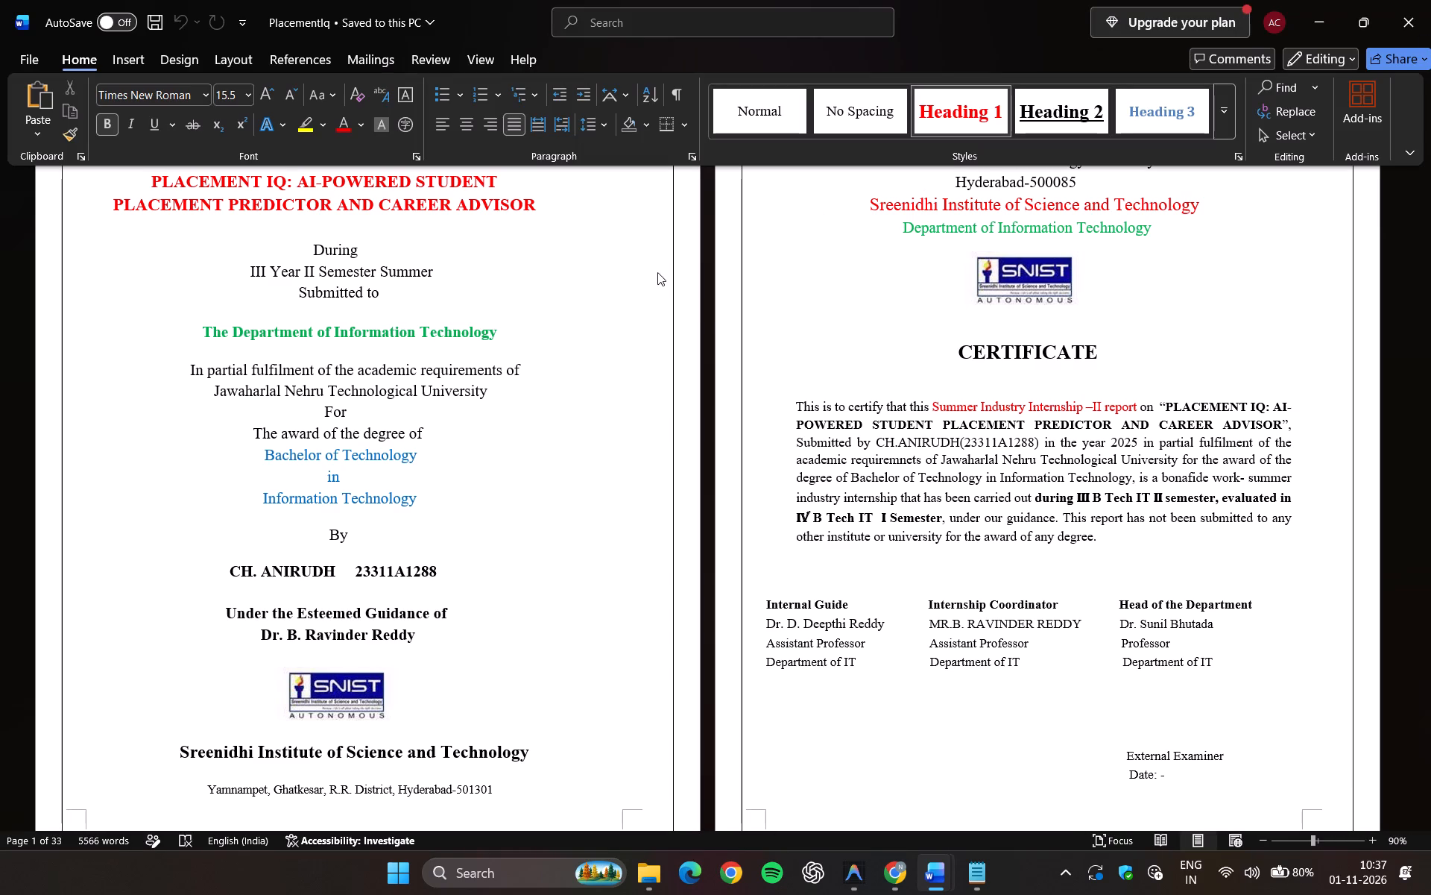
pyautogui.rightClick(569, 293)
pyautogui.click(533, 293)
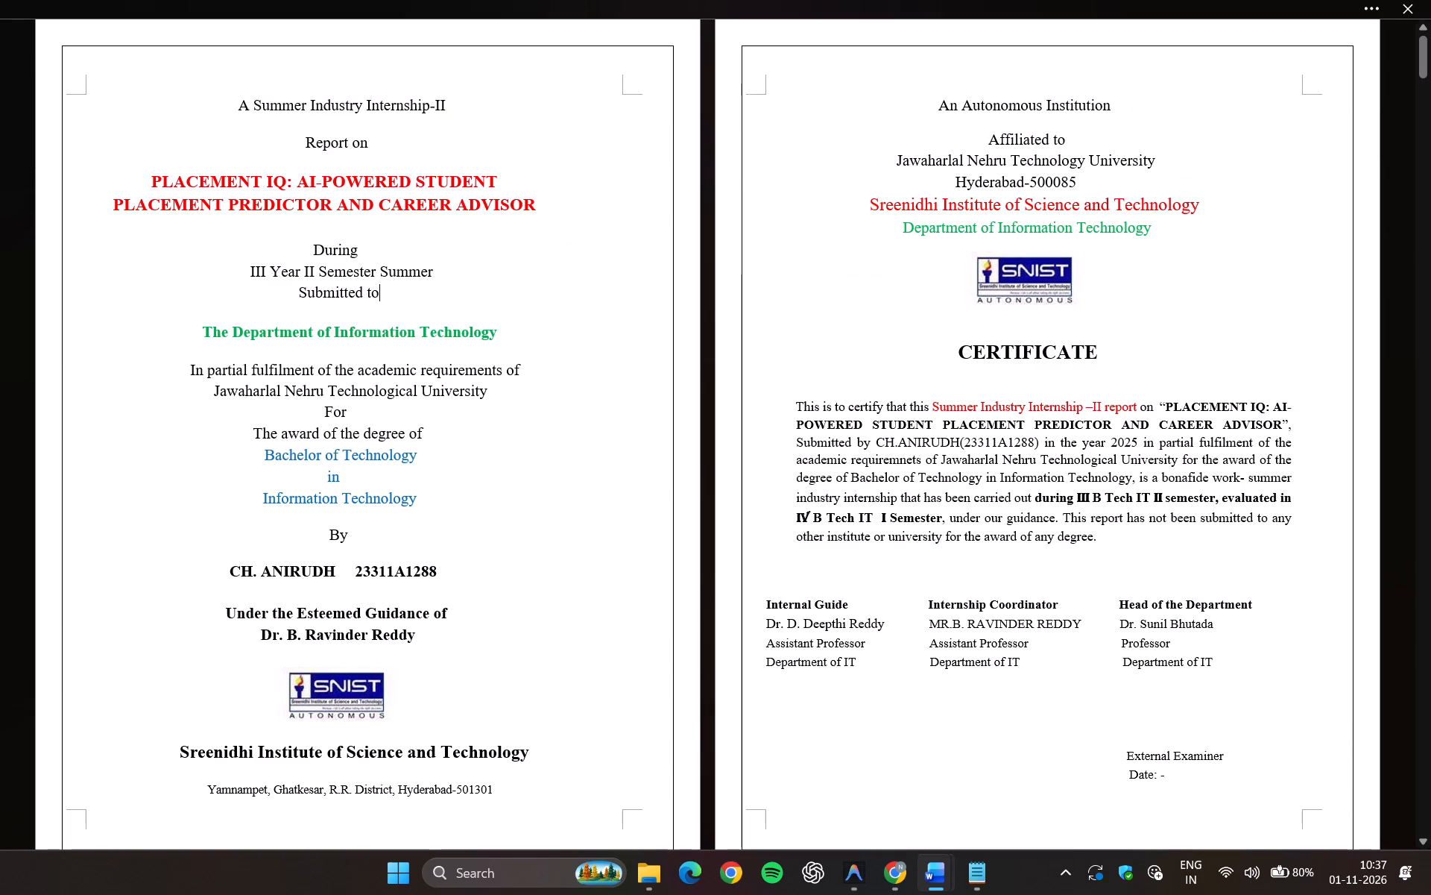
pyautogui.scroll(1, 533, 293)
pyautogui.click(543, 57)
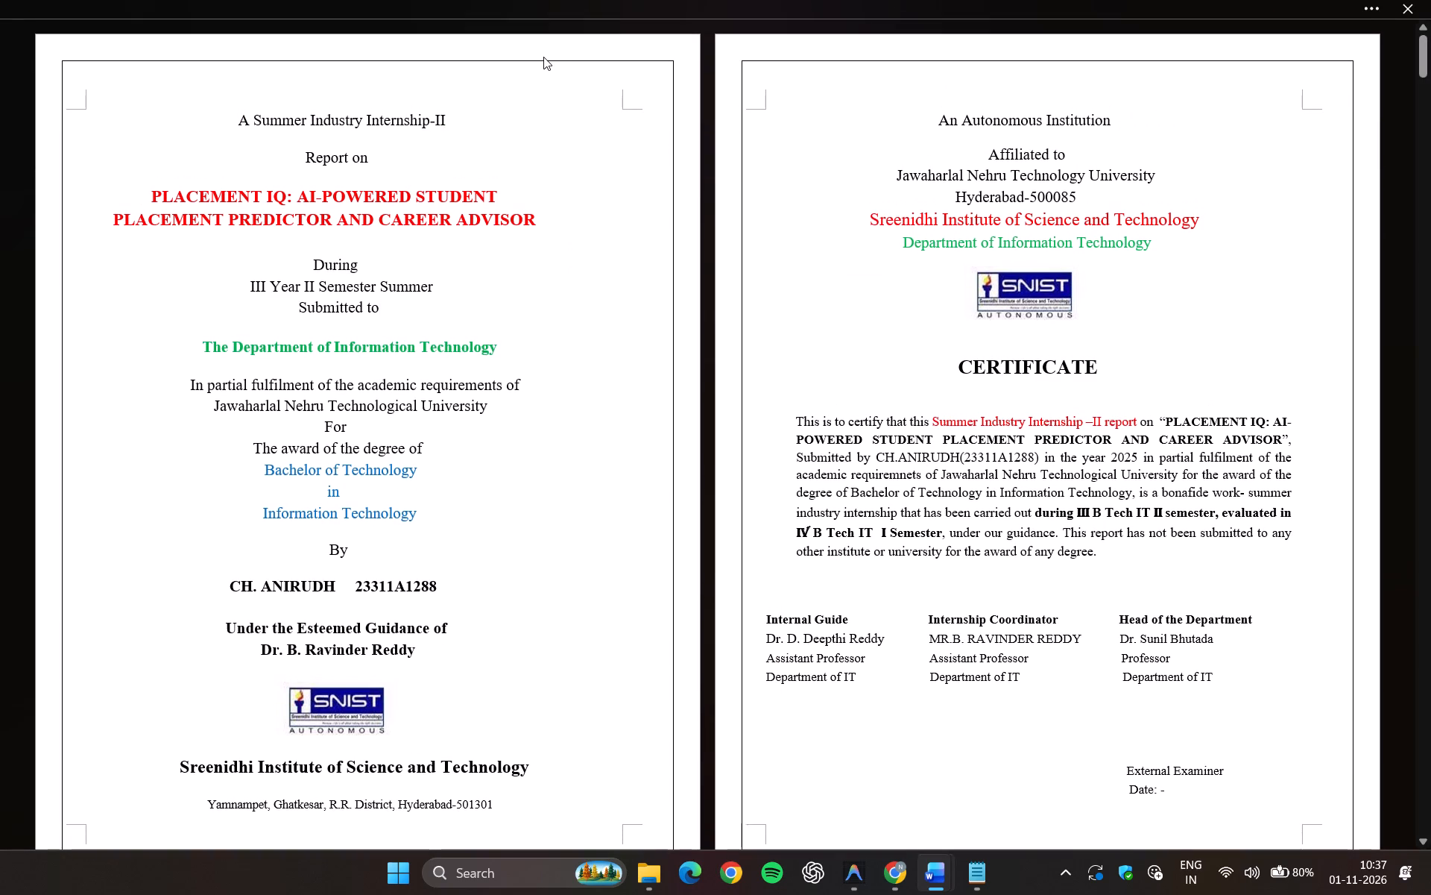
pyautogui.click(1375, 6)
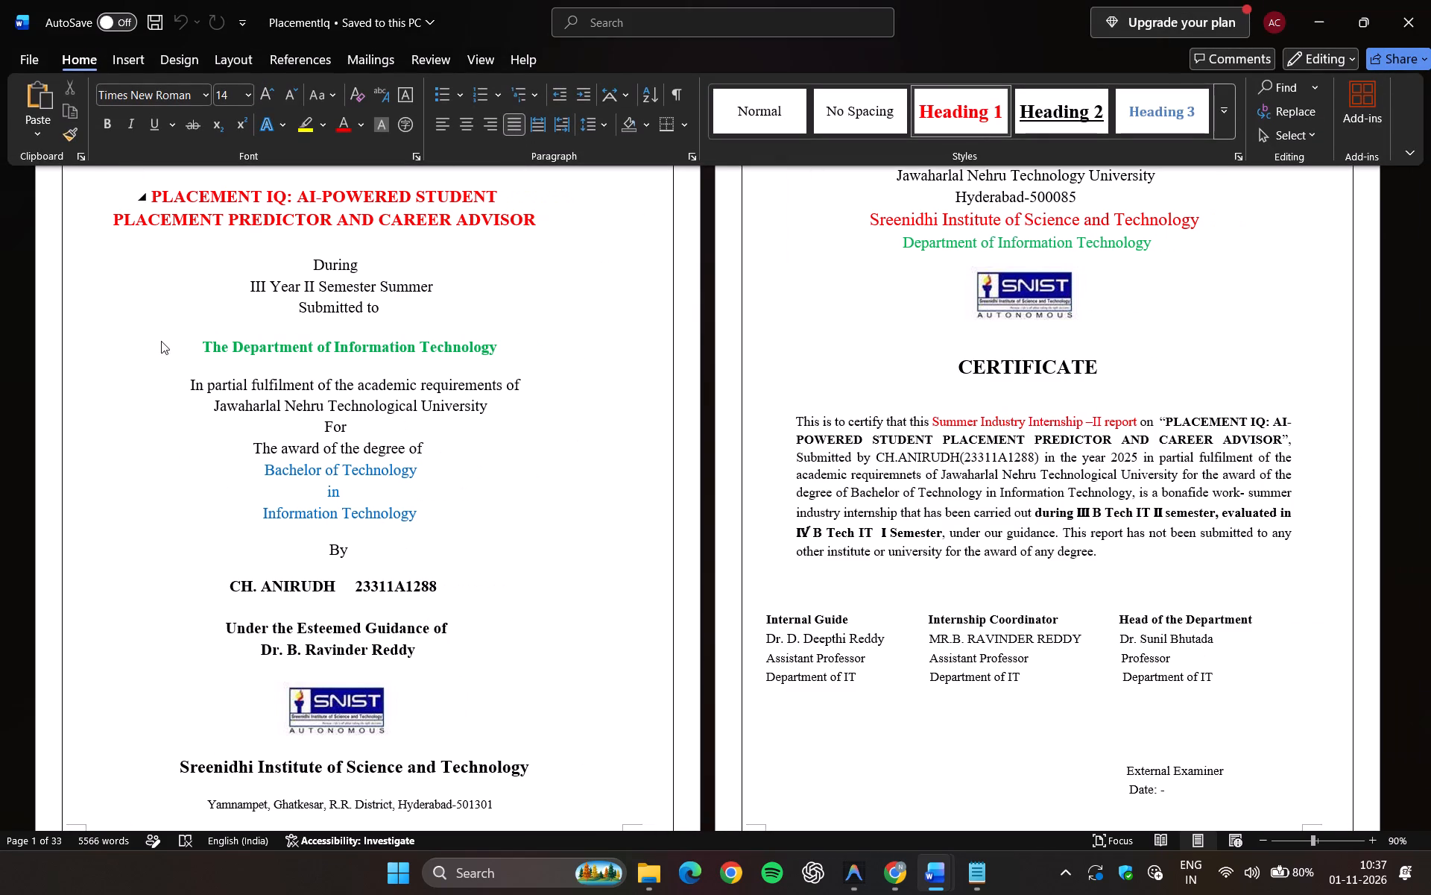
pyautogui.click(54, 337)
# Copy PlacementIq's whole cover page, from A Summer Industry Internship-II through the Yamnampet, Ghatkesar address line.
pyautogui.moveTo(219, 119); pyautogui.dragTo(373, 196)
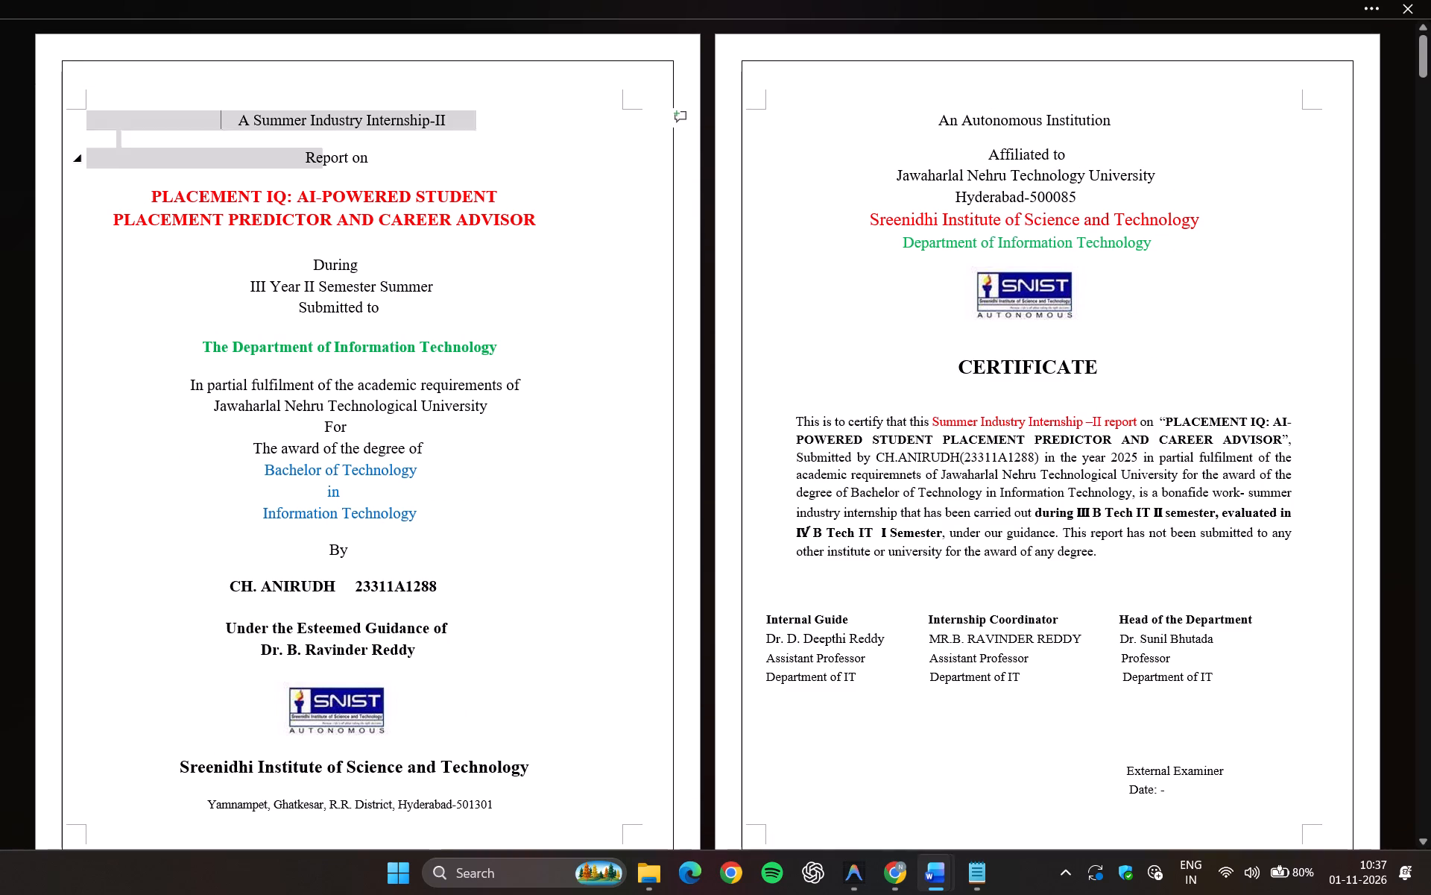
pyautogui.moveTo(373, 196); pyautogui.dragTo(524, 469)
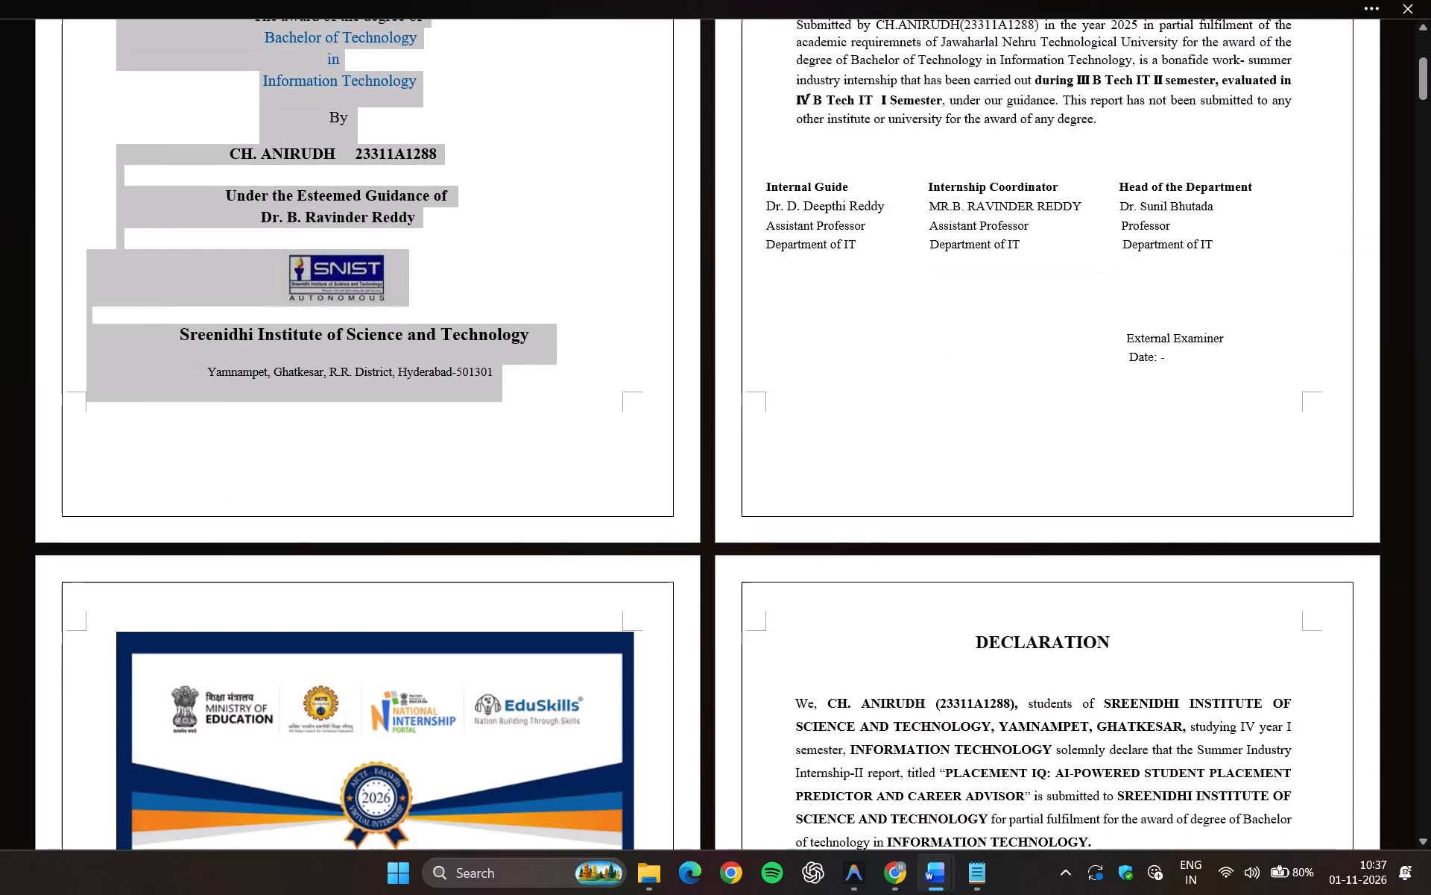
pyautogui.moveTo(524, 469); pyautogui.dragTo(566, 371)
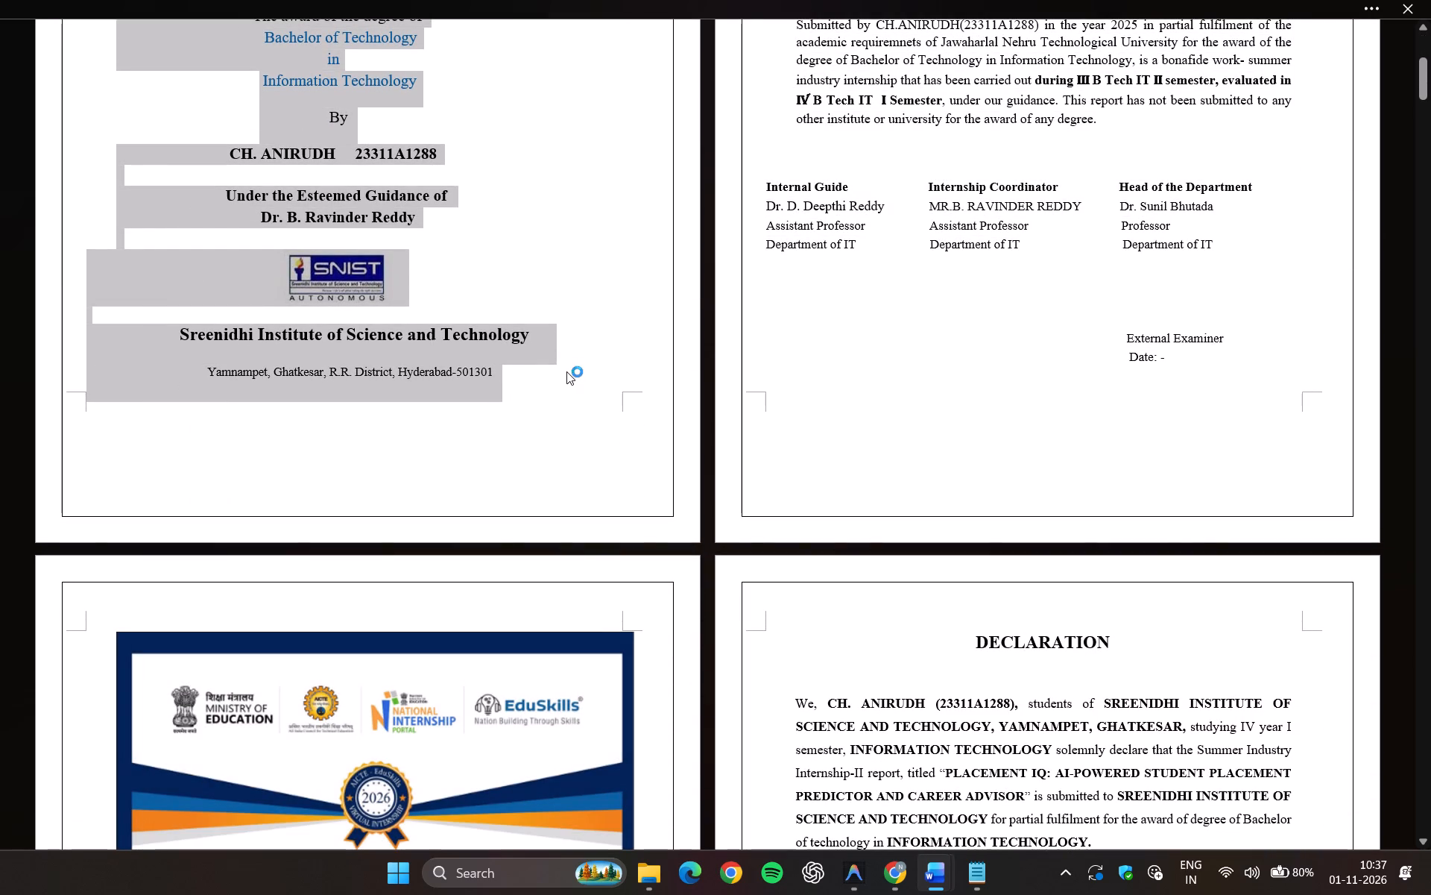
pyautogui.hotkey('ctrl', 'c')
# Switch to newreport and examine its page layout from the cover through the System Design chapter.
pyautogui.hotkey('alt', 'Tab')
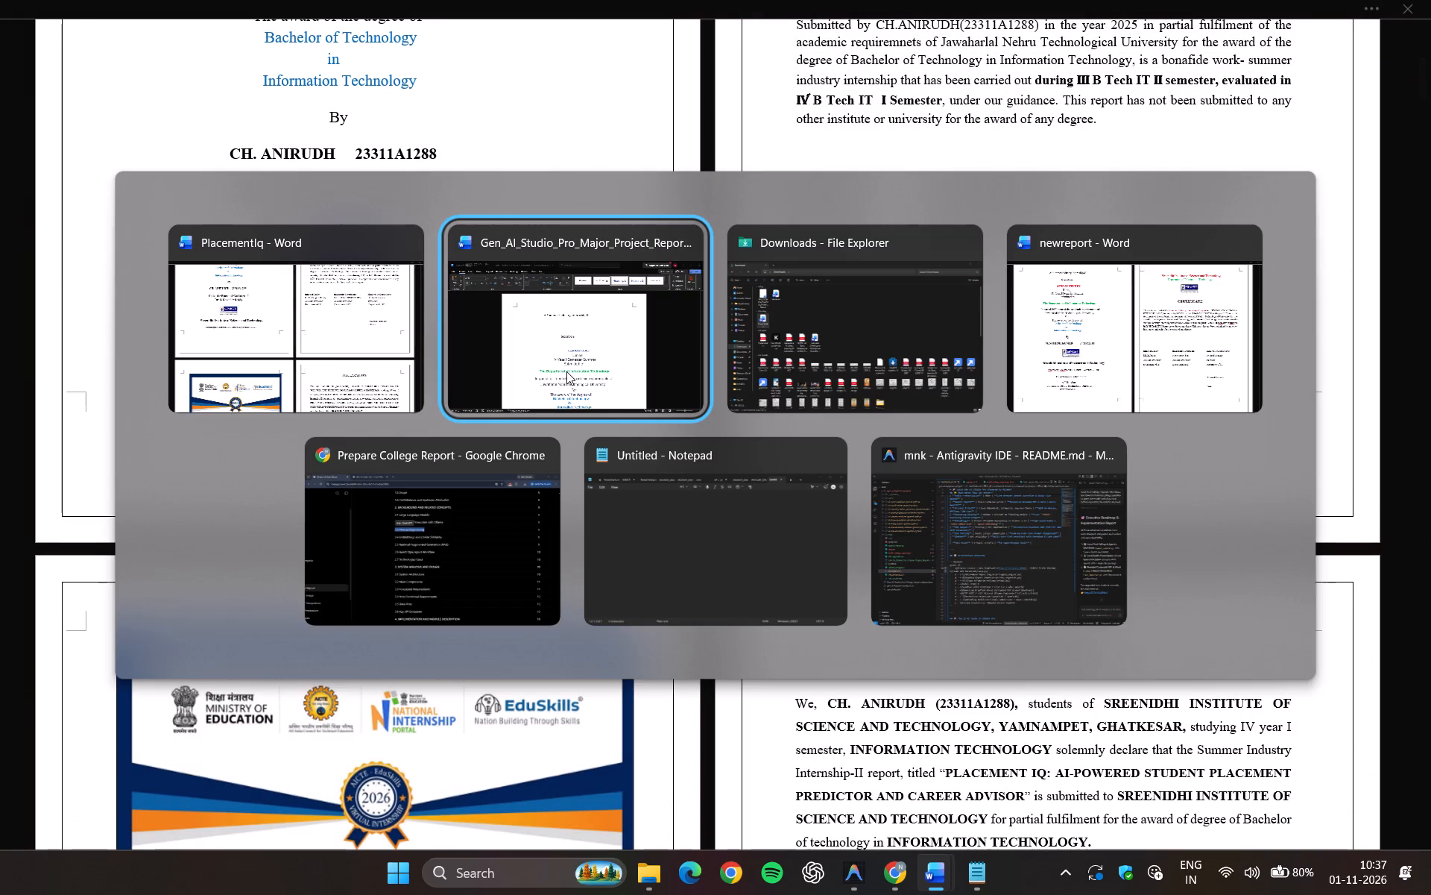
pyautogui.hotkey('alt', 'Tab')
pyautogui.hotkey('alt', 'Tab')
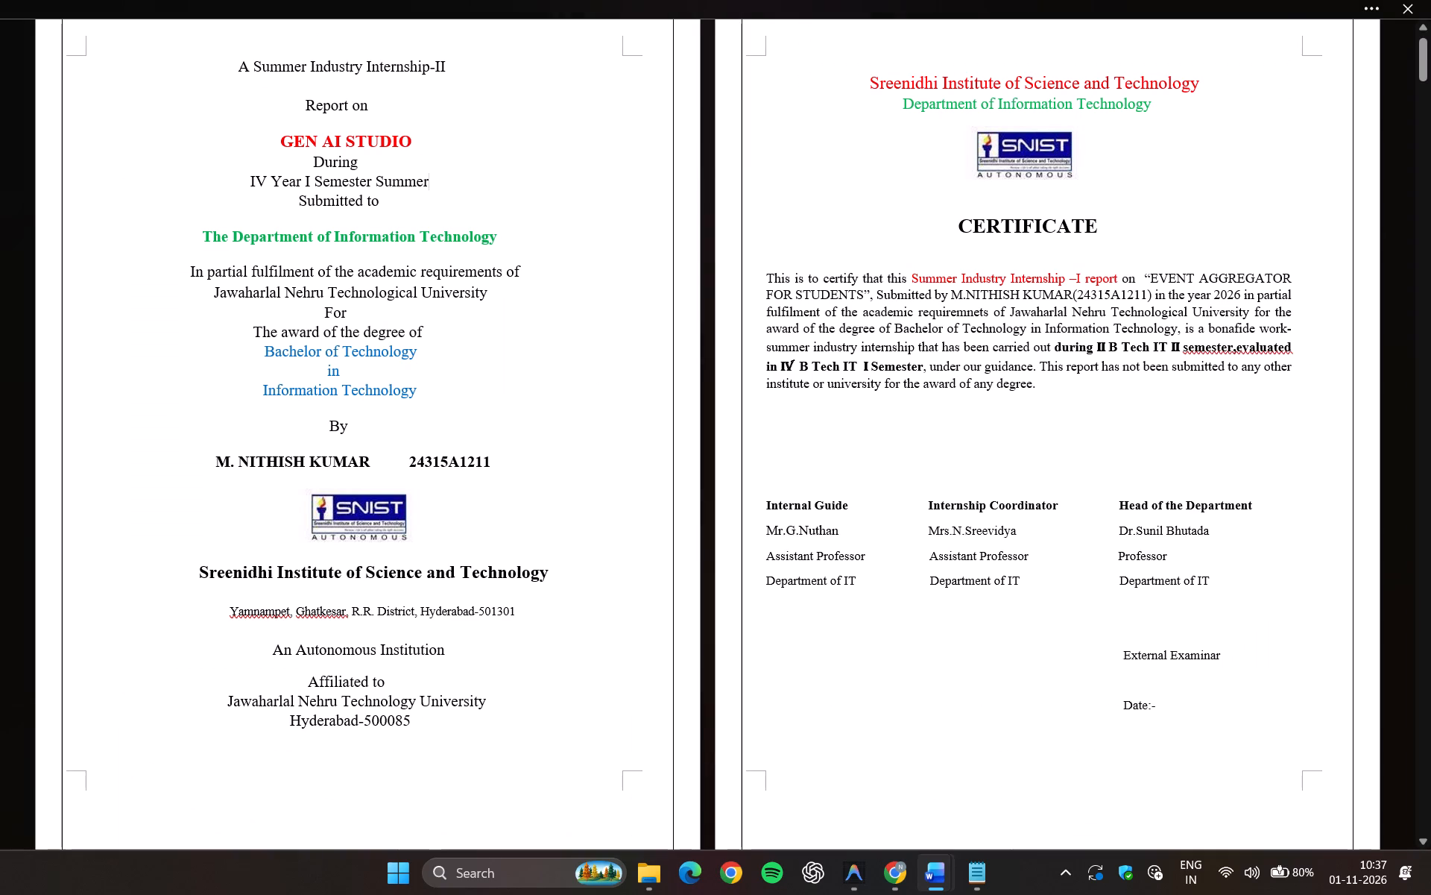
pyautogui.scroll(4, 695, 377)
pyautogui.keyDown('ctrl'); pyautogui.scroll(-1, 695, 377); pyautogui.keyUp('ctrl')
pyautogui.keyDown('ctrl'); pyautogui.scroll(1, 695, 377); pyautogui.keyUp('ctrl')
pyautogui.keyDown('ctrl'); pyautogui.scroll(-2, 695, 377); pyautogui.keyUp('ctrl')
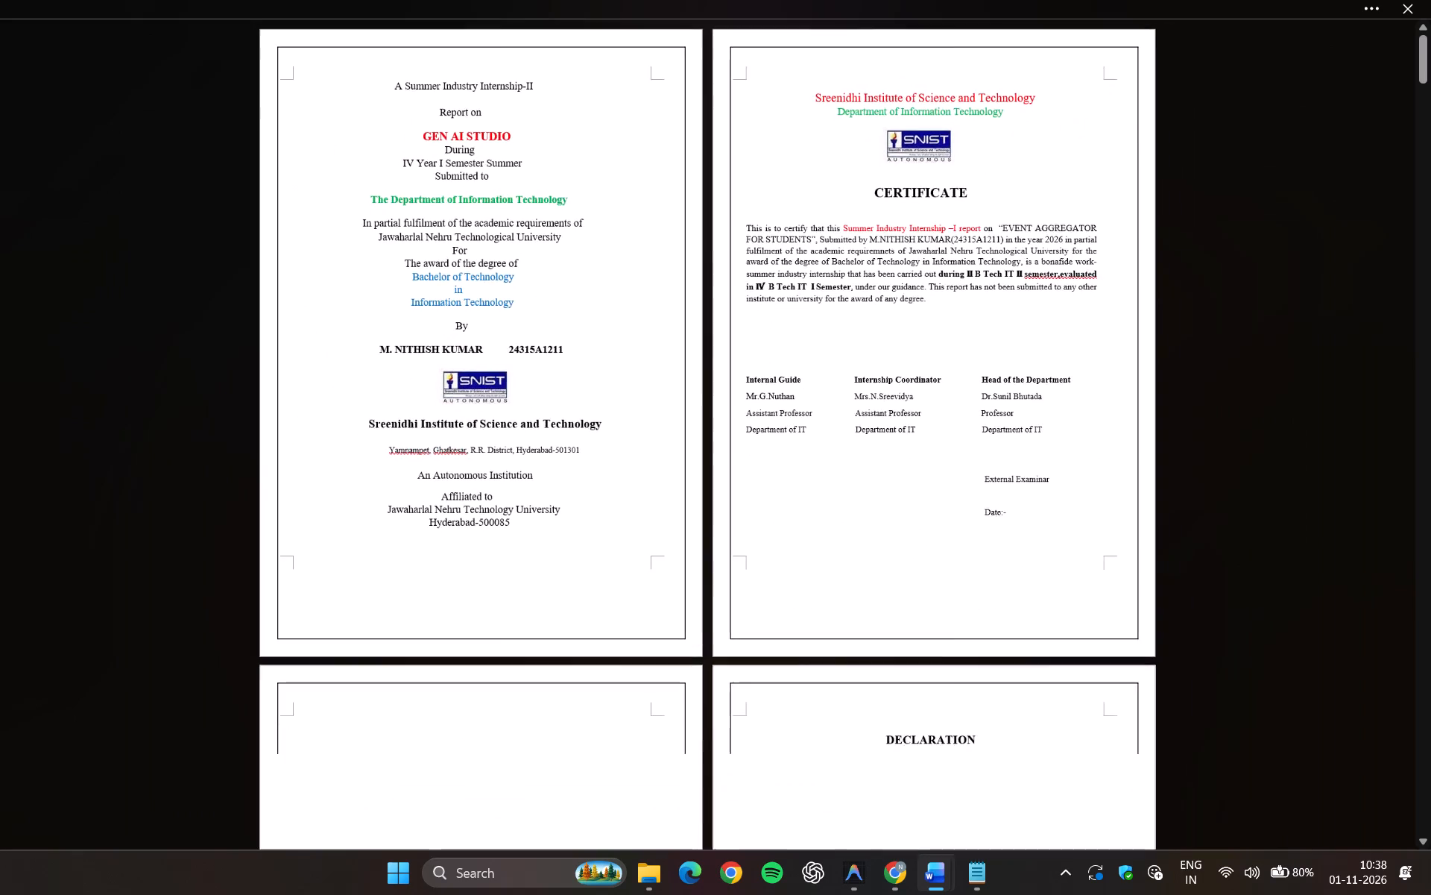
pyautogui.scroll(-4, 581, 359)
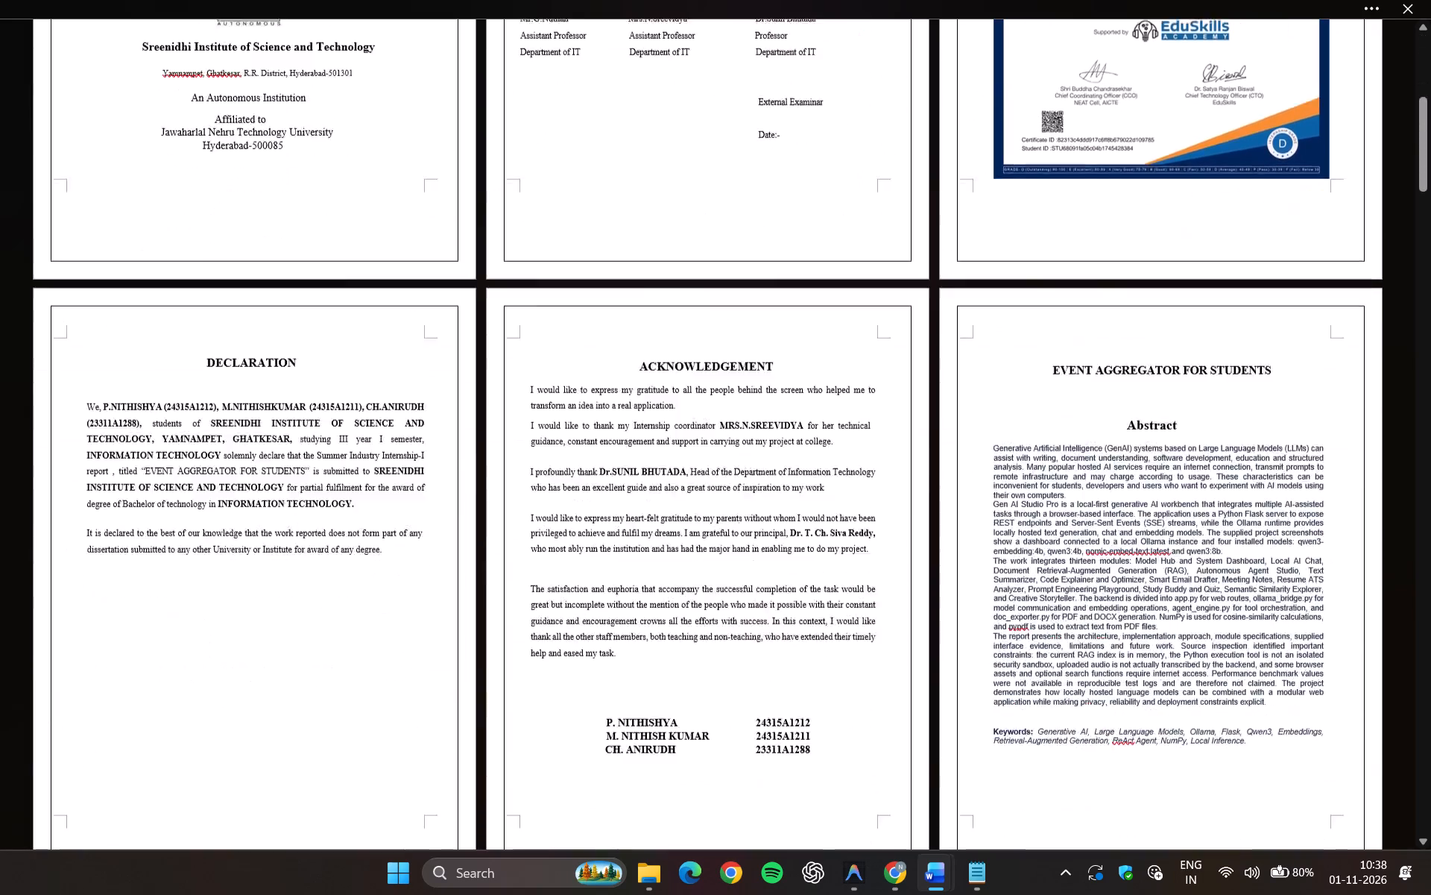
pyautogui.scroll(-5, 581, 359)
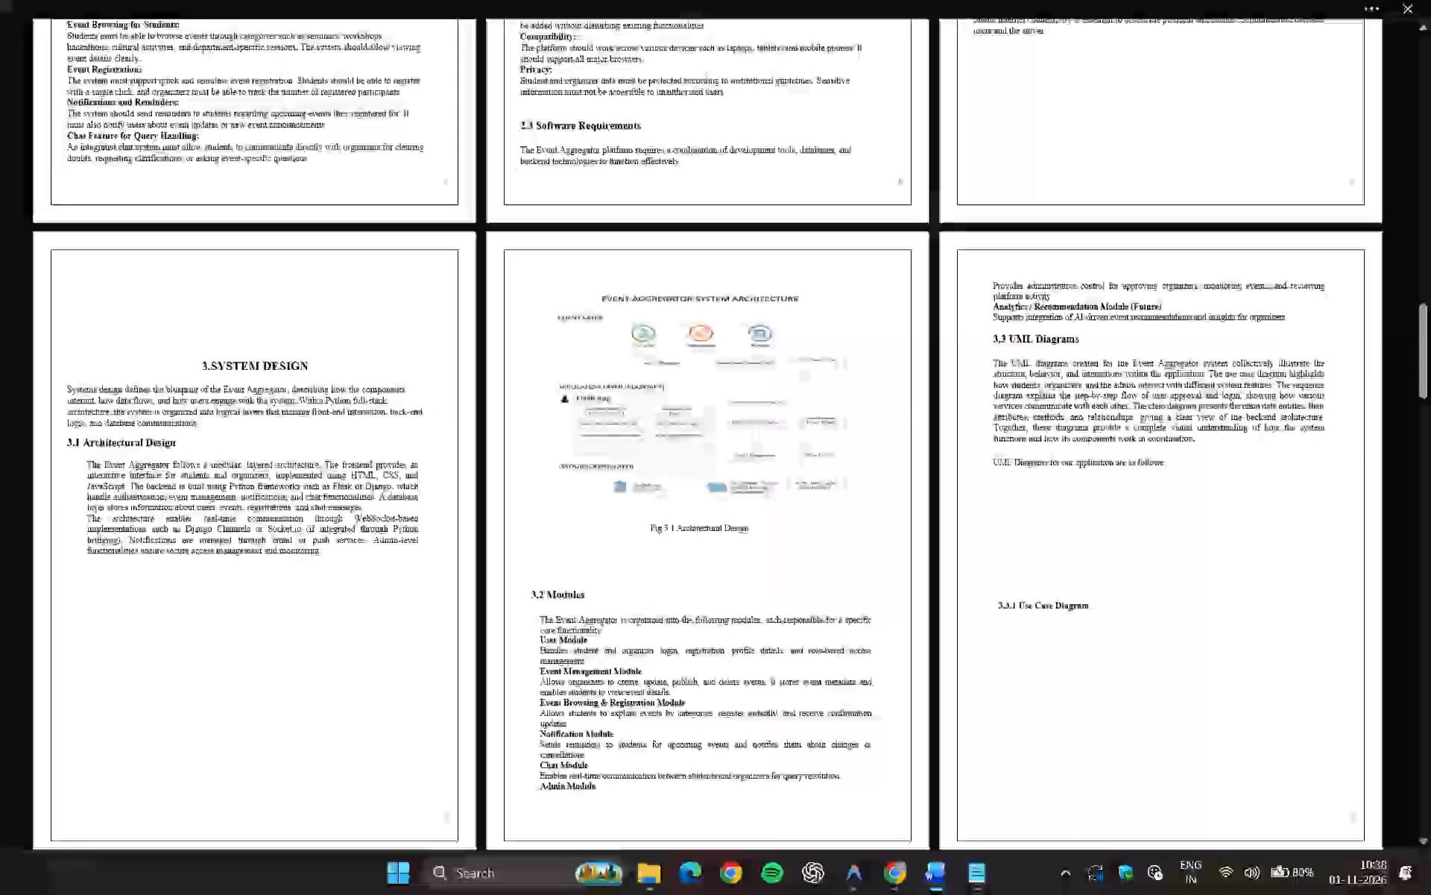
pyautogui.click(1380, 4)
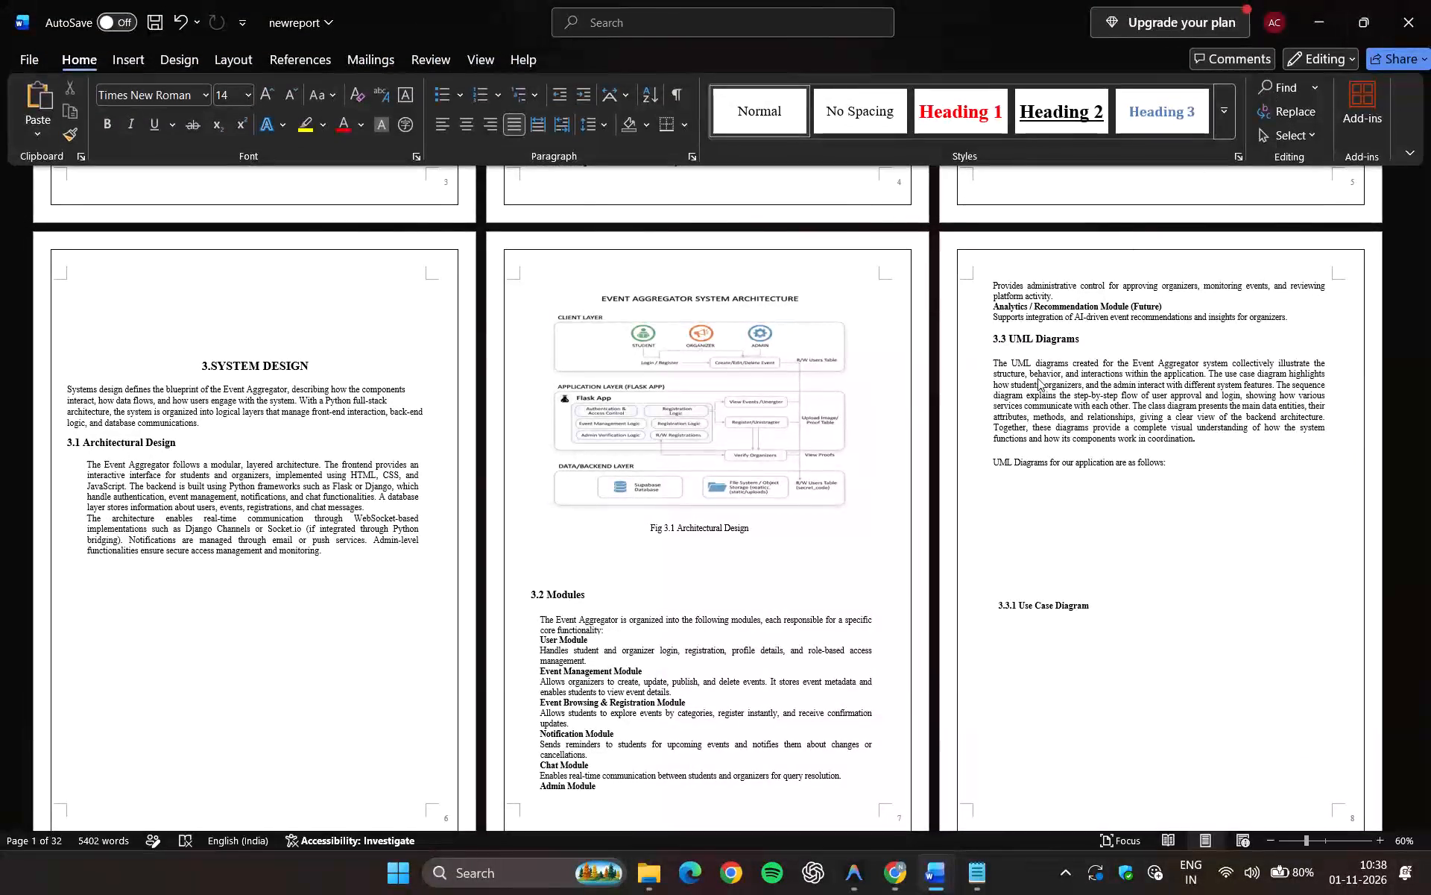
# In the Gen AI Studio Pro report, replace the first page's cover text with the cover copied from PlacementIq.
pyautogui.hotkey('alt', 'Tab')
pyautogui.hotkey('alt', 'Tab')
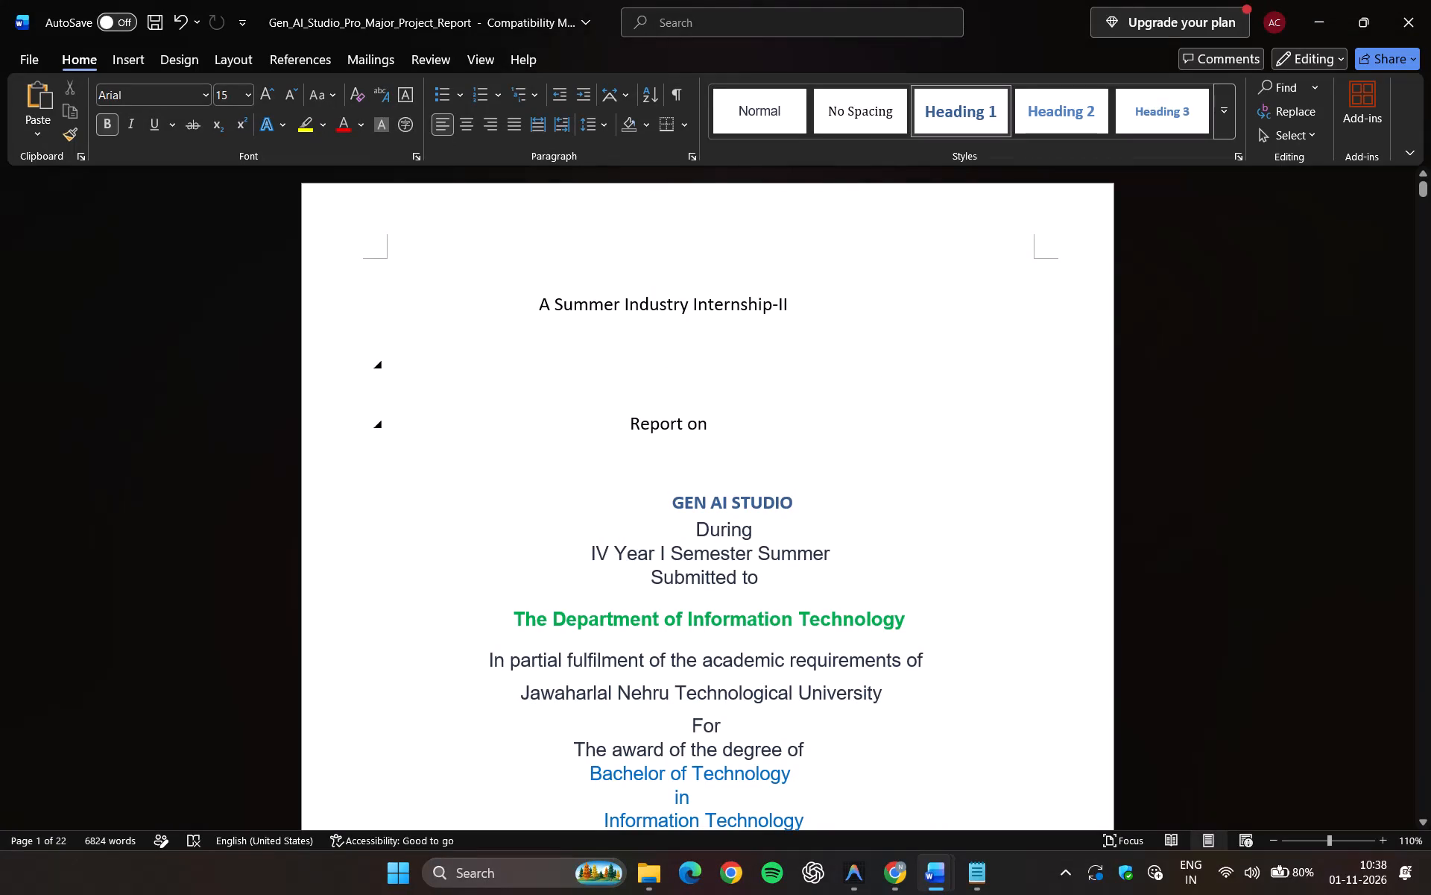
pyautogui.moveTo(534, 292); pyautogui.dragTo(752, 894)
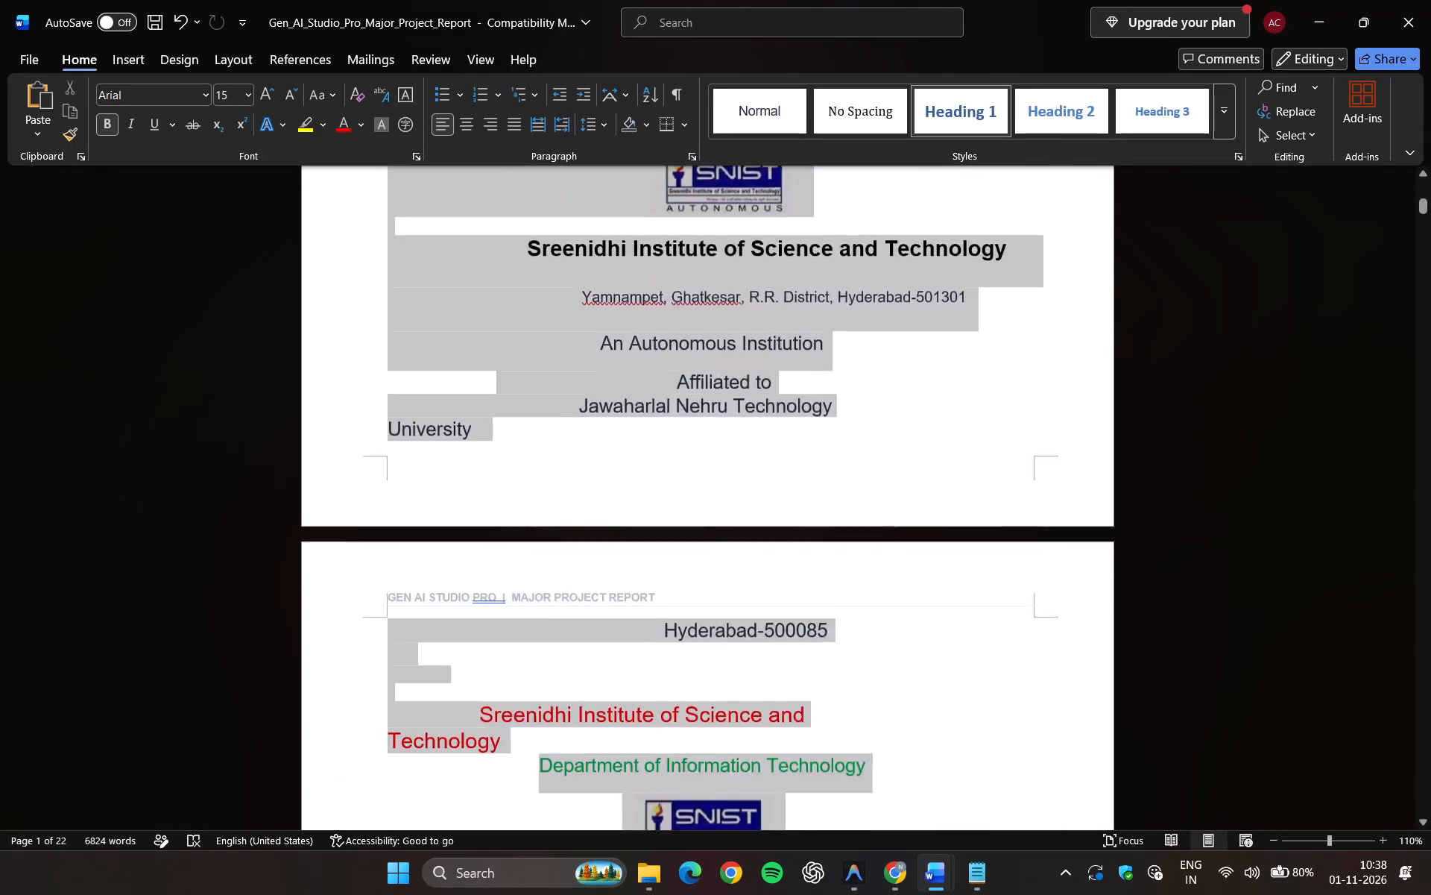
pyautogui.moveTo(752, 894); pyautogui.dragTo(810, 632)
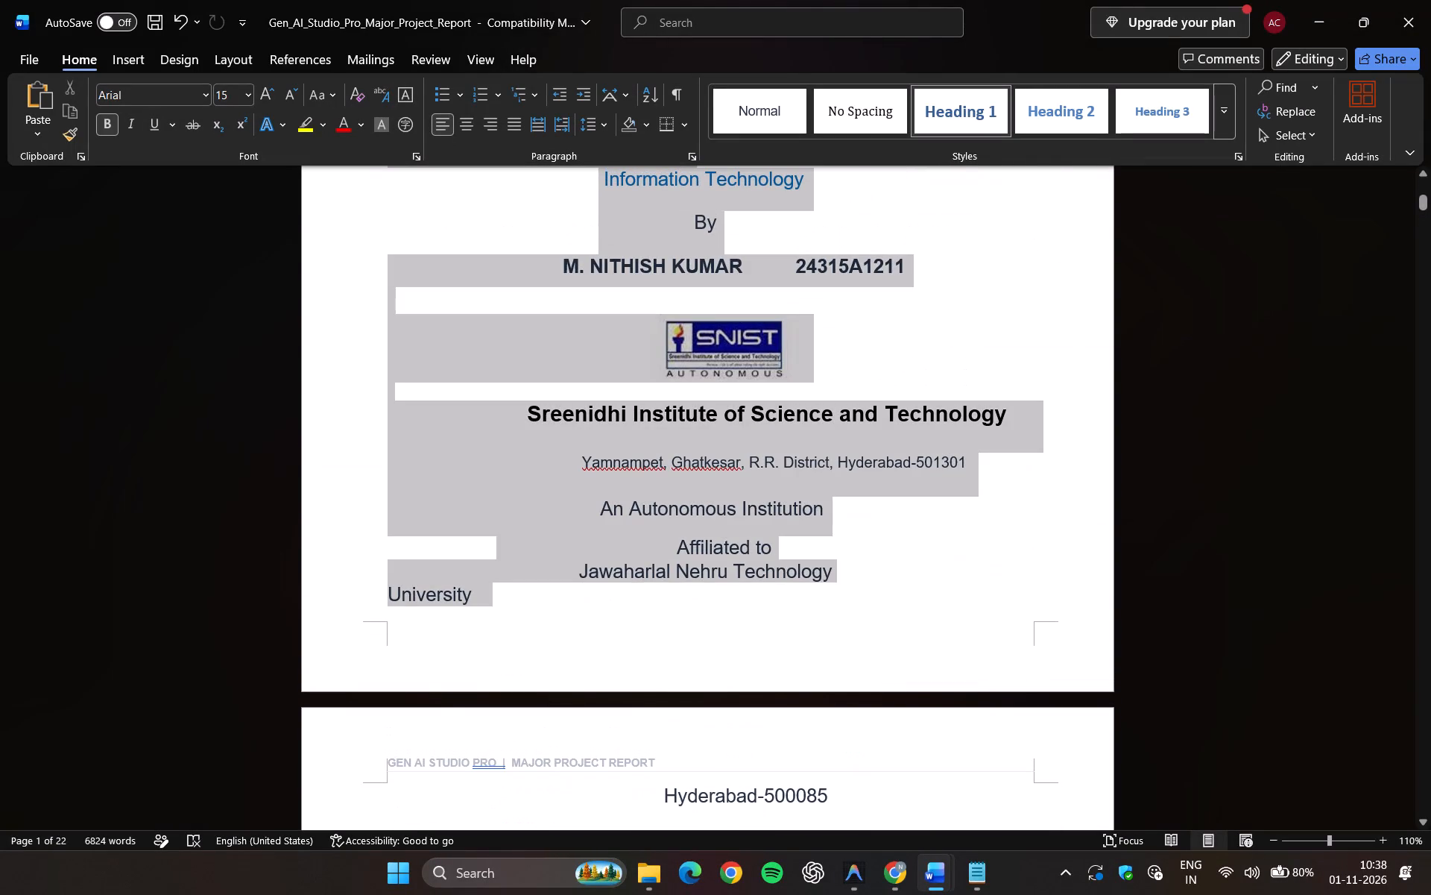
pyautogui.moveTo(810, 632); pyautogui.dragTo(810, 620)
pyautogui.hotkey('ctrl', 'v')
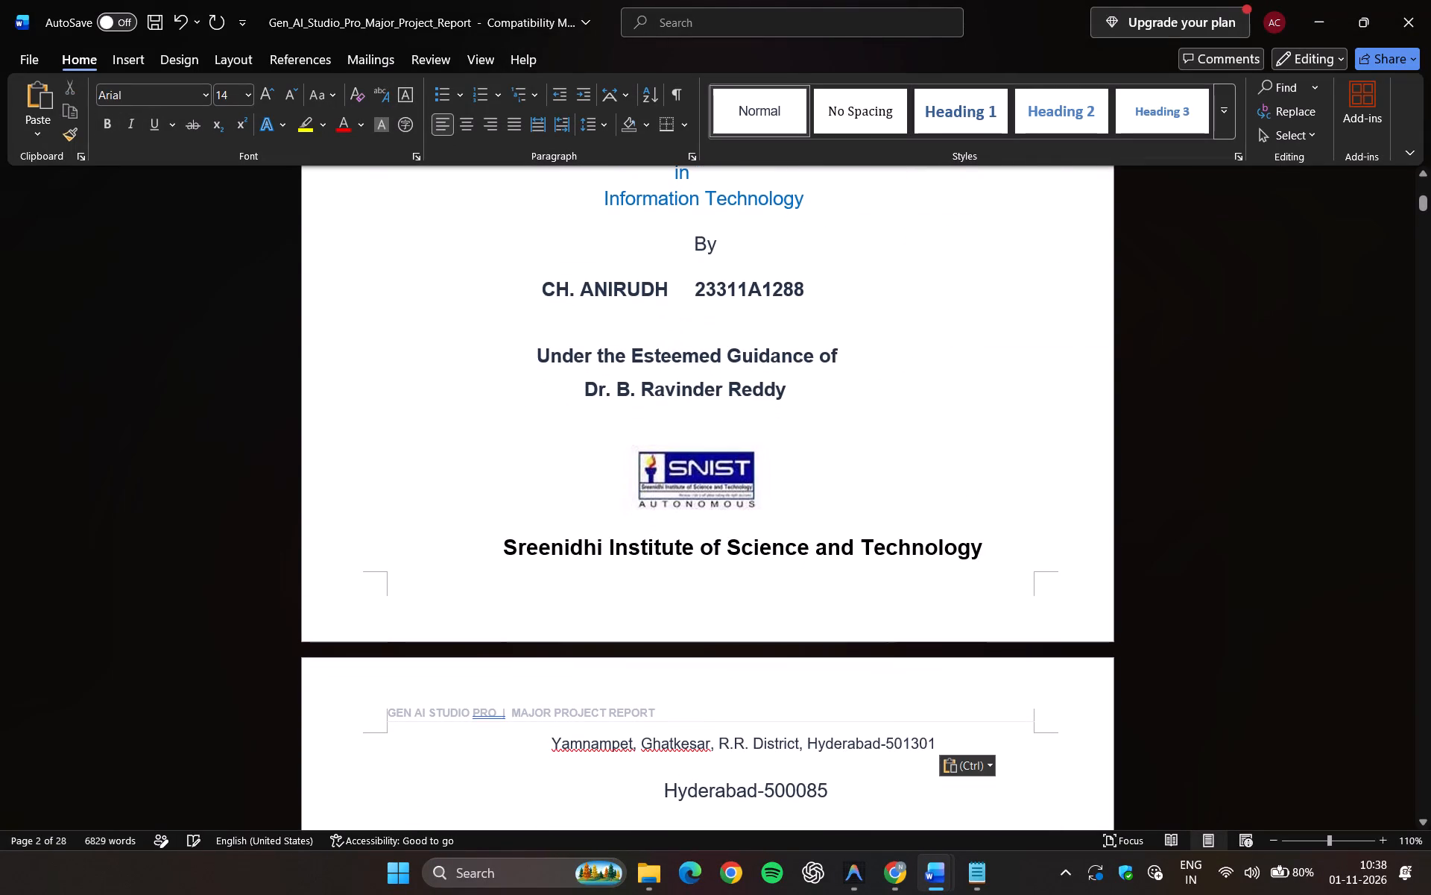
# Review the layout of the pasted cover in the Gen AI Studio Pro report, down to the start of the certificate section.
pyautogui.scroll(5, 789, 515)
pyautogui.scroll(-1, 789, 515)
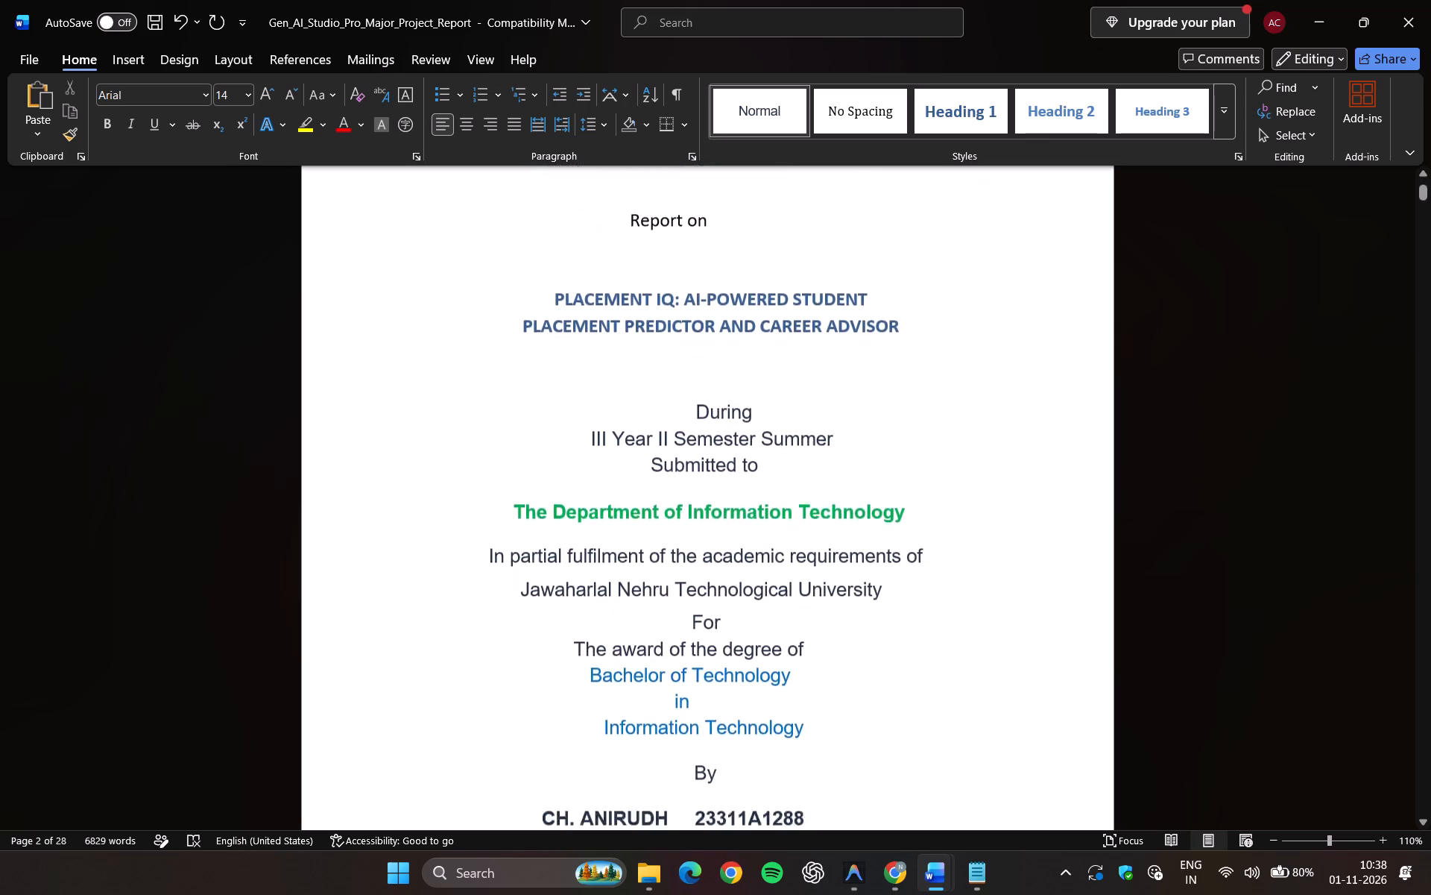
pyautogui.scroll(-2, 789, 515)
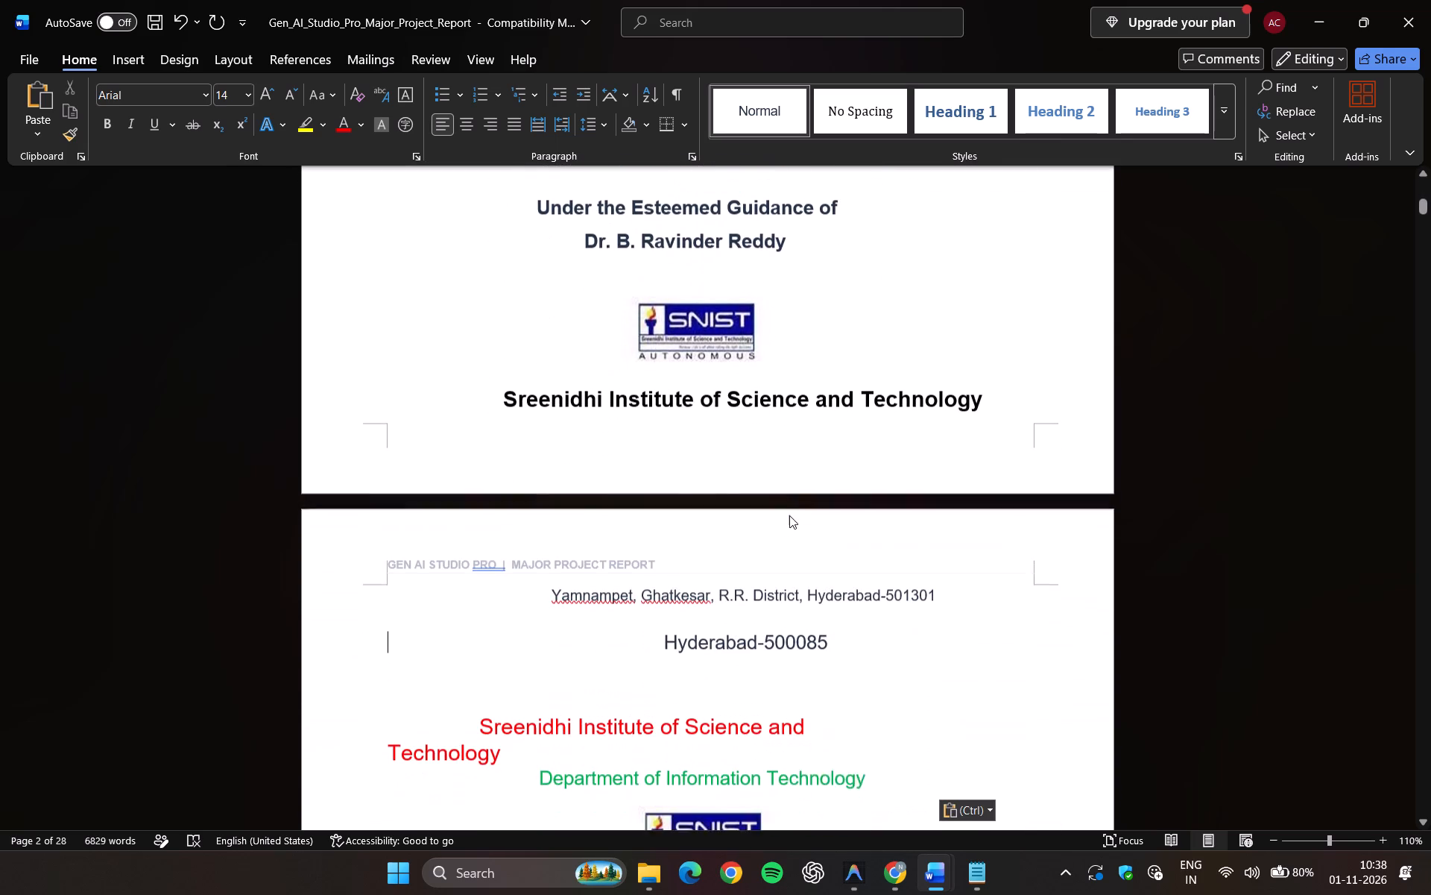
pyautogui.scroll(-1, 789, 515)
pyautogui.hotkey('alt', 'Tab')
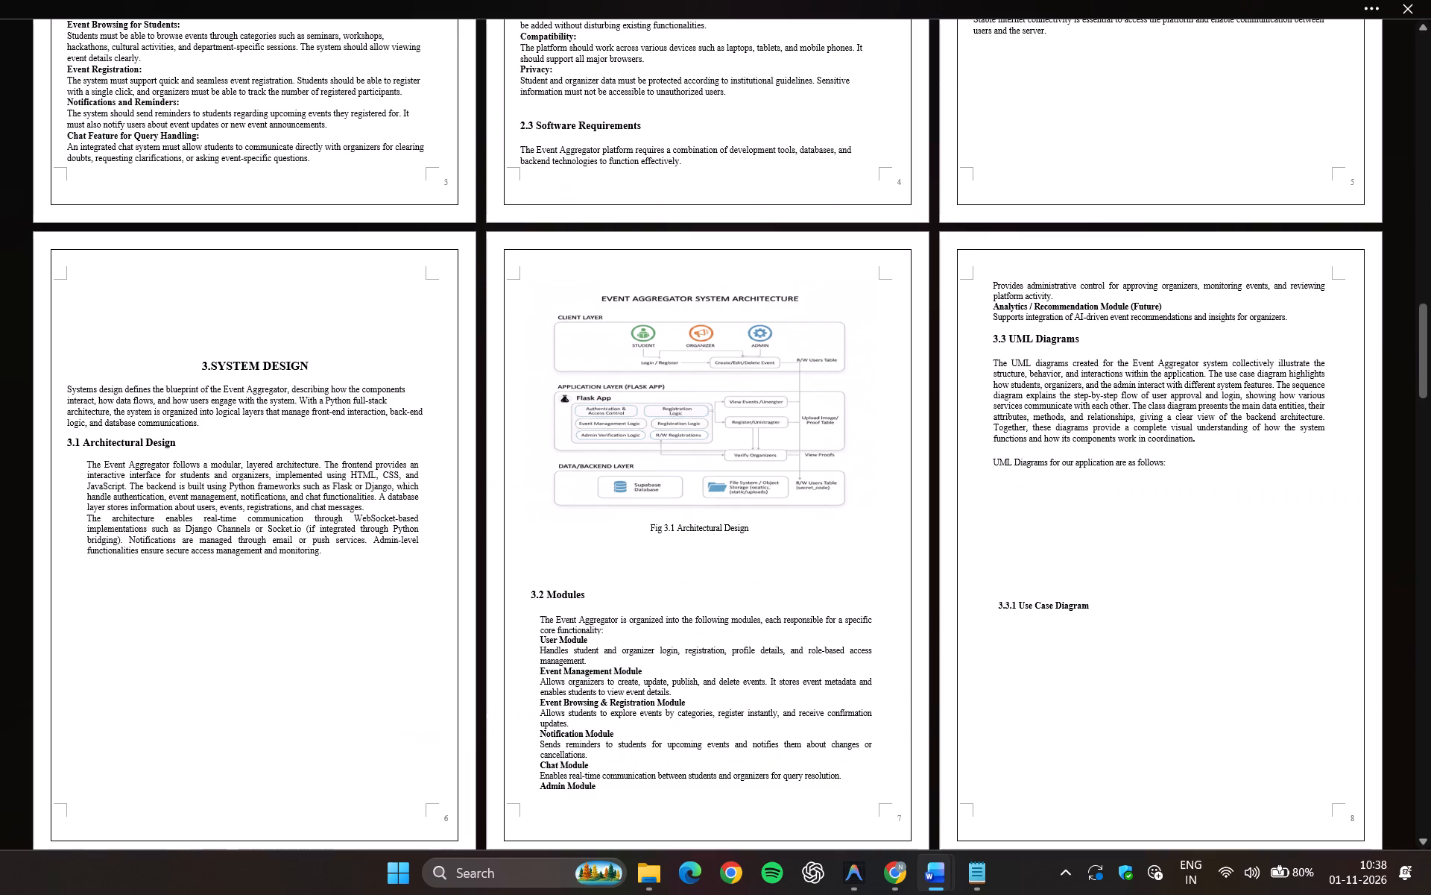
pyautogui.hotkey('alt', 'Tab')
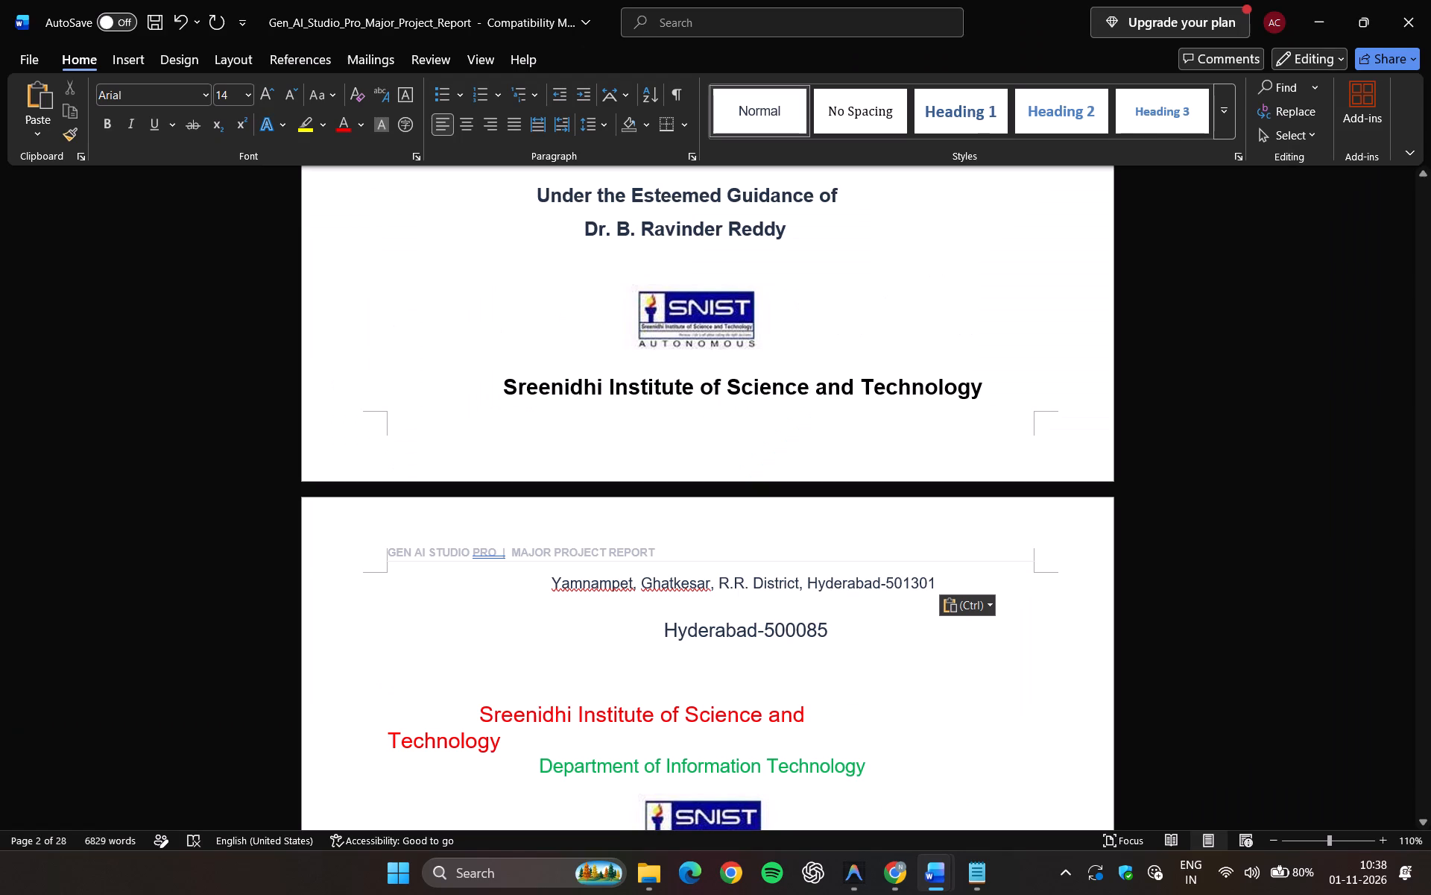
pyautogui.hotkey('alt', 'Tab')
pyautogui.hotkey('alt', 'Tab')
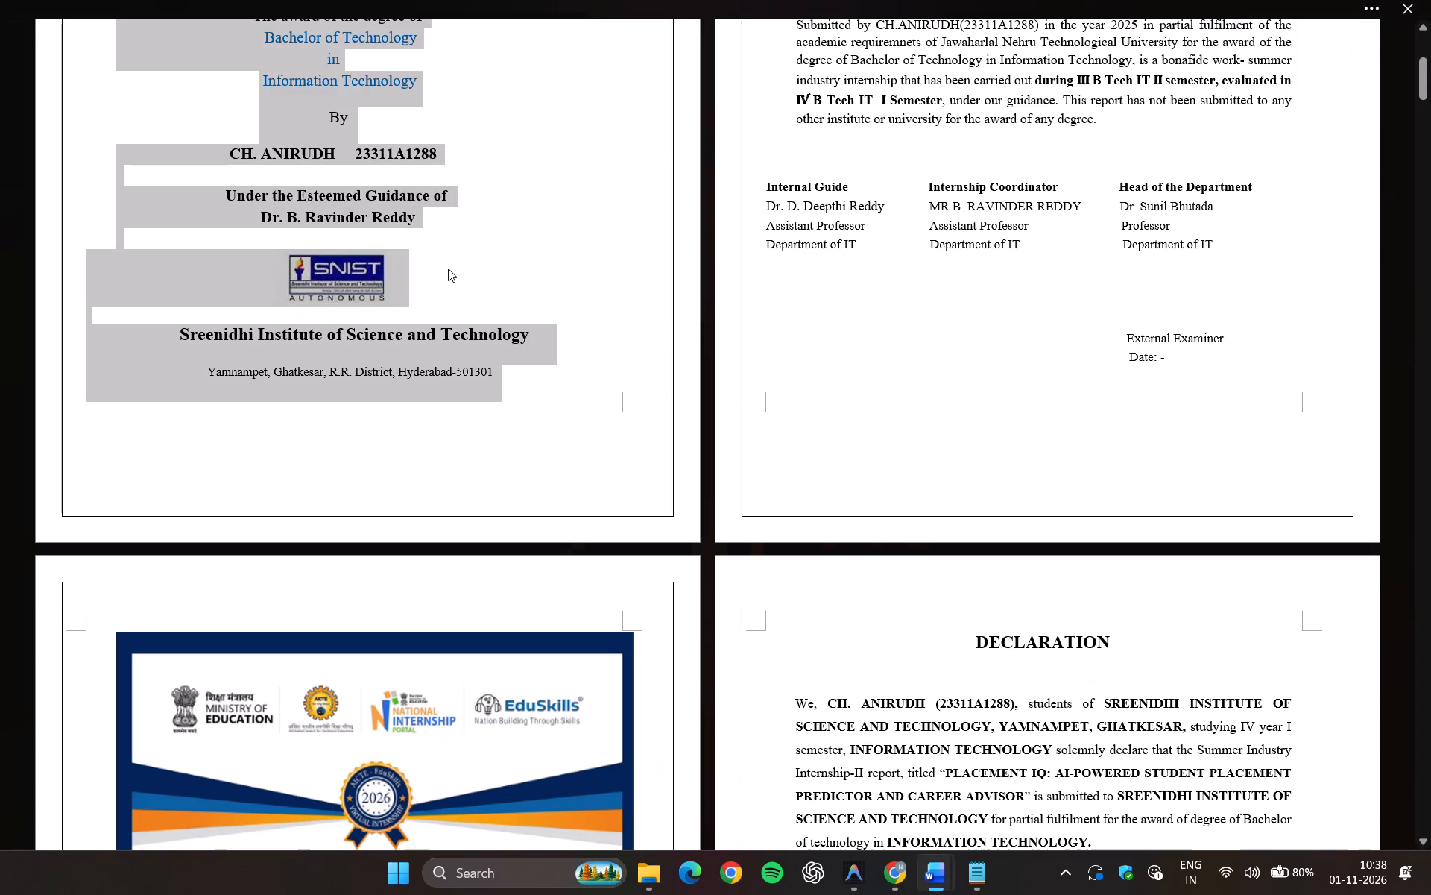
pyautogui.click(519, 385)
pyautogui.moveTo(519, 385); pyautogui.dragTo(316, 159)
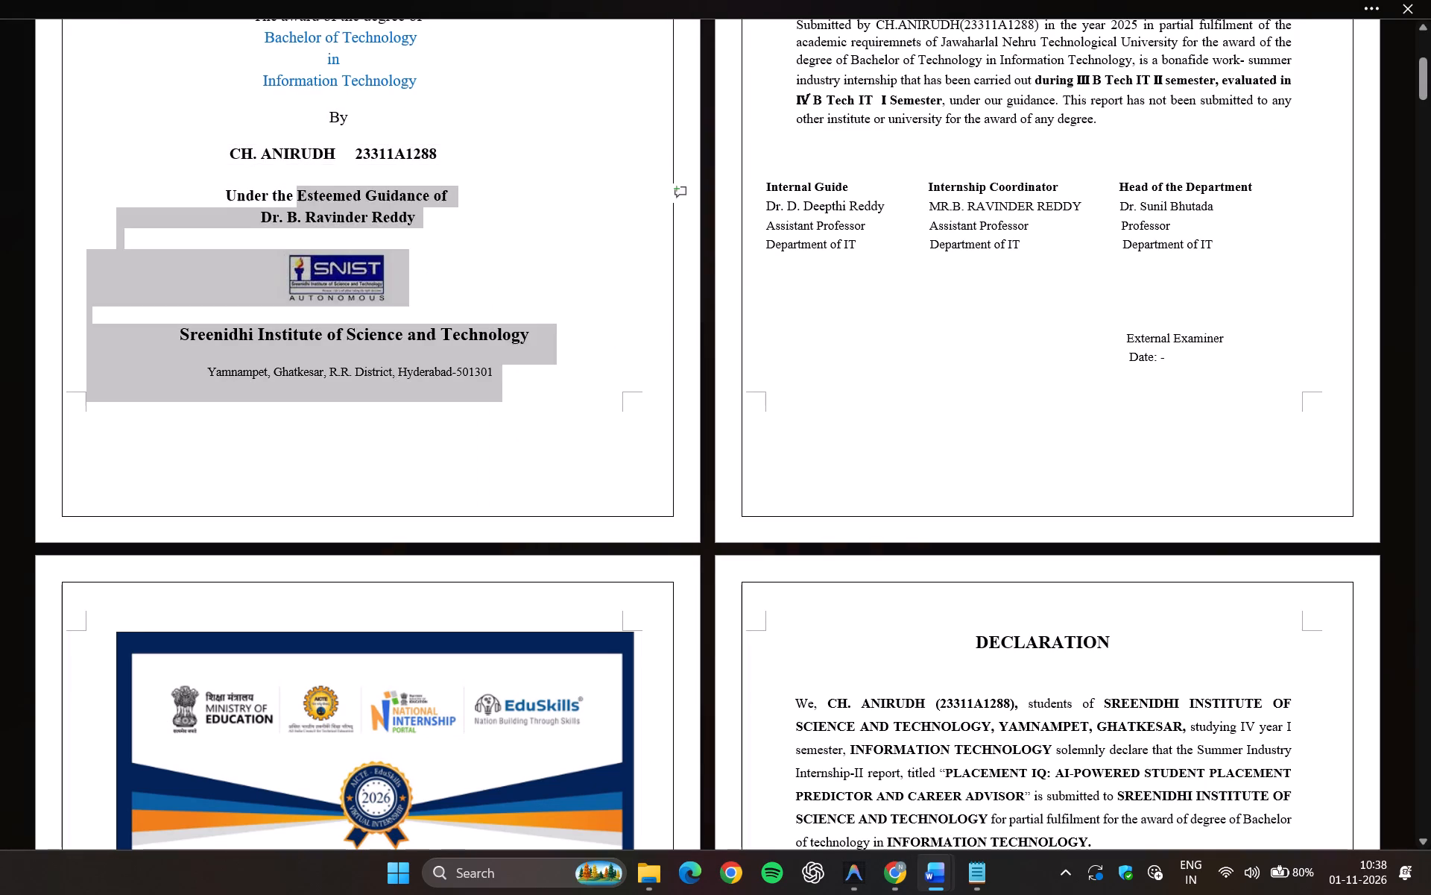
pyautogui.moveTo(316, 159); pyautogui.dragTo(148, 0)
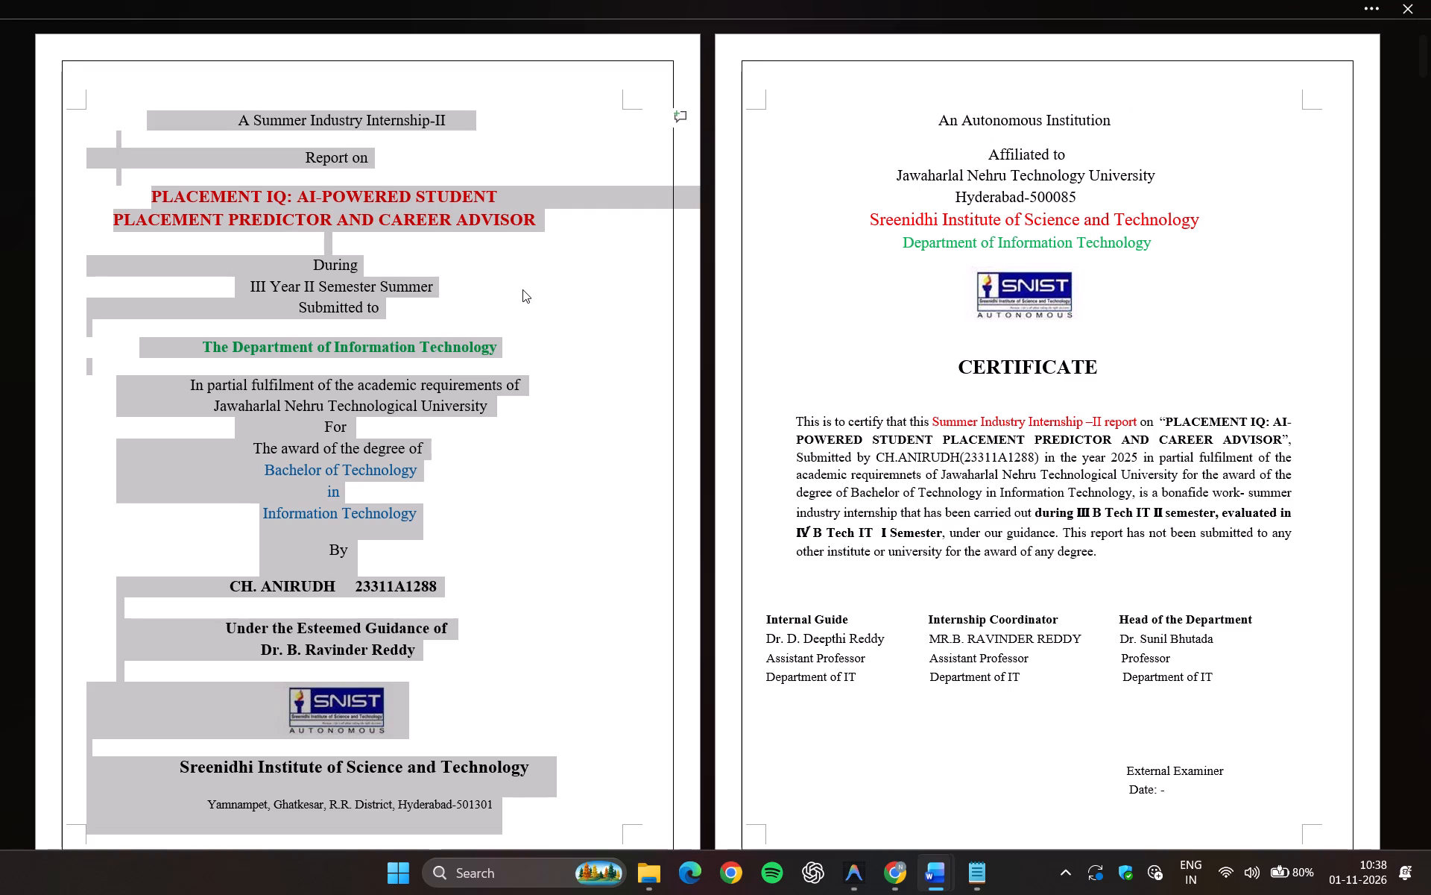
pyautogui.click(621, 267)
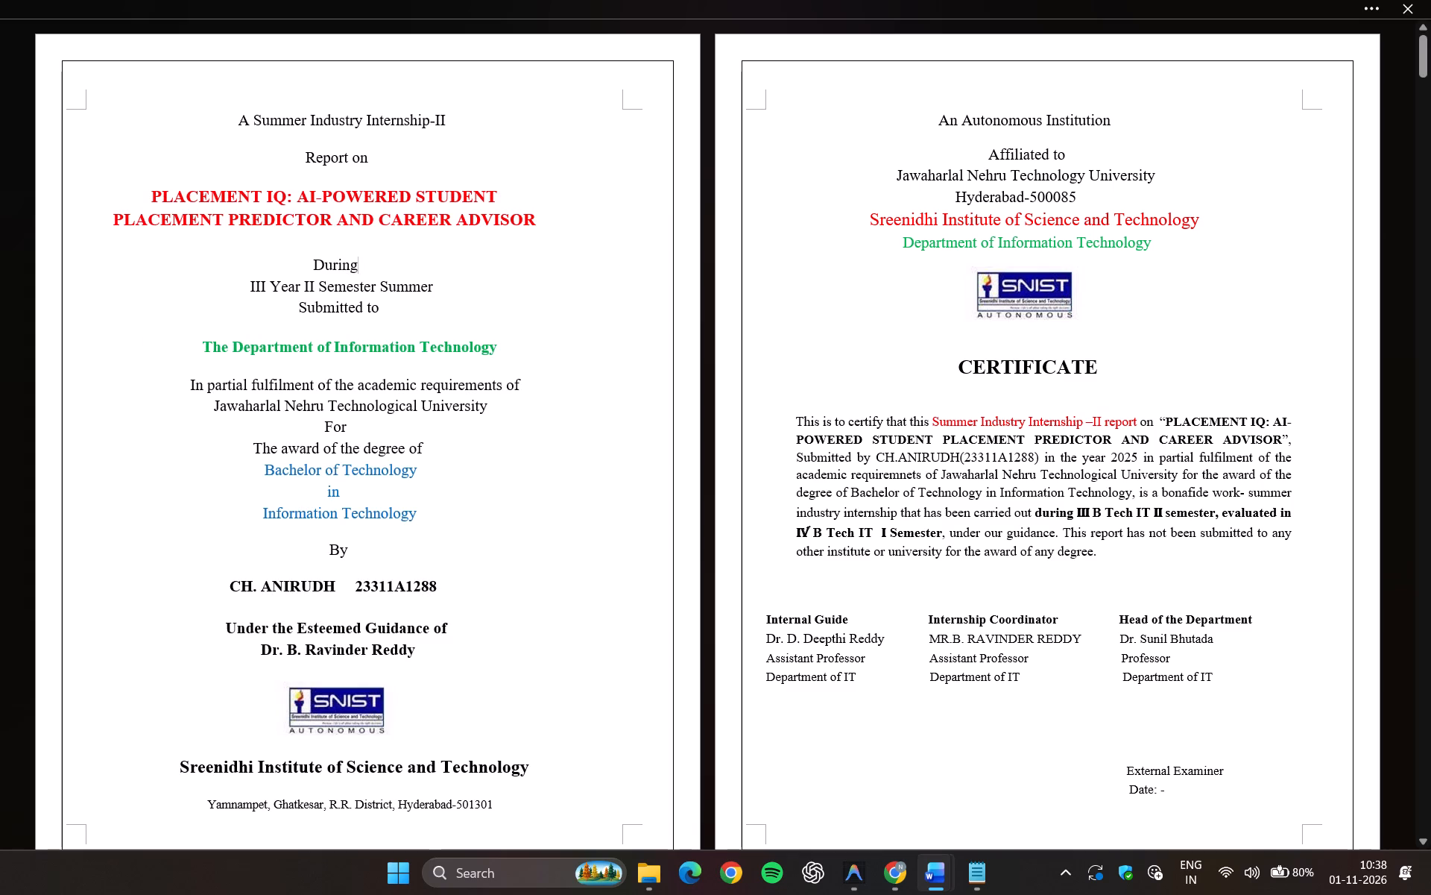
# Switch back to the Gen AI Studio Pro report and set all of its text to Times New Roman, size 12.
pyautogui.hotkey('alt', 'Tab')
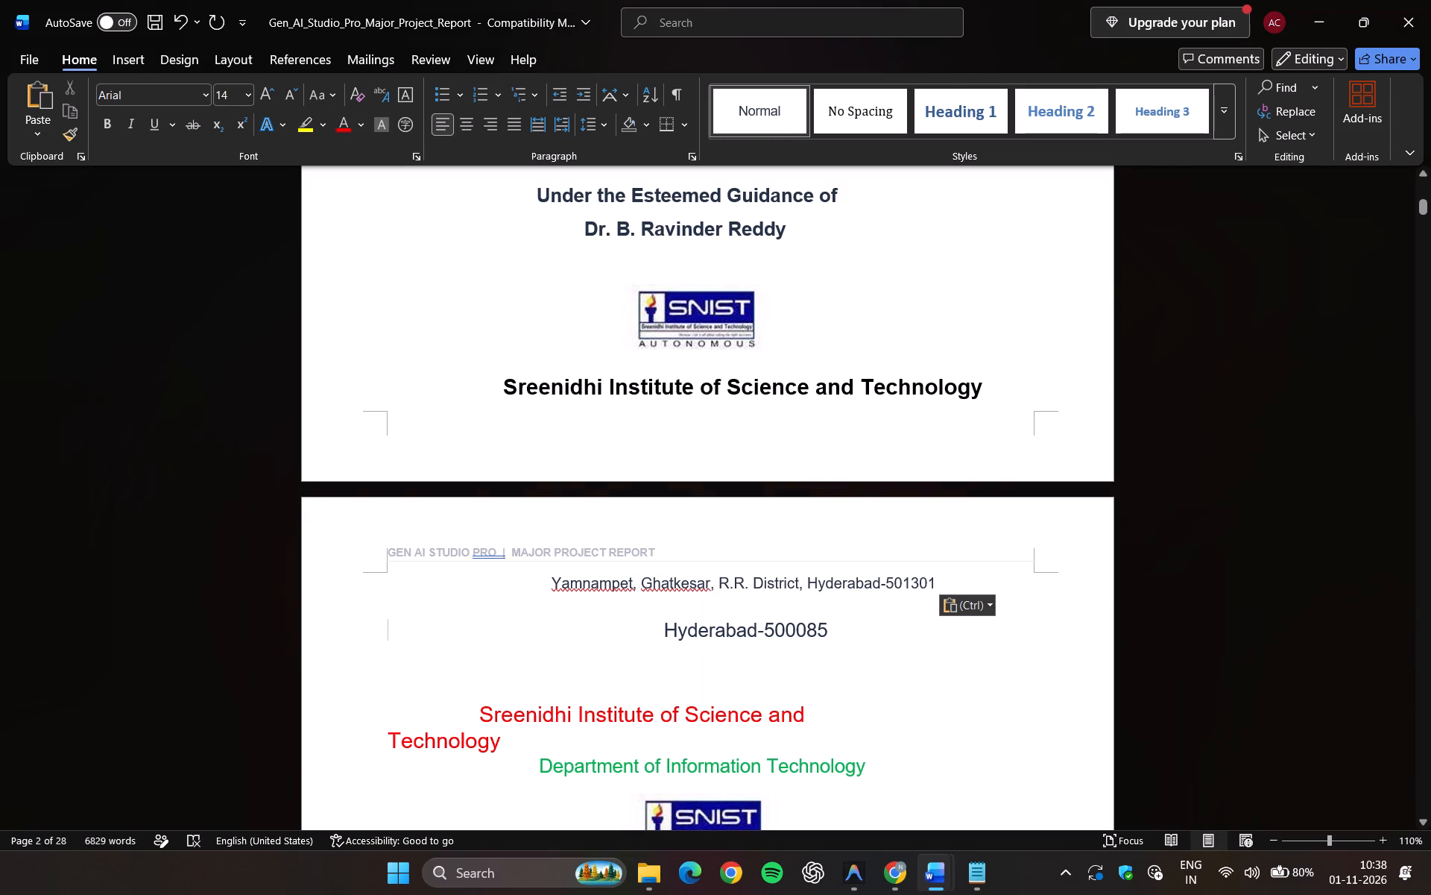
pyautogui.click(562, 321)
pyautogui.scroll(7, 577, 395)
pyautogui.click(545, 311)
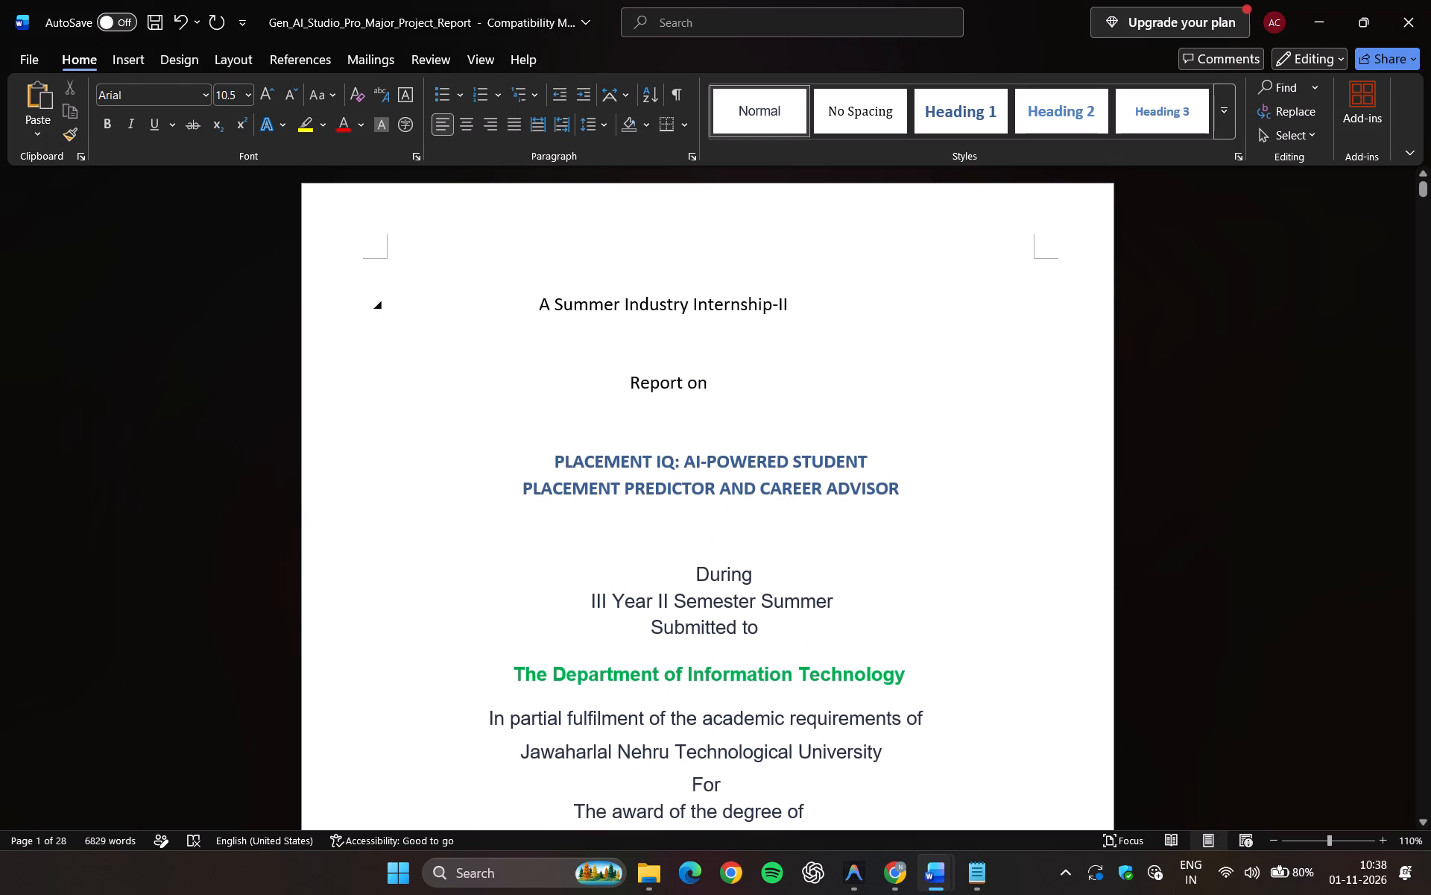
pyautogui.hotkey('ctrl', 'a')
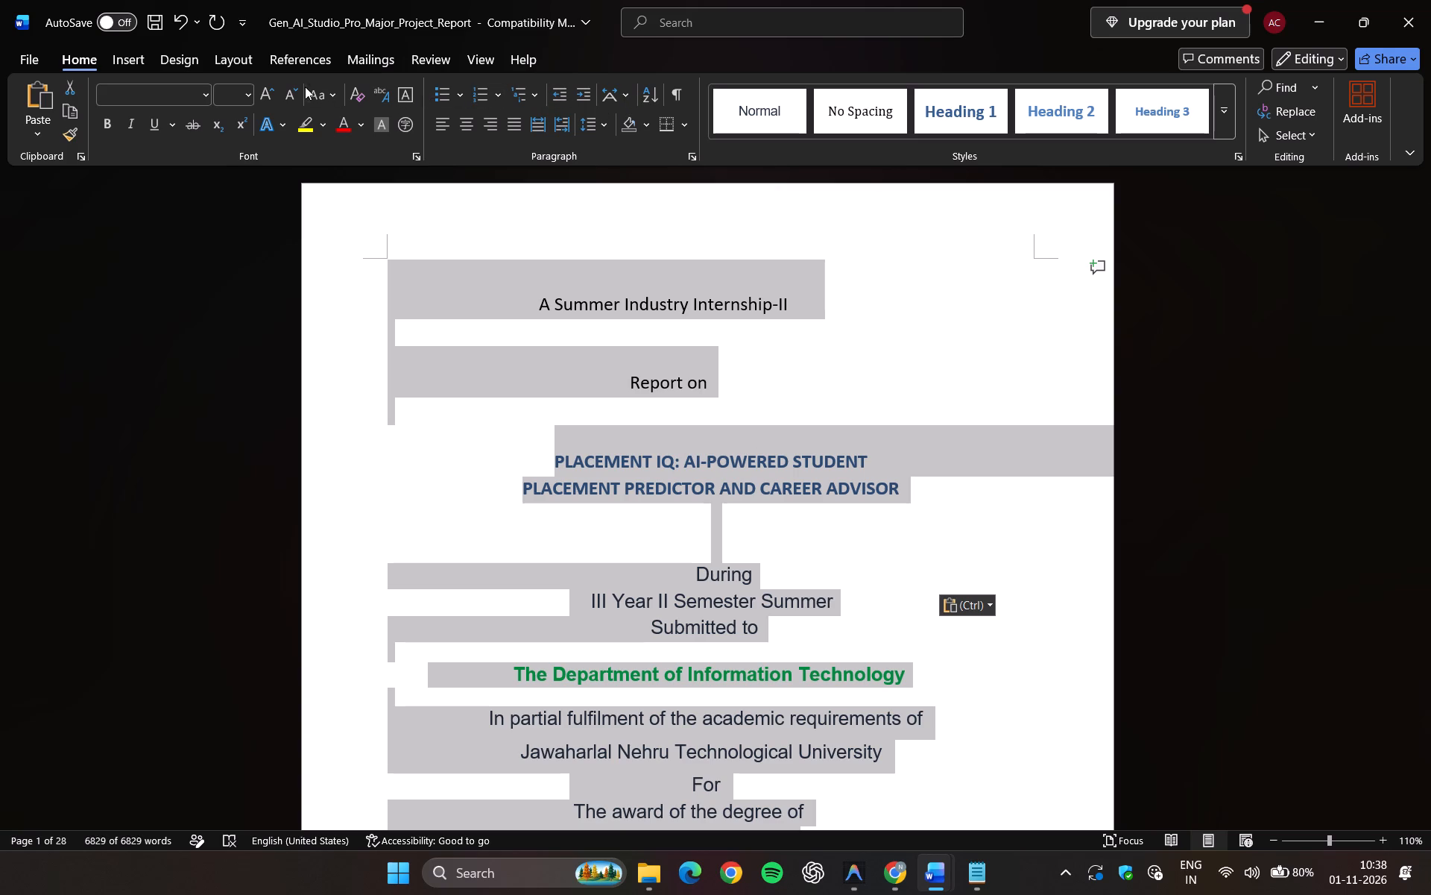
pyautogui.click(207, 95)
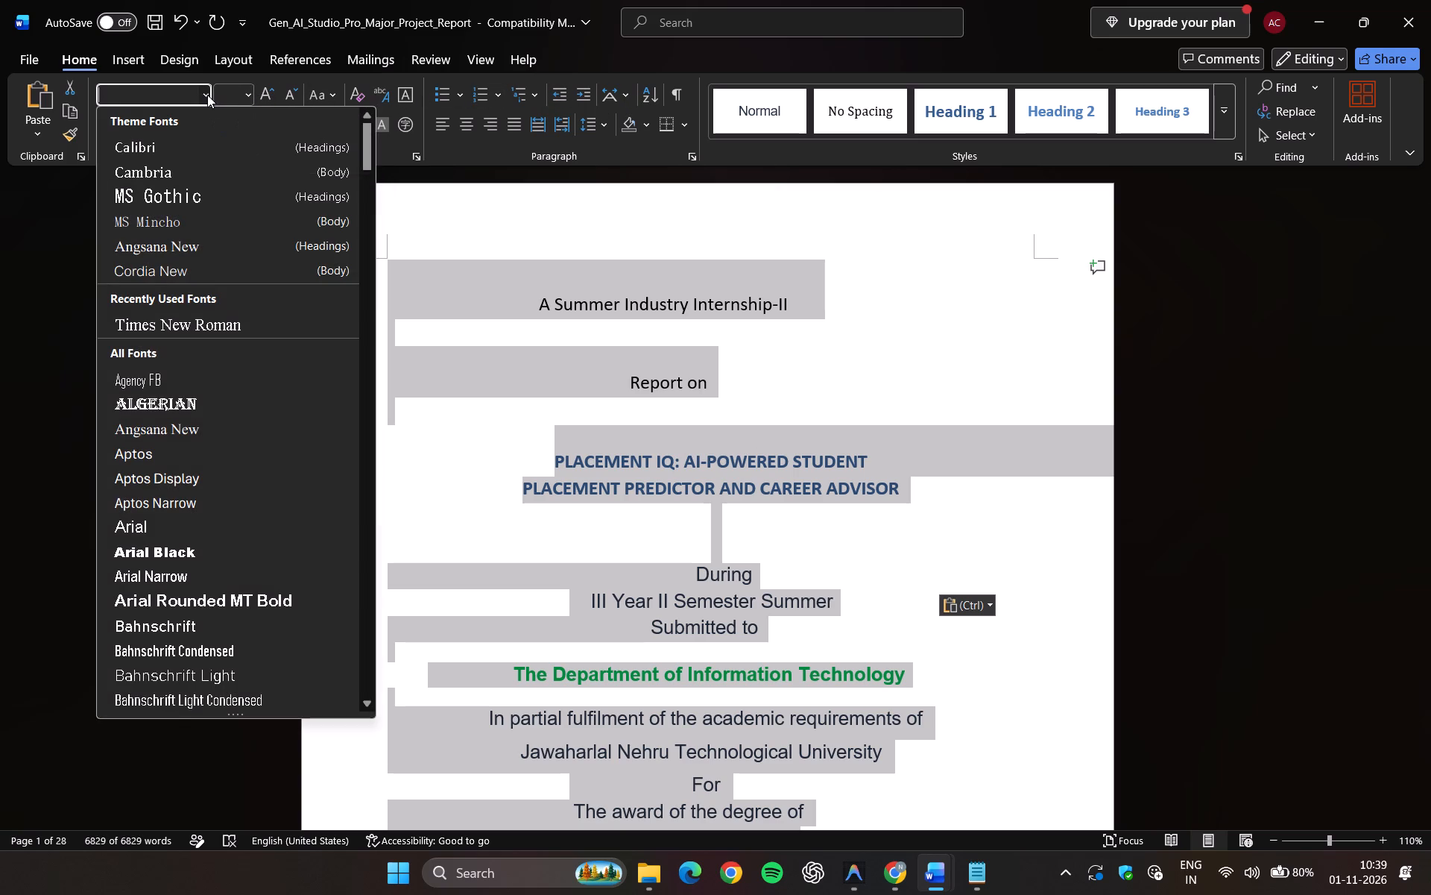
pyautogui.write('time')
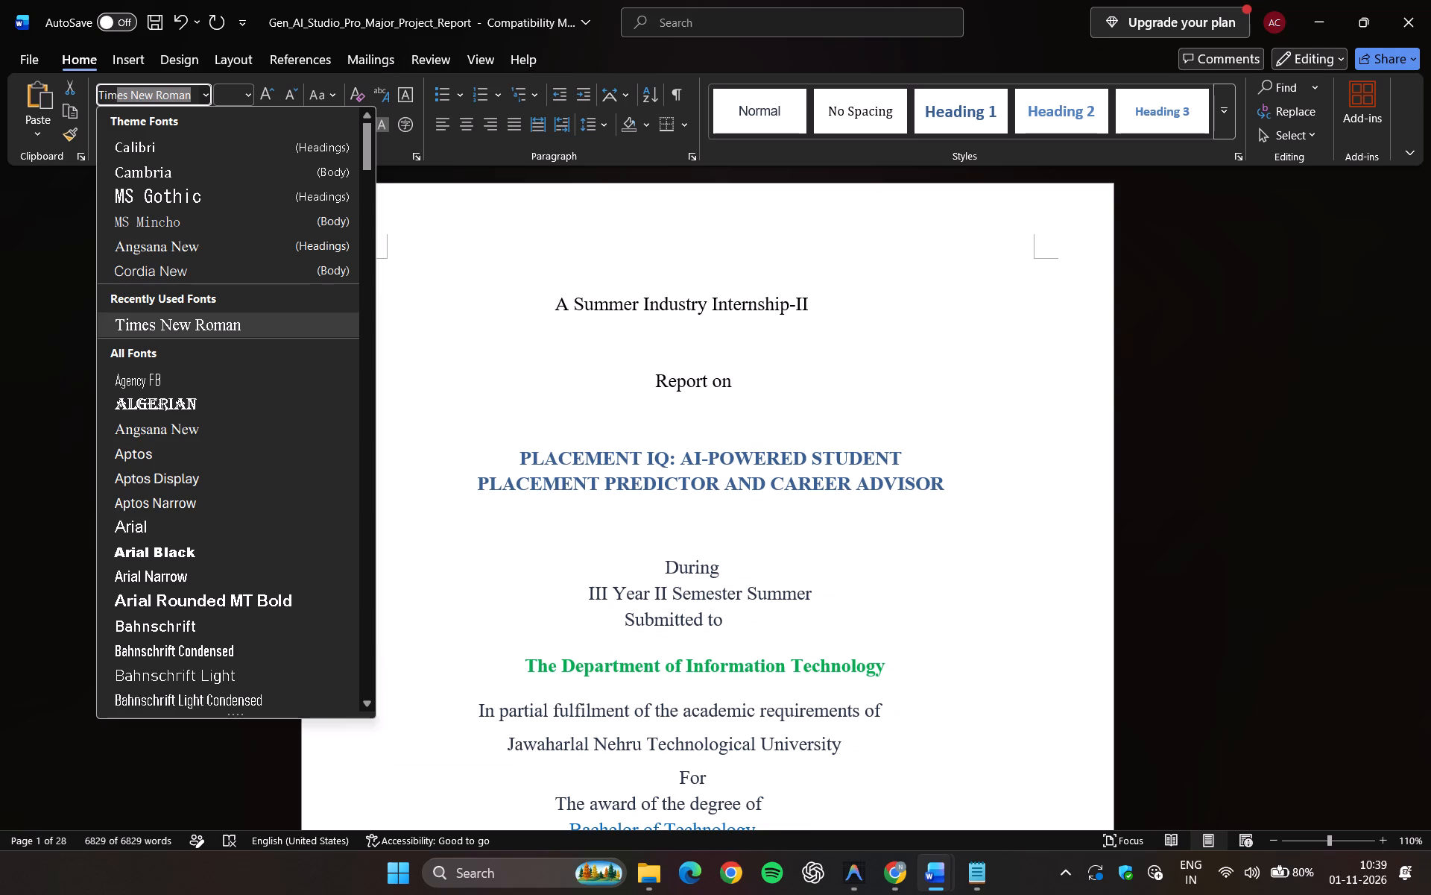
pyautogui.click(157, 95)
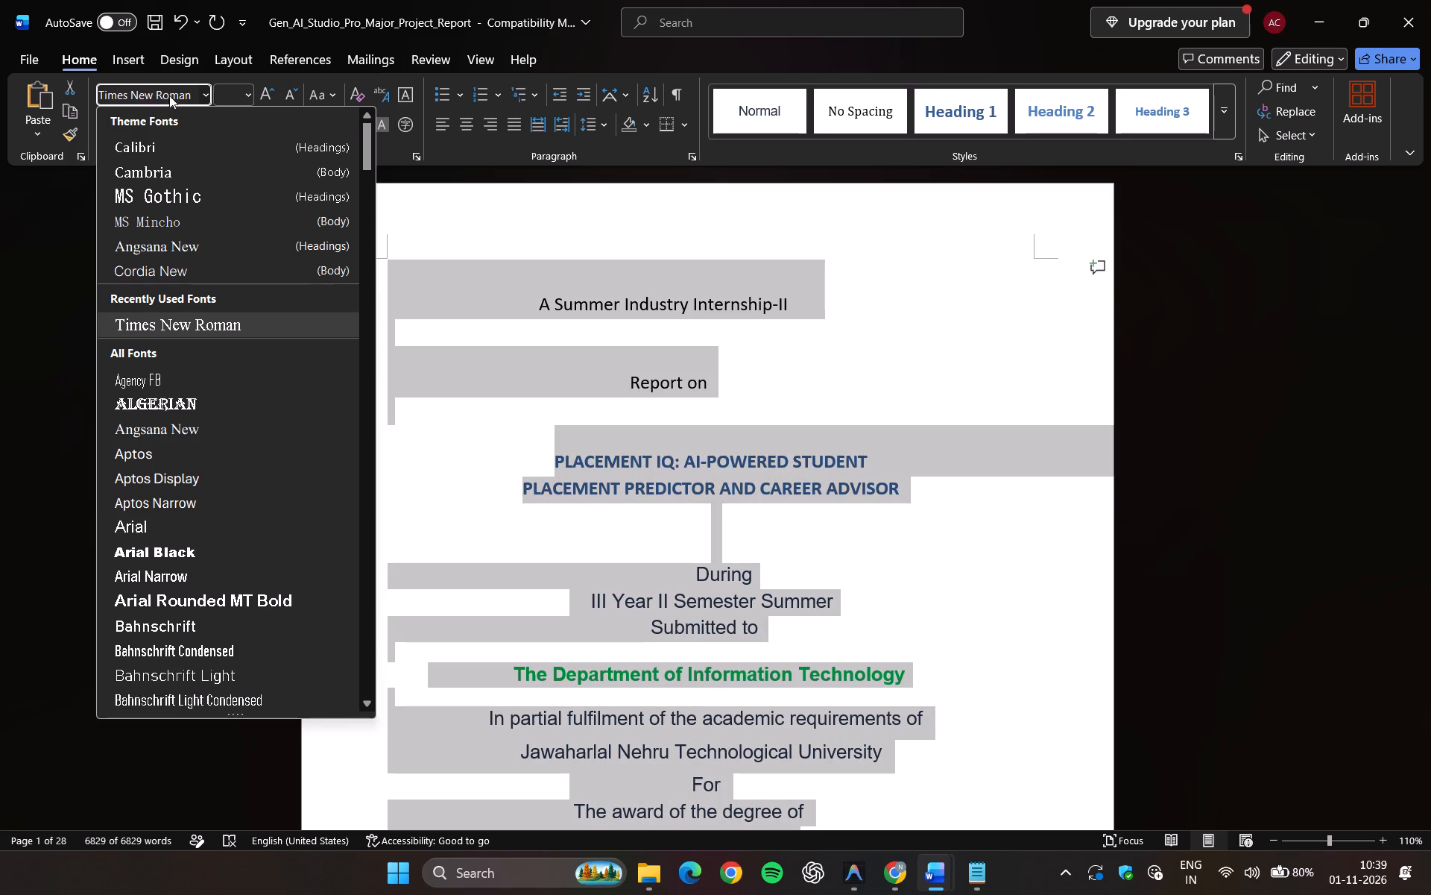
pyautogui.click(252, 92)
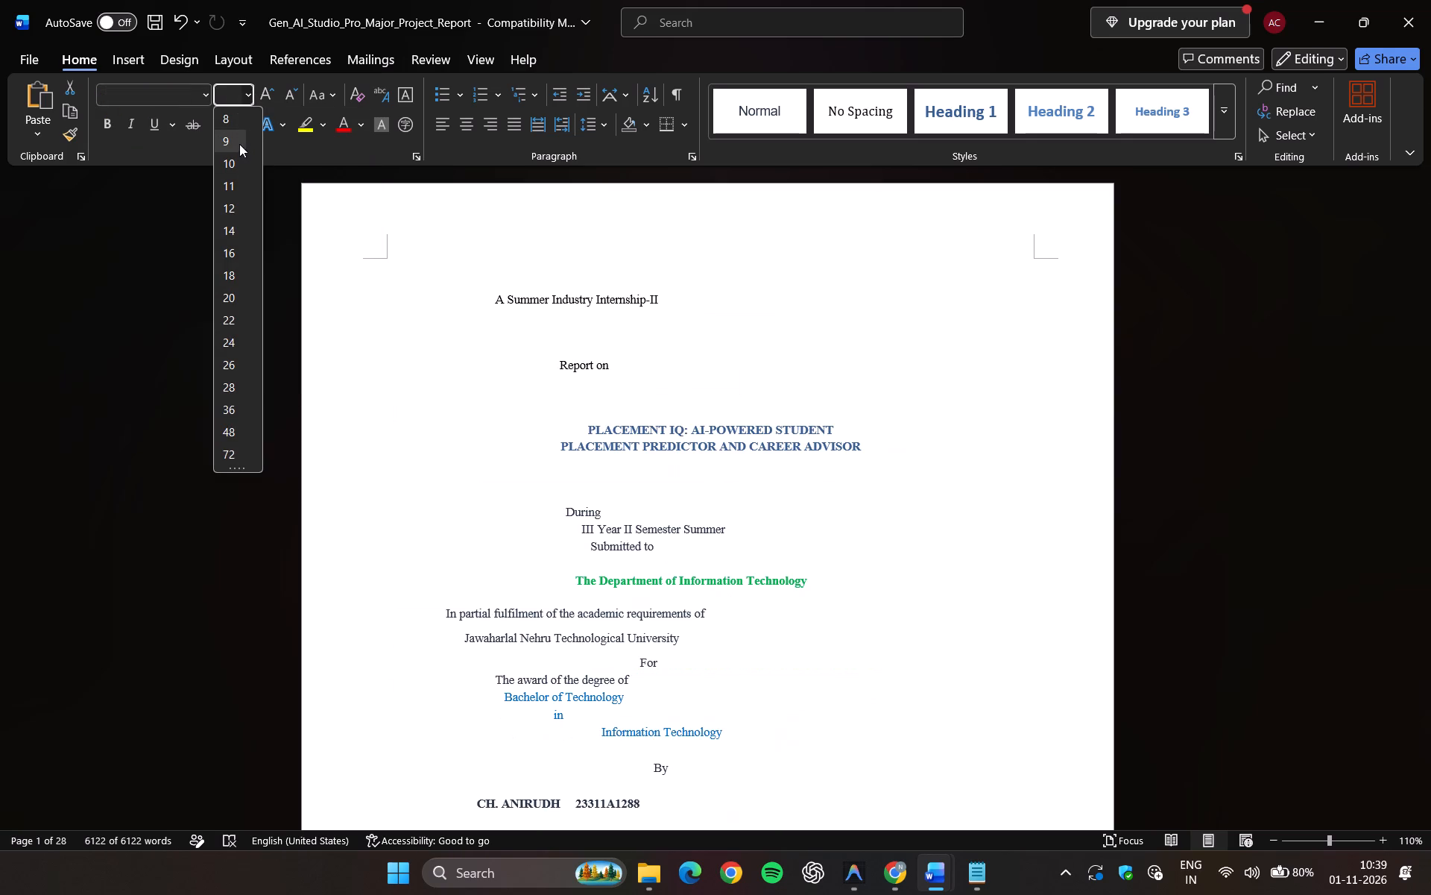
pyautogui.click(230, 207)
pyautogui.click(205, 95)
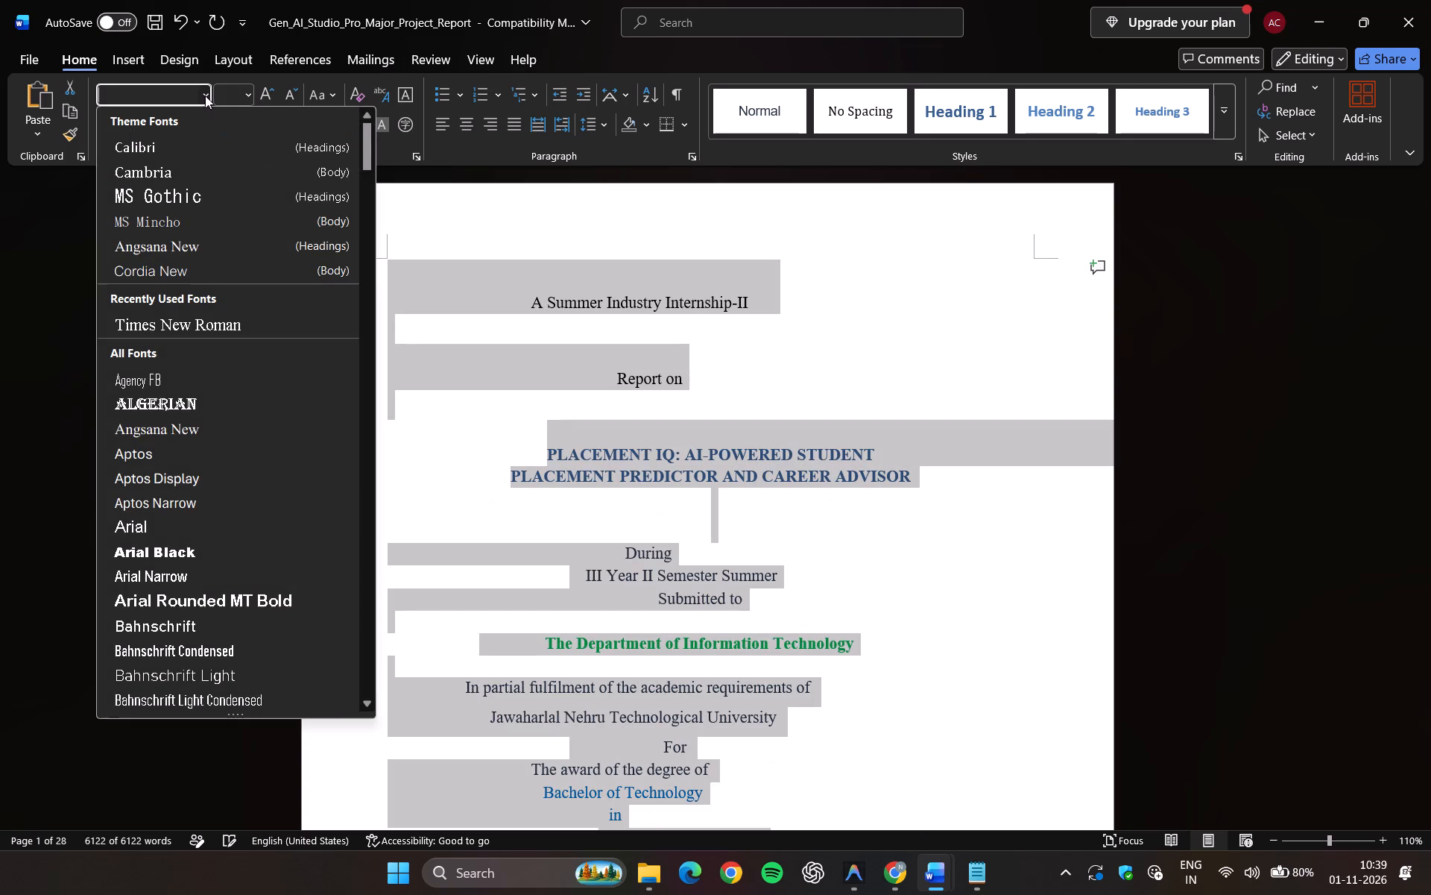
pyautogui.click(175, 317)
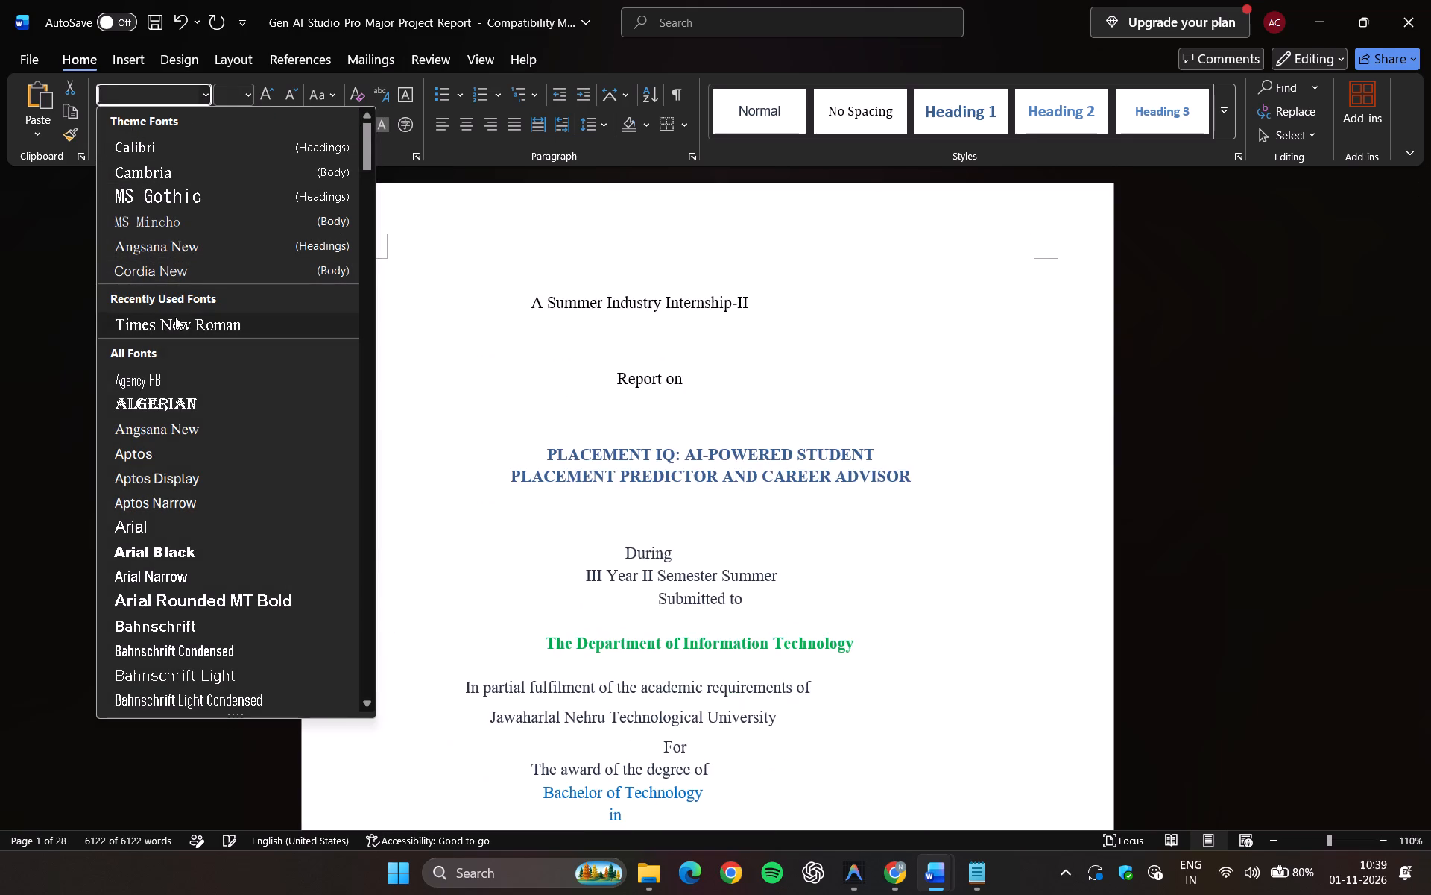
pyautogui.click(383, 386)
# Review the reformatted front pages of the report, from the cover through the certificate, declaration and index to the start of Chapter 1.
pyautogui.scroll(-7, 383, 386)
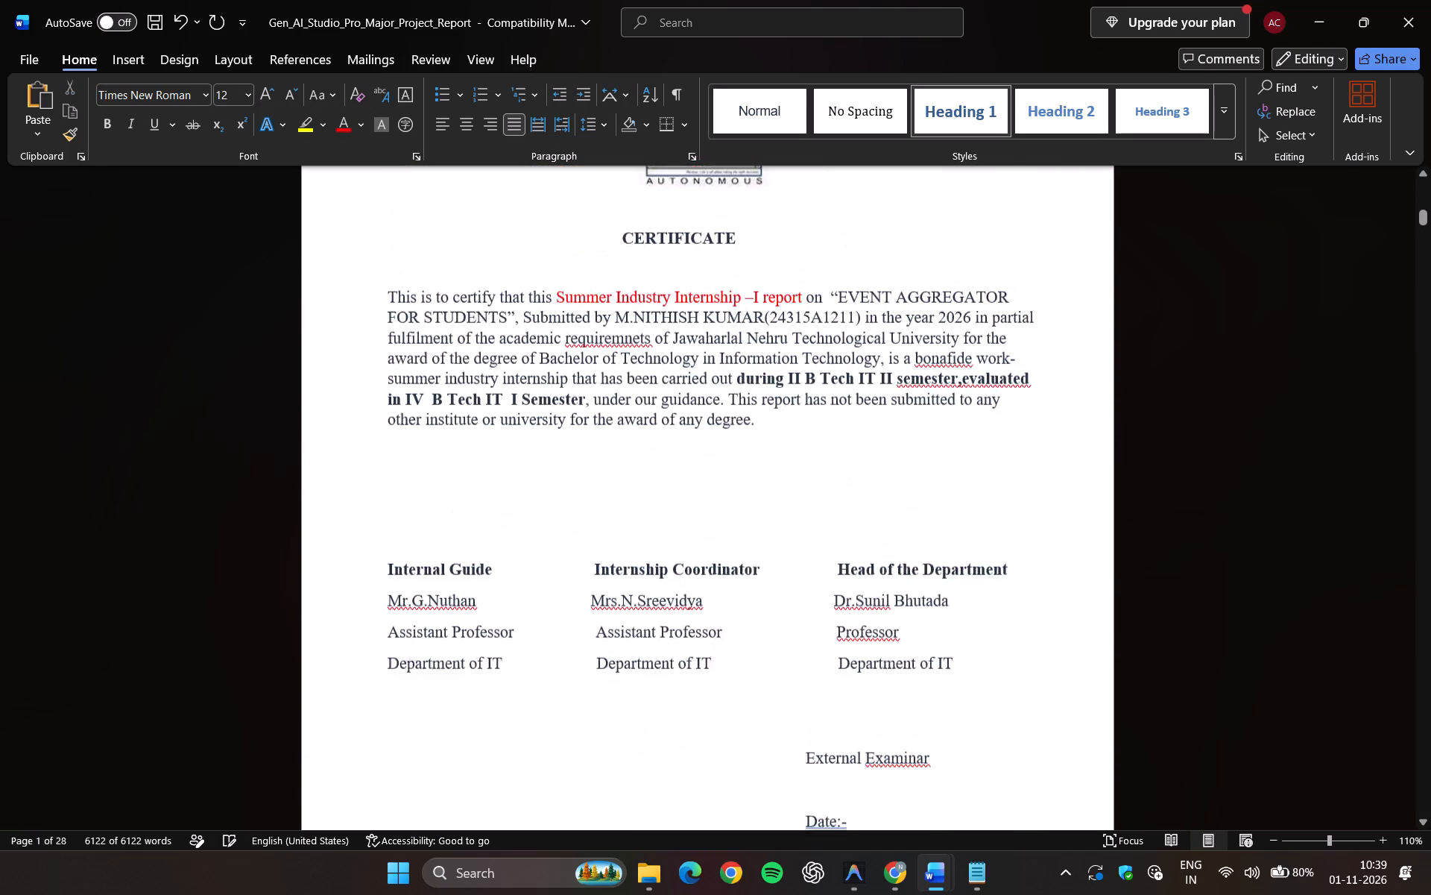
pyautogui.scroll(-5, 383, 386)
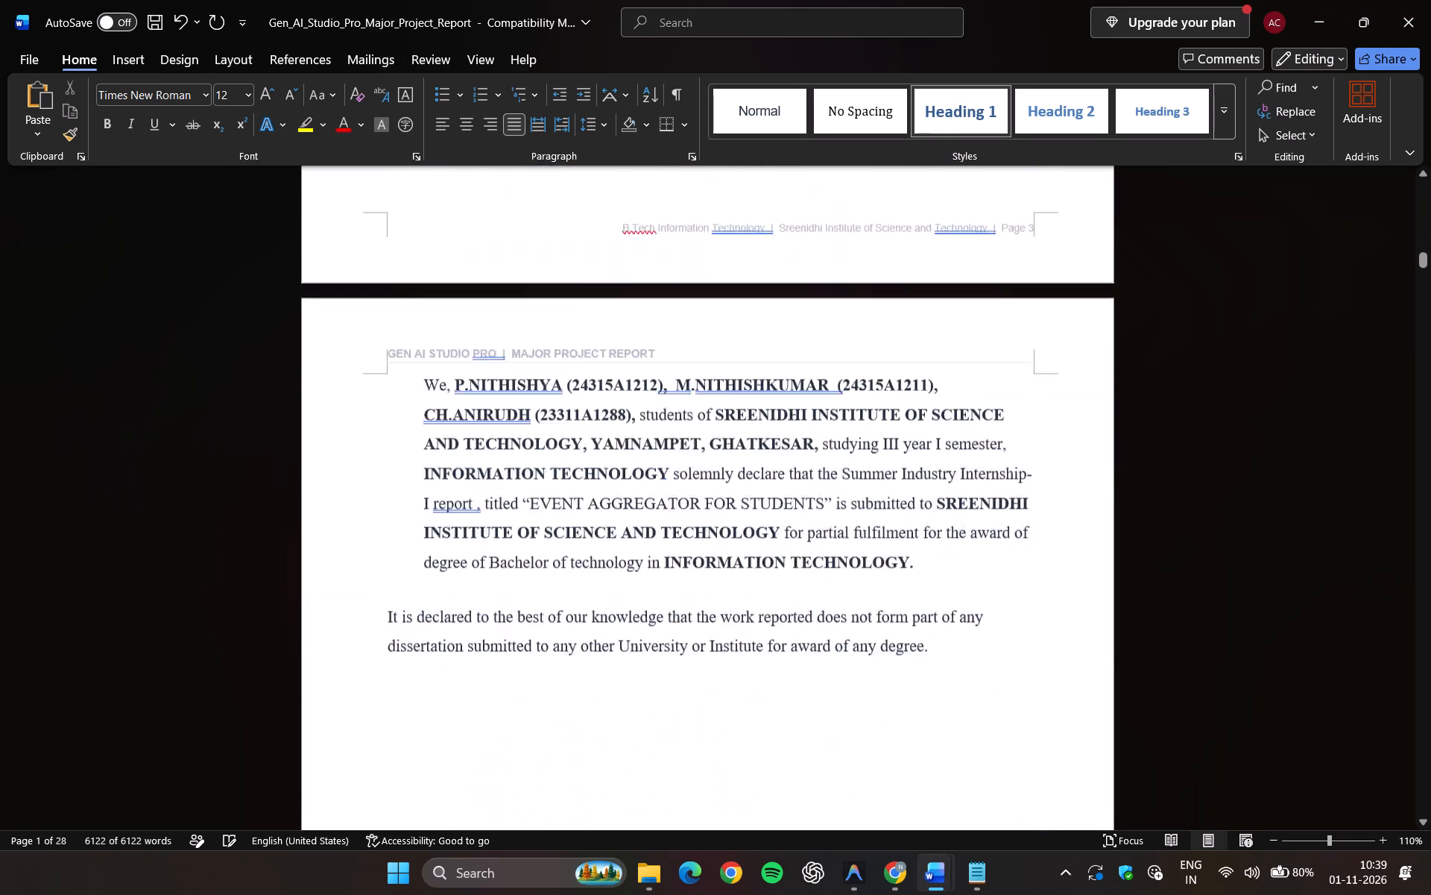
pyautogui.scroll(-8, 383, 386)
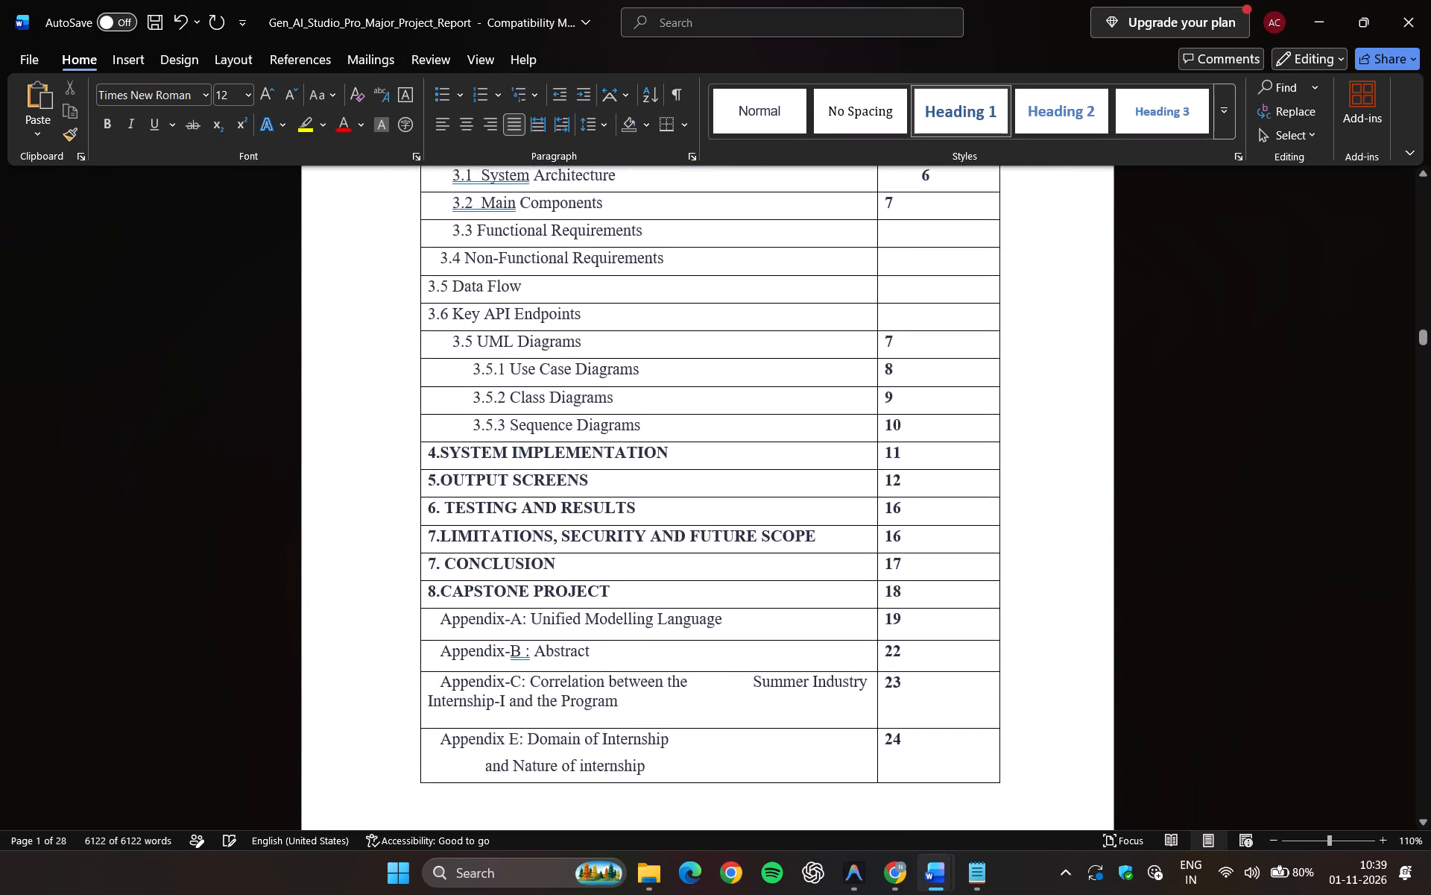
pyautogui.scroll(-7, 383, 386)
pyautogui.scroll(1, 383, 386)
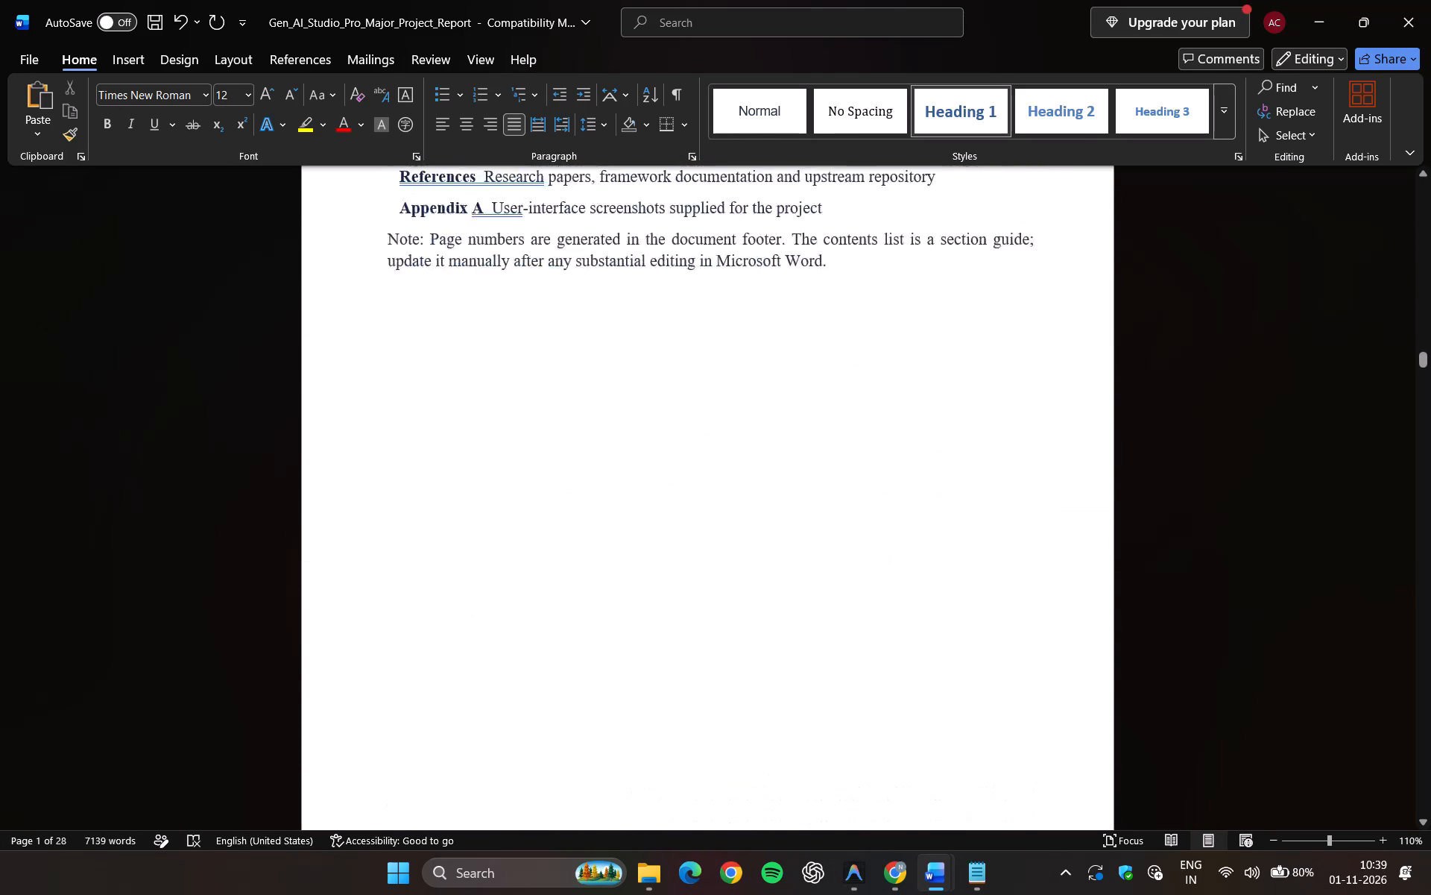
pyautogui.scroll(1, 383, 386)
pyautogui.scroll(-2, 383, 386)
pyautogui.scroll(1, 383, 386)
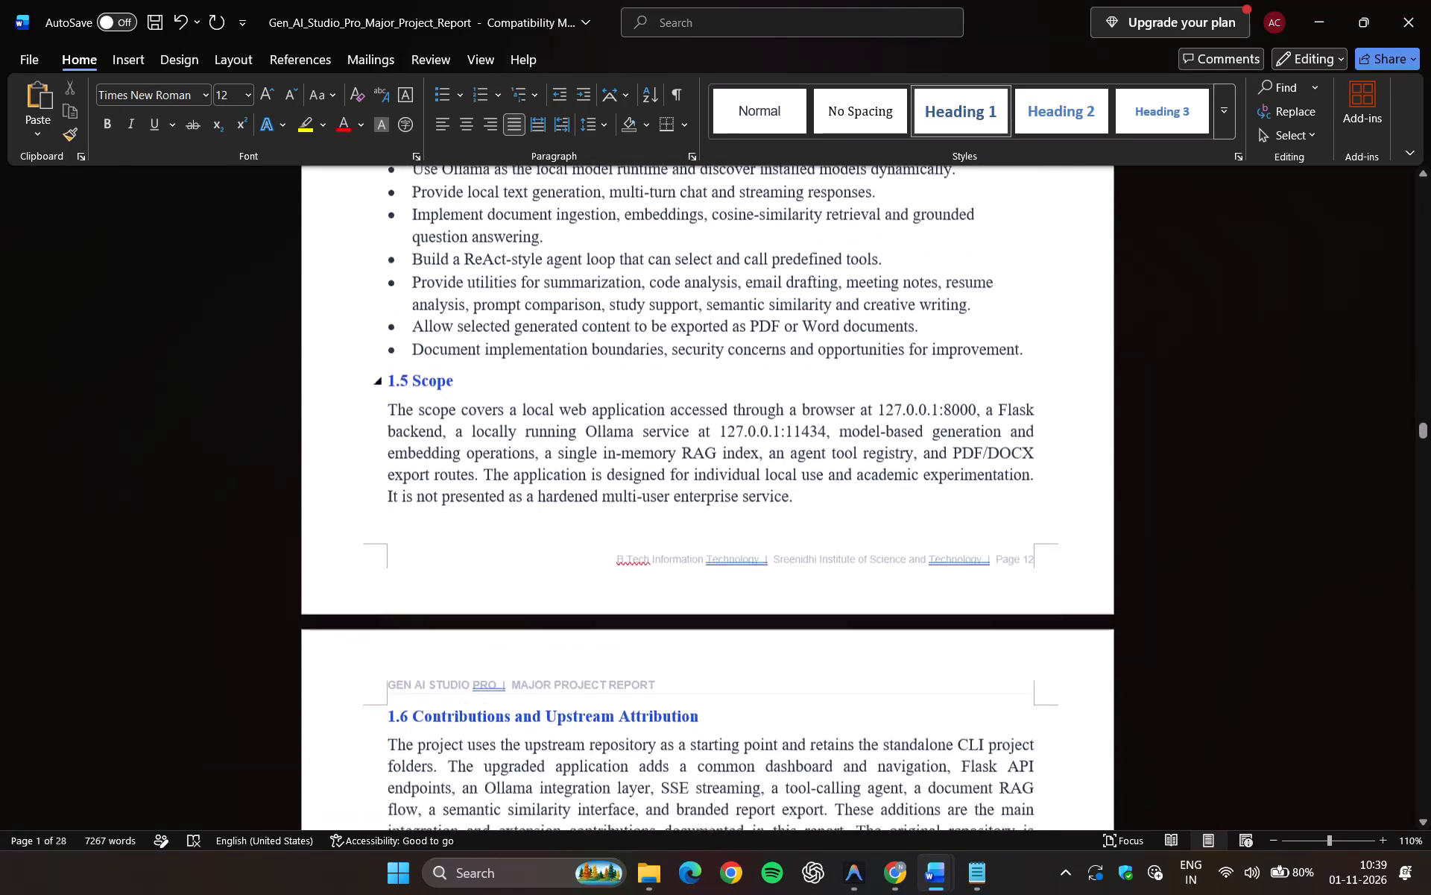
pyautogui.scroll(1, 383, 386)
pyautogui.scroll(-1, 383, 386)
pyautogui.scroll(2, 383, 386)
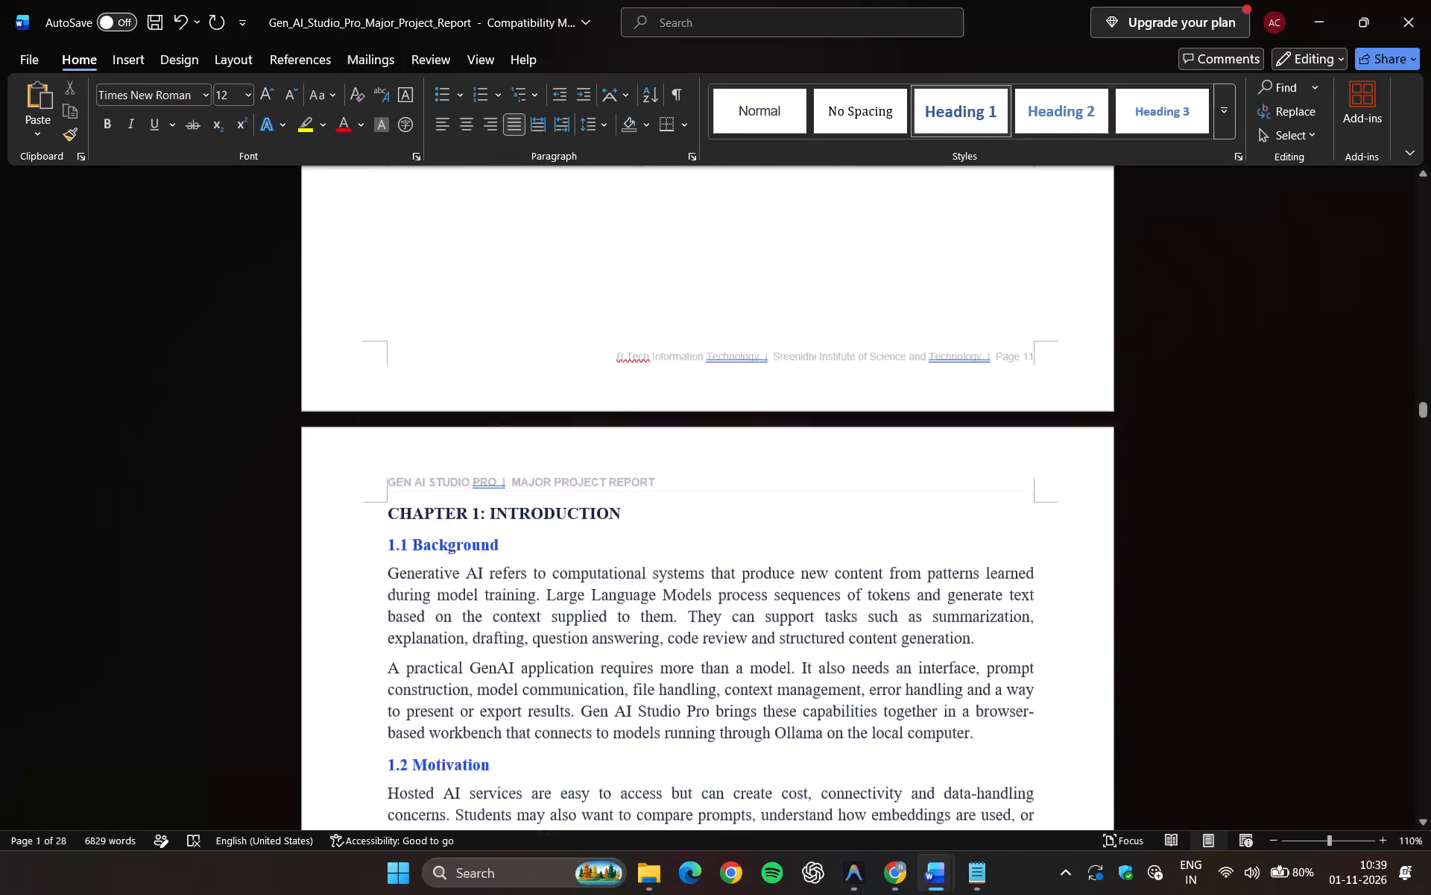
pyautogui.scroll(2, 383, 386)
pyautogui.scroll(-4, 383, 386)
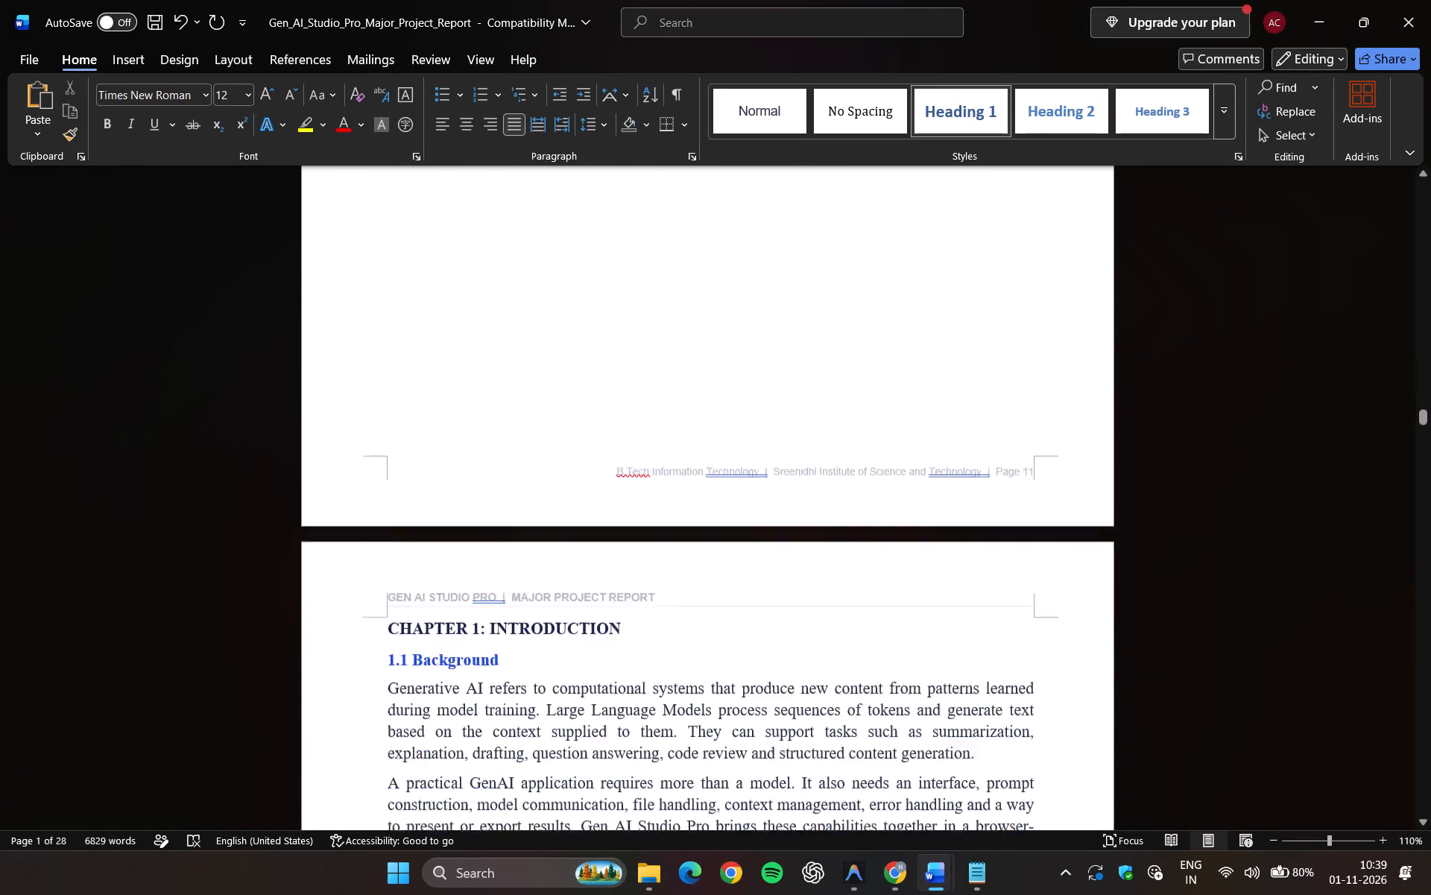
# Review the text and tables of the report's body chapters, from the introduction through the conclusion and references.
pyautogui.scroll(-4, 383, 386)
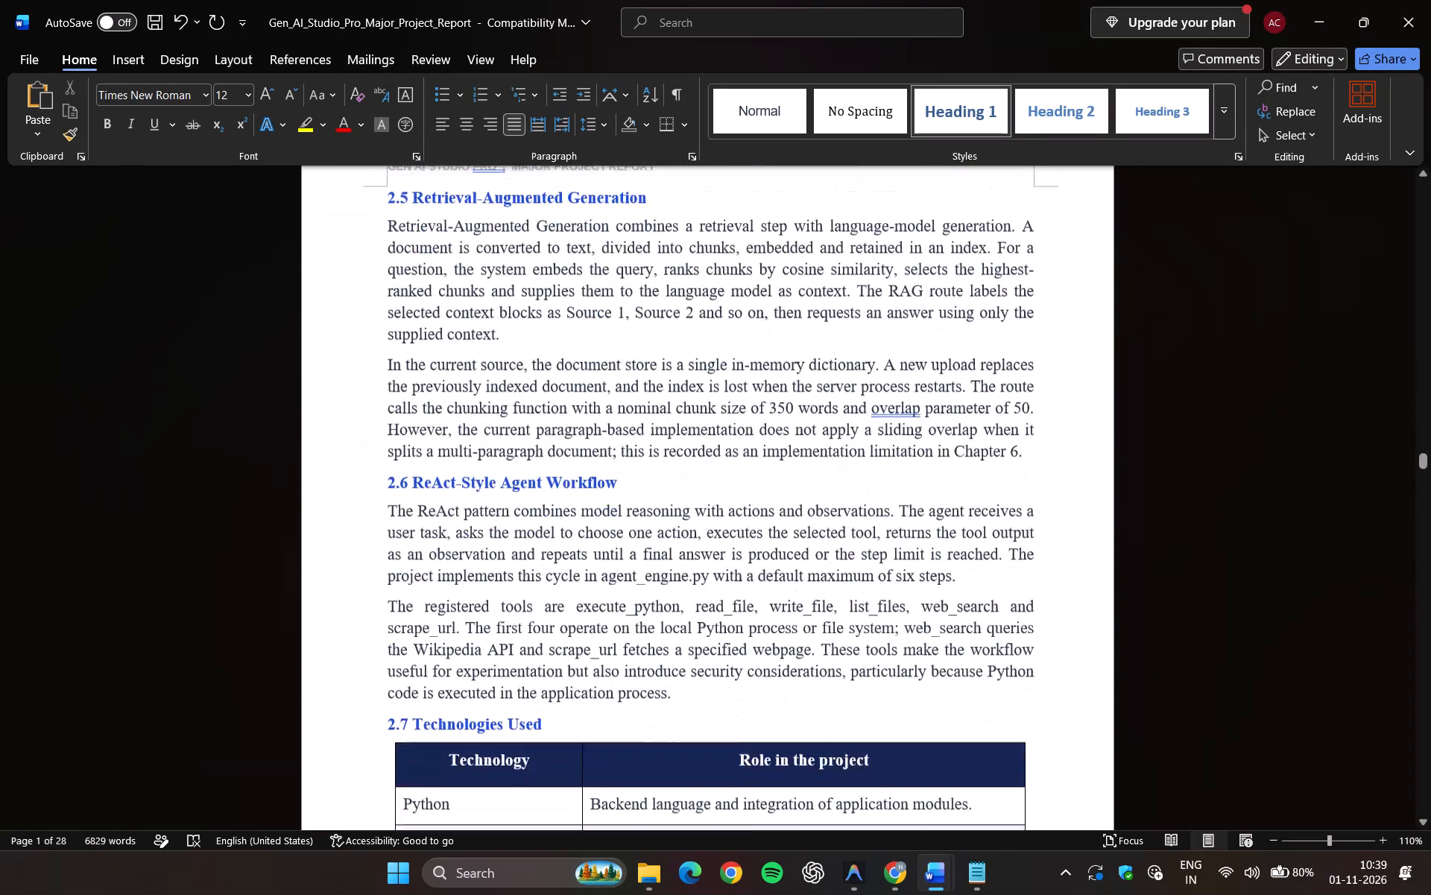
pyautogui.scroll(-6, 383, 386)
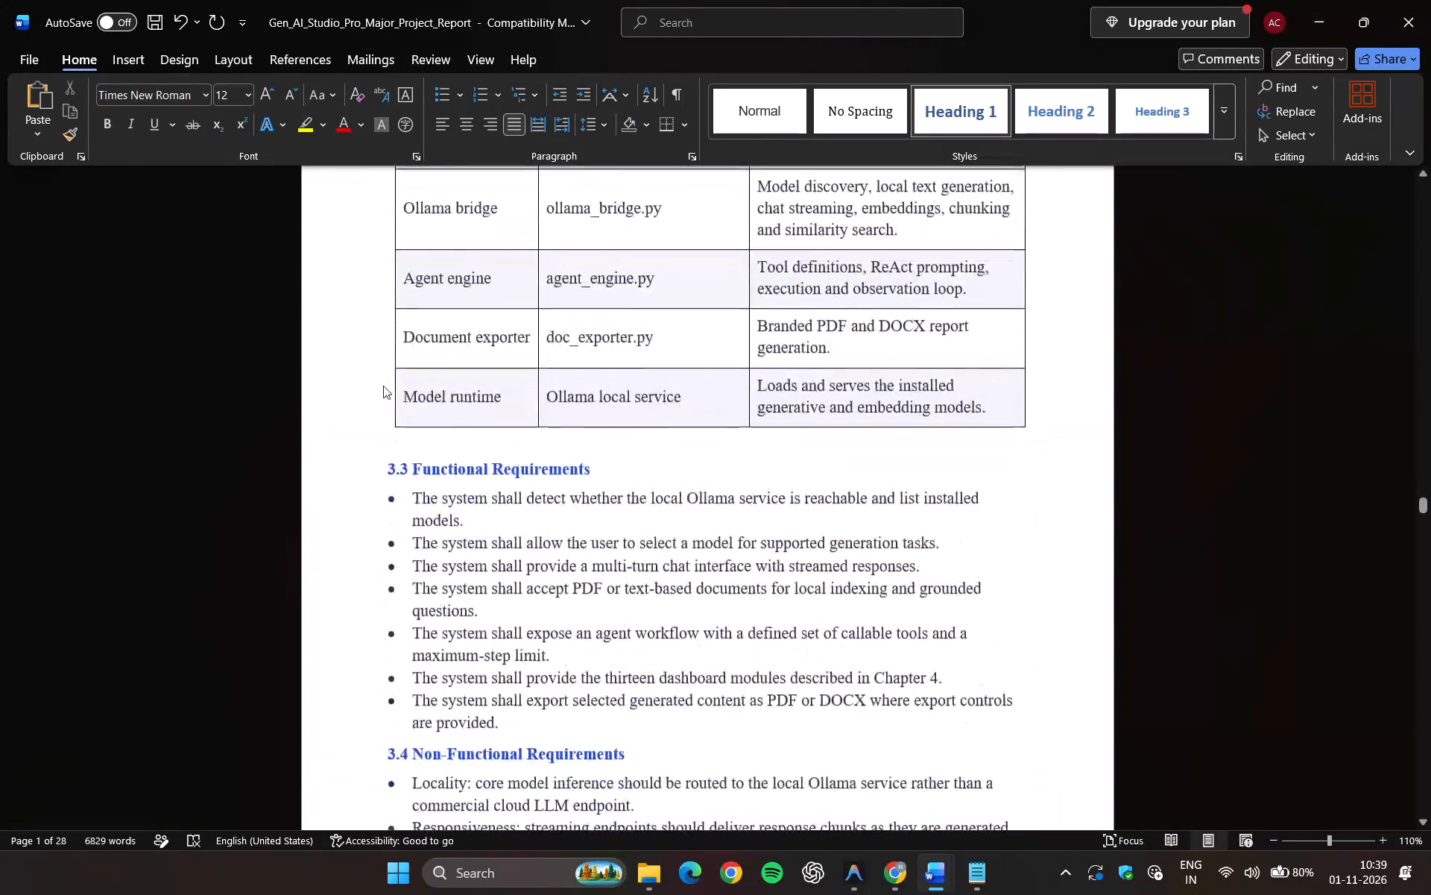
pyautogui.scroll(-5, 383, 386)
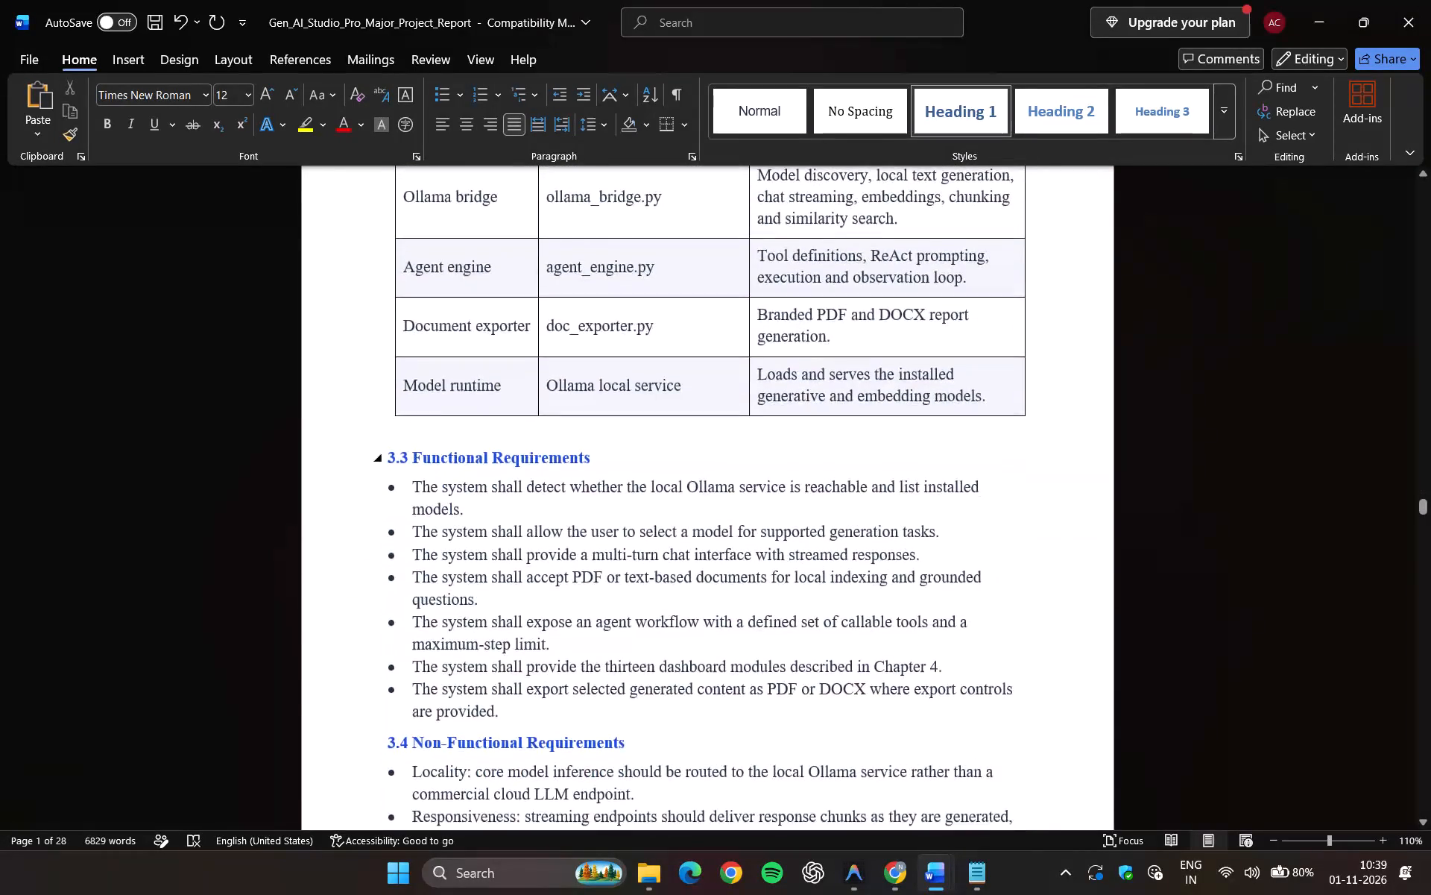
pyautogui.scroll(-6, 383, 386)
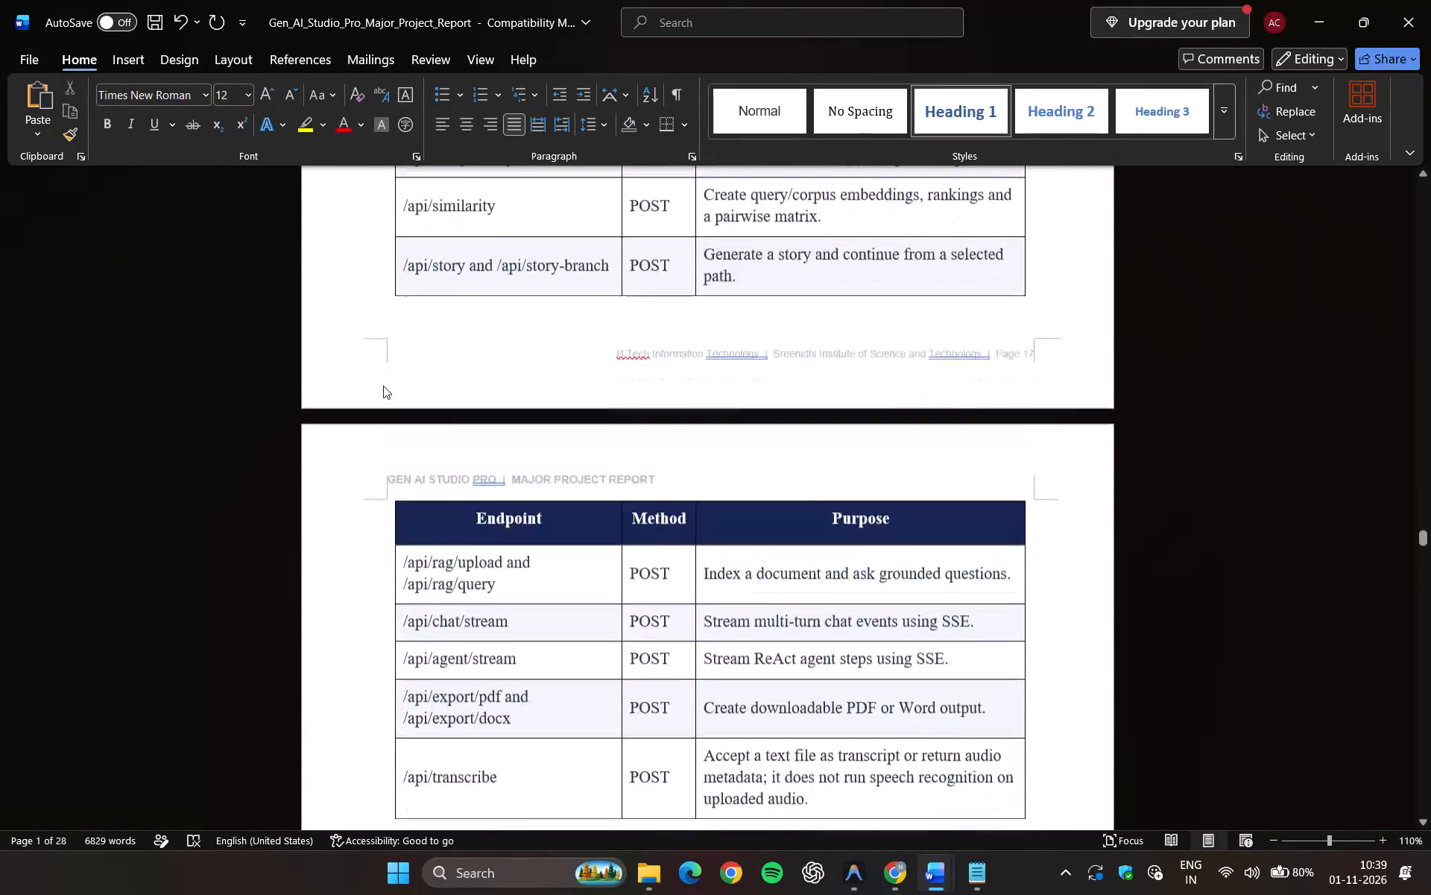
pyautogui.scroll(-7, 383, 386)
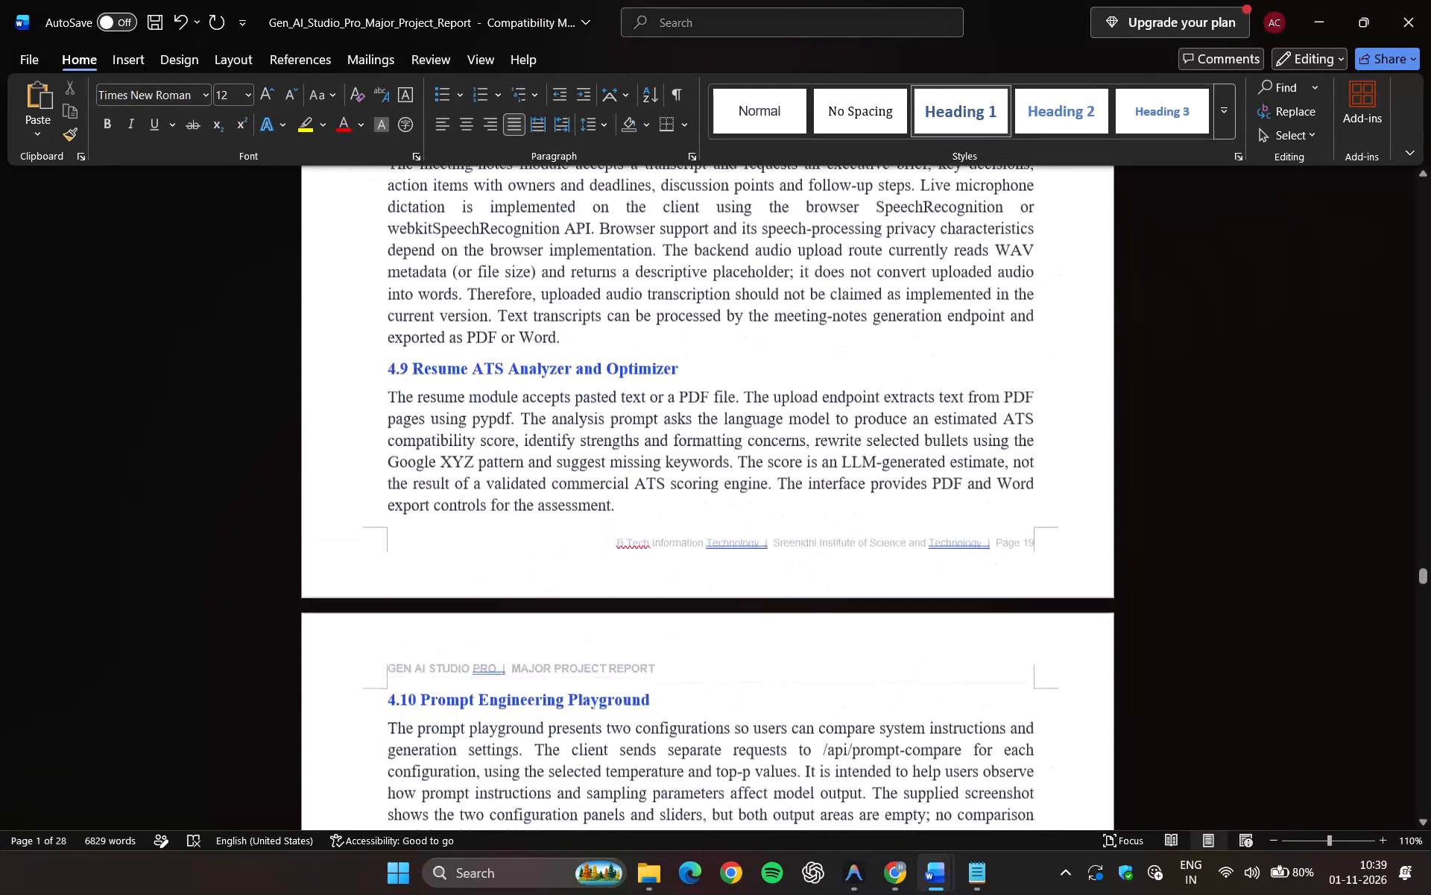
pyautogui.scroll(-8, 383, 386)
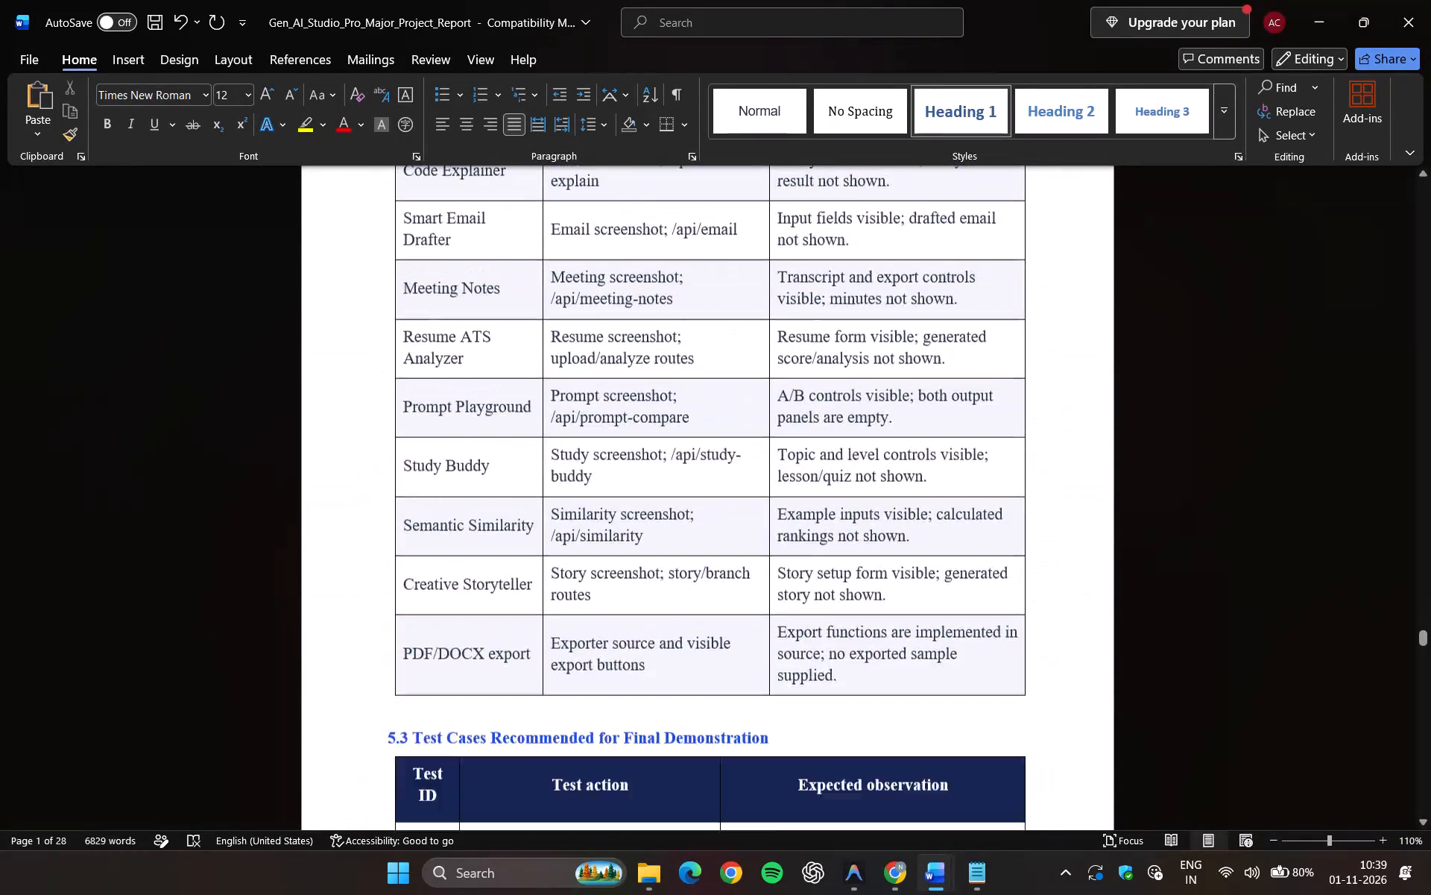
pyautogui.scroll(-9, 383, 386)
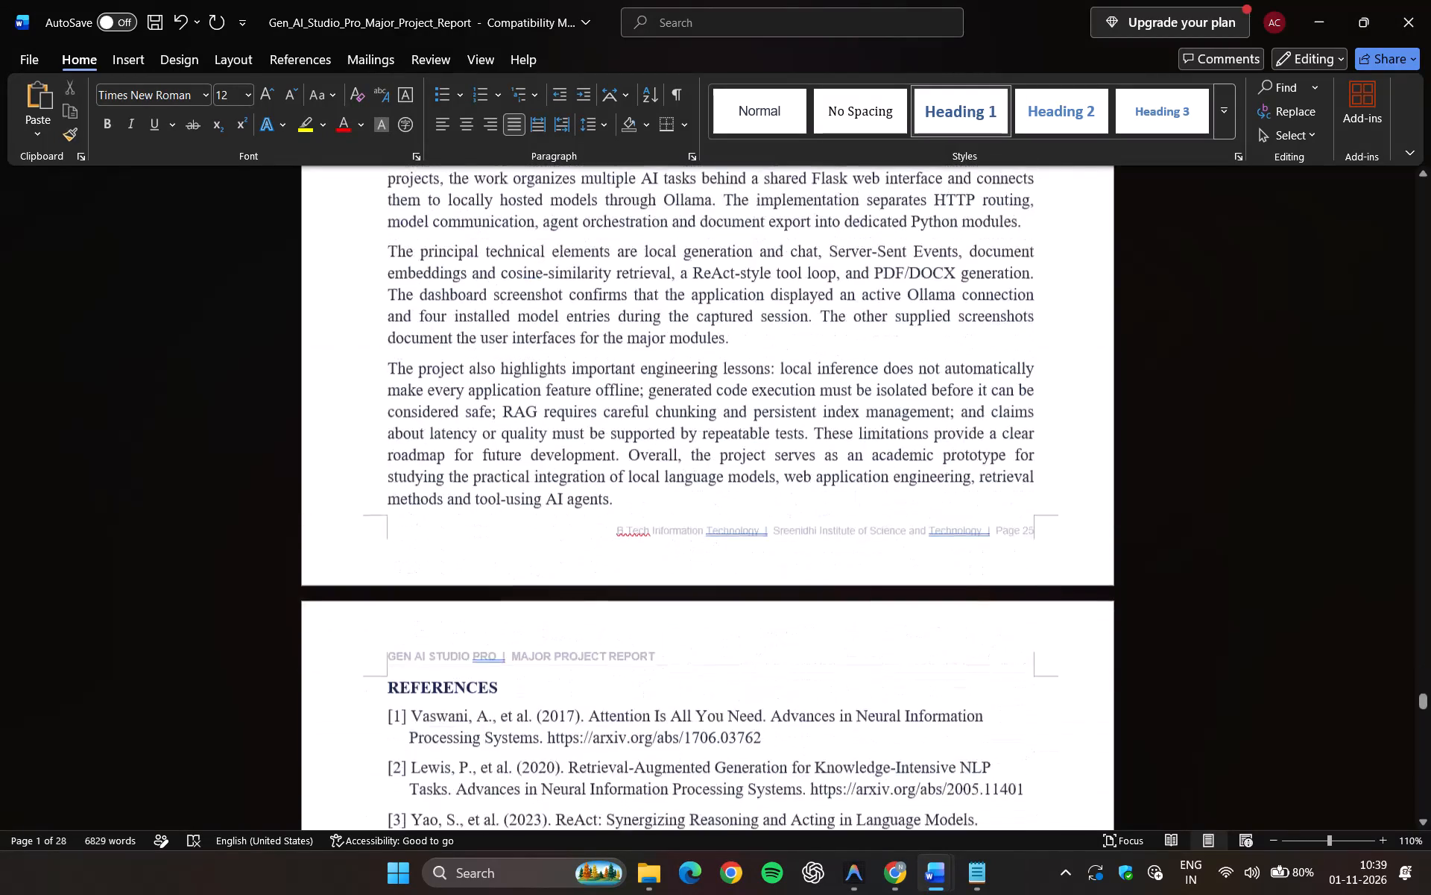
pyautogui.scroll(-7, 383, 386)
# Examine the conclusion, references and Appendix A screenshot pages with their figure captions, through Figure 13, and return to the cover page.
pyautogui.scroll(1, 383, 386)
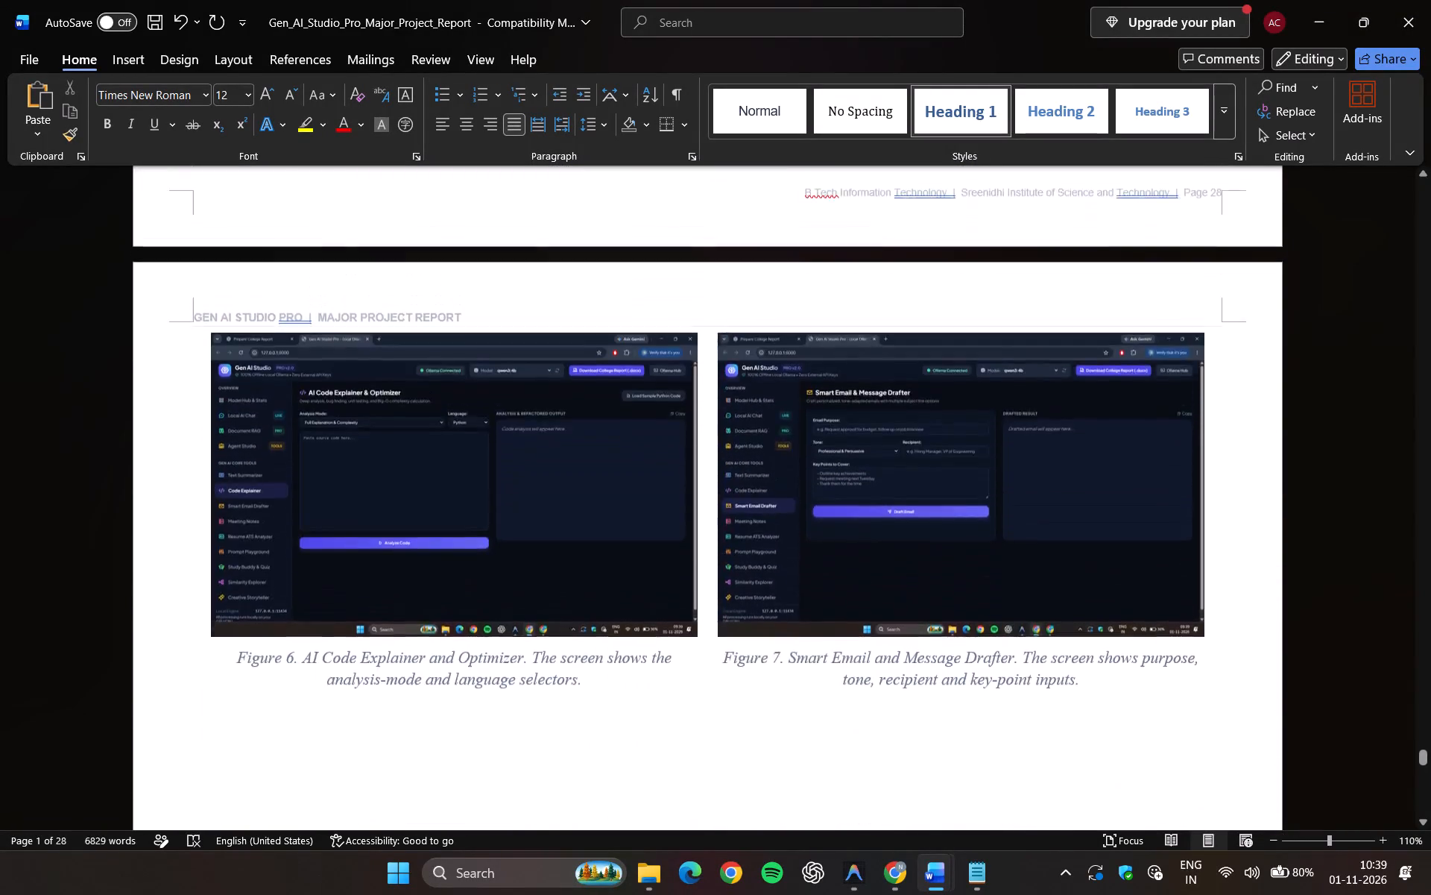
pyautogui.scroll(3, 383, 386)
pyautogui.scroll(-1, 410, 530)
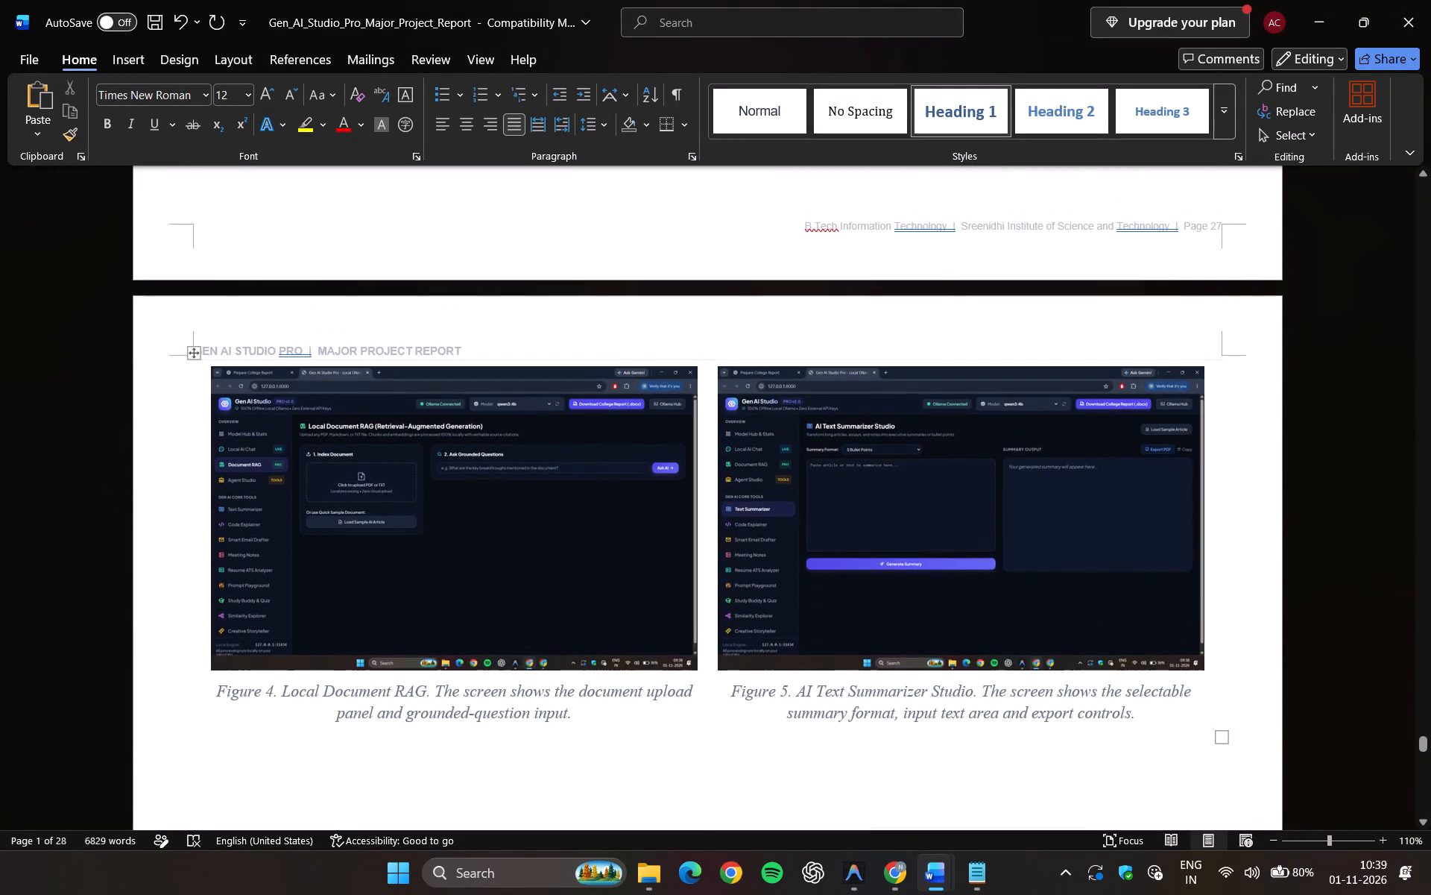
pyautogui.scroll(-7, 410, 530)
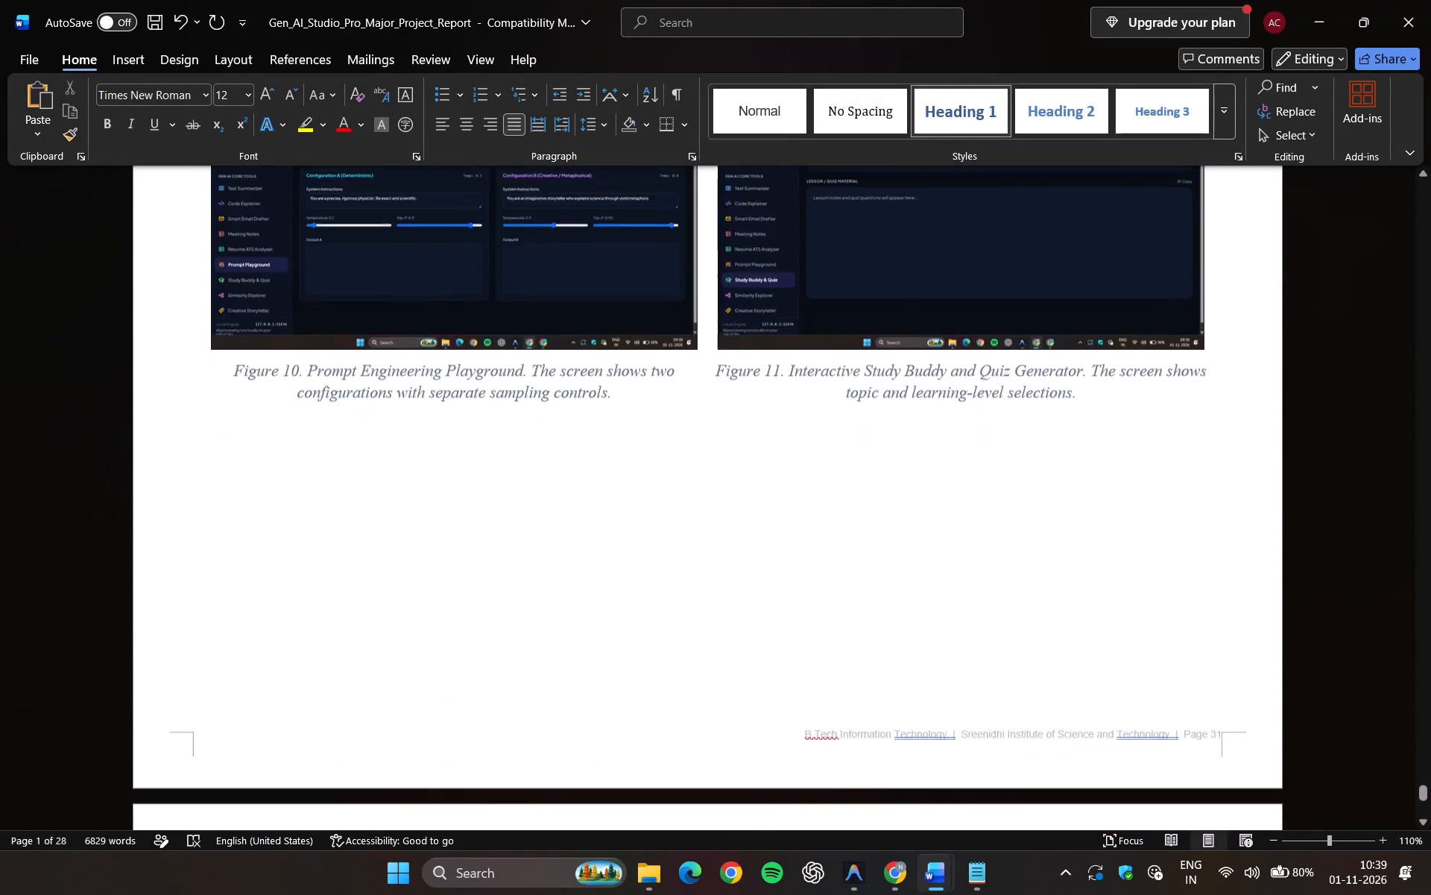
pyautogui.scroll(-8, 410, 530)
pyautogui.scroll(6, 410, 530)
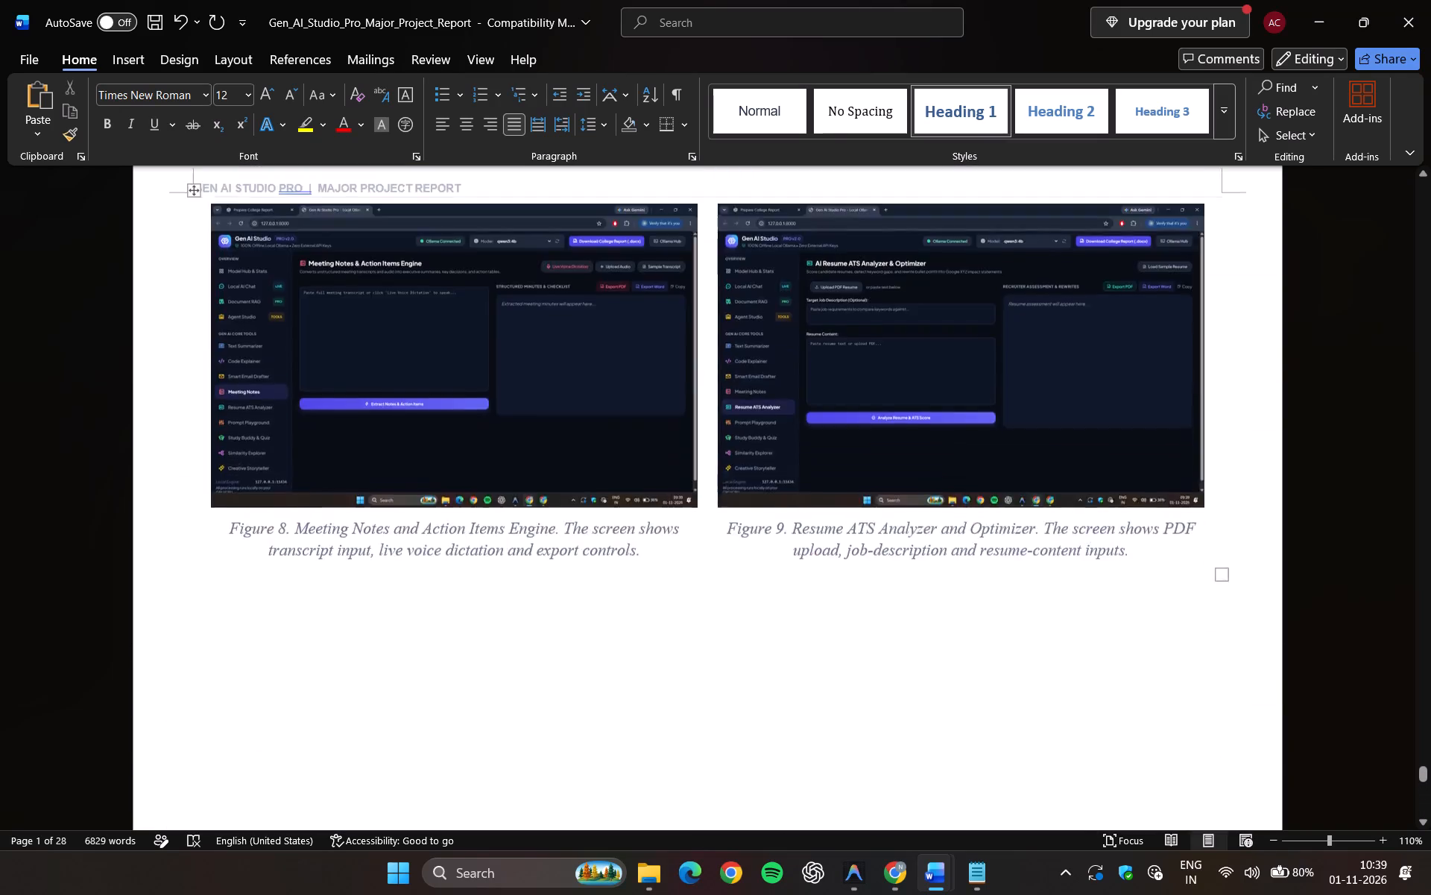
pyautogui.scroll(12, 410, 530)
pyautogui.scroll(-2, 410, 530)
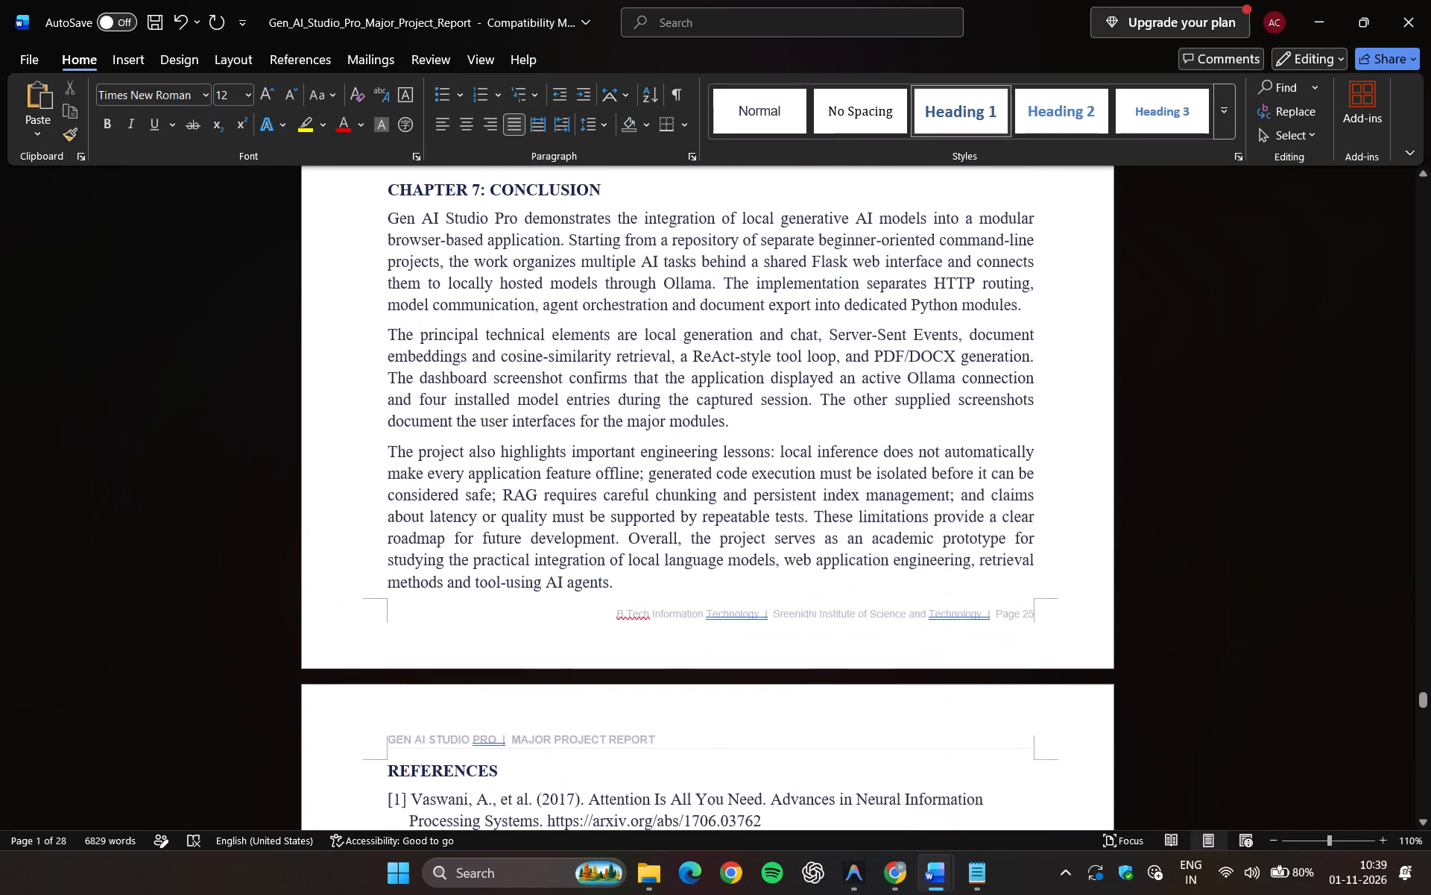
pyautogui.scroll(-5, 410, 530)
pyautogui.scroll(1, 410, 530)
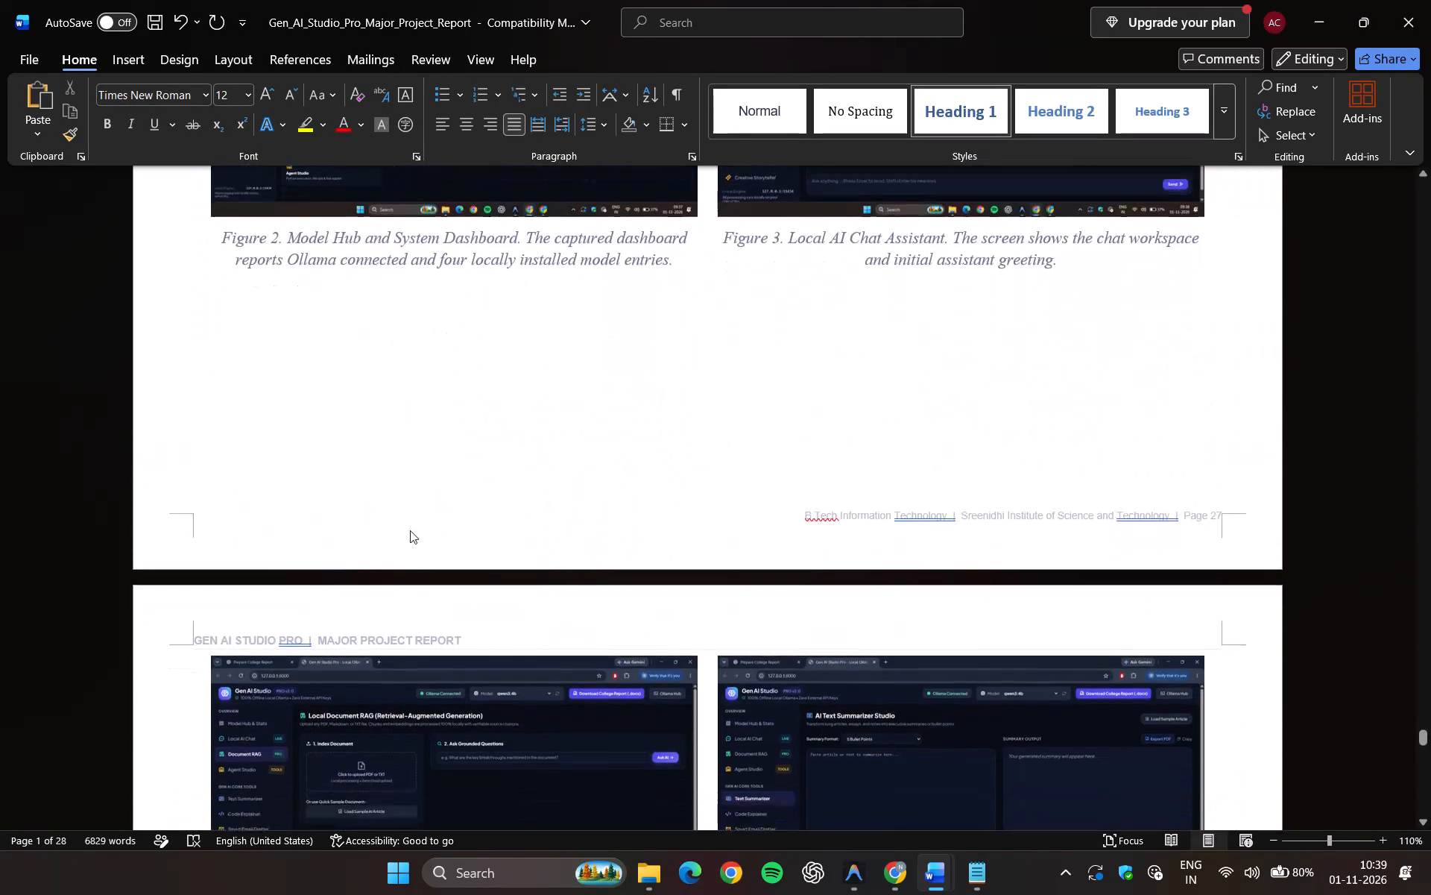
pyautogui.scroll(2, 410, 530)
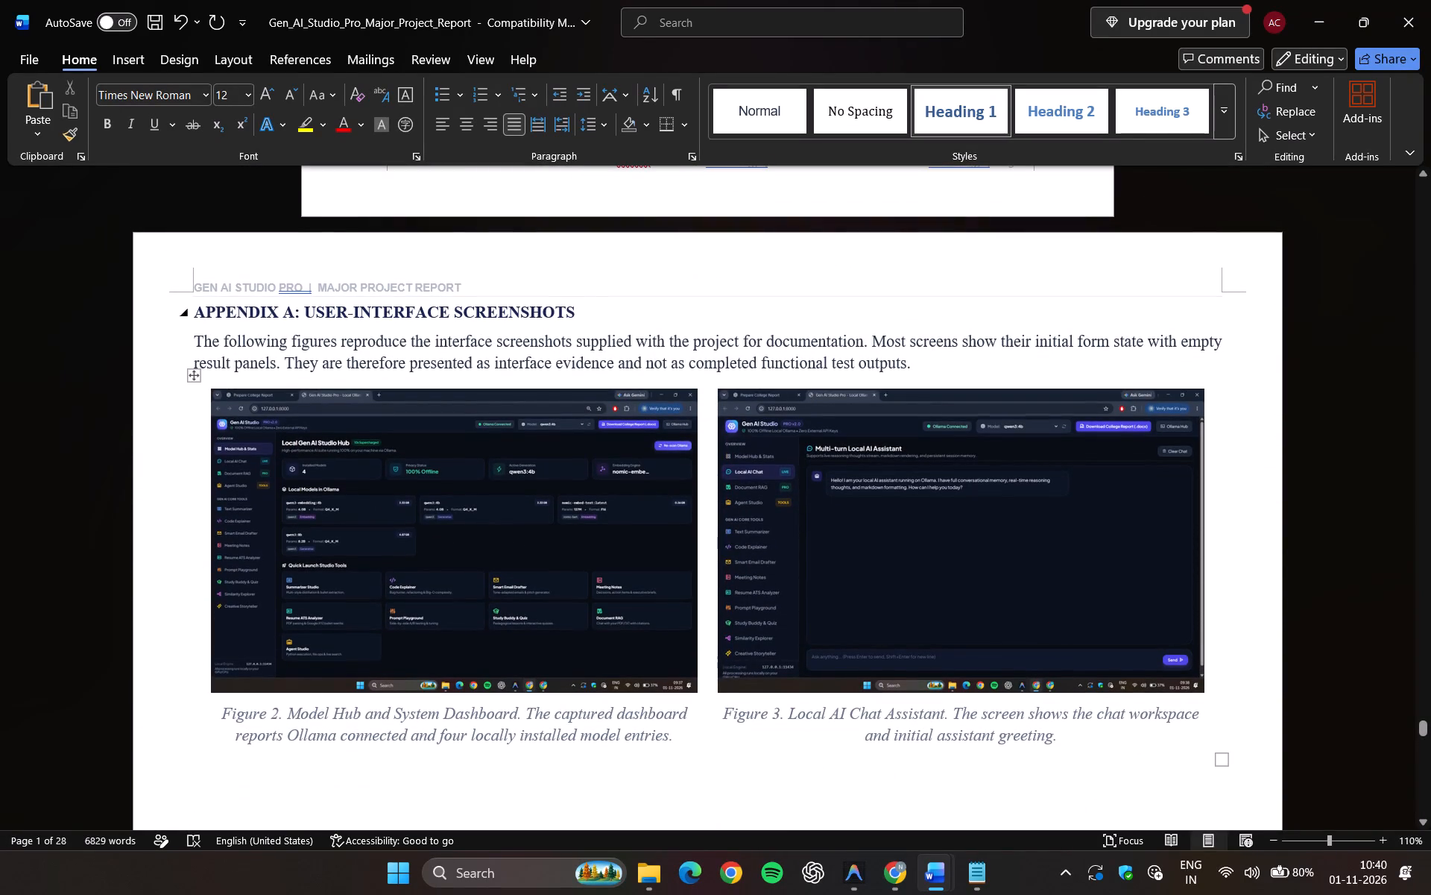
pyautogui.scroll(-7, 581, 429)
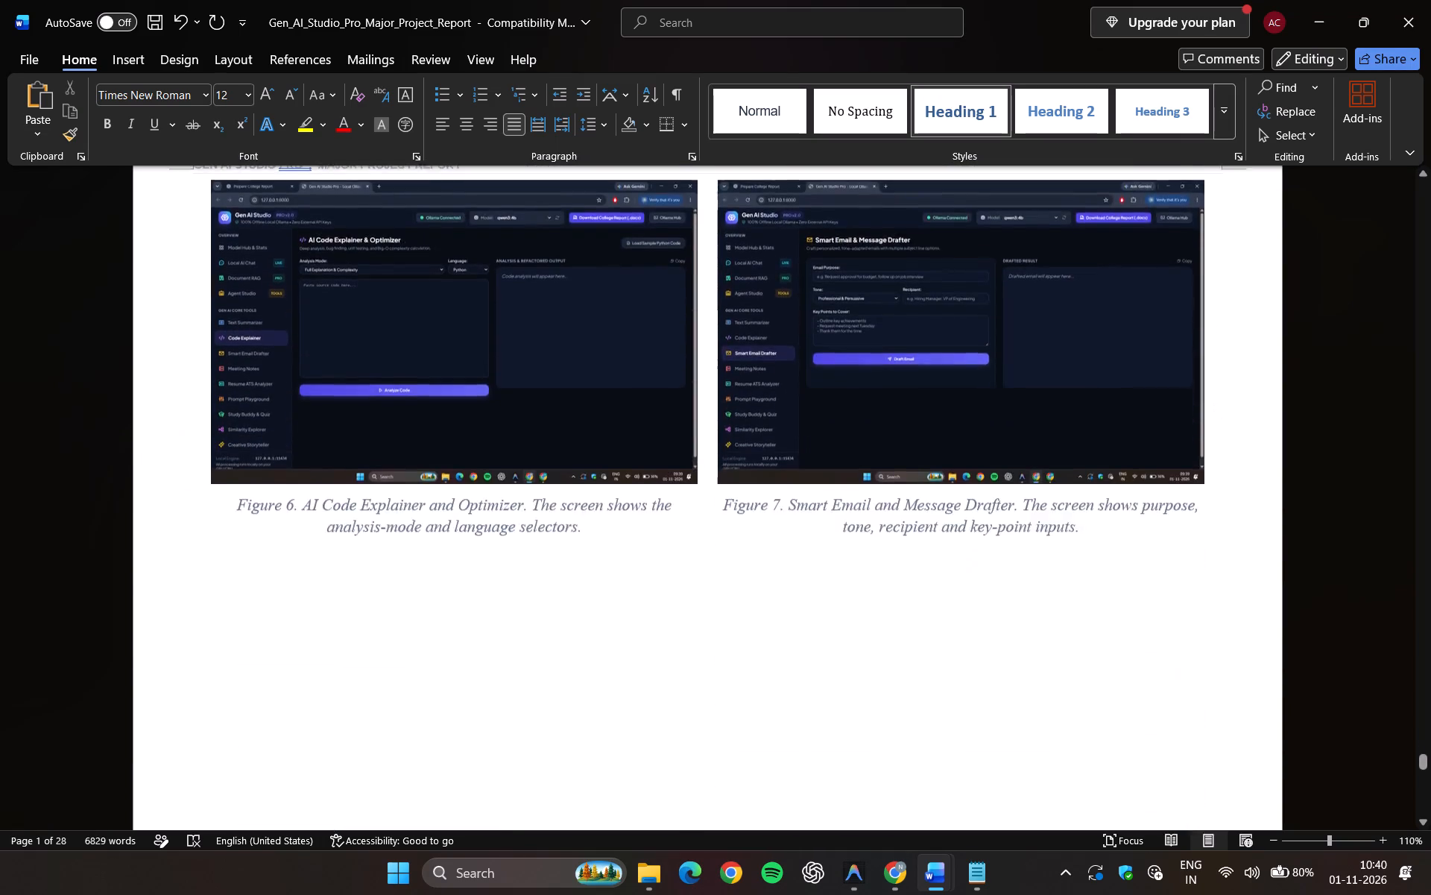
pyautogui.scroll(-11, 581, 429)
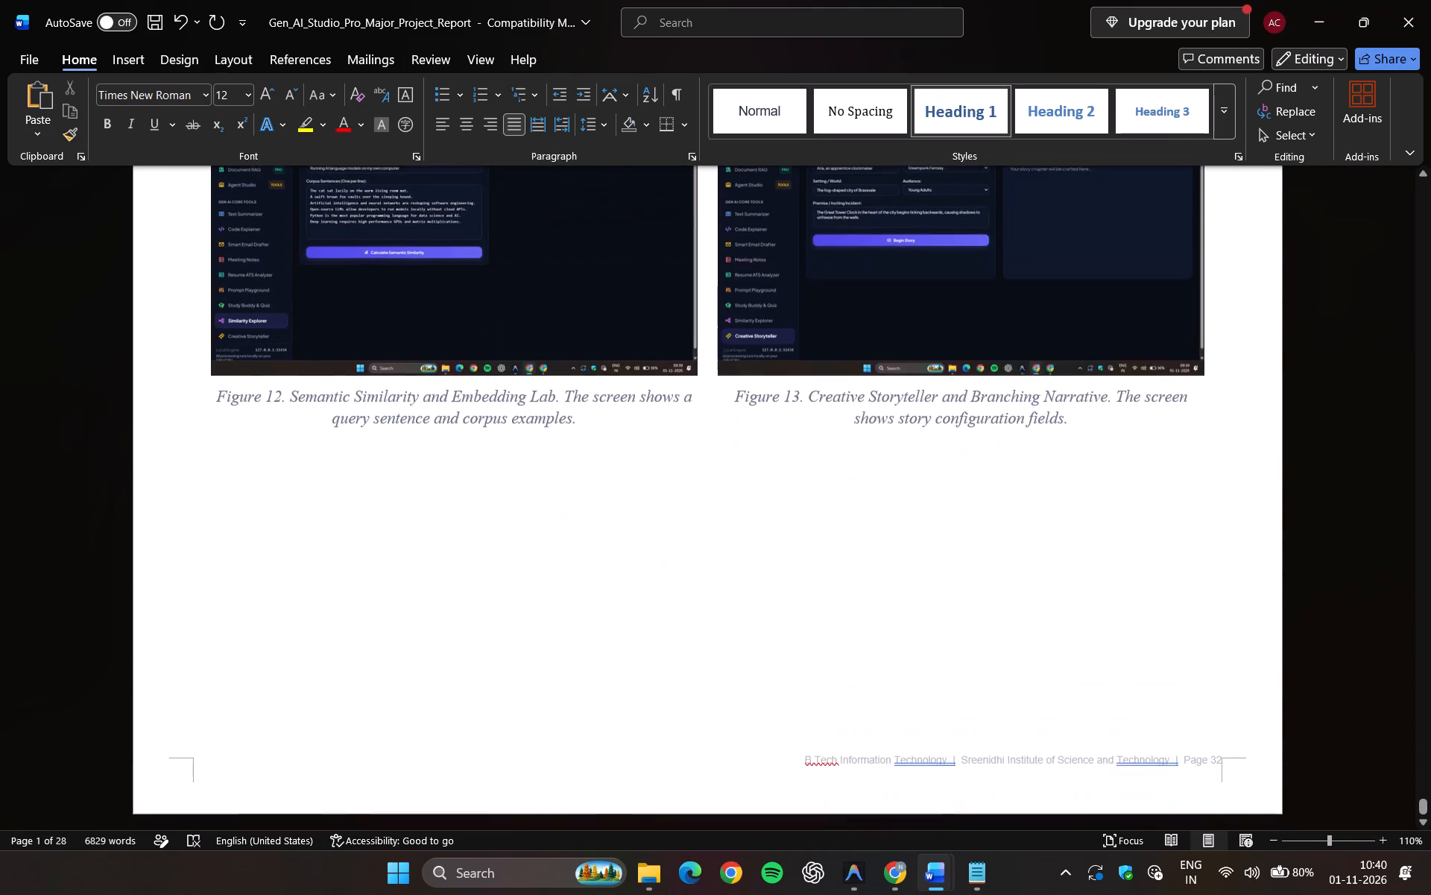
pyautogui.scroll(20, 581, 429)
pyautogui.scroll(13, 581, 429)
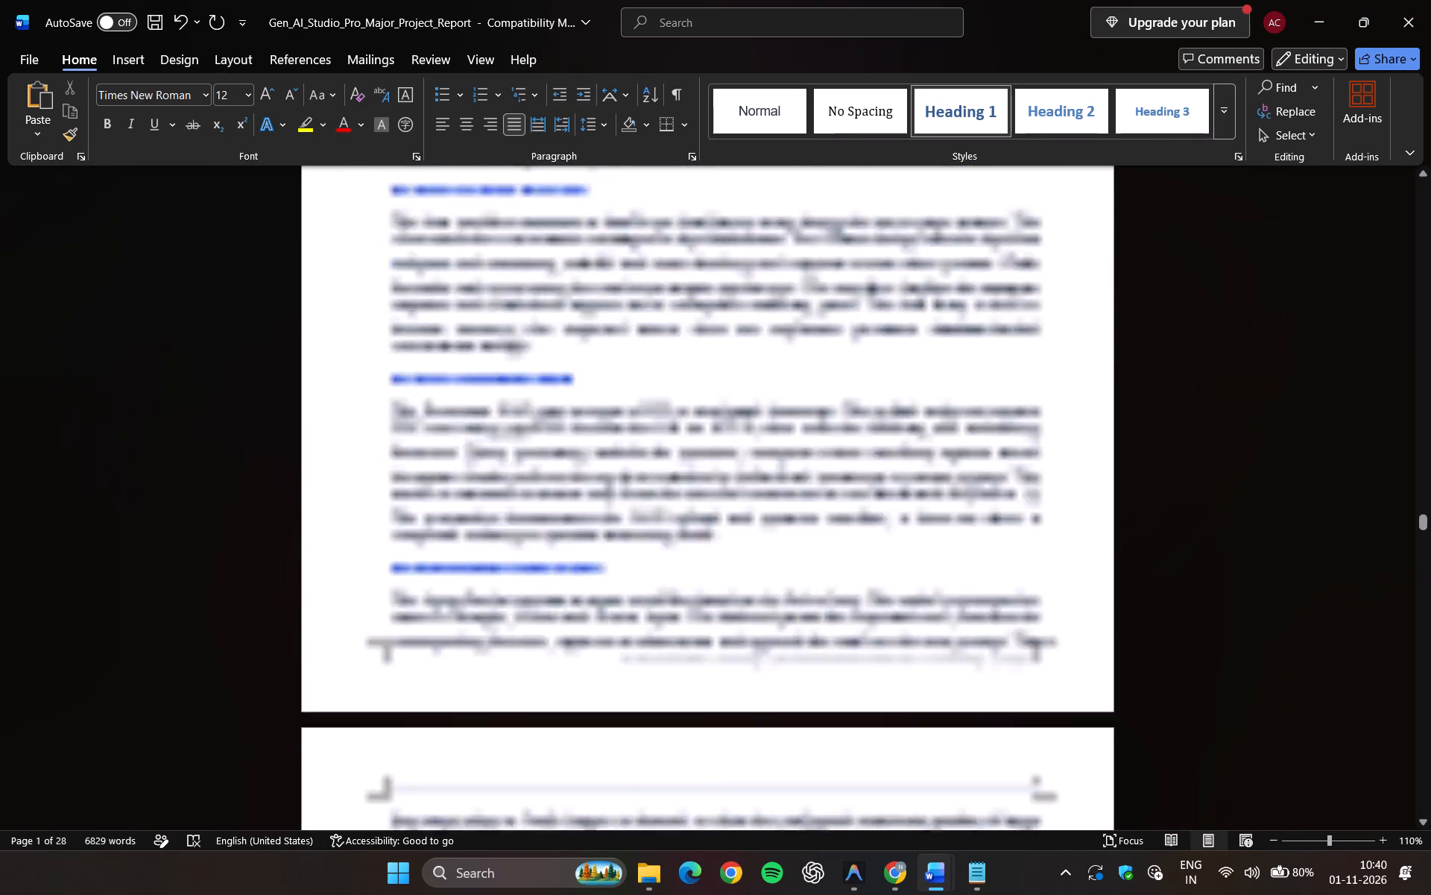
pyautogui.scroll(20, 581, 429)
pyautogui.scroll(1, 581, 429)
pyautogui.scroll(-1, 554, 330)
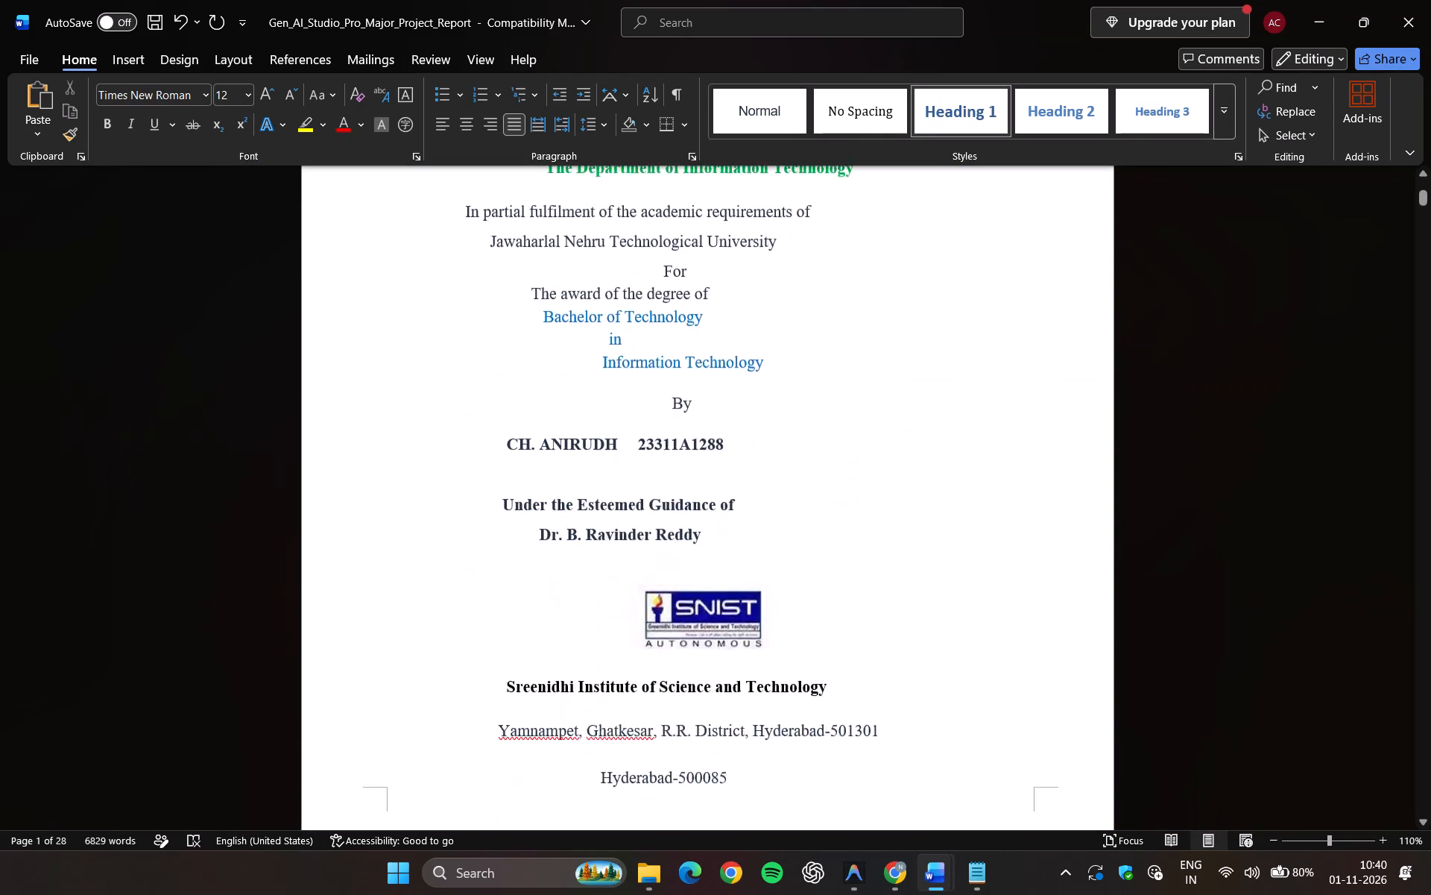
# Examine the layout of the report's front pages, from the cover and certificate through the internship certificate image and declaration.
pyautogui.scroll(-2, 554, 330)
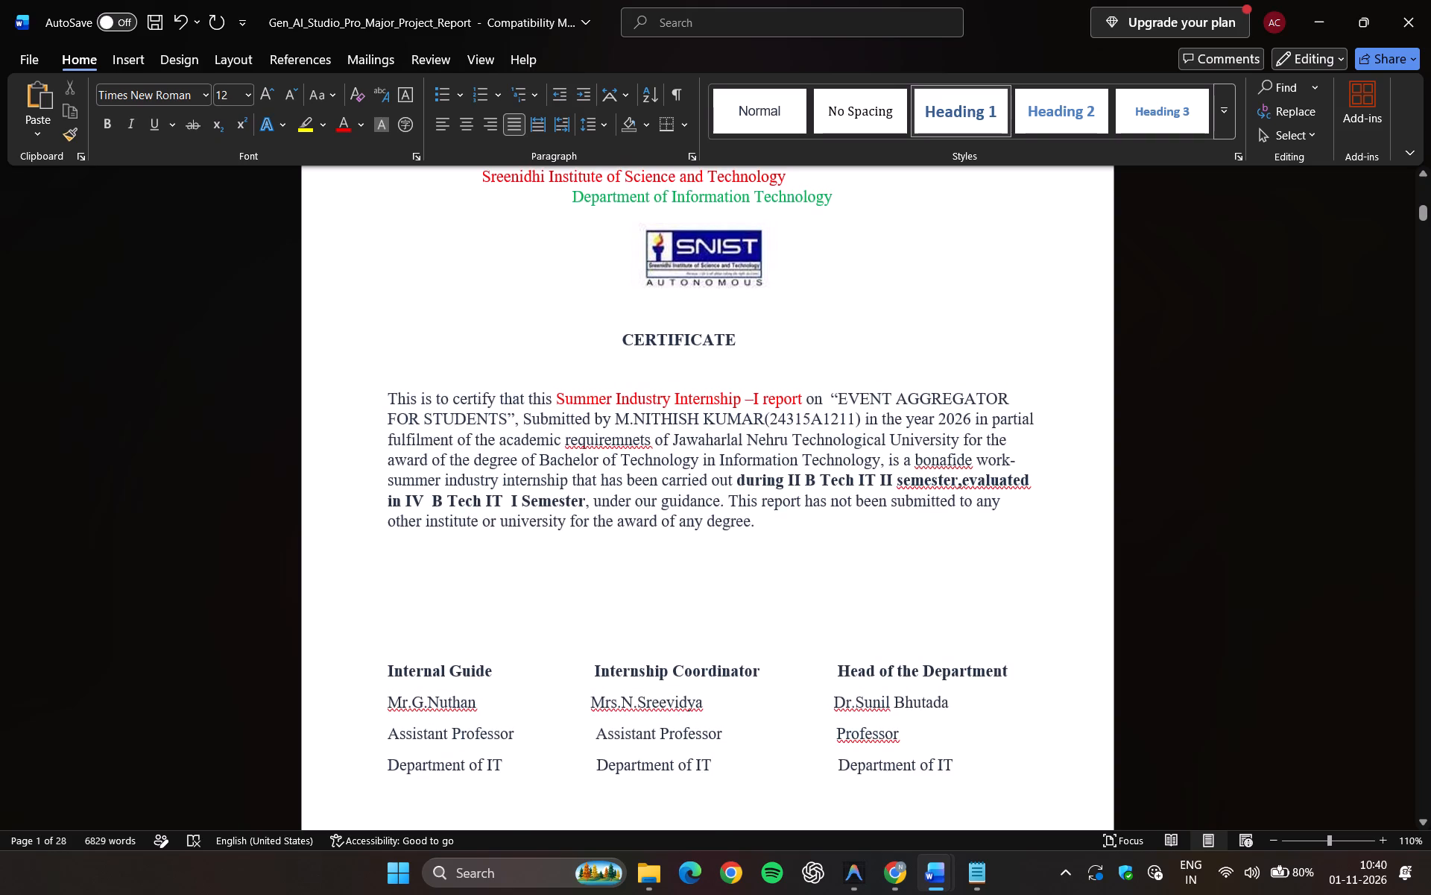
pyautogui.scroll(1, 554, 330)
pyautogui.keyDown('ctrl'); pyautogui.scroll(-4, 554, 330); pyautogui.keyUp('ctrl')
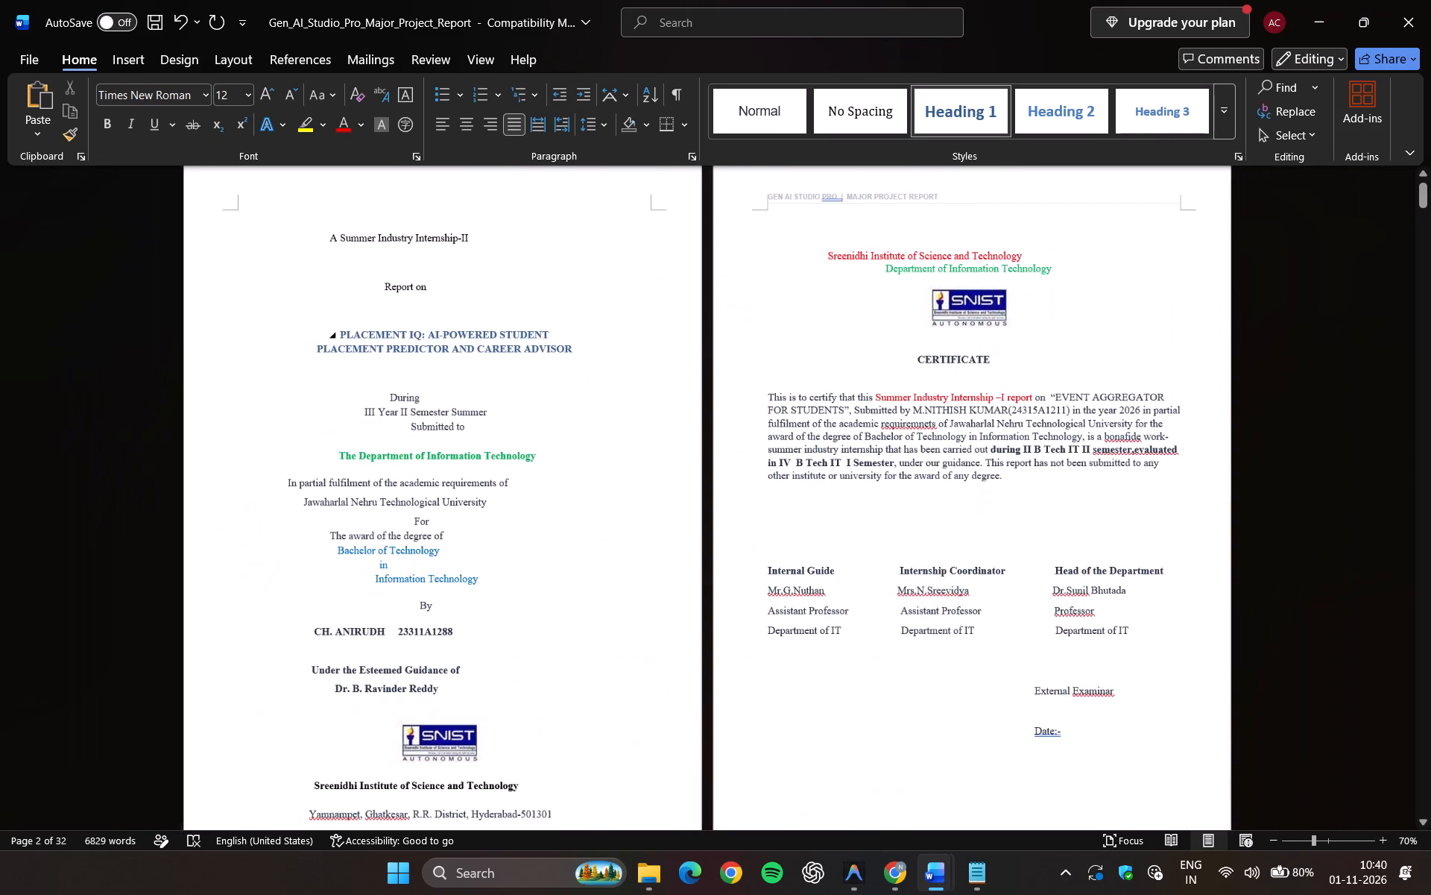
pyautogui.keyDown('ctrl'); pyautogui.scroll(-2, 554, 330); pyautogui.keyUp('ctrl')
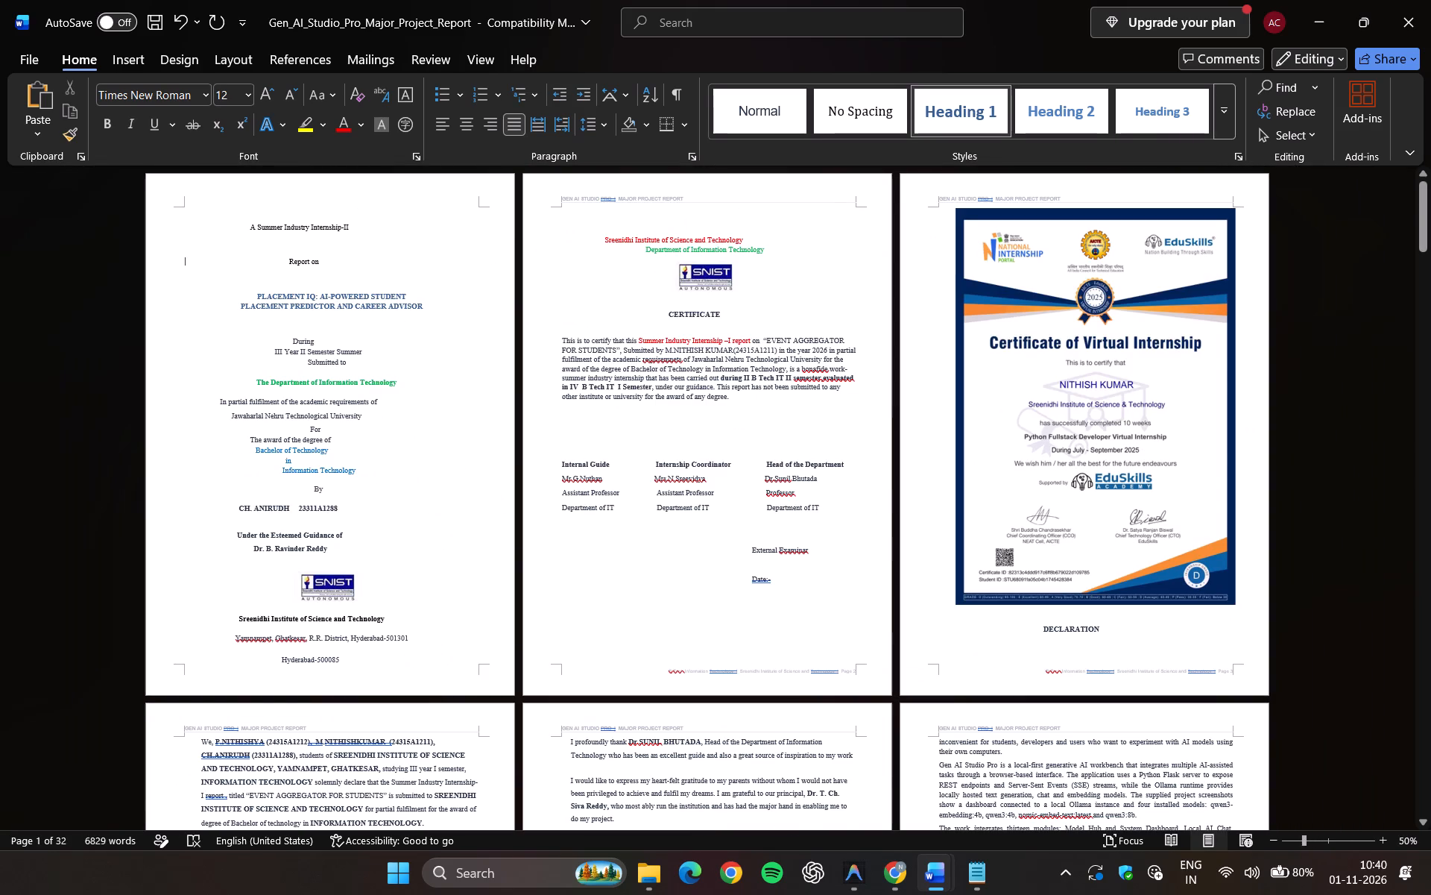
pyautogui.click(996, 450)
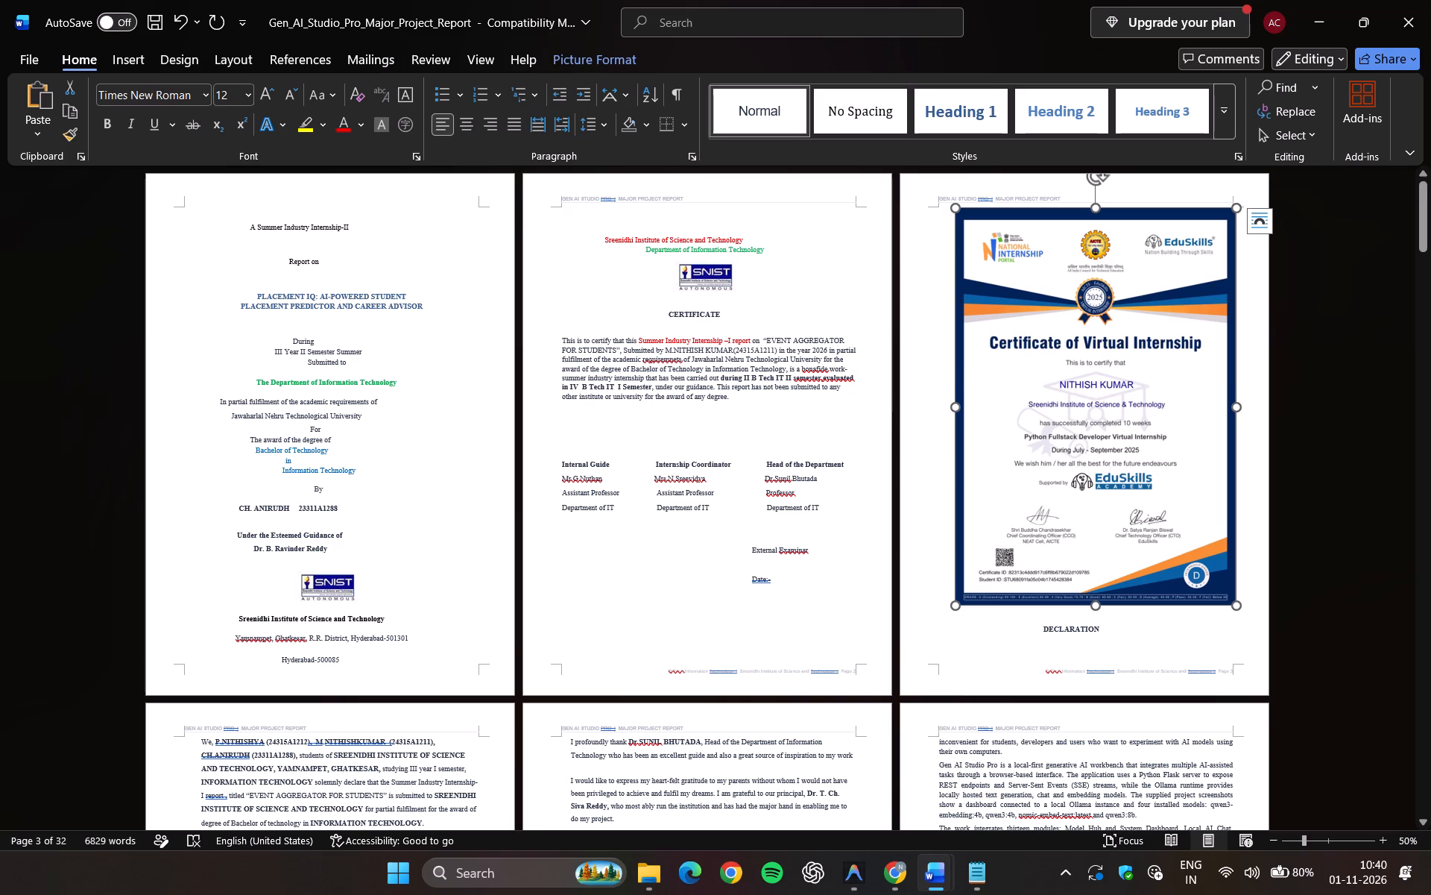
pyautogui.scroll(-4, 996, 450)
pyautogui.hscroll(-1, 996, 450)
pyautogui.keyDown('ctrl'); pyautogui.scroll(4, 736, 404); pyautogui.keyUp('ctrl')
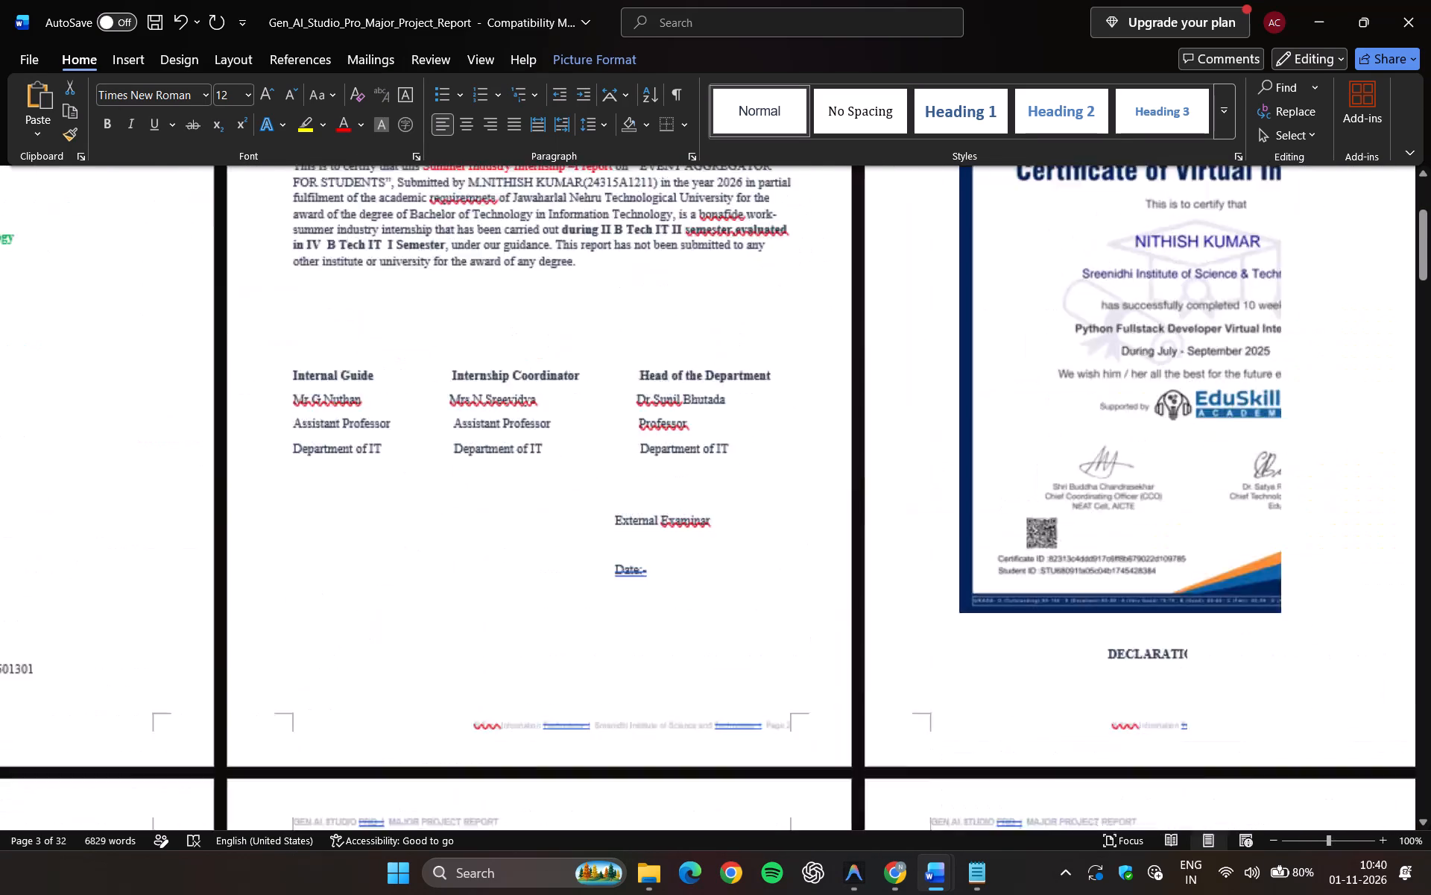
pyautogui.keyDown('ctrl'); pyautogui.scroll(2, 736, 404); pyautogui.keyUp('ctrl')
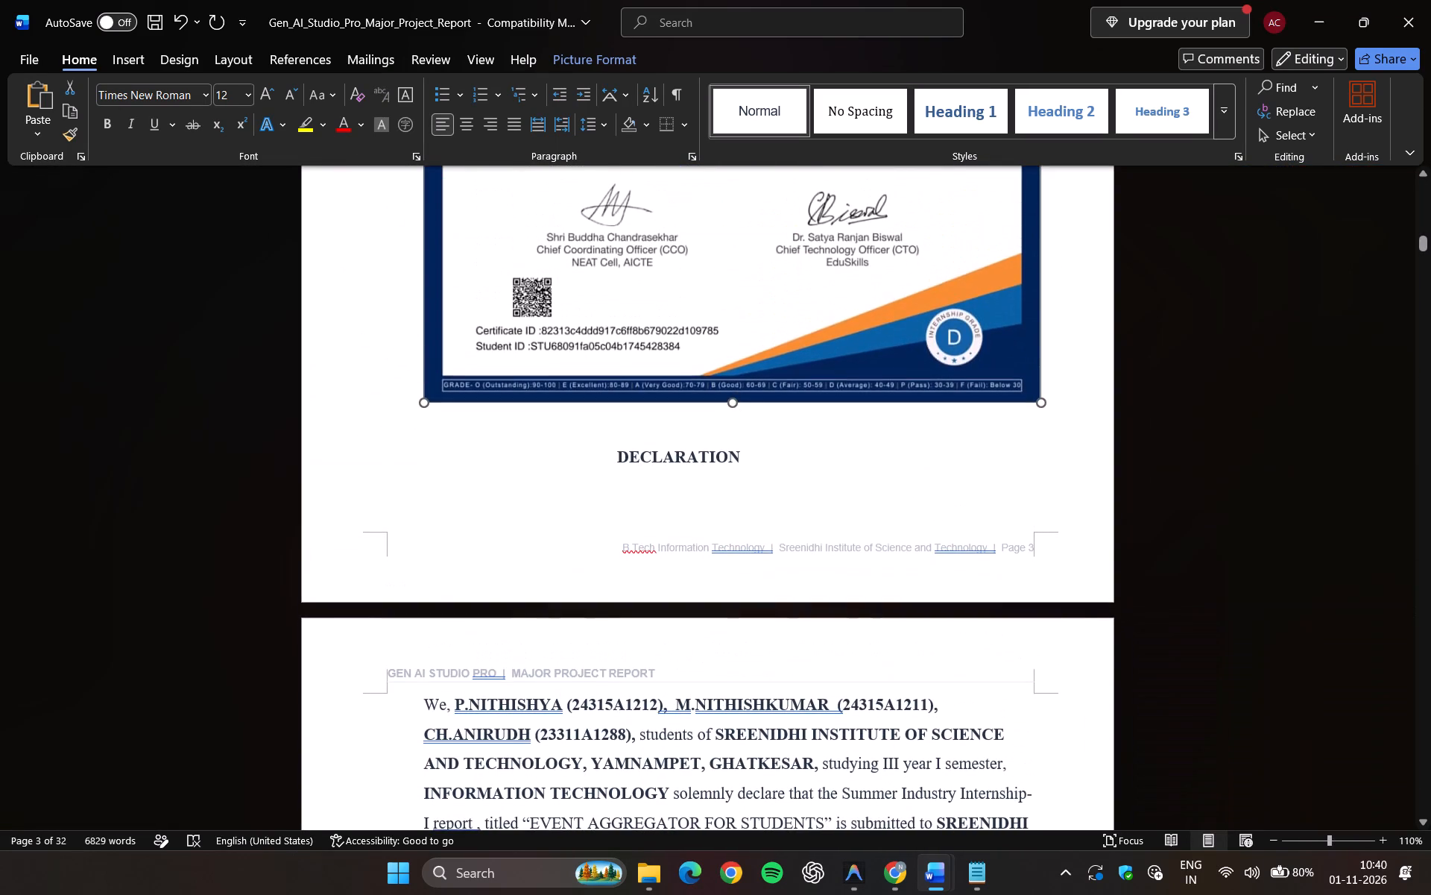
pyautogui.click(996, 549)
pyautogui.keyDown('ctrl'); pyautogui.scroll(-4, 996, 549); pyautogui.keyUp('ctrl')
pyautogui.scroll(3, 996, 549)
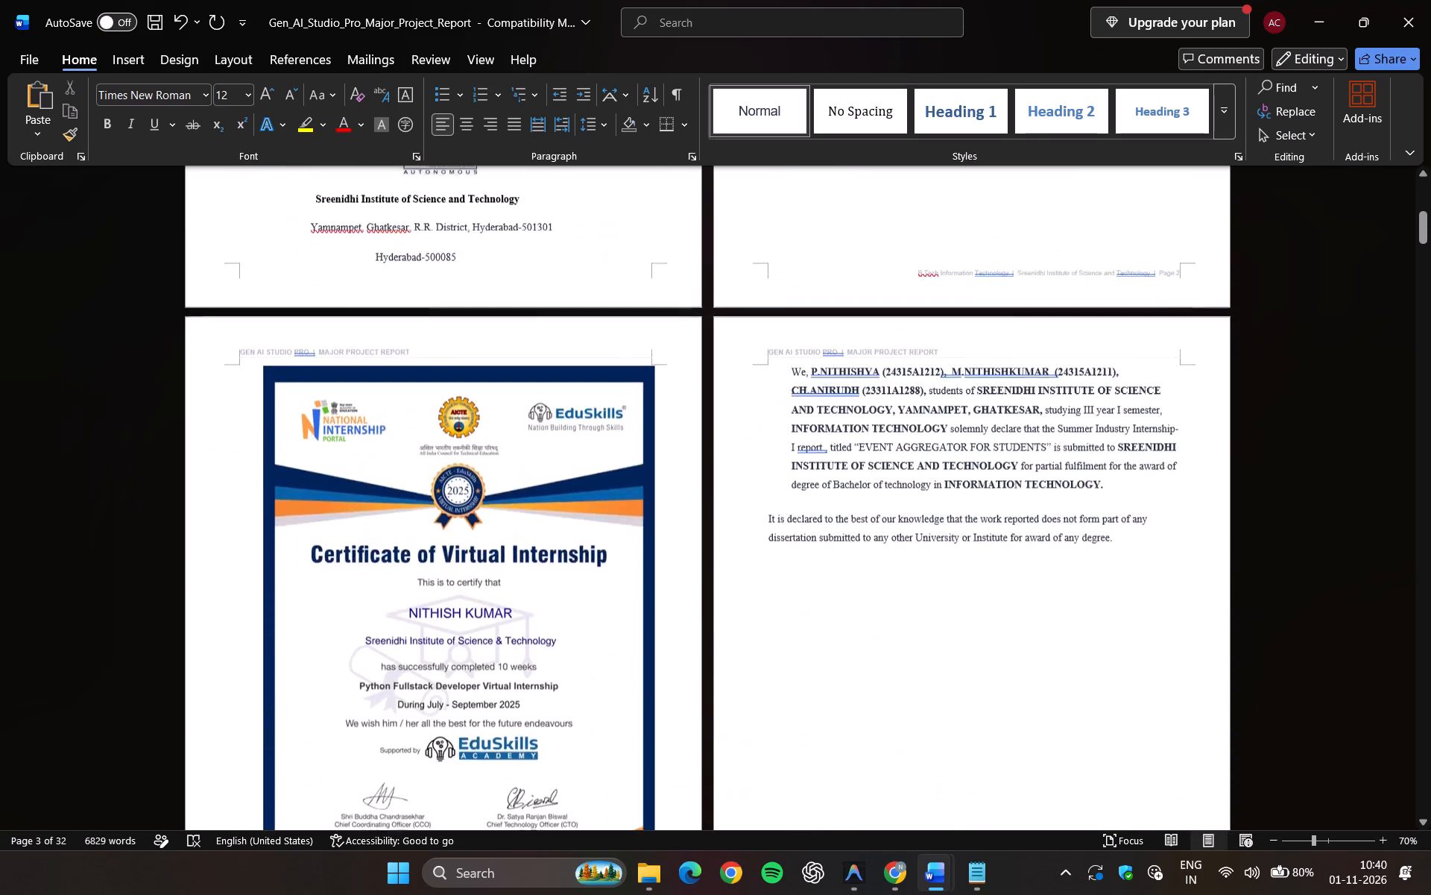
pyautogui.scroll(2, 996, 549)
pyautogui.scroll(-1, 996, 549)
pyautogui.scroll(1, 996, 549)
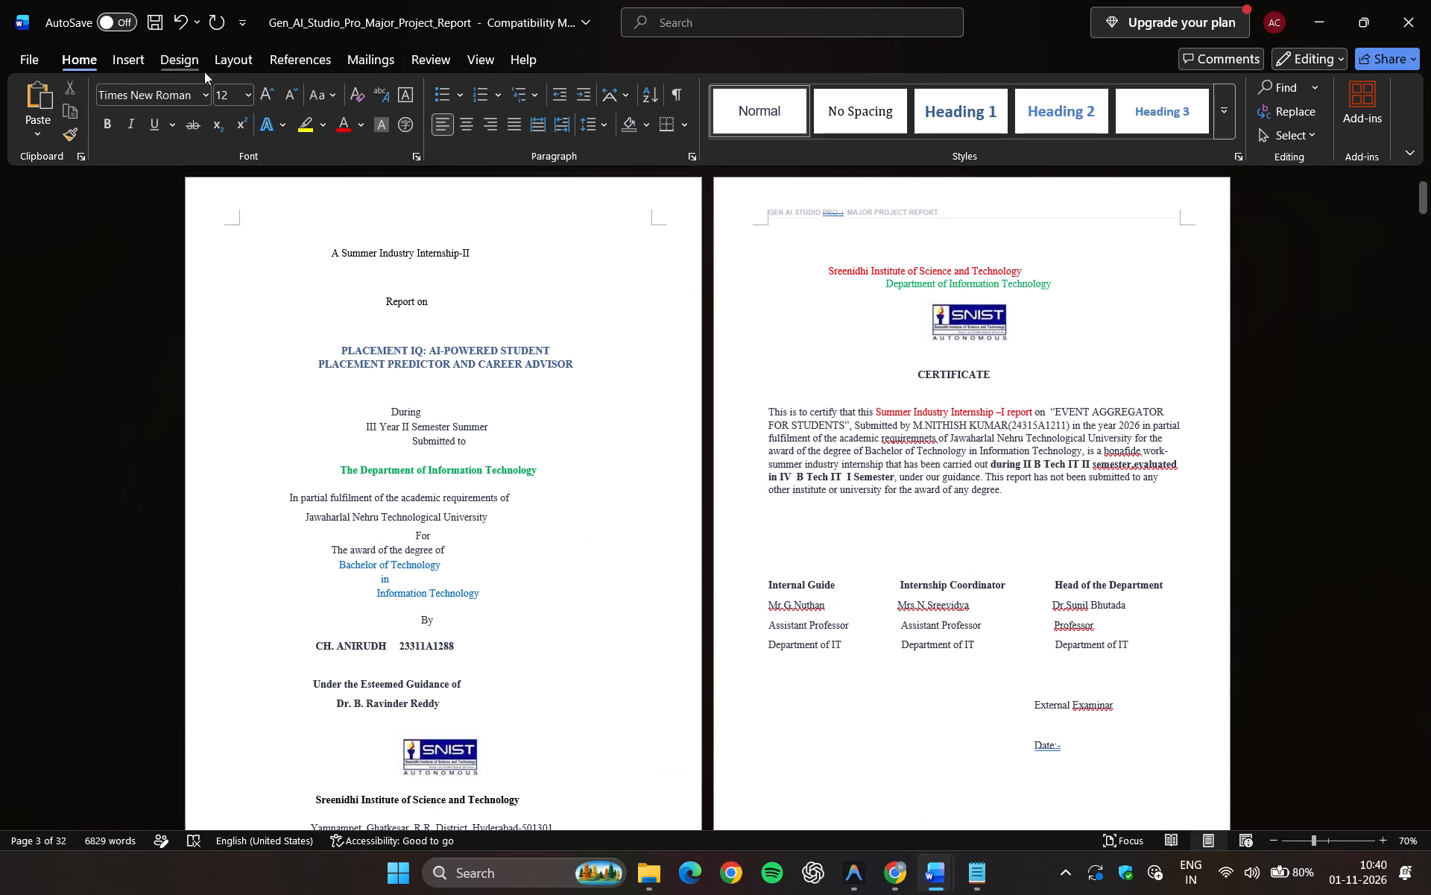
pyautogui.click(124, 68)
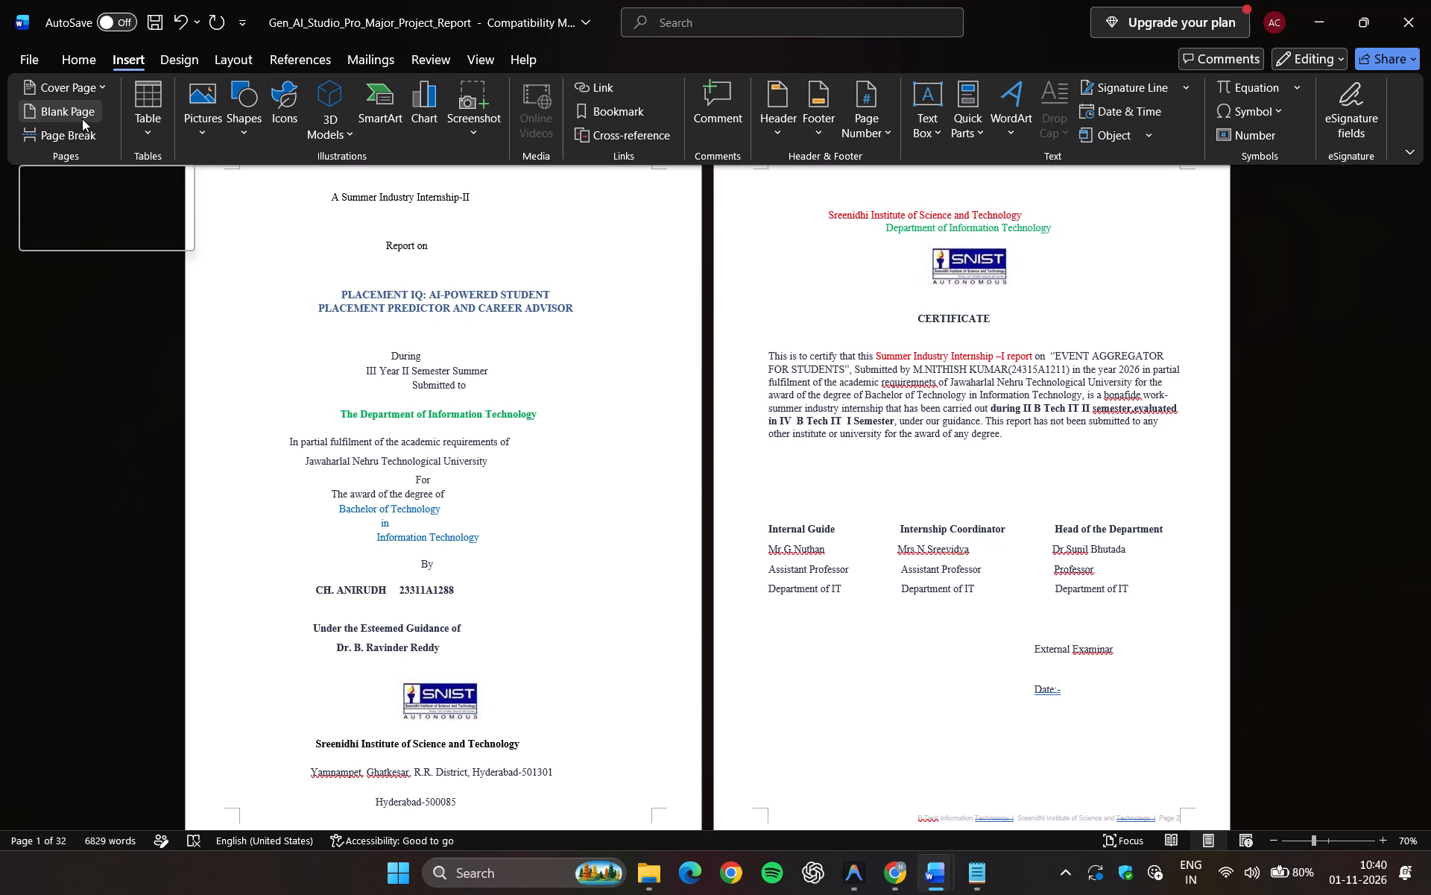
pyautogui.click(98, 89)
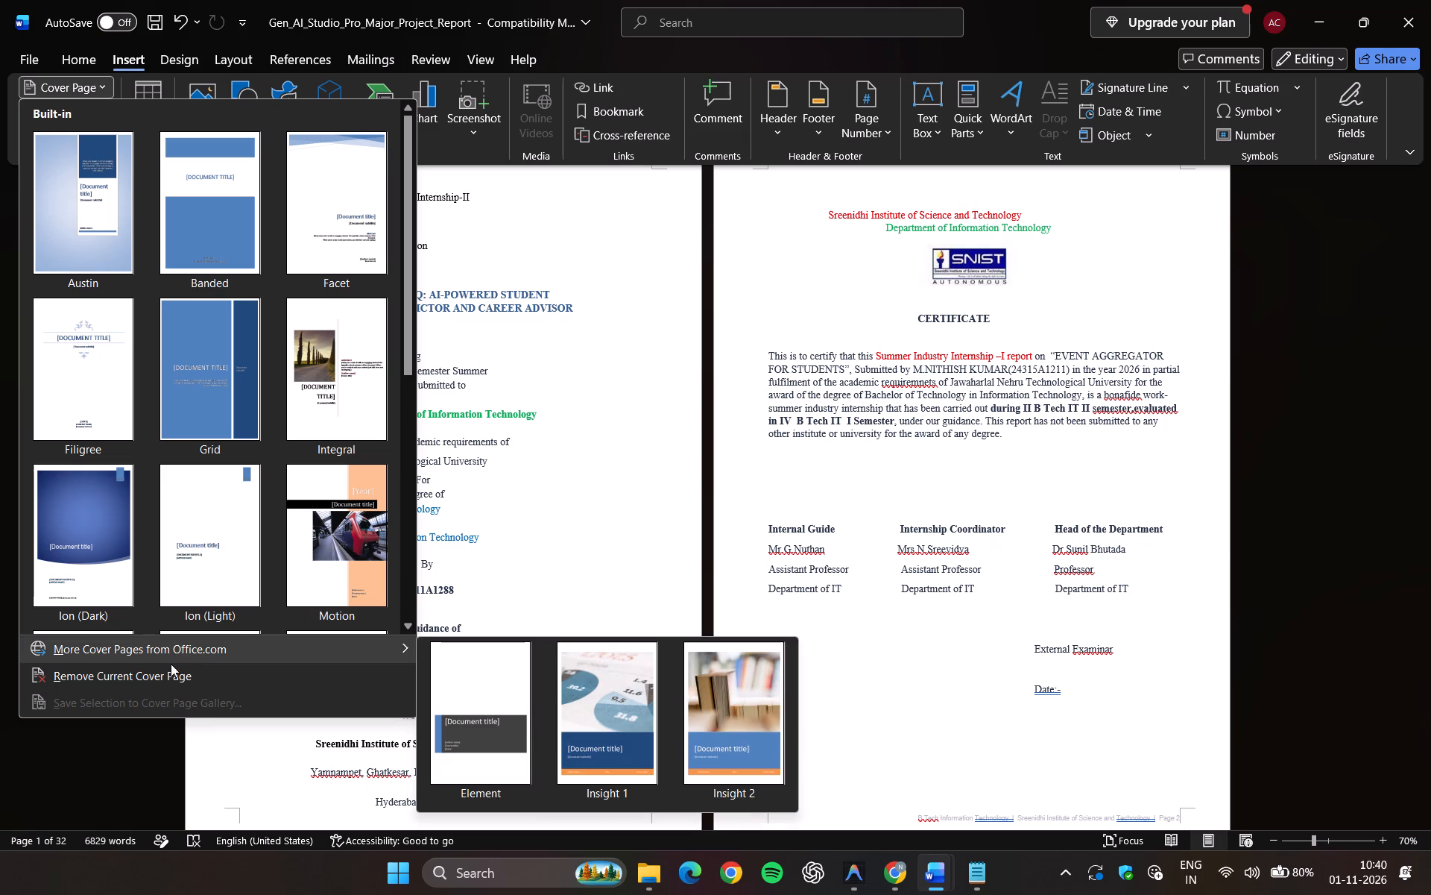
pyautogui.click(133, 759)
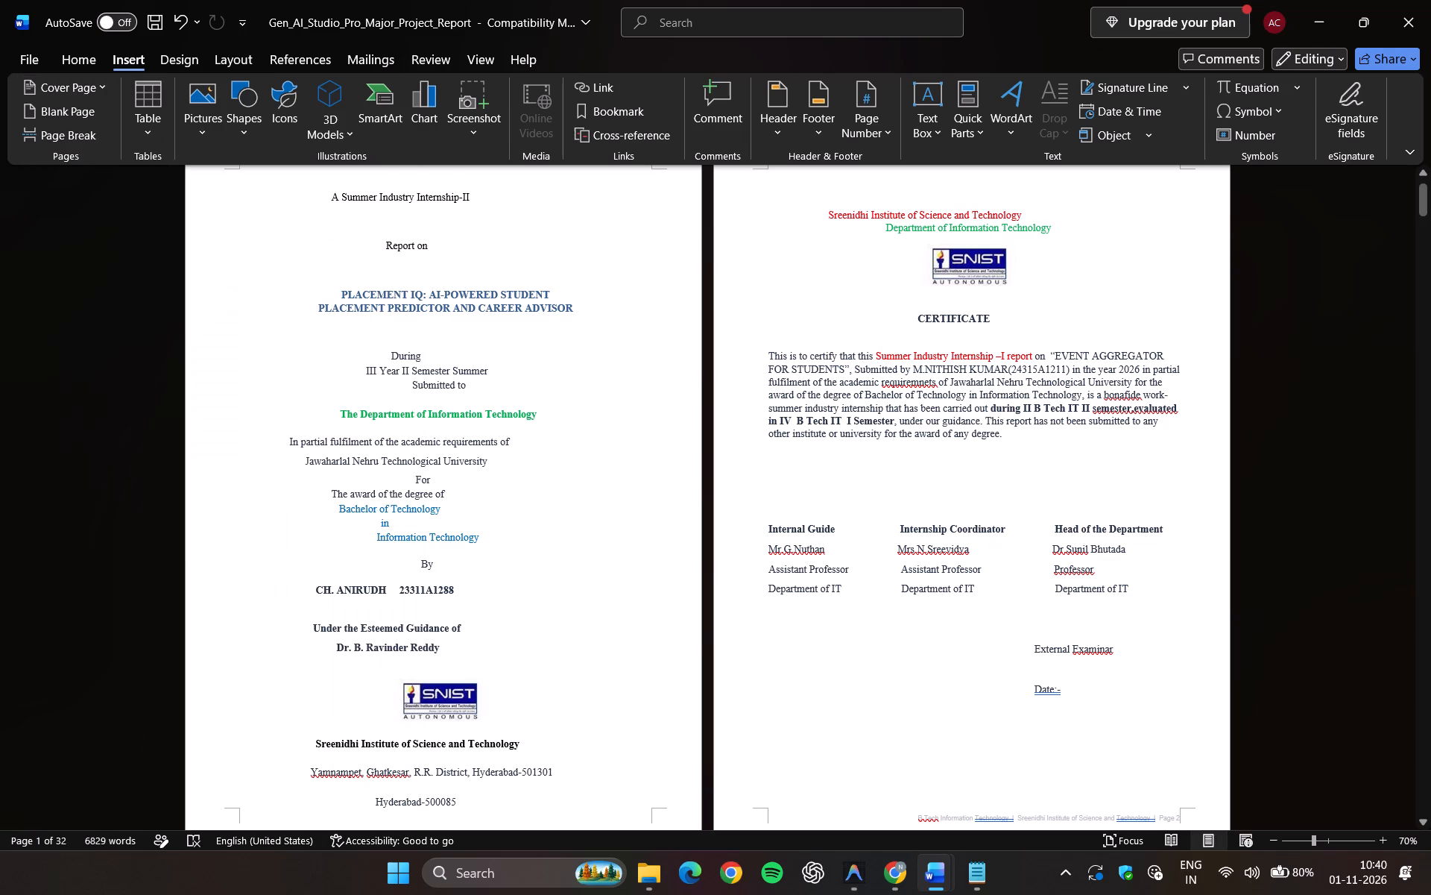
# Shift the red institute name on the certificate page rightward with leading spaces so it sits centred above the department name.
pyautogui.scroll(-2, 414, 588)
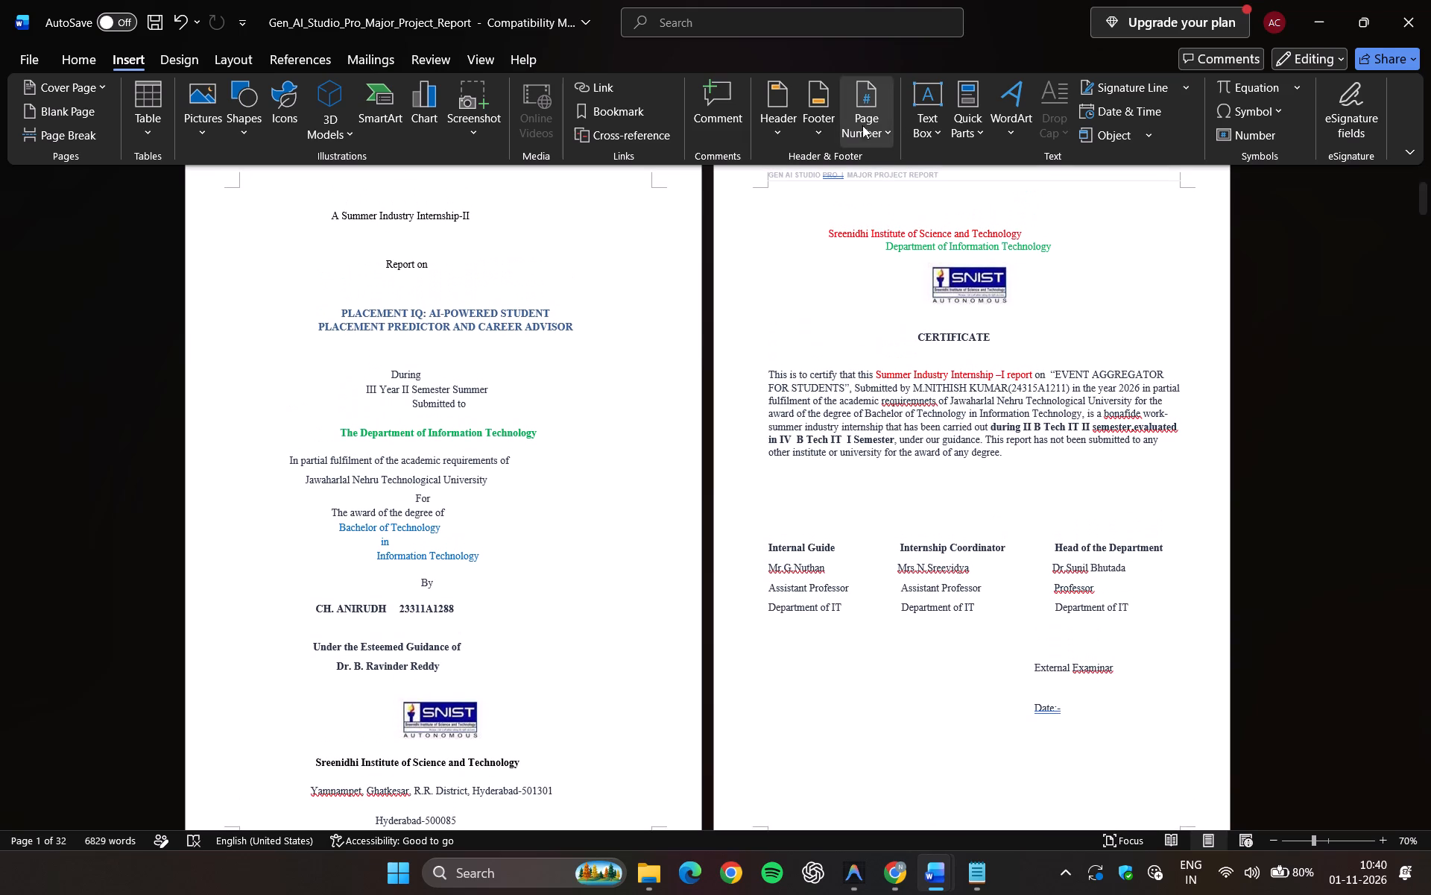
pyautogui.click(816, 232)
pyautogui.press('space')
pyautogui.press('space')
pyautogui.press('space')
pyautogui.press('space')
pyautogui.press('space')
pyautogui.press('space')
pyautogui.press('space')
pyautogui.press('space')
pyautogui.press('space')
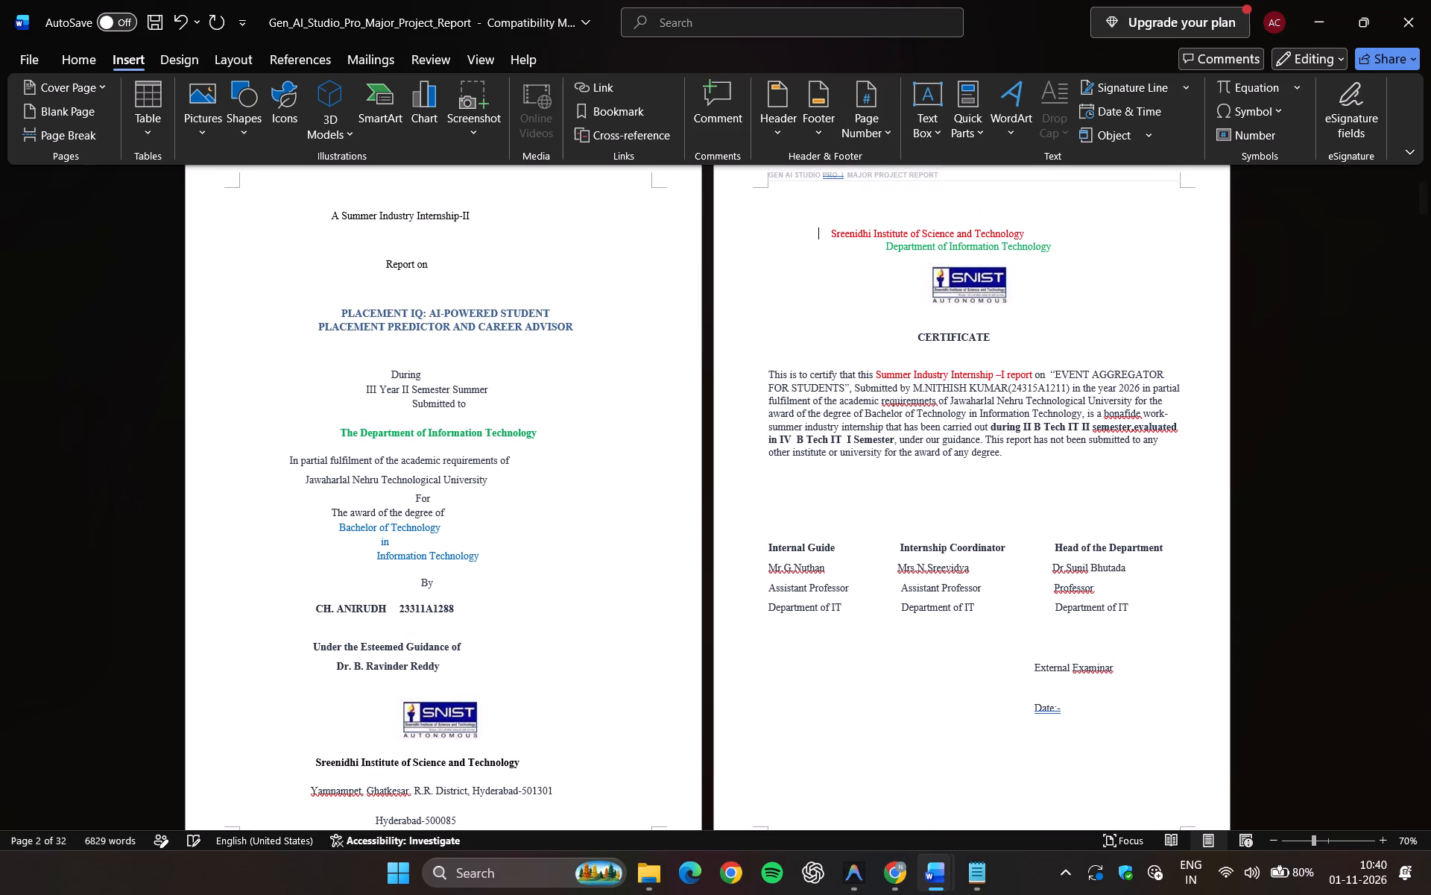
pyautogui.press('space')
pyautogui.press('space')
pyautogui.press('space')
pyautogui.press('space')
pyautogui.press('space')
pyautogui.press('space')
pyautogui.press('space')
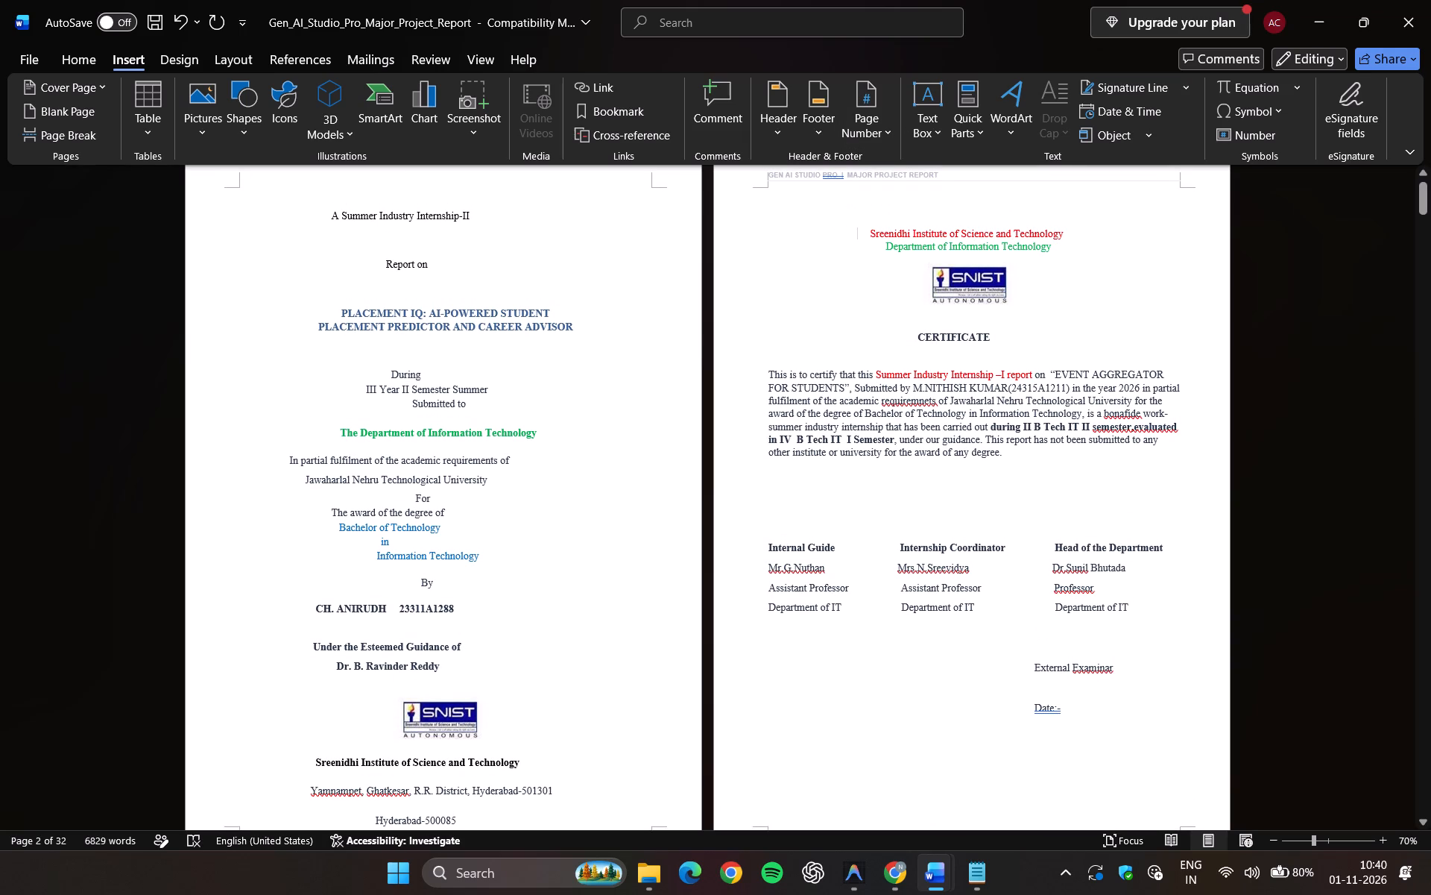
# Reposition the SNIST logo on the certificate page by removing its existing indent and spacing it in under the department name.
pyautogui.click(905, 294)
pyautogui.press('BackSpace')
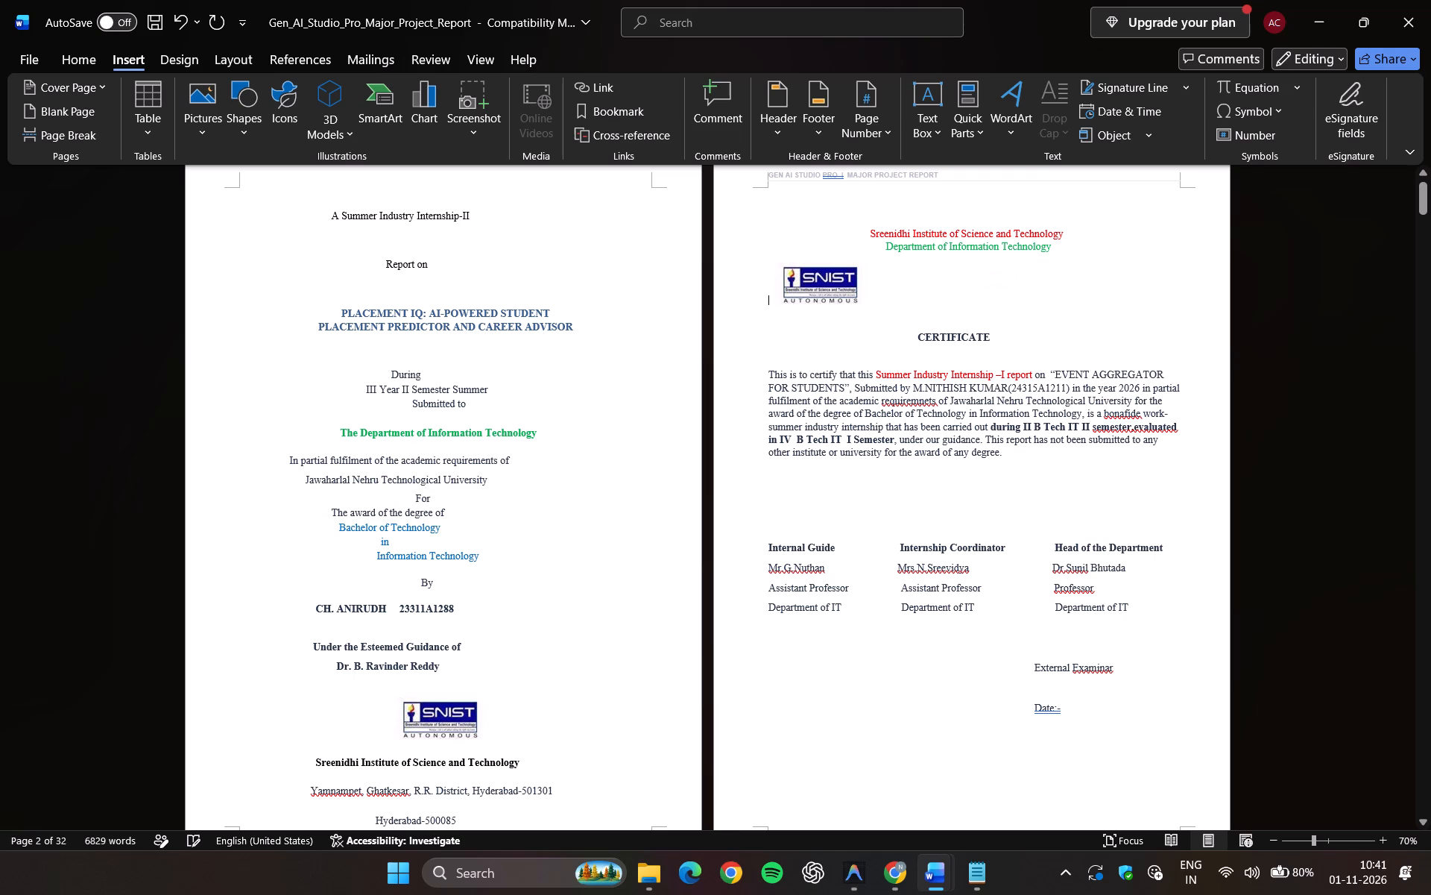
pyautogui.press('space')
pyautogui.press('space')
pyautogui.press('space')
pyautogui.press('space')
pyautogui.press('space')
pyautogui.press('space')
pyautogui.press('space')
pyautogui.press('space')
pyautogui.press('space')
pyautogui.press('space')
pyautogui.press('space')
pyautogui.press('space')
pyautogui.press('space')
pyautogui.press('space')
pyautogui.press('space')
pyautogui.press('space')
pyautogui.press('space')
pyautogui.press('space')
pyautogui.press('space')
pyautogui.press('space')
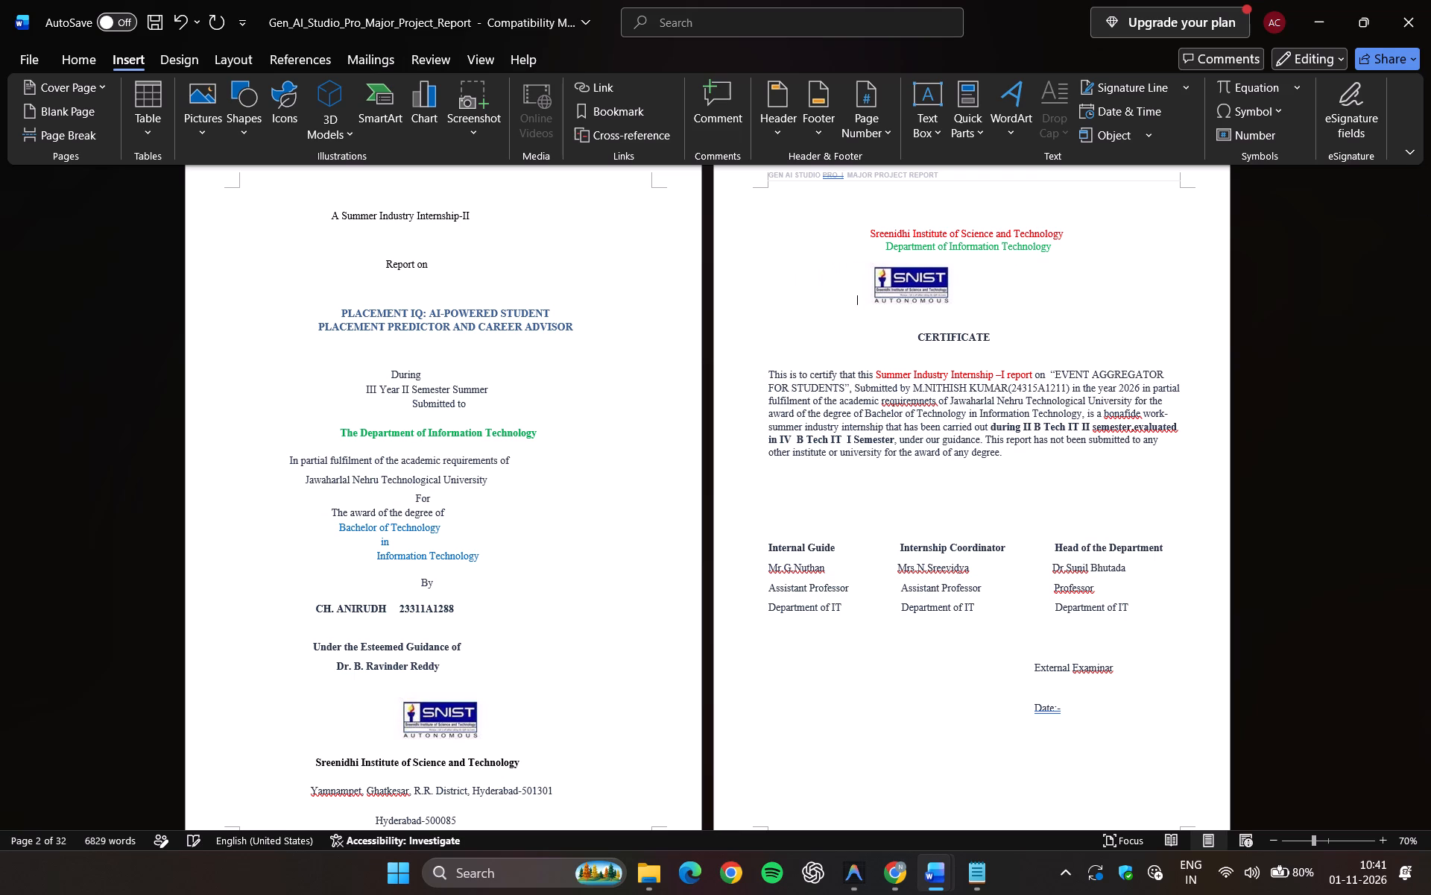
pyautogui.press('space')
pyautogui.press('space')
pyautogui.press('space')
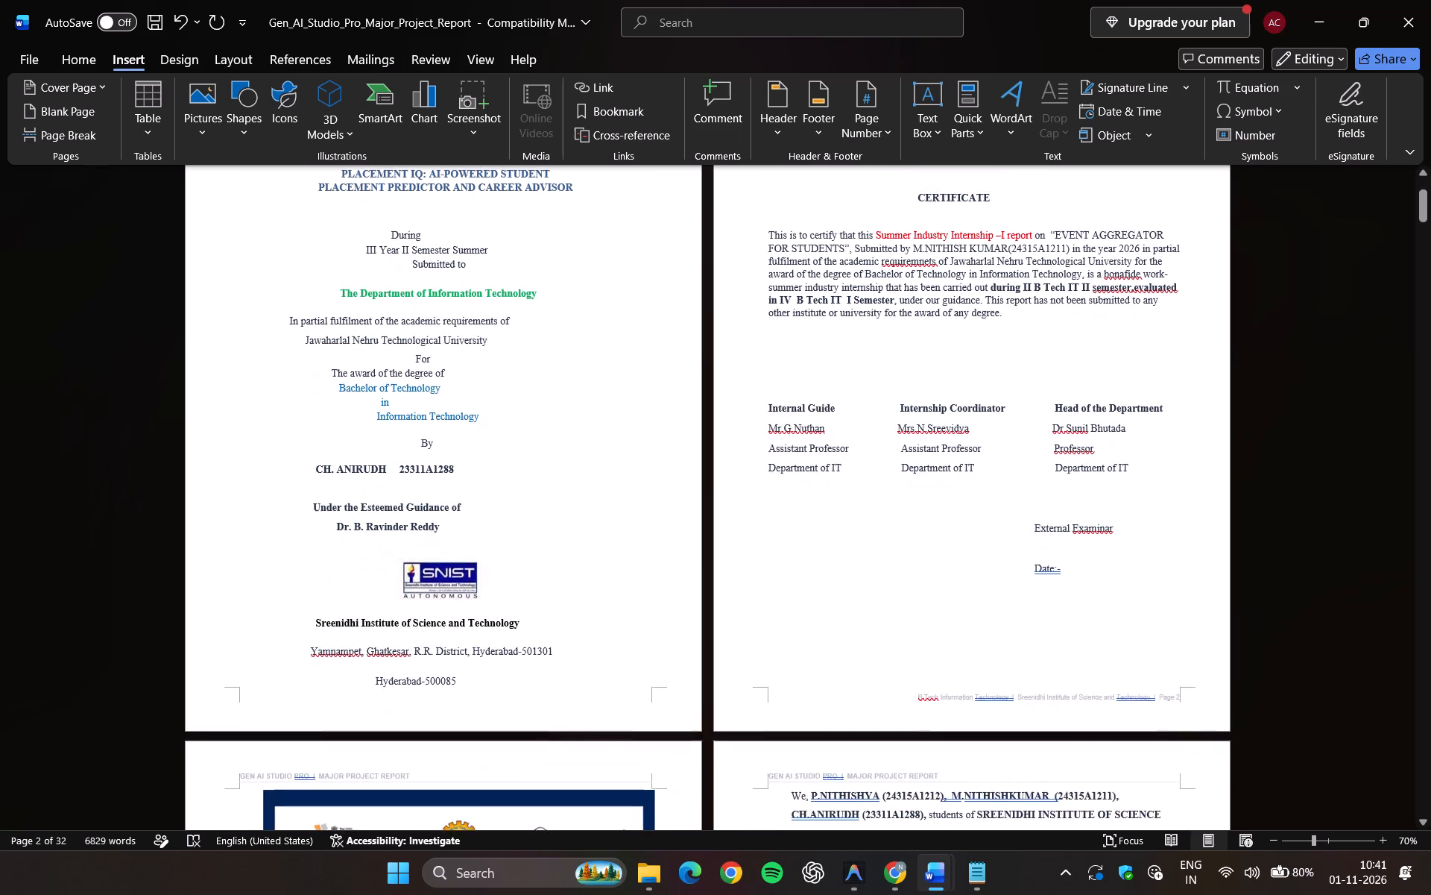
# Compare the report's cover and certificate pages with the layouts in the PlacementIq and newreport documents.
pyautogui.scroll(1, 382, 430)
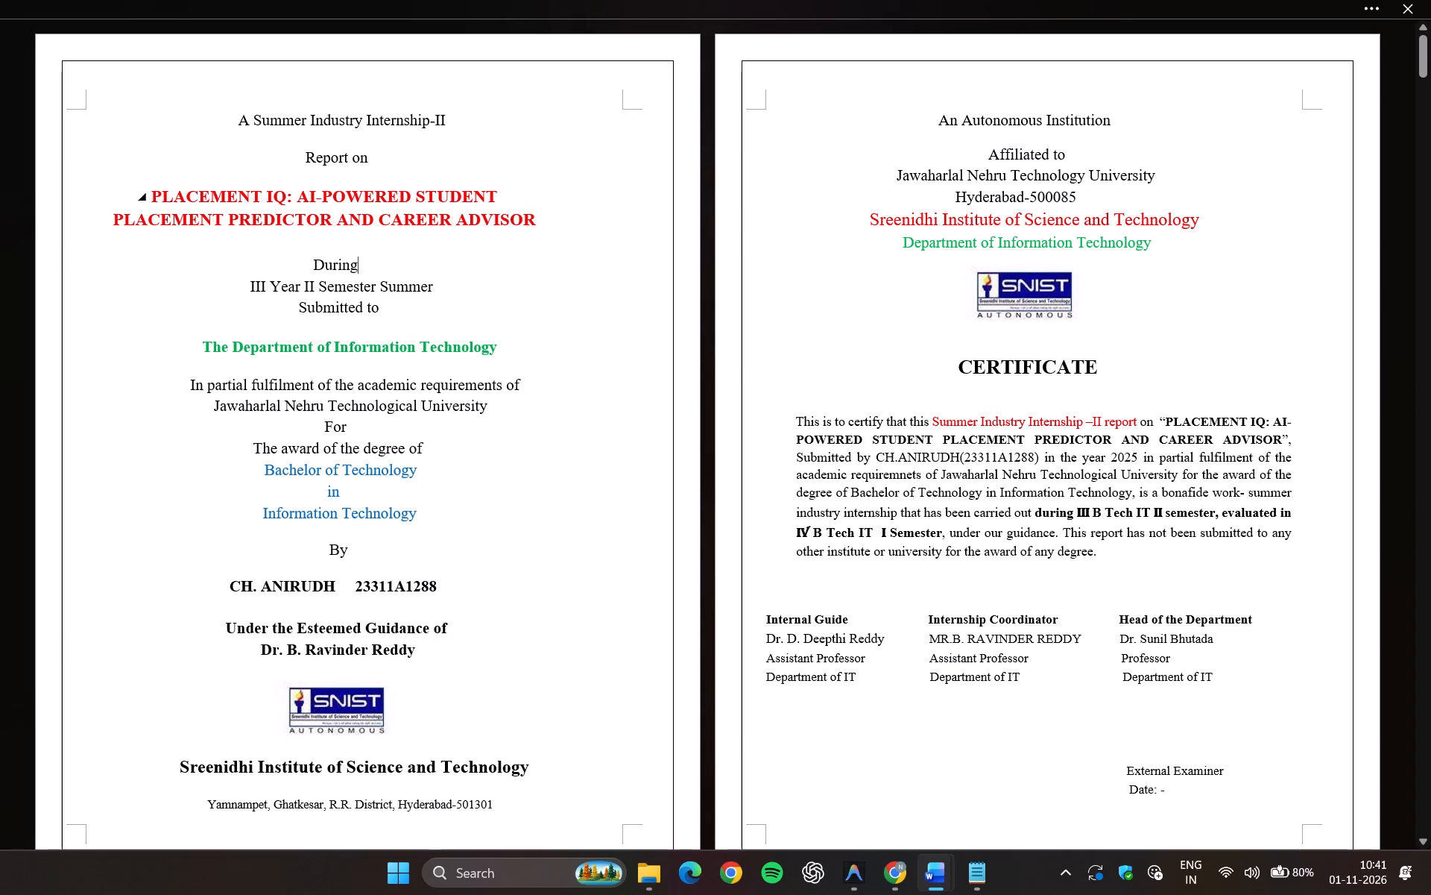
pyautogui.hotkey('alt', 'Tab')
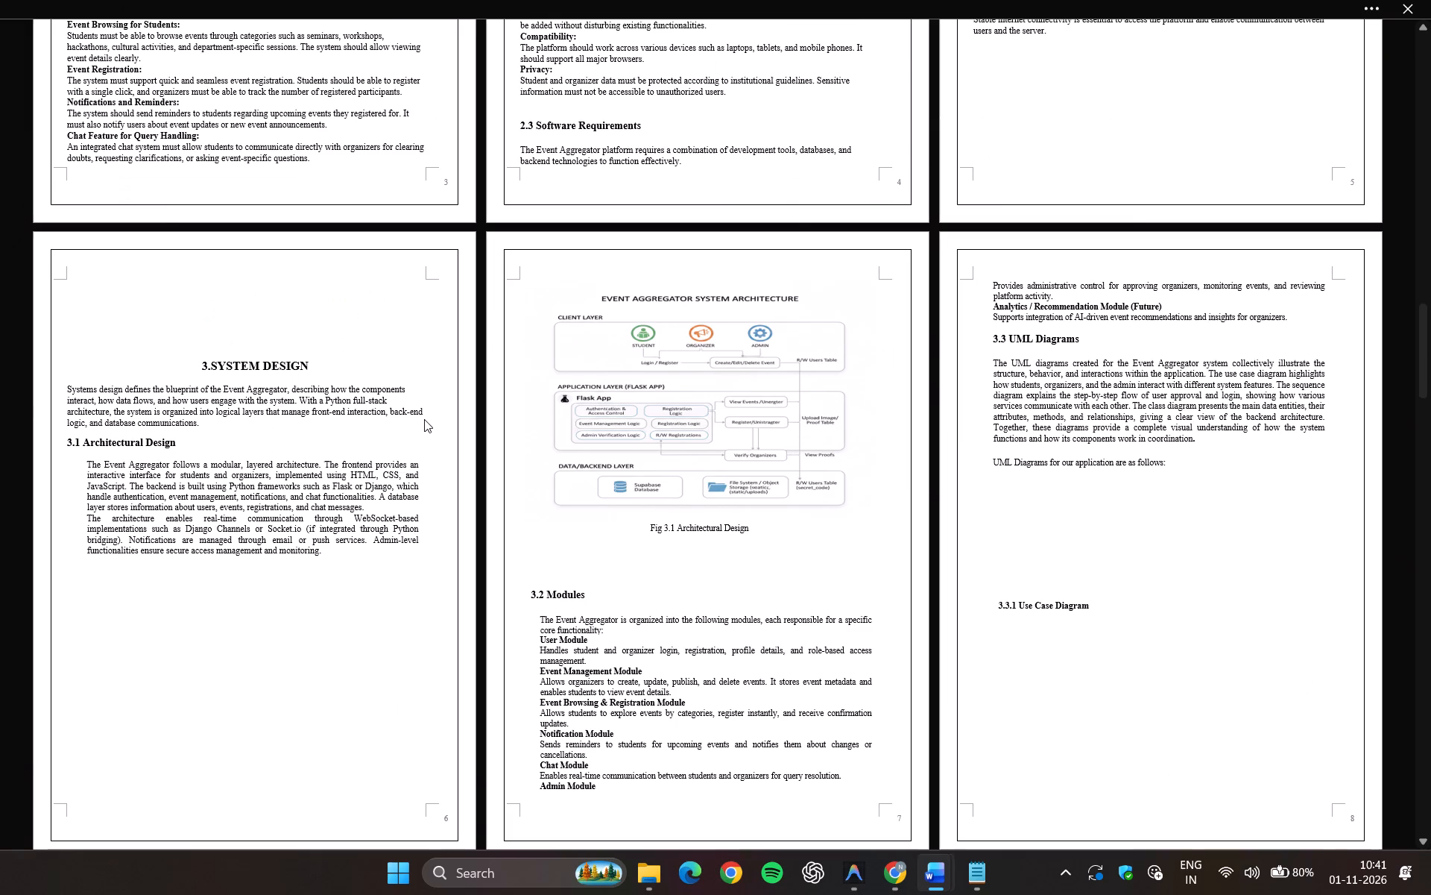
pyautogui.hotkey('alt', 'Tab')
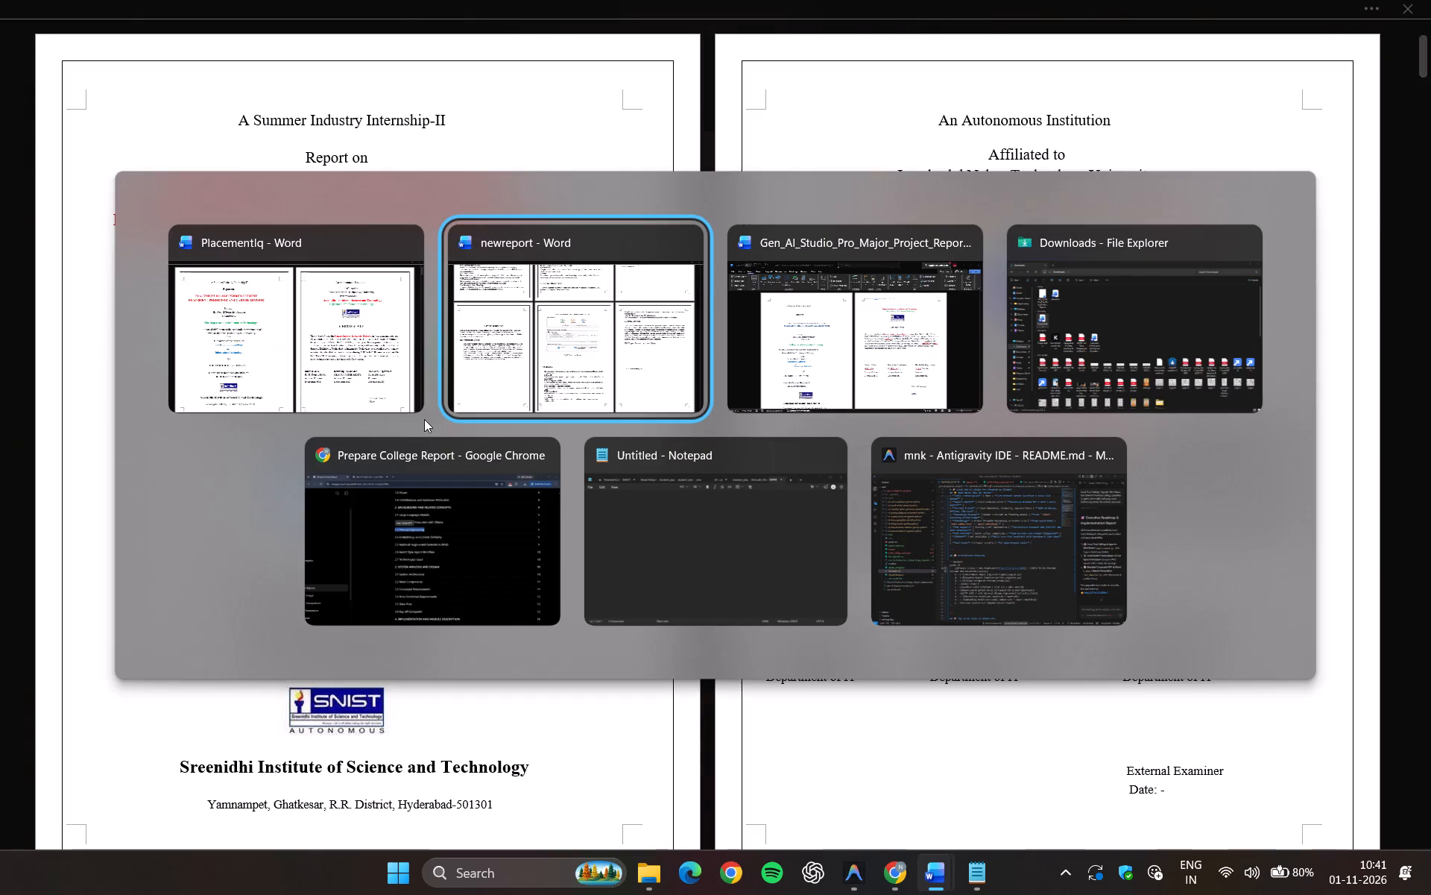
pyautogui.scroll(5, 424, 419)
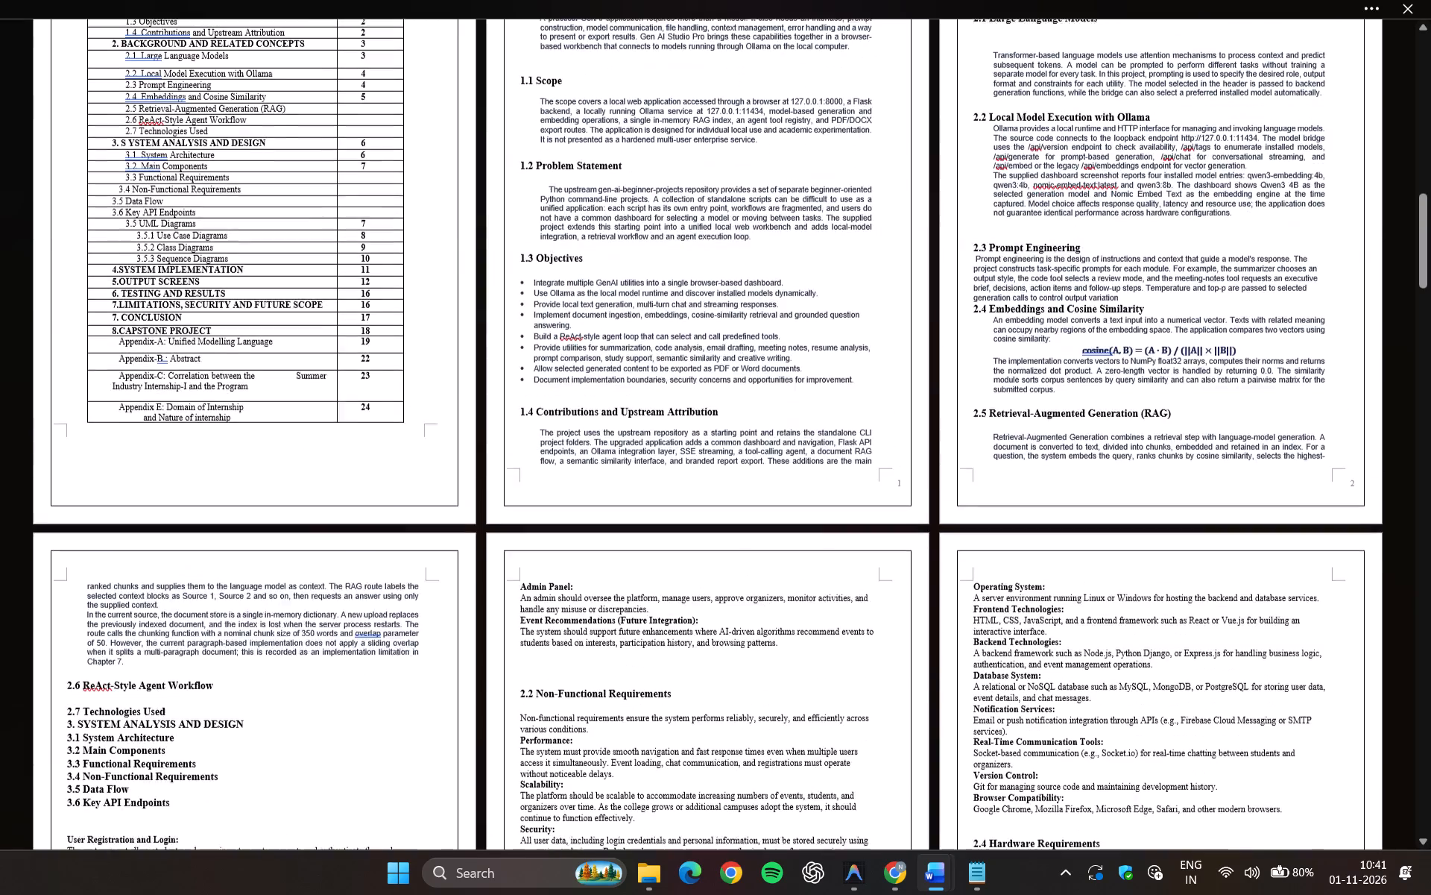
pyautogui.hotkey('alt', 'Tab')
pyautogui.hotkey('alt', 'Tab')
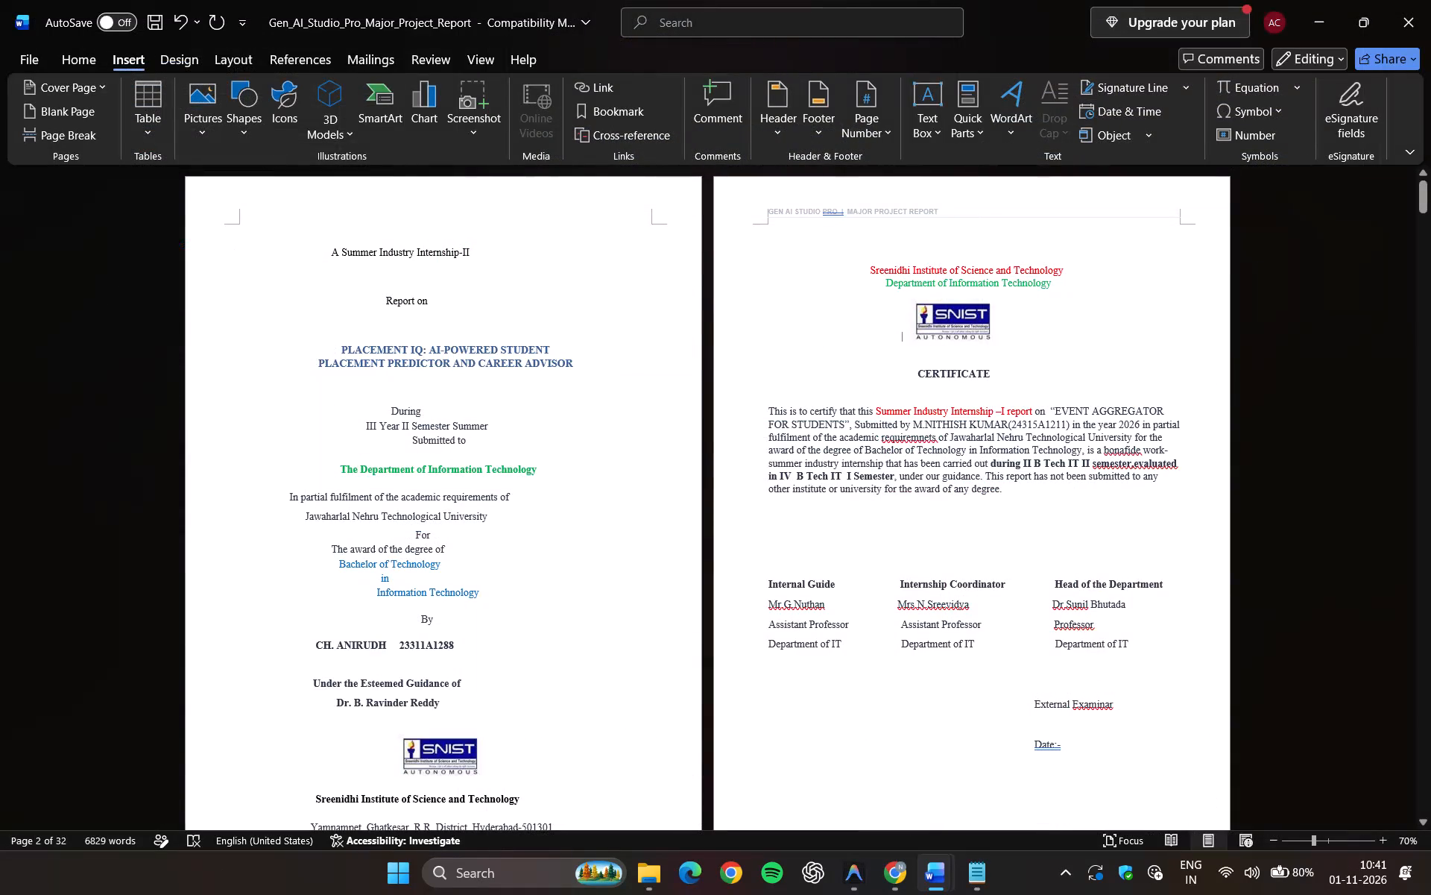
pyautogui.scroll(-1, 414, 316)
pyautogui.scroll(1, 414, 316)
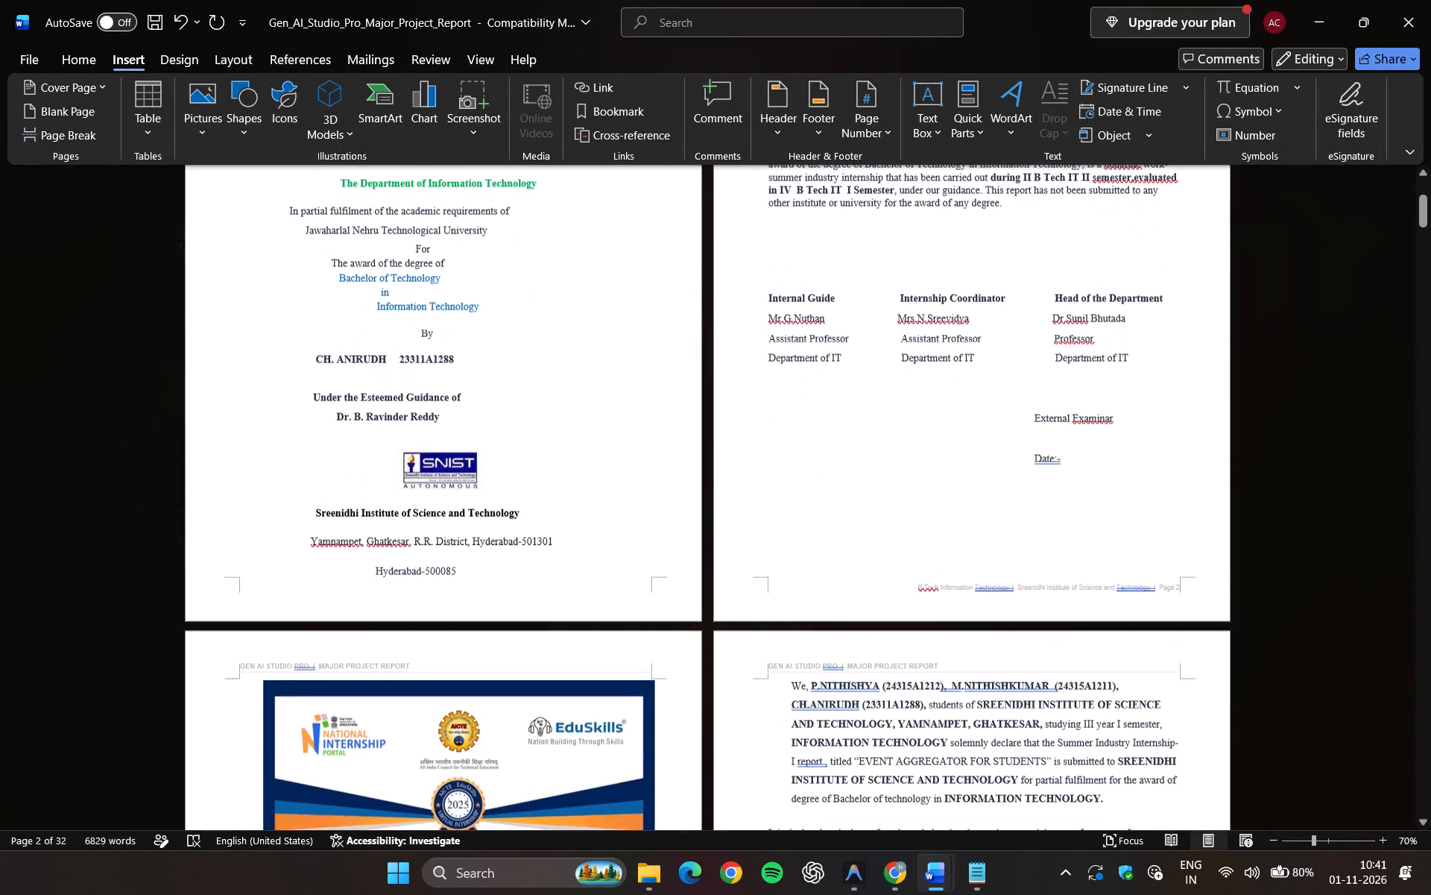
pyautogui.scroll(2, 414, 316)
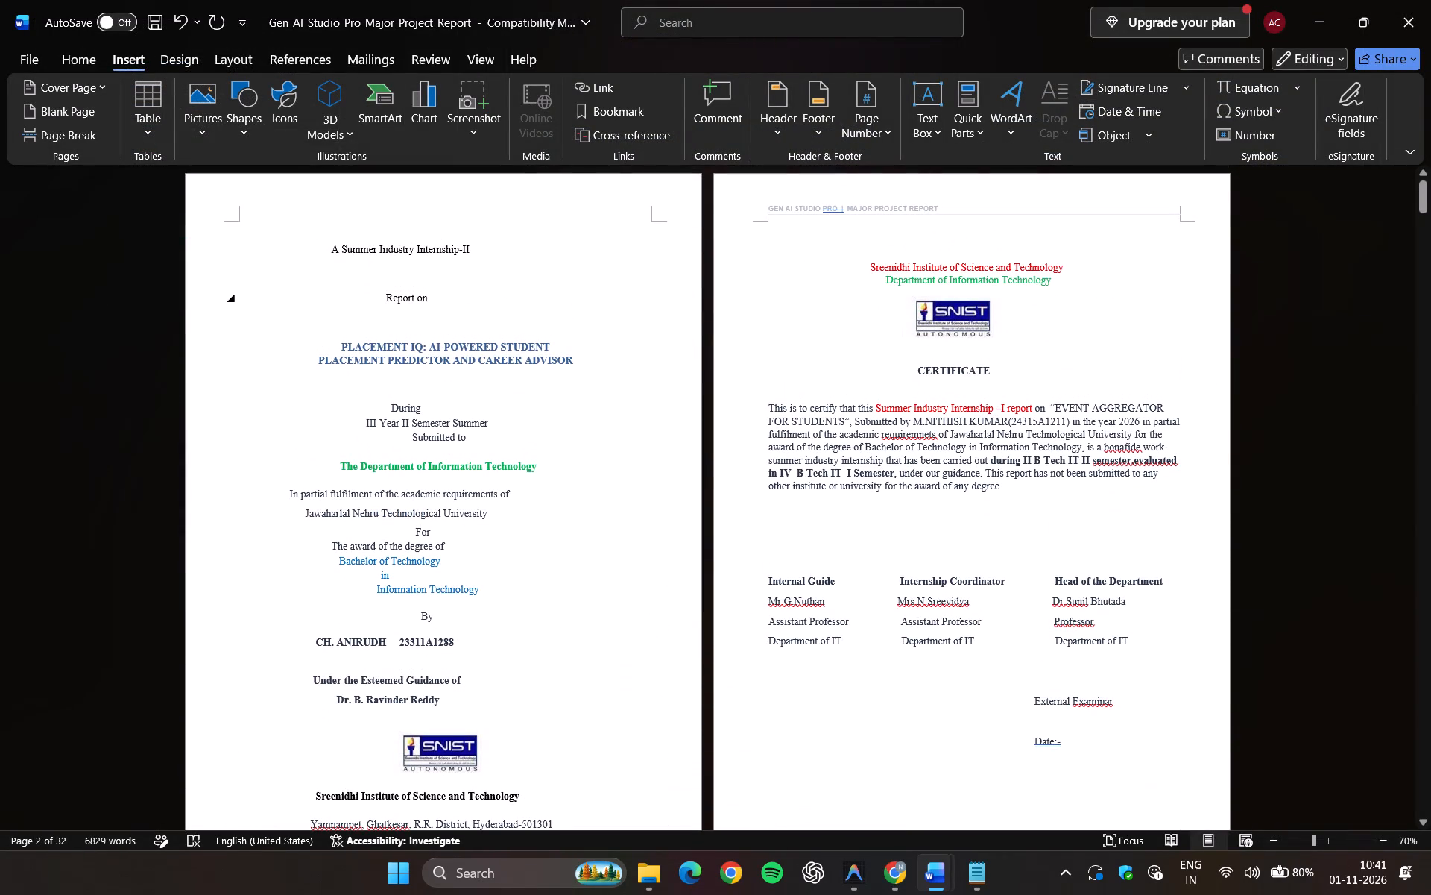
# Delete the blank line between "A Summer Industry Internship-II" and "Report on" on the cover page.
pyautogui.click(357, 278)
pyautogui.press('Up')
pyautogui.press('Delete')
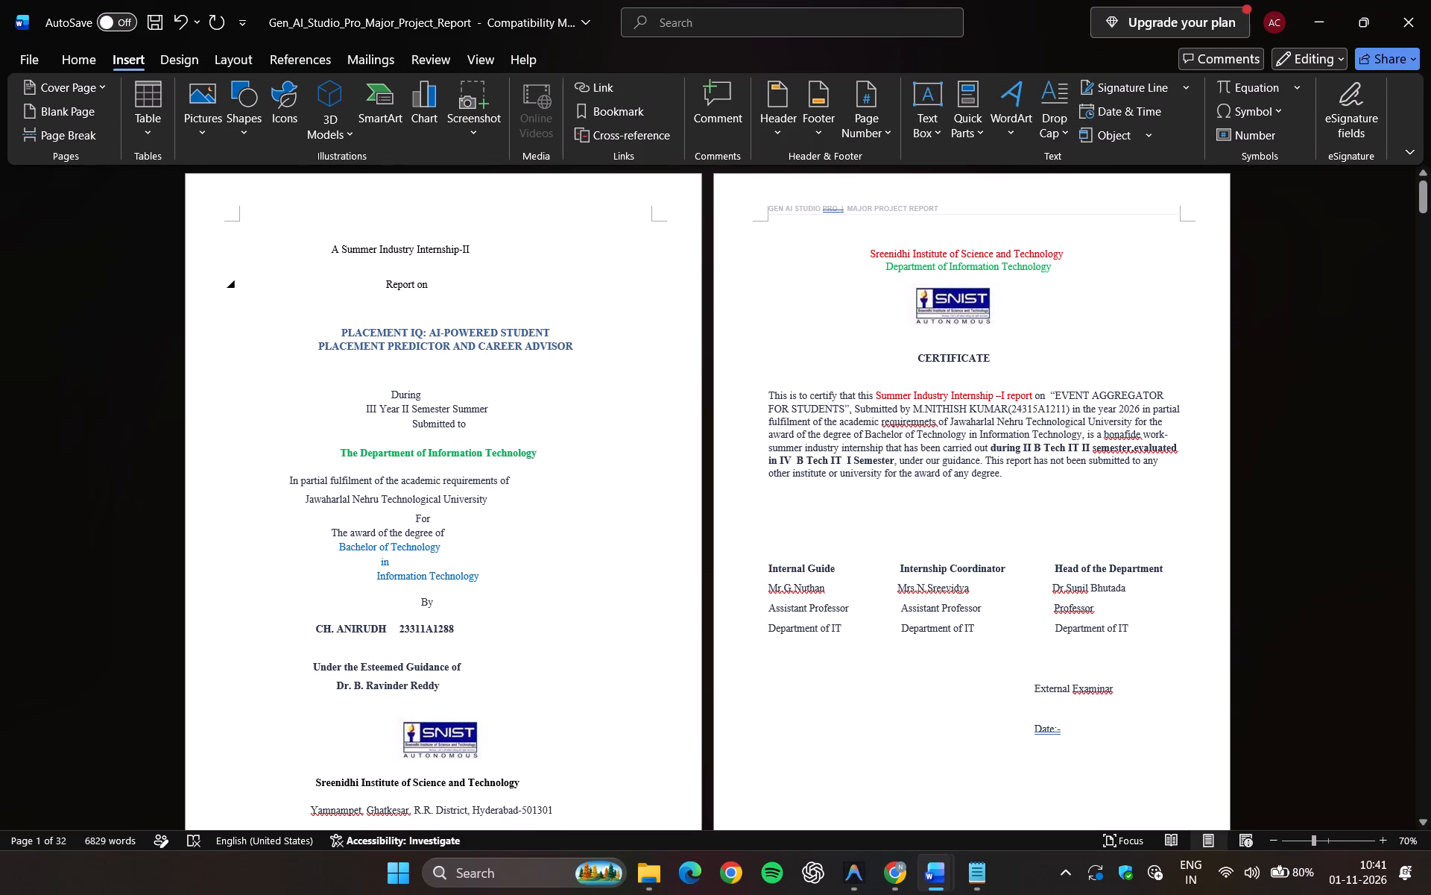
# Nudge the cover line "A Summer Industry Internship-II" slightly rightward with leading spaces to centre it above "Report on".
pyautogui.press('Up')
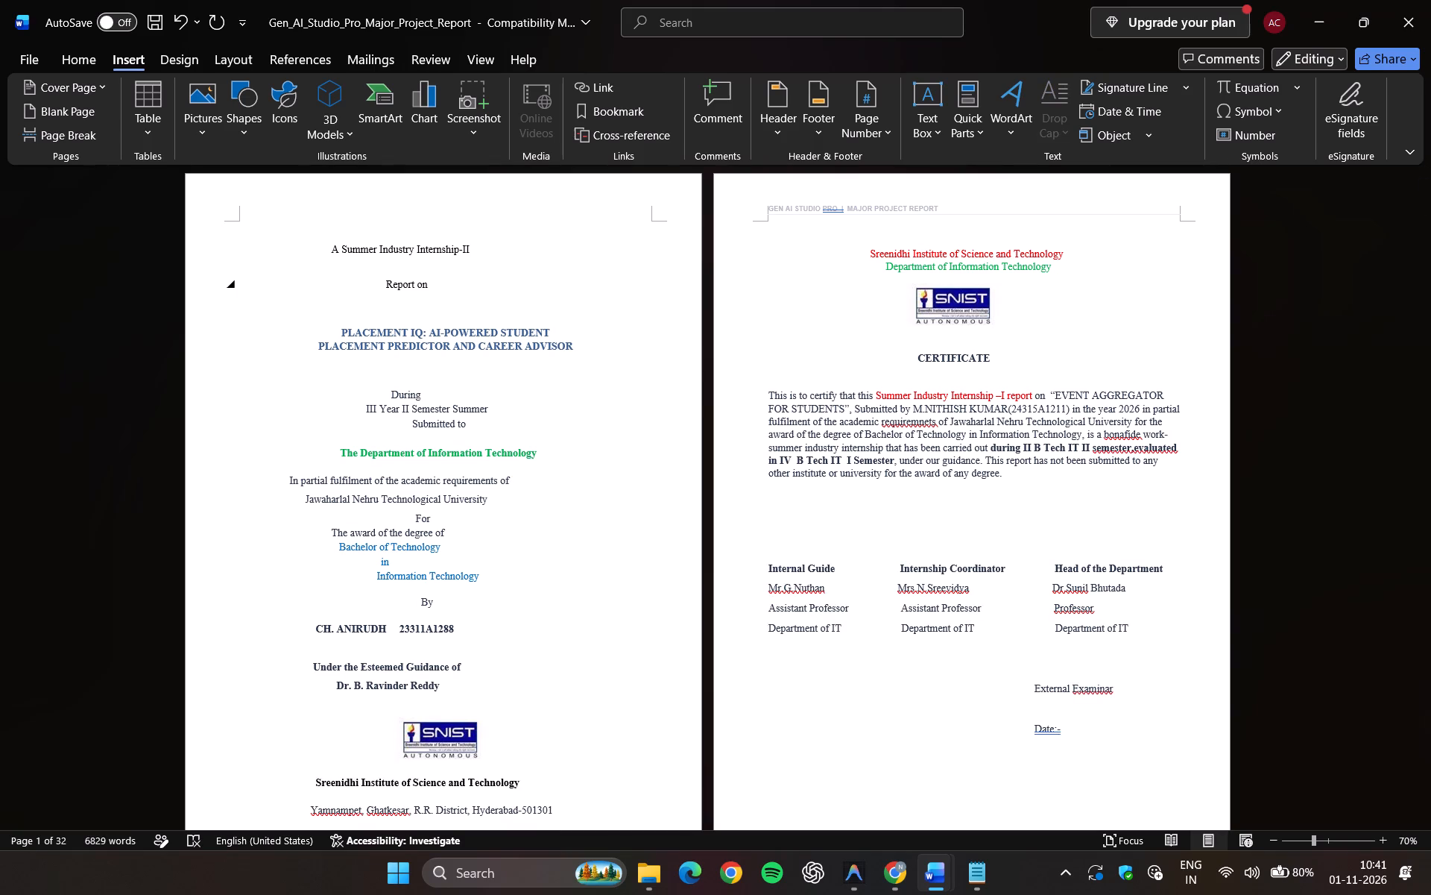
pyautogui.click(317, 253)
pyautogui.press('space')
pyautogui.press('space')
pyautogui.press('space')
pyautogui.press('space')
pyautogui.press('space')
pyautogui.press('space')
pyautogui.press('BackSpace')
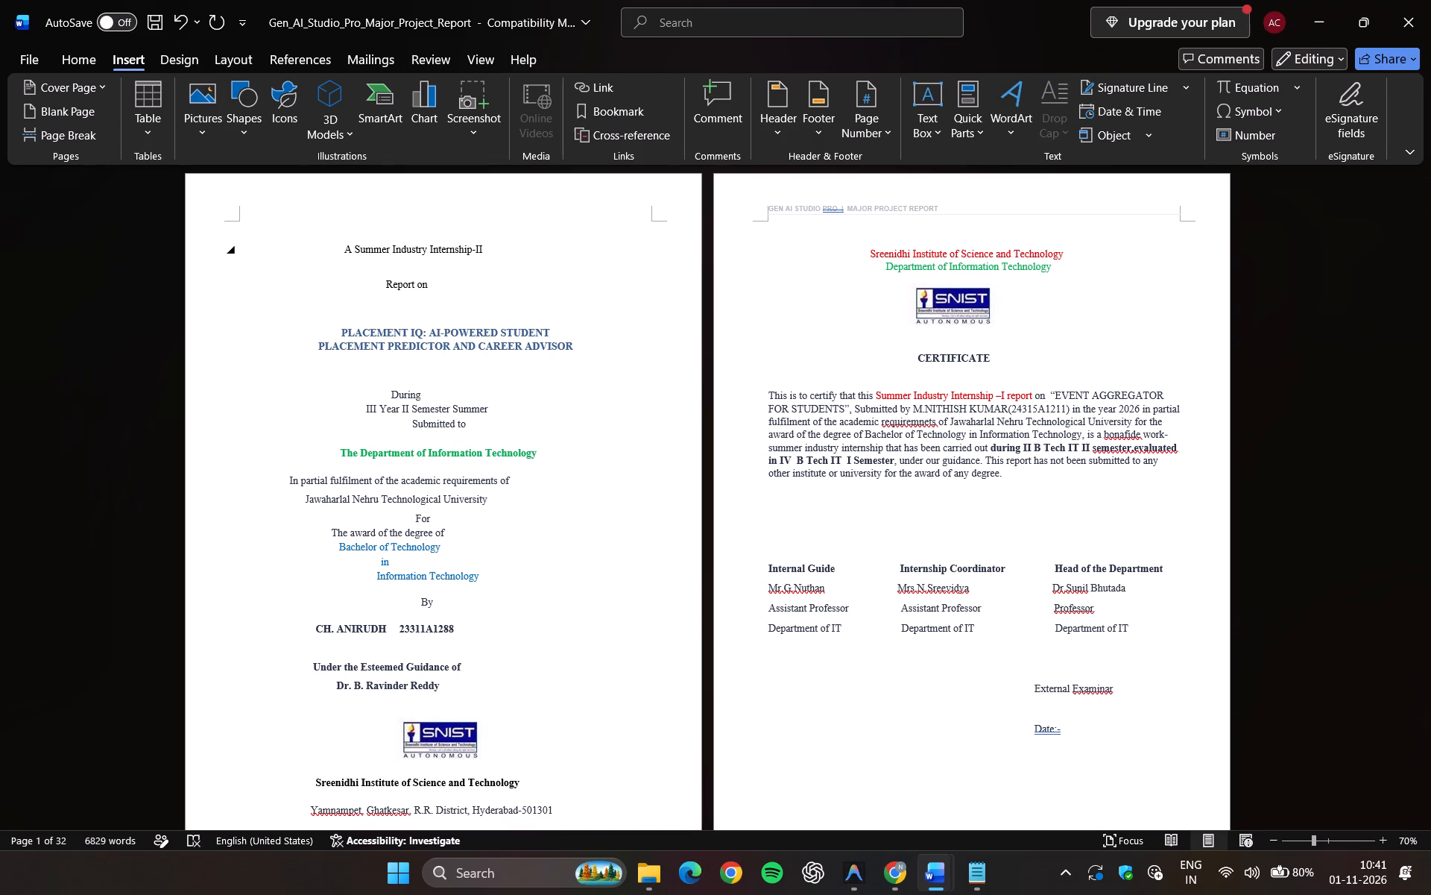
pyautogui.press('BackSpace')
pyautogui.press('BackSpace')
pyautogui.press('space')
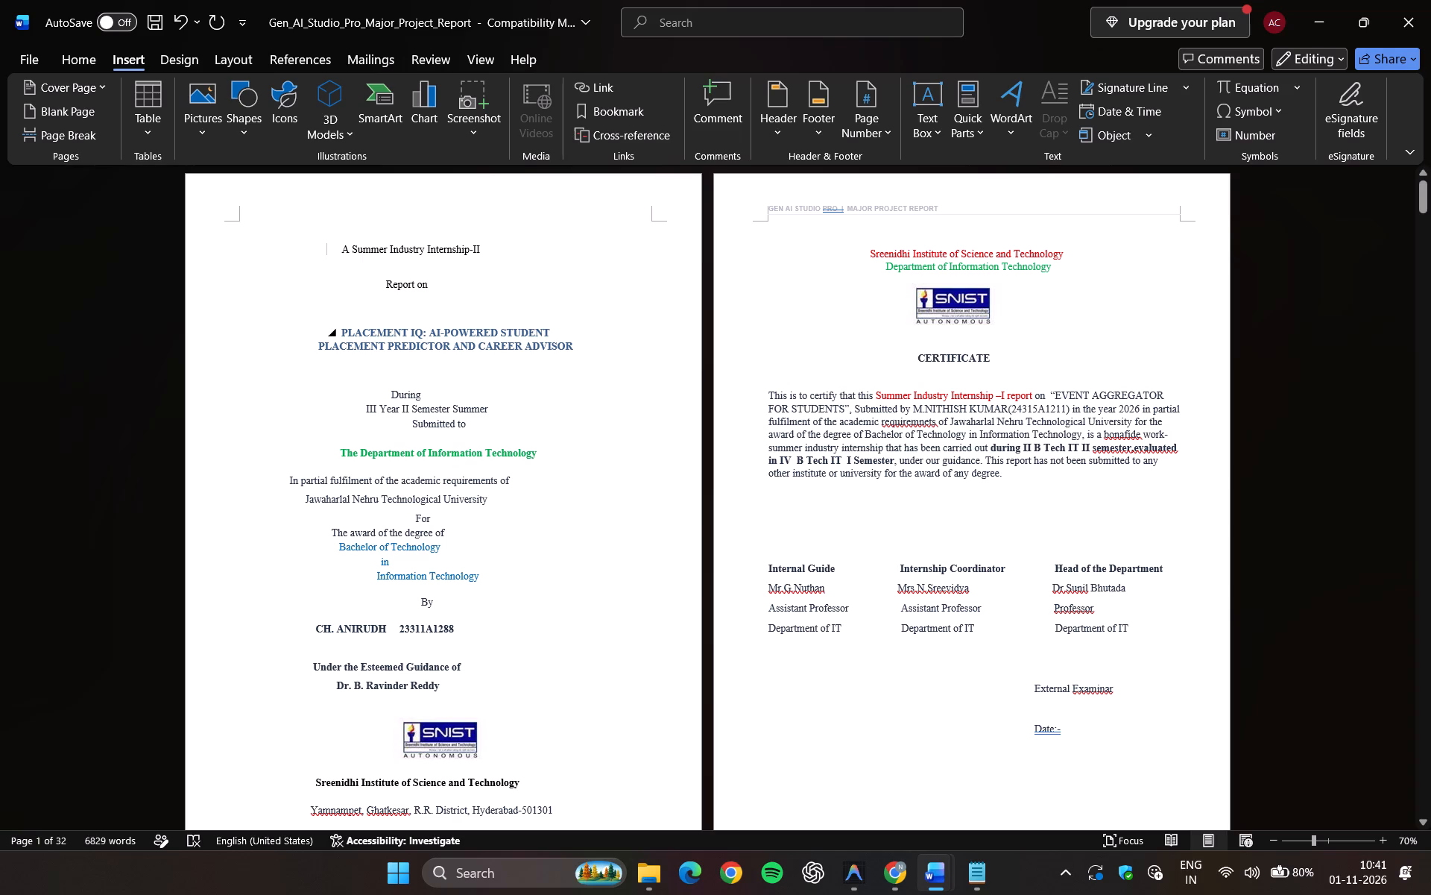
# Switch to the newreport document and close it, saving its changes in the Downloads folder.
pyautogui.hotkey('alt', 'Tab')
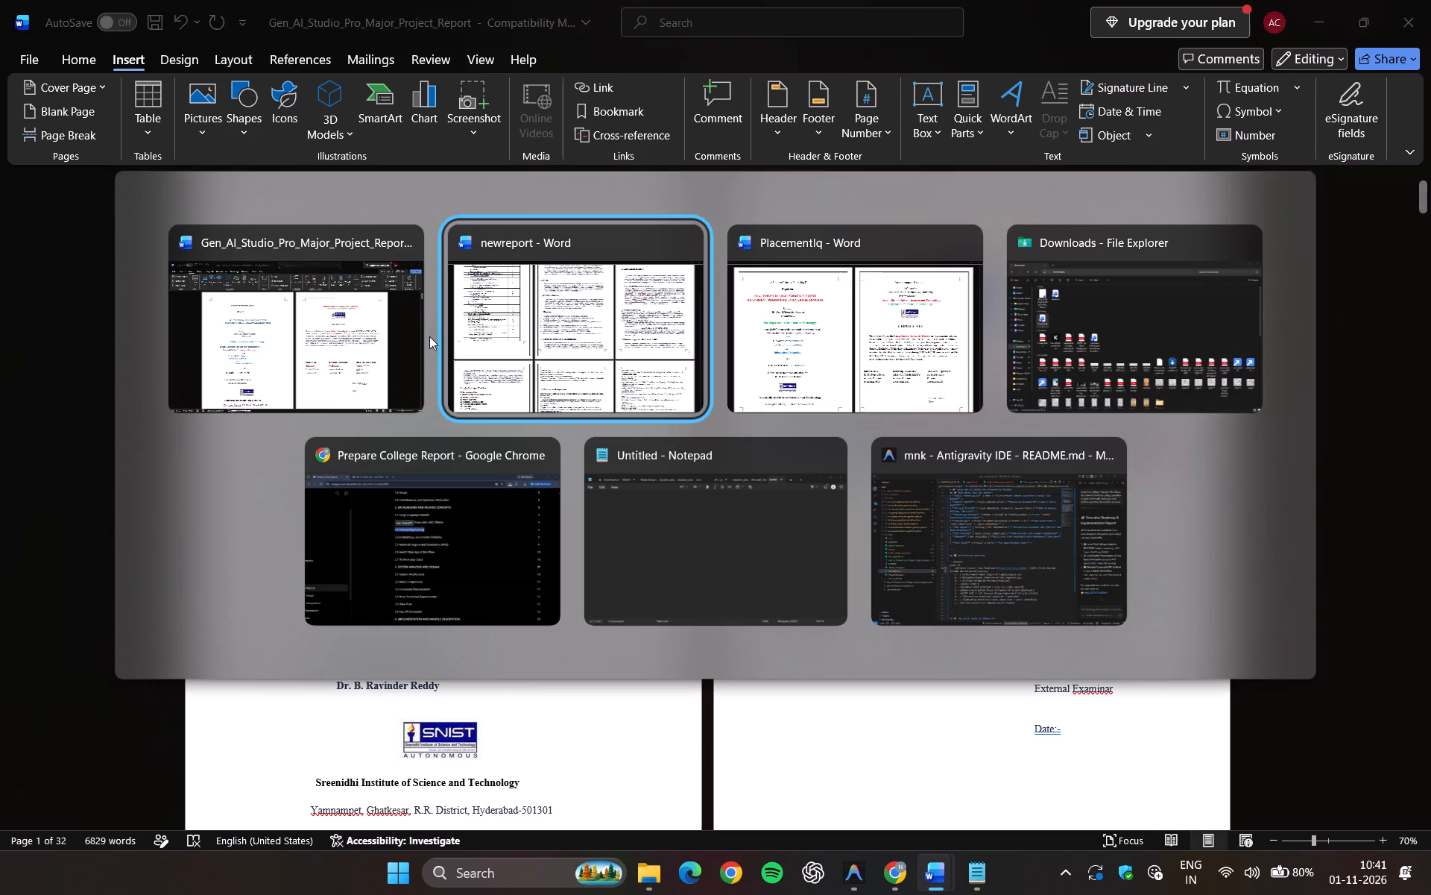
pyautogui.scroll(6, 389, 283)
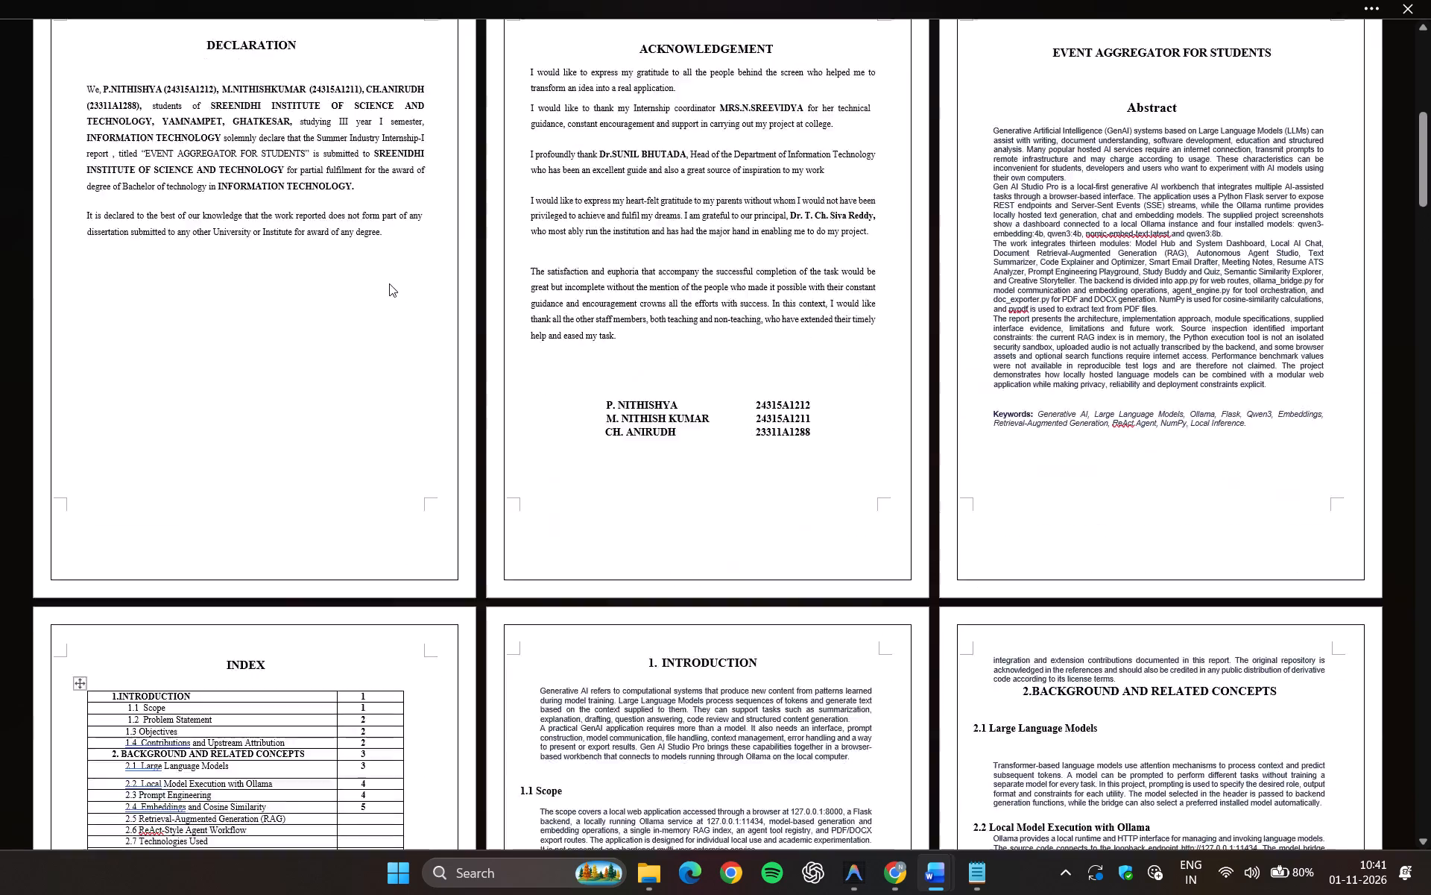
pyautogui.scroll(2, 389, 283)
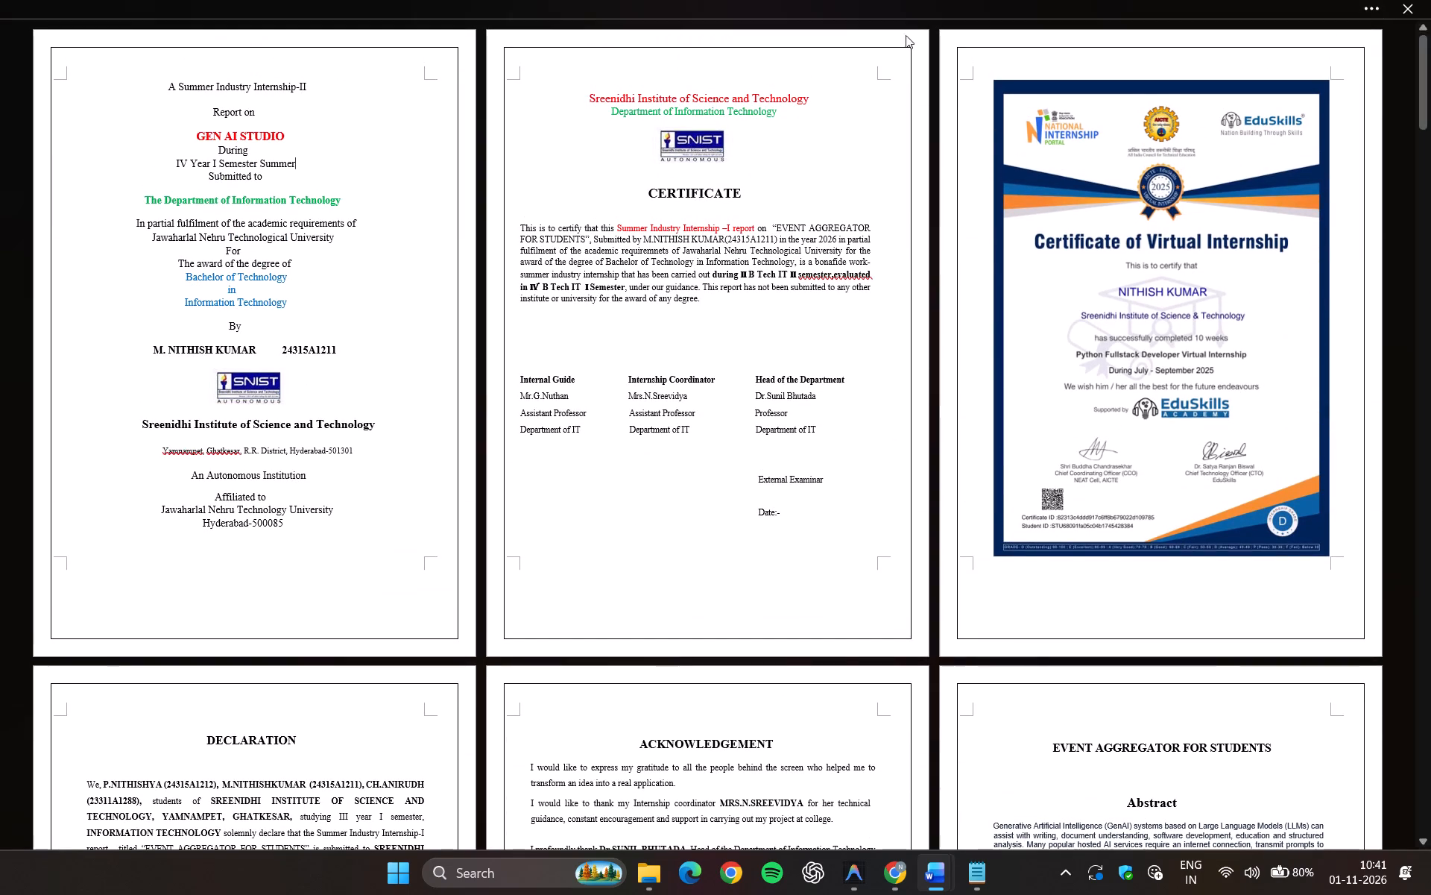
pyautogui.click(1403, 9)
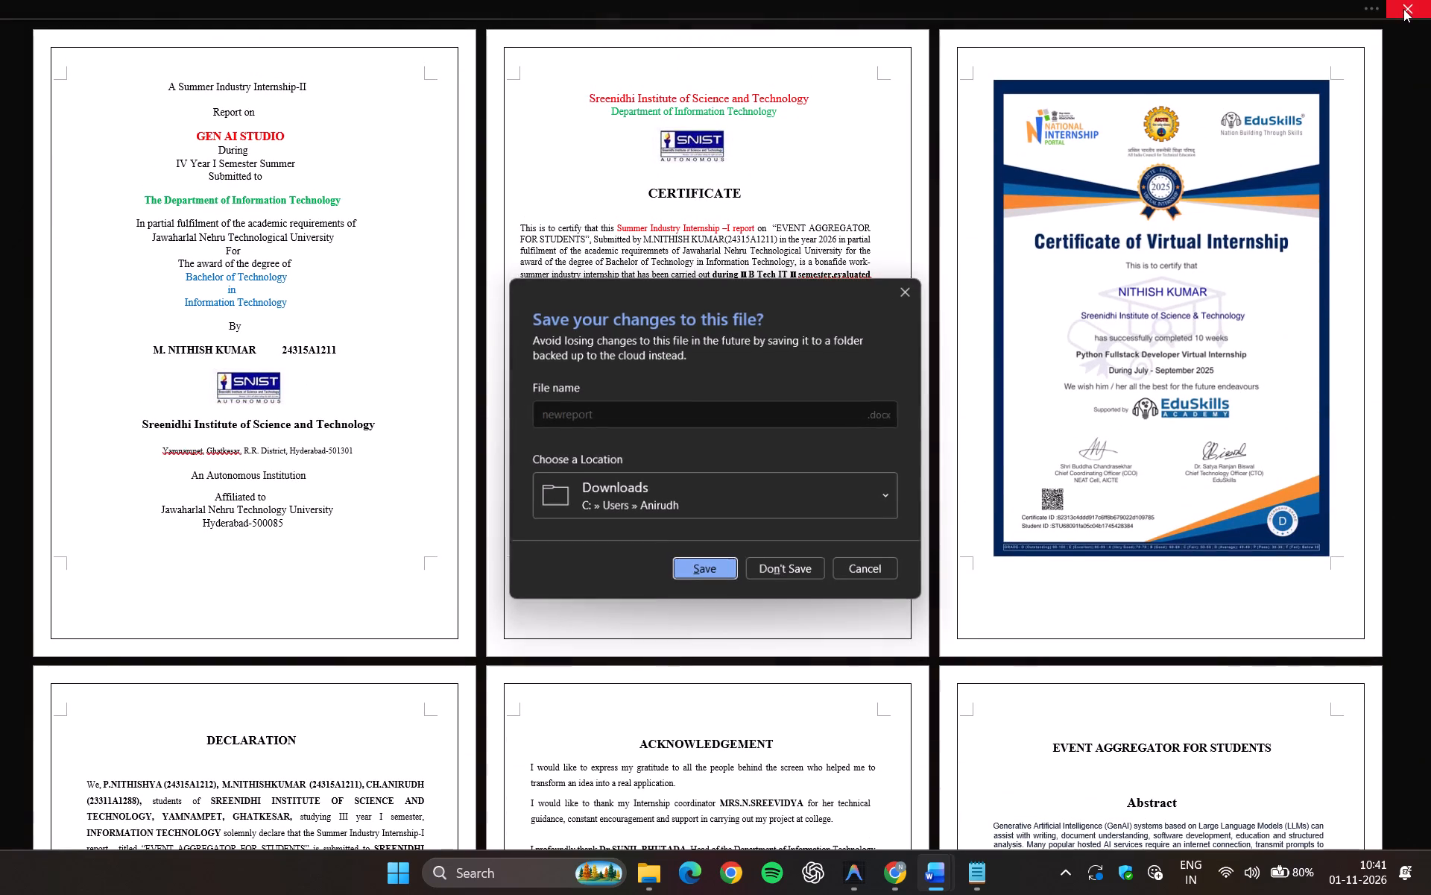
pyautogui.click(699, 573)
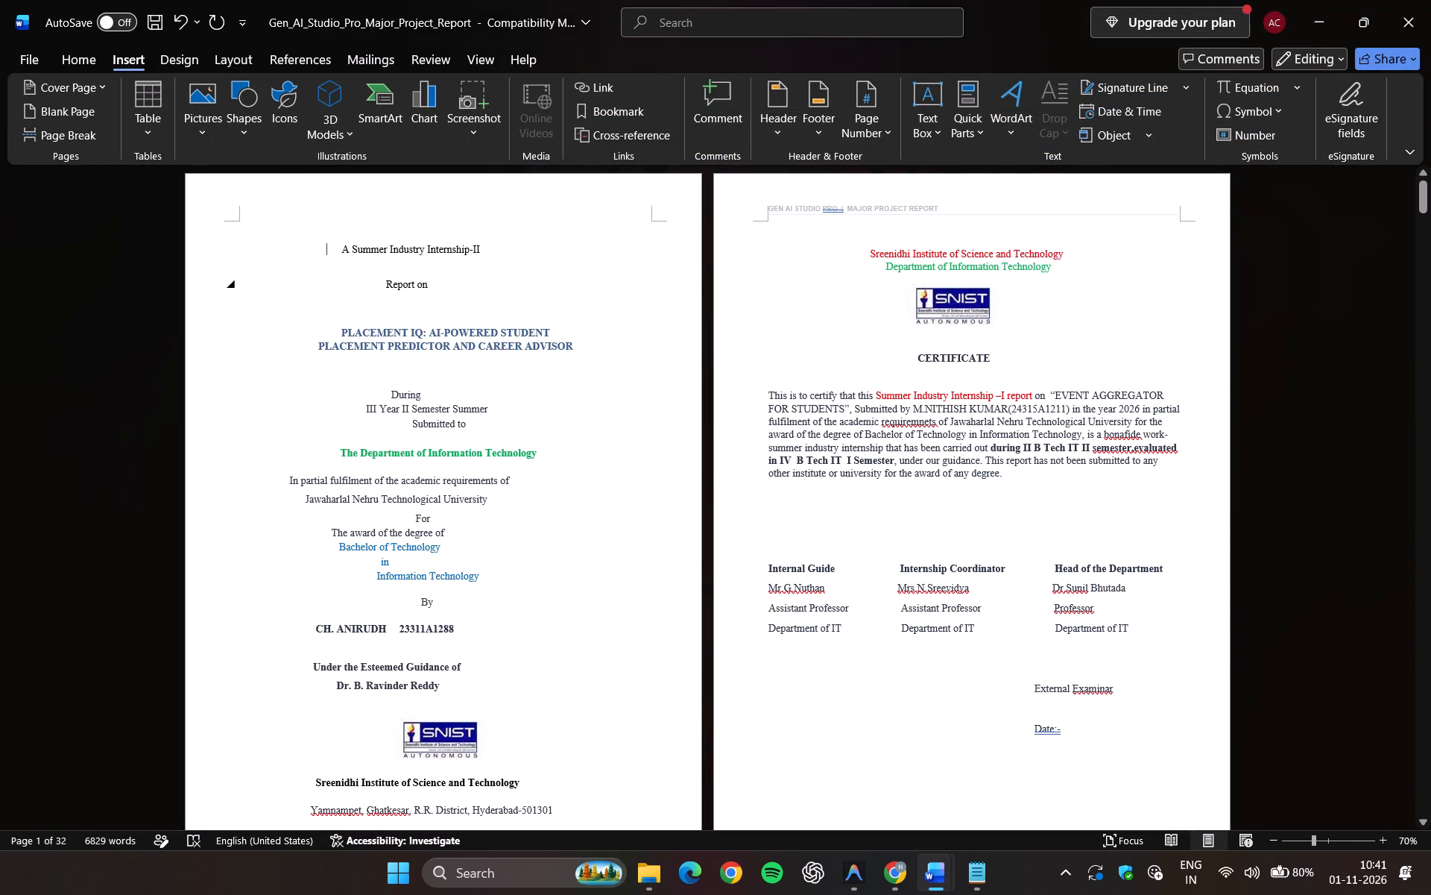
# Save the Gen AI Studio Pro report.
pyautogui.hotkey('ctrl', 's')
# Review the report's front pages and compare its cover and certificate pages with those in the PlacementIq document.
pyautogui.scroll(-1, 512, 433)
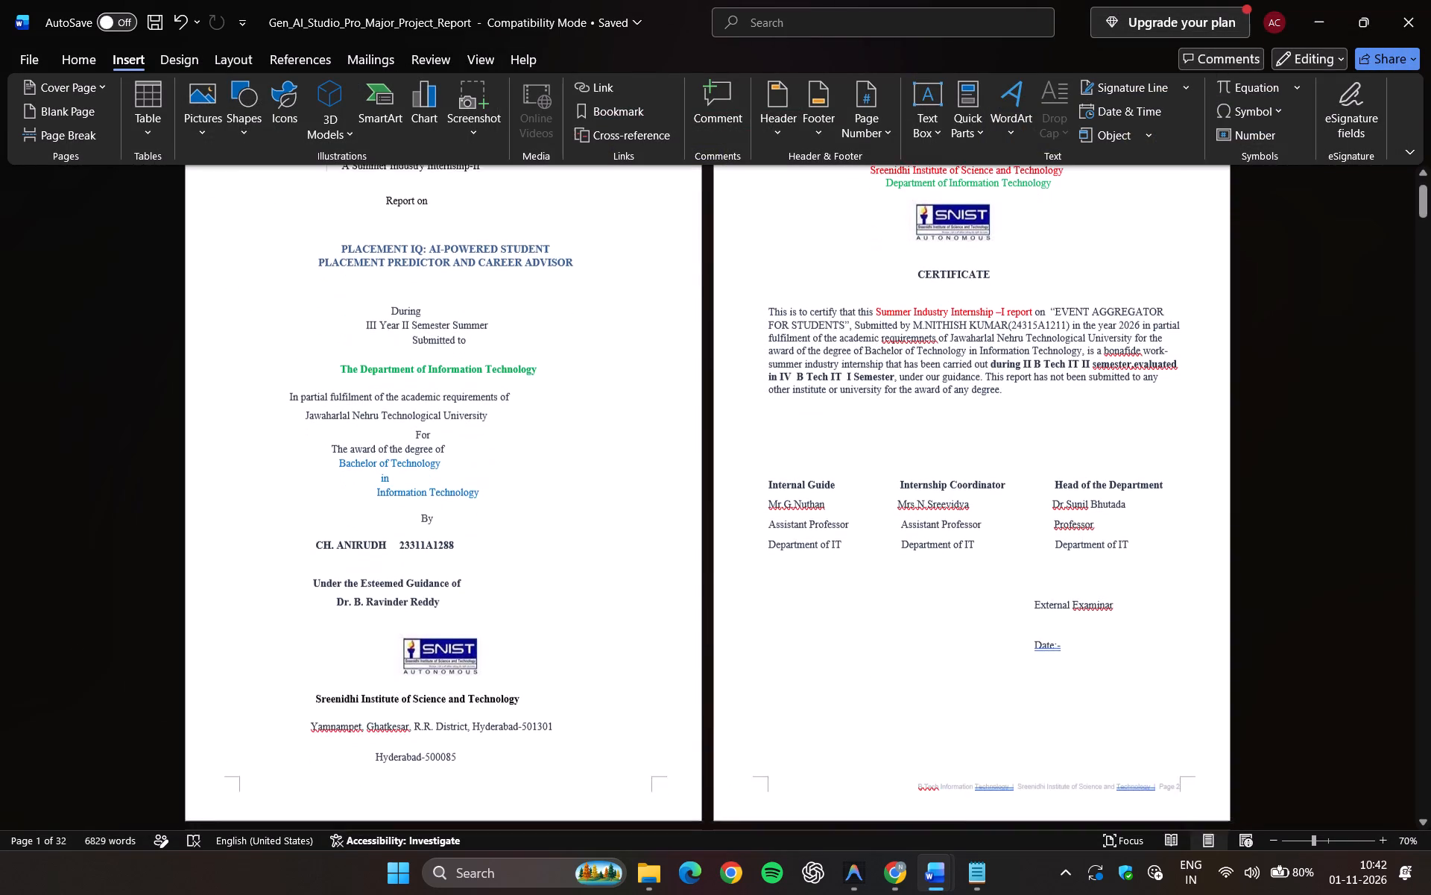
pyautogui.scroll(-1, 512, 433)
pyautogui.scroll(6, 512, 433)
pyautogui.scroll(-1, 512, 433)
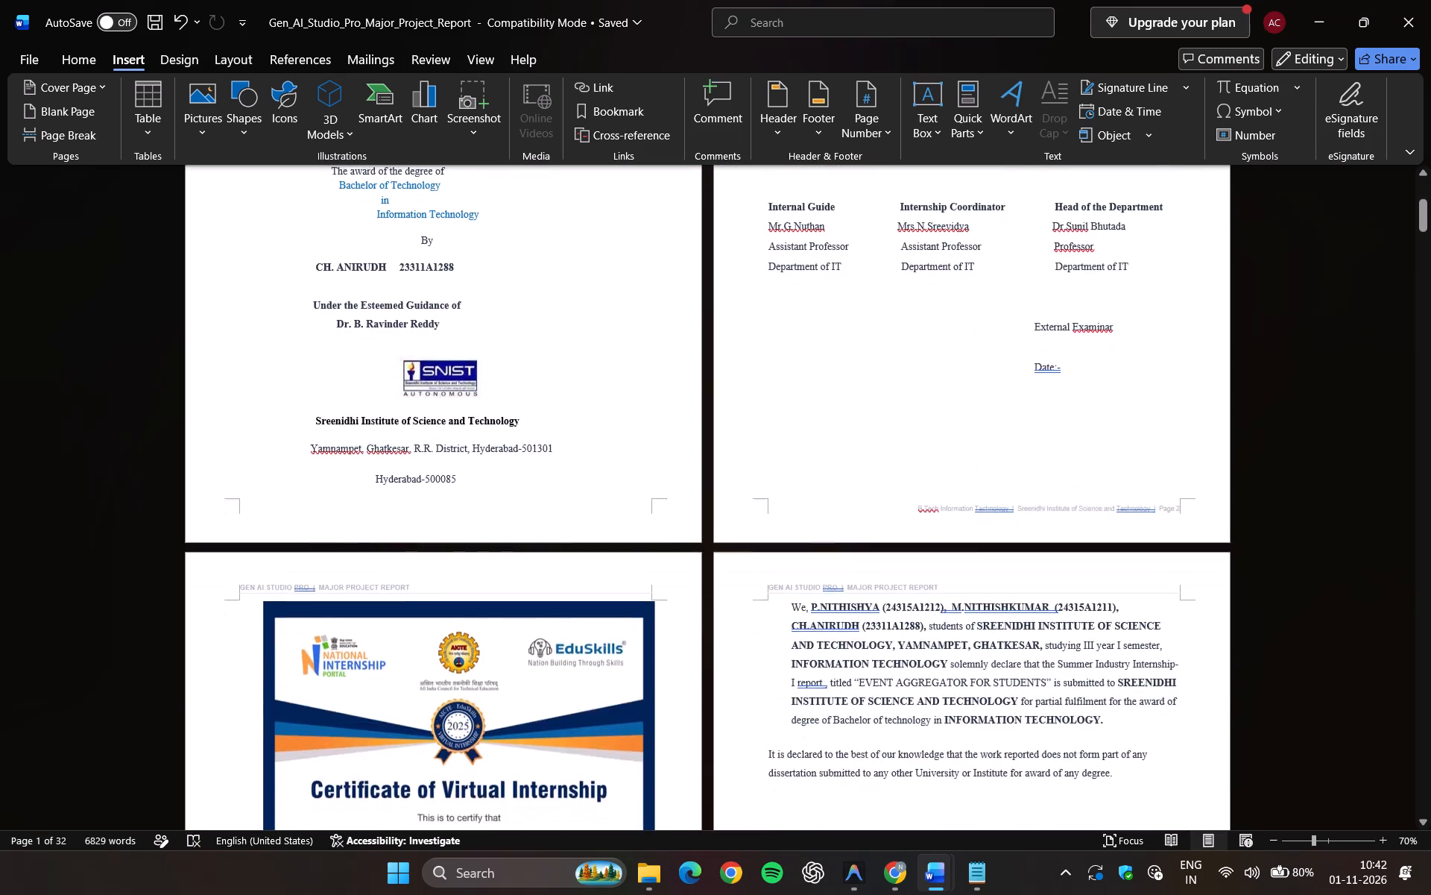
pyautogui.scroll(-1, 512, 433)
pyautogui.scroll(4, 512, 433)
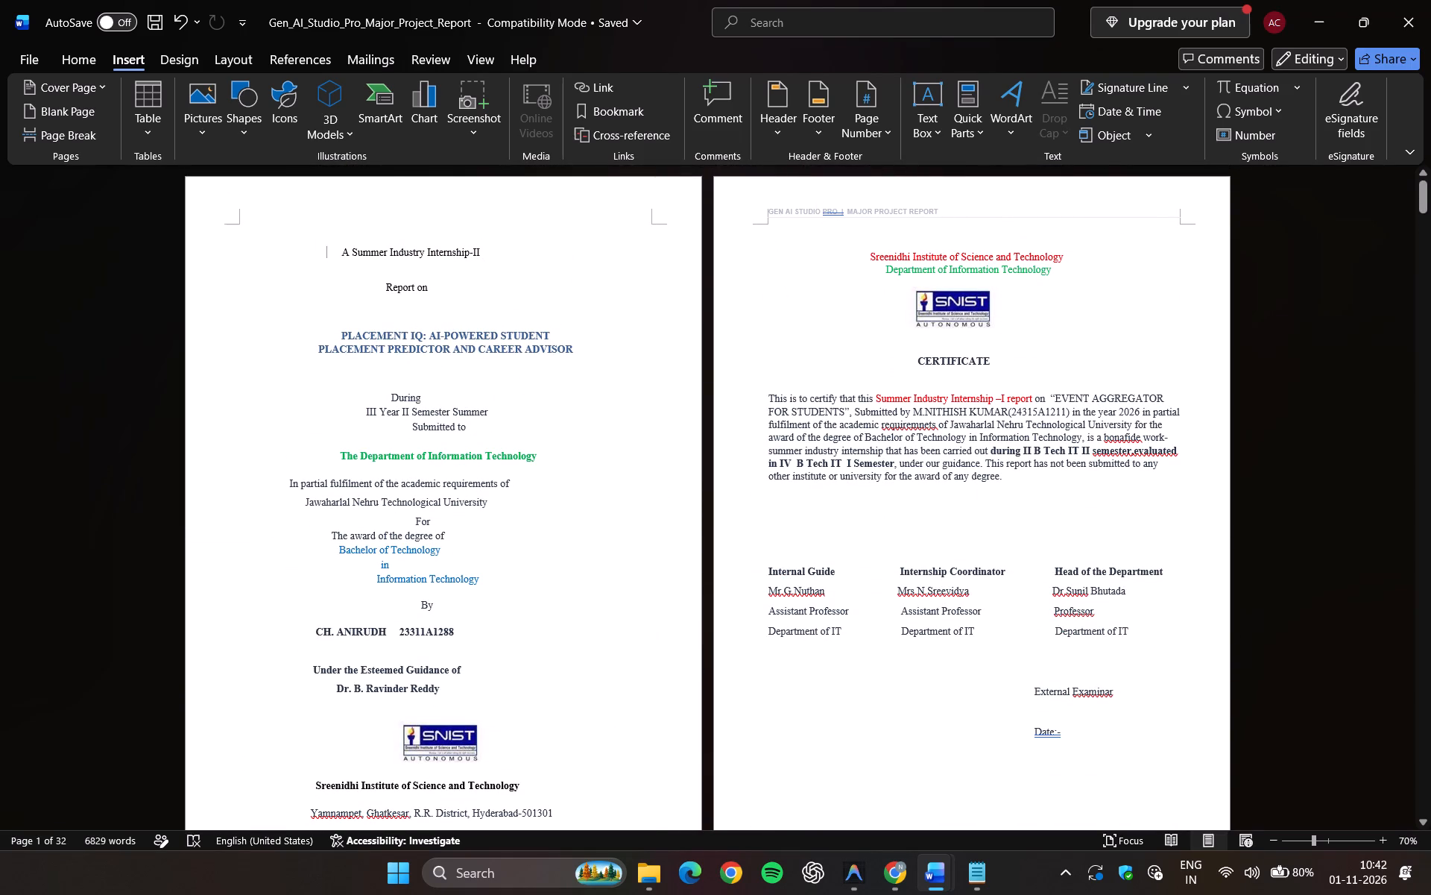
pyautogui.scroll(1, 571, 263)
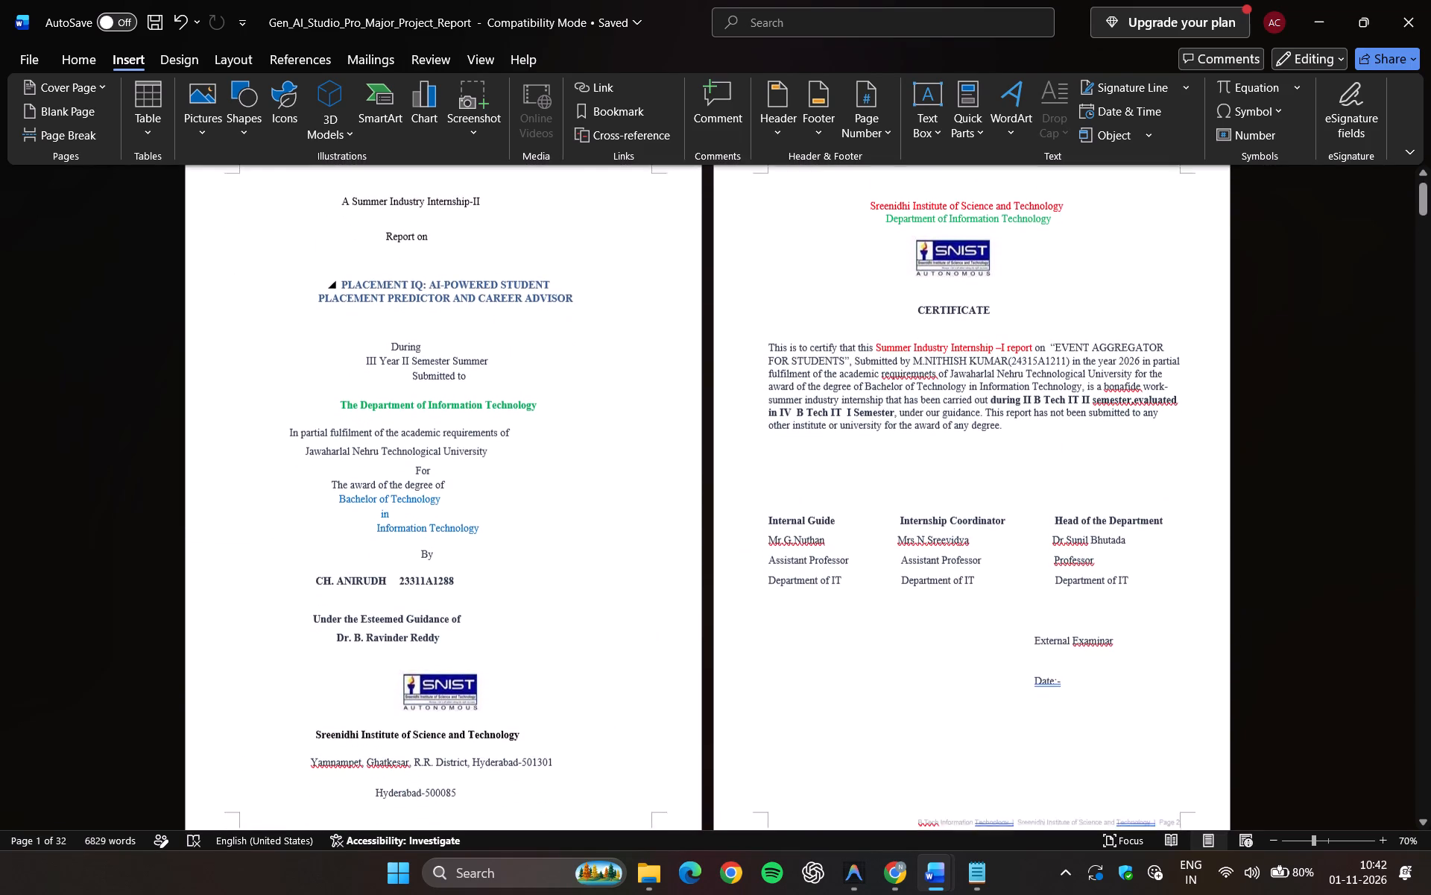
pyautogui.scroll(-3, 571, 263)
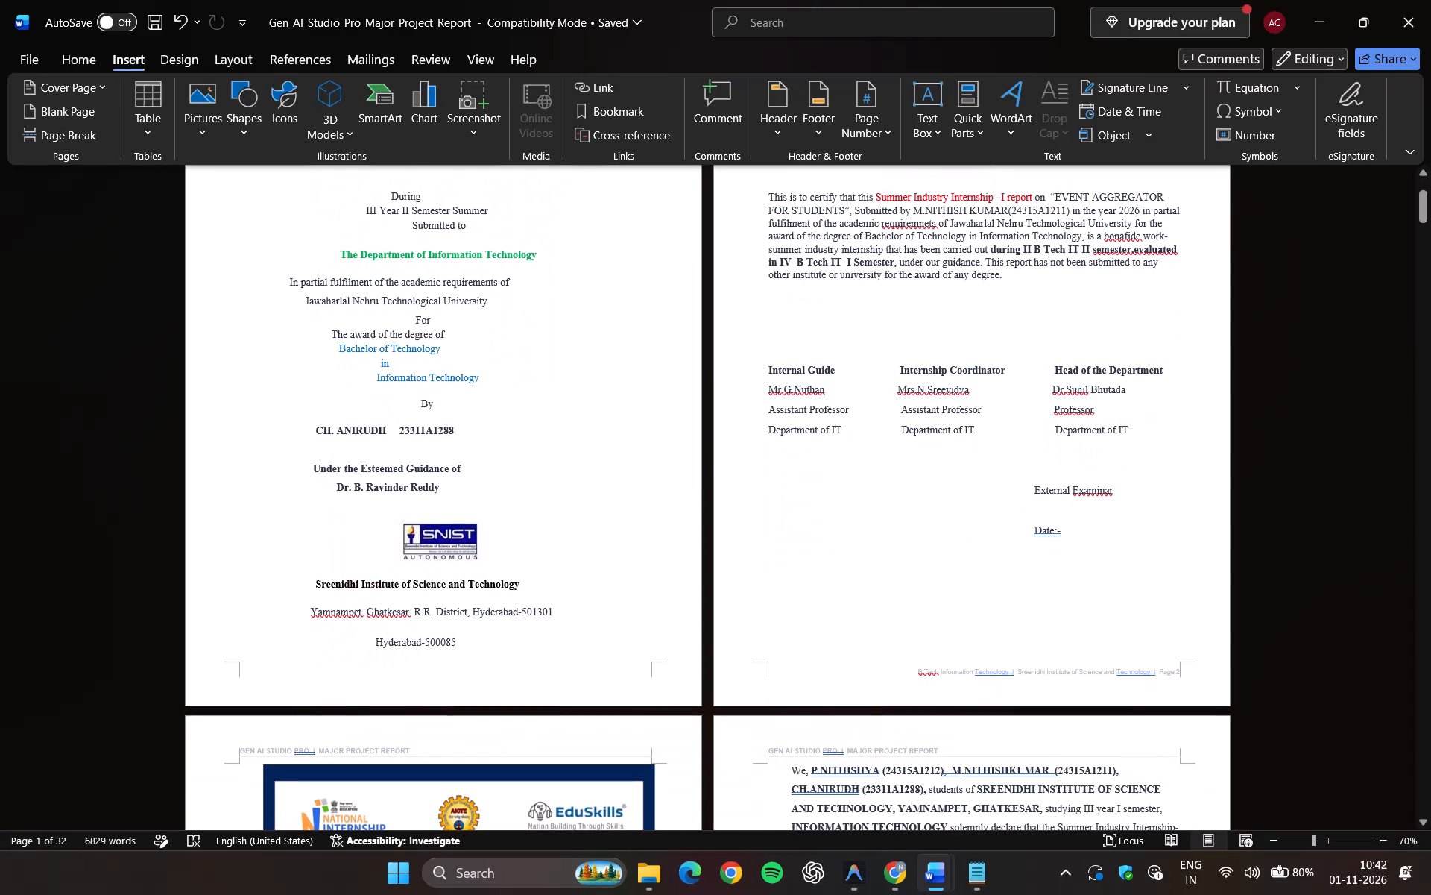
pyautogui.keyDown('ctrl'); pyautogui.scroll(3, 985, 646); pyautogui.keyUp('ctrl')
pyautogui.keyDown('ctrl'); pyautogui.scroll(-1, 985, 646); pyautogui.keyUp('ctrl')
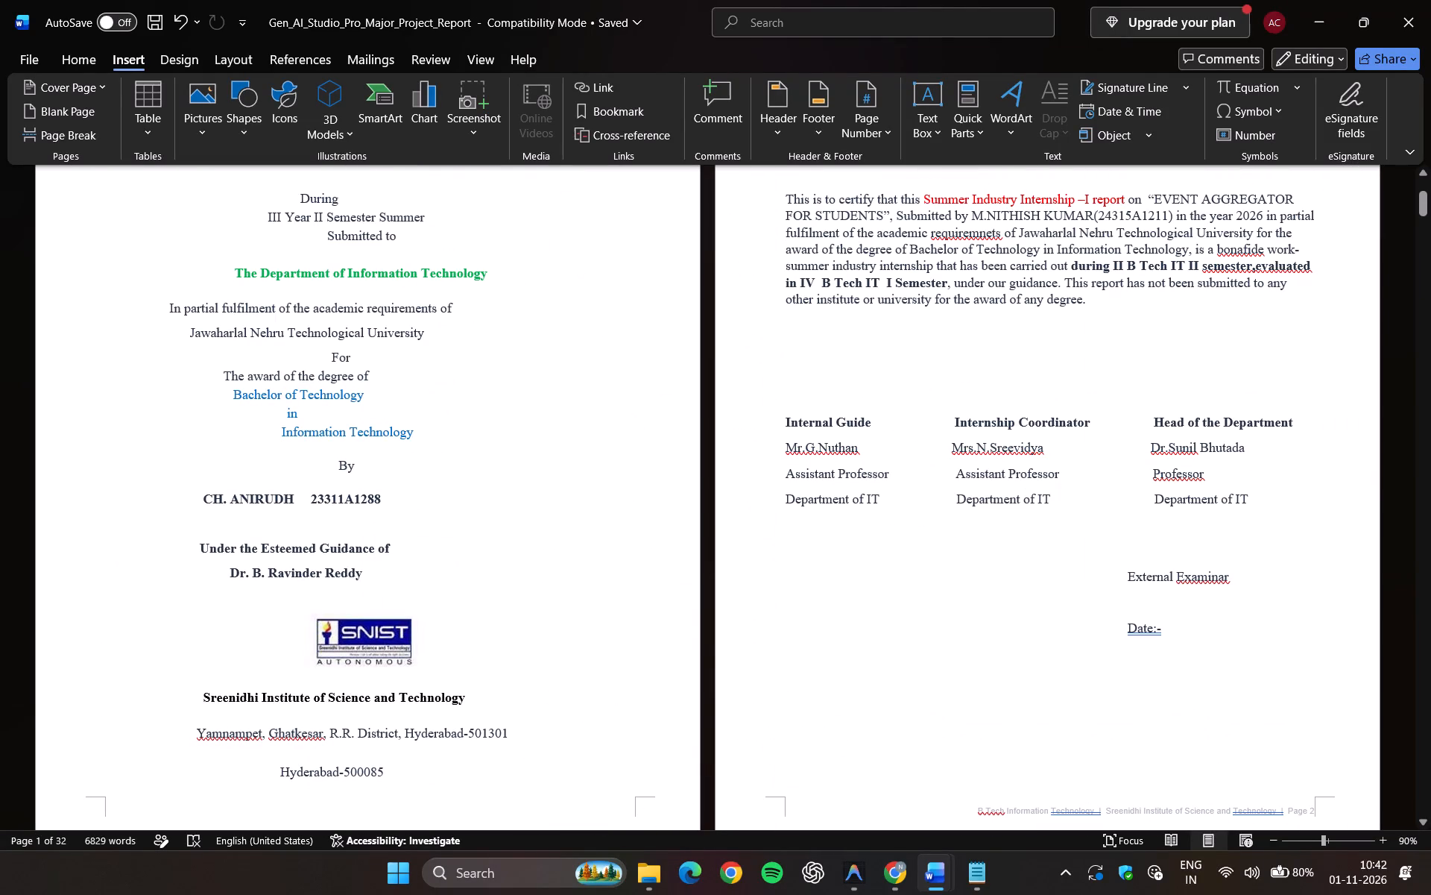
pyautogui.click(835, 720)
pyautogui.scroll(1, 552, 613)
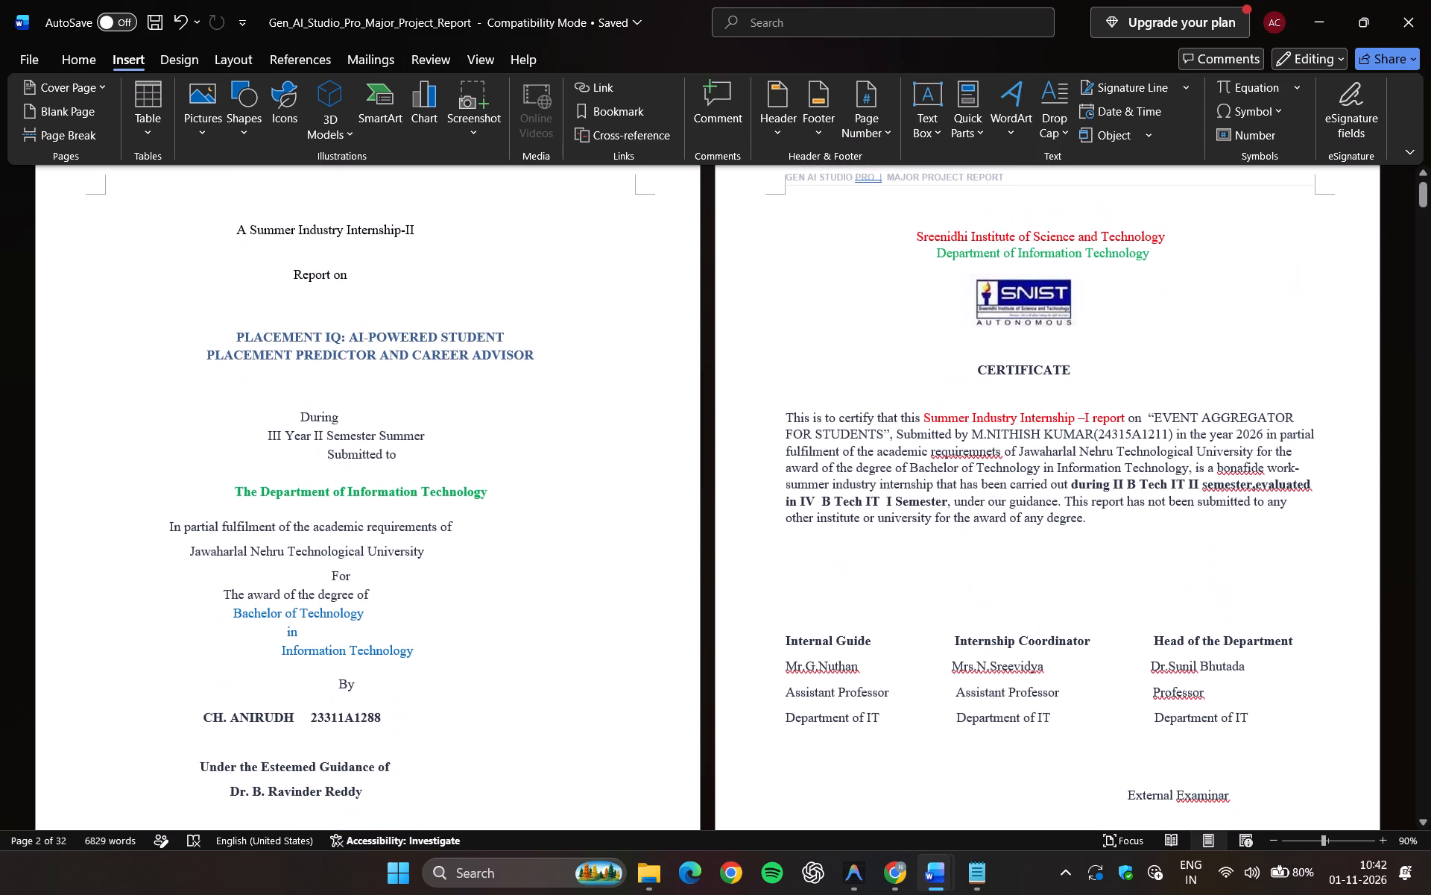
pyautogui.keyDown('ctrl'); pyautogui.scroll(-2, 552, 613); pyautogui.keyUp('ctrl')
pyautogui.hotkey('alt', 'Tab')
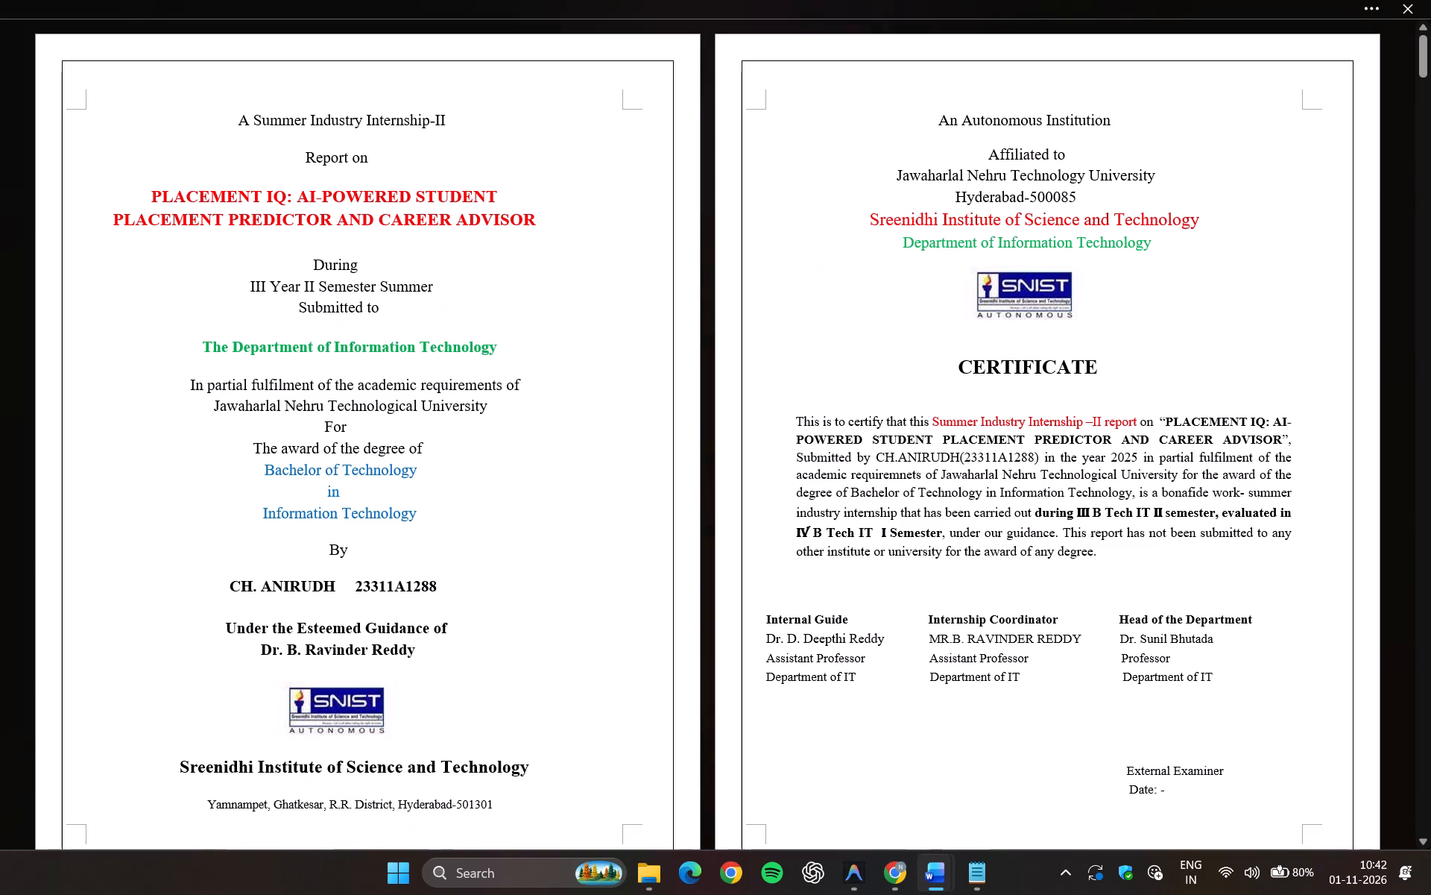
pyautogui.hotkey('alt', 'Tab')
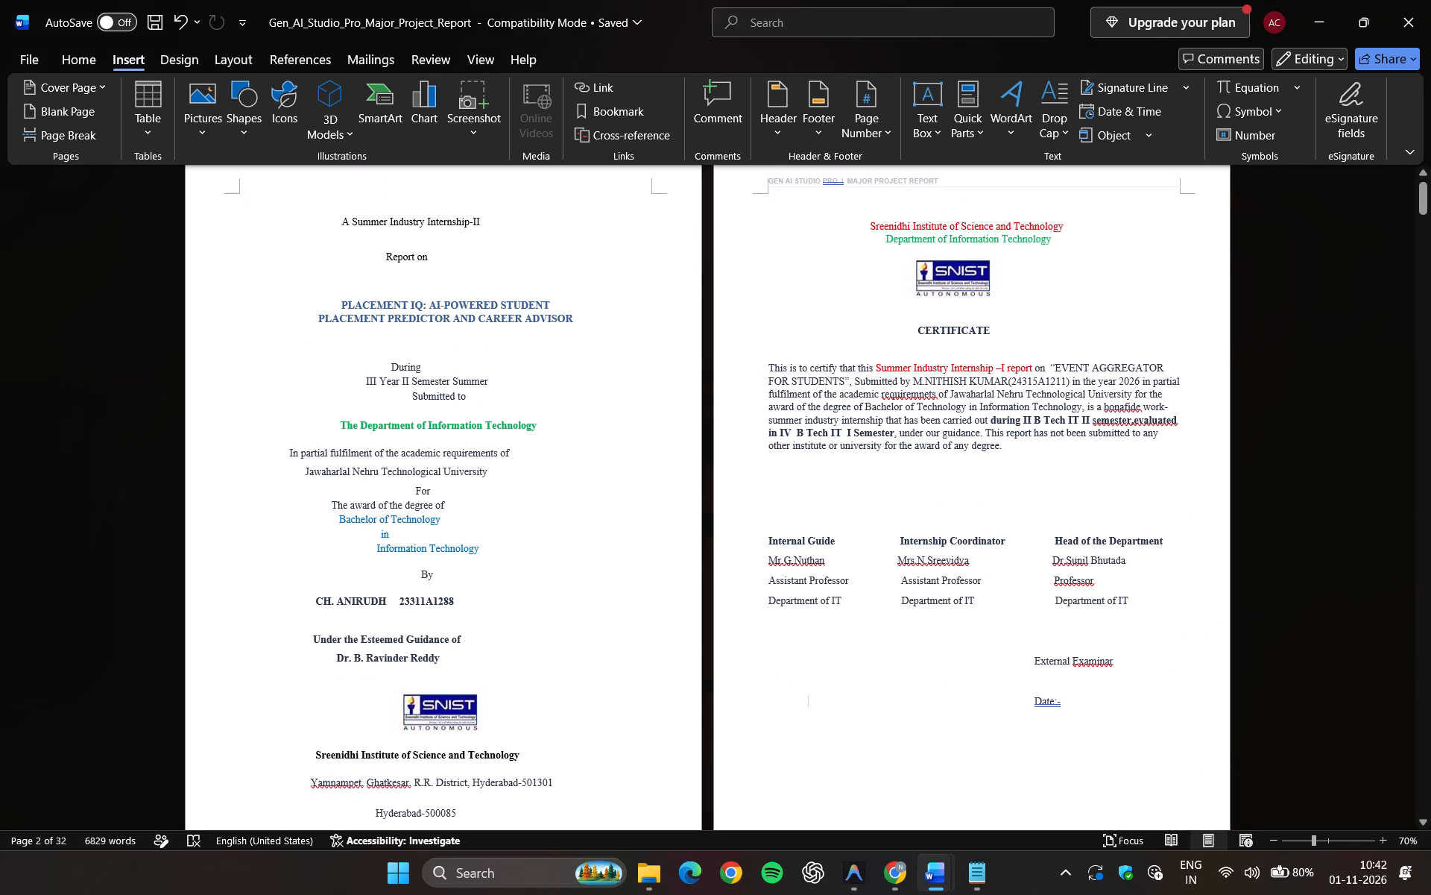
pyautogui.hotkey('alt', 'Tab')
pyautogui.hotkey('alt', 'Tab')
pyautogui.hotkey('alt', 'Tab')
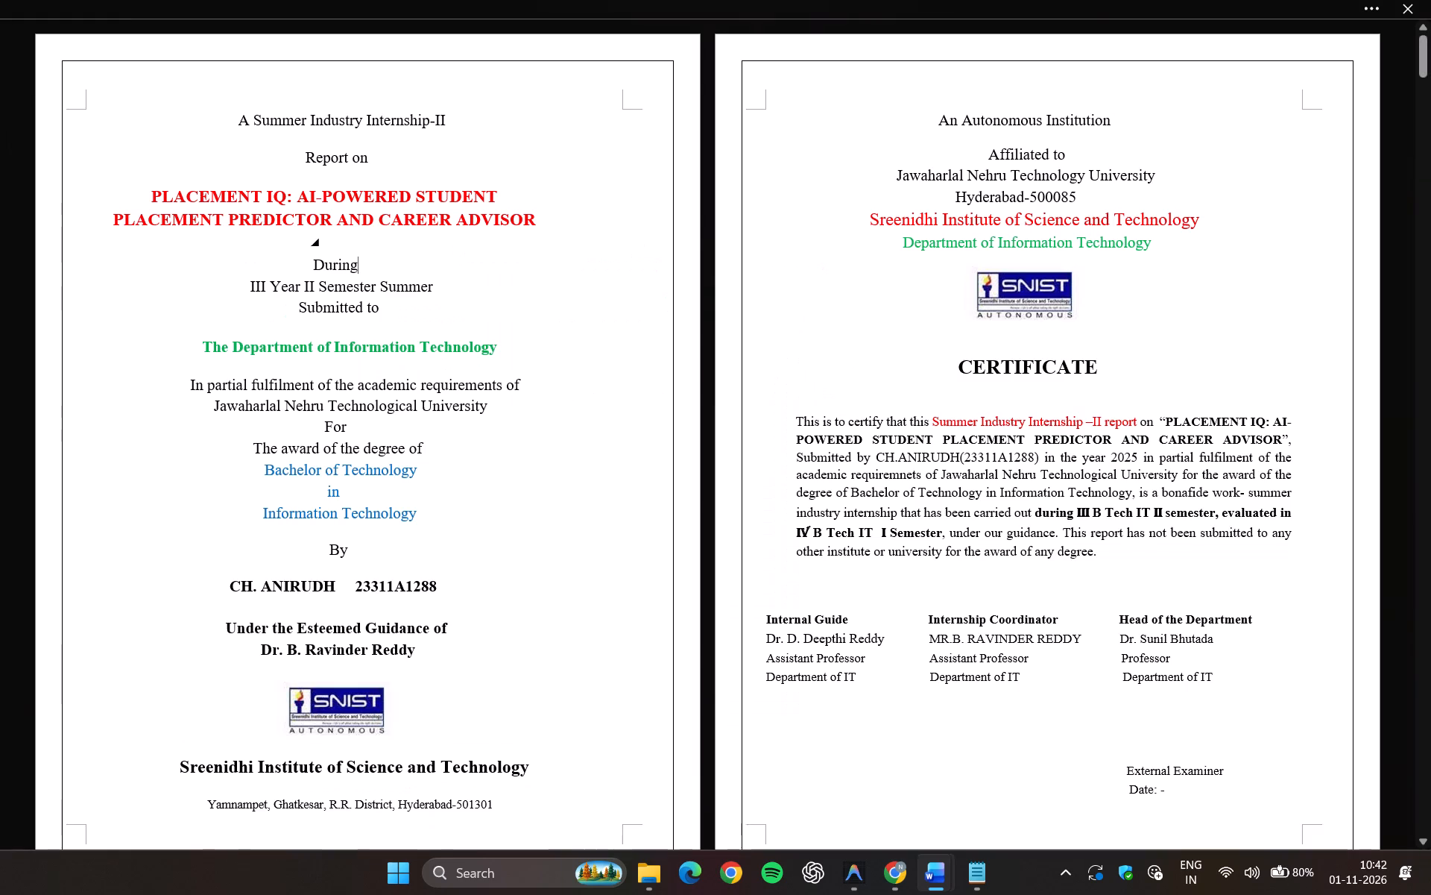
pyautogui.hotkey('alt', 'Tab')
# Add a box page border with a solid single ½ pt line in automatic colour to the whole report.
pyautogui.keyDown('ctrl'); pyautogui.scroll(3, 461, 253); pyautogui.keyUp('ctrl')
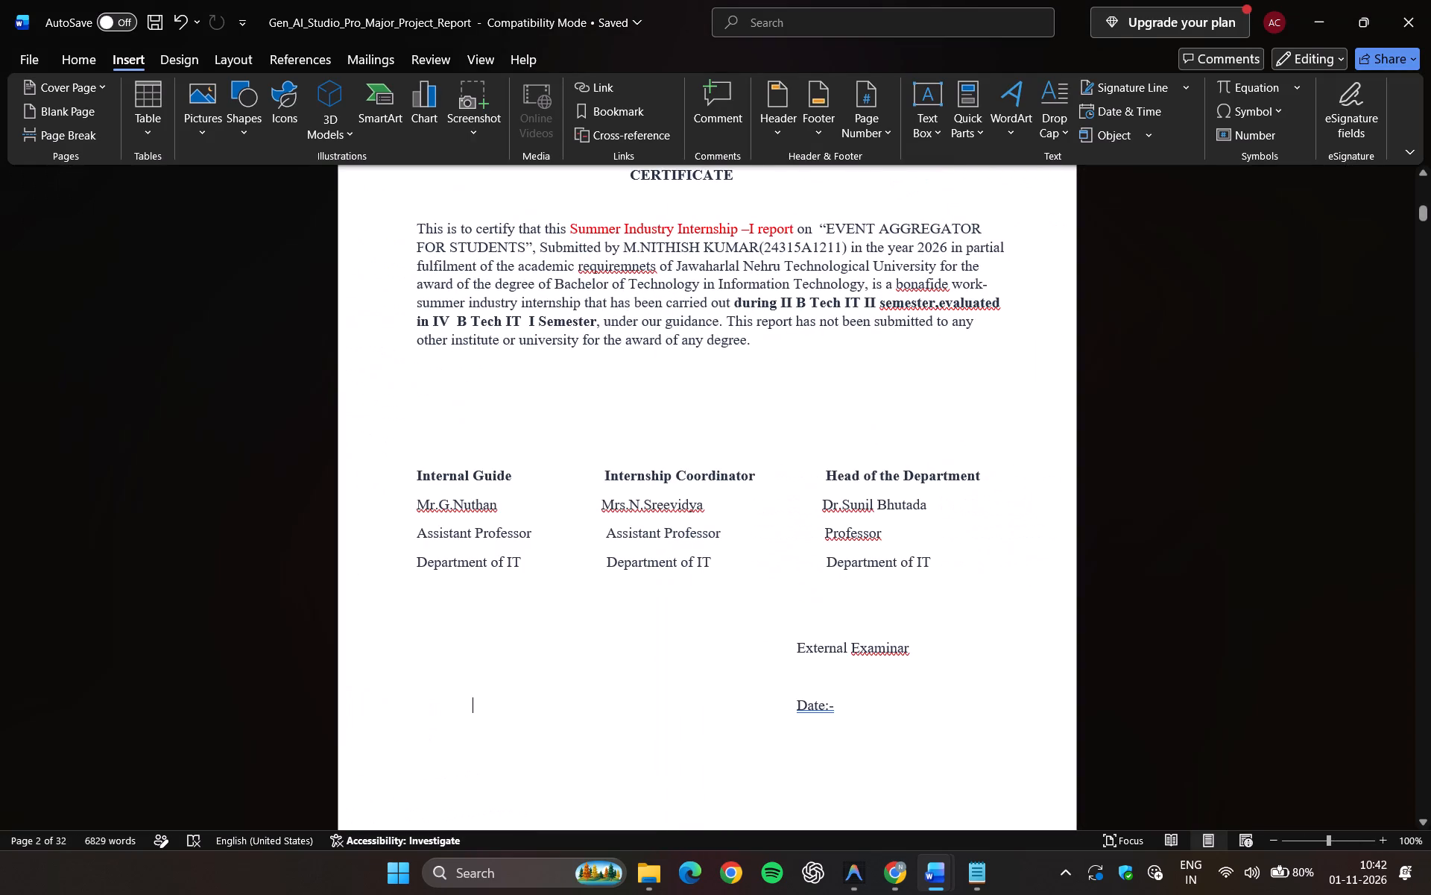
pyautogui.scroll(15, 471, 324)
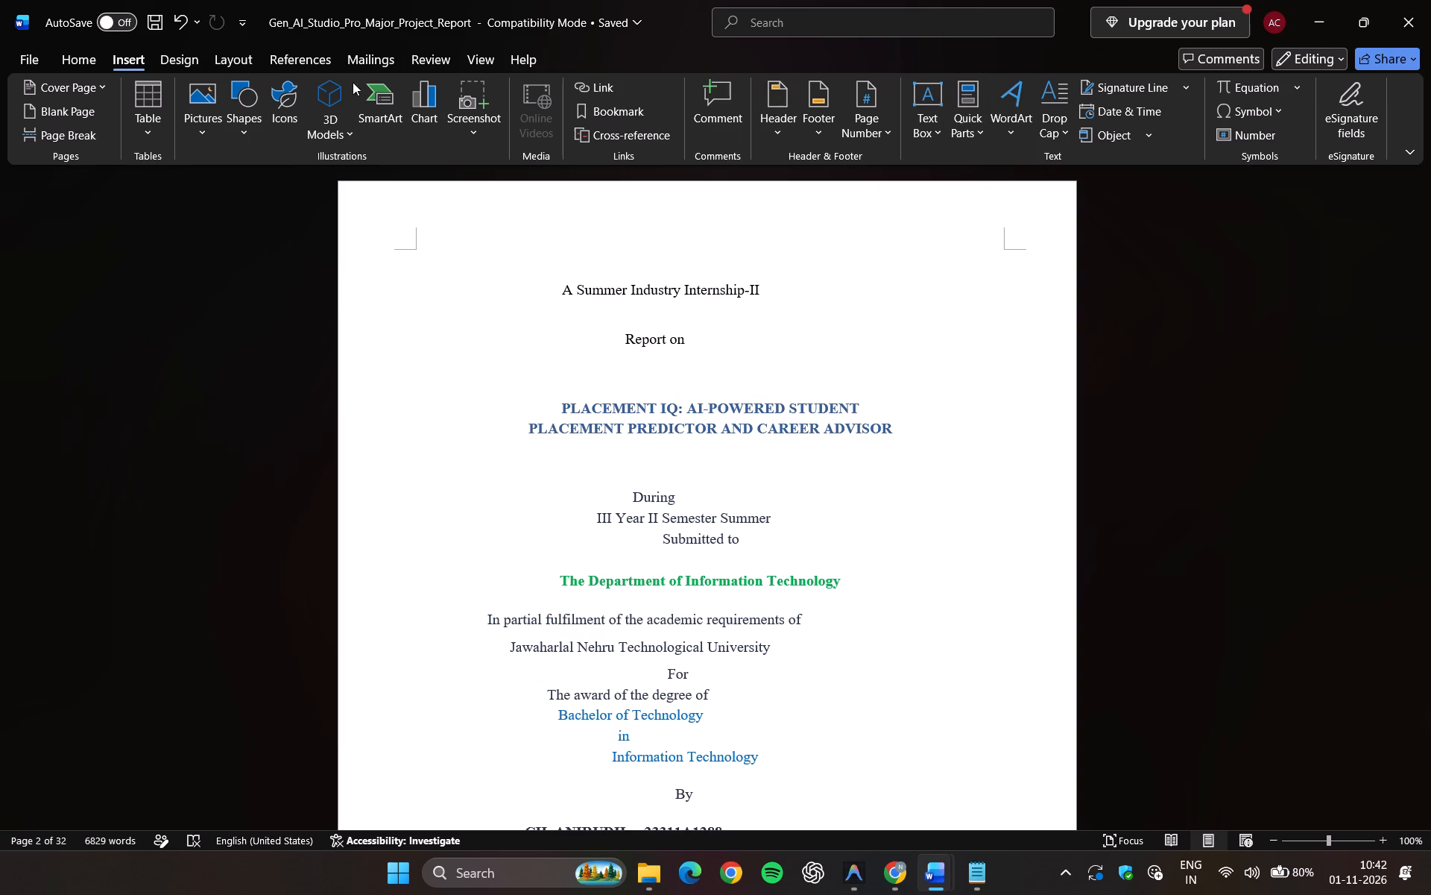
pyautogui.click(196, 57)
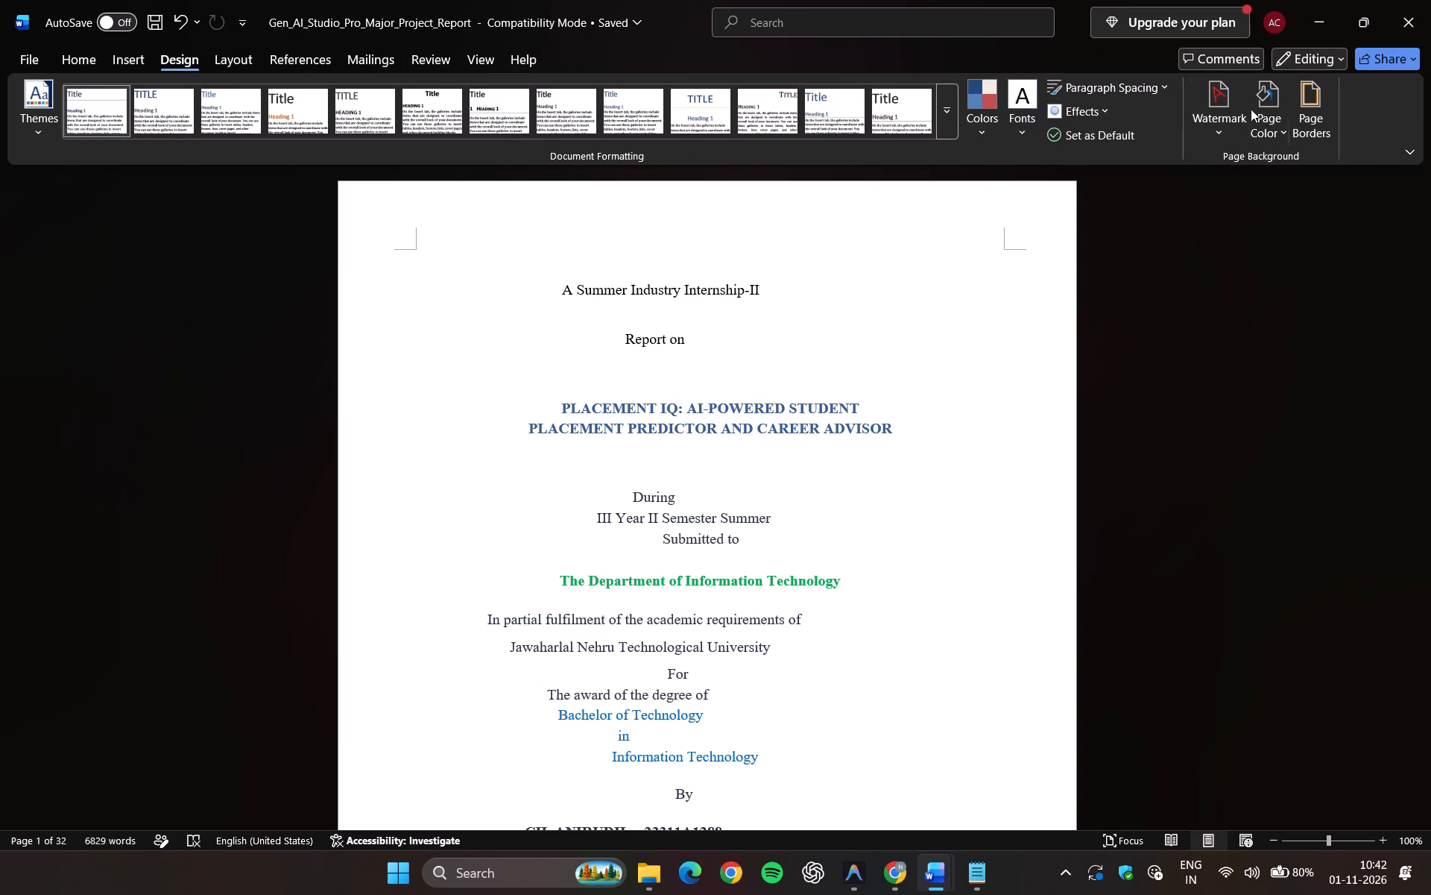
pyautogui.click(1306, 112)
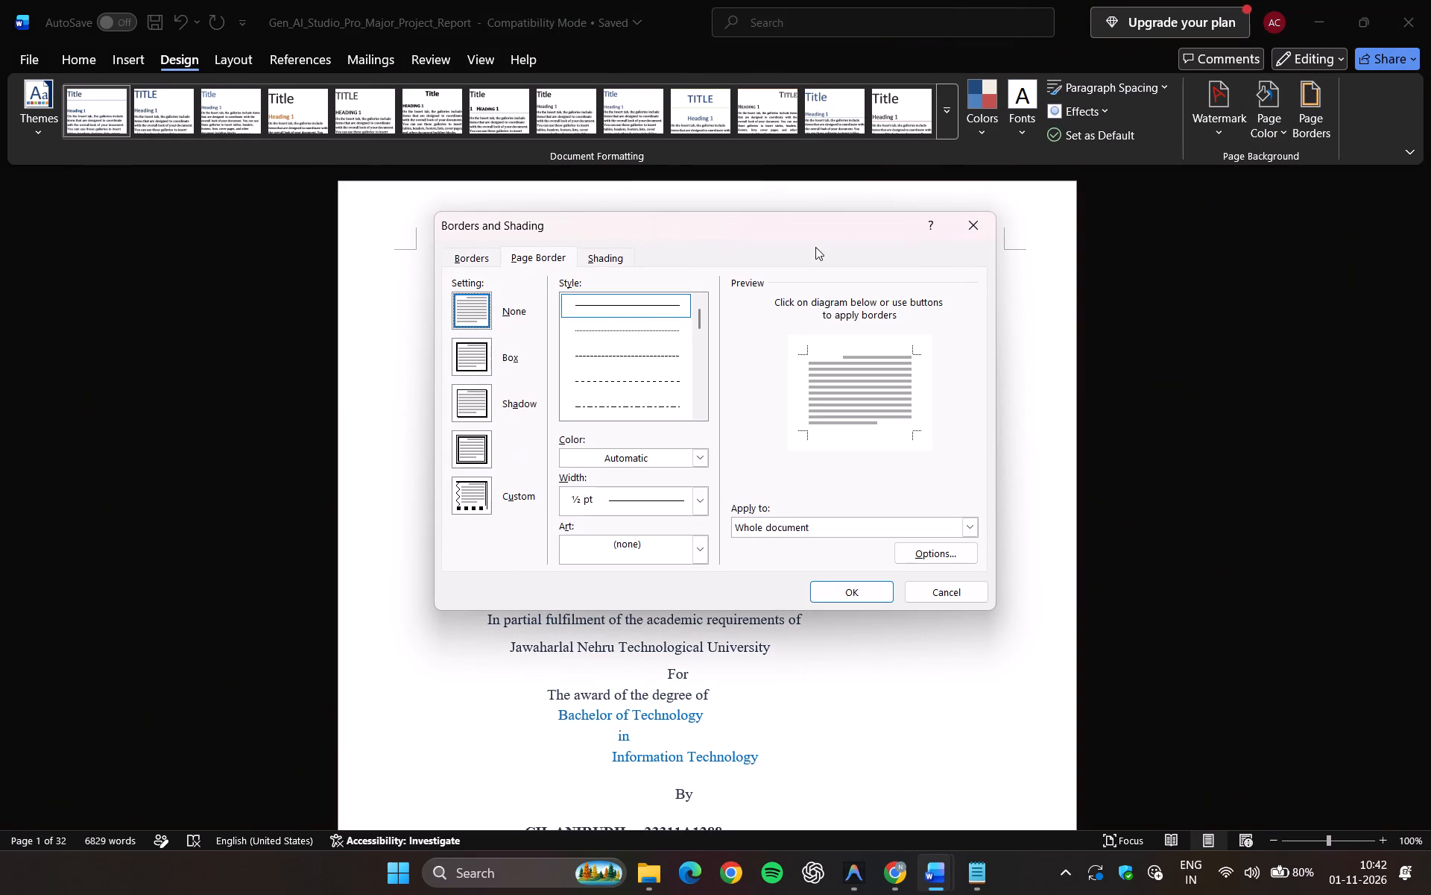
pyautogui.click(600, 306)
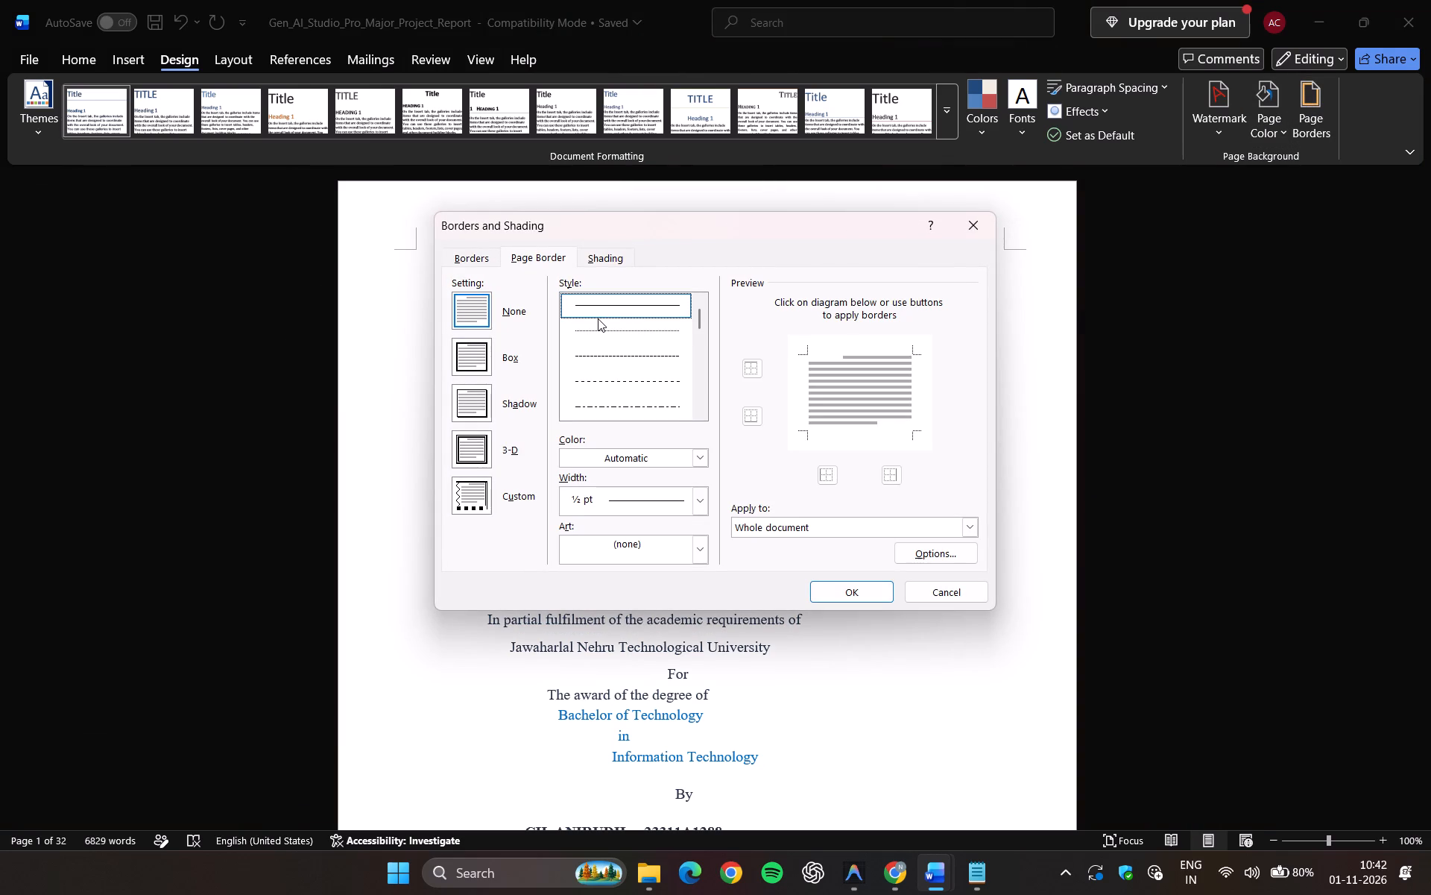
pyautogui.click(596, 313)
pyautogui.click(479, 346)
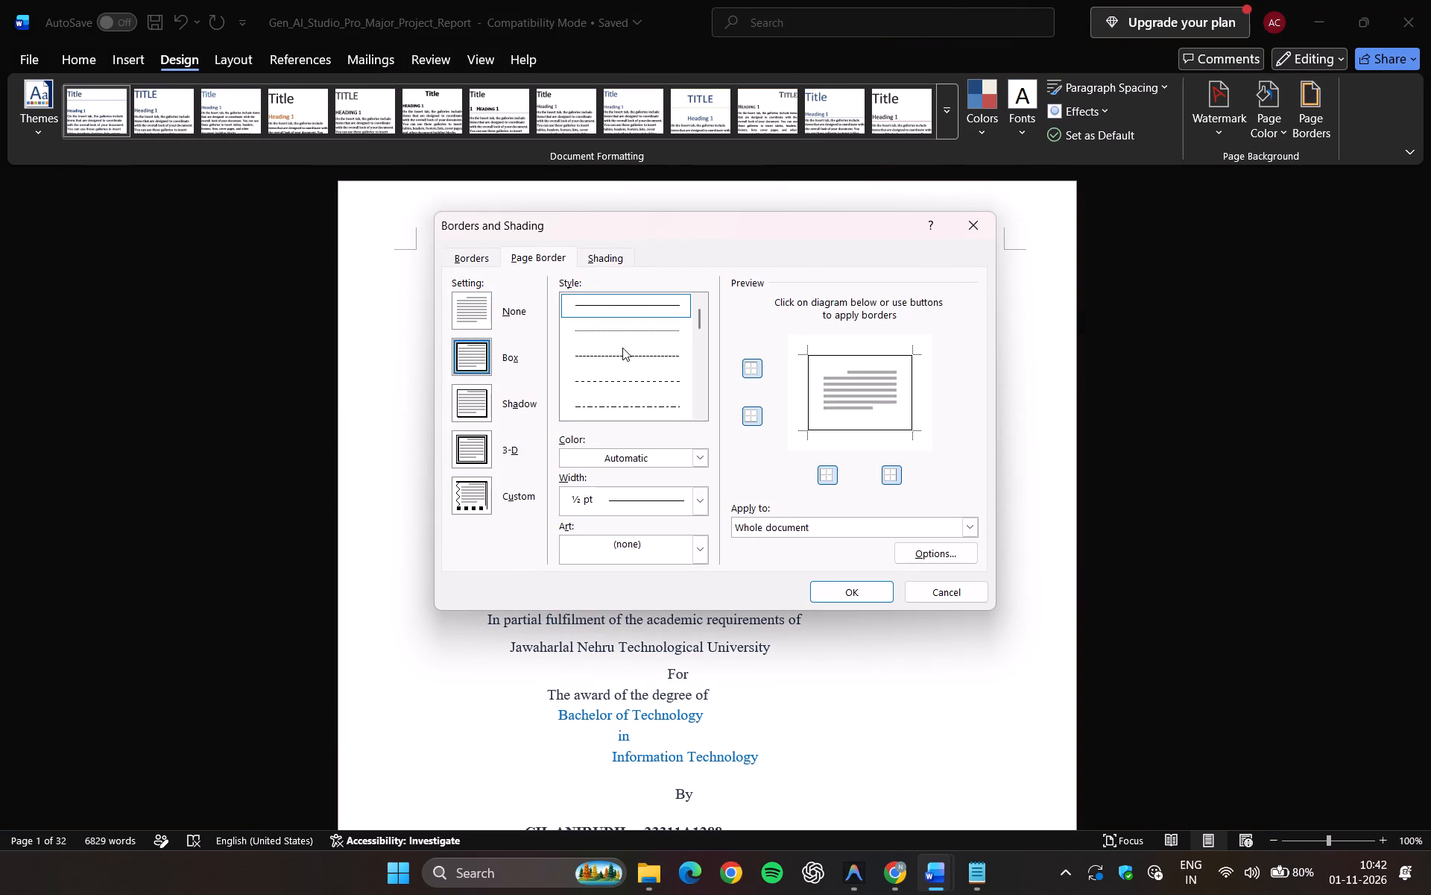
pyautogui.scroll(-1, 622, 351)
pyautogui.click(622, 380)
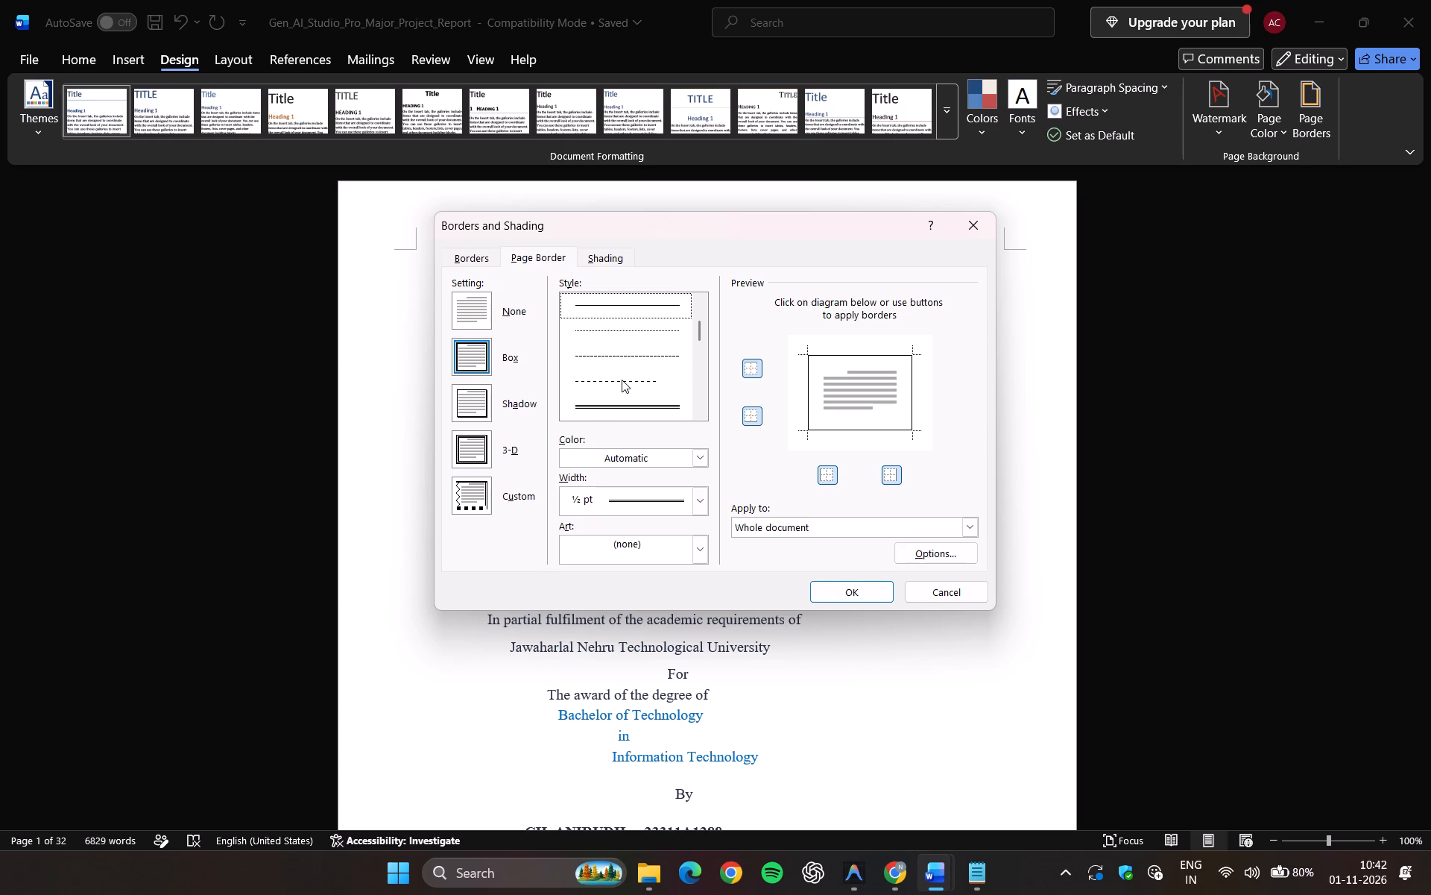
pyautogui.click(477, 395)
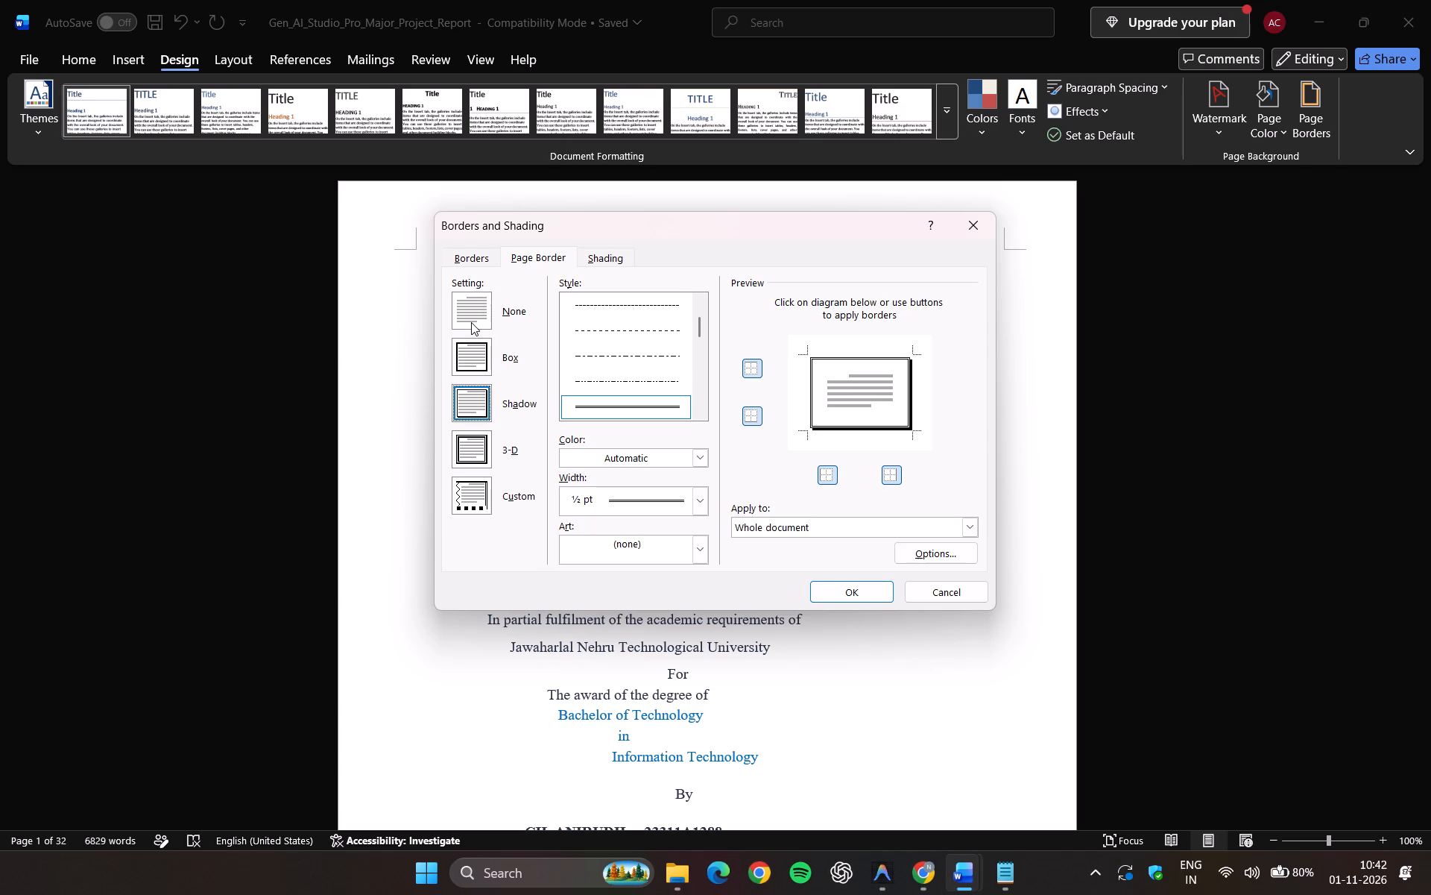
pyautogui.click(471, 322)
pyautogui.click(472, 359)
pyautogui.scroll(-1, 631, 376)
pyautogui.scroll(2, 631, 376)
pyautogui.click(629, 308)
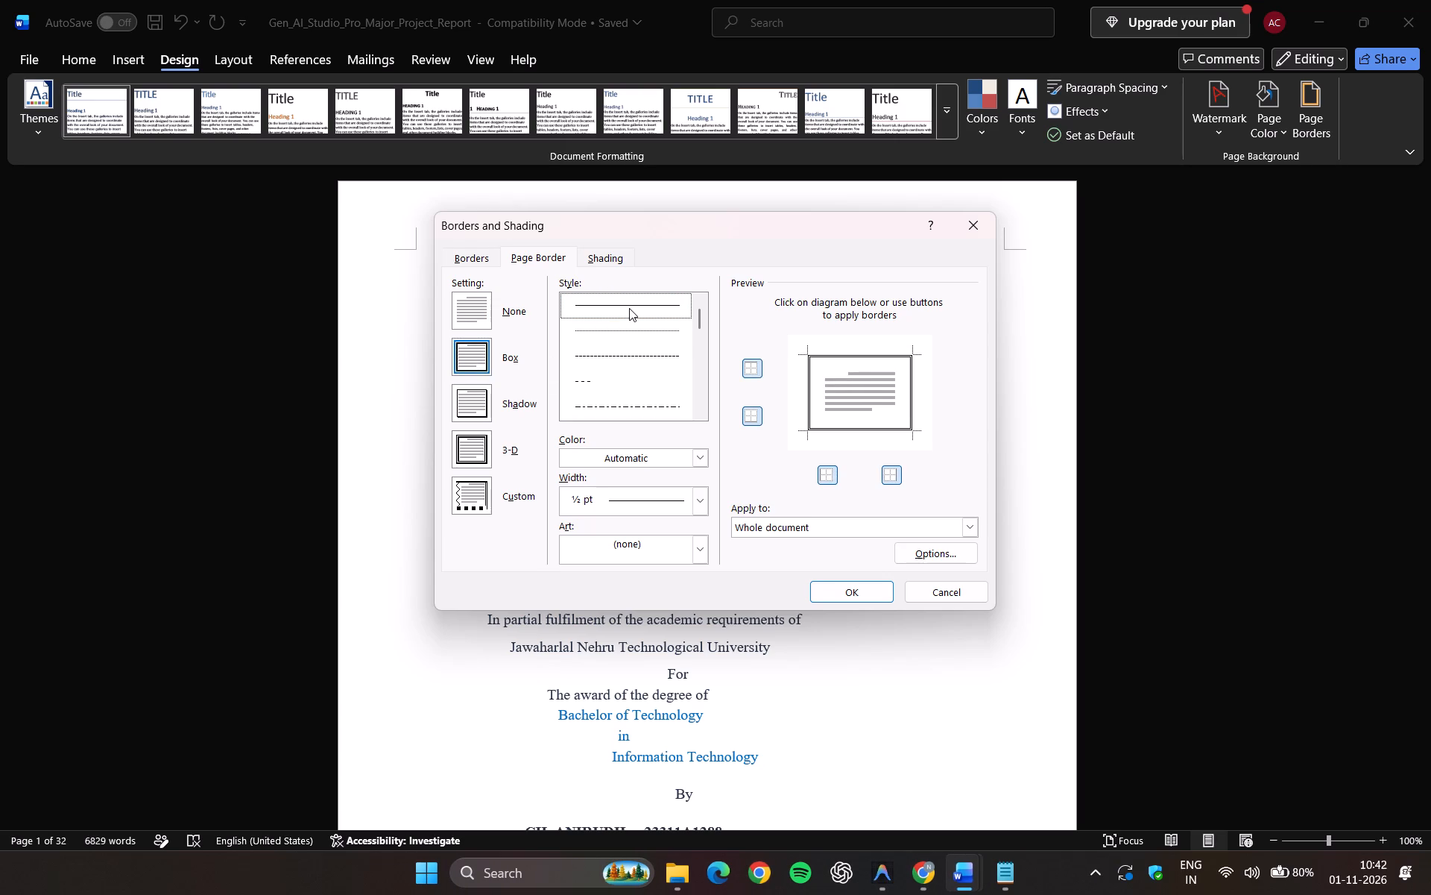
pyautogui.click(846, 588)
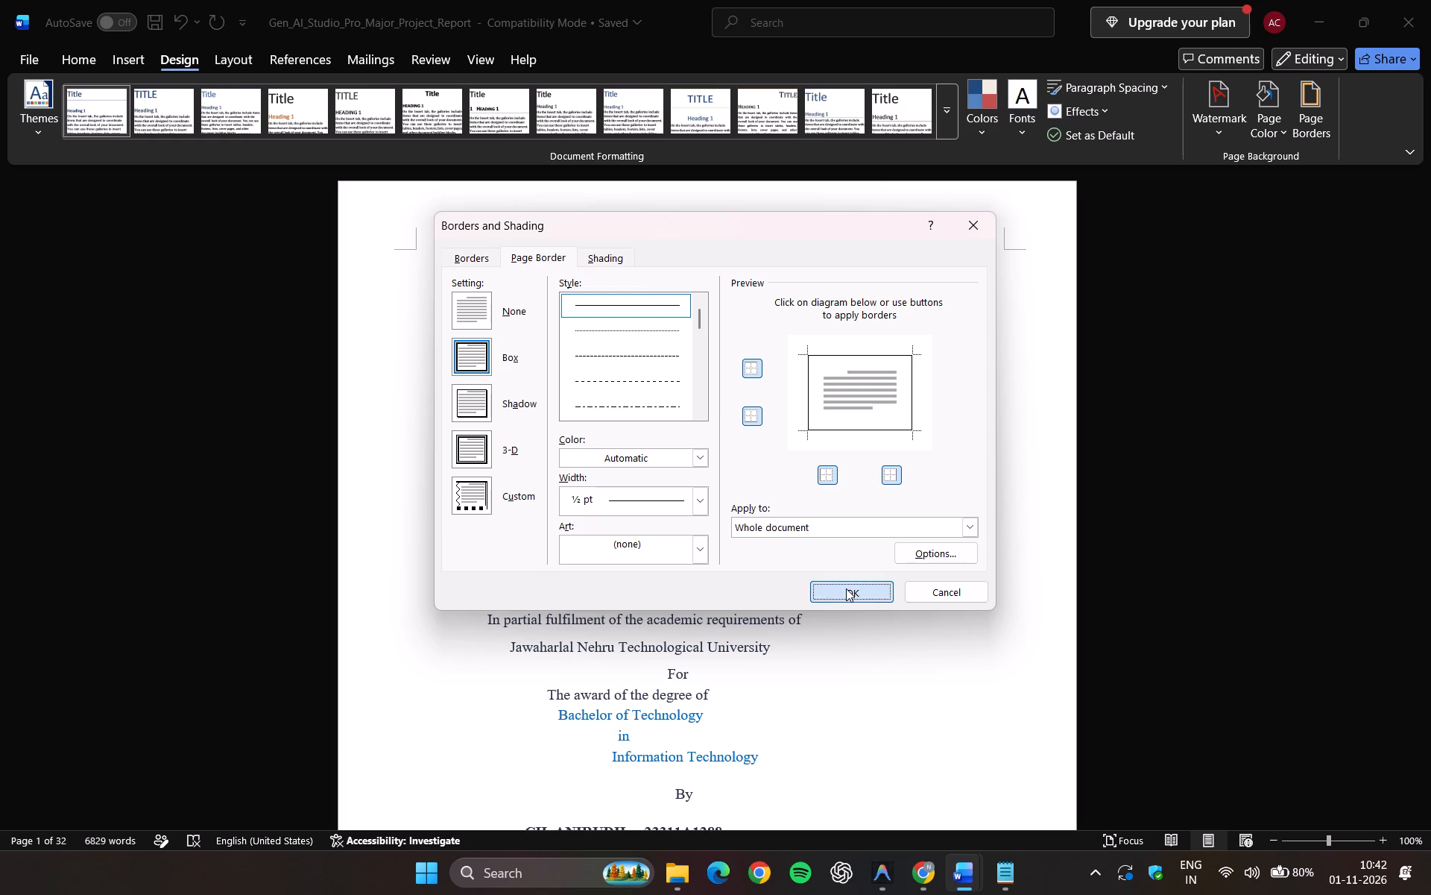
# Recolour the cover title "PLACEMENT IQ: AI-POWERED STUDENT PLACEMENT PREDICTOR AND CAREER ADVISOR" red, matching the PlacementIq cover.
pyautogui.scroll(2, 782, 544)
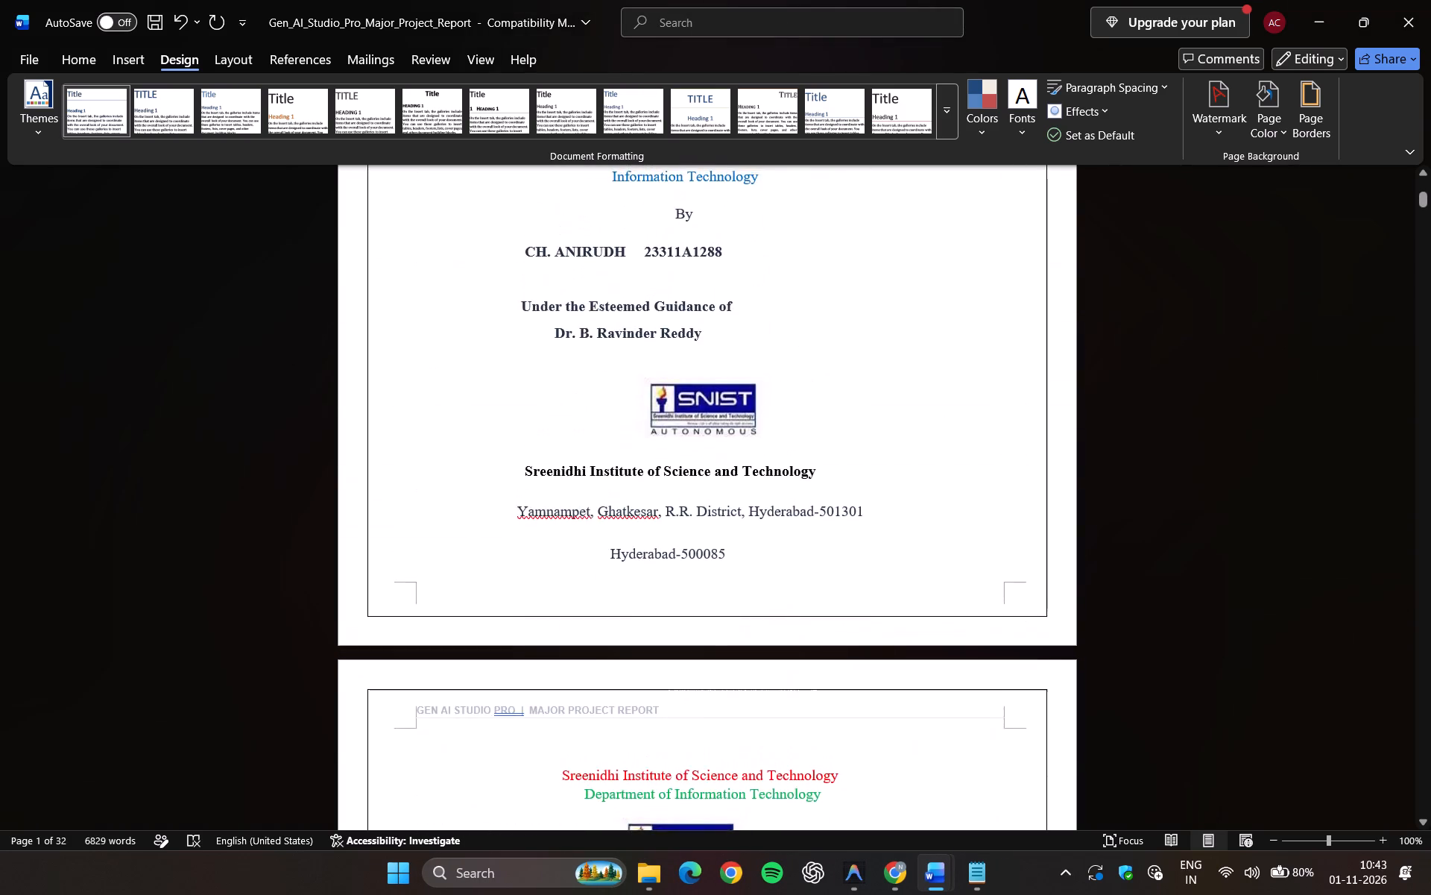
pyautogui.scroll(5, 782, 544)
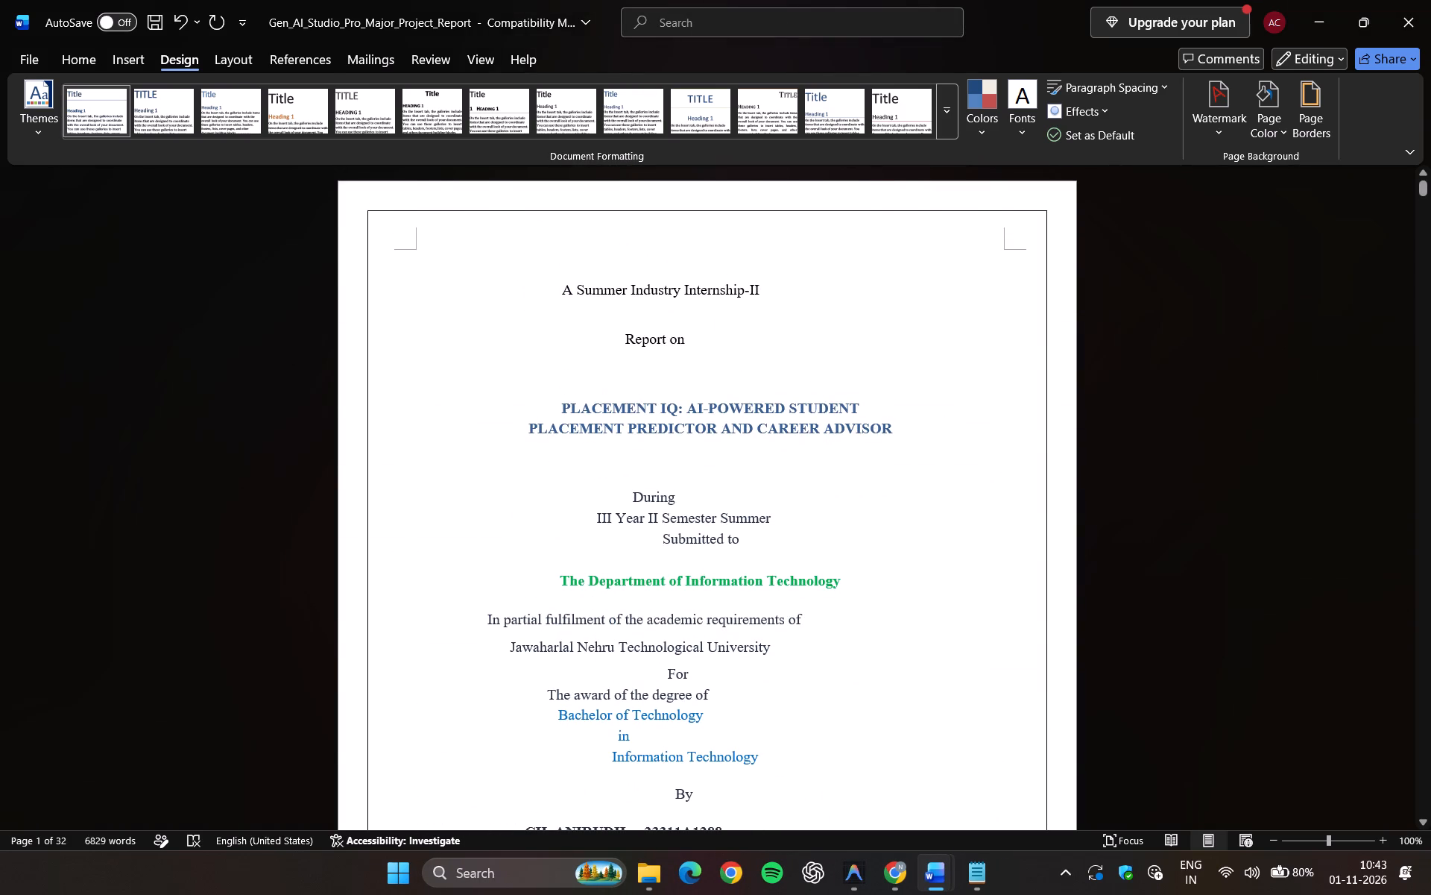
pyautogui.hotkey('alt', 'Tab')
pyautogui.hotkey('alt', 'Tab')
pyautogui.hotkey('alt', 'Tab')
pyautogui.hotkey('alt', 'Tab')
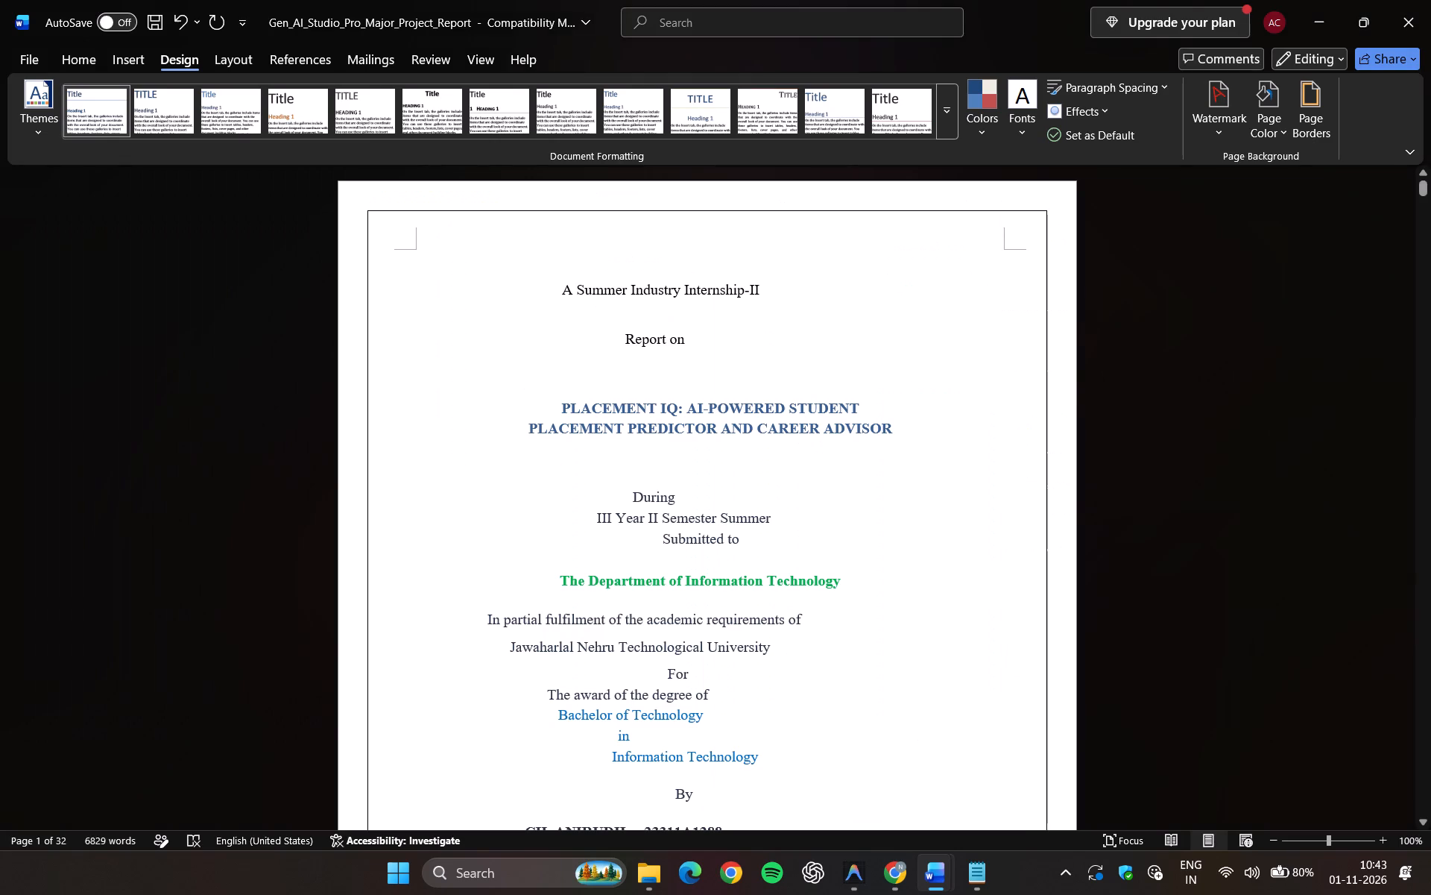
pyautogui.hotkey('alt', 'Tab')
pyautogui.hotkey('alt', 'Tab')
pyautogui.moveTo(561, 404); pyautogui.dragTo(869, 436)
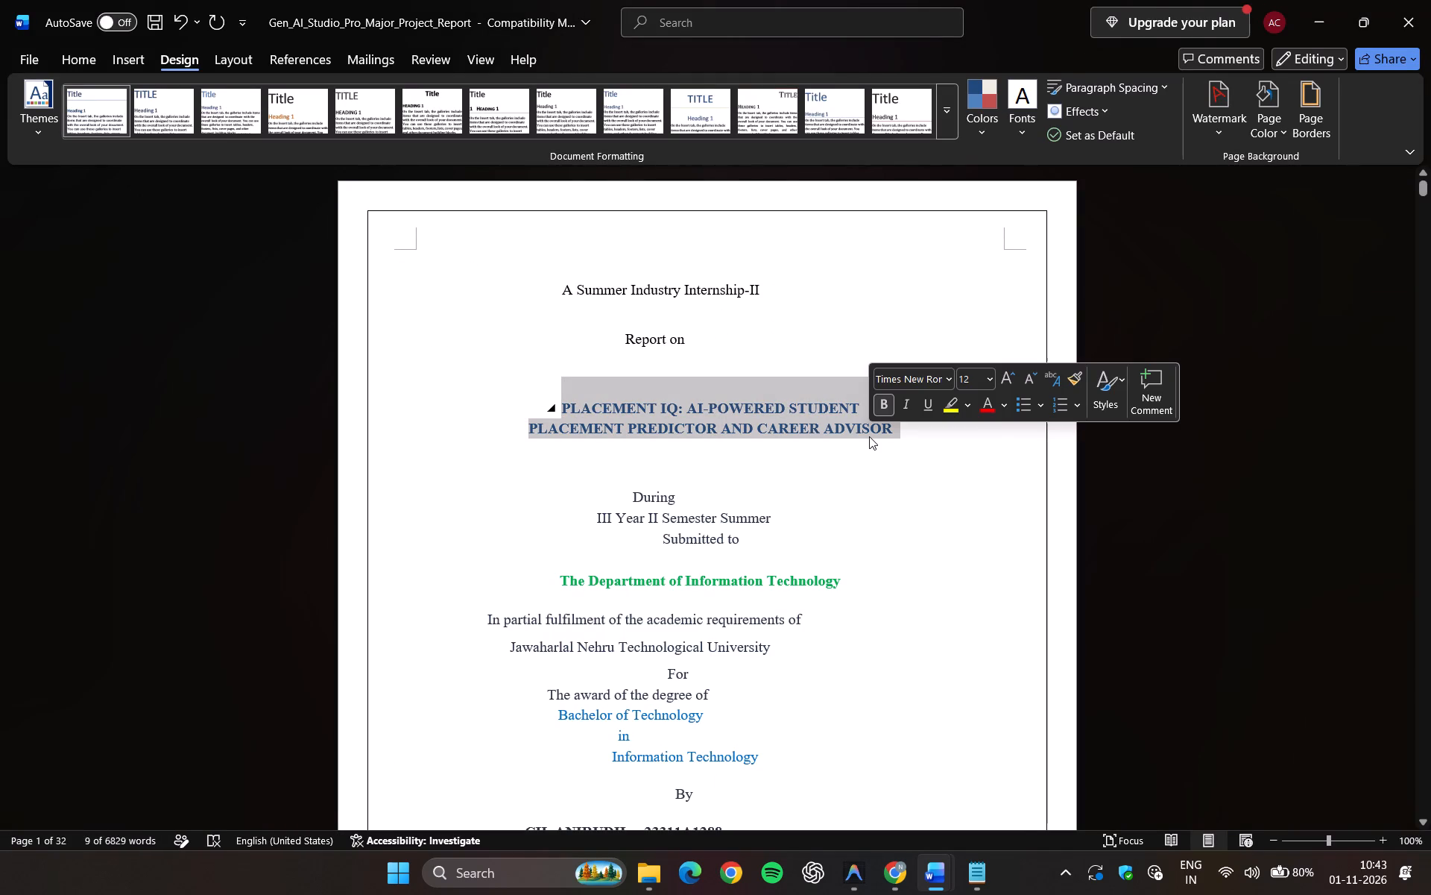
pyautogui.click(989, 406)
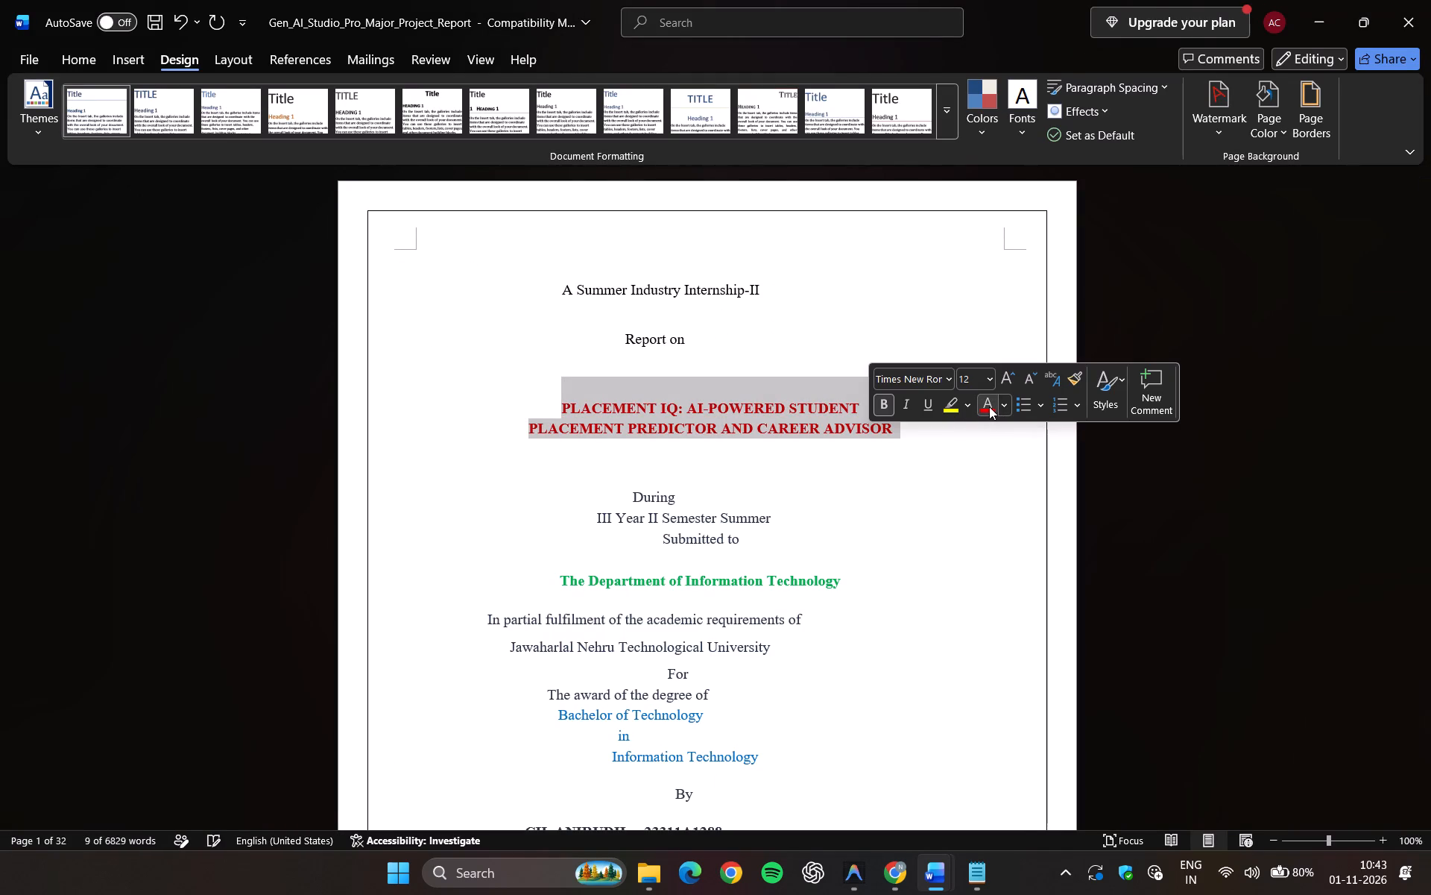
pyautogui.click(879, 506)
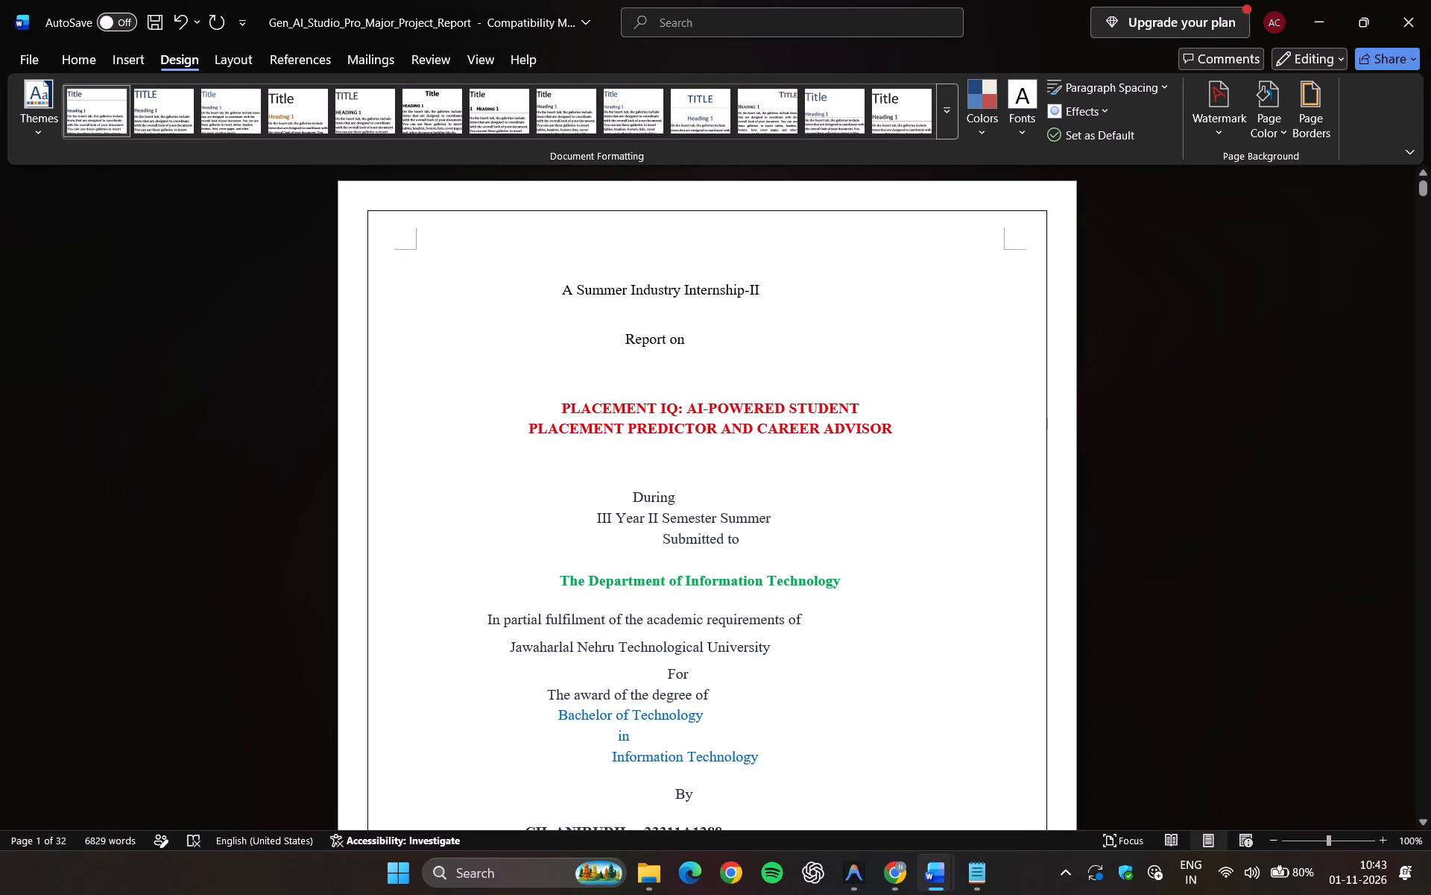
# Compare the PlacementIq front pages, from cover through declaration, with the Gen AI Studio Pro report's cover layout and text formatting.
pyautogui.hotkey('alt', 'Tab')
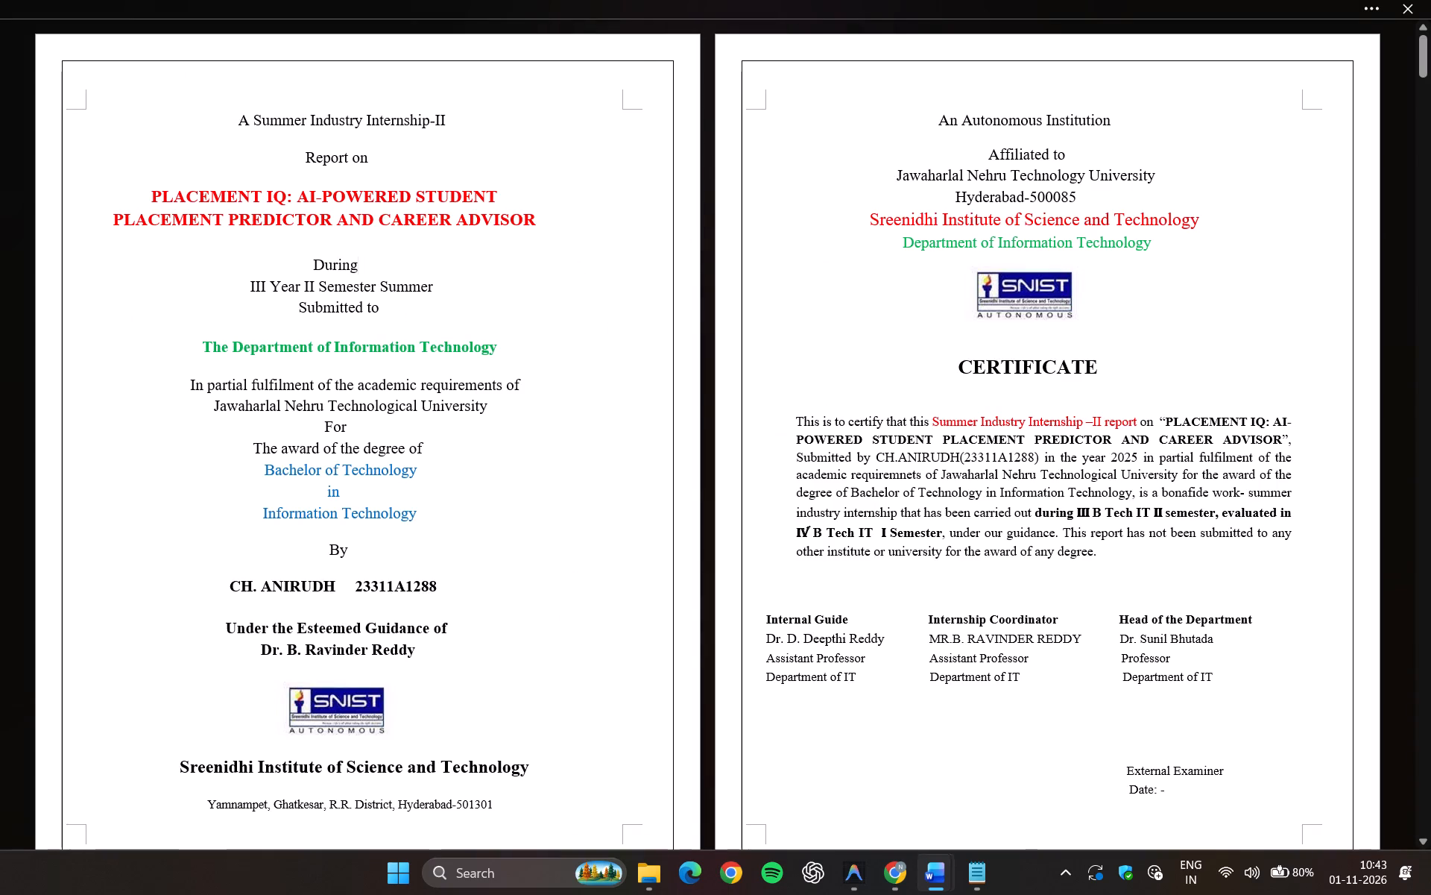
pyautogui.scroll(1, 599, 334)
pyautogui.hotkey('alt', 'Tab')
pyautogui.hotkey('alt', 'Tab')
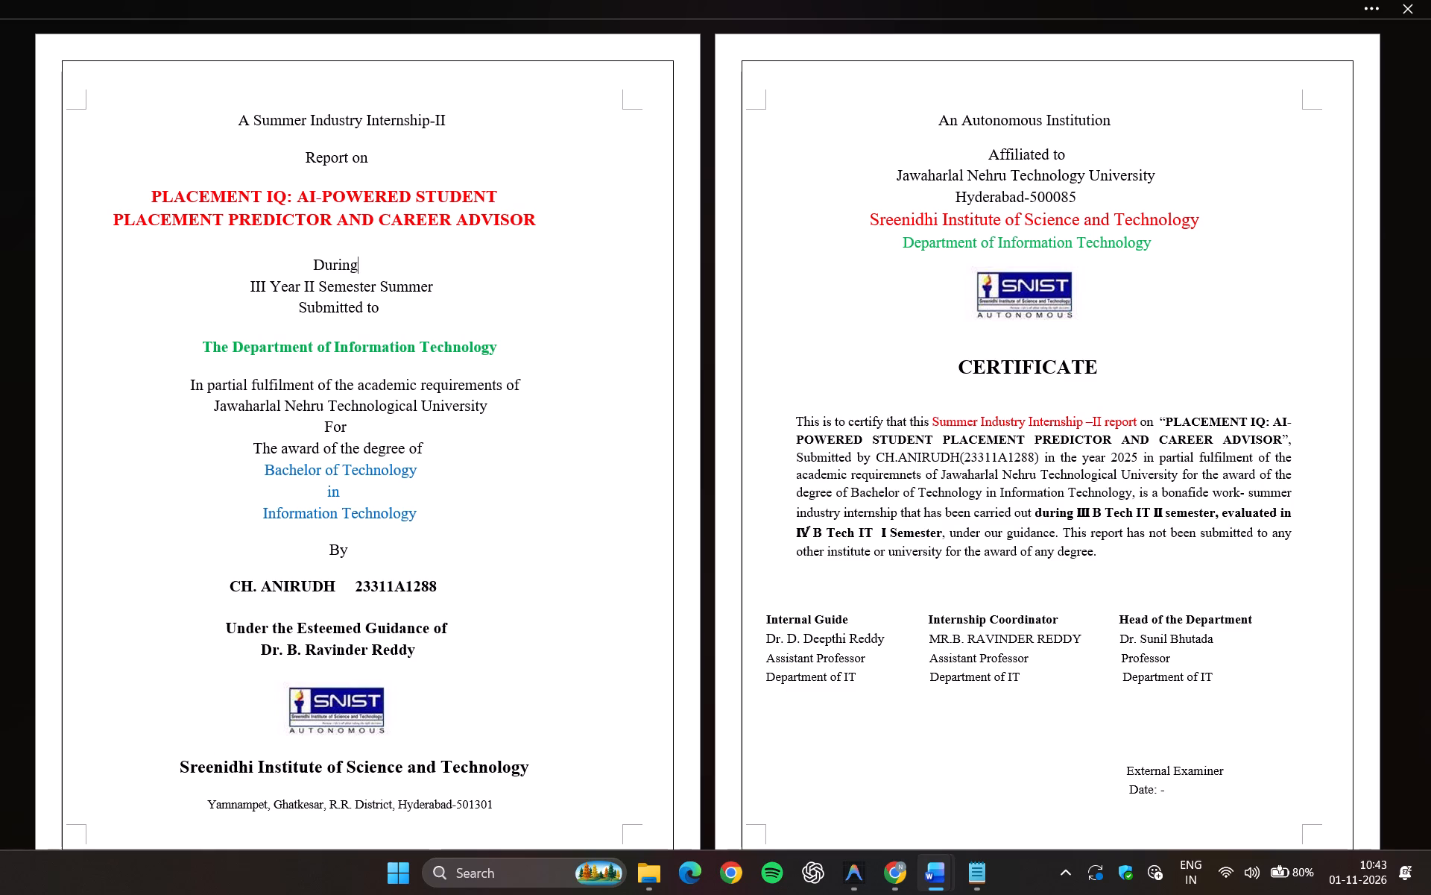
pyautogui.scroll(-1, 590, 427)
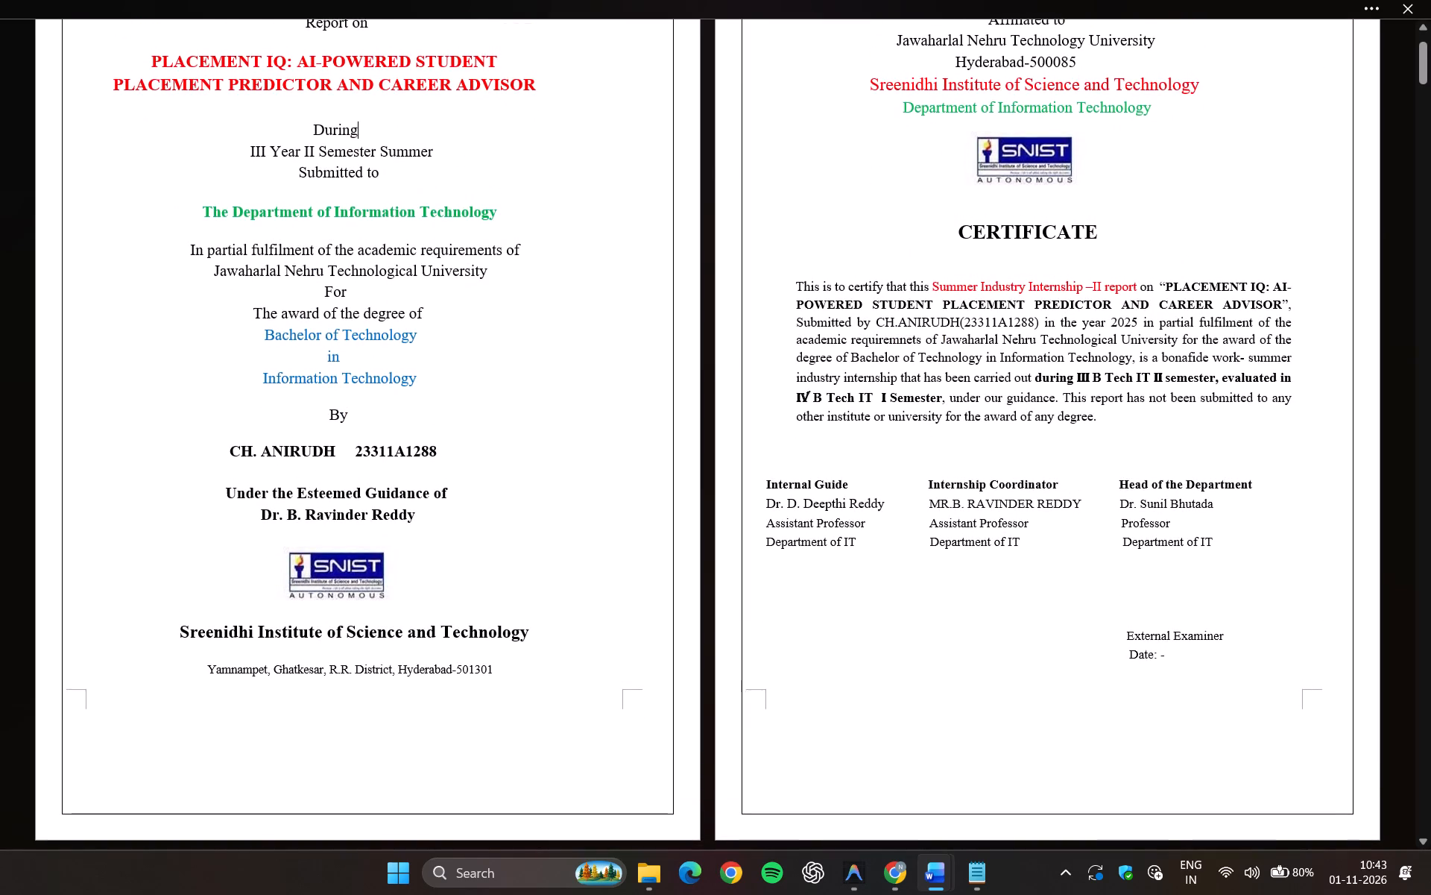
pyautogui.scroll(-4, 590, 427)
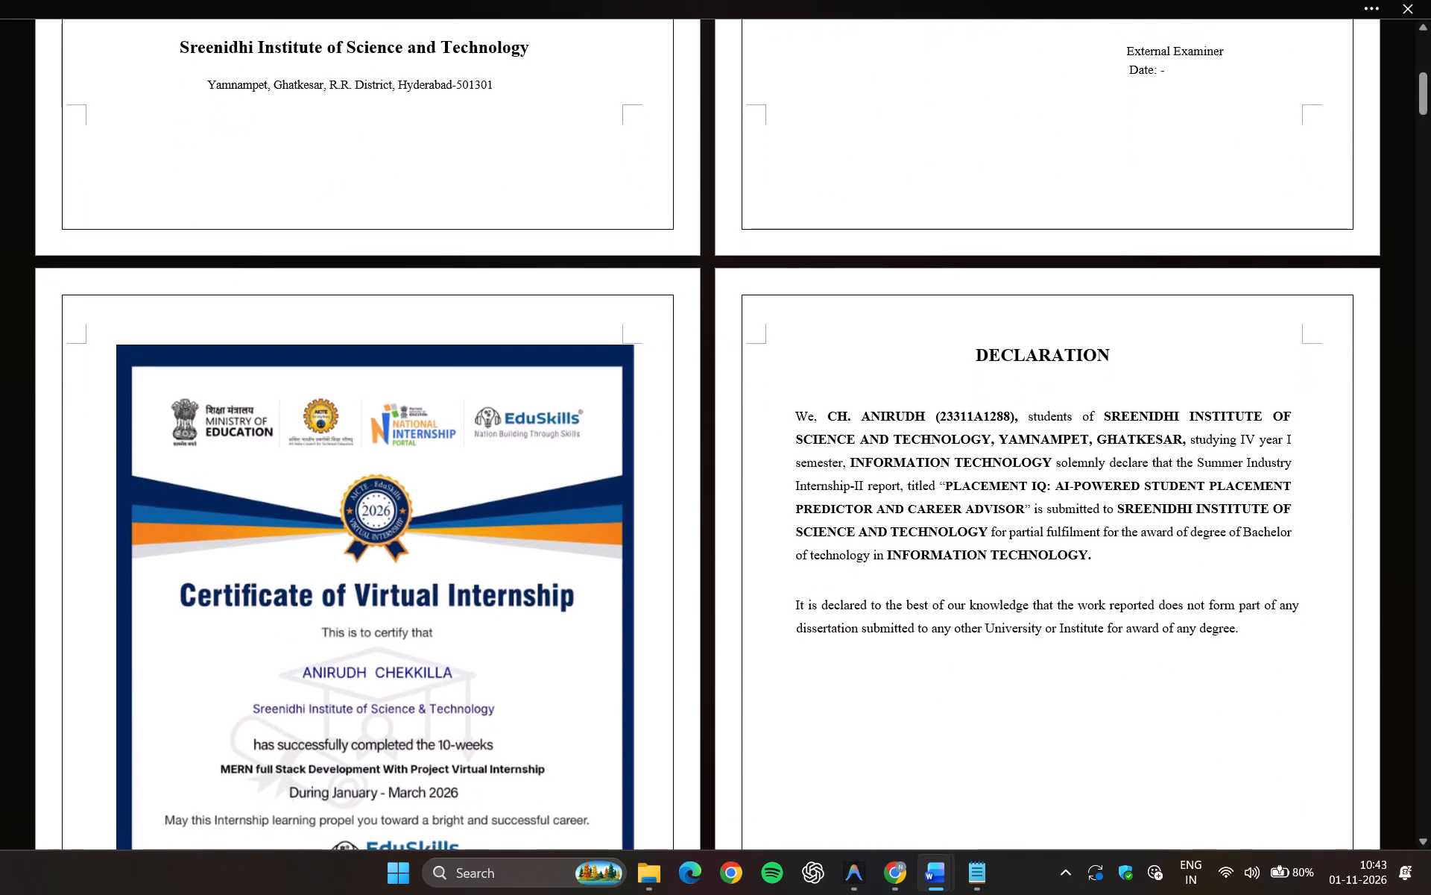
pyautogui.scroll(-1, 590, 427)
pyautogui.scroll(13, 590, 427)
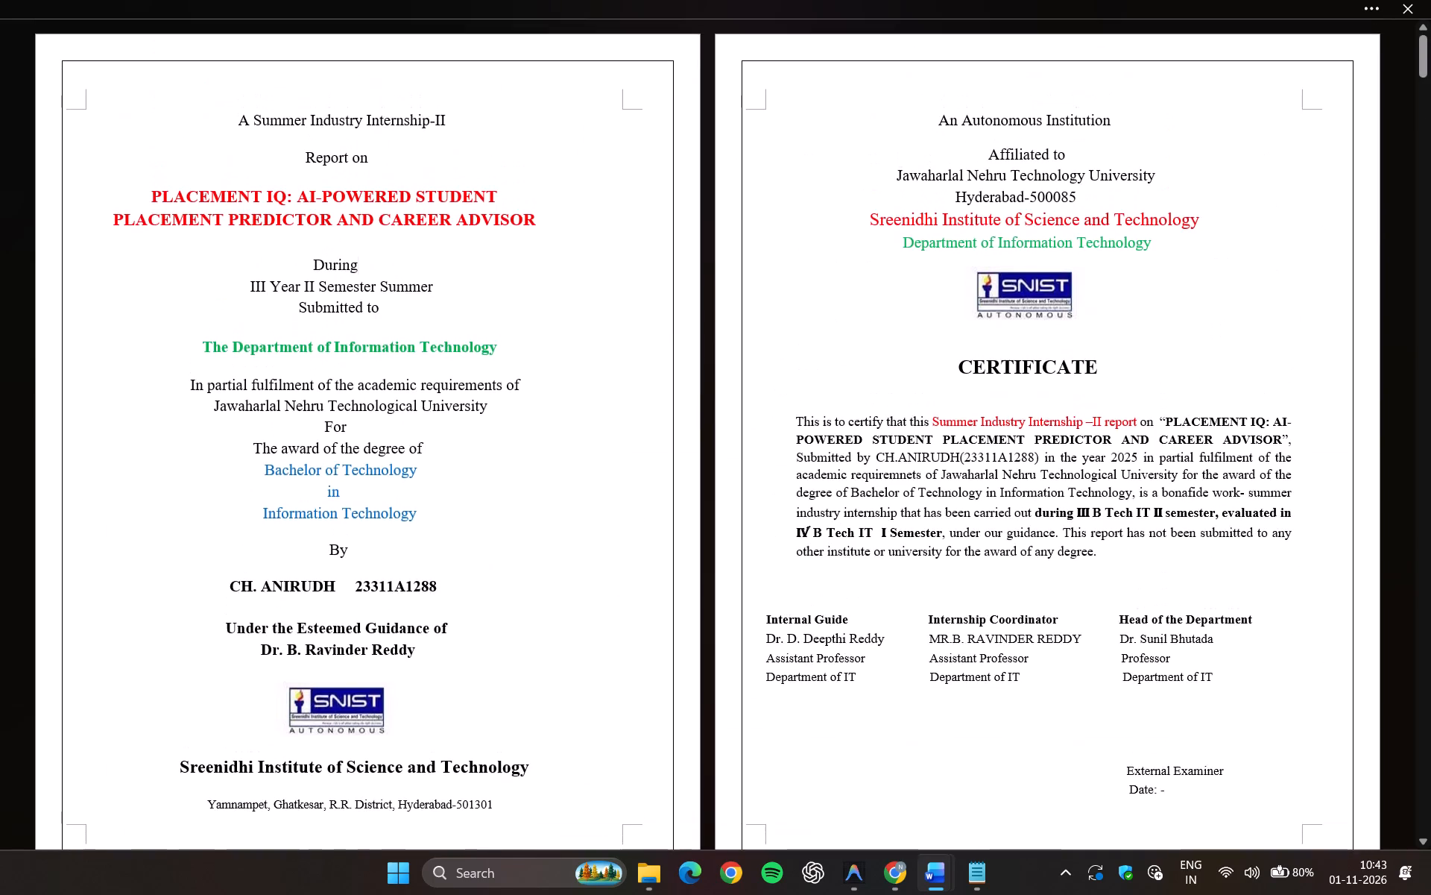
pyautogui.hotkey('alt', 'Tab')
pyautogui.hotkey('alt', 'Tab')
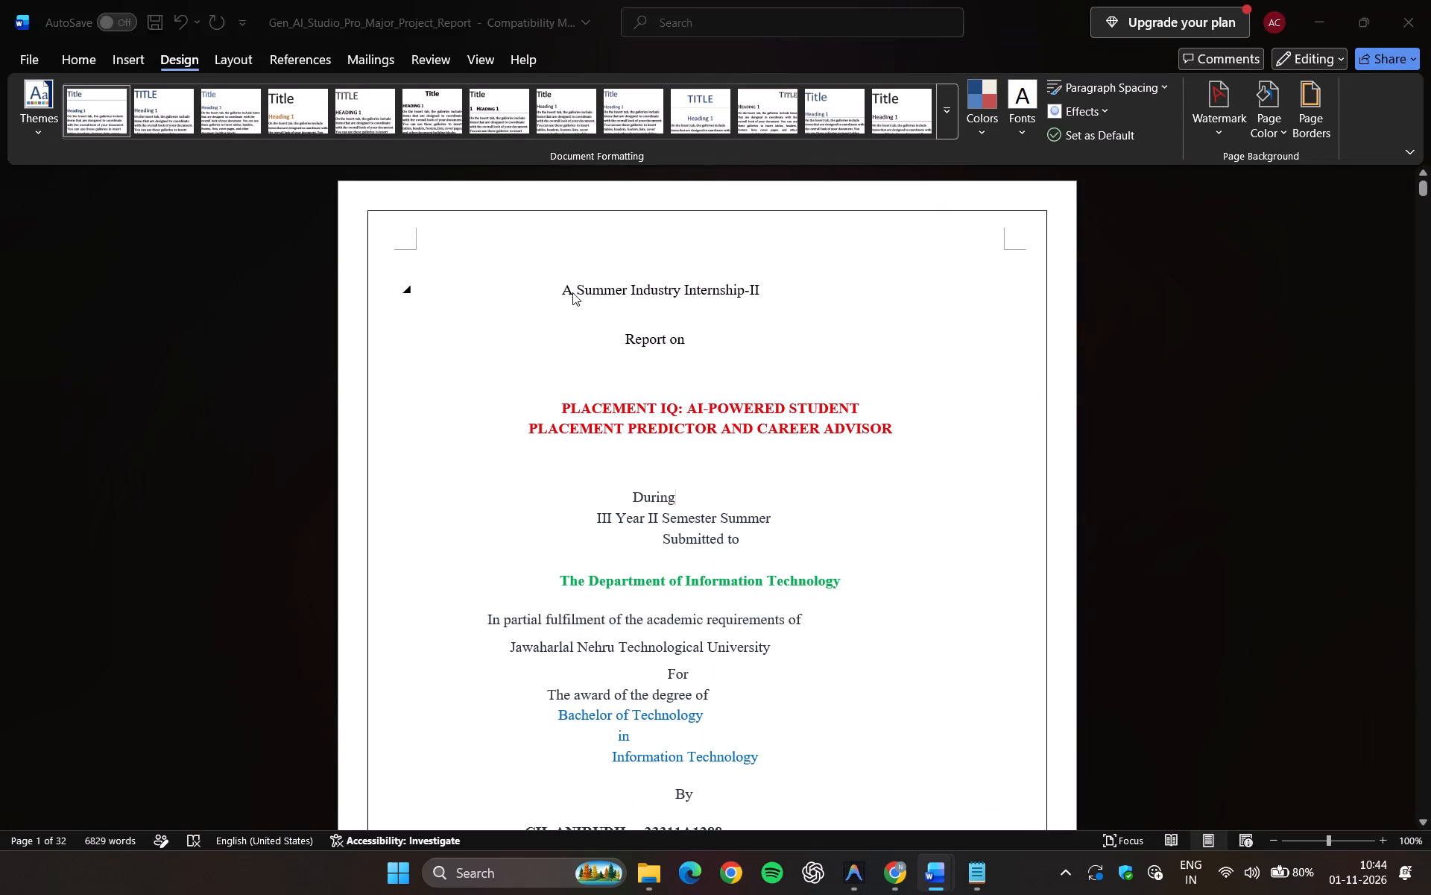
pyautogui.hotkey('alt', 'Tab')
pyautogui.hotkey('alt', 'Tab')
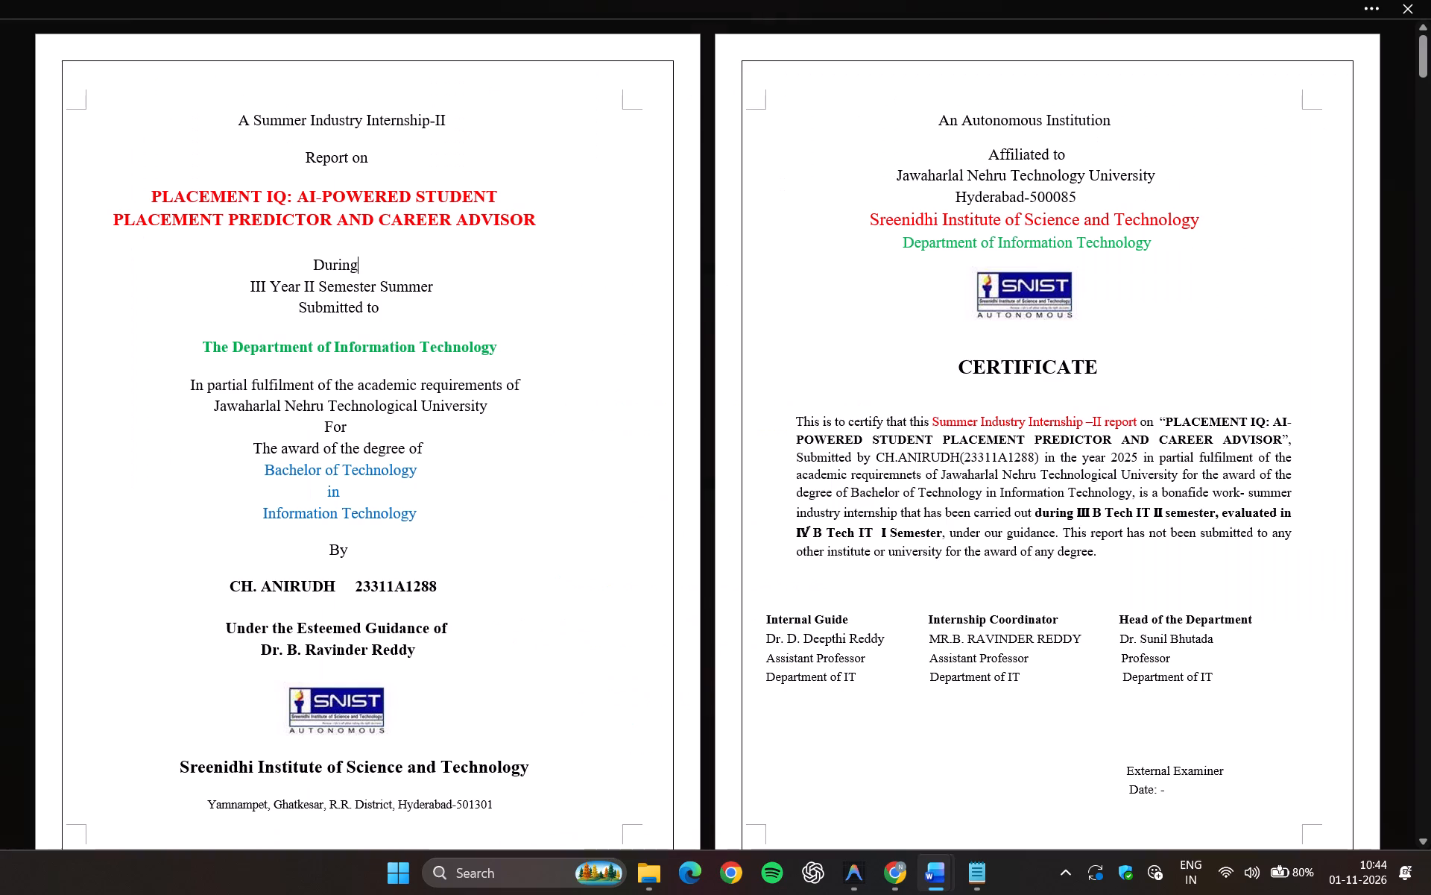
pyautogui.moveTo(452, 121); pyautogui.dragTo(237, 111)
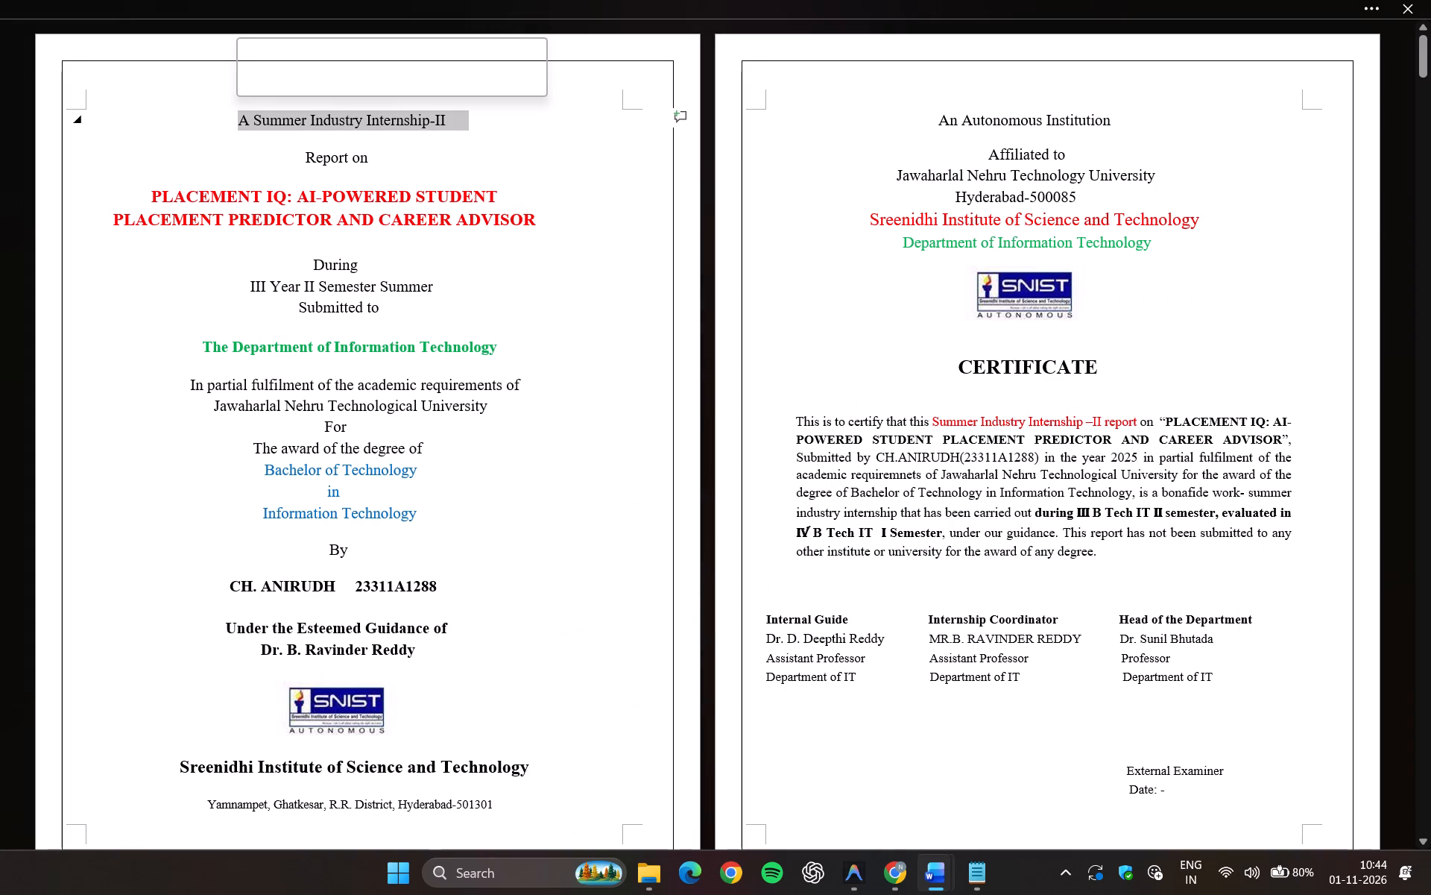
# Set all text in the Gen AI Studio Pro report to Times New Roman, size 14.
pyautogui.hotkey('alt', 'Tab')
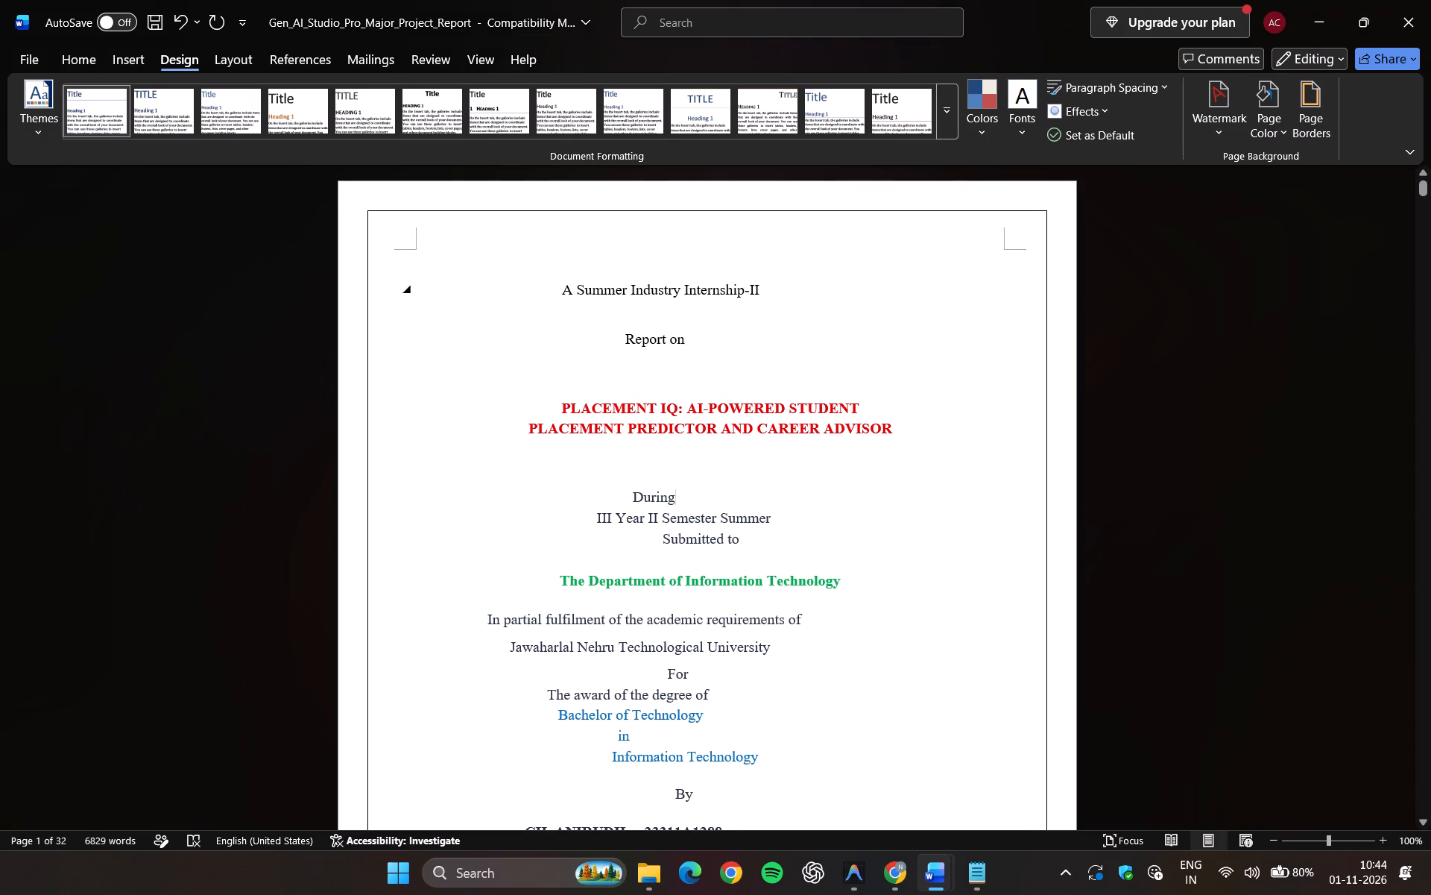
pyautogui.click(569, 291)
pyautogui.hotkey('ctrl', 'a')
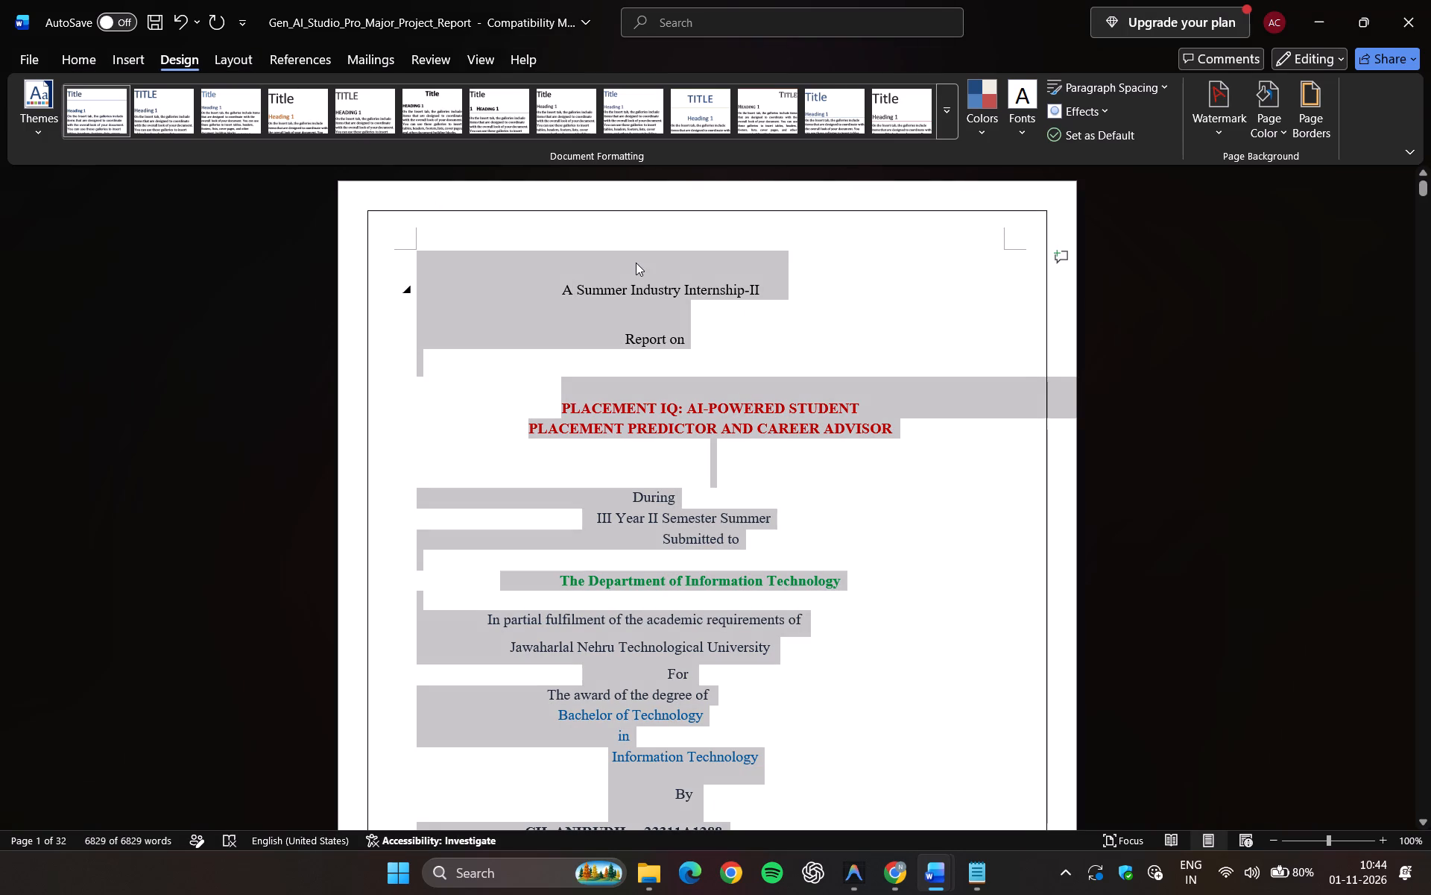
pyautogui.rightClick(627, 300)
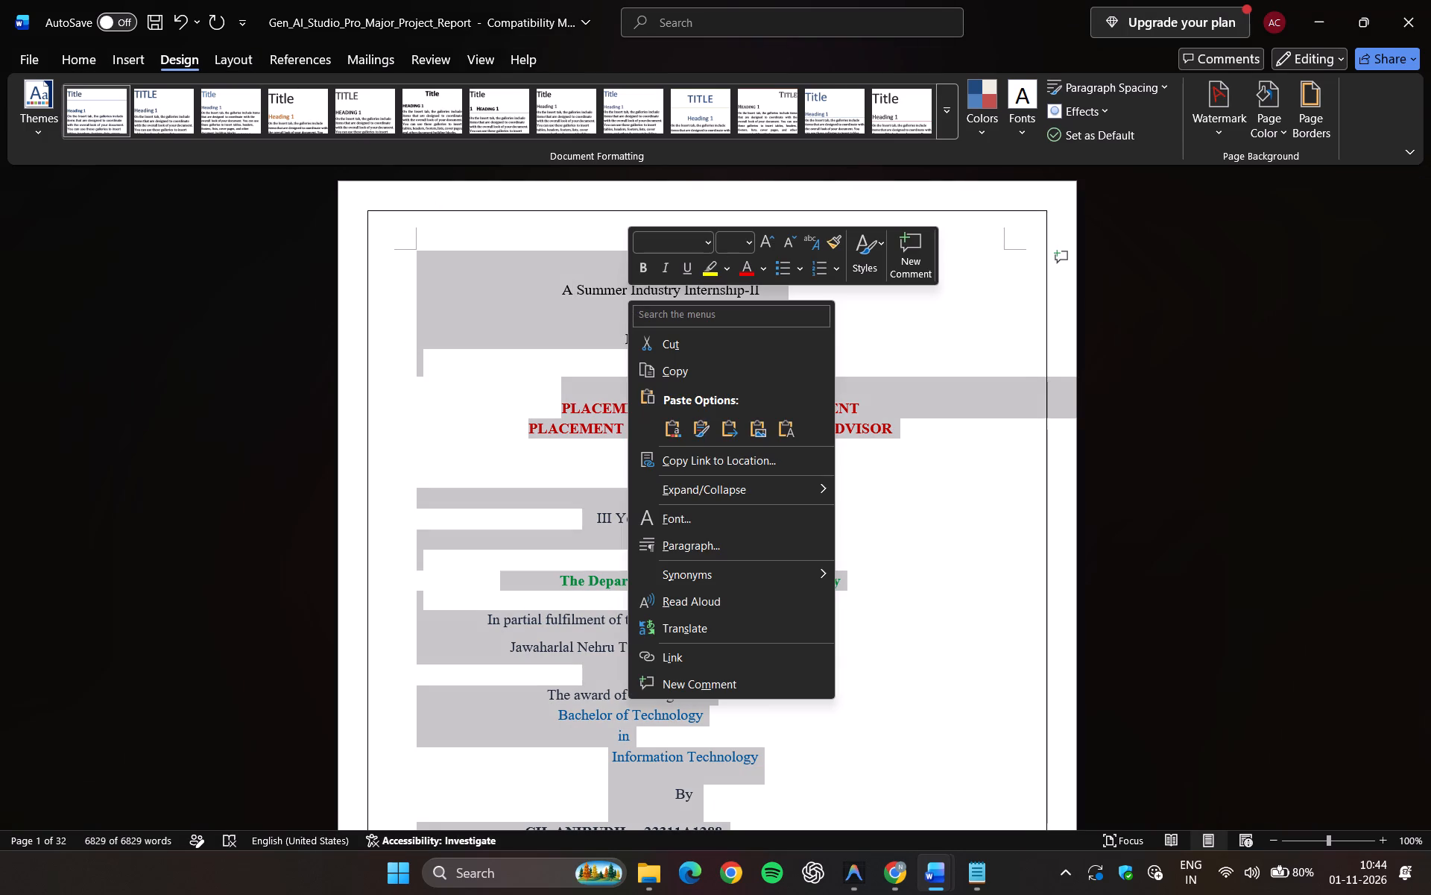
pyautogui.click(755, 242)
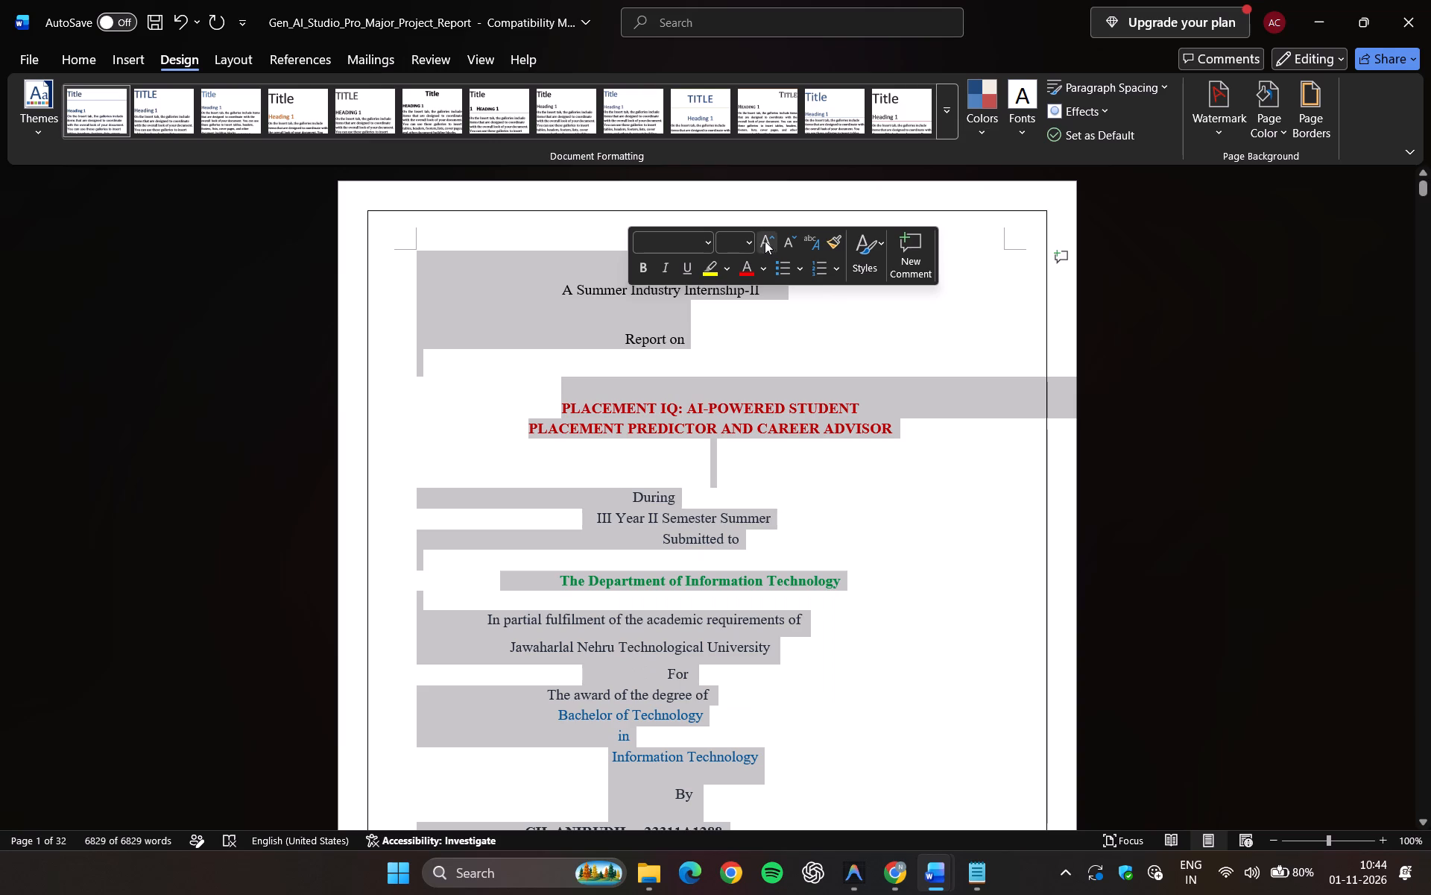
pyautogui.click(768, 241)
pyautogui.click(751, 241)
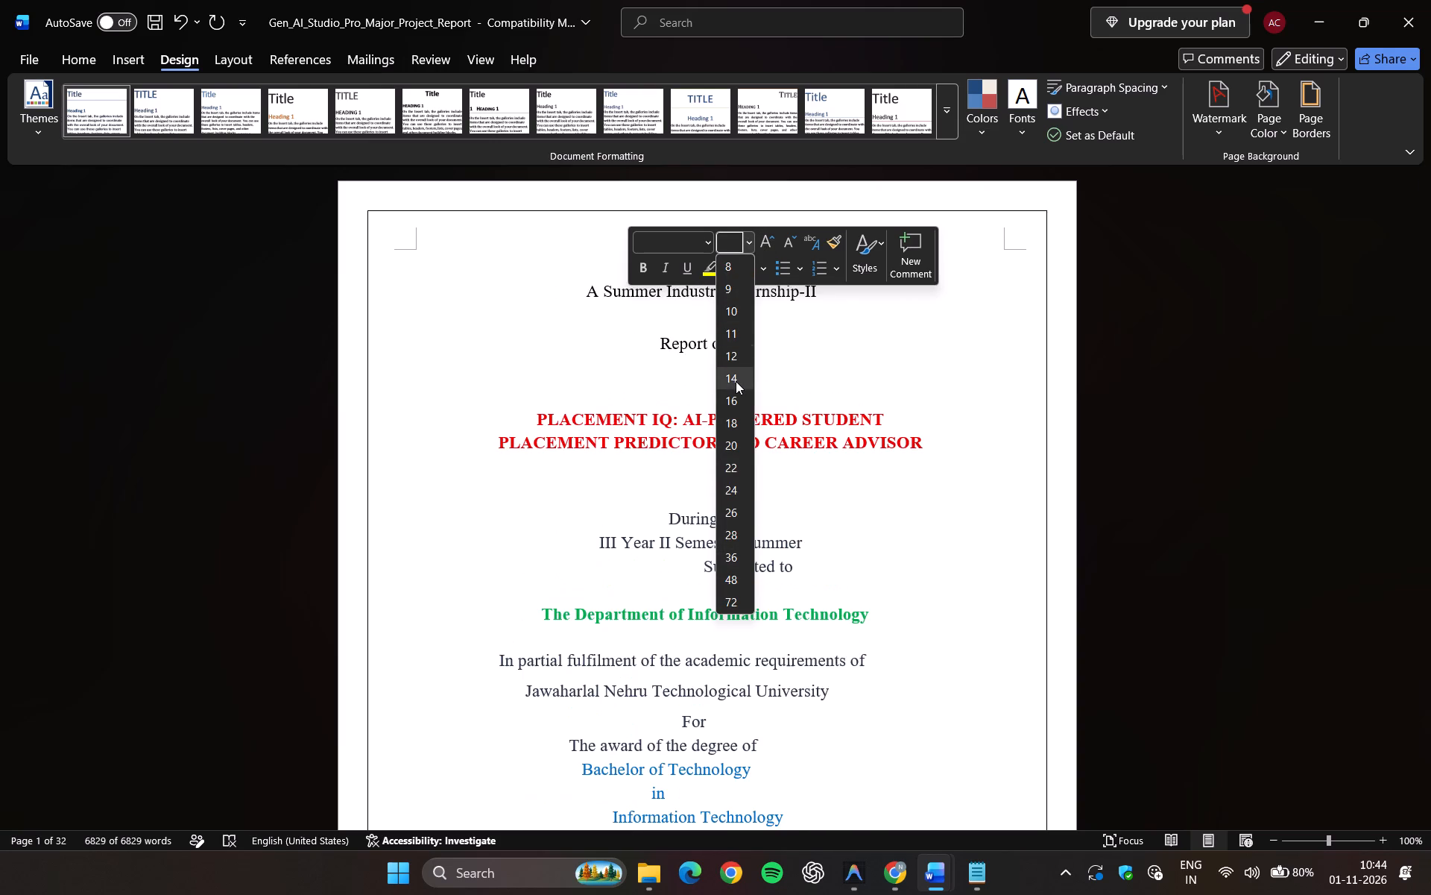
pyautogui.click(736, 381)
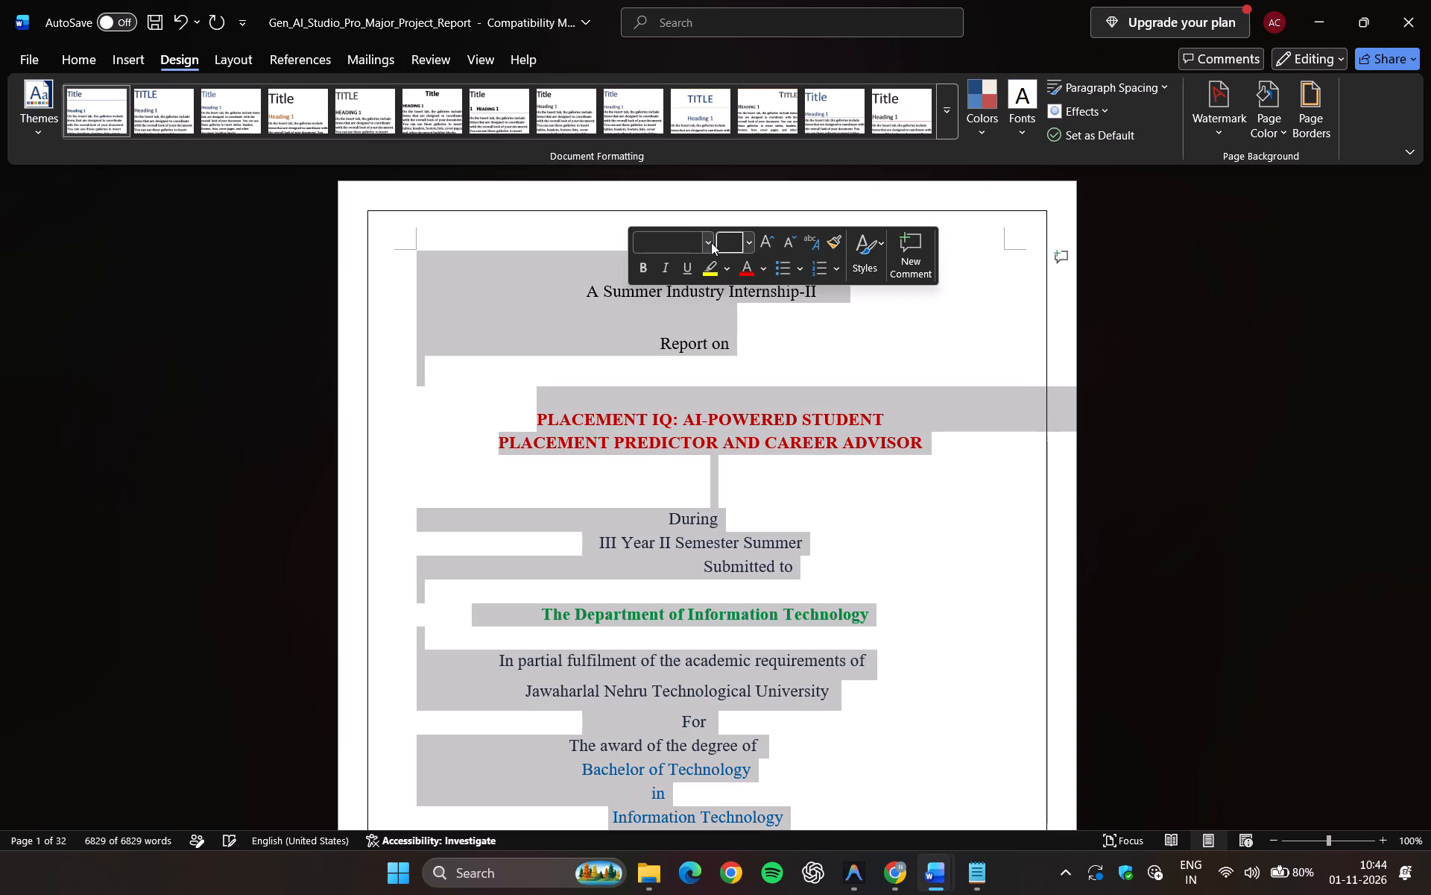
pyautogui.click(711, 242)
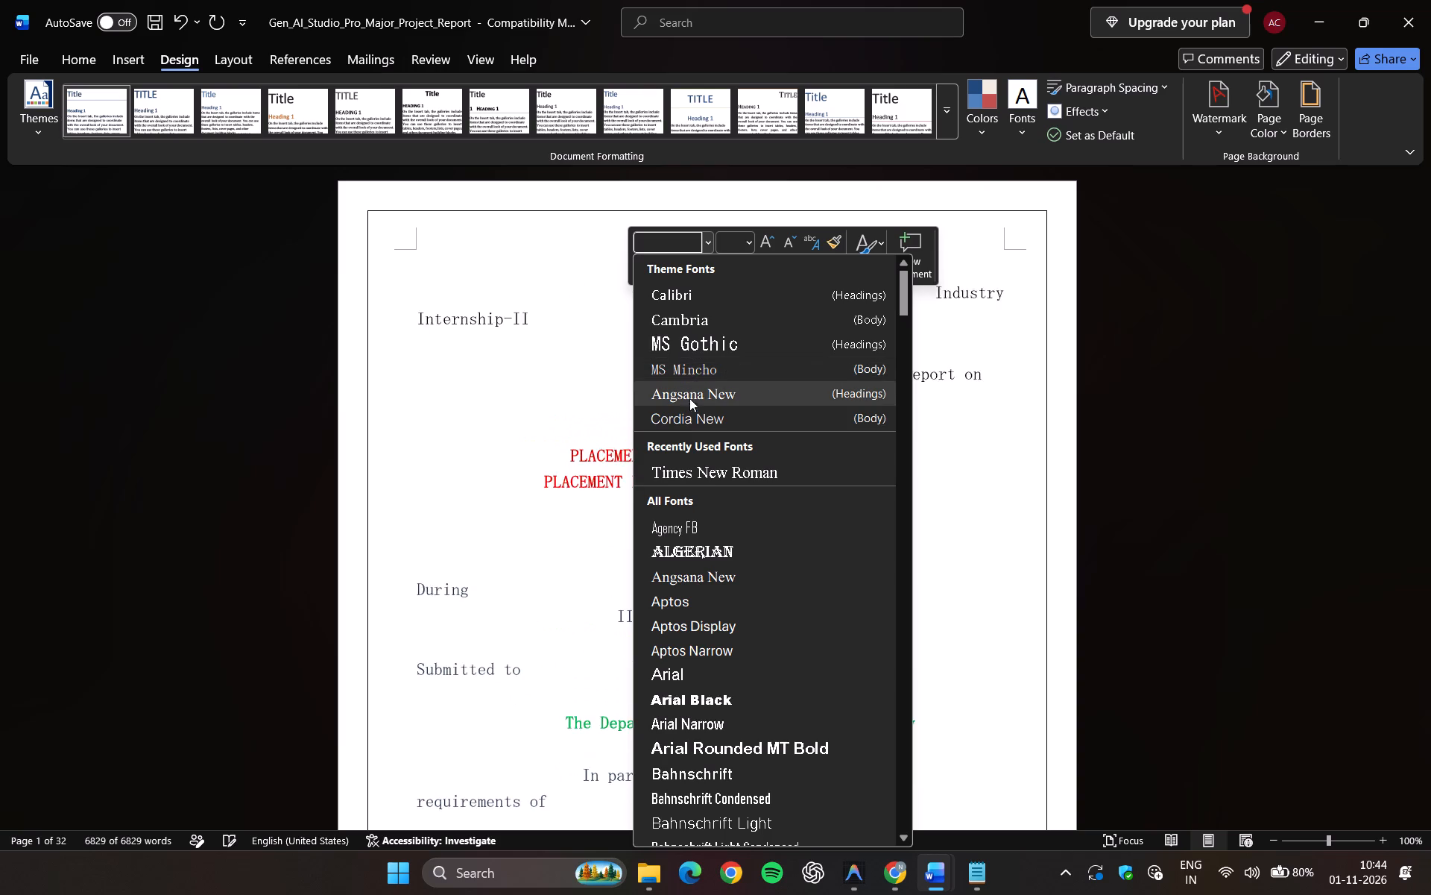
pyautogui.click(690, 465)
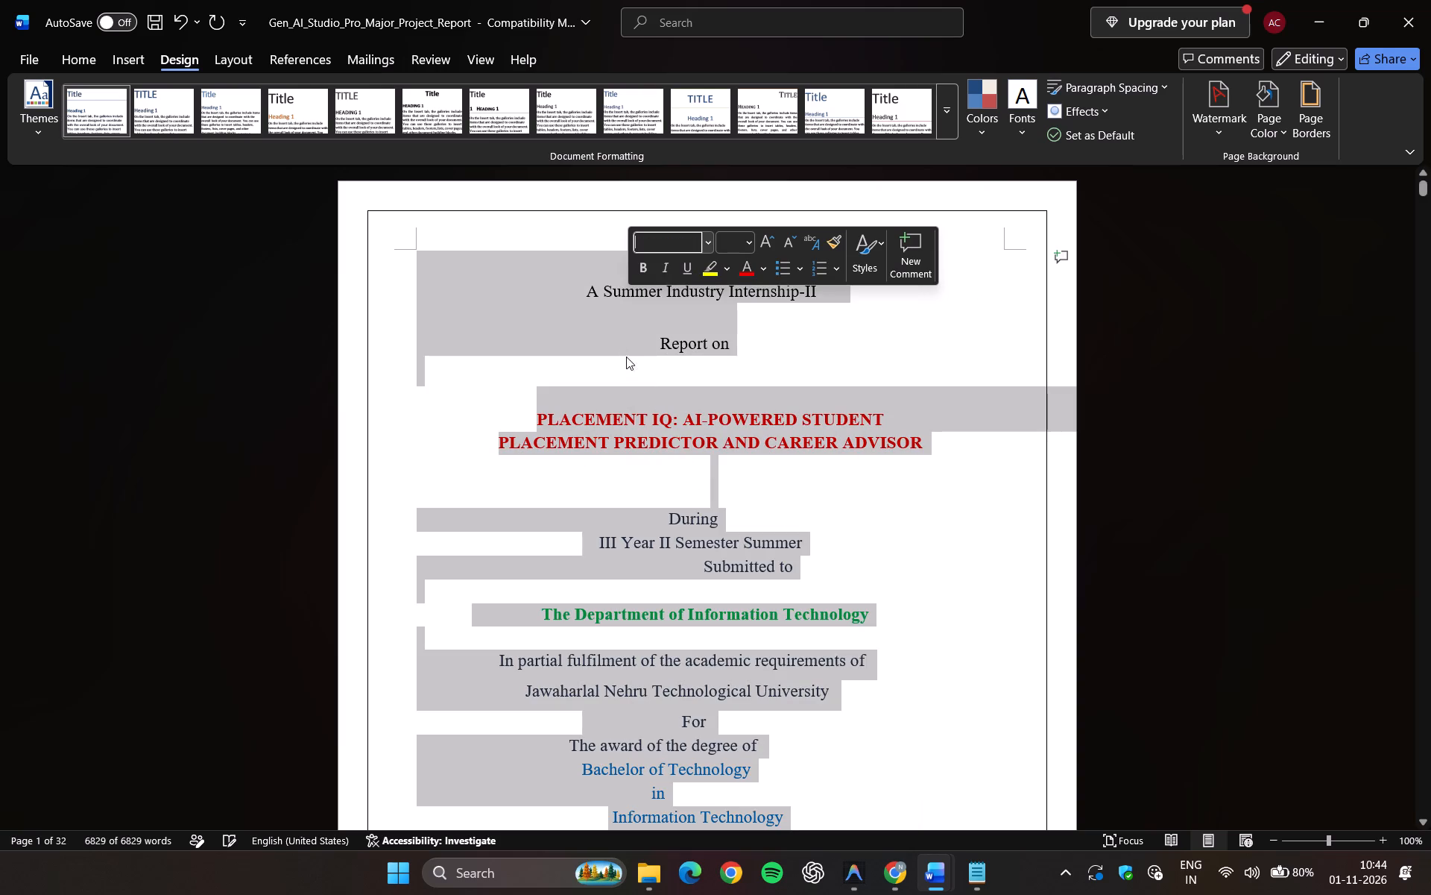
pyautogui.click(614, 339)
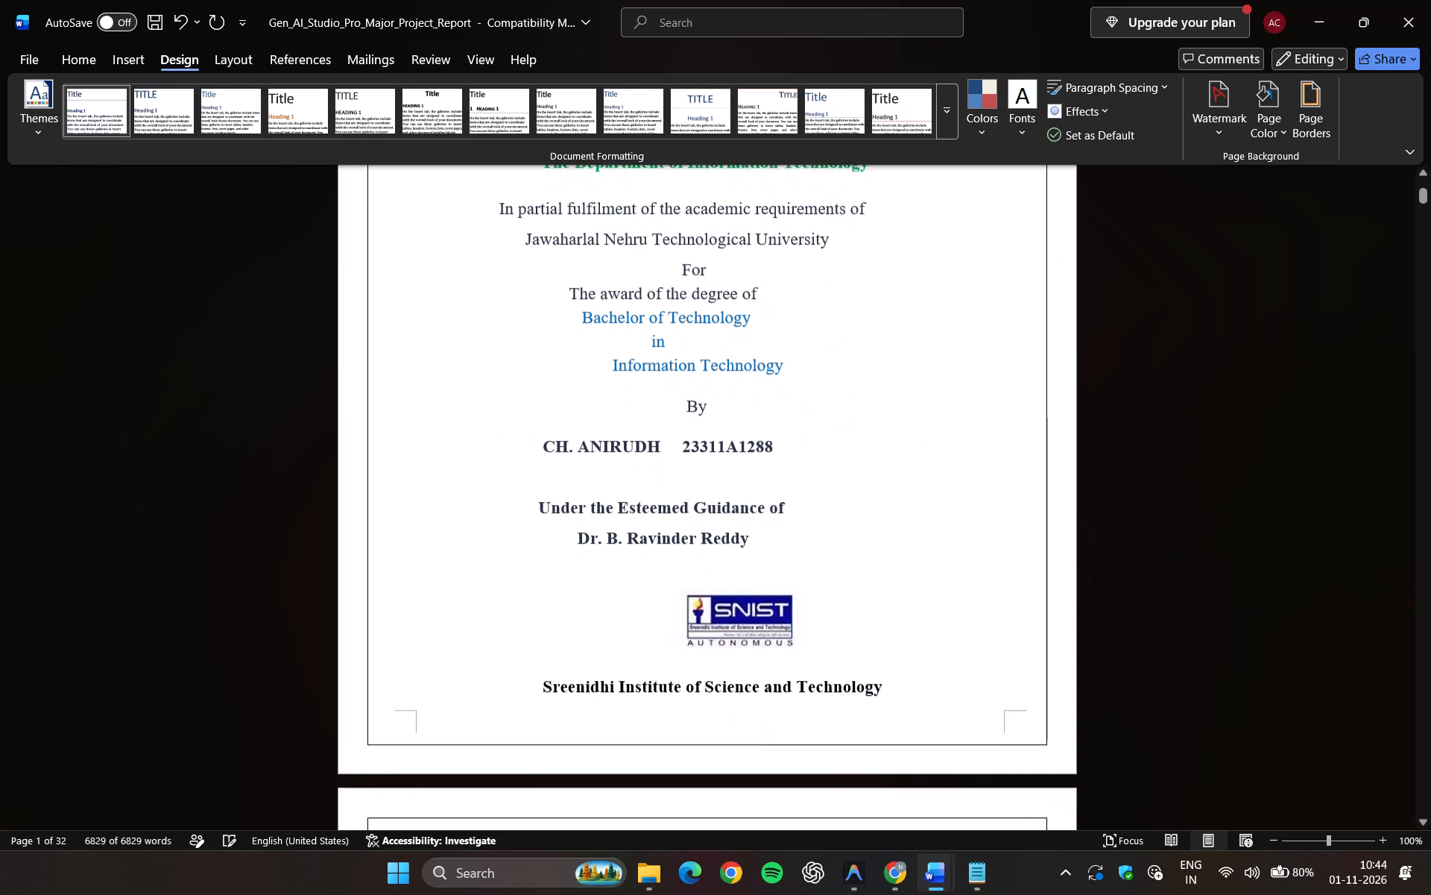
# Centre all front-page text from "A Summer Industry Internship-II" on the cover through "Date:-" after the certificate.
pyautogui.scroll(1, 614, 339)
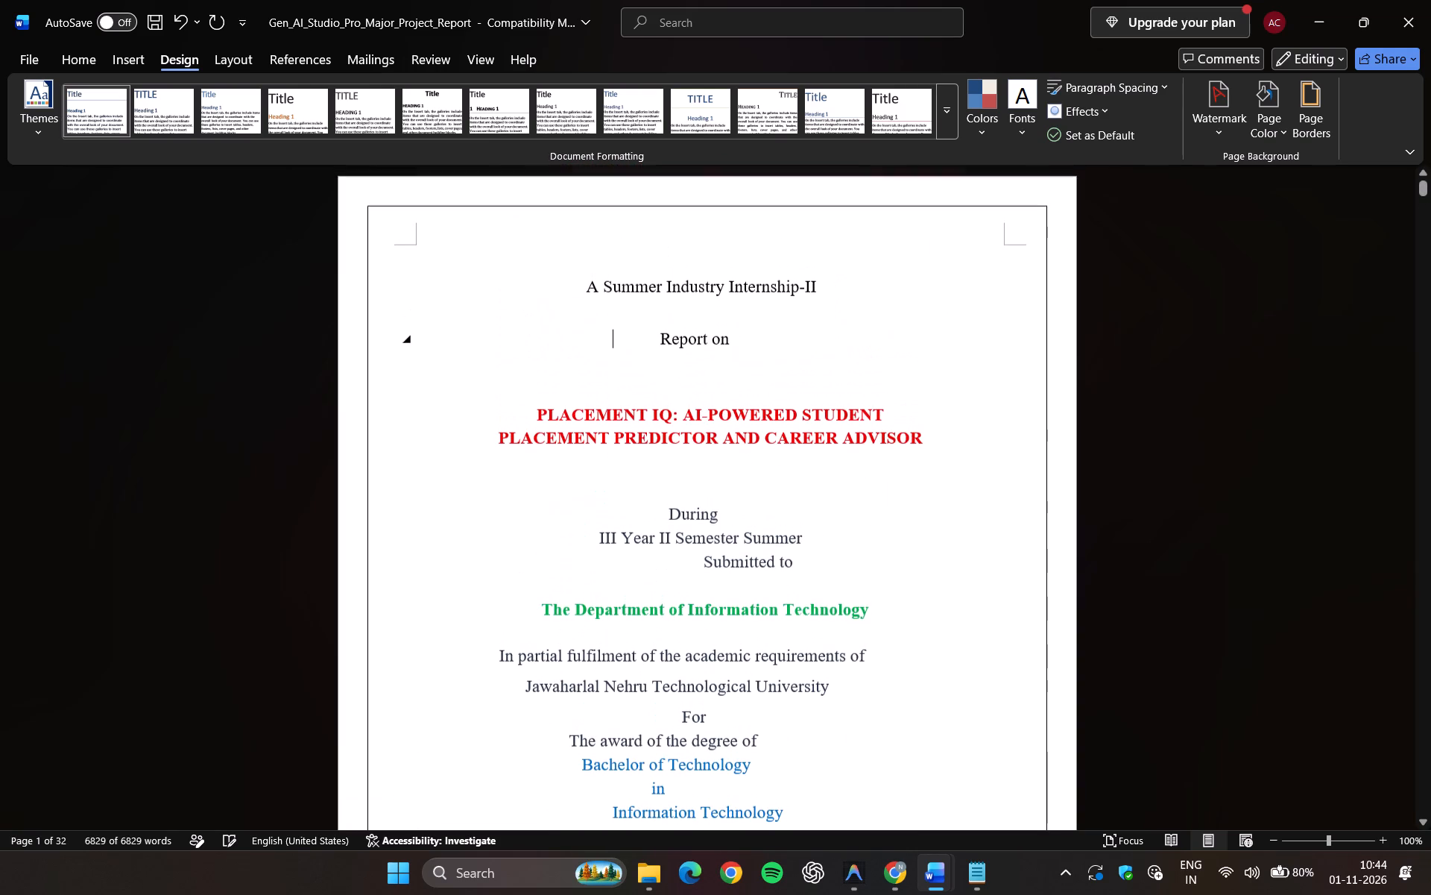
pyautogui.moveTo(584, 278); pyautogui.dragTo(777, 814)
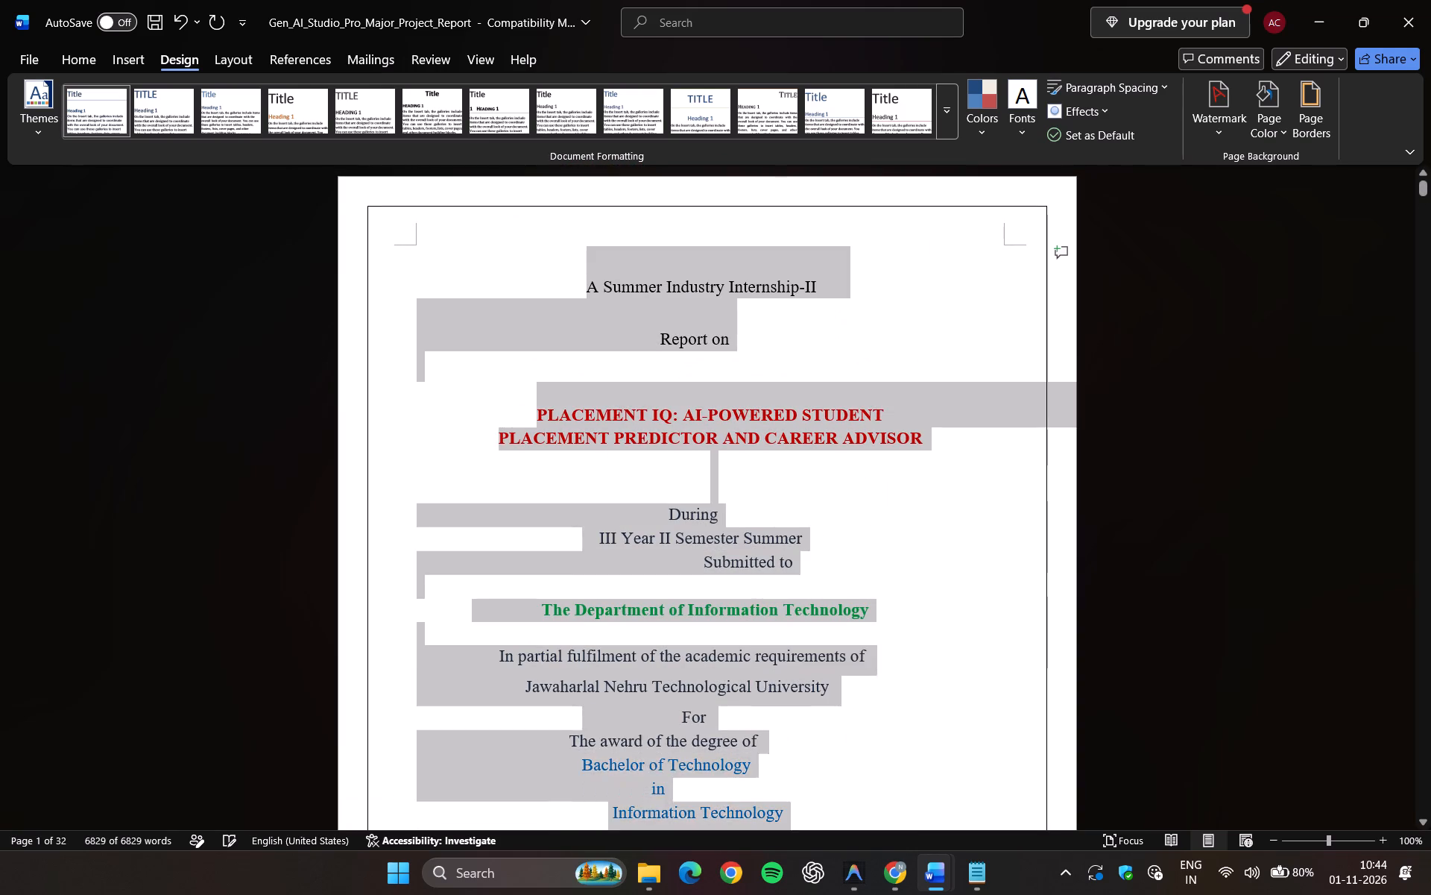
pyautogui.moveTo(777, 814); pyautogui.dragTo(804, 773)
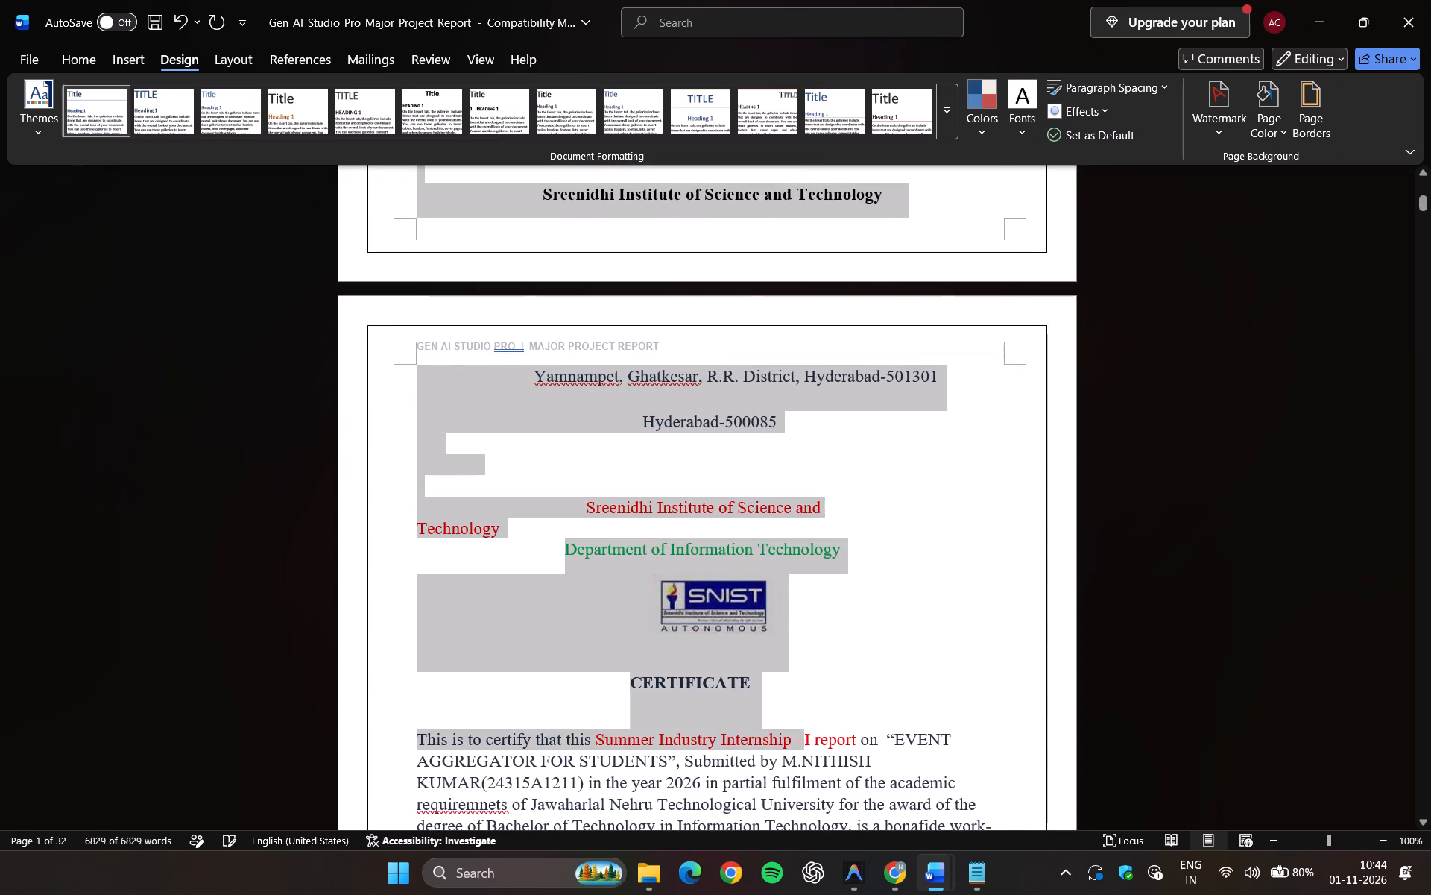
pyautogui.moveTo(804, 773); pyautogui.dragTo(869, 360)
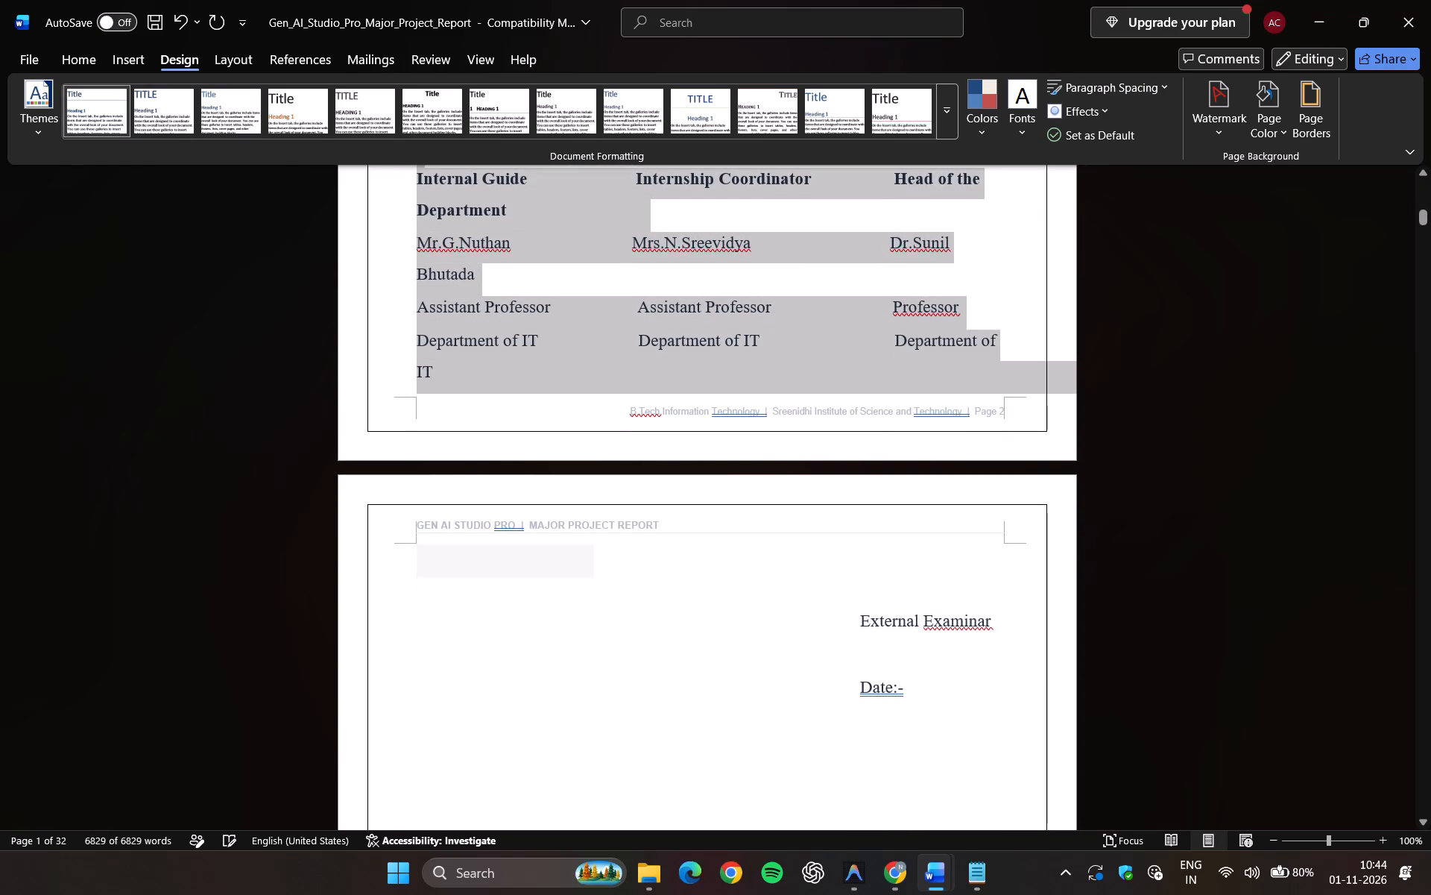
pyautogui.moveTo(869, 360); pyautogui.dragTo(942, 348)
pyautogui.moveTo(942, 348); pyautogui.dragTo(898, 720)
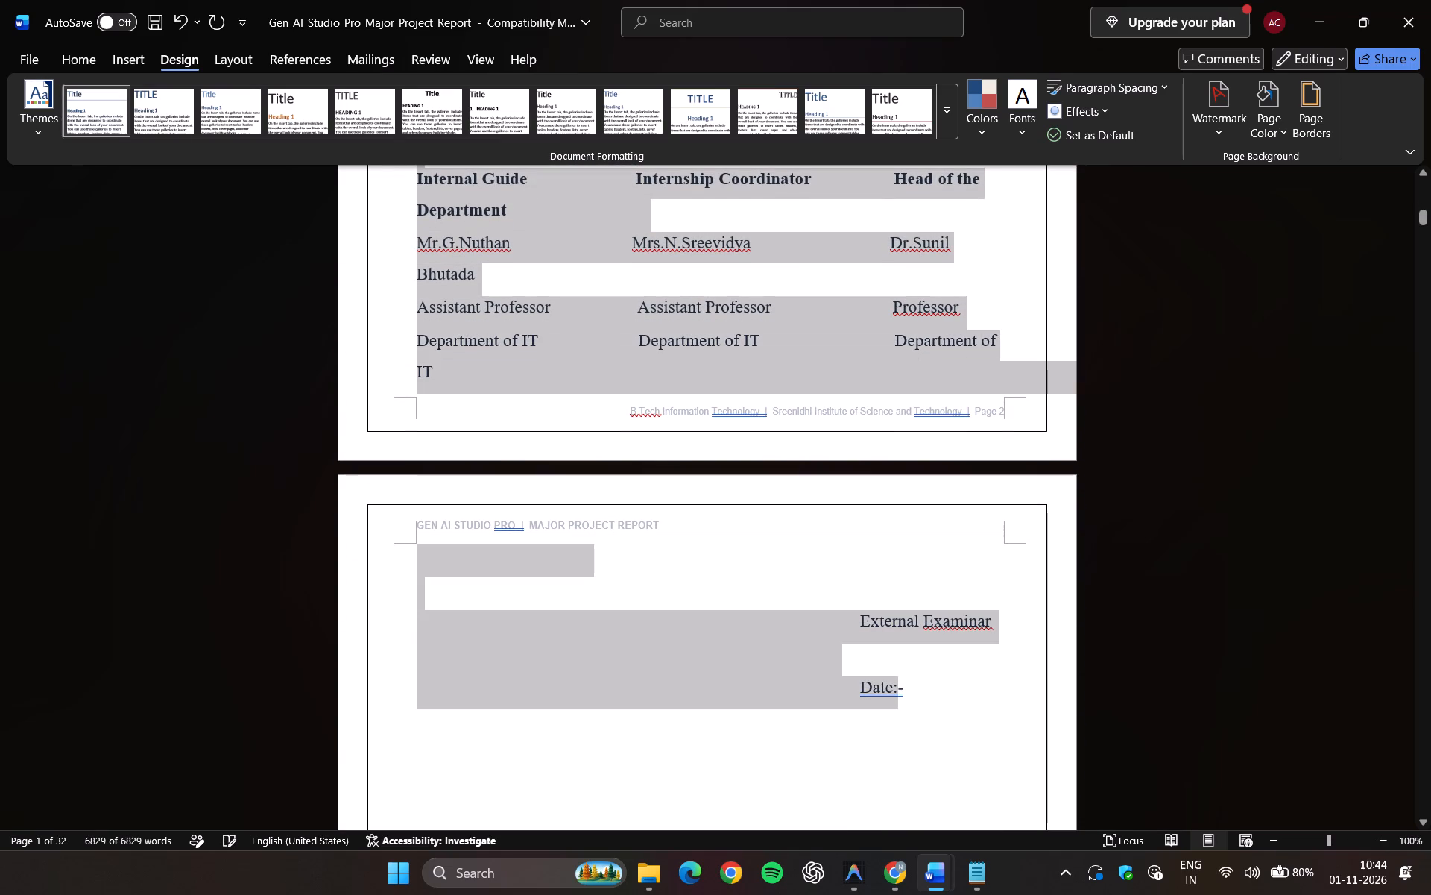
pyautogui.moveTo(898, 720); pyautogui.dragTo(935, 697)
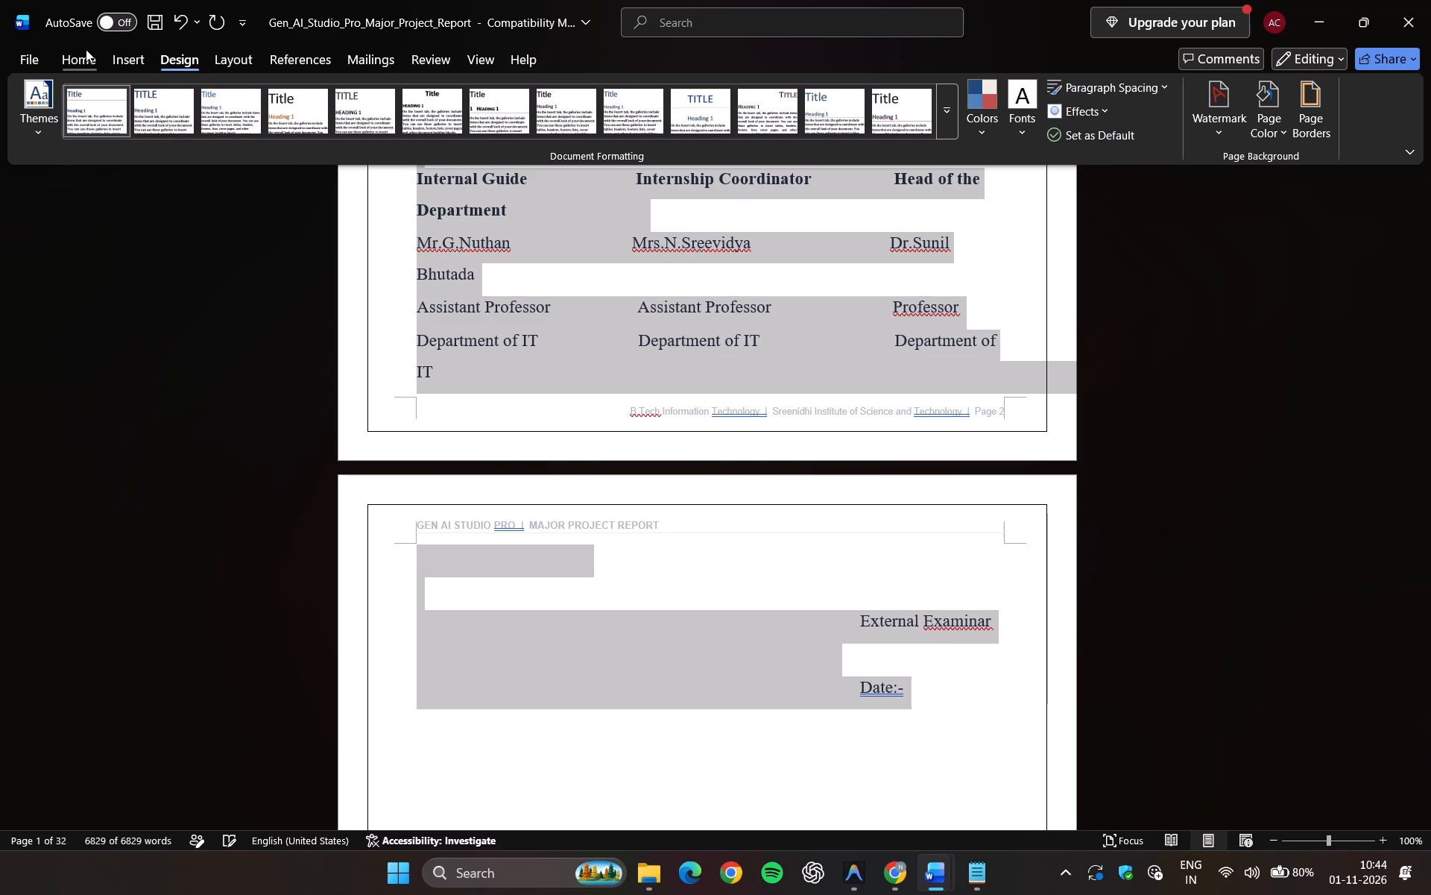
pyautogui.click(83, 57)
pyautogui.click(472, 121)
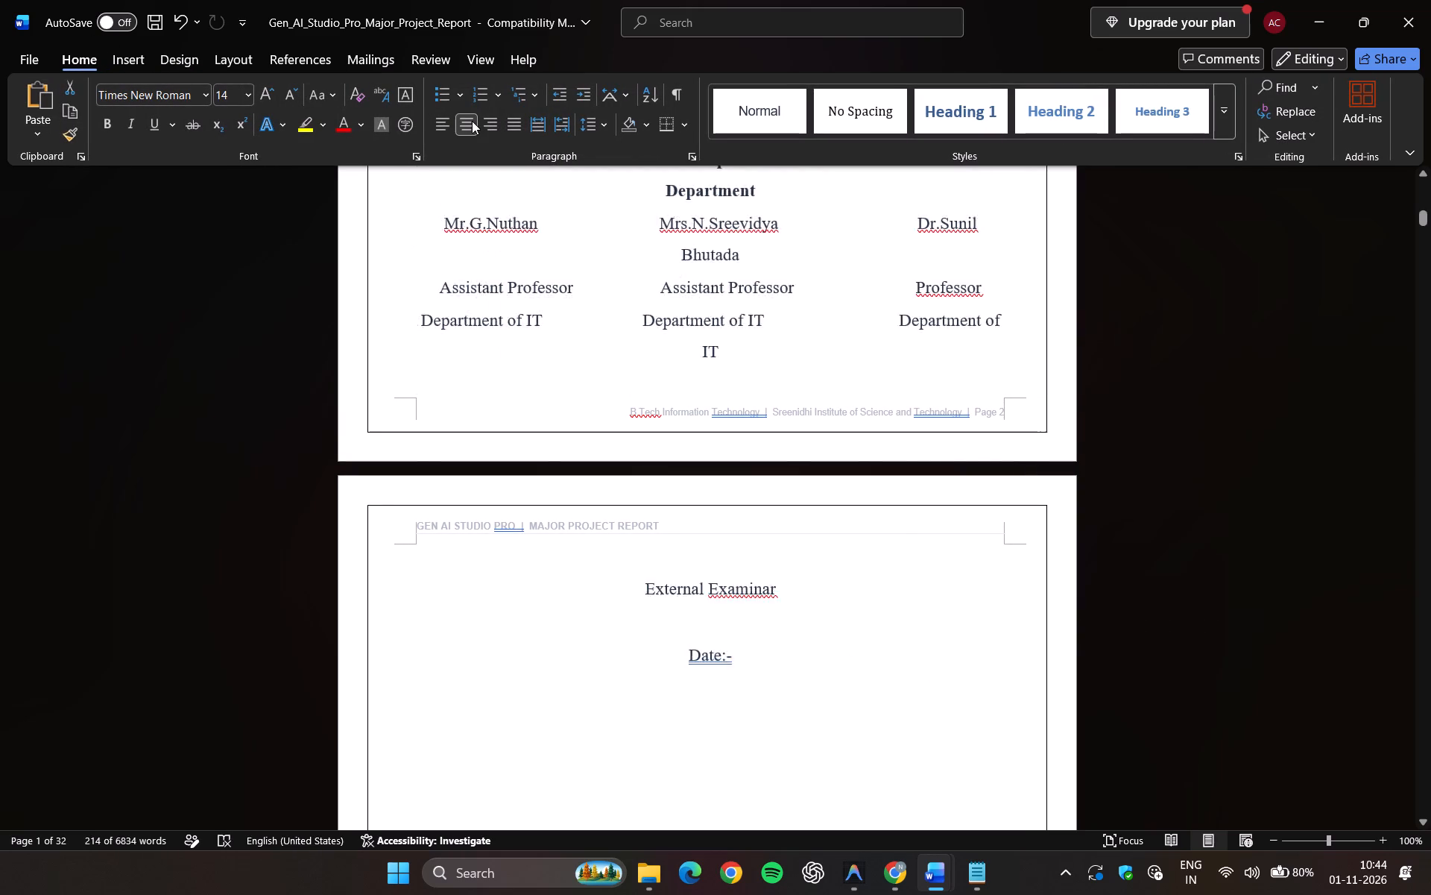
pyautogui.click(594, 368)
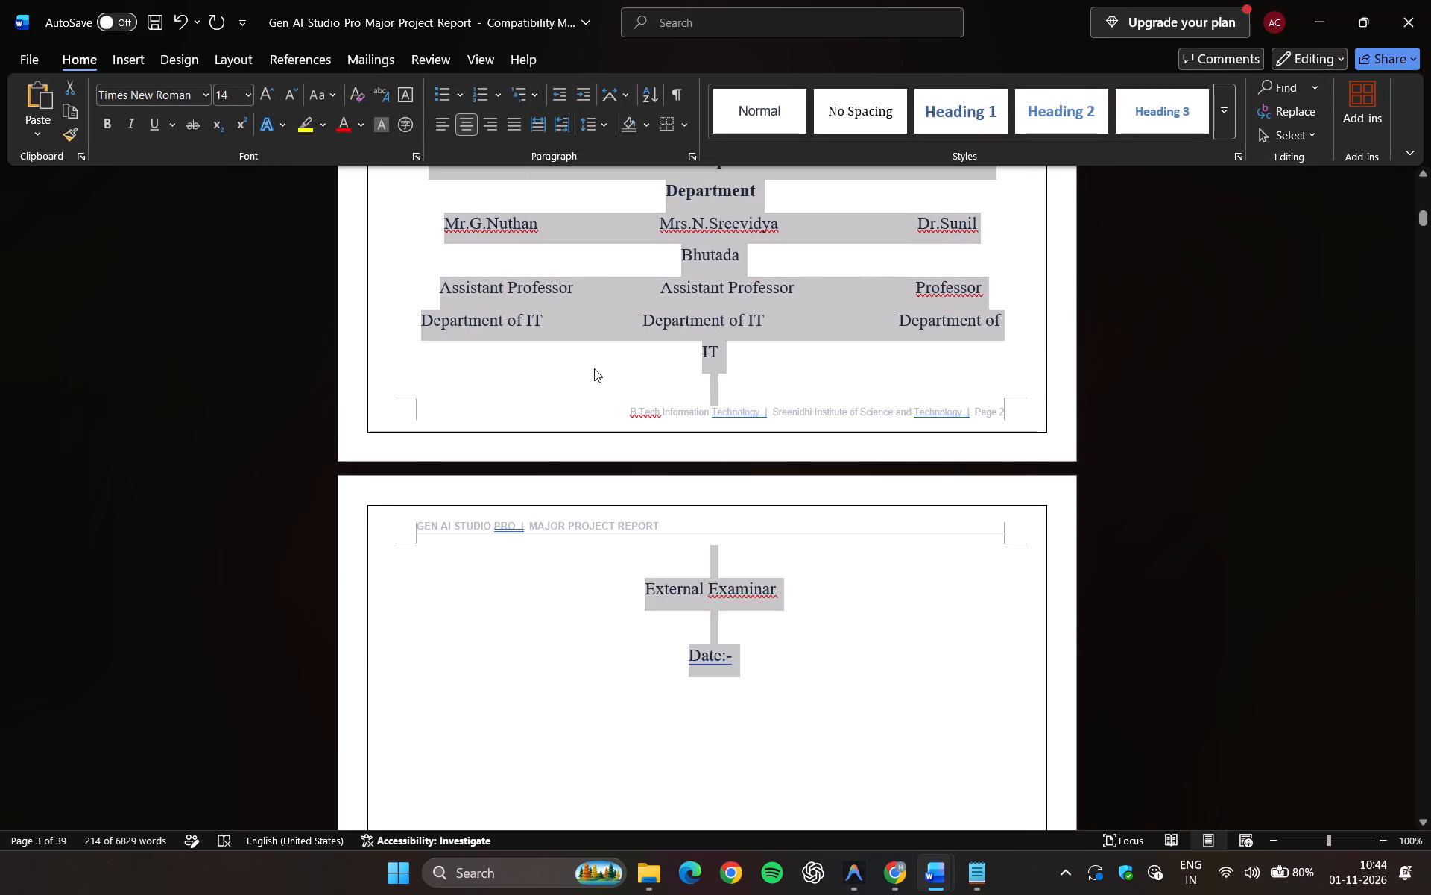
# Delete the blank line between "Report on" and the red cover title, using the PlacementIq cover as the spacing reference.
pyautogui.scroll(14, 594, 368)
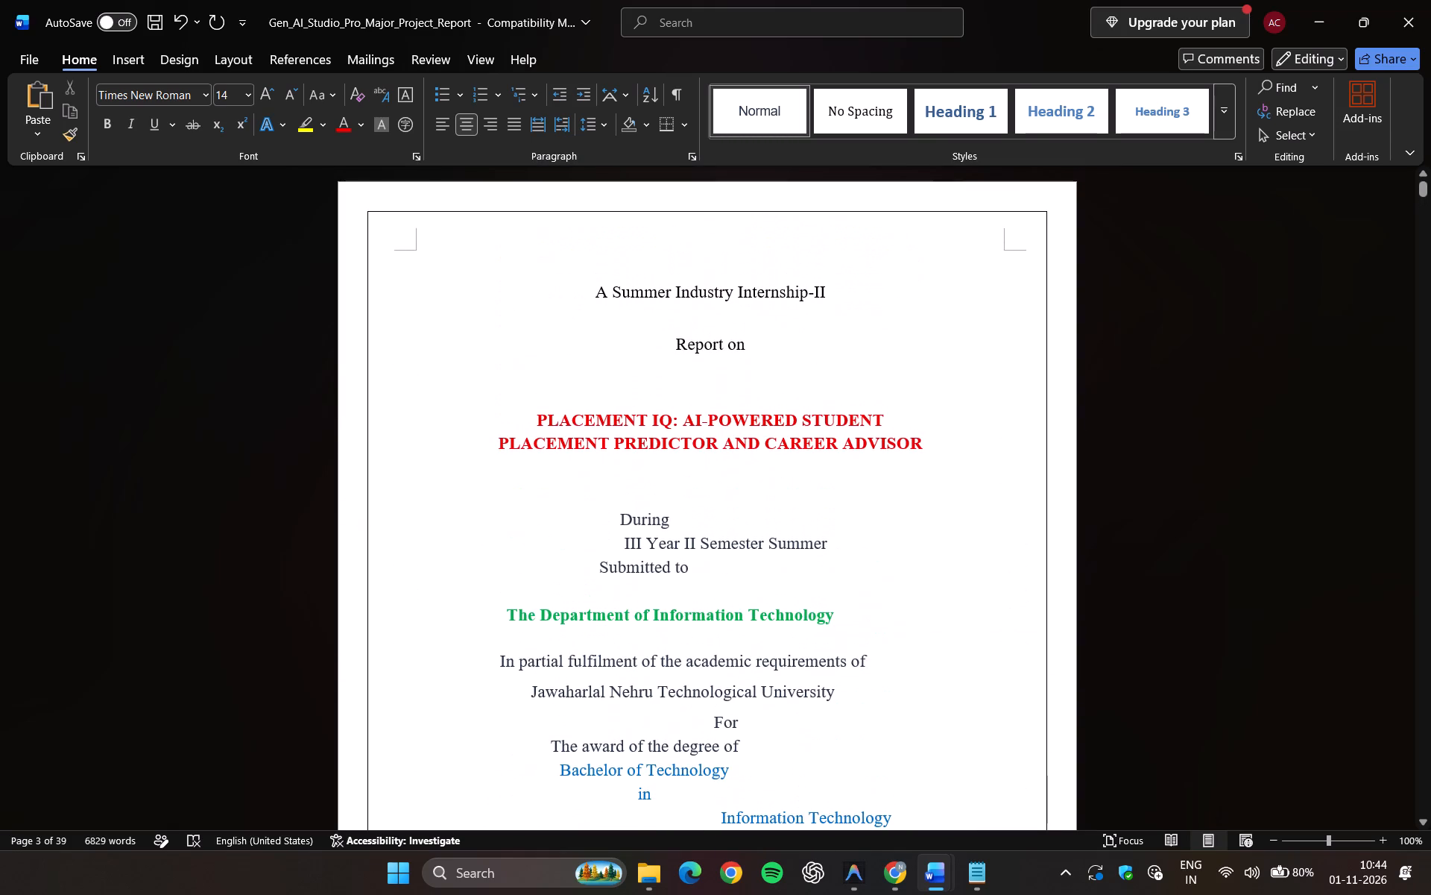
pyautogui.click(679, 318)
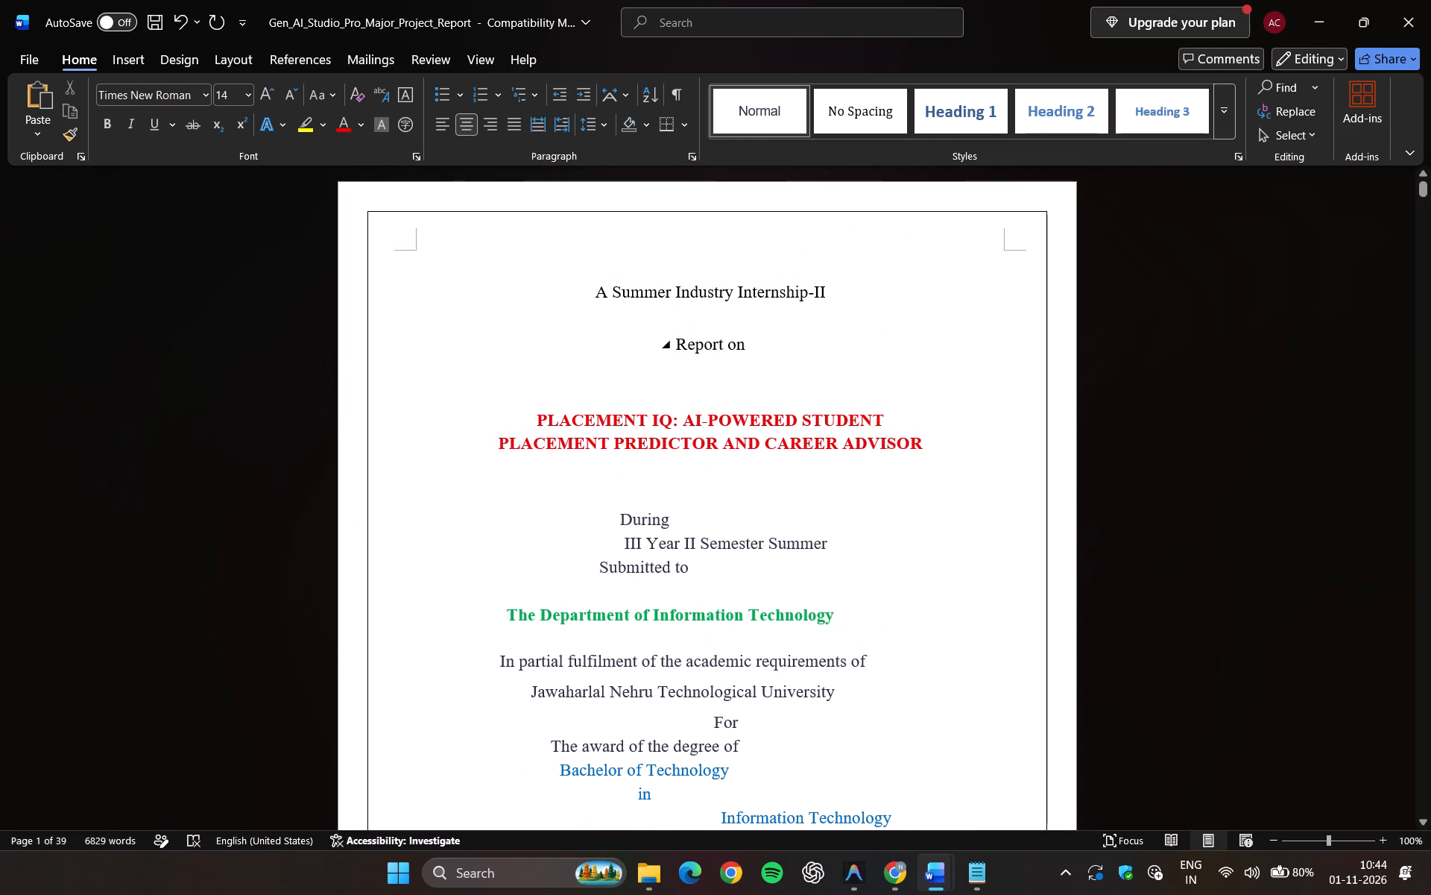
pyautogui.hotkey('alt', 'Tab')
pyautogui.hotkey('alt', 'Tab')
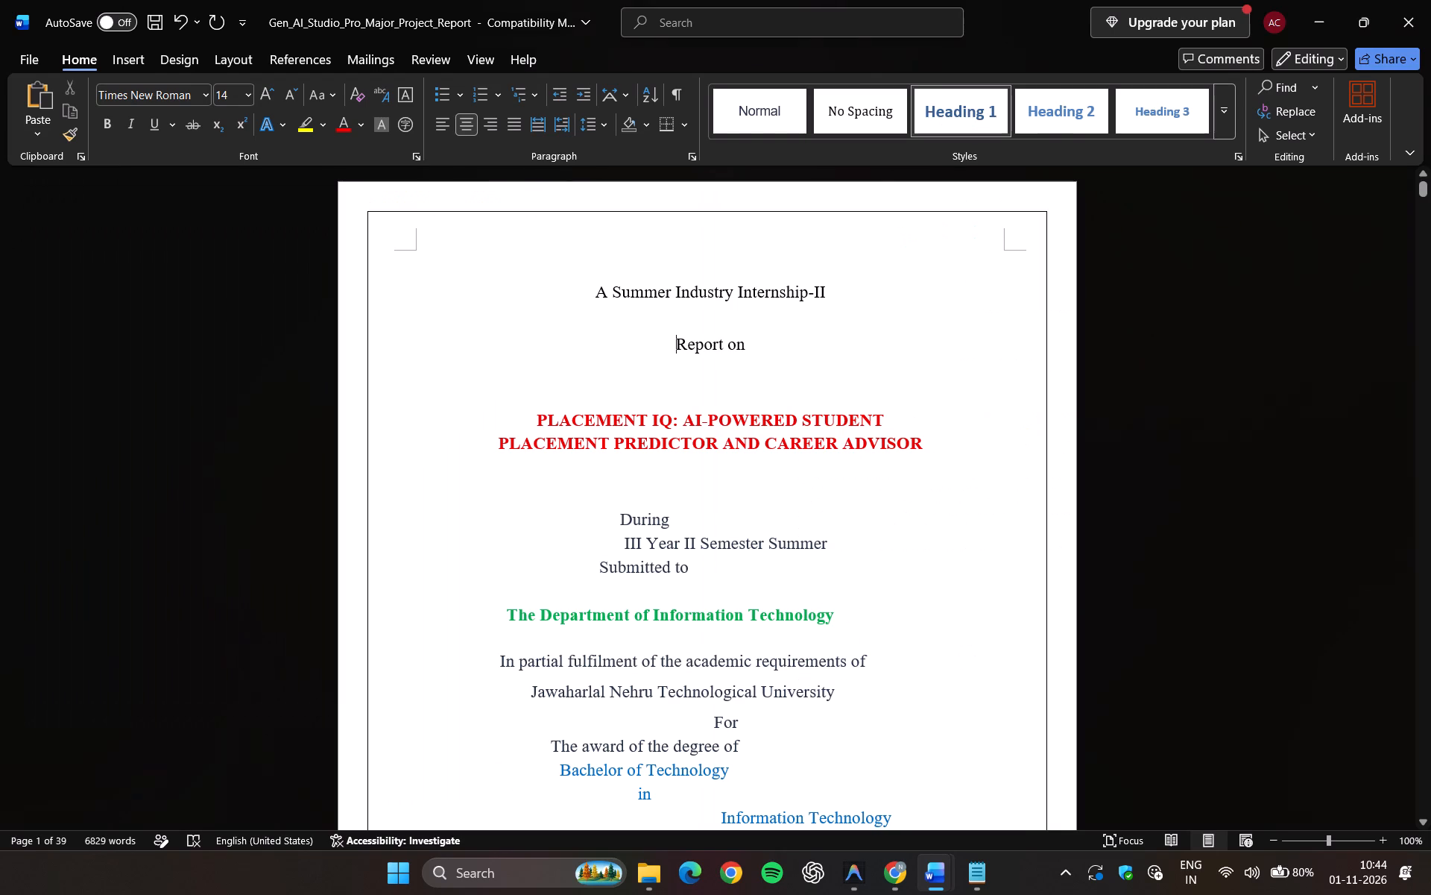
pyautogui.click(653, 325)
pyautogui.hotkey('alt', 'Tab')
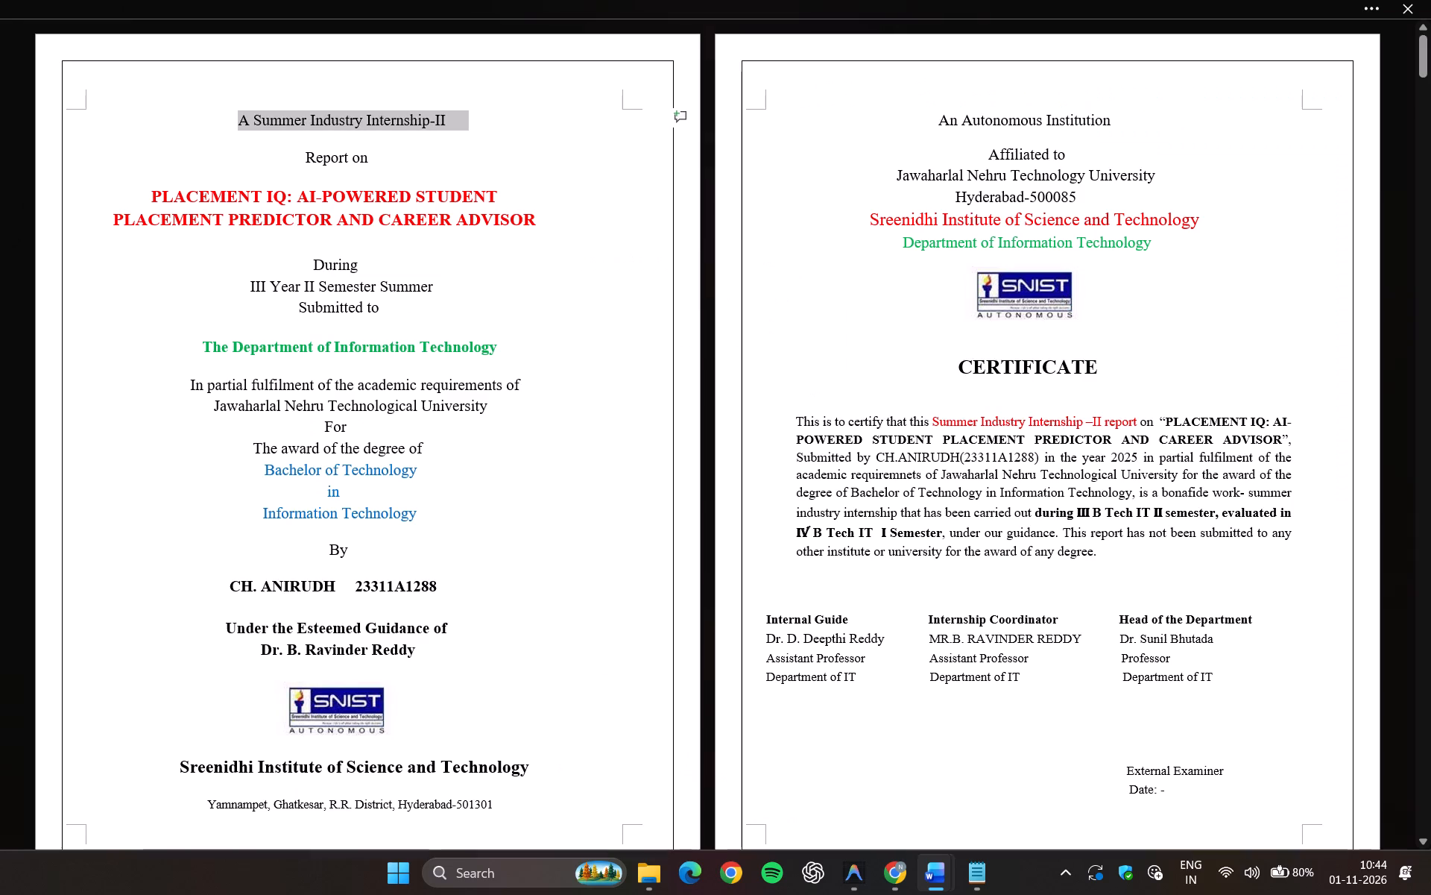
pyautogui.hotkey('alt', 'Tab')
pyautogui.click(635, 374)
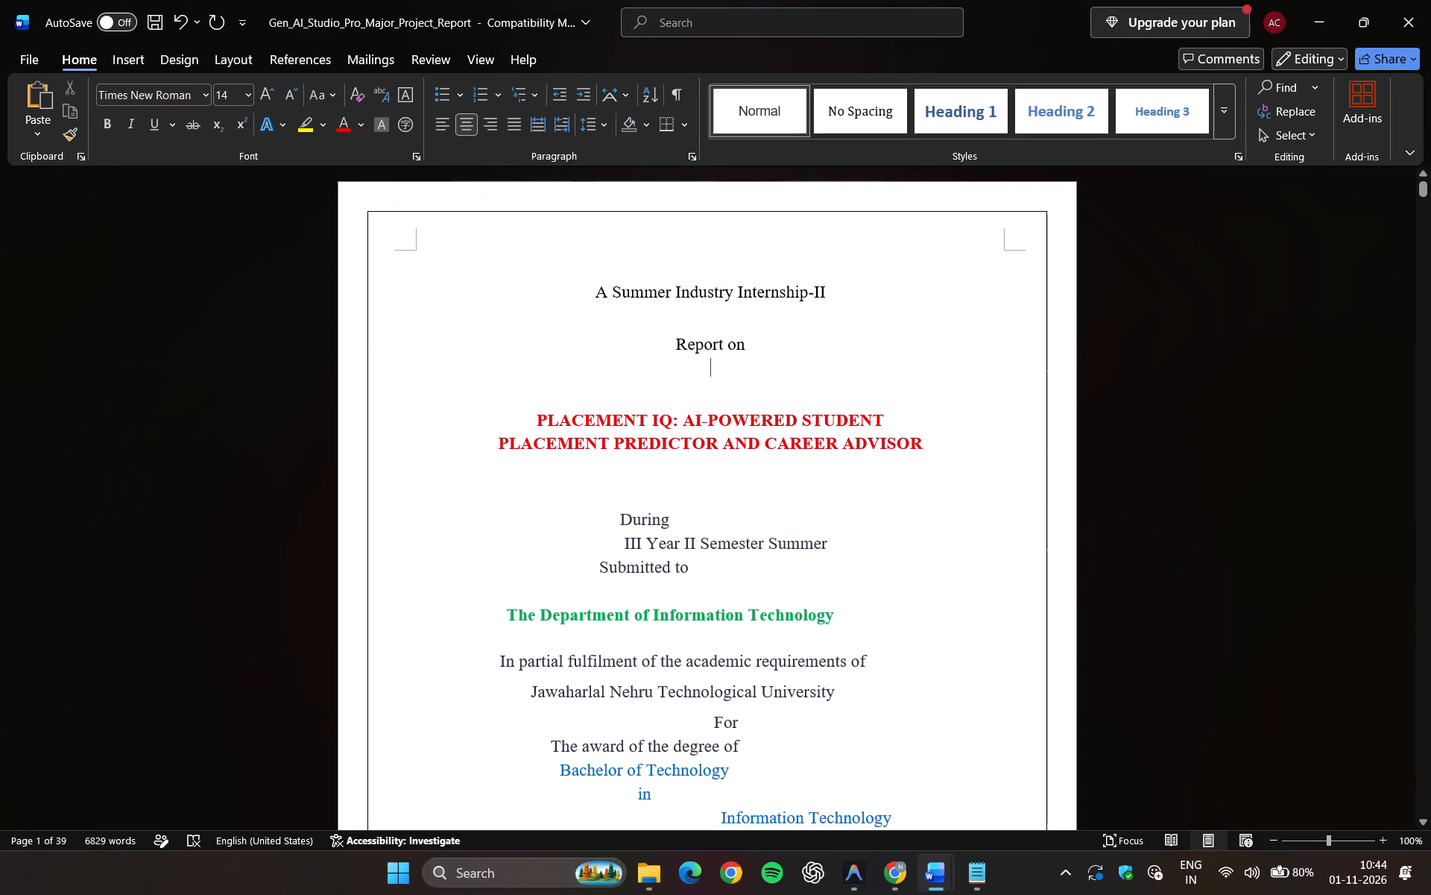
pyautogui.click(625, 395)
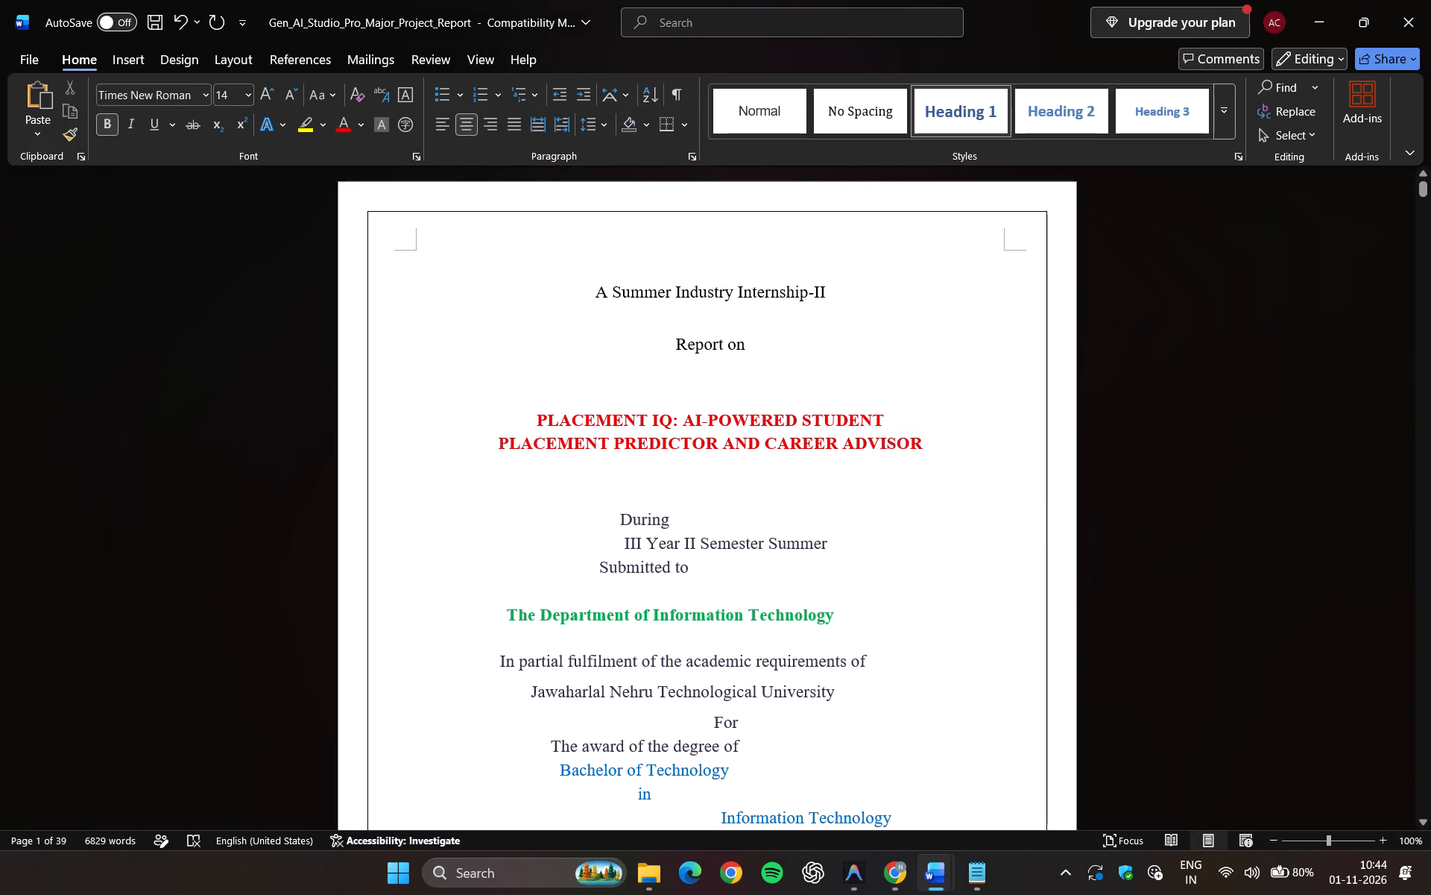
pyautogui.click(624, 382)
pyautogui.press('BackSpace')
pyautogui.press('BackSpace')
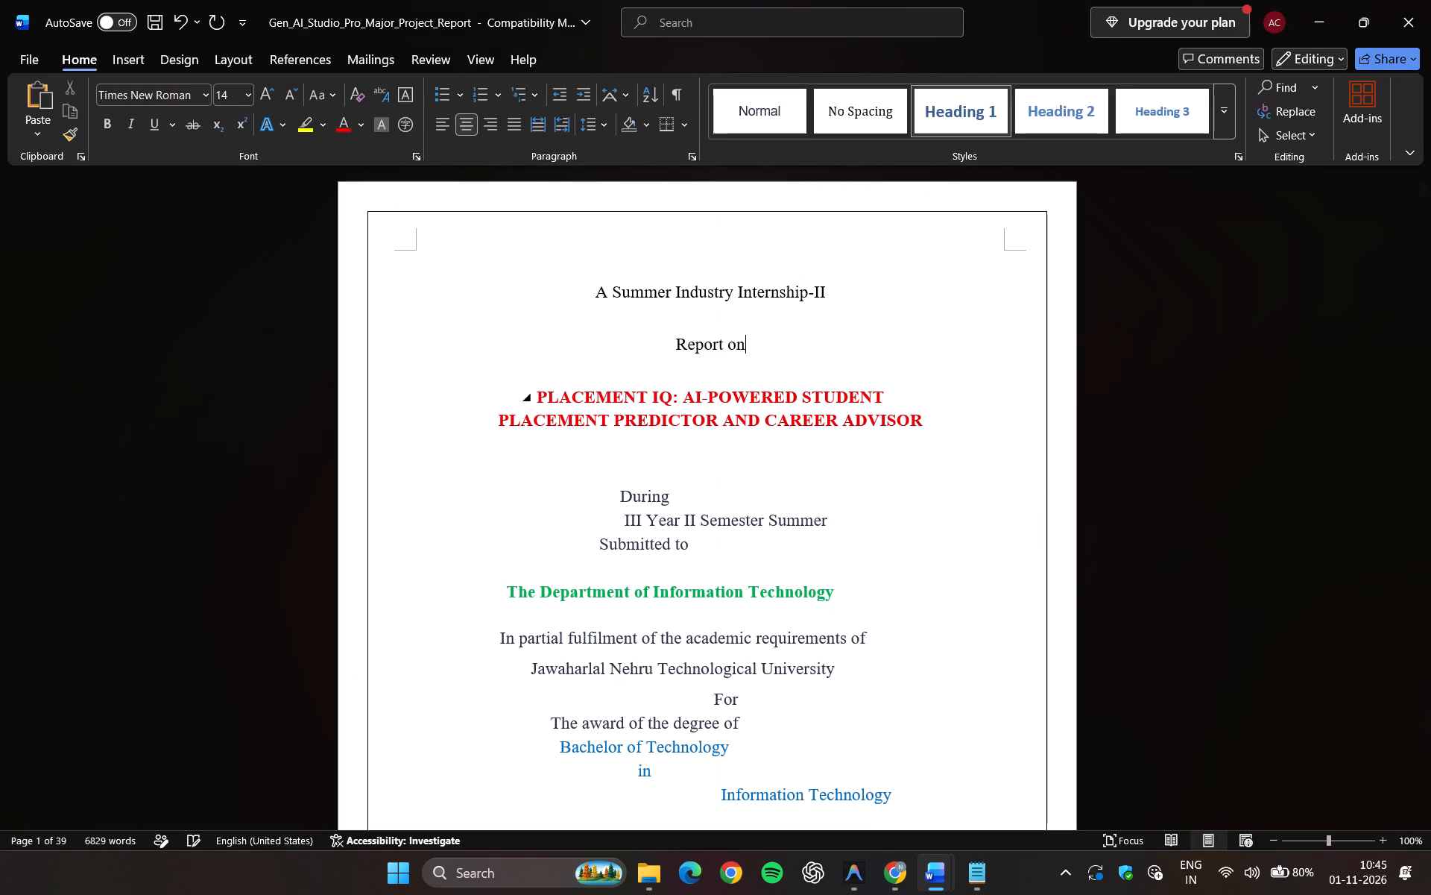
pyautogui.hotkey('alt', 'Tab')
pyautogui.hotkey('alt', 'Tab')
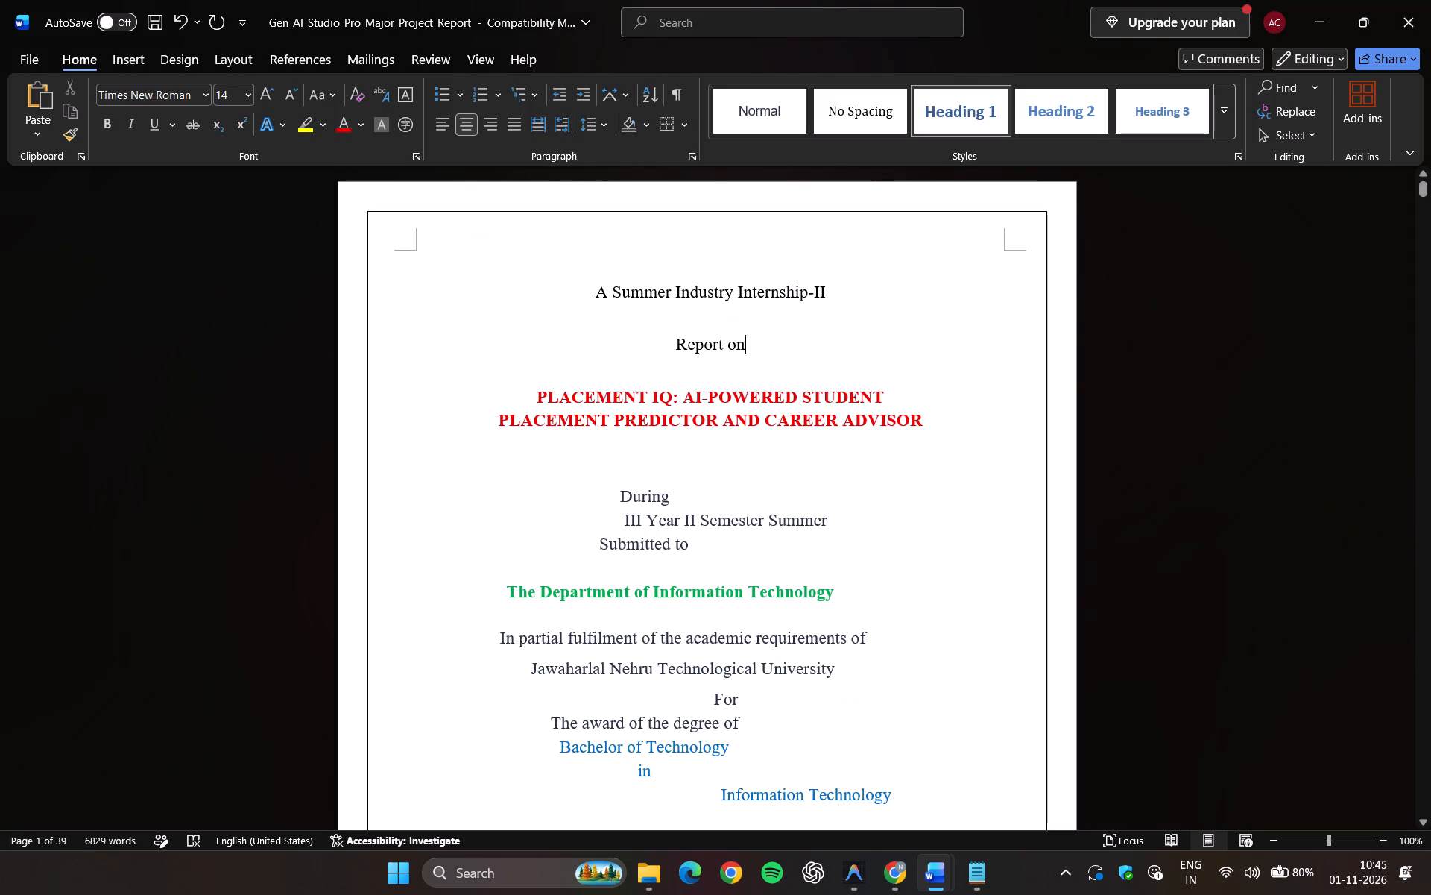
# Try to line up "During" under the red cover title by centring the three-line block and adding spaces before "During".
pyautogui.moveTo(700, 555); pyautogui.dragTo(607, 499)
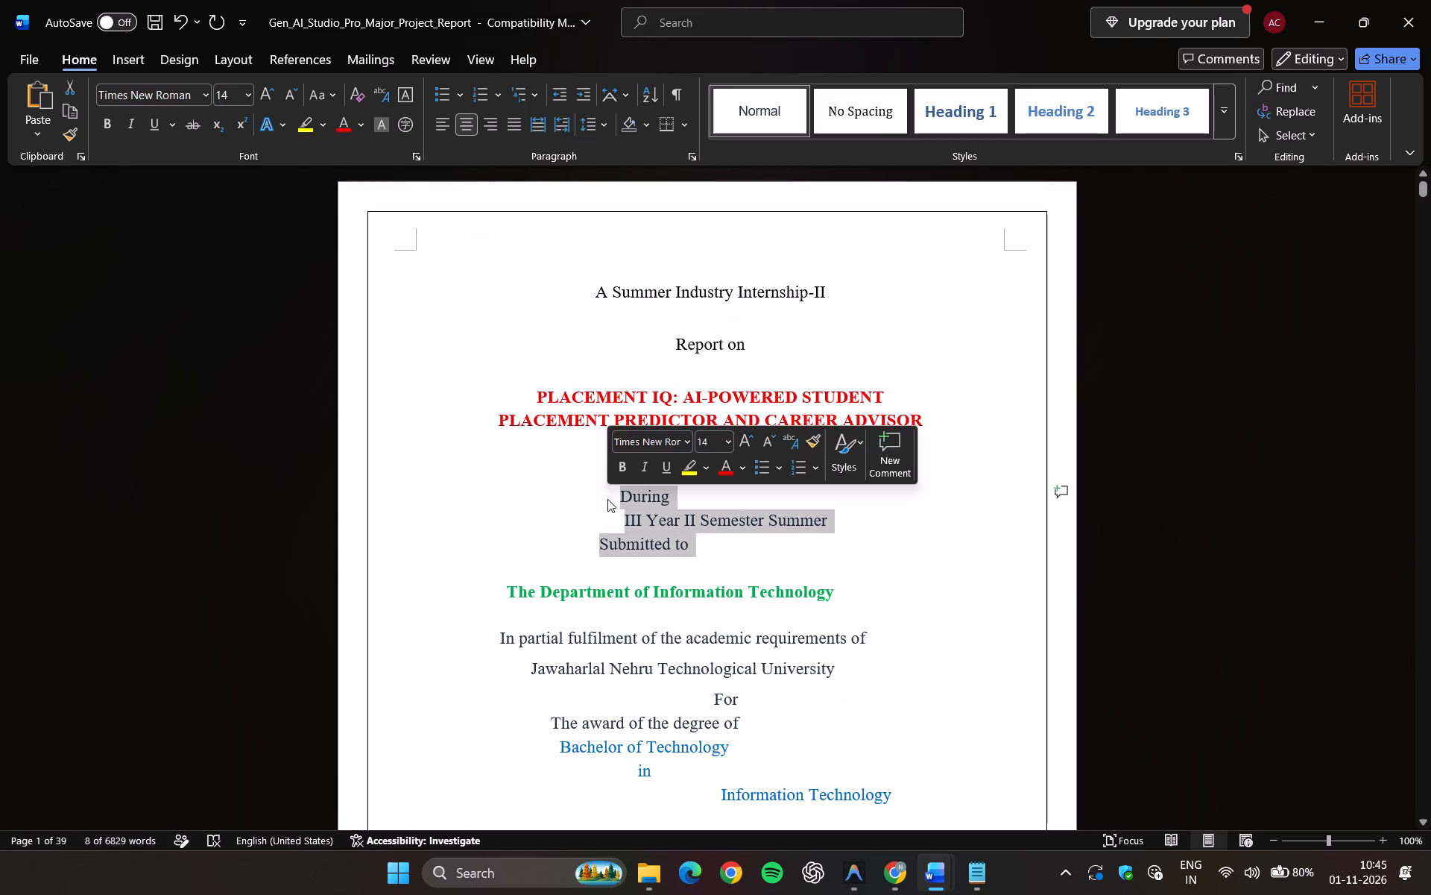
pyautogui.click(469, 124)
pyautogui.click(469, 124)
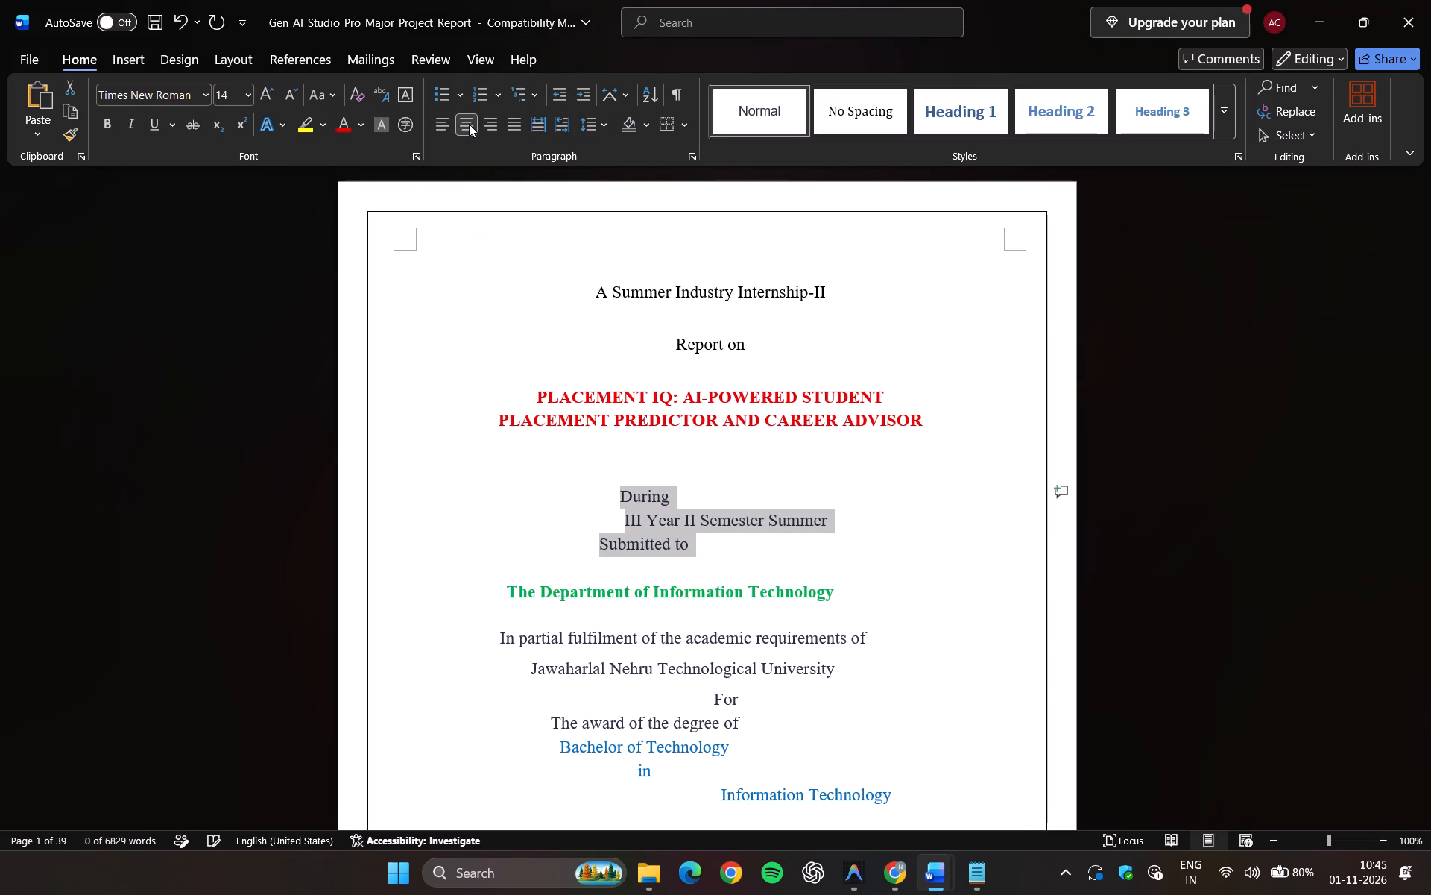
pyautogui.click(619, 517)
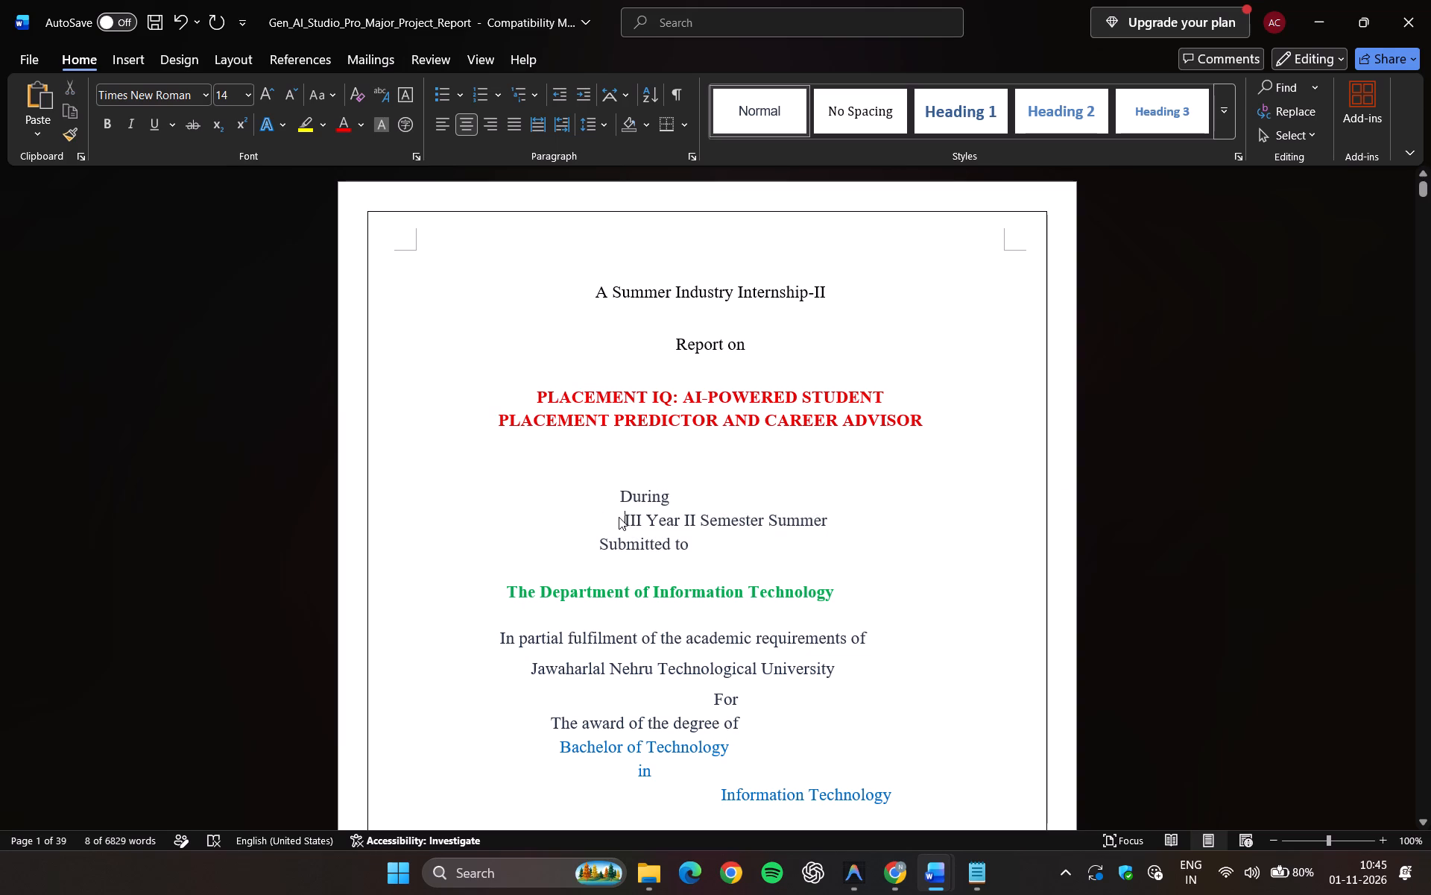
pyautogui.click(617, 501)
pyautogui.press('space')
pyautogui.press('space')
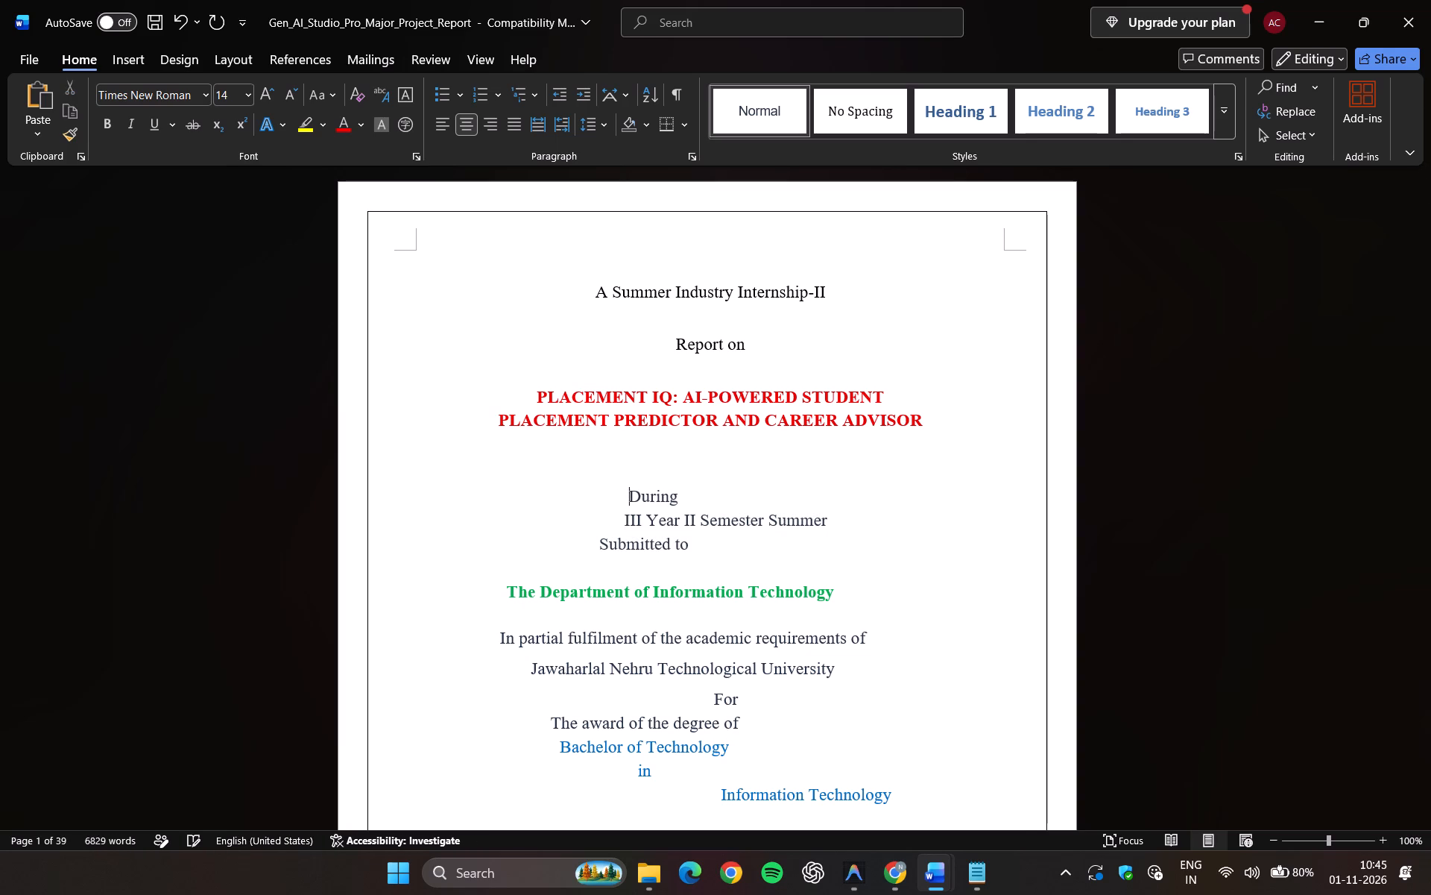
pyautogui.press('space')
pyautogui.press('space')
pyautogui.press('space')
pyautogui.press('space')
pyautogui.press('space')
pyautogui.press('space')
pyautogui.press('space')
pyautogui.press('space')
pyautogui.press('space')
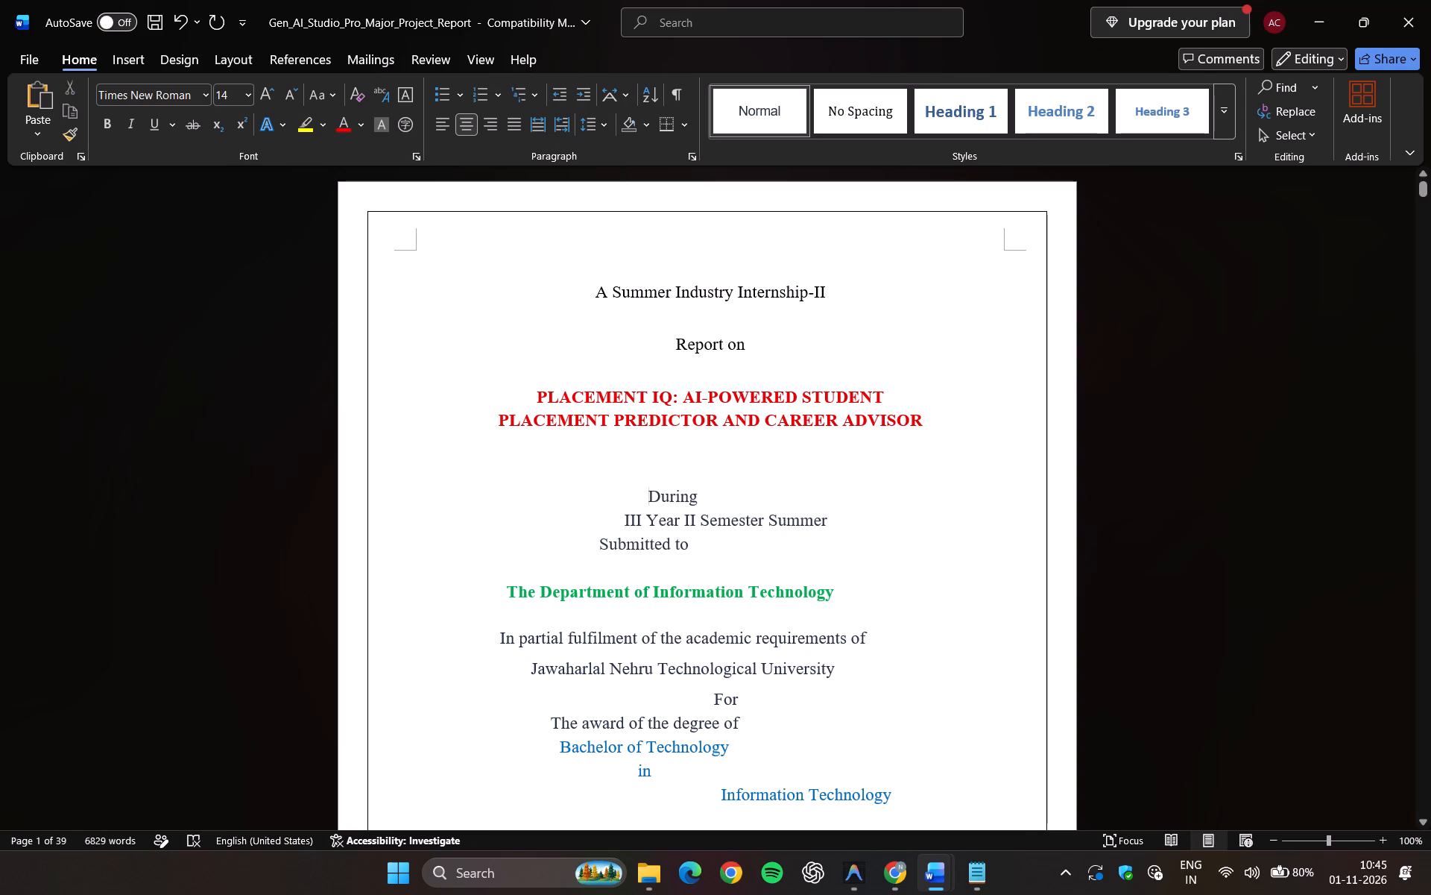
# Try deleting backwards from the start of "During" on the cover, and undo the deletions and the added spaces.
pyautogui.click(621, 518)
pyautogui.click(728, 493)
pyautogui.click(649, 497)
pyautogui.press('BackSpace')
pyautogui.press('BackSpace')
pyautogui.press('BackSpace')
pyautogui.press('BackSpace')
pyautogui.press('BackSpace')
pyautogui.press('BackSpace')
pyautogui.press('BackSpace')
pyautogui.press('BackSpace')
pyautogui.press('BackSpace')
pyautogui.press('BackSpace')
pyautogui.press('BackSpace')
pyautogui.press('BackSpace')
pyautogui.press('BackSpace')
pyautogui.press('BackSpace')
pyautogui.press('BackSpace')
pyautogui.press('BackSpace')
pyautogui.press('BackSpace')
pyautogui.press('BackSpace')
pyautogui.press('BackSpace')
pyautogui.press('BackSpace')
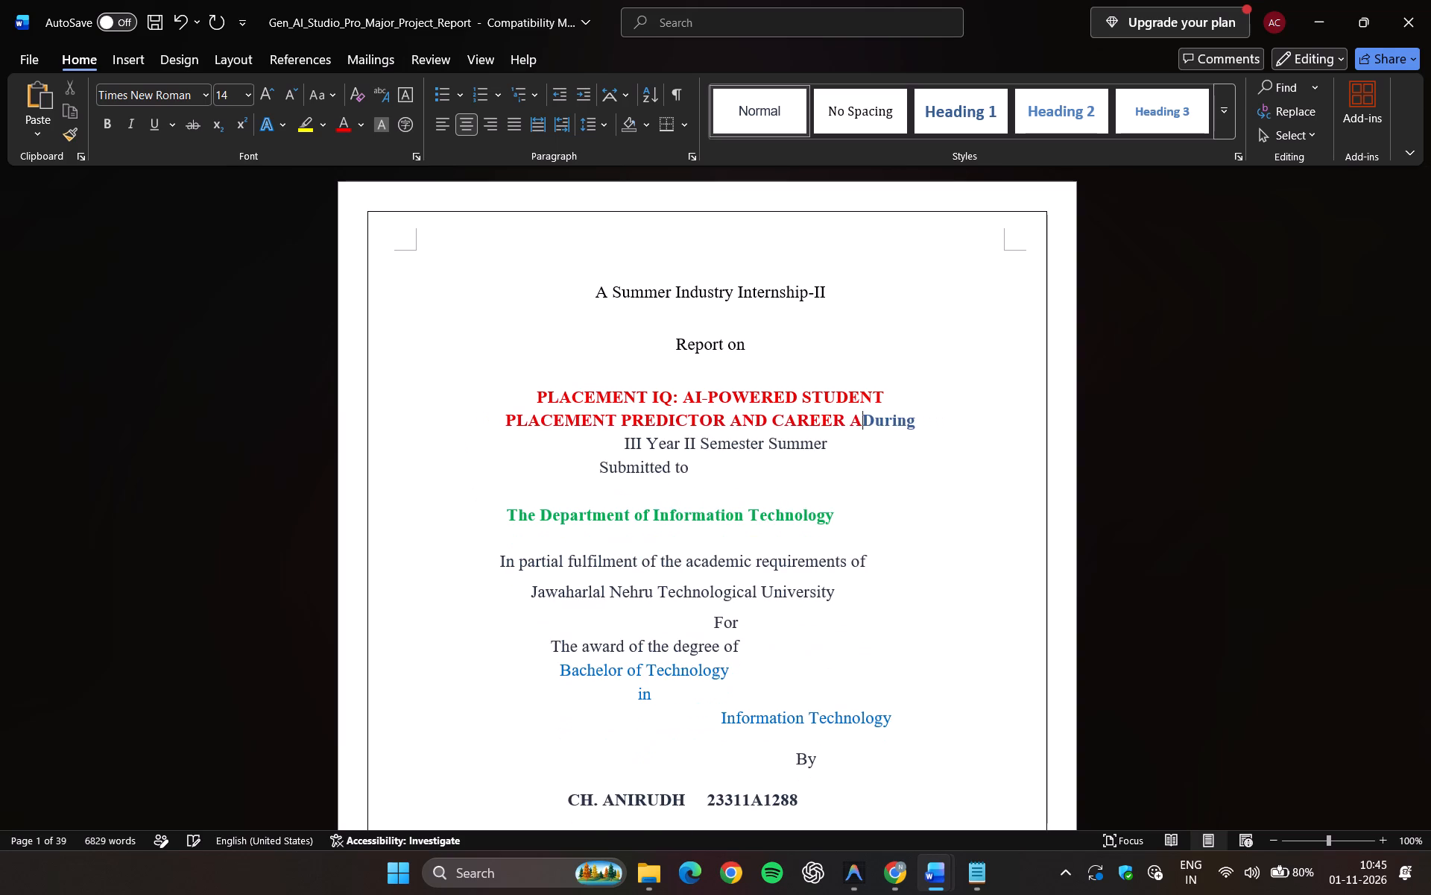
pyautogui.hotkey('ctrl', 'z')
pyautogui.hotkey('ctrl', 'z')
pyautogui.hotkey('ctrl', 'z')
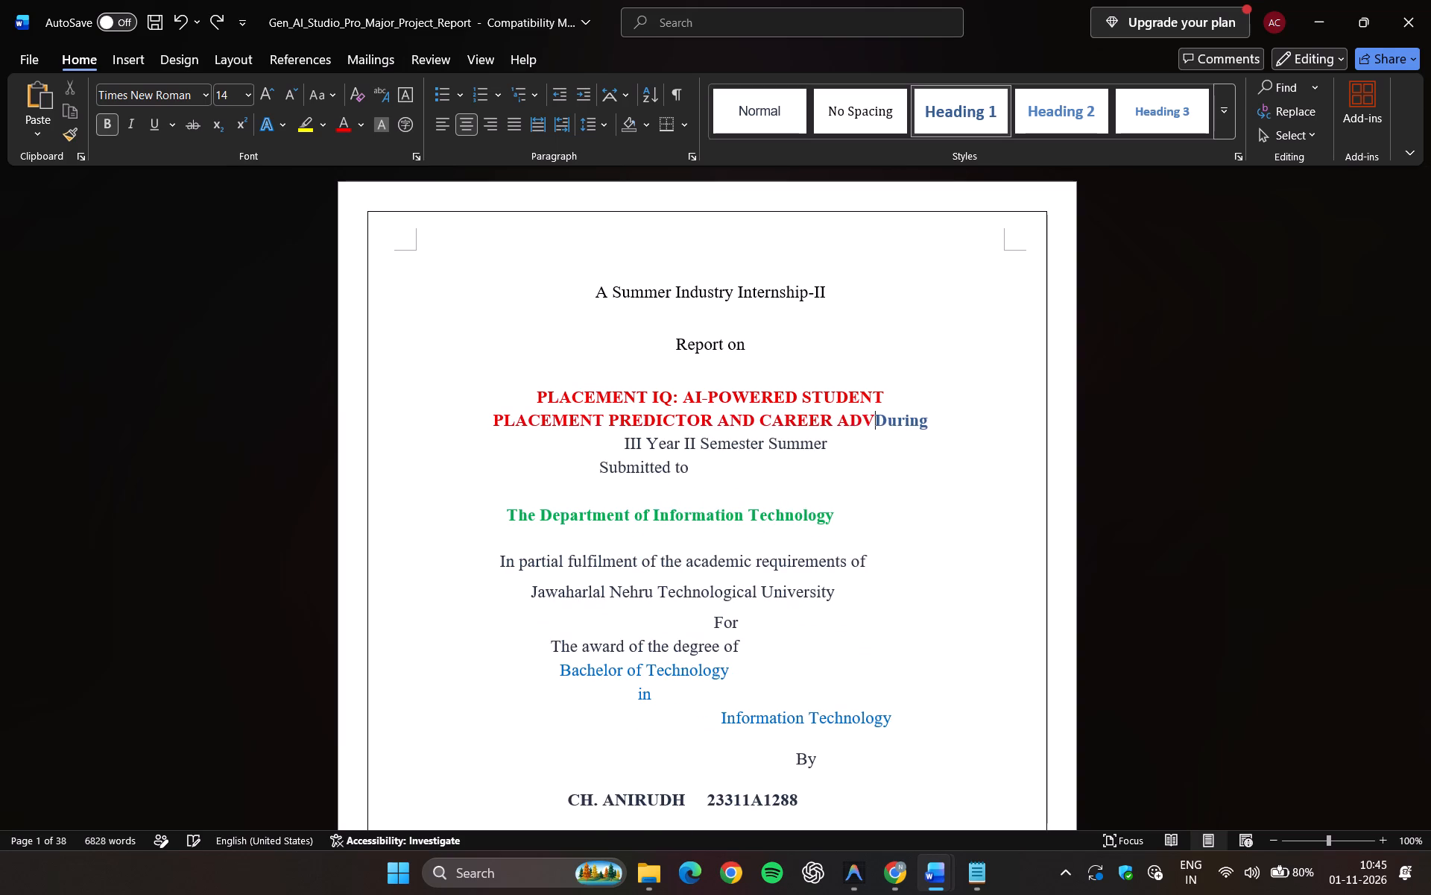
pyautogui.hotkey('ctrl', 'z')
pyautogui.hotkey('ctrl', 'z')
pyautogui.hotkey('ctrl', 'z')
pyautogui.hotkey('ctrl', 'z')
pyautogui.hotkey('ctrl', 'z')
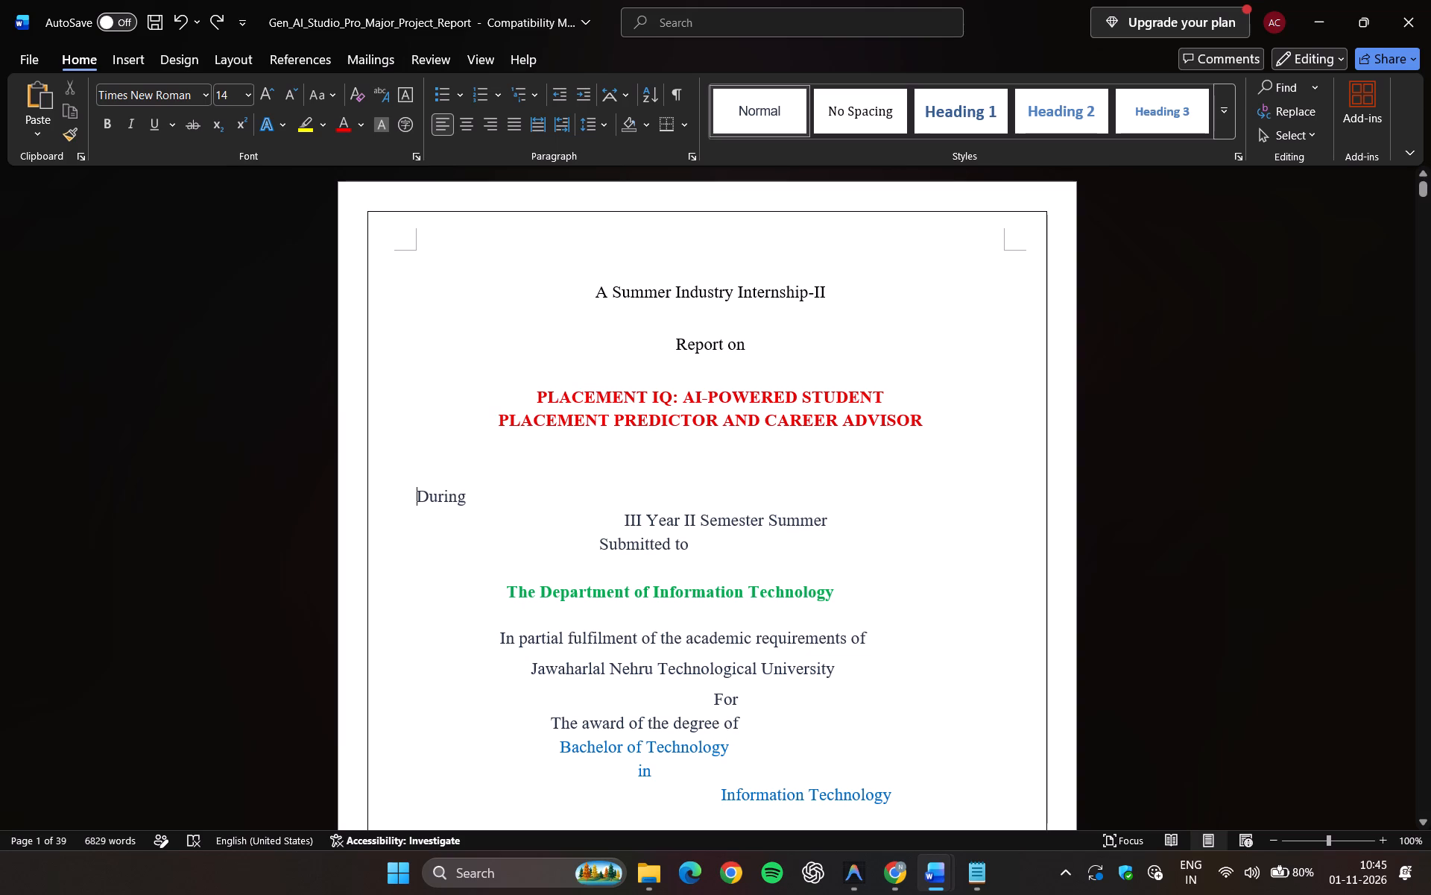
# Centre the "During" line below the red cover title.
pyautogui.moveTo(500, 500); pyautogui.dragTo(389, 492)
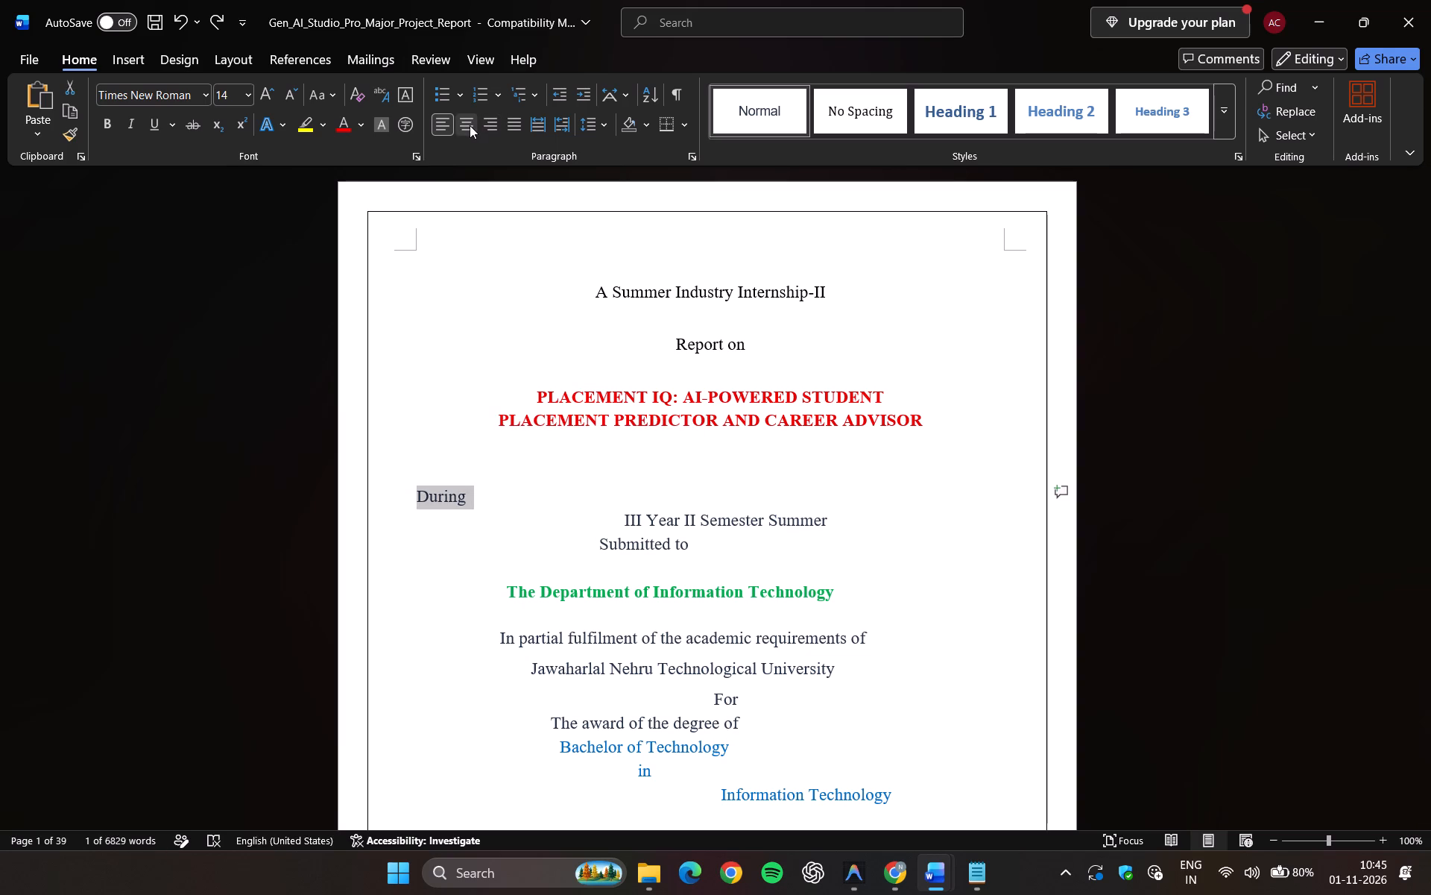
pyautogui.click(470, 125)
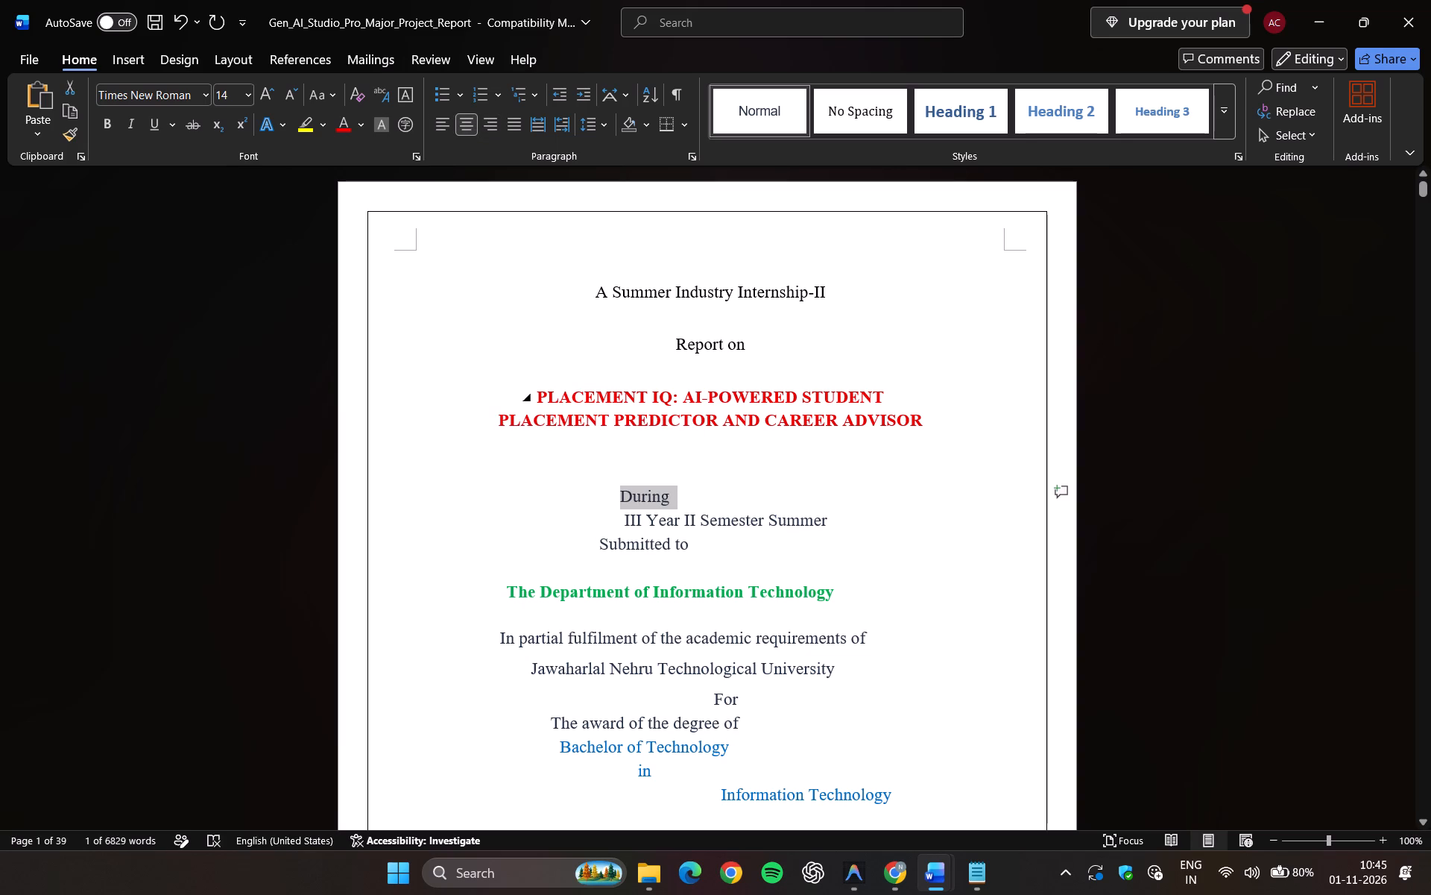
# Remove the indent before "III Year II Semester Summer" by joining it to "During" and breaking it back onto its own line.
pyautogui.click(628, 520)
pyautogui.click(624, 520)
pyautogui.moveTo(624, 520); pyautogui.dragTo(549, 525)
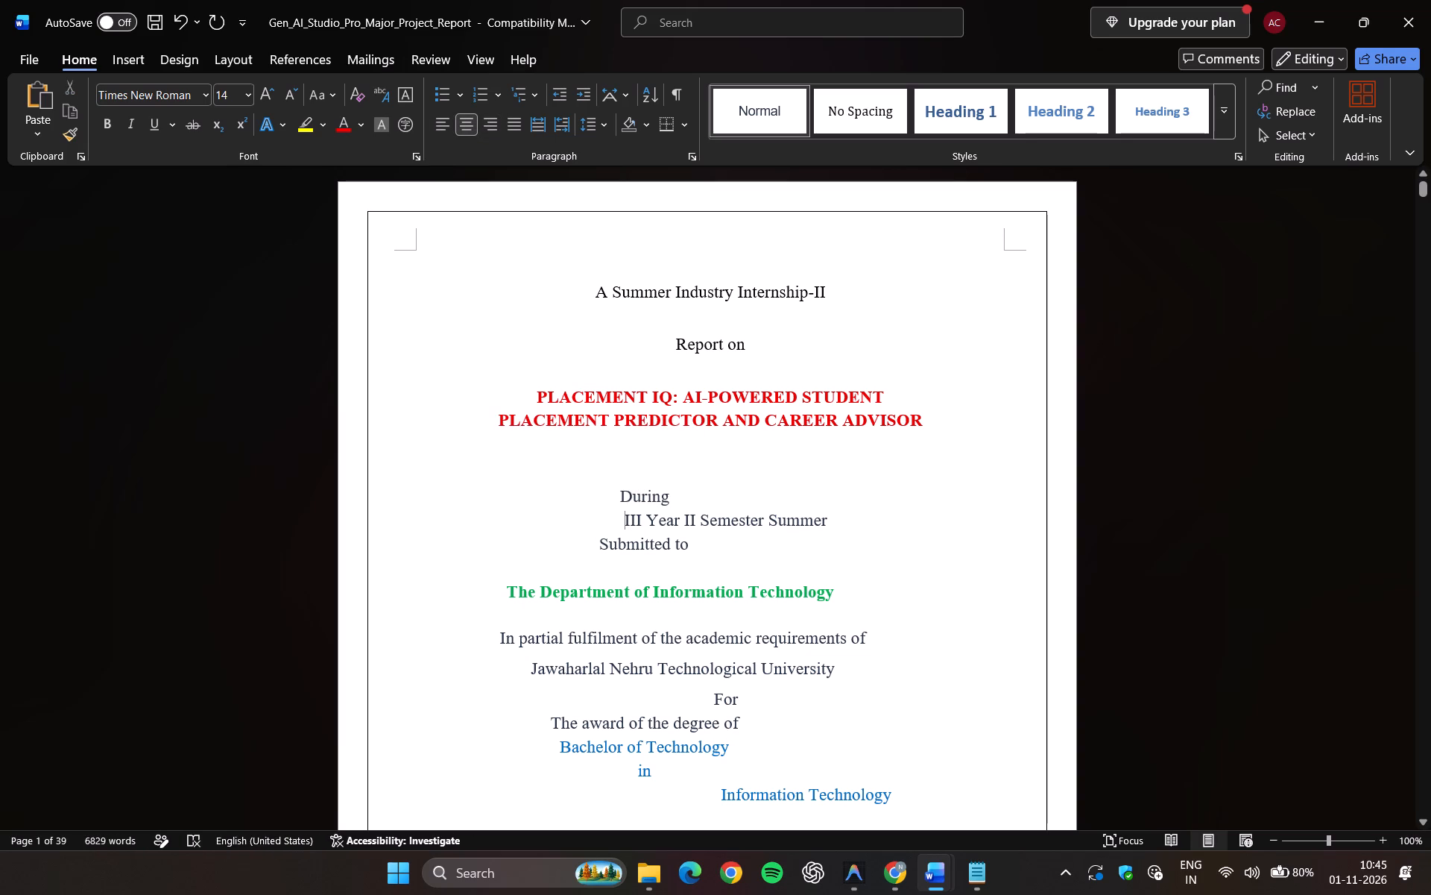
pyautogui.moveTo(549, 525); pyautogui.dragTo(457, 521)
pyautogui.press('BackSpace')
pyautogui.press('BackSpace')
pyautogui.press('BackSpace')
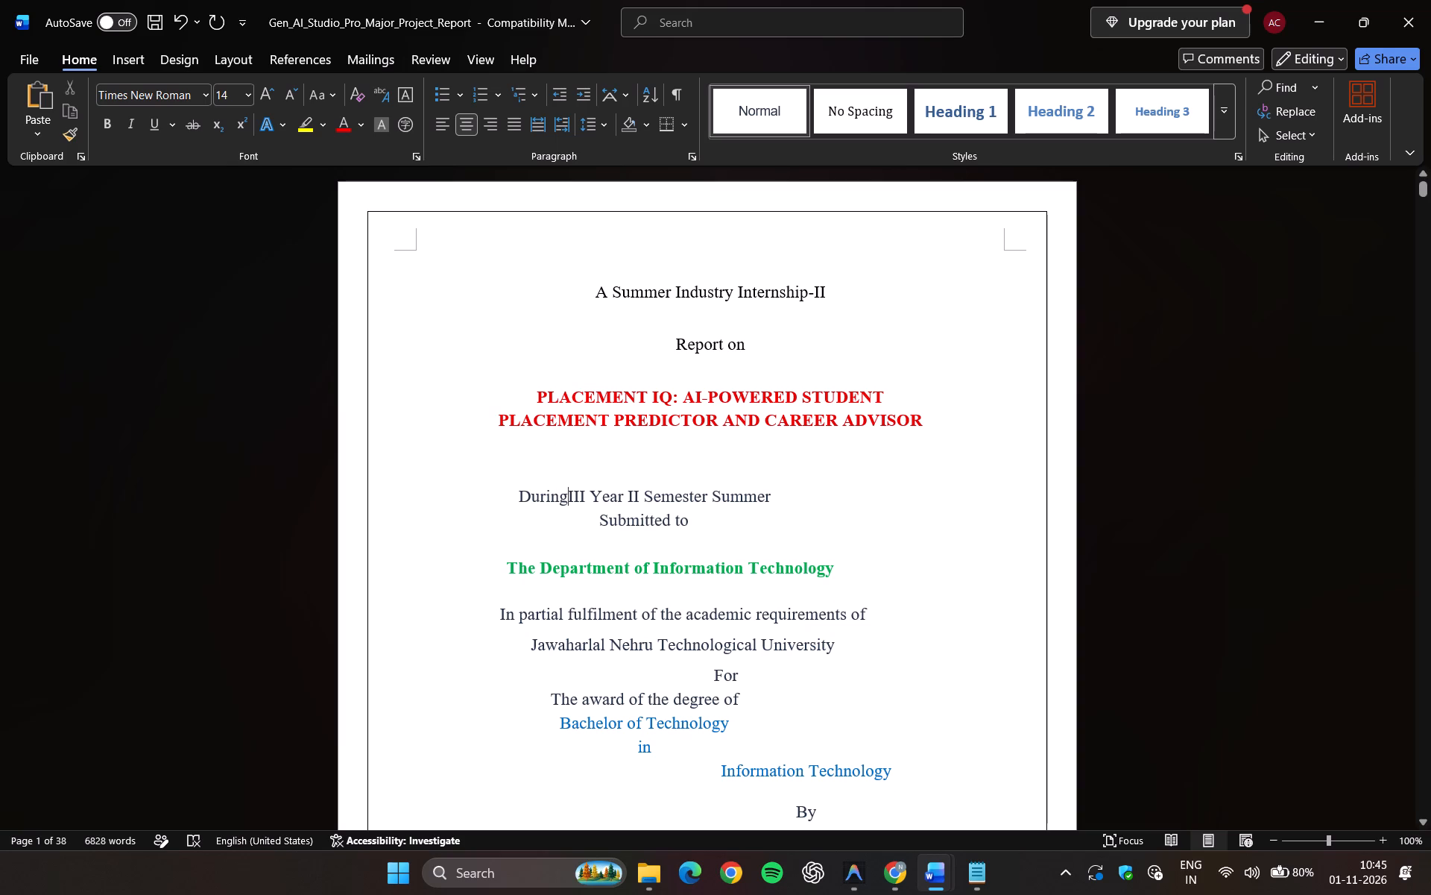
pyautogui.press('Return')
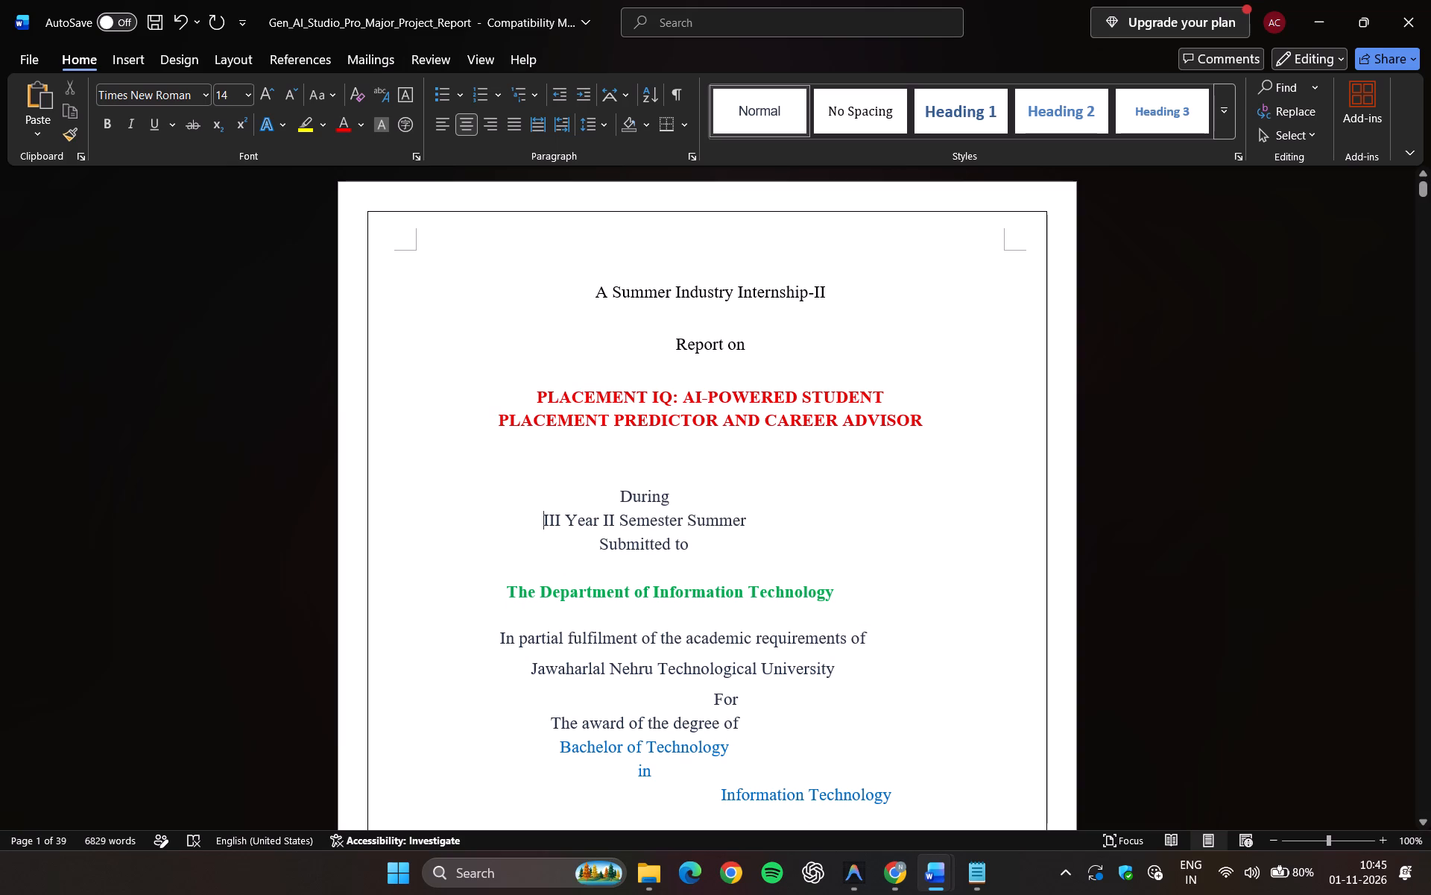
# Join "Submitted to" to "III Year II Semester Summer" and break it back onto its own line with matching alignment.
pyautogui.click(599, 546)
pyautogui.press('BackSpace')
pyautogui.press('BackSpace')
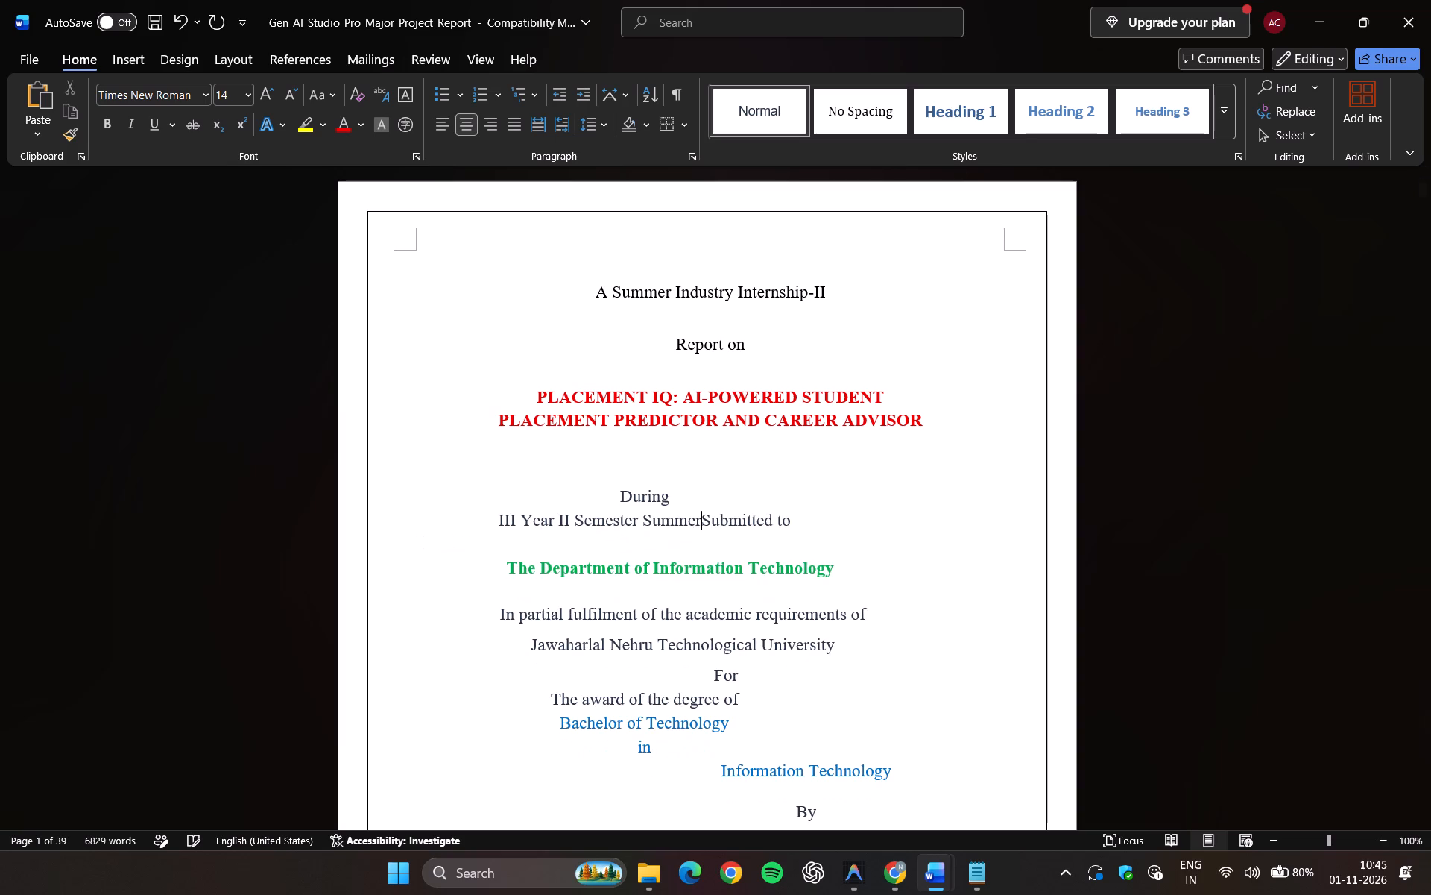
pyautogui.press('Return')
# Check the PlacementIq cover's spacing and delete the blank lines between the red cover title and "During".
pyautogui.hotkey('alt', 'Tab')
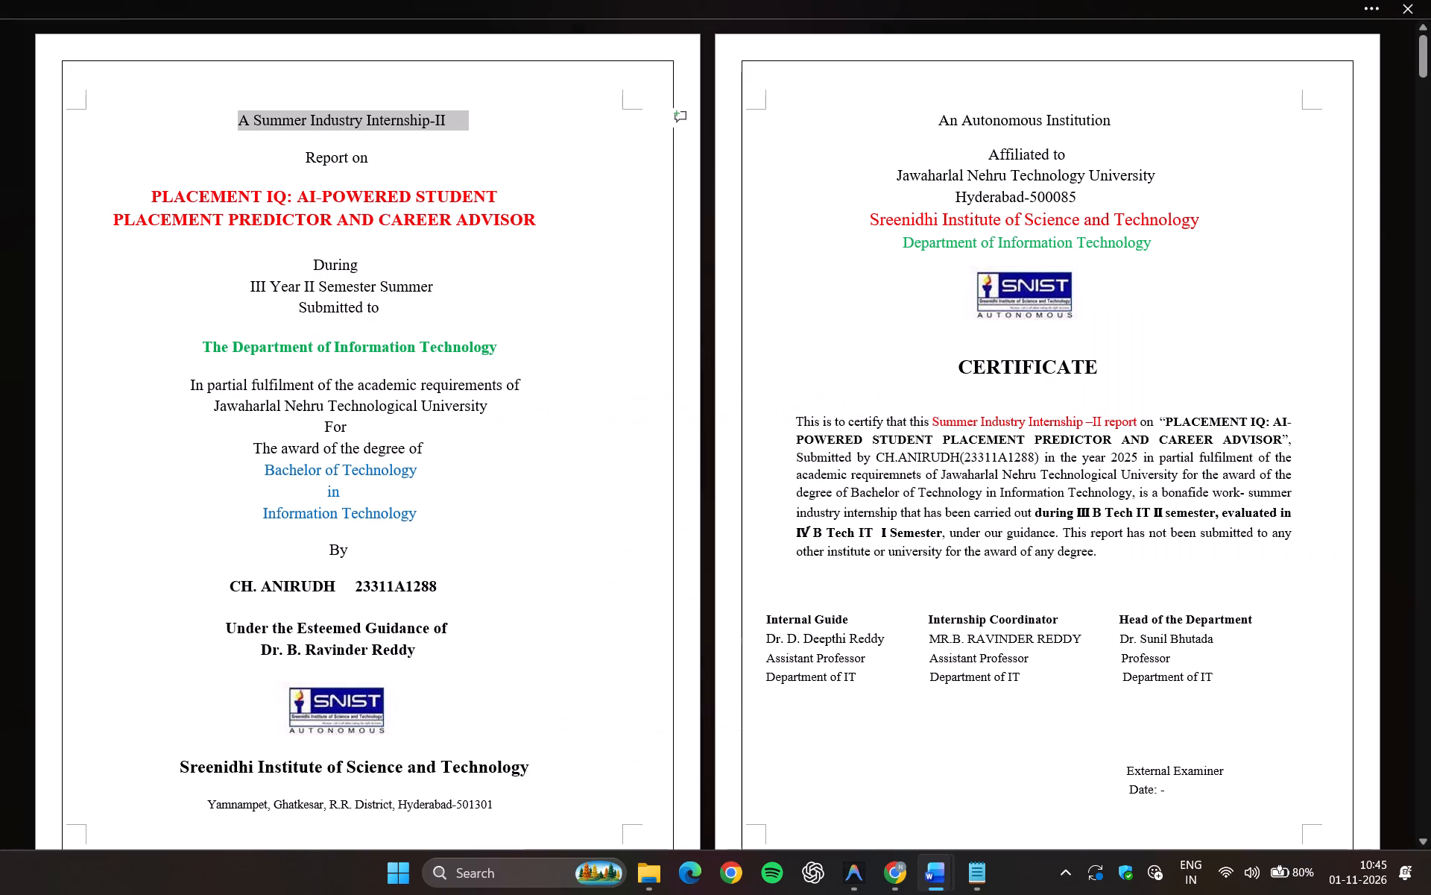
pyautogui.hotkey('alt', 'Tab')
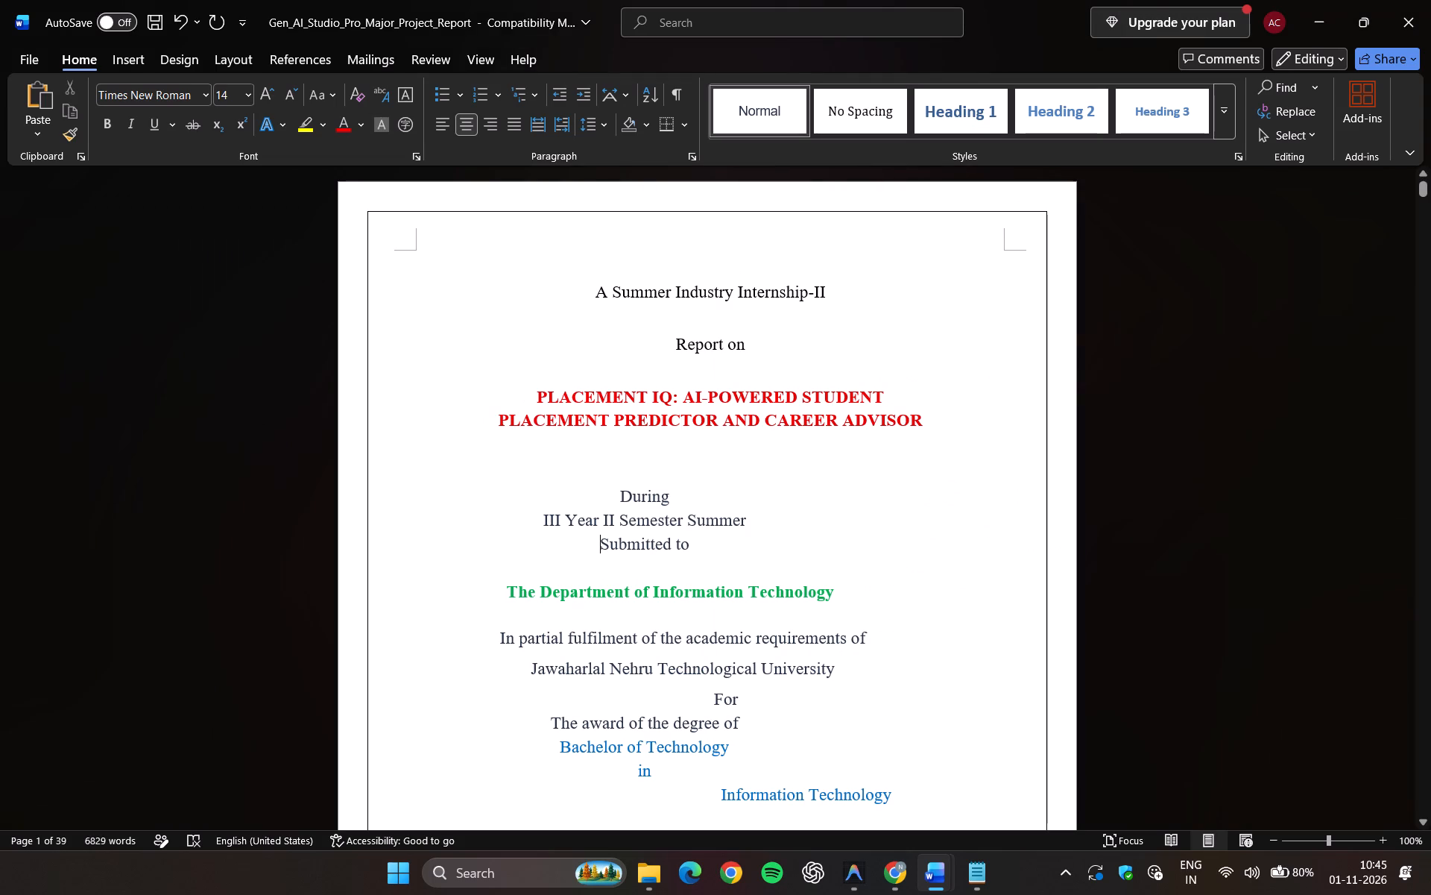
pyautogui.click(570, 450)
pyautogui.press('BackSpace')
pyautogui.press('BackSpace')
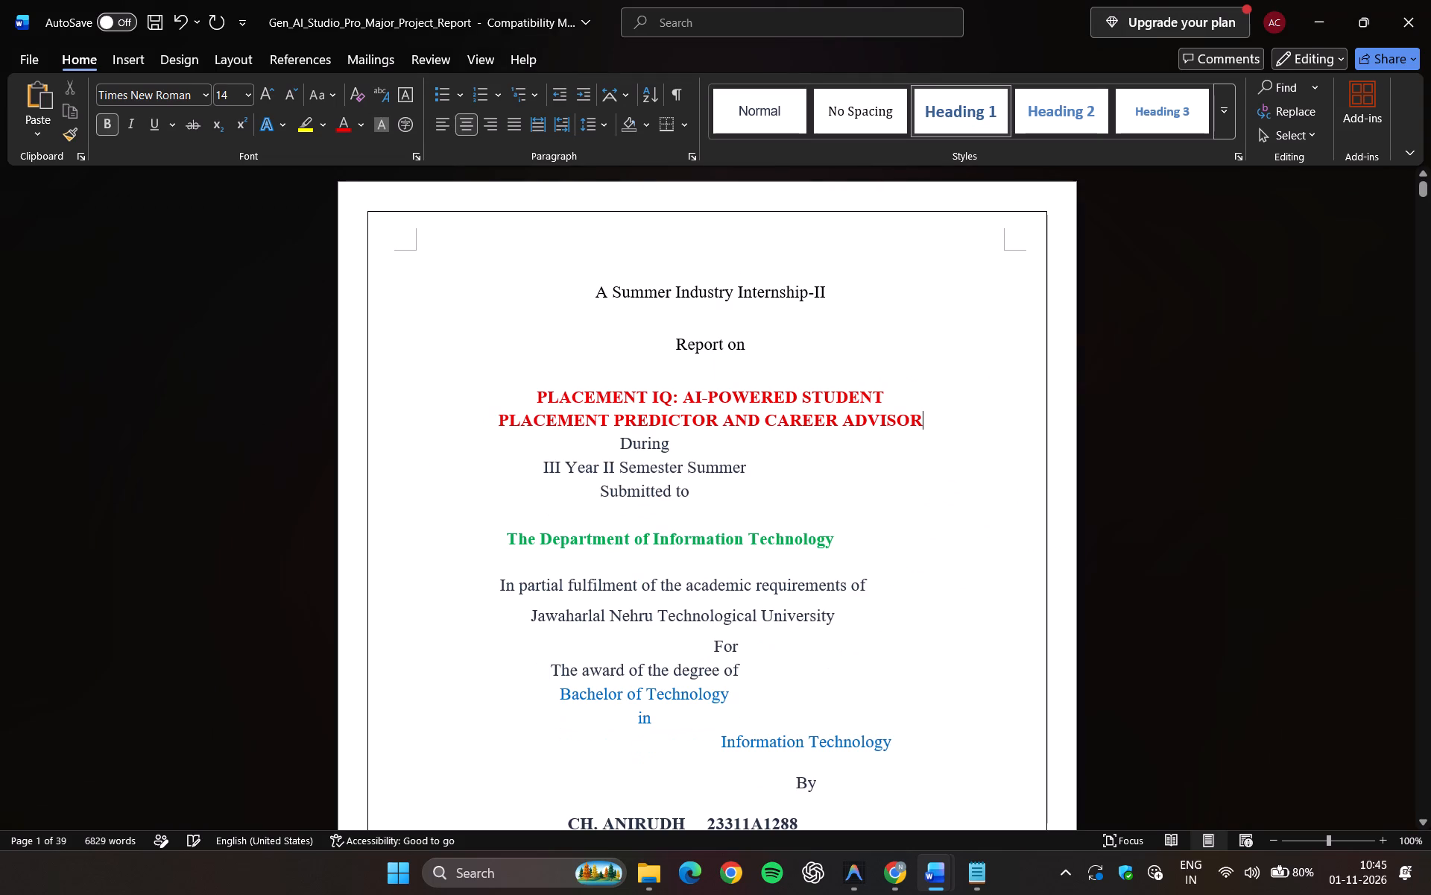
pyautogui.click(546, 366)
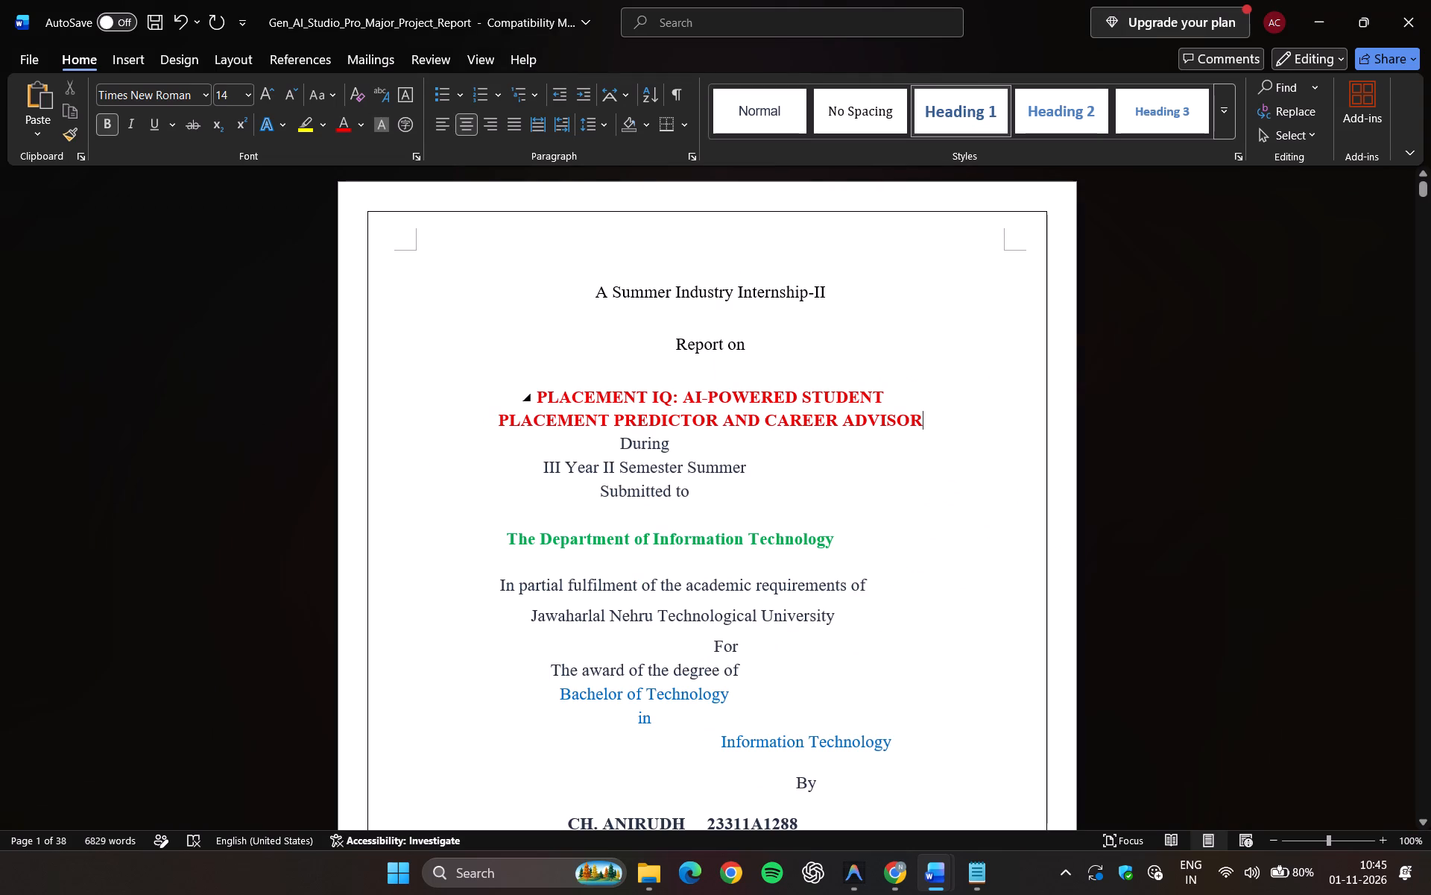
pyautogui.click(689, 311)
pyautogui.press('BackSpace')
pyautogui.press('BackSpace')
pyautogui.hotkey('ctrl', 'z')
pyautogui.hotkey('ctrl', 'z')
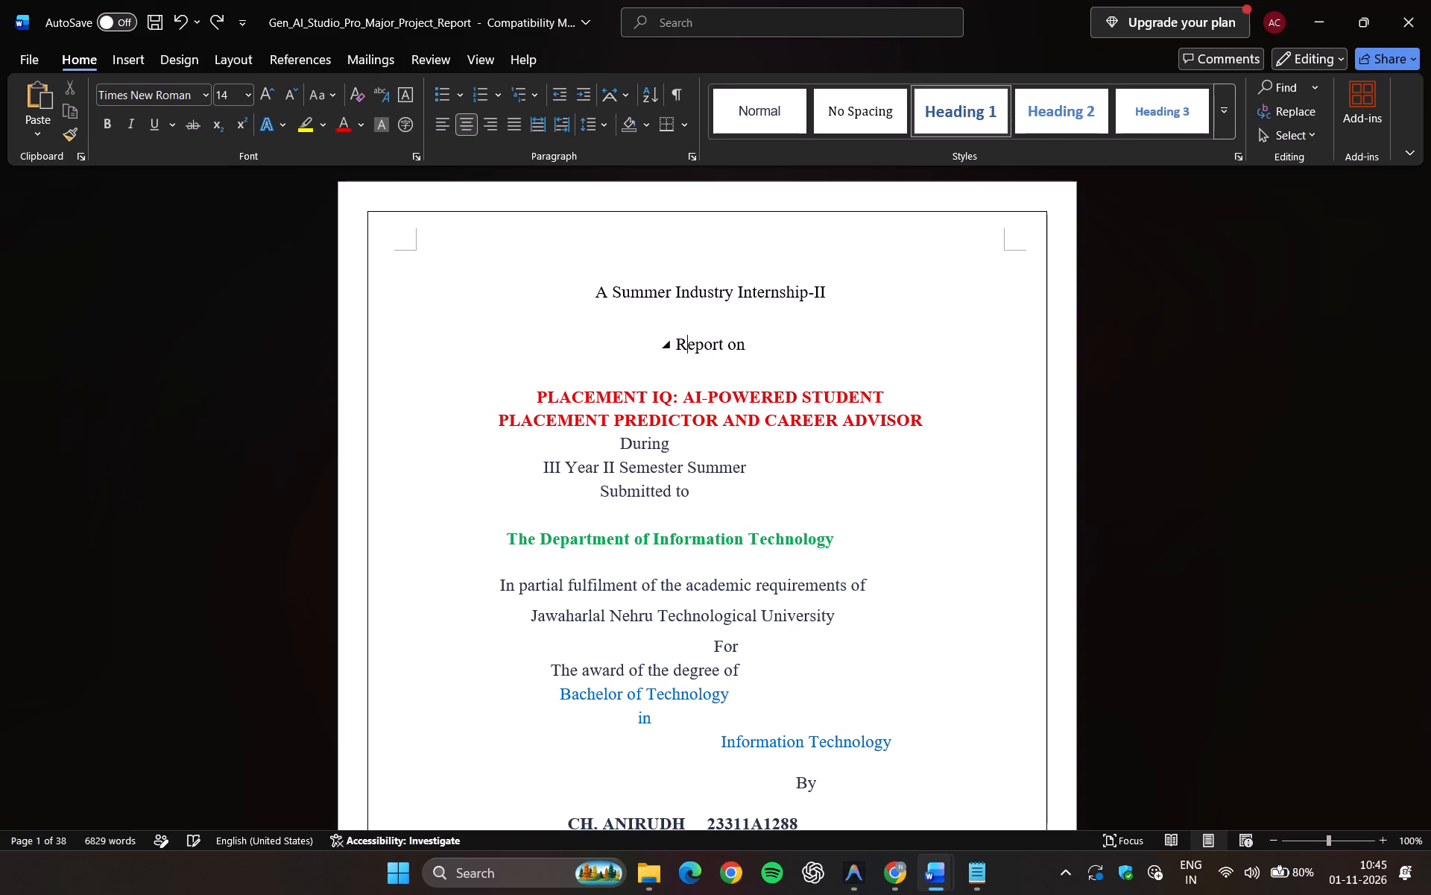
# Clear the gap before "Report on" by joining it to the line above and breaking it back onto its own line.
pyautogui.press('Up')
pyautogui.press('Left')
pyautogui.press('Left')
pyautogui.press('Down')
pyautogui.press('Left')
pyautogui.press('Right')
pyautogui.press('BackSpace')
pyautogui.press('BackSpace')
pyautogui.press('Return')
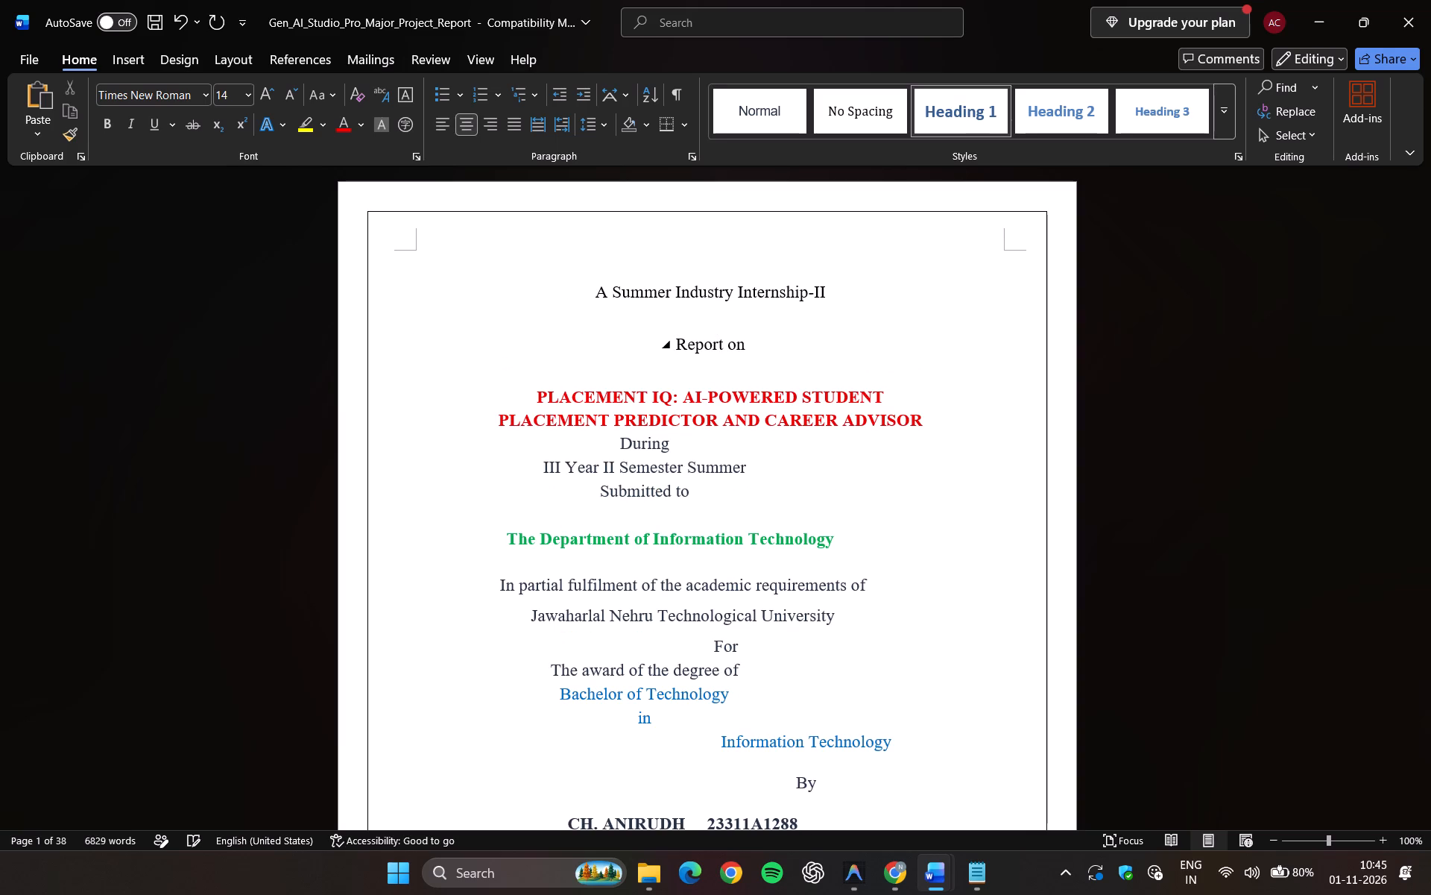
# Join the red cover title to "Report on" and break it back onto its own centred line.
pyautogui.press('Down')
pyautogui.press('Left')
pyautogui.press('Left')
pyautogui.press('Left')
pyautogui.press('Left')
pyautogui.press('Left')
pyautogui.press('Left')
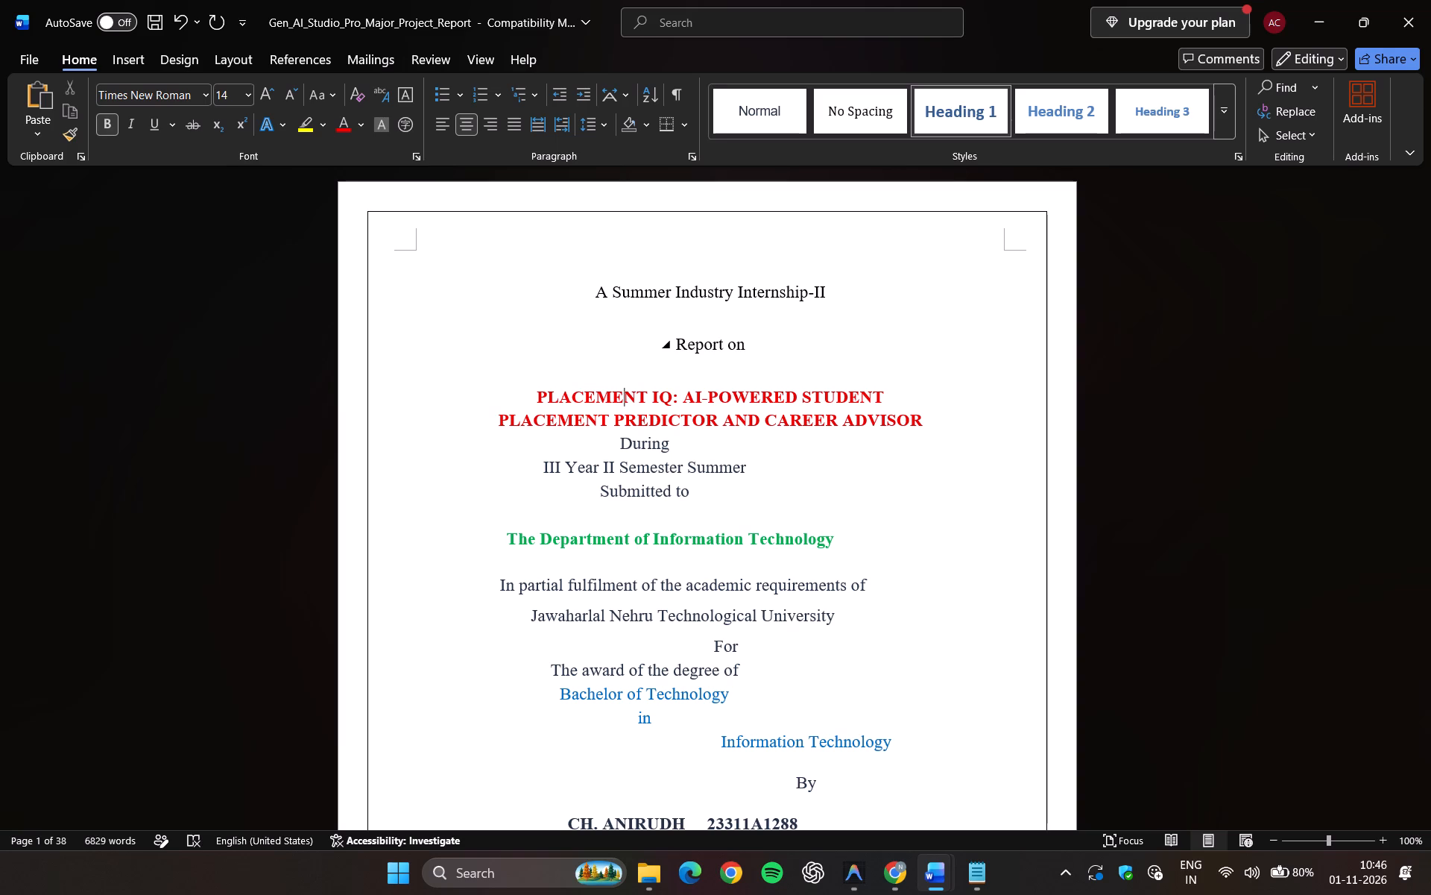
pyautogui.press('Left')
pyautogui.press('Left')
pyautogui.press('Left')
pyautogui.press('Left')
pyautogui.press('Left')
pyautogui.press('Left')
pyautogui.press('Left')
pyautogui.press('BackSpace')
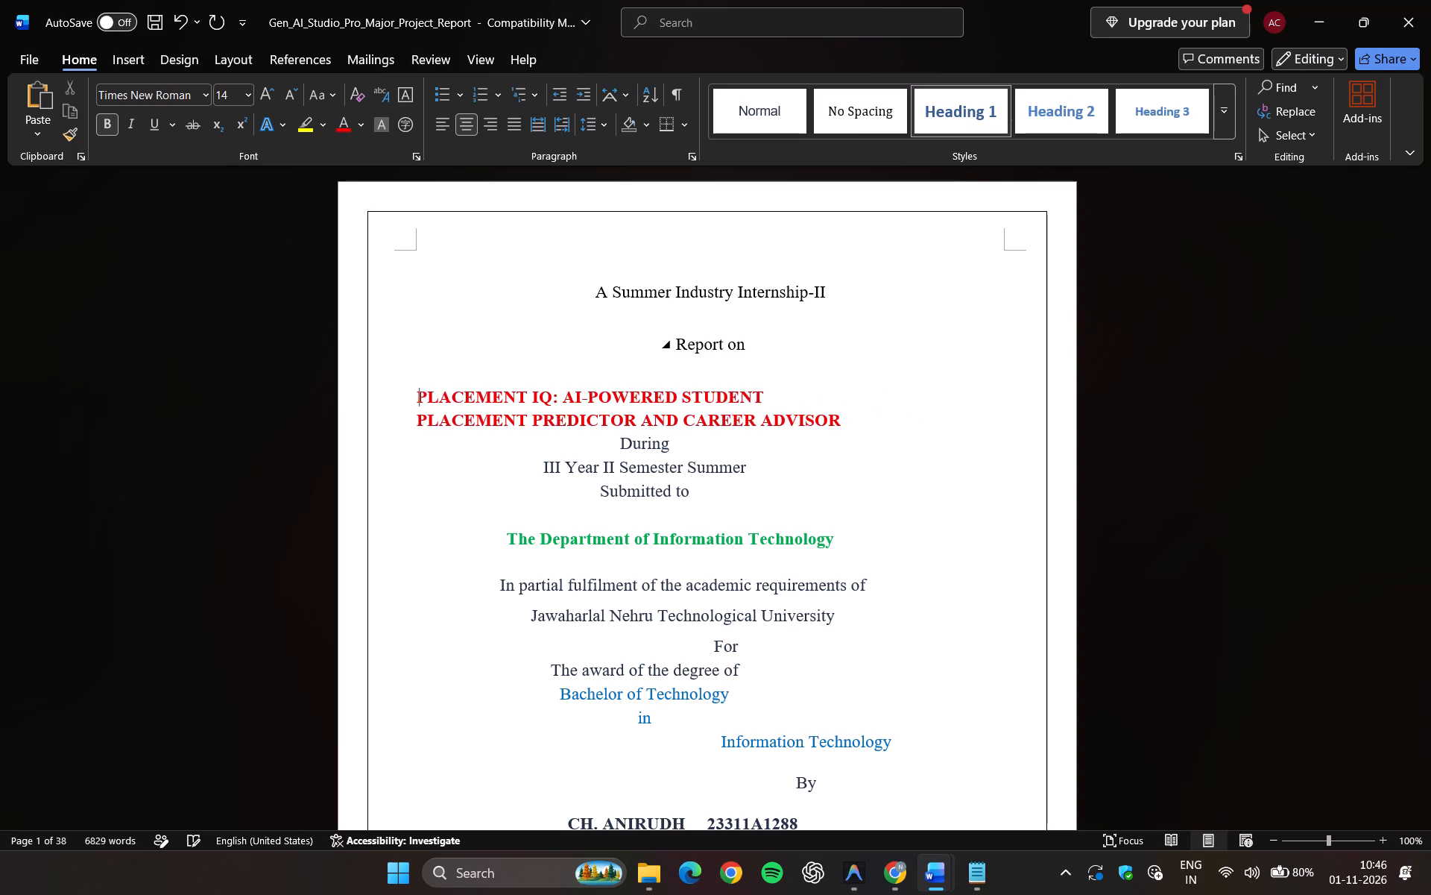
pyautogui.press('BackSpace')
pyautogui.press('Return')
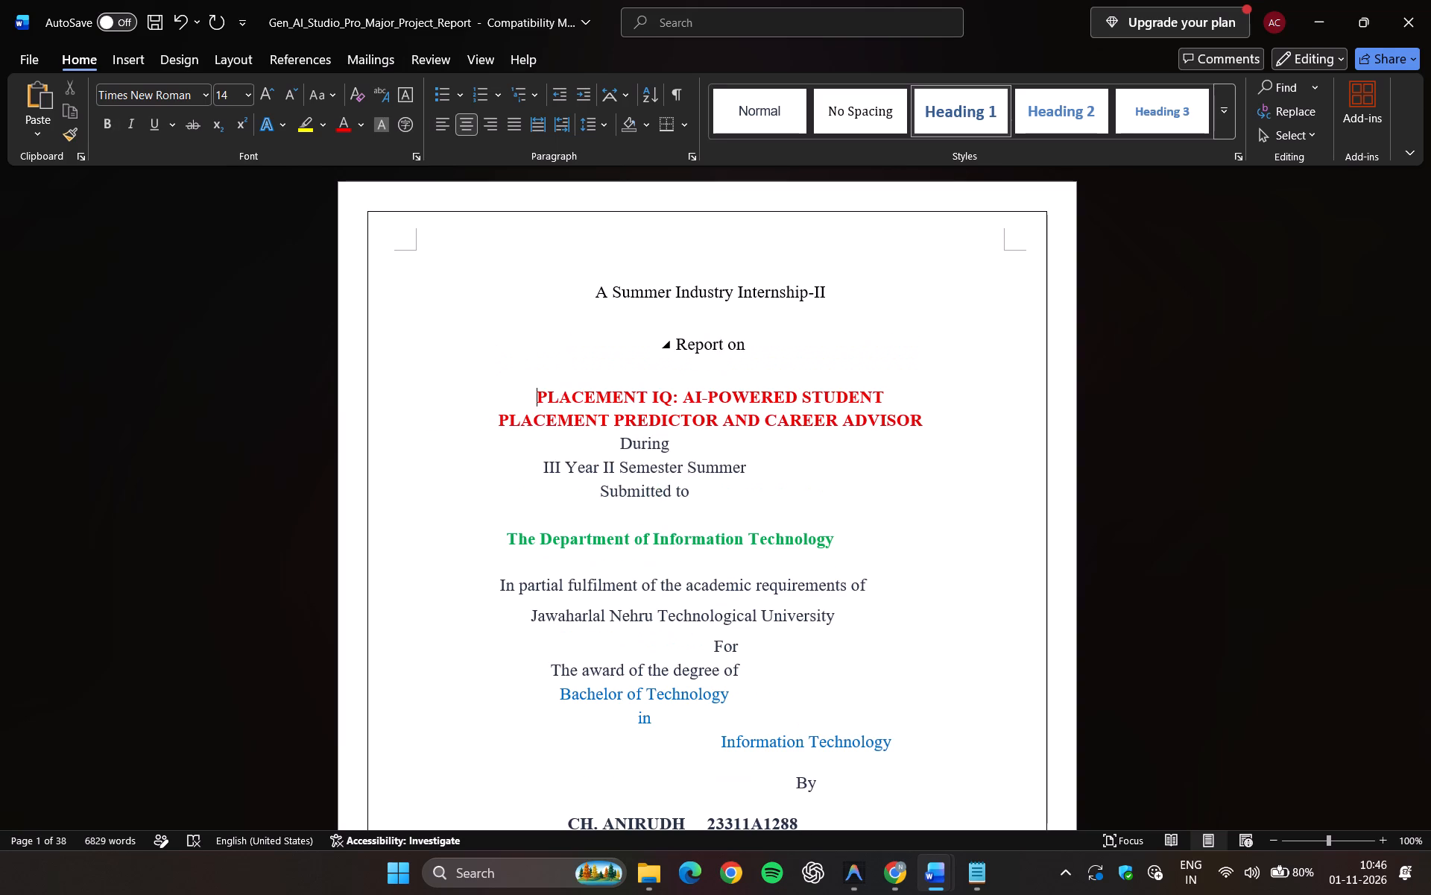
# Insert one blank line between the red cover title and "During", checking the spacing against the PlacementIq cover.
pyautogui.click(925, 416)
pyautogui.press('Return')
pyautogui.hotkey('alt', 'Tab')
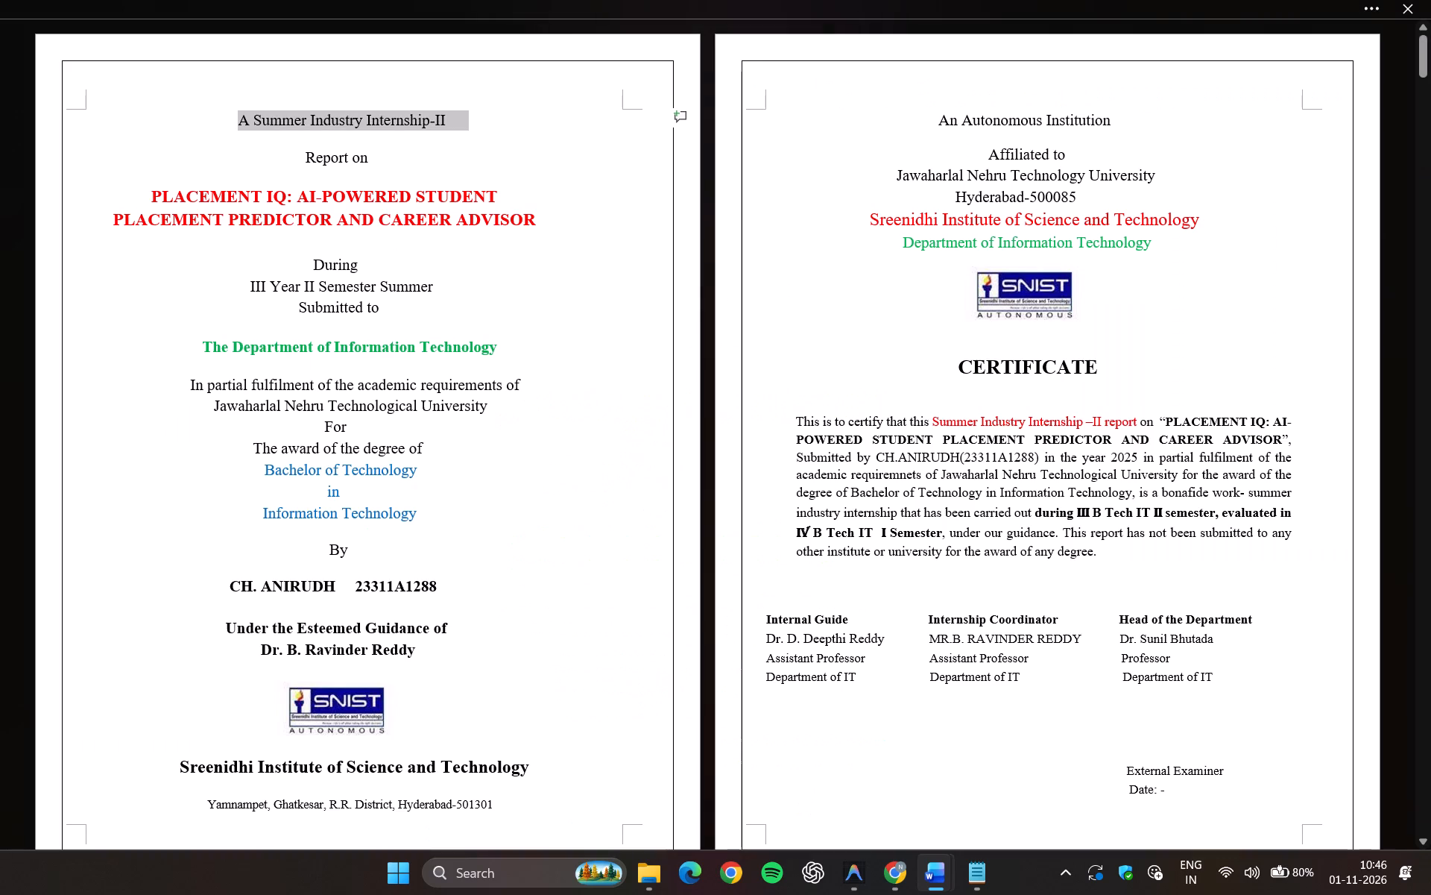
pyautogui.hotkey('alt', 'Tab')
pyautogui.hotkey('alt', 'Tab')
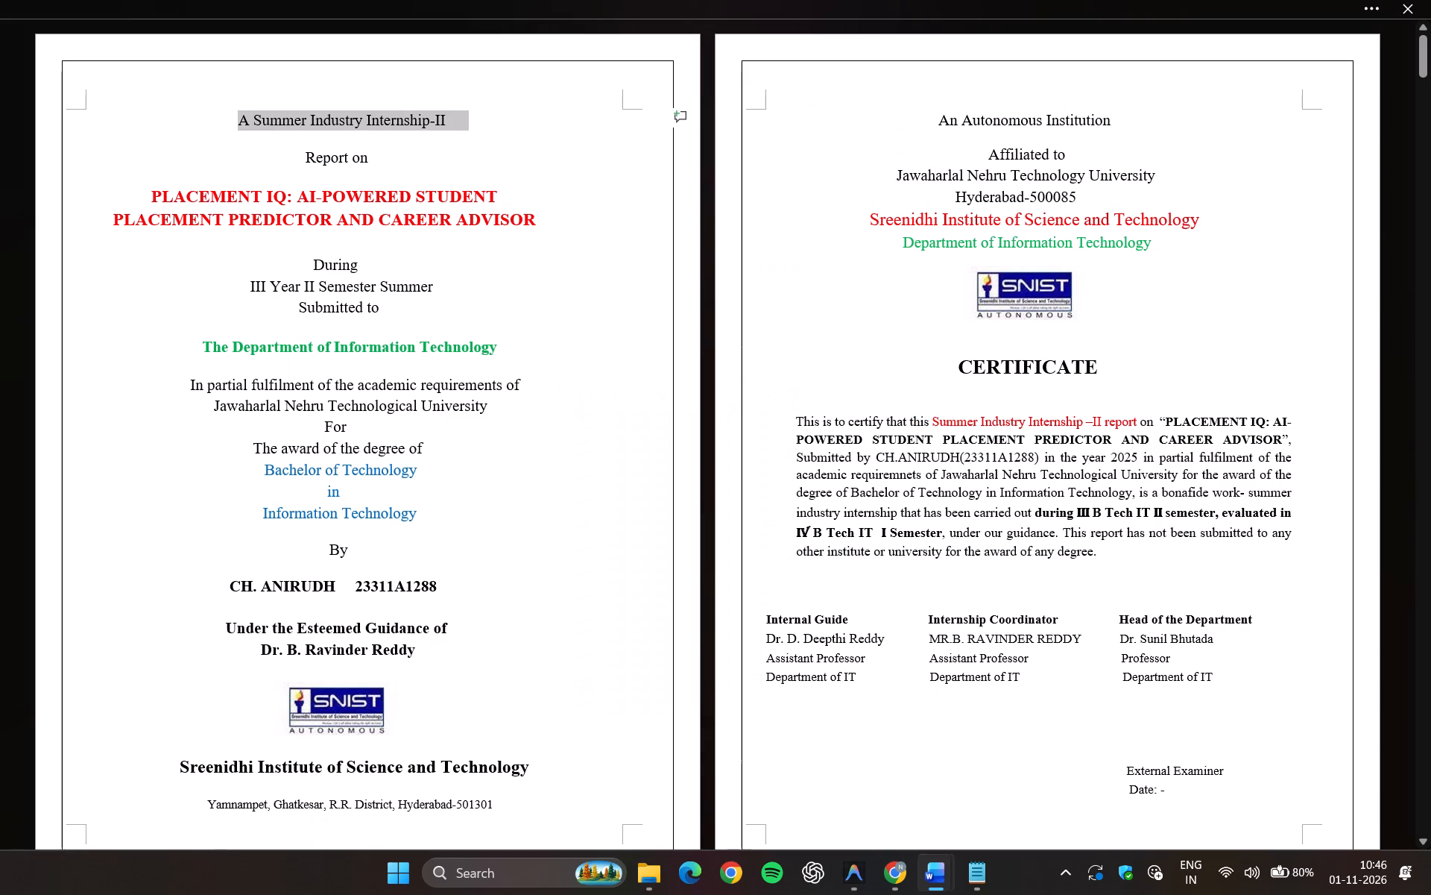
pyautogui.hotkey('alt', 'Tab')
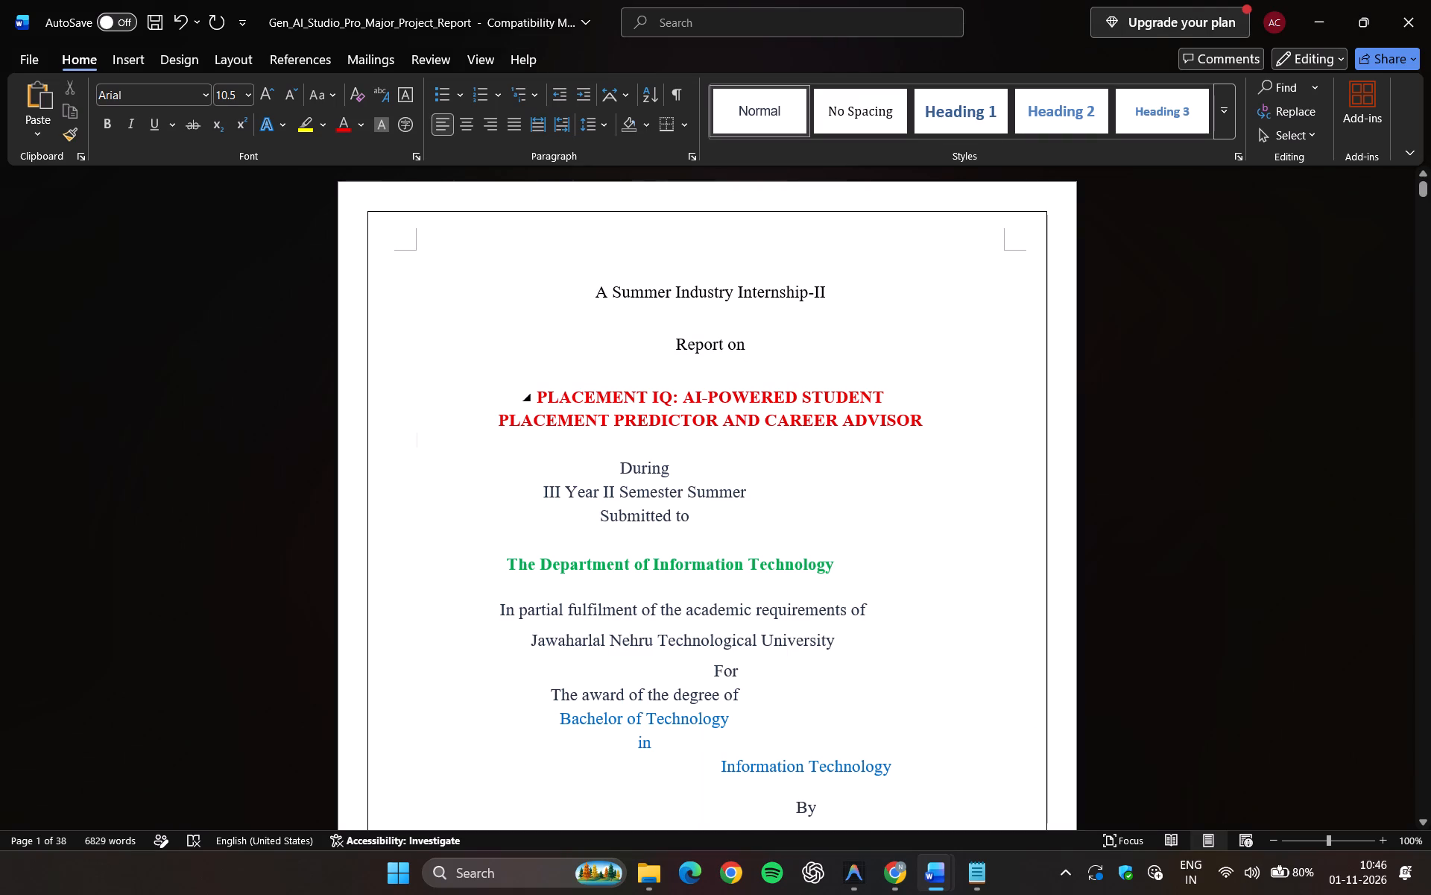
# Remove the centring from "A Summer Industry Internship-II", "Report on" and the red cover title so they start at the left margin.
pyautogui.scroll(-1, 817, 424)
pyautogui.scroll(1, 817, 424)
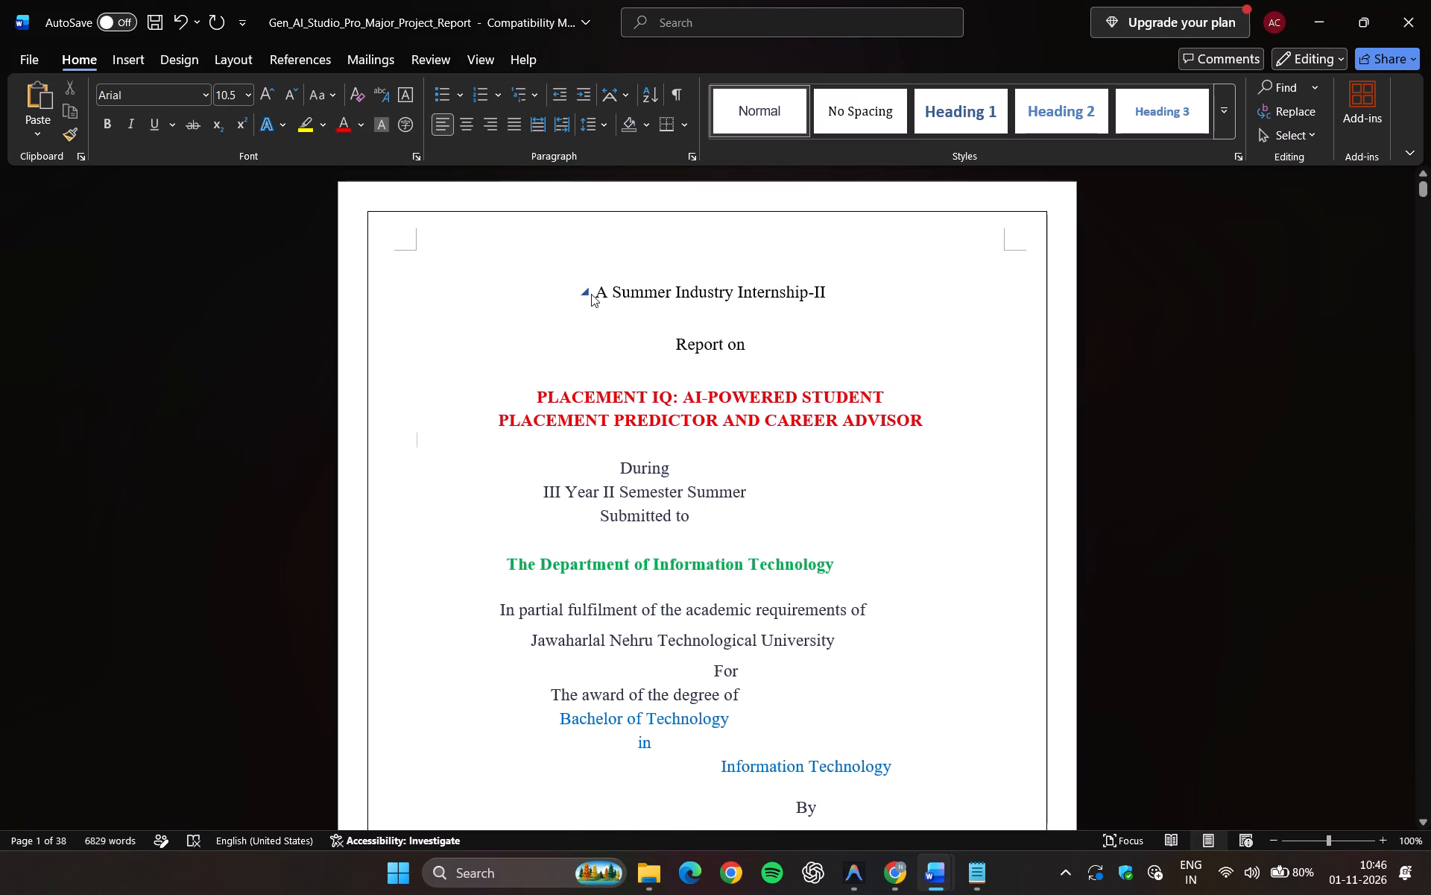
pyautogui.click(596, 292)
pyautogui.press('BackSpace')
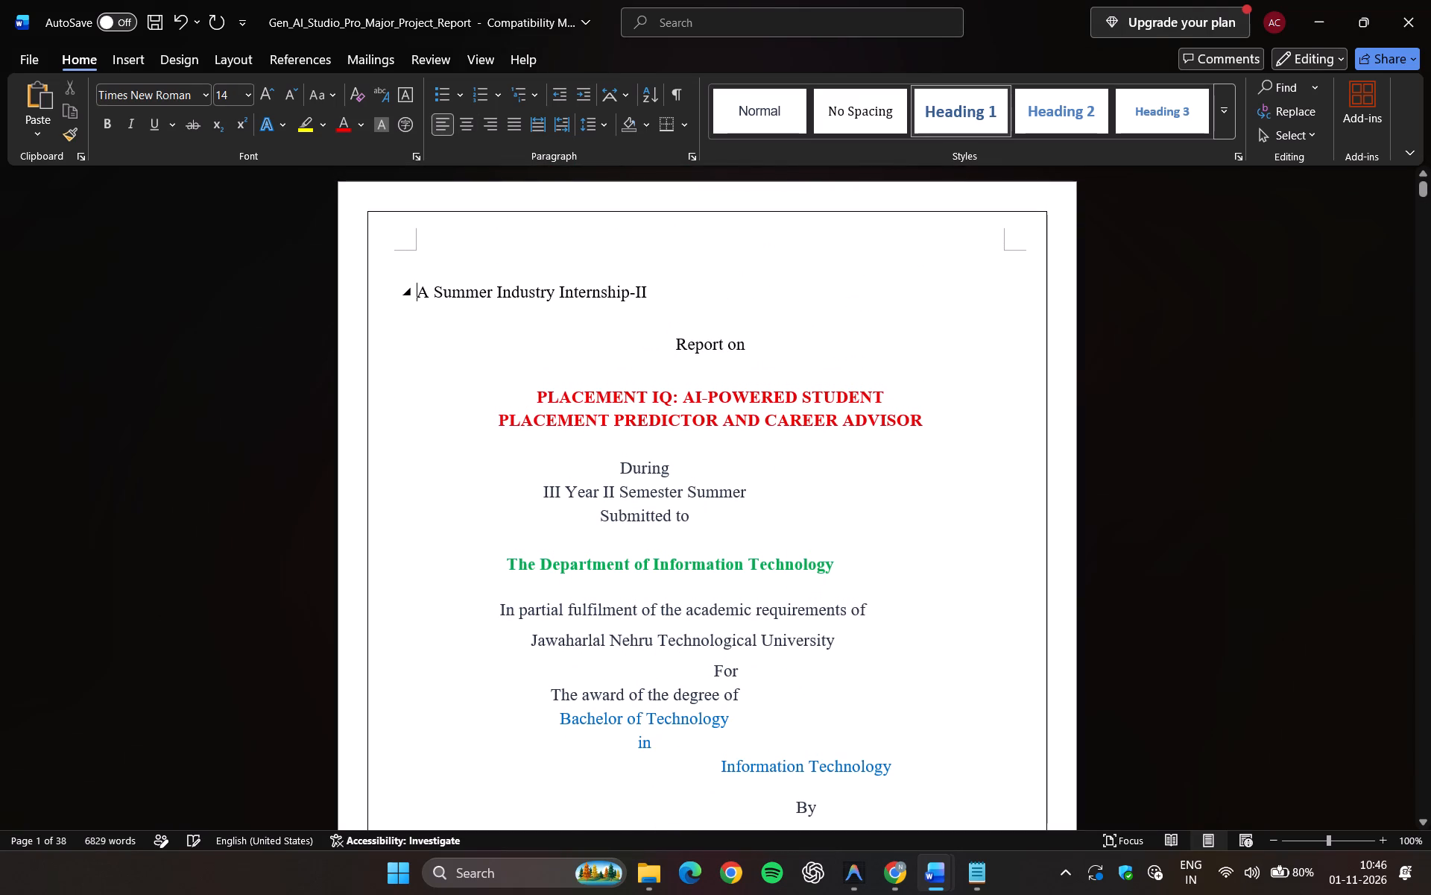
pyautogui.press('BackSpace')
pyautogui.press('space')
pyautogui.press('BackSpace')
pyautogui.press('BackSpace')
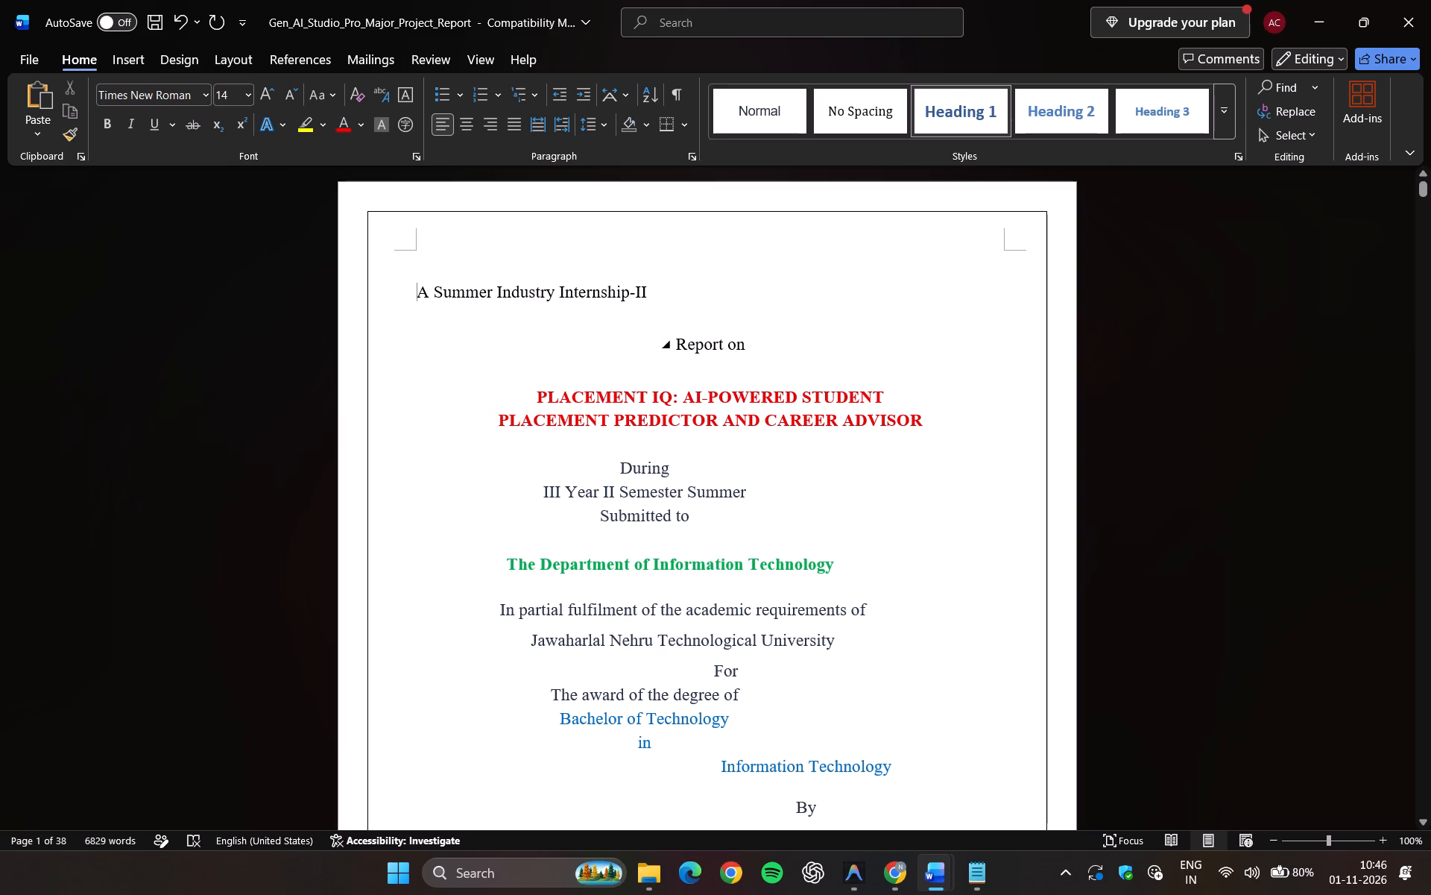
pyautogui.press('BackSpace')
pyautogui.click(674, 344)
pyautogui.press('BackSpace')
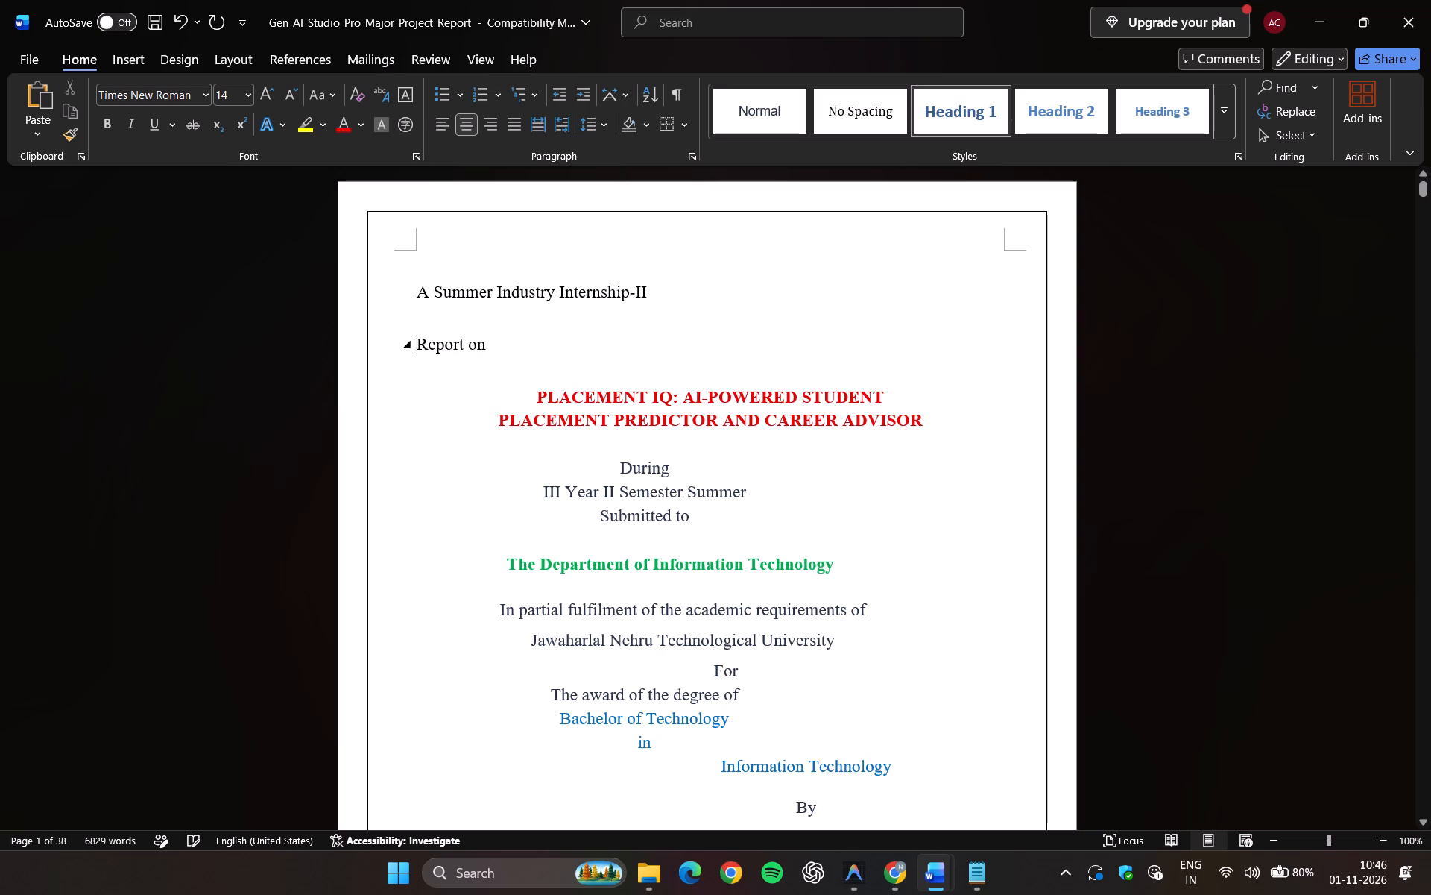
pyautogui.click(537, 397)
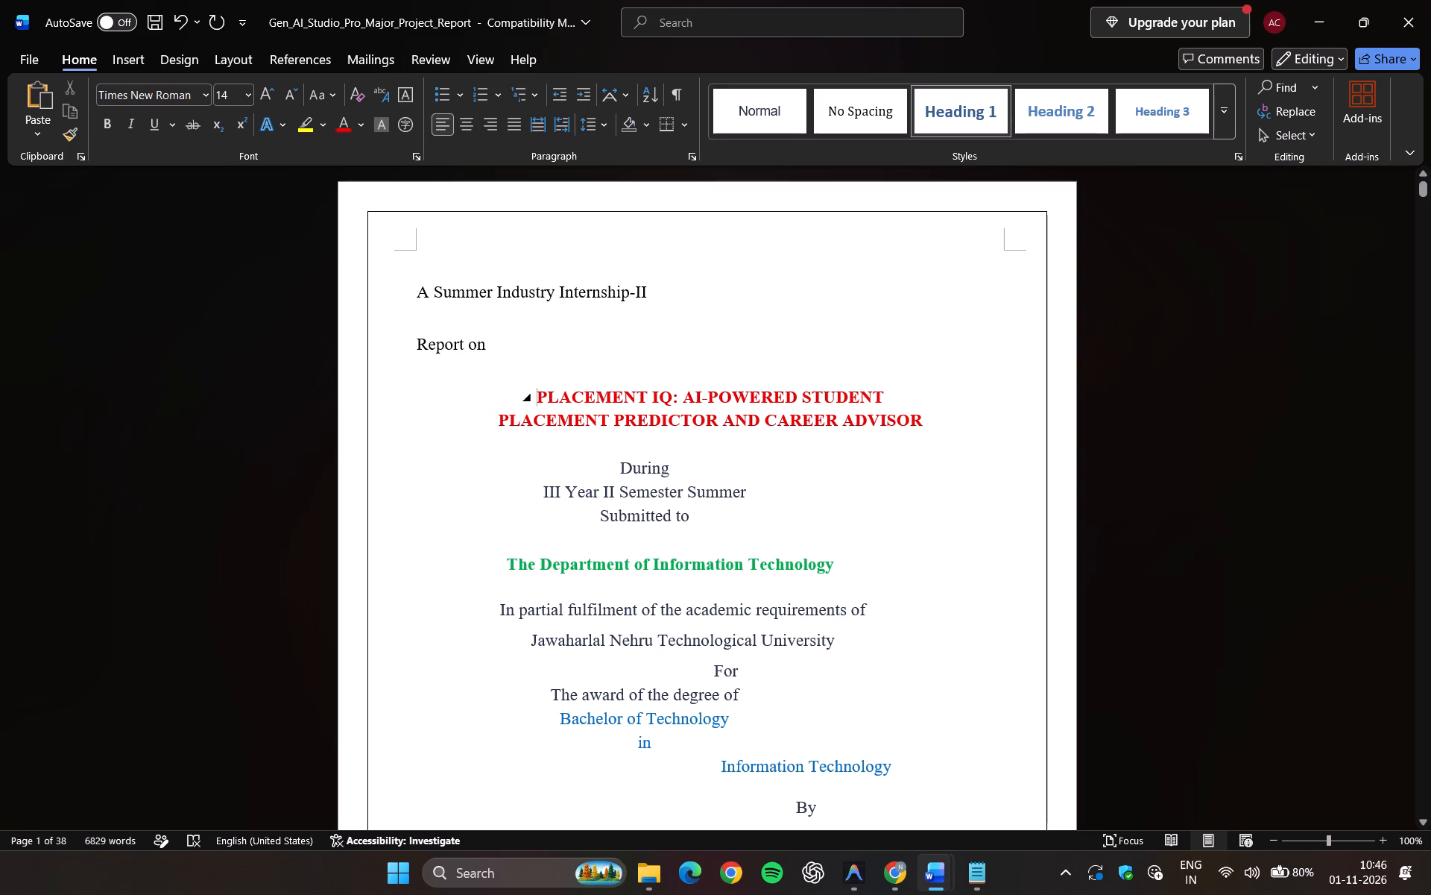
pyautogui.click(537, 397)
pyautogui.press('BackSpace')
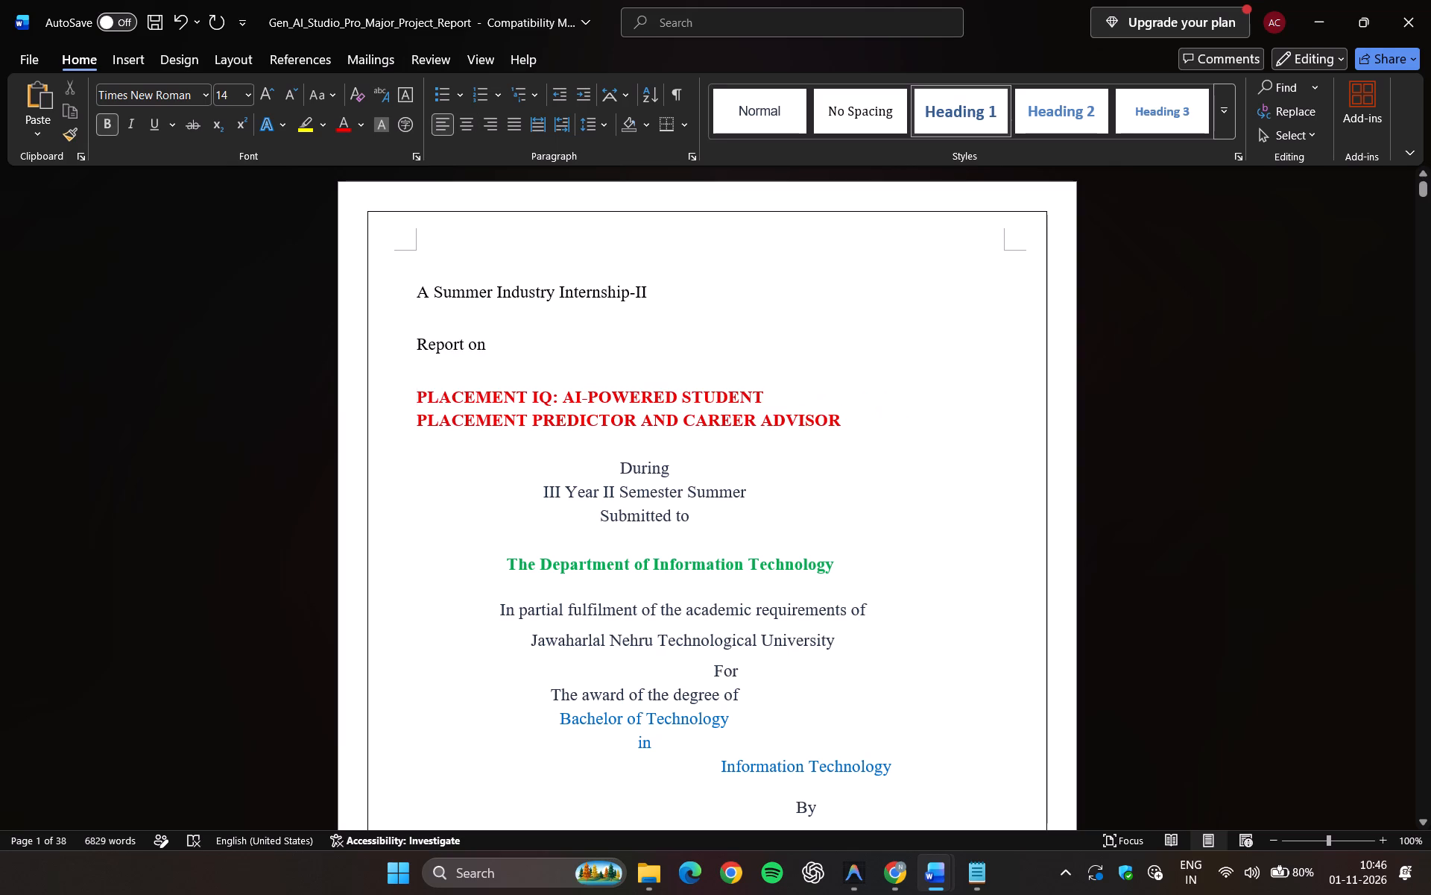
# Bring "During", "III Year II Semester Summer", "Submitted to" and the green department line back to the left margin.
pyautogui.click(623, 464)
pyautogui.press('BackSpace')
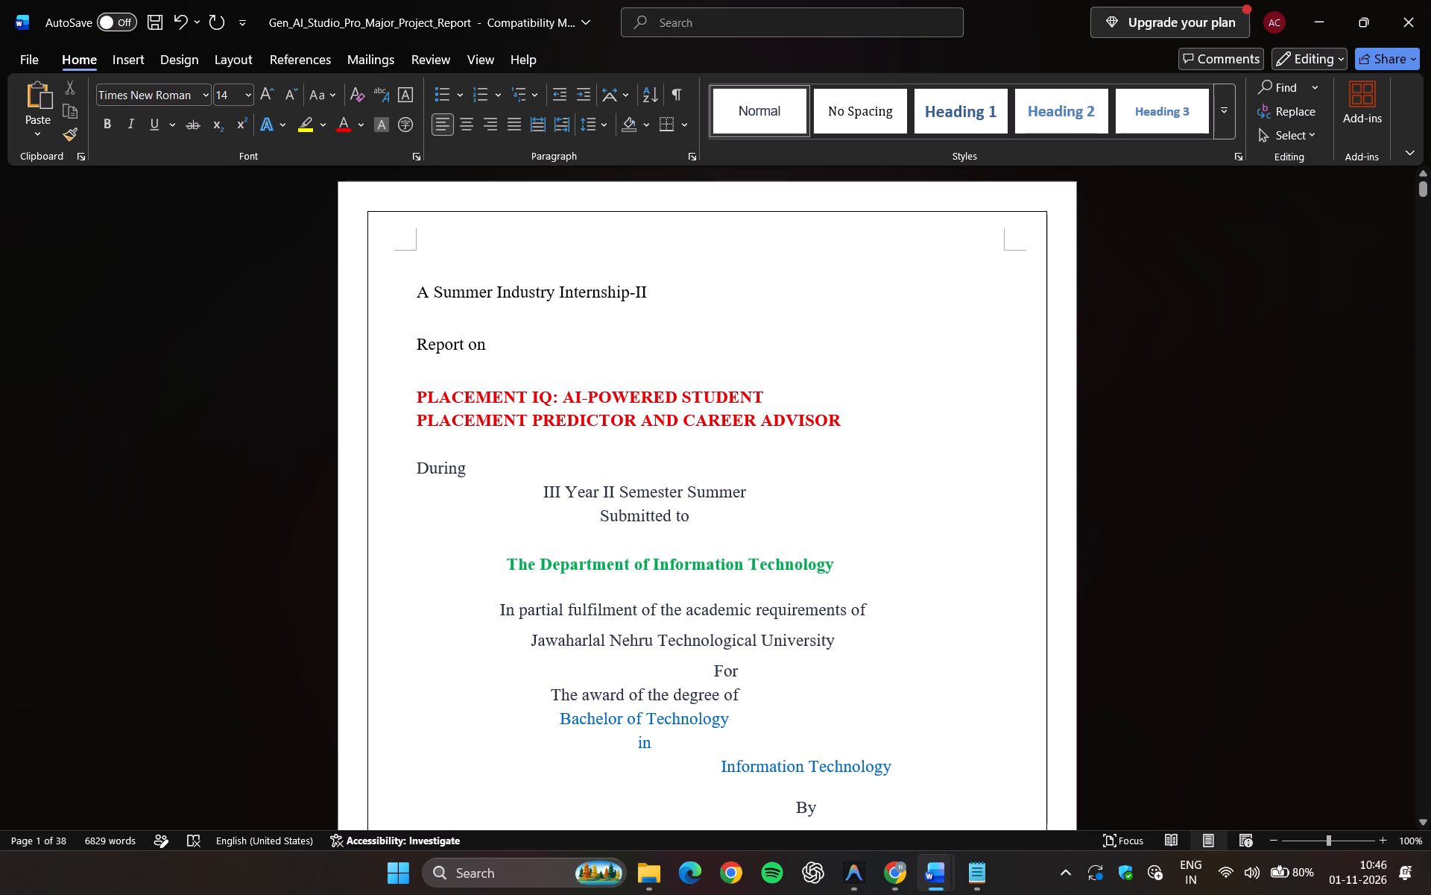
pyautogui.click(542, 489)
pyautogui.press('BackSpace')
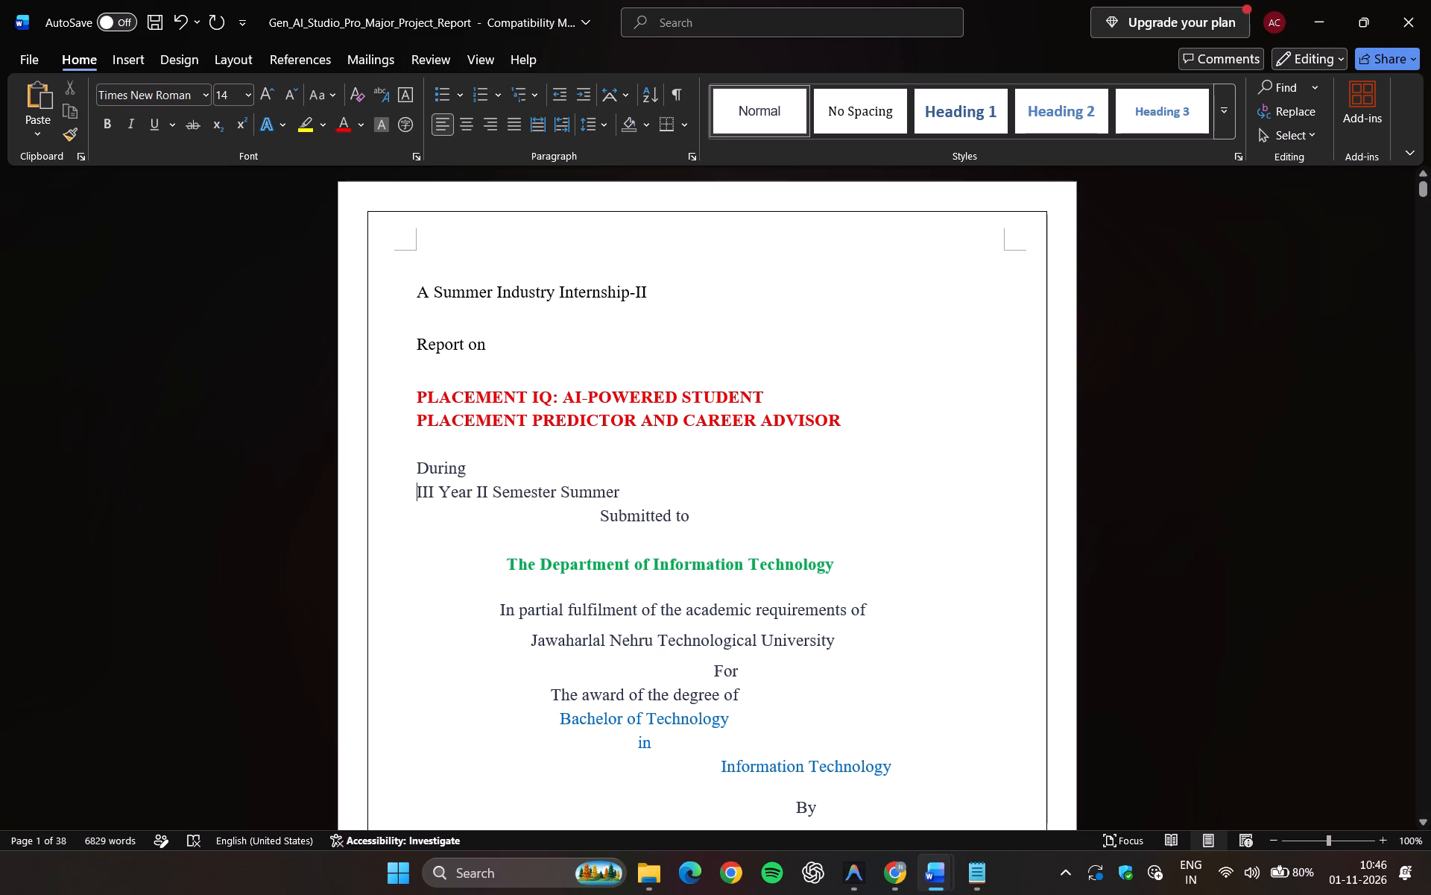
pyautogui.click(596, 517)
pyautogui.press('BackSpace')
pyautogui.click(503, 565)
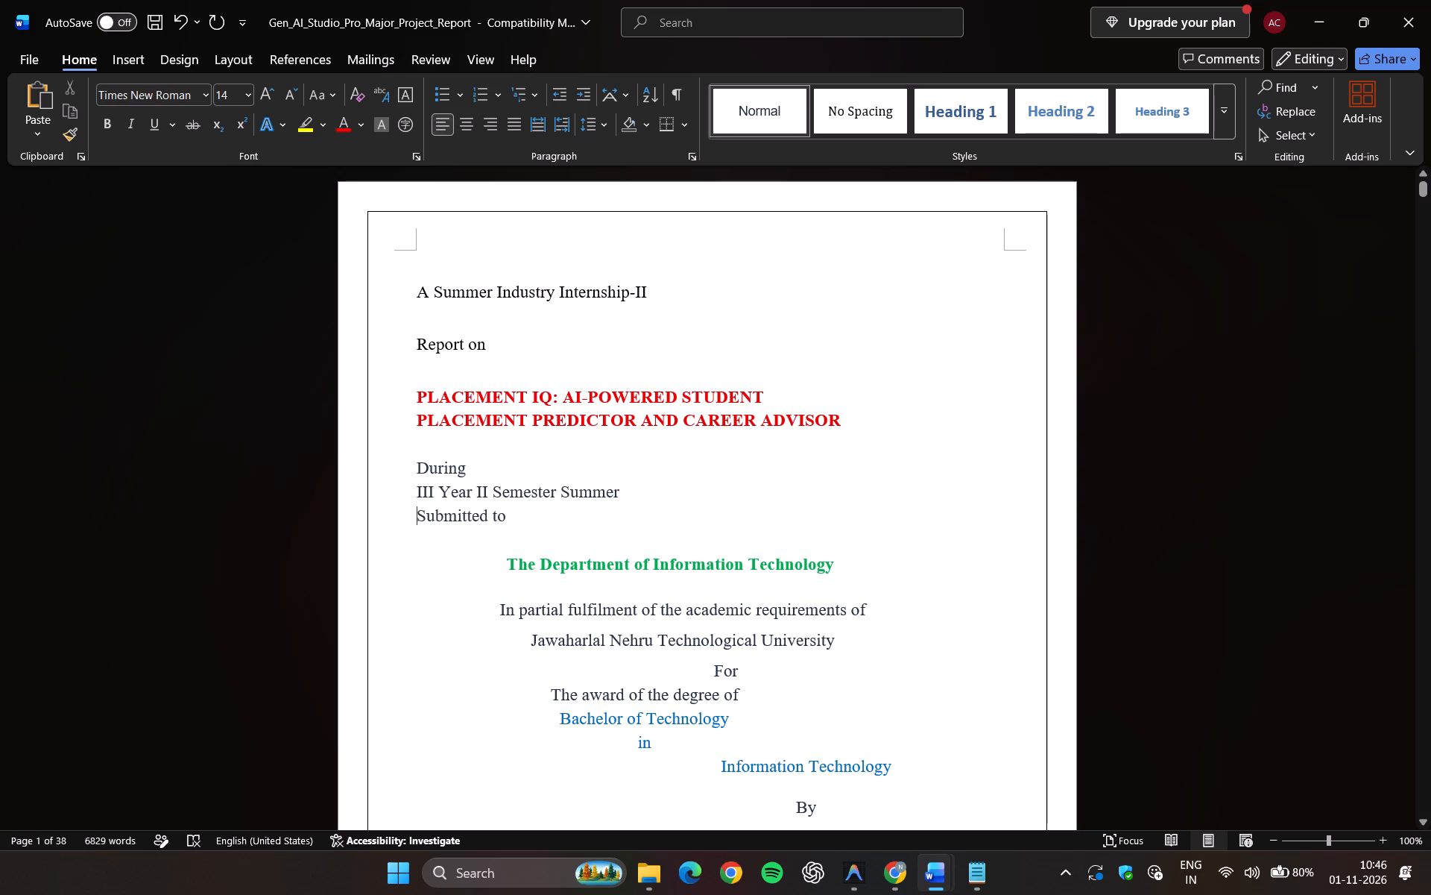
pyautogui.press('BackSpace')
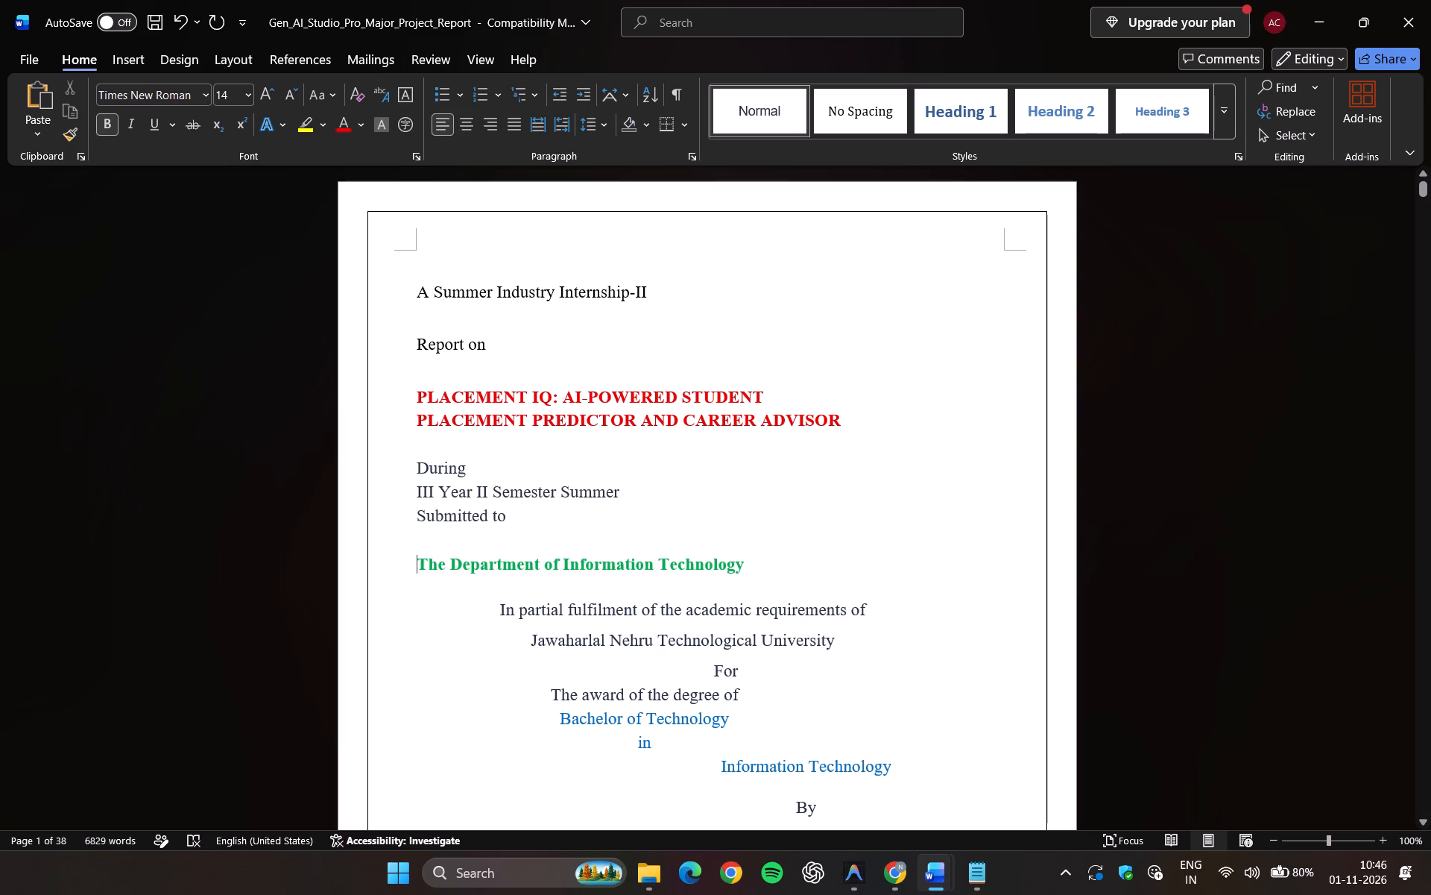
# Remove the centring and indents from the cover lines "In partial fulfilment" through "The award of the degree of", bringing them to the left margin.
pyautogui.scroll(-1, 490, 612)
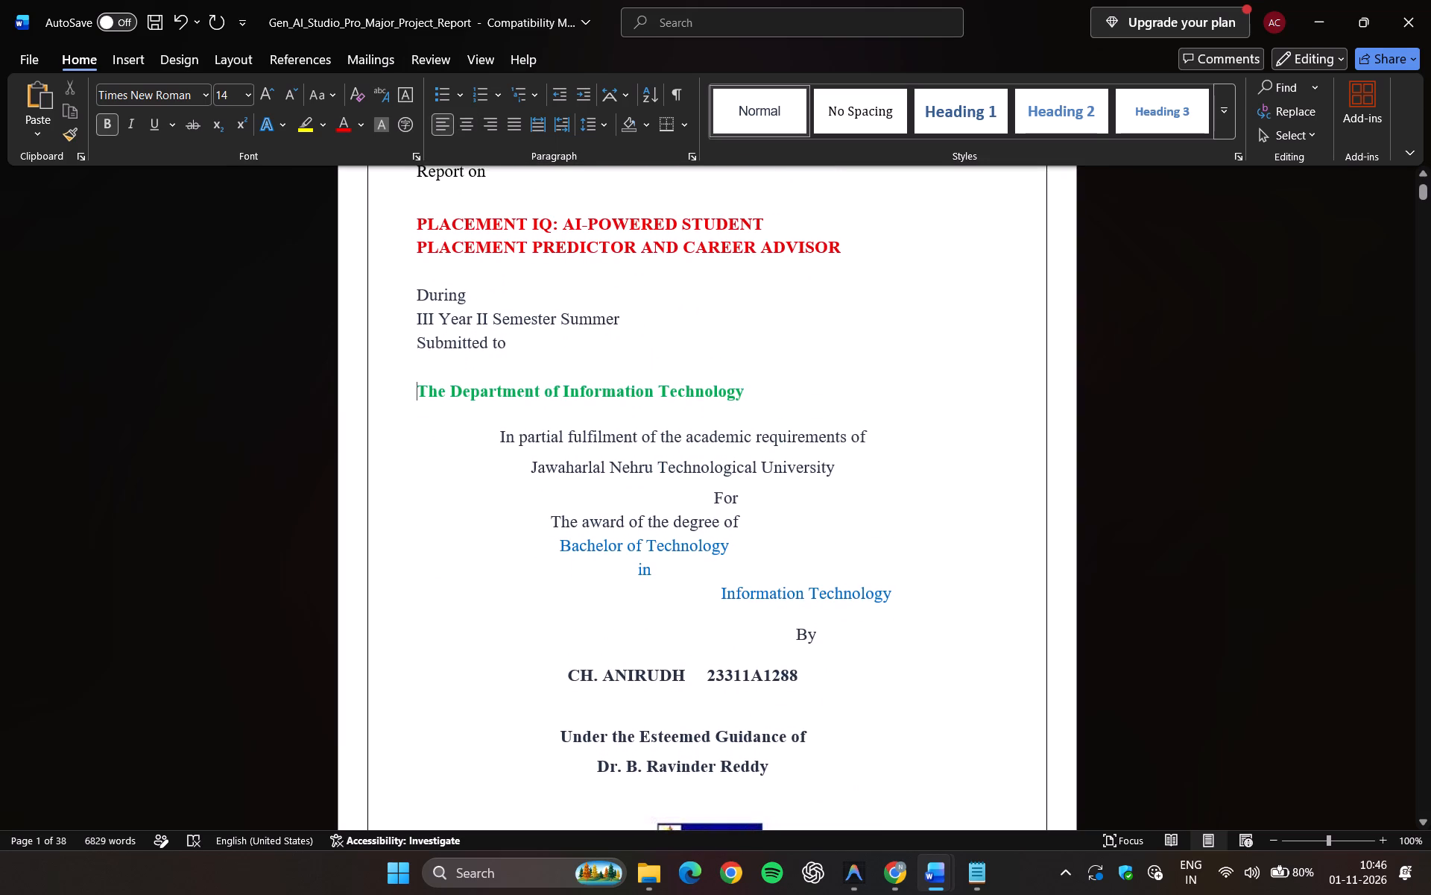
pyautogui.click(499, 438)
pyautogui.press('BackSpace')
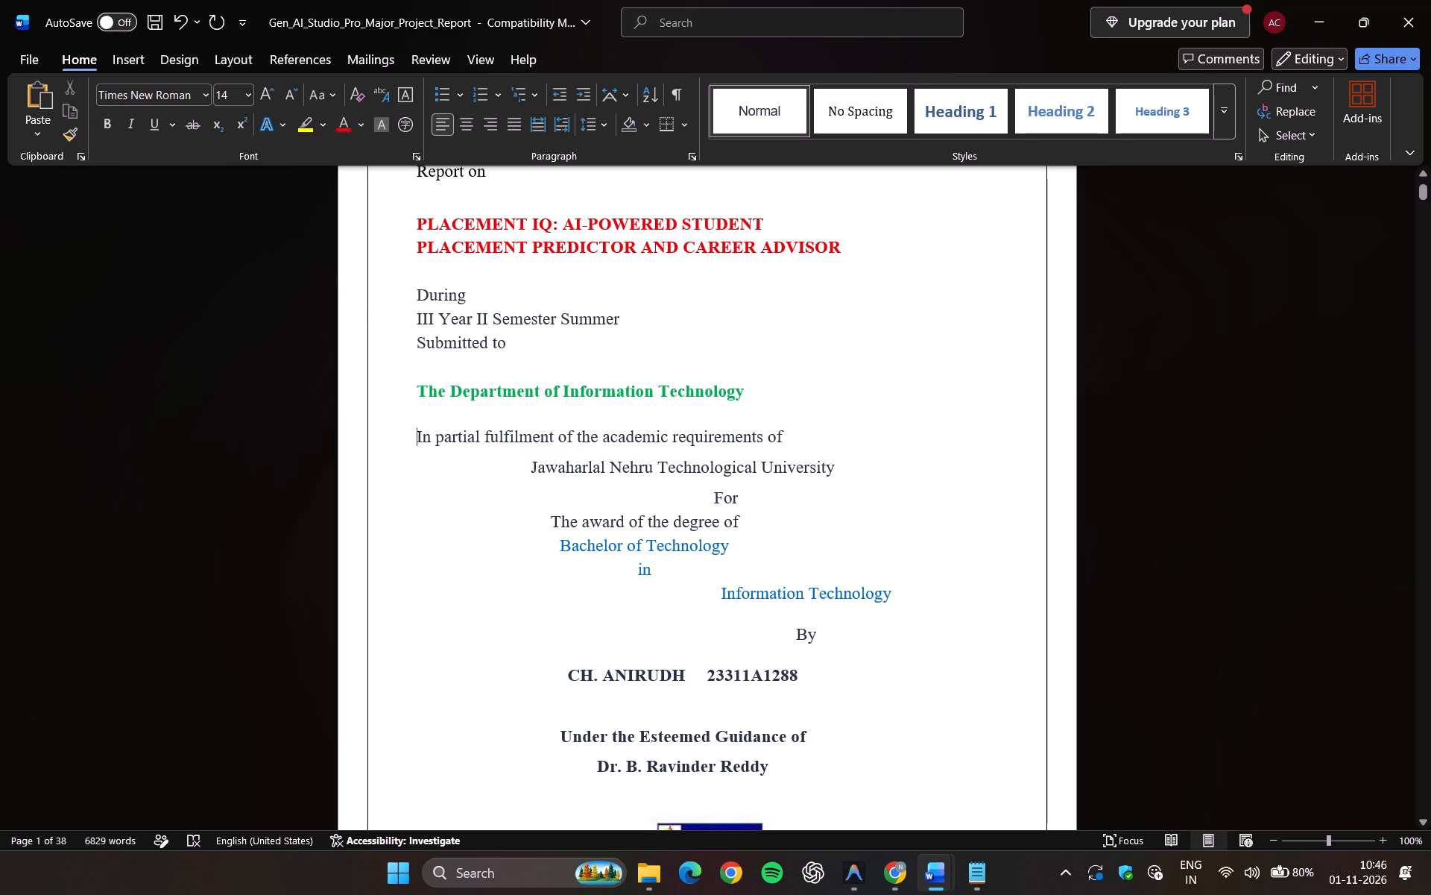
pyautogui.click(531, 466)
pyautogui.press('BackSpace')
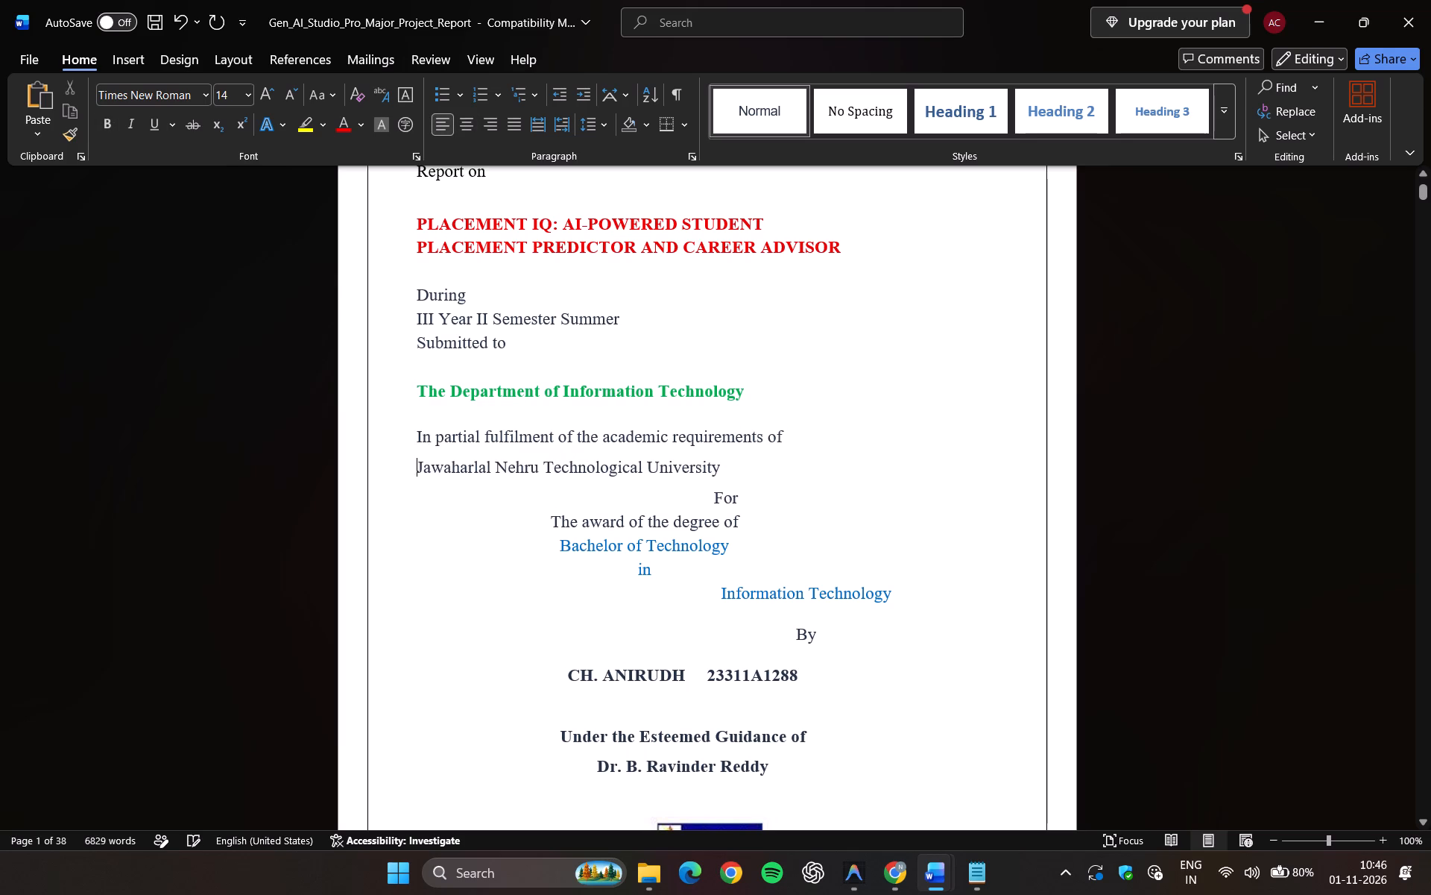
pyautogui.press('Down')
pyautogui.press('Up')
pyautogui.press('Up')
pyautogui.press('Down')
pyautogui.press('Down')
pyautogui.press('BackSpace')
pyautogui.press('BackSpace')
pyautogui.press('Down')
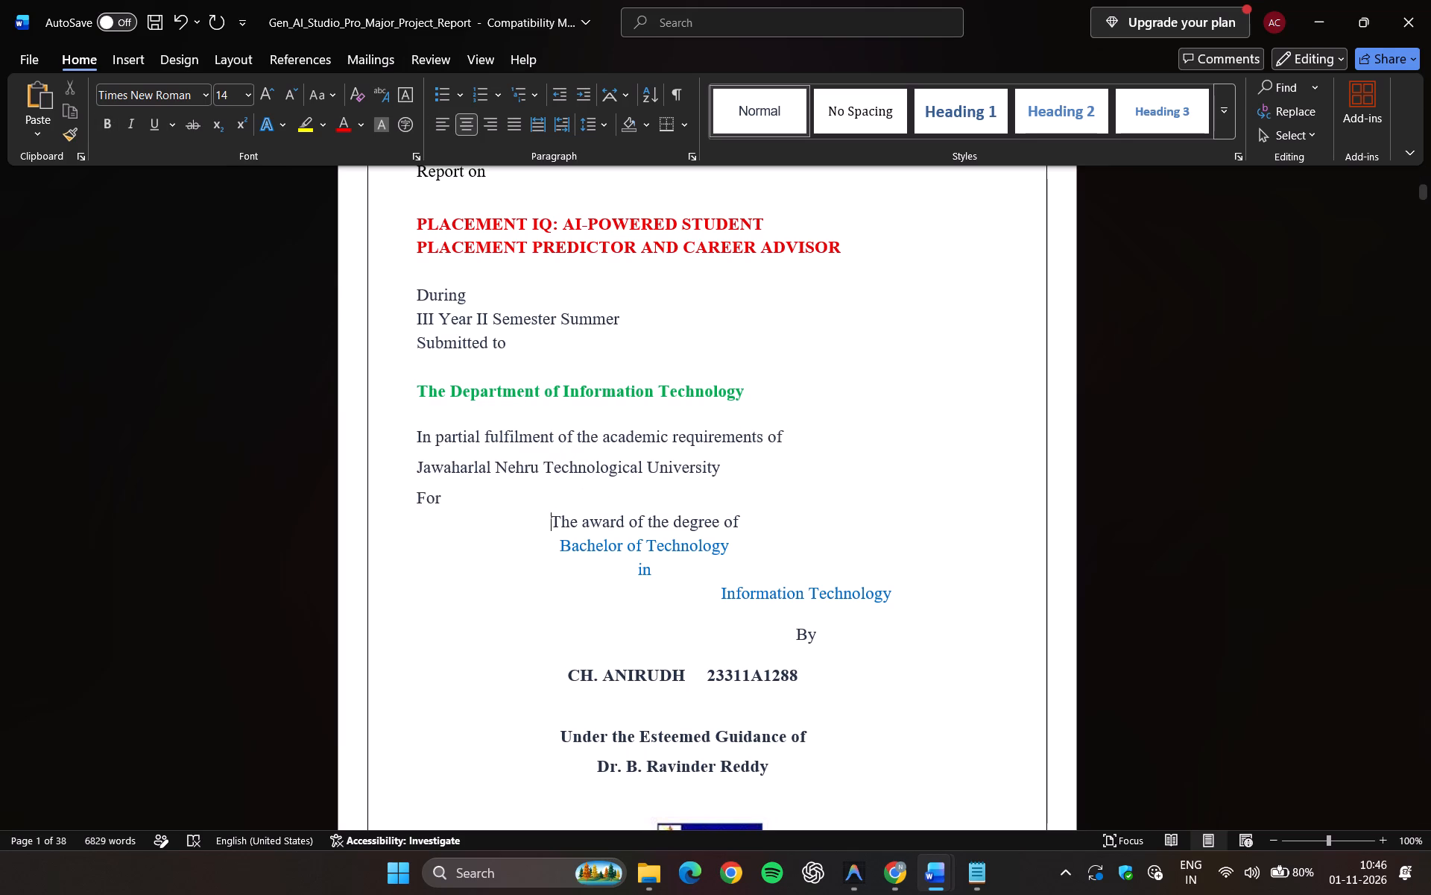
pyautogui.press('BackSpace')
# Remove the centring and indents from "Bachelor of Technology", "in", "Information Technology", "By" and the student name line.
pyautogui.press('Down')
pyautogui.press('BackSpace')
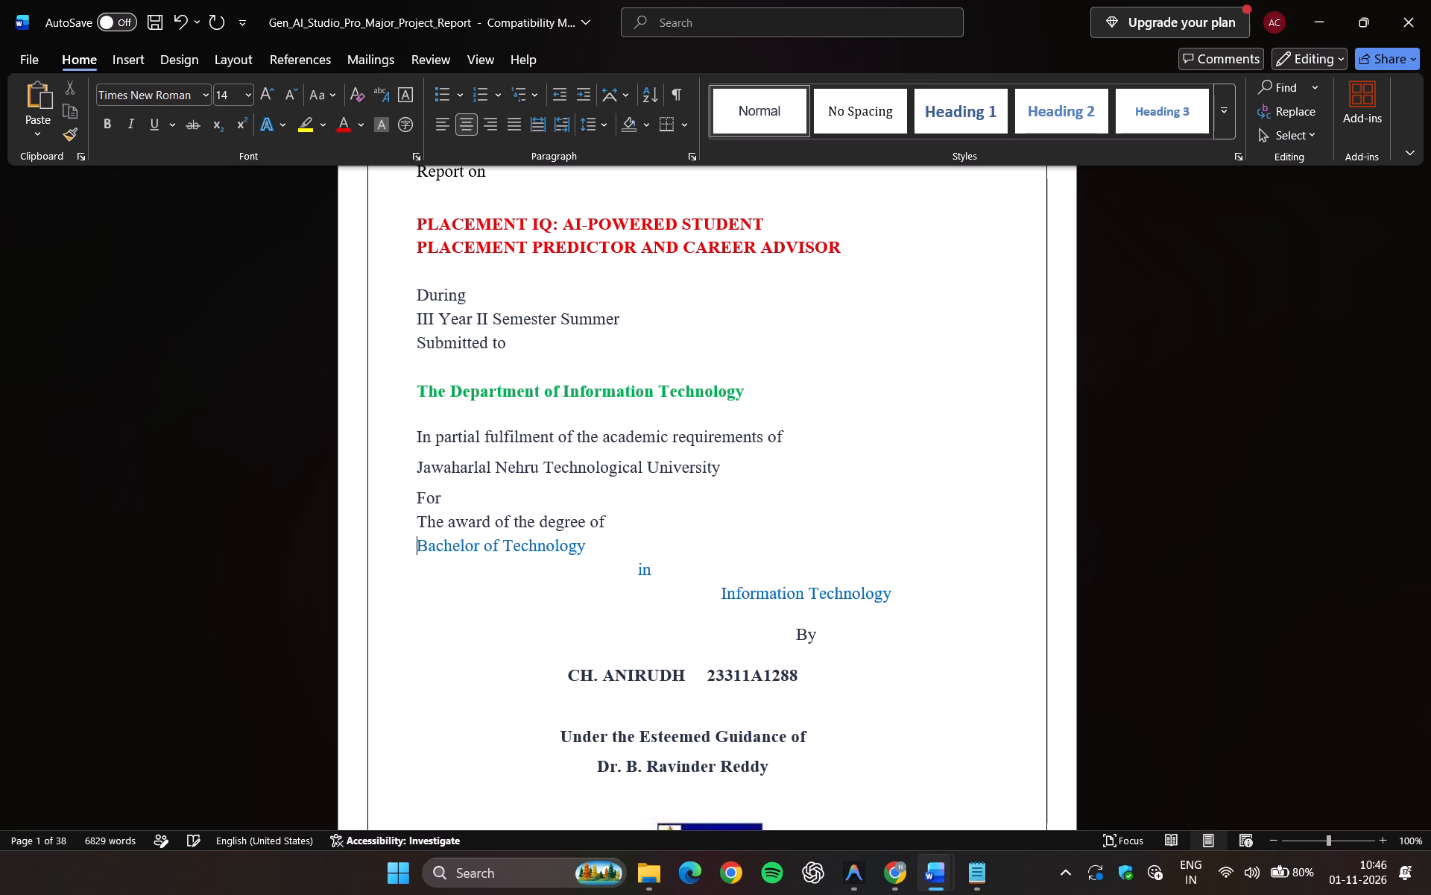
pyautogui.press('Down')
pyautogui.press('BackSpace')
pyautogui.press('Down')
pyautogui.press('BackSpace')
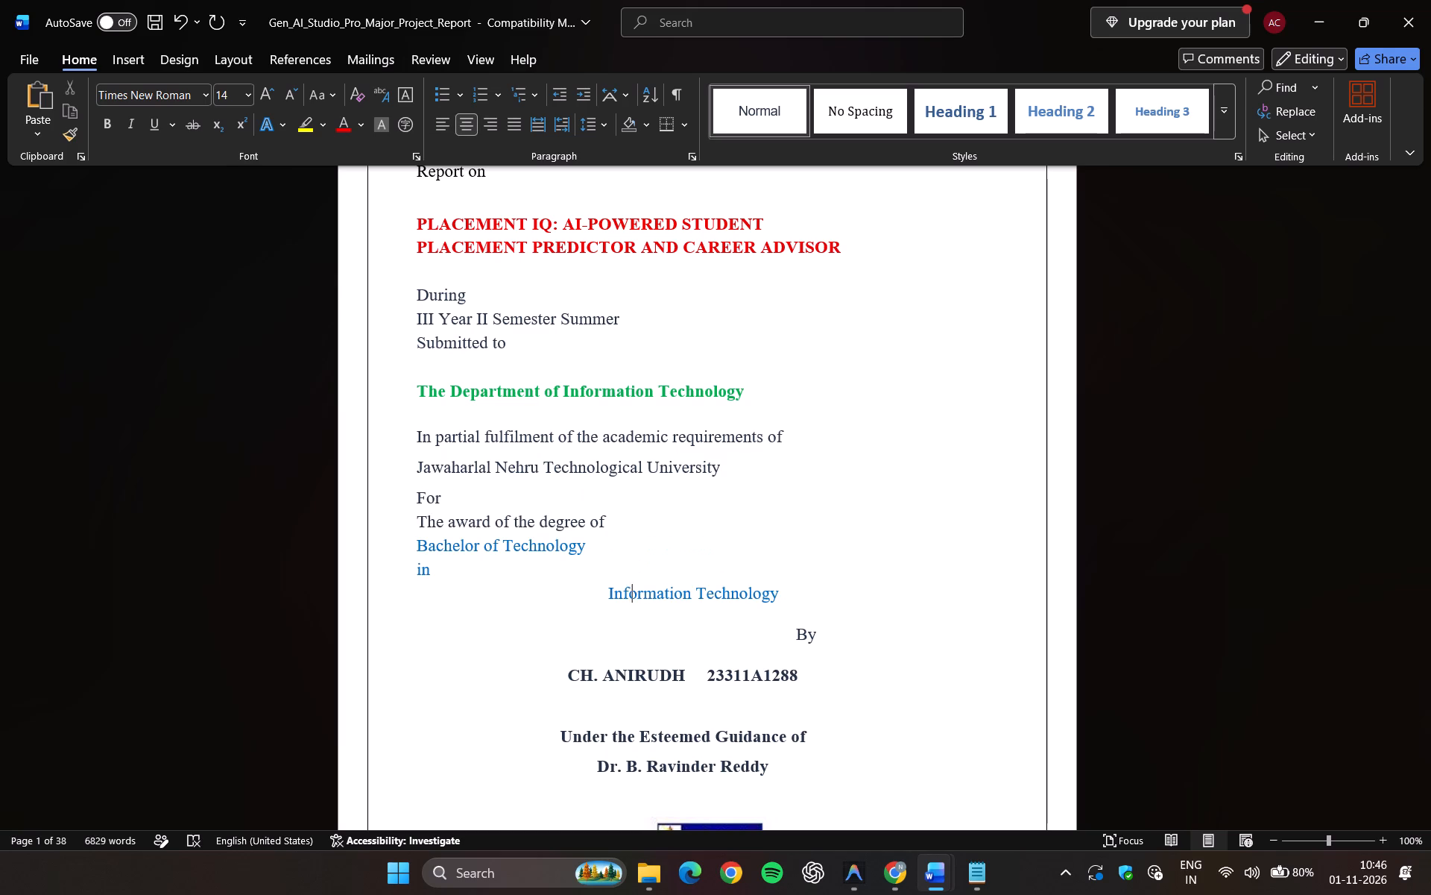
pyautogui.press('BackSpace')
pyautogui.press('Down')
pyautogui.press('BackSpace')
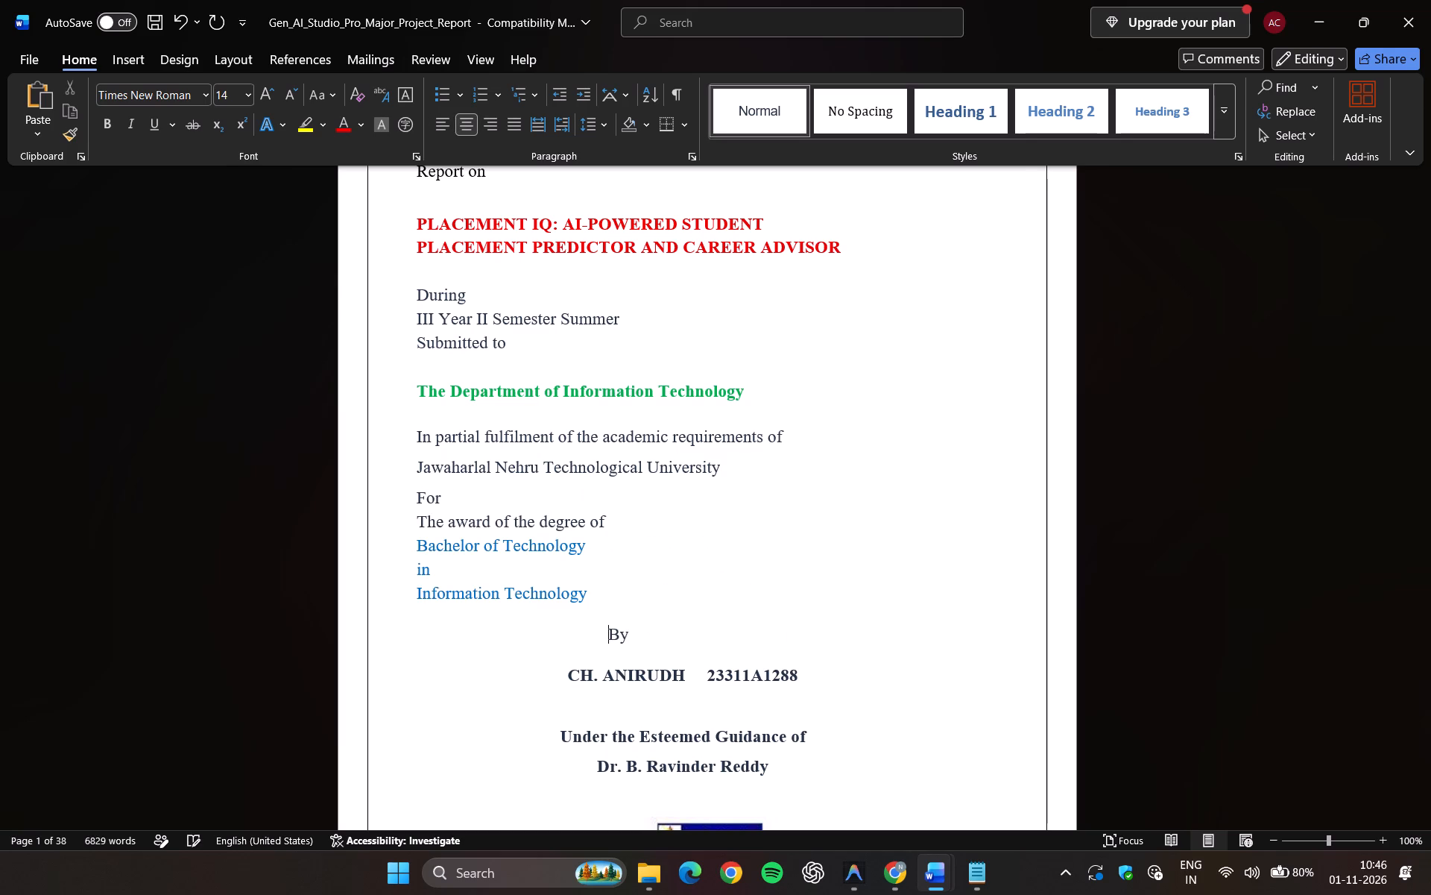
pyautogui.press('BackSpace')
pyautogui.press('Down')
pyautogui.press('BackSpace')
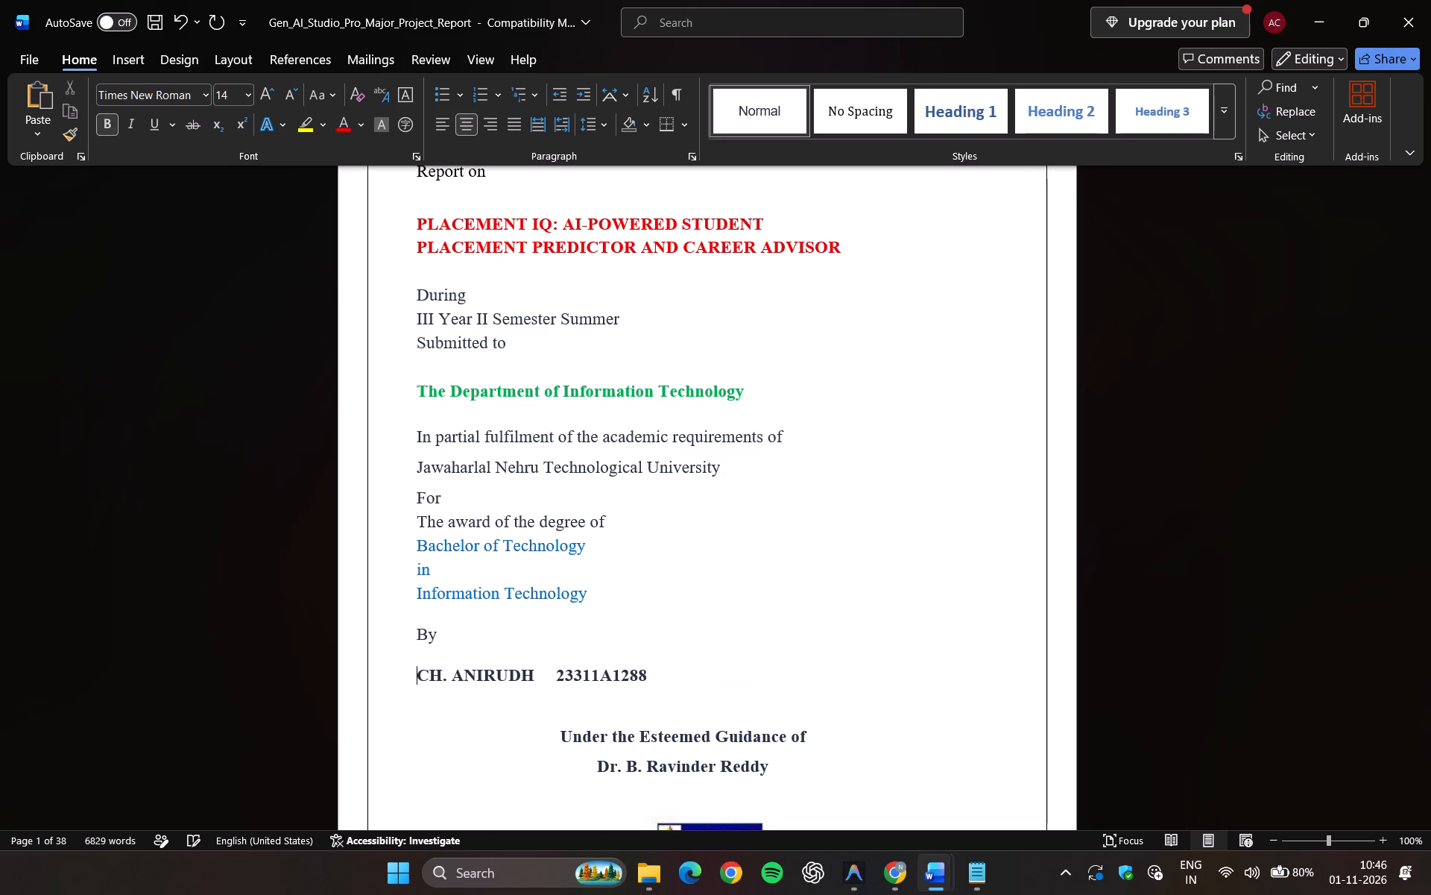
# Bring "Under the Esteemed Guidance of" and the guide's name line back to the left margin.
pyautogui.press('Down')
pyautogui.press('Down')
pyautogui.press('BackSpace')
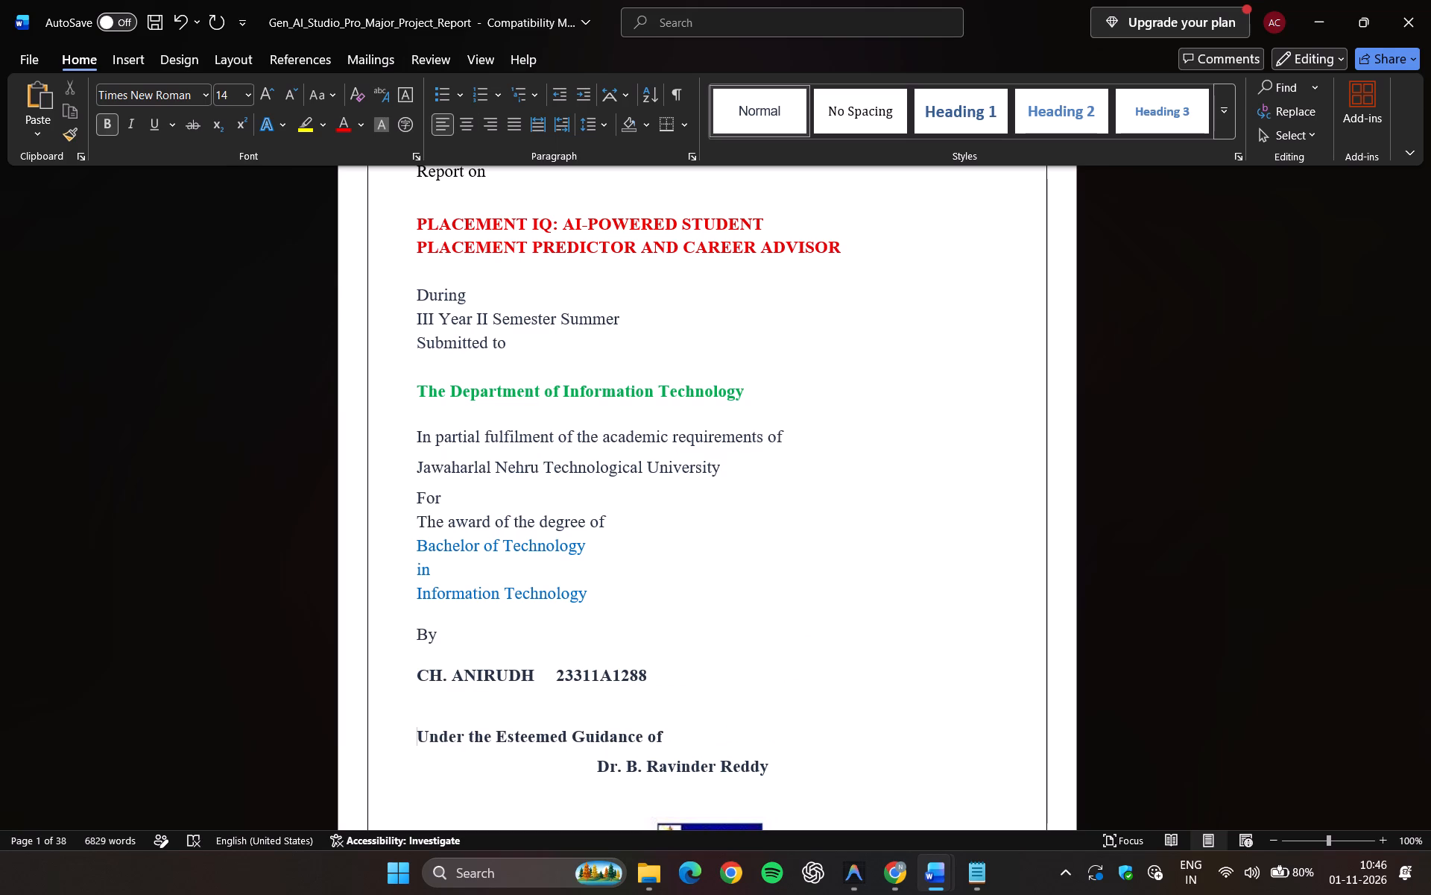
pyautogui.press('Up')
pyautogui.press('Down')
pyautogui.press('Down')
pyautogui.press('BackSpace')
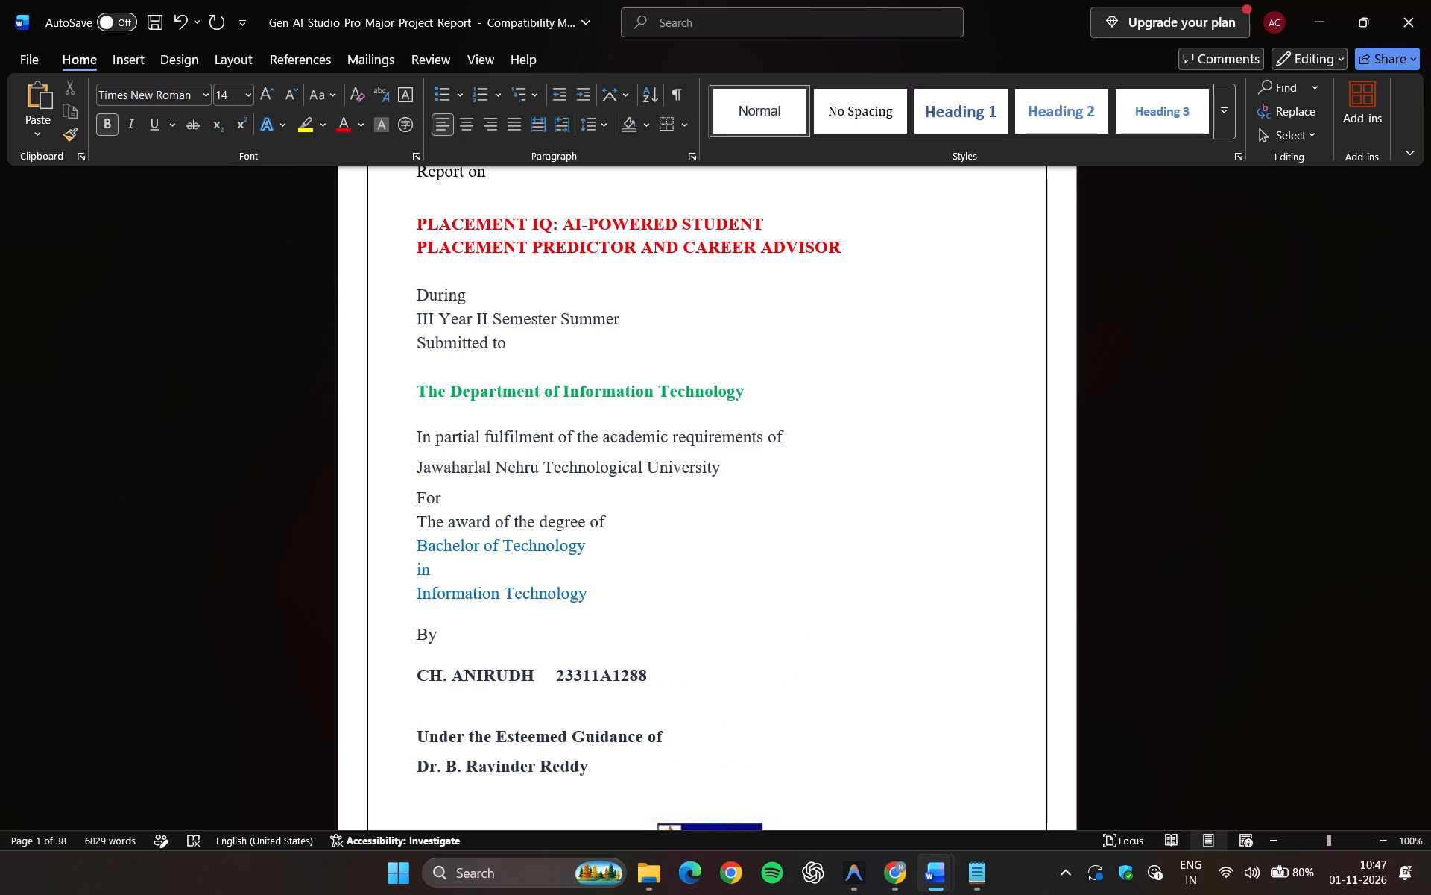
# Centre all cover text from "A Summer Industry Internship-II" down to the guide's name line.
pyautogui.press('Down')
pyautogui.press('Down')
pyautogui.press('Down')
pyautogui.press('Down')
pyautogui.press('Down')
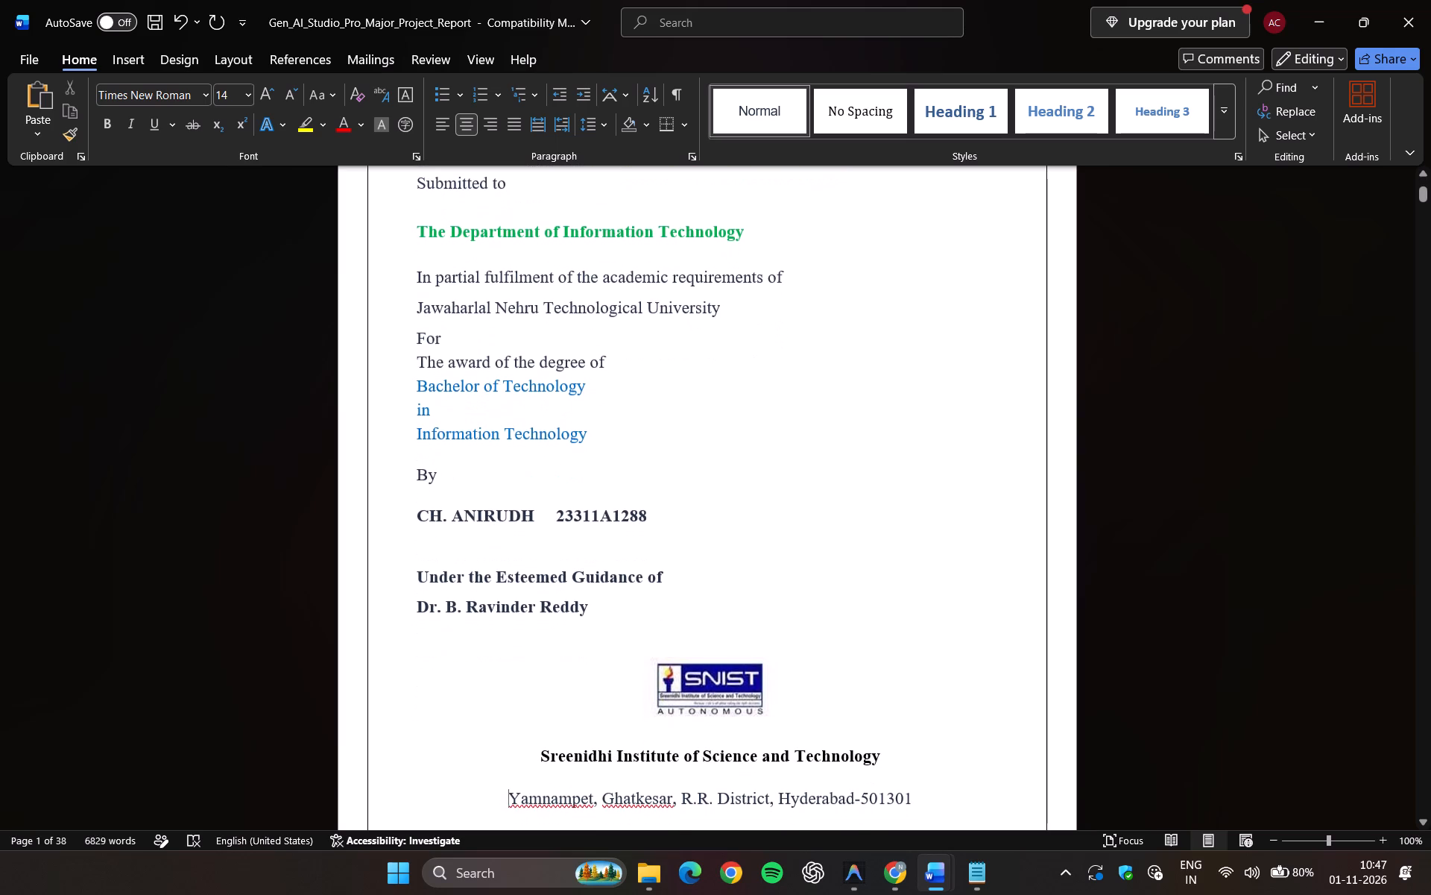
pyautogui.press('Down')
pyautogui.press('Down')
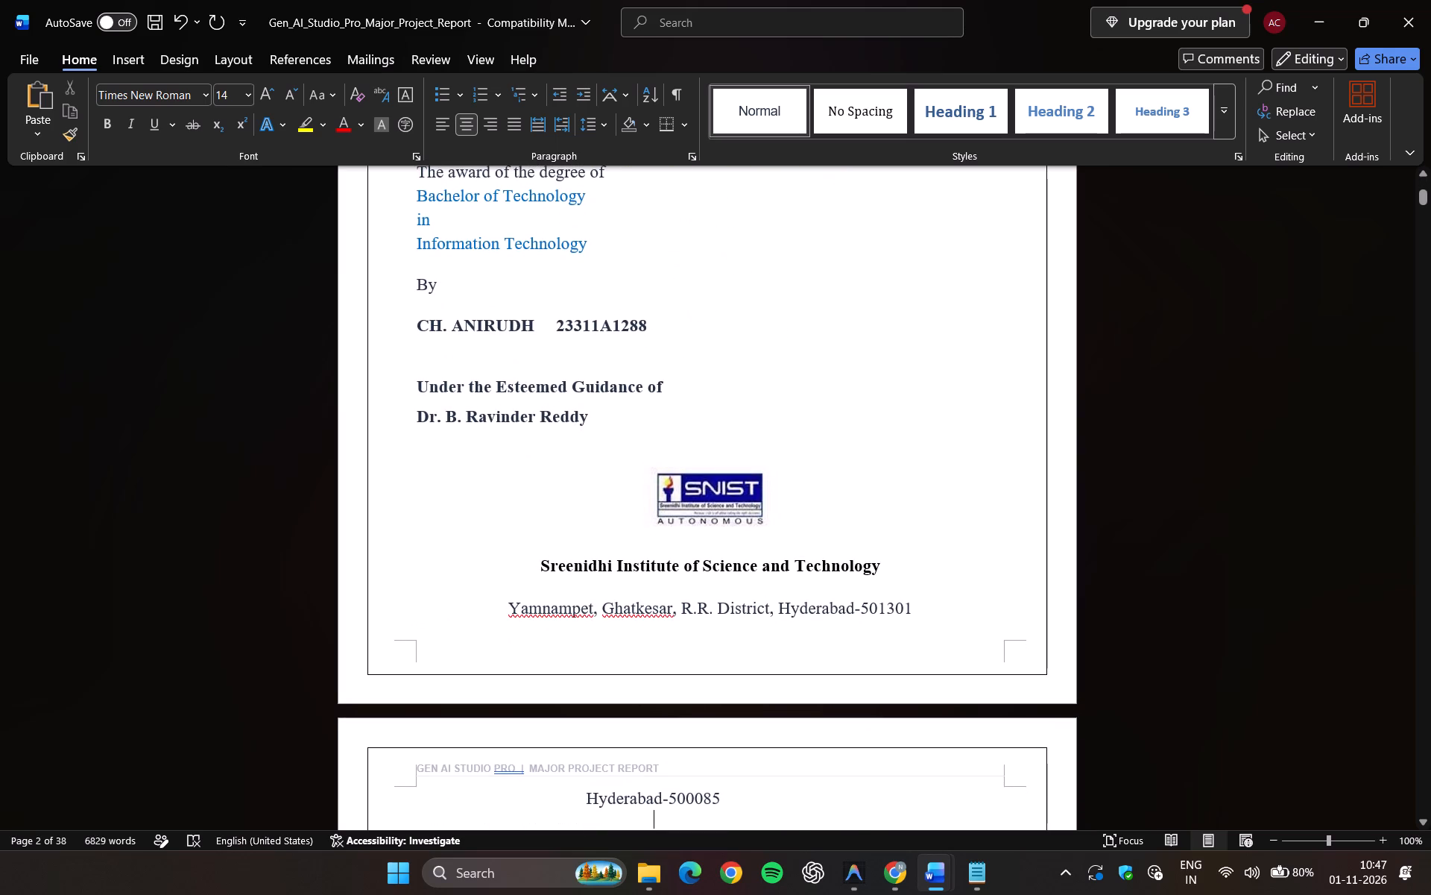
pyautogui.moveTo(593, 416); pyautogui.dragTo(462, 257)
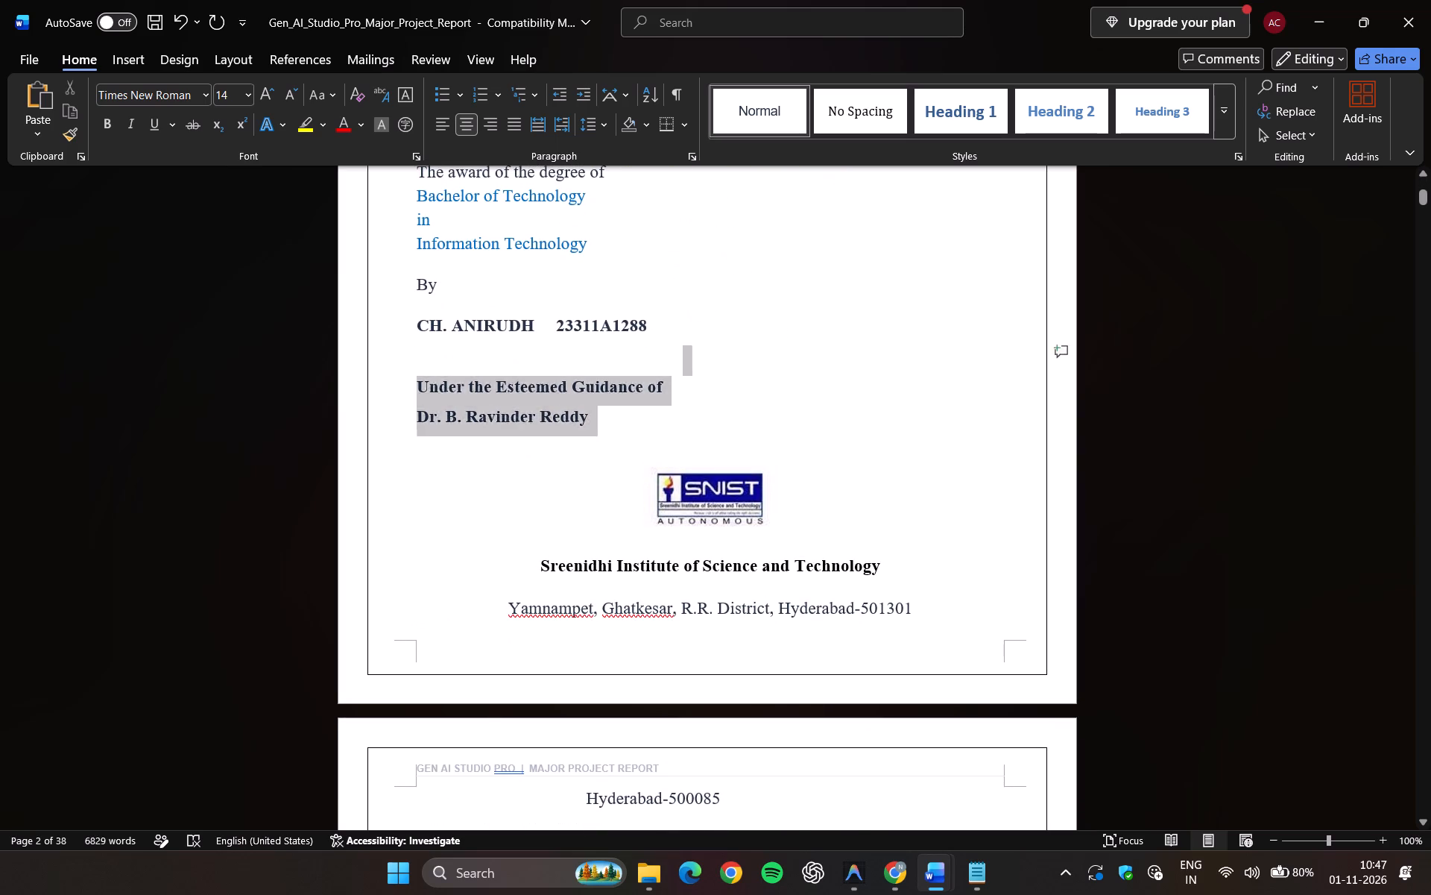
pyautogui.moveTo(462, 257); pyautogui.dragTo(401, 292)
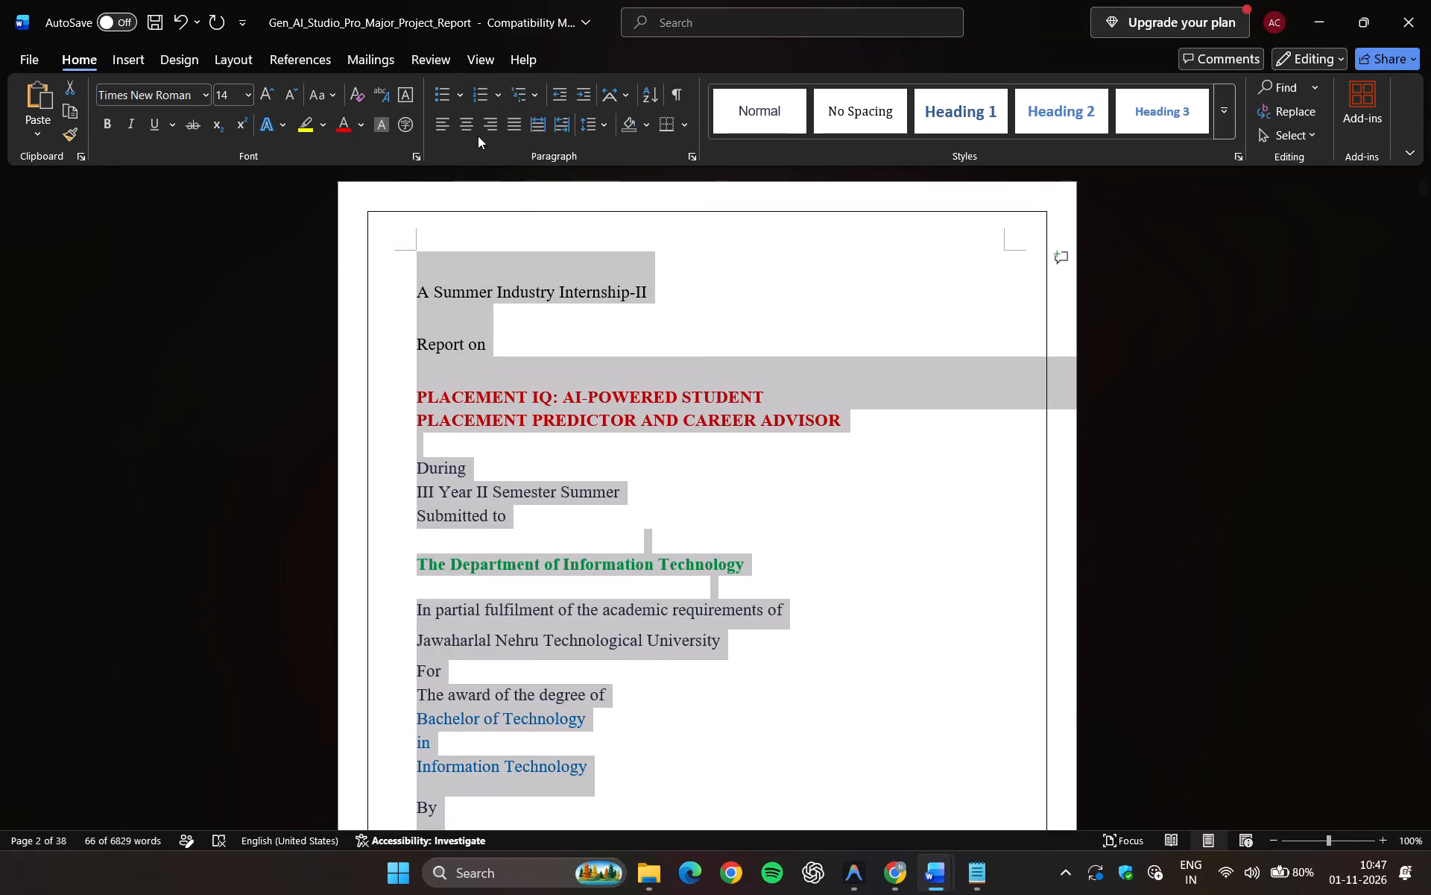
pyautogui.click(464, 119)
pyautogui.click(511, 274)
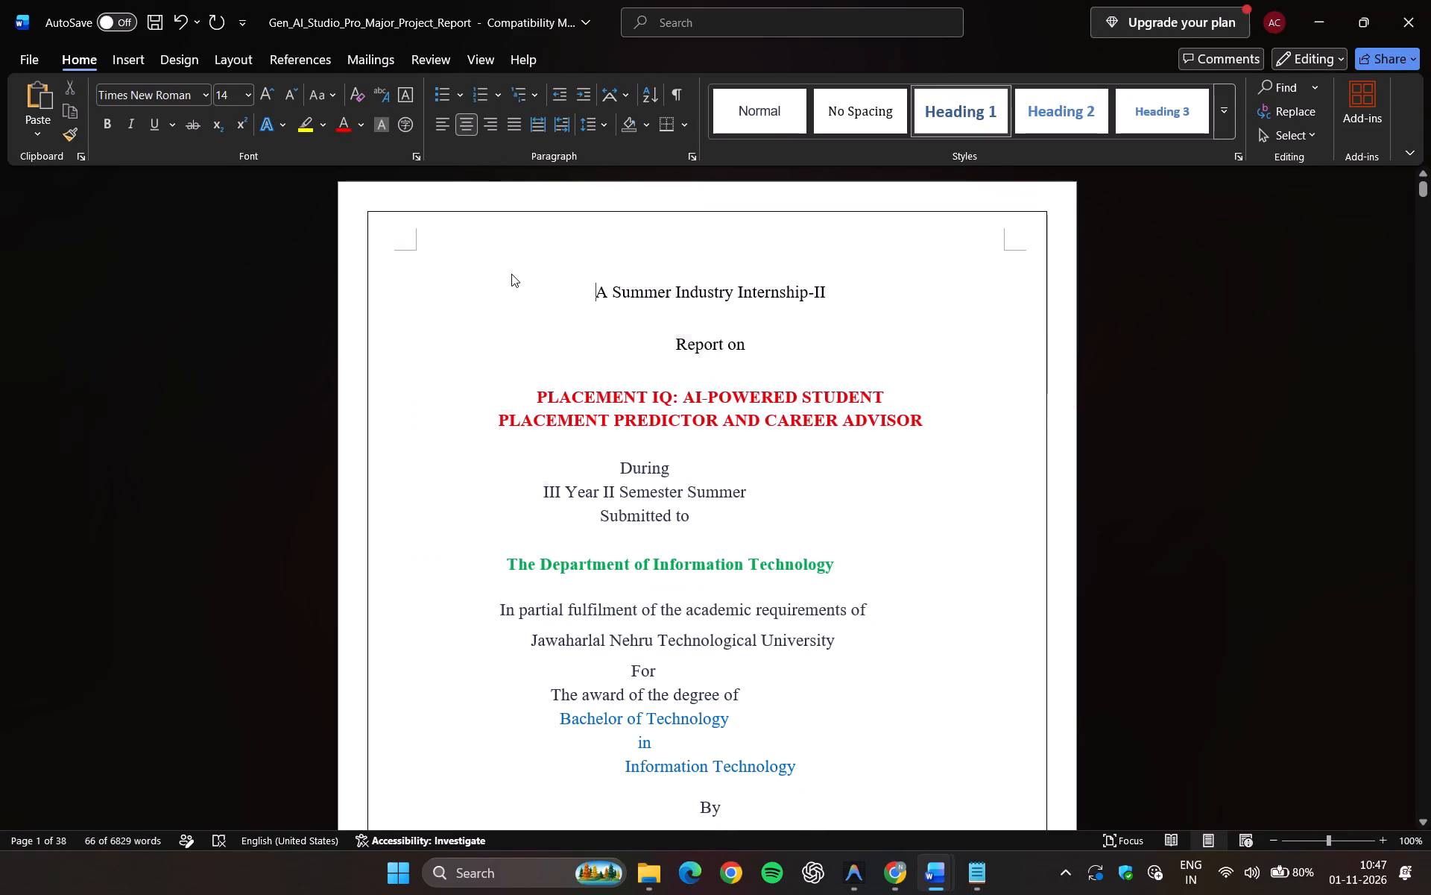
# Switch to the PlacementIq document, bring back its ribbon and examine the cover's layout against the Gen AI Studio Pro cover.
pyautogui.scroll(1, 521, 355)
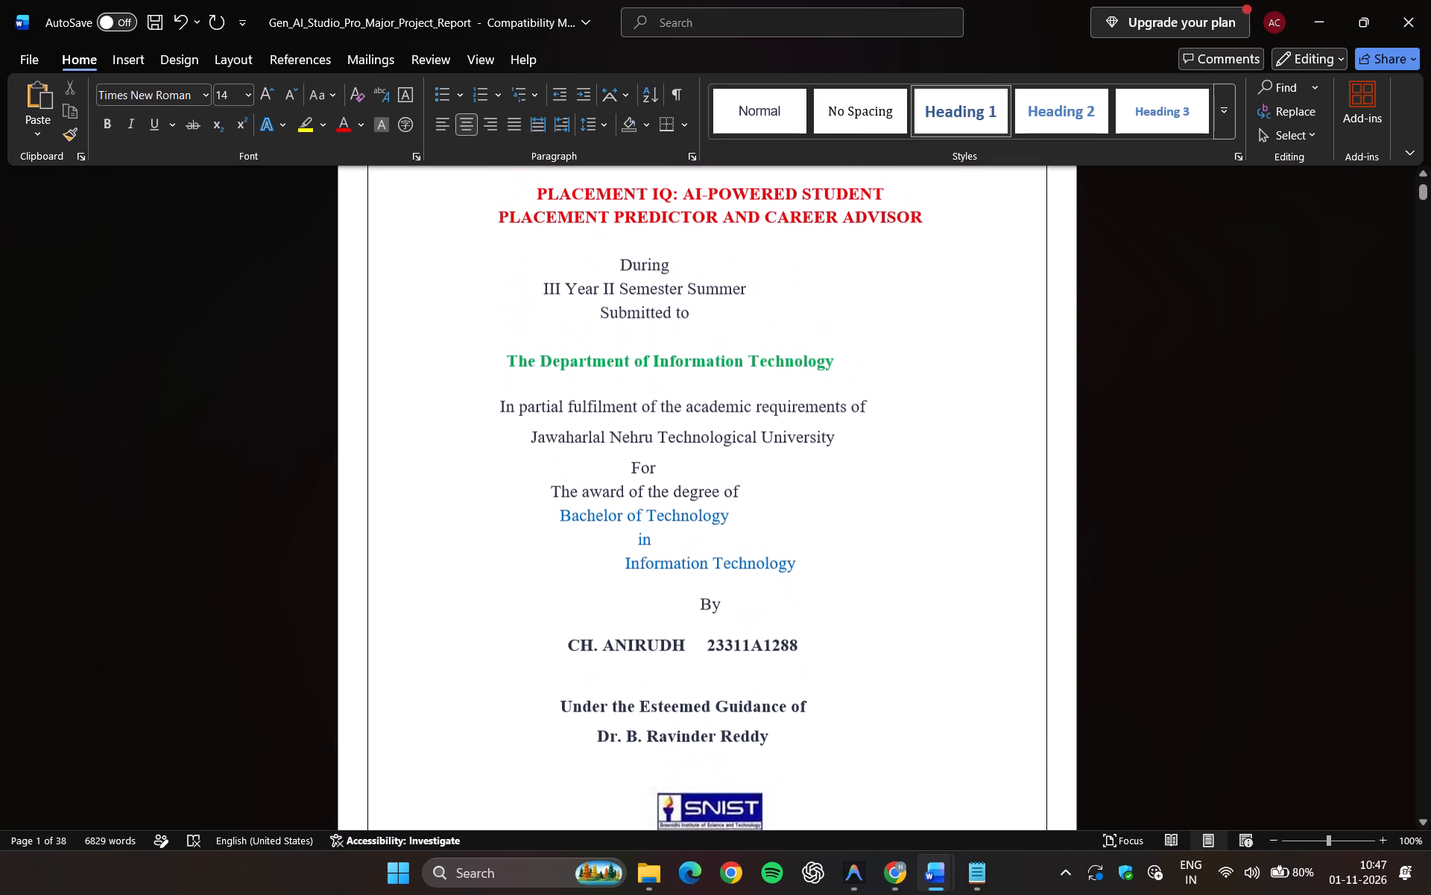
pyautogui.hotkey('alt', 'Tab')
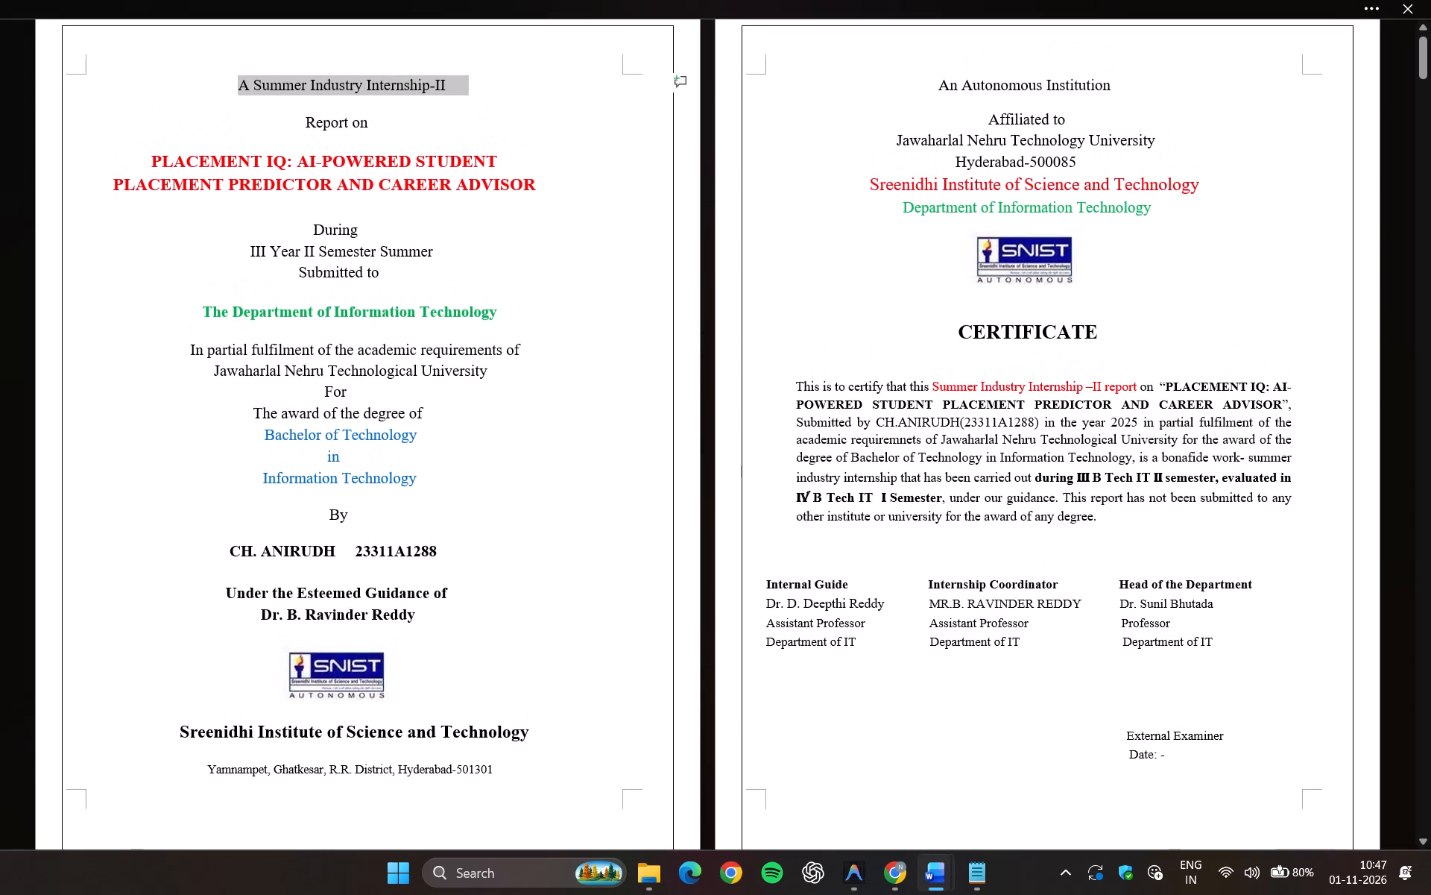
pyautogui.rightClick(567, 371)
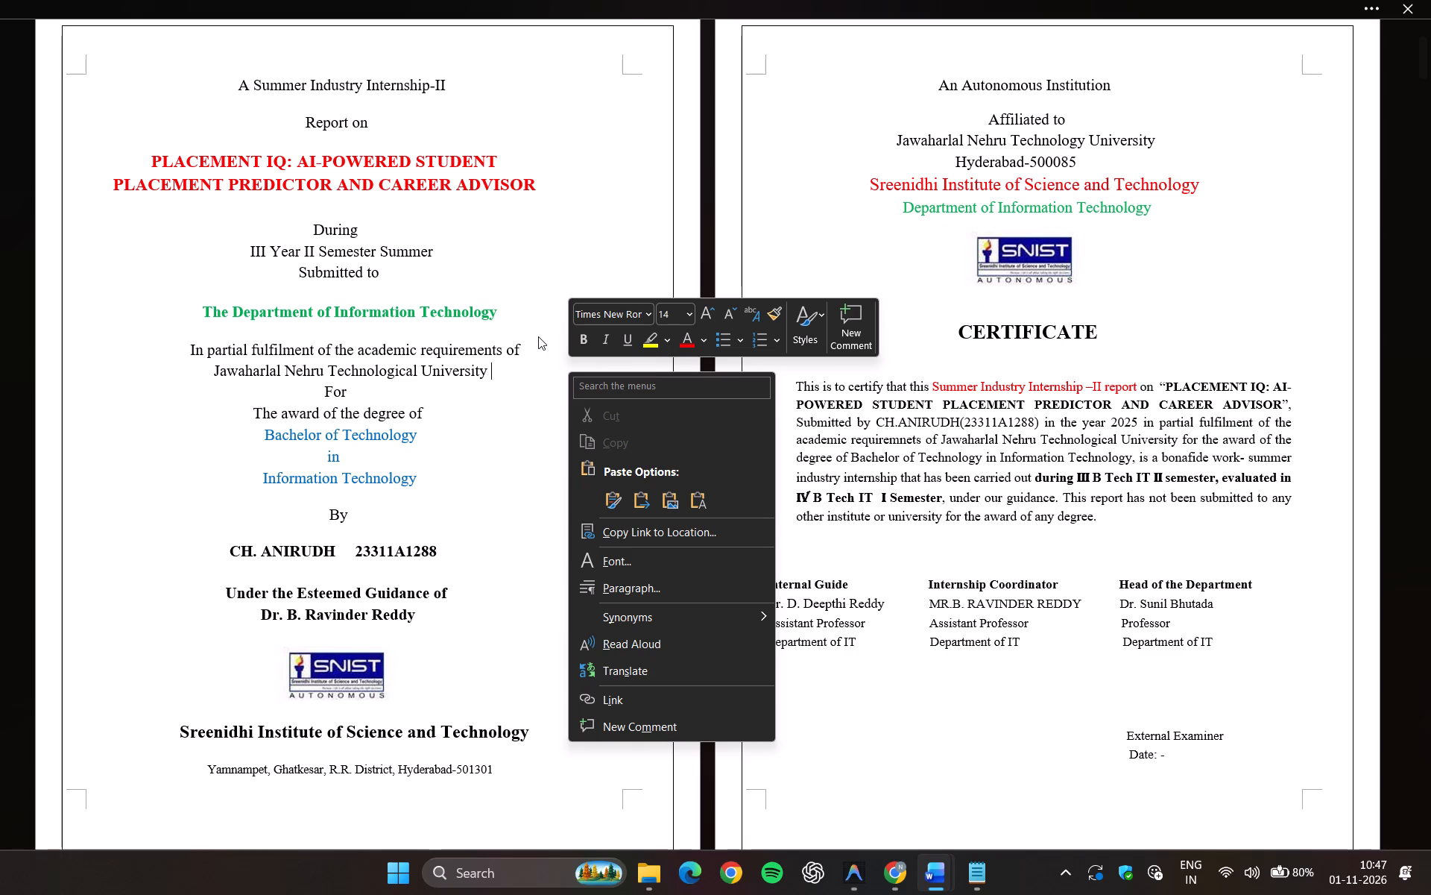
pyautogui.click(1378, 7)
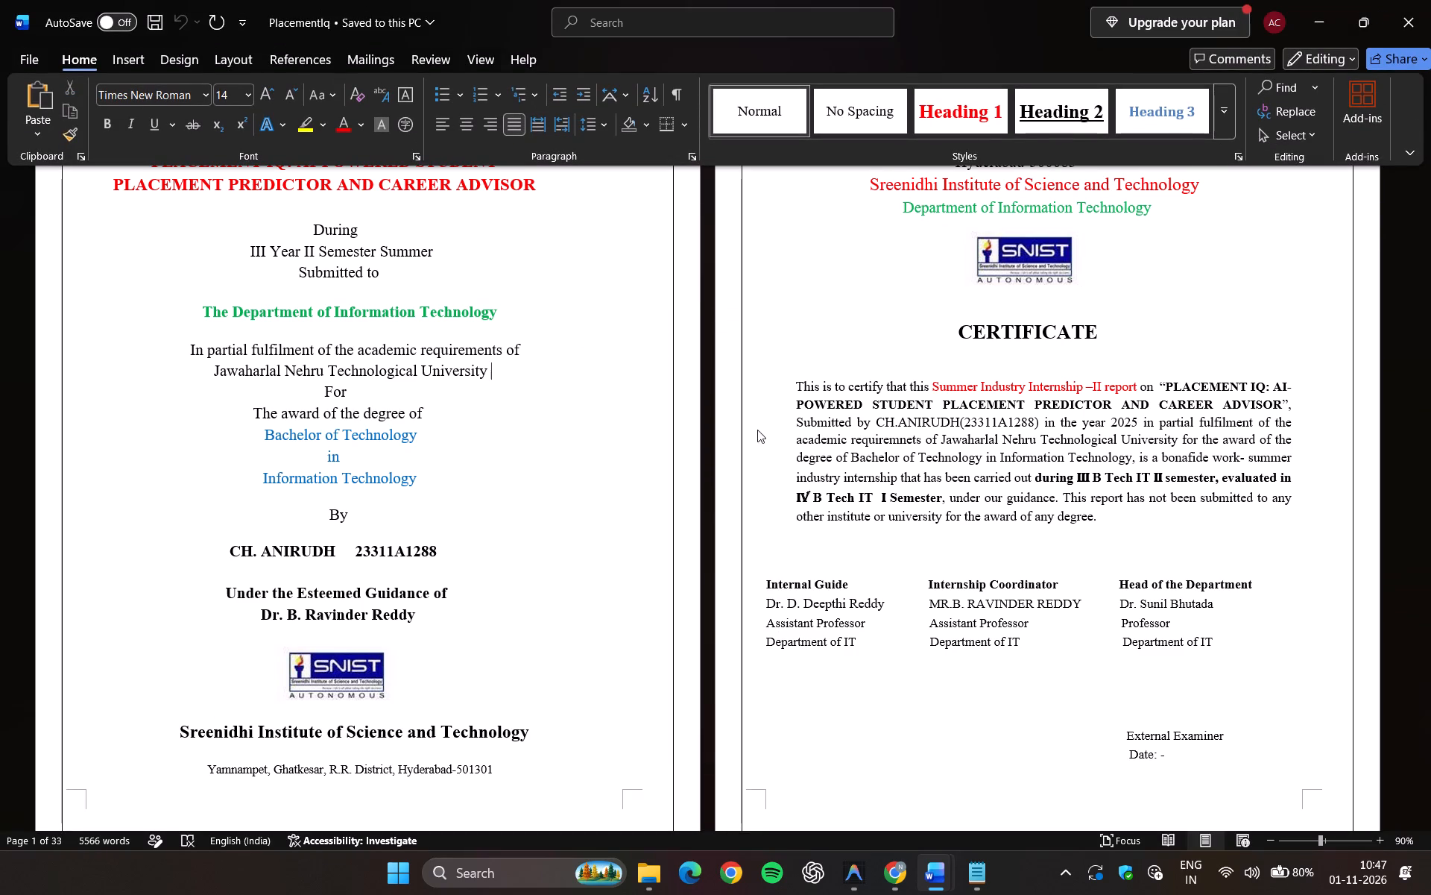
pyautogui.scroll(2, 757, 430)
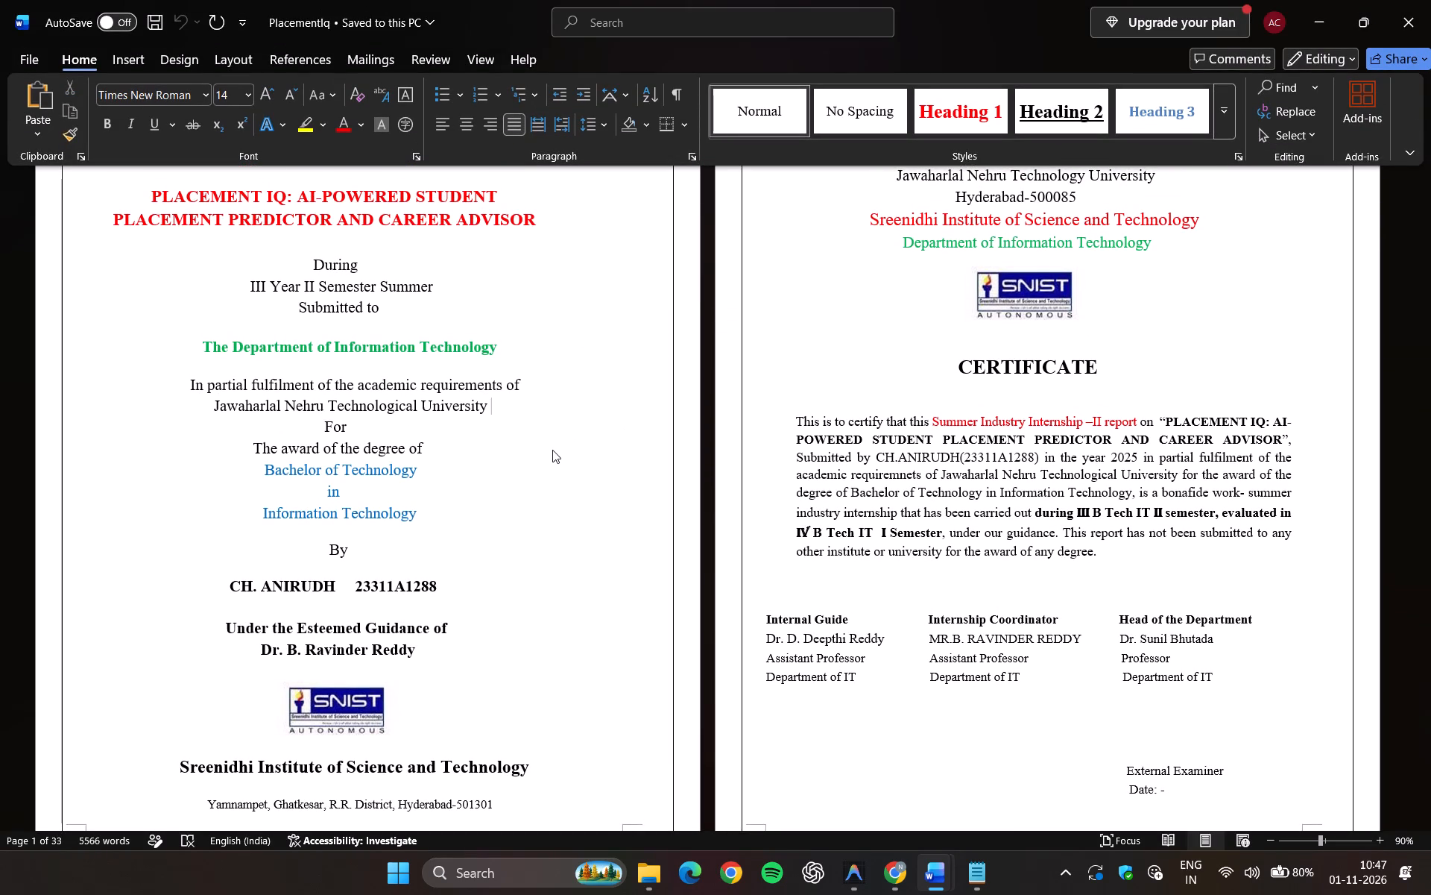
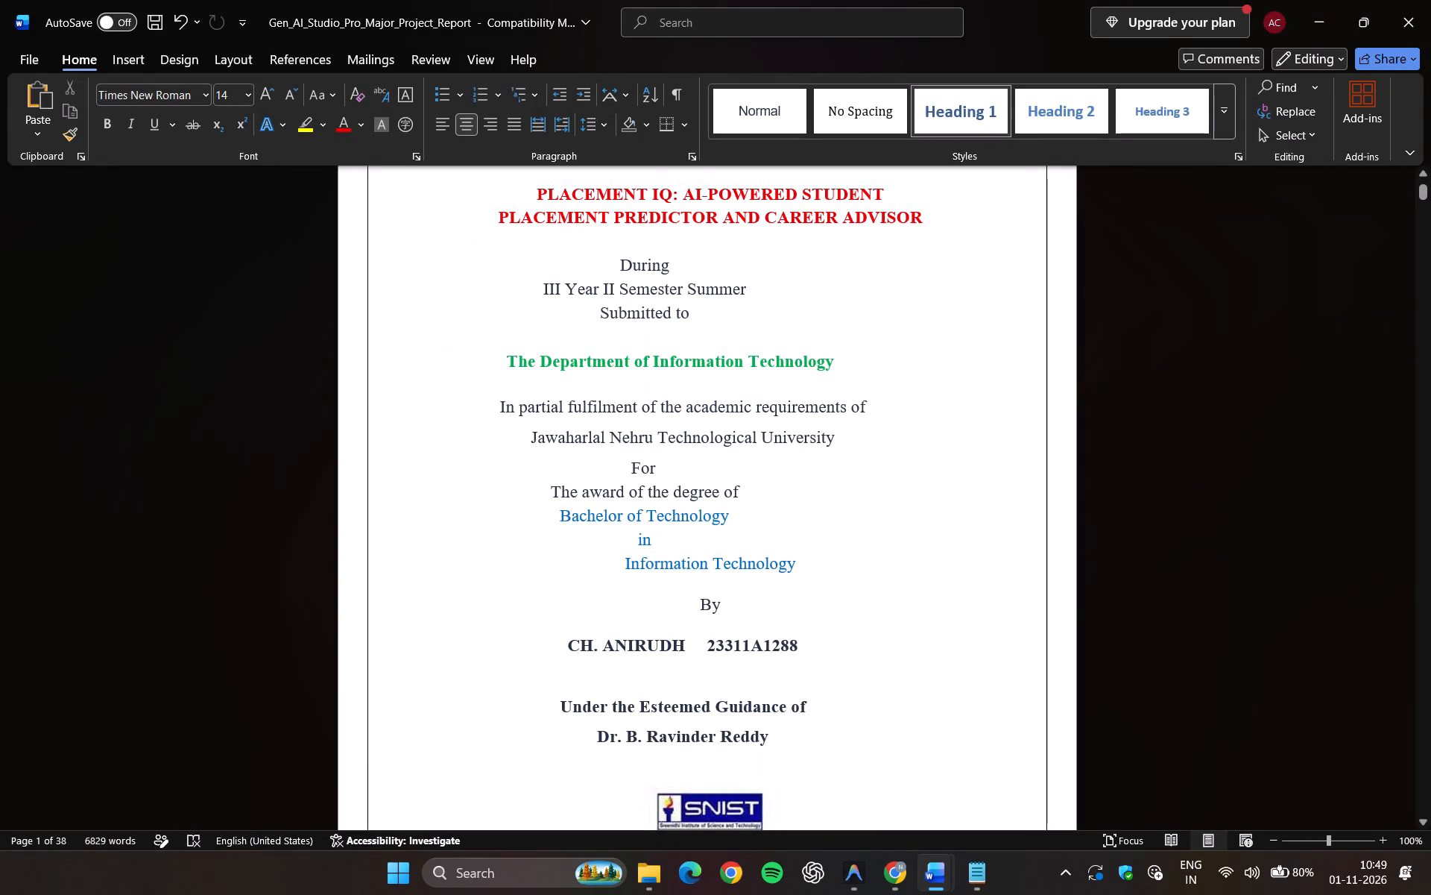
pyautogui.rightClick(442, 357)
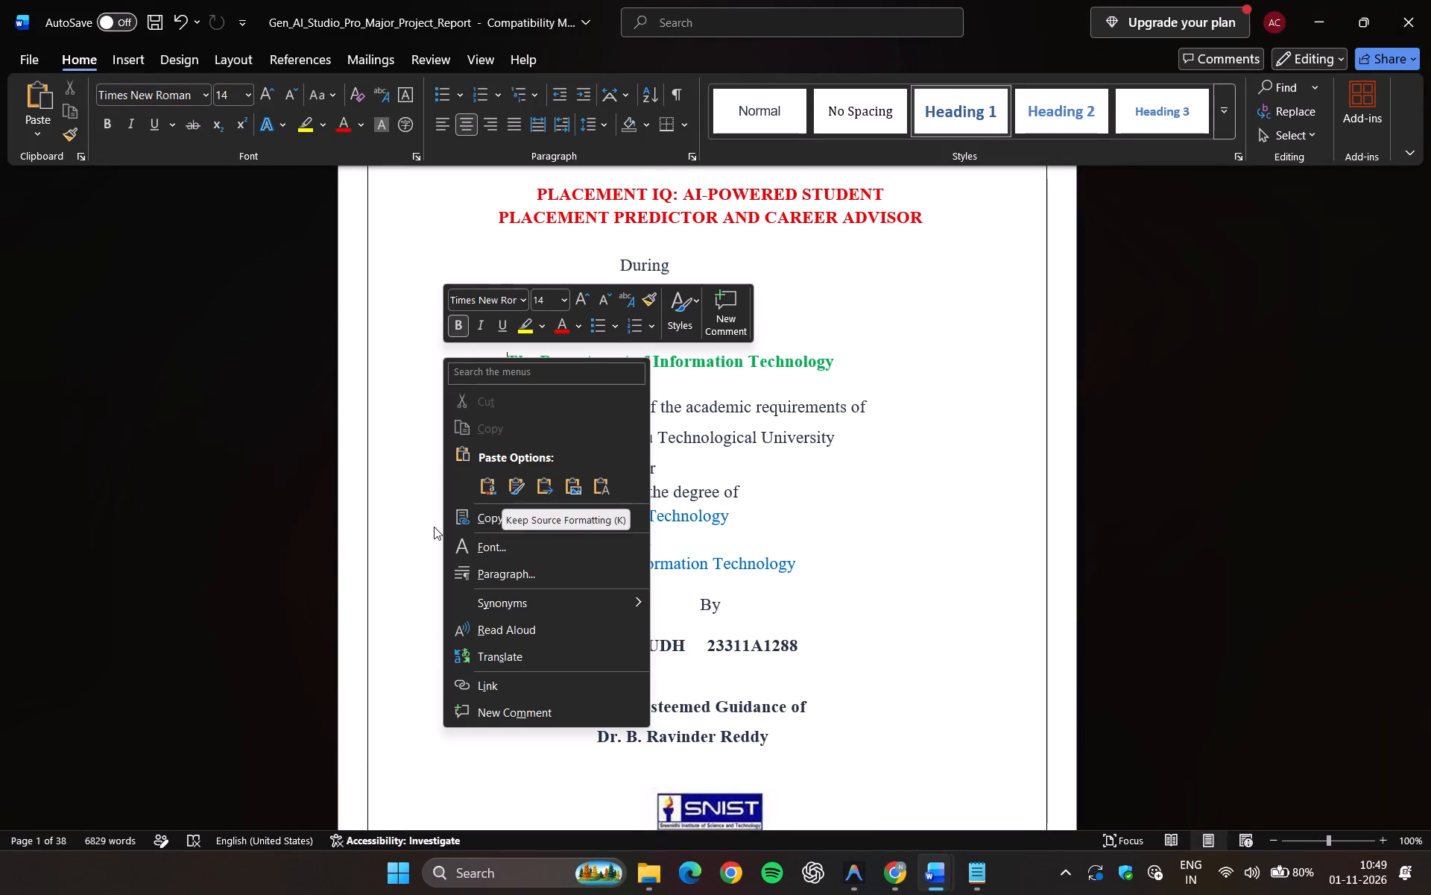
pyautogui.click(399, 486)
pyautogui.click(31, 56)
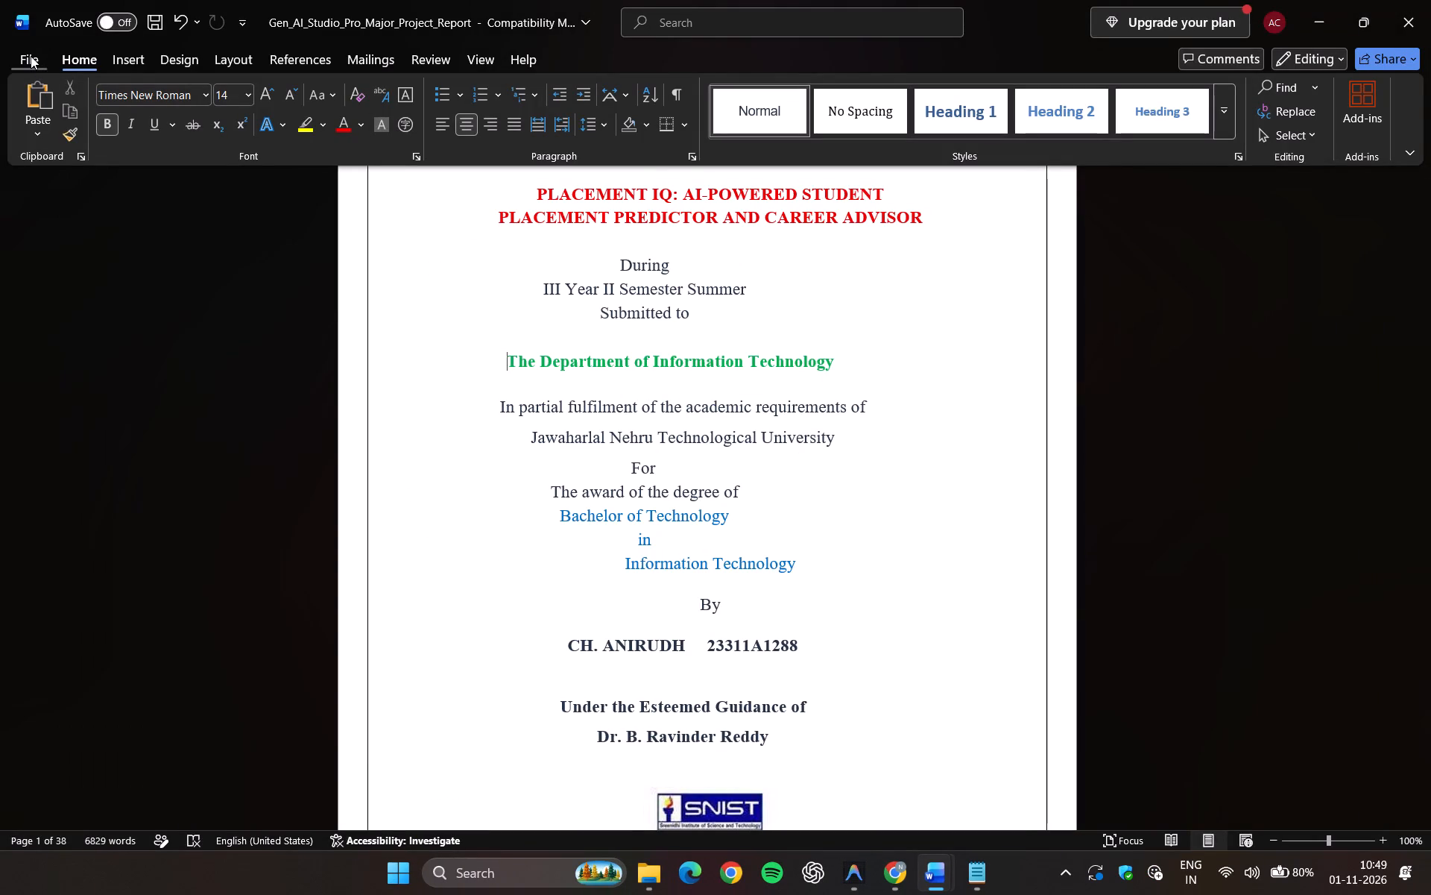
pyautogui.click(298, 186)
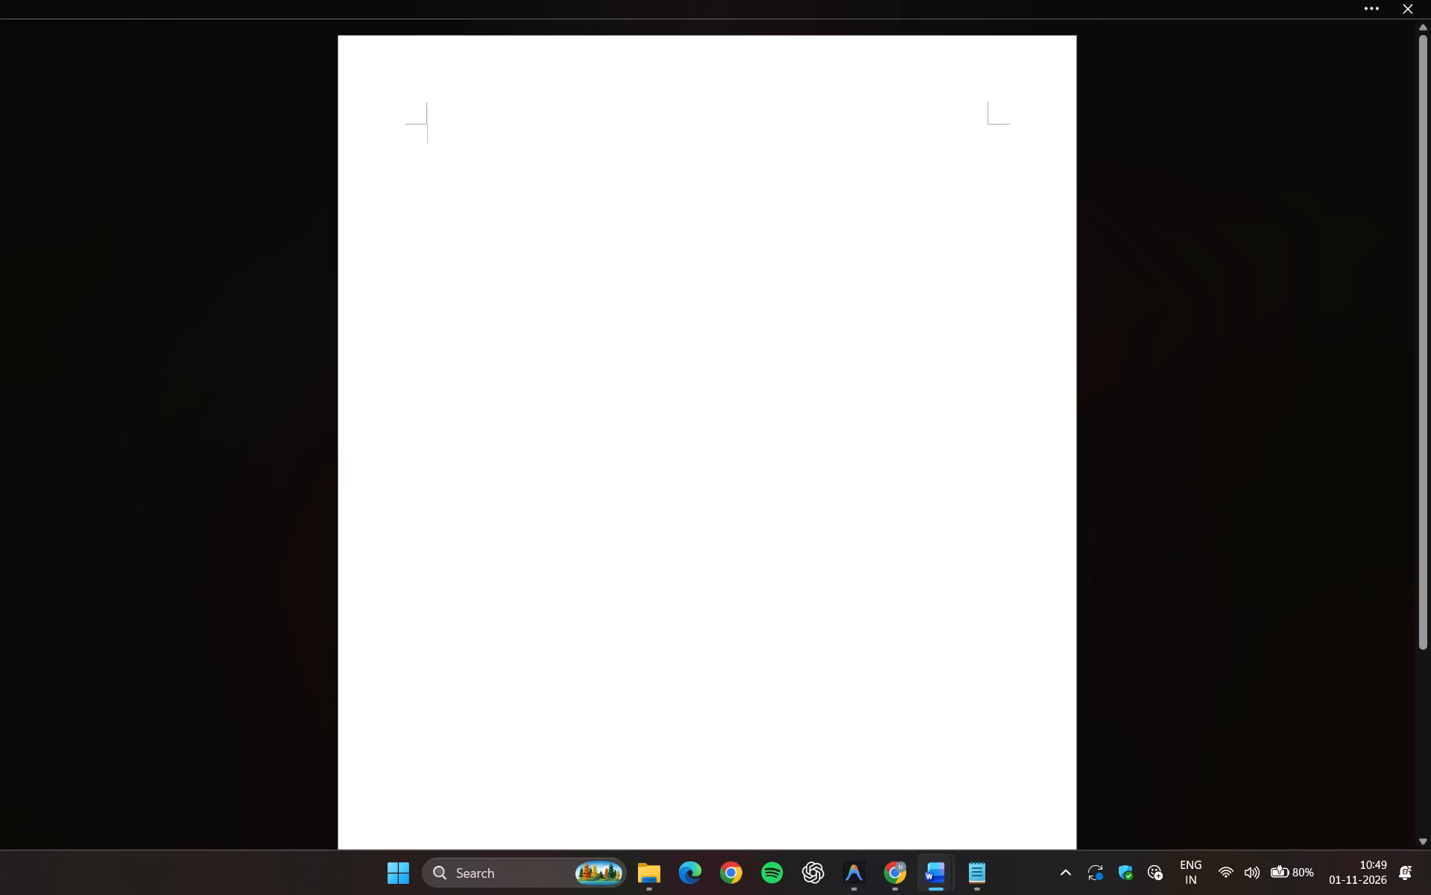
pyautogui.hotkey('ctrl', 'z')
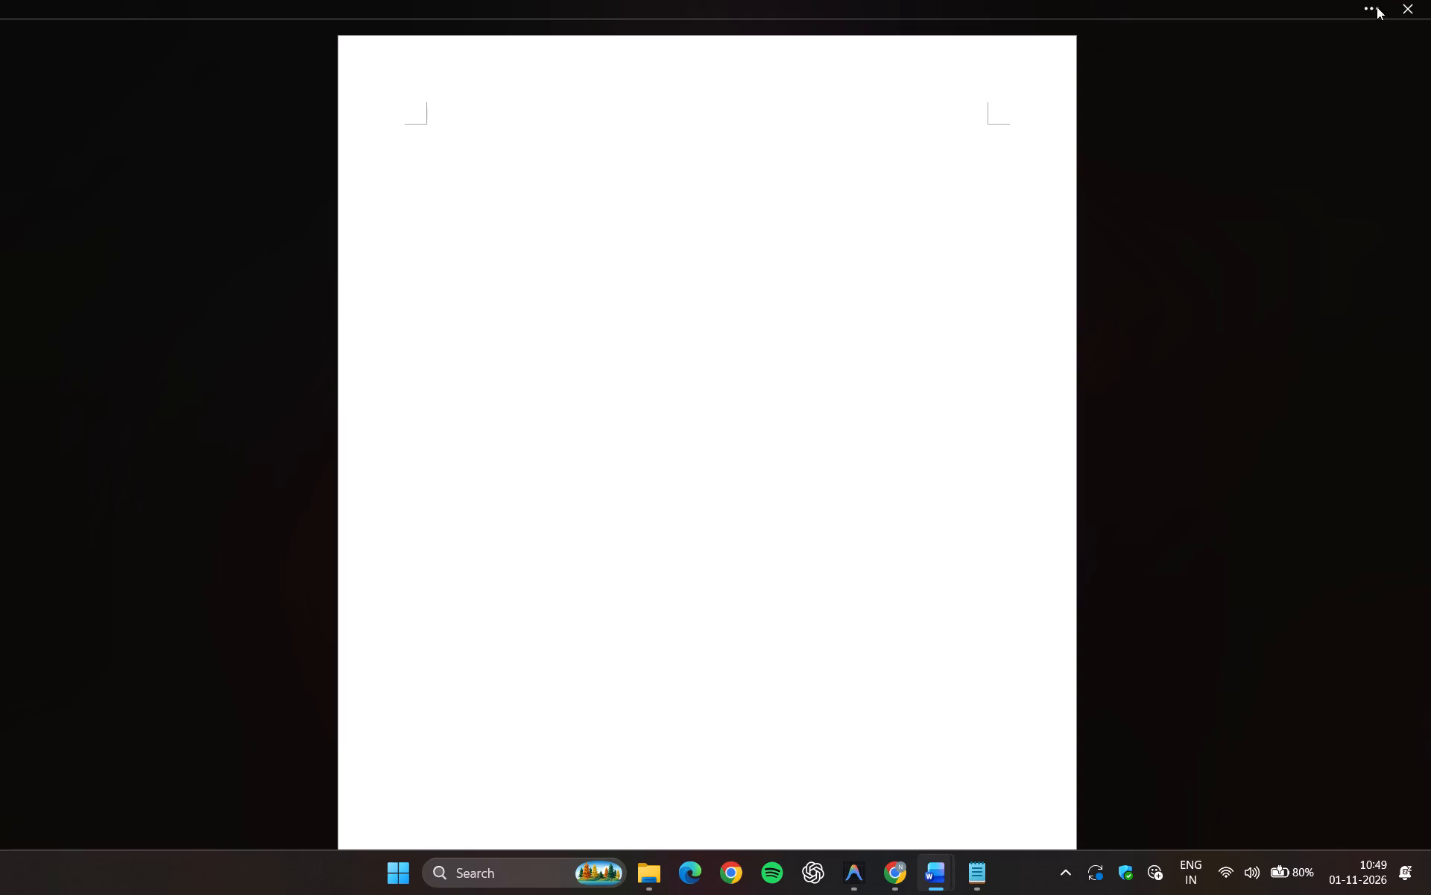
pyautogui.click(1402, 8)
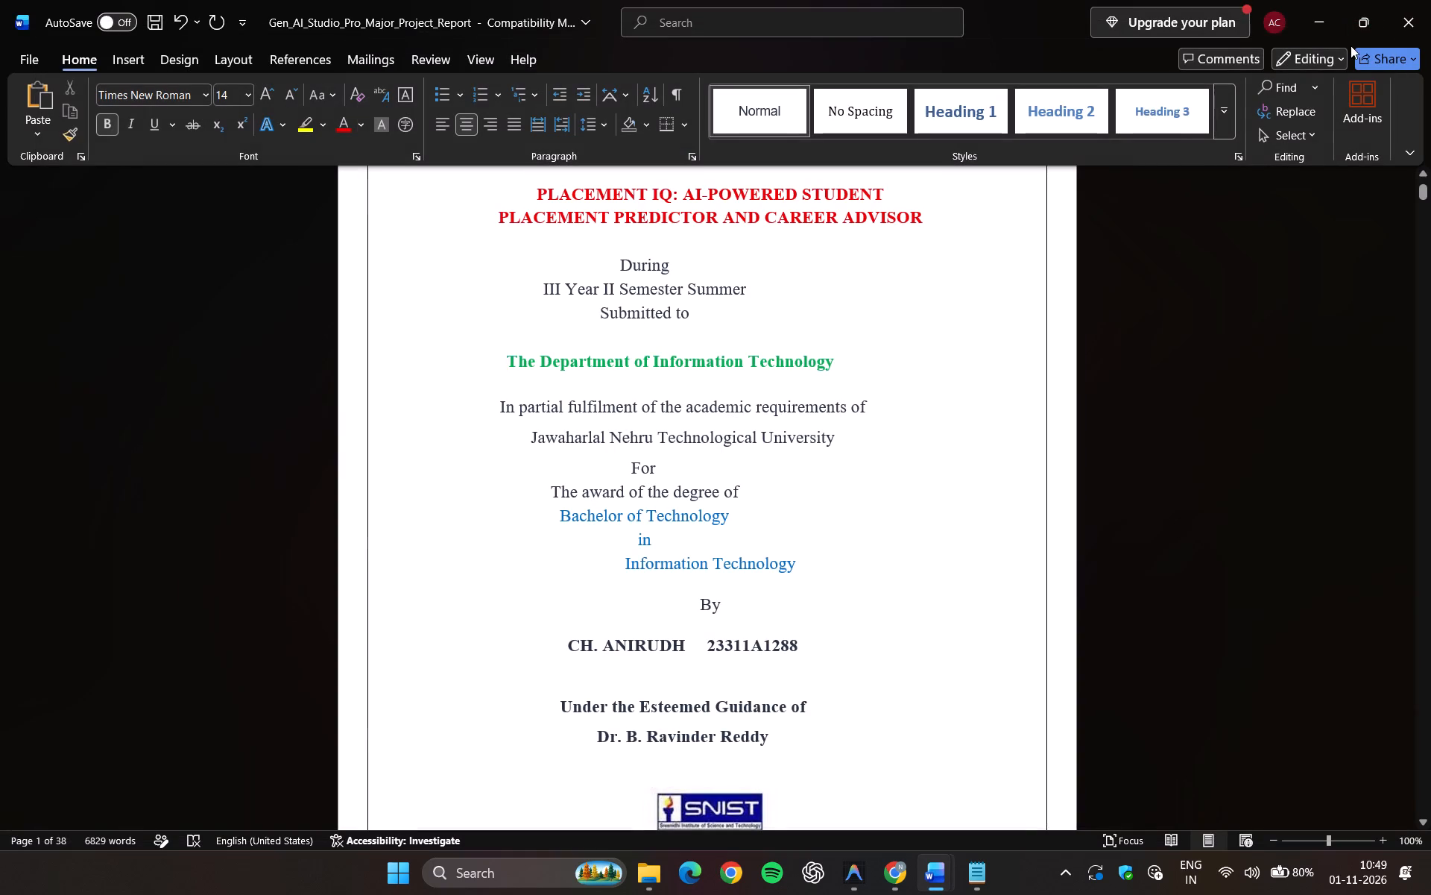
# Close the Gen AI Studio Pro report without saving its changes.
pyautogui.click(1417, 34)
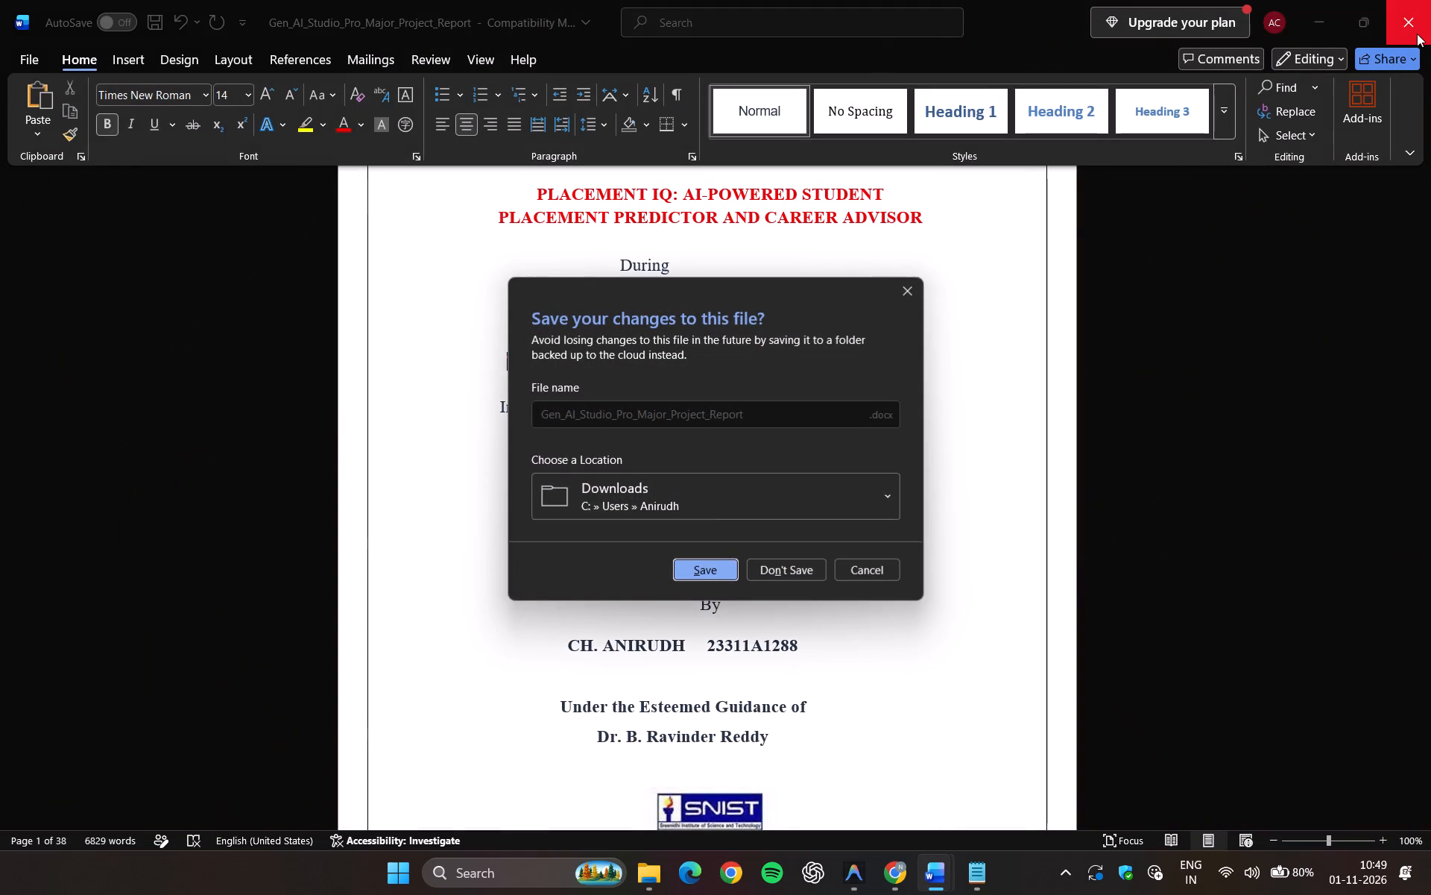
pyautogui.click(794, 564)
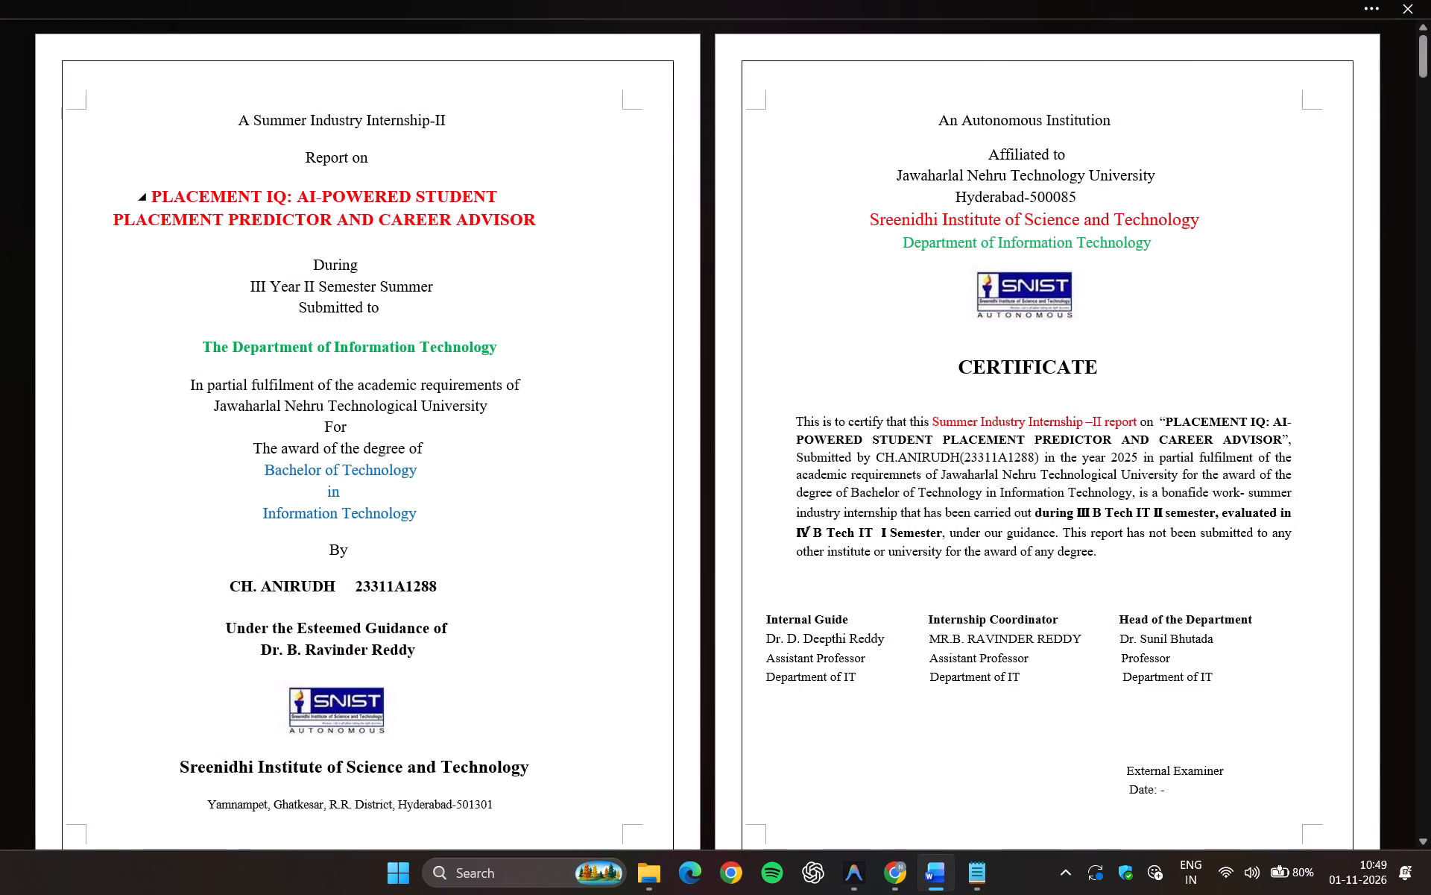
# Switch to File Explorer and duplicate the PlacementIq Word document in the Downloads folder.
pyautogui.scroll(-1, 572, 254)
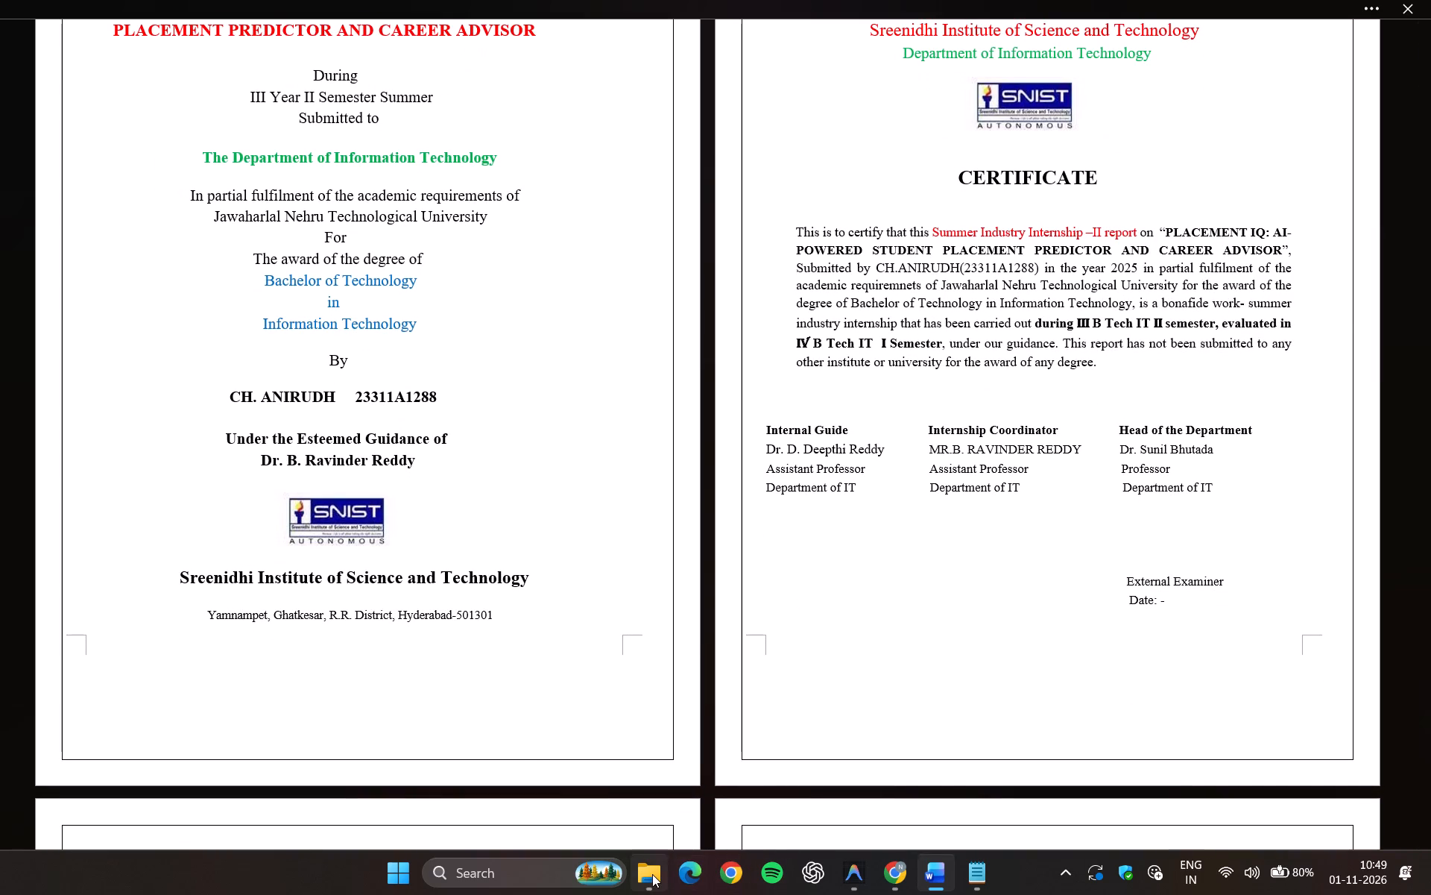
pyautogui.click(652, 874)
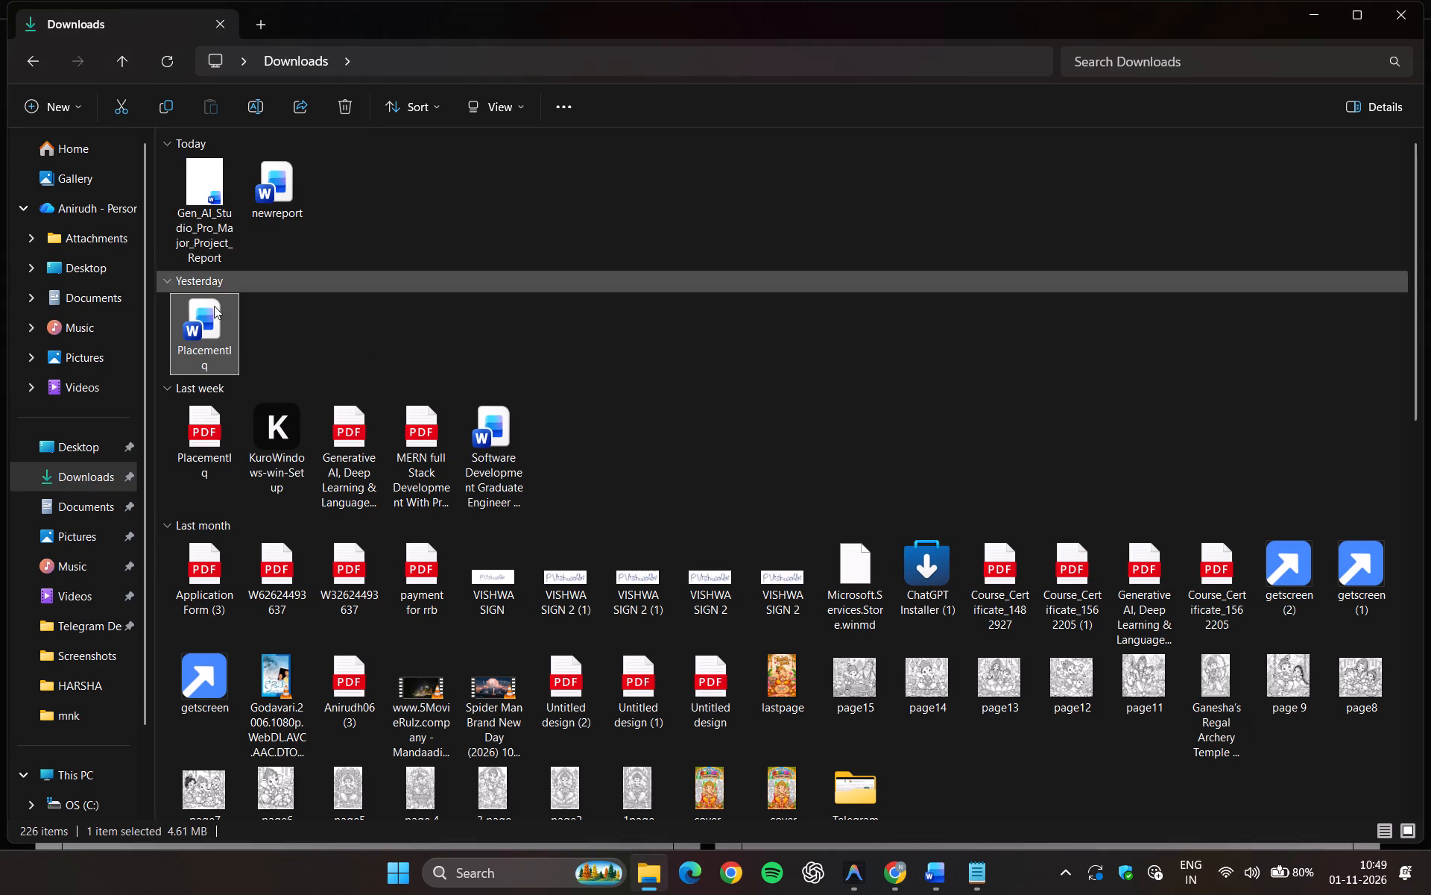
pyautogui.rightClick(201, 325)
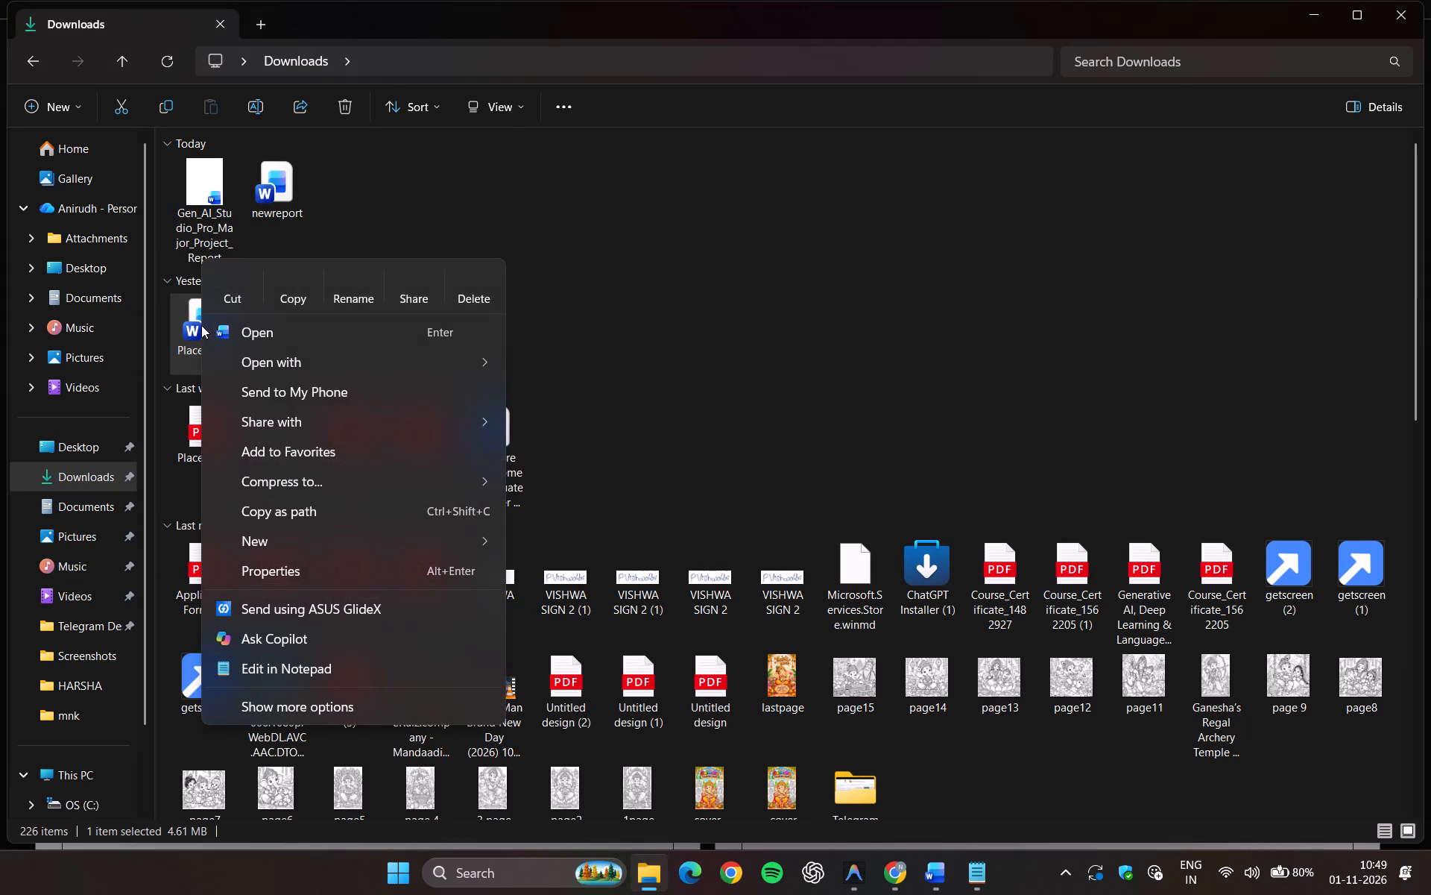
pyautogui.click(291, 283)
pyautogui.click(342, 336)
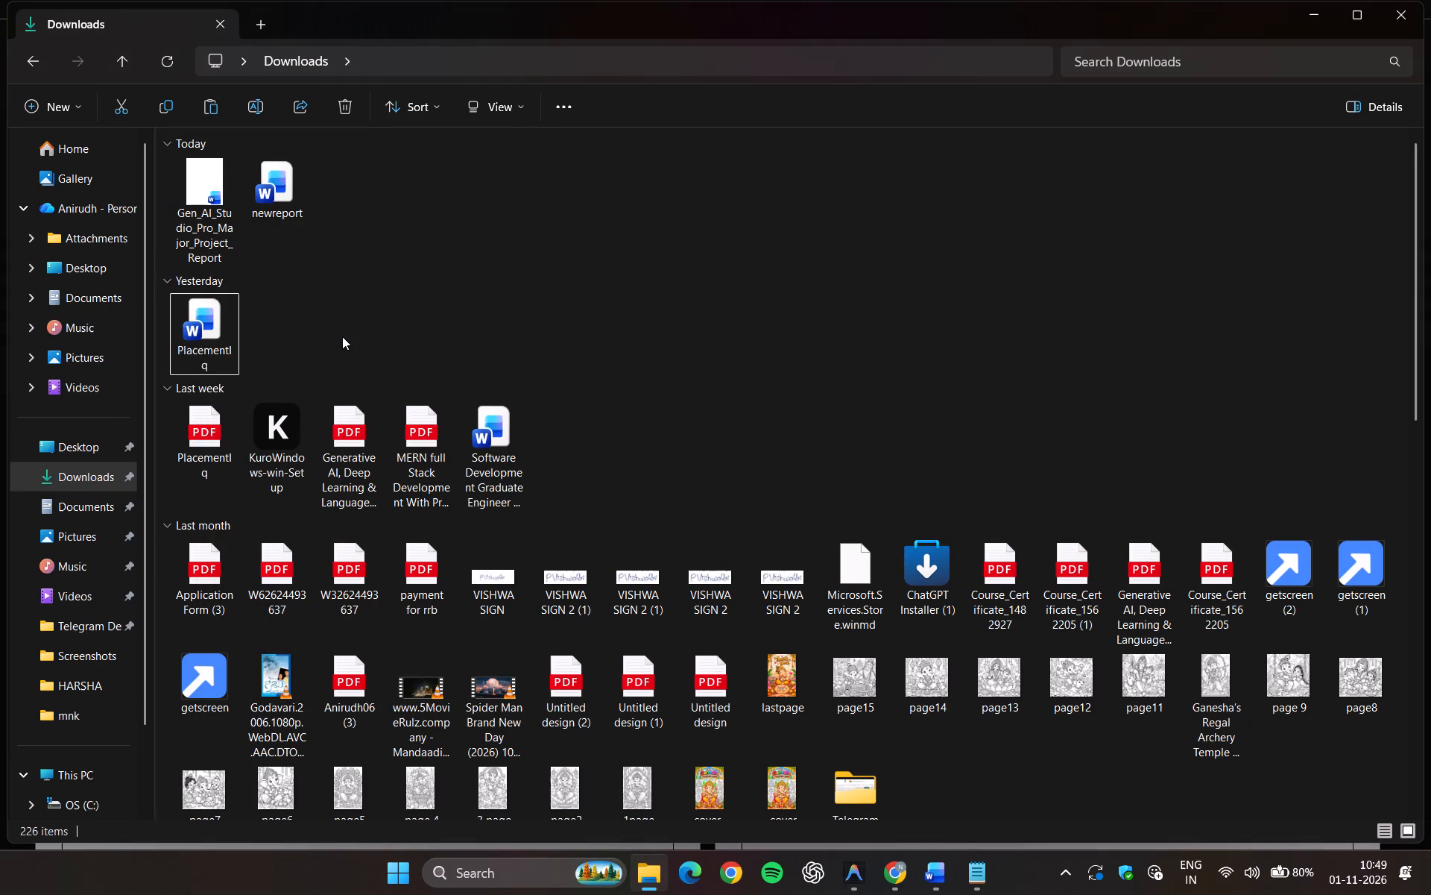
pyautogui.hotkey('ctrl', 'v')
# Rename the PlacementIq copy as mnklastp and open it in Word.
pyautogui.rightClick(288, 348)
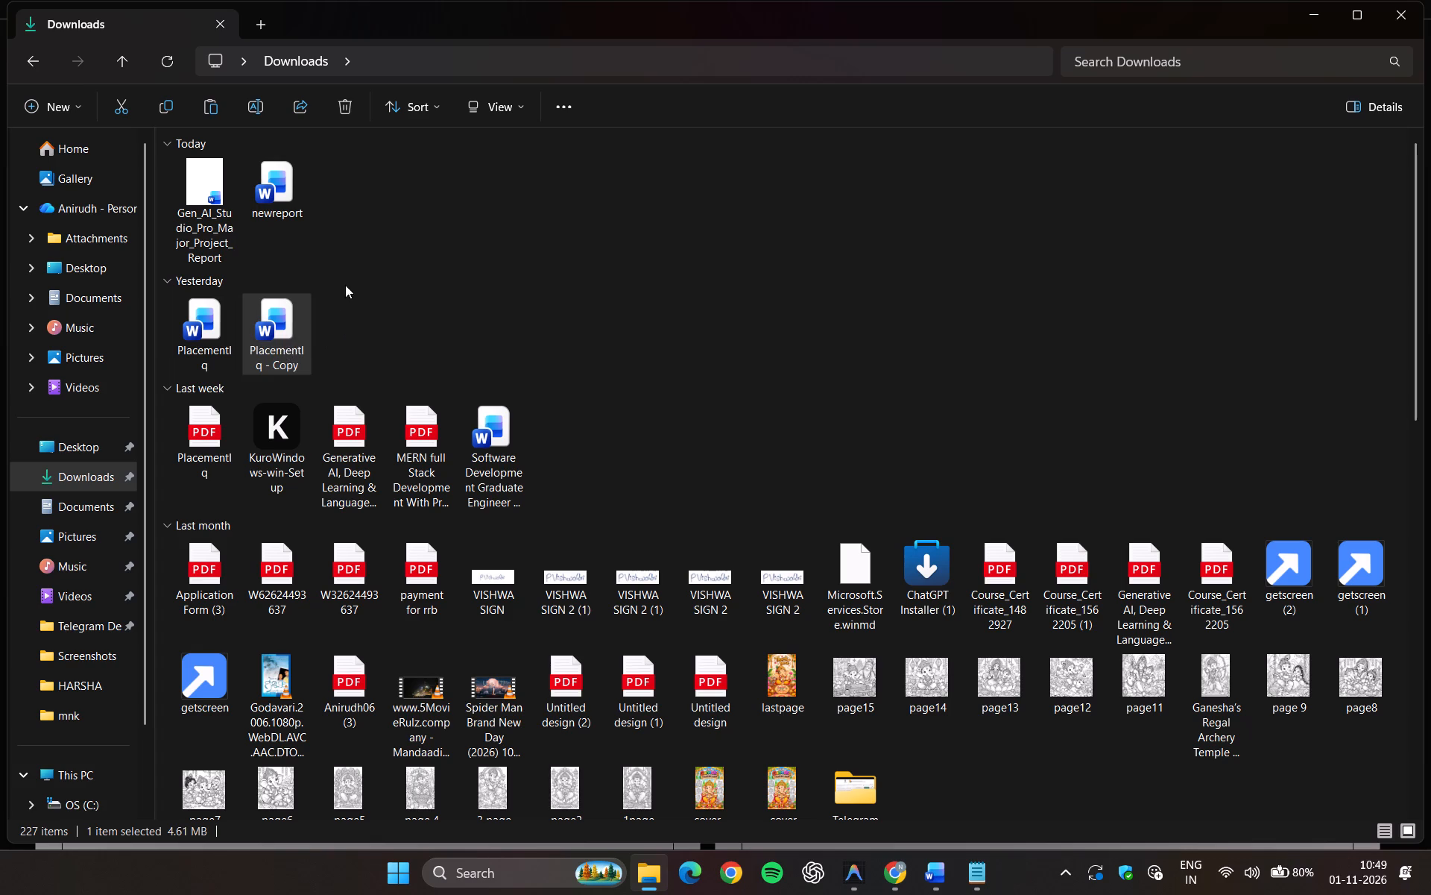
pyautogui.click(388, 271)
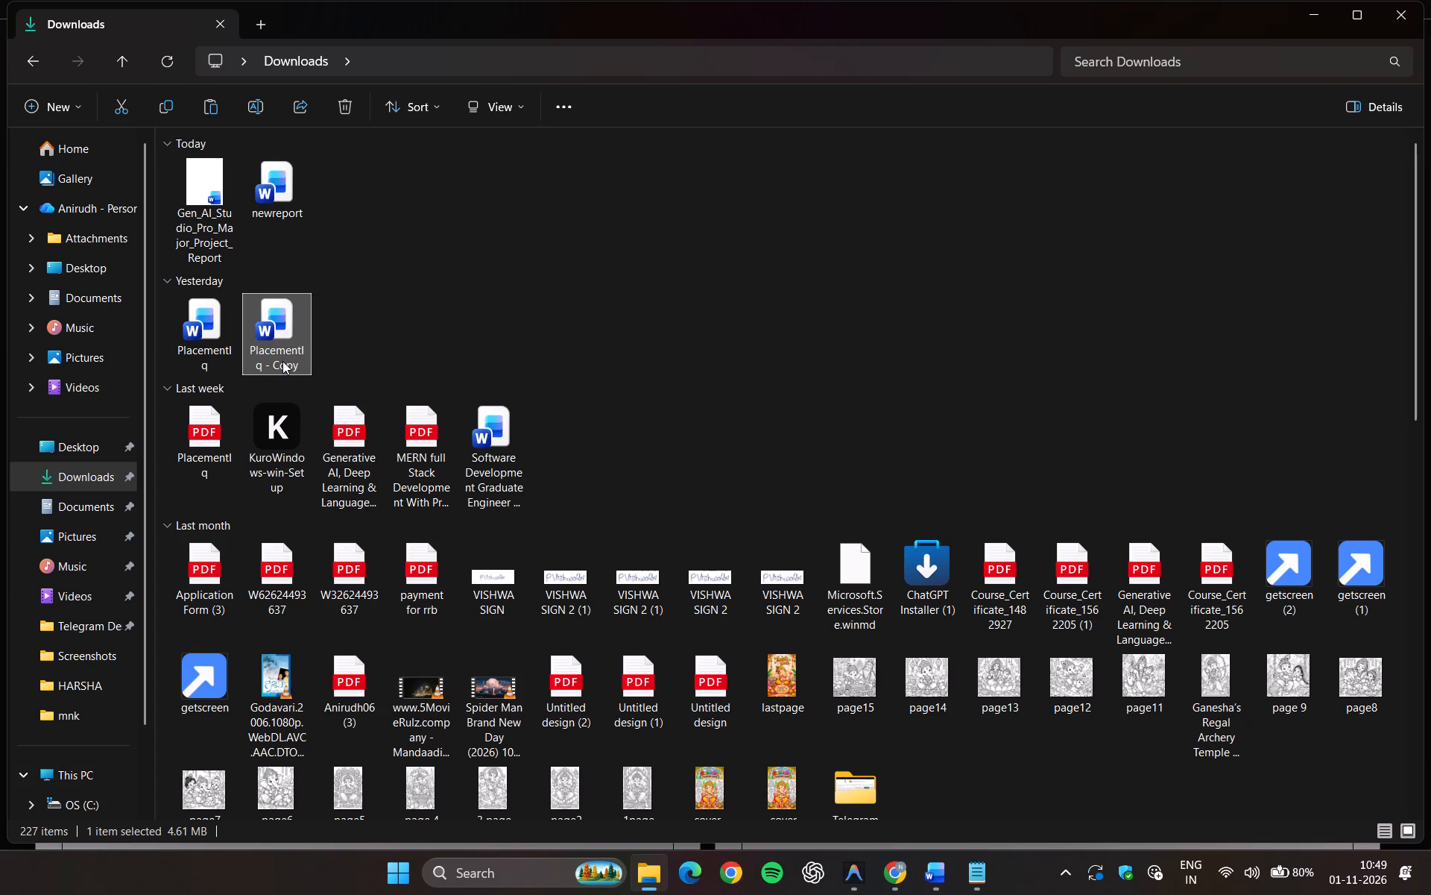
pyautogui.rightClick(282, 361)
pyautogui.click(437, 274)
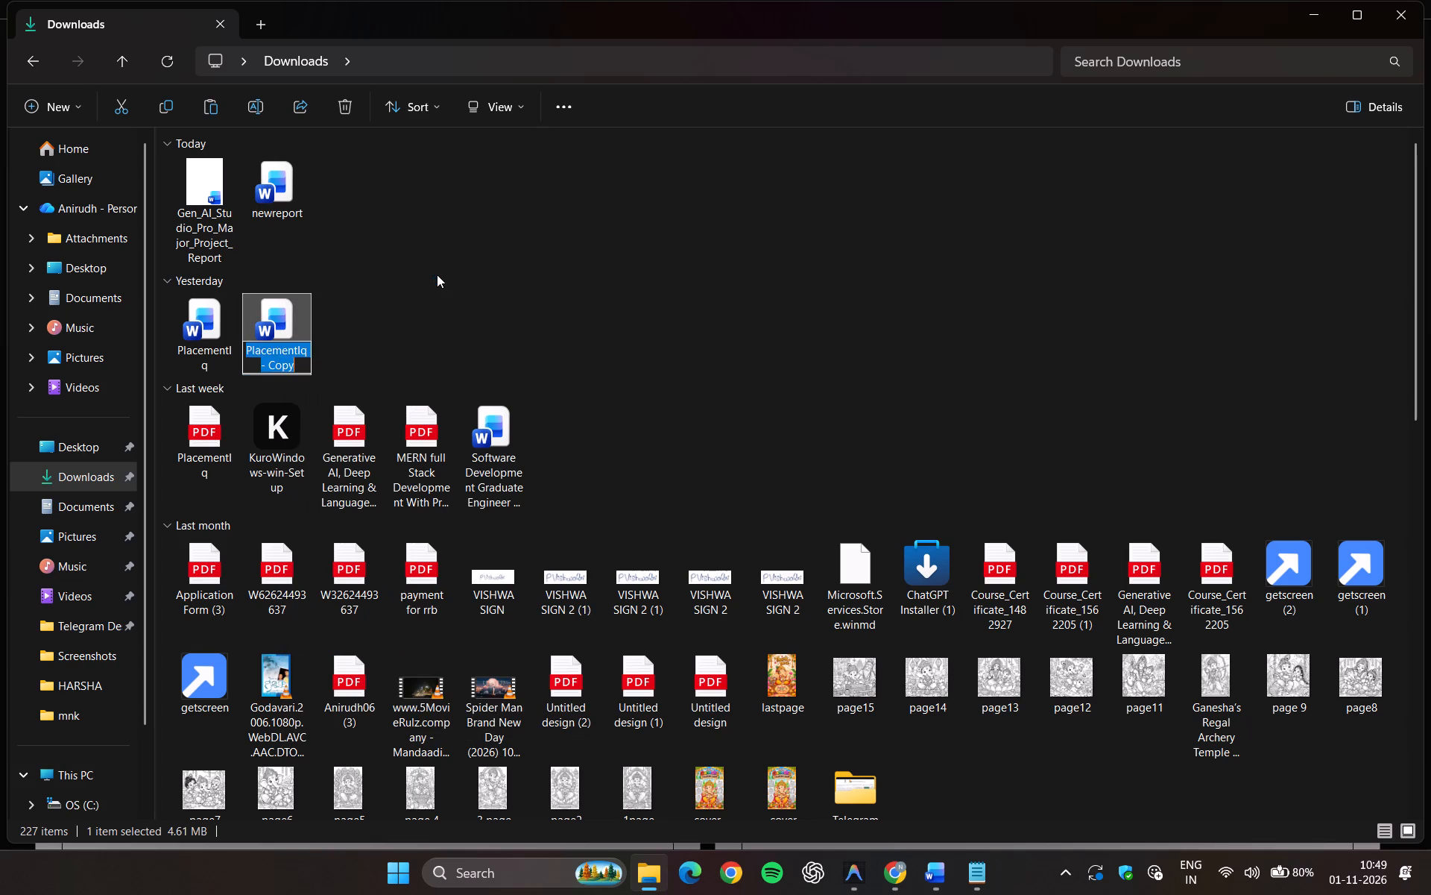
pyautogui.press('BackSpace')
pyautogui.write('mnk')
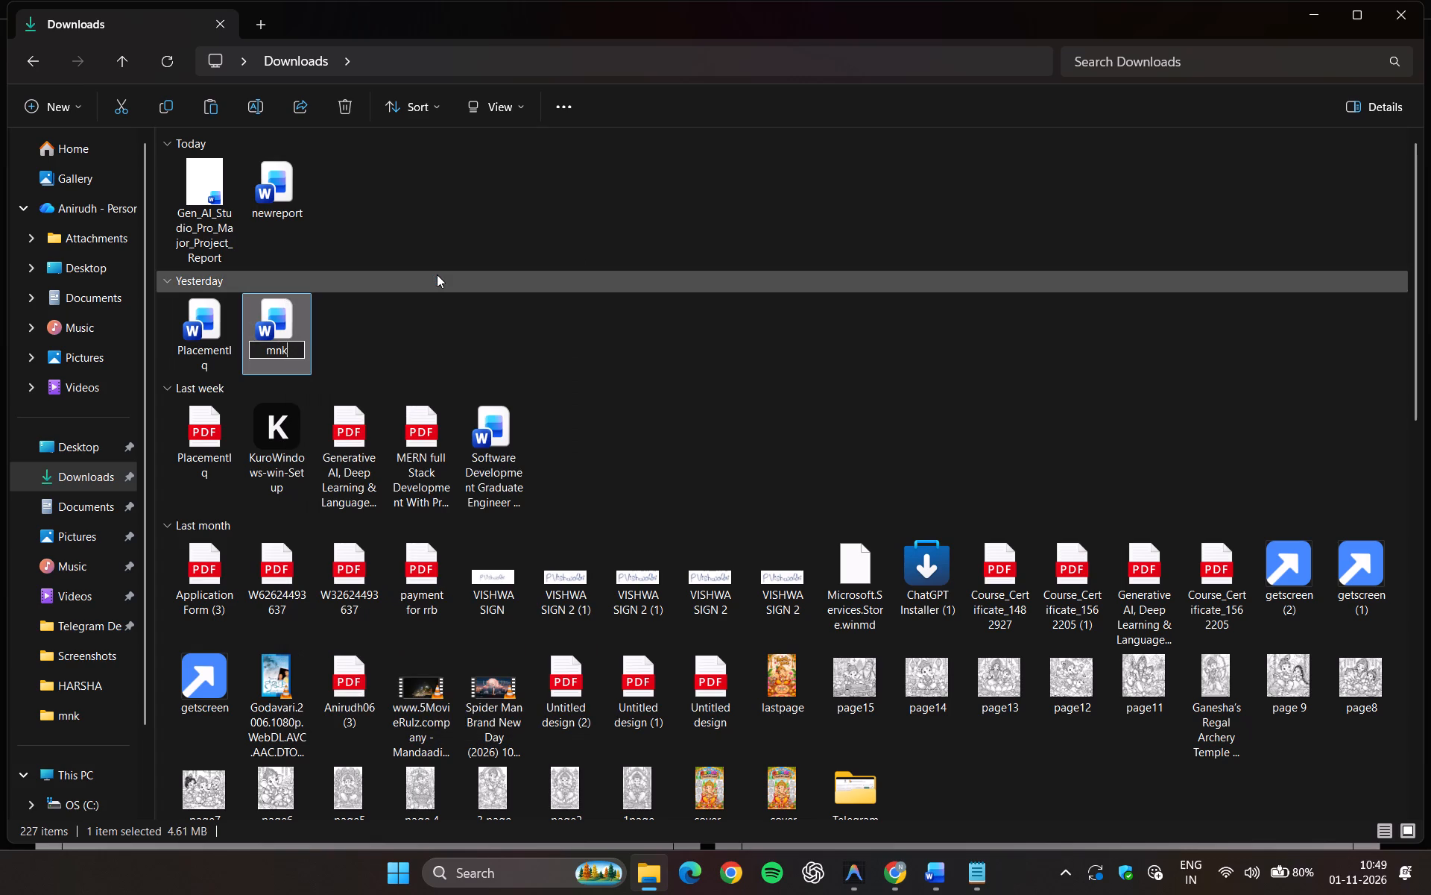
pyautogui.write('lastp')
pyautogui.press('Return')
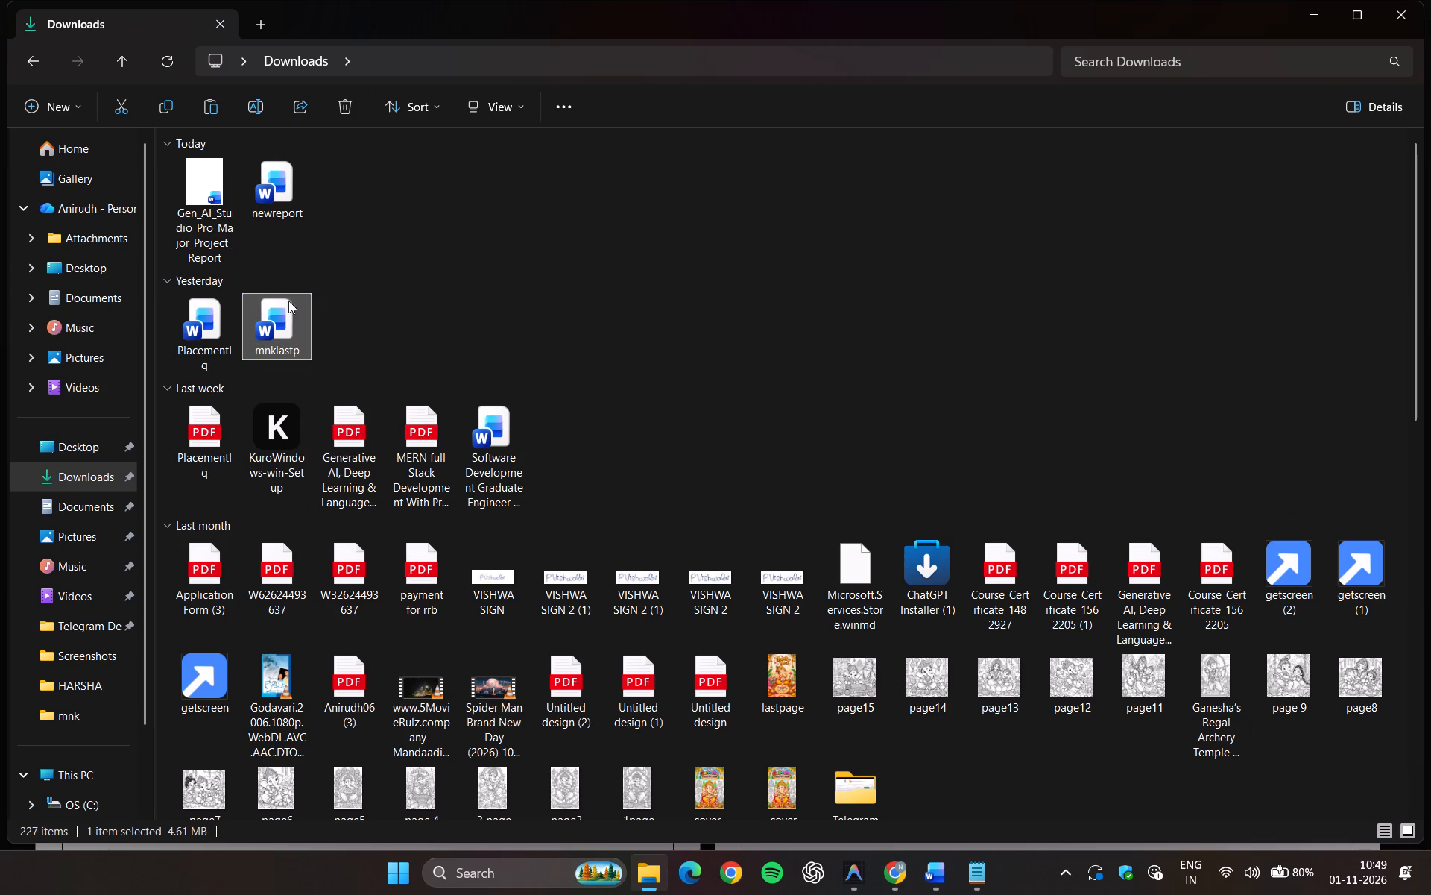
pyautogui.doubleClick(271, 309)
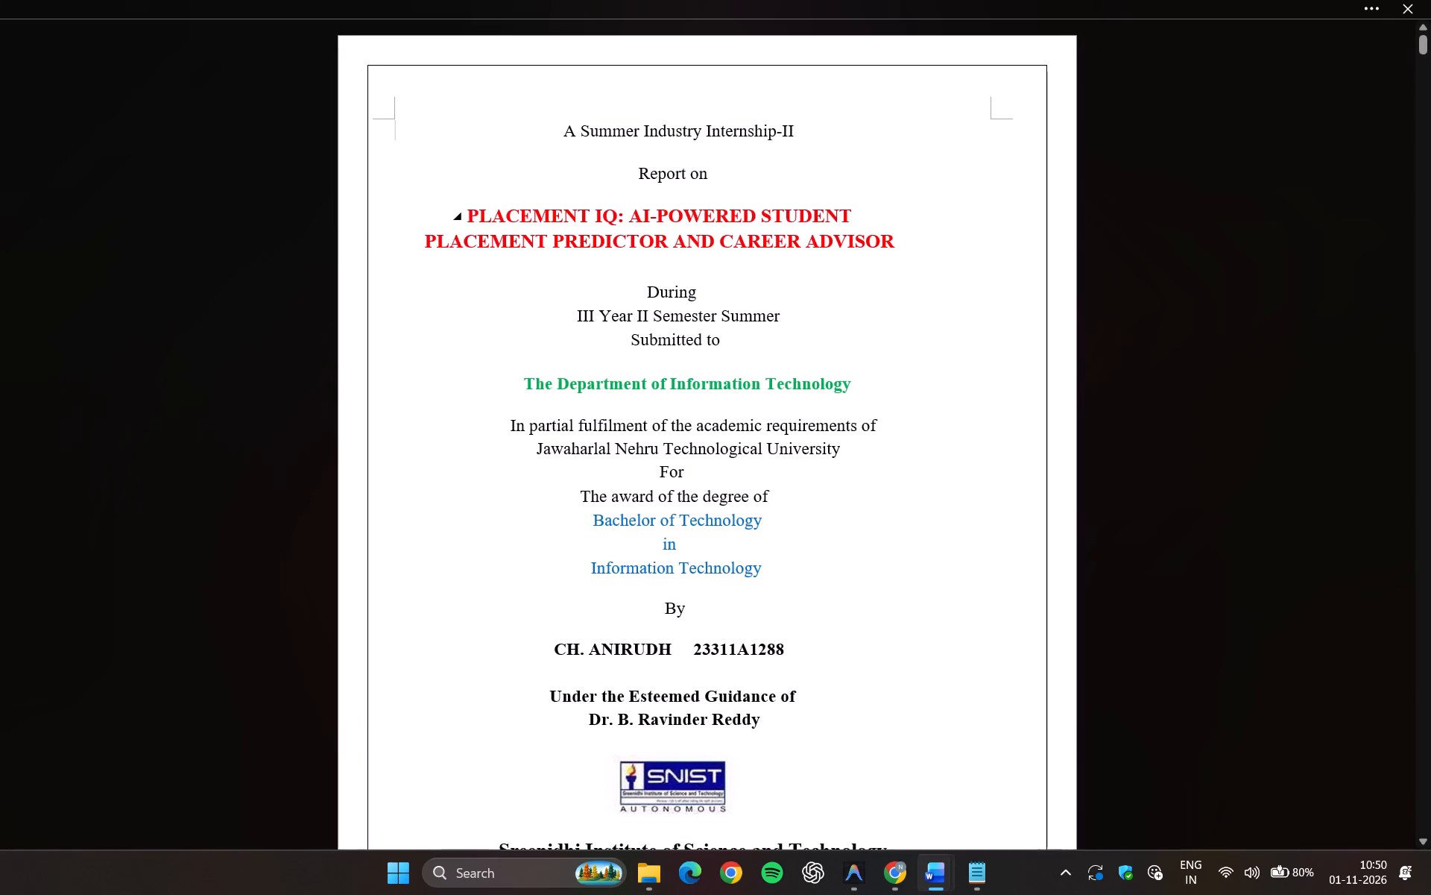
# Switch to the original PlacementIq document and close it.
pyautogui.hotkey('alt', 'Tab')
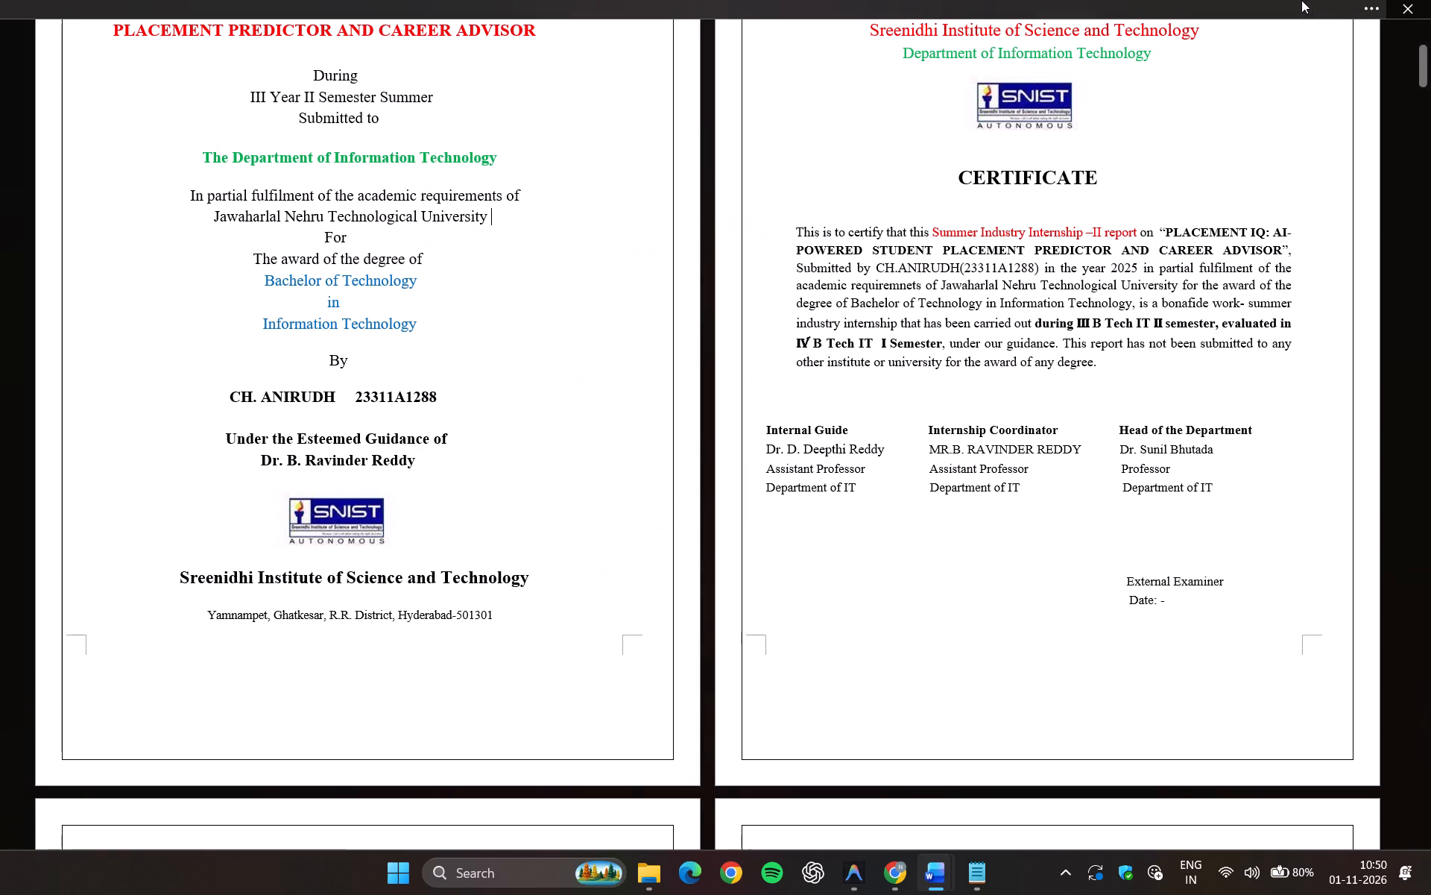
pyautogui.click(1430, 0)
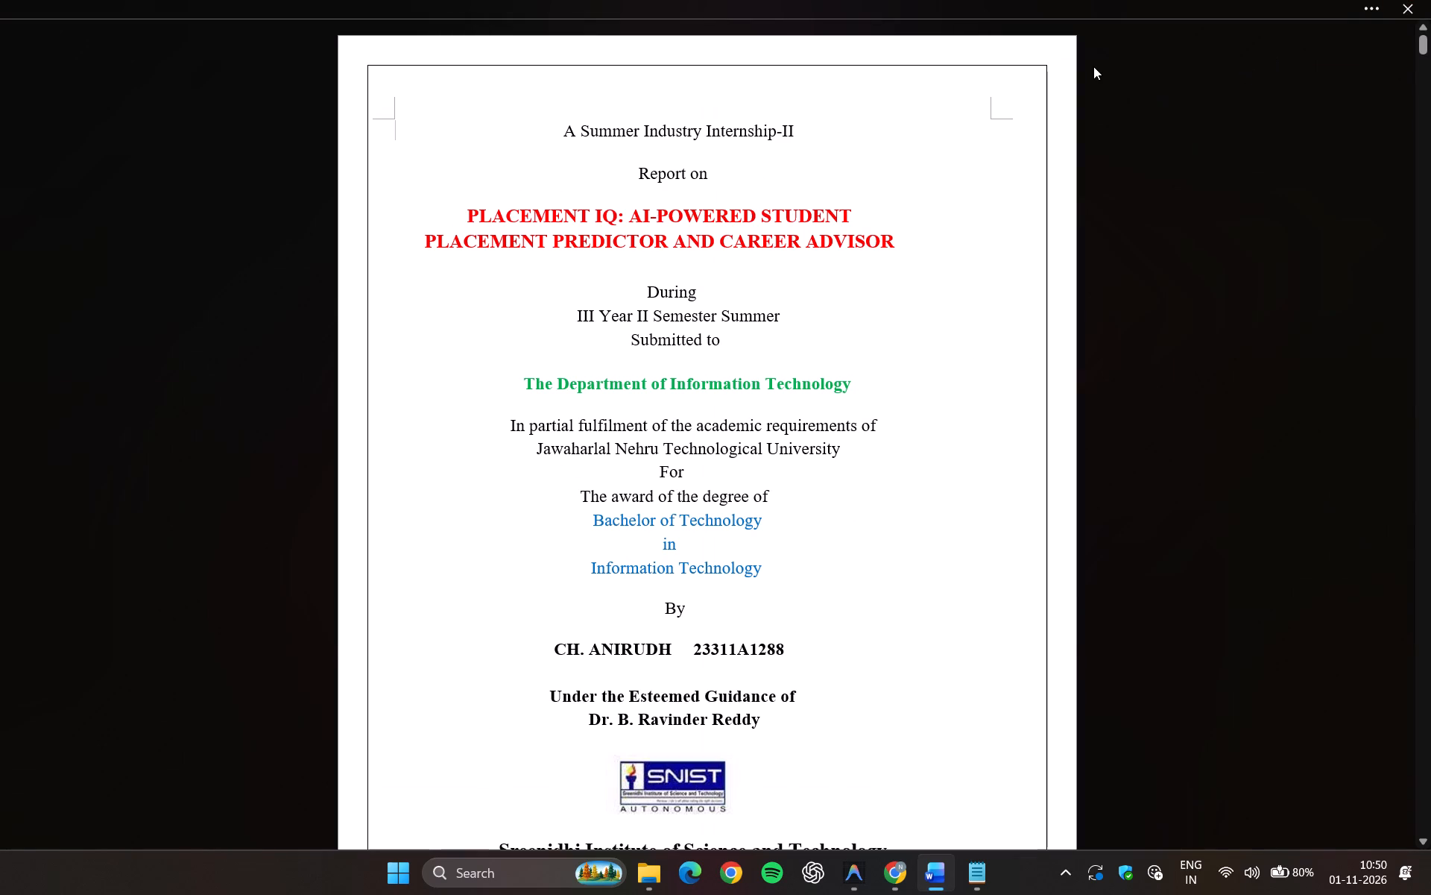
# Close the open Downloads File Explorer window and the untitled Notepad window.
pyautogui.hotkey('alt', 'Tab')
pyautogui.hotkey('alt', 'Tab')
pyautogui.hotkey('alt', 'Tab')
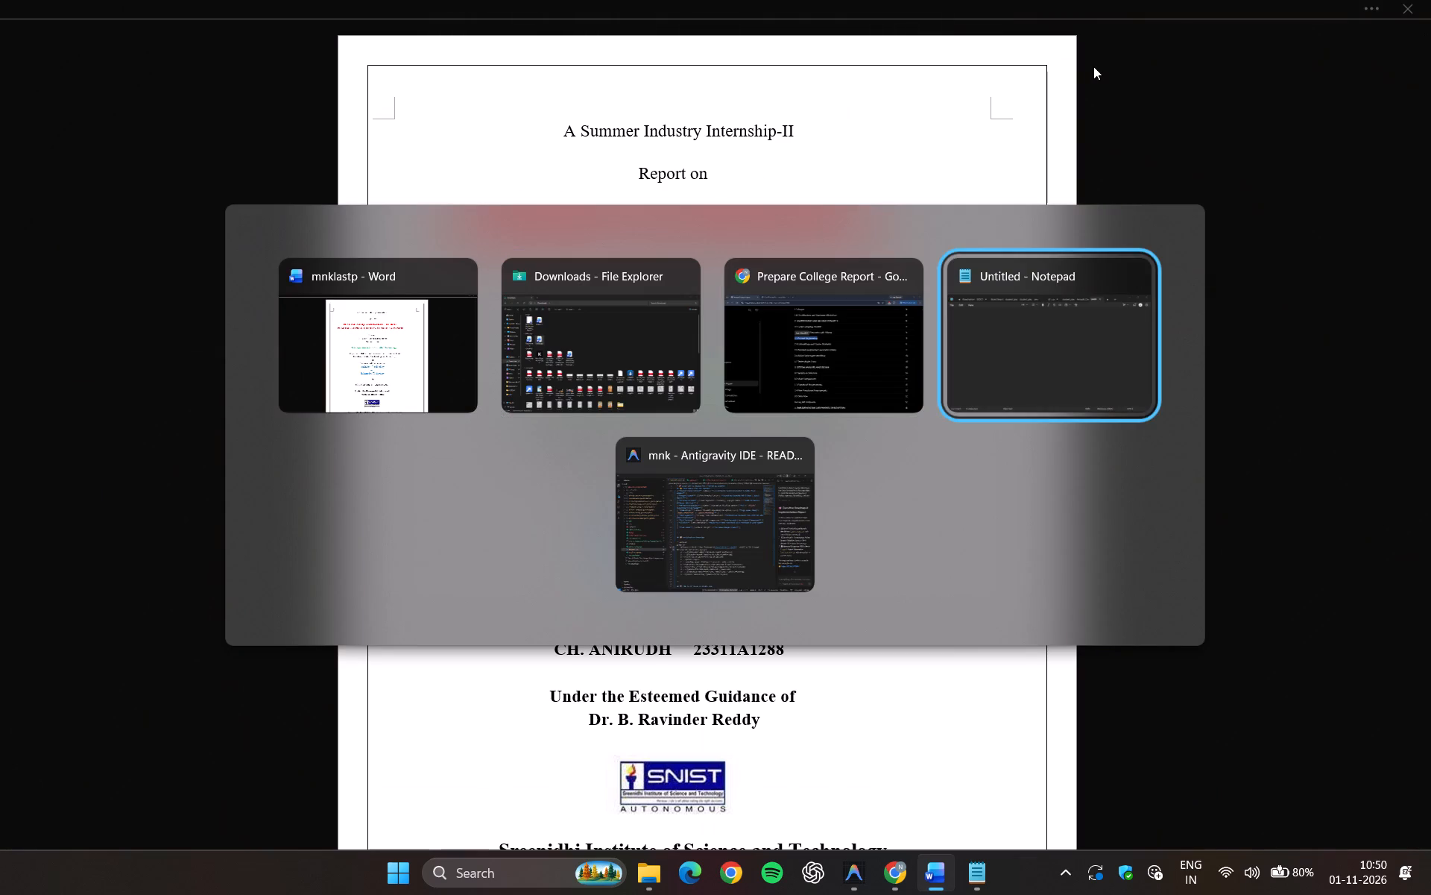
pyautogui.hotkey('alt', 'Tab')
pyautogui.hotkey('alt', 'Tab')
pyautogui.hotkey('alt', 'Tab')
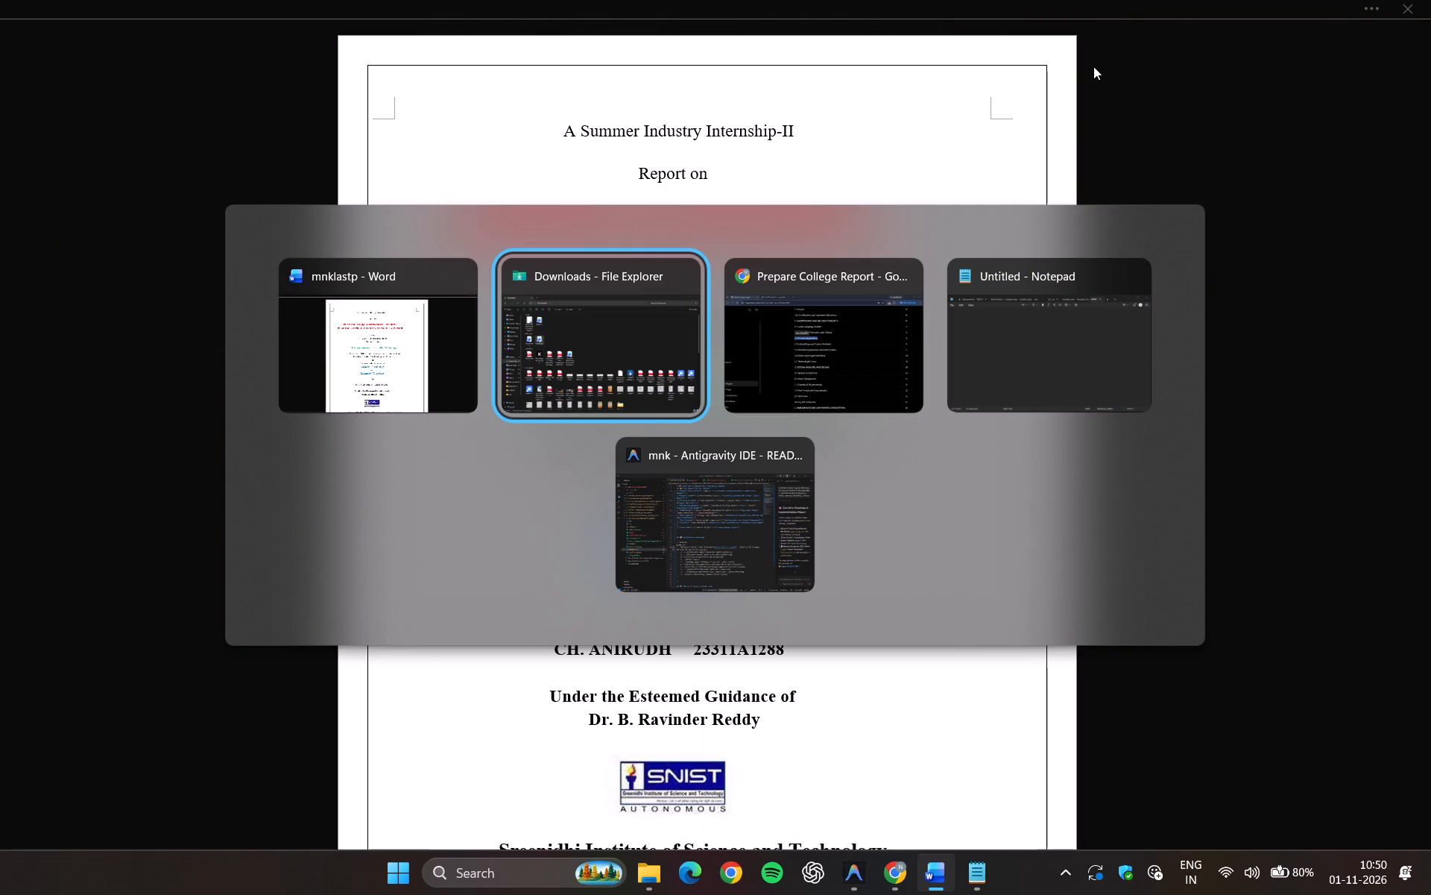
pyautogui.hotkey('alt', 'Delete')
pyautogui.hotkey('alt', 'Tab')
pyautogui.hotkey('alt', 'Delete')
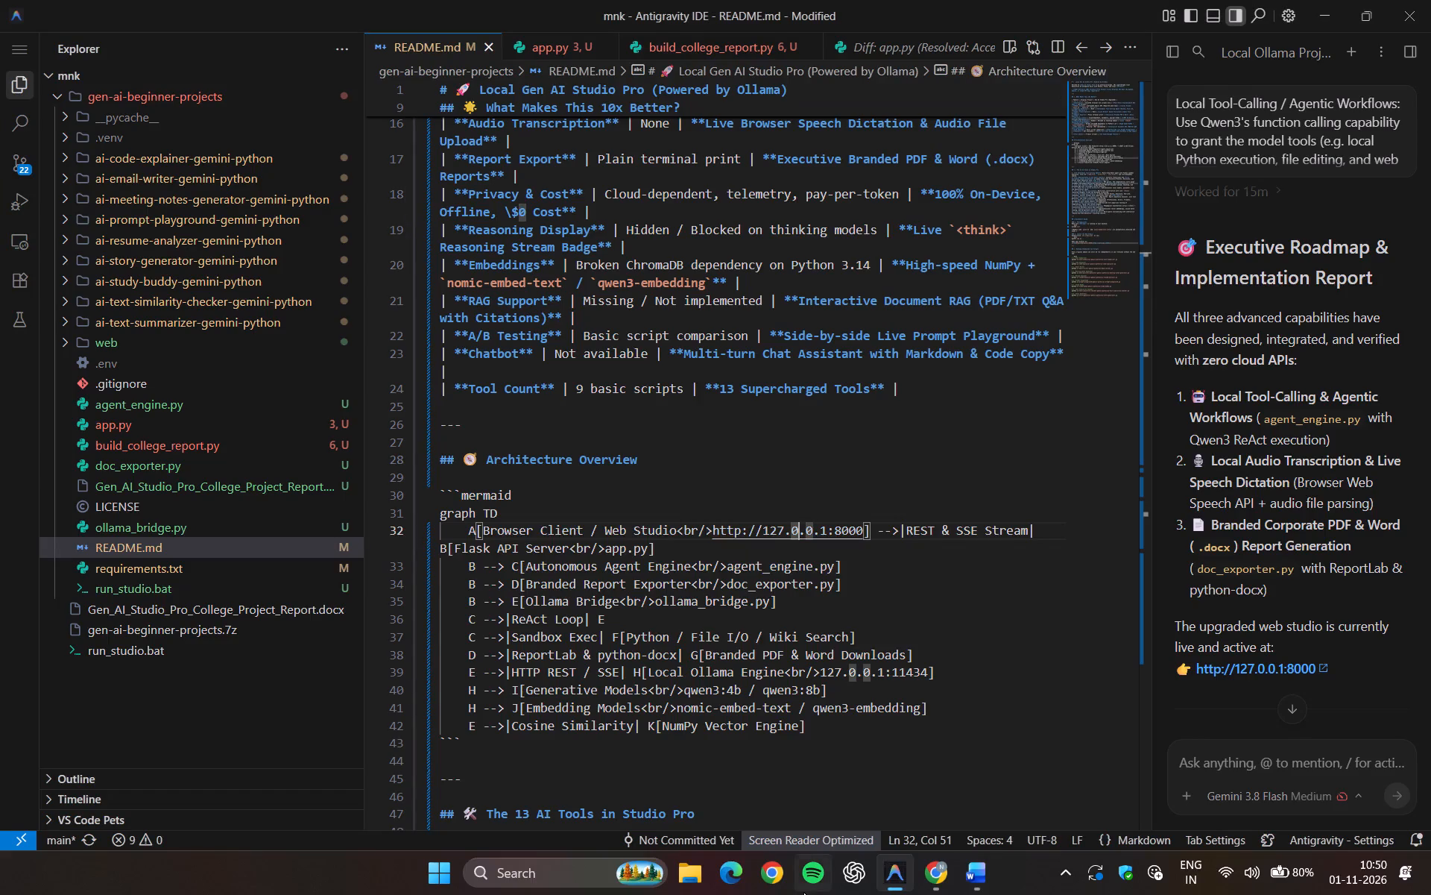
# Reopen Gen_AI_Studio_Pro_Major_Project_Report from the Downloads folder and bring back the ribbon.
pyautogui.click(692, 885)
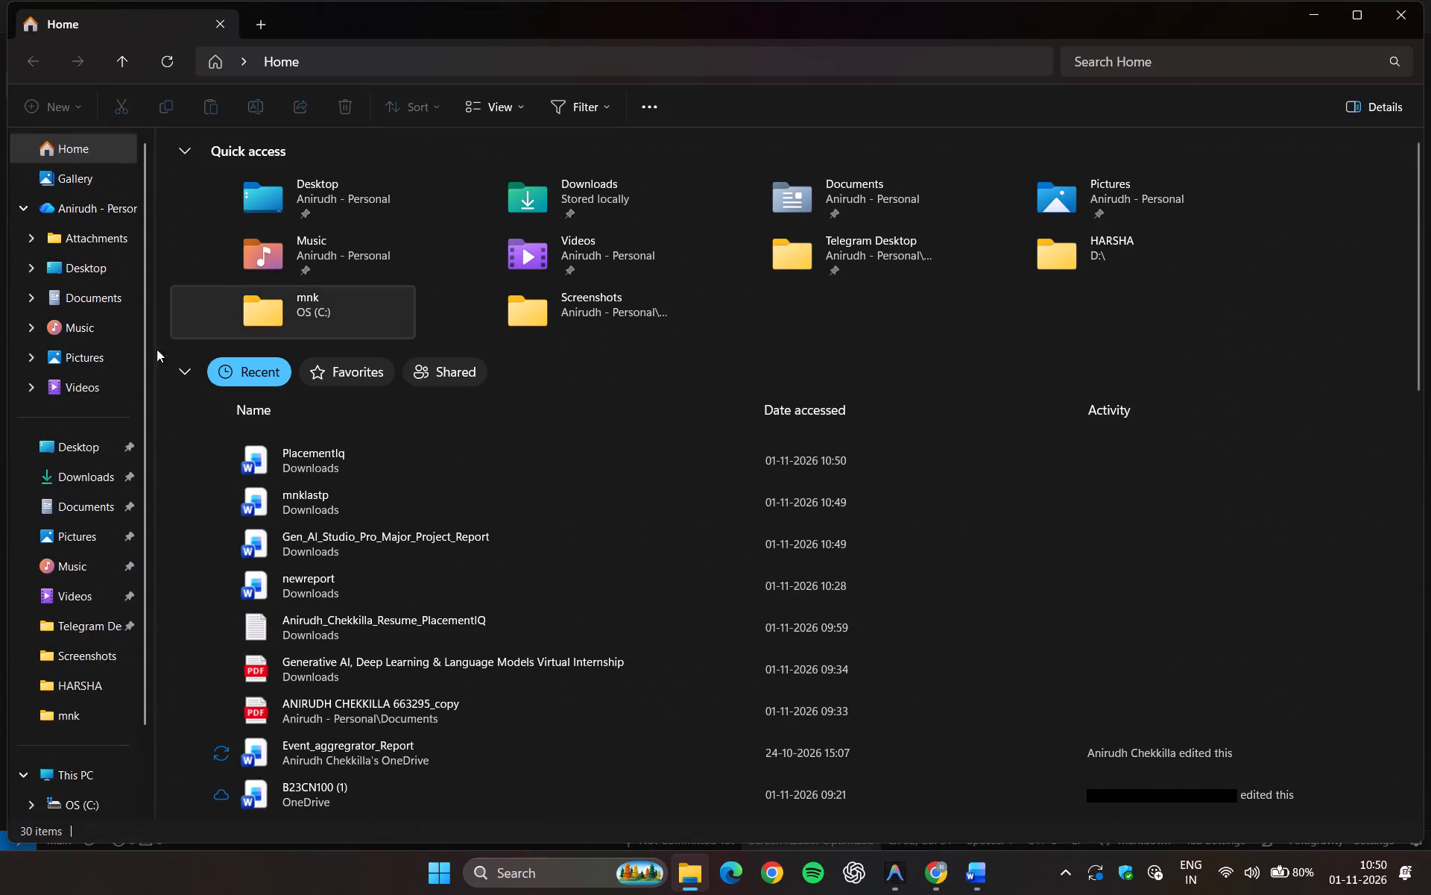
pyautogui.click(51, 476)
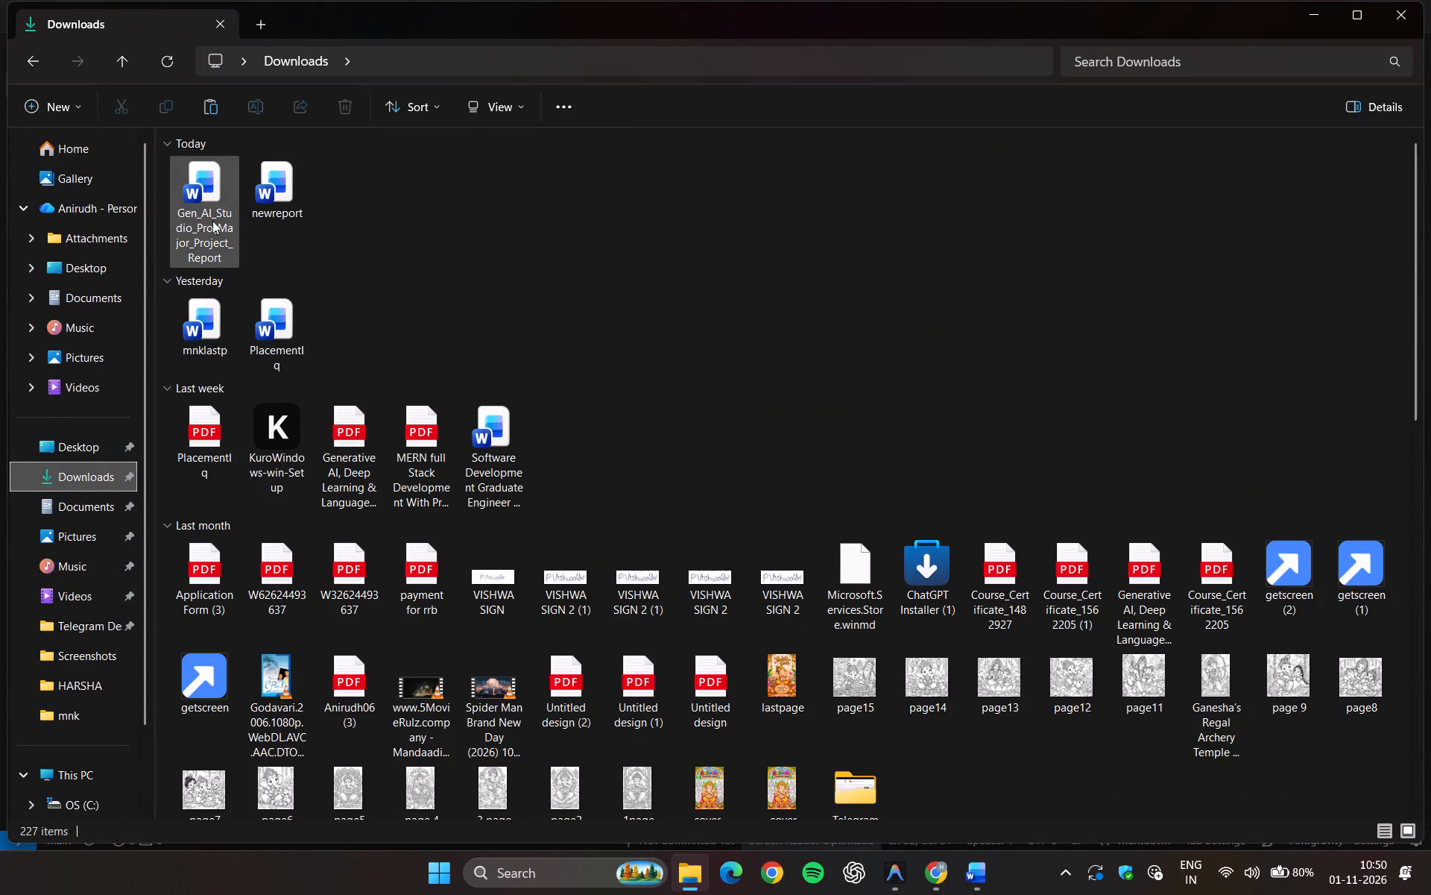
pyautogui.doubleClick(195, 231)
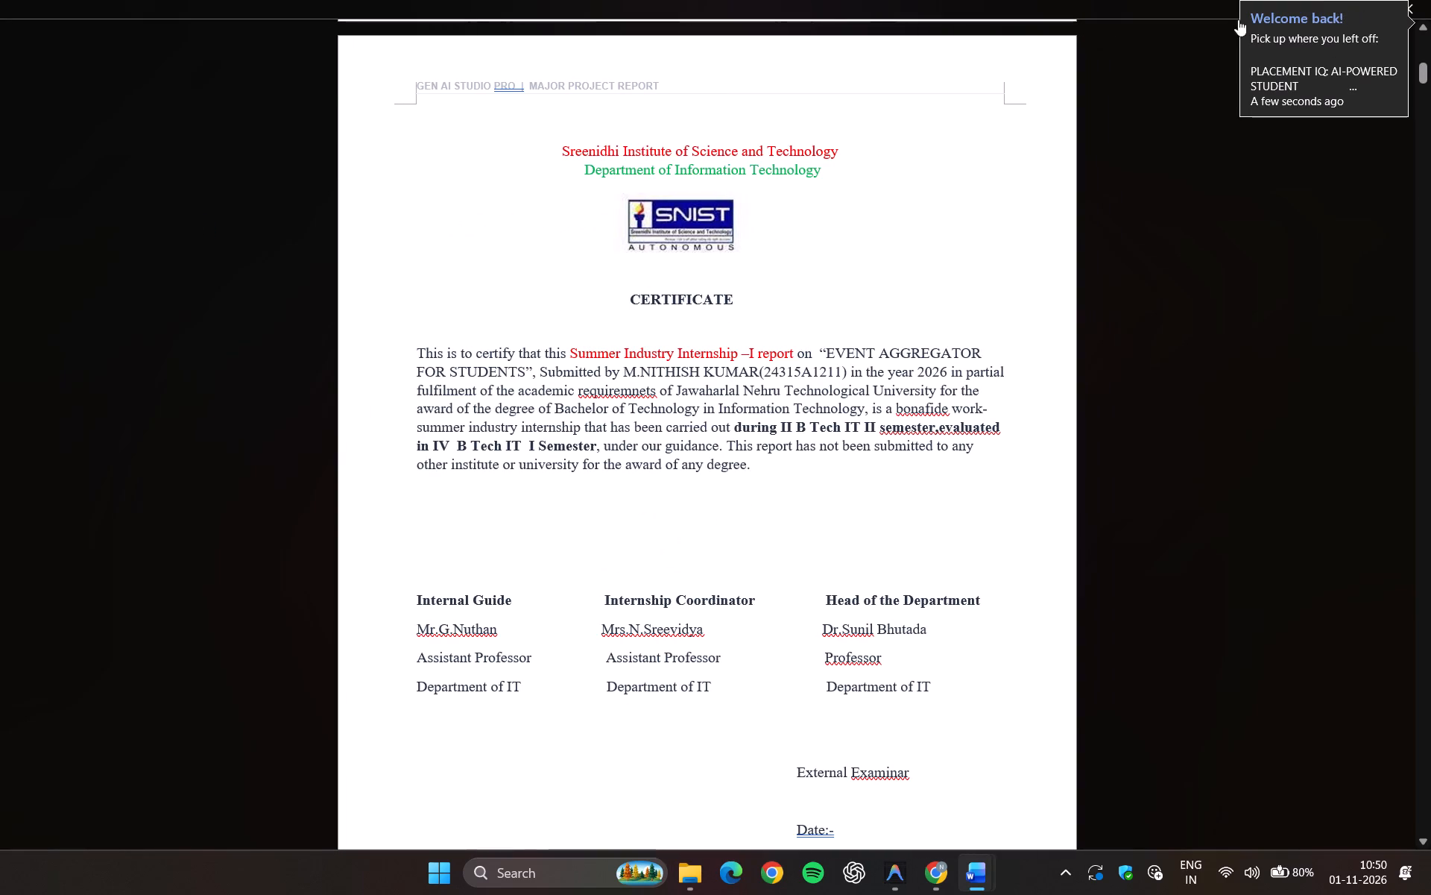
pyautogui.click(1213, 20)
pyautogui.click(1368, 4)
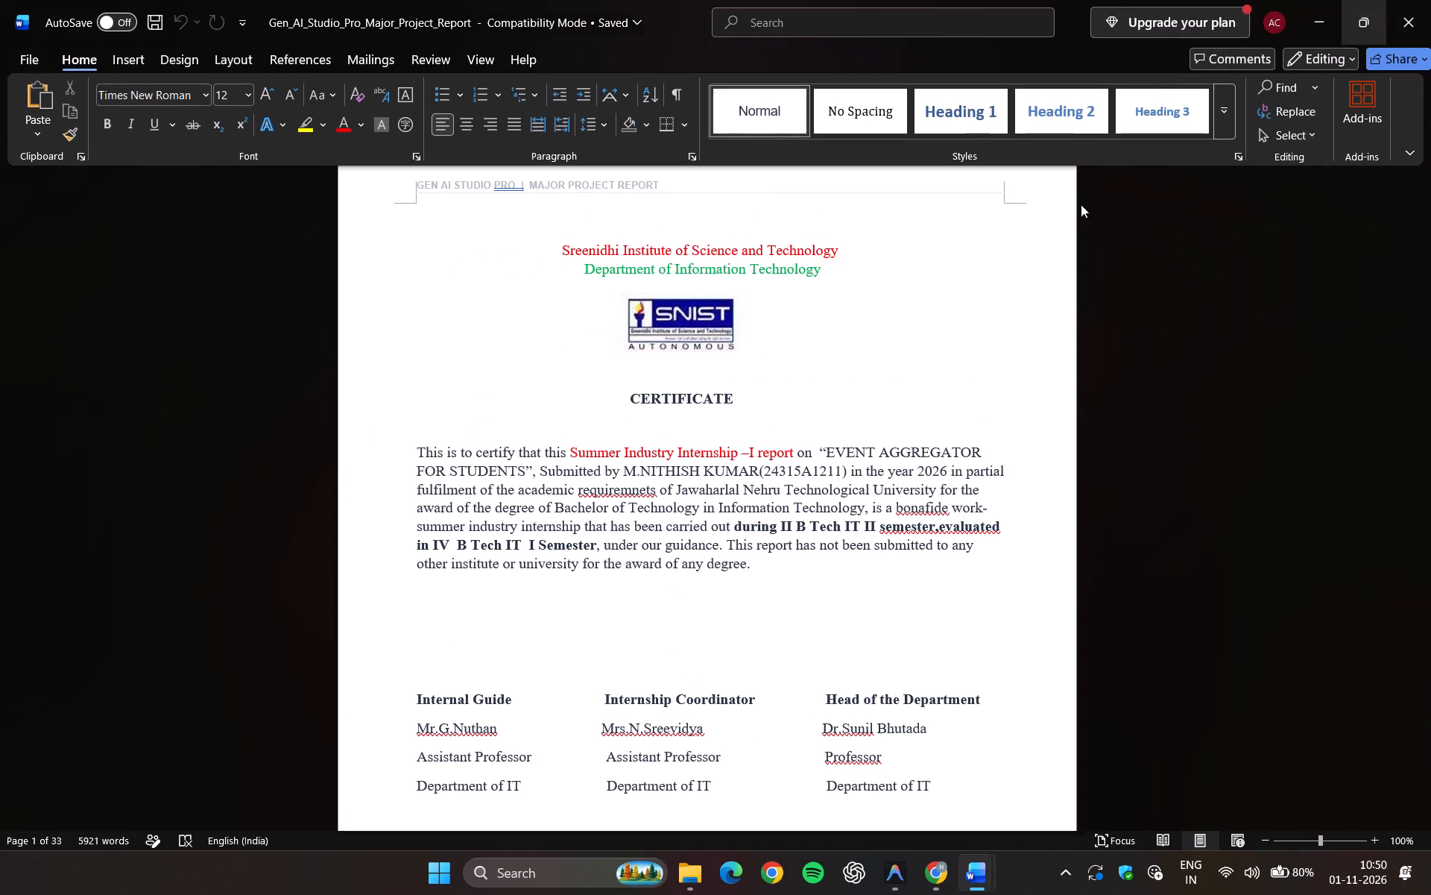
# Examine the reopened report's front pages, from the cover and certificate through the acknowledgement to the table of contents.
pyautogui.scroll(-7, 847, 414)
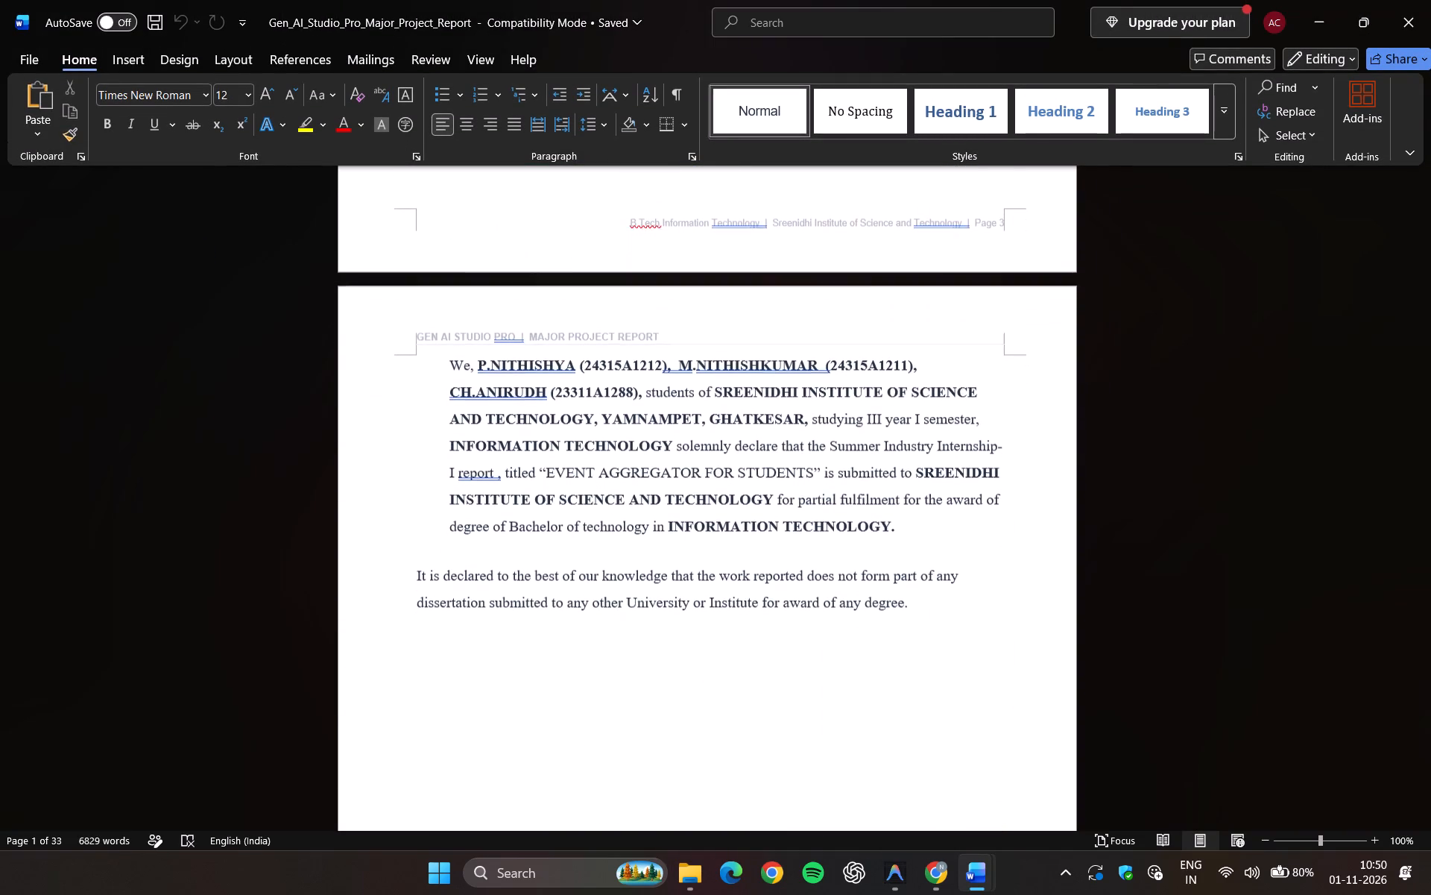
pyautogui.scroll(-3, 847, 414)
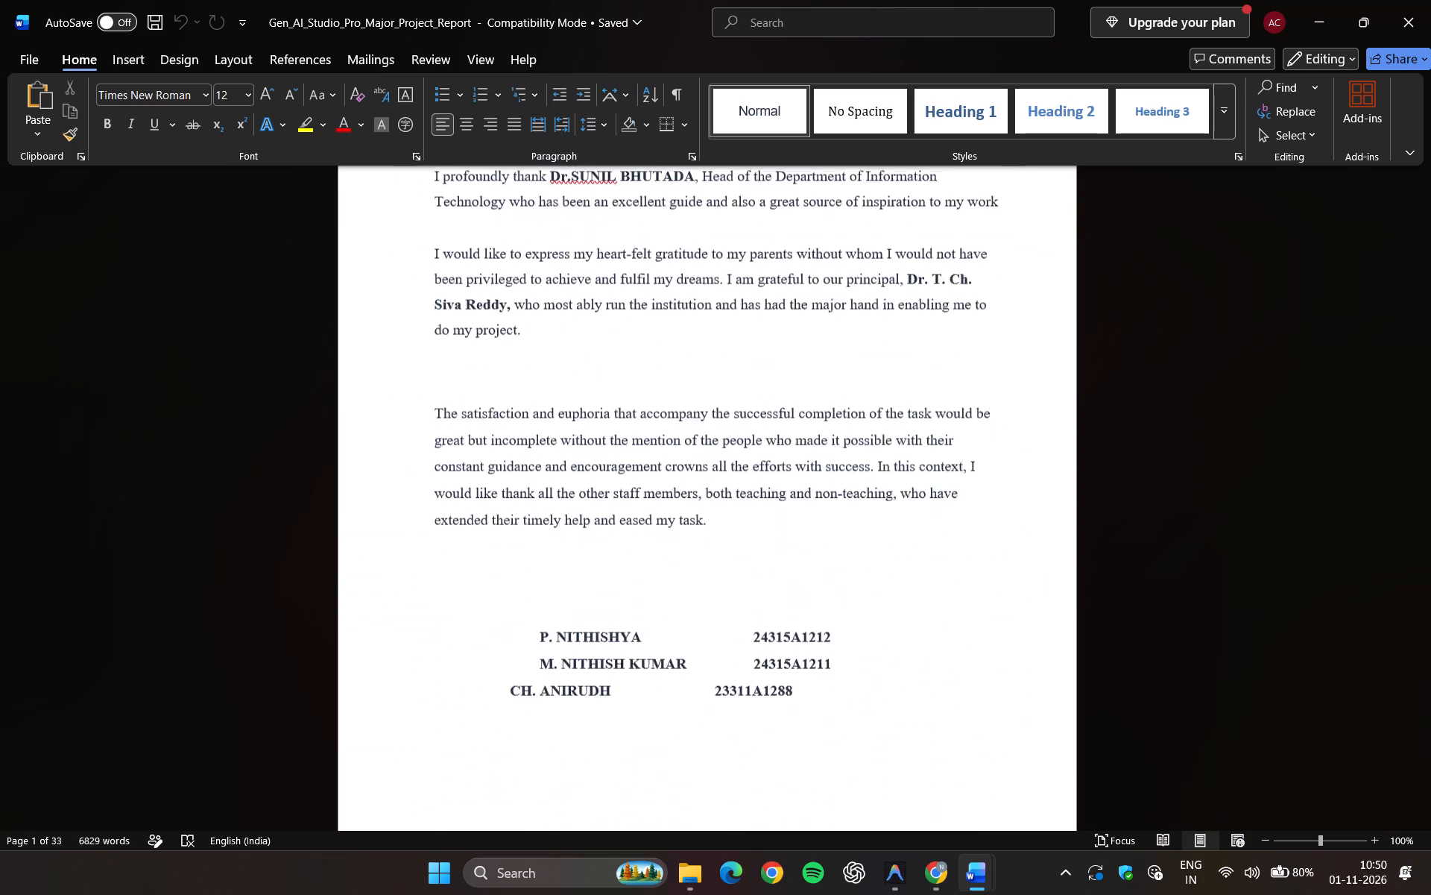
pyautogui.scroll(-6, 793, 433)
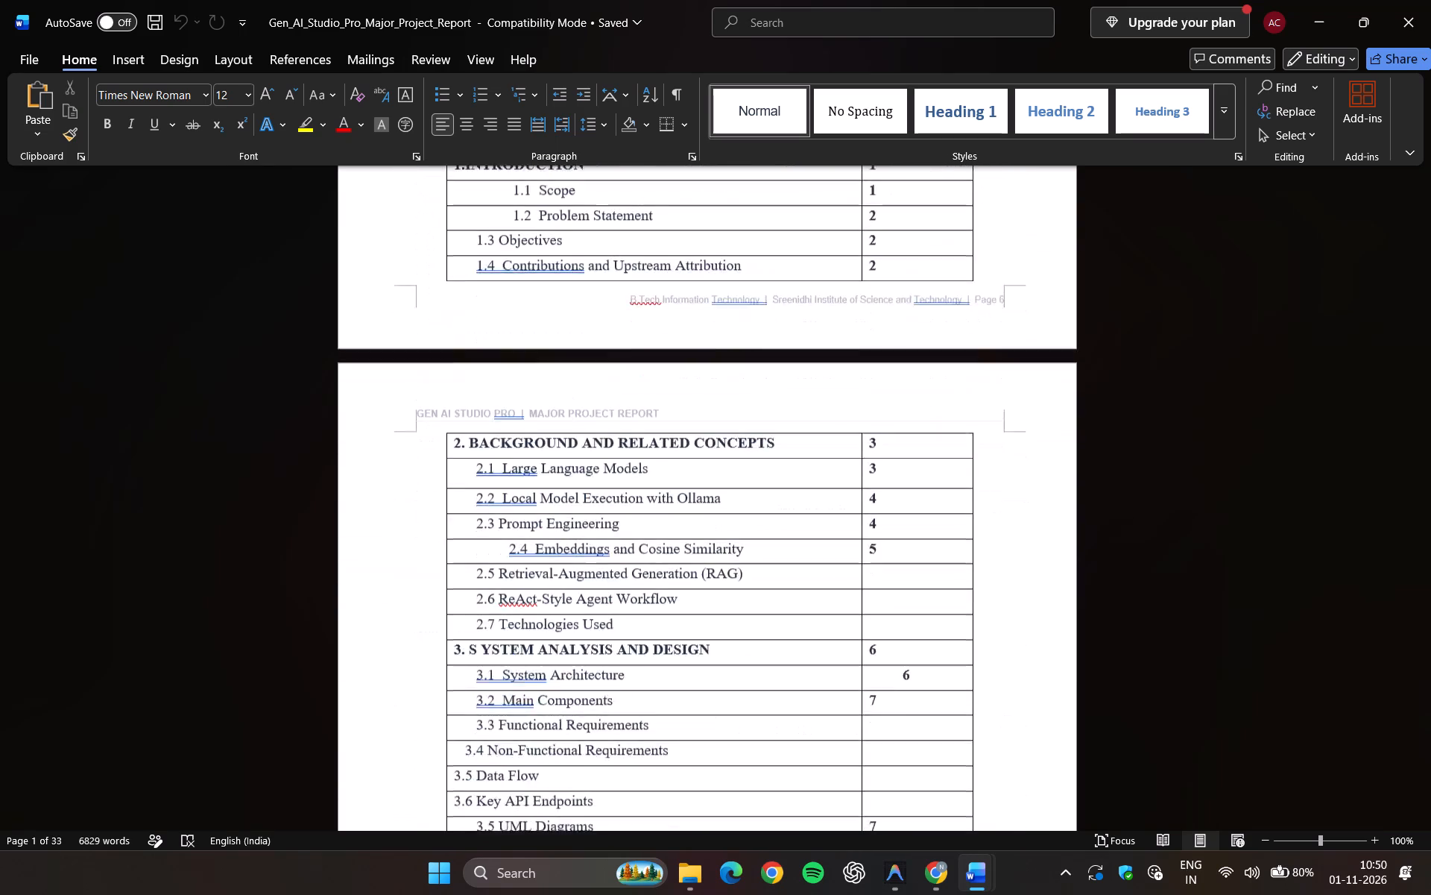
pyautogui.scroll(-4, 793, 433)
pyautogui.scroll(2, 793, 433)
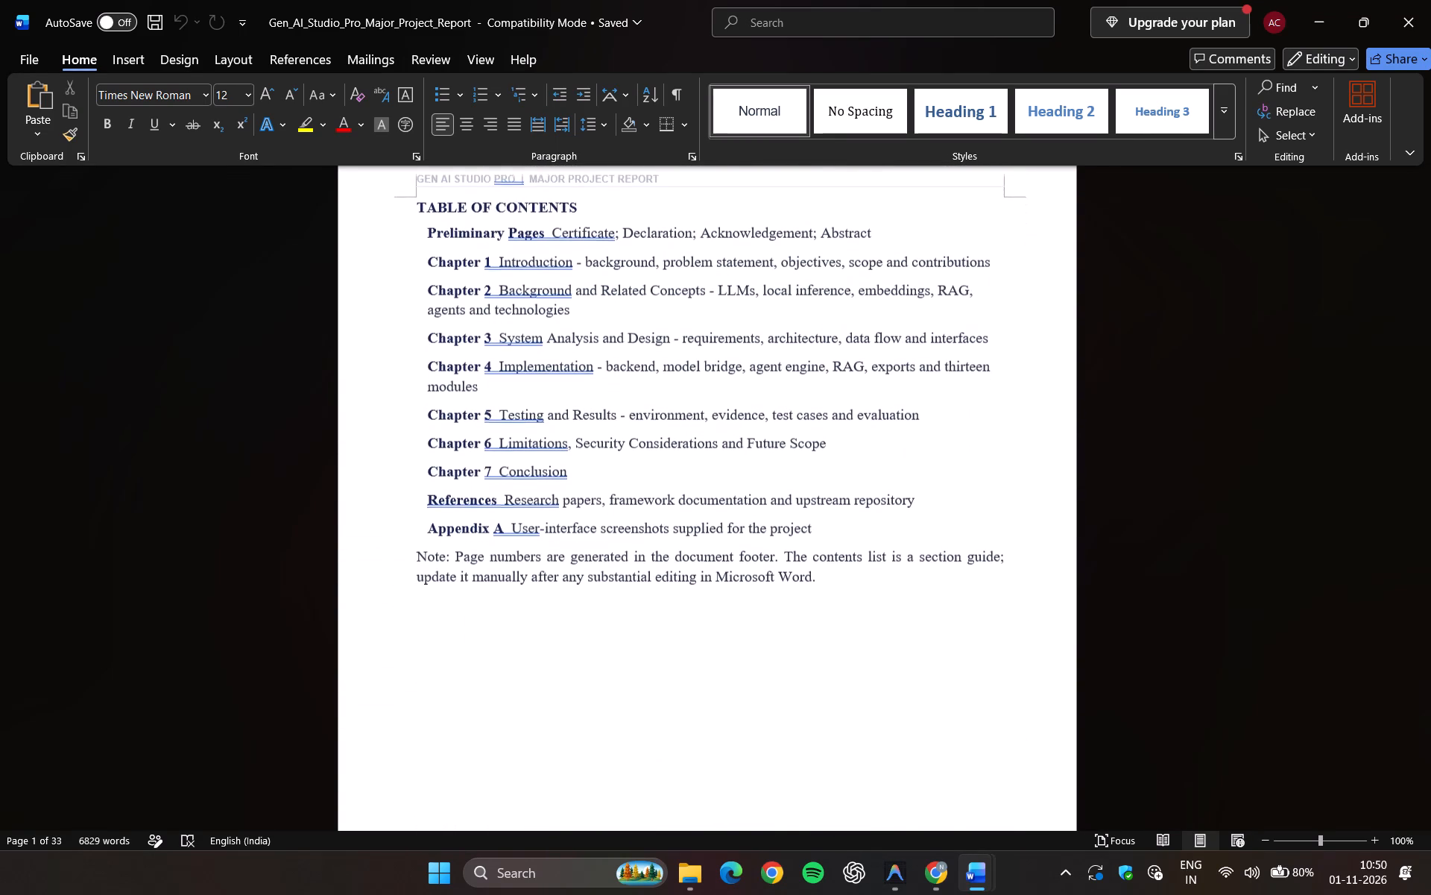
pyautogui.scroll(20, 793, 433)
pyautogui.scroll(14, 793, 433)
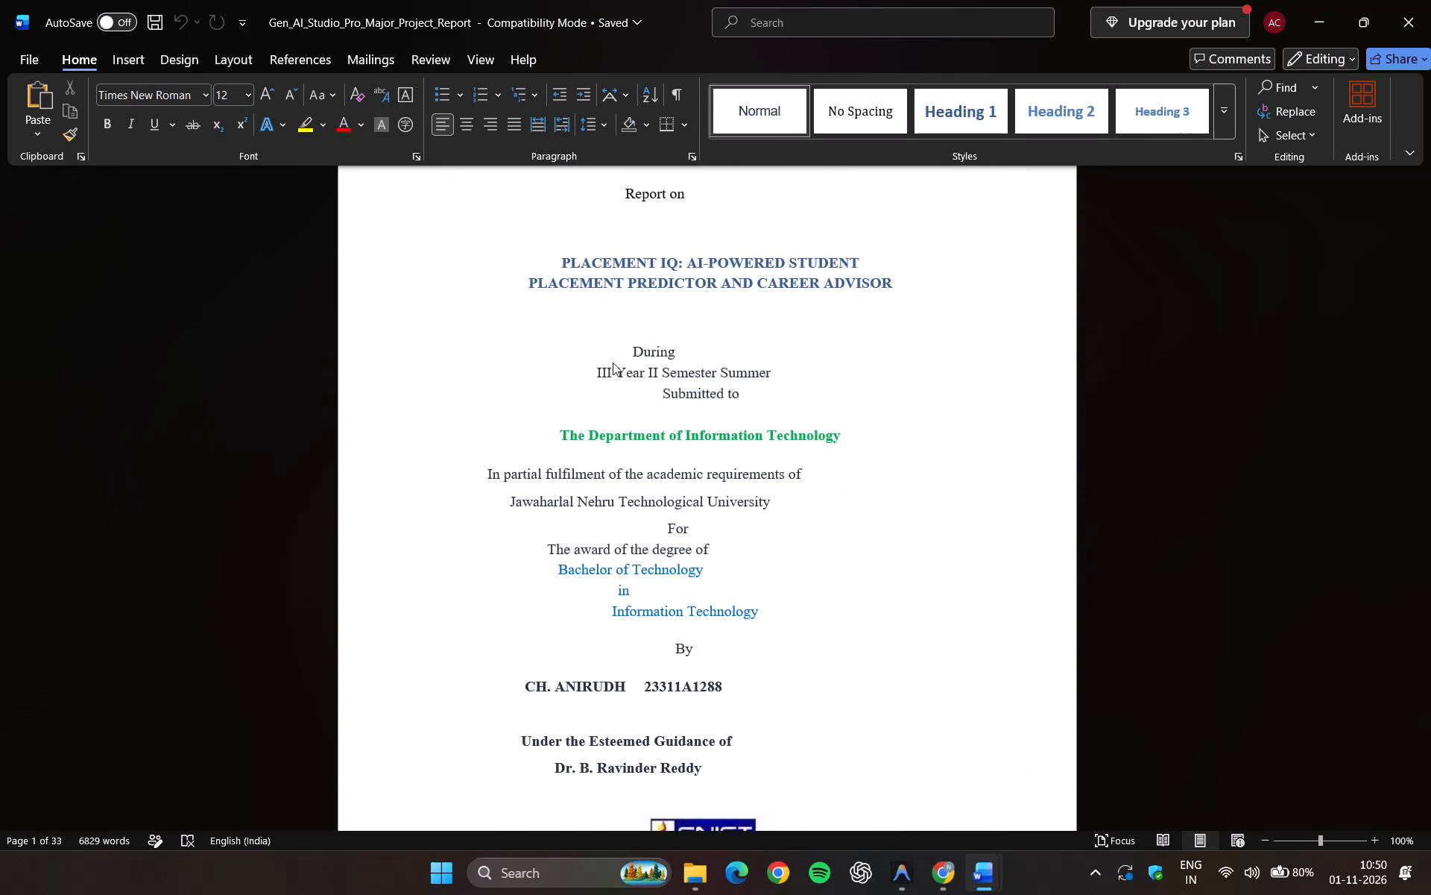
# Copy the entire content of the Gen_AI_Studio_Pro_Major_Project_Report document.
pyautogui.hotkey('ctrl', 'a')
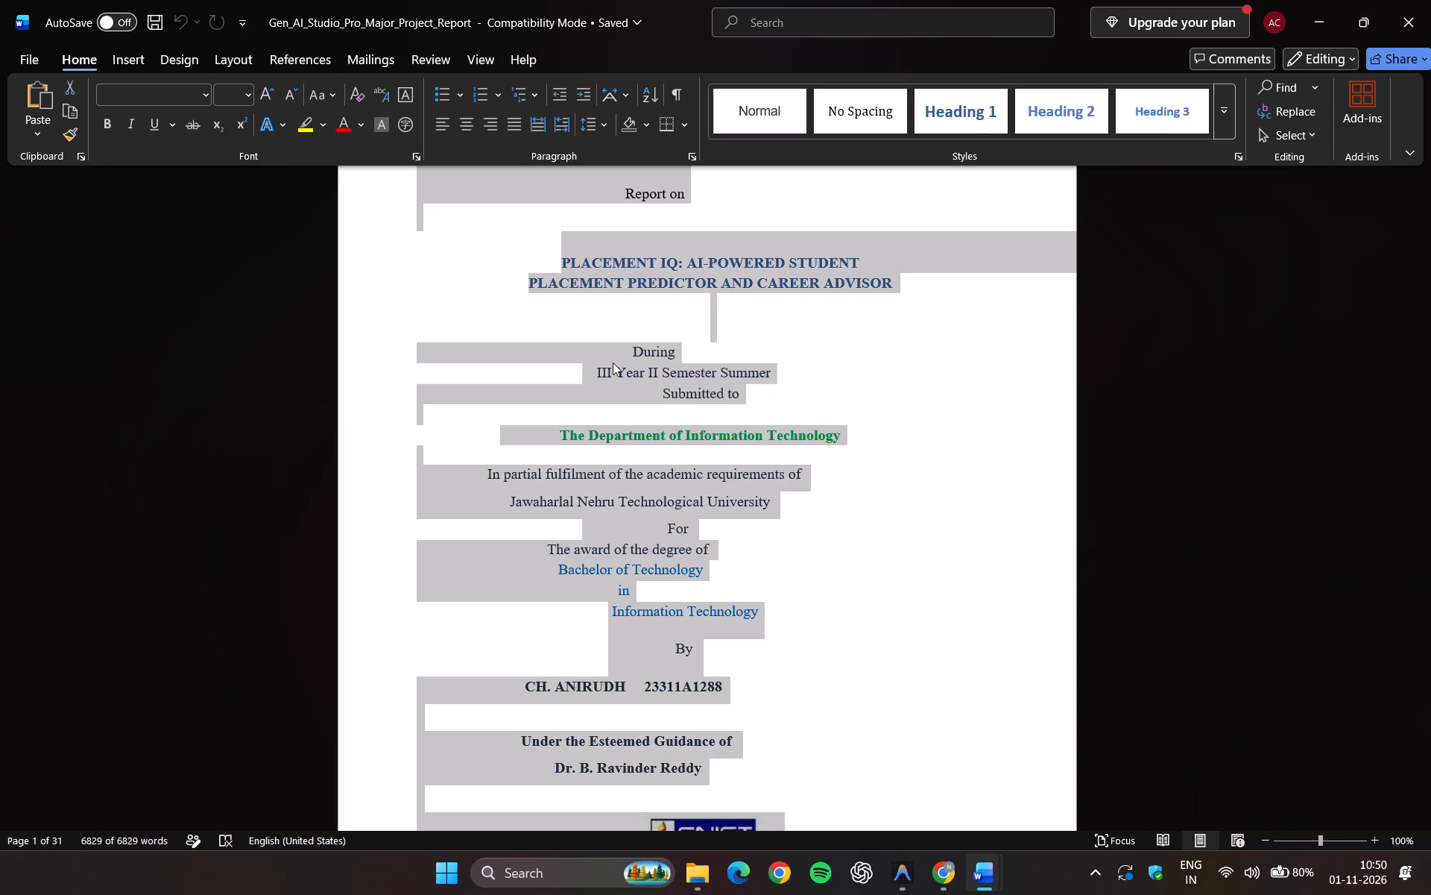
pyautogui.hotkey('ctrl', 'c')
pyautogui.hotkey('ctrl', 'c')
# Skim the Gen AI Studio Pro report's body pages, from the architecture chapter to the implementation modules and the evidence table.
pyautogui.hotkey('alt', 'Tab')
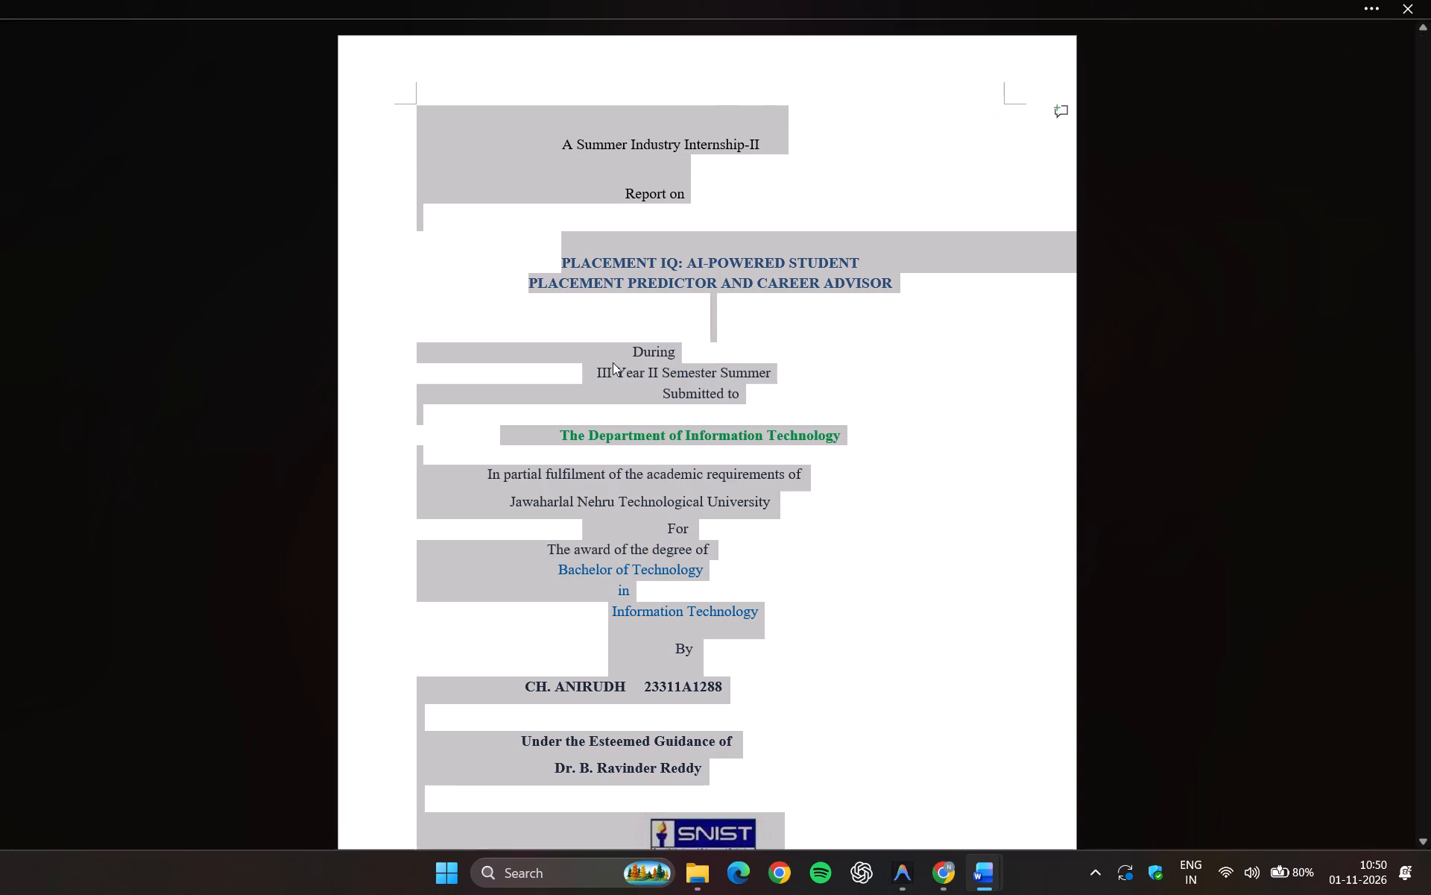
pyautogui.scroll(-2, 751, 439)
pyautogui.click(919, 453)
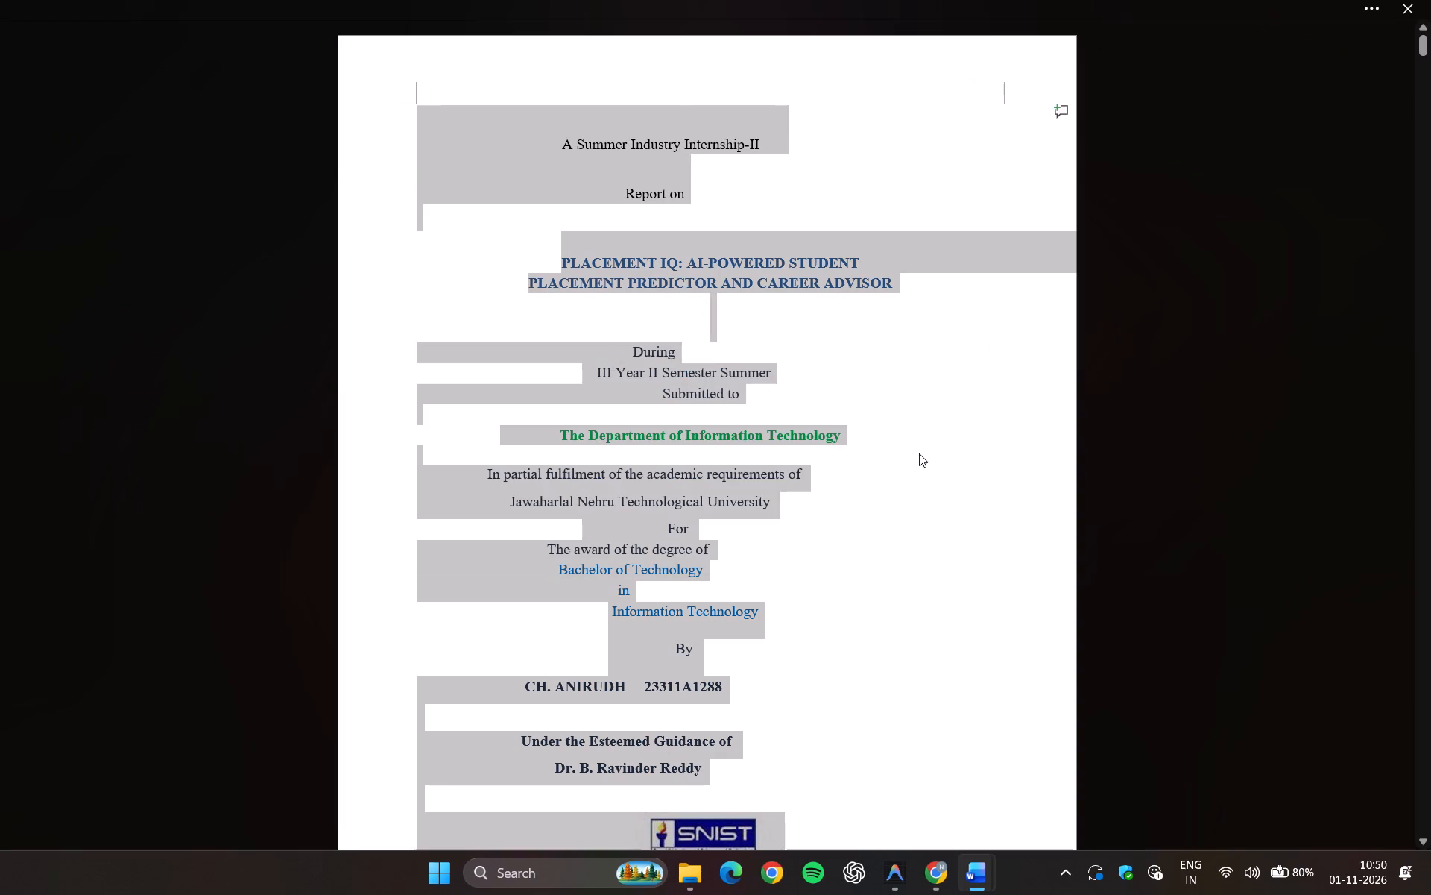
pyautogui.scroll(-10, 919, 453)
pyautogui.scroll(-12, 919, 453)
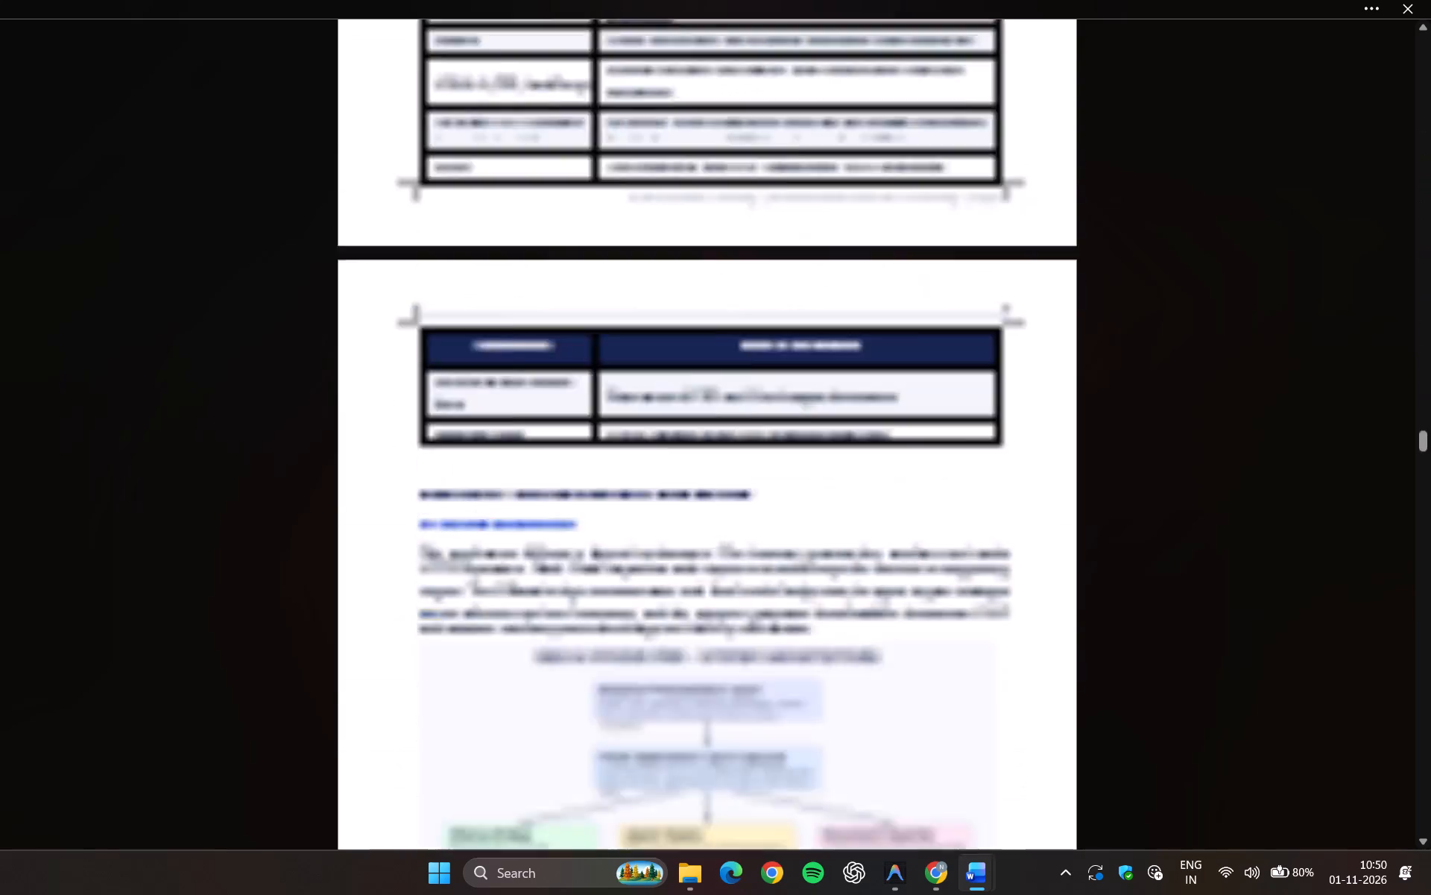
pyautogui.scroll(-12, 919, 453)
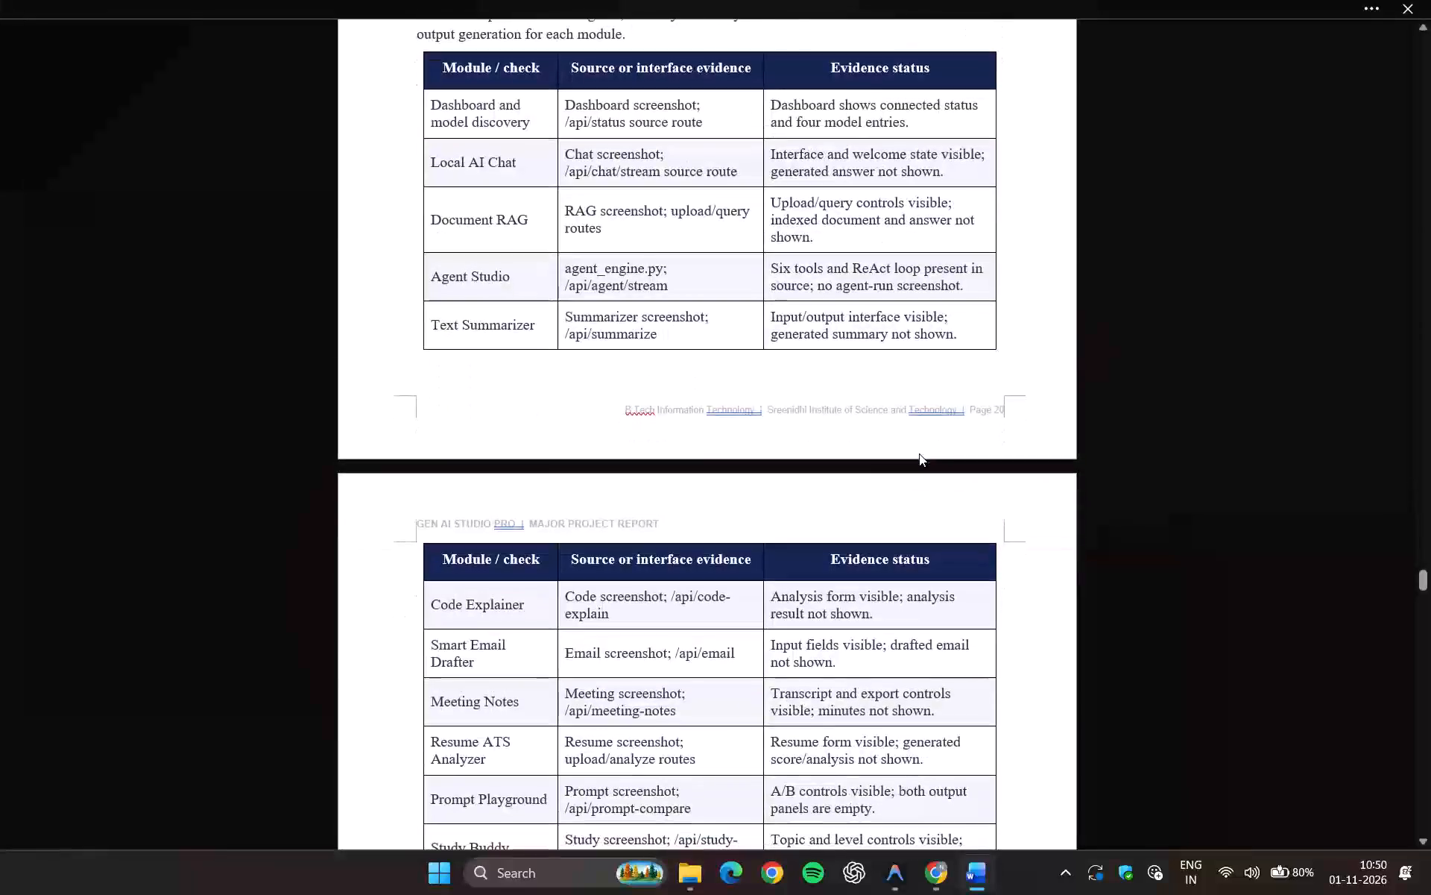
pyautogui.scroll(-12, 919, 453)
pyautogui.scroll(14, 919, 453)
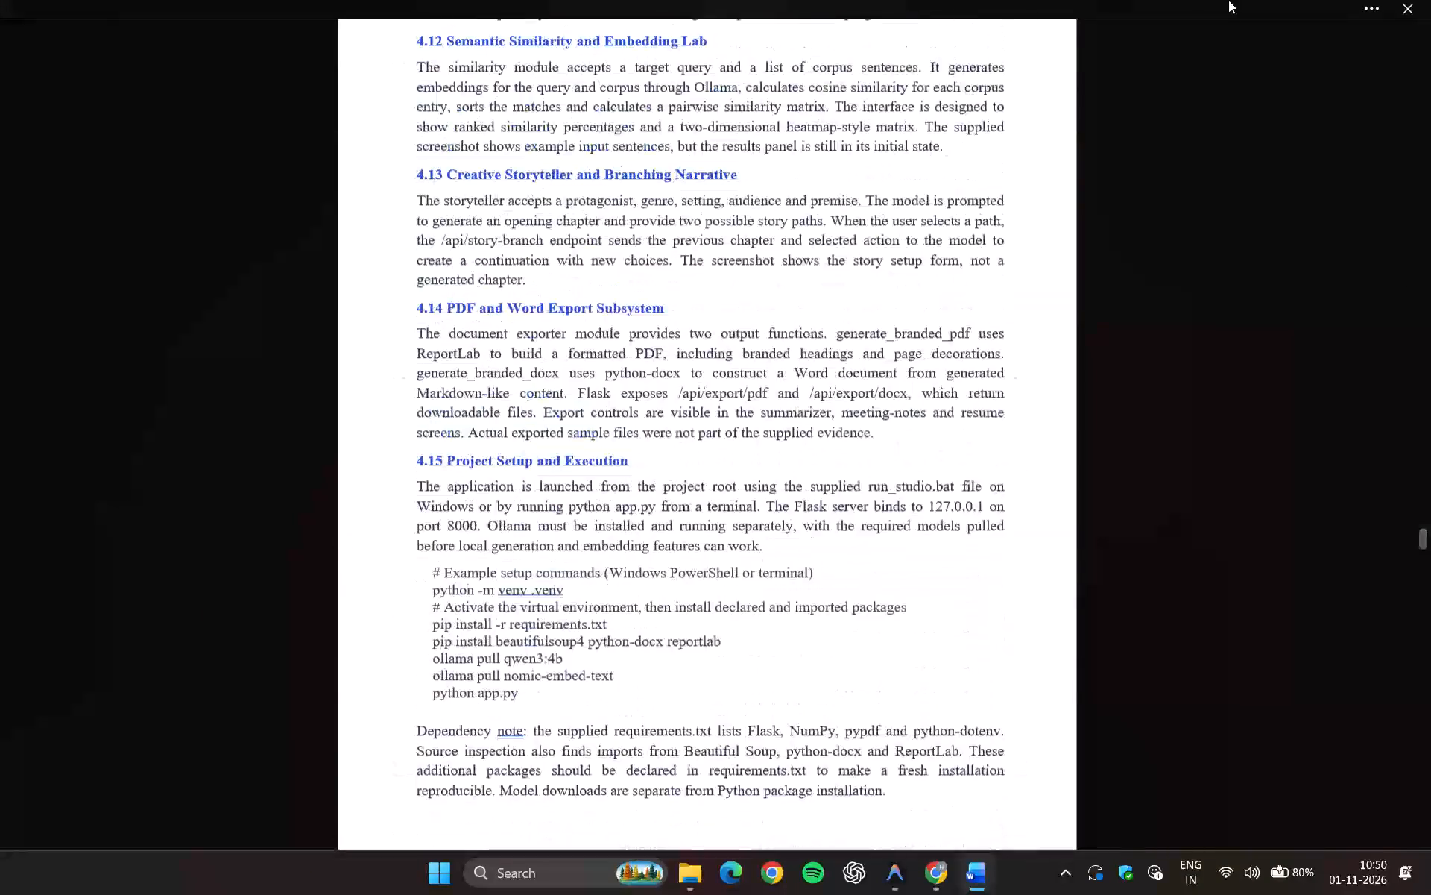
# Set the ribbon to always show in the Gen AI Studio Pro report window.
pyautogui.click(1376, 8)
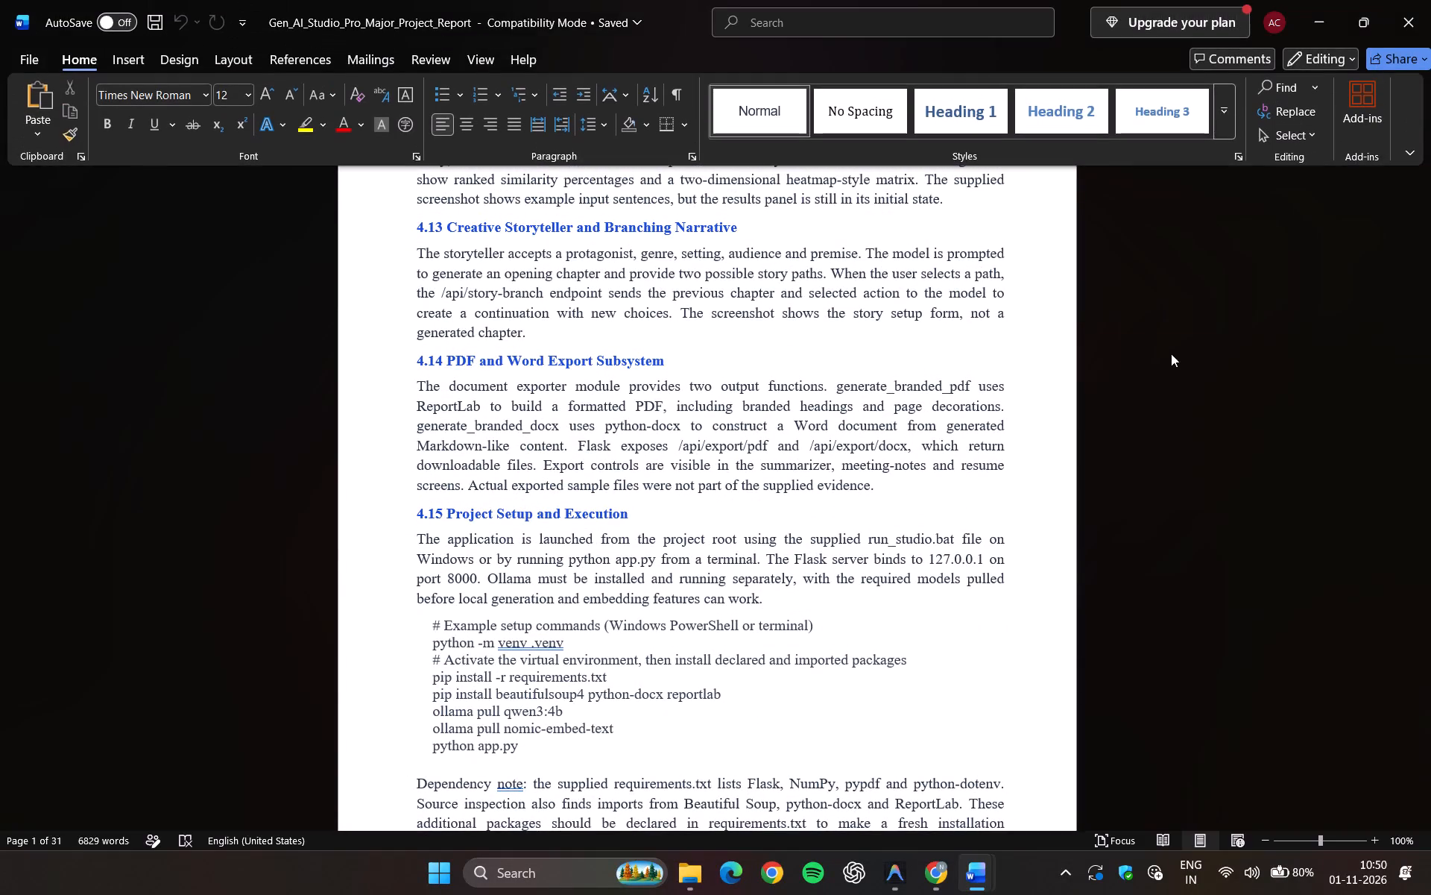
pyautogui.click(1171, 354)
pyautogui.click(1376, 2)
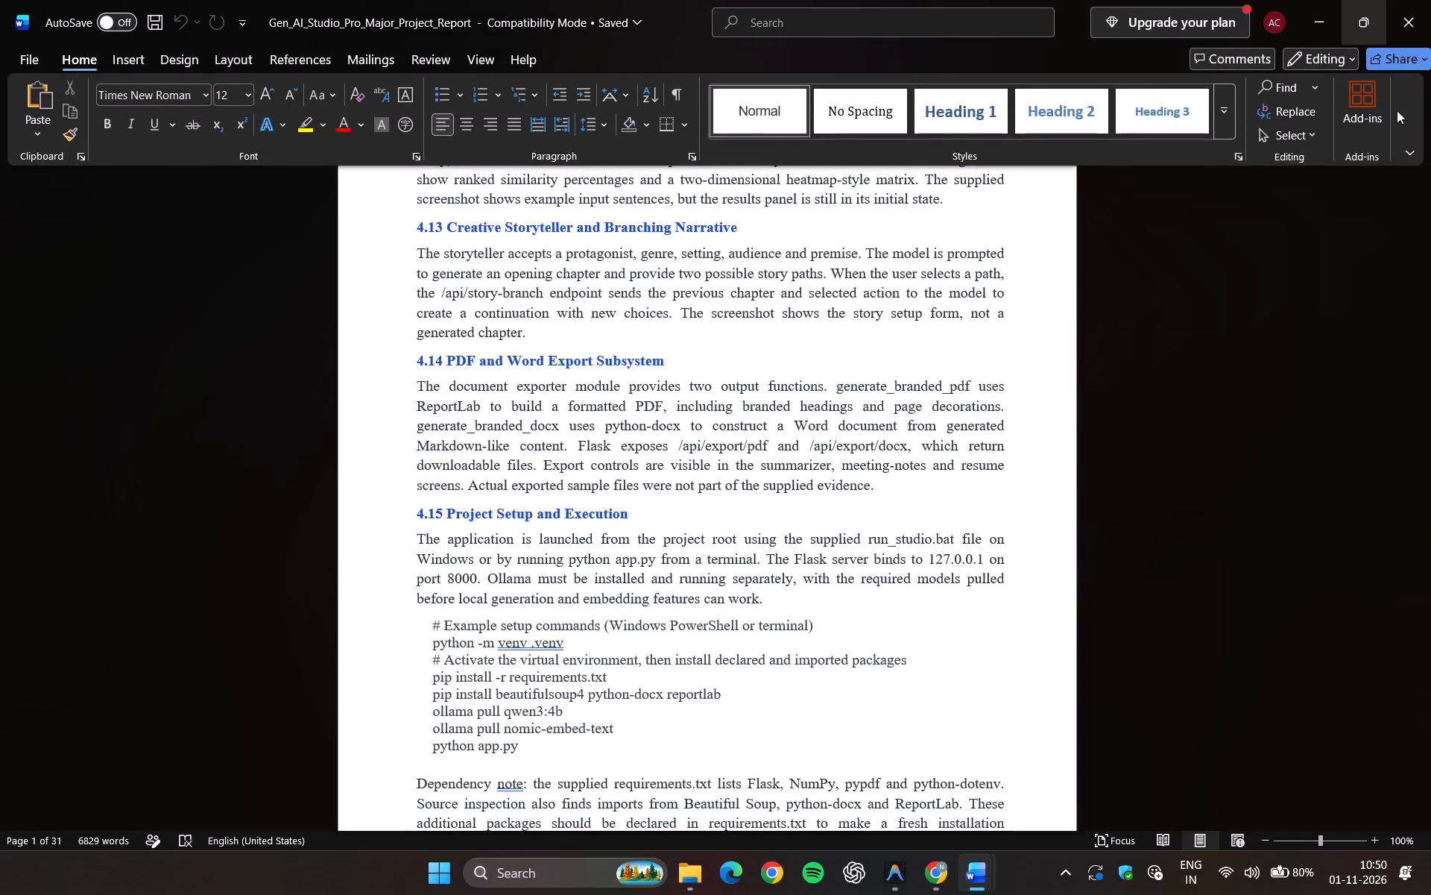
pyautogui.click(1414, 148)
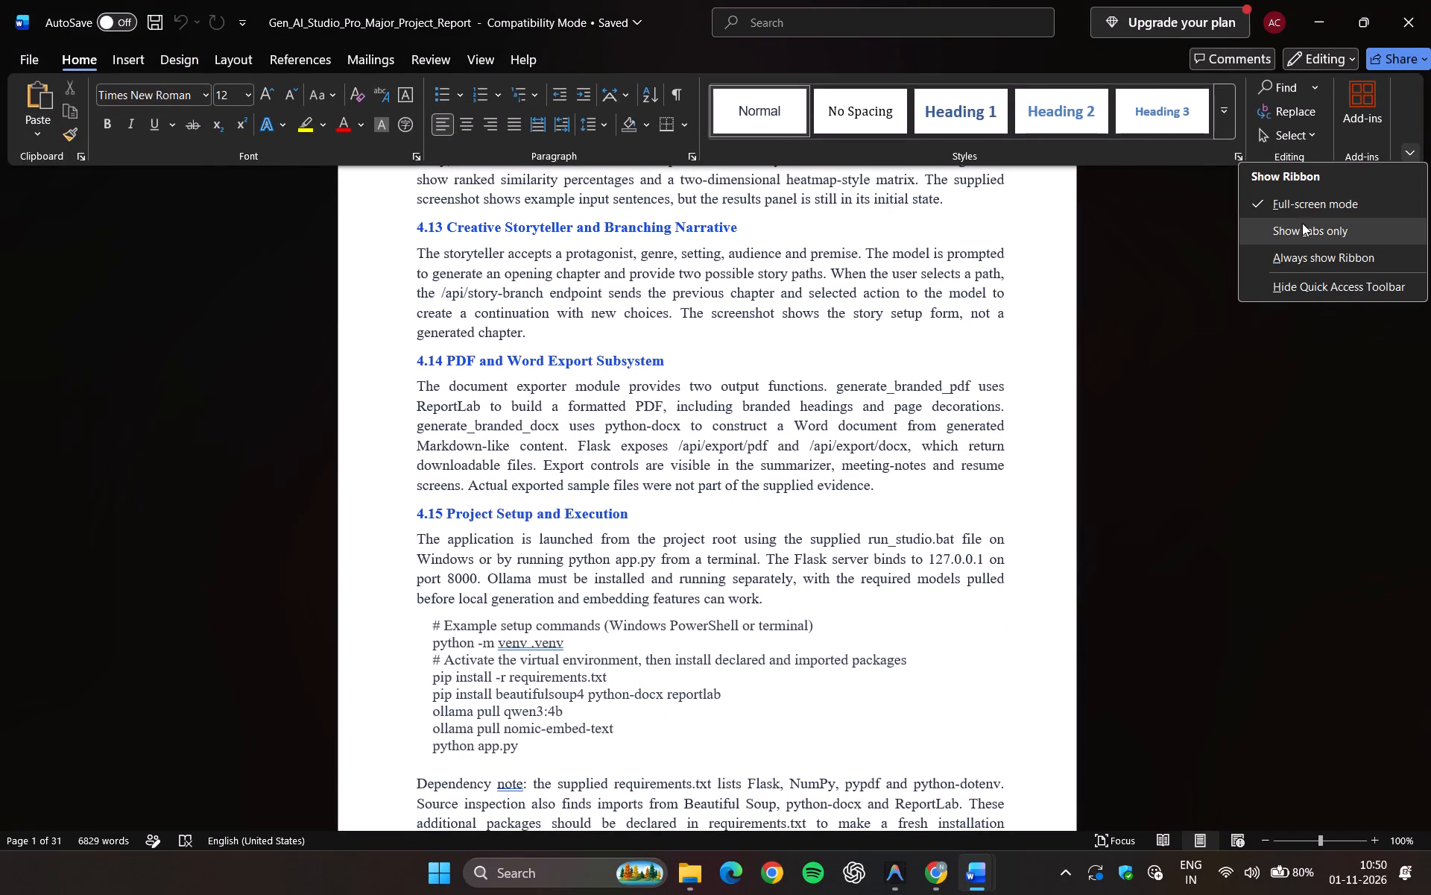
pyautogui.click(1289, 251)
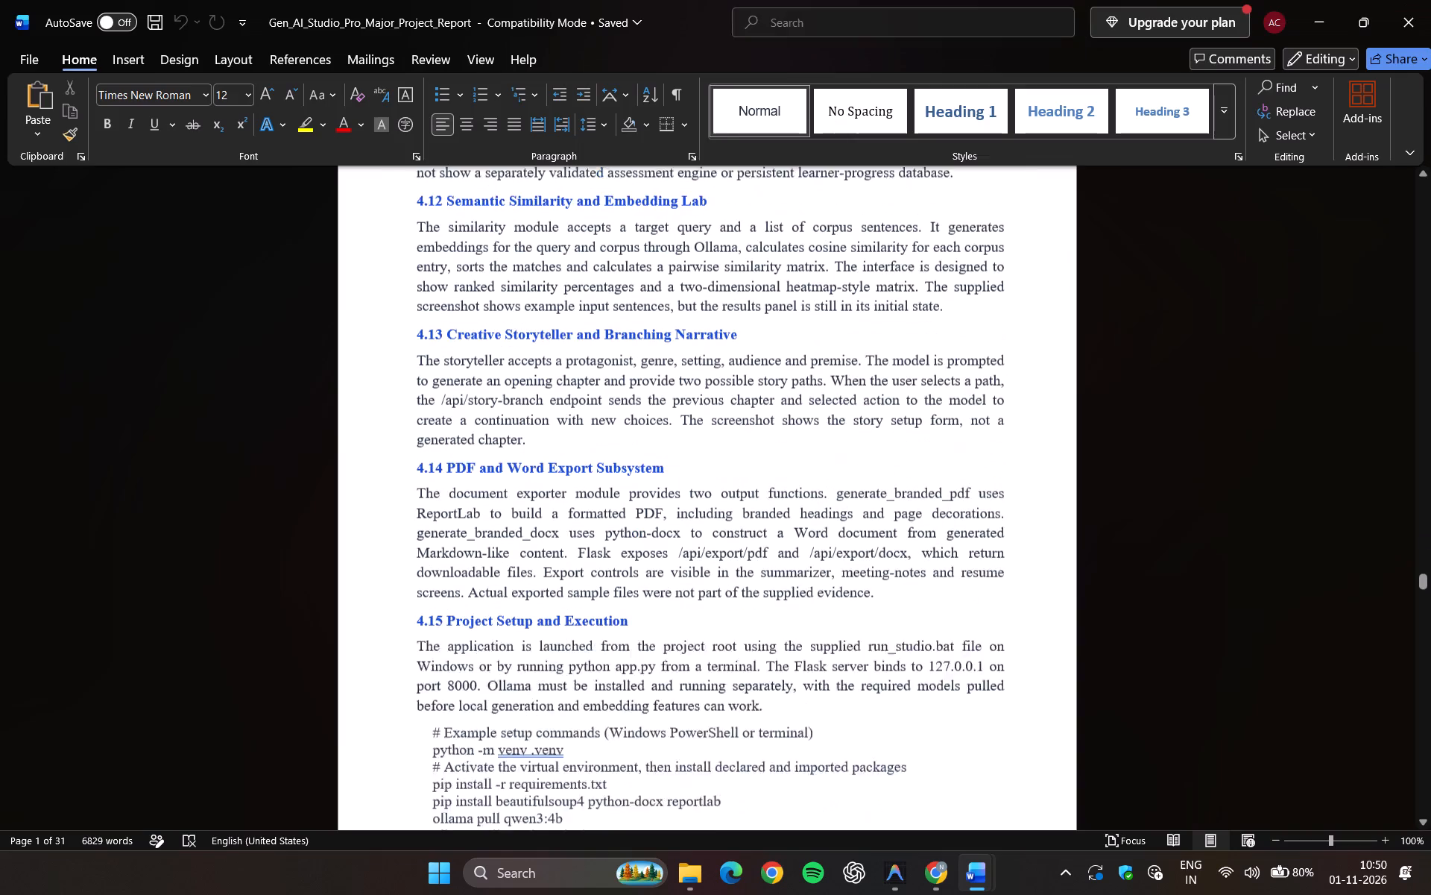
# Switch to the mnklastp document and set its ribbon to always show.
pyautogui.hotkey('alt', 'Tab')
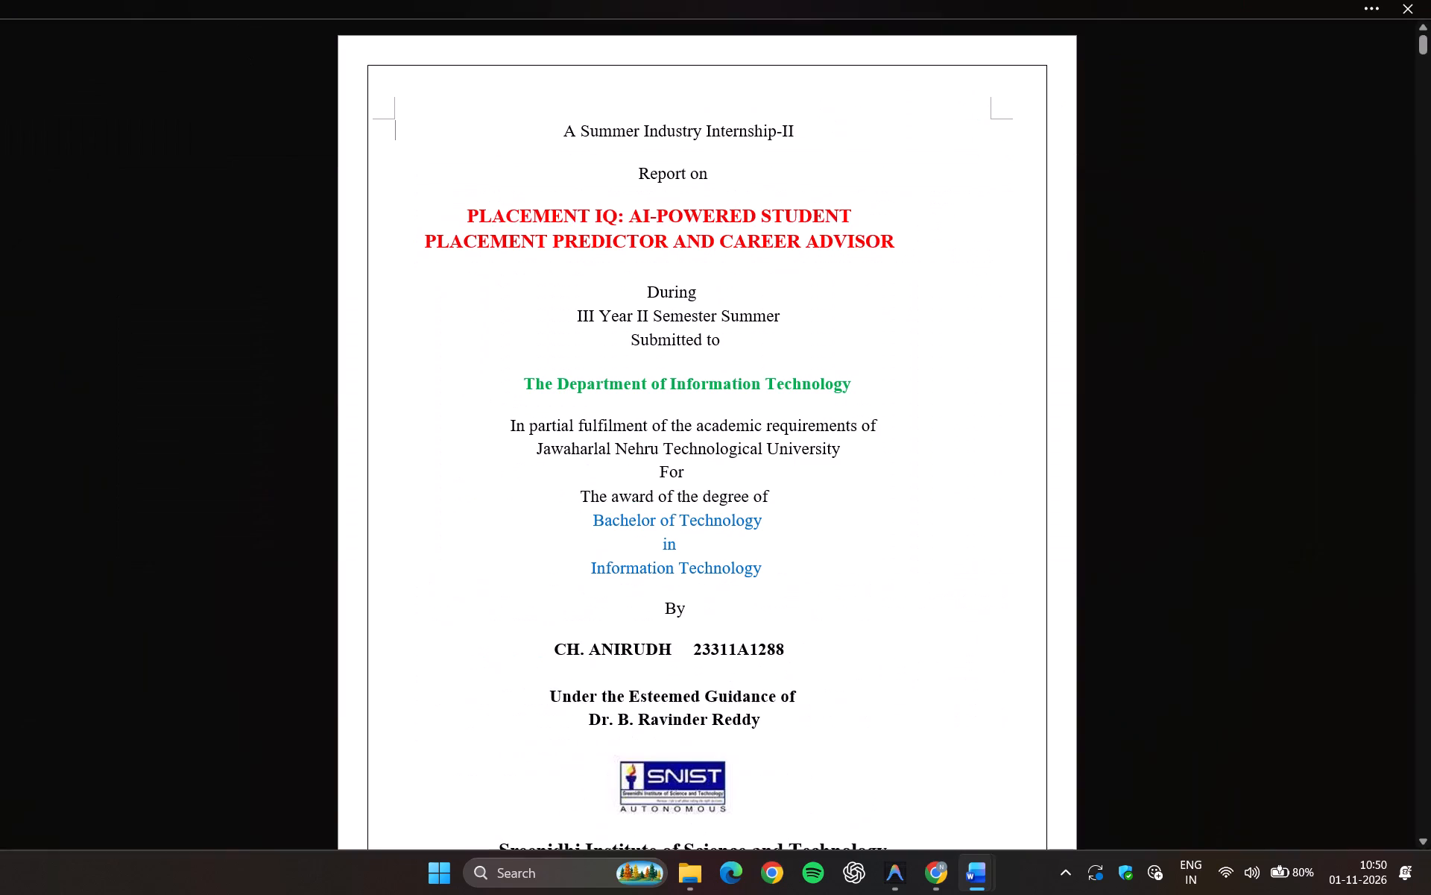
pyautogui.click(1372, 4)
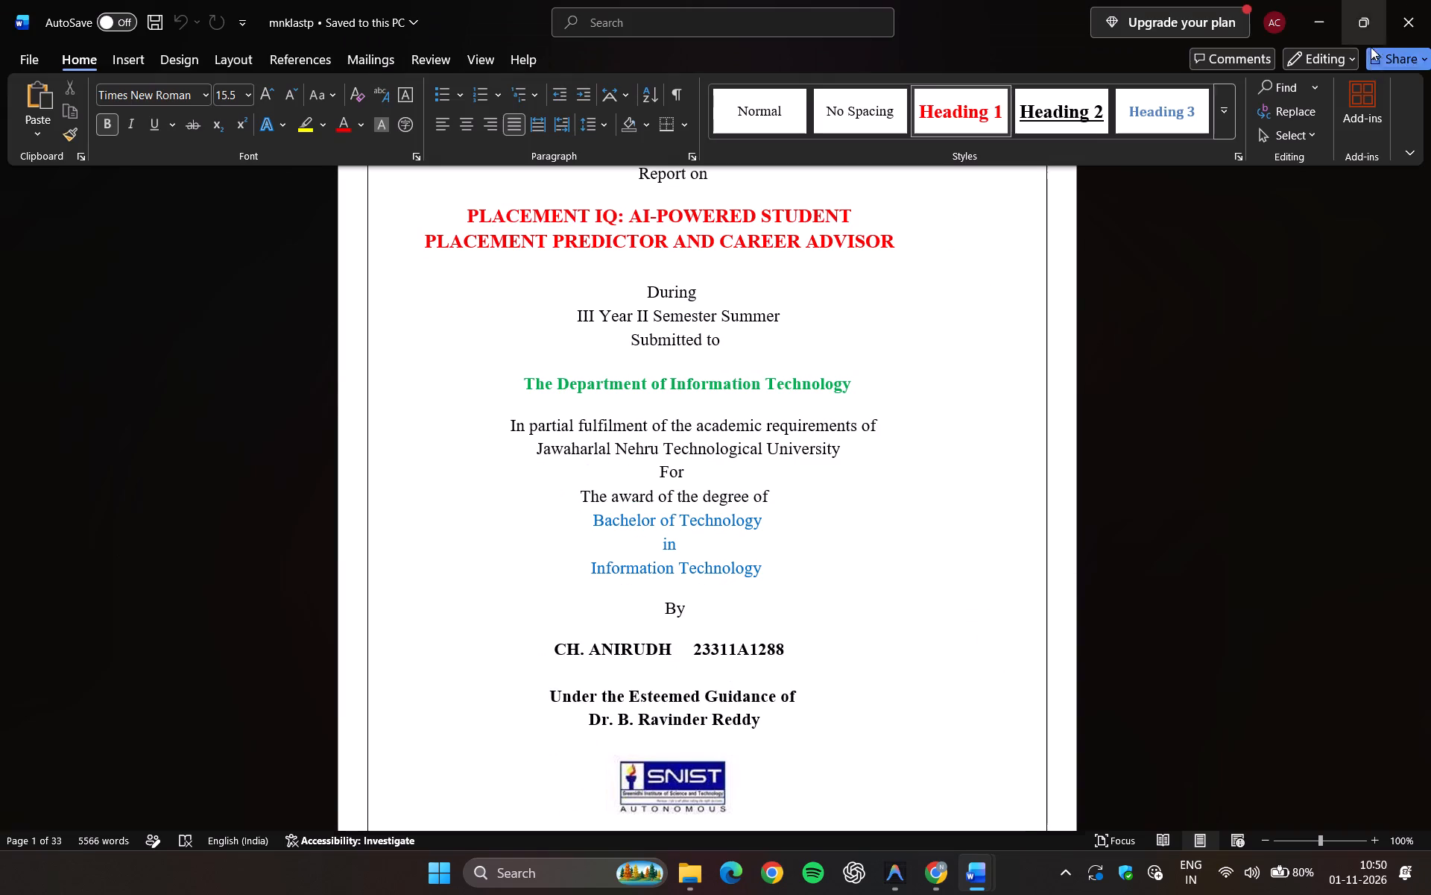
pyautogui.click(1405, 153)
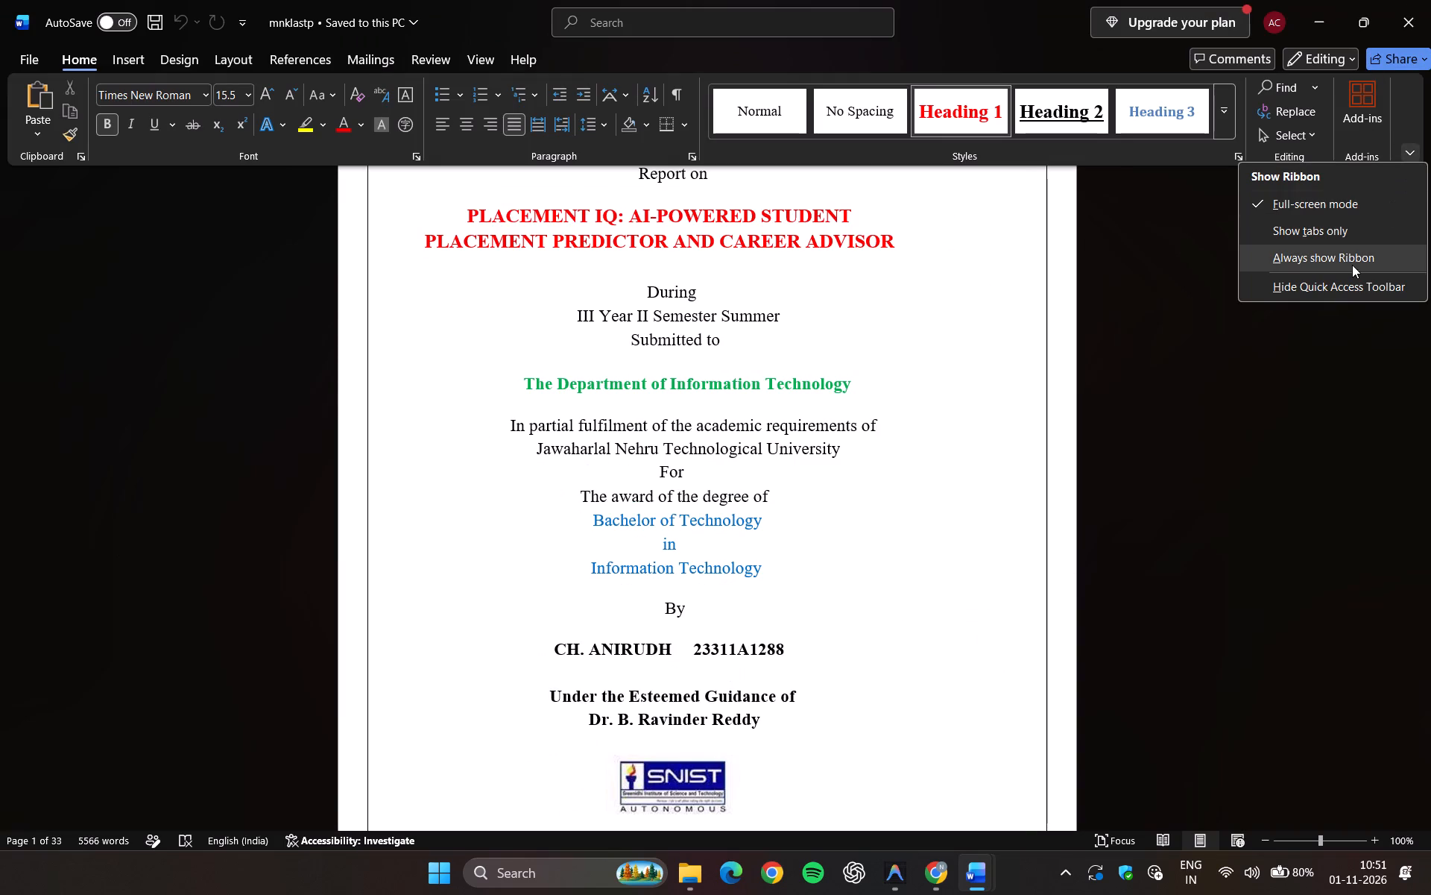
pyautogui.click(1352, 267)
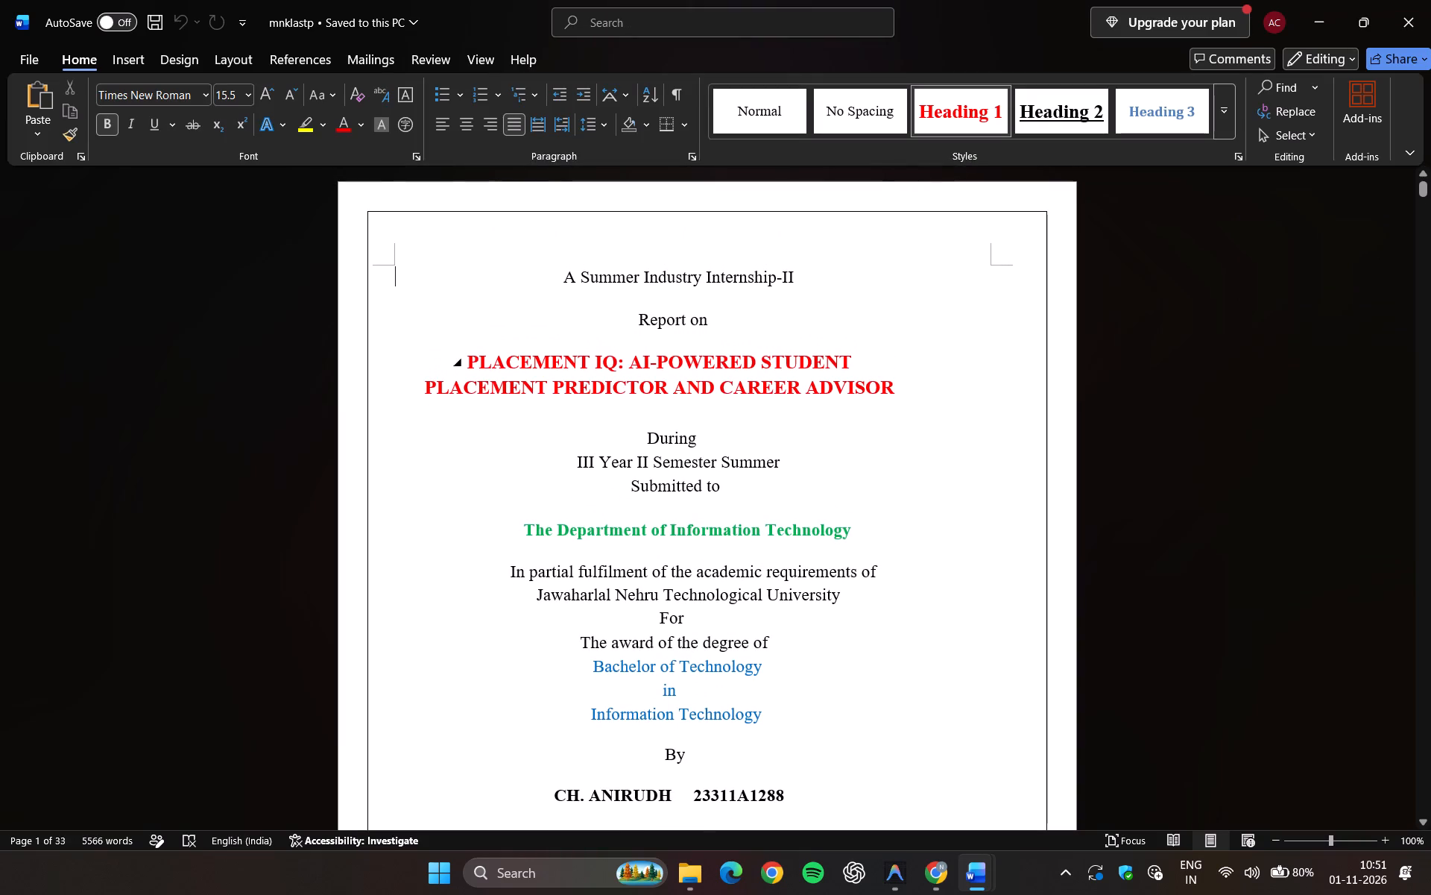
# Select the mnklastp body content from the PLACEMENT IQ title above the Abstract down to the Bibliography, leaving Appendix-A out of the selection.
pyautogui.scroll(-1, 634, 307)
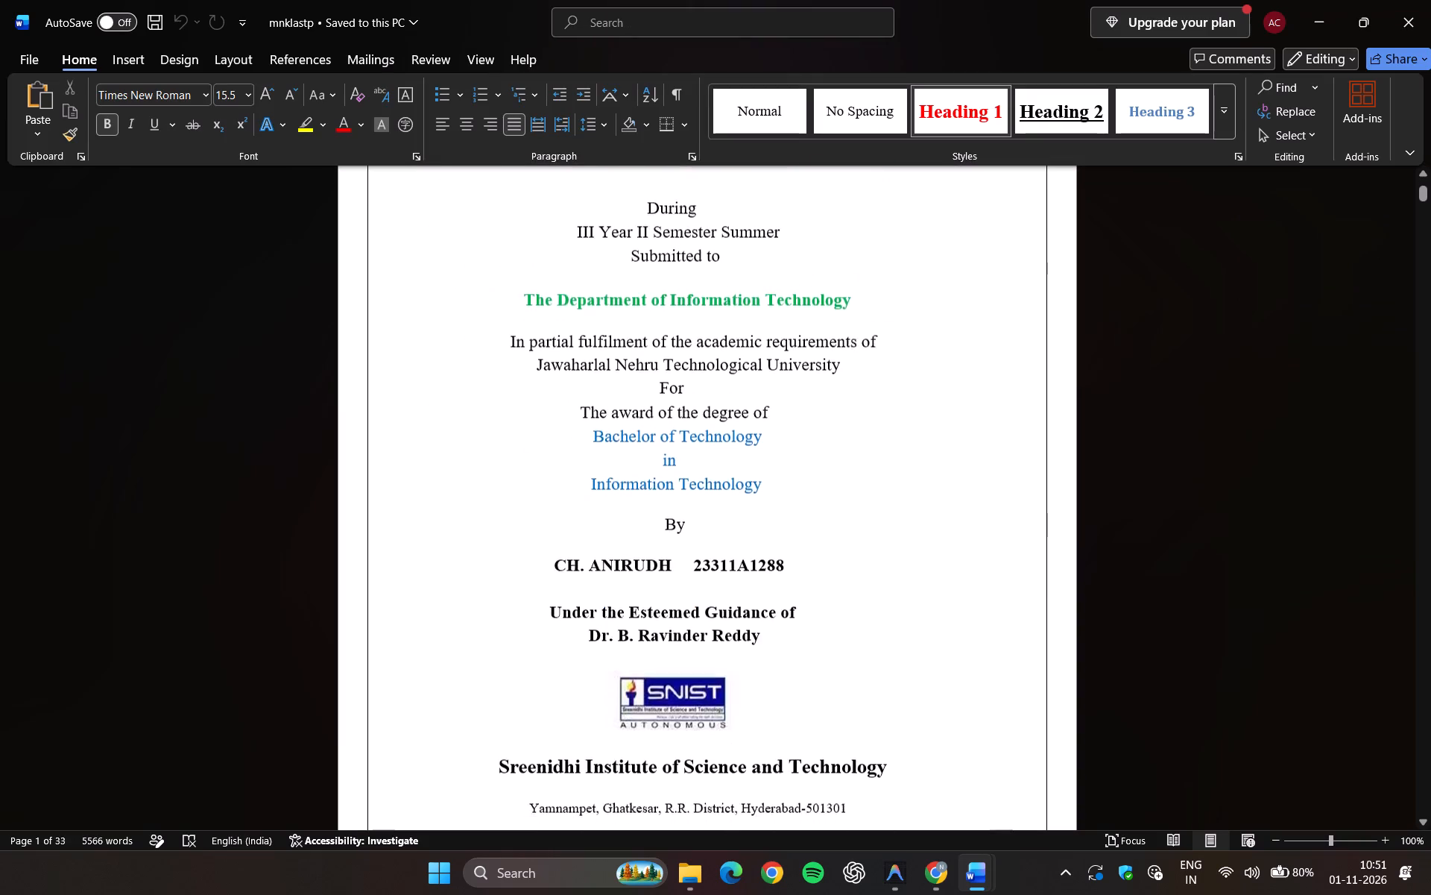
pyautogui.scroll(-8, 634, 307)
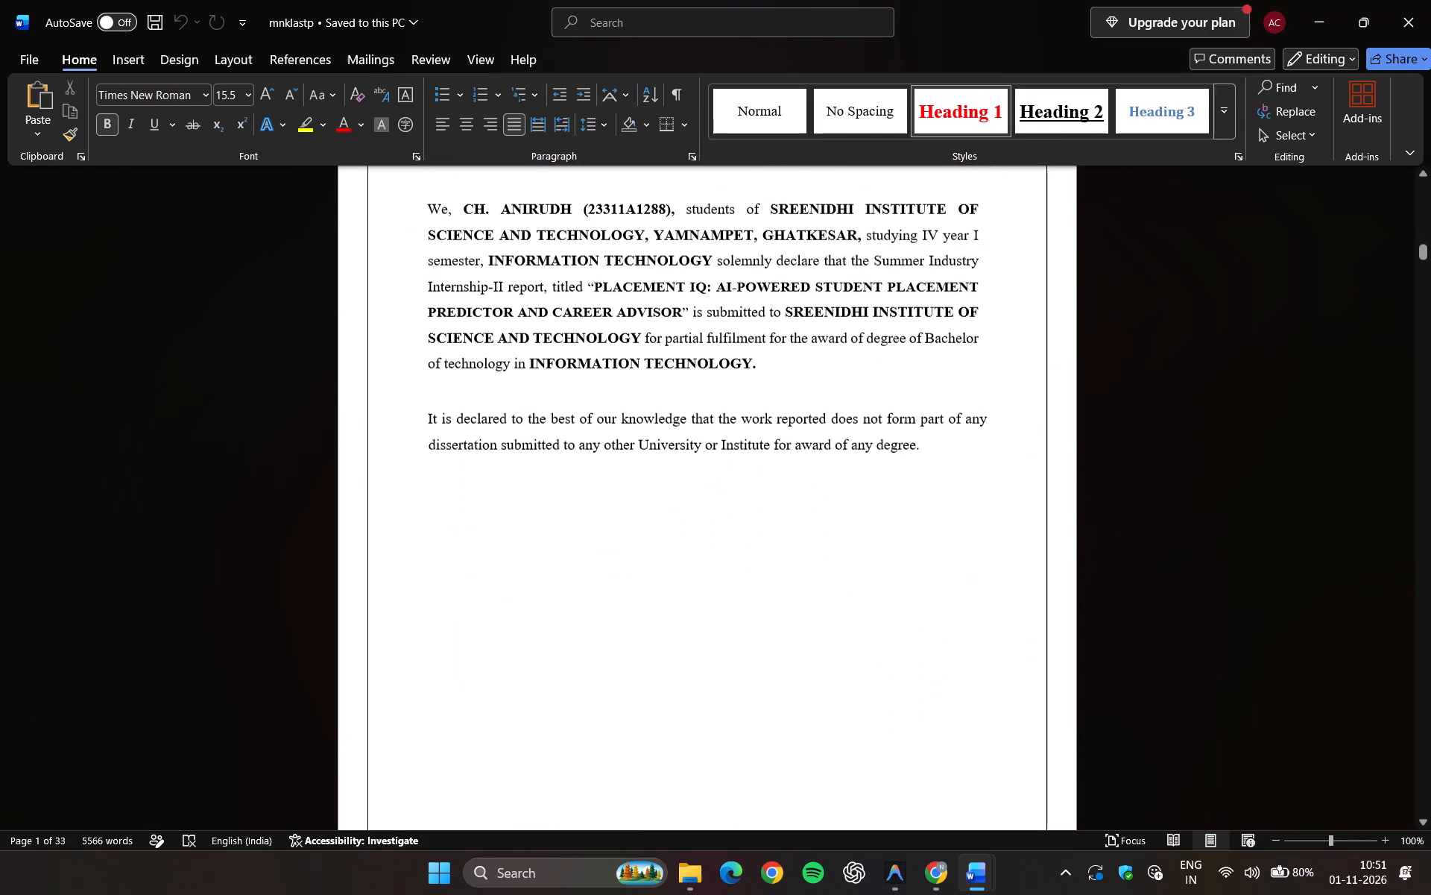
pyautogui.scroll(-2, 634, 307)
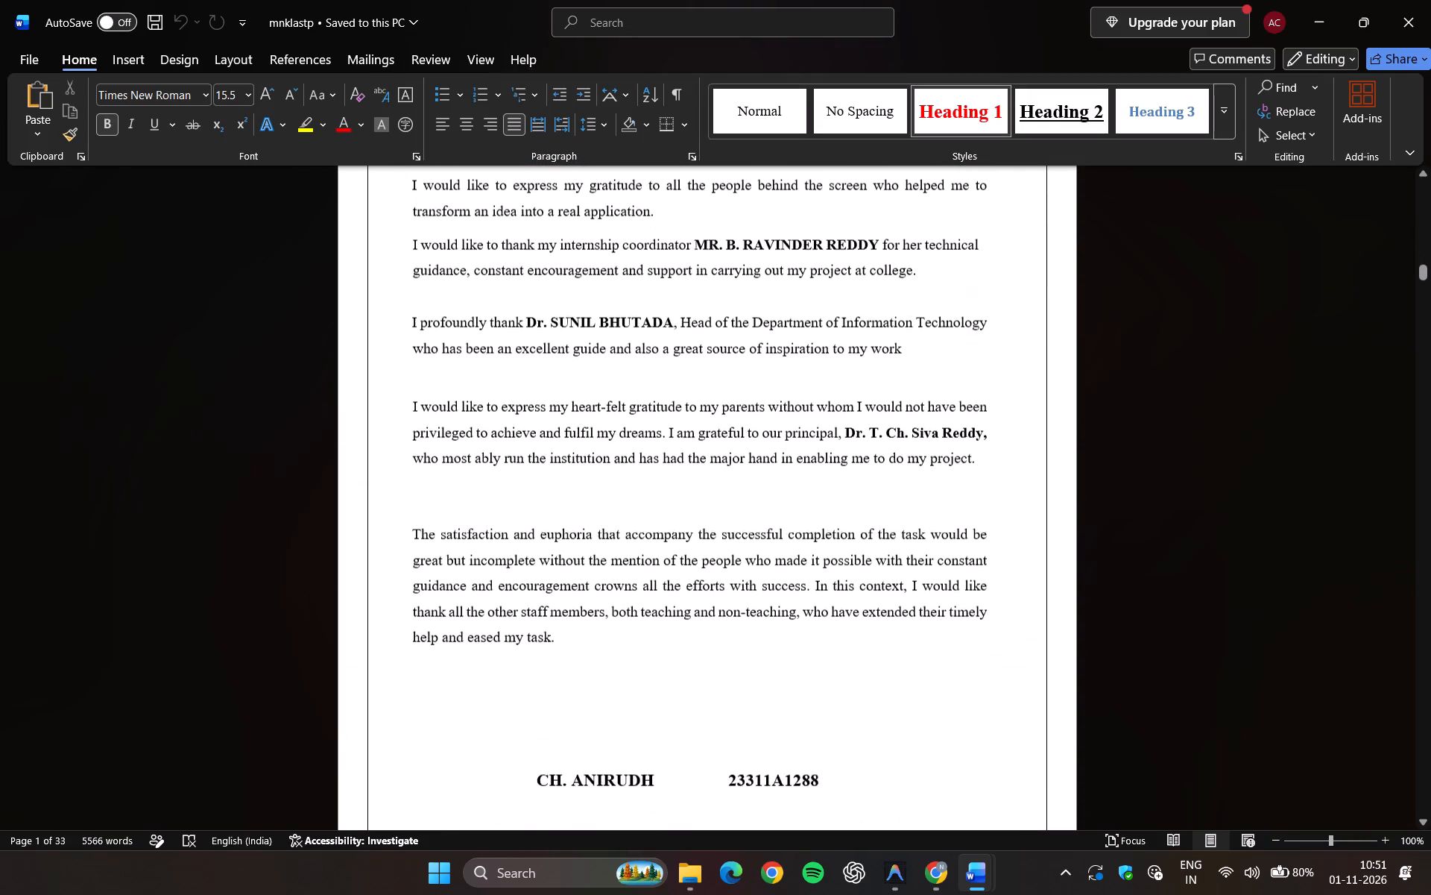
pyautogui.scroll(-1, 634, 307)
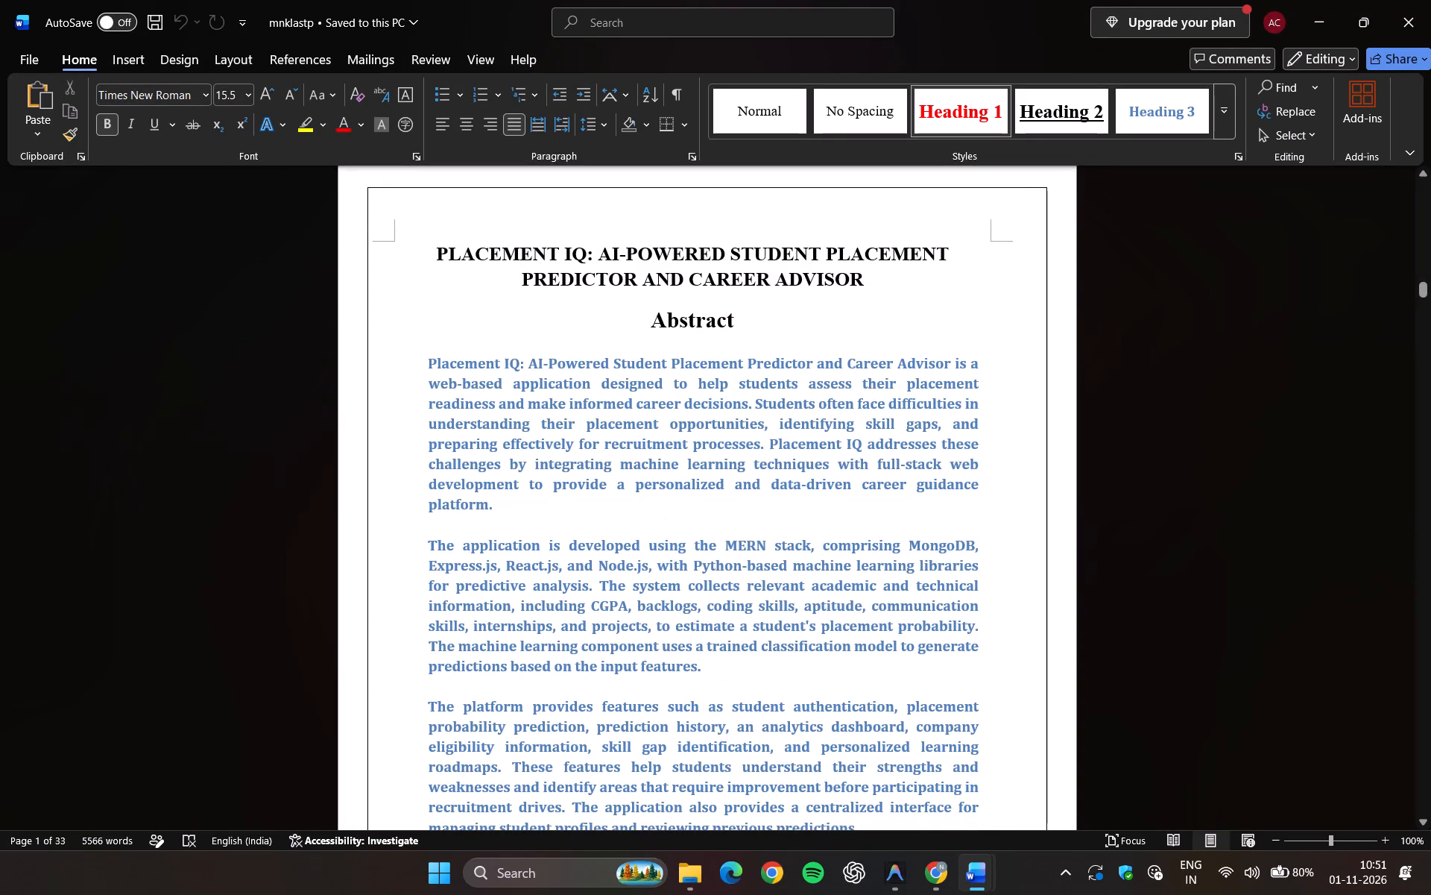
pyautogui.click(440, 253)
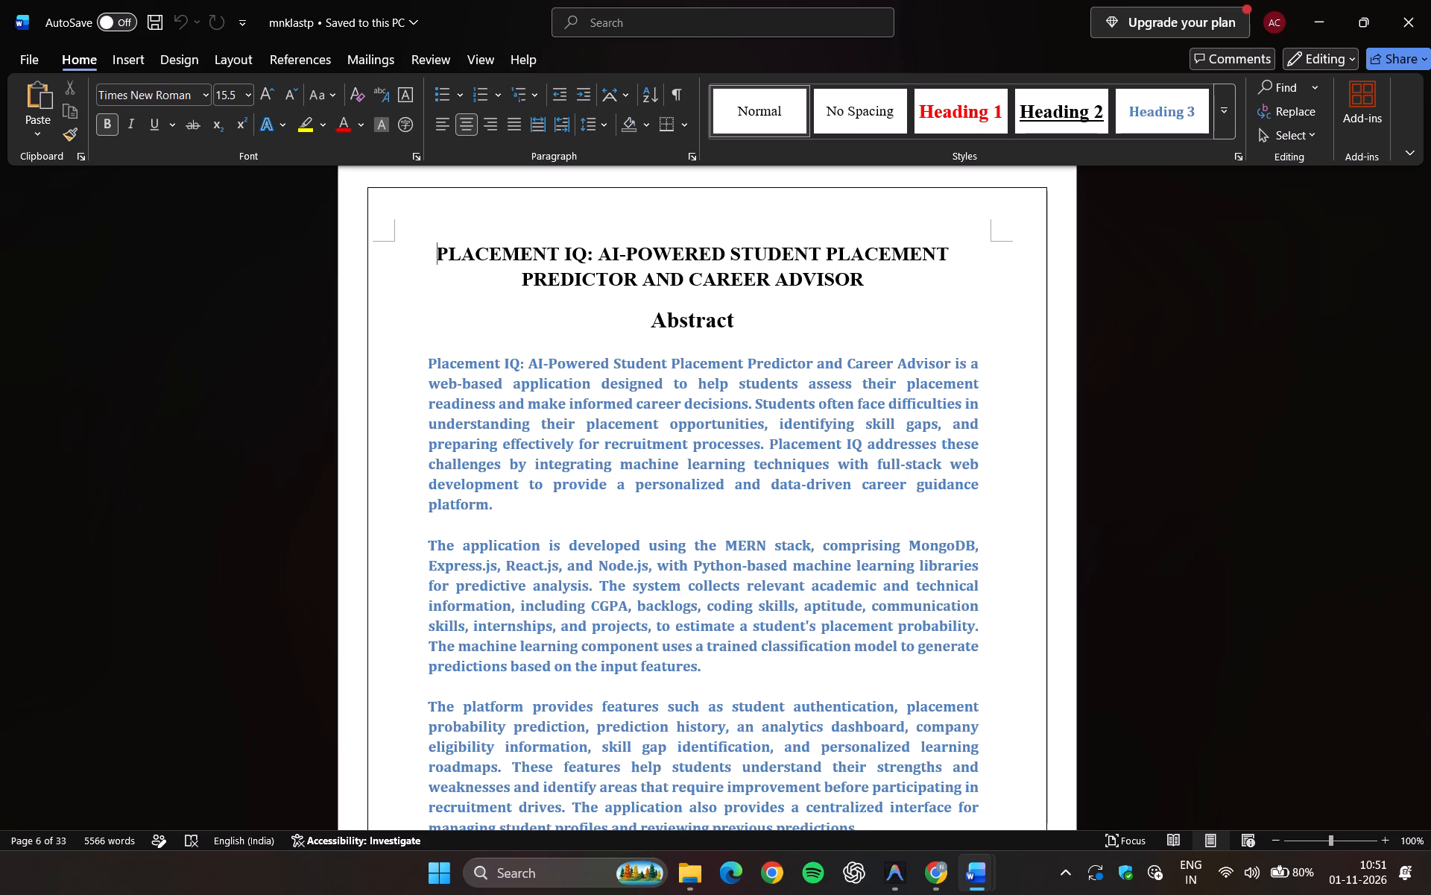
pyautogui.hotkey('shift', 'Down')
pyautogui.hotkey('shift', 'Down')
pyautogui.hotkey('shift', 'Down')
pyautogui.hotkey('shift', 'Down')
pyautogui.hotkey('shift', 'Down')
pyautogui.hotkey('shift', 'Down')
pyautogui.hotkey('shift', 'Down')
pyautogui.hotkey('shift', 'Down')
pyautogui.hotkey('shift', 'Down')
pyautogui.hotkey('shift', 'Down')
pyautogui.hotkey('shift', 'Down')
pyautogui.hotkey('shift', 'Down')
pyautogui.hotkey('shift', 'Down')
pyautogui.hotkey('shift', 'Down')
pyautogui.hotkey('shift', 'Down')
pyautogui.hotkey('shift', 'Down')
pyautogui.hotkey('shift', 'Down')
pyautogui.hotkey('shift', 'Down')
pyautogui.hotkey('shift', 'Down')
pyautogui.hotkey('shift', 'Down')
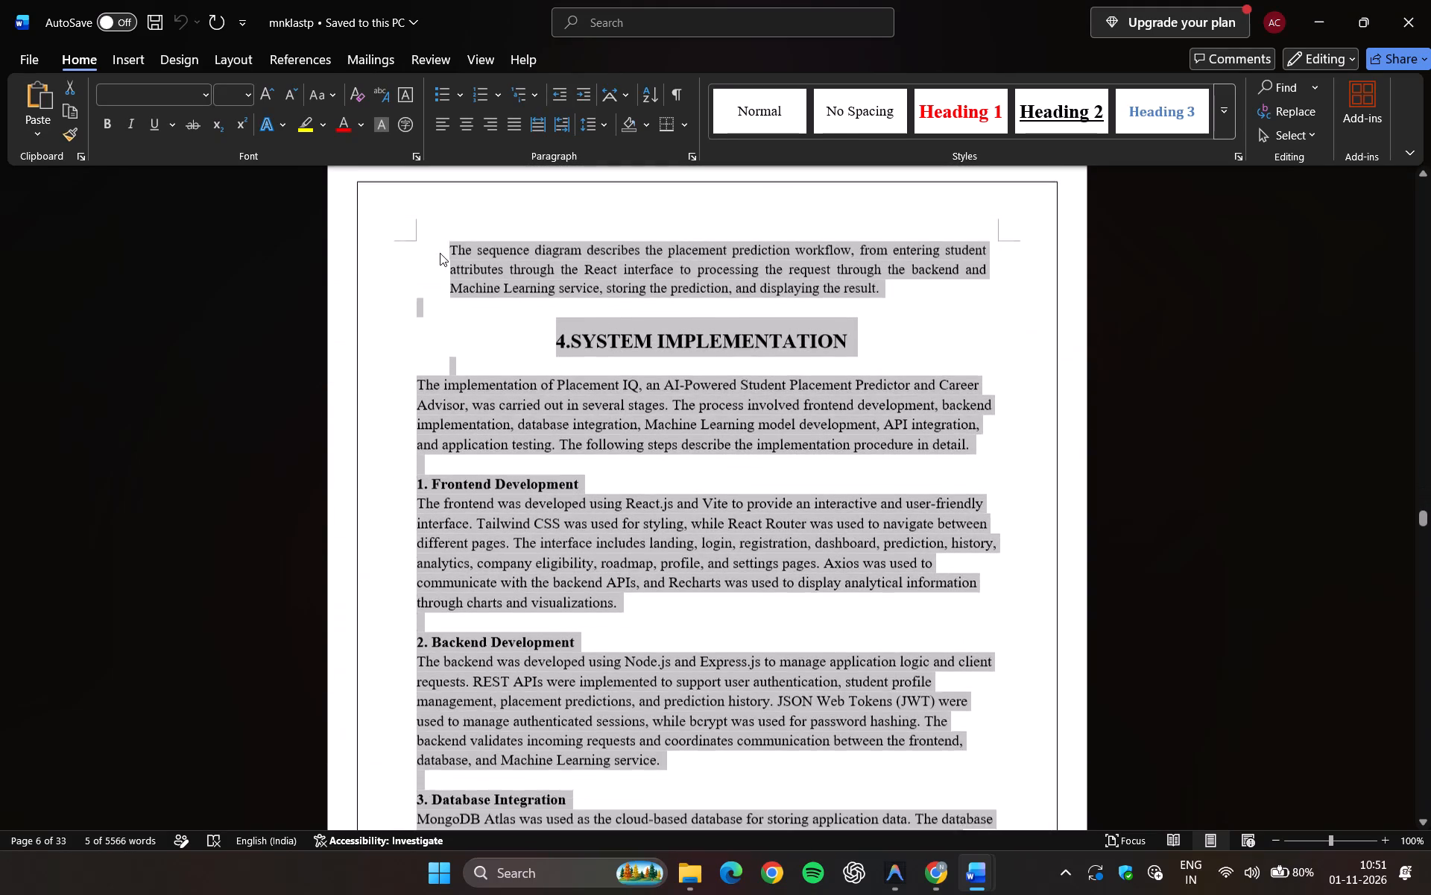
pyautogui.hotkey('shift', 'Down')
pyautogui.hotkey('shift', 'Down')
pyautogui.hotkey('shift', 'Down')
pyautogui.hotkey('shift', 'Down')
pyautogui.hotkey('shift', 'Down')
pyautogui.hotkey('shift', 'Down')
pyautogui.hotkey('shift', 'Down')
pyautogui.hotkey('shift', 'Down')
pyautogui.hotkey('shift', 'Down')
pyautogui.hotkey('shift', 'Down')
pyautogui.hotkey('shift', 'Down')
pyautogui.hotkey('shift', 'Down')
pyautogui.hotkey('shift', 'Down')
pyautogui.hotkey('shift', 'Down')
pyautogui.hotkey('shift', 'Down')
pyautogui.hotkey('shift', 'Down')
pyautogui.hotkey('shift', 'Down')
pyautogui.hotkey('shift', 'Down')
pyautogui.hotkey('shift', 'Down')
pyautogui.hotkey('shift', 'Down')
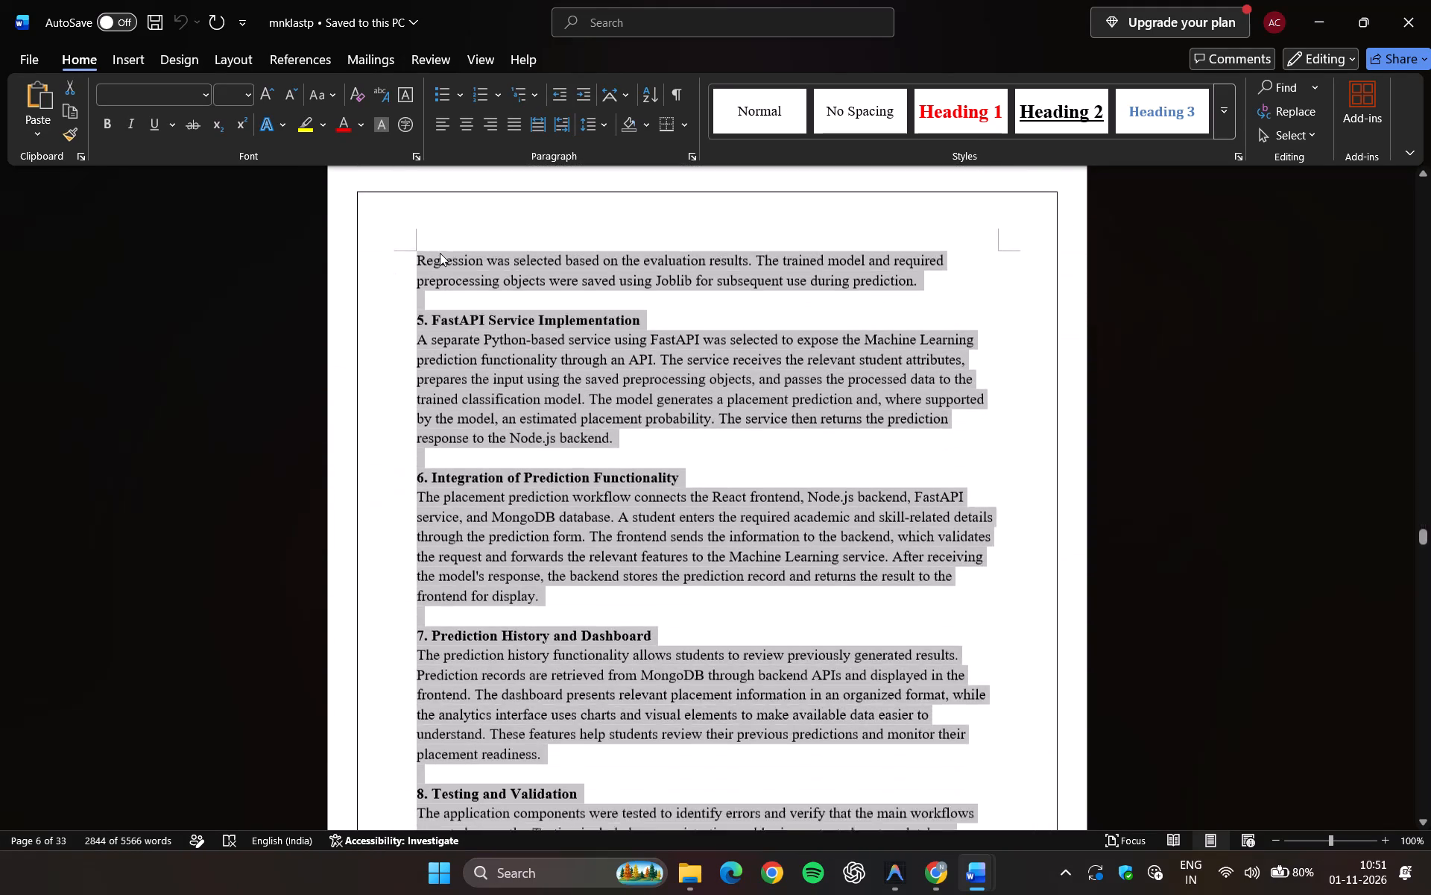
pyautogui.hotkey('shift', 'Down')
pyautogui.hotkey('shift', 'Down')
pyautogui.hotkey('shift', 'Down')
pyautogui.hotkey('shift', 'Down')
pyautogui.hotkey('shift', 'Down')
pyautogui.hotkey('shift', 'Down')
pyautogui.hotkey('shift', 'Down')
pyautogui.hotkey('shift', 'Down')
pyautogui.hotkey('shift', 'Down')
pyautogui.hotkey('shift', 'Down')
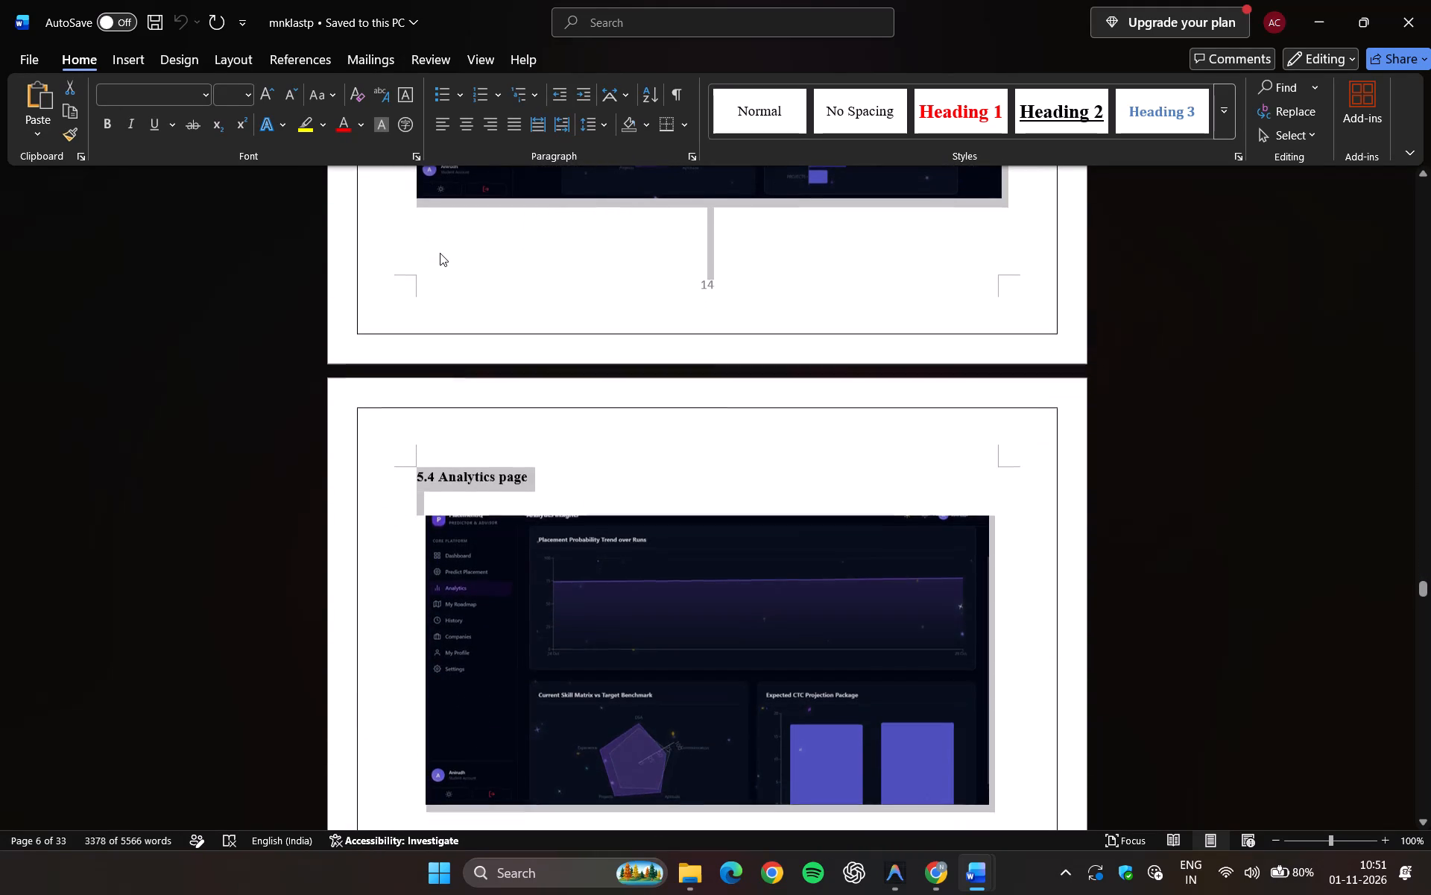
pyautogui.hotkey('shift', 'Down')
pyautogui.hotkey('shift', 'Down')
pyautogui.hotkey('shift', 'Down')
pyautogui.hotkey('shift', 'Down')
pyautogui.hotkey('shift', 'Down')
pyautogui.hotkey('shift', 'Down')
pyautogui.hotkey('shift', 'Down')
pyautogui.hotkey('shift', 'Down')
pyautogui.hotkey('shift', 'Down')
pyautogui.hotkey('shift', 'Down')
pyautogui.hotkey('shift', 'Down')
pyautogui.hotkey('shift', 'Down')
pyautogui.hotkey('shift', 'Down')
pyautogui.hotkey('shift', 'Down')
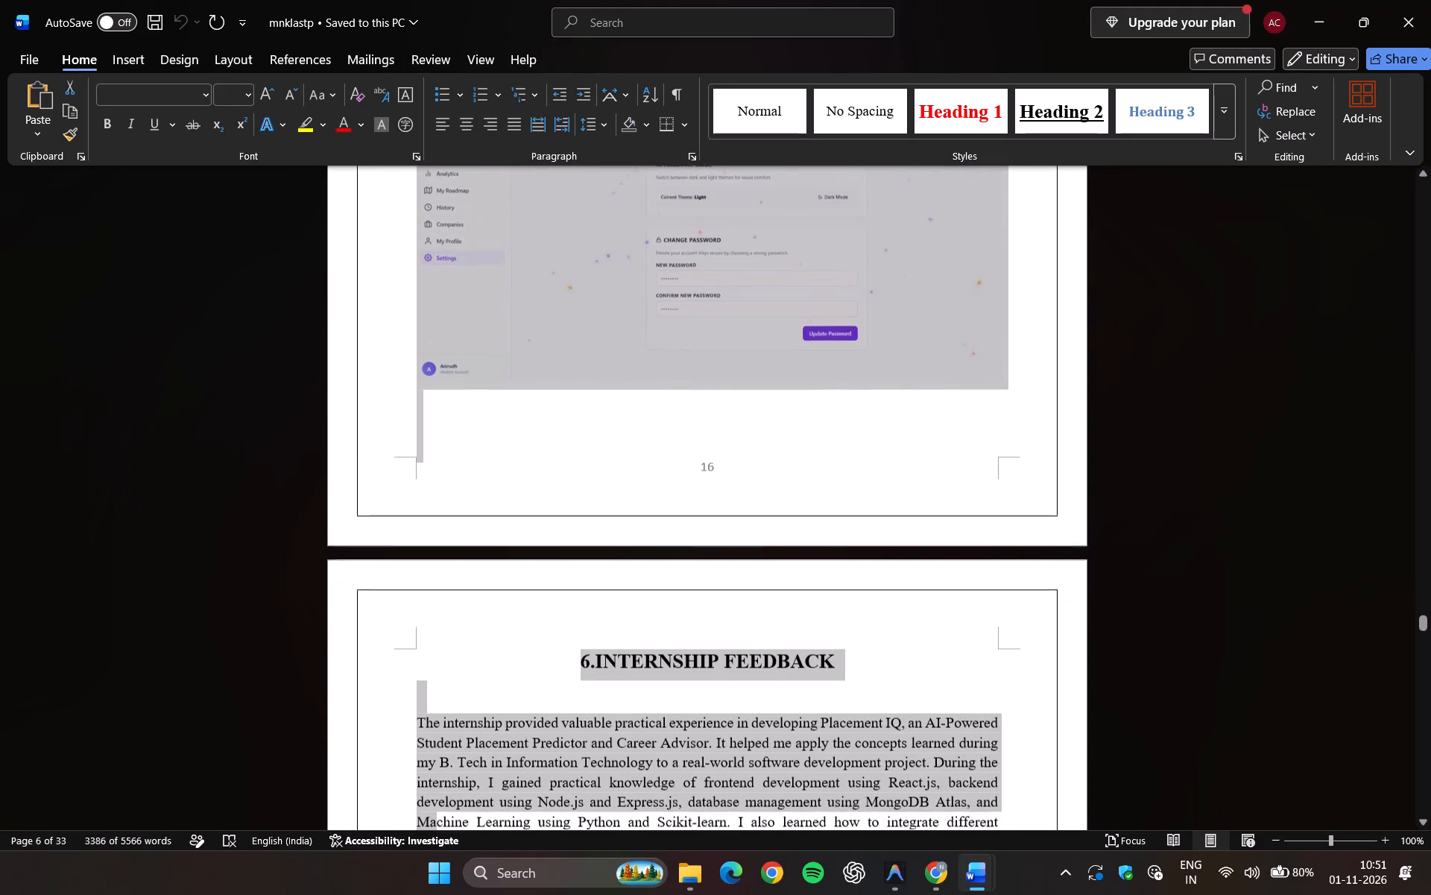
pyautogui.hotkey('shift', 'Down')
pyautogui.hotkey('shift', 'Down')
pyautogui.hotkey('shift', 'Down')
pyautogui.hotkey('shift', 'Down')
pyautogui.hotkey('shift', 'Down')
pyautogui.hotkey('shift', 'Down')
pyautogui.hotkey('shift', 'Down')
pyautogui.hotkey('shift', 'Down')
pyautogui.hotkey('shift', 'Down')
pyautogui.hotkey('shift', 'Down')
pyautogui.hotkey('shift', 'Down')
pyautogui.hotkey('shift', 'Down')
pyautogui.hotkey('shift', 'Down')
pyautogui.hotkey('shift', 'Down')
pyautogui.hotkey('shift', 'Down')
pyautogui.hotkey('shift', 'Down')
pyautogui.hotkey('shift', 'Down')
pyautogui.hotkey('shift', 'Down')
pyautogui.hotkey('shift', 'Down')
pyautogui.hotkey('shift', 'Down')
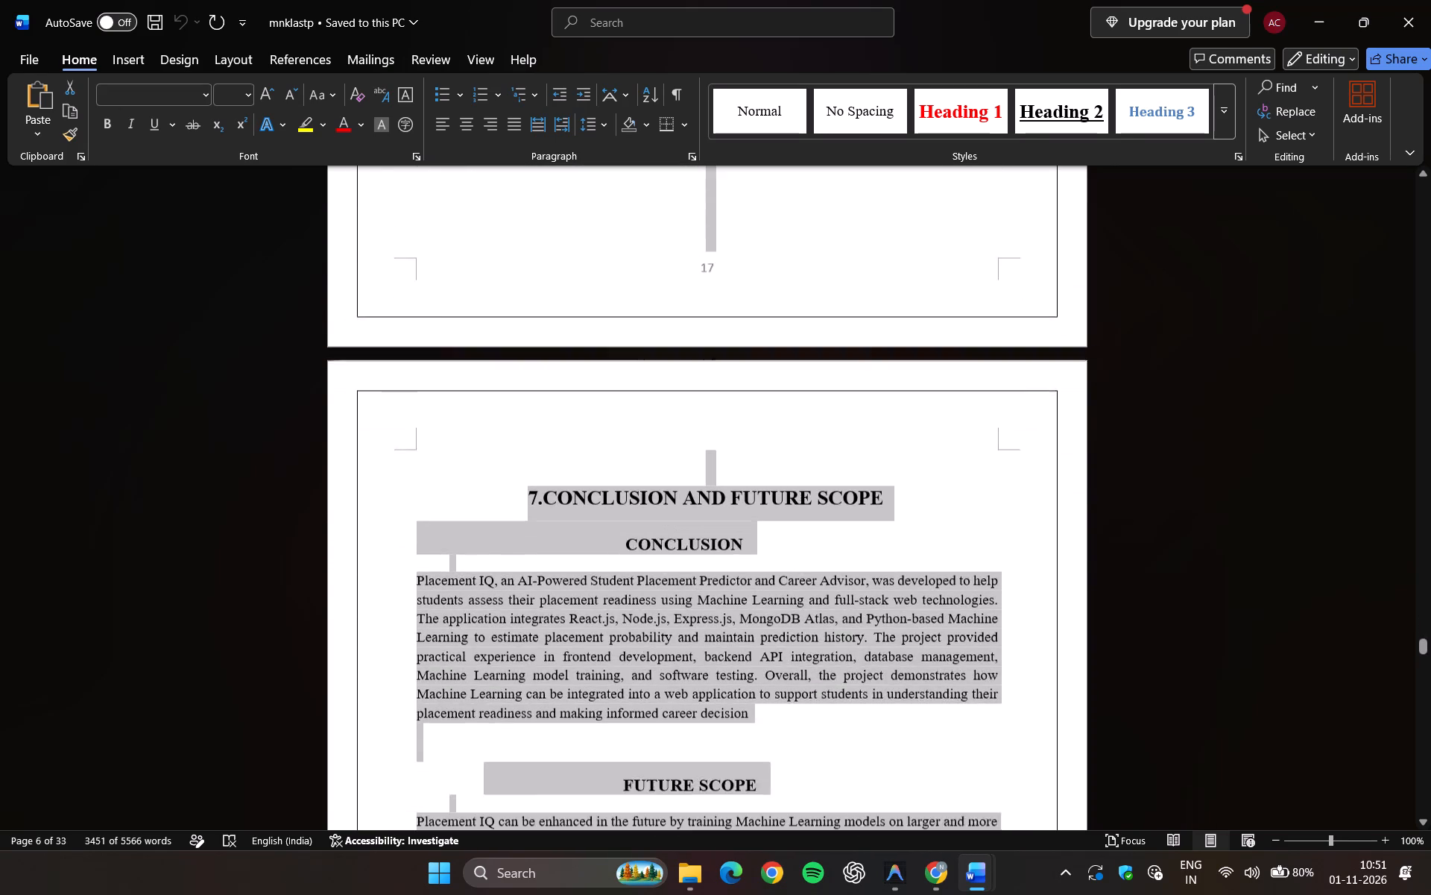
pyautogui.hotkey('shift', 'Down')
pyautogui.hotkey('shift', 'Down')
pyautogui.hotkey('shift', 'Down')
pyautogui.hotkey('shift', 'Down')
pyautogui.hotkey('shift', 'Down')
pyautogui.hotkey('shift', 'Down')
pyautogui.hotkey('shift', 'Down')
pyautogui.hotkey('shift', 'Down')
pyautogui.hotkey('shift', 'Down')
pyautogui.hotkey('shift', 'Down')
pyautogui.hotkey('shift', 'Down')
pyautogui.hotkey('shift', 'Down')
pyautogui.hotkey('shift', 'Down')
pyautogui.hotkey('shift', 'Down')
pyautogui.hotkey('shift', 'Down')
pyautogui.hotkey('shift', 'Down')
pyautogui.hotkey('shift', 'Down')
pyautogui.hotkey('shift', 'Down')
pyautogui.hotkey('shift', 'Down')
pyautogui.hotkey('shift', 'Down')
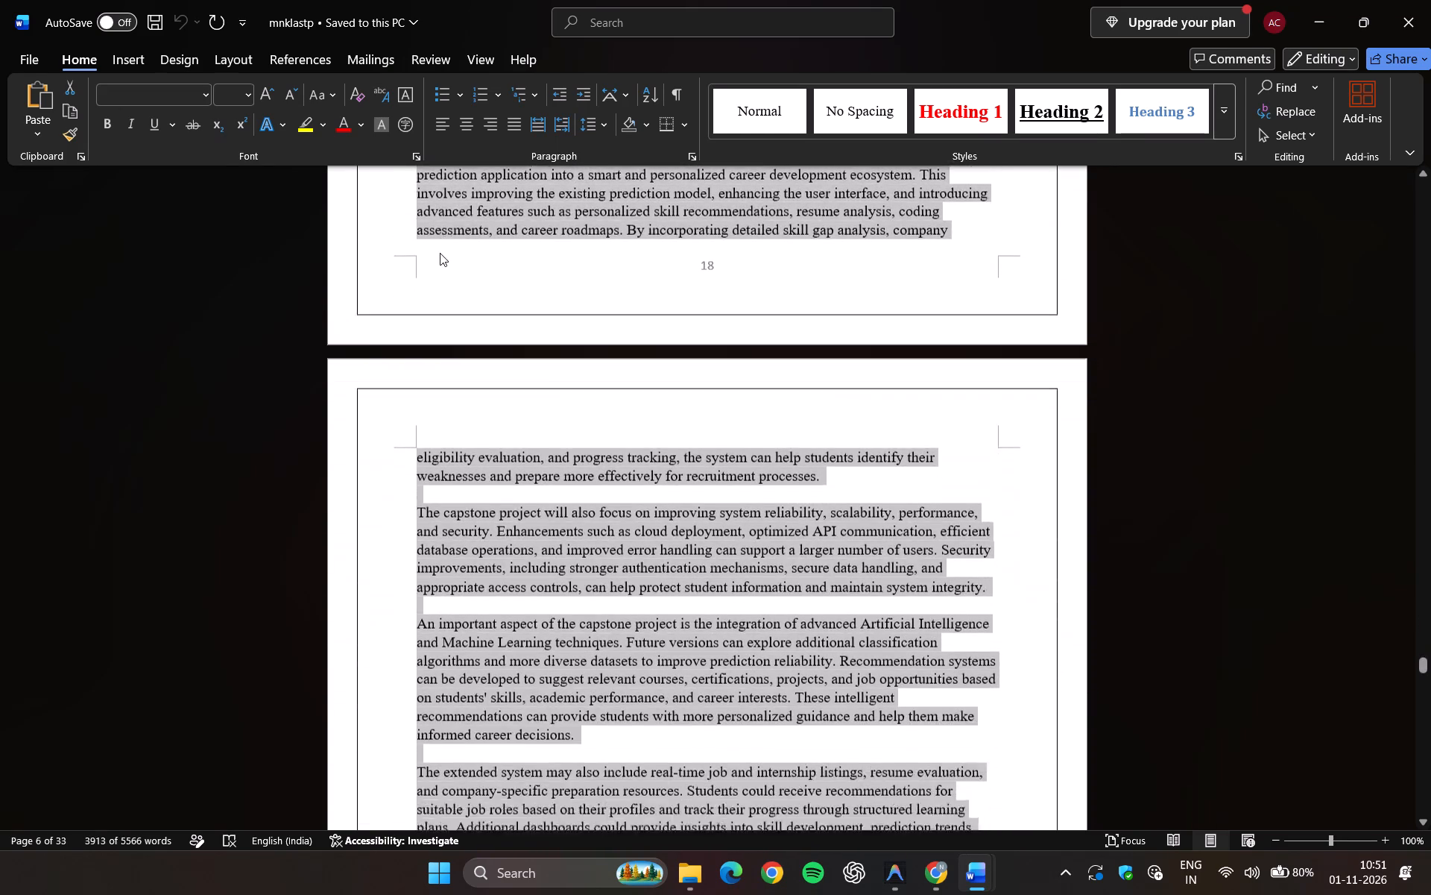
pyautogui.hotkey('shift', 'Down')
pyautogui.hotkey('shift', 'Down')
pyautogui.hotkey('shift', 'Down')
pyautogui.hotkey('shift', 'Down')
pyautogui.hotkey('shift', 'Down')
pyautogui.hotkey('shift', 'Down')
pyautogui.hotkey('shift', 'Down')
pyautogui.hotkey('shift', 'Down')
pyautogui.hotkey('shift', 'Down')
pyautogui.hotkey('shift', 'Down')
pyautogui.hotkey('shift', 'Down')
pyautogui.hotkey('shift', 'Down')
pyautogui.hotkey('shift', 'Down')
pyautogui.hotkey('shift', 'Down')
pyautogui.hotkey('shift', 'Down')
pyautogui.hotkey('shift', 'Down')
pyautogui.hotkey('shift', 'Down')
pyautogui.hotkey('shift', 'Down')
pyautogui.hotkey('shift', 'Down')
pyautogui.hotkey('shift', 'Down')
pyautogui.hotkey('shift', 'Down')
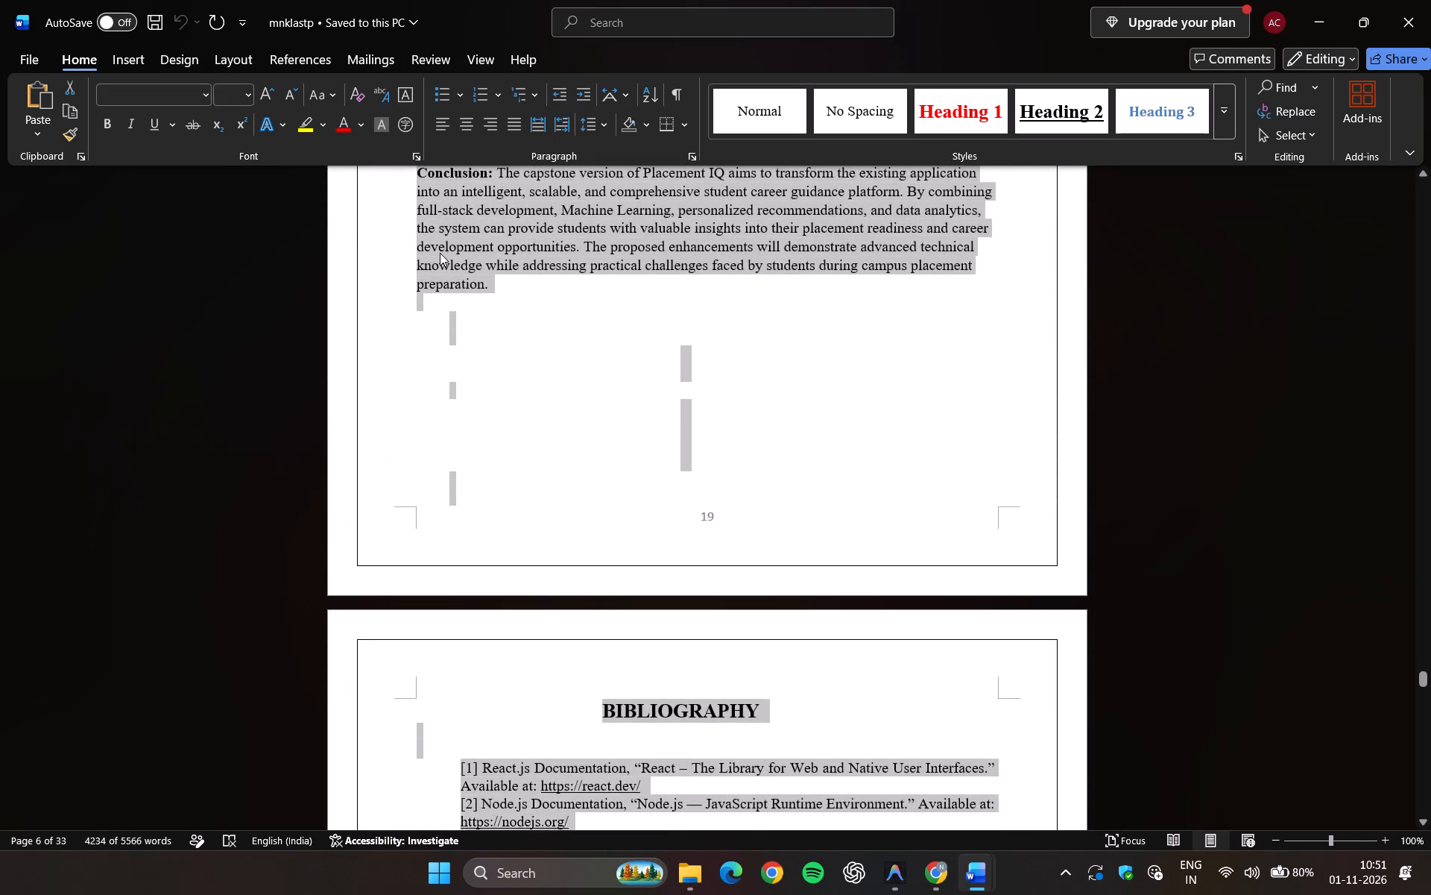
pyautogui.hotkey('shift', 'Down')
pyautogui.hotkey('shift', 'Up')
pyautogui.hotkey('shift', 'Up')
pyautogui.hotkey('shift', 'Up')
pyautogui.hotkey('shift', 'Up')
pyautogui.hotkey('shift', 'Up')
pyautogui.hotkey('shift', 'Up')
pyautogui.hotkey('shift', 'Up')
pyautogui.hotkey('shift', 'Up')
pyautogui.hotkey('shift', 'Up')
pyautogui.hotkey('shift', 'Up')
pyautogui.hotkey('shift', 'Up')
pyautogui.hotkey('shift', 'Up')
pyautogui.hotkey('shift', 'Up')
pyautogui.hotkey('shift', 'Up')
pyautogui.hotkey('shift', 'Up')
pyautogui.hotkey('shift', 'Up')
pyautogui.hotkey('shift', 'Up')
pyautogui.hotkey('shift', 'Up')
pyautogui.hotkey('shift', 'Up')
pyautogui.hotkey('shift', 'Up')
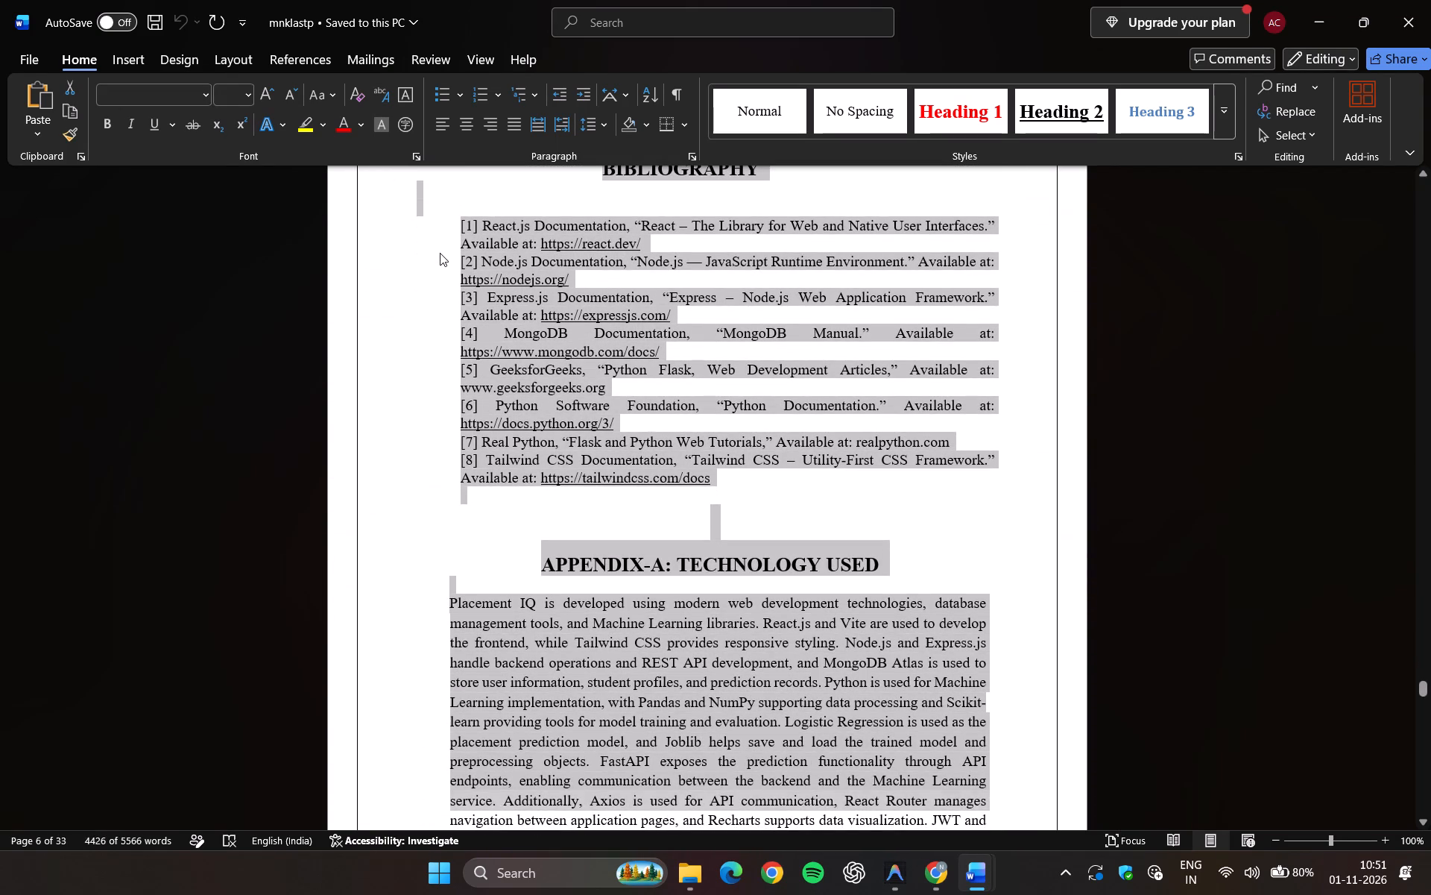
pyautogui.hotkey('shift', 'Up')
pyautogui.hotkey('shift', 'Up')
pyautogui.hotkey('shift', 'Up')
pyautogui.hotkey('shift', 'Up')
pyautogui.hotkey('shift', 'Up')
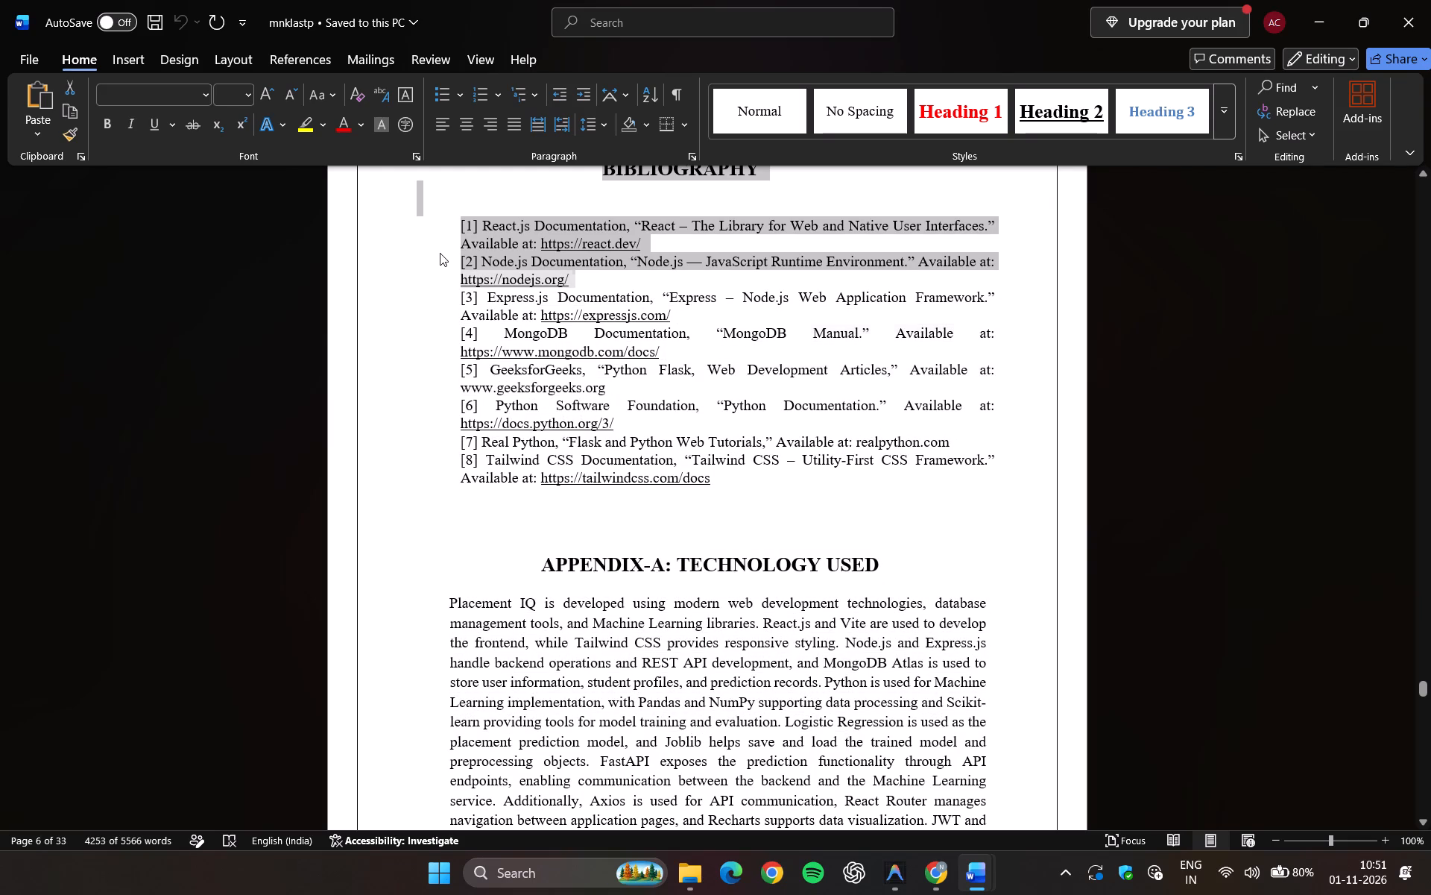
# Adjust the mnklastp body selection to end just before the BIBLIOGRAPHY heading and replace it with the copied Gen AI Studio Pro report content.
pyautogui.hotkey('shift', 'Down')
pyautogui.hotkey('shift', 'Down')
pyautogui.hotkey('shift', 'Down')
pyautogui.hotkey('shift', 'Down')
pyautogui.hotkey('shift', 'Down')
pyautogui.hotkey('shift', 'Down')
pyautogui.hotkey('shift', 'Down')
pyautogui.hotkey('shift', 'Down')
pyautogui.hotkey('shift', 'Down')
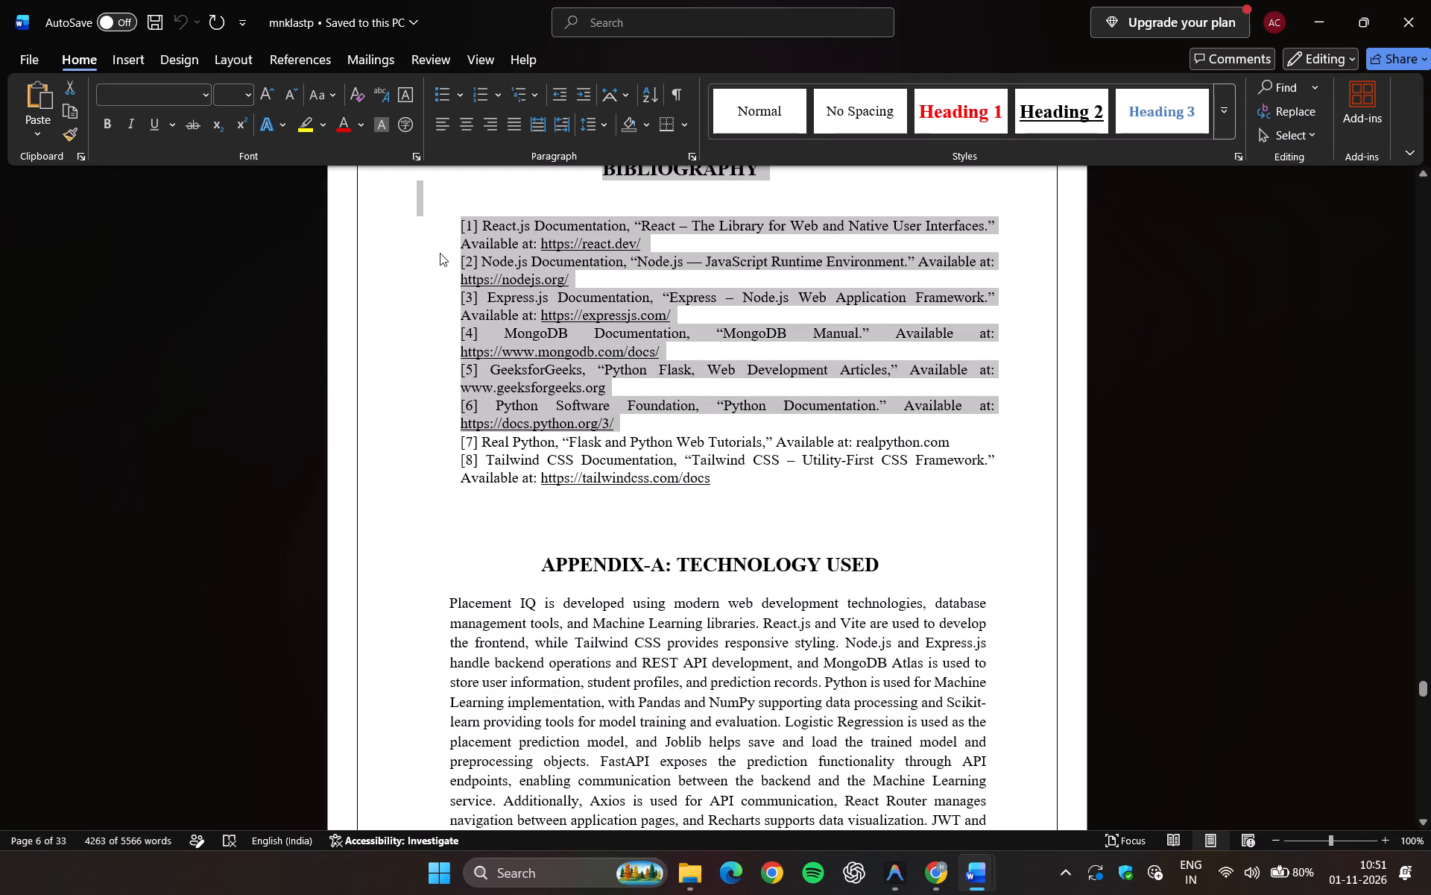
pyautogui.hotkey('shift', 'Down')
pyautogui.hotkey('shift', 'Down')
pyautogui.hotkey('shift', 'Down')
pyautogui.hotkey('shift', 'Down')
pyautogui.hotkey('shift', 'Down')
pyautogui.hotkey('shift', 'Down')
pyautogui.hotkey('shift', 'Down')
pyautogui.hotkey('shift', 'Down')
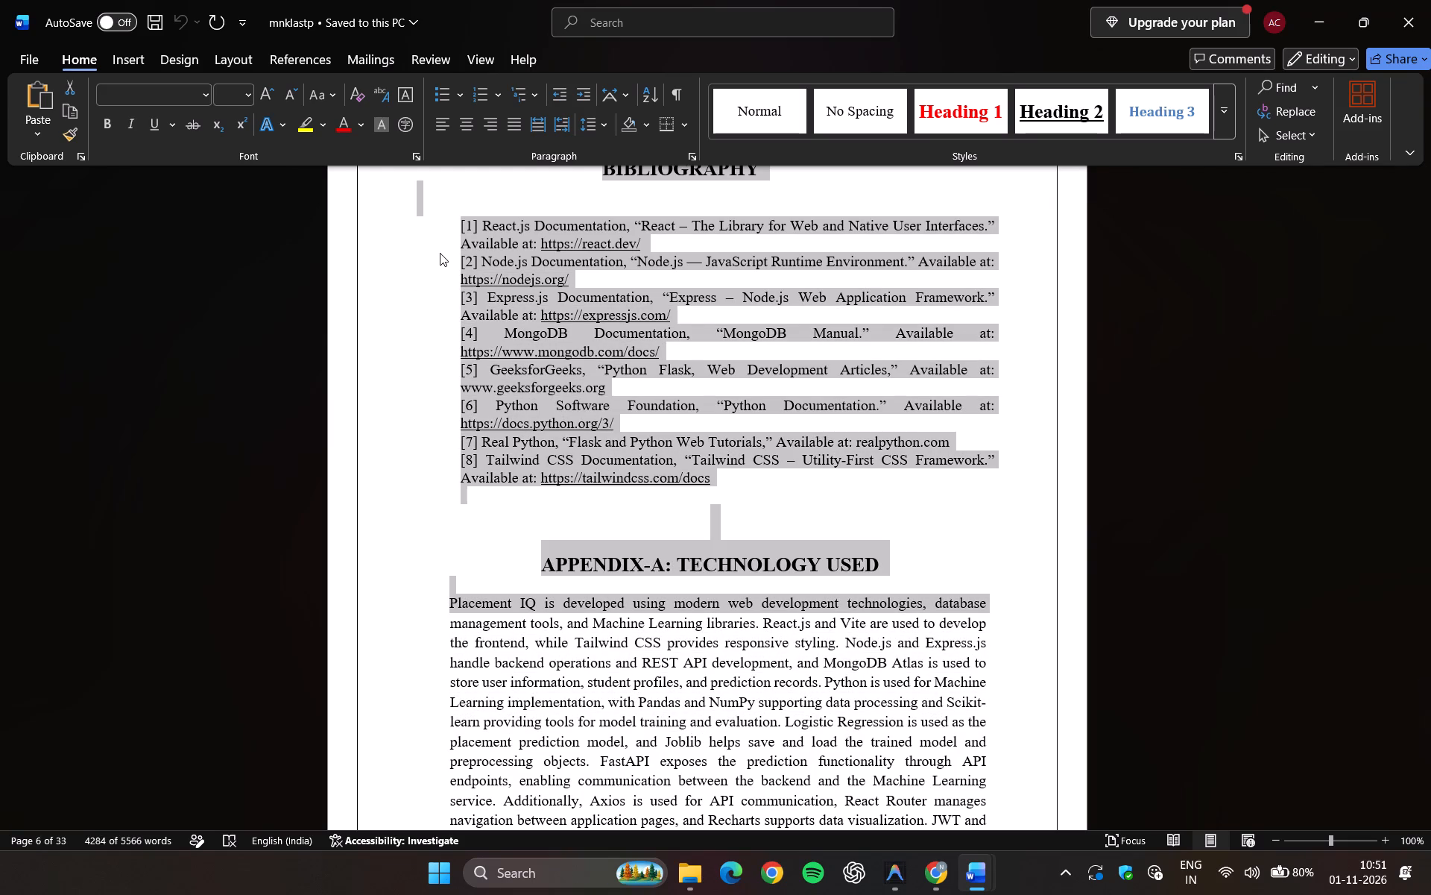
pyautogui.hotkey('shift', 'Down')
pyautogui.hotkey('shift', 'Up')
pyautogui.hotkey('shift', 'Up')
pyautogui.hotkey('shift', 'Up')
pyautogui.hotkey('shift', 'Up')
pyautogui.hotkey('shift', 'Up')
pyautogui.hotkey('shift', 'Up')
pyautogui.hotkey('shift', 'Up')
pyautogui.hotkey('shift', 'Up')
pyautogui.hotkey('shift', 'Up')
pyautogui.hotkey('shift', 'Up')
pyautogui.hotkey('shift', 'Up')
pyautogui.hotkey('shift', 'Up')
pyautogui.hotkey('shift', 'Up')
pyautogui.hotkey('shift', 'Up')
pyautogui.hotkey('shift', 'Up')
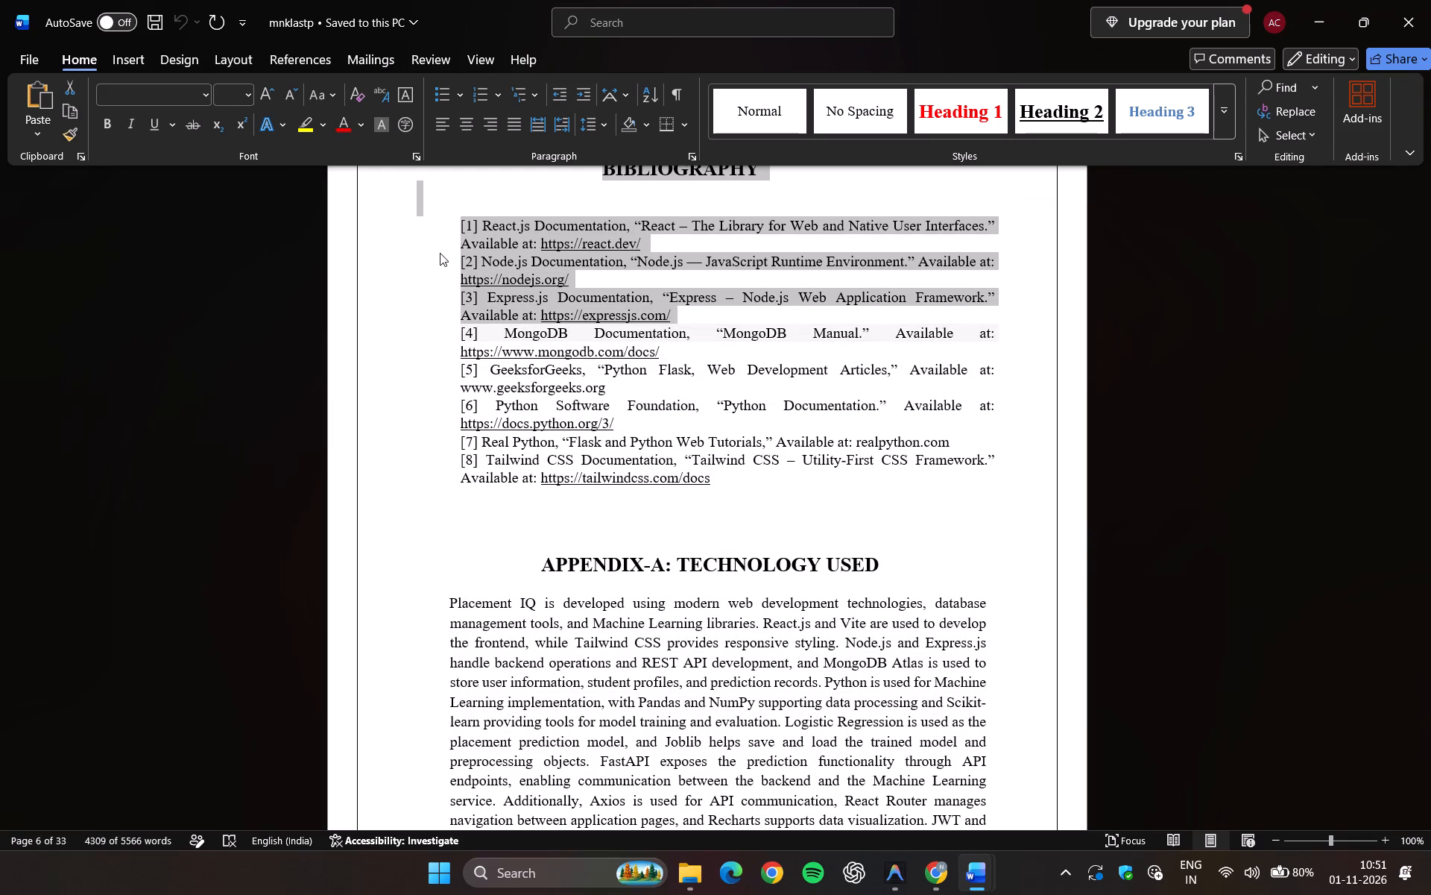
pyautogui.hotkey('shift', 'Up')
pyautogui.hotkey('shift', 'Up')
pyautogui.hotkey('shift', 'Up')
pyautogui.hotkey('shift', 'Up')
pyautogui.hotkey('shift', 'Up')
pyautogui.hotkey('shift', 'Up')
pyautogui.hotkey('shift', 'Up')
pyautogui.hotkey('shift', 'Up')
pyautogui.hotkey('shift', 'Up')
pyautogui.hotkey('shift', 'Up')
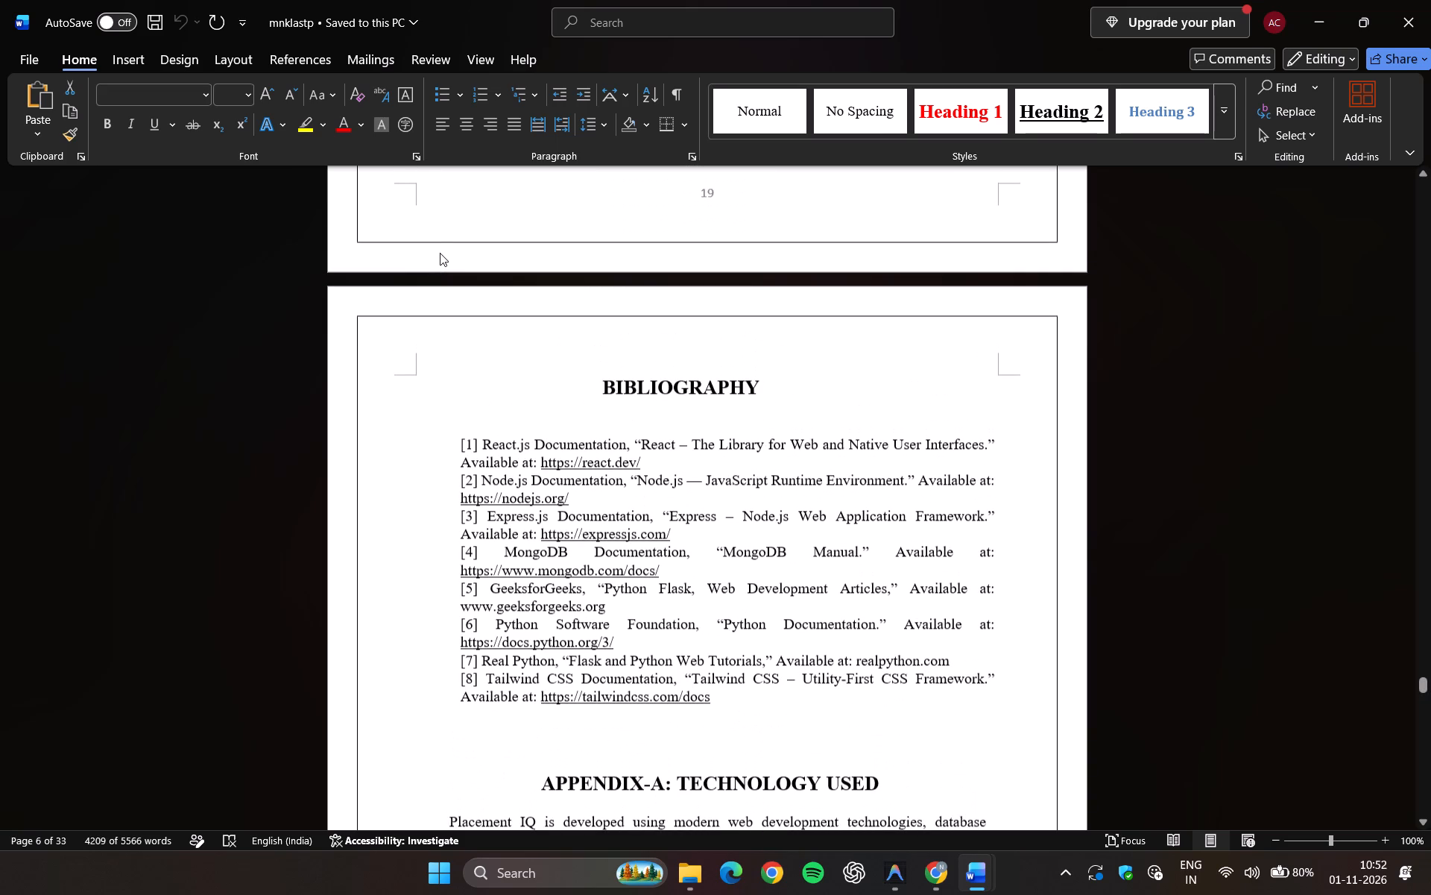
pyautogui.hotkey('ctrl', 'v')
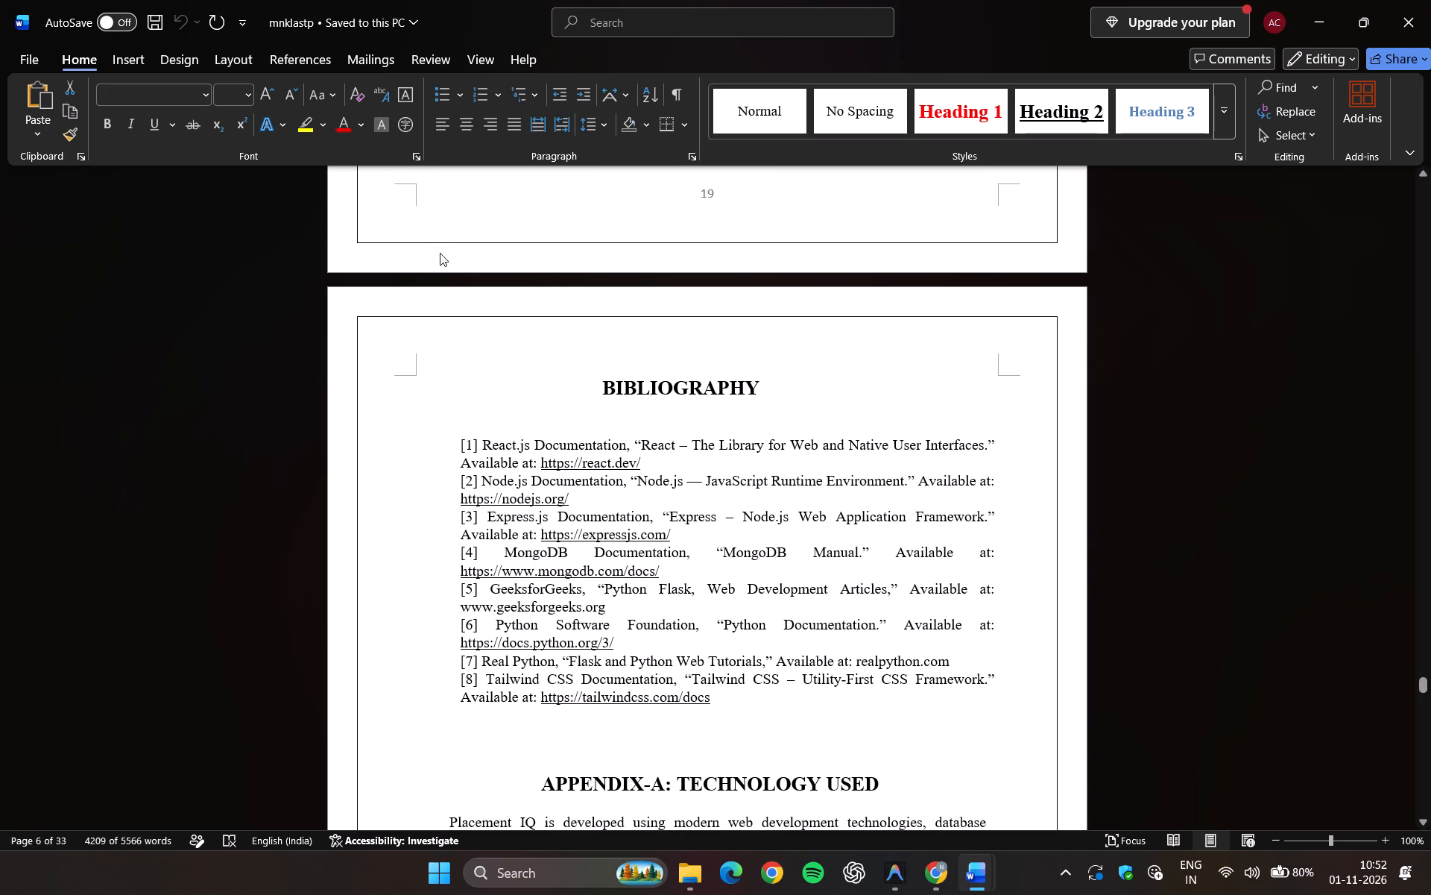
# Return to the mnklastp cover page and select the whole two-line PLACEMENT IQ report title.
pyautogui.scroll(3, 530, 228)
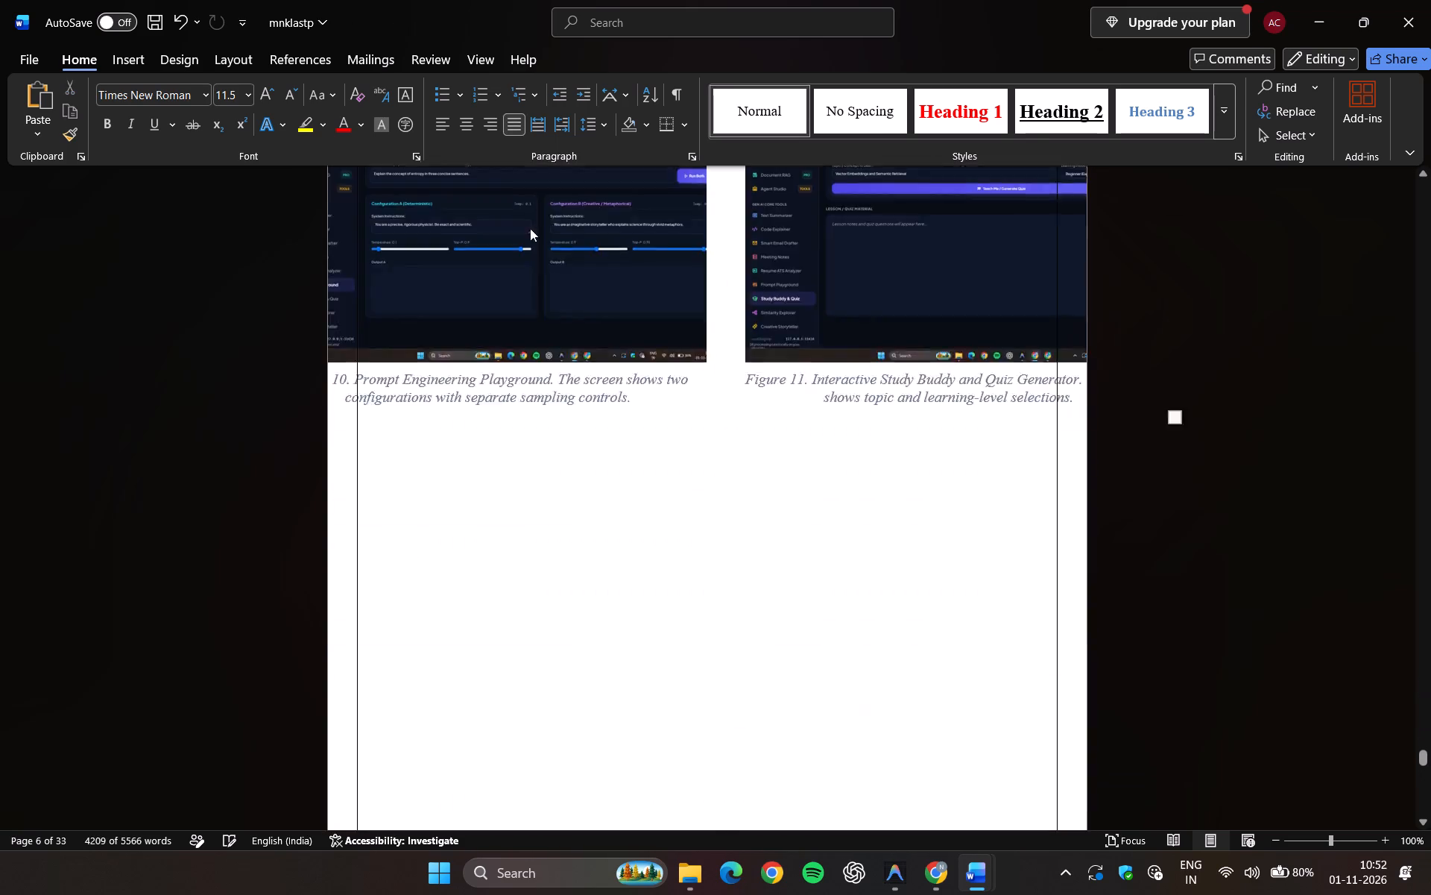
pyautogui.scroll(14, 530, 228)
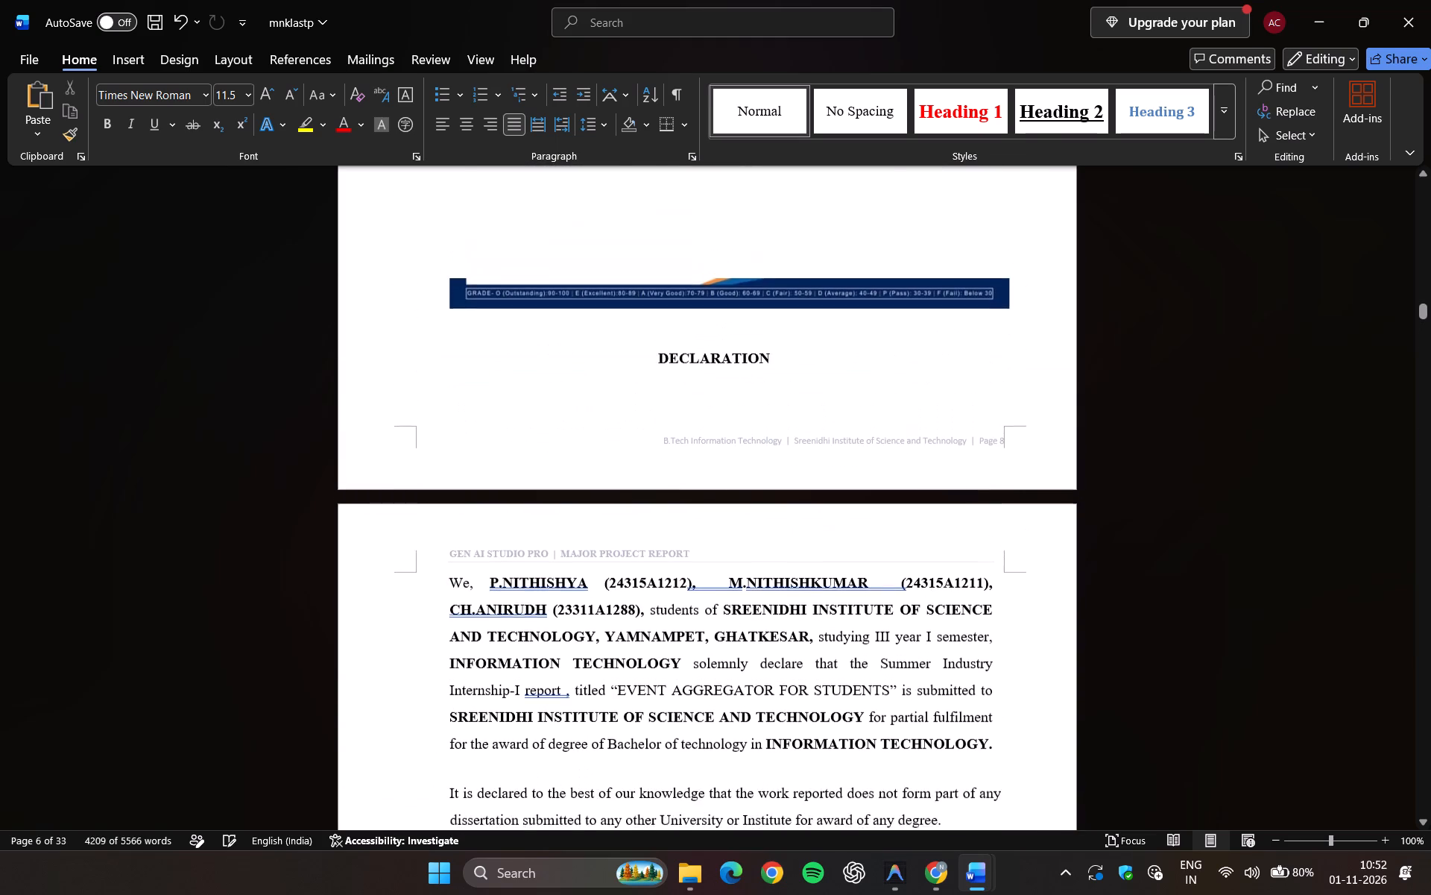
pyautogui.scroll(10, 530, 228)
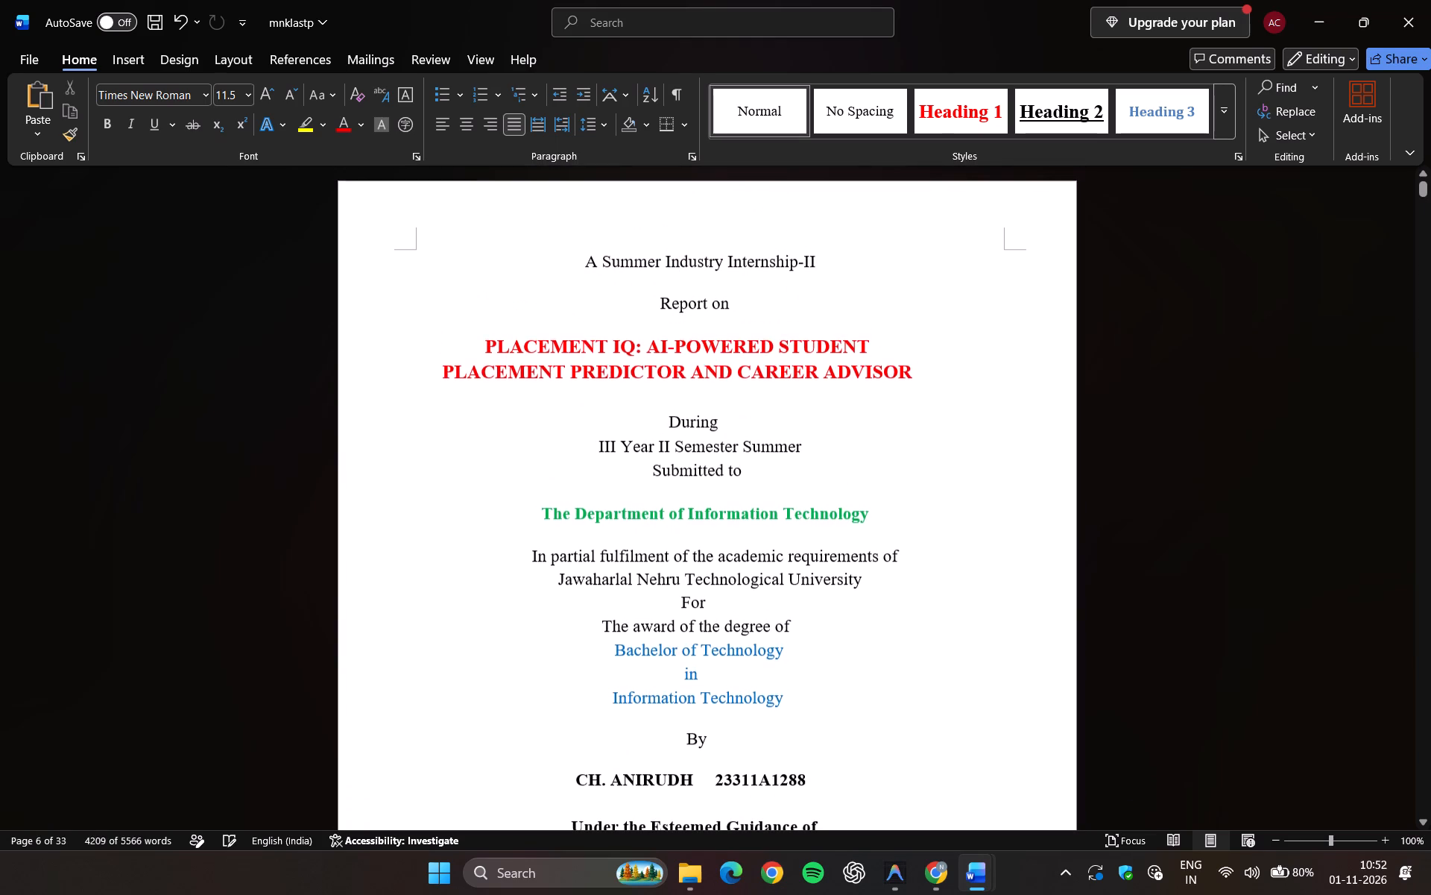
pyautogui.scroll(3, 530, 228)
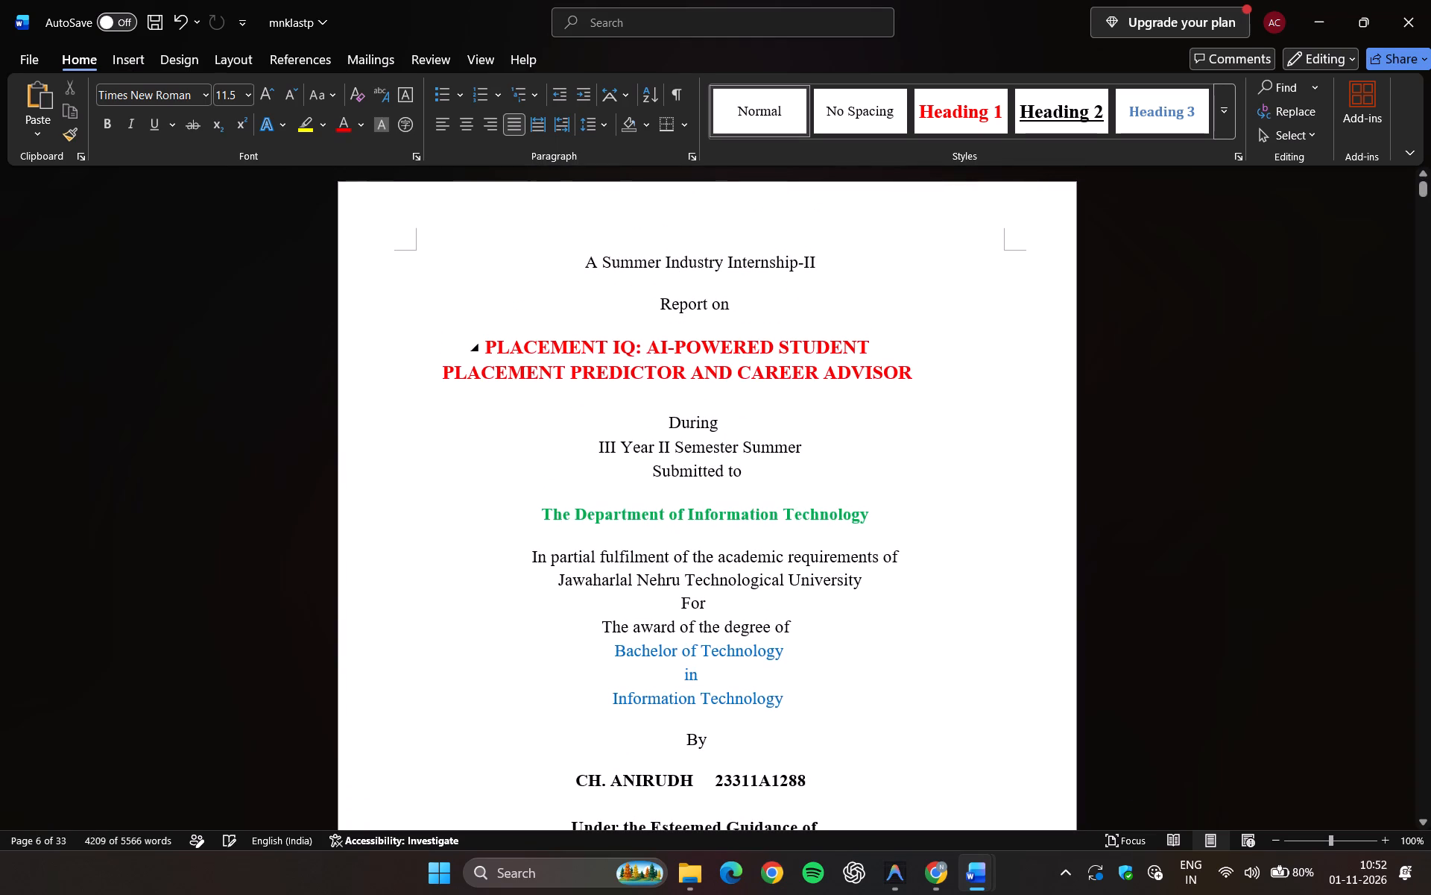
pyautogui.scroll(-2, 610, 351)
pyautogui.scroll(2, 631, 386)
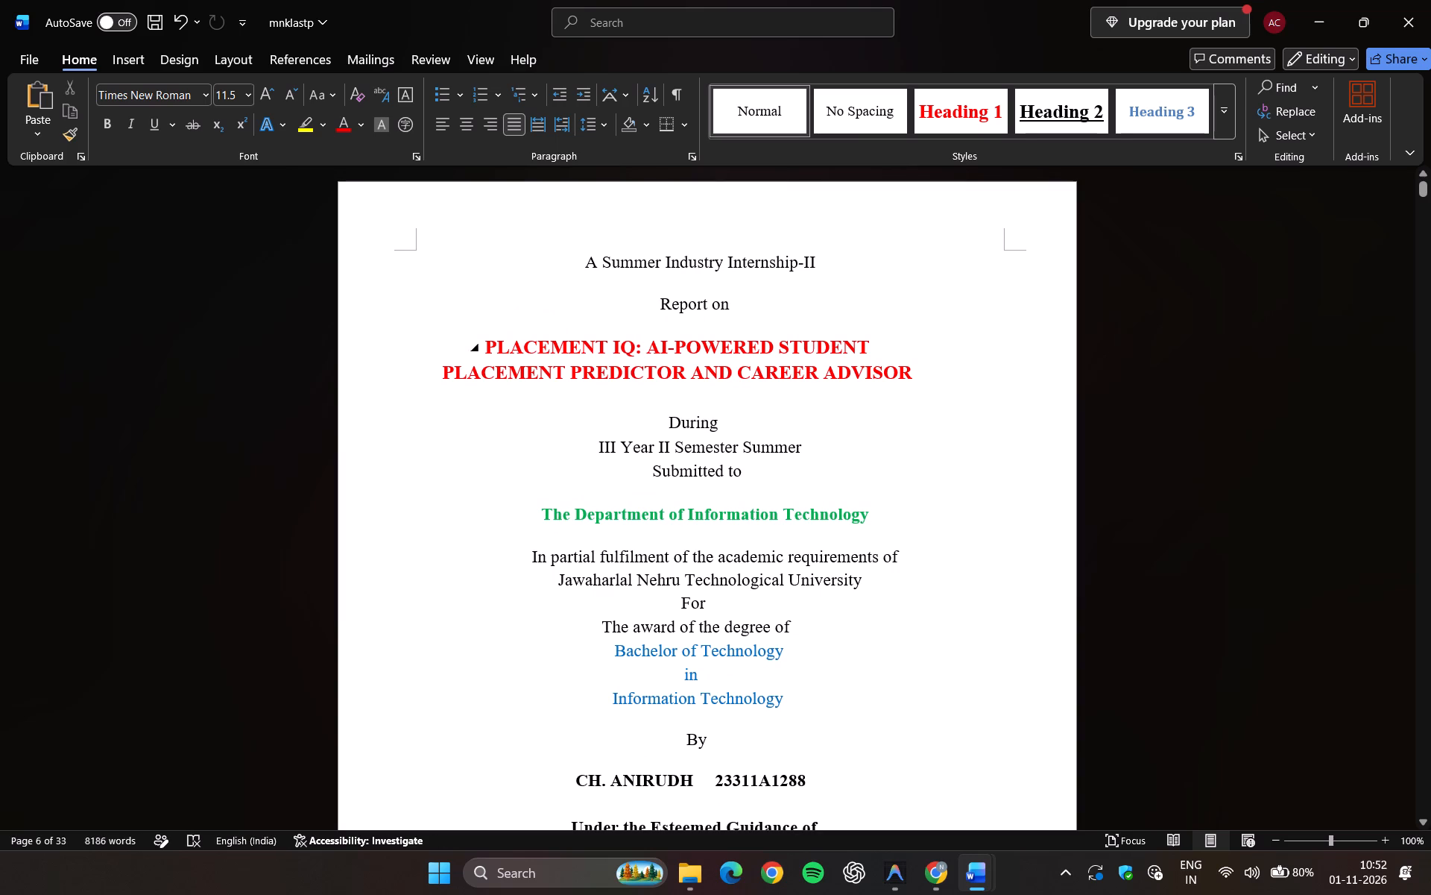
pyautogui.moveTo(915, 371); pyautogui.dragTo(572, 350)
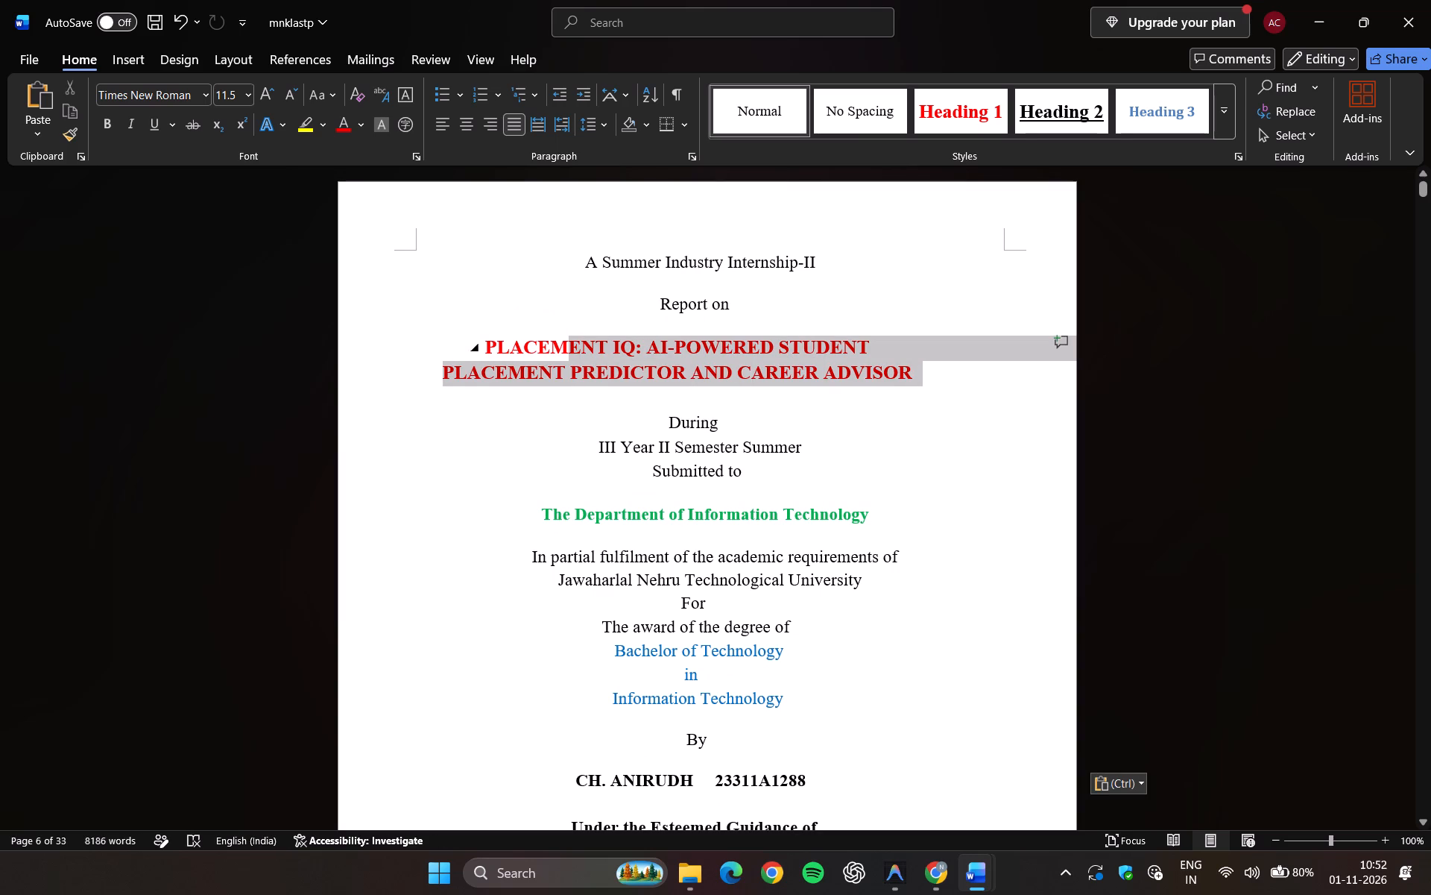
pyautogui.moveTo(572, 350); pyautogui.dragTo(648, 342)
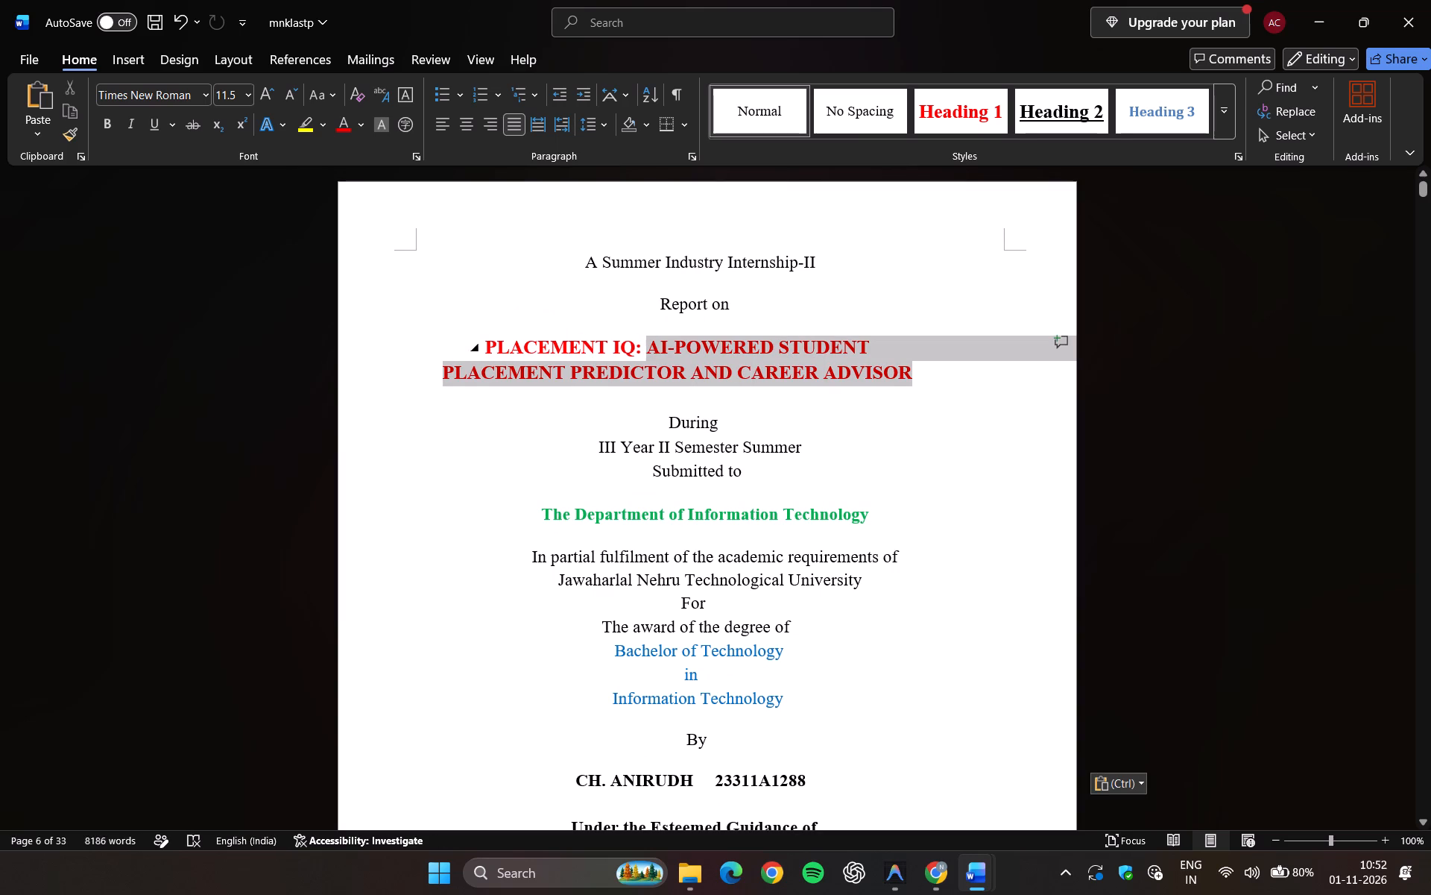
pyautogui.moveTo(648, 342); pyautogui.dragTo(549, 355)
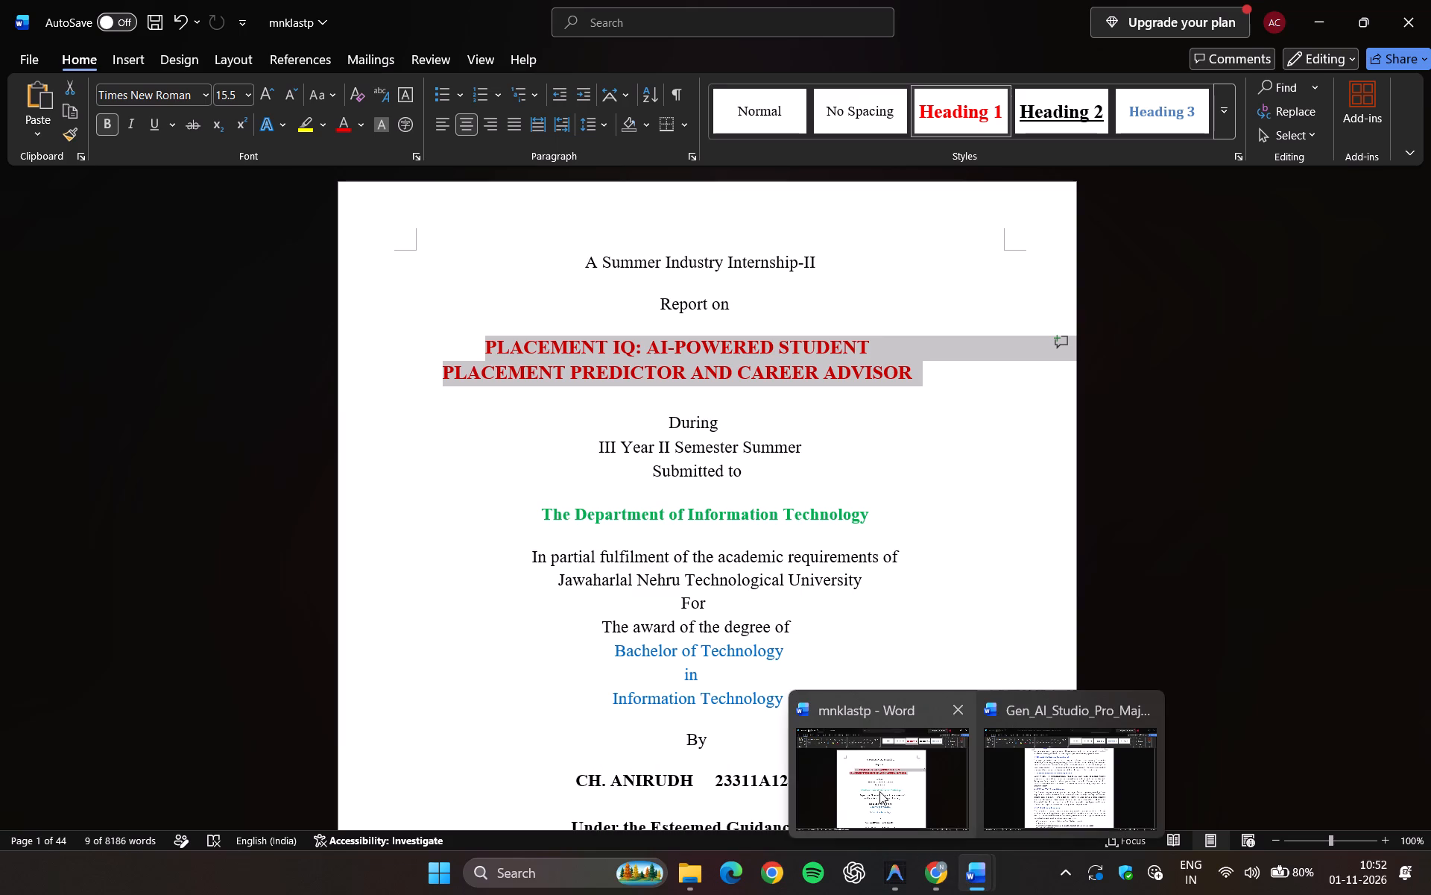
# Look through the front pages of the Gen_AI_Studio_Pro_Major_Project_Report document, then close it.
pyautogui.click(1018, 786)
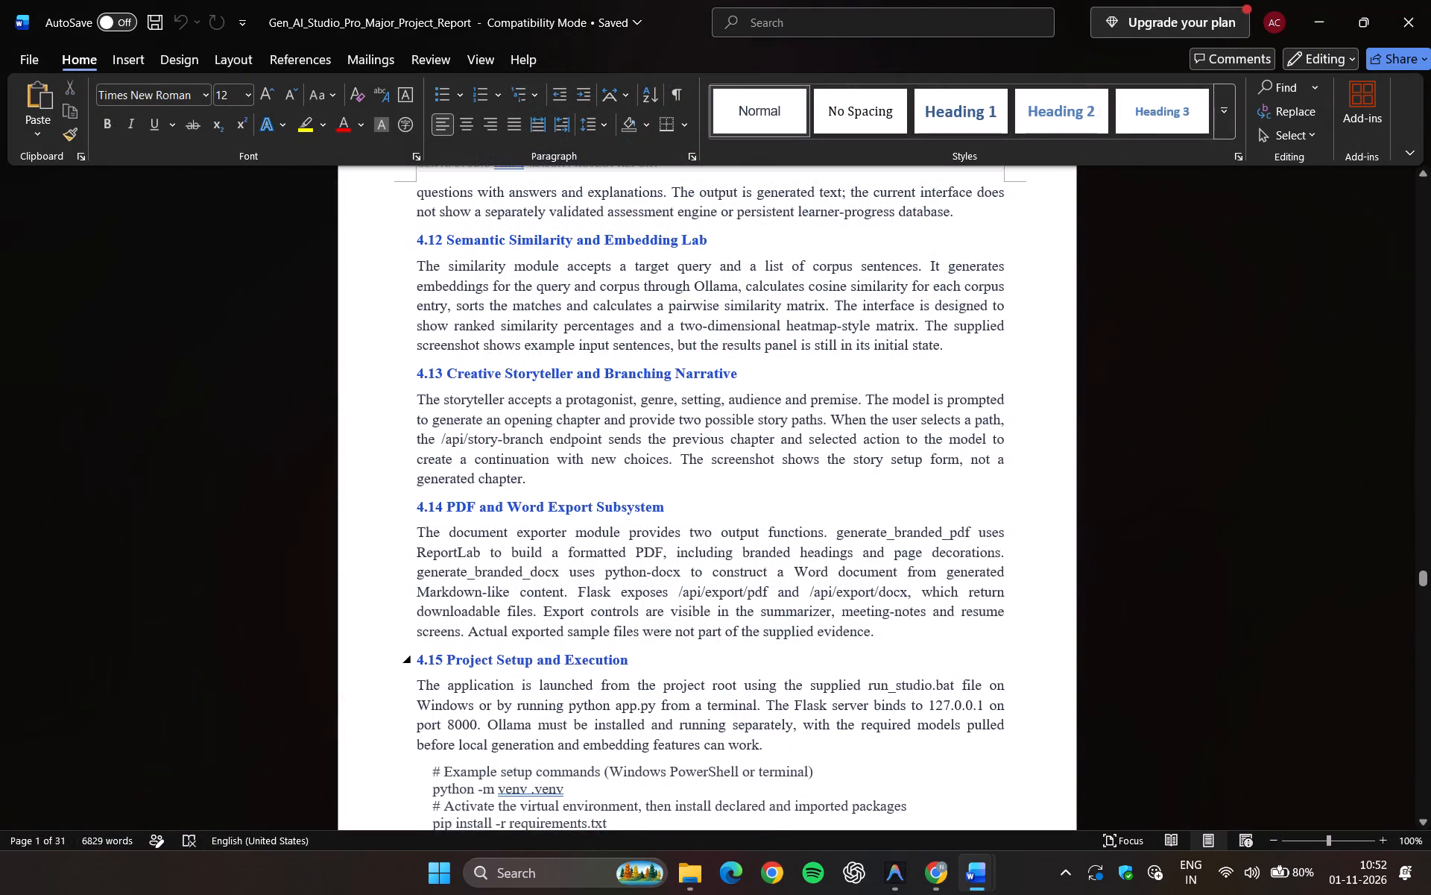
pyautogui.scroll(20, 861, 530)
pyautogui.scroll(9, 861, 530)
pyautogui.scroll(-2, 861, 530)
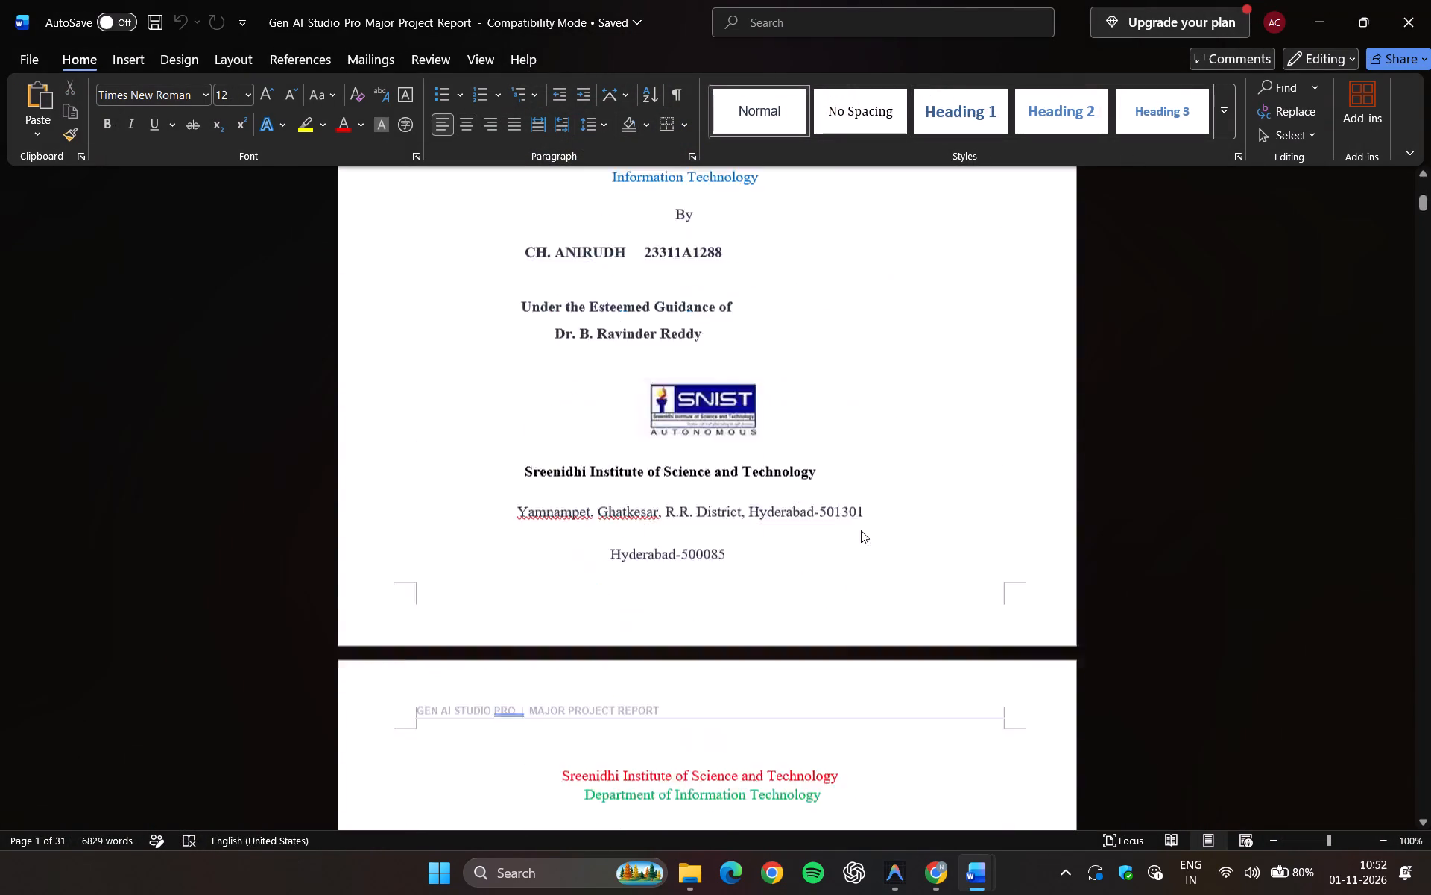
pyautogui.scroll(-2, 861, 530)
pyautogui.scroll(3, 861, 530)
pyautogui.scroll(-2, 861, 530)
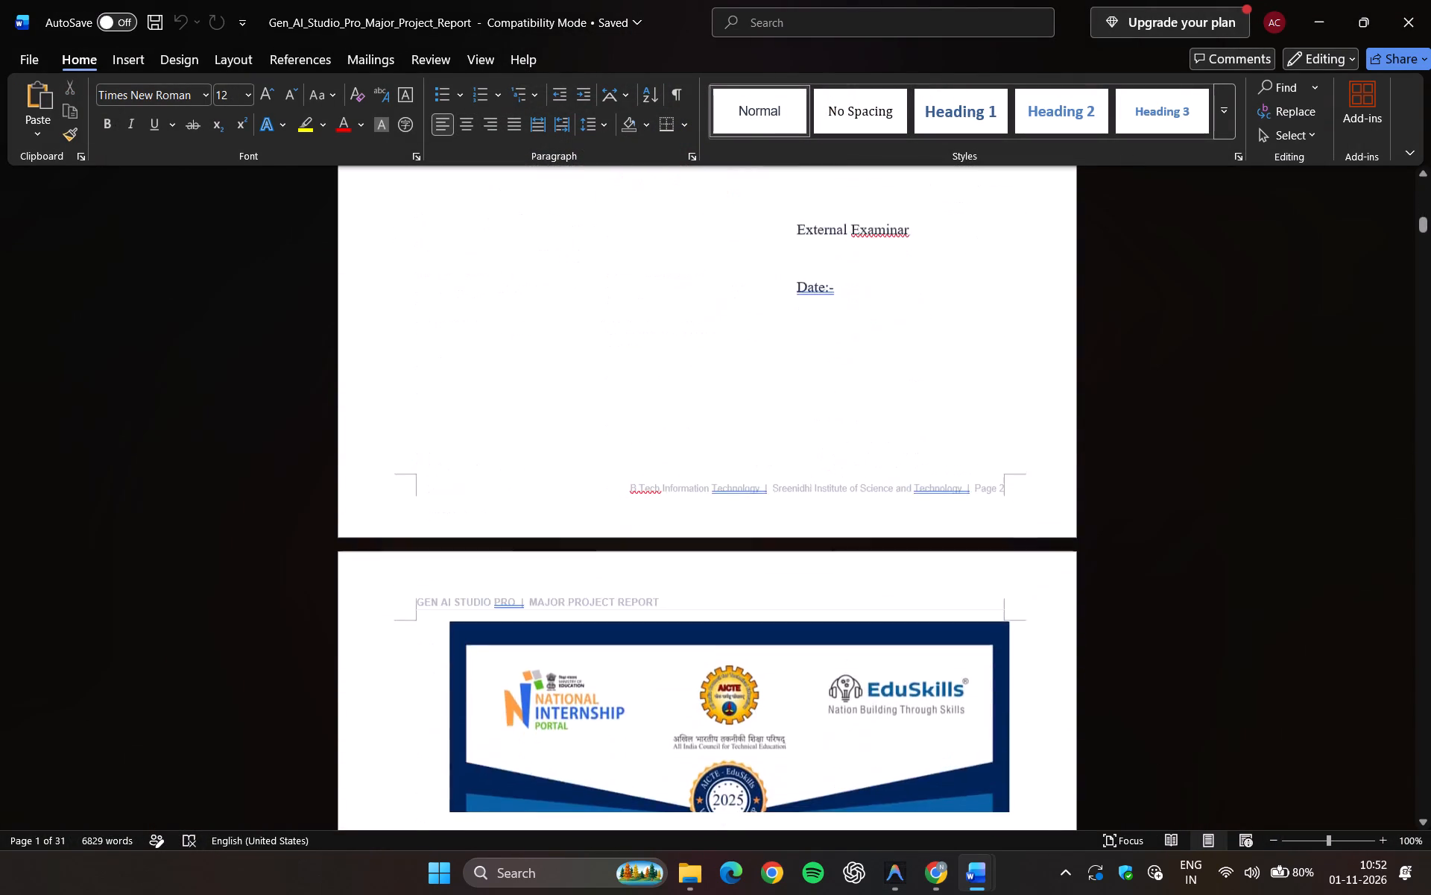
pyautogui.scroll(-4, 861, 530)
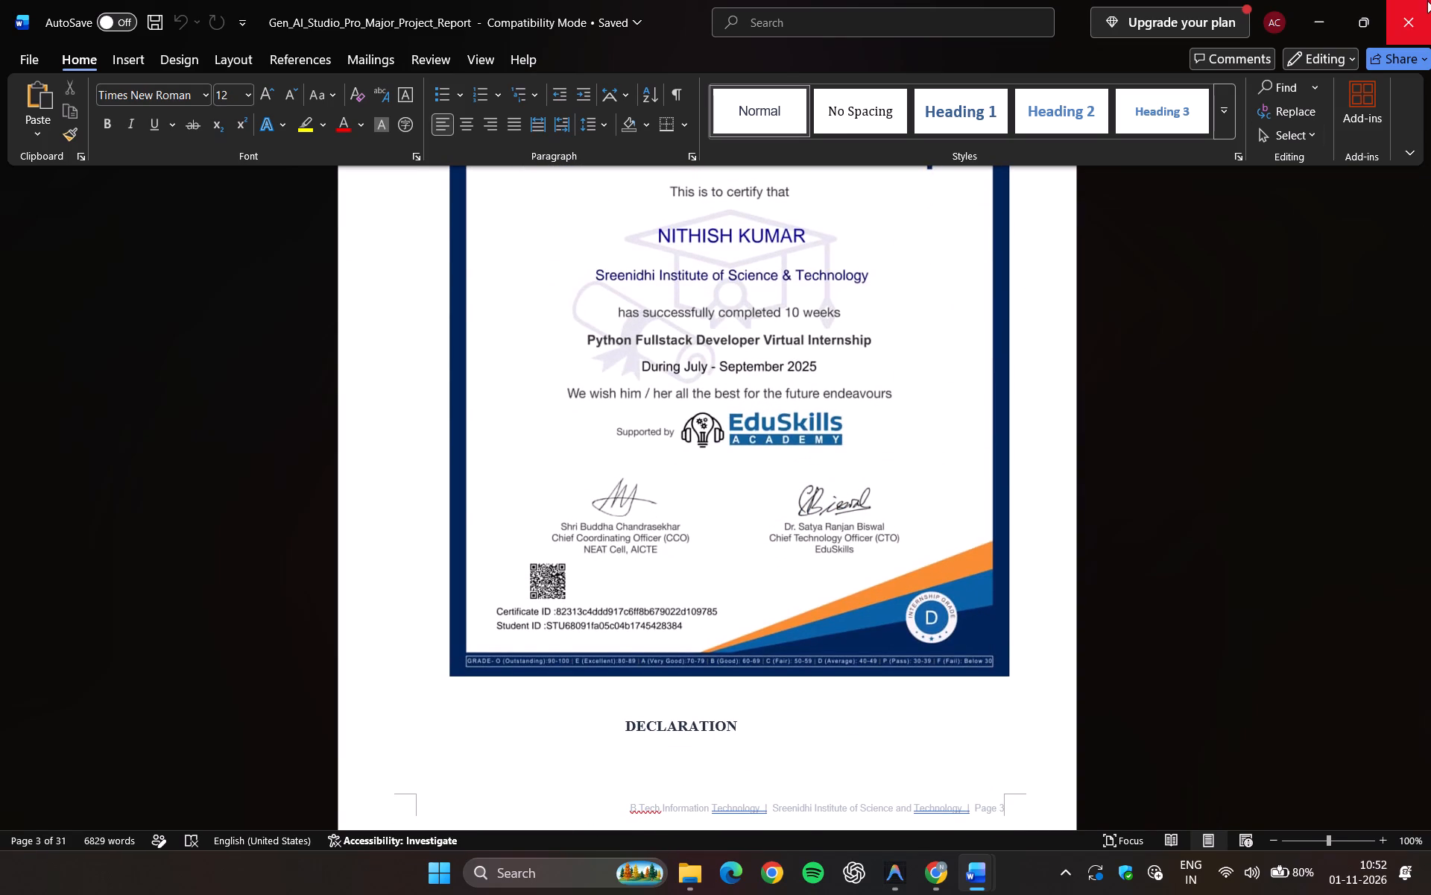
pyautogui.click(1427, 1)
# Open newreport from Downloads and use its GEN AI STUDIO cover title to replace the selected title in mnklastp.
pyautogui.click(672, 876)
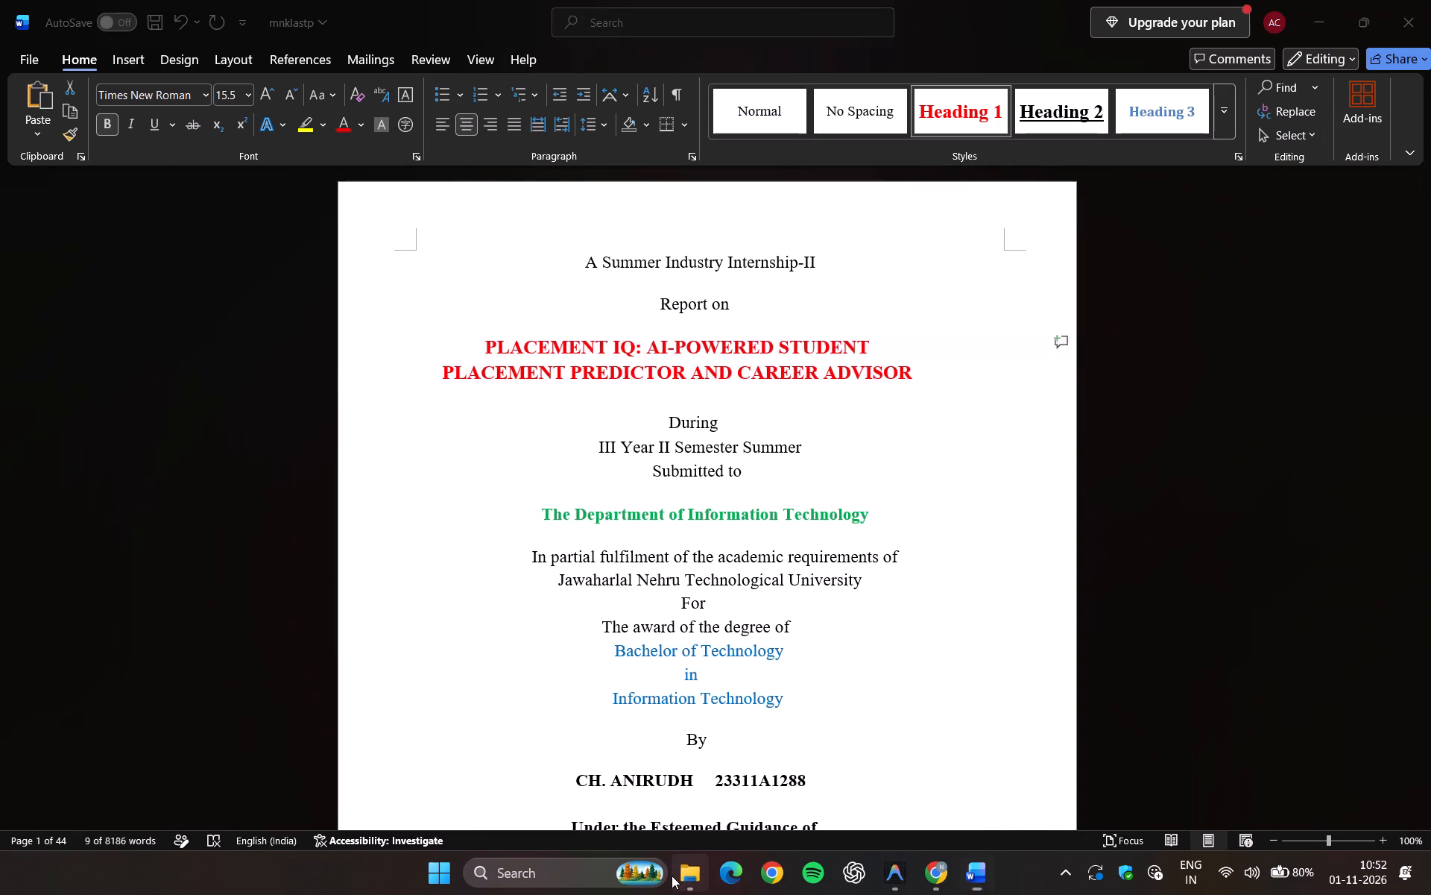
pyautogui.doubleClick(282, 205)
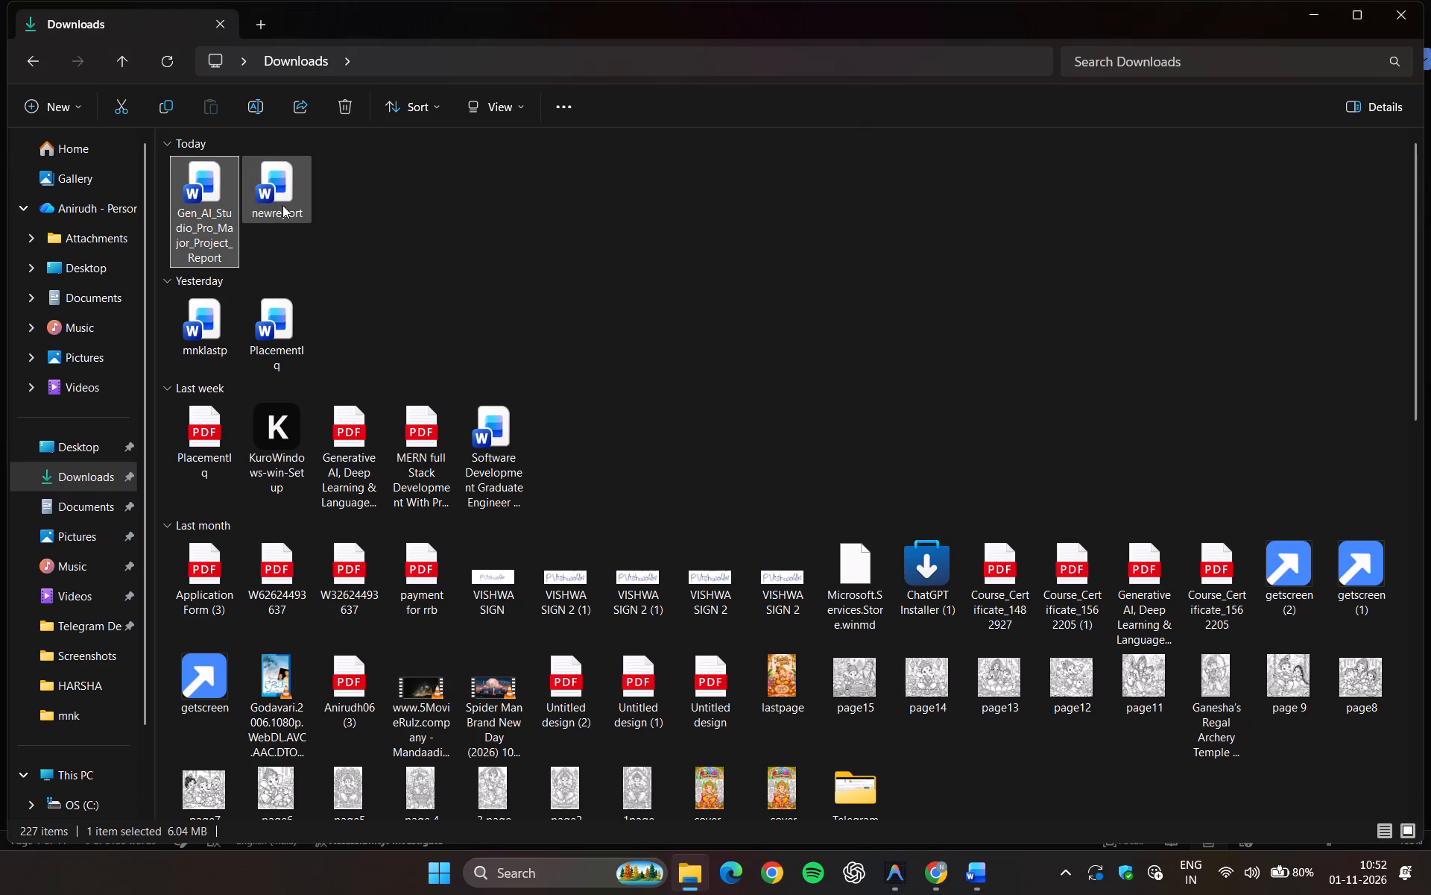
pyautogui.moveTo(613, 349); pyautogui.dragTo(735, 354)
pyautogui.hotkey('ctrl', 'c')
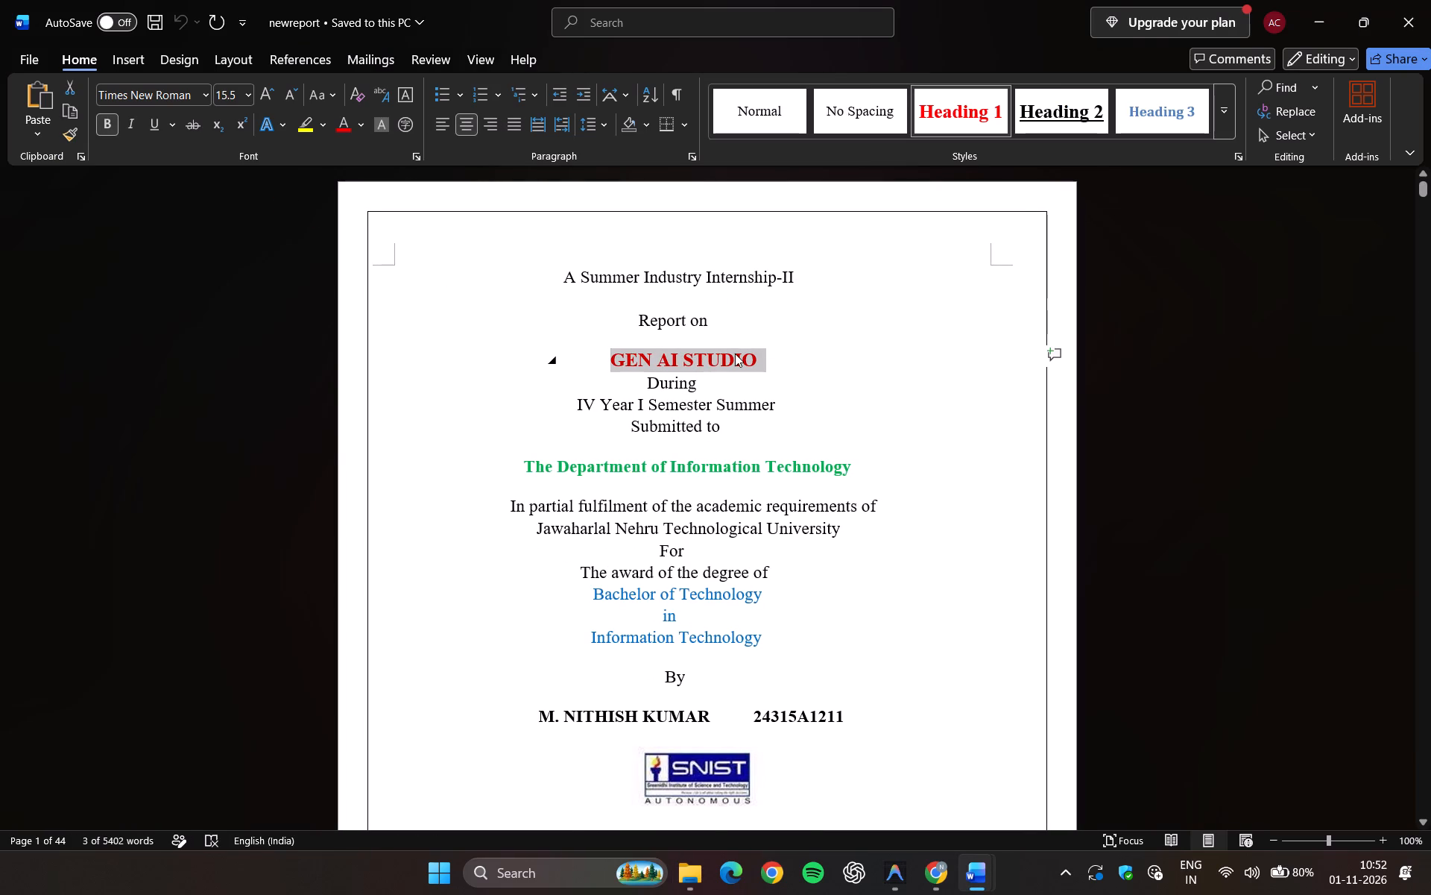
pyautogui.hotkey('alt', 'Tab')
pyautogui.hotkey('ctrl', 'v')
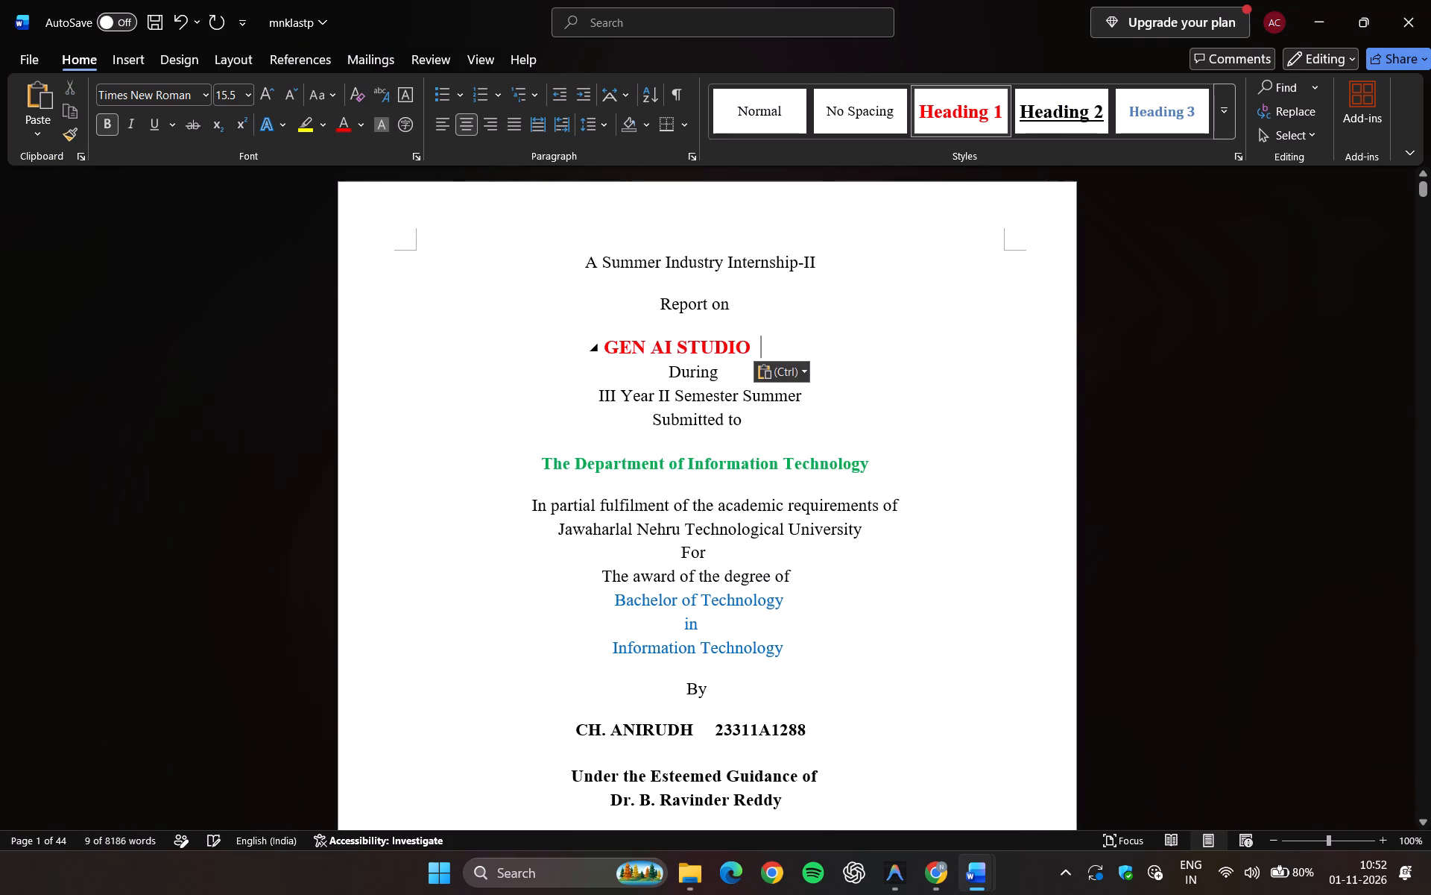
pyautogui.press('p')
pyautogui.press('BackSpace')
pyautogui.press('BackSpace')
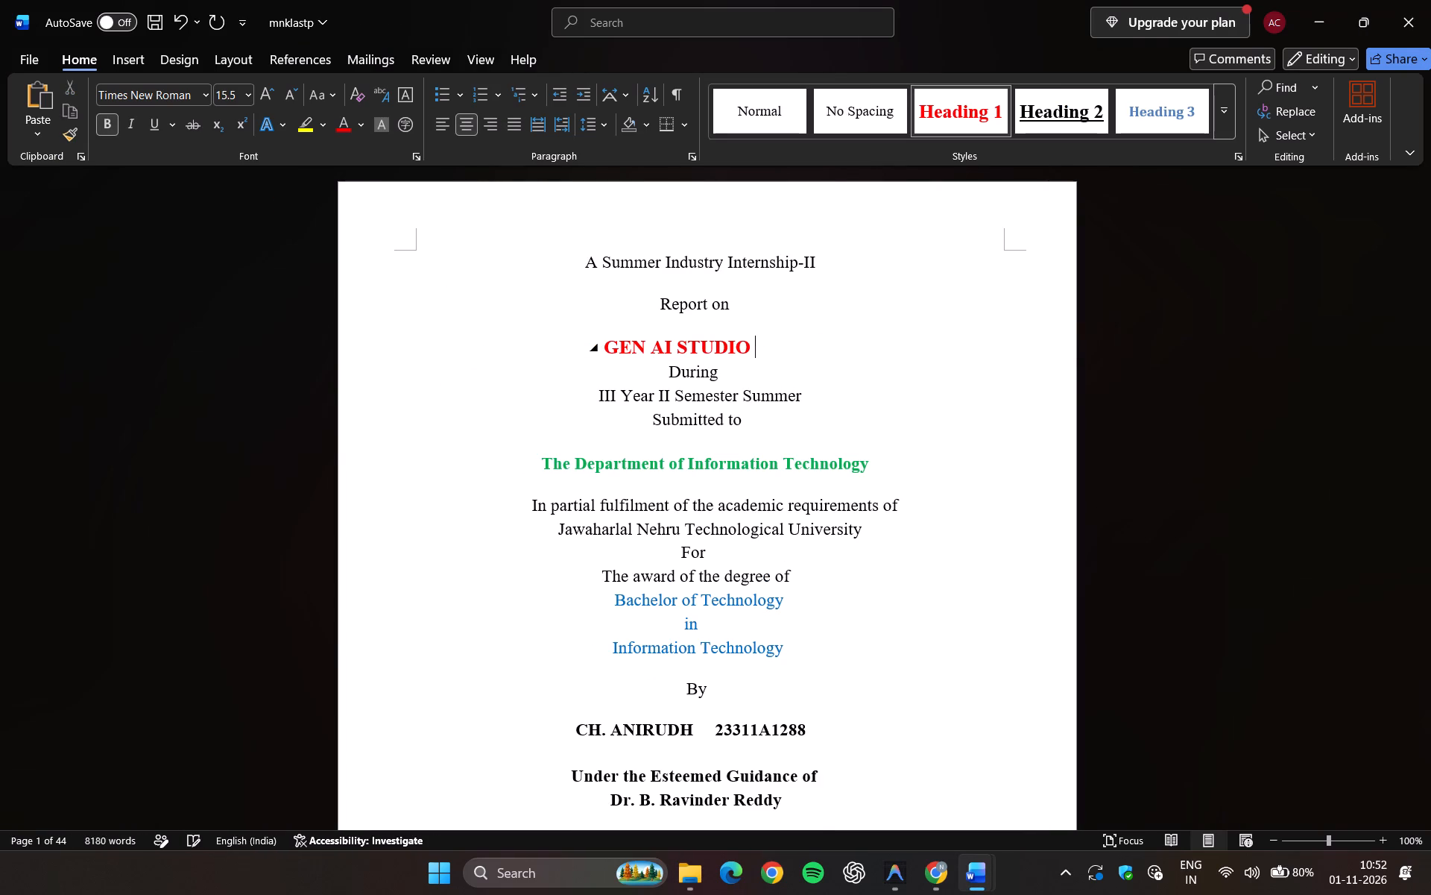
pyautogui.scroll(-1, 701, 355)
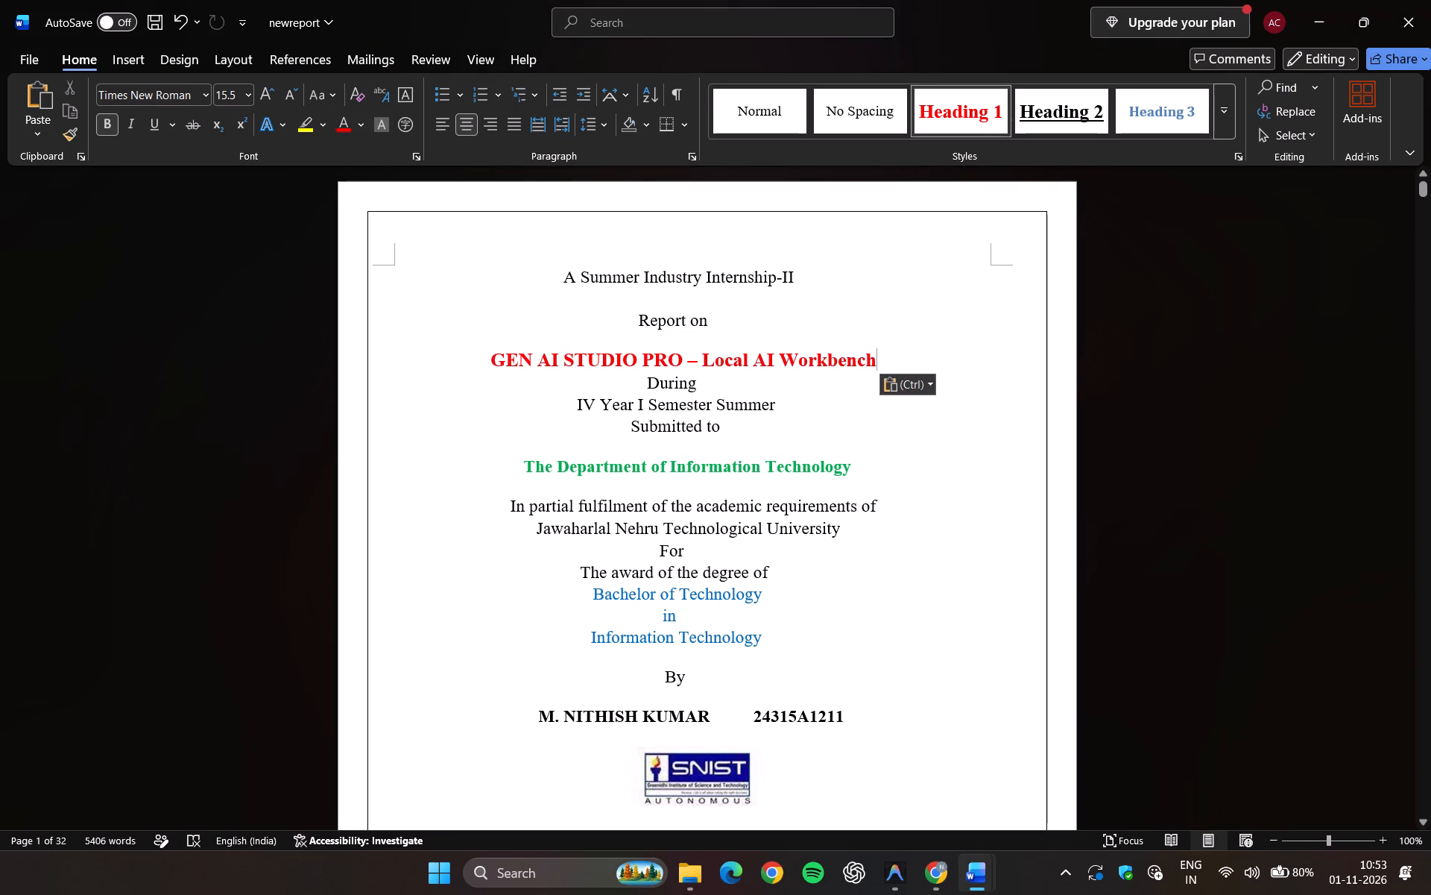
pyautogui.scroll(-1, 641, 459)
pyautogui.scroll(-1, 664, 550)
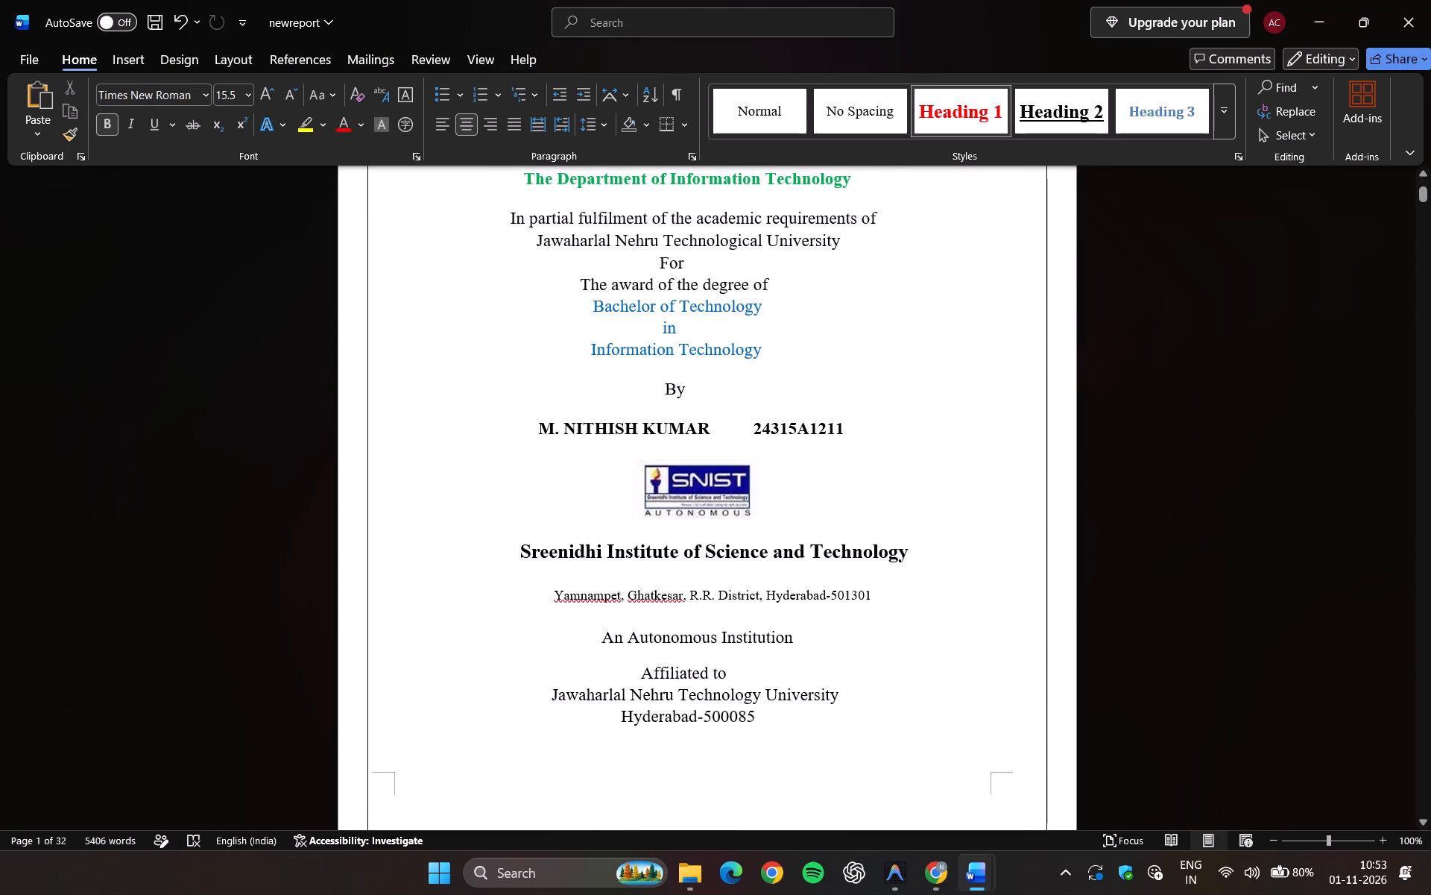
# Review the cover page and the start of the certificate page in the newreport document.
pyautogui.scroll(5, 657, 465)
pyautogui.scroll(-2, 657, 465)
pyautogui.scroll(1, 657, 465)
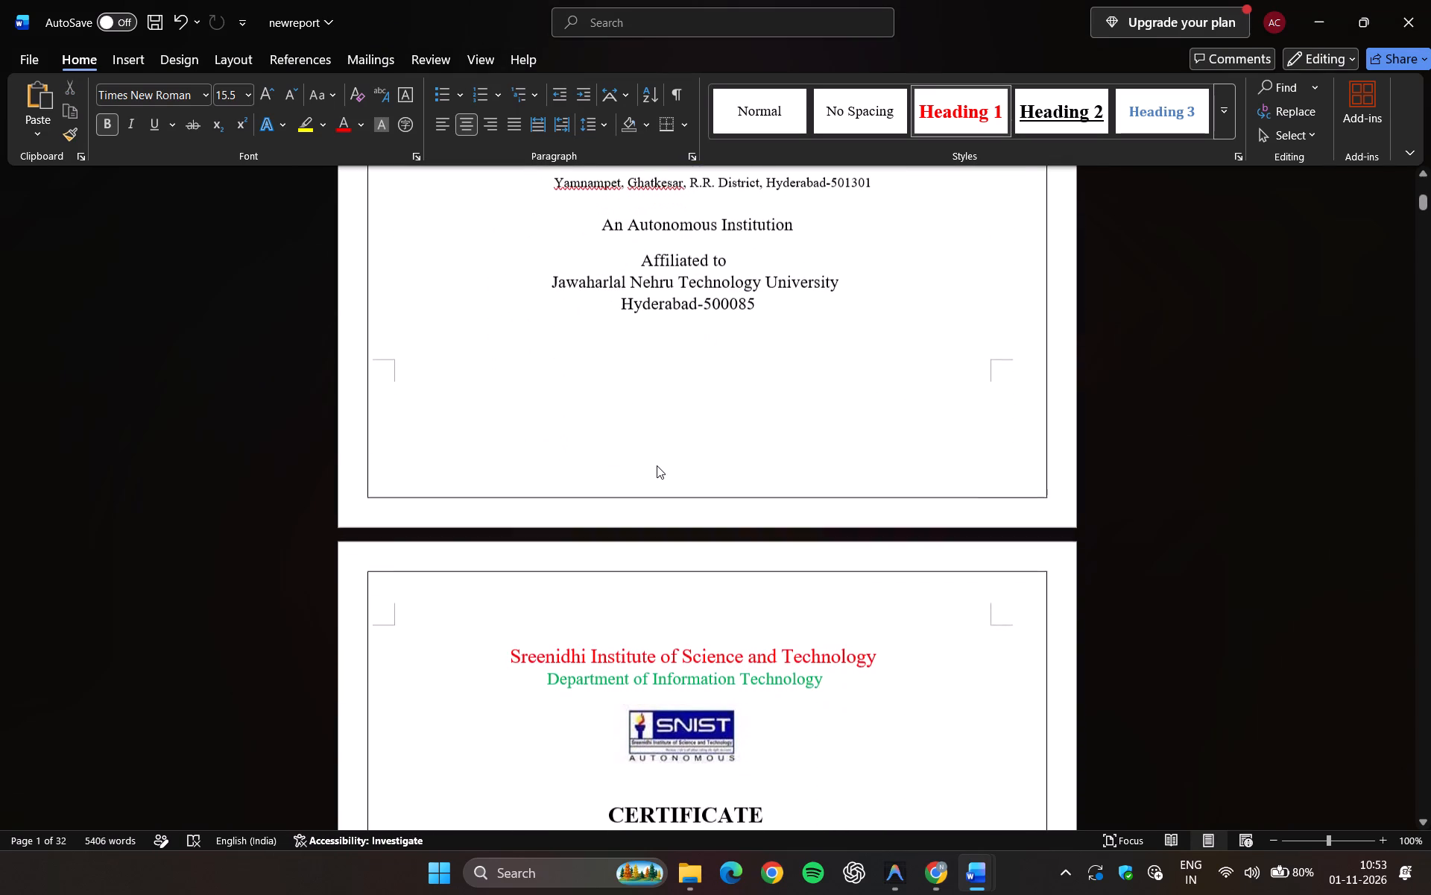
pyautogui.scroll(3, 657, 465)
pyautogui.scroll(-1, 657, 465)
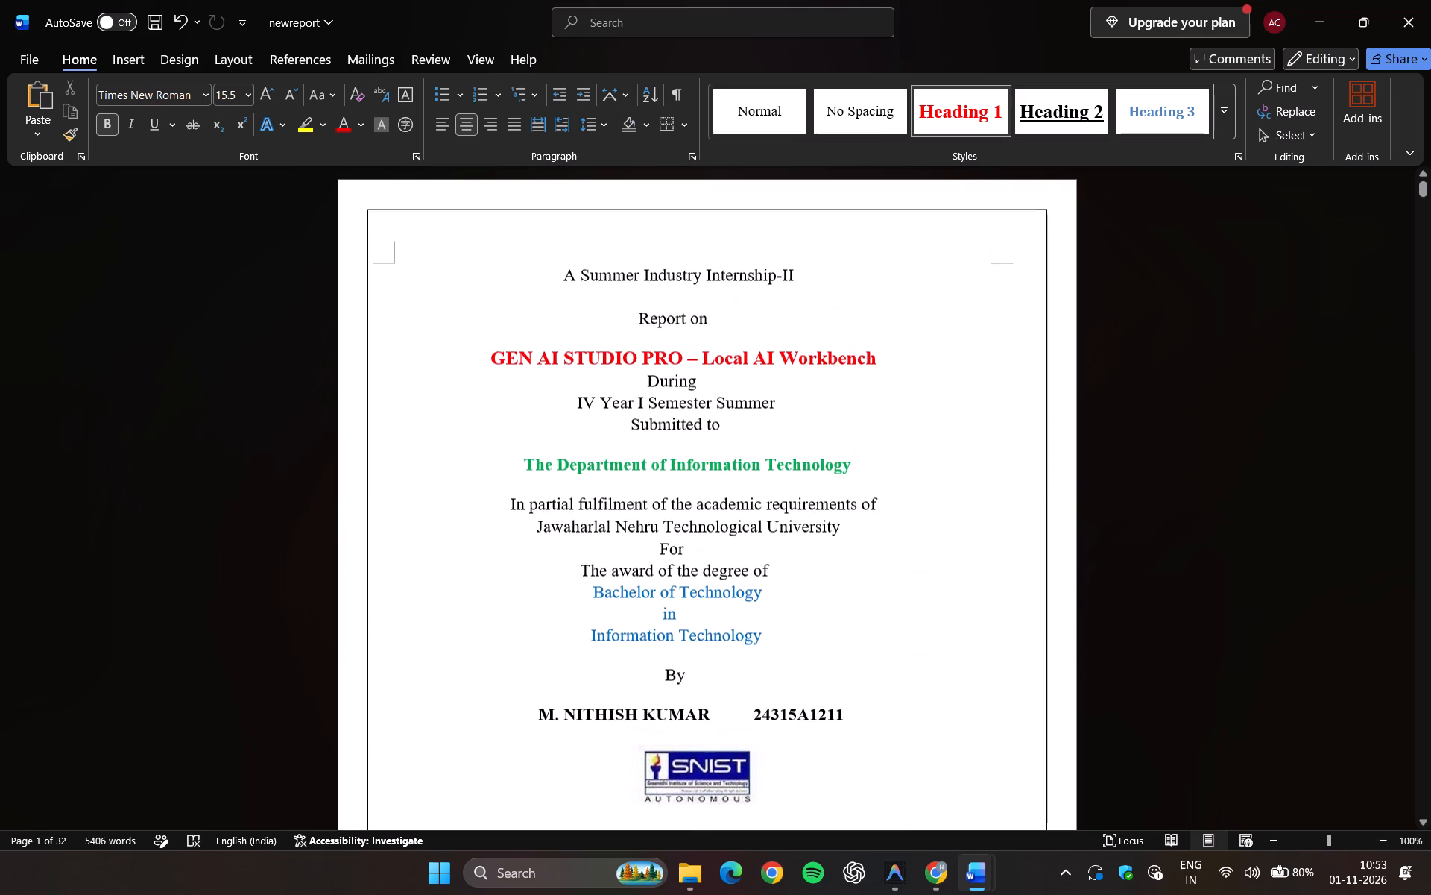
pyautogui.scroll(-1, 657, 465)
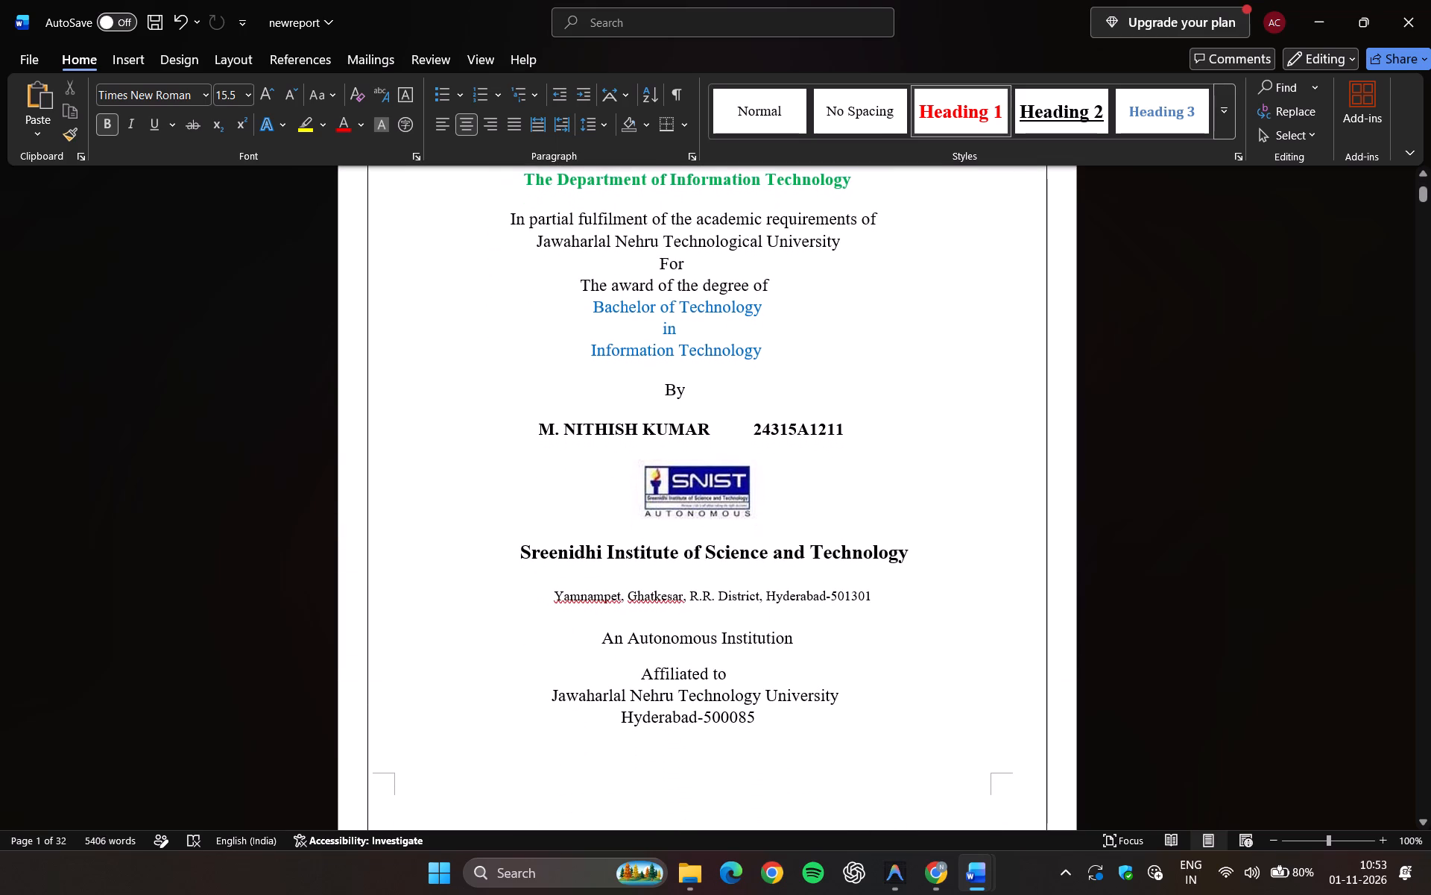
pyautogui.scroll(1, 657, 465)
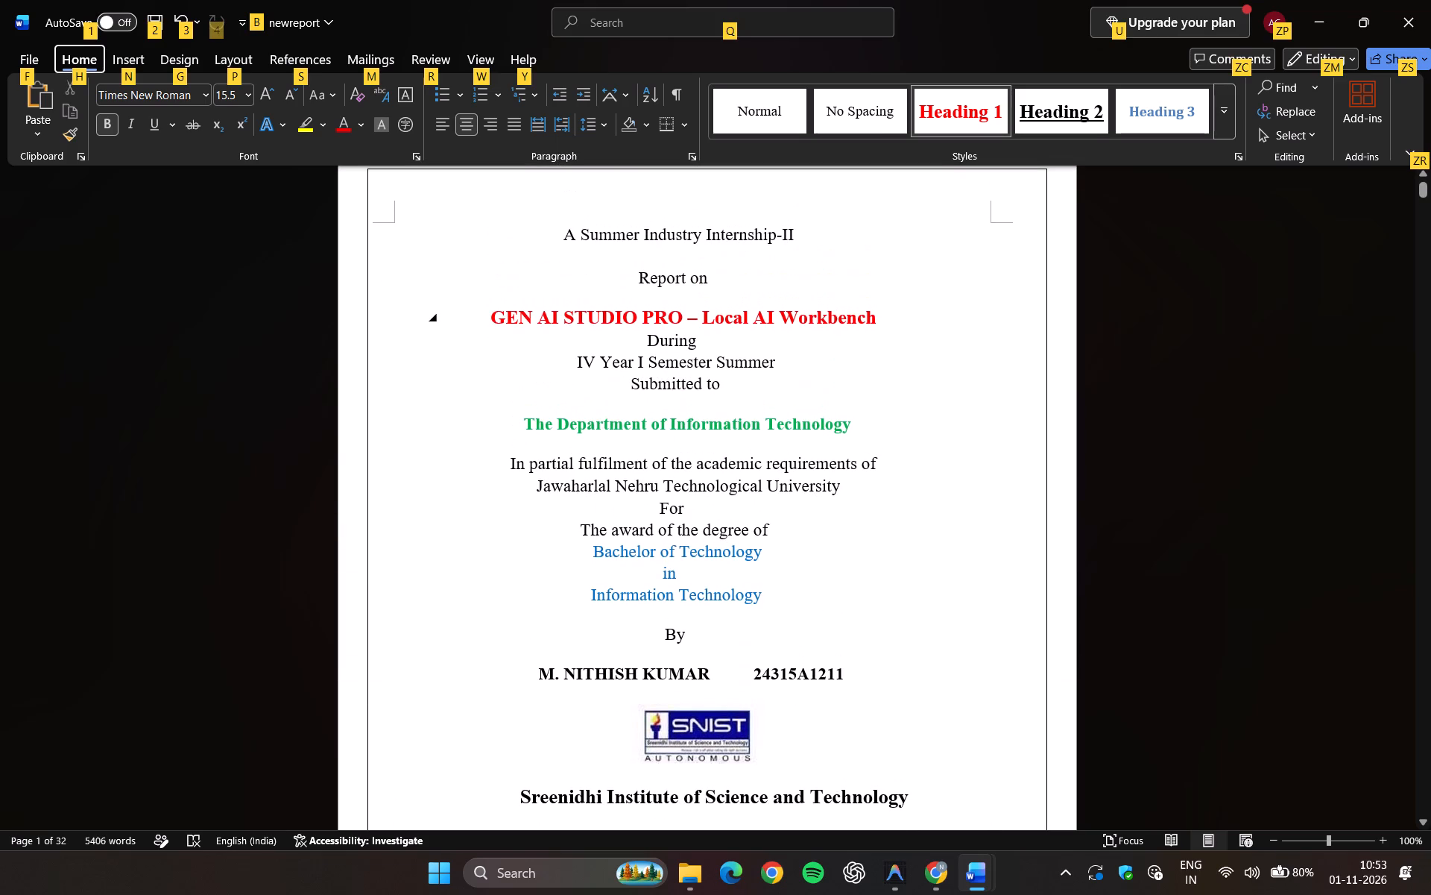
# Switch to the mnklastp Word document.
pyautogui.hotkey('alt', 'Tab')
pyautogui.hotkey('alt', 'Tab')
pyautogui.hotkey('alt', 'Tab')
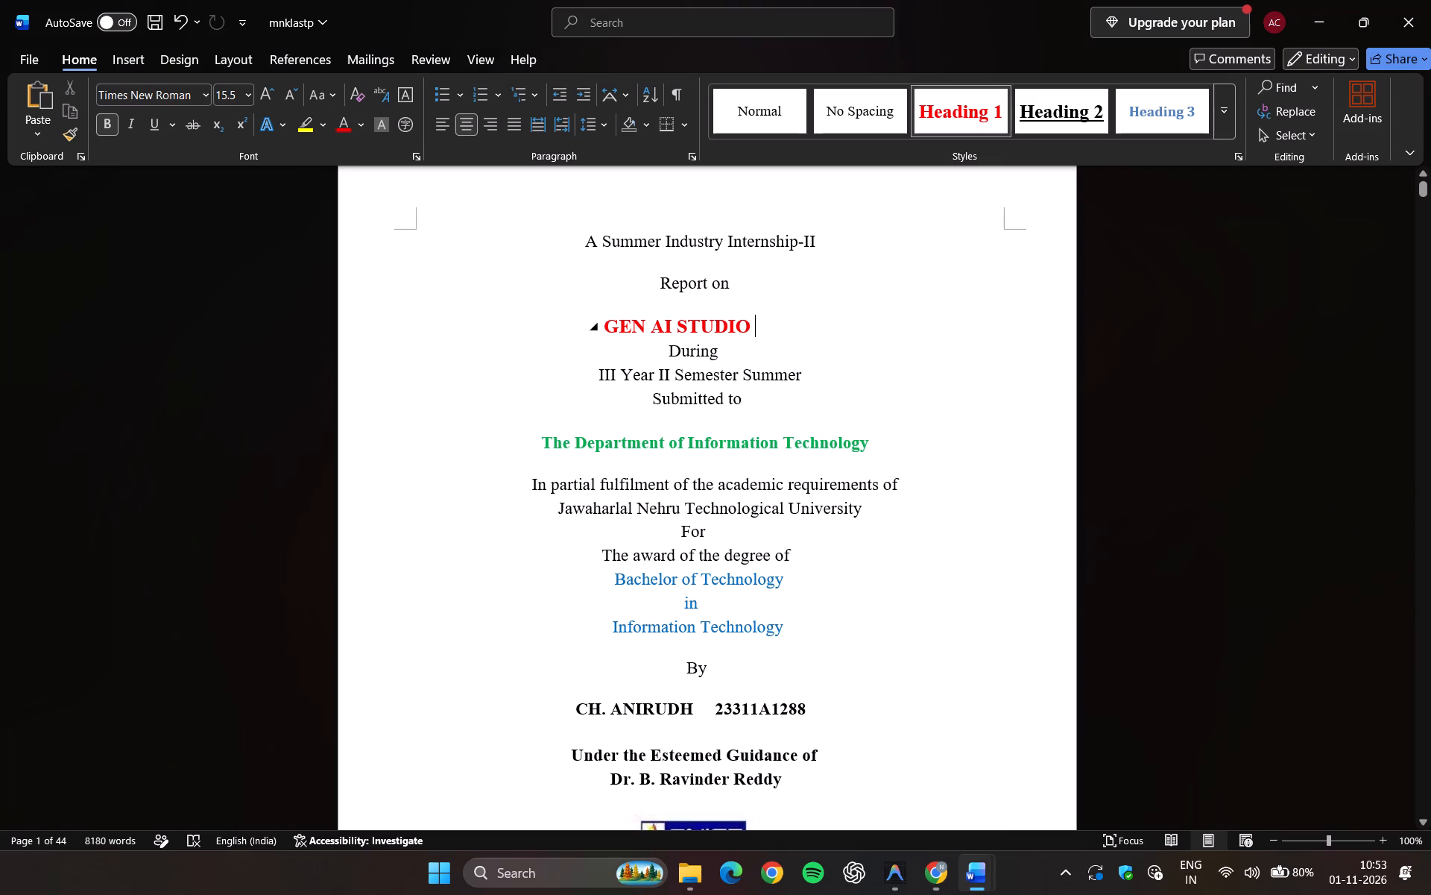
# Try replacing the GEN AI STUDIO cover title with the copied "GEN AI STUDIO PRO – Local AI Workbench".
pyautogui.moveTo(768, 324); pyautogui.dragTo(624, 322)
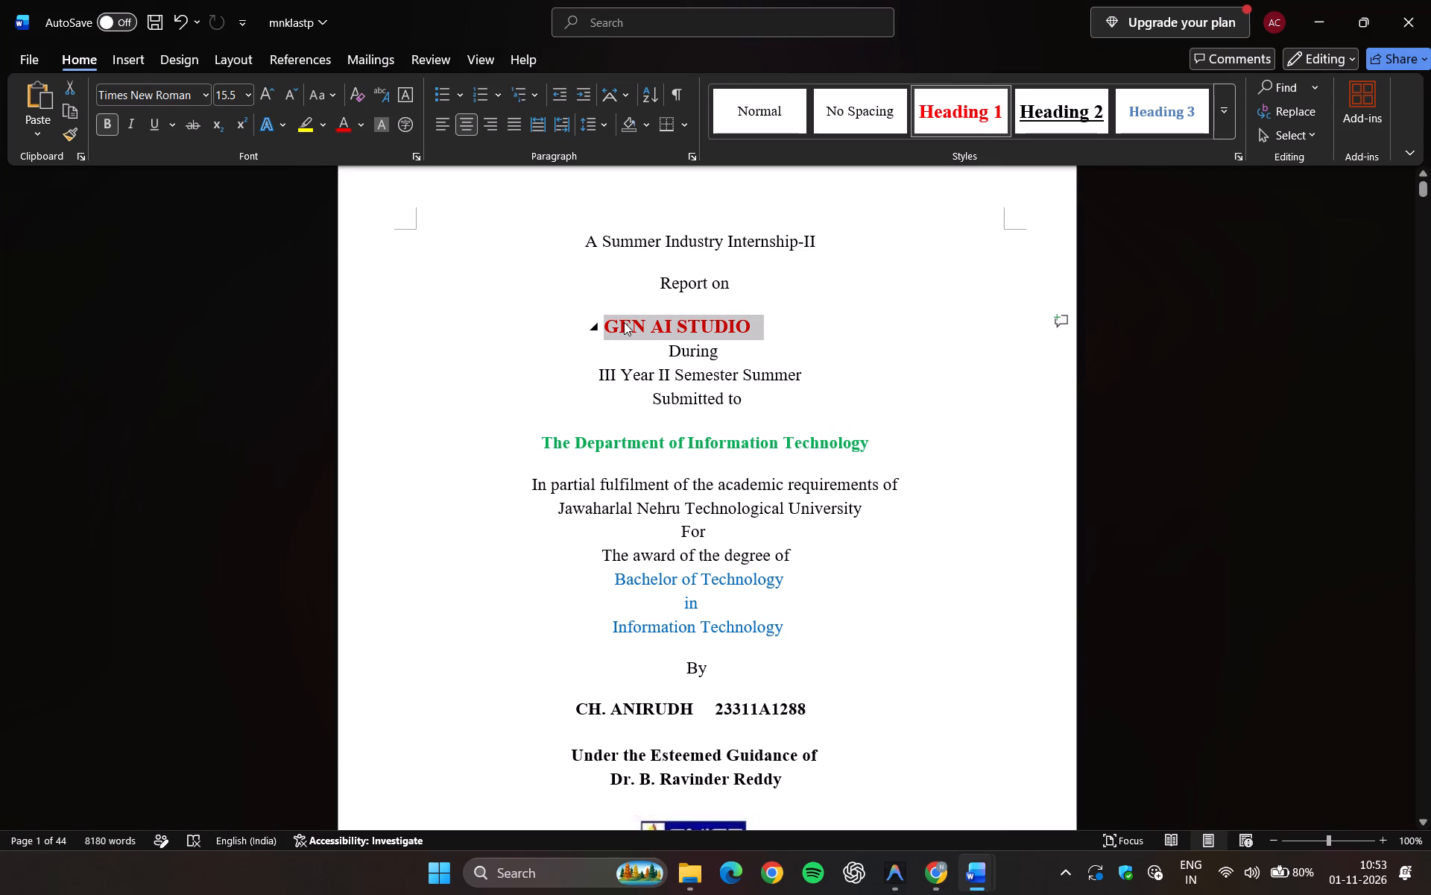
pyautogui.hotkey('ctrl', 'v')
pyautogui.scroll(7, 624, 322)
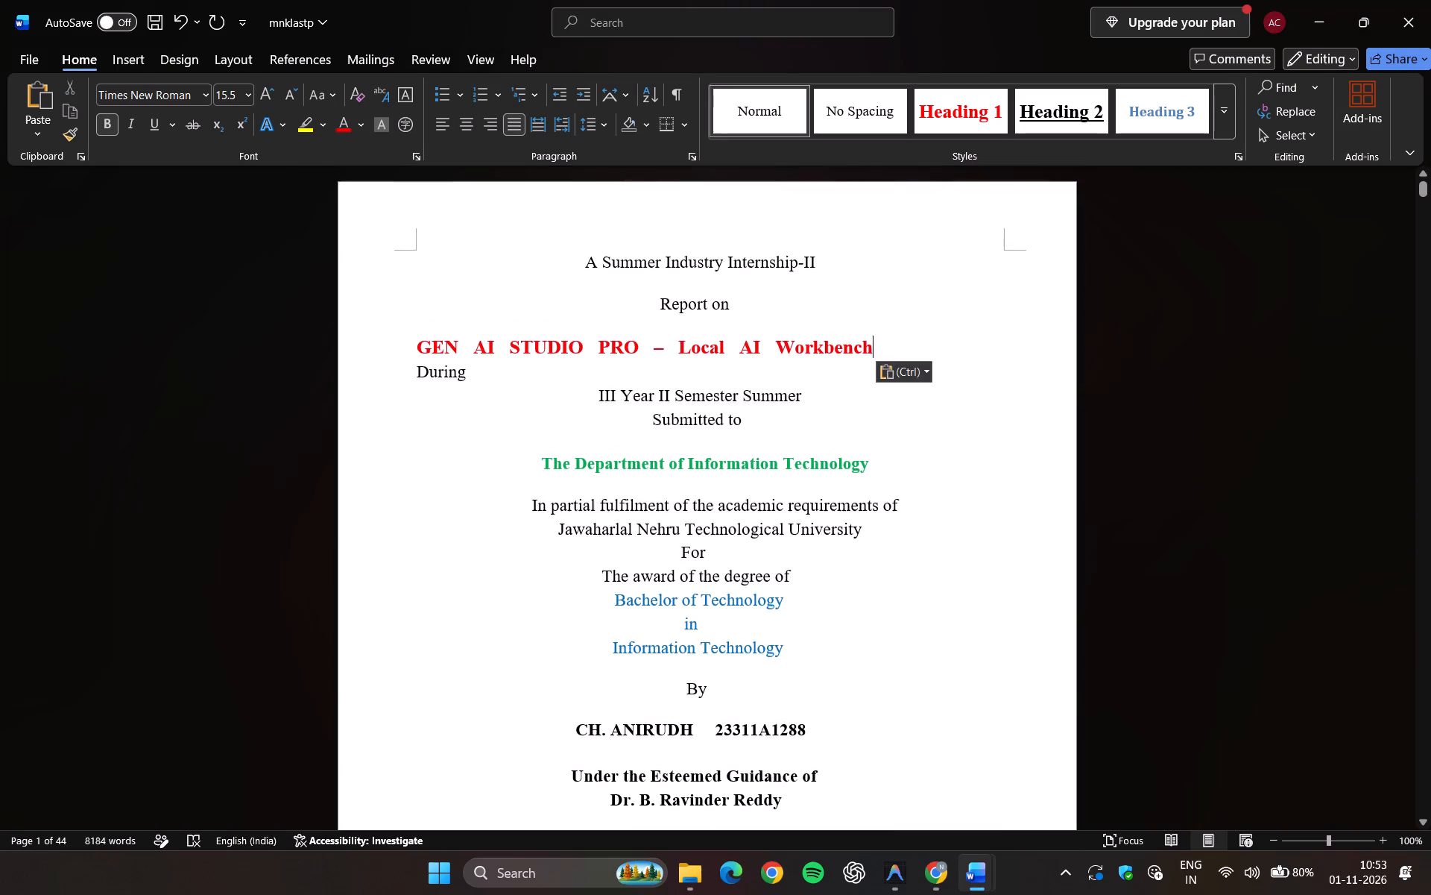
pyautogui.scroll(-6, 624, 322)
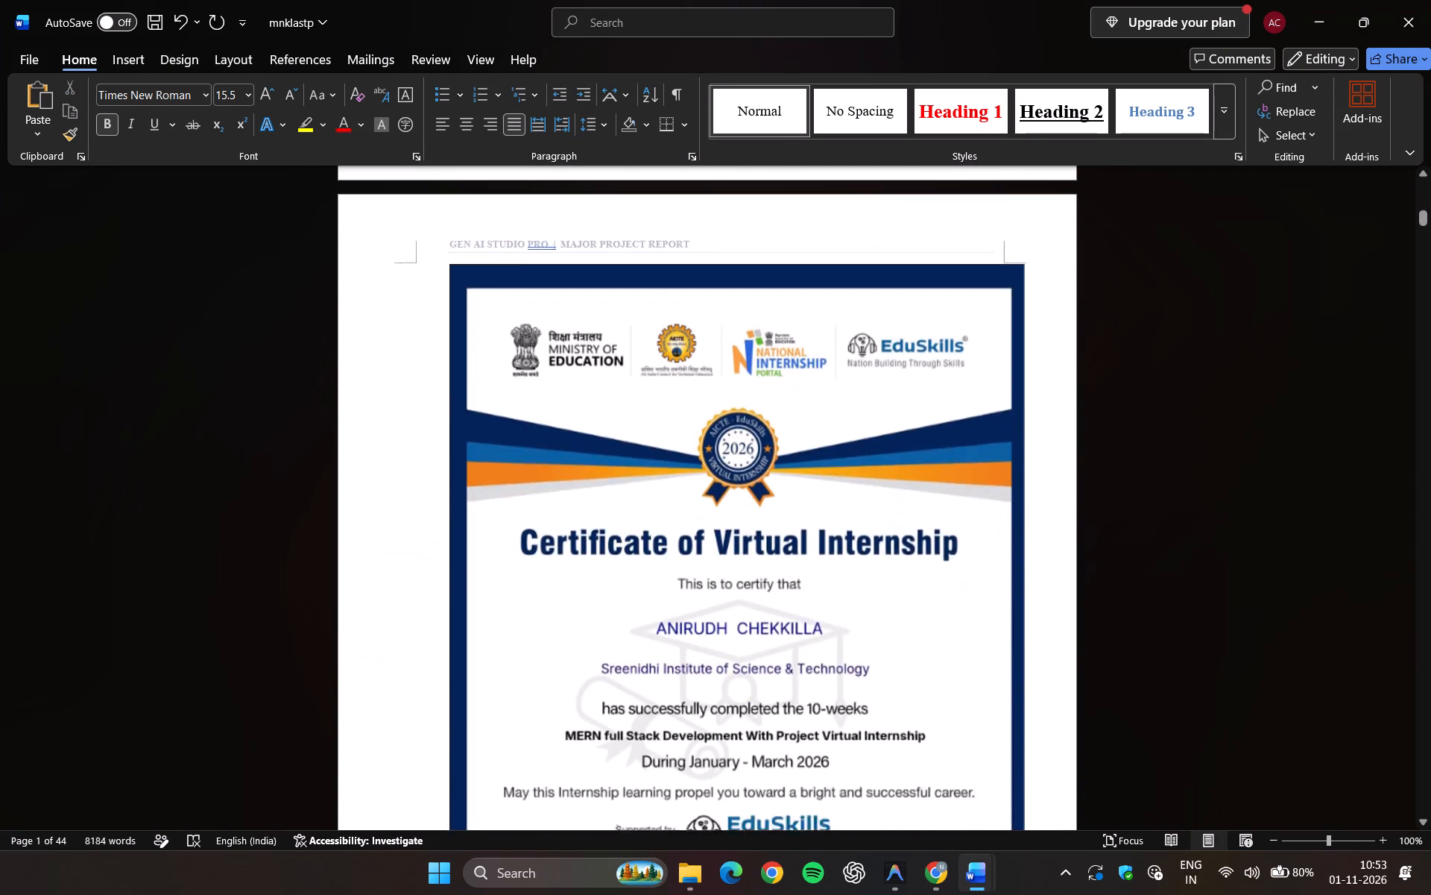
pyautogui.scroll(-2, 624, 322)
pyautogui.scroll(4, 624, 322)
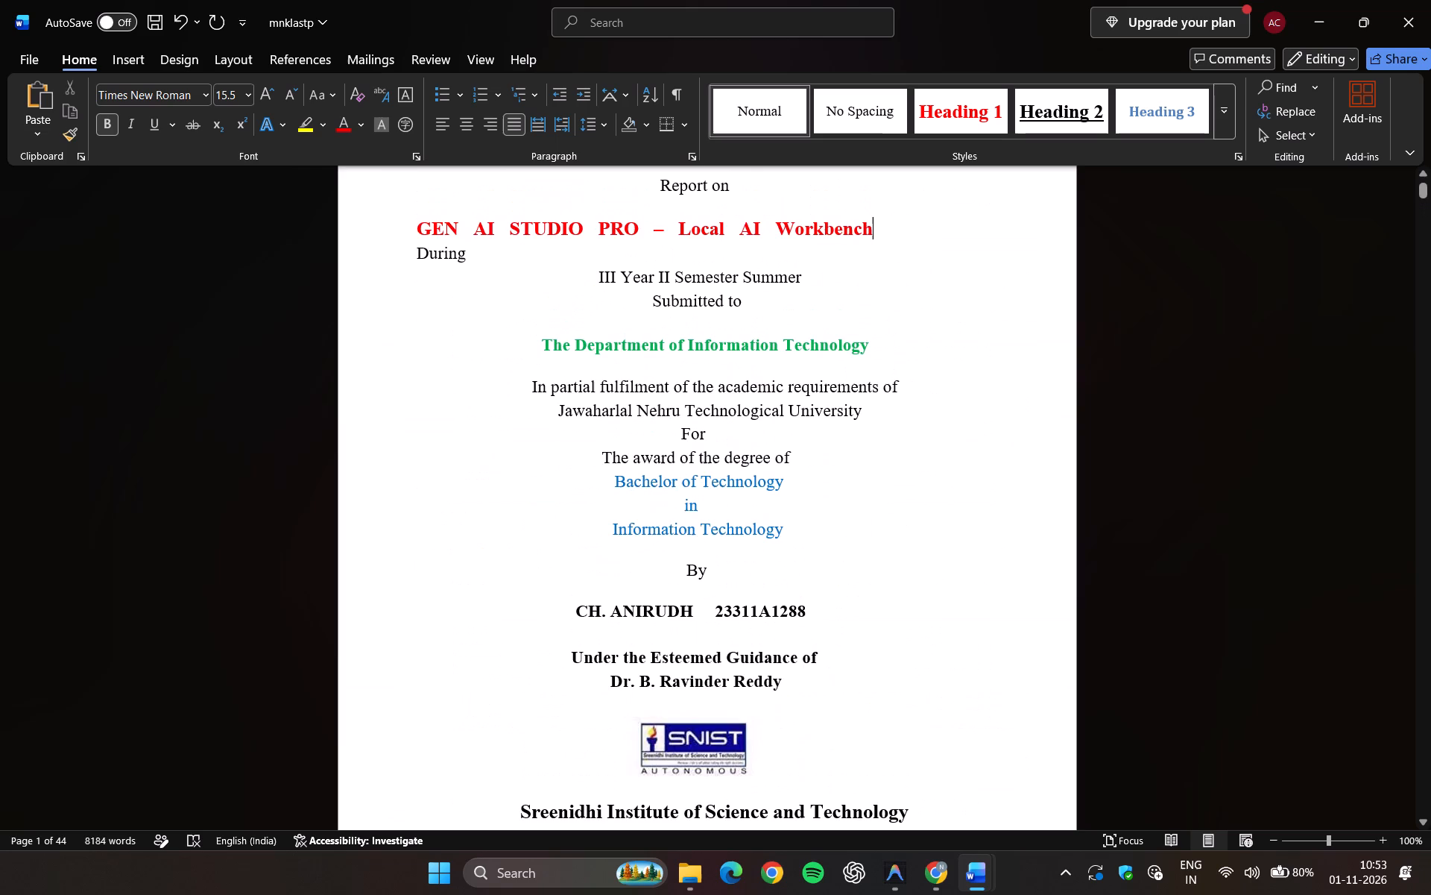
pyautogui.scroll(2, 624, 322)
# Undo the cover-title edits back to the original PLACEMENT IQ title, and redo the last undone change.
pyautogui.hotkey('ctrl', 'z')
pyautogui.hotkey('ctrl', 'z')
pyautogui.hotkey('ctrl', 'z')
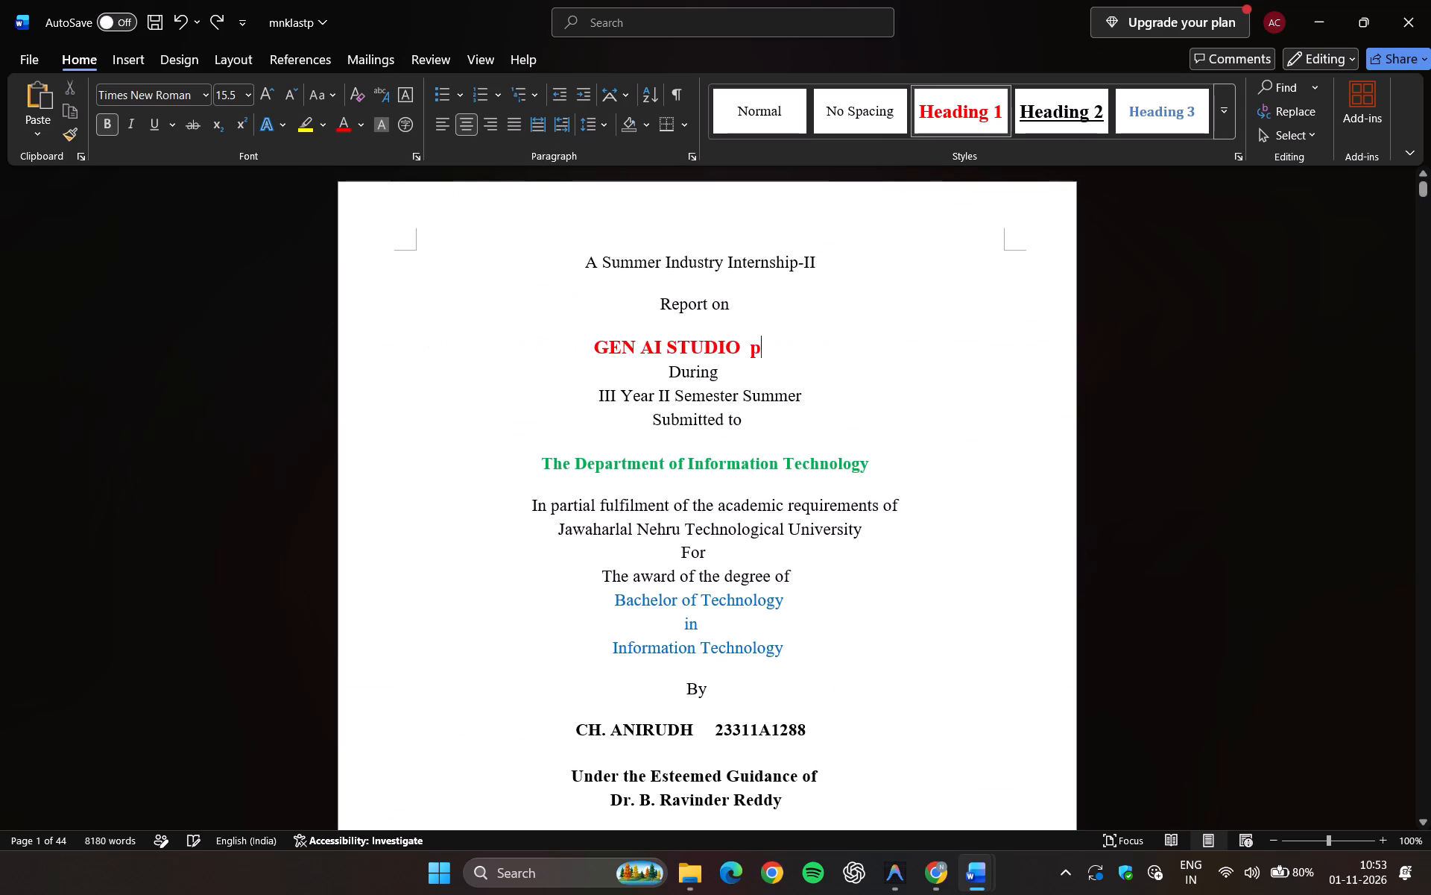
pyautogui.hotkey('ctrl', 'z')
pyautogui.hotkey('ctrl', 'z')
pyautogui.hotkey('ctrl', 'z')
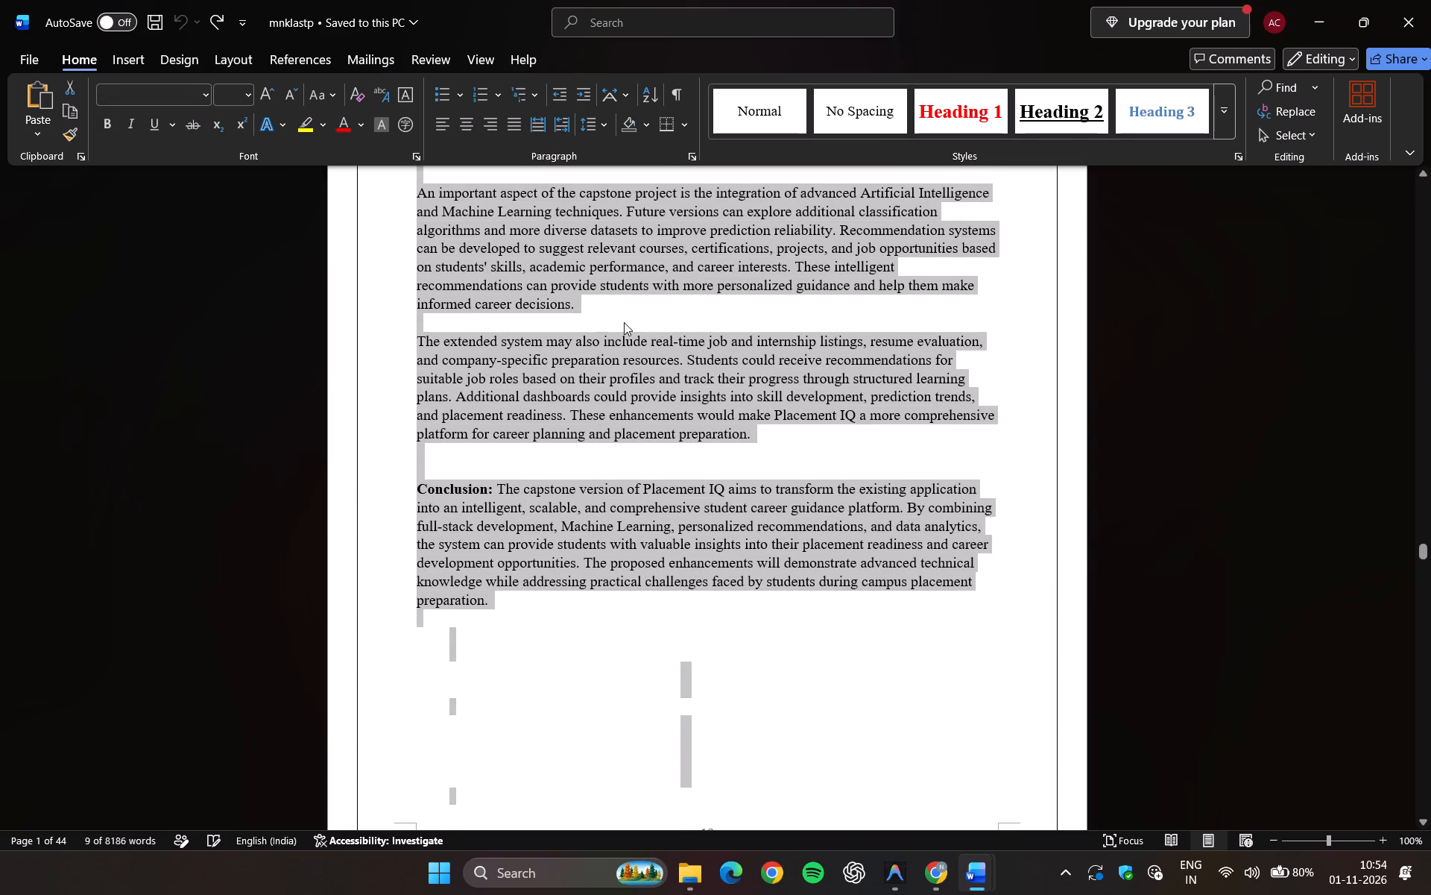
pyautogui.hotkey('ctrl', 'y')
pyautogui.scroll(14, 624, 322)
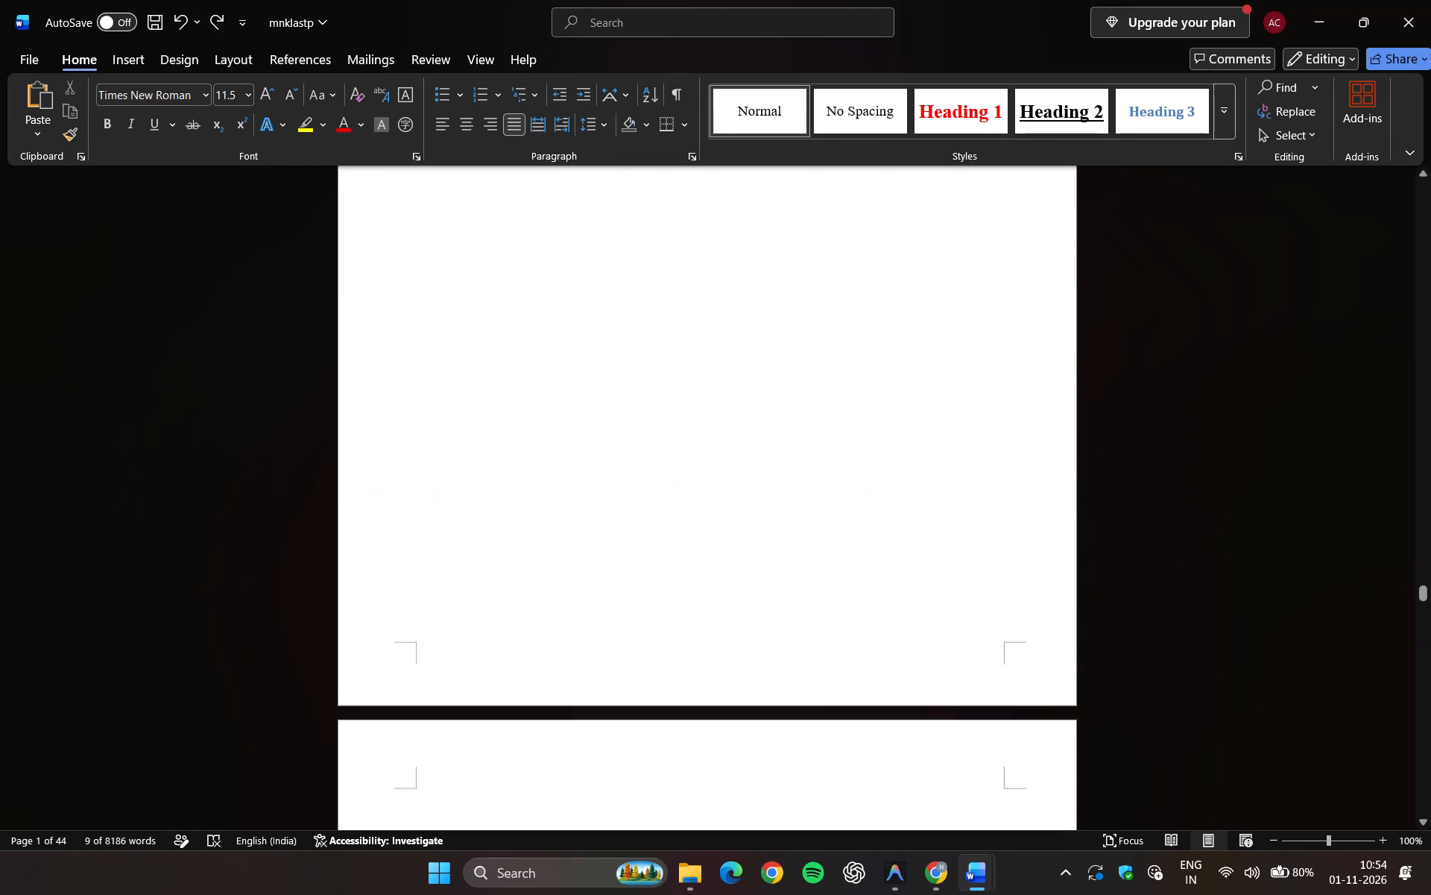
pyautogui.scroll(20, 624, 322)
pyautogui.scroll(3, 624, 322)
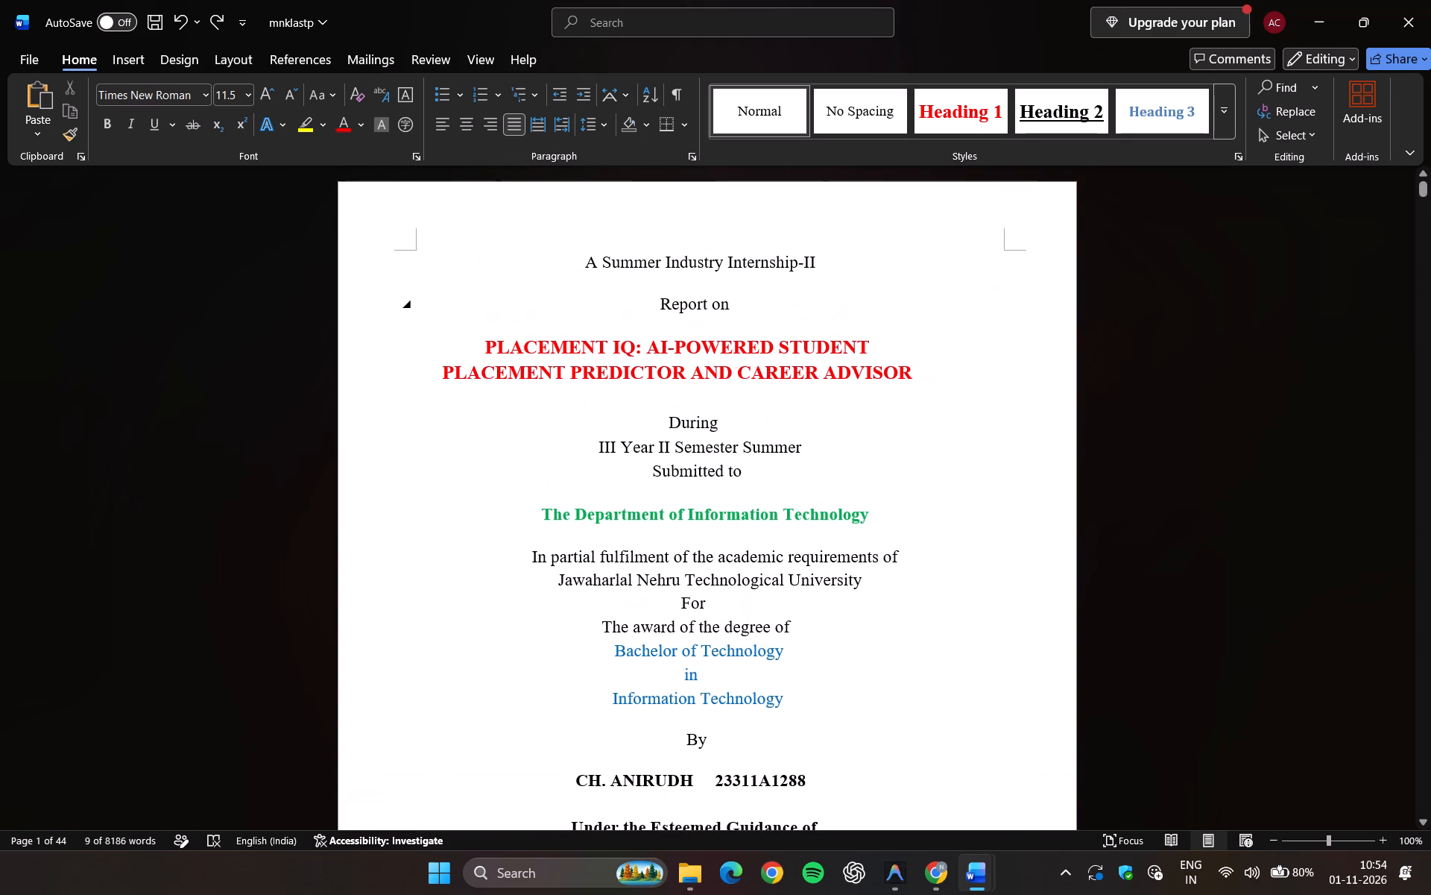
# Apply a box page border with a ½ pt solid line in automatic colour to the whole document.
pyautogui.click(221, 52)
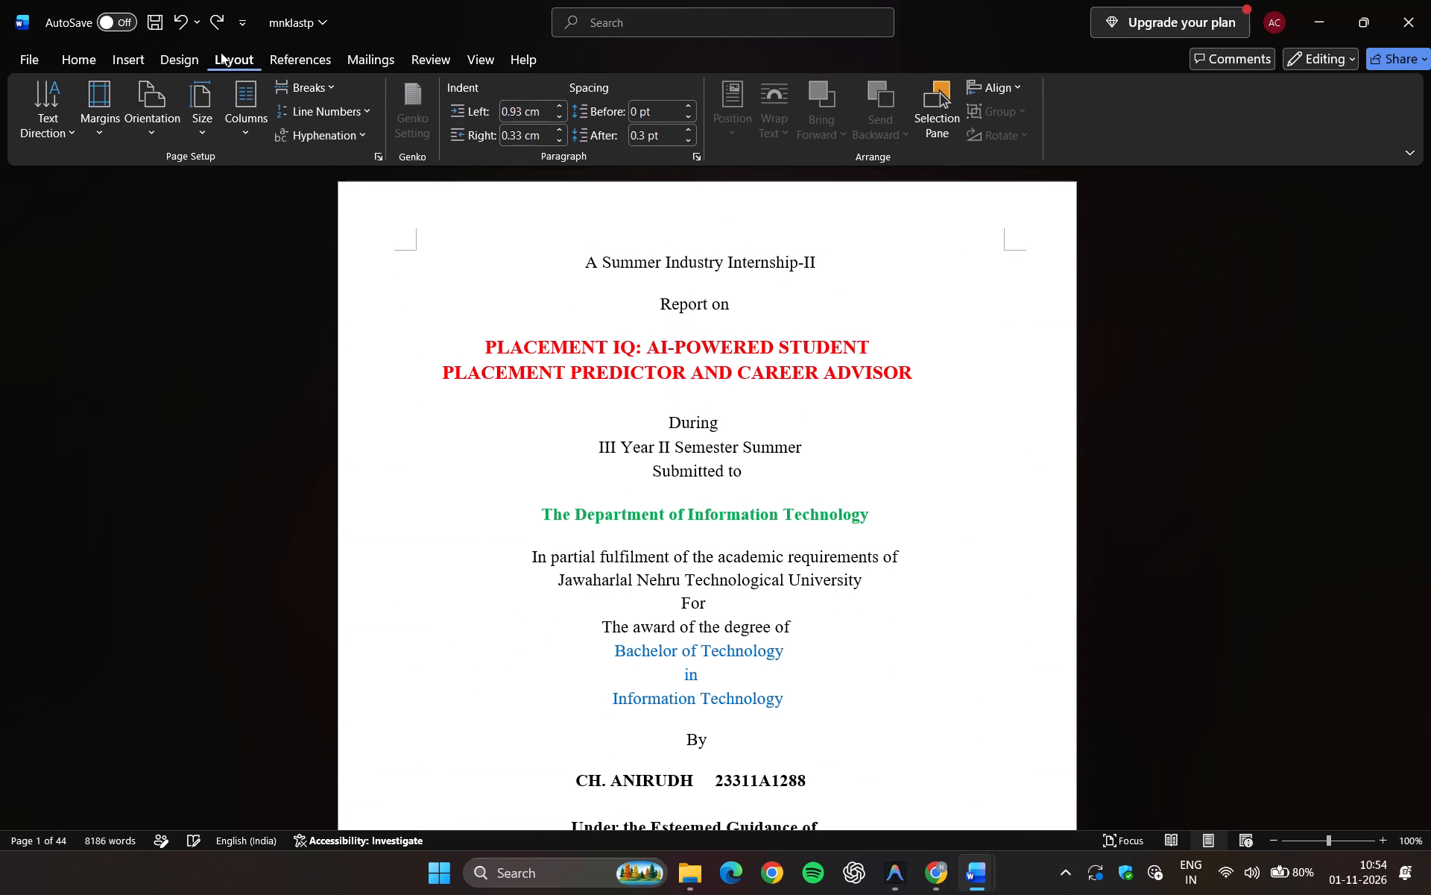
pyautogui.click(171, 52)
pyautogui.click(1308, 113)
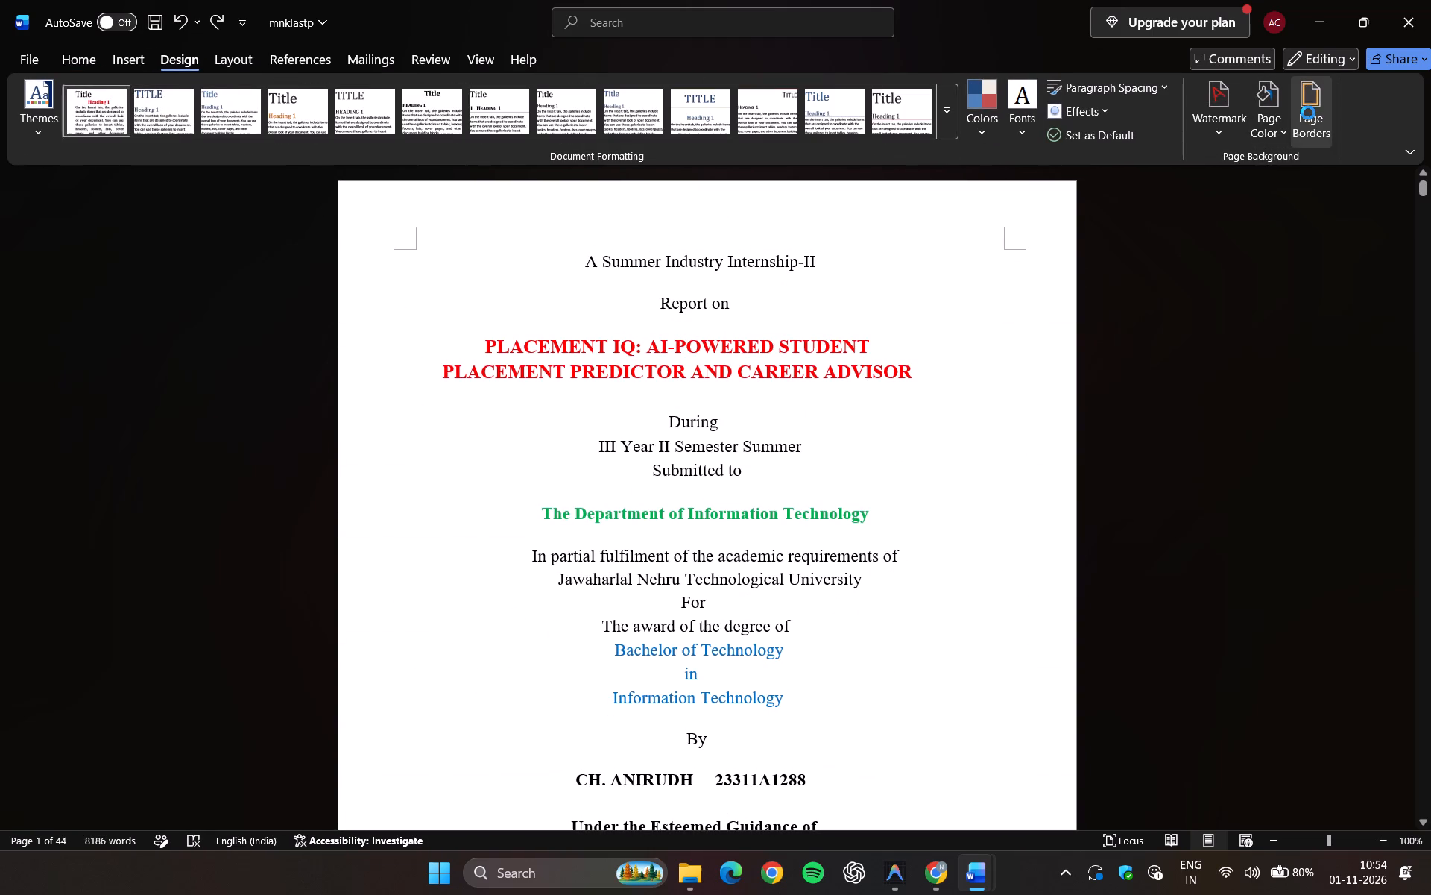
pyautogui.click(601, 308)
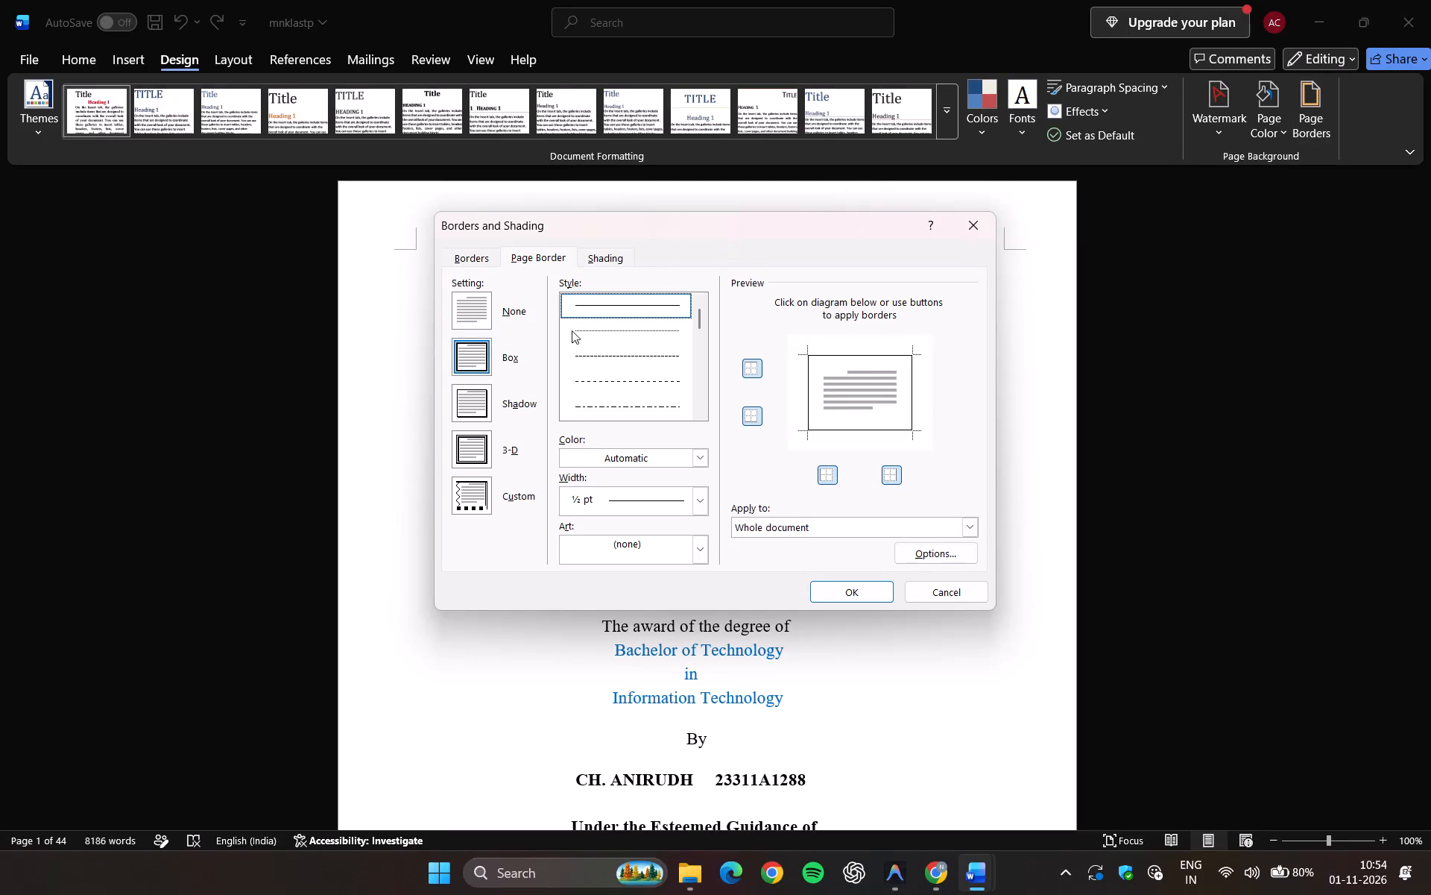
pyautogui.click(485, 348)
pyautogui.click(619, 310)
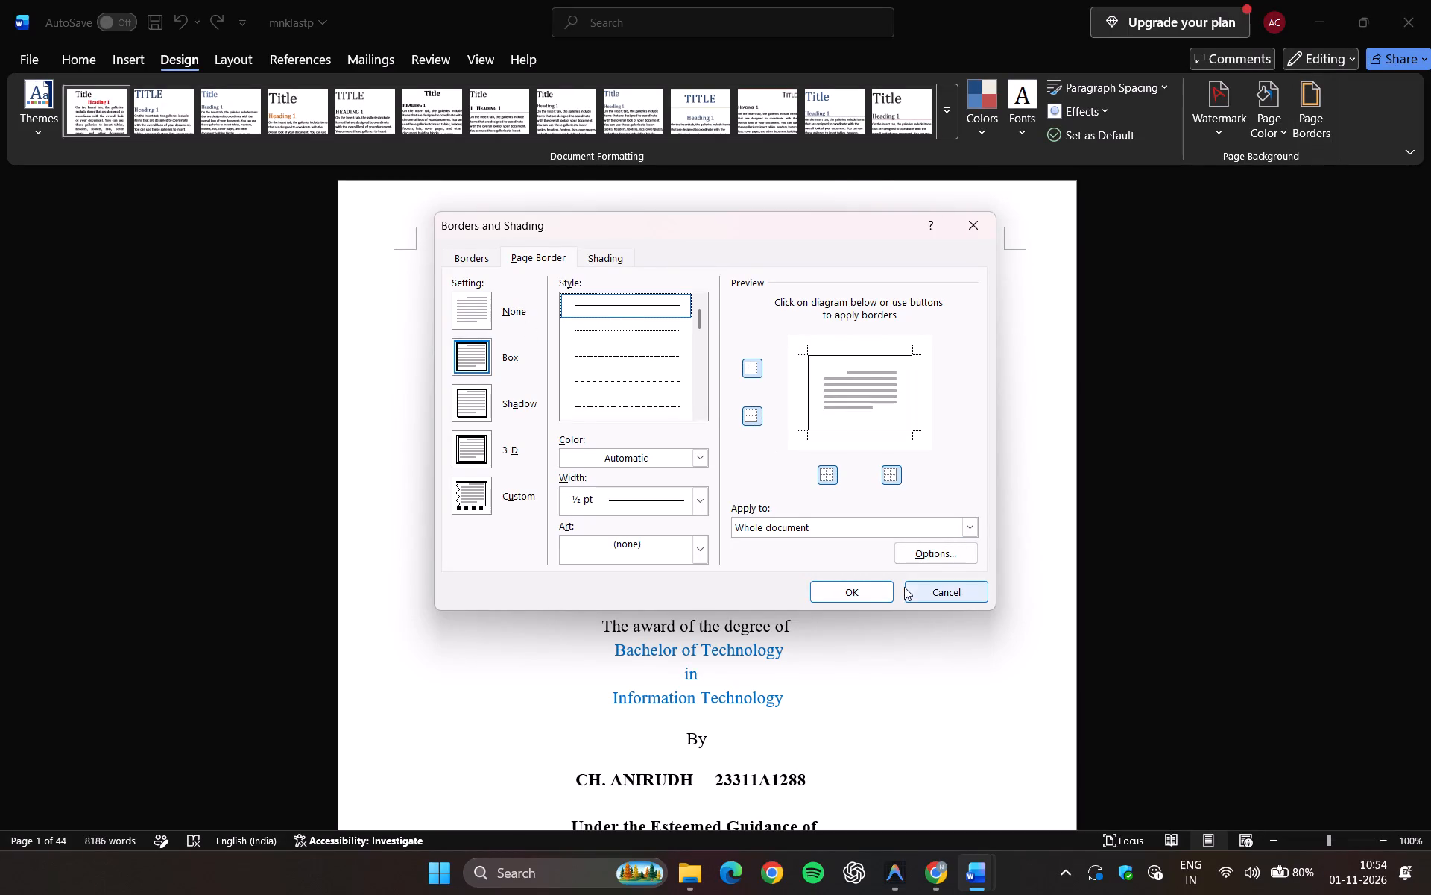
pyautogui.click(861, 589)
# Replace the two-line PLACEMENT IQ title on the cover with the copied "GEN AI STUDIO PRO – Local AI Workbench".
pyautogui.scroll(5, 832, 471)
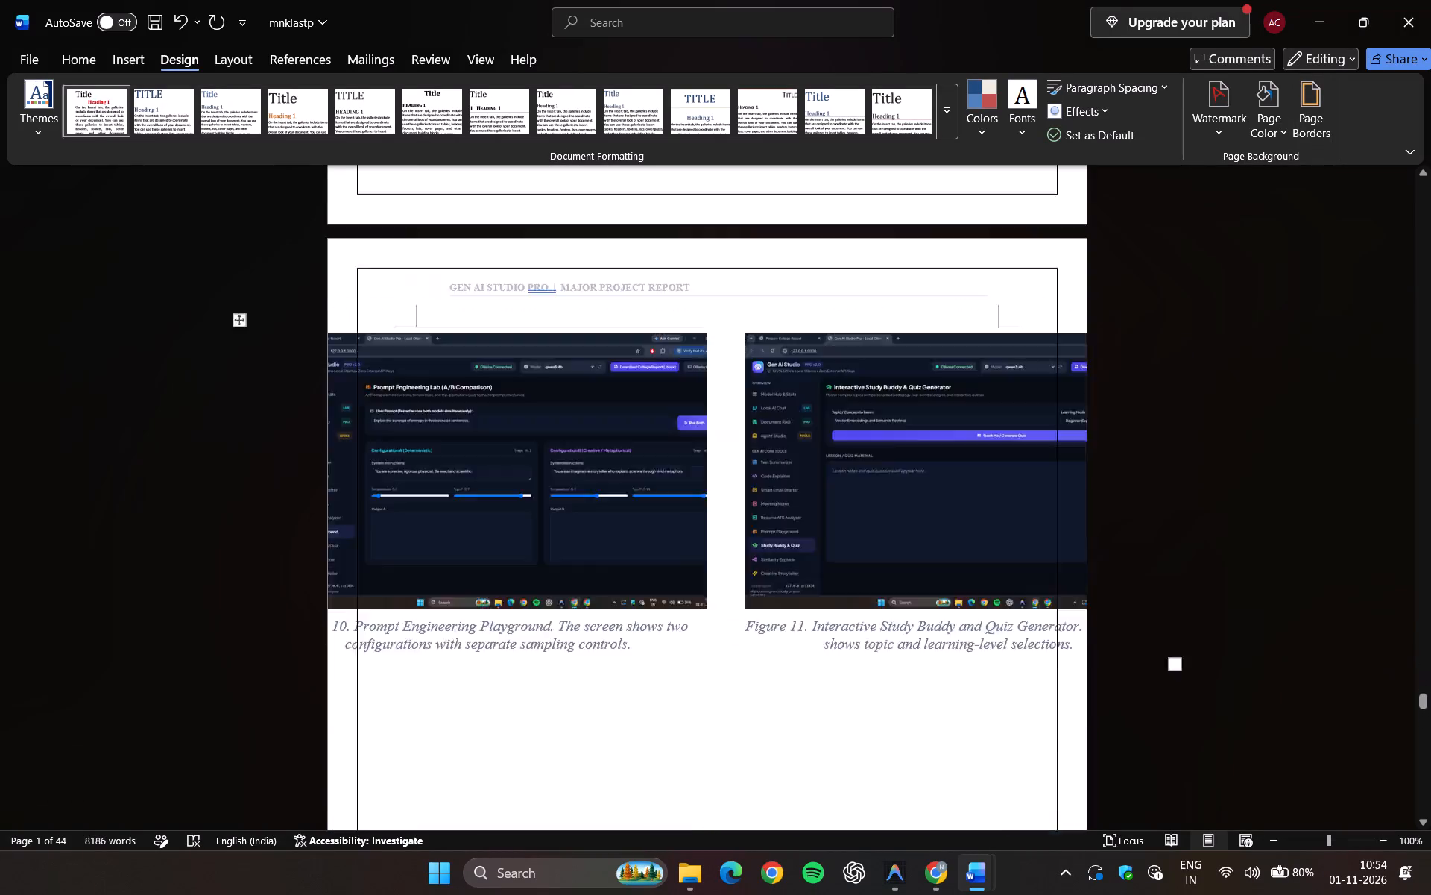
pyautogui.scroll(20, 832, 471)
pyautogui.scroll(16, 832, 471)
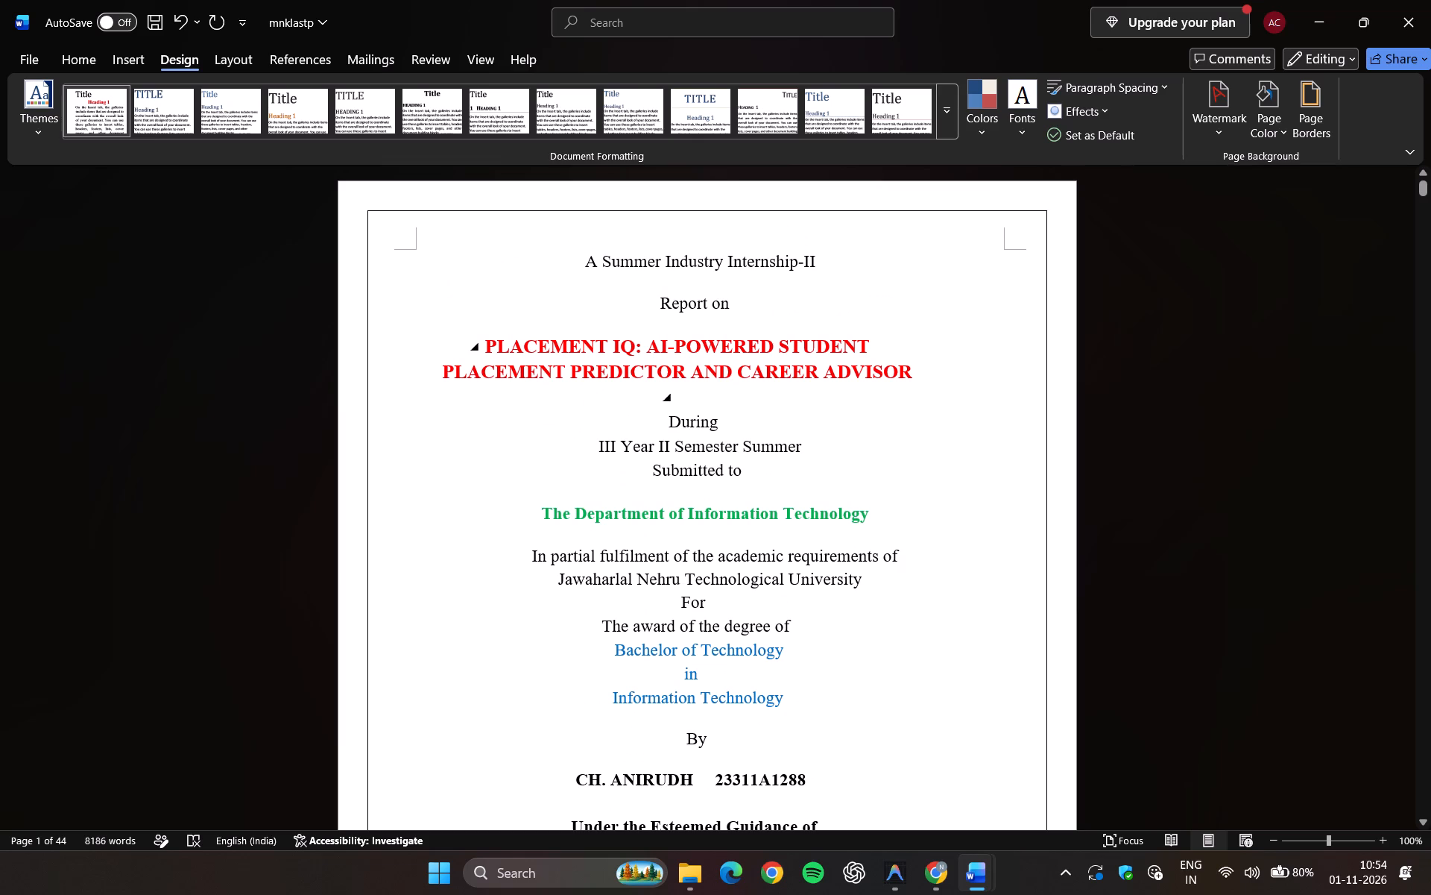
pyautogui.moveTo(925, 385); pyautogui.dragTo(490, 343)
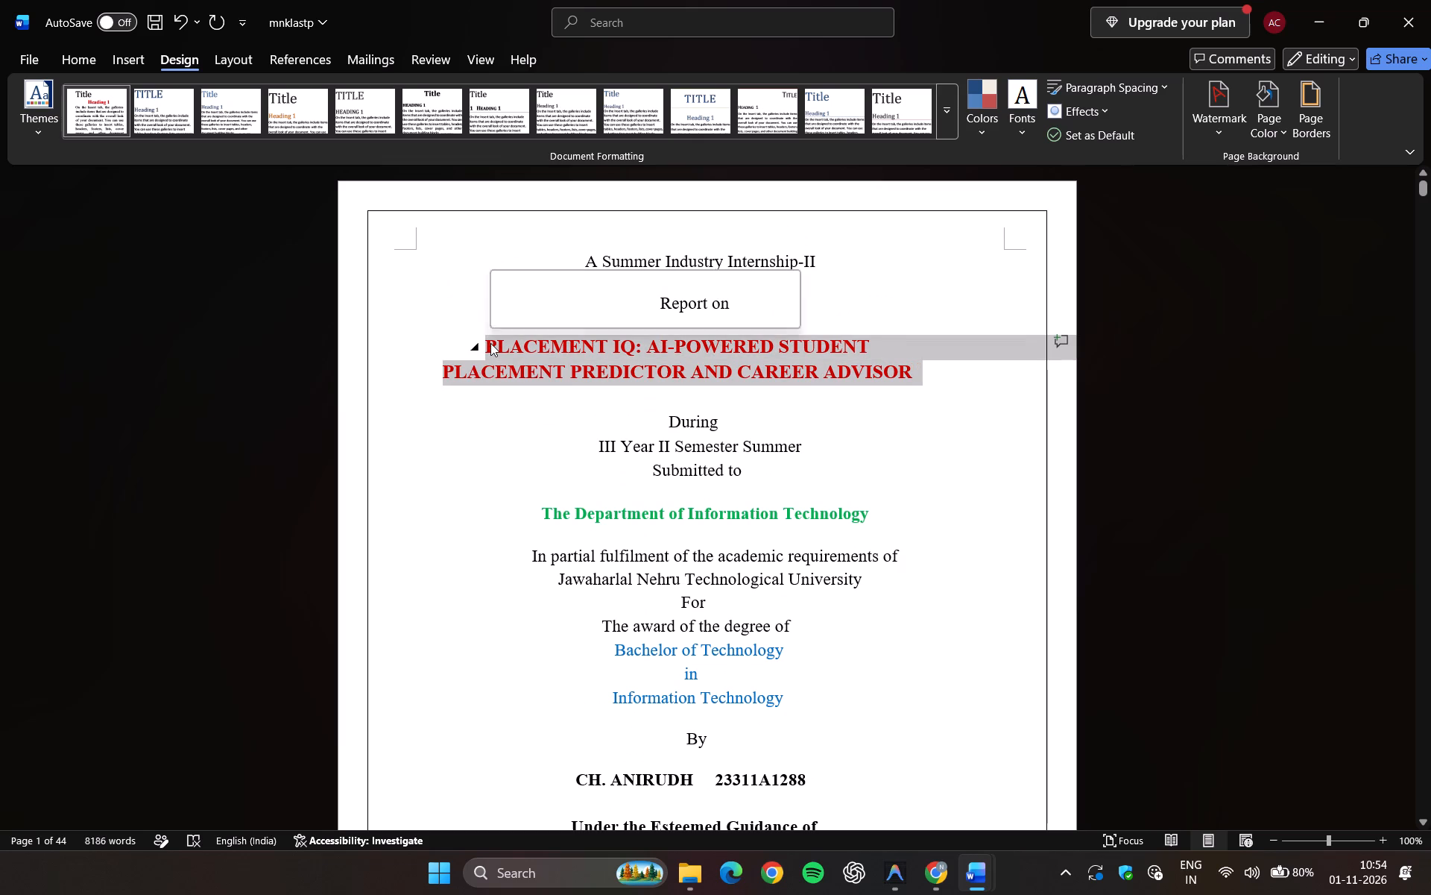
pyautogui.hotkey('ctrl', 'v')
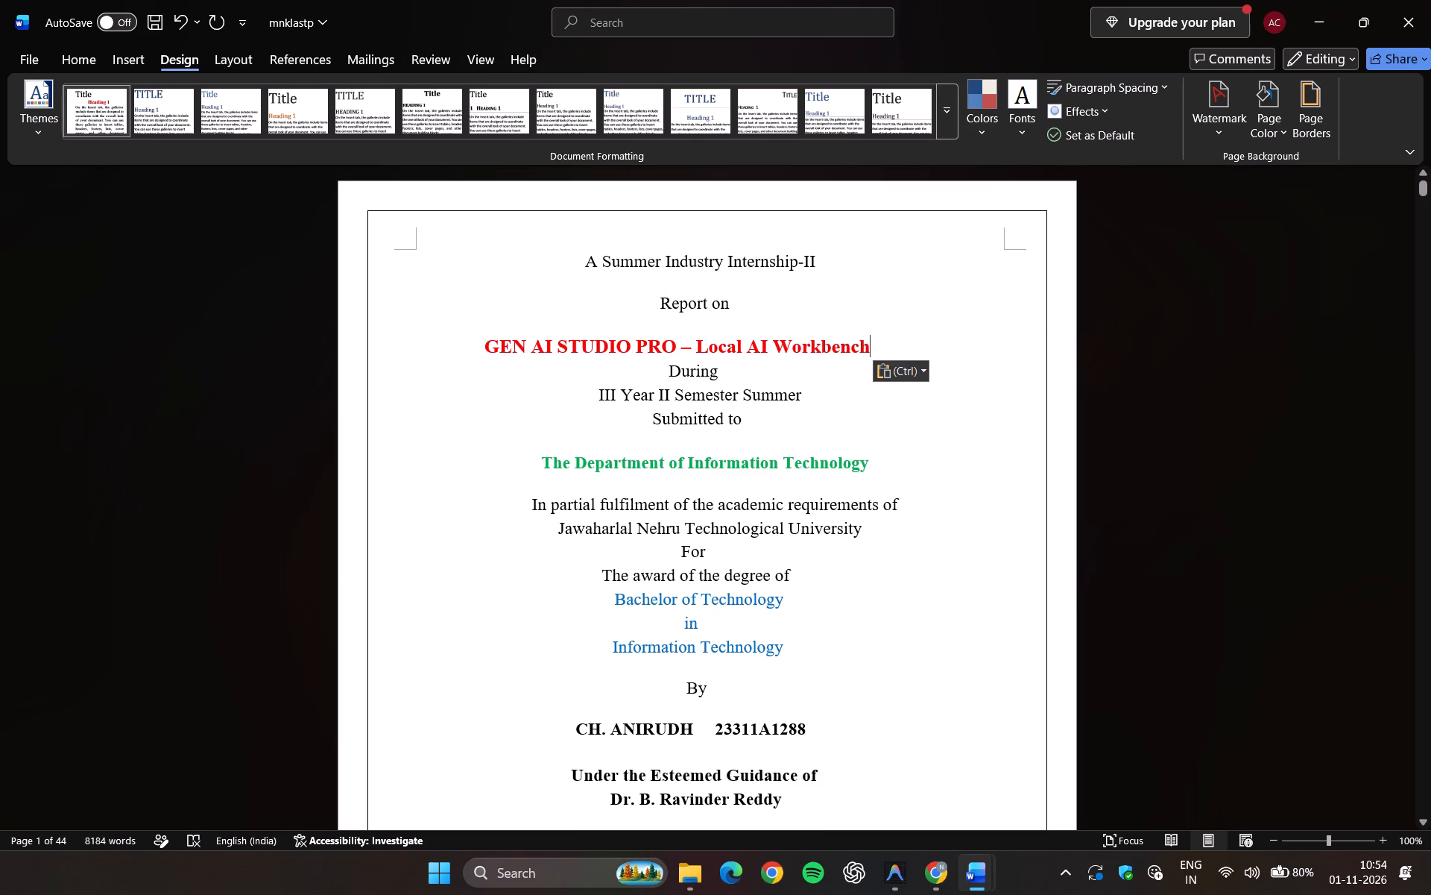
# Replace the student name under "By" on the cover page with the name used in the newreport document.
pyautogui.scroll(-1, 651, 375)
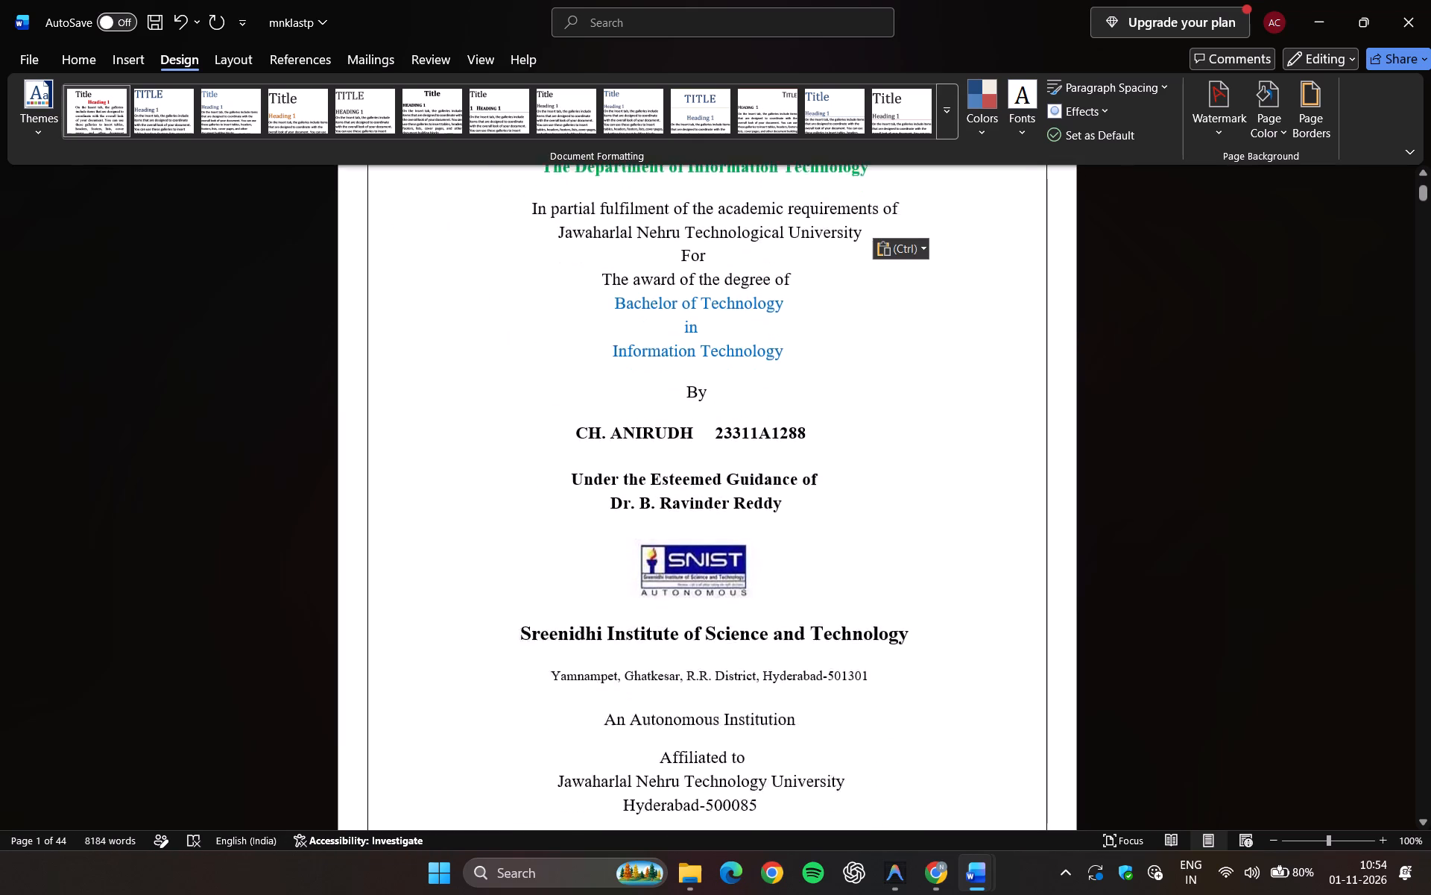
pyautogui.scroll(-1, 651, 375)
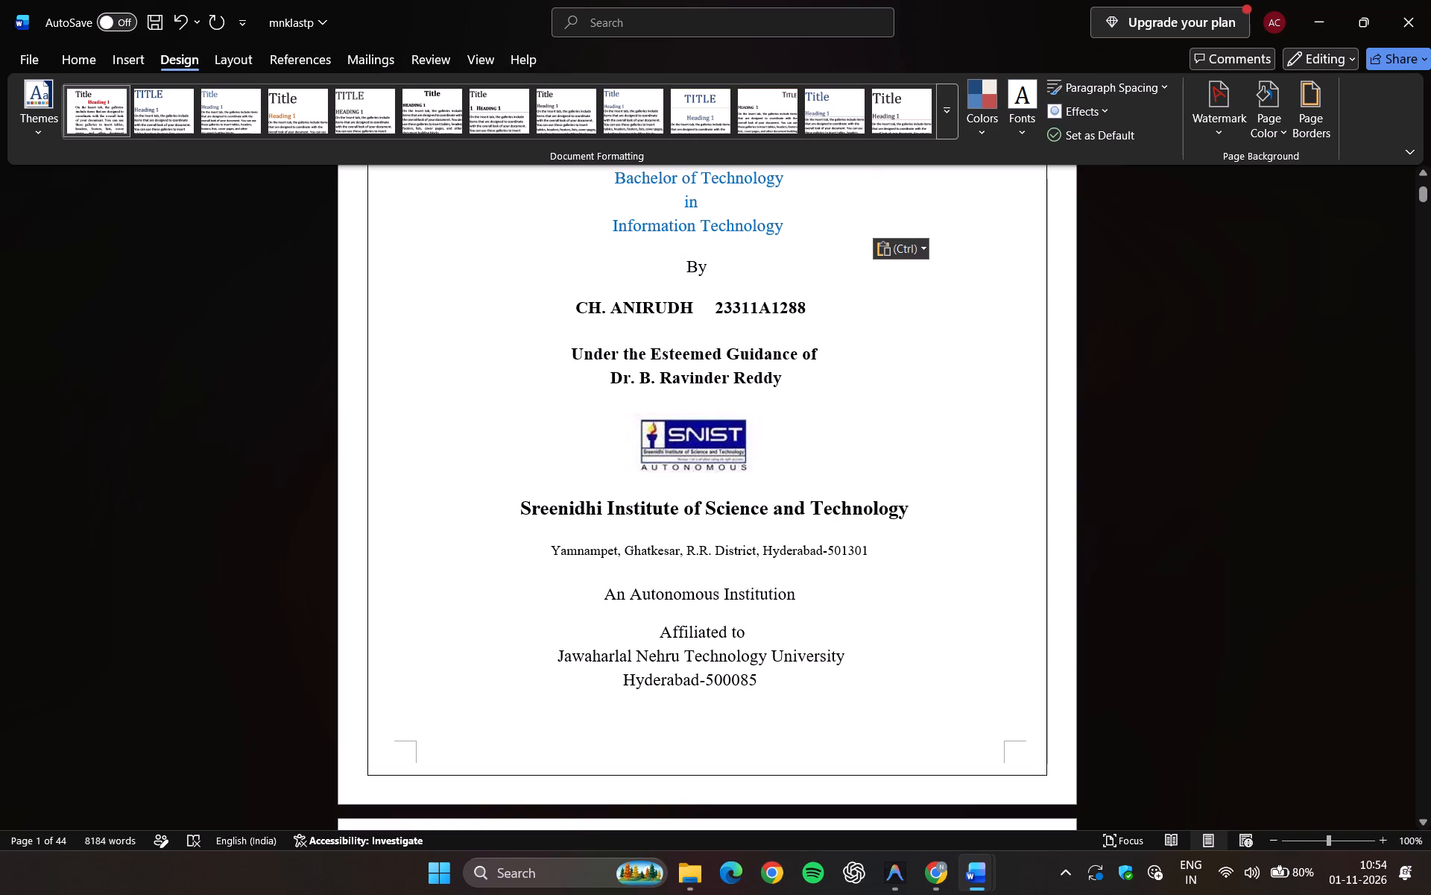
pyautogui.click(694, 310)
pyautogui.press('BackSpace')
pyautogui.press('BackSpace')
pyautogui.press('BackSpace')
pyautogui.press('BackSpace')
pyautogui.press('BackSpace')
pyautogui.press('BackSpace')
pyautogui.press('BackSpace')
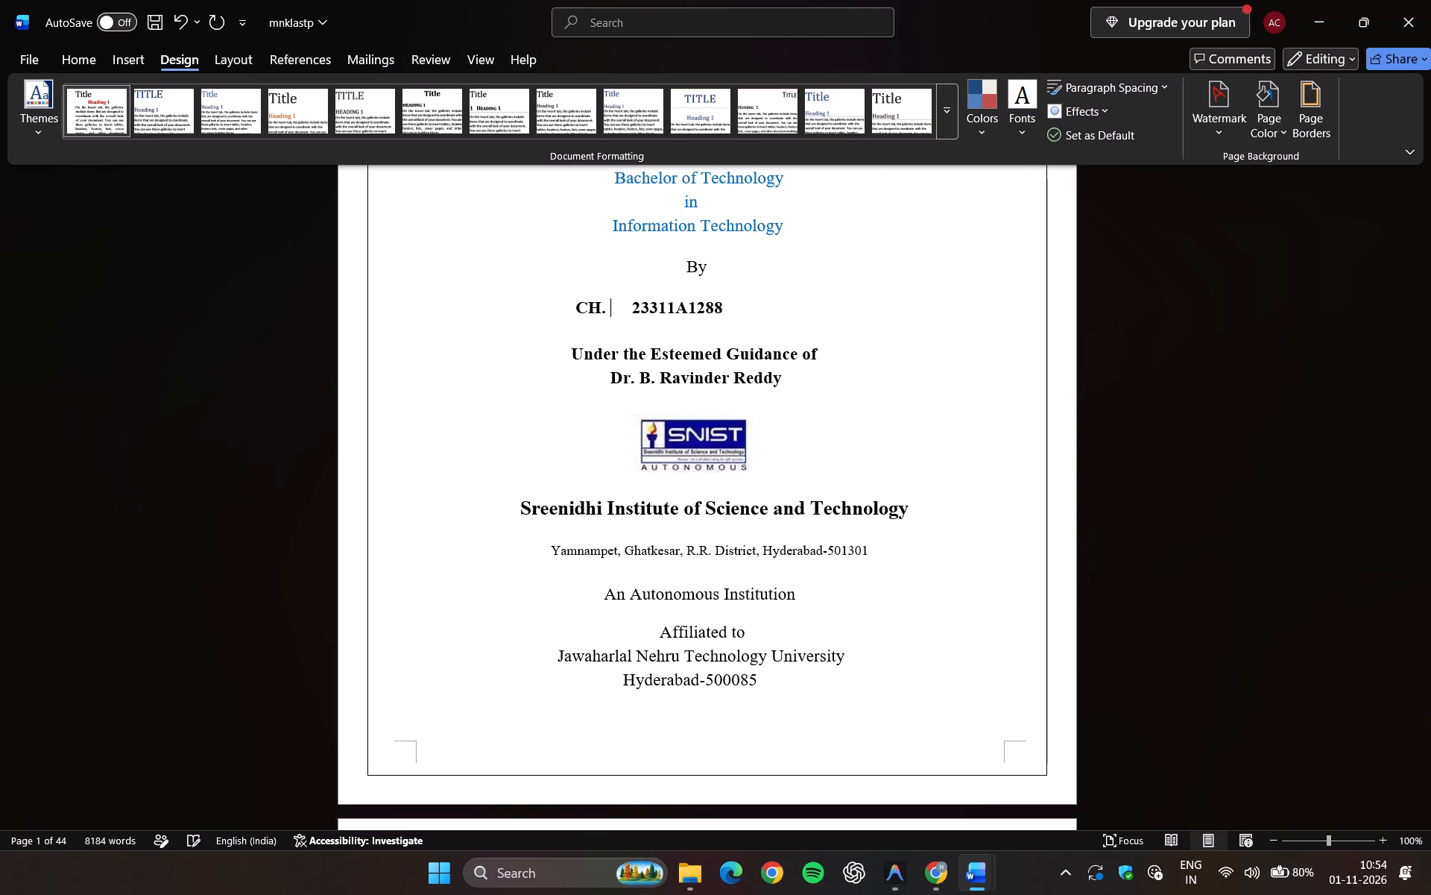
pyautogui.press('BackSpace')
pyautogui.press('BackSpace')
pyautogui.press('BackSpace')
pyautogui.press('BackSpace')
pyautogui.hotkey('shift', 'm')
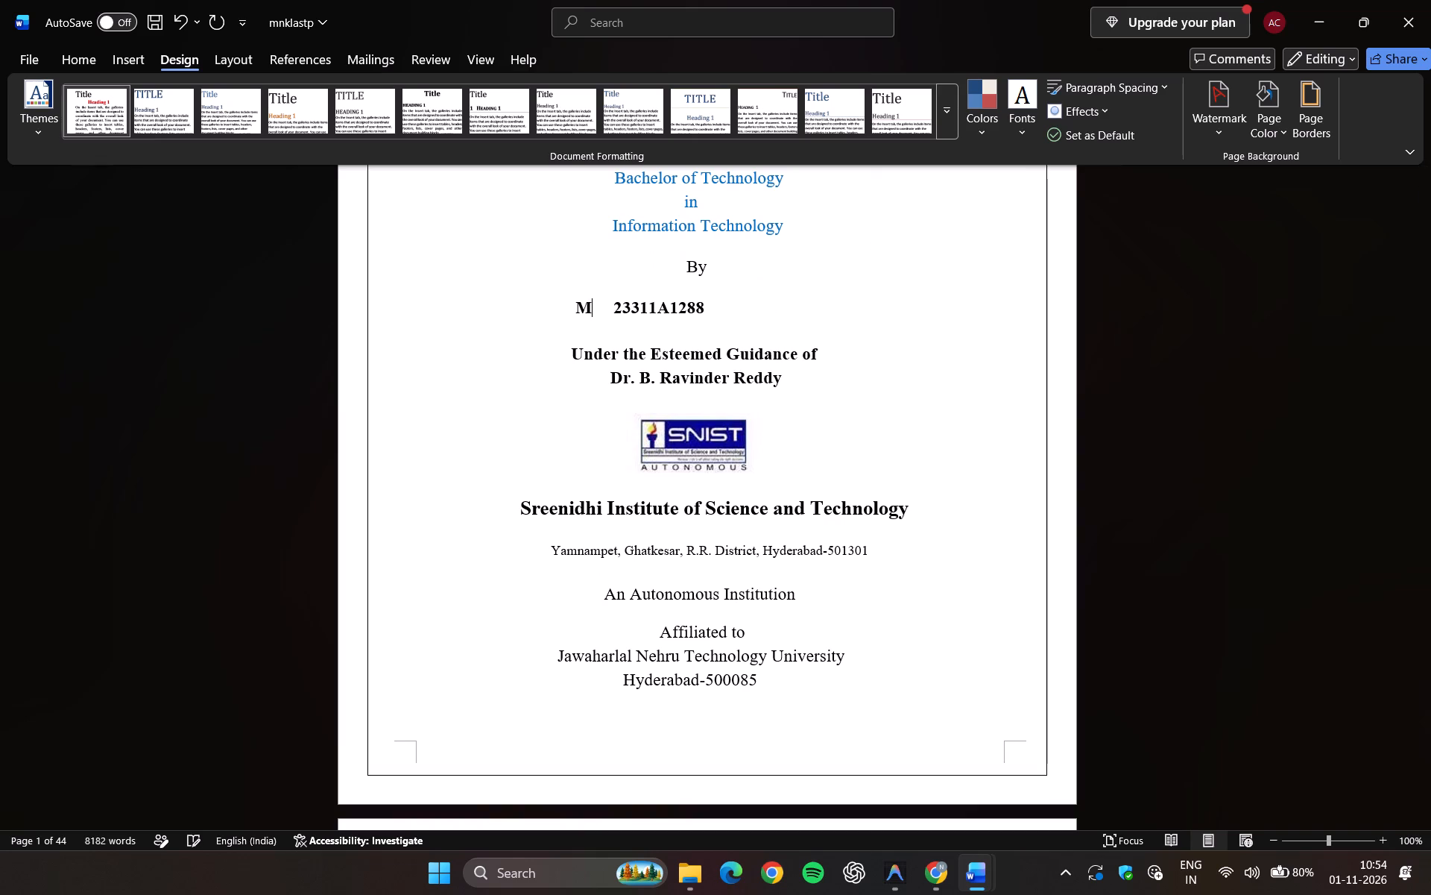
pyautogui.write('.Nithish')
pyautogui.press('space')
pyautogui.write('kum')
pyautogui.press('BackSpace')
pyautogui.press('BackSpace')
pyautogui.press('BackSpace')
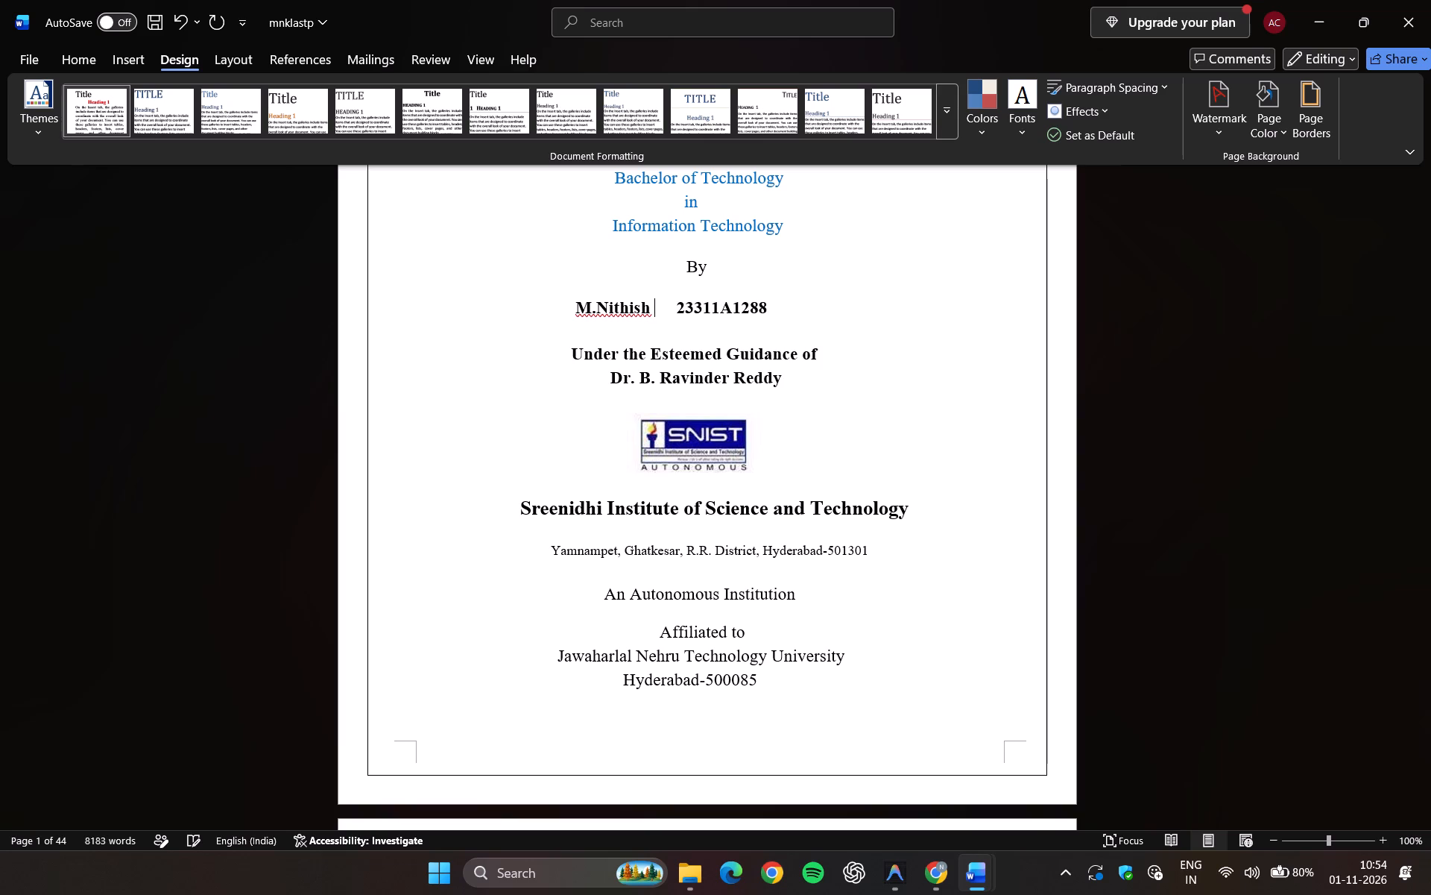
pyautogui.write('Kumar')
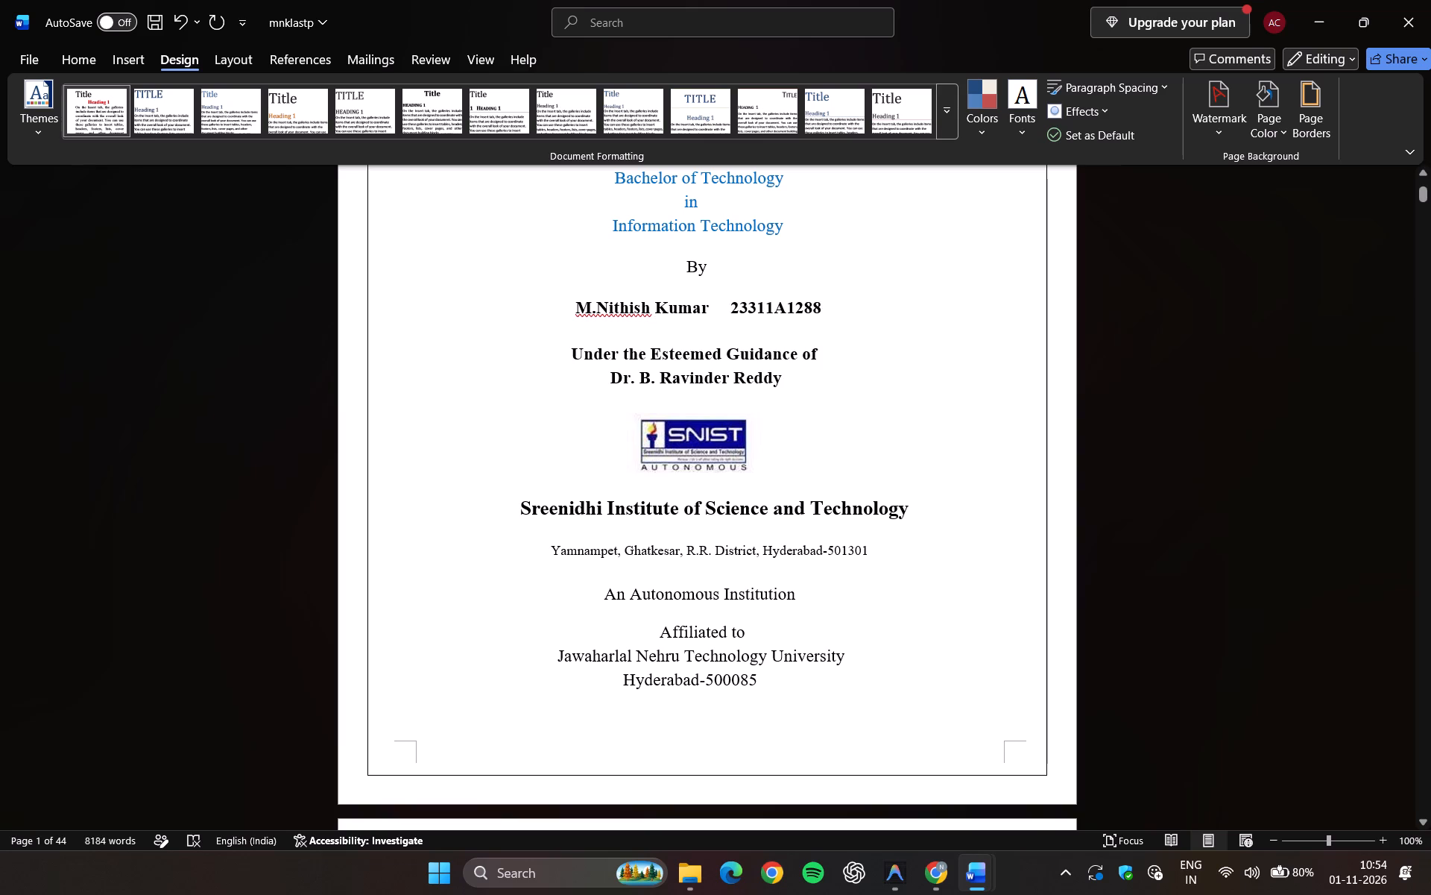
# Replace the roll number beside the student name on the cover with the roll number from the newreport document.
pyautogui.click(824, 304)
pyautogui.press('BackSpace')
pyautogui.press('BackSpace')
pyautogui.press('BackSpace')
pyautogui.press('BackSpace')
pyautogui.press('BackSpace')
pyautogui.press('BackSpace')
pyautogui.press('BackSpace')
pyautogui.press('BackSpace')
pyautogui.press('BackSpace')
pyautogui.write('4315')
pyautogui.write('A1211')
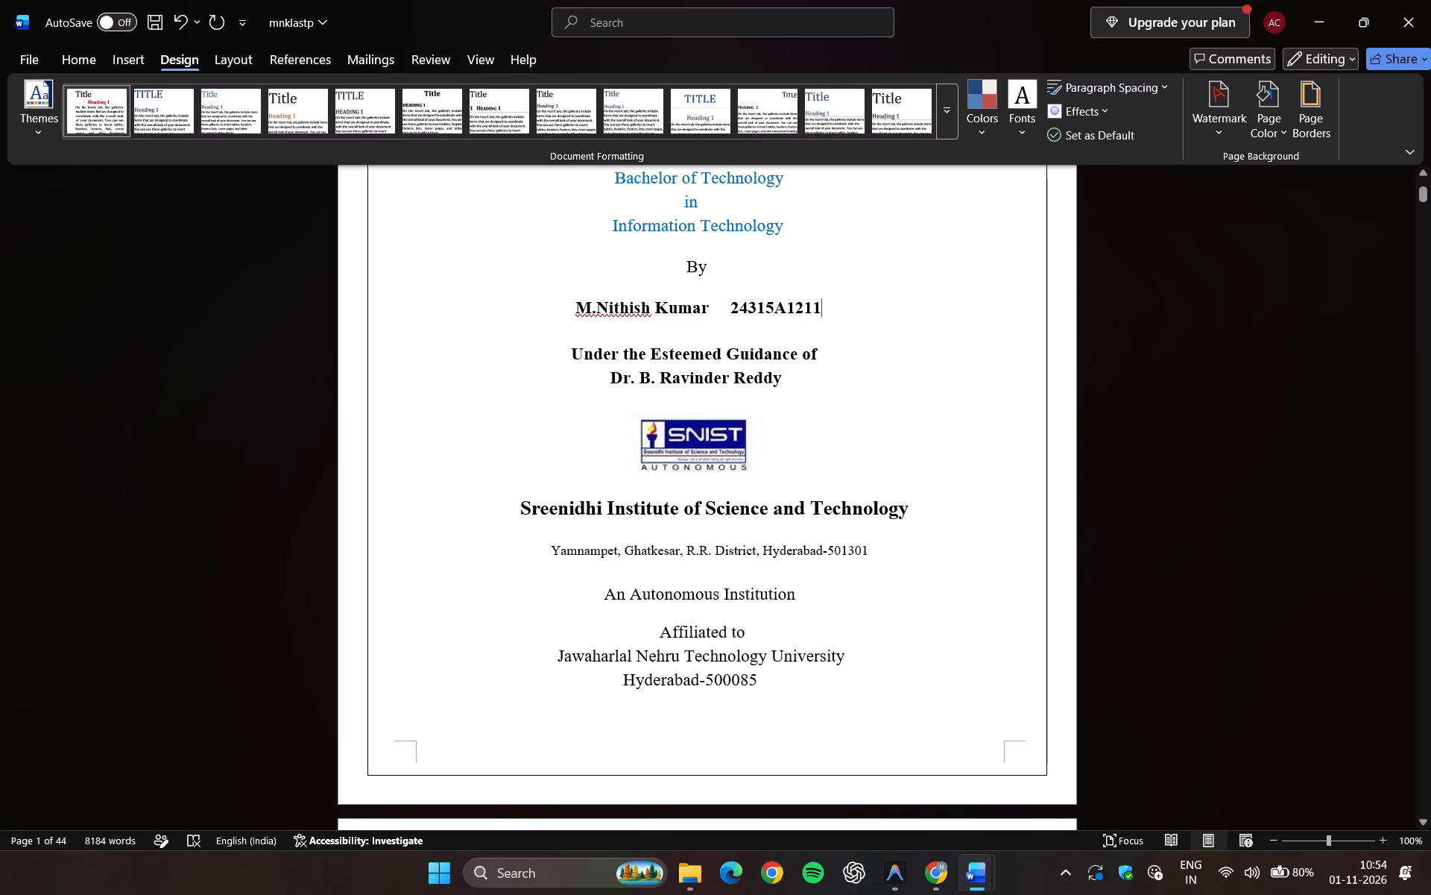
# Delete the spacing before the certificate page's institute heading and insert two line breaks above the heading.
pyautogui.scroll(-1, 706, 369)
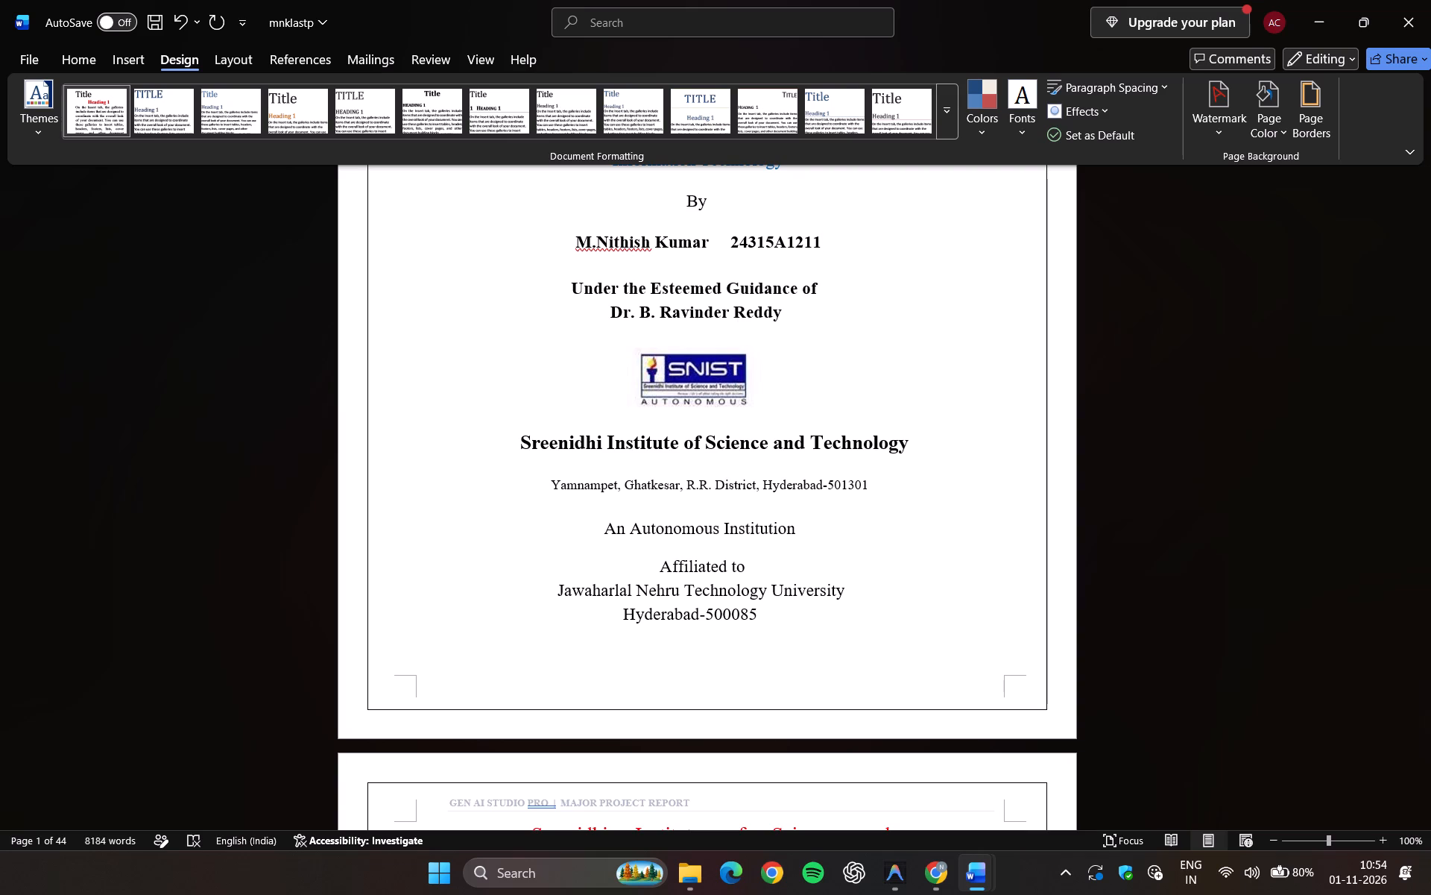
pyautogui.scroll(-1, 706, 369)
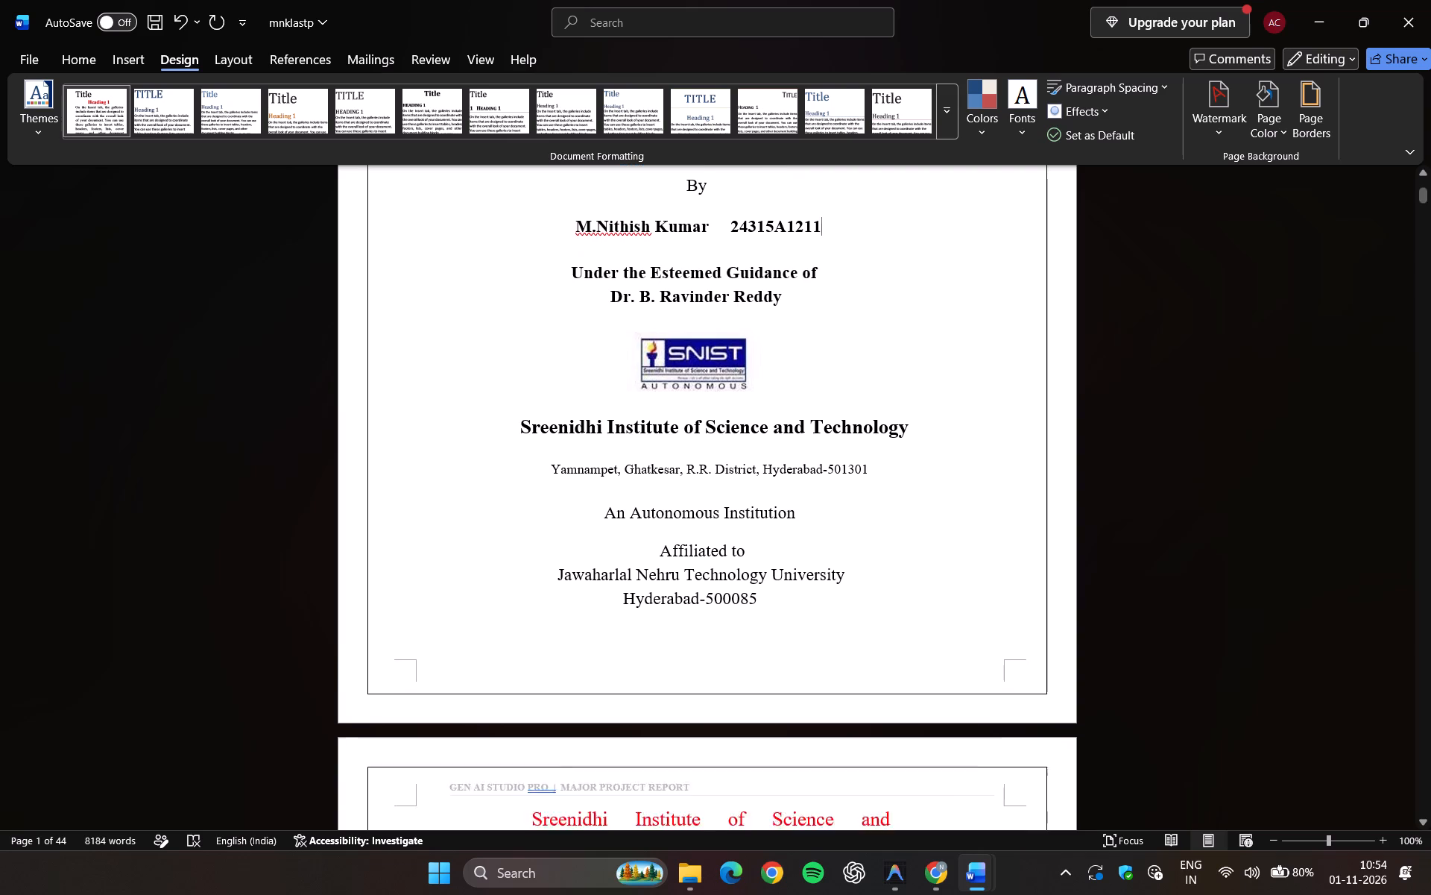
pyautogui.scroll(-2, 706, 369)
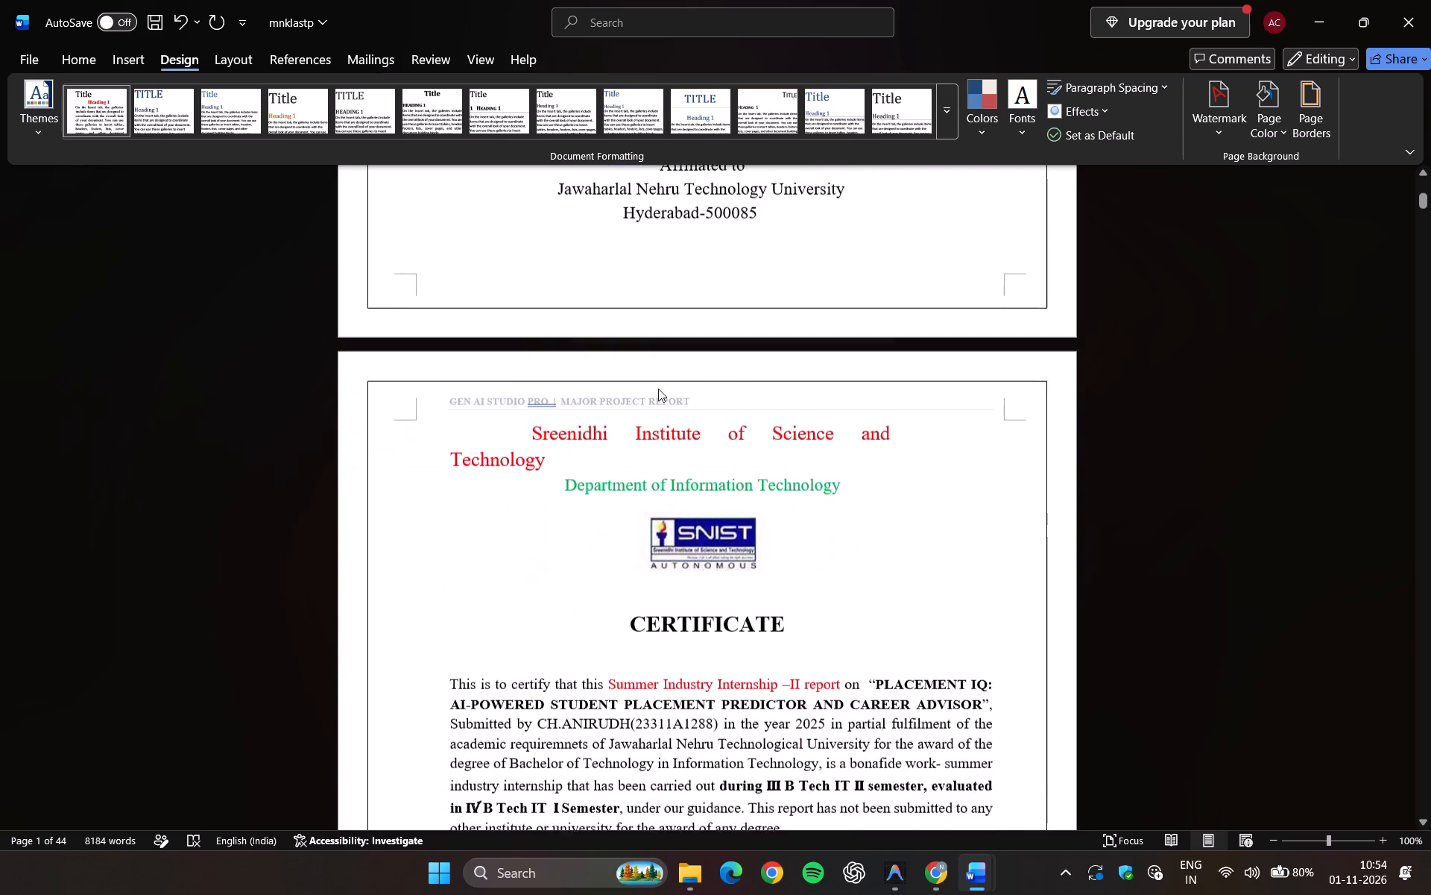
pyautogui.scroll(-1, 658, 389)
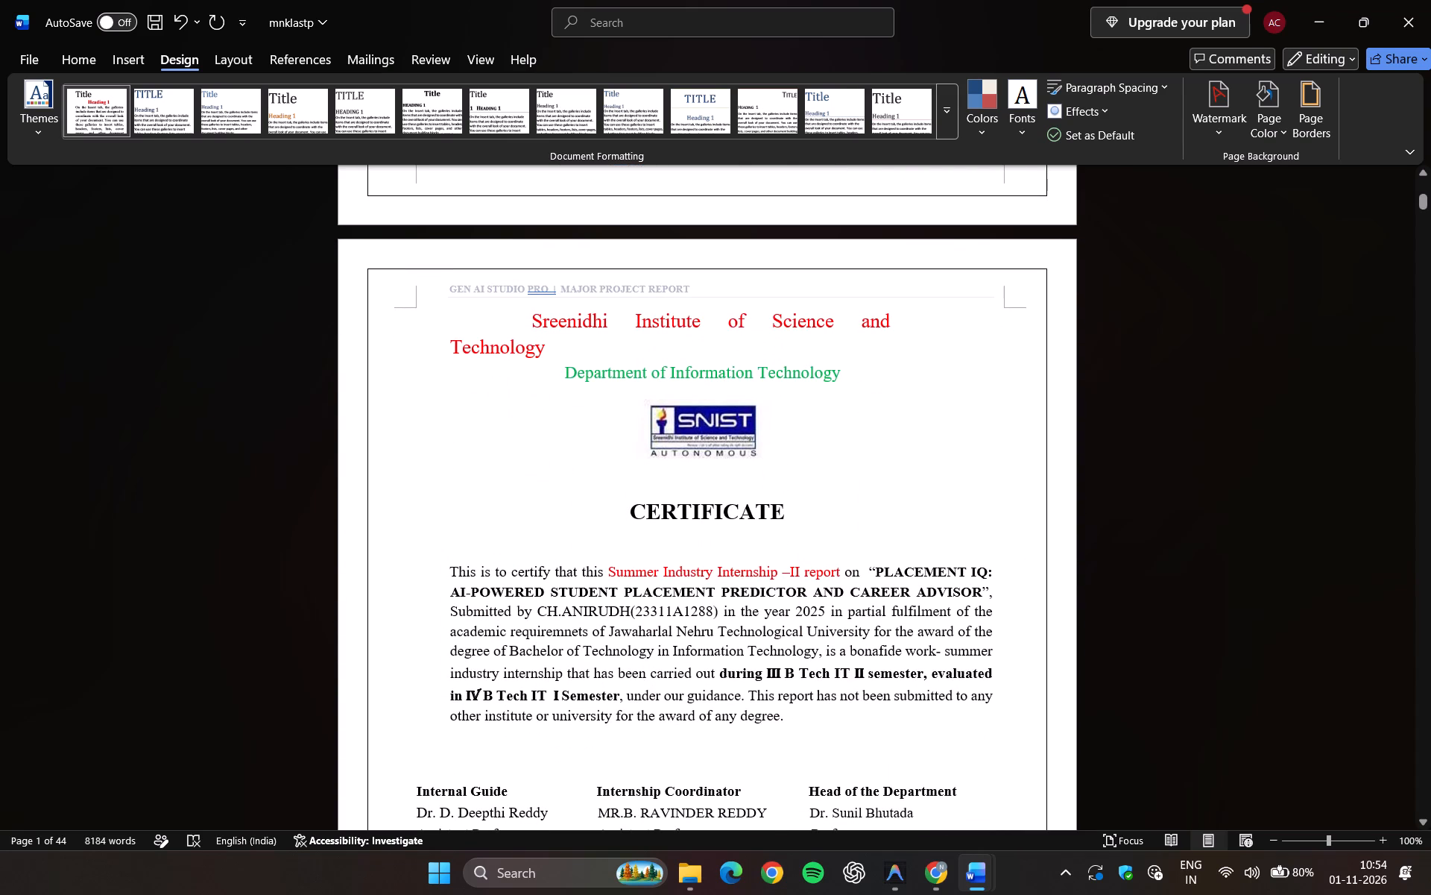
pyautogui.click(528, 318)
pyautogui.press('BackSpace')
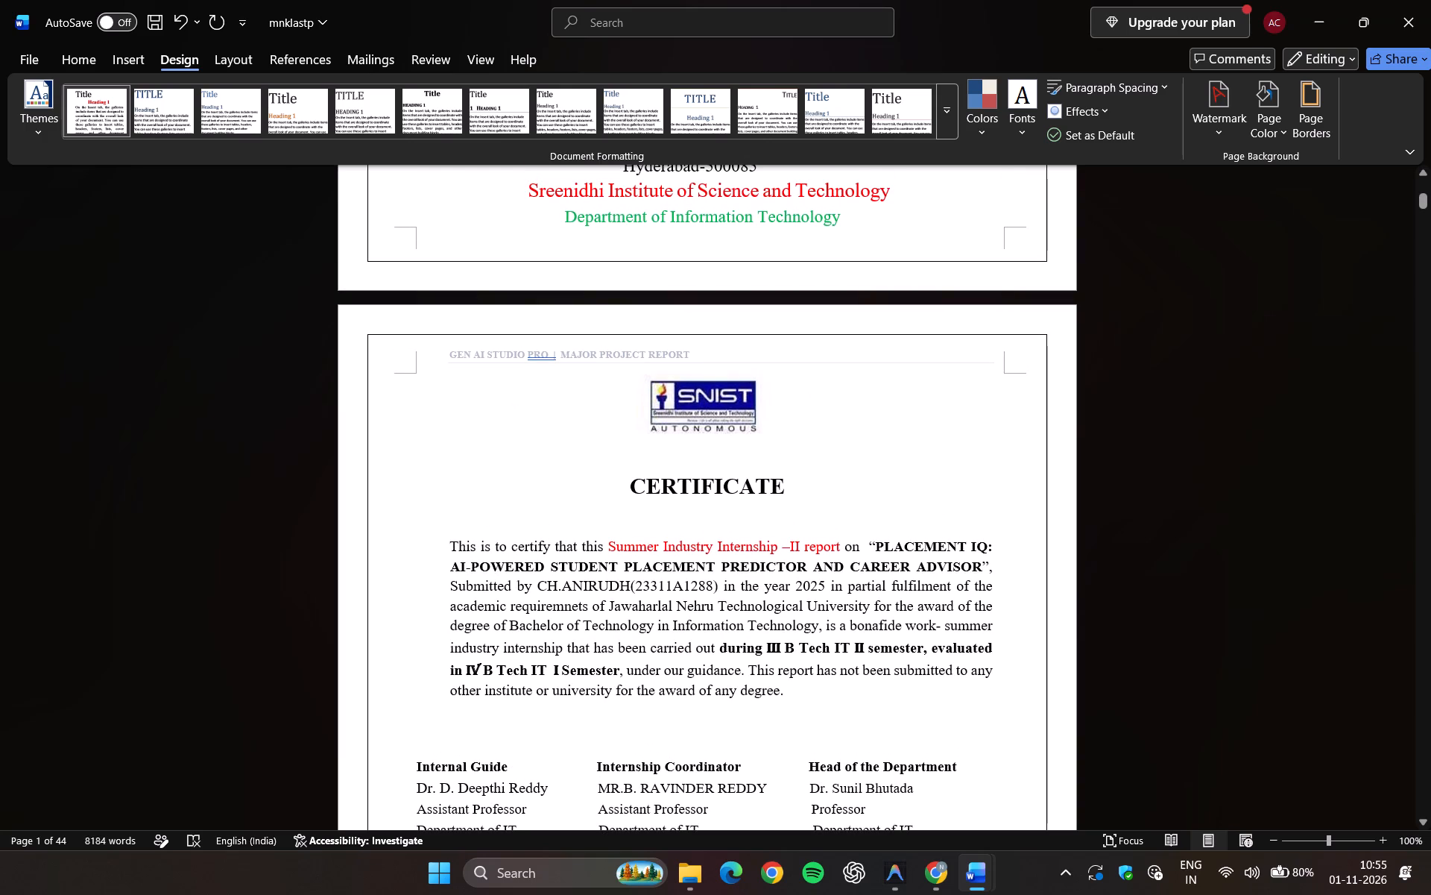
pyautogui.hotkey('shift', 'Return')
pyautogui.hotkey('shift', 'Return')
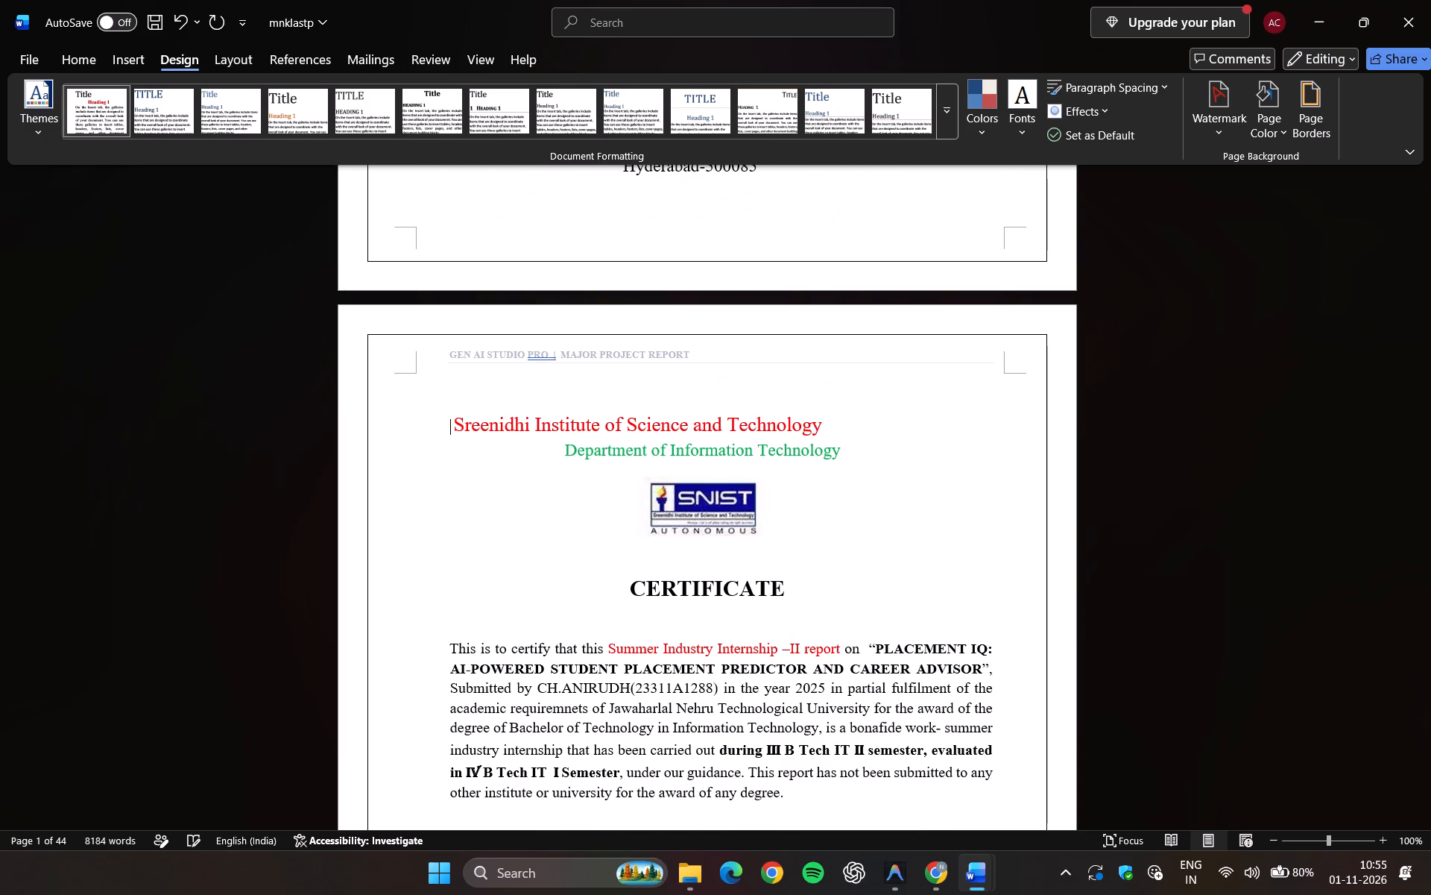
# Indent the certificate page's red institute heading with 15 spaces so it sits roughly centred above the department line.
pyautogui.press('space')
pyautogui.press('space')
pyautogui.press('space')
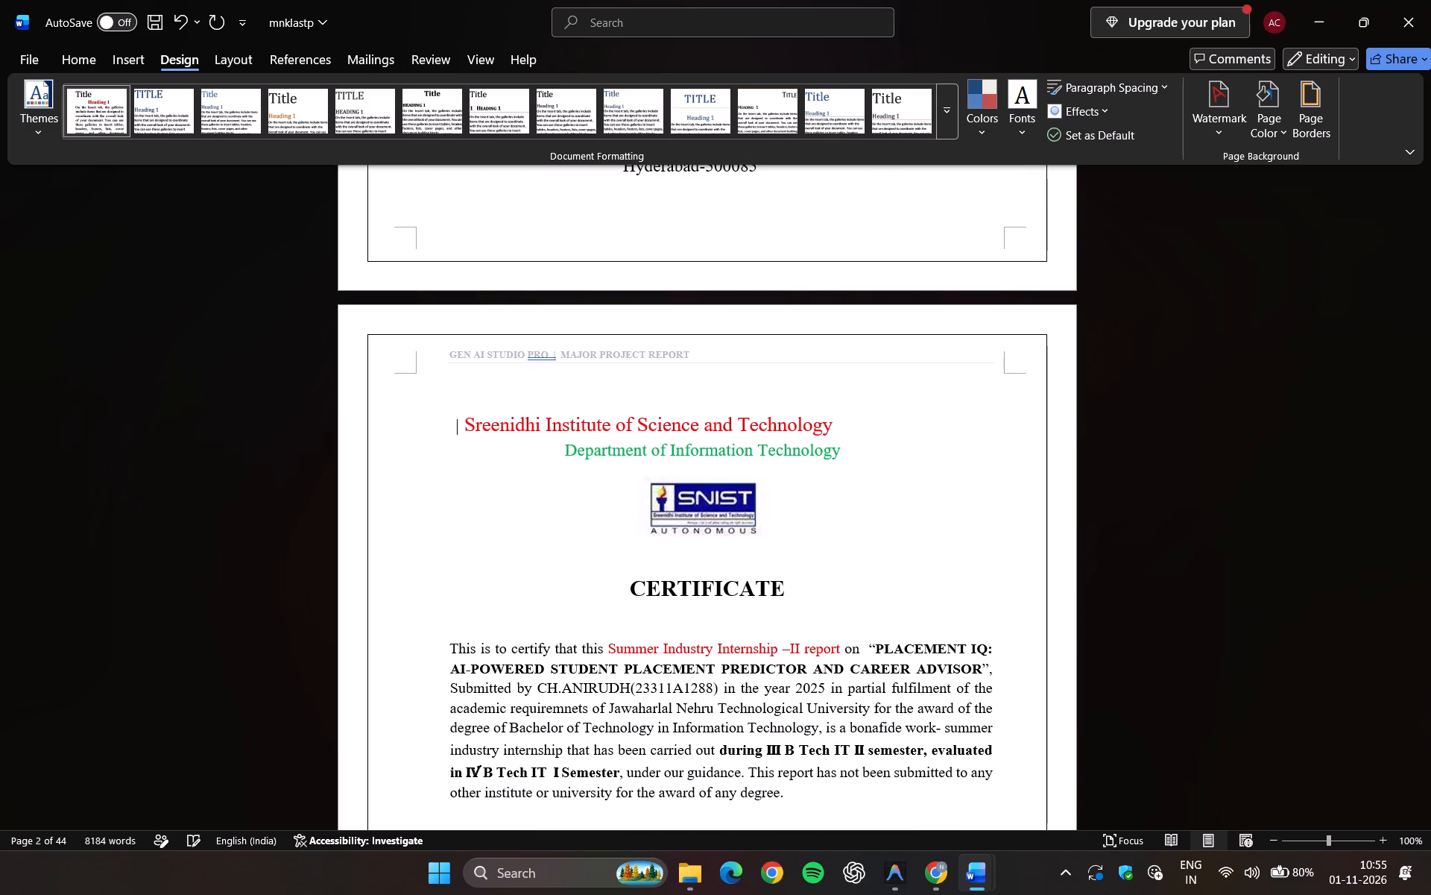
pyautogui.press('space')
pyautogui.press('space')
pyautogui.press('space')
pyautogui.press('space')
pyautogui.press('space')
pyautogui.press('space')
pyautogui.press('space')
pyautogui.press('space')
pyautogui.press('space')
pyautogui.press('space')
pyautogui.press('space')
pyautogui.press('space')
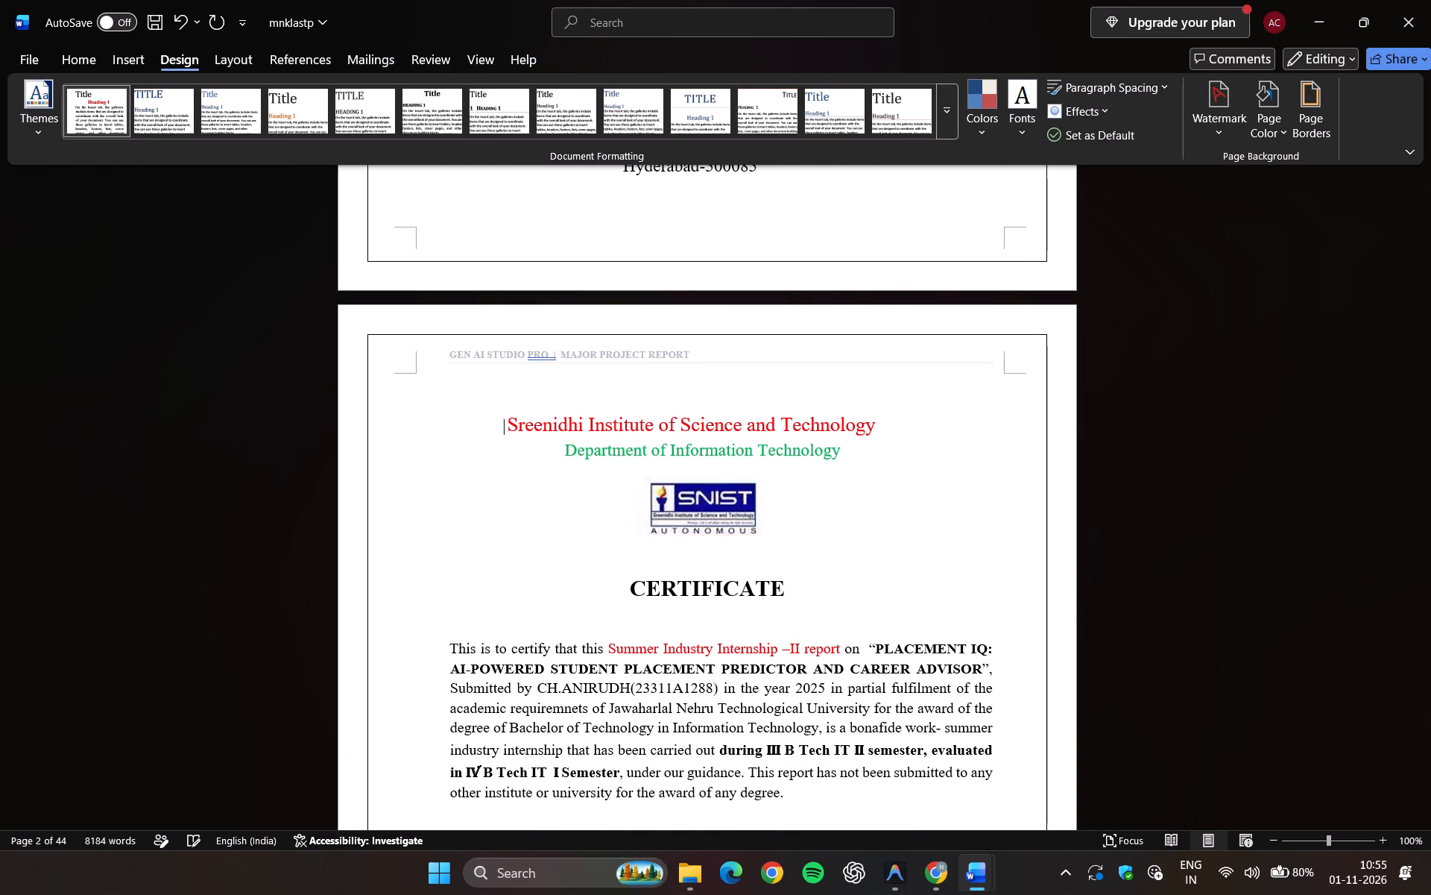
# Compare the cover and certificate pages of mnklastp with those of the newreport document.
pyautogui.scroll(1, 528, 318)
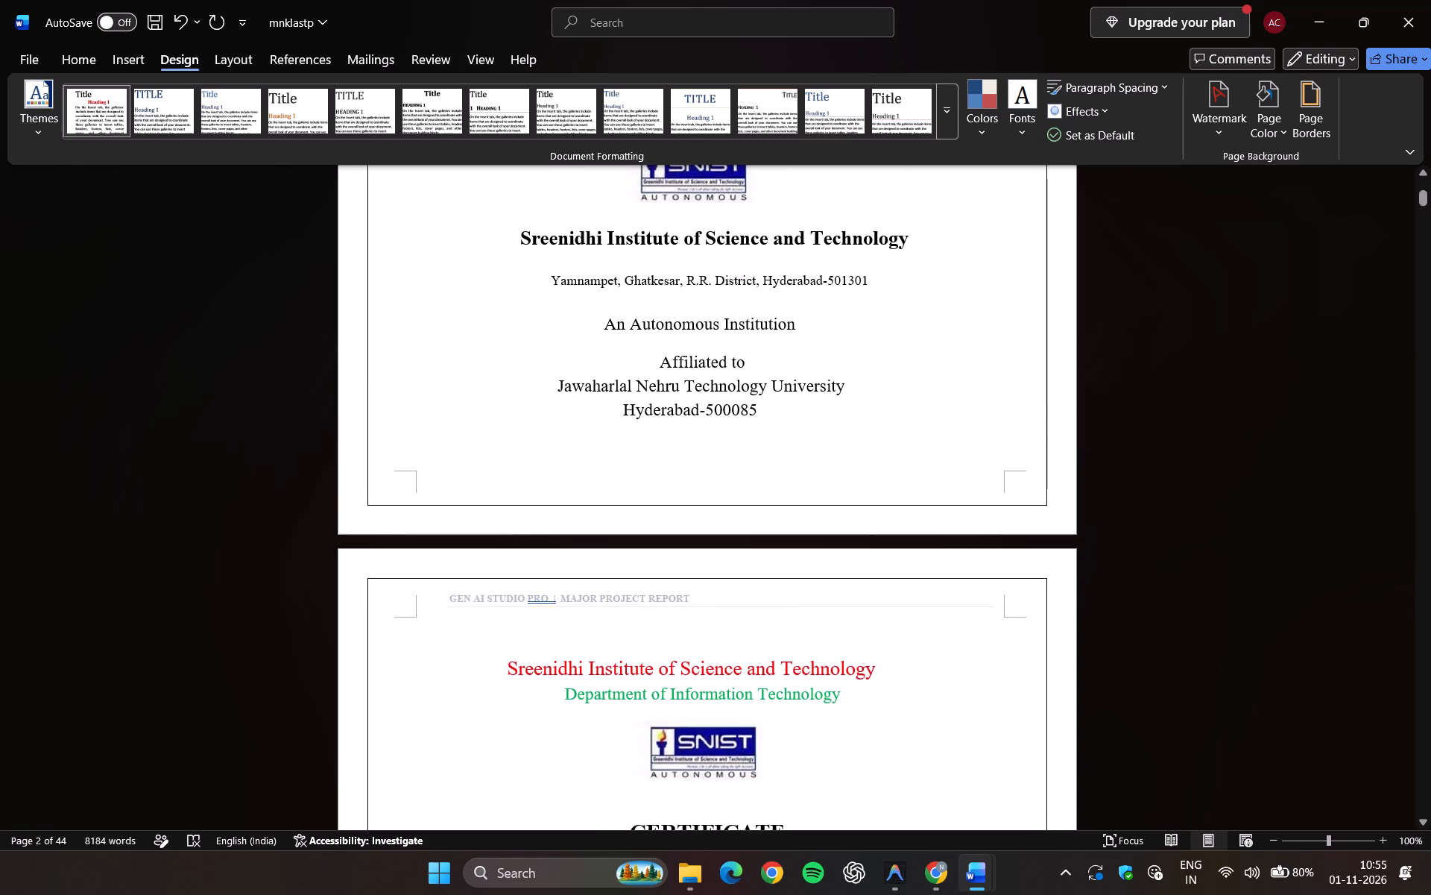
pyautogui.hotkey('alt', 'Tab')
pyautogui.click(524, 450)
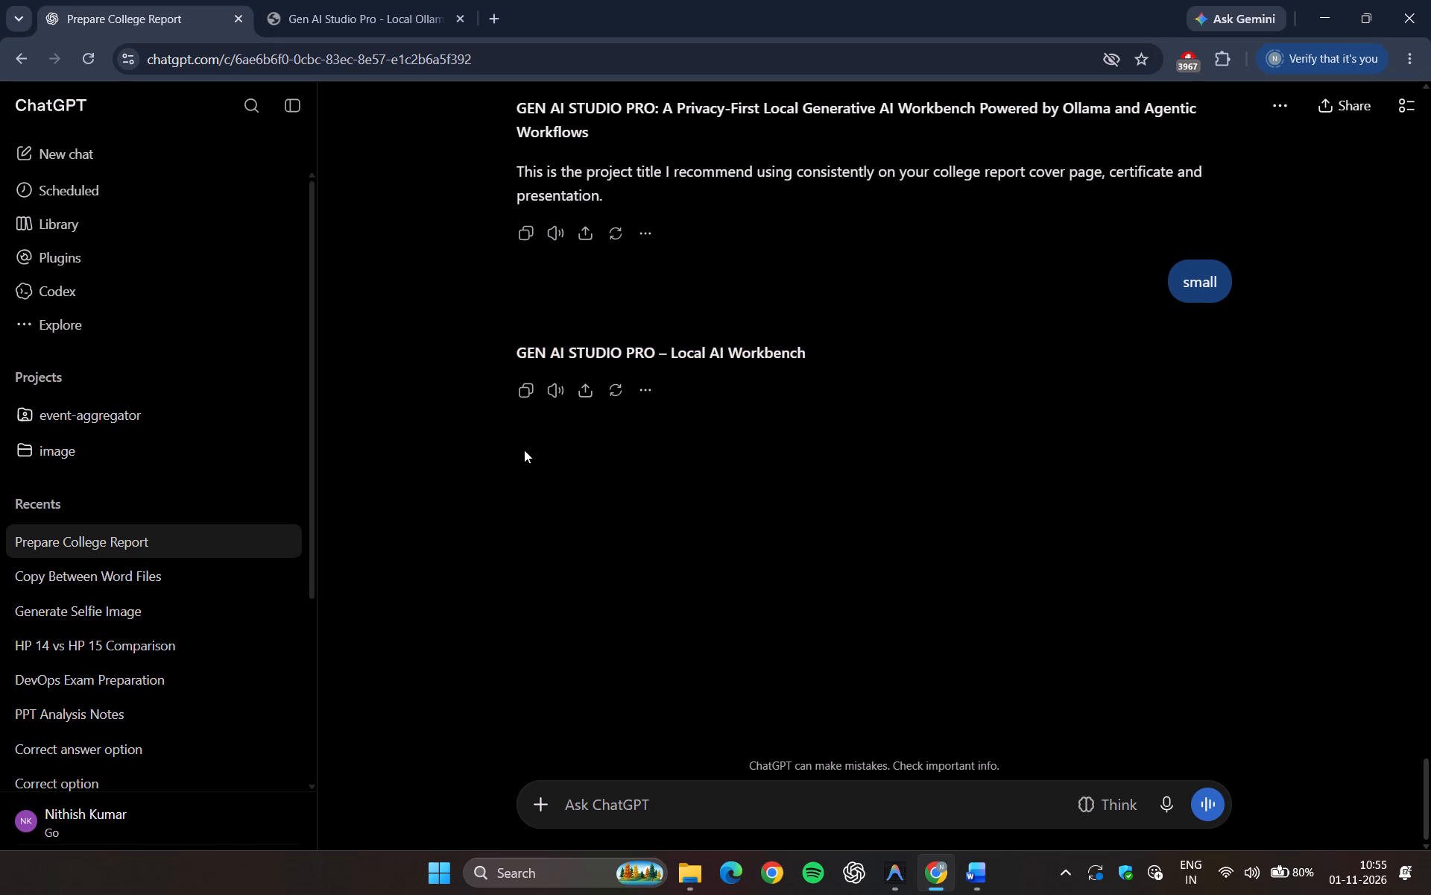
pyautogui.hotkey('alt', 'Tab')
pyautogui.hotkey('alt', 'Tab')
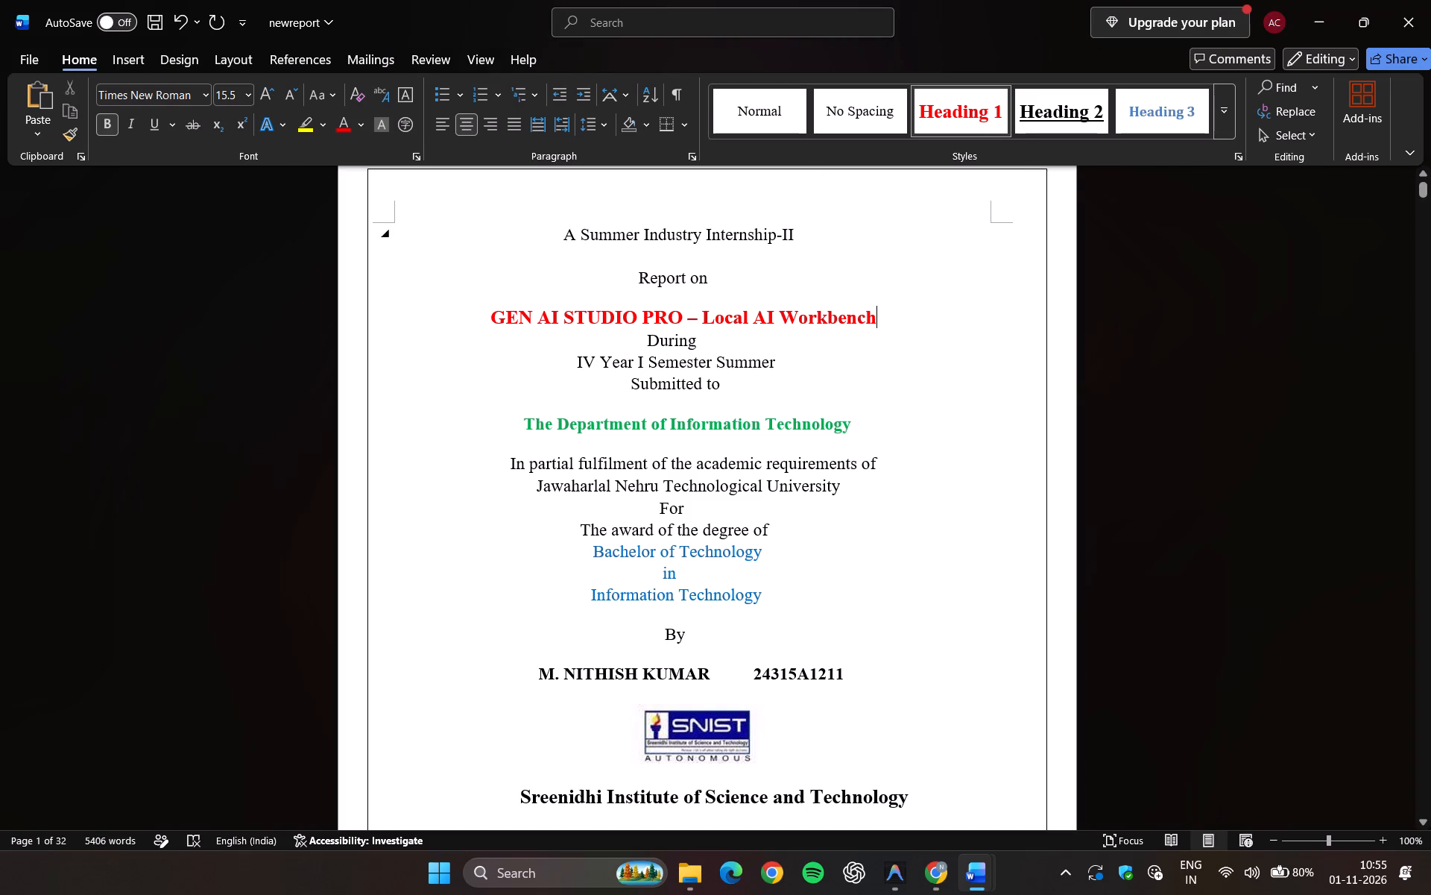
pyautogui.scroll(-4, 756, 512)
pyautogui.scroll(2, 756, 512)
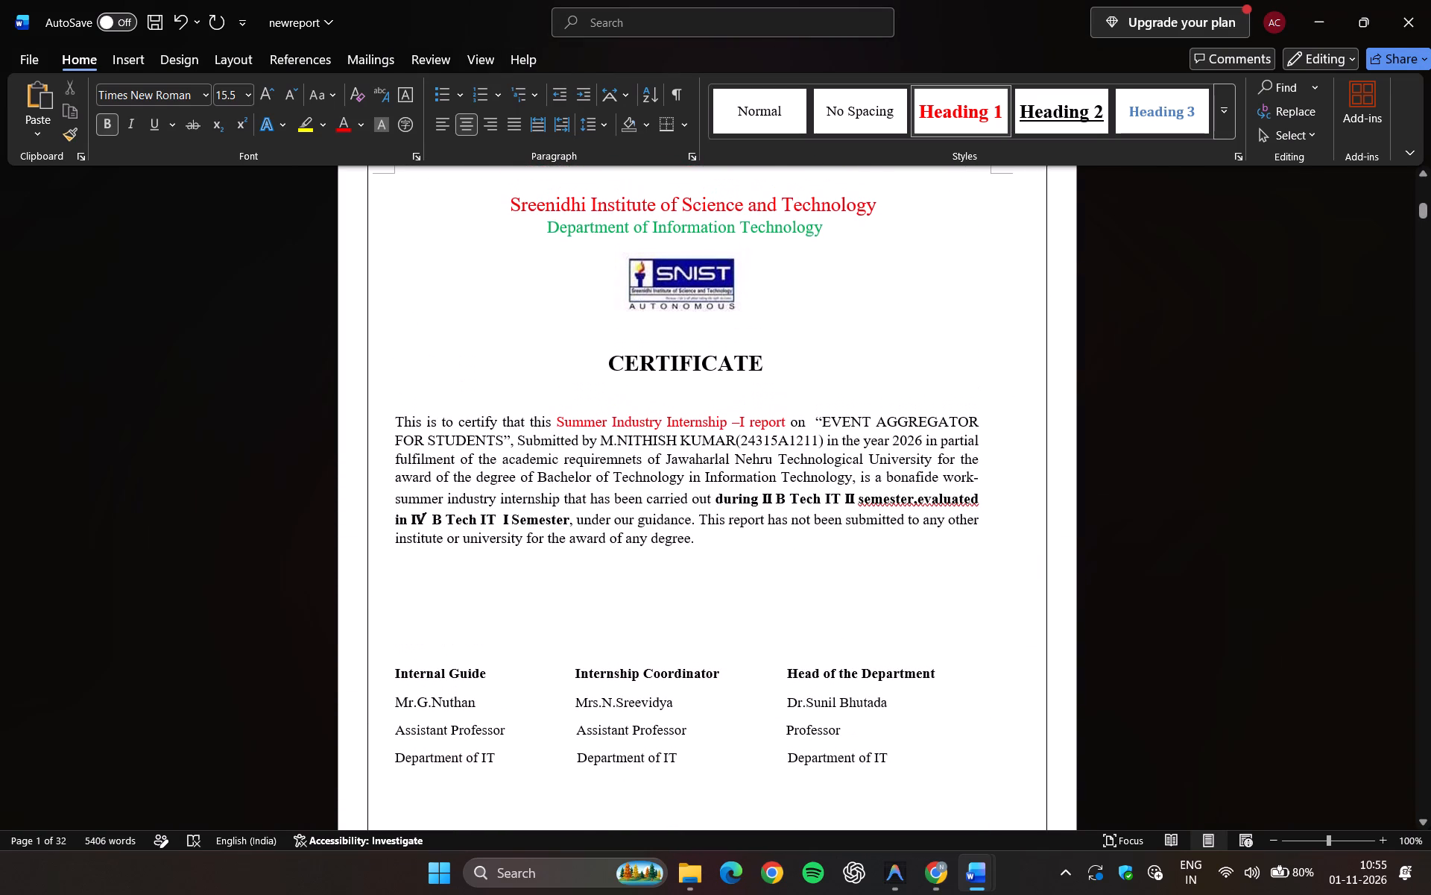
pyautogui.scroll(1, 931, 311)
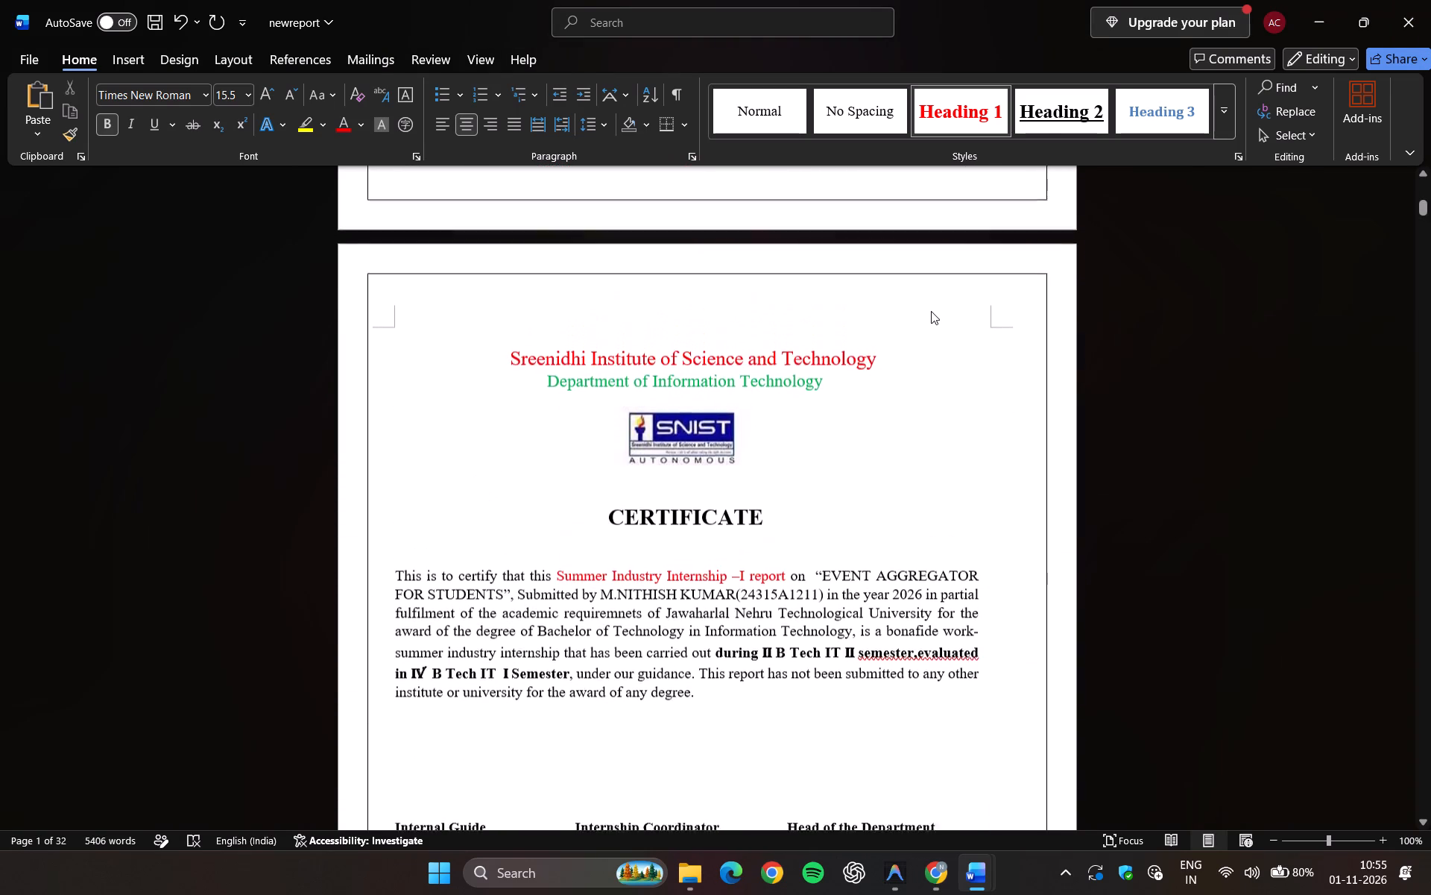
pyautogui.scroll(1, 931, 311)
pyautogui.hotkey('alt', 'Tab')
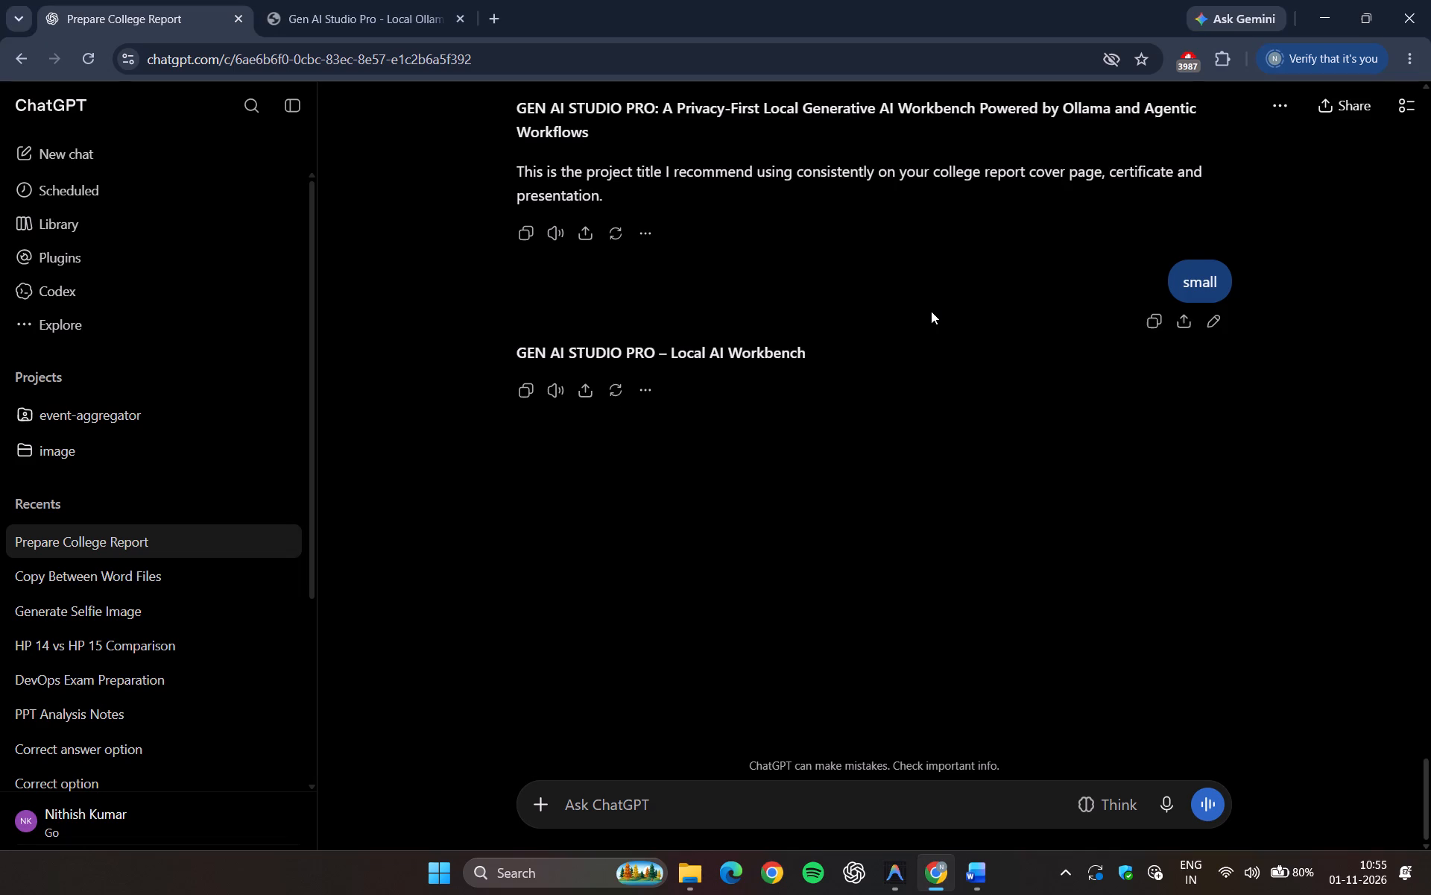
pyautogui.hotkey('alt', 'Tab')
pyautogui.hotkey('alt', 'Tab')
pyautogui.scroll(3, 831, 332)
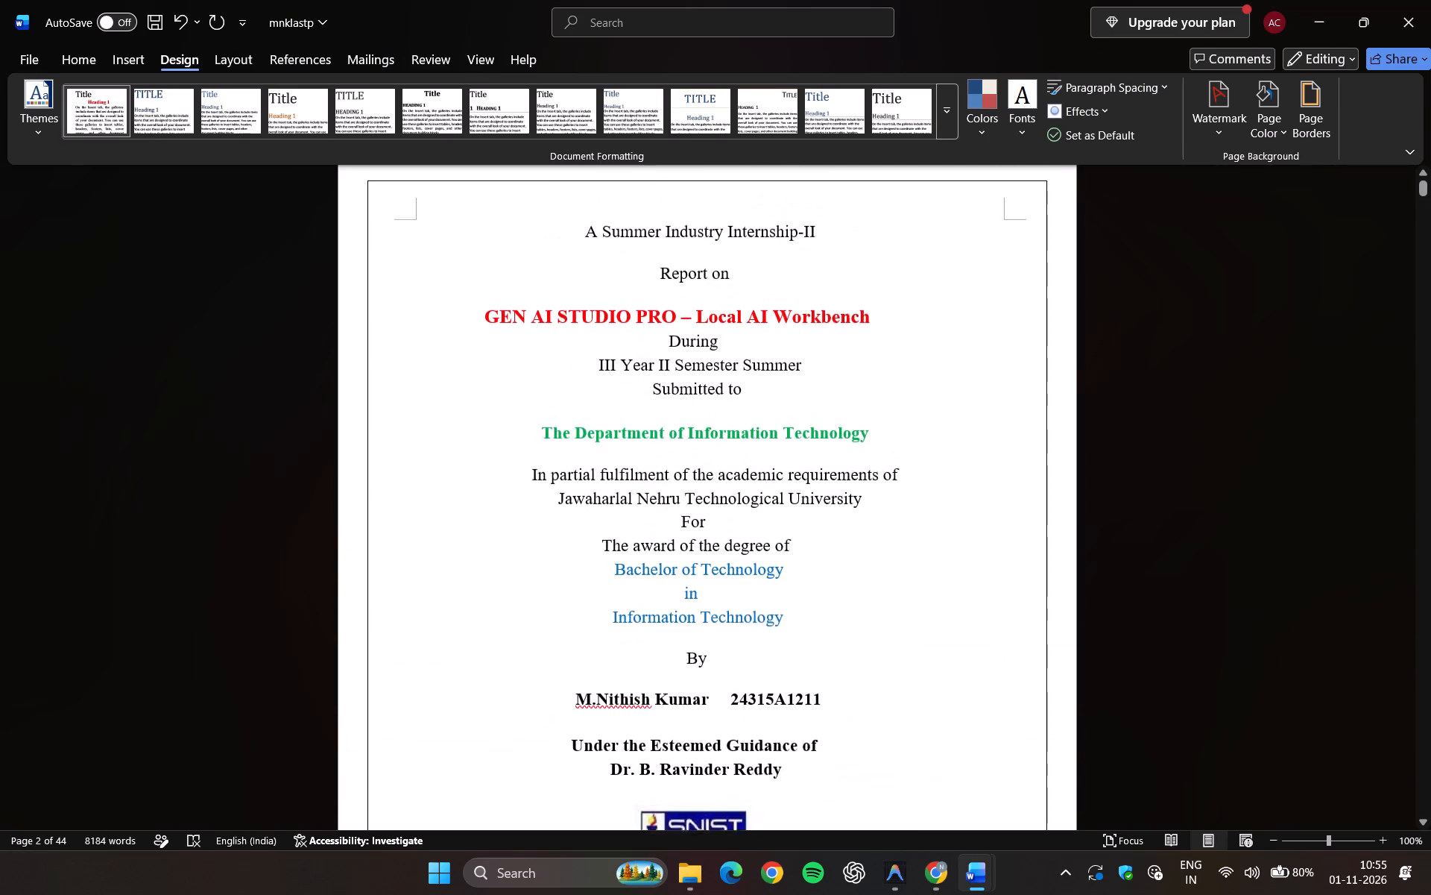
pyautogui.scroll(2, 831, 332)
pyautogui.scroll(-4, 831, 332)
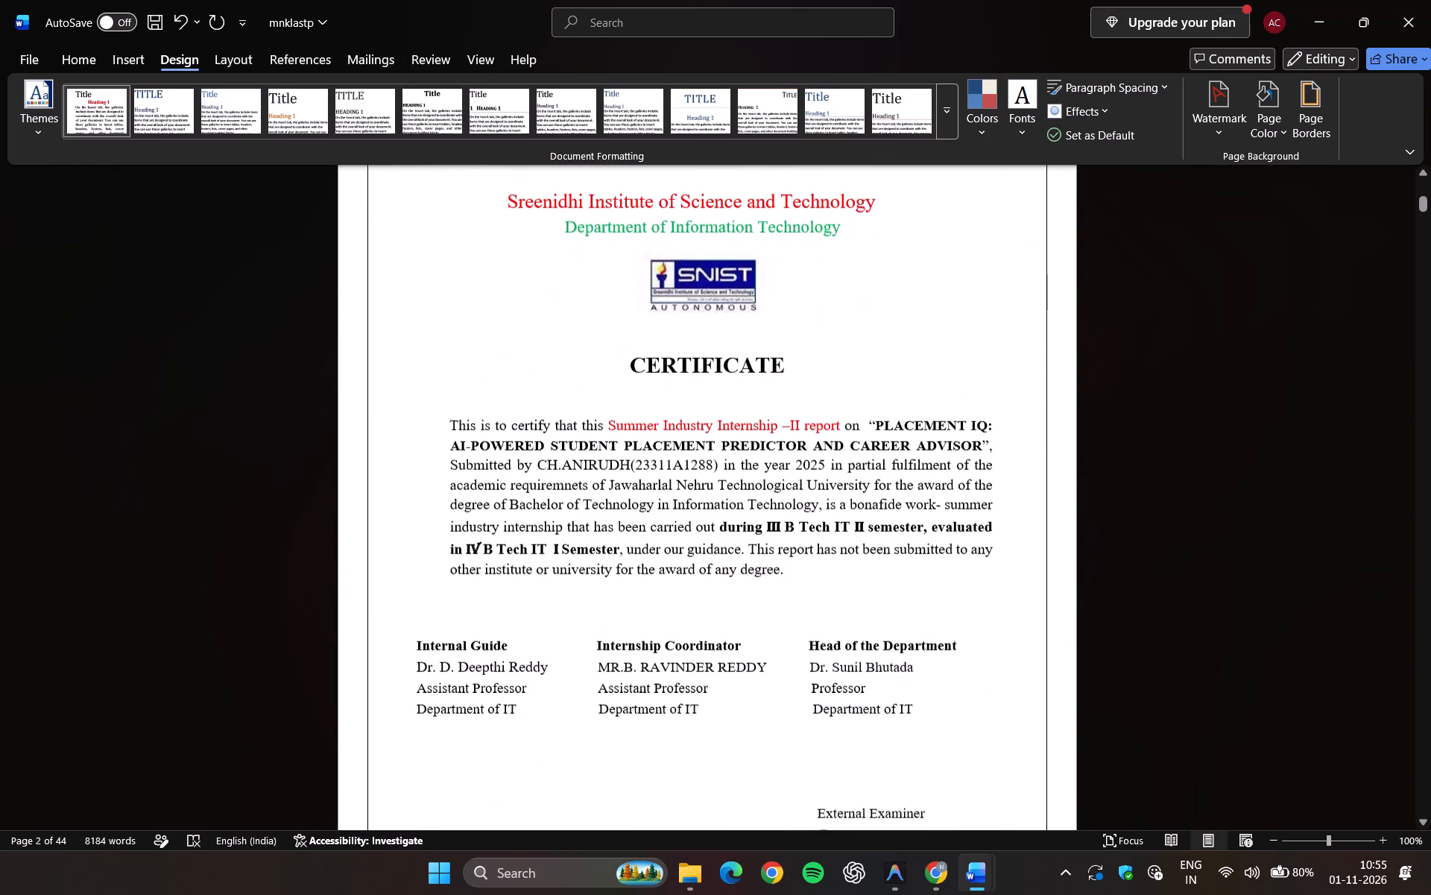
pyautogui.scroll(-1, 831, 332)
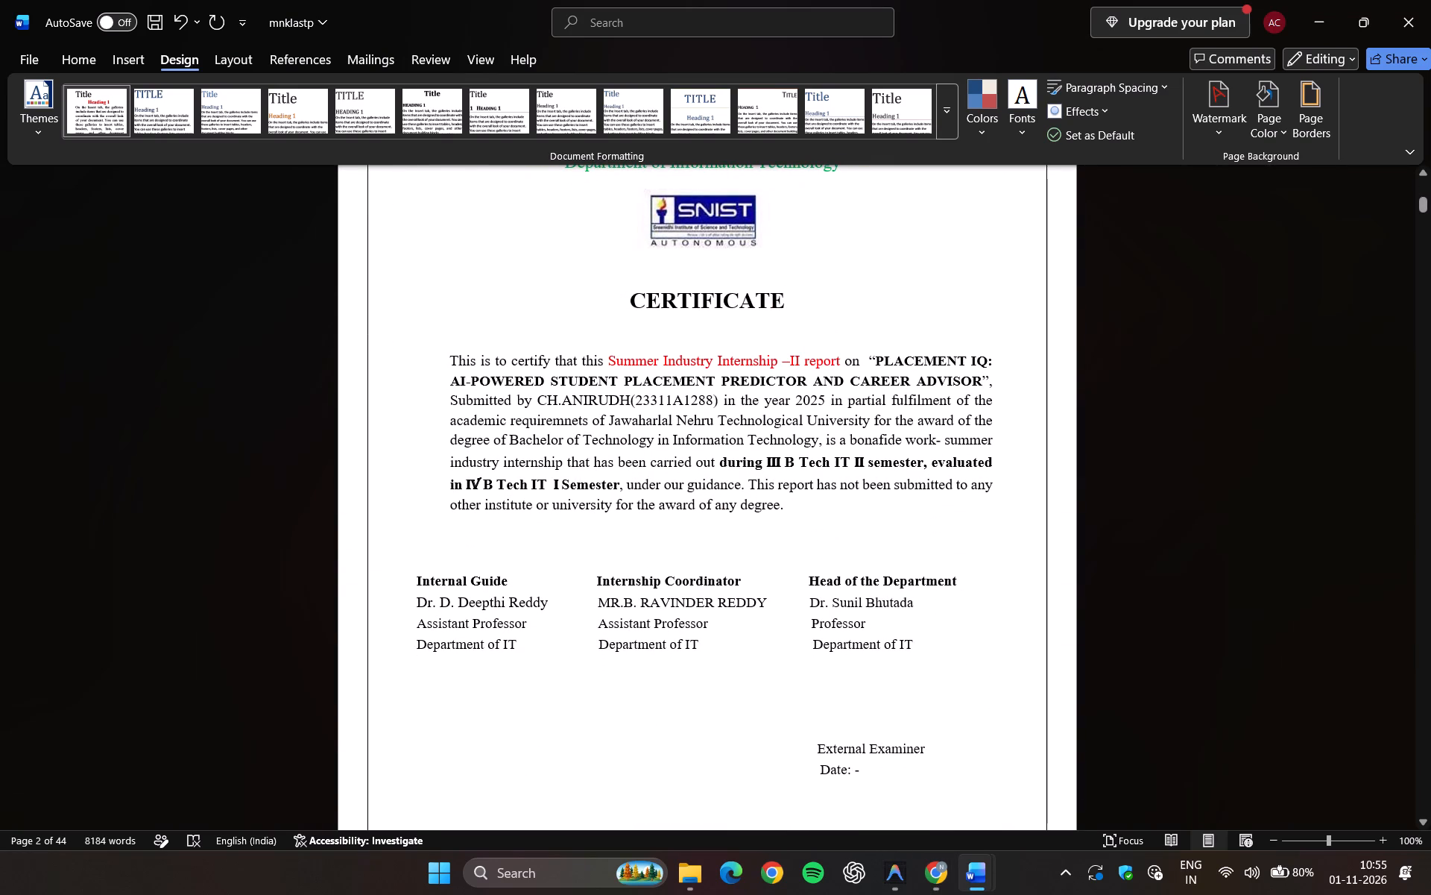
pyautogui.moveTo(448, 359); pyautogui.dragTo(815, 518)
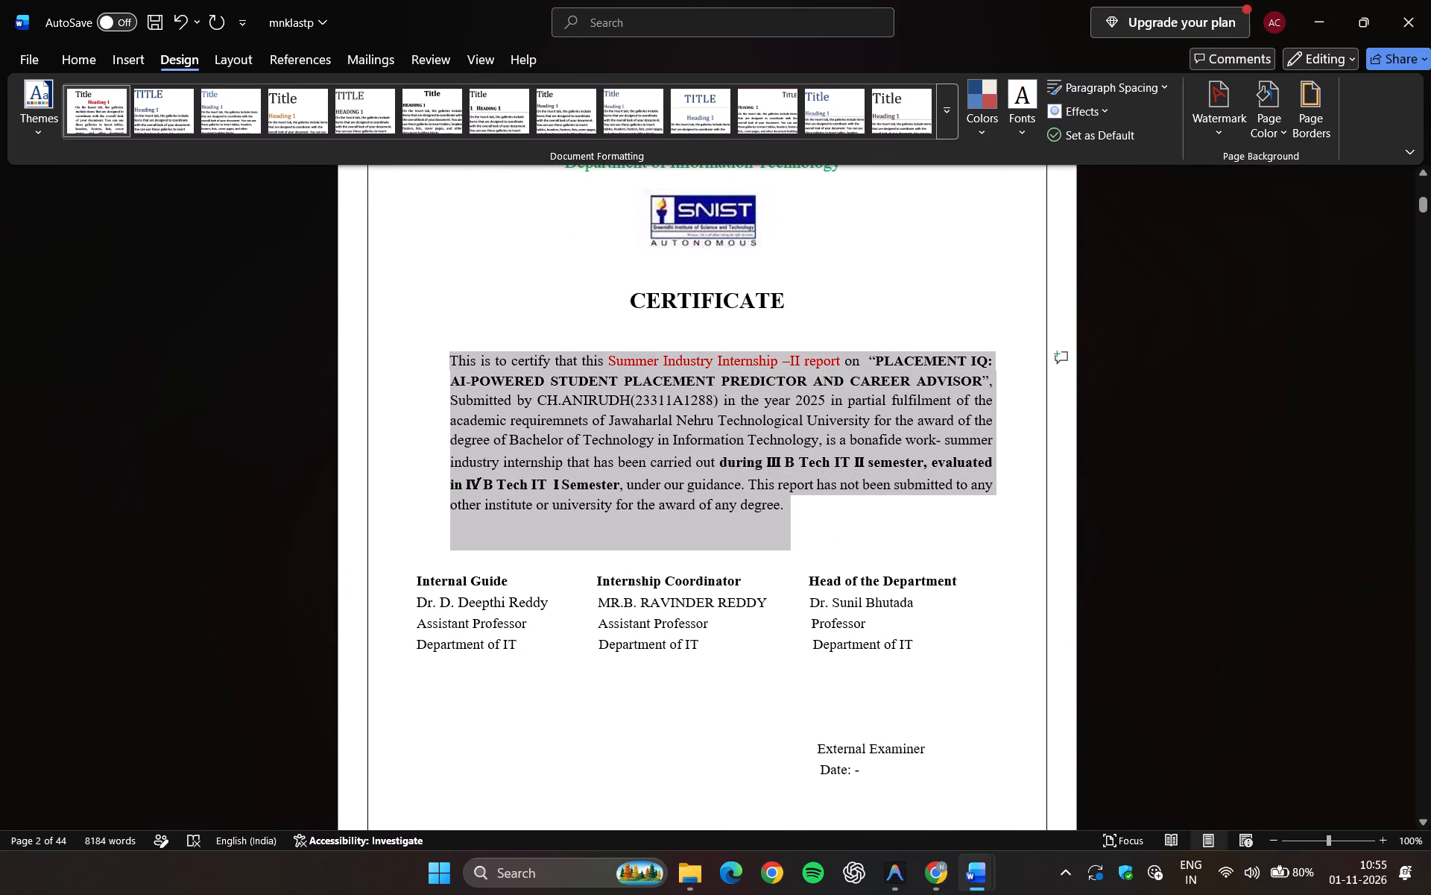
pyautogui.moveTo(815, 518); pyautogui.dragTo(783, 509)
pyautogui.hotkey('ctrl', 'c')
pyautogui.hotkey('alt', 'Tab')
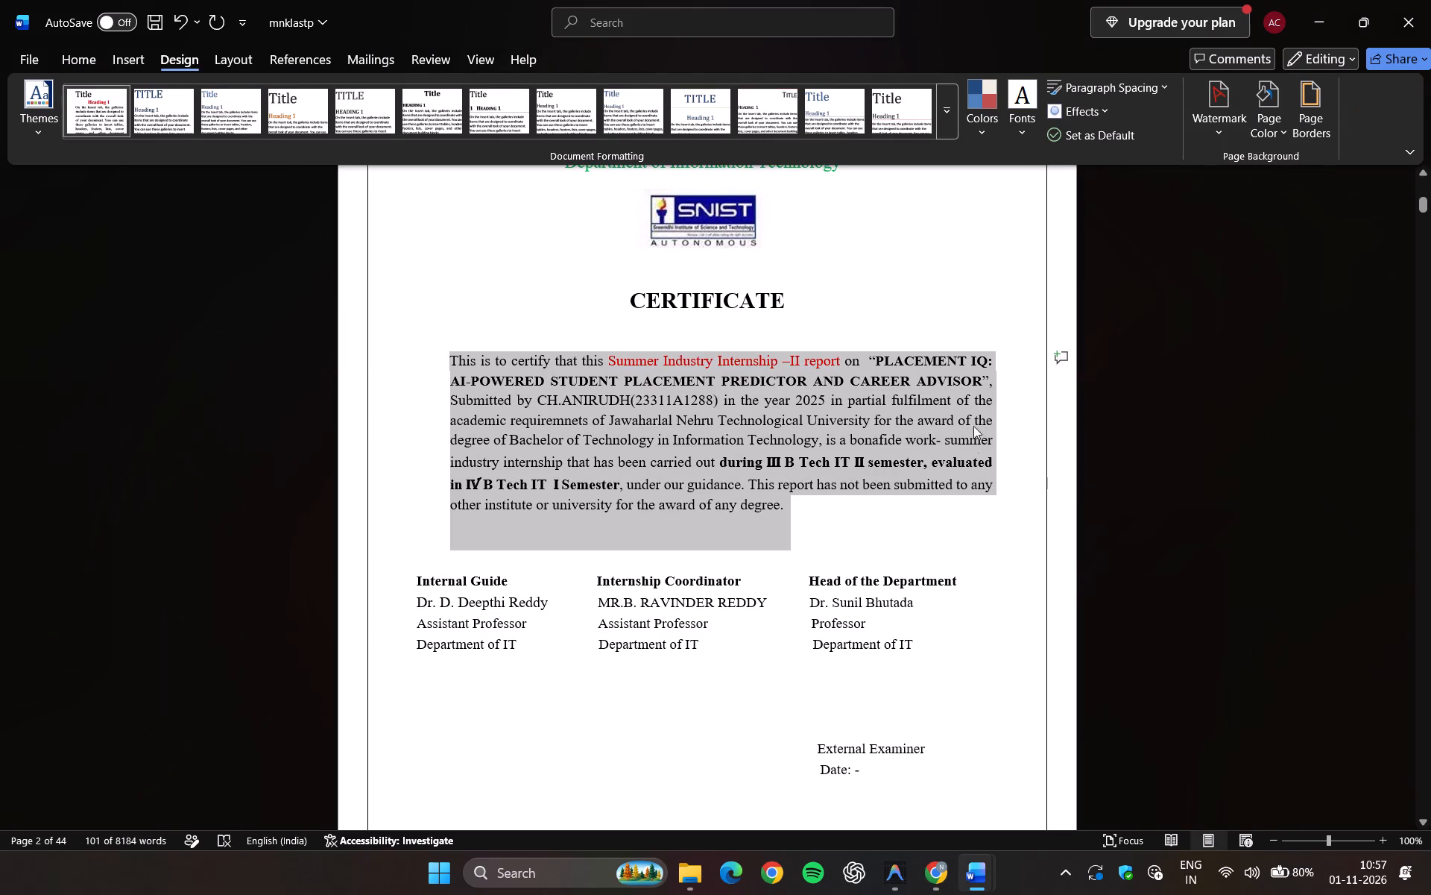
pyautogui.hotkey('alt', 'Tab')
pyautogui.hotkey('alt', 'Tab')
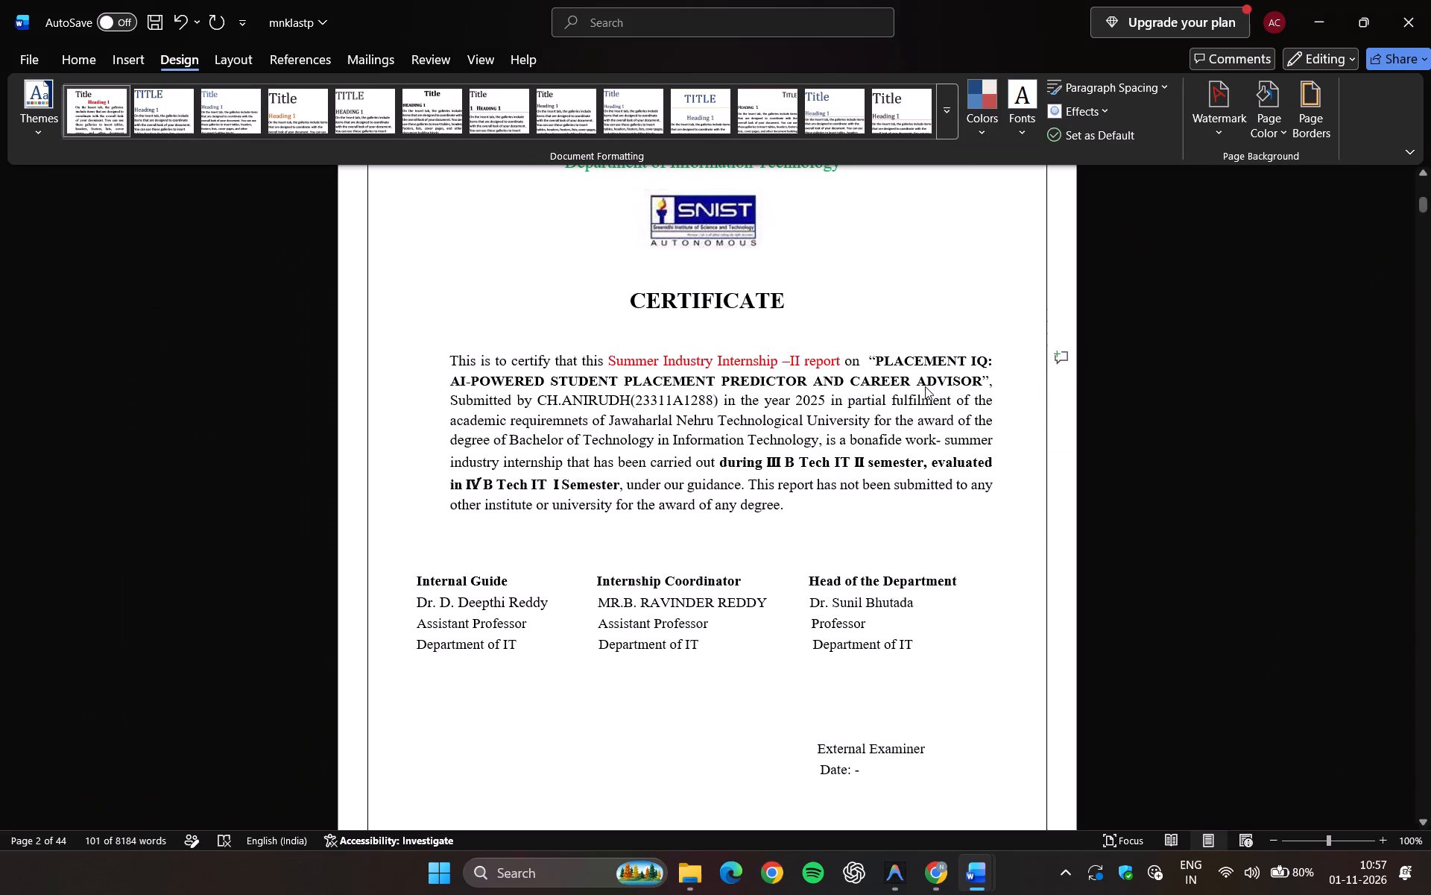
pyautogui.hotkey('alt', 'Tab')
pyautogui.hotkey('alt', 'Tab')
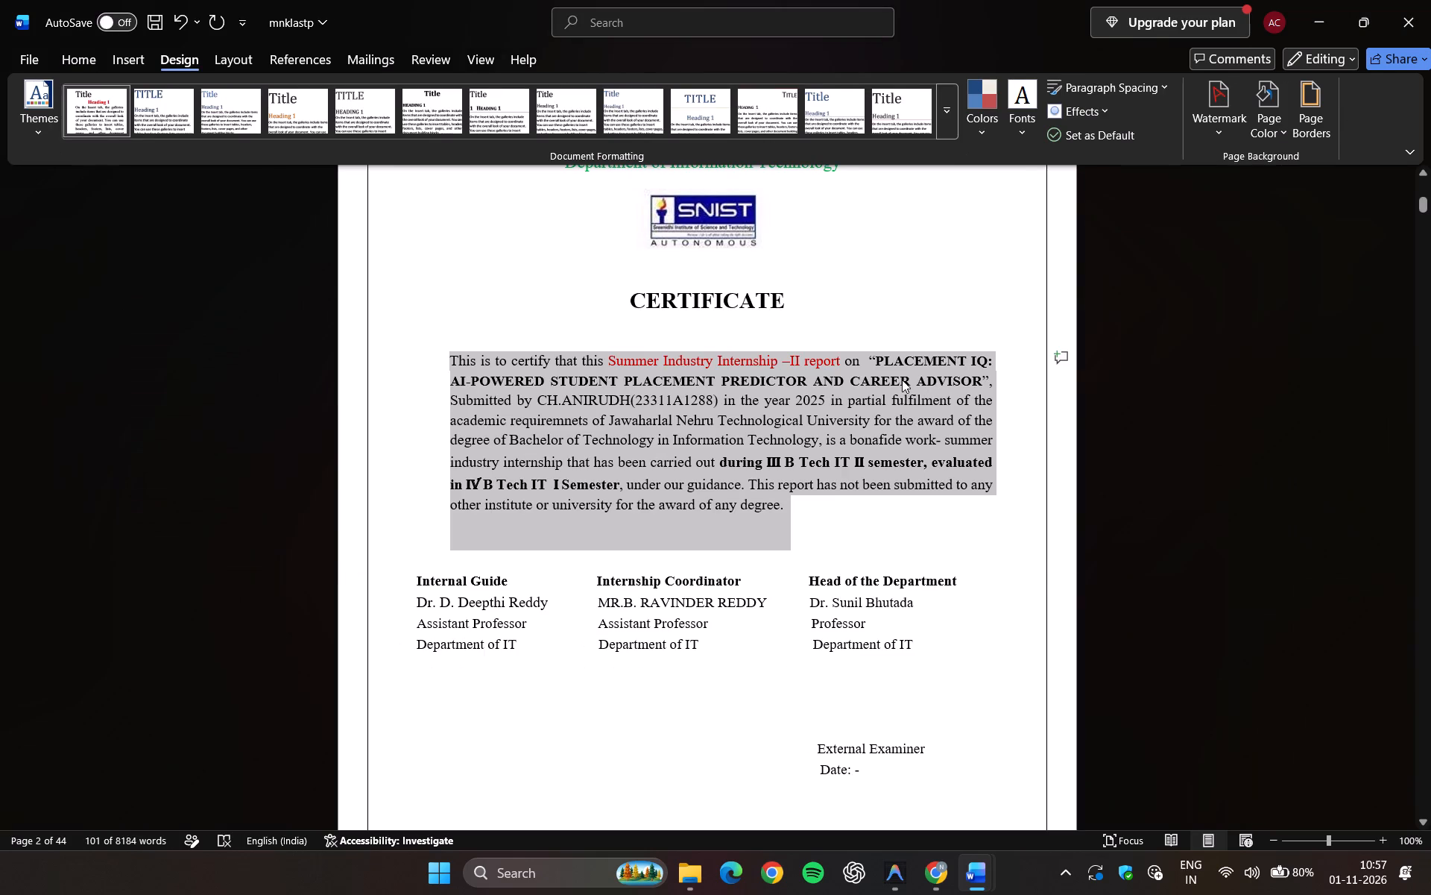
pyautogui.hotkey('alt', 'Tab')
pyautogui.moveTo(824, 333); pyautogui.dragTo(560, 351)
pyautogui.hotkey('ctrl', 'c')
pyautogui.hotkey('alt', 'Tab')
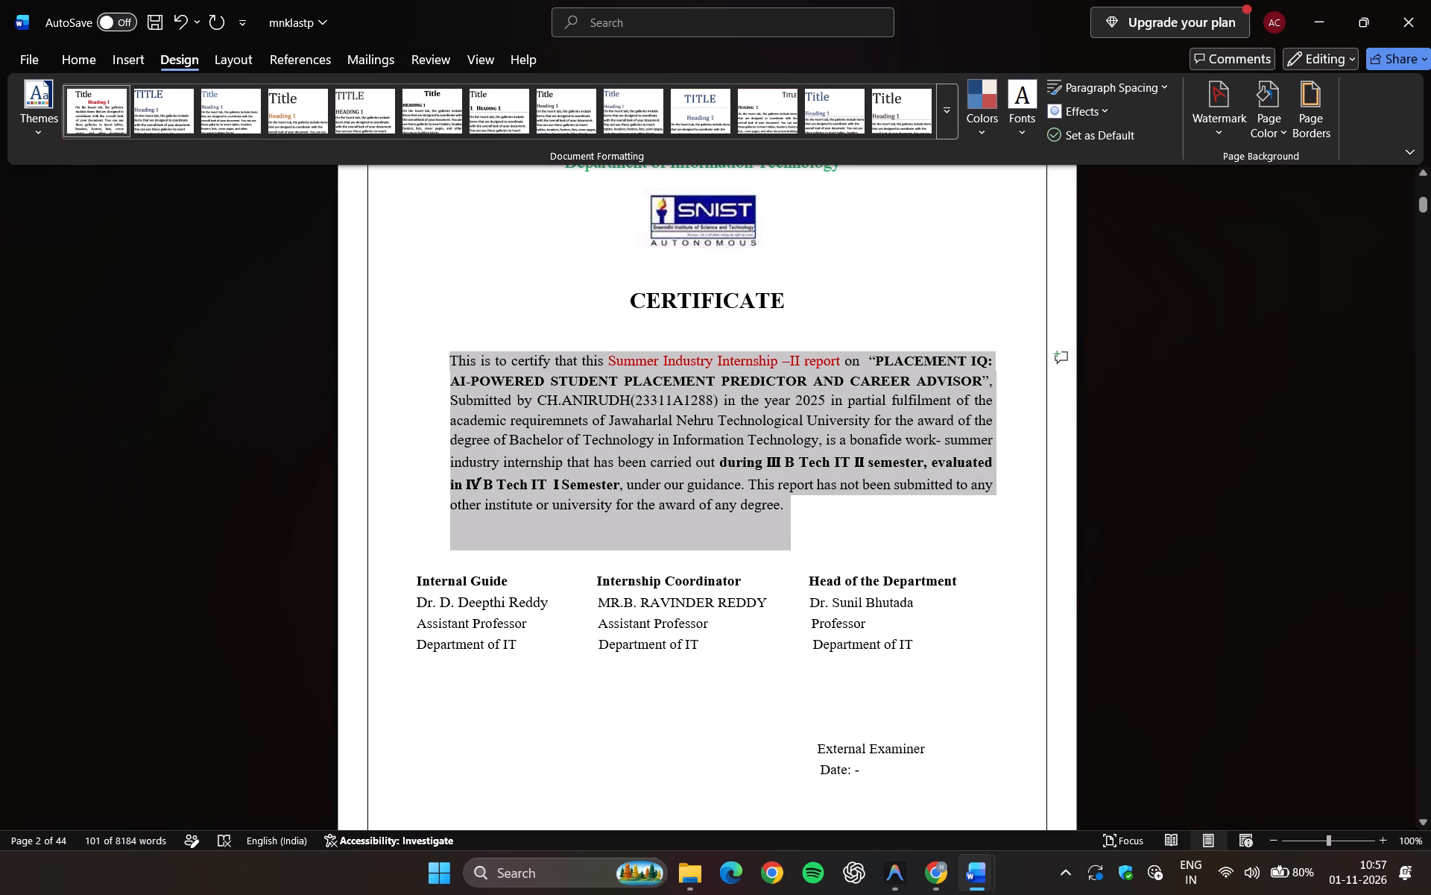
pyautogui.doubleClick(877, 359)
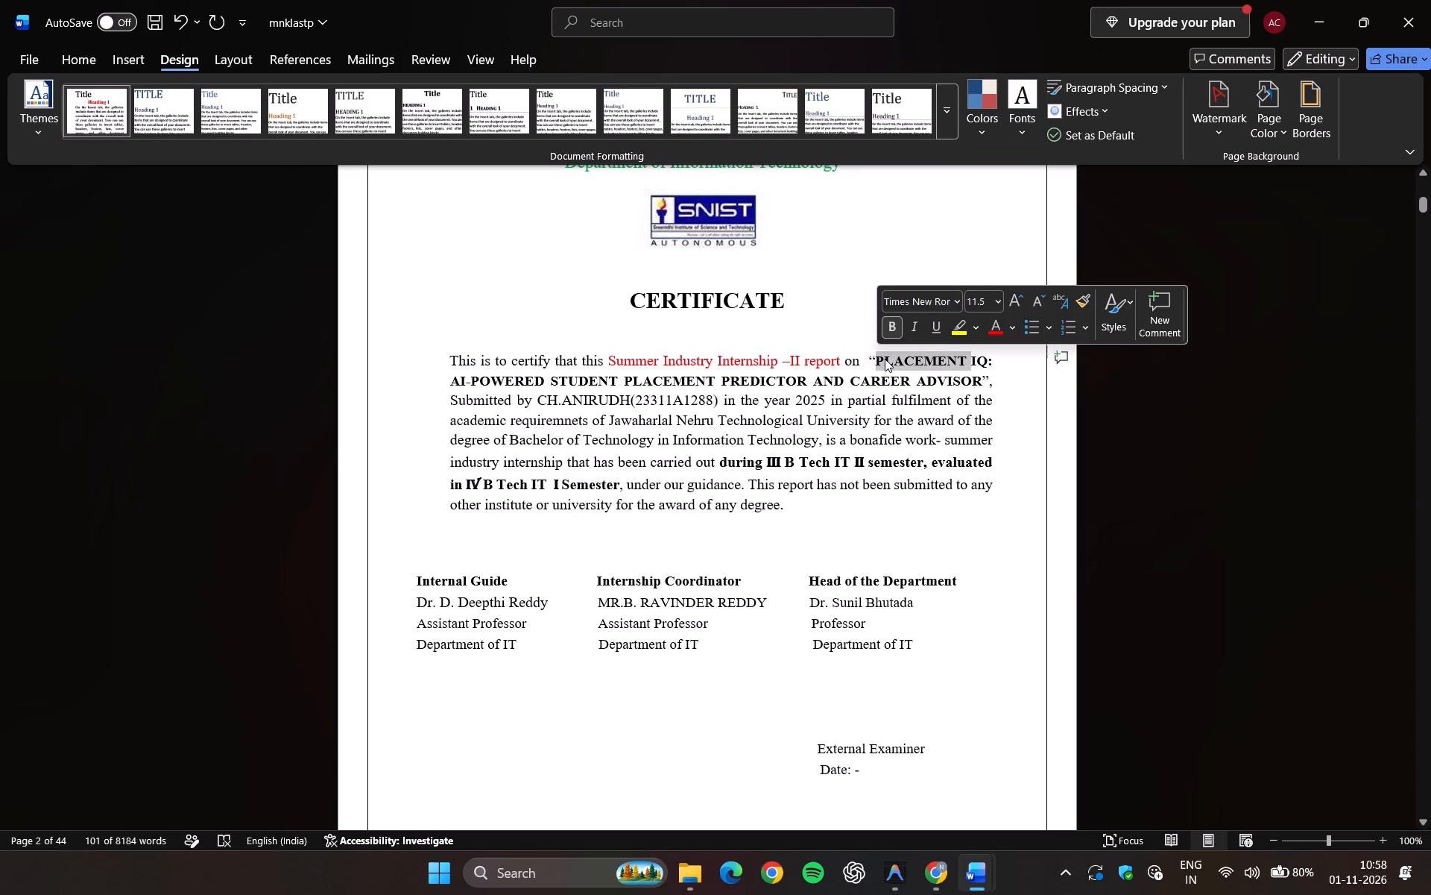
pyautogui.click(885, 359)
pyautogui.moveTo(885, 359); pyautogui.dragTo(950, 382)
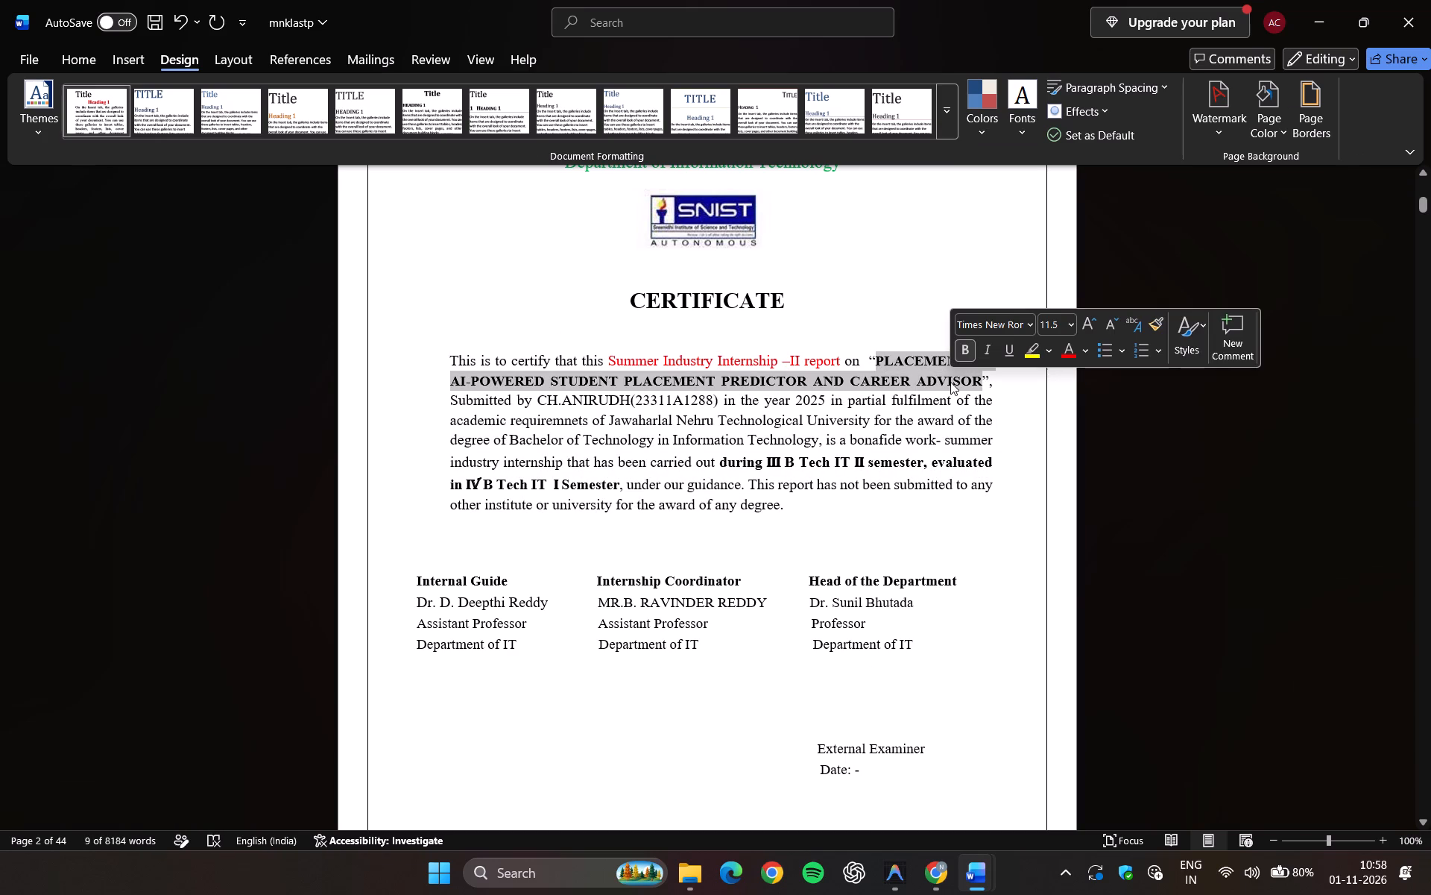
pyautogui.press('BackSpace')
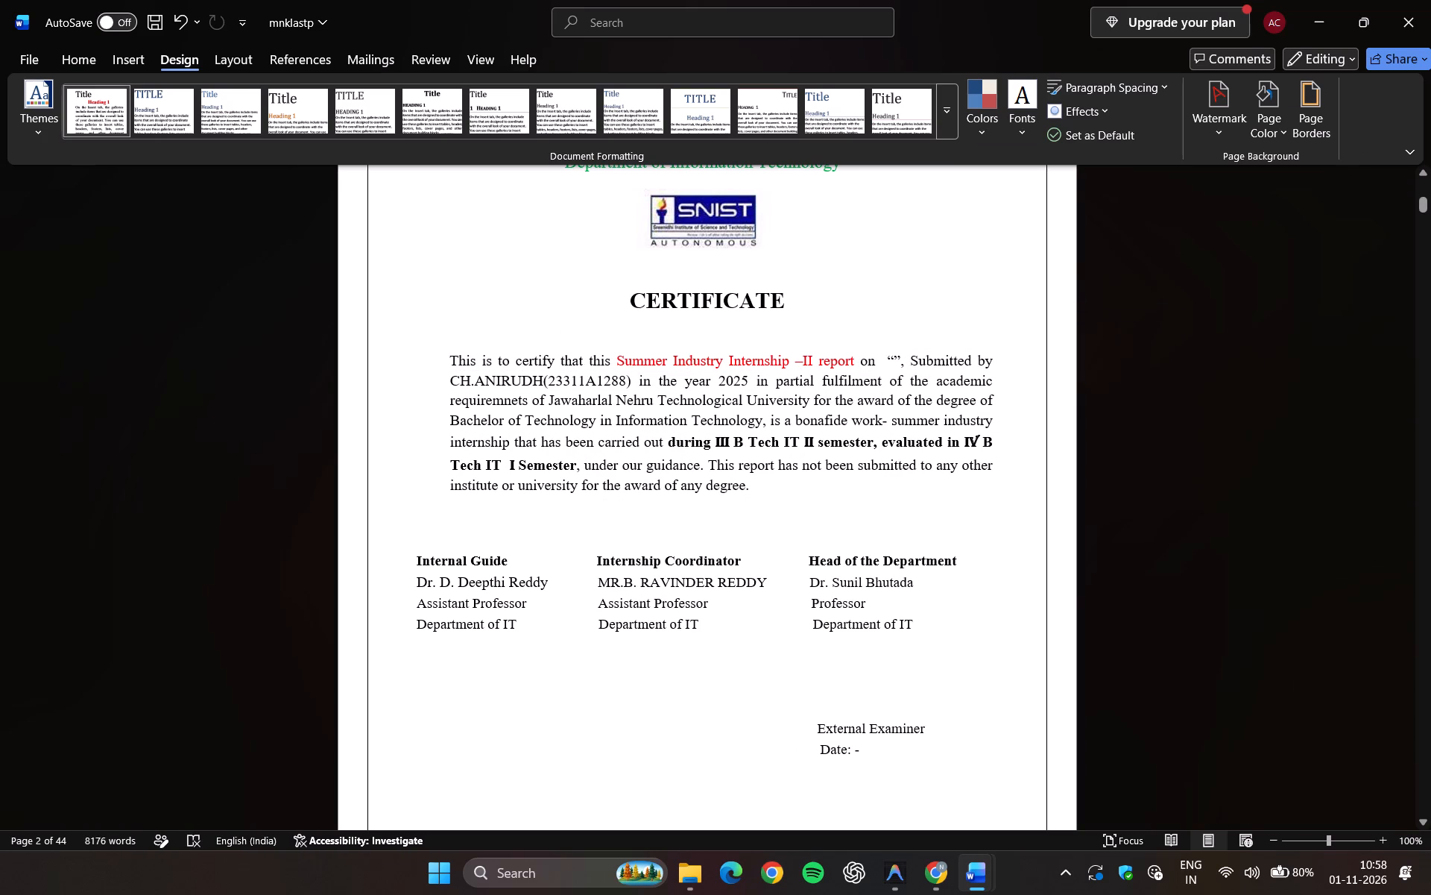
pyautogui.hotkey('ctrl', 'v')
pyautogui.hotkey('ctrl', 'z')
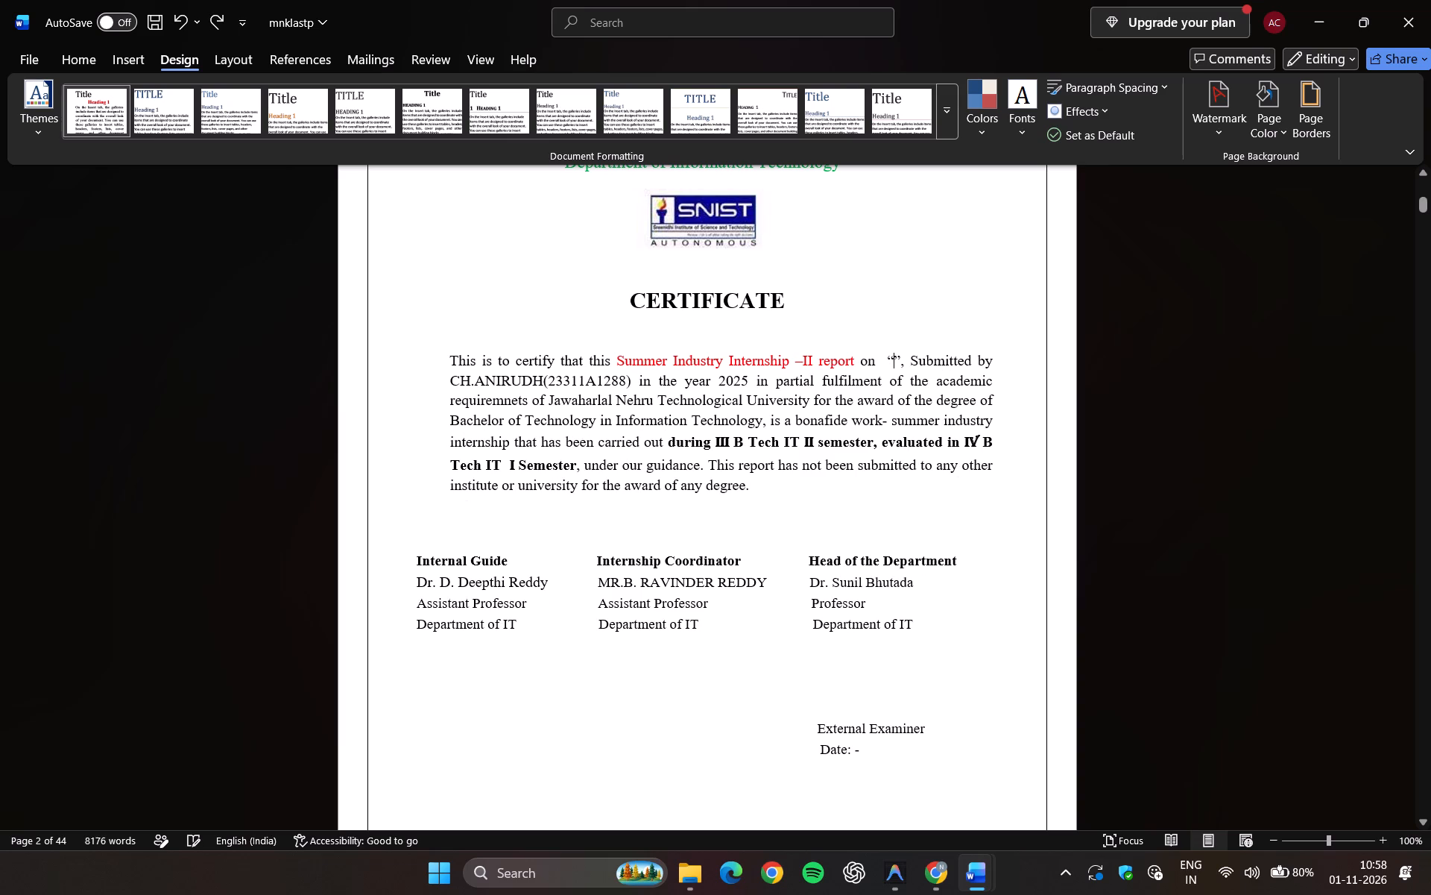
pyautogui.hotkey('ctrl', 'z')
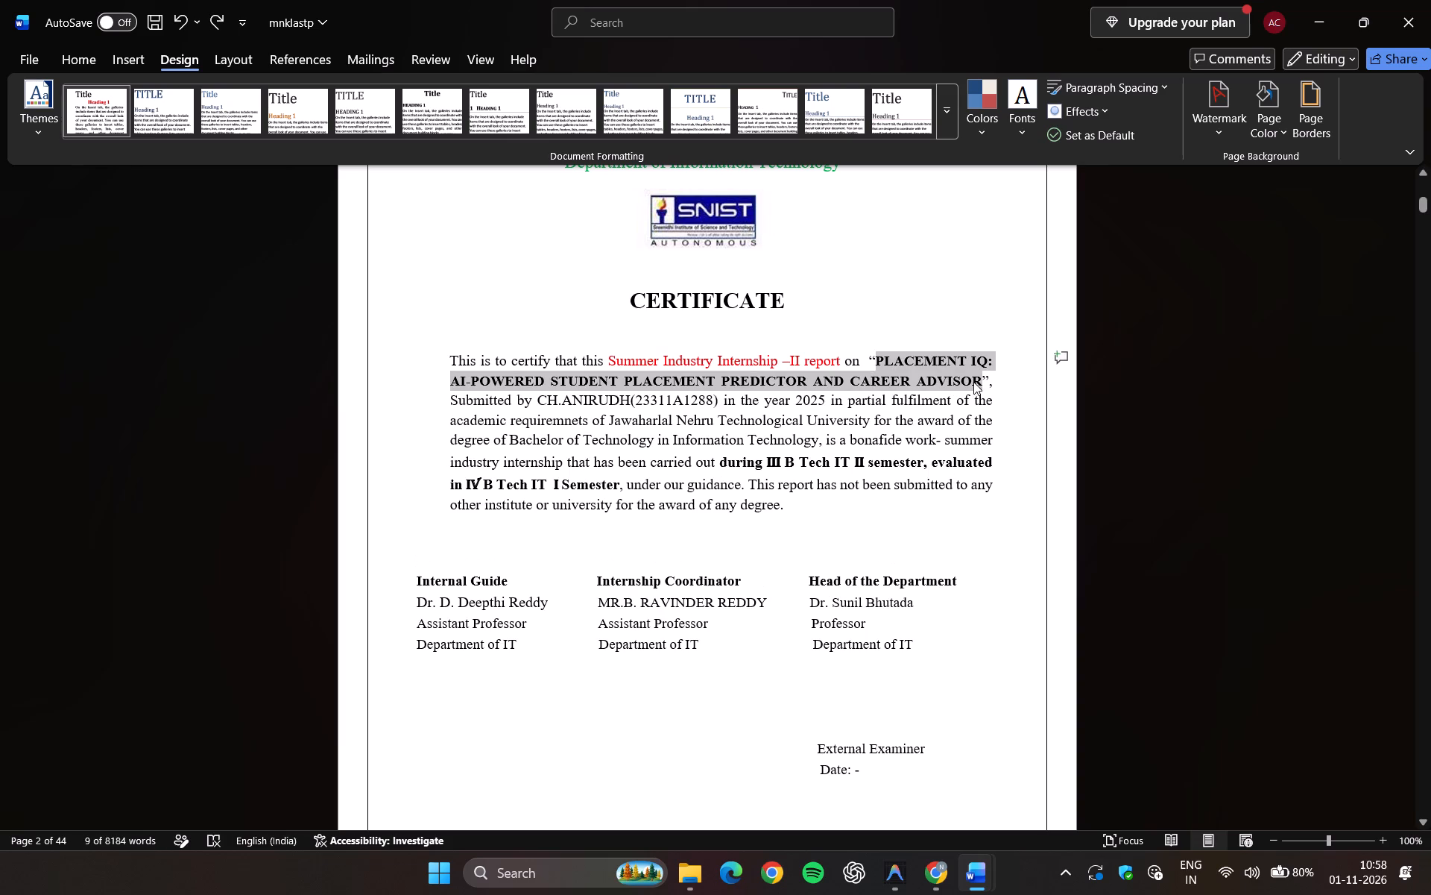
pyautogui.hotkey('shift', 'Left')
pyautogui.press('BackSpace')
pyautogui.hotkey('ctrl', 'v')
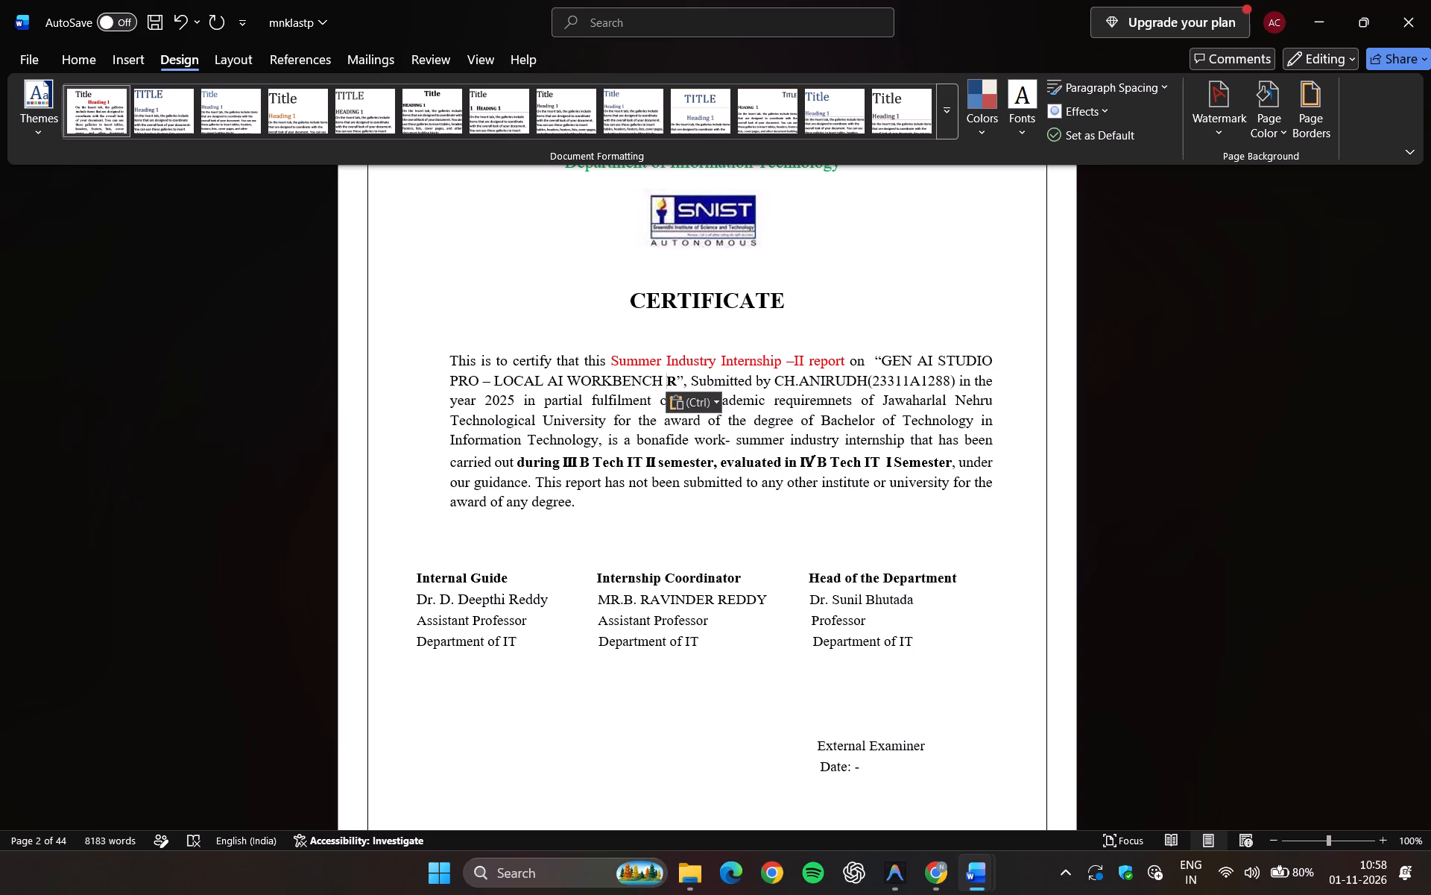
pyautogui.hotkey('ctrl', 'z')
pyautogui.press('Right')
pyautogui.hotkey('ctrl', 'v')
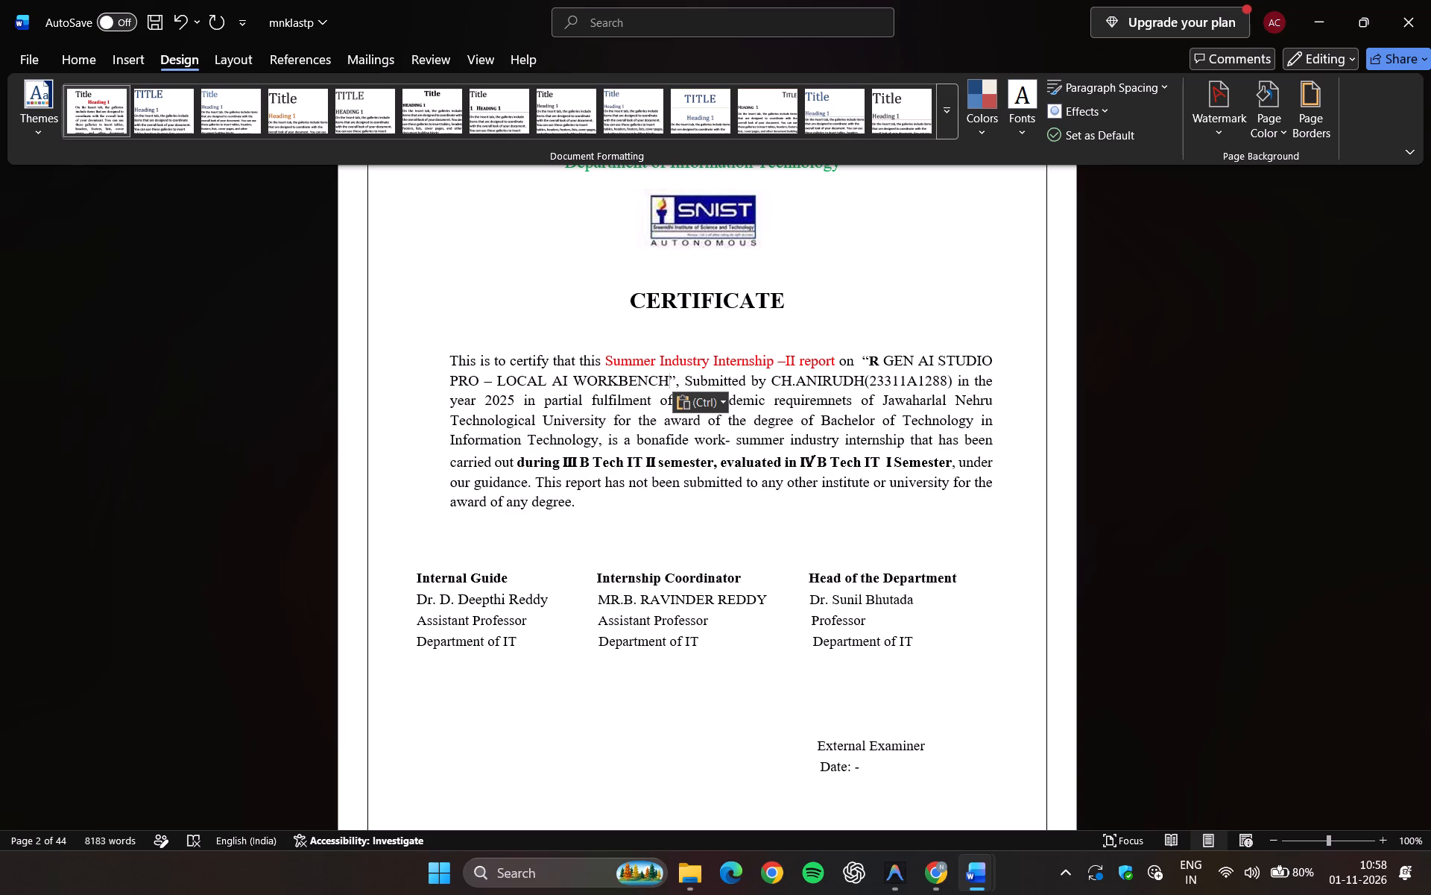
pyautogui.click(883, 362)
pyautogui.press('BackSpace')
pyautogui.press('BackSpace')
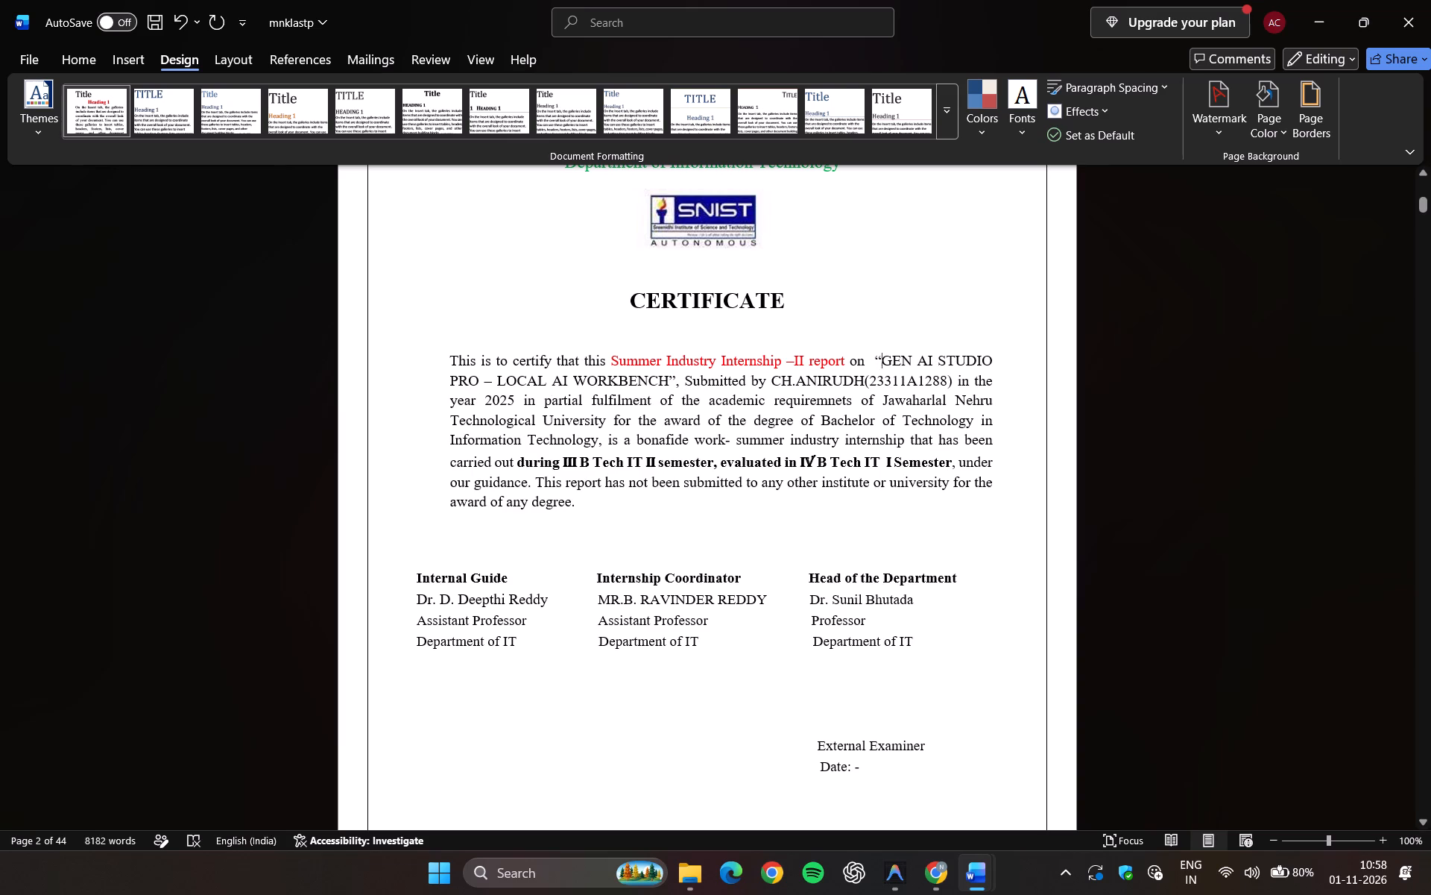
pyautogui.moveTo(882, 362); pyautogui.dragTo(656, 383)
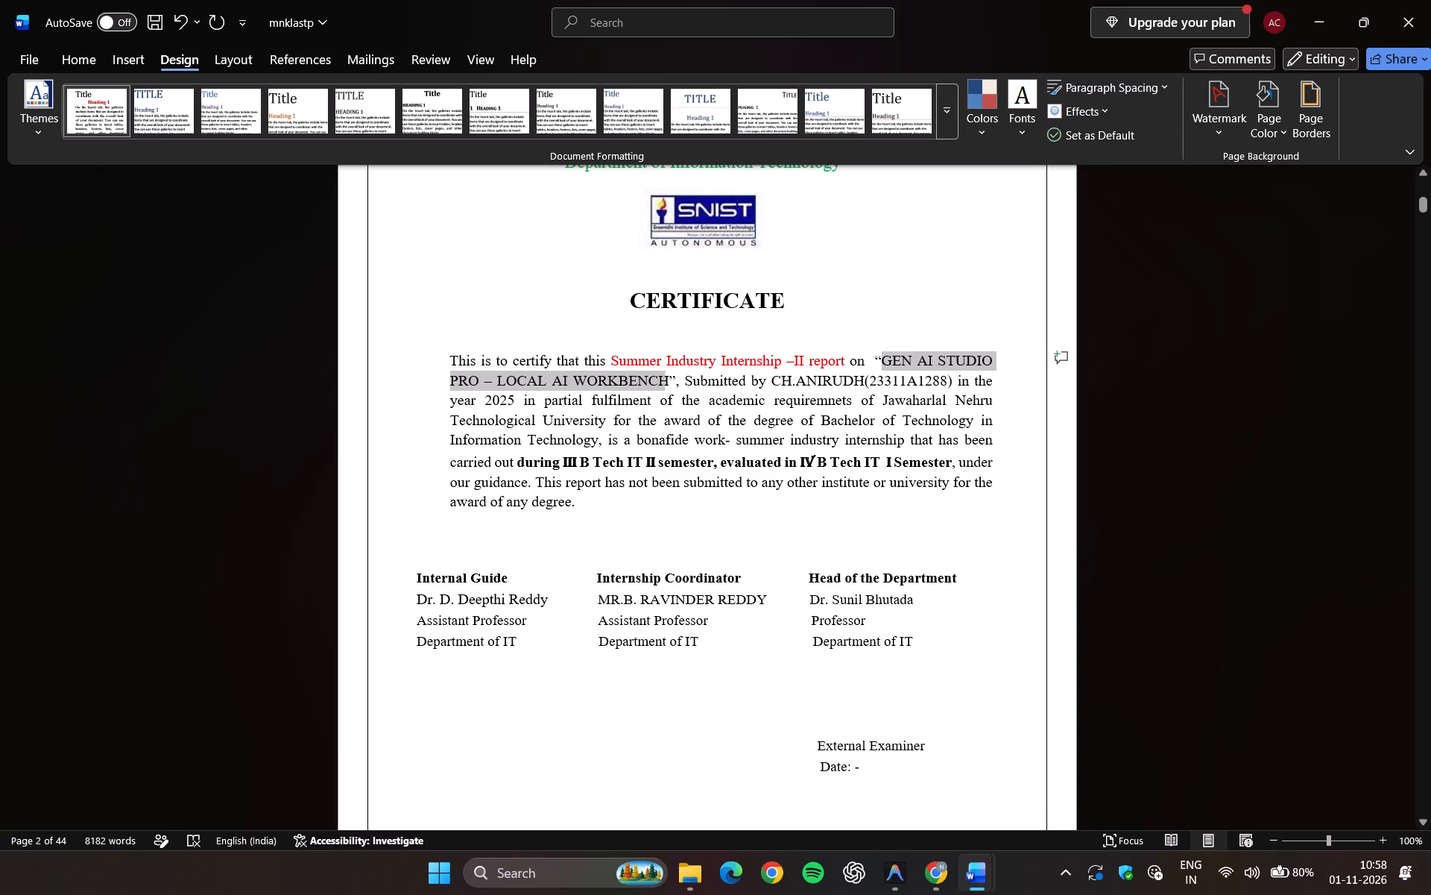
pyautogui.moveTo(656, 383); pyautogui.dragTo(666, 384)
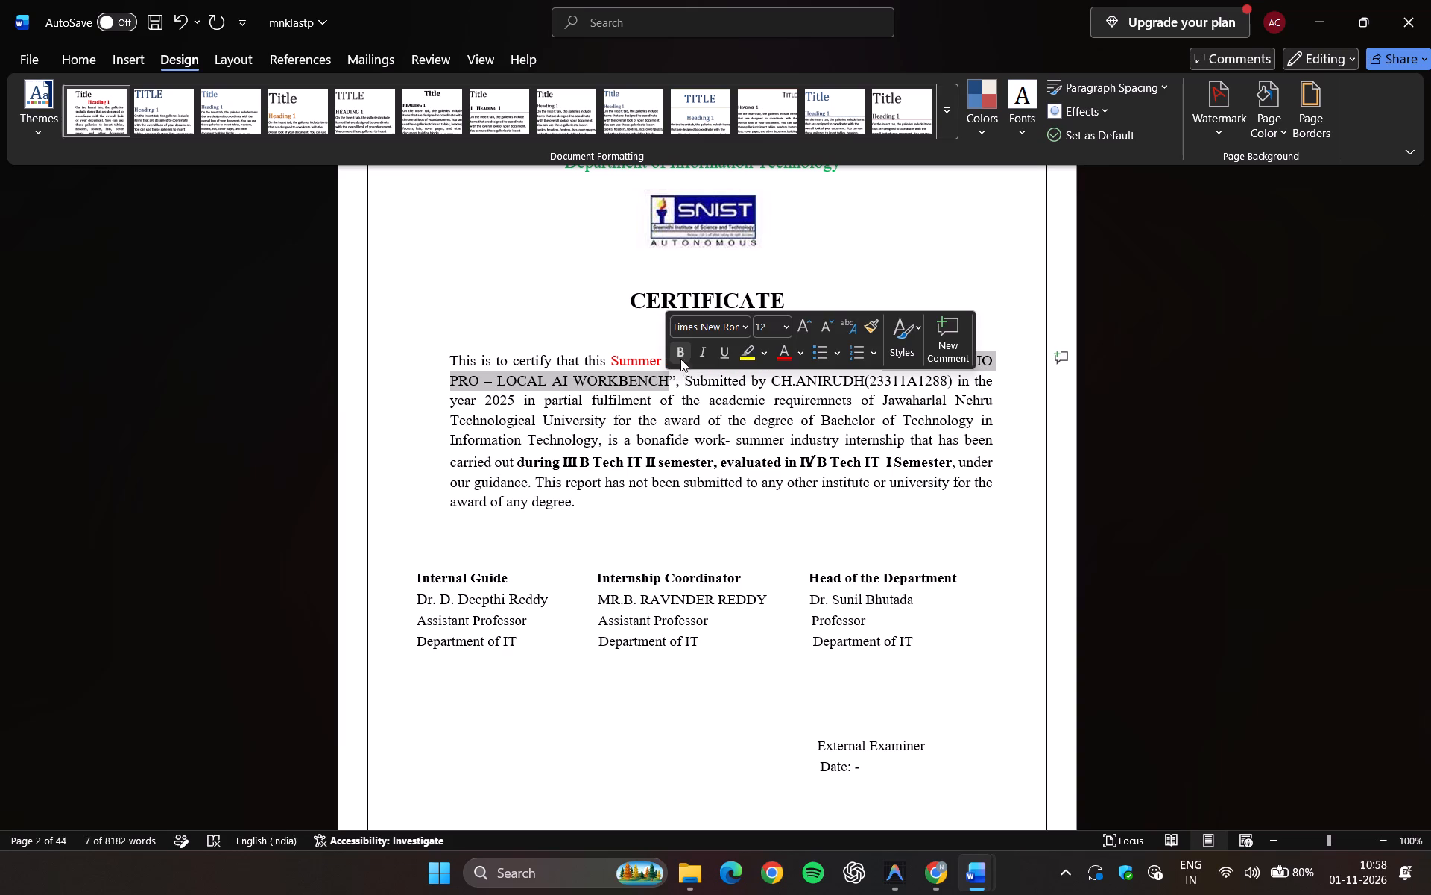
pyautogui.click(677, 352)
# Replace the student name and roll number after "Submitted by" in mnklastp's certificate paragraph with those copied from newreport's certificate.
pyautogui.click(775, 384)
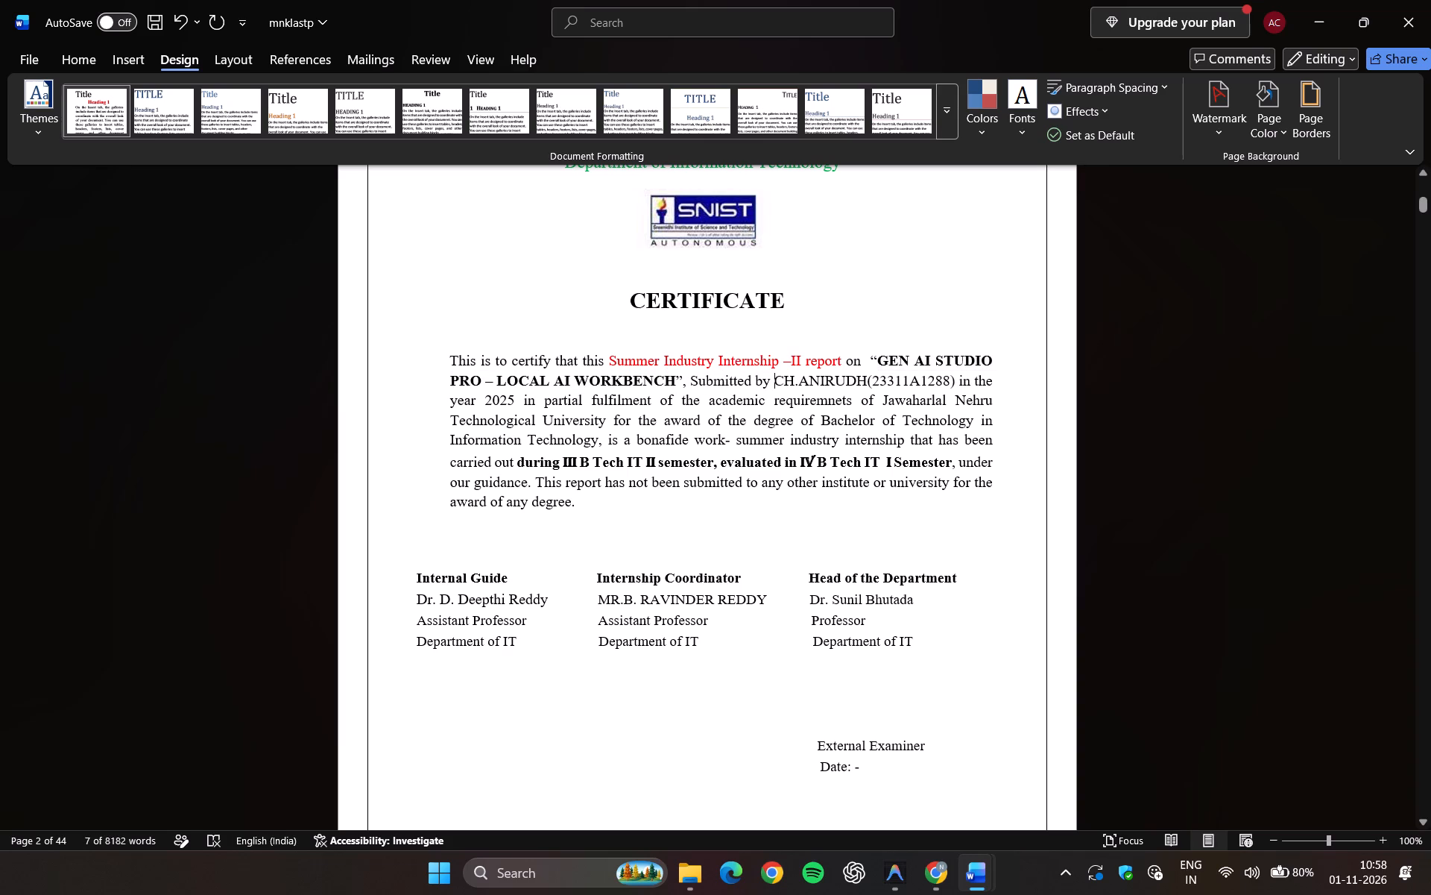
pyautogui.press('Delete')
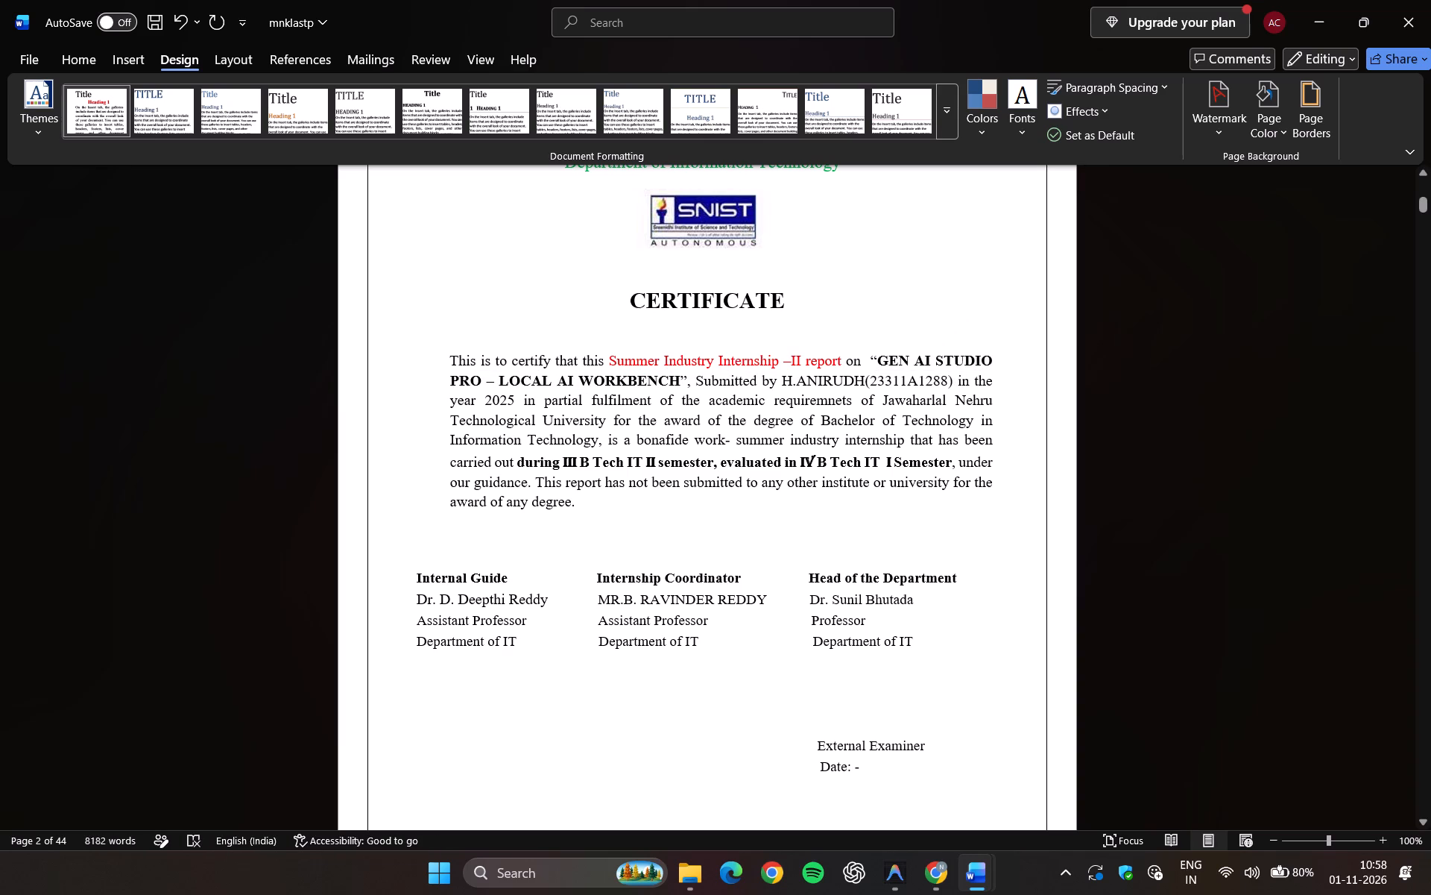
pyautogui.hotkey('alt', 'Tab')
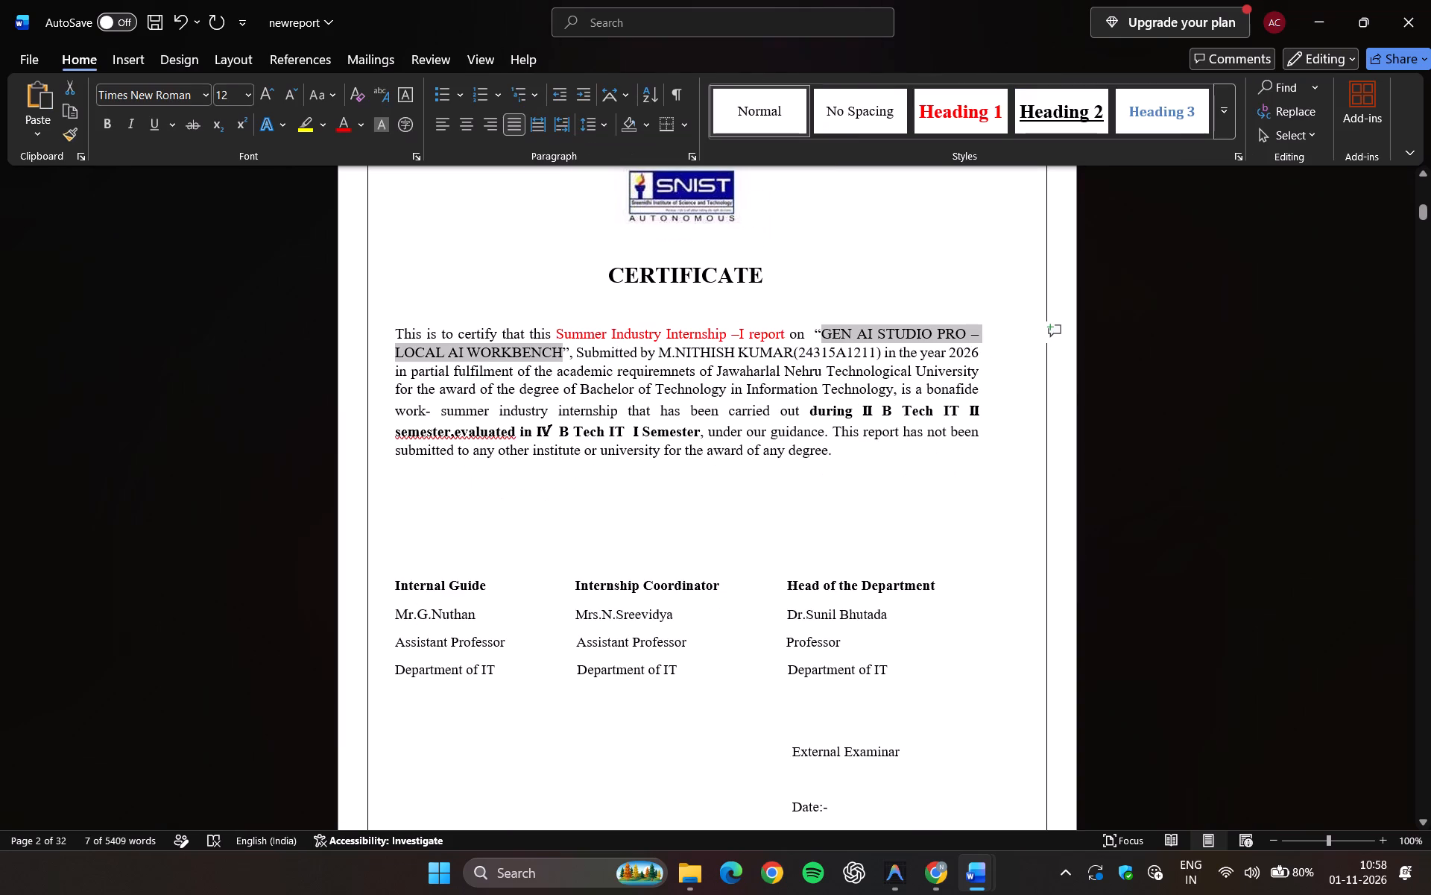
pyautogui.click(657, 348)
pyautogui.moveTo(657, 349); pyautogui.dragTo(879, 357)
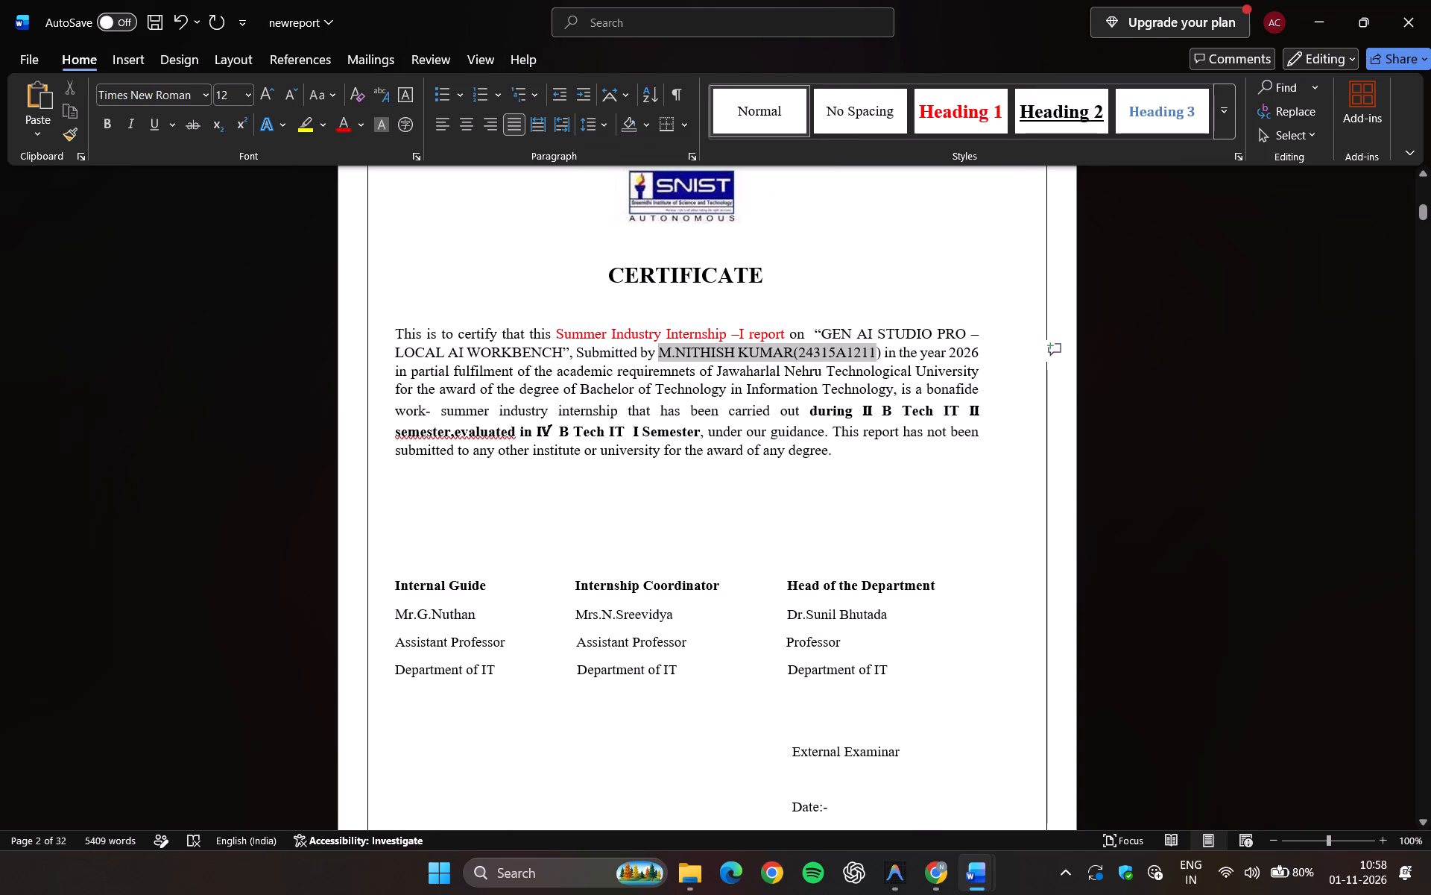
pyautogui.moveTo(879, 357); pyautogui.dragTo(885, 357)
pyautogui.moveTo(885, 357); pyautogui.dragTo(883, 357)
pyautogui.hotkey('ctrl', 'c')
pyautogui.hotkey('alt', 'Tab')
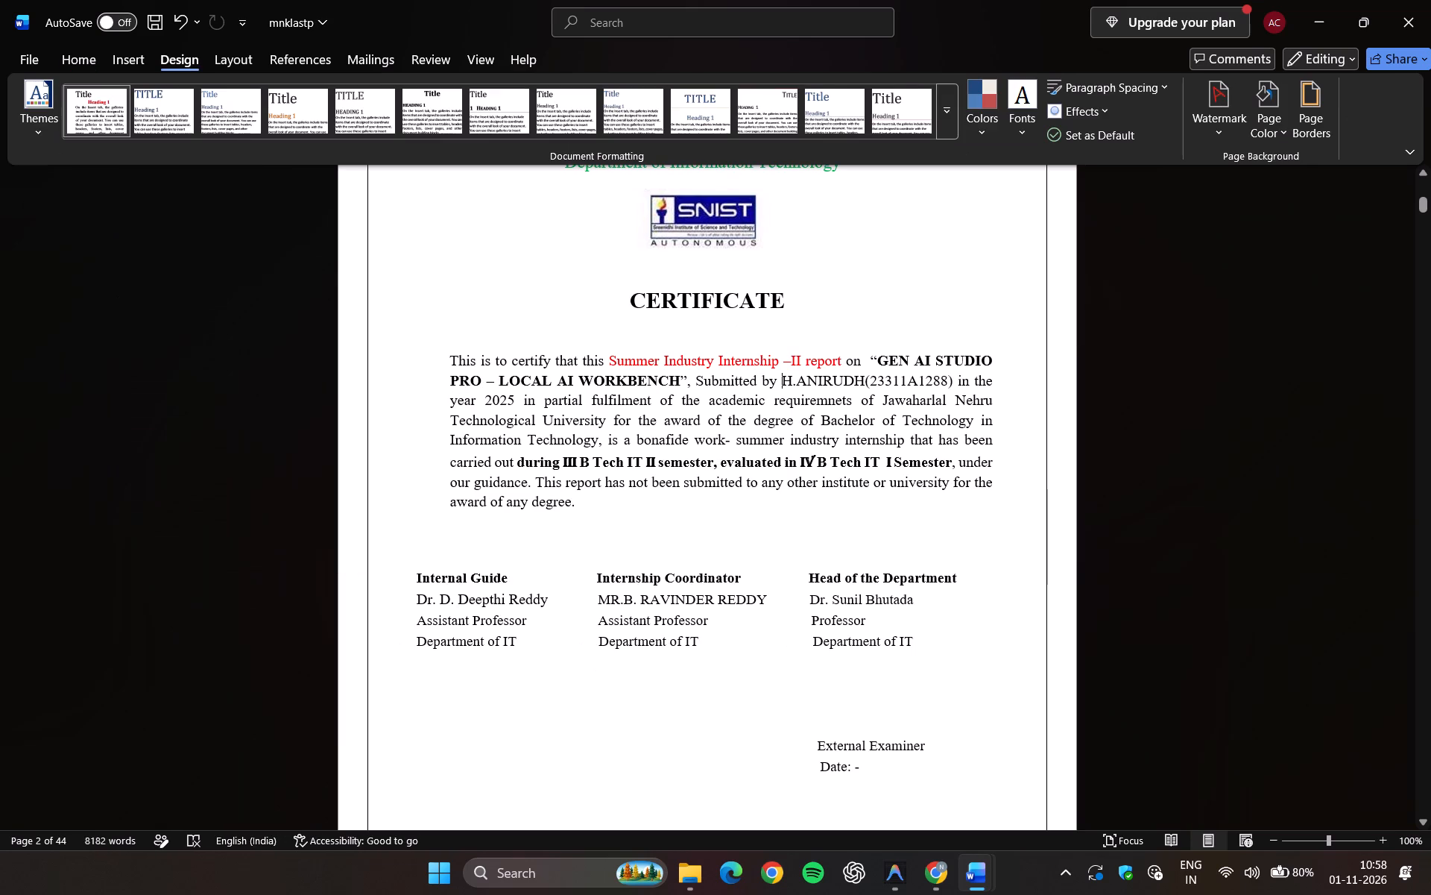
pyautogui.moveTo(781, 383); pyautogui.dragTo(920, 384)
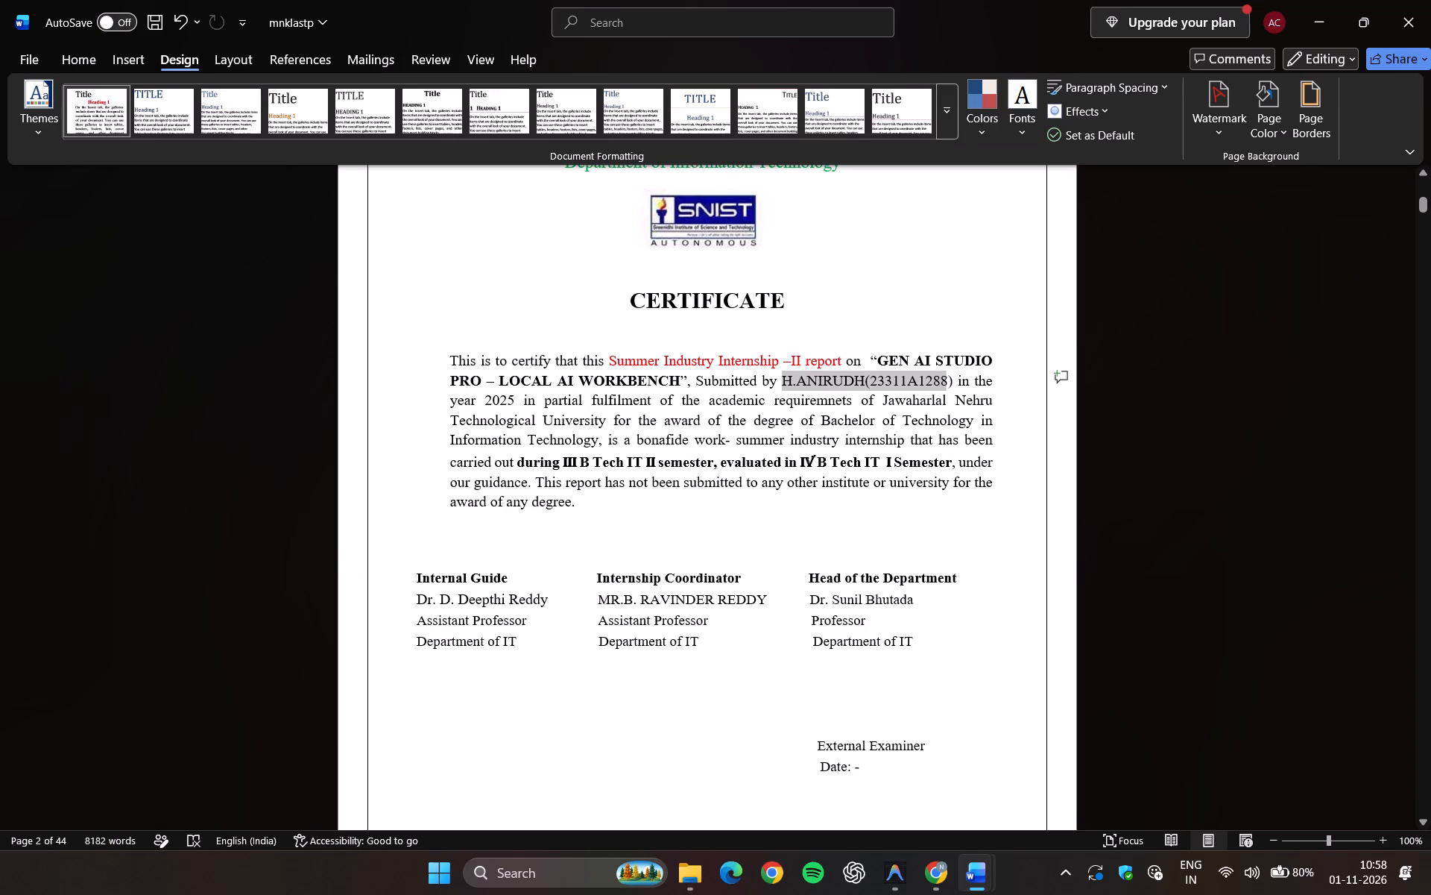
pyautogui.moveTo(920, 384); pyautogui.dragTo(947, 387)
pyautogui.moveTo(947, 387); pyautogui.dragTo(951, 387)
pyautogui.hotkey('ctrl', 'v')
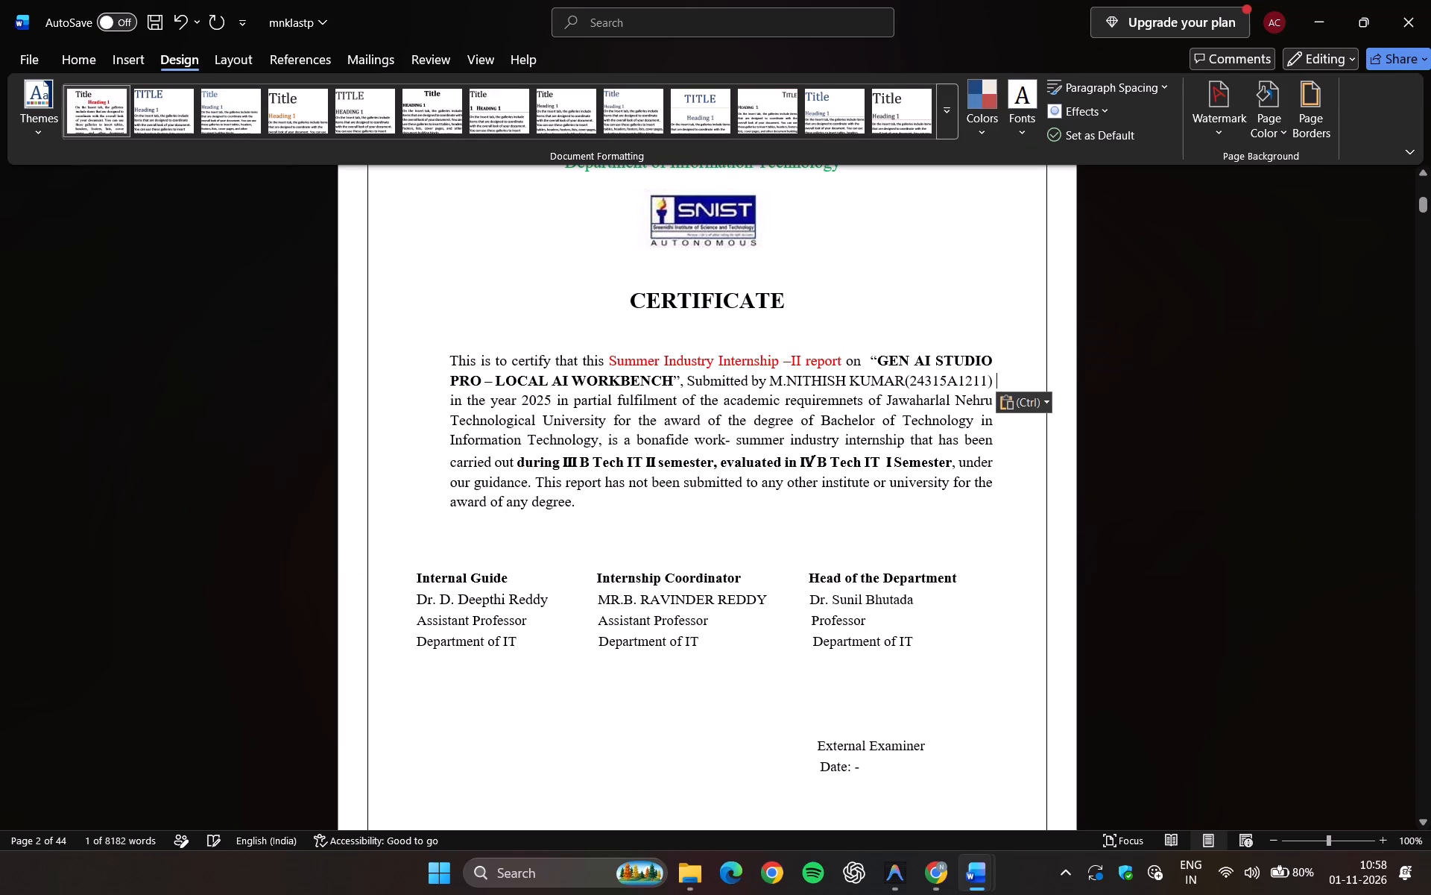
pyautogui.click(553, 404)
pyautogui.press('BackSpace')
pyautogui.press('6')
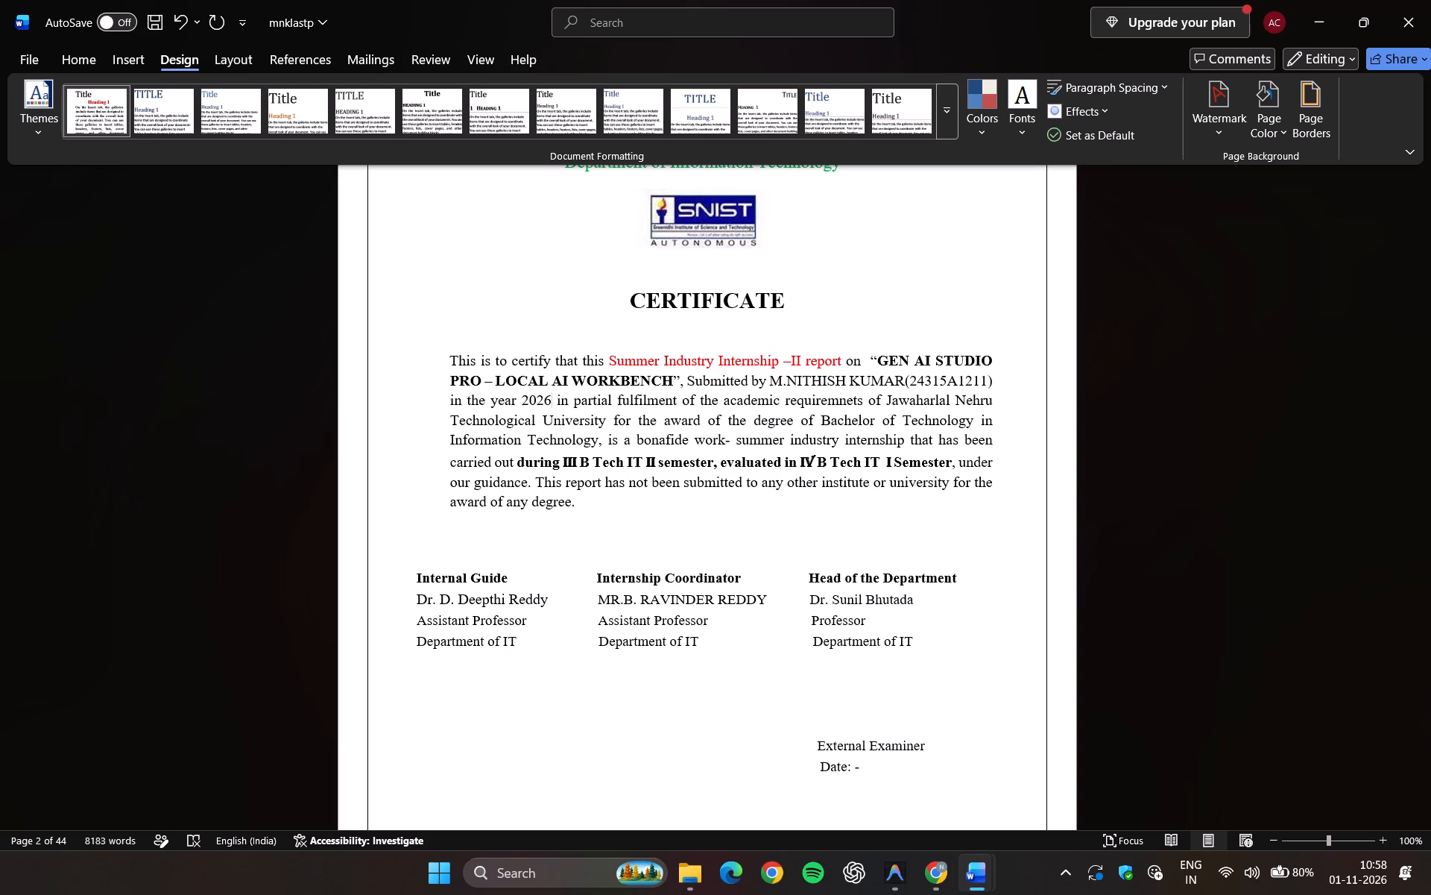
# Compare the remaining certificate wording in newreport and mnklastp, including the year and semester phrase.
pyautogui.hotkey('alt', 'Tab')
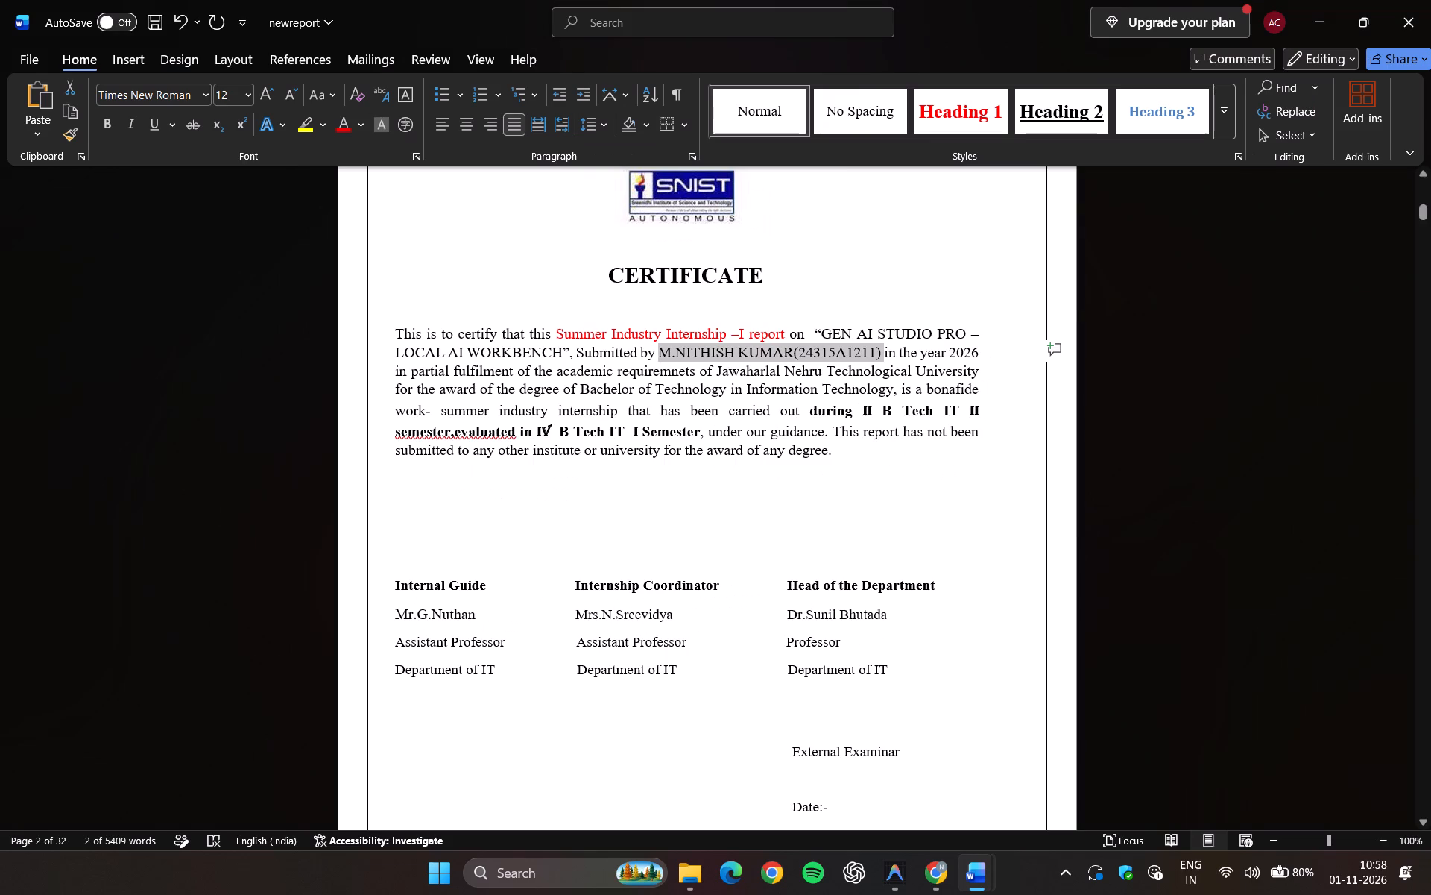
pyautogui.click(698, 365)
pyautogui.hotkey('alt', 'Tab')
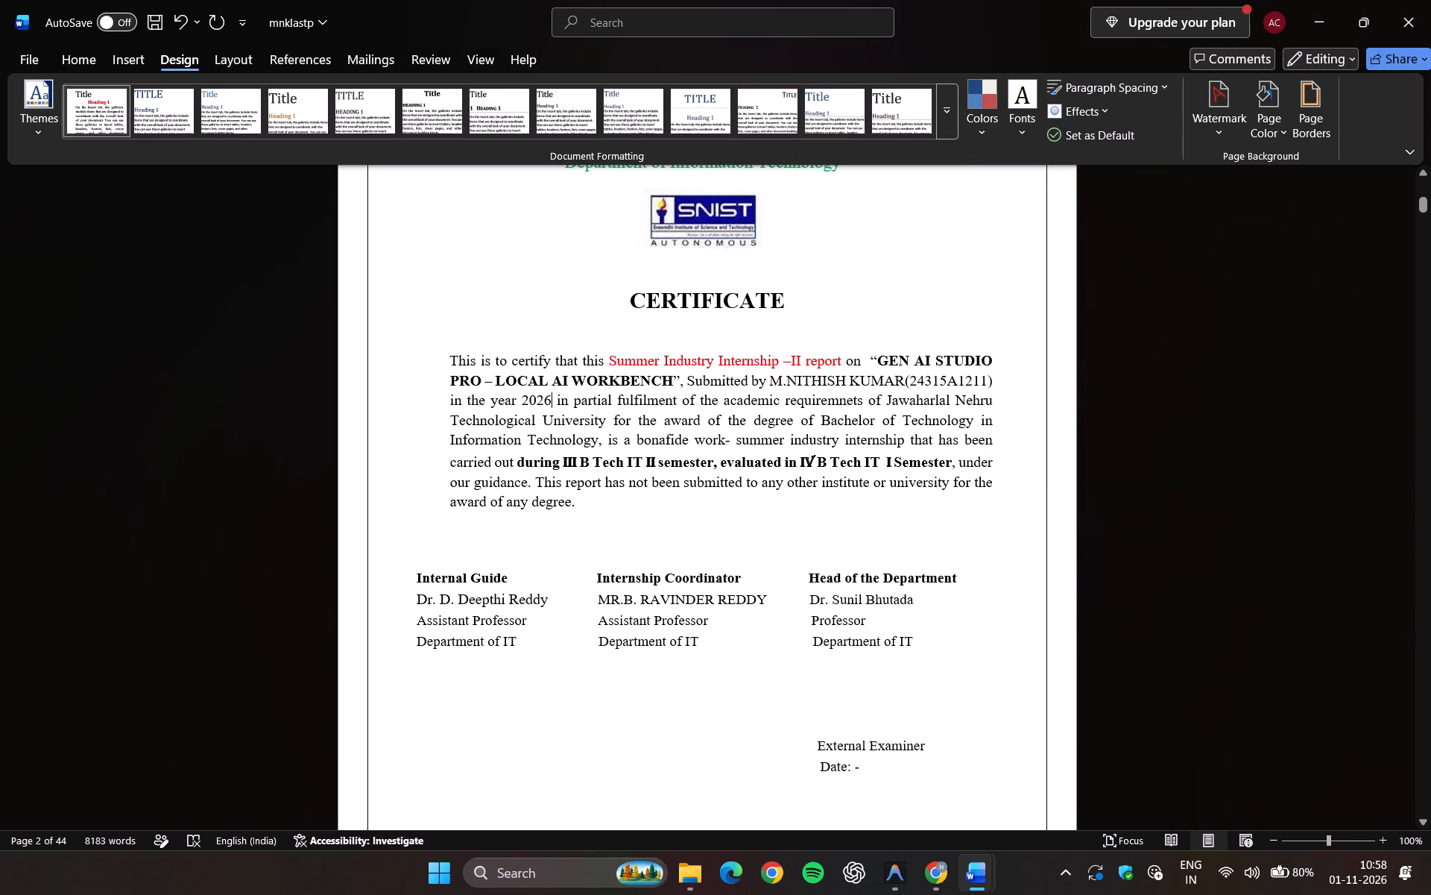
pyautogui.hotkey('alt', 'Tab')
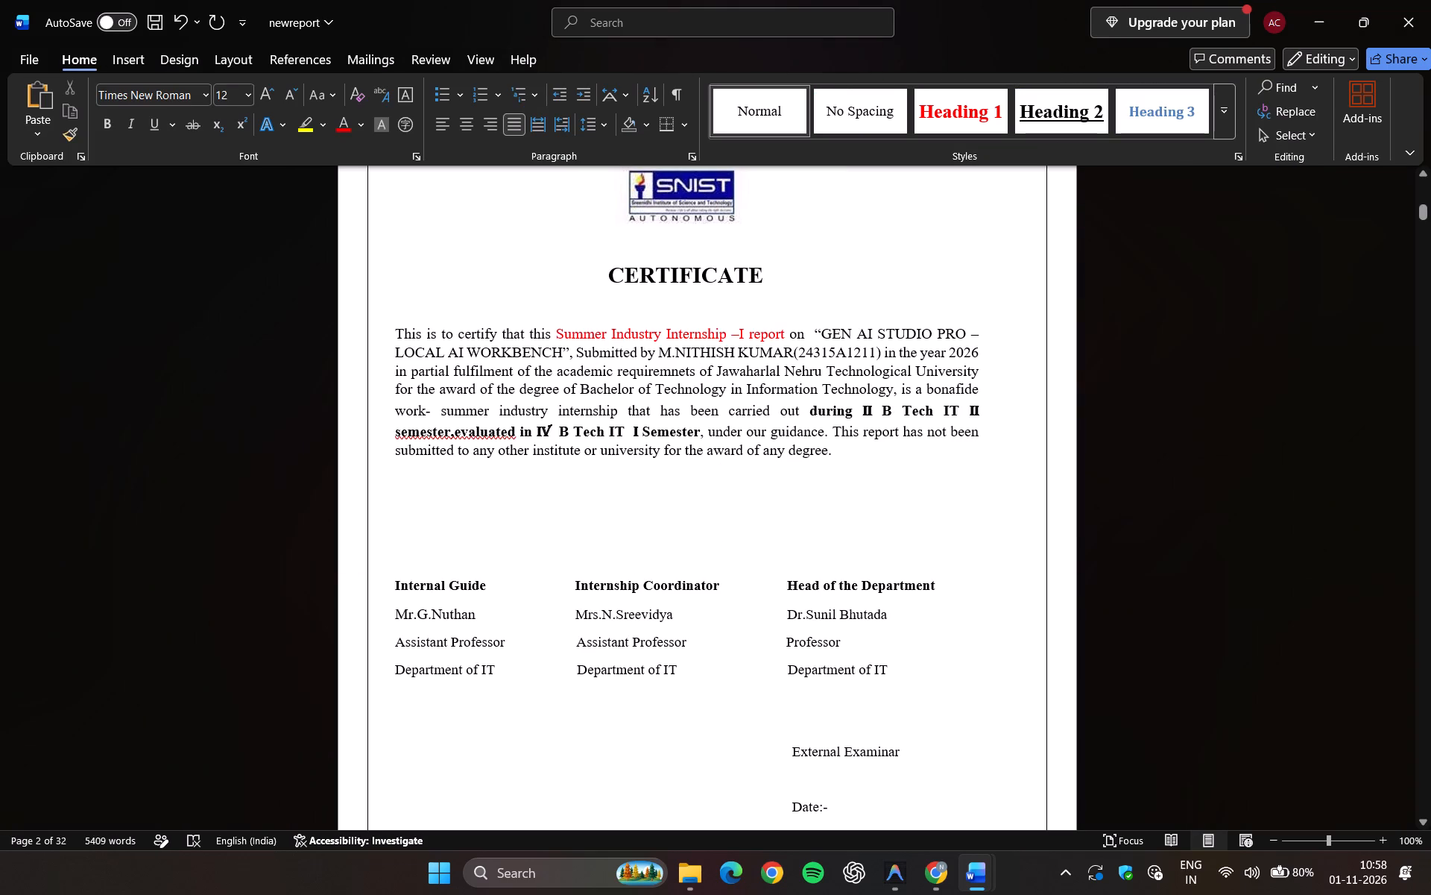
pyautogui.hotkey('alt', 'Tab')
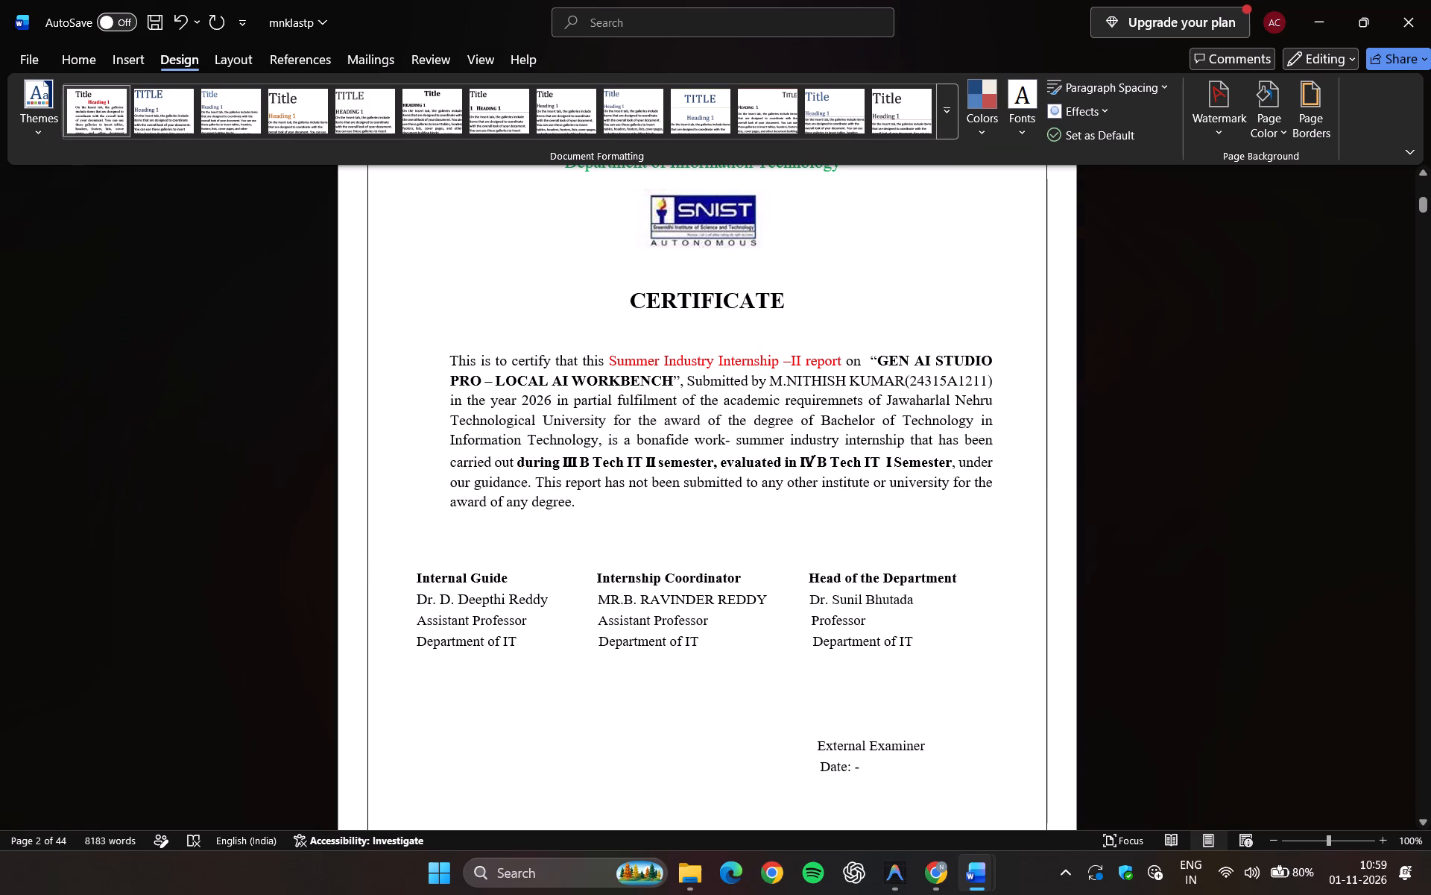
pyautogui.hotkey('alt', 'Tab')
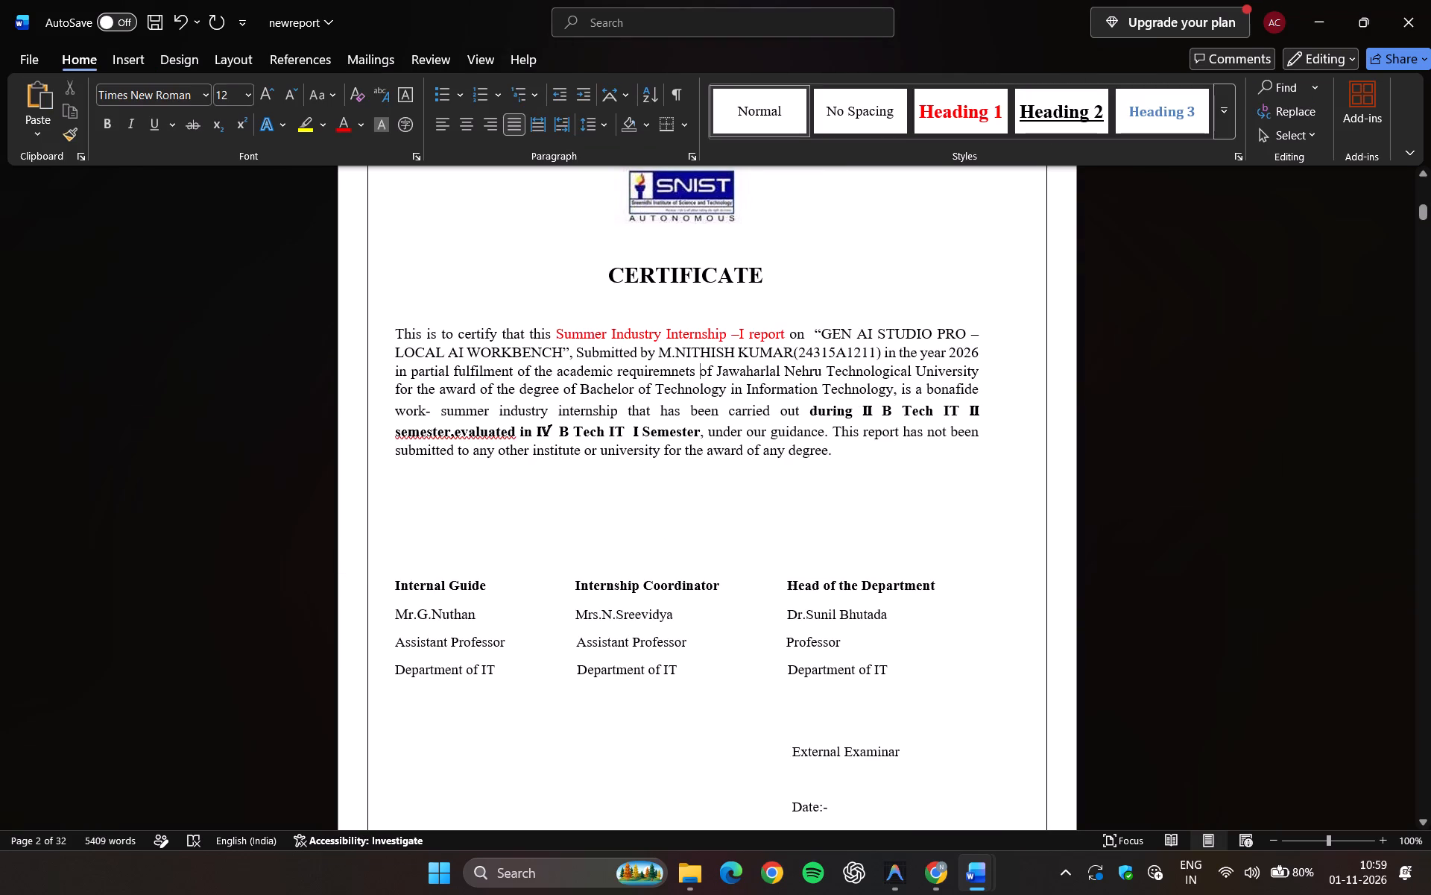
pyautogui.click(871, 410)
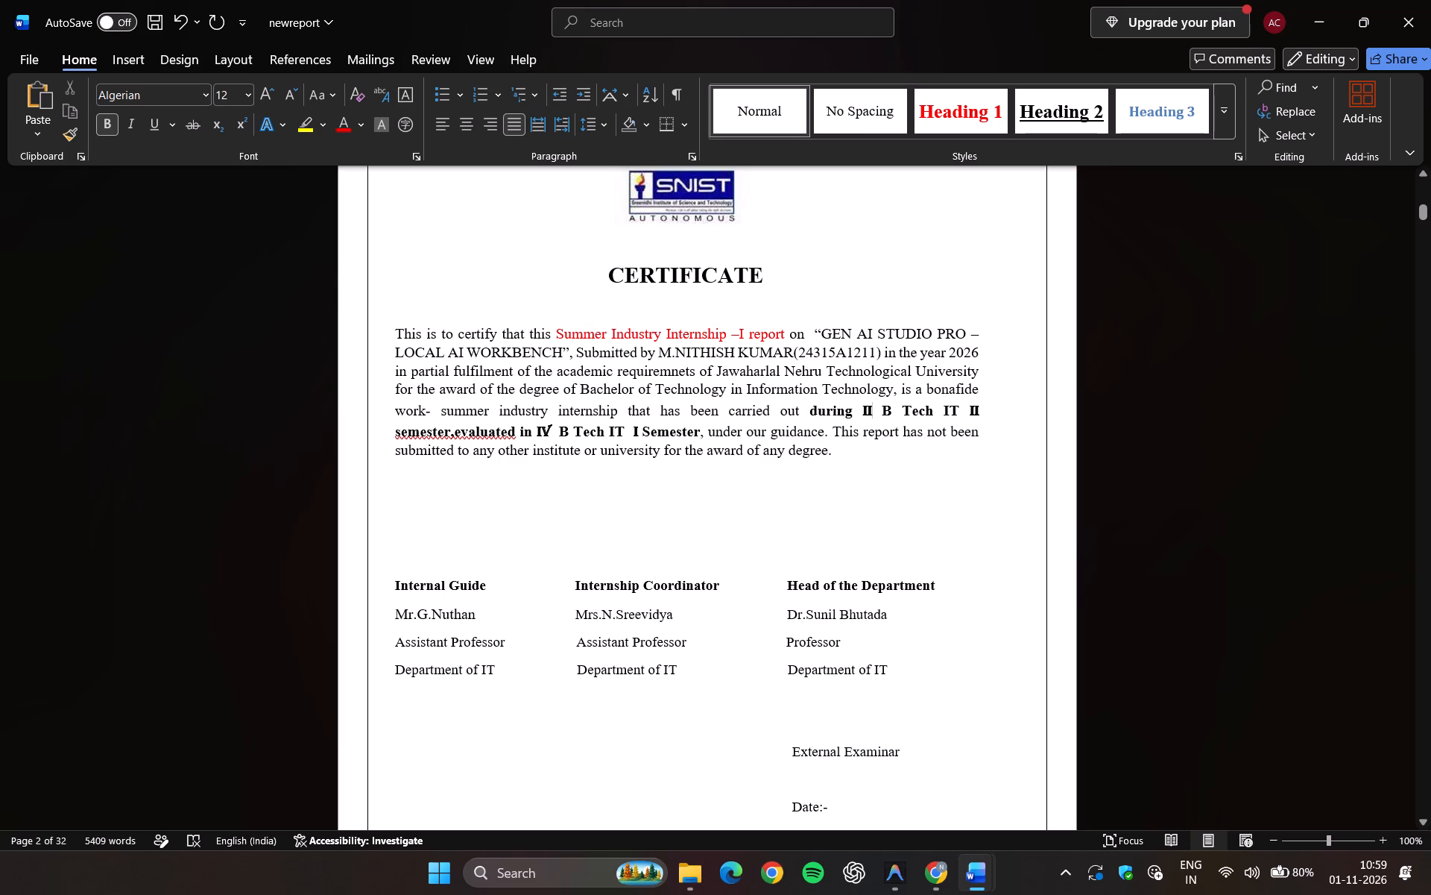
pyautogui.hotkey('alt', 'Tab')
pyautogui.hotkey('alt', 'Tab')
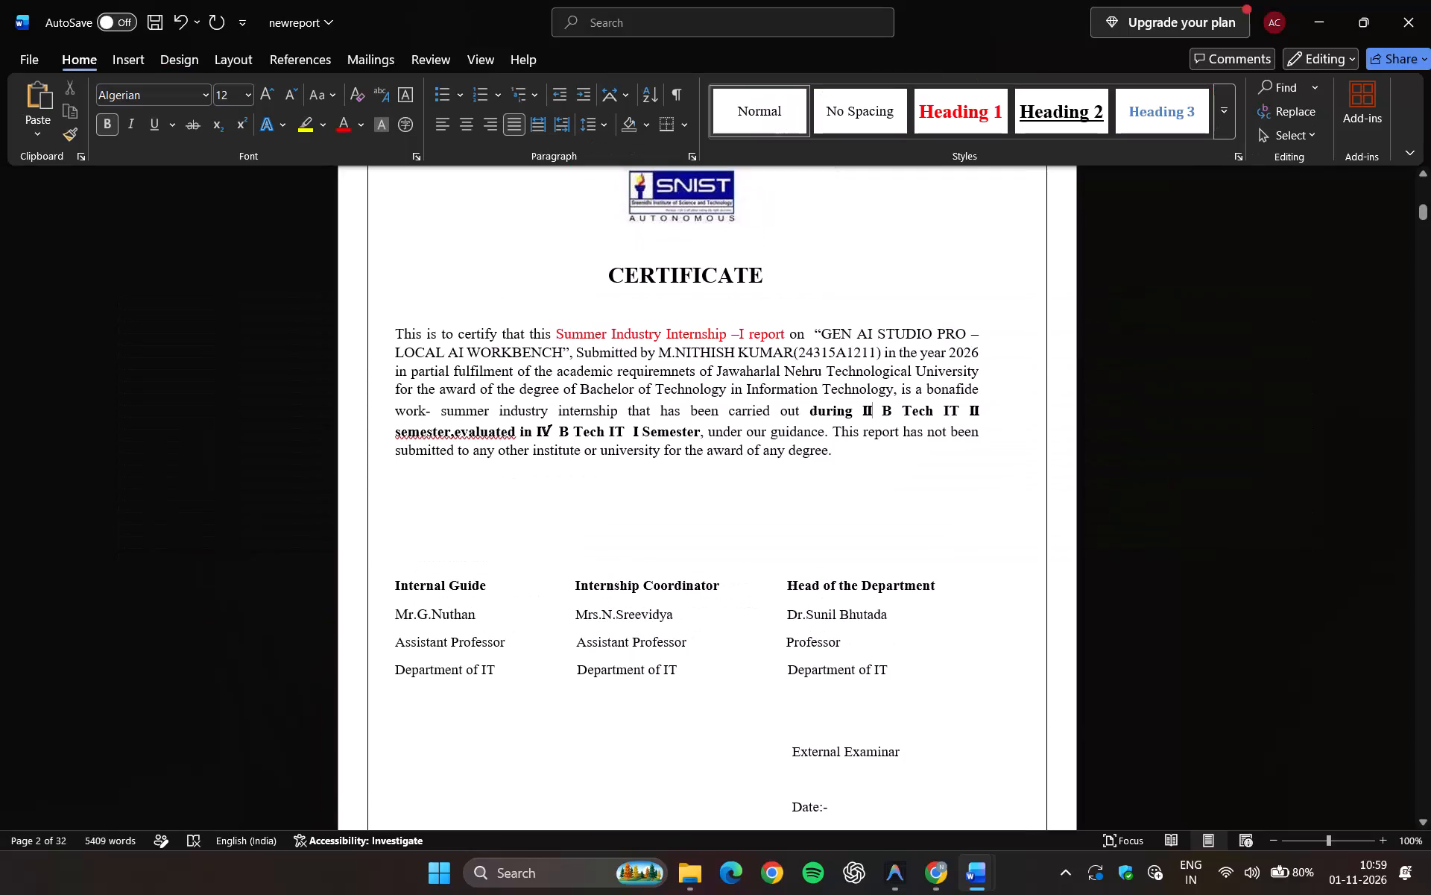
# Change the class year in newreport's certificate paragraph to III and adjust the spacing so the phrase reads "III BTech".
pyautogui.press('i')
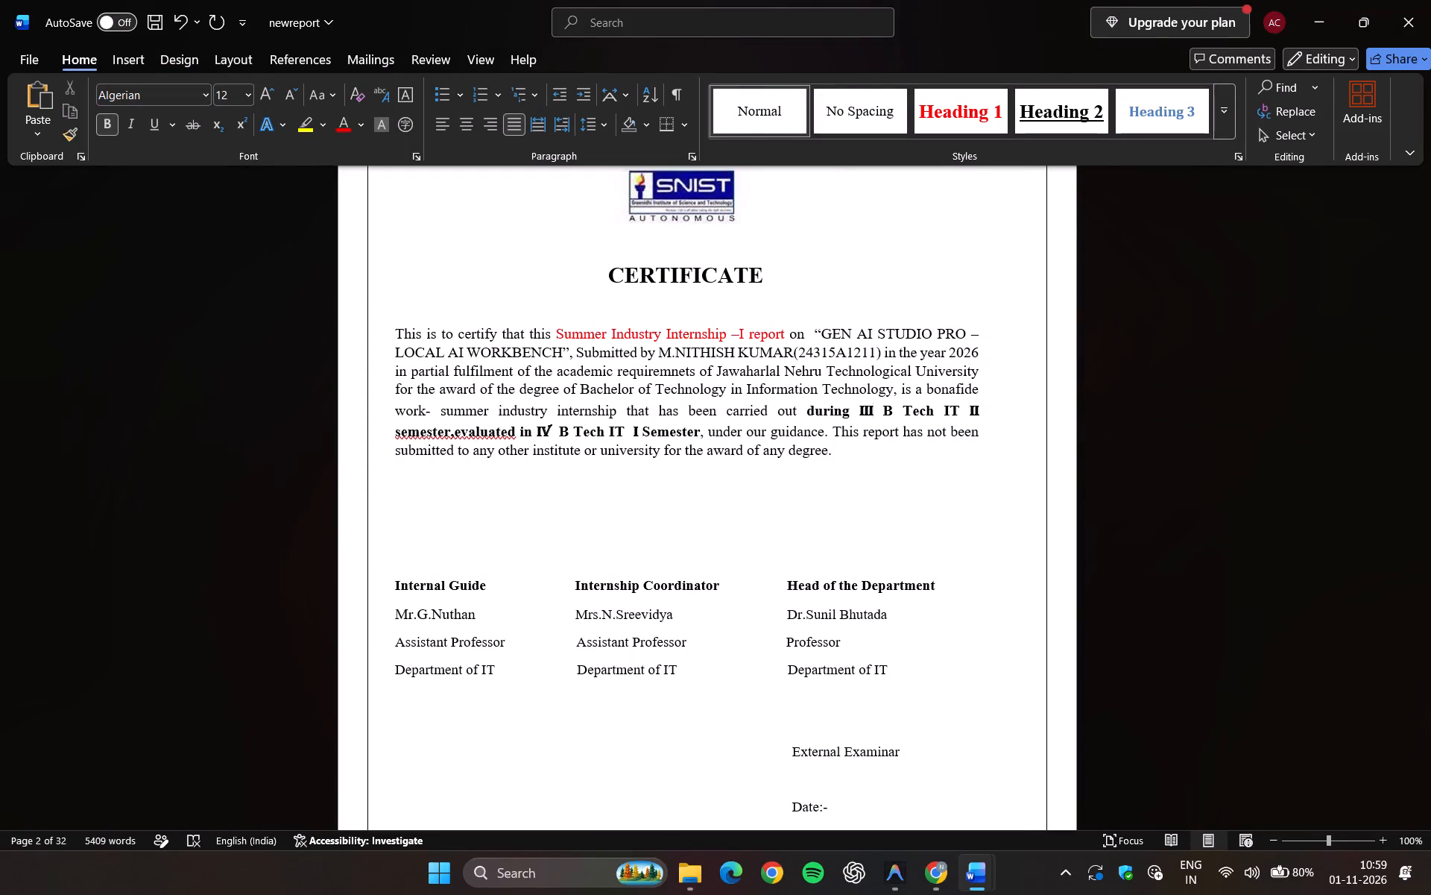
pyautogui.hotkey('alt', 'Tab')
pyautogui.hotkey('alt', 'Tab')
pyautogui.press('Right')
pyautogui.press('BackSpace')
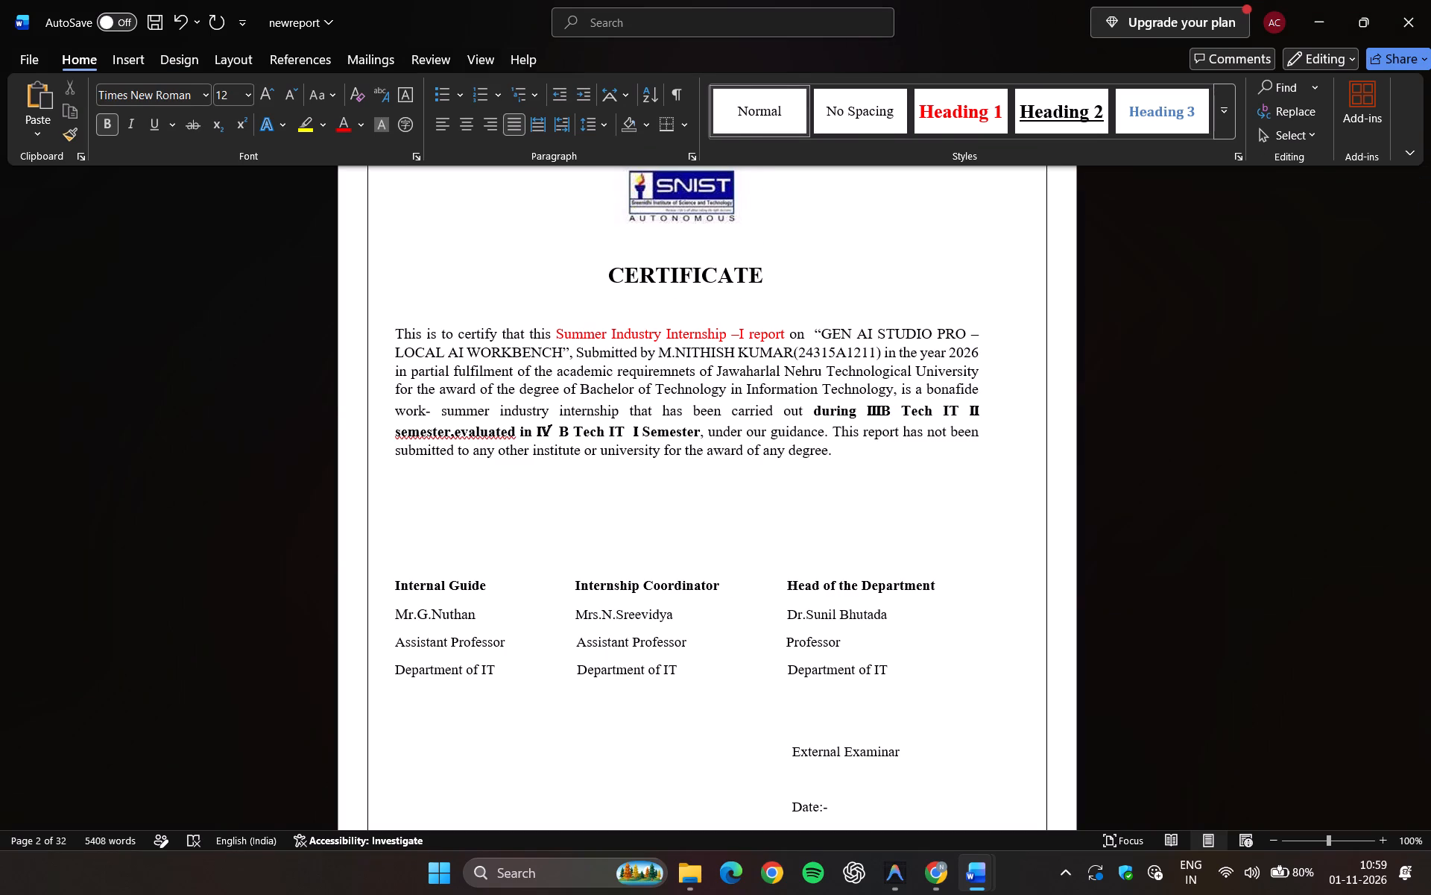
pyautogui.hotkey('alt', 'Tab')
pyautogui.hotkey('alt', 'Tab')
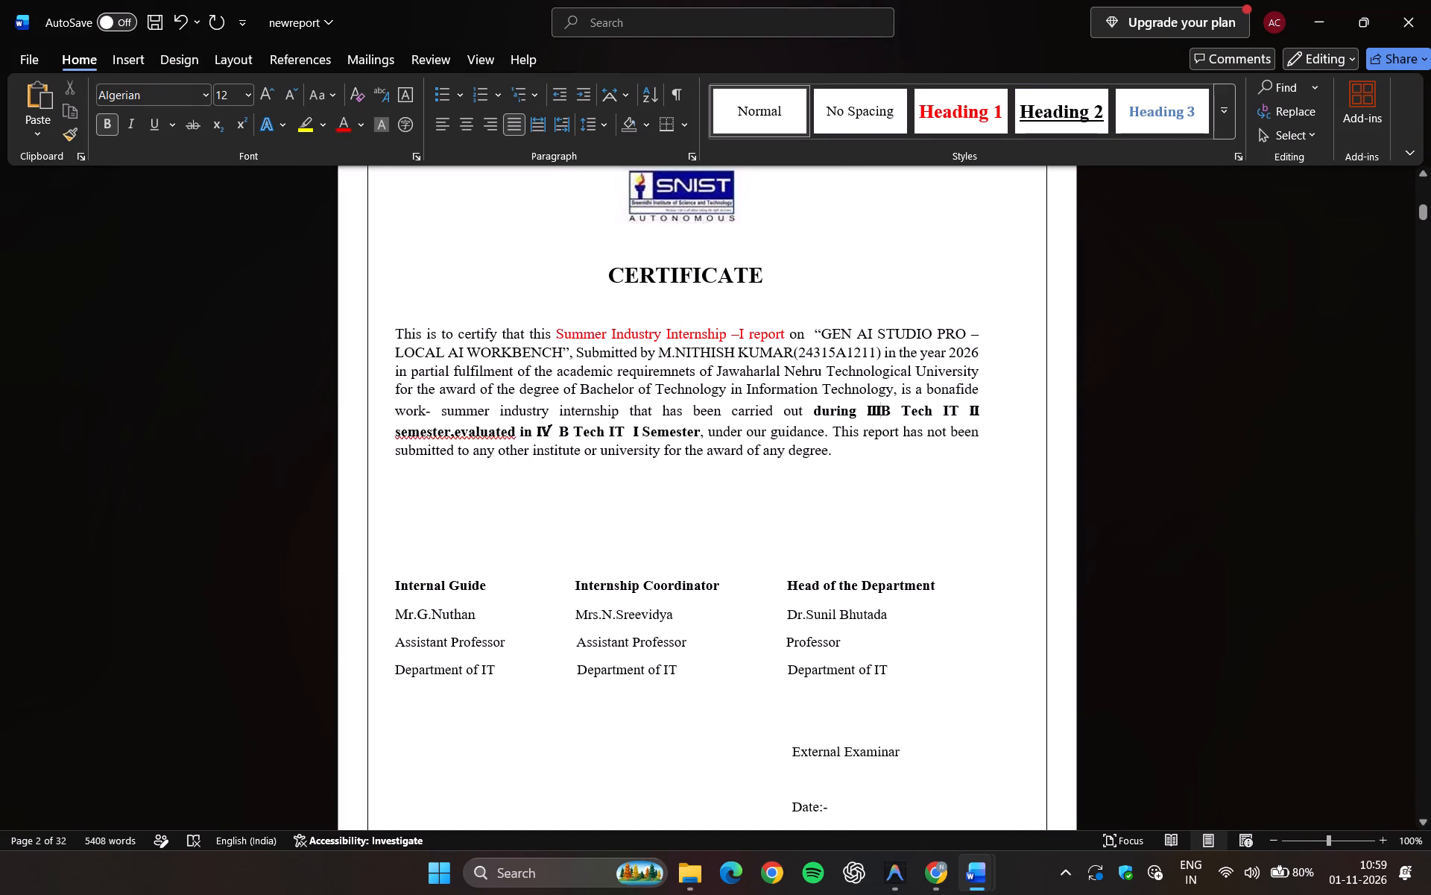
pyautogui.hotkey('alt', 'Tab')
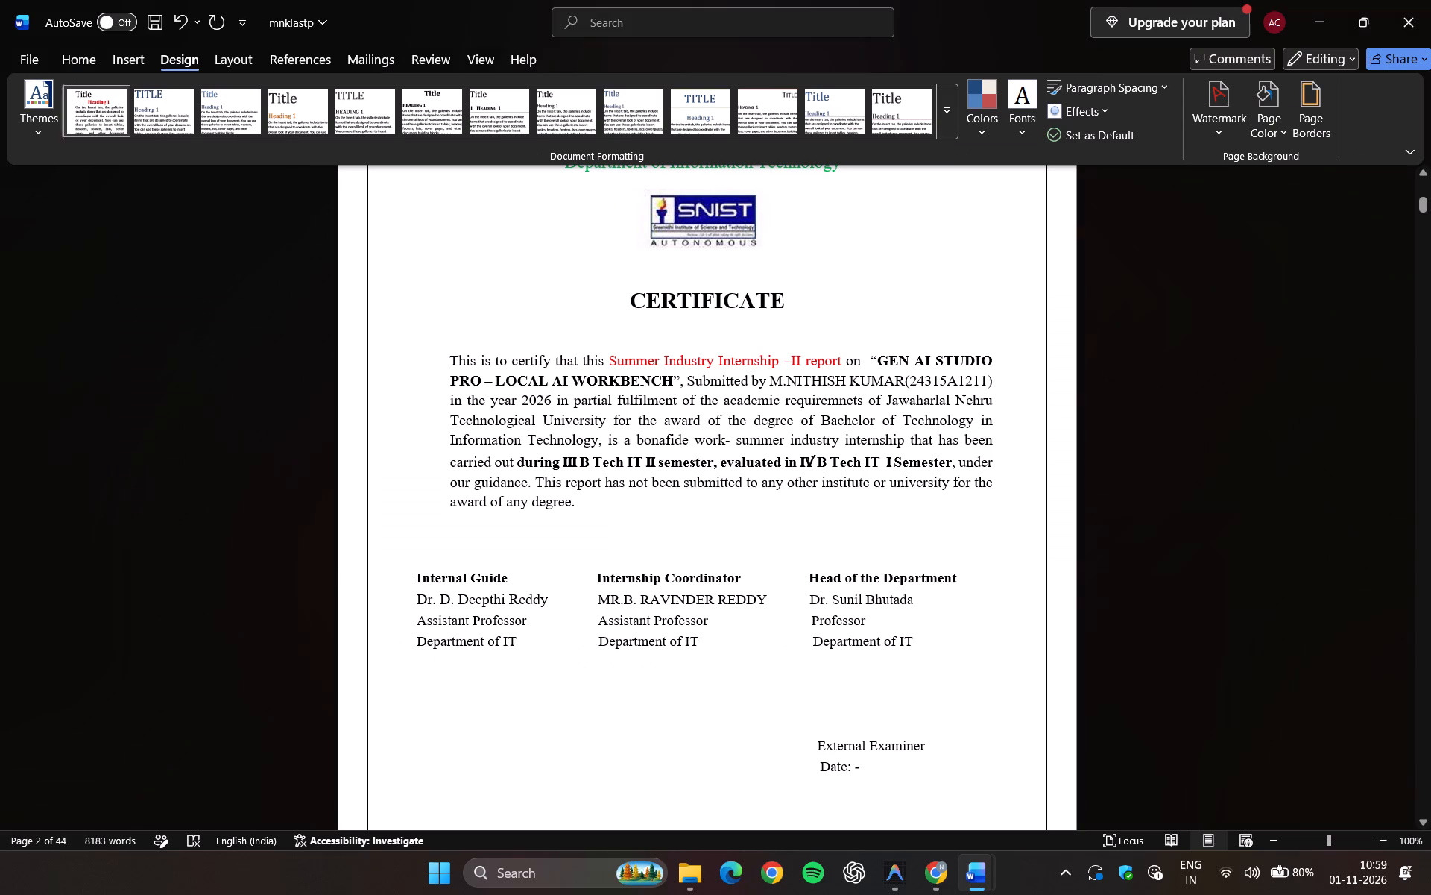
pyautogui.hotkey('alt', 'Tab')
pyautogui.click(900, 412)
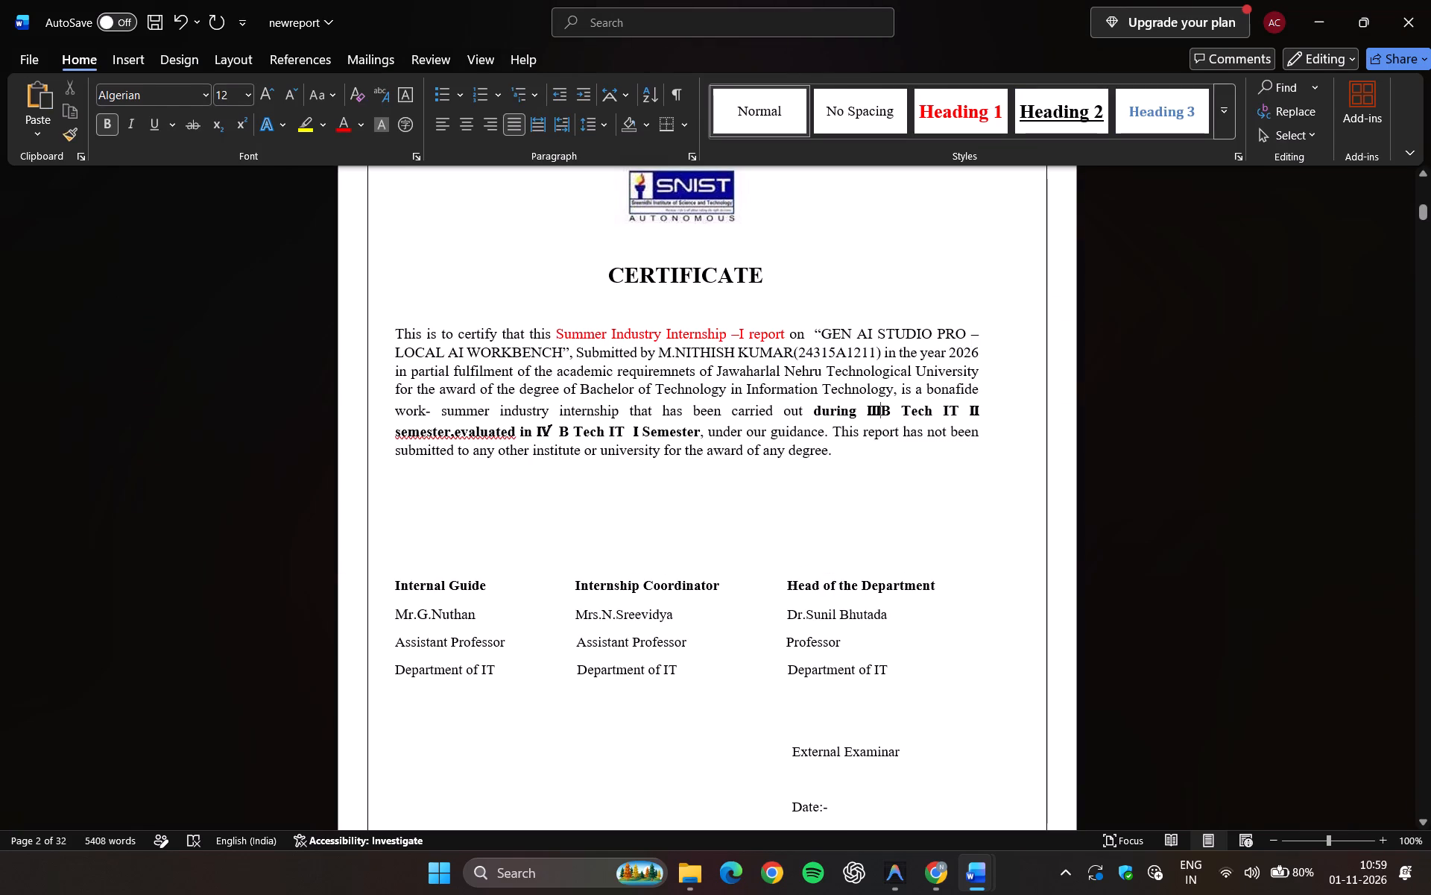
pyautogui.press('BackSpace')
pyautogui.press('Left')
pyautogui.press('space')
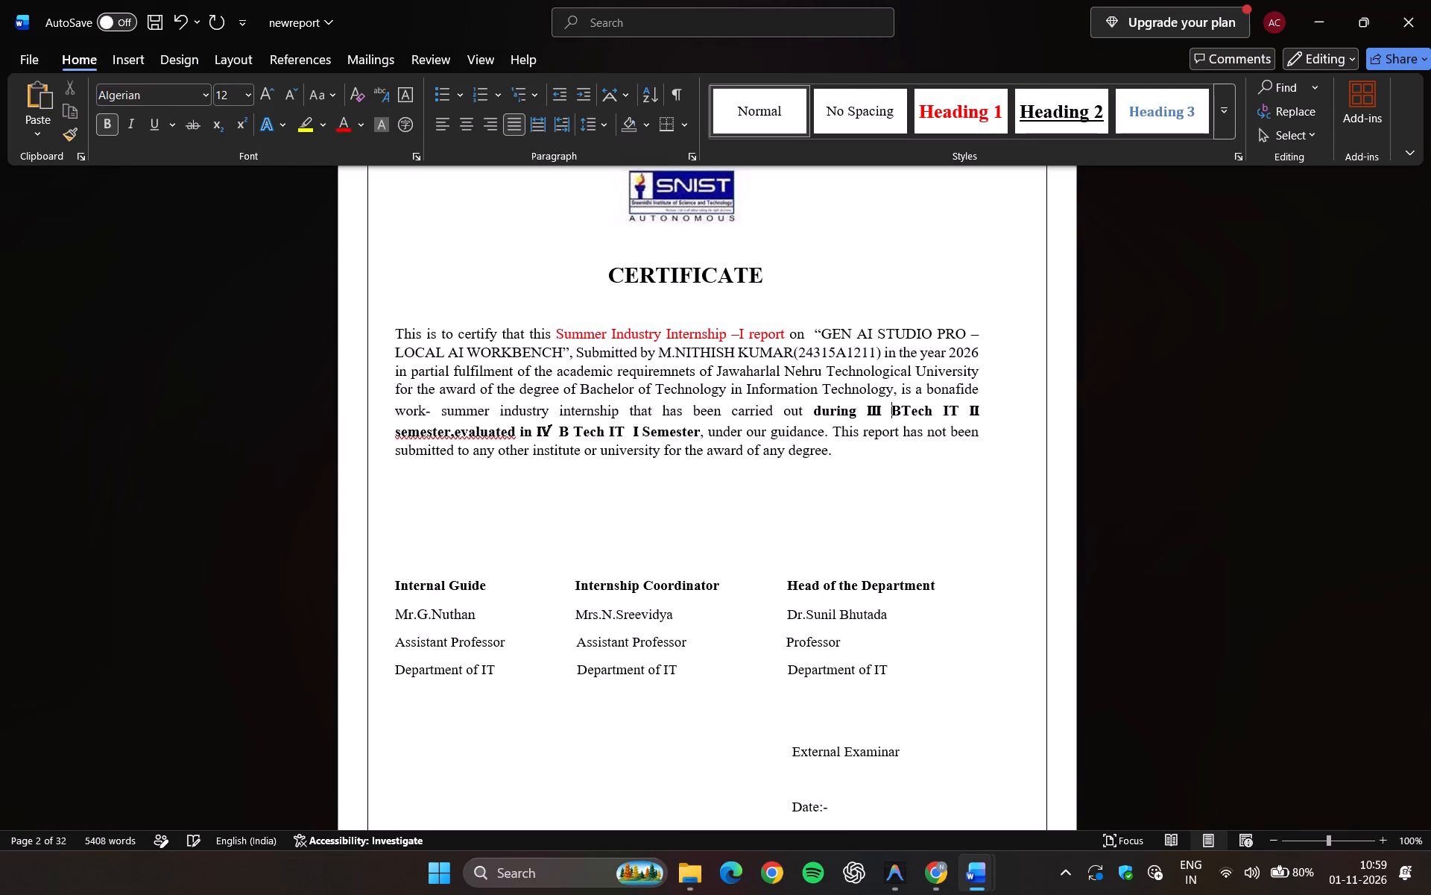
# Reset the spaces before and after IT in the "BTech IT II" phrase of newreport's certificate, checking it against mnklastp.
pyautogui.click(941, 411)
pyautogui.press('BackSpace')
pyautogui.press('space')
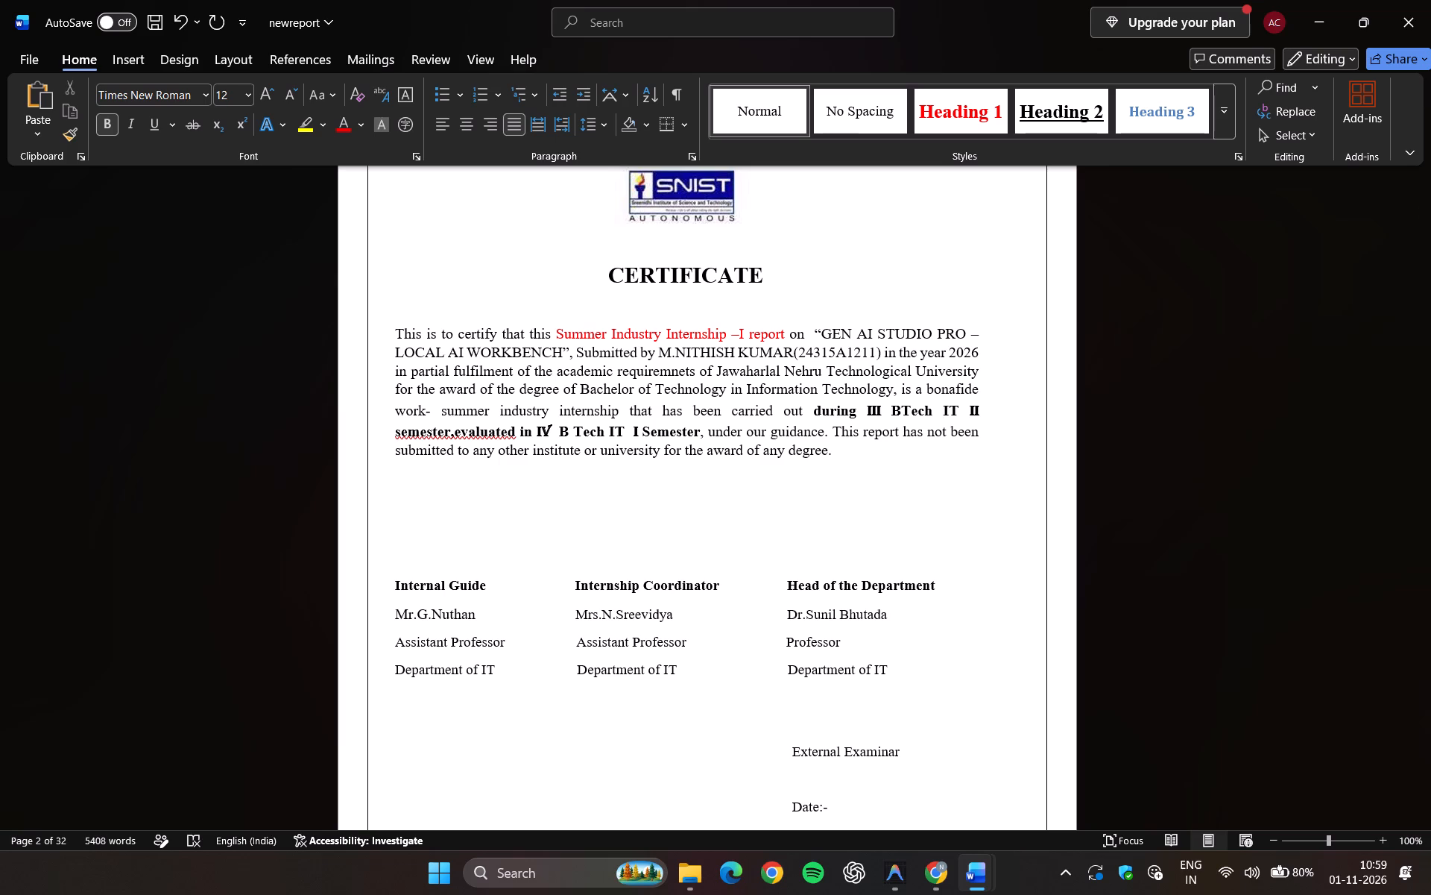
pyautogui.press('Right')
pyautogui.press('Right')
pyautogui.press('Right')
pyautogui.press('BackSpace')
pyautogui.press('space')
pyautogui.hotkey('alt', 'Tab')
pyautogui.hotkey('alt', 'Tab')
pyautogui.hotkey('alt', 'Tab')
pyautogui.hotkey('alt', 'Tab')
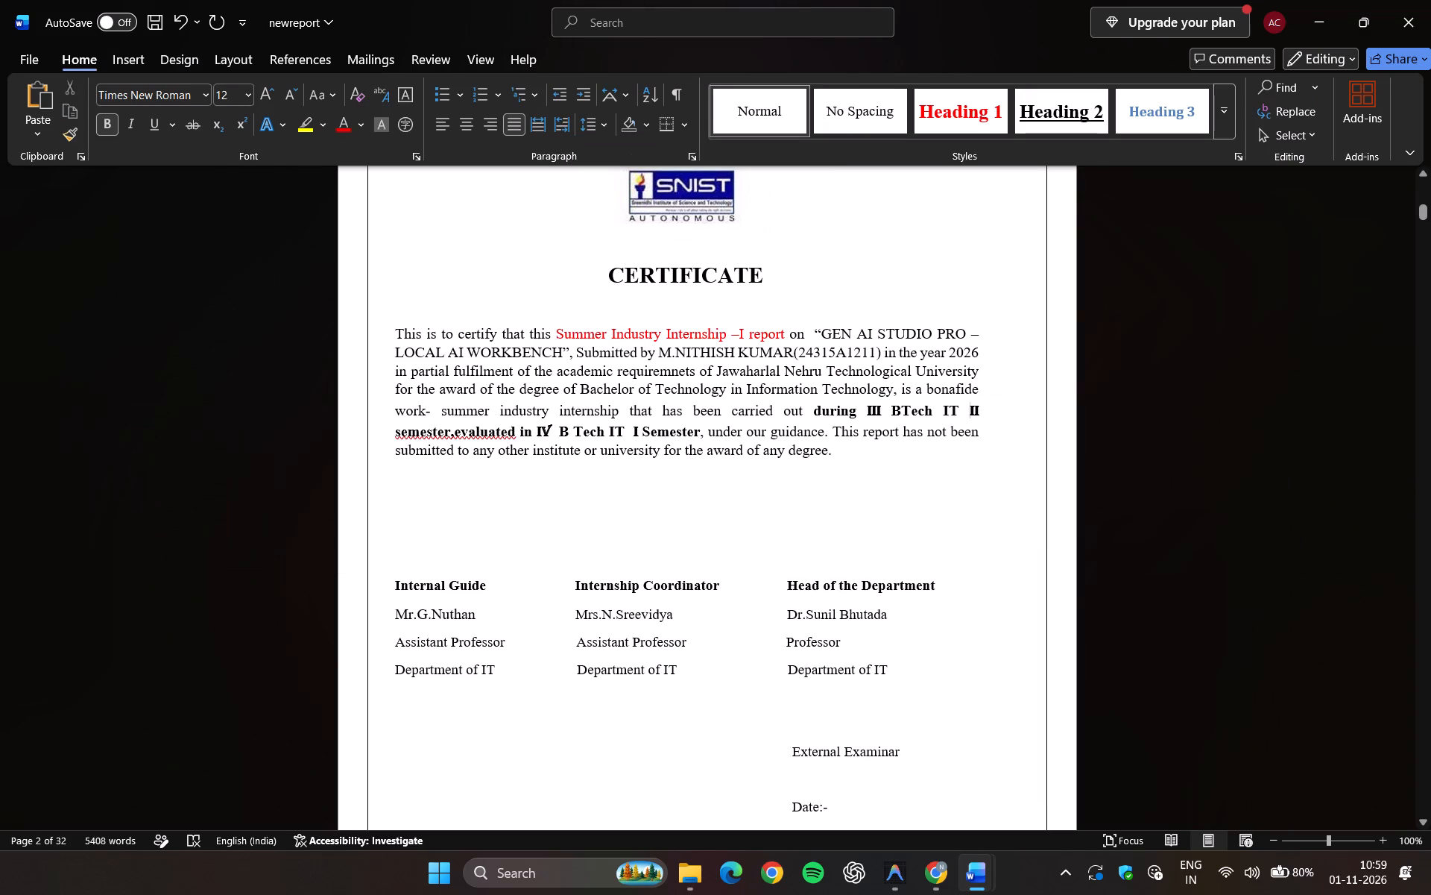
# Insert a space between "semester," and "evaluated" in newreport's certificate paragraph and compare the wording with mnklastp.
pyautogui.click(455, 433)
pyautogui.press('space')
pyautogui.hotkey('alt', 'Tab')
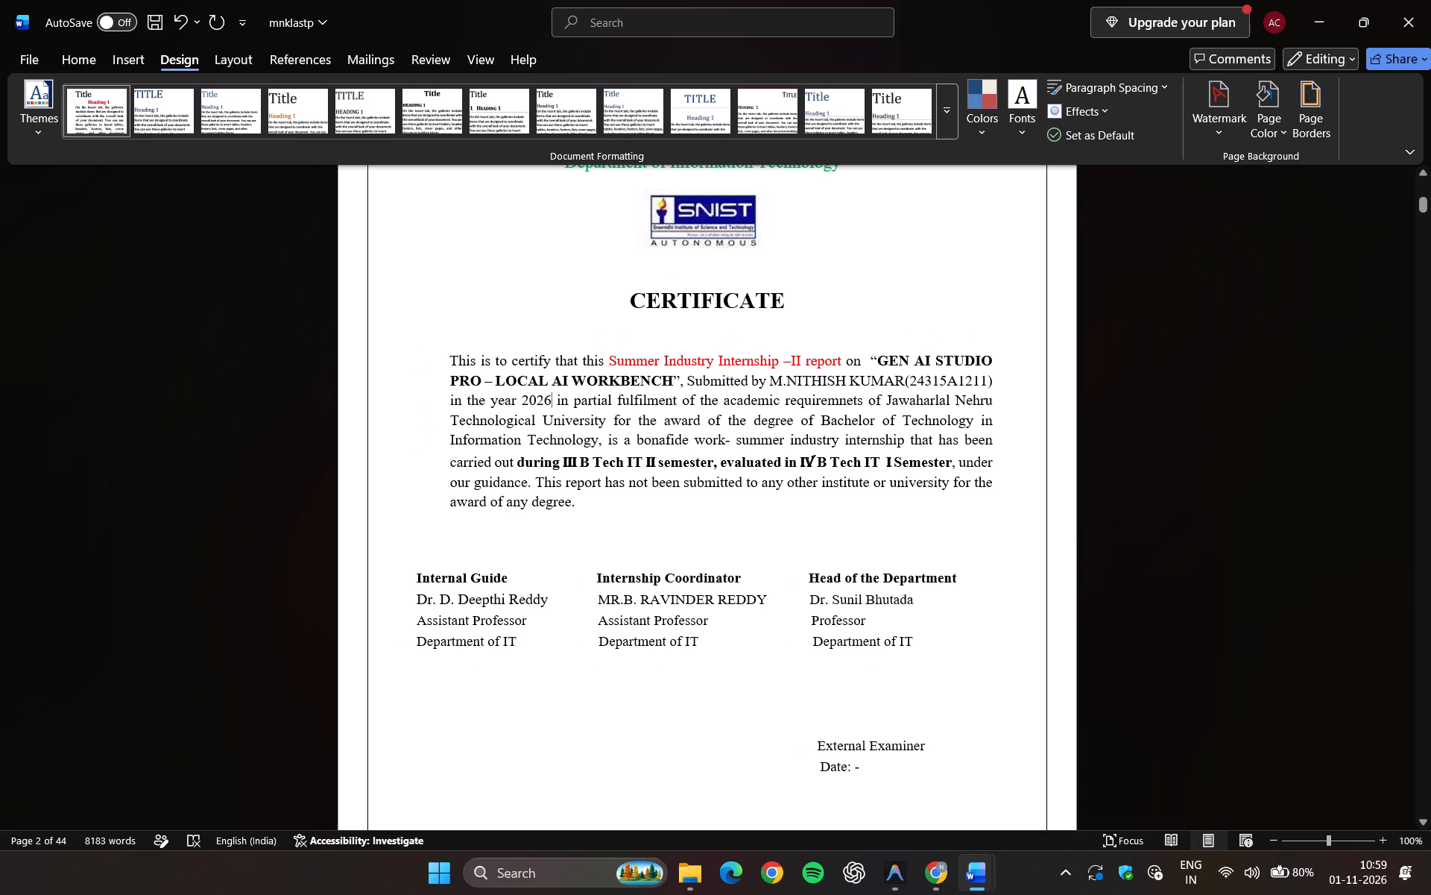
pyautogui.hotkey('alt', 'Tab')
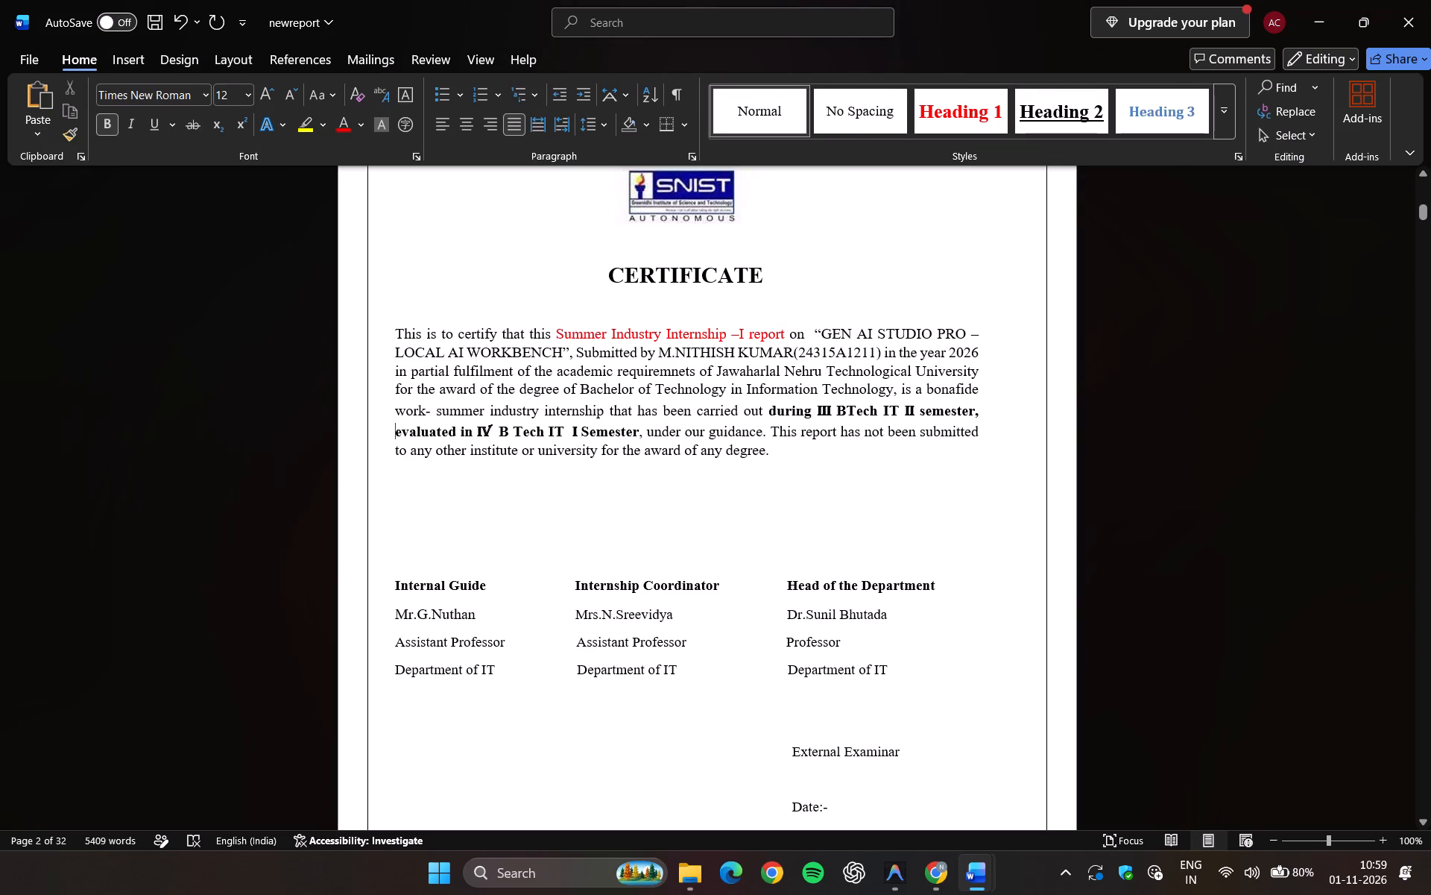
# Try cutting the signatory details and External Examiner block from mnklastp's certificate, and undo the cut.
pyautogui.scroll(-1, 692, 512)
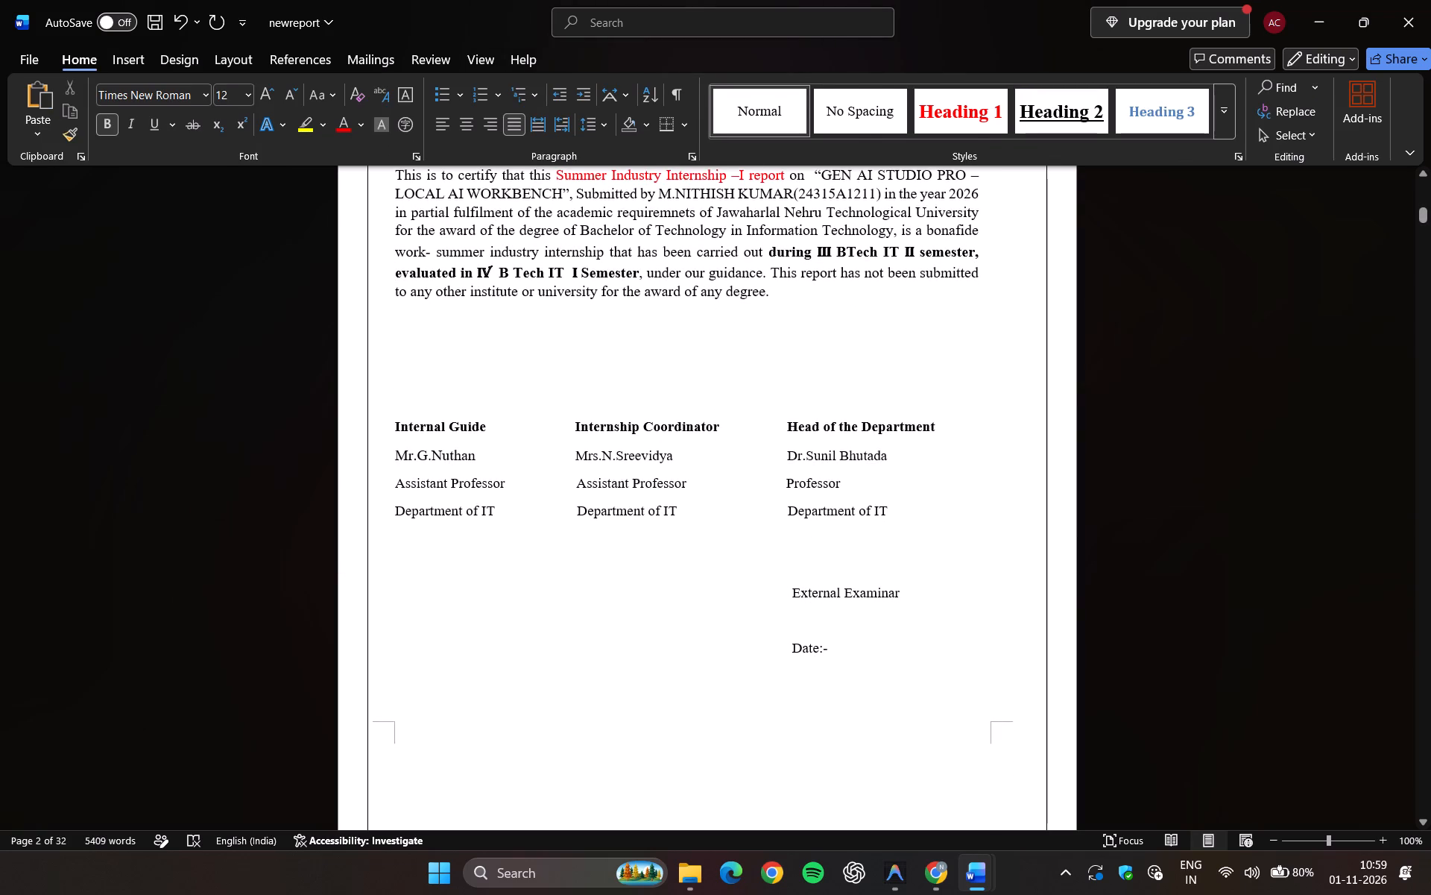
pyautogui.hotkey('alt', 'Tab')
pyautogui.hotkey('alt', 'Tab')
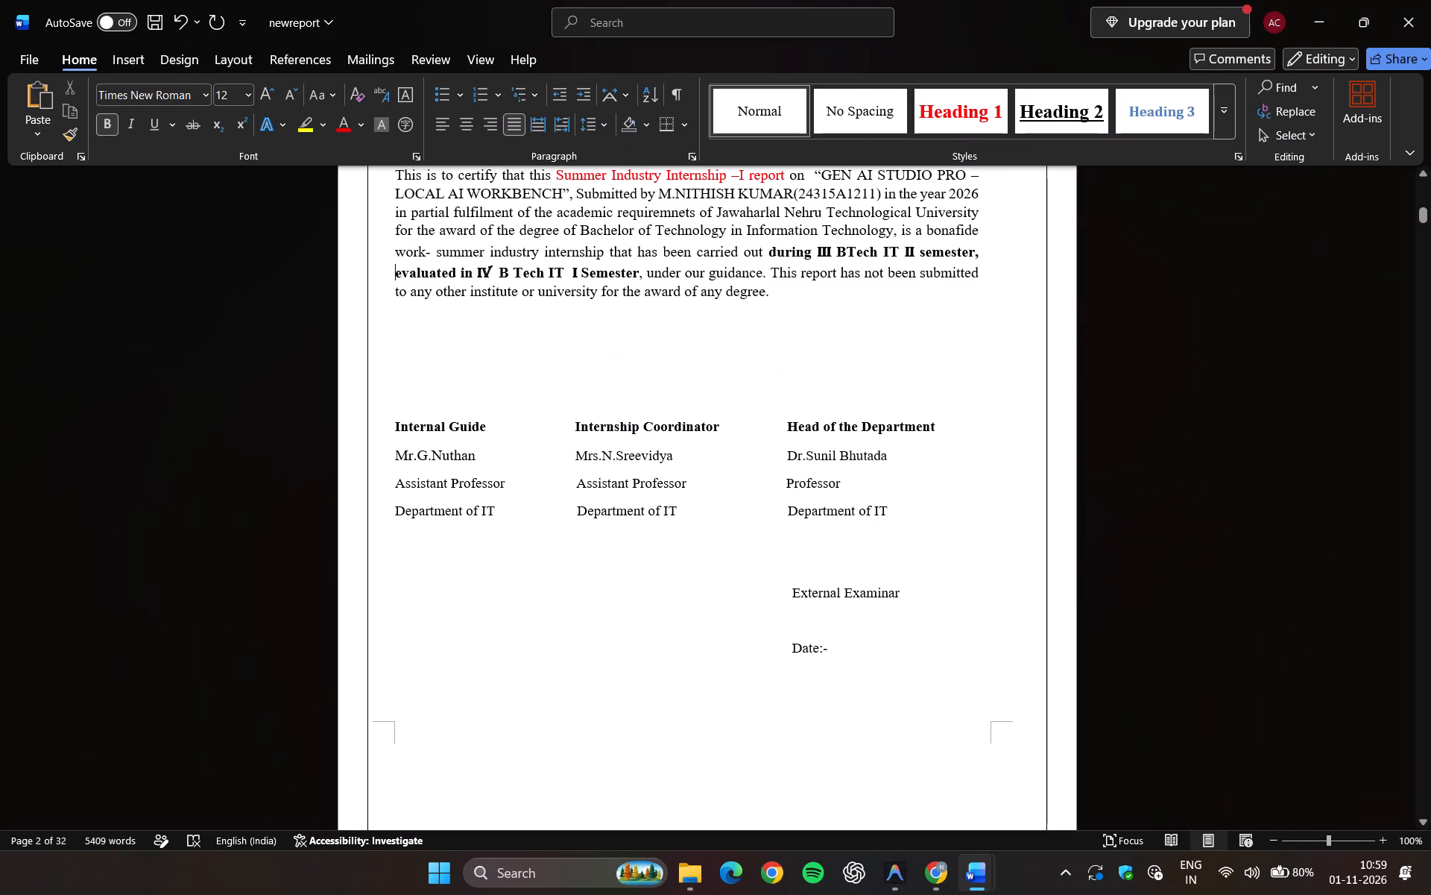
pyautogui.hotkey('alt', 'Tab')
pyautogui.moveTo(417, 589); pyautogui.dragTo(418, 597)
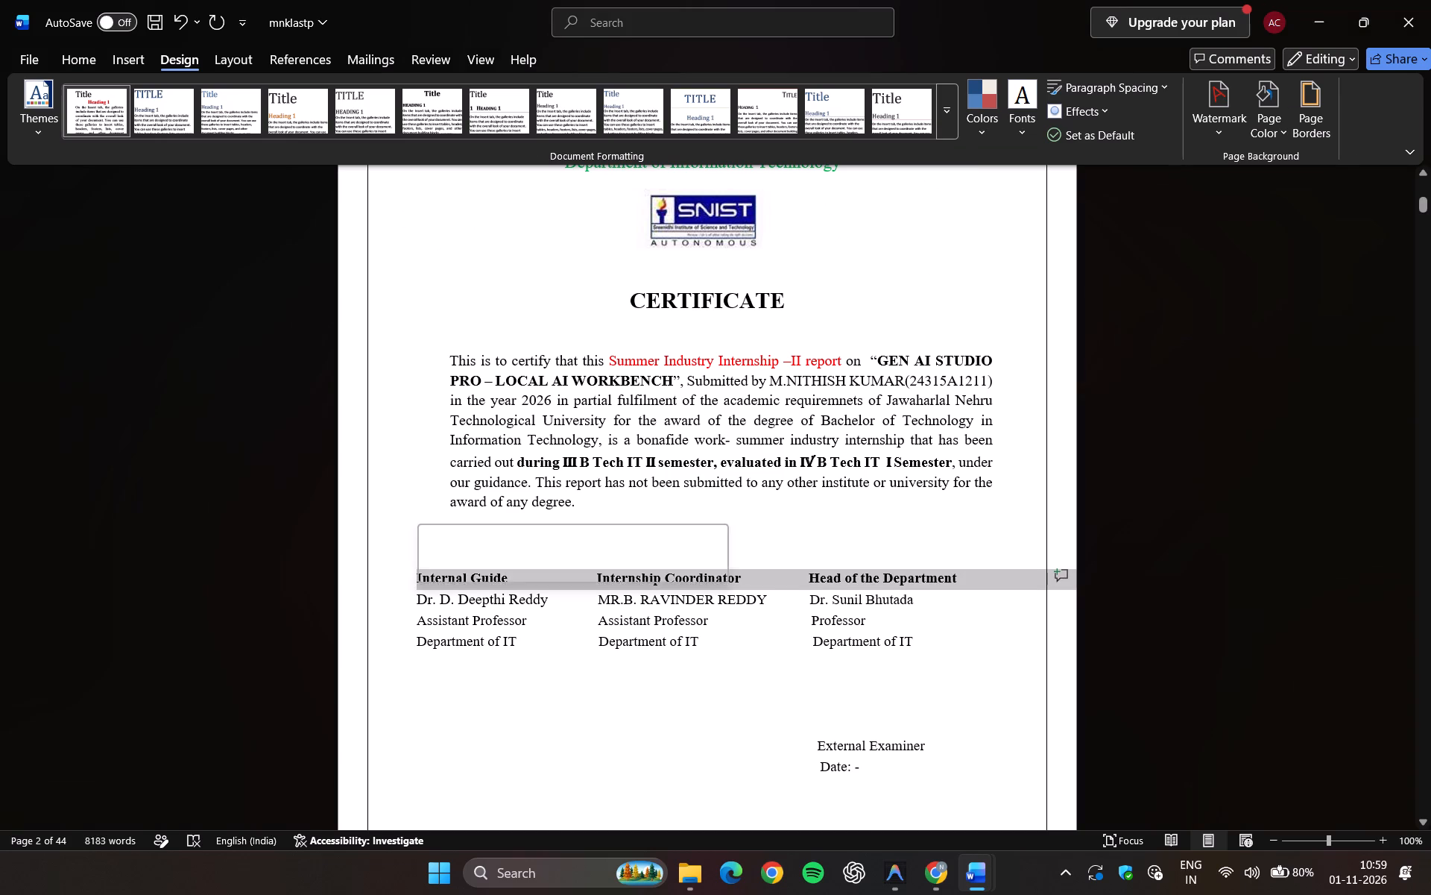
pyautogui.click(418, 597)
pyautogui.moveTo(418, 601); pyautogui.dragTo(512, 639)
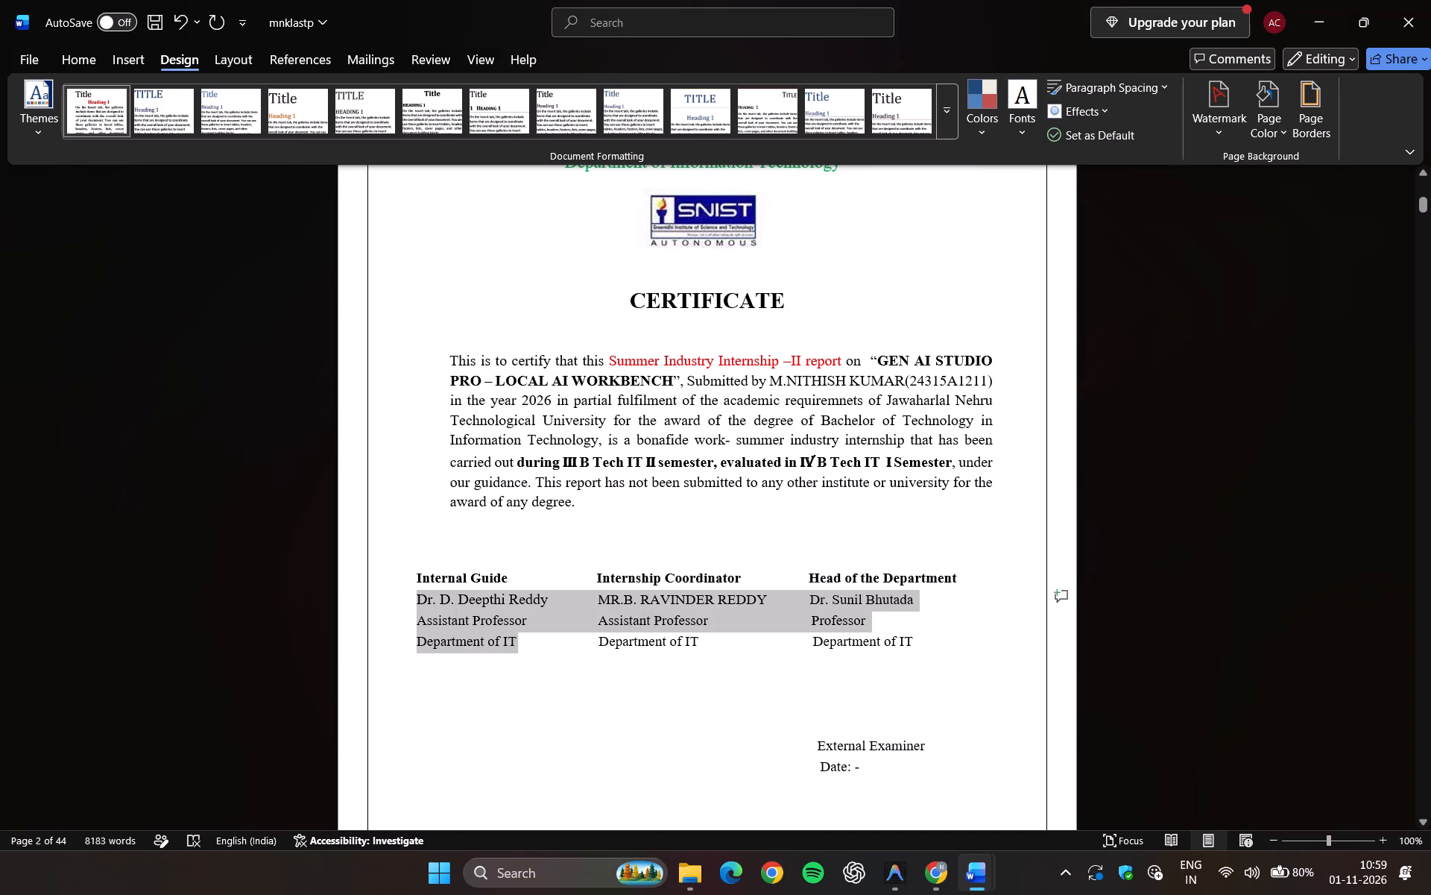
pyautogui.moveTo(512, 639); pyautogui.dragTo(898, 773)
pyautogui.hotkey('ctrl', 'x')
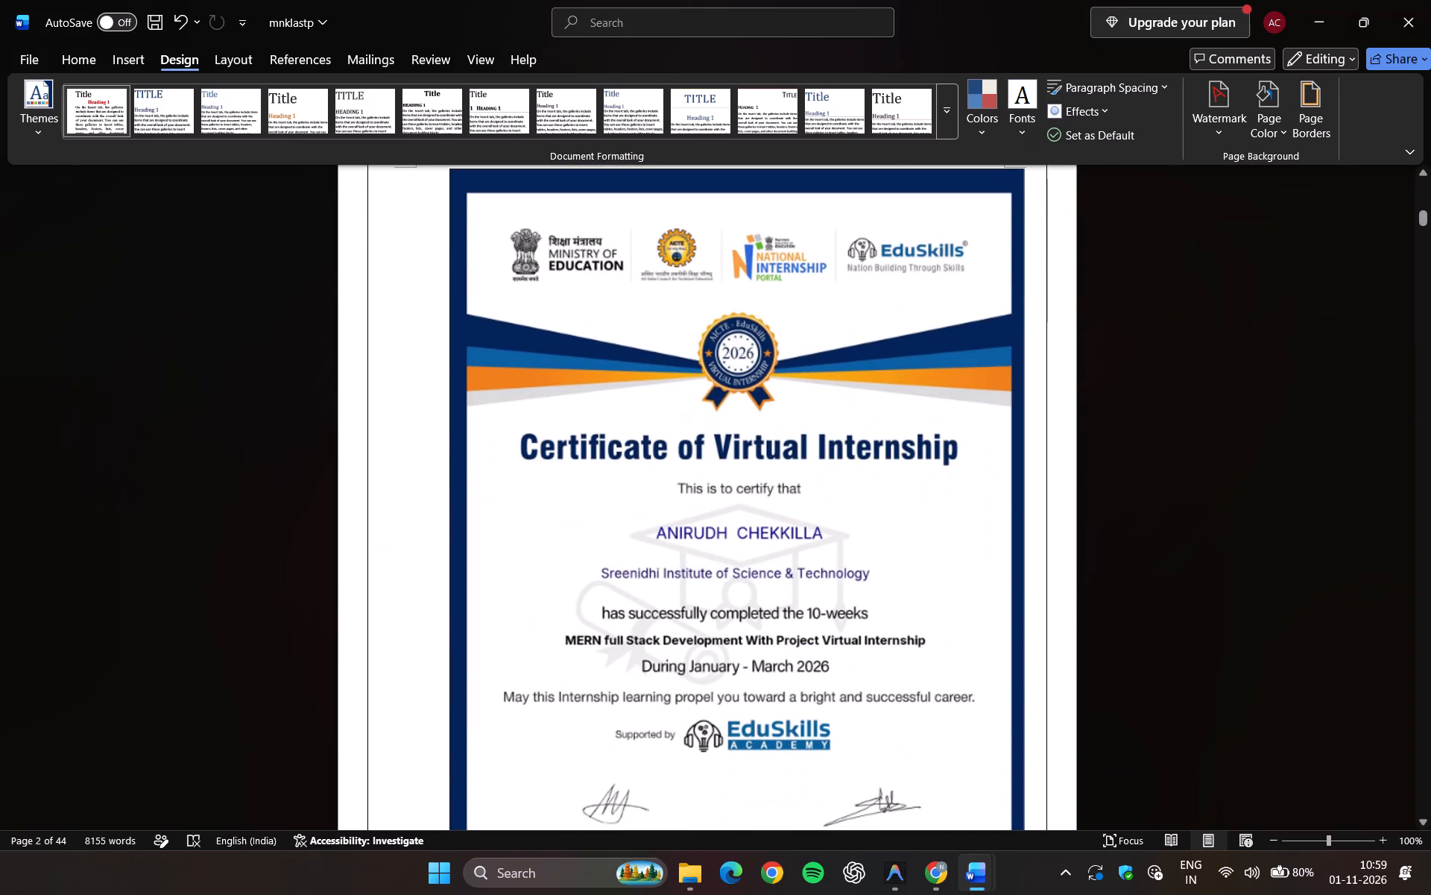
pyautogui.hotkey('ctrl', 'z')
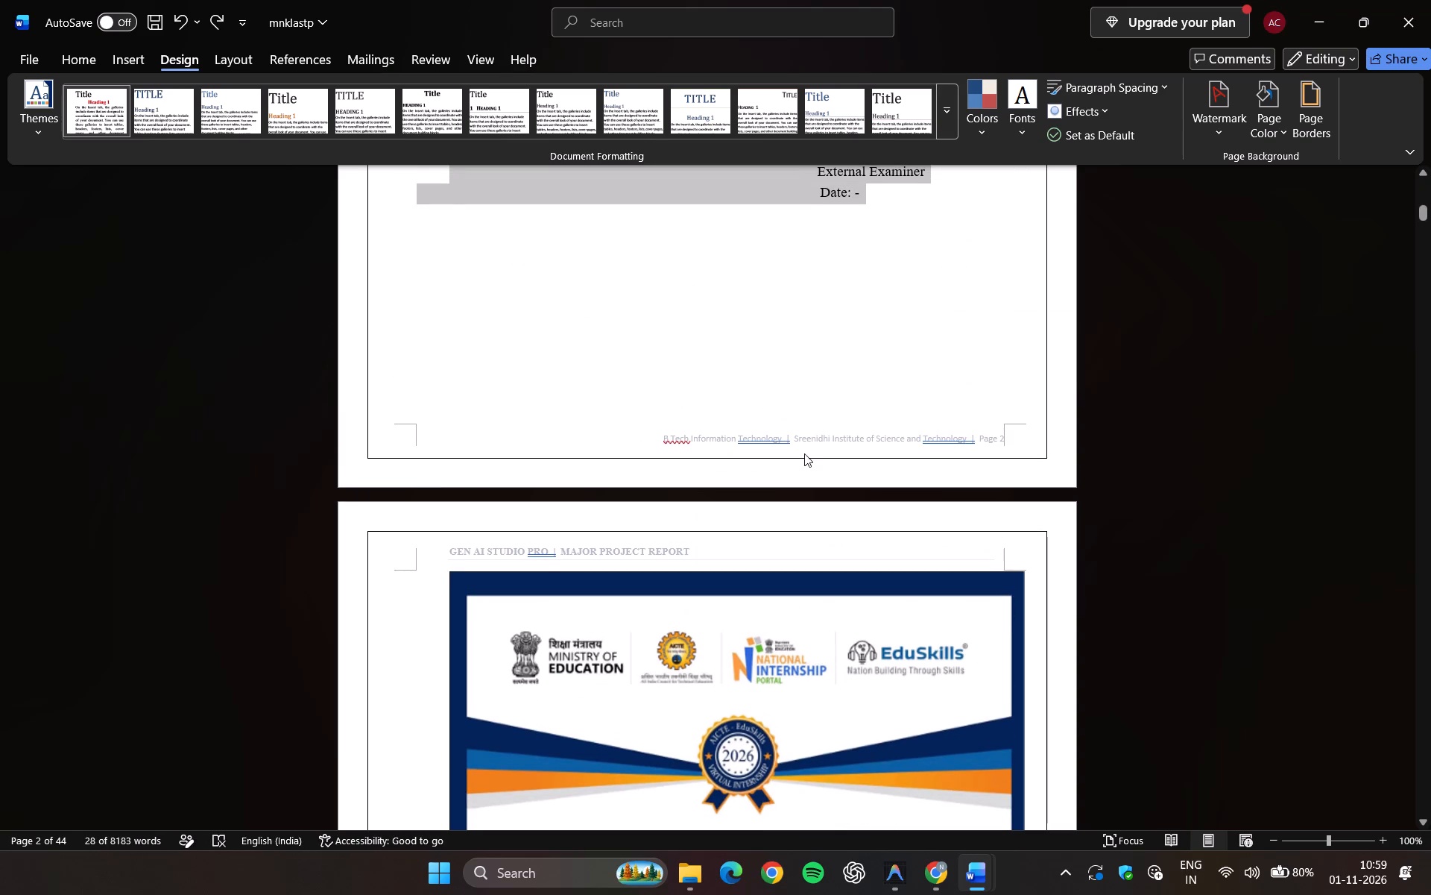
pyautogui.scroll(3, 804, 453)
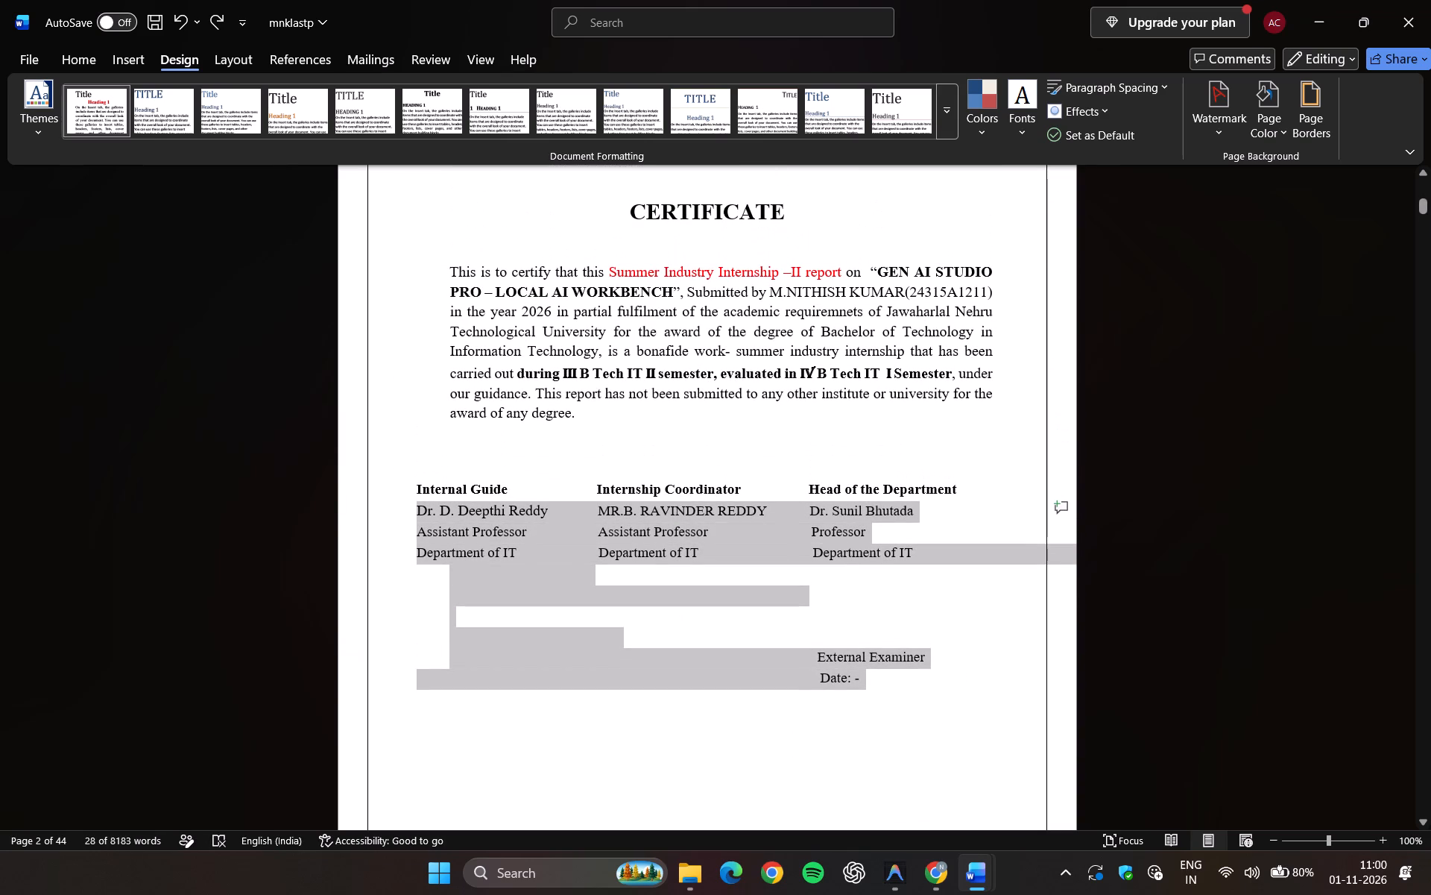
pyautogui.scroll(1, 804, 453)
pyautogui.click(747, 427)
# Examine newreport's certificate signatories and the pages that follow, up to the Acknowledgement.
pyautogui.hotkey('alt', 'Tab')
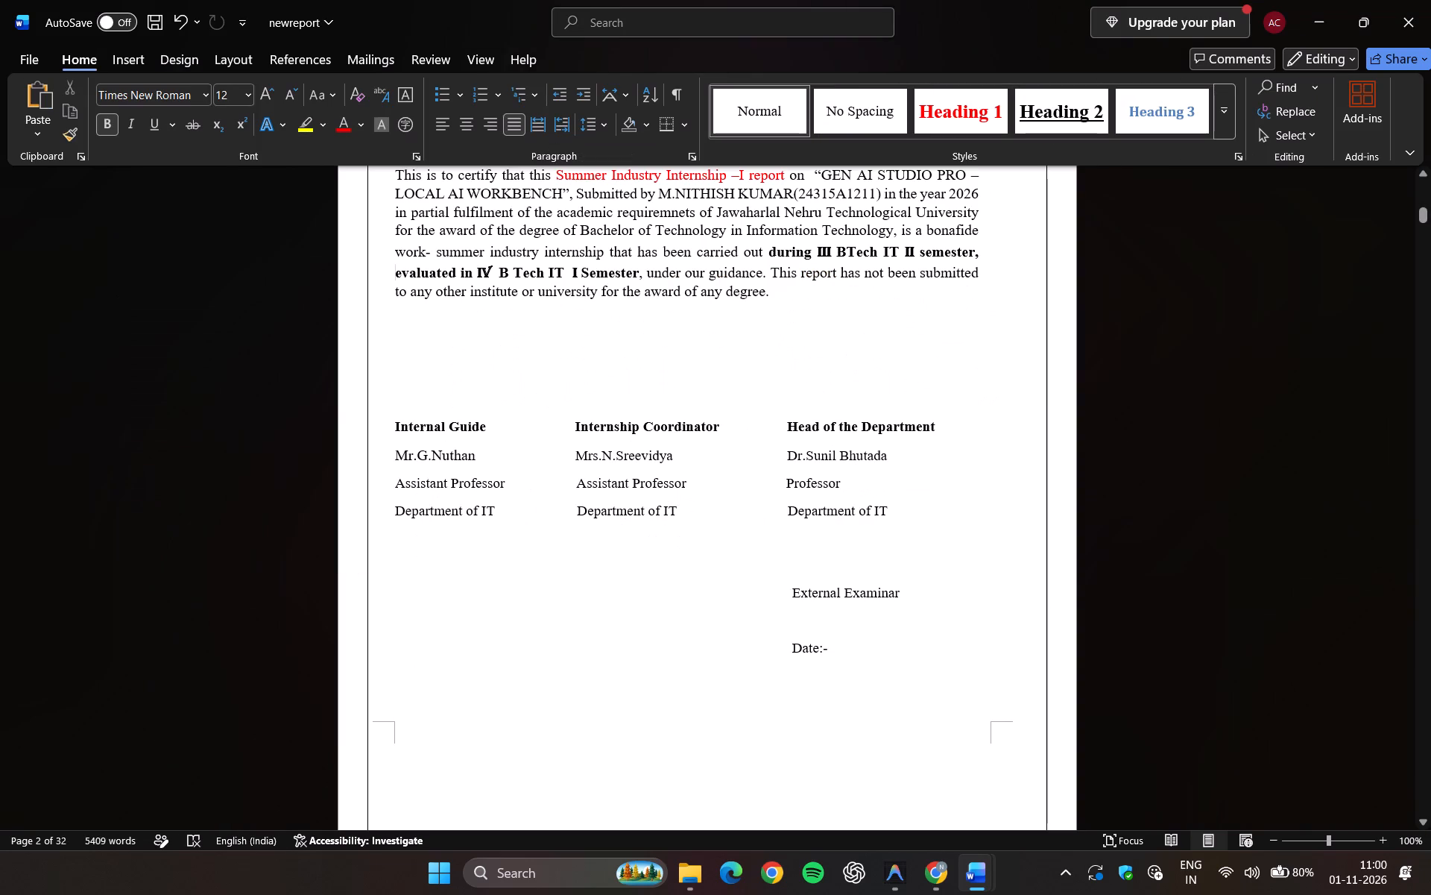
pyautogui.scroll(1, 747, 427)
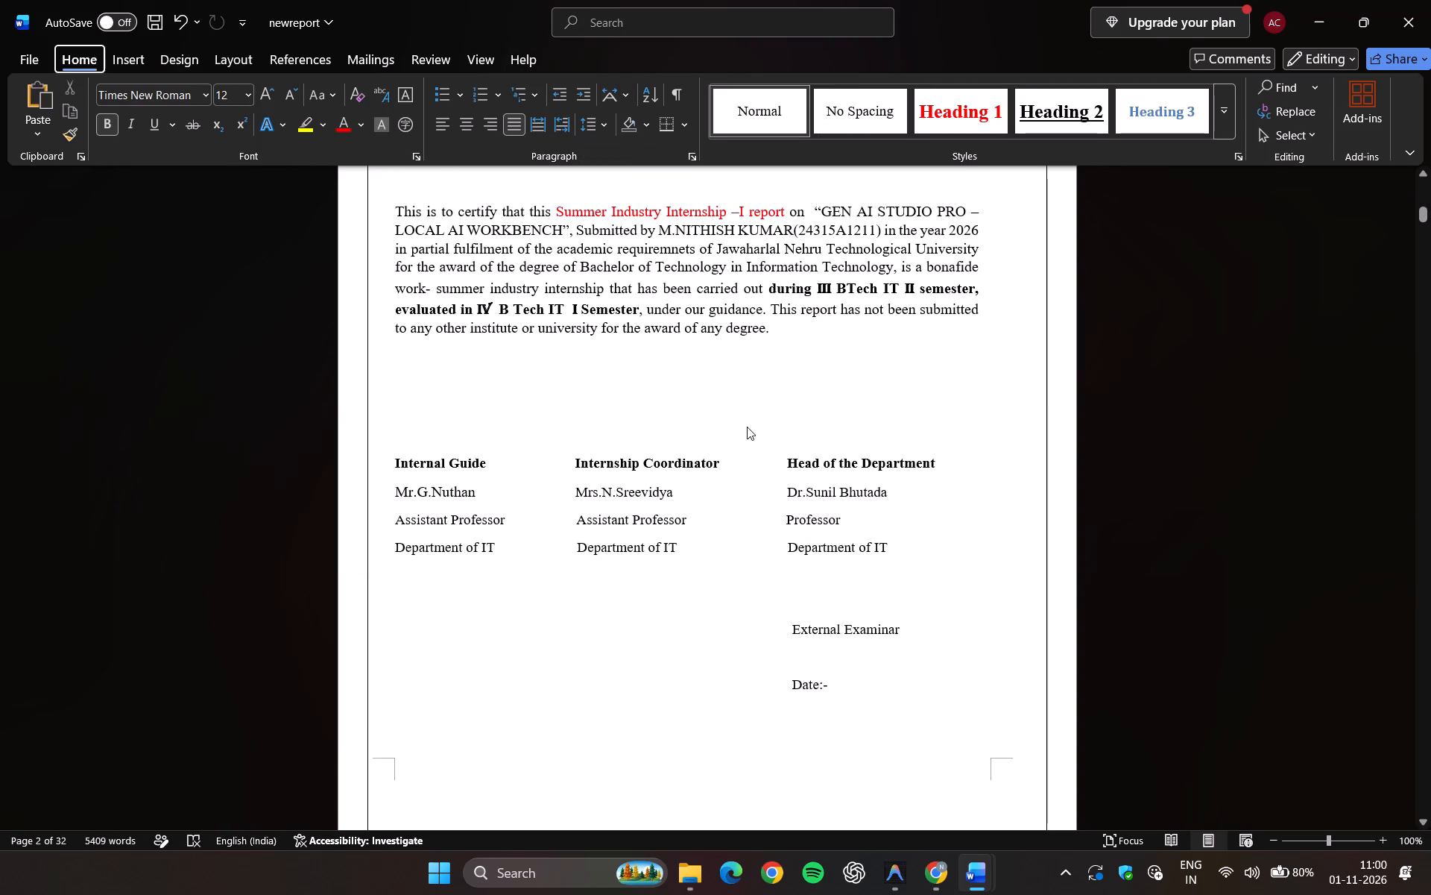
pyautogui.hotkey('alt', 'Tab')
pyautogui.hotkey('alt', 'Tab')
pyautogui.scroll(-2, 747, 427)
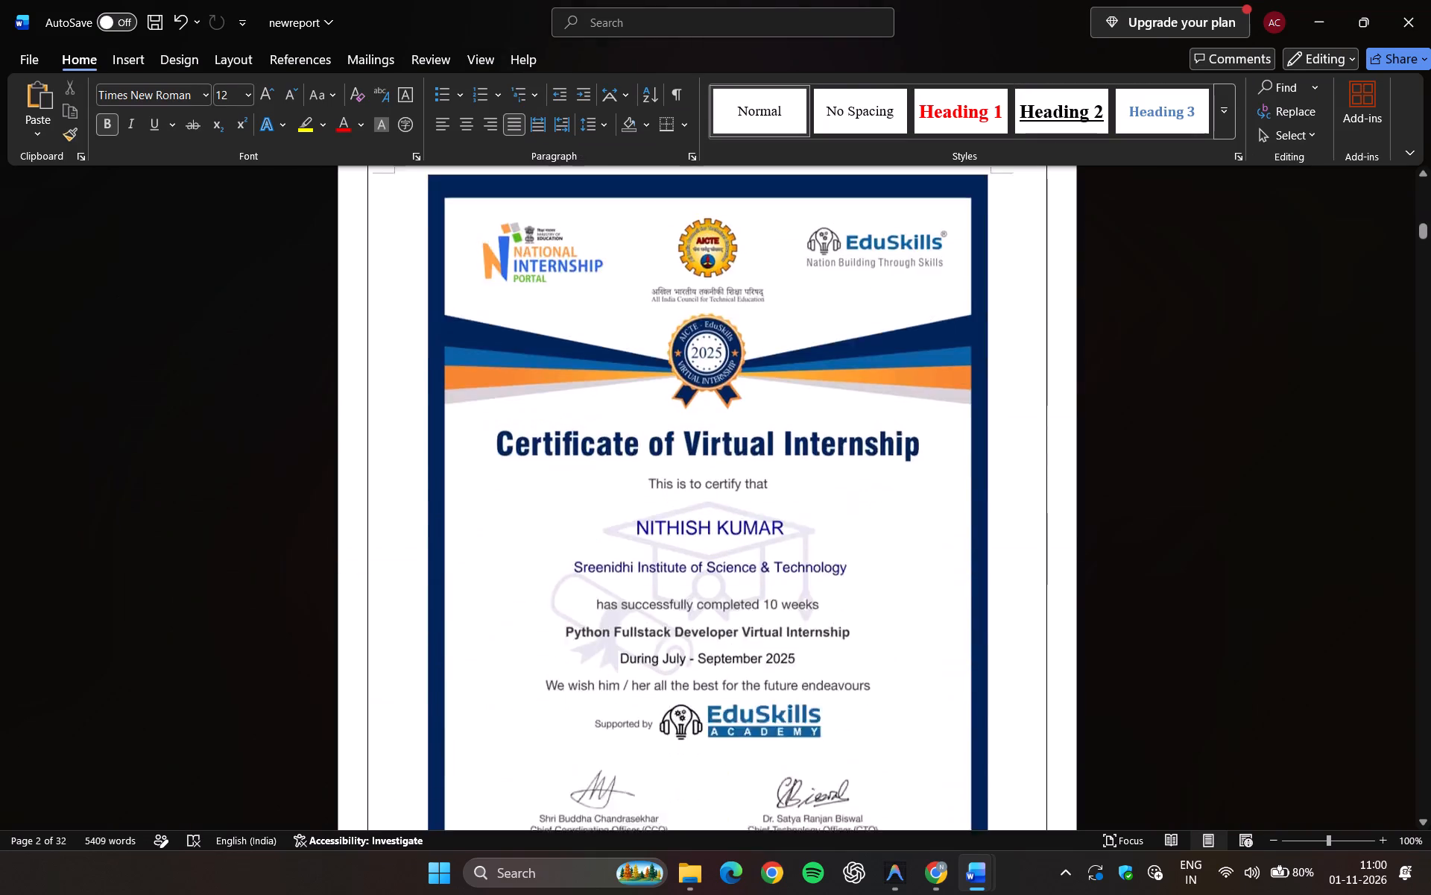
pyautogui.scroll(-7, 747, 427)
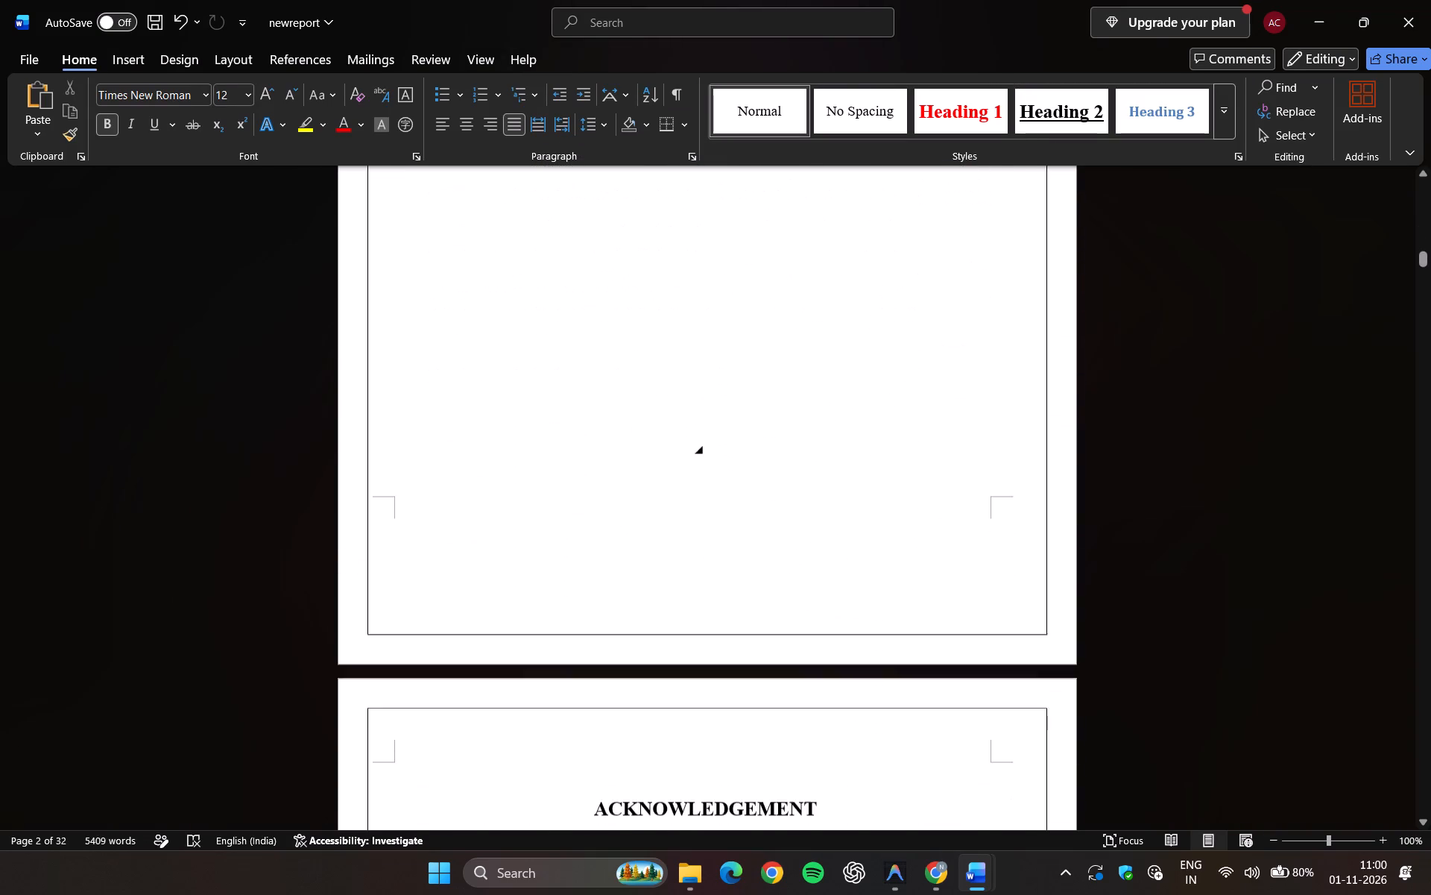
# Close newreport, saving its changes in the Downloads folder.
pyautogui.click(1389, 1)
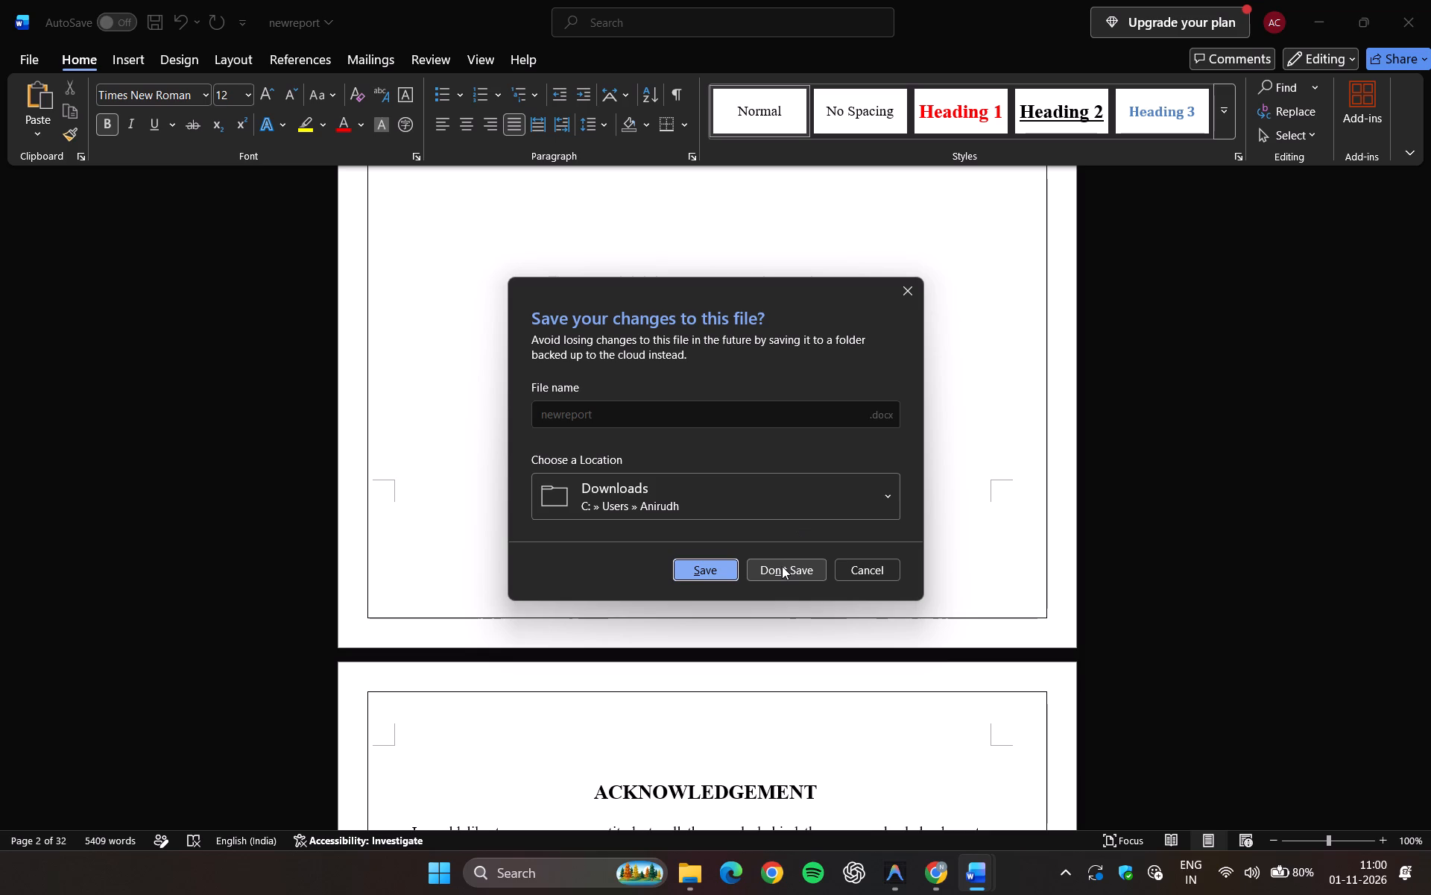
pyautogui.click(728, 574)
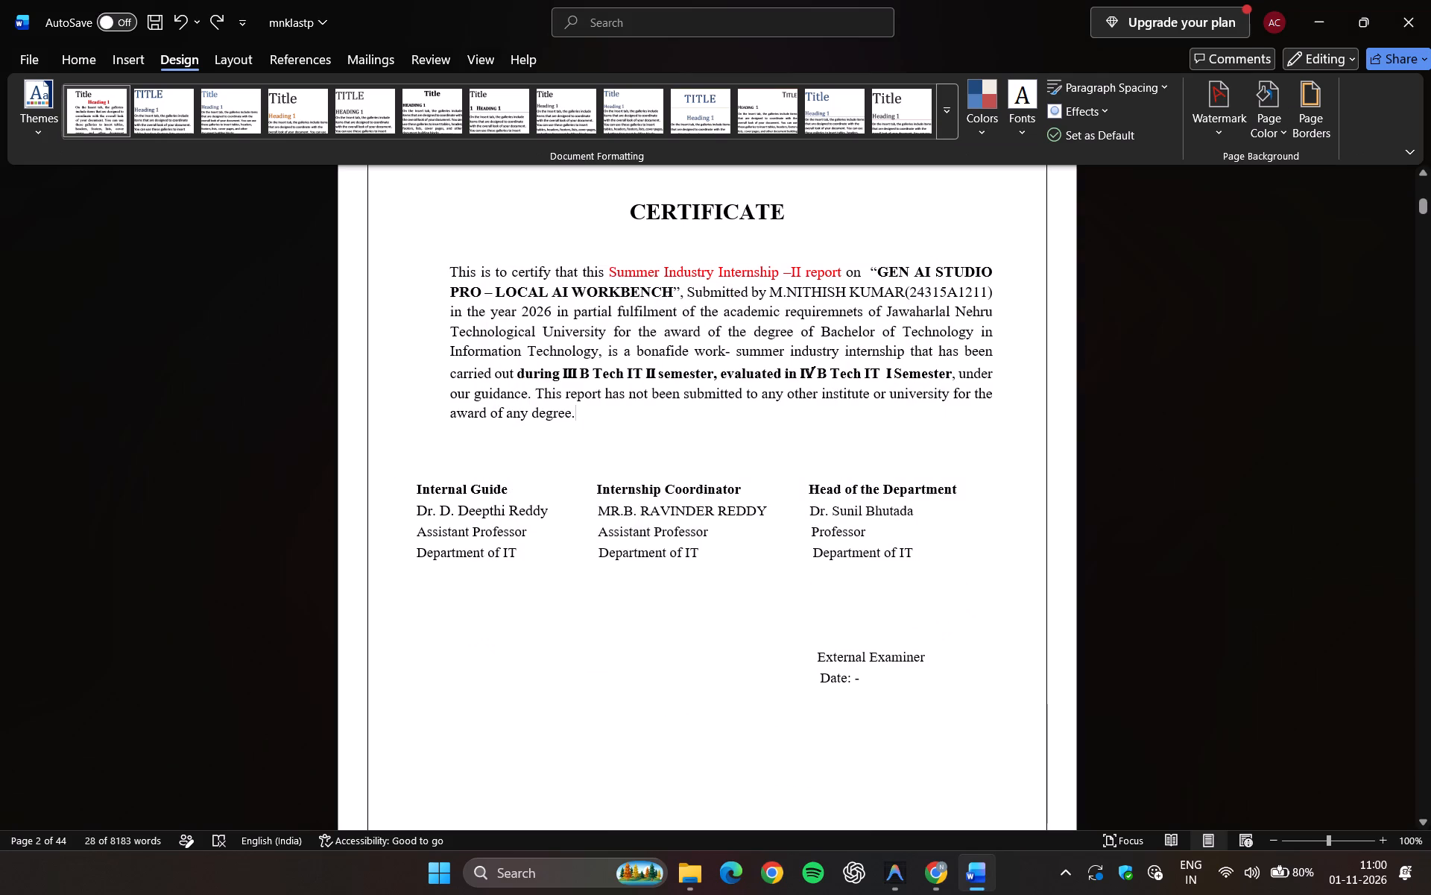
# Review mnklastp's cover page and certificate page, including the guide, coordinator and examiner details.
pyautogui.scroll(-1, 730, 500)
pyautogui.scroll(2, 730, 500)
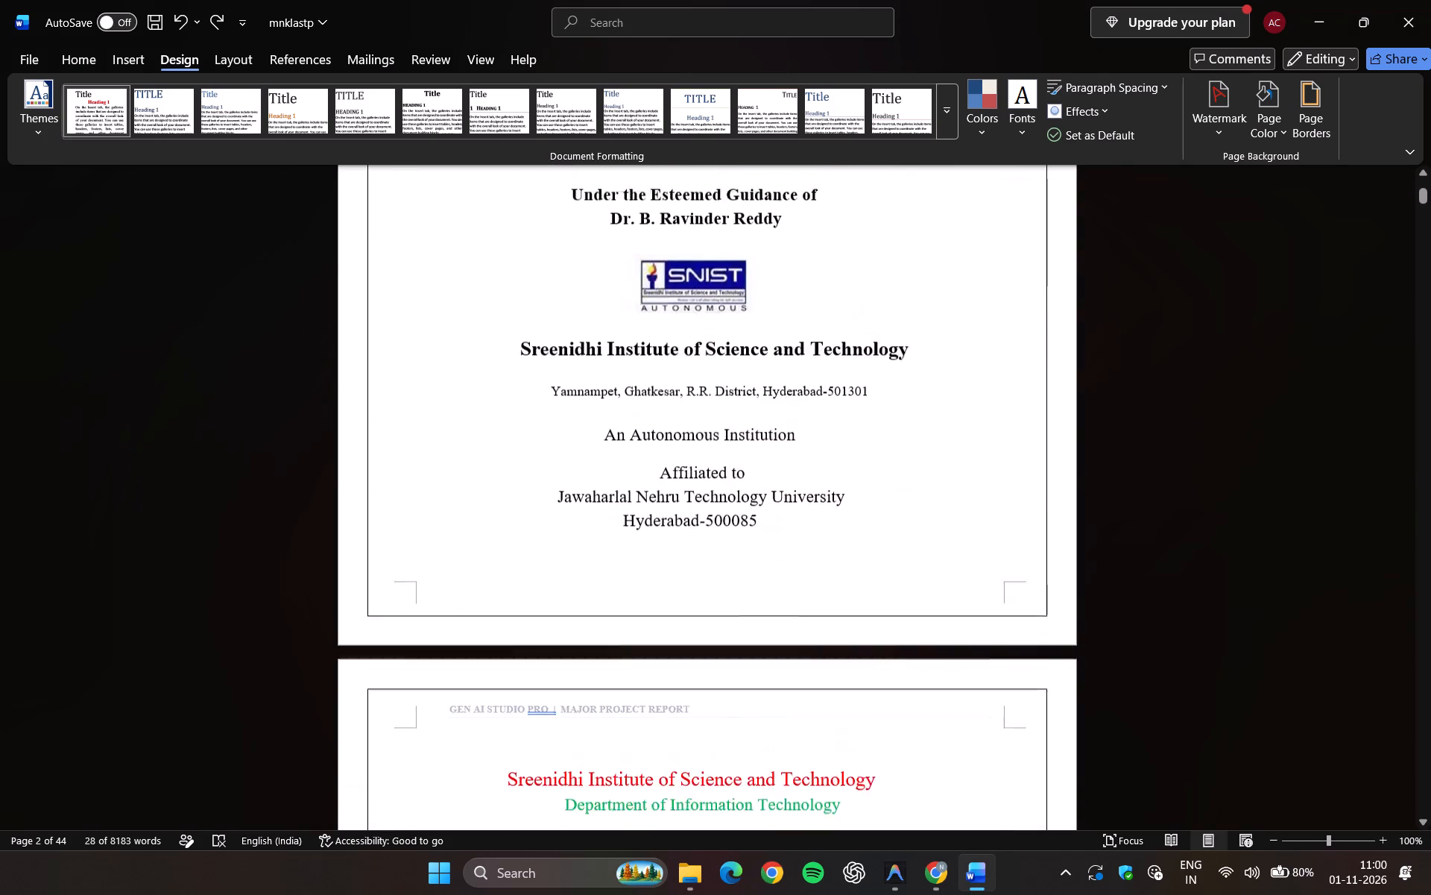
pyautogui.scroll(3, 730, 500)
pyautogui.scroll(-3, 730, 500)
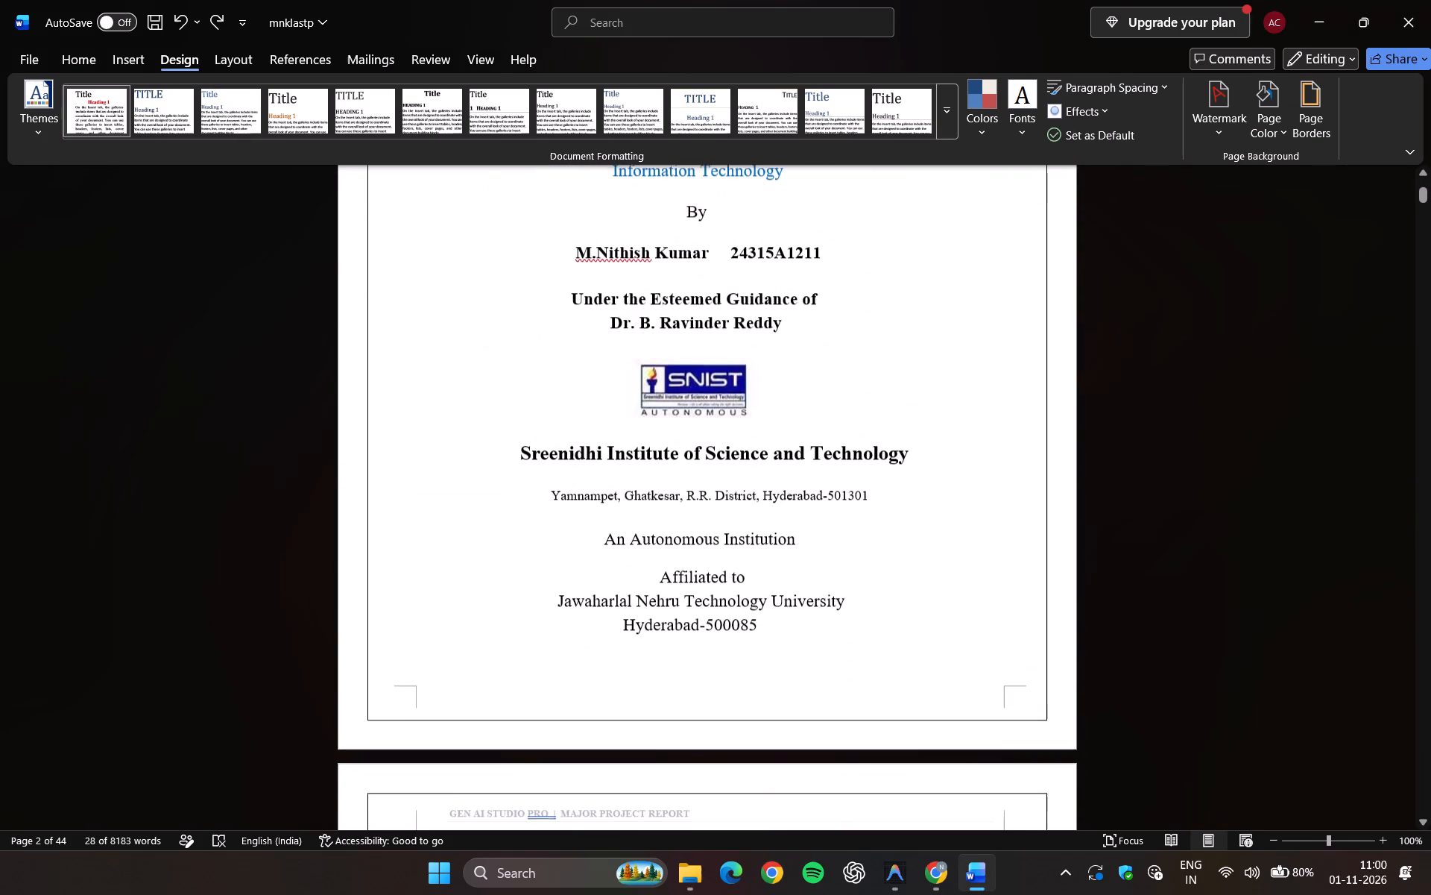
pyautogui.scroll(-3, 730, 500)
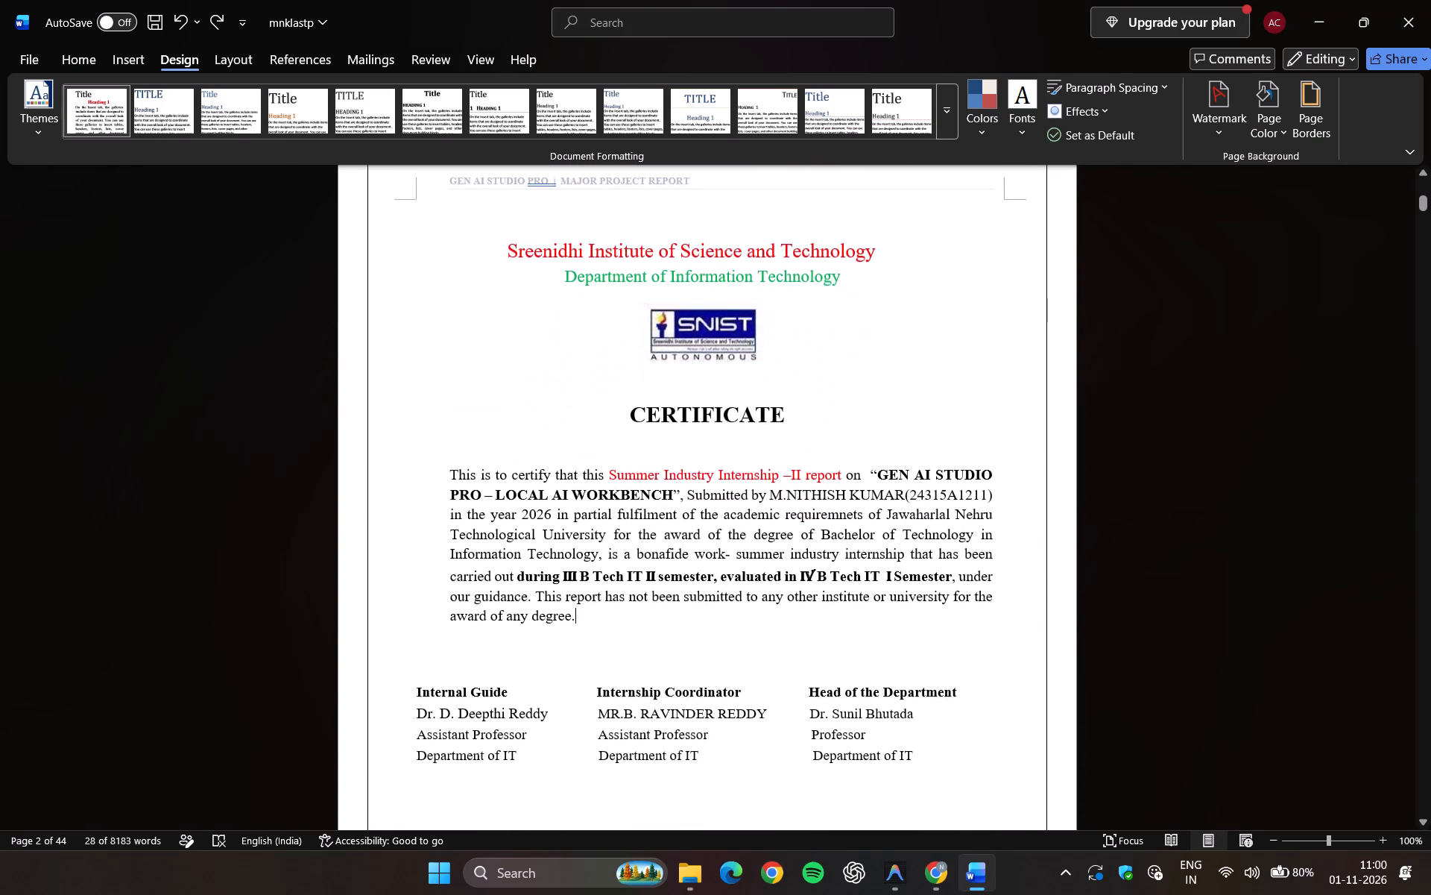
pyautogui.scroll(-1, 730, 500)
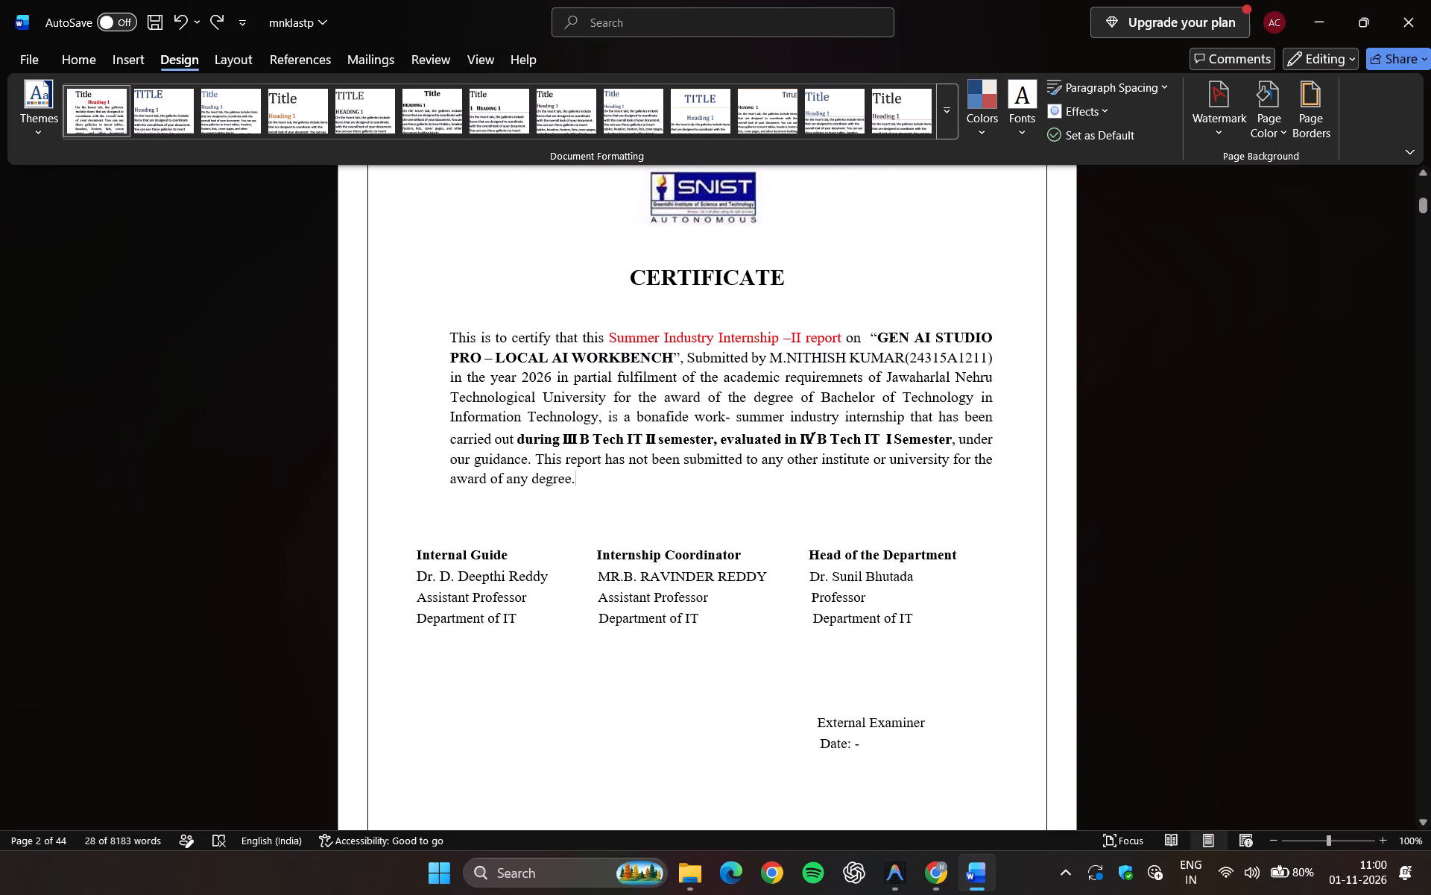
pyautogui.scroll(-1, 730, 500)
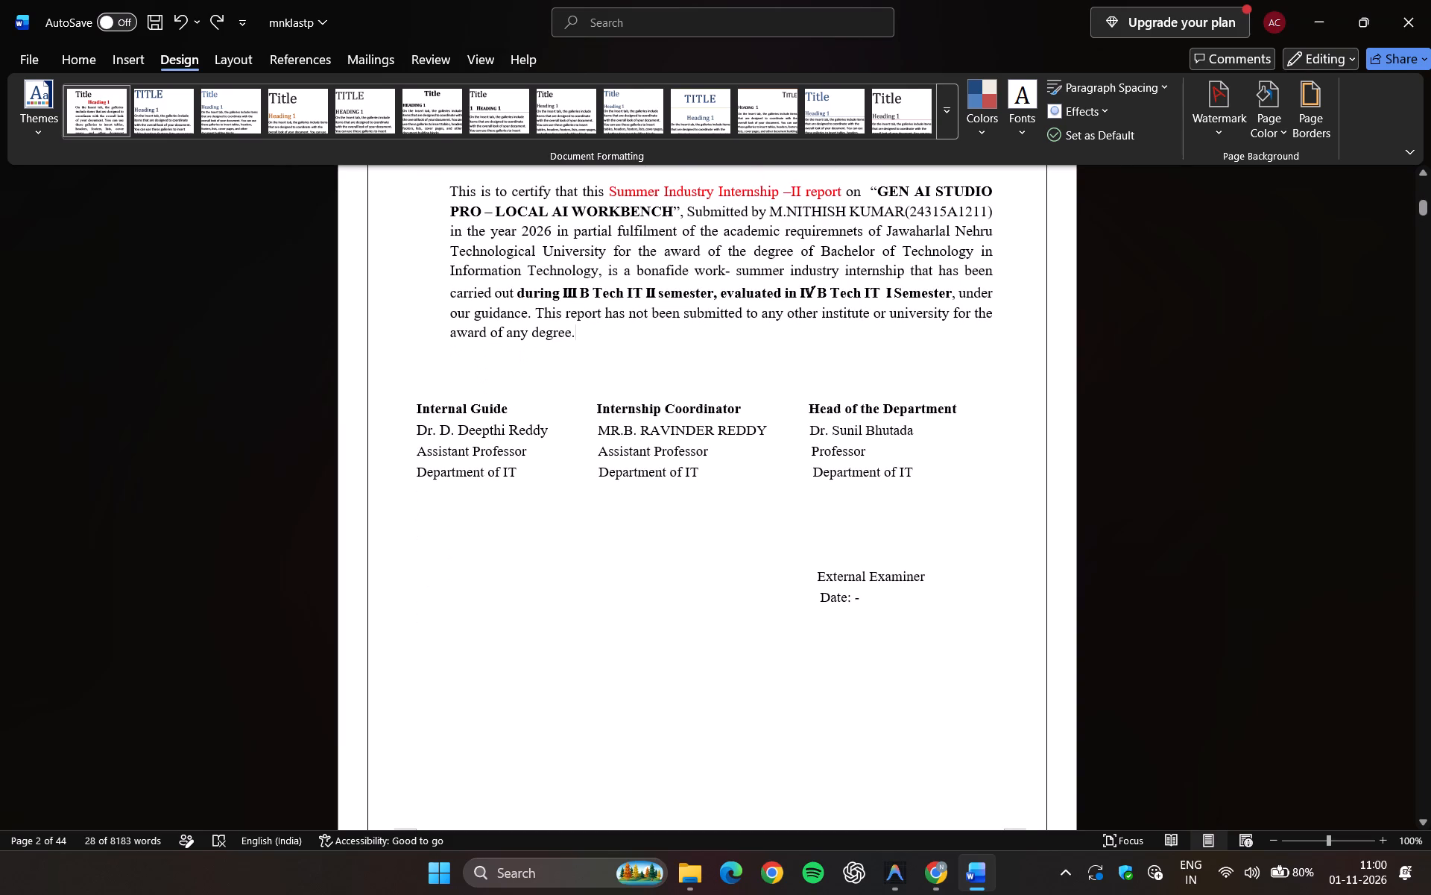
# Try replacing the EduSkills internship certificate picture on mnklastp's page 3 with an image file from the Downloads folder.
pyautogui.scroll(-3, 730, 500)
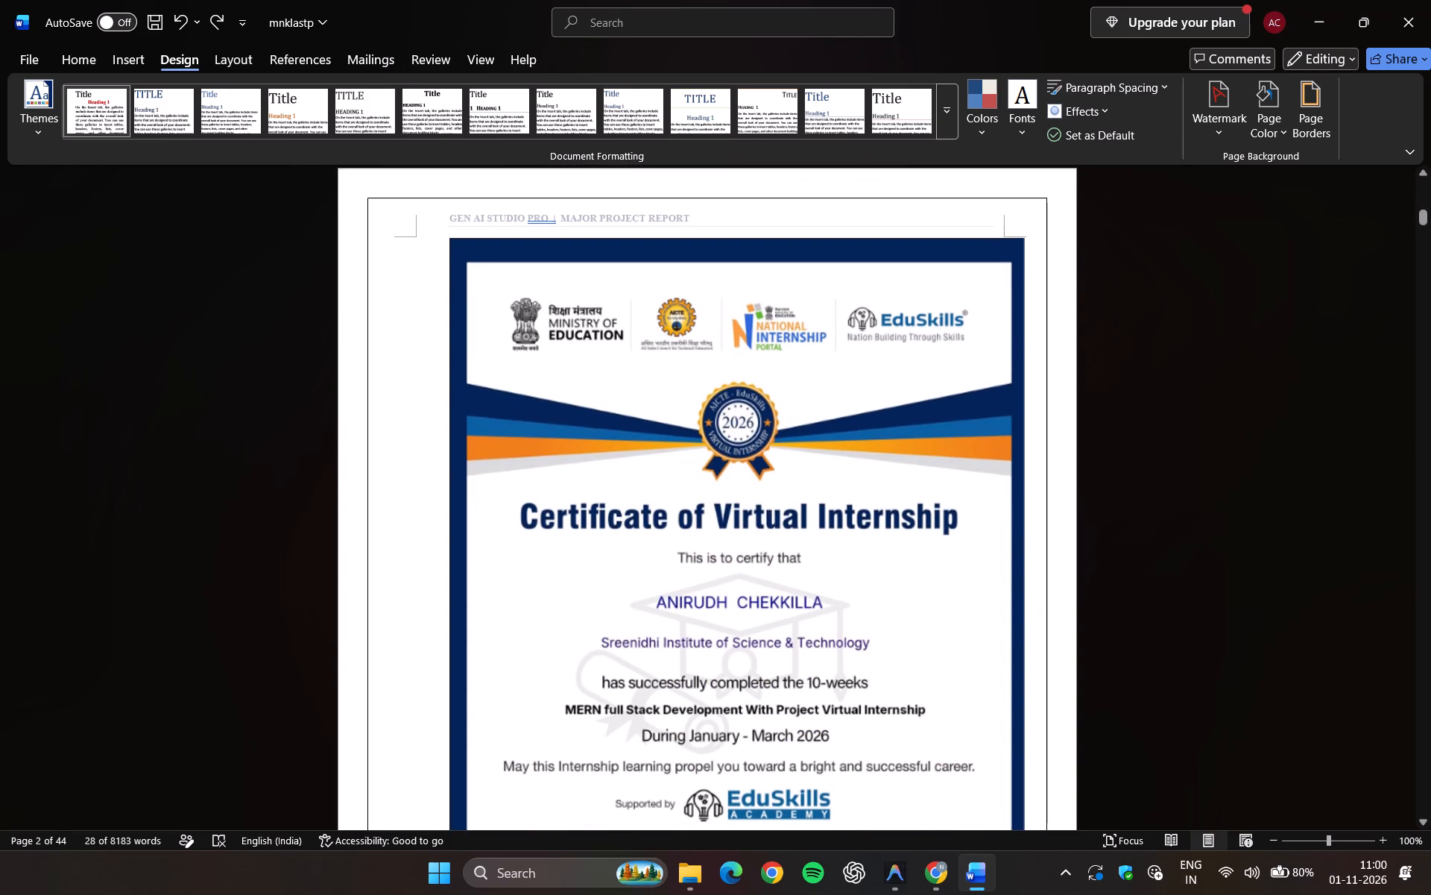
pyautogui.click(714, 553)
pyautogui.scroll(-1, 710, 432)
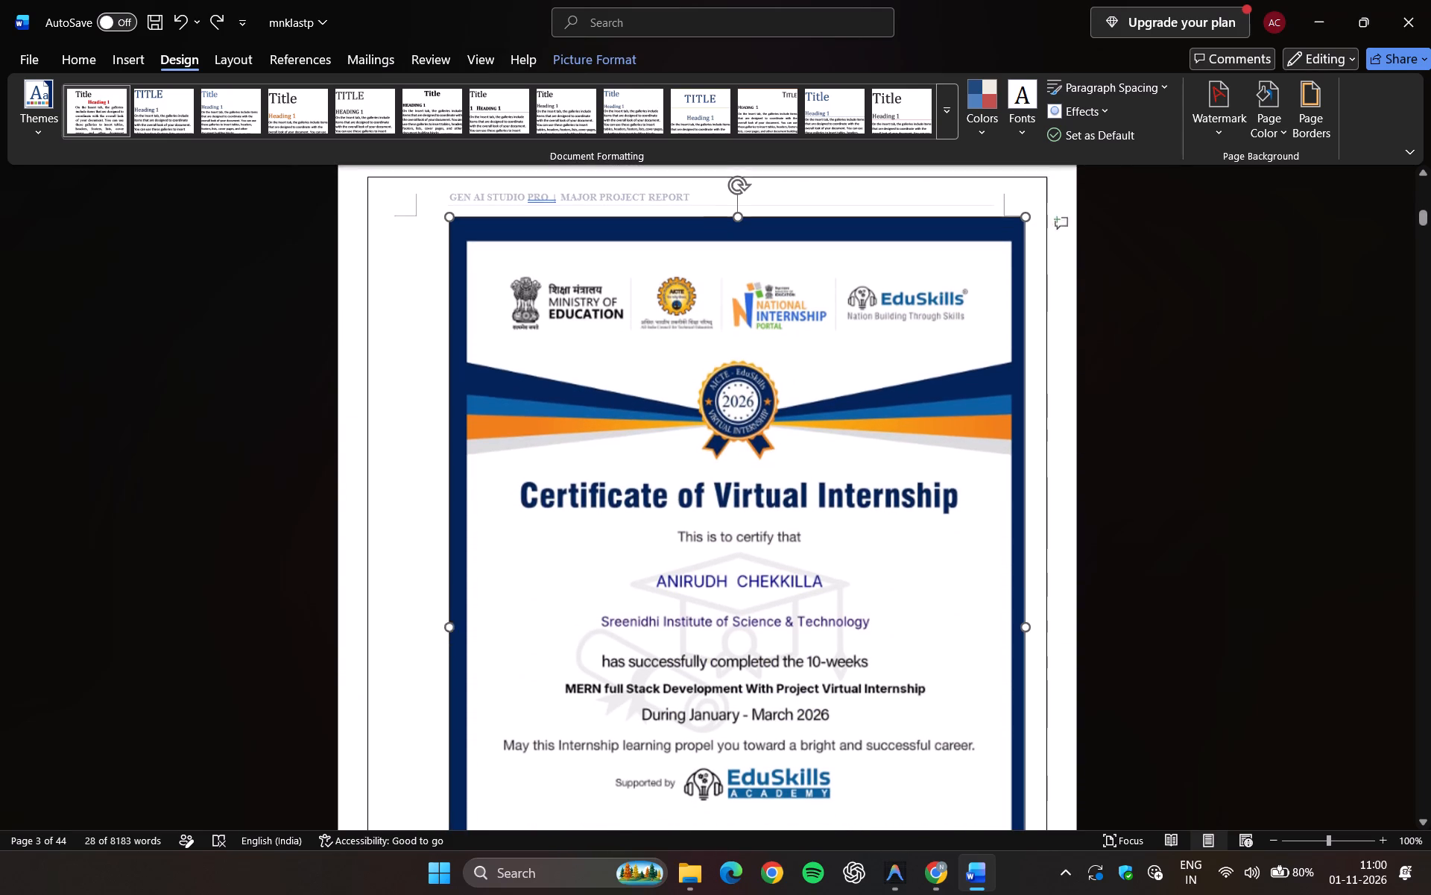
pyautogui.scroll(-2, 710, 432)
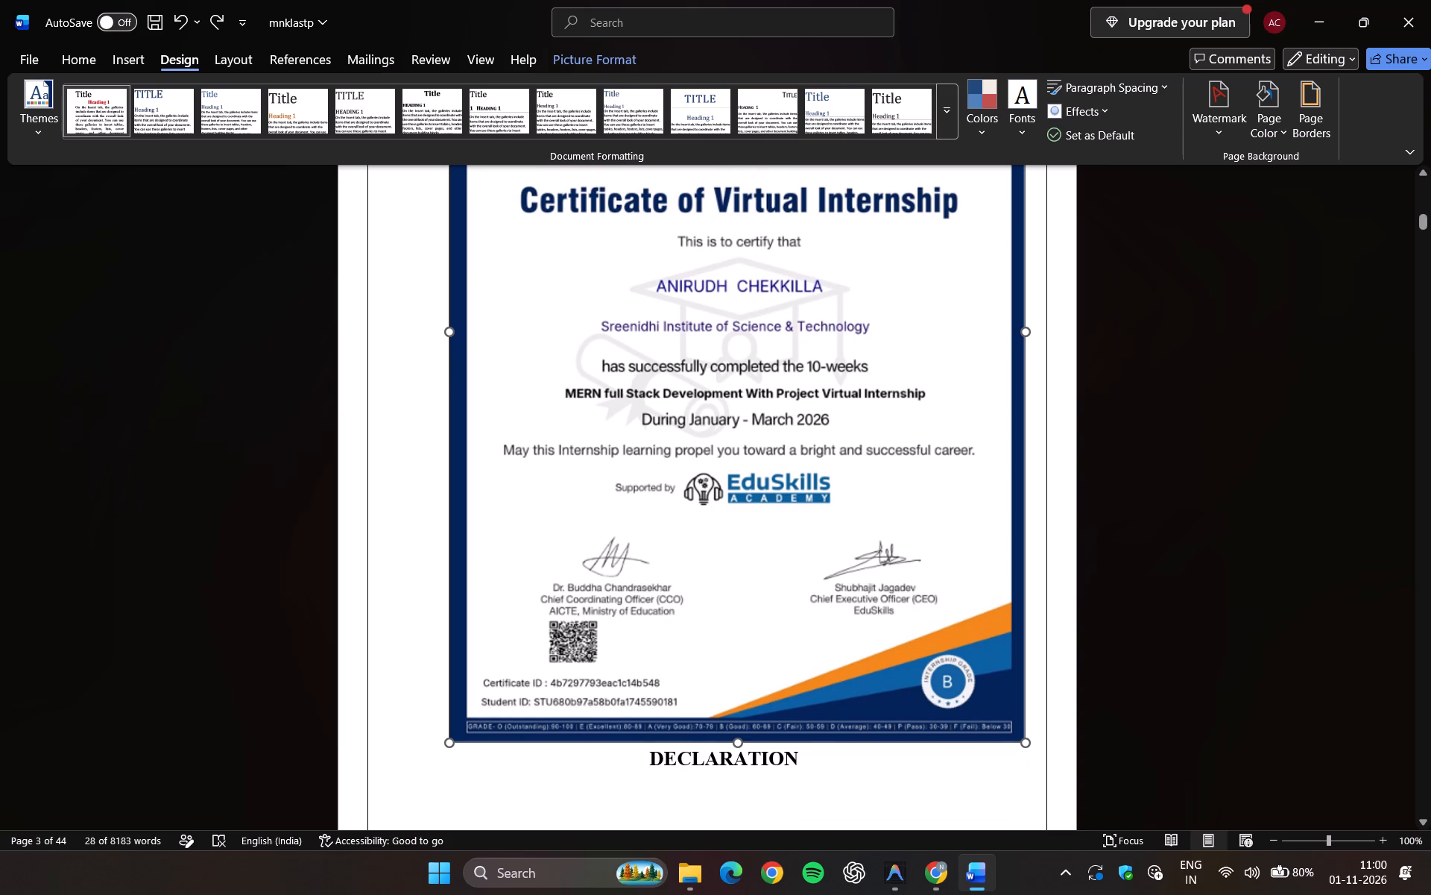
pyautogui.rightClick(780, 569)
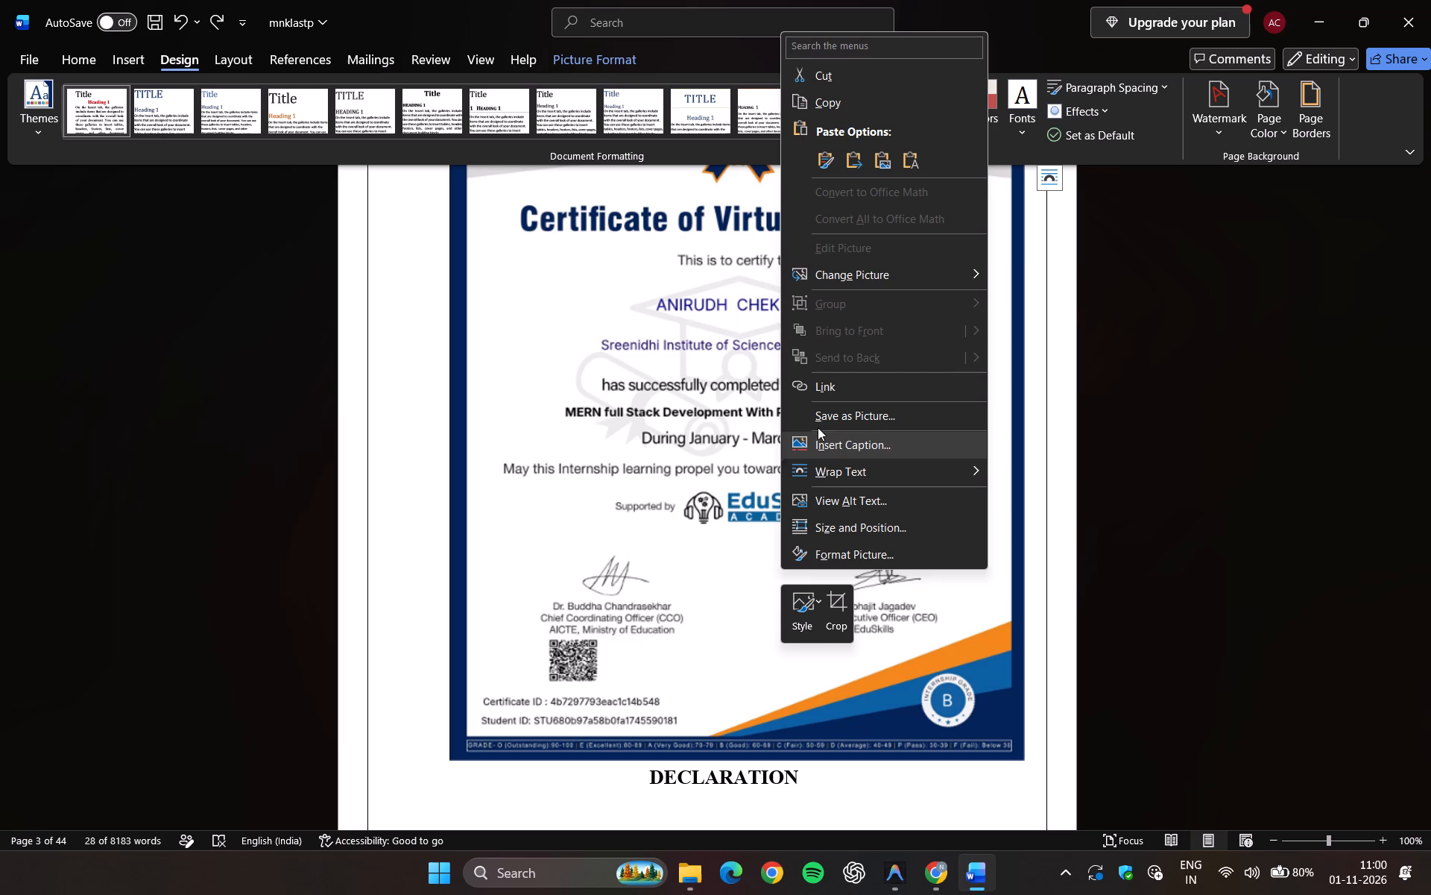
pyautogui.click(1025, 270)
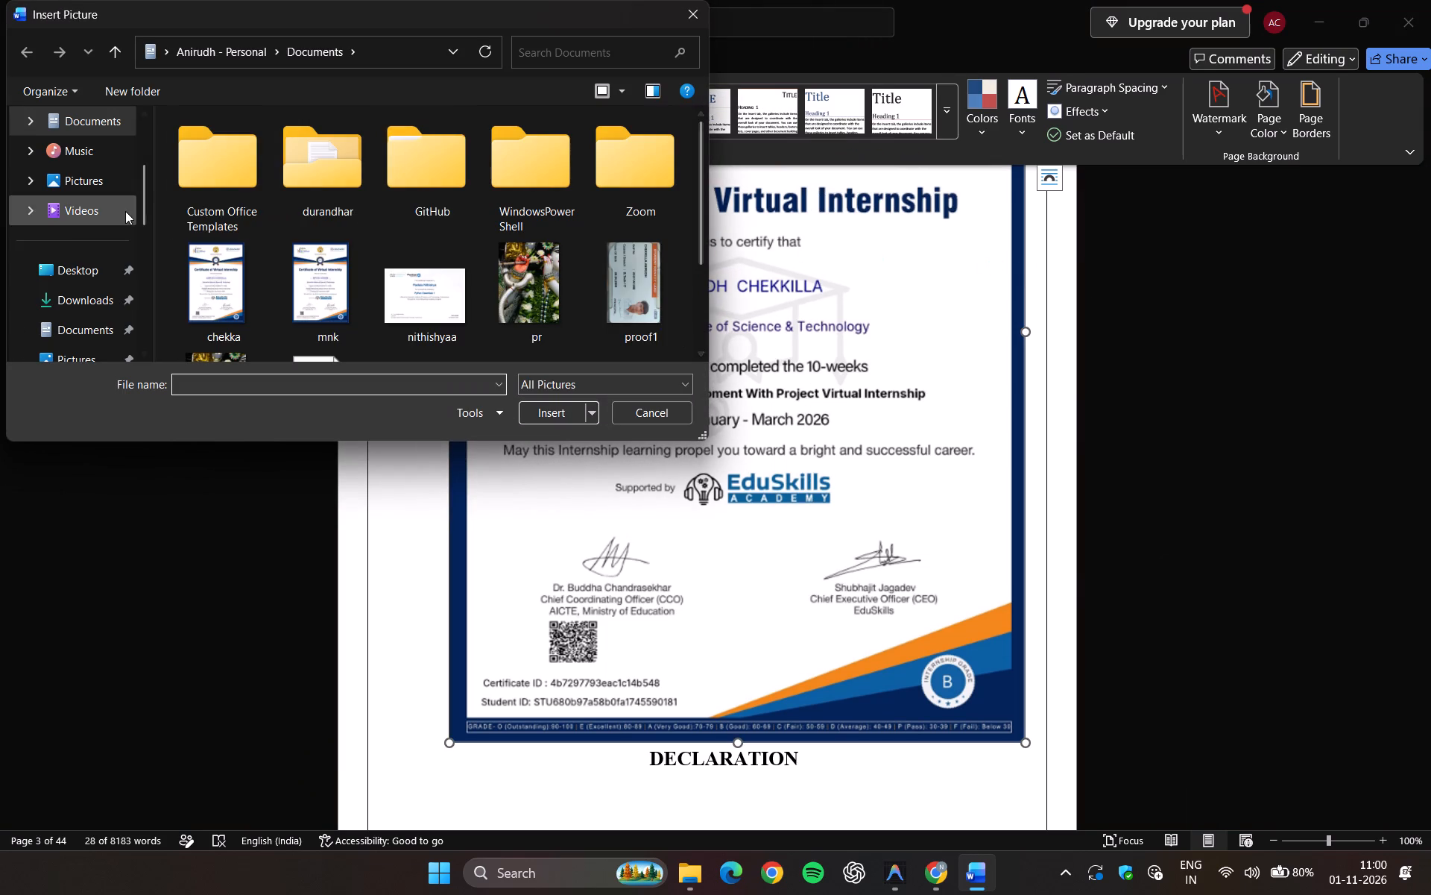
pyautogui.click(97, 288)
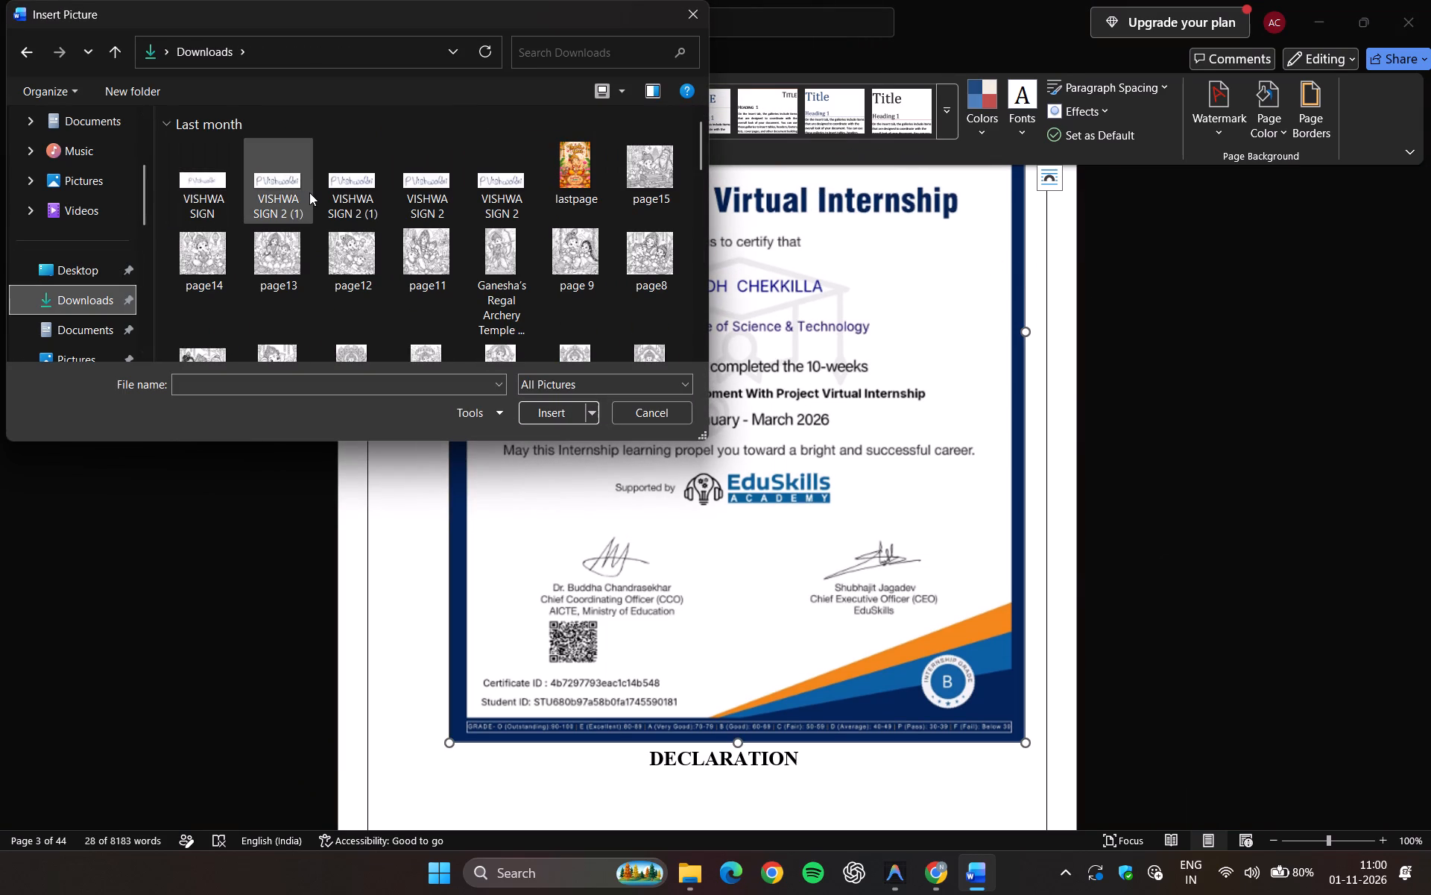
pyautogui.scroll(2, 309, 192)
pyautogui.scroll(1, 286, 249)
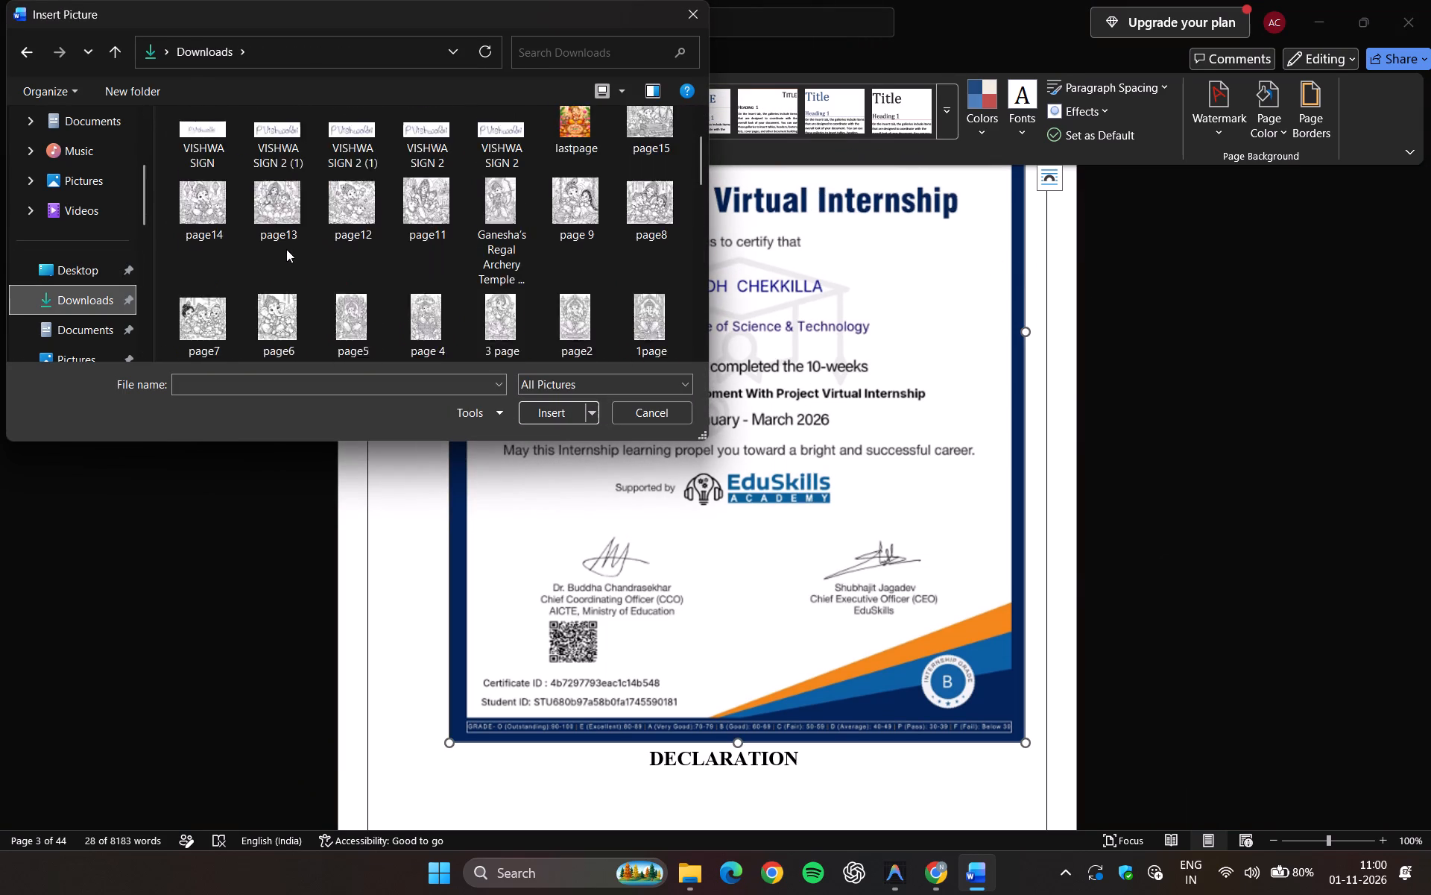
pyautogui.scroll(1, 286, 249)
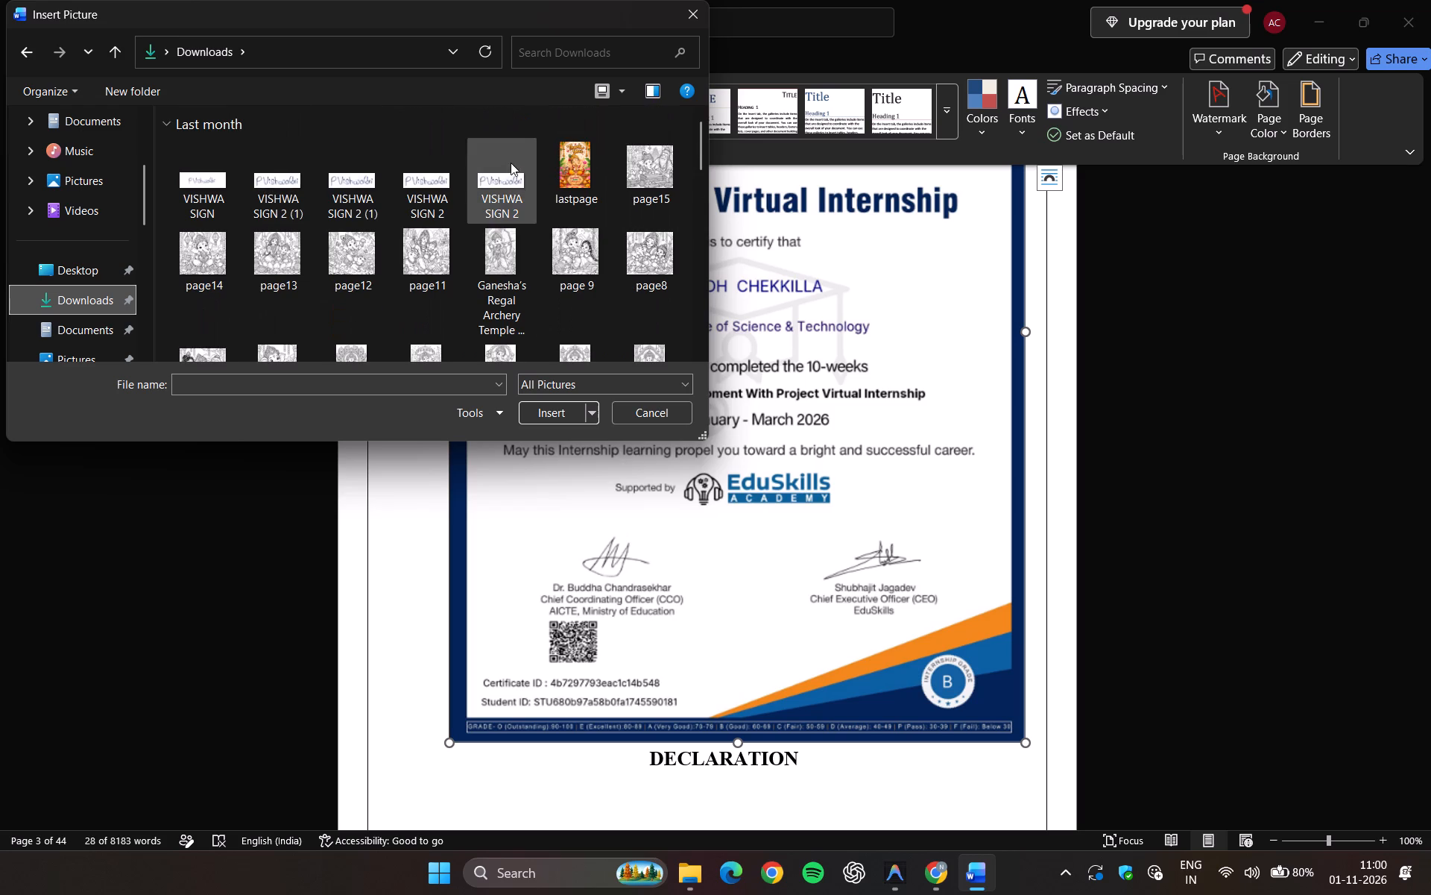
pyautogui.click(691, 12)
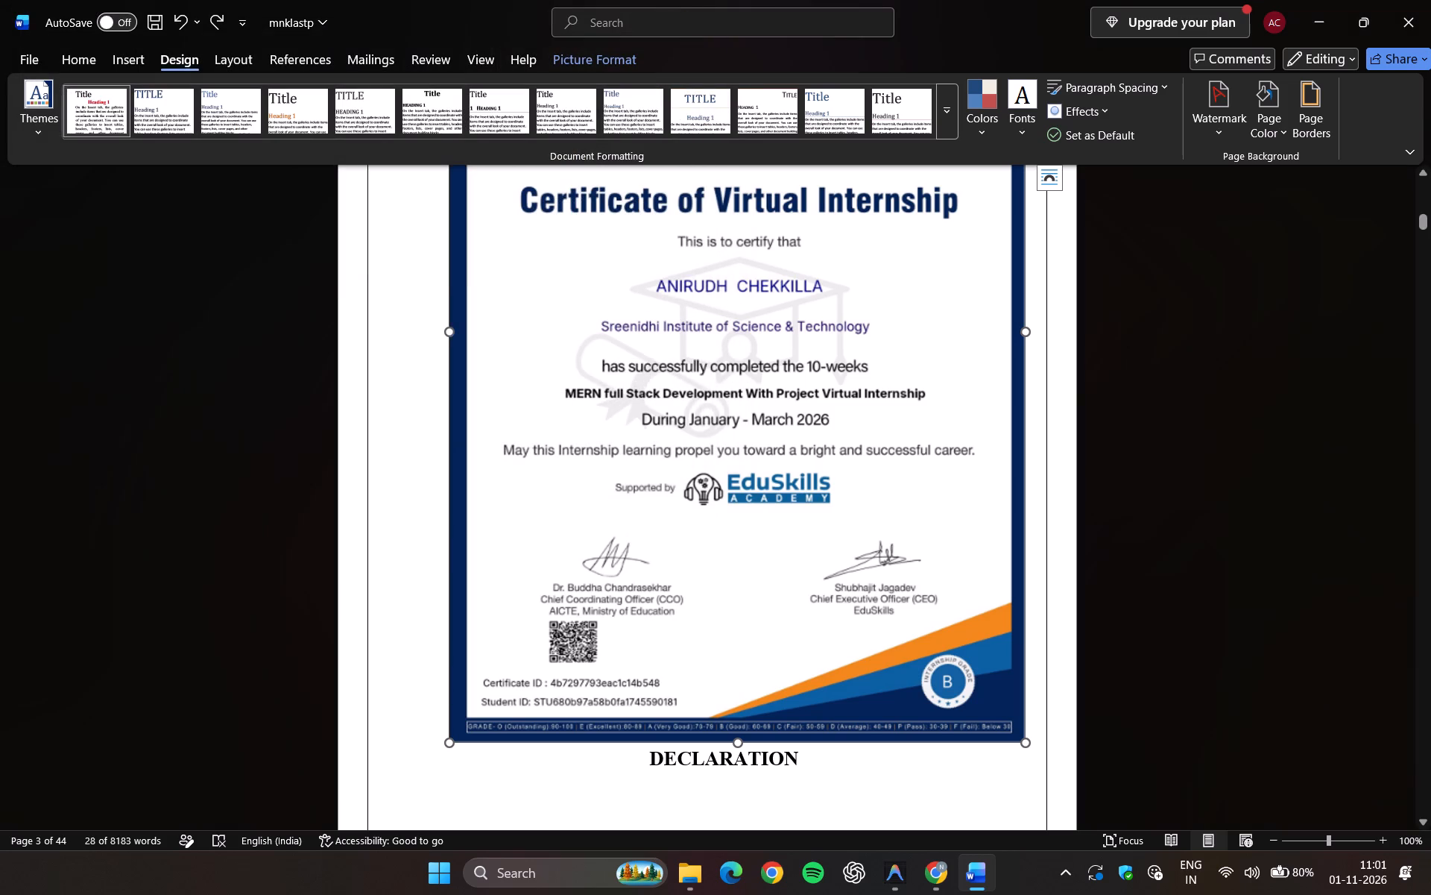
# Open the Generative AI, Deep Learning & Language Models certificate PDF from Downloads, review it for a way to copy it, and close it.
pyautogui.click(699, 879)
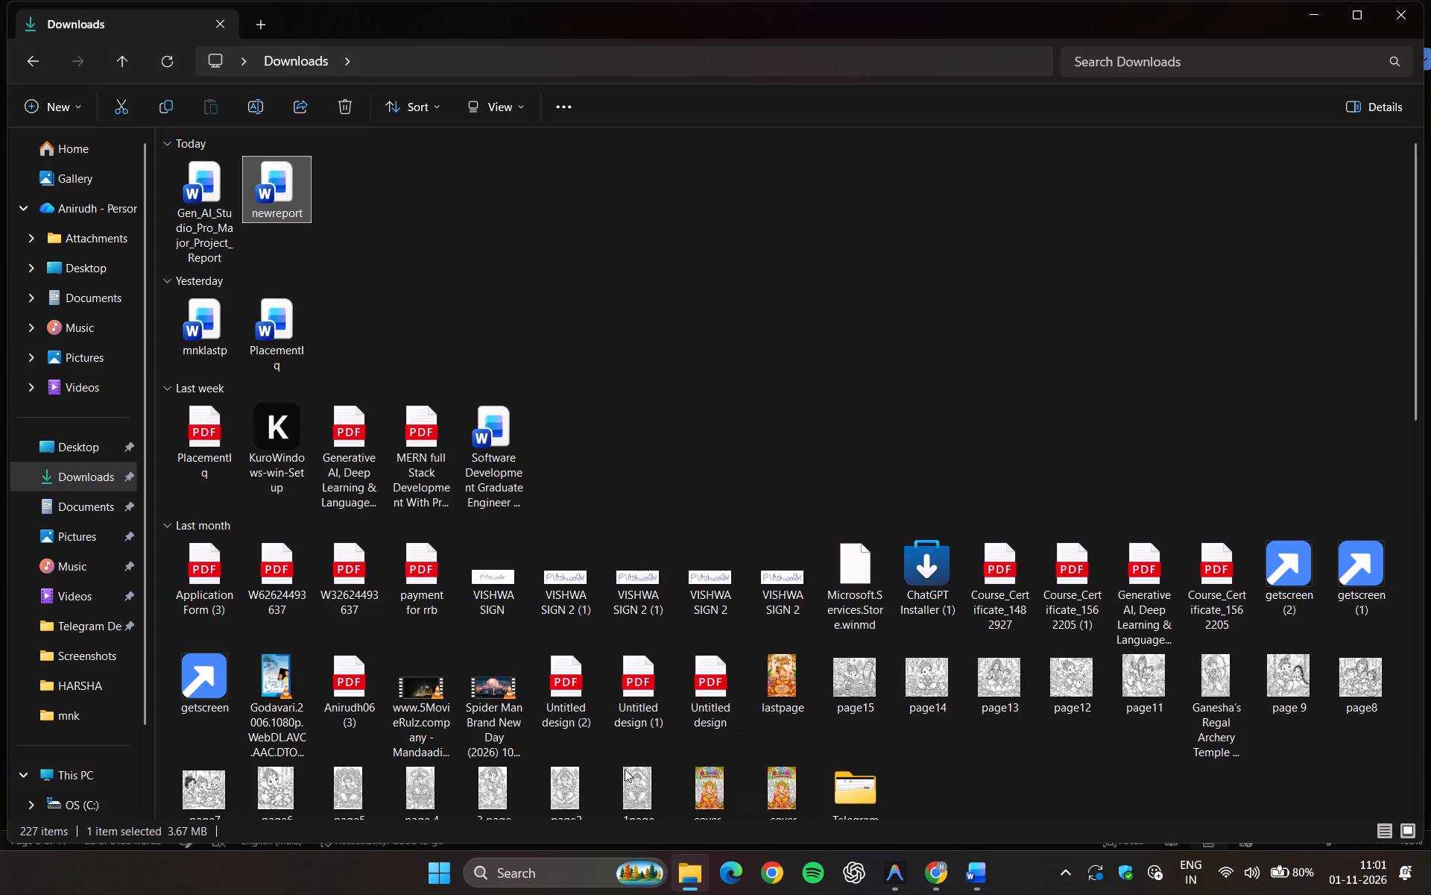
pyautogui.doubleClick(348, 458)
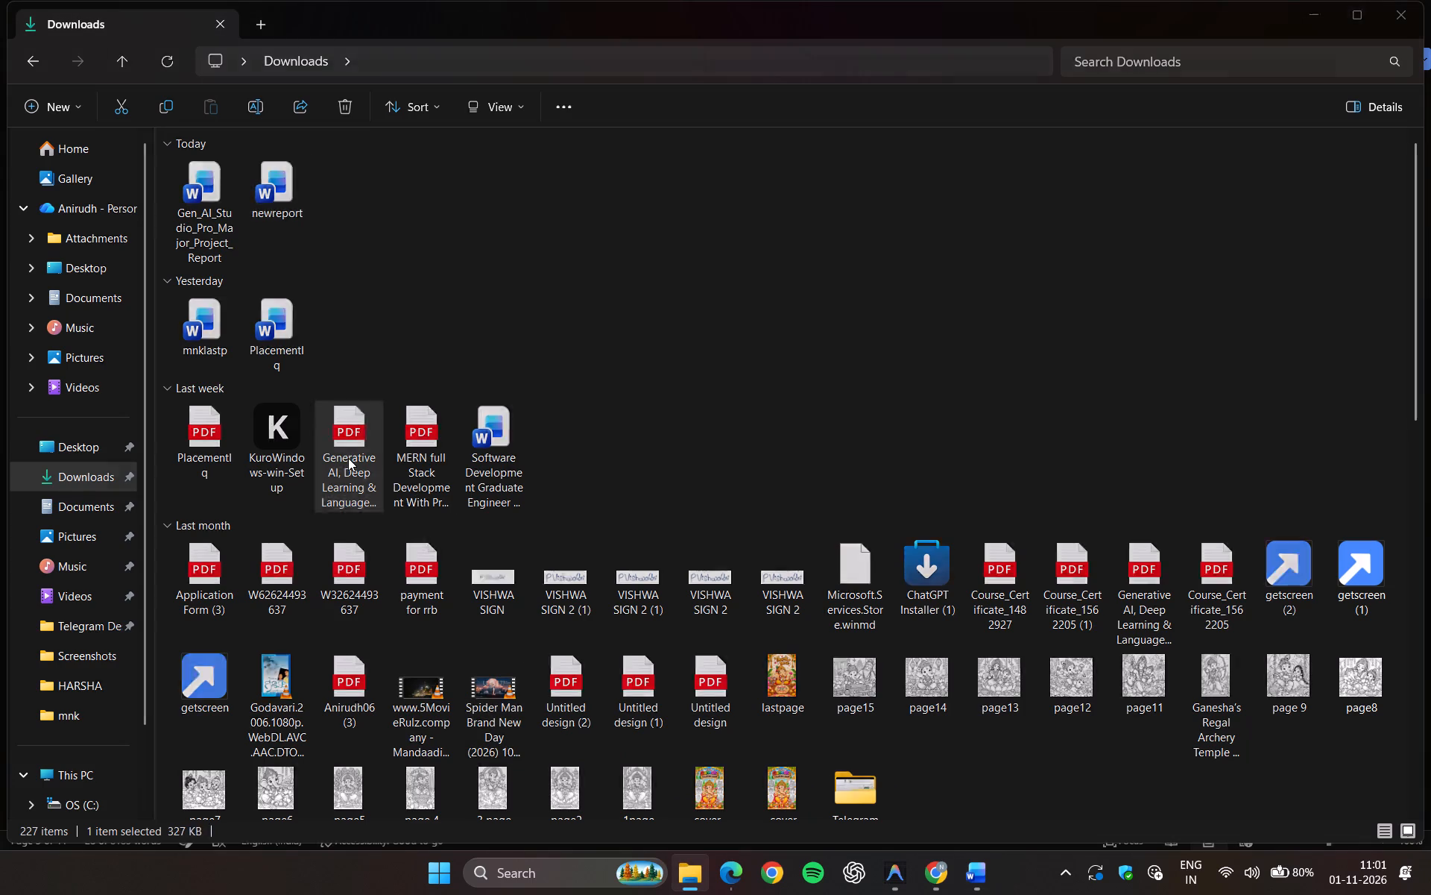
pyautogui.scroll(-1, 605, 468)
pyautogui.rightClick(605, 468)
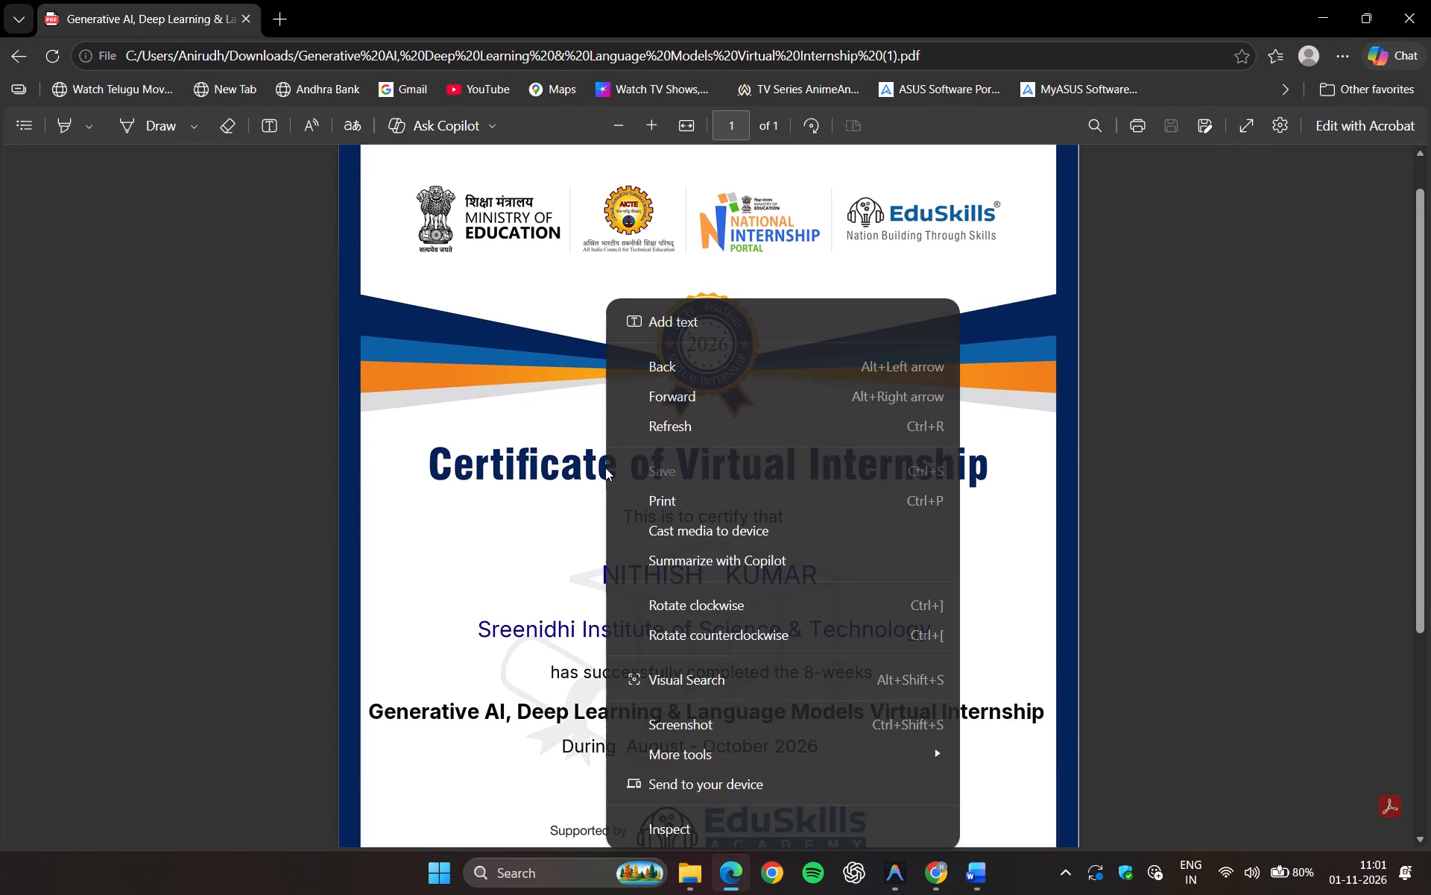
pyautogui.scroll(-1, 669, 790)
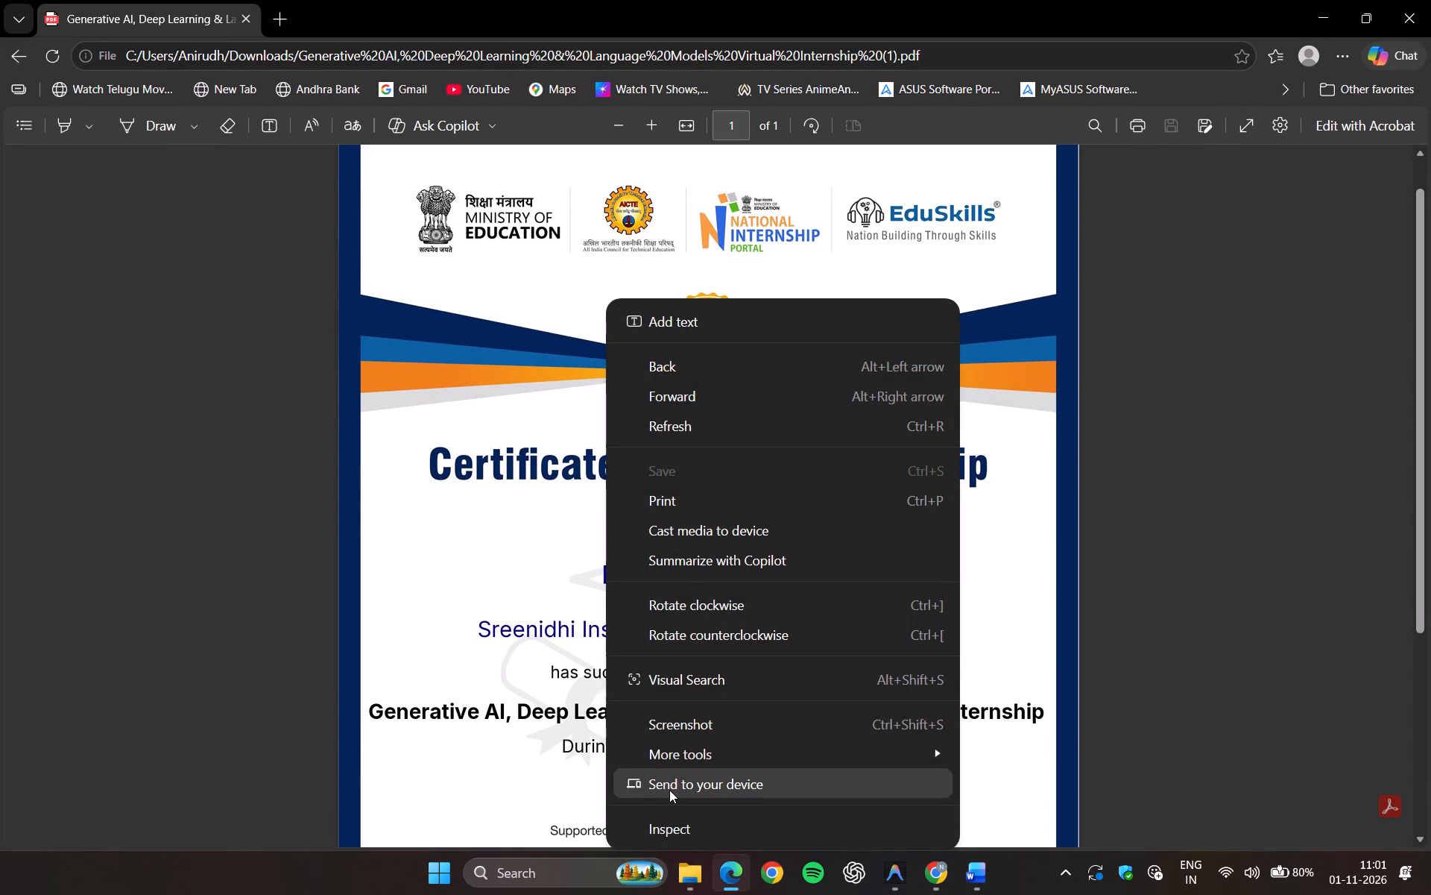
pyautogui.scroll(-1, 669, 790)
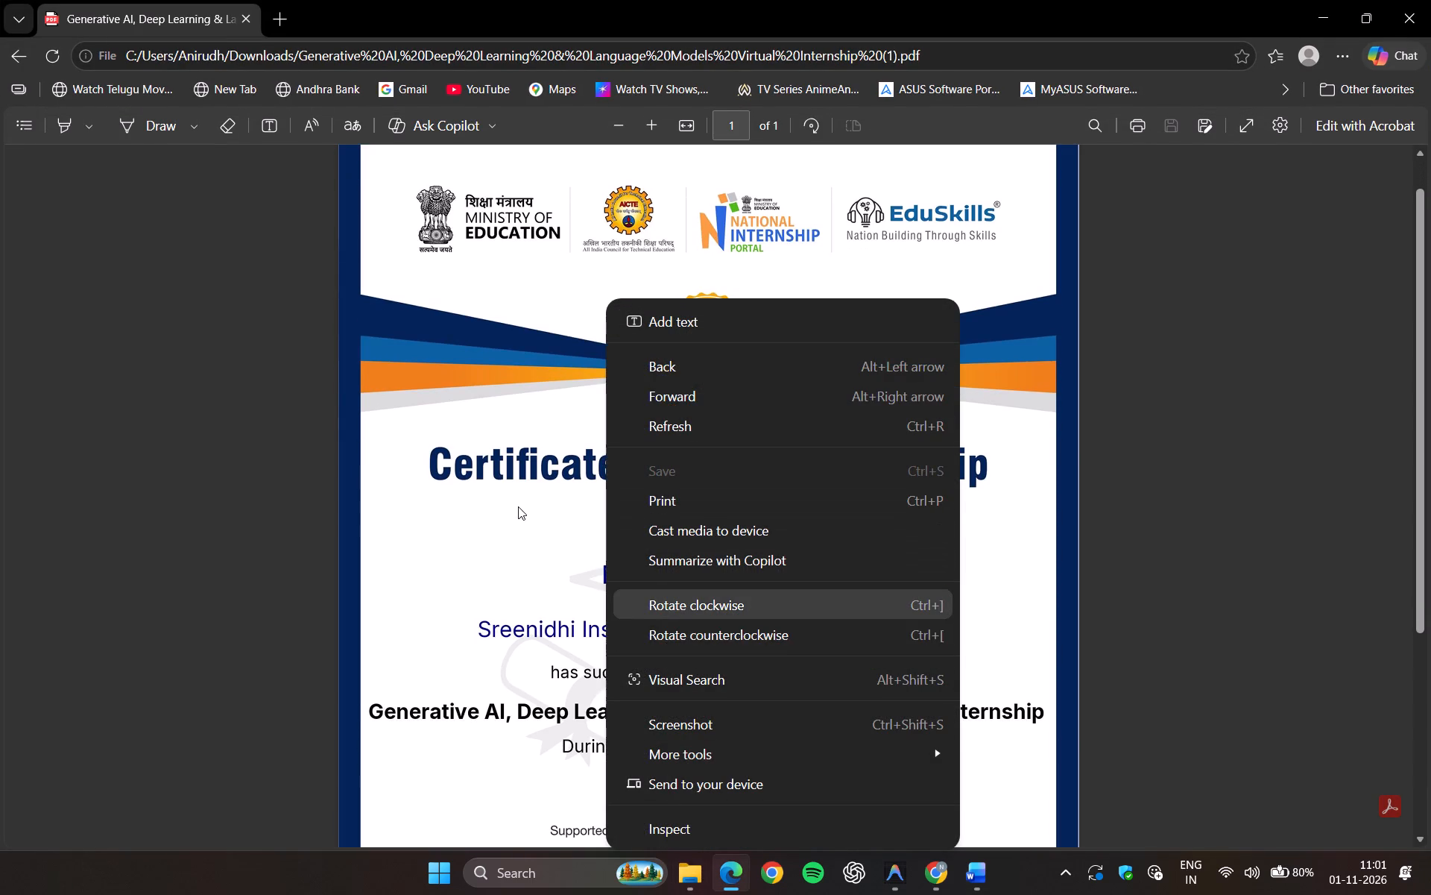
pyautogui.click(518, 506)
pyautogui.scroll(-2, 518, 506)
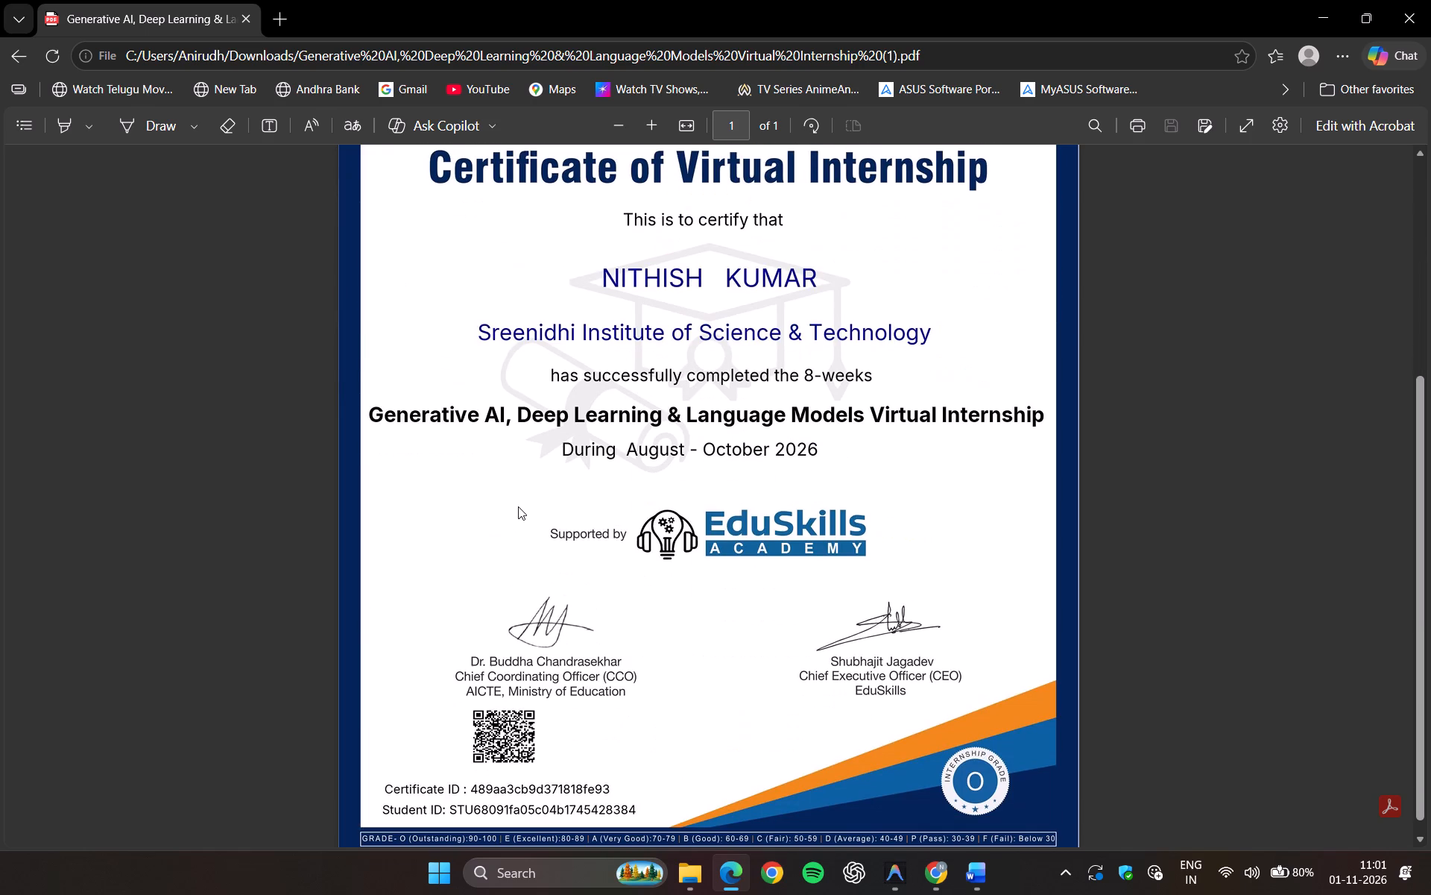
pyautogui.doubleClick(493, 506)
pyautogui.rightClick(493, 506)
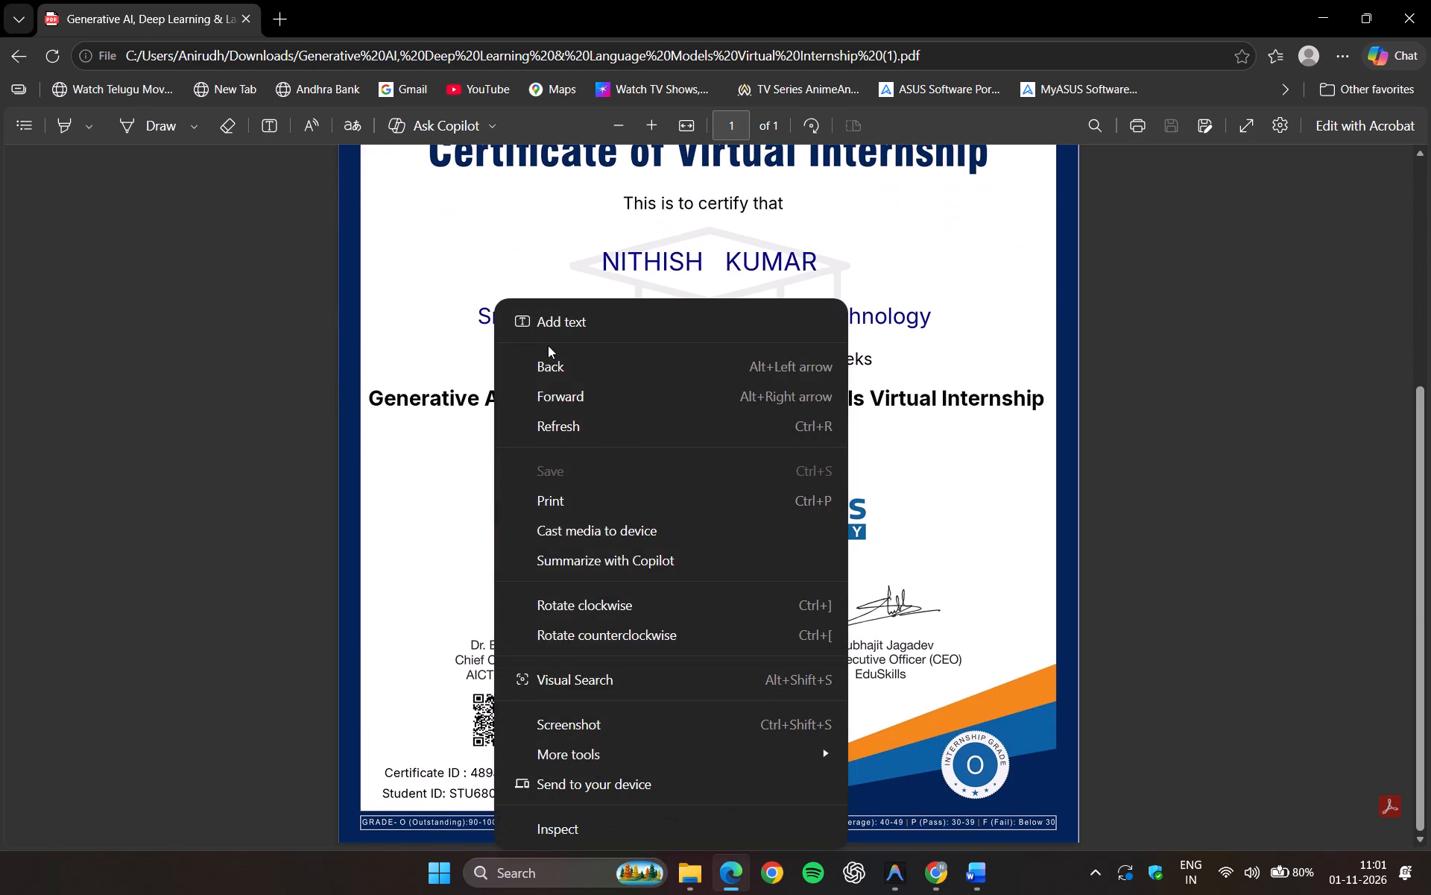
pyautogui.click(458, 516)
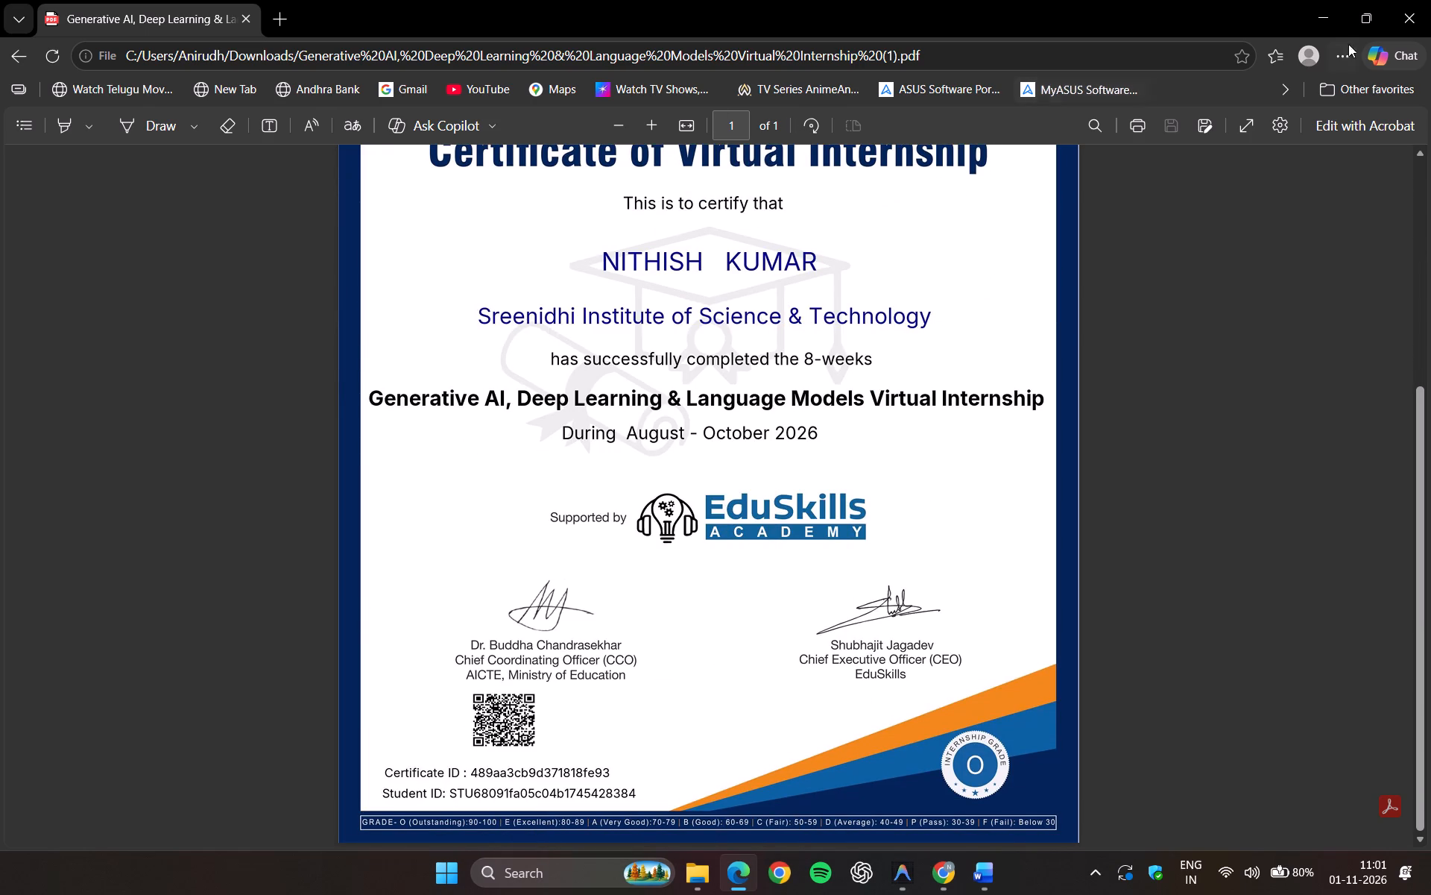
pyautogui.click(1399, 22)
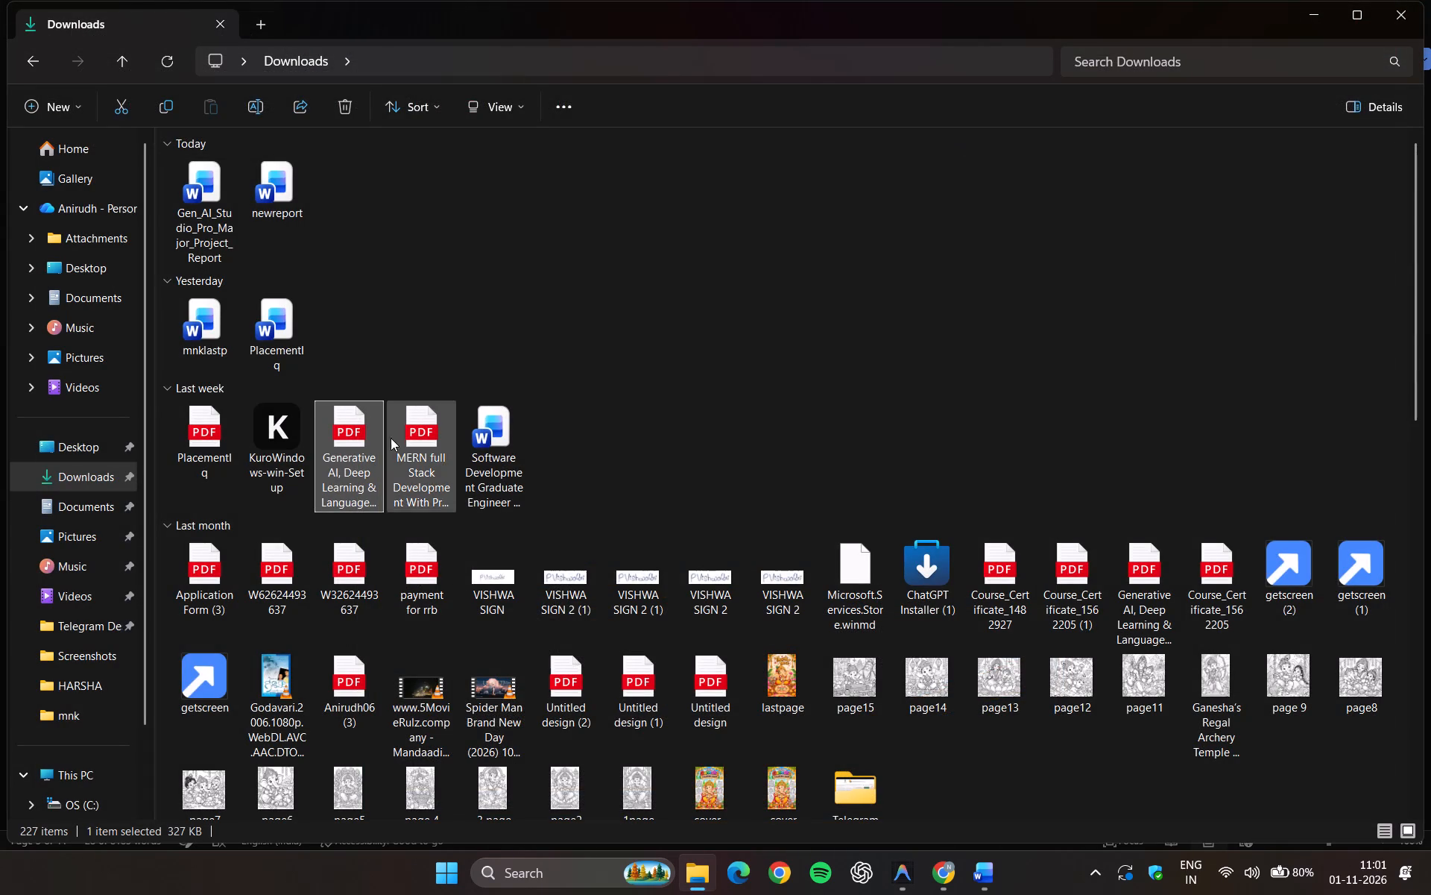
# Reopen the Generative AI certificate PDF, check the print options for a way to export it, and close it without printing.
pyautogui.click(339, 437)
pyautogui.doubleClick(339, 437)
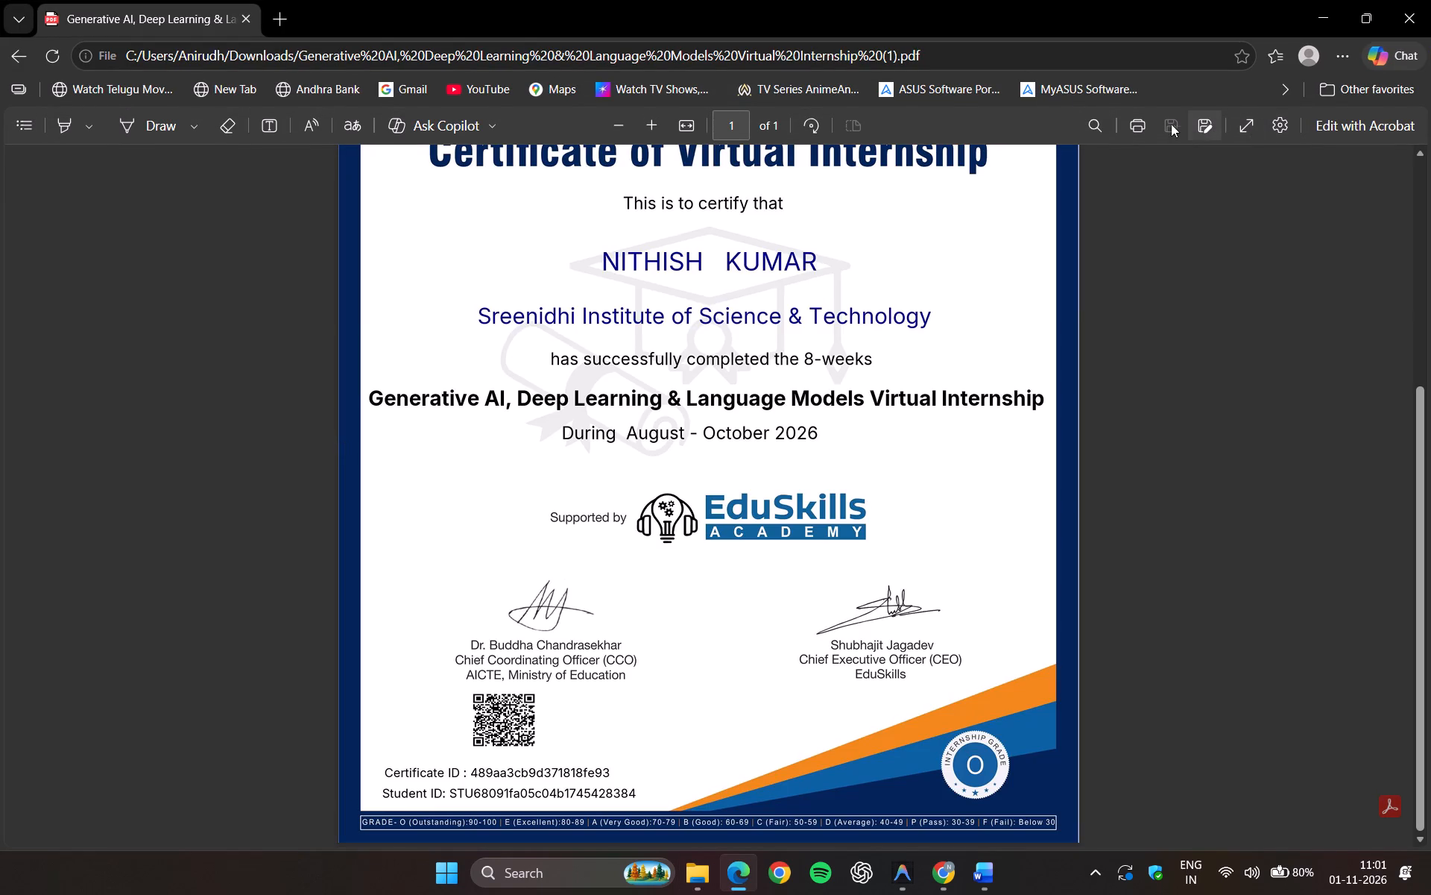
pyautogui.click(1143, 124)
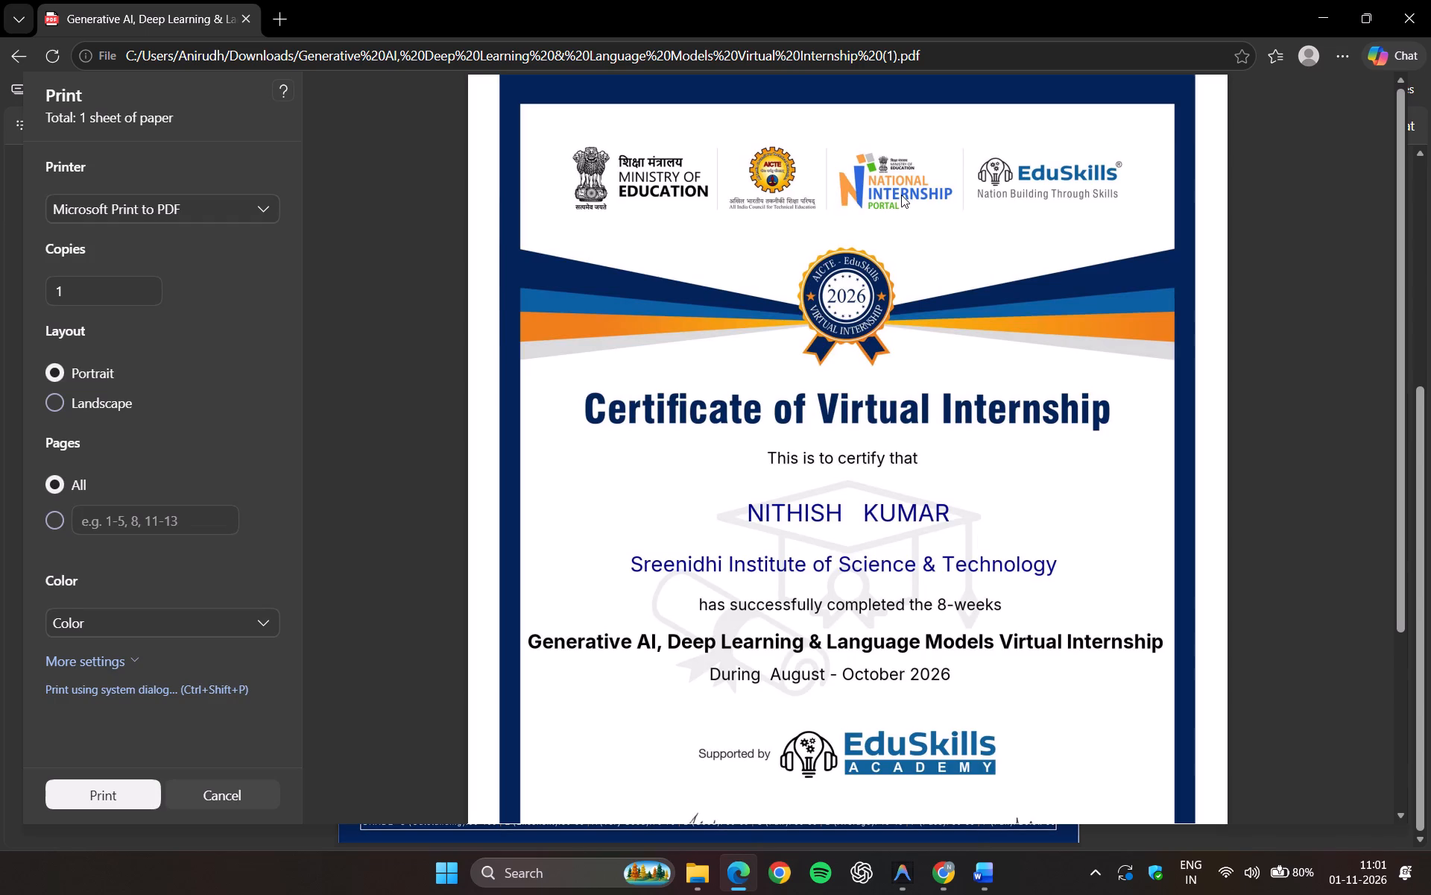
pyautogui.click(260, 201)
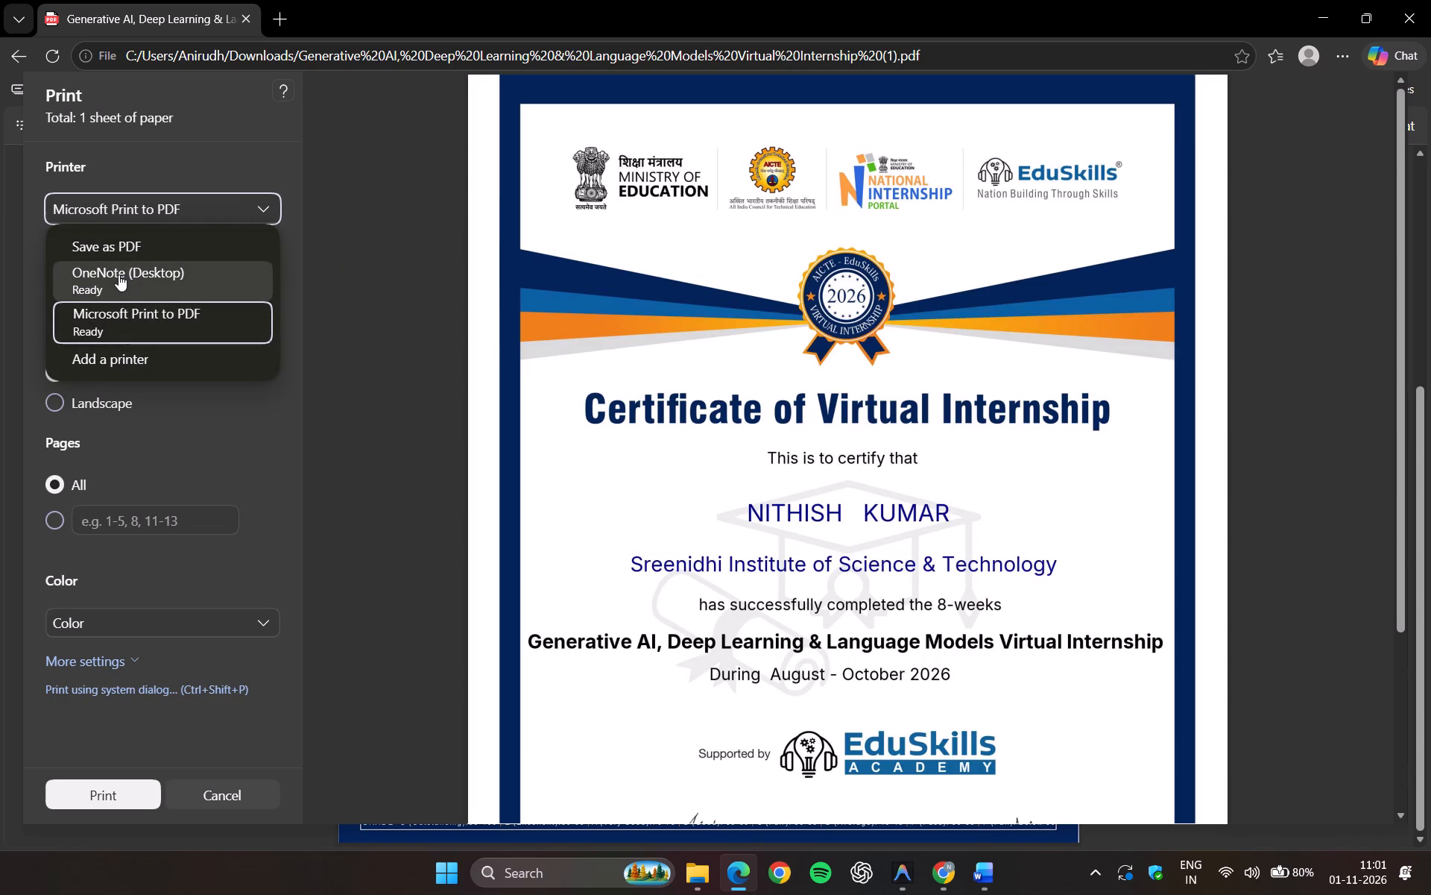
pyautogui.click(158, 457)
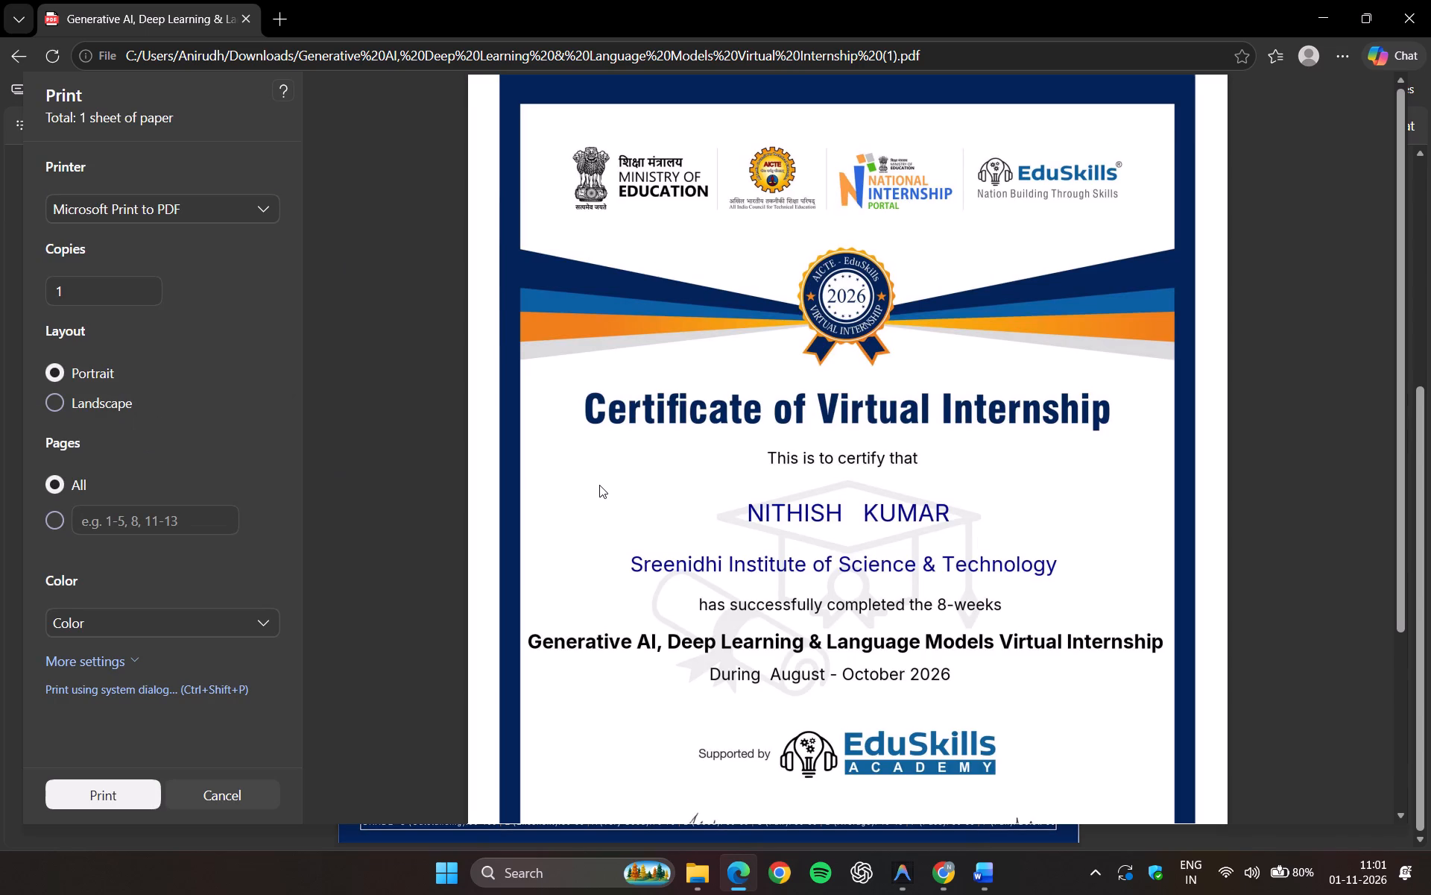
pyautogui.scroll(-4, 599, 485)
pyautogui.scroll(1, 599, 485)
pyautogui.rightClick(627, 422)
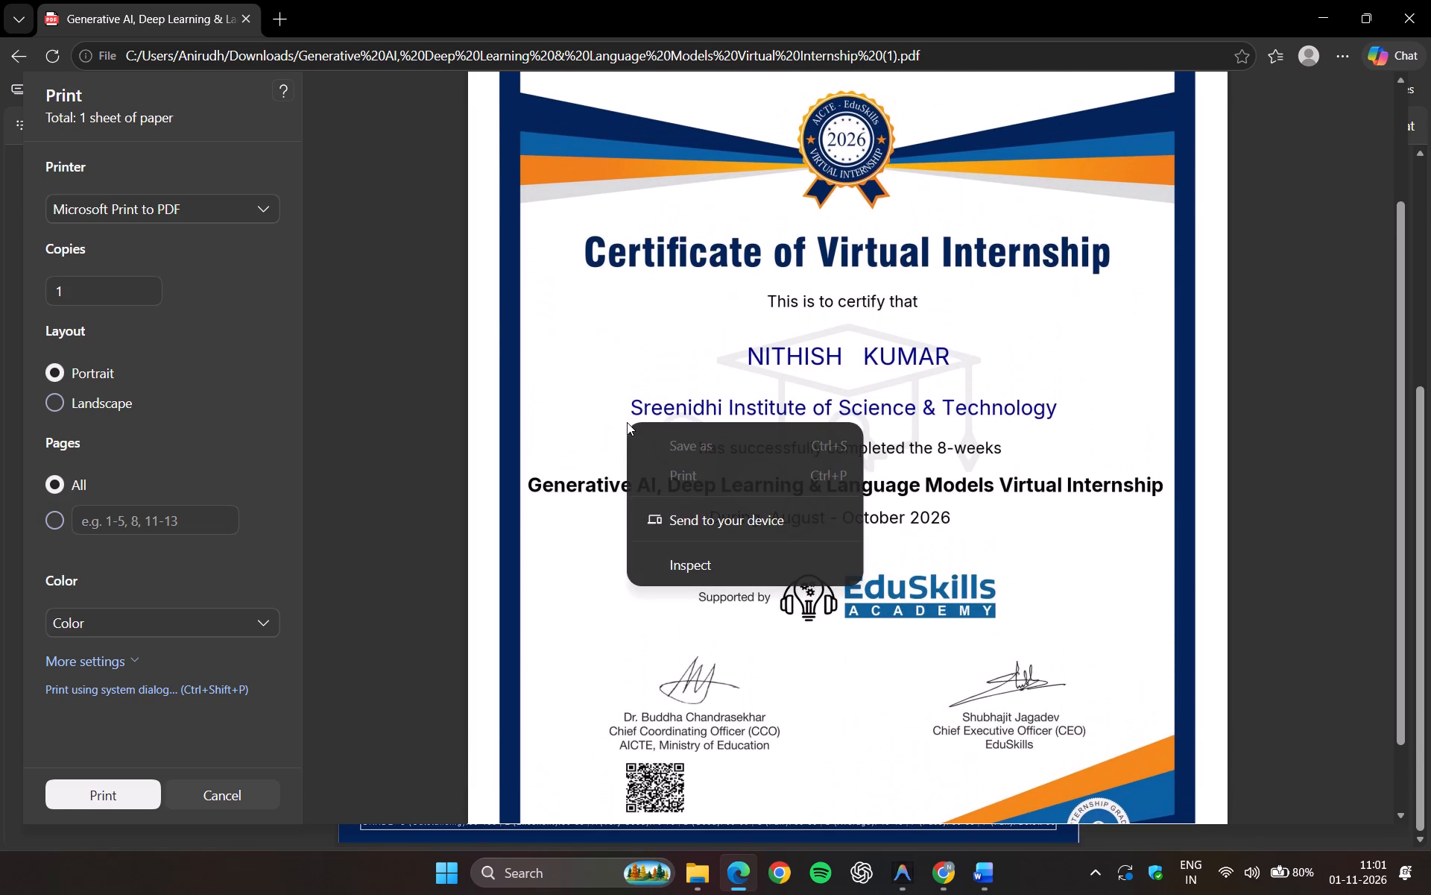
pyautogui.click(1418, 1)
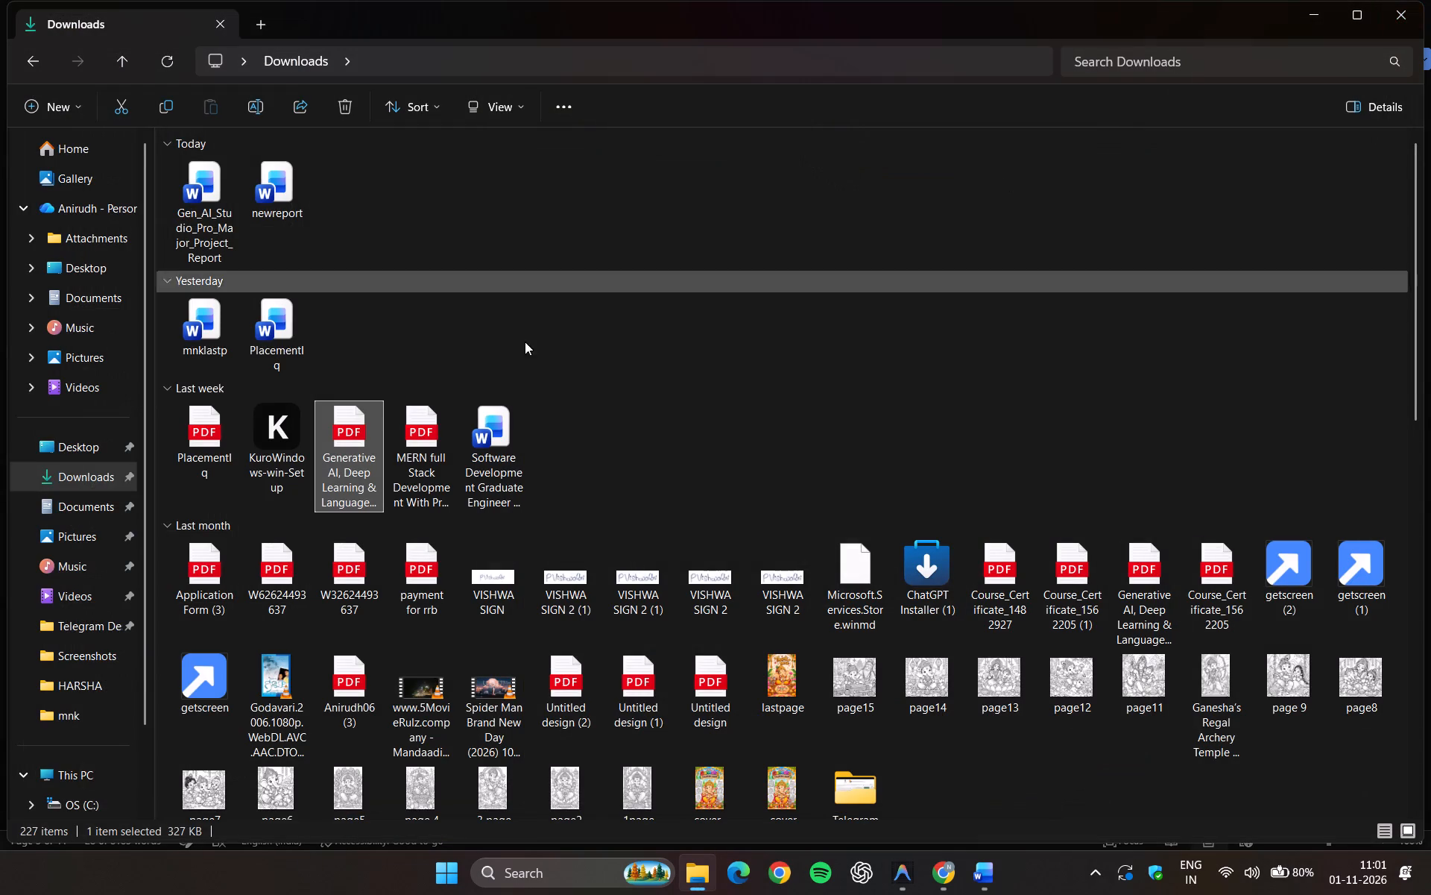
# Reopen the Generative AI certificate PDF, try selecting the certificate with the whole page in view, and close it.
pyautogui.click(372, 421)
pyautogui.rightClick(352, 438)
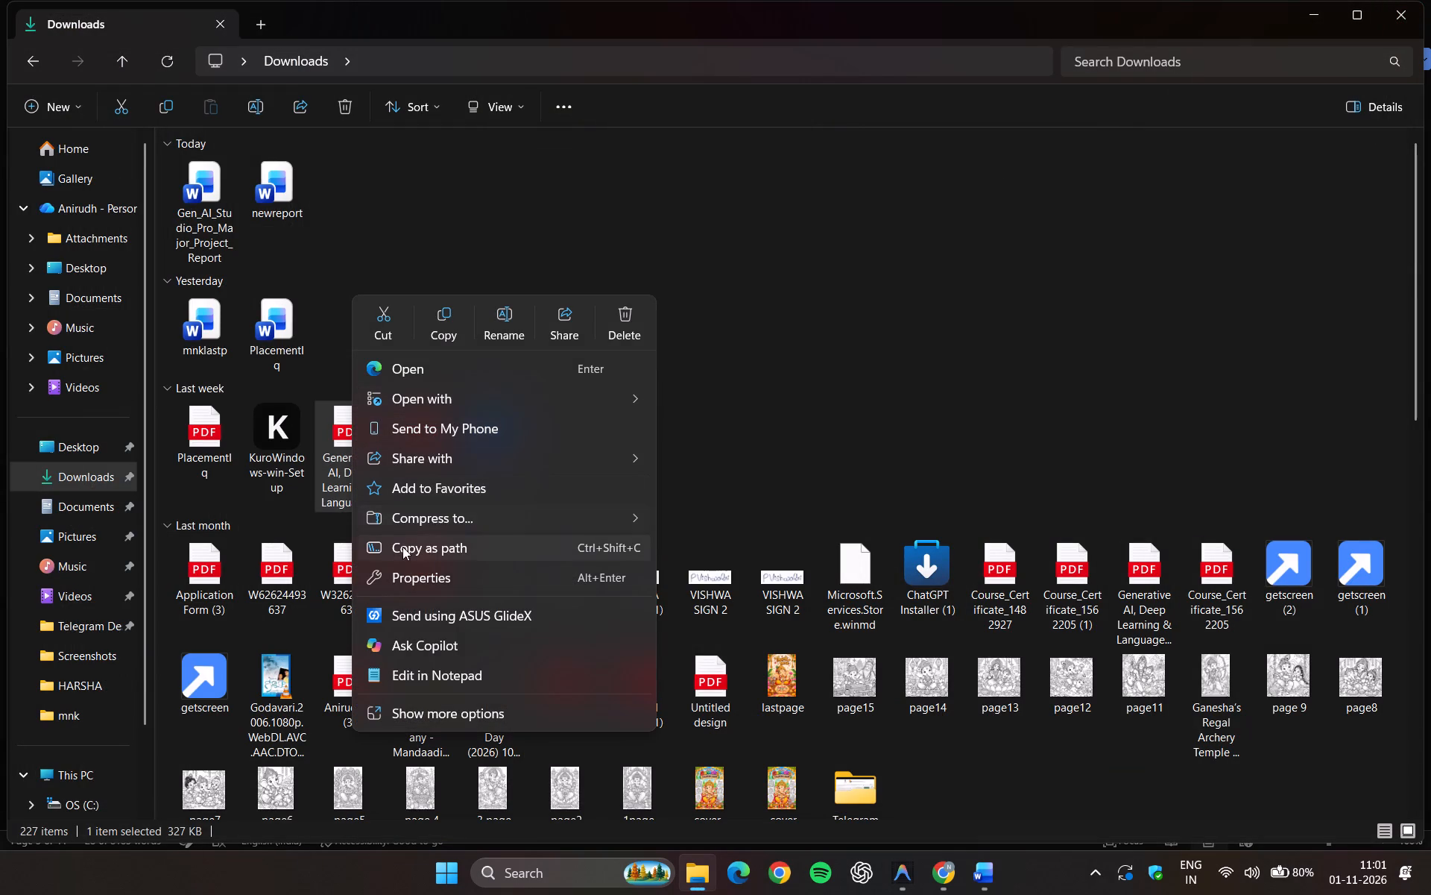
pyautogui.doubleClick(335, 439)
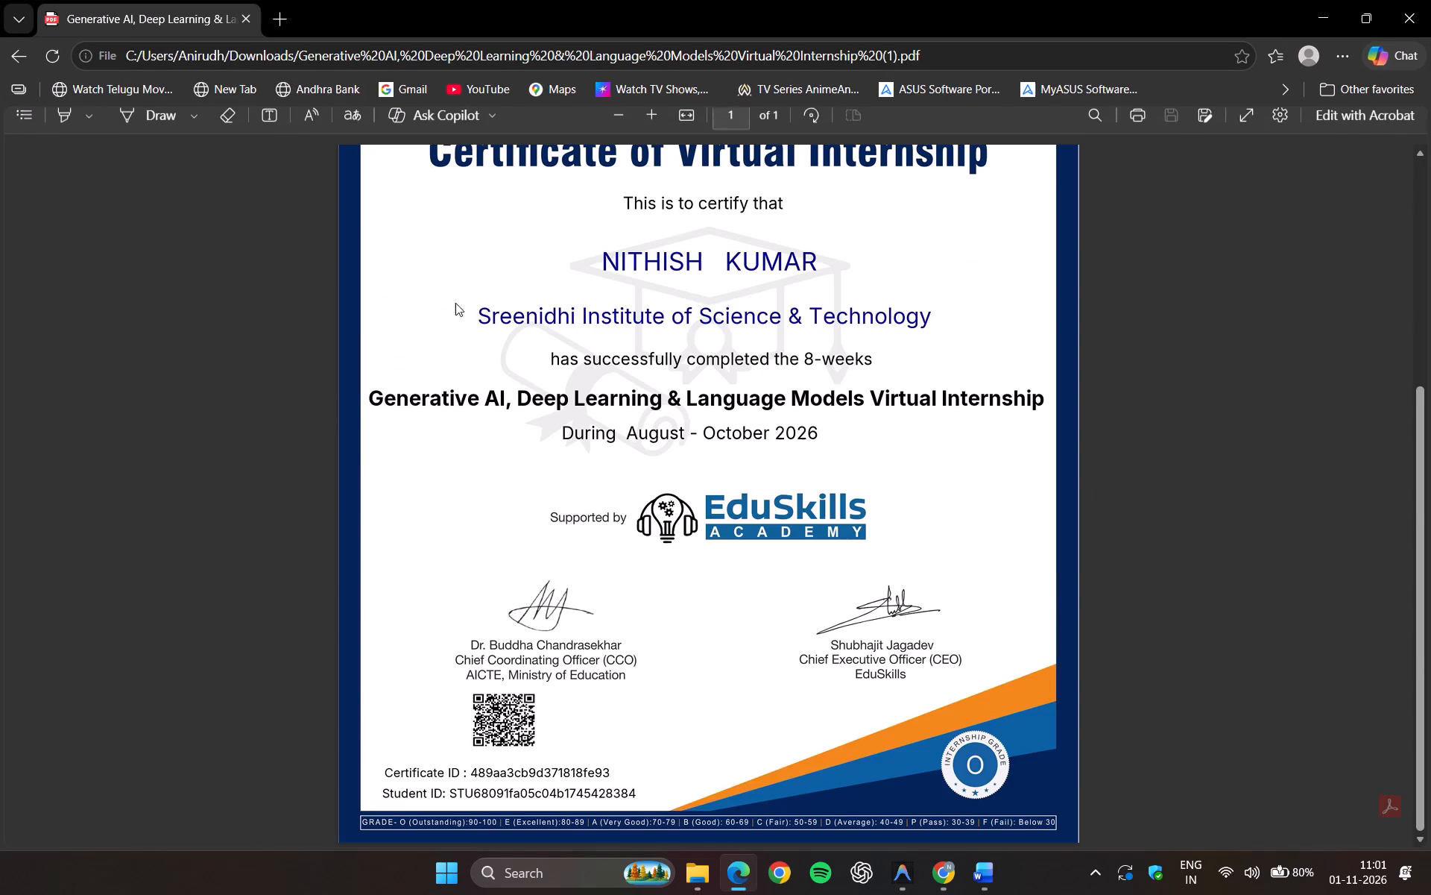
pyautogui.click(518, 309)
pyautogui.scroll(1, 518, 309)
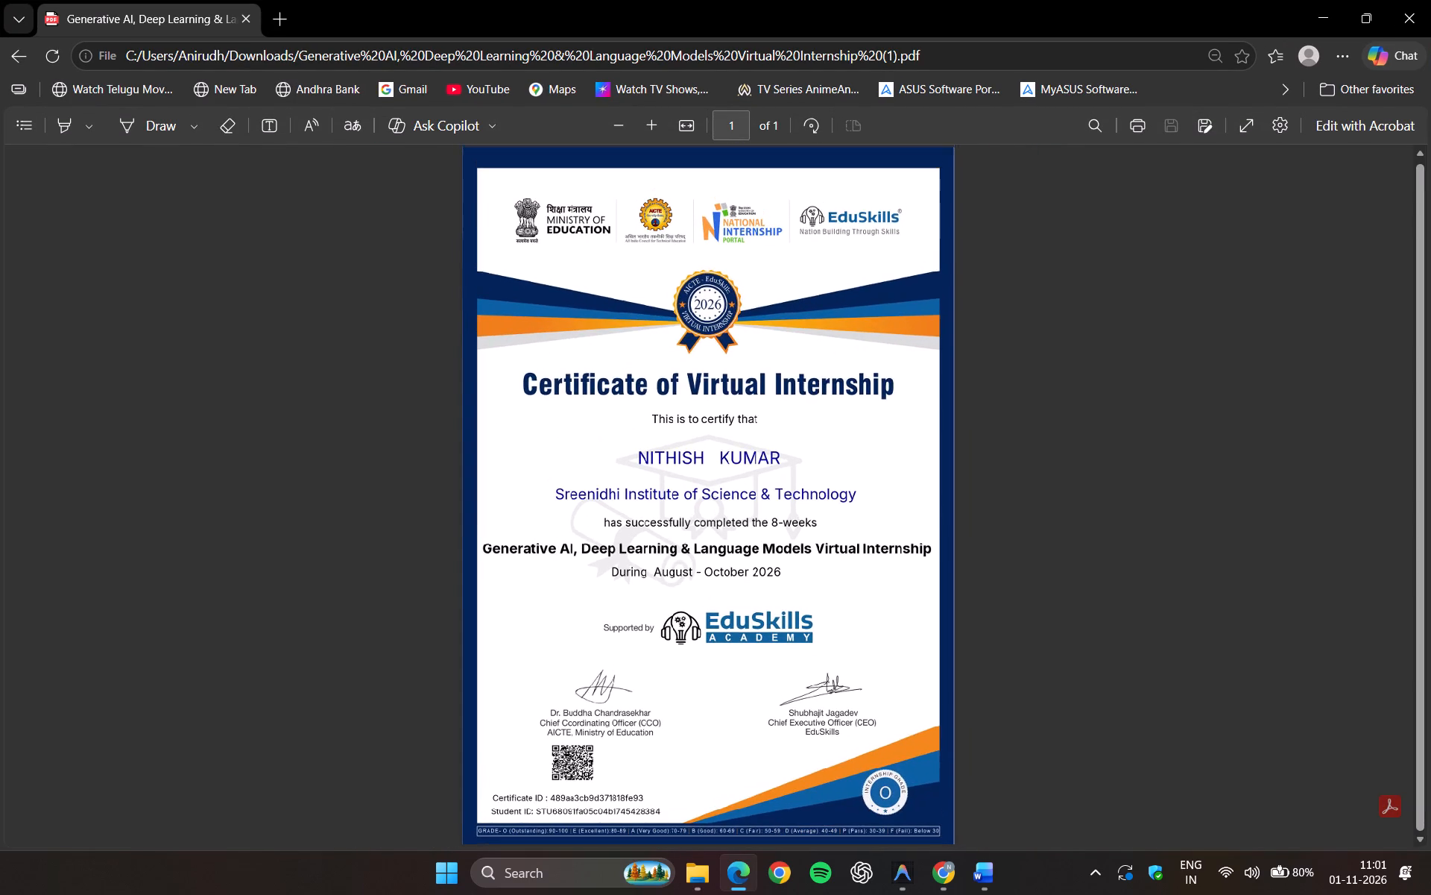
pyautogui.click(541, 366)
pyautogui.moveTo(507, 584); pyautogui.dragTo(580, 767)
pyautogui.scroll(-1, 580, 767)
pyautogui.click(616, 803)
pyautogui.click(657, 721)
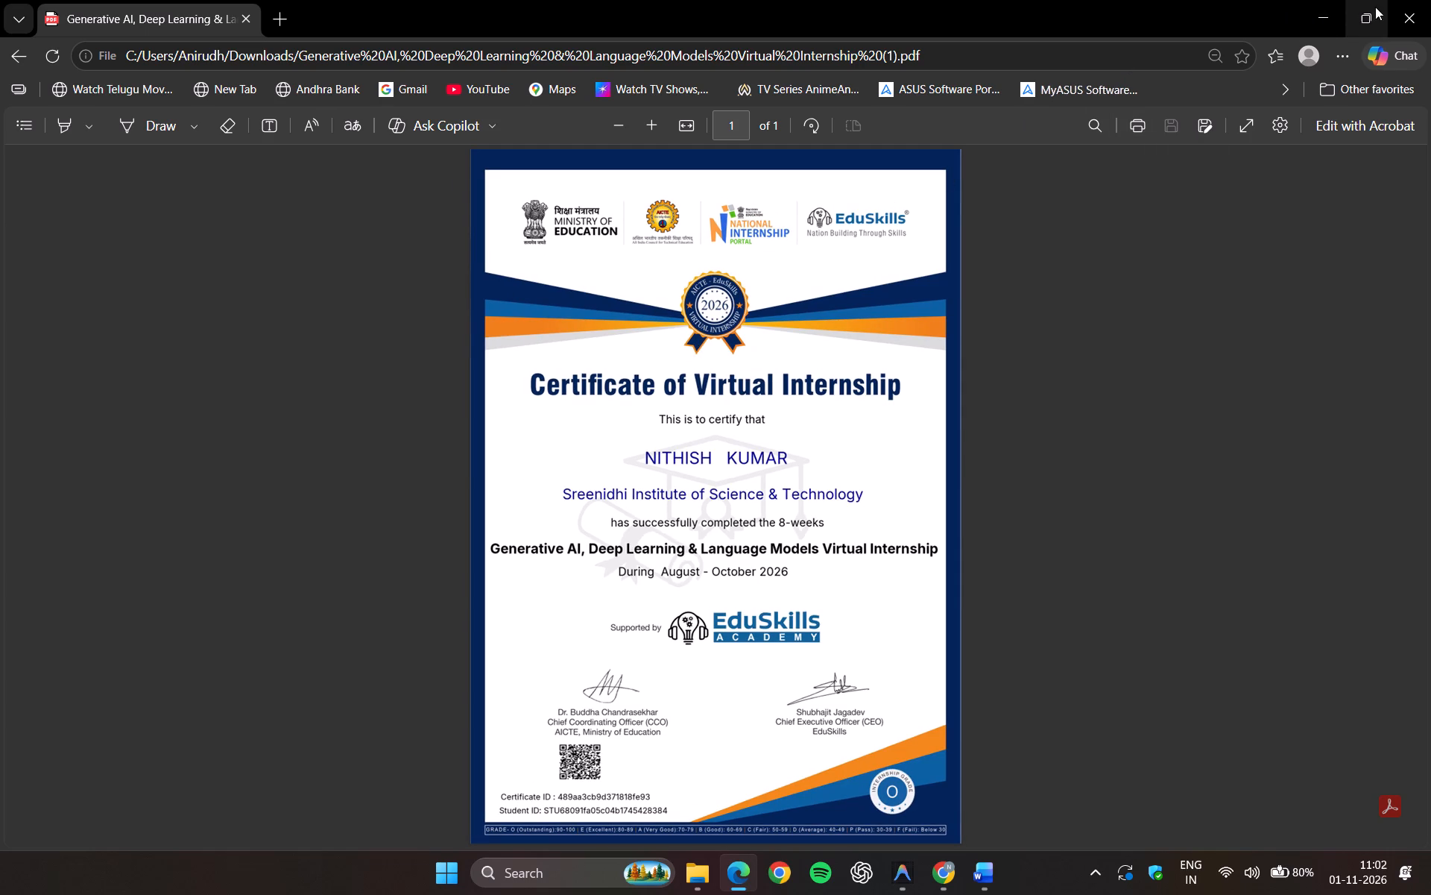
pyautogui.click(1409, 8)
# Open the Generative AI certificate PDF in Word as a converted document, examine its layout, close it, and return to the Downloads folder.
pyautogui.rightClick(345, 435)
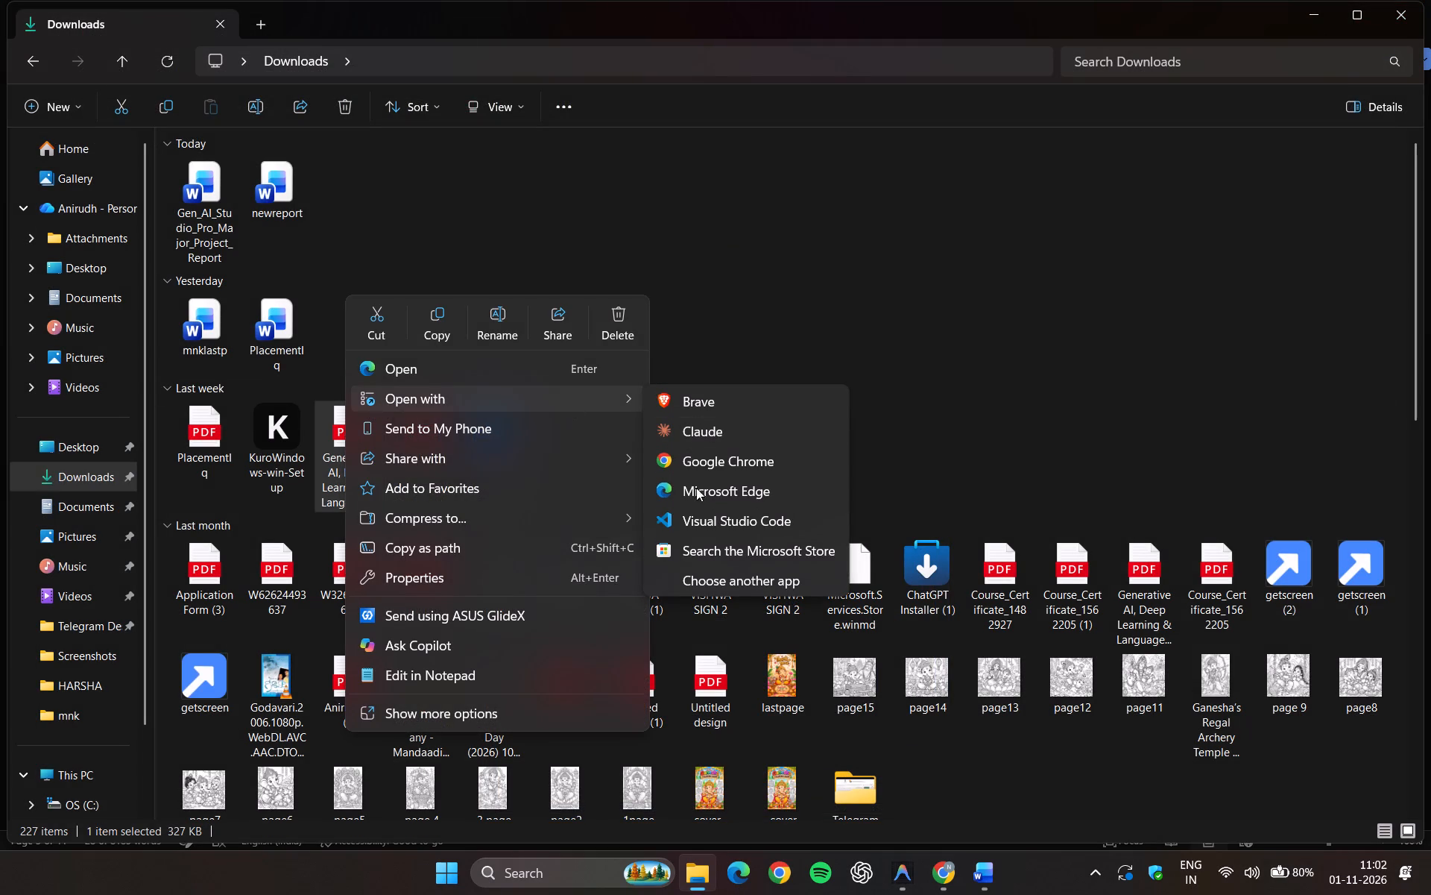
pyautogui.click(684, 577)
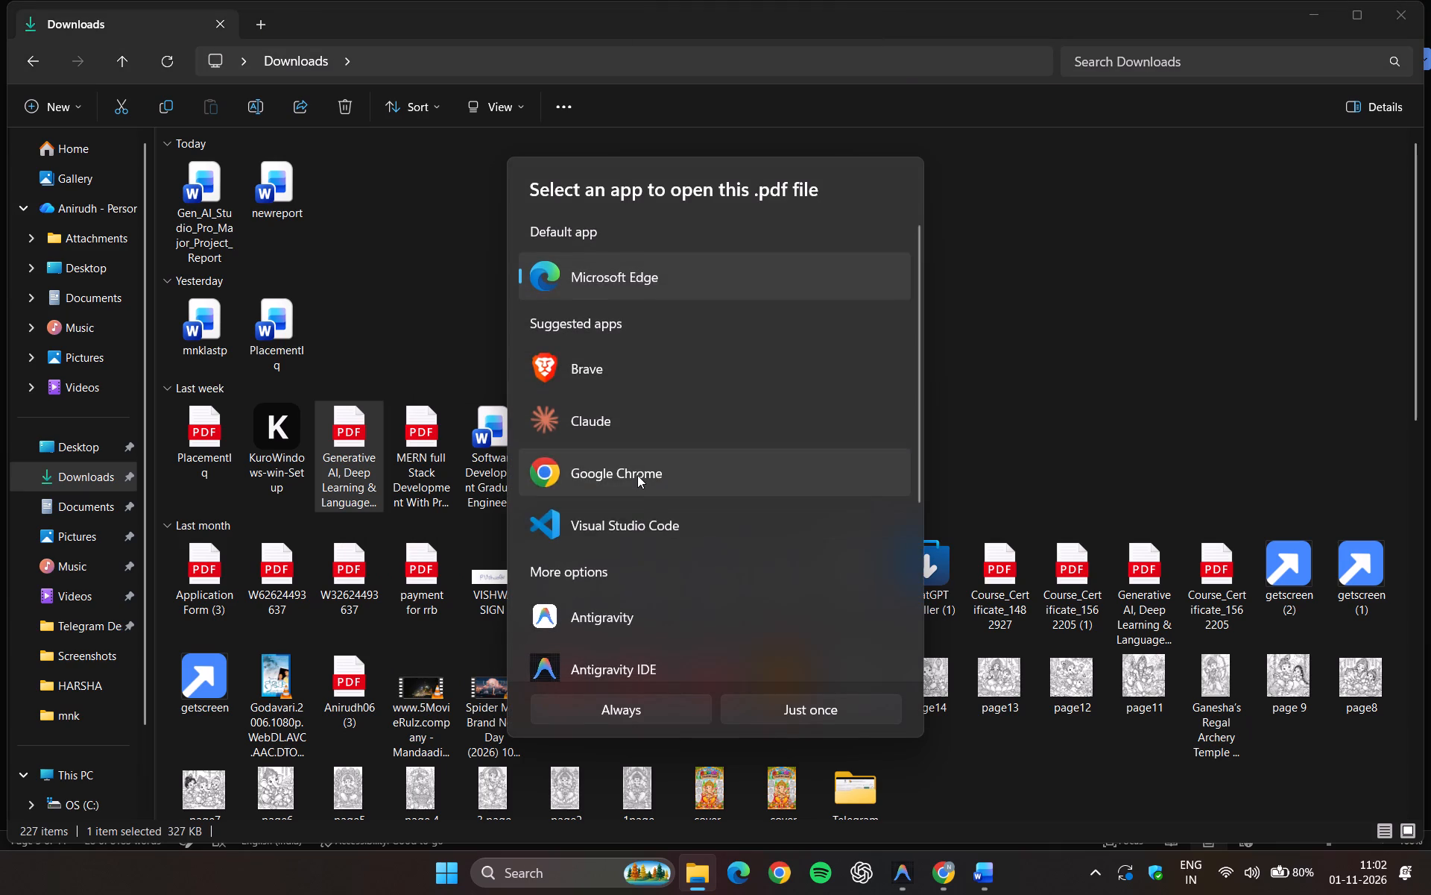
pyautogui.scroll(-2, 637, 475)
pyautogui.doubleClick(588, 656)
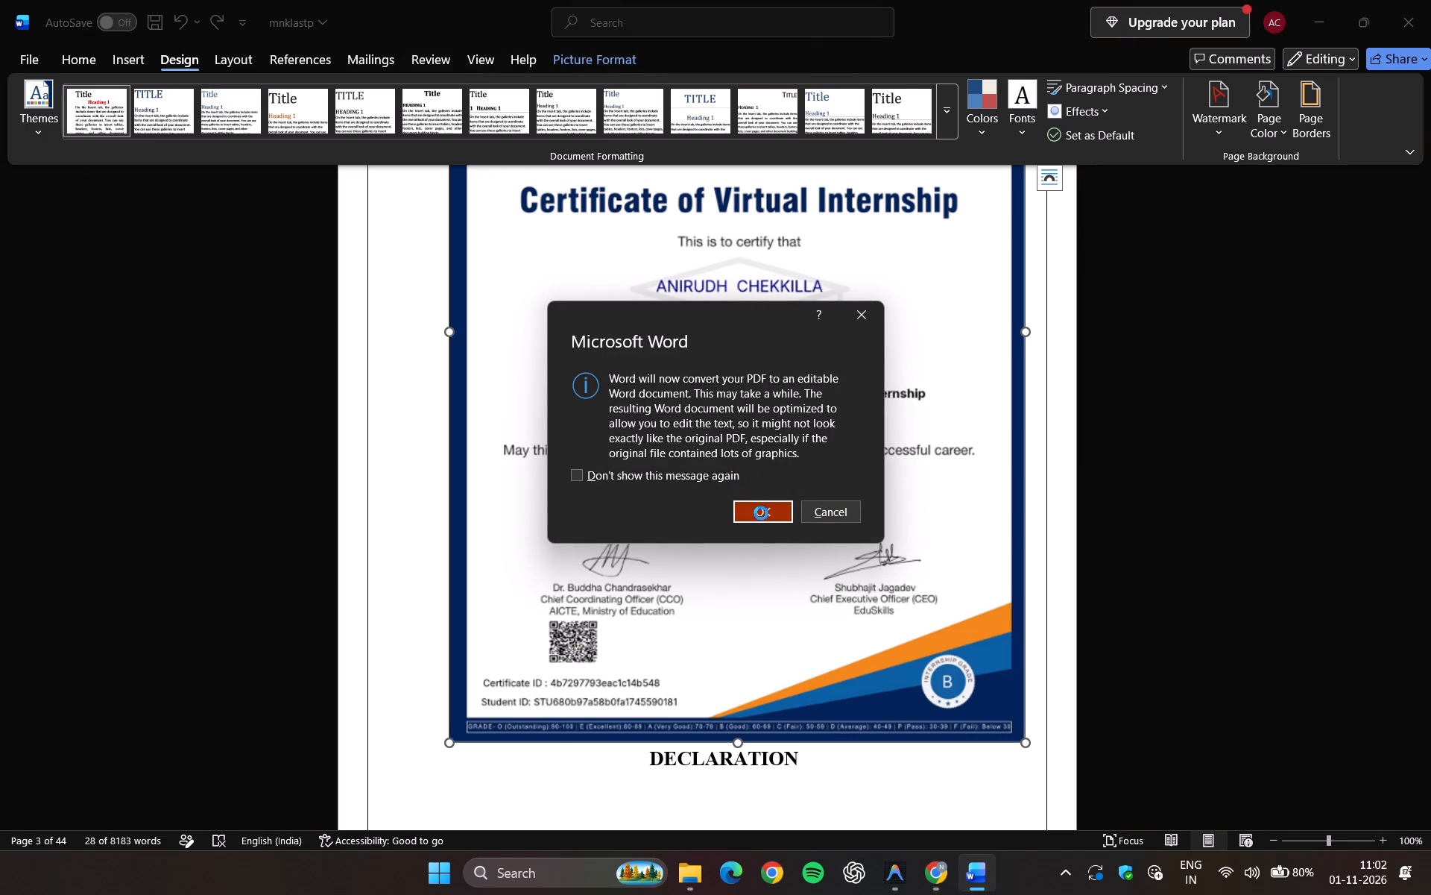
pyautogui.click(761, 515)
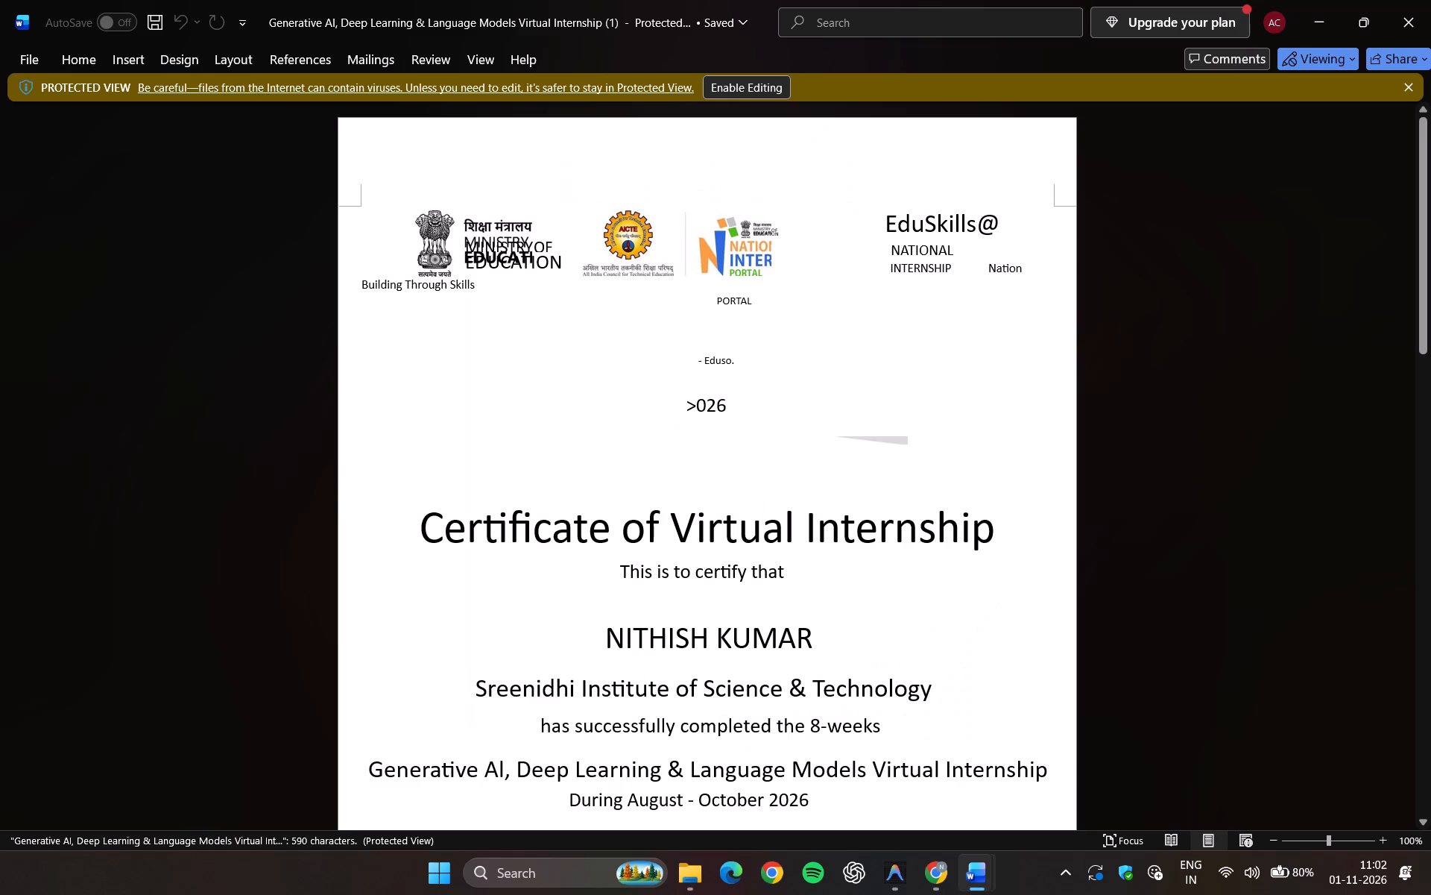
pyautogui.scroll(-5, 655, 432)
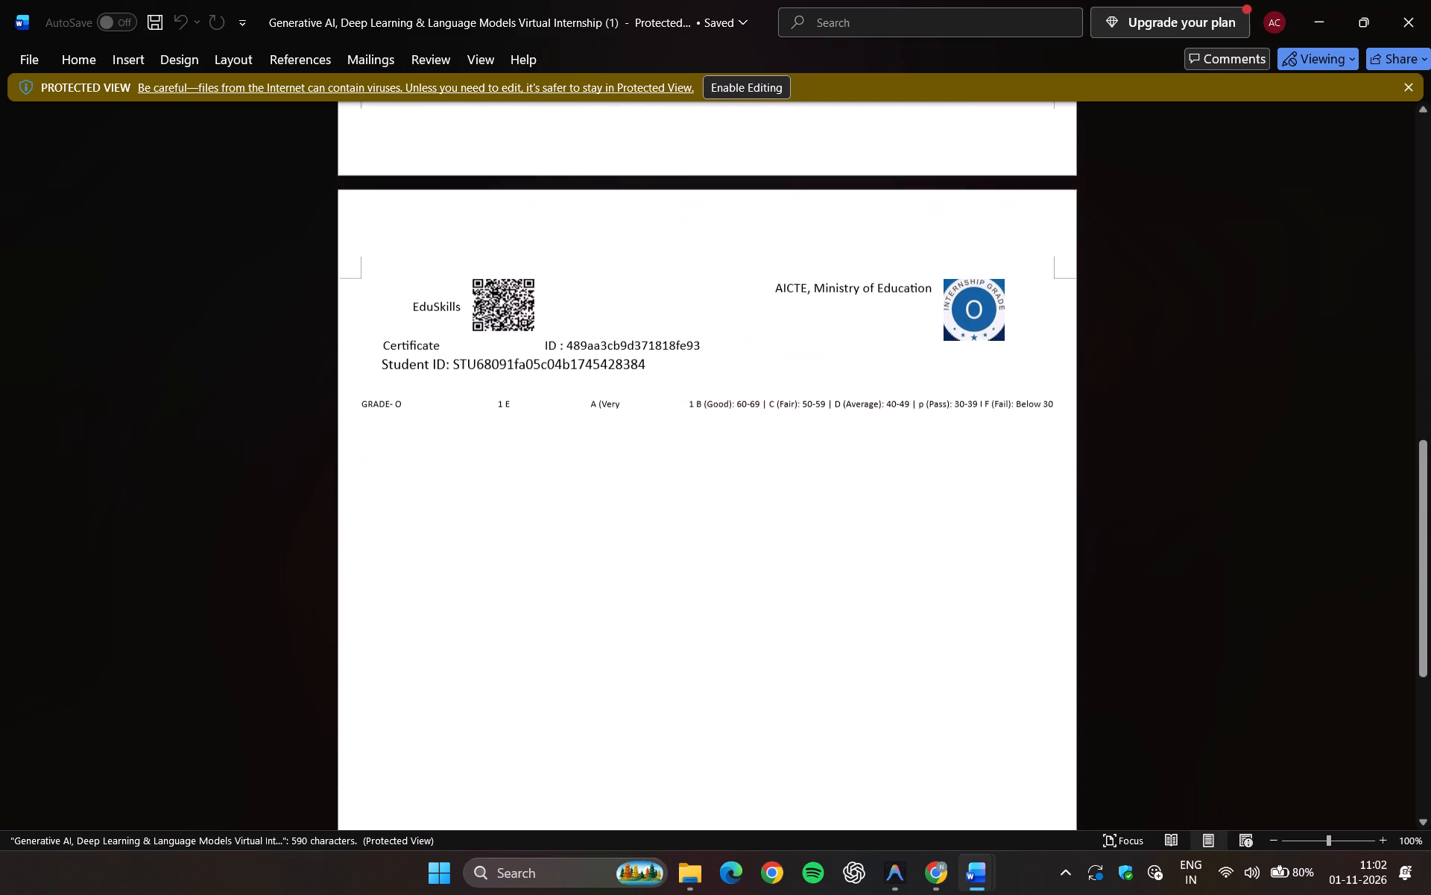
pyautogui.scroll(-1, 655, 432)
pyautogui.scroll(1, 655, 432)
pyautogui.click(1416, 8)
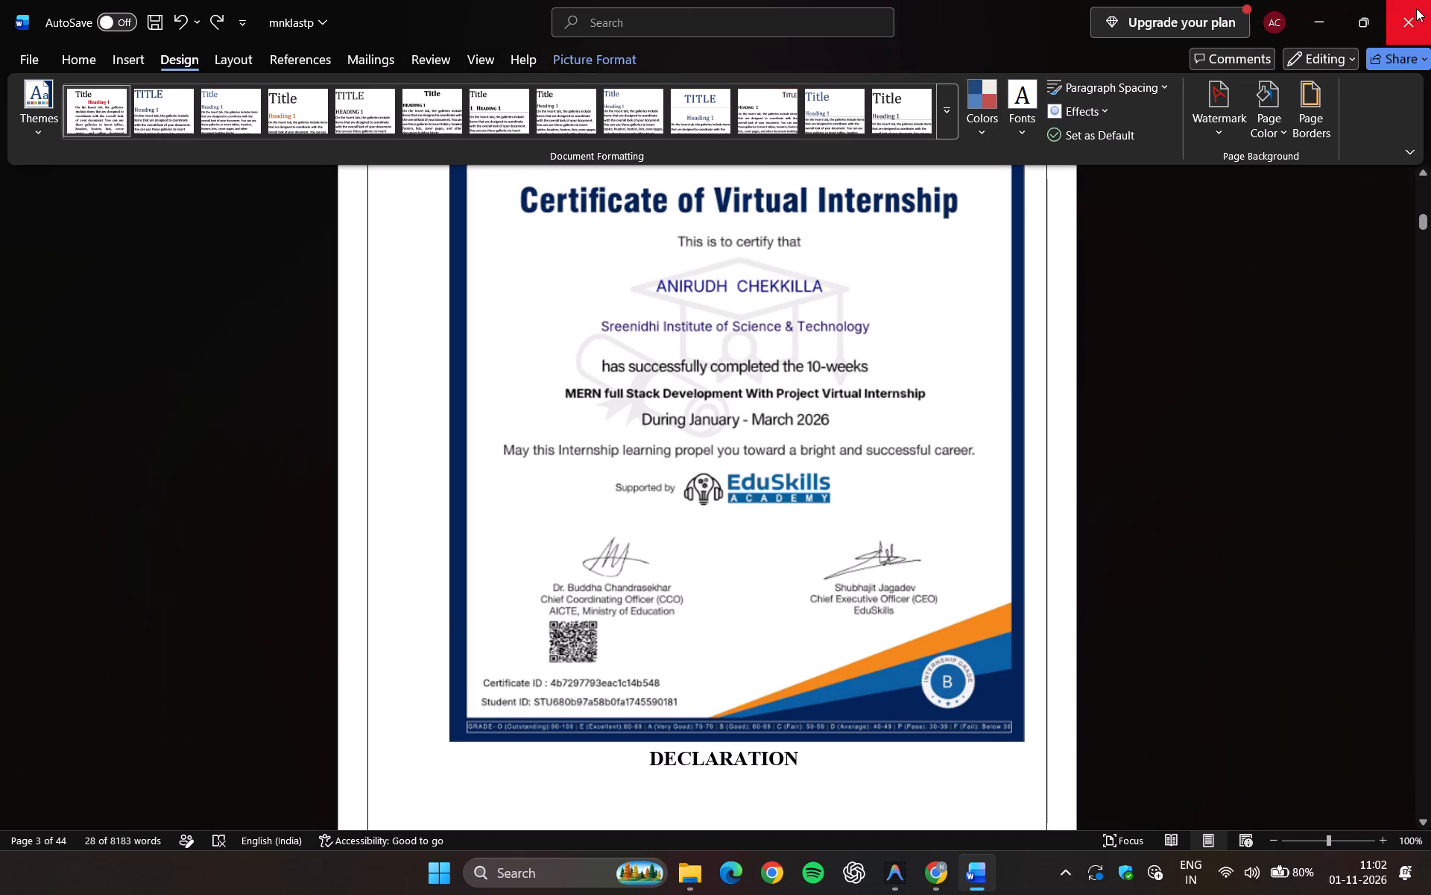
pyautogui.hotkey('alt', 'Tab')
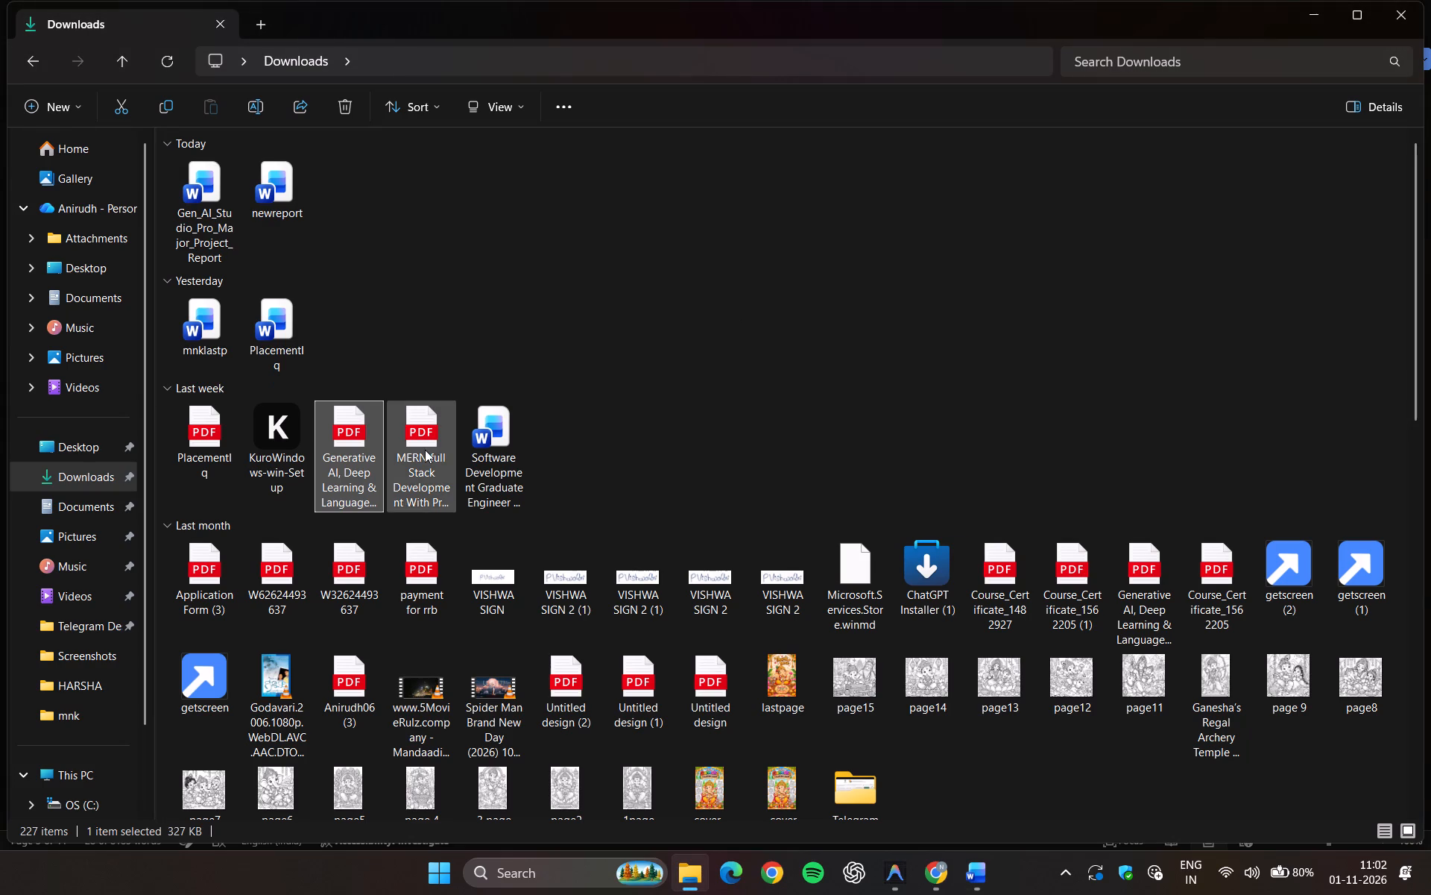
# Open the Generative AI certificate PDF from Downloads and copy an area screenshot covering the whole certificate.
pyautogui.doubleClick(355, 445)
pyautogui.click(593, 398)
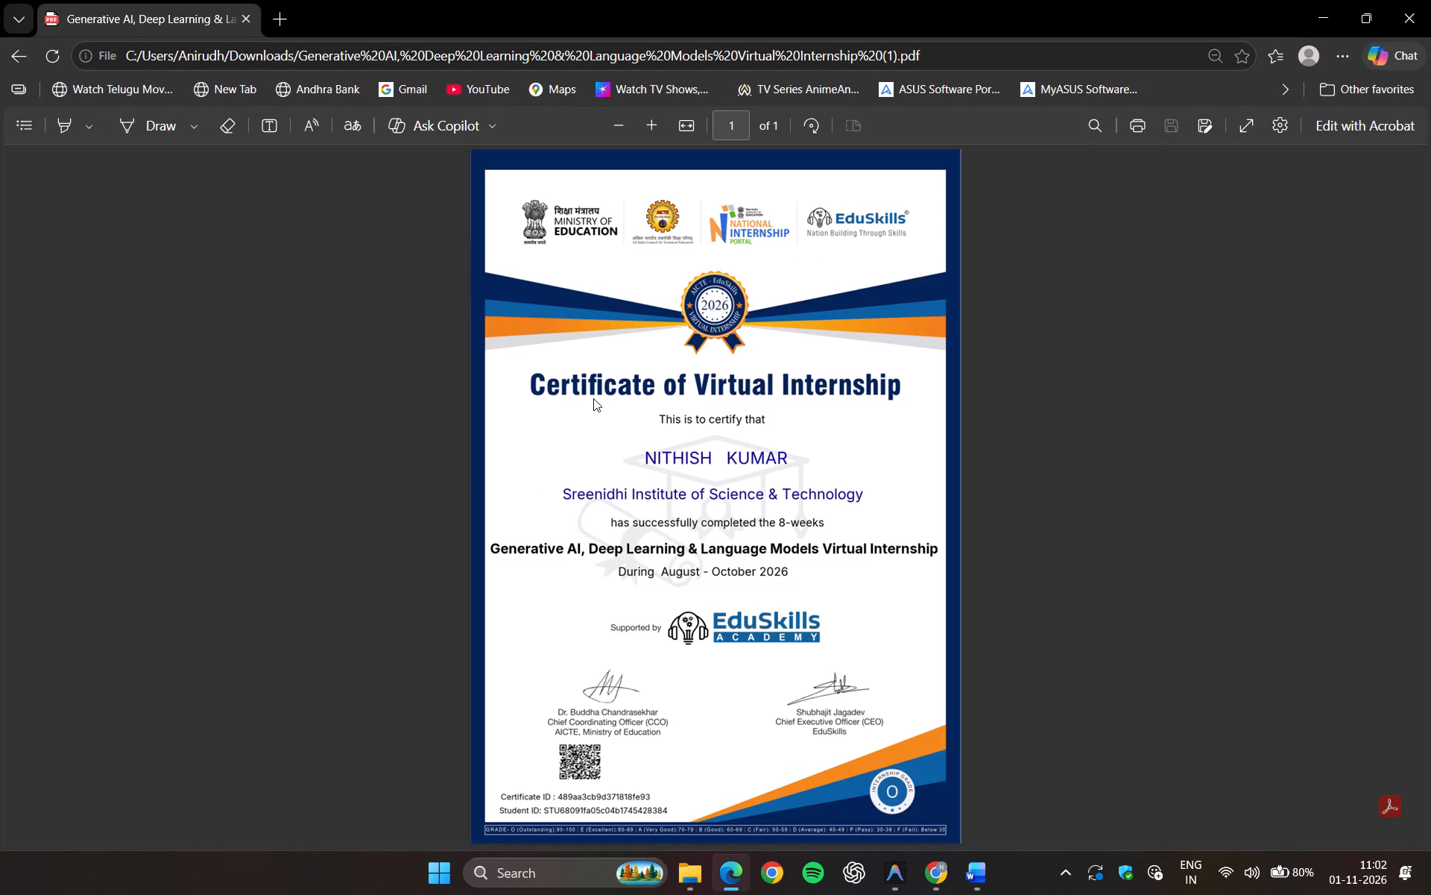
pyautogui.rightClick(593, 398)
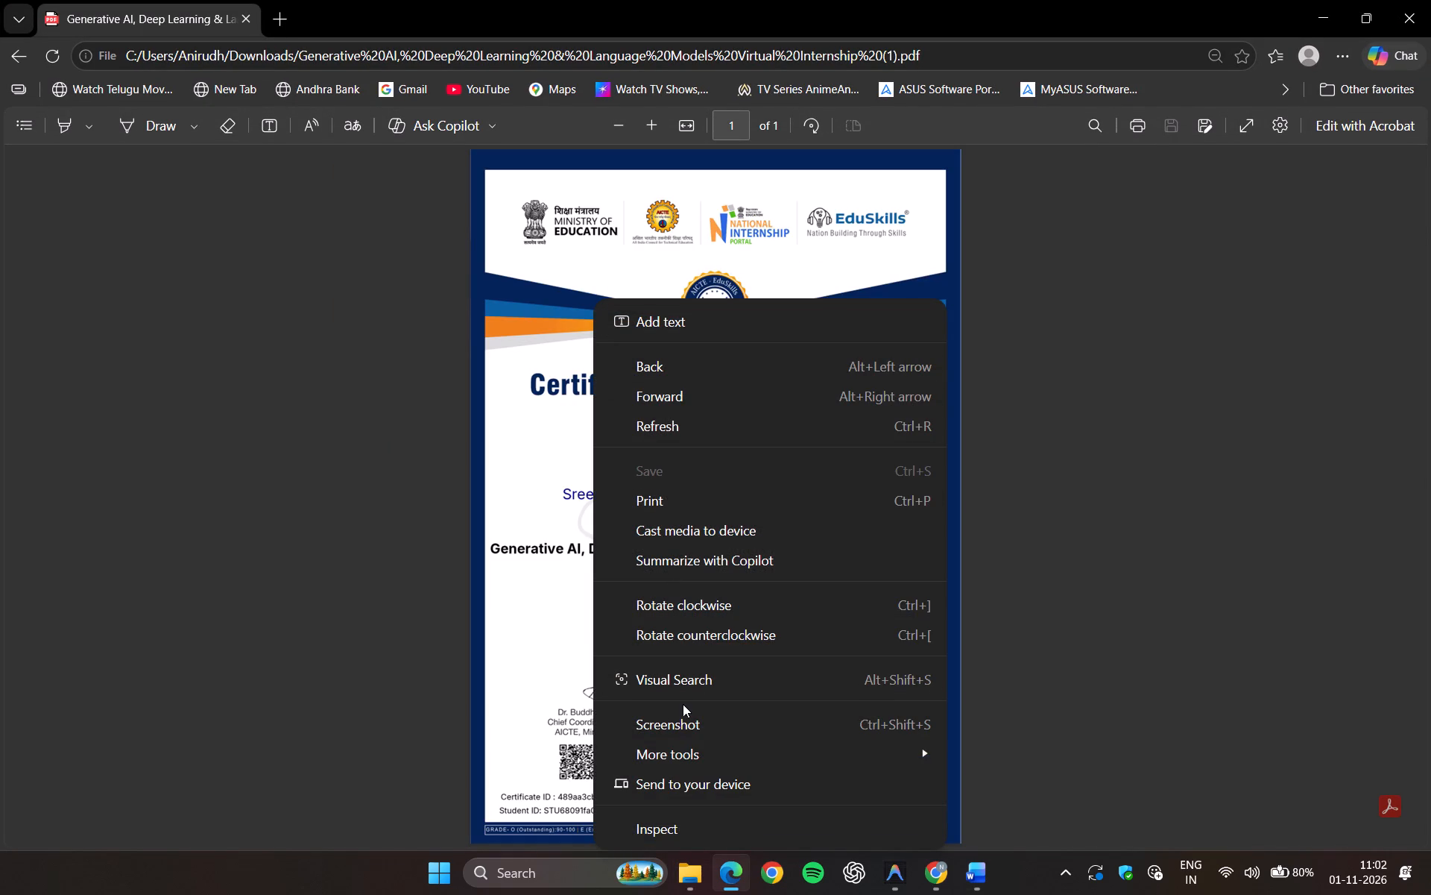
pyautogui.scroll(-1, 673, 788)
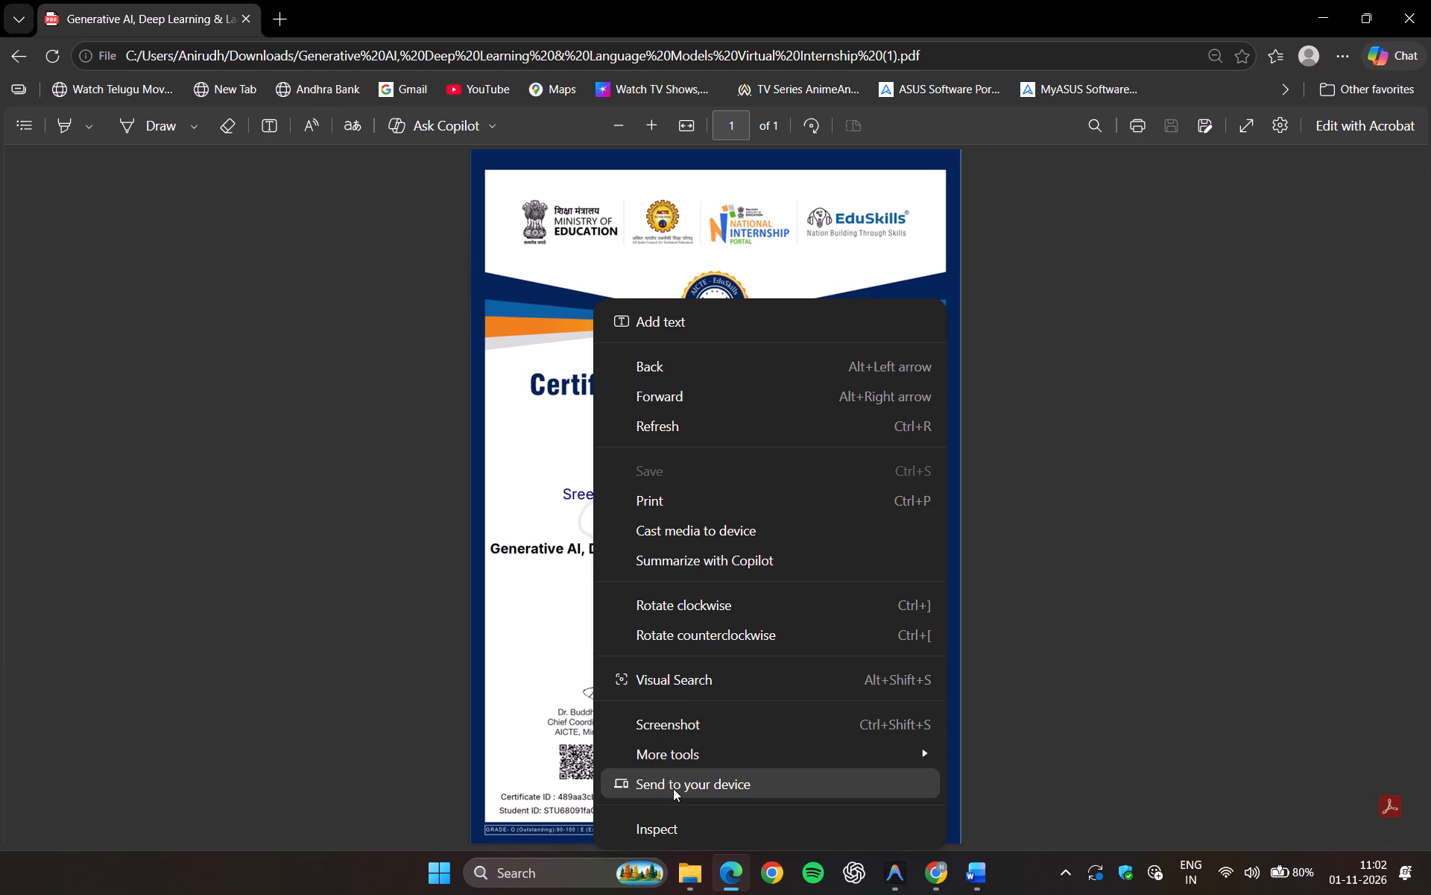
pyautogui.scroll(-1, 673, 788)
pyautogui.click(648, 715)
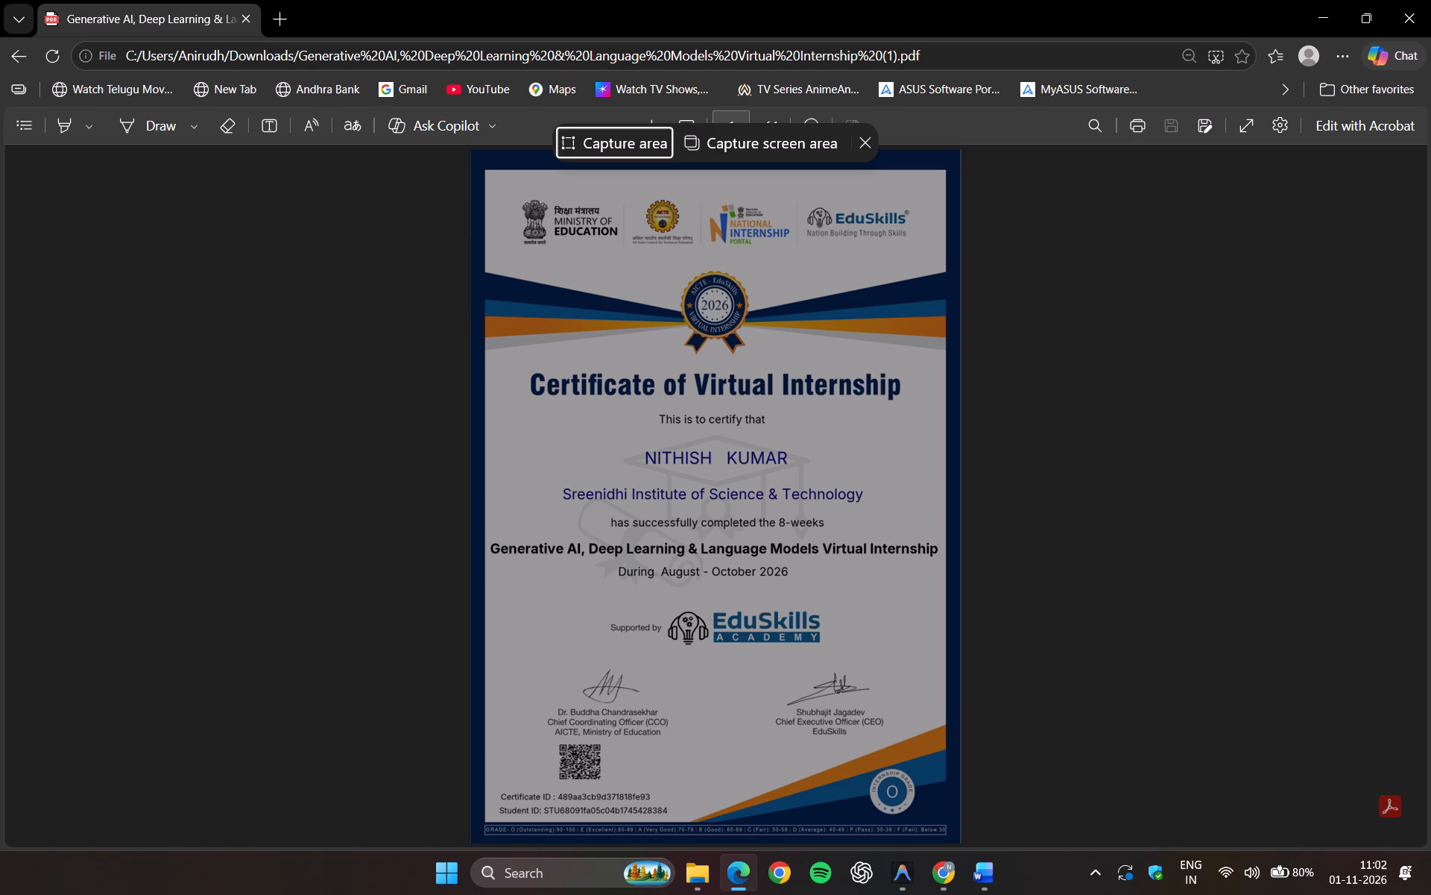
pyautogui.moveTo(473, 151); pyautogui.dragTo(932, 644)
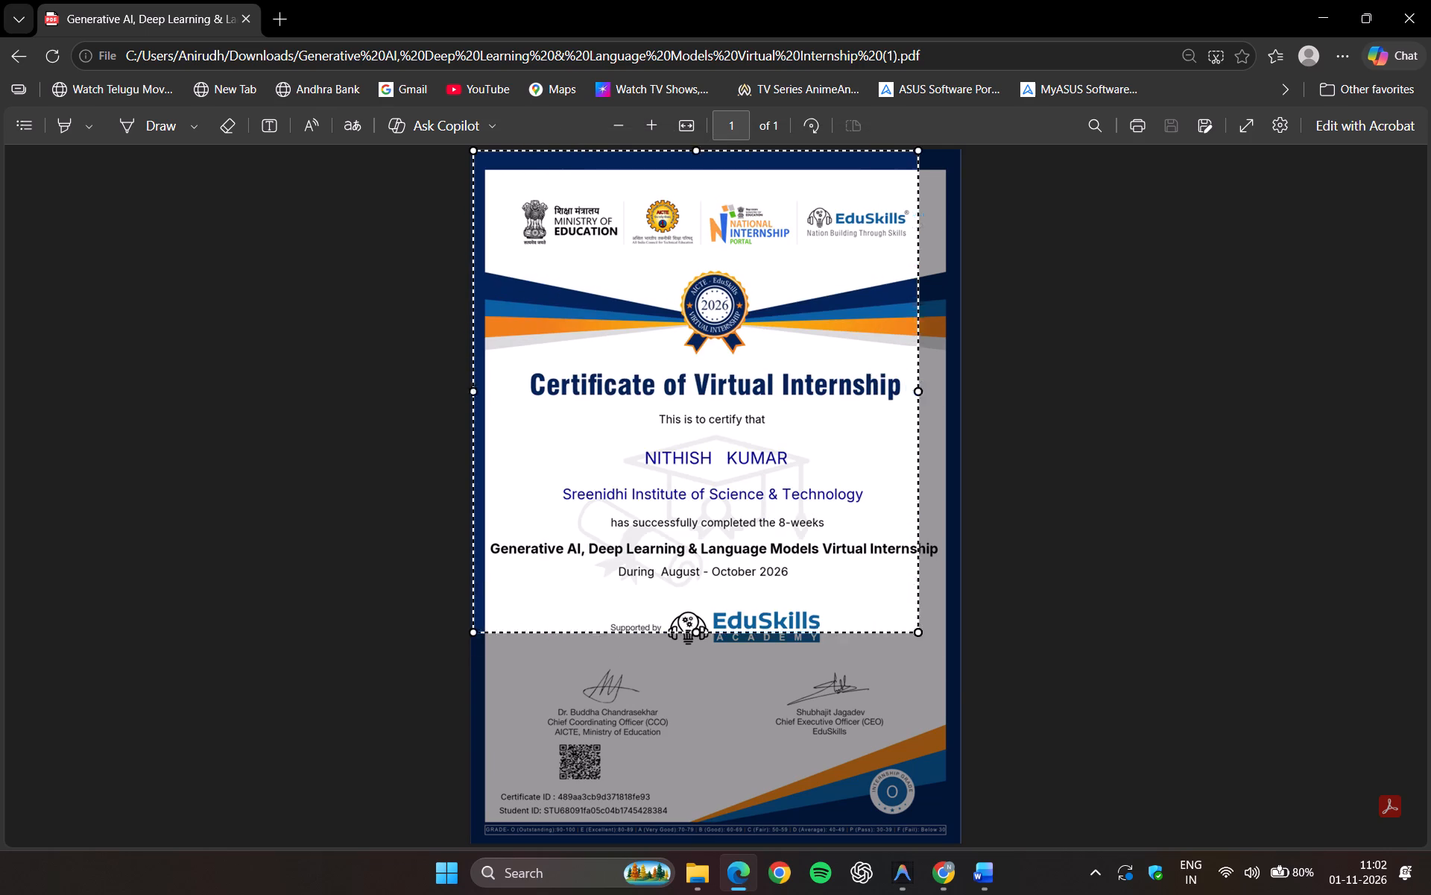
pyautogui.moveTo(932, 644); pyautogui.dragTo(961, 855)
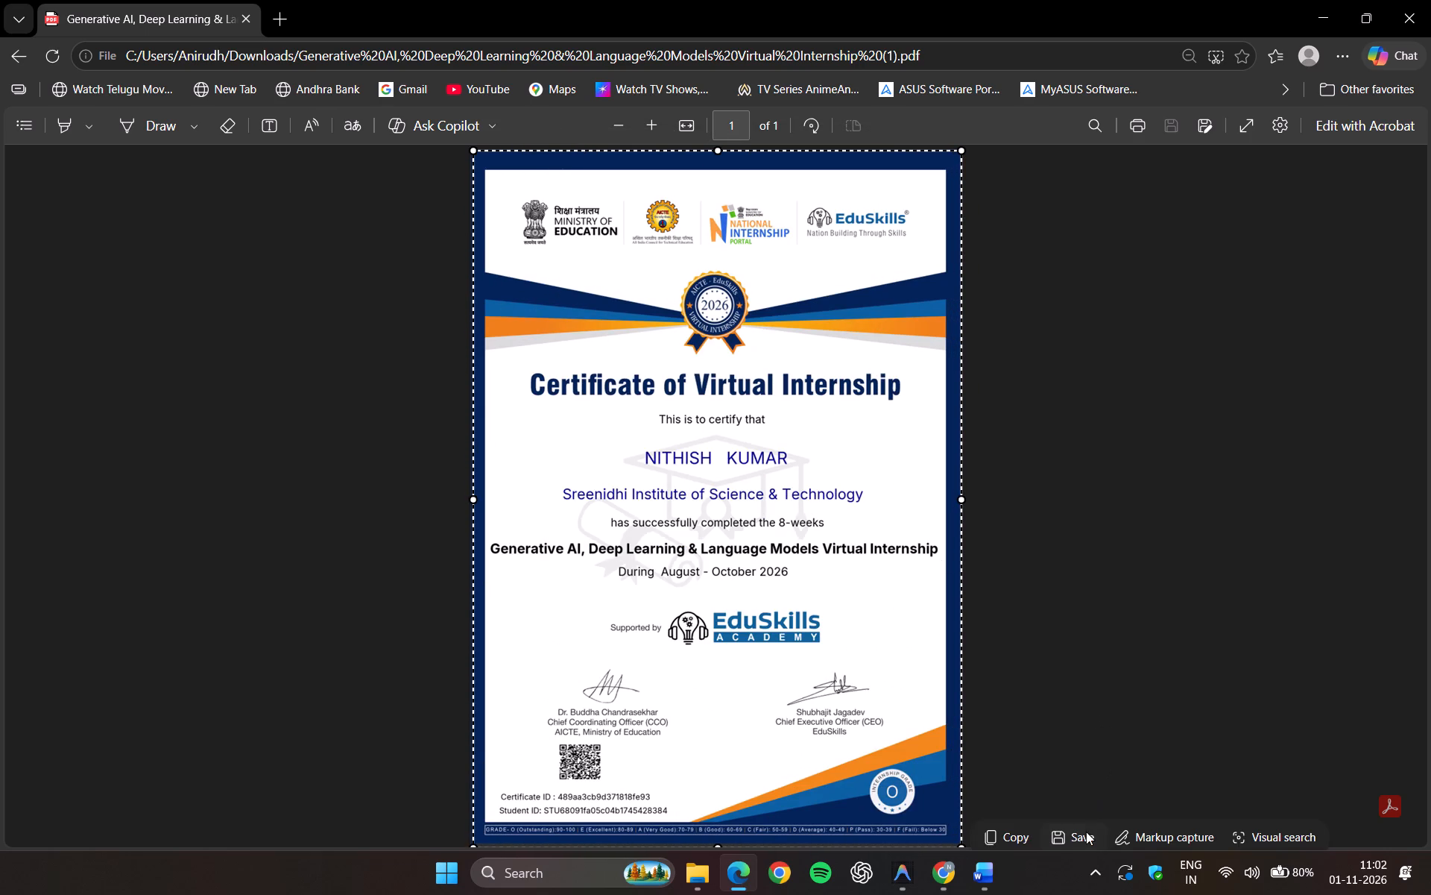
pyautogui.click(1014, 839)
# Switch to the mnklastp document in Word, paste the copied Generative AI certificate beside the MERN certificate picture, and delete the MERN one.
pyautogui.hotkey('alt', 'Tab')
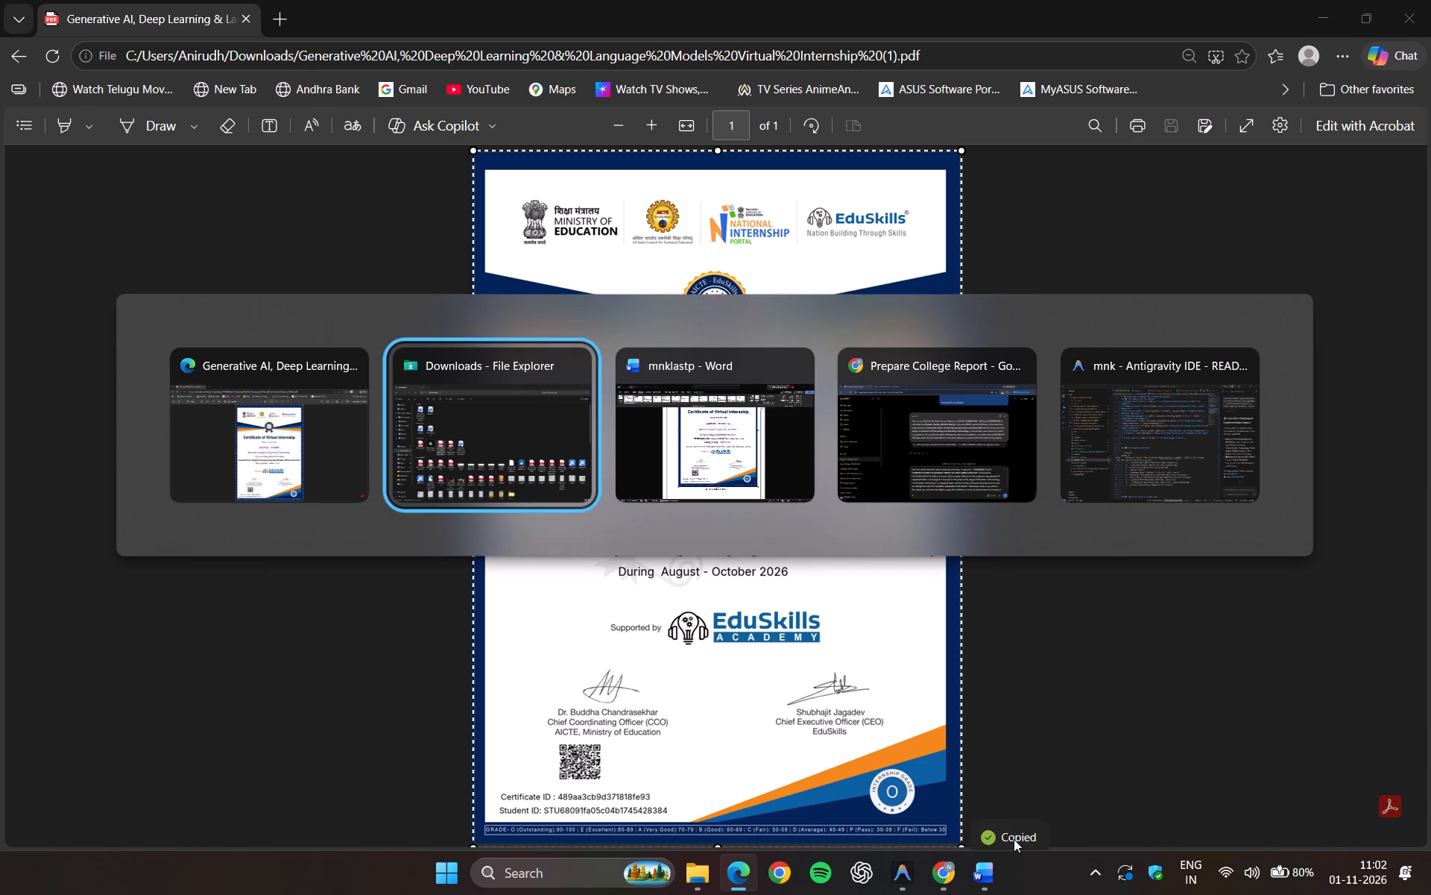
pyautogui.hotkey('alt', 'Tab')
pyautogui.click(795, 557)
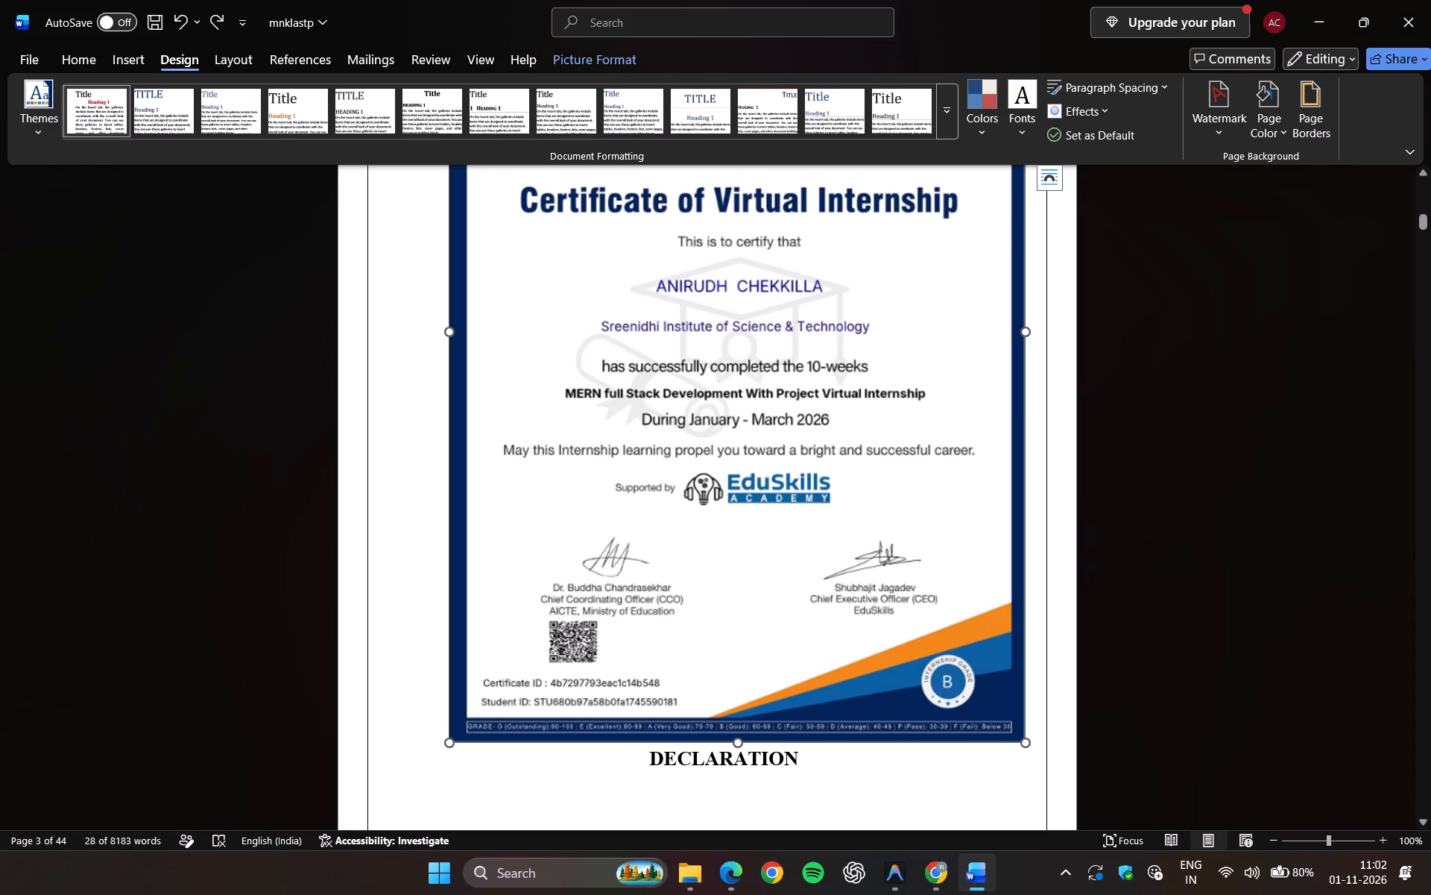
pyautogui.scroll(1, 761, 544)
pyautogui.click(761, 544)
pyautogui.hotkey('ctrl', 'v')
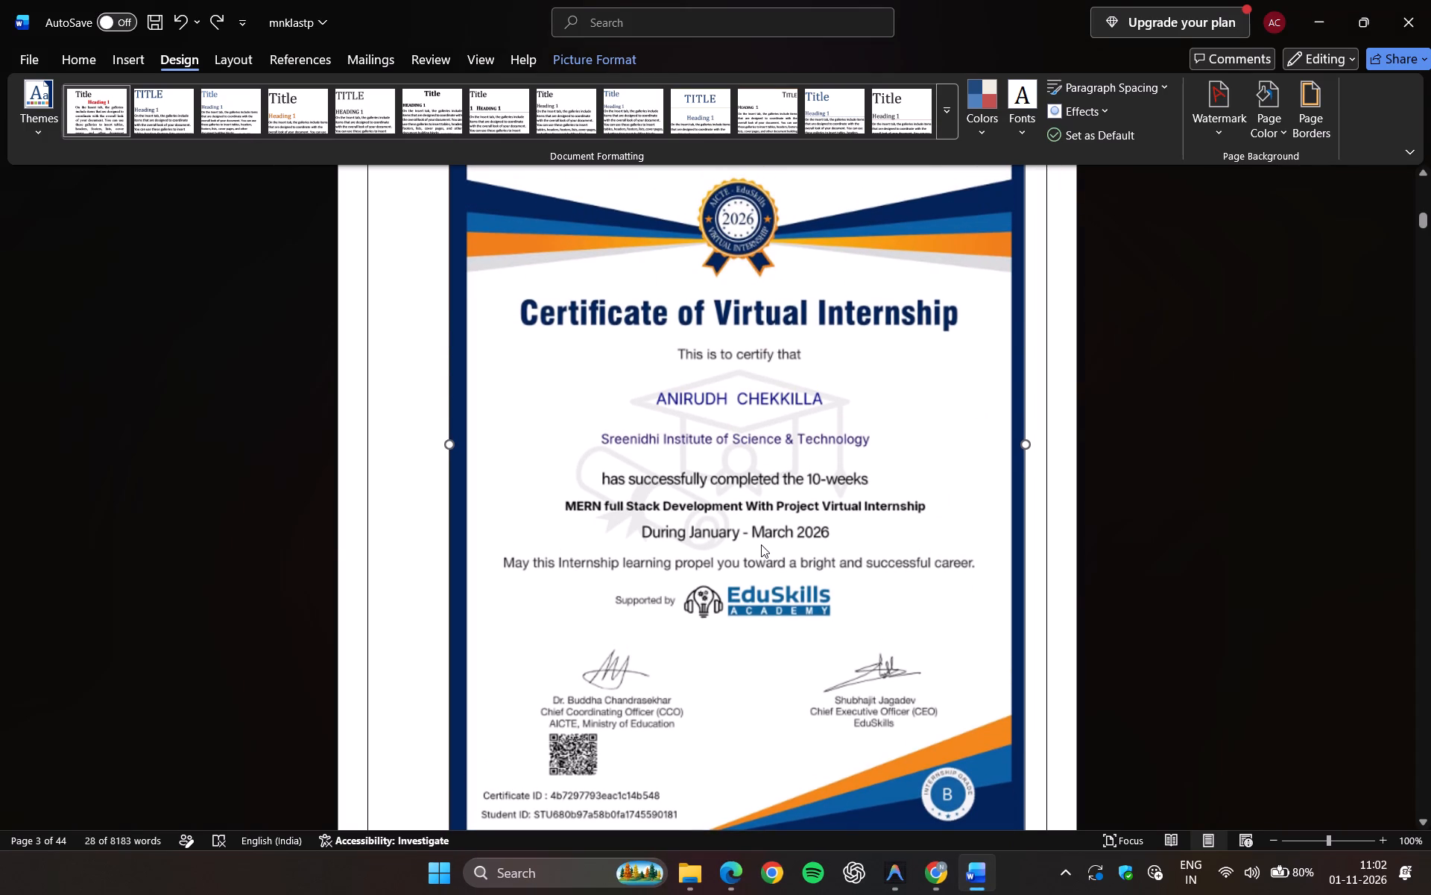
pyautogui.scroll(3, 761, 544)
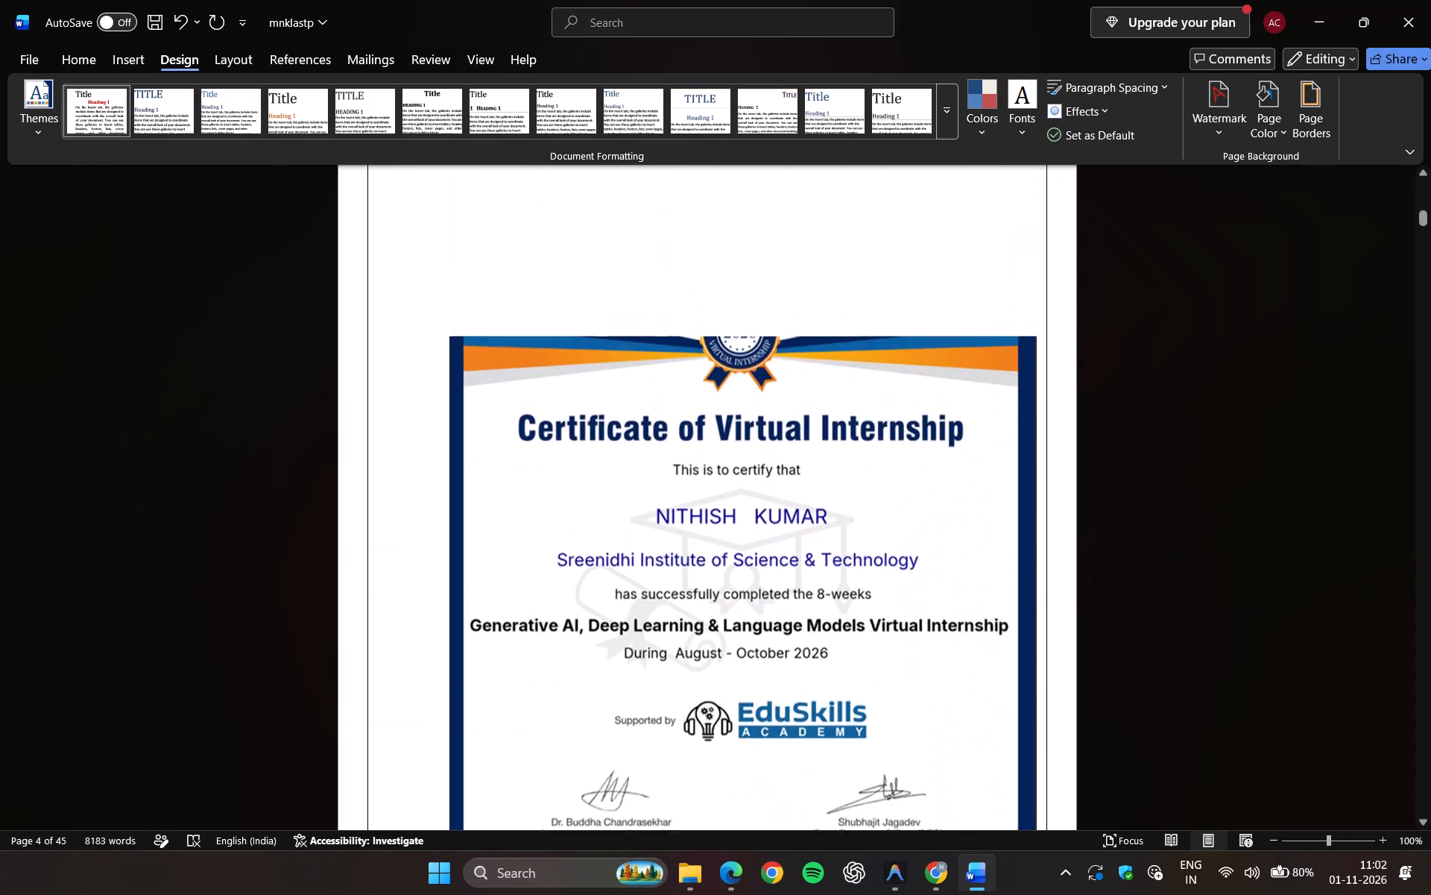
pyautogui.scroll(-3, 761, 544)
pyautogui.click(751, 456)
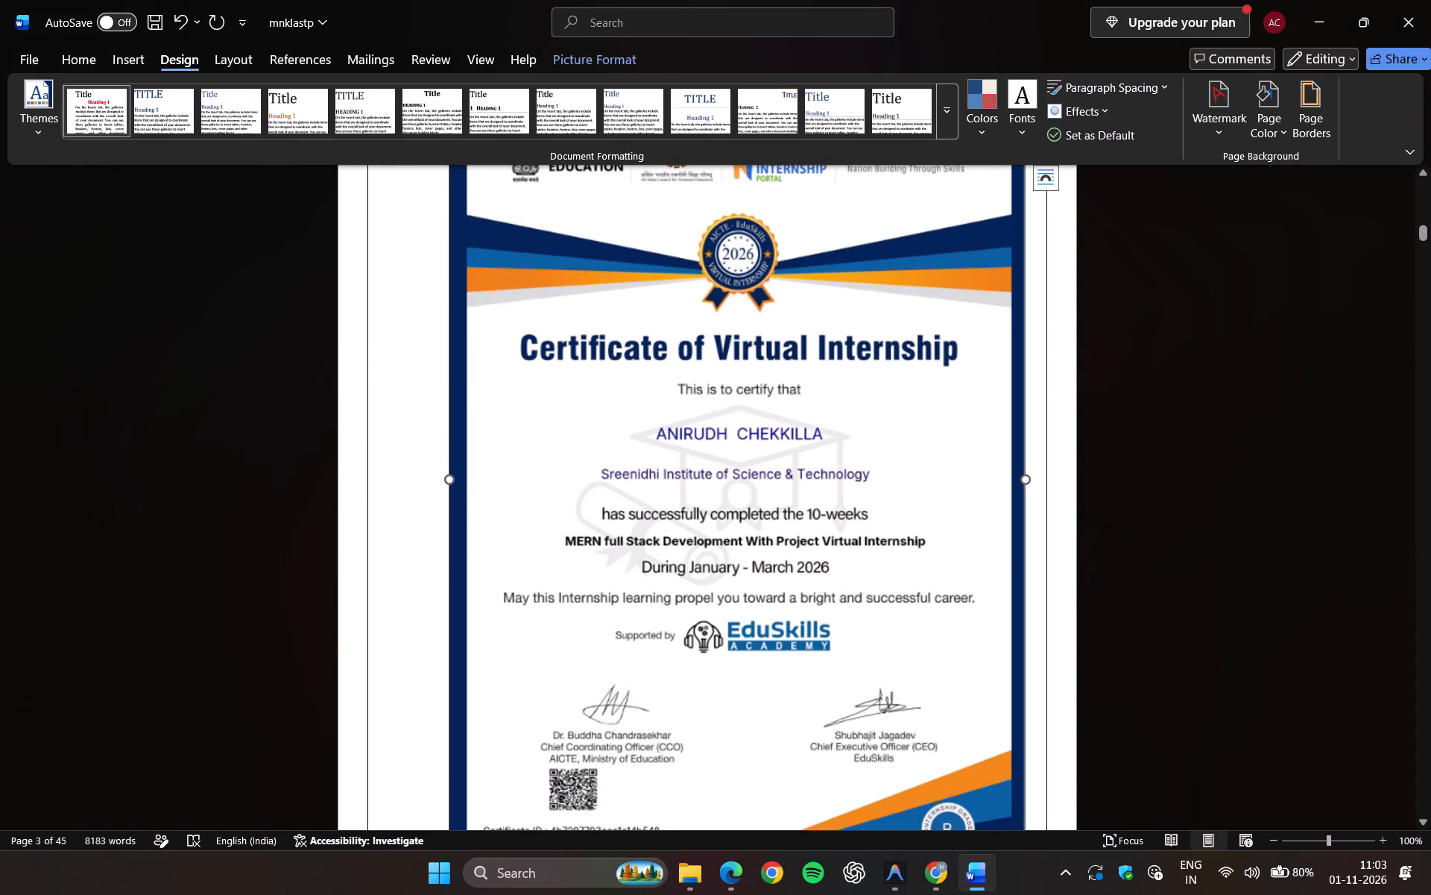
pyautogui.press('Delete')
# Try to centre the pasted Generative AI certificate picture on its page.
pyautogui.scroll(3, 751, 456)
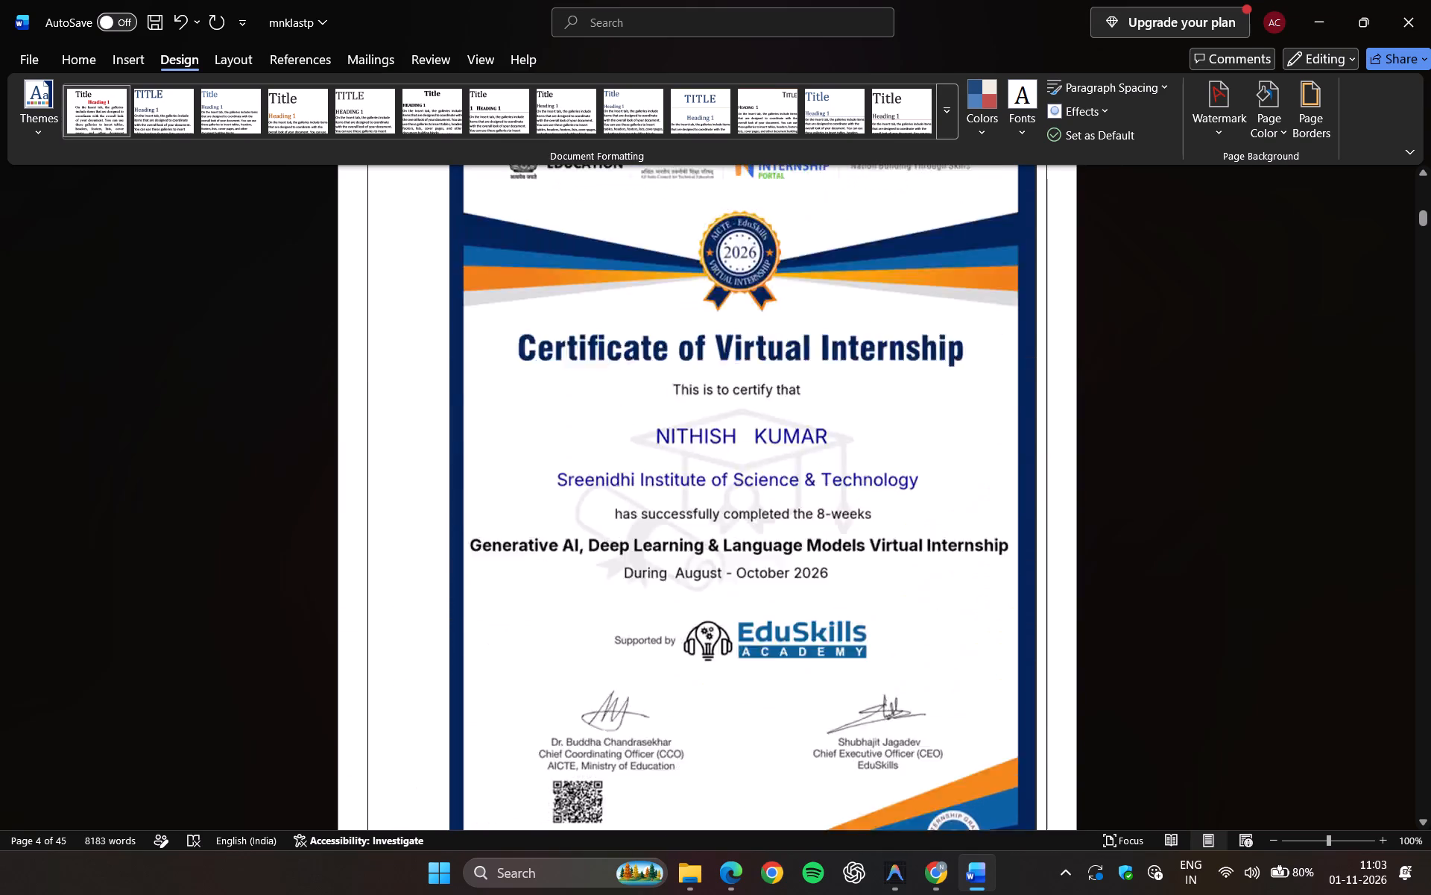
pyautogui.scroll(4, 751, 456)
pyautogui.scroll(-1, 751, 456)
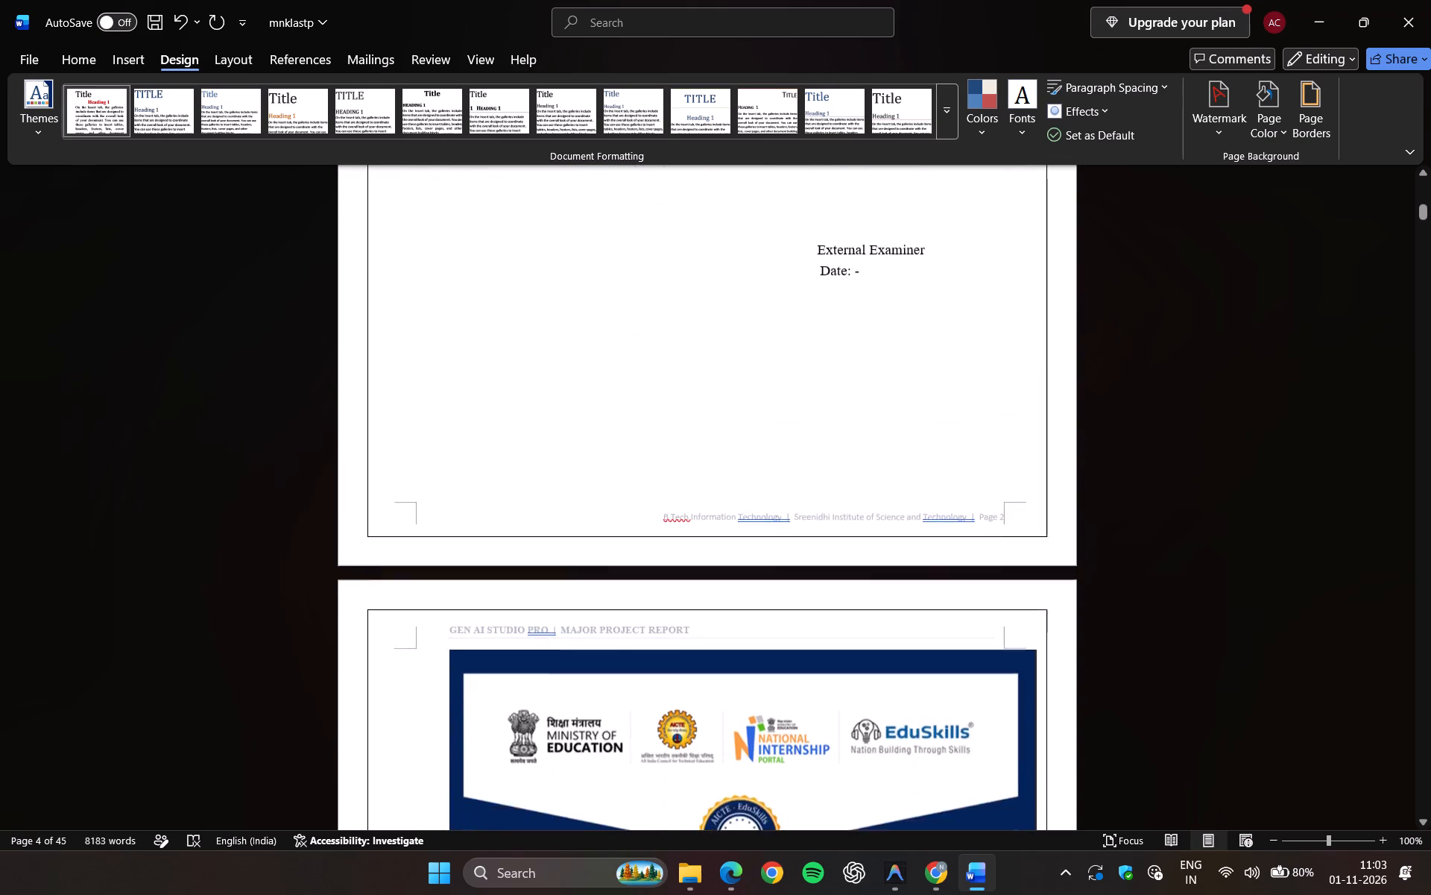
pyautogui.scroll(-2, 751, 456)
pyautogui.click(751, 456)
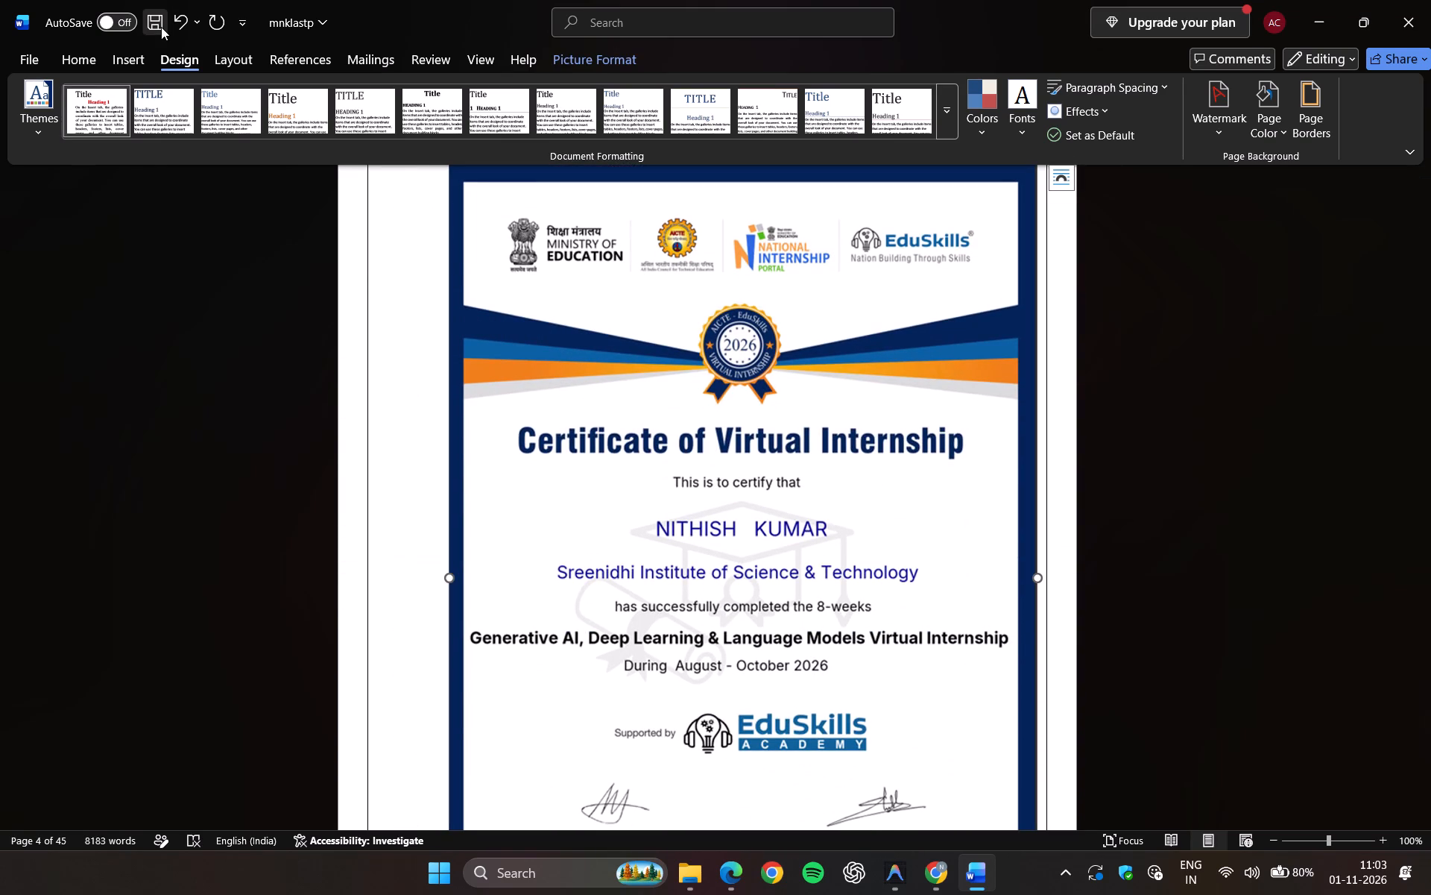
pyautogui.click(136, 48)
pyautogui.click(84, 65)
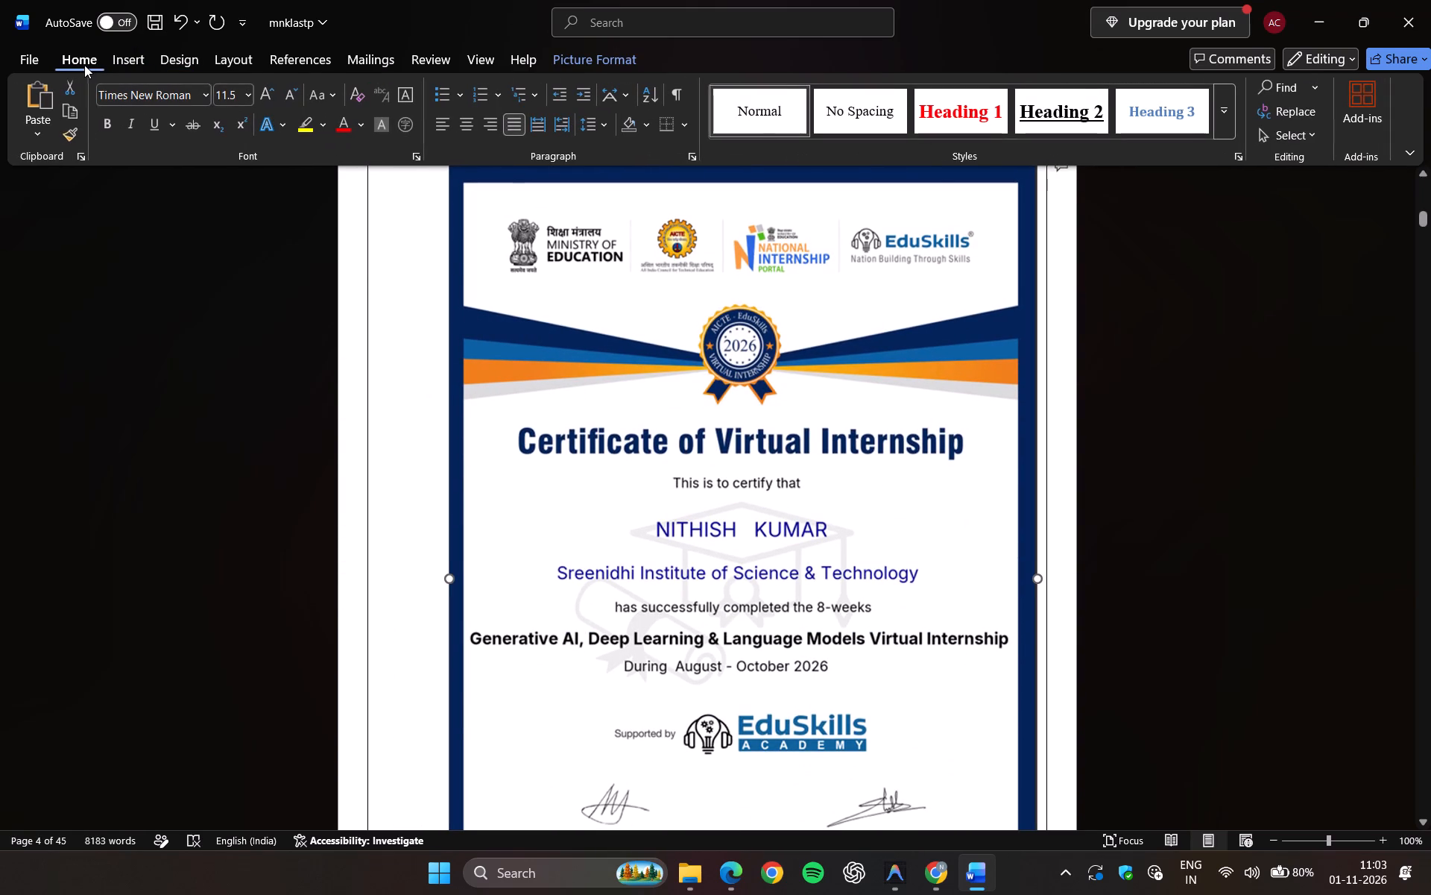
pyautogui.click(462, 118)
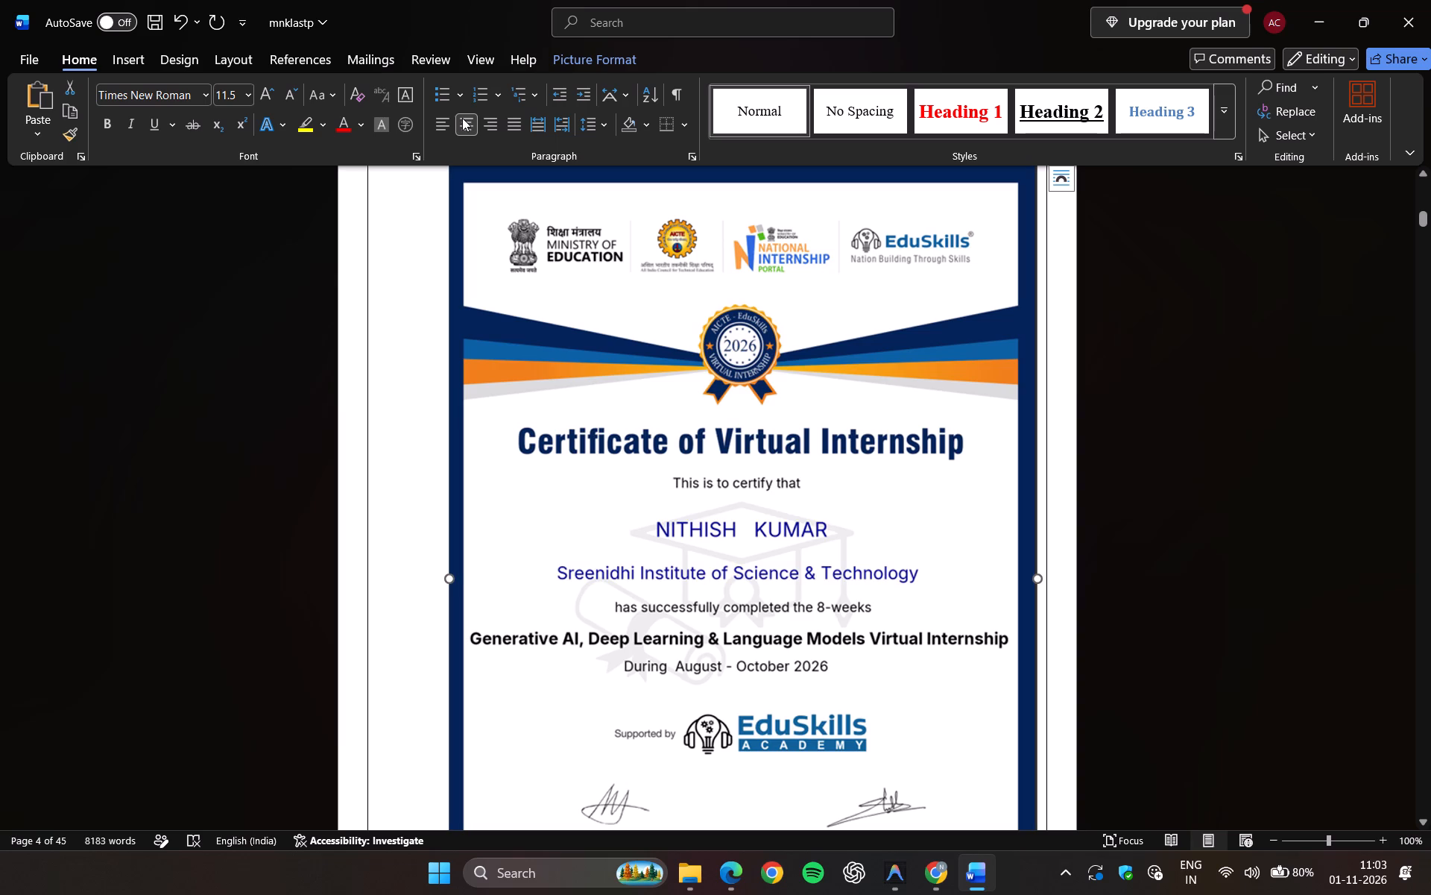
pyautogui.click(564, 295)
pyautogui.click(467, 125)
# Narrow the certificate picture slightly so its width fits closer to the page's text margins.
pyautogui.moveTo(445, 581); pyautogui.dragTo(487, 574)
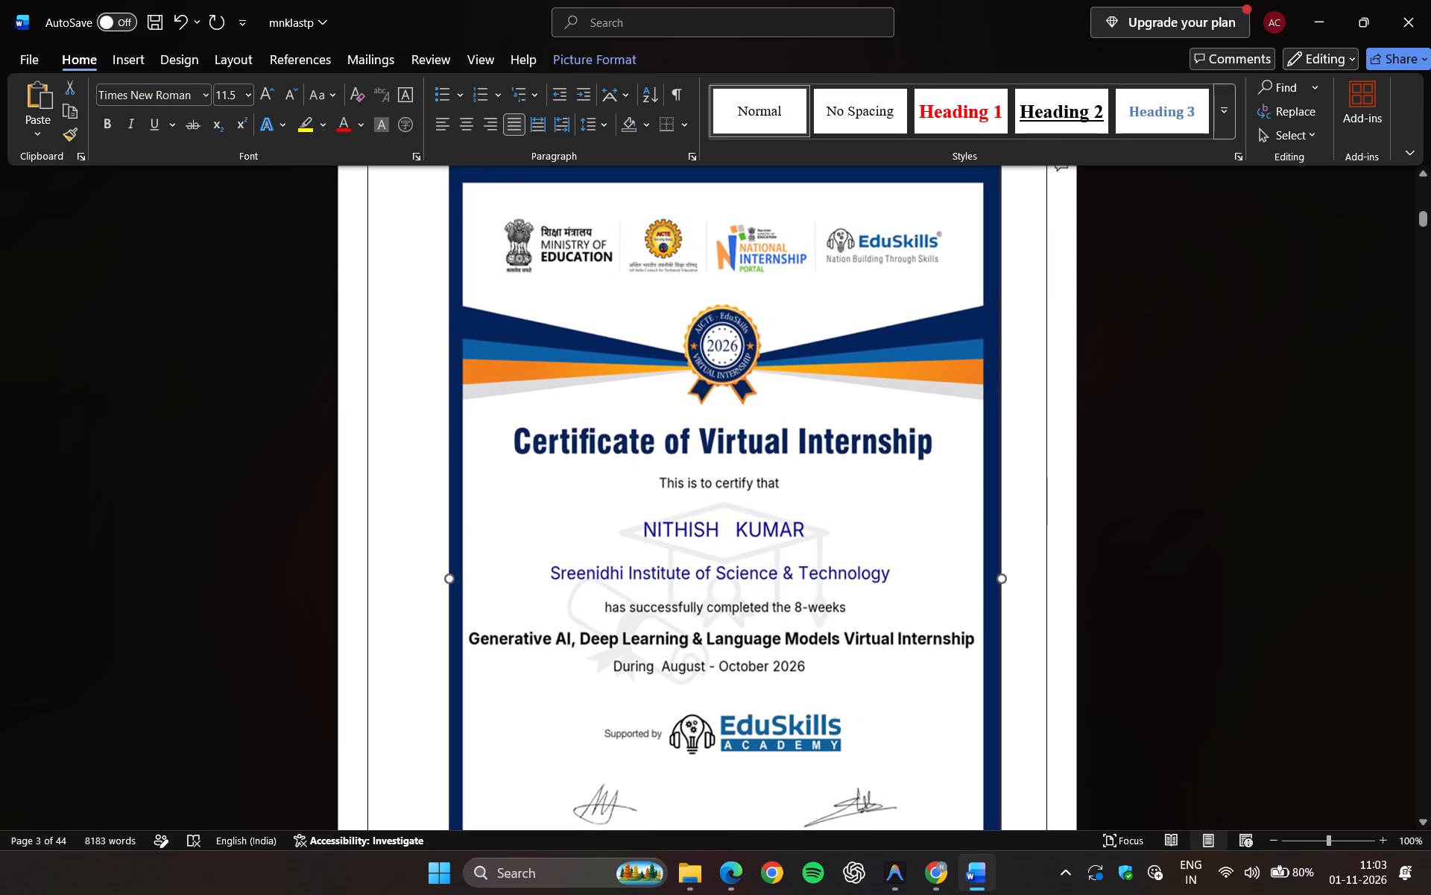
pyautogui.moveTo(487, 574); pyautogui.dragTo(474, 573)
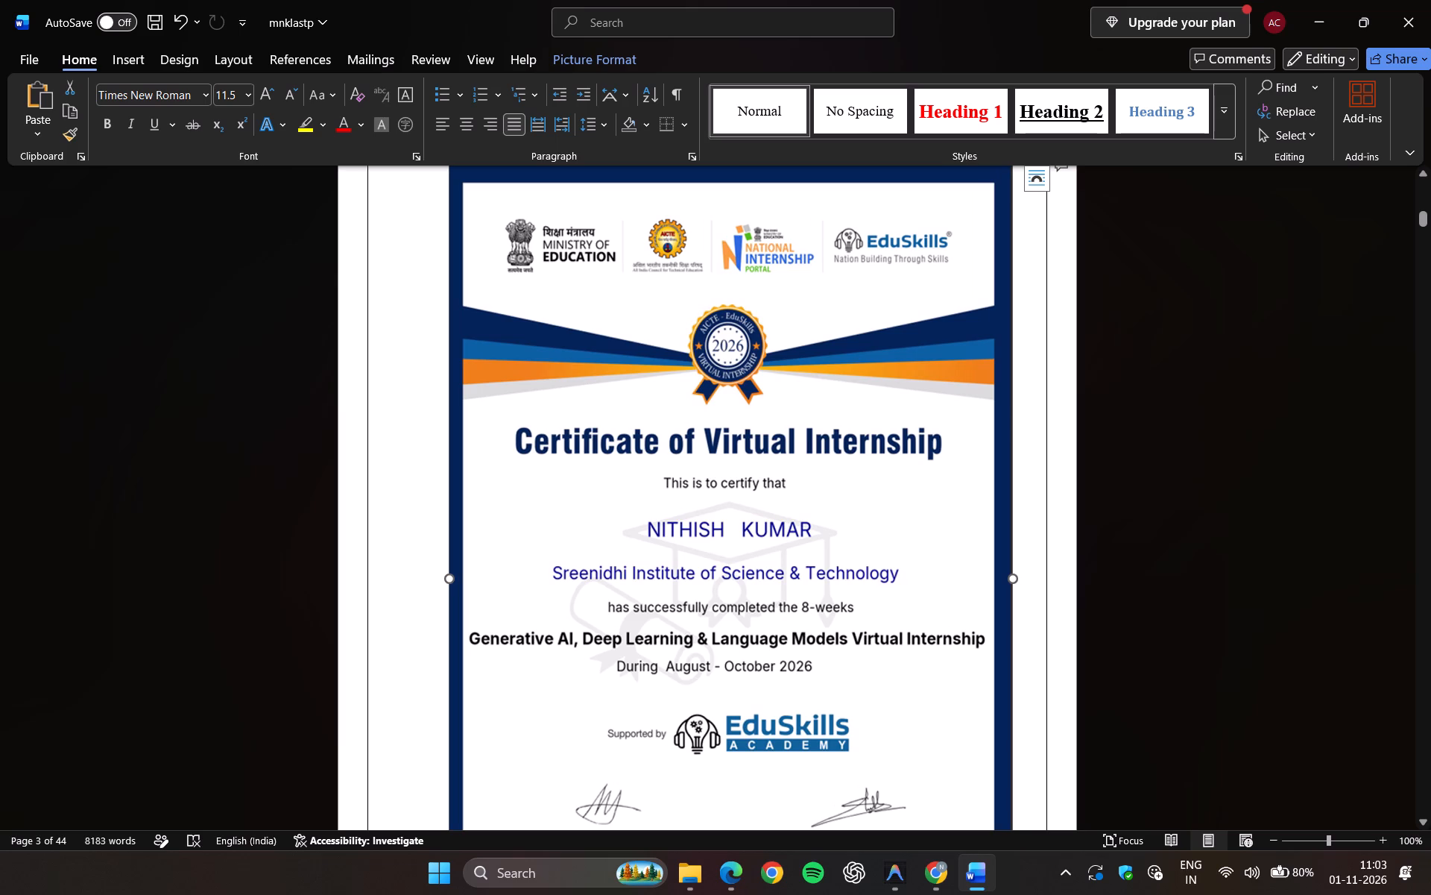
pyautogui.click(1143, 433)
# Check the certificate page layout and move the DECLARATION heading to the top of the following page with blank lines.
pyautogui.keyDown('ctrl'); pyautogui.scroll(-3, 1143, 433); pyautogui.keyUp('ctrl')
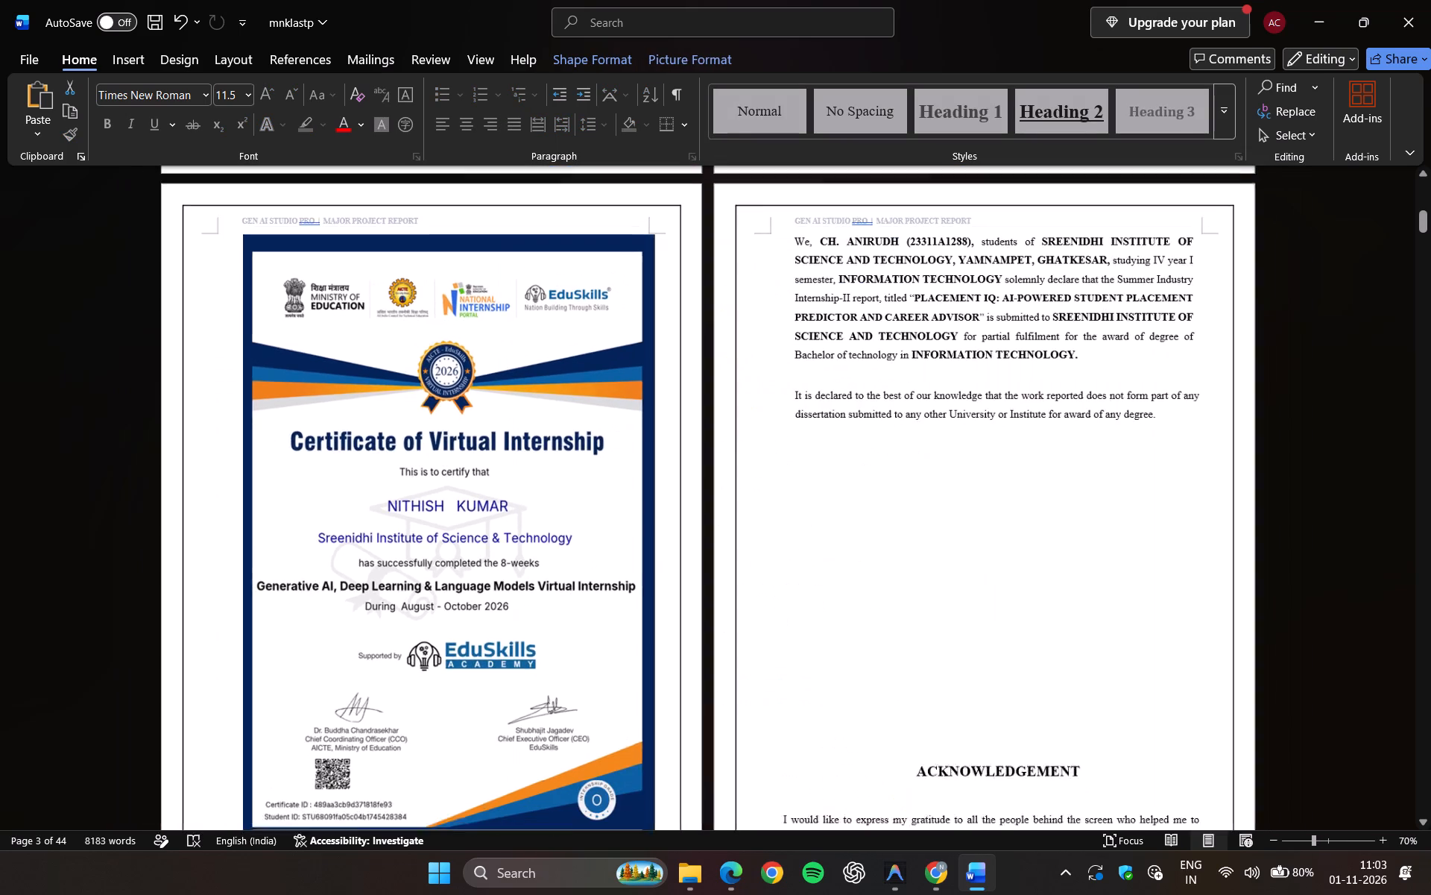
pyautogui.keyDown('ctrl'); pyautogui.scroll(2, 892, 455); pyautogui.keyUp('ctrl')
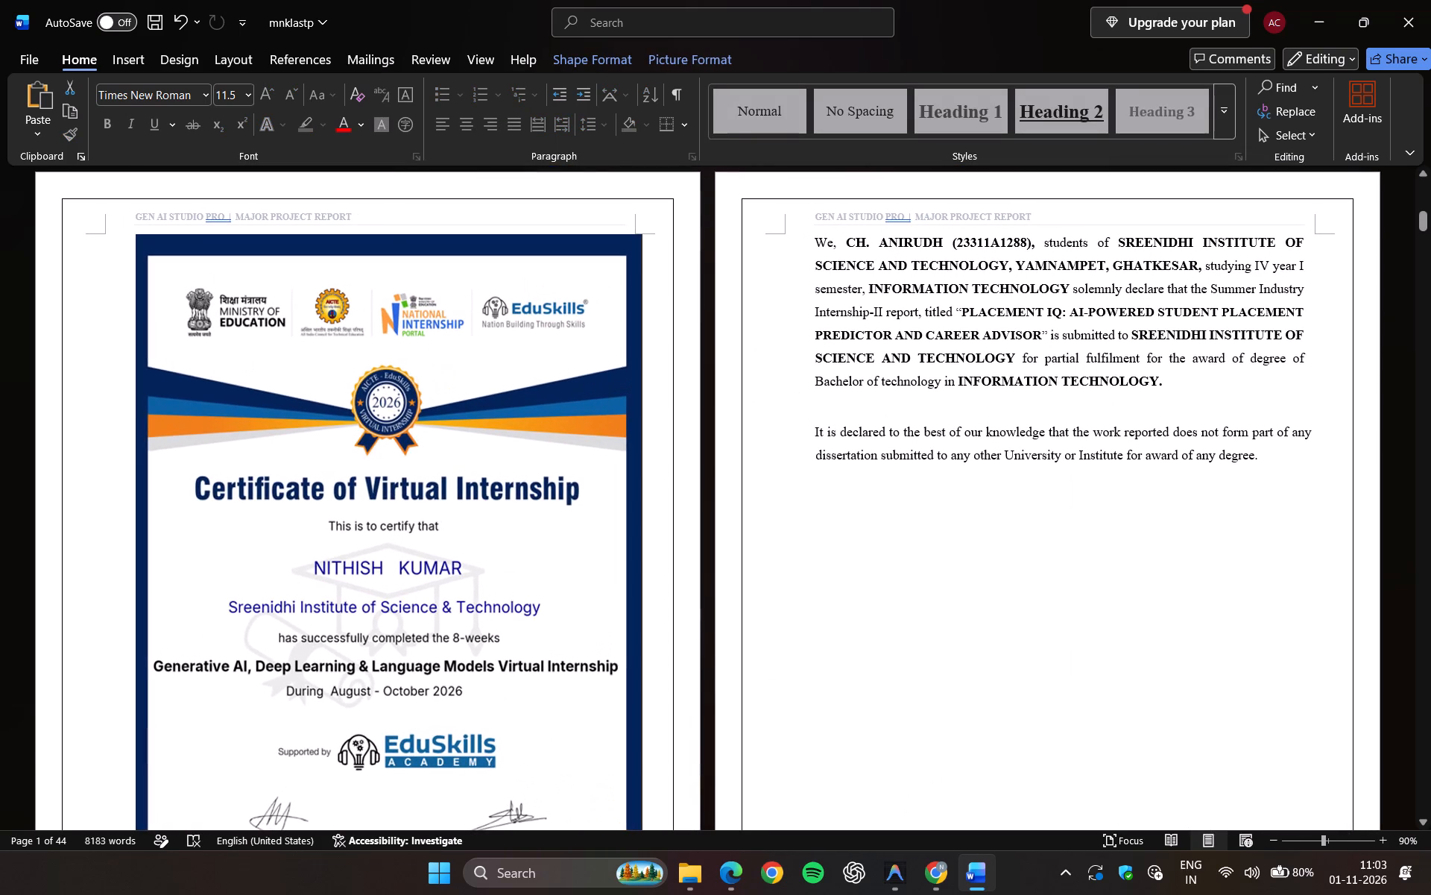
pyautogui.scroll(-1, 704, 412)
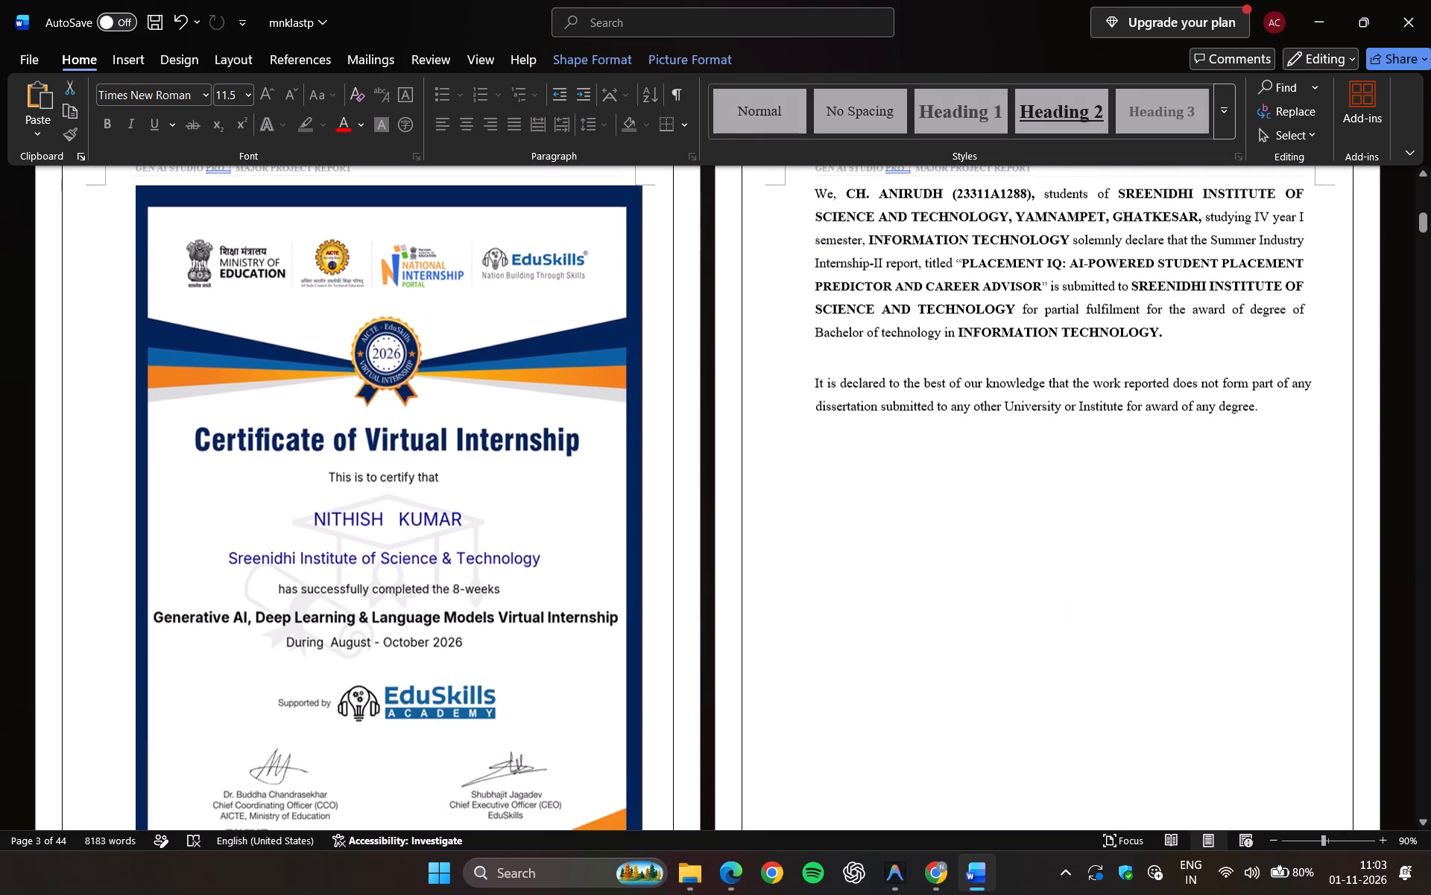
pyautogui.keyDown('ctrl'); pyautogui.scroll(1, 704, 412); pyautogui.keyUp('ctrl')
pyautogui.scroll(-1, 704, 412)
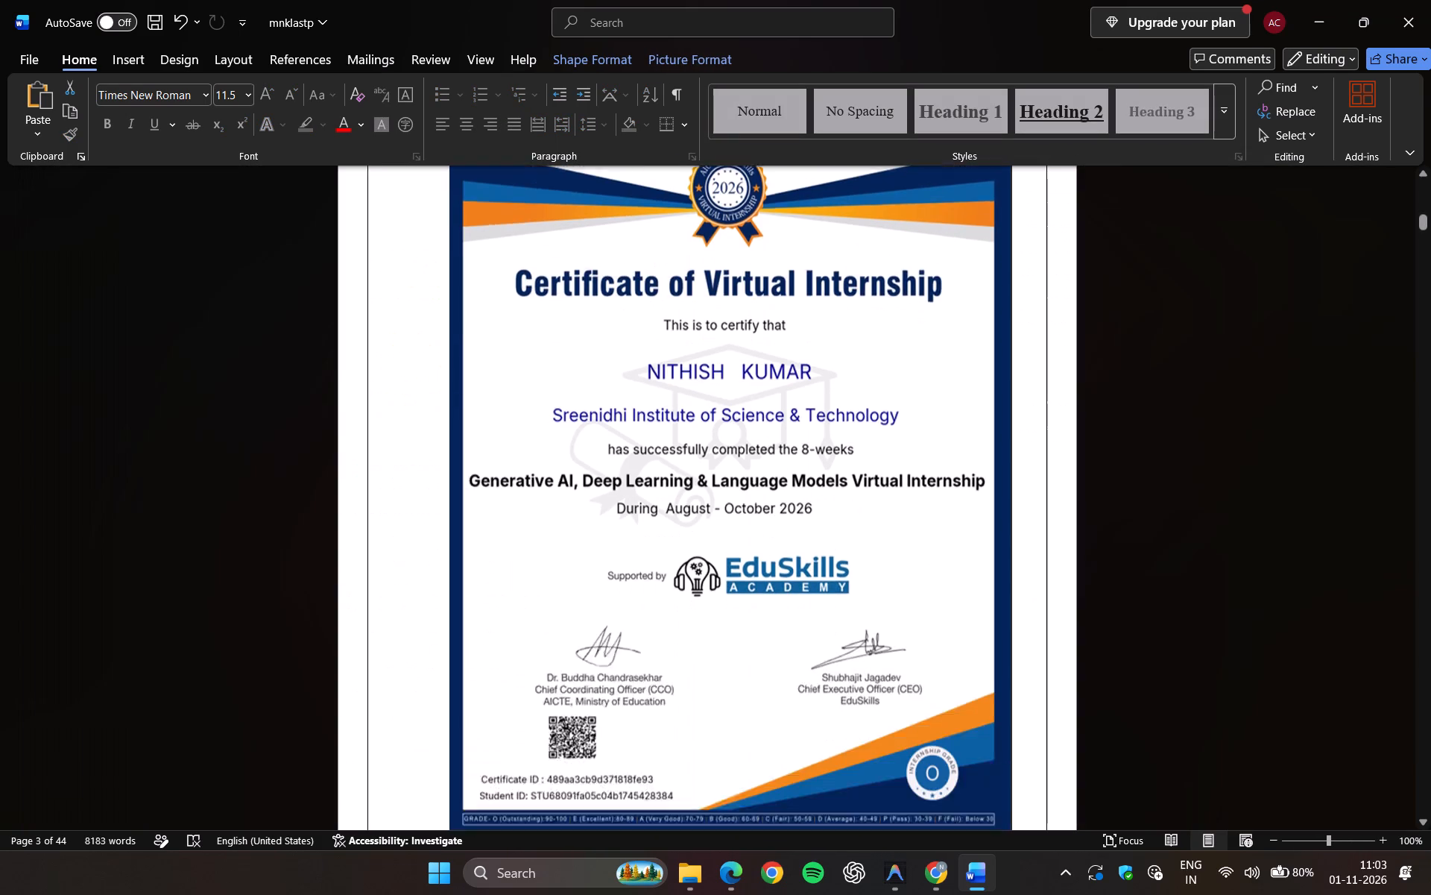
pyautogui.scroll(-2, 704, 412)
pyautogui.scroll(1, 704, 412)
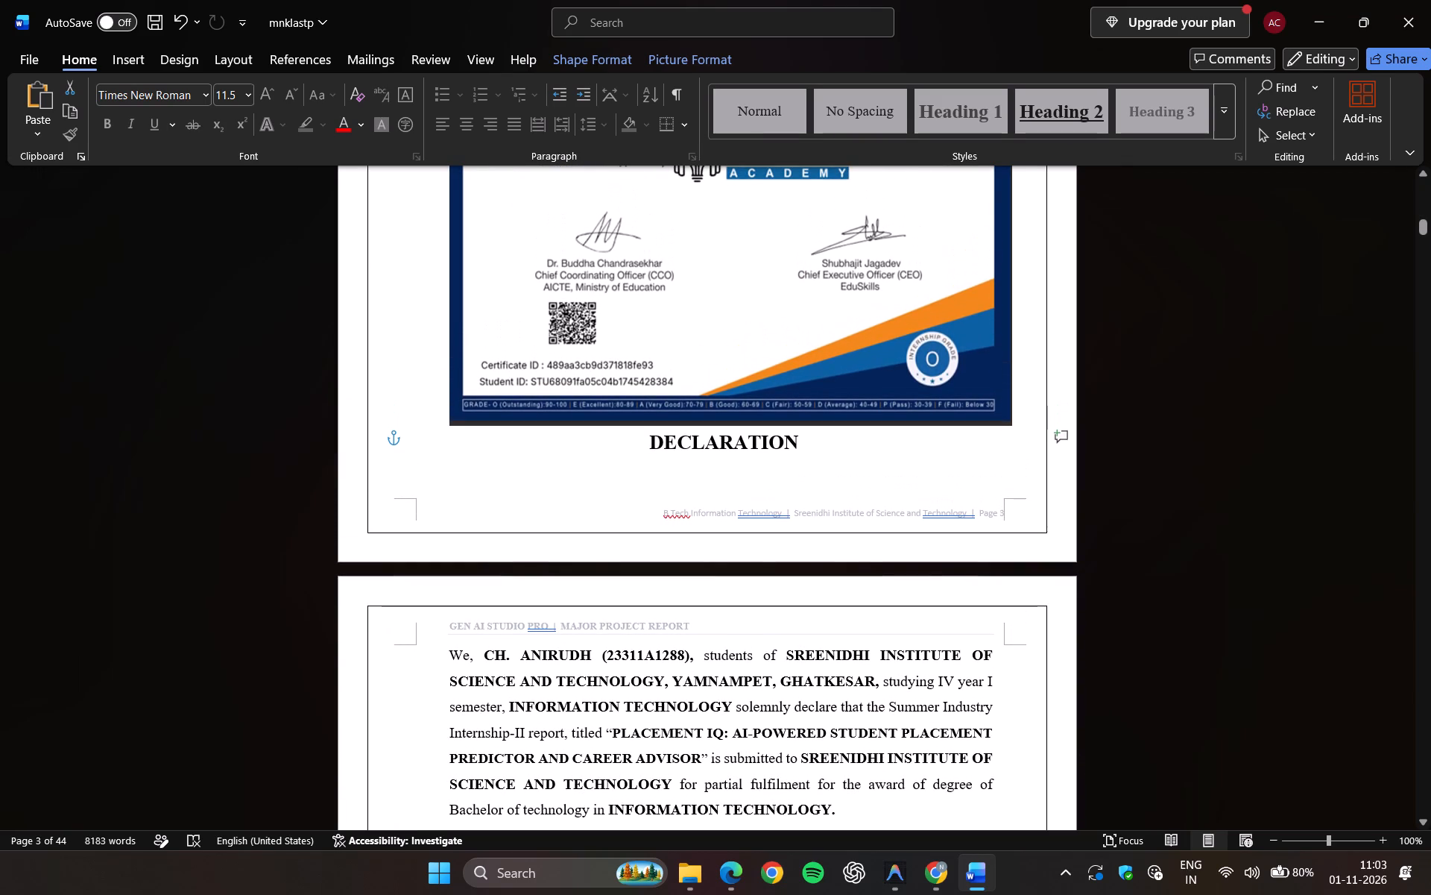
pyautogui.click(645, 439)
pyautogui.press('Return')
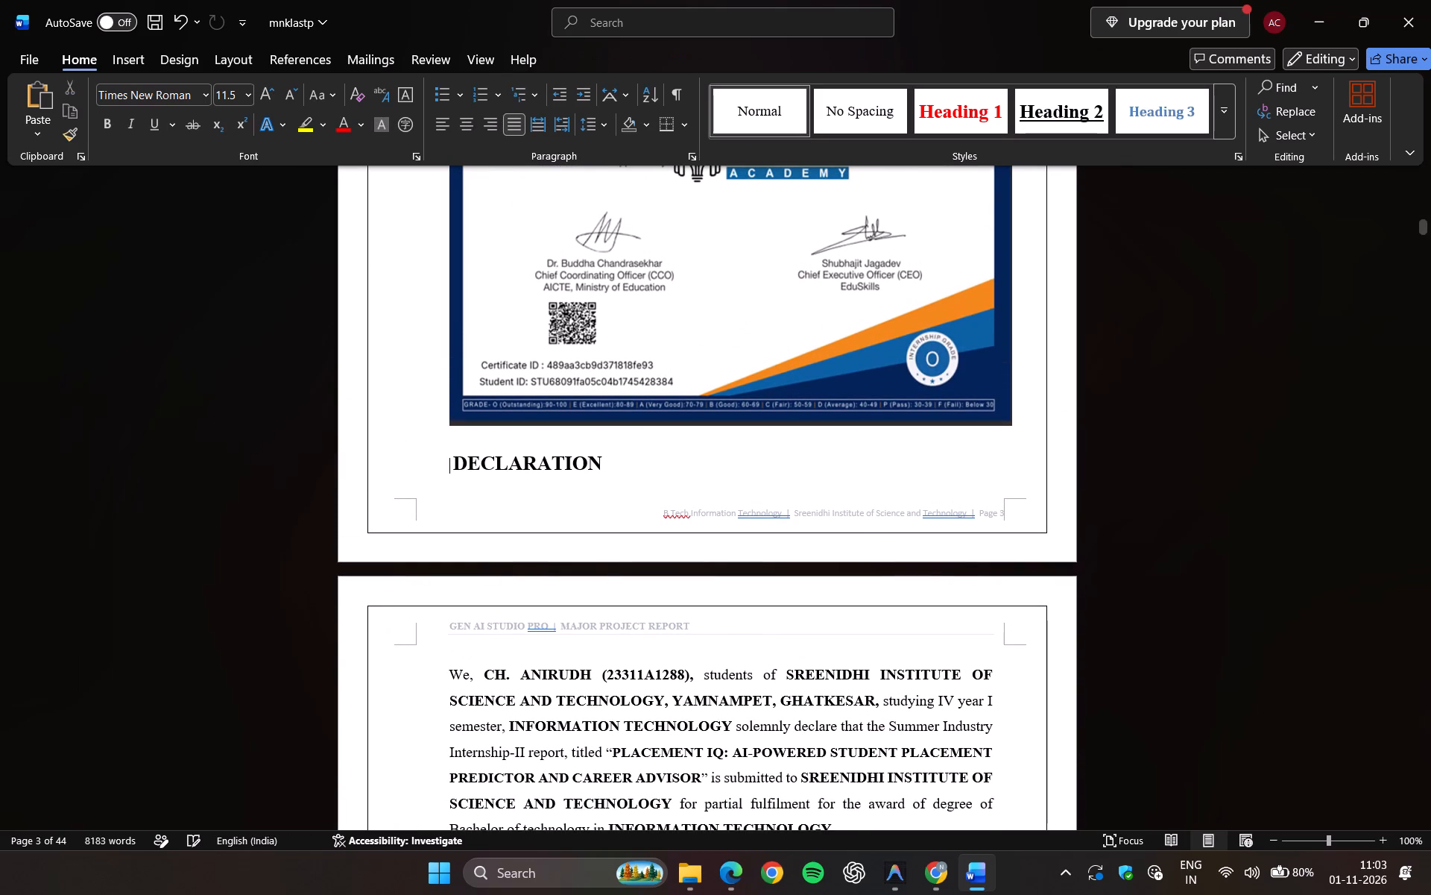
pyautogui.press('Return')
pyautogui.press('Return')
pyautogui.press('Return')
pyautogui.press('BackSpace')
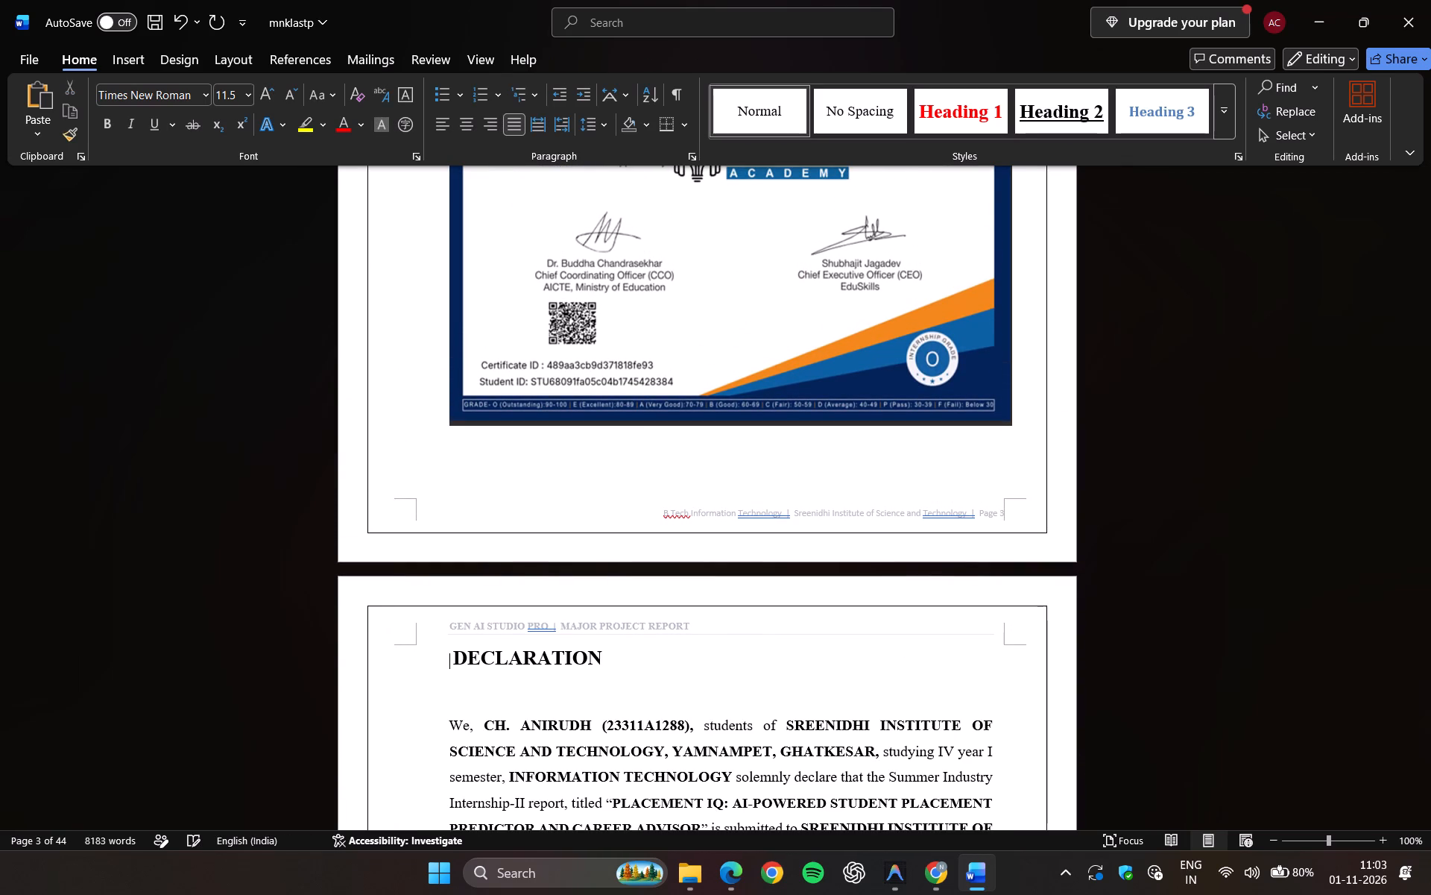
pyautogui.press('Return')
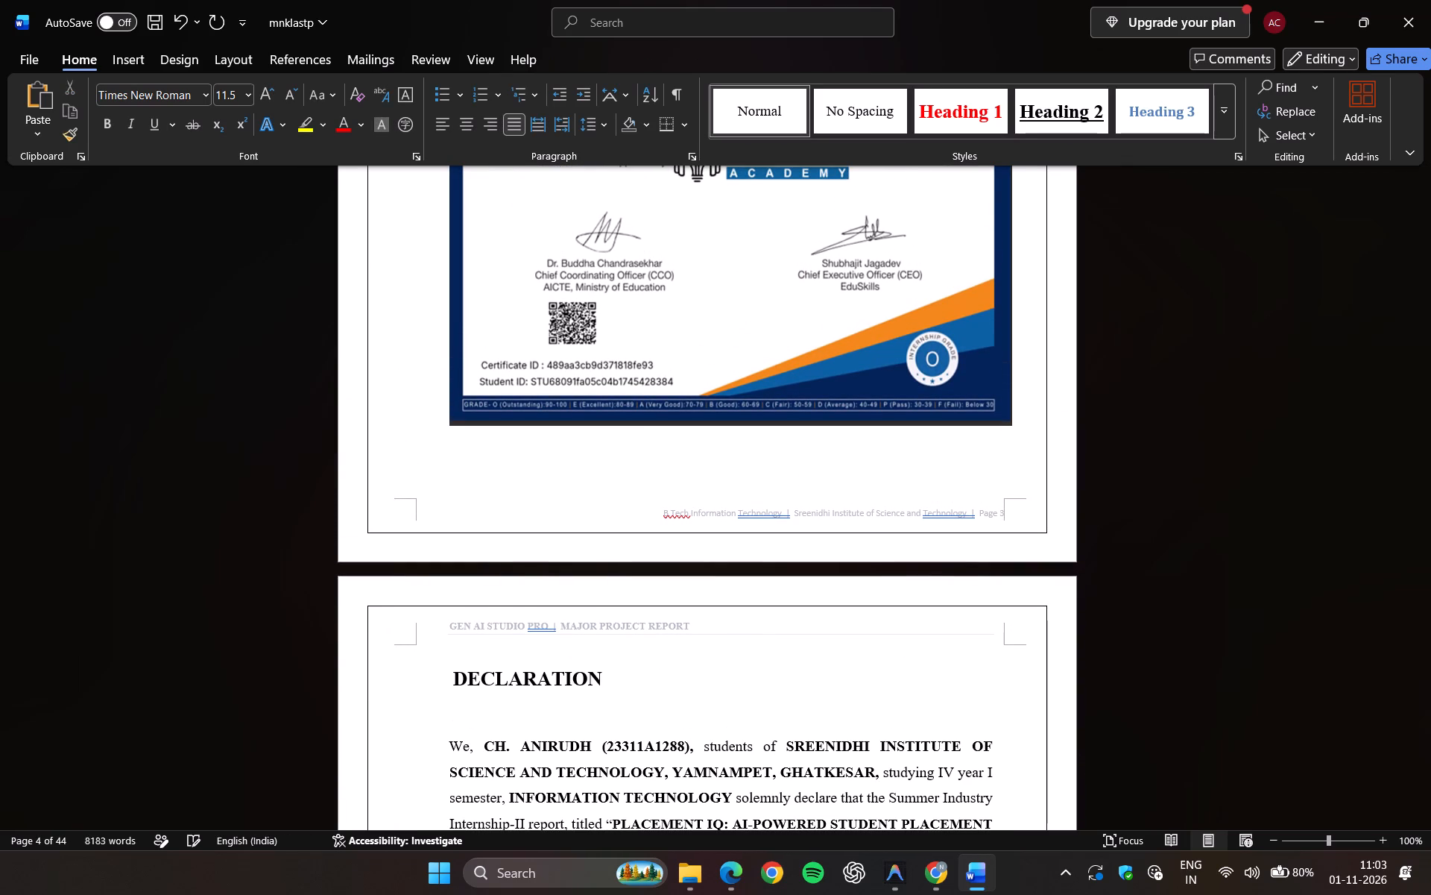
# Indent the DECLARATION heading with spaces so it sits roughly centred above the declaration text.
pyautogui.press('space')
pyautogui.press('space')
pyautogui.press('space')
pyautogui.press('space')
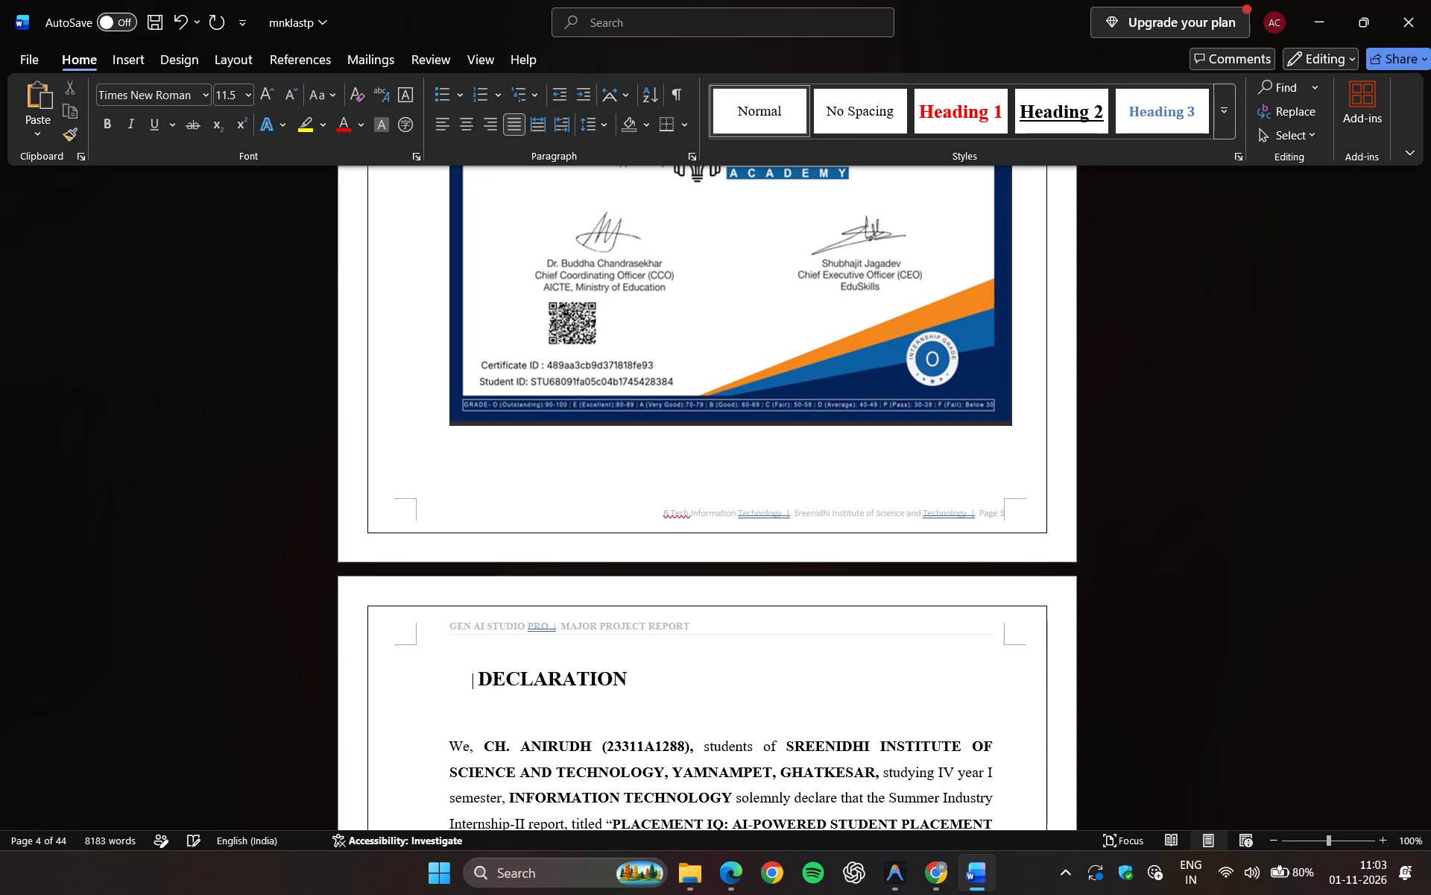
# Delete the letters "CH" from the start of the student's name in the declaration's opening sentence.
pyautogui.scroll(-1, 645, 439)
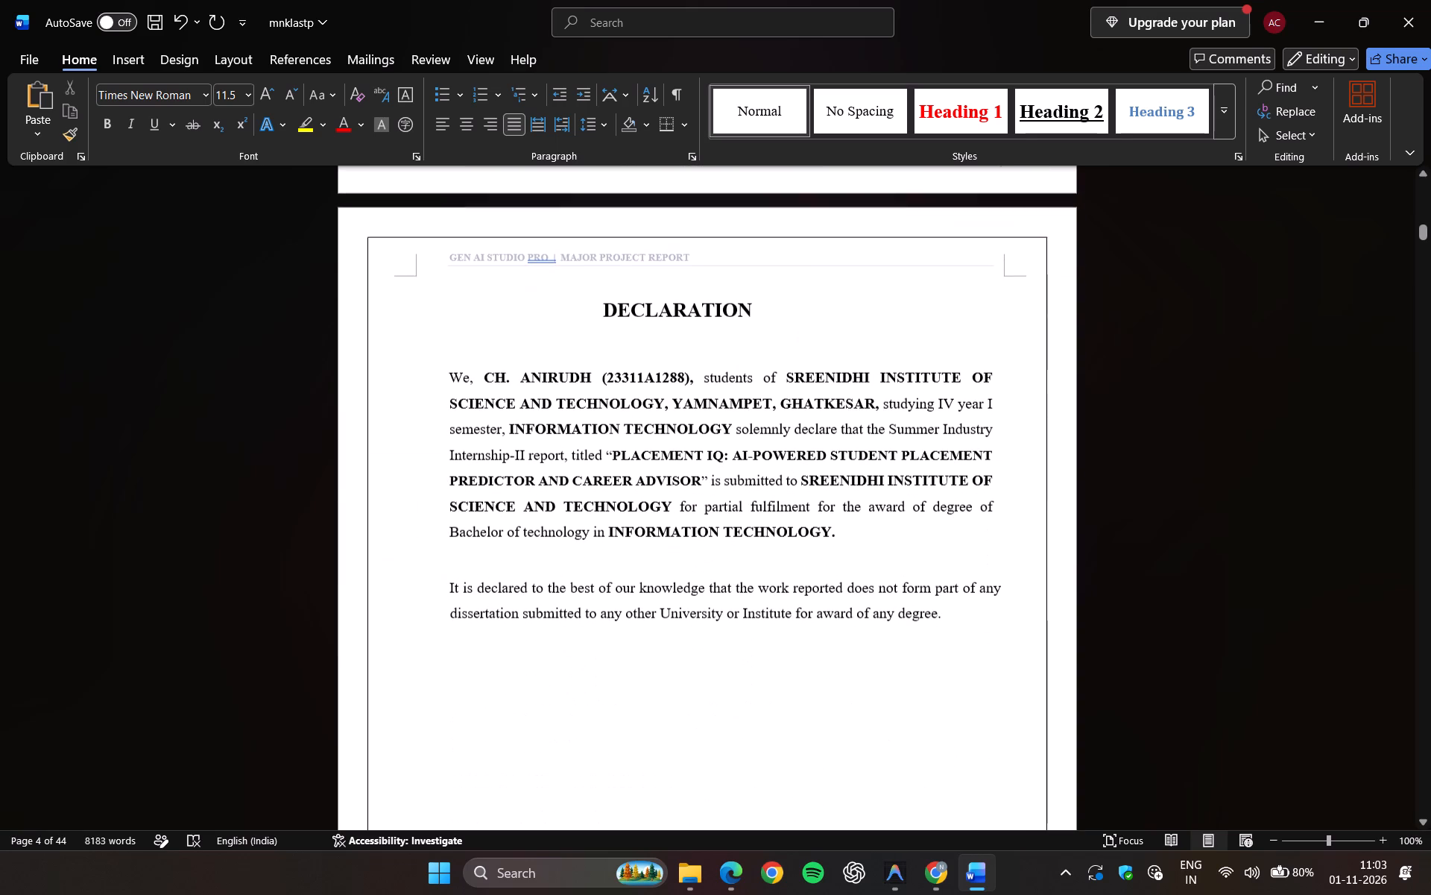
pyautogui.scroll(-1, 645, 439)
pyautogui.moveTo(844, 532); pyautogui.dragTo(815, 521)
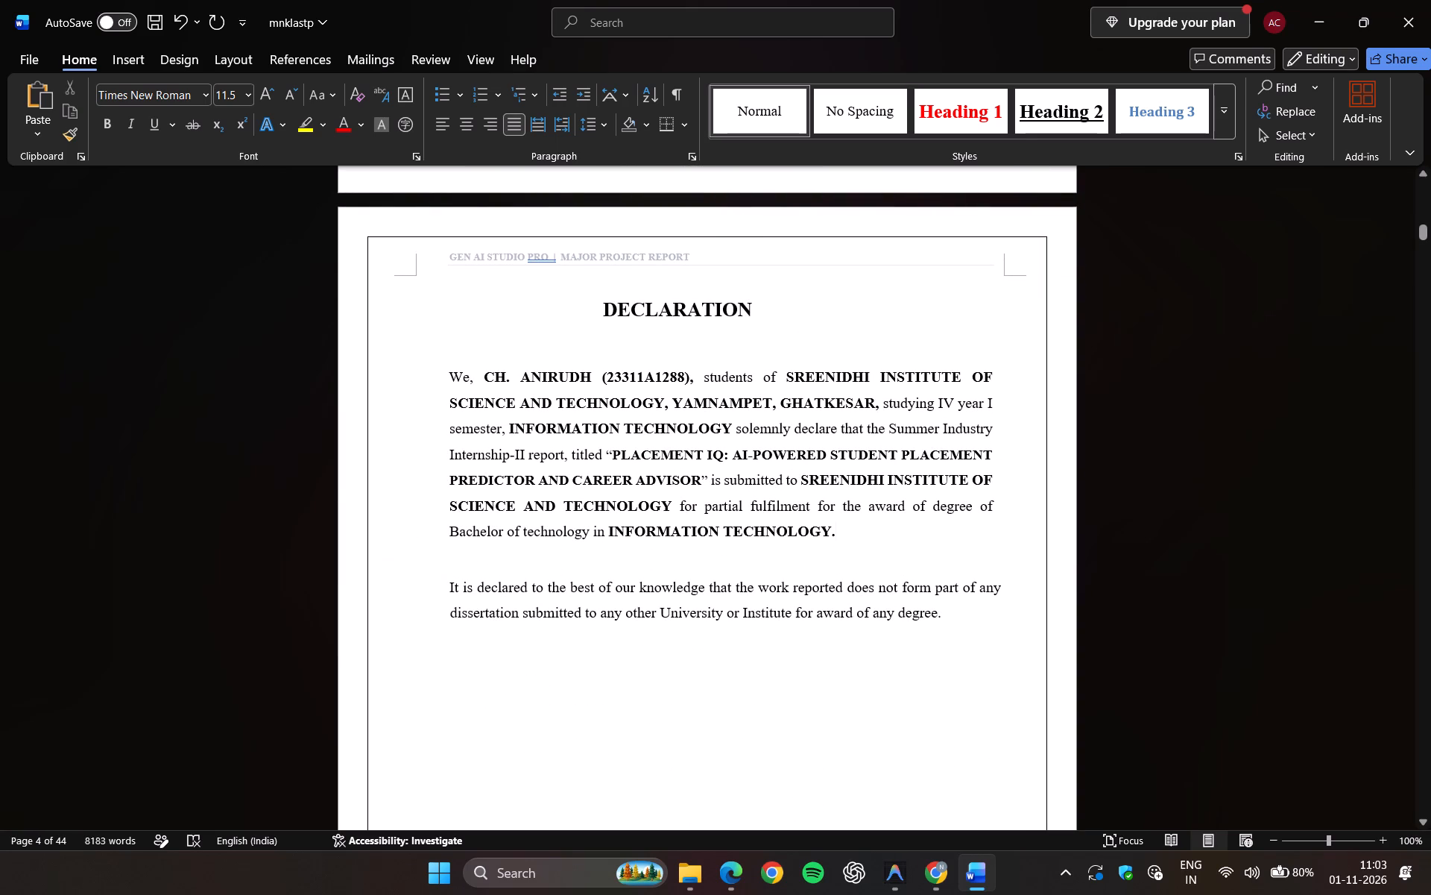
pyautogui.moveTo(815, 521); pyautogui.dragTo(469, 352)
pyautogui.click(469, 352)
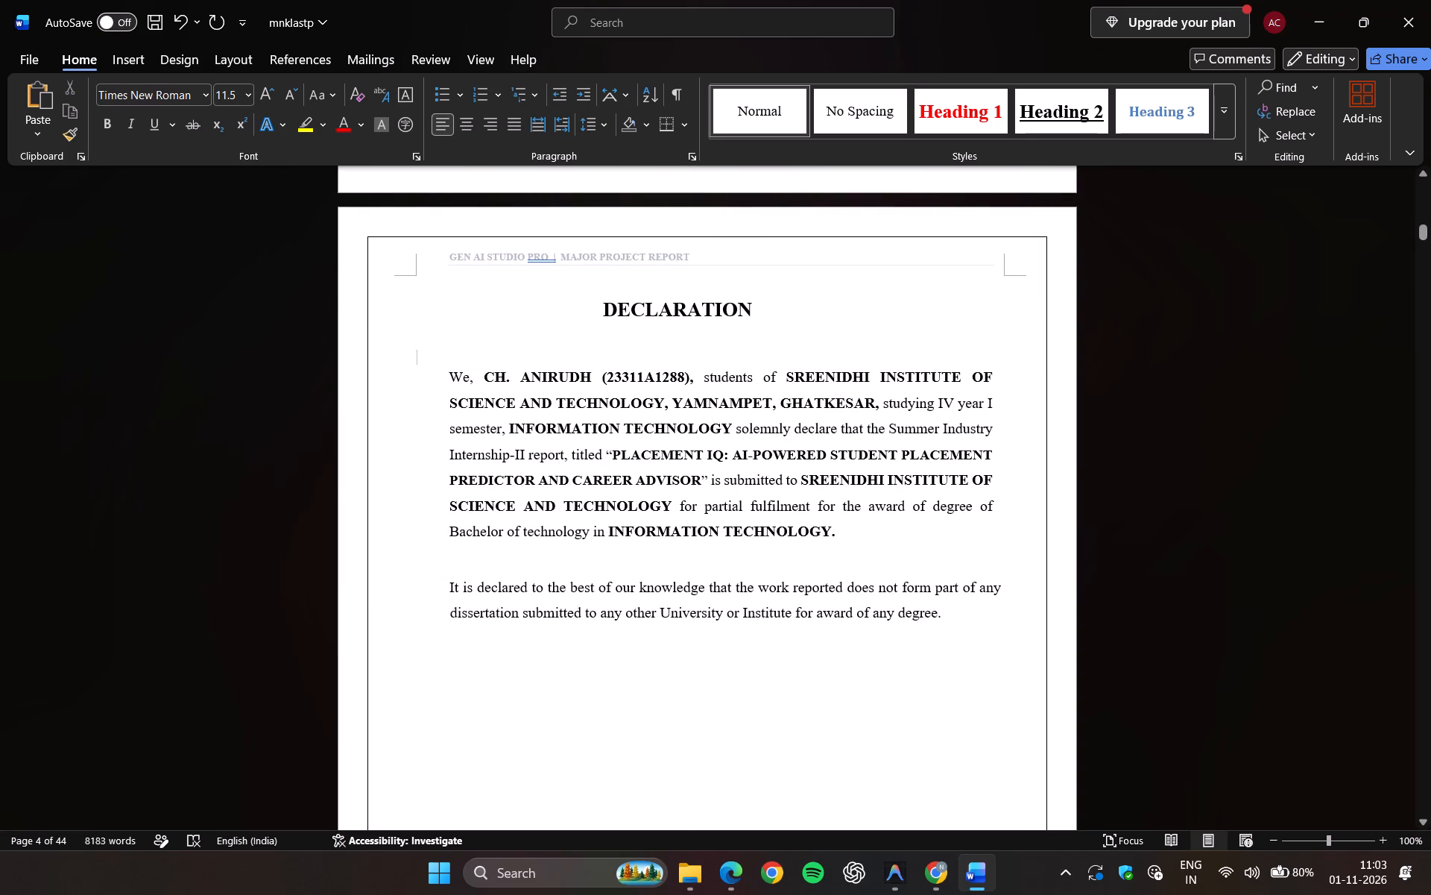
pyautogui.click(487, 374)
pyautogui.press('Delete')
pyautogui.press('Delete')
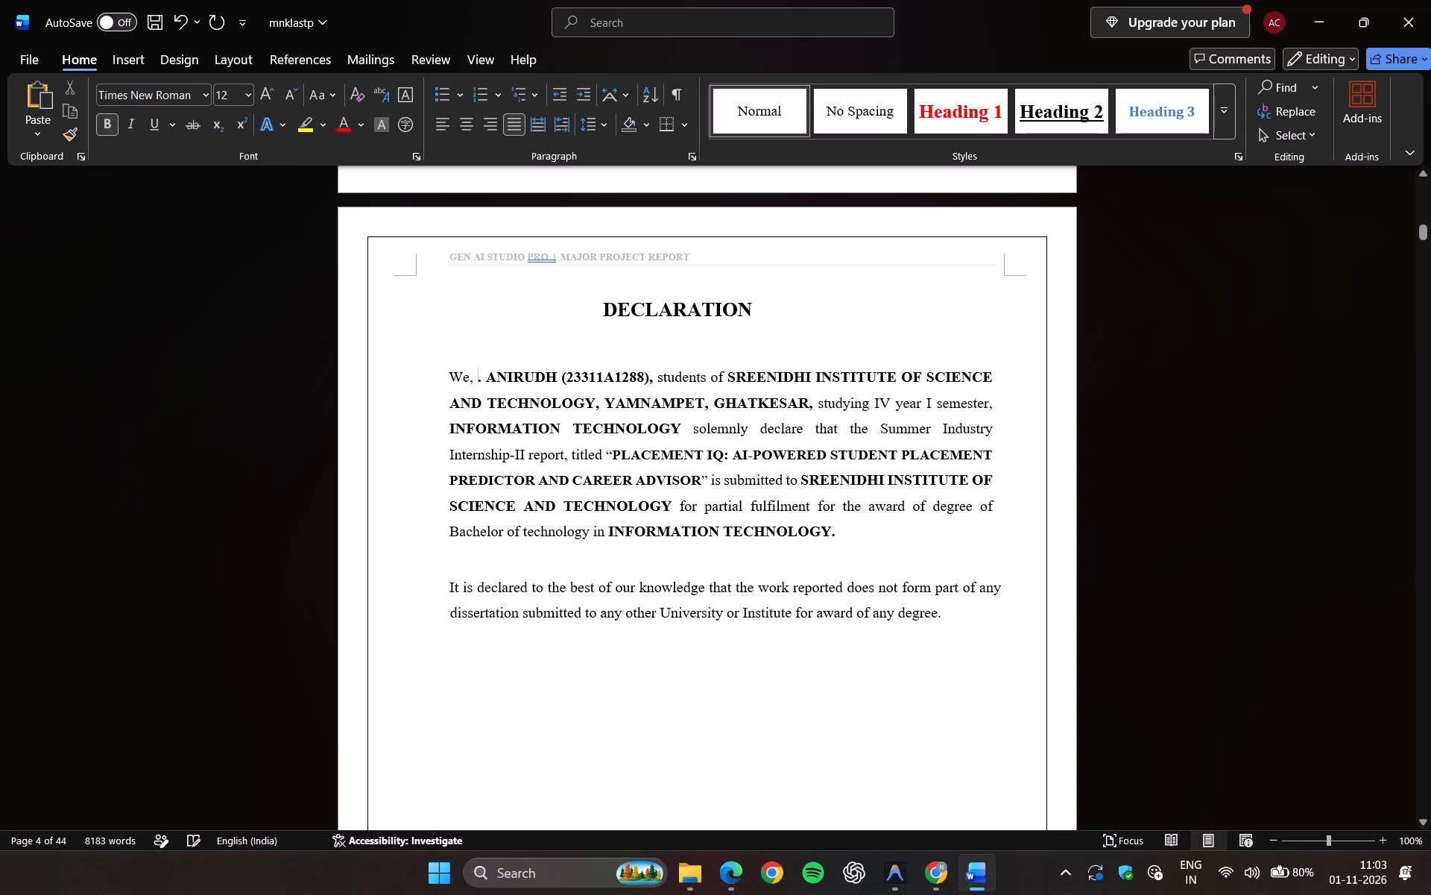
# Change the declaration's opening word from "We" to "I".
pyautogui.press('Left')
pyautogui.press('Left')
pyautogui.press('Left')
pyautogui.press('Right')
pyautogui.press('BackSpace')
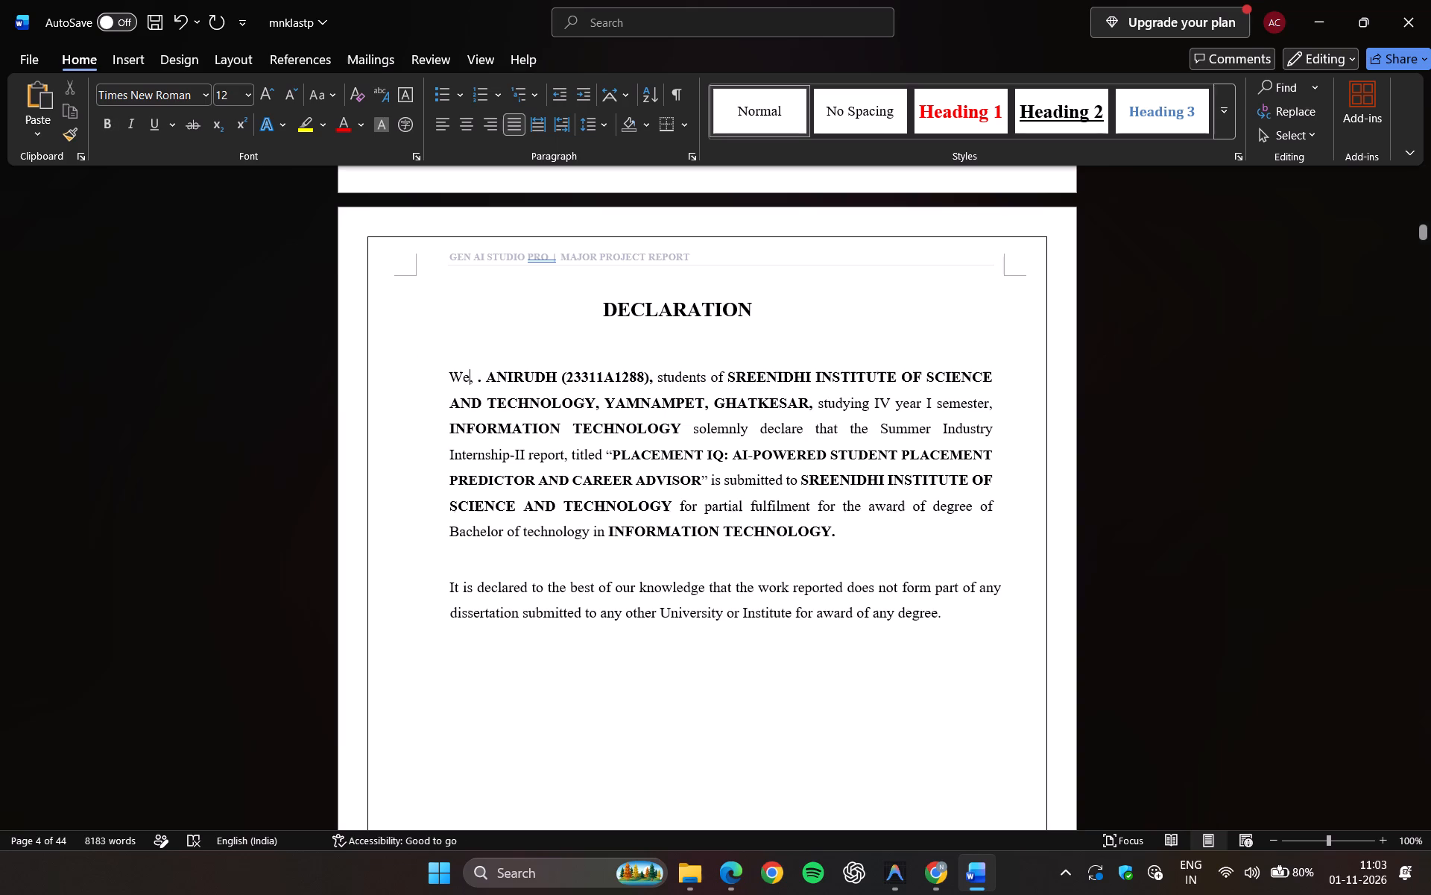
pyautogui.press('BackSpace')
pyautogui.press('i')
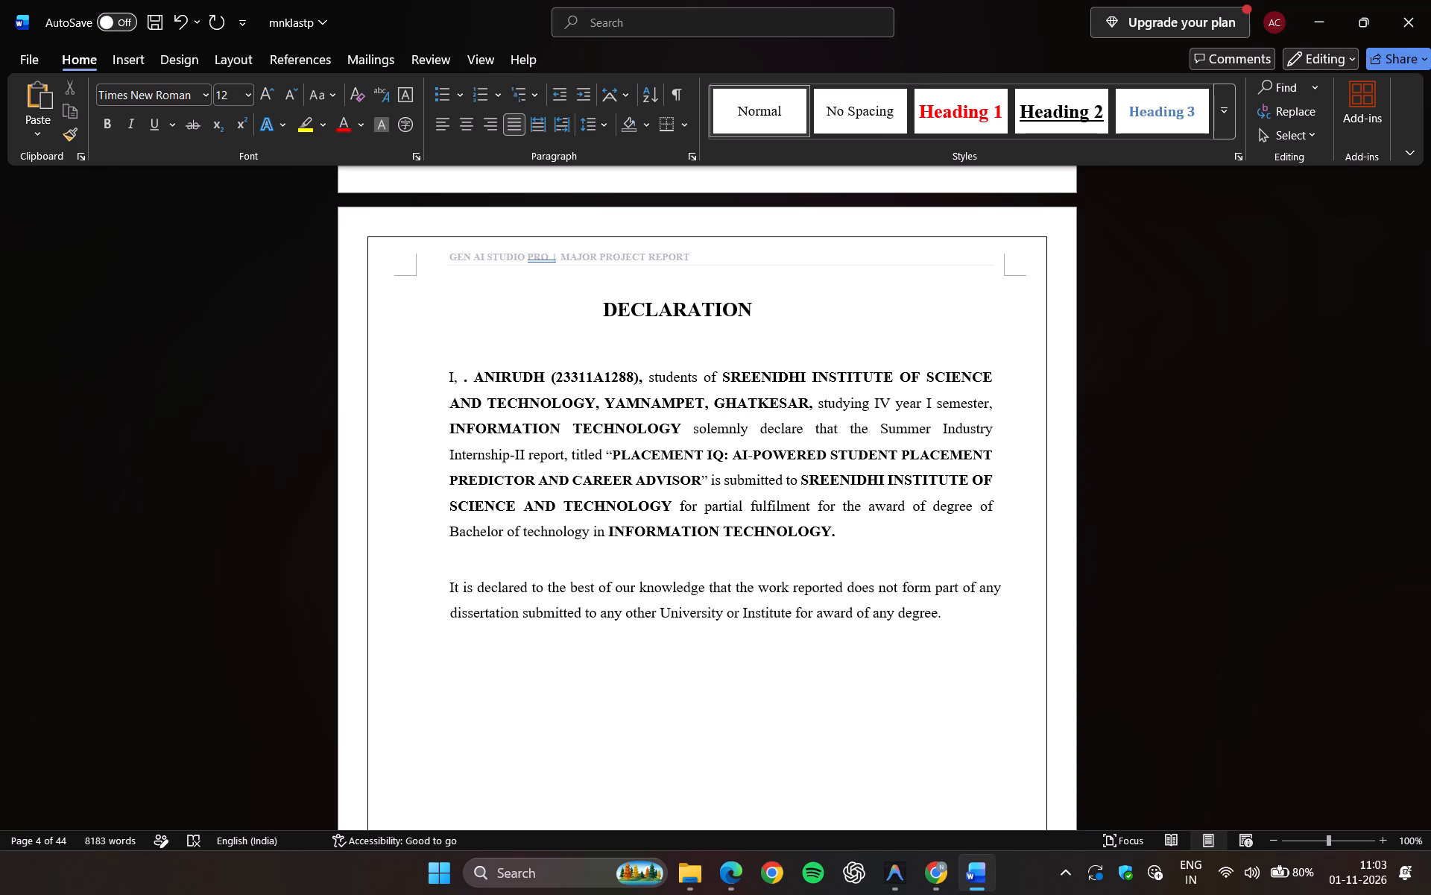
# Replace the student's name in the declaration's opening sentence with the new student's initial and name in capitals.
pyautogui.press('Right')
pyautogui.press('Right')
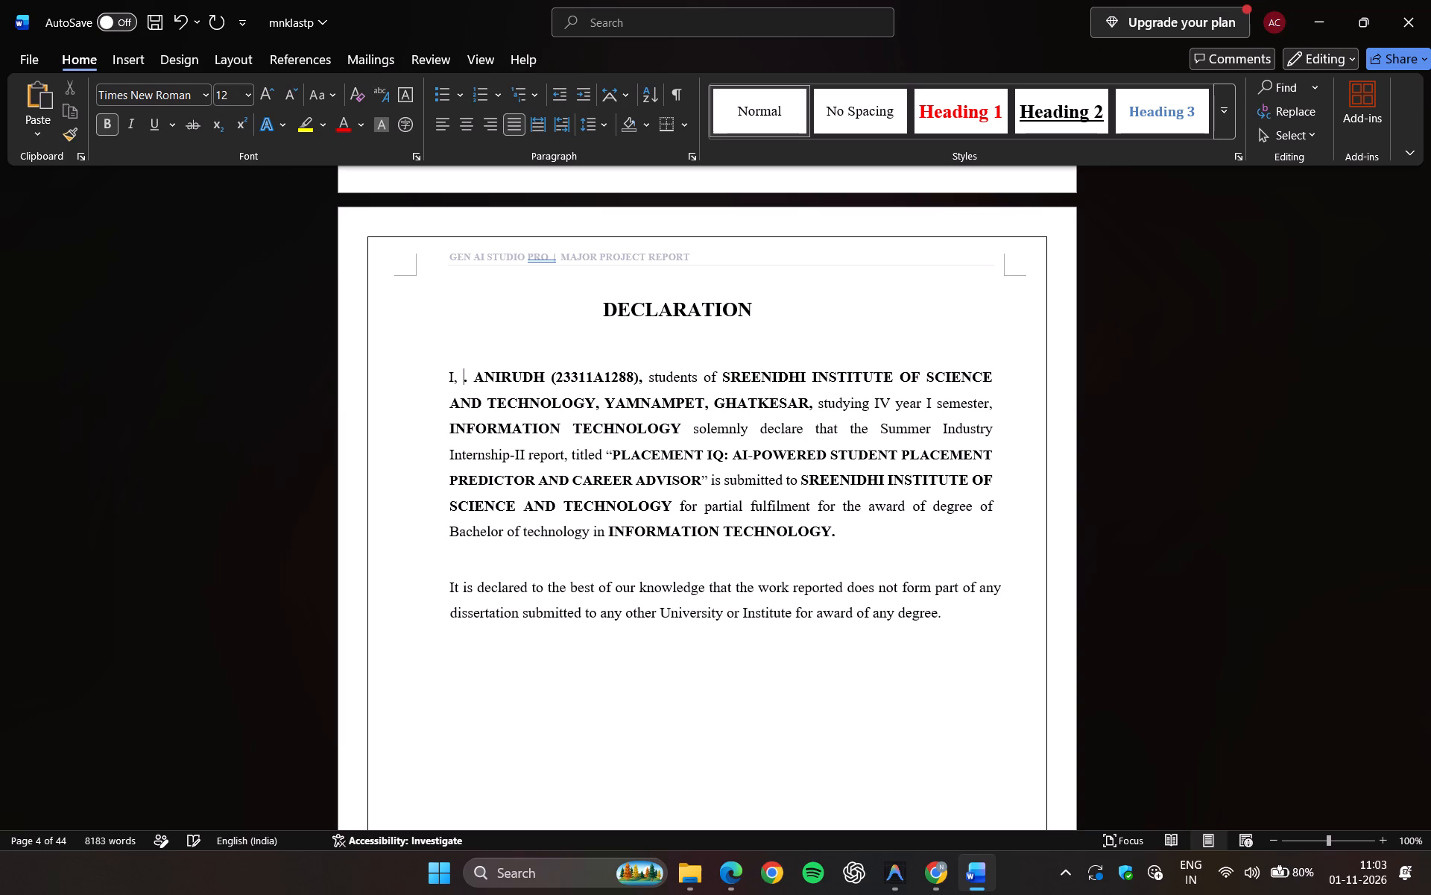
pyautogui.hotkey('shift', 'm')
pyautogui.press('BackSpace')
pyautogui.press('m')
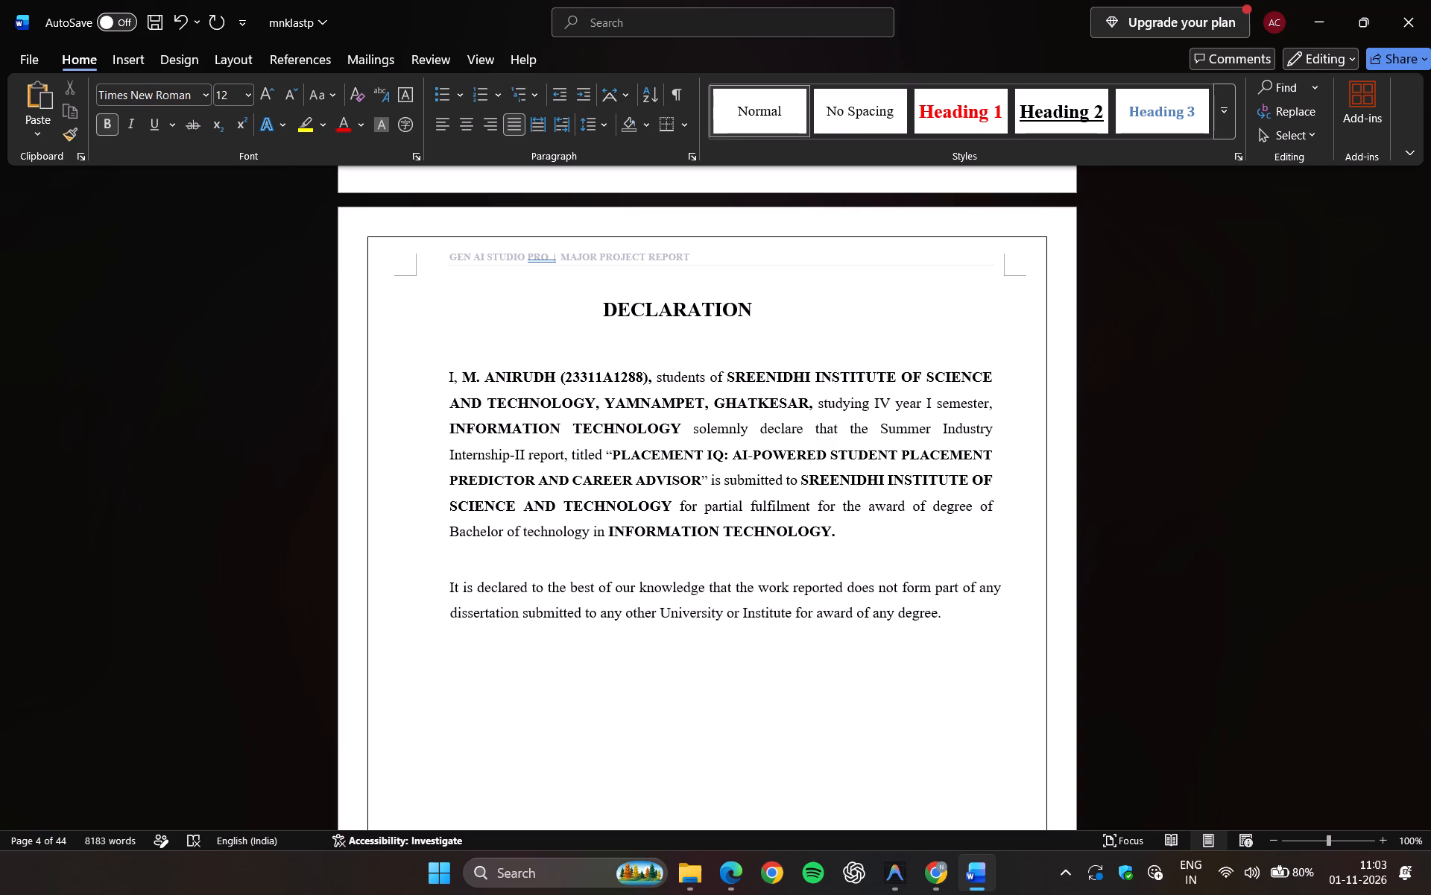
pyautogui.press('Right')
pyautogui.press('Right')
pyautogui.press('BackSpace')
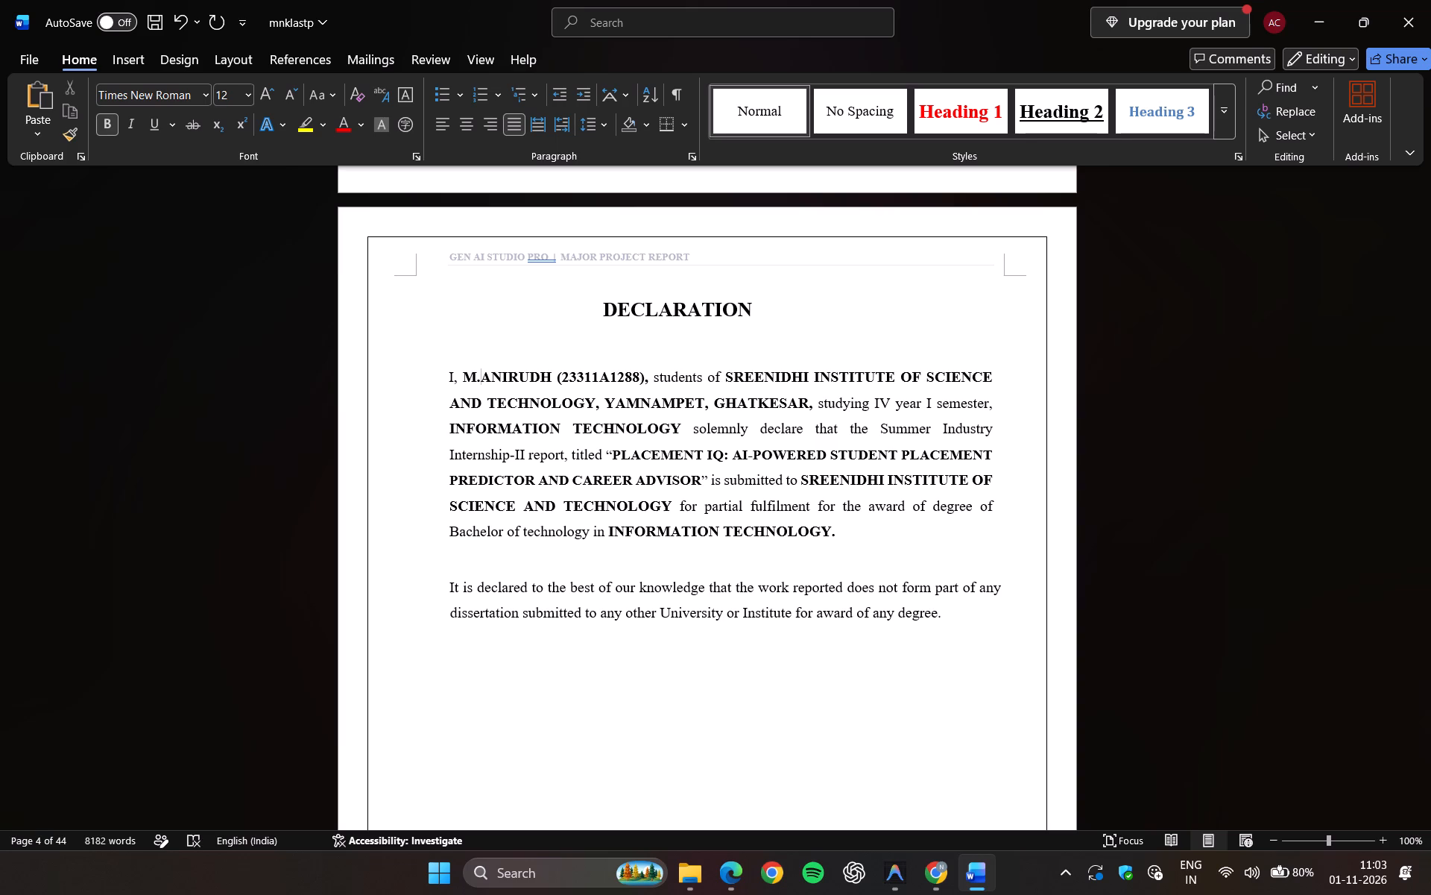
pyautogui.press('Delete')
pyautogui.press('Delete')
pyautogui.press('Delete')
pyautogui.press('Delete')
pyautogui.press('Delete')
pyautogui.press('Delete')
pyautogui.press('Delete')
pyautogui.press('Delete')
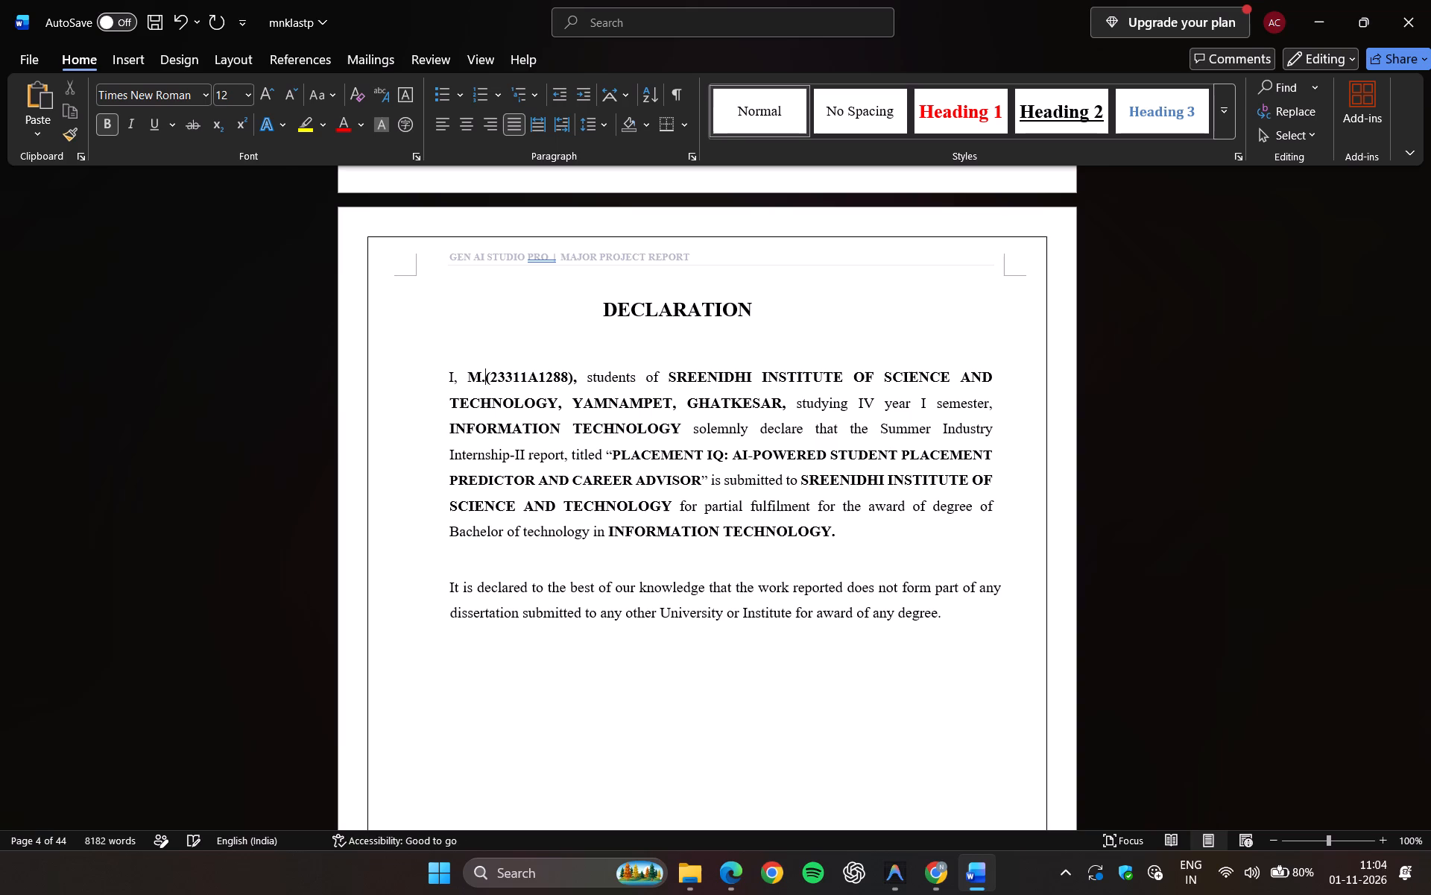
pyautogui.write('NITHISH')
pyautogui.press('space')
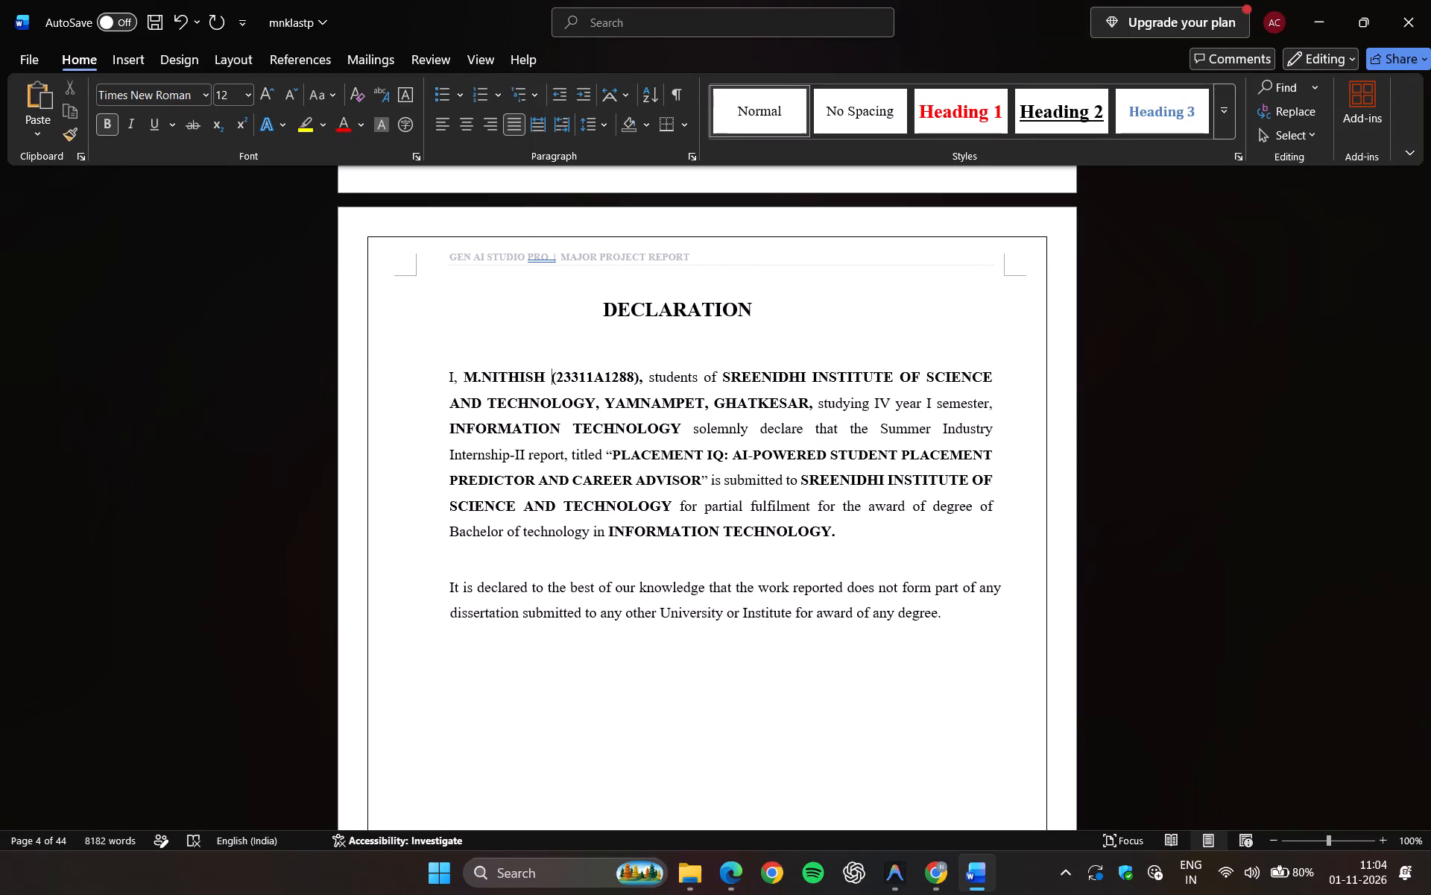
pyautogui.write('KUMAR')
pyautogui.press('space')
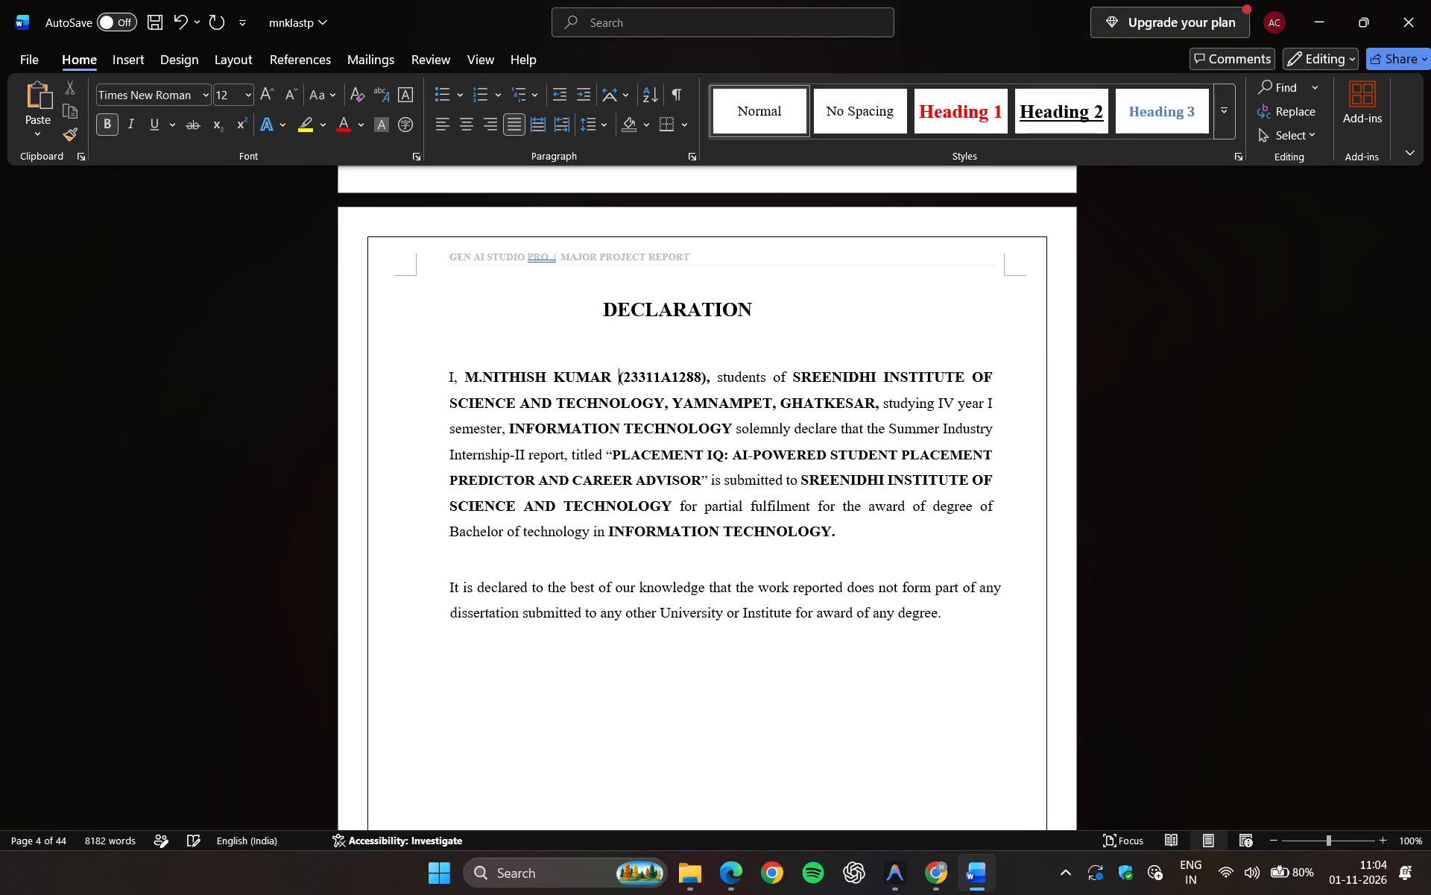
# Change the roll number in brackets after the name in the declaration to the new student's roll number.
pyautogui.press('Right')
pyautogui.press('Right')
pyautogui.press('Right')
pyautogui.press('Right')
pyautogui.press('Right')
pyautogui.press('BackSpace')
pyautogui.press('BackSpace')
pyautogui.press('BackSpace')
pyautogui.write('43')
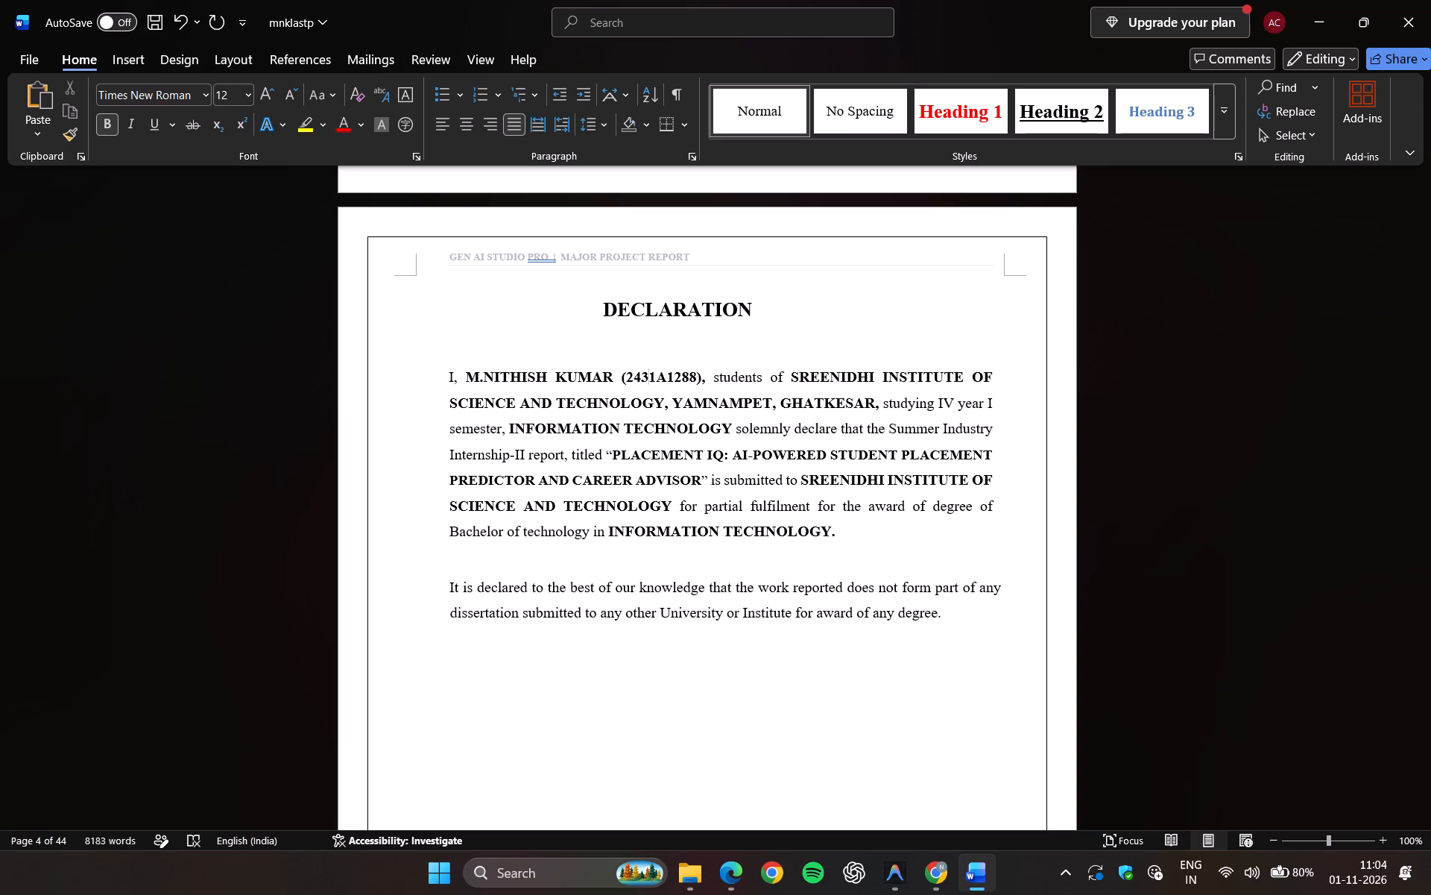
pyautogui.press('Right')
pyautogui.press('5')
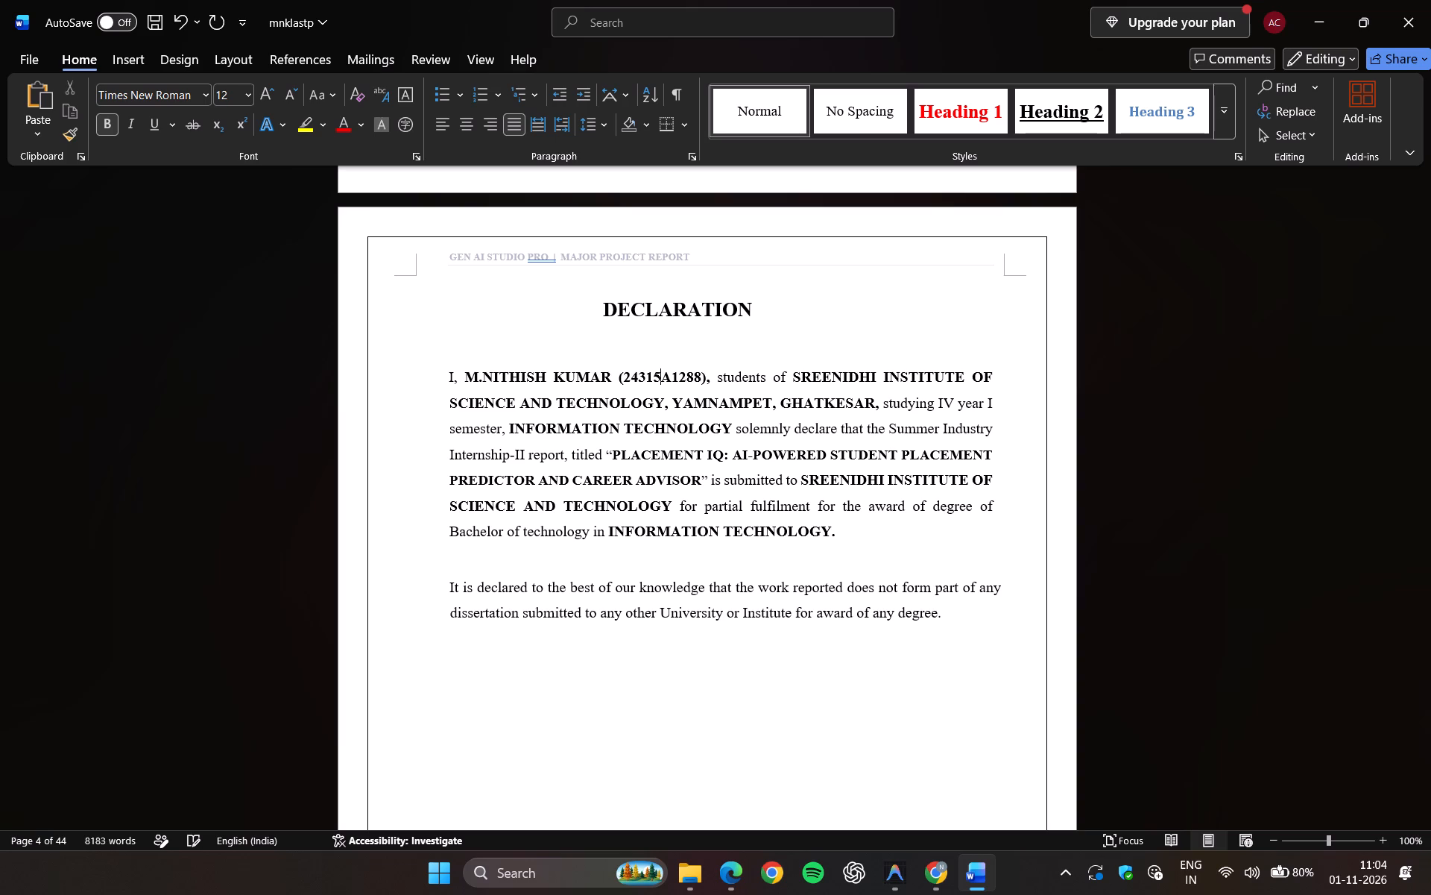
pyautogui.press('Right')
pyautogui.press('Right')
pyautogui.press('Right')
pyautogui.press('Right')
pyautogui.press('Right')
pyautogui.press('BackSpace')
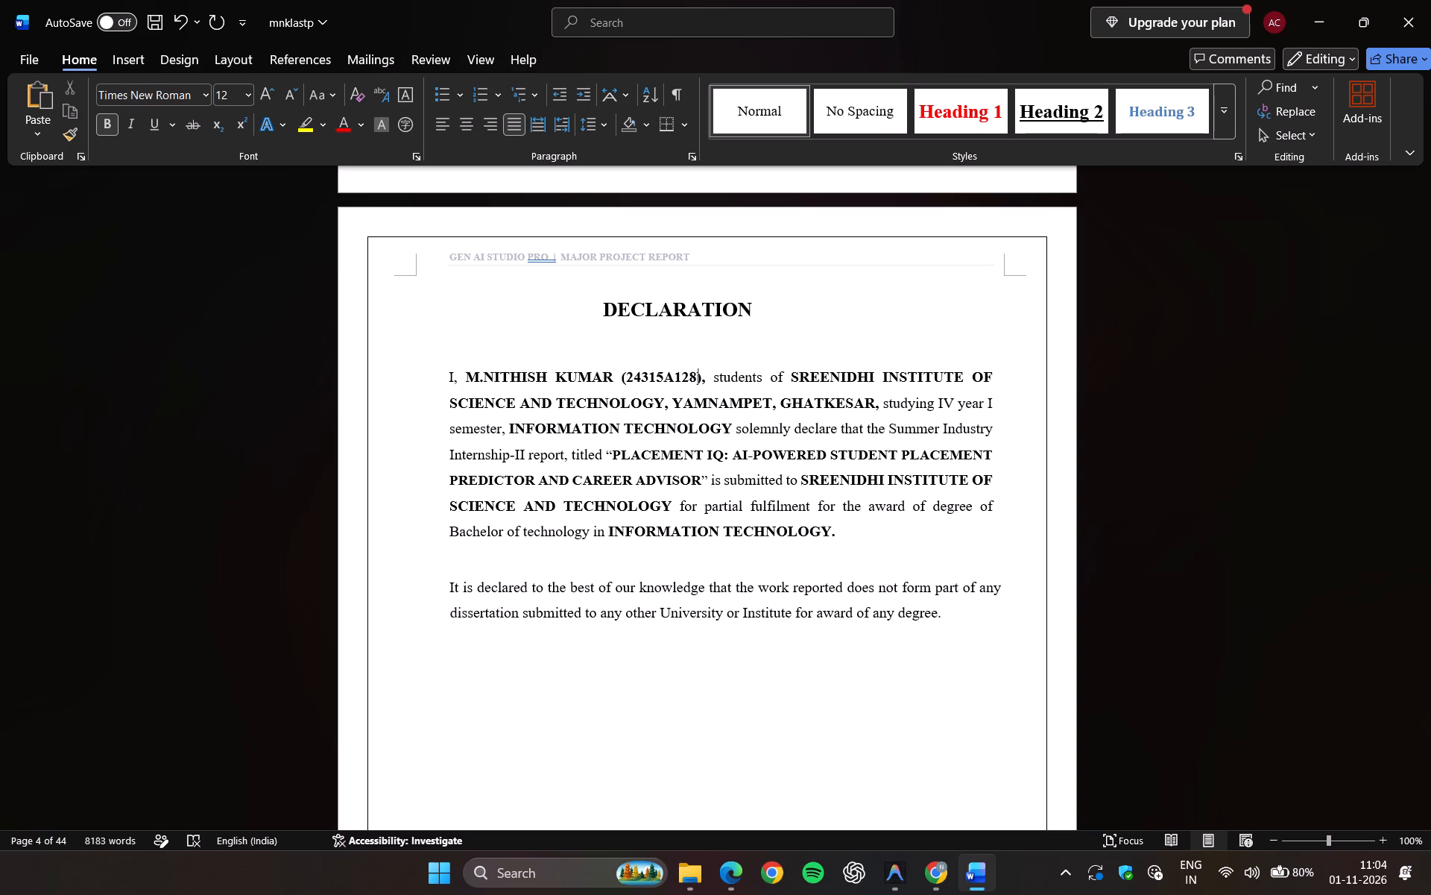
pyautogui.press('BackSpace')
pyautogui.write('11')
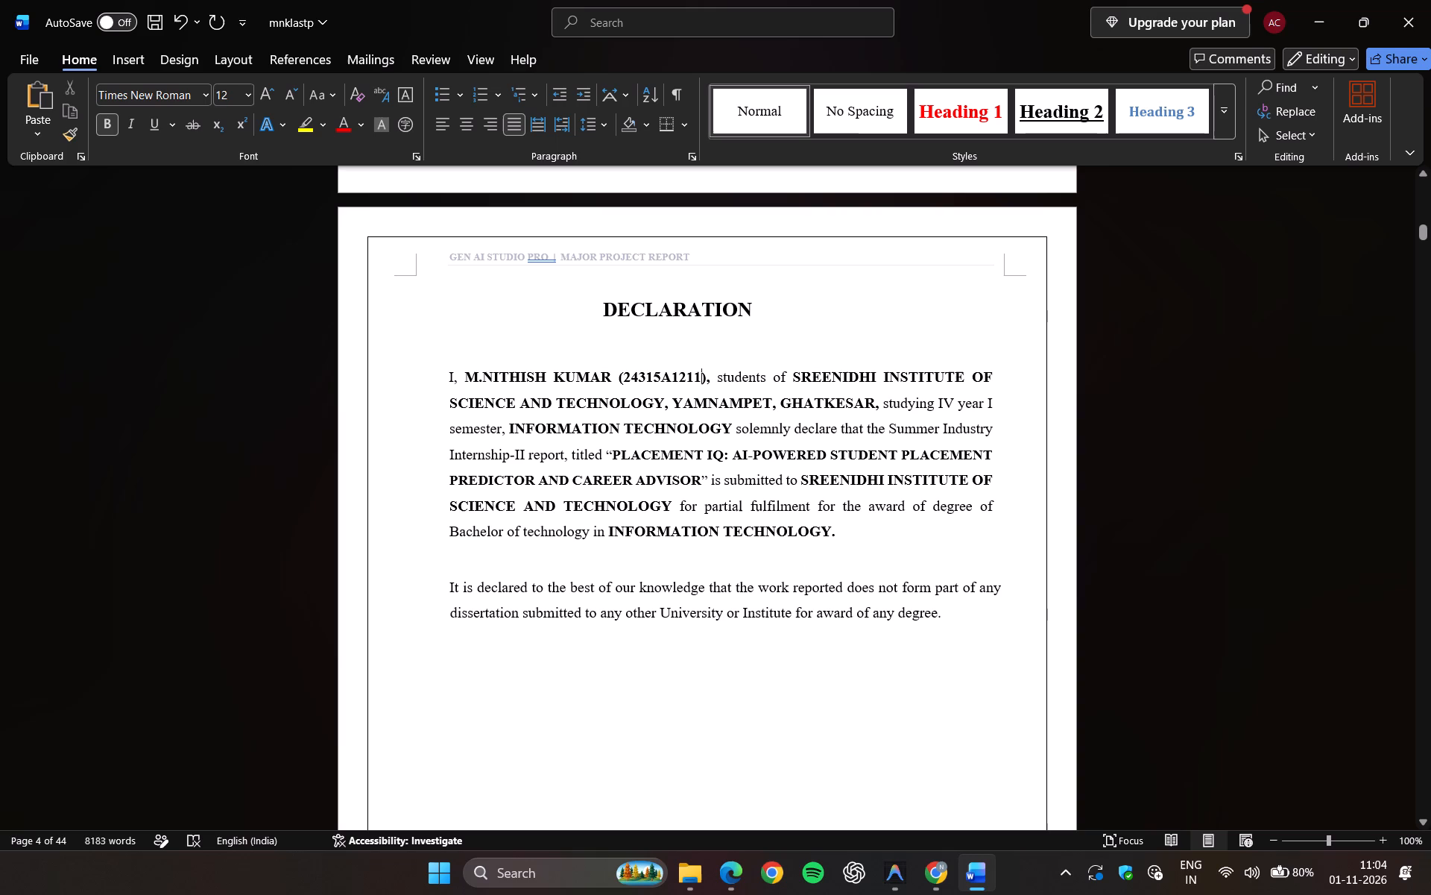
# Delete the quoted Placement IQ project title from the declaration, keeping only its last letters "OR" and the closing quotation mark.
pyautogui.click(616, 456)
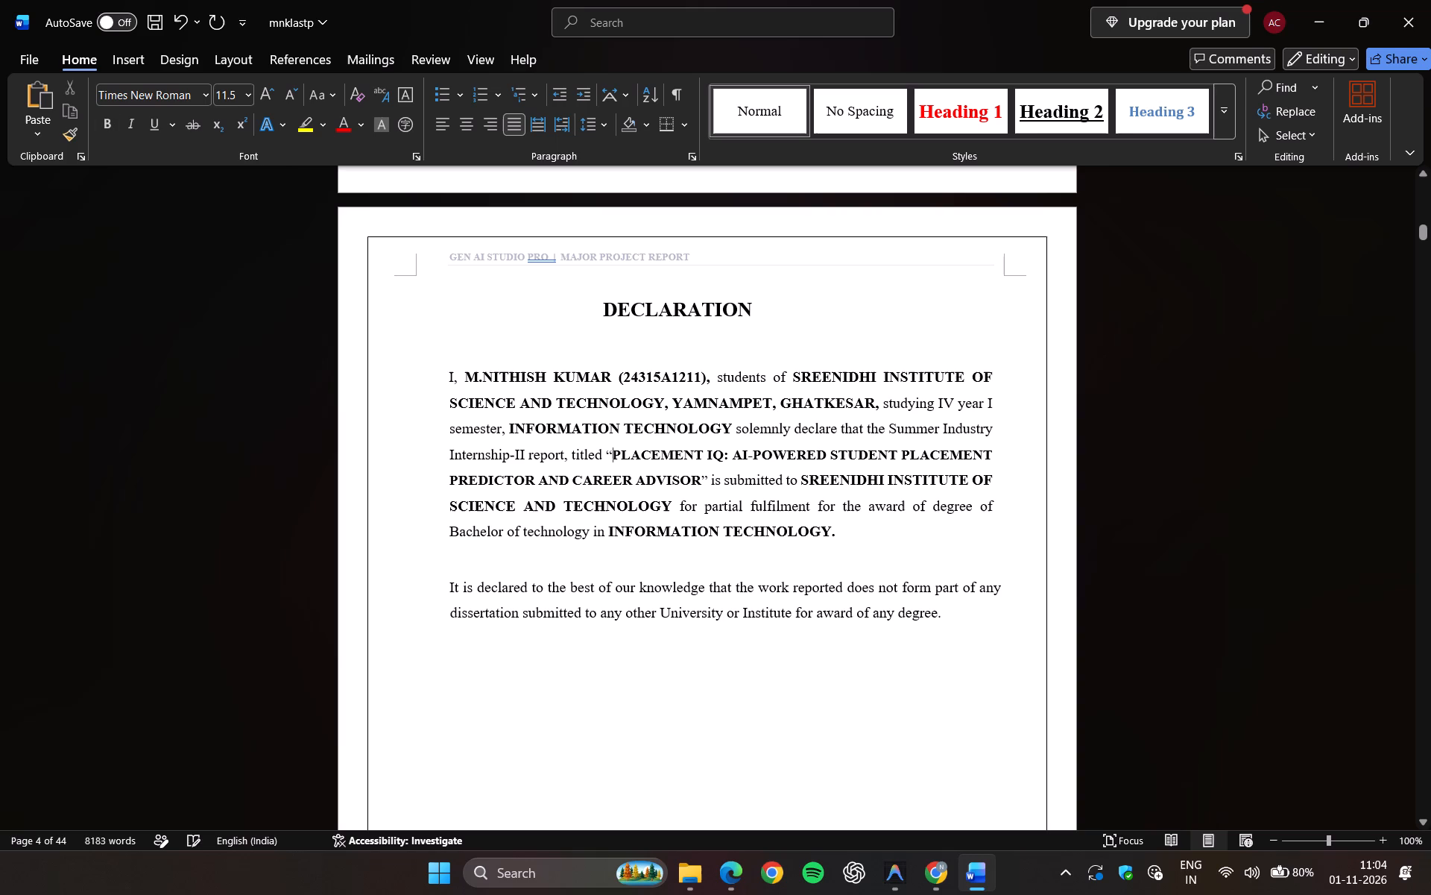
pyautogui.press('Delete')
pyautogui.press('Delete')
pyautogui.press('Delete')
pyautogui.press('Delete')
pyautogui.press('Delete')
pyautogui.press('Delete')
pyautogui.press('Delete')
pyautogui.press('Delete')
pyautogui.press('Delete')
pyautogui.press('Delete')
pyautogui.press('Delete')
pyautogui.press('Delete')
pyautogui.press('Delete')
pyautogui.press('Delete')
pyautogui.press('Delete')
pyautogui.press('Delete')
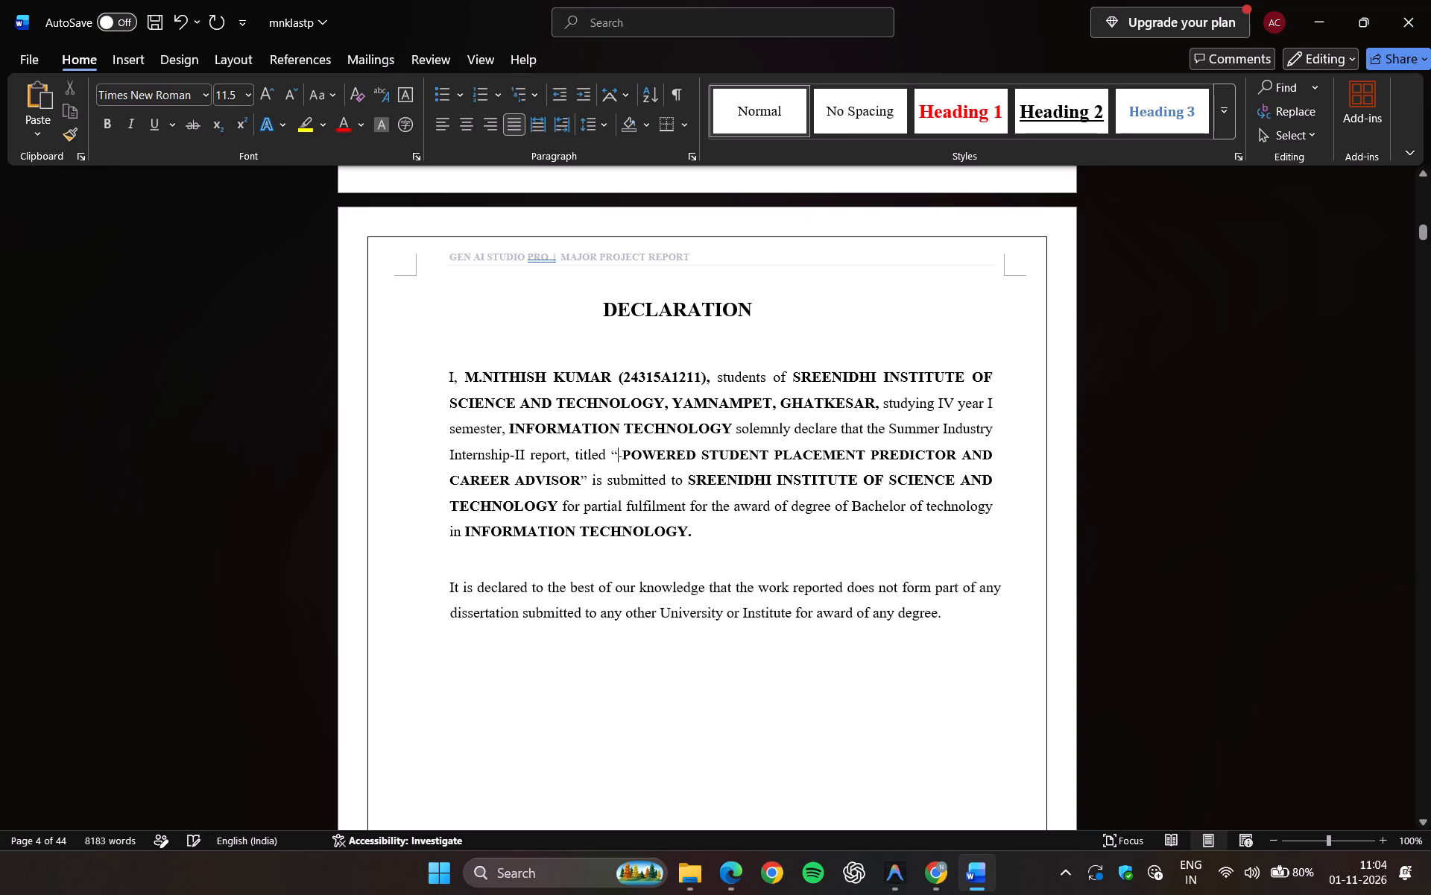
pyautogui.press('Delete')
pyautogui.press('Delete')
pyautogui.press('Delete')
pyautogui.press('Delete')
pyautogui.press('Delete')
pyautogui.press('Delete')
pyautogui.press('Delete')
pyautogui.press('Delete')
pyautogui.press('Delete')
pyautogui.press('Delete')
pyautogui.press('Delete')
pyautogui.press('Delete')
pyautogui.press('Delete')
pyautogui.press('Delete')
pyautogui.press('Delete')
pyautogui.press('Delete')
pyautogui.press('Delete')
pyautogui.press('Delete')
pyautogui.press('Delete')
pyautogui.press('Delete')
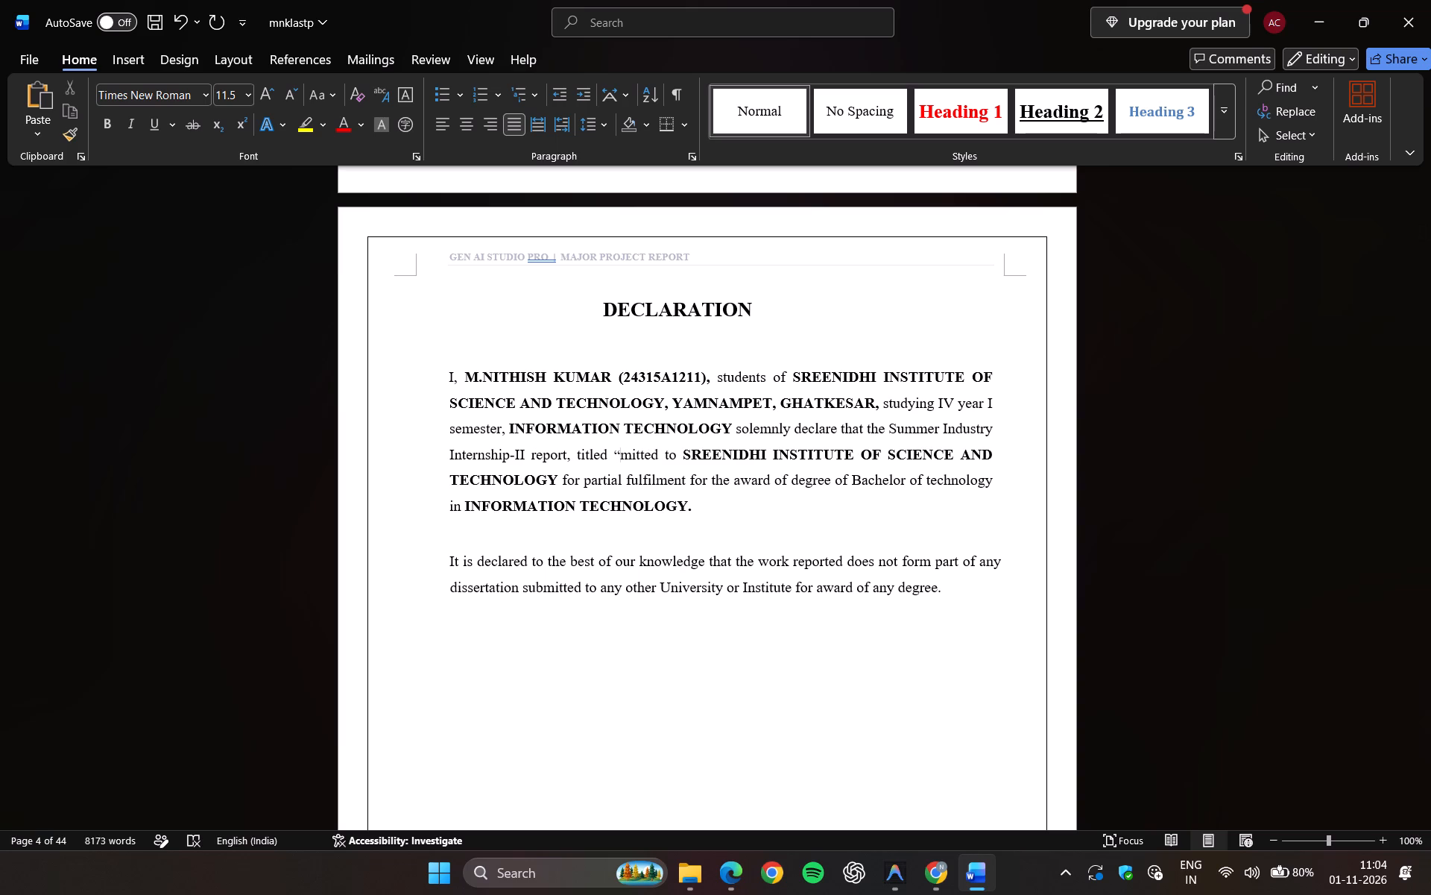
pyautogui.hotkey('ctrl', 'z')
pyautogui.hotkey('ctrl', 'z')
pyautogui.hotkey('ctrl', 'z')
pyautogui.hotkey('ctrl', 'z')
pyautogui.hotkey('ctrl', 'z')
pyautogui.hotkey('ctrl', 'z')
pyautogui.hotkey('ctrl', 'z')
pyautogui.hotkey('ctrl', 'z')
pyautogui.hotkey('ctrl', 'z')
pyautogui.hotkey('ctrl', 'z')
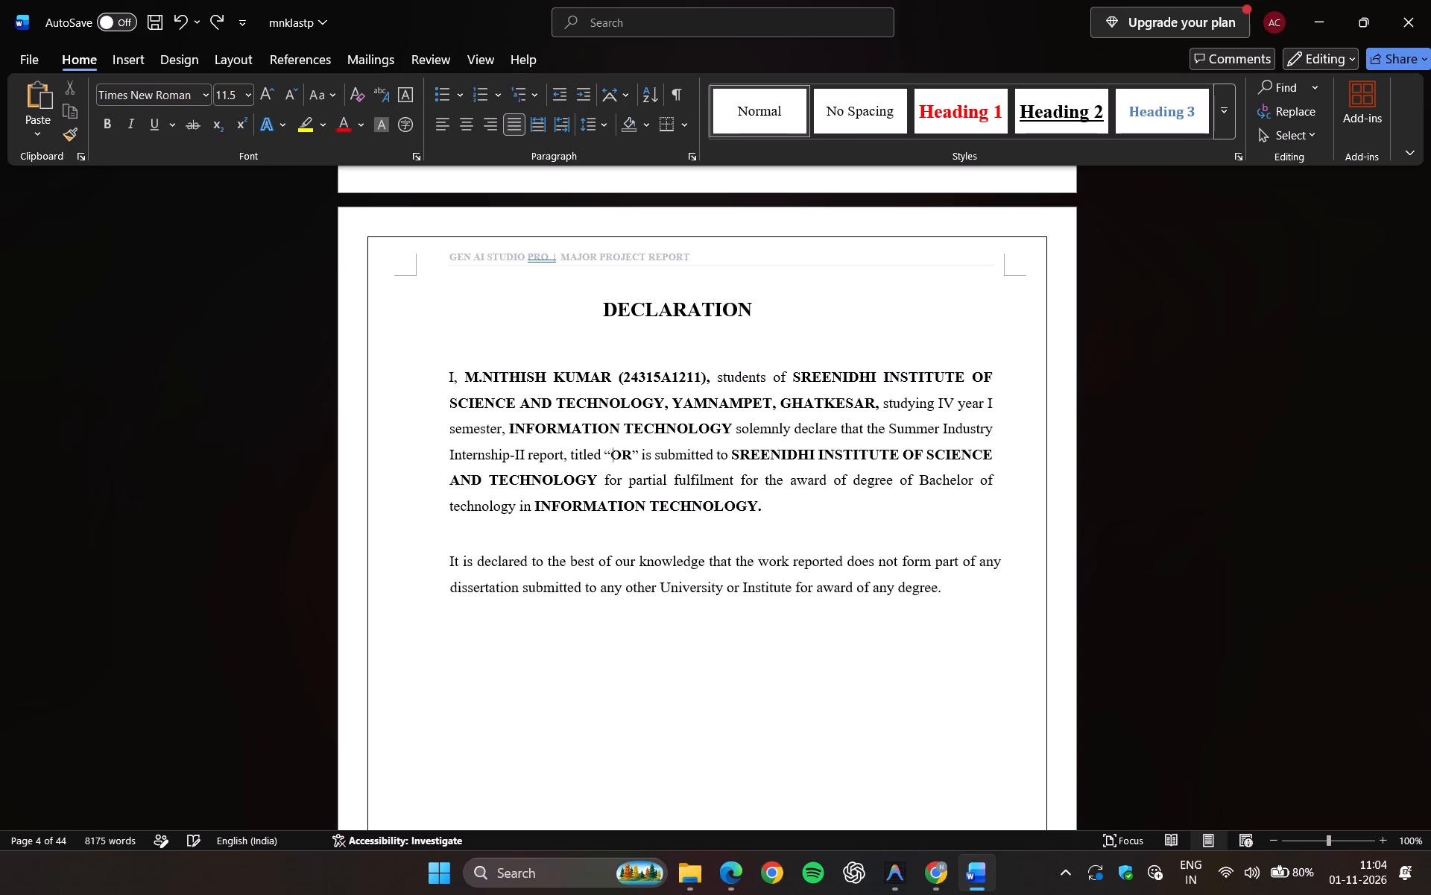
# Insert "GEN AI" in bold capitals between the two leftover letters inside the declaration's title quotation marks.
pyautogui.press('Right')
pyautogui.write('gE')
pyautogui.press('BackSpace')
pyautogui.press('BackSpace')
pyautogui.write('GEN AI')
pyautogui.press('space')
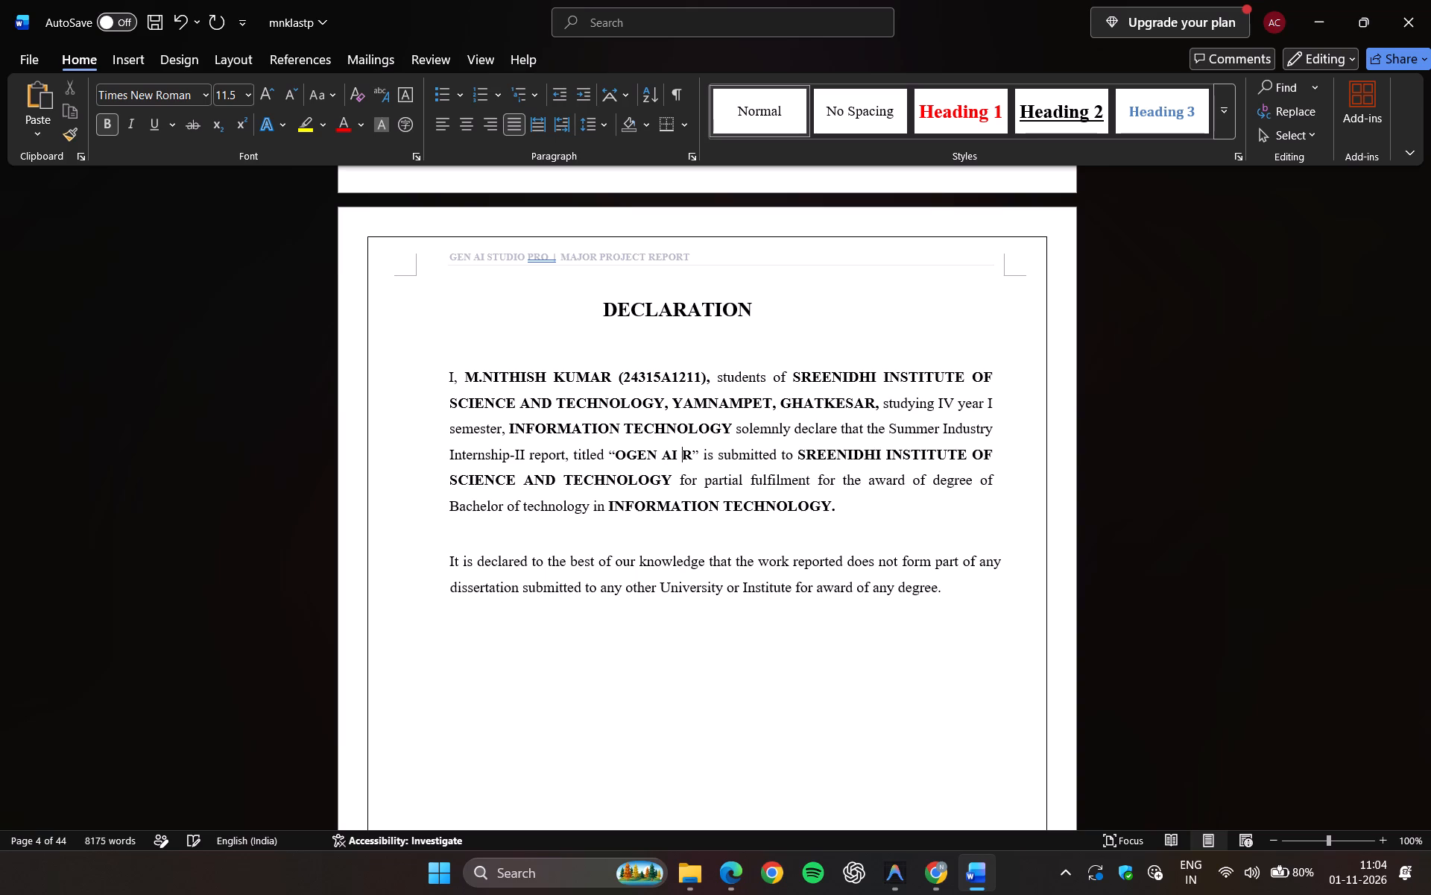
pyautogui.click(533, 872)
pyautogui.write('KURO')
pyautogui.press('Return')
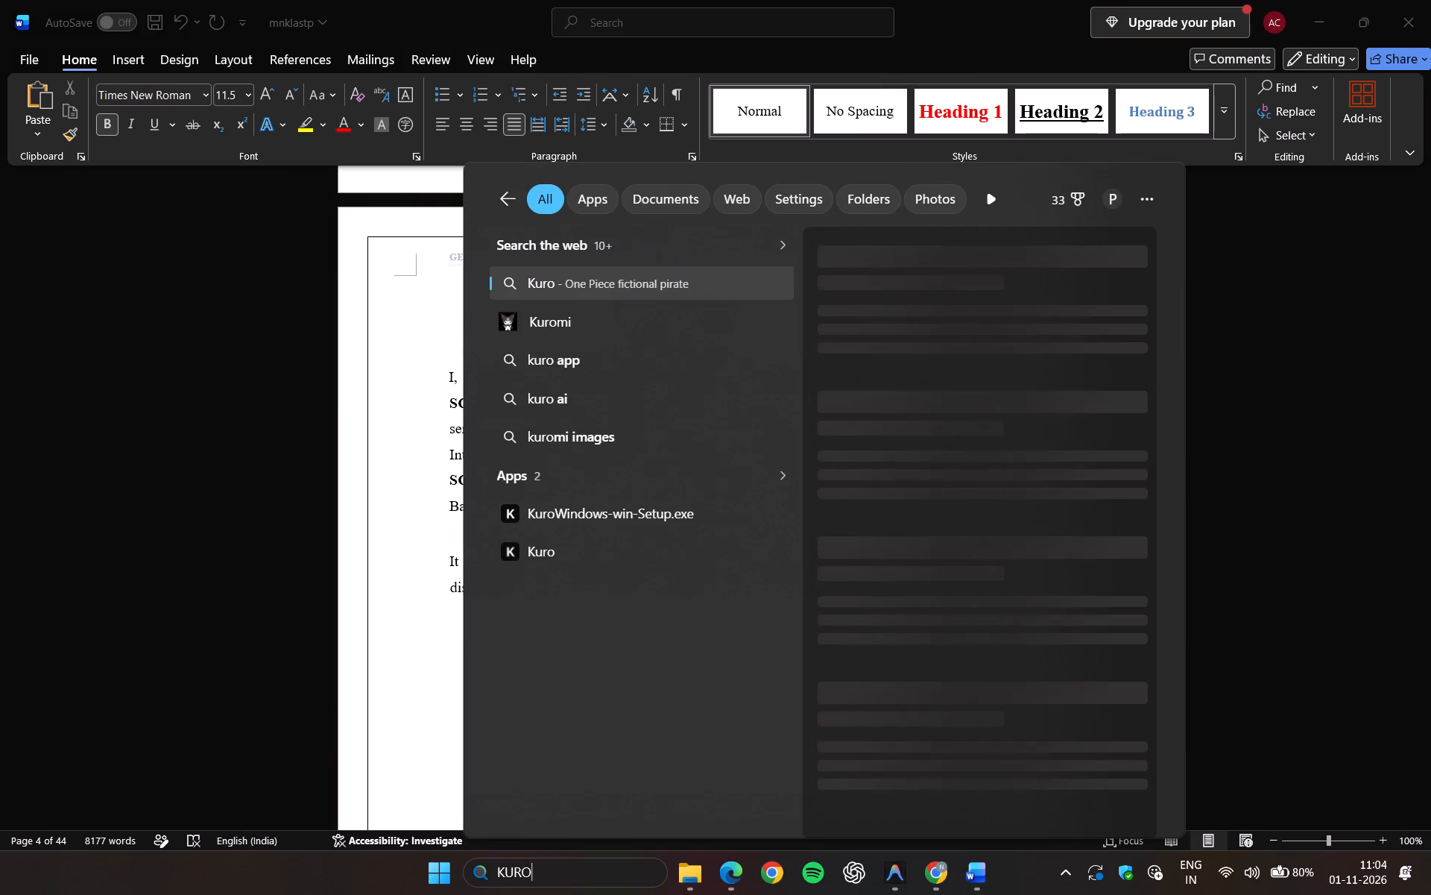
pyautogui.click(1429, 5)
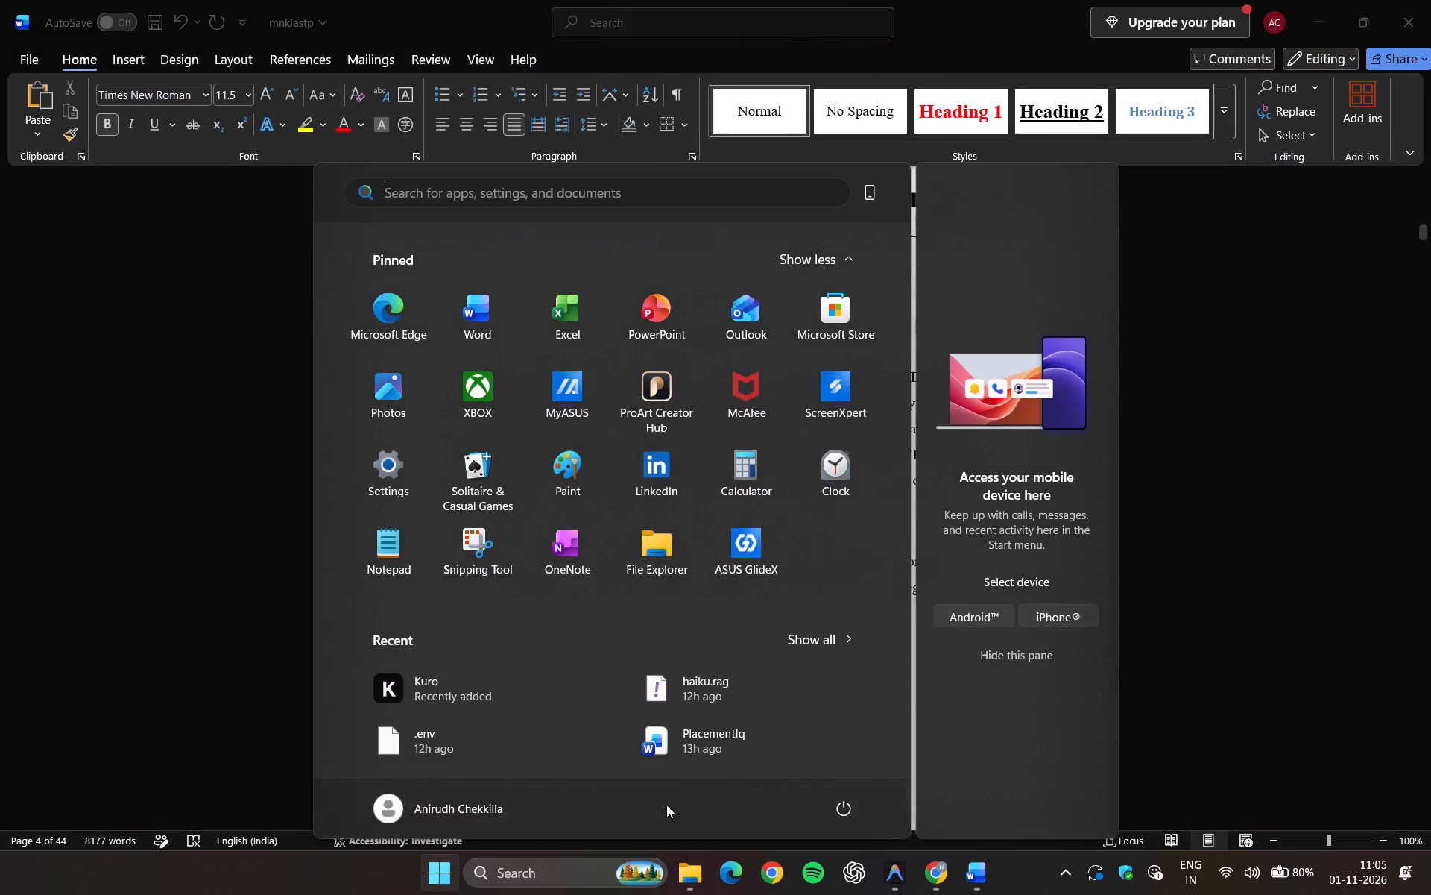
# Search the computer for "ku" and launch the Kuro app.
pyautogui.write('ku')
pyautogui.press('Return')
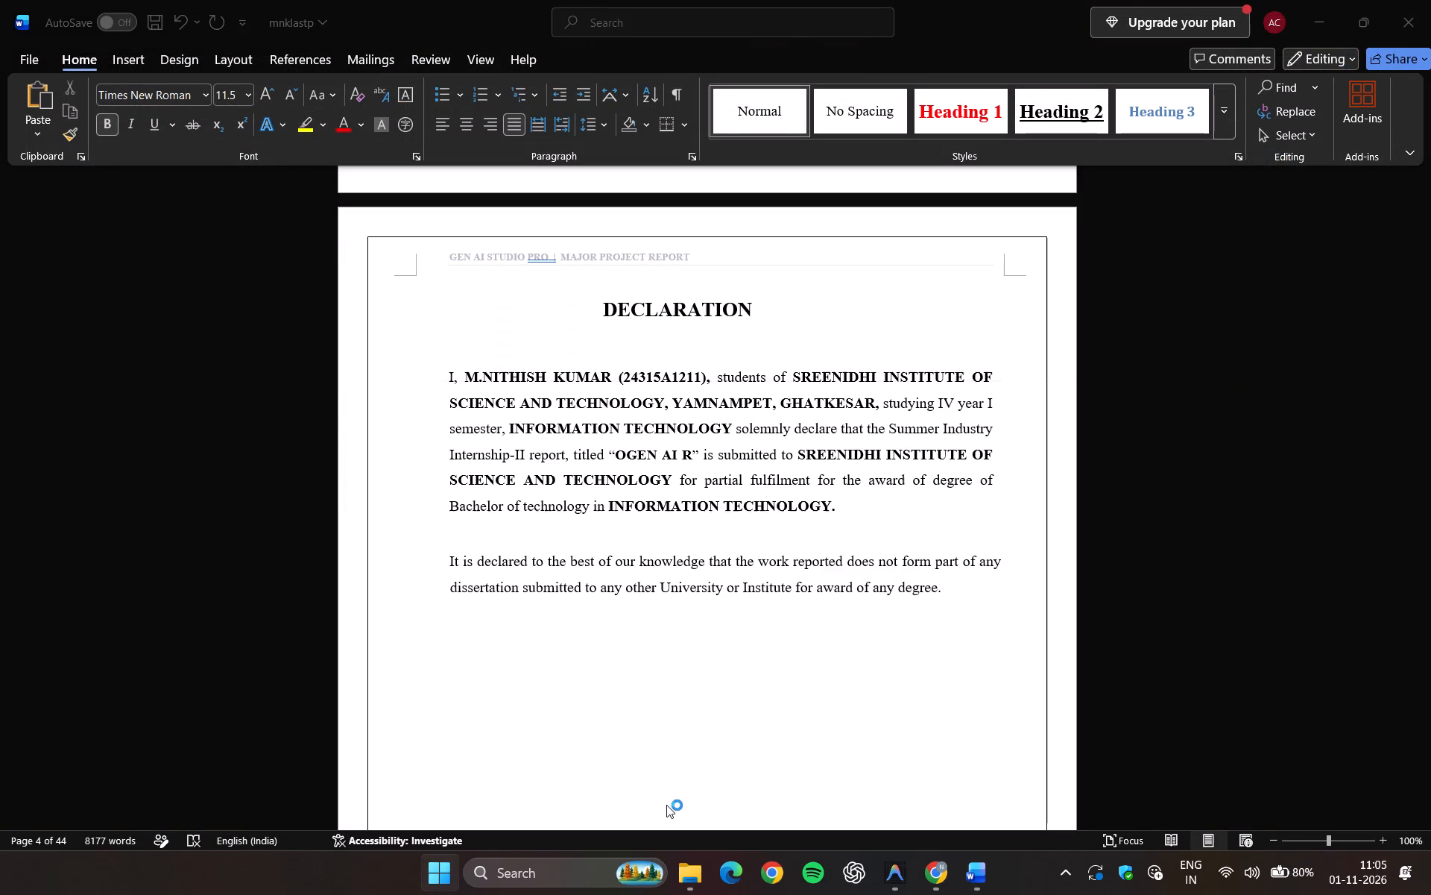